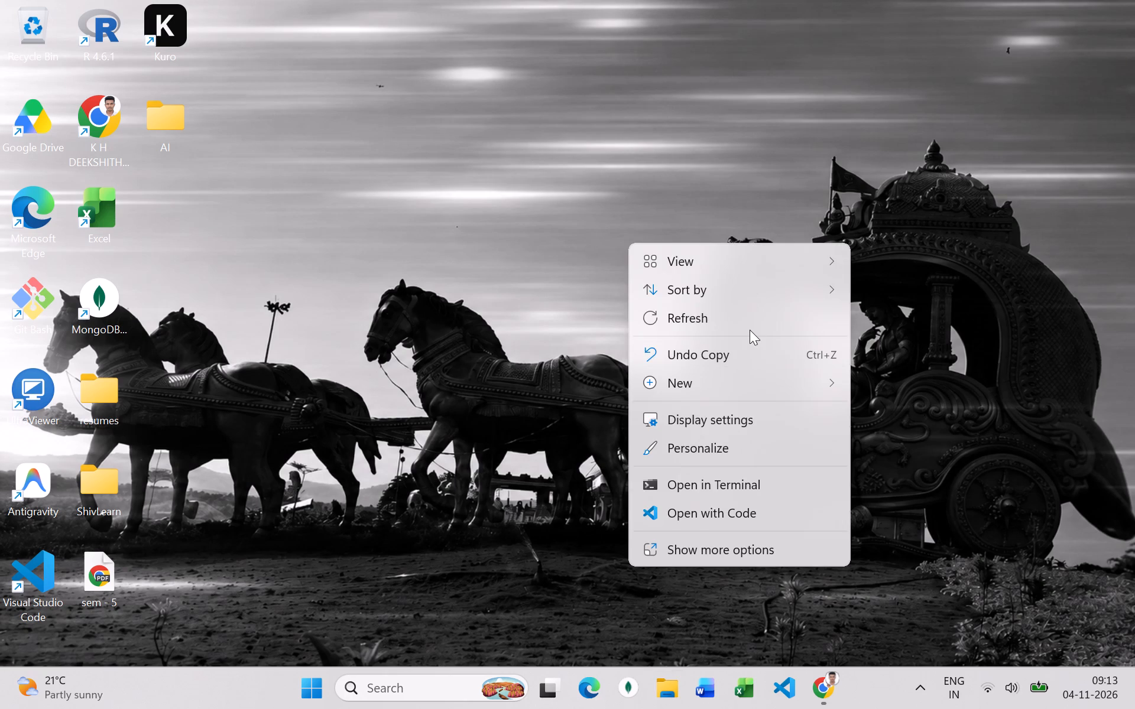
{"action": "left_click", "coordinate": [725, 323]}
{"action": "right_click", "coordinate": [714, 320]}
{"action": "left_click", "coordinate": [796, 363]}
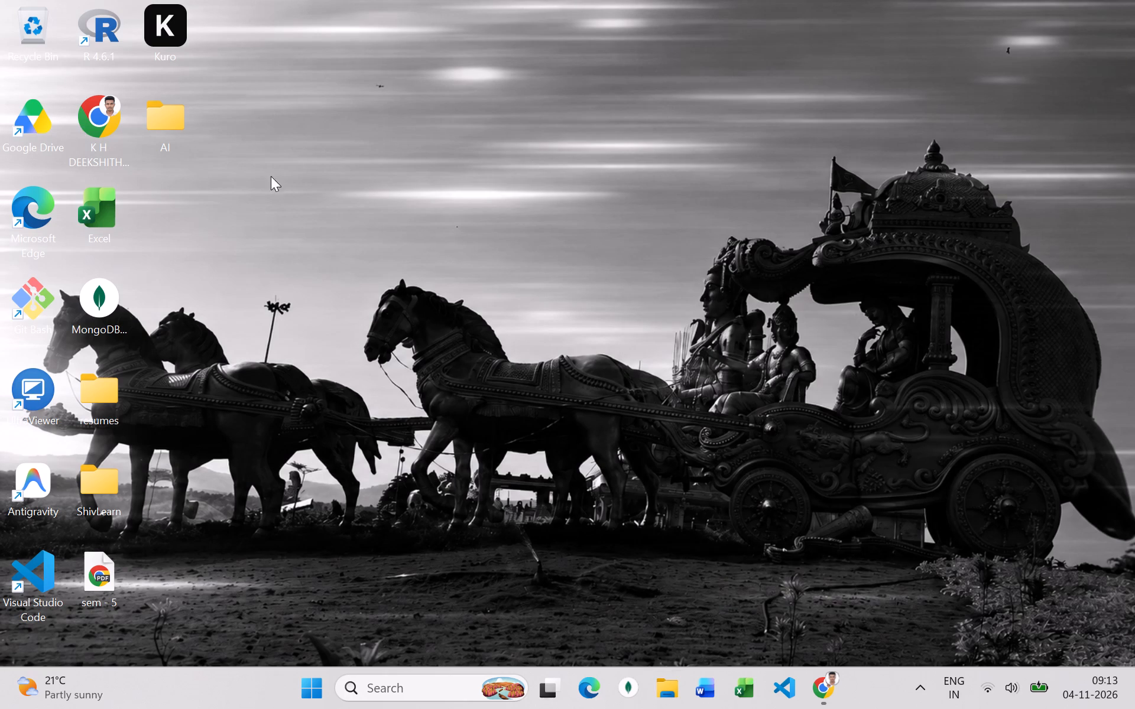
Launch the Kuro application from its desktop shortcut.
{"action": "double_click", "coordinate": [178, 40]}
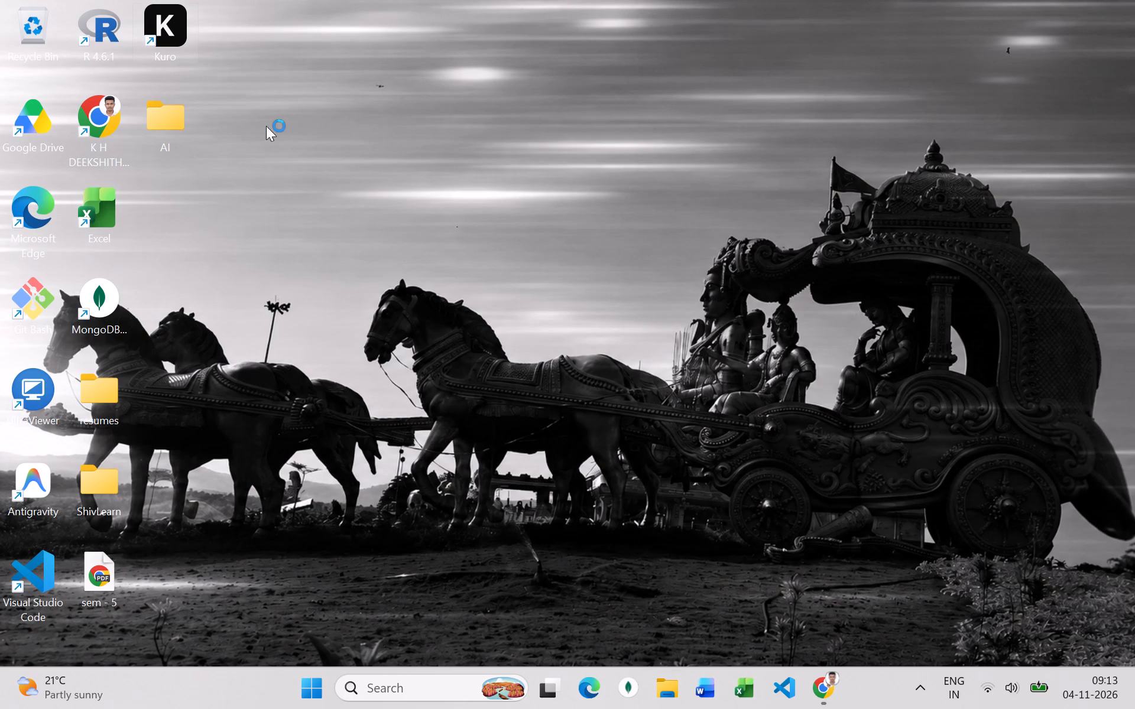
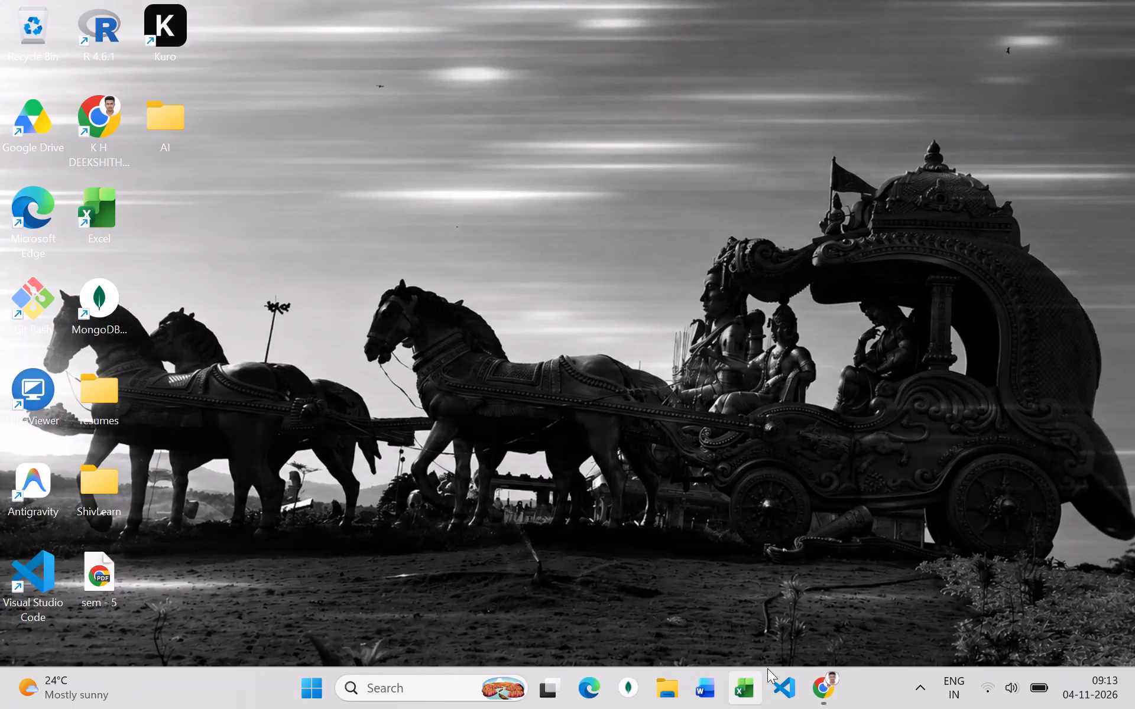
Switch to the Chrome window showing the ChatGPT start page.
{"action": "left_click", "coordinate": [835, 668]}
Switch to Microsoft Word.
{"action": "left_click", "coordinate": [712, 708]}
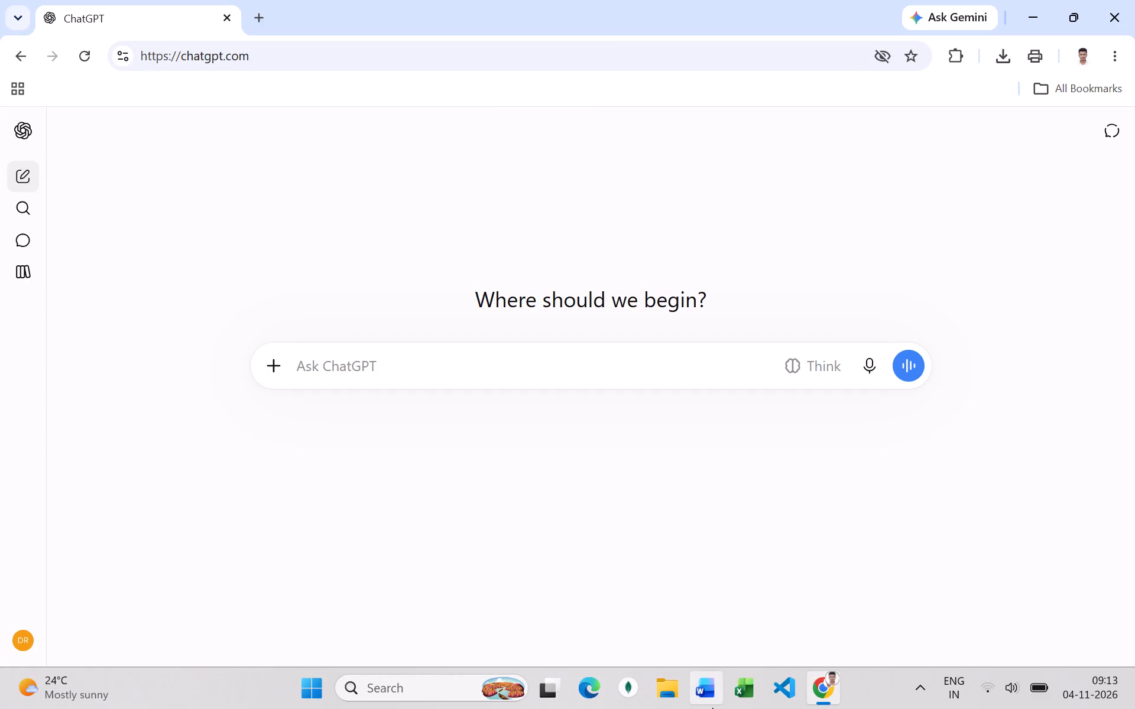
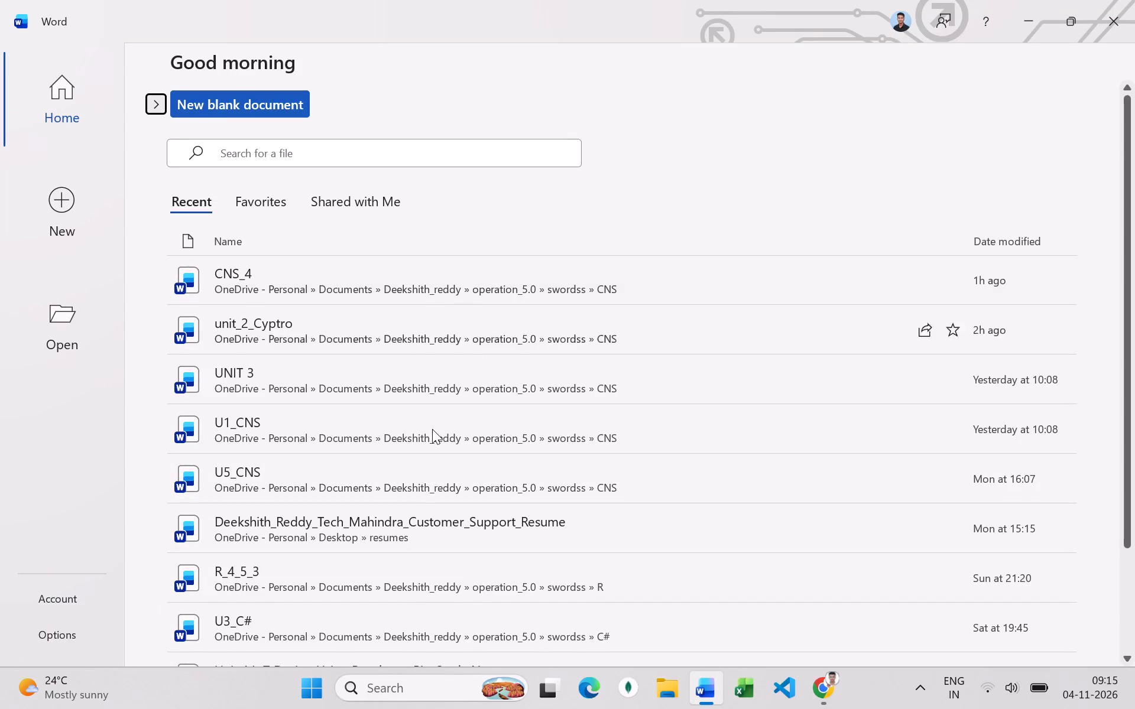
Open the recent document R_4_5_3.
{"action": "scroll", "coordinate": [358, 565], "scroll_direction": "down", "scroll_amount": 2}
{"action": "left_click", "coordinate": [254, 492]}
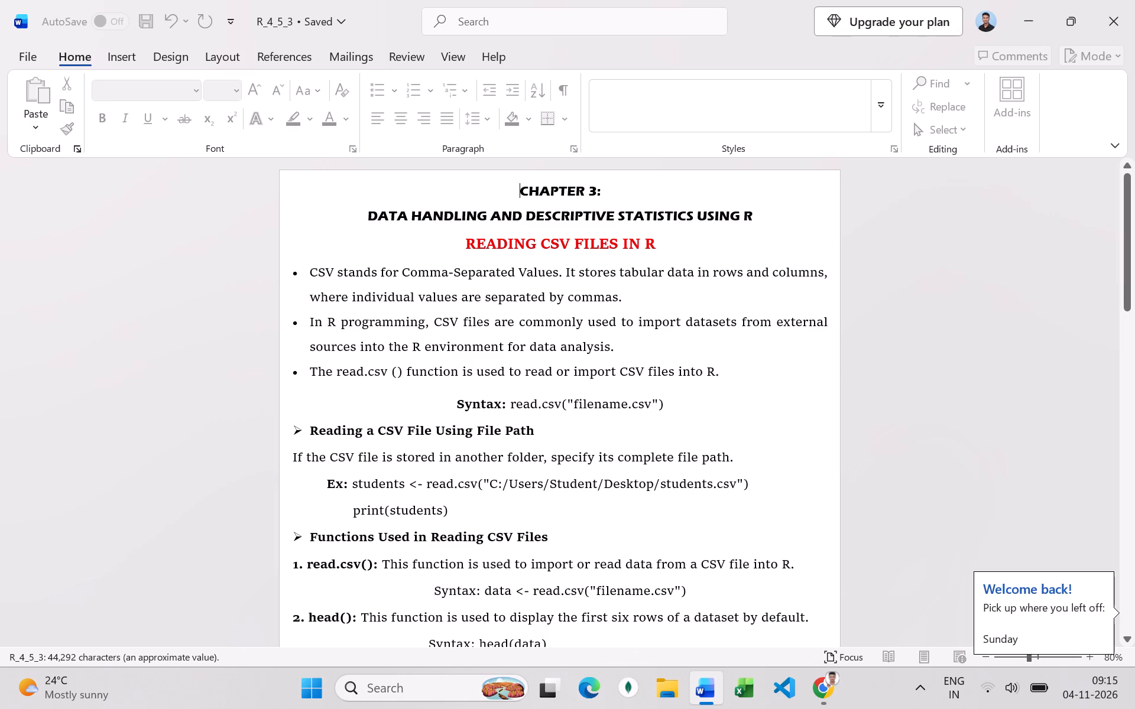
Skim the R notes from the Chapter 3 opening through to the Spearman correlation interpretation on the final pages.
{"action": "scroll", "coordinate": [604, 362], "scroll_direction": "down", "scroll_amount": 3}
{"action": "scroll", "coordinate": [604, 362], "scroll_direction": "up", "scroll_amount": 1}
{"action": "scroll", "coordinate": [604, 362], "scroll_direction": "down", "scroll_amount": 20}
{"action": "scroll", "coordinate": [604, 362], "scroll_direction": "down", "scroll_amount": 6}
{"action": "scroll", "coordinate": [607, 363], "scroll_direction": "up", "scroll_amount": 1}
{"action": "scroll", "coordinate": [607, 363], "scroll_direction": "down", "scroll_amount": 1}
{"action": "scroll", "coordinate": [607, 363], "scroll_direction": "up", "scroll_amount": 1}
{"action": "scroll", "coordinate": [607, 363], "scroll_direction": "down", "scroll_amount": 14}
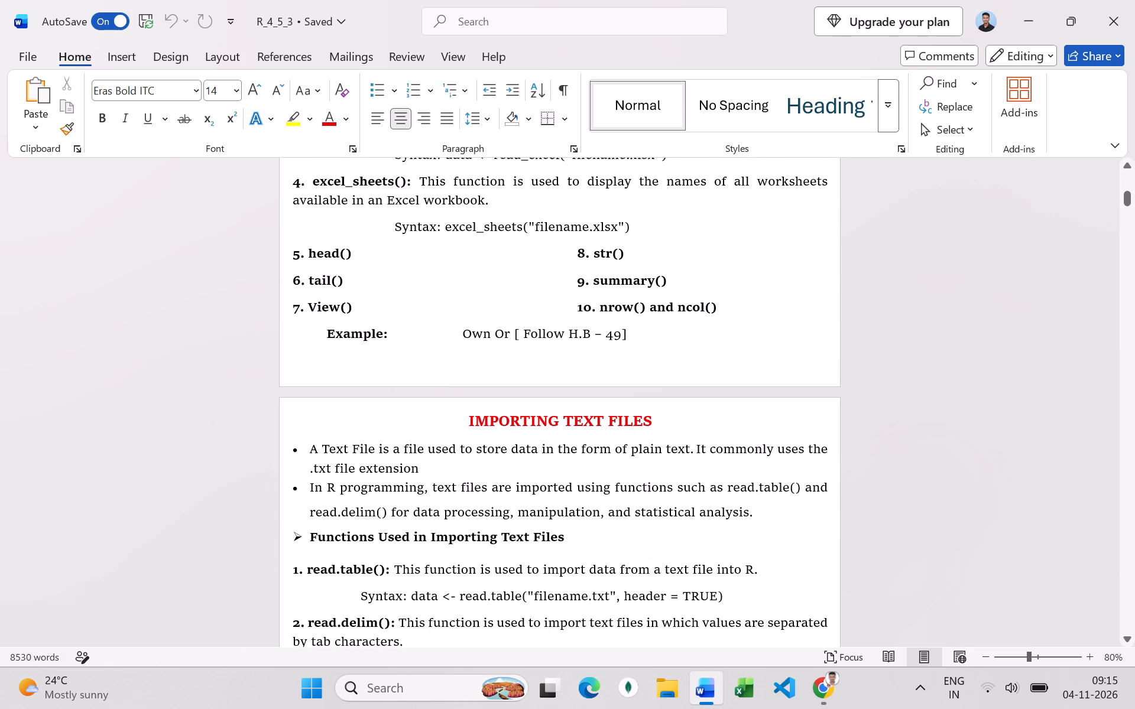
{"action": "scroll", "coordinate": [607, 363], "scroll_direction": "down", "scroll_amount": 13}
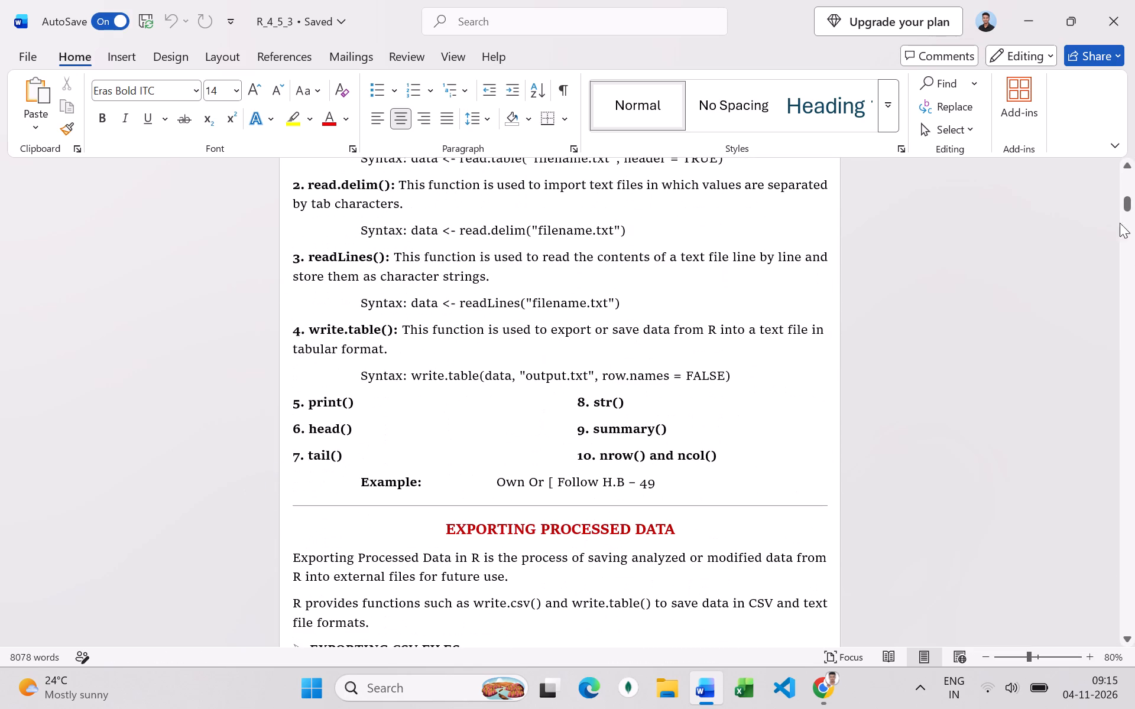
{"action": "left_click_drag", "start_coordinate": [1127, 201], "coordinate": [1128, 632]}
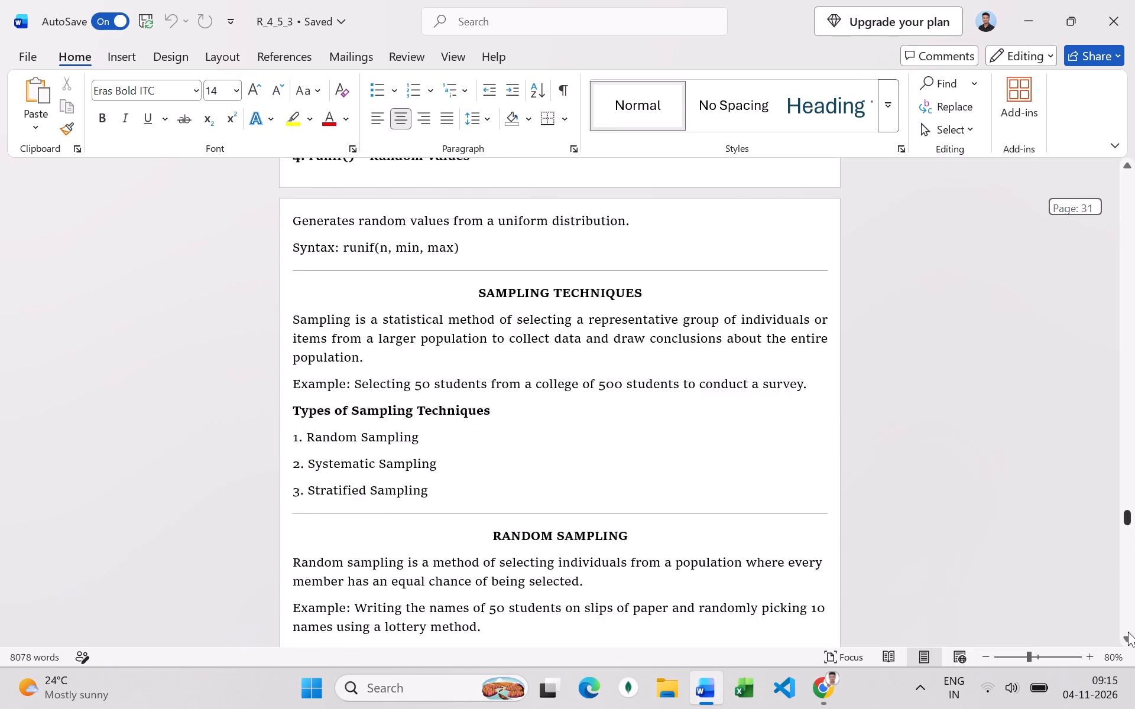
{"action": "left_click_drag", "start_coordinate": [1128, 632], "coordinate": [1134, 708]}
{"action": "scroll", "coordinate": [670, 567], "scroll_direction": "up", "scroll_amount": 12}
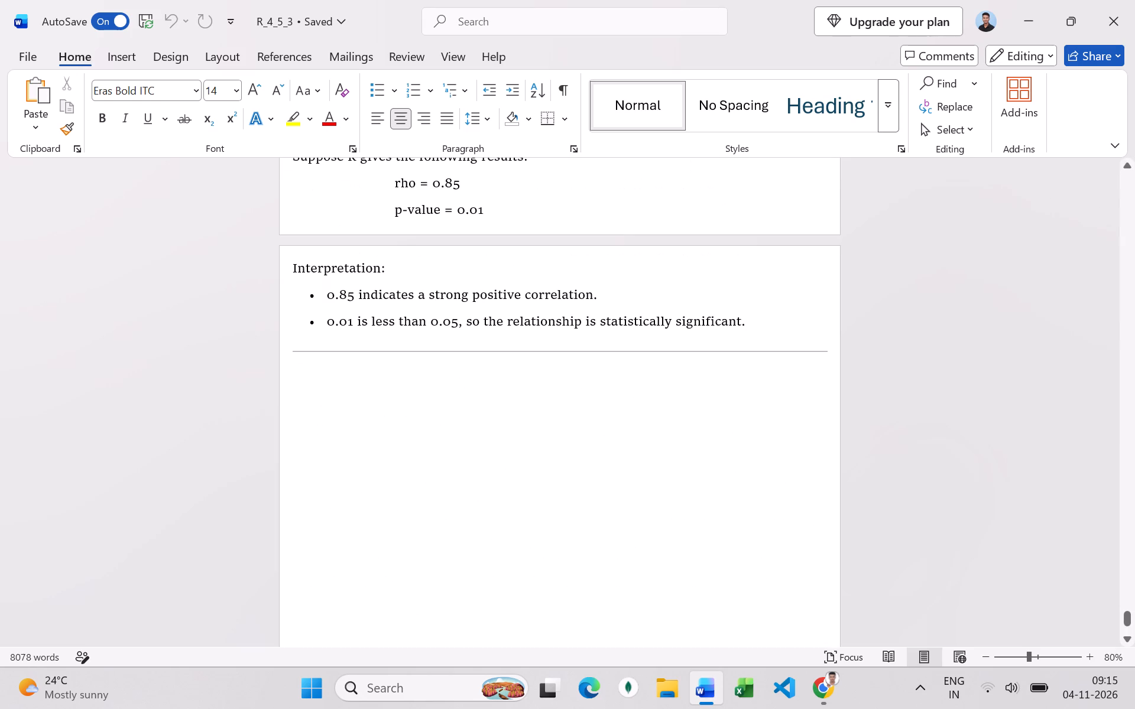
{"action": "left_click", "coordinate": [361, 469]}
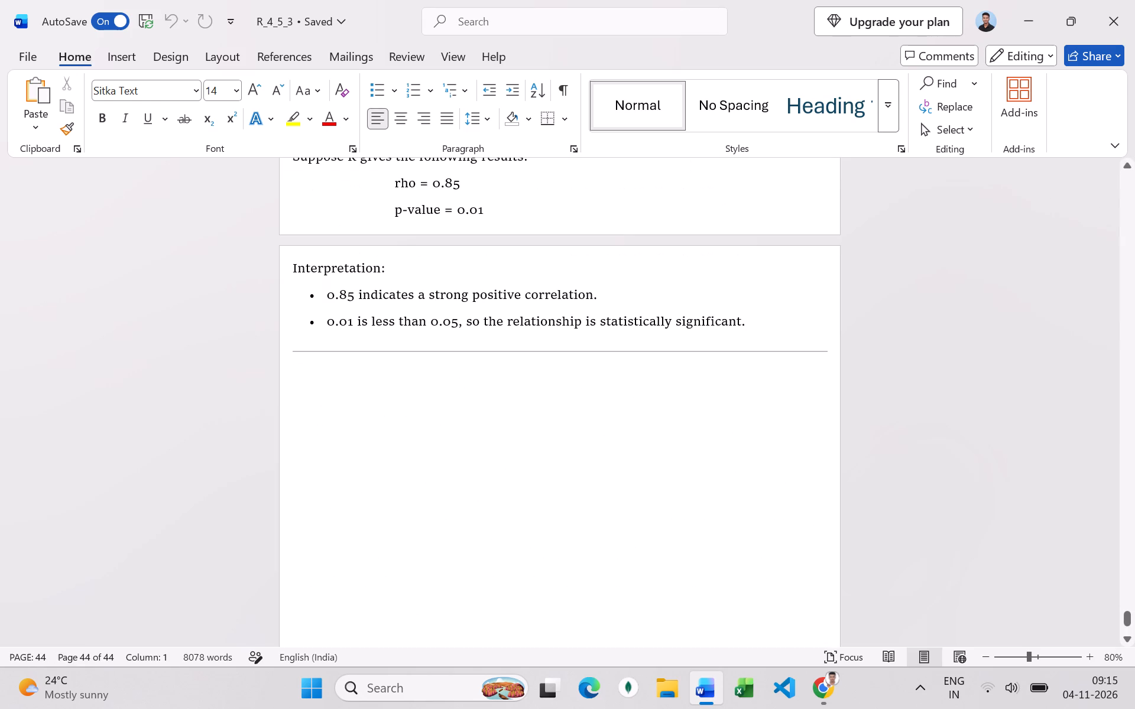
{"action": "scroll", "coordinate": [361, 469], "scroll_direction": "up", "scroll_amount": 2}
{"action": "scroll", "coordinate": [361, 469], "scroll_direction": "down", "scroll_amount": 2}
{"action": "scroll", "coordinate": [361, 469], "scroll_direction": "up", "scroll_amount": 1}
{"action": "scroll", "coordinate": [361, 469], "scroll_direction": "down", "scroll_amount": 1}
{"action": "scroll", "coordinate": [361, 469], "scroll_direction": "up", "scroll_amount": 10}
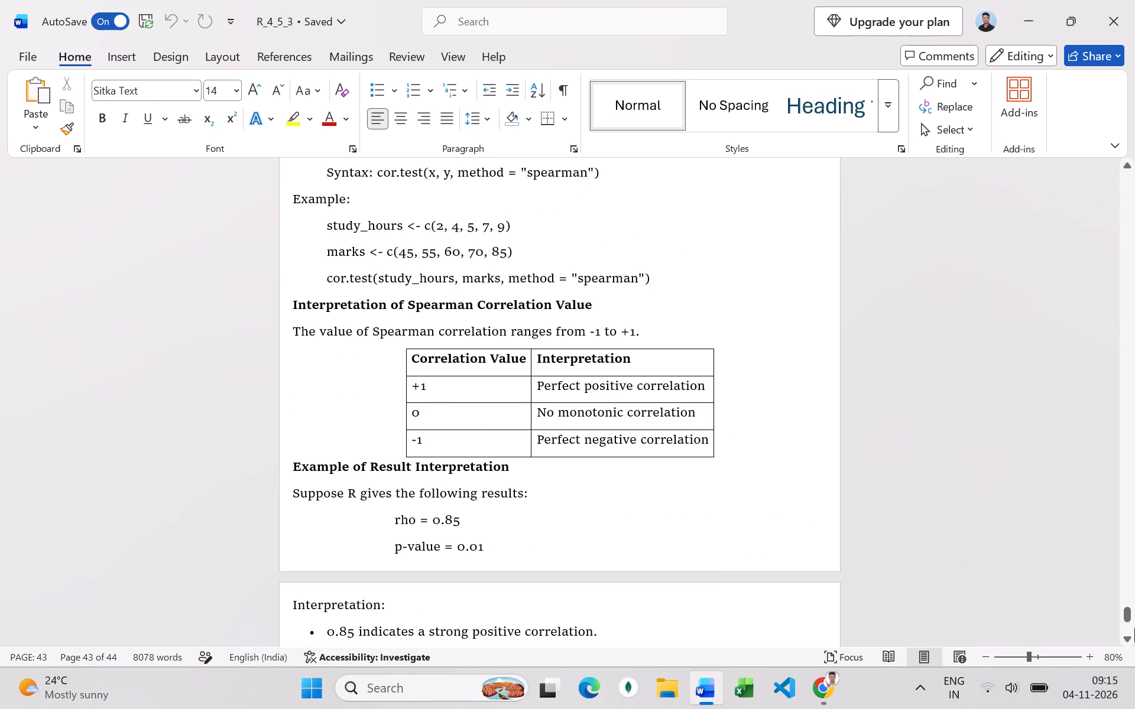
Return to the Chapter 3 heading on the first page and place the cursor in the second bullet about CSV files.
{"action": "left_click_drag", "start_coordinate": [1127, 616], "coordinate": [1118, 198]}
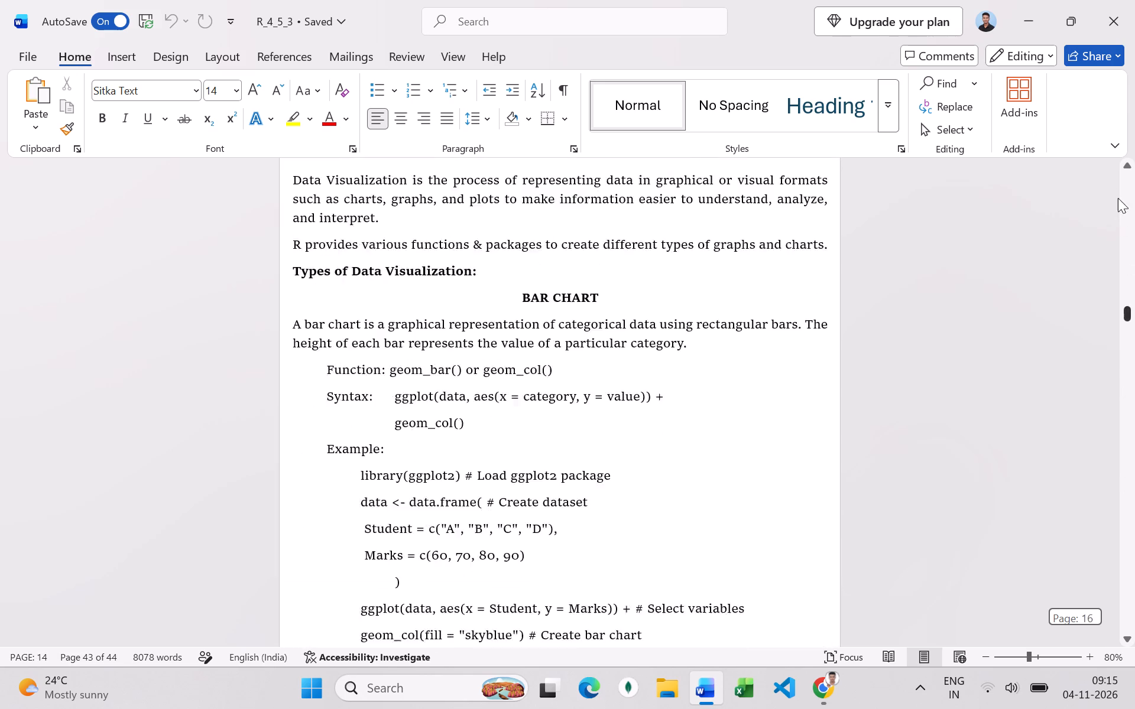
{"action": "left_click_drag", "start_coordinate": [1118, 198], "coordinate": [1126, 125]}
{"action": "scroll", "coordinate": [608, 336], "scroll_direction": "down", "scroll_amount": 1}
{"action": "scroll", "coordinate": [608, 336], "scroll_direction": "up", "scroll_amount": 3}
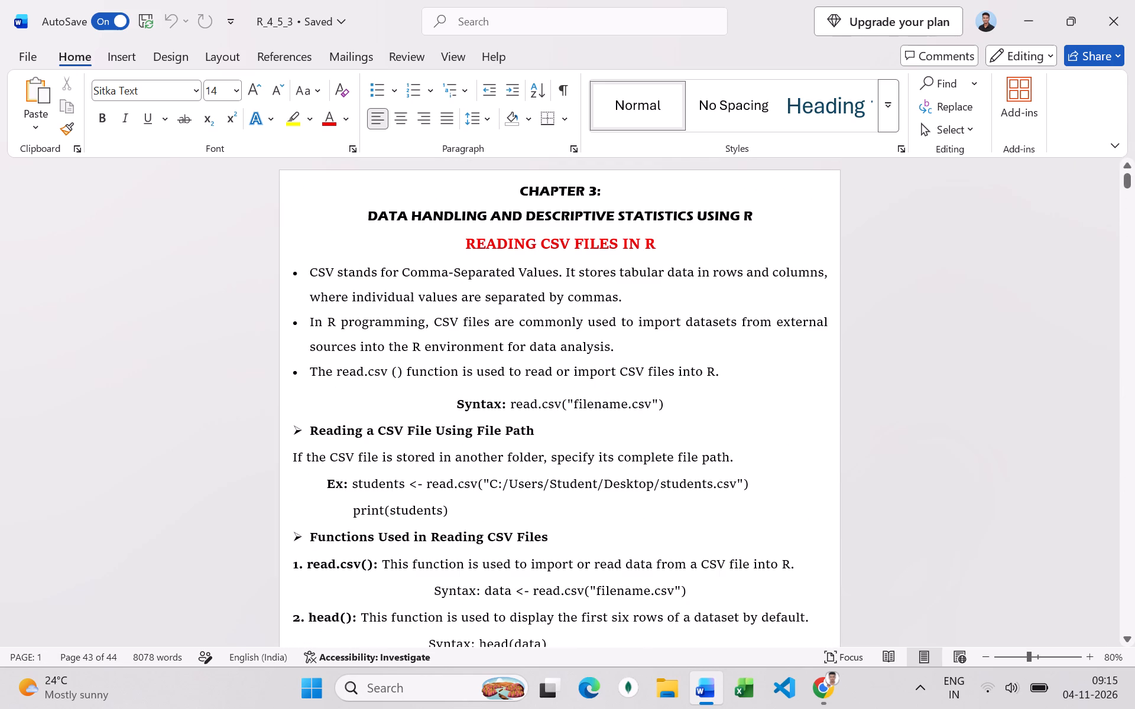
{"action": "left_click", "coordinate": [606, 333]}
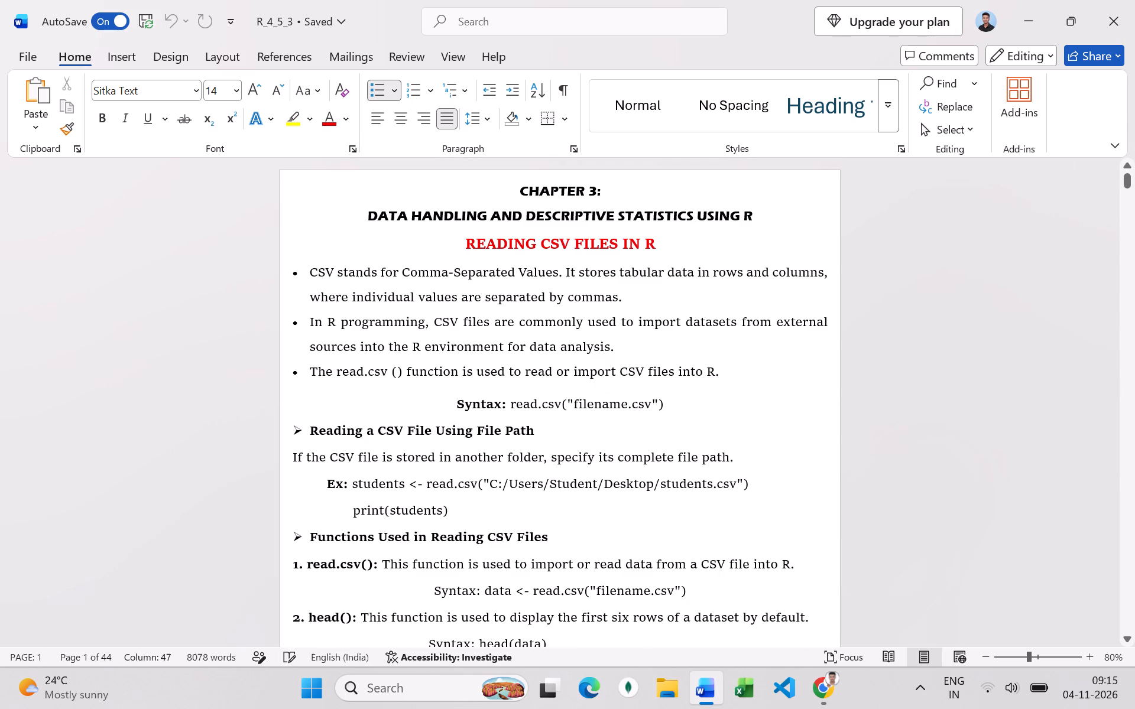
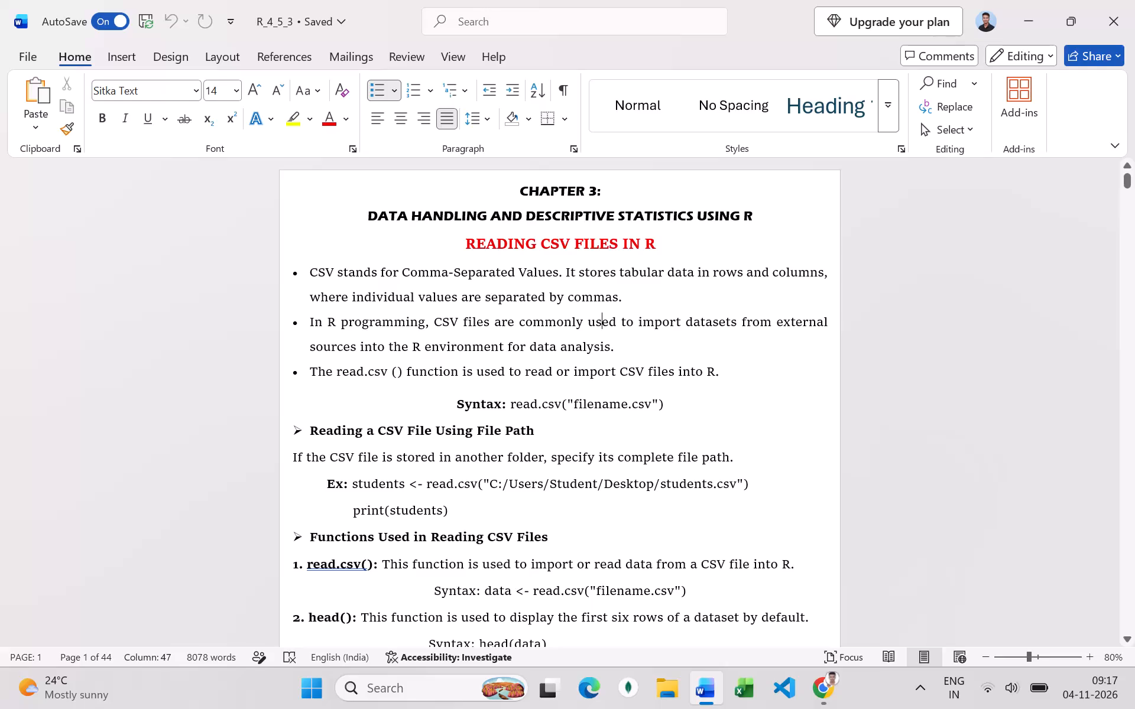
Delete the word "tabular" from the first bullet under Reading CSV Files in R.
{"action": "scroll", "coordinate": [566, 348], "scroll_direction": "down", "scroll_amount": 3}
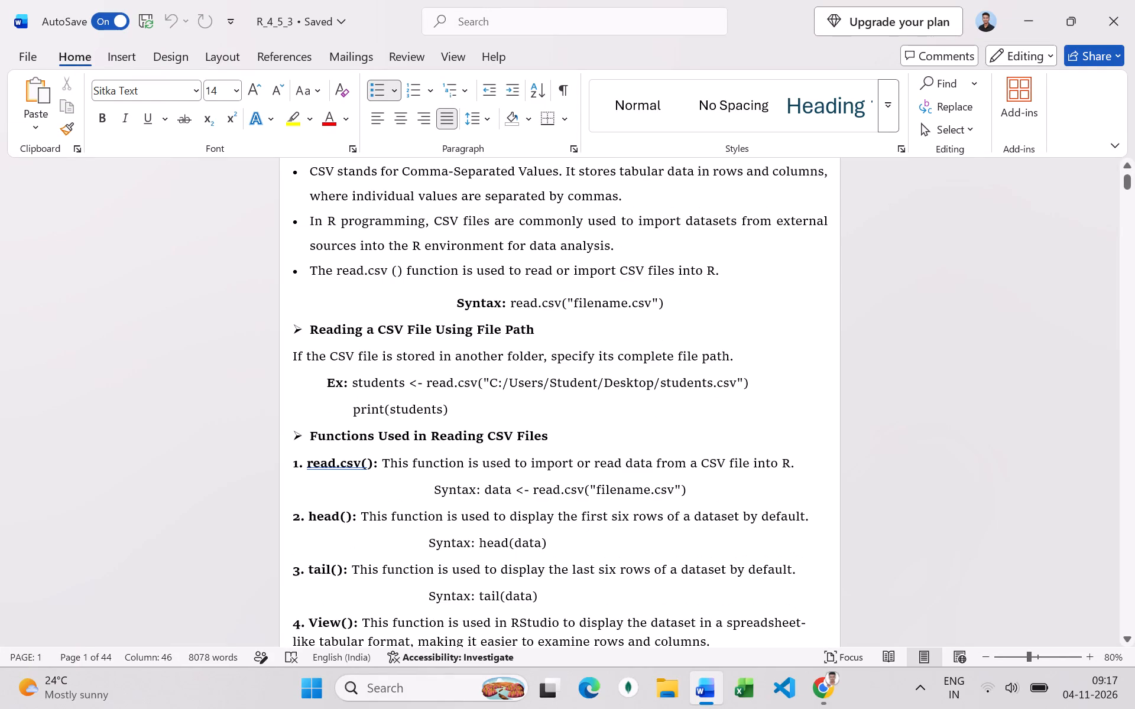
{"action": "scroll", "coordinate": [517, 373], "scroll_direction": "up", "scroll_amount": 5}
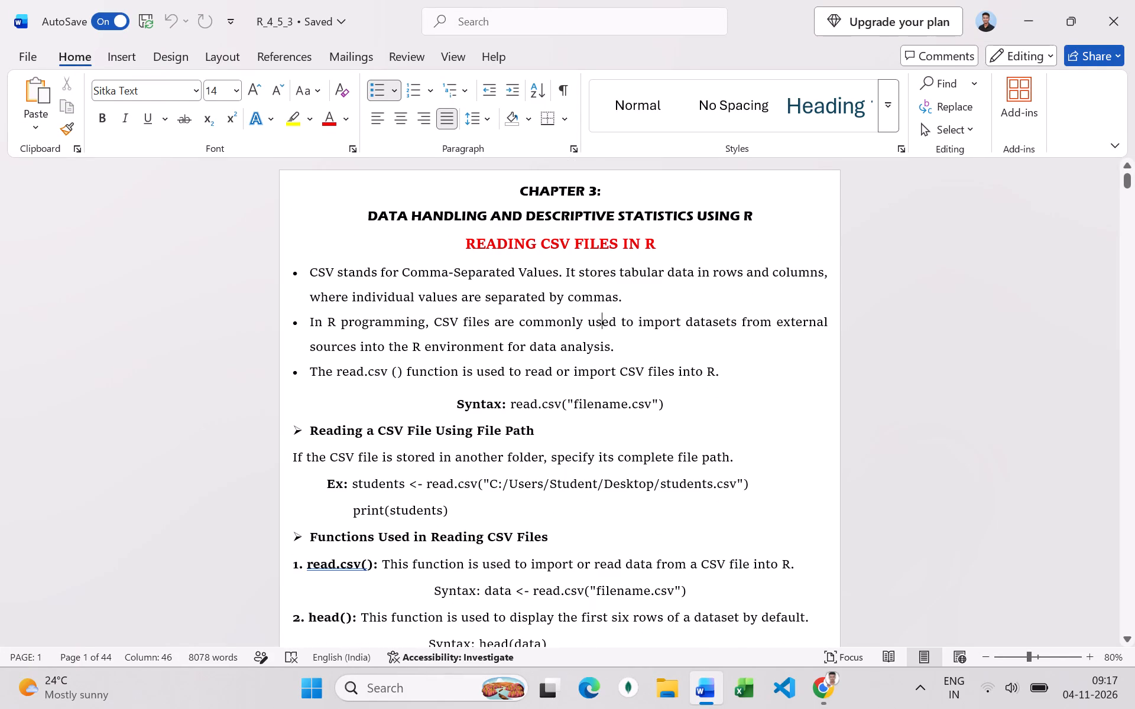
{"action": "scroll", "coordinate": [629, 363], "scroll_direction": "up", "scroll_amount": 5, "text": "ctrl"}
{"action": "scroll", "coordinate": [629, 363], "scroll_direction": "up", "scroll_amount": 3}
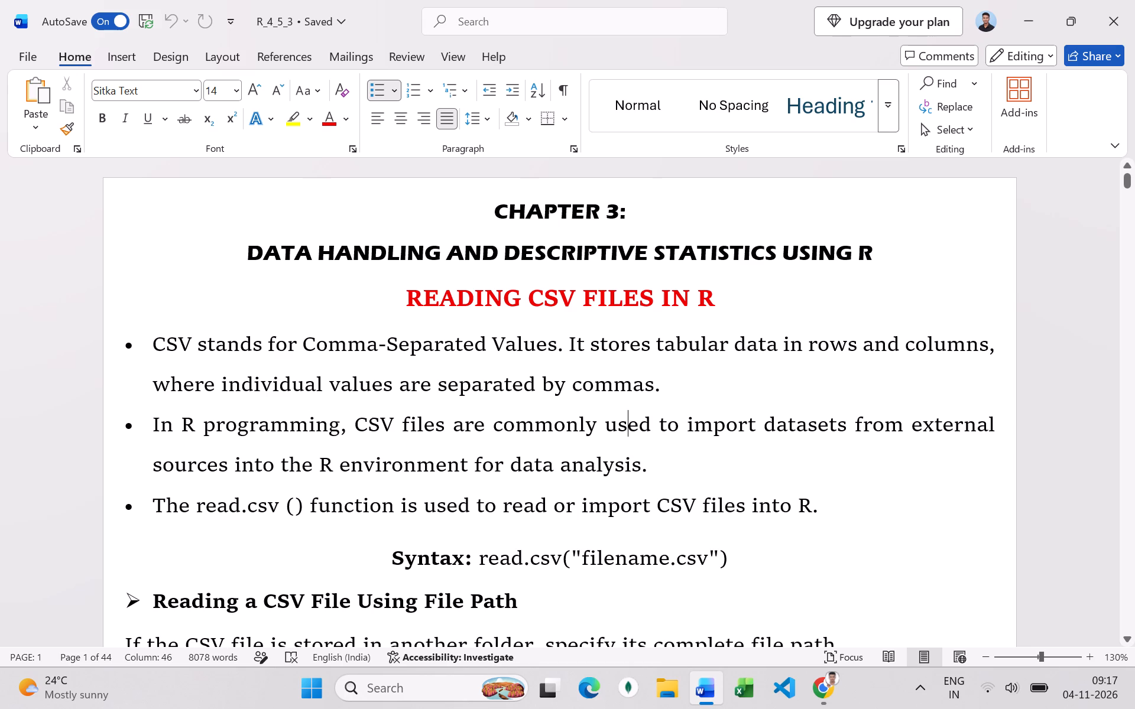
{"action": "left_click", "coordinate": [725, 350]}
{"action": "key", "text": "BackSpace"}
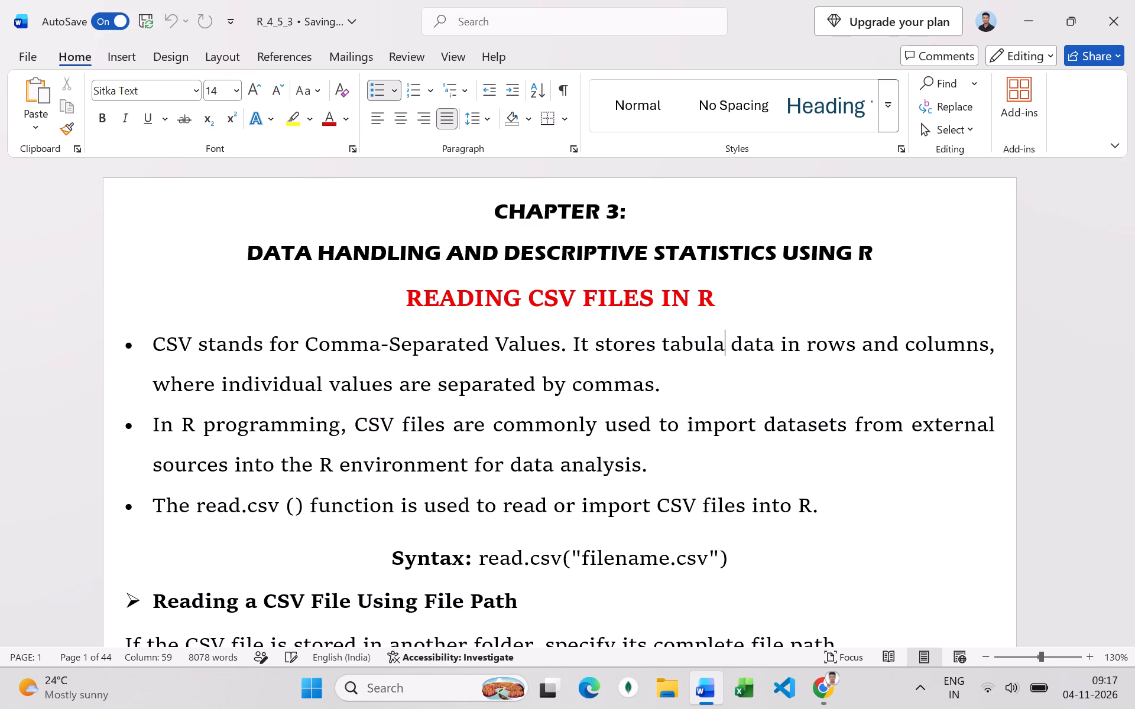
{"action": "key", "text": "BackSpace"}
{"action": "key", "text": "BackSpace"}
{"action": "key", "text": "BackSpace"}
{"action": "key", "text": "BackSpace"}
{"action": "key", "text": "BackSpace"}
{"action": "key", "text": "BackSpace"}
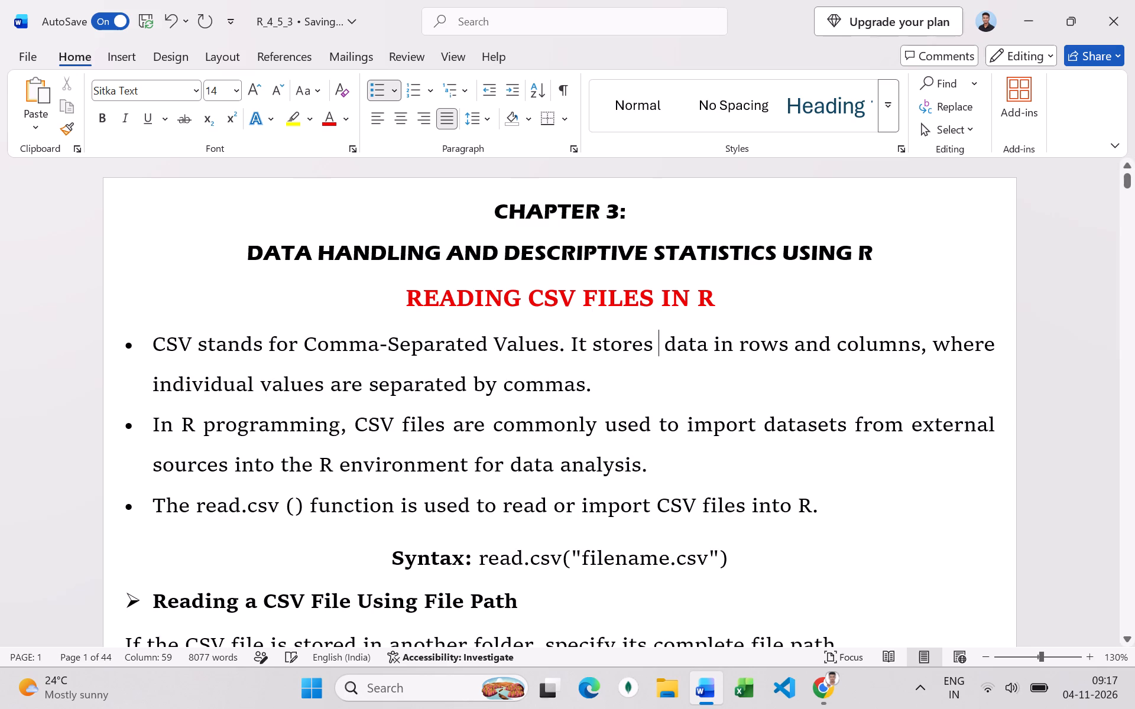
Delete the word "individual" before "values" in the first bullet.
{"action": "left_click", "coordinate": [251, 381]}
{"action": "key", "text": "BackSpace"}
{"action": "key", "text": "BackSpace"}
{"action": "key", "text": "BackSpace"}
{"action": "key", "text": "BackSpace"}
{"action": "key", "text": "BackSpace"}
{"action": "key", "text": "BackSpace"}
{"action": "key", "text": "BackSpace"}
{"action": "key", "text": "BackSpace"}
{"action": "key", "text": "BackSpace"}
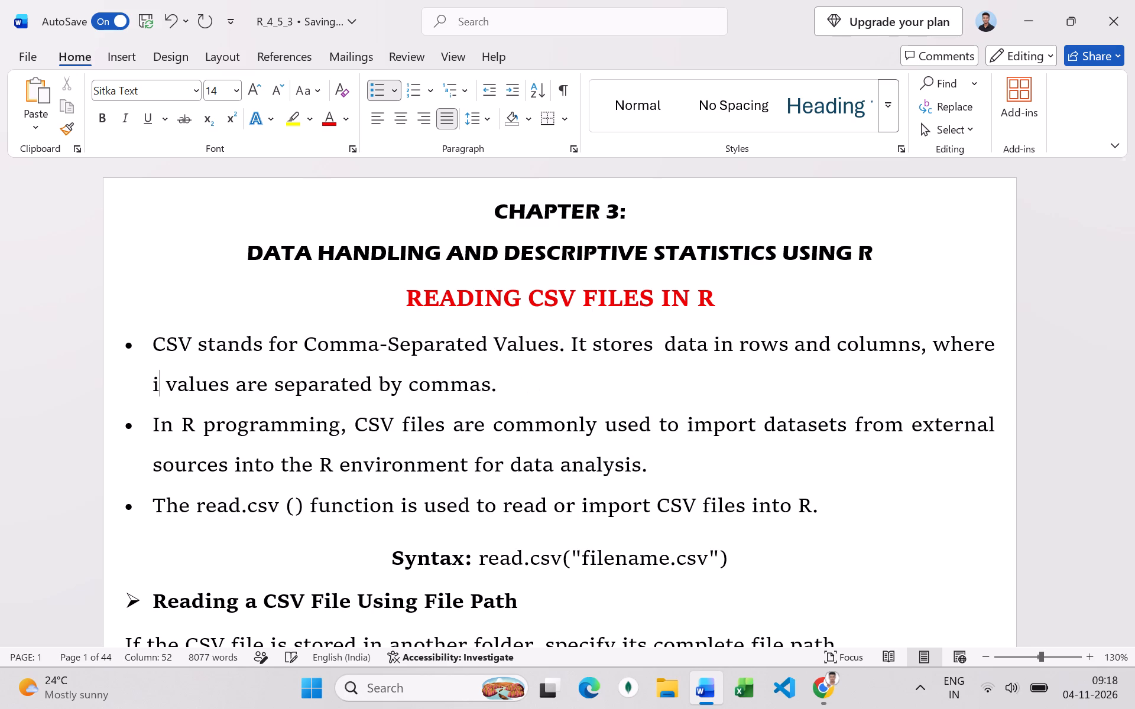
{"action": "key", "text": "BackSpace"}
Remove the space after the first bullet's paragraph and set its line spacing to 1.15.
{"action": "left_click_drag", "start_coordinate": [277, 385], "coordinate": [251, 352]}
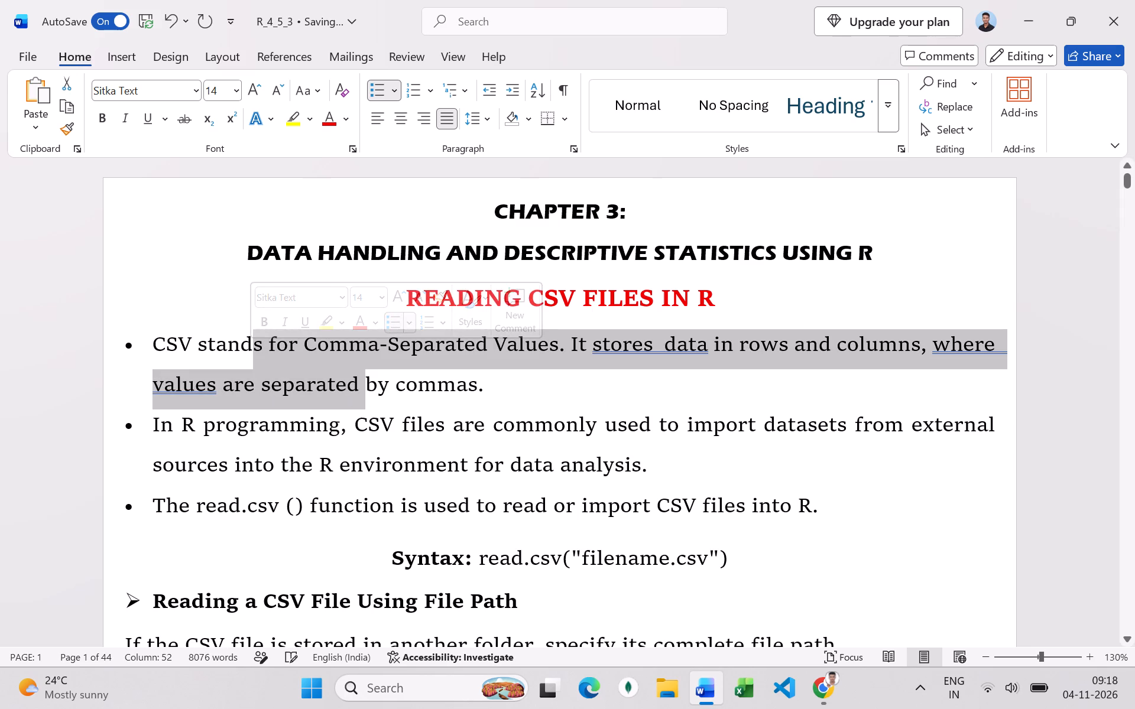
{"action": "left_click", "coordinate": [992, 337]}
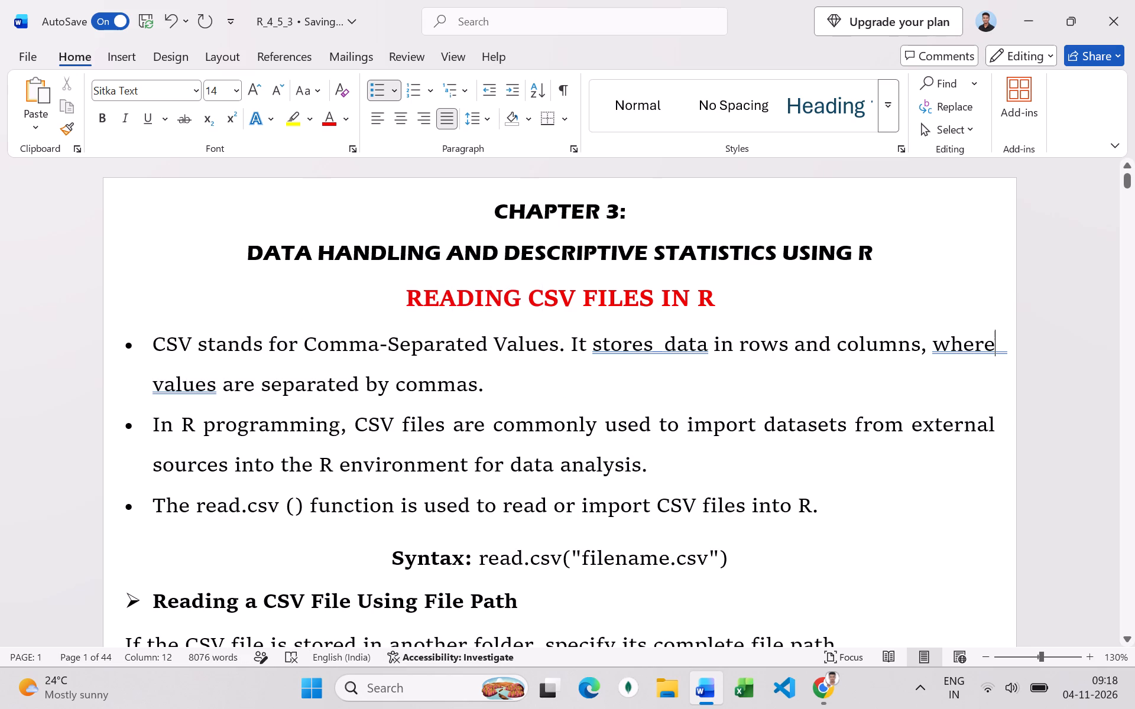
{"action": "left_click", "coordinate": [559, 122]}
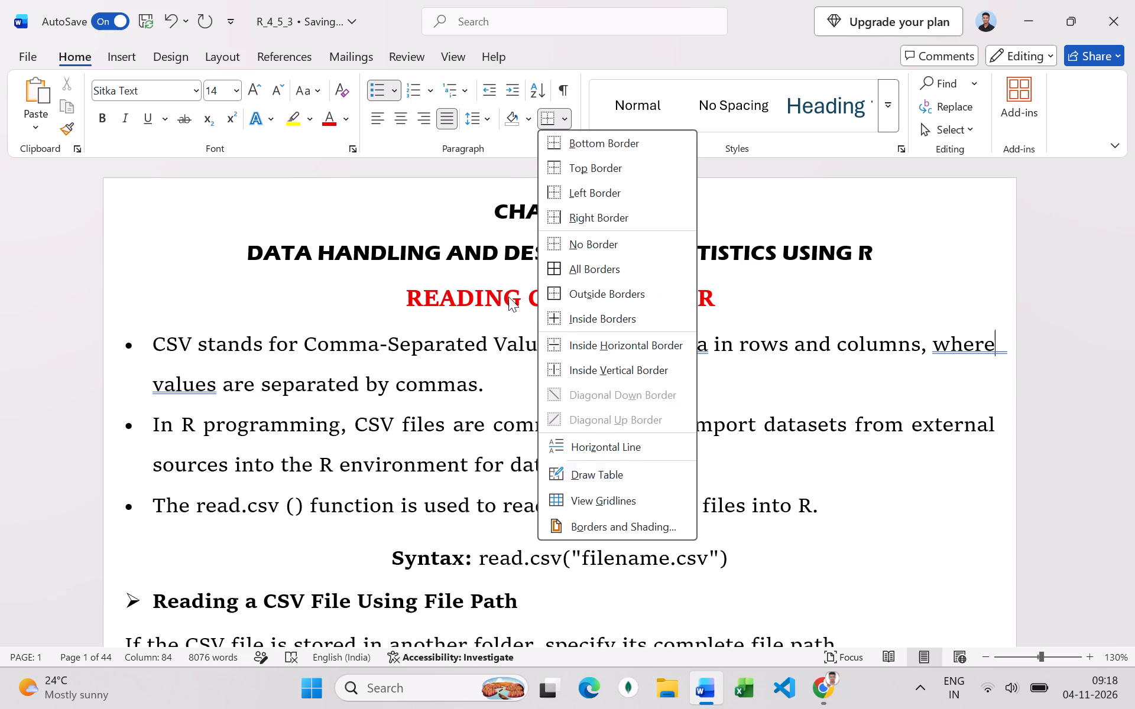
{"action": "left_click", "coordinate": [491, 121]}
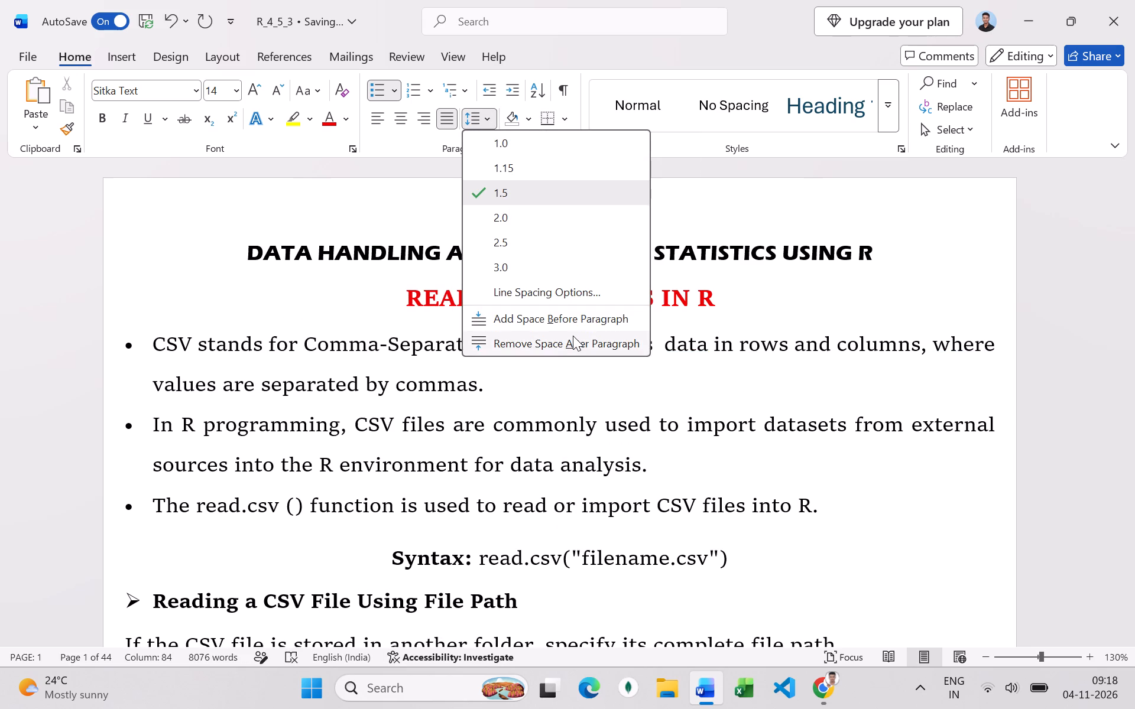
{"action": "left_click", "coordinate": [573, 336]}
{"action": "left_click_drag", "start_coordinate": [495, 378], "coordinate": [444, 343]}
{"action": "left_click", "coordinate": [471, 121]}
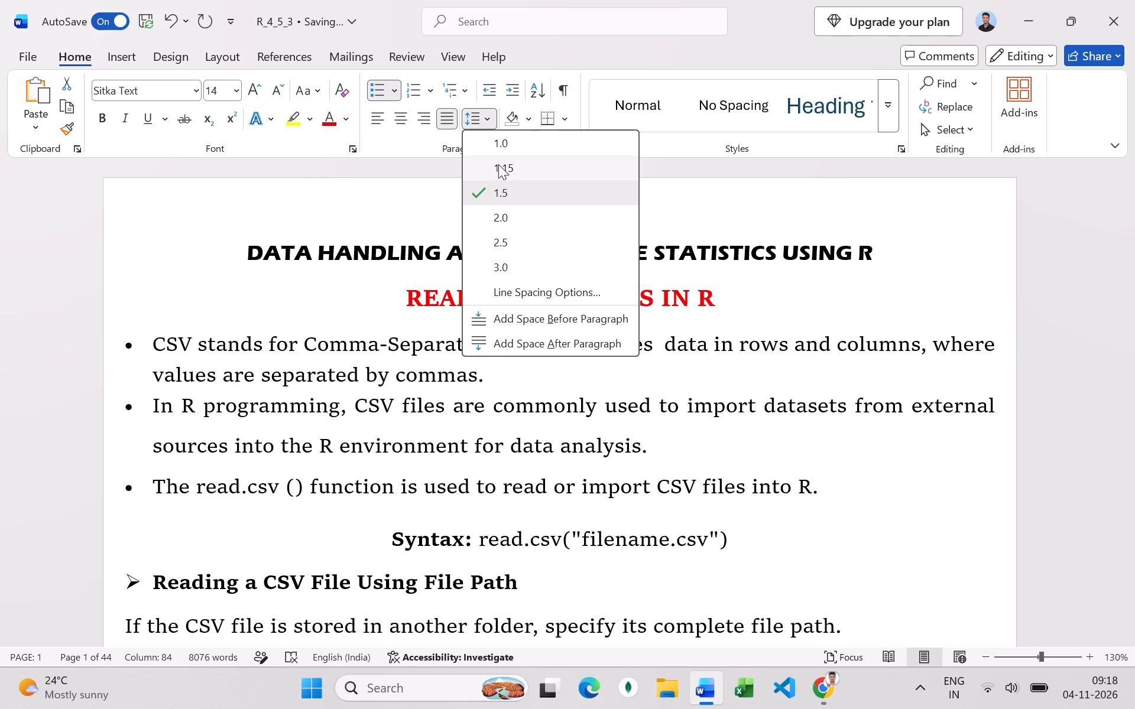
{"action": "left_click", "coordinate": [498, 164]}
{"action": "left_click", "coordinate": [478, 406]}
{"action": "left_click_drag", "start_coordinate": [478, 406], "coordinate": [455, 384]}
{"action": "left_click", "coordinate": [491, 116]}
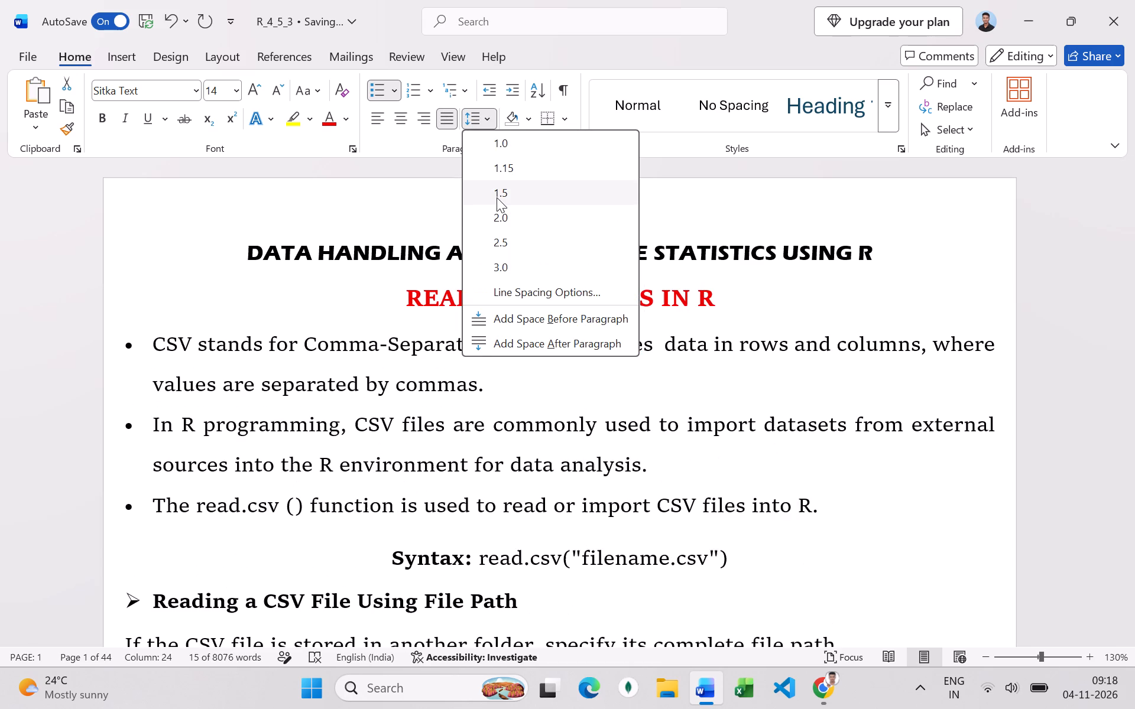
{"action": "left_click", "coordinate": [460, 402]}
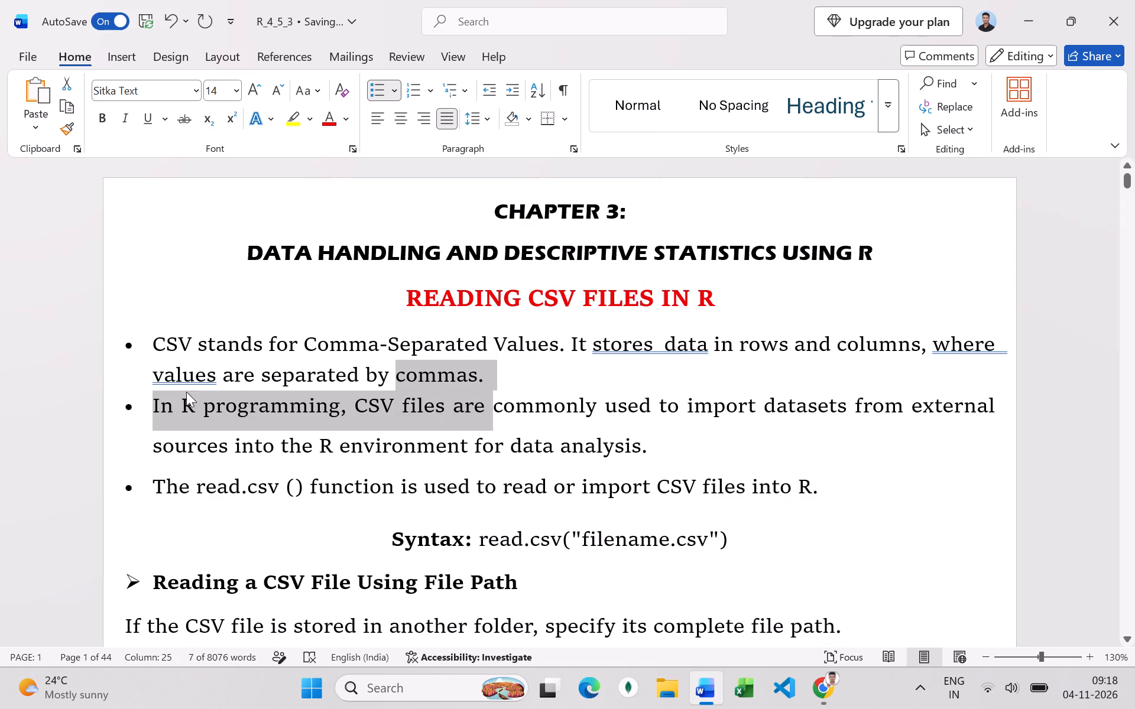
Remove the extra spaces before "values" and before "data" in the first bullet.
{"action": "left_click_drag", "start_coordinate": [154, 365], "coordinate": [152, 376]}
{"action": "key", "text": "BackSpace"}
{"action": "left_click", "coordinate": [255, 396]}
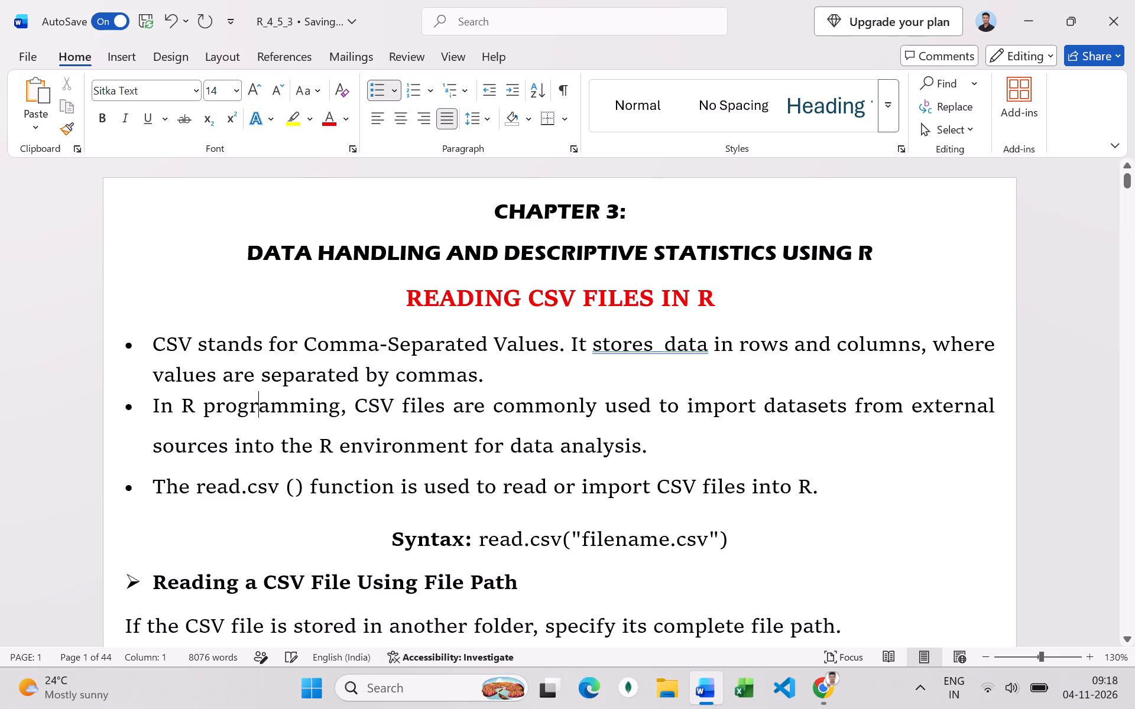
{"action": "left_click", "coordinate": [658, 352]}
{"action": "key", "text": "BackSpace"}
{"action": "left_click", "coordinate": [637, 400]}
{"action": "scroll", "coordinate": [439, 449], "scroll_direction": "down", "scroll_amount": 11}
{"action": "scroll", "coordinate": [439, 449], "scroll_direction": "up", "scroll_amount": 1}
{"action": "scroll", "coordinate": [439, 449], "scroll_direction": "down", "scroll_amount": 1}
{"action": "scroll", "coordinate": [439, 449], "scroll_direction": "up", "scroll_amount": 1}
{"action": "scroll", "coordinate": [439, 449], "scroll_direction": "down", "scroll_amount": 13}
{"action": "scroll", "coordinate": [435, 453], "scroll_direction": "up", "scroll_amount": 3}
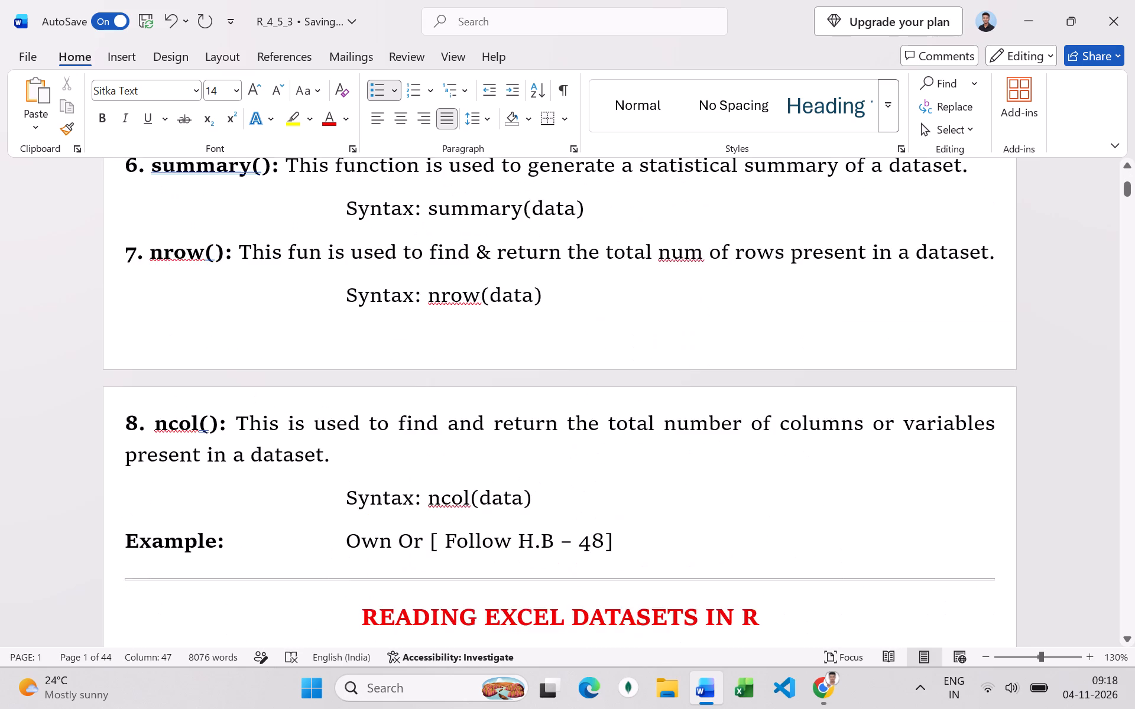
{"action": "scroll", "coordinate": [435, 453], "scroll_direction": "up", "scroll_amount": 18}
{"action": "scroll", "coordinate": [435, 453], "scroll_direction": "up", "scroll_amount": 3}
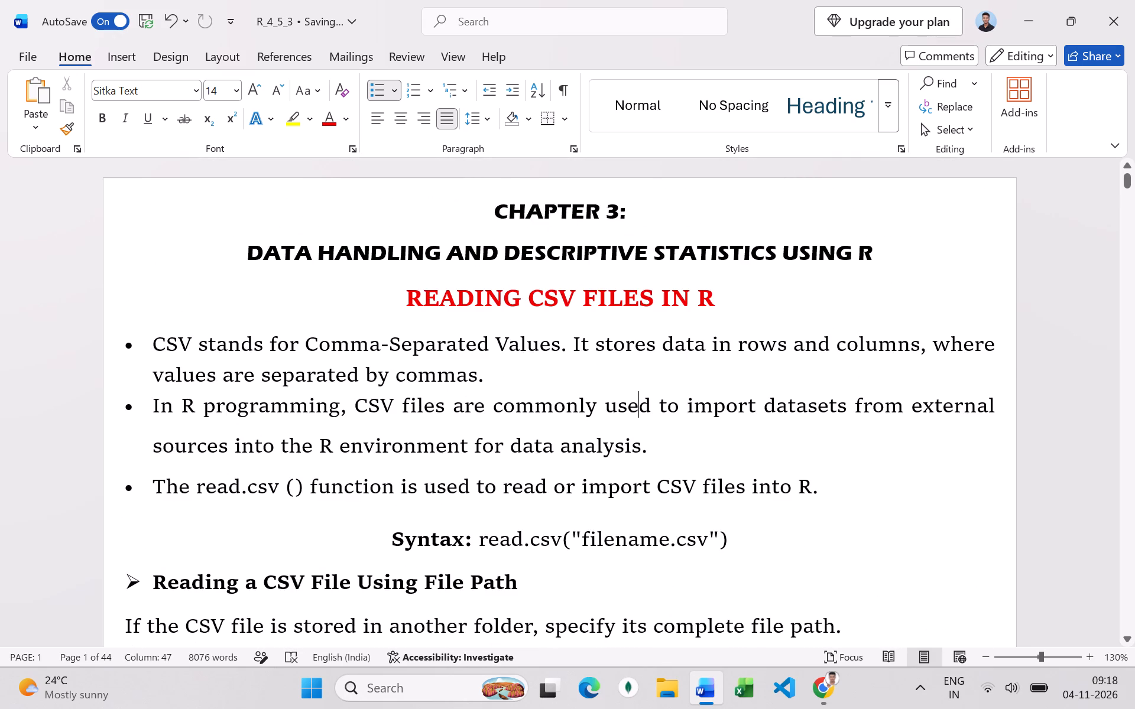
Set the line spacing of the second bullet, about importing datasets into R, to 1.15.
{"action": "left_click", "coordinate": [470, 447]}
{"action": "left_click_drag", "start_coordinate": [533, 441], "coordinate": [484, 416]}
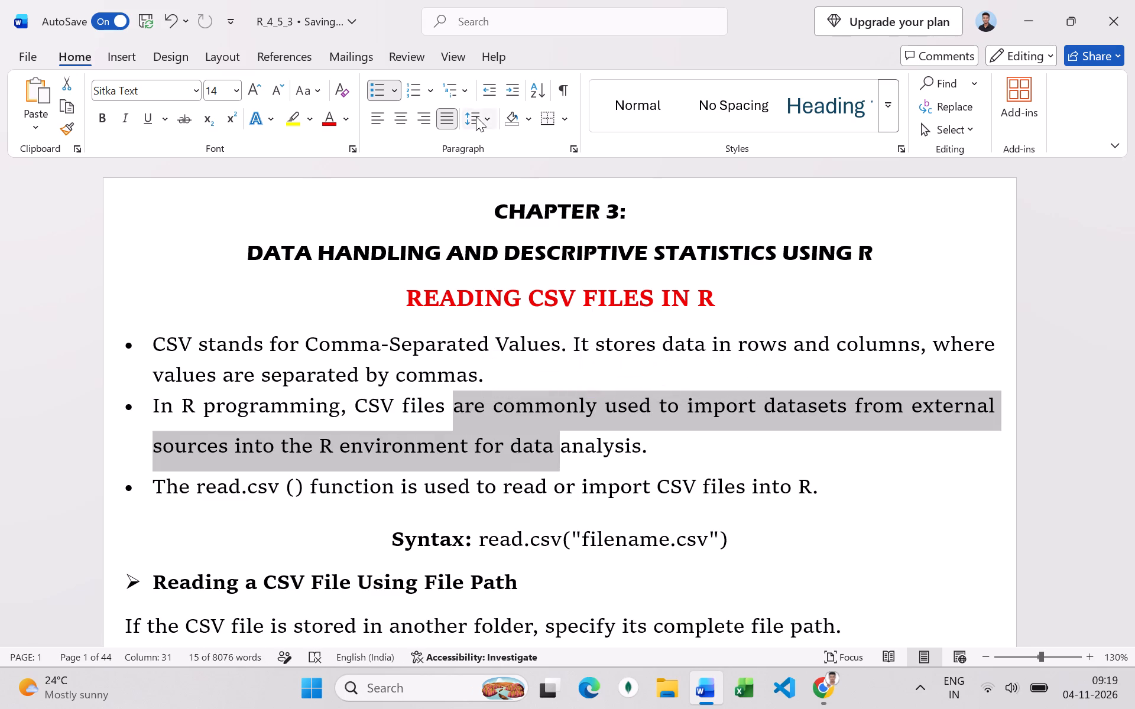
{"action": "left_click", "coordinate": [476, 116]}
{"action": "left_click", "coordinate": [515, 161]}
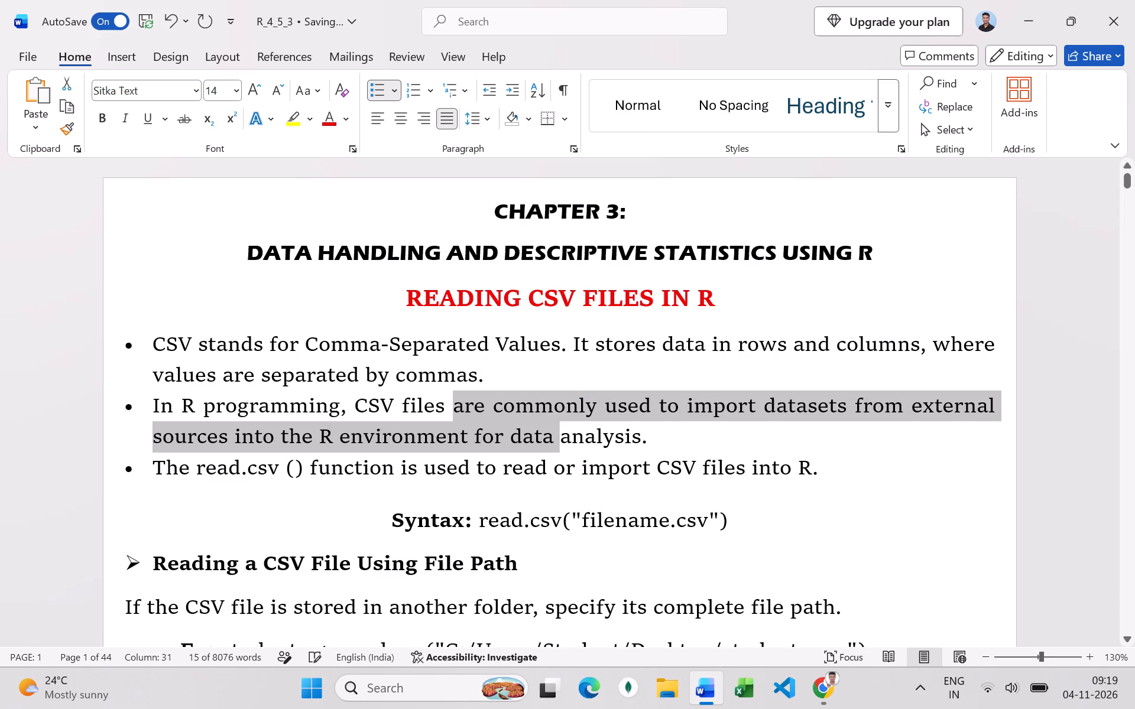
{"action": "left_click", "coordinate": [495, 352]}
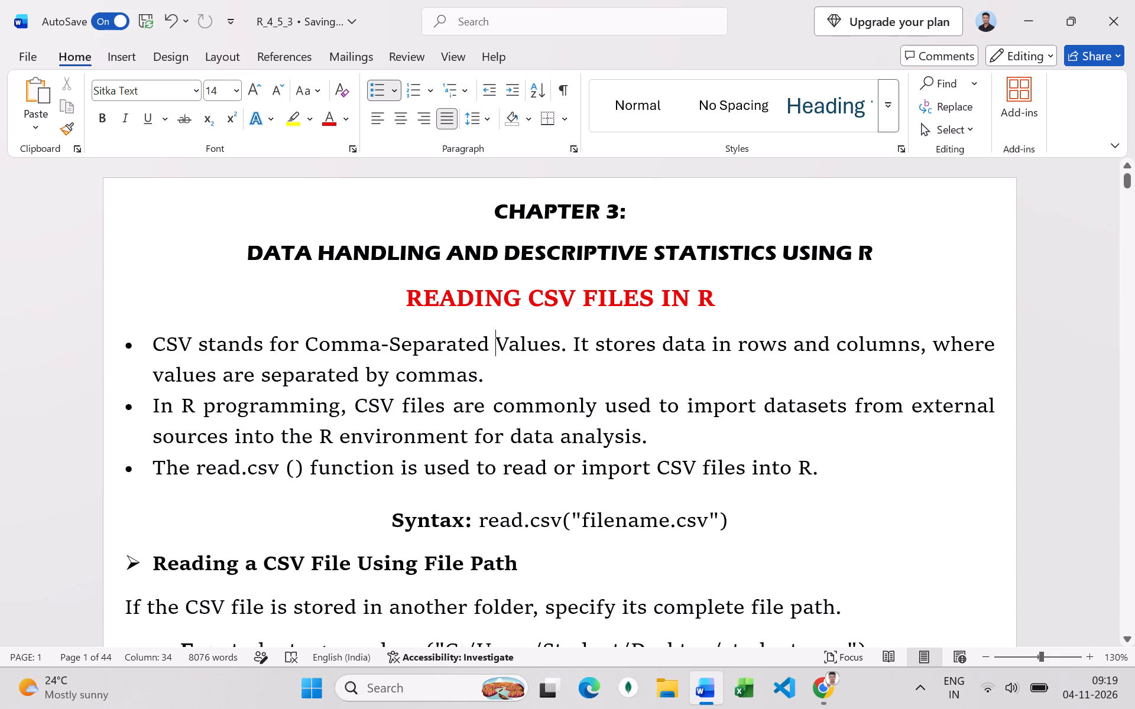
Delete "for data analysis" from the end of the second bullet, keeping the full stop after "environment".
{"action": "left_click", "coordinate": [642, 435]}
{"action": "key", "text": "BackSpace"}
{"action": "key", "text": "BackSpace"}
{"action": "key", "text": "BackSpace"}
{"action": "key", "text": "BackSpace"}
{"action": "key", "text": "BackSpace"}
{"action": "key", "text": "BackSpace"}
{"action": "key", "text": "BackSpace"}
{"action": "key", "text": "BackSpace"}
{"action": "key", "text": "BackSpace"}
{"action": "key", "text": "BackSpace"}
{"action": "key", "text": "BackSpace"}
{"action": "key", "text": "BackSpace"}
{"action": "key", "text": "BackSpace"}
{"action": "key", "text": "BackSpace"}
{"action": "key", "text": "BackSpace"}
{"action": "key", "text": "BackSpace"}
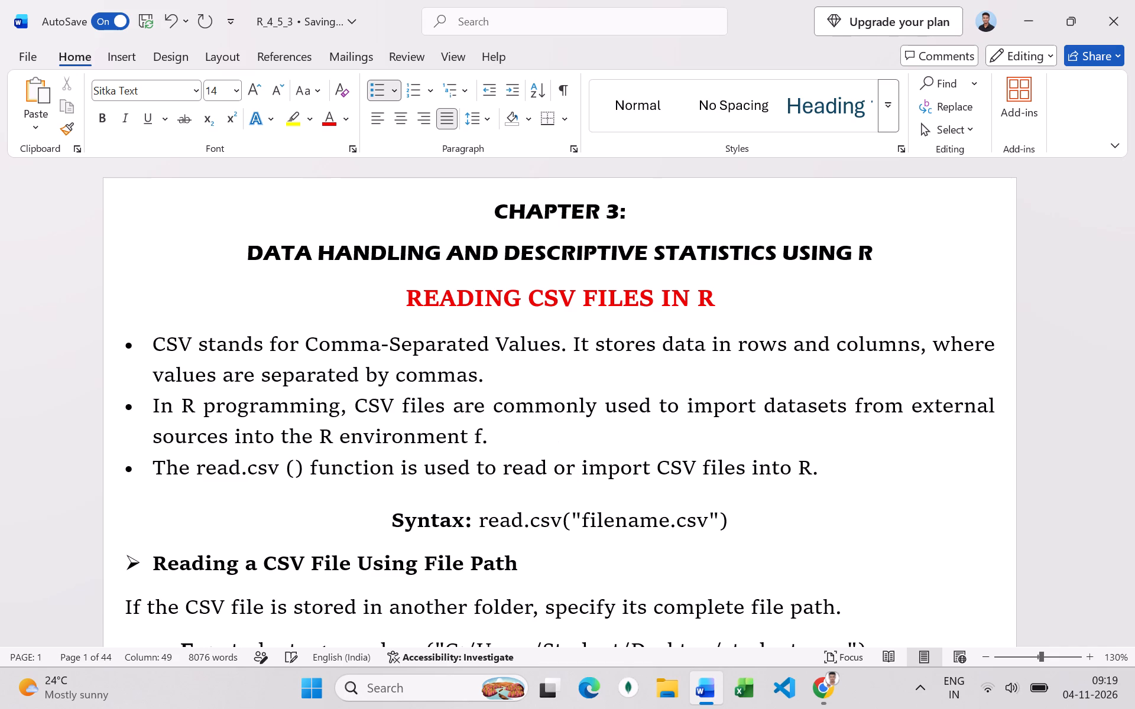
{"action": "key", "text": "BackSpace"}
{"action": "key", "text": "BackSpace"}
{"action": "left_click", "coordinate": [581, 447]}
Set the line spacing of the third bullet and the read.csv syntax line below it to 1.0.
{"action": "left_click_drag", "start_coordinate": [510, 519], "coordinate": [462, 472]}
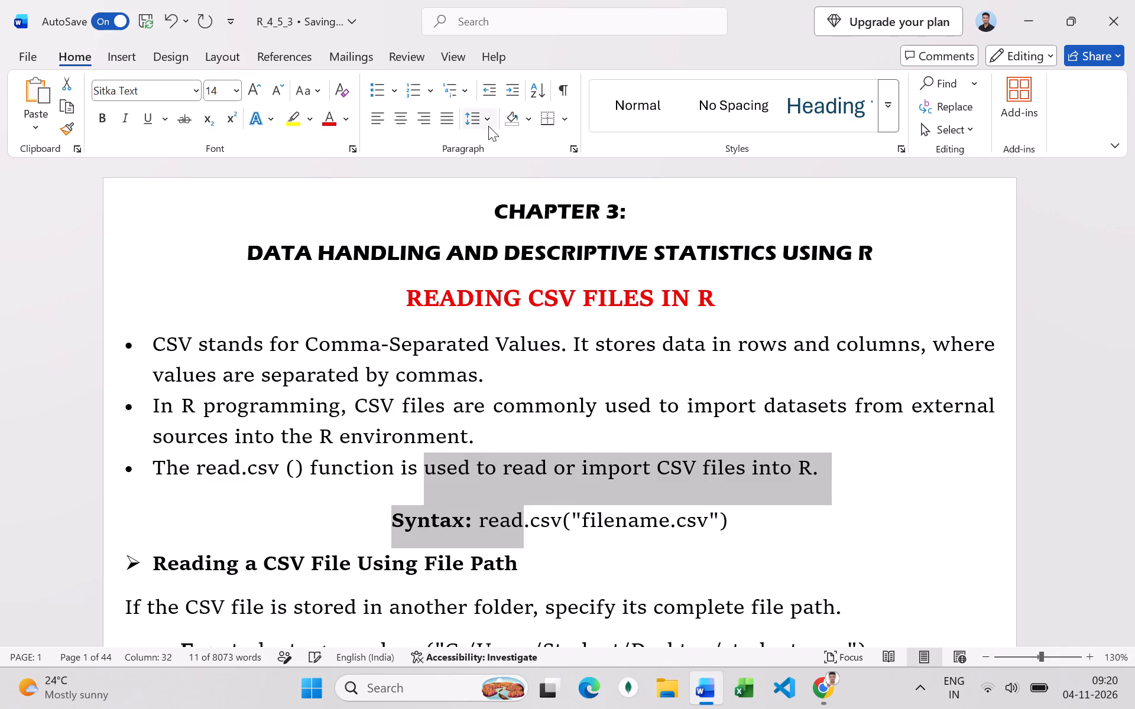
{"action": "left_click", "coordinate": [488, 126]}
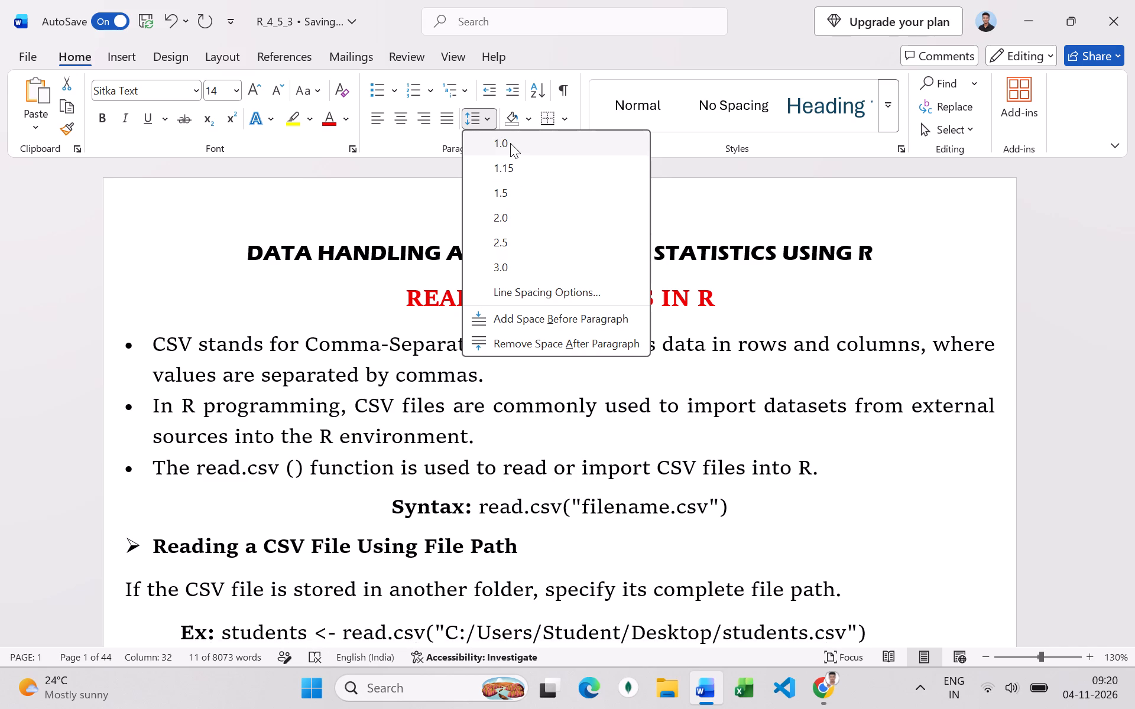
{"action": "left_click", "coordinate": [510, 143]}
{"action": "left_click", "coordinate": [551, 532]}
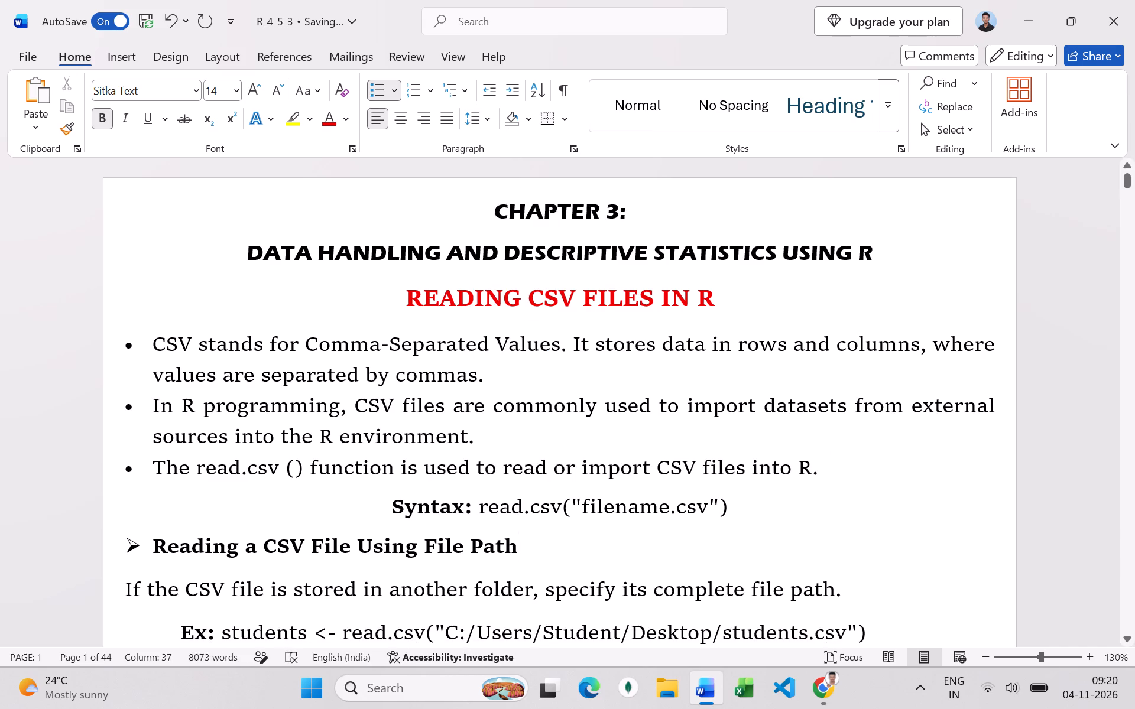
Set line spacing to 1.0 for the heading Reading a CSV File Using File Path and its text through print(students).
{"action": "scroll", "coordinate": [486, 554], "scroll_direction": "down", "scroll_amount": 3}
{"action": "left_click_drag", "start_coordinate": [395, 509], "coordinate": [137, 411]}
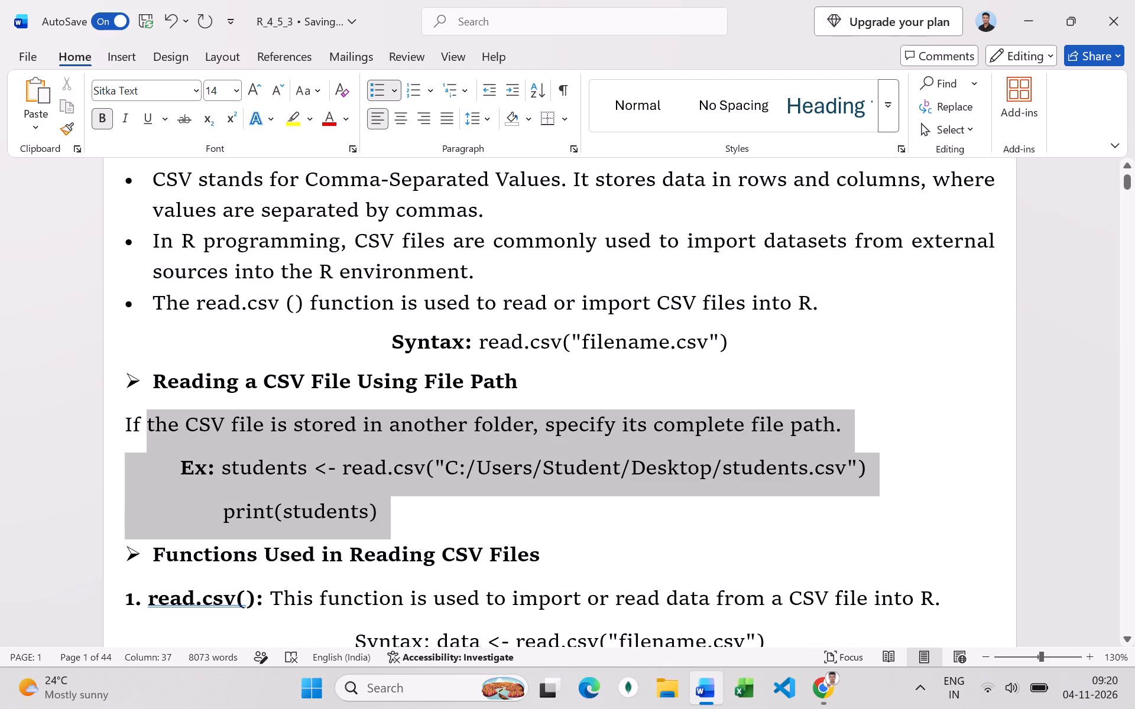
{"action": "left_click_drag", "start_coordinate": [137, 411], "coordinate": [120, 400]}
{"action": "left_click", "coordinate": [464, 113]}
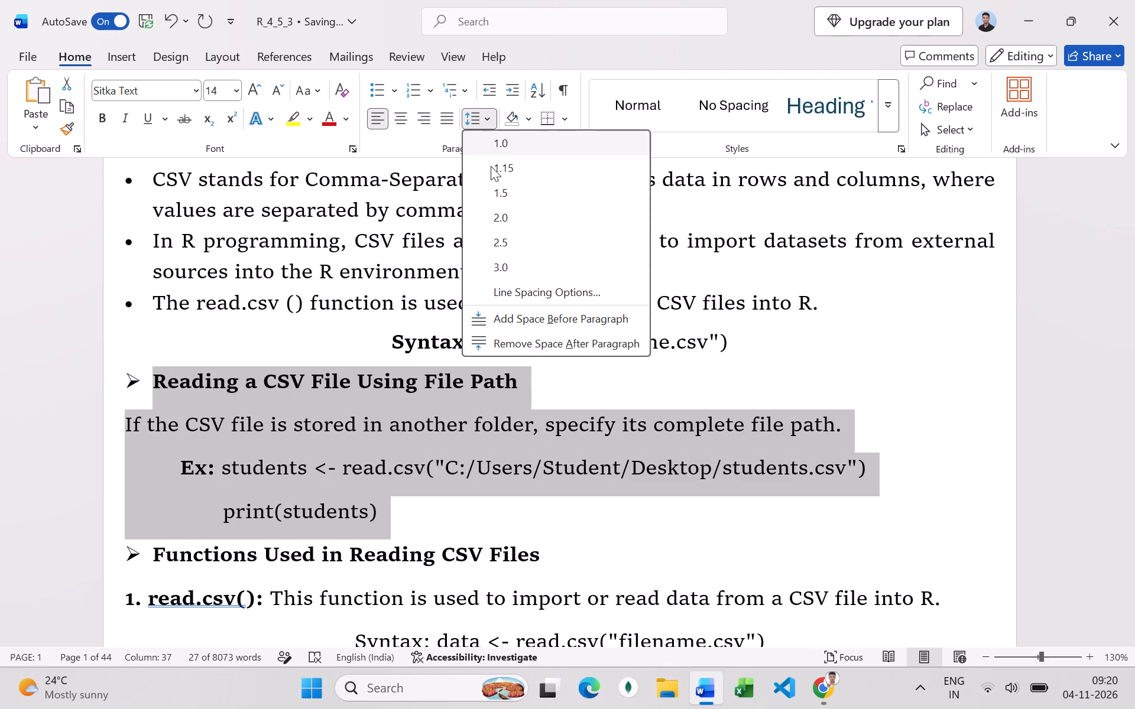
{"action": "left_click", "coordinate": [505, 142]}
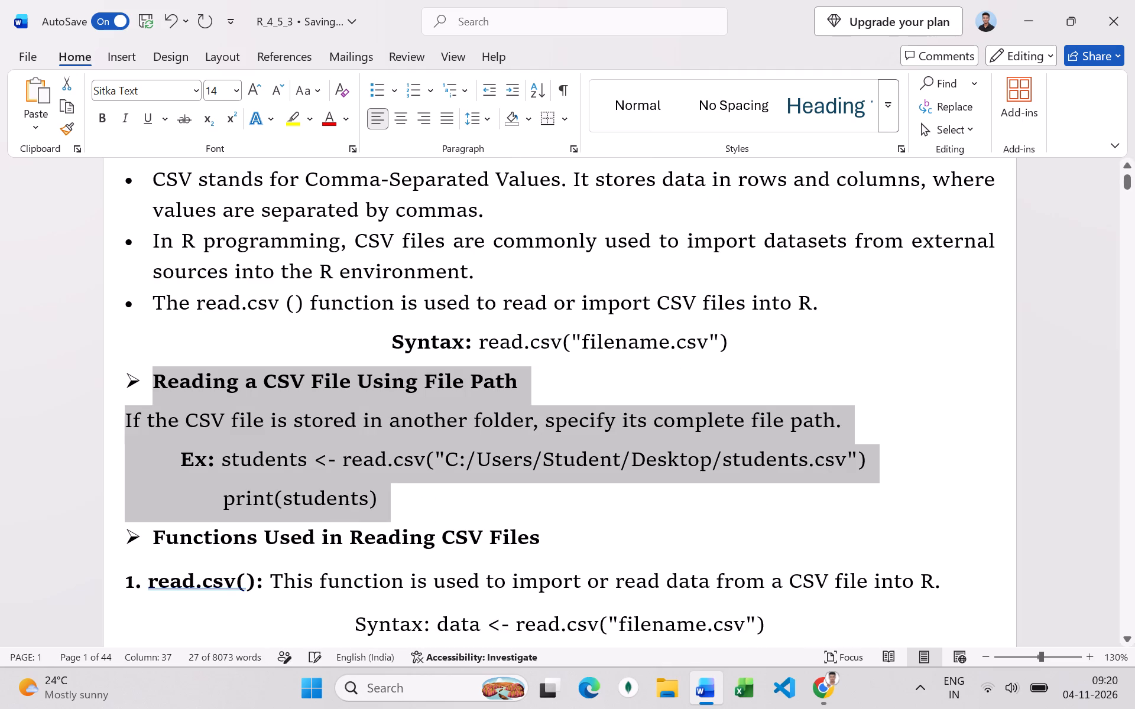
{"action": "left_click", "coordinate": [375, 473]}
Increase the indent of the explanation and example lines under Reading a CSV File Using File Path by one level.
{"action": "left_click_drag", "start_coordinate": [391, 492], "coordinate": [128, 429]}
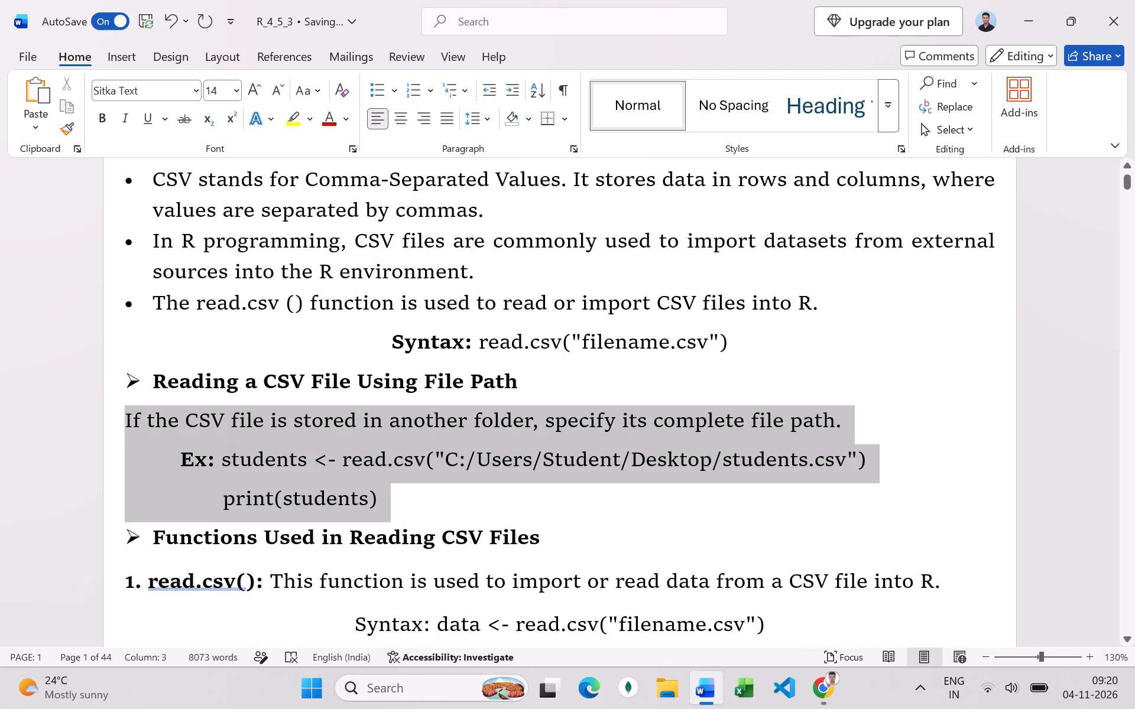
{"action": "left_click_drag", "start_coordinate": [128, 429], "coordinate": [125, 427]}
{"action": "left_click", "coordinate": [509, 96]}
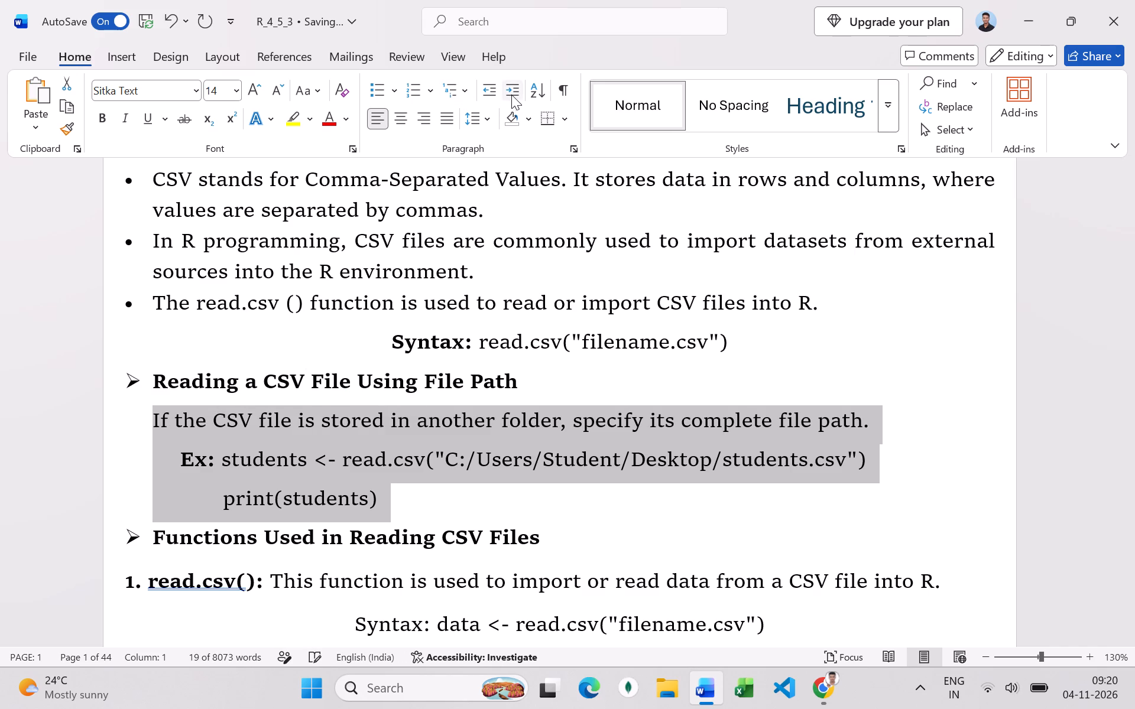
Increase the indent of the students <- read.csv example line and the print(students) line below it by one level.
{"action": "left_click", "coordinate": [391, 515]}
{"action": "left_click_drag", "start_coordinate": [390, 505], "coordinate": [191, 467]}
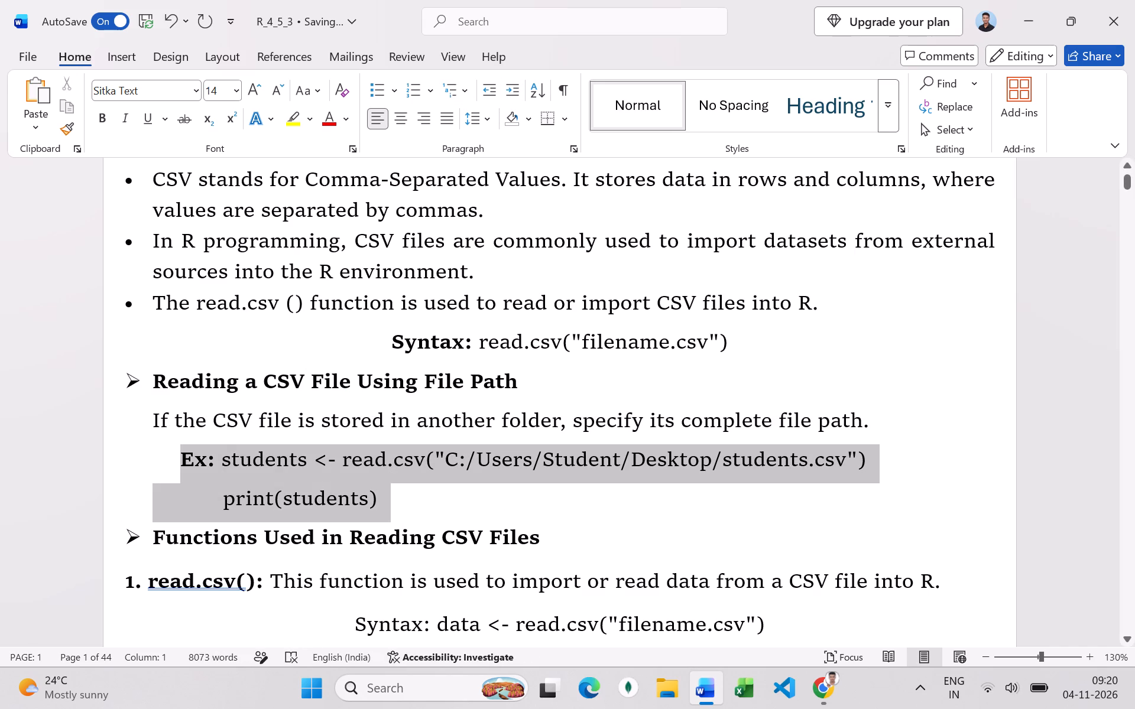
{"action": "left_click_drag", "start_coordinate": [191, 467], "coordinate": [183, 466]}
{"action": "left_click", "coordinate": [517, 90]}
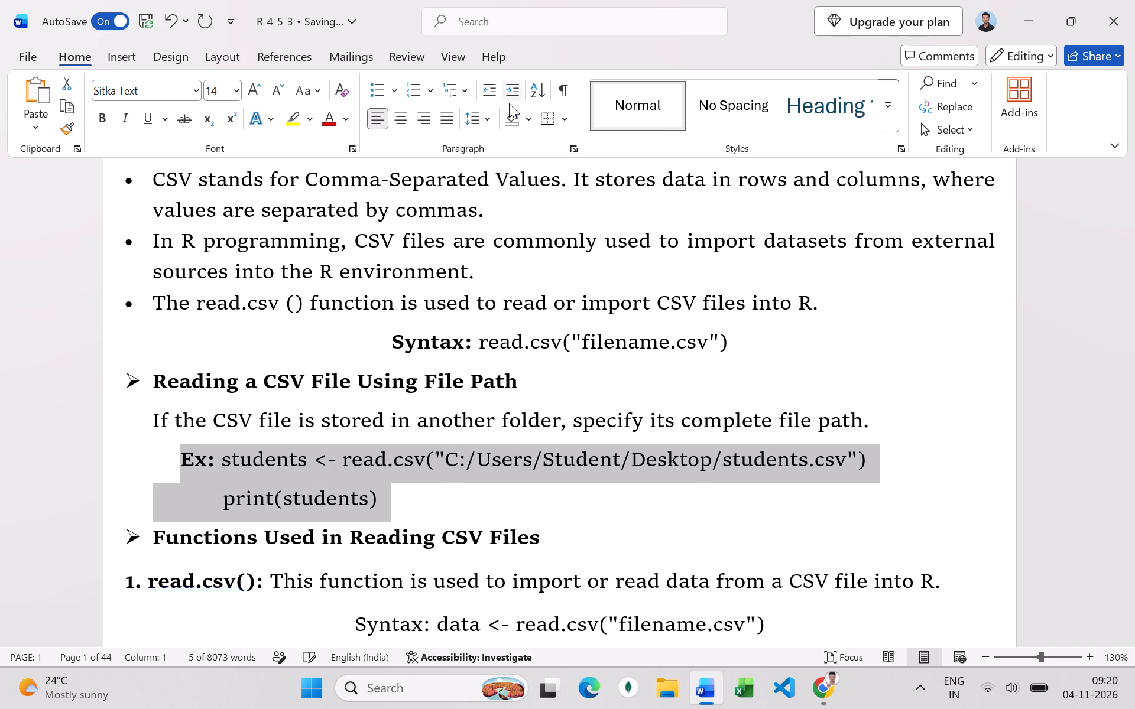
{"action": "left_click", "coordinate": [476, 475]}
Review the Reading CSV Files in R section from the chapter title through the start of the functions list.
{"action": "scroll", "coordinate": [485, 476], "scroll_direction": "up", "scroll_amount": 1}
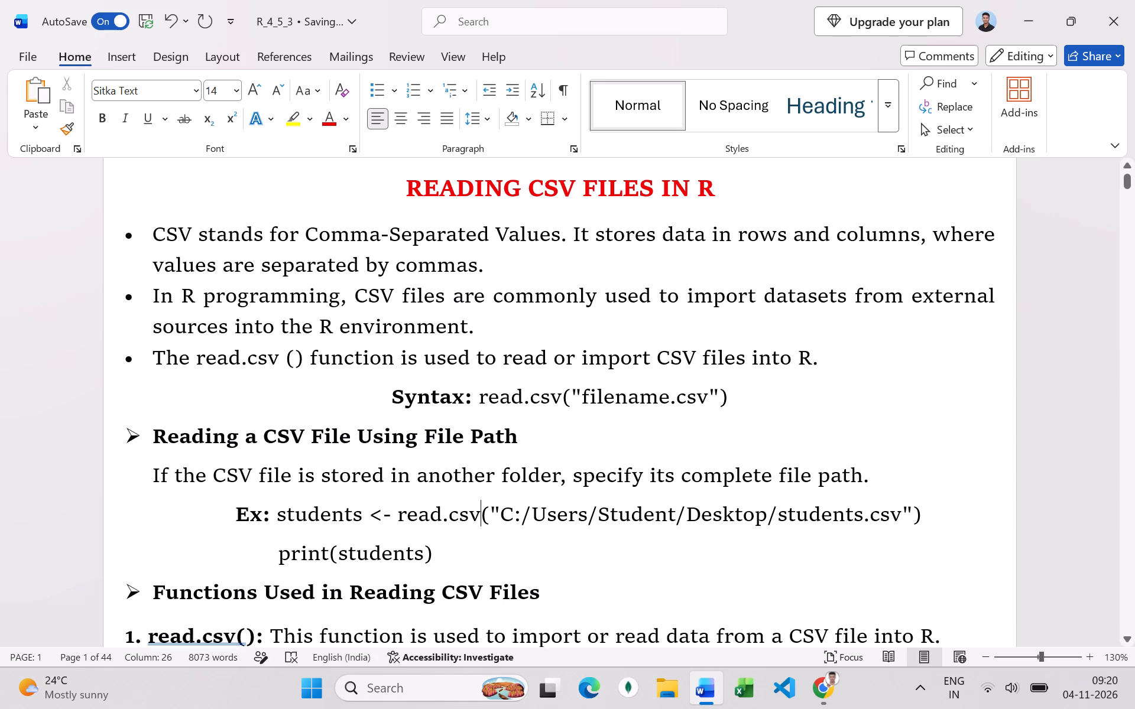
{"action": "scroll", "coordinate": [474, 444], "scroll_direction": "down", "scroll_amount": 6}
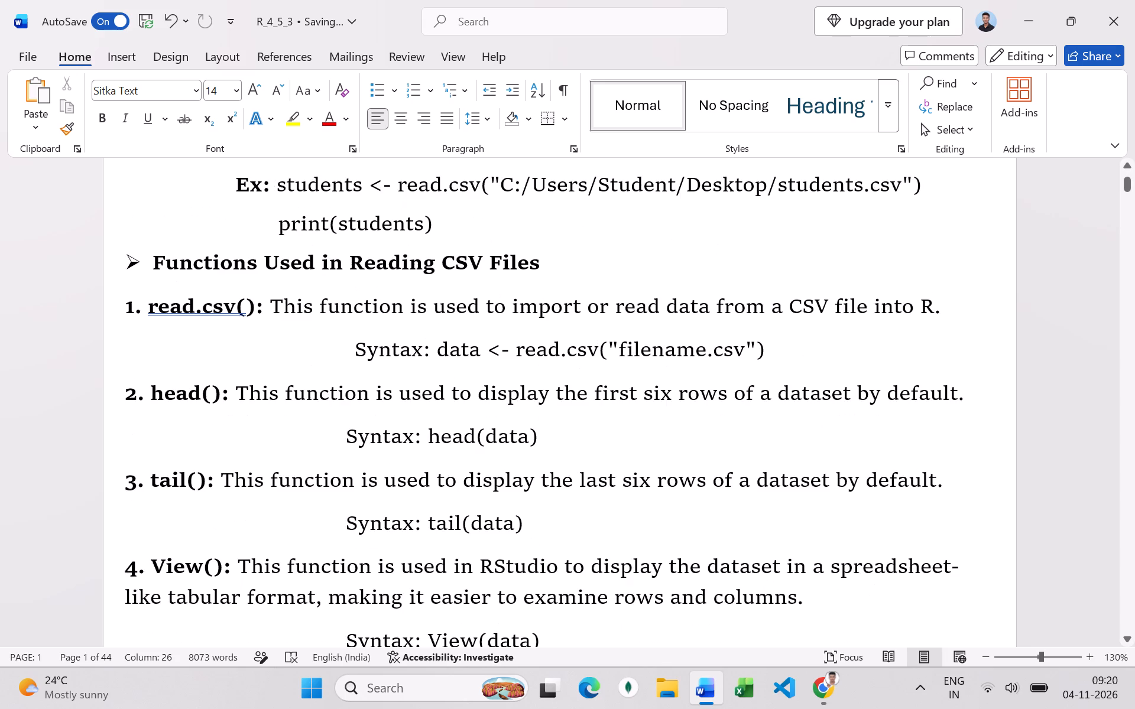
{"action": "scroll", "coordinate": [474, 444], "scroll_direction": "up", "scroll_amount": 3}
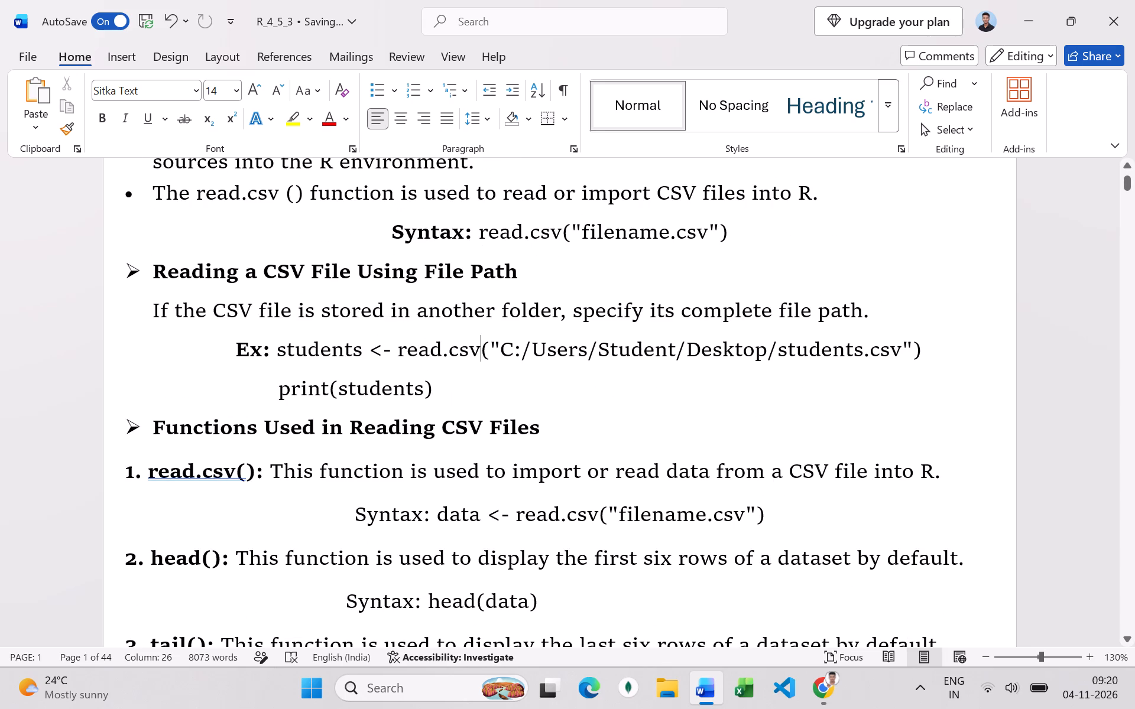
{"action": "scroll", "coordinate": [468, 441], "scroll_direction": "up", "scroll_amount": 2}
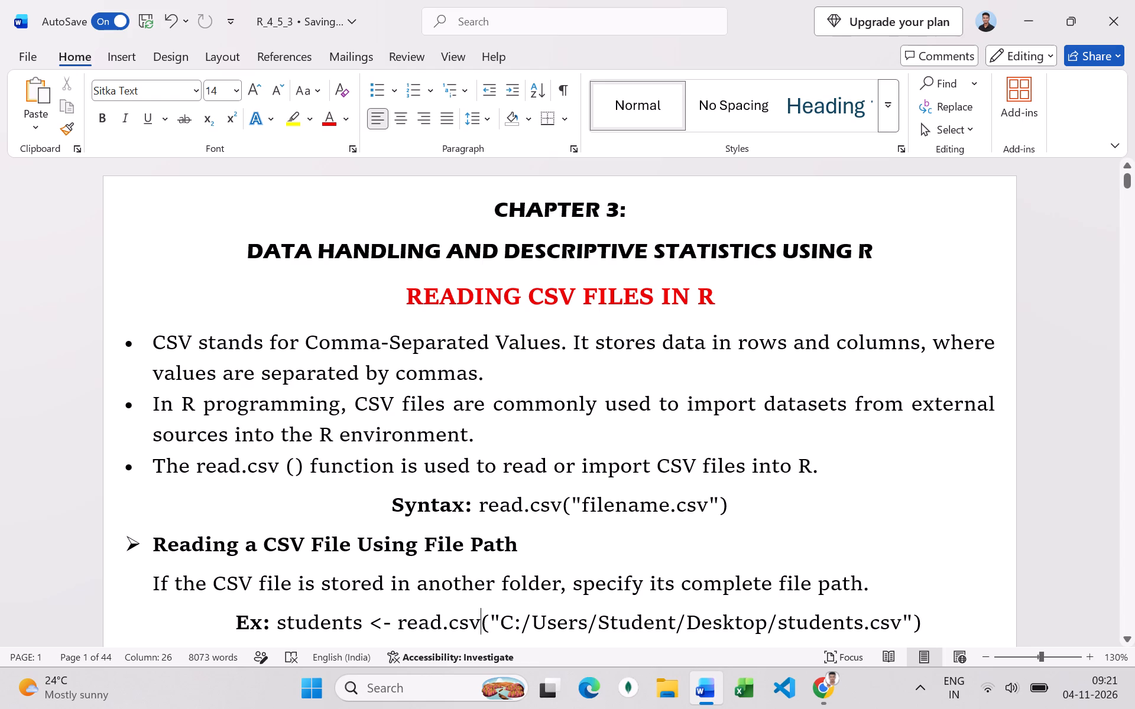
{"action": "scroll", "coordinate": [155, 369], "scroll_direction": "down", "scroll_amount": 9}
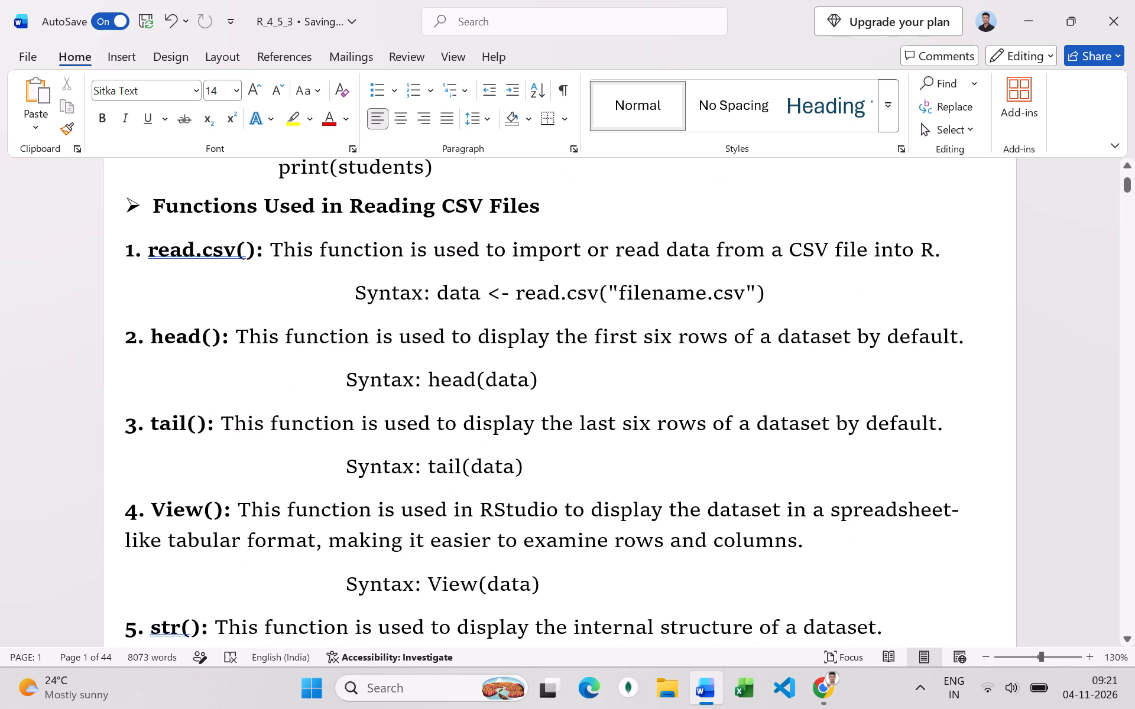
Ignore once the grammar flag on read.csv() in item 1 of Functions Used in Reading CSV Files.
{"action": "scroll", "coordinate": [155, 369], "scroll_direction": "up", "scroll_amount": 1}
{"action": "right_click", "coordinate": [184, 317]}
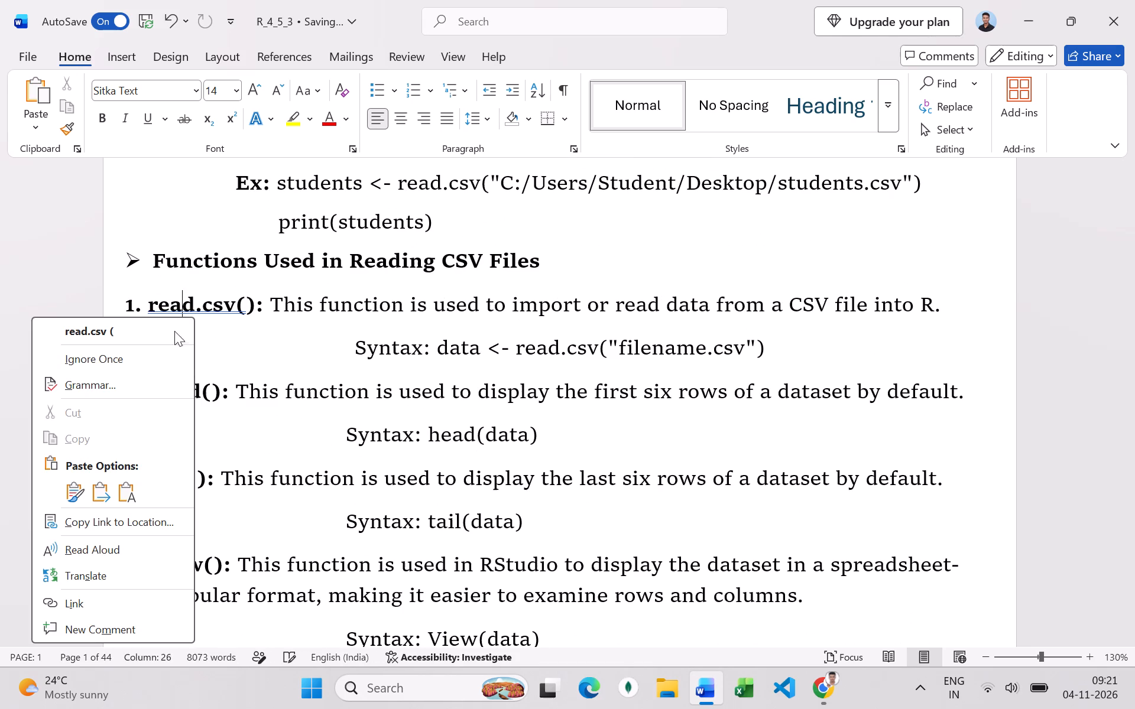
{"action": "left_click", "coordinate": [166, 347]}
{"action": "left_click", "coordinate": [209, 357]}
Examine the numbered functions list from read.csv() to ncol() and how it runs over the page break, returning to the section heading.
{"action": "scroll", "coordinate": [209, 357], "scroll_direction": "up", "scroll_amount": 3}
{"action": "scroll", "coordinate": [270, 437], "scroll_direction": "down", "scroll_amount": 7}
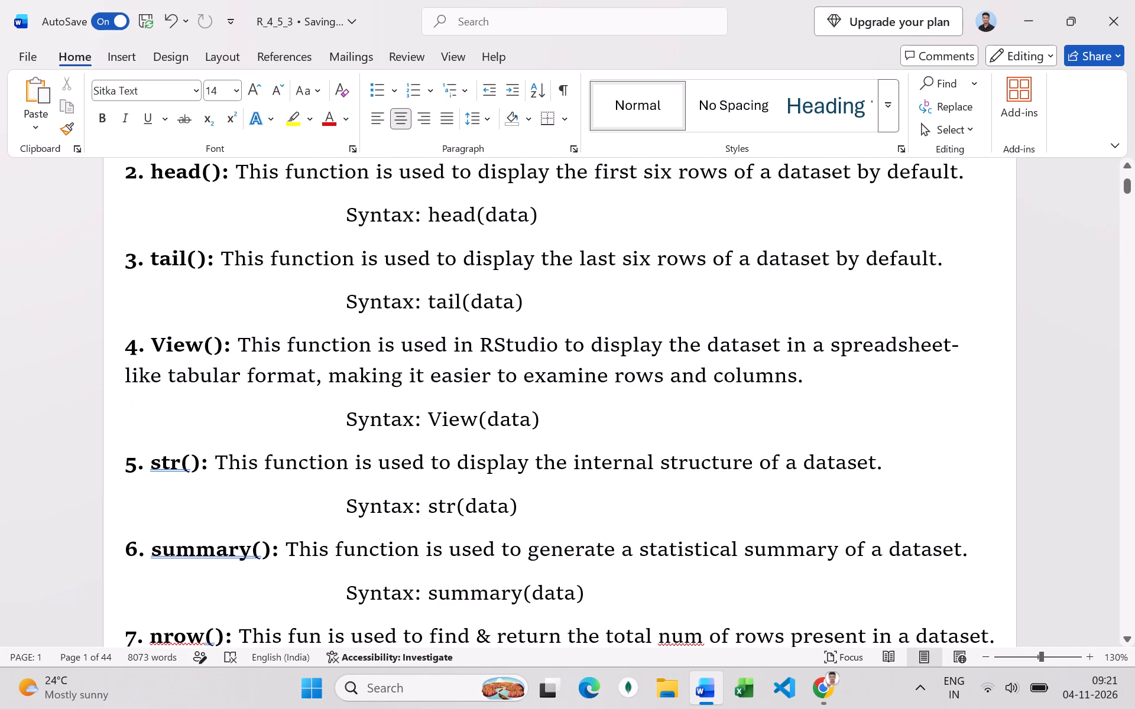
{"action": "scroll", "coordinate": [272, 437], "scroll_direction": "down", "scroll_amount": 3}
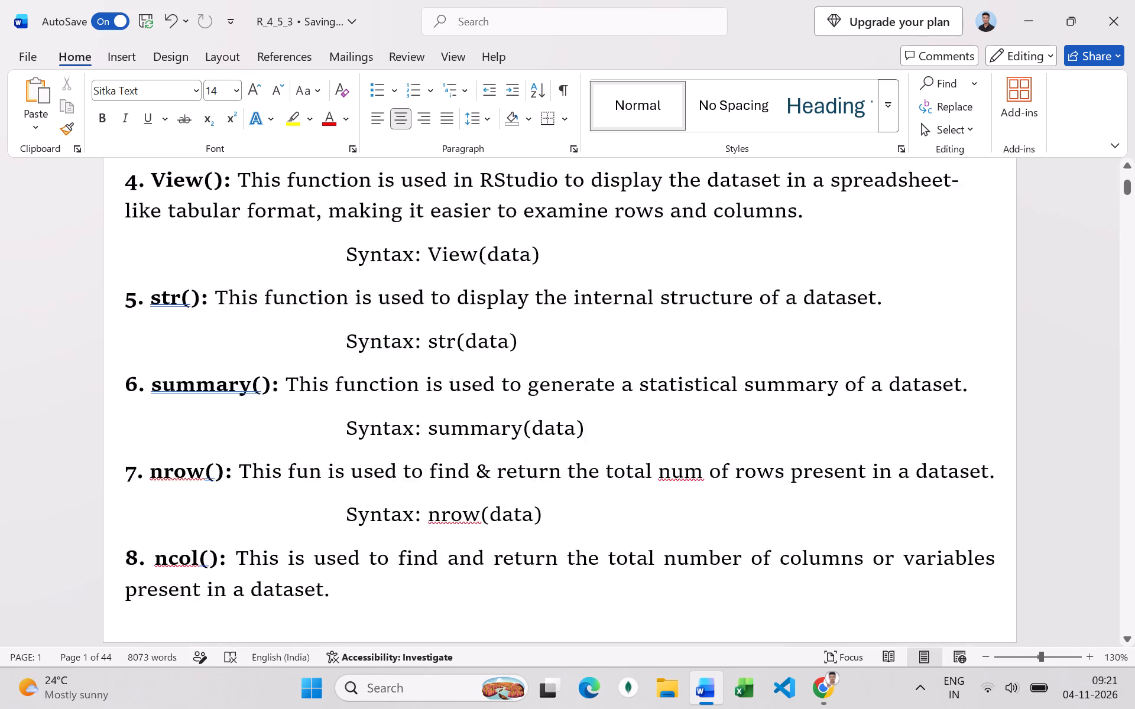
{"action": "scroll", "coordinate": [272, 437], "scroll_direction": "down", "scroll_amount": 2}
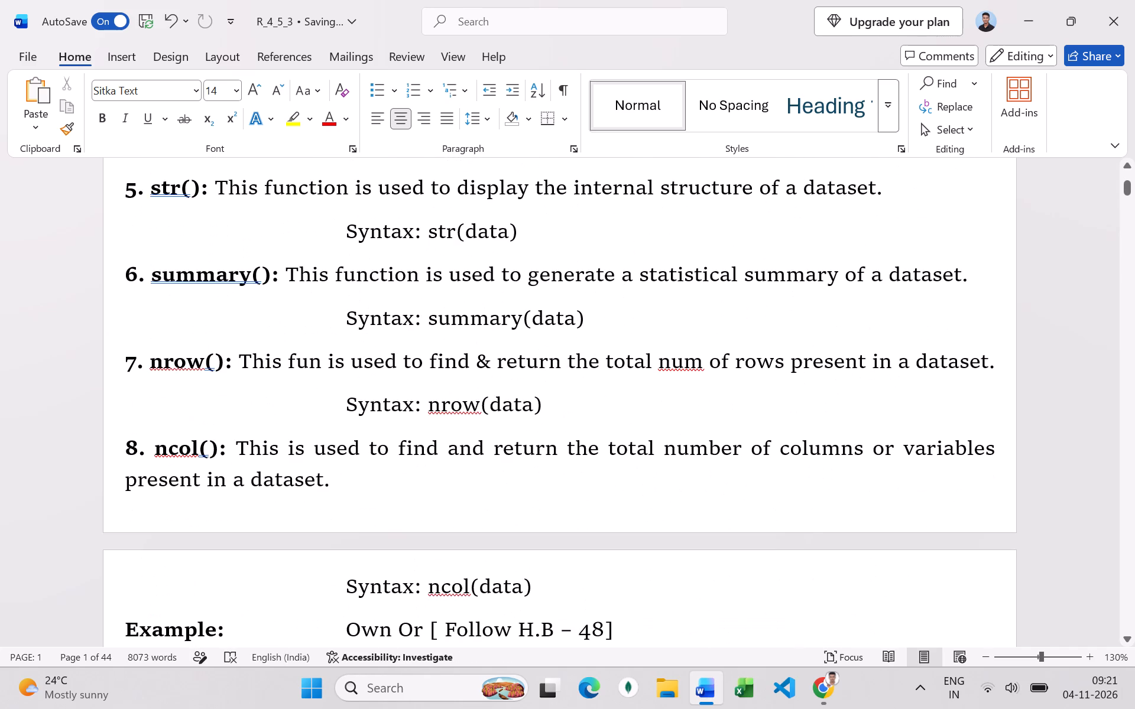
{"action": "scroll", "coordinate": [272, 437], "scroll_direction": "up", "scroll_amount": 8}
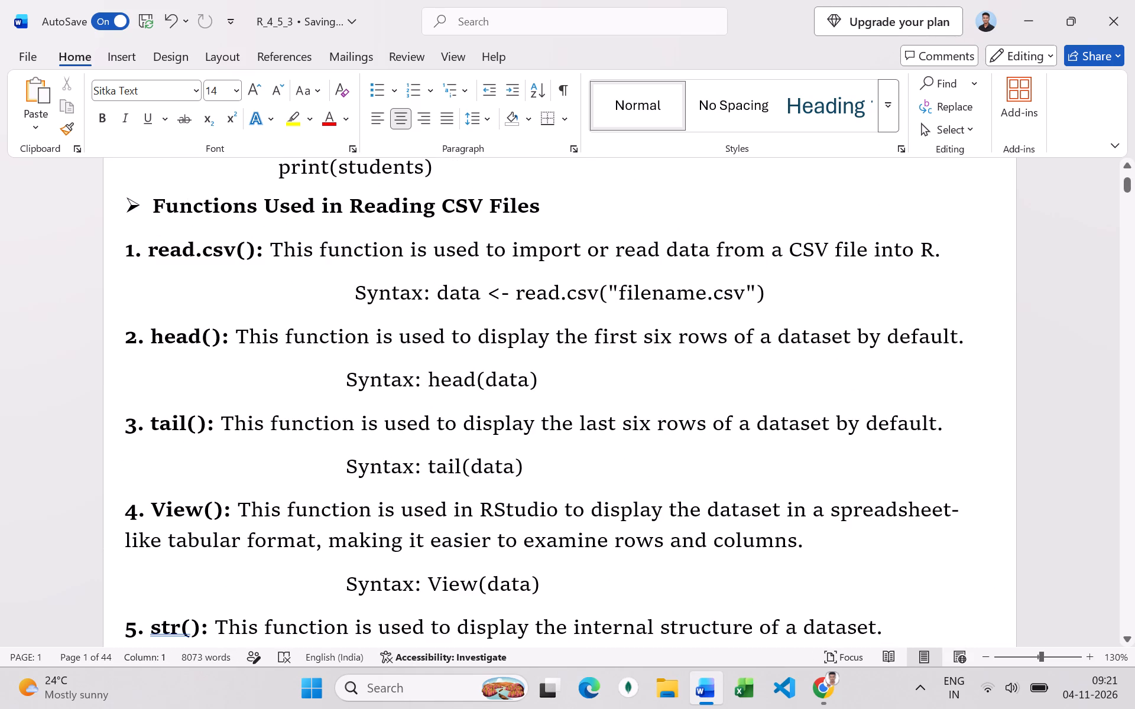
{"action": "left_click", "coordinate": [130, 340]}
{"action": "left_click", "coordinate": [130, 339]}
{"action": "left_click", "coordinate": [134, 342]}
{"action": "scroll", "coordinate": [148, 372], "scroll_direction": "down", "scroll_amount": 5}
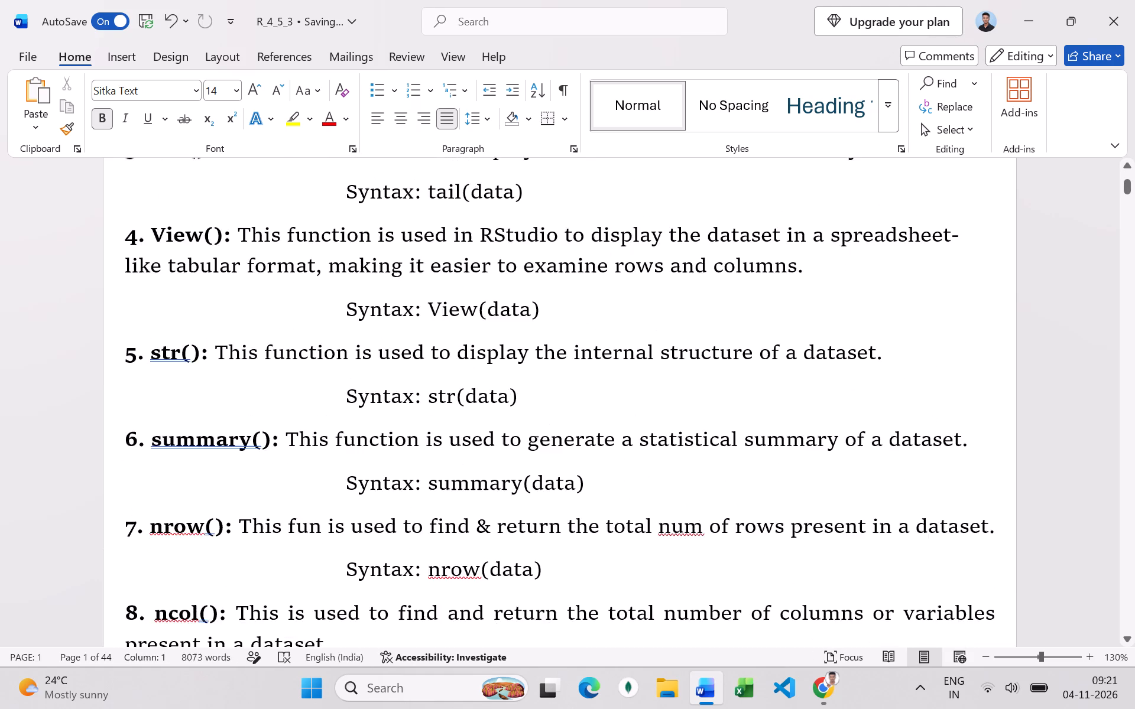
{"action": "scroll", "coordinate": [148, 372], "scroll_direction": "down", "scroll_amount": 6}
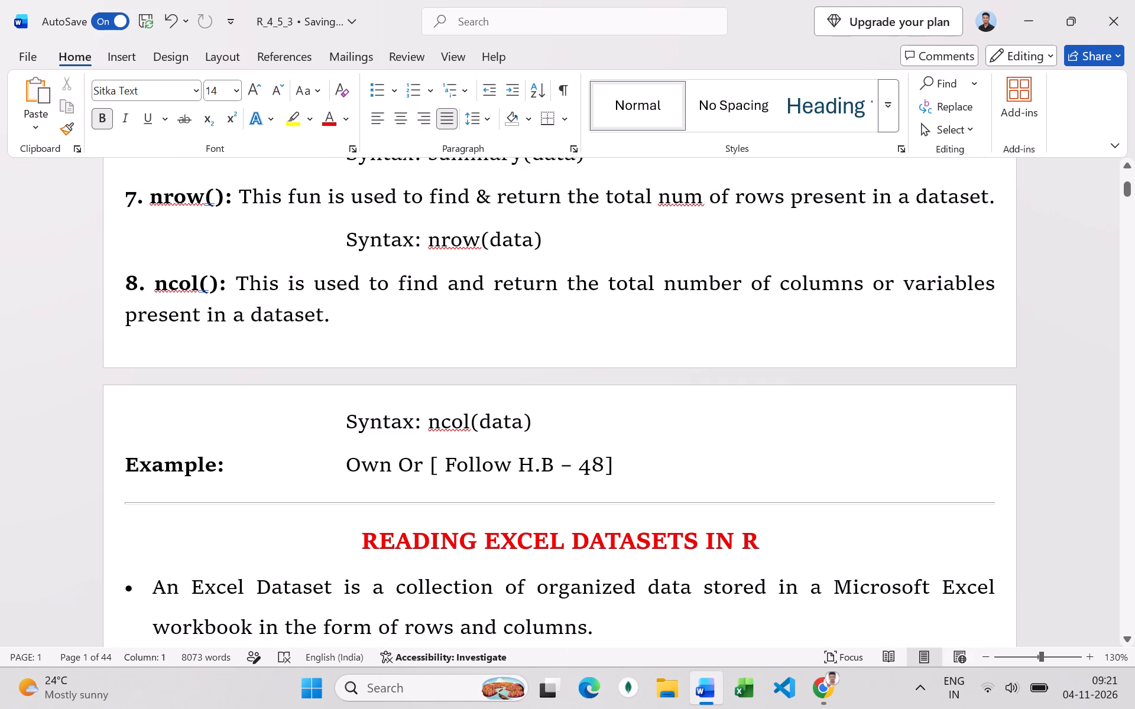
{"action": "scroll", "coordinate": [303, 382], "scroll_direction": "up", "scroll_amount": 4}
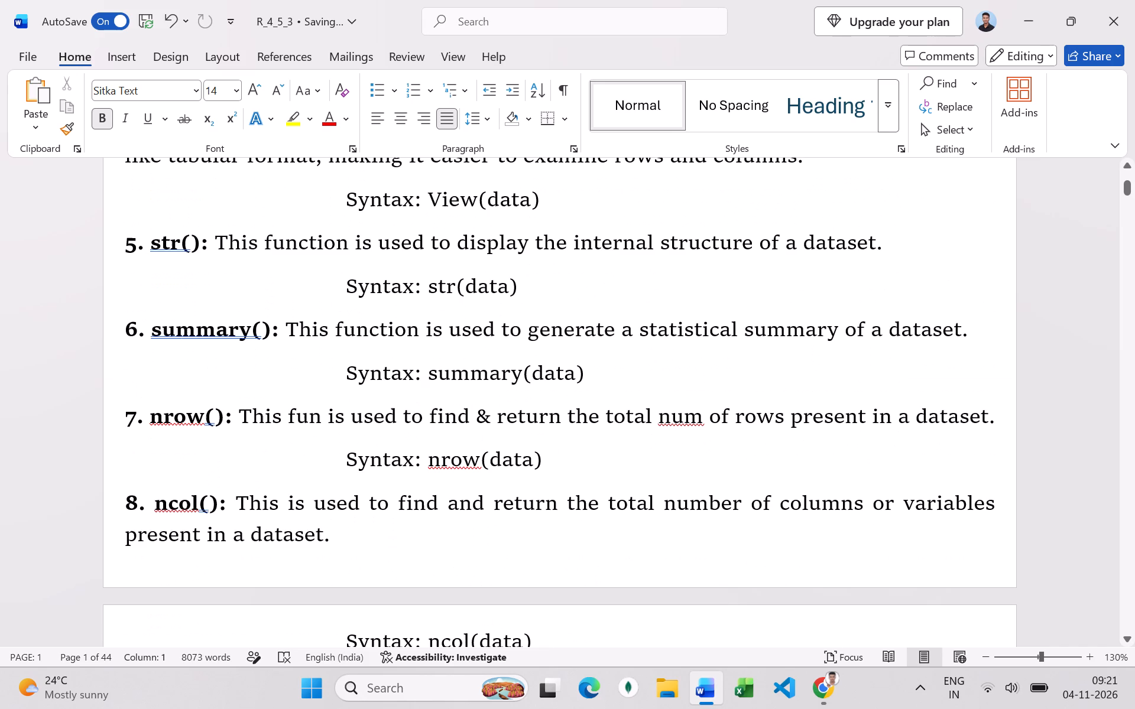
{"action": "scroll", "coordinate": [320, 383], "scroll_direction": "up", "scroll_amount": 4}
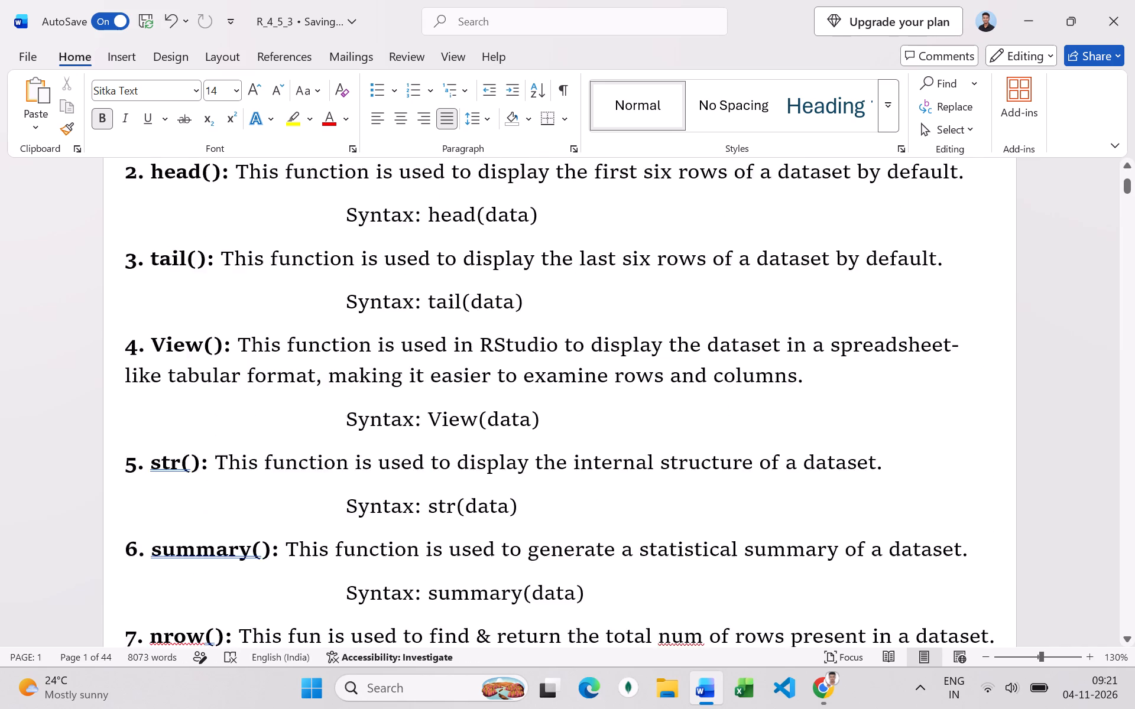
{"action": "scroll", "coordinate": [320, 383], "scroll_direction": "up", "scroll_amount": 2}
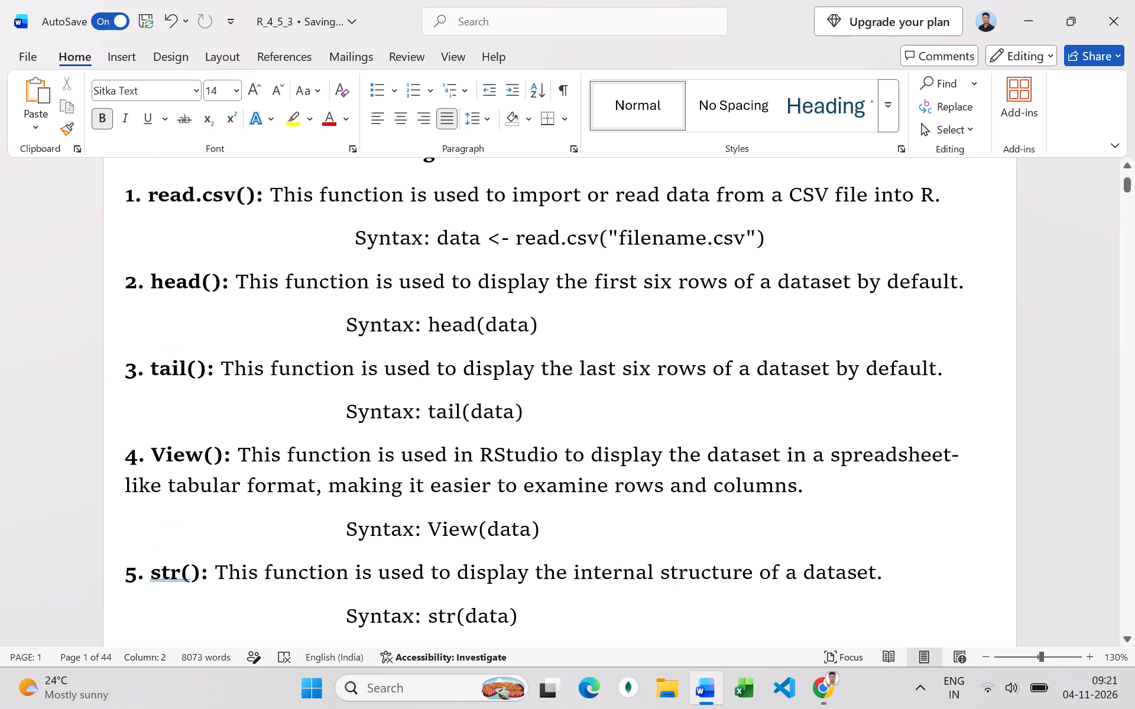
{"action": "scroll", "coordinate": [320, 383], "scroll_direction": "up", "scroll_amount": 8}
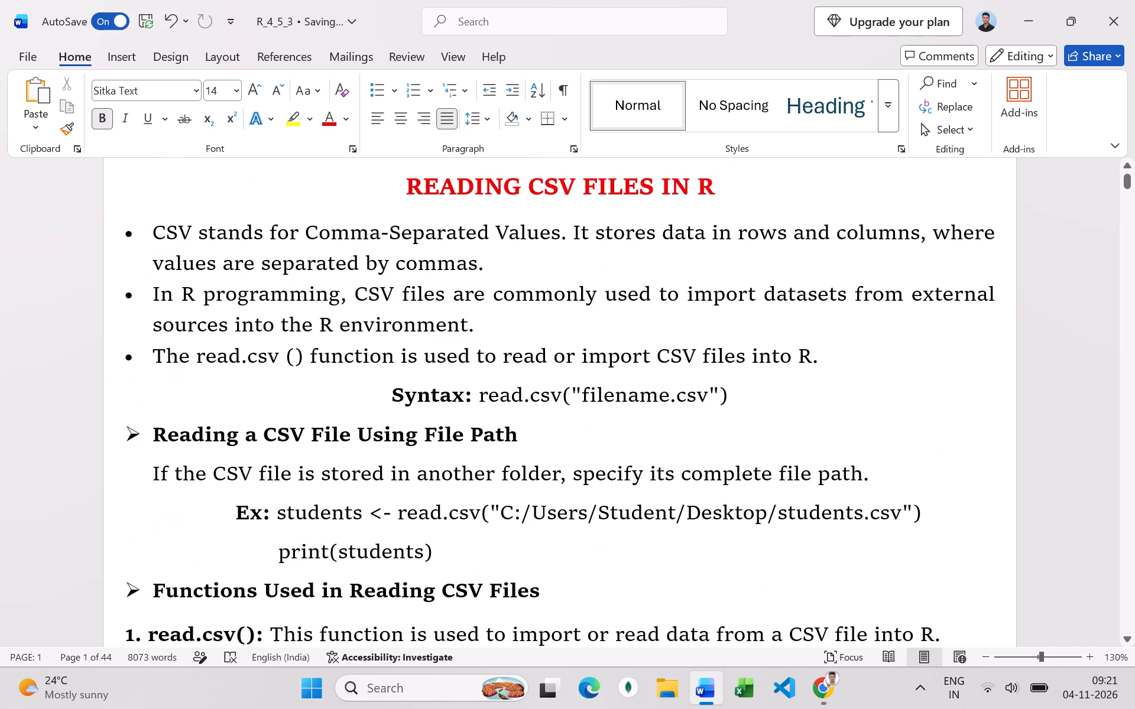
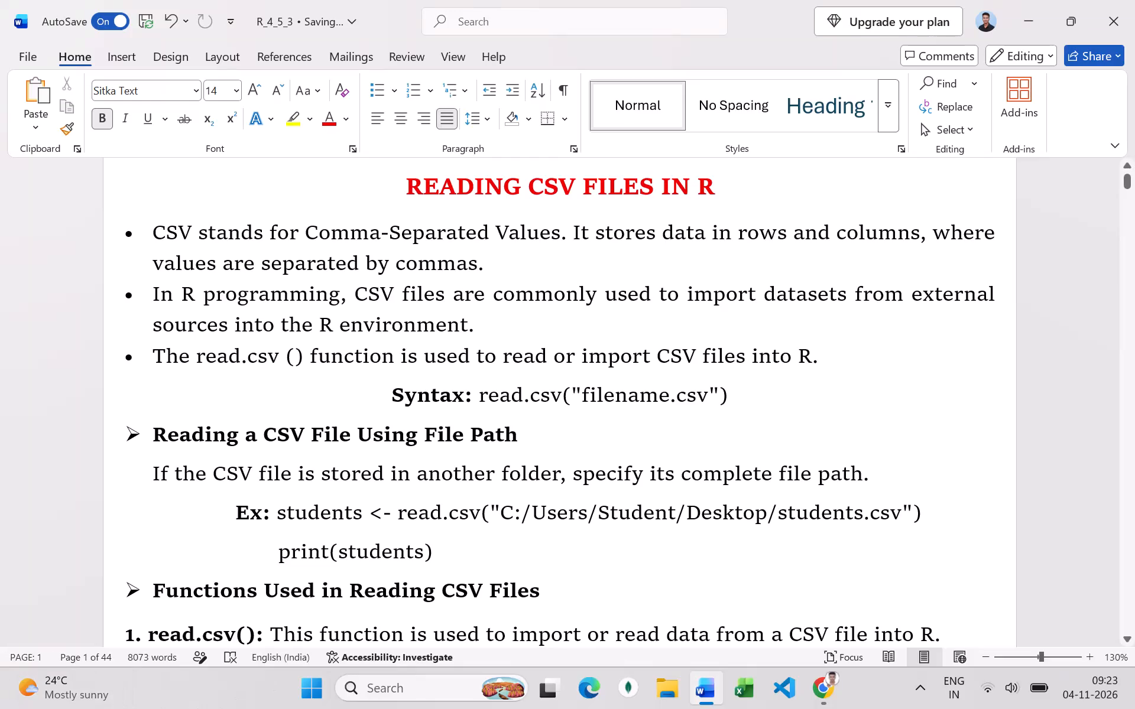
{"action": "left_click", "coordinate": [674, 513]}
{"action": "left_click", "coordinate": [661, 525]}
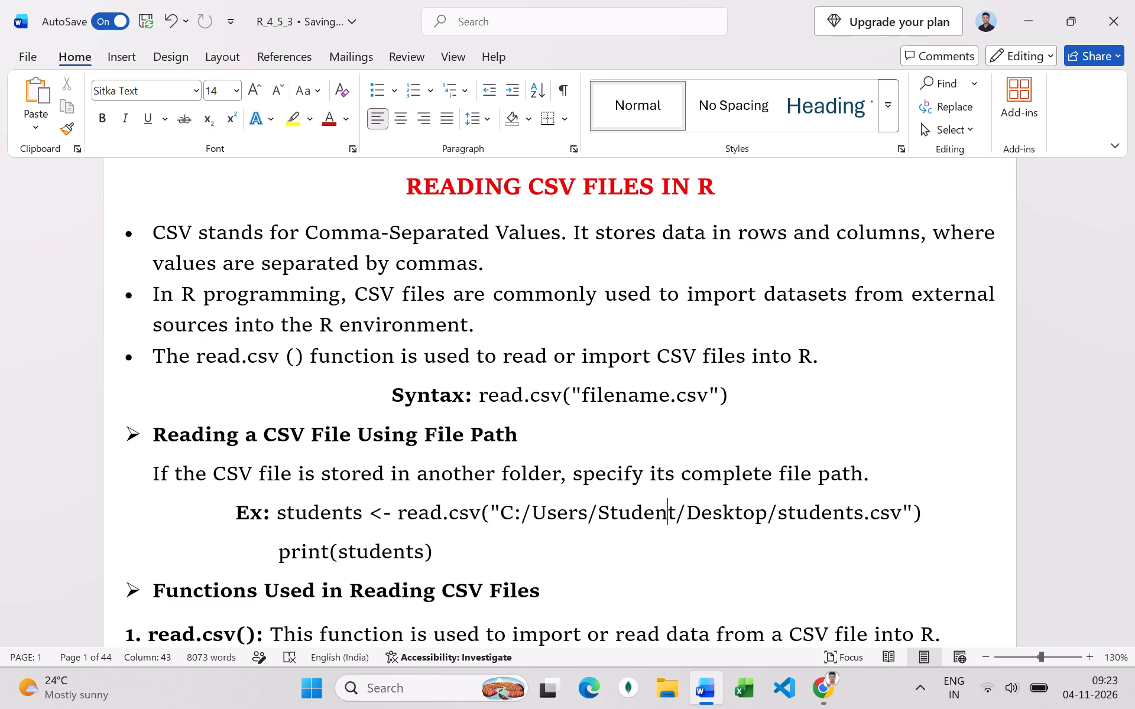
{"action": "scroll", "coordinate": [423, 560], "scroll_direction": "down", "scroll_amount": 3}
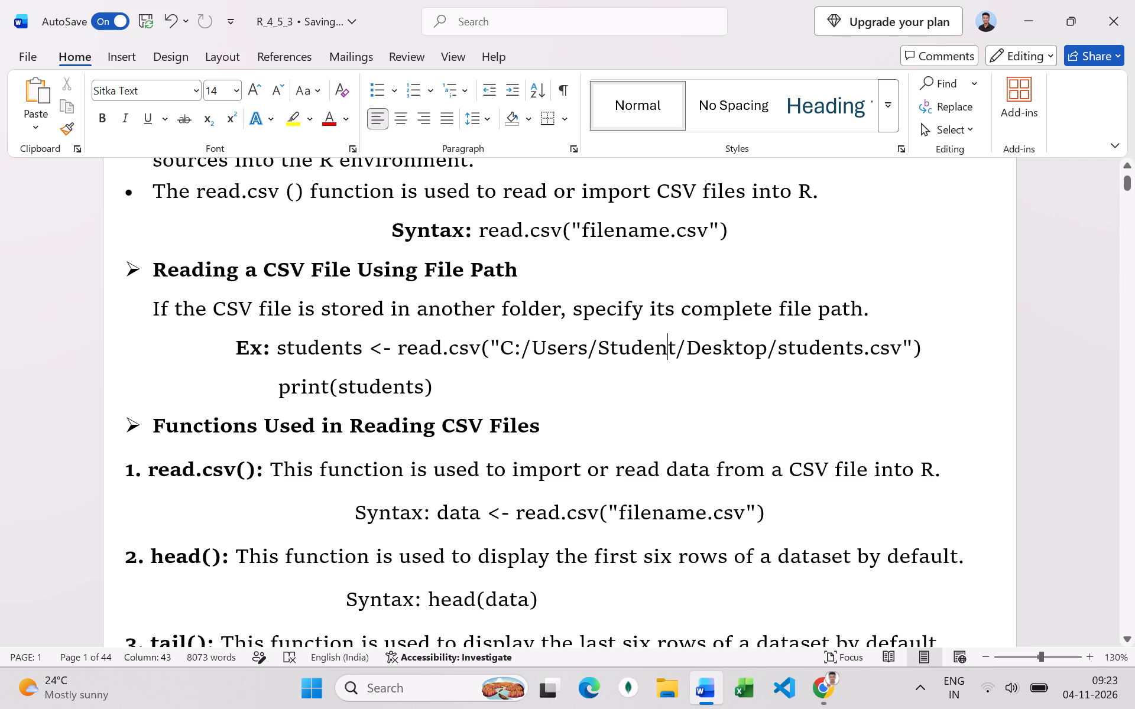
Apply 1. 2. 3. numbering to the functions list, from read.csv() to the ncol() description, and reduce its indent to the text margin.
{"action": "scroll", "coordinate": [401, 430], "scroll_direction": "up", "scroll_amount": 1}
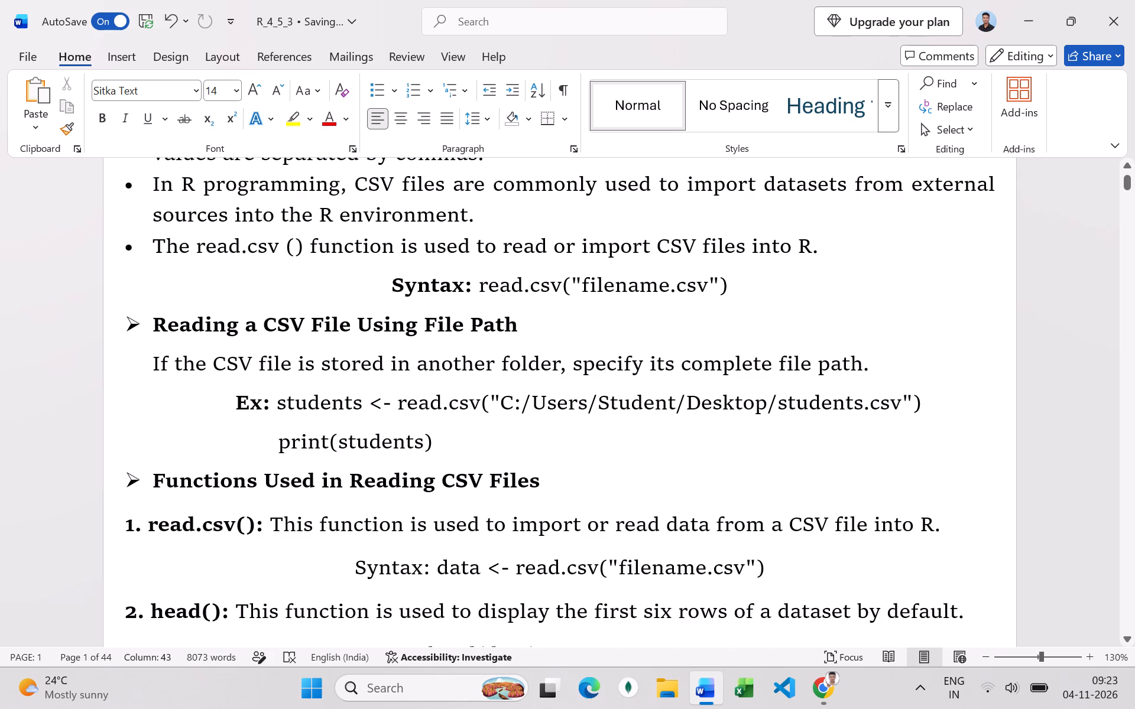
{"action": "scroll", "coordinate": [408, 462], "scroll_direction": "down", "scroll_amount": 14}
{"action": "scroll", "coordinate": [356, 477], "scroll_direction": "down", "scroll_amount": 3}
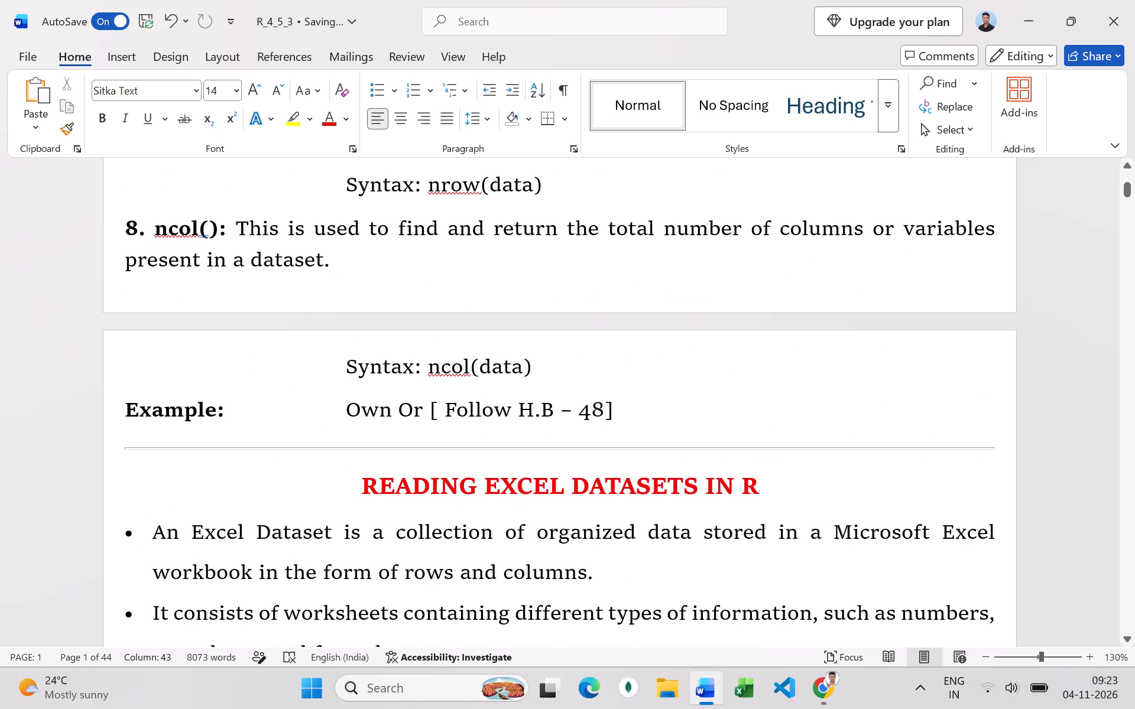
{"action": "left_click_drag", "start_coordinate": [334, 265], "coordinate": [160, 317]}
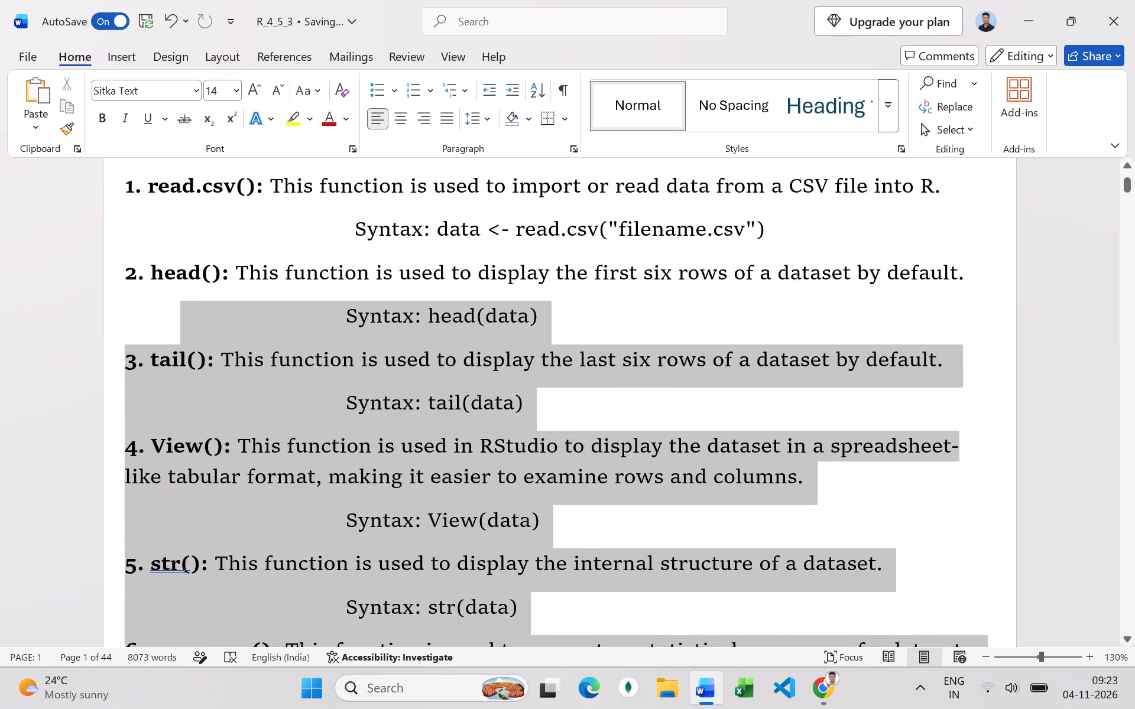
{"action": "left_click_drag", "start_coordinate": [160, 317], "coordinate": [113, 187]}
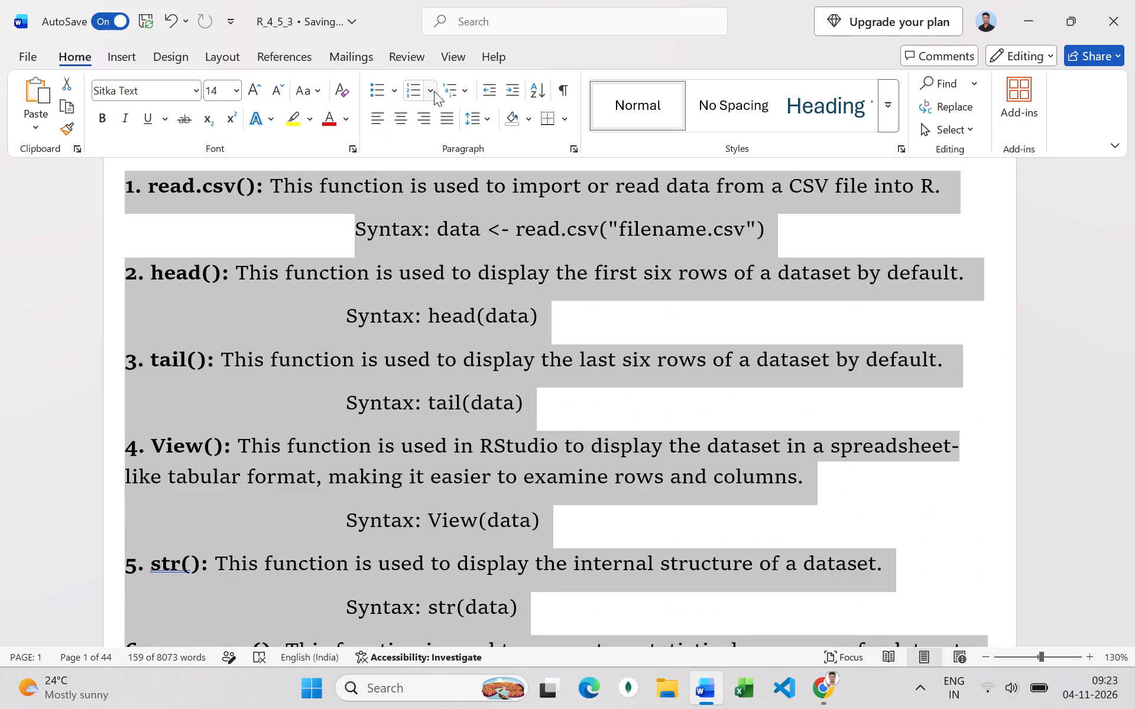
{"action": "left_click", "coordinate": [427, 87]}
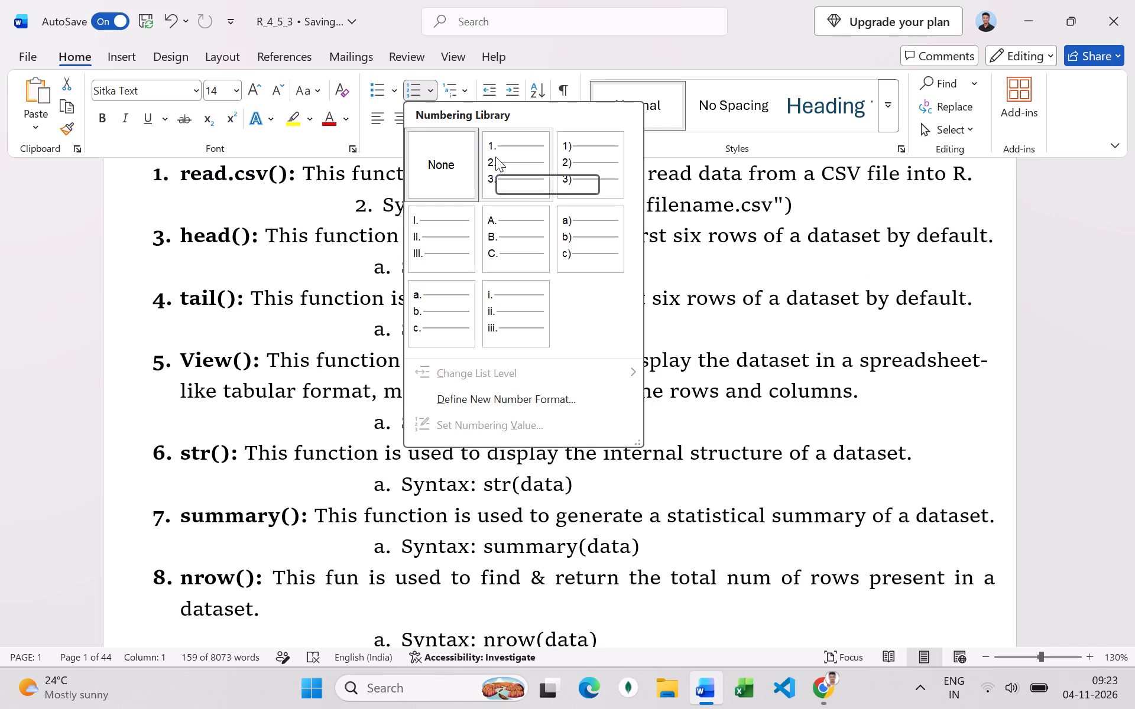
{"action": "left_click", "coordinate": [495, 157]}
{"action": "triple_click", "coordinate": [492, 94]}
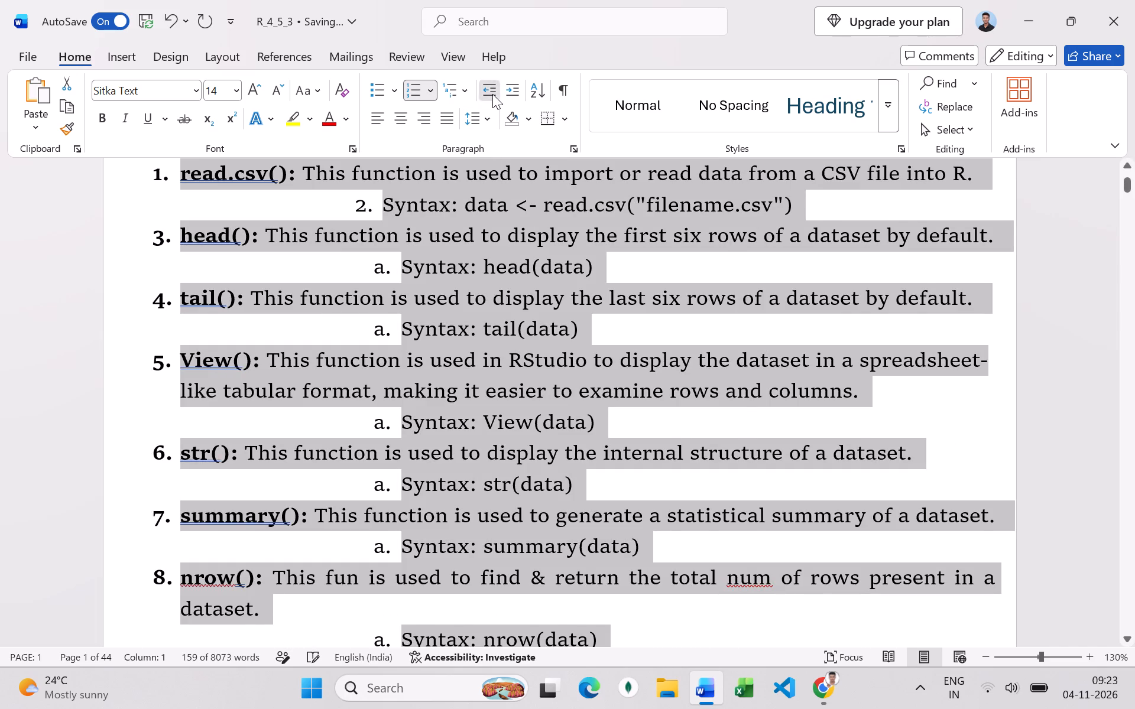
{"action": "triple_click", "coordinate": [492, 94]}
{"action": "left_click", "coordinate": [492, 94]}
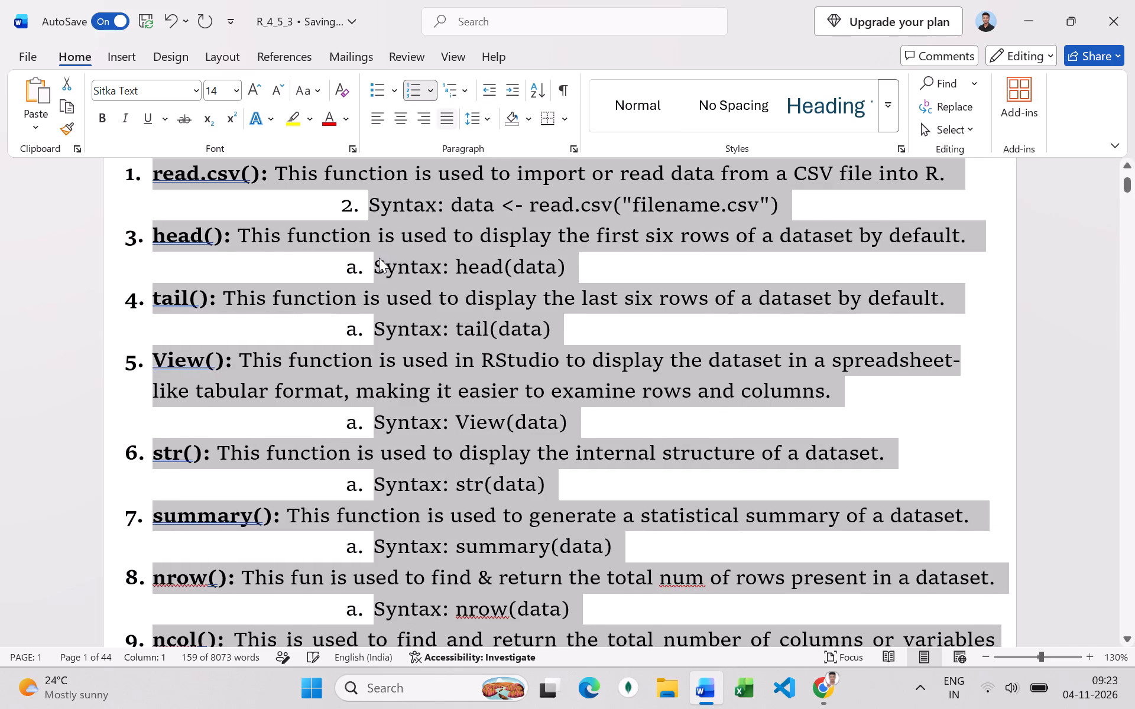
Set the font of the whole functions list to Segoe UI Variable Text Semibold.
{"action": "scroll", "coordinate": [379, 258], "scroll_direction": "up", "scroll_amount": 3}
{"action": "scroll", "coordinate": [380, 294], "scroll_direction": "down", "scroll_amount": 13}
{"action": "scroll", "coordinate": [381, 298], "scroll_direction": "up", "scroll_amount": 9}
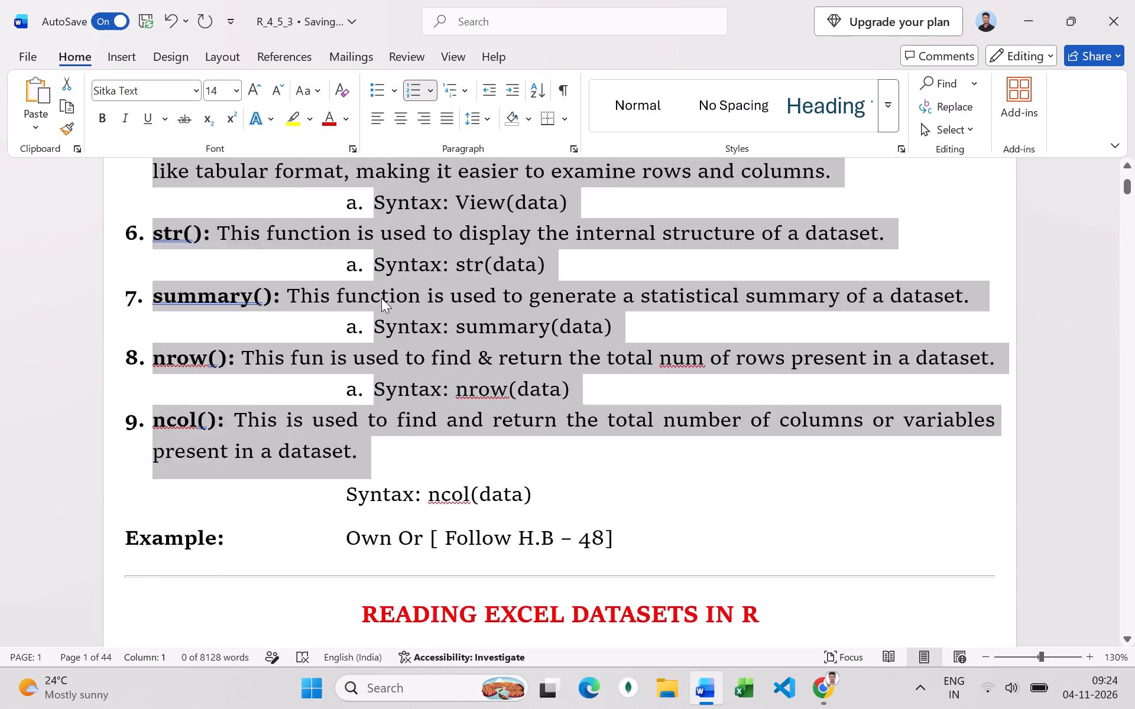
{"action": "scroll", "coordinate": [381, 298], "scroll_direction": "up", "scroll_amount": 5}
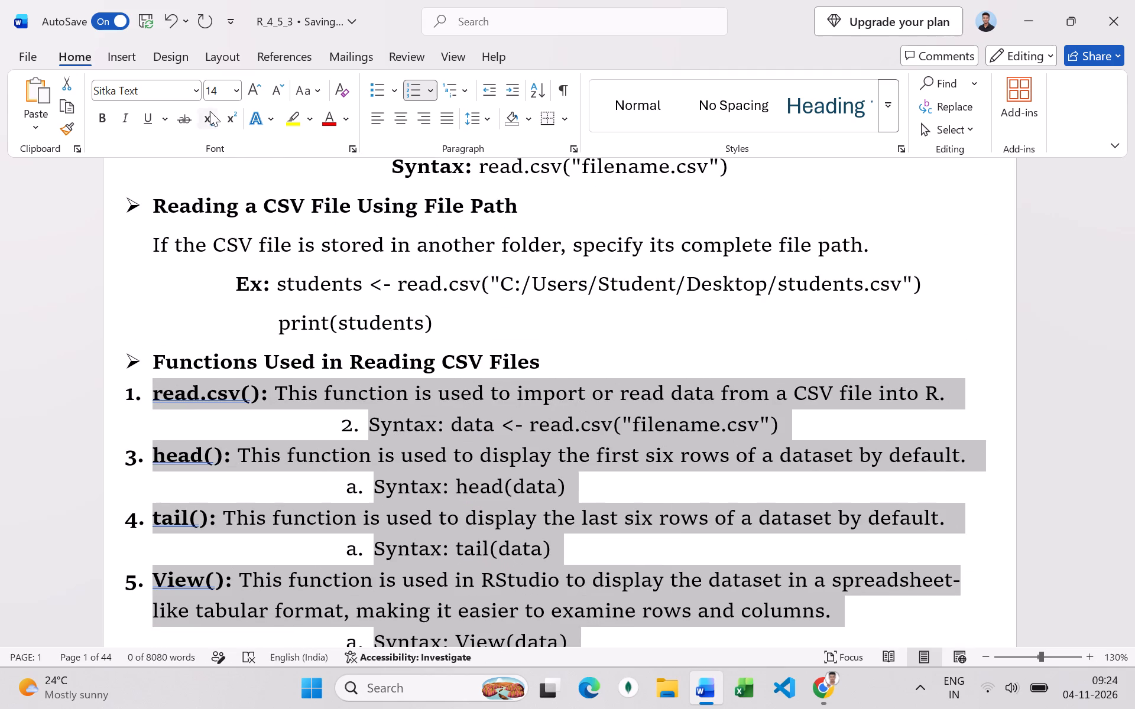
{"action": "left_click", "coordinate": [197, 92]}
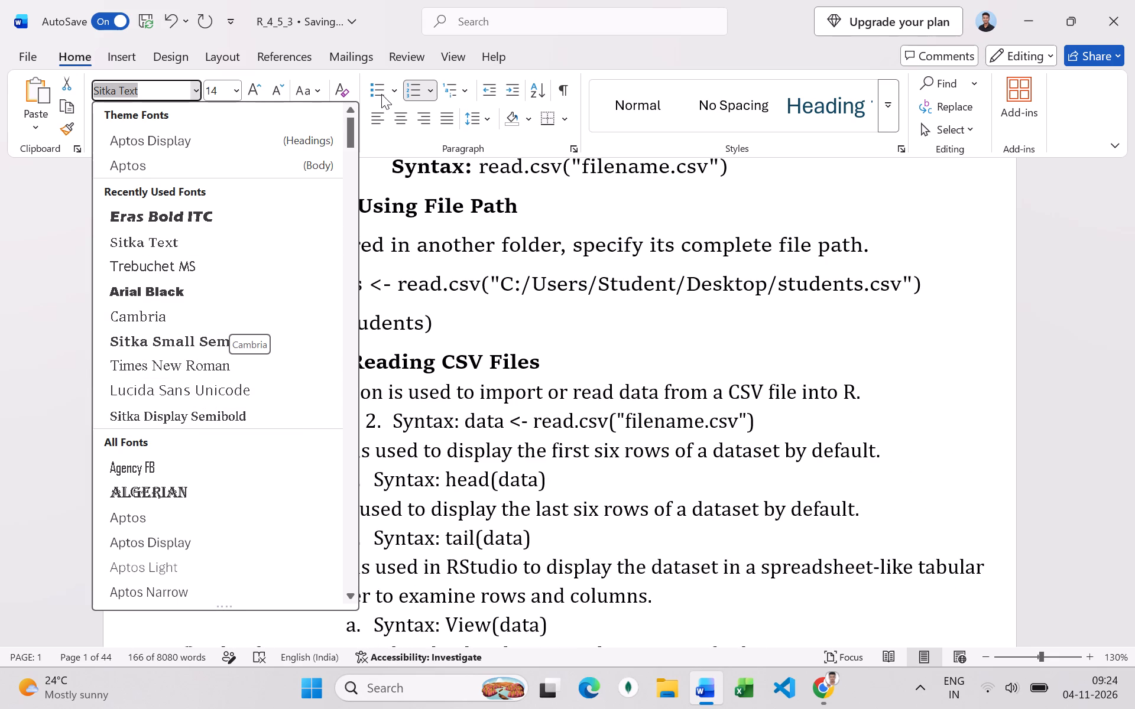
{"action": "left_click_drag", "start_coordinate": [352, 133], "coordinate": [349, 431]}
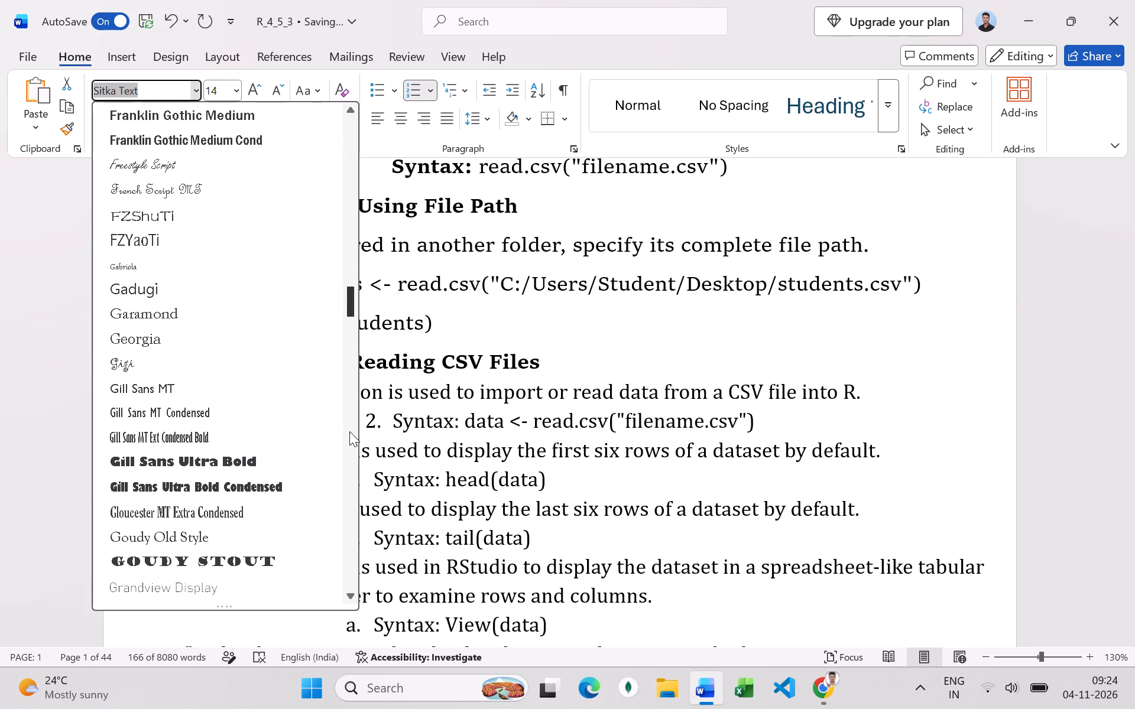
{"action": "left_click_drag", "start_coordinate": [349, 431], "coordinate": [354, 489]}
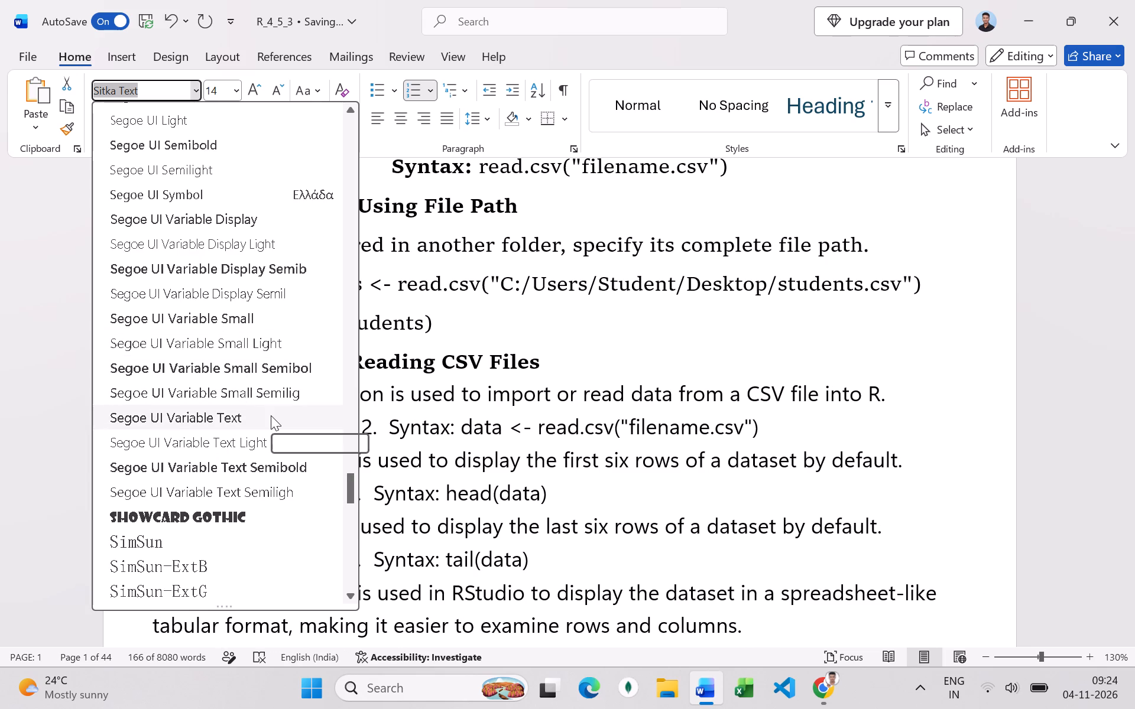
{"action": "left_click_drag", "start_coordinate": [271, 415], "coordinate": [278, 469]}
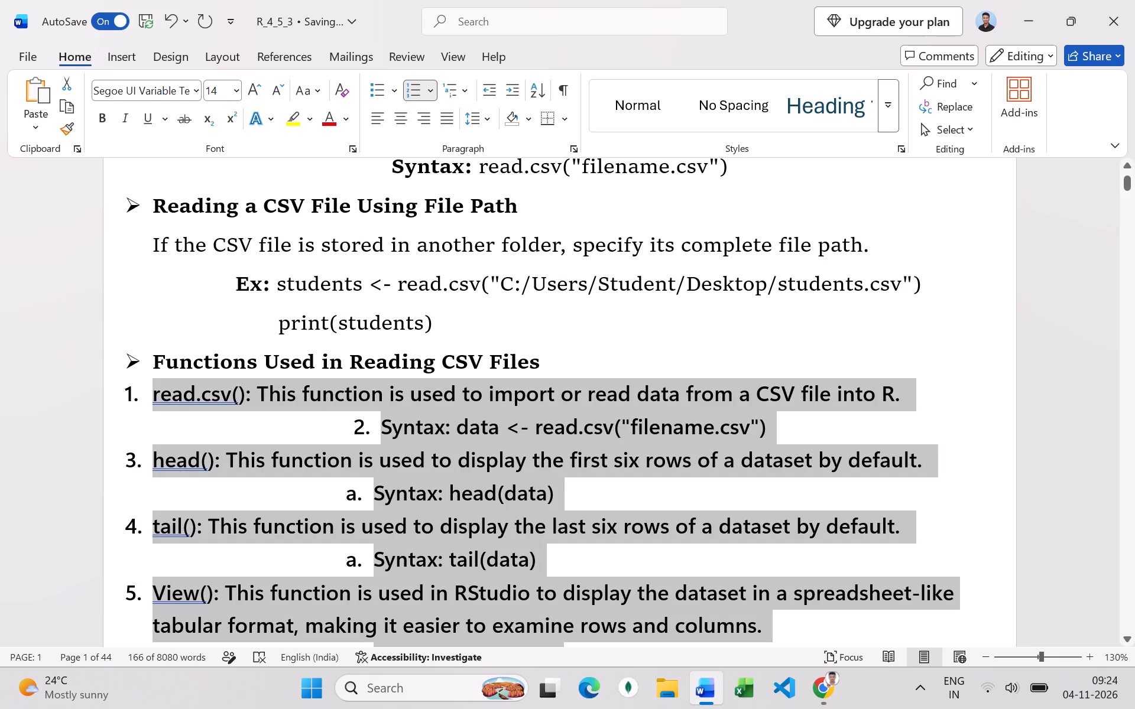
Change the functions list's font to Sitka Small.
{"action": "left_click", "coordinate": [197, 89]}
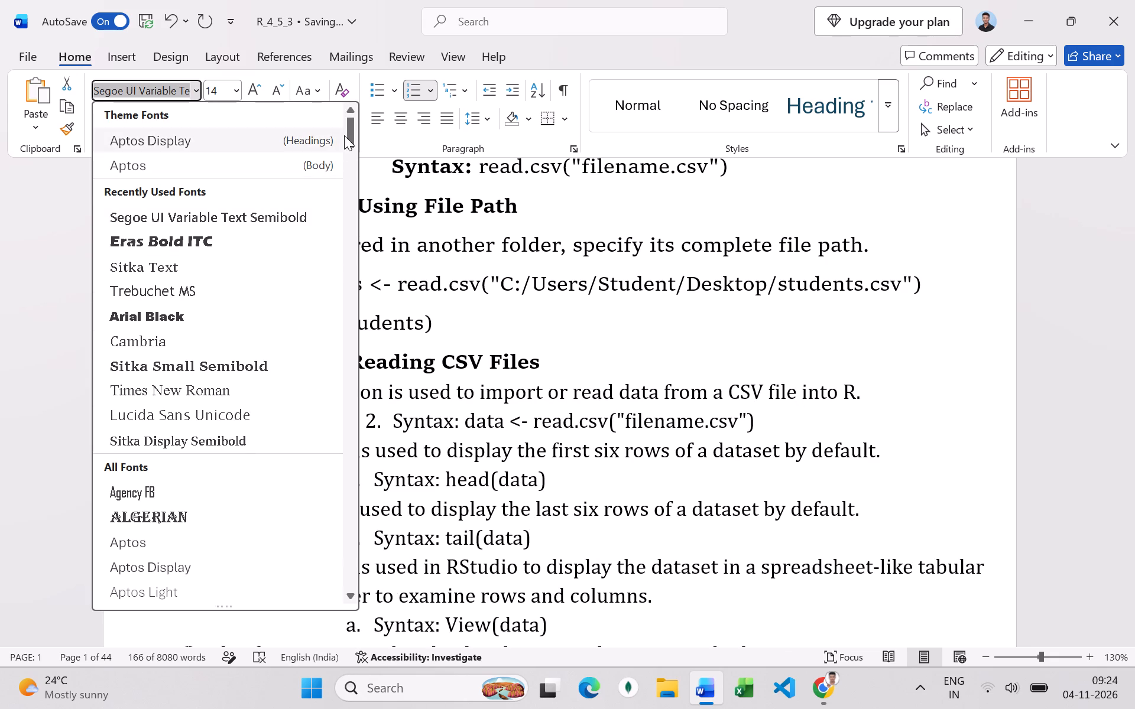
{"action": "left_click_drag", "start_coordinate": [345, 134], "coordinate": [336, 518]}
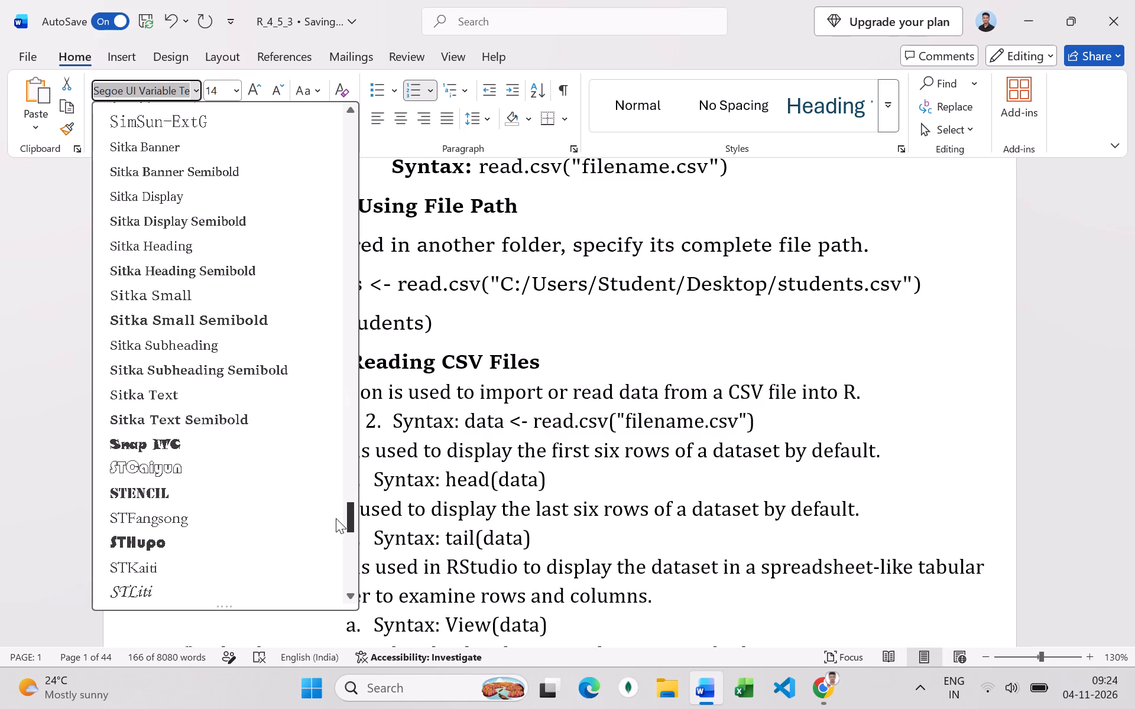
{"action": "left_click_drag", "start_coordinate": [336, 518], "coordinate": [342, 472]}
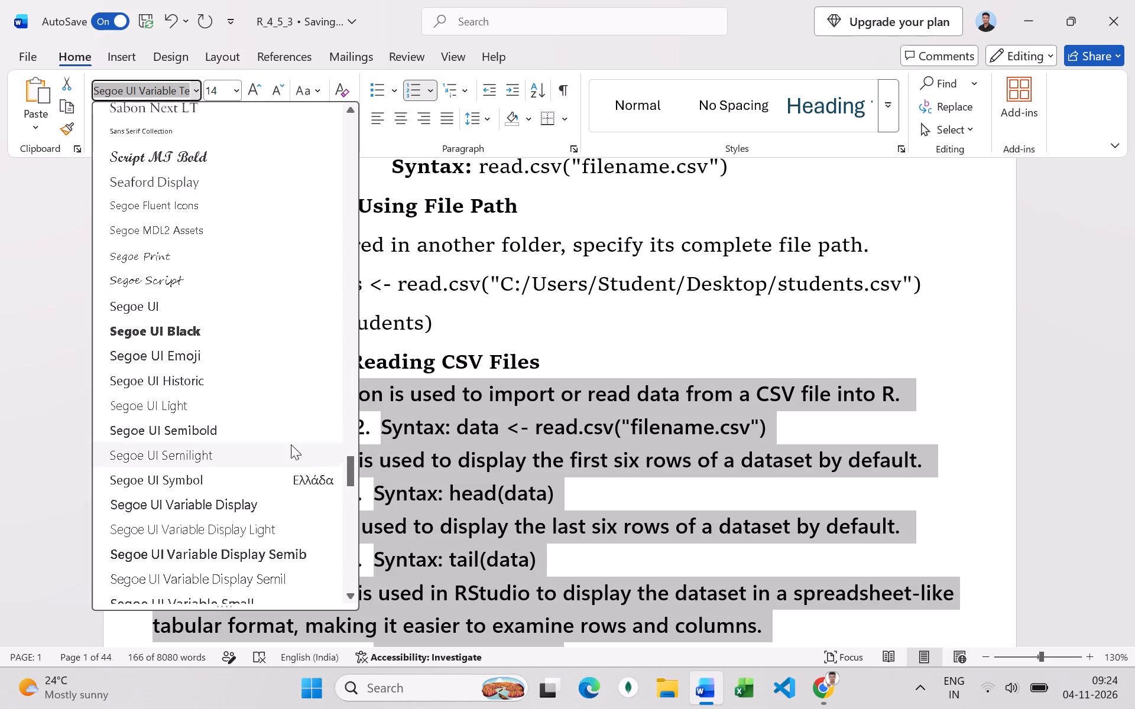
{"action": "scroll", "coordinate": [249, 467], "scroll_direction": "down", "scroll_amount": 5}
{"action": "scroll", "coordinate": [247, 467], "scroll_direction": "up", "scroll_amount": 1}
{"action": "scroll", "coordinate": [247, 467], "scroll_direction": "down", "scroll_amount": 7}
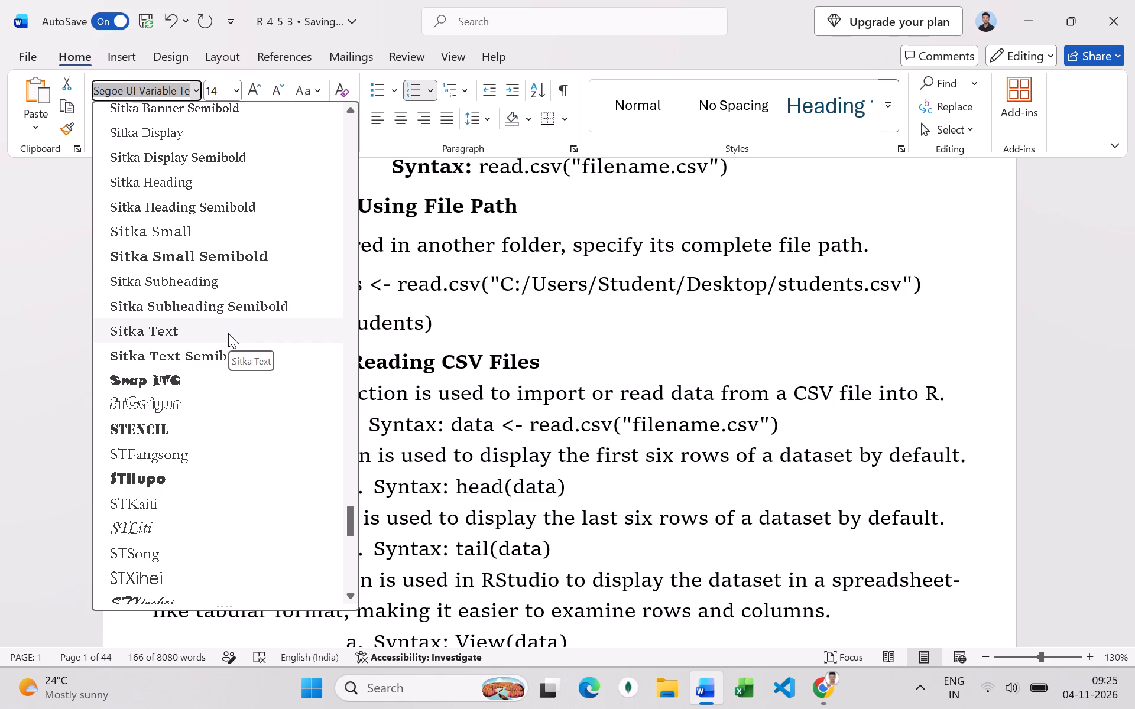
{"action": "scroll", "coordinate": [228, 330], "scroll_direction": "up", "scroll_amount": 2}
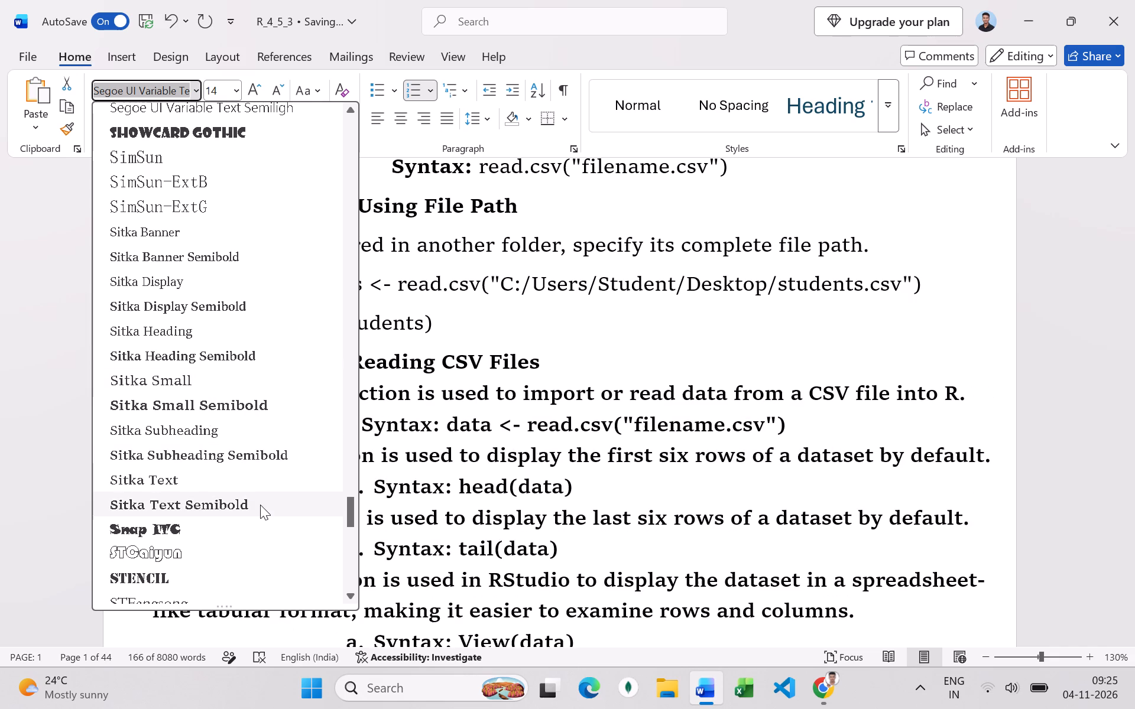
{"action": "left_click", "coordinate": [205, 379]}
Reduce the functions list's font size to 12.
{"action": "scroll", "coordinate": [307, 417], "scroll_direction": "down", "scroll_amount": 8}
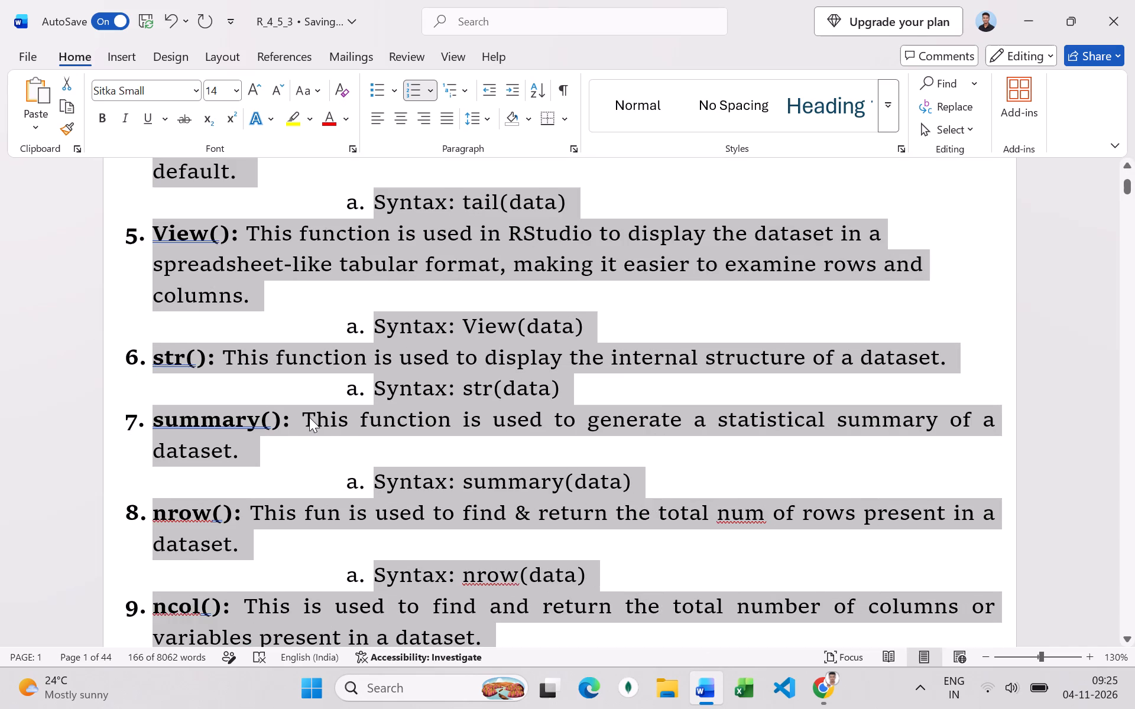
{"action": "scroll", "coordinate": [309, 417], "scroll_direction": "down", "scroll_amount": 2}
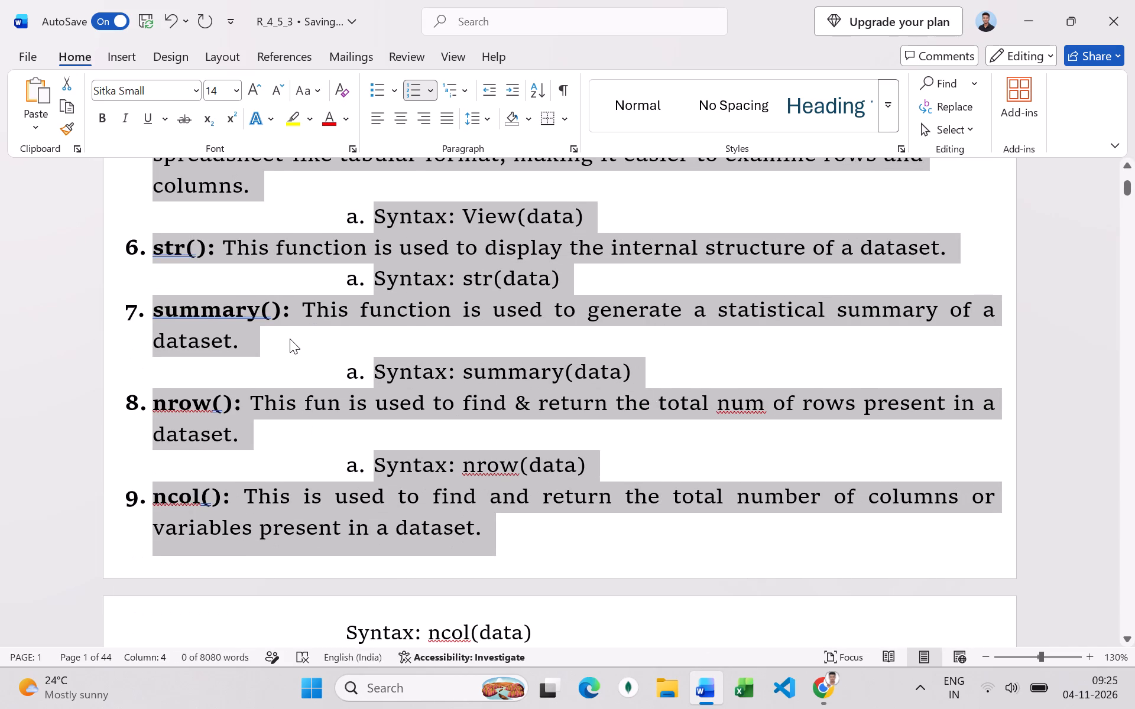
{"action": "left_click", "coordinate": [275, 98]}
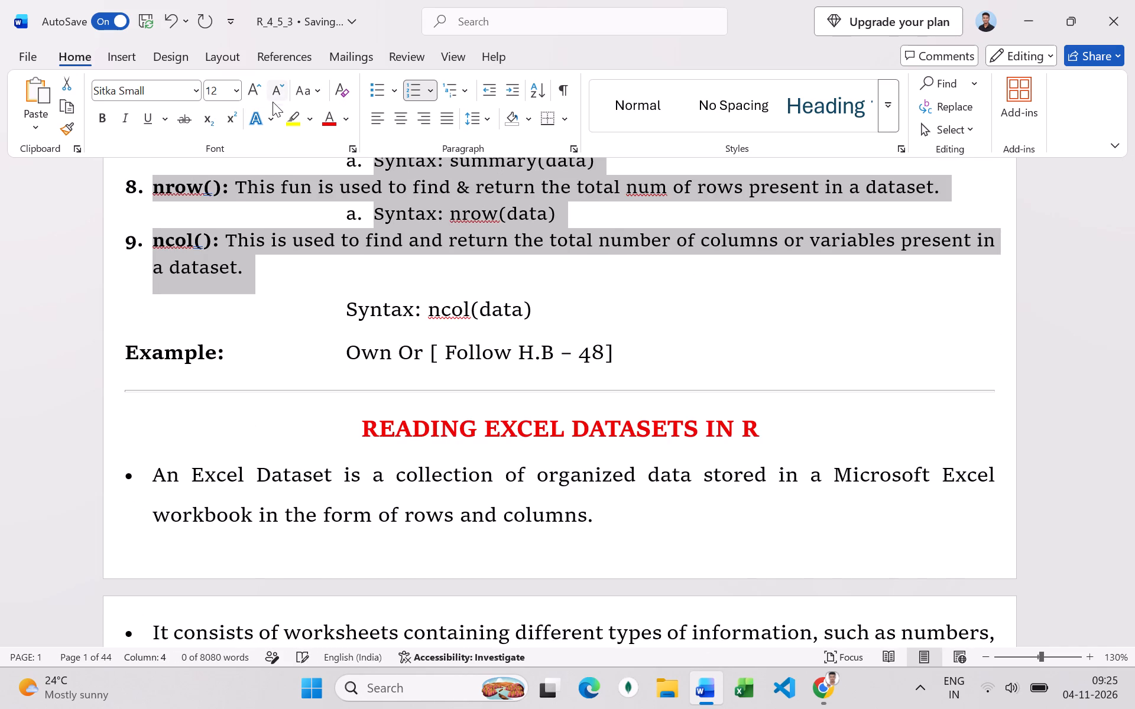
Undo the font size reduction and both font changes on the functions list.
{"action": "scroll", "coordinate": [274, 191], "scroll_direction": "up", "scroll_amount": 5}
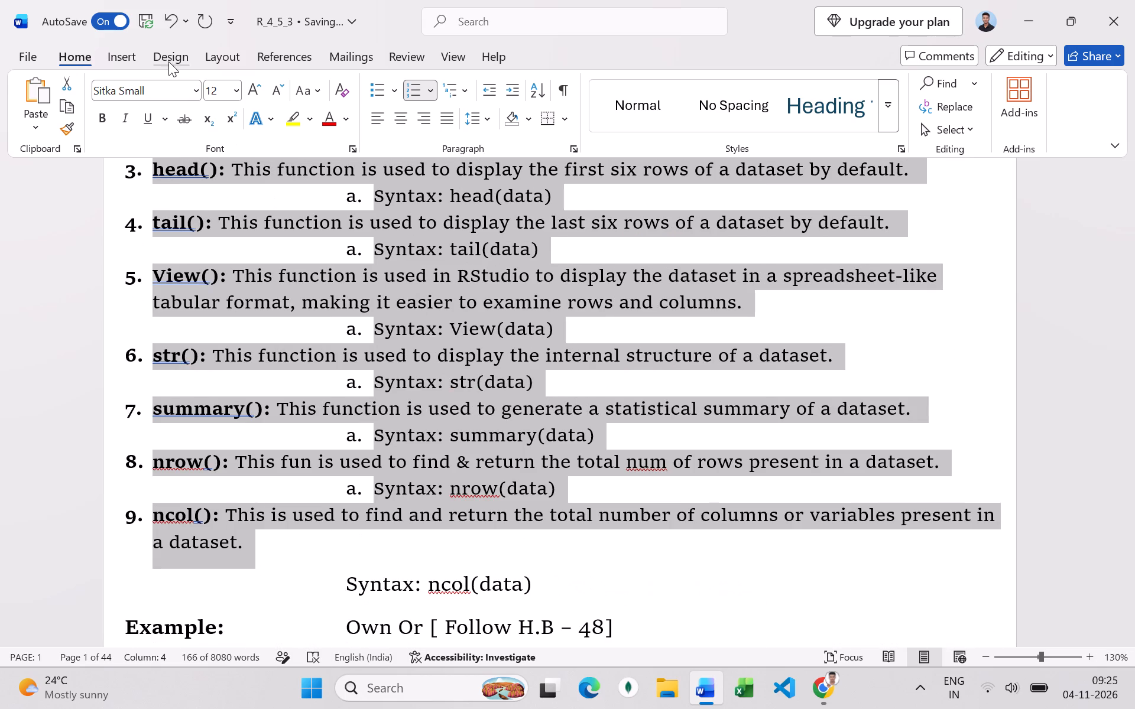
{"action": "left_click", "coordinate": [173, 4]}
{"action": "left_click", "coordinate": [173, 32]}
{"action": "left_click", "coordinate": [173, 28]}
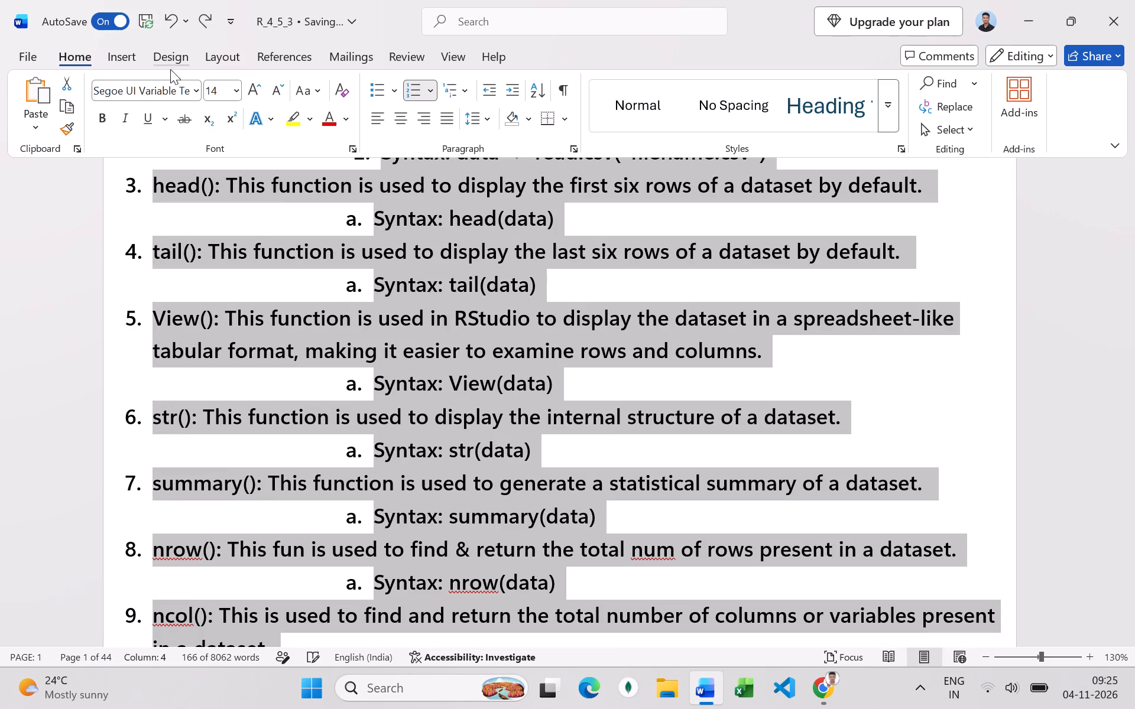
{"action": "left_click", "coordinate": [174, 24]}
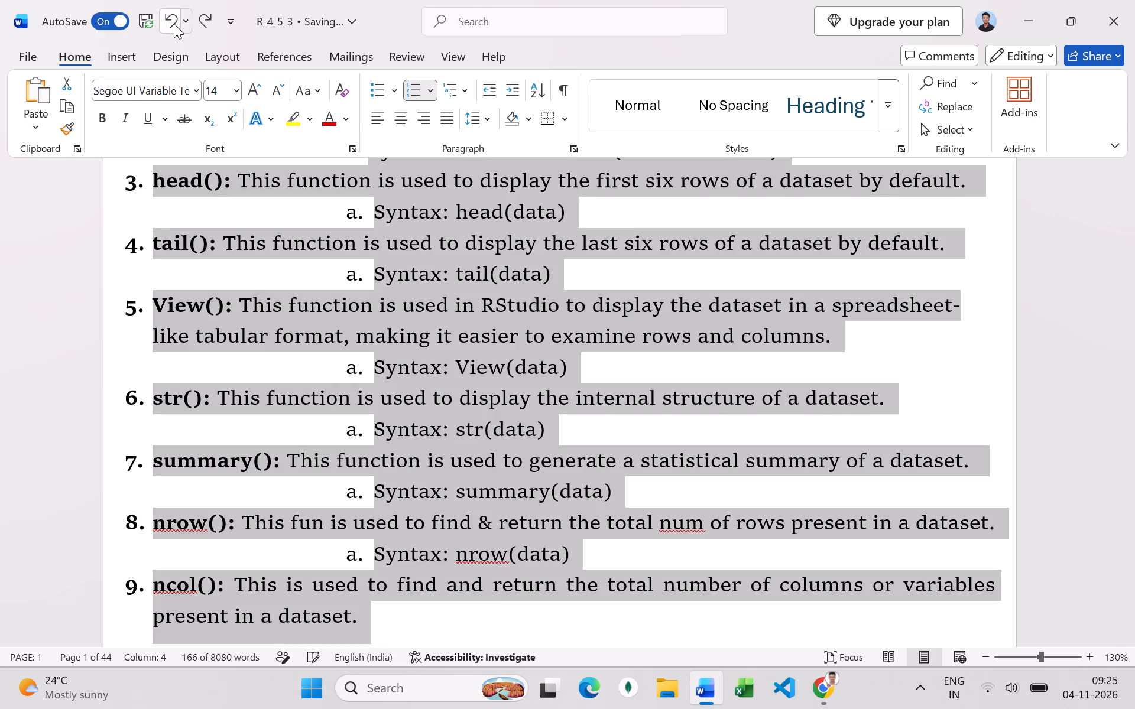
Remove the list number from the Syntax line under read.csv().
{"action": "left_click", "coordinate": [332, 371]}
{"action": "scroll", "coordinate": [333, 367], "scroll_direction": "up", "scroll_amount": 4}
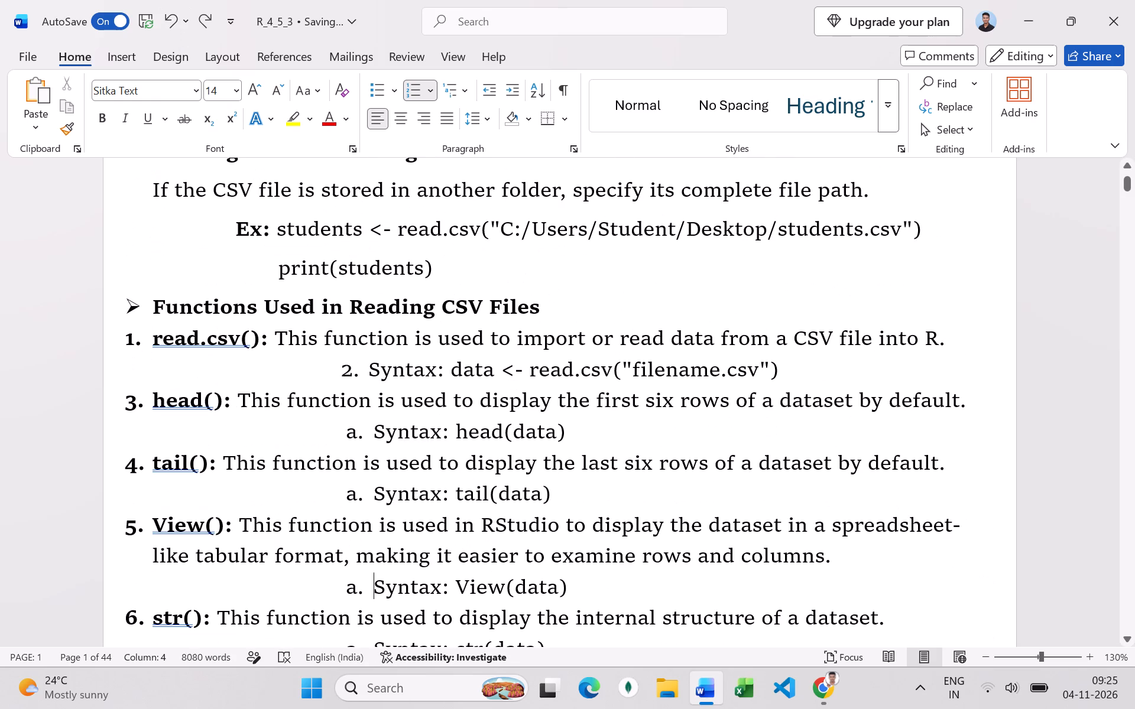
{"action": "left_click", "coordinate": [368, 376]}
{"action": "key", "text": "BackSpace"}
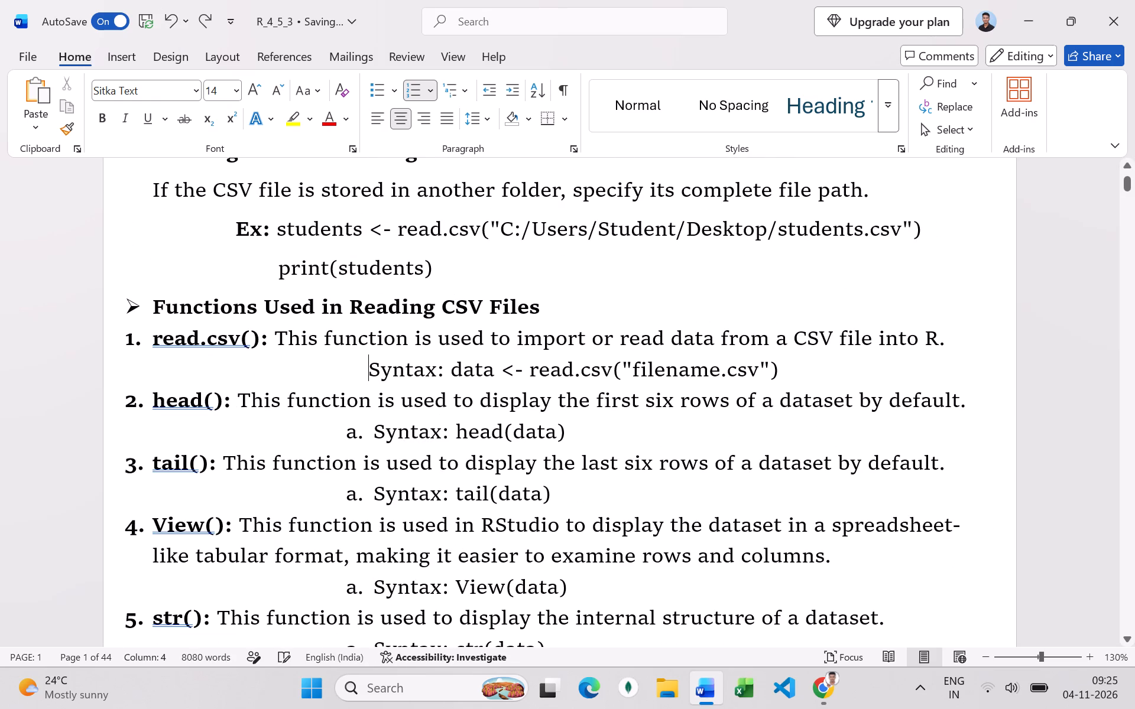
Strip the automatic numbering and list indents from the functions list, from read.csv() to the ncol() description, making its entries plain paragraphs.
{"action": "scroll", "coordinate": [427, 409], "scroll_direction": "down", "scroll_amount": 6}
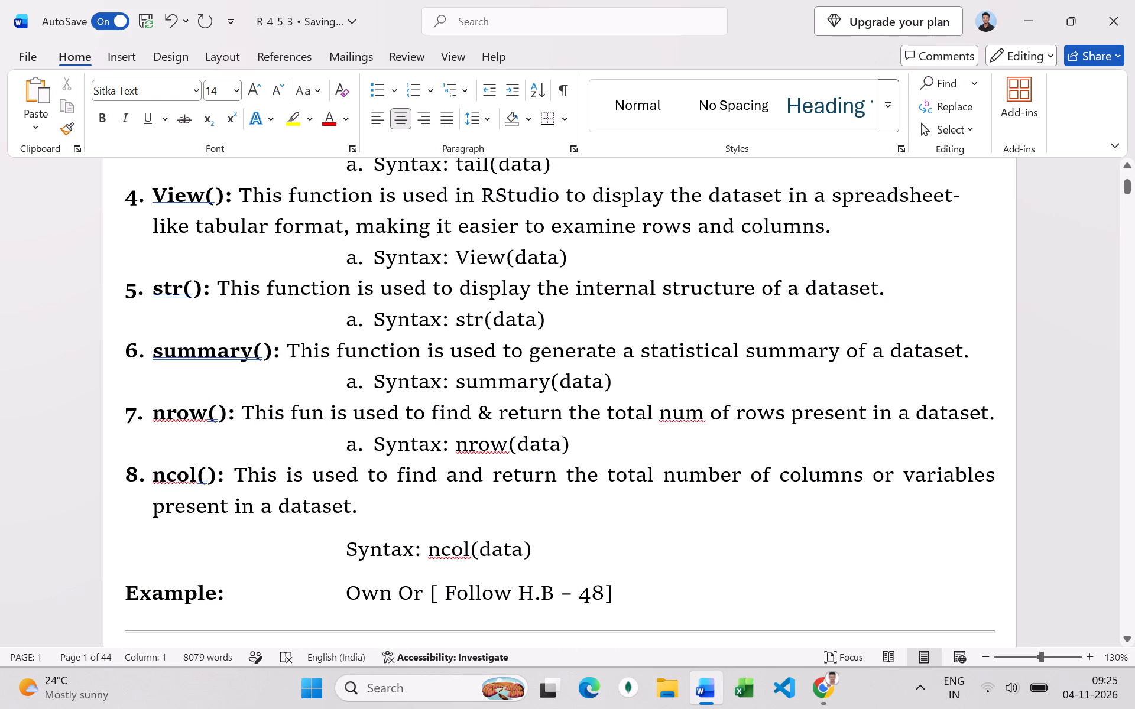
{"action": "scroll", "coordinate": [361, 311], "scroll_direction": "up", "scroll_amount": 6}
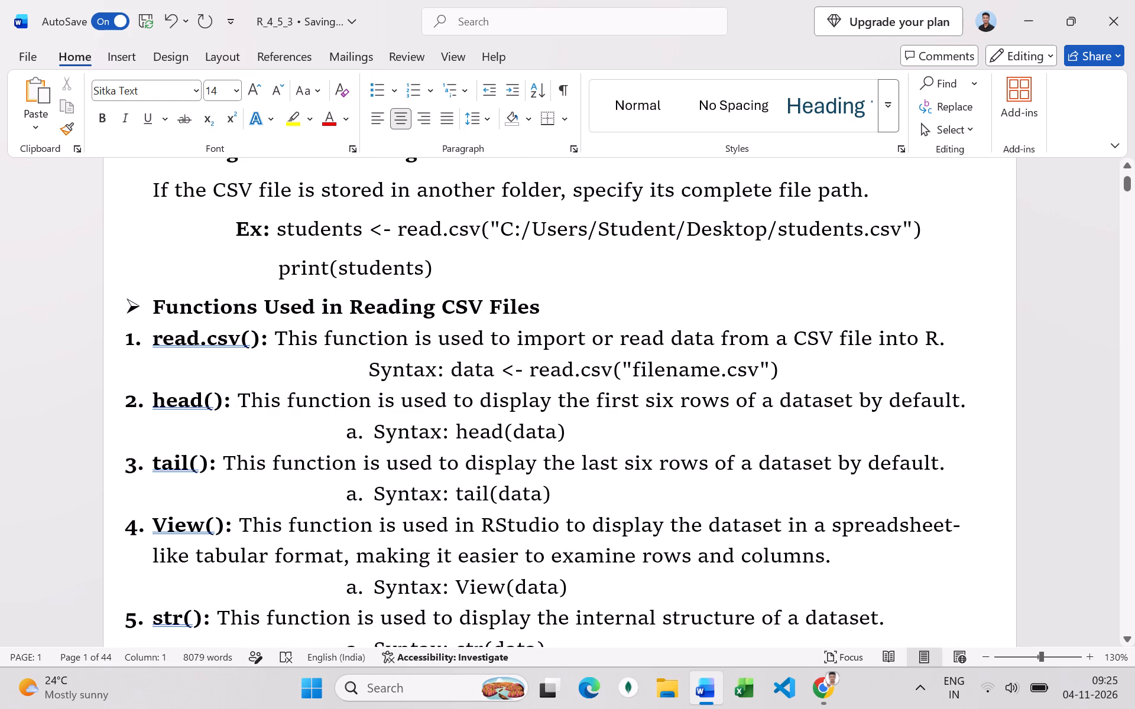
{"action": "scroll", "coordinate": [374, 440], "scroll_direction": "down", "scroll_amount": 10}
{"action": "left_click_drag", "start_coordinate": [359, 304], "coordinate": [207, 206]}
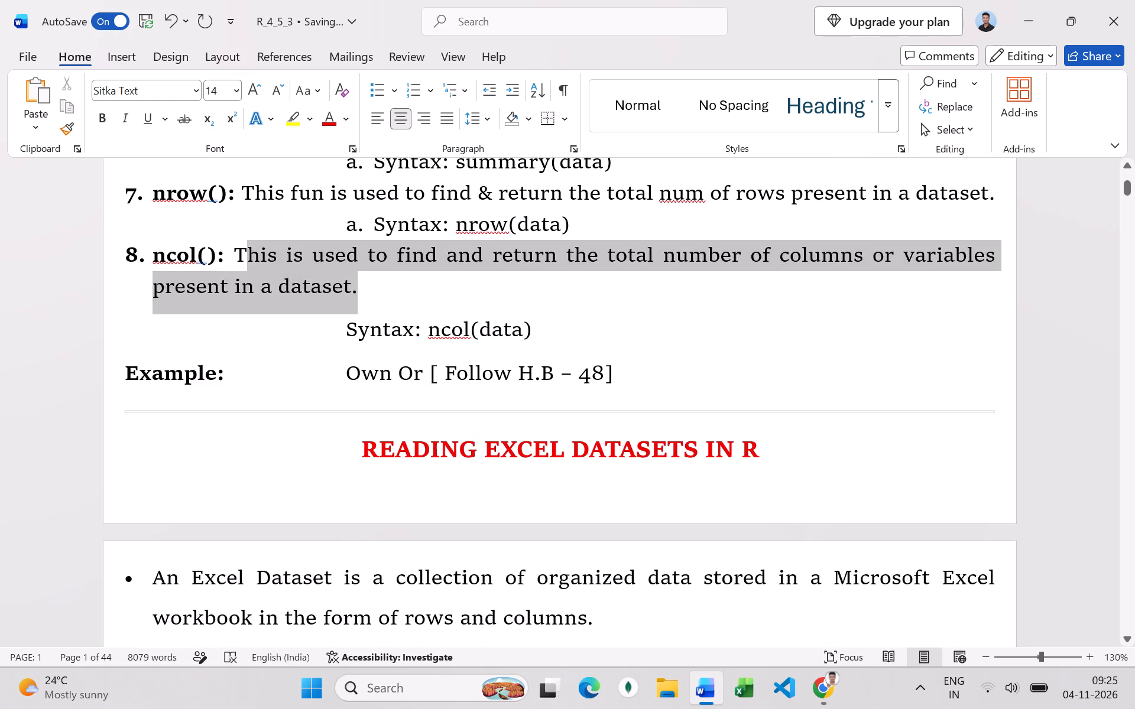
{"action": "left_click_drag", "start_coordinate": [207, 206], "coordinate": [161, 342]}
{"action": "left_click", "coordinate": [413, 87]}
{"action": "left_click", "coordinate": [412, 90]}
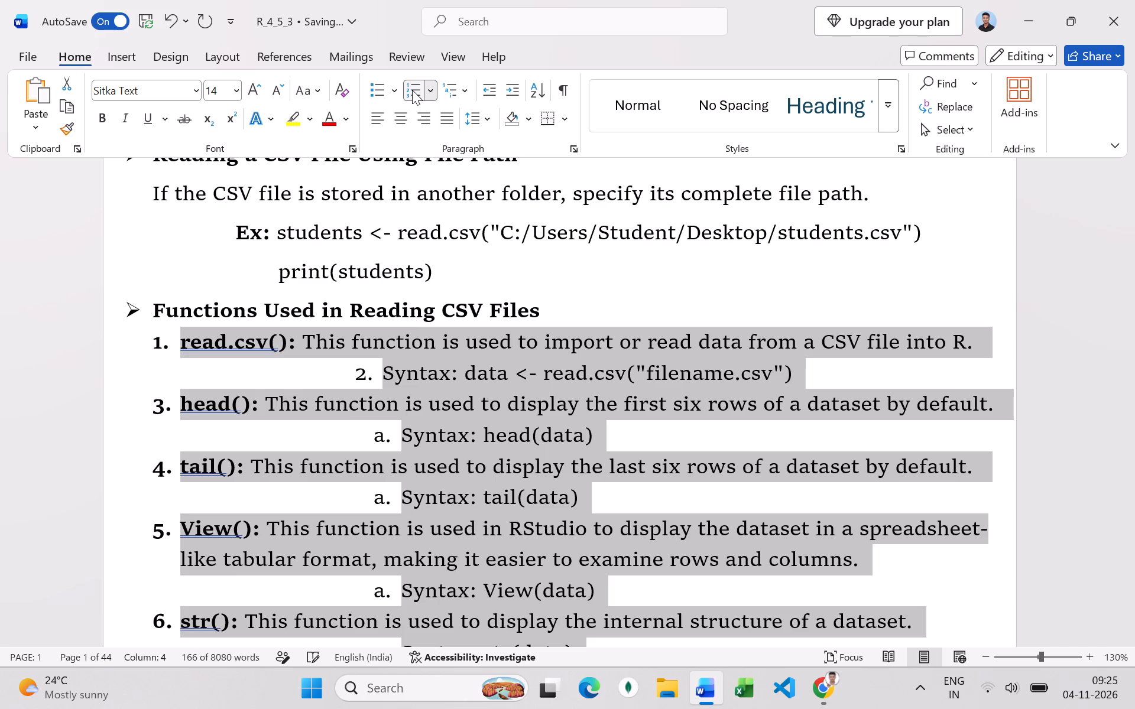
{"action": "triple_click", "coordinate": [489, 87]}
{"action": "triple_click", "coordinate": [489, 87]}
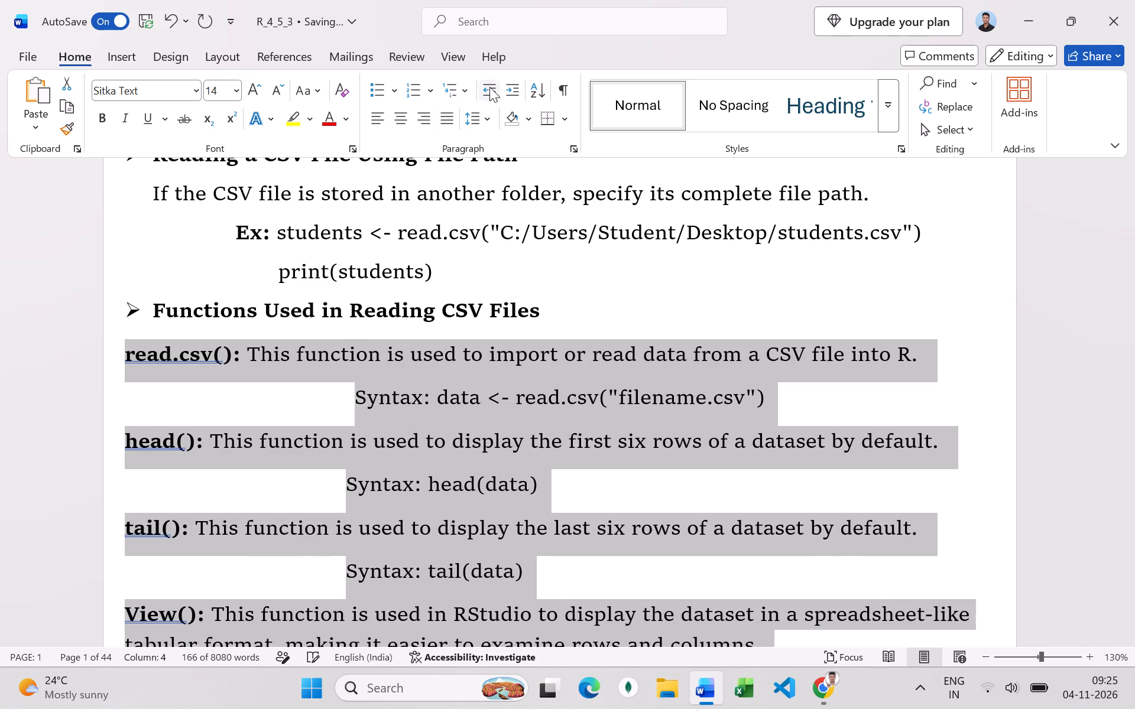
Set the line spacing of the functions list, from read.csv() to the ncol() description, to 1.0.
{"action": "left_click", "coordinate": [484, 115]}
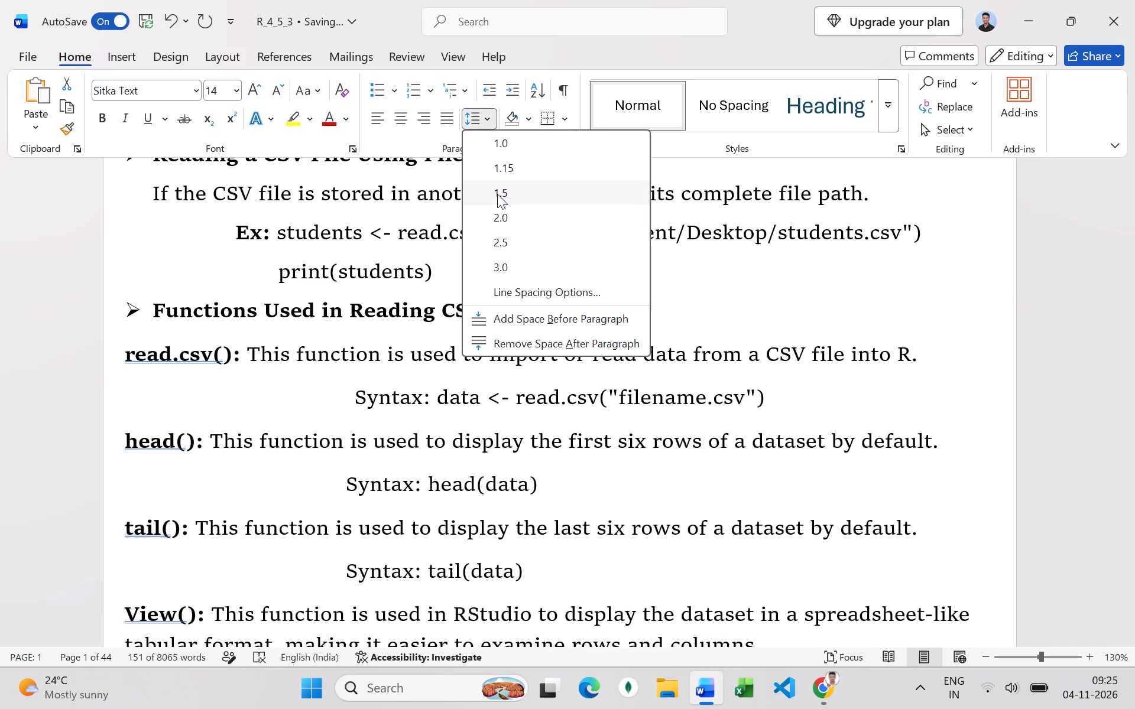
{"action": "left_click", "coordinate": [507, 147]}
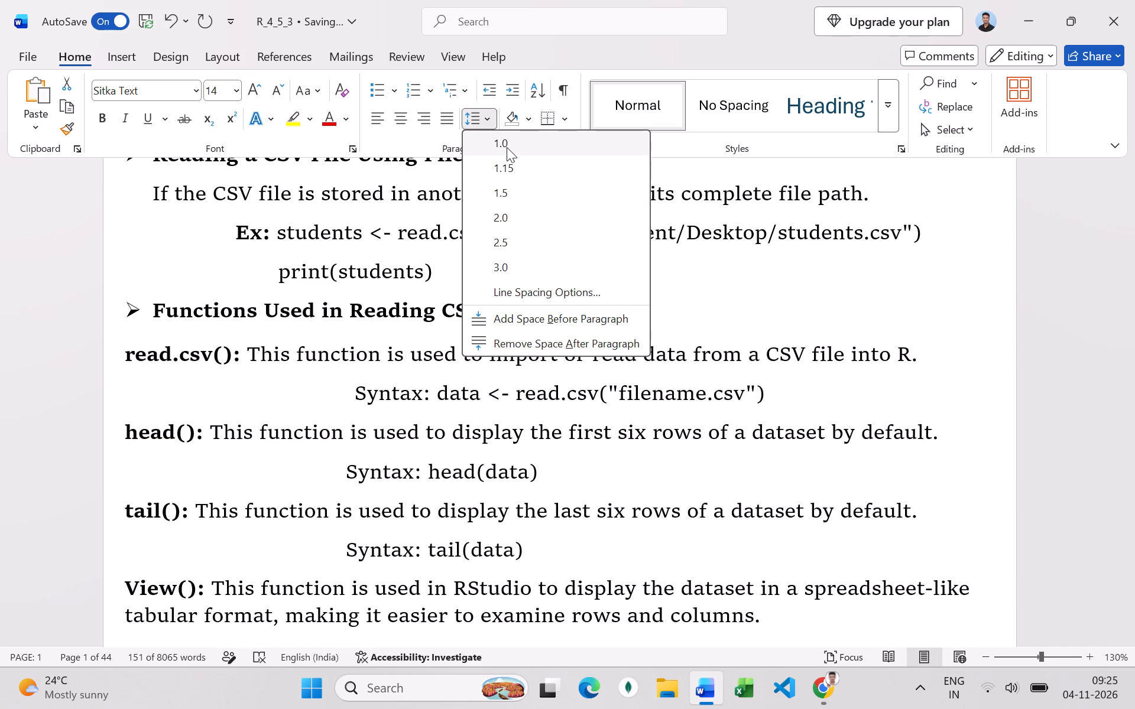
{"action": "scroll", "coordinate": [429, 275], "scroll_direction": "down", "scroll_amount": 6}
{"action": "scroll", "coordinate": [378, 318], "scroll_direction": "down", "scroll_amount": 2}
{"action": "left_click", "coordinate": [371, 358]}
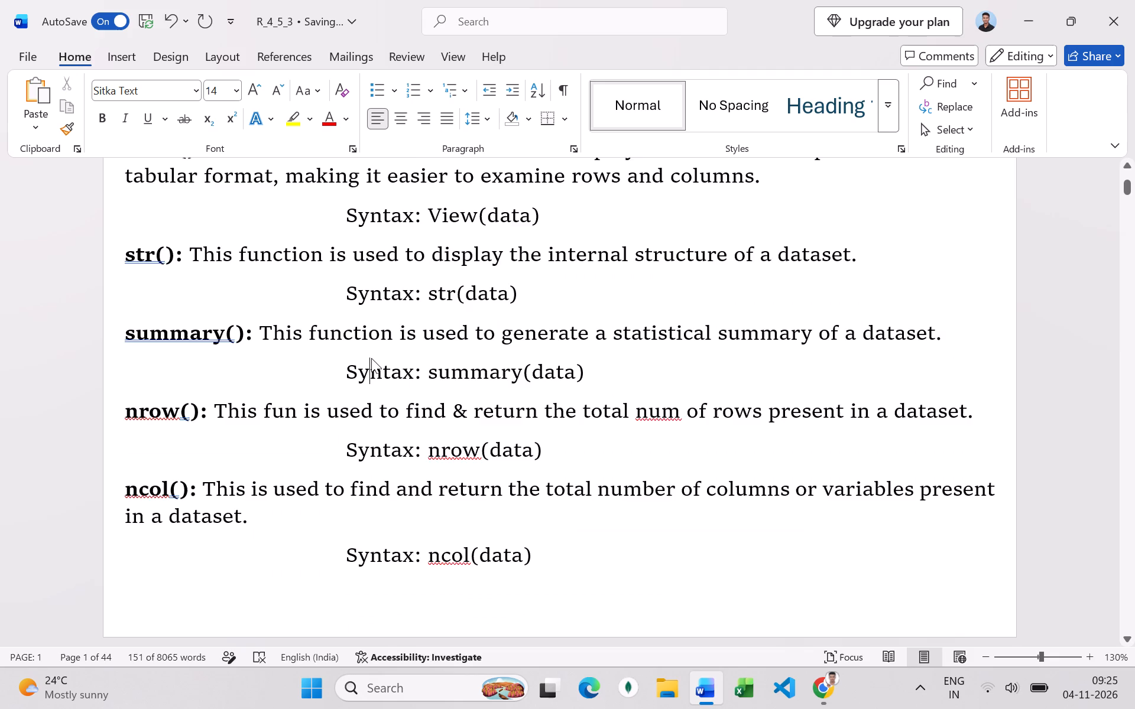
{"action": "scroll", "coordinate": [367, 372], "scroll_direction": "down", "scroll_amount": 5}
{"action": "scroll", "coordinate": [365, 376], "scroll_direction": "up", "scroll_amount": 13}
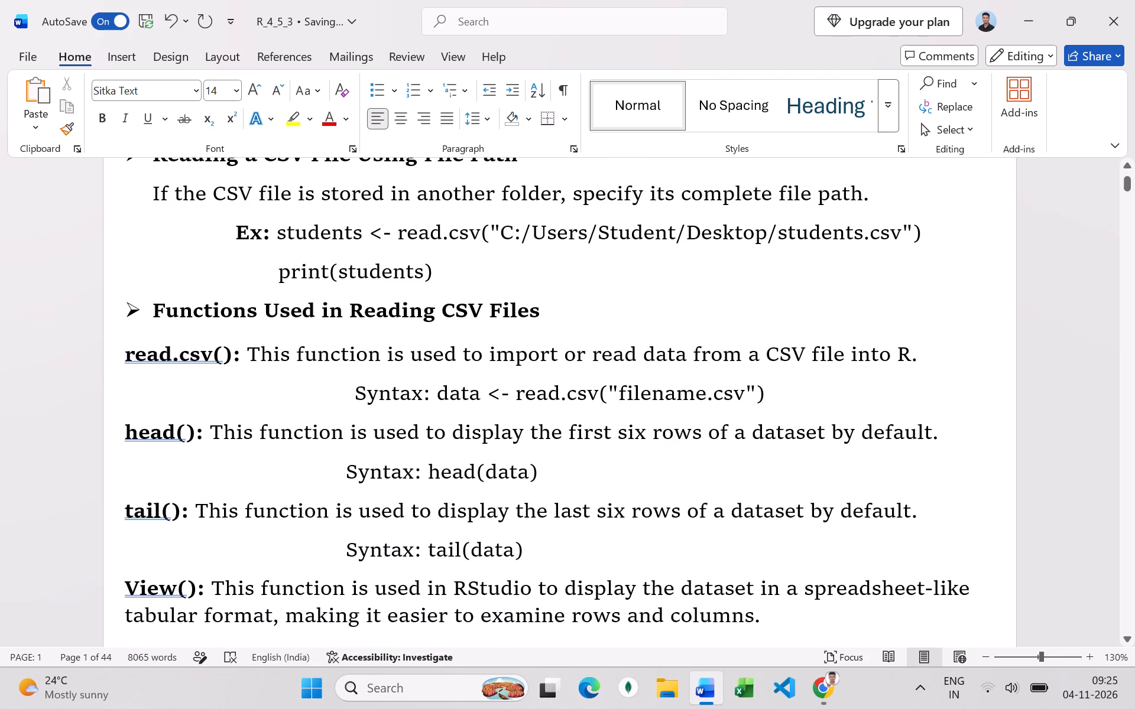
Apply square bullets to the functions list, from read.csv() to the ncol() description, and reduce its indent.
{"action": "scroll", "coordinate": [254, 421], "scroll_direction": "down", "scroll_amount": 5, "text": "ctrl"}
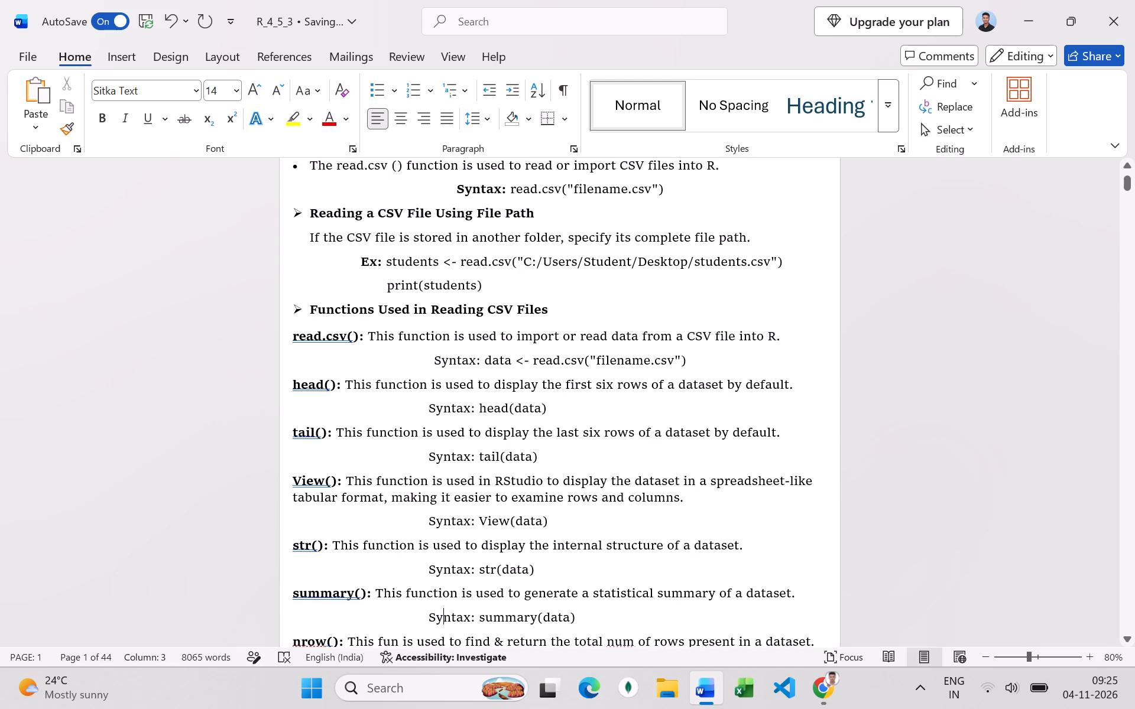
{"action": "left_click", "coordinate": [296, 343]}
{"action": "scroll", "coordinate": [411, 450], "scroll_direction": "down", "scroll_amount": 5}
{"action": "left_click_drag", "start_coordinate": [376, 537], "coordinate": [374, 537]}
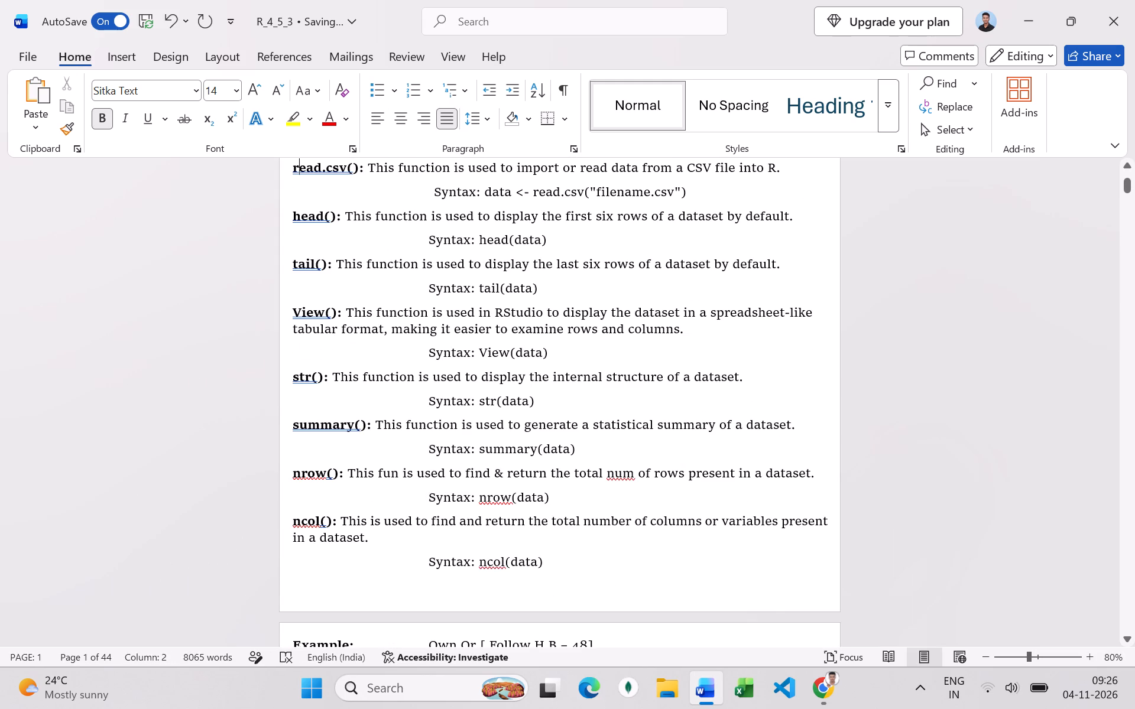
{"action": "left_click_drag", "start_coordinate": [374, 537], "coordinate": [281, 307]}
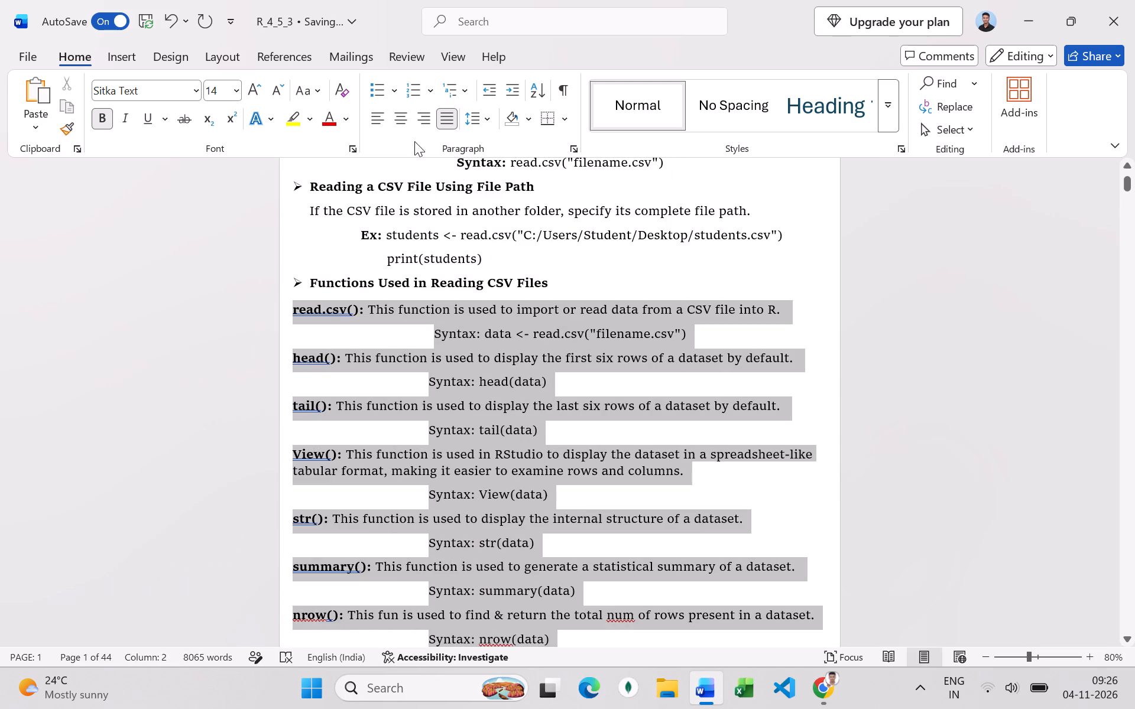
{"action": "left_click", "coordinate": [398, 86]}
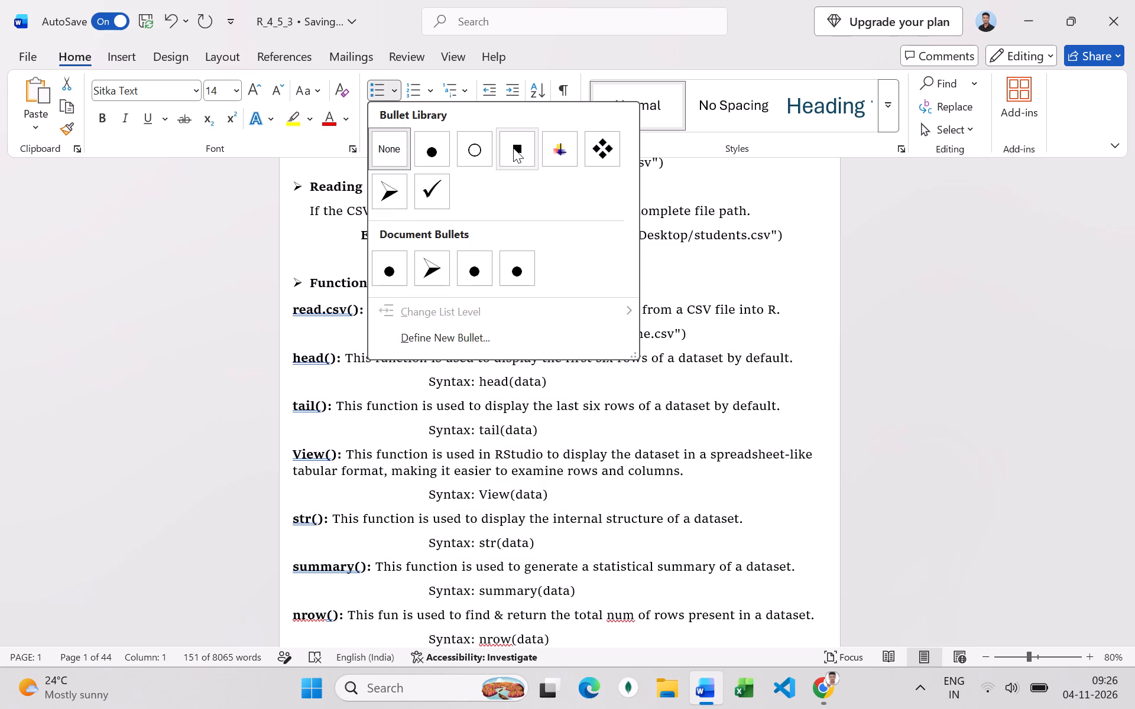
{"action": "left_click", "coordinate": [513, 147]}
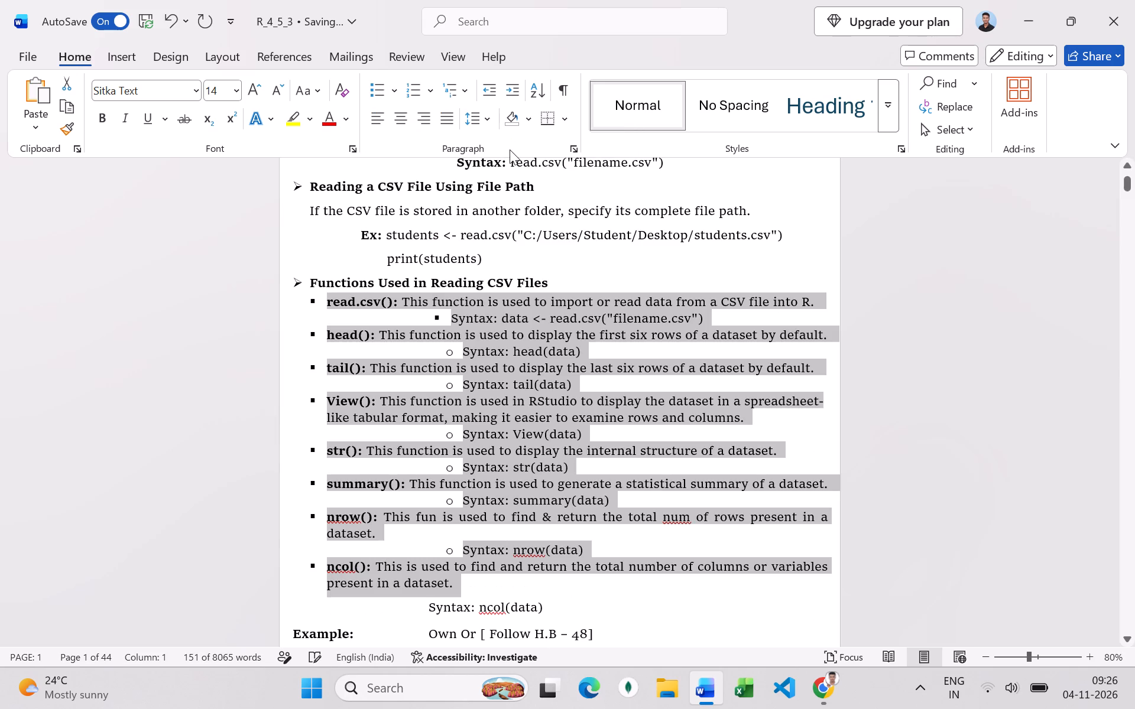
{"action": "triple_click", "coordinate": [488, 96]}
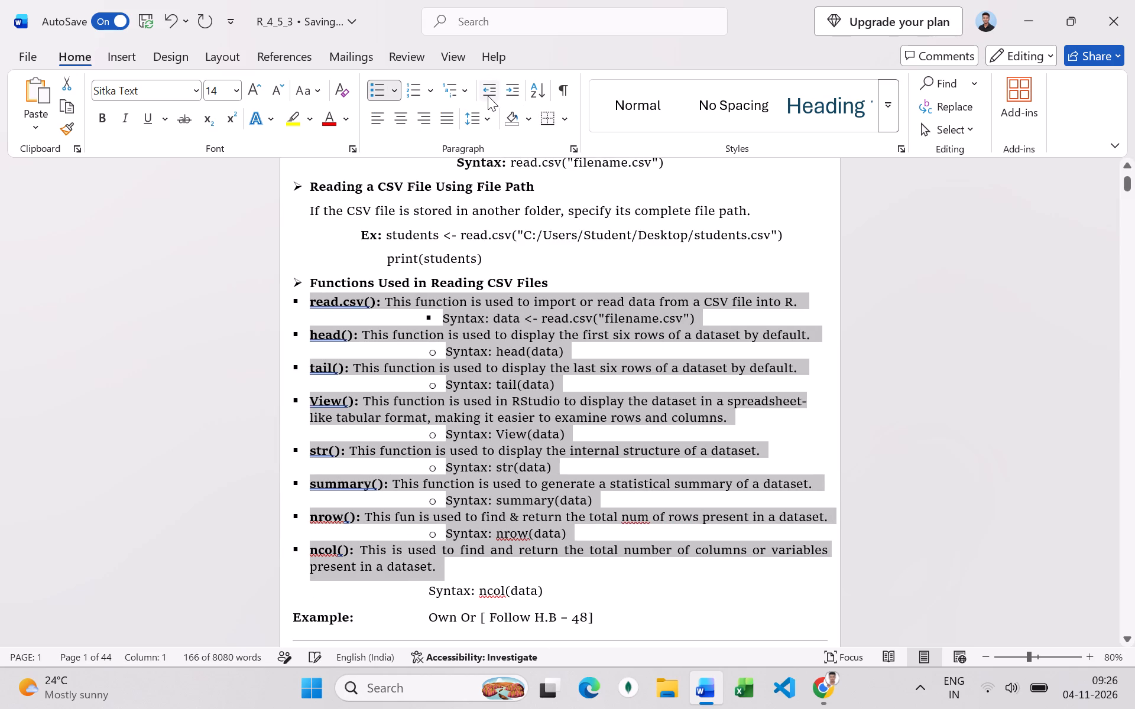
Set the line spacing of the bulleted functions list to 1.15.
{"action": "left_click", "coordinate": [484, 103]}
{"action": "left_click", "coordinate": [484, 109]}
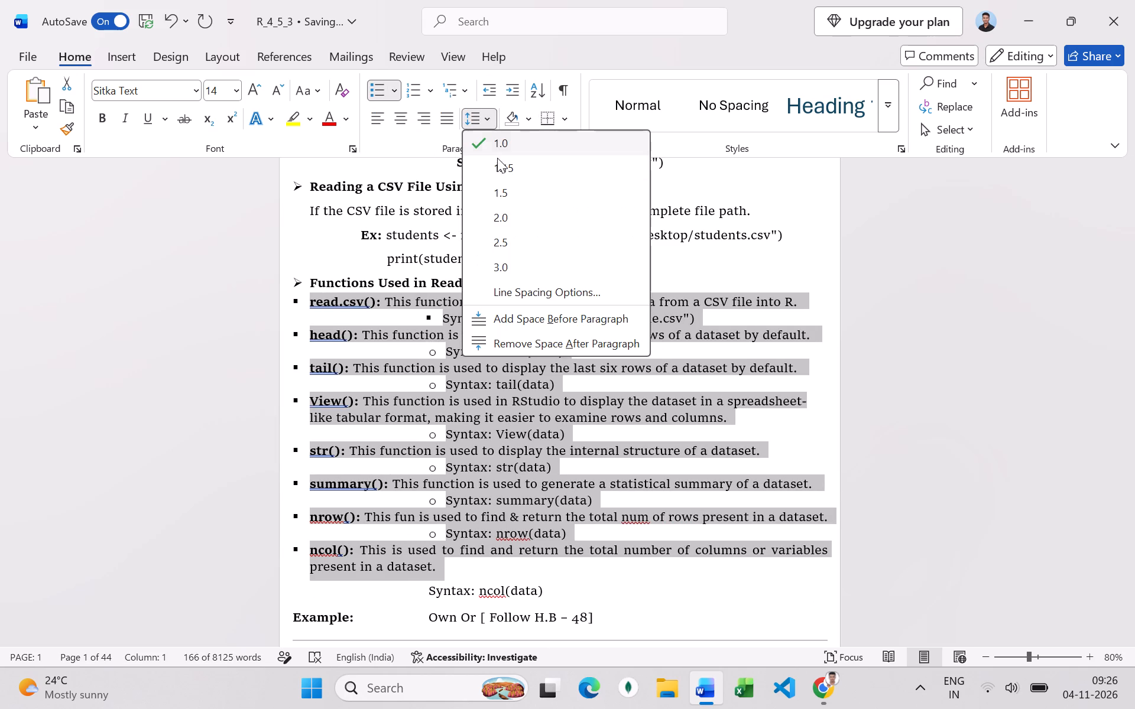
{"action": "left_click", "coordinate": [502, 168]}
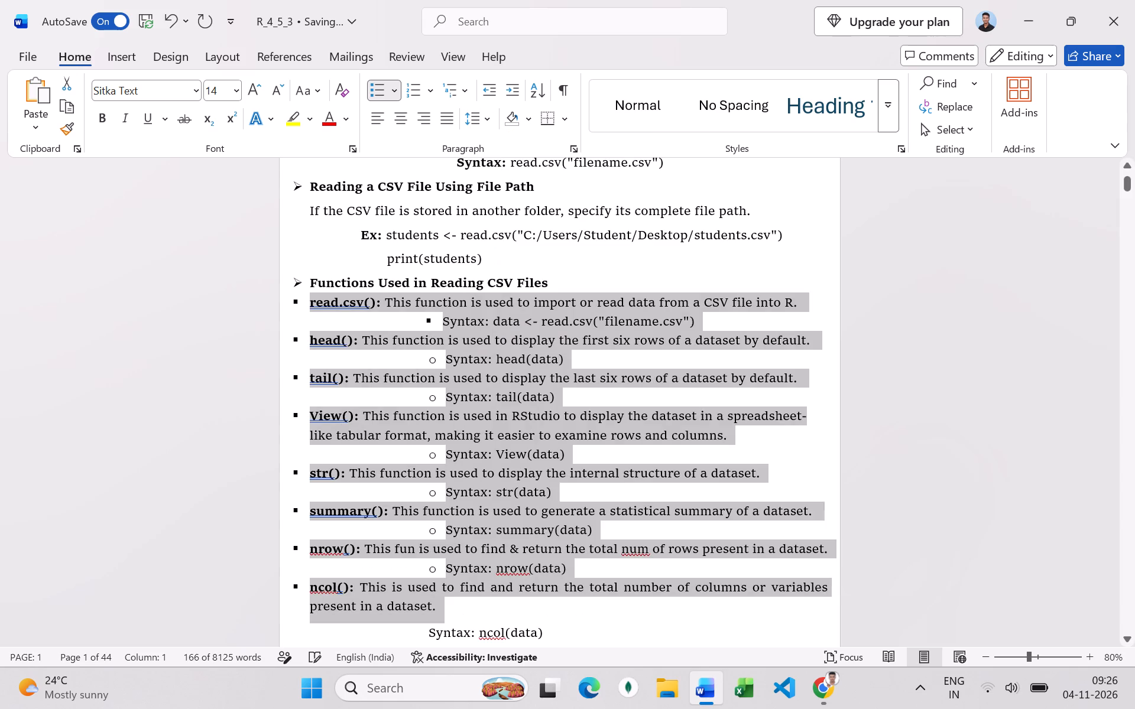
Remove the bullet from the Syntax line under read.csv().
{"action": "left_click", "coordinate": [436, 324]}
{"action": "key", "text": "BackSpace"}
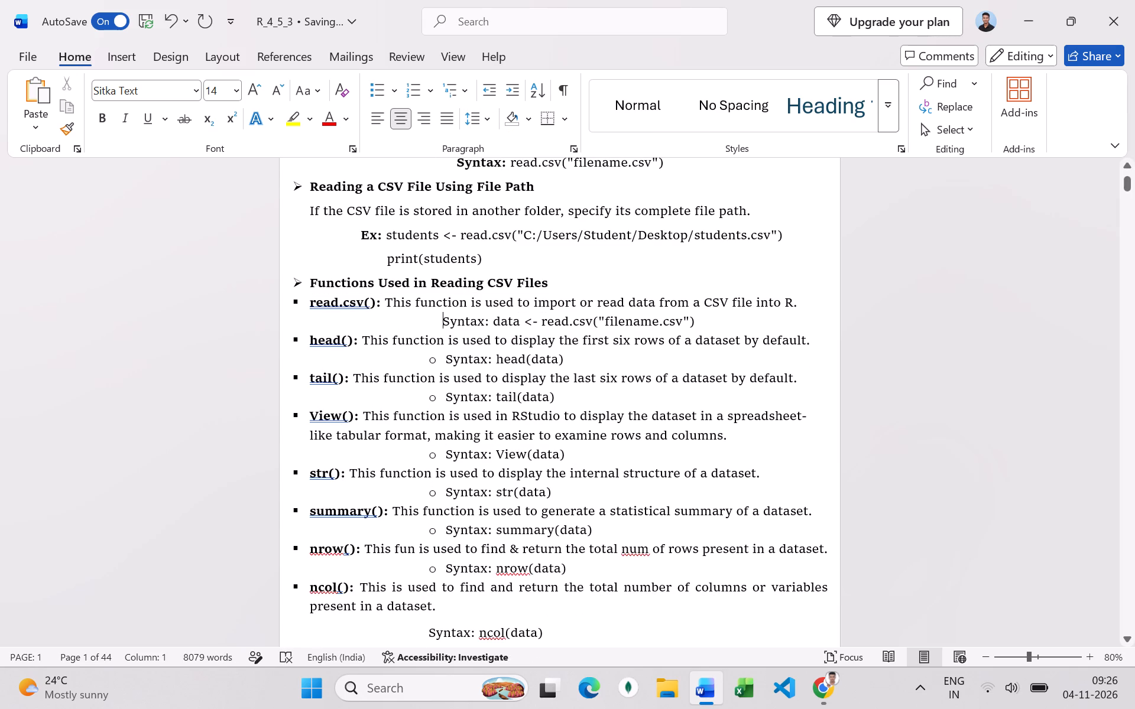
Set the line spacing of the Functions Used in Reading CSV Files heading and the read.csv() description to 1.5.
{"action": "scroll", "coordinate": [395, 340], "scroll_direction": "up", "scroll_amount": 4, "text": "ctrl"}
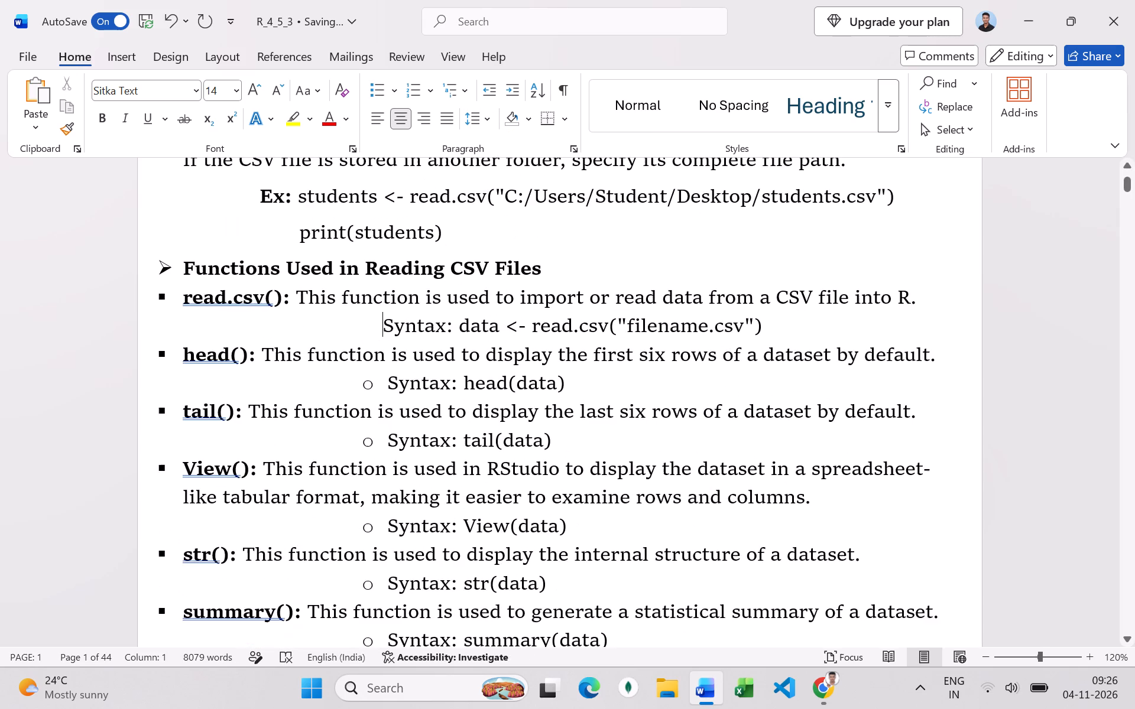
{"action": "scroll", "coordinate": [395, 340], "scroll_direction": "up", "scroll_amount": 2, "text": "ctrl"}
{"action": "scroll", "coordinate": [395, 340], "scroll_direction": "up", "scroll_amount": 2}
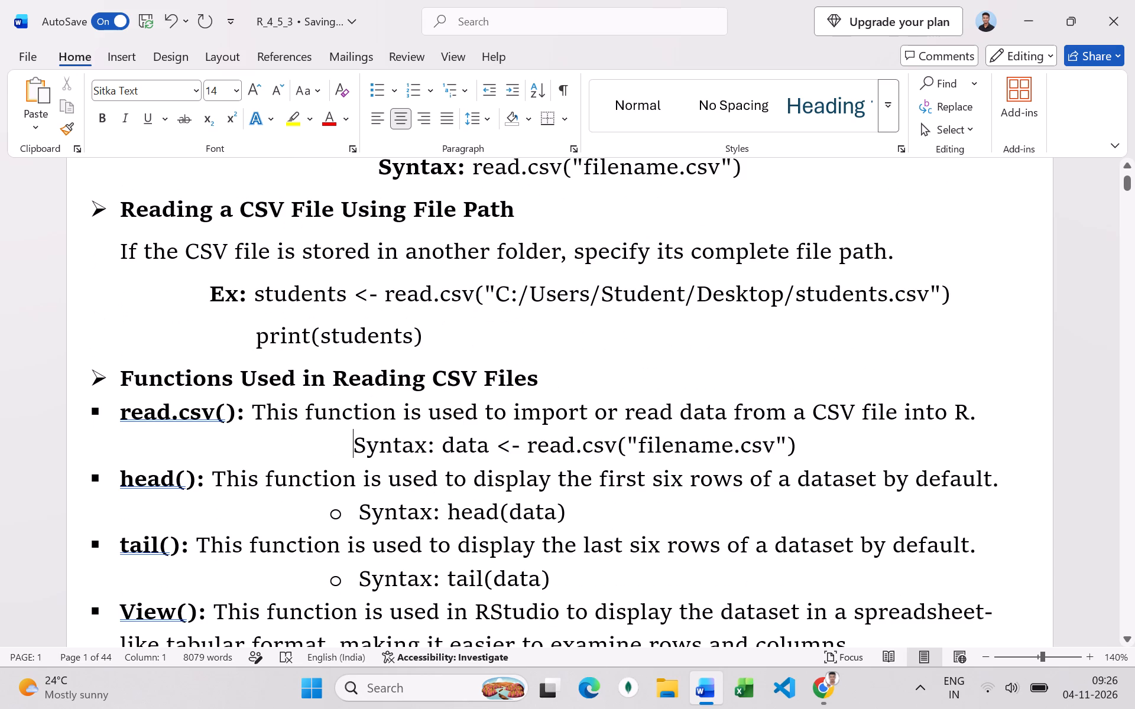
{"action": "left_click_drag", "start_coordinate": [410, 414], "coordinate": [371, 389]}
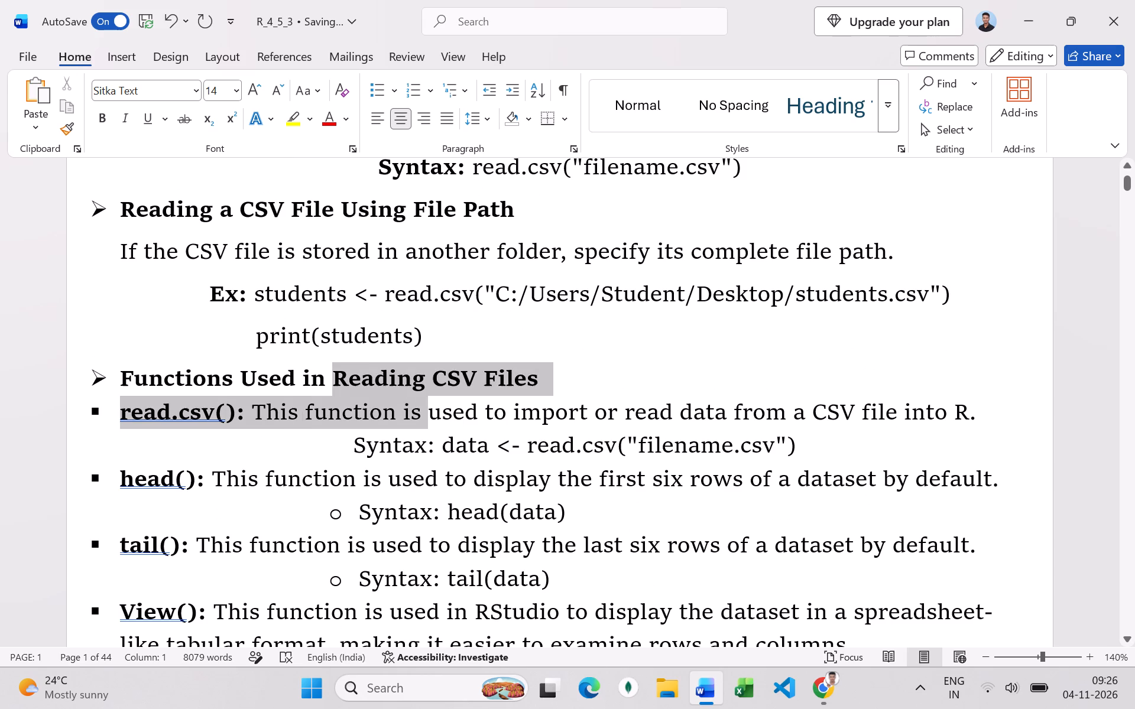
{"action": "left_click_drag", "start_coordinate": [371, 389], "coordinate": [368, 388]}
{"action": "left_click", "coordinate": [477, 102]}
{"action": "left_click", "coordinate": [479, 119]}
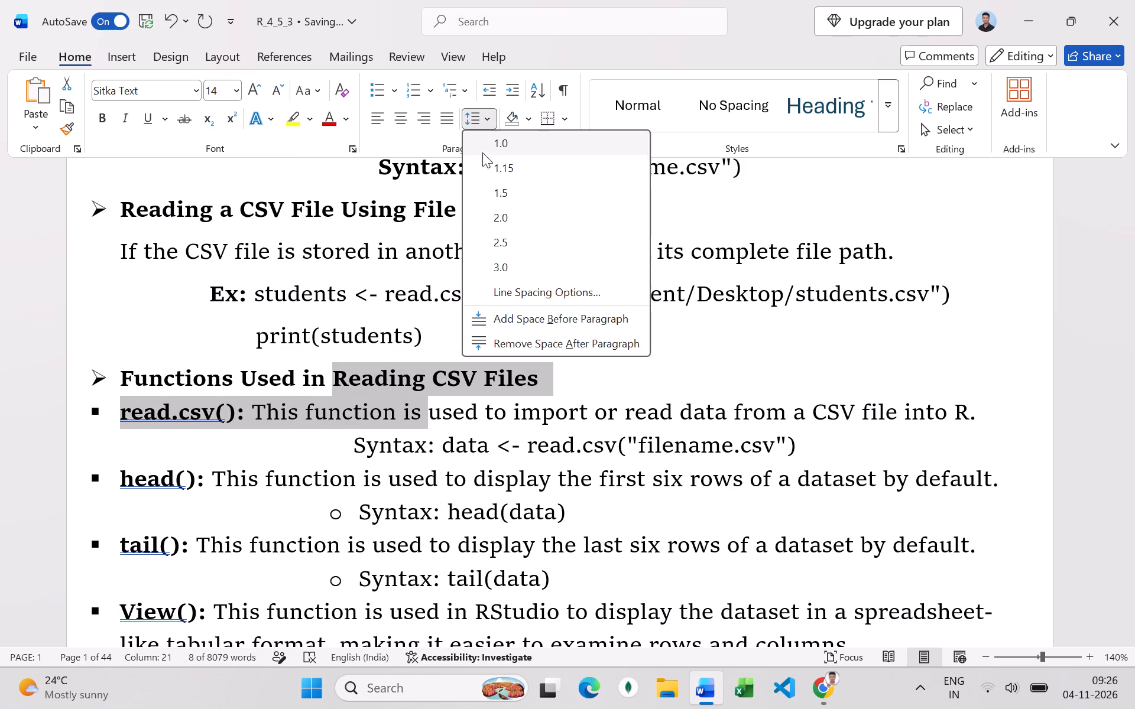
{"action": "left_click", "coordinate": [495, 186]}
{"action": "left_click", "coordinate": [466, 390]}
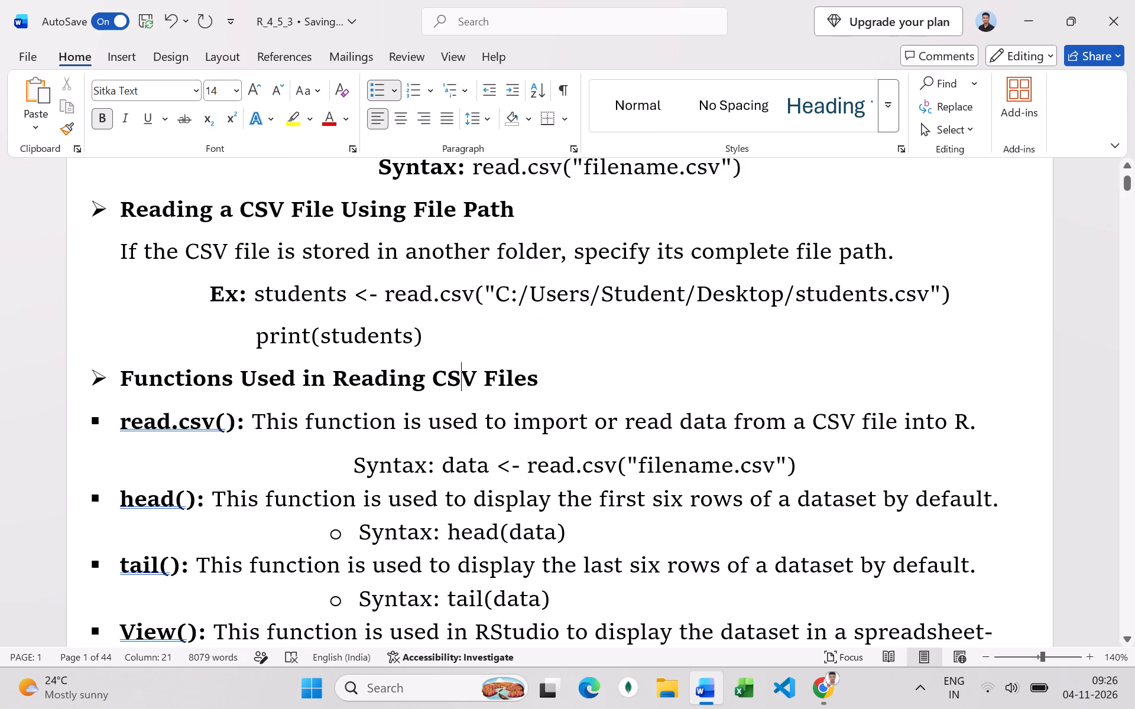
Increase the indent of the functions list by one level, from read.csv() to the ncol() description.
{"action": "scroll", "coordinate": [474, 436], "scroll_direction": "down", "scroll_amount": 2}
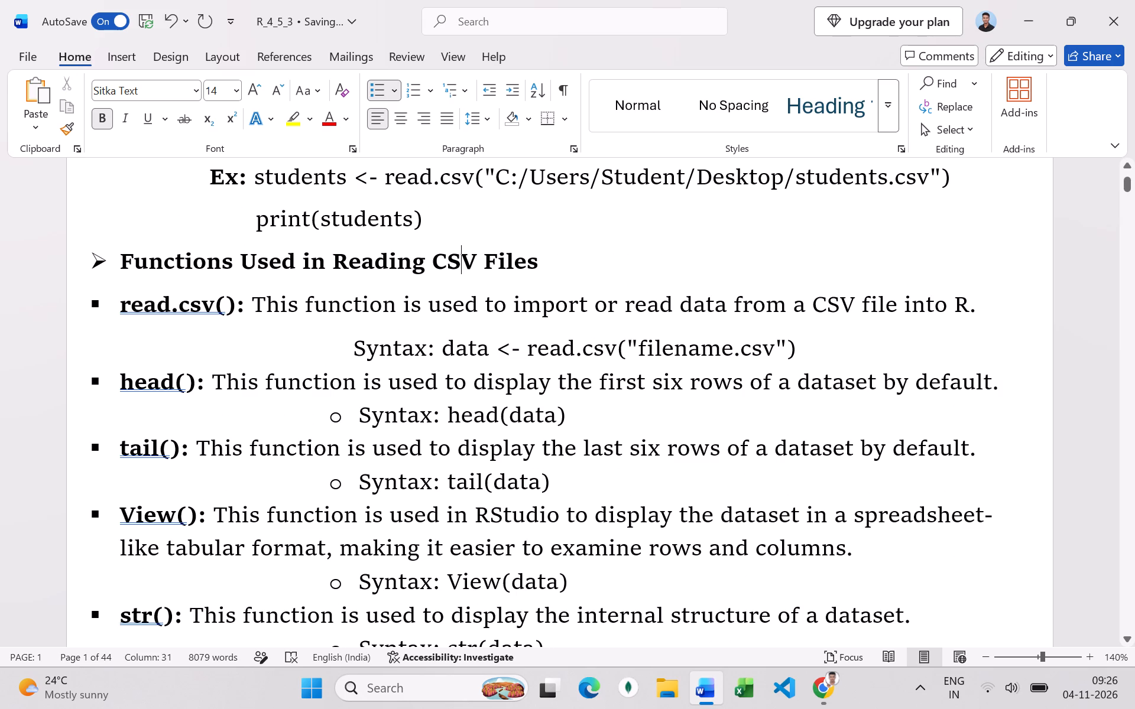
{"action": "left_click", "coordinate": [361, 350]}
{"action": "scroll", "coordinate": [501, 108], "scroll_direction": "down", "scroll_amount": 8}
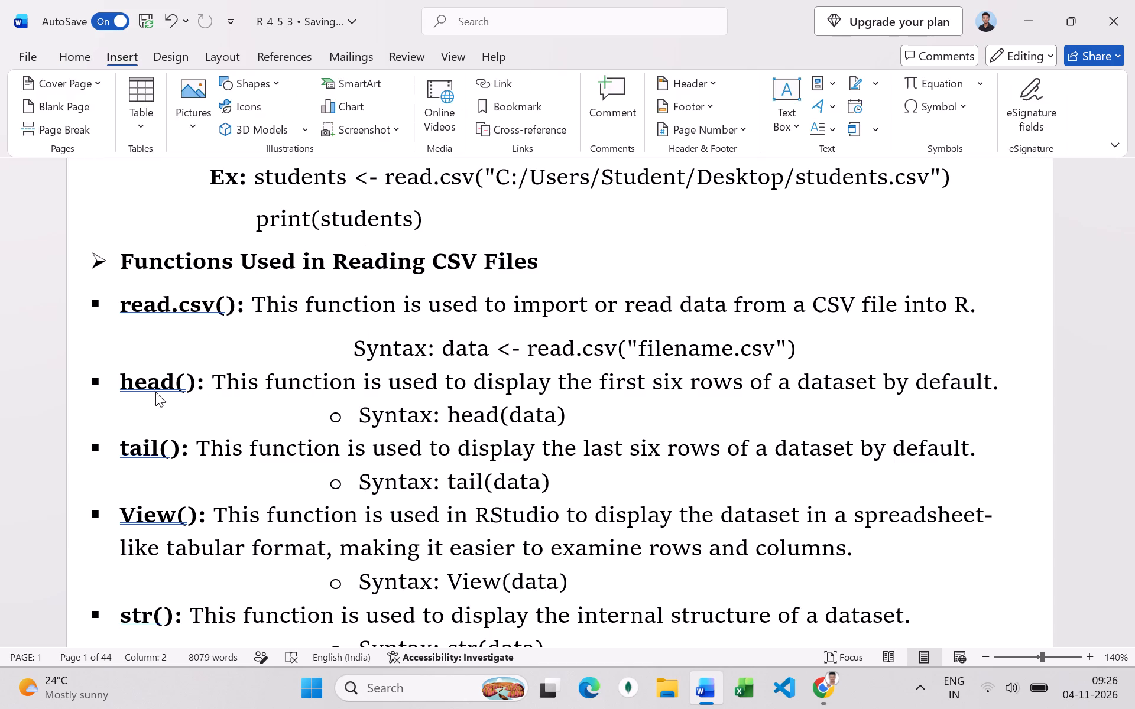
{"action": "scroll", "coordinate": [11, 623], "scroll_direction": "down", "scroll_amount": 1}
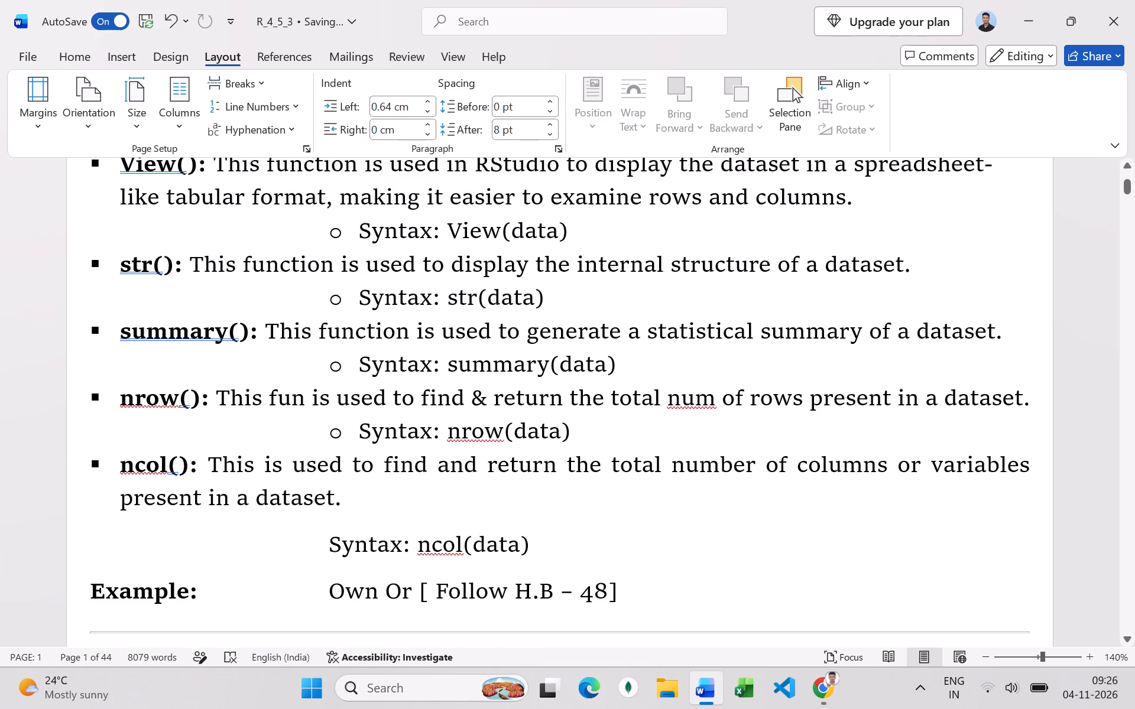
{"action": "left_click_drag", "start_coordinate": [340, 499], "coordinate": [94, 293]}
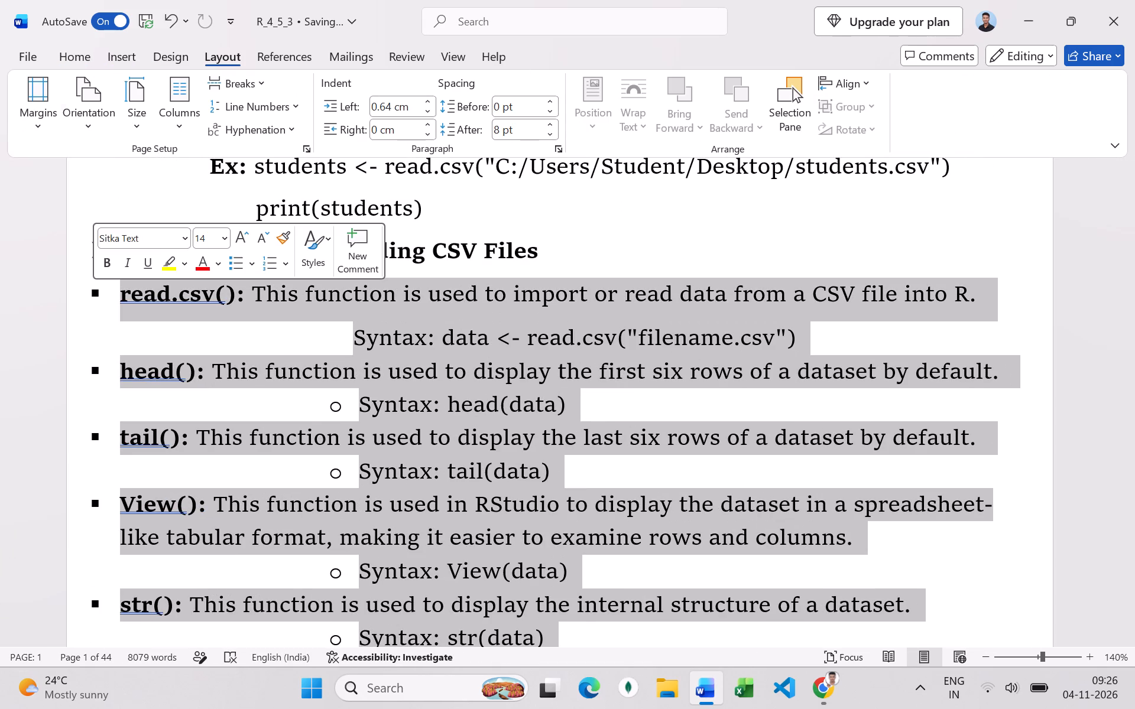
{"action": "left_click", "coordinate": [69, 50]}
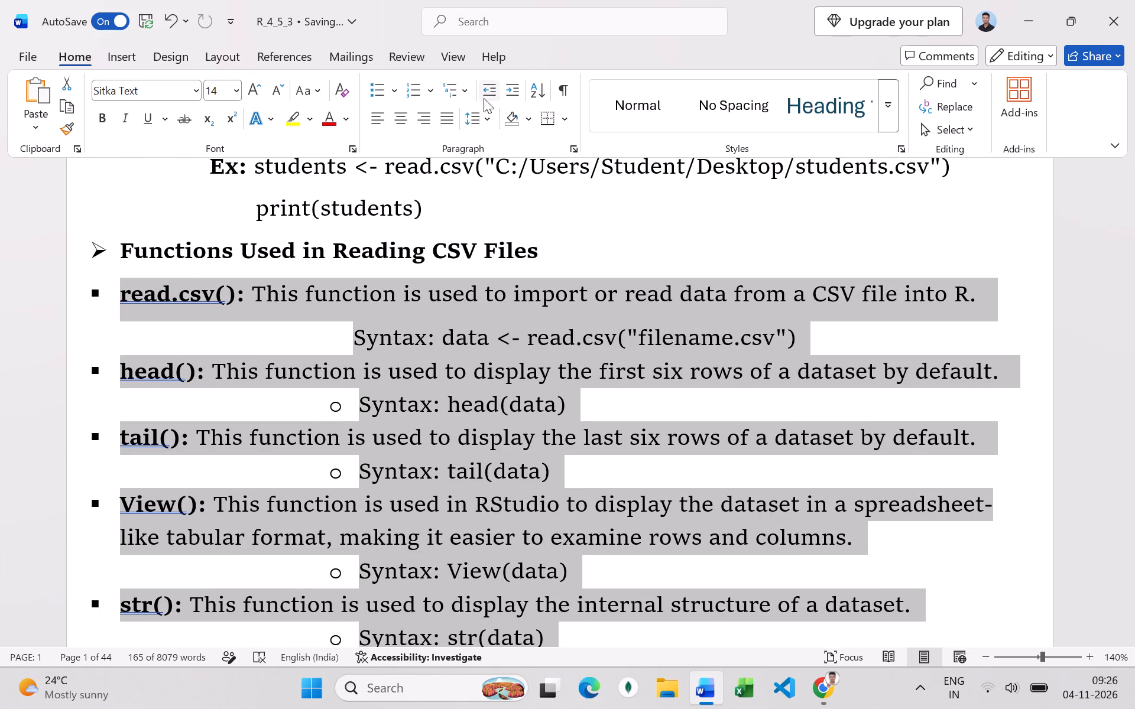
{"action": "left_click", "coordinate": [513, 98]}
{"action": "left_click", "coordinate": [393, 342]}
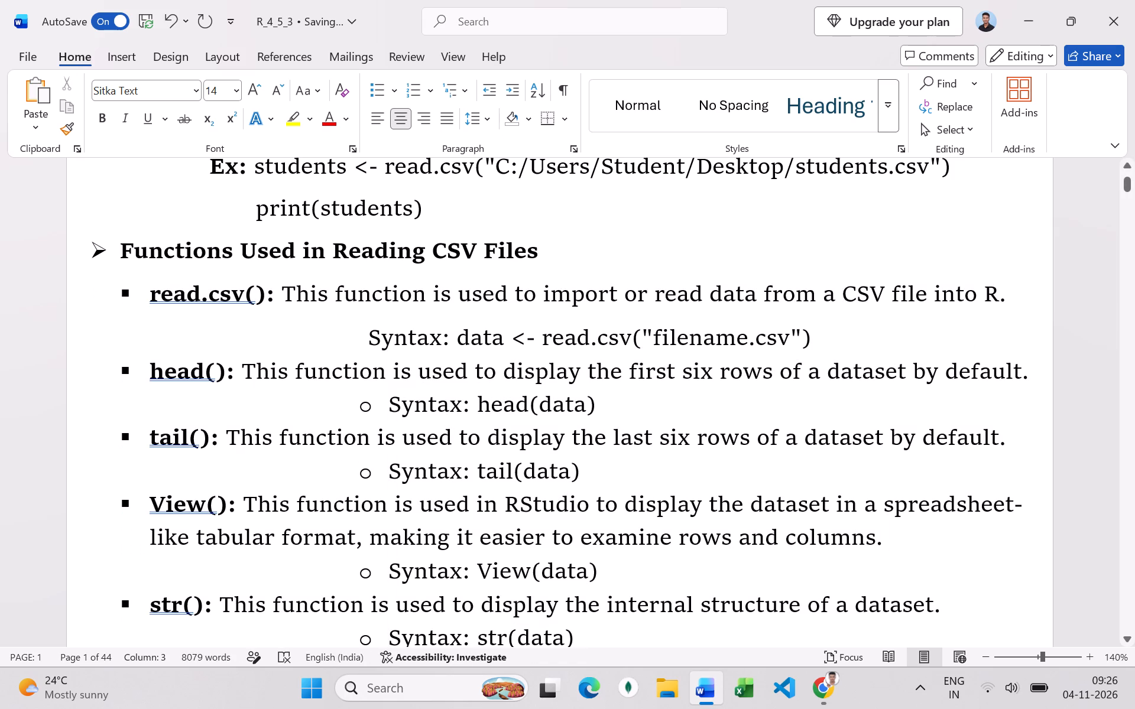
Remove the bullet from the Syntax line under head().
{"action": "scroll", "coordinate": [252, 375], "scroll_direction": "down", "scroll_amount": 6}
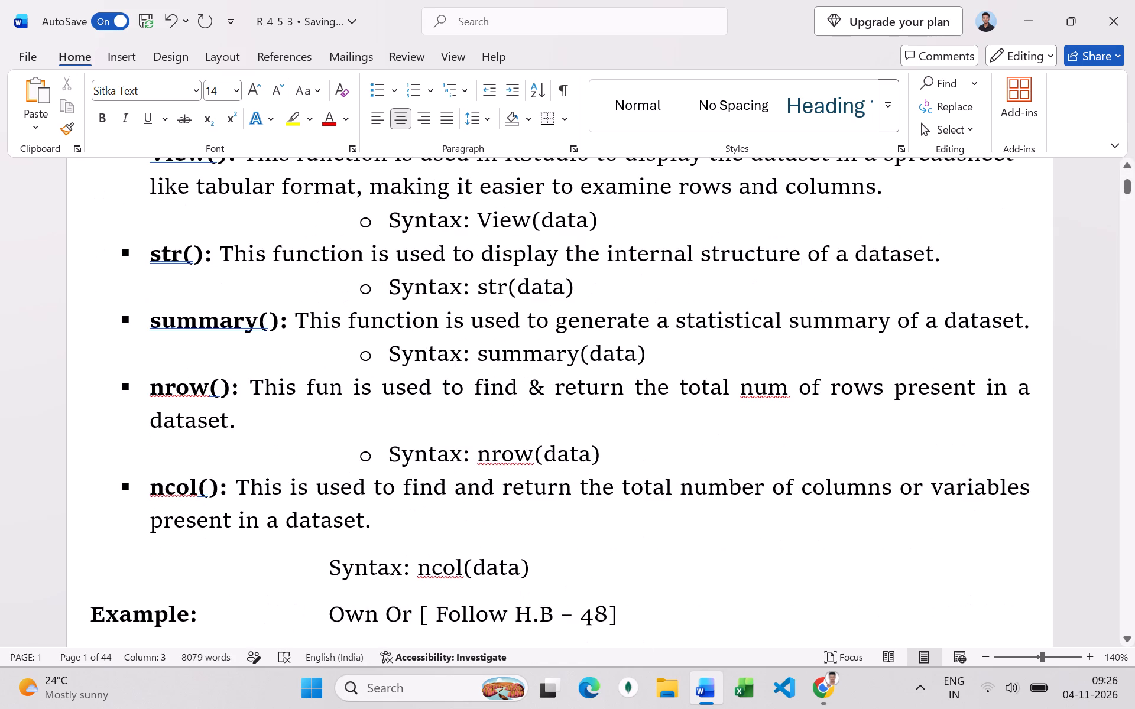
{"action": "scroll", "coordinate": [259, 389], "scroll_direction": "down", "scroll_amount": 4, "text": "ctrl"}
{"action": "scroll", "coordinate": [384, 354], "scroll_direction": "up", "scroll_amount": 8}
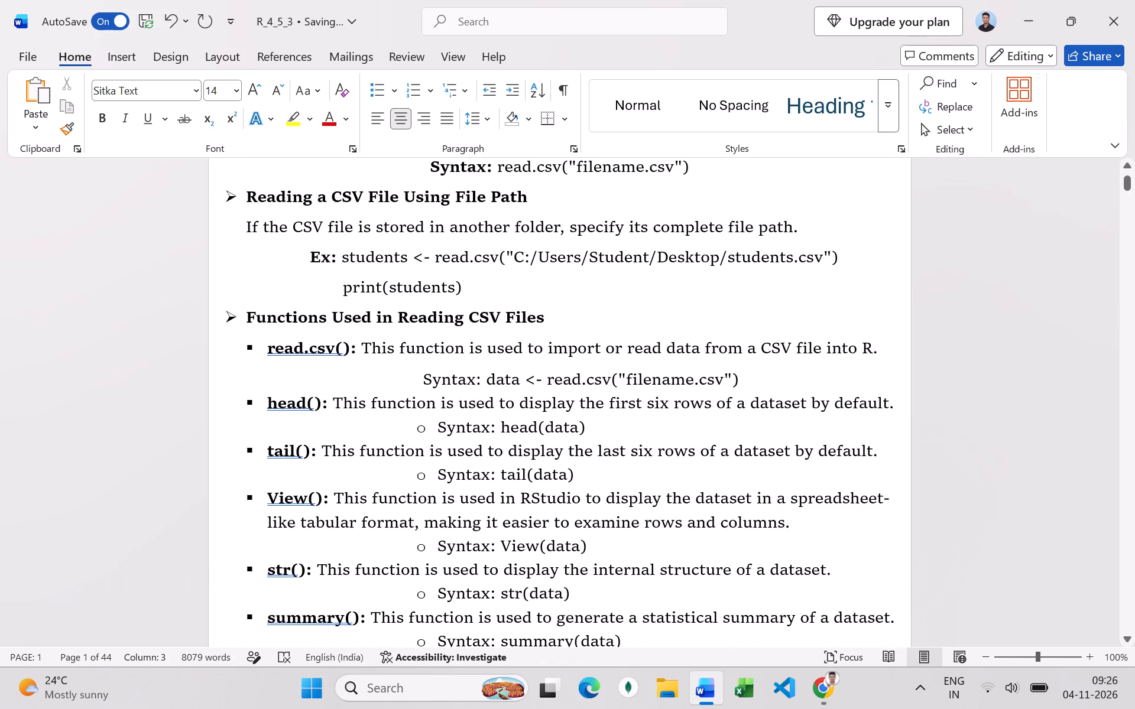
{"action": "left_click", "coordinate": [439, 432]}
{"action": "key", "text": "BackSpace"}
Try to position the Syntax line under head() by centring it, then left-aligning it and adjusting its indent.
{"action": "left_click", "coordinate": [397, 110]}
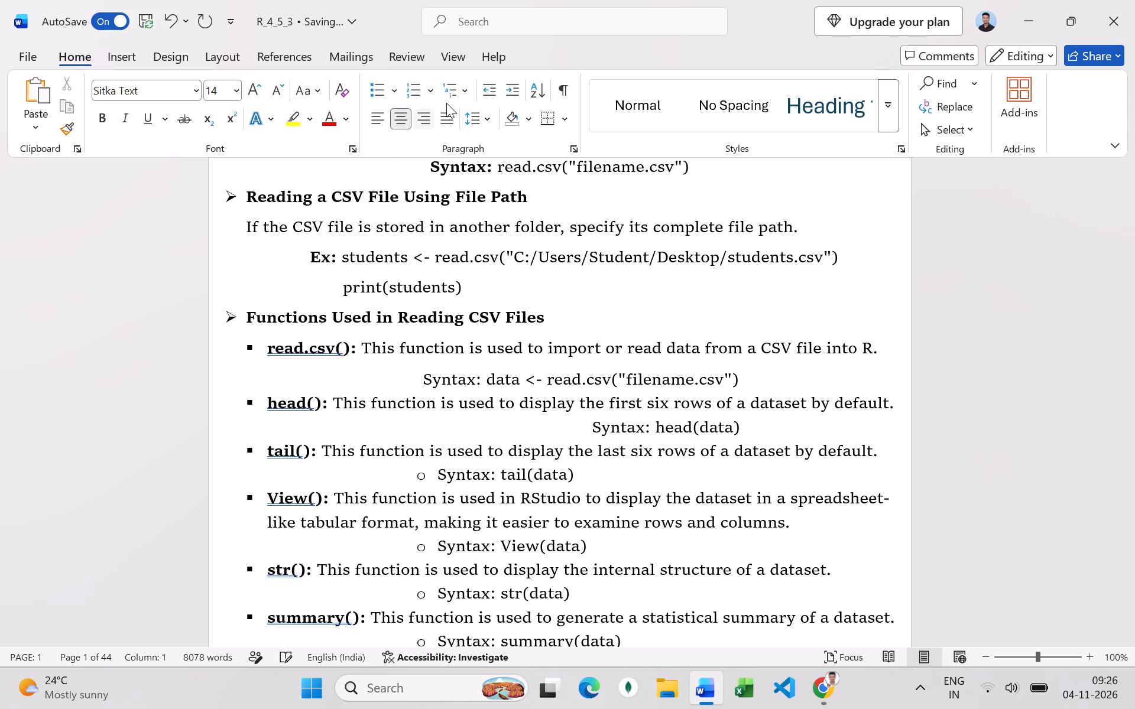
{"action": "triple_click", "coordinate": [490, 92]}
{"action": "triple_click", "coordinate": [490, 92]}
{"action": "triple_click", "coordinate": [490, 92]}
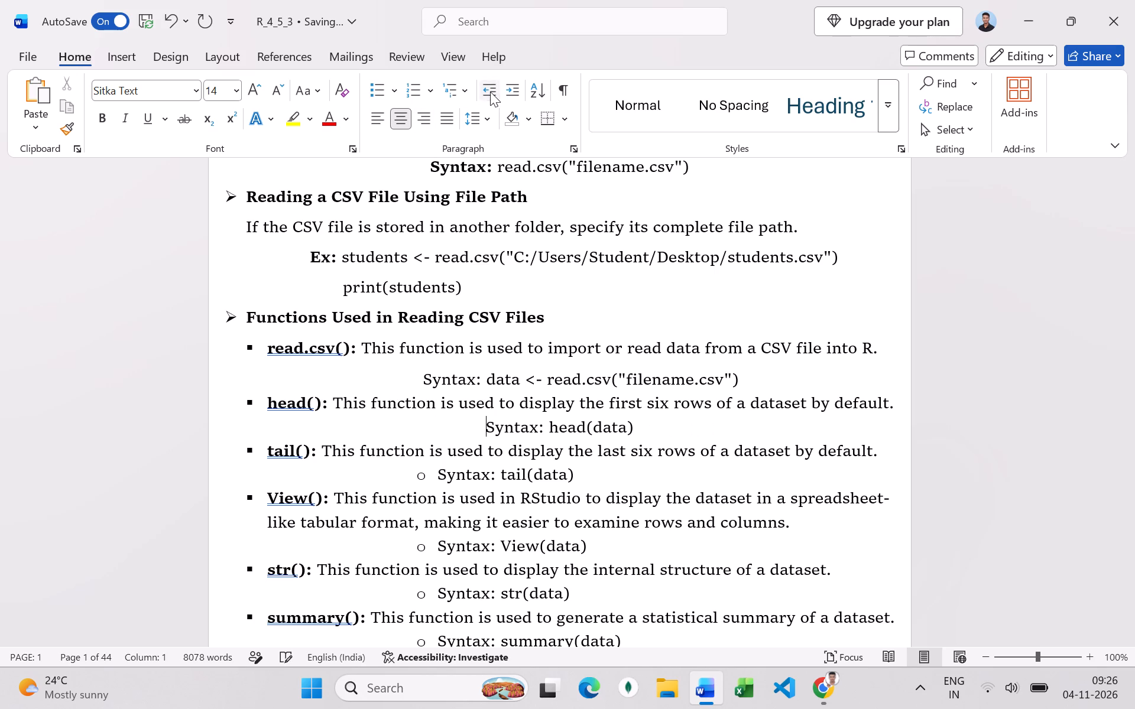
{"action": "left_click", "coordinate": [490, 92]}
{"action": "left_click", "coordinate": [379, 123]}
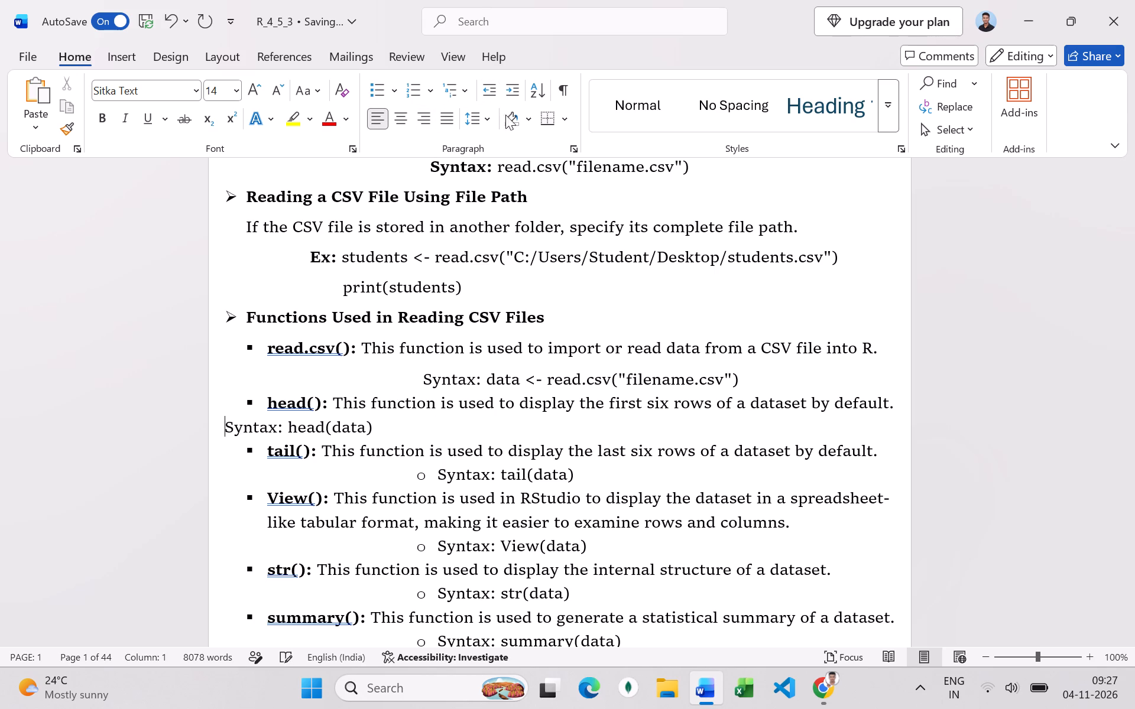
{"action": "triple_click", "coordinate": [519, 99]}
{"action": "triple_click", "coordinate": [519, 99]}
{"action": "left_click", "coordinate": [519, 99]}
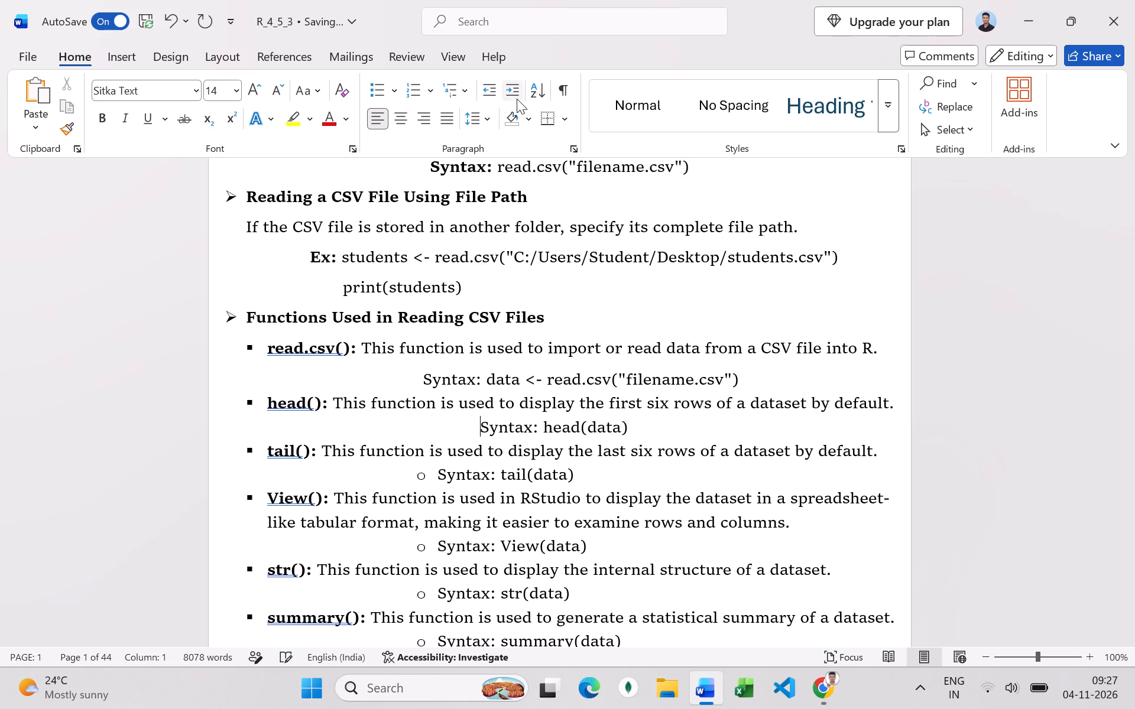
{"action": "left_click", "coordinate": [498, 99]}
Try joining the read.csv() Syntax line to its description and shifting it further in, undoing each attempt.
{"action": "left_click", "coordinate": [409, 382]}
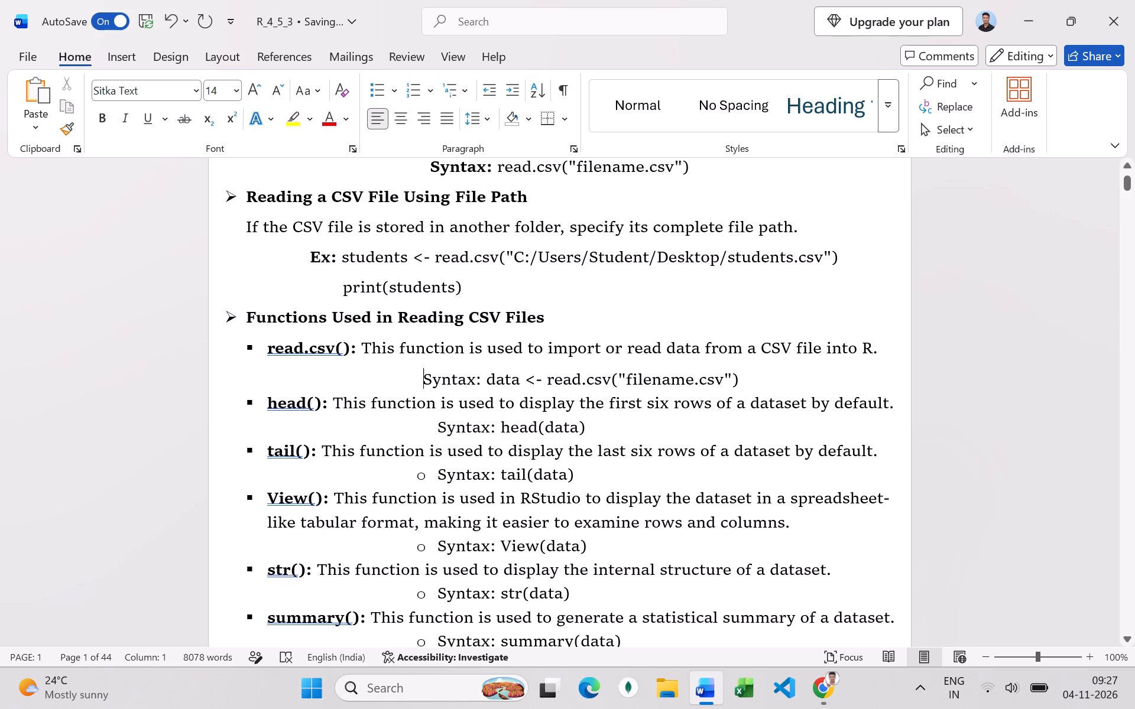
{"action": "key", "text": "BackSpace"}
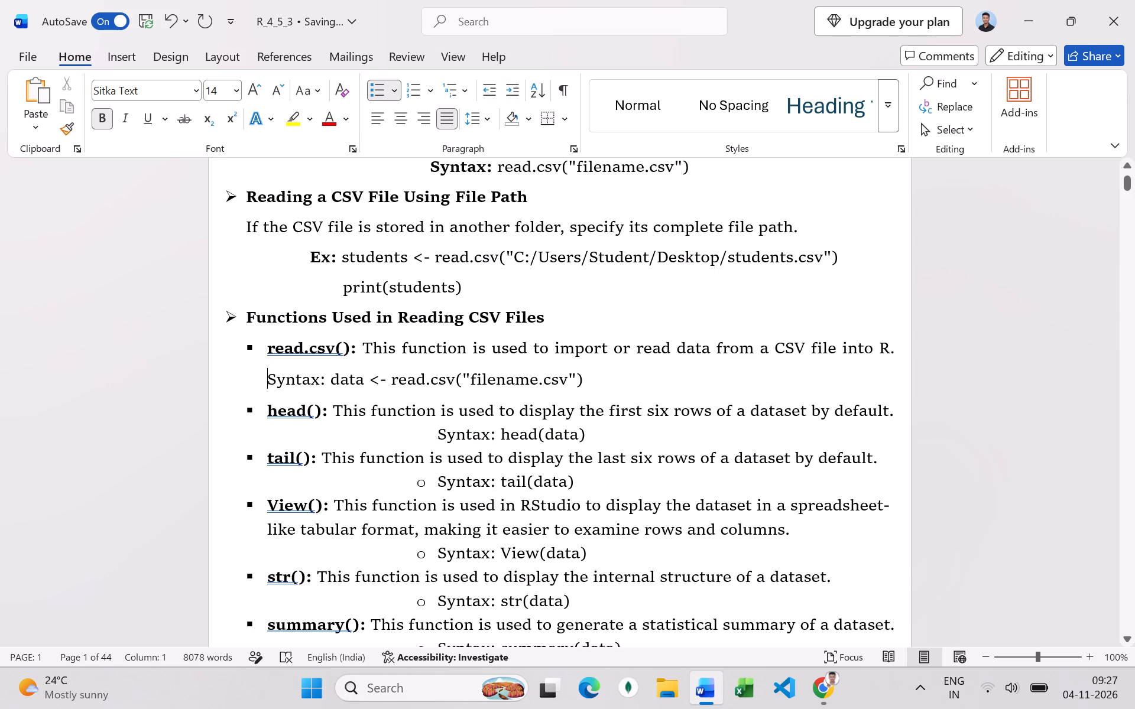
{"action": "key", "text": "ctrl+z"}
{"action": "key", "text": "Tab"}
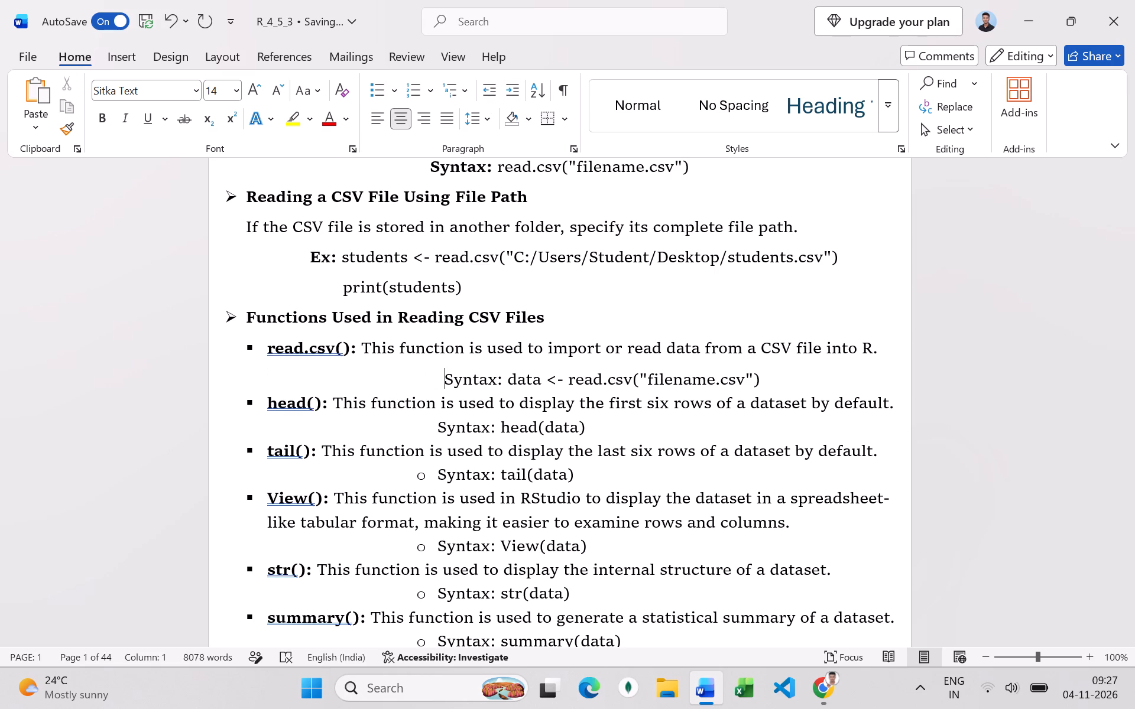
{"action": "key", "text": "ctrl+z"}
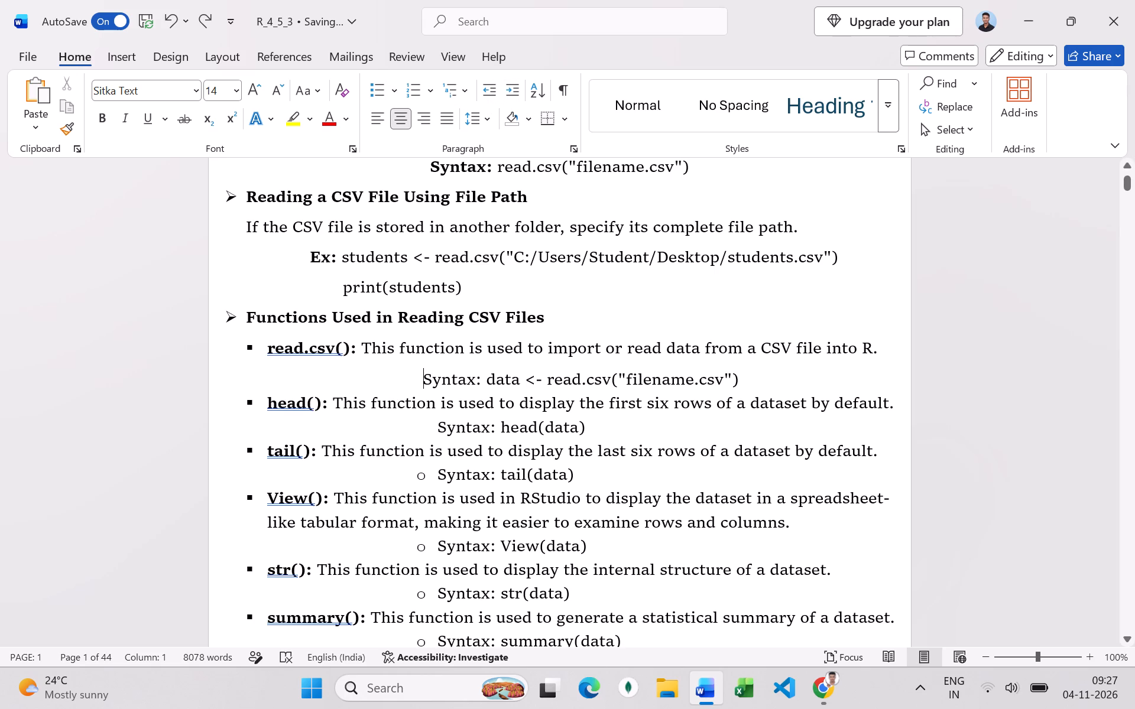
Attach the Syntax line under head() to its list item and shift it in by four tab stops.
{"action": "left_click", "coordinate": [439, 432]}
{"action": "key", "text": "BackSpace"}
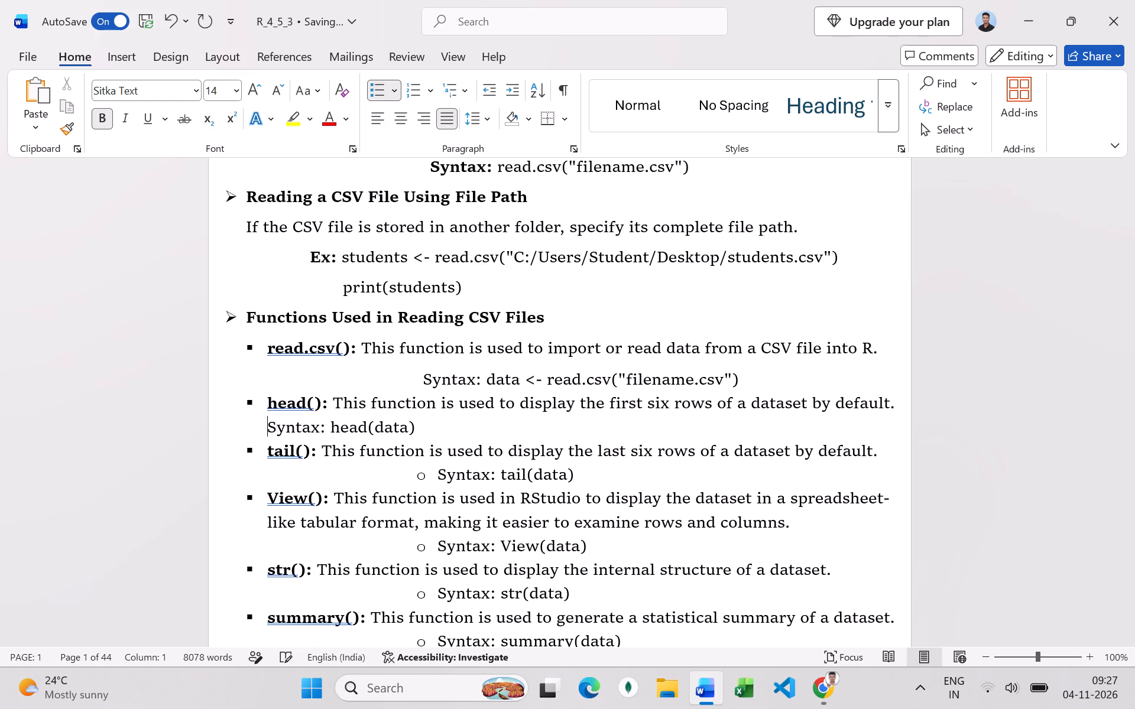
{"action": "key", "text": "Tab"}
{"action": "key", "text": "Tab"}
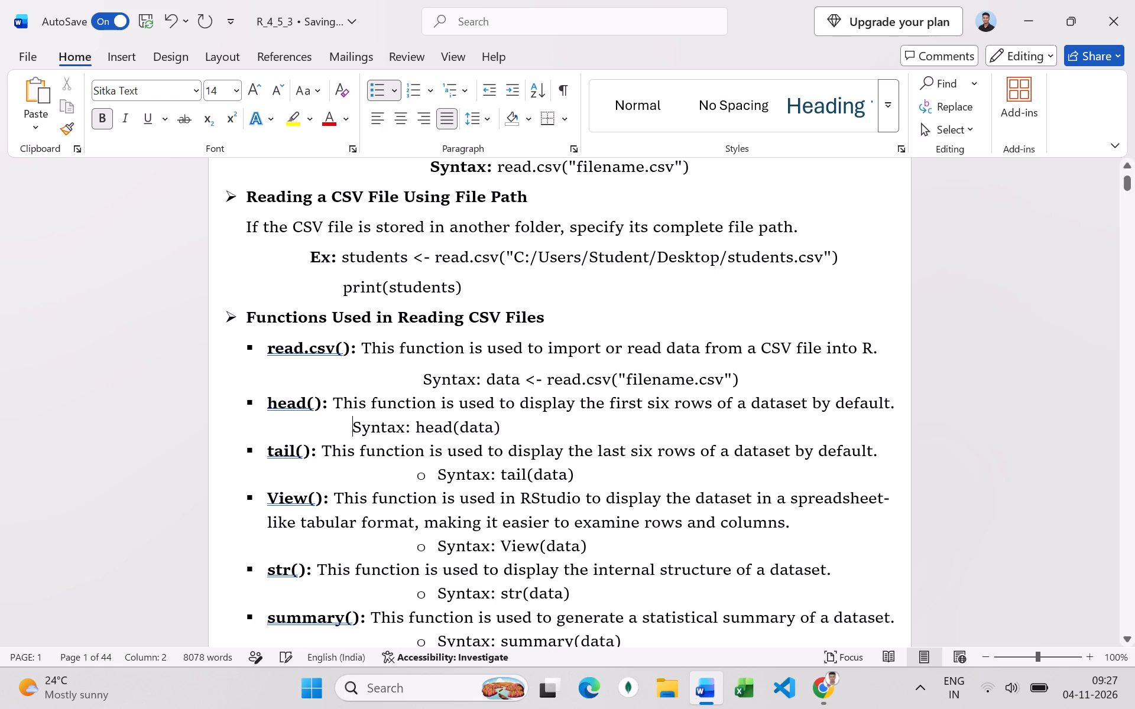
{"action": "key", "text": "Tab"}
{"action": "key", "text": "Tab"}
Attach the read.csv() Syntax line to its list item and shift it in by four tab stops, matching head().
{"action": "left_click", "coordinate": [419, 384]}
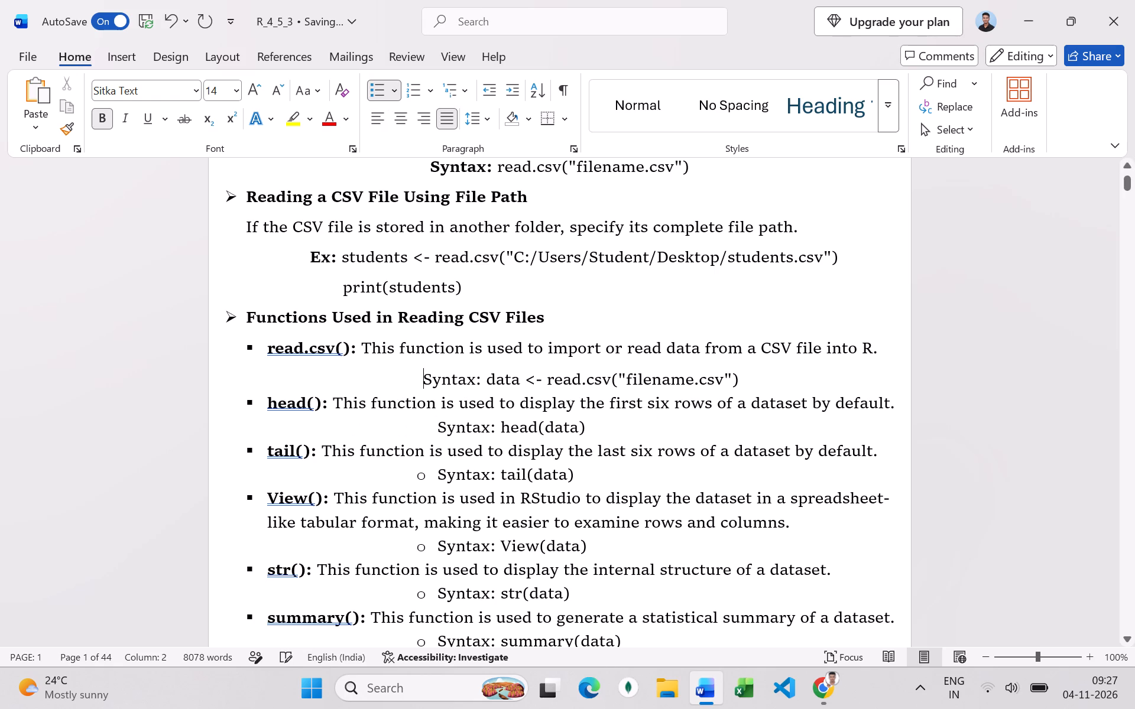
{"action": "key", "text": "BackSpace"}
{"action": "key", "text": "Tab"}
{"action": "key", "text": "Tab"}
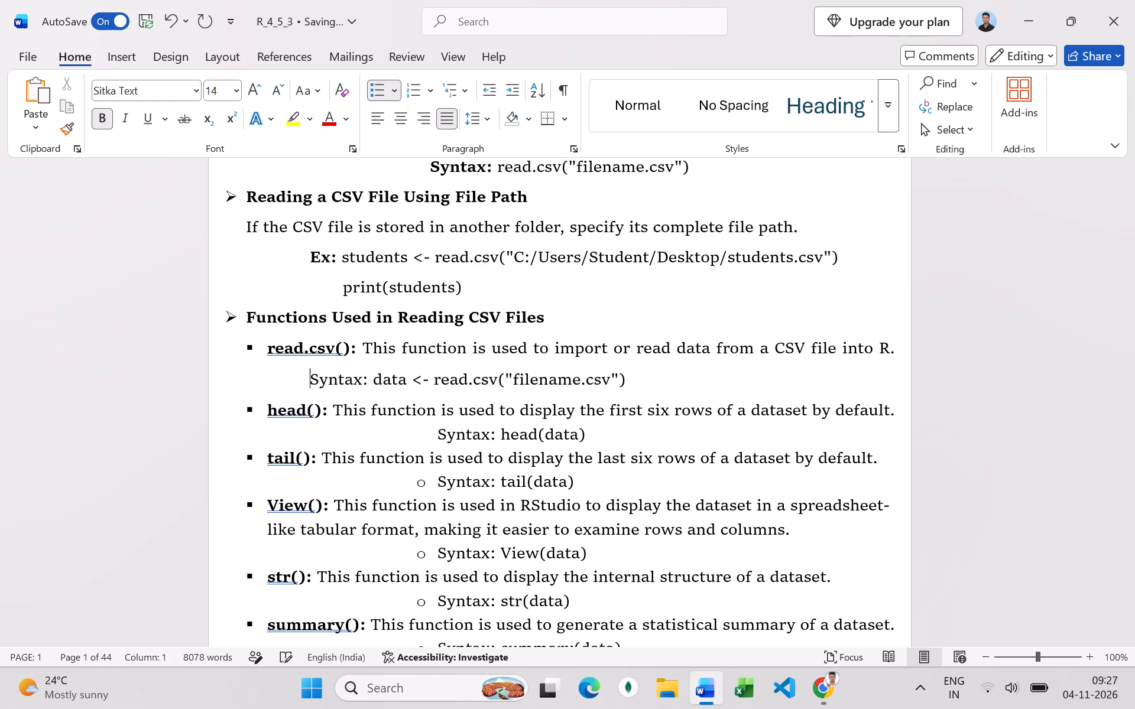
{"action": "key", "text": "Tab"}
{"action": "key", "text": "Tab"}
{"action": "left_click", "coordinate": [517, 428]}
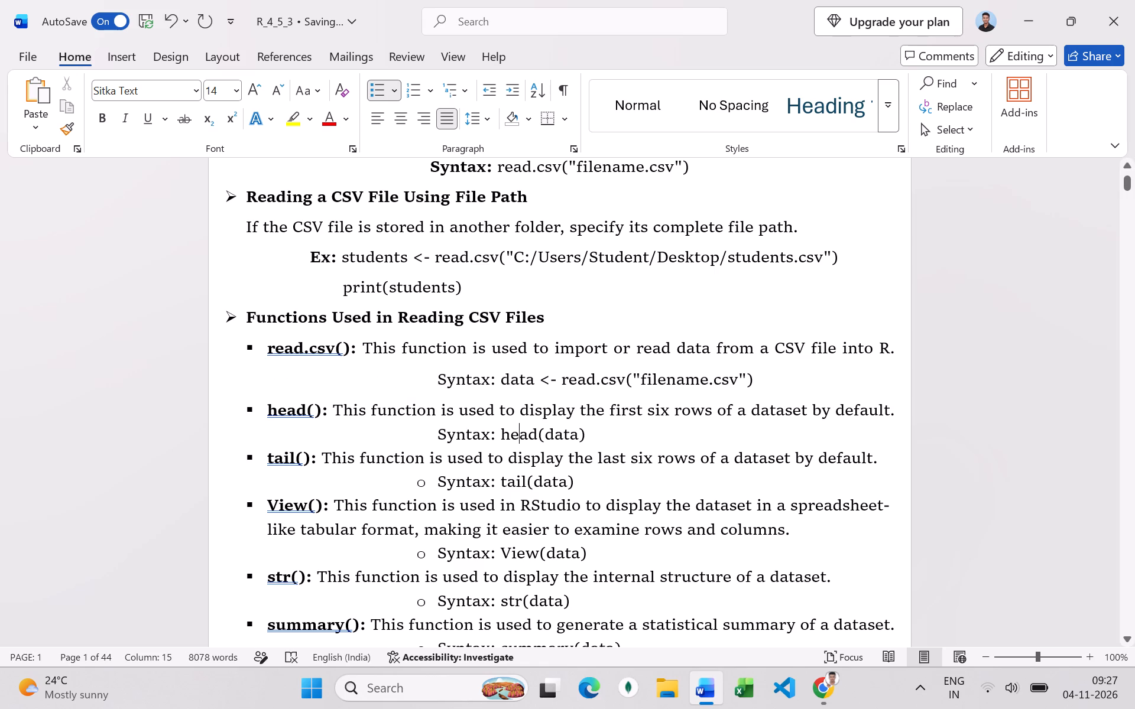
Remove the bullets from the Syntax lines under tail(), View(), str(), summary() and nrow().
{"action": "scroll", "coordinate": [514, 424], "scroll_direction": "down", "scroll_amount": 3}
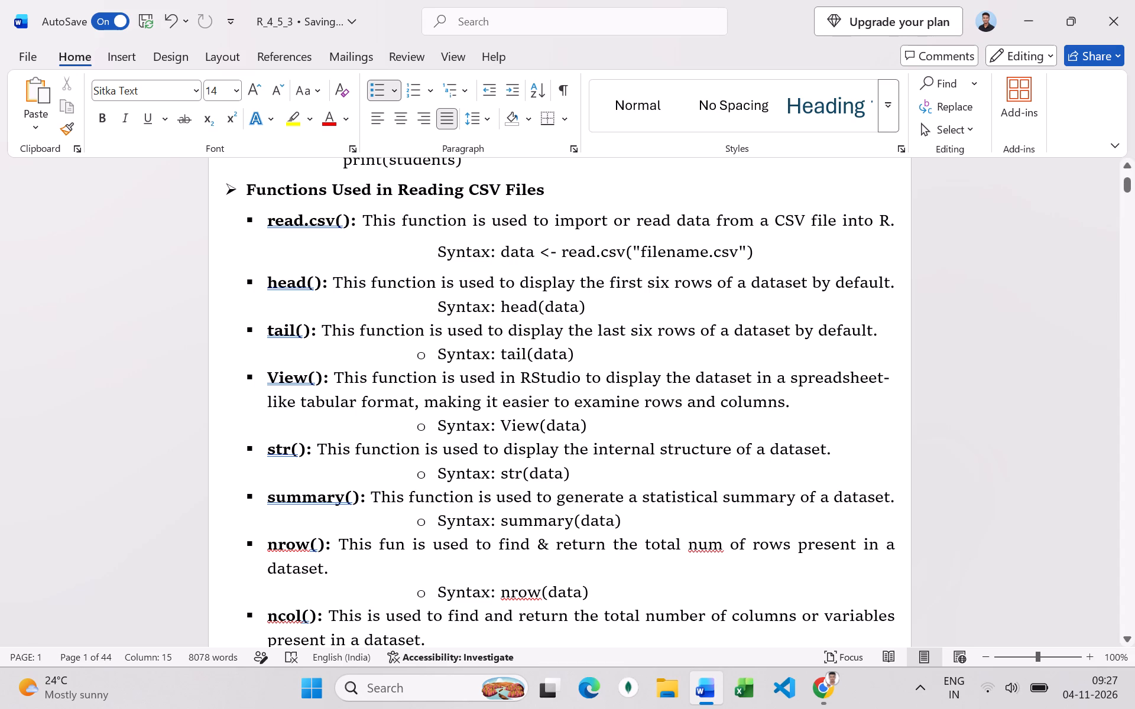
{"action": "left_click", "coordinate": [437, 360]}
{"action": "key", "text": "BackSpace"}
{"action": "left_click", "coordinate": [434, 430]}
{"action": "key", "text": "BackSpace"}
{"action": "left_click", "coordinate": [437, 487]}
{"action": "left_click", "coordinate": [438, 479]}
{"action": "key", "text": "BackSpace"}
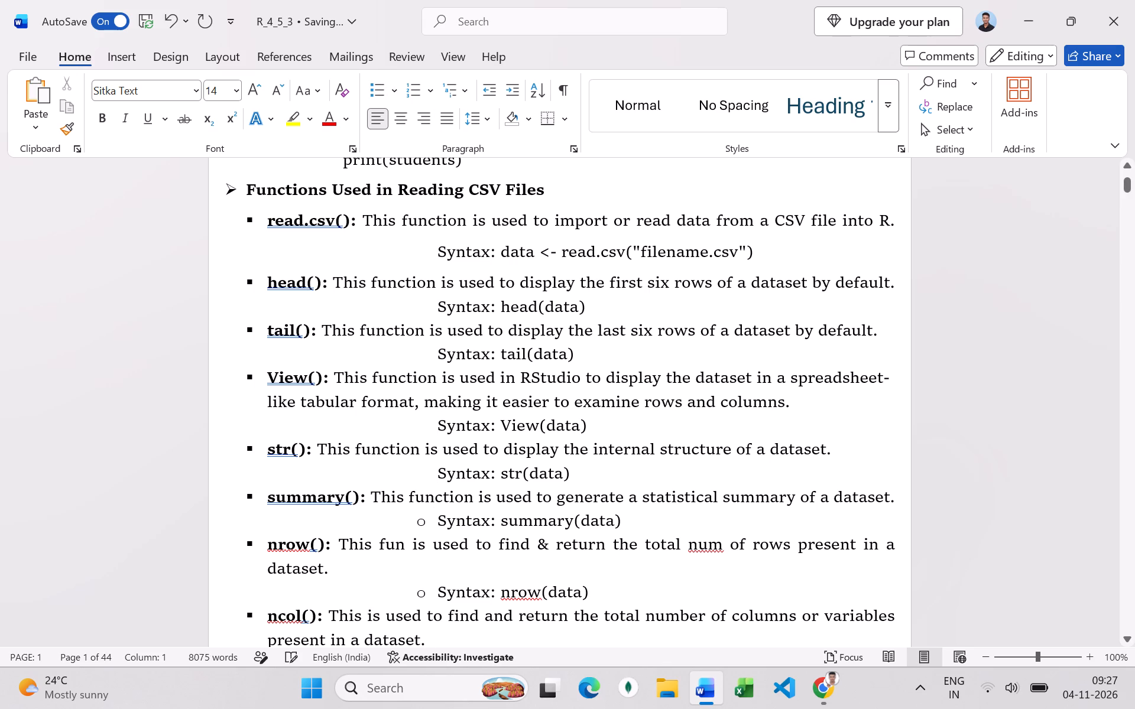
{"action": "left_click", "coordinate": [440, 518]}
{"action": "key", "text": "BackSpace"}
{"action": "left_click", "coordinate": [436, 595]}
{"action": "key", "text": "BackSpace"}
Increase the line spacing of the functions list from head() to the ncol() description to match the read.csv() entry.
{"action": "scroll", "coordinate": [436, 595], "scroll_direction": "down", "scroll_amount": 3}
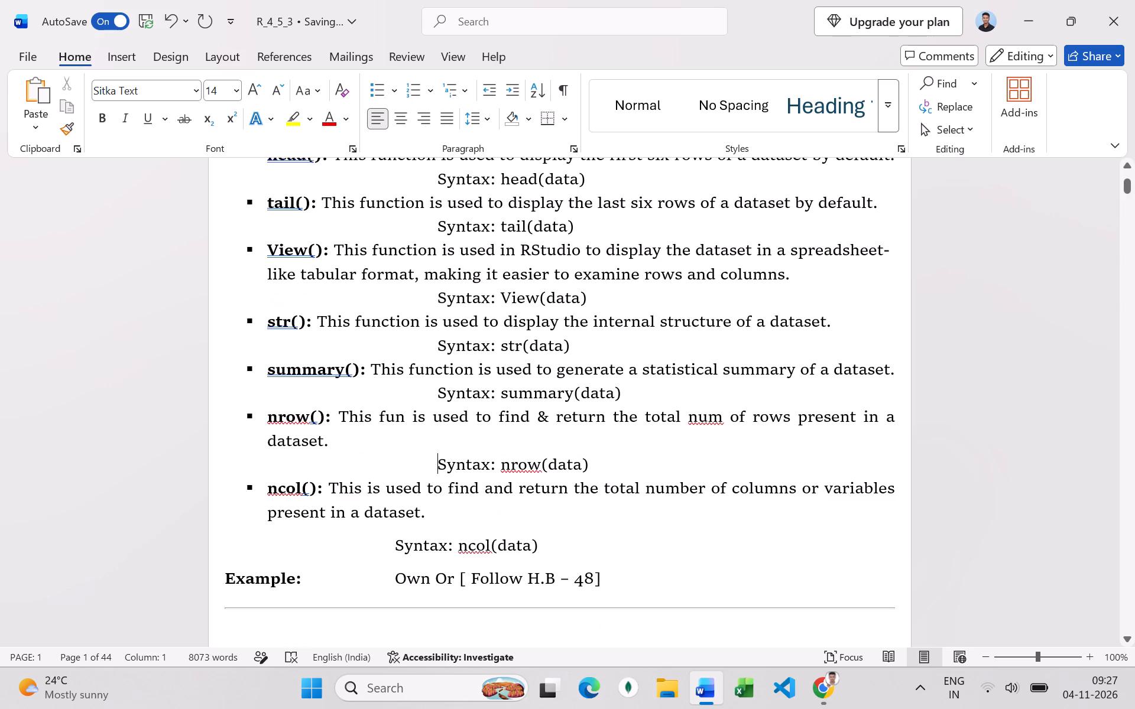
{"action": "scroll", "coordinate": [430, 530], "scroll_direction": "down", "scroll_amount": 2}
{"action": "scroll", "coordinate": [430, 530], "scroll_direction": "up", "scroll_amount": 1}
{"action": "scroll", "coordinate": [430, 530], "scroll_direction": "down", "scroll_amount": 1}
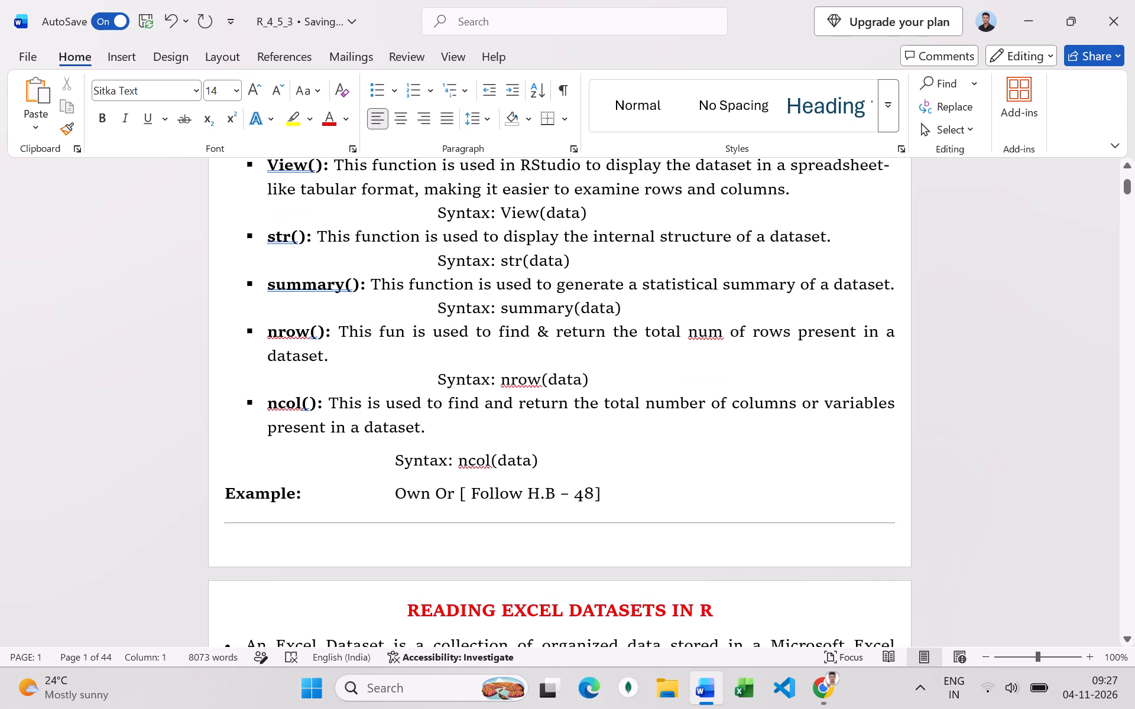
{"action": "scroll", "coordinate": [437, 439], "scroll_direction": "up", "scroll_amount": 5}
{"action": "scroll", "coordinate": [436, 481], "scroll_direction": "down", "scroll_amount": 2}
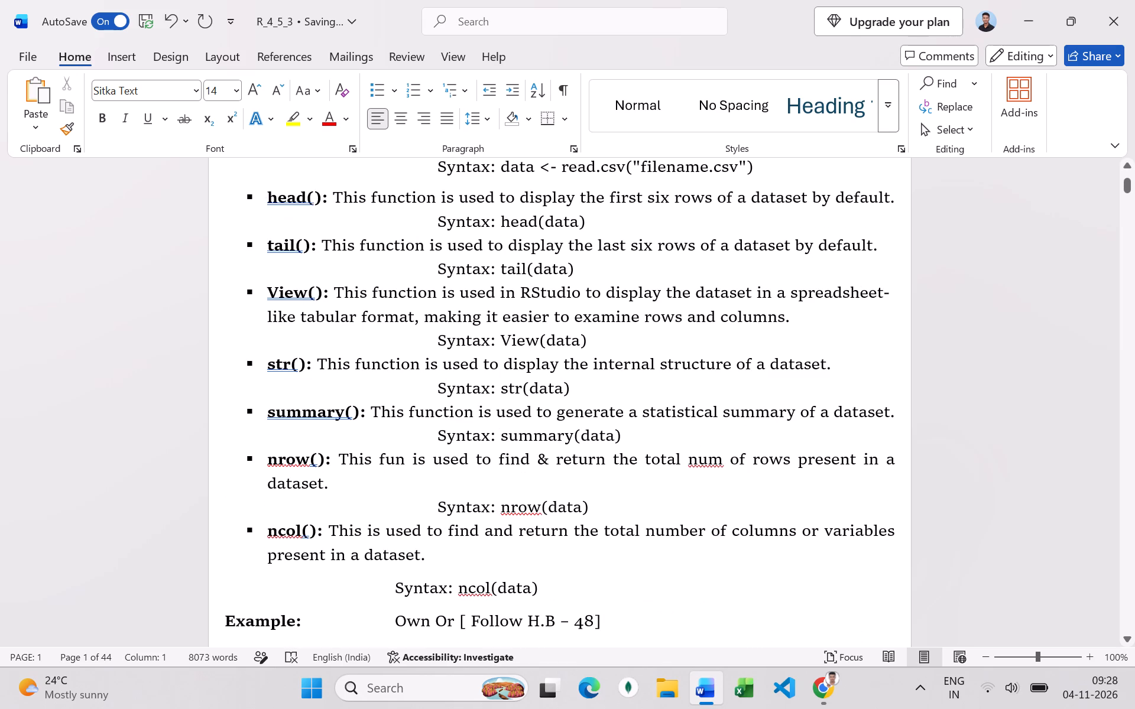
{"action": "left_click_drag", "start_coordinate": [442, 547], "coordinate": [272, 292]}
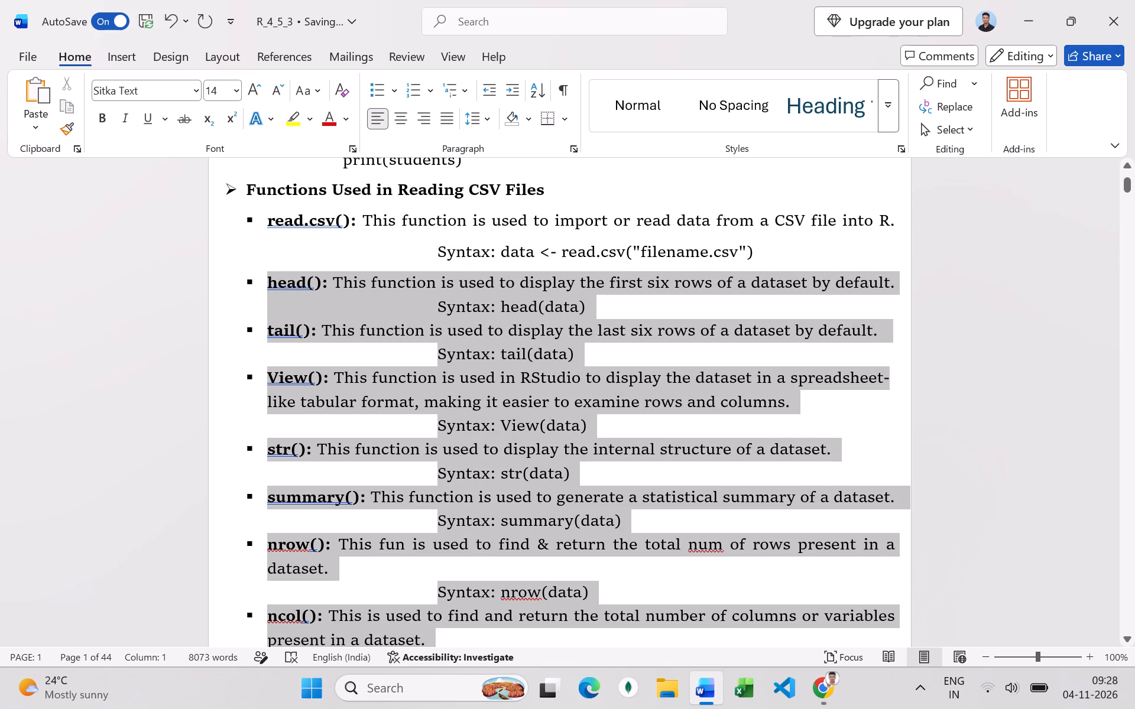
{"action": "left_click_drag", "start_coordinate": [272, 292], "coordinate": [272, 295]}
{"action": "left_click", "coordinate": [272, 295]}
{"action": "left_click_drag", "start_coordinate": [269, 287], "coordinate": [447, 623]}
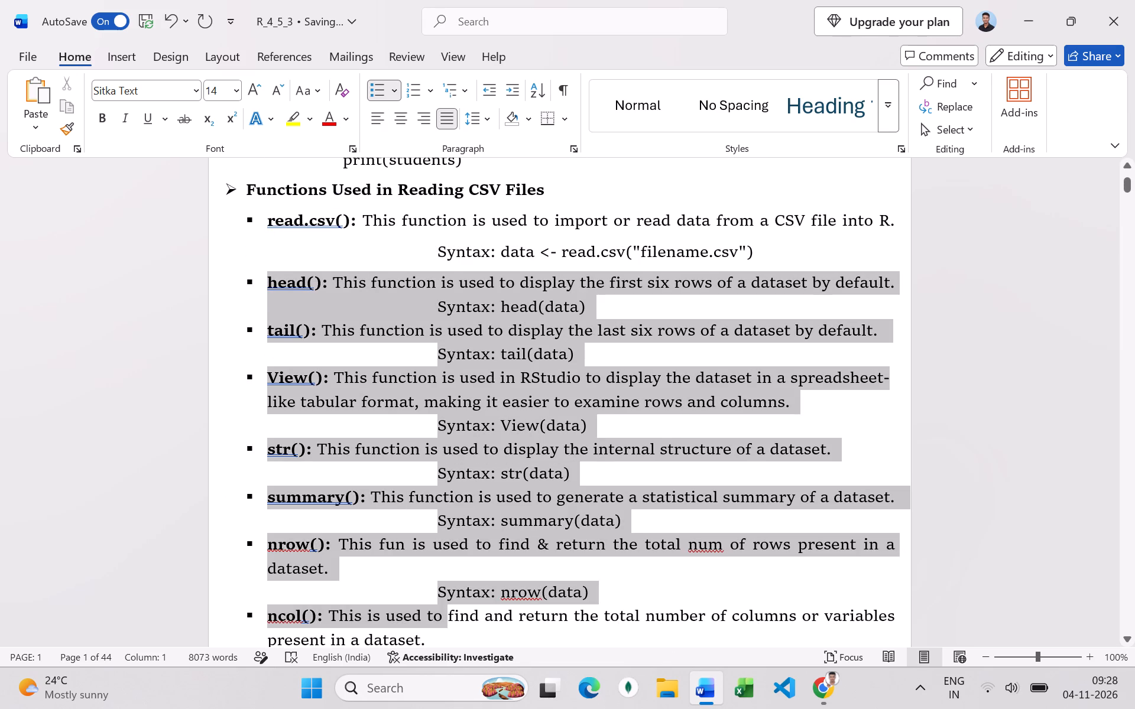
{"action": "left_click_drag", "start_coordinate": [447, 623], "coordinate": [439, 561]}
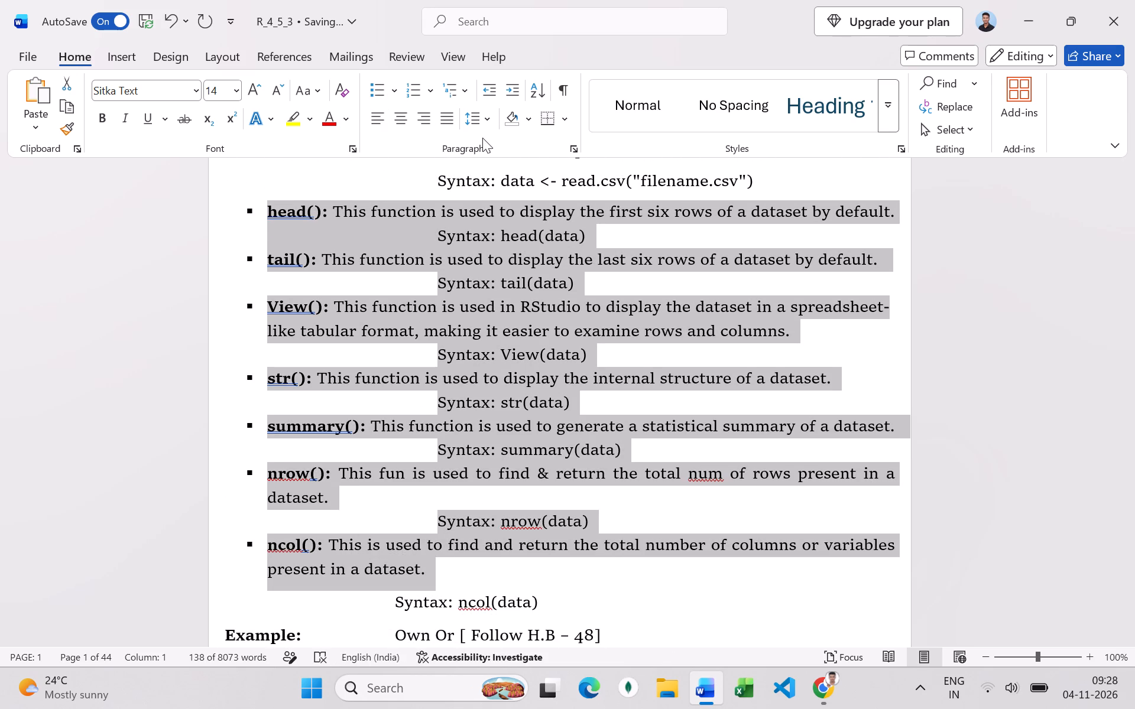
{"action": "left_click", "coordinate": [482, 122]}
{"action": "left_click", "coordinate": [489, 198]}
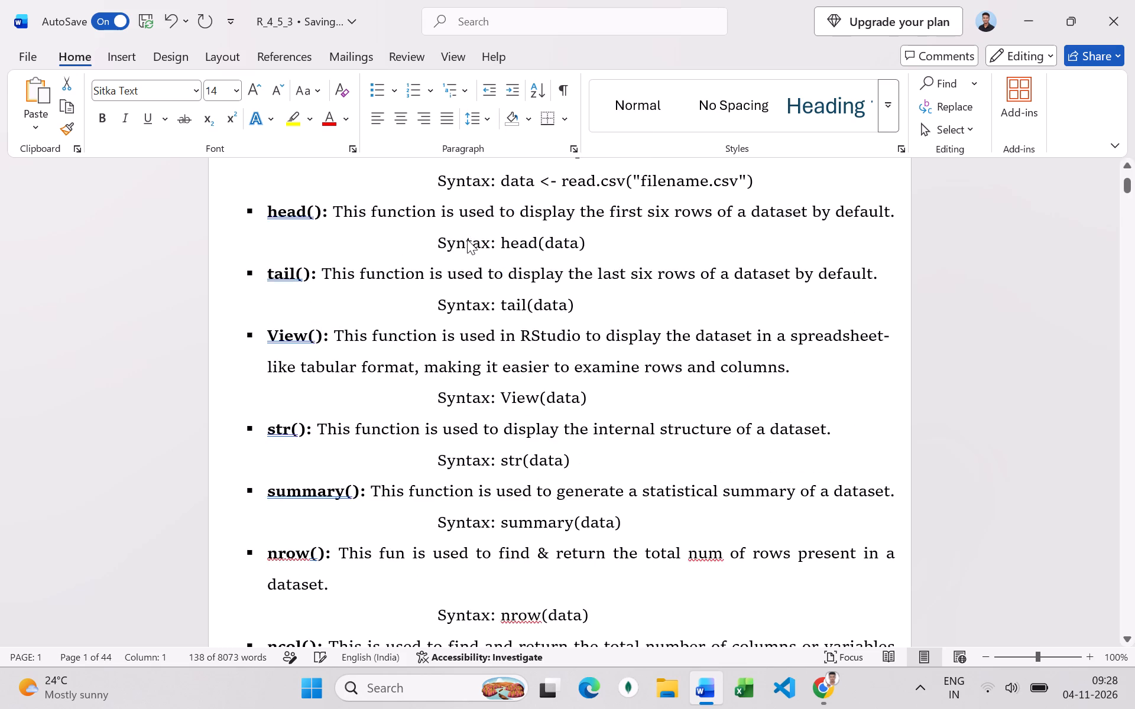
{"action": "scroll", "coordinate": [413, 357], "scroll_direction": "down", "scroll_amount": 6}
{"action": "scroll", "coordinate": [436, 408], "scroll_direction": "up", "scroll_amount": 6}
{"action": "scroll", "coordinate": [436, 409], "scroll_direction": "down", "scroll_amount": 1}
{"action": "scroll", "coordinate": [436, 409], "scroll_direction": "up", "scroll_amount": 5}
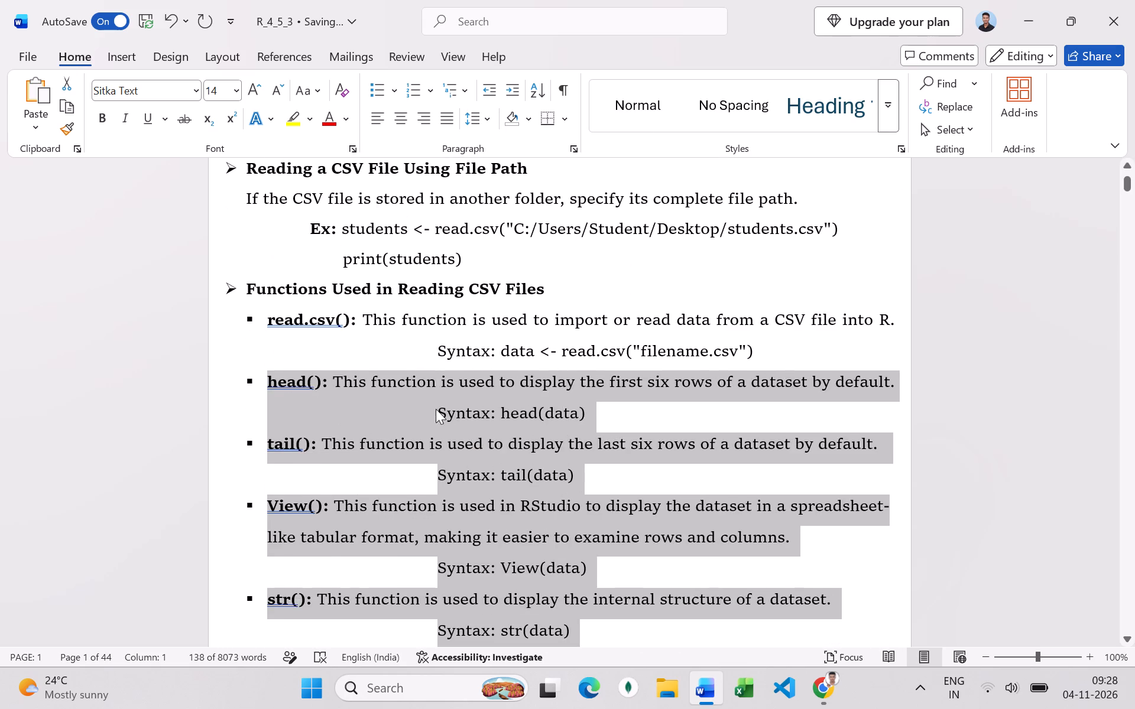
{"action": "left_click", "coordinate": [469, 437]}
{"action": "scroll", "coordinate": [466, 417], "scroll_direction": "down", "scroll_amount": 1}
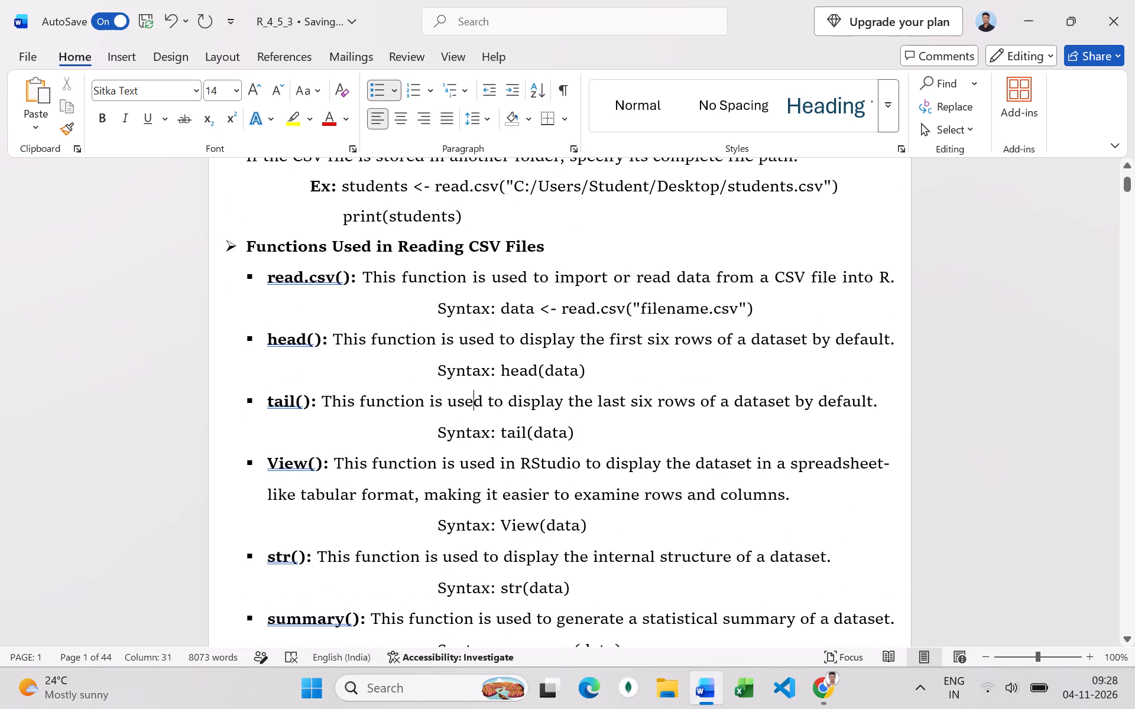
{"action": "left_click_drag", "start_coordinate": [796, 495], "coordinate": [300, 465]}
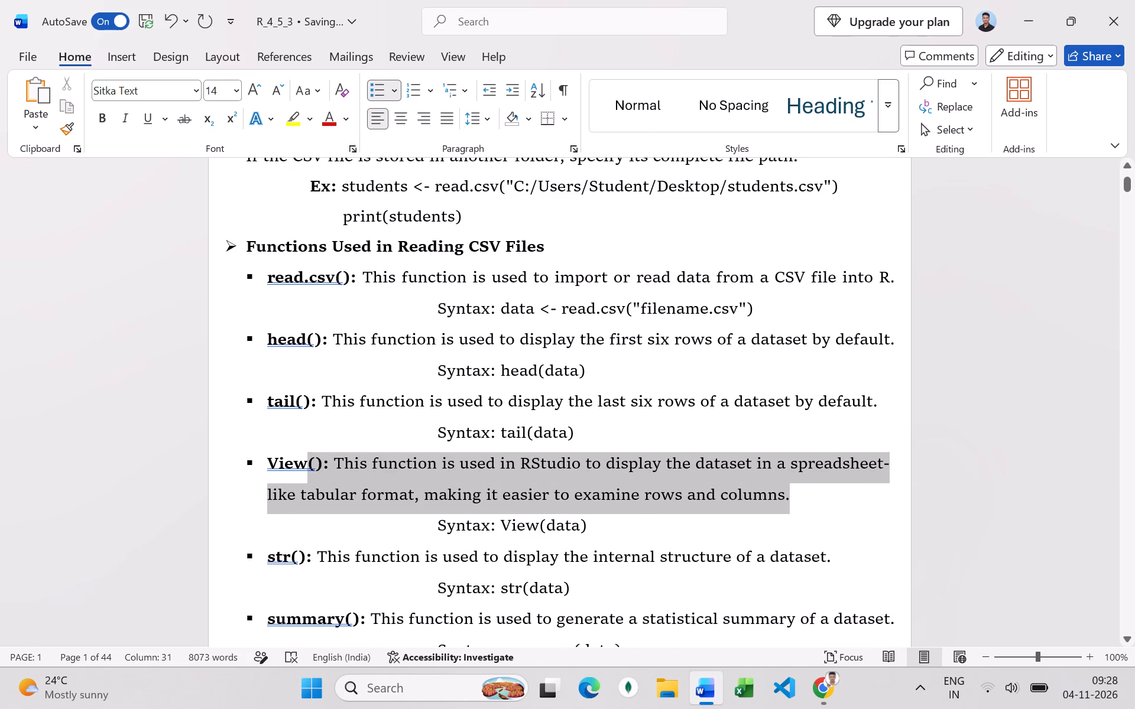
{"action": "left_click_drag", "start_coordinate": [300, 465], "coordinate": [288, 463]}
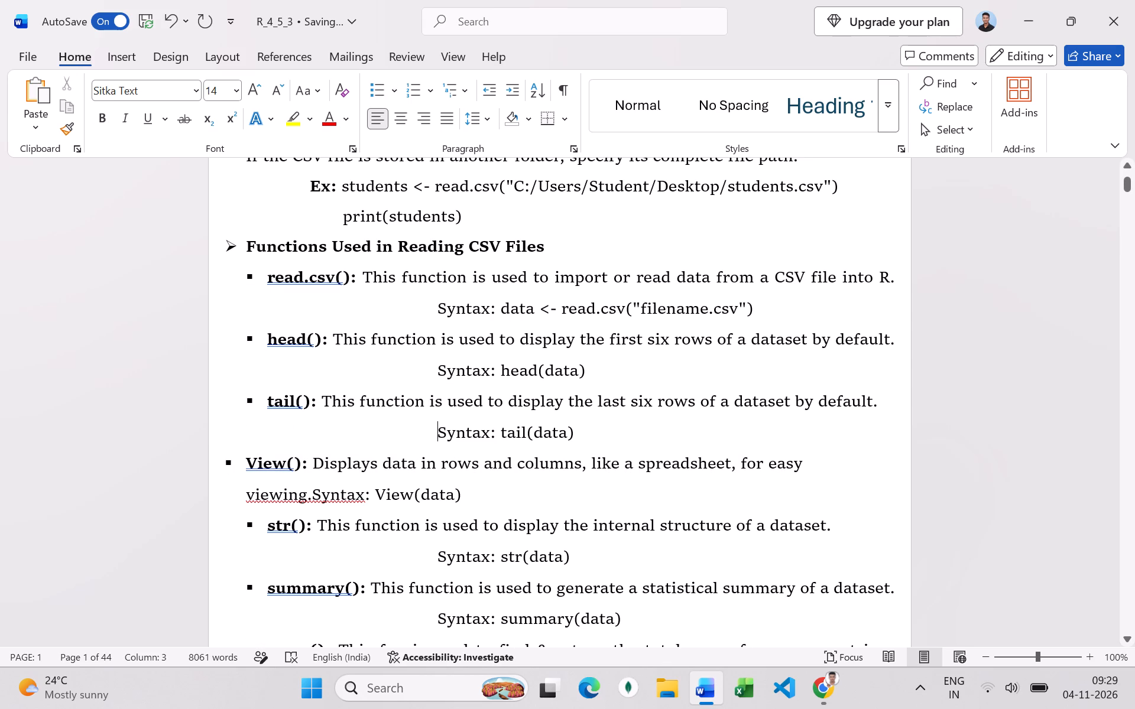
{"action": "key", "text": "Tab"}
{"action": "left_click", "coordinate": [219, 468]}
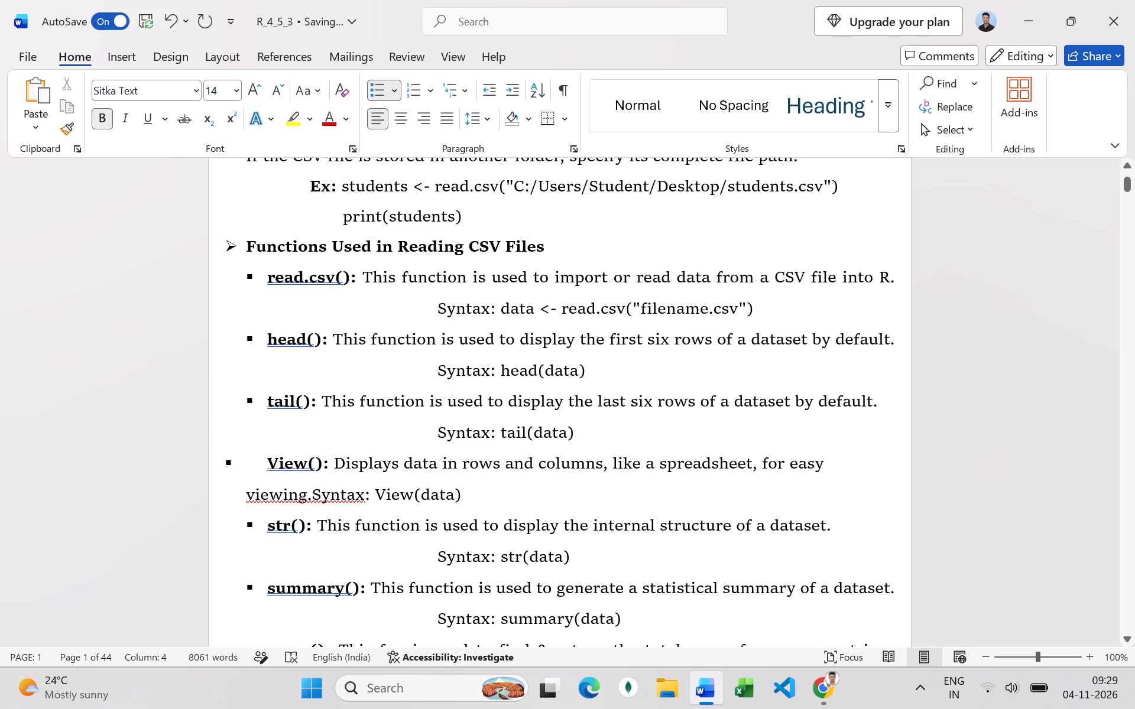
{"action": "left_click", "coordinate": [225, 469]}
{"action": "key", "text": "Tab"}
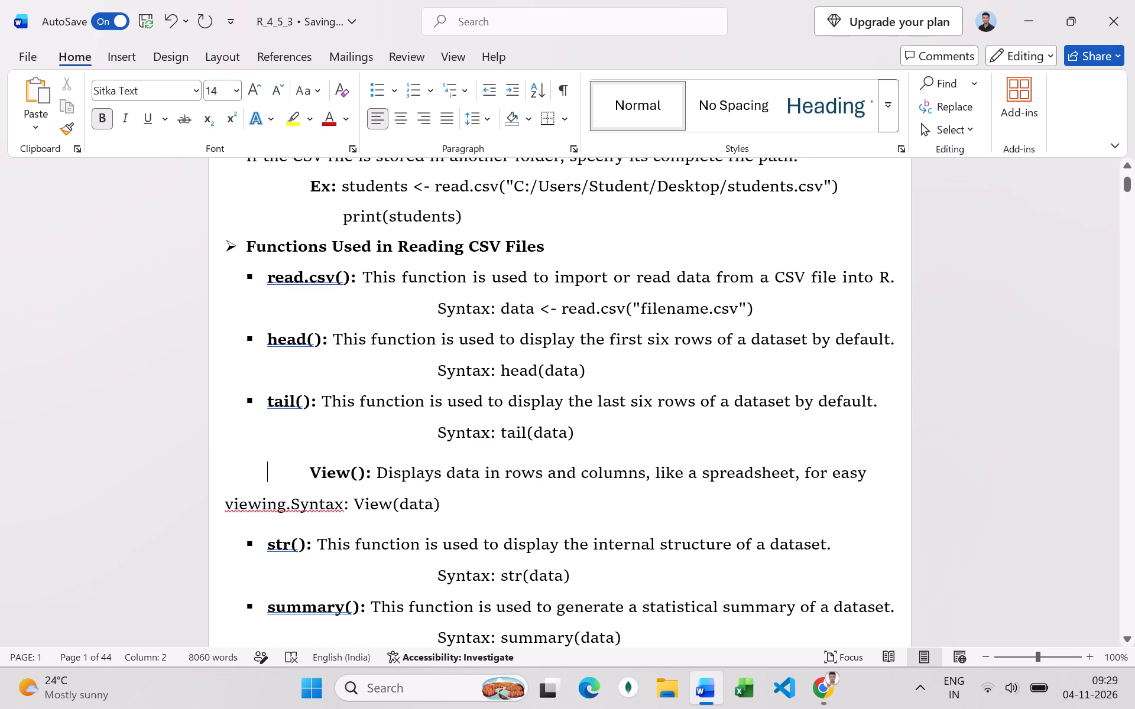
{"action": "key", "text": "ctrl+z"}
Merge the View() entry into the tail() syntax line, split it off again, and reformat it as a bullet aligned with the other functions.
{"action": "left_click", "coordinate": [267, 458]}
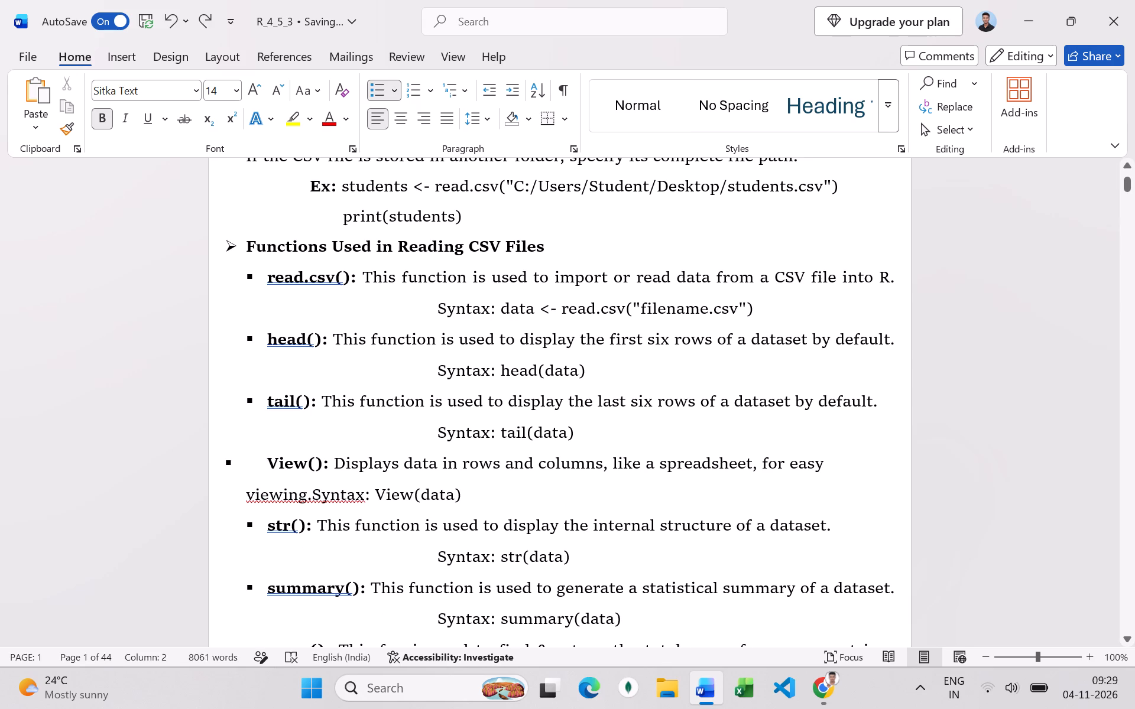
{"action": "key", "text": "BackSpace"}
{"action": "key", "text": "BackSpace"}
{"action": "key", "text": "BackSpace"}
{"action": "type", "text": "]\\"}
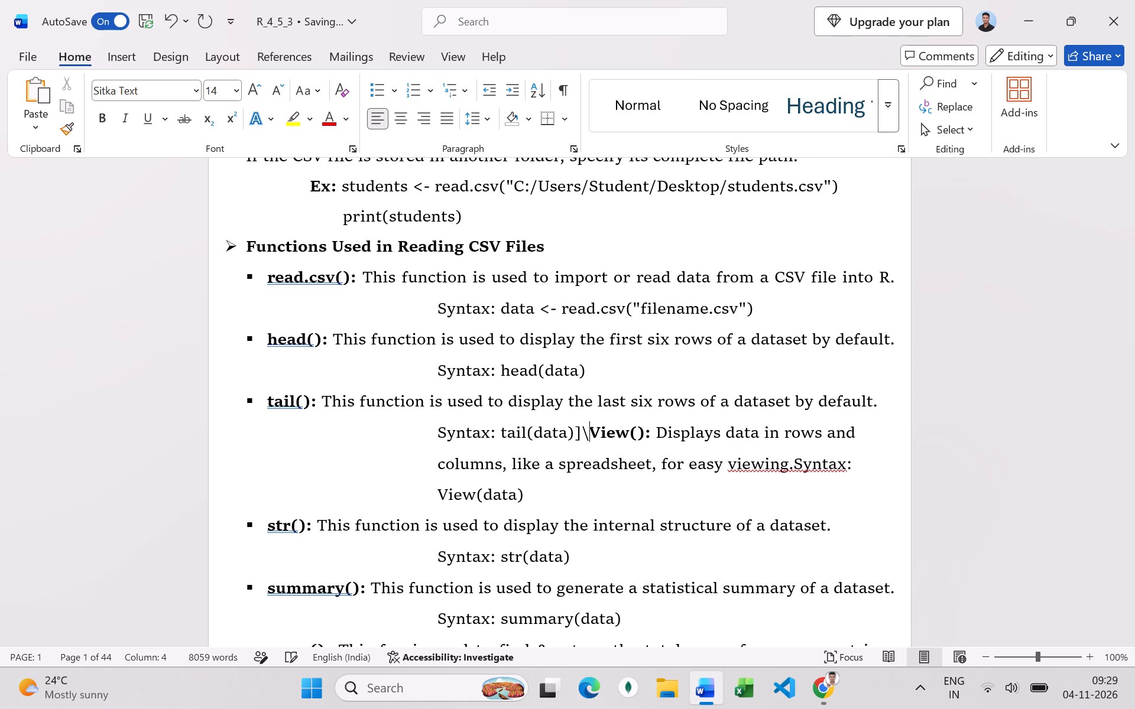
{"action": "key", "text": "BackSpace"}
{"action": "key", "text": "Return"}
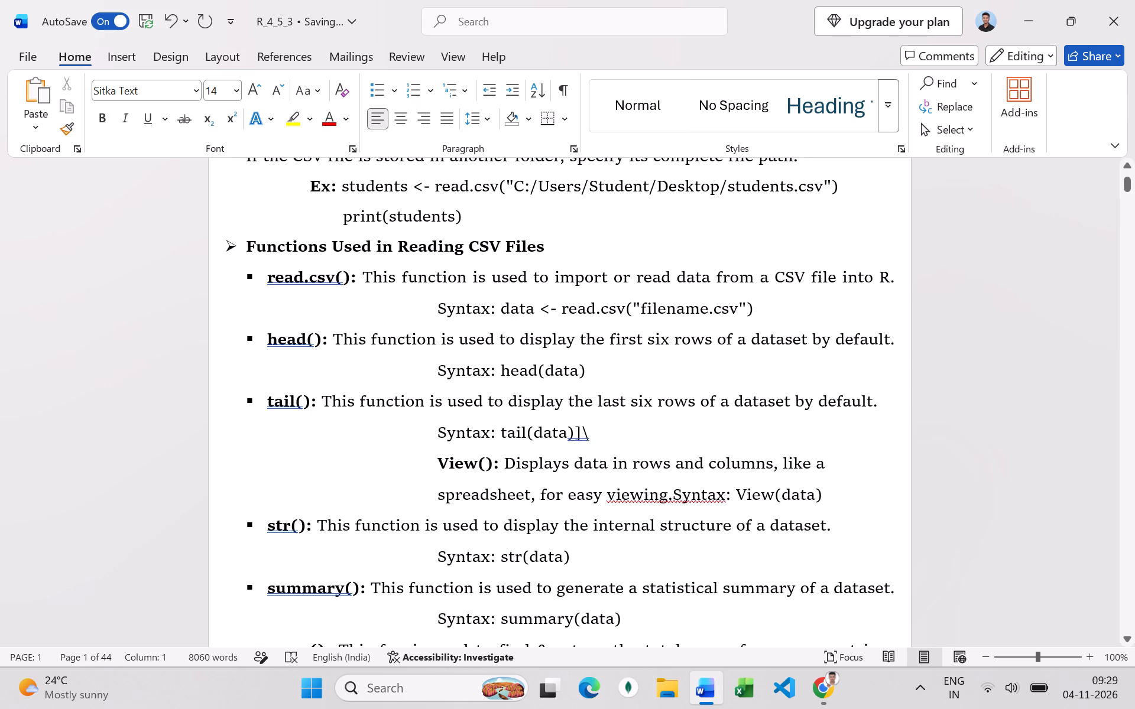
{"action": "left_click", "coordinate": [493, 84]}
{"action": "triple_click", "coordinate": [493, 84]}
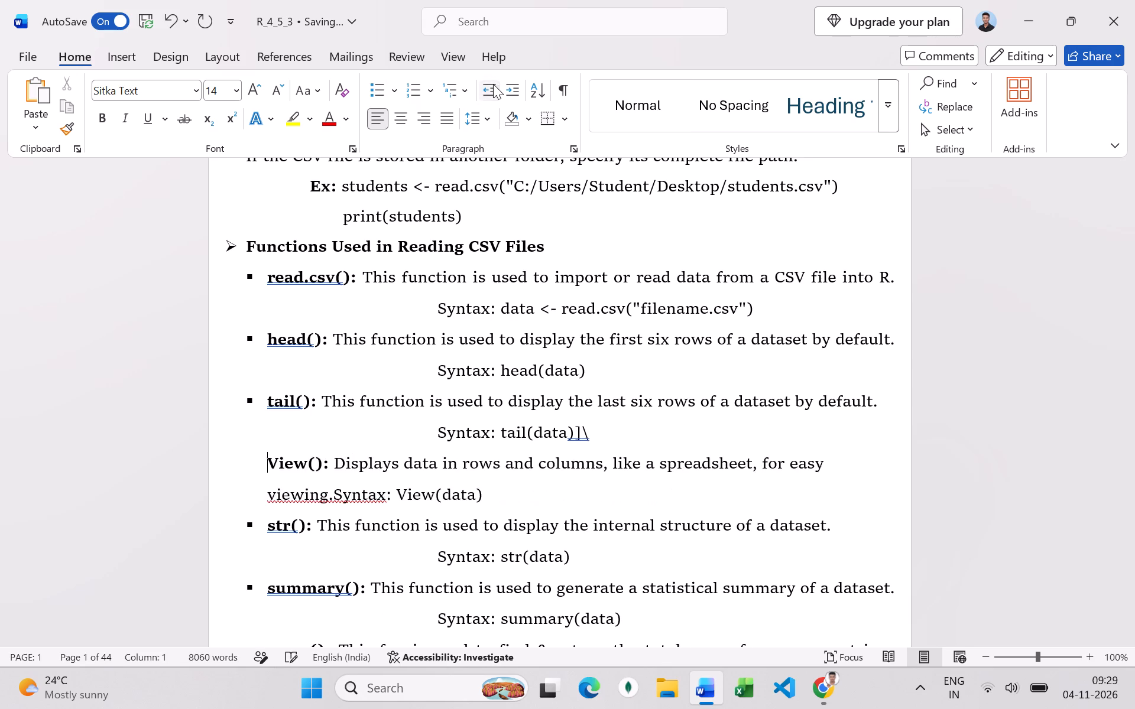
{"action": "left_click", "coordinate": [493, 84]}
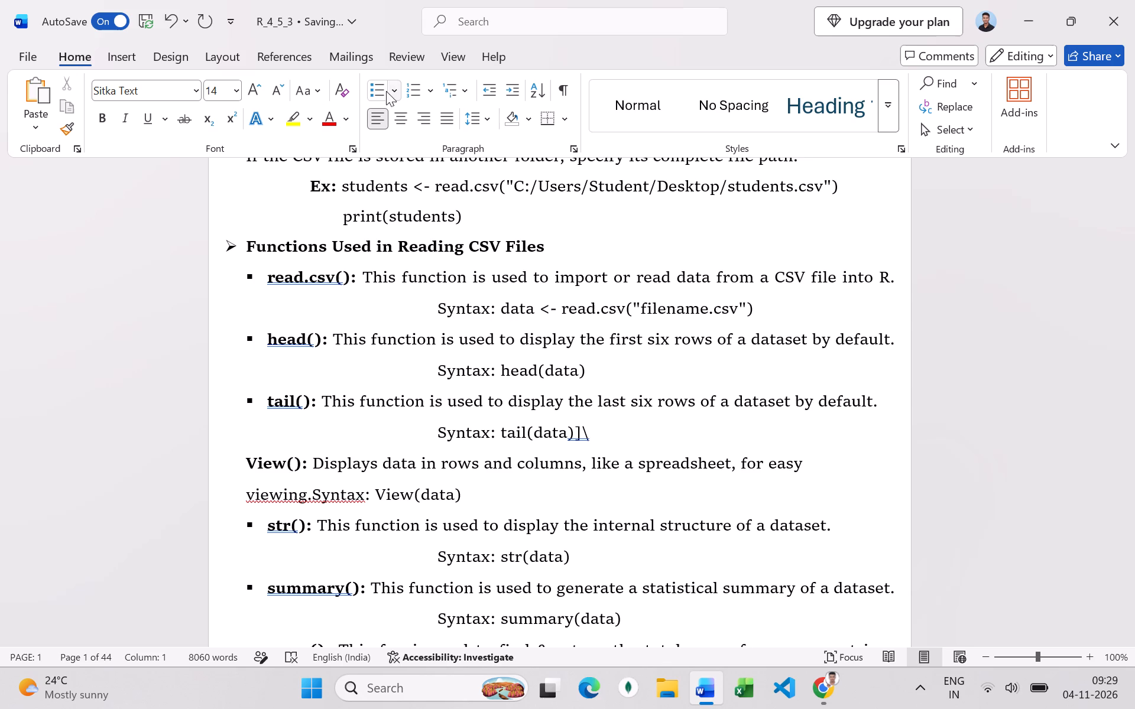
{"action": "left_click", "coordinate": [380, 87]}
{"action": "left_click", "coordinate": [484, 84]}
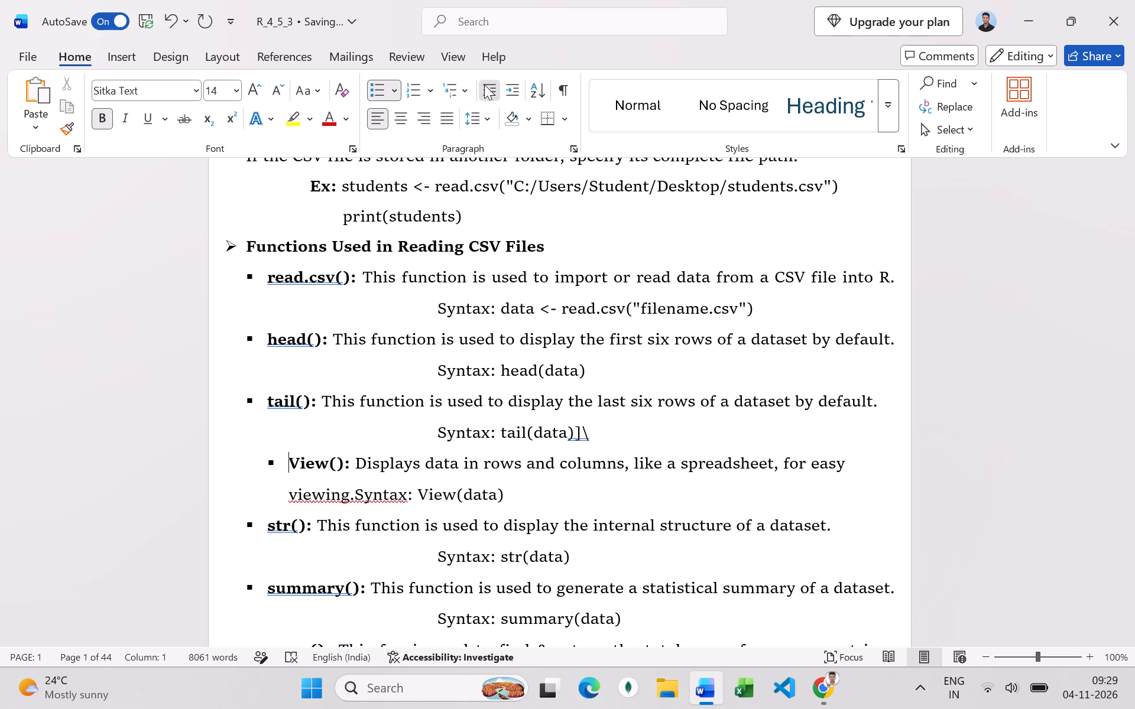
Move "Syntax: View(data)" onto its own unbulleted line, indented to match the other syntax lines.
{"action": "left_click", "coordinate": [335, 495]}
{"action": "key", "text": "Return"}
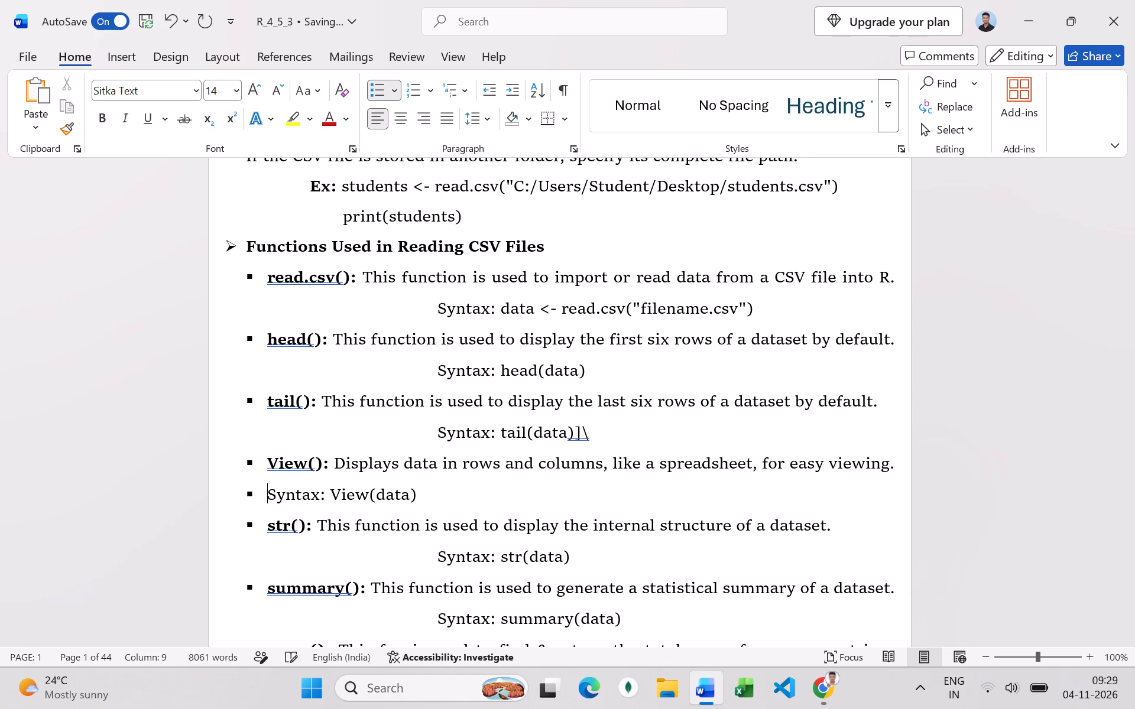
{"action": "key", "text": "BackSpace"}
{"action": "key", "text": "Tab"}
{"action": "key", "text": "Tab"}
{"action": "key", "text": "Tab"}
{"action": "key", "text": "Tab"}
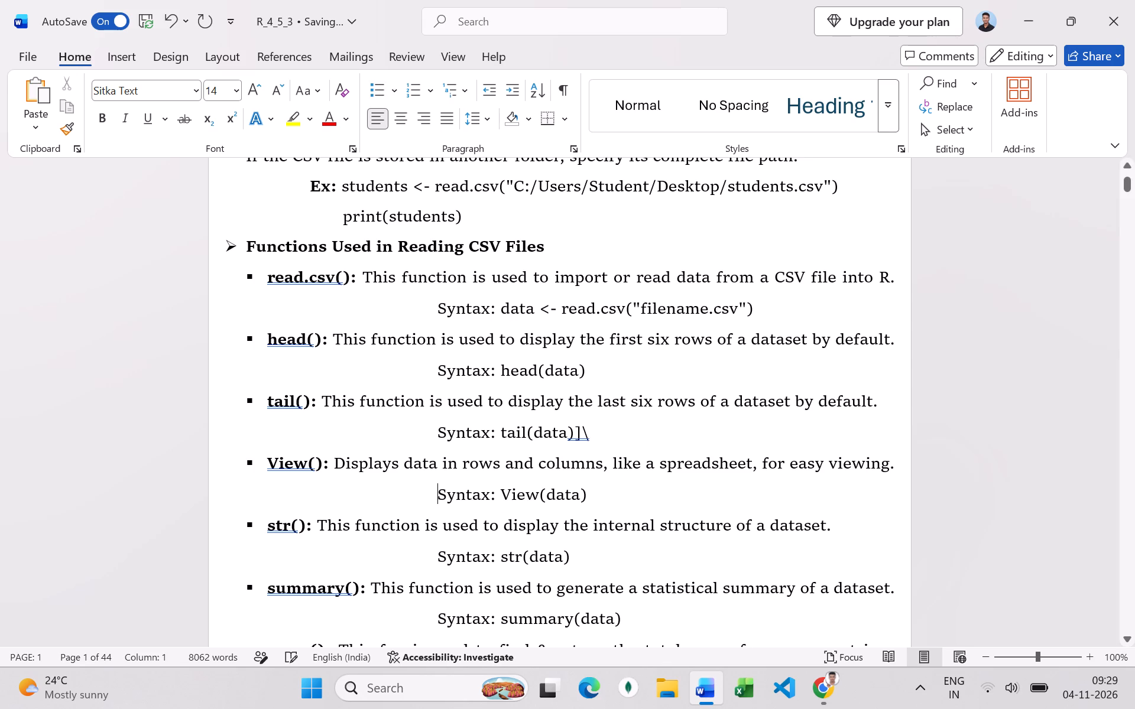
Delete the stray "]\" characters after "Syntax: tail(data)".
{"action": "left_click", "coordinate": [484, 515]}
{"action": "left_click", "coordinate": [597, 428]}
{"action": "key", "text": "BackSpace"}
{"action": "left_click", "coordinate": [585, 495]}
{"action": "scroll", "coordinate": [576, 529], "scroll_direction": "up", "scroll_amount": 1}
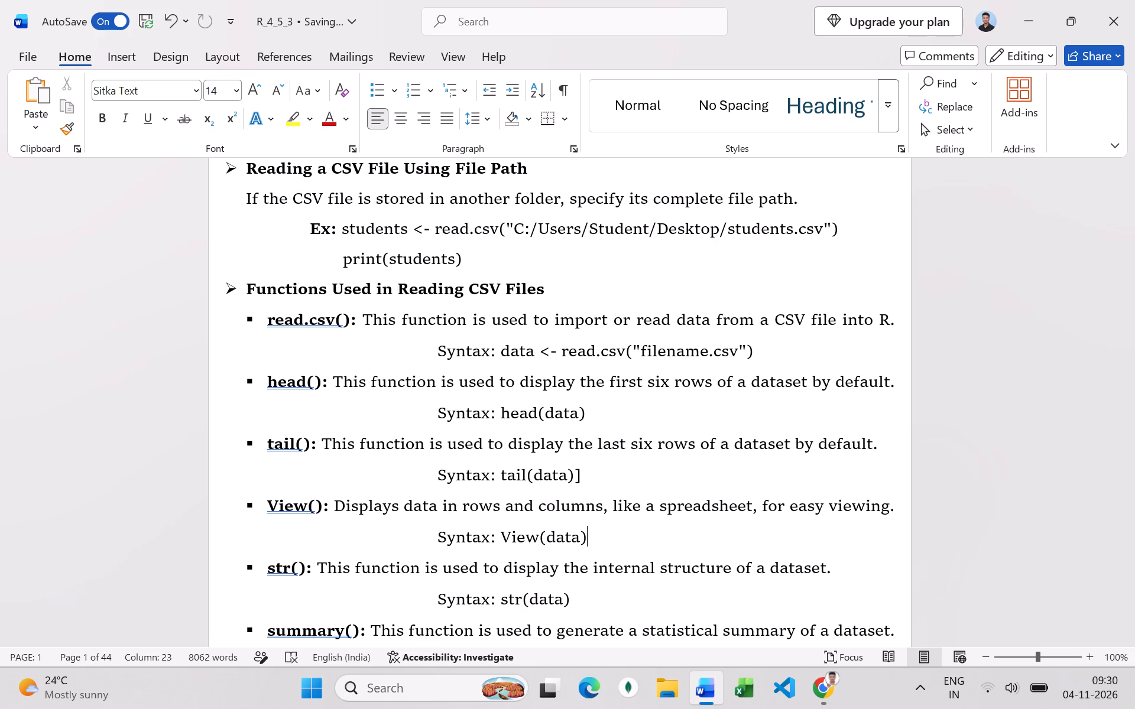
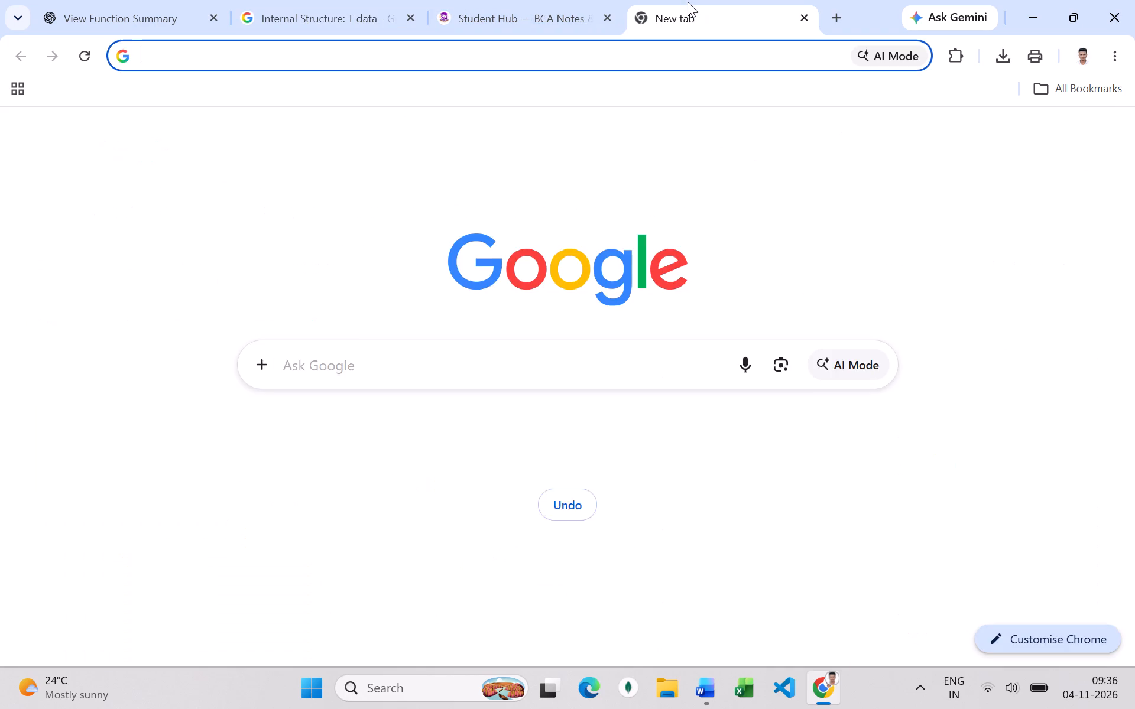
{"action": "type", "text": "driv"}
{"action": "key", "text": "Return"}
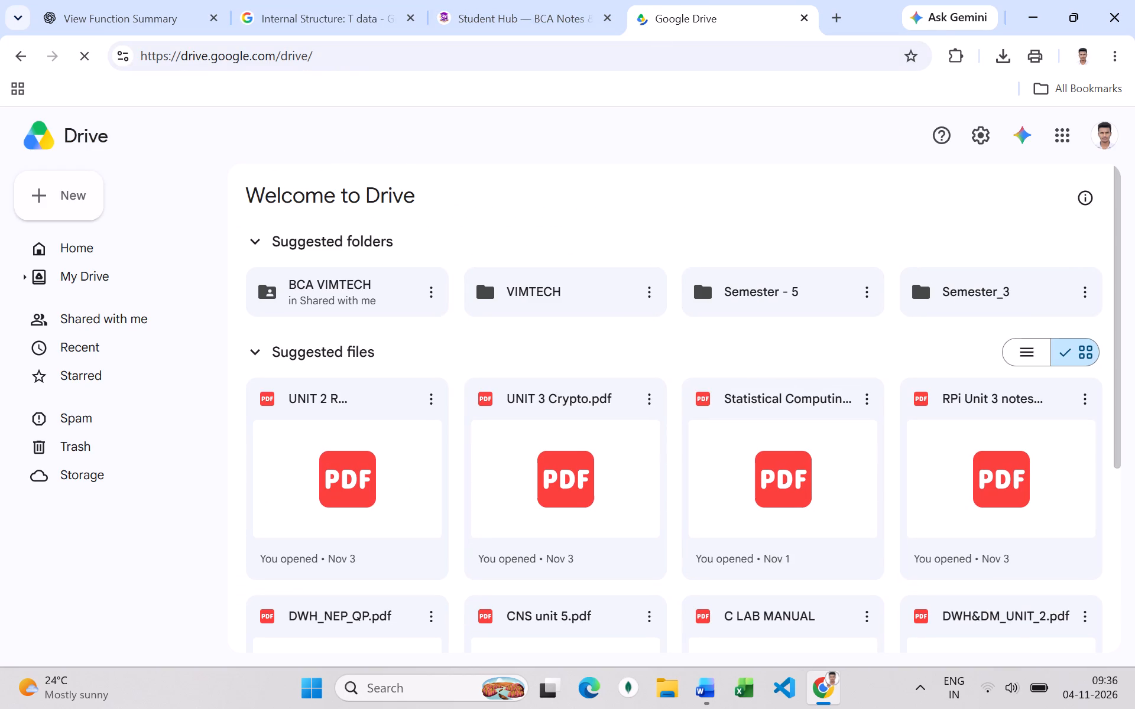
Search Drive for "os" and open the suggested Operating_system folder.
{"action": "left_click", "coordinate": [378, 148]}
{"action": "type", "text": "os"}
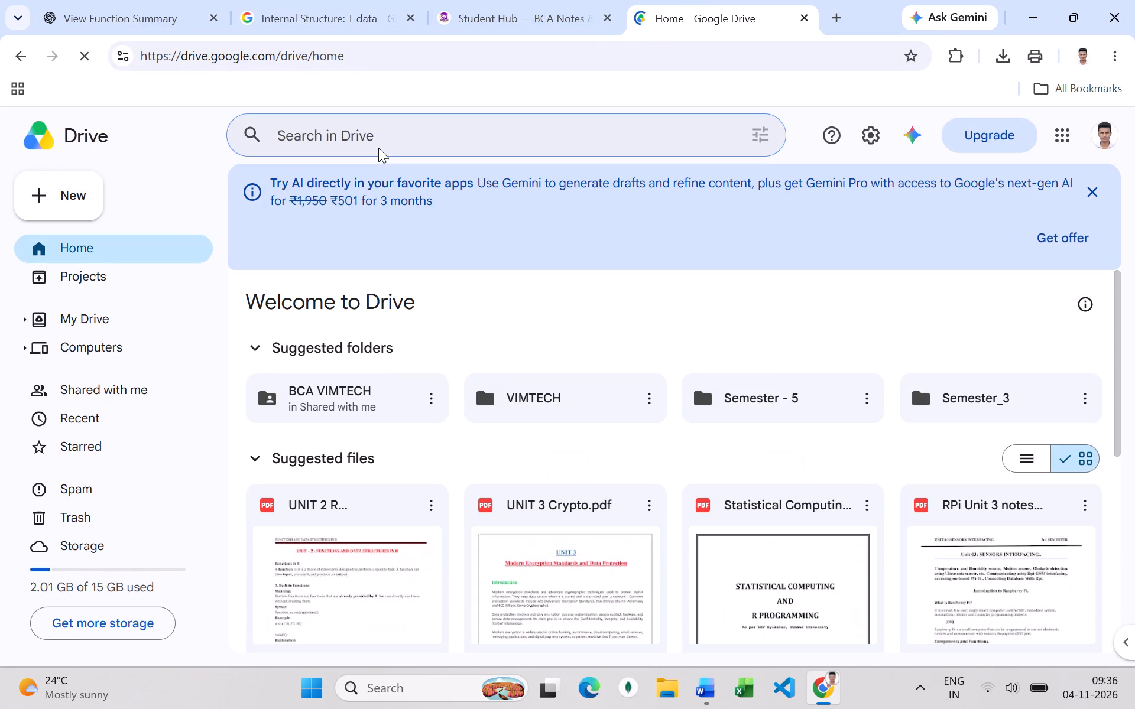
{"action": "left_click", "coordinate": [386, 138]}
{"action": "type", "text": "os"}
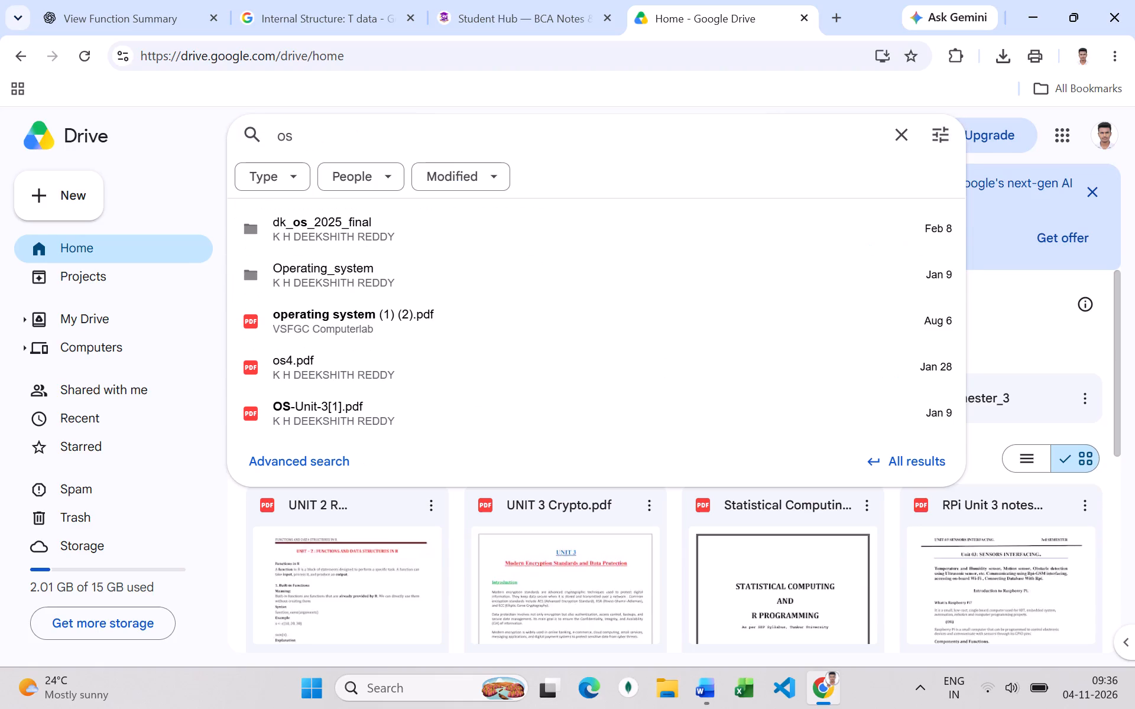
{"action": "left_click", "coordinate": [432, 275]}
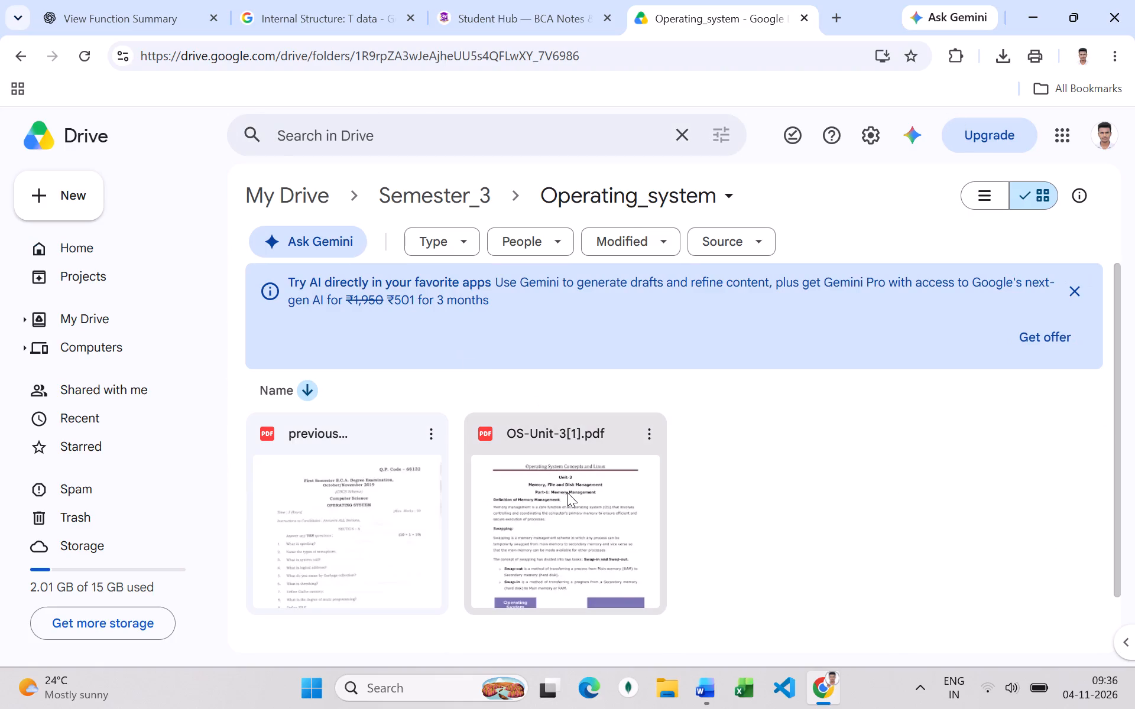
Search Drive for "os" and look through the full results for operating system notes.
{"action": "left_click", "coordinate": [436, 138]}
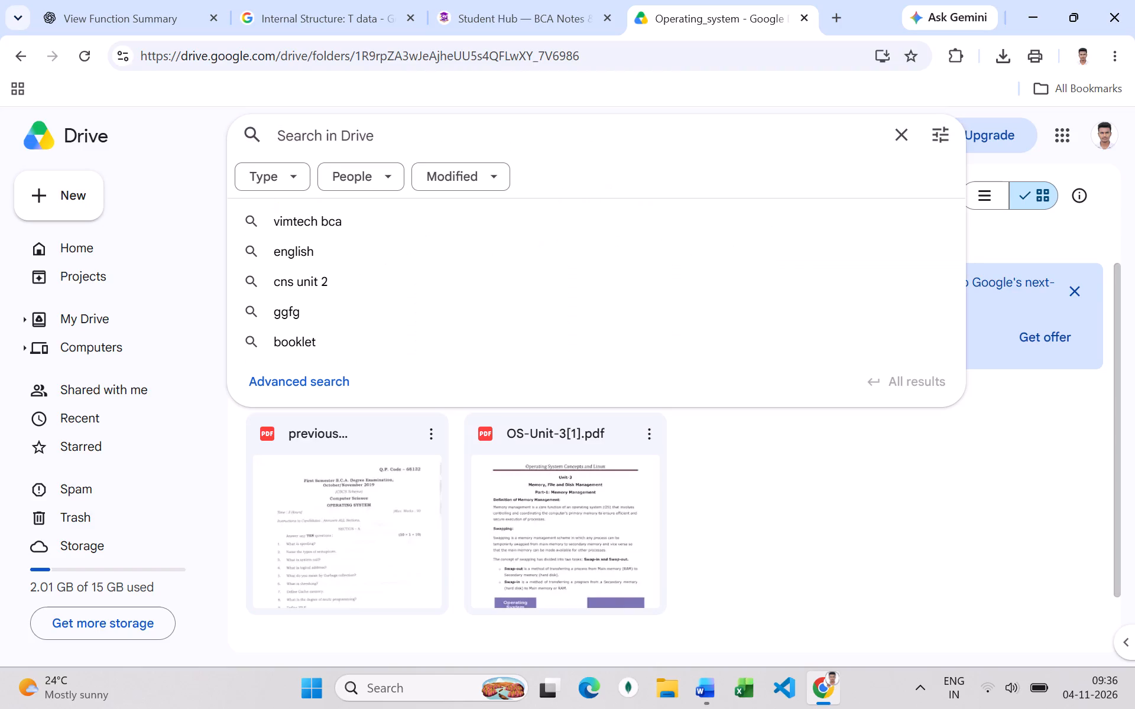
{"action": "type", "text": "os"}
{"action": "key", "text": "Return"}
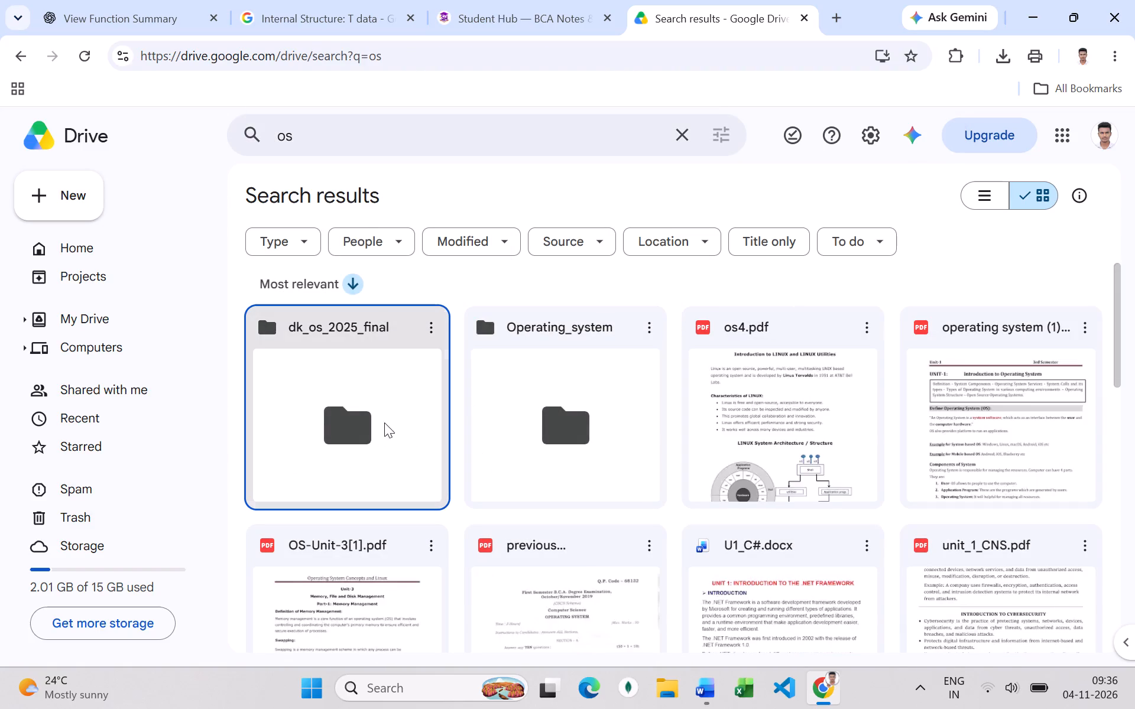
{"action": "scroll", "coordinate": [715, 425], "scroll_direction": "down", "scroll_amount": 3}
{"action": "scroll", "coordinate": [715, 425], "scroll_direction": "up", "scroll_amount": 1}
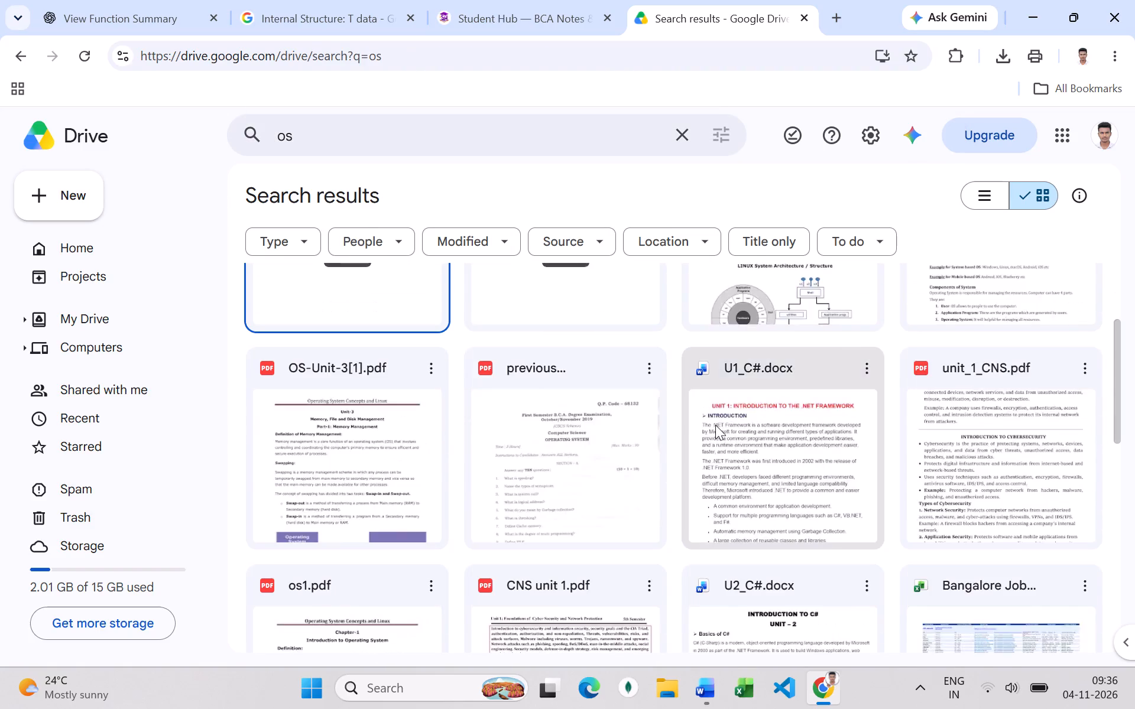
{"action": "scroll", "coordinate": [718, 425], "scroll_direction": "up", "scroll_amount": 2}
{"action": "scroll", "coordinate": [738, 404], "scroll_direction": "down", "scroll_amount": 1}
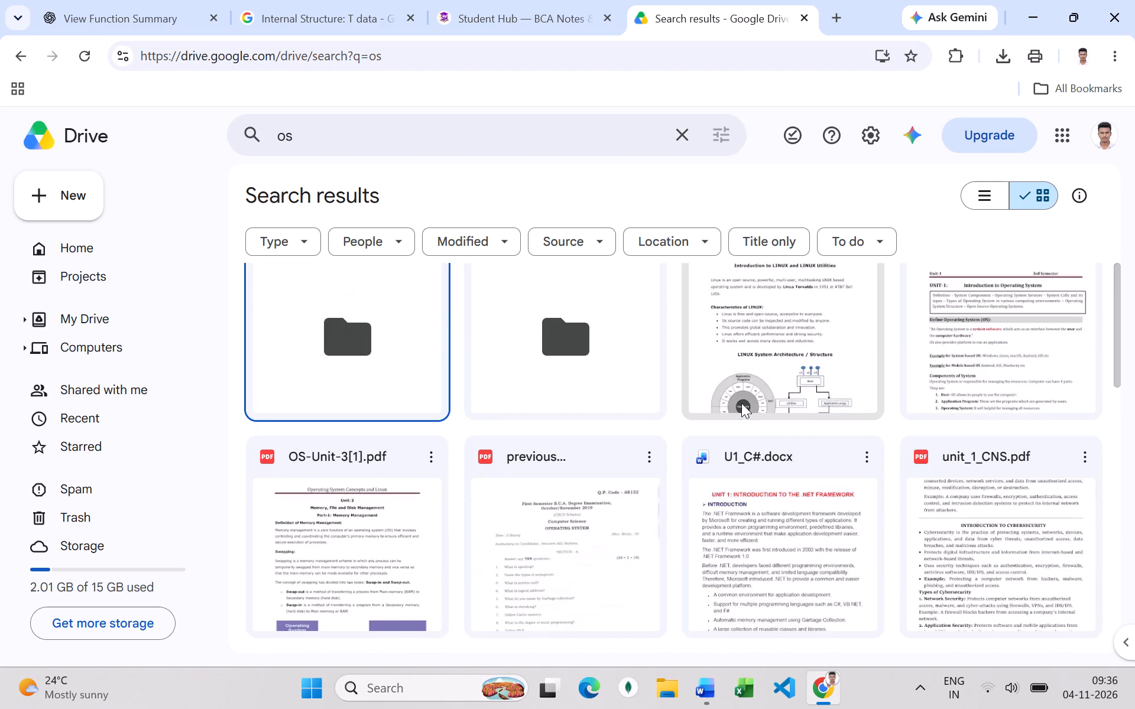
{"action": "scroll", "coordinate": [517, 522], "scroll_direction": "down", "scroll_amount": 3}
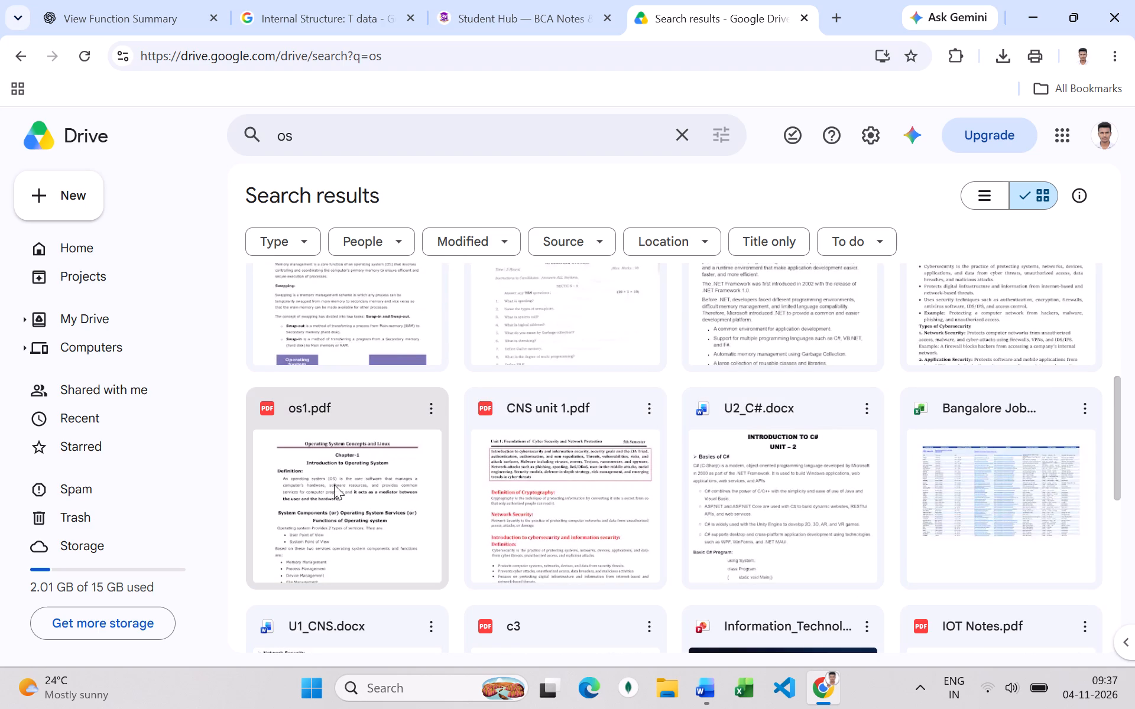
{"action": "scroll", "coordinate": [353, 490], "scroll_direction": "down", "scroll_amount": 3}
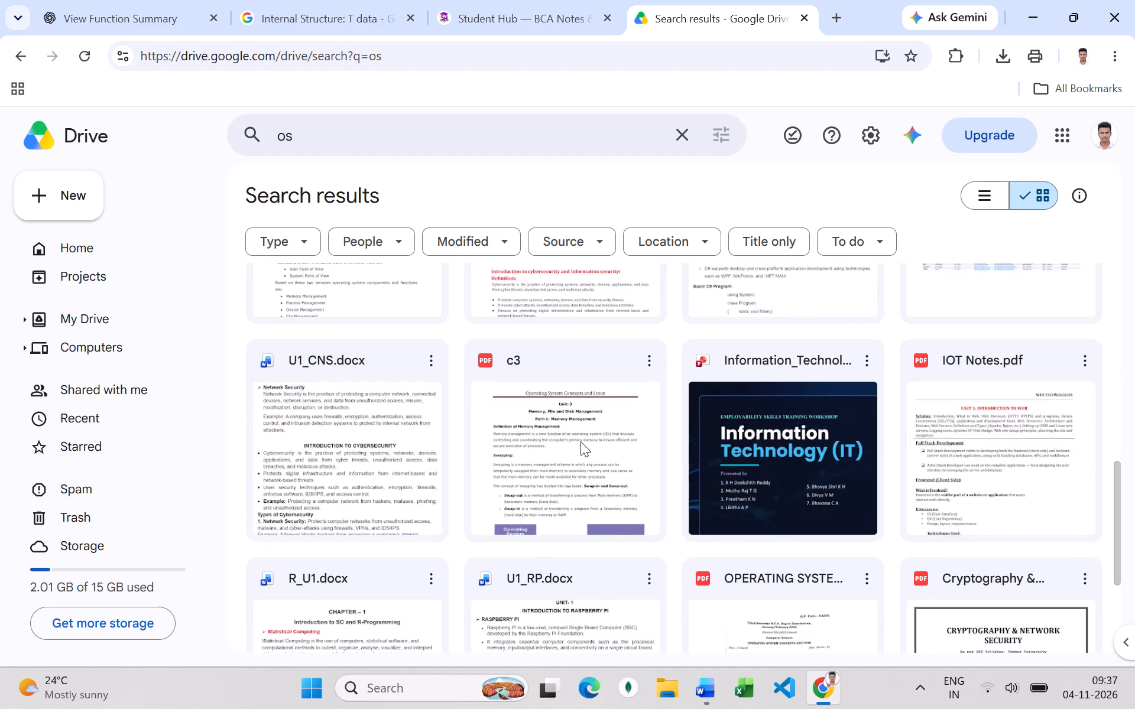
{"action": "scroll", "coordinate": [606, 431], "scroll_direction": "down", "scroll_amount": 3}
{"action": "scroll", "coordinate": [717, 426], "scroll_direction": "up", "scroll_amount": 2}
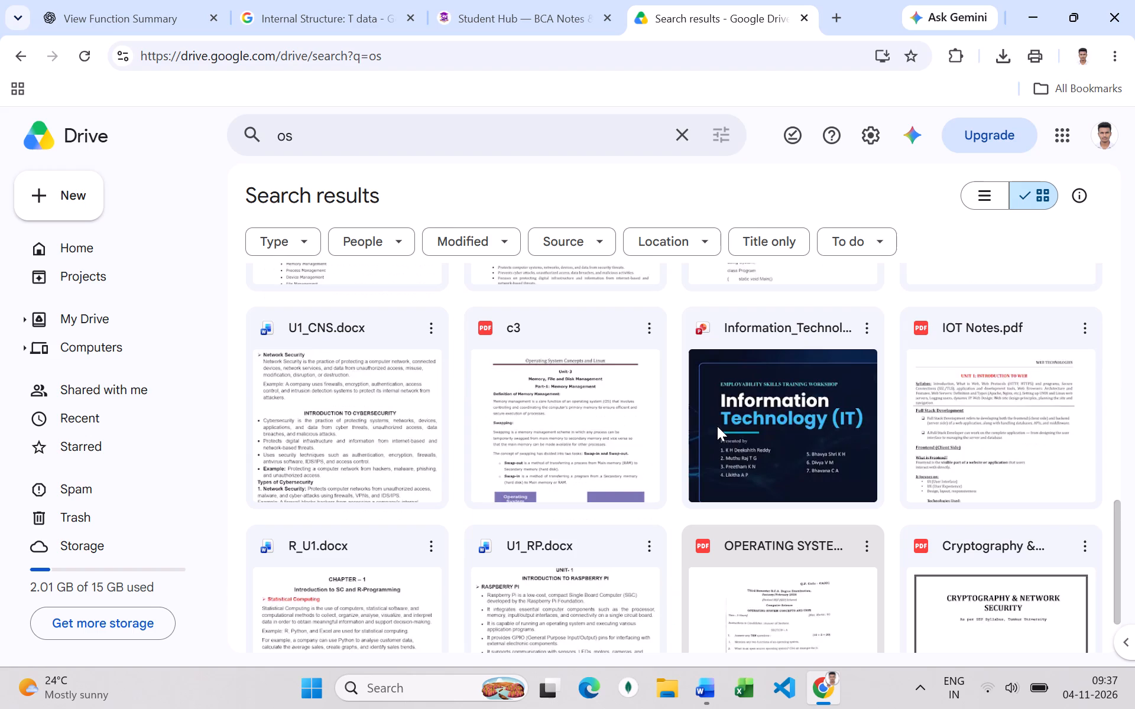
{"action": "scroll", "coordinate": [718, 426], "scroll_direction": "up", "scroll_amount": 1}
{"action": "scroll", "coordinate": [716, 426], "scroll_direction": "down", "scroll_amount": 7}
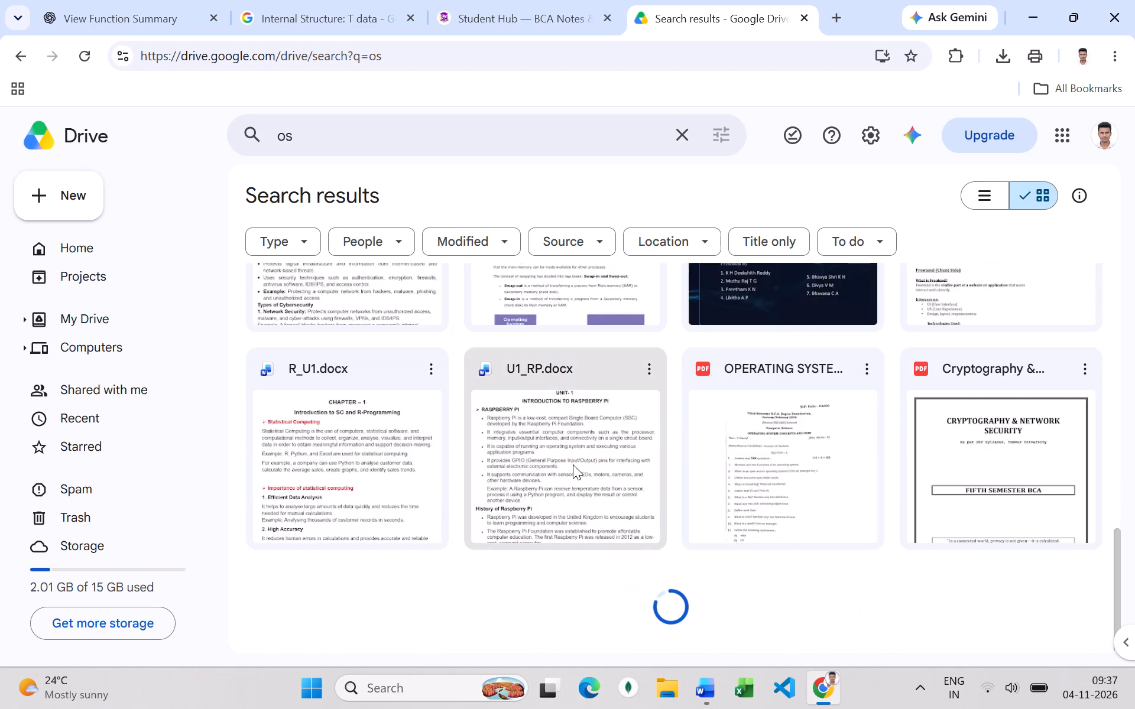
{"action": "scroll", "coordinate": [567, 467], "scroll_direction": "up", "scroll_amount": 5}
Refine the Drive search to "os u2" and look through the results for Unit 2 notes.
{"action": "left_click", "coordinate": [337, 145]}
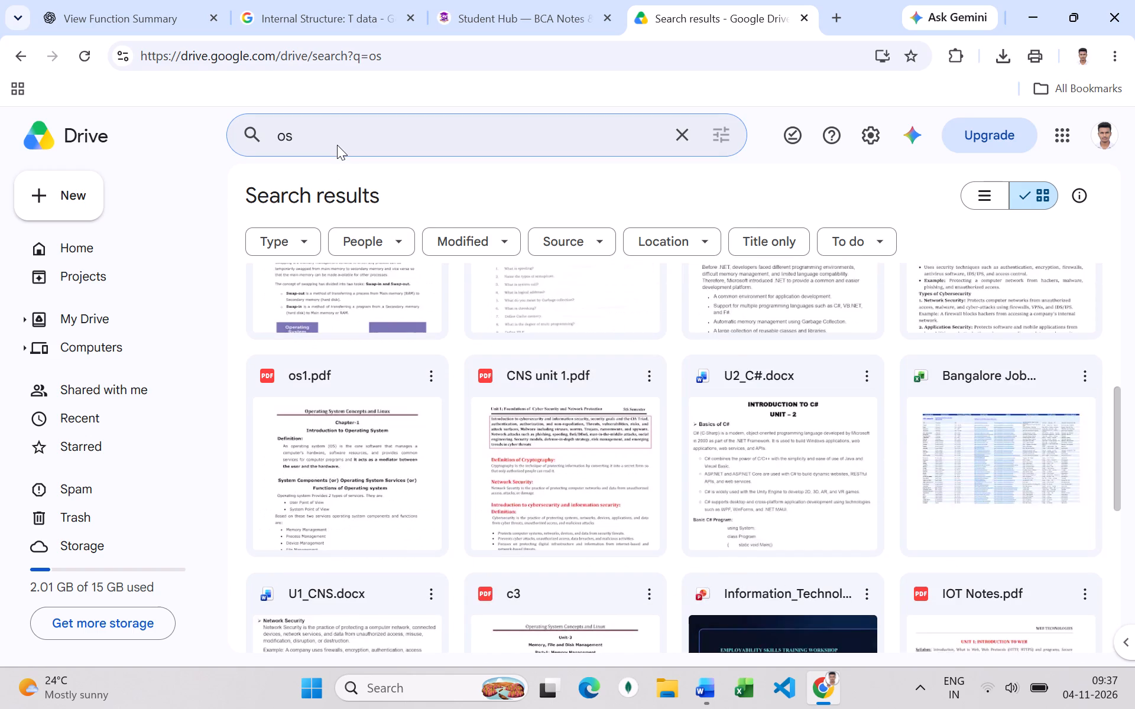
{"action": "left_click", "coordinate": [335, 141]}
{"action": "key", "text": "space"}
{"action": "type", "text": "u2"}
{"action": "key", "text": "Return"}
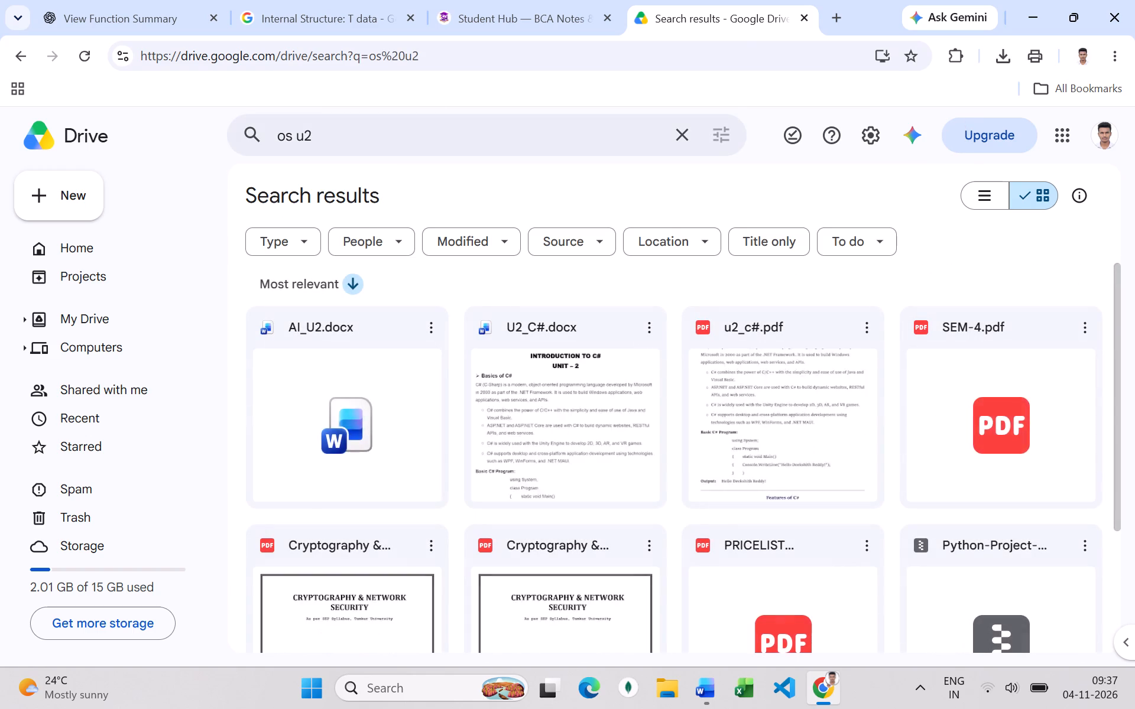
{"action": "scroll", "coordinate": [520, 383], "scroll_direction": "down", "scroll_amount": 4}
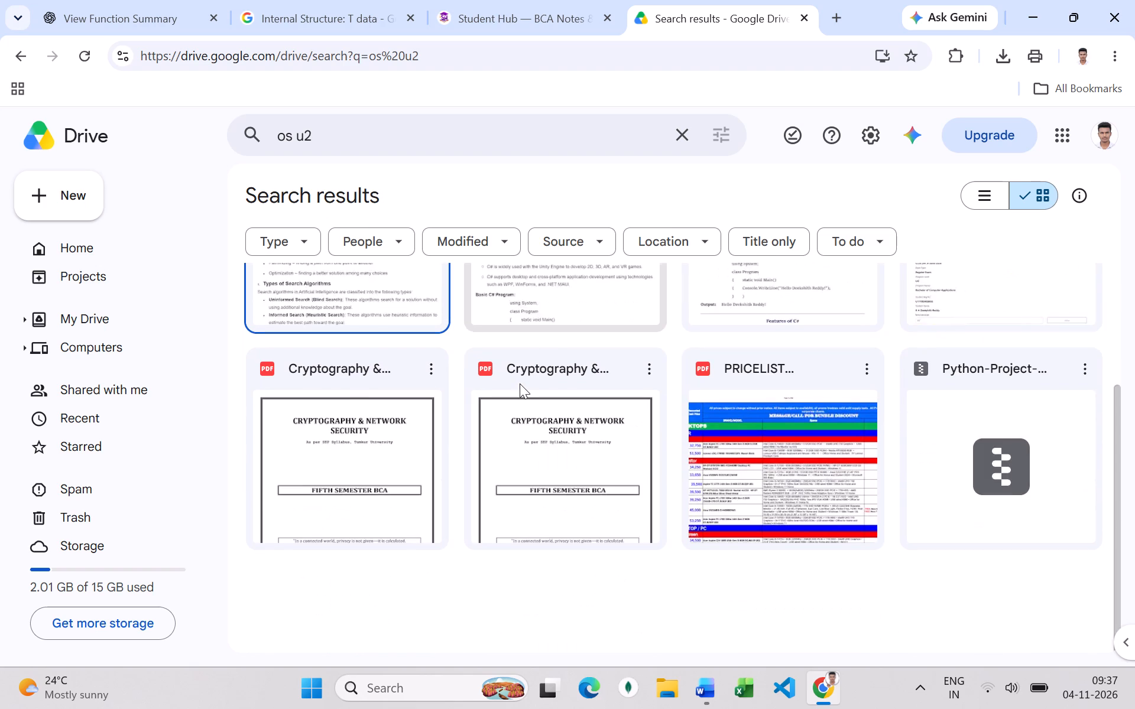
{"action": "scroll", "coordinate": [507, 430], "scroll_direction": "down", "scroll_amount": 4}
{"action": "scroll", "coordinate": [458, 448], "scroll_direction": "down", "scroll_amount": 2}
Open the dk_os_2025_final folder inside 3RD_SEM_RESTORE in My Drive and check its files.
{"action": "left_click", "coordinate": [56, 326]}
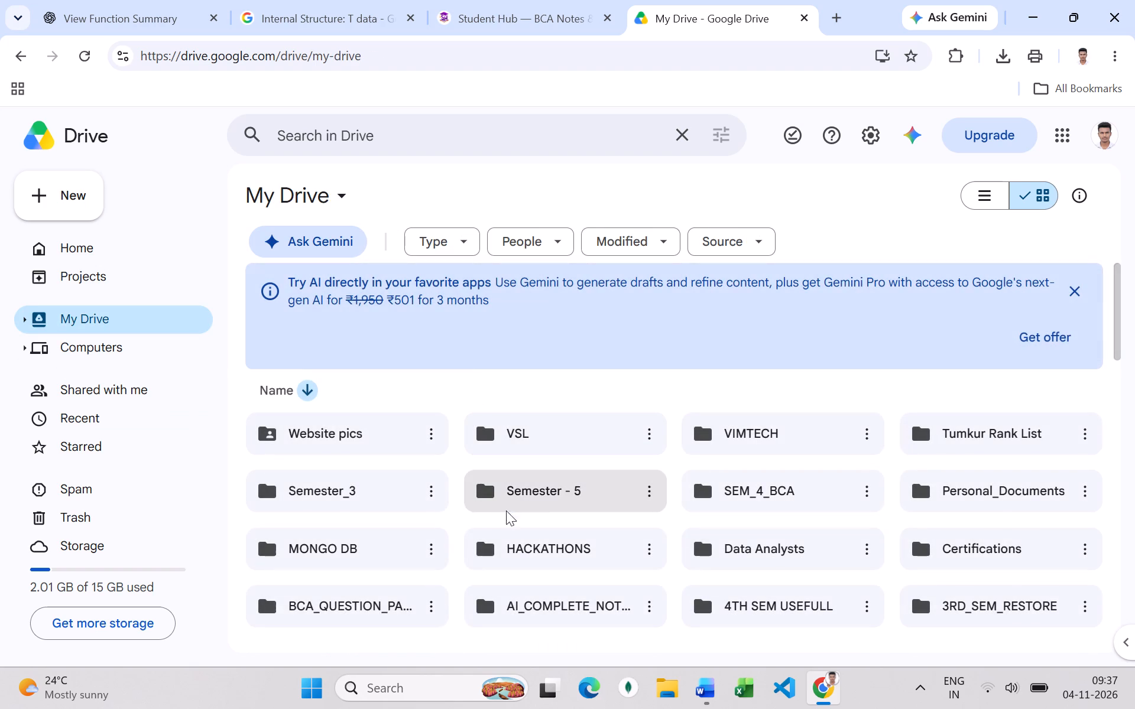
{"action": "scroll", "coordinate": [570, 547], "scroll_direction": "down", "scroll_amount": 1}
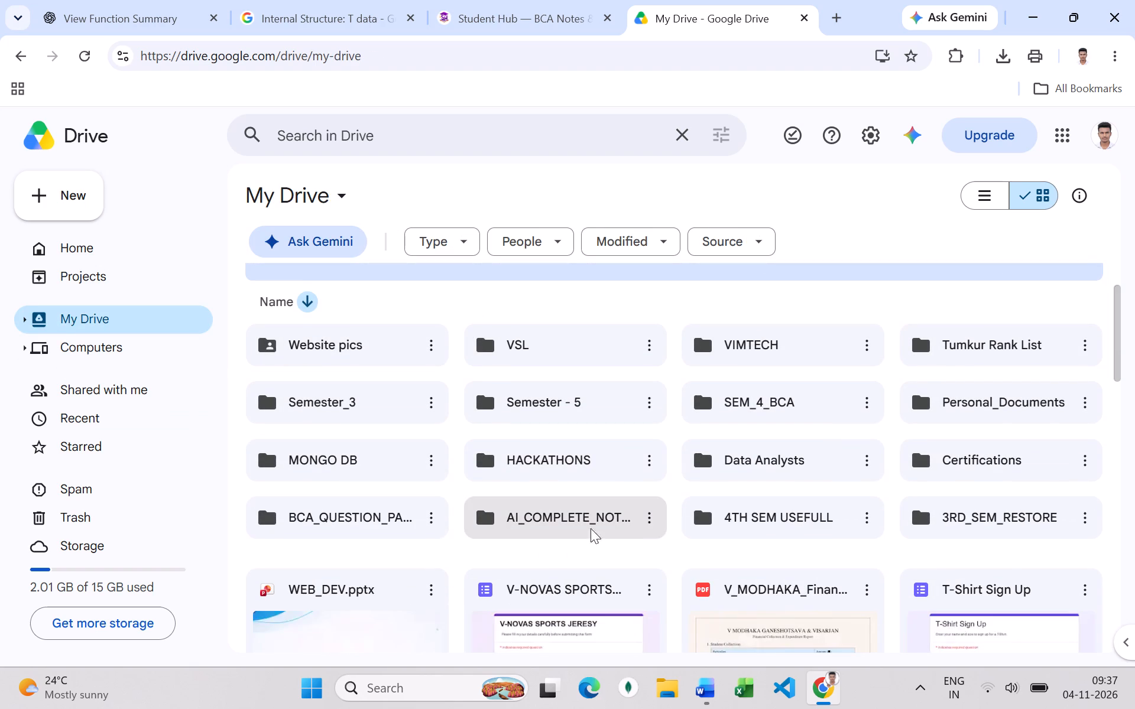
{"action": "double_click", "coordinate": [927, 508]}
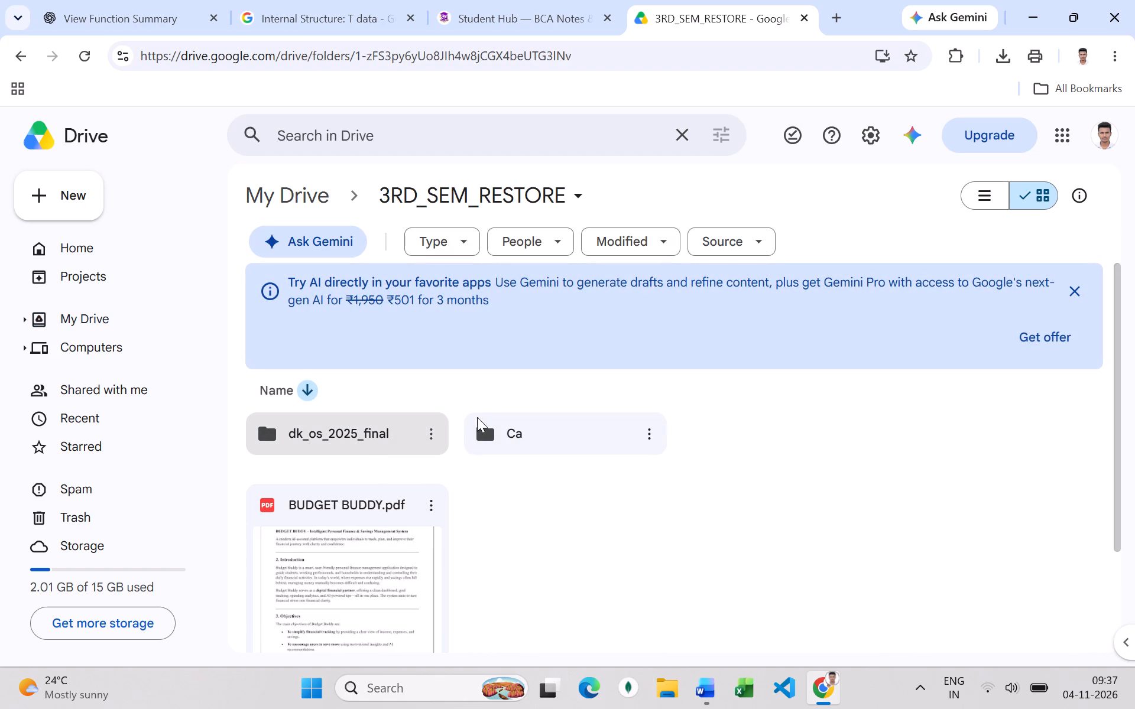
{"action": "double_click", "coordinate": [370, 424]}
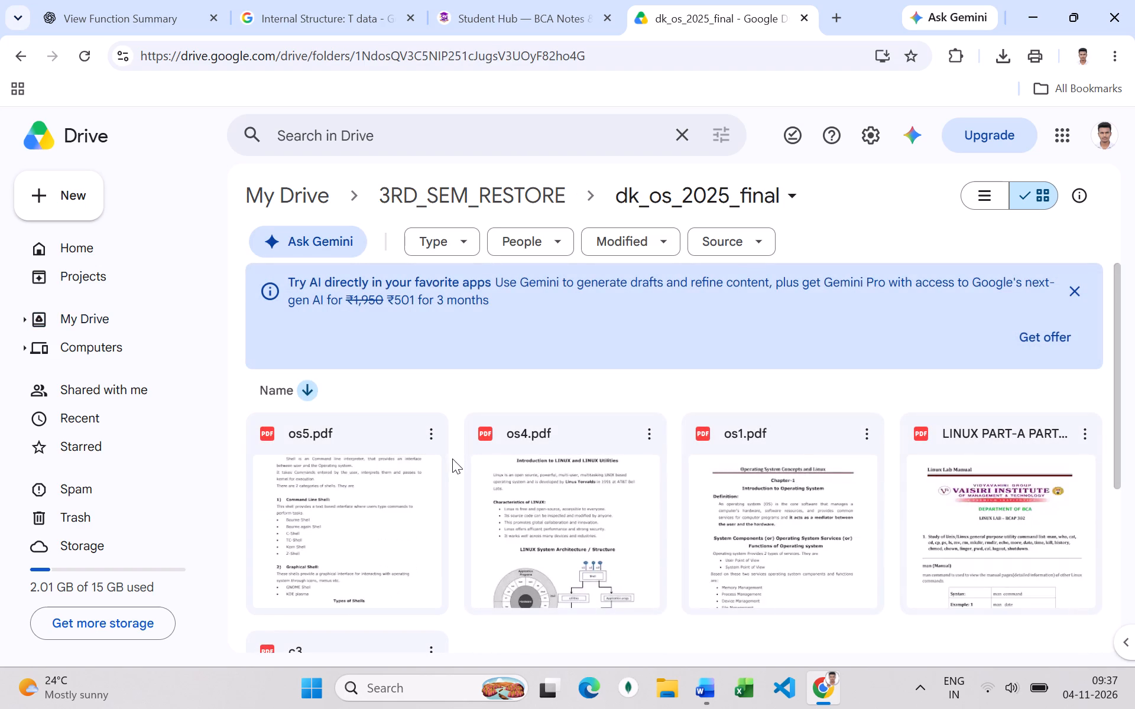
{"action": "scroll", "coordinate": [456, 472], "scroll_direction": "down", "scroll_amount": 1}
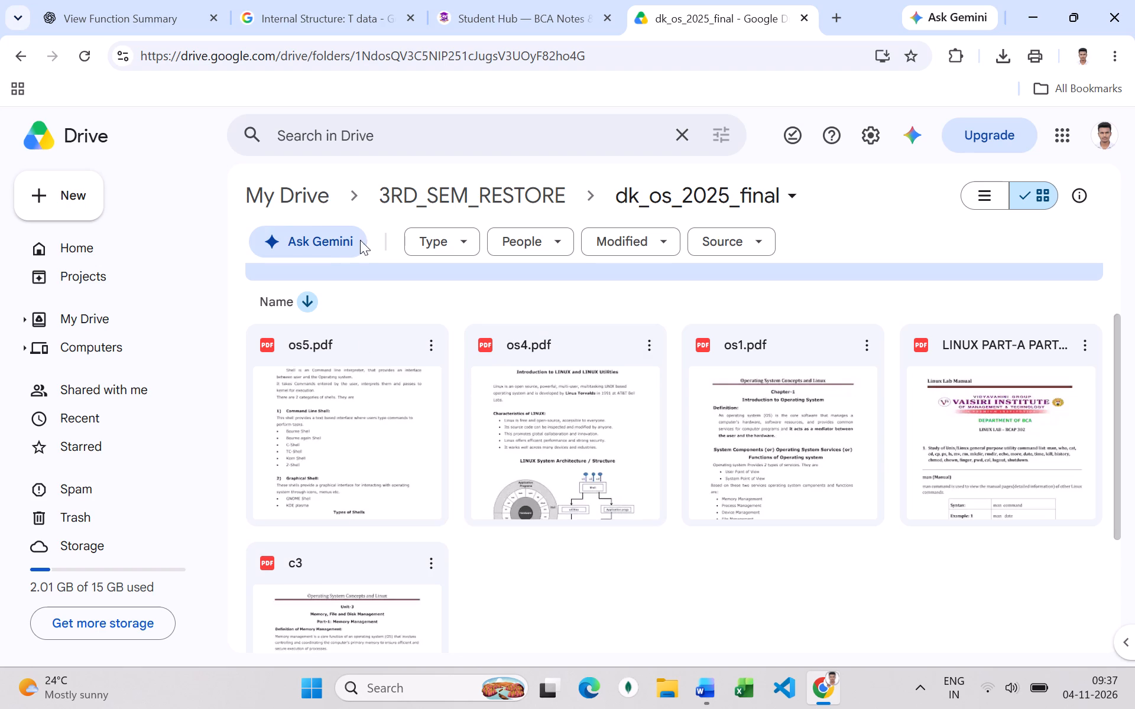
Search Drive for "vvfg", open the suggested VVFGC folder, and check its files.
{"action": "left_click", "coordinate": [342, 137]}
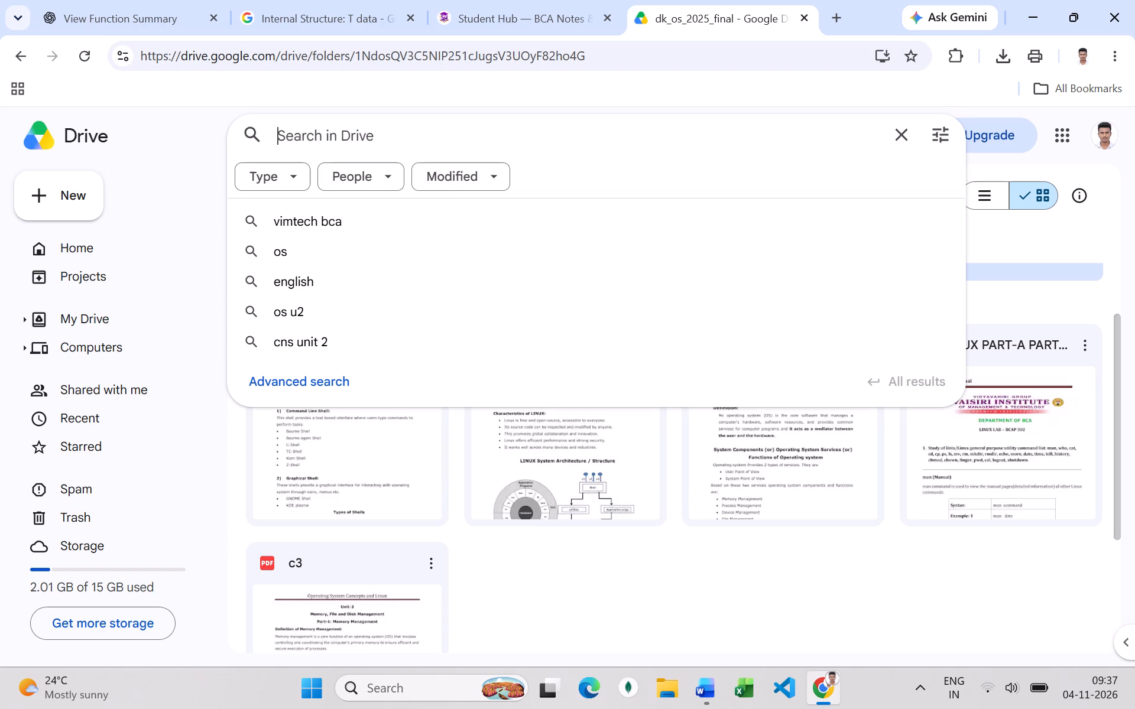
{"action": "type", "text": "vvfg"}
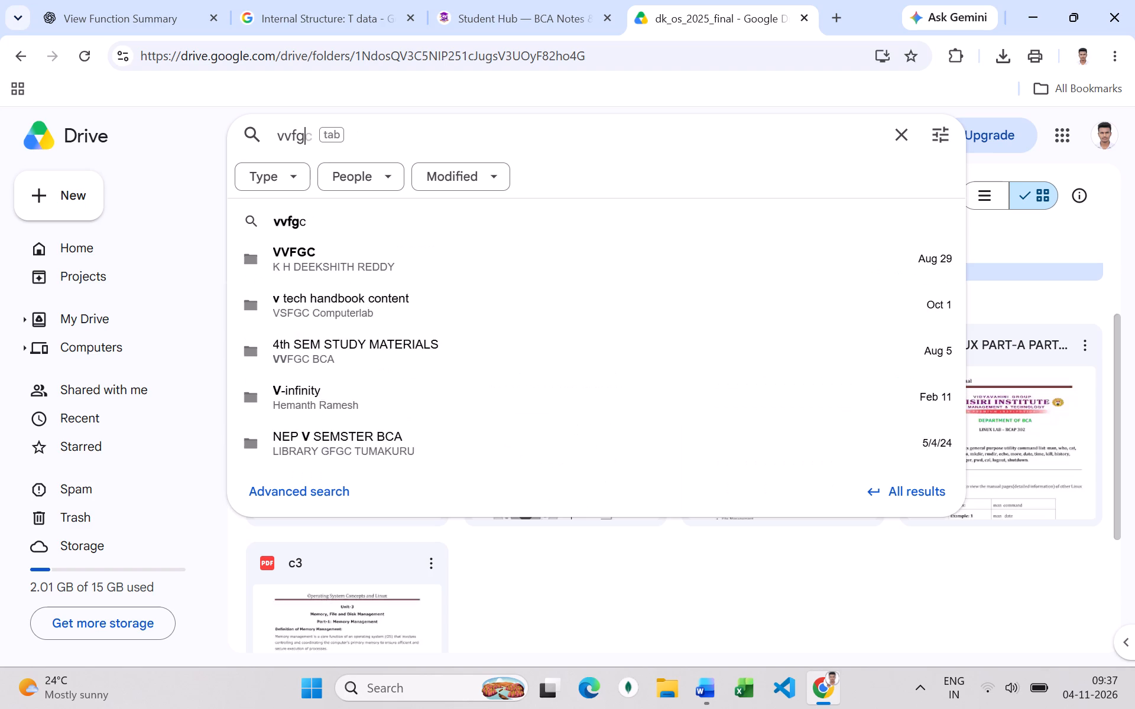
{"action": "left_click", "coordinate": [315, 261]}
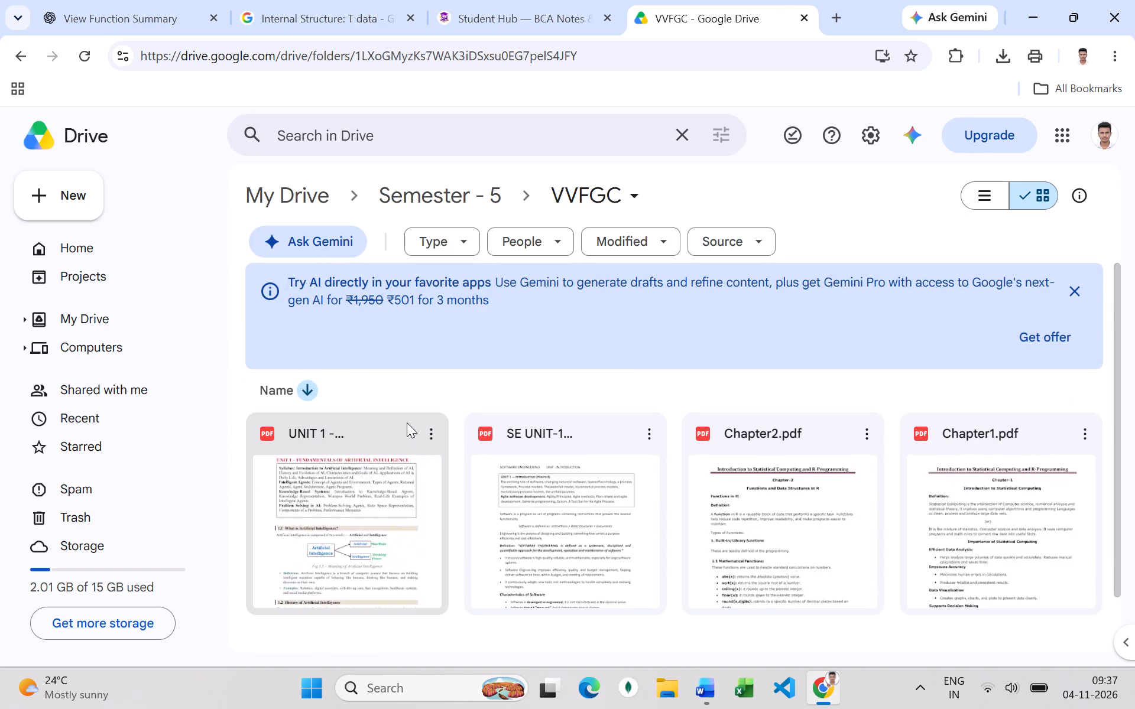
{"action": "scroll", "coordinate": [407, 422], "scroll_direction": "down", "scroll_amount": 4}
Check the Operating_system folder inside Semester_3 in My Drive, and go back to My Drive.
{"action": "left_click", "coordinate": [121, 309]}
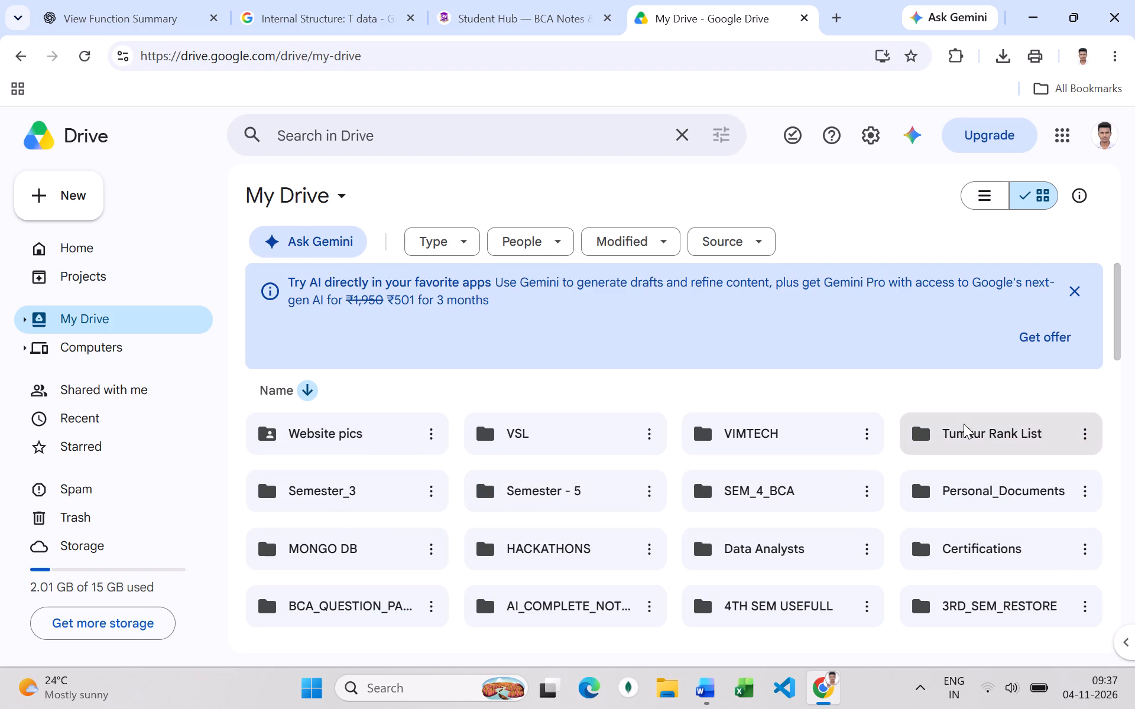
{"action": "scroll", "coordinate": [938, 504], "scroll_direction": "down", "scroll_amount": 2}
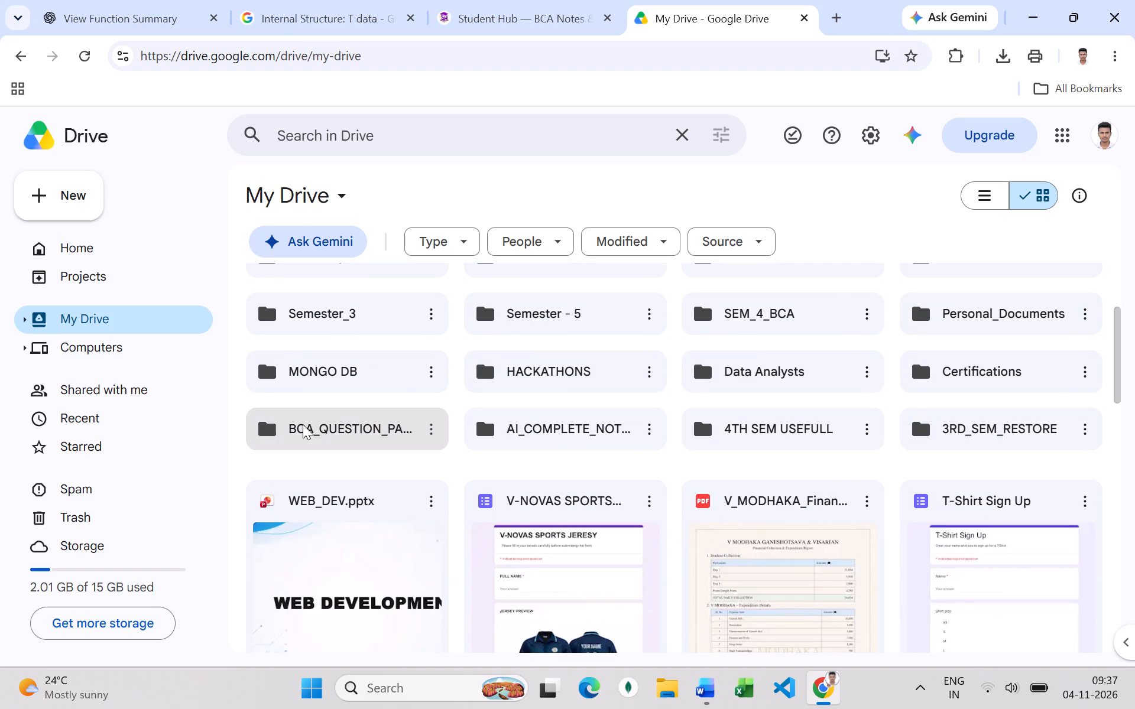
{"action": "double_click", "coordinate": [299, 321]}
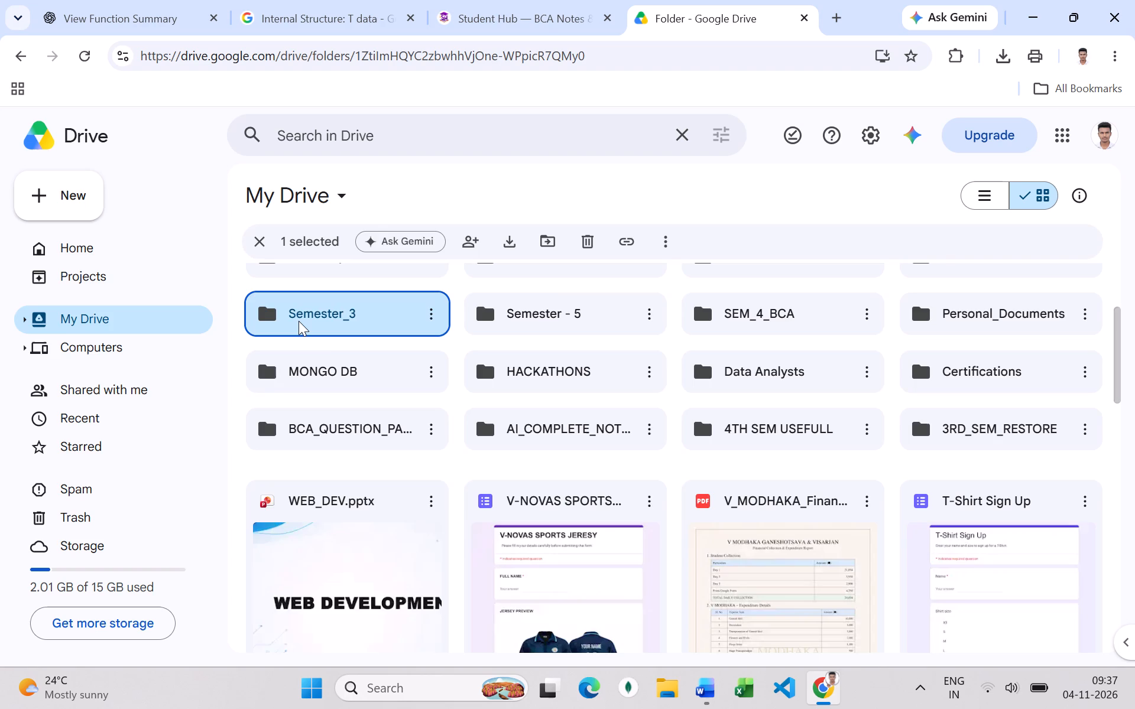
{"action": "double_click", "coordinate": [582, 445]}
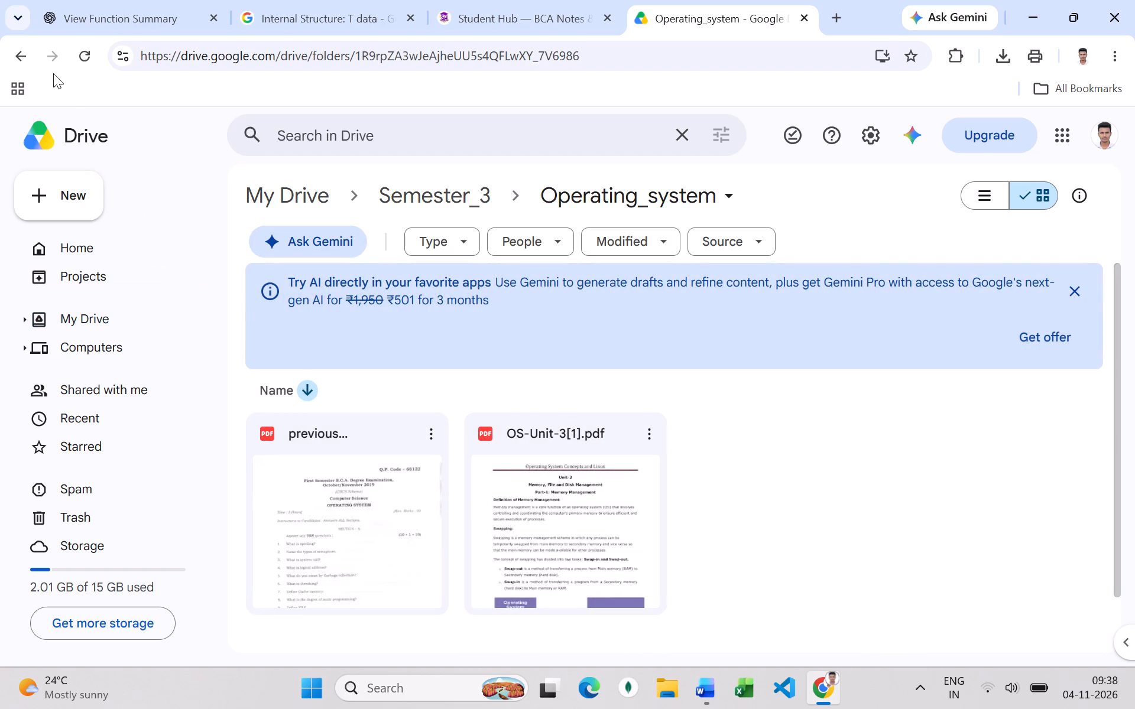
{"action": "left_click", "coordinate": [16, 54]}
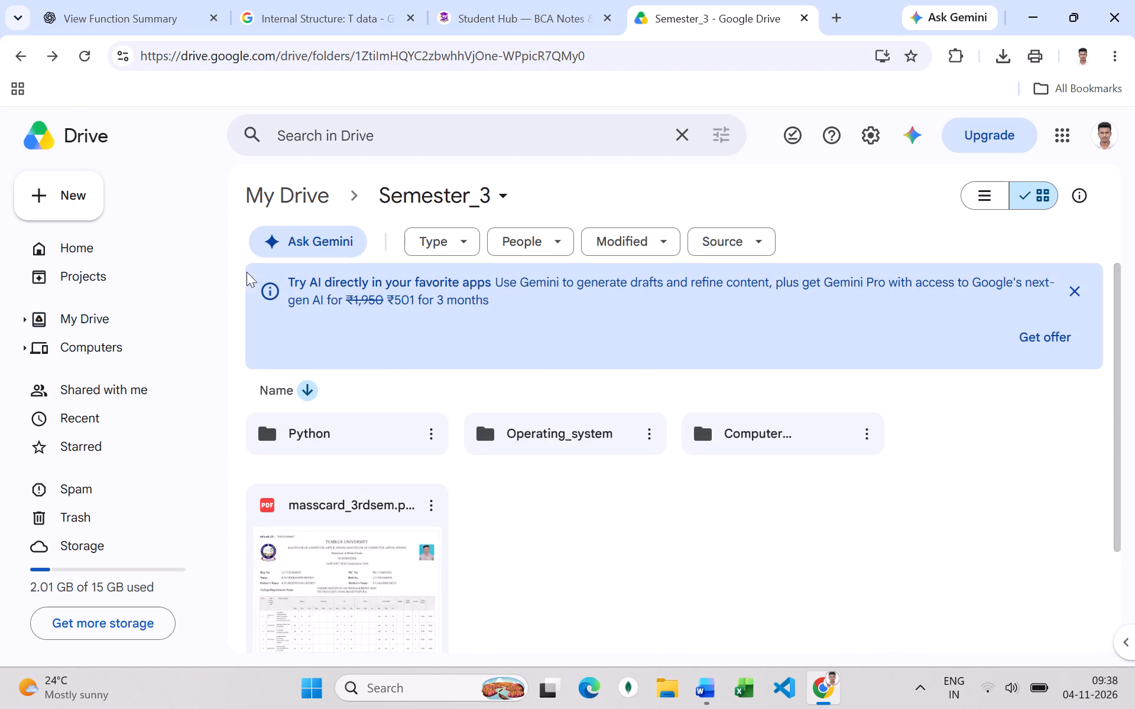
{"action": "left_click", "coordinate": [22, 66]}
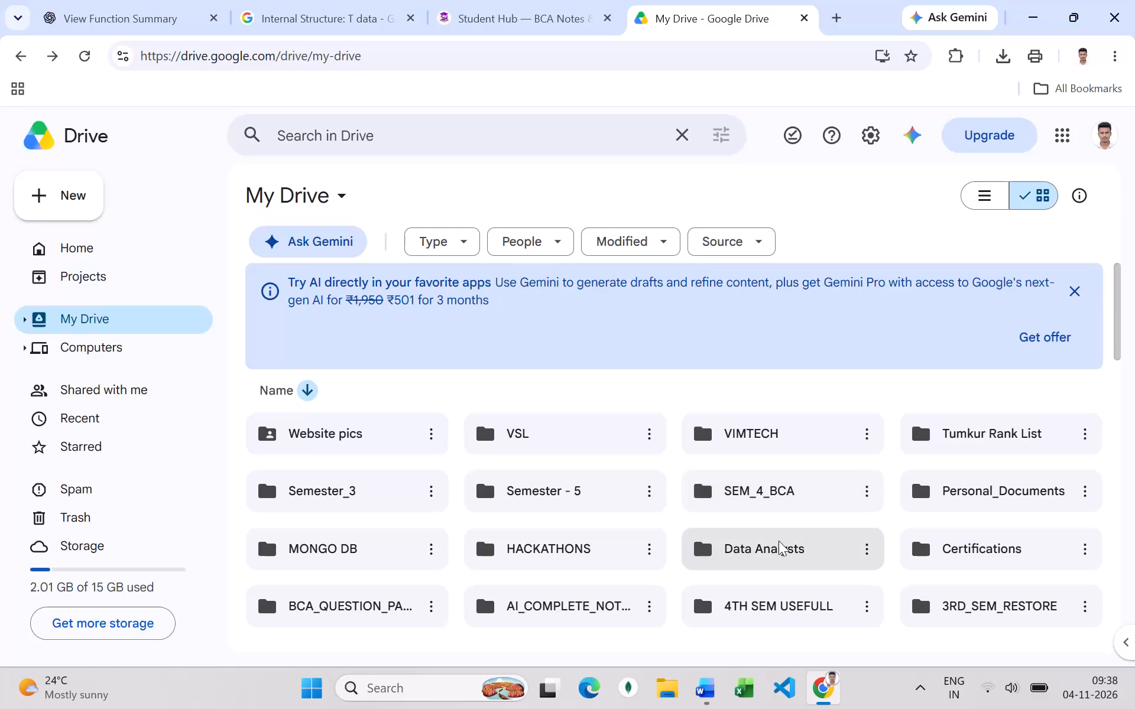
{"action": "double_click", "coordinate": [779, 438]}
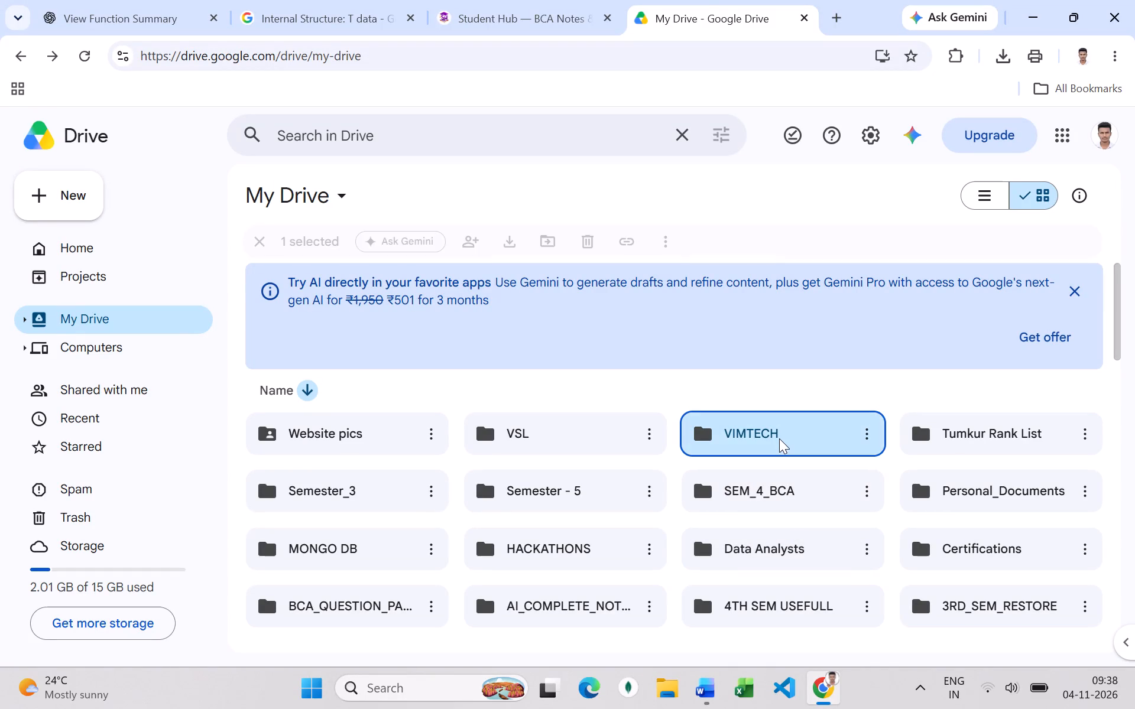
{"action": "scroll", "coordinate": [772, 446], "scroll_direction": "down", "scroll_amount": 1}
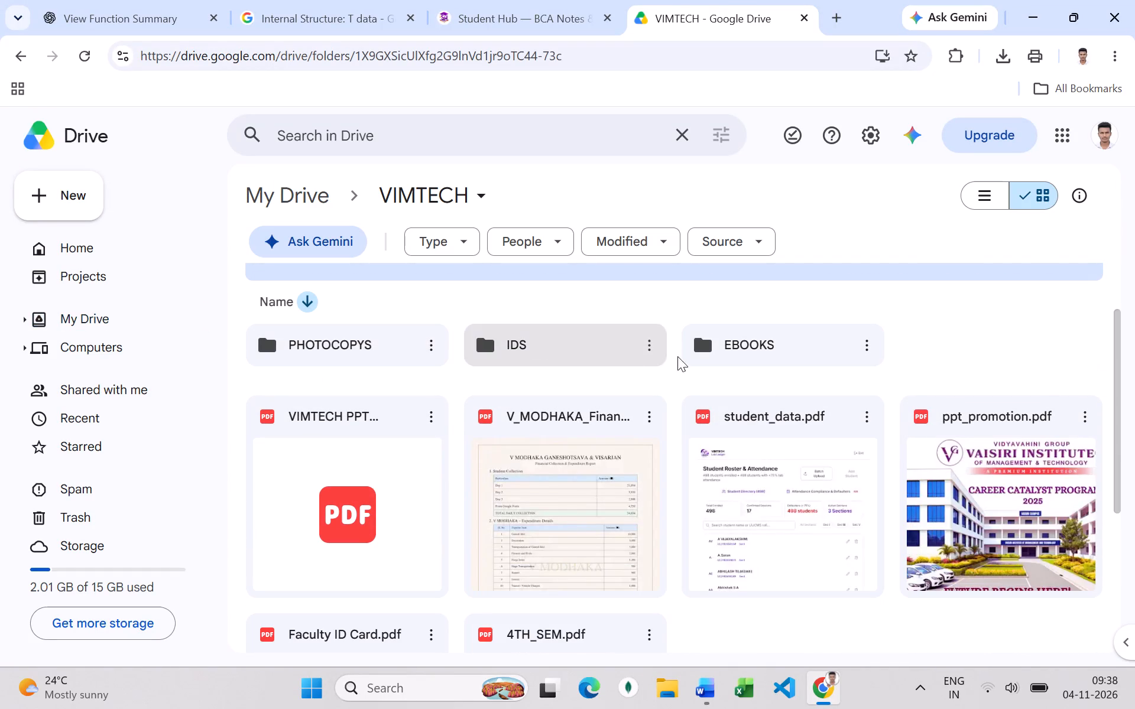
{"action": "double_click", "coordinate": [757, 357]}
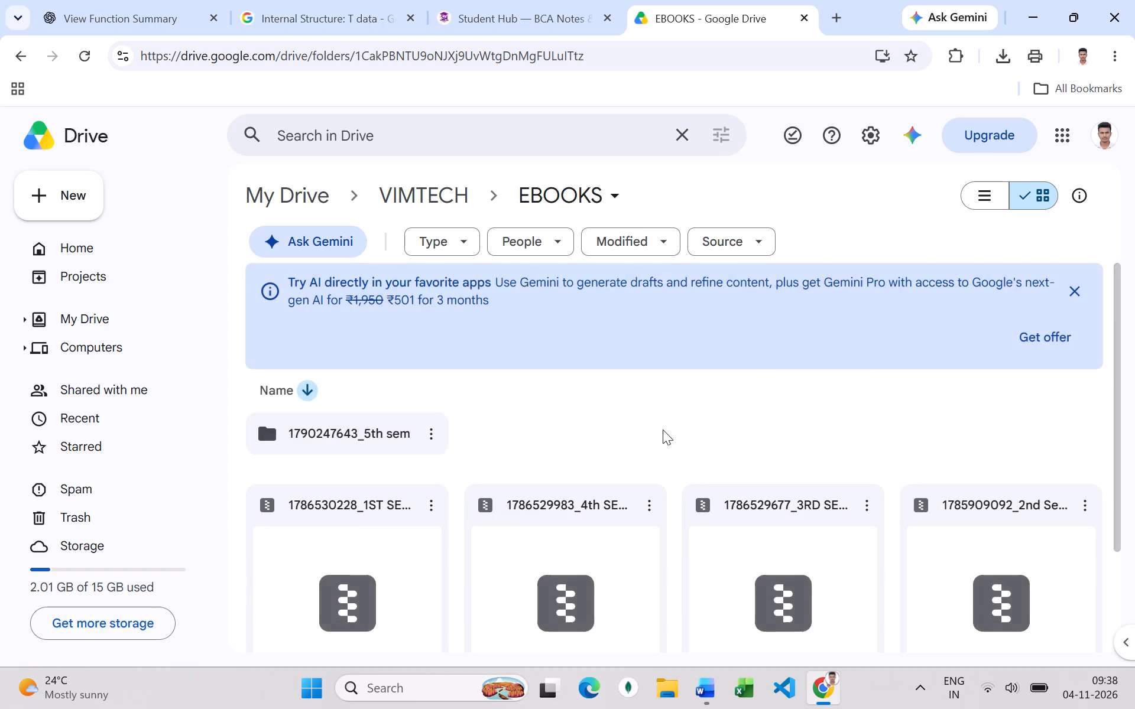
{"action": "scroll", "coordinate": [612, 460], "scroll_direction": "down", "scroll_amount": 2}
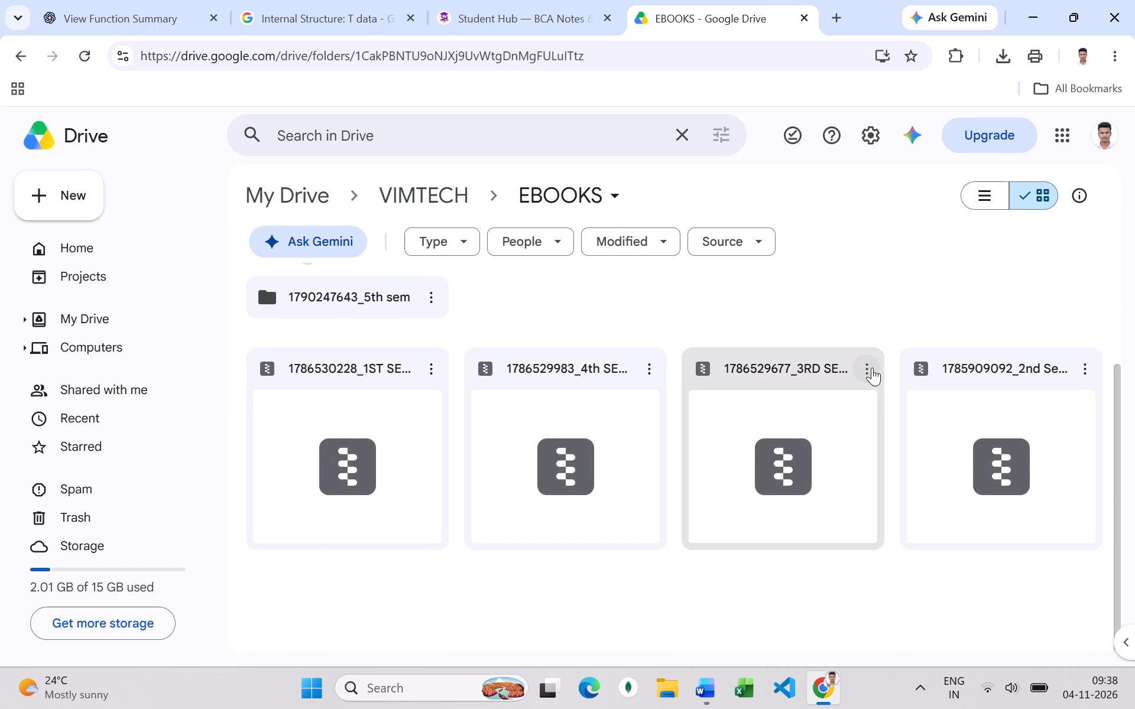
{"action": "left_click", "coordinate": [872, 367]}
{"action": "left_click", "coordinate": [672, 405]}
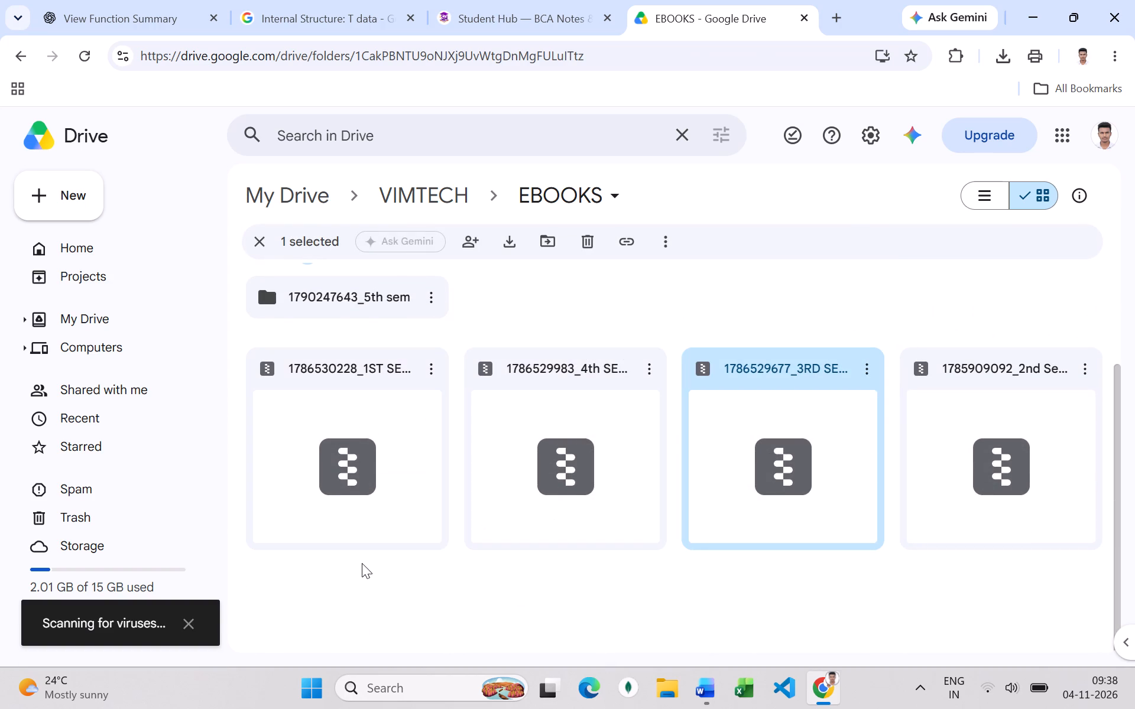
In File Explorer's Downloads folder, delete the PDFs DWH&DM_UNIT5 (1) and DWH&DM_UNIT_3.
{"action": "left_click", "coordinate": [669, 696]}
{"action": "left_click", "coordinate": [57, 365]}
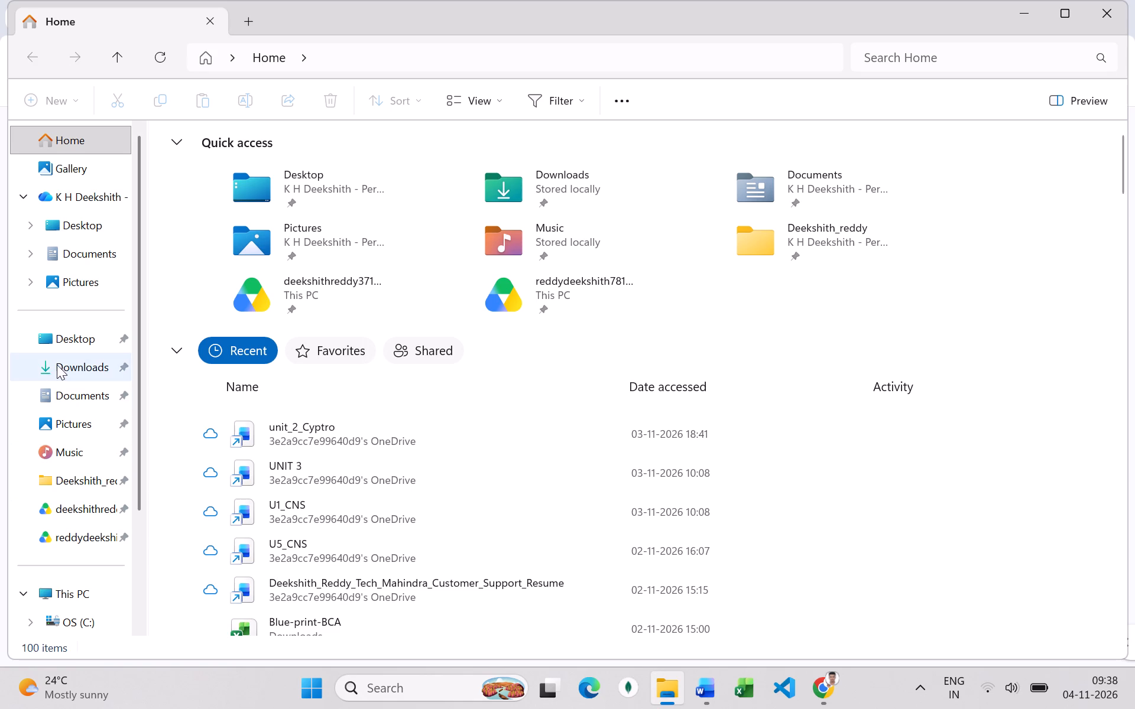
{"action": "left_click", "coordinate": [238, 175]}
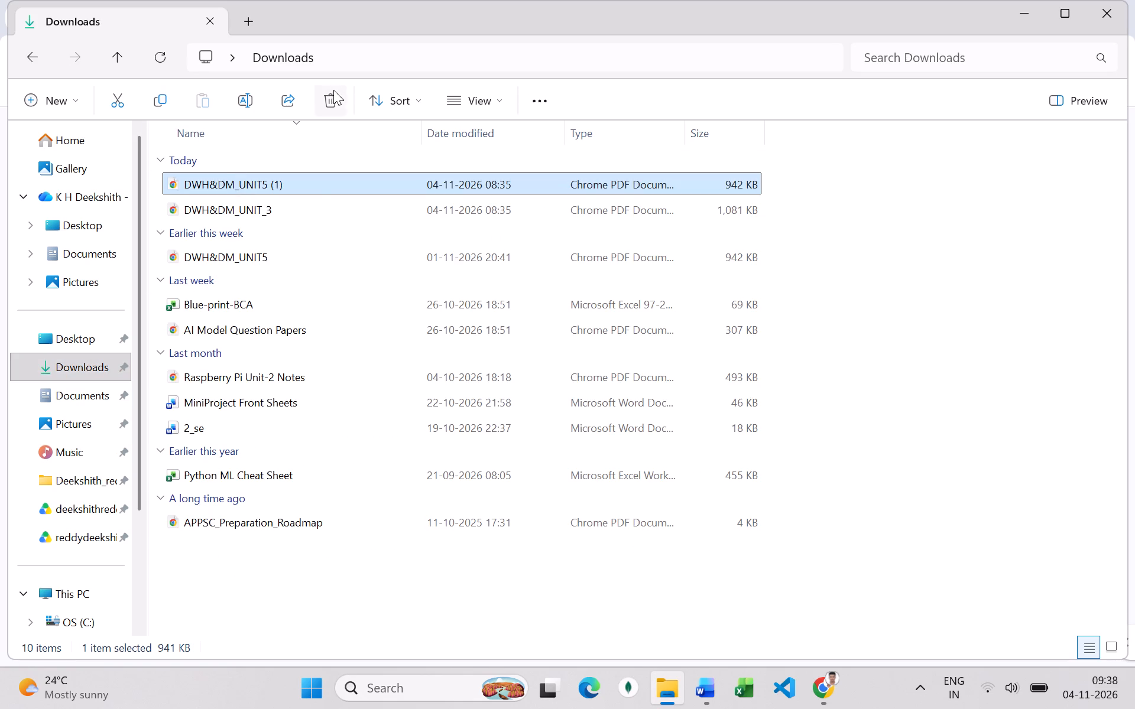
{"action": "left_click", "coordinate": [329, 94]}
{"action": "left_click", "coordinate": [302, 187]}
{"action": "left_click", "coordinate": [336, 96]}
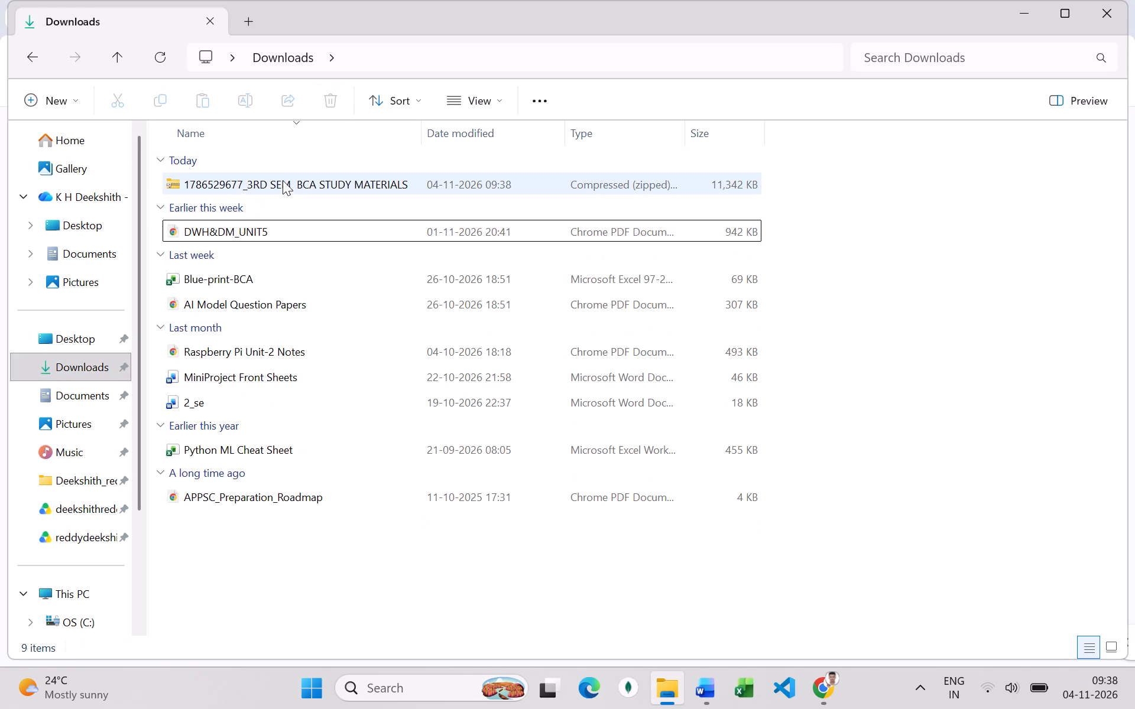
{"action": "left_click", "coordinate": [283, 176]}
{"action": "left_click", "coordinate": [547, 107]}
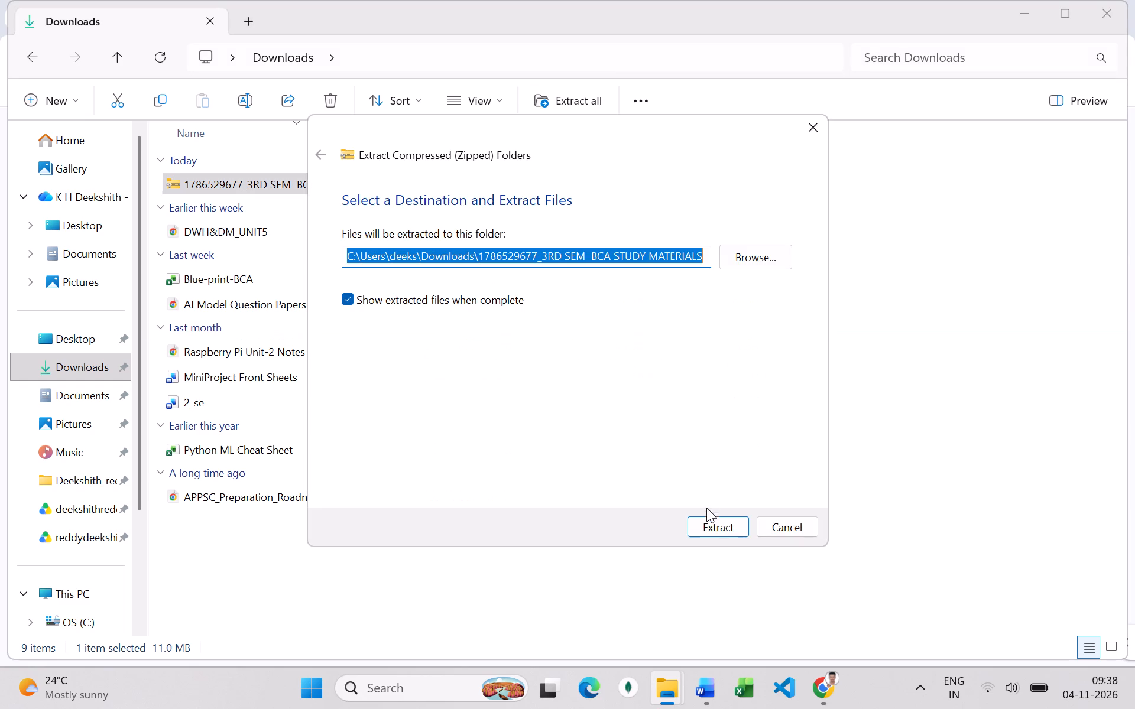
{"action": "left_click", "coordinate": [721, 523]}
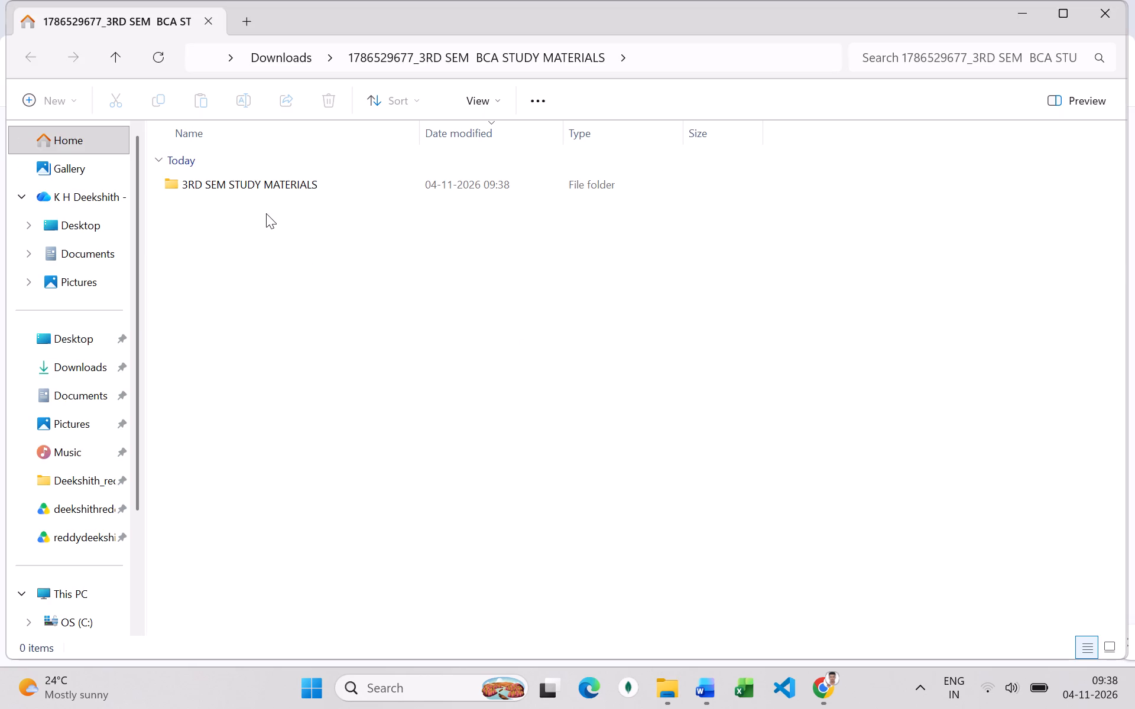
Open Copy of CA V VISION SERIES from the extracted 3RD SEM STUDY MATERIALS folder, skim its computer architecture units, and close it.
{"action": "double_click", "coordinate": [231, 185]}
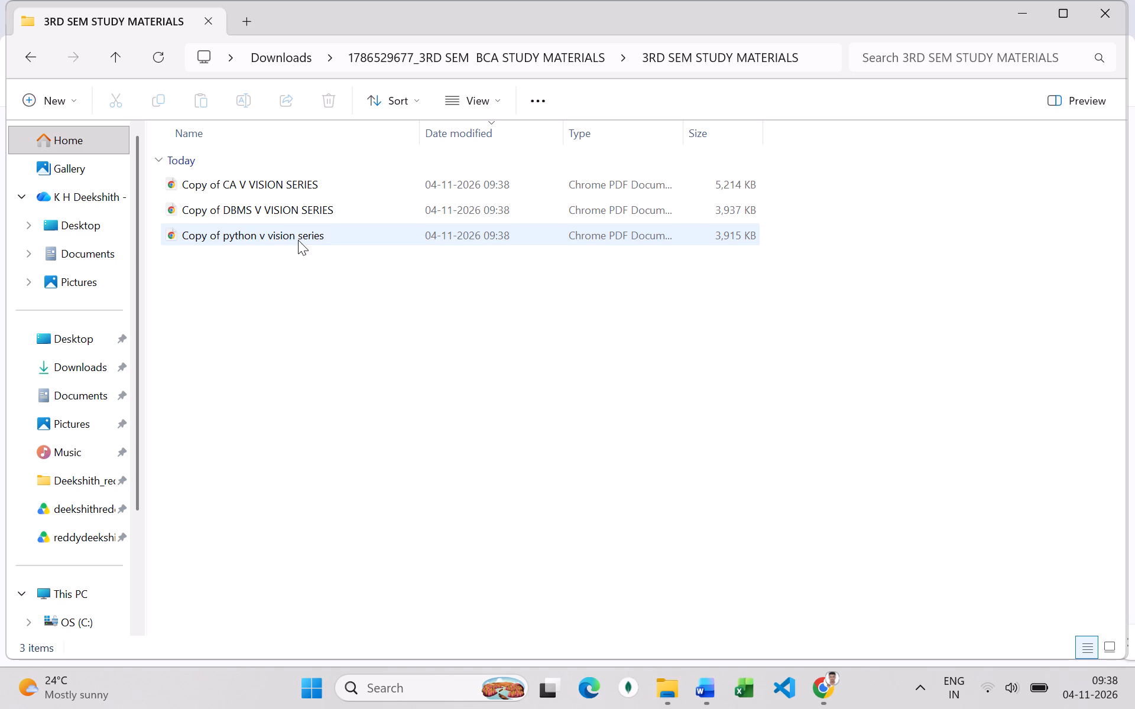
{"action": "double_click", "coordinate": [270, 187]}
{"action": "scroll", "coordinate": [414, 320], "scroll_direction": "down", "scroll_amount": 3}
{"action": "scroll", "coordinate": [417, 326], "scroll_direction": "up", "scroll_amount": 1}
{"action": "scroll", "coordinate": [417, 326], "scroll_direction": "down", "scroll_amount": 3}
{"action": "scroll", "coordinate": [419, 329], "scroll_direction": "up", "scroll_amount": 1}
{"action": "scroll", "coordinate": [419, 329], "scroll_direction": "down", "scroll_amount": 3}
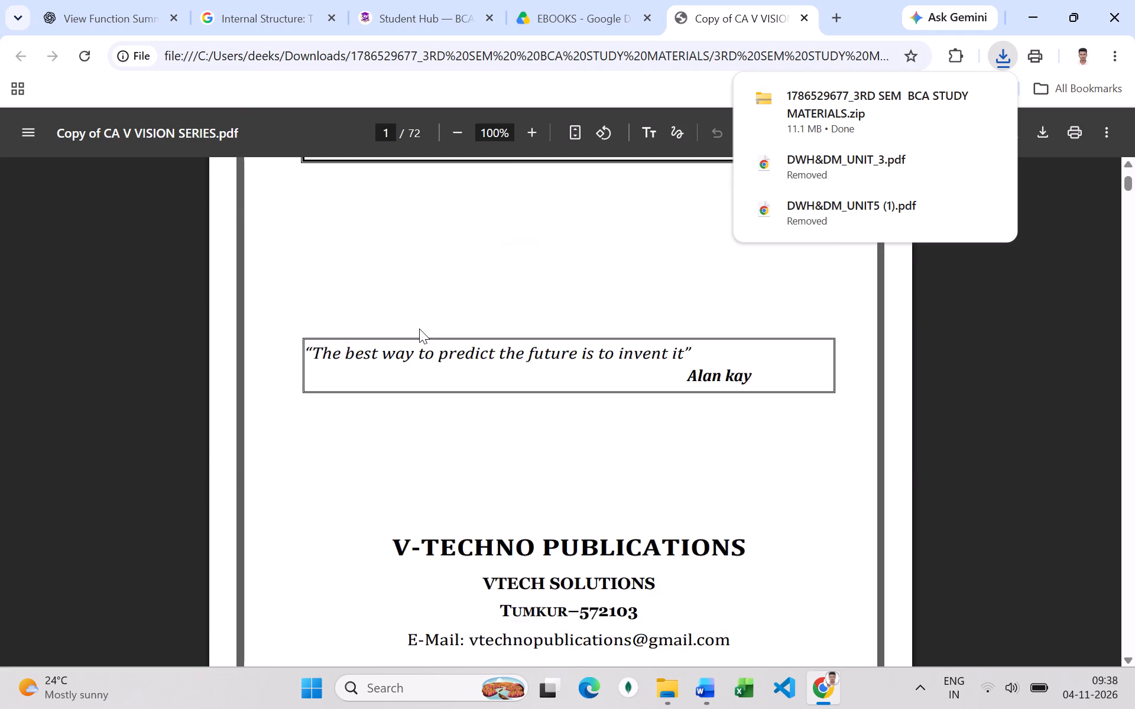
{"action": "scroll", "coordinate": [419, 329], "scroll_direction": "down", "scroll_amount": 20}
{"action": "scroll", "coordinate": [419, 329], "scroll_direction": "down", "scroll_amount": 20}
{"action": "scroll", "coordinate": [419, 329], "scroll_direction": "down", "scroll_amount": 2}
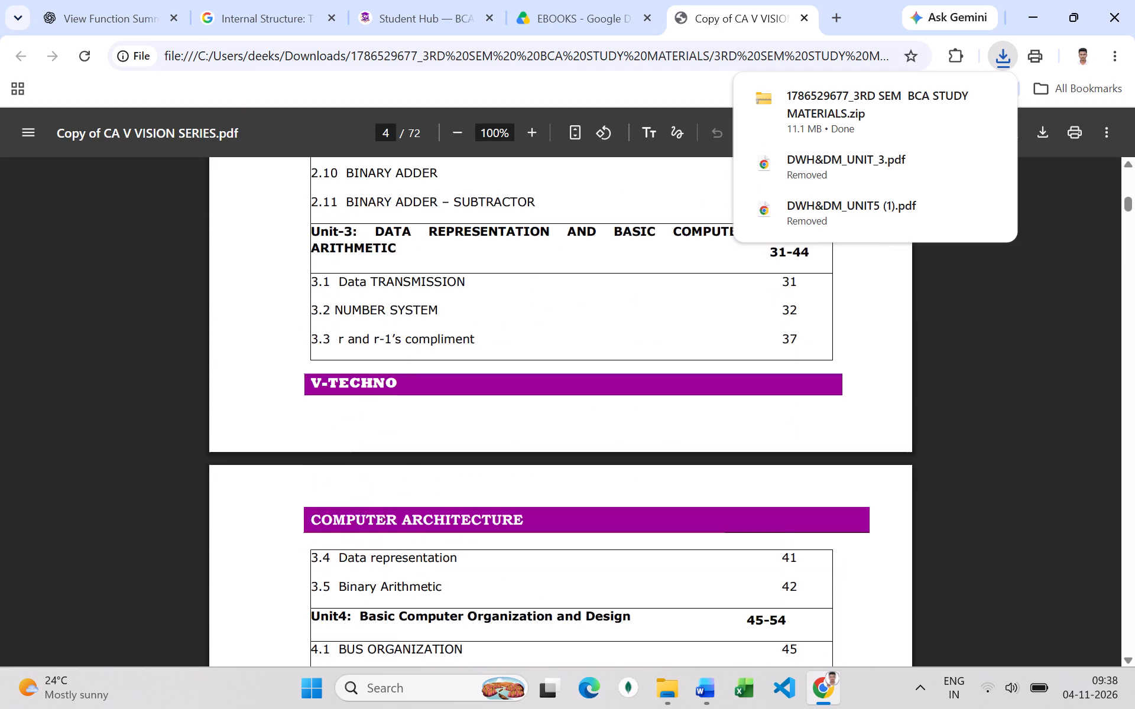
{"action": "scroll", "coordinate": [420, 335], "scroll_direction": "down", "scroll_amount": 20}
{"action": "scroll", "coordinate": [420, 335], "scroll_direction": "down", "scroll_amount": 20}
{"action": "scroll", "coordinate": [420, 335], "scroll_direction": "down", "scroll_amount": 2}
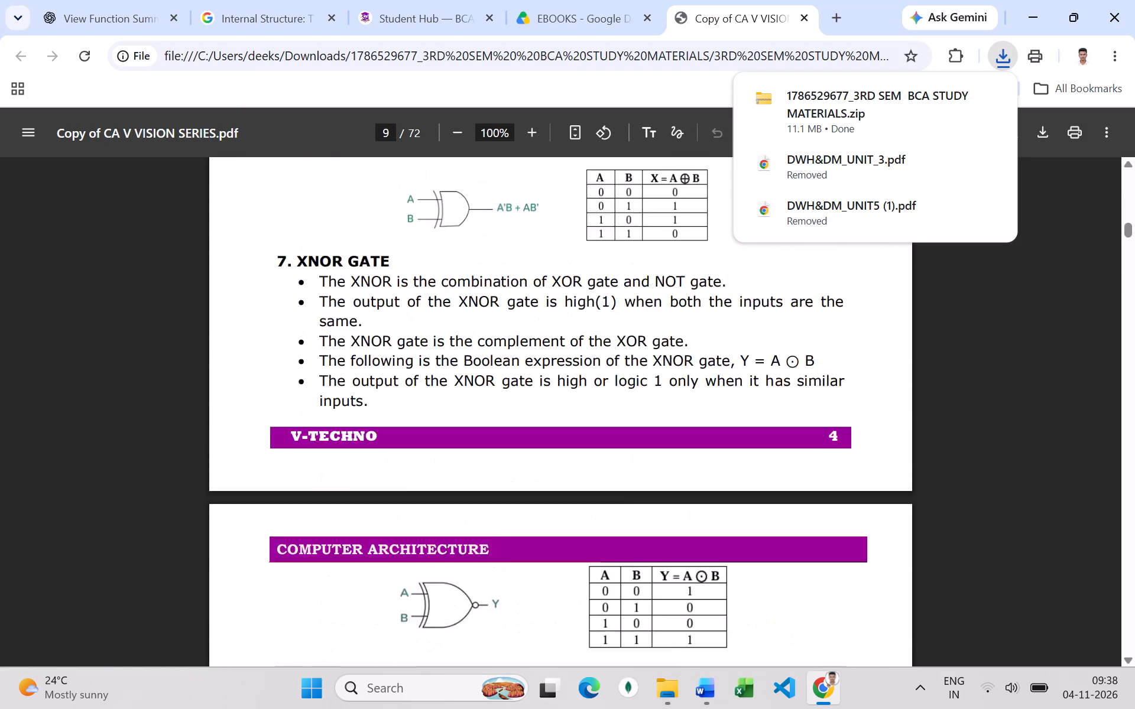
{"action": "scroll", "coordinate": [420, 337], "scroll_direction": "down", "scroll_amount": 9}
{"action": "scroll", "coordinate": [420, 337], "scroll_direction": "up", "scroll_amount": 1}
{"action": "scroll", "coordinate": [420, 337], "scroll_direction": "down", "scroll_amount": 16}
{"action": "scroll", "coordinate": [505, 318], "scroll_direction": "down", "scroll_amount": 3}
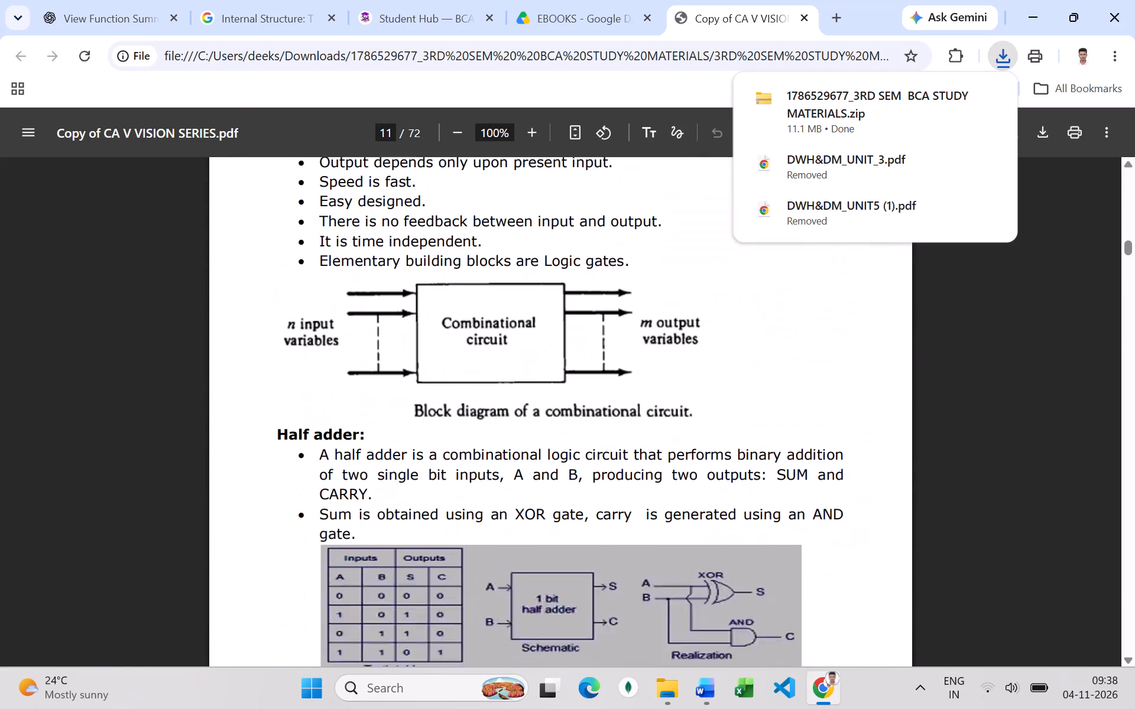
{"action": "scroll", "coordinate": [505, 318], "scroll_direction": "down", "scroll_amount": 20}
{"action": "scroll", "coordinate": [505, 318], "scroll_direction": "down", "scroll_amount": 20}
{"action": "scroll", "coordinate": [505, 318], "scroll_direction": "down", "scroll_amount": 5}
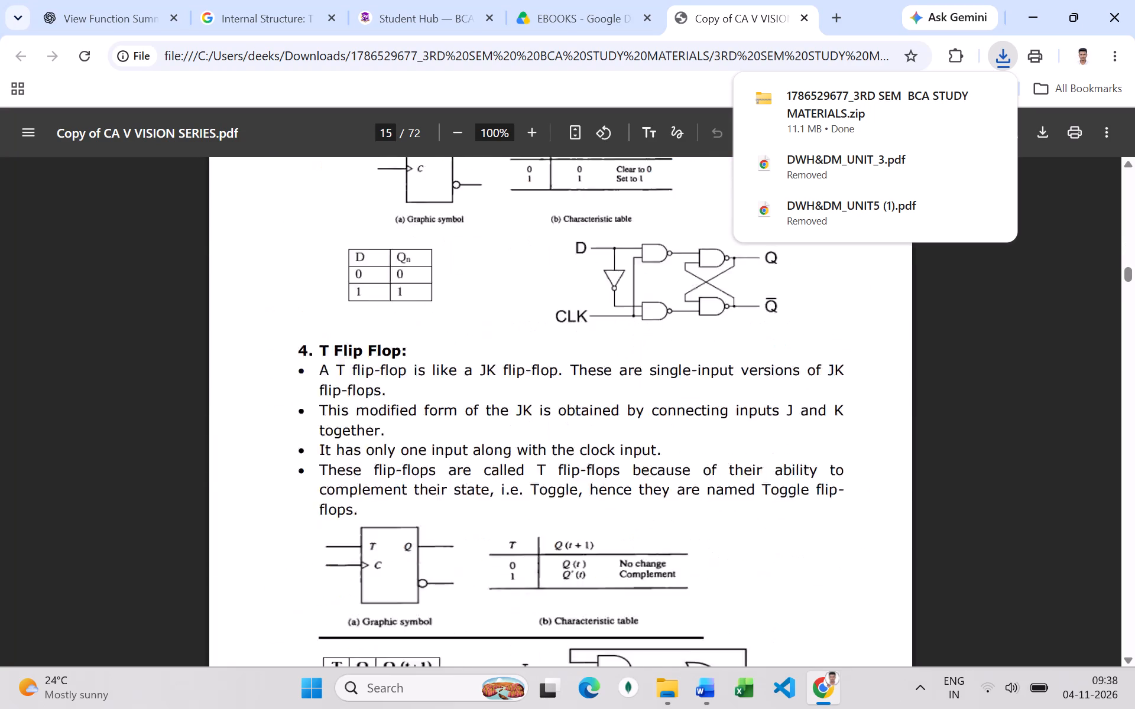
{"action": "scroll", "coordinate": [489, 325], "scroll_direction": "down", "scroll_amount": 15}
{"action": "scroll", "coordinate": [489, 325], "scroll_direction": "down", "scroll_amount": 7}
{"action": "scroll", "coordinate": [424, 399], "scroll_direction": "down", "scroll_amount": 7}
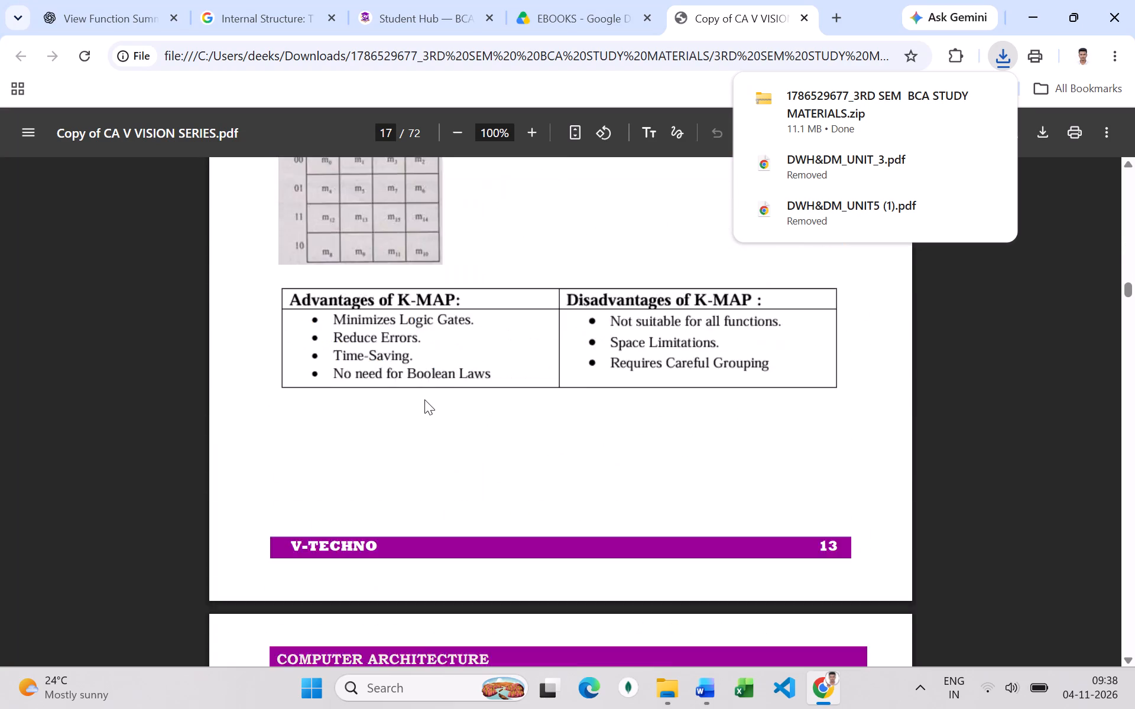
{"action": "scroll", "coordinate": [424, 395], "scroll_direction": "down", "scroll_amount": 7}
{"action": "left_click", "coordinate": [804, 23]}
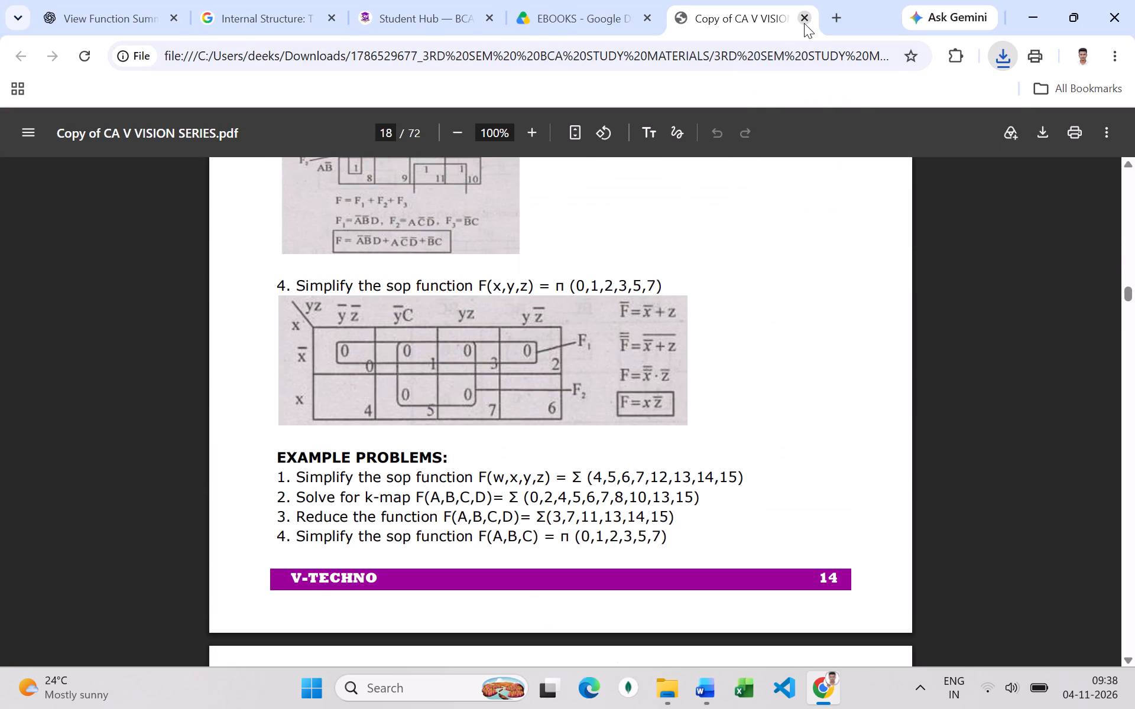
Check the remaining PDFs in 3RD SEM STUDY MATERIALS in File Explorer and go back to the parent folder.
{"action": "left_click", "coordinate": [676, 691]}
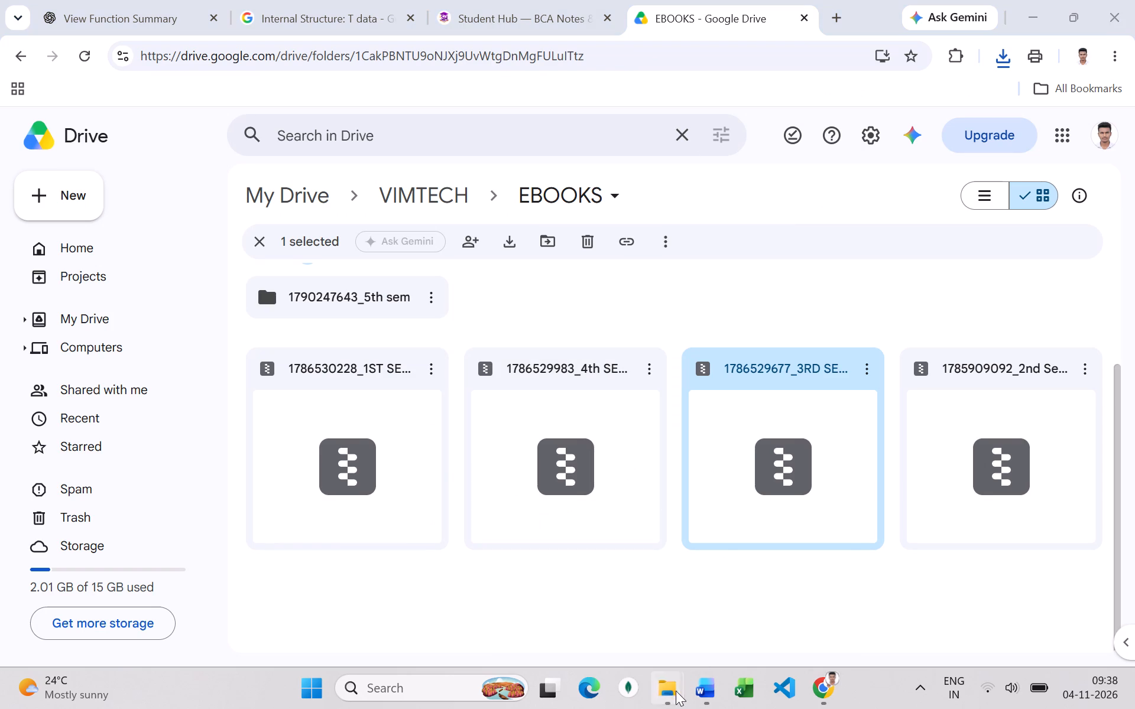
{"action": "left_click", "coordinate": [696, 603]}
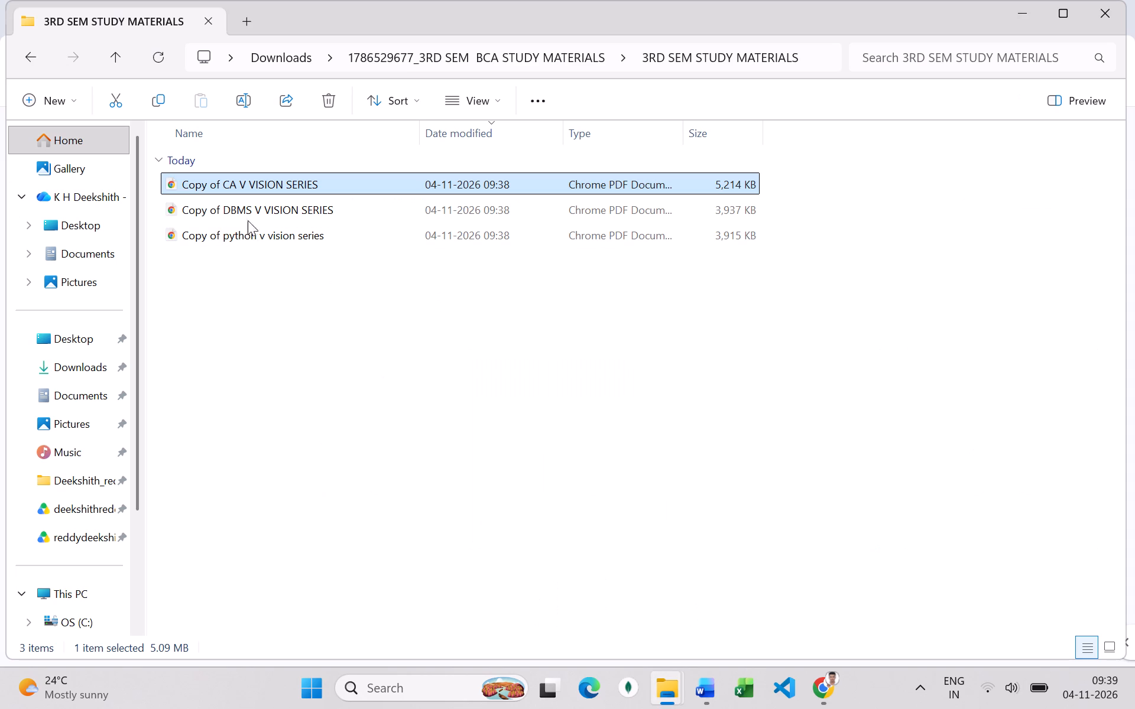
{"action": "left_click", "coordinate": [37, 55]}
Back in Chrome's Drive tab, look through the VIMTECH folder for operating system notes and return to My Drive.
{"action": "left_click", "coordinate": [818, 685]}
{"action": "scroll", "coordinate": [485, 469], "scroll_direction": "down", "scroll_amount": 4}
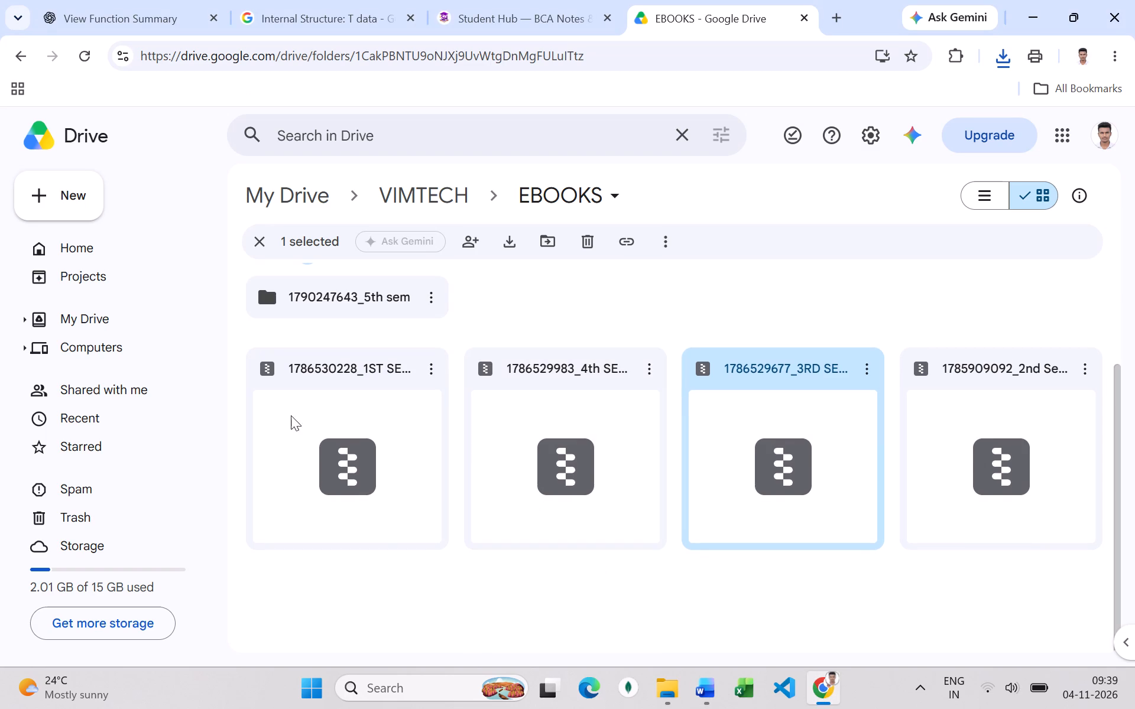
{"action": "left_click", "coordinate": [408, 197]}
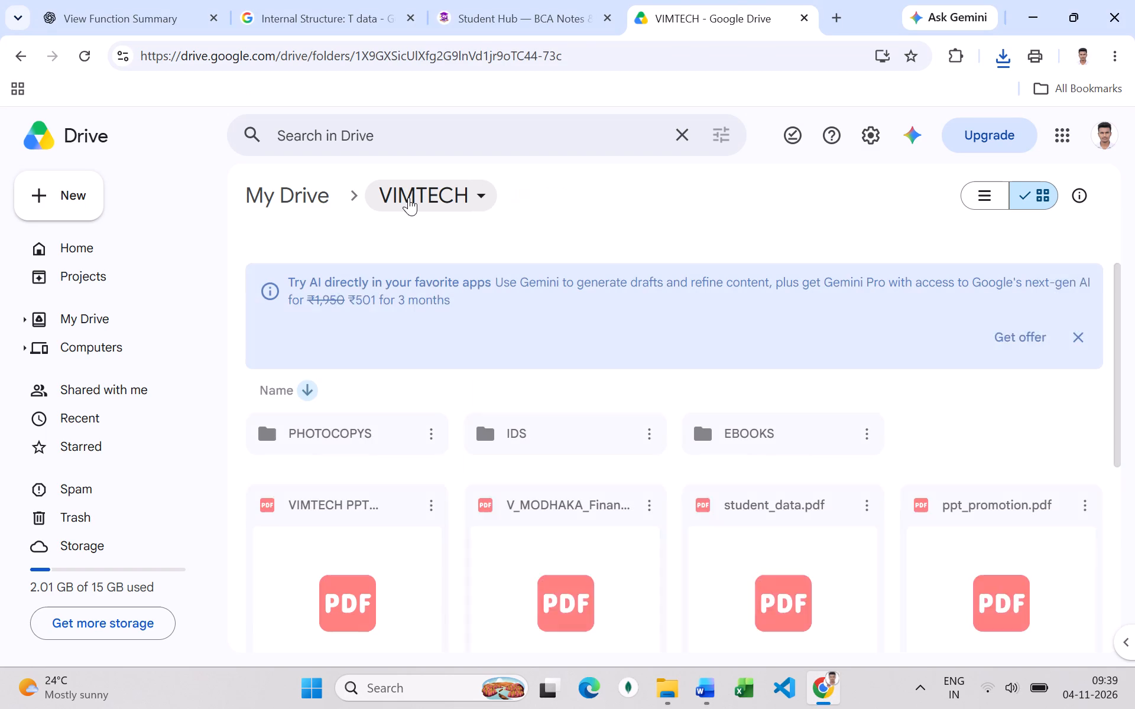
{"action": "scroll", "coordinate": [570, 479], "scroll_direction": "down", "scroll_amount": 4}
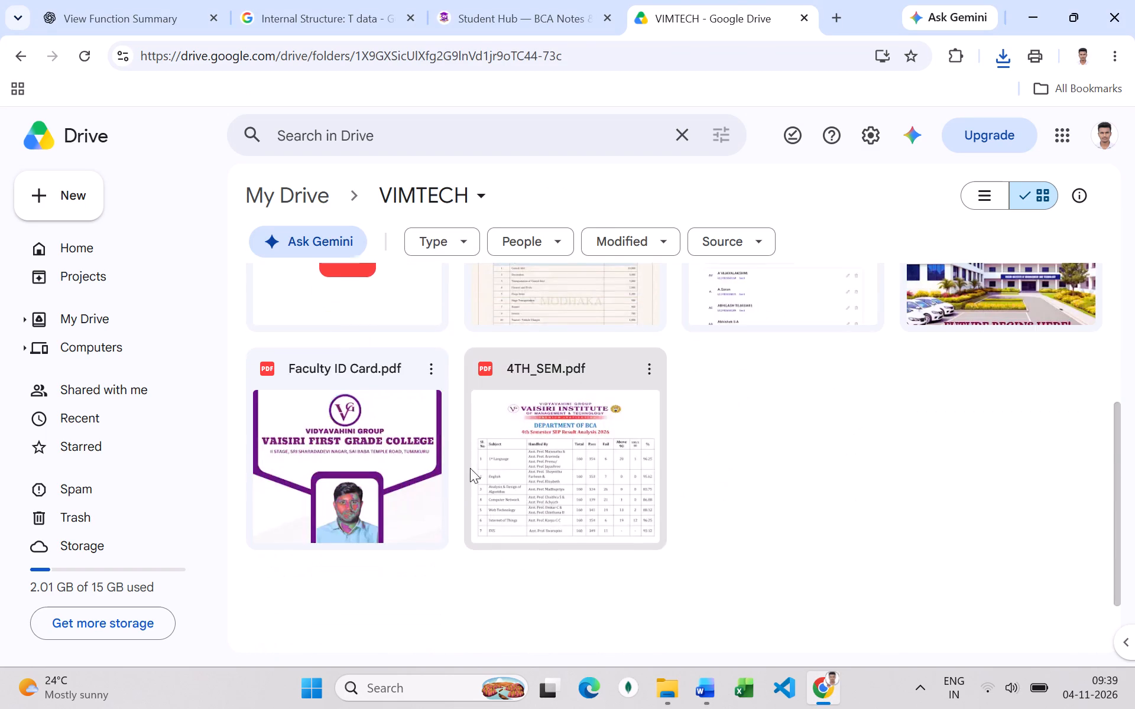
{"action": "scroll", "coordinate": [420, 477], "scroll_direction": "up", "scroll_amount": 3}
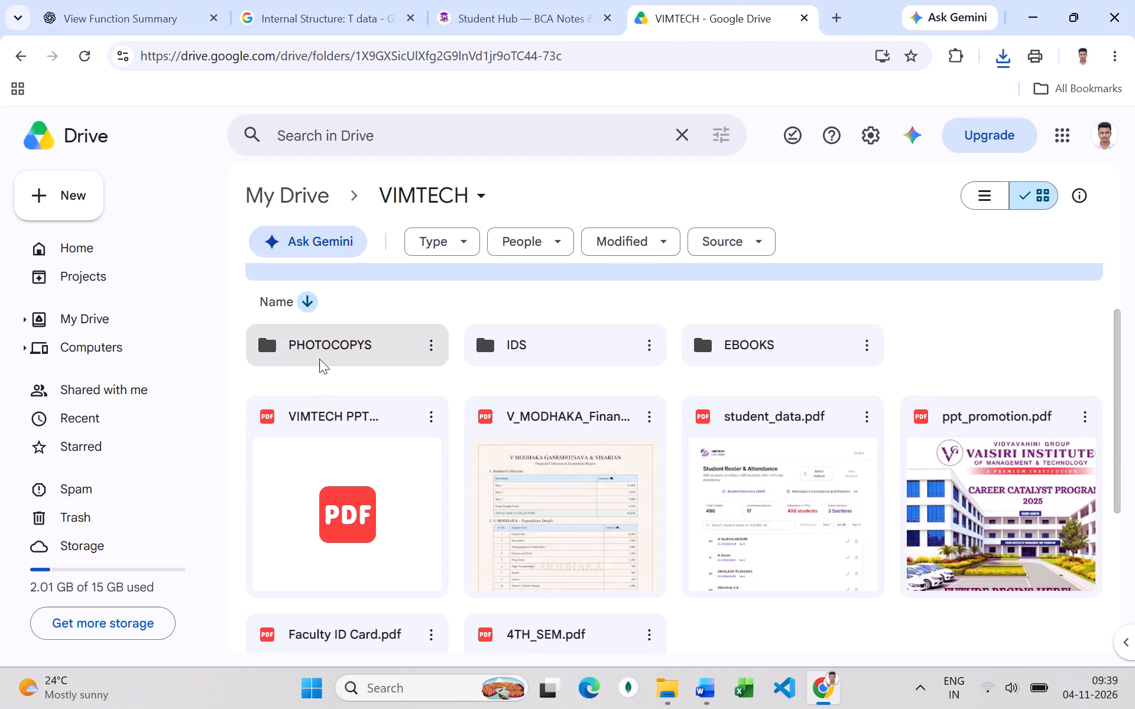
{"action": "scroll", "coordinate": [364, 370], "scroll_direction": "up", "scroll_amount": 3}
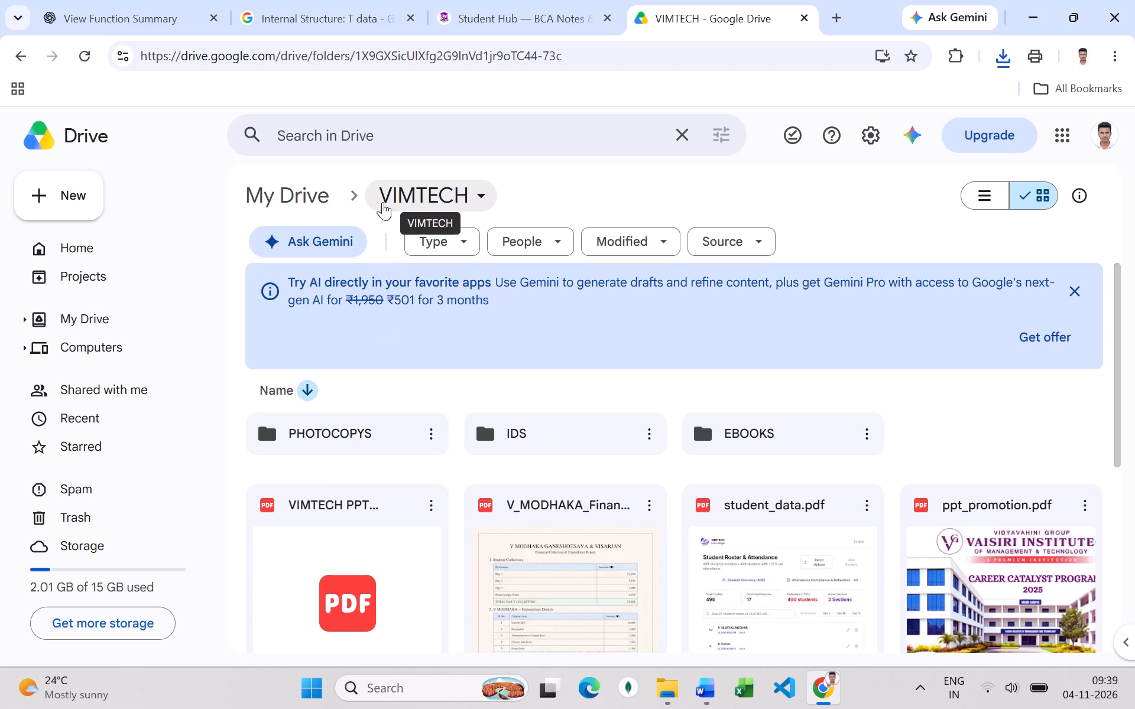
{"action": "left_click", "coordinate": [405, 205]}
{"action": "left_click", "coordinate": [302, 192]}
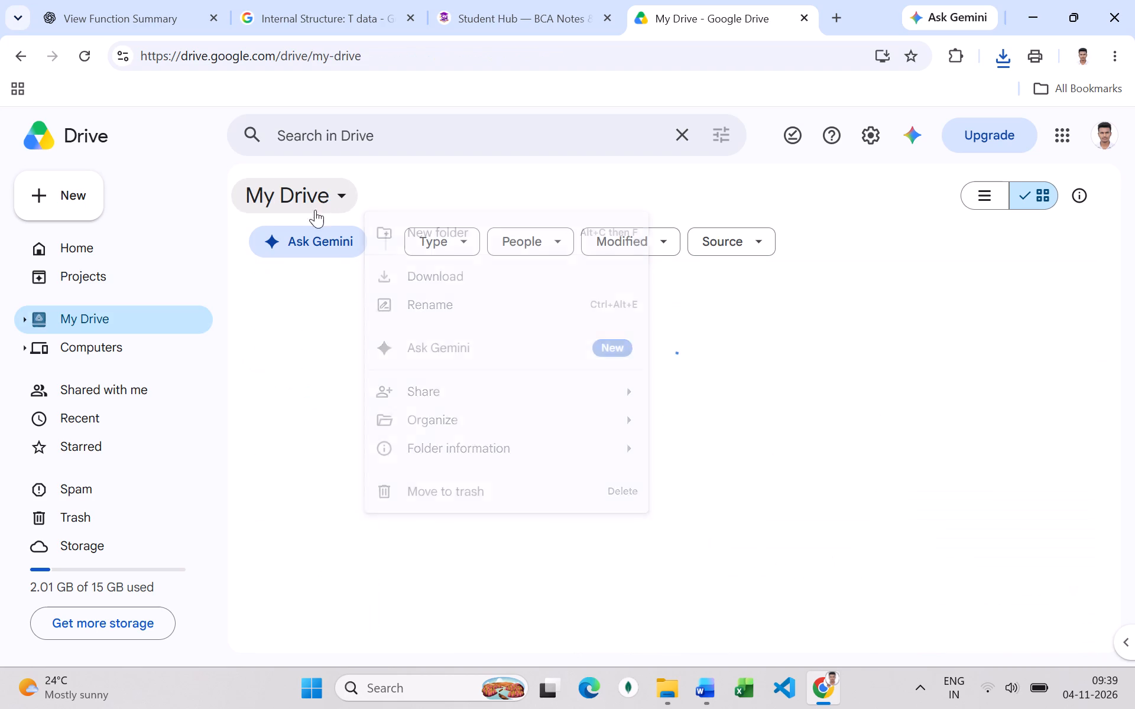
Search Drive for "os unit 2", preview operating system (1) (2).pdf, and close the preview.
{"action": "left_click", "coordinate": [433, 140]}
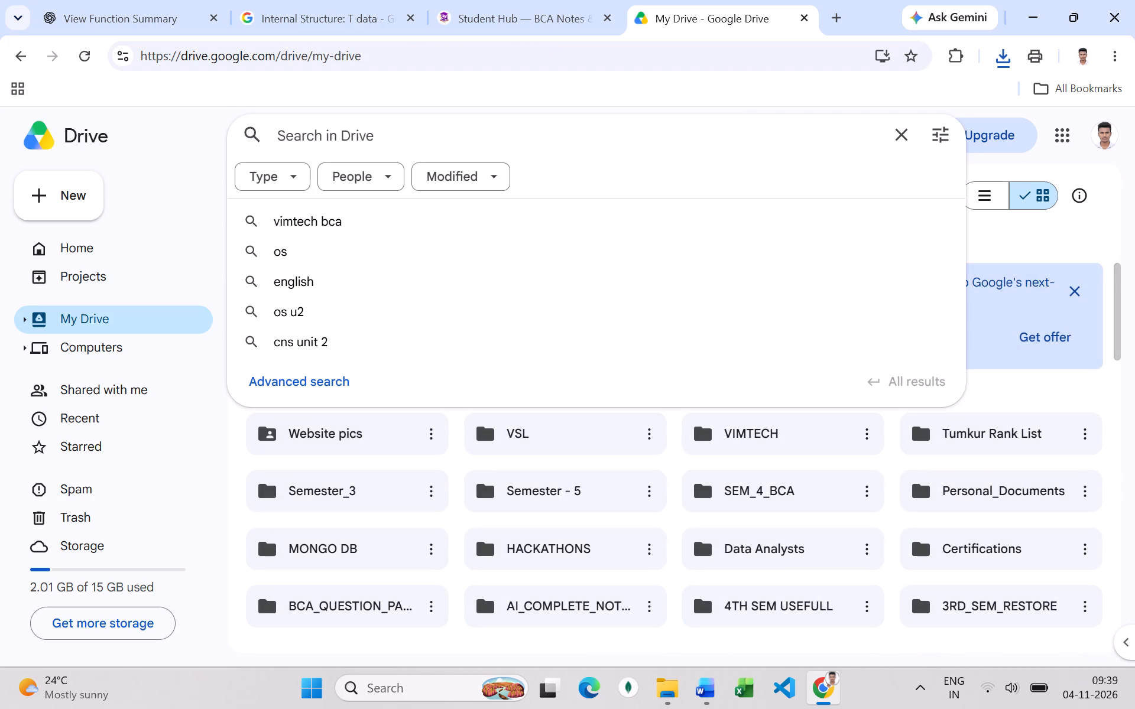
{"action": "type", "text": "os unit 2"}
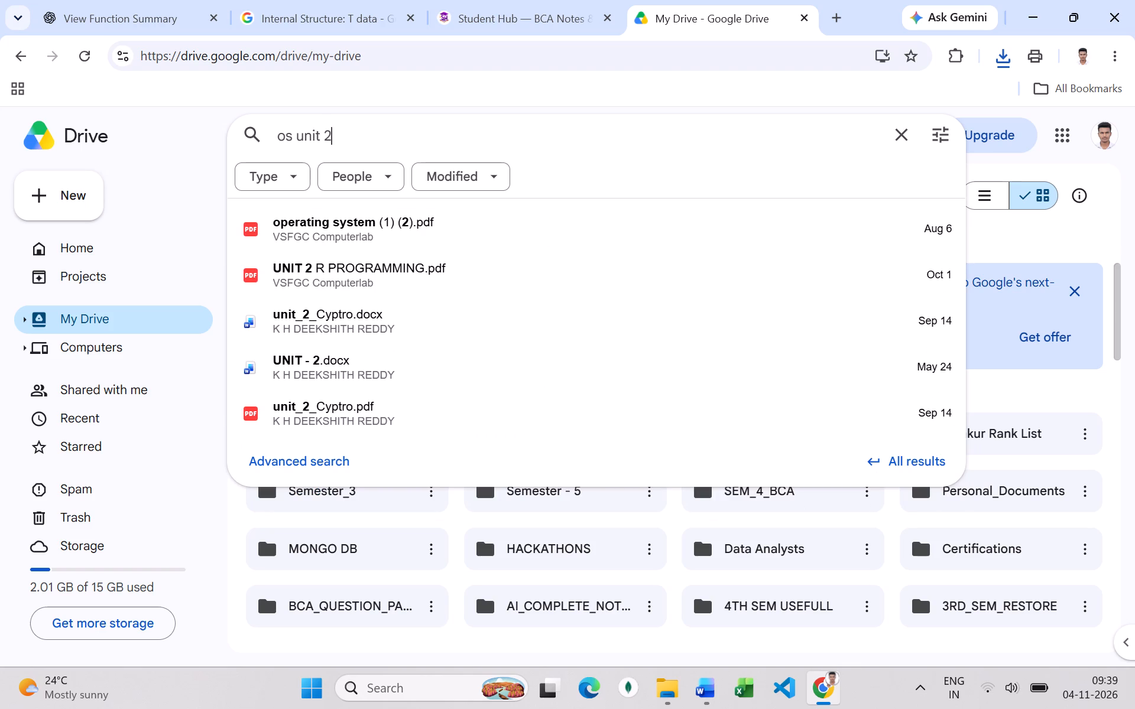
{"action": "double_click", "coordinate": [351, 225]}
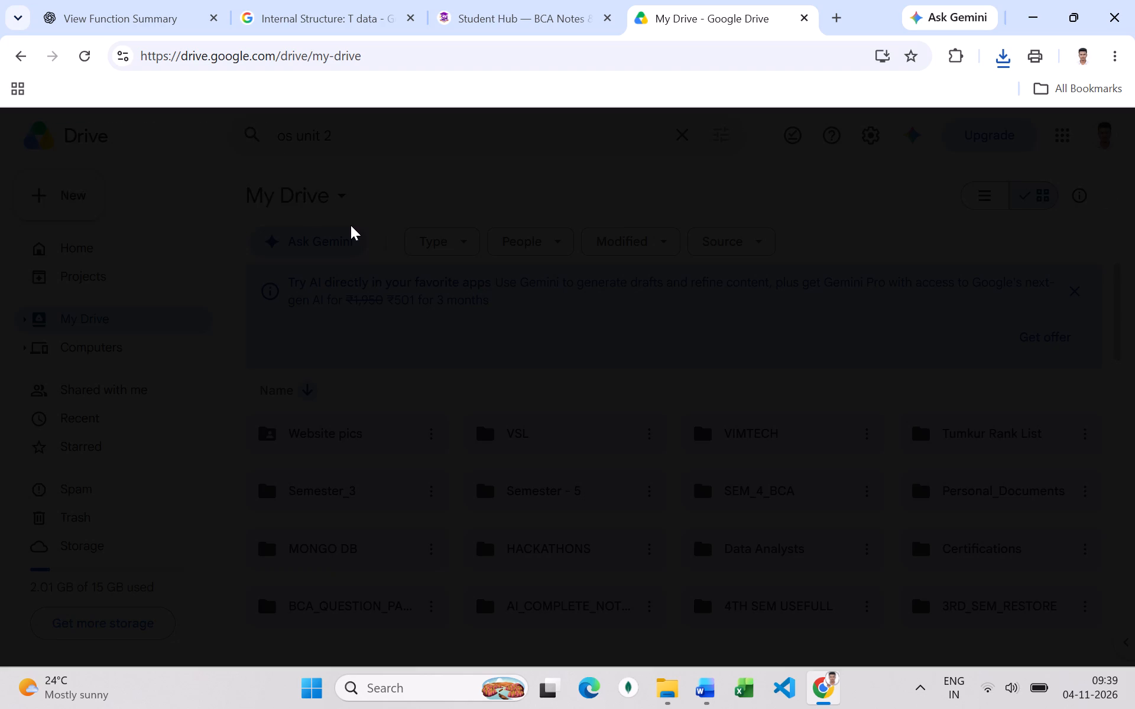
{"action": "scroll", "coordinate": [401, 330], "scroll_direction": "down", "scroll_amount": 7}
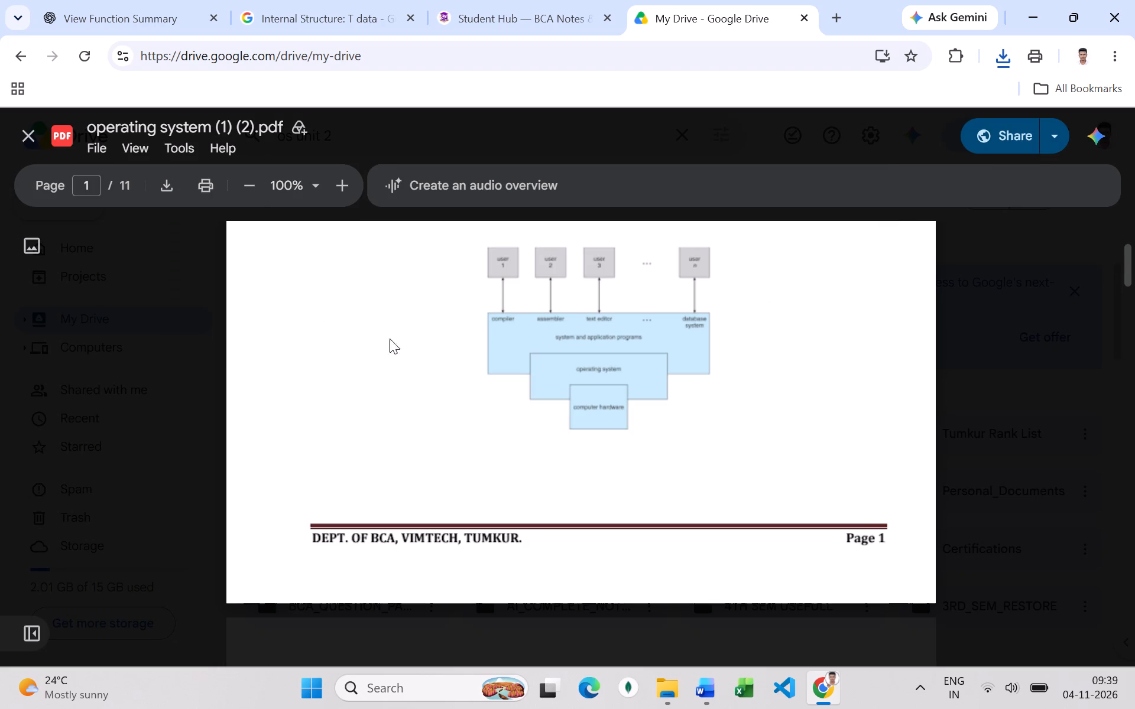
{"action": "left_click", "coordinate": [25, 136]}
Open UNIT - 2.docx from the "os unit 2" suggestions, skim it, and recheck the suggestions in Drive.
{"action": "left_click", "coordinate": [355, 136]}
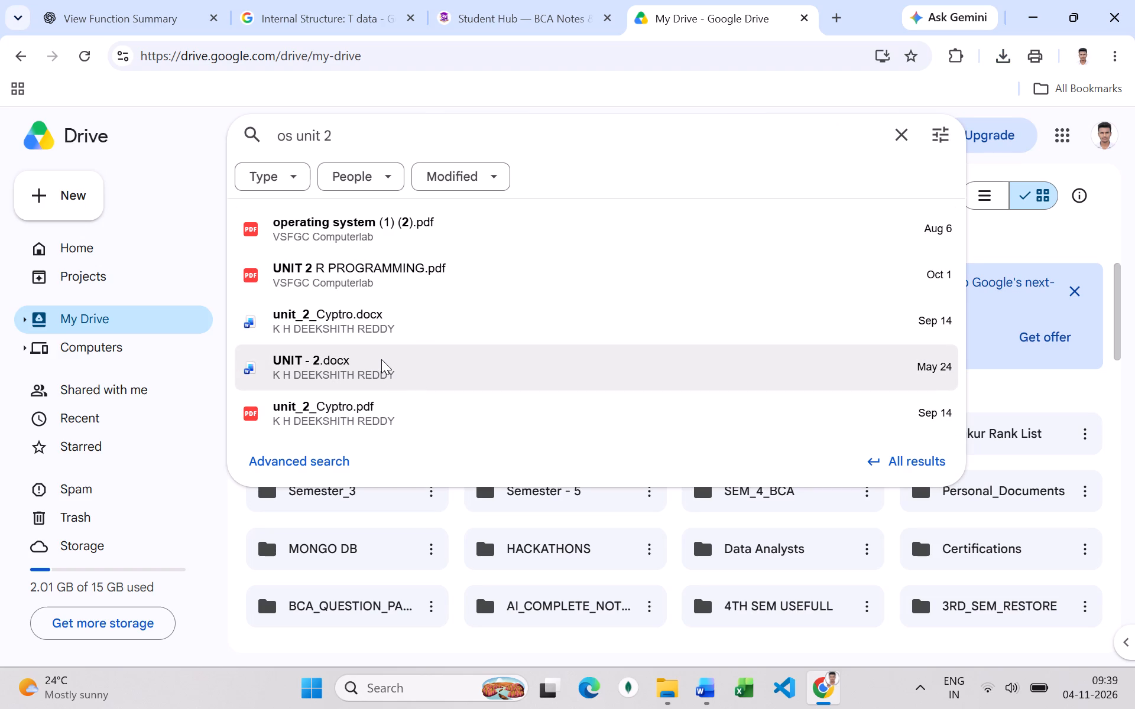
{"action": "left_click", "coordinate": [385, 360]}
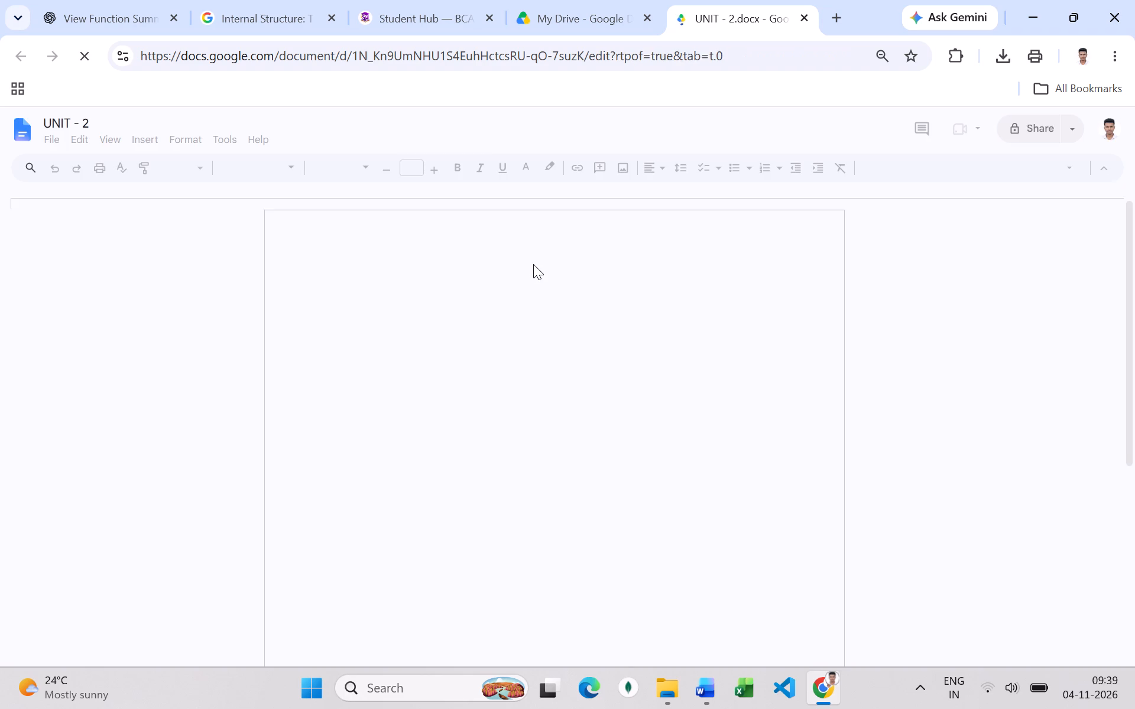
{"action": "scroll", "coordinate": [527, 316], "scroll_direction": "down", "scroll_amount": 13}
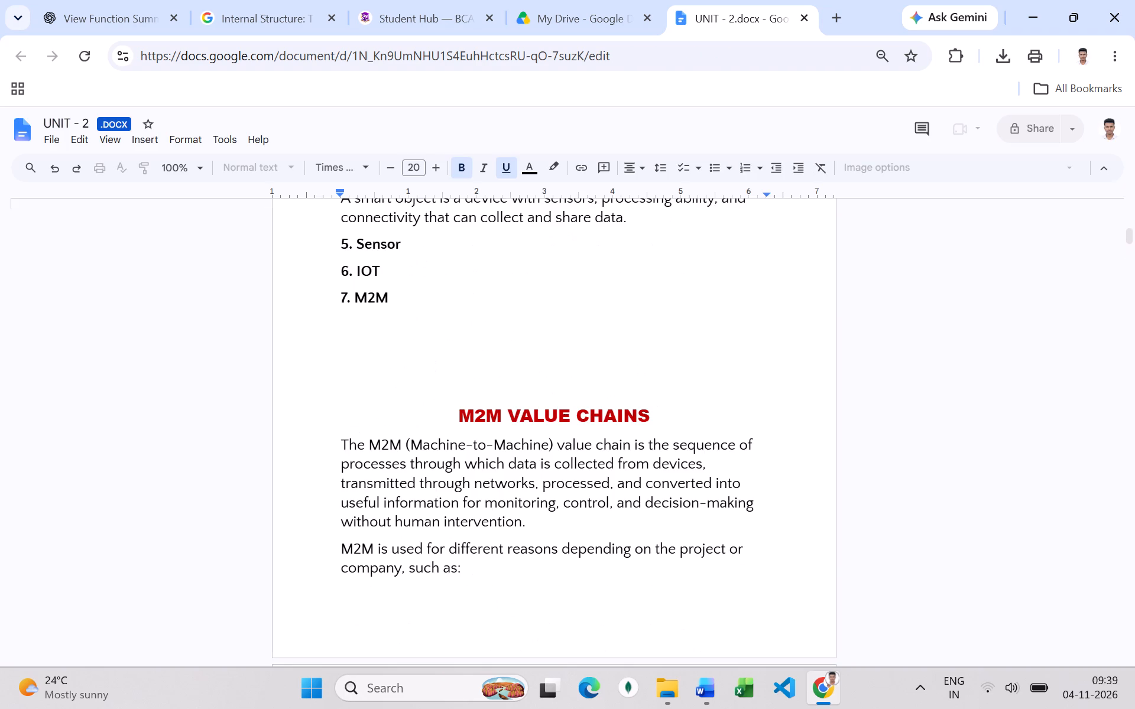
{"action": "scroll", "coordinate": [528, 318], "scroll_direction": "down", "scroll_amount": 4}
{"action": "left_click", "coordinate": [603, 0]}
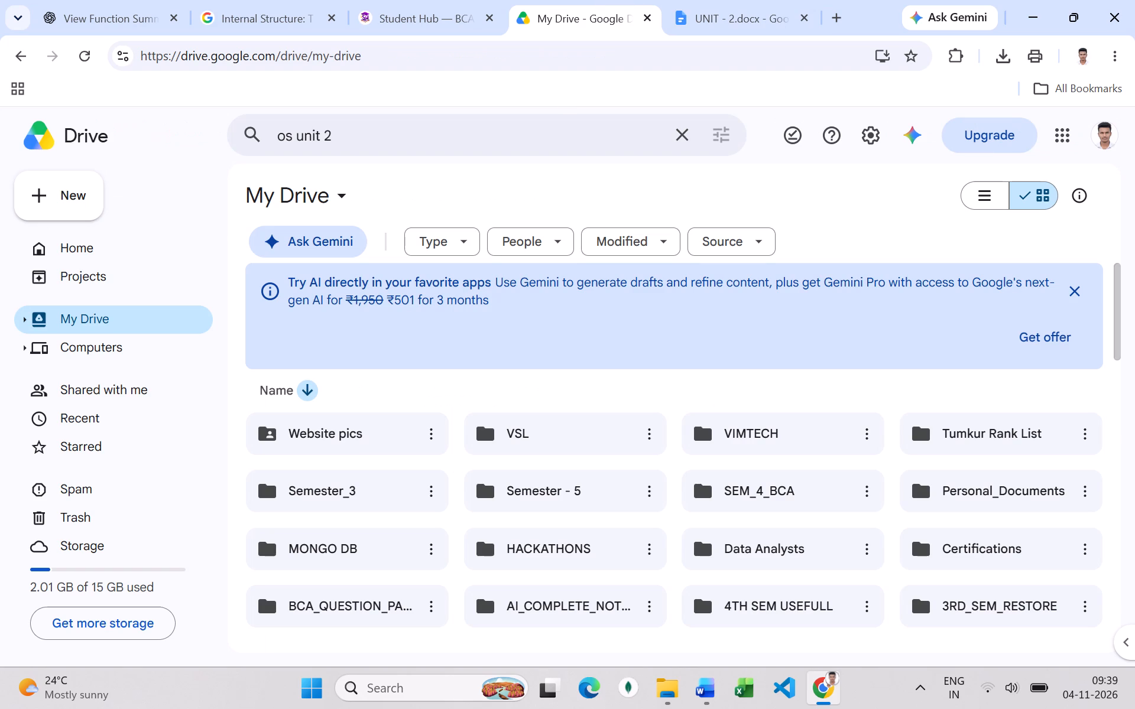
{"action": "left_click", "coordinate": [414, 133]}
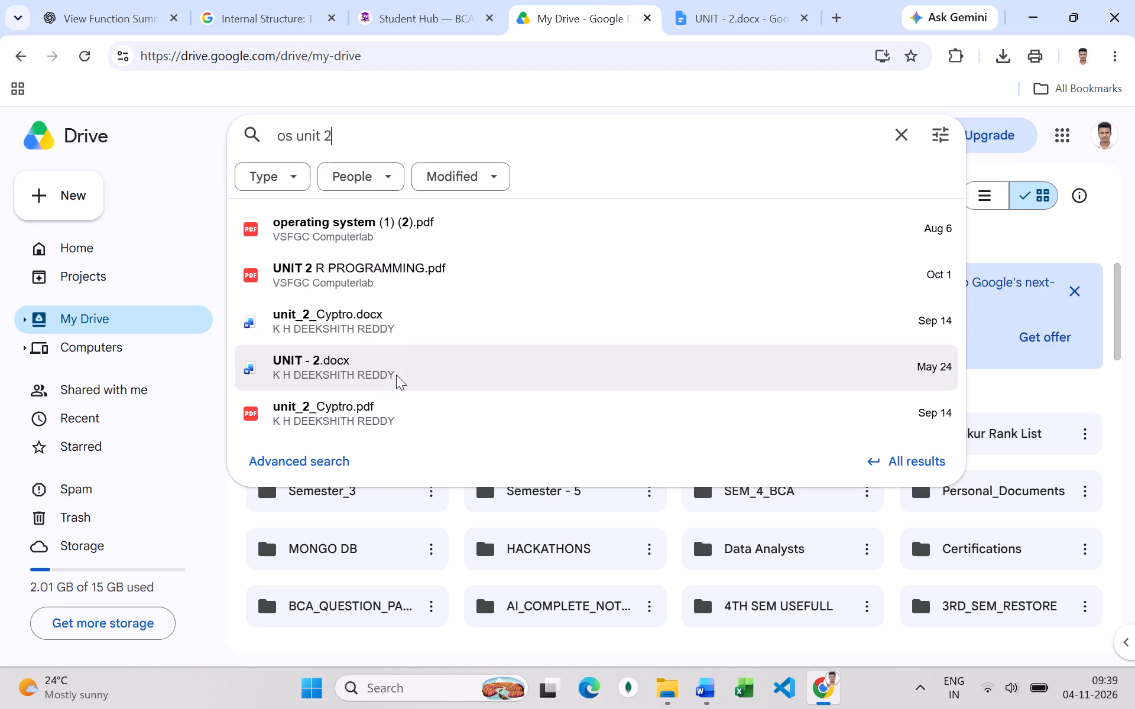
{"action": "left_click", "coordinate": [128, 326]}
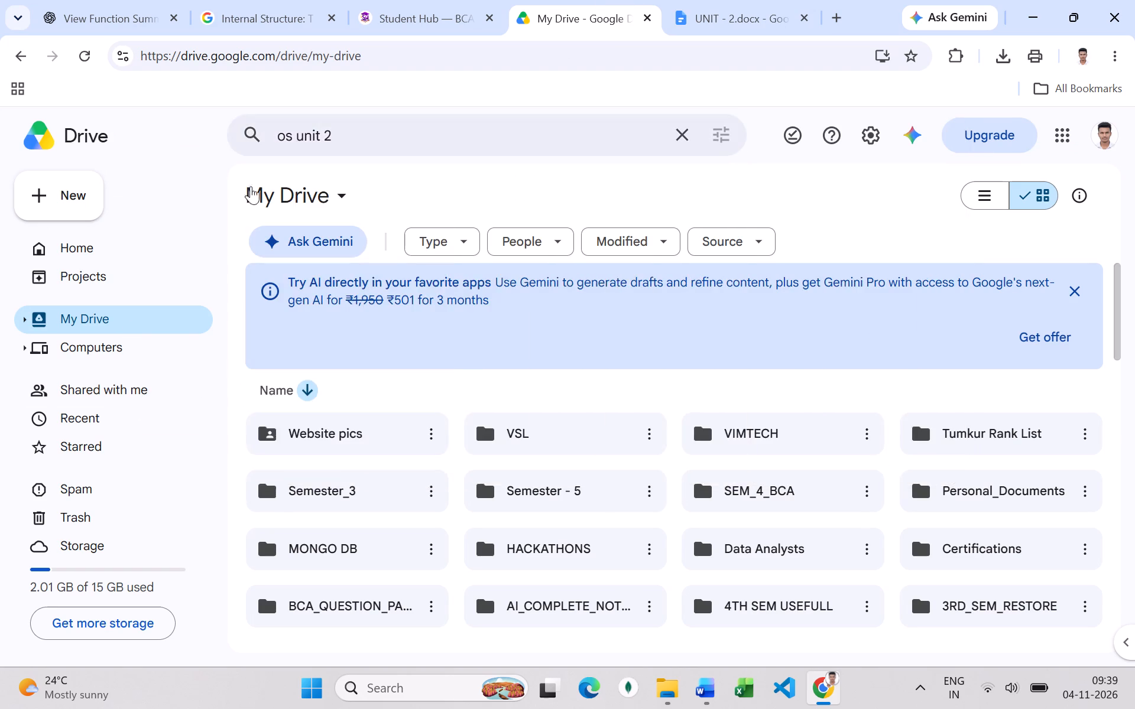
Check the Operating System Concepts and Linux unit list under Semester III Subjects on Student Hub.
{"action": "left_click", "coordinate": [385, 0]}
{"action": "left_click", "coordinate": [718, 152]}
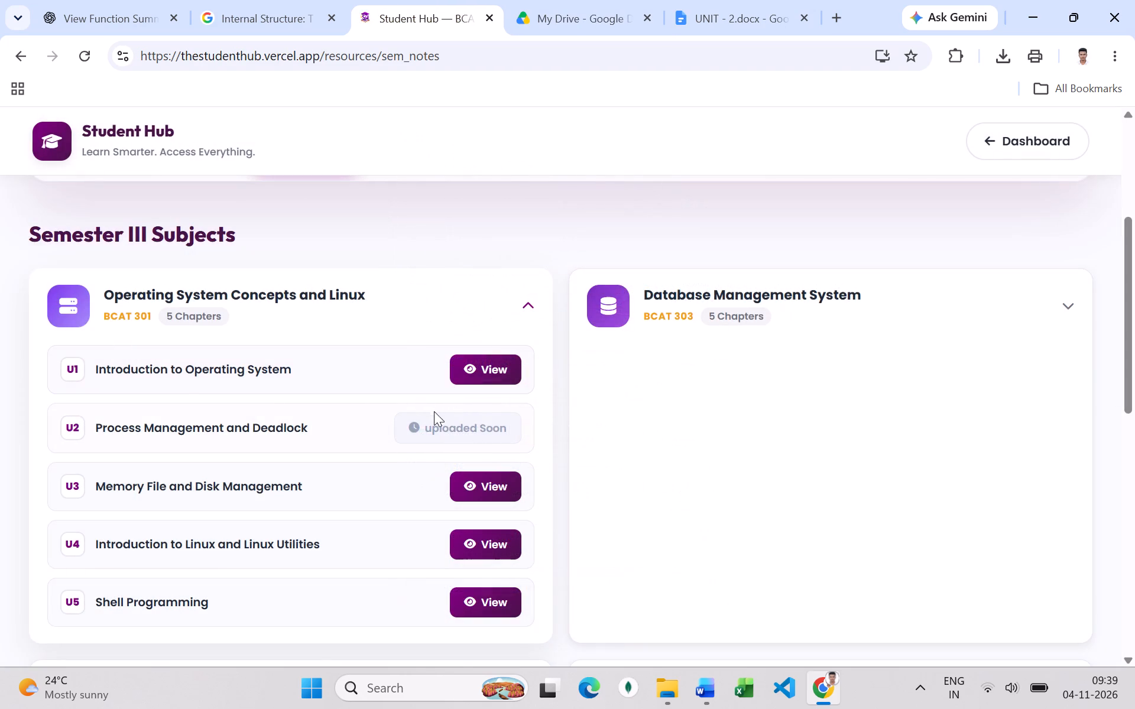
Look through the folders and files in My Drive for operating system notes.
{"action": "left_click", "coordinate": [566, 0]}
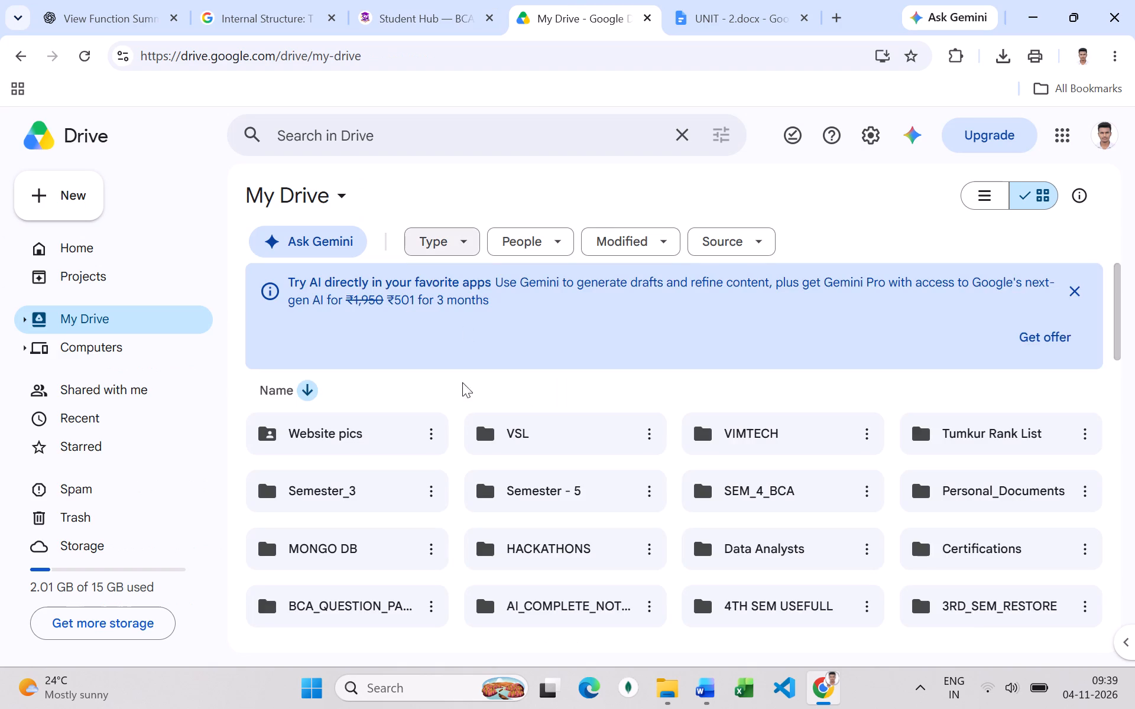
{"action": "scroll", "coordinate": [452, 456], "scroll_direction": "down", "scroll_amount": 5}
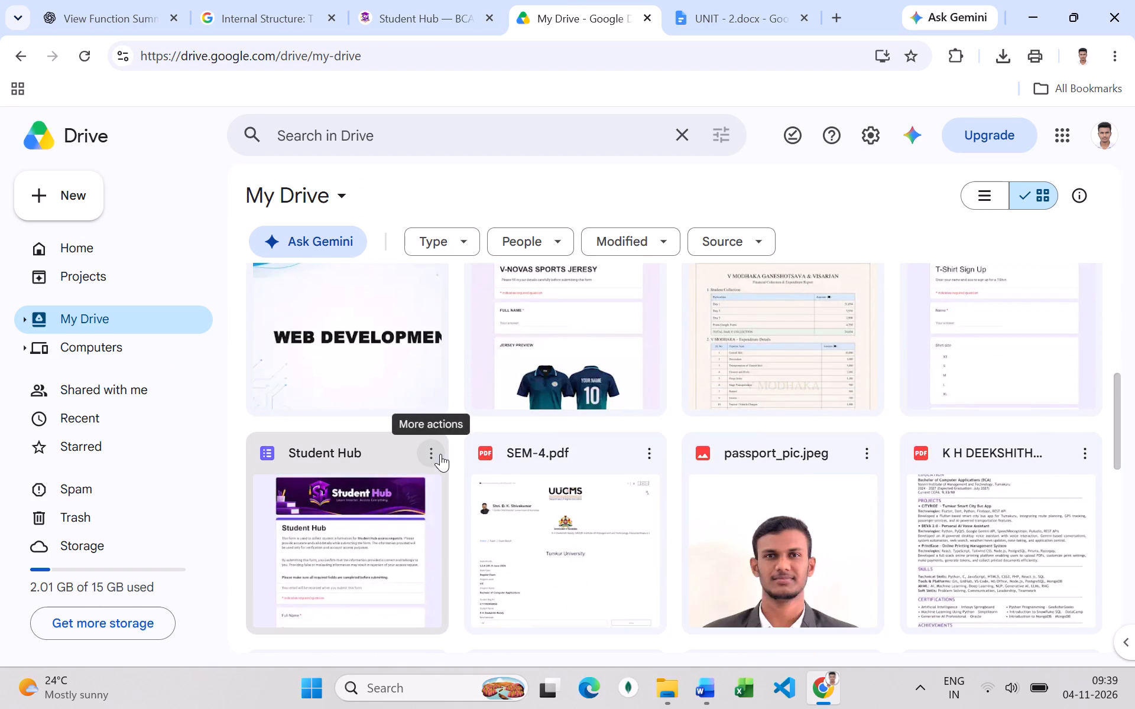
{"action": "scroll", "coordinate": [447, 458], "scroll_direction": "down", "scroll_amount": 8}
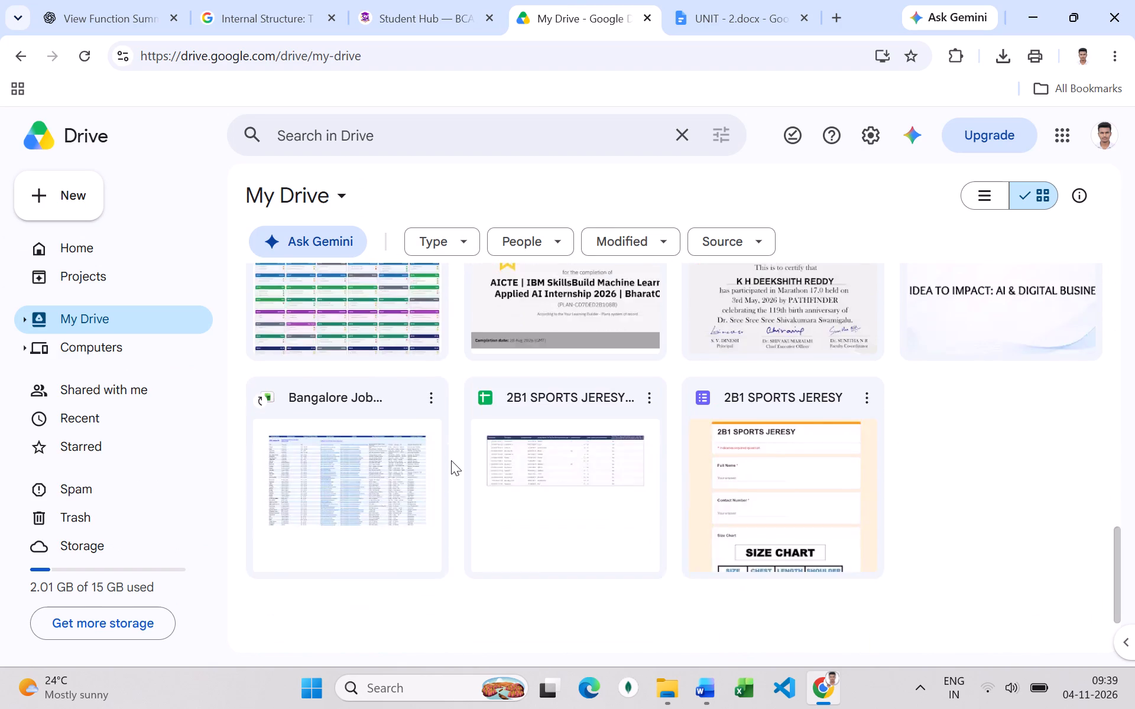
{"action": "scroll", "coordinate": [451, 460], "scroll_direction": "up", "scroll_amount": 3}
Search Drive for "os", open the Operating_system folder, and open previous paperts_merged_os.pdf for viewing.
{"action": "left_click", "coordinate": [449, 135]}
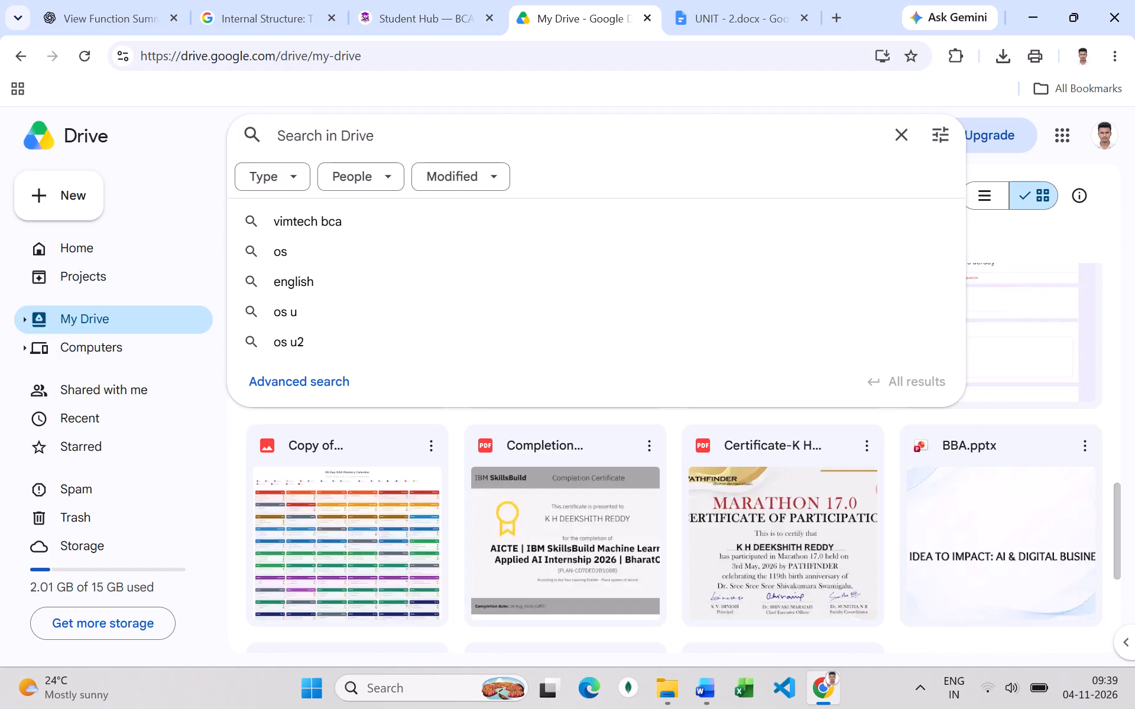
{"action": "type", "text": "os"}
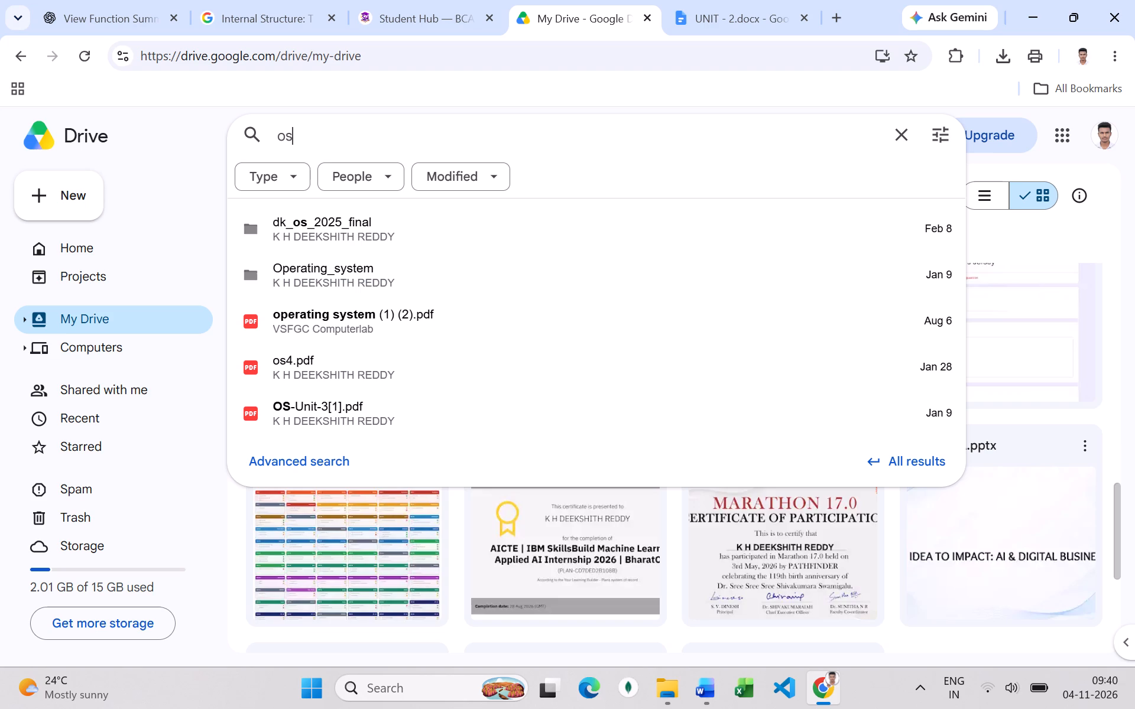
{"action": "left_click", "coordinate": [426, 289]}
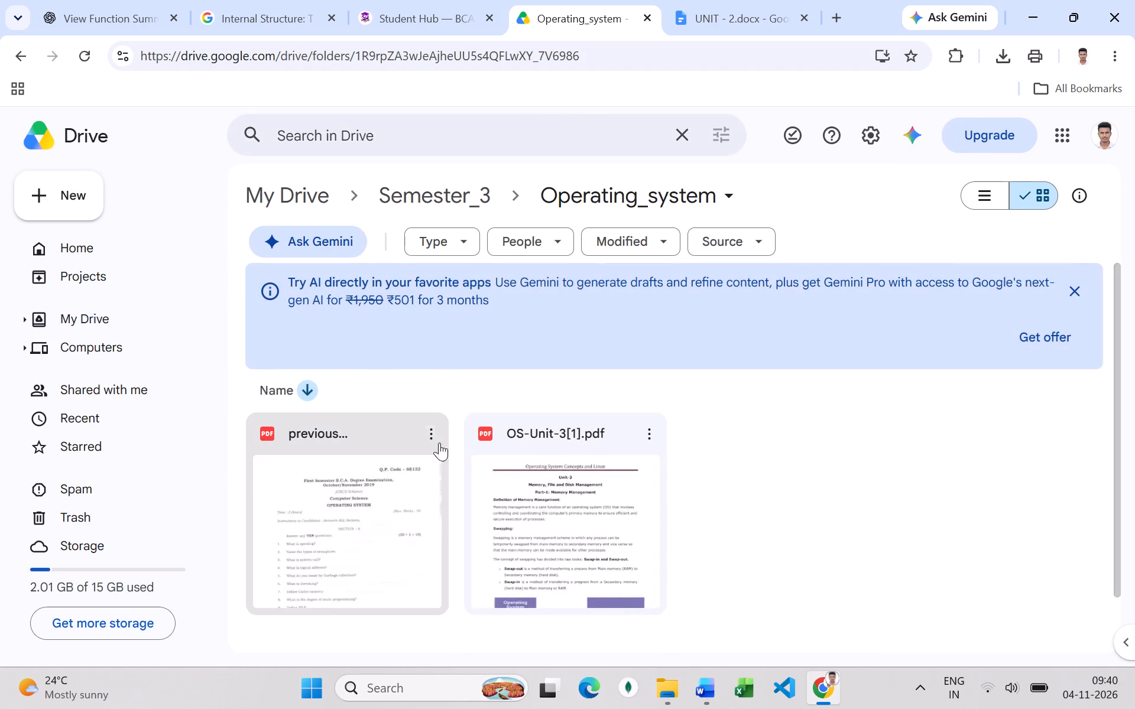
{"action": "double_click", "coordinate": [404, 495]}
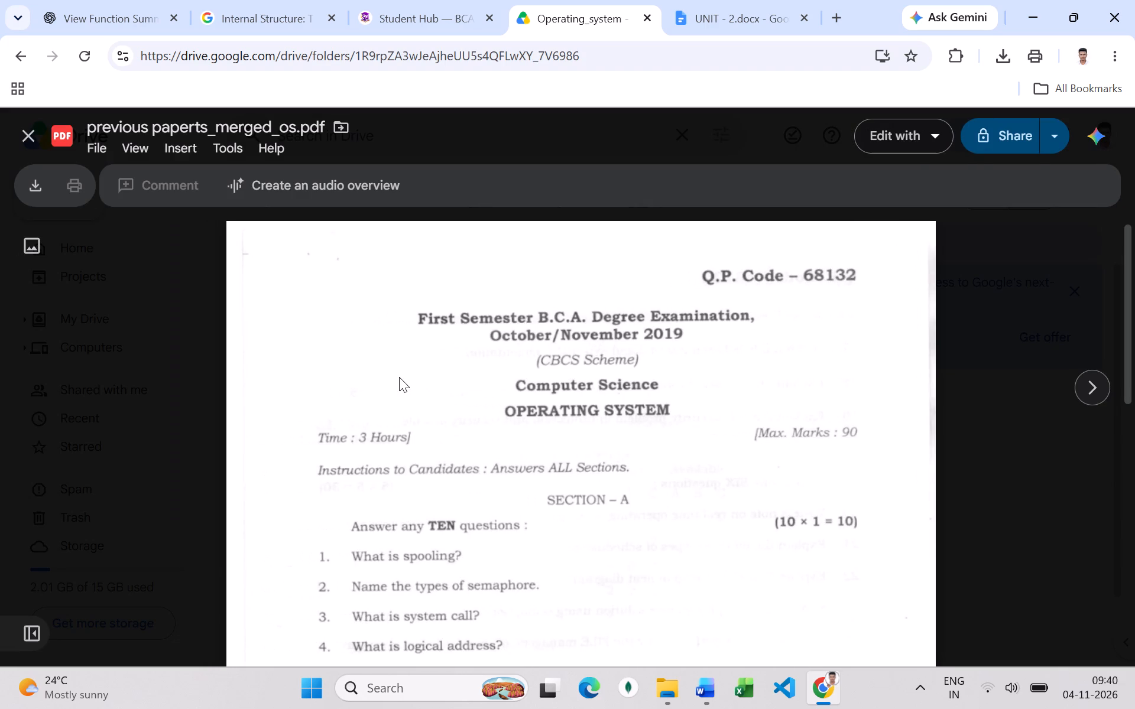
Skim the operating system question papers in previous paperts_merged_os.pdf and close the preview.
{"action": "scroll", "coordinate": [341, 381], "scroll_direction": "down", "scroll_amount": 11}
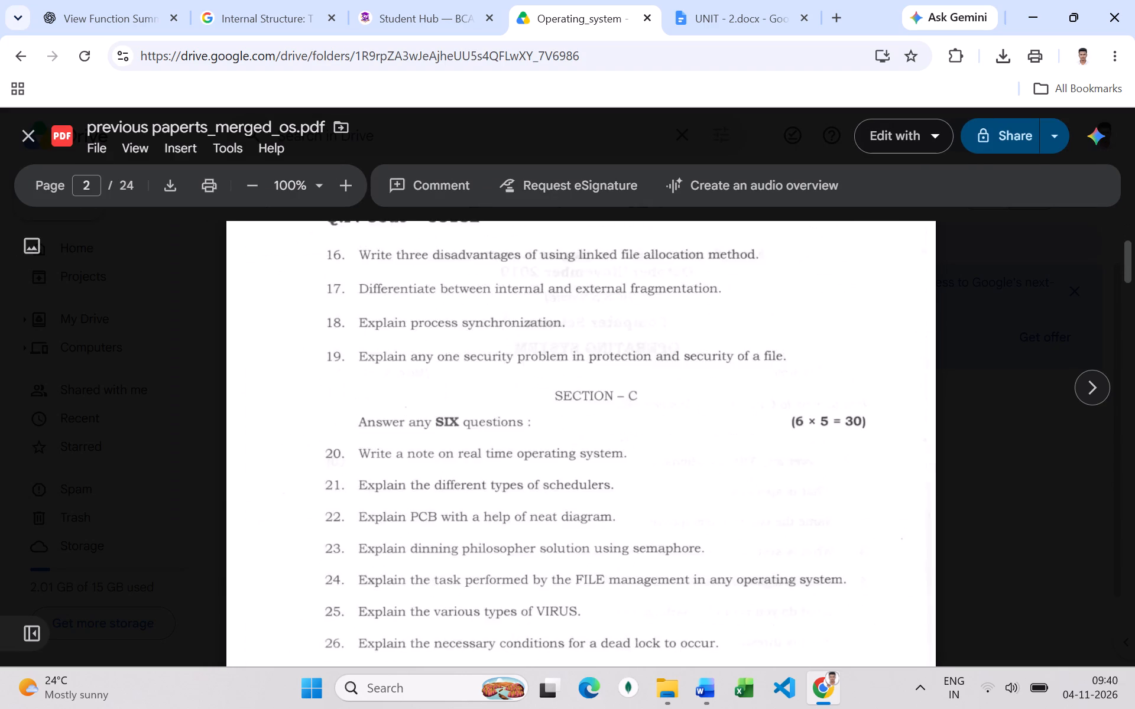
{"action": "scroll", "coordinate": [354, 398], "scroll_direction": "down", "scroll_amount": 17}
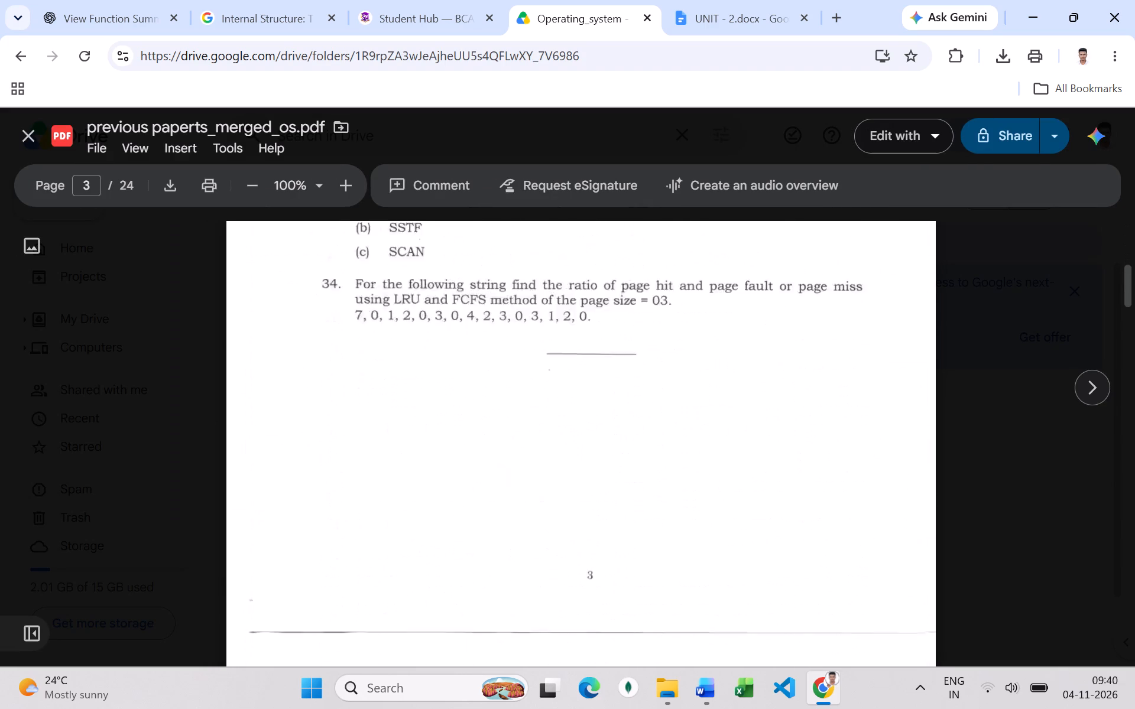
{"action": "scroll", "coordinate": [354, 398], "scroll_direction": "down", "scroll_amount": 5}
{"action": "scroll", "coordinate": [336, 387], "scroll_direction": "up", "scroll_amount": 1}
{"action": "scroll", "coordinate": [324, 383], "scroll_direction": "down", "scroll_amount": 7}
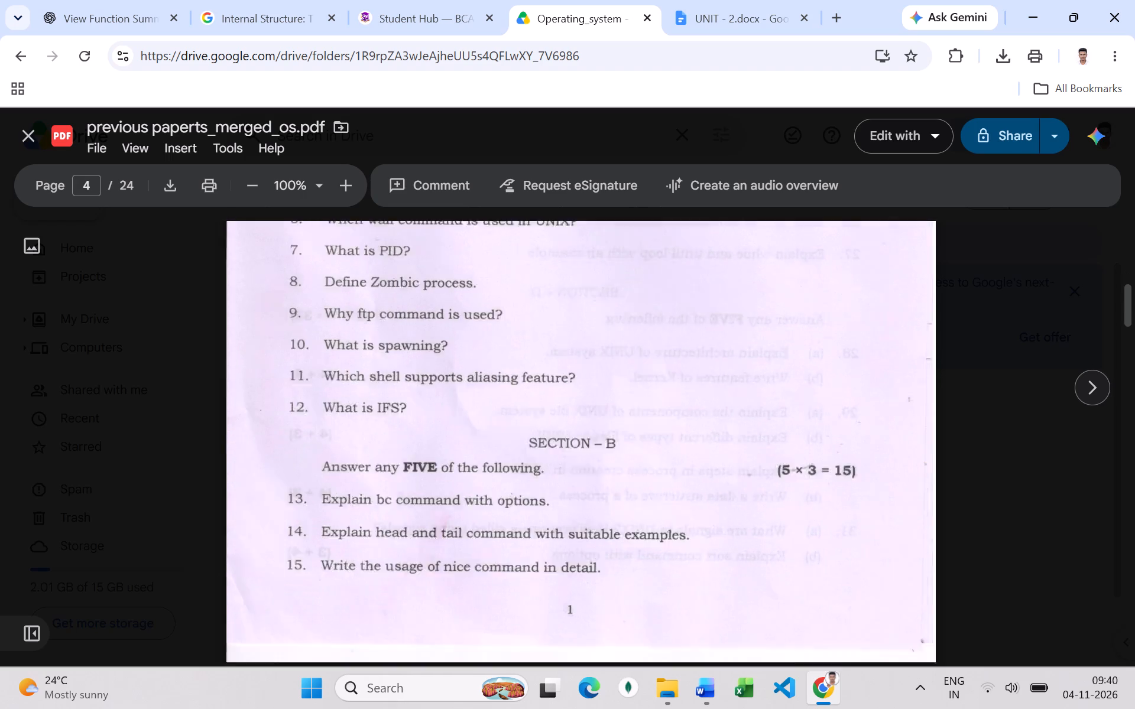
{"action": "scroll", "coordinate": [319, 382], "scroll_direction": "down", "scroll_amount": 2}
{"action": "left_click", "coordinate": [23, 142]}
{"action": "left_click", "coordinate": [416, 28]}
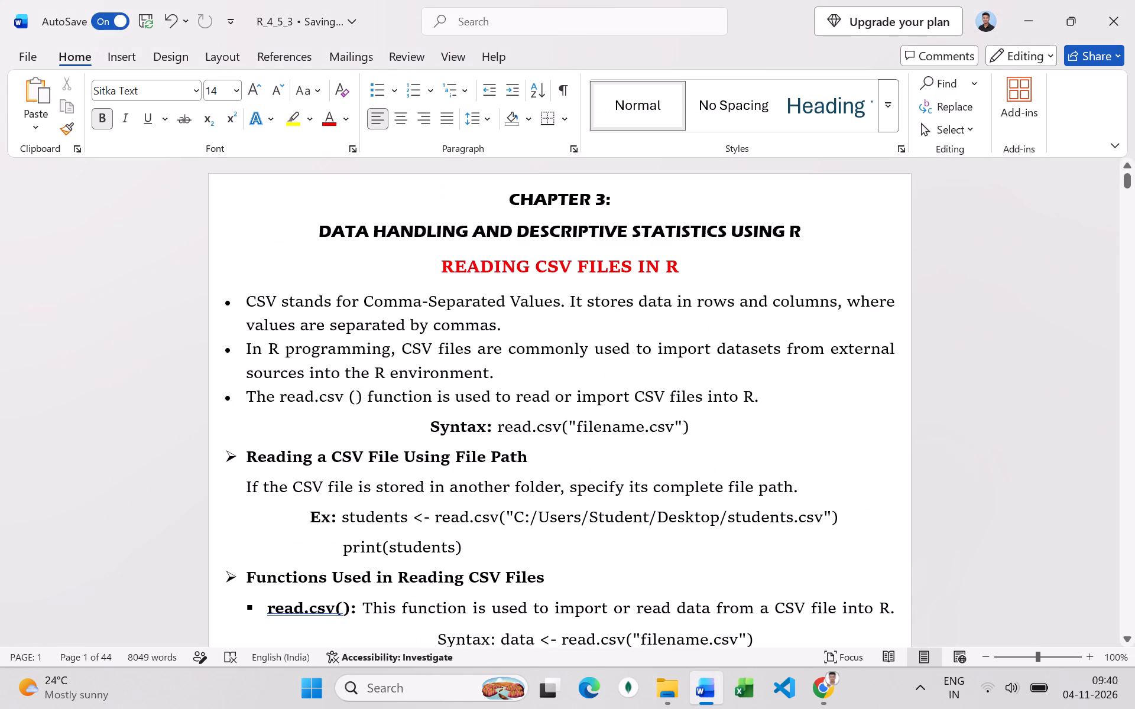
{"action": "scroll", "coordinate": [470, 505], "scroll_direction": "down", "scroll_amount": 14}
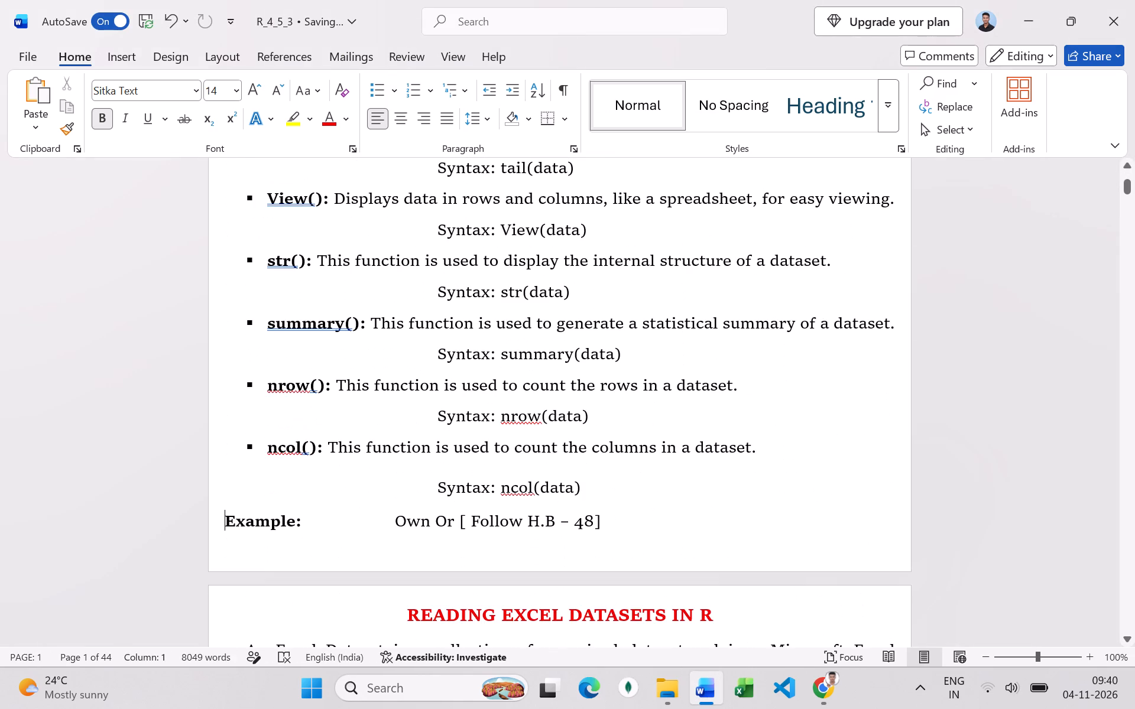
{"action": "left_click_drag", "start_coordinate": [616, 536], "coordinate": [228, 519]}
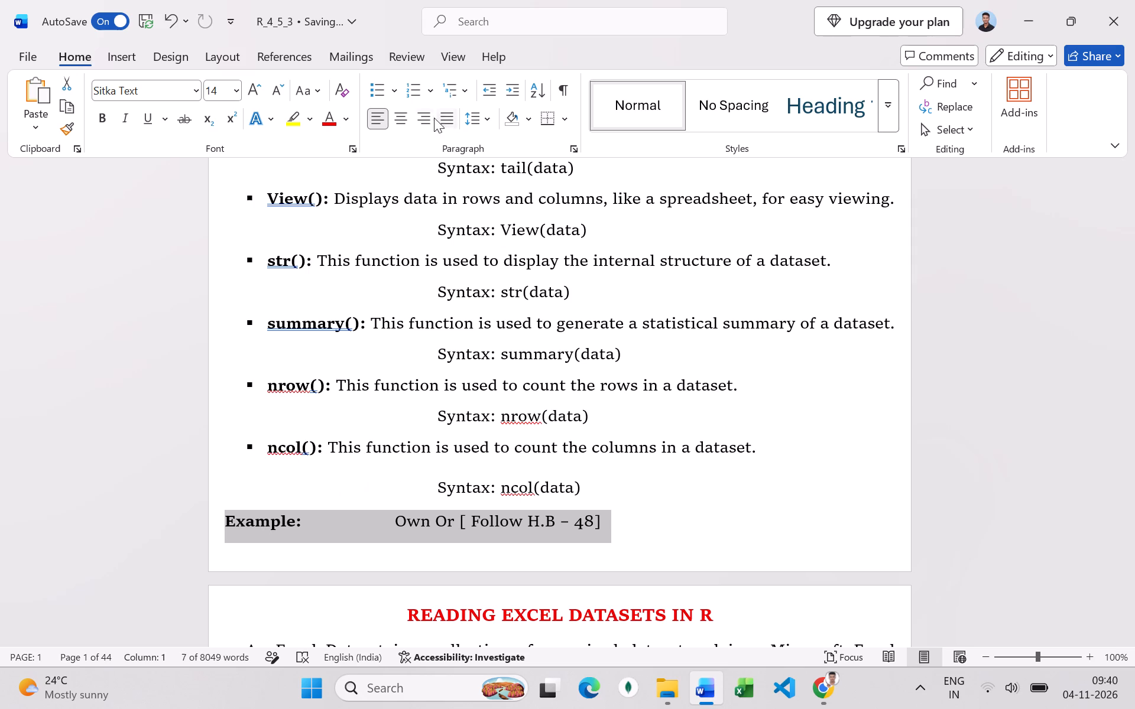
{"action": "left_click", "coordinate": [406, 114]}
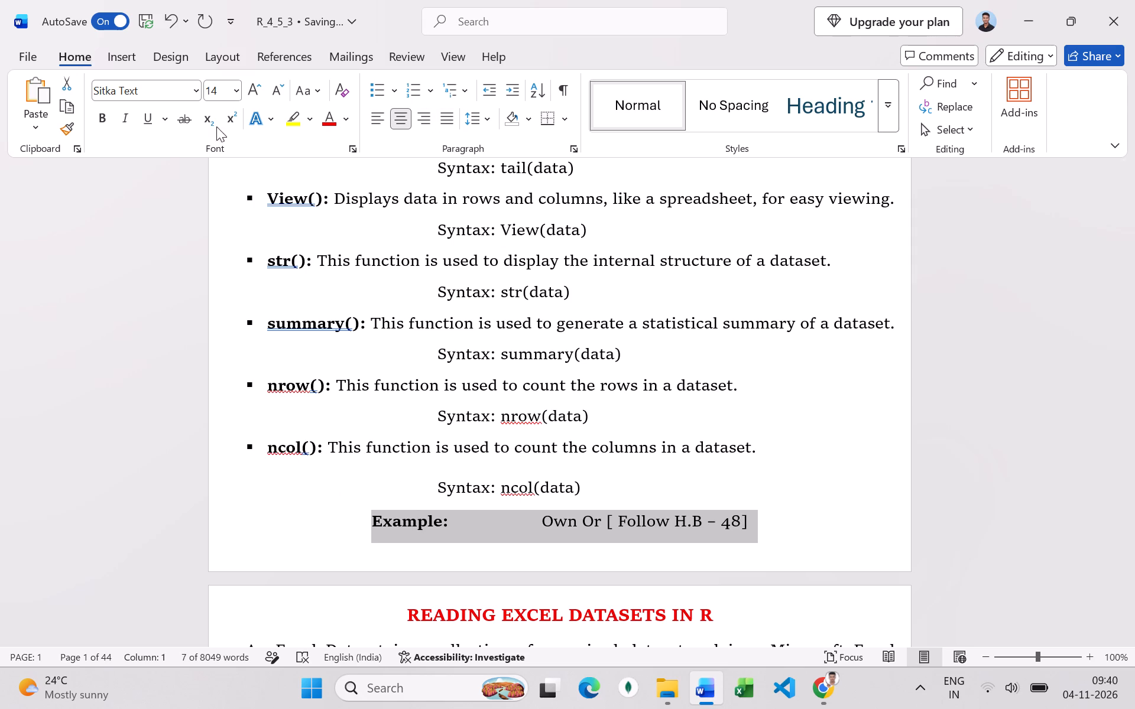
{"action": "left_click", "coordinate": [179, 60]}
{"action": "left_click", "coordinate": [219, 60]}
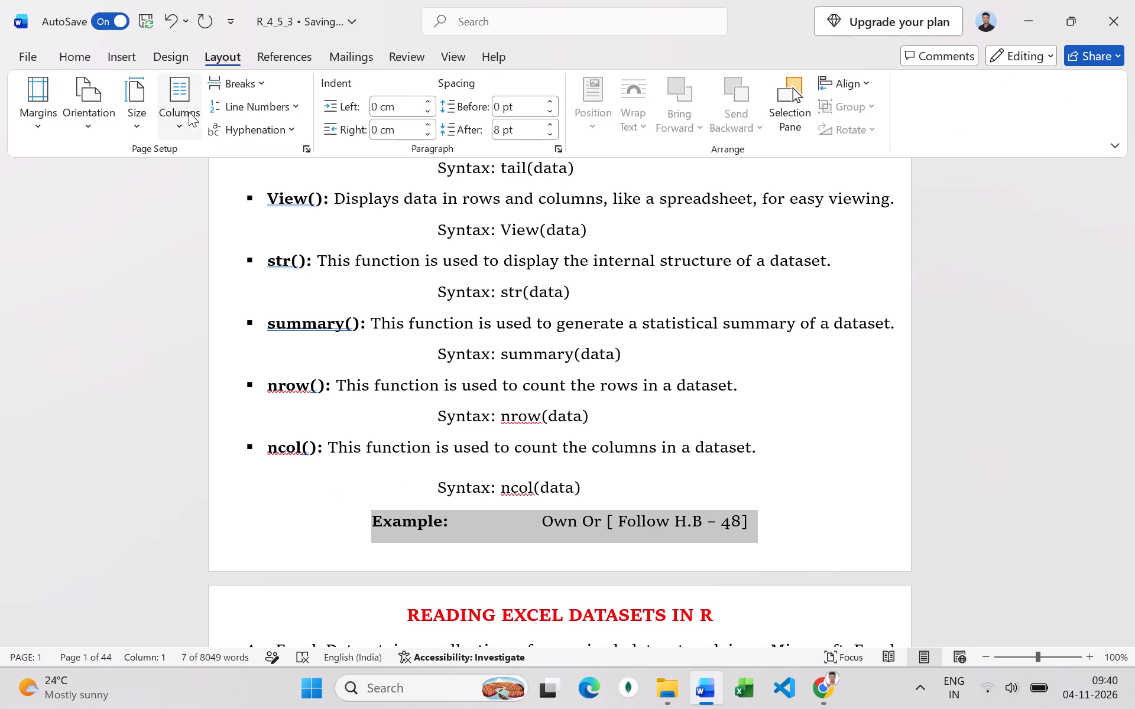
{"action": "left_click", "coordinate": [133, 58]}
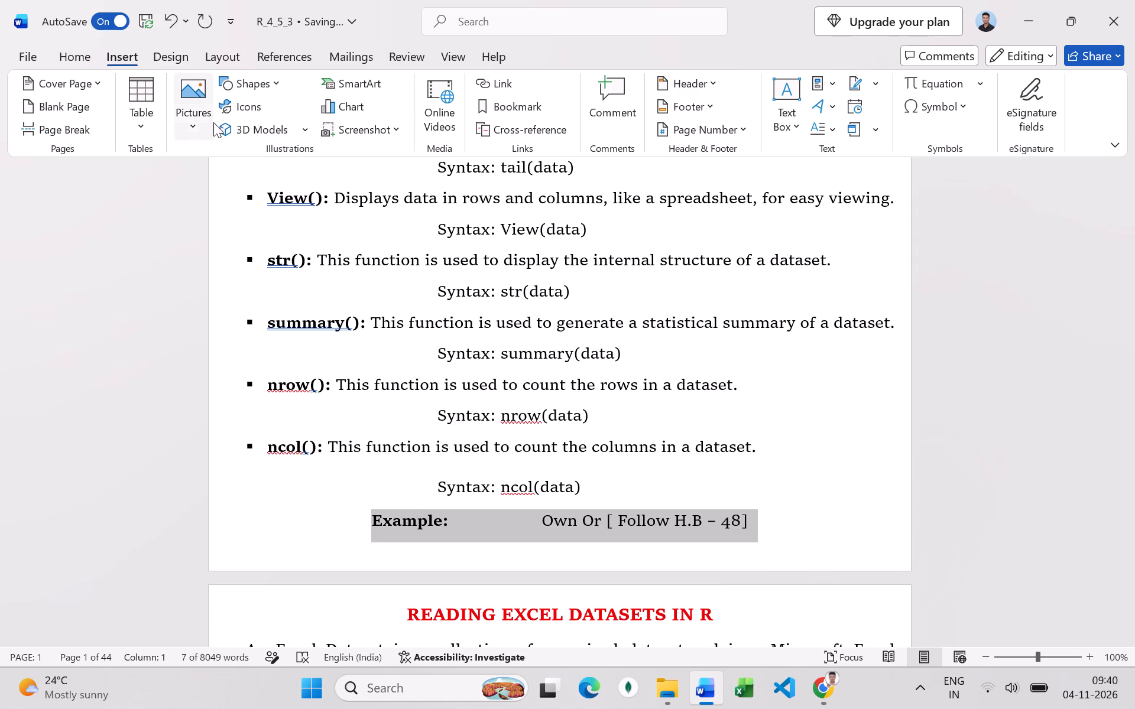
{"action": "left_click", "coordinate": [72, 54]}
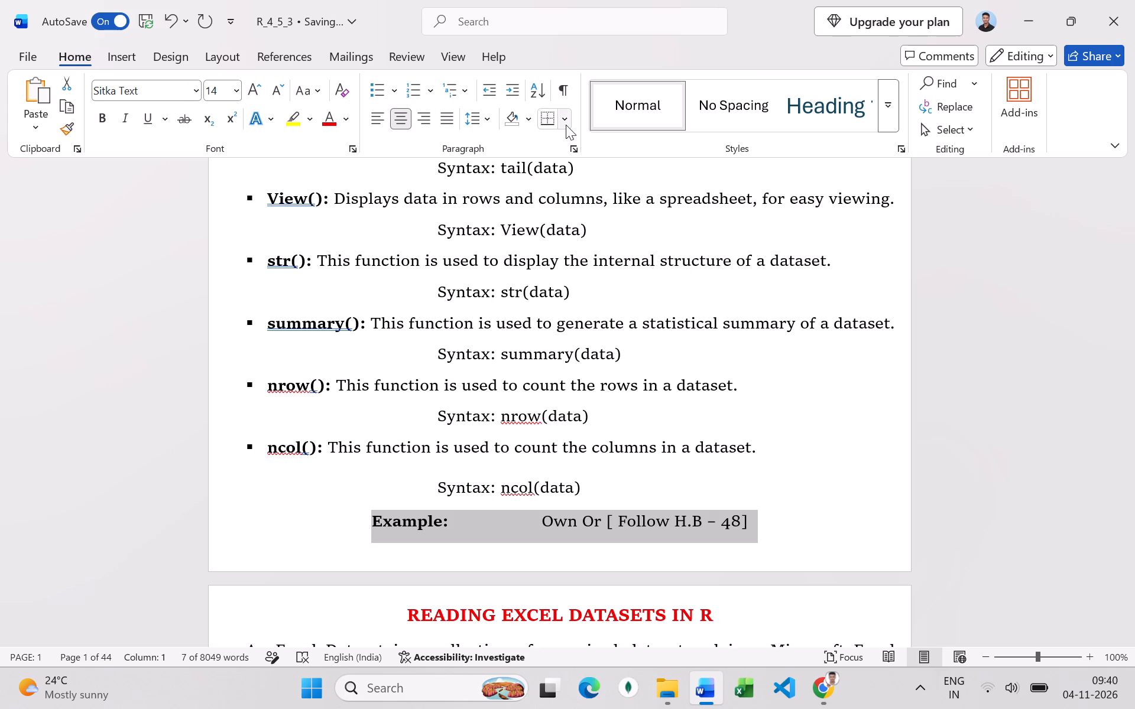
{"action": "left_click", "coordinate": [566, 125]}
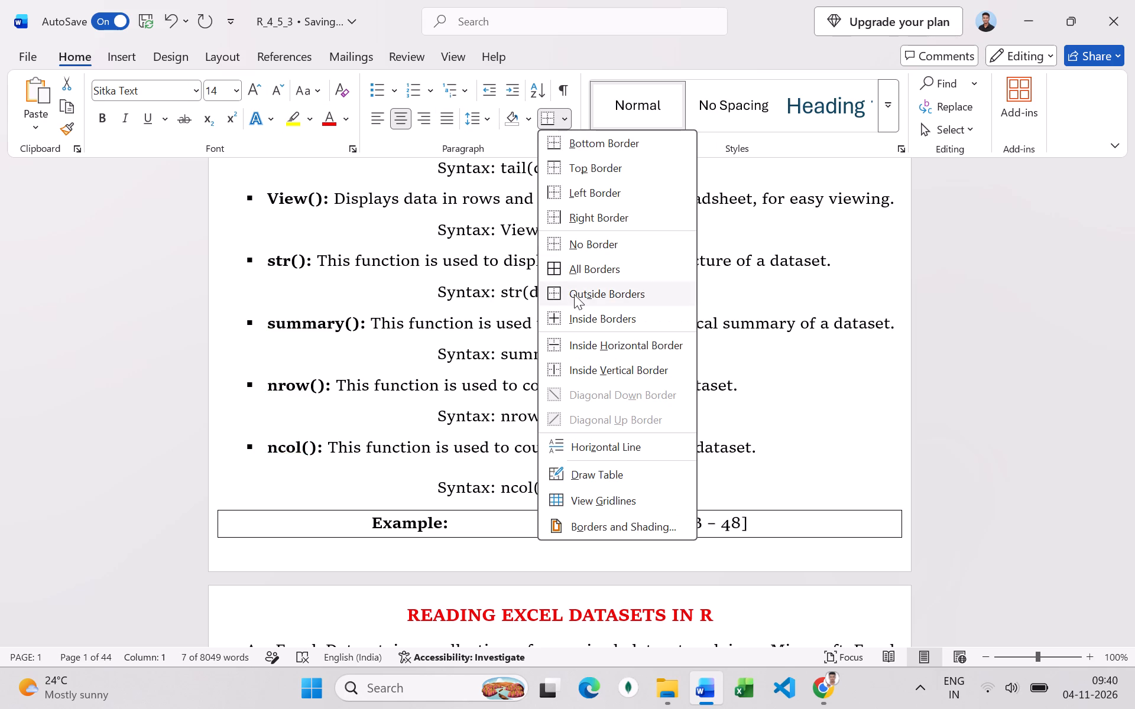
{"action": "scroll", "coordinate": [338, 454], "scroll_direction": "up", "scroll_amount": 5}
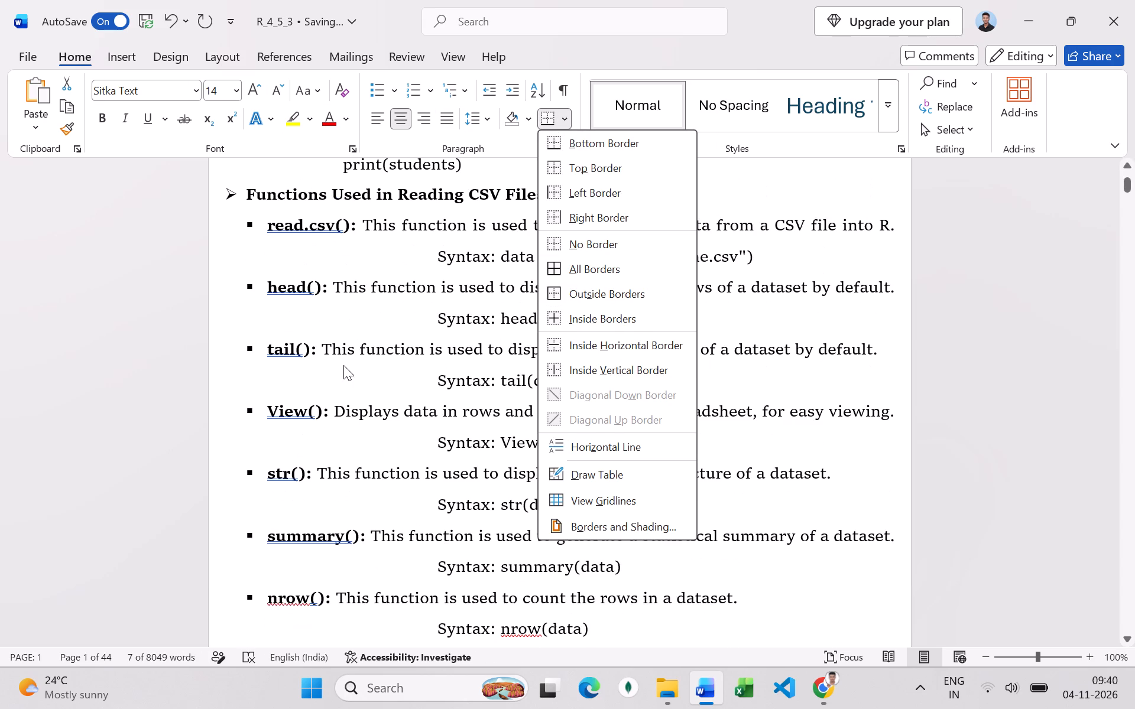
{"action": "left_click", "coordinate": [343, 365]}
Put outside borders around the READING CSV FILES IN R heading and left-align it.
{"action": "scroll", "coordinate": [323, 335], "scroll_direction": "up", "scroll_amount": 9}
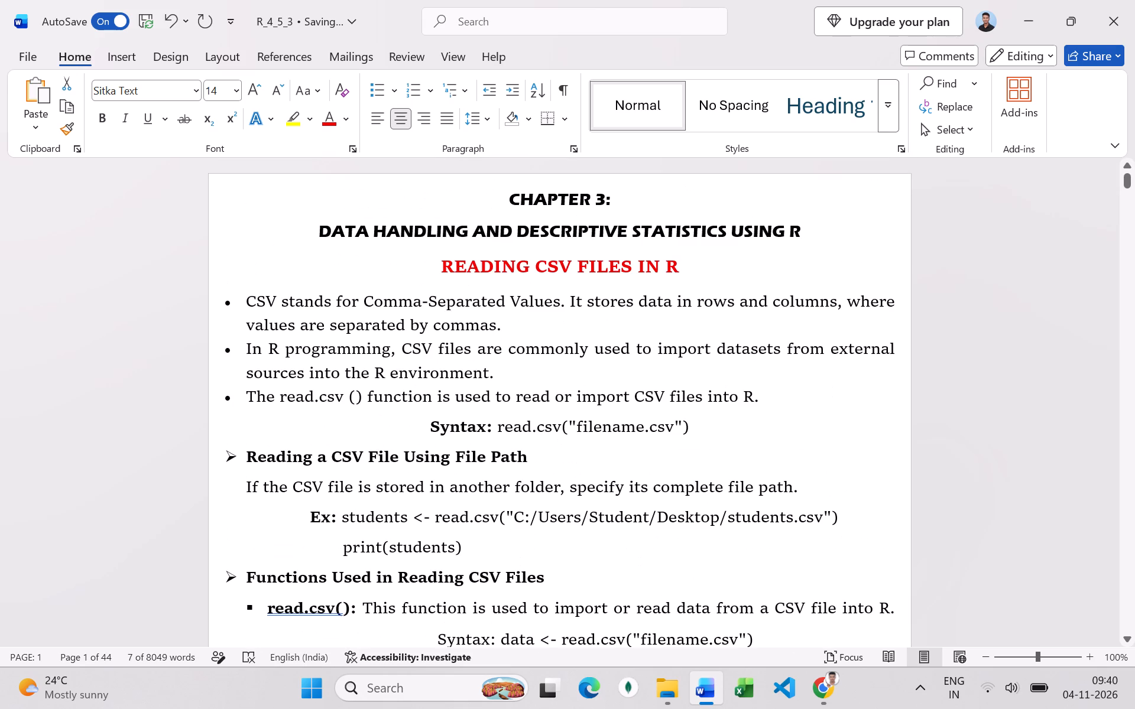
{"action": "left_click_drag", "start_coordinate": [698, 271], "coordinate": [411, 287]}
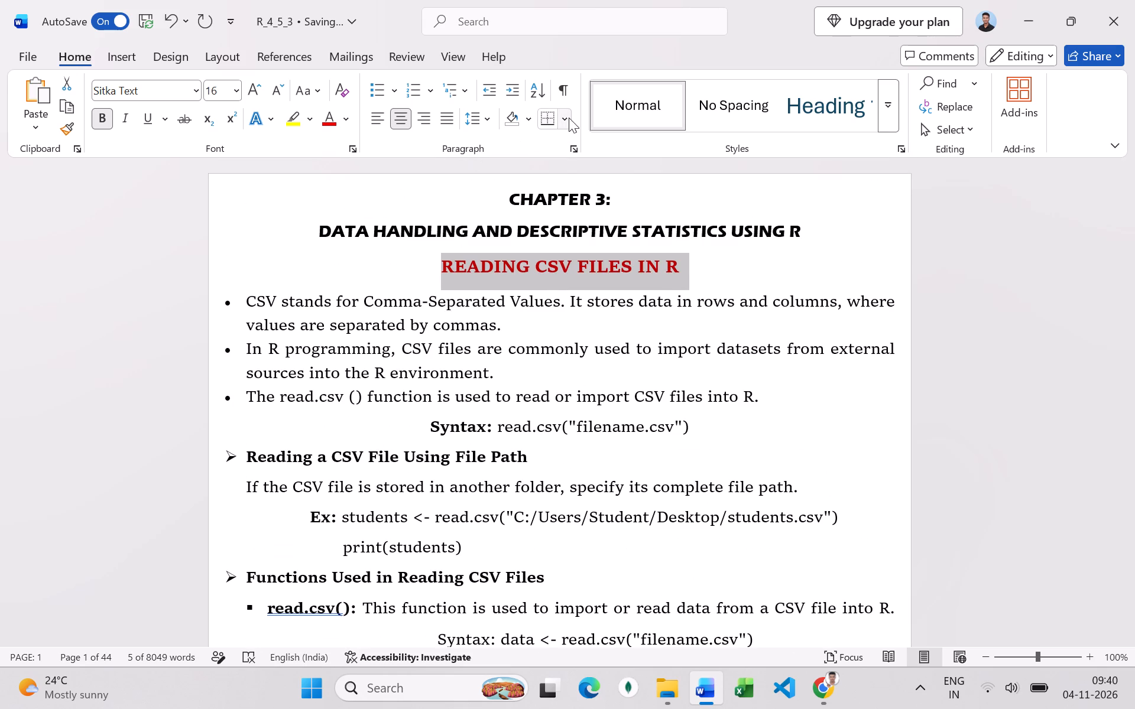
{"action": "left_click", "coordinate": [569, 118]}
{"action": "left_click", "coordinate": [597, 288]}
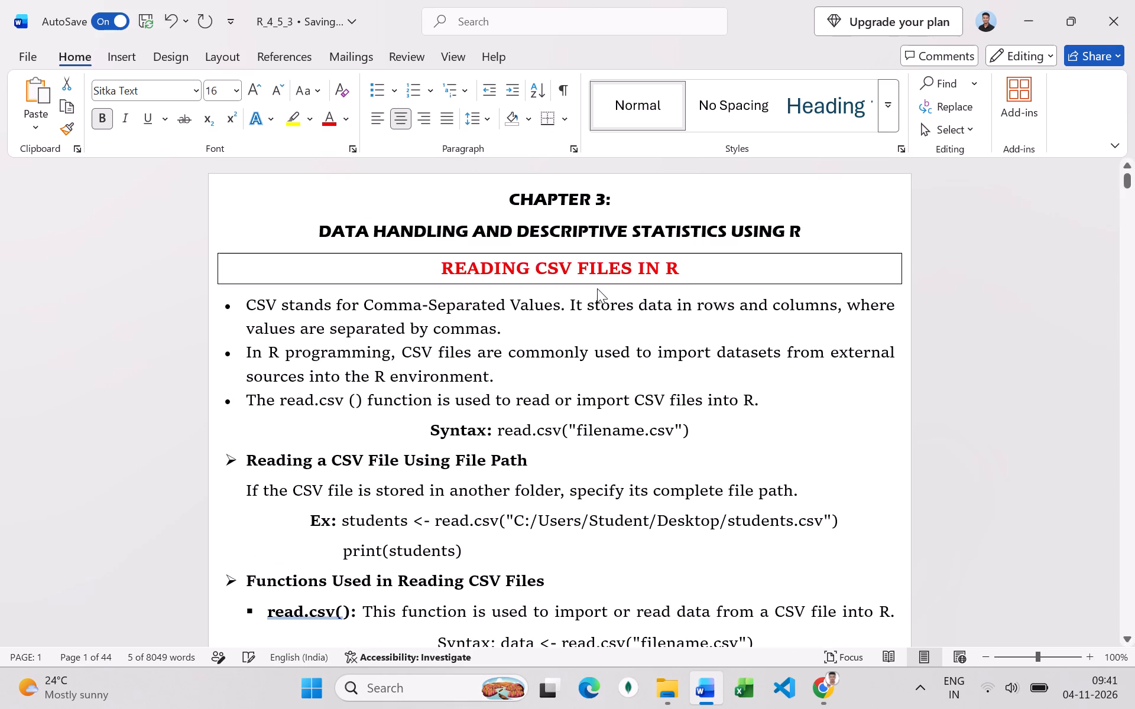
{"action": "left_click", "coordinate": [375, 116]}
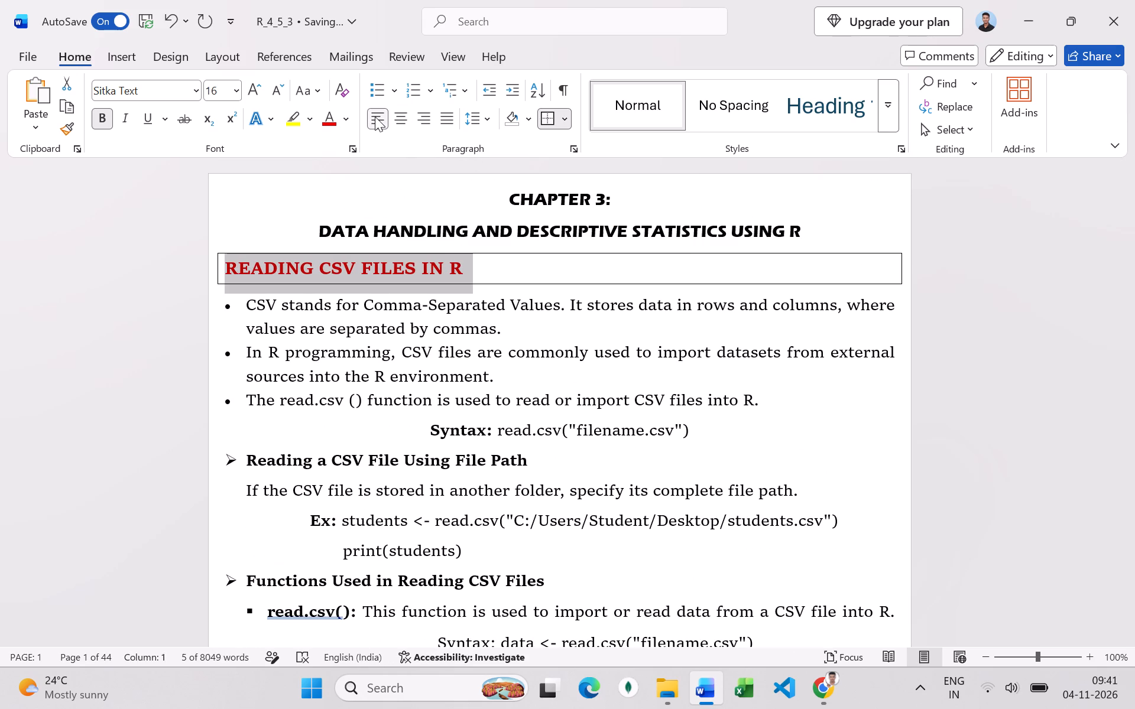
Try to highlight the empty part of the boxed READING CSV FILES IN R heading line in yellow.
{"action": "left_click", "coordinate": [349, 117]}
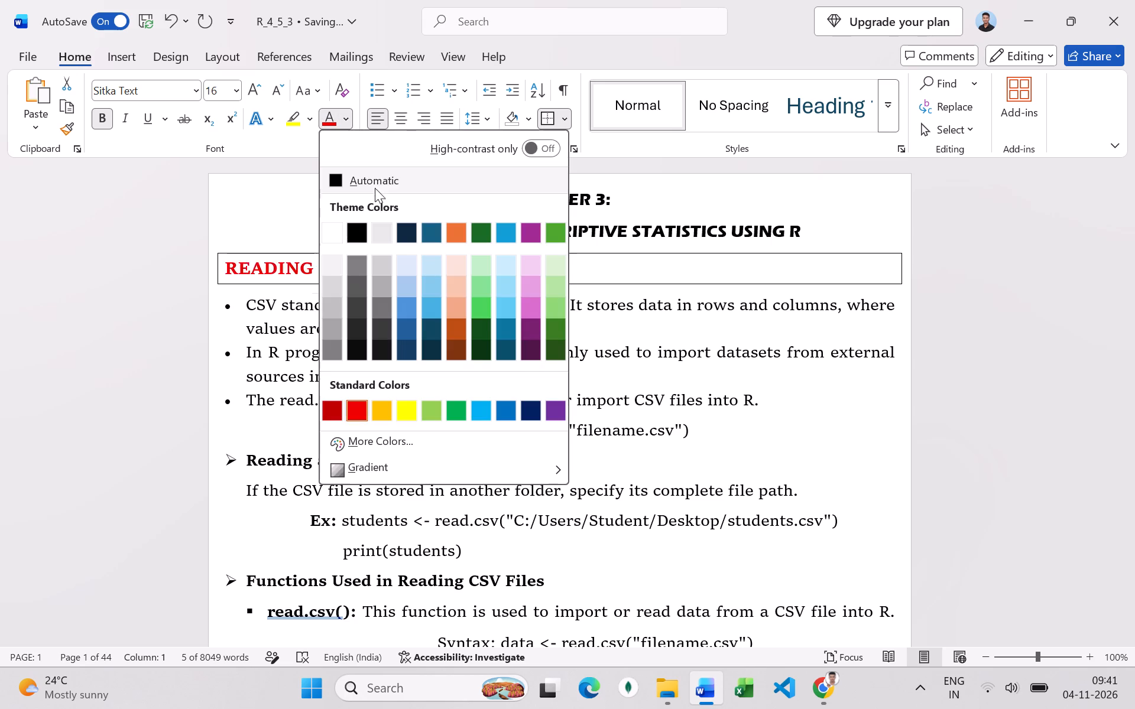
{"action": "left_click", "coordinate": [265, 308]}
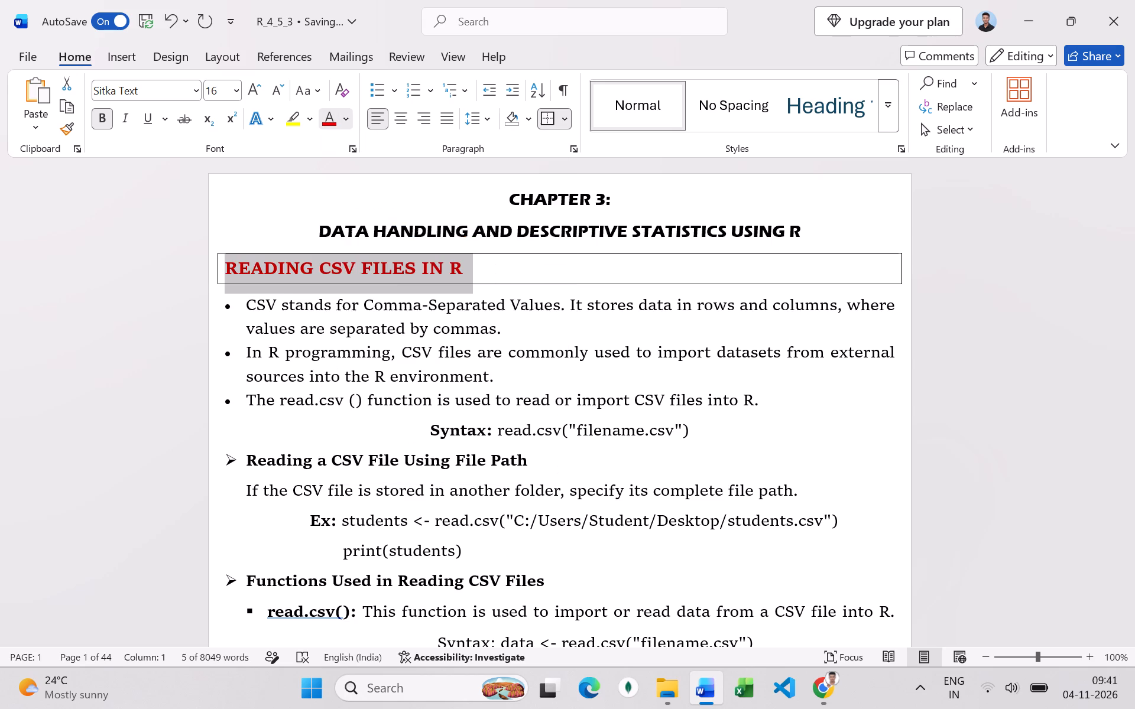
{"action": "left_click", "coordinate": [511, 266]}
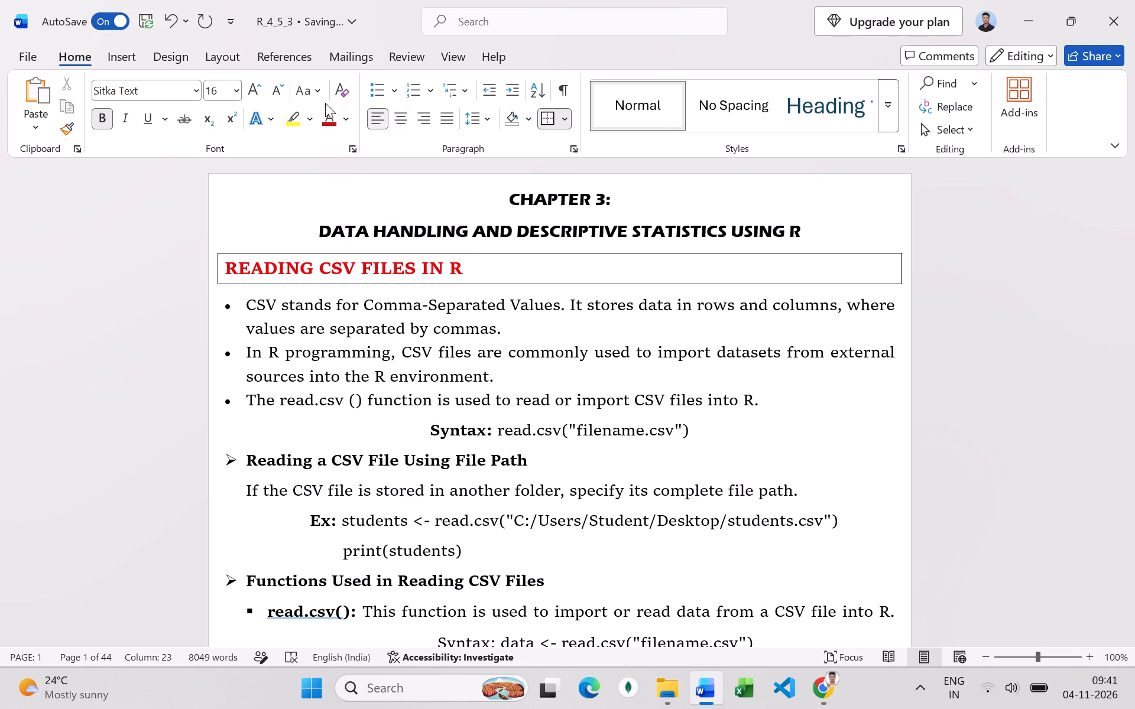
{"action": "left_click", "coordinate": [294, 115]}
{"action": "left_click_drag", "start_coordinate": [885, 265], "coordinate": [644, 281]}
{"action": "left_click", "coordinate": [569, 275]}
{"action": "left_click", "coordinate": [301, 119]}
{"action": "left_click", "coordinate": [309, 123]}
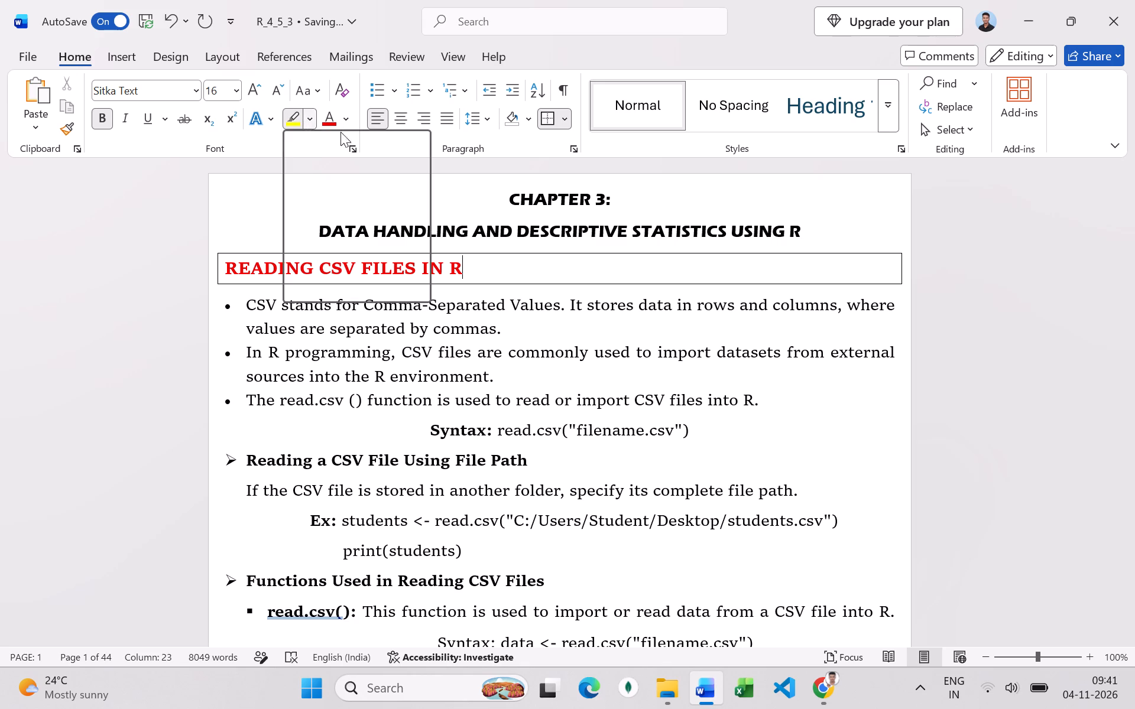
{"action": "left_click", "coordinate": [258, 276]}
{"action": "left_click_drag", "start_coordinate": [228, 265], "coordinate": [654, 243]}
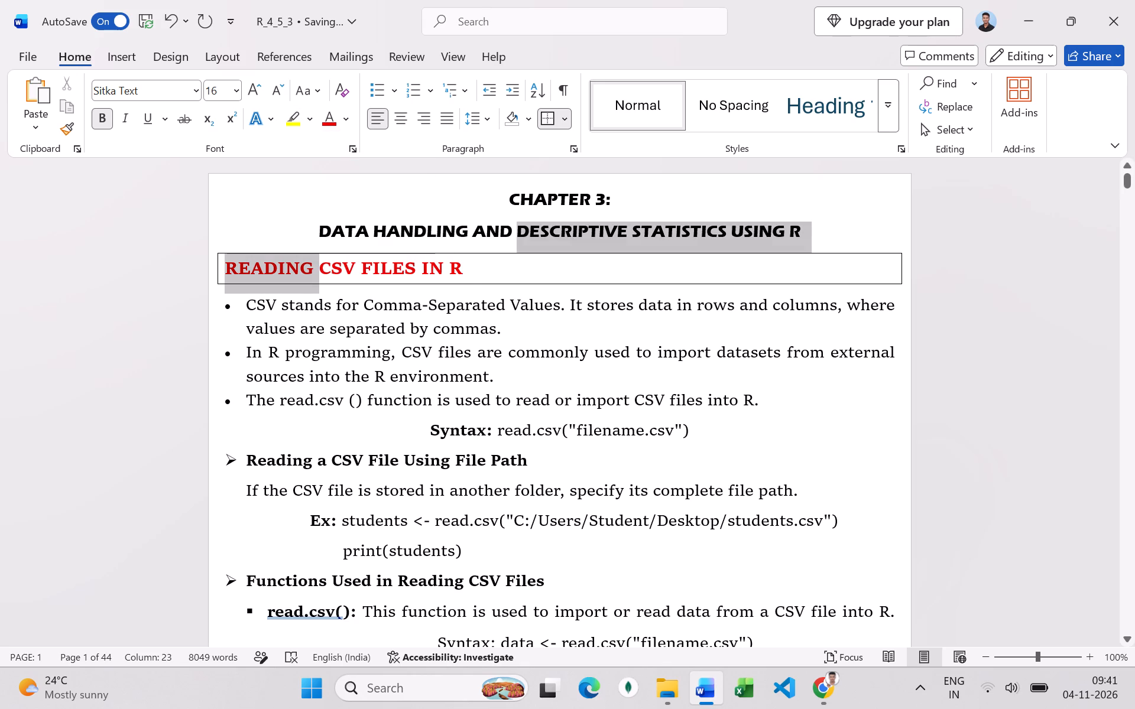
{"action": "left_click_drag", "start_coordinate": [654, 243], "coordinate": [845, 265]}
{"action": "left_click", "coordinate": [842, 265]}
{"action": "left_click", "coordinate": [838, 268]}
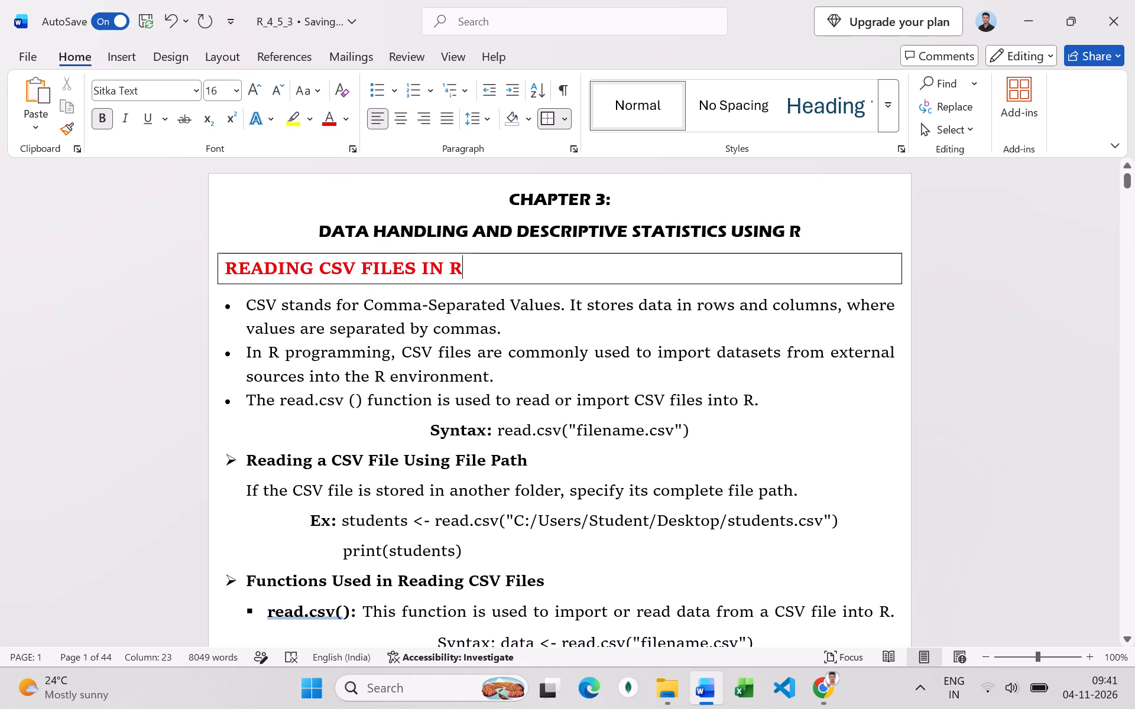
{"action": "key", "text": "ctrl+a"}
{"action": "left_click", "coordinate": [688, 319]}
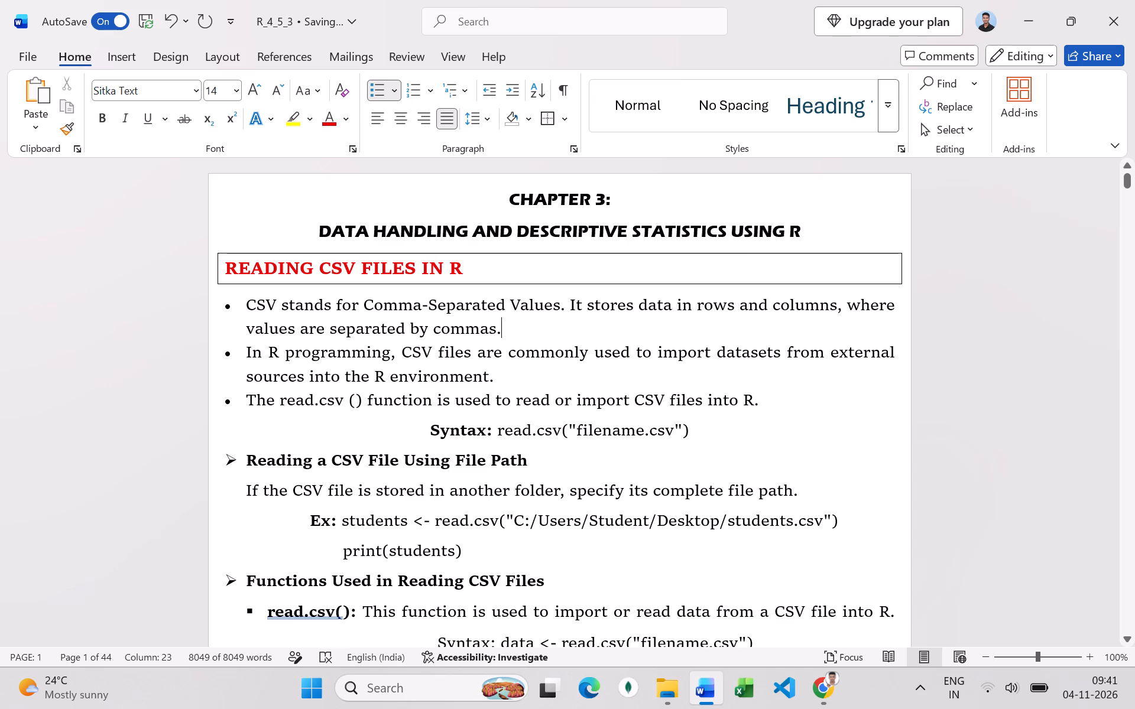
Shade the boxed READING CSV FILES IN R heading light grey.
{"action": "left_click", "coordinate": [577, 290]}
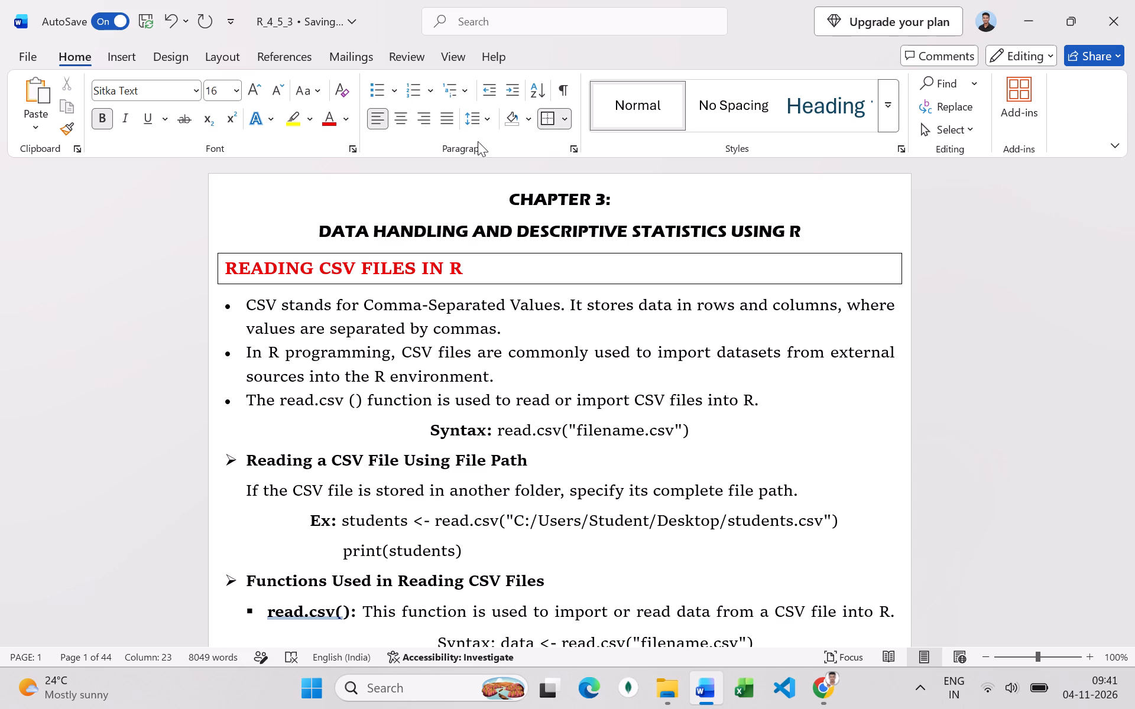
{"action": "left_click", "coordinate": [527, 118]}
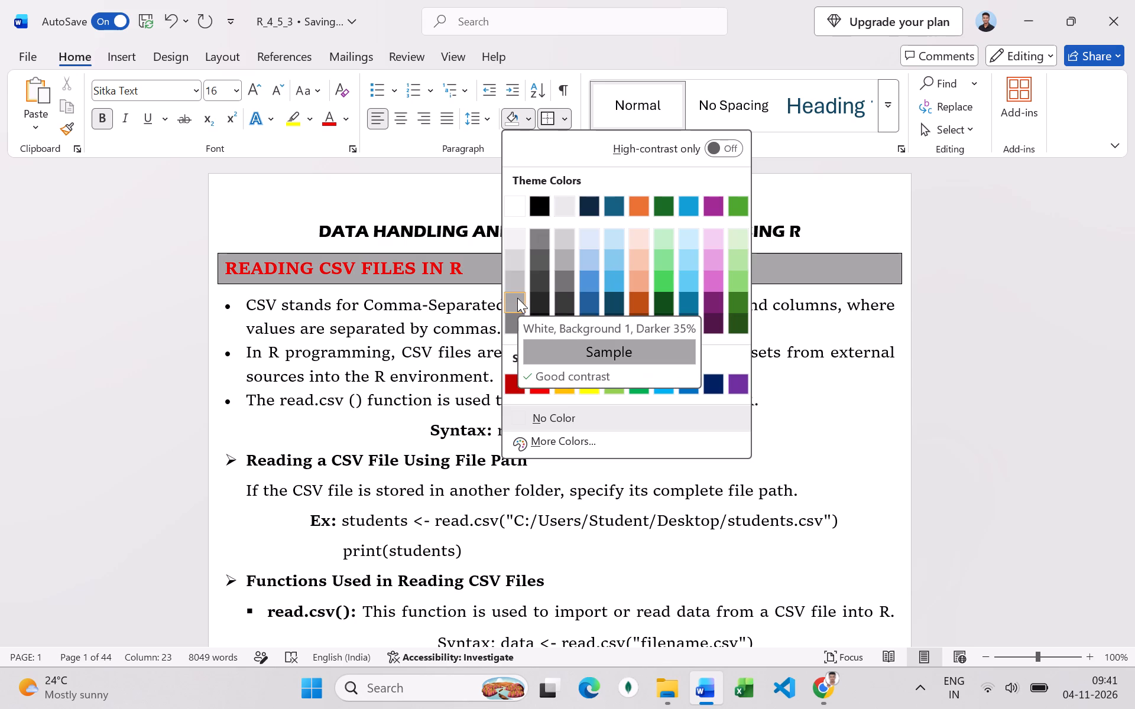
{"action": "left_click", "coordinate": [520, 252]}
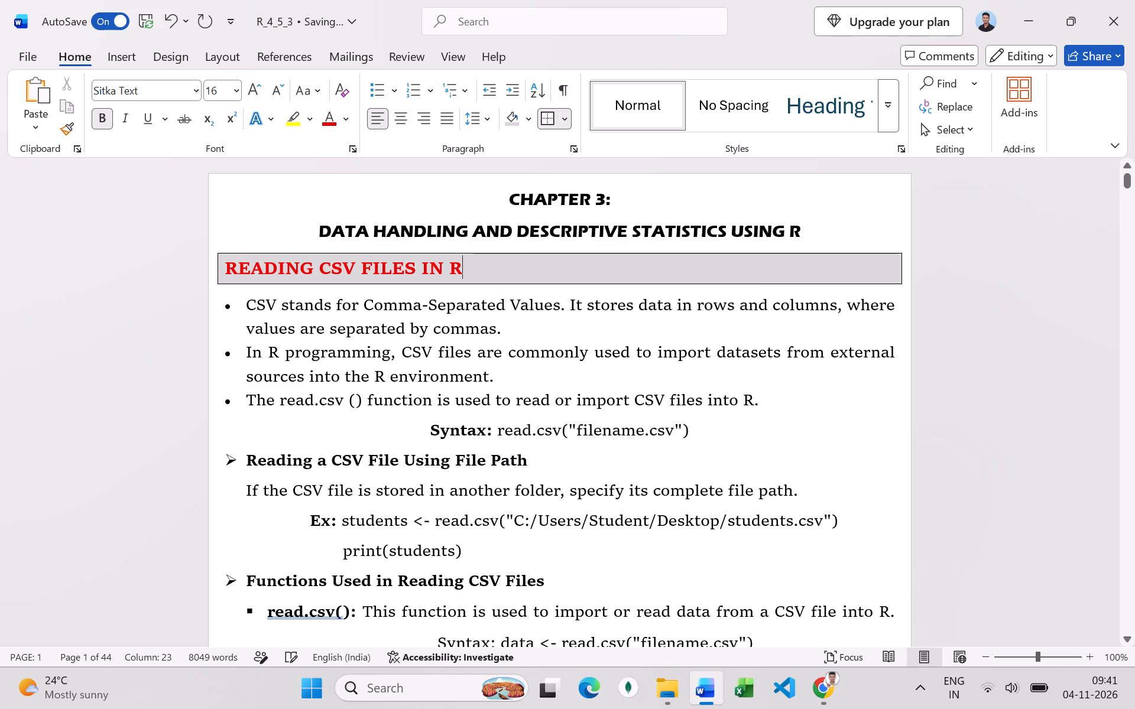
Centre the READING CSV FILES IN R heading and set its font colour to black.
{"action": "left_click_drag", "start_coordinate": [468, 270], "coordinate": [219, 274]}
{"action": "left_click", "coordinate": [402, 126]}
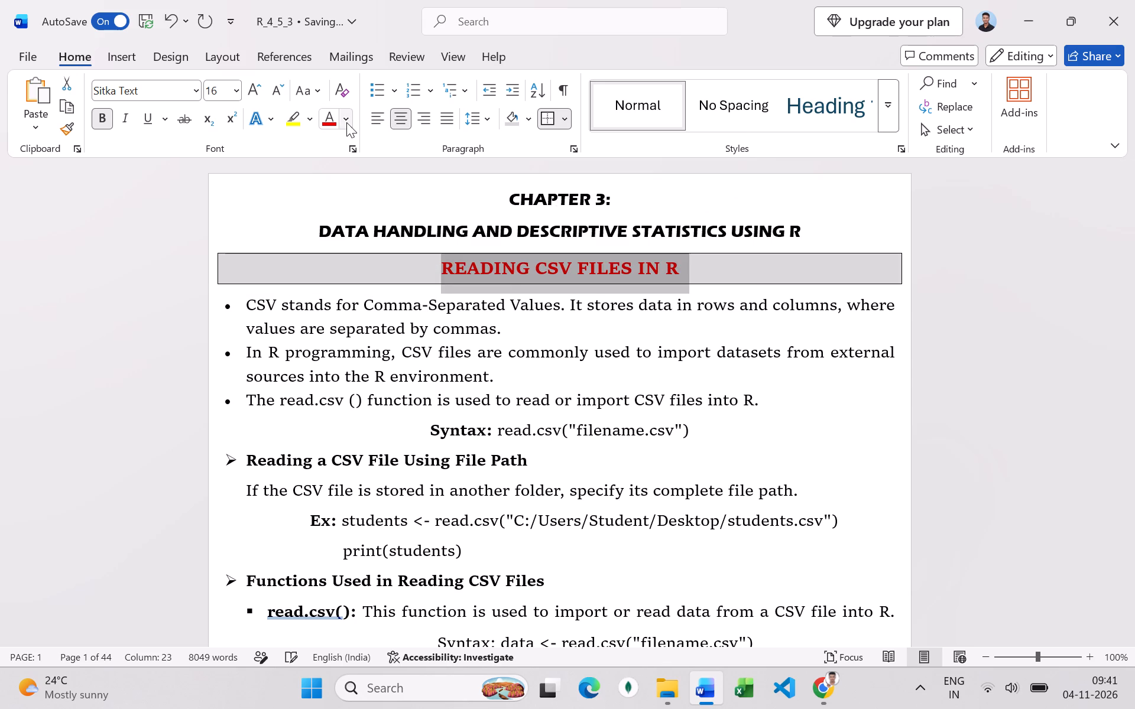
{"action": "left_click", "coordinate": [344, 122]}
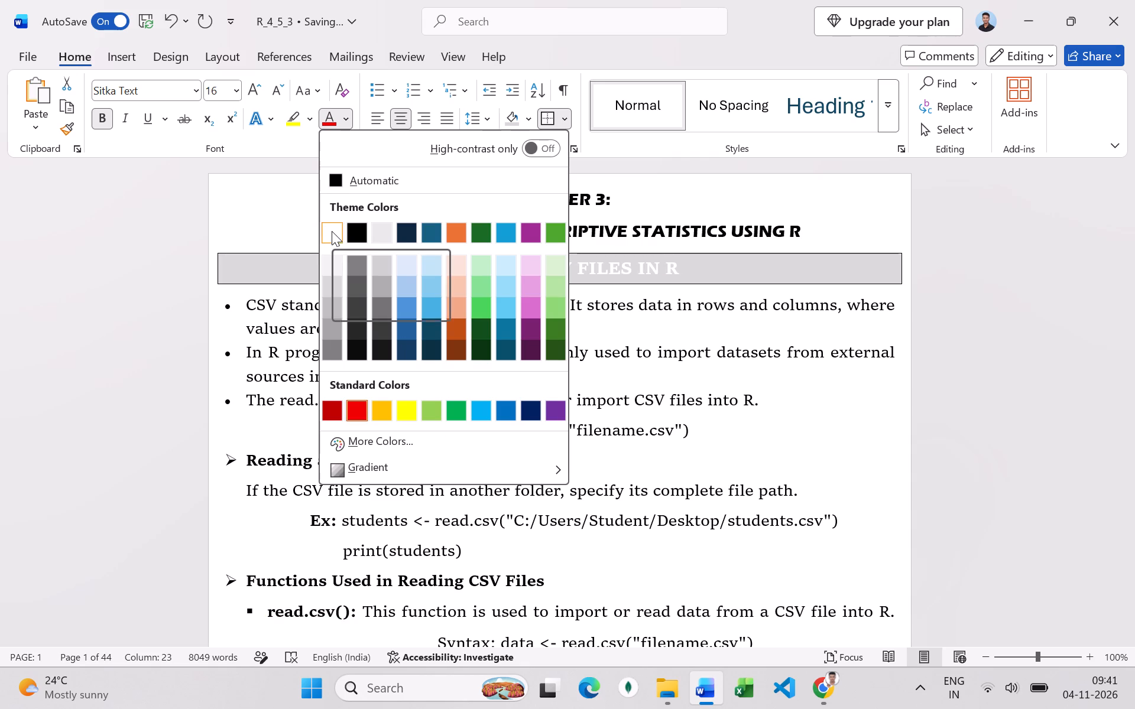
{"action": "left_click", "coordinate": [364, 232]}
{"action": "left_click", "coordinate": [475, 342]}
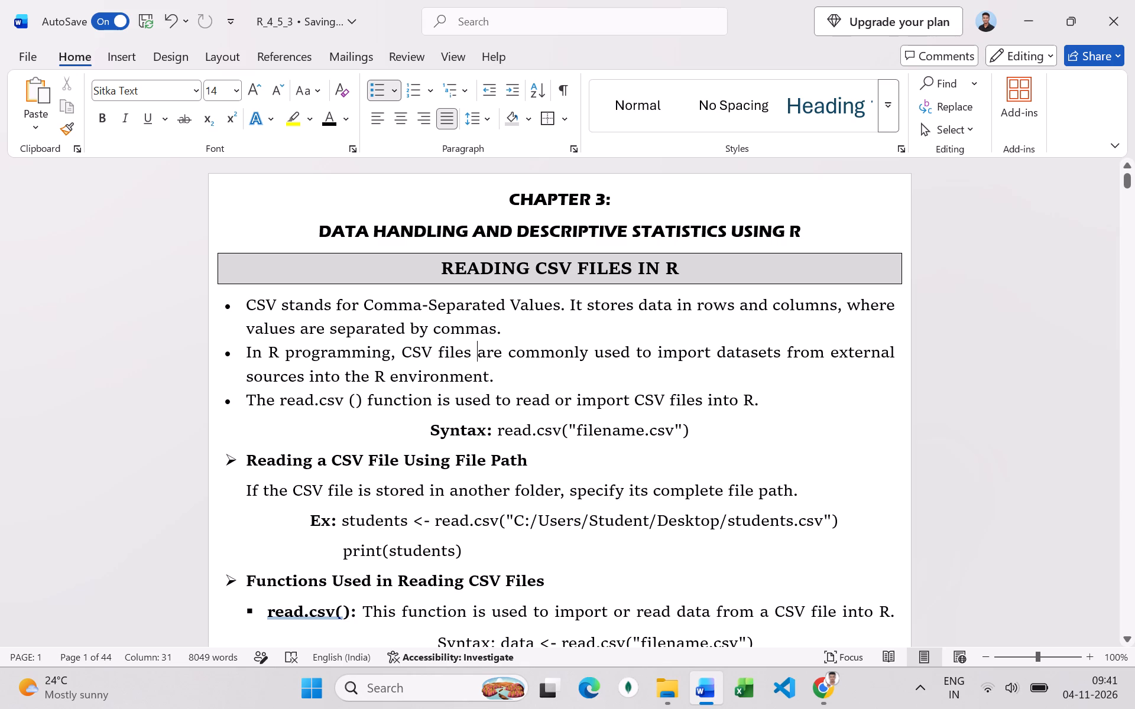
Remove the wide gap between "Example:" and "Own Or [ Follow H.B – 48]" in the line below ncol().
{"action": "scroll", "coordinate": [507, 391], "scroll_direction": "down", "scroll_amount": 18}
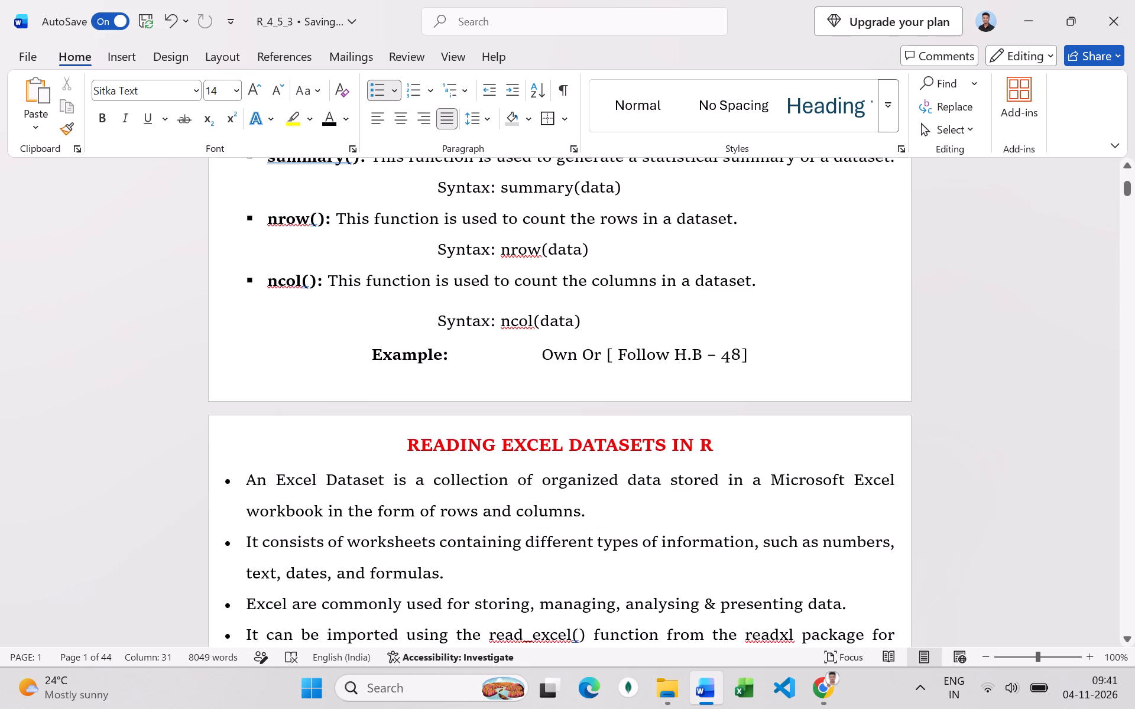
{"action": "scroll", "coordinate": [506, 390], "scroll_direction": "up", "scroll_amount": 2}
{"action": "left_click", "coordinate": [530, 439]}
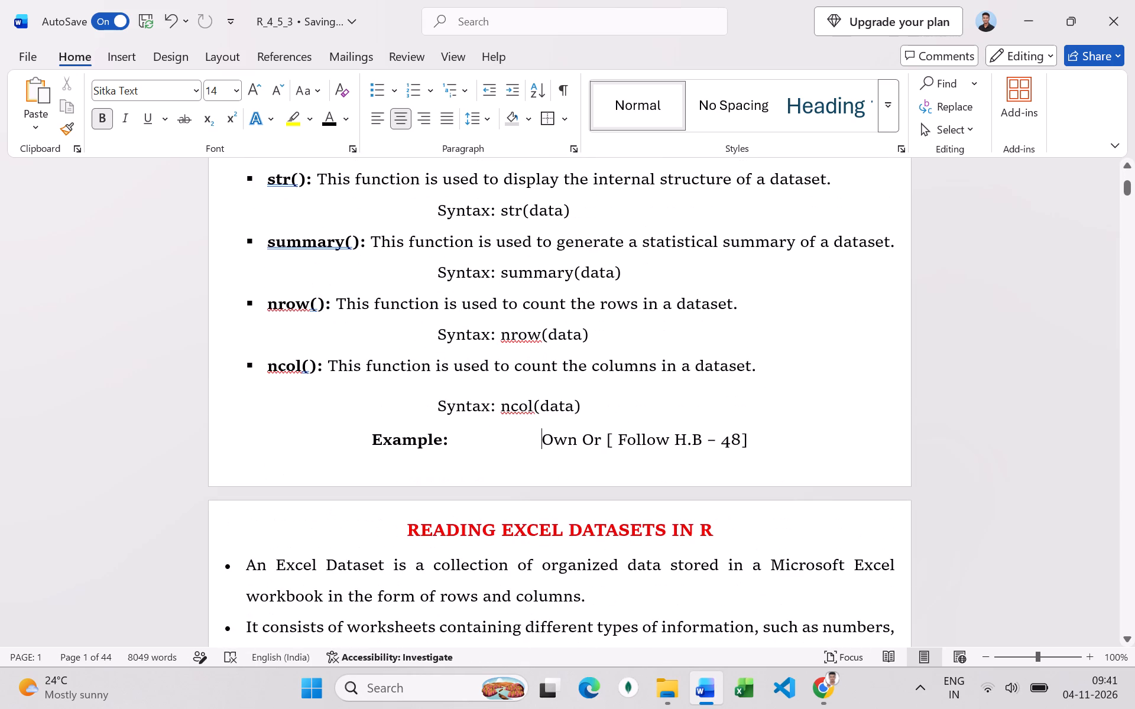
{"action": "key", "text": "BackSpace"}
{"action": "key", "text": "BackSpace"}
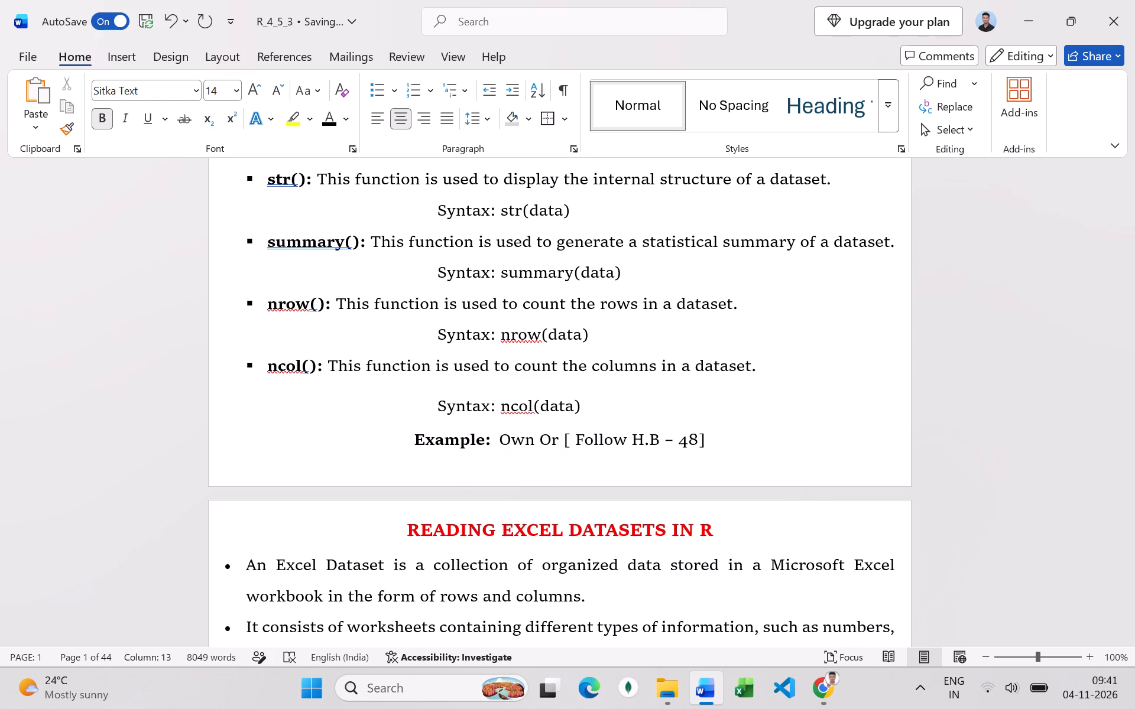
Highlight the entire "Example: Own Or [ Follow H.B – 48]" line in yellow.
{"action": "left_click_drag", "start_coordinate": [725, 457], "coordinate": [421, 451]}
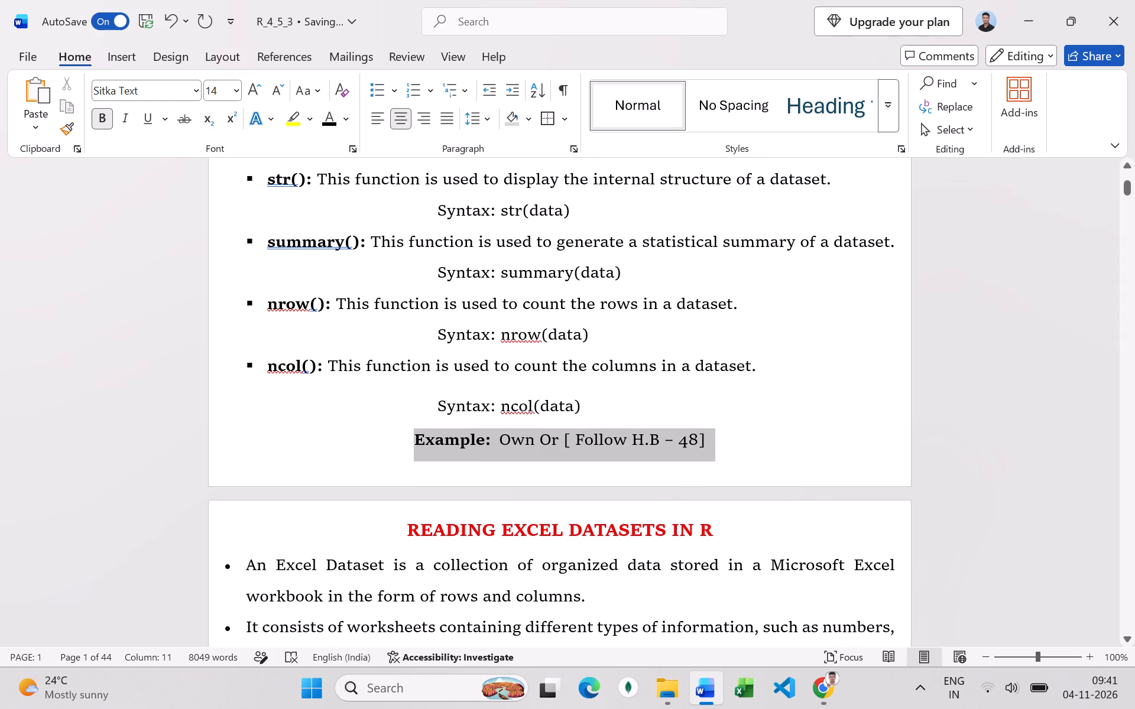
{"action": "left_click_drag", "start_coordinate": [421, 451], "coordinate": [420, 451]}
{"action": "left_click", "coordinate": [561, 115]}
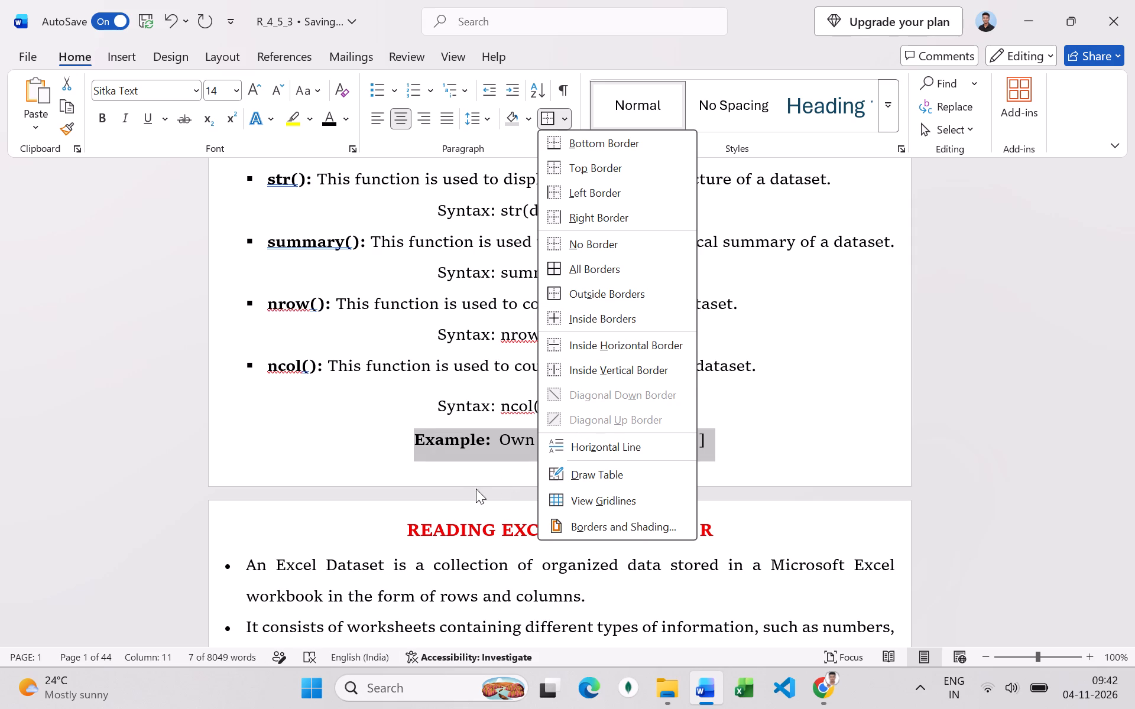
{"action": "left_click", "coordinate": [463, 476]}
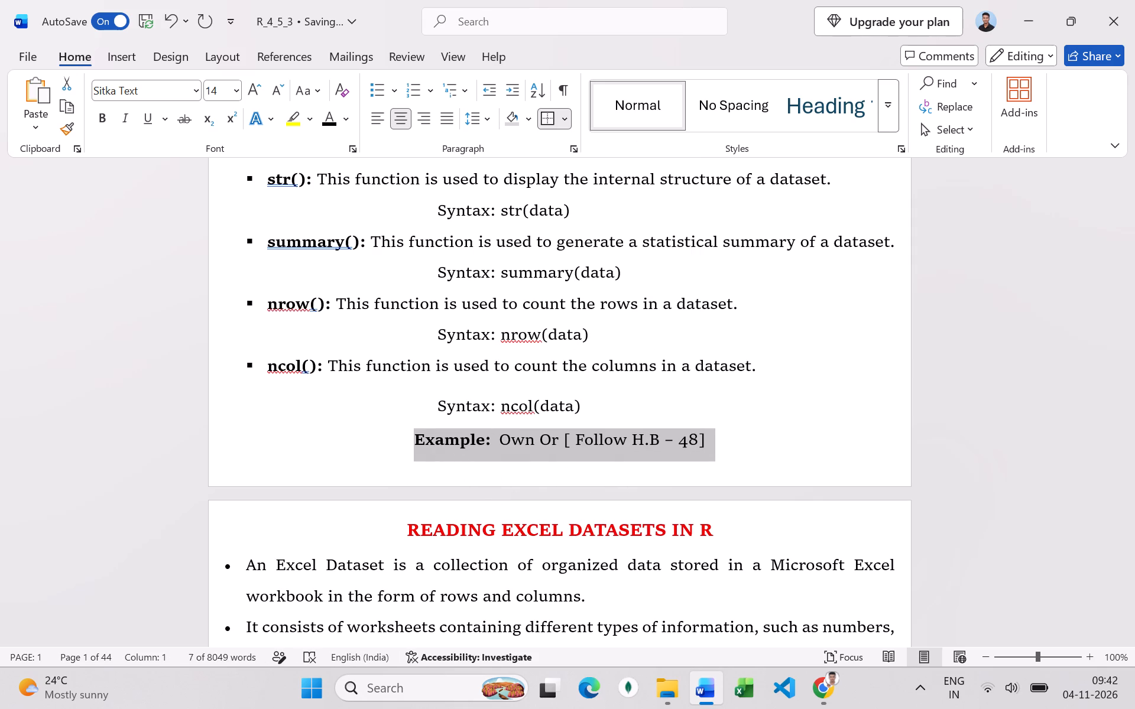
{"action": "left_click", "coordinate": [313, 118]}
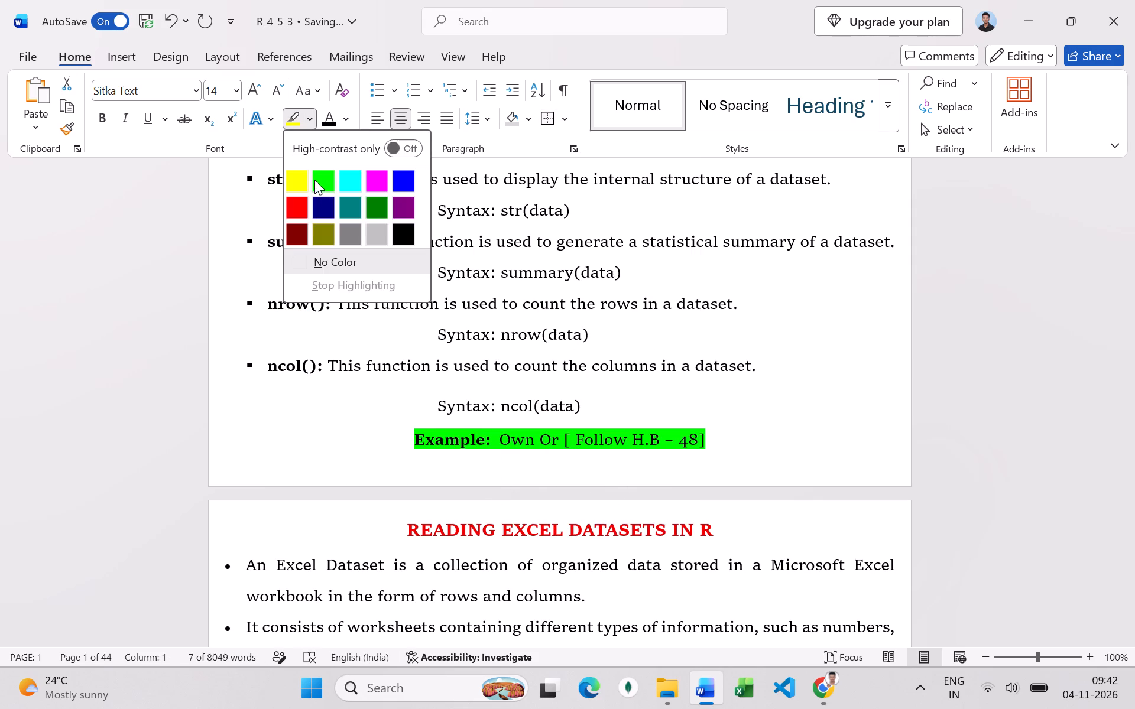
{"action": "left_click", "coordinate": [297, 175]}
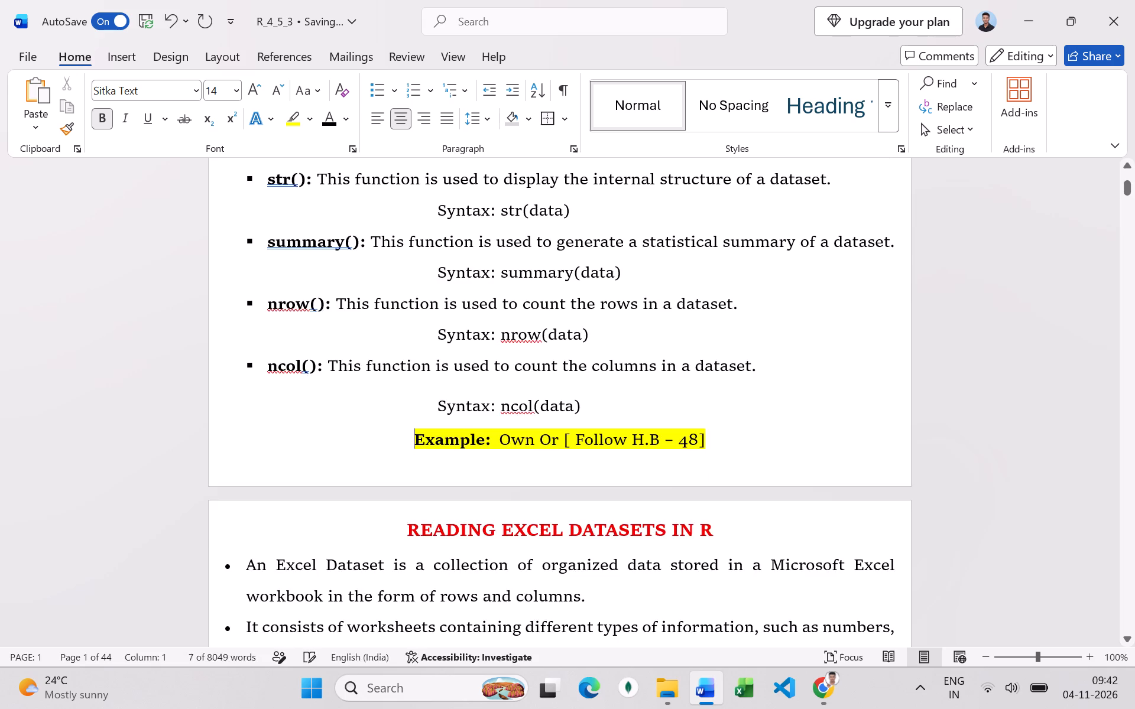
Review the list of CSV reading functions and the start of the READING EXCEL DATASETS IN R section.
{"action": "scroll", "coordinate": [440, 394], "scroll_direction": "up", "scroll_amount": 11}
{"action": "scroll", "coordinate": [440, 394], "scroll_direction": "down", "scroll_amount": 11}
{"action": "scroll", "coordinate": [450, 396], "scroll_direction": "up", "scroll_amount": 3}
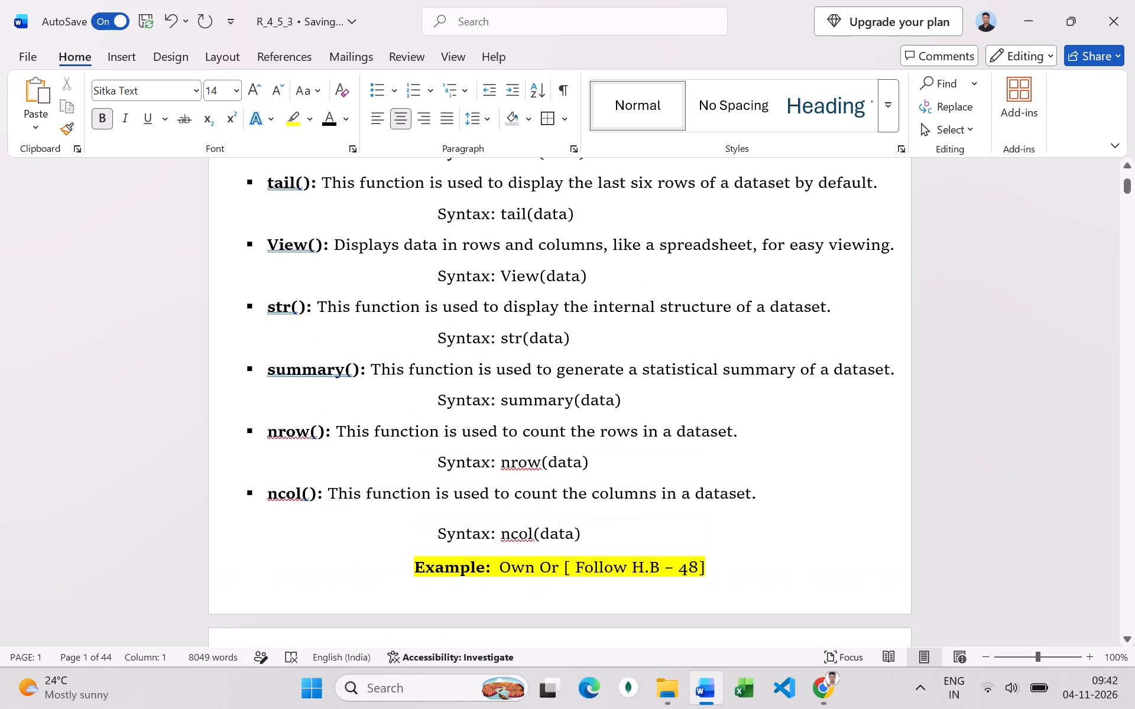
{"action": "scroll", "coordinate": [451, 396], "scroll_direction": "up", "scroll_amount": 5}
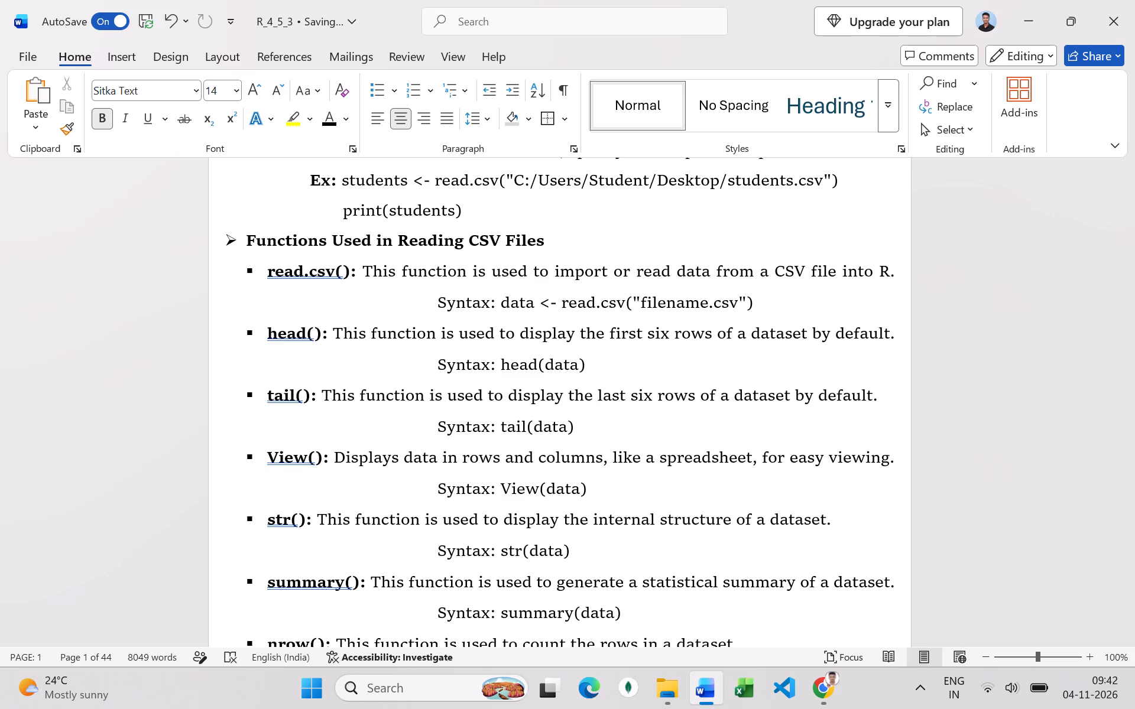
{"action": "scroll", "coordinate": [452, 391], "scroll_direction": "down", "scroll_amount": 2}
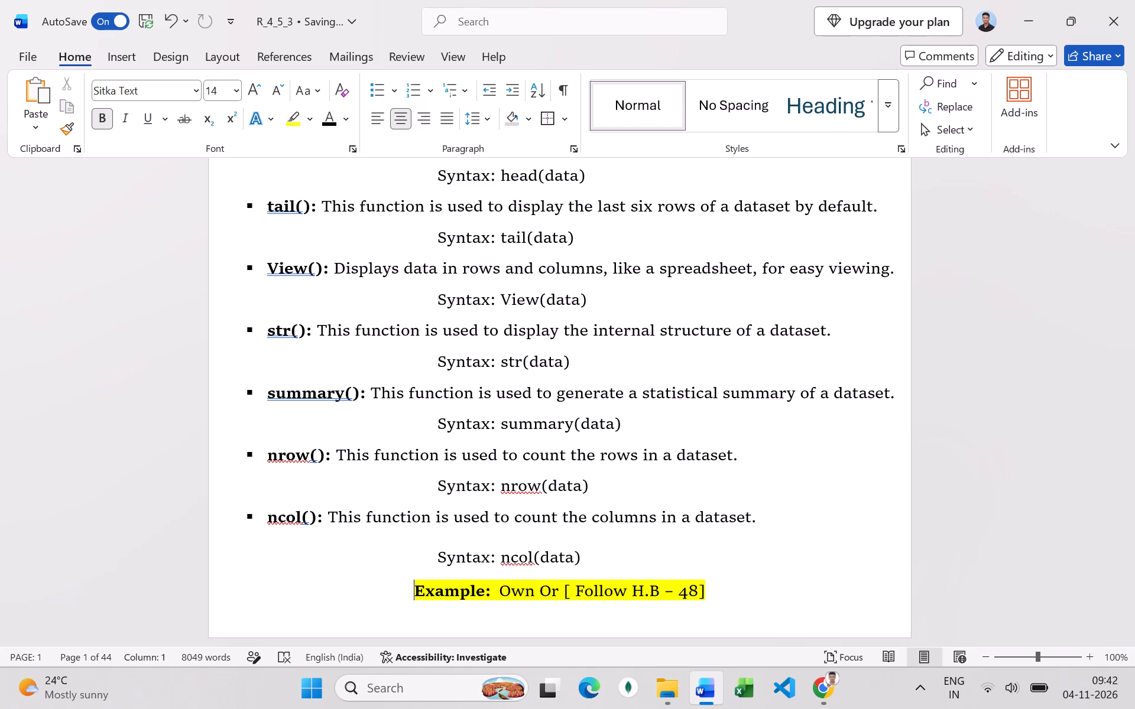
{"action": "scroll", "coordinate": [452, 391], "scroll_direction": "down", "scroll_amount": 1}
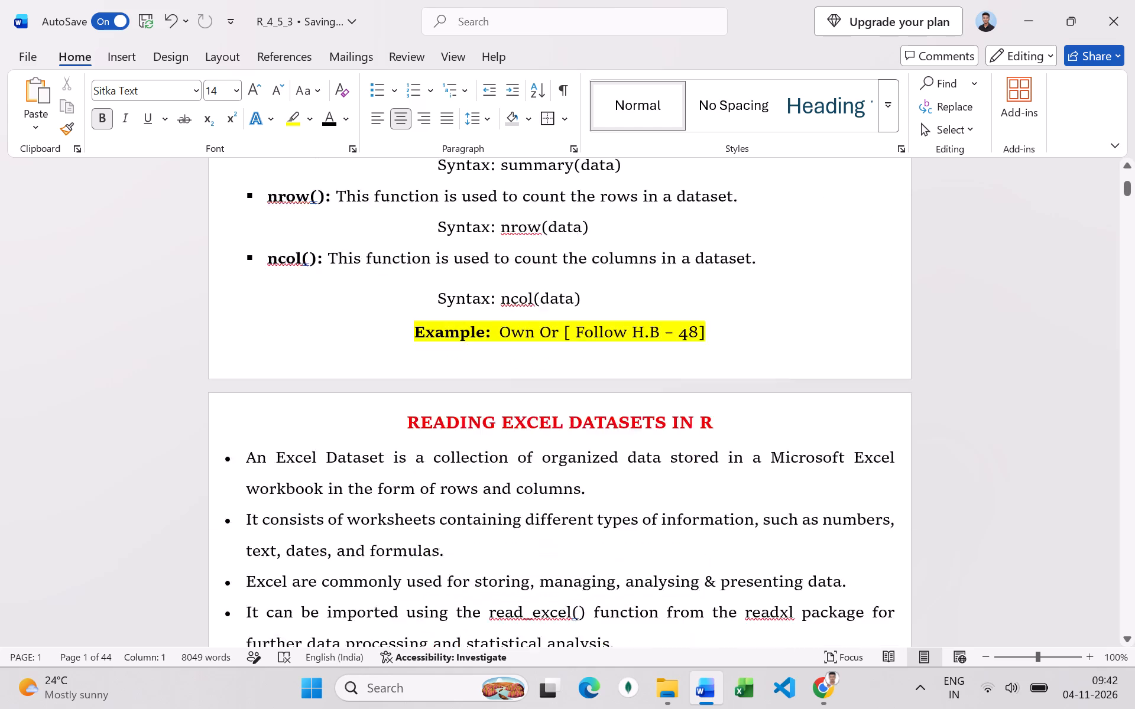
{"action": "scroll", "coordinate": [452, 391], "scroll_direction": "down", "scroll_amount": 1}
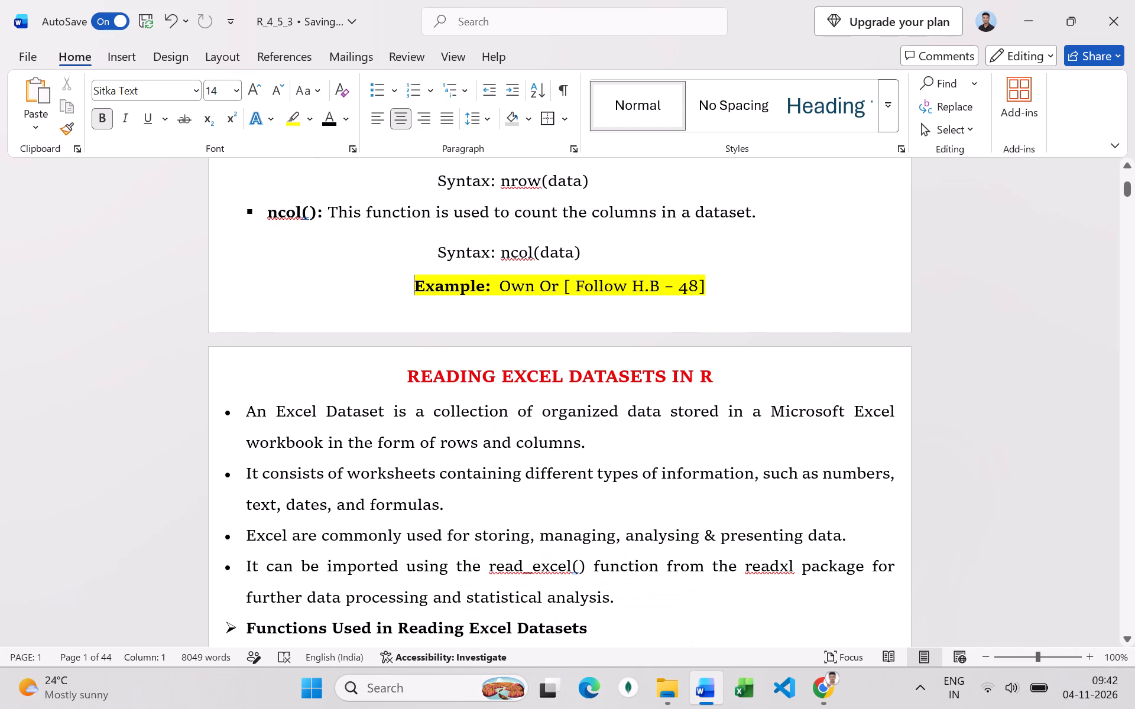
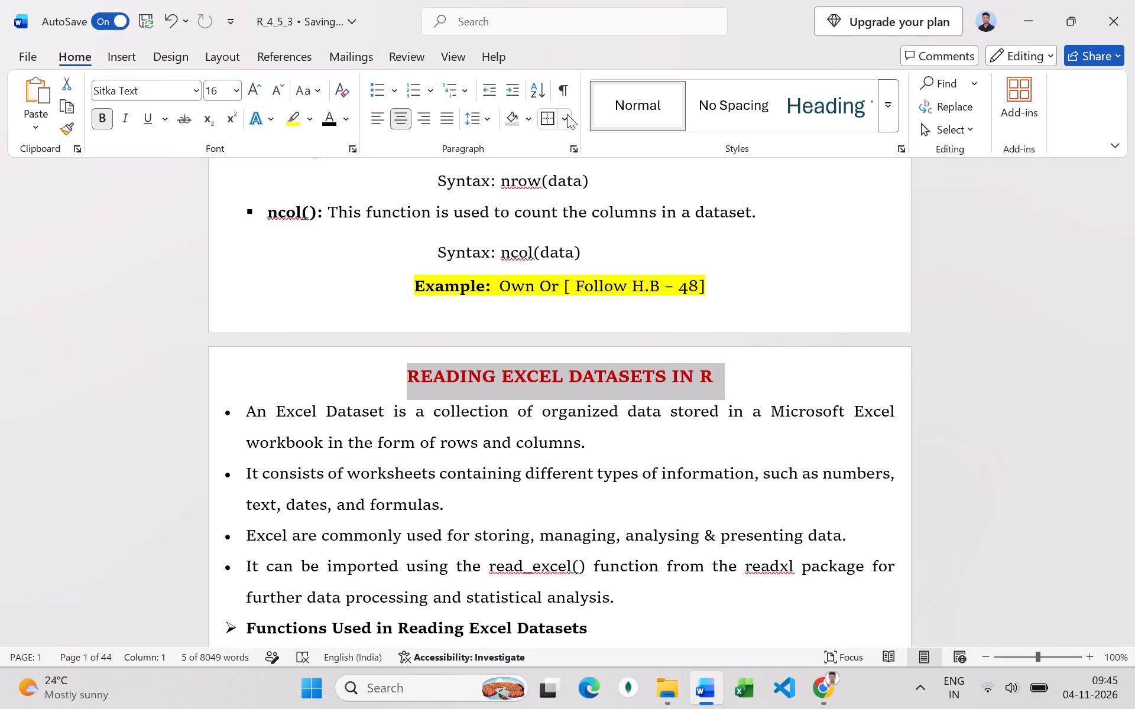
Give the READING EXCEL DATASETS IN R heading a box border, black font colour and grey shading.
{"action": "left_click", "coordinate": [552, 118]}
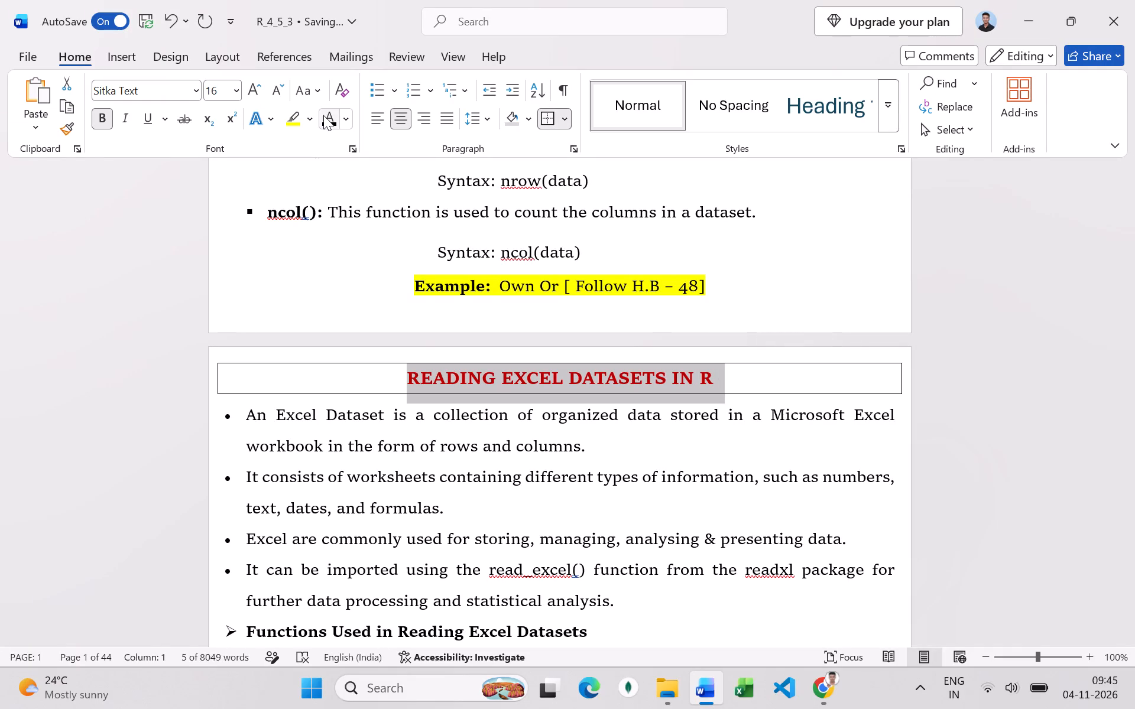
{"action": "left_click", "coordinate": [345, 121]}
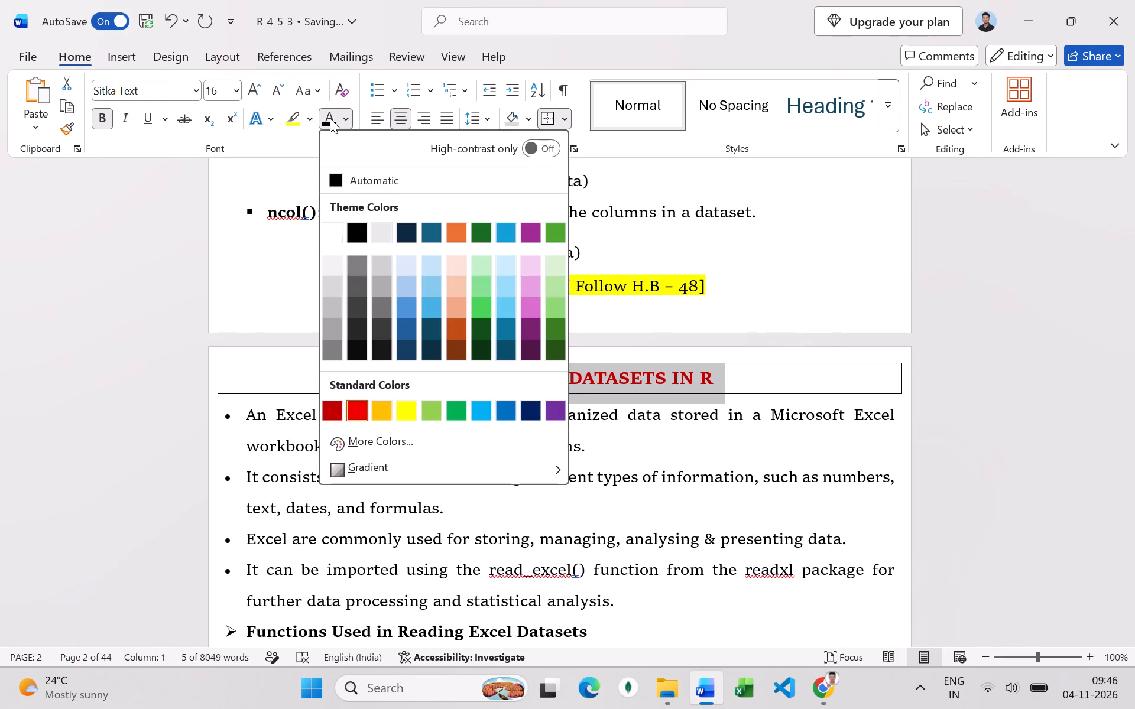
{"action": "left_click", "coordinate": [330, 118]}
{"action": "left_click", "coordinate": [511, 121]}
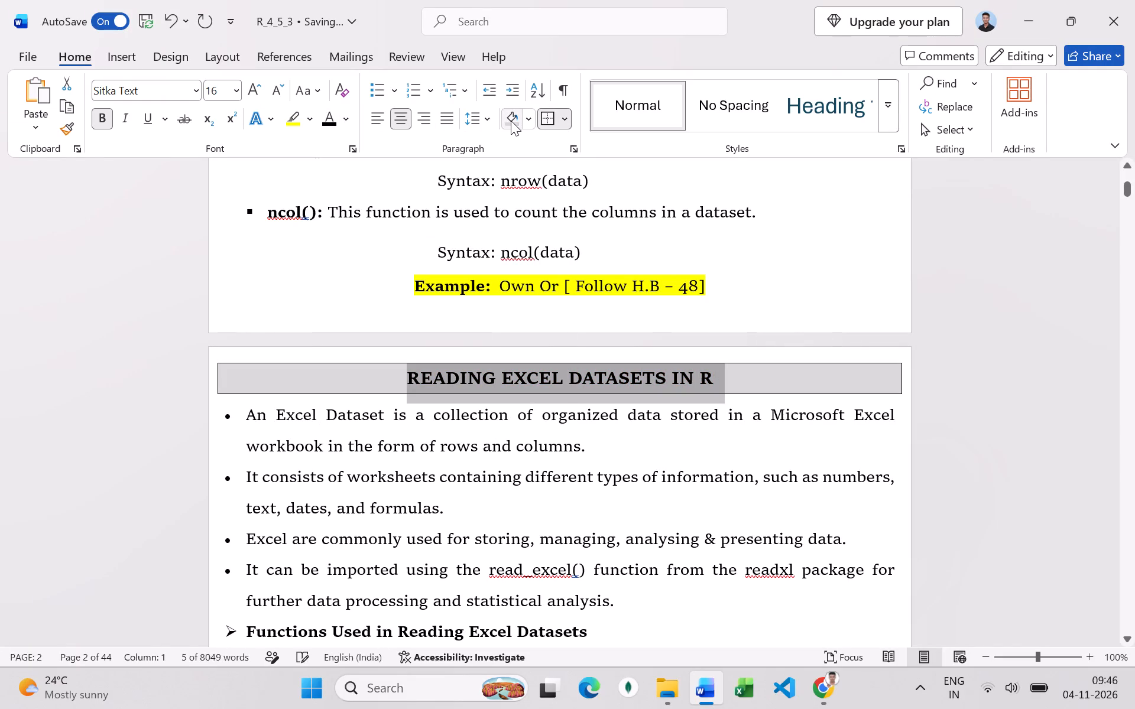
{"action": "left_click", "coordinate": [524, 497]}
Review the introductory bullets and functions under READING EXCEL DATASETS IN R, and the end of the CSV section before it.
{"action": "scroll", "coordinate": [524, 497], "scroll_direction": "down", "scroll_amount": 6}
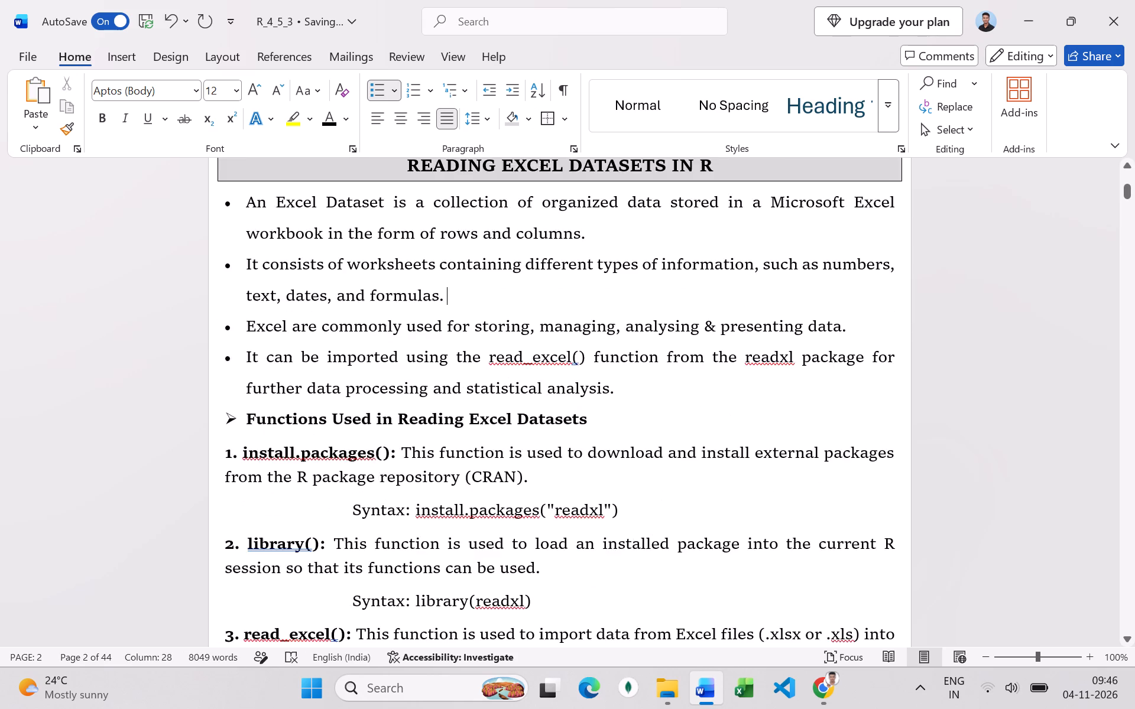
{"action": "scroll", "coordinate": [524, 497], "scroll_direction": "down", "scroll_amount": 2}
{"action": "scroll", "coordinate": [524, 497], "scroll_direction": "up", "scroll_amount": 1}
{"action": "scroll", "coordinate": [524, 497], "scroll_direction": "down", "scroll_amount": 12}
{"action": "scroll", "coordinate": [524, 497], "scroll_direction": "up", "scroll_amount": 15}
{"action": "scroll", "coordinate": [524, 497], "scroll_direction": "down", "scroll_amount": 1}
{"action": "scroll", "coordinate": [524, 497], "scroll_direction": "up", "scroll_amount": 2}
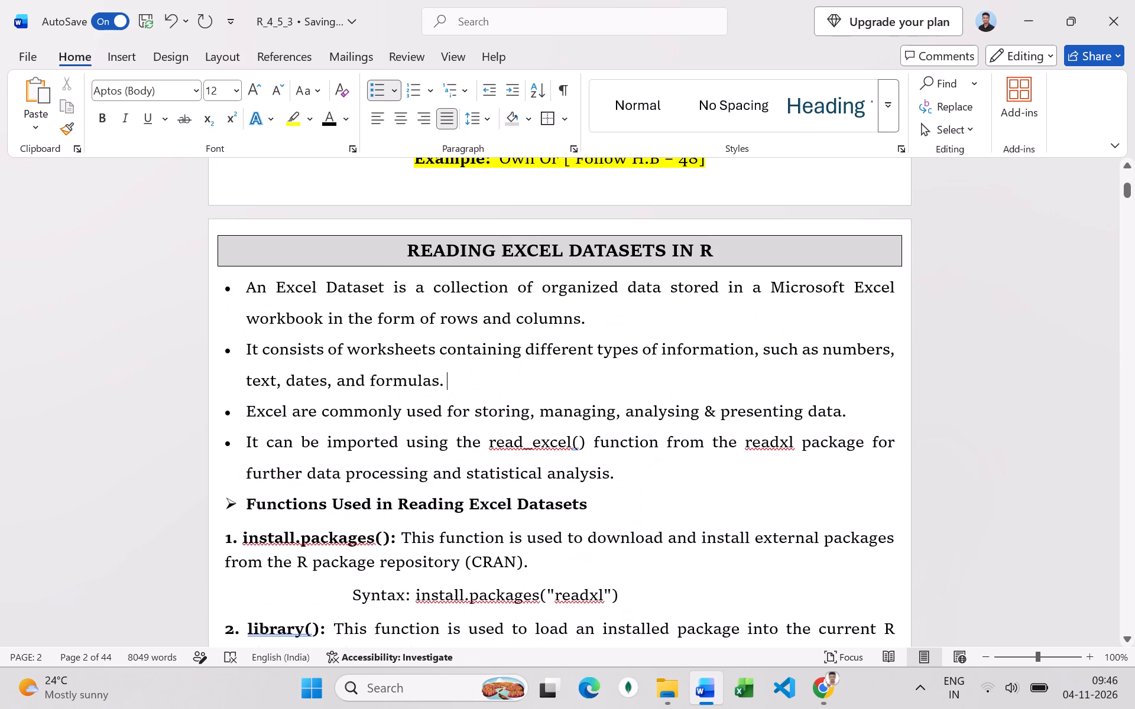
{"action": "left_click", "coordinate": [520, 454]}
{"action": "scroll", "coordinate": [520, 454], "scroll_direction": "up", "scroll_amount": 5}
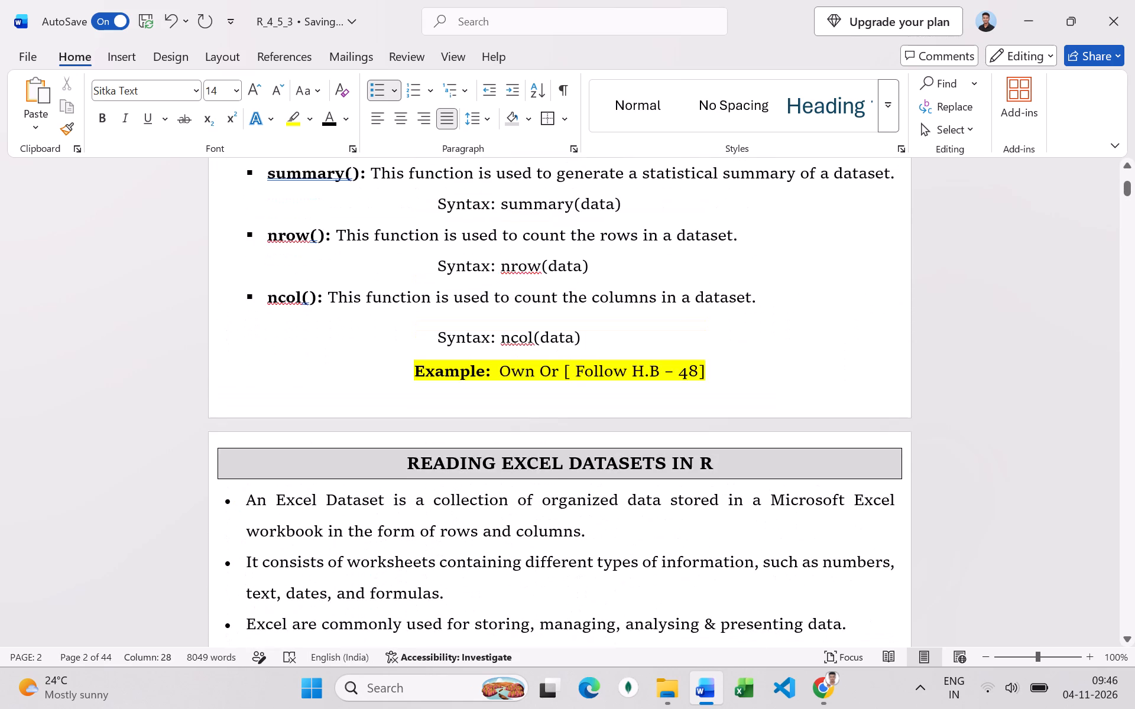
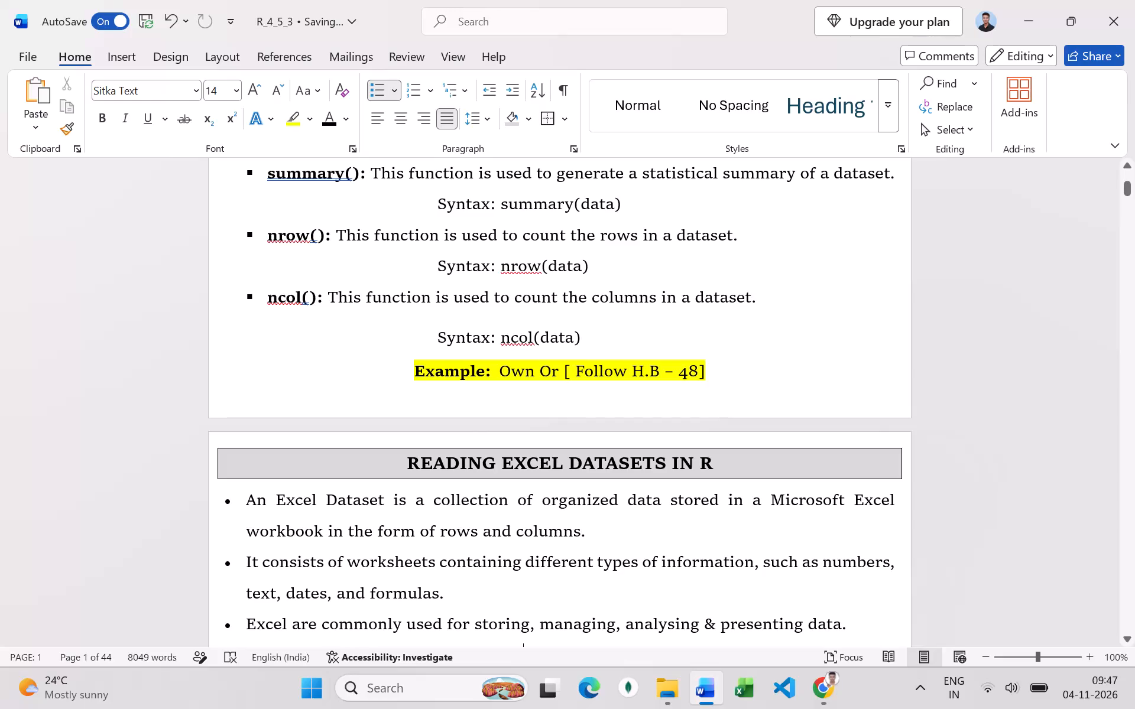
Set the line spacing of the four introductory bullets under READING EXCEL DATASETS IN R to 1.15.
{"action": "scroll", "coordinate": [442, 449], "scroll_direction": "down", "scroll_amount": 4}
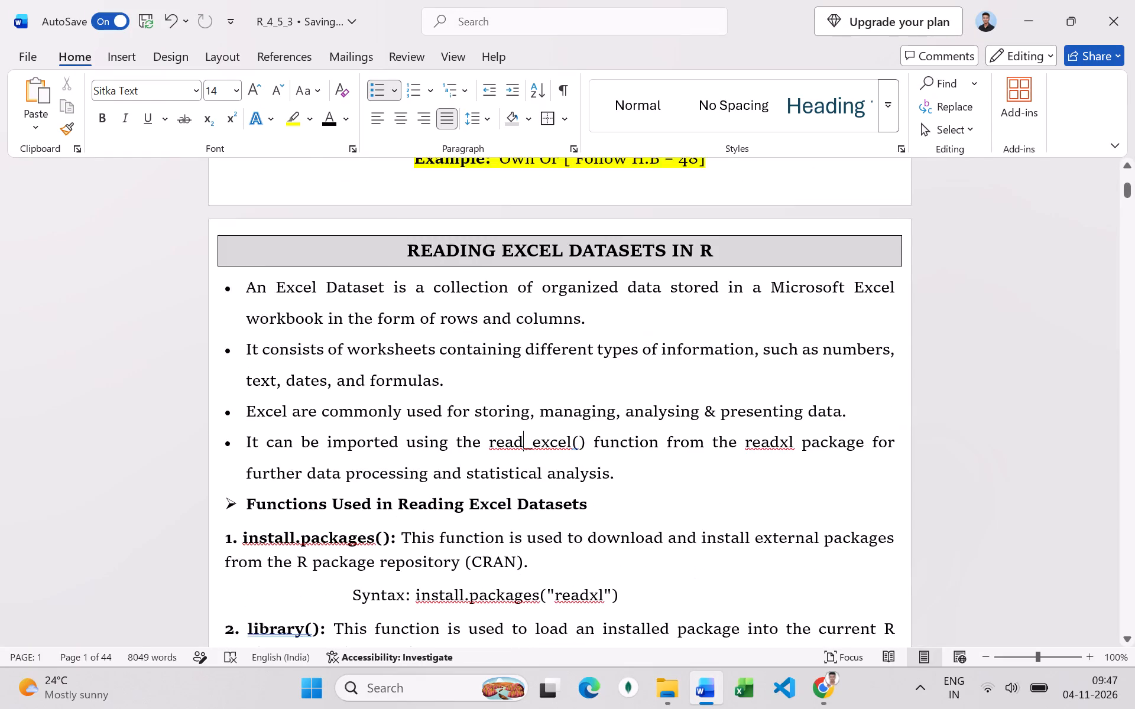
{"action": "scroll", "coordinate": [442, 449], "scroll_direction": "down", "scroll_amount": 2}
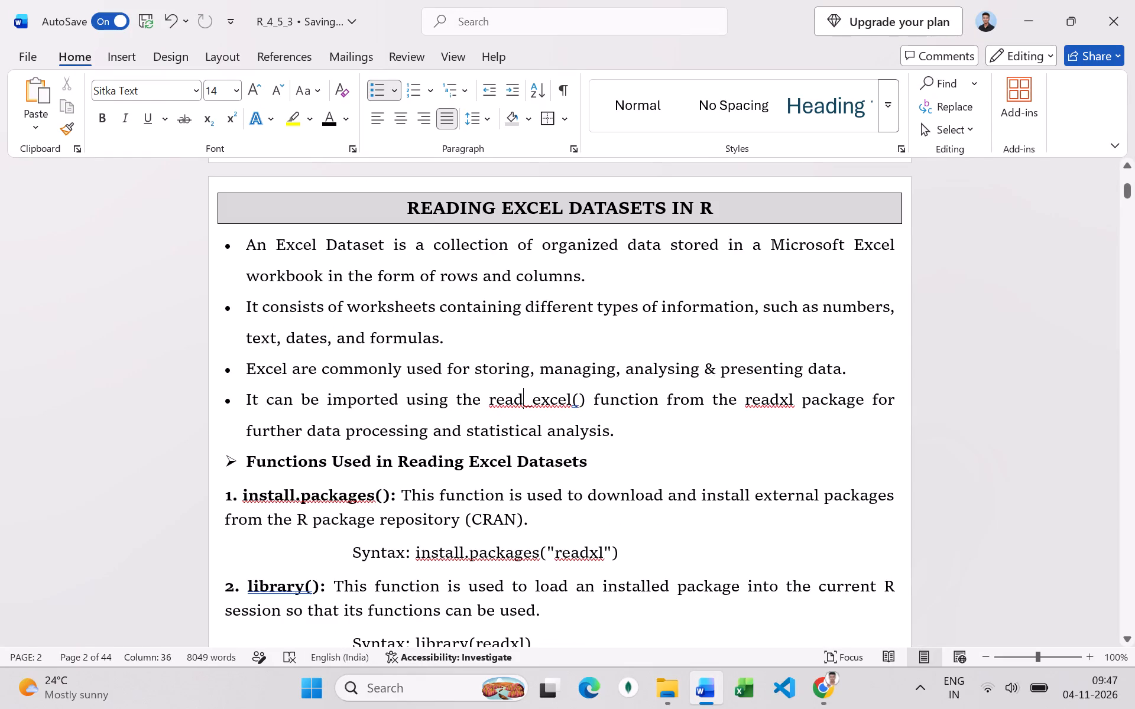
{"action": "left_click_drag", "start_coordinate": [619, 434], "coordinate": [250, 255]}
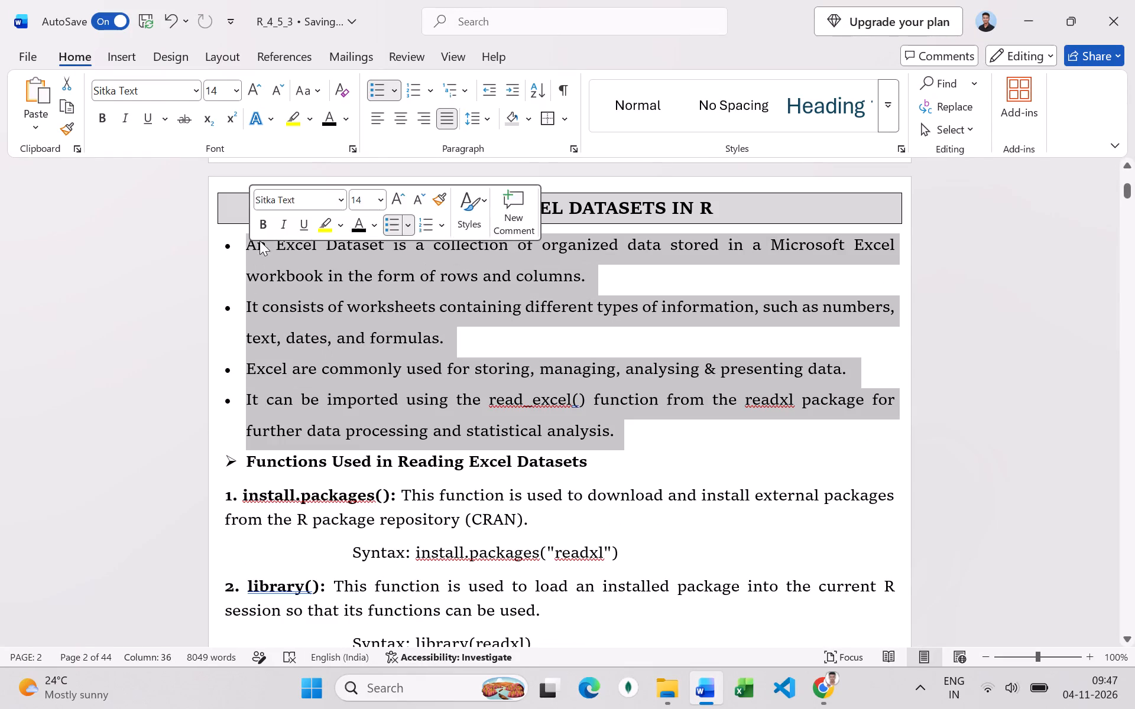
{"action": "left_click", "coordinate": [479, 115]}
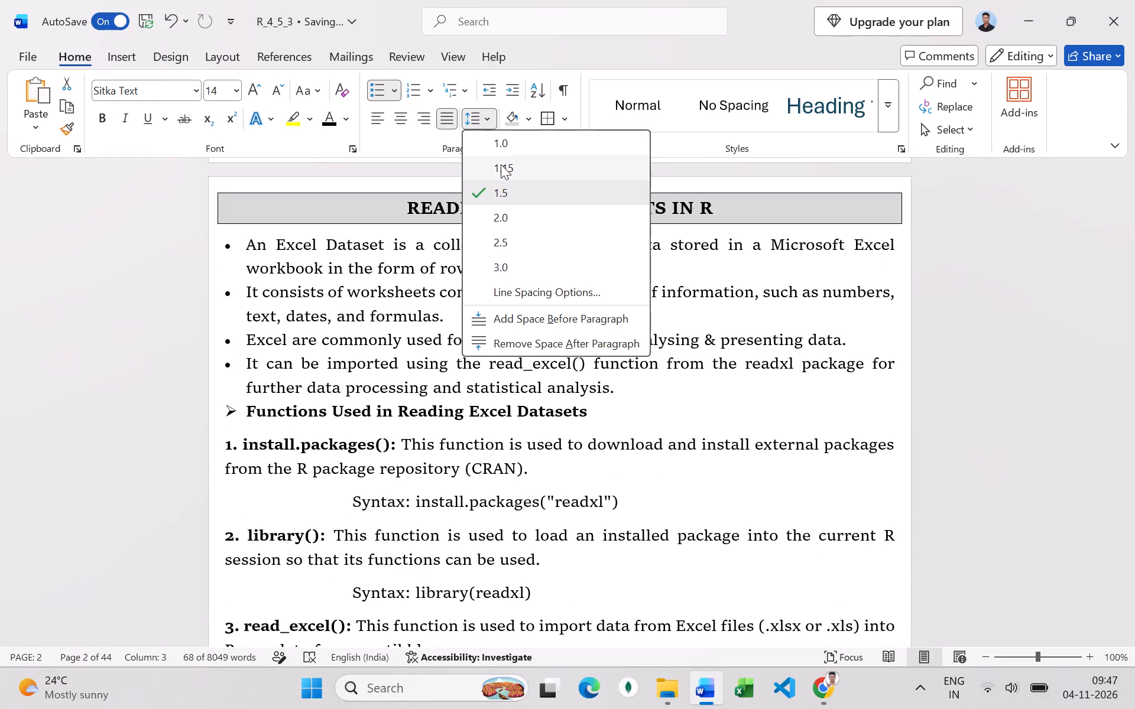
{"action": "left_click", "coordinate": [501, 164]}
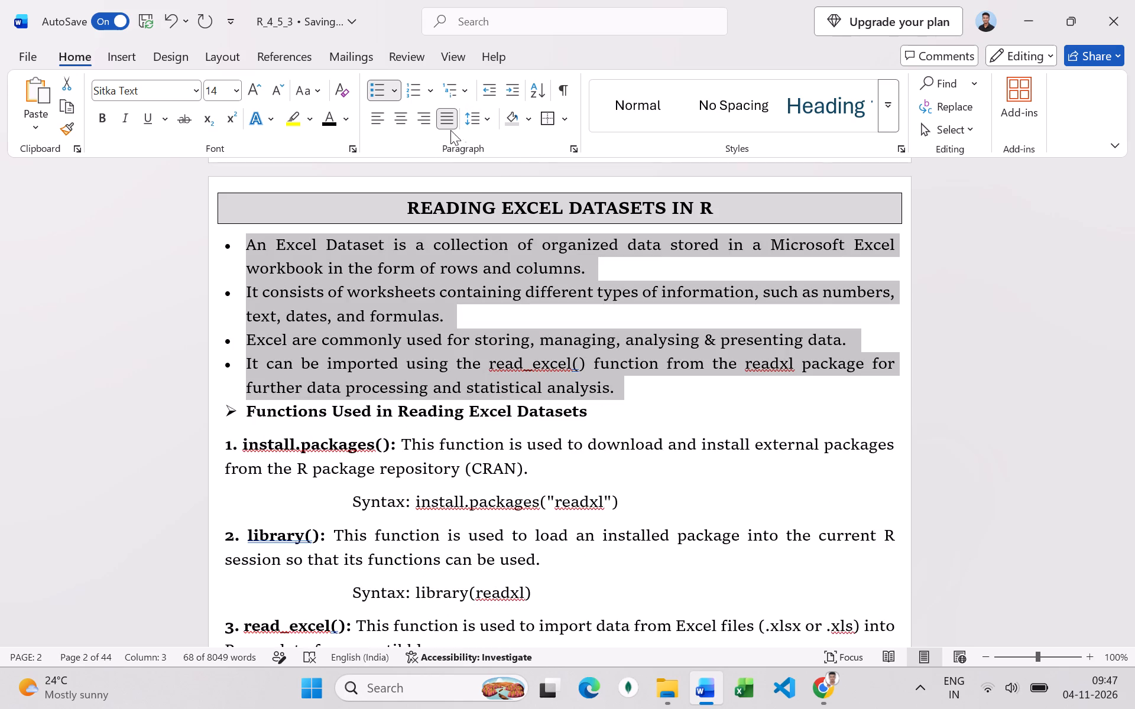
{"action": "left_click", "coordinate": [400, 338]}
Compare the layout of the Excel bullets and numbered functions with the CSV functions section before them.
{"action": "scroll", "coordinate": [400, 351], "scroll_direction": "down", "scroll_amount": 6}
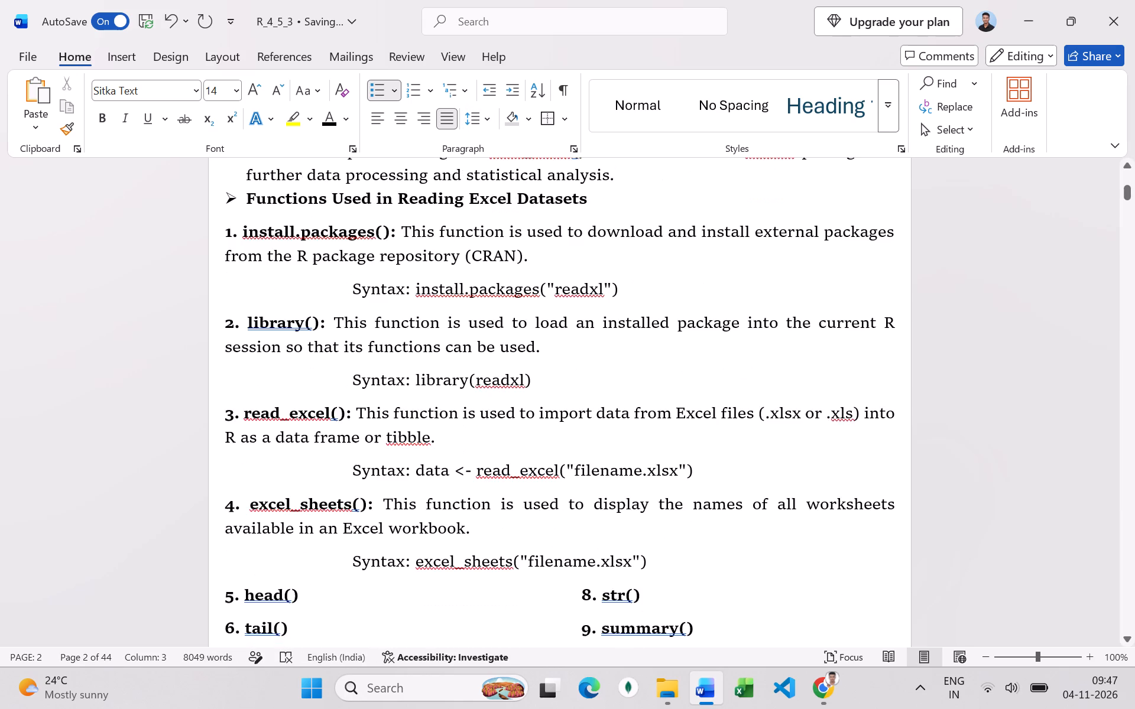
{"action": "scroll", "coordinate": [400, 352], "scroll_direction": "up", "scroll_amount": 6}
{"action": "left_click_drag", "start_coordinate": [424, 415], "coordinate": [398, 402]}
{"action": "left_click", "coordinate": [528, 412]}
{"action": "scroll", "coordinate": [506, 407], "scroll_direction": "up", "scroll_amount": 7}
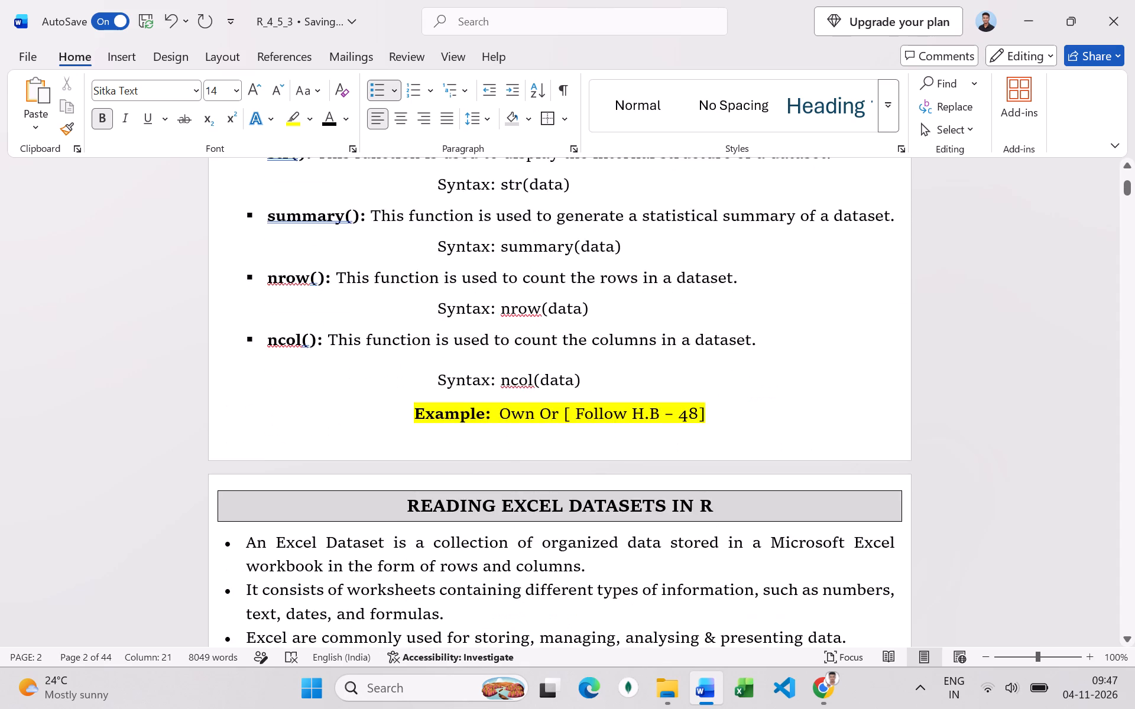
{"action": "scroll", "coordinate": [505, 407], "scroll_direction": "up", "scroll_amount": 15}
{"action": "scroll", "coordinate": [498, 403], "scroll_direction": "down", "scroll_amount": 5}
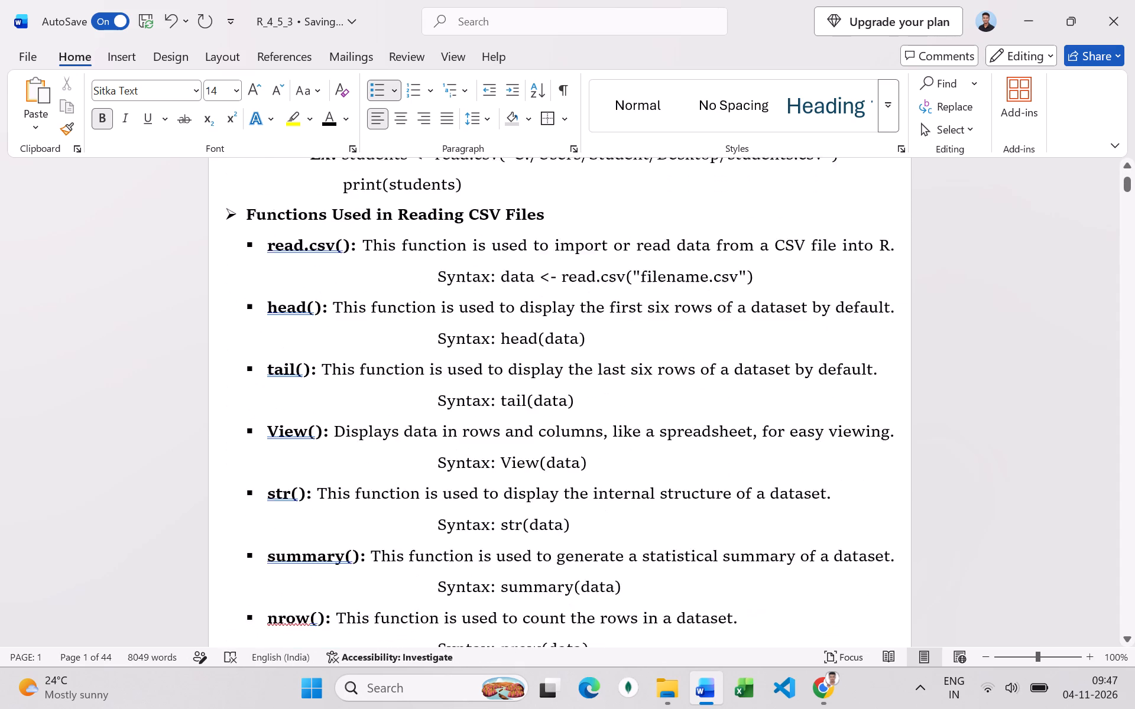
{"action": "scroll", "coordinate": [498, 403], "scroll_direction": "down", "scroll_amount": 14}
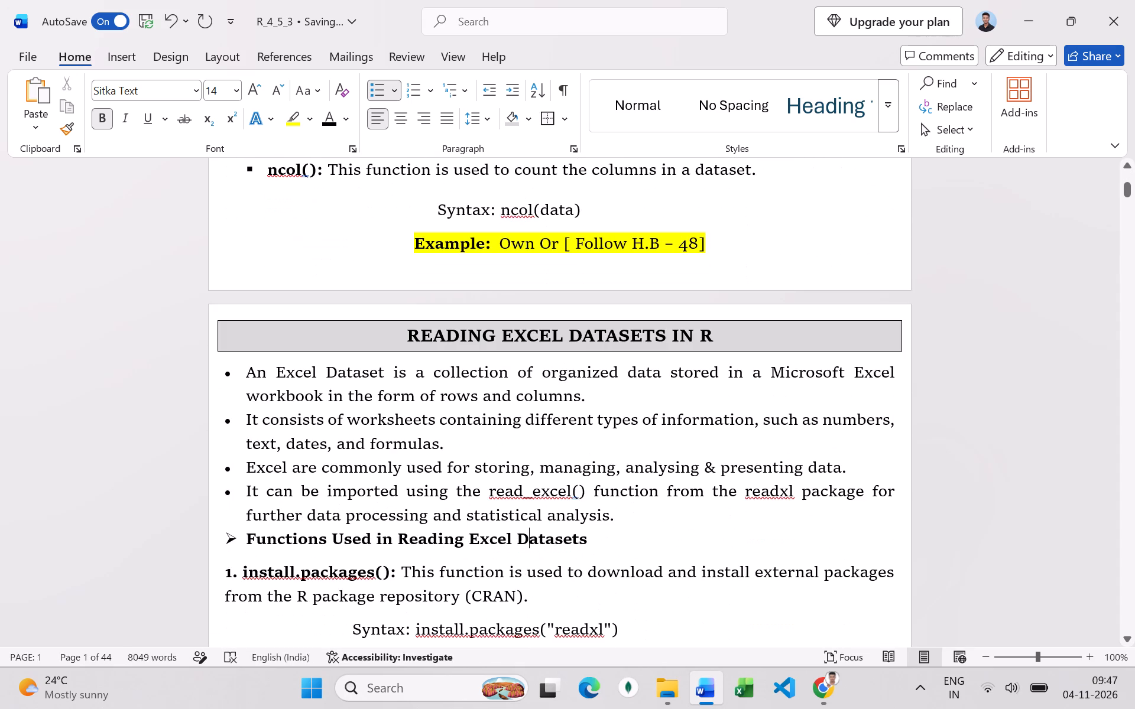
{"action": "scroll", "coordinate": [501, 496], "scroll_direction": "down", "scroll_amount": 3}
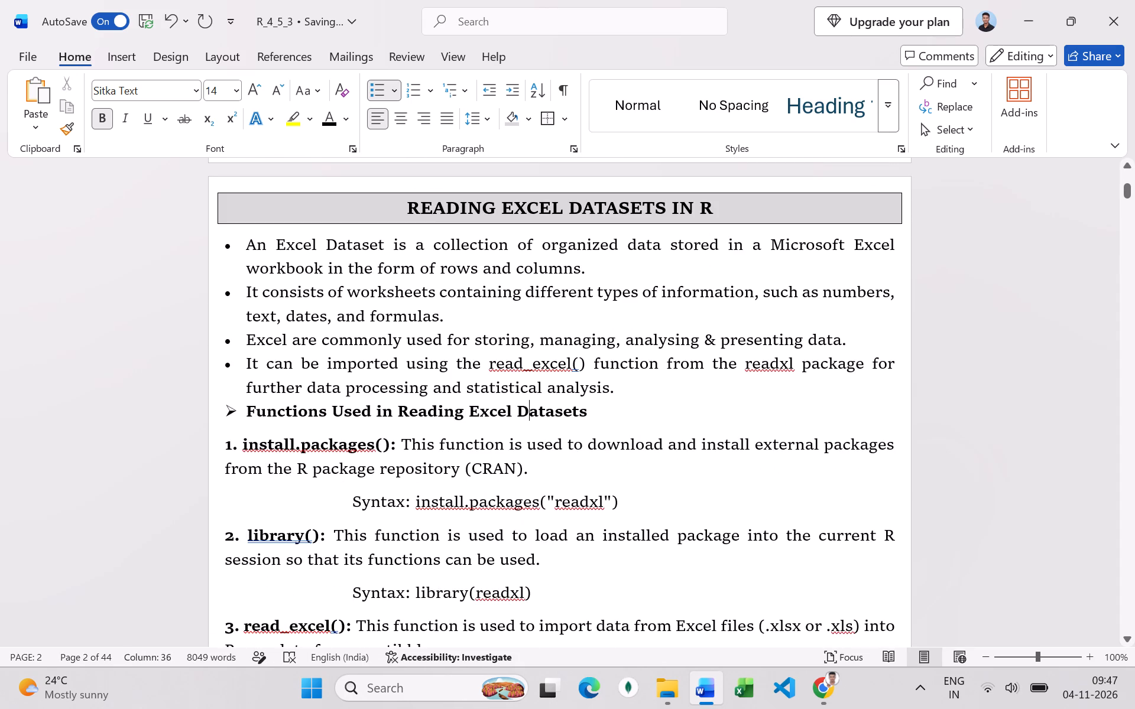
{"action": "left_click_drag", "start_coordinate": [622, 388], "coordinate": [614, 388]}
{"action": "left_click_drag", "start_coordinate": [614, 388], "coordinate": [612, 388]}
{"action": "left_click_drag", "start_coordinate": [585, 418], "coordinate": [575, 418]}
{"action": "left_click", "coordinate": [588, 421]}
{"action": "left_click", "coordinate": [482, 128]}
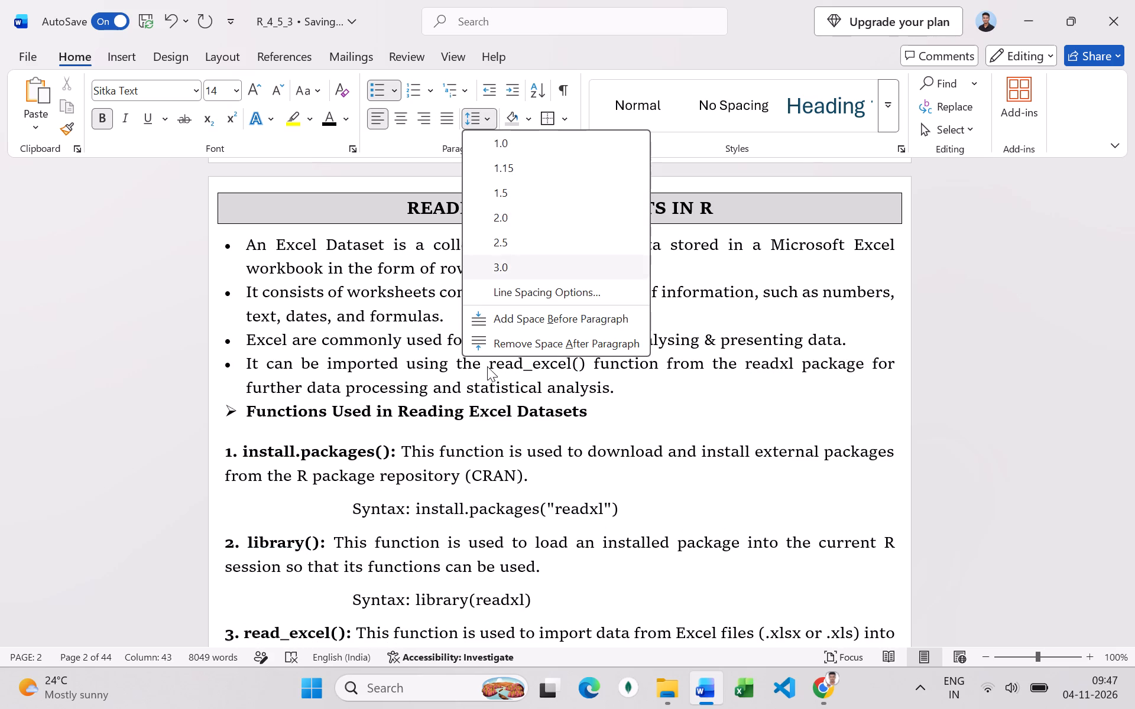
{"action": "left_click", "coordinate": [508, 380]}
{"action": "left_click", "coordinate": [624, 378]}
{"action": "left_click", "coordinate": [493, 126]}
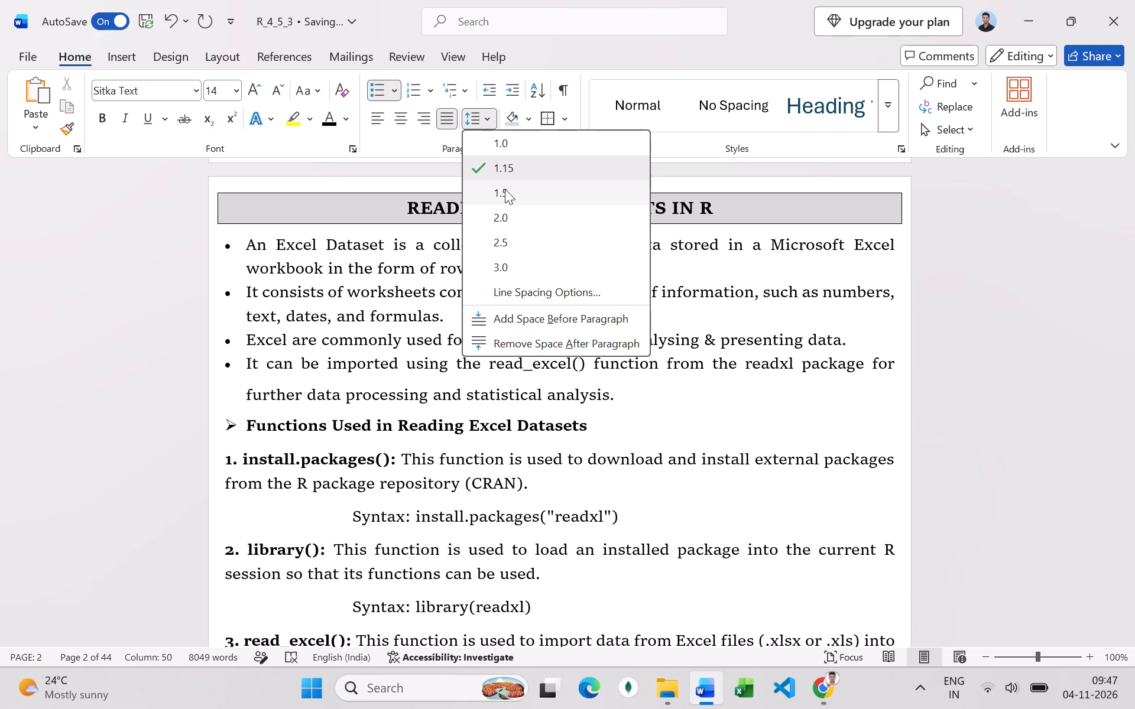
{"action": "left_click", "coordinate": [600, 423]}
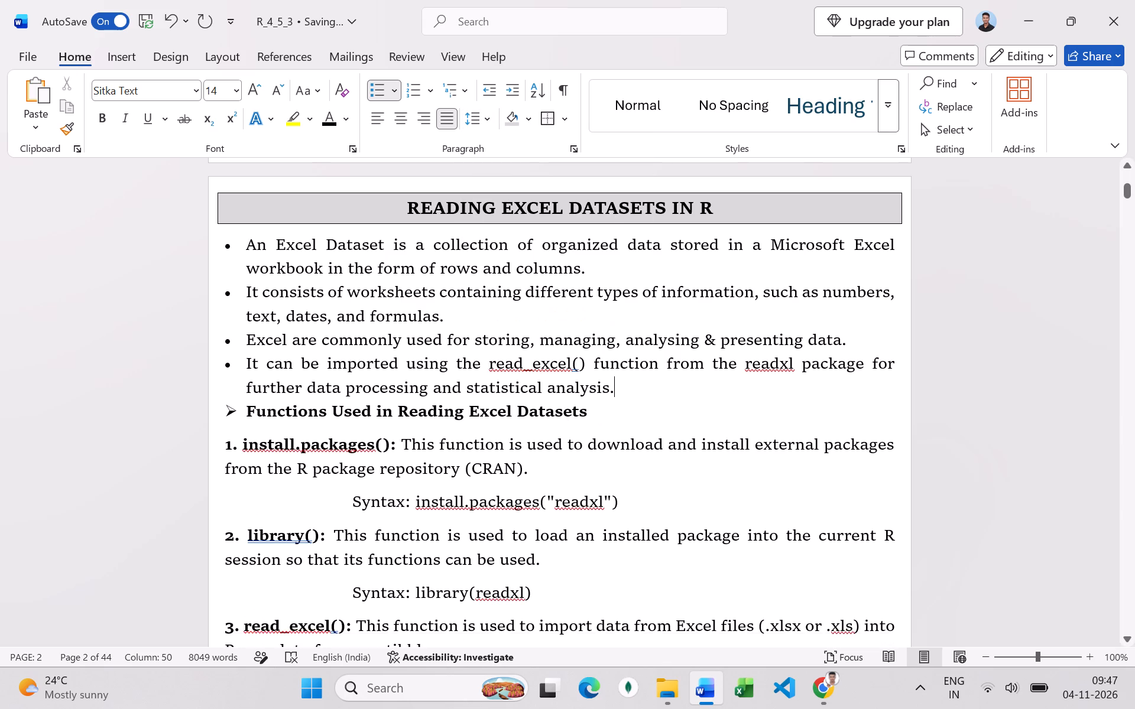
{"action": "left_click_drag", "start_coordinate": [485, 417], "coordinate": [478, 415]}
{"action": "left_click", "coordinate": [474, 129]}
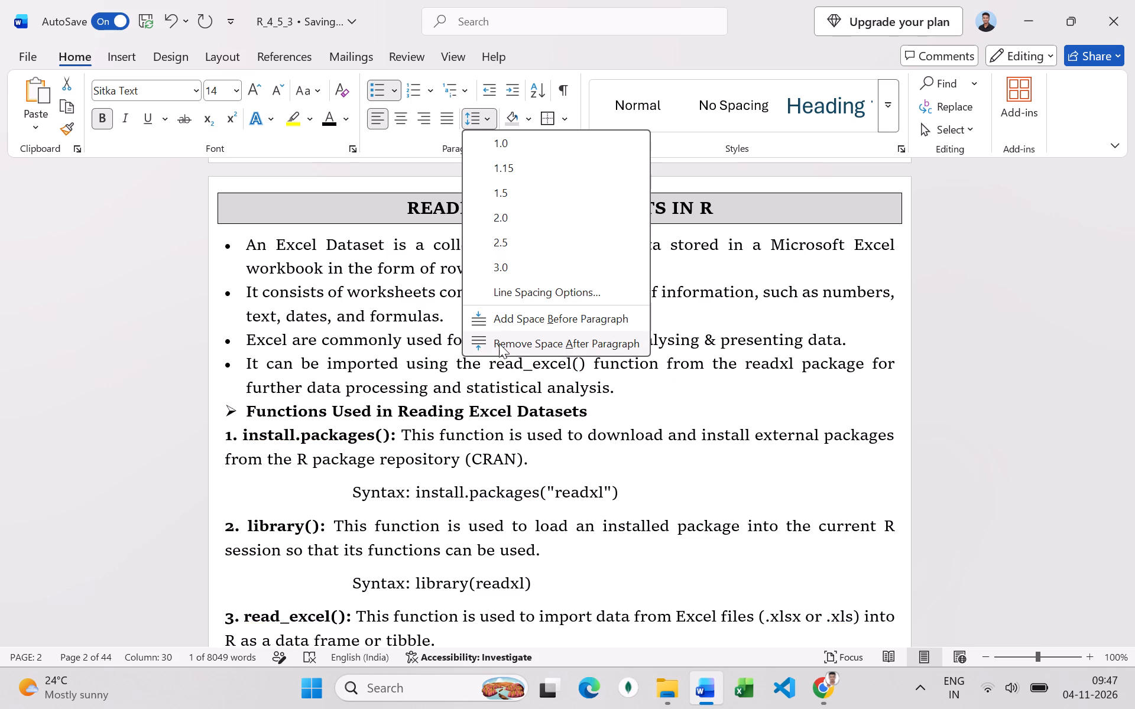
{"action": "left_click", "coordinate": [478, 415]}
Add space before the read_excel() bullet paragraph and insert an empty unbulleted line between it and the Functions Used in Reading Excel Datasets subheading.
{"action": "left_click", "coordinate": [618, 382]}
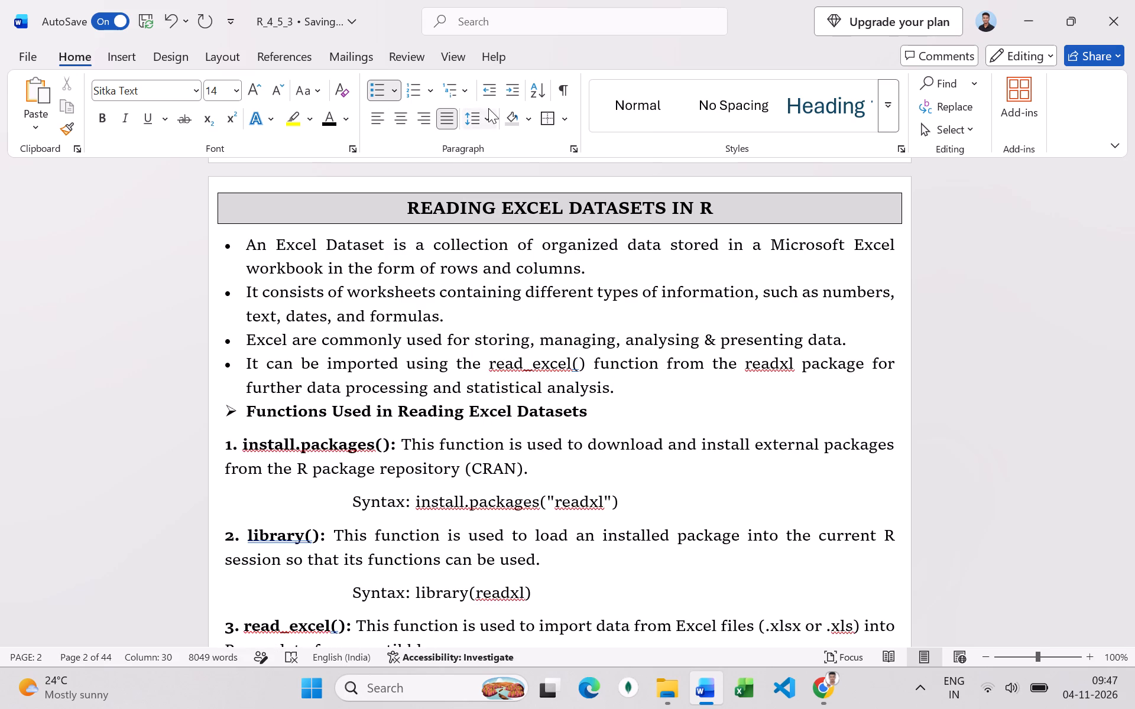
{"action": "left_click", "coordinate": [487, 128]}
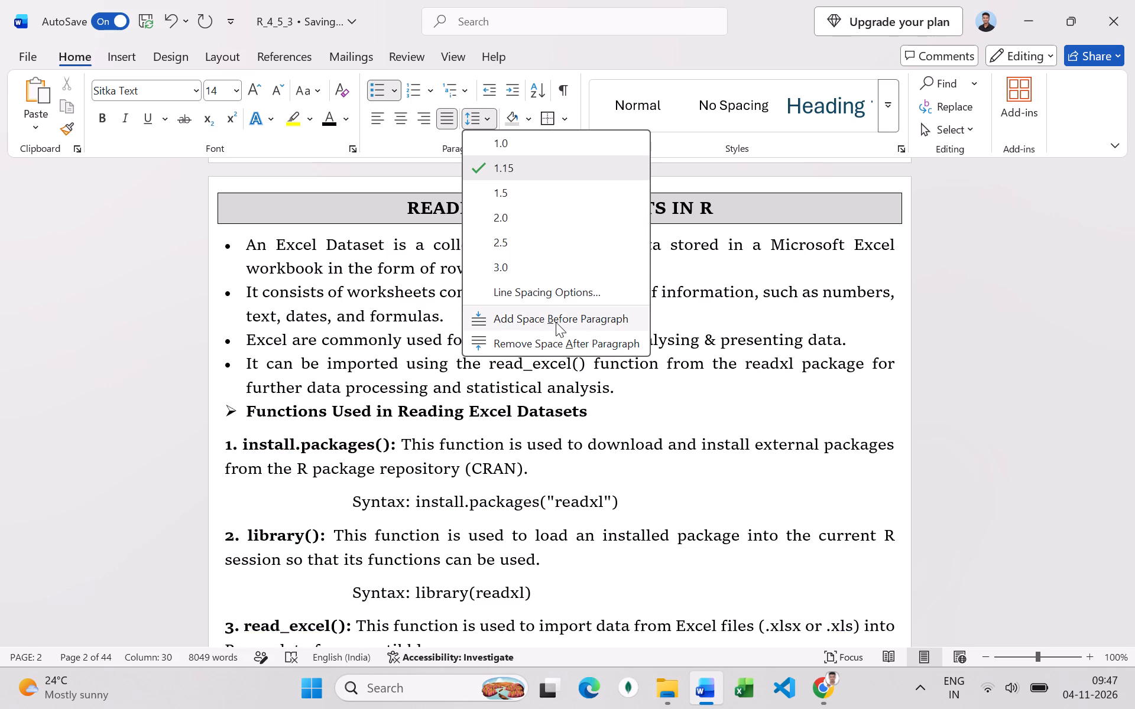
{"action": "left_click", "coordinate": [556, 323]}
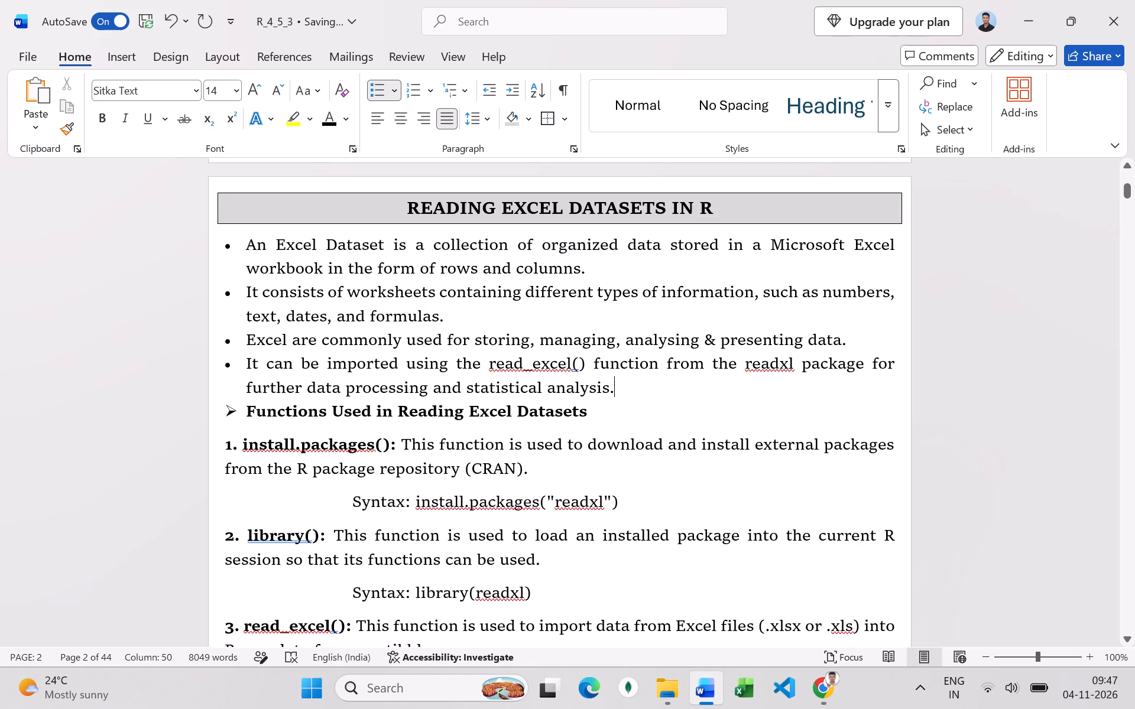
{"action": "key", "text": "Return"}
{"action": "key", "text": "BackSpace"}
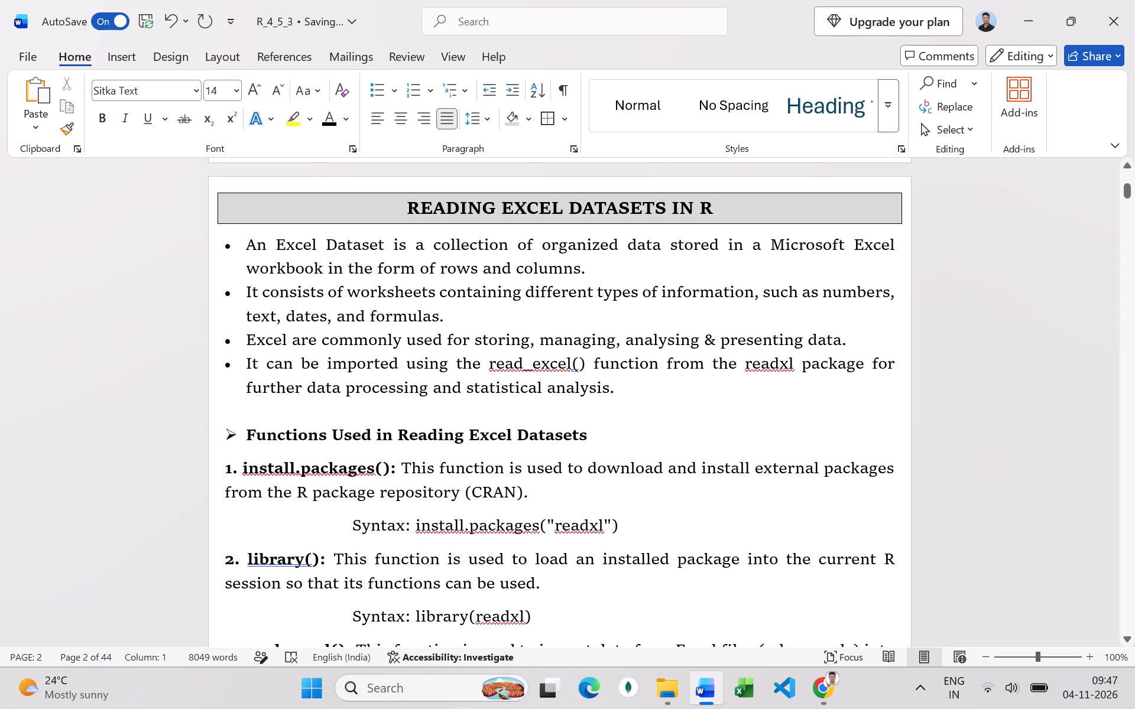
Set the line spacing of all four introductory bullets under READING EXCEL DATASETS IN R to 1.5.
{"action": "scroll", "coordinate": [459, 392], "scroll_direction": "up", "scroll_amount": 2}
{"action": "left_click", "coordinate": [323, 356]}
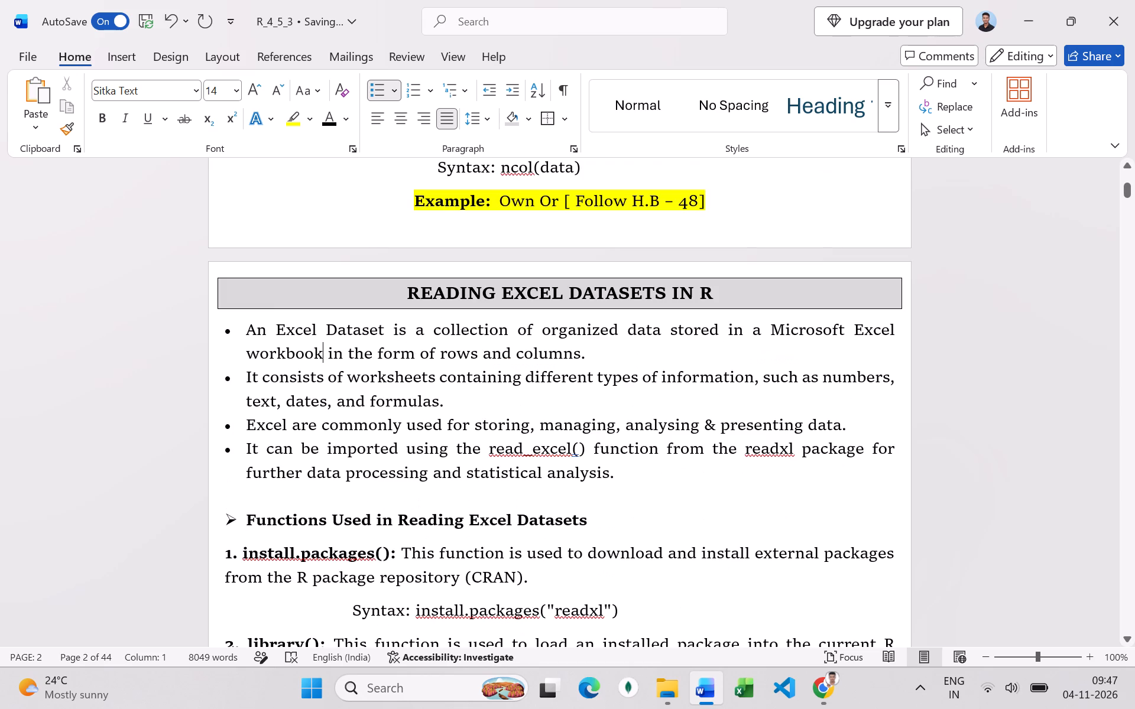
{"action": "scroll", "coordinate": [335, 372], "scroll_direction": "up", "scroll_amount": 2}
{"action": "scroll", "coordinate": [338, 375], "scroll_direction": "down", "scroll_amount": 2}
{"action": "left_click_drag", "start_coordinate": [627, 477], "coordinate": [262, 344]}
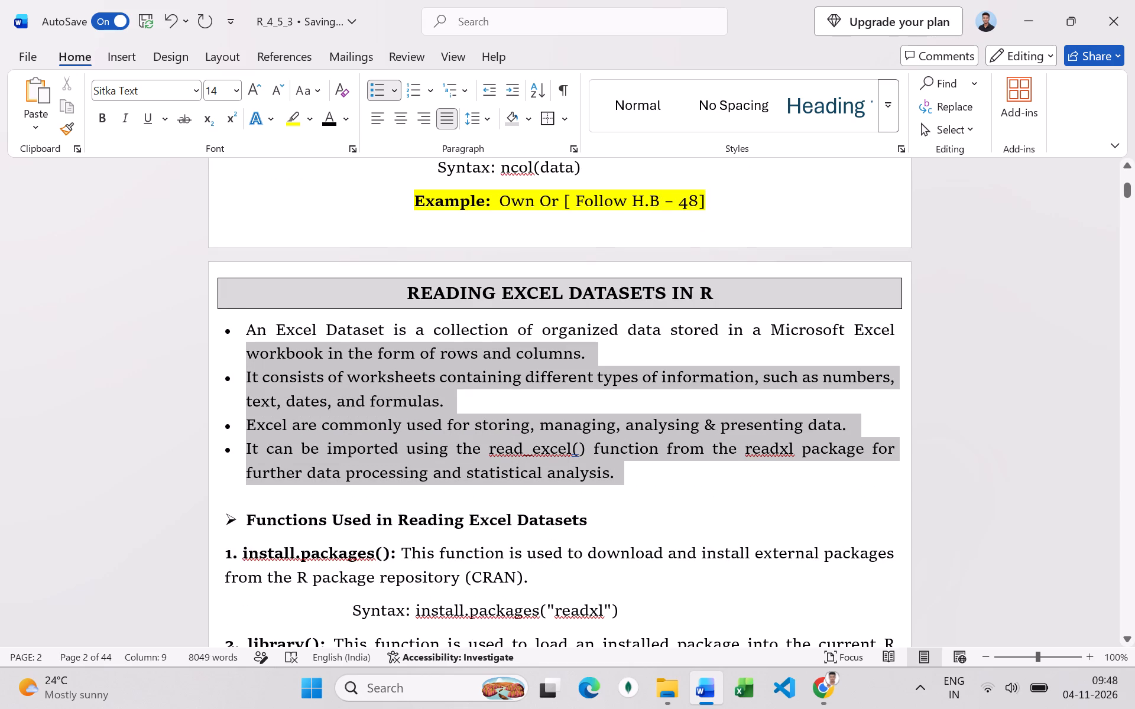
{"action": "left_click_drag", "start_coordinate": [262, 344], "coordinate": [244, 333]}
{"action": "left_click", "coordinate": [465, 120]}
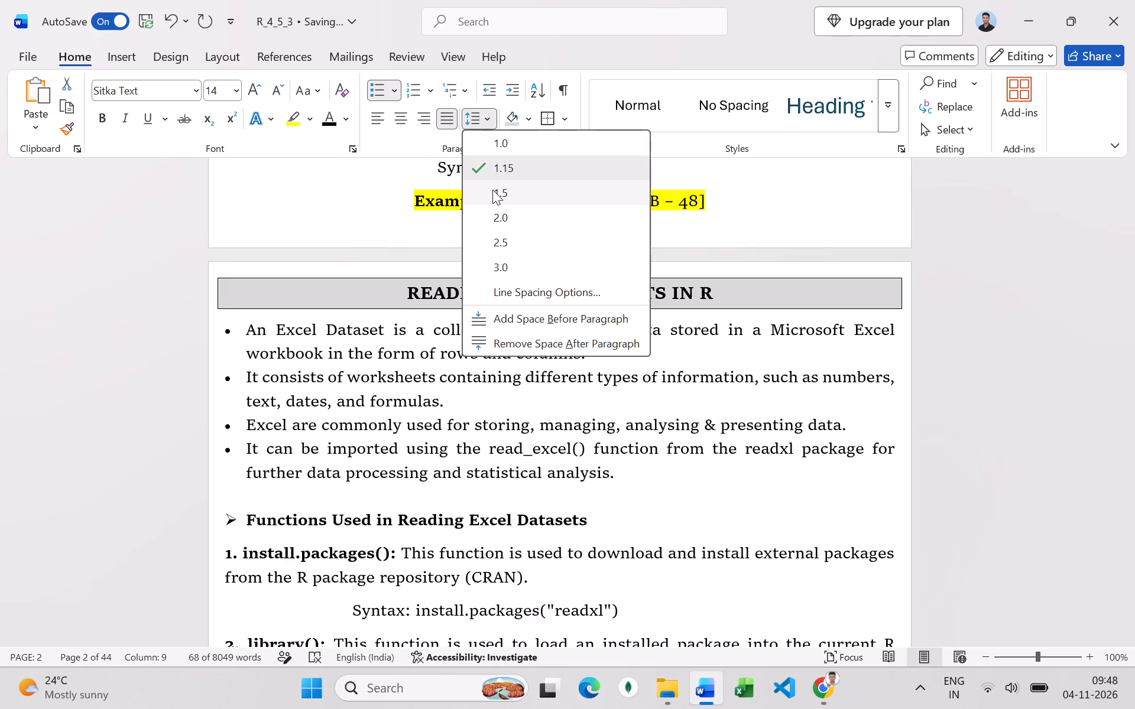
{"action": "left_click", "coordinate": [493, 190]}
{"action": "left_click", "coordinate": [461, 368]}
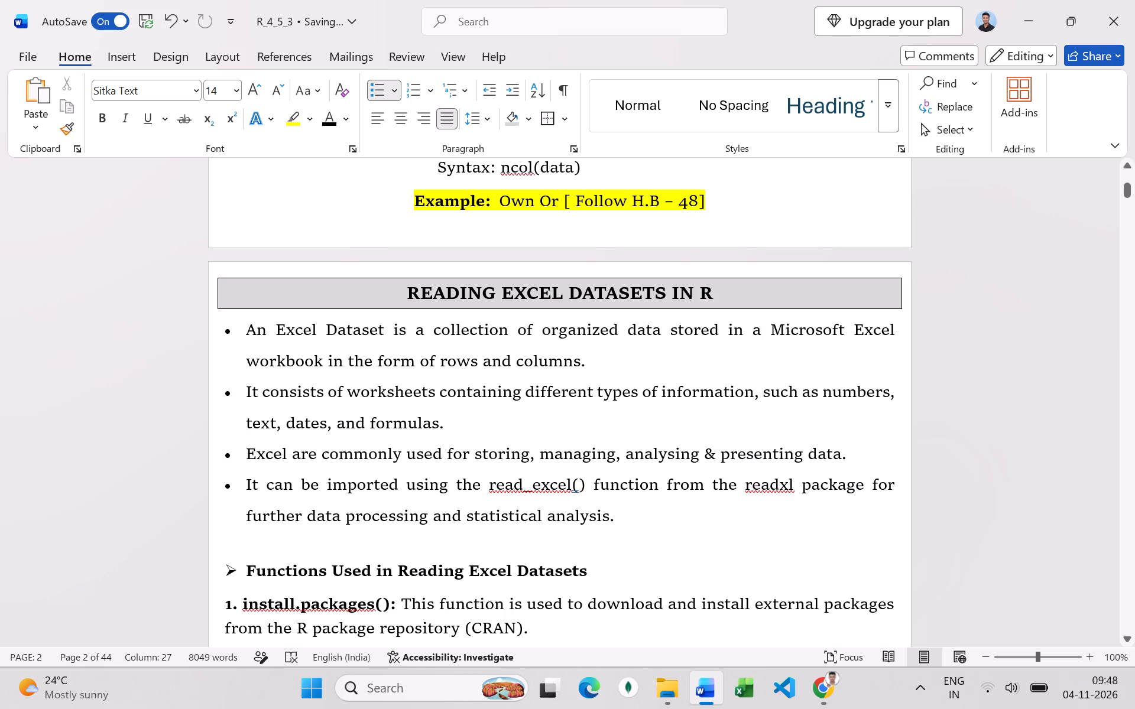
Set the line spacing of the first bullet, which defines an Excel Dataset, to 1.15.
{"action": "left_click_drag", "start_coordinate": [474, 362], "coordinate": [428, 343]}
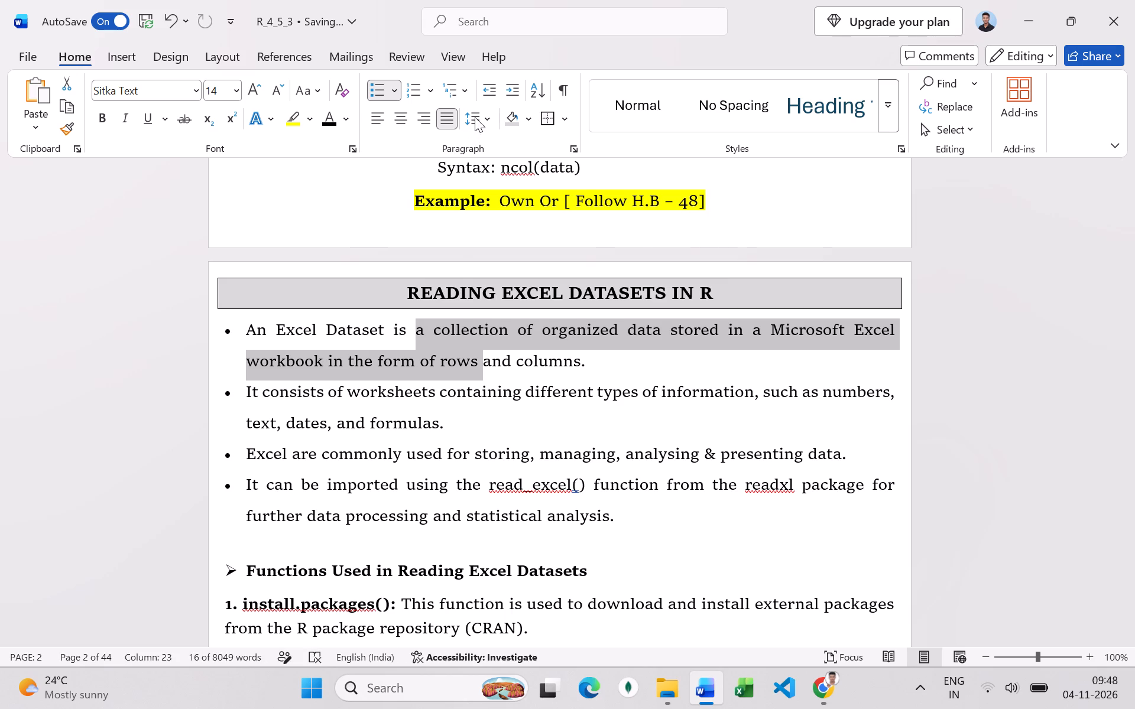
{"action": "left_click", "coordinate": [475, 117]}
{"action": "left_click", "coordinate": [507, 170]}
{"action": "left_click", "coordinate": [533, 389]}
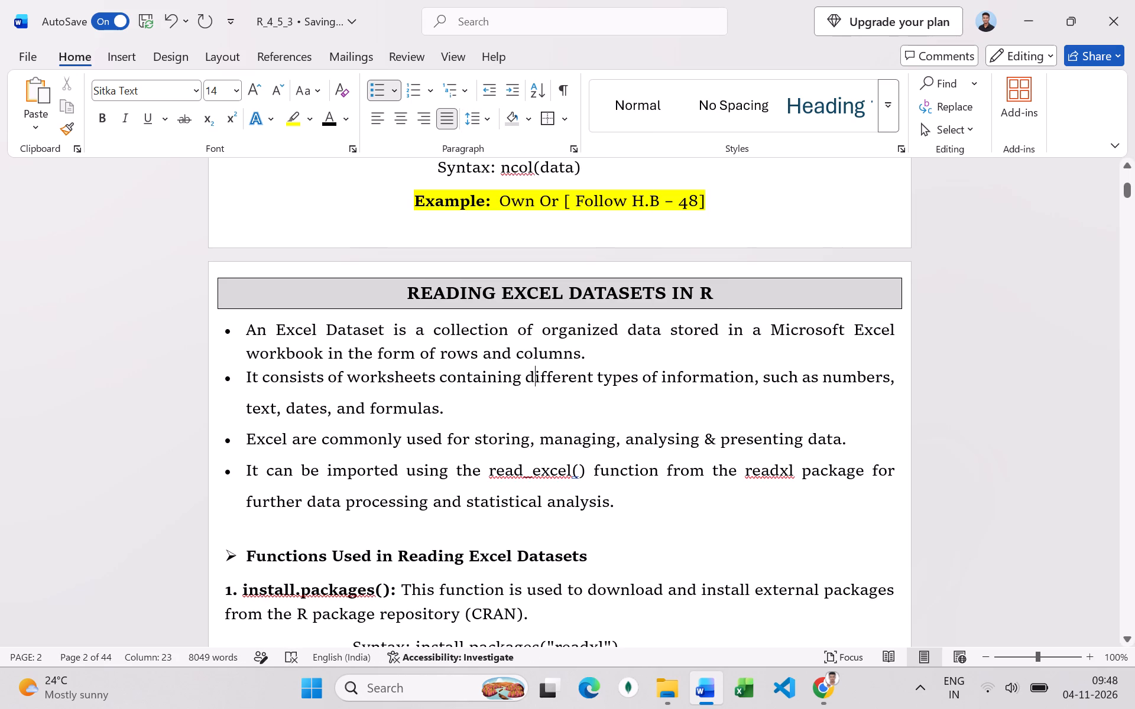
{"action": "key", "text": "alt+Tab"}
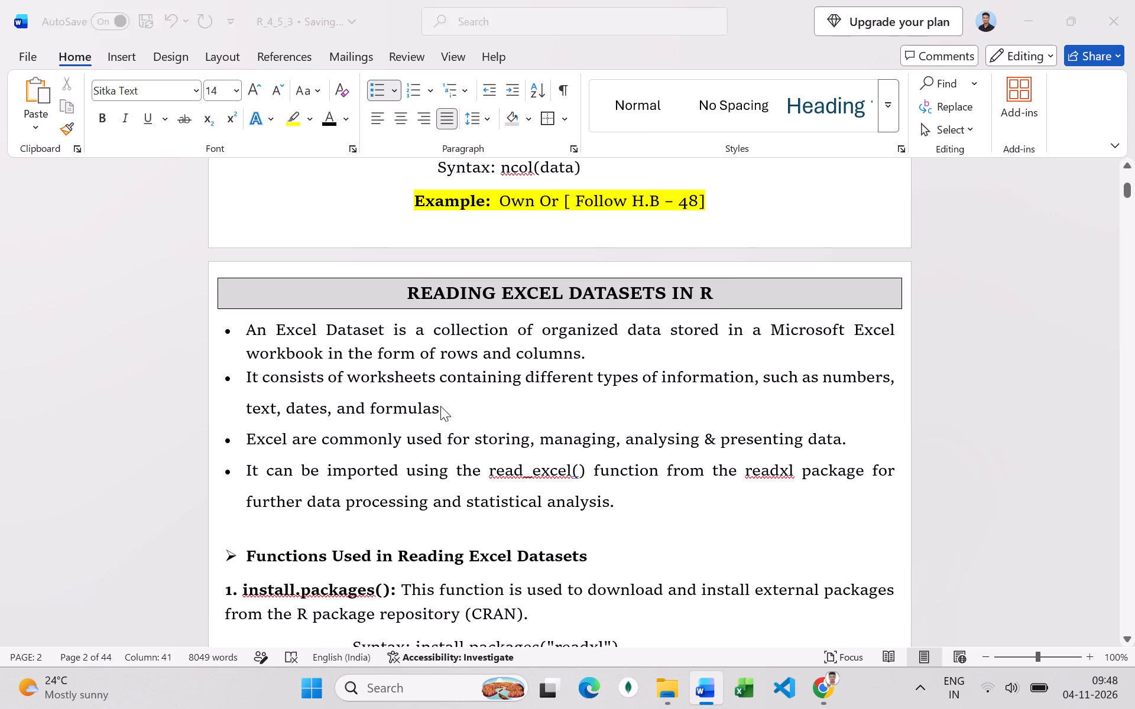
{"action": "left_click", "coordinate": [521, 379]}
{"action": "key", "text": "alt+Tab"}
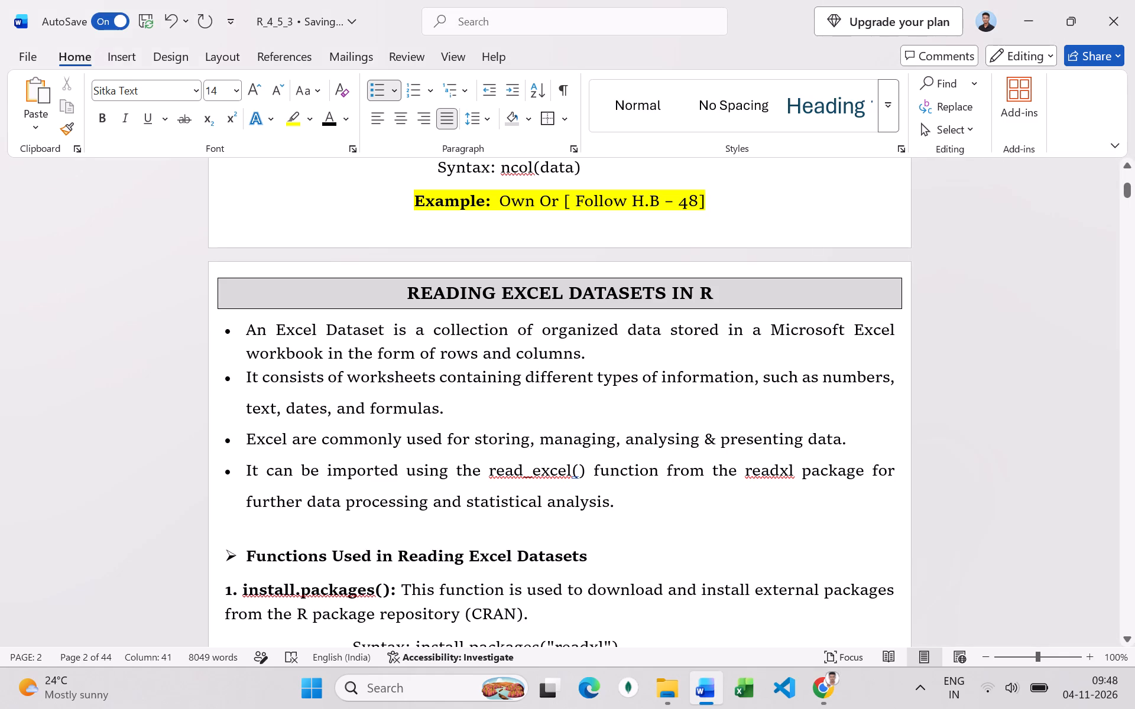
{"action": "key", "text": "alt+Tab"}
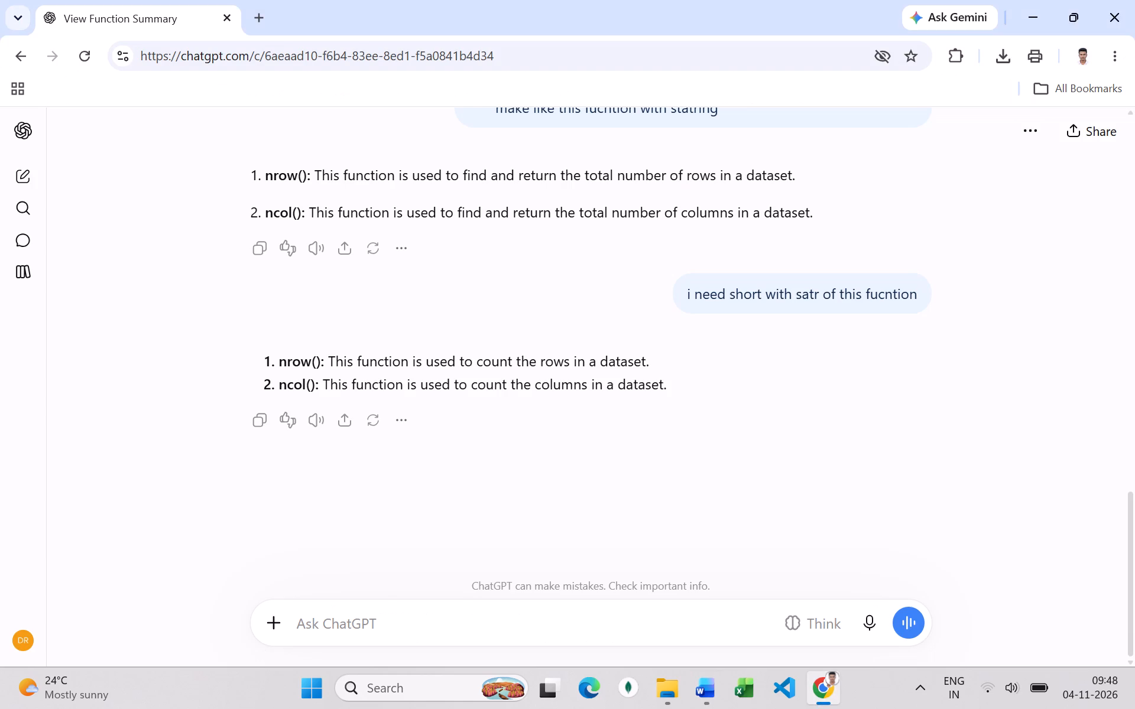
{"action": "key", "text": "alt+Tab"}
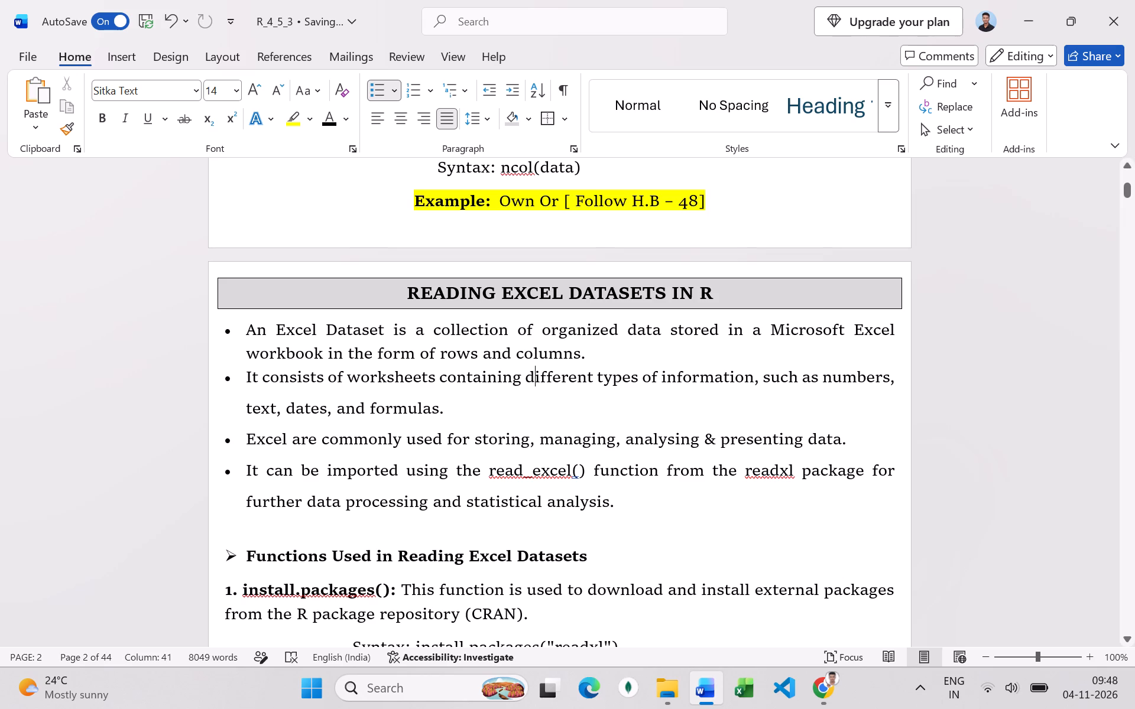
Reword the opening of the first Excel bullet to "An Excel Dataset is an organized collection of data", correcting the article to "an".
{"action": "left_click_drag", "start_coordinate": [617, 331], "coordinate": [540, 323]}
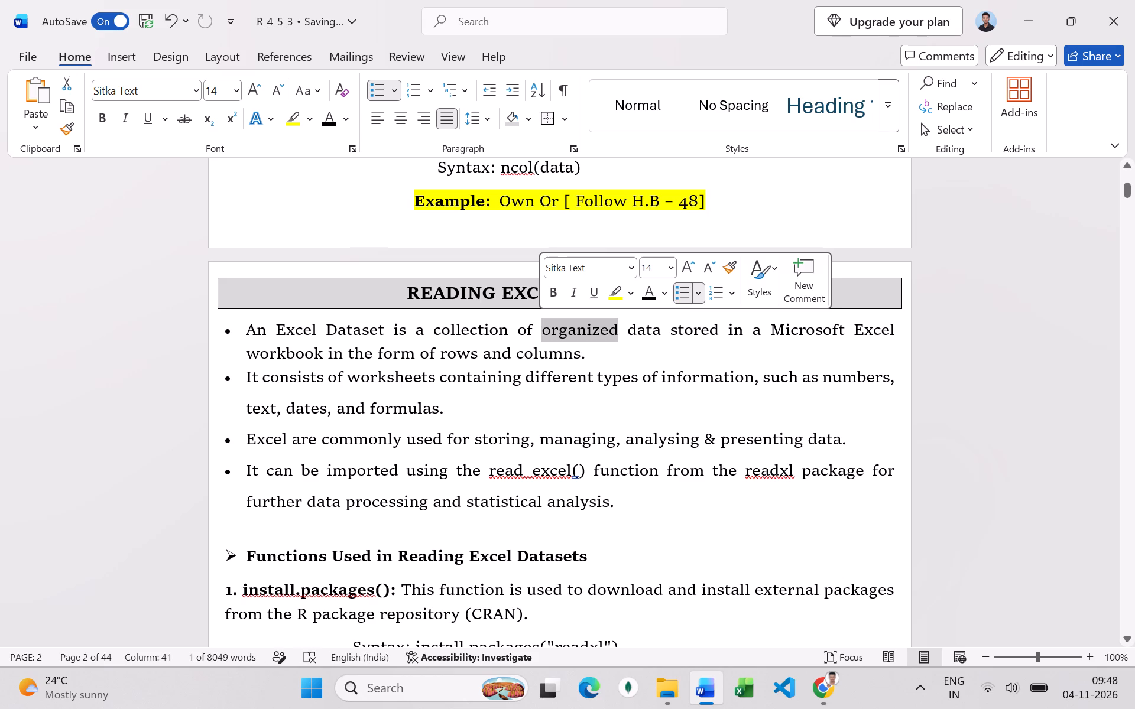
{"action": "key", "text": "ctrl+c"}
{"action": "key", "text": "ctrl+c"}
{"action": "left_click", "coordinate": [432, 335]}
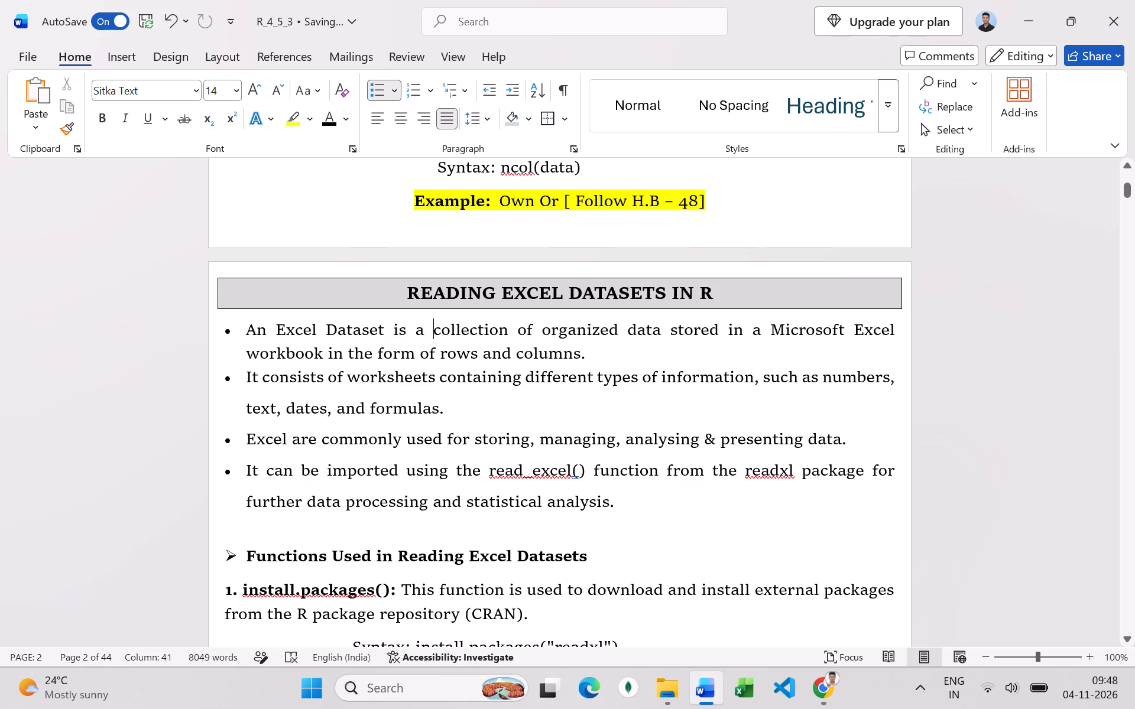
{"action": "key", "text": "ctrl+v"}
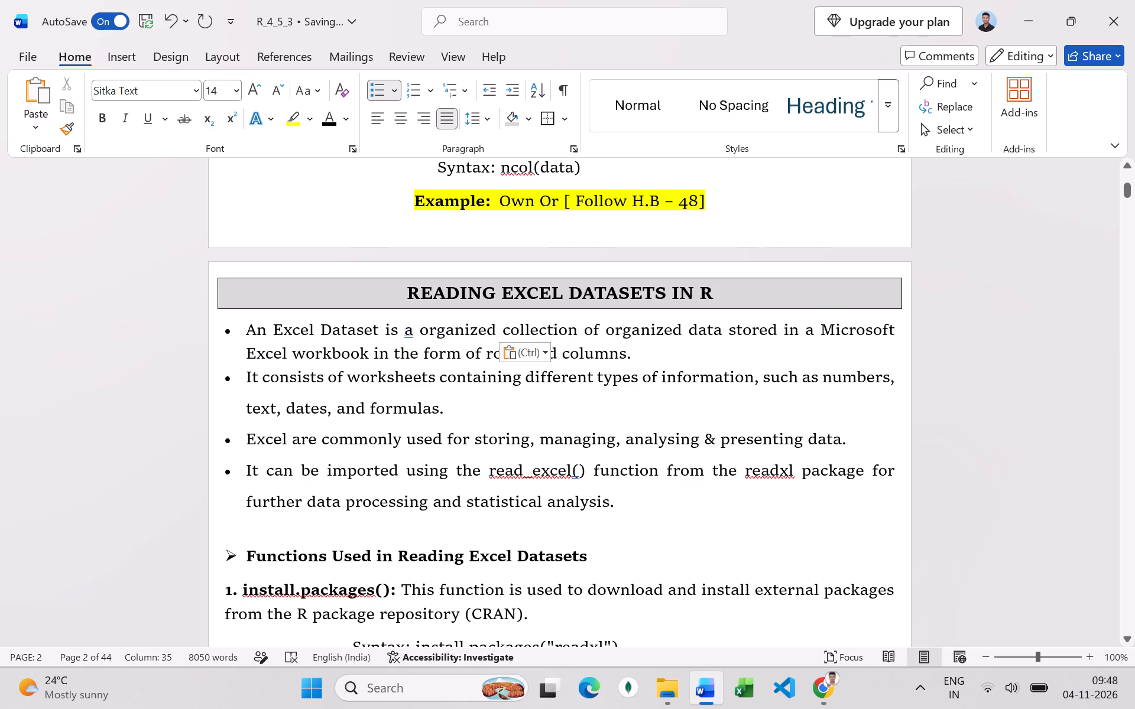
{"action": "left_click_drag", "start_coordinate": [688, 342], "coordinate": [594, 336]}
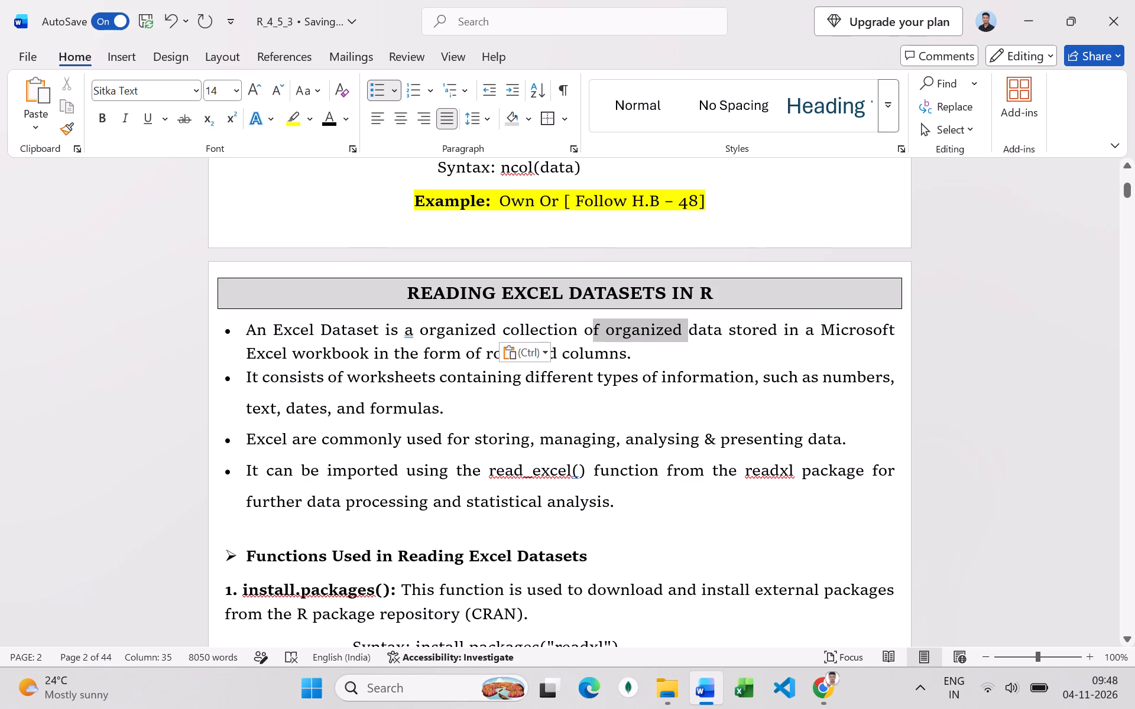
{"action": "left_click_drag", "start_coordinate": [594, 336], "coordinate": [607, 338]}
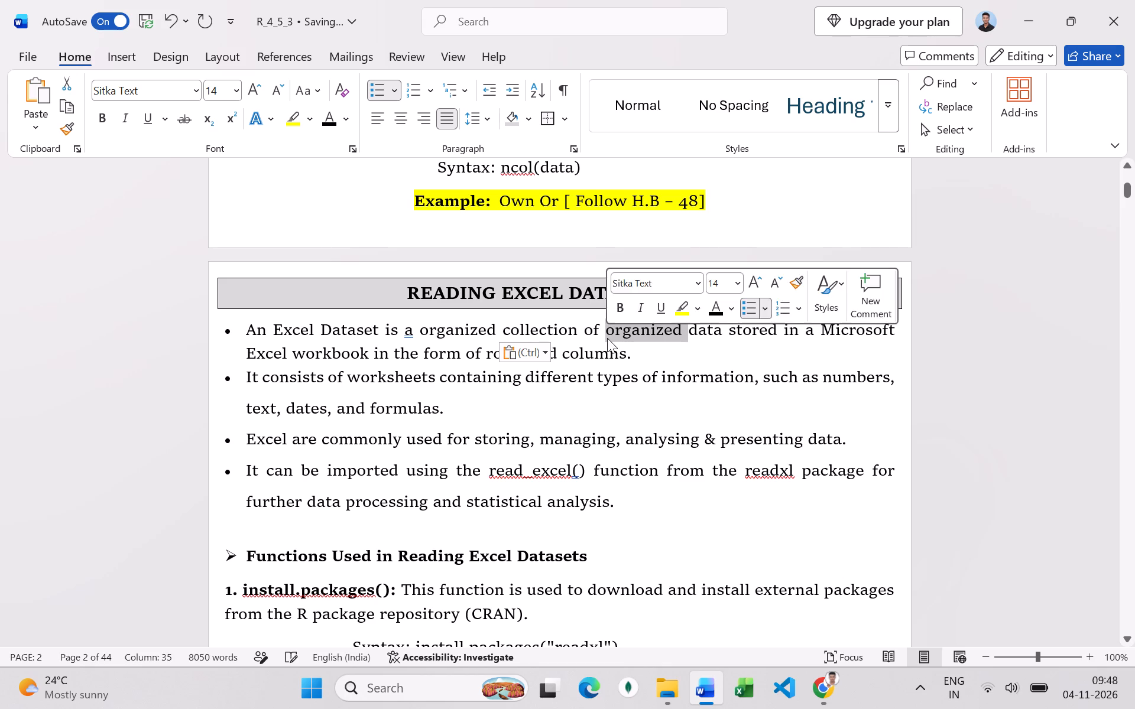
{"action": "key", "text": "BackSpace"}
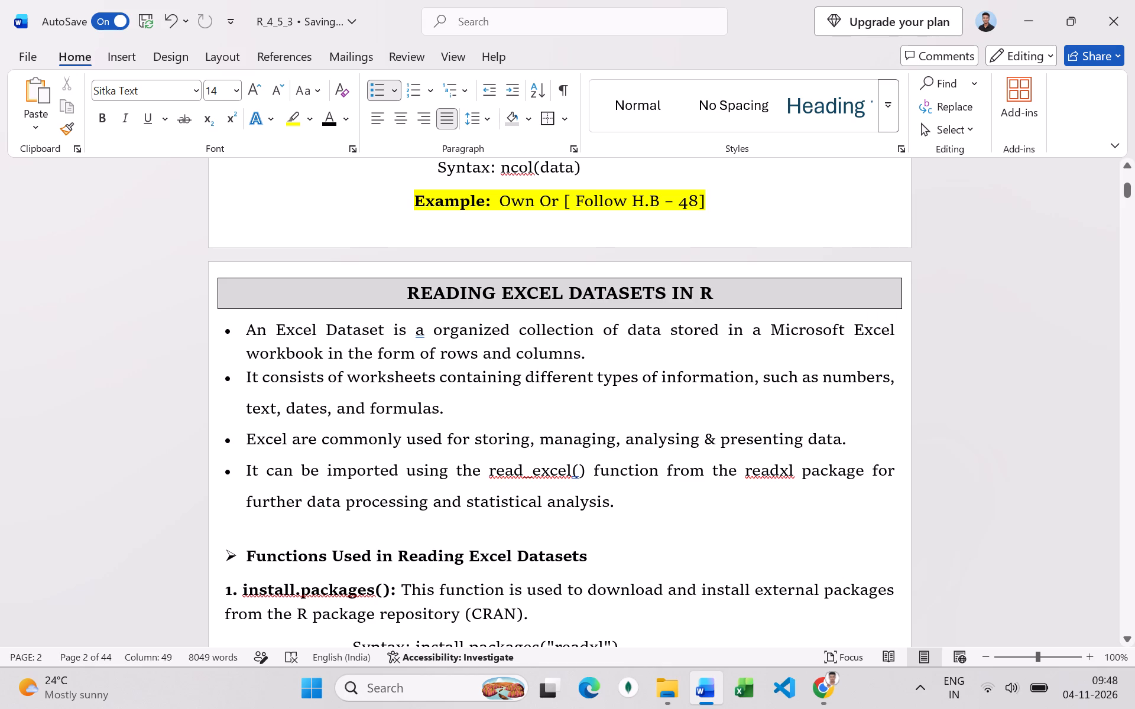
{"action": "left_click", "coordinate": [420, 330]}
{"action": "right_click", "coordinate": [420, 330]}
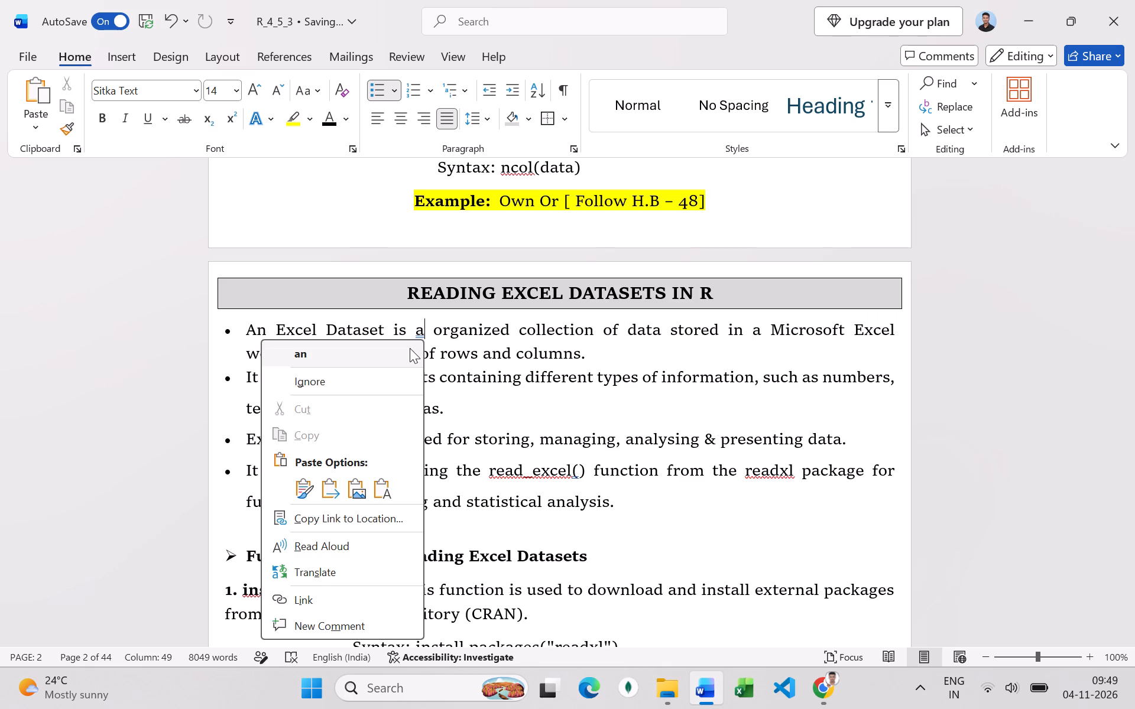
{"action": "left_click", "coordinate": [410, 348]}
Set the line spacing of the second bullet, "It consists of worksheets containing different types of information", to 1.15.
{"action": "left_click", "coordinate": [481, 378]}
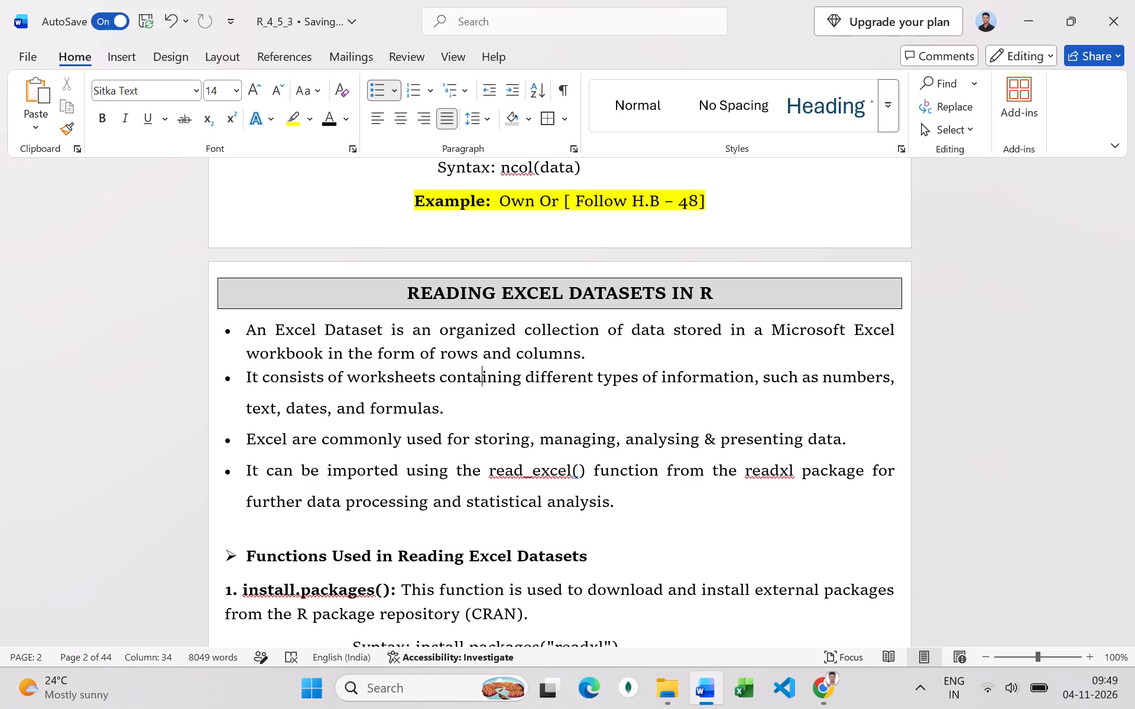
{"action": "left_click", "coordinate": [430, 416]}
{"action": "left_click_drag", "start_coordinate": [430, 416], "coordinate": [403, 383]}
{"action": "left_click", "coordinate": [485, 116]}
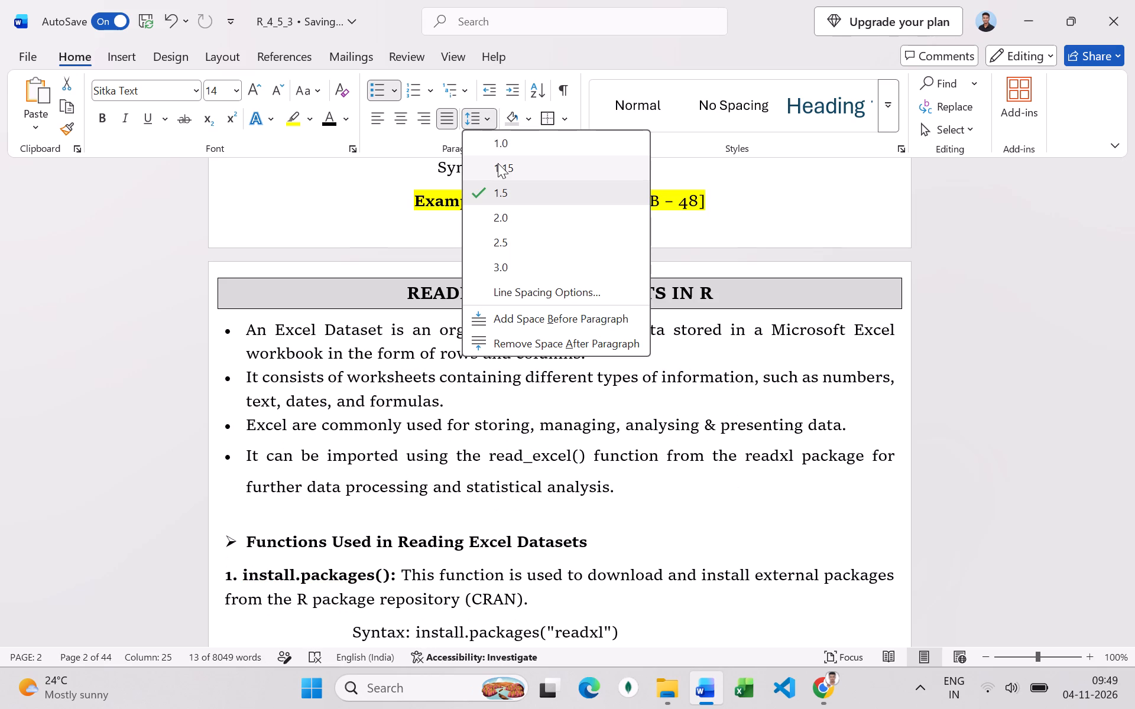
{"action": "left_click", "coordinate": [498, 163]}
Delete the whole second bullet about worksheets containing different types of information.
{"action": "left_click", "coordinate": [453, 378]}
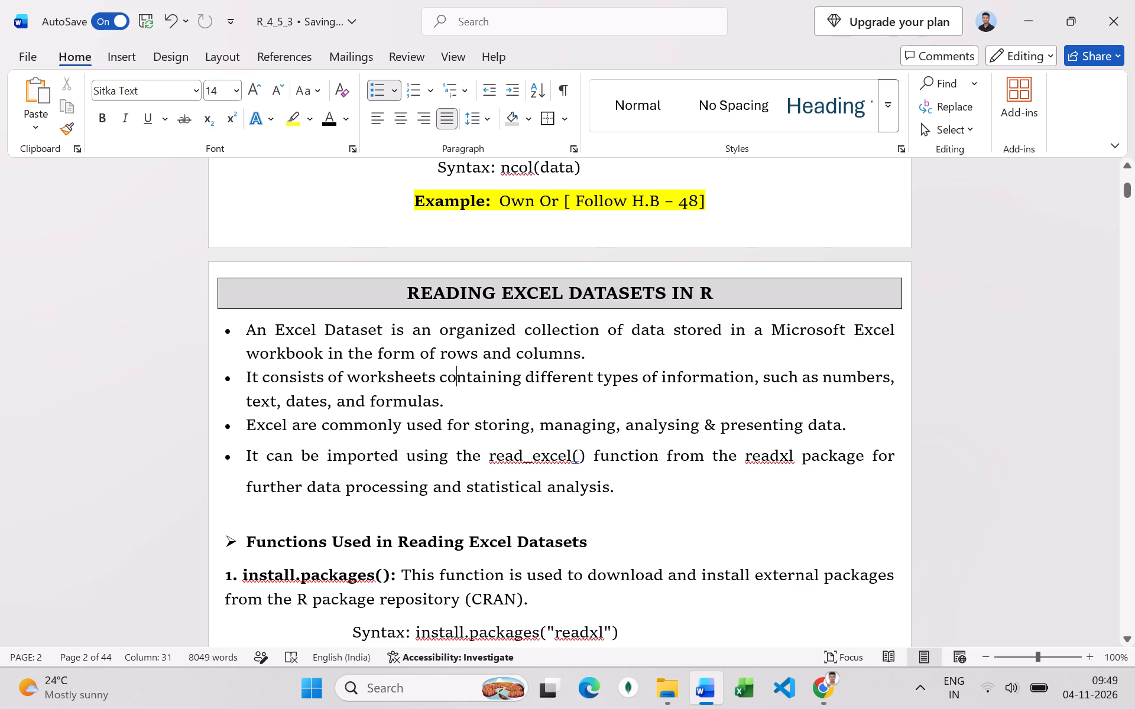
{"action": "left_click_drag", "start_coordinate": [453, 403], "coordinate": [247, 380]}
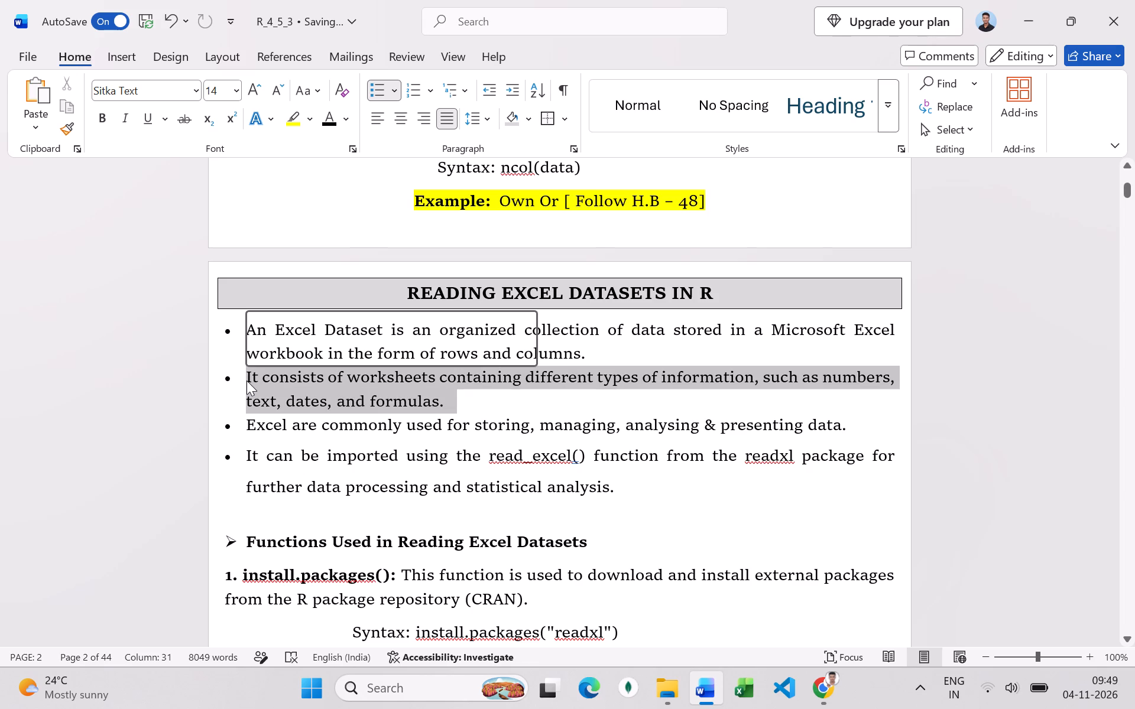
{"action": "key", "text": "BackSpace"}
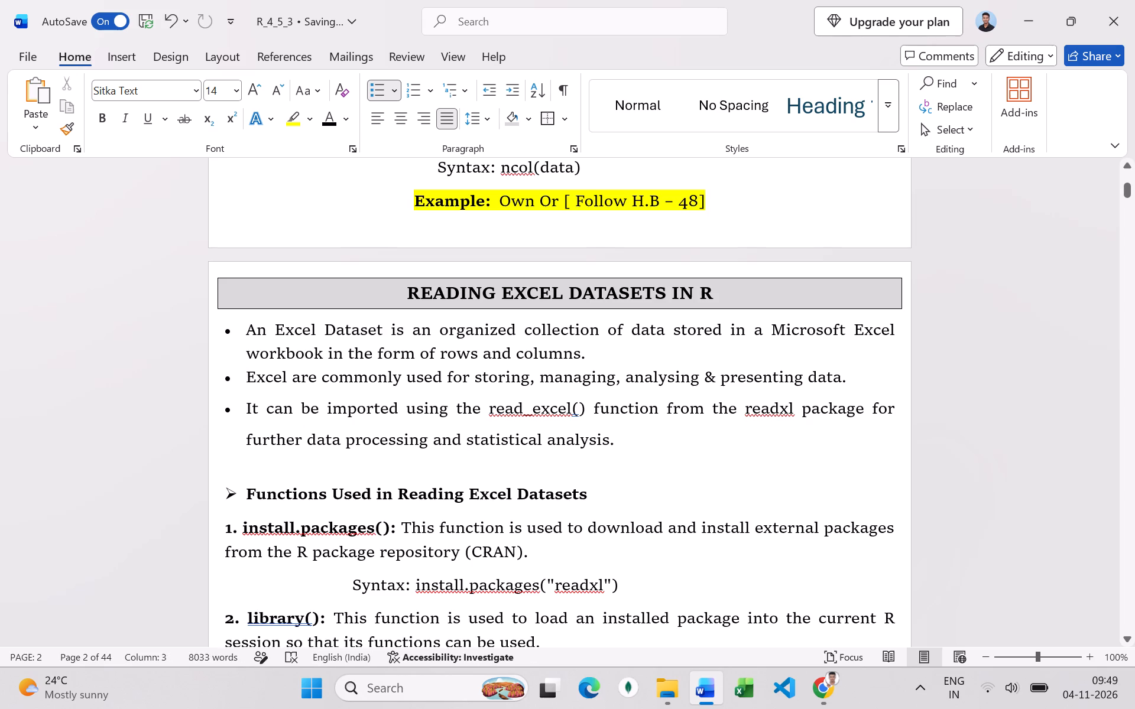
Set the line spacing of the last two introductory bullets, on Excel's common uses and the read_excel() import, to 1.15.
{"action": "left_click_drag", "start_coordinate": [638, 438], "coordinate": [553, 391]}
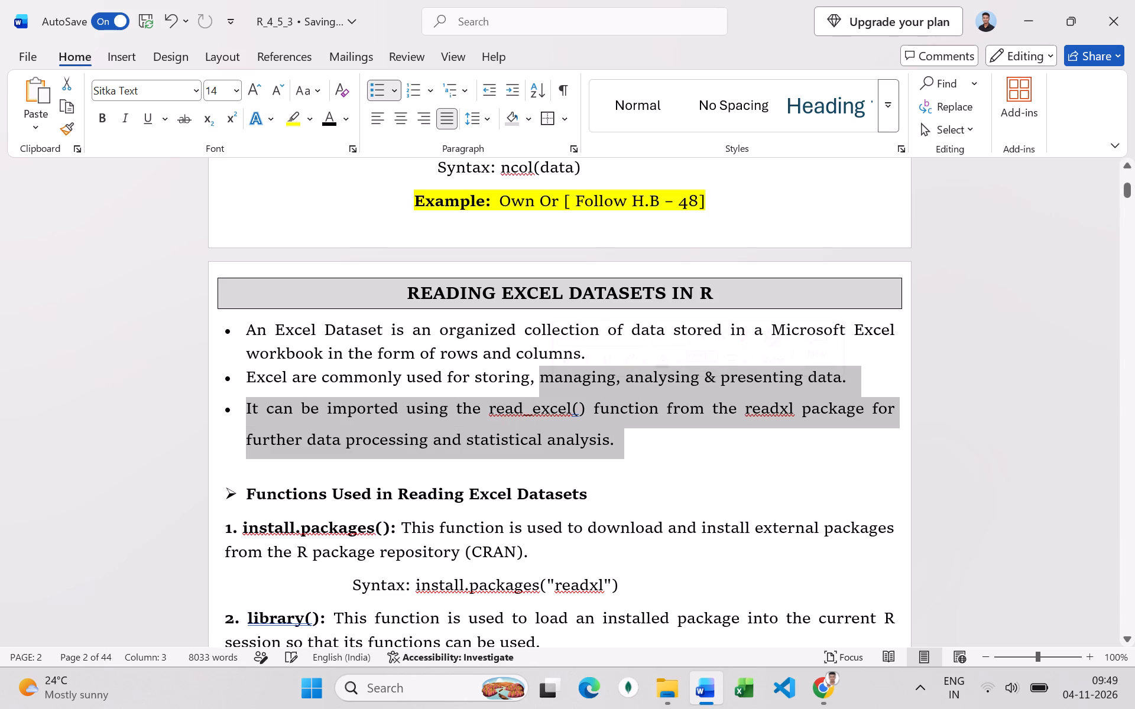
{"action": "left_click", "coordinate": [463, 119]}
{"action": "left_click", "coordinate": [491, 173]}
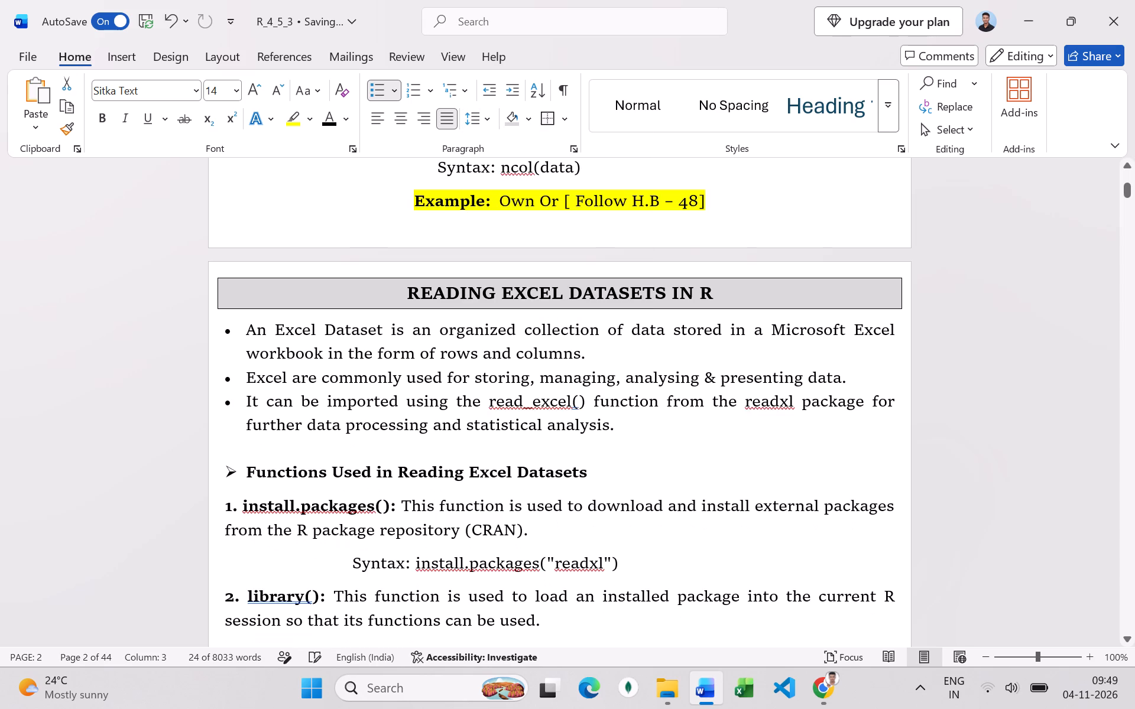
{"action": "left_click", "coordinate": [456, 382]}
{"action": "left_click", "coordinate": [394, 460]}
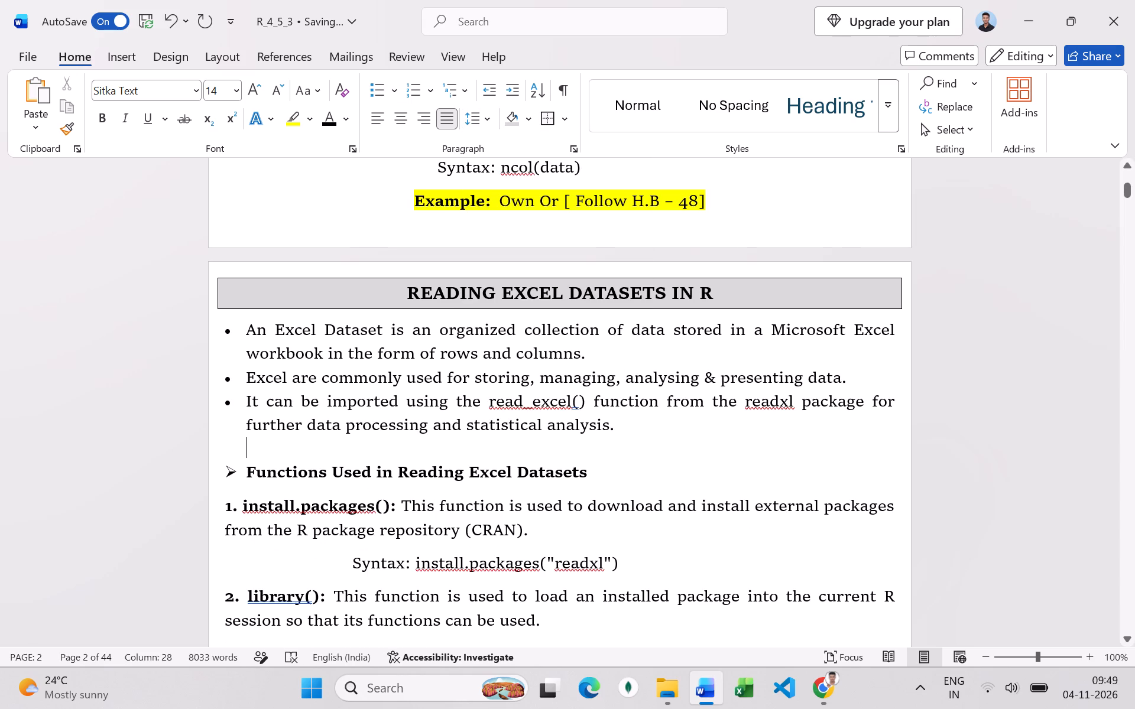
Compare the layout of the Excel bullets and numbered functions with the bulleted Functions Used in Reading CSV Files list.
{"action": "scroll", "coordinate": [402, 422], "scroll_direction": "down", "scroll_amount": 5}
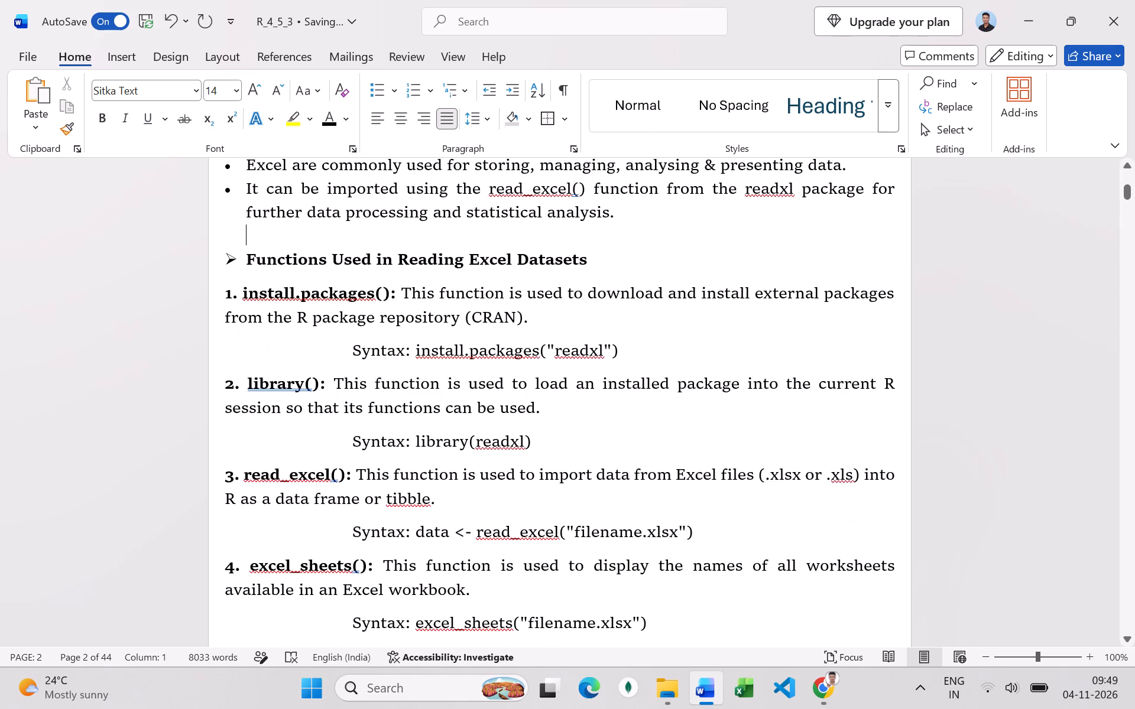
{"action": "scroll", "coordinate": [371, 396], "scroll_direction": "up", "scroll_amount": 3}
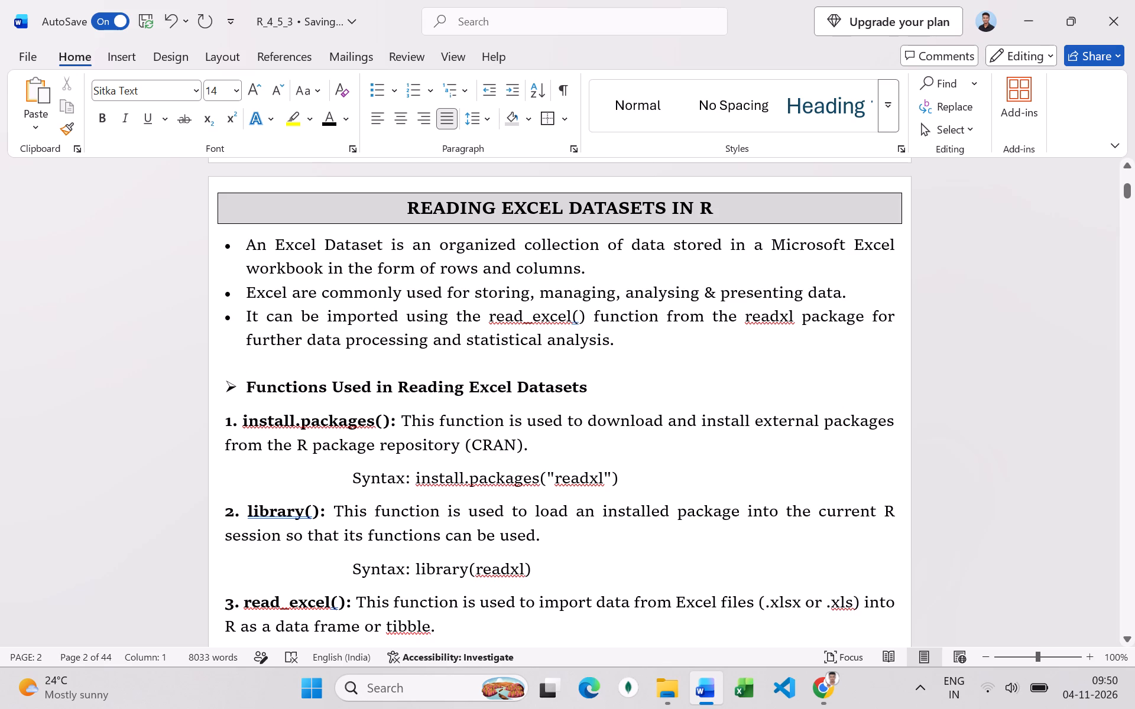
{"action": "scroll", "coordinate": [390, 362], "scroll_direction": "up", "scroll_amount": 2}
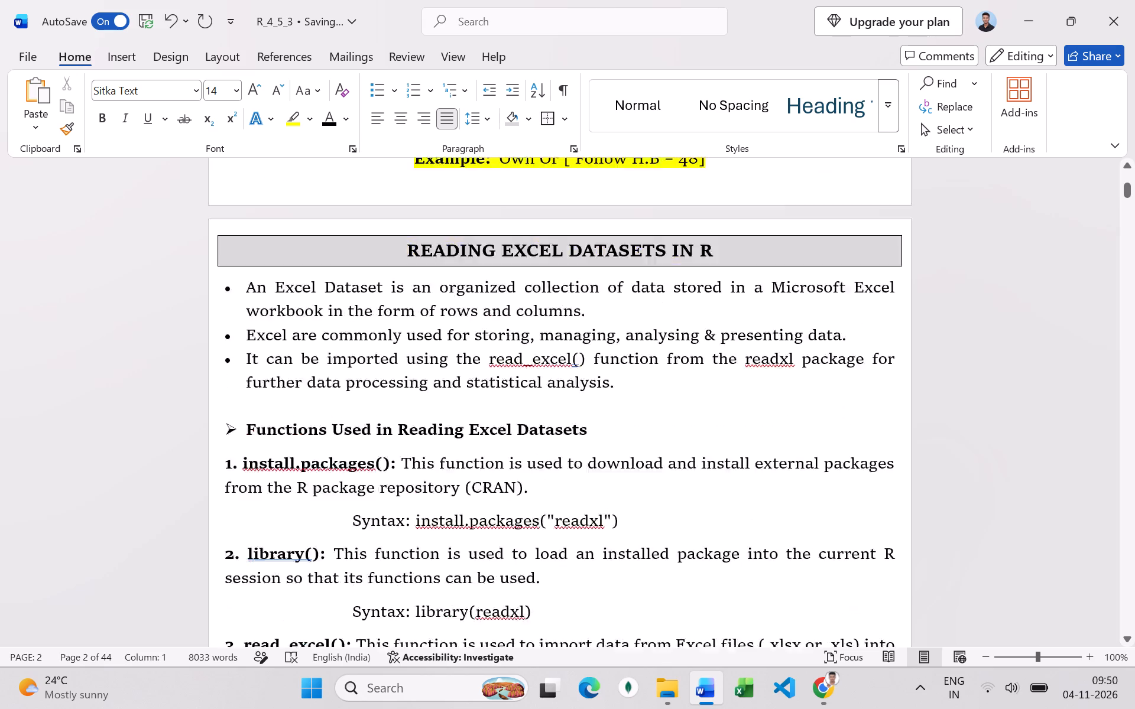
{"action": "scroll", "coordinate": [390, 362], "scroll_direction": "up", "scroll_amount": 14}
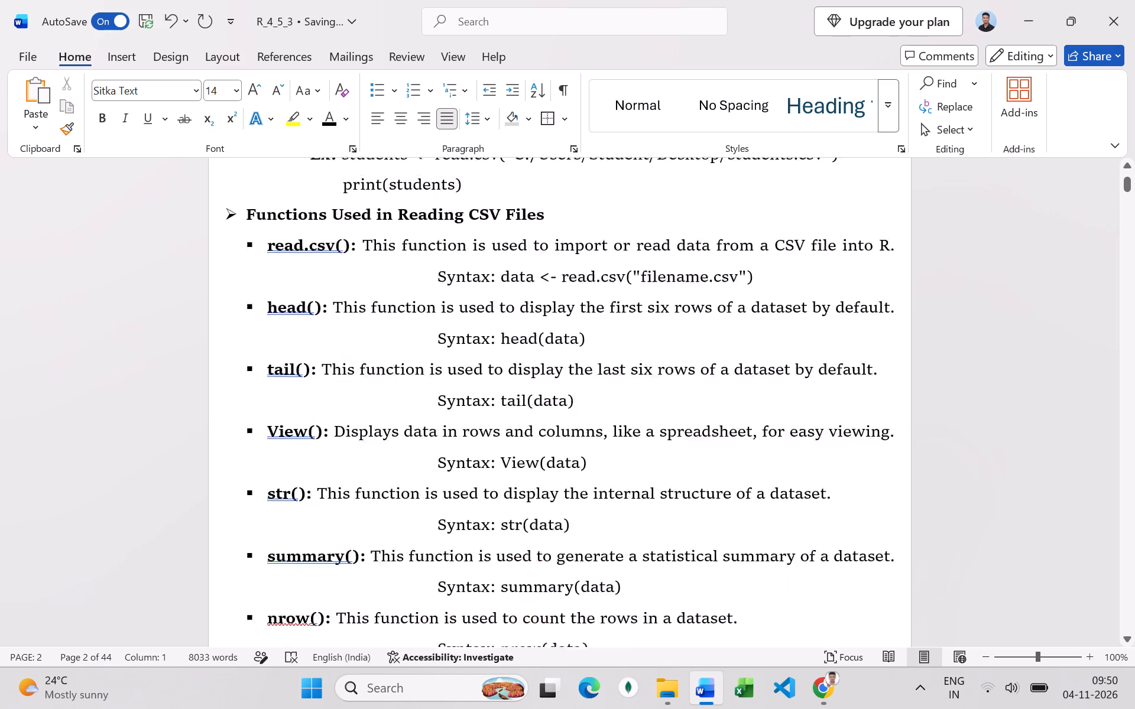
{"action": "scroll", "coordinate": [390, 362], "scroll_direction": "up", "scroll_amount": 6}
{"action": "scroll", "coordinate": [390, 362], "scroll_direction": "down", "scroll_amount": 1}
{"action": "scroll", "coordinate": [390, 362], "scroll_direction": "up", "scroll_amount": 1}
{"action": "scroll", "coordinate": [390, 362], "scroll_direction": "down", "scroll_amount": 18}
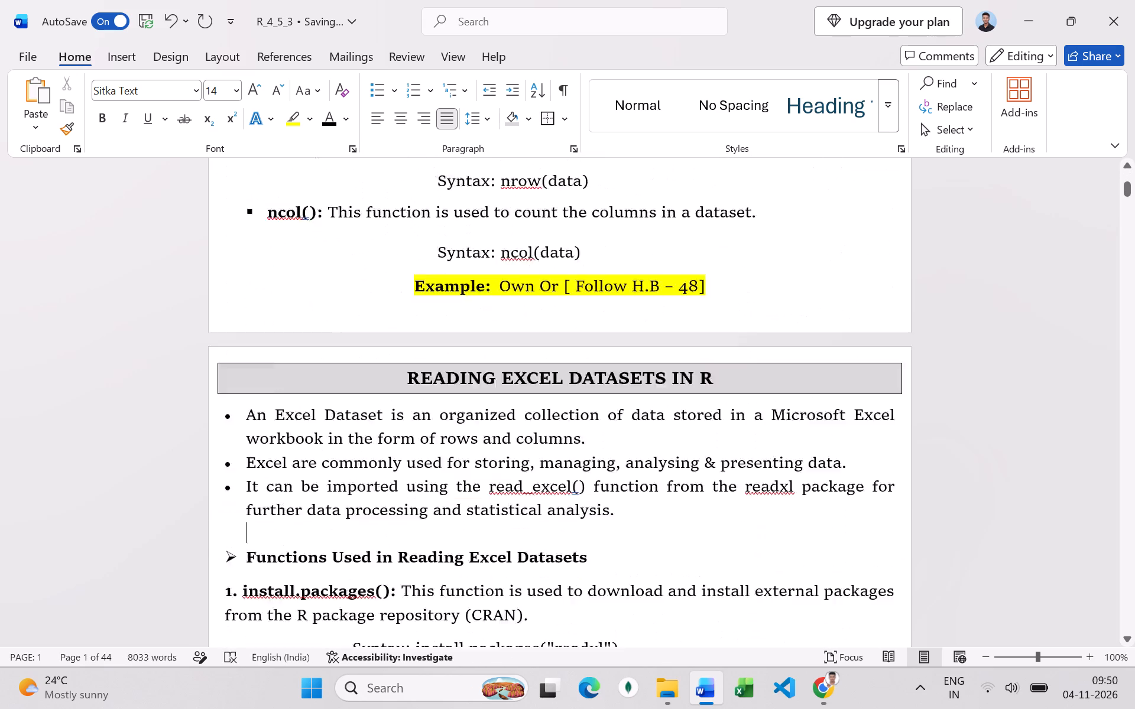
{"action": "scroll", "coordinate": [390, 362], "scroll_direction": "down", "scroll_amount": 3}
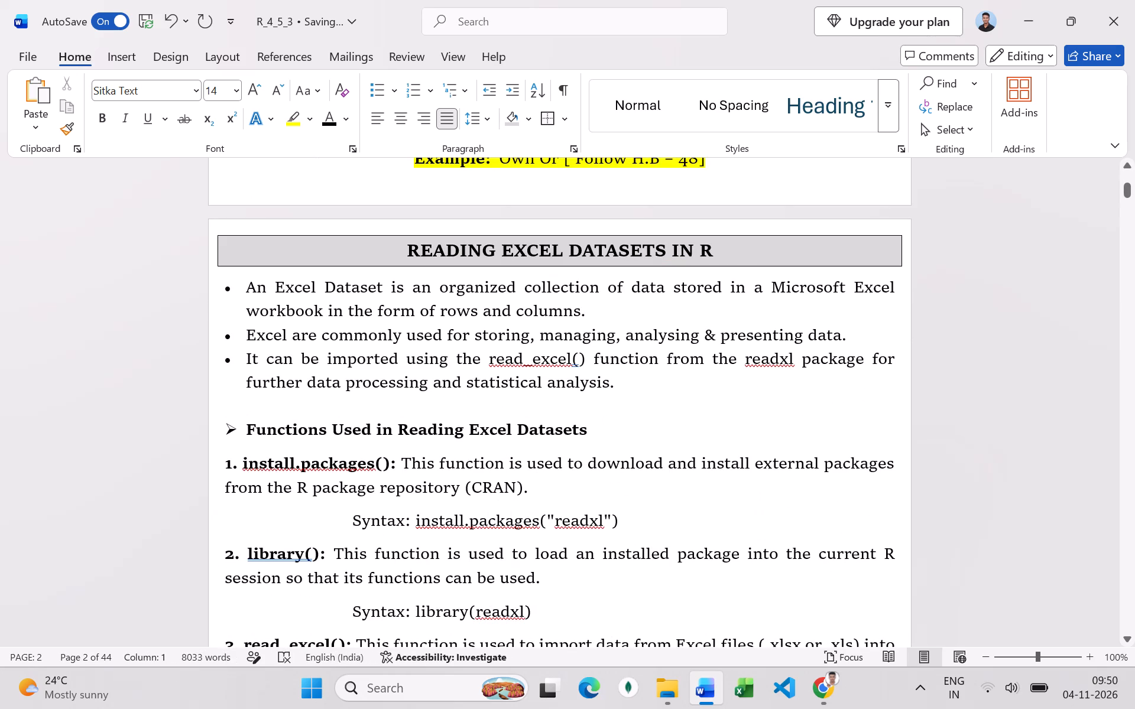
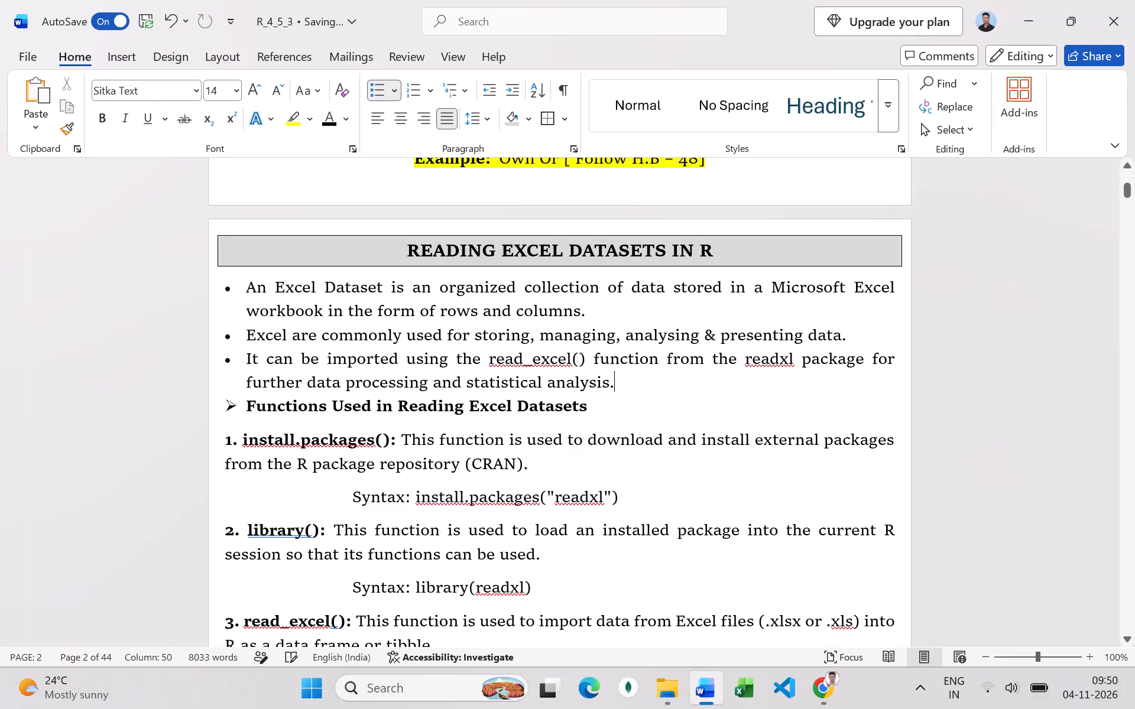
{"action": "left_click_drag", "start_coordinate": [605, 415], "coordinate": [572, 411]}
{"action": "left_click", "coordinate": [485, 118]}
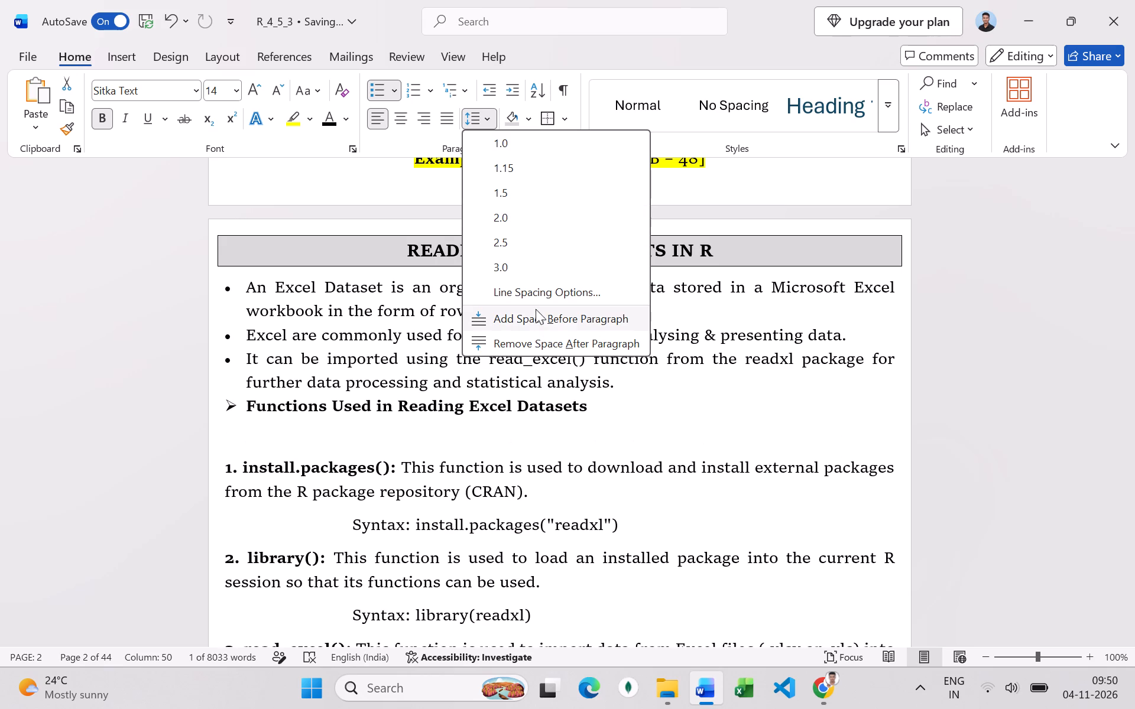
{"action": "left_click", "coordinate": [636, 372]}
Turn off "Don't add space between paragraphs of the same style" for the third introductory bullet, on importing with read_excel().
{"action": "left_click", "coordinate": [627, 382]}
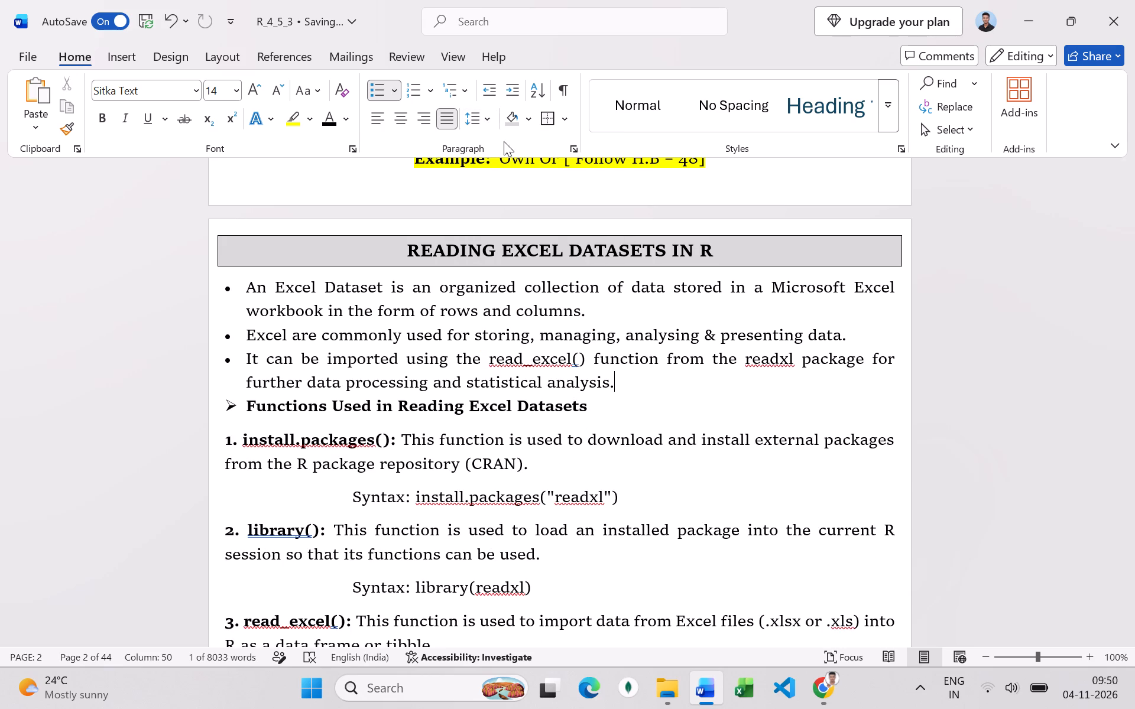
{"action": "left_click", "coordinate": [485, 126]}
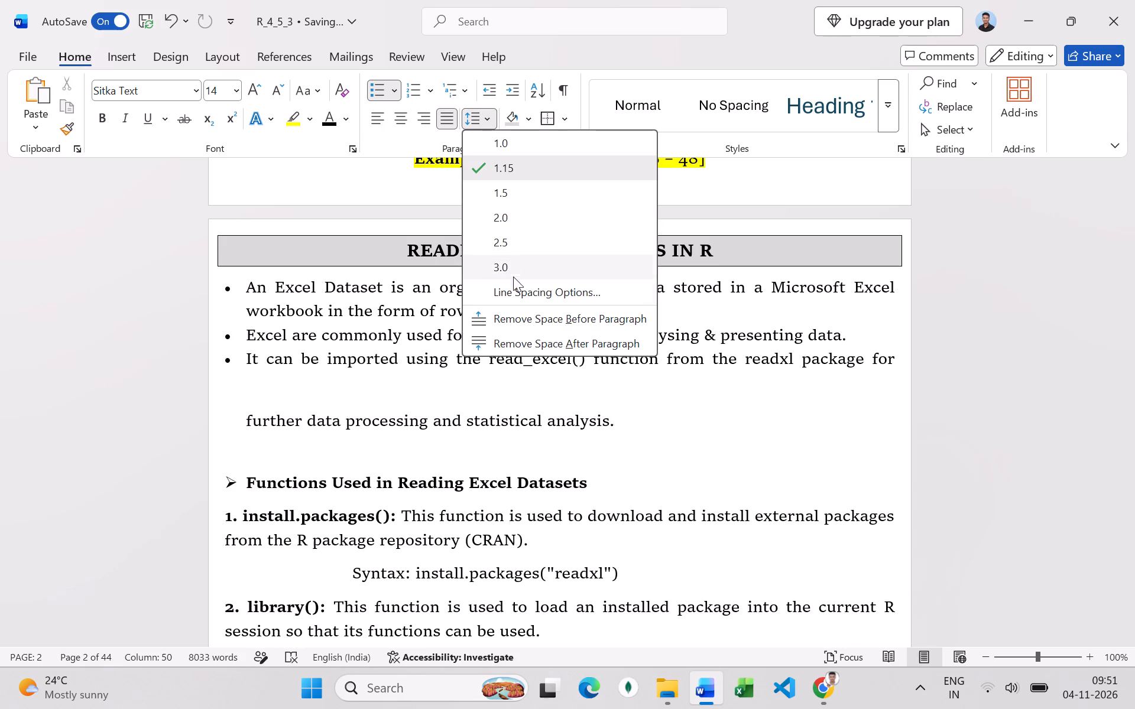
{"action": "left_click", "coordinate": [526, 292]}
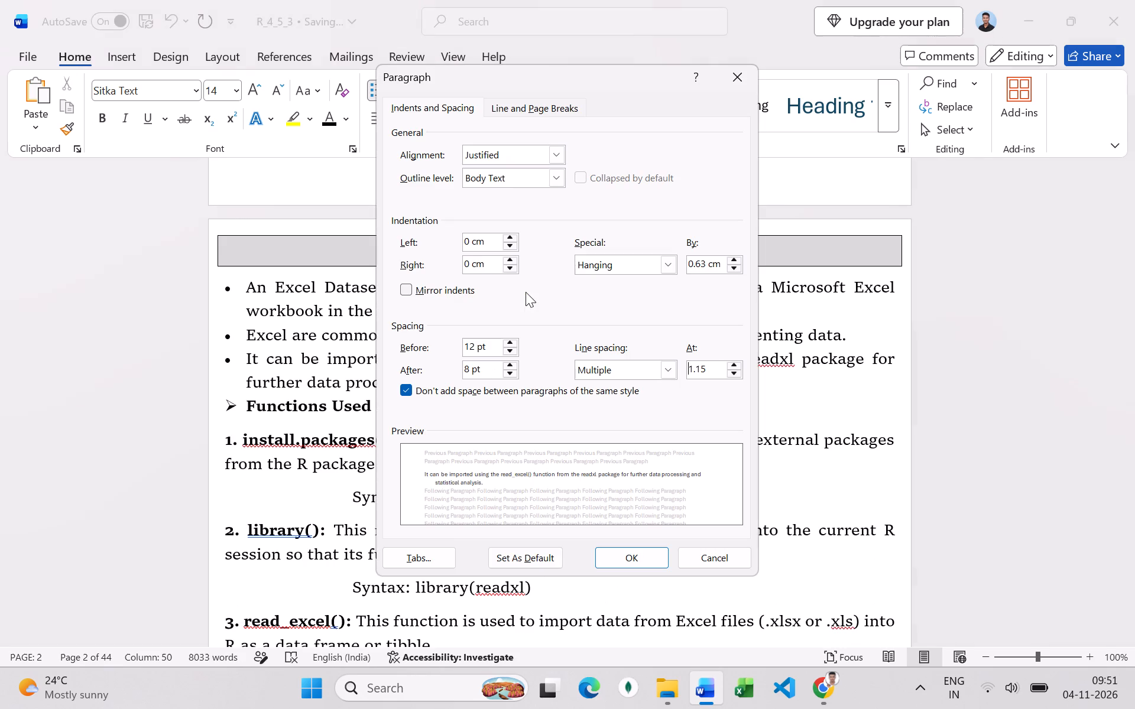
{"action": "left_click", "coordinate": [466, 391]}
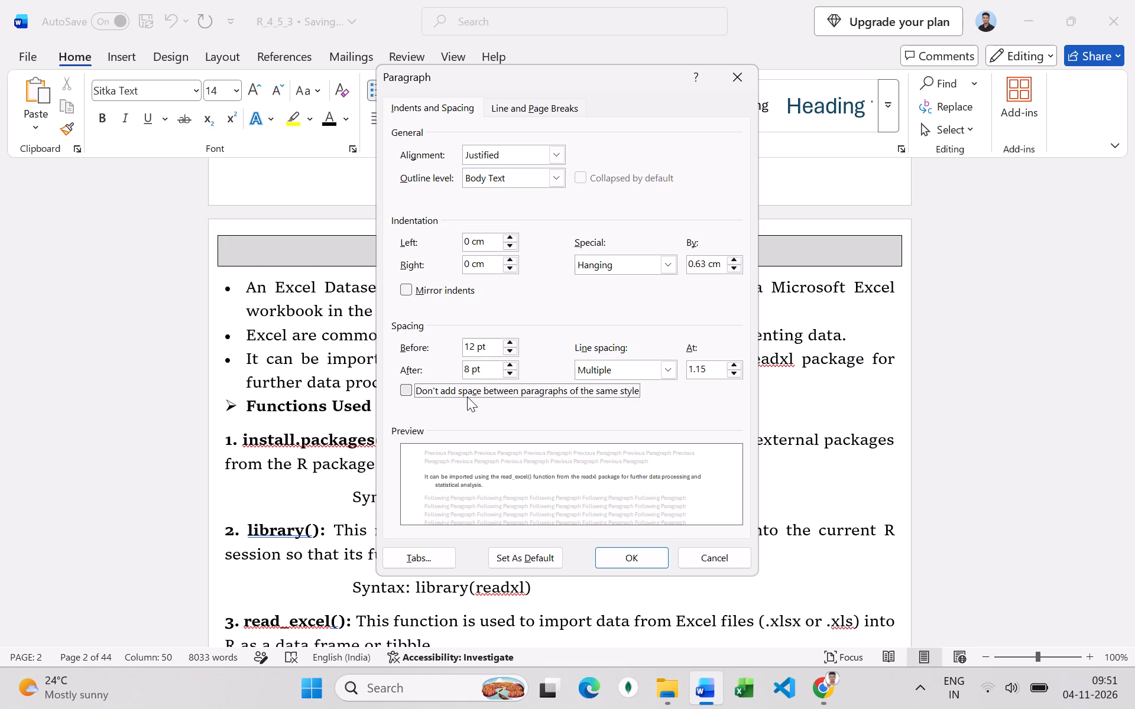
{"action": "left_click", "coordinate": [461, 390]}
{"action": "left_click", "coordinate": [461, 390]}
{"action": "left_click", "coordinate": [461, 390]}
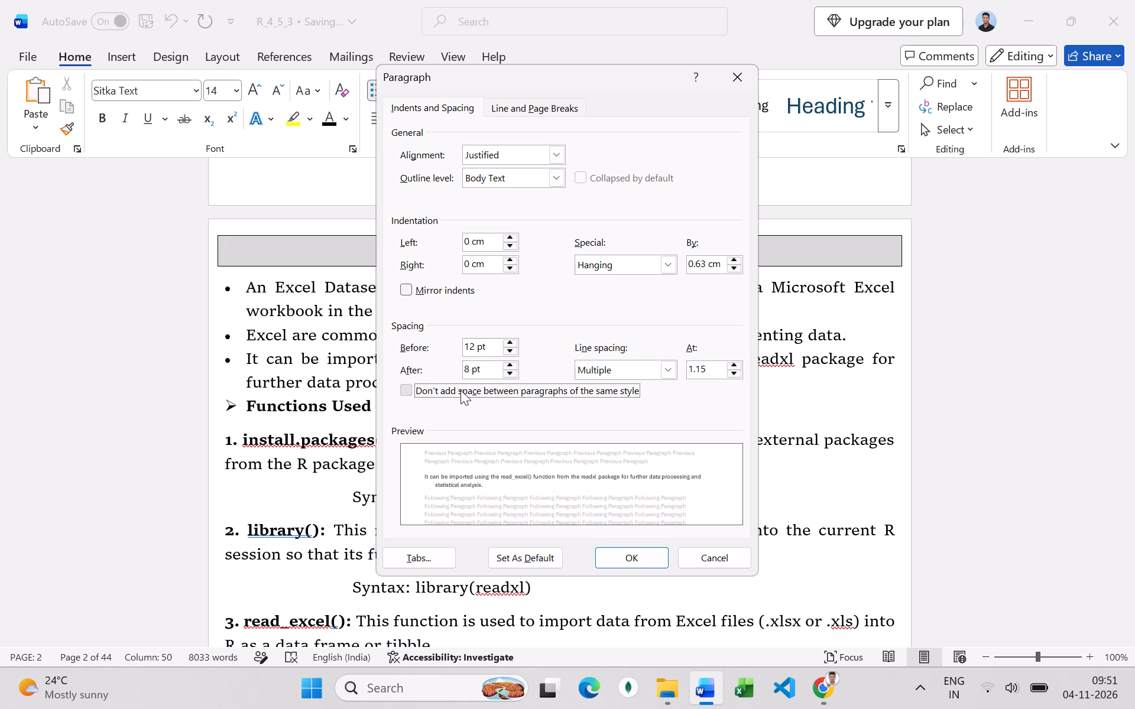
{"action": "left_click", "coordinate": [461, 390]}
{"action": "left_click", "coordinate": [625, 552]}
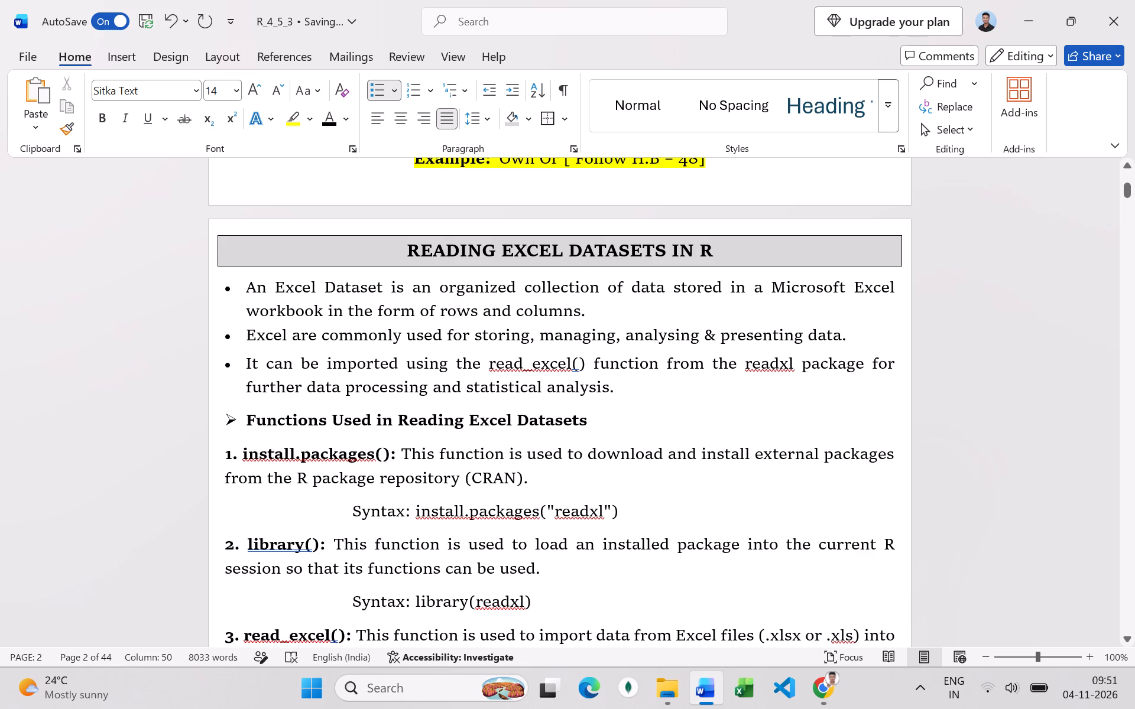
{"action": "scroll", "coordinate": [518, 473], "scroll_direction": "up", "scroll_amount": 9}
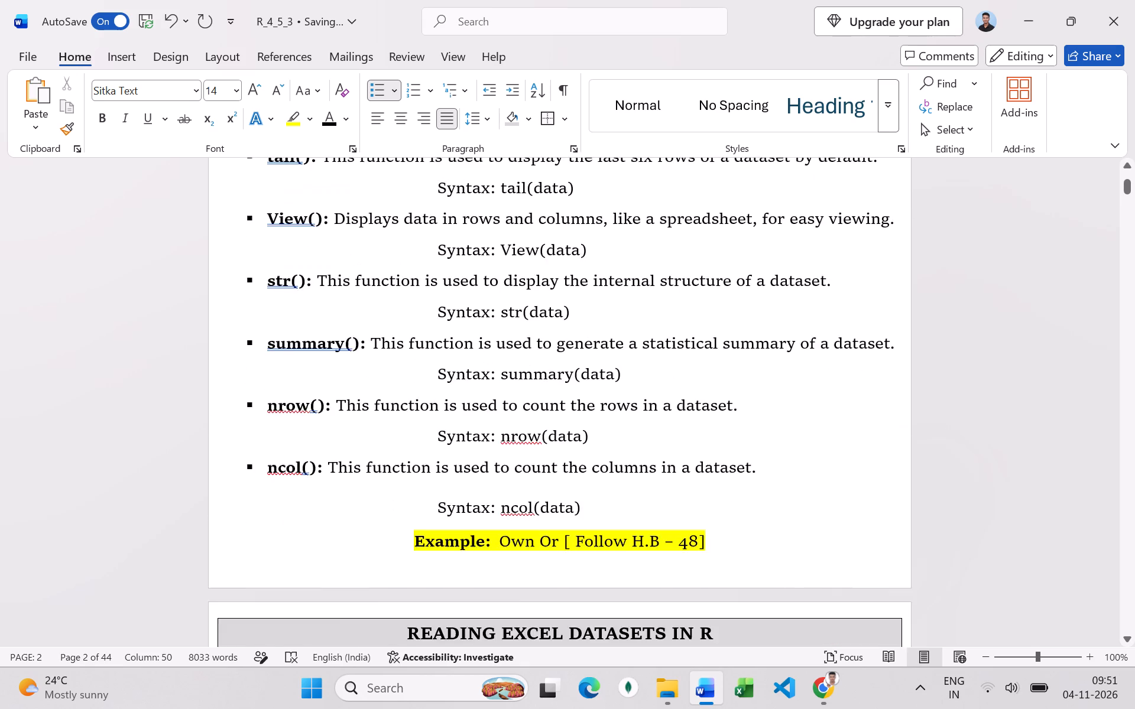
{"action": "scroll", "coordinate": [518, 473], "scroll_direction": "down", "scroll_amount": 3}
{"action": "scroll", "coordinate": [518, 473], "scroll_direction": "up", "scroll_amount": 1}
{"action": "scroll", "coordinate": [518, 473], "scroll_direction": "down", "scroll_amount": 5}
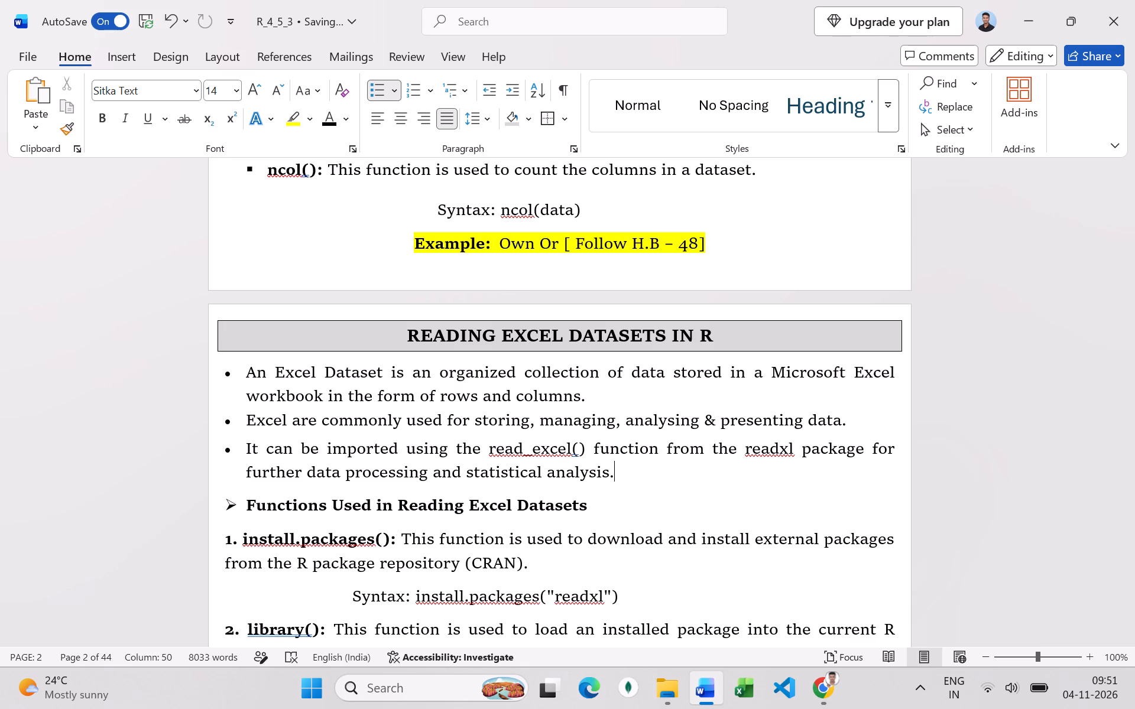
{"action": "left_click_drag", "start_coordinate": [637, 477], "coordinate": [199, 384]}
{"action": "key", "text": "ctrl+c"}
{"action": "key", "text": "alt+Tab"}
{"action": "key", "text": "ctrl+v"}
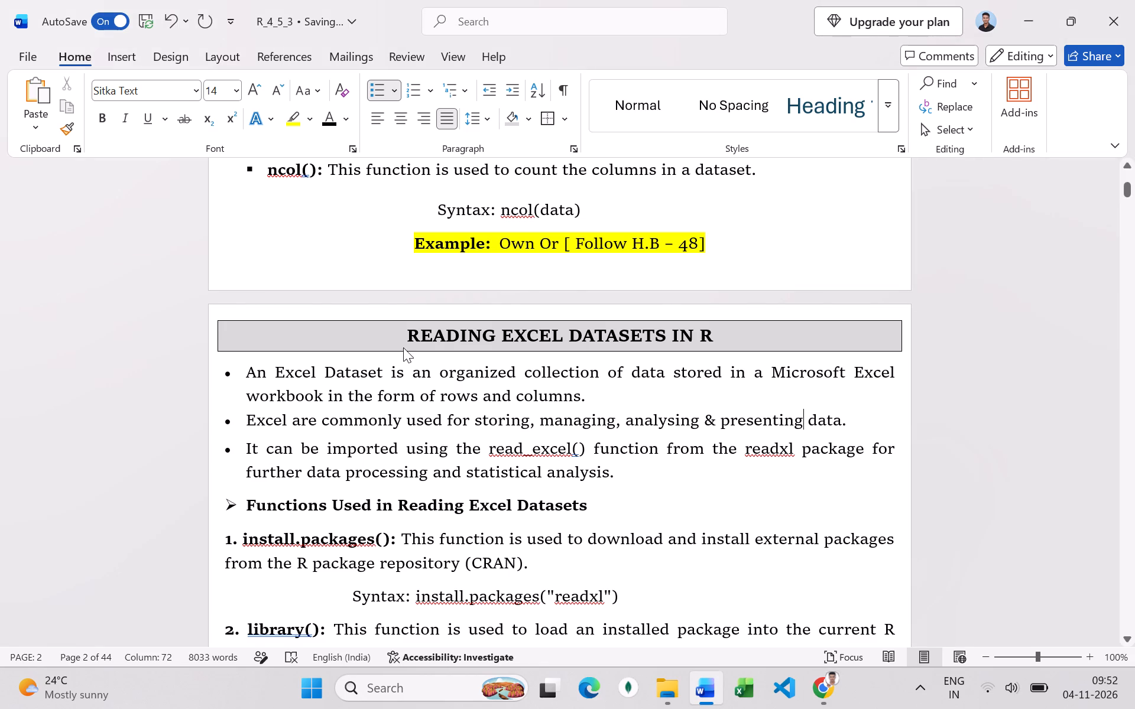
{"action": "key", "text": "alt+Tab"}
{"action": "key", "text": "alt+Tab"}
{"action": "key", "text": "alt+Tab"}
{"action": "left_click", "coordinate": [408, 452]}
{"action": "type", "text": "into R"}
{"action": "key", "text": "alt+Tab"}
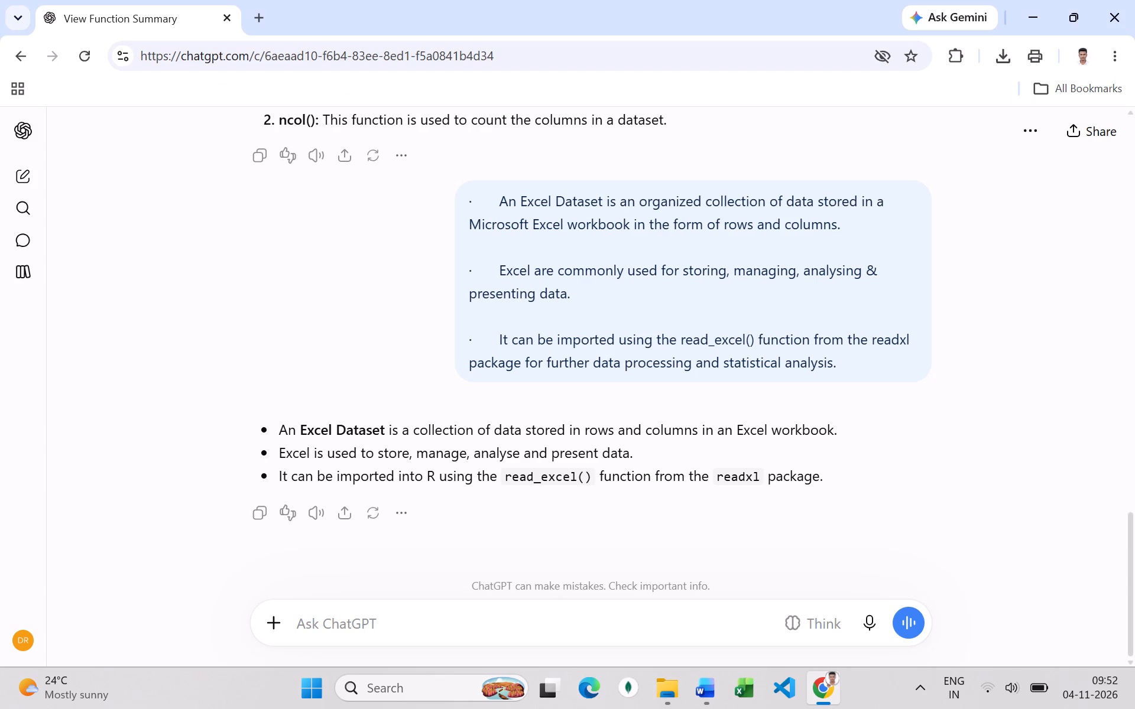
{"action": "key", "text": "alt+Tab"}
{"action": "key", "text": "space"}
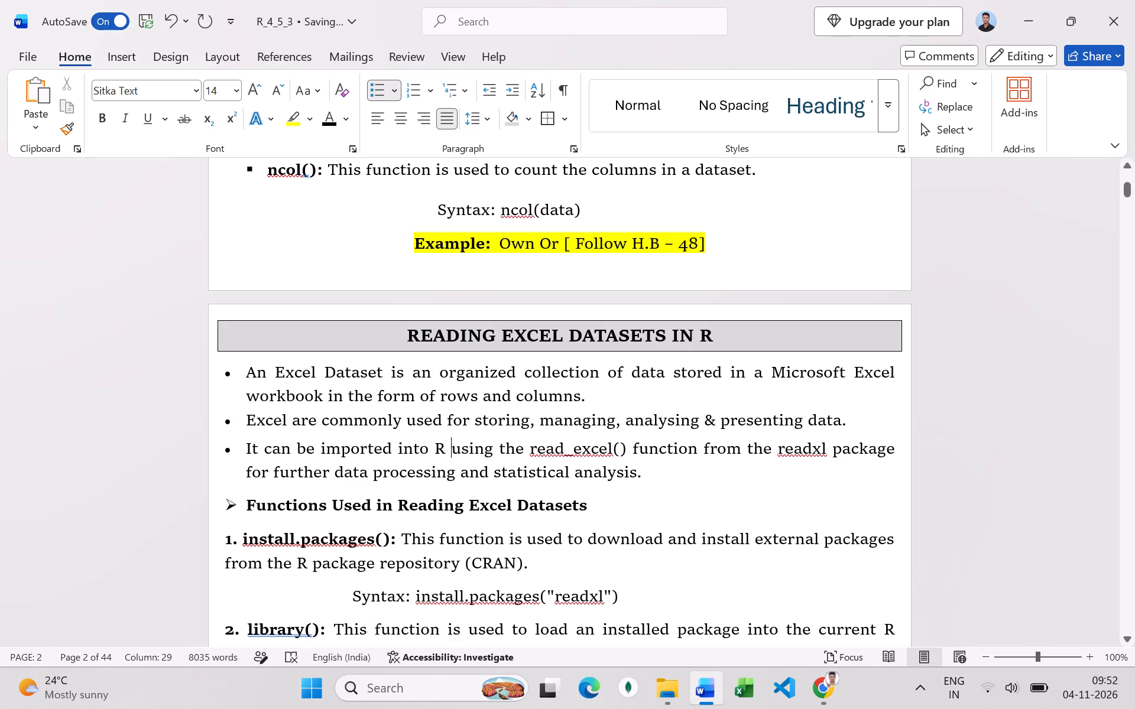
Delete "for further data processing and statistical analysis" from the third bullet and end the sentence with a period after "package".
{"action": "left_click_drag", "start_coordinate": [696, 479], "coordinate": [279, 485]}
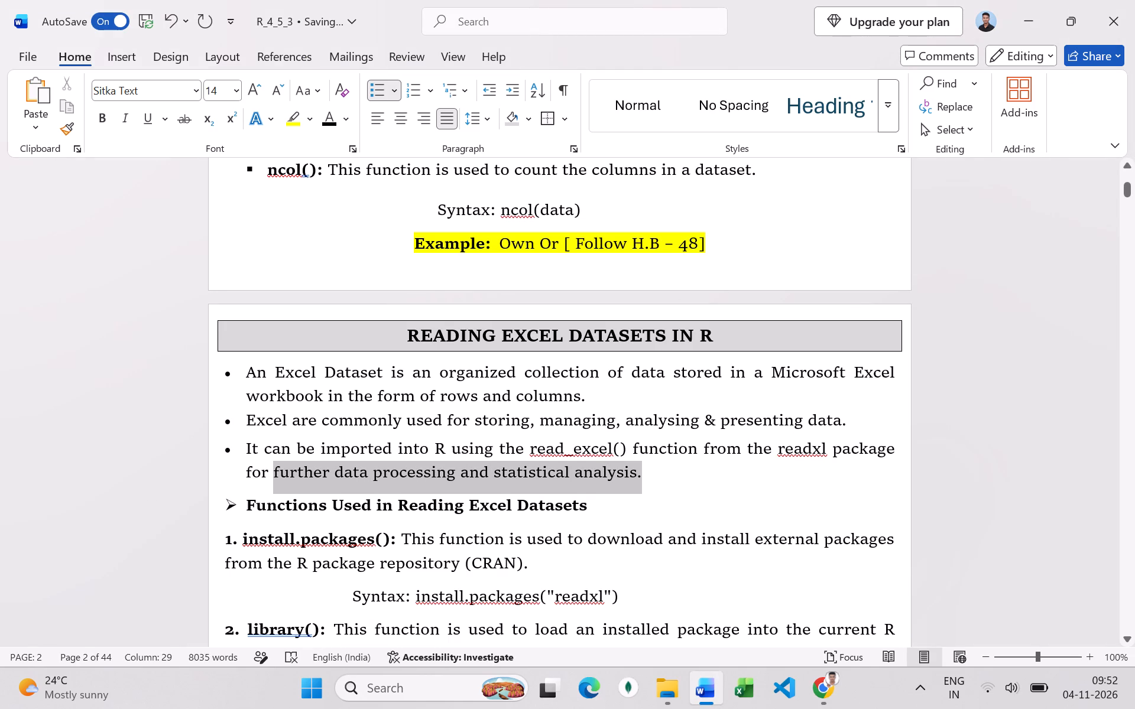
{"action": "left_click_drag", "start_coordinate": [279, 485], "coordinate": [252, 486]}
{"action": "key", "text": "BackSpace"}
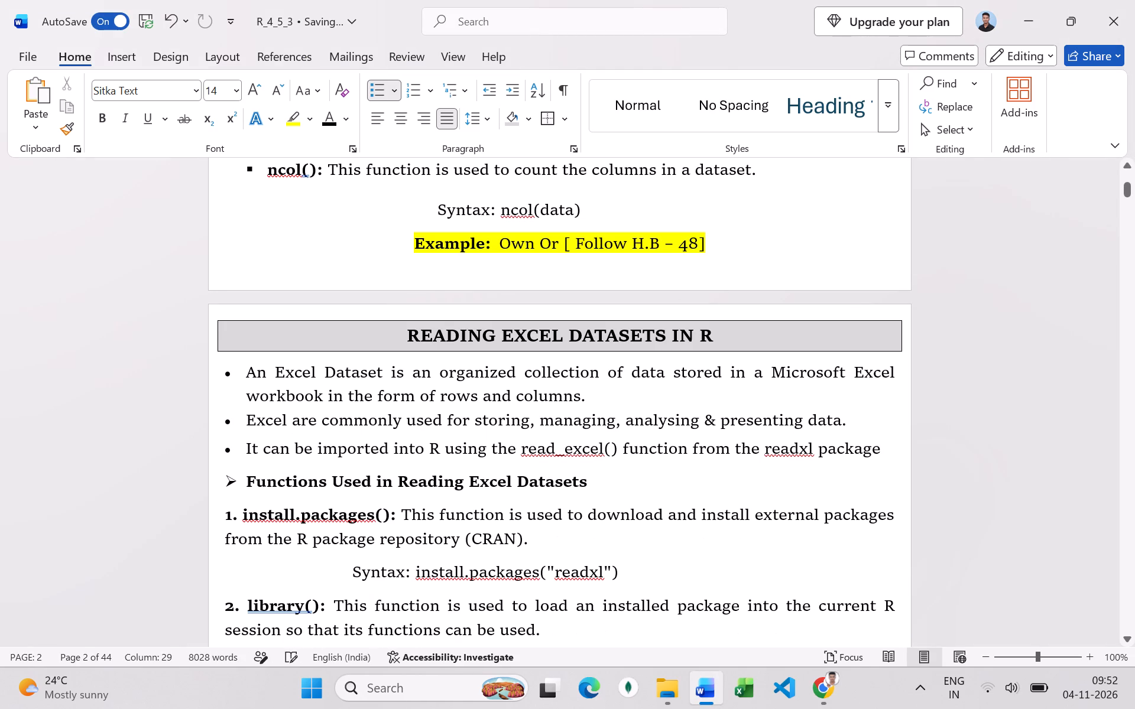
{"action": "key", "text": "BackSpace"}
{"action": "key", "text": "period"}
Review the numbered Functions Used in Reading Excel Datasets list, its syntax lines and the shortened introductory bullets above it.
{"action": "left_click", "coordinate": [759, 497]}
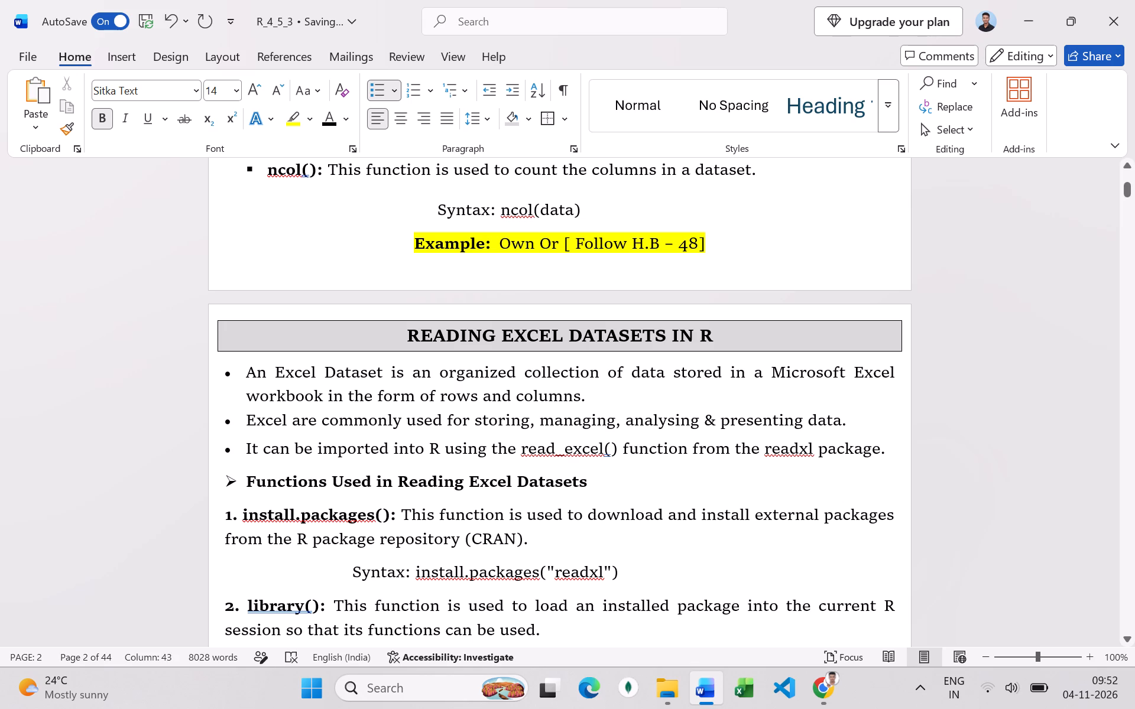
{"action": "scroll", "coordinate": [429, 528], "scroll_direction": "down", "scroll_amount": 1}
{"action": "scroll", "coordinate": [429, 528], "scroll_direction": "up", "scroll_amount": 1}
{"action": "scroll", "coordinate": [429, 528], "scroll_direction": "down", "scroll_amount": 5}
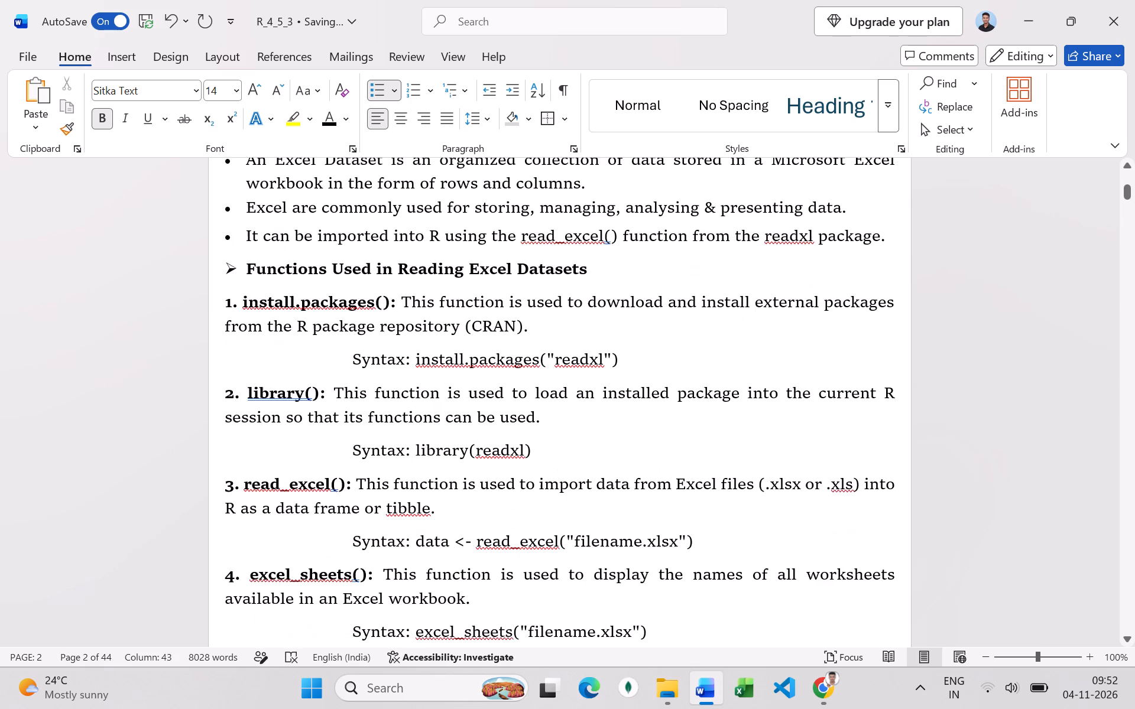
{"action": "scroll", "coordinate": [428, 528], "scroll_direction": "down", "scroll_amount": 3}
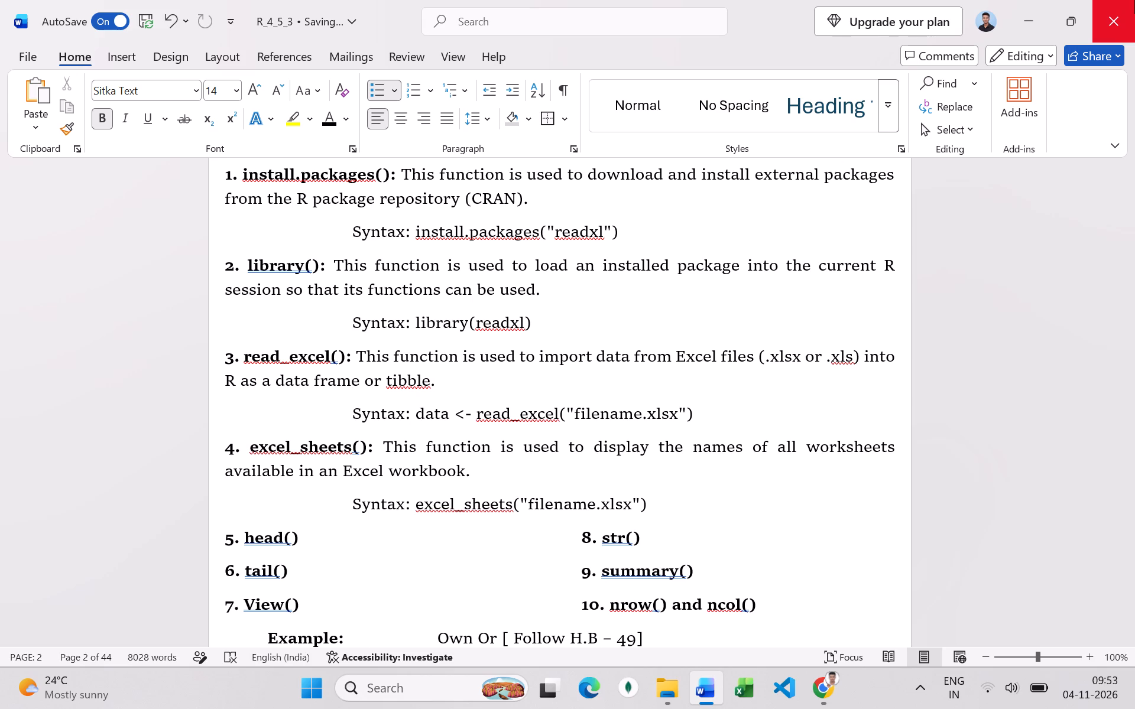
{"action": "scroll", "coordinate": [1134, 0], "scroll_direction": "up", "scroll_amount": 5}
{"action": "scroll", "coordinate": [541, 406], "scroll_direction": "up", "scroll_amount": 2}
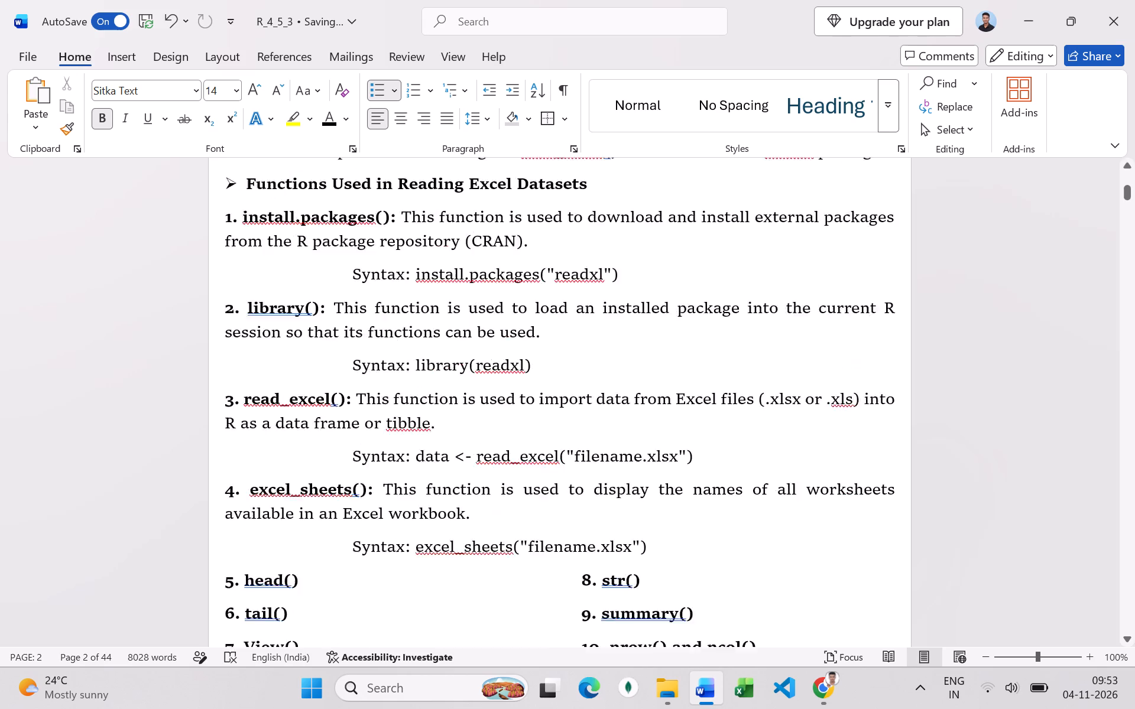
{"action": "scroll", "coordinate": [541, 406], "scroll_direction": "up", "scroll_amount": 4}
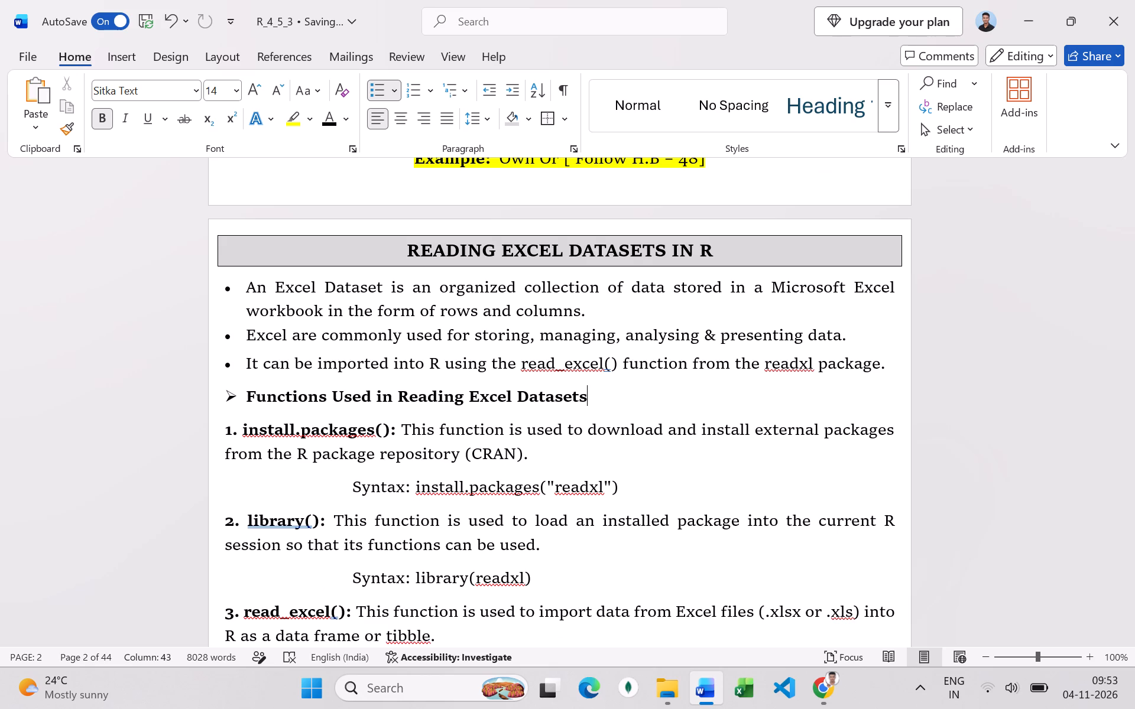
{"action": "scroll", "coordinate": [408, 396], "scroll_direction": "up", "scroll_amount": 1}
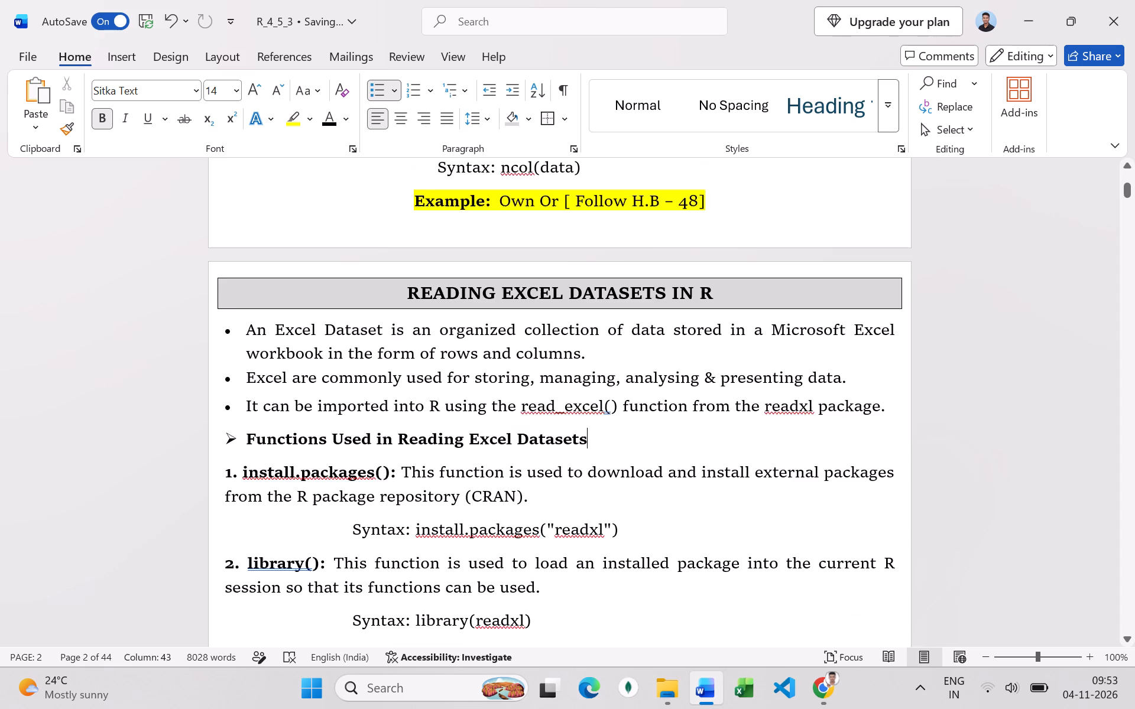
{"action": "scroll", "coordinate": [408, 396], "scroll_direction": "up", "scroll_amount": 1}
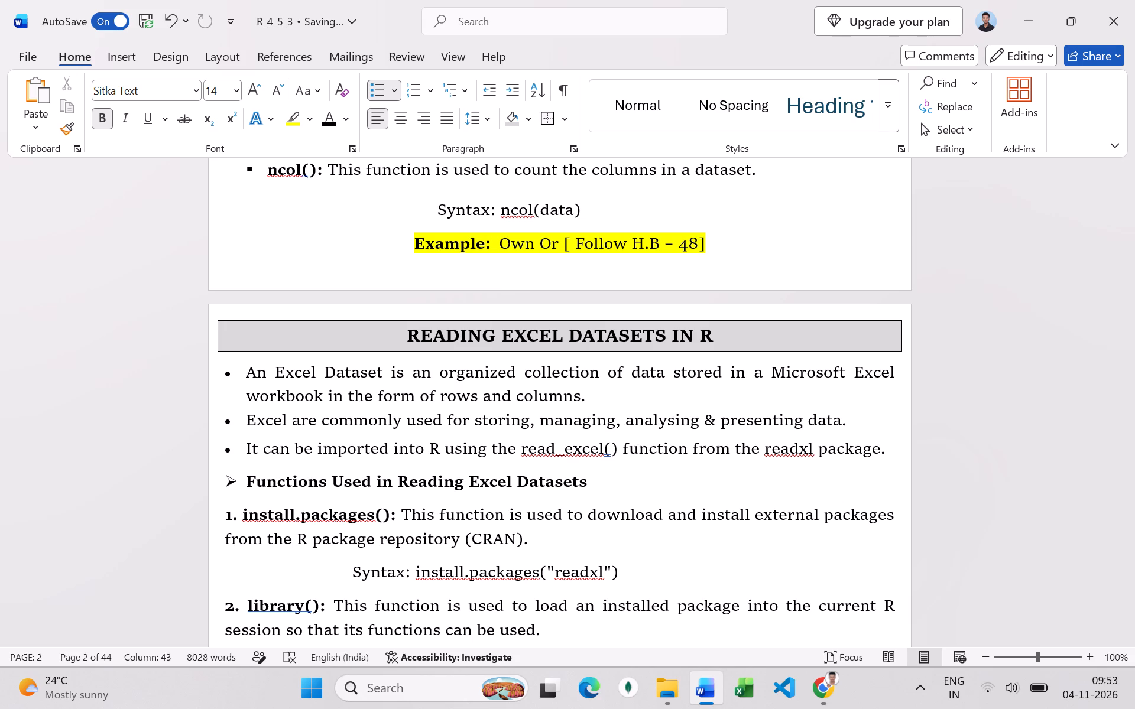
{"action": "scroll", "coordinate": [527, 522], "scroll_direction": "down", "scroll_amount": 4}
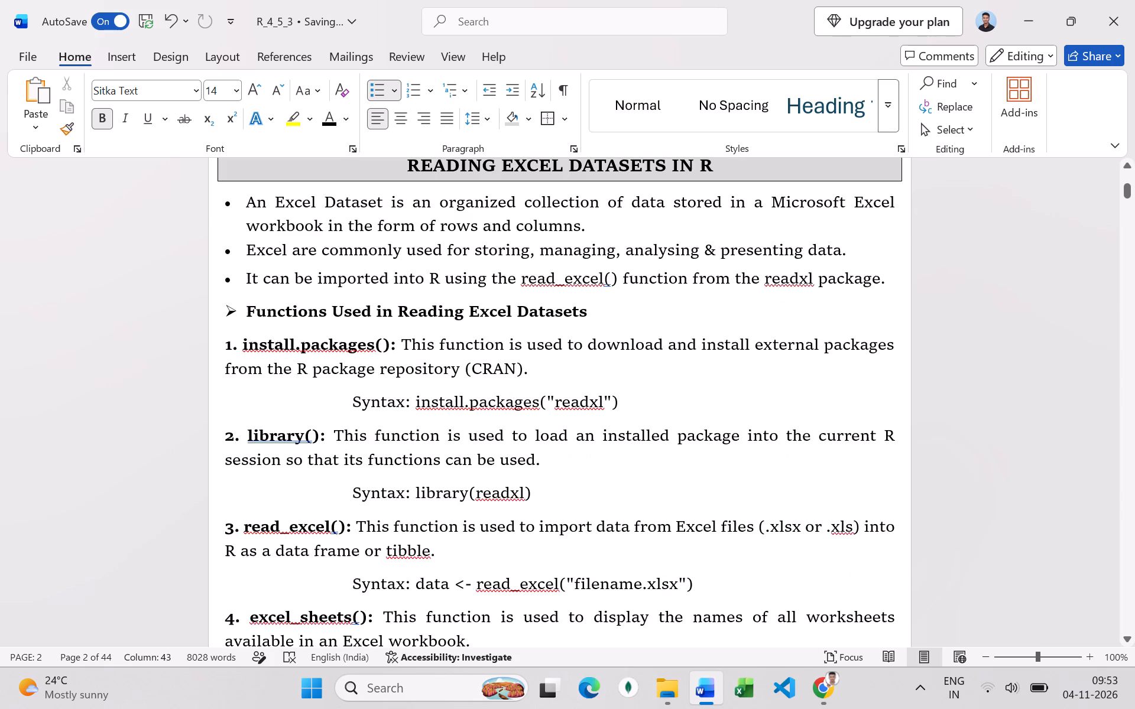
Copy the numbered descriptions from install.packages() through excel_sheets() in Word and send them to ChatGPT for shortening.
{"action": "left_click", "coordinate": [363, 435]}
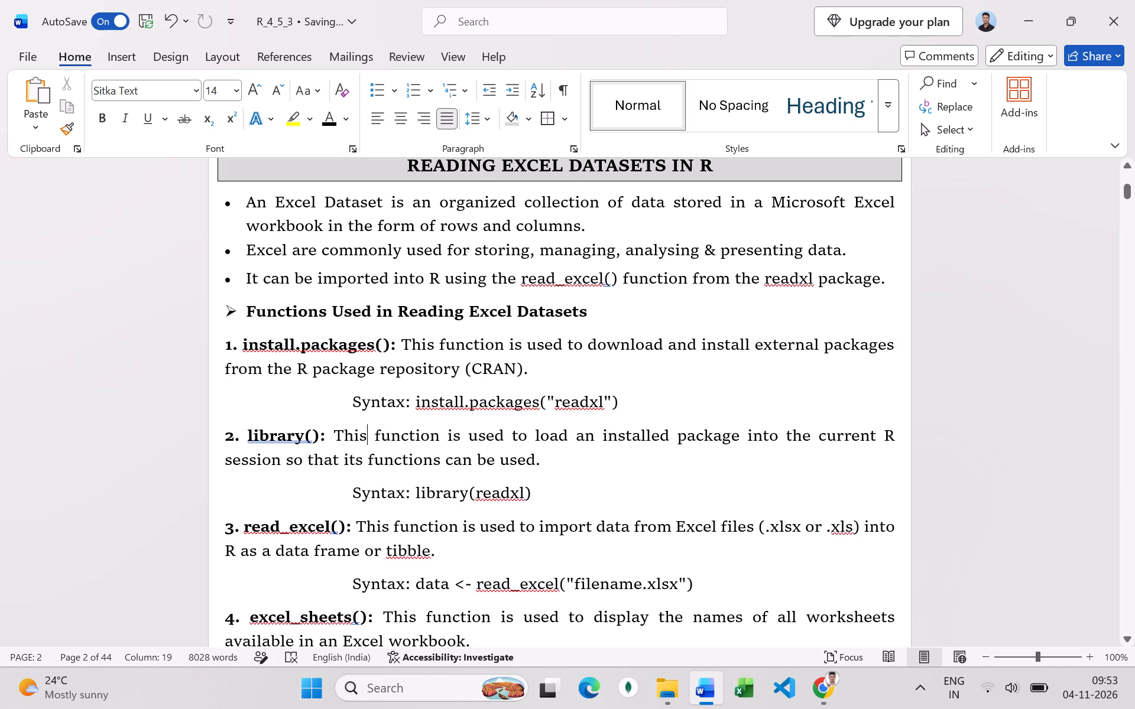
{"action": "scroll", "coordinate": [416, 396], "scroll_direction": "down", "scroll_amount": 9}
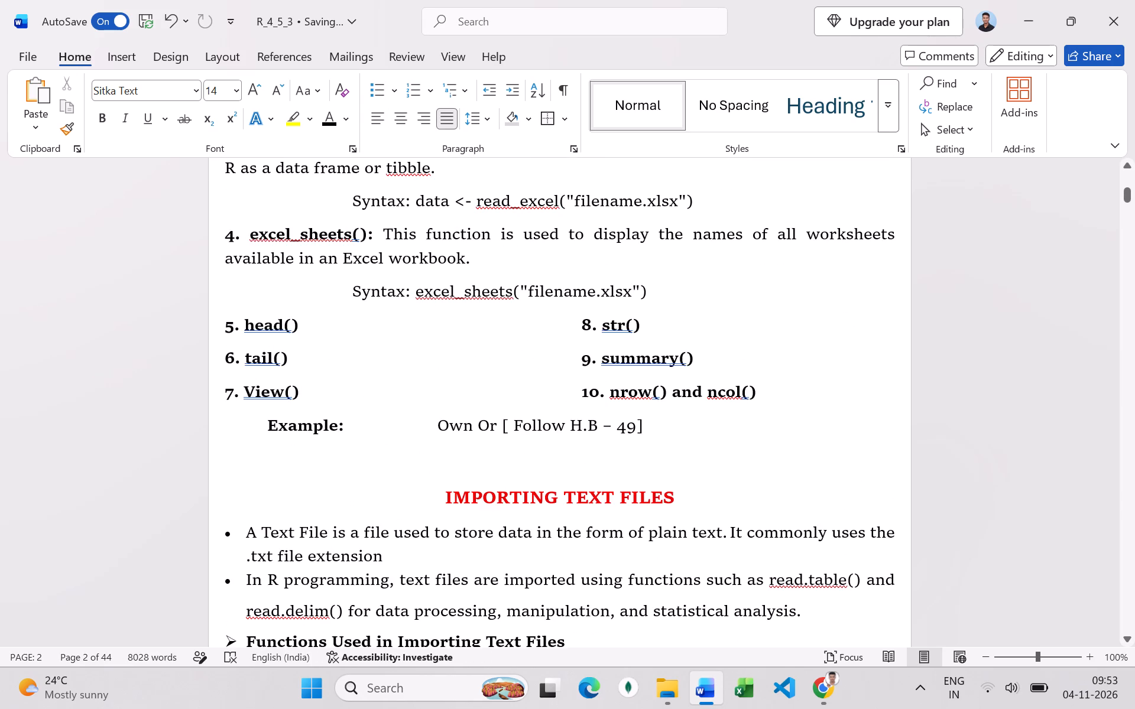
{"action": "left_click_drag", "start_coordinate": [484, 255], "coordinate": [197, 301]}
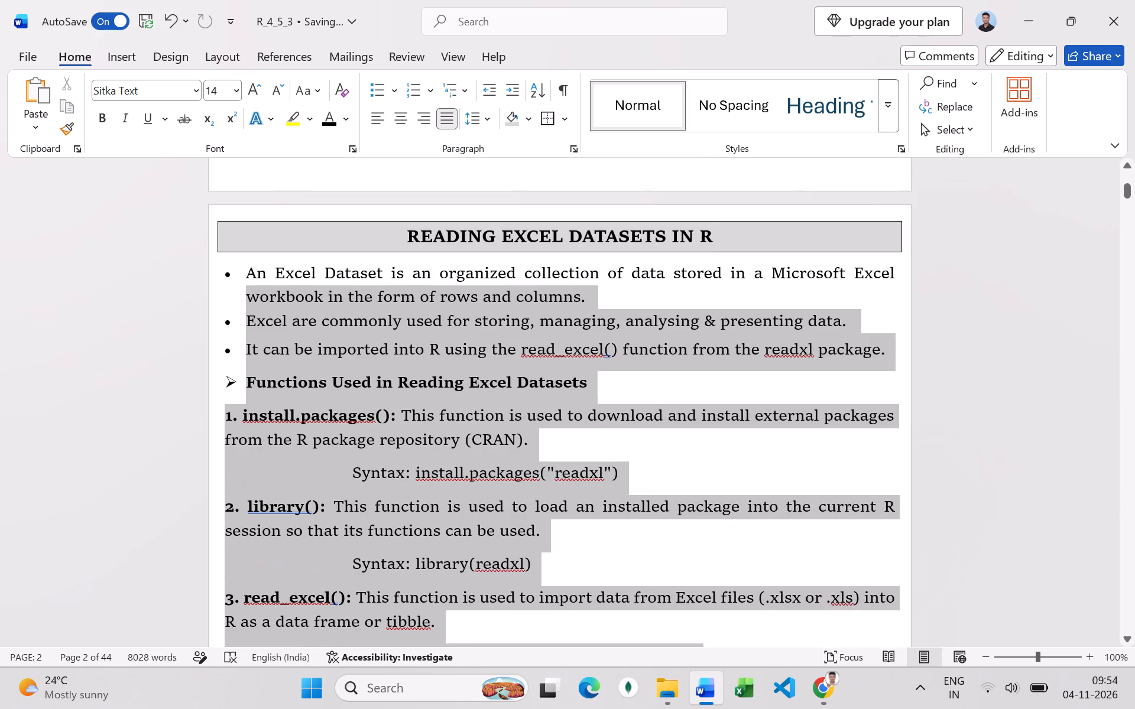
{"action": "left_click_drag", "start_coordinate": [197, 301], "coordinate": [178, 427]}
{"action": "key", "text": "ctrl+c"}
{"action": "key", "text": "alt+Tab"}
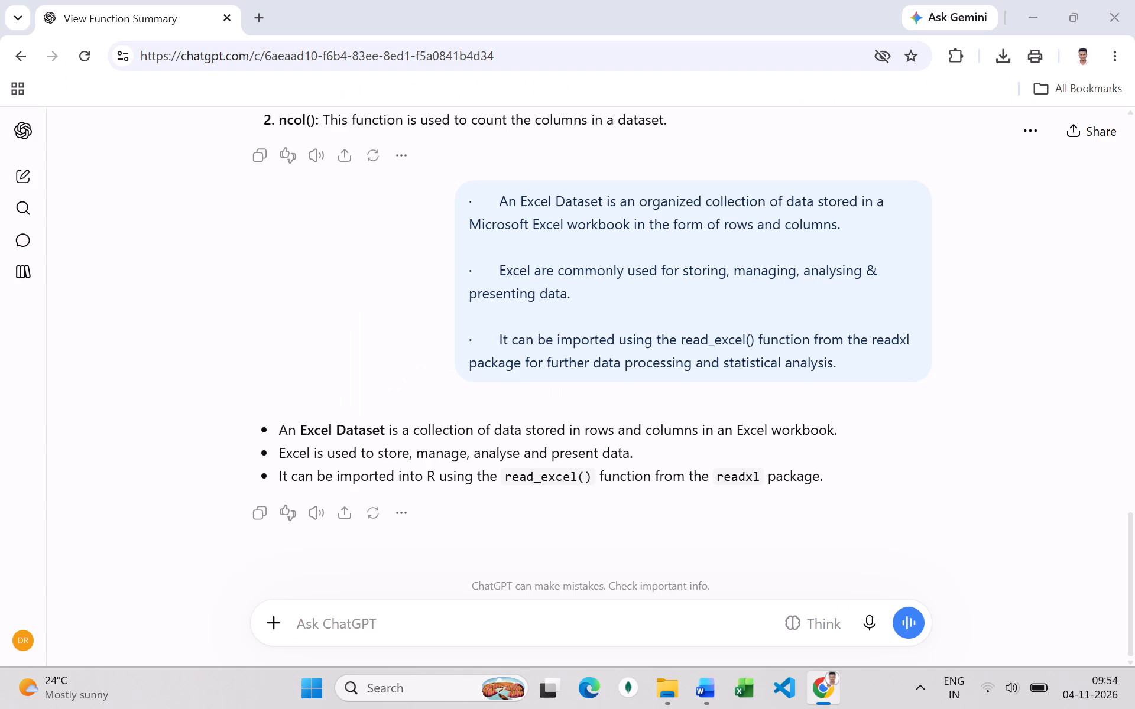
{"action": "key", "text": "ctrl+v"}
{"action": "key", "text": "Return"}
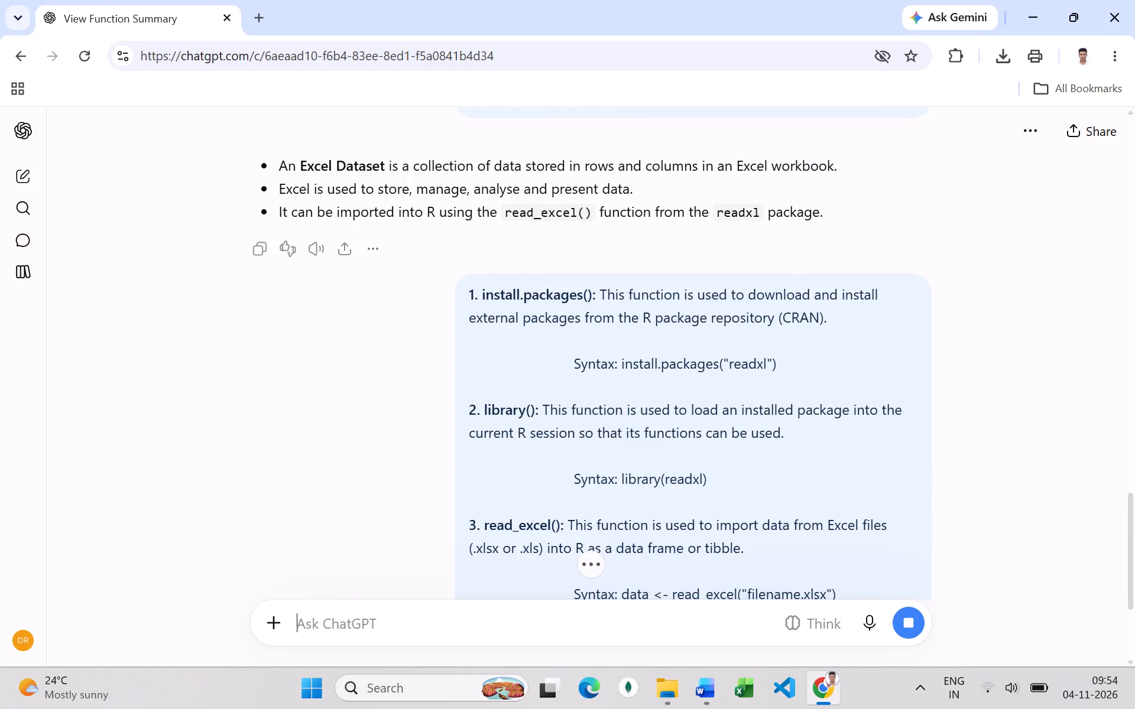
{"action": "key", "text": "alt+Tab"}
{"action": "left_click", "coordinate": [400, 488]}
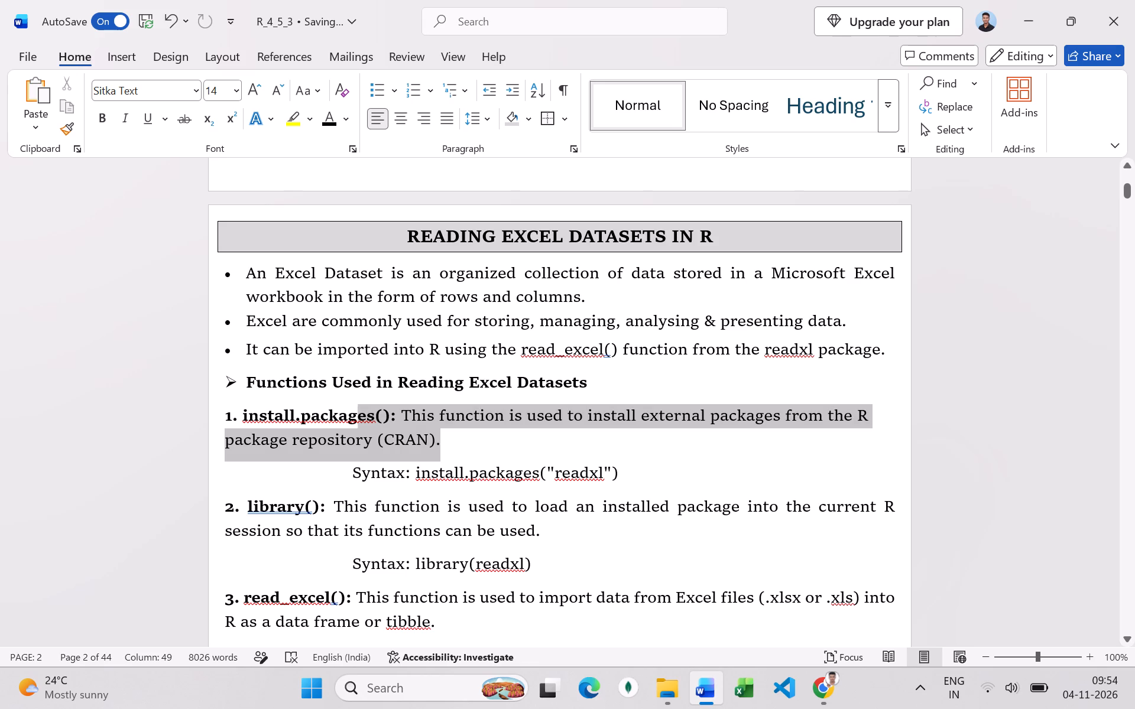
{"action": "left_click_drag", "start_coordinate": [316, 414], "coordinate": [226, 408]}
{"action": "left_click", "coordinate": [234, 414]}
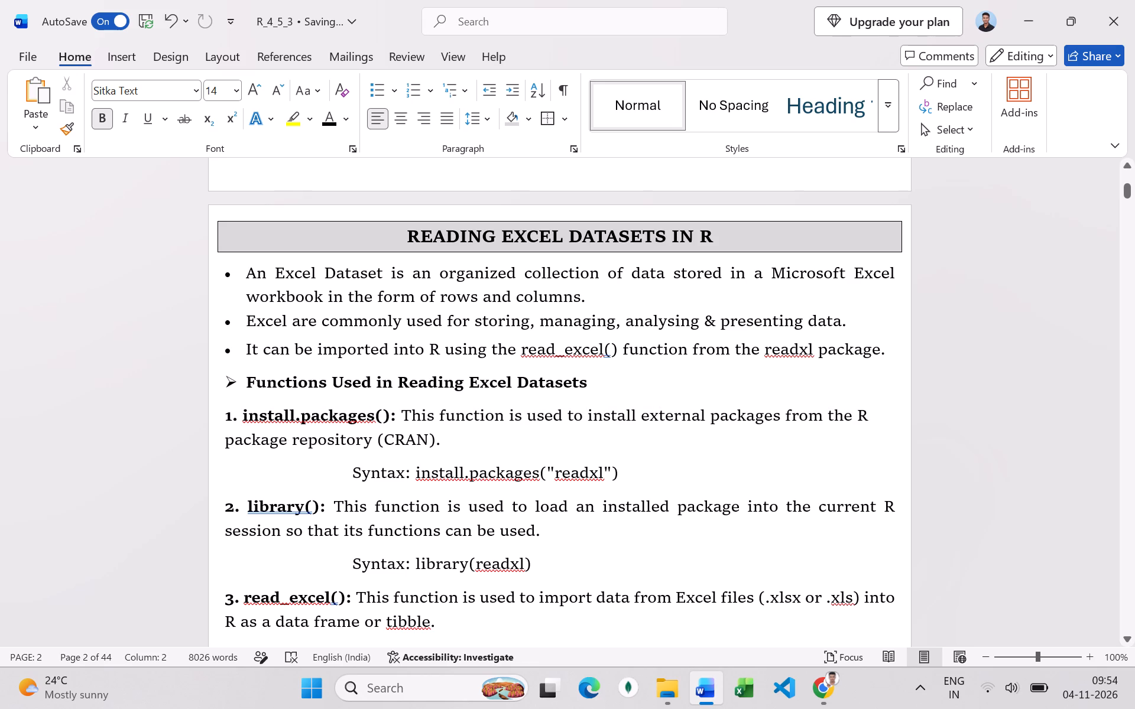
{"action": "scroll", "coordinate": [256, 422], "scroll_direction": "down", "scroll_amount": 6}
{"action": "scroll", "coordinate": [256, 425], "scroll_direction": "up", "scroll_amount": 7}
{"action": "scroll", "coordinate": [256, 425], "scroll_direction": "down", "scroll_amount": 1}
{"action": "scroll", "coordinate": [256, 425], "scroll_direction": "up", "scroll_amount": 6}
{"action": "scroll", "coordinate": [256, 425], "scroll_direction": "down", "scroll_amount": 1}
{"action": "scroll", "coordinate": [256, 425], "scroll_direction": "up", "scroll_amount": 7}
{"action": "scroll", "coordinate": [322, 416], "scroll_direction": "up", "scroll_amount": 3}
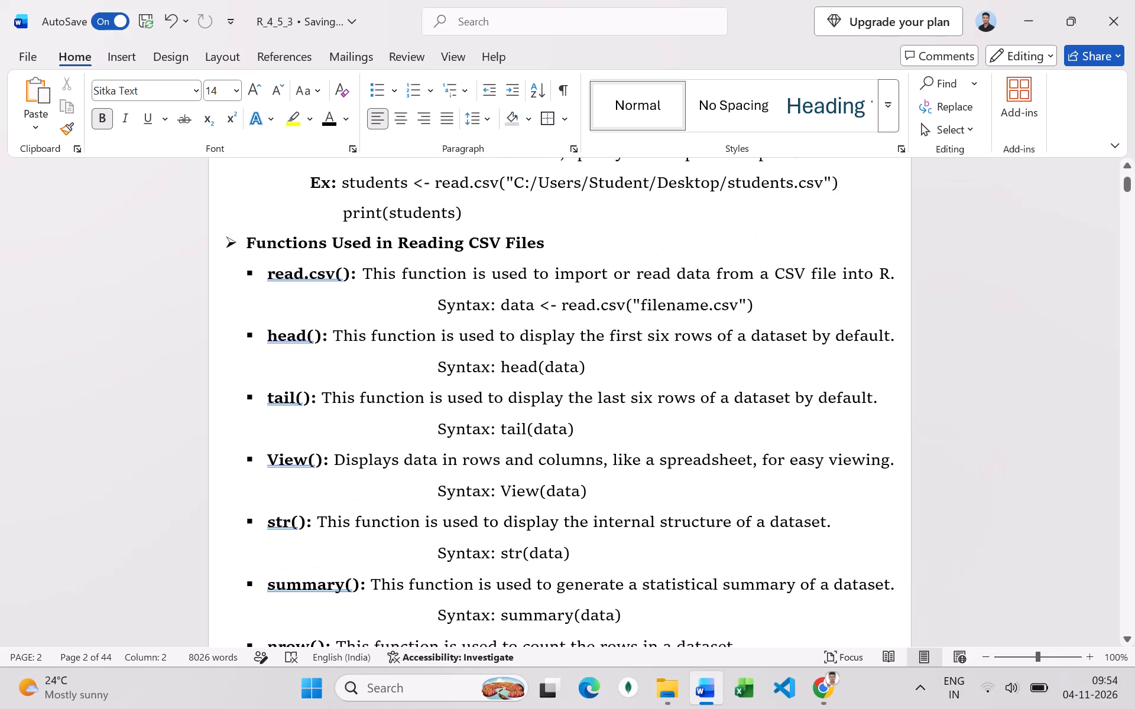
{"action": "scroll", "coordinate": [322, 416], "scroll_direction": "down", "scroll_amount": 20}
{"action": "scroll", "coordinate": [322, 416], "scroll_direction": "down", "scroll_amount": 4}
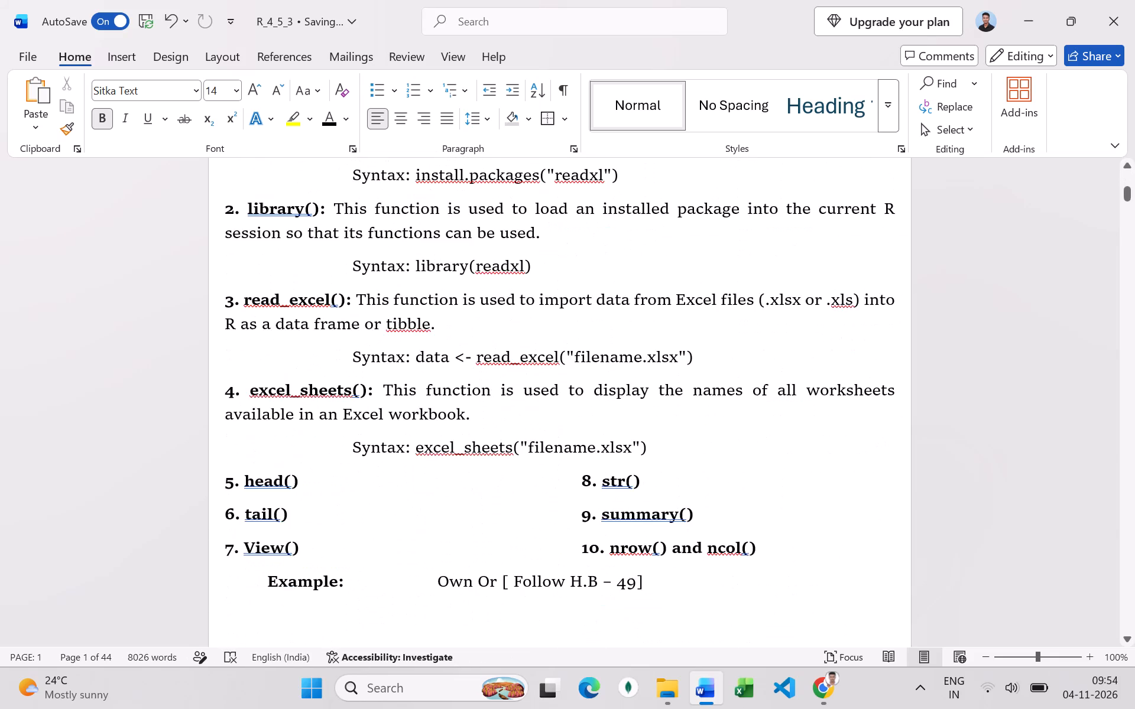
{"action": "scroll", "coordinate": [277, 389], "scroll_direction": "up", "scroll_amount": 2}
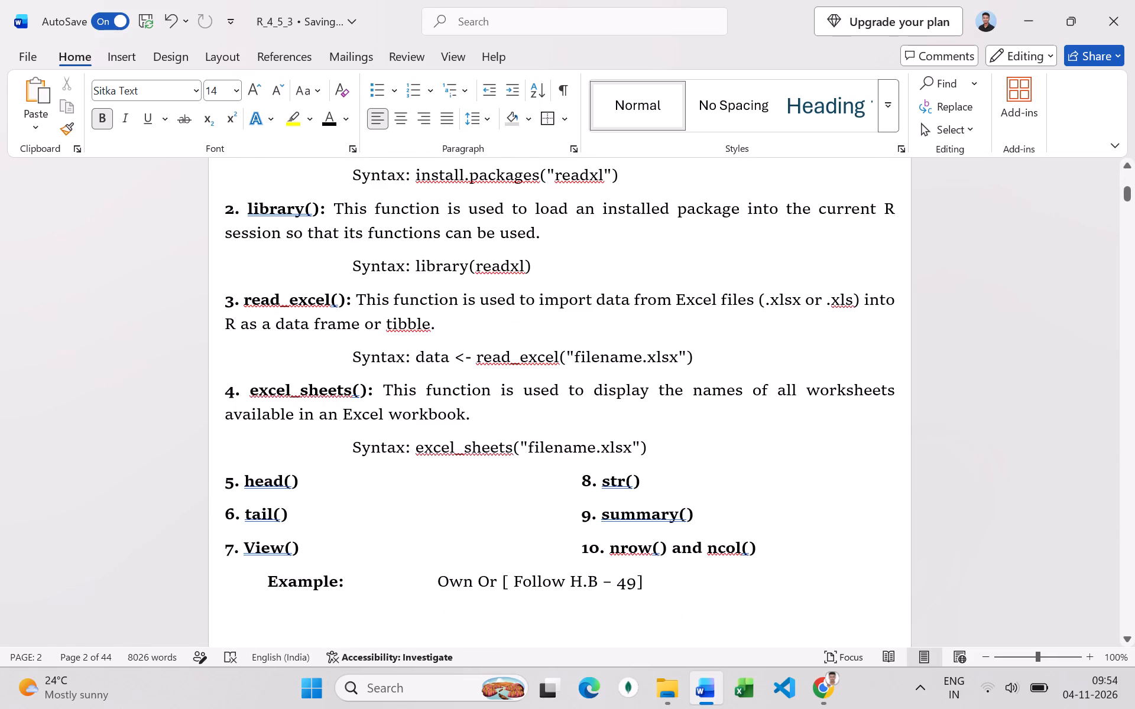
Convert the install.packages() to excel_sheets() entries and their syntax lines to square bullets and indent them one level.
{"action": "left_click_drag", "start_coordinate": [650, 441], "coordinate": [255, 277]}
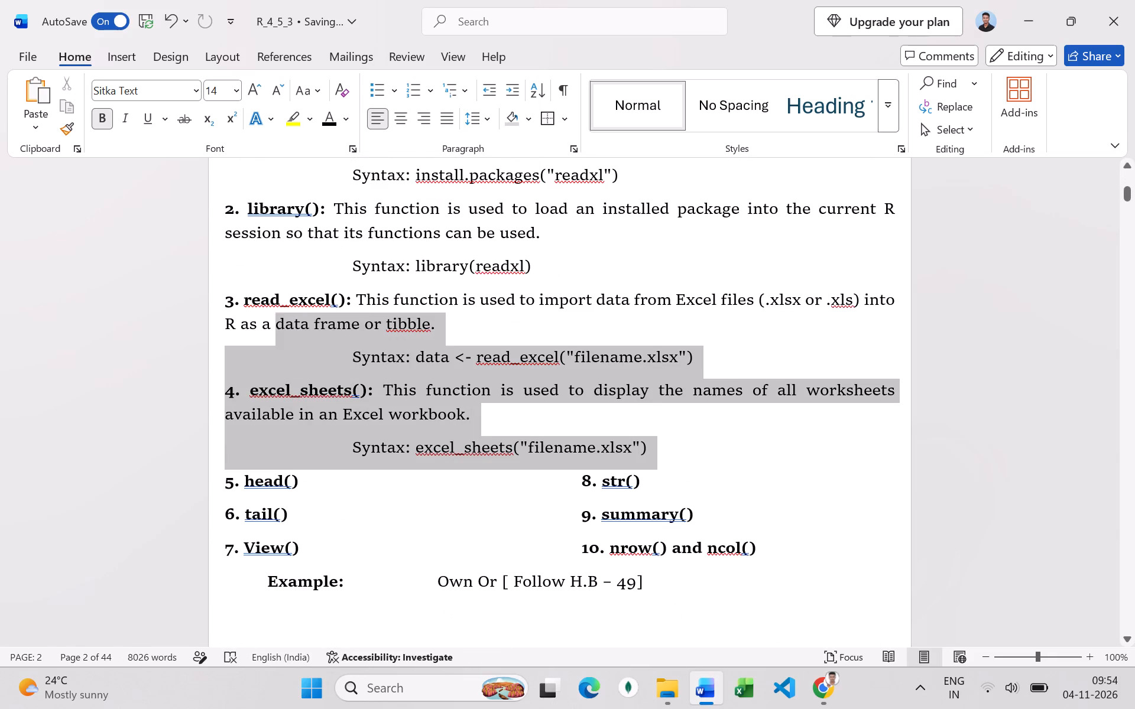
{"action": "left_click_drag", "start_coordinate": [255, 277], "coordinate": [219, 210]}
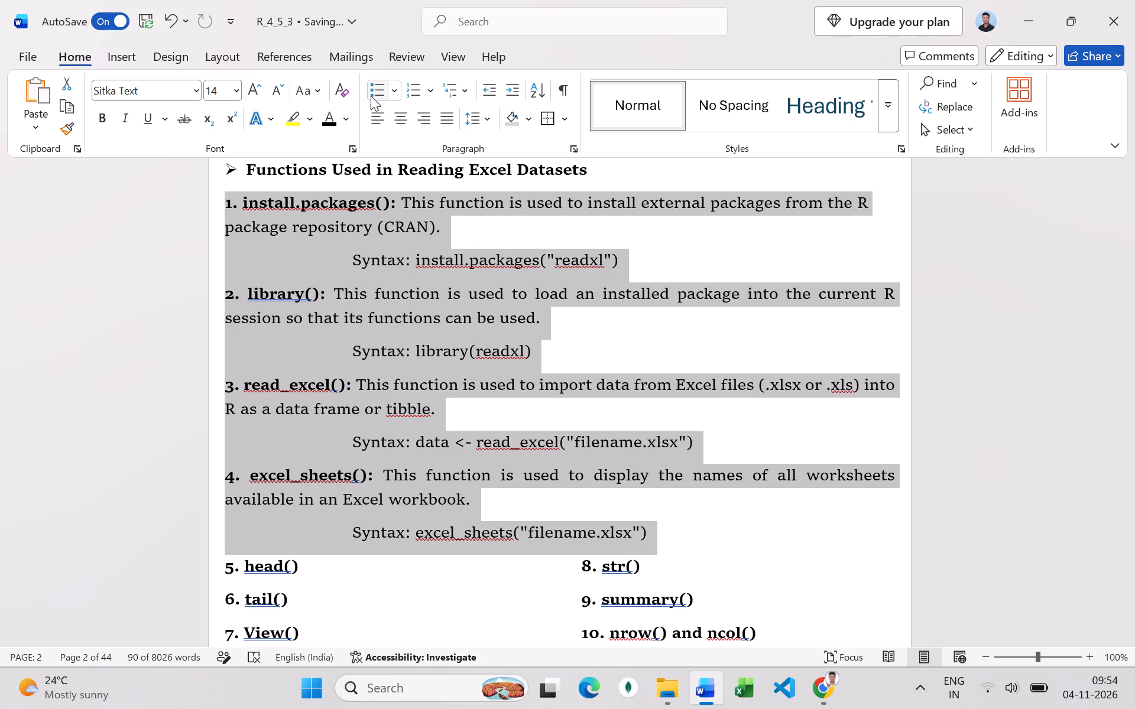
{"action": "left_click", "coordinate": [372, 92]}
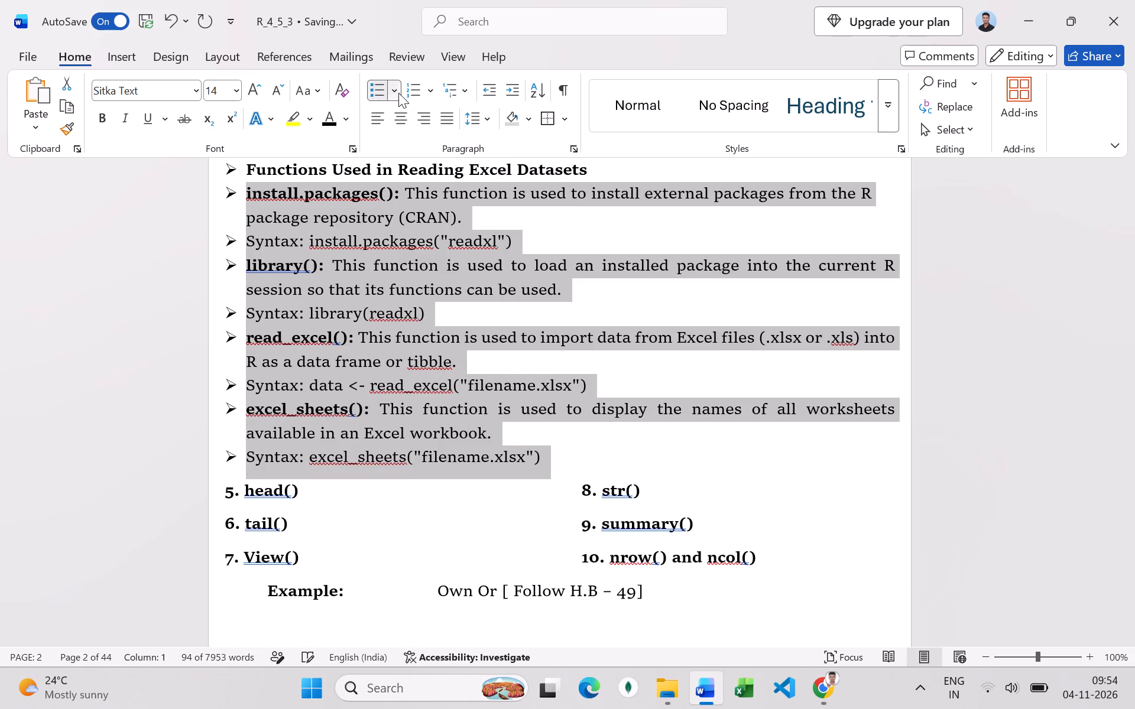
{"action": "left_click", "coordinate": [398, 90]}
{"action": "left_click", "coordinate": [438, 147]}
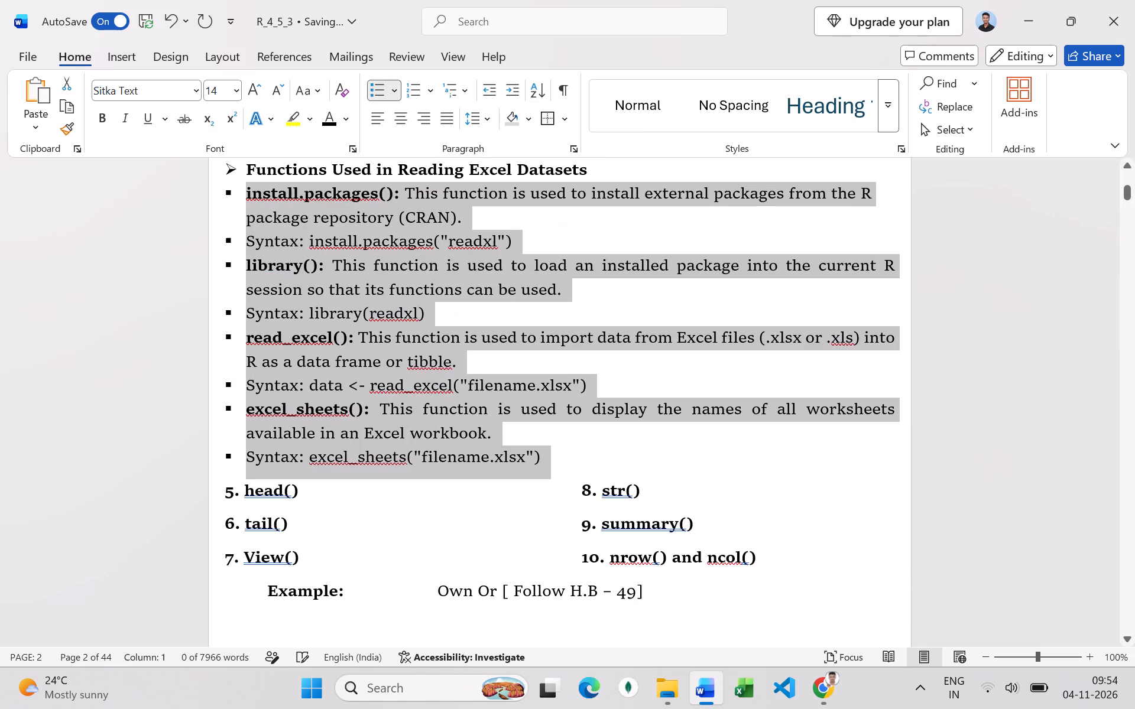
{"action": "left_click", "coordinate": [508, 92]}
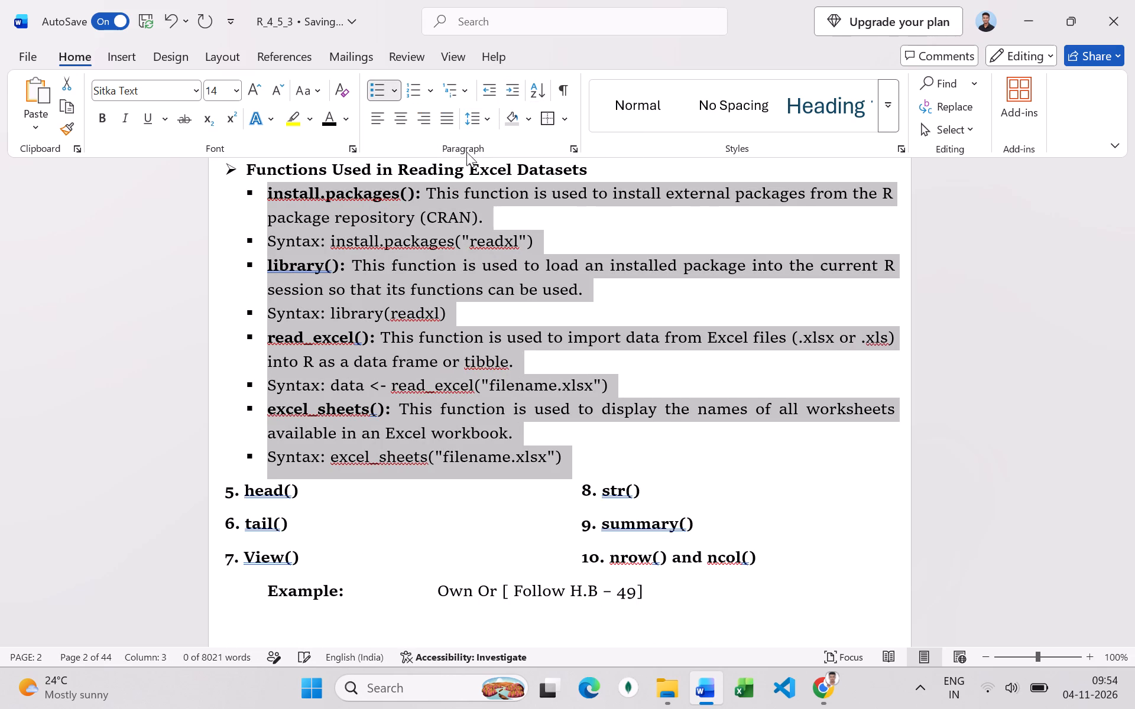
Set line spacing to 1.5 for the Functions Used in Reading Excel Datasets heading and the square-bulleted lines below it.
{"action": "left_click", "coordinate": [482, 121]}
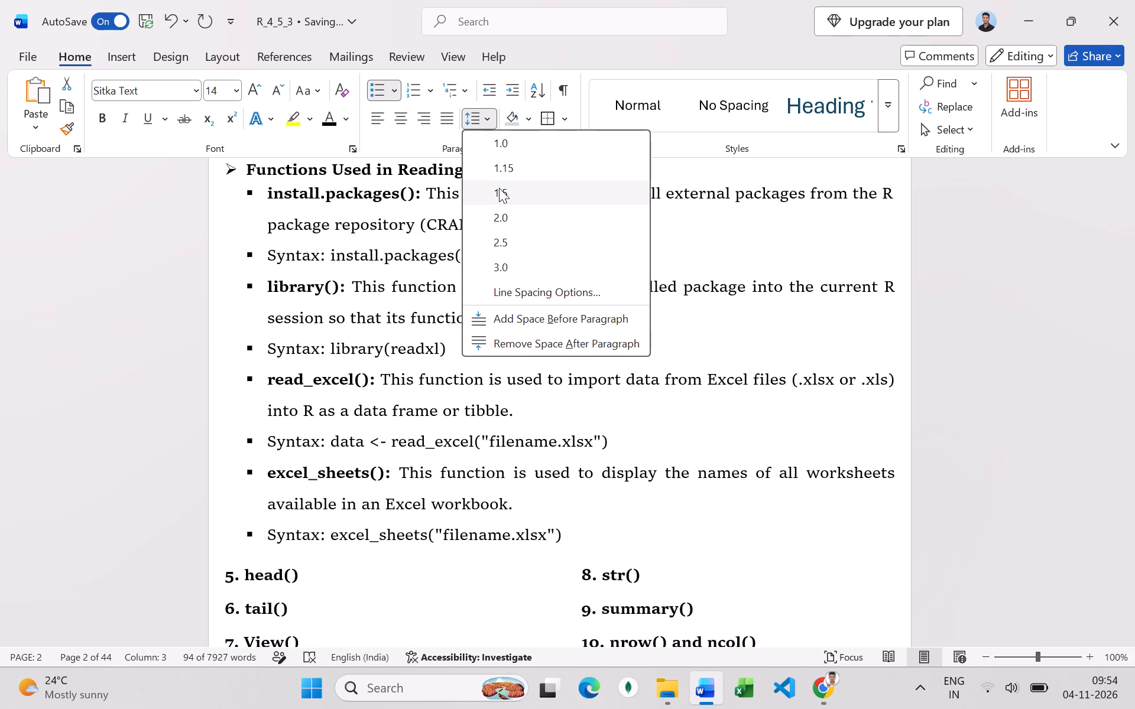
{"action": "left_click", "coordinate": [377, 223]}
{"action": "left_click", "coordinate": [523, 430]}
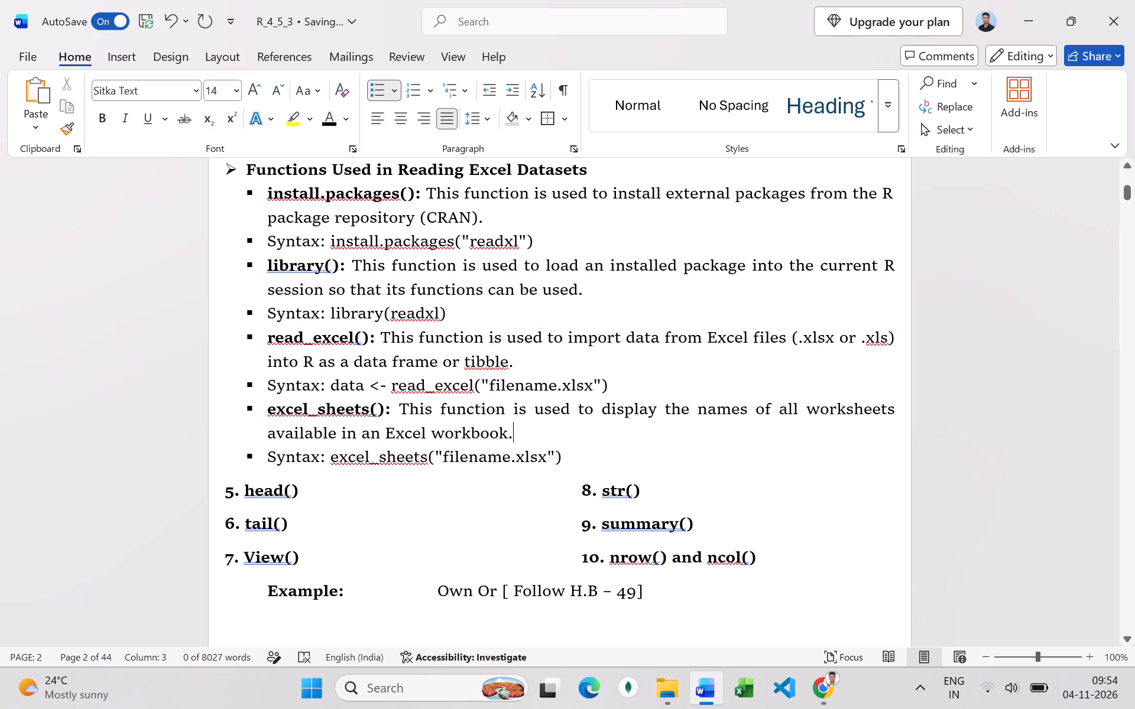
{"action": "left_click_drag", "start_coordinate": [573, 458], "coordinate": [232, 170]}
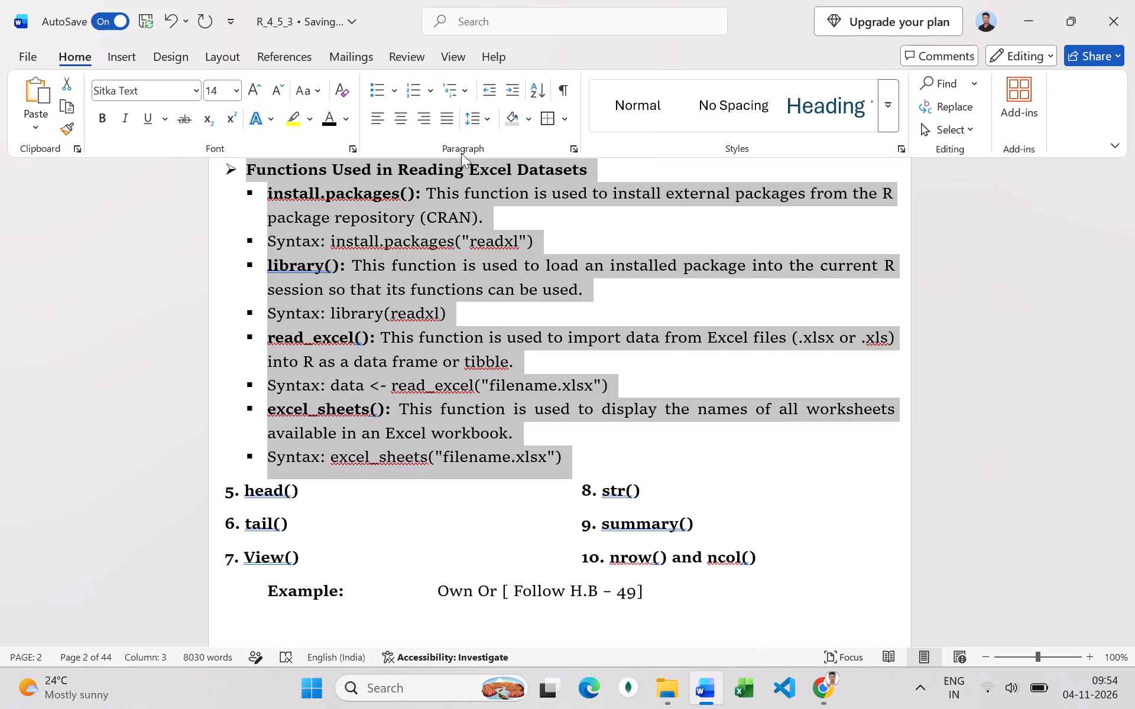
{"action": "left_click", "coordinate": [479, 120]}
{"action": "left_click", "coordinate": [497, 197]}
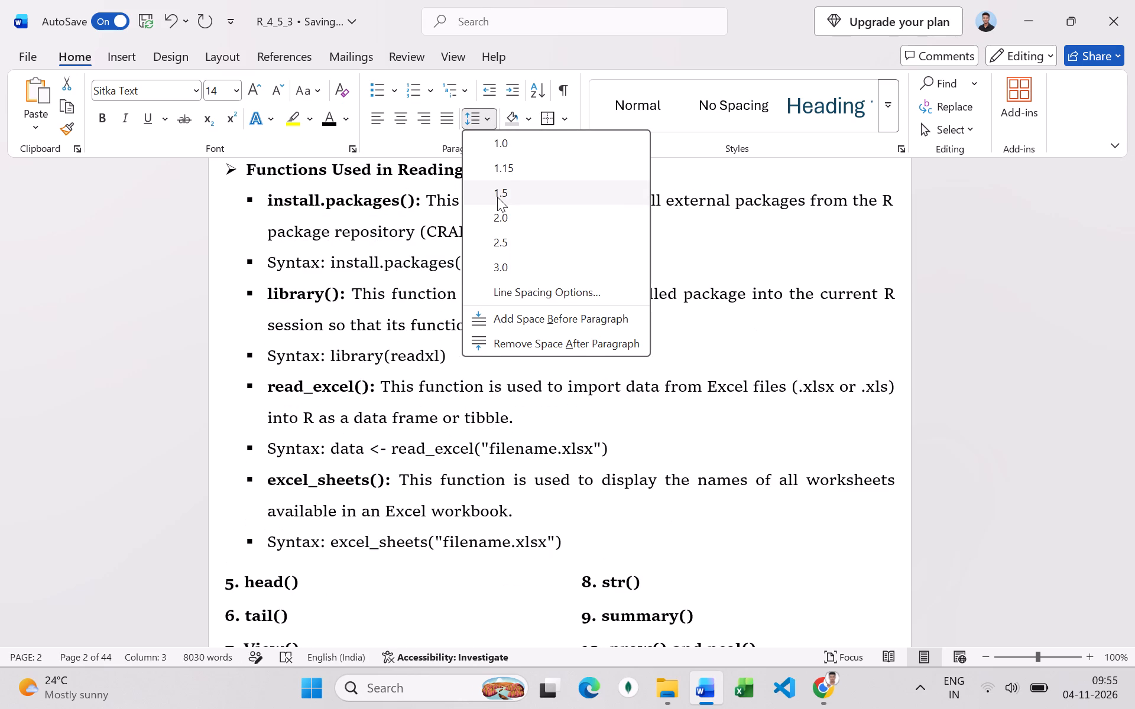
{"action": "left_click", "coordinate": [323, 352]}
Remove the bullet from the Syntax: install.packages("readxl") line.
{"action": "left_click", "coordinate": [265, 261]}
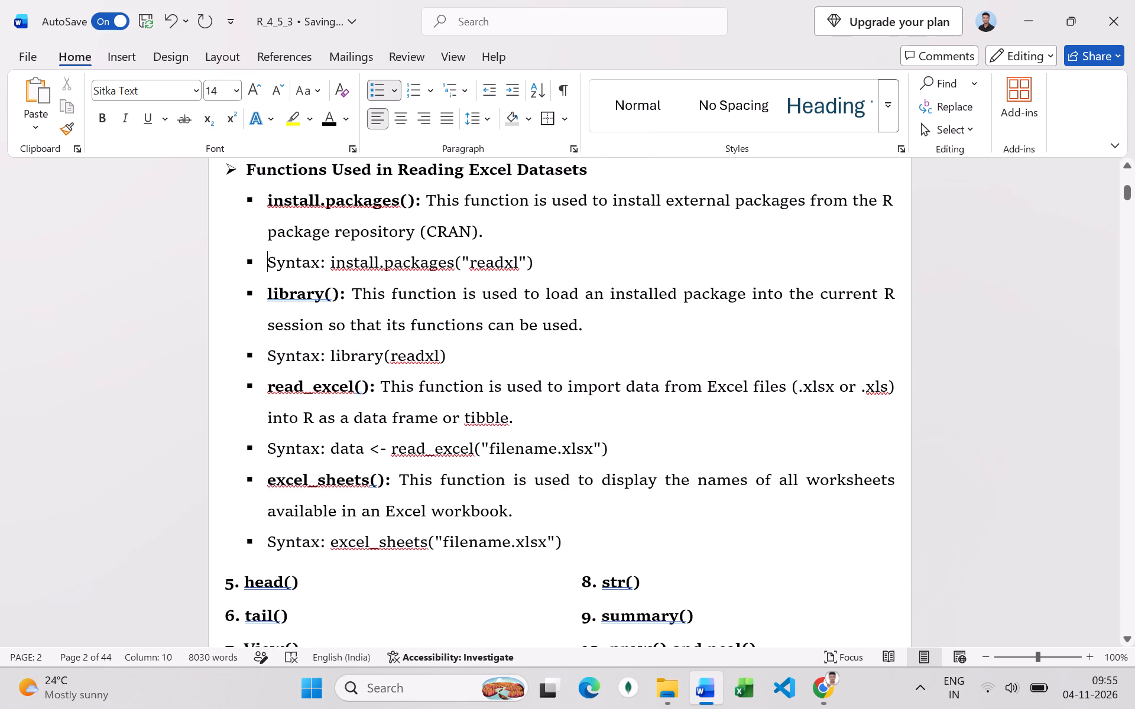
{"action": "key", "text": "BackSpace"}
Decrease the indent of the install.packages() to excel_sheets() entries and their syntax lines to align with the heading's bullet.
{"action": "left_click_drag", "start_coordinate": [574, 535], "coordinate": [369, 384]}
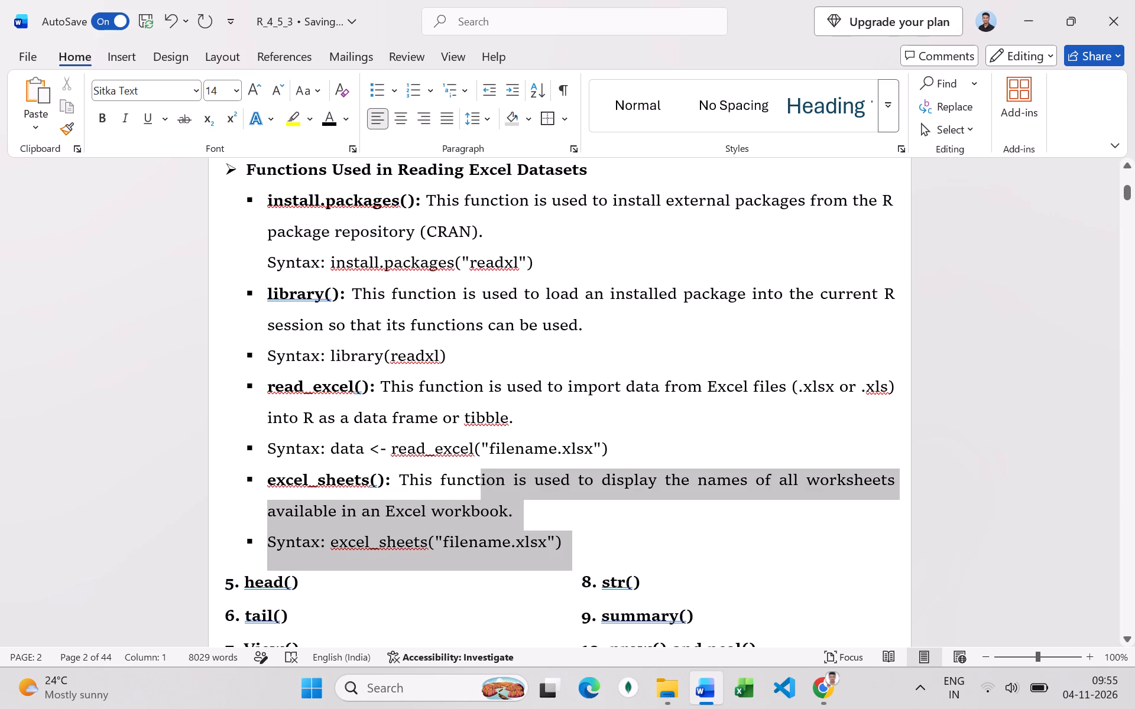
{"action": "left_click_drag", "start_coordinate": [369, 384], "coordinate": [262, 208]}
{"action": "triple_click", "coordinate": [487, 87]}
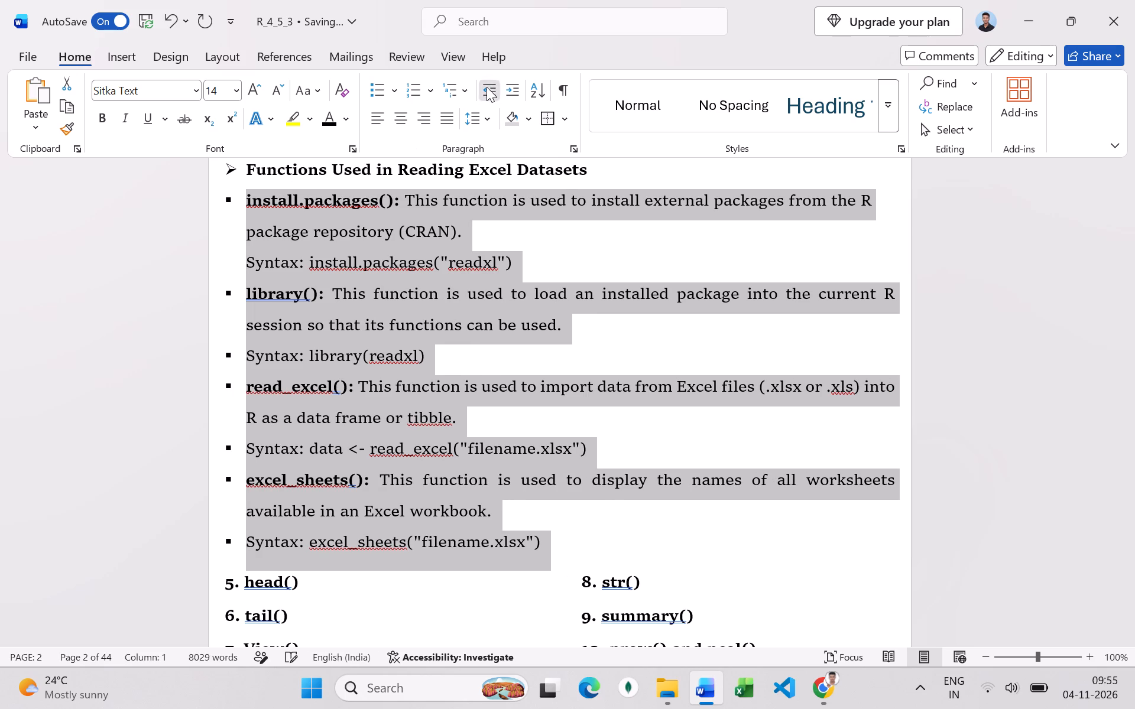
{"action": "double_click", "coordinate": [487, 87]}
{"action": "left_click", "coordinate": [419, 225]}
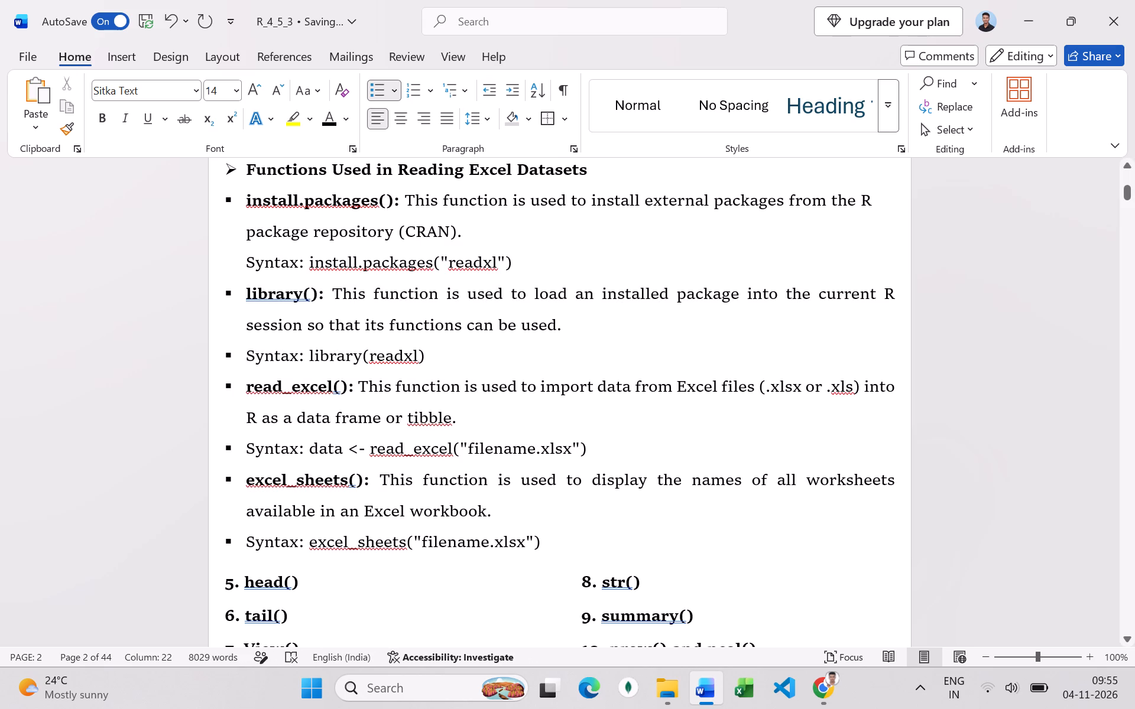
Justify the install.packages() description paragraph.
{"action": "left_click_drag", "start_coordinate": [472, 233], "coordinate": [252, 214]}
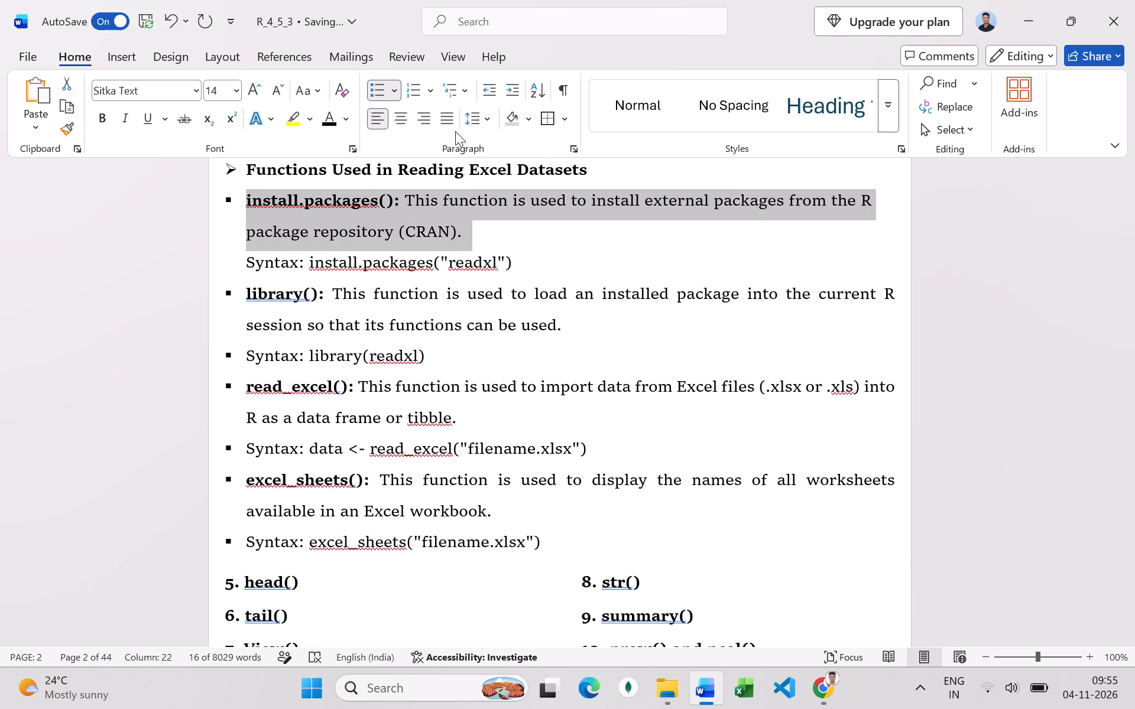
{"action": "left_click", "coordinate": [446, 123]}
{"action": "left_click", "coordinate": [503, 243]}
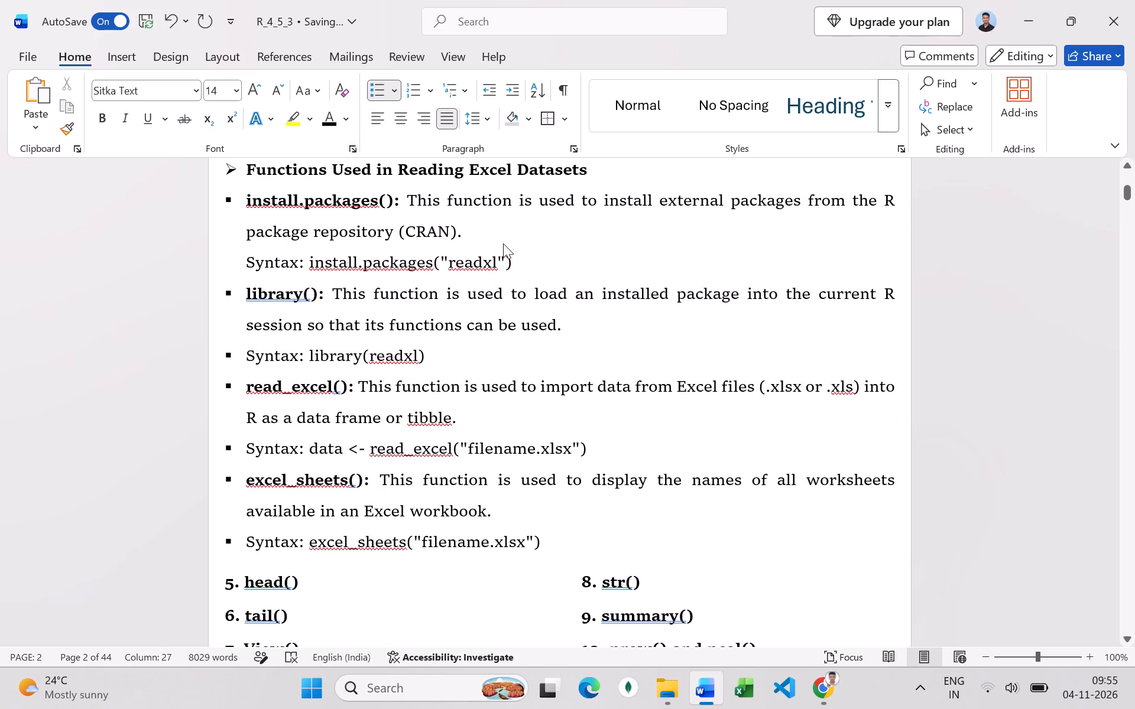
Set the line spacing of the install.packages() description to 1.15.
{"action": "key", "text": "alt+Tab"}
{"action": "key", "text": "alt+Tab"}
{"action": "left_click_drag", "start_coordinate": [456, 238], "coordinate": [423, 214]}
{"action": "left_click", "coordinate": [467, 112]}
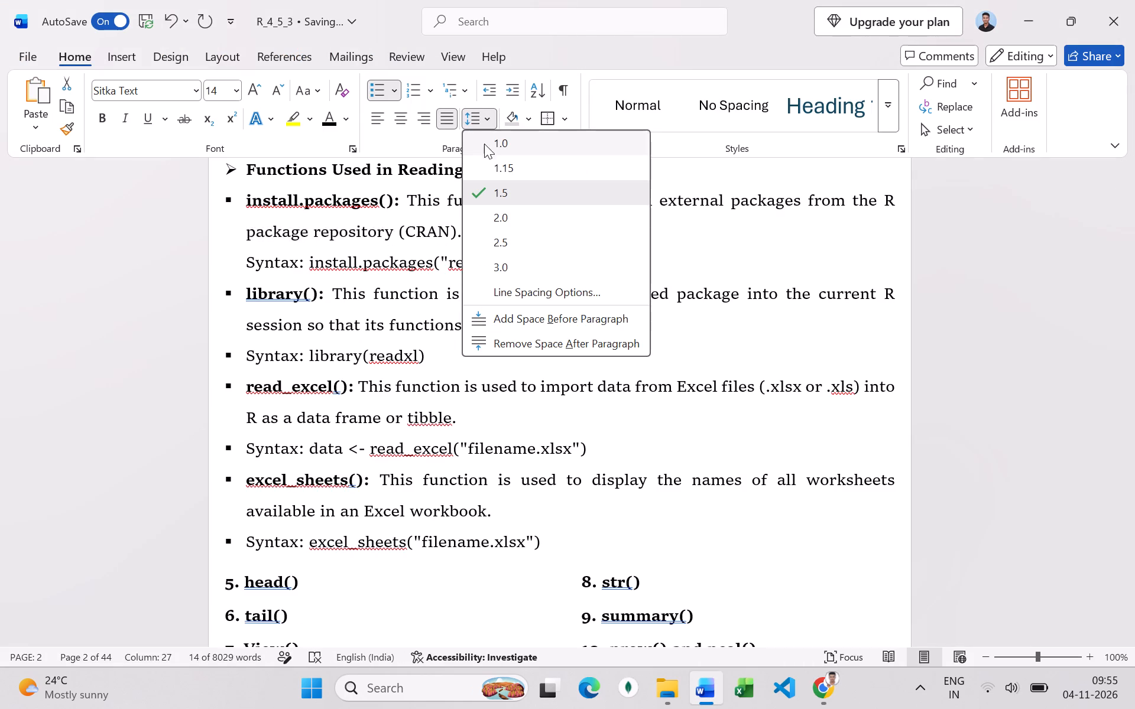
{"action": "left_click", "coordinate": [498, 167]}
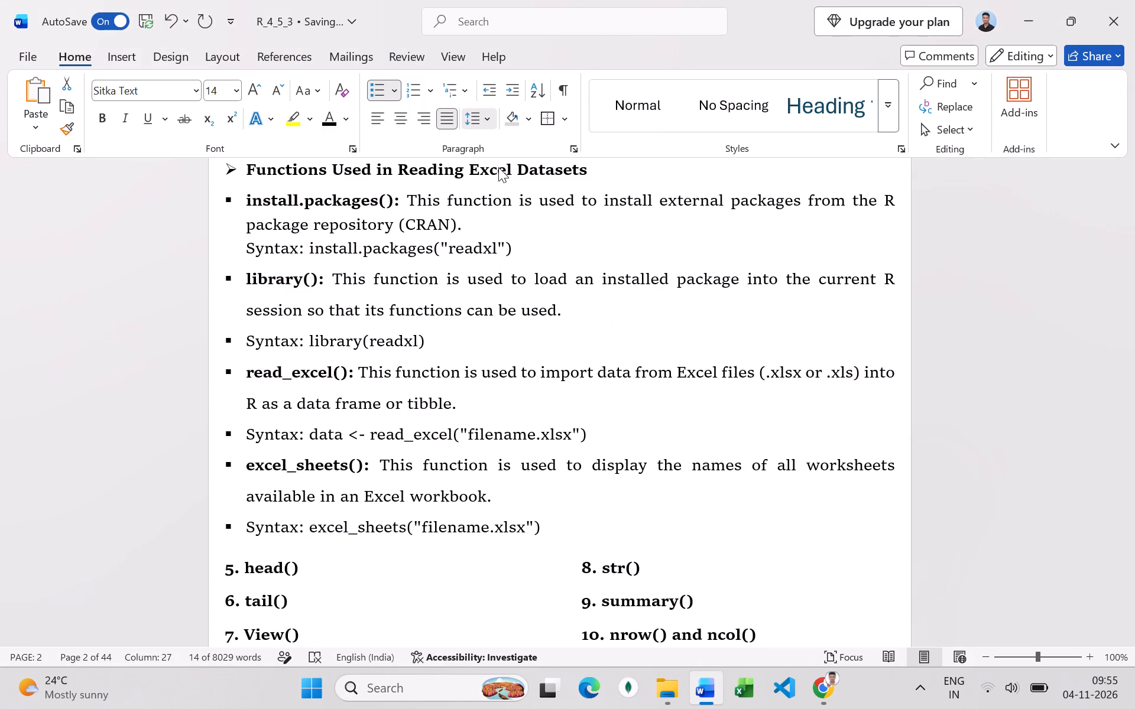
Indent the Syntax: install.packages("readxl") line by two tab stops.
{"action": "left_click", "coordinate": [248, 255]}
{"action": "key", "text": "Tab"}
{"action": "key", "text": "Tab"}
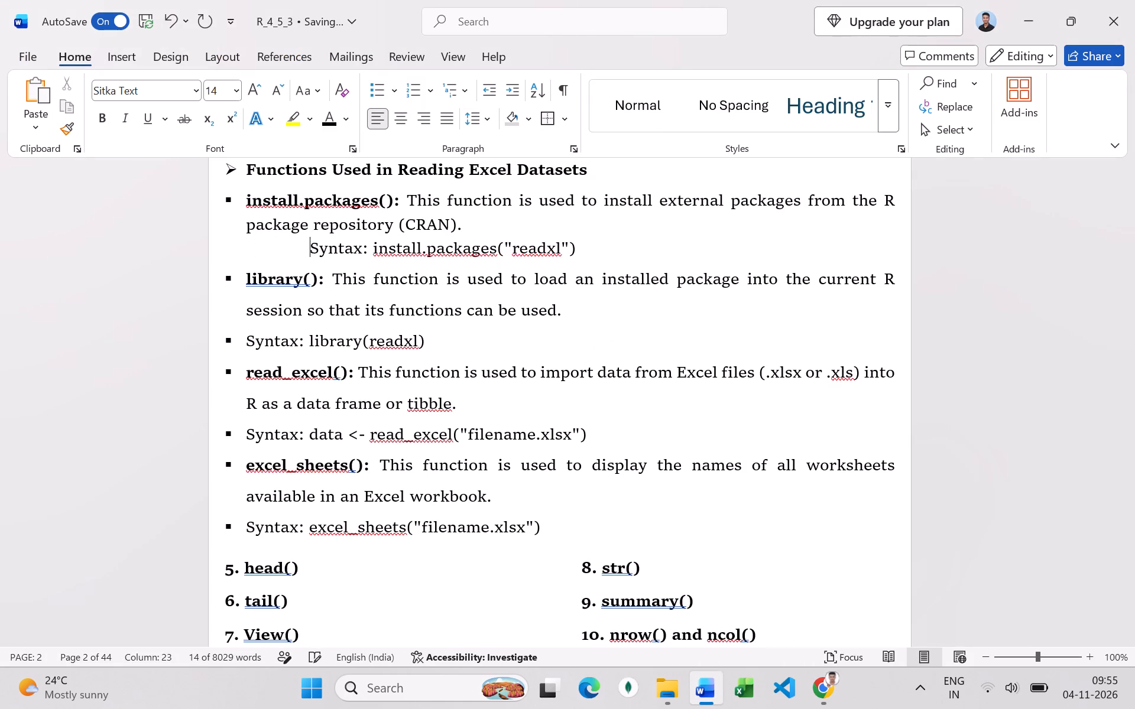
Indent the Syntax: install.packages("readxl") line by two more tab stops.
{"action": "key", "text": "Tab"}
{"action": "key", "text": "Tab"}
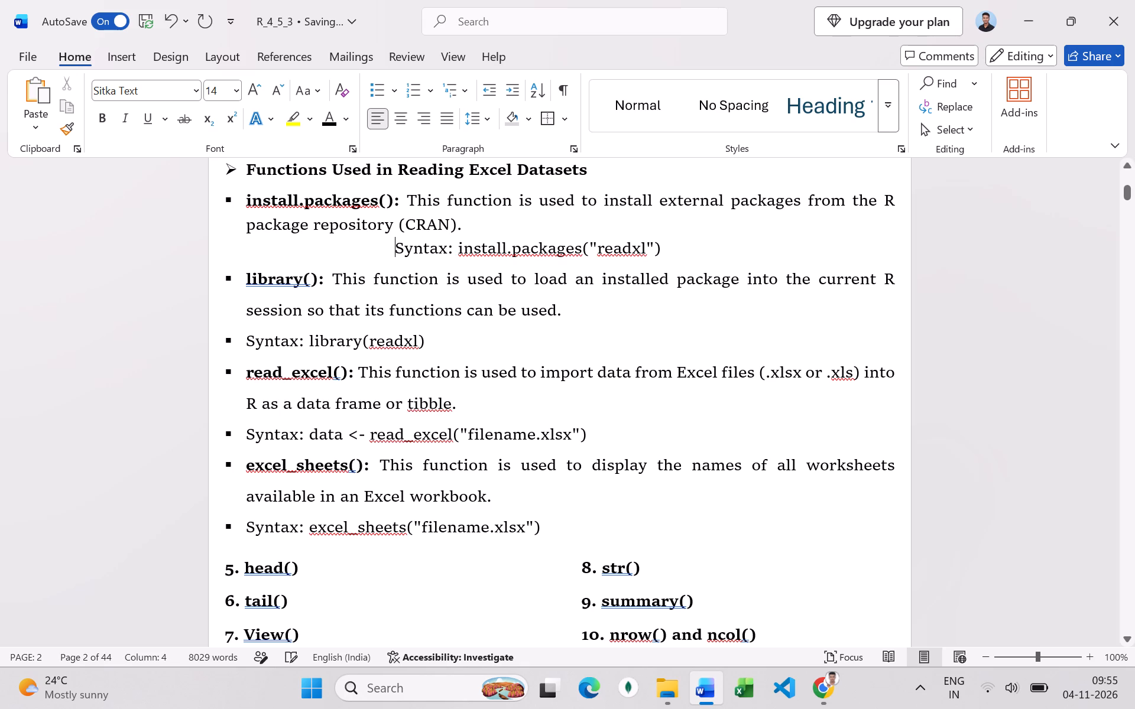
{"action": "scroll", "coordinate": [478, 342], "scroll_direction": "up", "scroll_amount": 3}
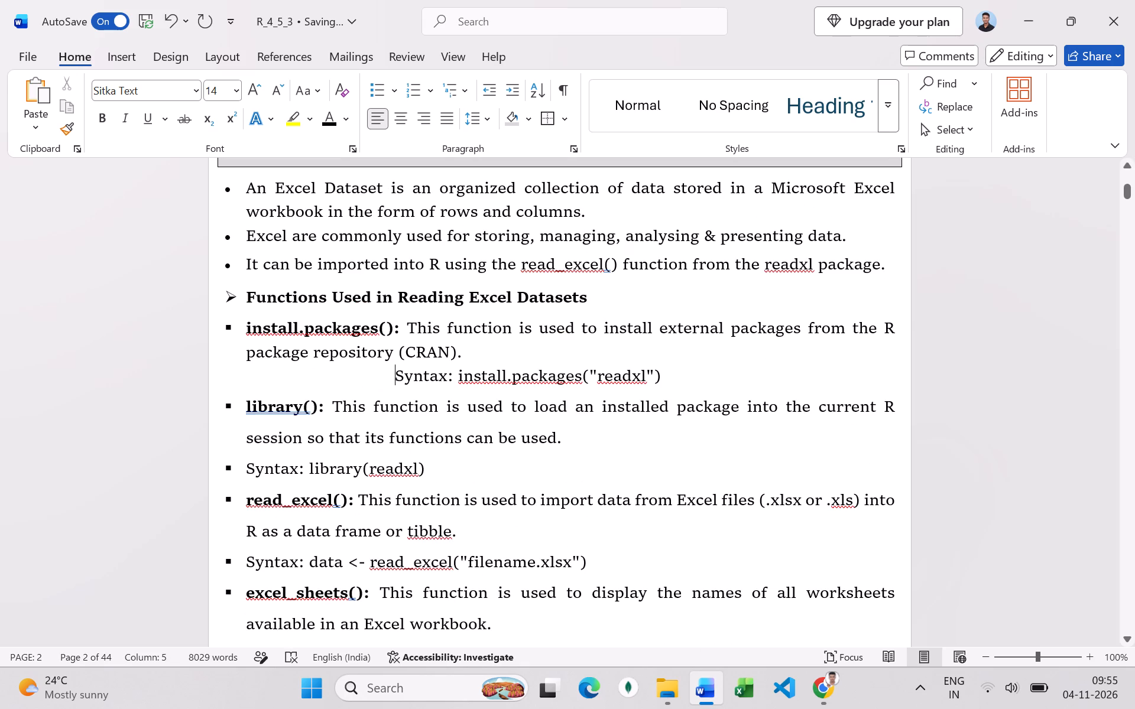
{"action": "left_click", "coordinate": [462, 442]}
Increase the indent of all entries from install.packages() through the excel_sheets() syntax line by one level.
{"action": "scroll", "coordinate": [339, 417], "scroll_direction": "down", "scroll_amount": 1}
{"action": "left_click_drag", "start_coordinate": [554, 610], "coordinate": [424, 561]}
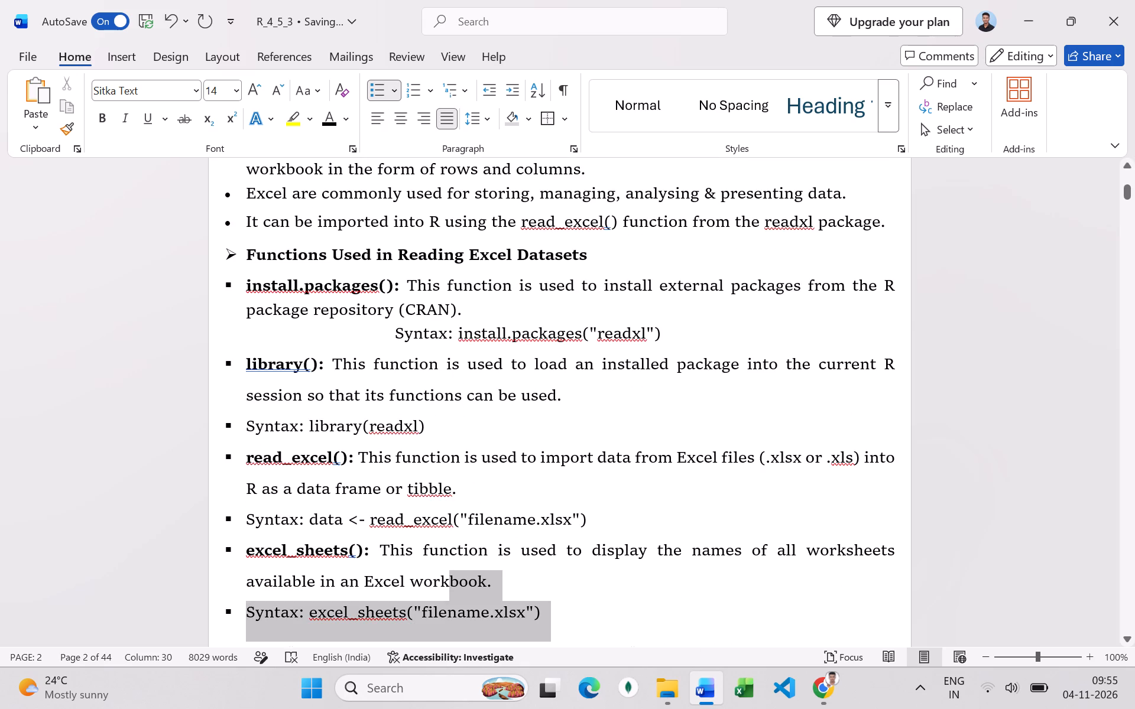
{"action": "left_click_drag", "start_coordinate": [424, 561], "coordinate": [205, 279]}
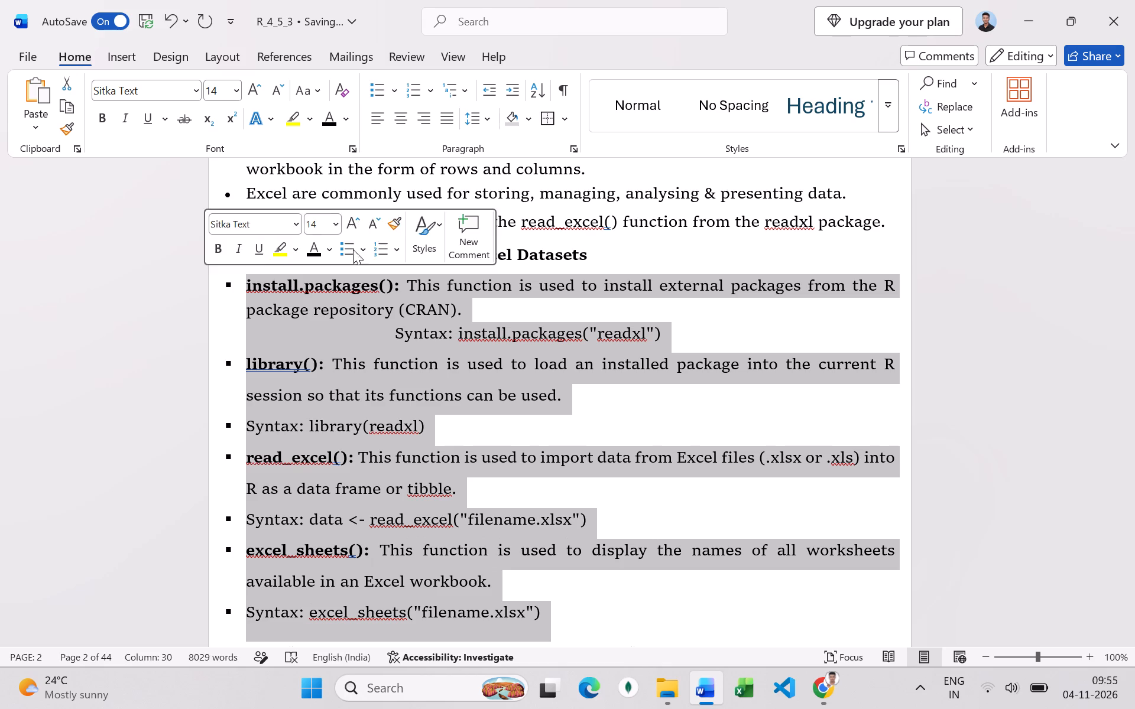
{"action": "left_click", "coordinate": [505, 85]}
{"action": "left_click", "coordinate": [407, 267]}
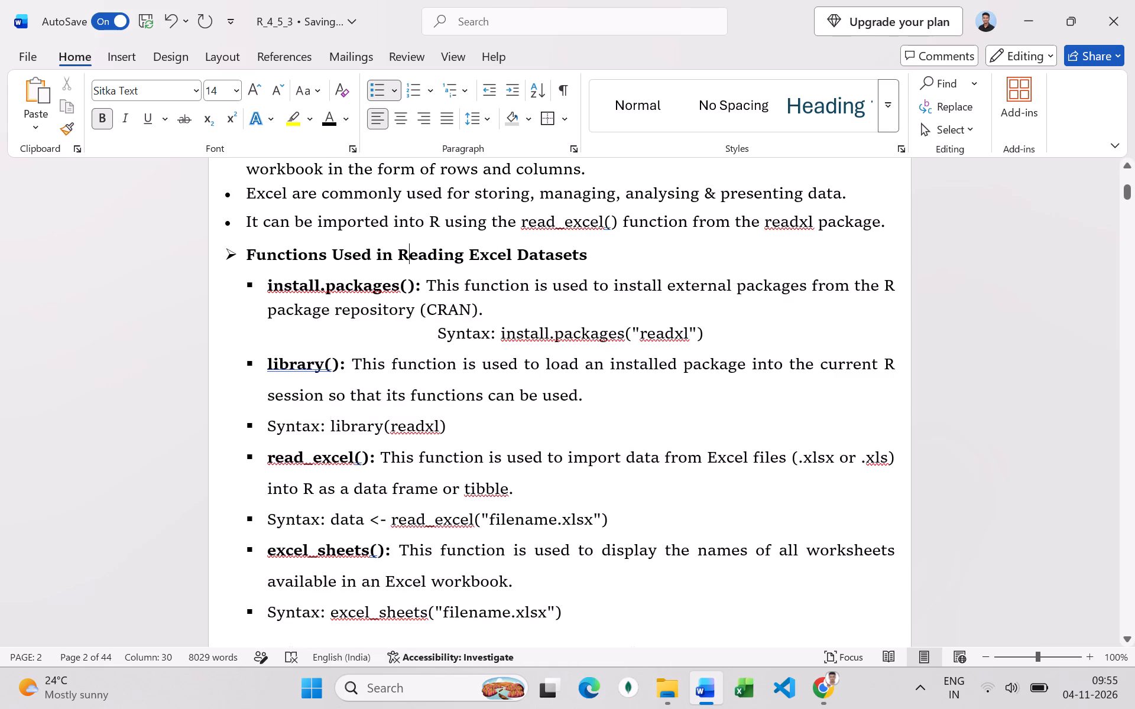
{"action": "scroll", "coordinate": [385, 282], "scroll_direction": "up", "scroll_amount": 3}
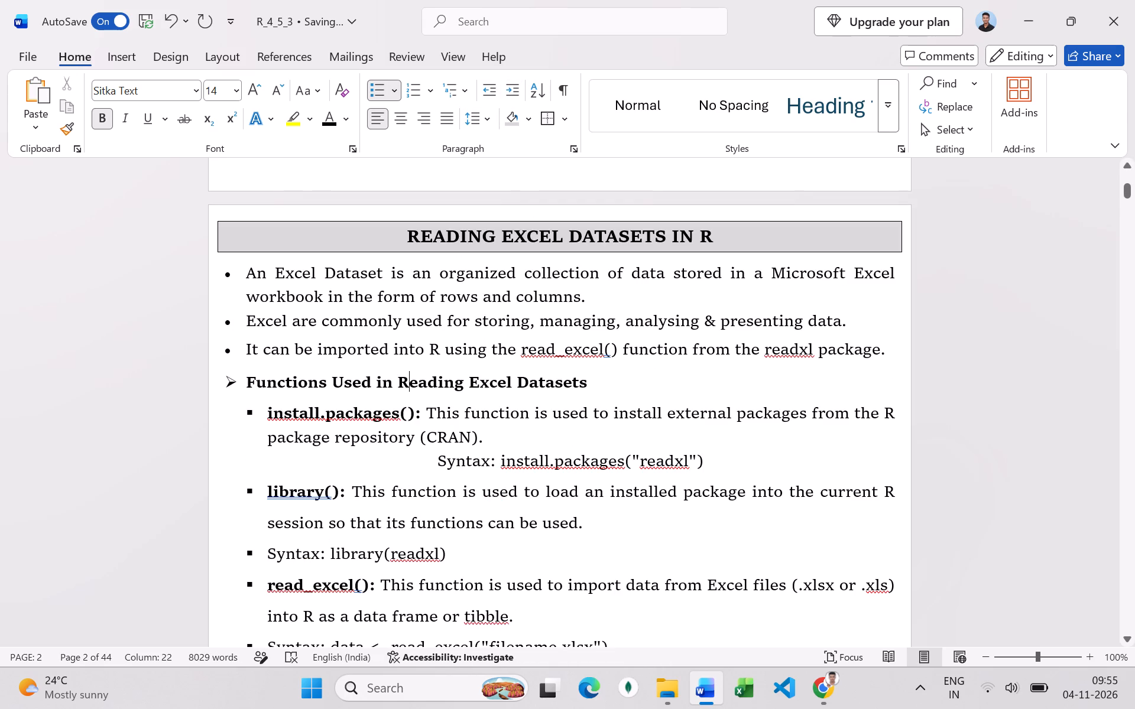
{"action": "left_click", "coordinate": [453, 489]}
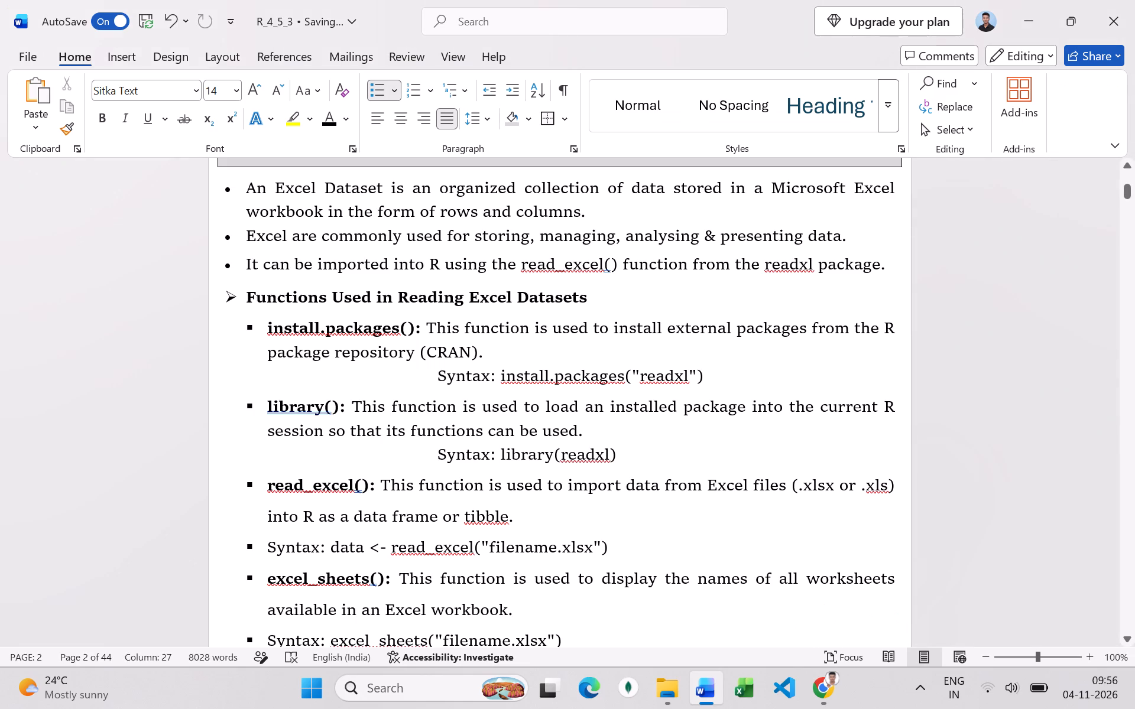
Delete "so that its functions can be used" from the library() description, keeping the full stop after "session".
{"action": "left_click", "coordinate": [578, 435]}
{"action": "key", "text": "BackSpace"}
{"action": "key", "text": "BackSpace"}
{"action": "key", "text": "BackSpace"}
{"action": "key", "text": "BackSpace"}
{"action": "key", "text": "BackSpace"}
{"action": "key", "text": "BackSpace"}
{"action": "key", "text": "BackSpace"}
{"action": "key", "text": "BackSpace"}
{"action": "key", "text": "BackSpace"}
{"action": "key", "text": "BackSpace"}
{"action": "key", "text": "BackSpace"}
{"action": "key", "text": "BackSpace"}
{"action": "key", "text": "BackSpace"}
{"action": "key", "text": "BackSpace"}
{"action": "key", "text": "BackSpace"}
{"action": "key", "text": "BackSpace"}
{"action": "key", "text": "BackSpace"}
{"action": "key", "text": "BackSpace"}
{"action": "key", "text": "BackSpace"}
{"action": "key", "text": "BackSpace"}
{"action": "key", "text": "BackSpace"}
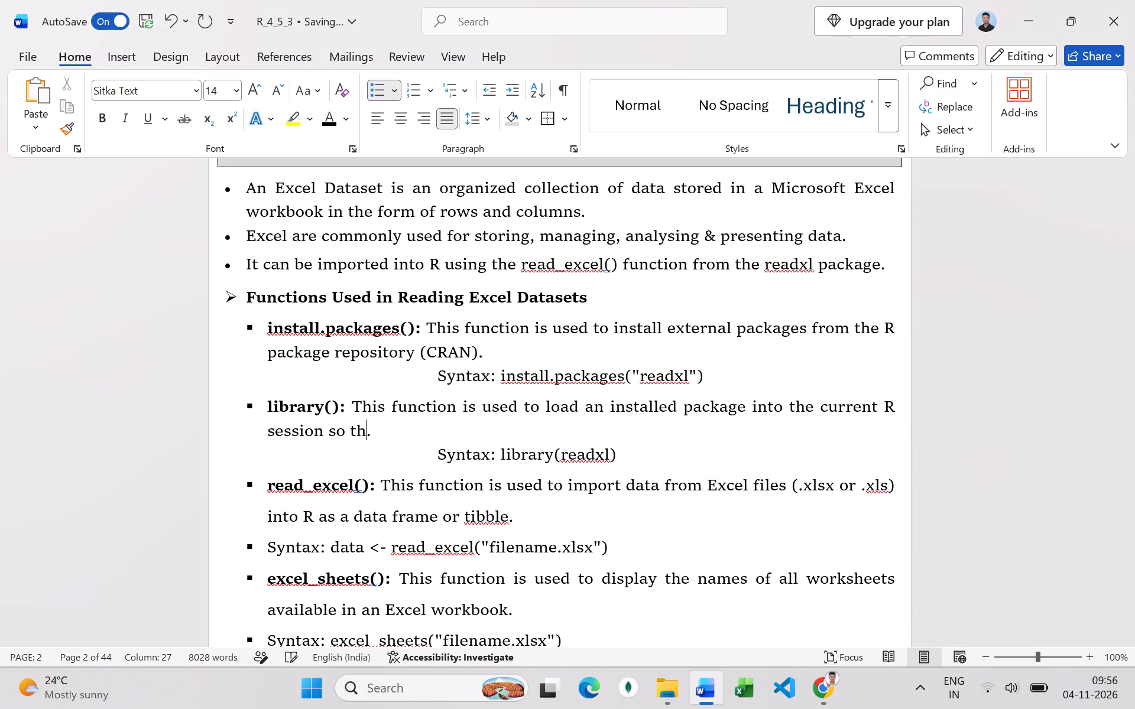
{"action": "key", "text": "BackSpace"}
{"action": "key", "text": "BackSpace"}
{"action": "key", "text": "BackSpace"}
{"action": "key", "text": "BackSpace"}
{"action": "key", "text": "BackSpace"}
{"action": "key", "text": "BackSpace"}
Delete the word "current" before "R session" in the library() description.
{"action": "left_click", "coordinate": [875, 409]}
{"action": "key", "text": "BackSpace"}
{"action": "key", "text": "BackSpace"}
{"action": "key", "text": "BackSpace"}
{"action": "key", "text": "BackSpace"}
{"action": "key", "text": "BackSpace"}
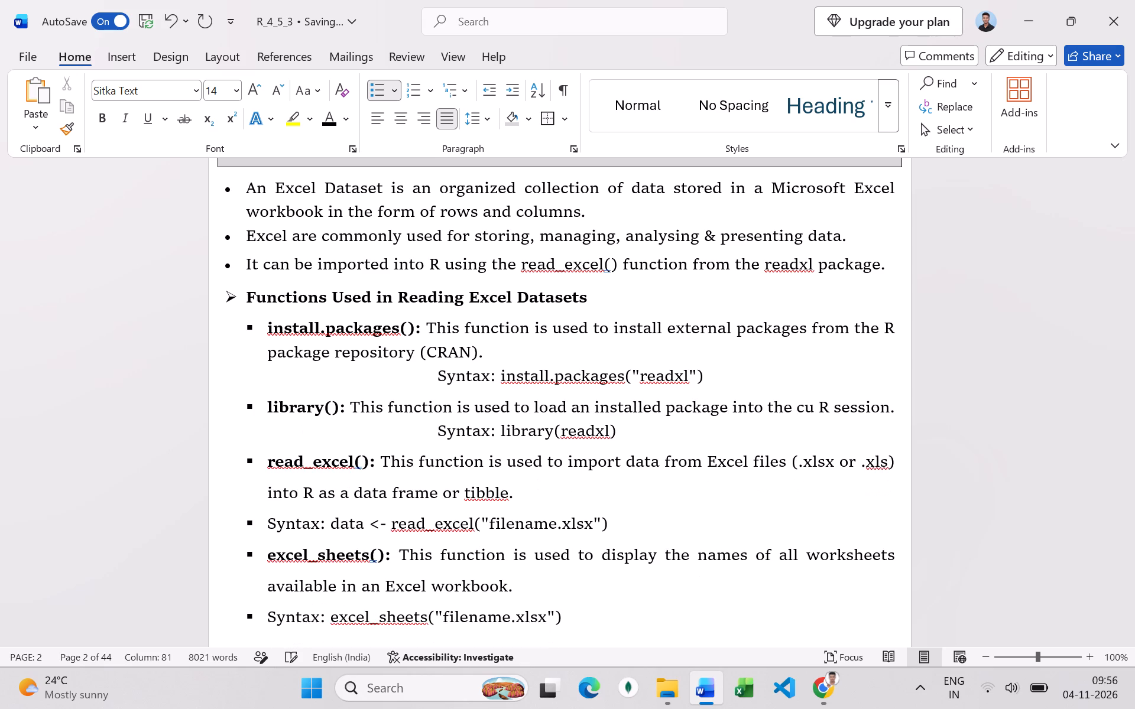
{"action": "key", "text": "BackSpace"}
{"action": "key", "text": "BackSpace"}
Replace "session" with the correctly spelled word "Environment" at the end of the library() description.
{"action": "key", "text": "Right"}
{"action": "key", "text": "Right"}
{"action": "key", "text": "Right"}
{"action": "key", "text": "Right"}
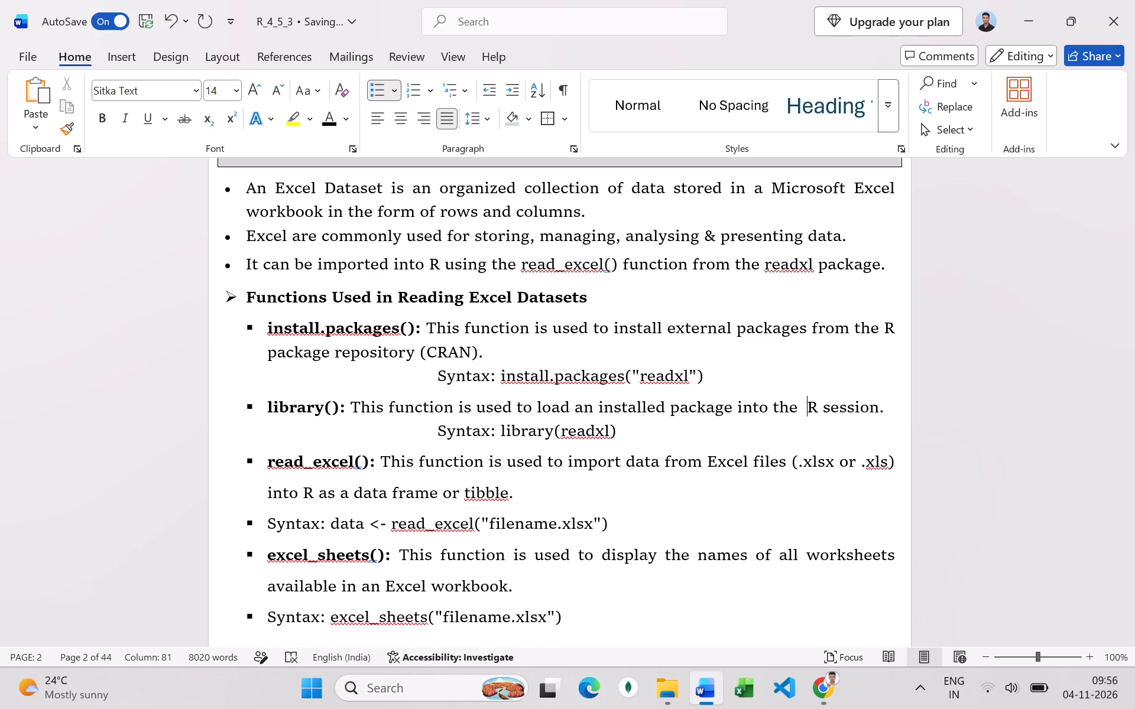
{"action": "key", "text": "Right"}
{"action": "key", "text": "Left"}
{"action": "key", "text": "Left"}
{"action": "type", "text": "Enviroment"}
{"action": "key", "text": "space"}
{"action": "key", "text": "Right"}
{"action": "key", "text": "Right"}
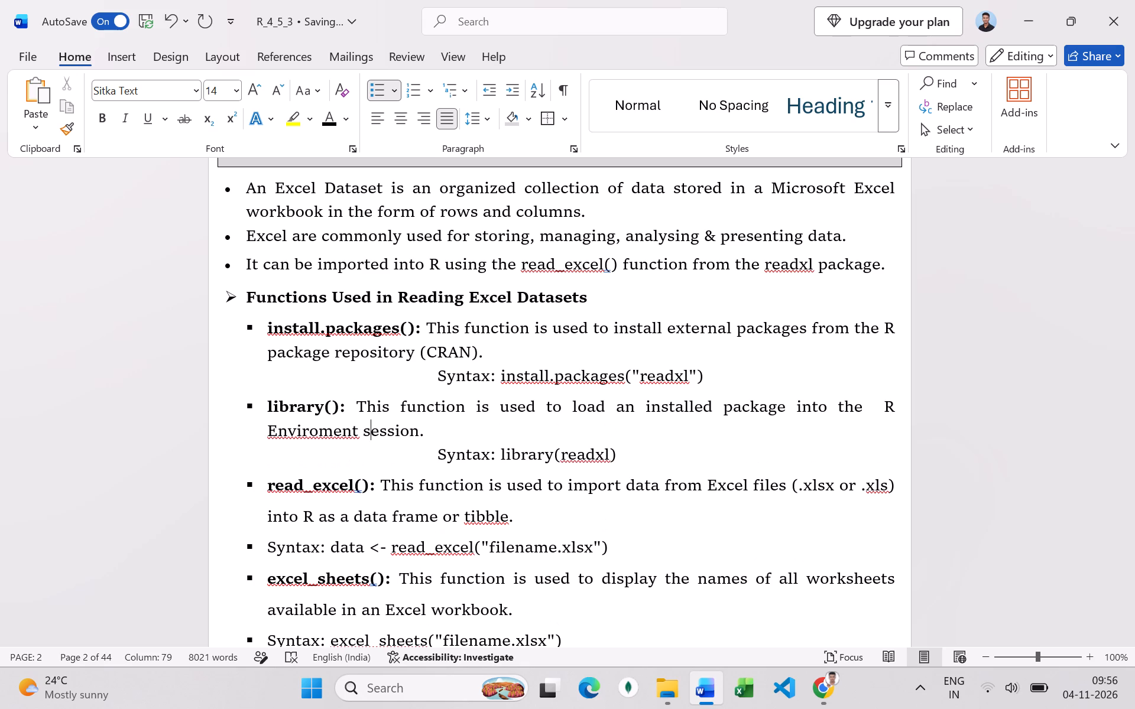
{"action": "key", "text": "Right"}
{"action": "key", "text": "Right"}
{"action": "key", "text": "Right"}
{"action": "key", "text": "Right"}
{"action": "key", "text": "Right"}
{"action": "key", "text": "BackSpace"}
{"action": "key", "text": "BackSpace"}
{"action": "key", "text": "BackSpace"}
{"action": "key", "text": "BackSpace"}
{"action": "key", "text": "BackSpace"}
{"action": "key", "text": "BackSpace"}
{"action": "key", "text": "BackSpace"}
{"action": "key", "text": "BackSpace"}
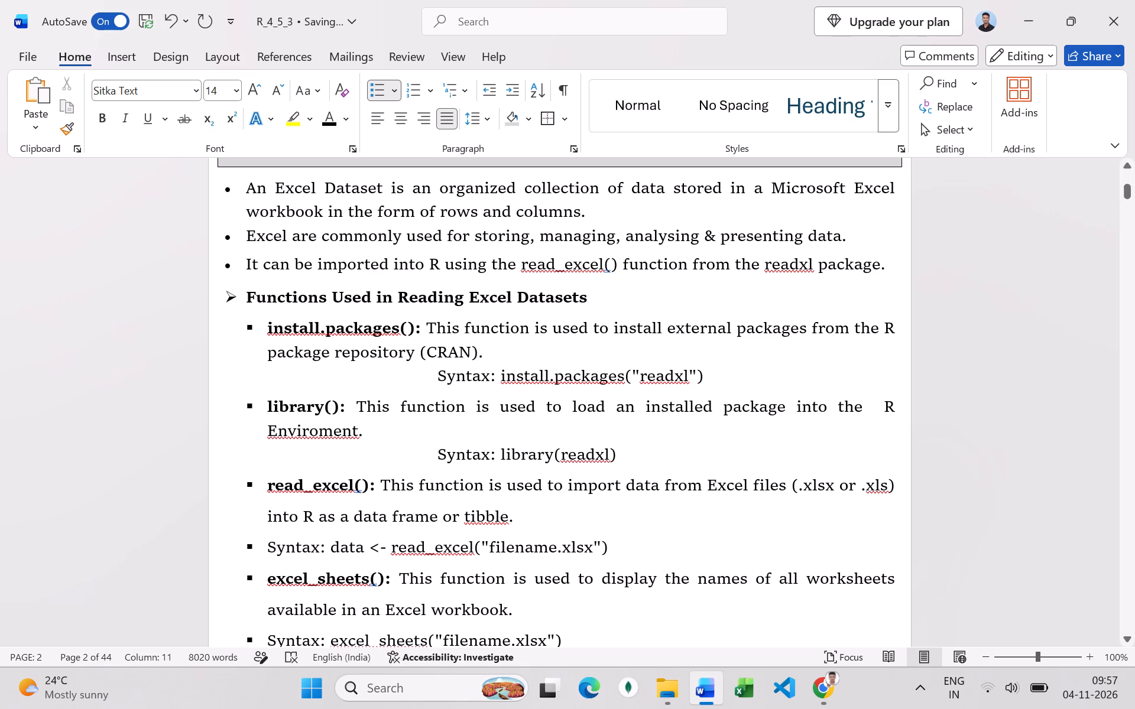
{"action": "right_click", "coordinate": [310, 437]}
{"action": "left_click", "coordinate": [254, 56]}
Shorten "function" to "fun" in the library() description.
{"action": "left_click", "coordinate": [465, 409]}
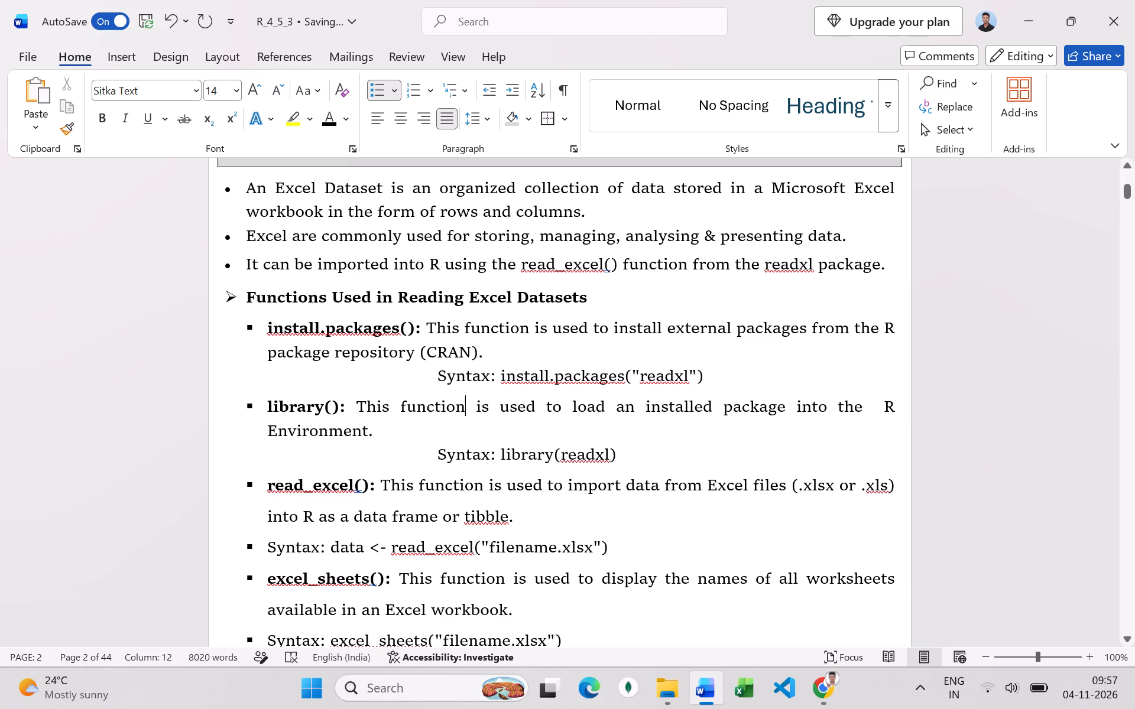
{"action": "key", "text": "BackSpace"}
{"action": "key", "text": "BackSpace"}
{"action": "key", "text": "BackSpace"}
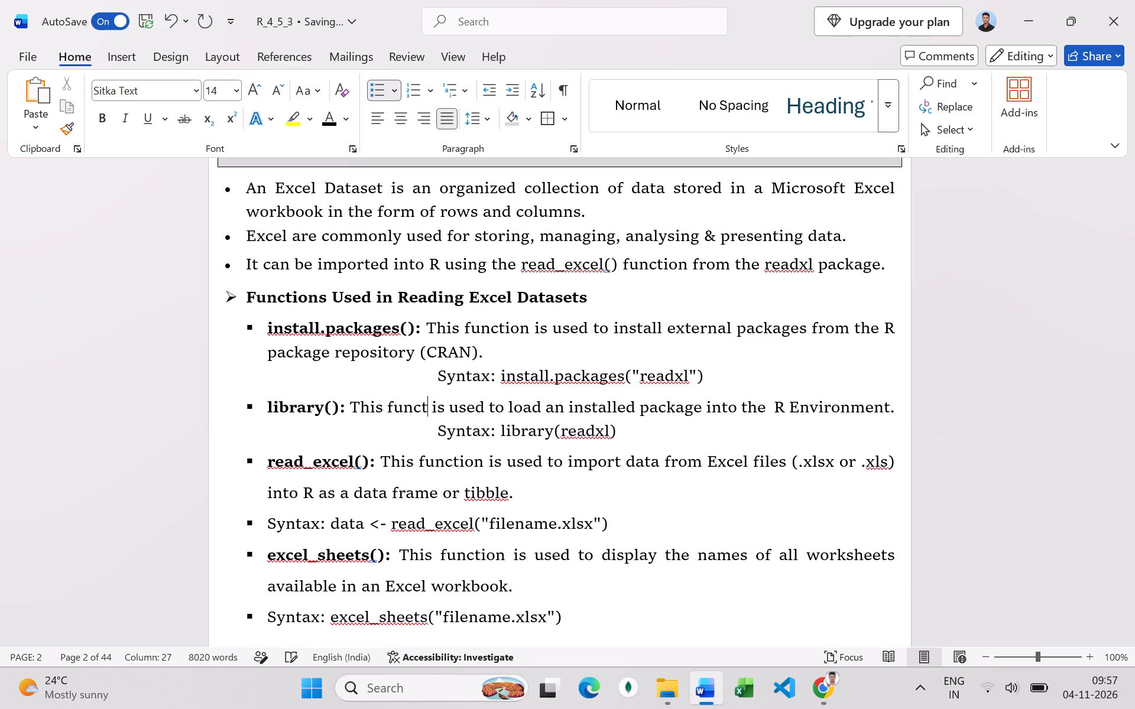
{"action": "key", "text": "BackSpace"}
{"action": "key", "text": "BackSpace"}
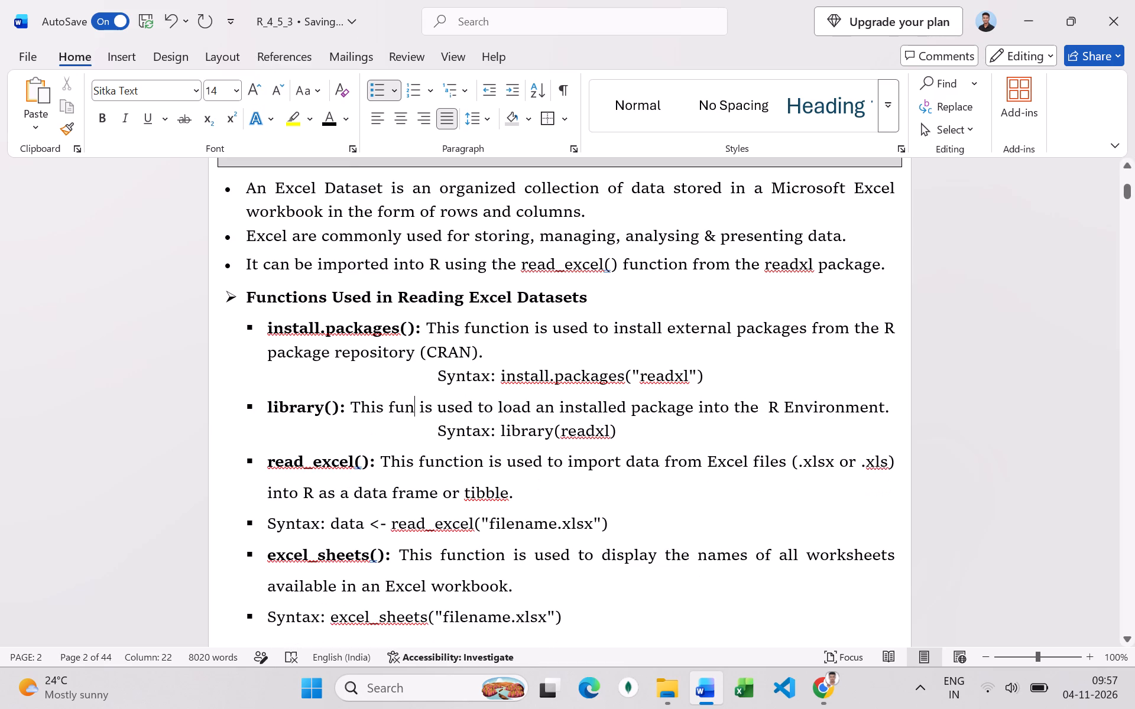
{"action": "left_click", "coordinate": [486, 458]}
Set the line spacing of the library() description and its syntax line to 1.5.
{"action": "scroll", "coordinate": [394, 505], "scroll_direction": "up", "scroll_amount": 9}
{"action": "scroll", "coordinate": [394, 505], "scroll_direction": "down", "scroll_amount": 2}
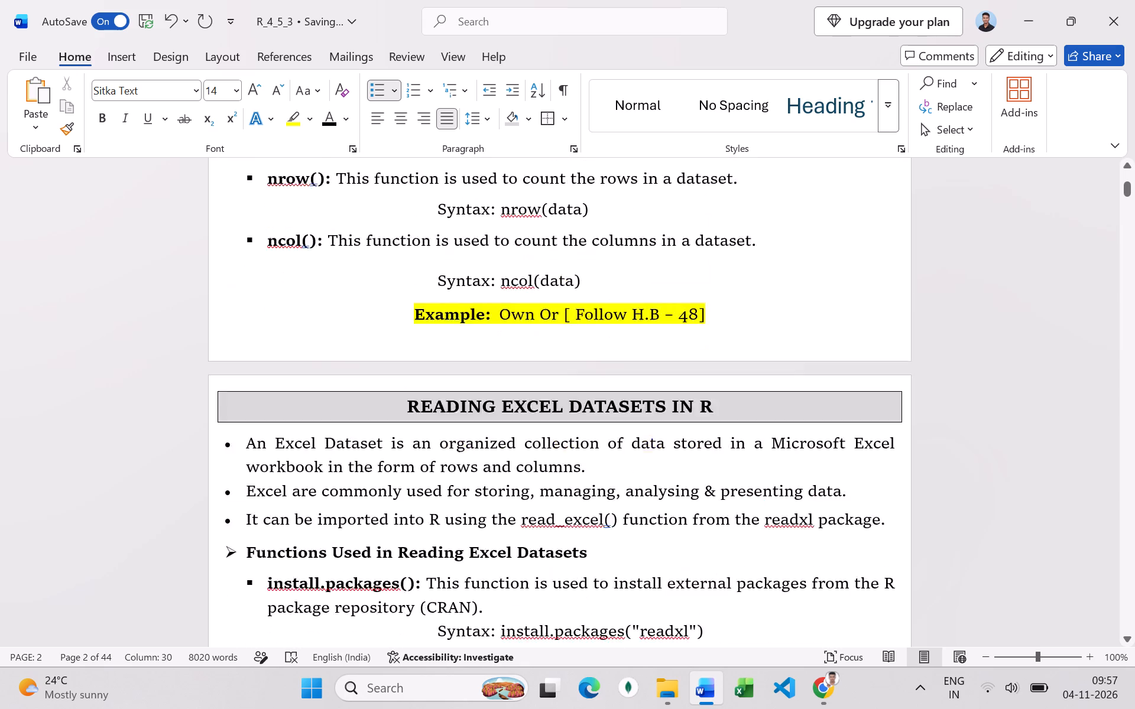
{"action": "scroll", "coordinate": [394, 505], "scroll_direction": "down", "scroll_amount": 3}
{"action": "scroll", "coordinate": [458, 584], "scroll_direction": "down", "scroll_amount": 2}
{"action": "left_click_drag", "start_coordinate": [484, 522], "coordinate": [465, 508]}
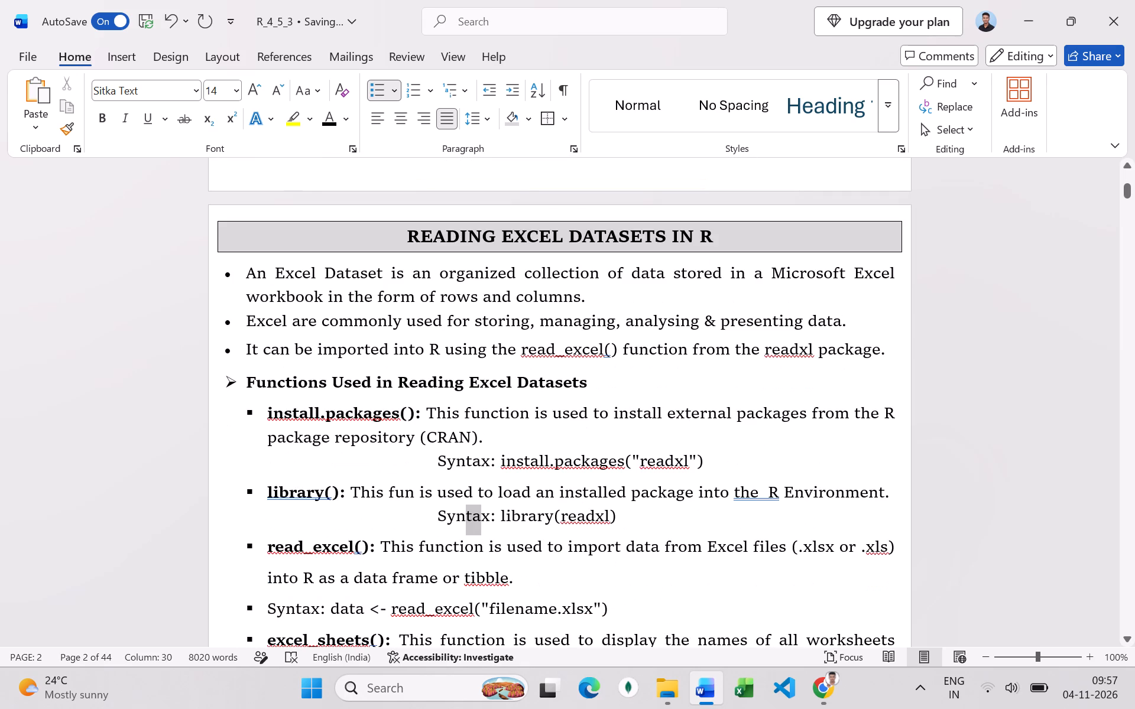
{"action": "left_click_drag", "start_coordinate": [465, 508], "coordinate": [455, 501]}
{"action": "left_click", "coordinate": [483, 124]}
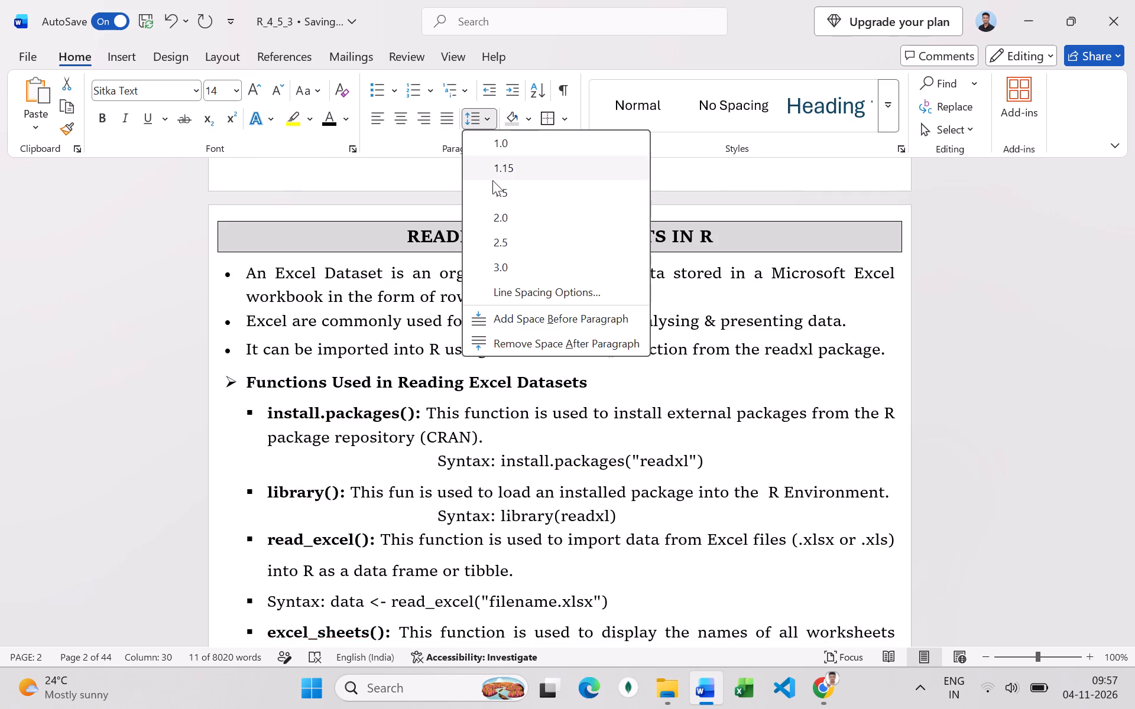
{"action": "left_click", "coordinate": [498, 186]}
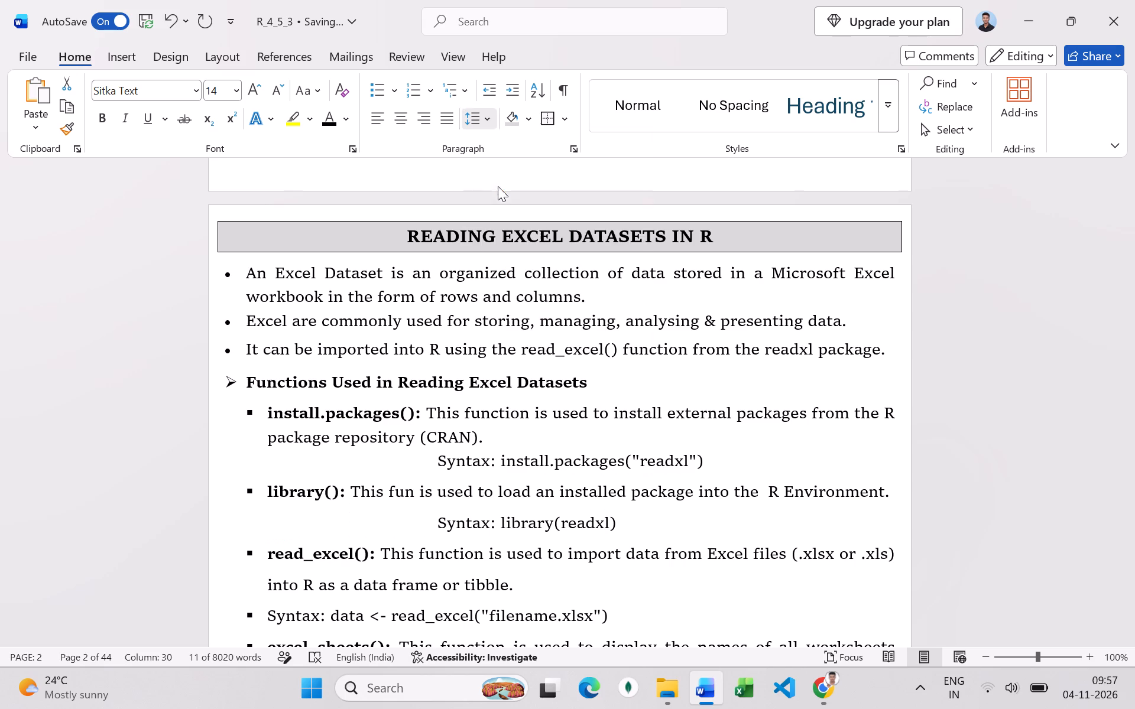
{"action": "left_click", "coordinate": [487, 542]}
Correct the double space in "the R Environment" in the library() description using the grammar suggestion.
{"action": "scroll", "coordinate": [494, 544], "scroll_direction": "down", "scroll_amount": 2}
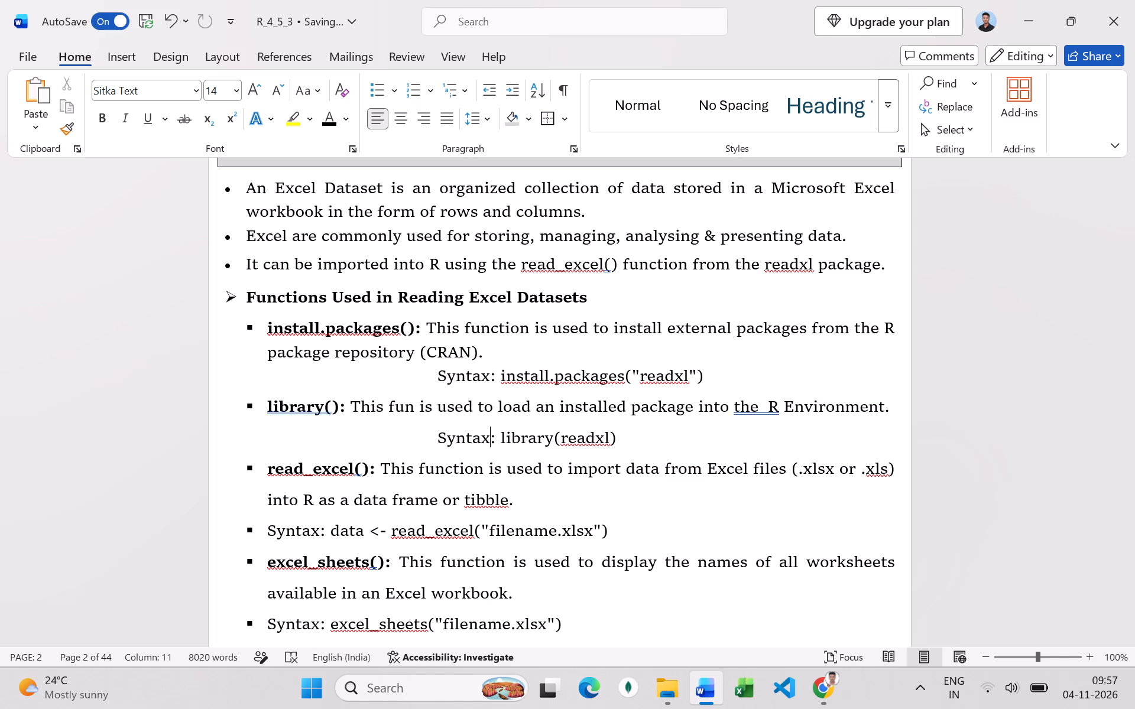
{"action": "right_click", "coordinate": [763, 410]}
{"action": "left_click", "coordinate": [641, 82]}
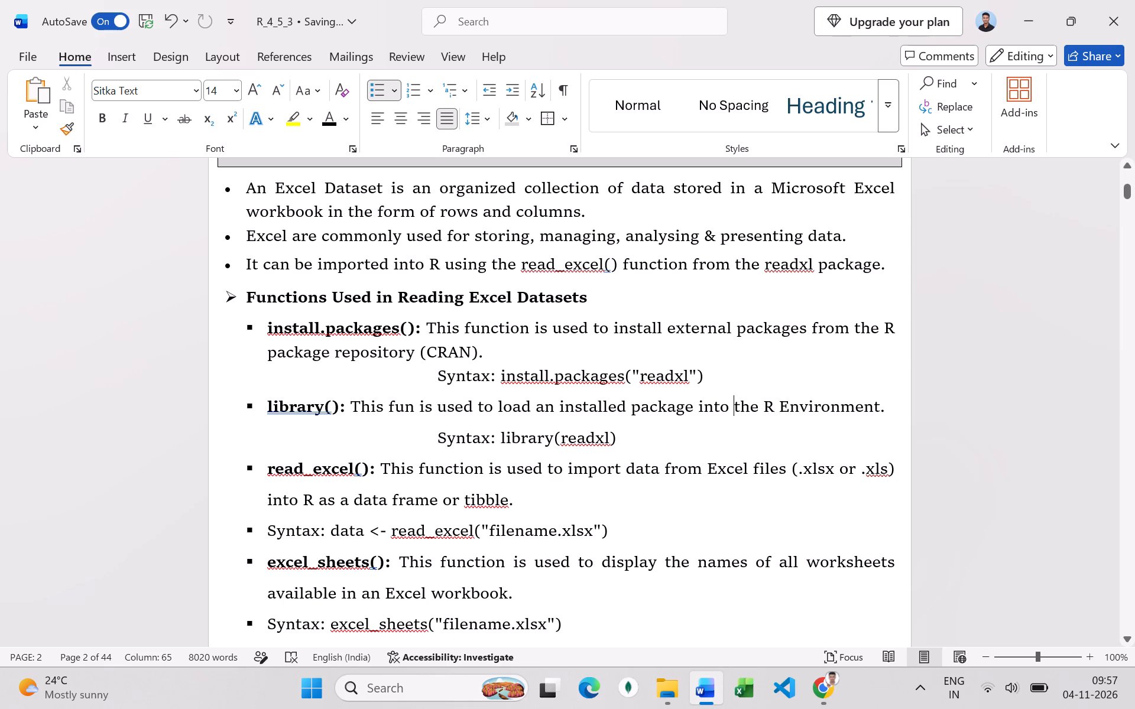
Delete the word "external" and its extra space from the install.packages() description.
{"action": "left_click", "coordinate": [732, 331]}
{"action": "key", "text": "BackSpace"}
{"action": "key", "text": "BackSpace"}
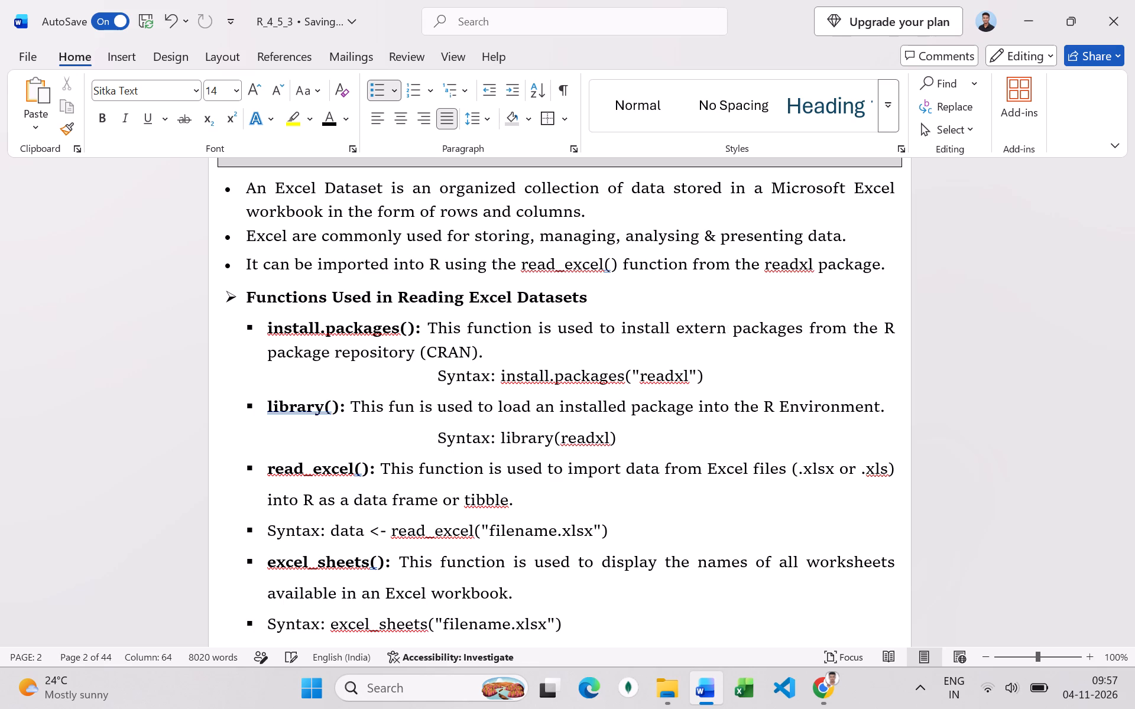
{"action": "key", "text": "BackSpace"}
{"action": "key", "text": "BackSpace"}
{"action": "key", "text": "BackSpace"}
{"action": "key", "text": "BackSpace"}
{"action": "key", "text": "BackSpace"}
{"action": "key", "text": "BackSpace"}
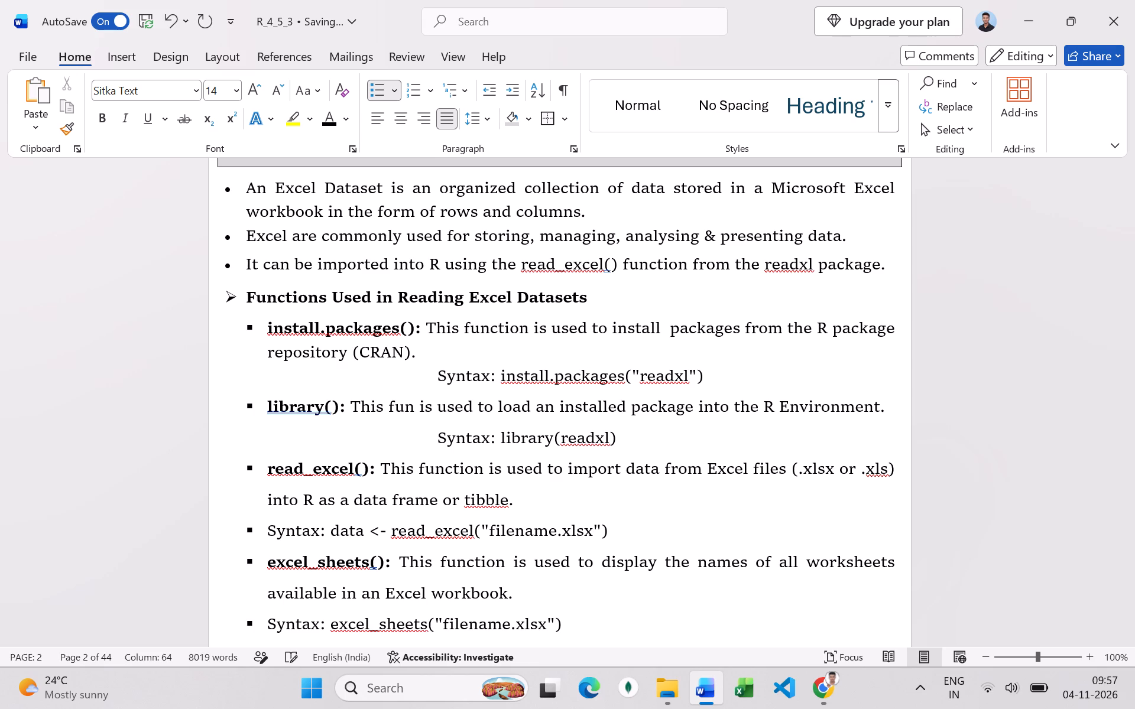
{"action": "key", "text": "BackSpace"}
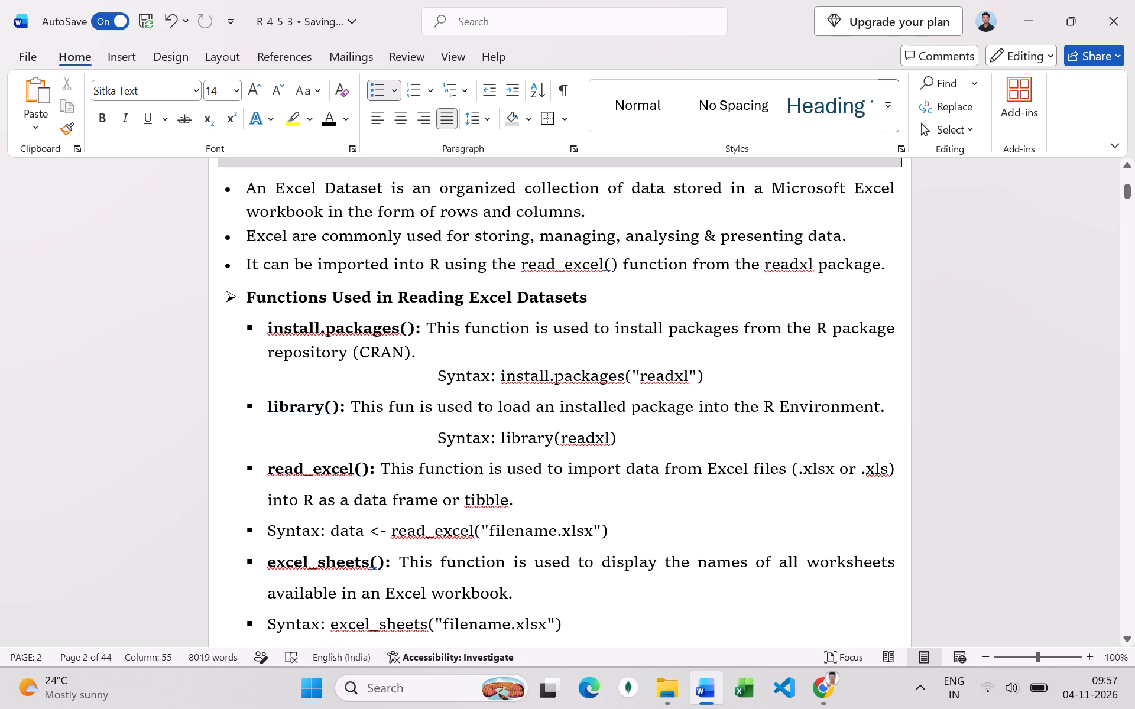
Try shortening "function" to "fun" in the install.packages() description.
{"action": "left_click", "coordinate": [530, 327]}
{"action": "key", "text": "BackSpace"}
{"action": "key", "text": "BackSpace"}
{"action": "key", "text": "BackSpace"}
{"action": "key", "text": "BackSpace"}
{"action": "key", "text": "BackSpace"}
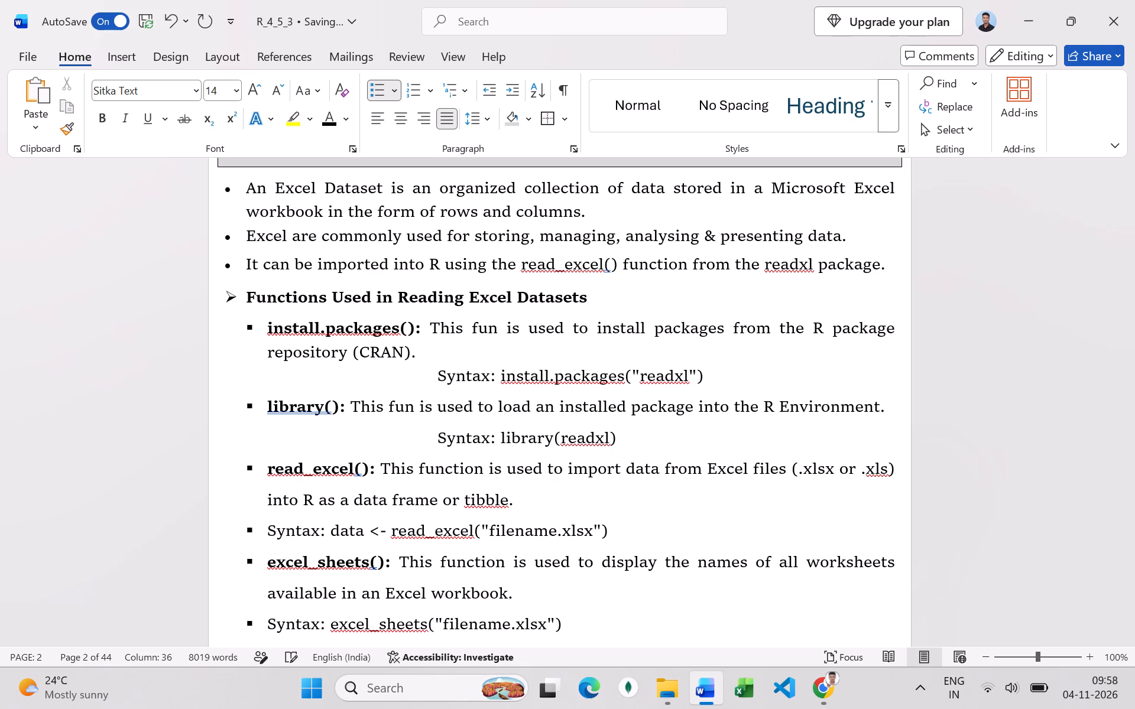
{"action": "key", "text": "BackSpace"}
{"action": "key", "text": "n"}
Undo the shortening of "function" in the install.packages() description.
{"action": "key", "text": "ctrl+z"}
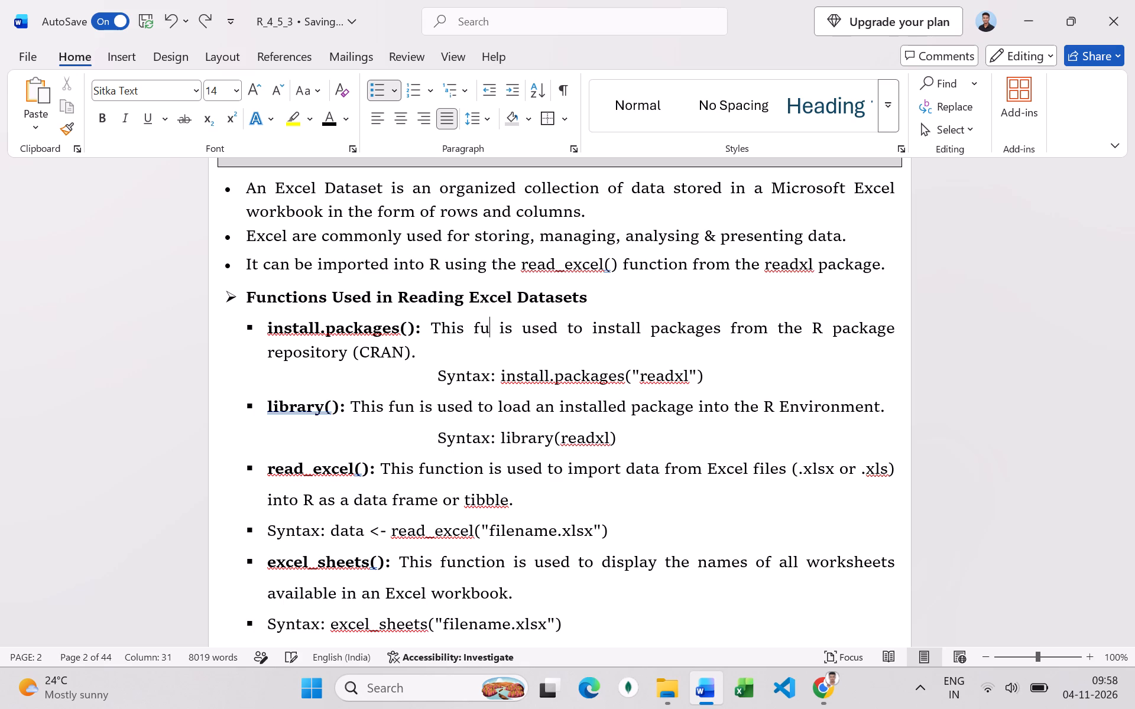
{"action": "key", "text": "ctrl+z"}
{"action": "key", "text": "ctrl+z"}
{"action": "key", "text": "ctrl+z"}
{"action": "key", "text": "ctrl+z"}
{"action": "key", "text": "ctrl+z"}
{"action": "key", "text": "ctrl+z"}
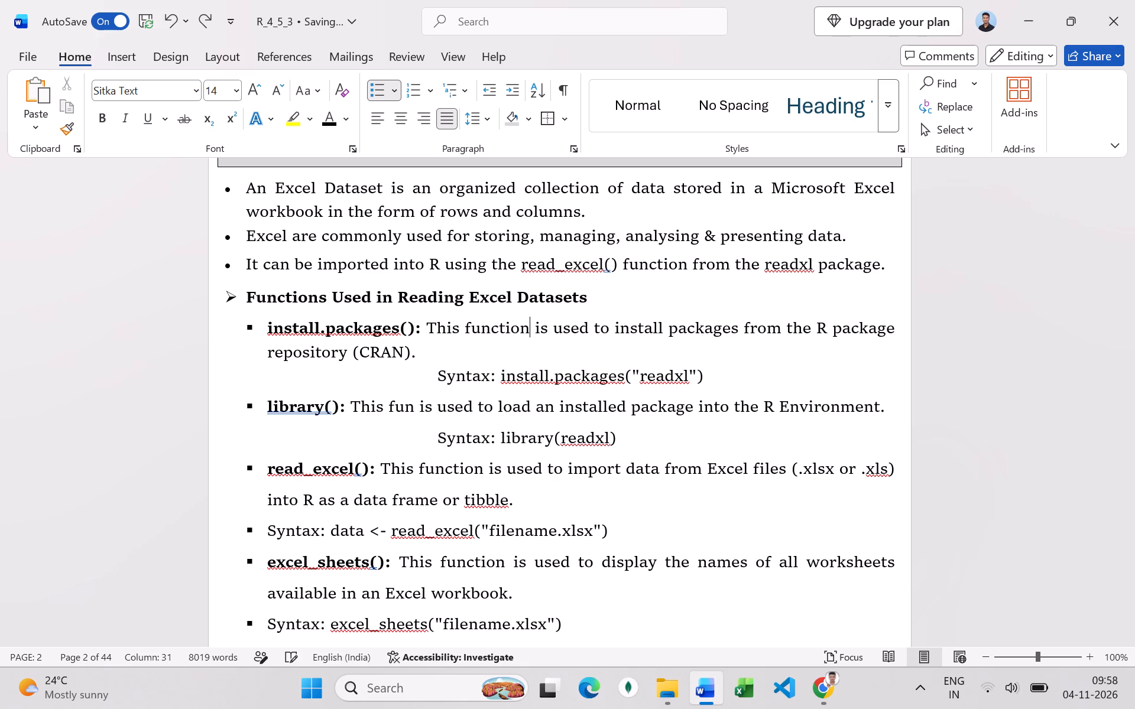
Ignore the spelling and grammar flags on install.packages in both the function heading and its syntax line.
{"action": "left_click", "coordinate": [497, 479]}
{"action": "right_click", "coordinate": [336, 322]}
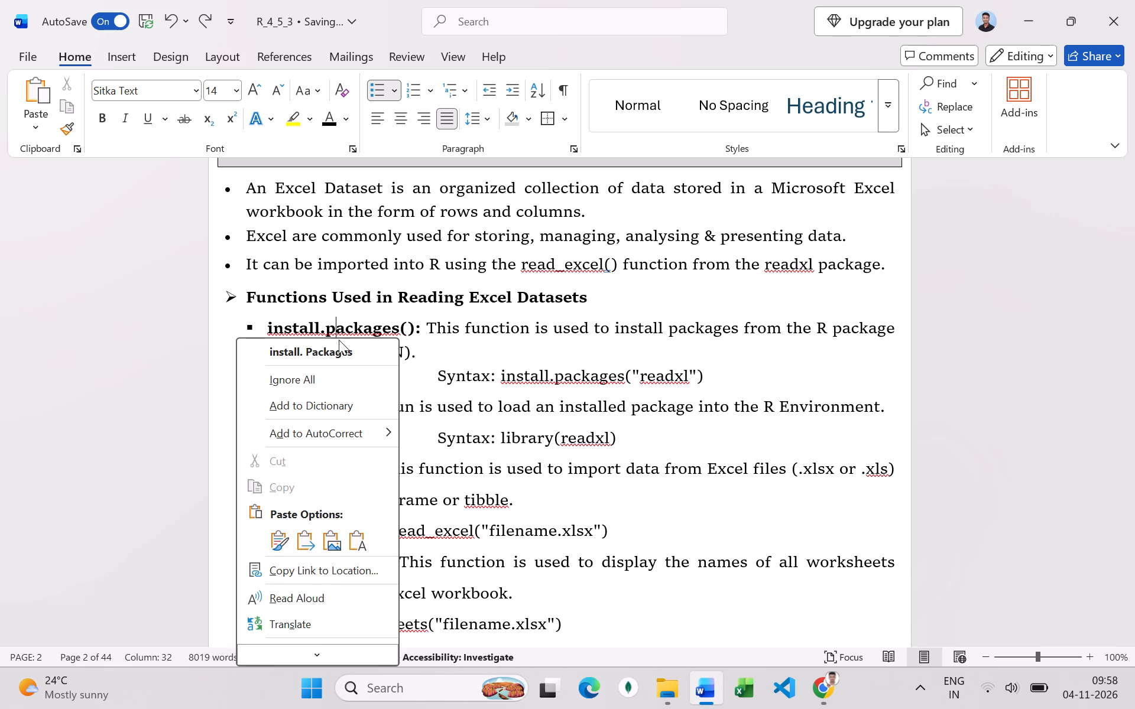
{"action": "left_click", "coordinate": [357, 390]}
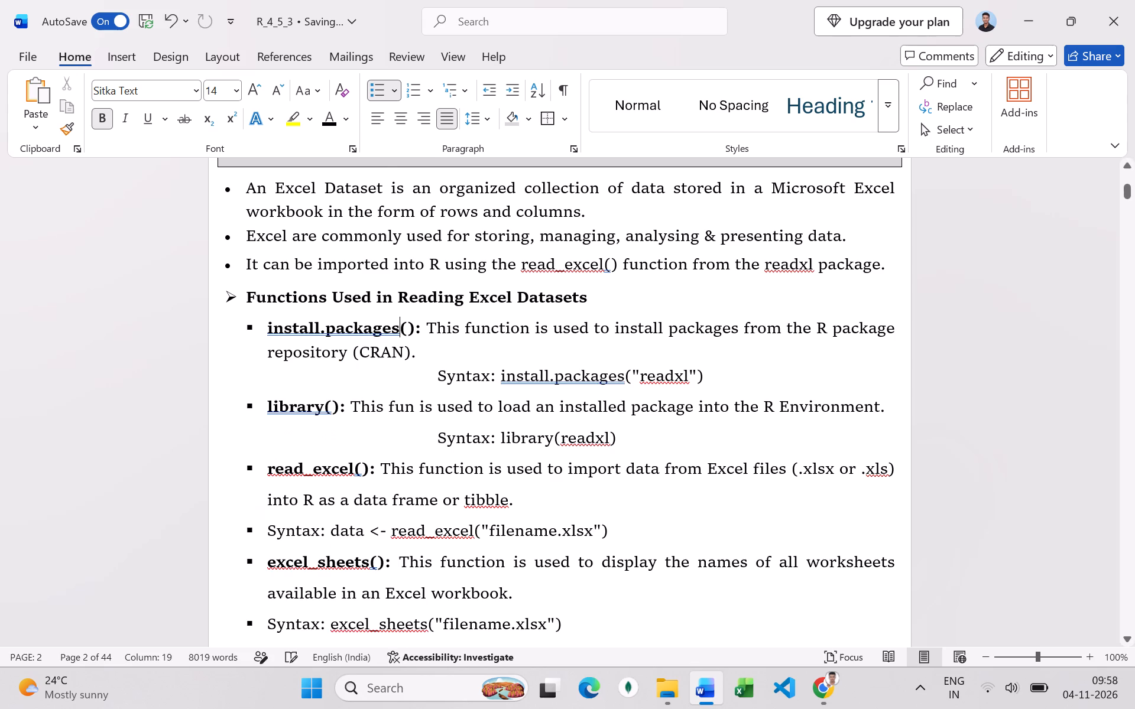
{"action": "right_click", "coordinate": [544, 383]}
{"action": "left_click", "coordinate": [504, 84]}
{"action": "right_click", "coordinate": [364, 325]}
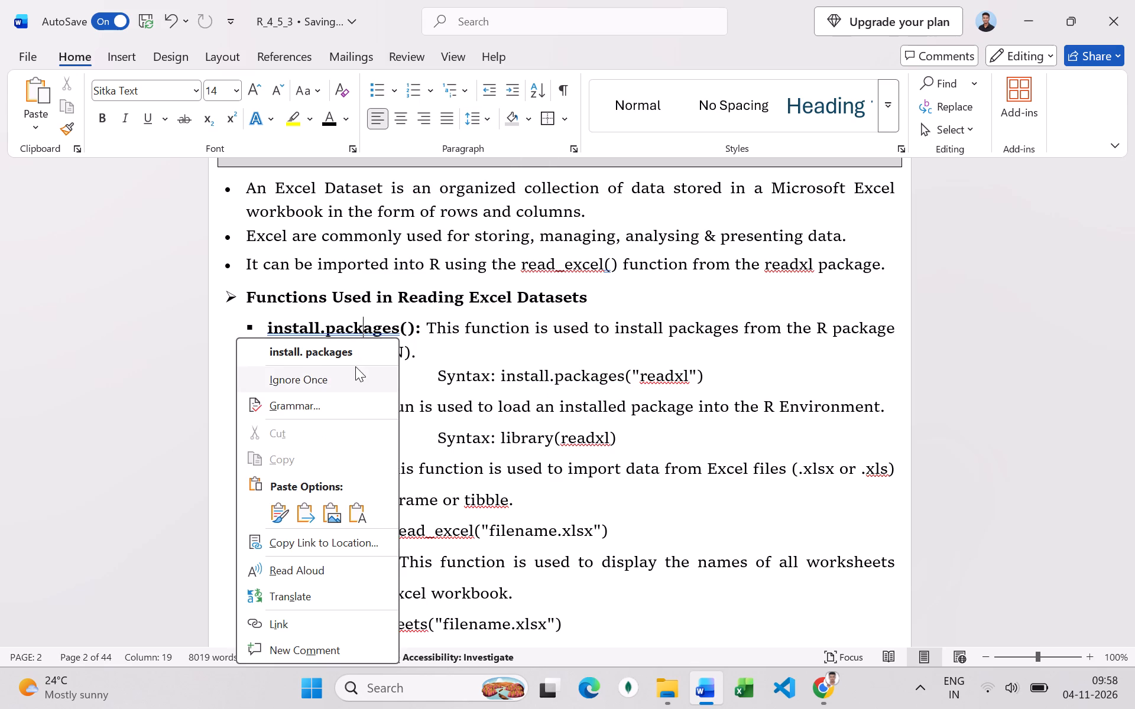
{"action": "left_click", "coordinate": [355, 366]}
{"action": "left_click", "coordinate": [442, 438]}
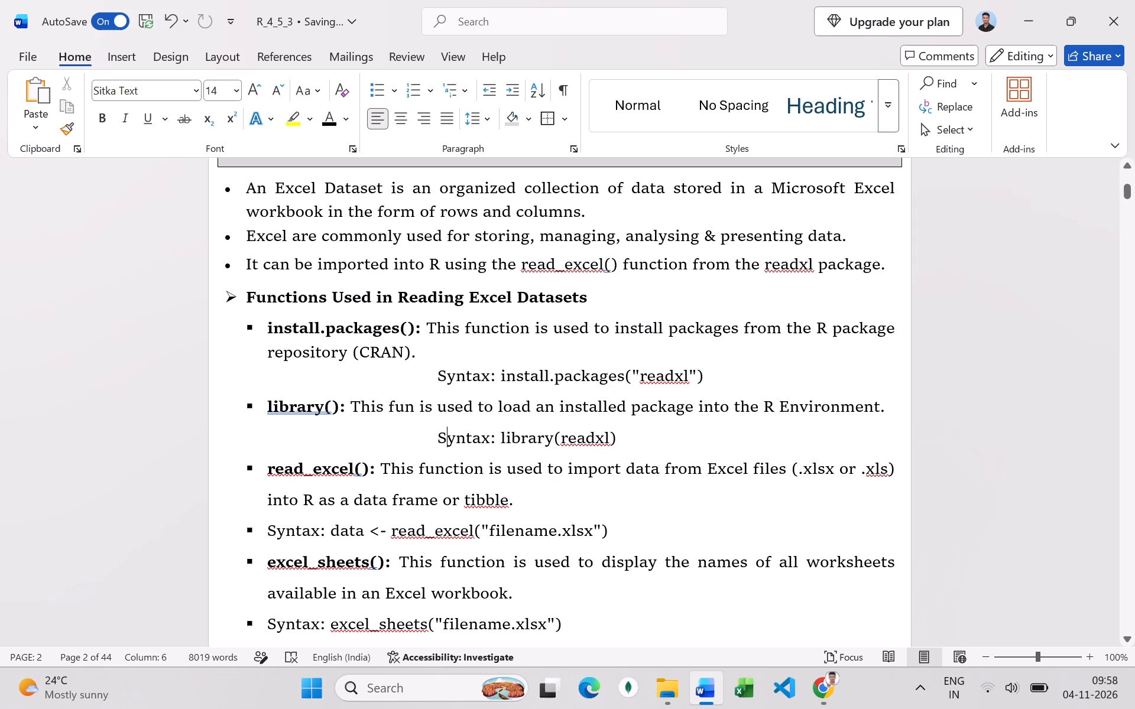
{"action": "right_click", "coordinate": [269, 398]}
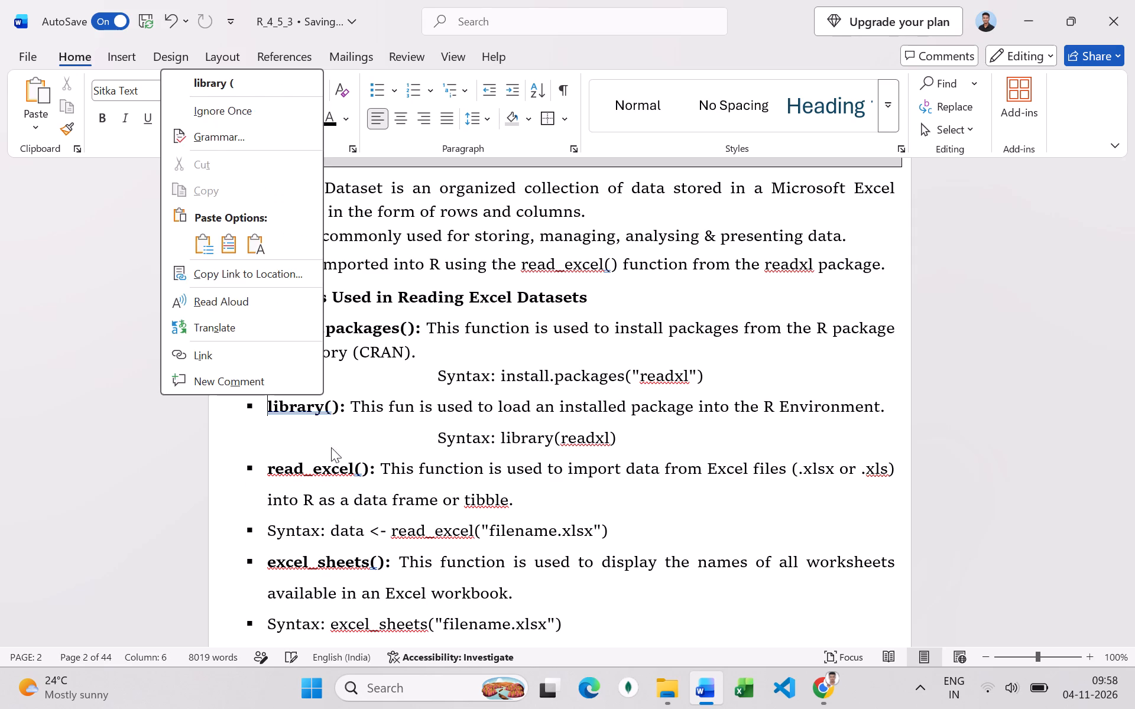
{"action": "left_click", "coordinate": [332, 448]}
{"action": "scroll", "coordinate": [446, 523], "scroll_direction": "down", "scroll_amount": 2}
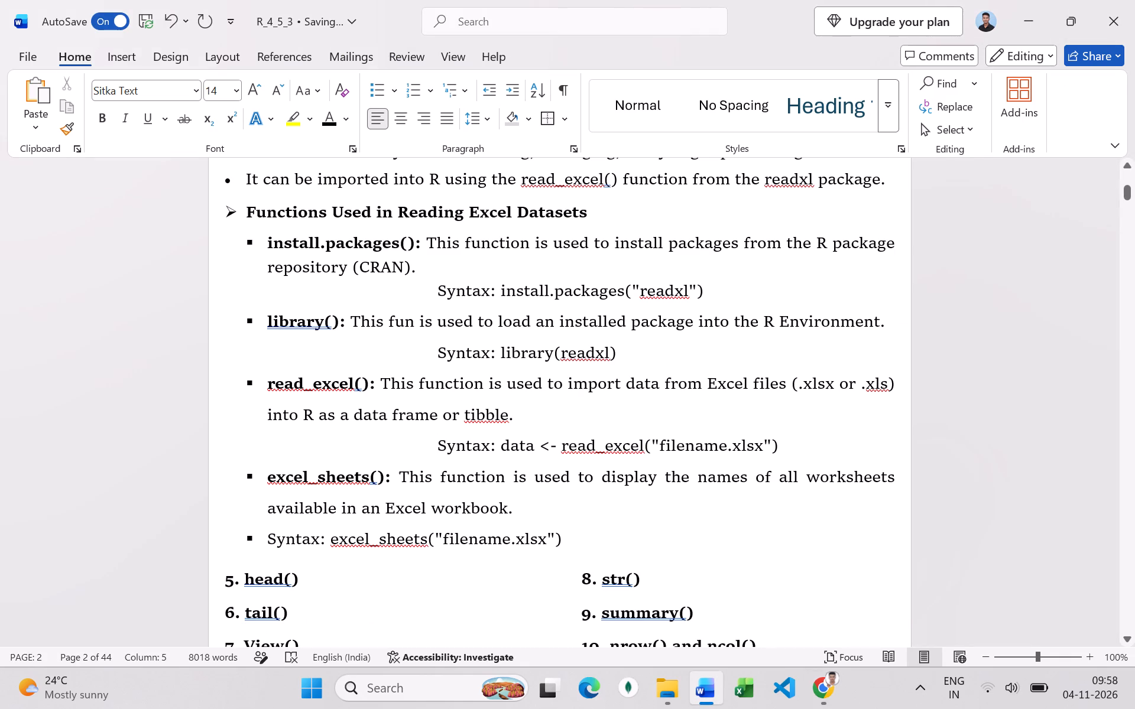
{"action": "left_click", "coordinate": [698, 389]}
{"action": "key", "text": "BackSpace"}
{"action": "key", "text": "BackSpace"}
{"action": "key", "text": "BackSpace"}
{"action": "key", "text": "BackSpace"}
{"action": "key", "text": "BackSpace"}
{"action": "key", "text": "BackSpace"}
{"action": "key", "text": "BackSpace"}
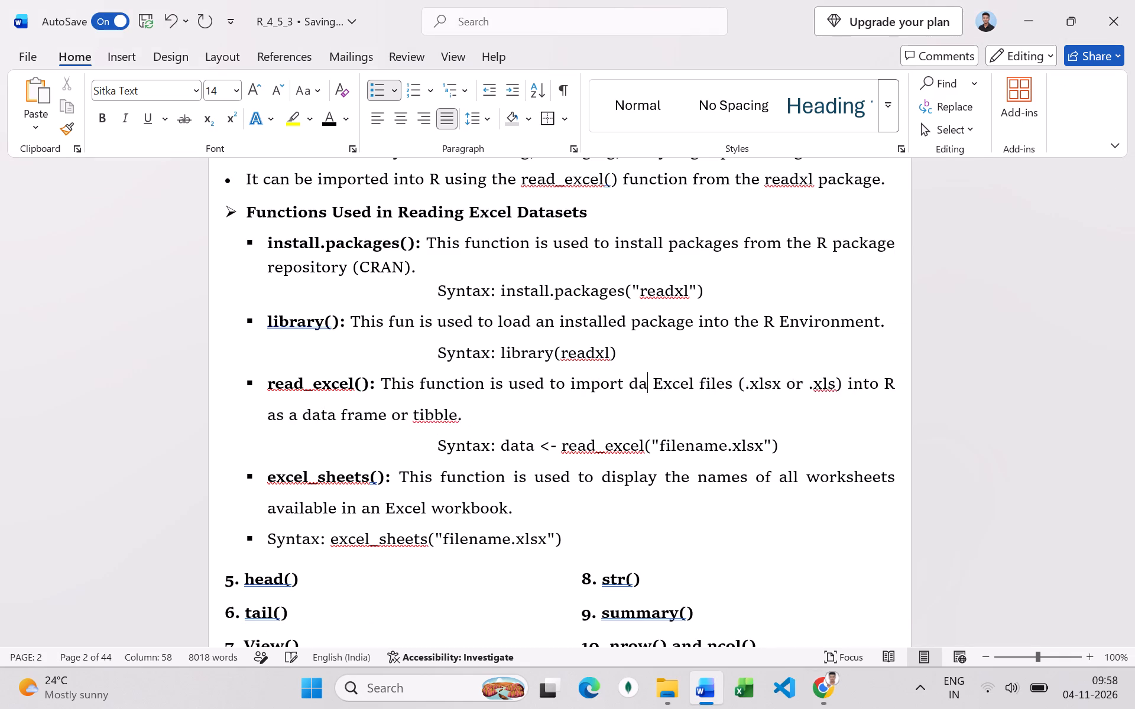
{"action": "key", "text": "BackSpace"}
{"action": "key", "text": "BackSpace"}
{"action": "key", "text": "alt+Tab"}
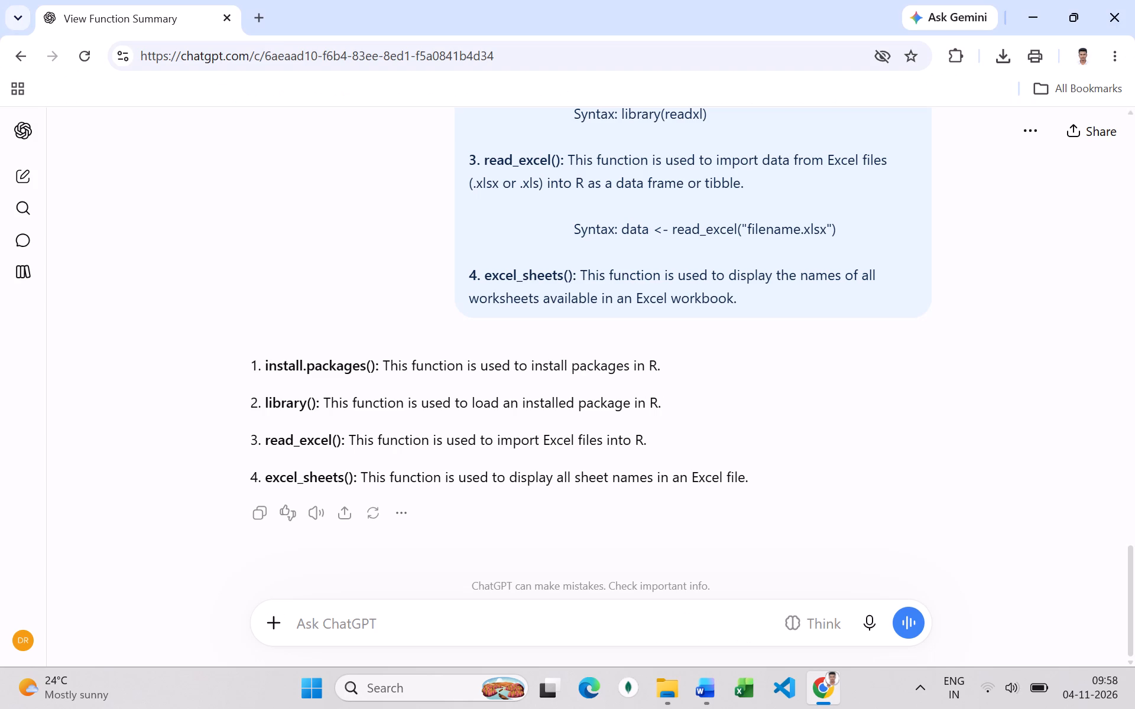
{"action": "left_click", "coordinate": [538, 463]}
{"action": "key", "text": "alt+Tab"}
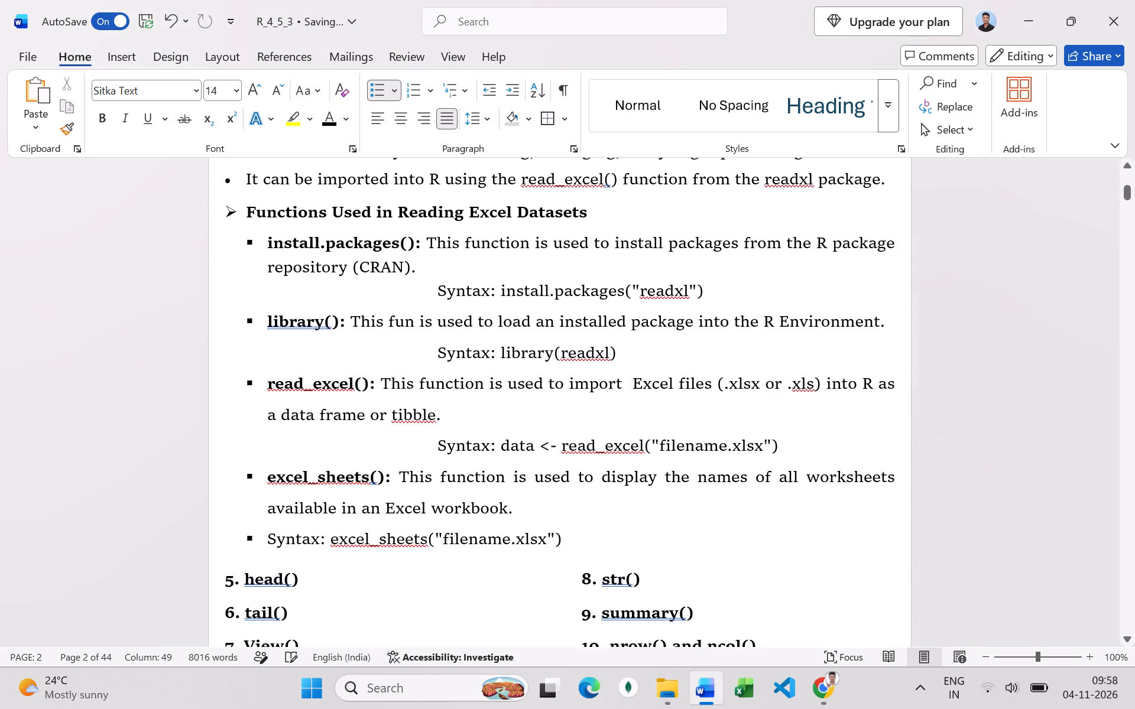
{"action": "type", "text": "the"}
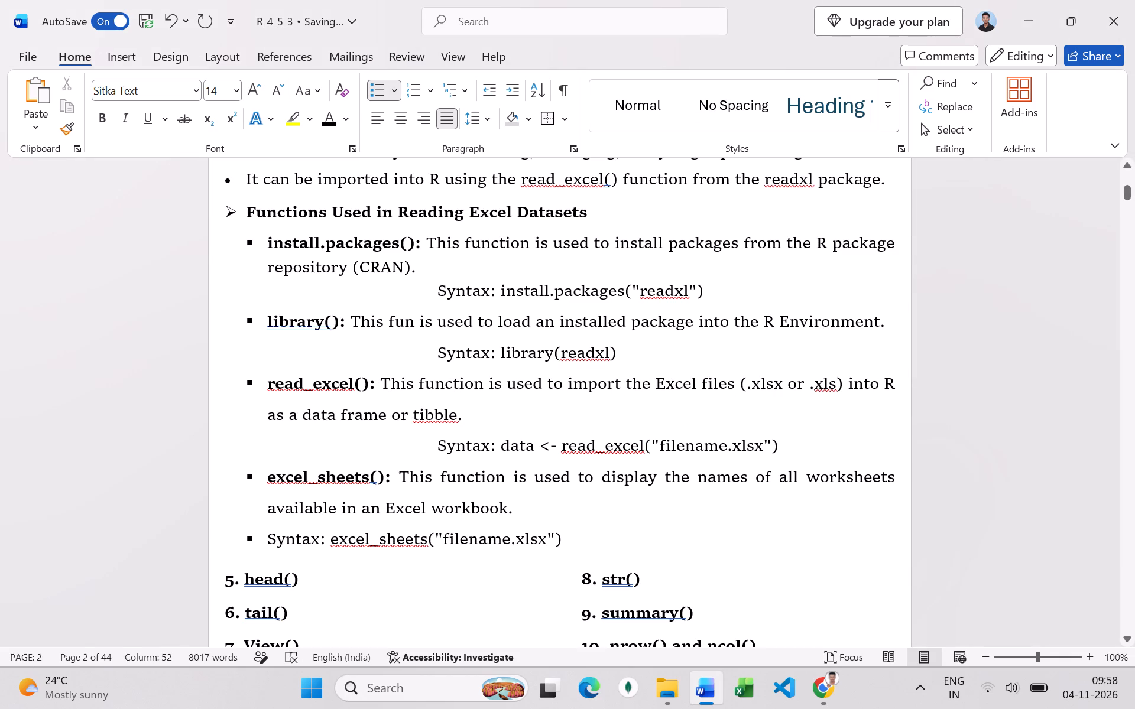
End the read_excel() description with a period after "into R" and delete the trailing "as a data frame or tibble.".
{"action": "key", "text": "alt+Tab"}
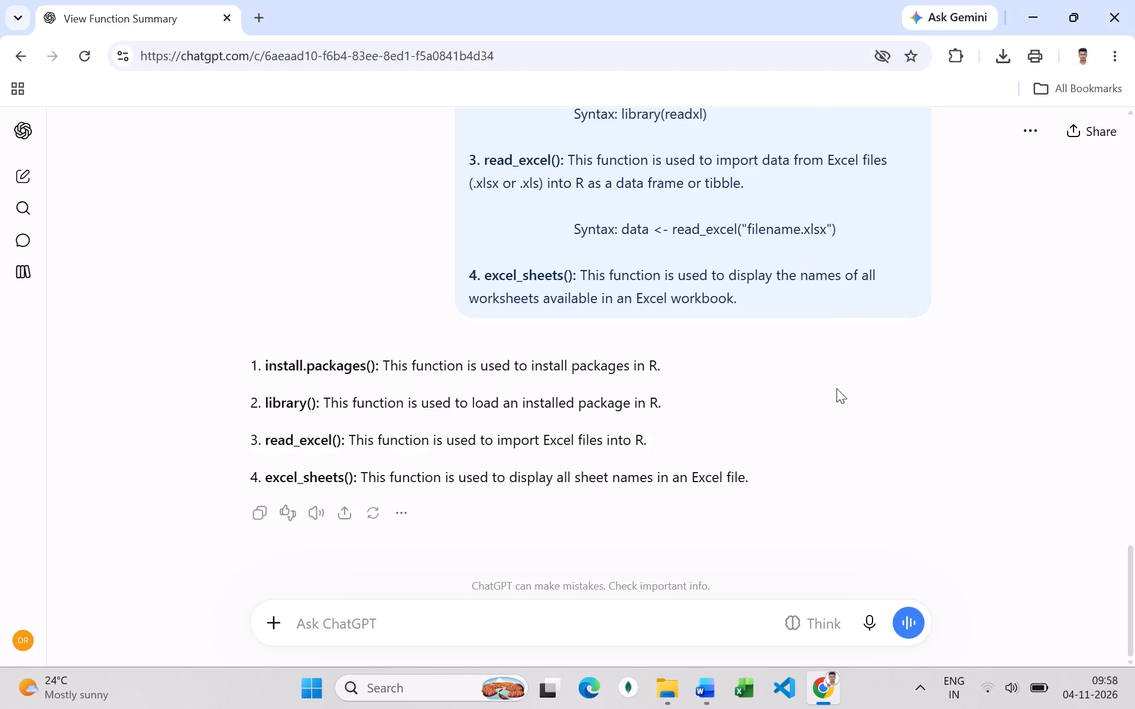
{"action": "key", "text": "alt+Tab"}
{"action": "left_click", "coordinate": [841, 388]}
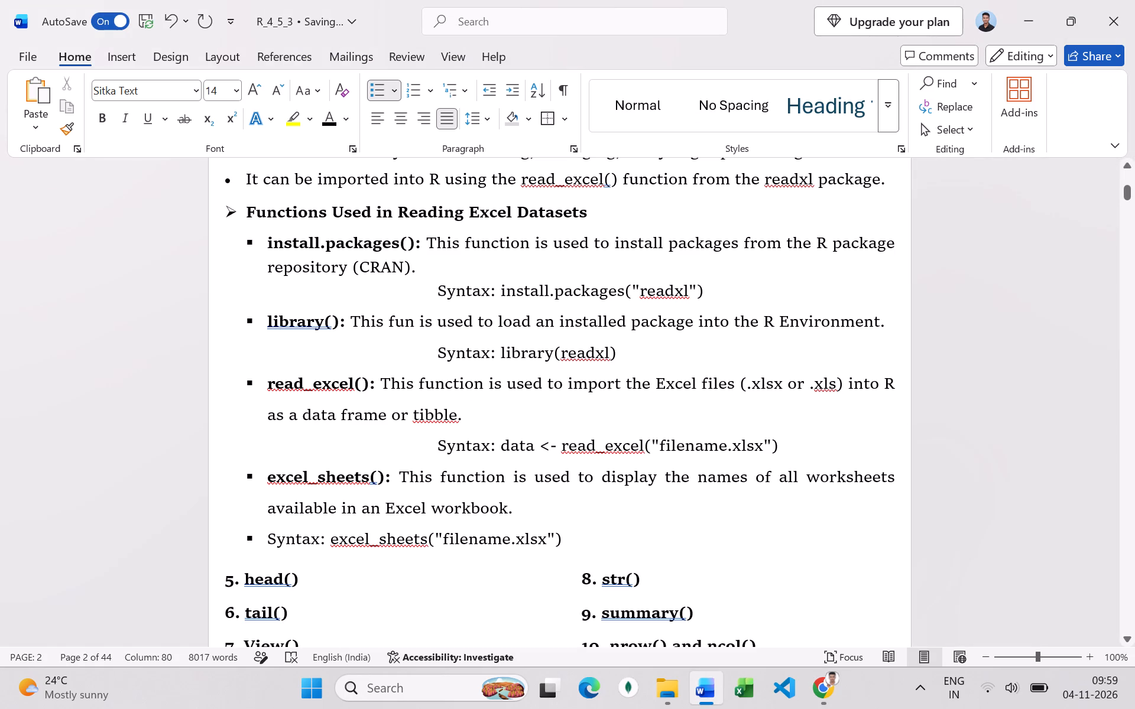
{"action": "key", "text": "Right"}
{"action": "key", "text": "Right"}
{"action": "key", "text": "Right"}
{"action": "key", "text": "Right"}
{"action": "key", "text": "Right"}
{"action": "key", "text": "Right"}
{"action": "key", "text": "Right"}
{"action": "key", "text": "period"}
{"action": "left_click_drag", "start_coordinate": [474, 412], "coordinate": [436, 411]}
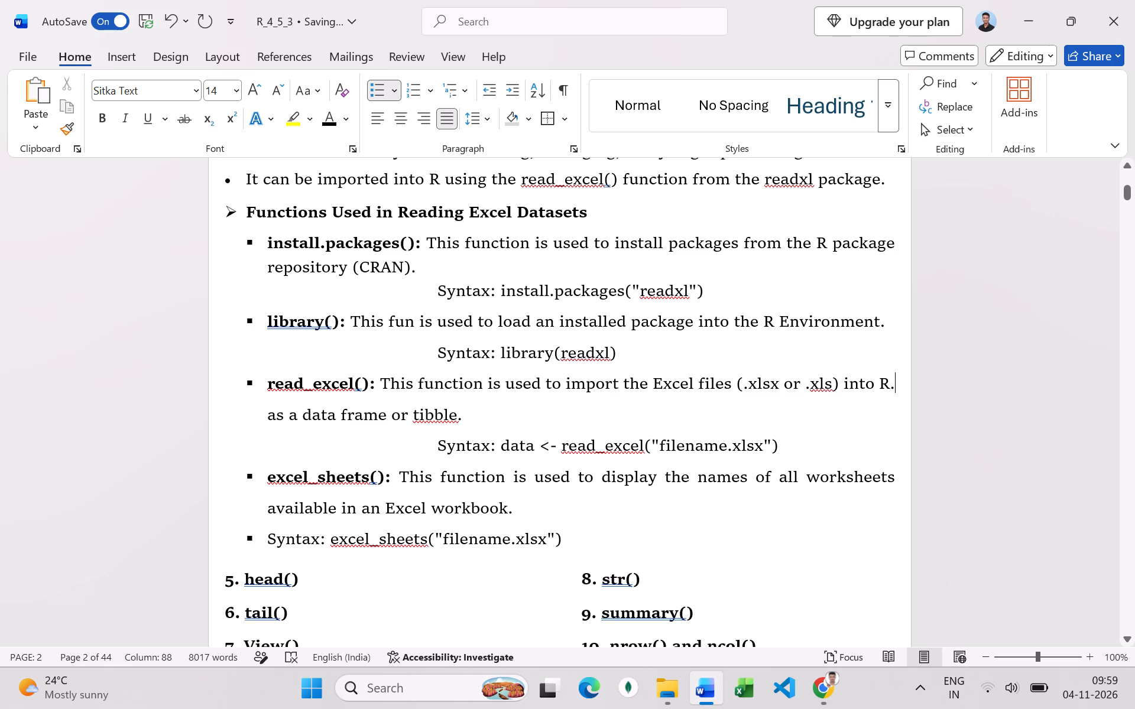
{"action": "left_click_drag", "start_coordinate": [436, 411], "coordinate": [270, 403]}
{"action": "left_click", "coordinate": [326, 449]}
{"action": "left_click_drag", "start_coordinate": [265, 419], "coordinate": [291, 420]}
{"action": "left_click_drag", "start_coordinate": [291, 420], "coordinate": [462, 419]}
{"action": "key", "text": "BackSpace"}
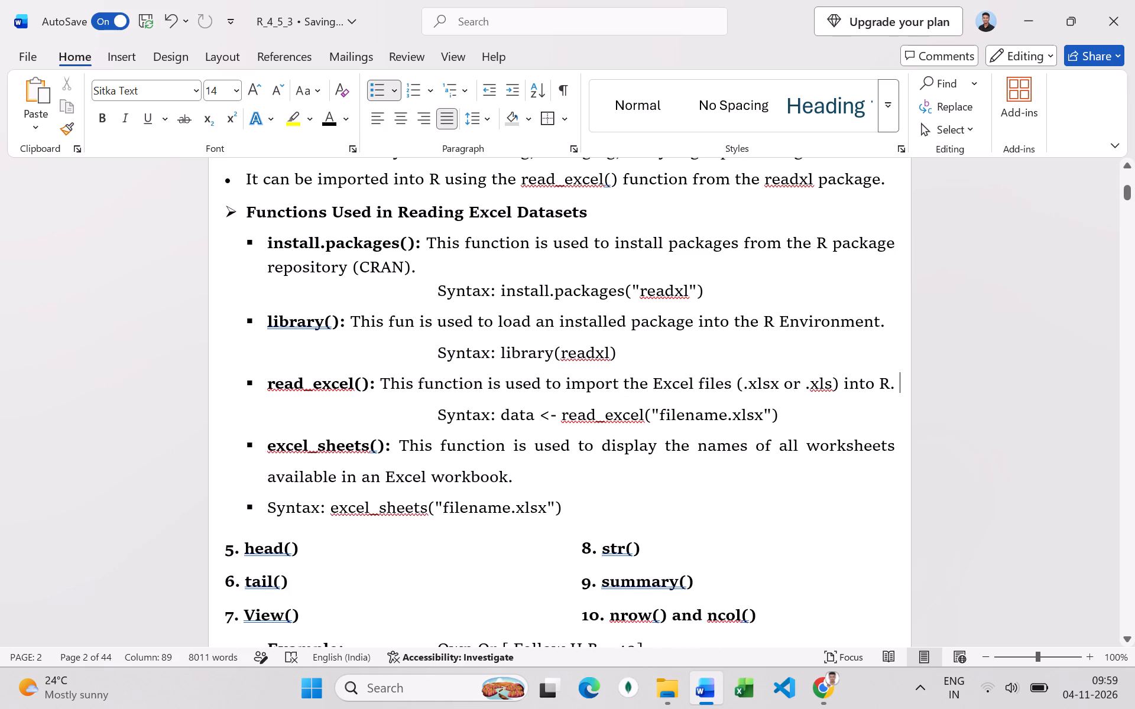
Look through the Excel, text-file import and export sections of the notes, returning to the Functions Used in Reading Excel Datasets list.
{"action": "scroll", "coordinate": [330, 364], "scroll_direction": "up", "scroll_amount": 4}
{"action": "scroll", "coordinate": [439, 471], "scroll_direction": "up", "scroll_amount": 3}
{"action": "scroll", "coordinate": [439, 471], "scroll_direction": "down", "scroll_amount": 12}
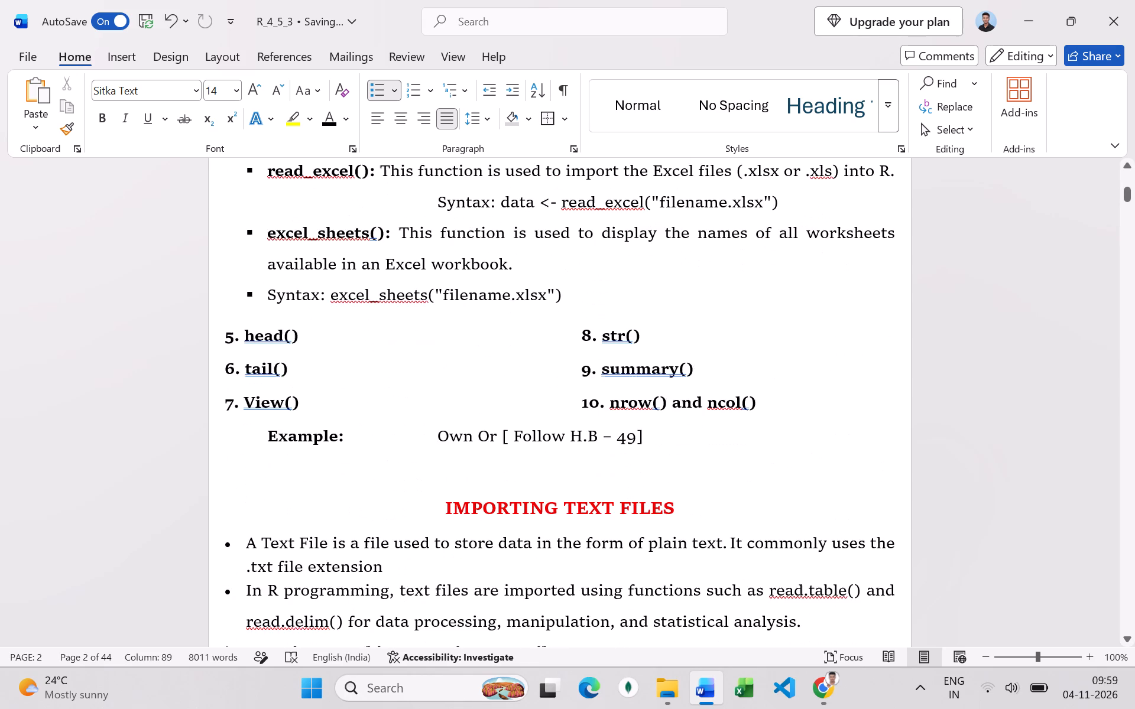
{"action": "scroll", "coordinate": [439, 471], "scroll_direction": "up", "scroll_amount": 1}
{"action": "scroll", "coordinate": [439, 471], "scroll_direction": "down", "scroll_amount": 2}
{"action": "scroll", "coordinate": [439, 471], "scroll_direction": "up", "scroll_amount": 1}
{"action": "scroll", "coordinate": [439, 471], "scroll_direction": "down", "scroll_amount": 9}
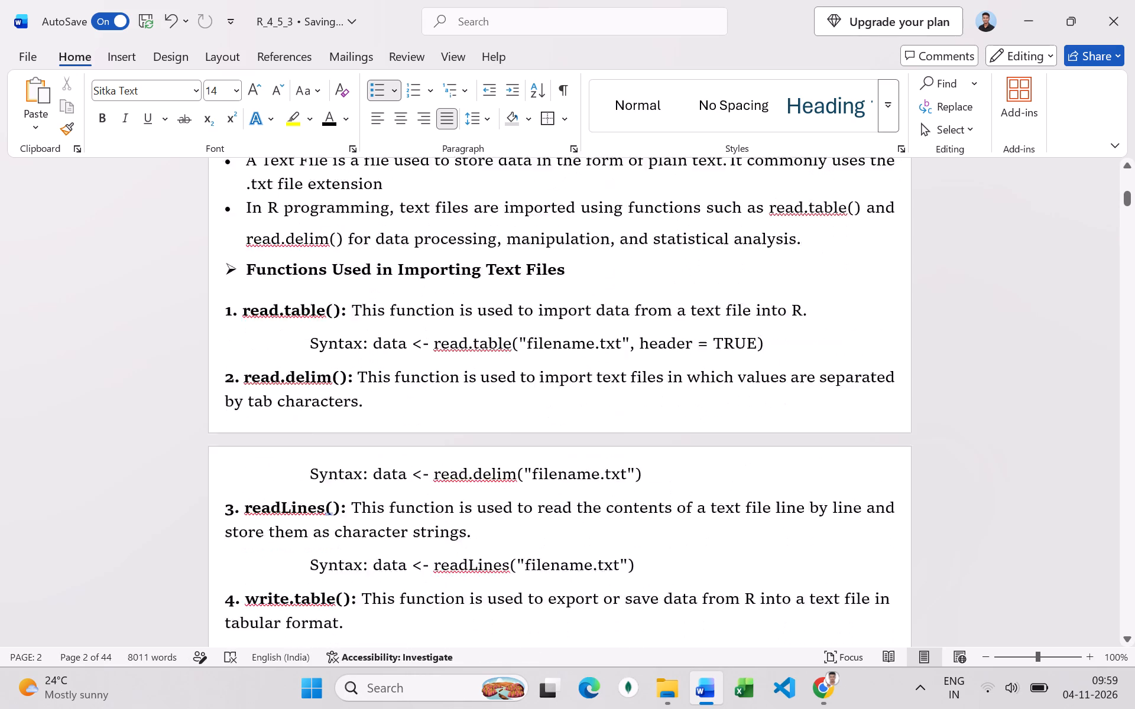
{"action": "scroll", "coordinate": [439, 471], "scroll_direction": "down", "scroll_amount": 20}
{"action": "scroll", "coordinate": [439, 471], "scroll_direction": "down", "scroll_amount": 19}
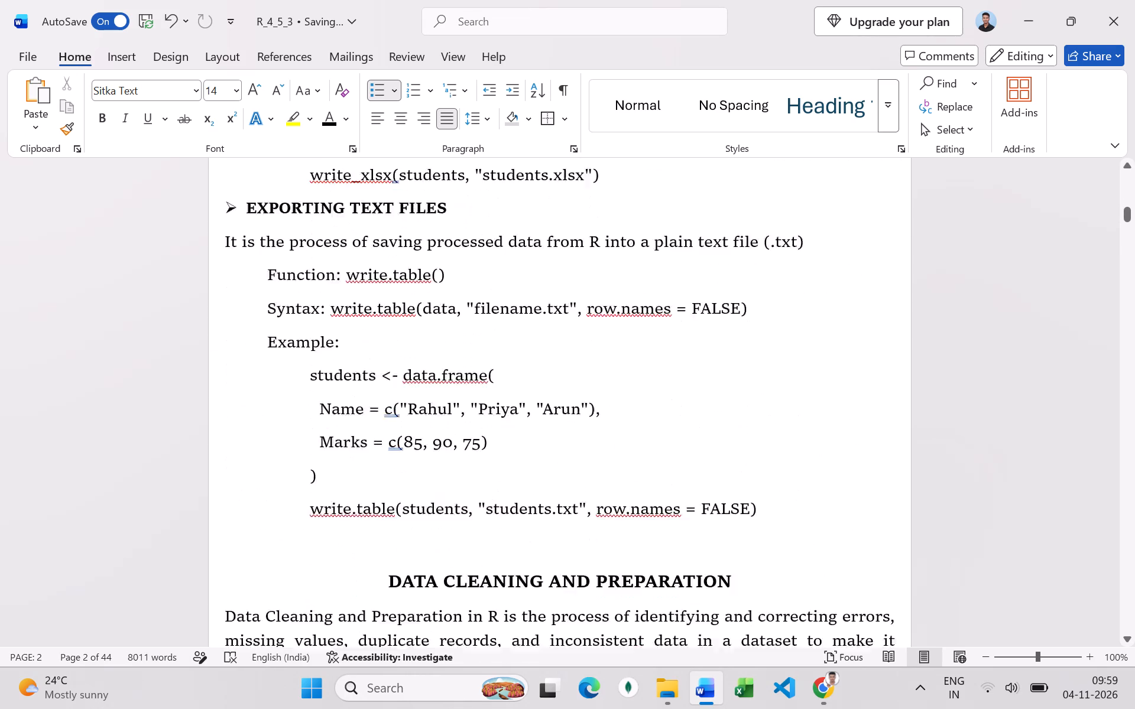
{"action": "scroll", "coordinate": [439, 471], "scroll_direction": "down", "scroll_amount": 1}
{"action": "scroll", "coordinate": [439, 471], "scroll_direction": "up", "scroll_amount": 20}
{"action": "scroll", "coordinate": [439, 471], "scroll_direction": "up", "scroll_amount": 15}
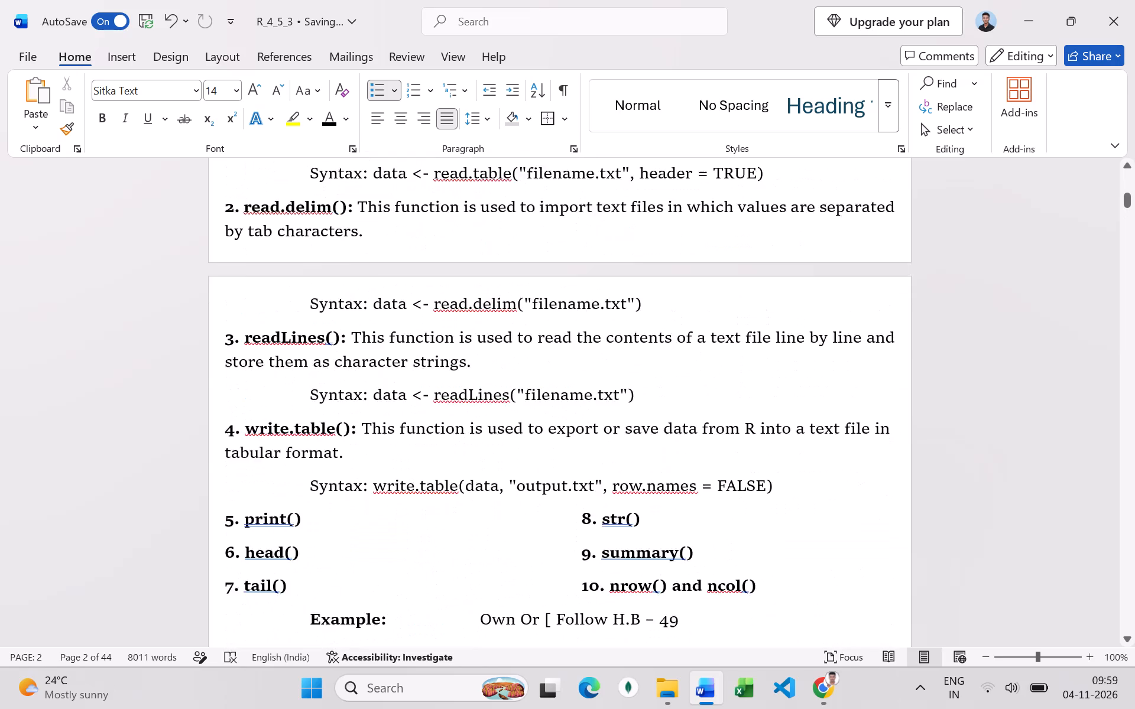
{"action": "scroll", "coordinate": [439, 471], "scroll_direction": "up", "scroll_amount": 3}
{"action": "scroll", "coordinate": [439, 471], "scroll_direction": "down", "scroll_amount": 1}
{"action": "scroll", "coordinate": [439, 471], "scroll_direction": "up", "scroll_amount": 20}
{"action": "scroll", "coordinate": [439, 471], "scroll_direction": "up", "scroll_amount": 2}
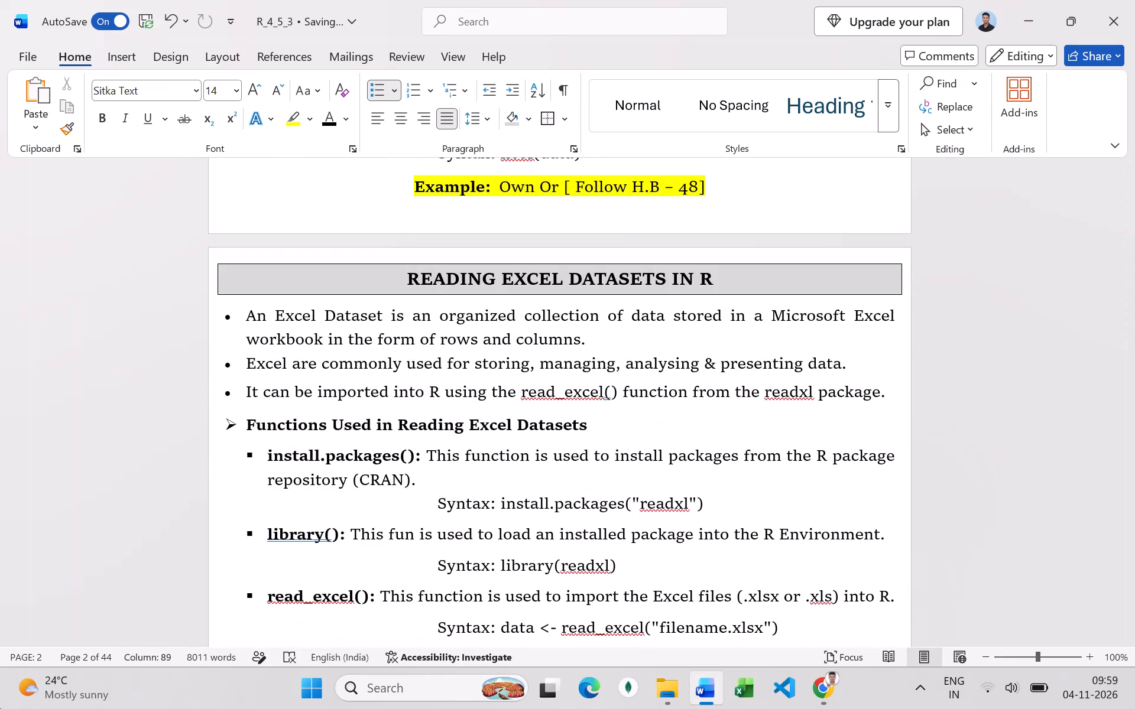
{"action": "scroll", "coordinate": [478, 451], "scroll_direction": "down", "scroll_amount": 8}
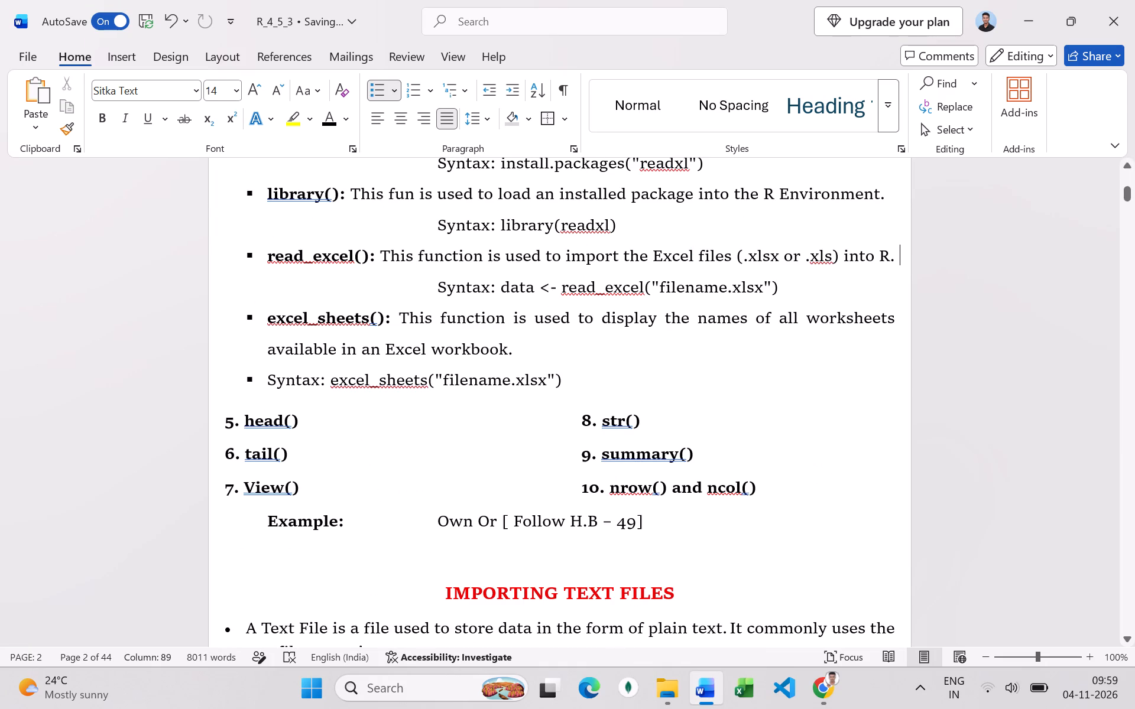
Delete "the names of" from the excel_sheets() description, using ChatGPT's shortened version as reference.
{"action": "key", "text": "alt+Tab"}
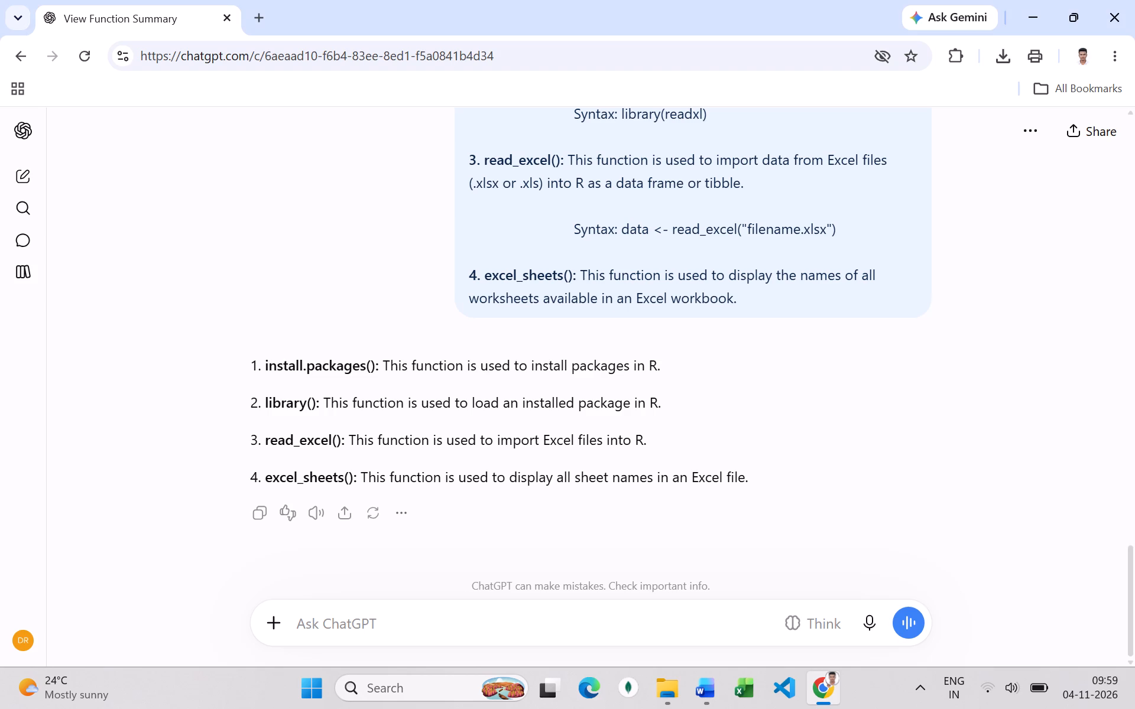
{"action": "left_click", "coordinate": [475, 480]}
{"action": "key", "text": "alt+Tab"}
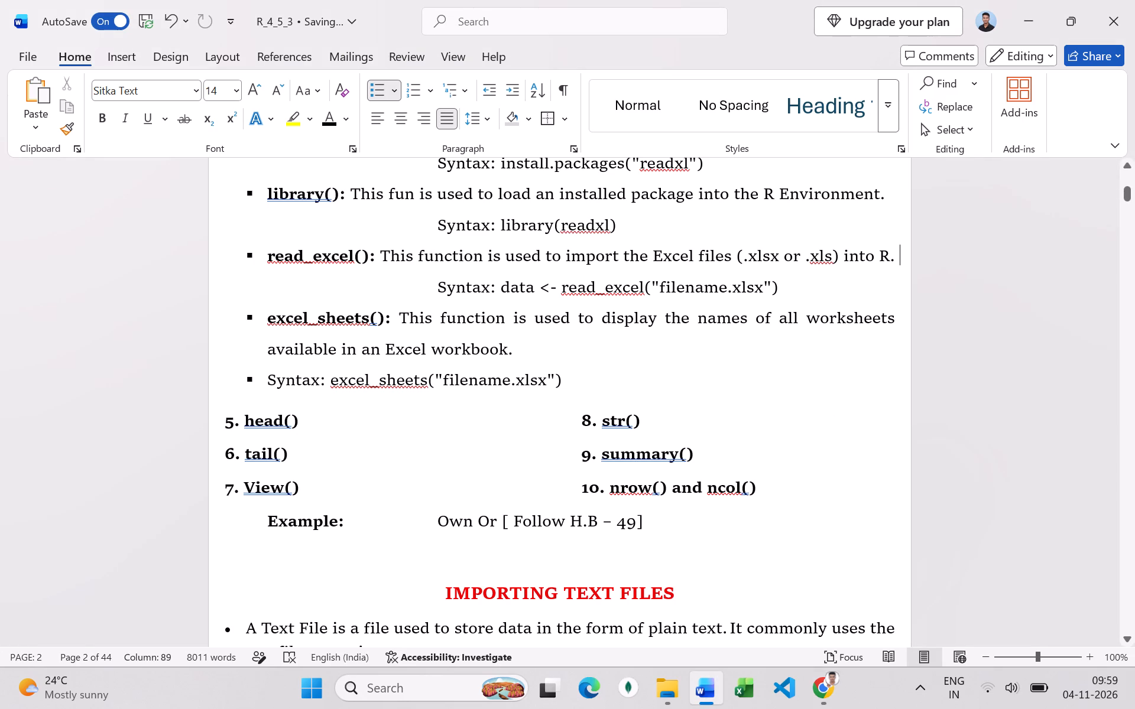
{"action": "left_click_drag", "start_coordinate": [770, 319], "coordinate": [671, 317]}
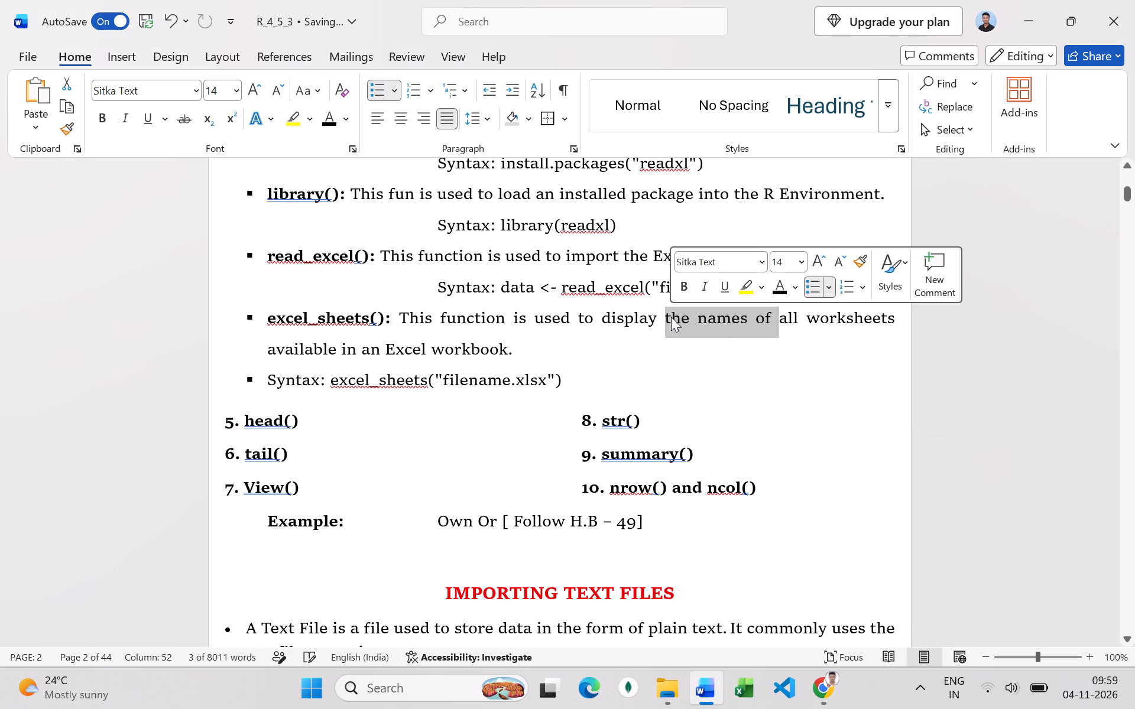
{"action": "key", "text": "BackSpace"}
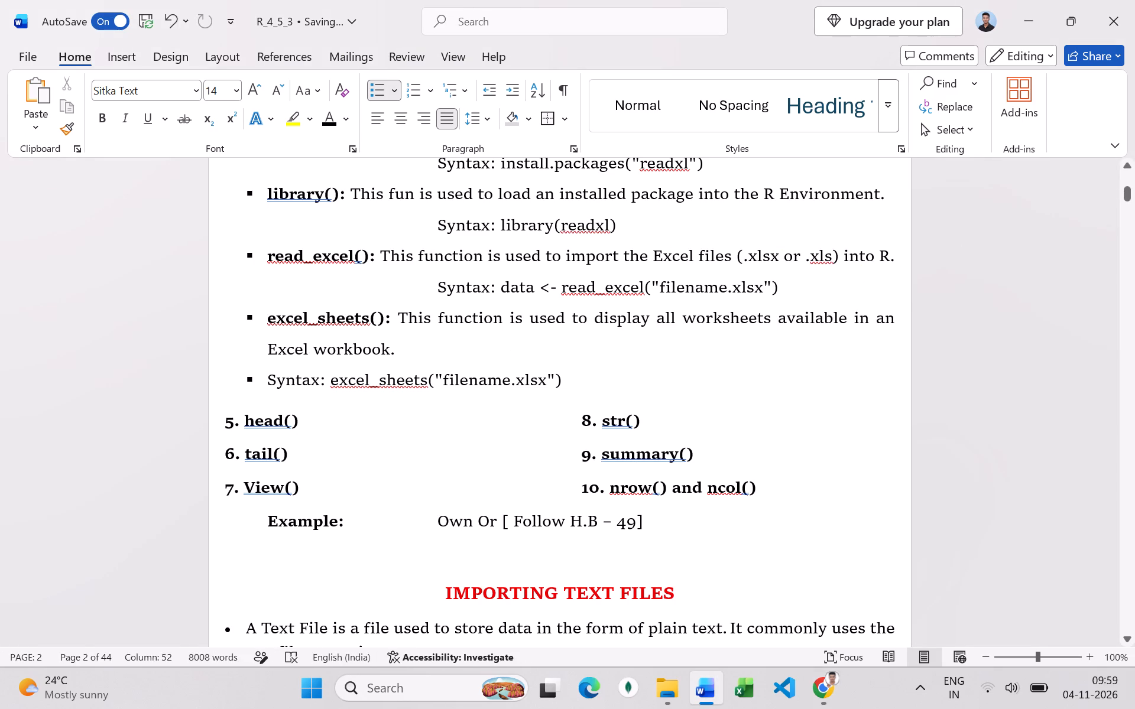
Replace "workbook" with "File" in the excel_sheets() description, checking against ChatGPT's version.
{"action": "key", "text": "alt+Tab"}
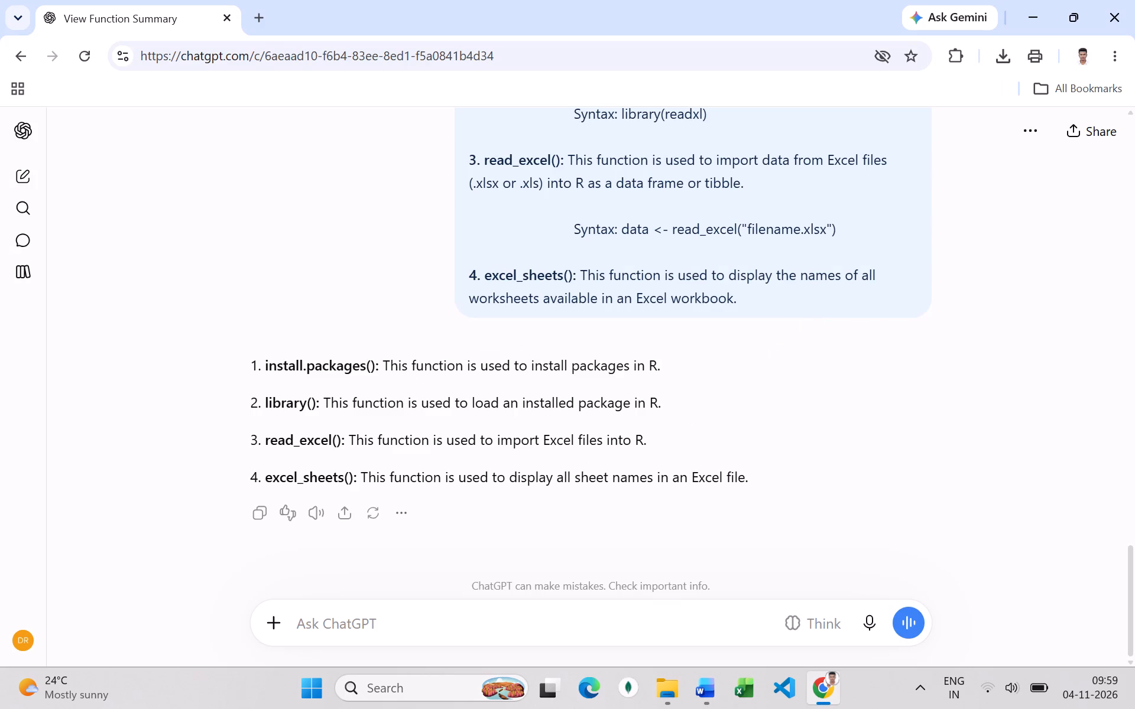
{"action": "key", "text": "alt+Tab"}
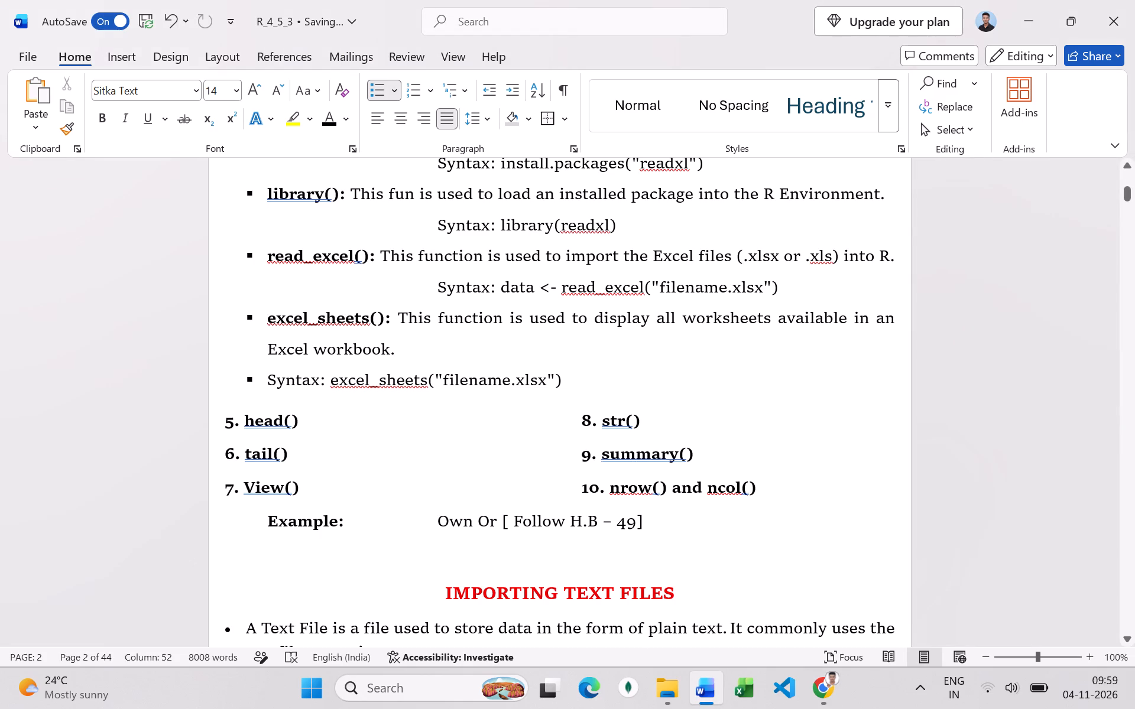
{"action": "left_click", "coordinate": [388, 347]}
{"action": "key", "text": "BackSpace"}
{"action": "key", "text": "BackSpace"}
{"action": "key", "text": "BackSpace"}
{"action": "key", "text": "BackSpace"}
{"action": "key", "text": "BackSpace"}
{"action": "key", "text": "BackSpace"}
{"action": "key", "text": "BackSpace"}
{"action": "key", "text": "BackSpace"}
{"action": "key", "text": "BackSpace"}
{"action": "key", "text": "space"}
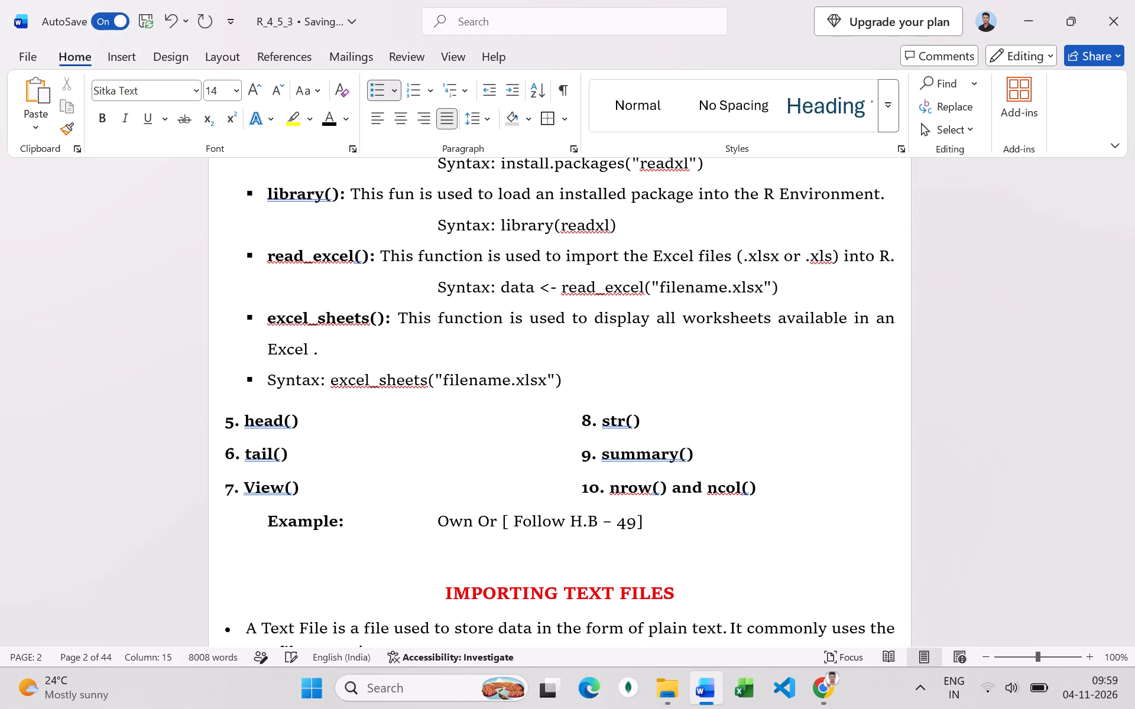
{"action": "type", "text": "File"}
Delete the word "available" after "worksheets" in the excel_sheets() description.
{"action": "left_click", "coordinate": [844, 320]}
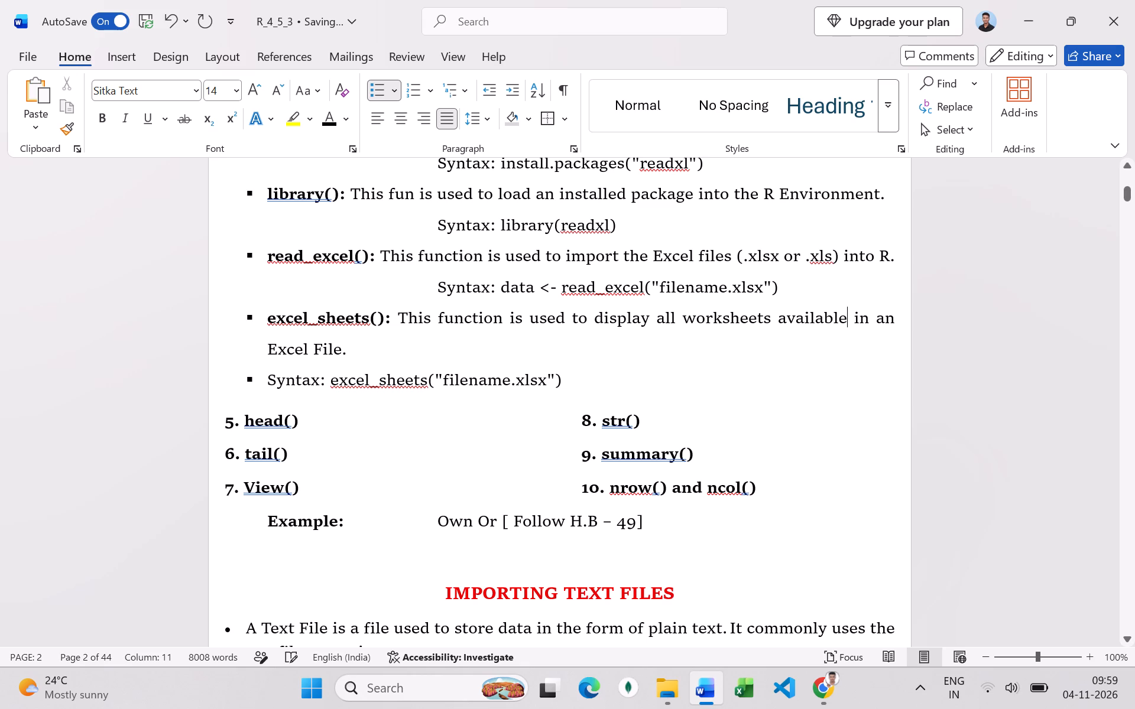
{"action": "key", "text": "BackSpace"}
{"action": "key", "text": "BackSpace"}
{"action": "key", "text": "BackSpace"}
{"action": "key", "text": "BackSpace"}
{"action": "key", "text": "BackSpace"}
{"action": "key", "text": "BackSpace"}
{"action": "key", "text": "BackSpace"}
{"action": "key", "text": "BackSpace"}
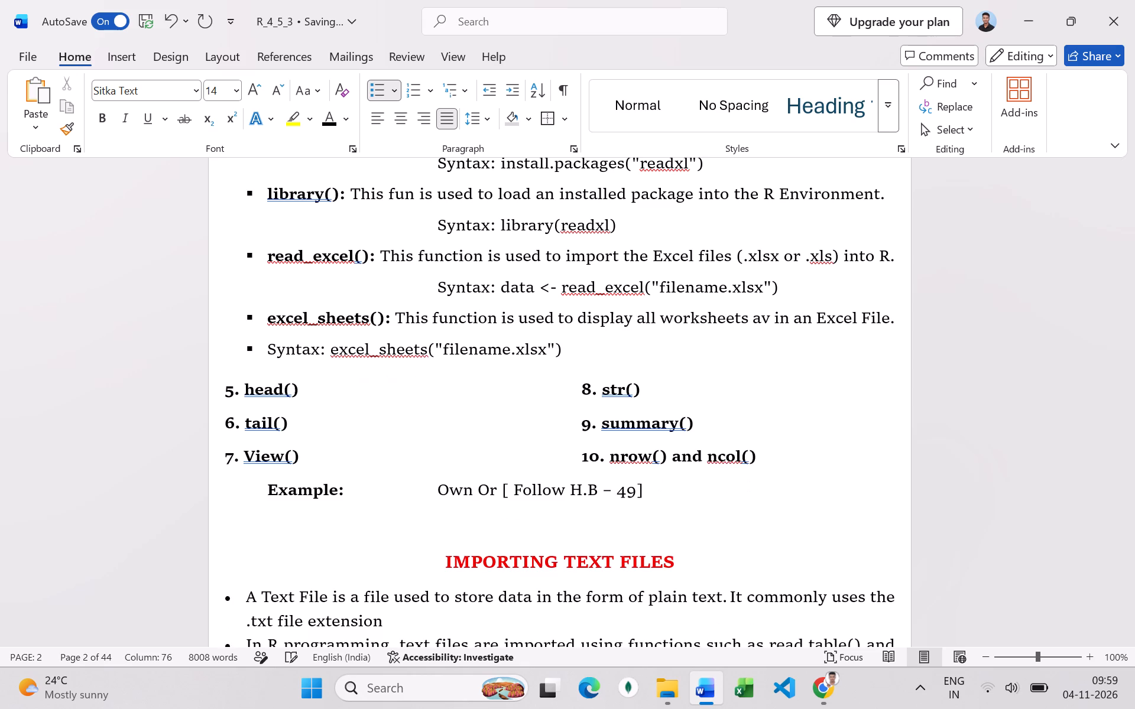
{"action": "key", "text": "BackSpace"}
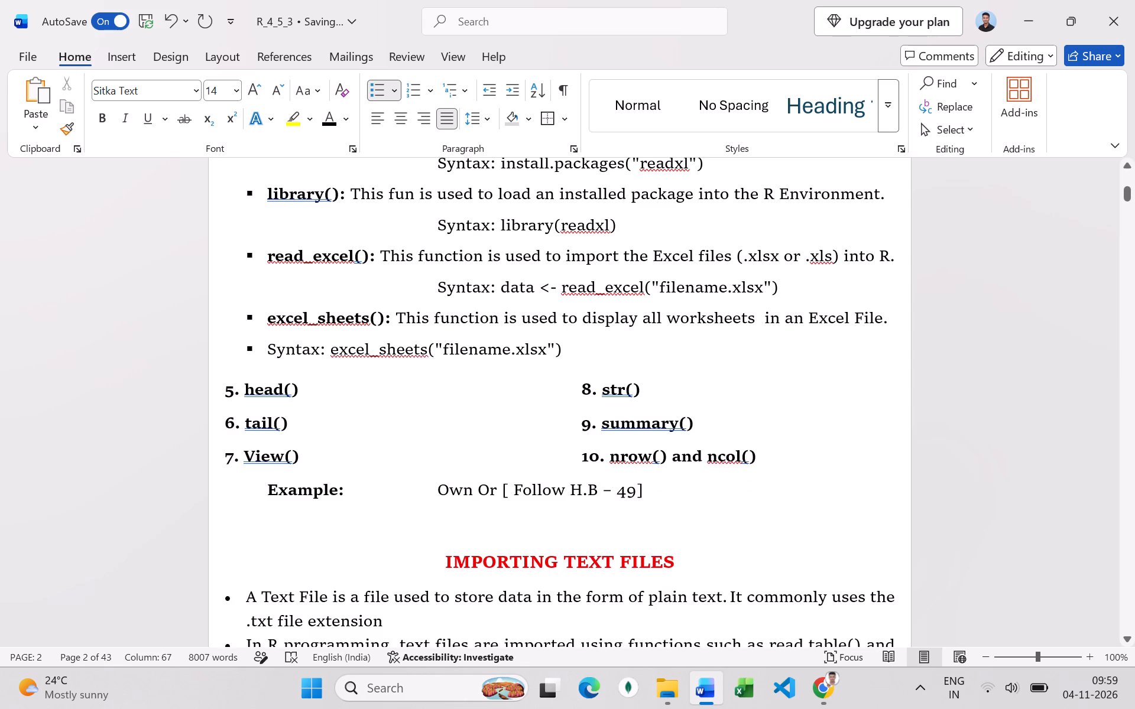
Remove the bullet from the excel_sheets() syntax line and centre the line.
{"action": "left_click", "coordinate": [270, 359]}
{"action": "key", "text": "BackSpace"}
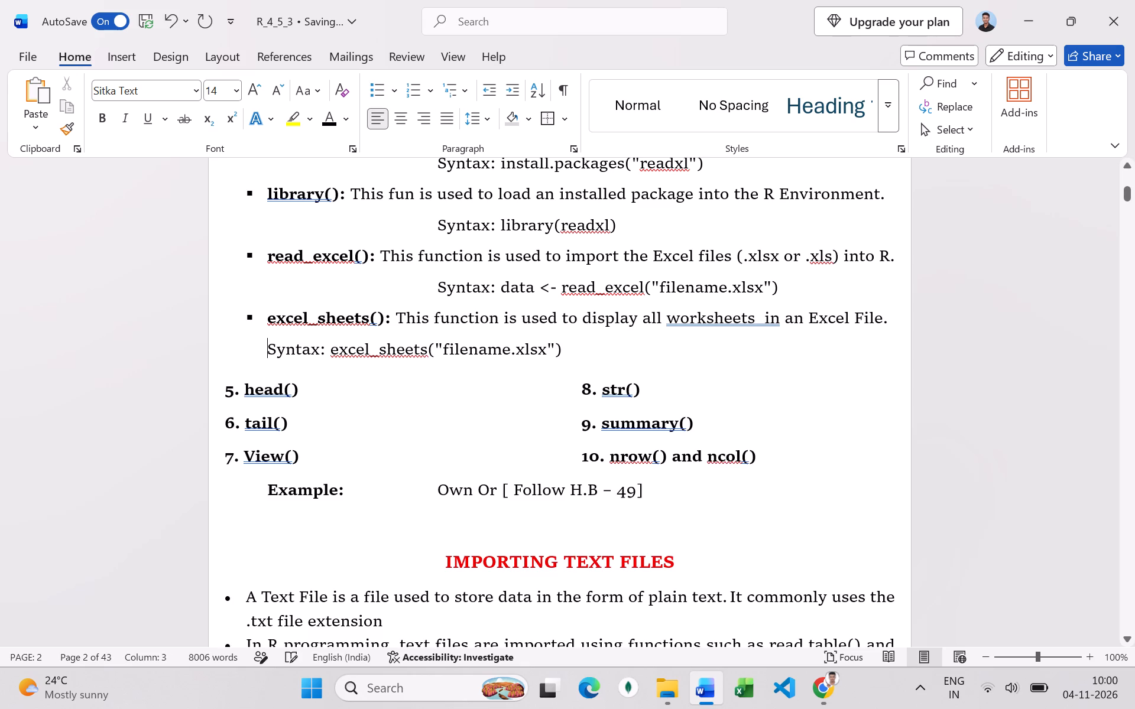
{"action": "left_click", "coordinate": [401, 116]}
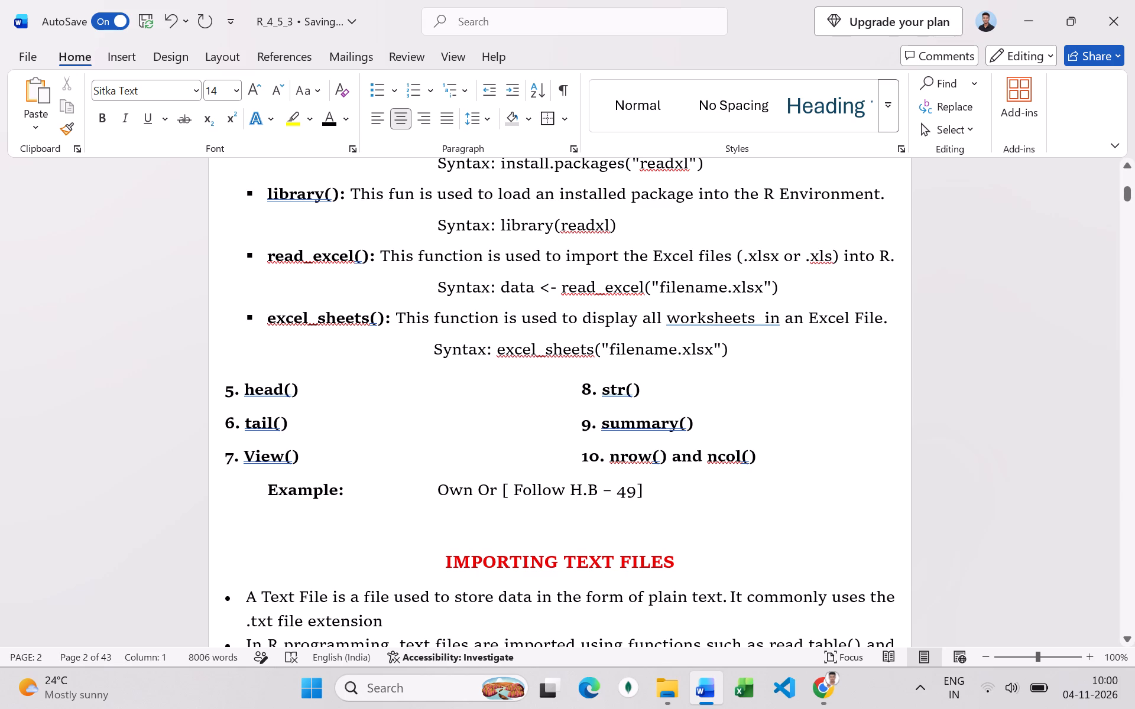
{"action": "left_click", "coordinate": [401, 376]}
Accept the grammar correction for the extra space in "worksheets in" in the excel_sheets() description.
{"action": "right_click", "coordinate": [713, 321]}
{"action": "left_click", "coordinate": [677, 353]}
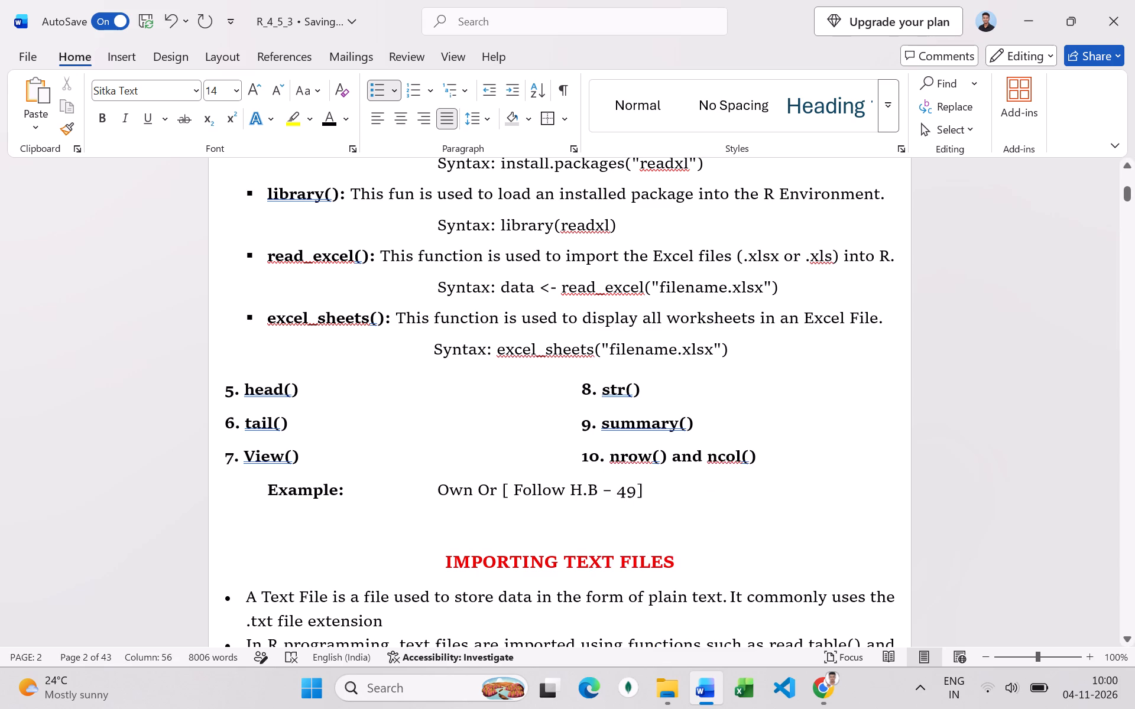
Change "worksheets" to "worksheet names" in the excel_sheets() description.
{"action": "left_click", "coordinate": [762, 317]}
{"action": "left_click", "coordinate": [748, 318]}
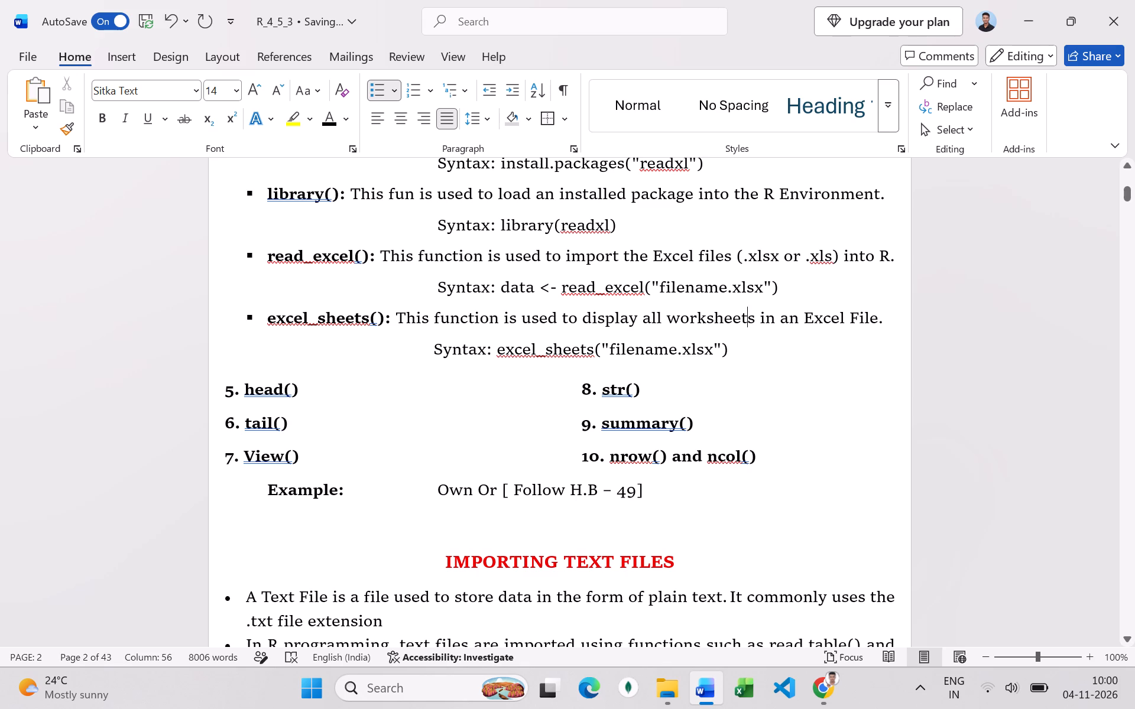
{"action": "left_click", "coordinate": [753, 318]}
{"action": "key", "text": "BackSpace"}
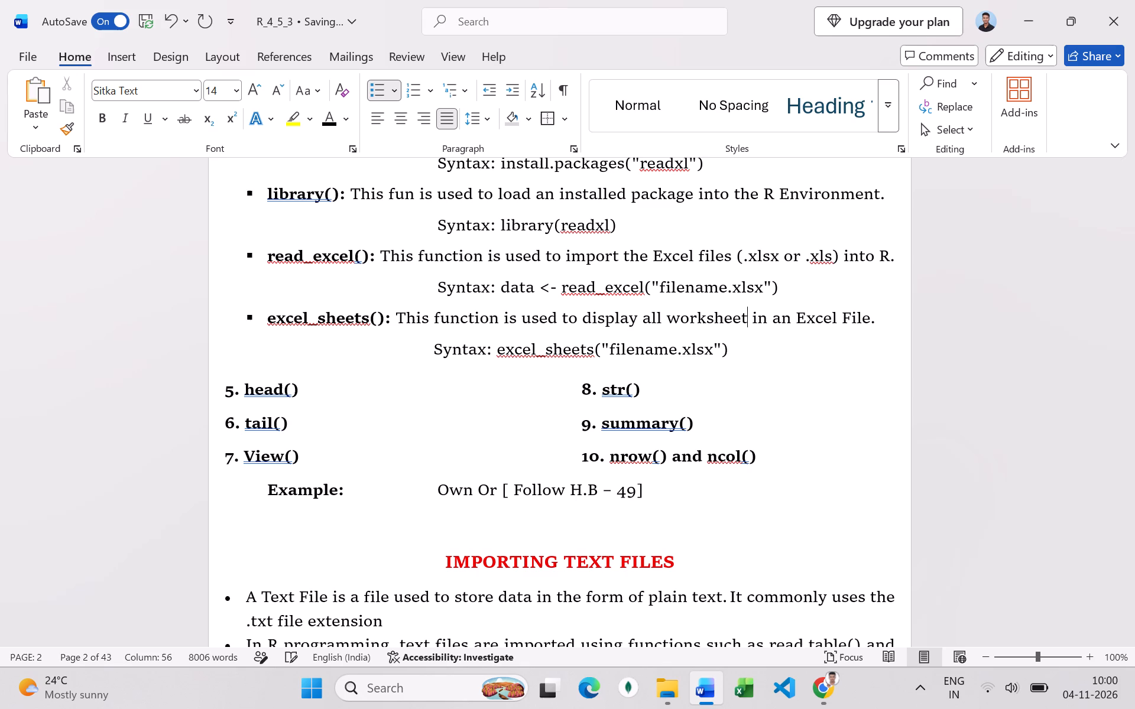
{"action": "key", "text": "space"}
{"action": "type", "text": "names"}
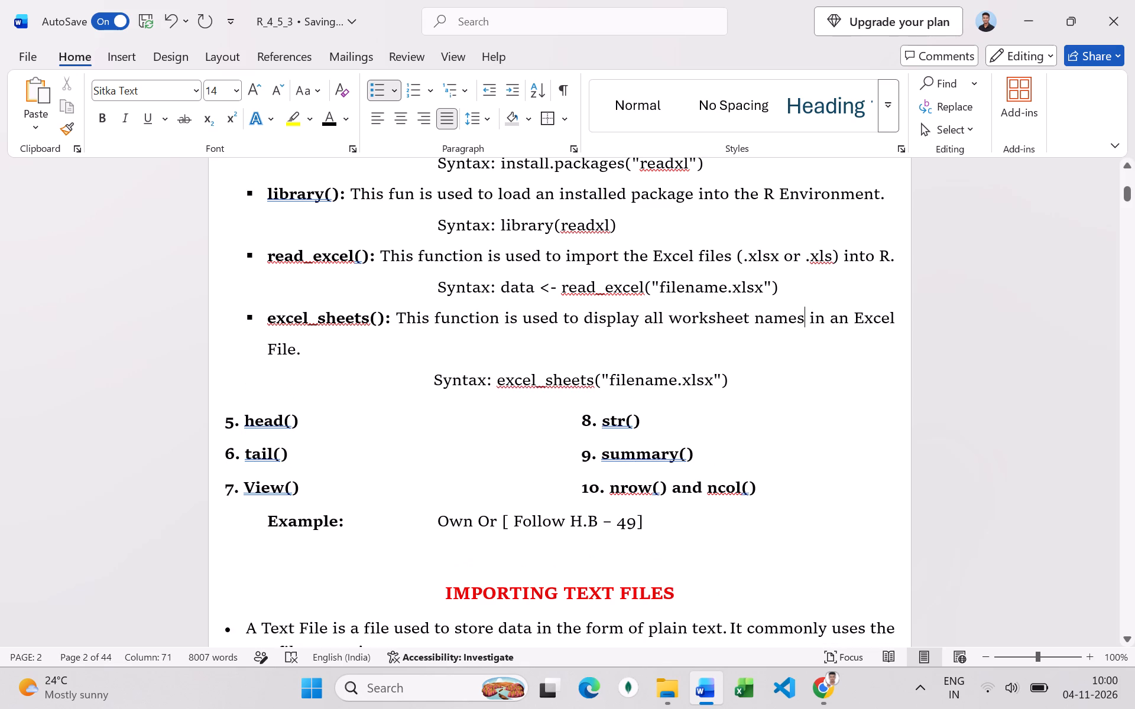
Shorten "function" to "fun" in the excel_sheets() description.
{"action": "left_click", "coordinate": [496, 318]}
{"action": "key", "text": "BackSpace"}
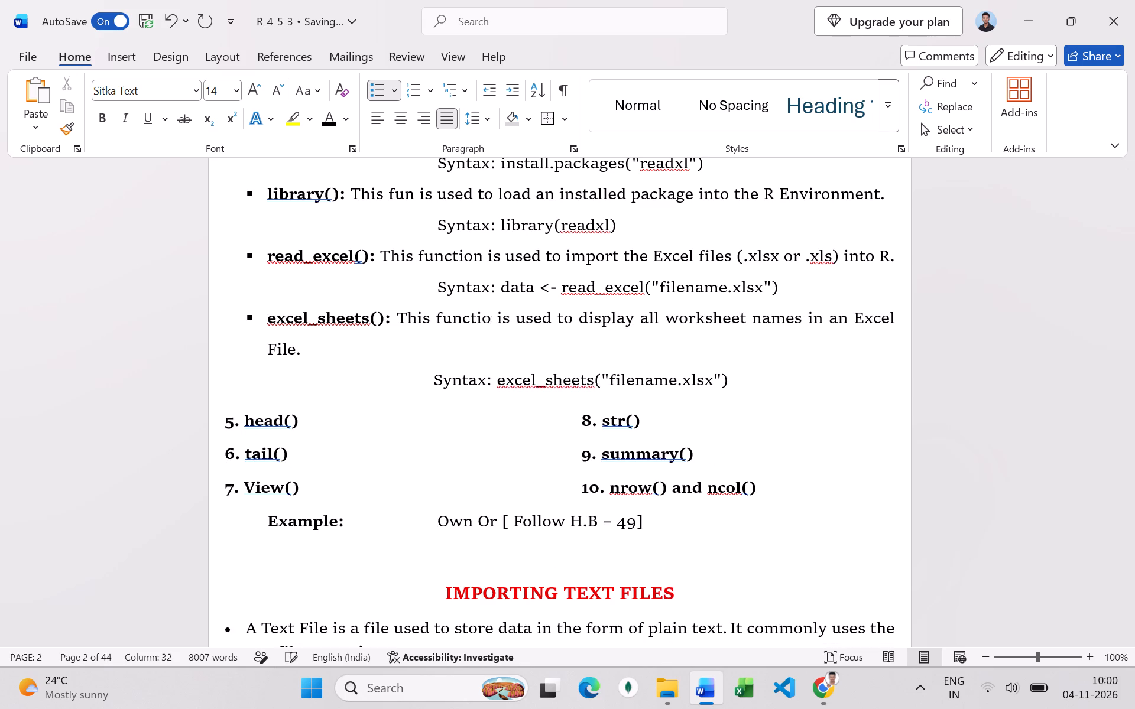
{"action": "key", "text": "BackSpace"}
{"action": "key", "text": "BackSpace"}
{"action": "key", "text": "BackSpace"}
{"action": "key", "text": "BackSpace"}
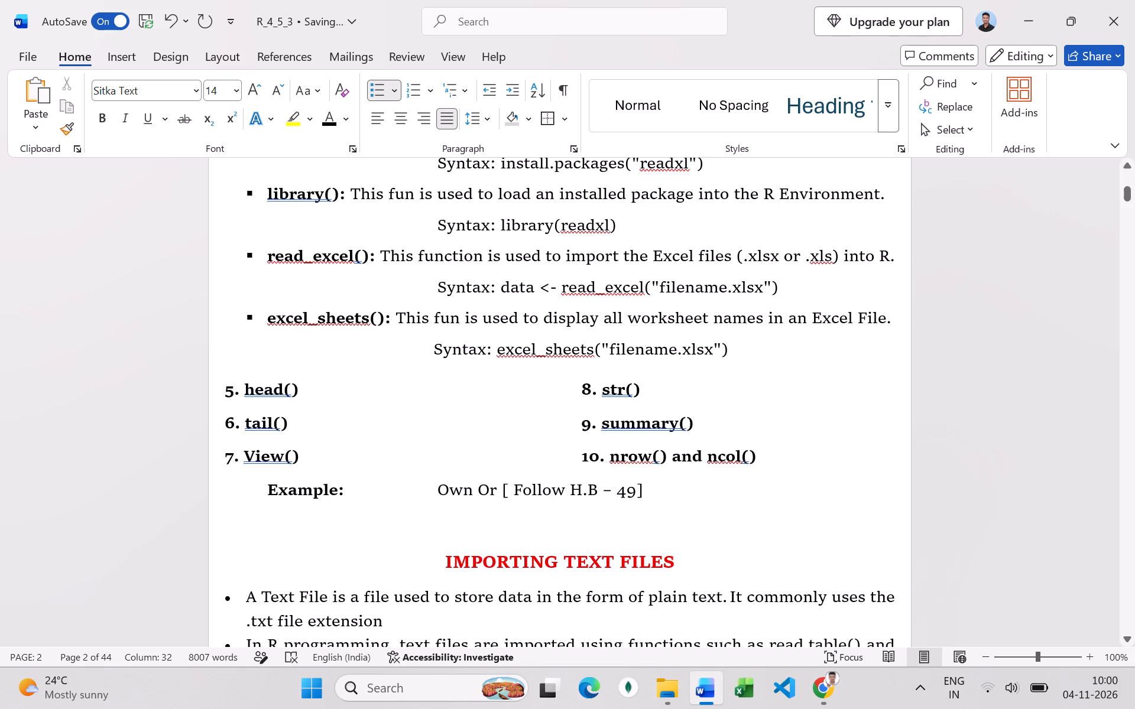
{"action": "left_click", "coordinate": [514, 362]}
Clear the proofing mark on the library() heading and ignore all spelling flags for read_excel.
{"action": "left_click", "coordinate": [335, 320]}
{"action": "scroll", "coordinate": [398, 365], "scroll_direction": "up", "scroll_amount": 3}
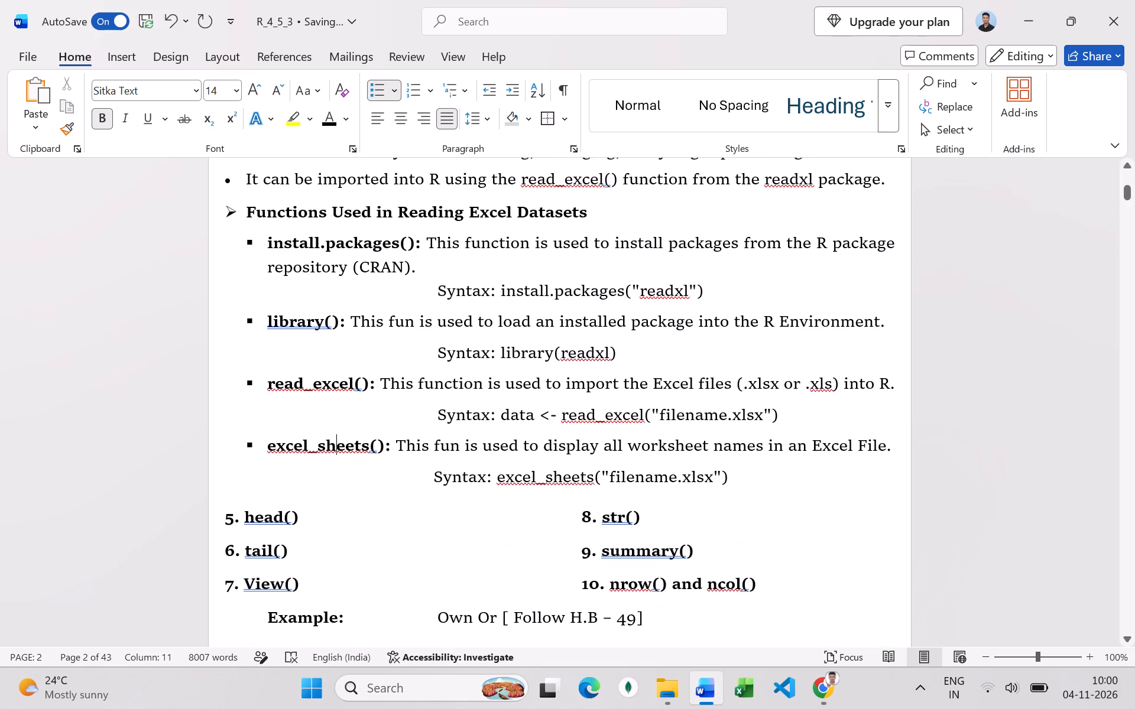
{"action": "right_click", "coordinate": [291, 323]}
{"action": "left_click", "coordinate": [291, 370]}
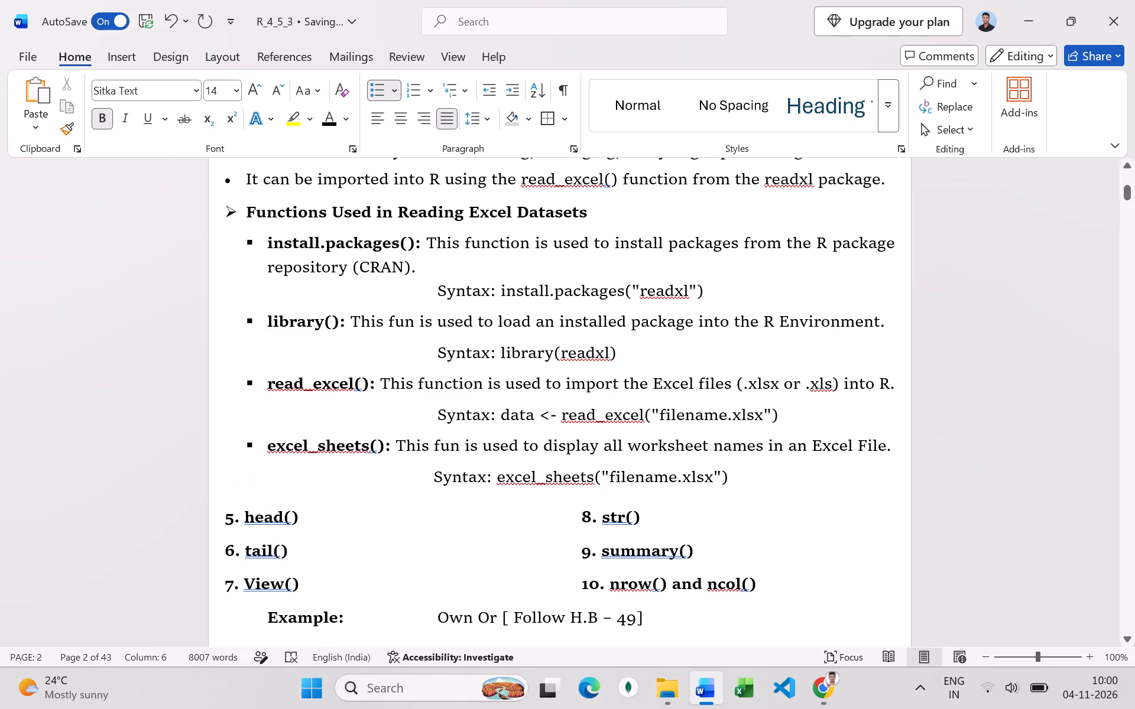
{"action": "right_click", "coordinate": [327, 389]}
{"action": "left_click", "coordinate": [268, 67]}
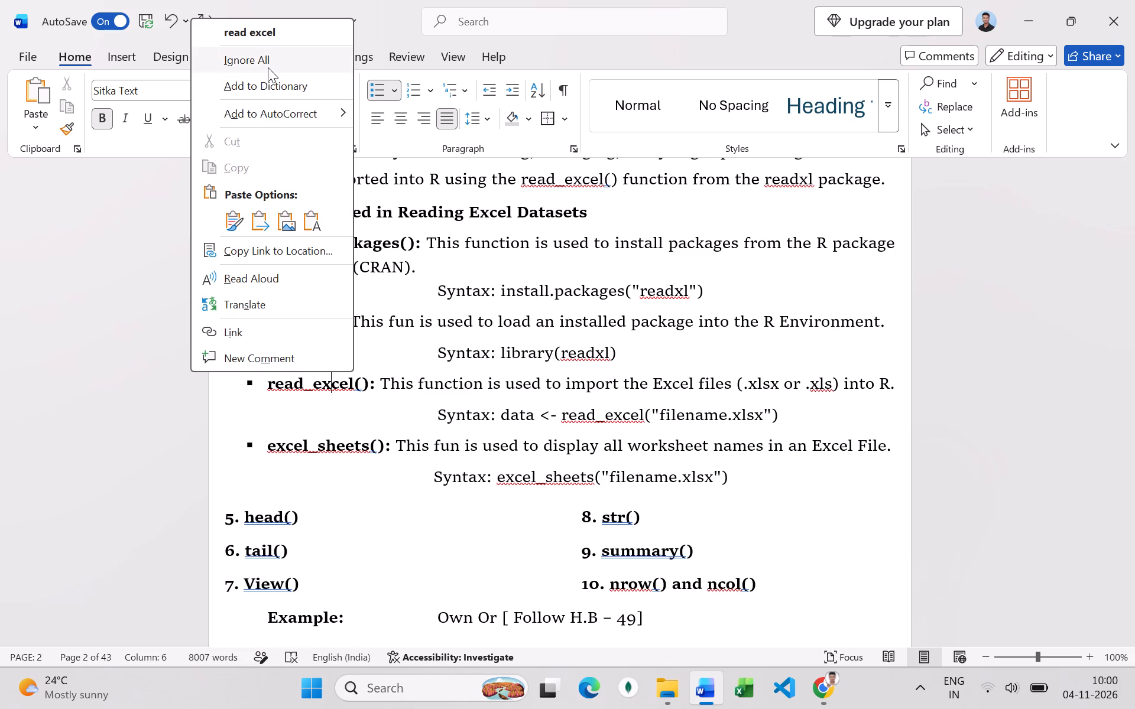
Delete "data <- " from the read_excel() syntax line so it reads Syntax: read_excel("filename.xlsx").
{"action": "scroll", "coordinate": [450, 470], "scroll_direction": "up", "scroll_amount": 1}
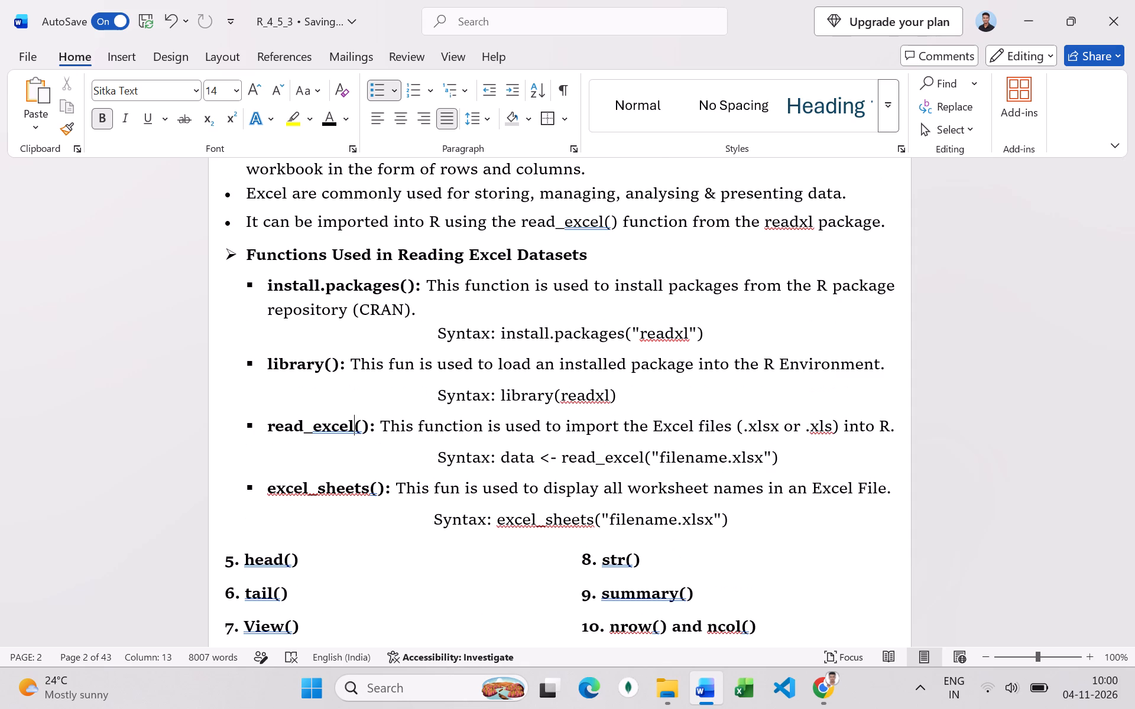
{"action": "left_click", "coordinate": [559, 467]}
{"action": "key", "text": "BackSpace"}
{"action": "key", "text": "BackSpace"}
{"action": "key", "text": "BackSpace"}
{"action": "key", "text": "BackSpace"}
{"action": "key", "text": "BackSpace"}
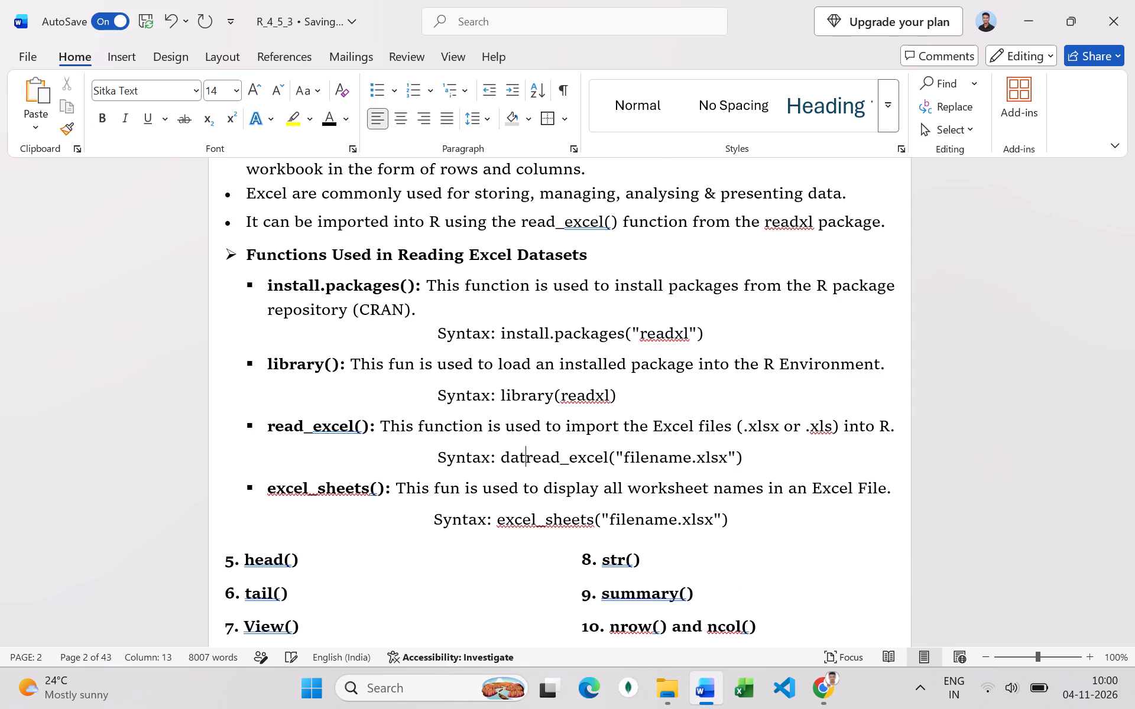
{"action": "key", "text": "BackSpace"}
{"action": "key", "text": "BackSpace"}
{"action": "key", "text": "BackSpace"}
Apply square bullets and 1.5 line spacing to the two-column function list from head() to nrow() and ncol().
{"action": "scroll", "coordinate": [544, 487], "scroll_direction": "down", "scroll_amount": 2}
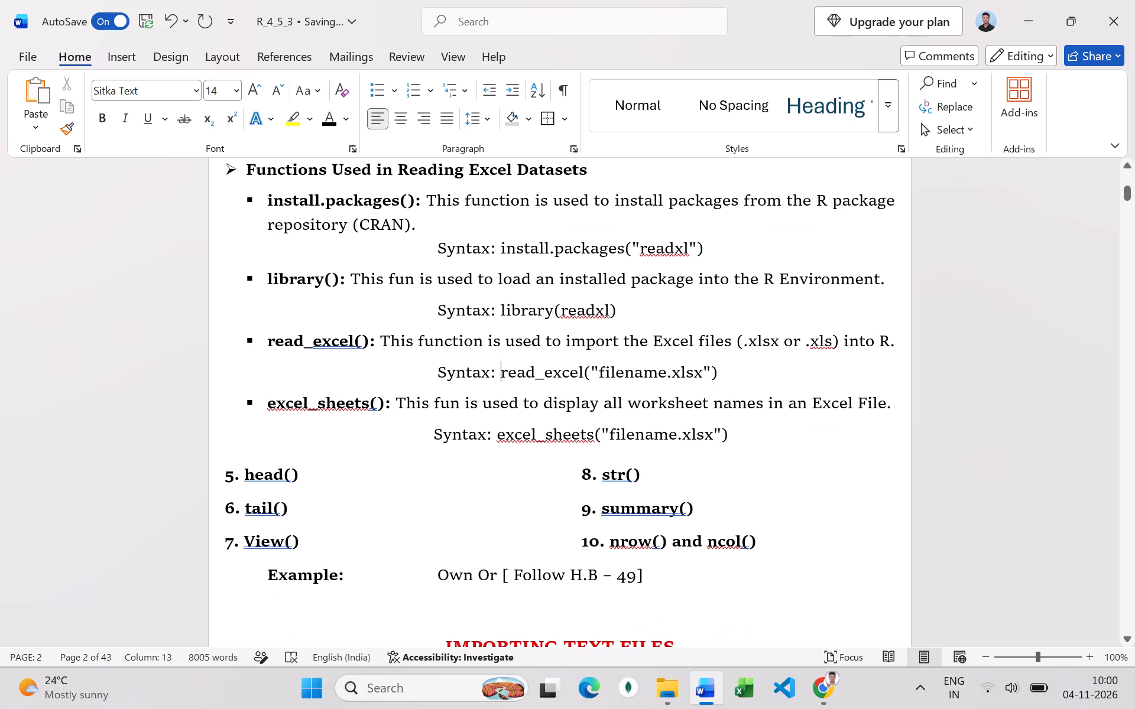
{"action": "left_click_drag", "start_coordinate": [773, 548], "coordinate": [180, 468]}
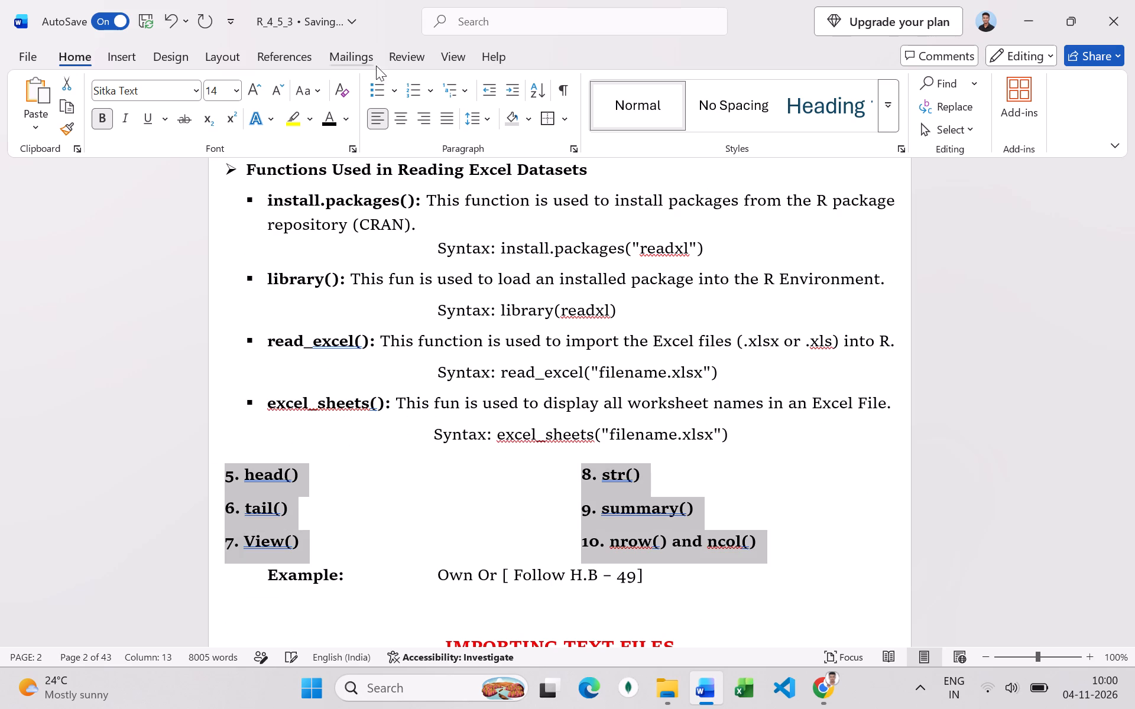
{"action": "left_click", "coordinate": [377, 85]}
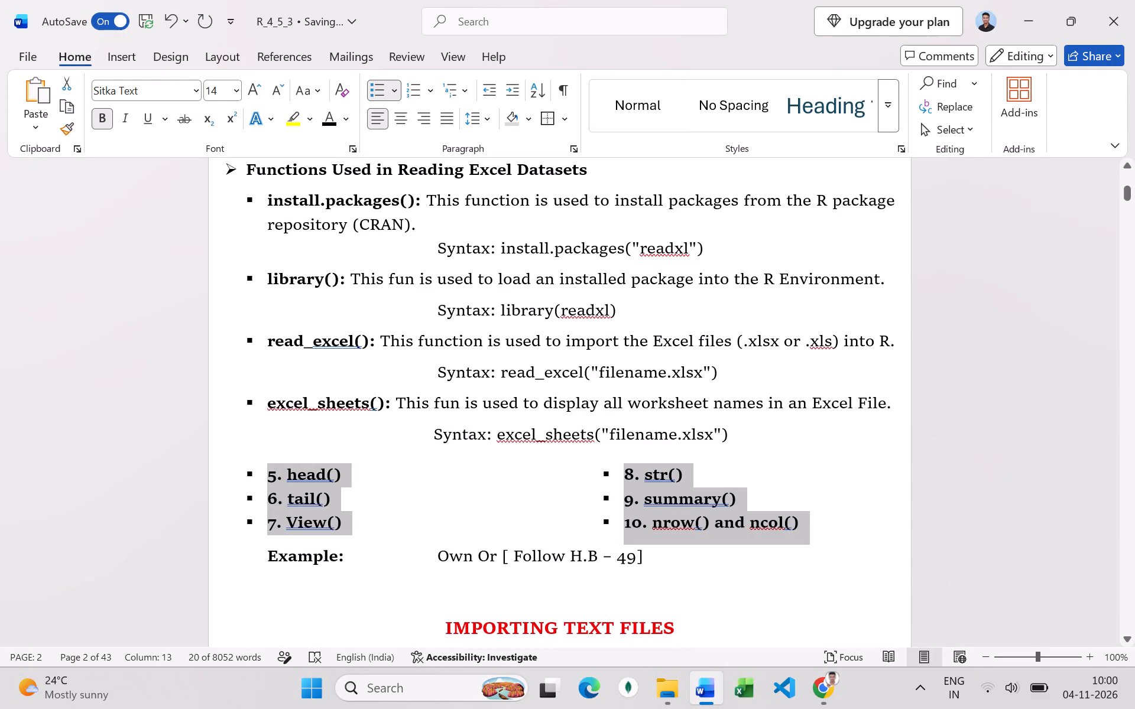
{"action": "left_click", "coordinate": [475, 118]}
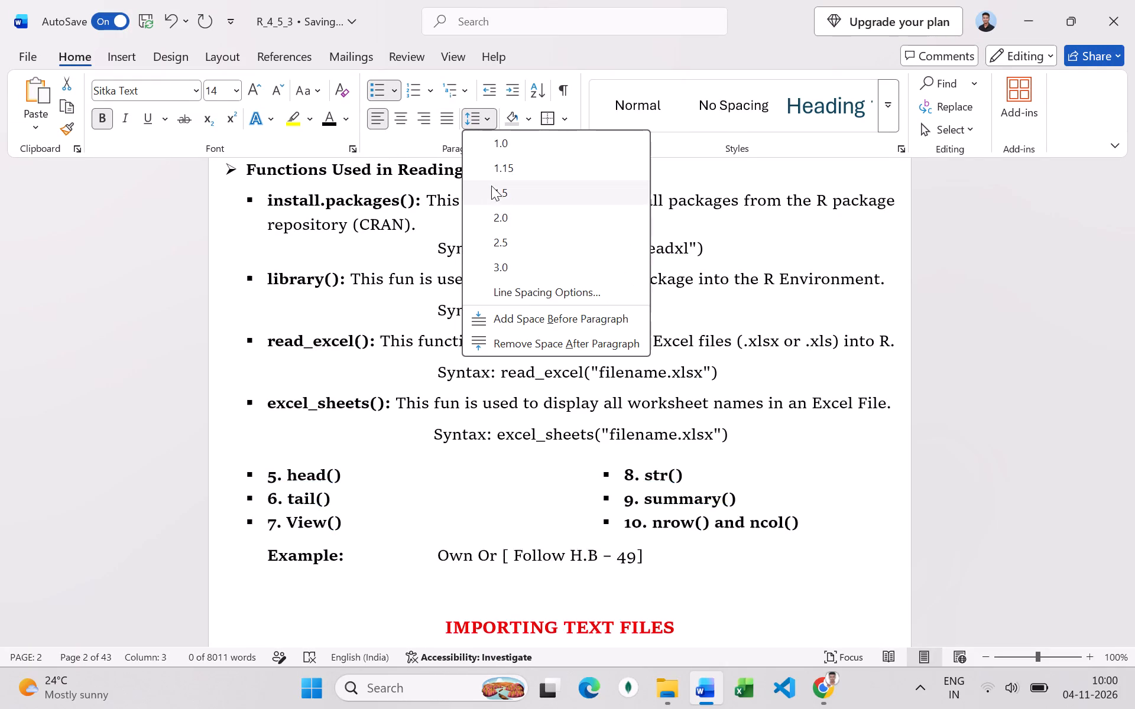
{"action": "left_click", "coordinate": [494, 191]}
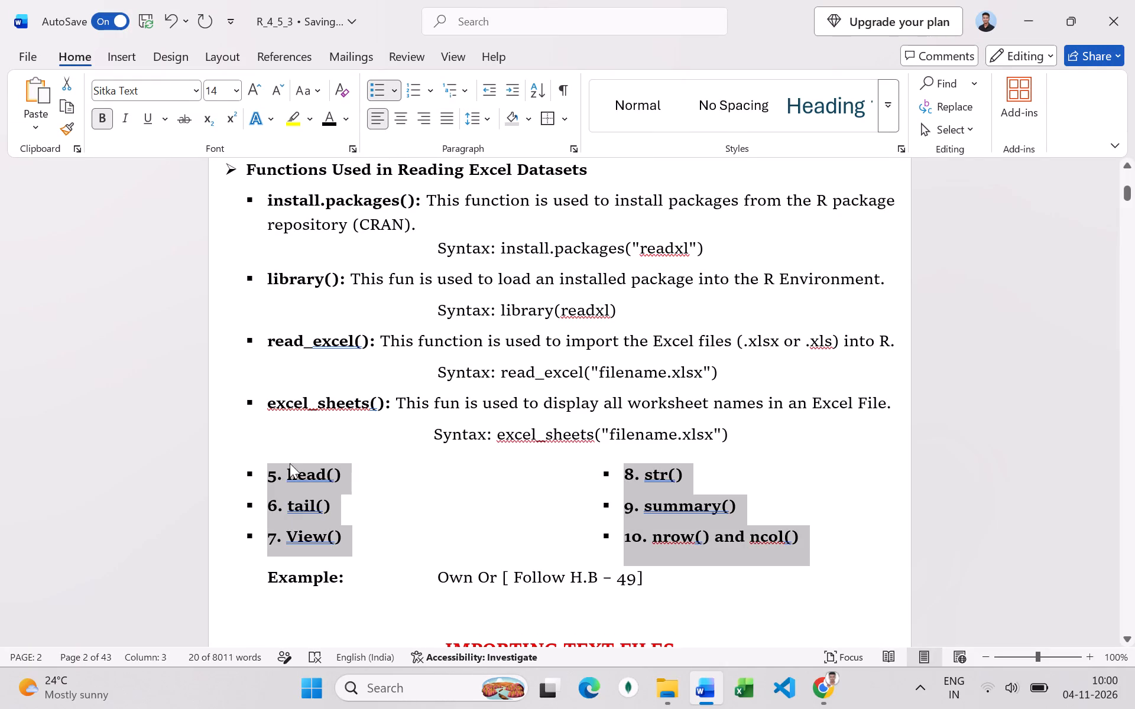
Remove the numbers 5, 6 and 7 in front of head(), tail() and View().
{"action": "left_click", "coordinate": [290, 463]}
{"action": "key", "text": "BackSpace"}
{"action": "key", "text": "BackSpace"}
{"action": "key", "text": "BackSpace"}
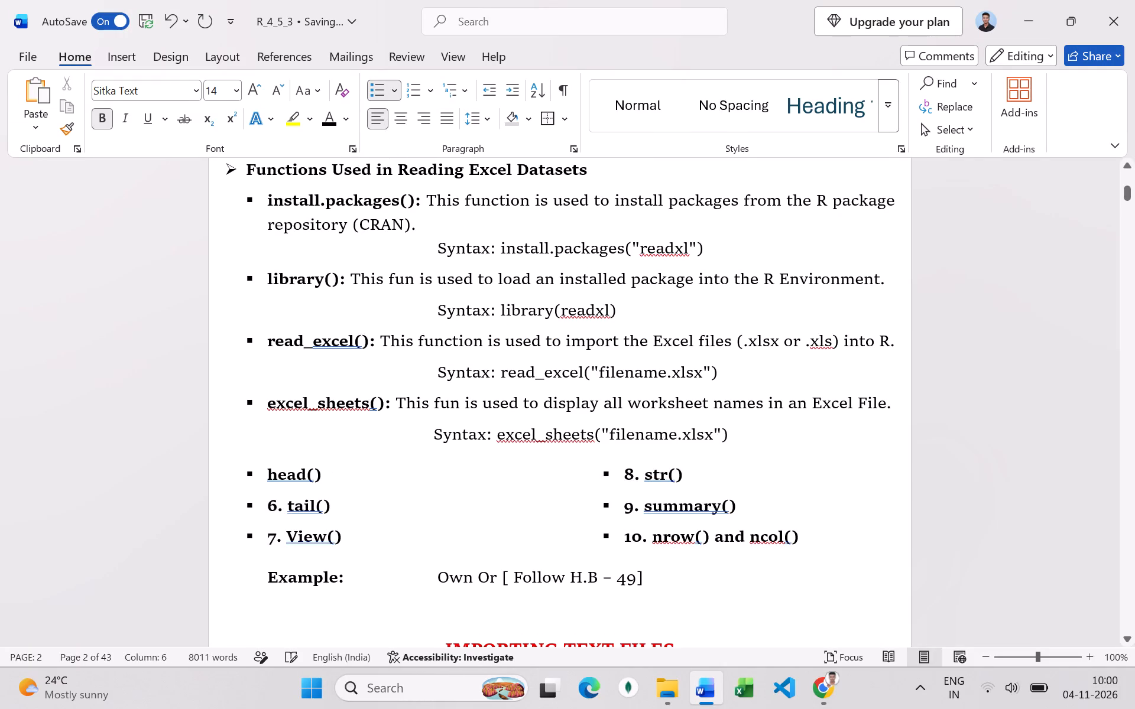
{"action": "left_click", "coordinate": [288, 512]}
{"action": "key", "text": "BackSpace"}
{"action": "key", "text": "BackSpace"}
{"action": "key", "text": "BackSpace"}
{"action": "left_click", "coordinate": [287, 533]}
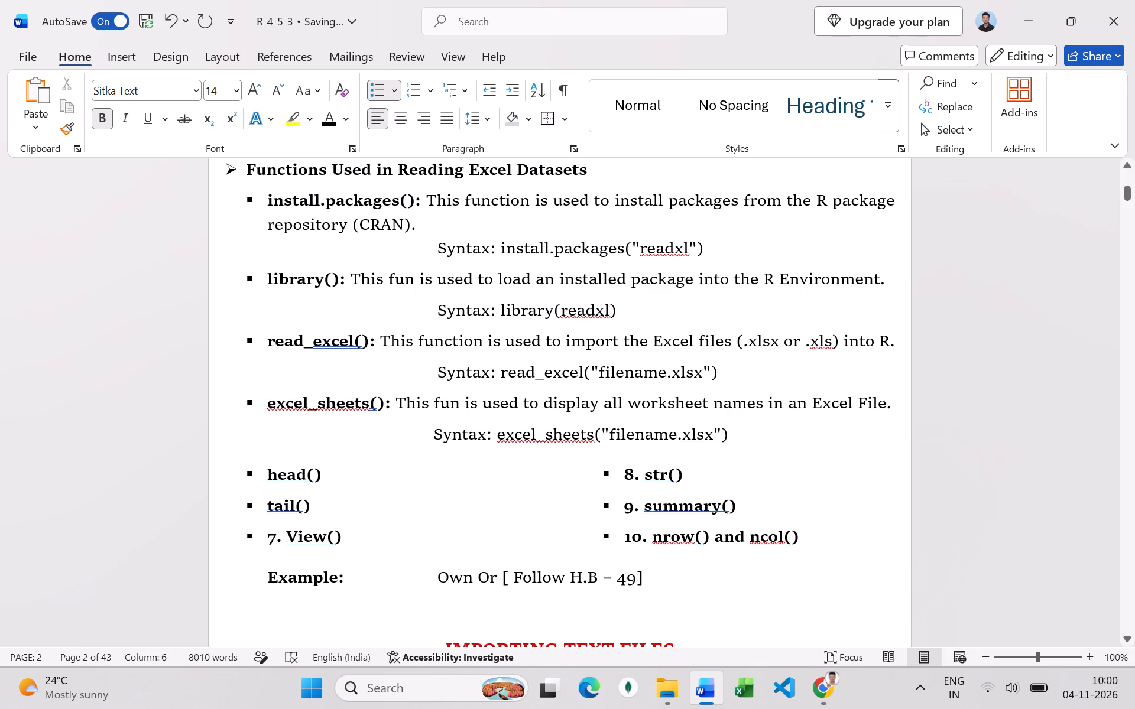
{"action": "key", "text": "BackSpace"}
{"action": "key", "text": "BackSpace"}
{"action": "key", "text": "BackSpace"}
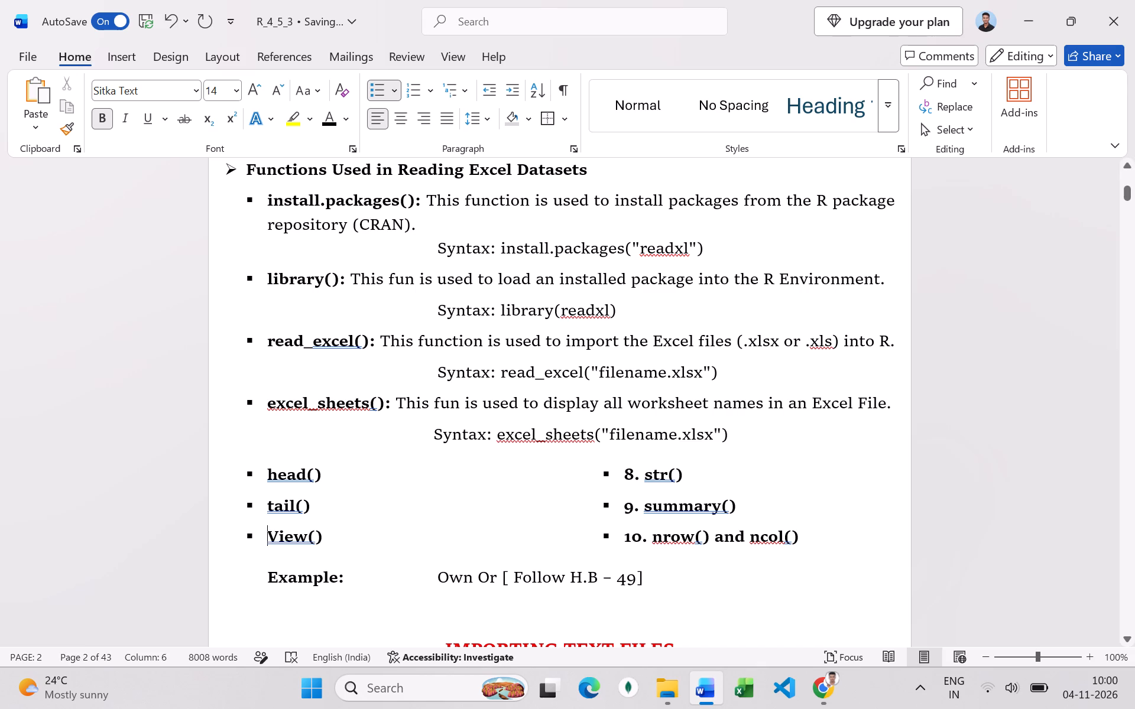
Remove the numbers 8, 9 and 10 in front of str(), summary(), and nrow() and ncol().
{"action": "left_click", "coordinate": [643, 480]}
{"action": "key", "text": "BackSpace"}
{"action": "key", "text": "BackSpace"}
{"action": "key", "text": "BackSpace"}
{"action": "left_click", "coordinate": [642, 508]}
{"action": "key", "text": "BackSpace"}
{"action": "key", "text": "BackSpace"}
{"action": "key", "text": "BackSpace"}
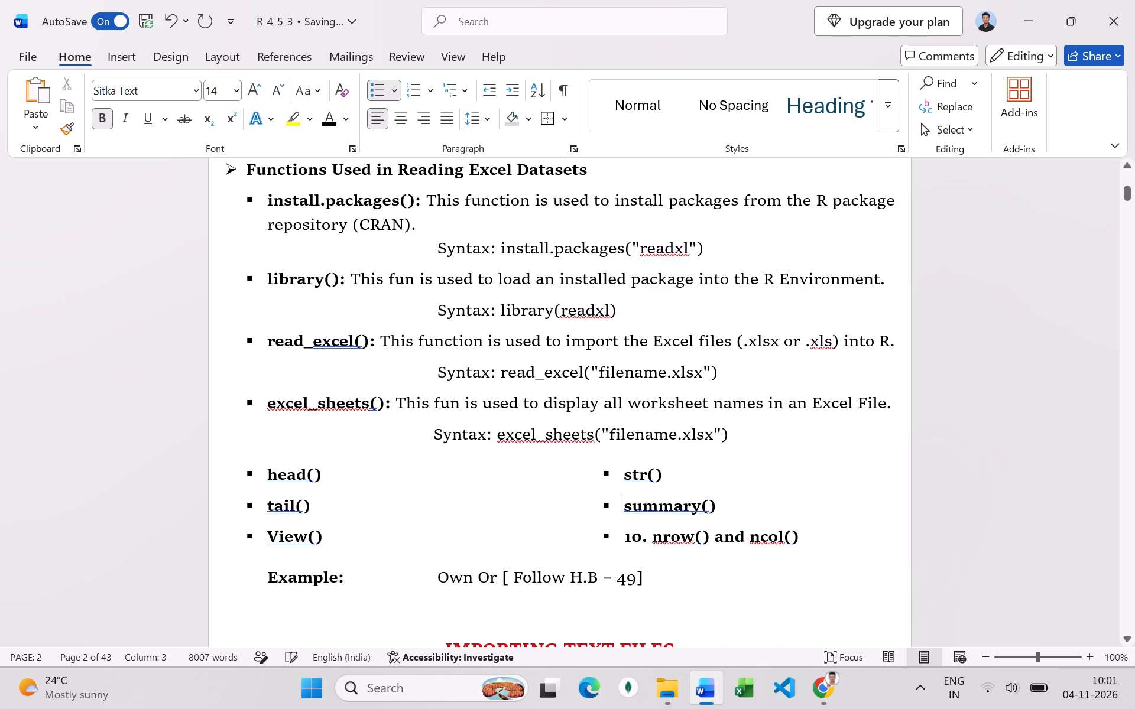
{"action": "left_click", "coordinate": [651, 544]}
{"action": "key", "text": "BackSpace"}
{"action": "key", "text": "BackSpace"}
{"action": "key", "text": "BackSpace"}
{"action": "key", "text": "BackSpace"}
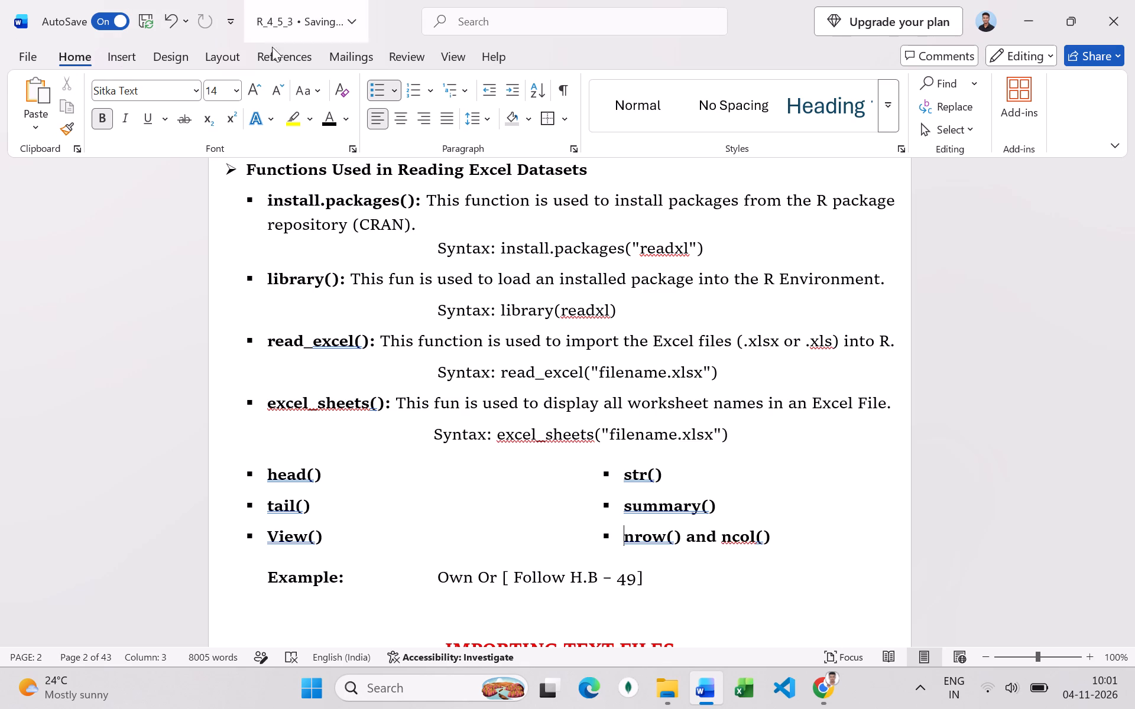
Review the Reading Excel Datasets section against the function entries on the preceding page.
{"action": "scroll", "coordinate": [401, 382], "scroll_direction": "up", "scroll_amount": 6}
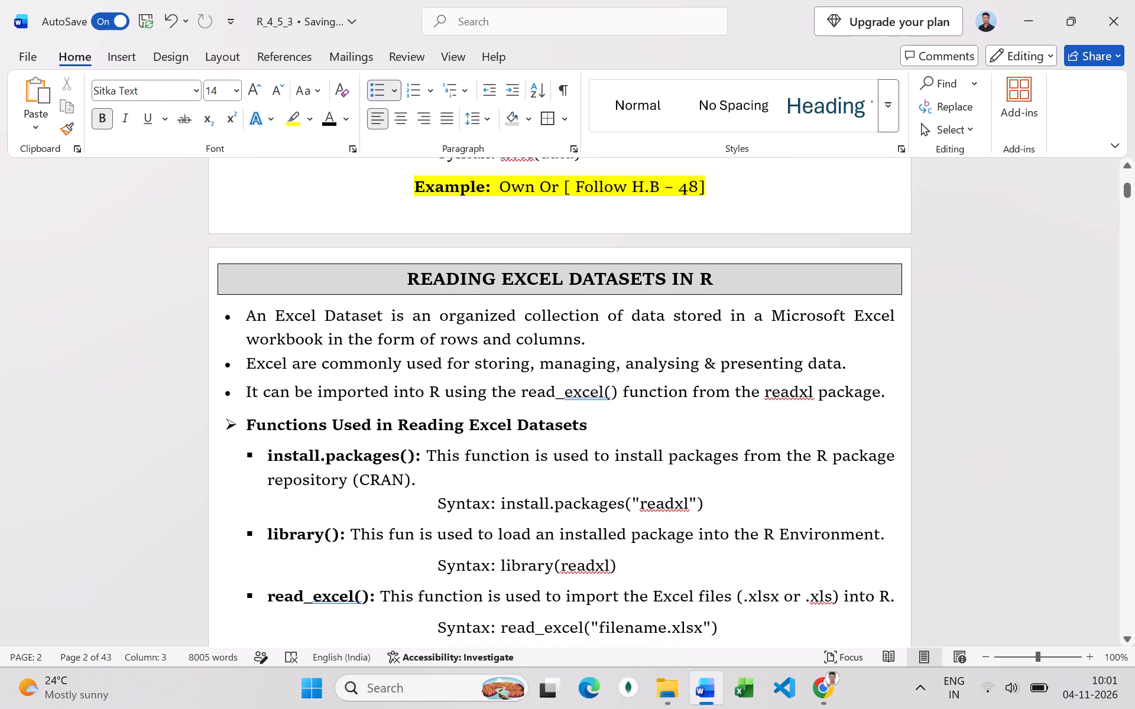
{"action": "scroll", "coordinate": [532, 357], "scroll_direction": "down", "scroll_amount": 5}
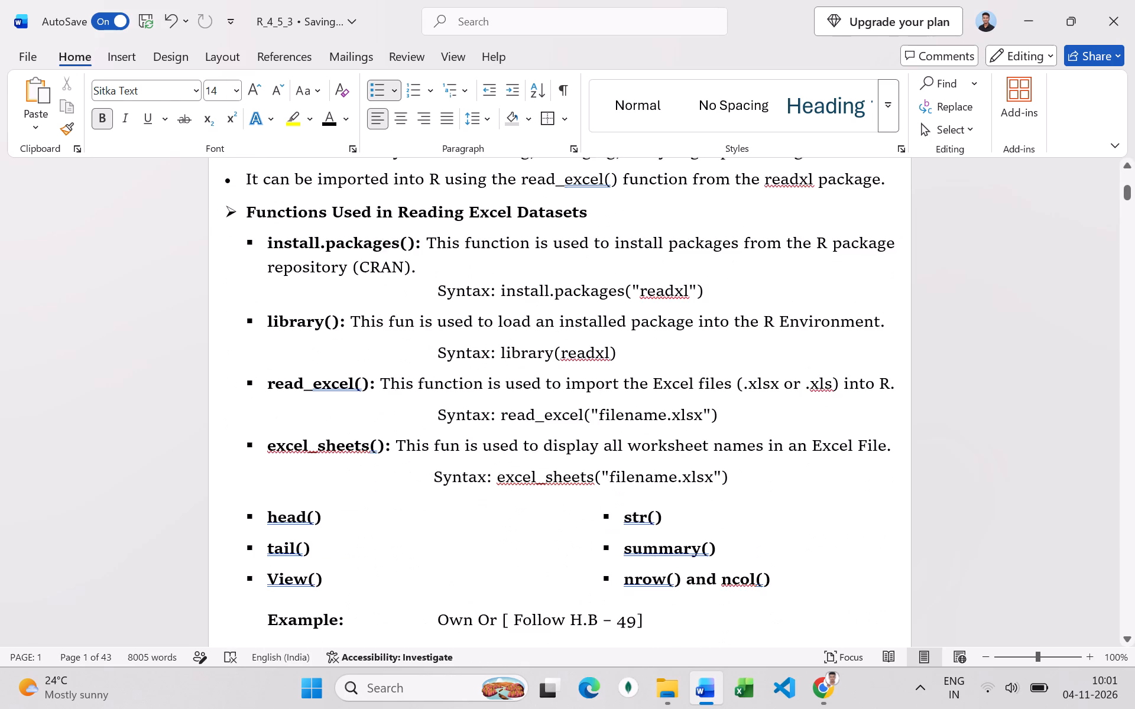
{"action": "scroll", "coordinate": [516, 357], "scroll_direction": "down", "scroll_amount": 3}
{"action": "scroll", "coordinate": [450, 430], "scroll_direction": "up", "scroll_amount": 13}
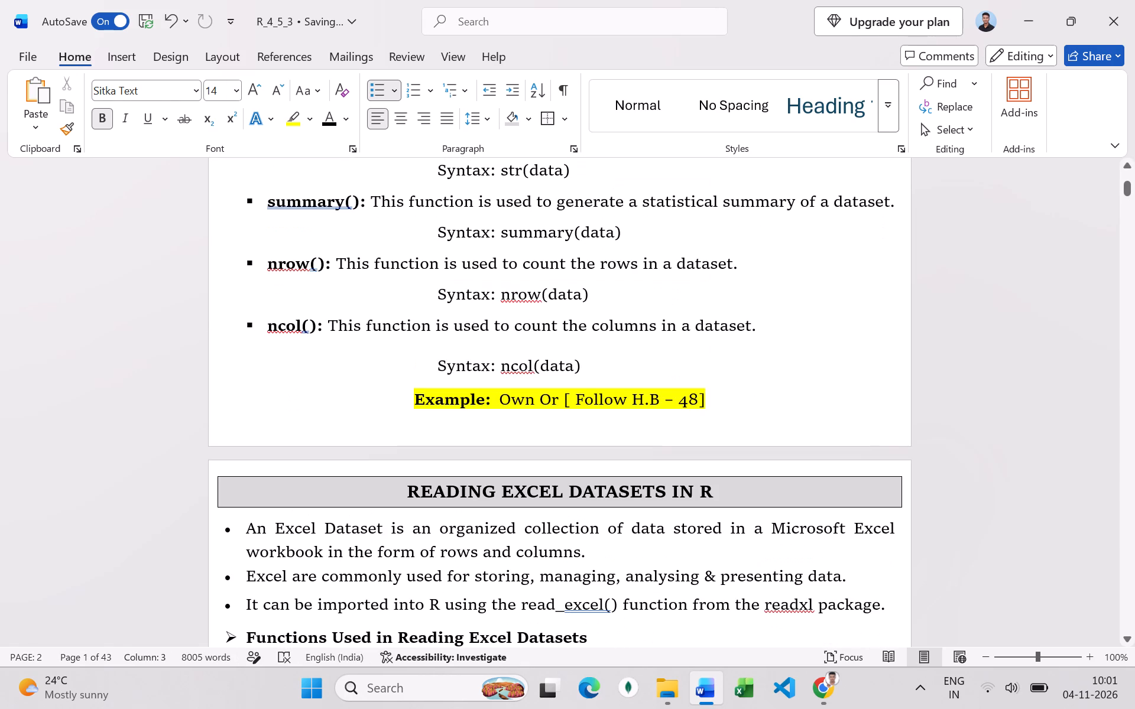
{"action": "scroll", "coordinate": [449, 426], "scroll_direction": "up", "scroll_amount": 1}
{"action": "scroll", "coordinate": [449, 426], "scroll_direction": "down", "scroll_amount": 11}
{"action": "scroll", "coordinate": [449, 426], "scroll_direction": "up", "scroll_amount": 3}
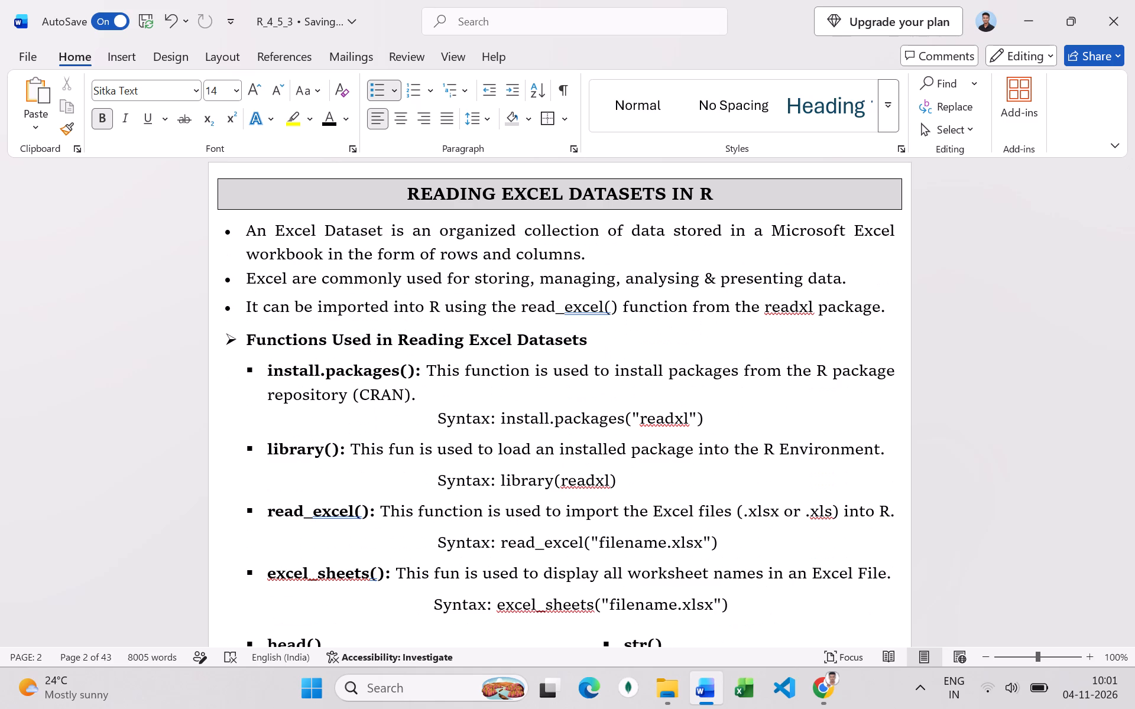
{"action": "scroll", "coordinate": [449, 426], "scroll_direction": "down", "scroll_amount": 1}
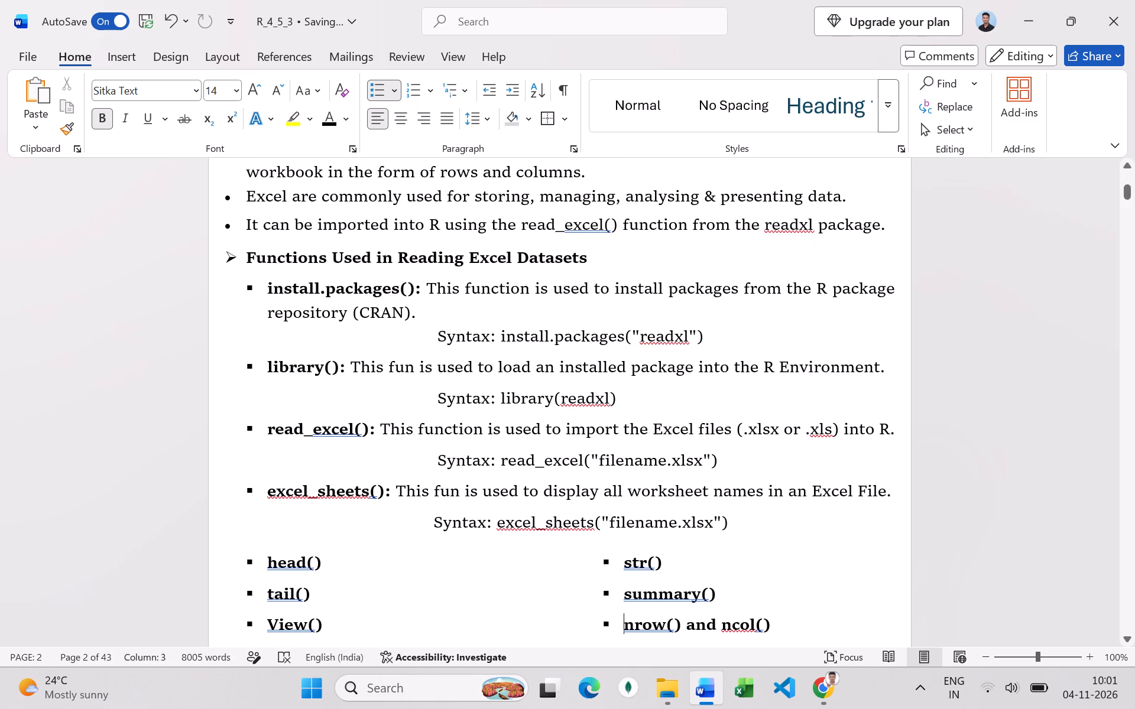
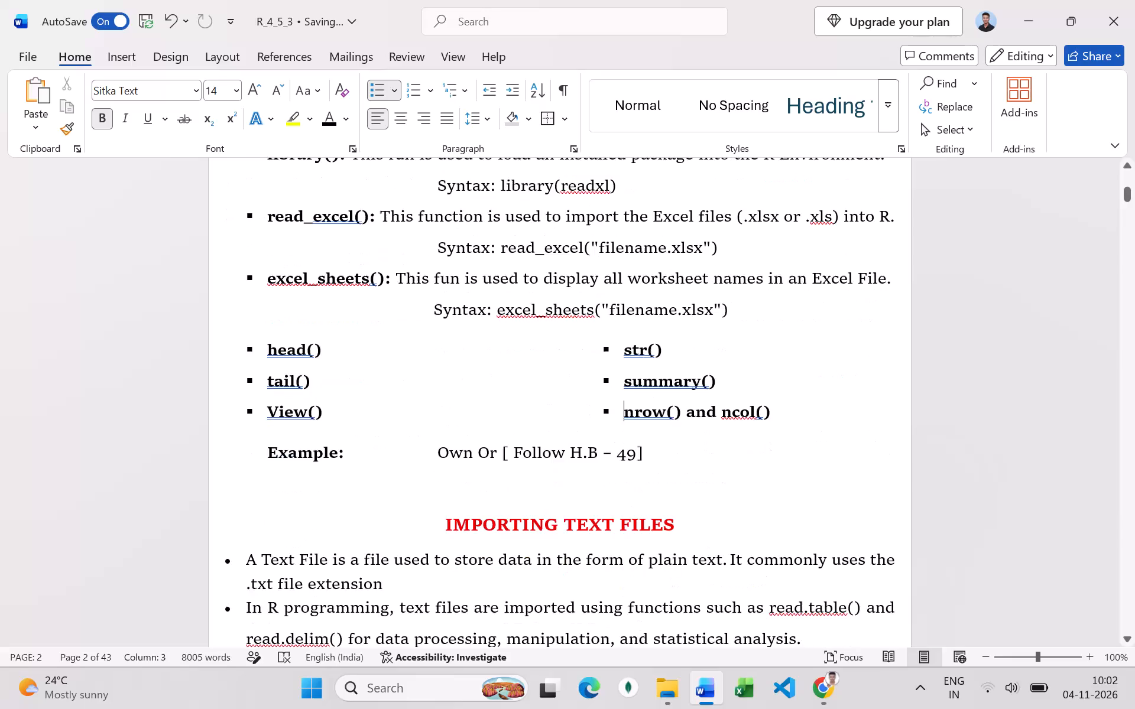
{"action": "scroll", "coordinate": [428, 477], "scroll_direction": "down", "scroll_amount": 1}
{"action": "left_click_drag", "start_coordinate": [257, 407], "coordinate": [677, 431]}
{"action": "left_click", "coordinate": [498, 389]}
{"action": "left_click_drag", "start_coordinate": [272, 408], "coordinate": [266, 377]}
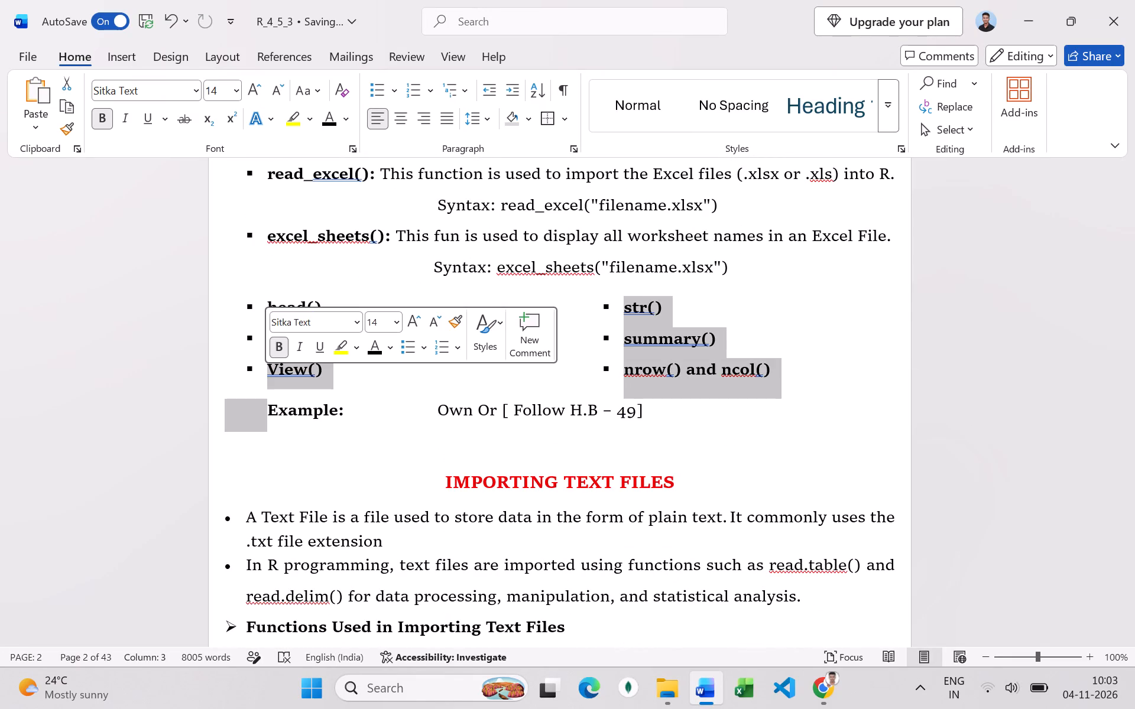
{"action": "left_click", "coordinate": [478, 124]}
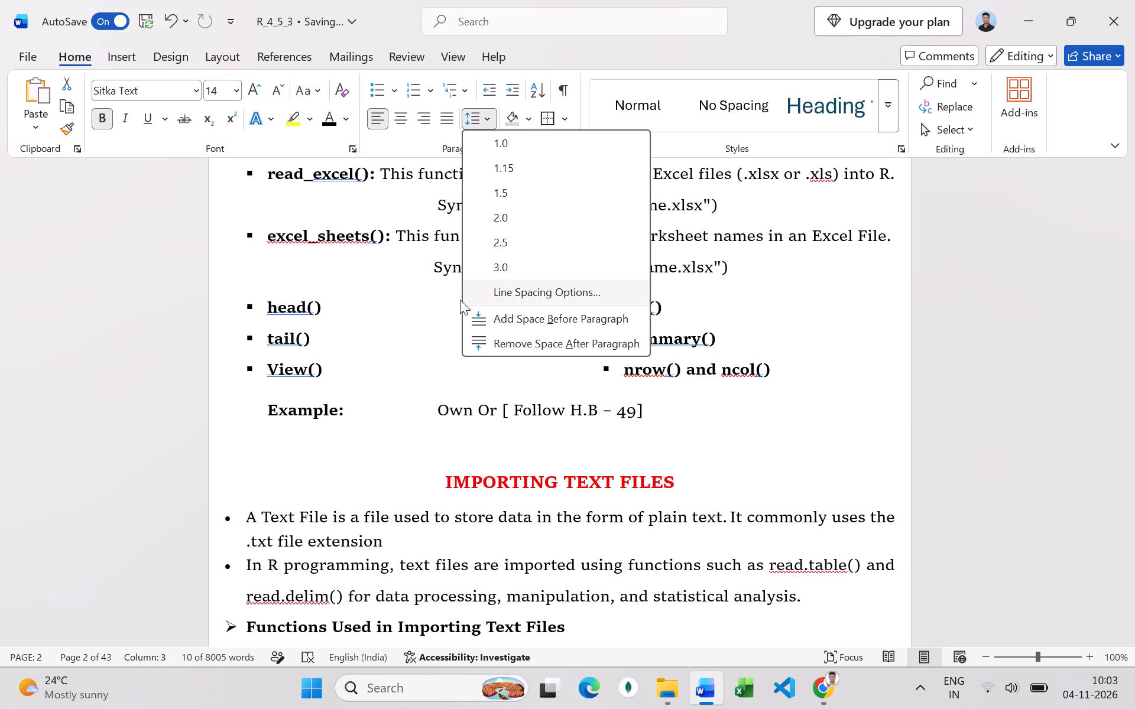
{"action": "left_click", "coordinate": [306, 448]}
Centre the Example line below the two-column function list and highlight it in yellow.
{"action": "left_click", "coordinate": [257, 403]}
{"action": "left_click_drag", "start_coordinate": [257, 401], "coordinate": [562, 412]}
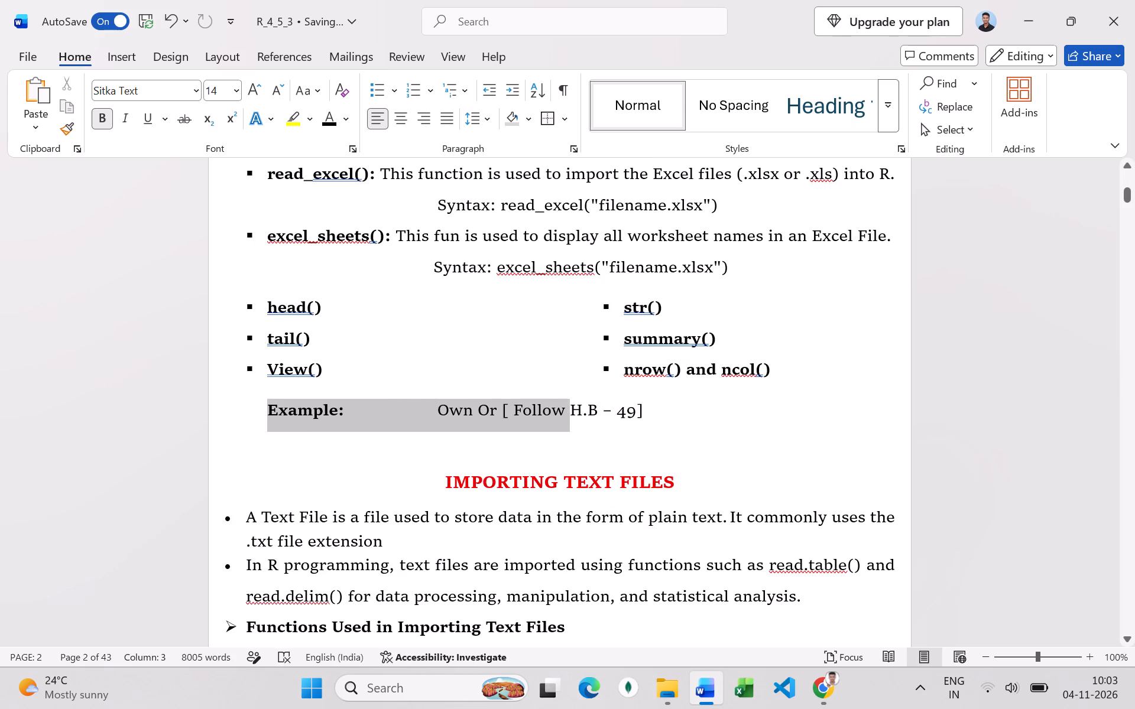
{"action": "left_click_drag", "start_coordinate": [562, 412], "coordinate": [659, 423]}
{"action": "left_click", "coordinate": [407, 121]}
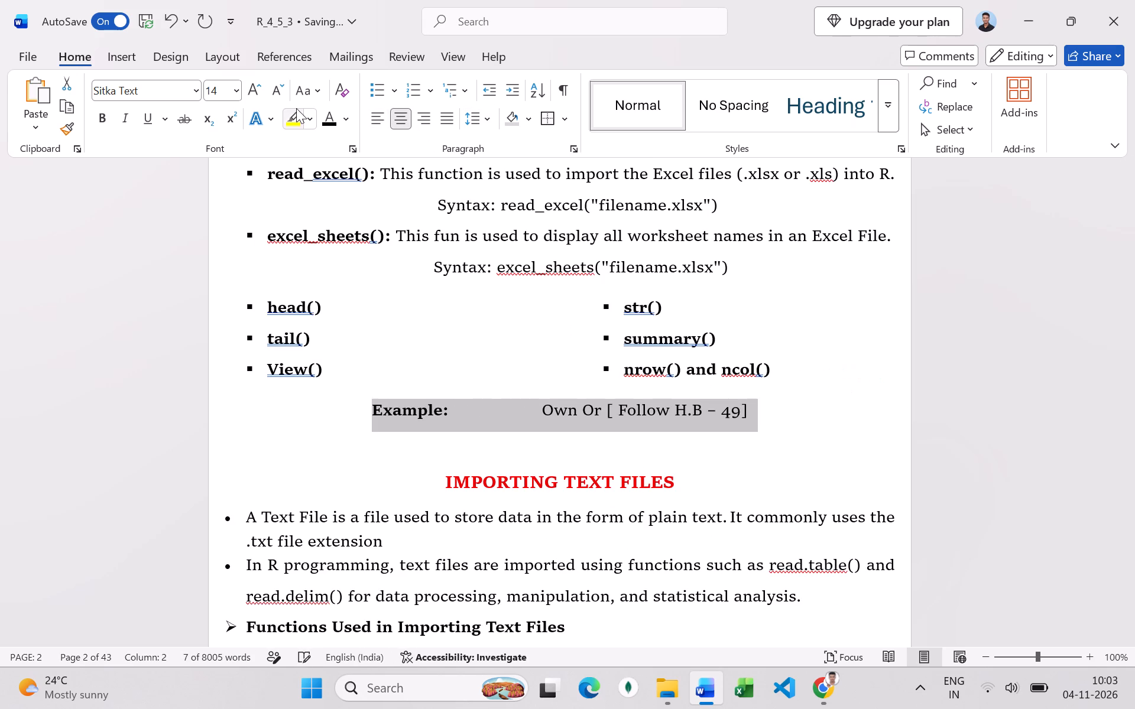
{"action": "left_click", "coordinate": [294, 110]}
Close up the wide gap between "Example:" and "Own Or [ Follow H.B – 49]".
{"action": "left_click", "coordinate": [538, 415]}
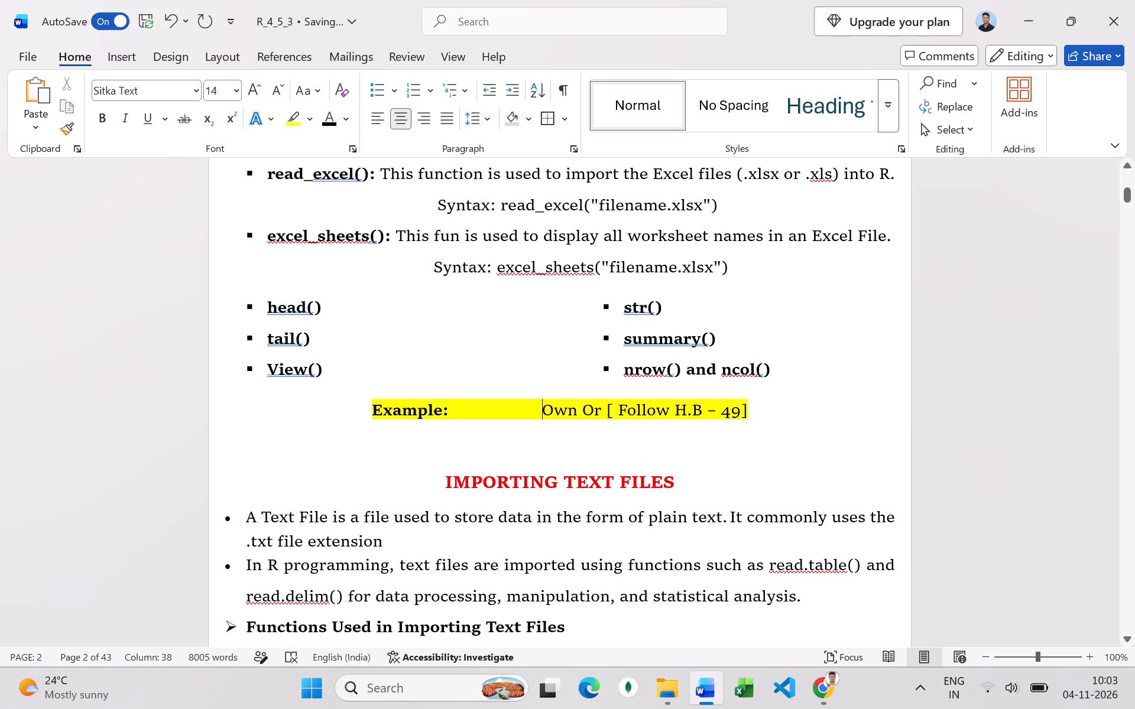
{"action": "key", "text": "BackSpace"}
{"action": "key", "text": "BackSpace"}
Check the Reading Excel Datasets section from its introductory bullets down to the Example line.
{"action": "scroll", "coordinate": [535, 417], "scroll_direction": "up", "scroll_amount": 6}
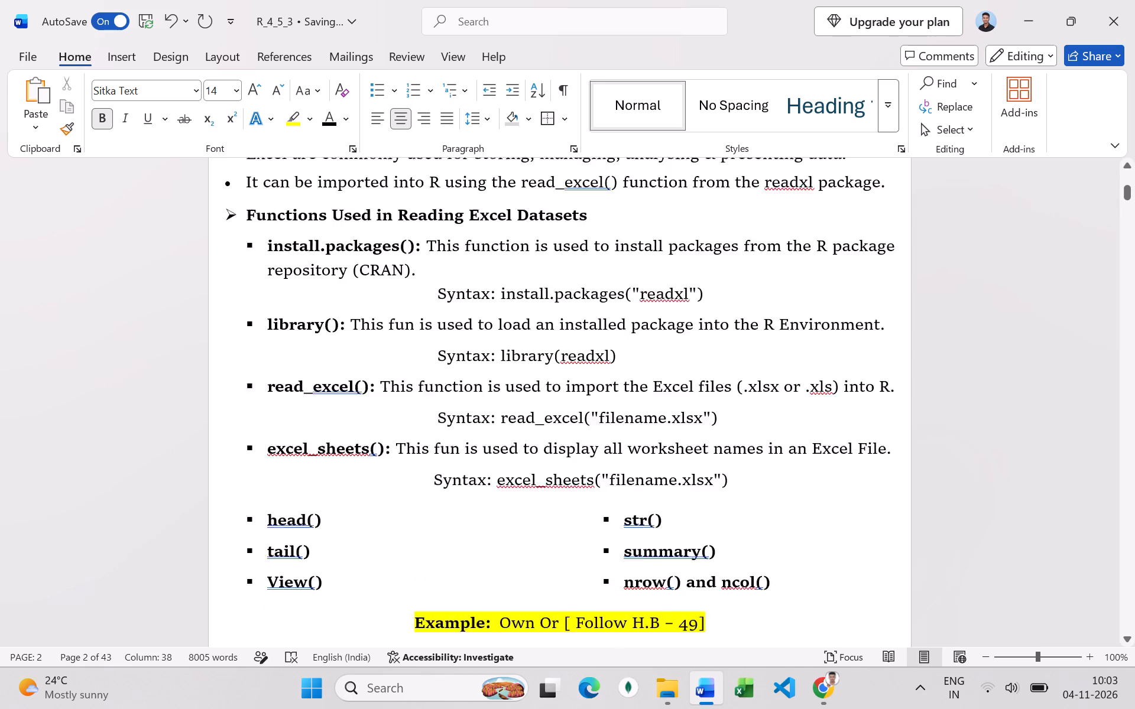
{"action": "scroll", "coordinate": [533, 417], "scroll_direction": "up", "scroll_amount": 1}
{"action": "scroll", "coordinate": [533, 417], "scroll_direction": "down", "scroll_amount": 1}
{"action": "scroll", "coordinate": [533, 417], "scroll_direction": "up", "scroll_amount": 8}
{"action": "scroll", "coordinate": [531, 417], "scroll_direction": "down", "scroll_amount": 8}
{"action": "scroll", "coordinate": [531, 417], "scroll_direction": "up", "scroll_amount": 1}
{"action": "scroll", "coordinate": [531, 417], "scroll_direction": "down", "scroll_amount": 8}
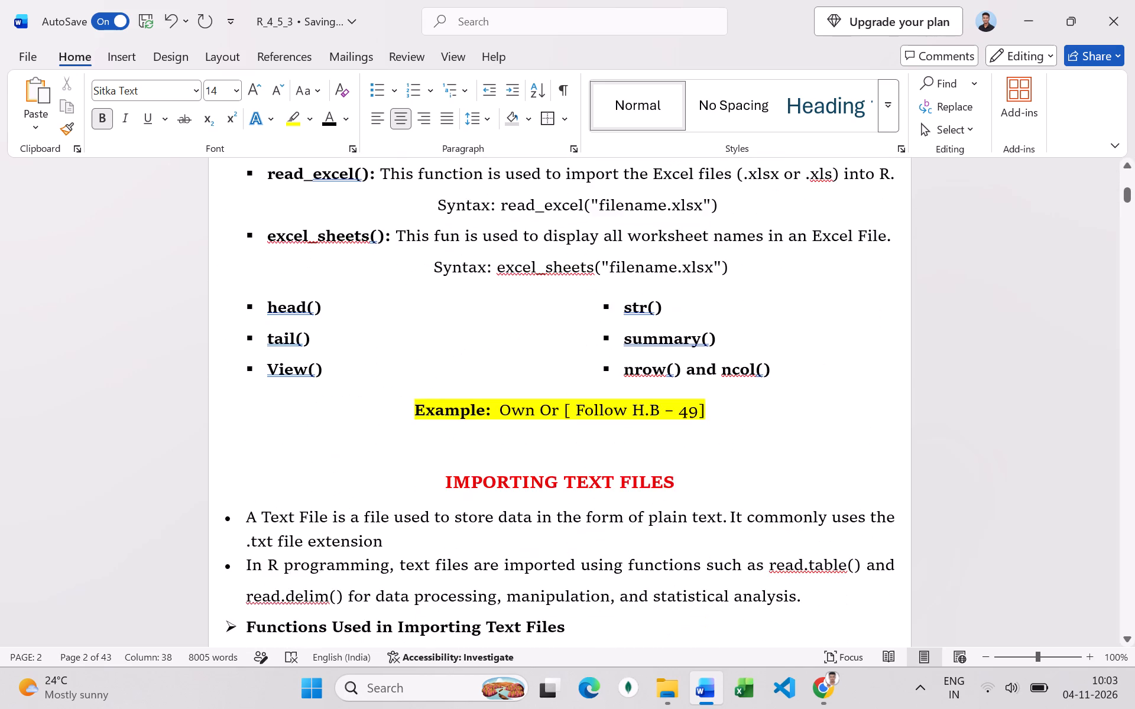
Remove the blank line between the Example line and the IMPORTING TEXT FILES heading.
{"action": "left_click", "coordinate": [440, 428]}
{"action": "key", "text": "BackSpace"}
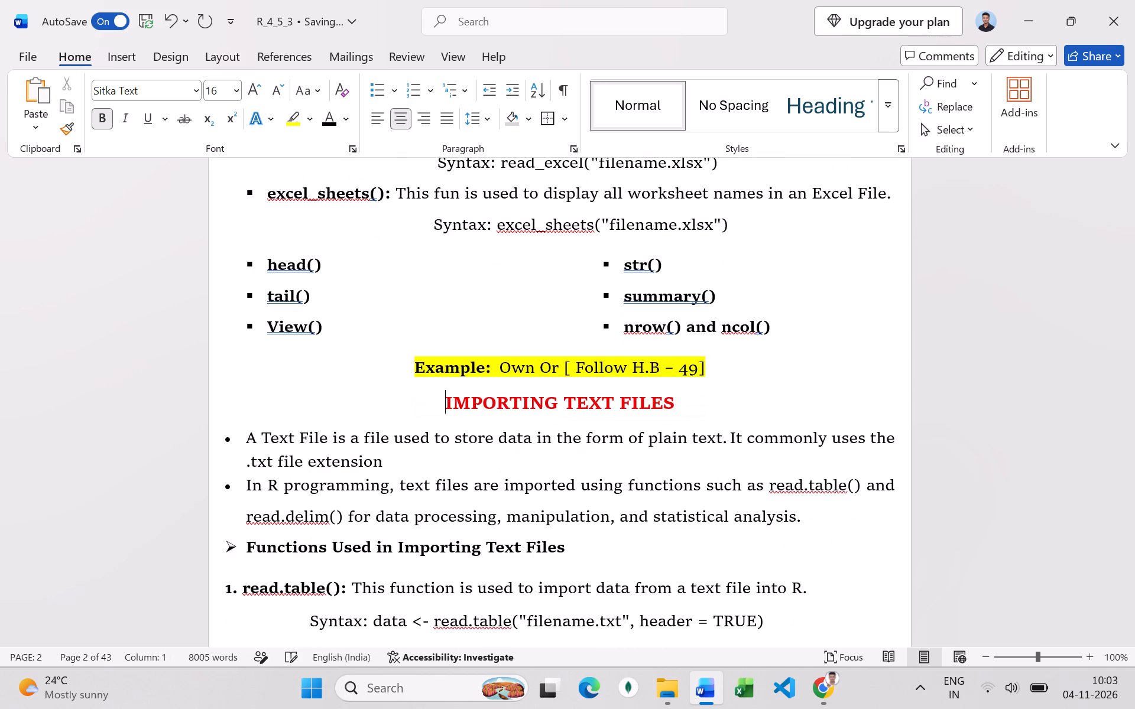
Format the IMPORTING TEXT FILES heading with a surrounding border, black text and grey shading.
{"action": "left_click", "coordinate": [544, 116]}
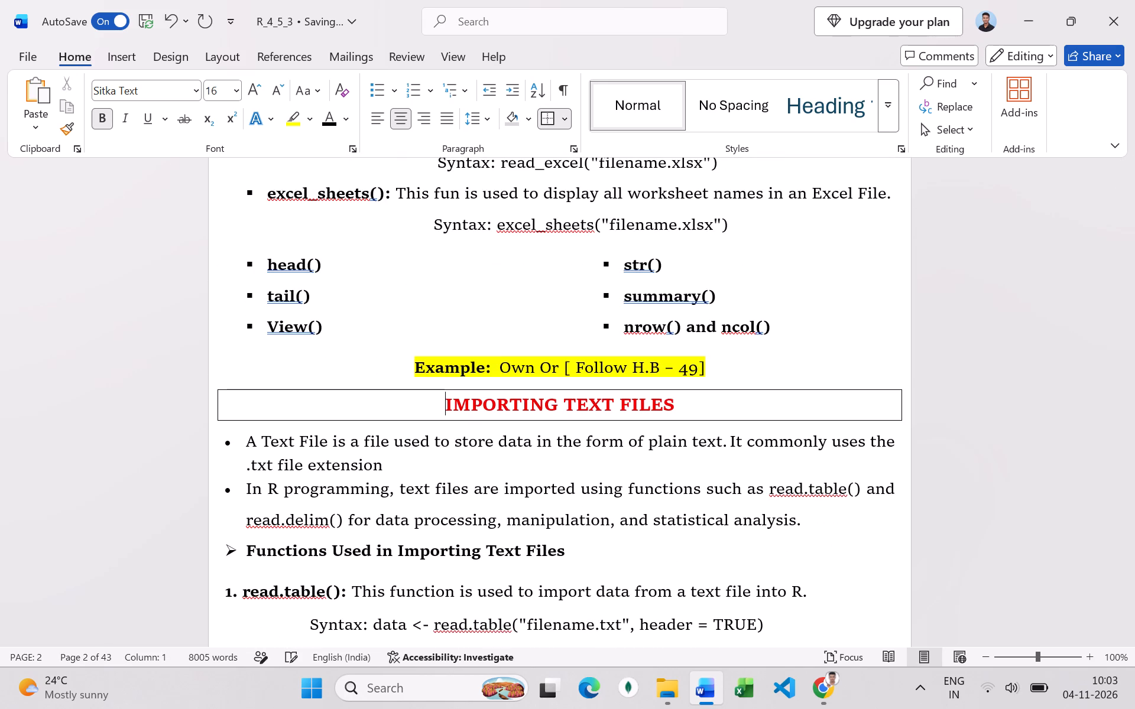
{"action": "left_click_drag", "start_coordinate": [692, 415], "coordinate": [463, 399]}
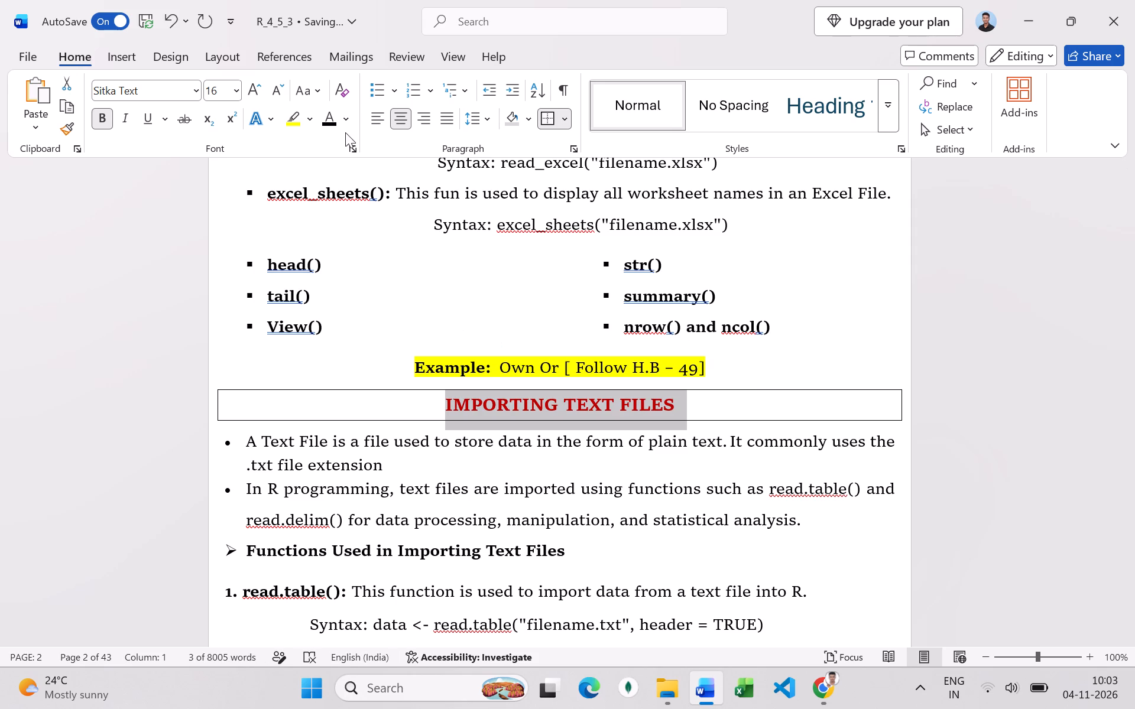
{"action": "left_click", "coordinate": [332, 126]}
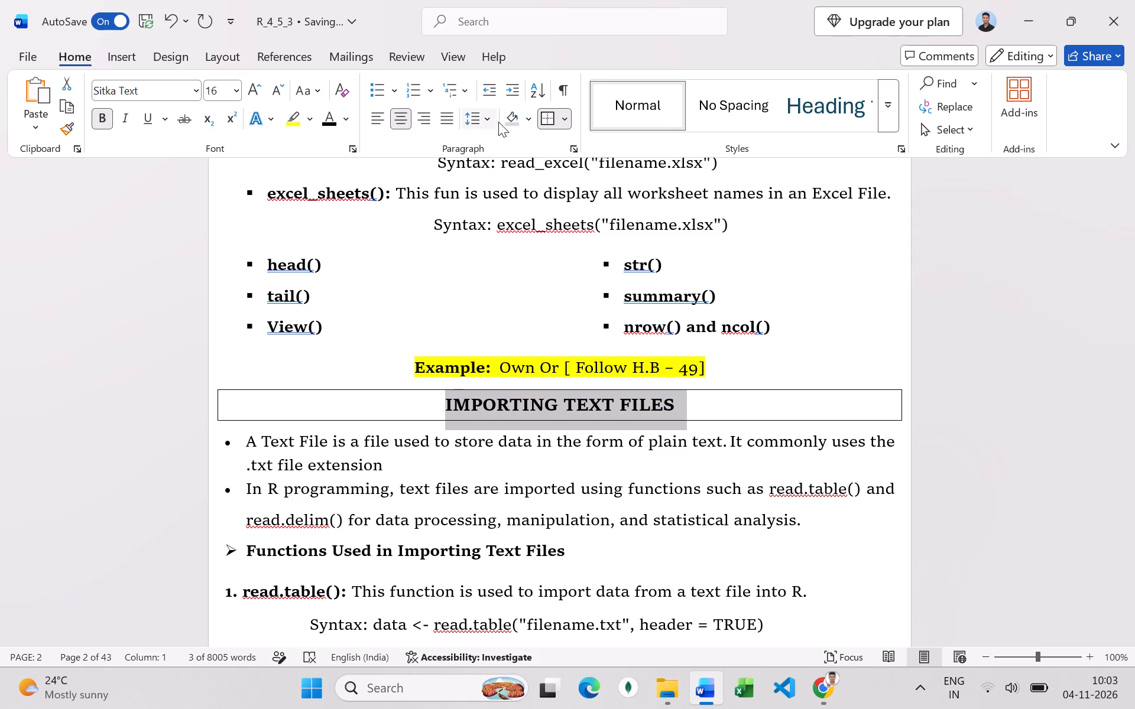
{"action": "left_click", "coordinate": [514, 121]}
{"action": "left_click", "coordinate": [597, 436]}
Remove the highlight colour from the Example line that refers to H.B – 49.
{"action": "left_click_drag", "start_coordinate": [712, 376], "coordinate": [538, 366]}
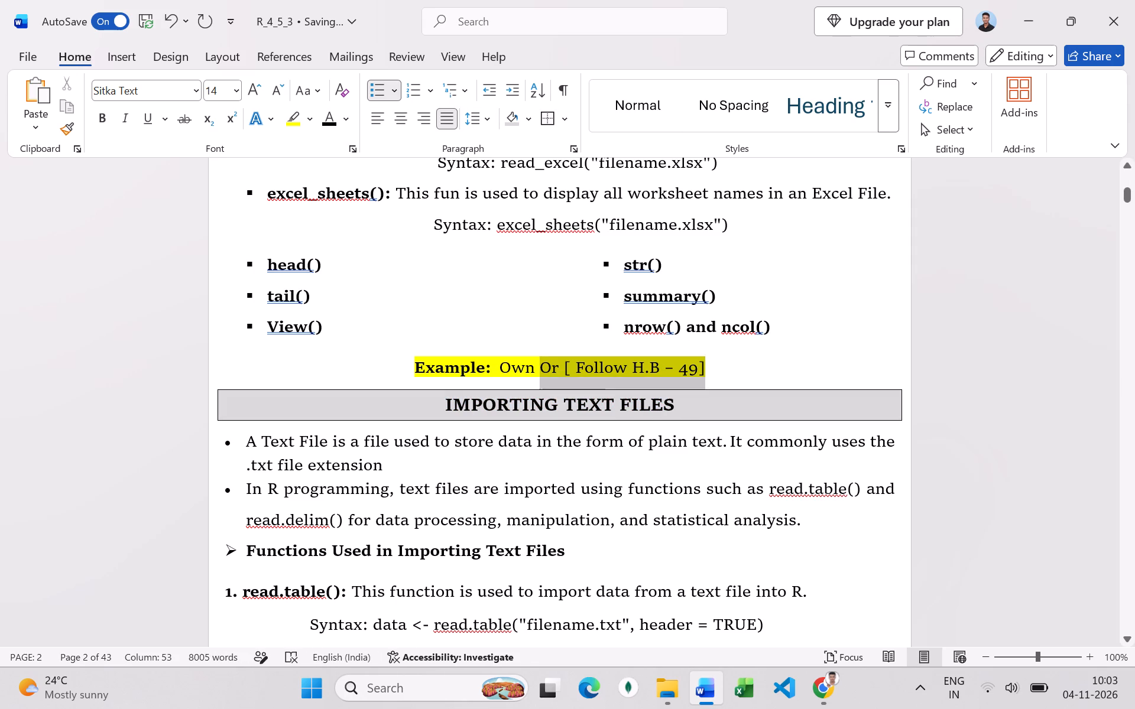
{"action": "left_click_drag", "start_coordinate": [538, 366], "coordinate": [439, 366]}
{"action": "left_click", "coordinate": [312, 121]}
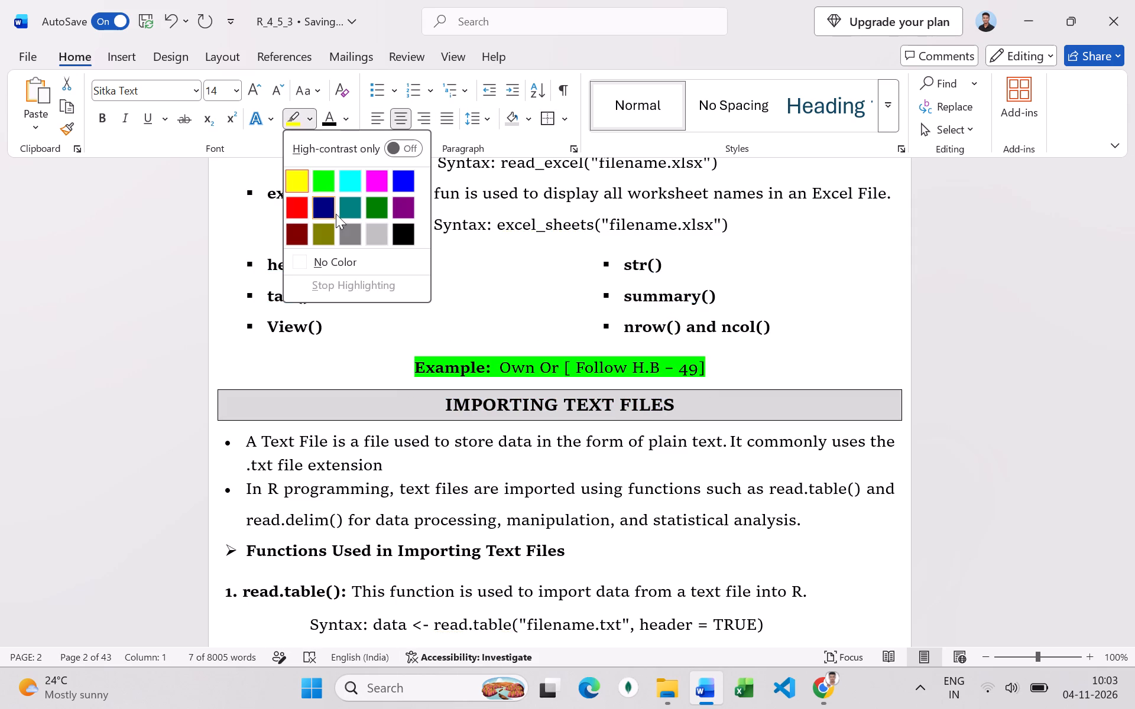
{"action": "left_click", "coordinate": [350, 256]}
{"action": "left_click", "coordinate": [464, 465]}
Set no highlight colour on the Example line that refers to H.B – 48 on the first page.
{"action": "scroll", "coordinate": [460, 465], "scroll_direction": "up", "scroll_amount": 3}
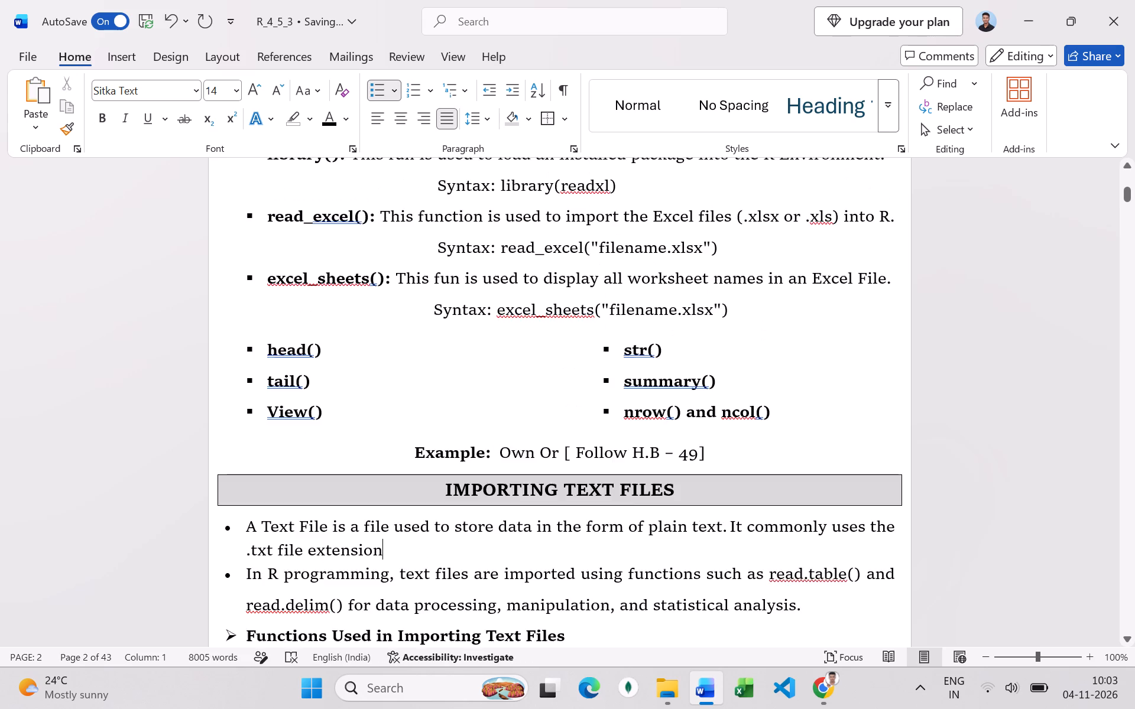
{"action": "scroll", "coordinate": [460, 465], "scroll_direction": "up", "scroll_amount": 12}
{"action": "left_click_drag", "start_coordinate": [702, 376], "coordinate": [410, 383]}
{"action": "left_click", "coordinate": [291, 122]}
{"action": "left_click", "coordinate": [411, 346]}
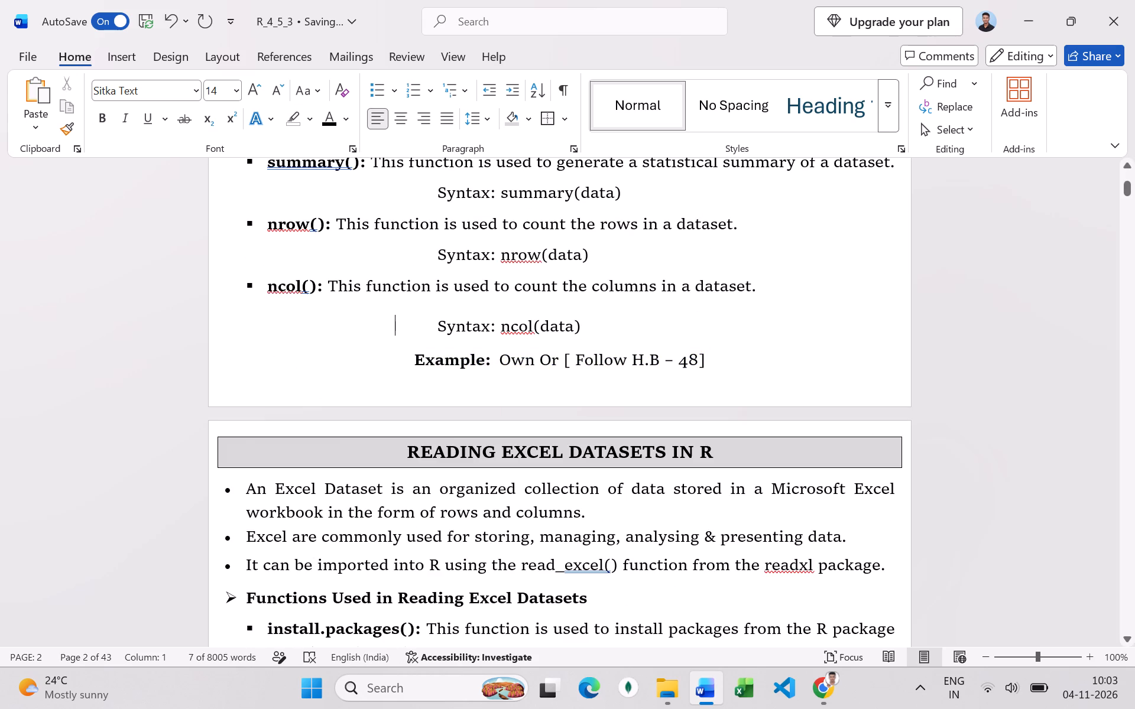
Check the layout of the Reading Excel Datasets page in the document and in the print preview.
{"action": "scroll", "coordinate": [437, 385], "scroll_direction": "down", "scroll_amount": 13}
{"action": "scroll", "coordinate": [437, 385], "scroll_direction": "up", "scroll_amount": 6}
{"action": "scroll", "coordinate": [437, 385], "scroll_direction": "down", "scroll_amount": 3}
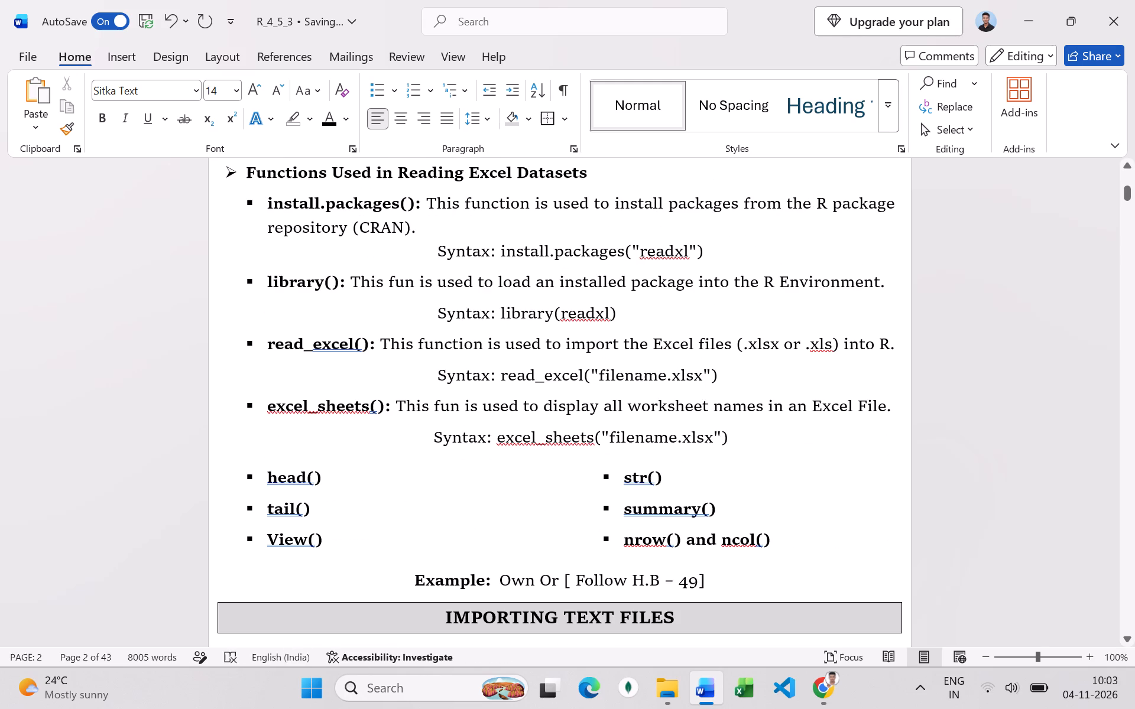
{"action": "key", "text": "ctrl+p"}
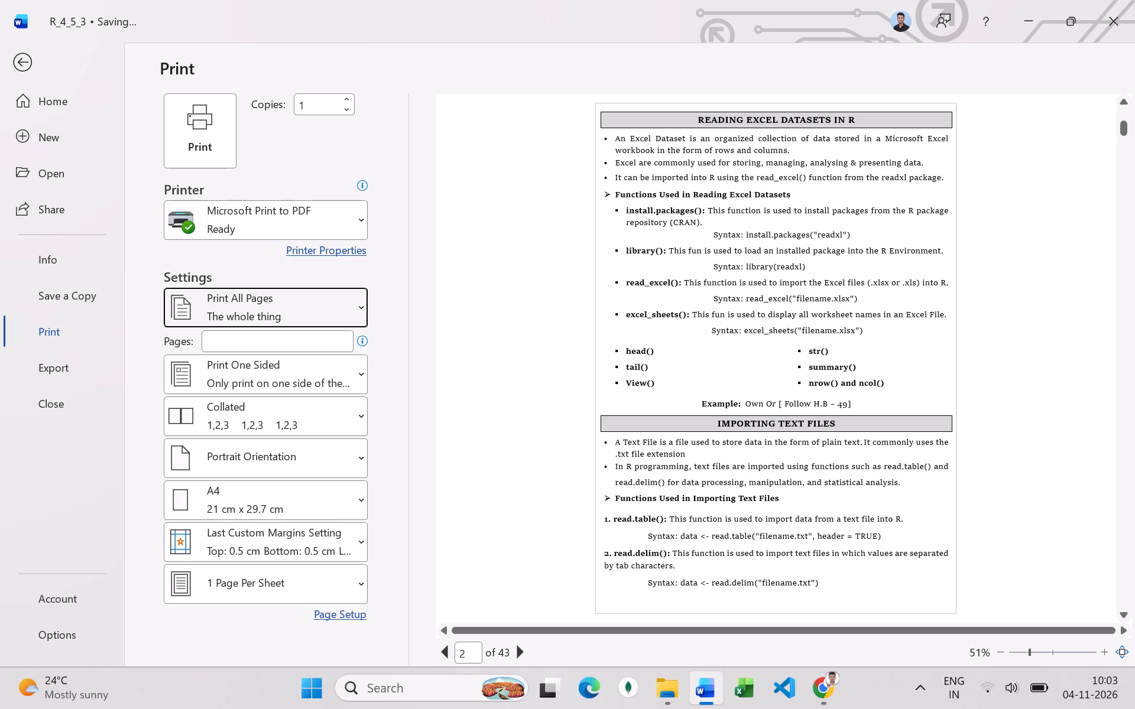
{"action": "left_click", "coordinate": [15, 56]}
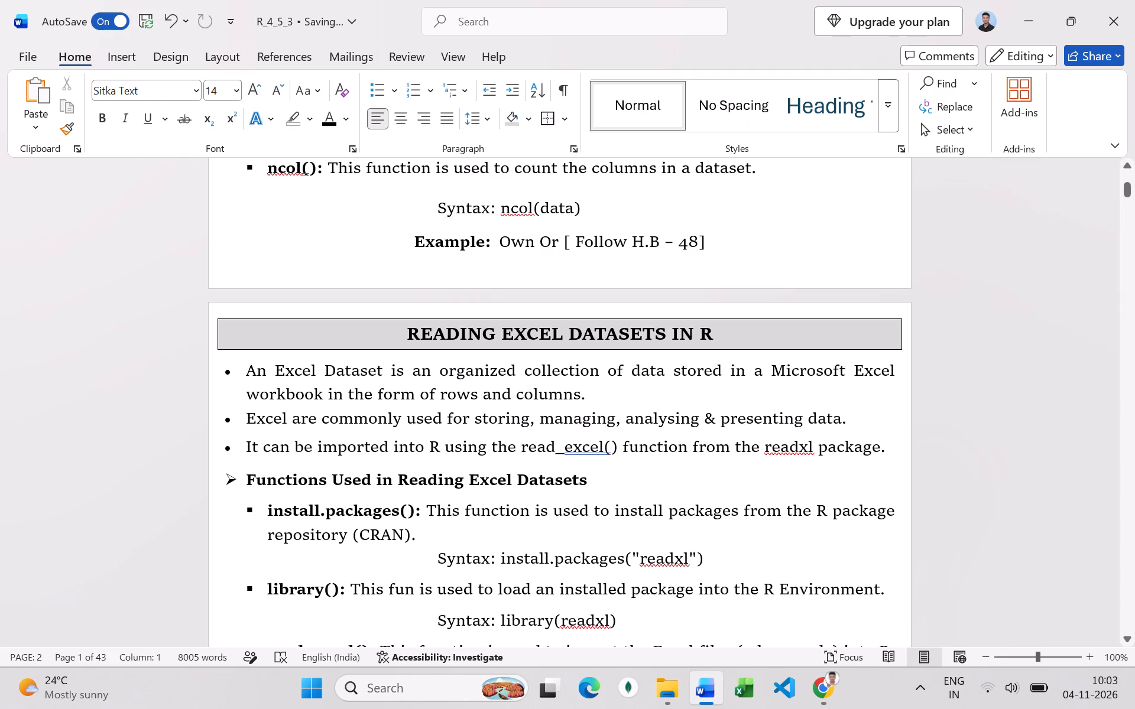
Review the Reading Excel Datasets and Importing Text Files sections down to Exporting Processed Data.
{"action": "left_click", "coordinate": [515, 496]}
{"action": "scroll", "coordinate": [515, 496], "scroll_direction": "down", "scroll_amount": 7}
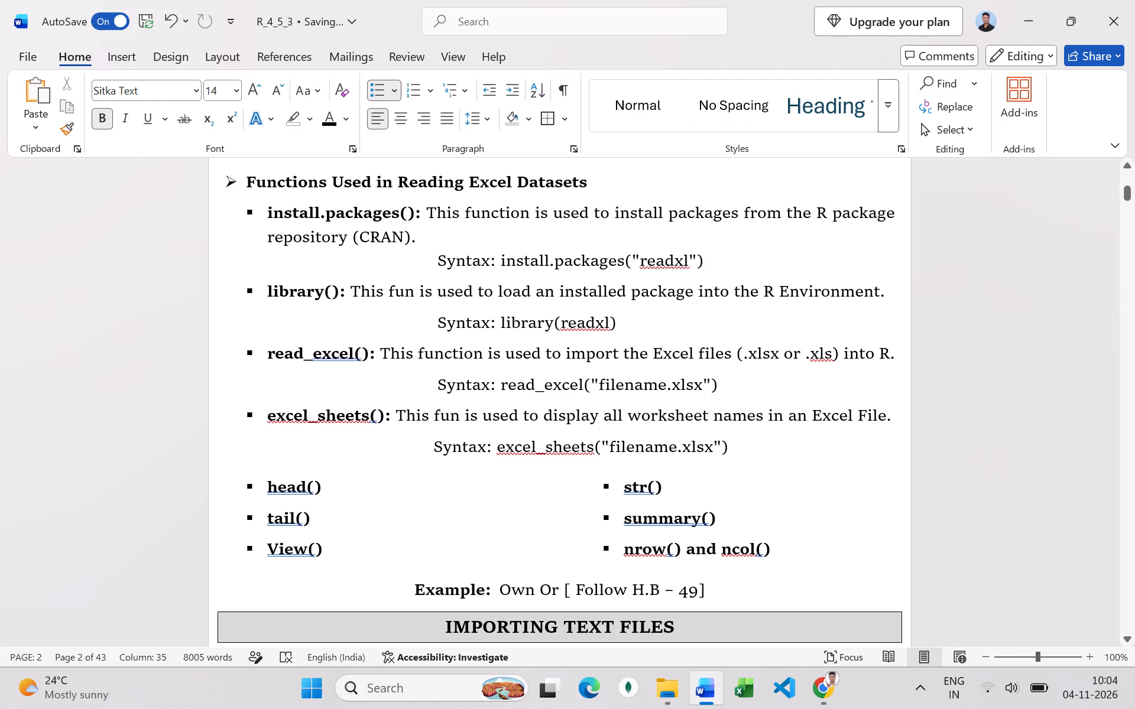
{"action": "scroll", "coordinate": [459, 414], "scroll_direction": "up", "scroll_amount": 2}
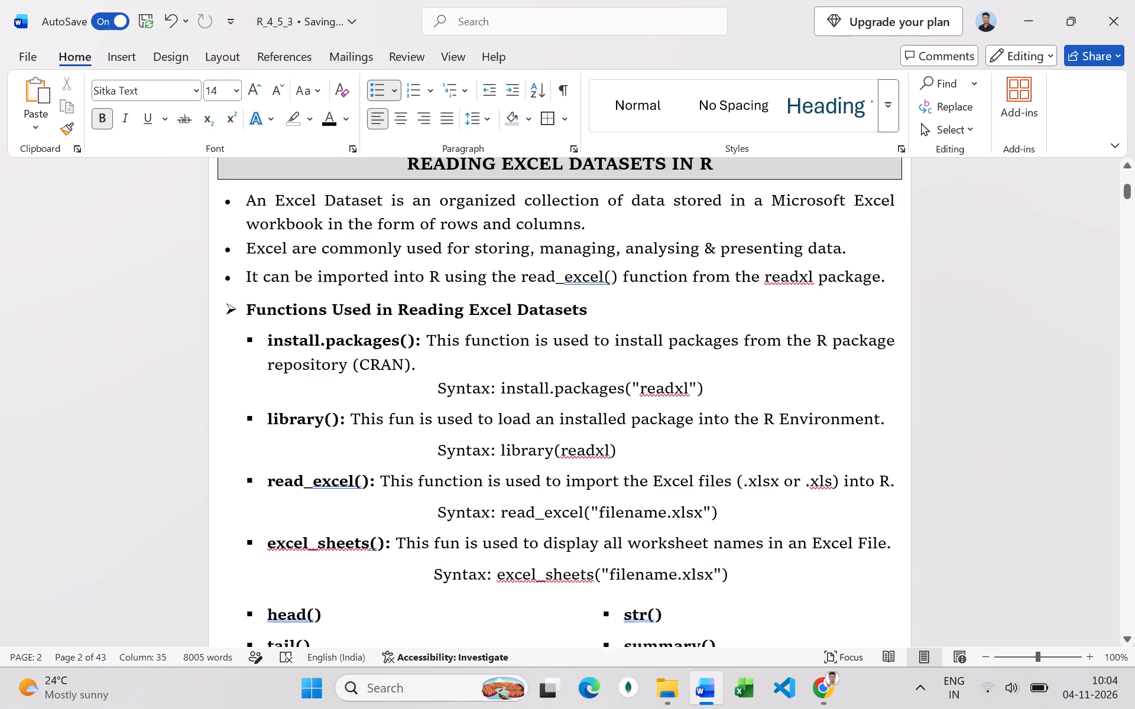
{"action": "scroll", "coordinate": [443, 406], "scroll_direction": "up", "scroll_amount": 3}
{"action": "scroll", "coordinate": [469, 400], "scroll_direction": "down", "scroll_amount": 14}
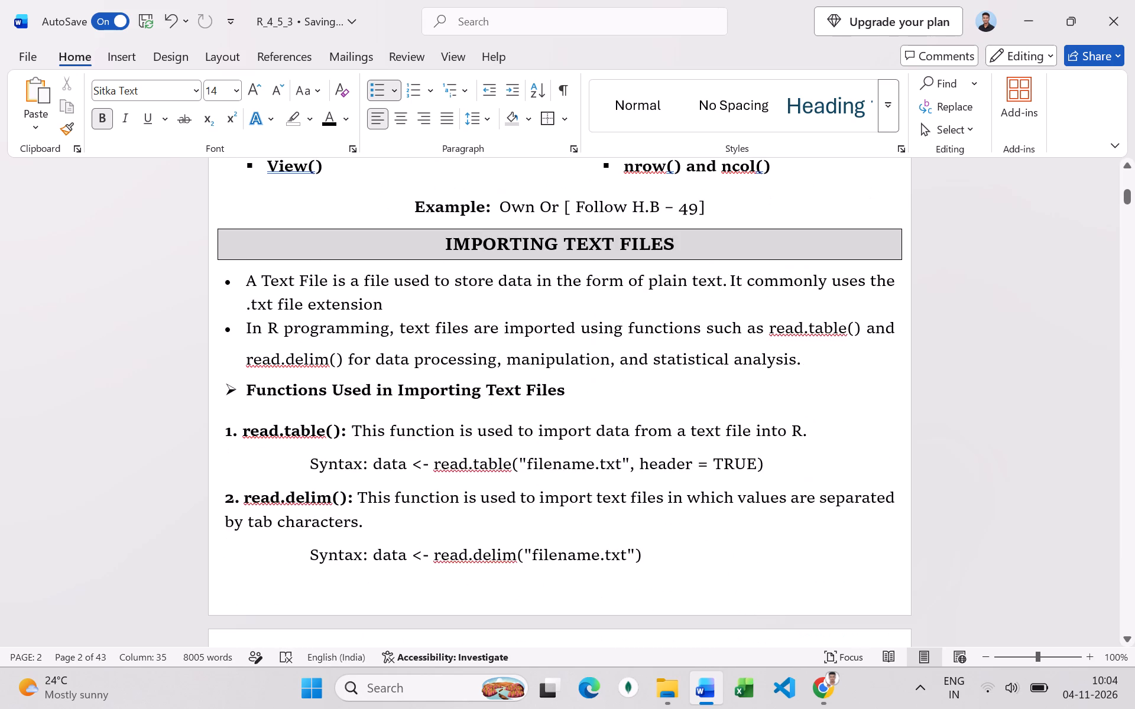
{"action": "left_click", "coordinate": [455, 365]}
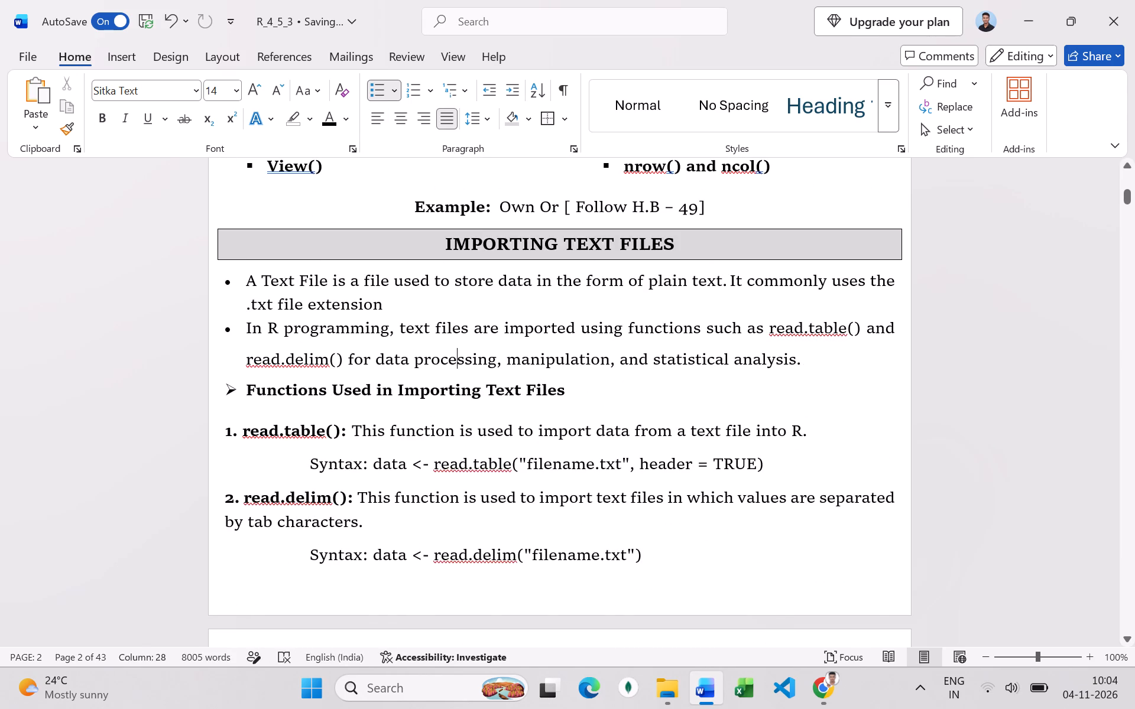
{"action": "scroll", "coordinate": [455, 365], "scroll_direction": "down", "scroll_amount": 7}
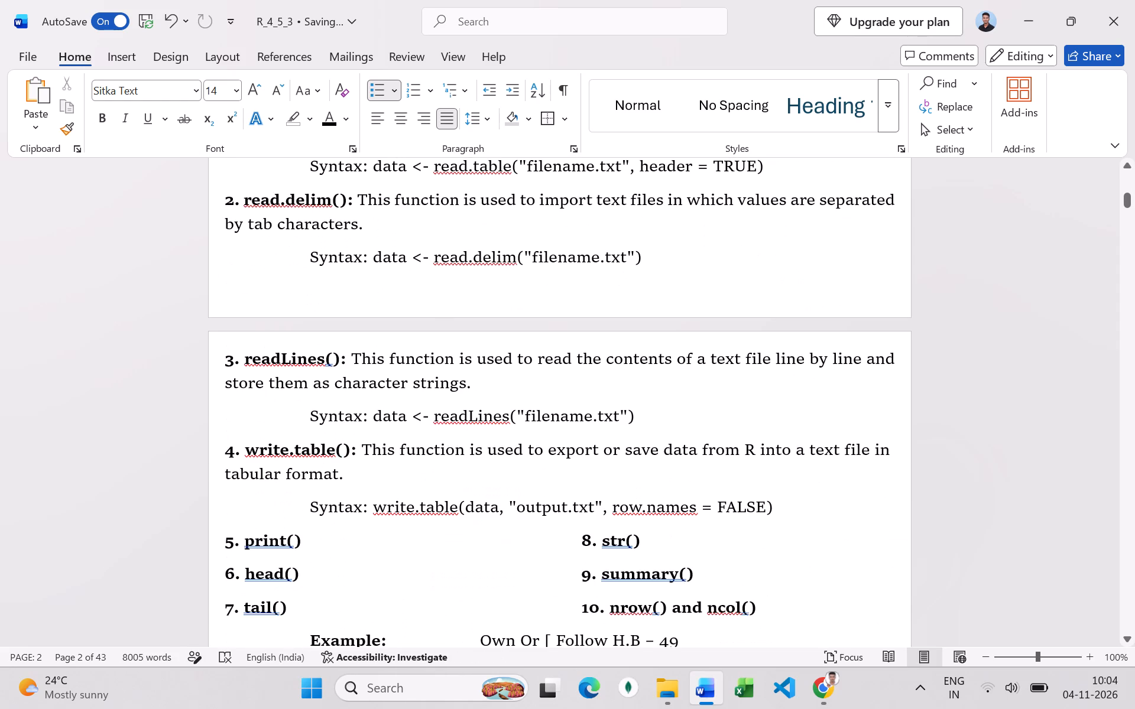
{"action": "scroll", "coordinate": [455, 363], "scroll_direction": "down", "scroll_amount": 8}
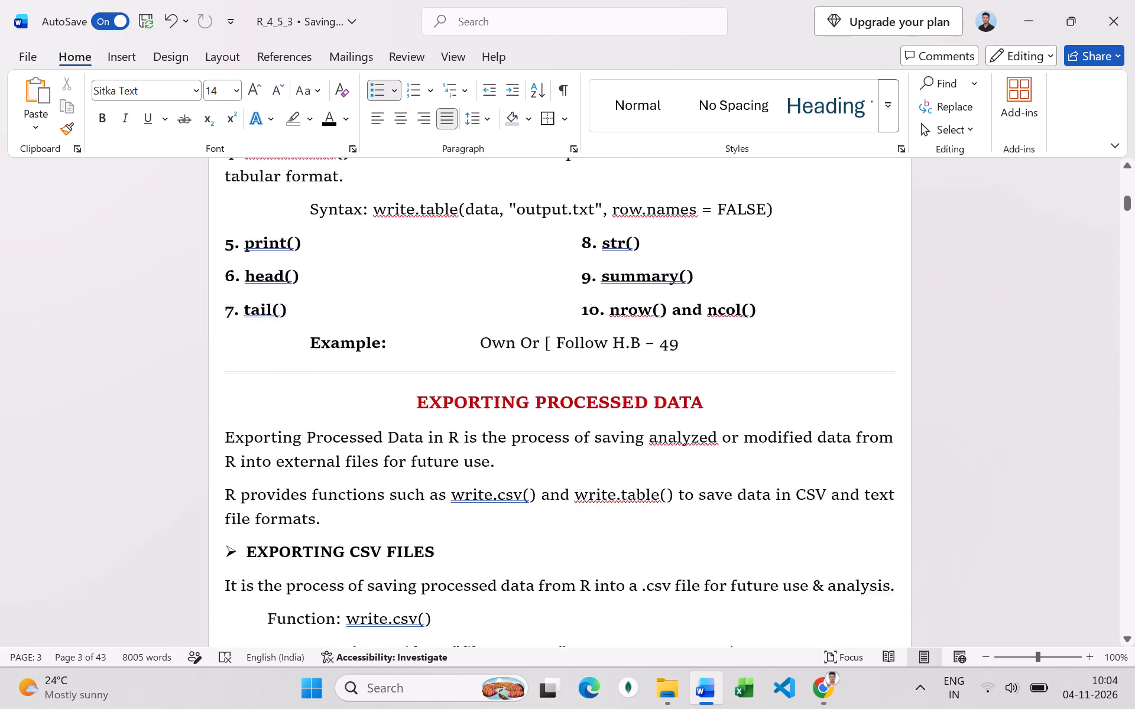
{"action": "scroll", "coordinate": [452, 362], "scroll_direction": "down", "scroll_amount": 2}
{"action": "scroll", "coordinate": [447, 360], "scroll_direction": "up", "scroll_amount": 9}
{"action": "scroll", "coordinate": [447, 358], "scroll_direction": "down", "scroll_amount": 4}
{"action": "scroll", "coordinate": [447, 358], "scroll_direction": "up", "scroll_amount": 1}
{"action": "scroll", "coordinate": [447, 358], "scroll_direction": "down", "scroll_amount": 1}
{"action": "scroll", "coordinate": [447, 358], "scroll_direction": "up", "scroll_amount": 7}
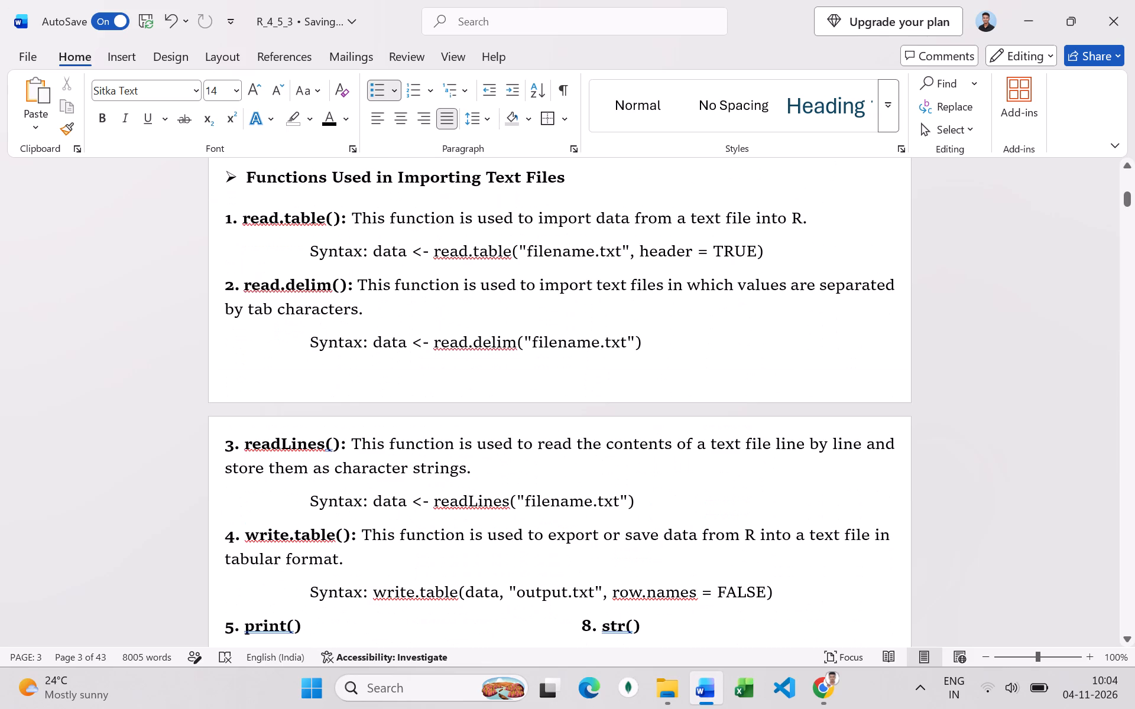
Set the line spacing of the two introductory bullets under Importing Text Files to 1.15.
{"action": "scroll", "coordinate": [447, 358], "scroll_direction": "up", "scroll_amount": 7}
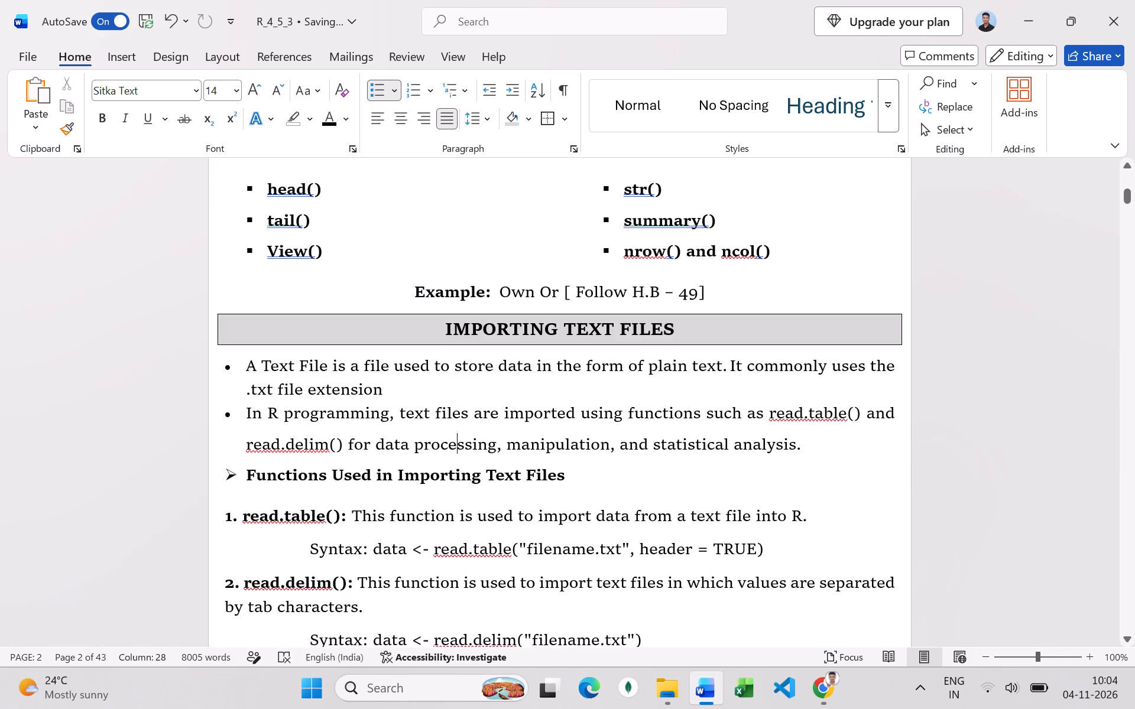
{"action": "left_click_drag", "start_coordinate": [810, 445], "coordinate": [254, 370]}
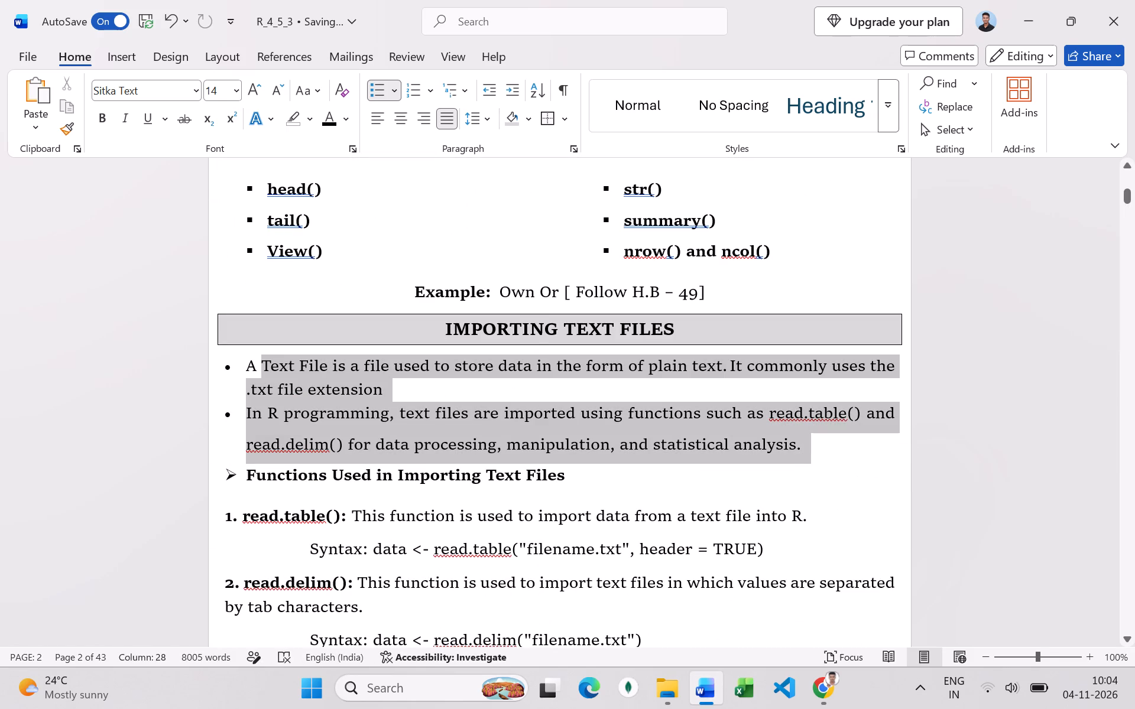
{"action": "left_click_drag", "start_coordinate": [254, 370], "coordinate": [248, 369]}
{"action": "left_click", "coordinate": [485, 123]}
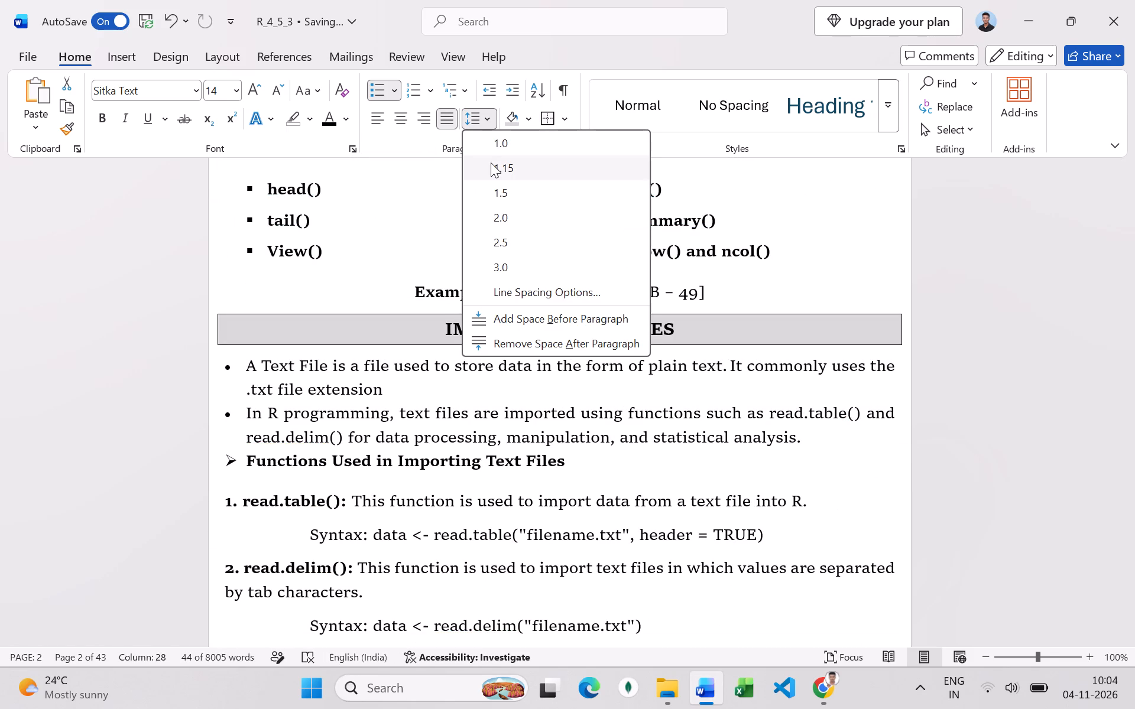
{"action": "left_click", "coordinate": [491, 162]}
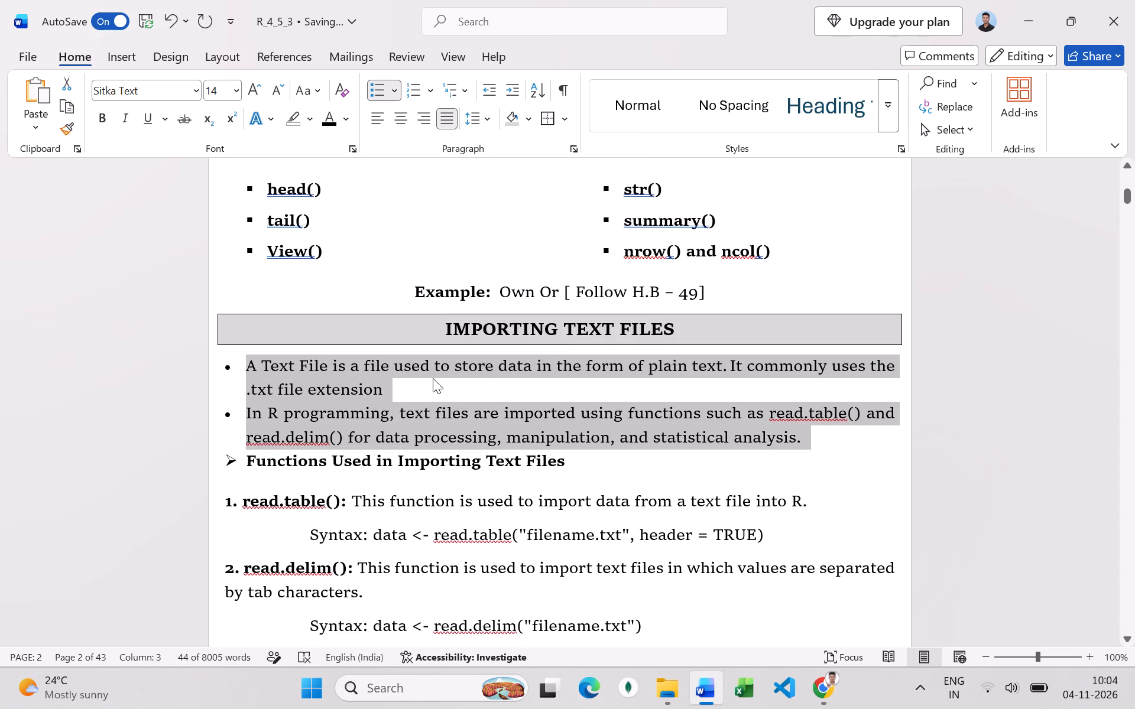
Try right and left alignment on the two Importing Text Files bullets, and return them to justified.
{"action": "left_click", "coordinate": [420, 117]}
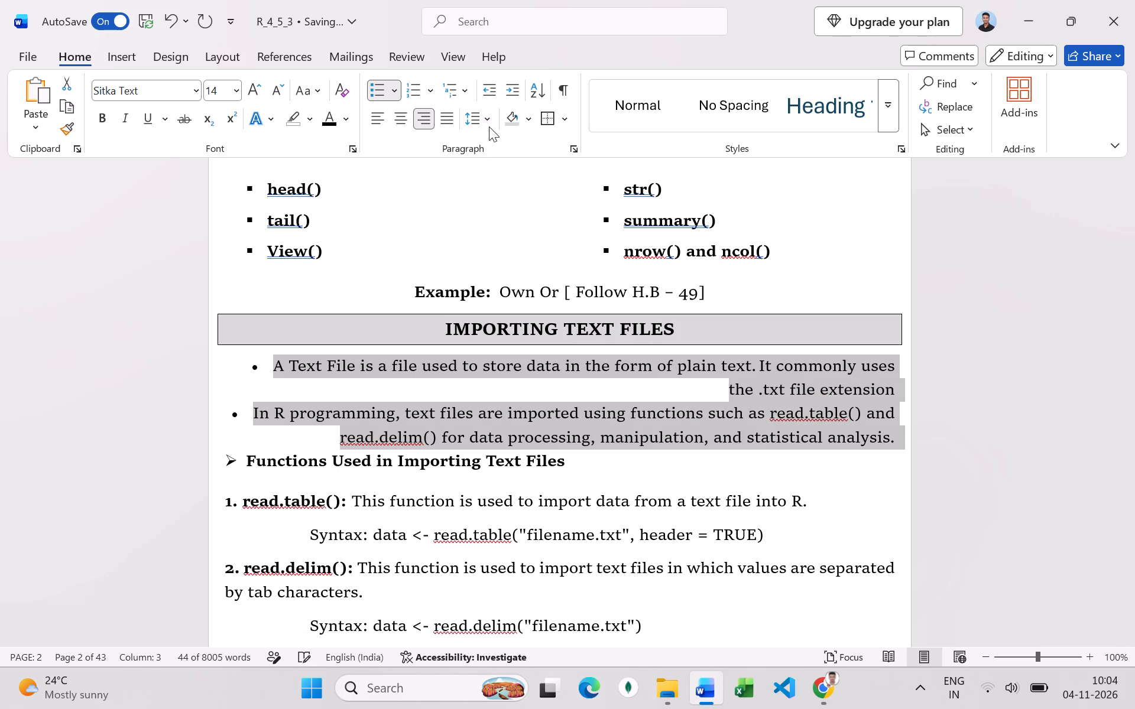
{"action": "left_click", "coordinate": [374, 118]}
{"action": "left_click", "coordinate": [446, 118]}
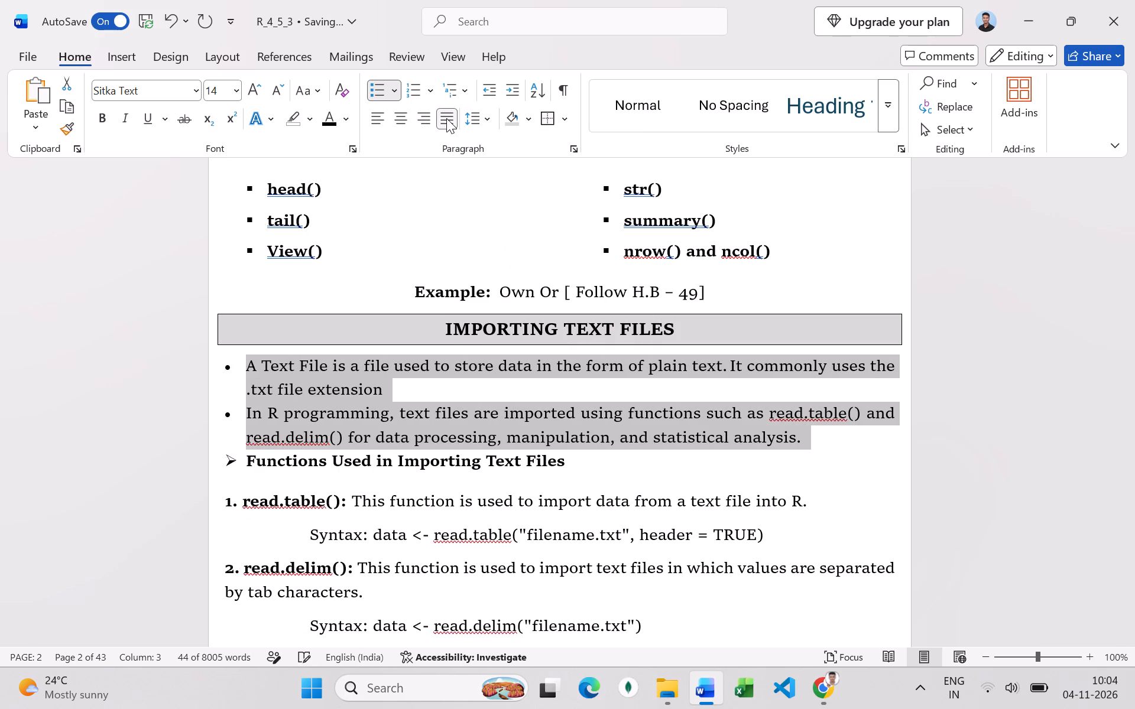
Allow spacing between paragraphs of the same style for the two Importing Text Files bullets.
{"action": "left_click", "coordinate": [484, 118]}
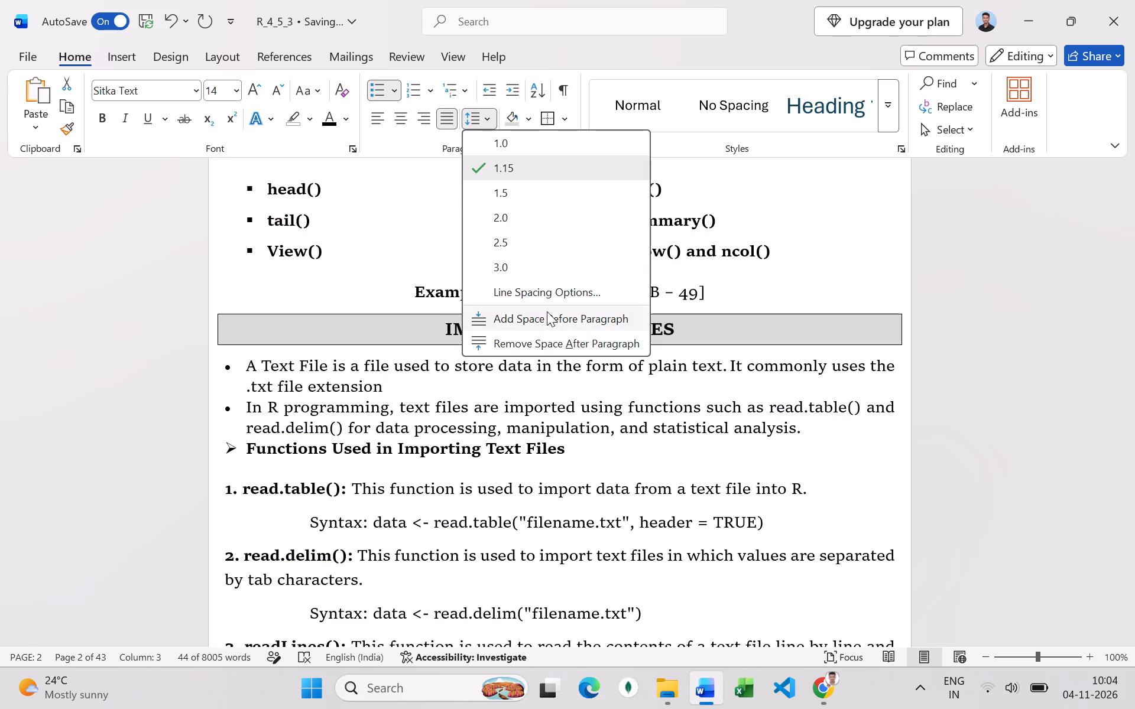
{"action": "left_click", "coordinate": [537, 296]}
{"action": "left_click", "coordinate": [474, 393]}
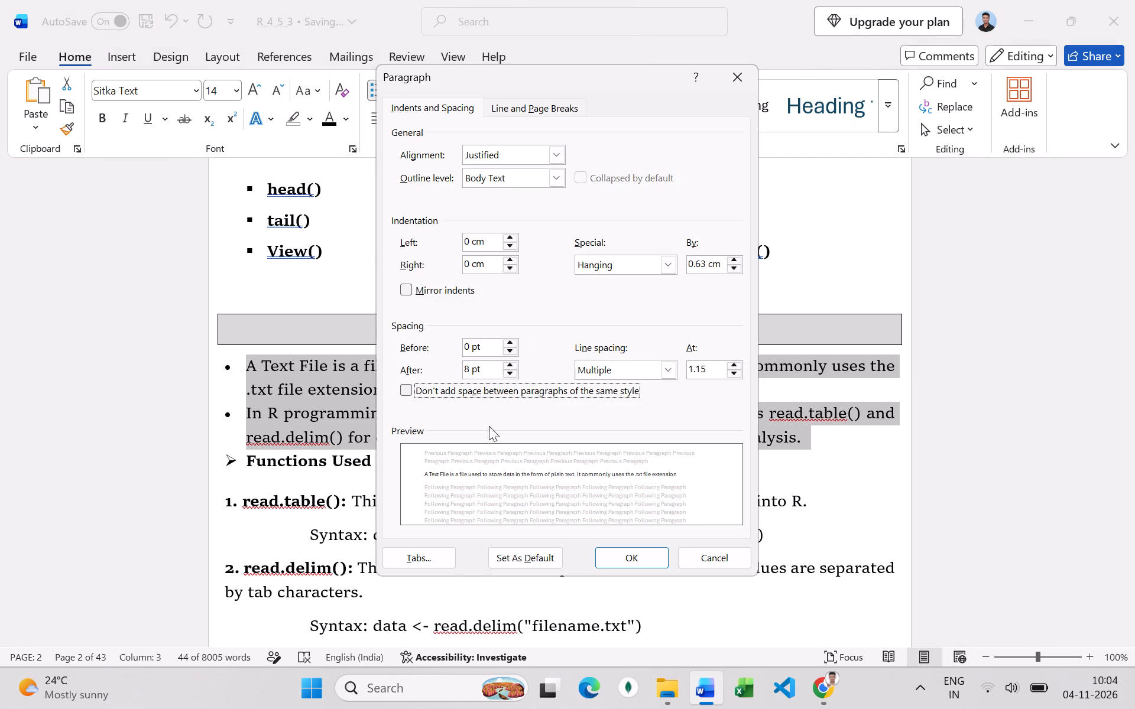
{"action": "left_click", "coordinate": [614, 553]}
{"action": "left_click", "coordinate": [483, 465]}
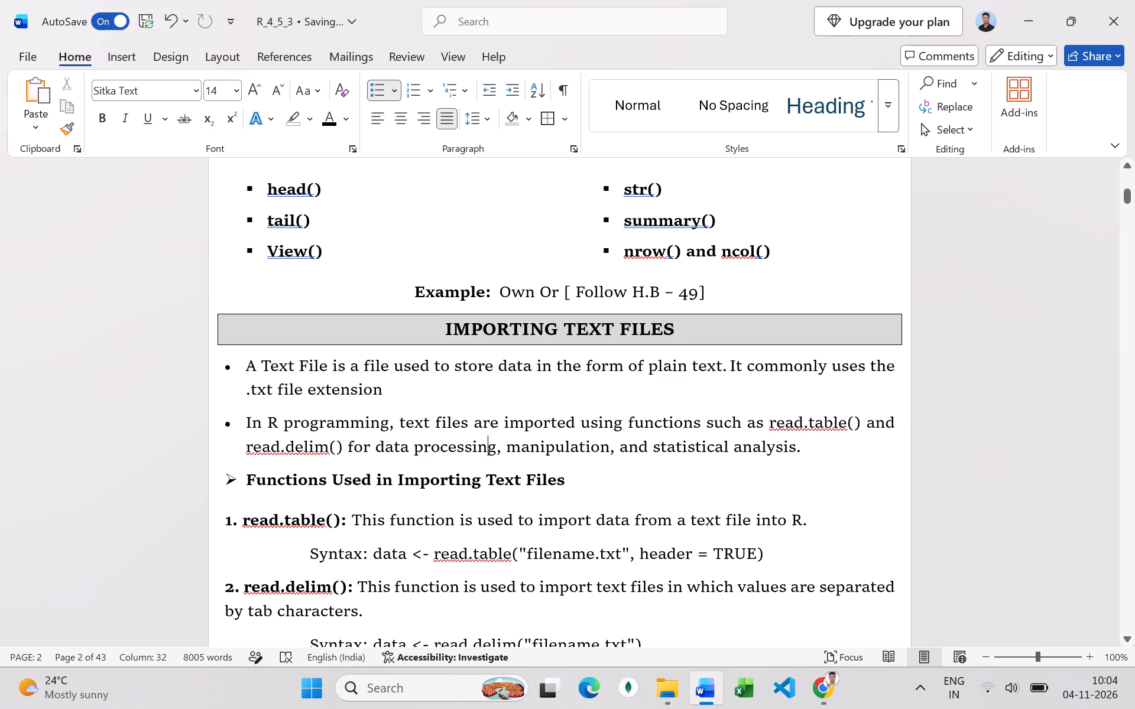
Copy the two introductory bullets under Importing Text Files and submit them to ChatGPT in the browser, returning to Word.
{"action": "left_click_drag", "start_coordinate": [799, 445], "coordinate": [190, 396]}
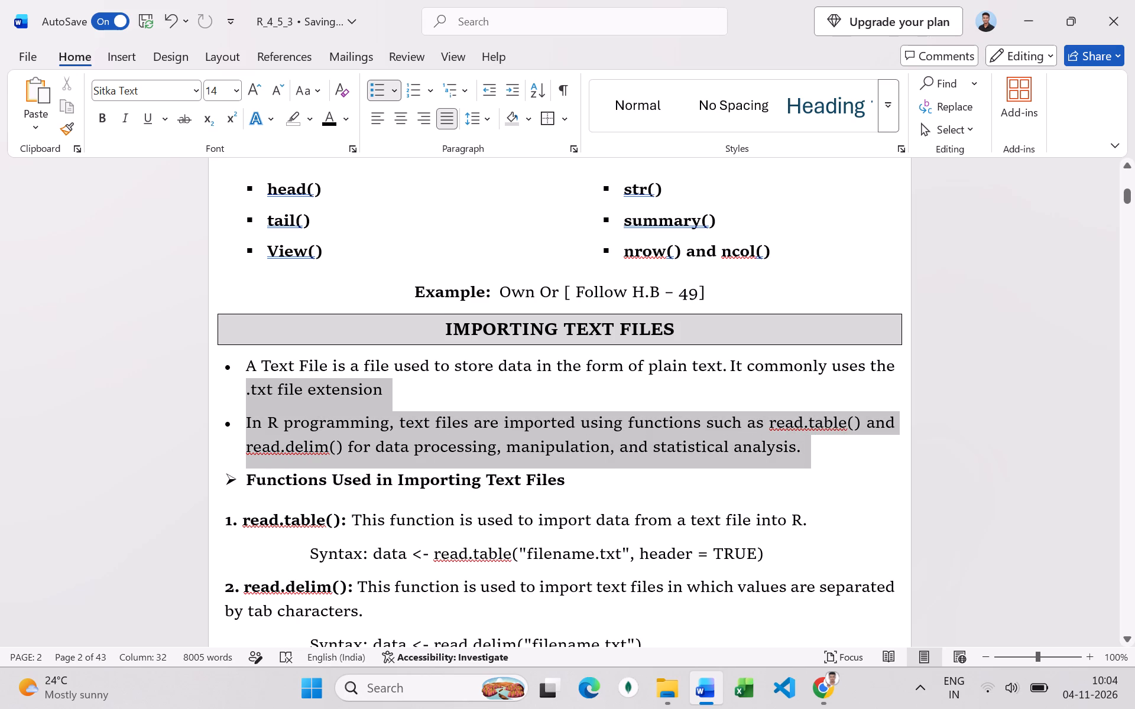
{"action": "left_click_drag", "start_coordinate": [190, 396], "coordinate": [183, 369]}
{"action": "key", "text": "ctrl+c"}
{"action": "key", "text": "alt+Tab"}
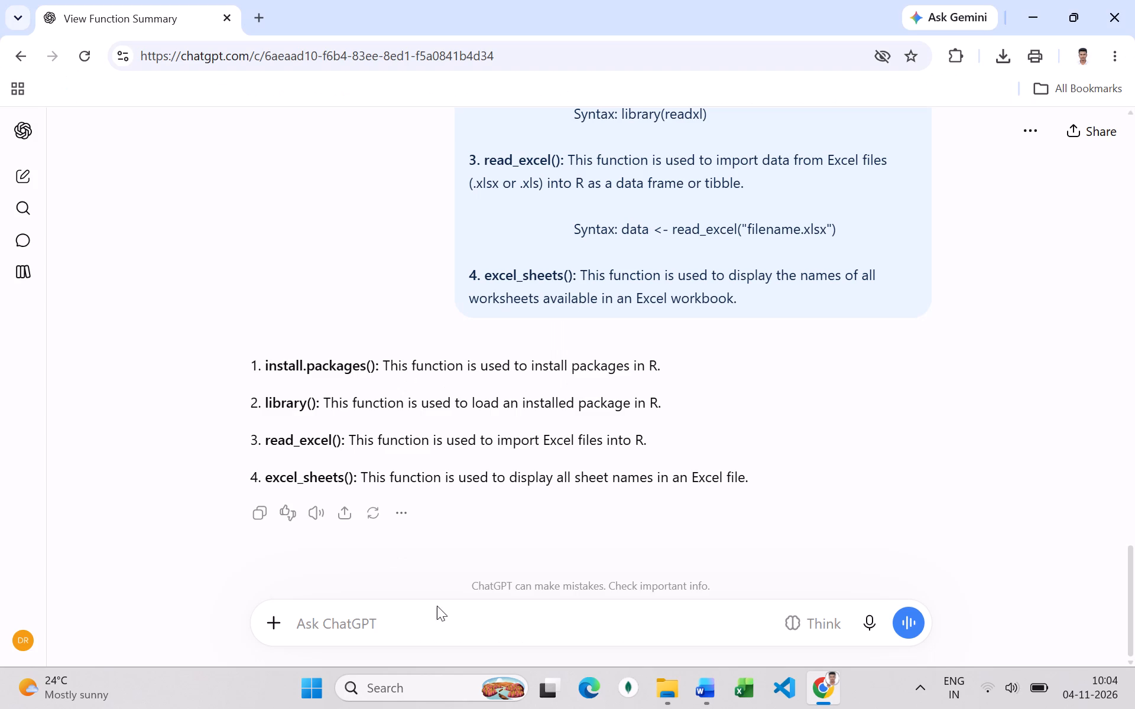
{"action": "key", "text": "ctrl+v"}
{"action": "key", "text": "Return"}
{"action": "key", "text": "alt+Tab"}
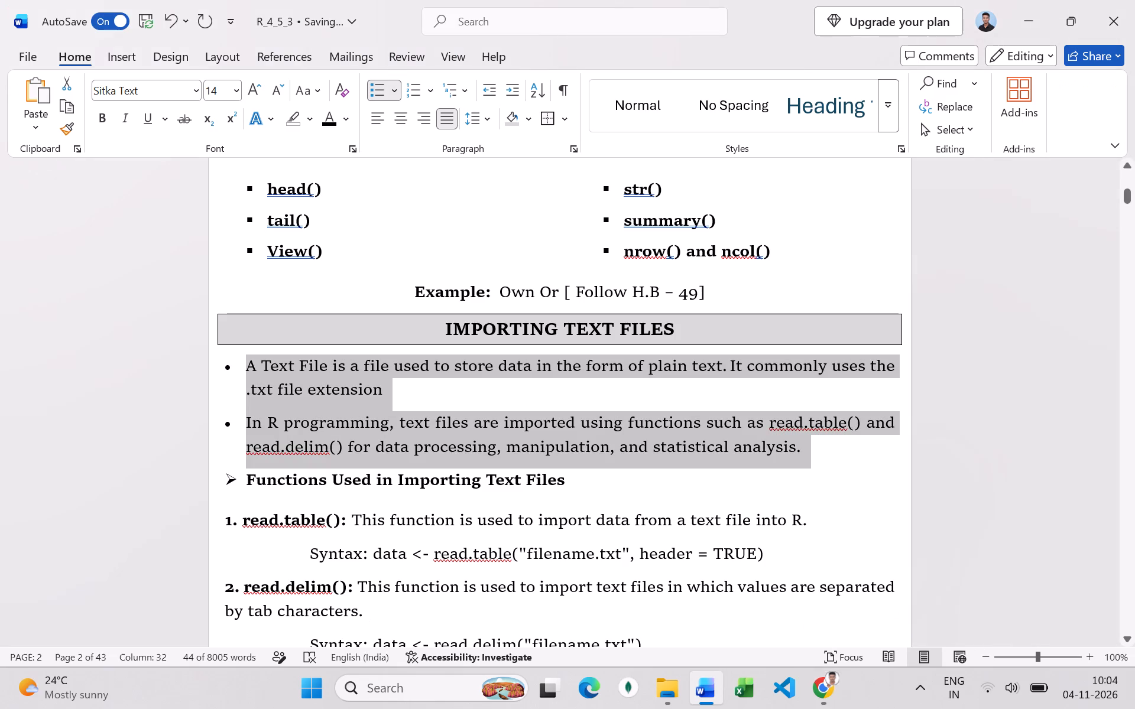
{"action": "left_click", "coordinate": [539, 526]}
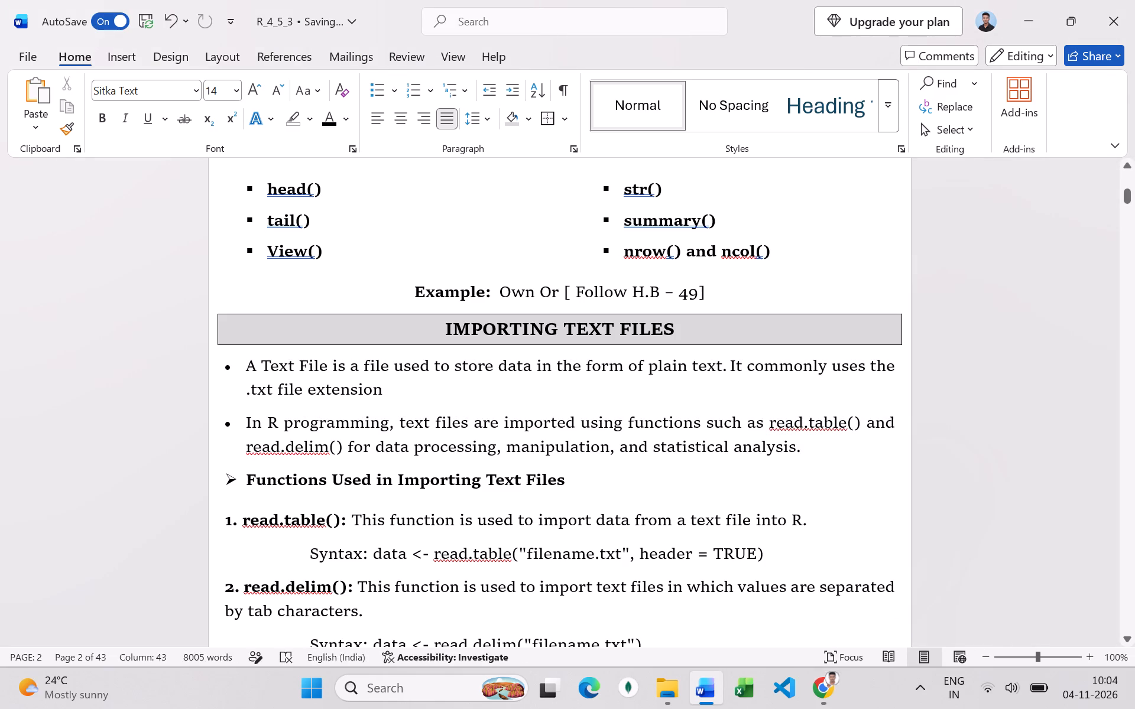
{"action": "key", "text": "alt+Tab"}
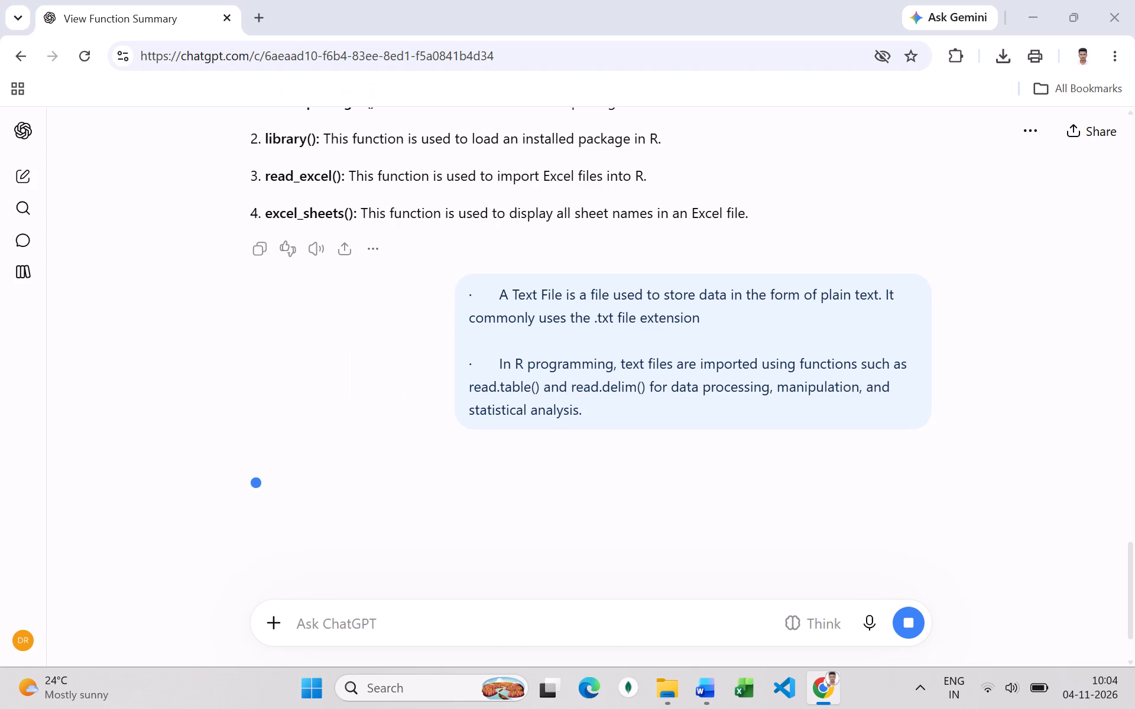
{"action": "key", "text": "alt+Tab"}
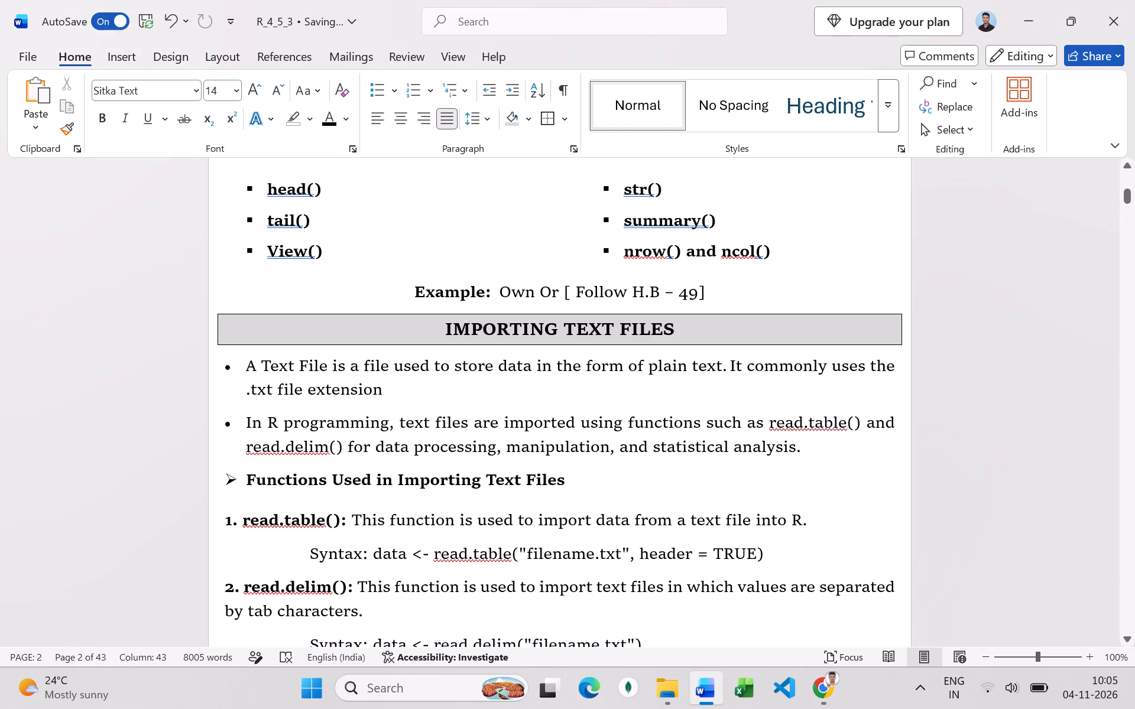
Replace "is a file" with "are" in the first Importing Text Files bullet so it reads "A Text File are used to store data".
{"action": "left_click", "coordinate": [388, 365]}
{"action": "key", "text": "alt+Tab"}
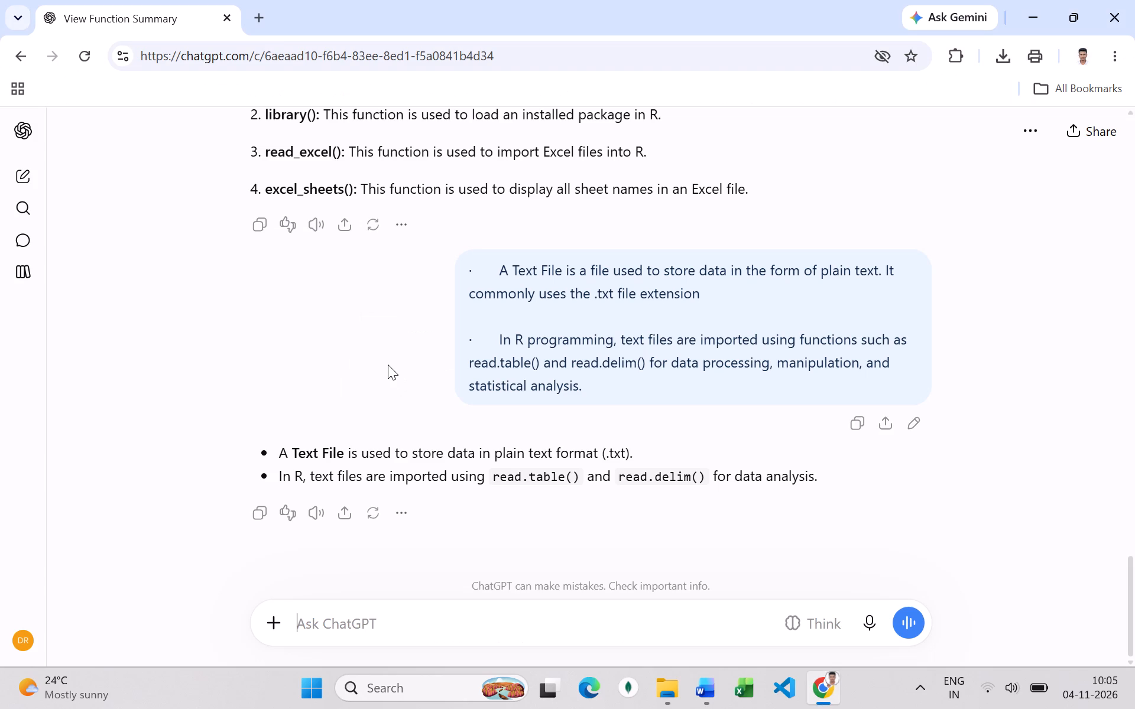
{"action": "key", "text": "alt+Tab"}
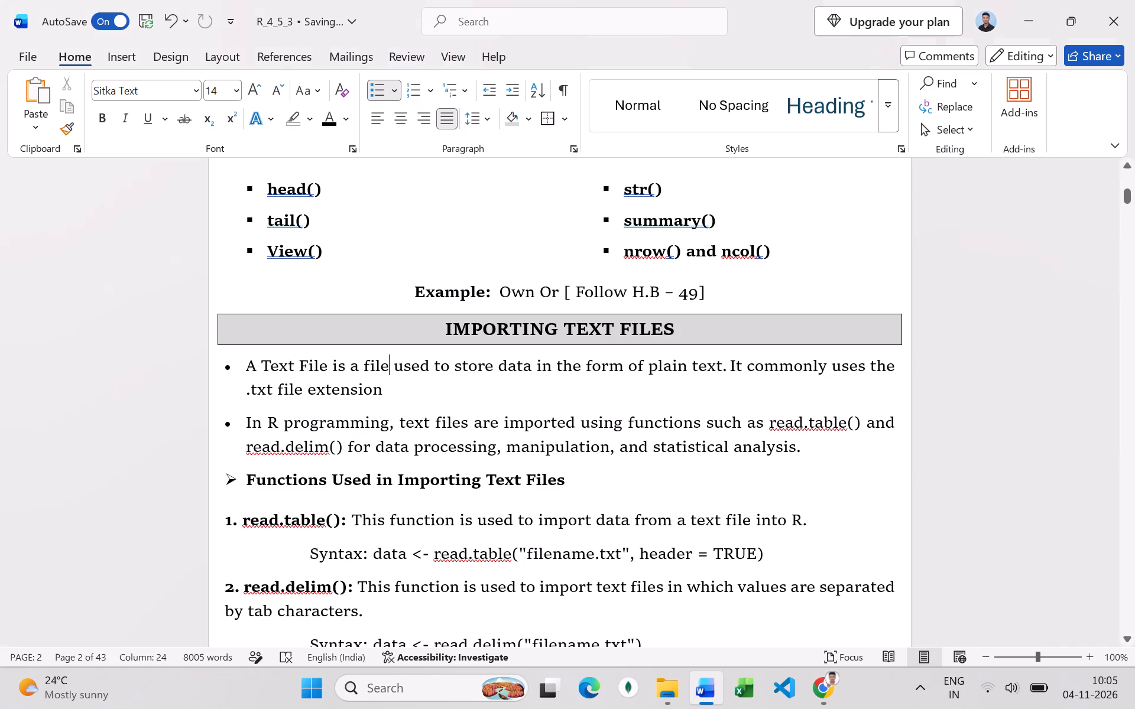
{"action": "key", "text": "BackSpace"}
{"action": "key", "text": "BackSpace"}
{"action": "key", "text": "BackSpace"}
{"action": "key", "text": "BackSpace"}
{"action": "key", "text": "BackSpace"}
{"action": "key", "text": "BackSpace"}
{"action": "key", "text": "BackSpace"}
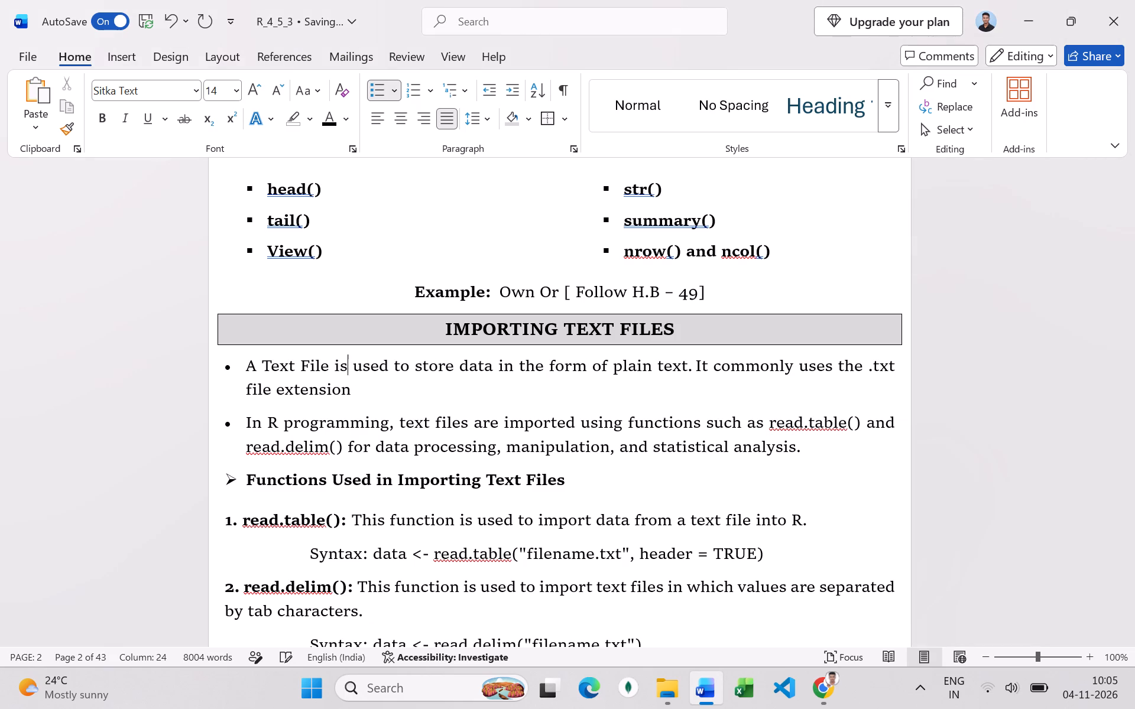
{"action": "key", "text": "BackSpace"}
{"action": "key", "text": "BackSpace"}
{"action": "type", "text": "are"}
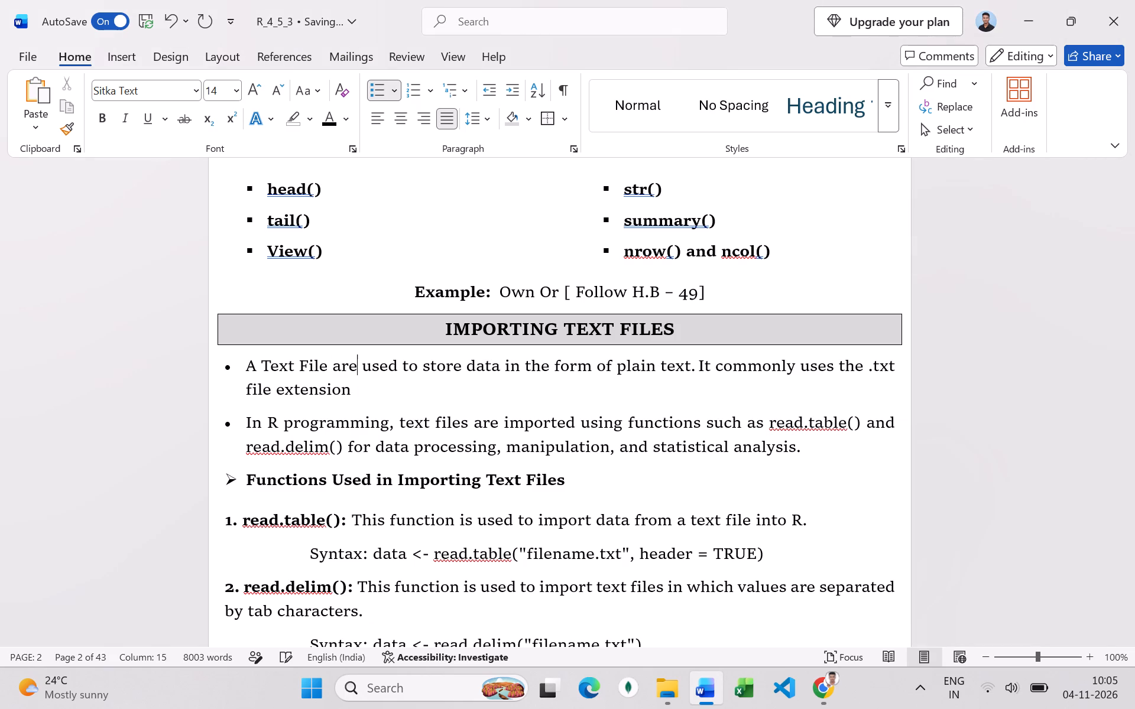
Compare with ChatGPT's shortened bullets and add the word "format" after "plain text" in the first Importing Text Files bullet.
{"action": "key", "text": "alt+Tab"}
{"action": "key", "text": "alt+Tab"}
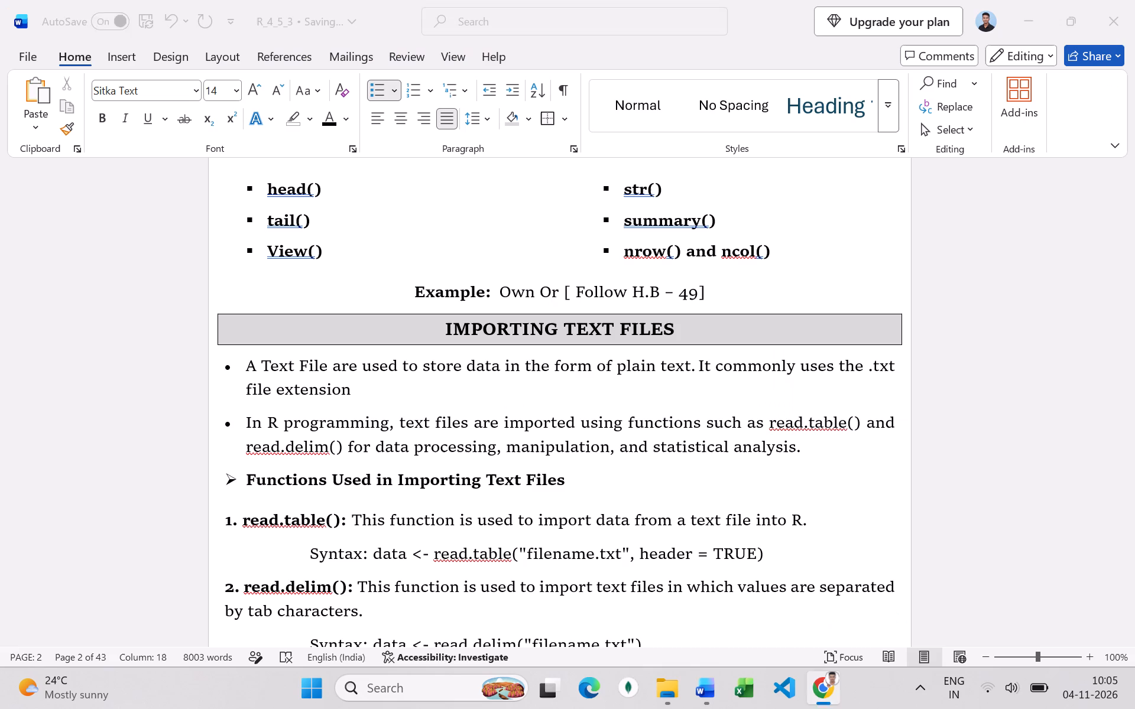
{"action": "key", "text": "alt+Tab"}
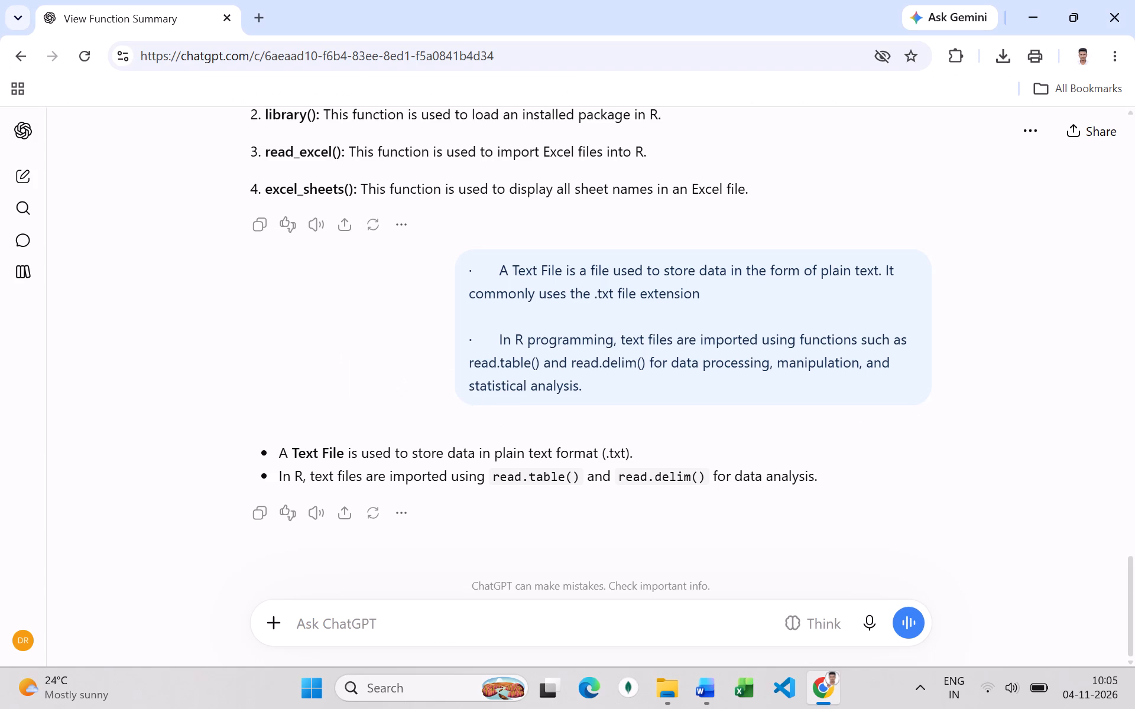
{"action": "key", "text": "alt+Tab"}
{"action": "key", "text": "alt+Tab"}
{"action": "key", "text": "alt+Tab"}
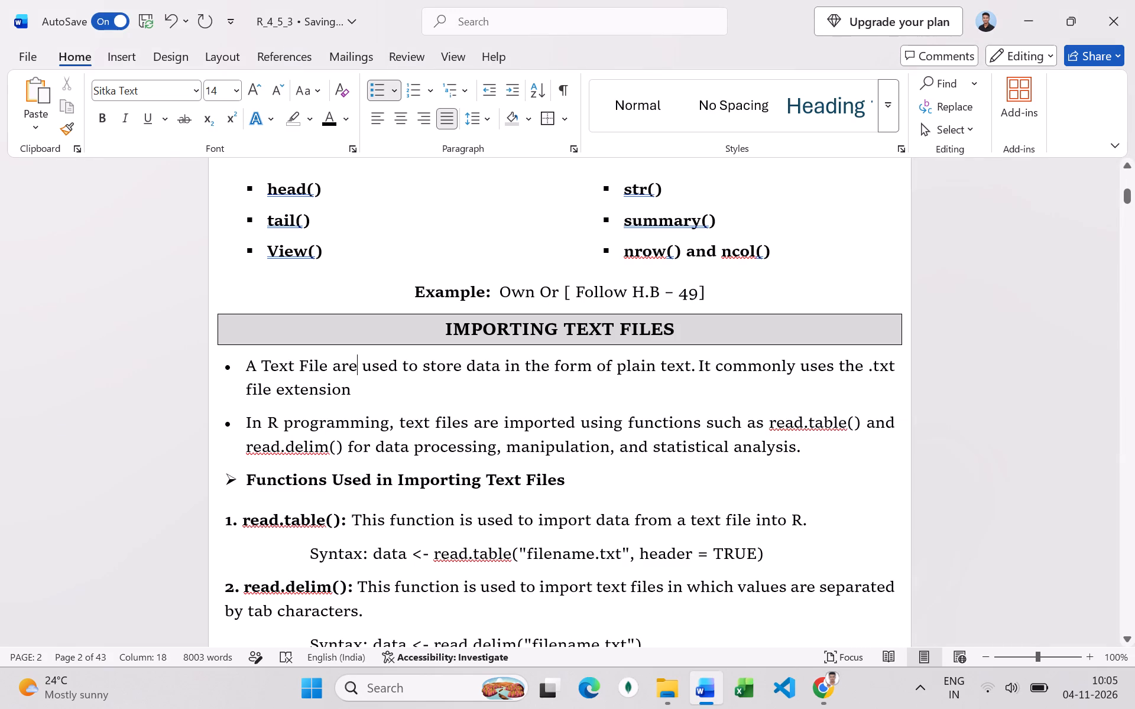
{"action": "left_click", "coordinate": [692, 372]}
{"action": "key", "text": "space"}
{"action": "type", "text": "format"}
{"action": "key", "text": "space"}
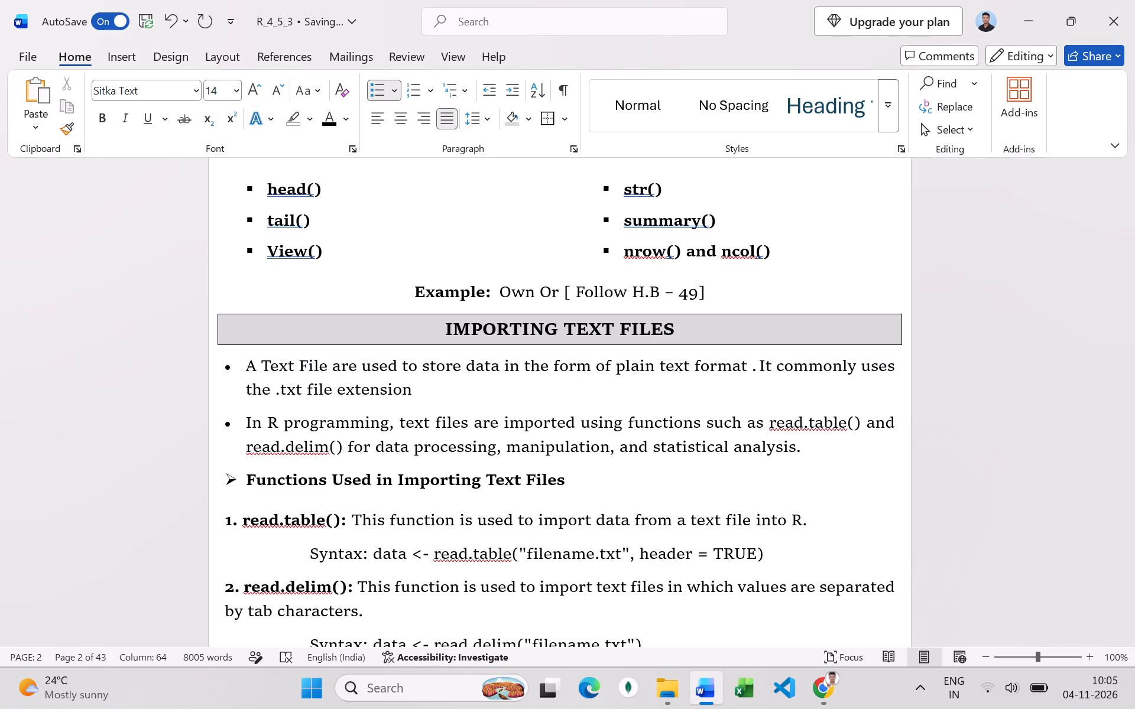
{"action": "key", "text": "BackSpace"}
{"action": "key", "text": "space"}
Delete the wording around ".txt" in the first bullet's second sentence, including "It commonly uses the" and "file extension".
{"action": "left_click_drag", "start_coordinate": [332, 395], "coordinate": [450, 398]}
{"action": "key", "text": "BackSpace"}
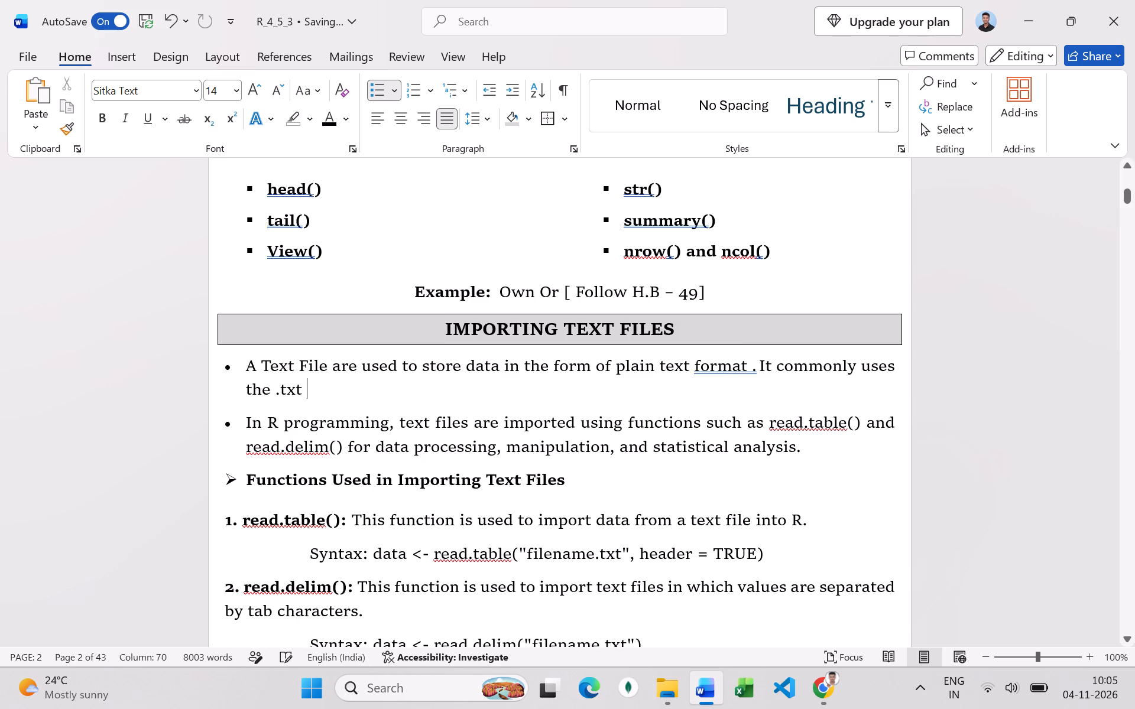
{"action": "left_click", "coordinate": [273, 381]}
{"action": "key", "text": "BackSpace"}
{"action": "key", "text": "BackSpace"}
{"action": "key", "text": "BackSpace"}
{"action": "key", "text": "BackSpace"}
{"action": "key", "text": "BackSpace"}
{"action": "key", "text": "BackSpace"}
{"action": "key", "text": "BackSpace"}
{"action": "key", "text": "BackSpace"}
{"action": "key", "text": "BackSpace"}
{"action": "key", "text": "BackSpace"}
{"action": "key", "text": "BackSpace"}
{"action": "key", "text": "BackSpace"}
{"action": "key", "text": "BackSpace"}
{"action": "key", "text": "BackSpace"}
{"action": "key", "text": "BackSpace"}
{"action": "key", "text": "BackSpace"}
{"action": "key", "text": "BackSpace"}
{"action": "key", "text": "BackSpace"}
{"action": "key", "text": "BackSpace"}
{"action": "key", "text": "BackSpace"}
{"action": "key", "text": "BackSpace"}
{"action": "key", "text": "BackSpace"}
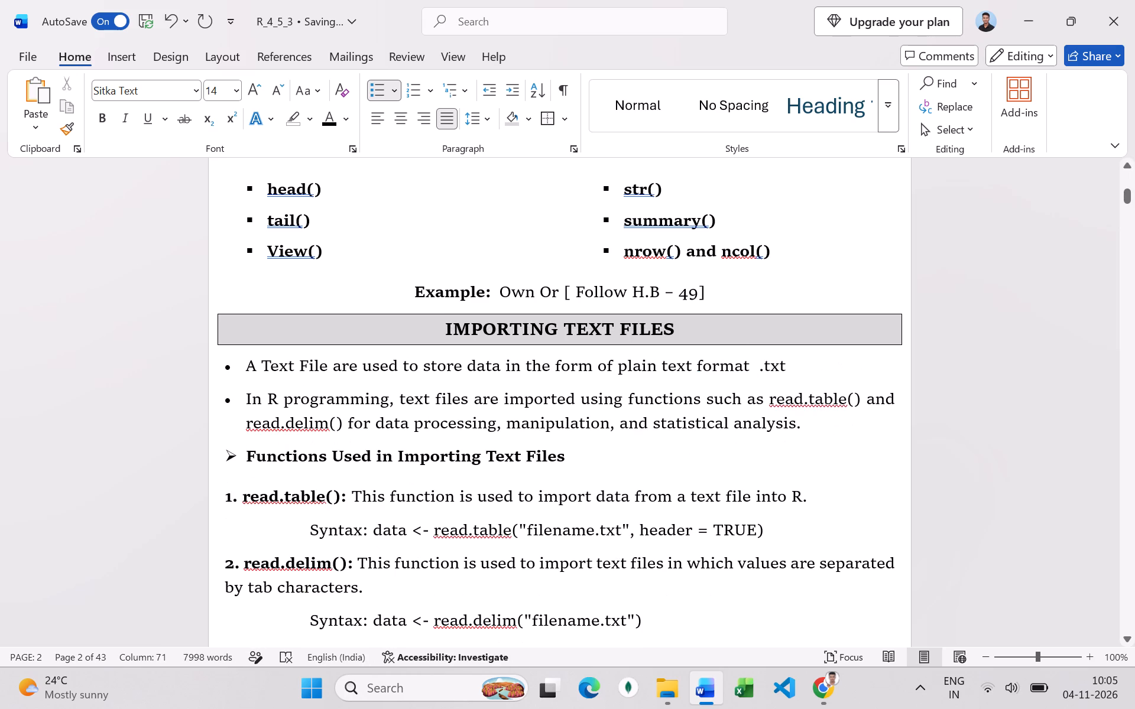
Enclose ".txt" in parentheses without inner spaces and finish the first Importing Text Files bullet with a period.
{"action": "key", "text": "shift+parenleft"}
{"action": "key", "text": "Right"}
{"action": "key", "text": "backslash"}
{"action": "key", "text": "BackSpace"}
{"action": "key", "text": "BackSpace"}
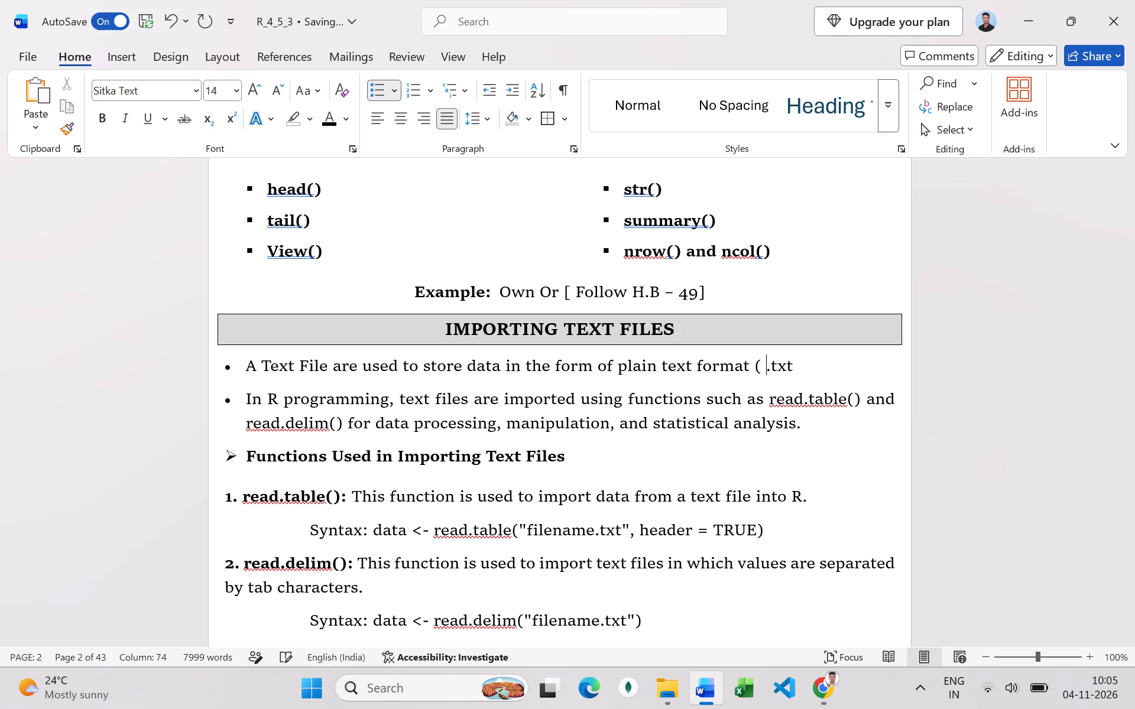
{"action": "key", "text": "BackSpace"}
{"action": "key", "text": "Right"}
{"action": "key", "text": "Right"}
{"action": "key", "text": "Right"}
{"action": "key", "text": "Right"}
{"action": "key", "text": "shift+parenright"}
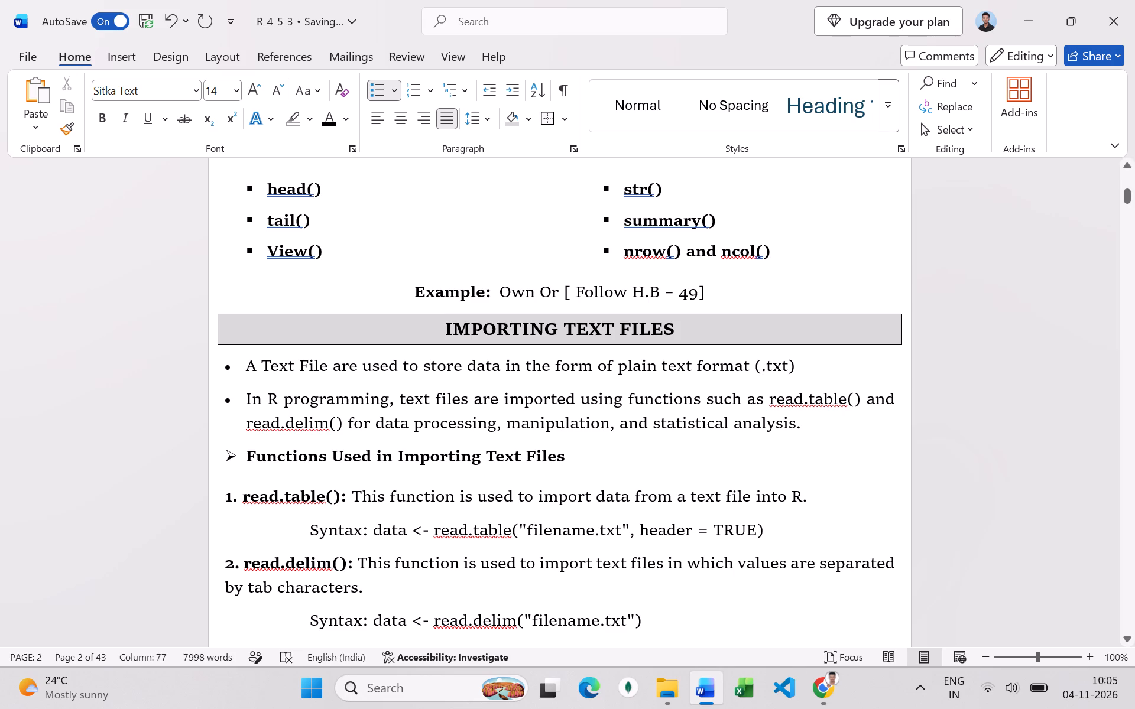
{"action": "key", "text": "period"}
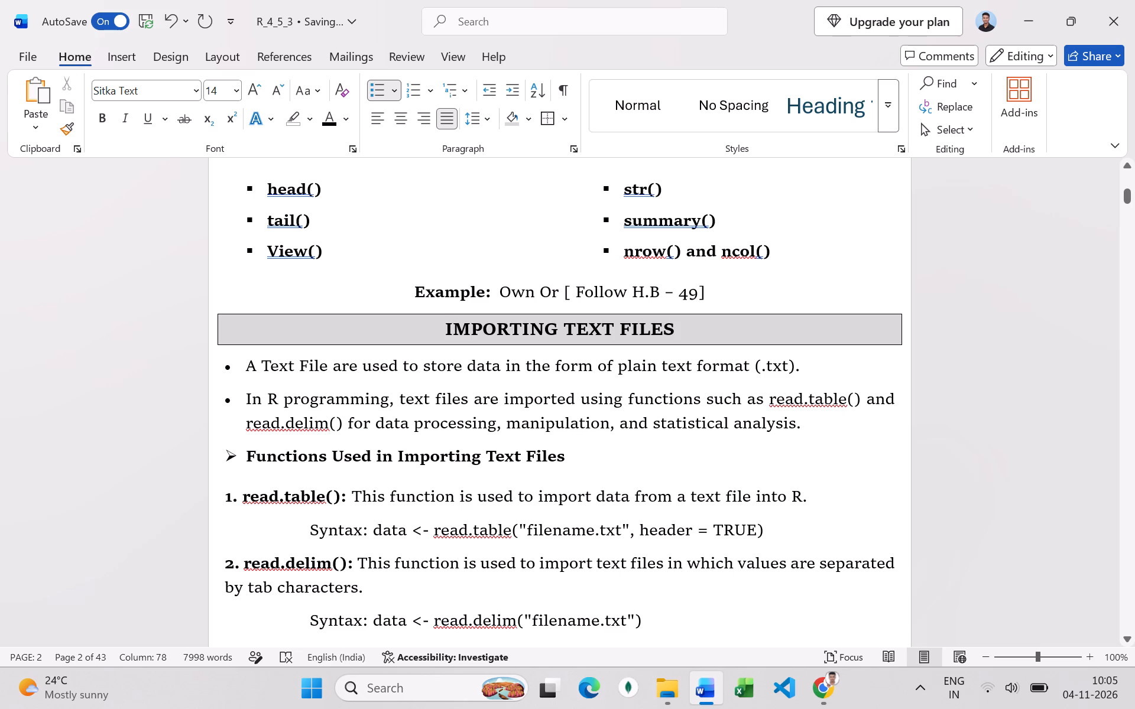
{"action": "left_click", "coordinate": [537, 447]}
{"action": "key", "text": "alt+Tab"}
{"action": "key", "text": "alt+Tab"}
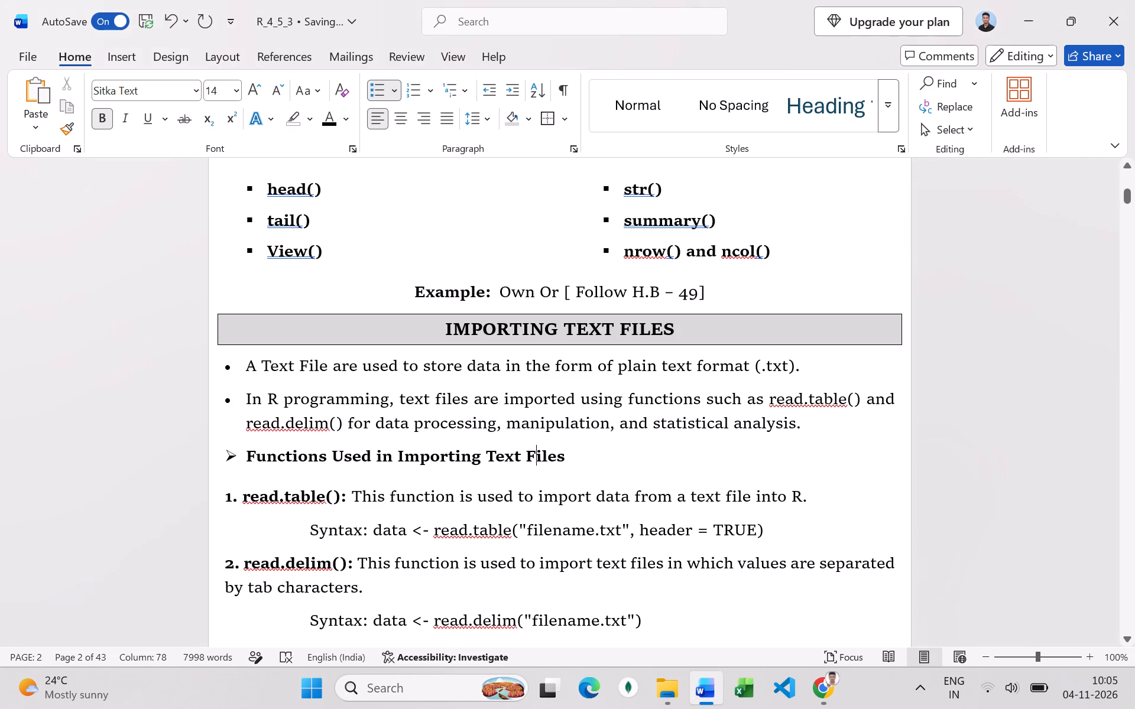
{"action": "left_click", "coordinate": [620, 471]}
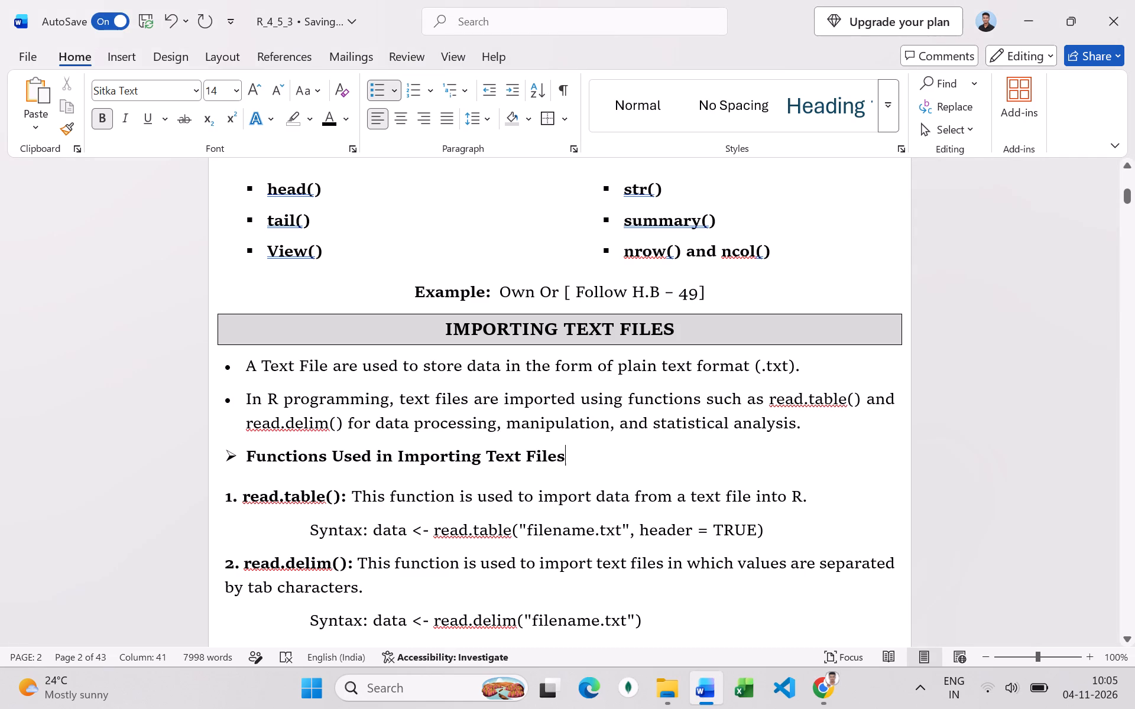
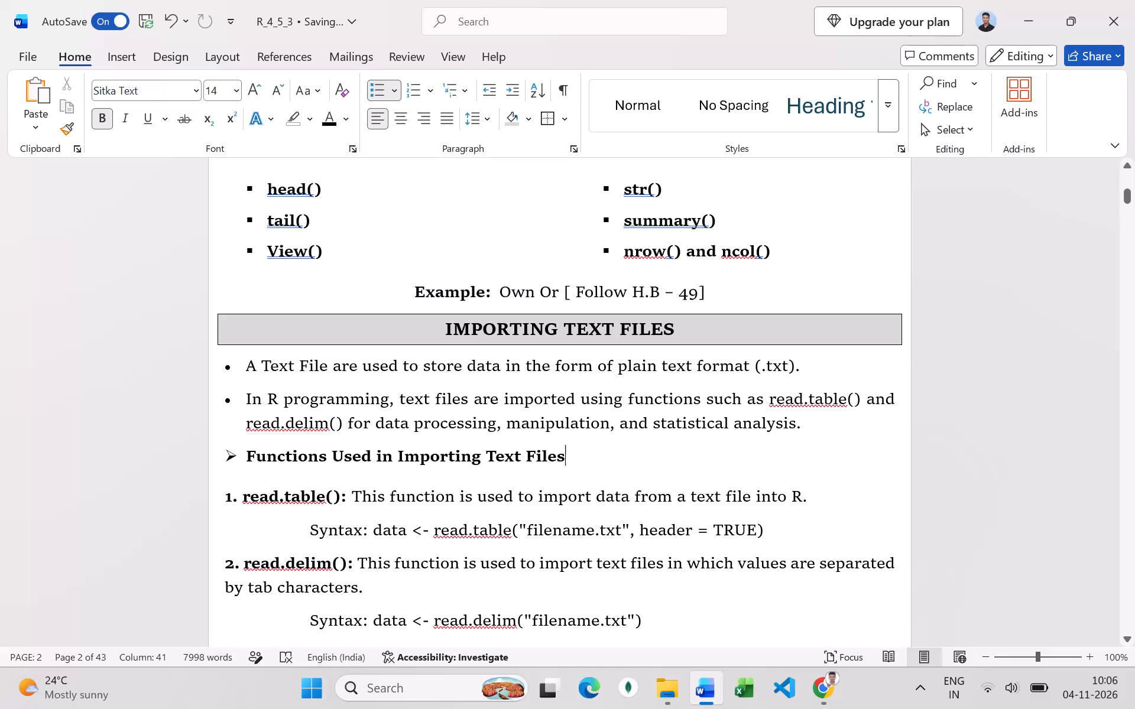
{"action": "scroll", "coordinate": [566, 500], "scroll_direction": "down", "scroll_amount": 3}
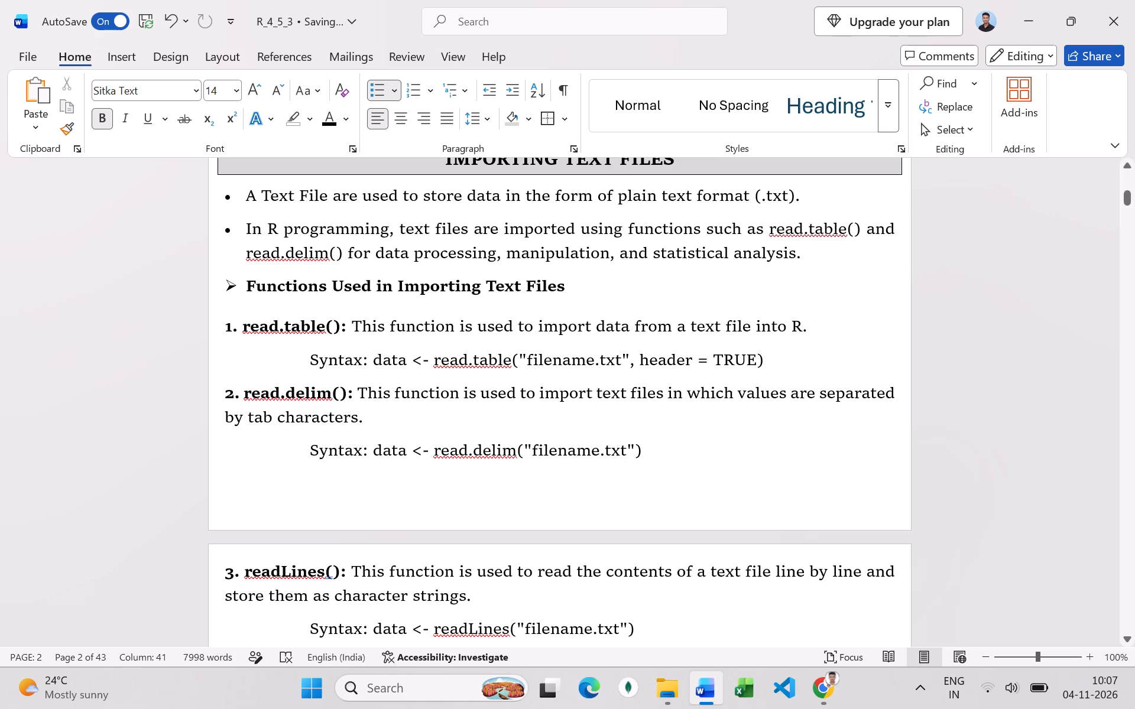
{"action": "left_click_drag", "start_coordinate": [763, 237], "coordinate": [644, 235]}
{"action": "key", "text": "ctrl+c"}
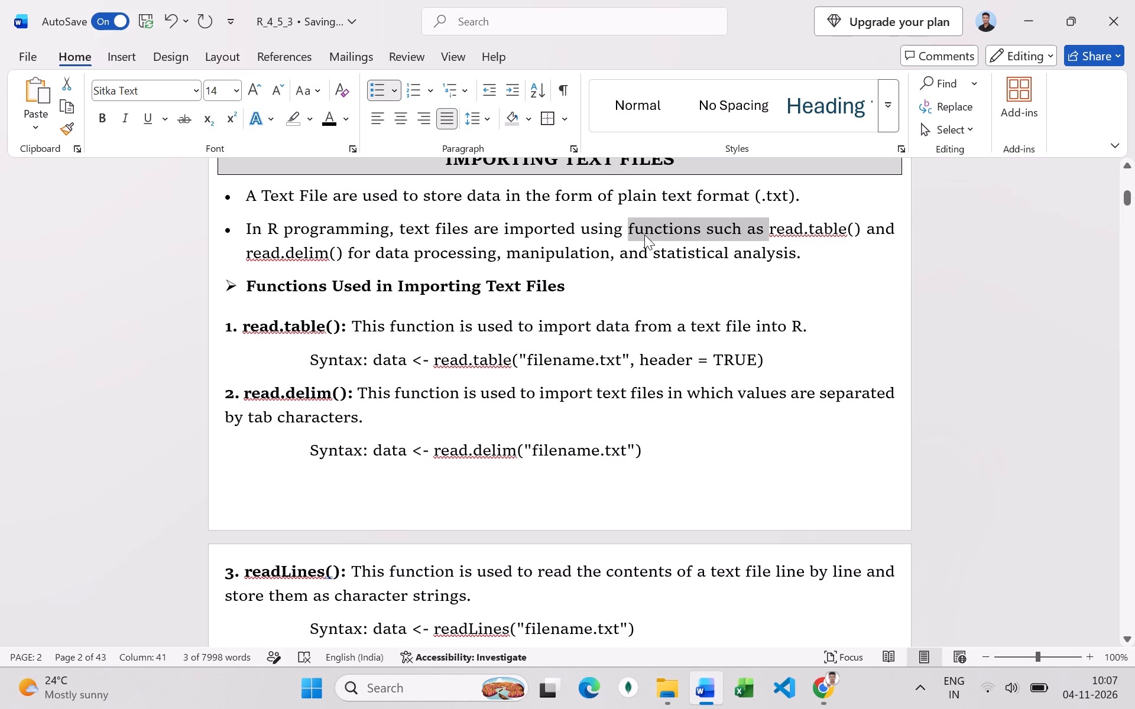
{"action": "key", "text": "BackSpace"}
Replace "and" with "&" between read.table() and read.delim() in the second Importing Text Files bullet.
{"action": "left_click", "coordinate": [759, 232]}
{"action": "key", "text": "BackSpace"}
{"action": "key", "text": "BackSpace"}
{"action": "key", "text": "BackSpace"}
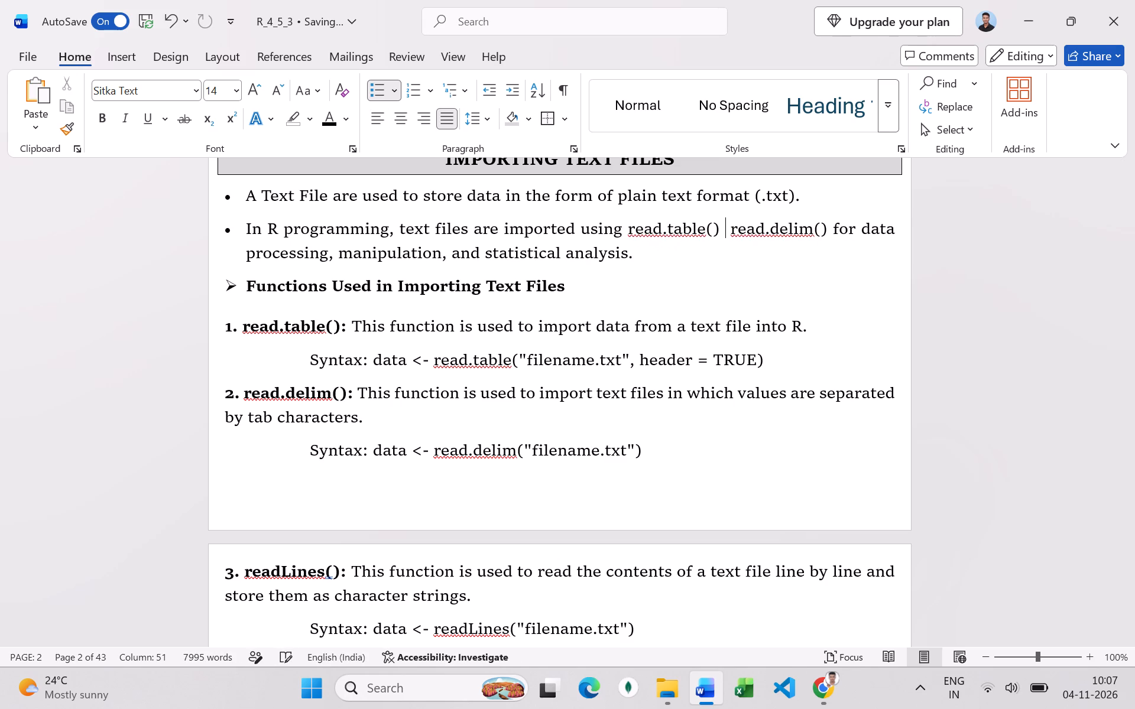
{"action": "key", "text": "shift+ampersand"}
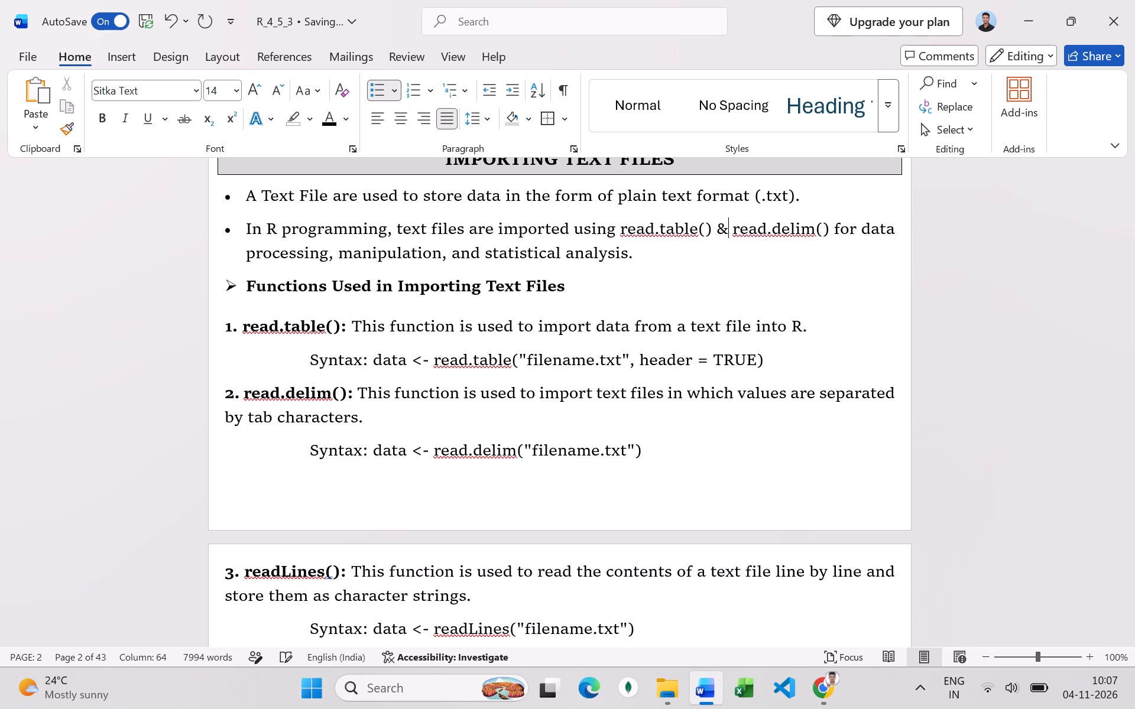
Insert the word "functions" after read.delim() in the second Importing Text Files bullet.
{"action": "left_click", "coordinate": [838, 227]}
{"action": "left_click", "coordinate": [831, 229]}
{"action": "key", "text": "space"}
{"action": "type", "text": "functions"}
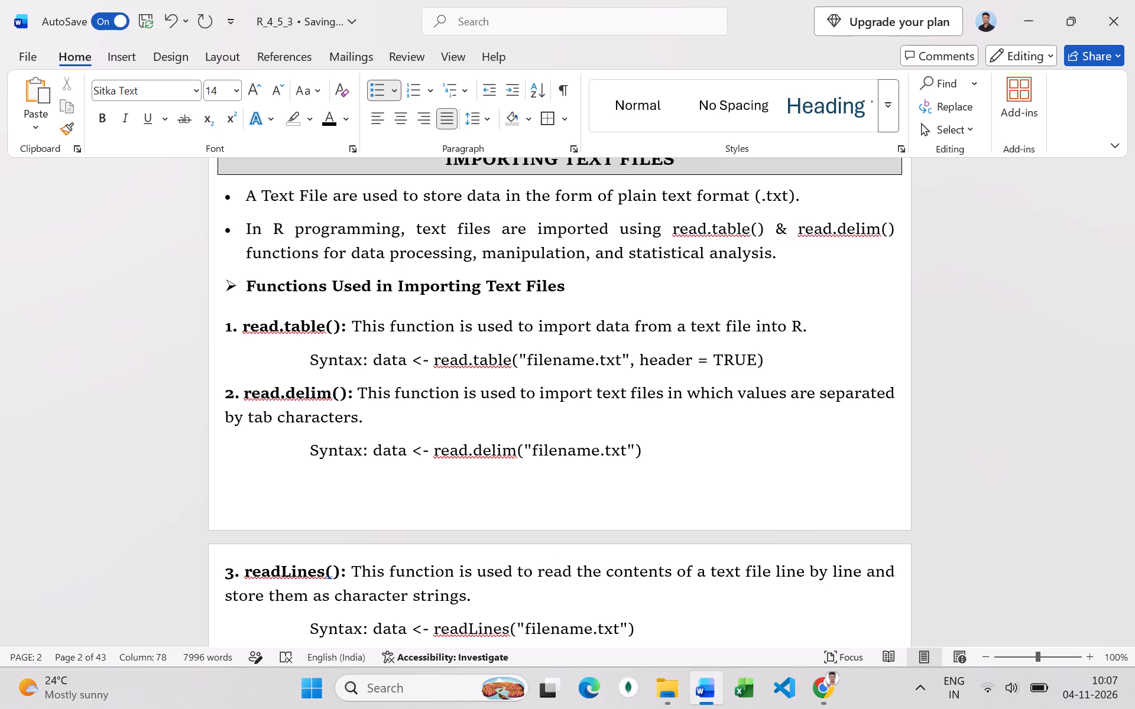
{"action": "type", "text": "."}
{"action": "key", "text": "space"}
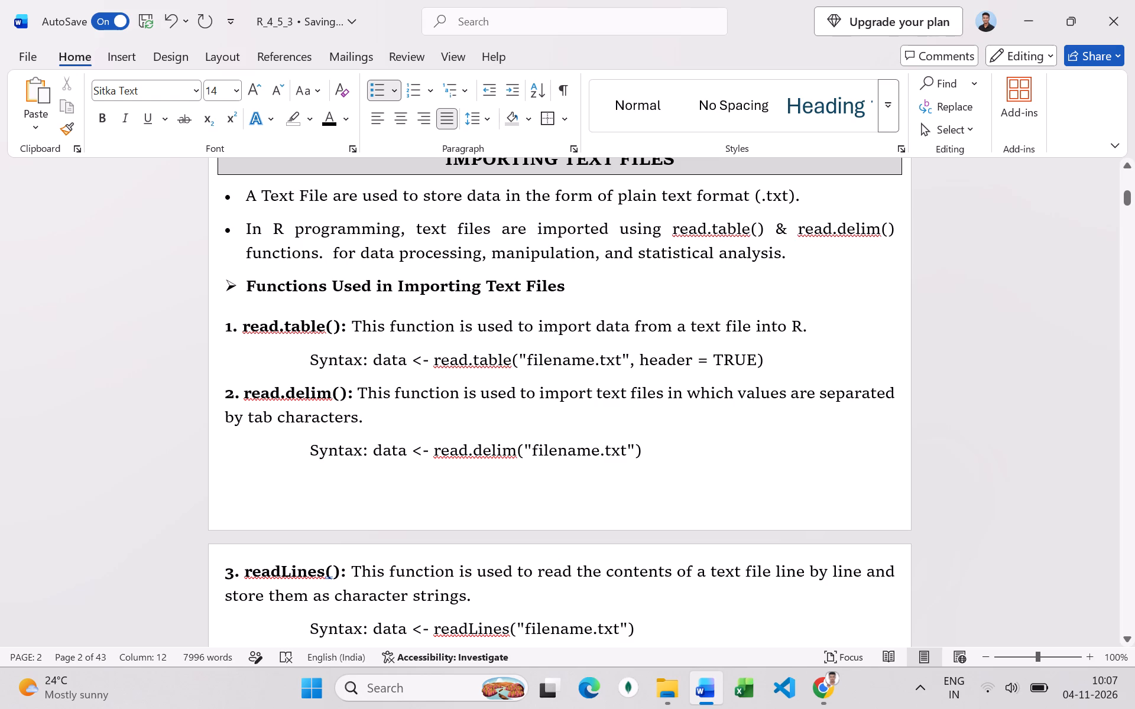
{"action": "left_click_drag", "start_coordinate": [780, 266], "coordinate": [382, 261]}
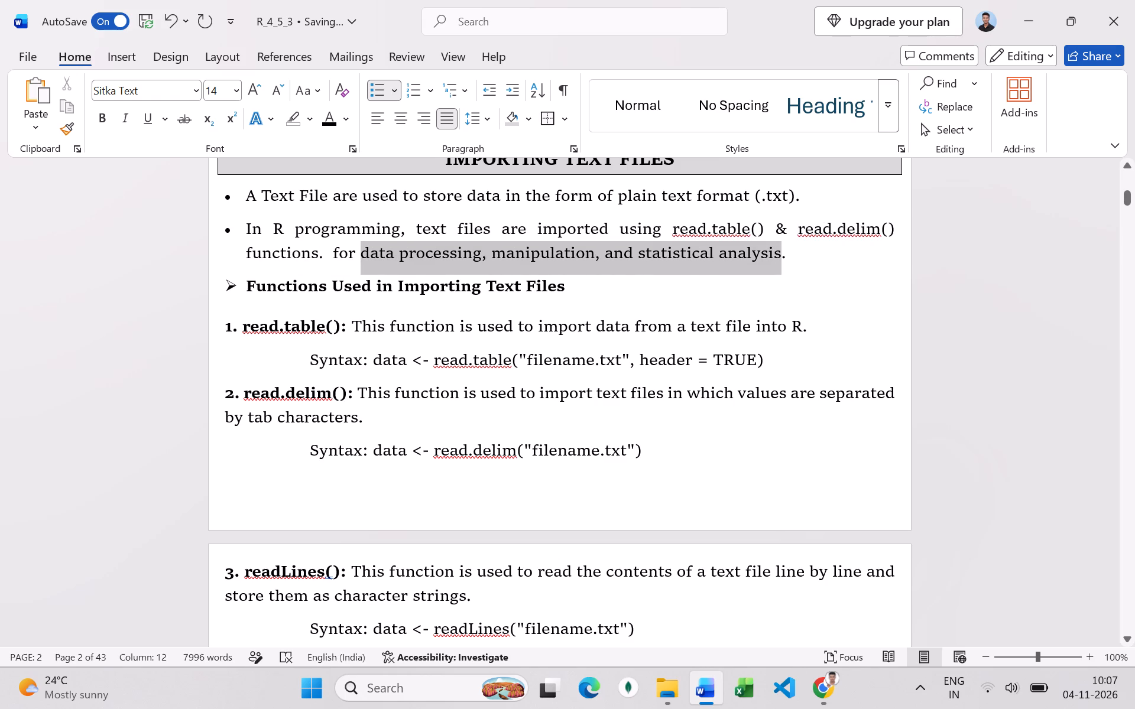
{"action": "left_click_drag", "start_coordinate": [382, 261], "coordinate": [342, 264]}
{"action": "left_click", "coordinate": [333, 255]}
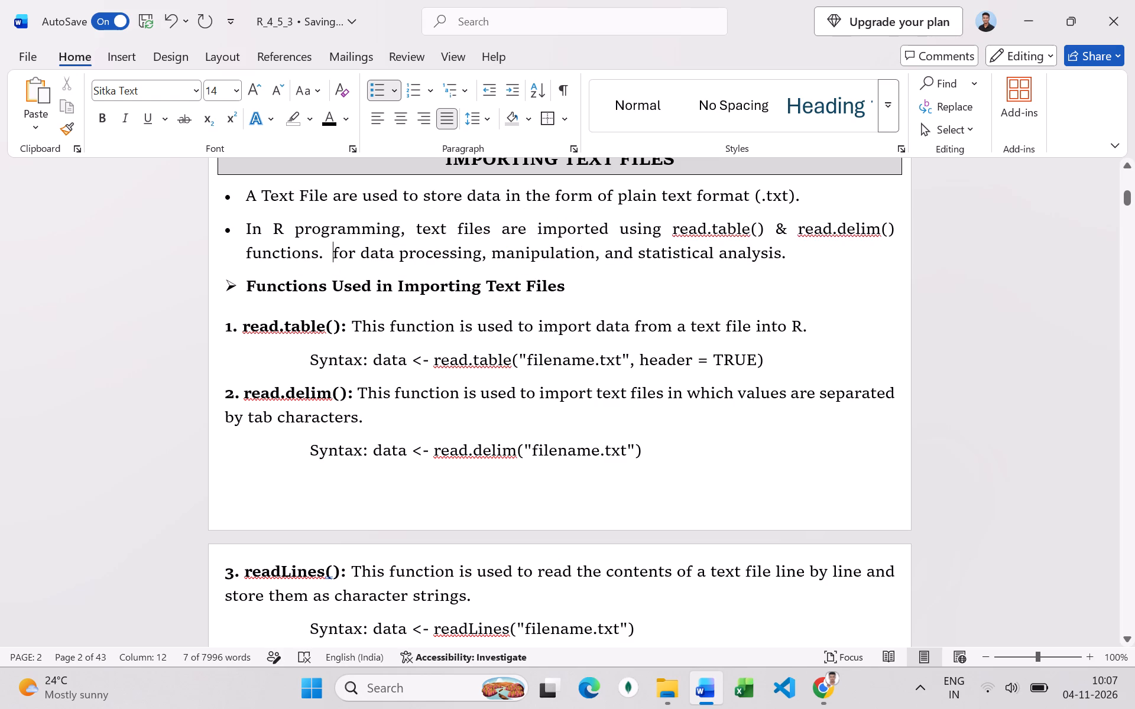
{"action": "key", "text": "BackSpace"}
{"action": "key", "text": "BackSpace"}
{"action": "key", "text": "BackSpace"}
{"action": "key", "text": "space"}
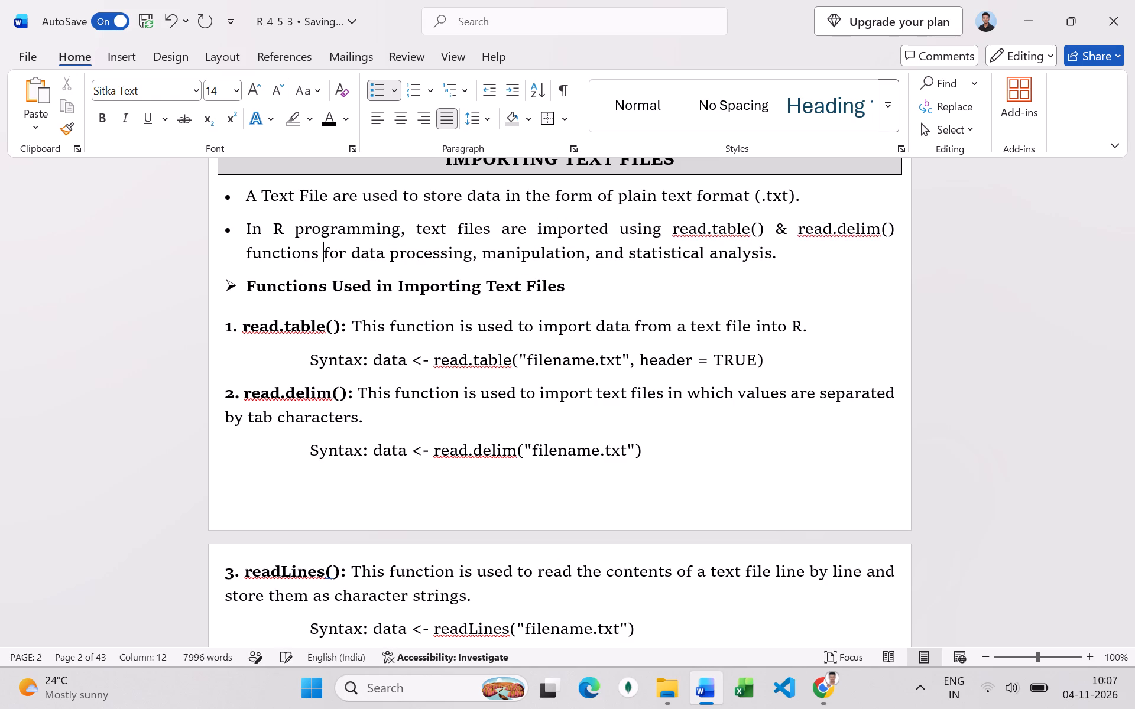
Set the line spacing to 1.15 from the "Functions Used in Importing Text Files" heading through the read.table() description.
{"action": "scroll", "coordinate": [457, 282], "scroll_direction": "up", "scroll_amount": 1}
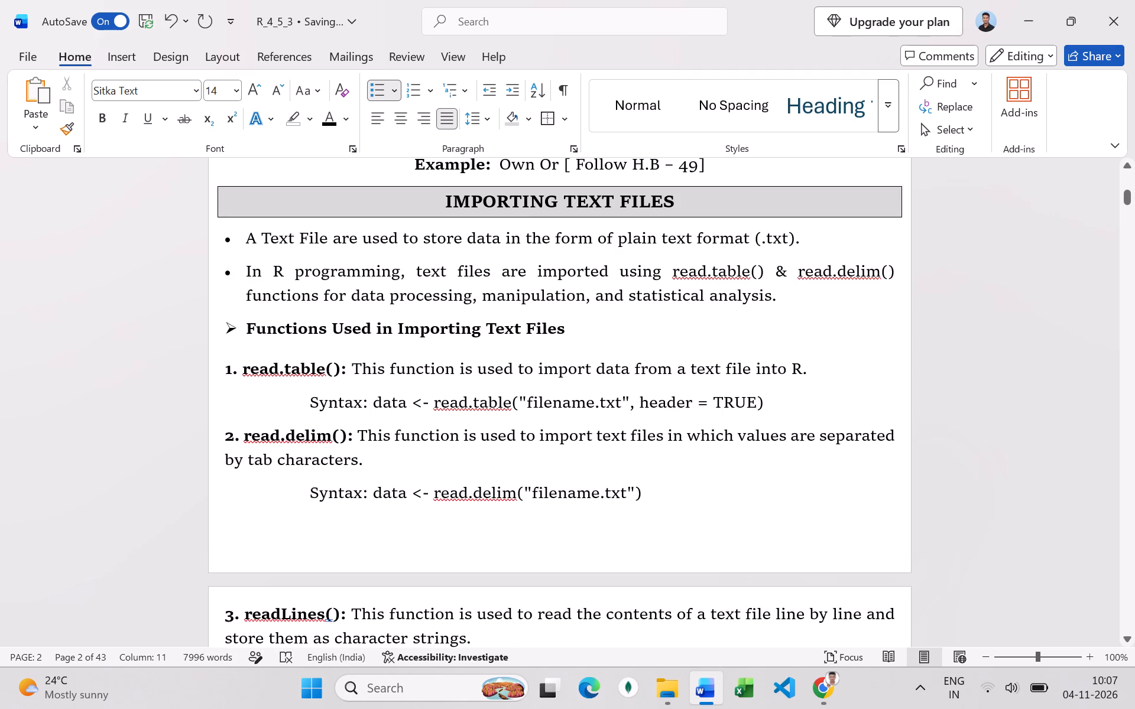
{"action": "scroll", "coordinate": [422, 344], "scroll_direction": "up", "scroll_amount": 3}
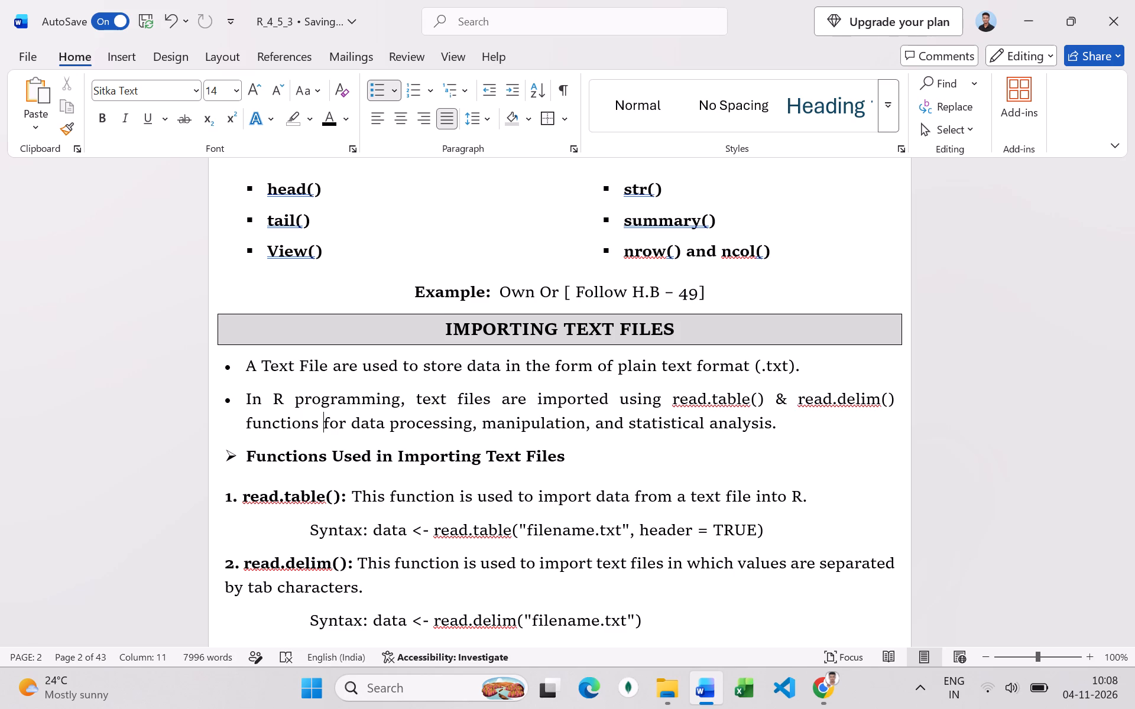
{"action": "scroll", "coordinate": [460, 428], "scroll_direction": "down", "scroll_amount": 3}
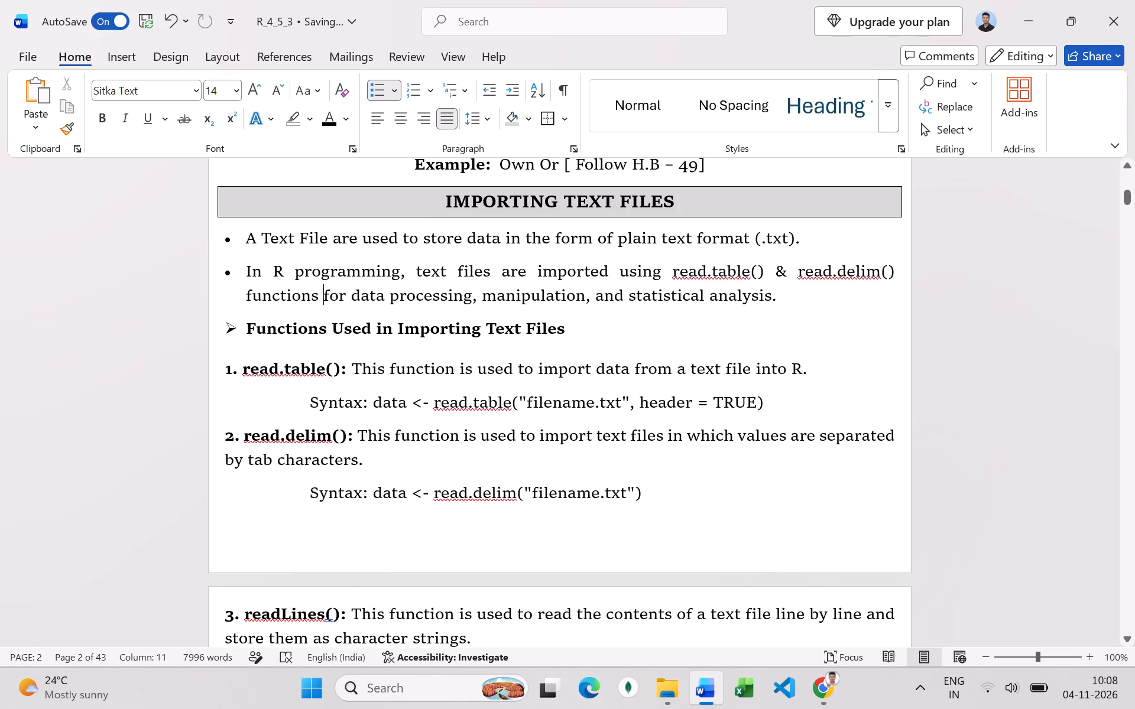
{"action": "left_click_drag", "start_coordinate": [393, 331], "coordinate": [412, 365]}
{"action": "left_click", "coordinate": [479, 127]}
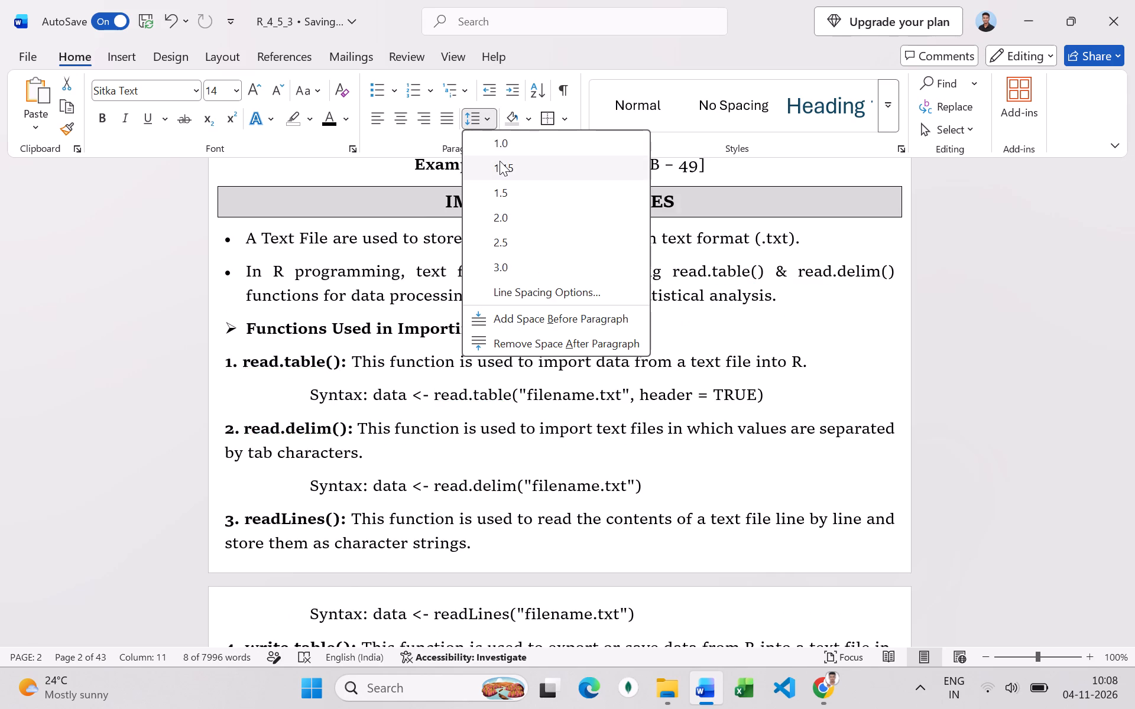
{"action": "left_click", "coordinate": [501, 164]}
{"action": "left_click", "coordinate": [410, 373]}
{"action": "scroll", "coordinate": [410, 373], "scroll_direction": "down", "scroll_amount": 8}
{"action": "left_click_drag", "start_coordinate": [796, 357], "coordinate": [367, 285]}
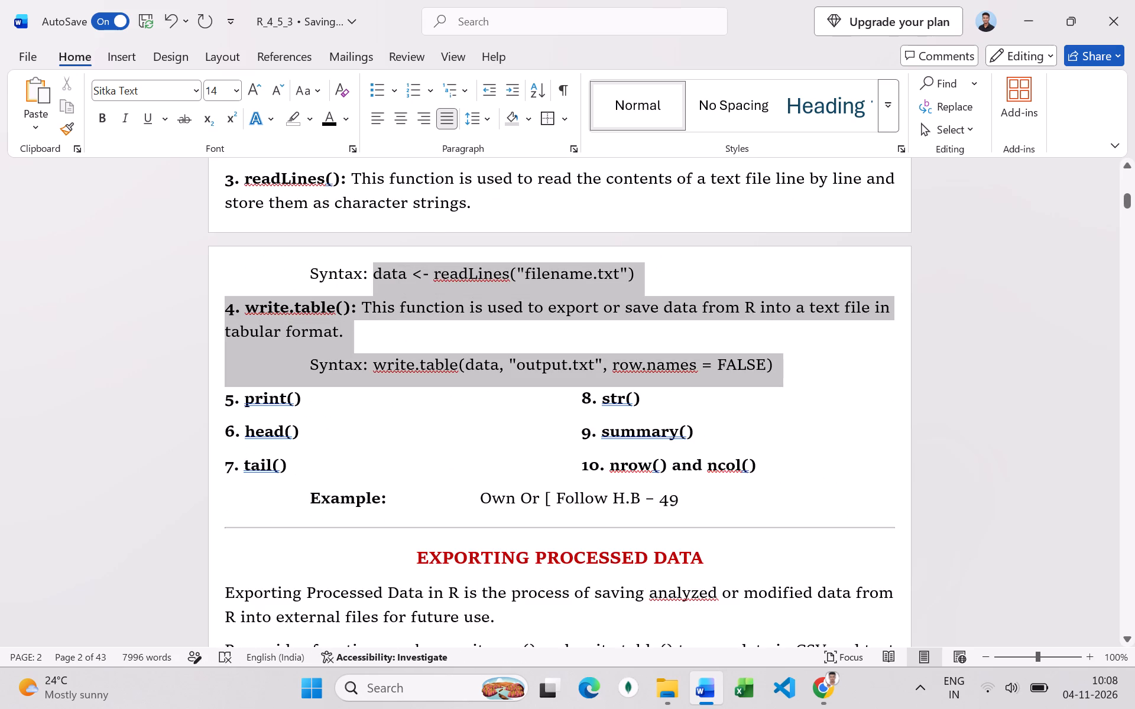
{"action": "left_click_drag", "start_coordinate": [367, 285], "coordinate": [214, 173]}
{"action": "key", "text": "ctrl+c"}
{"action": "key", "text": "alt+Tab"}
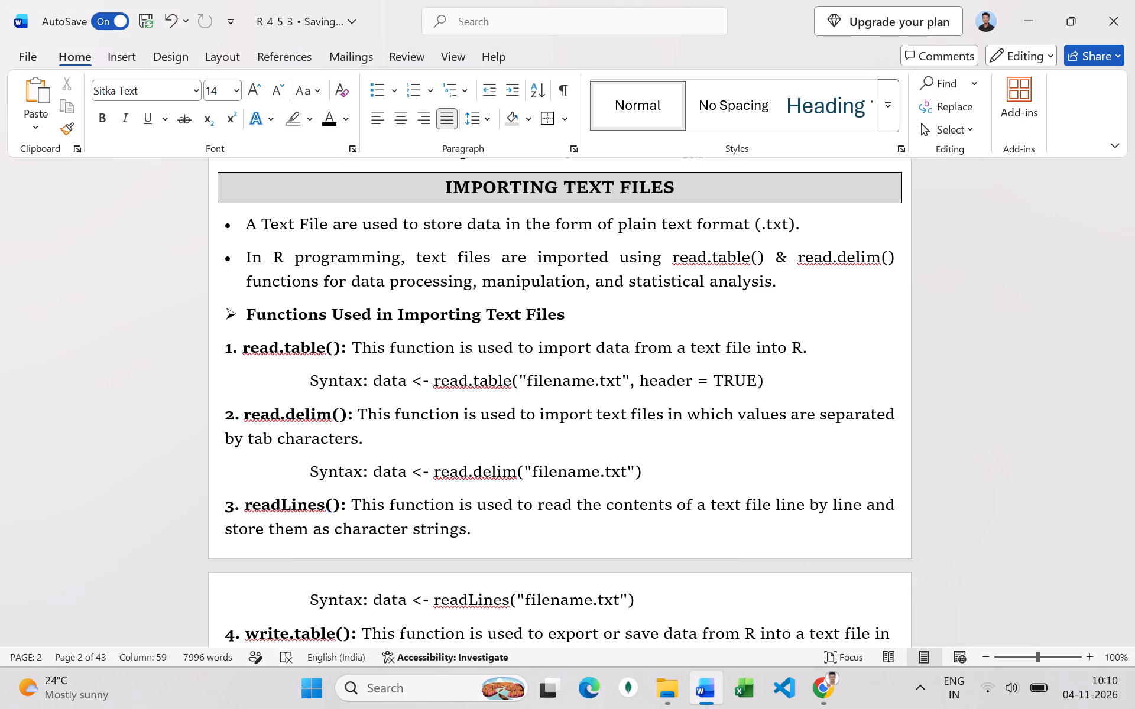
{"action": "key", "text": "BackSpace"}
{"action": "key", "text": "BackSpace"}
{"action": "key", "text": "BackSpace"}
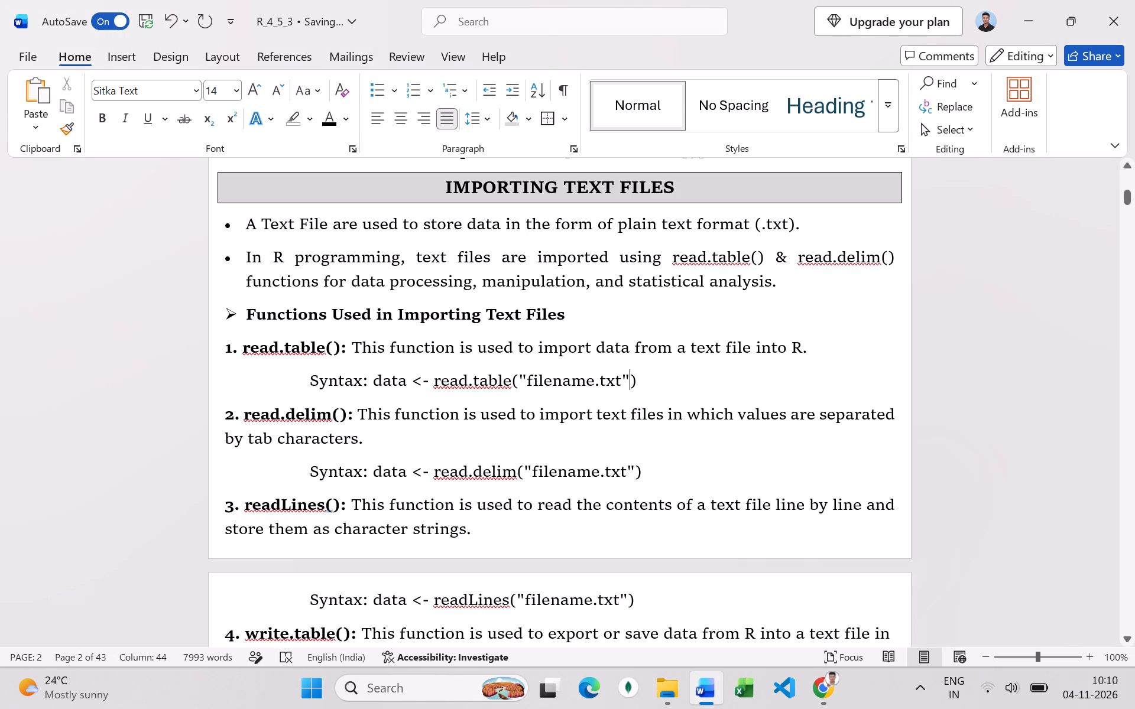
Delete "data <-" from the read.table() syntax line so it reads Syntax: read.table("filename.txt").
{"action": "left_click", "coordinate": [430, 380]}
{"action": "key", "text": "Right"}
{"action": "key", "text": "BackSpace"}
{"action": "key", "text": "BackSpace"}
{"action": "key", "text": "BackSpace"}
{"action": "key", "text": "BackSpace"}
{"action": "key", "text": "BackSpace"}
{"action": "key", "text": "BackSpace"}
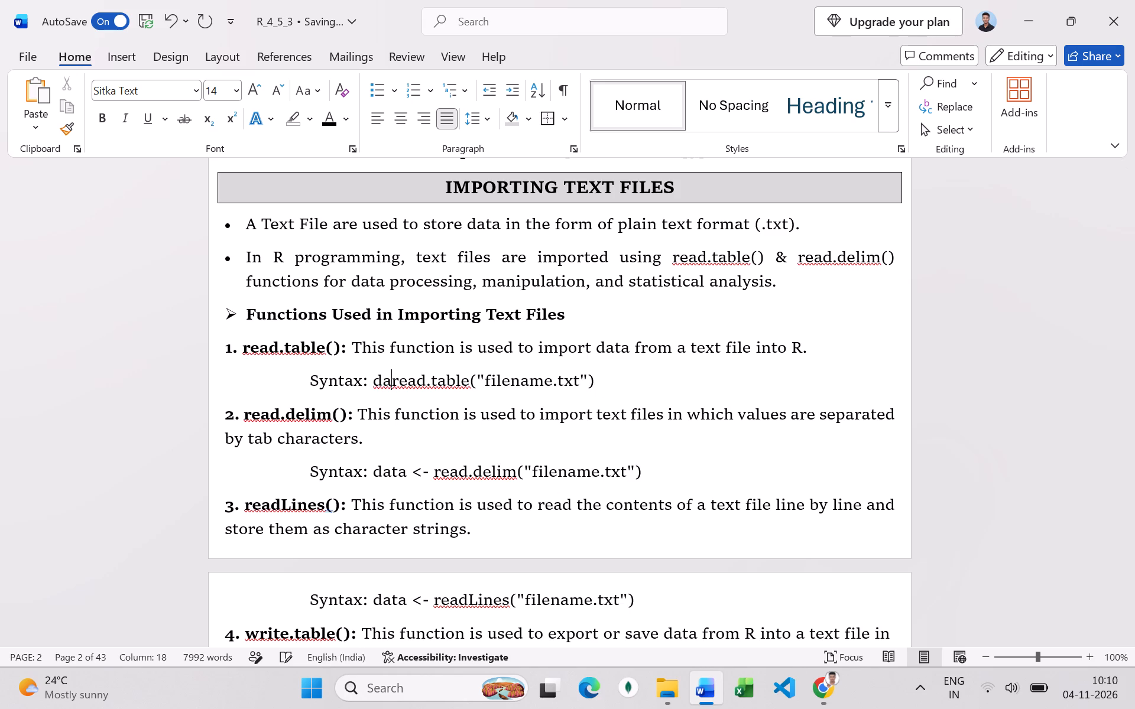
{"action": "key", "text": "BackSpace"}
{"action": "key", "text": "BackSpace"}
Convert the numbered read.table() through write.table() entries and their syntax lines into an indented list with square bullets.
{"action": "scroll", "coordinate": [398, 414], "scroll_direction": "down", "scroll_amount": 4}
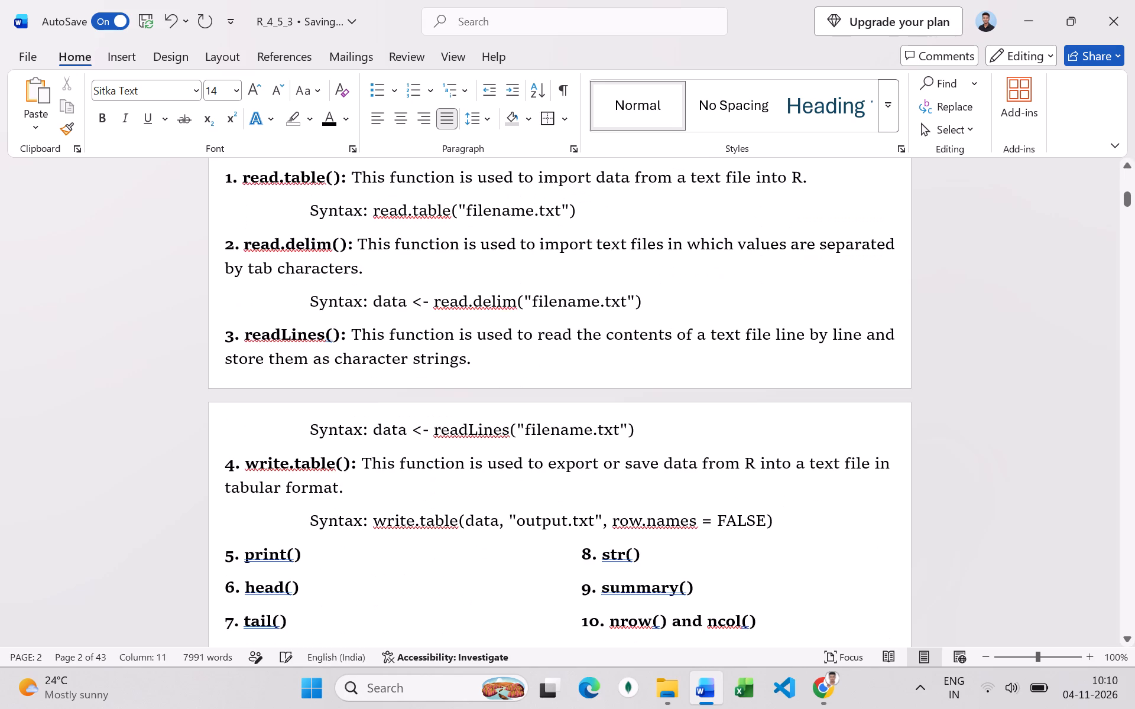
{"action": "left_click_drag", "start_coordinate": [792, 515], "coordinate": [184, 155]}
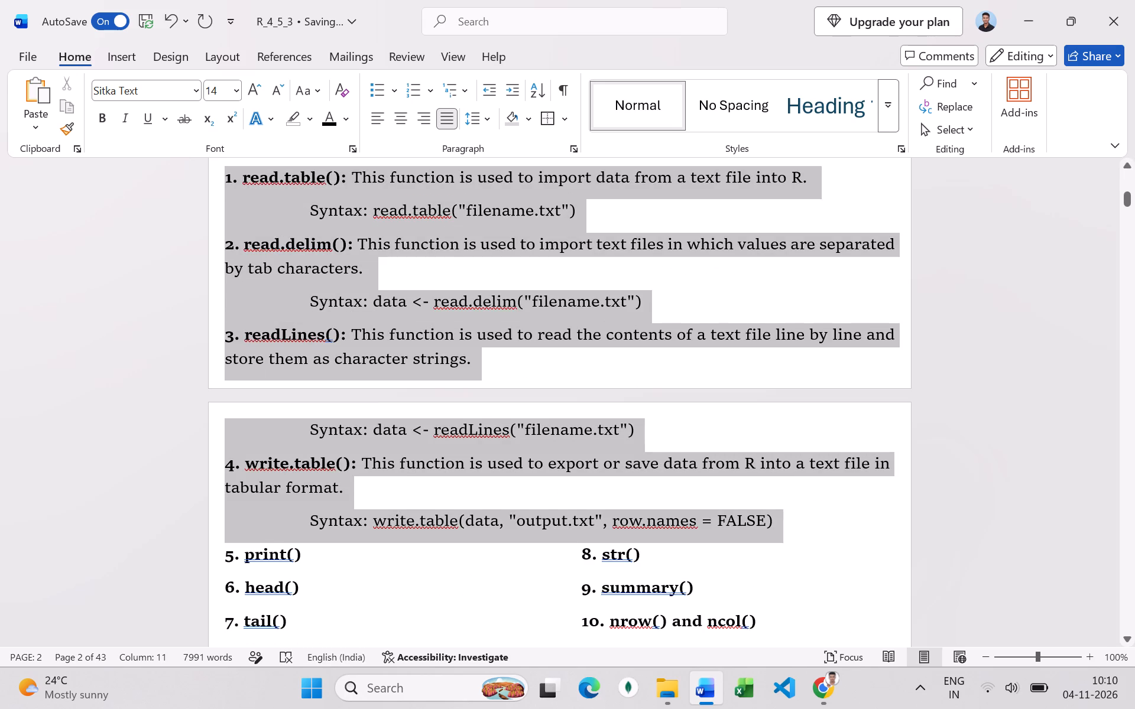
{"action": "left_click_drag", "start_coordinate": [184, 155], "coordinate": [184, 245]}
{"action": "left_click", "coordinate": [379, 95]}
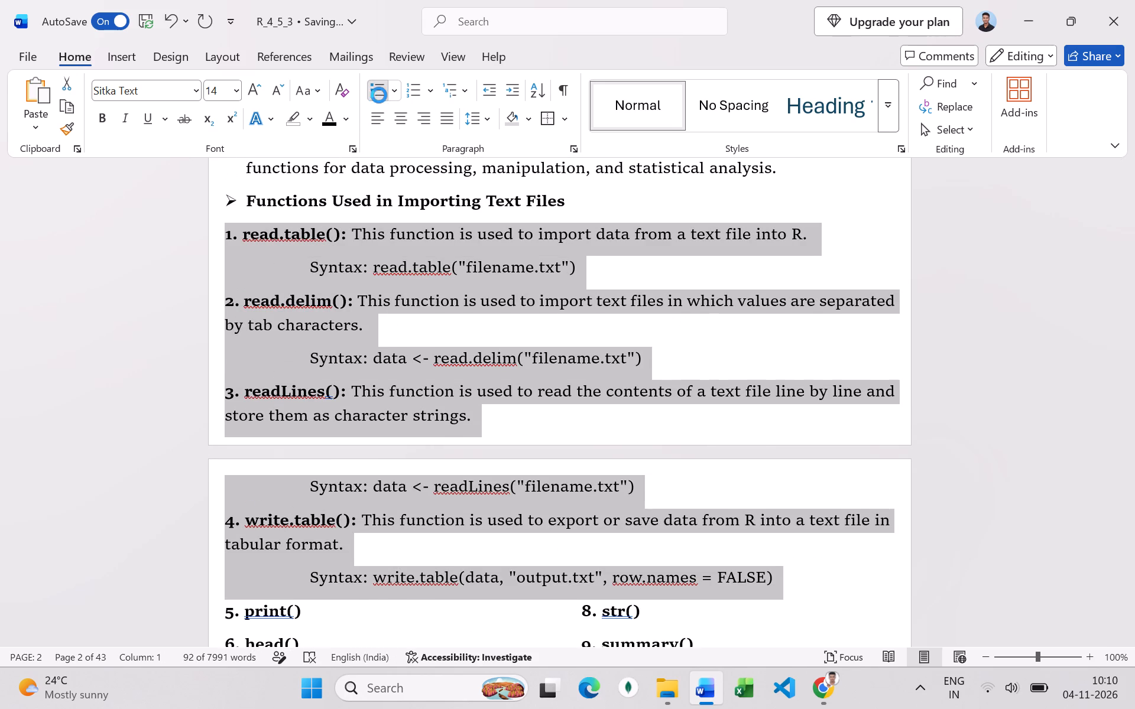
{"action": "left_click", "coordinate": [512, 100]}
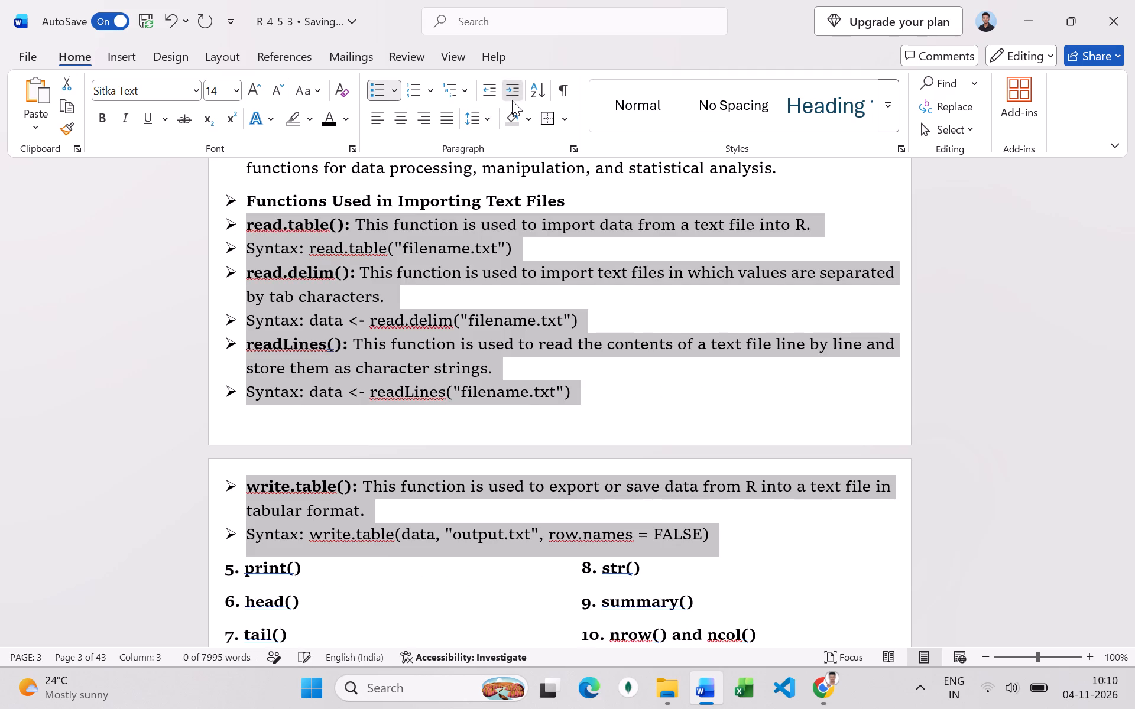
{"action": "left_click", "coordinate": [513, 95]}
{"action": "left_click", "coordinate": [398, 84]}
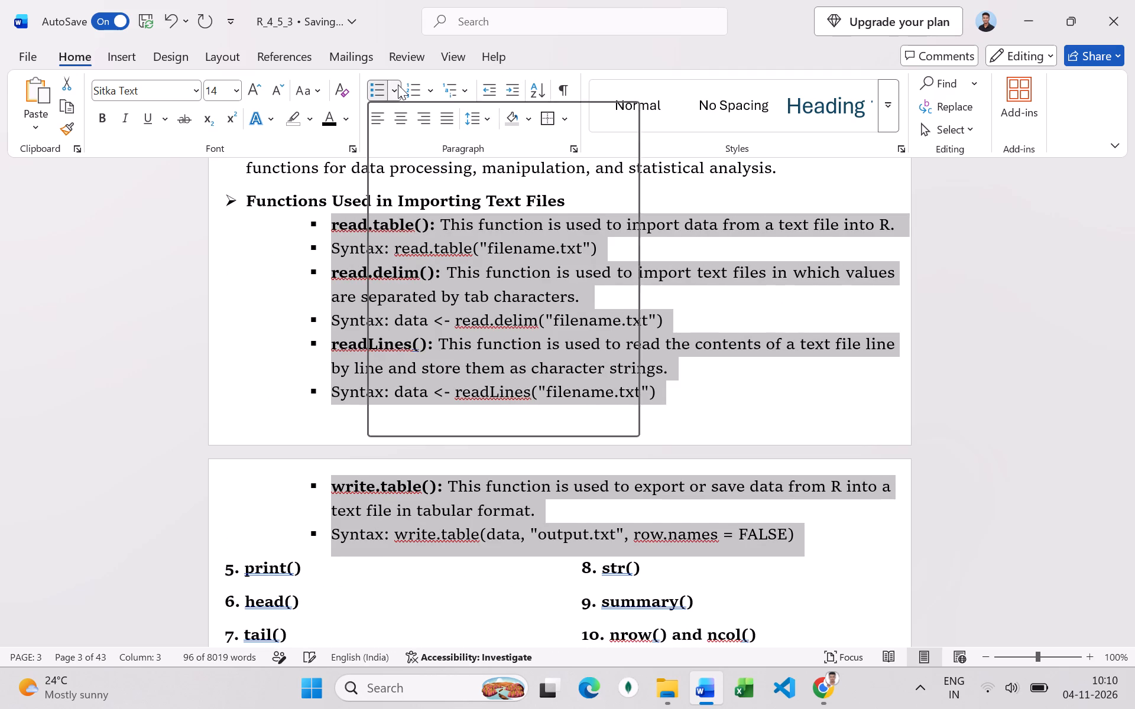
{"action": "left_click", "coordinate": [426, 146]}
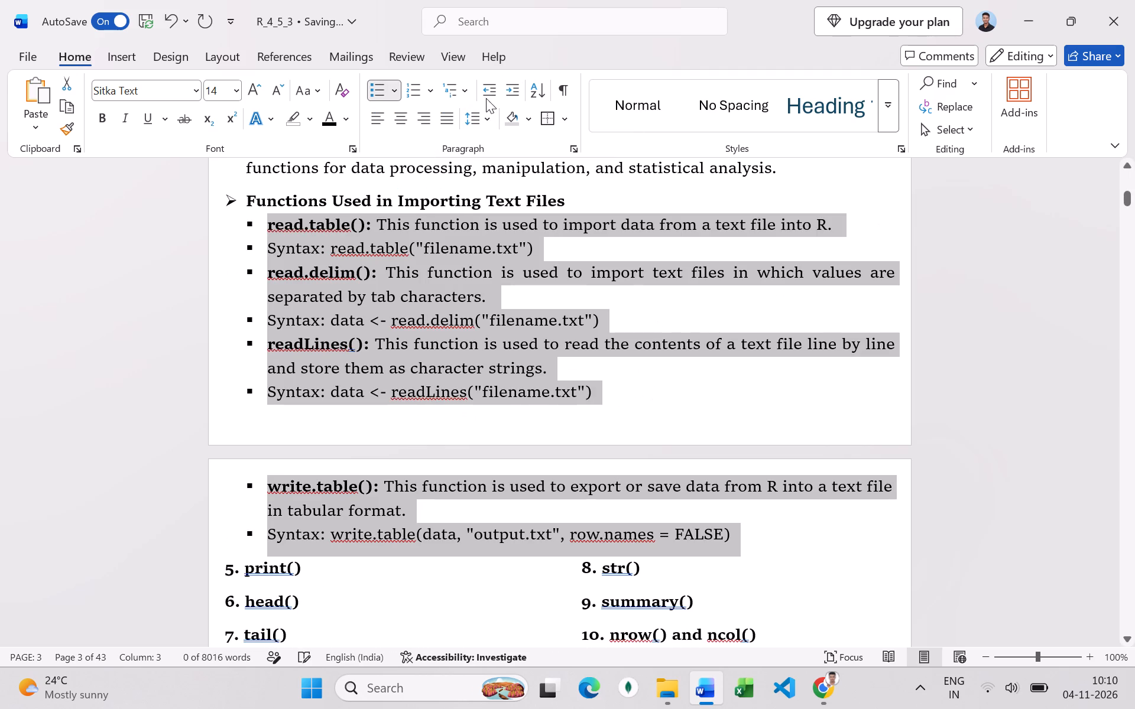
{"action": "left_click", "coordinate": [488, 96]}
{"action": "left_click", "coordinate": [488, 93]}
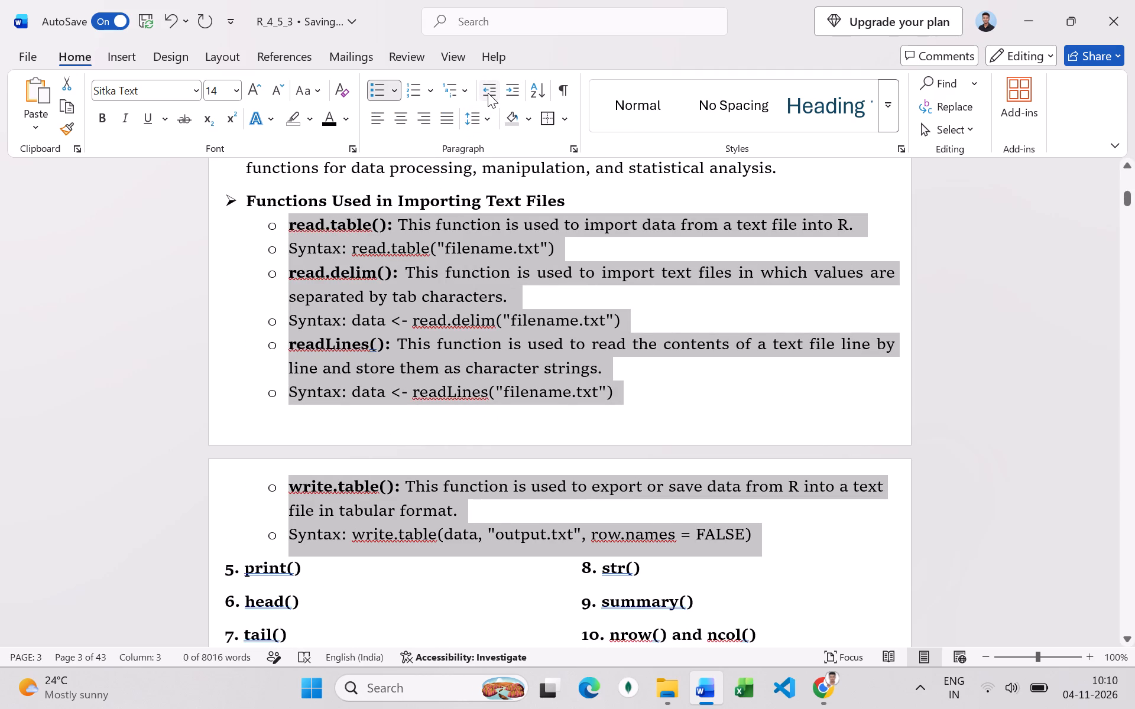
{"action": "left_click", "coordinate": [510, 86]}
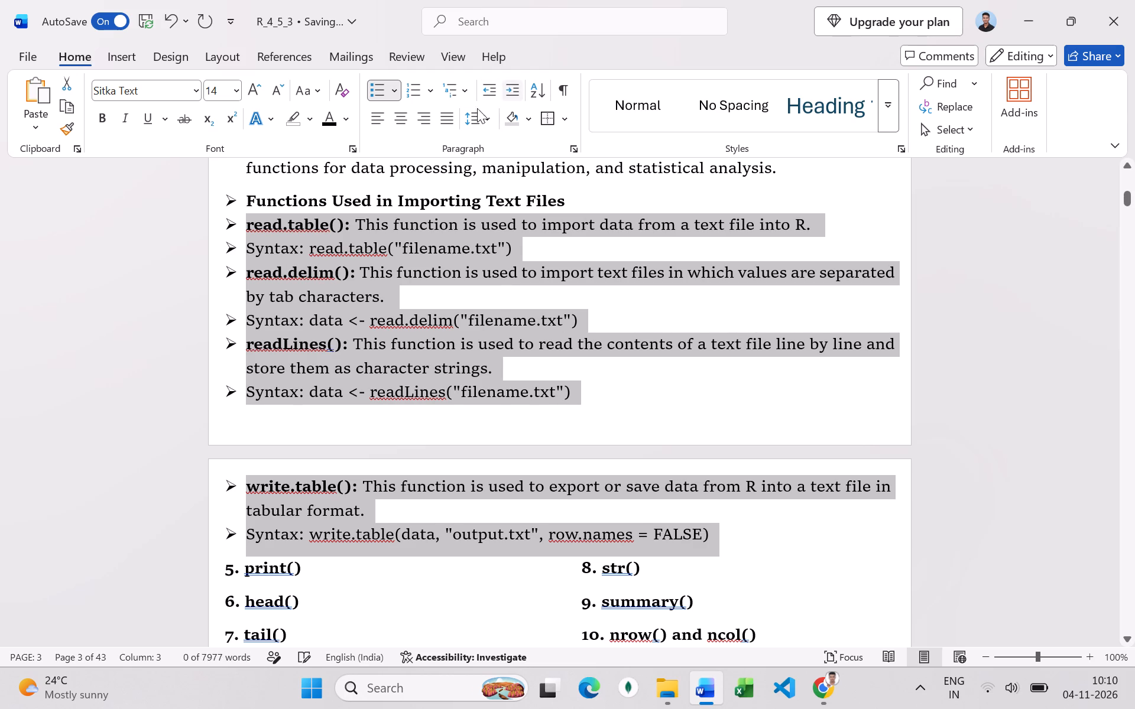
{"action": "left_click", "coordinate": [387, 87]}
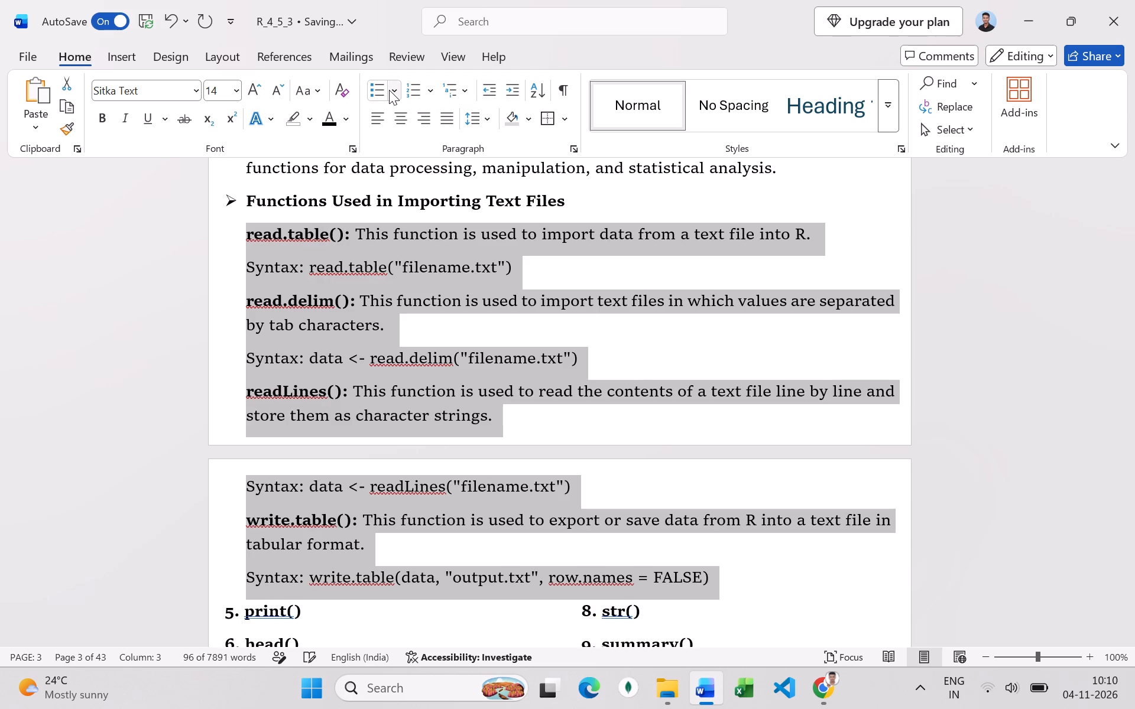
{"action": "left_click", "coordinate": [394, 90]}
{"action": "left_click", "coordinate": [390, 149]}
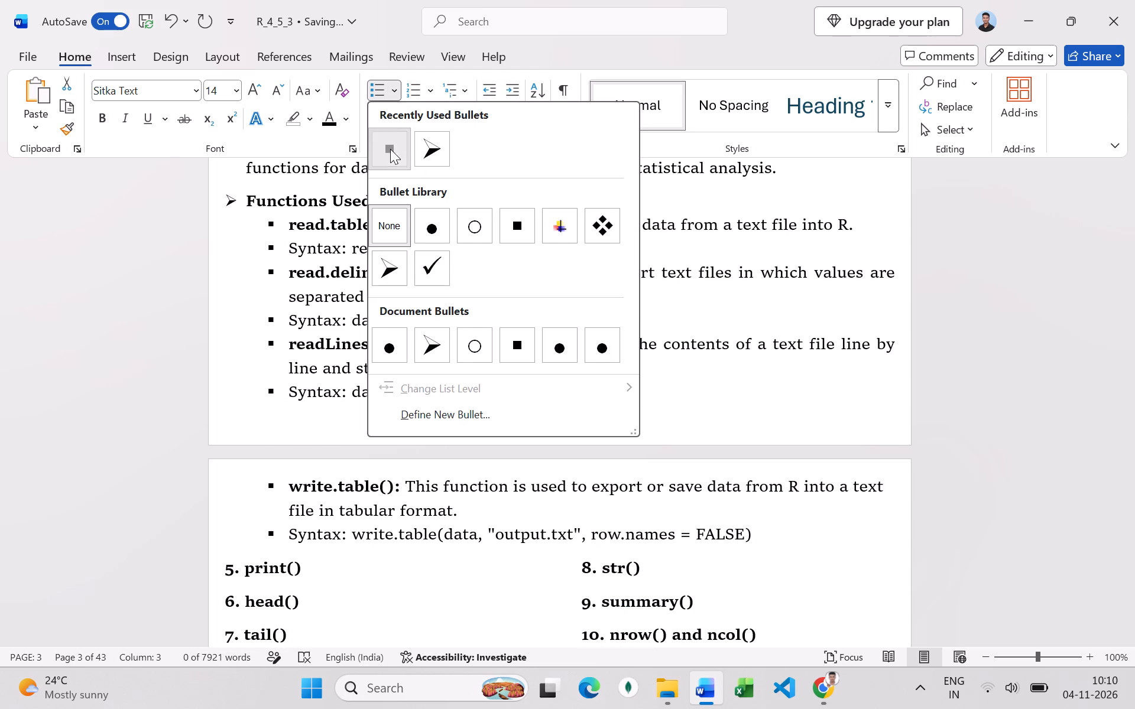
Set the line spacing of the square-bulleted function entries to 1.5.
{"action": "left_click", "coordinate": [479, 121]}
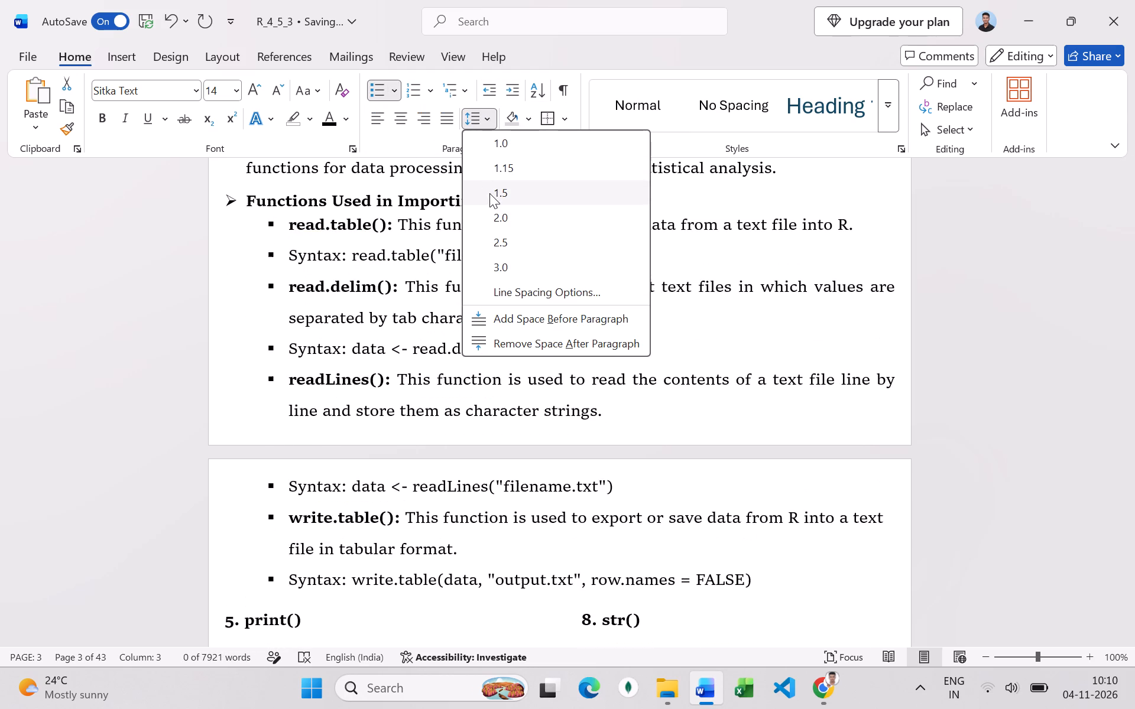
{"action": "left_click", "coordinate": [489, 193]}
{"action": "left_click", "coordinate": [391, 280]}
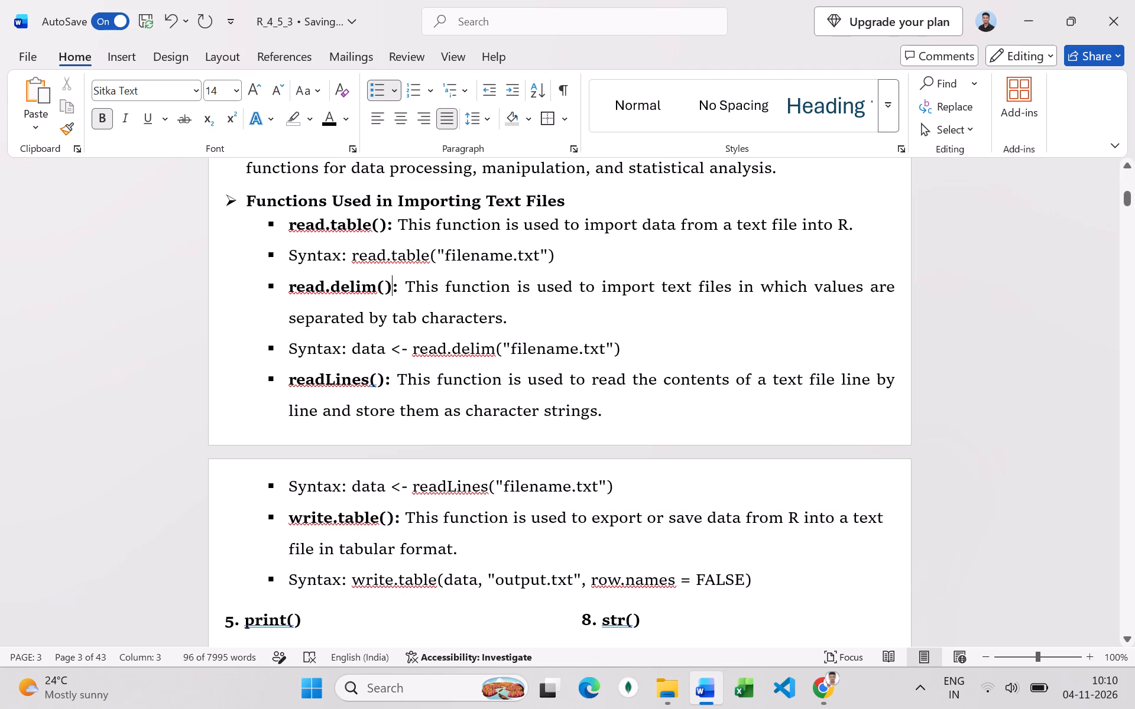
Reduce the indent of the square-bulleted function list under Functions Used in Importing Text Files by one level.
{"action": "scroll", "coordinate": [290, 238], "scroll_direction": "up", "scroll_amount": 7}
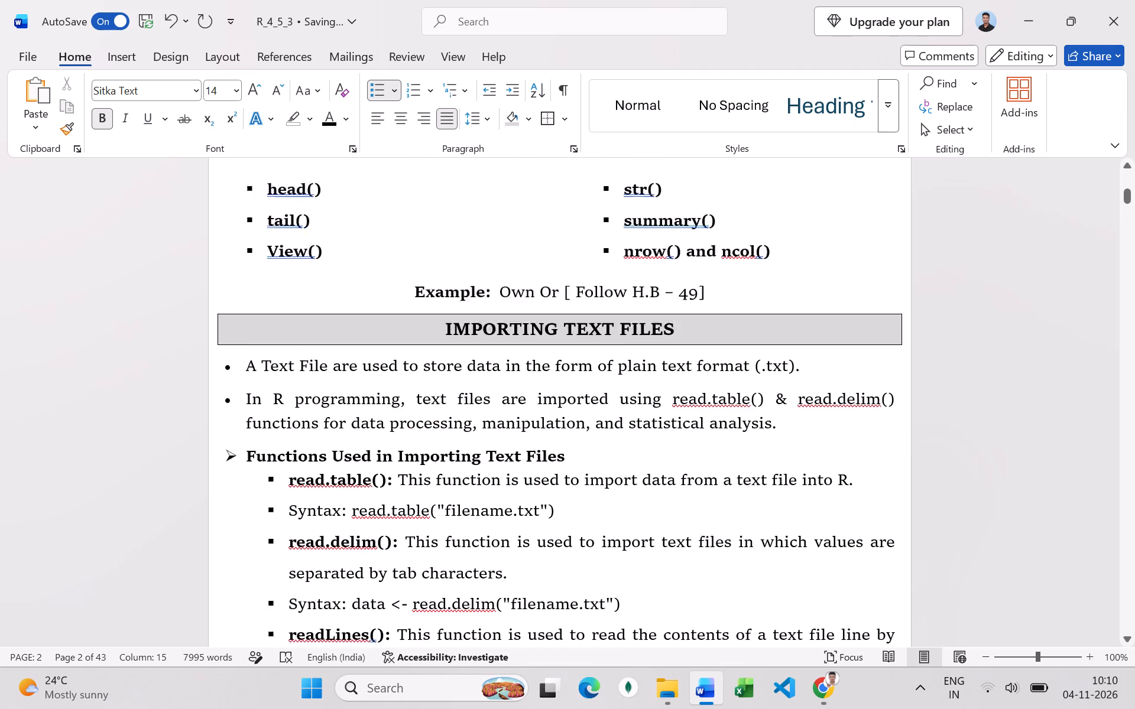
{"action": "left_click", "coordinate": [273, 519]}
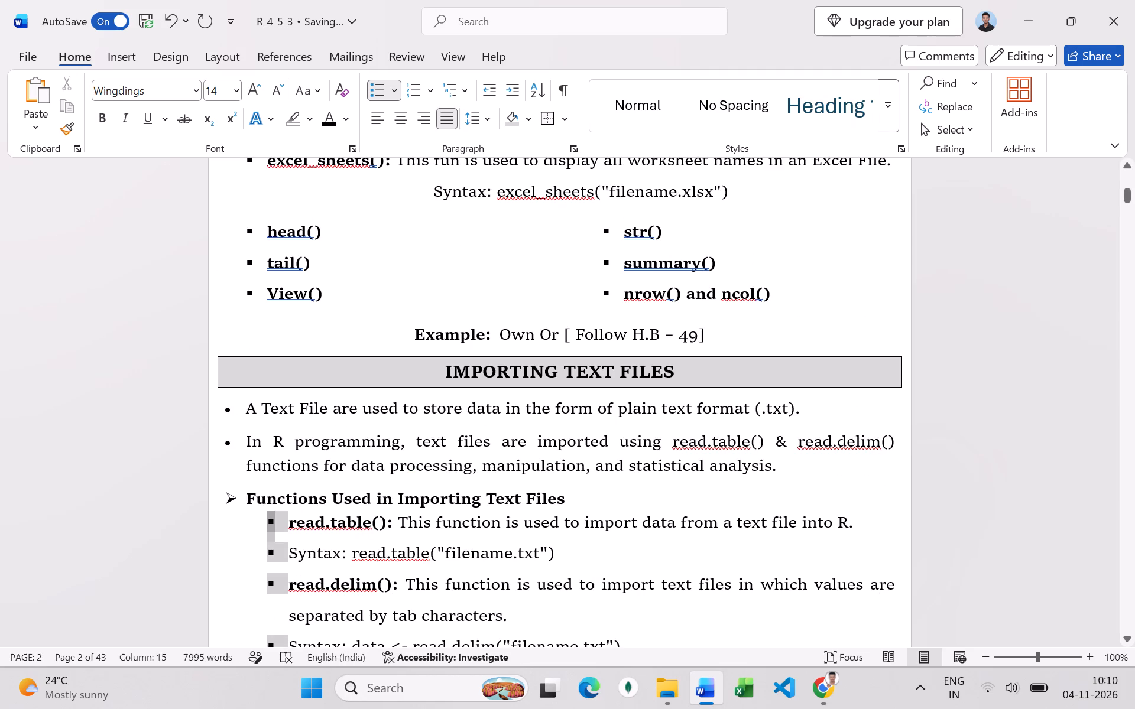
{"action": "left_click", "coordinate": [486, 94]}
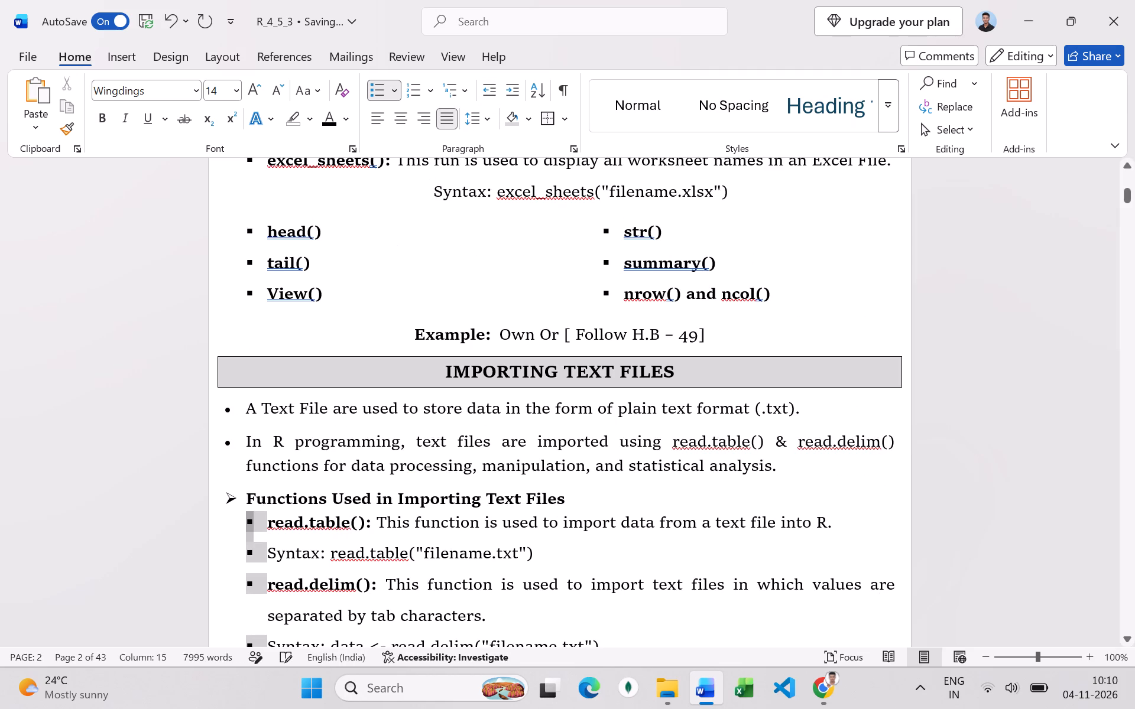
{"action": "left_click", "coordinate": [404, 482]}
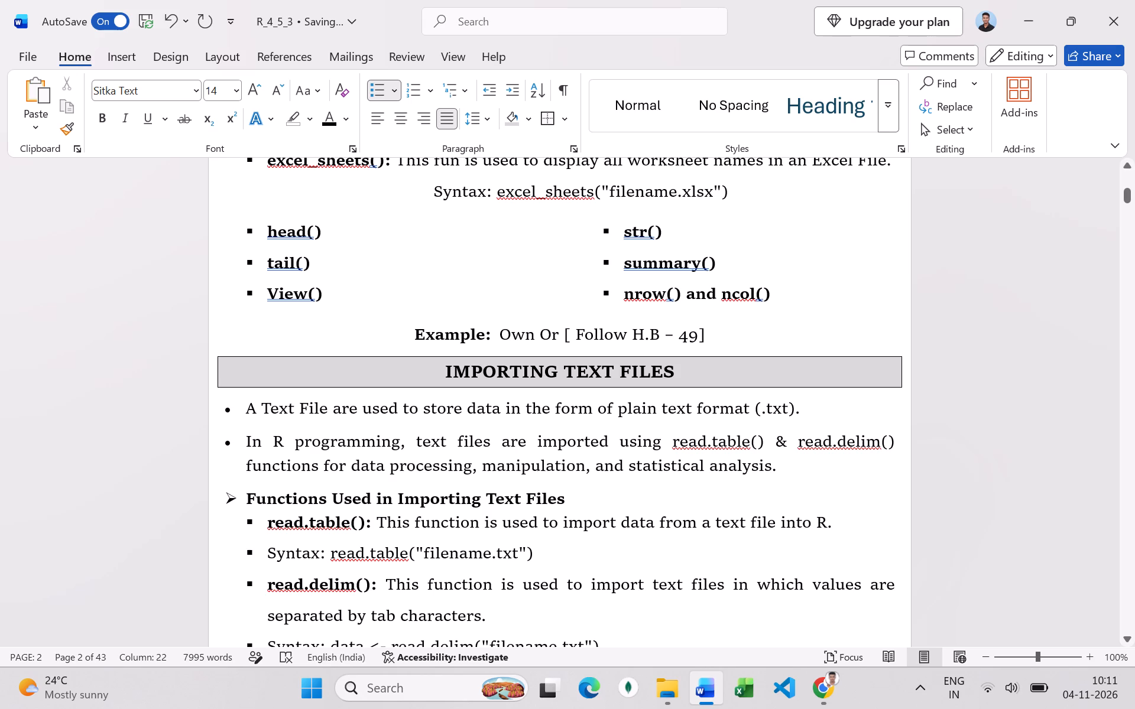
Remove the bullet from the read.table() syntax line and indent the line by four tab stops.
{"action": "left_click", "coordinate": [269, 549]}
{"action": "key", "text": "BackSpace"}
{"action": "key", "text": "Tab"}
{"action": "key", "text": "Tab"}
{"action": "key", "text": "Tab"}
{"action": "key", "text": "Tab"}
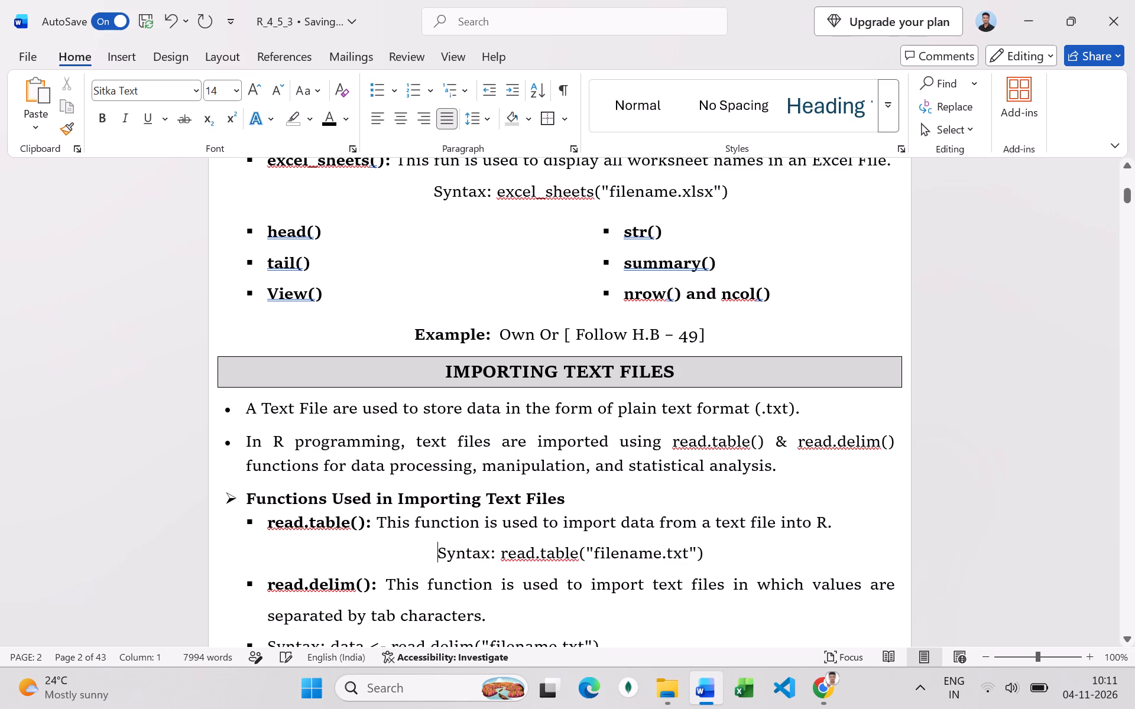
Set the line spacing of the read.delim() description to 1.15.
{"action": "scroll", "coordinate": [389, 545], "scroll_direction": "down", "scroll_amount": 3}
{"action": "left_click_drag", "start_coordinate": [386, 484], "coordinate": [362, 469]}
{"action": "left_click", "coordinate": [486, 119]}
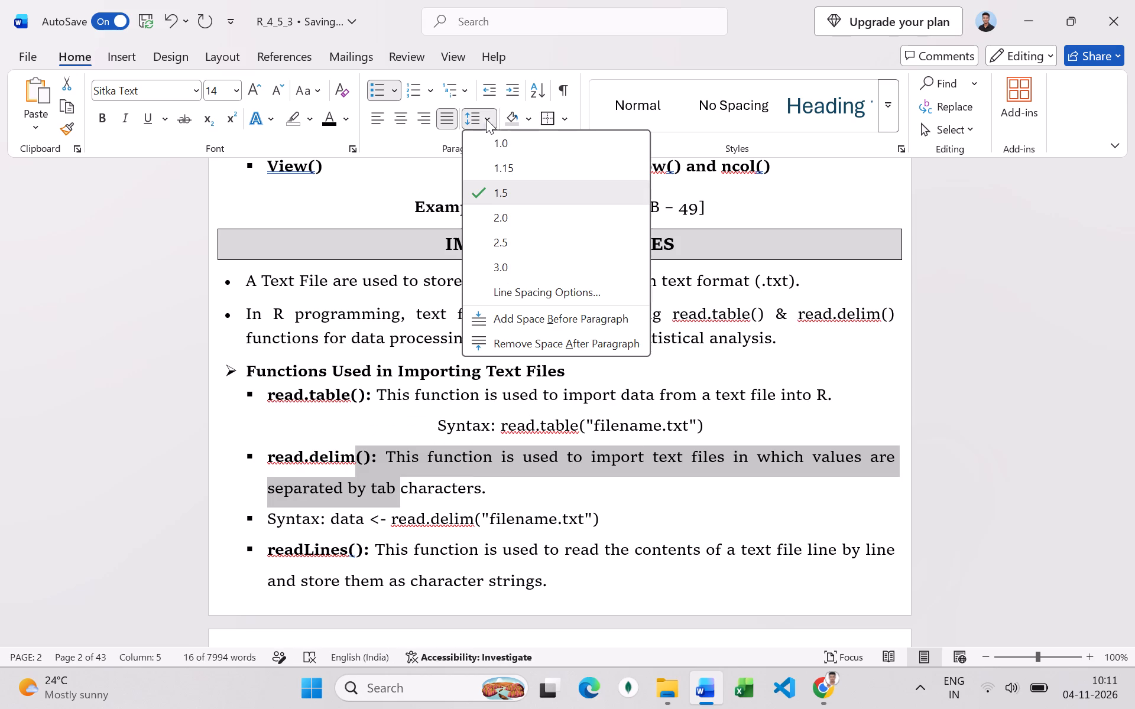
{"action": "left_click", "coordinate": [494, 171]}
Remove the bullet from the read.delim() syntax line and indent the line by four tab stops.
{"action": "left_click", "coordinate": [270, 495]}
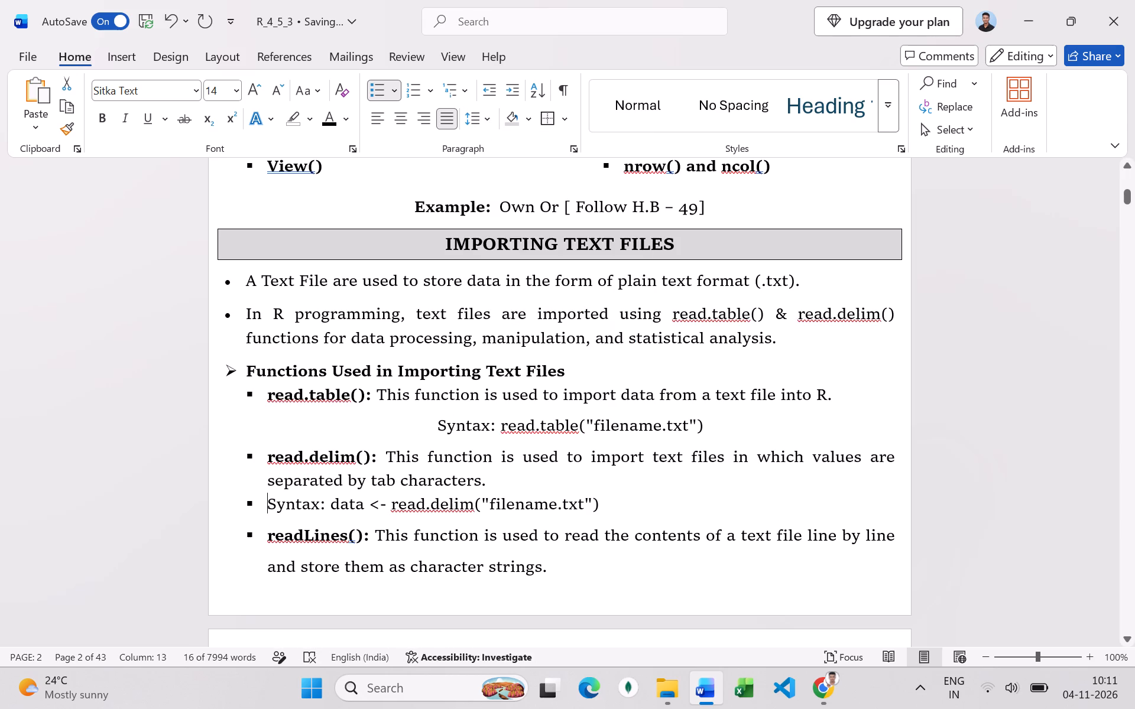
{"action": "key", "text": "BackSpace"}
{"action": "key", "text": "Tab"}
{"action": "key", "text": "Tab"}
{"action": "key", "text": "Tab"}
{"action": "key", "text": "Tab"}
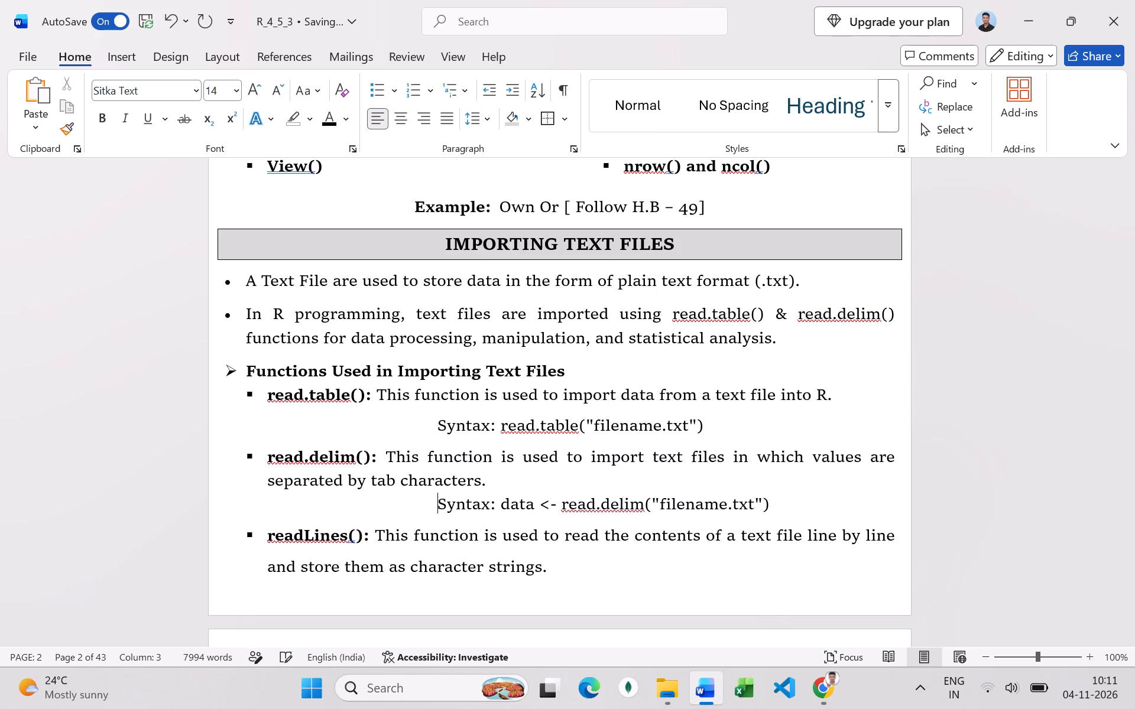
Review the reformatted Importing Text Files entries and check them against ChatGPT's shortened descriptions and syntax.
{"action": "scroll", "coordinate": [458, 522], "scroll_direction": "up", "scroll_amount": 2}
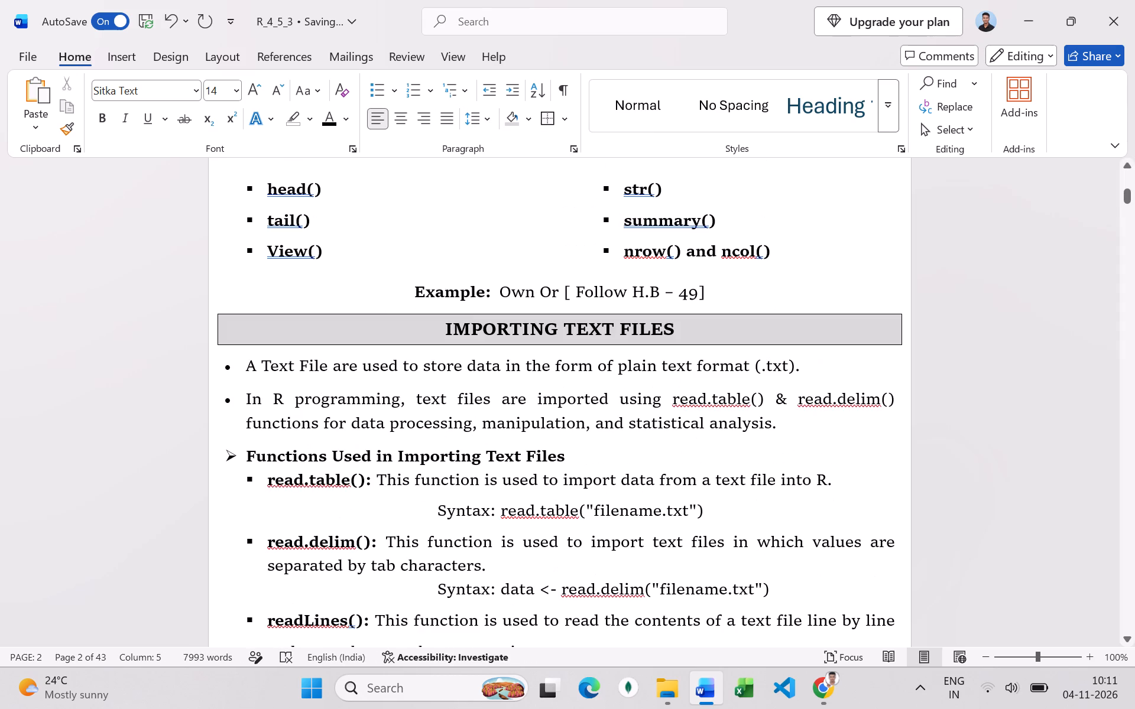
{"action": "scroll", "coordinate": [469, 509], "scroll_direction": "down", "scroll_amount": 6}
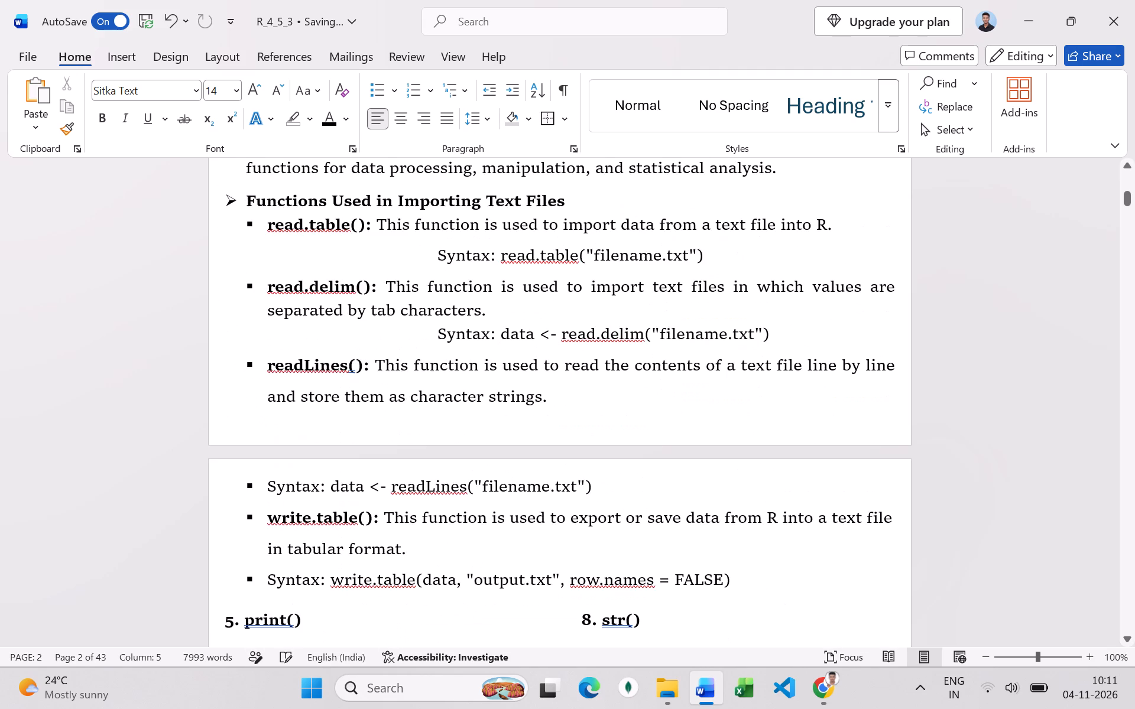
{"action": "scroll", "coordinate": [471, 508], "scroll_direction": "down", "scroll_amount": 1}
{"action": "scroll", "coordinate": [470, 508], "scroll_direction": "up", "scroll_amount": 7}
{"action": "scroll", "coordinate": [470, 508], "scroll_direction": "down", "scroll_amount": 2}
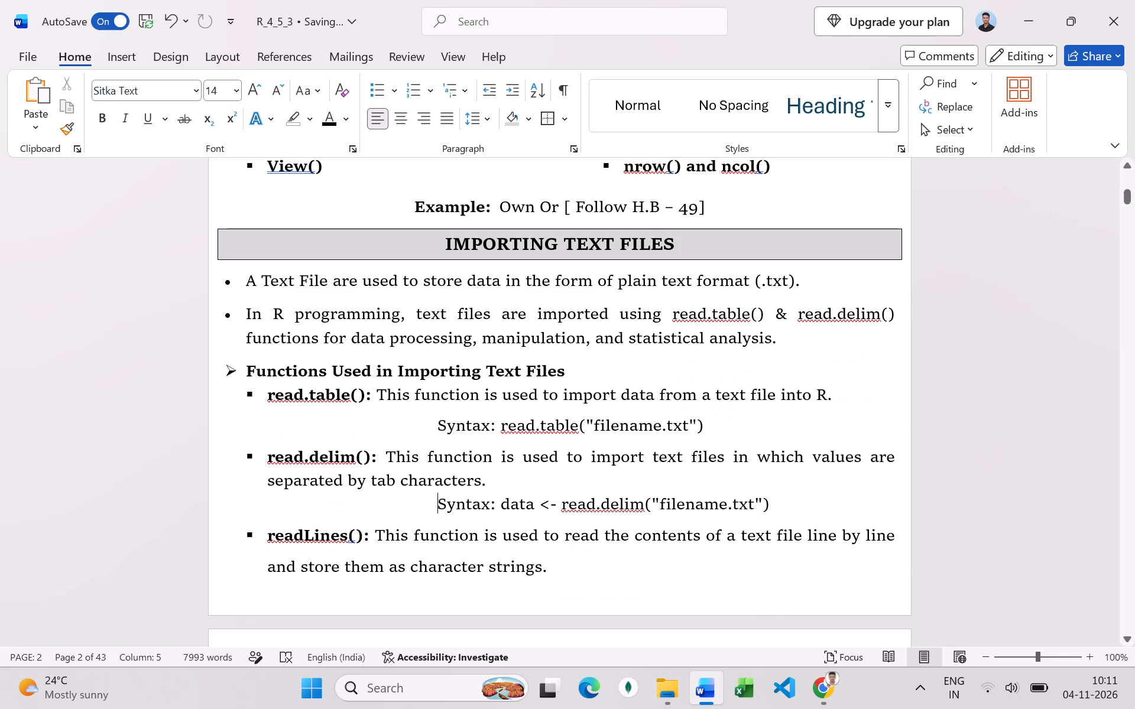
{"action": "key", "text": "alt+Tab"}
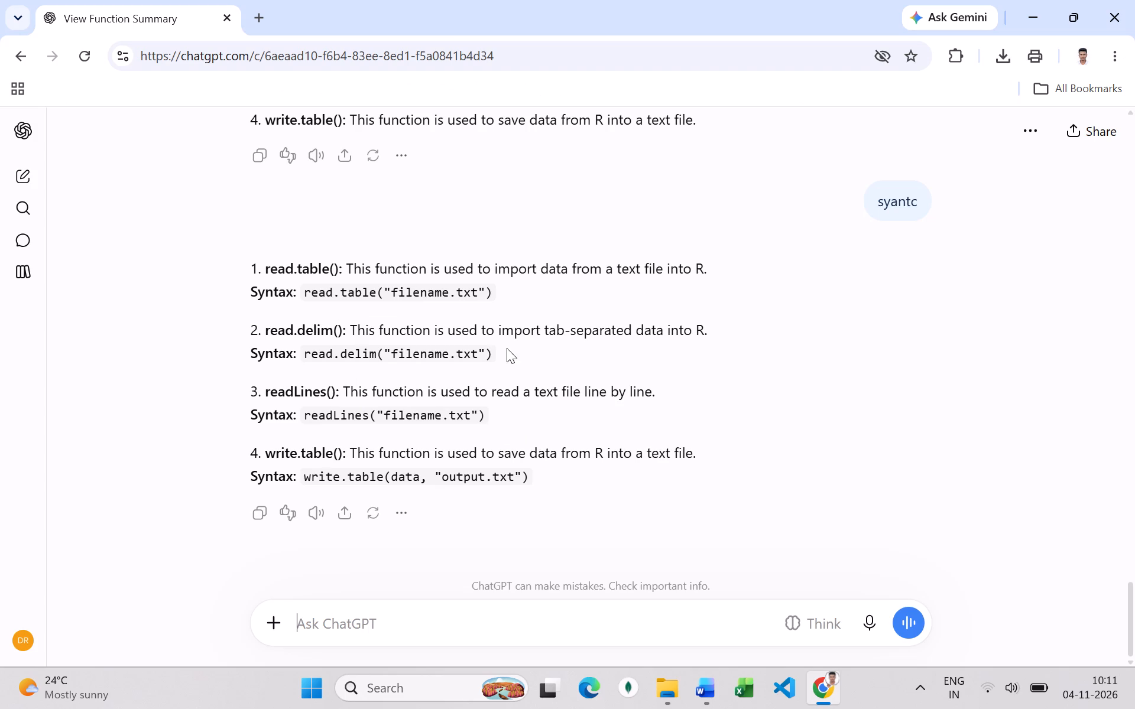
{"action": "key", "text": "alt+Tab"}
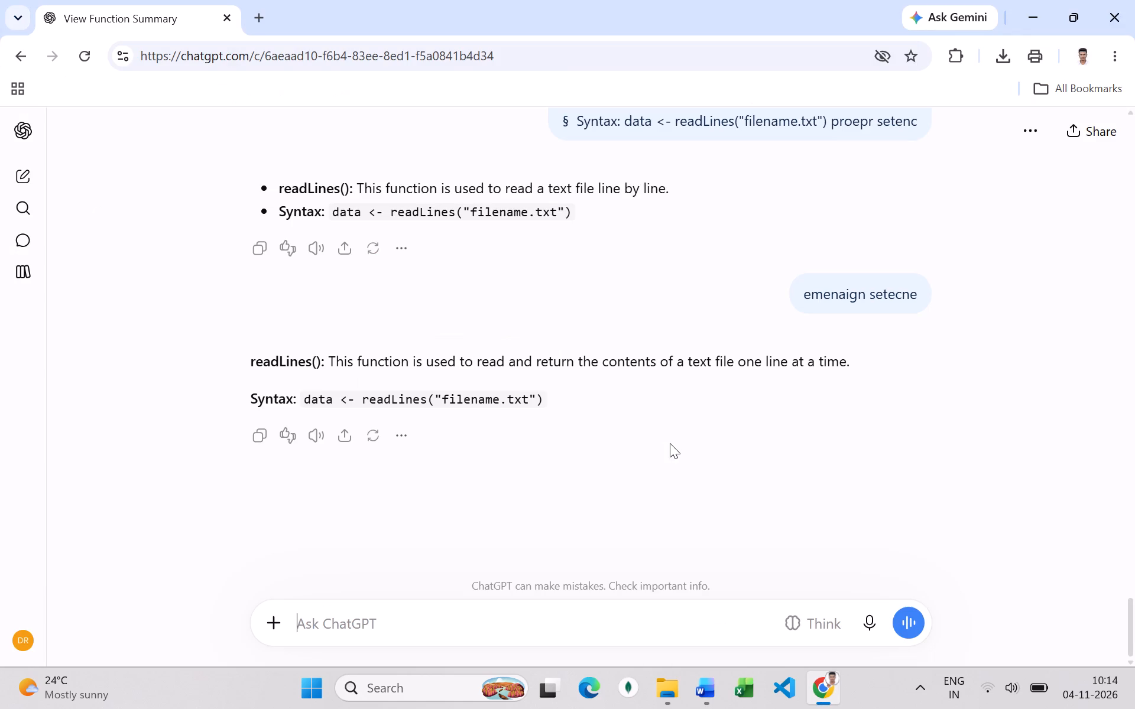
{"action": "key", "text": "alt+Tab"}
{"action": "left_click", "coordinate": [788, 427]}
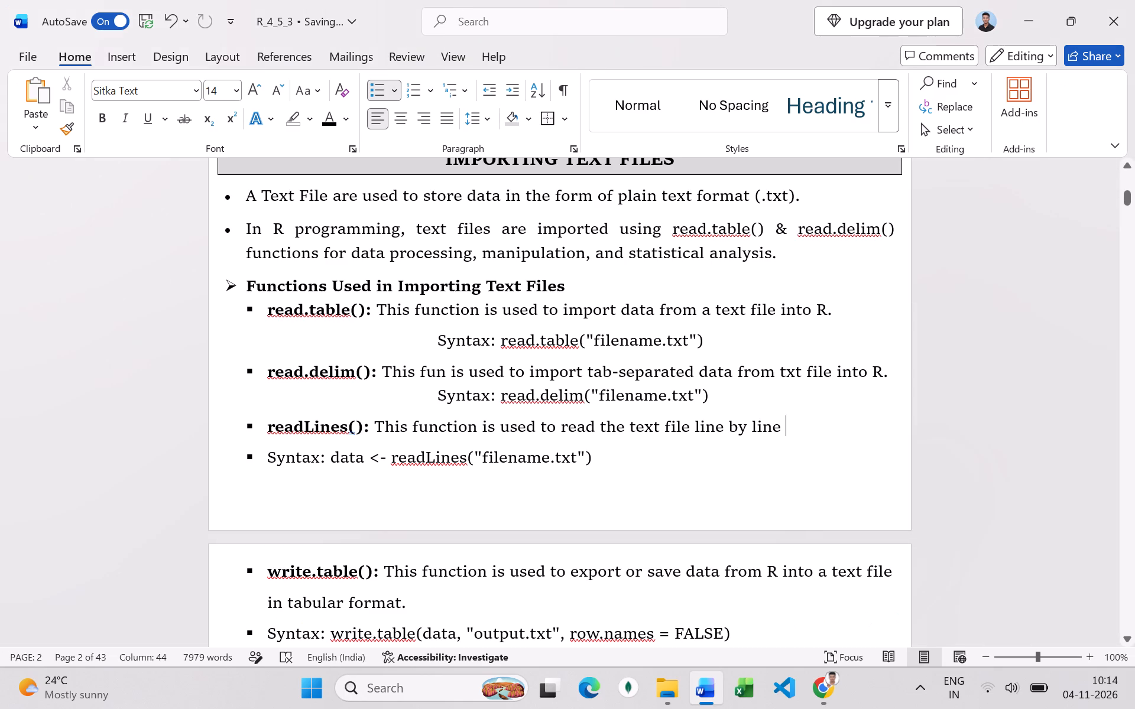
{"action": "type", "text": "or"}
{"action": "key", "text": "space"}
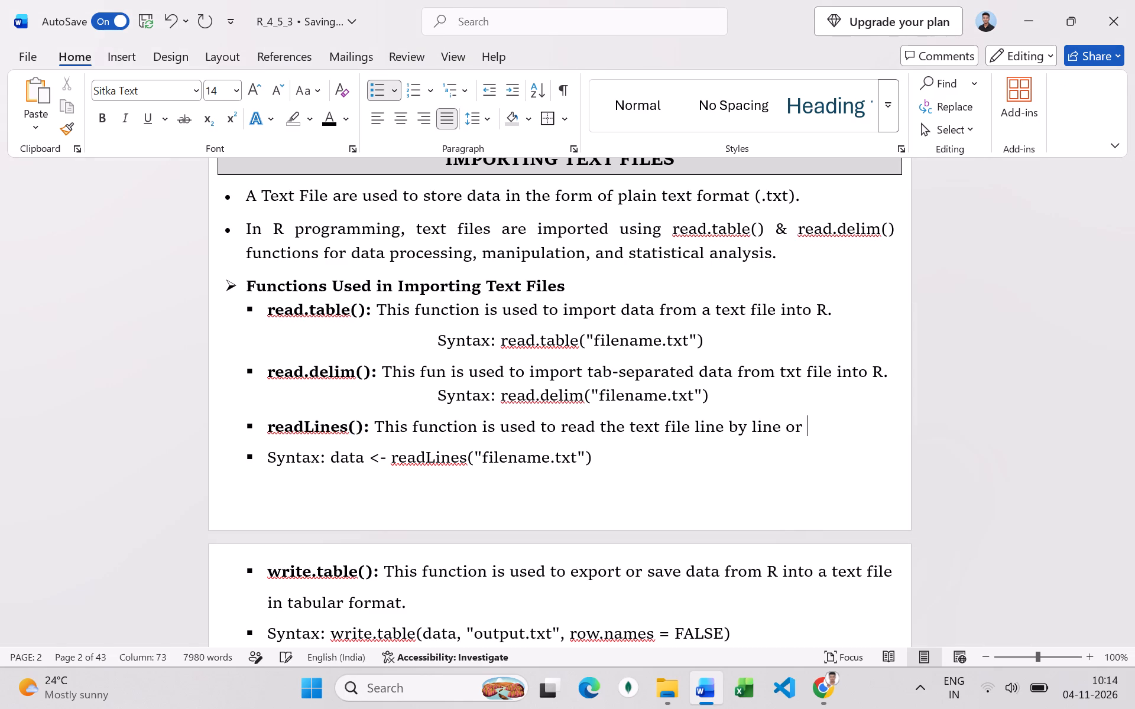
{"action": "type", "text": "1 line at a"}
{"action": "key", "text": "space"}
{"action": "type", "text": "time"}
{"action": "key", "text": "period"}
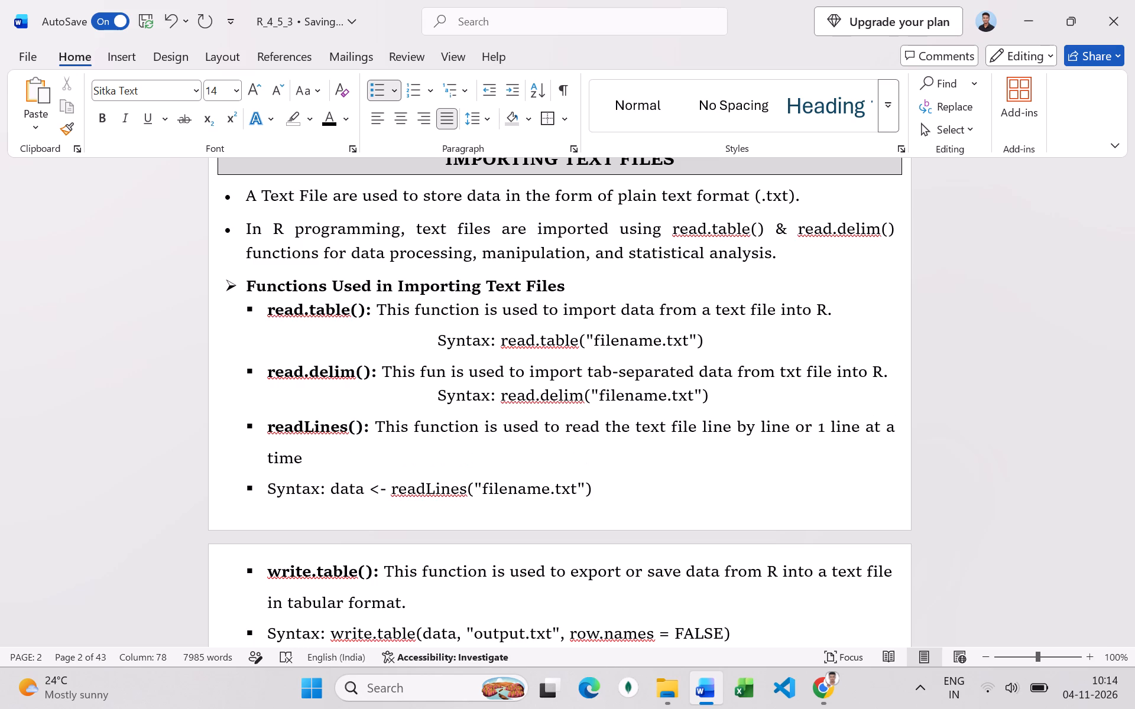
Shorten "function" to "fun" in the readLines() description.
{"action": "left_click", "coordinate": [476, 429]}
{"action": "key", "text": "BackSpace"}
{"action": "key", "text": "BackSpace"}
{"action": "key", "text": "BackSpace"}
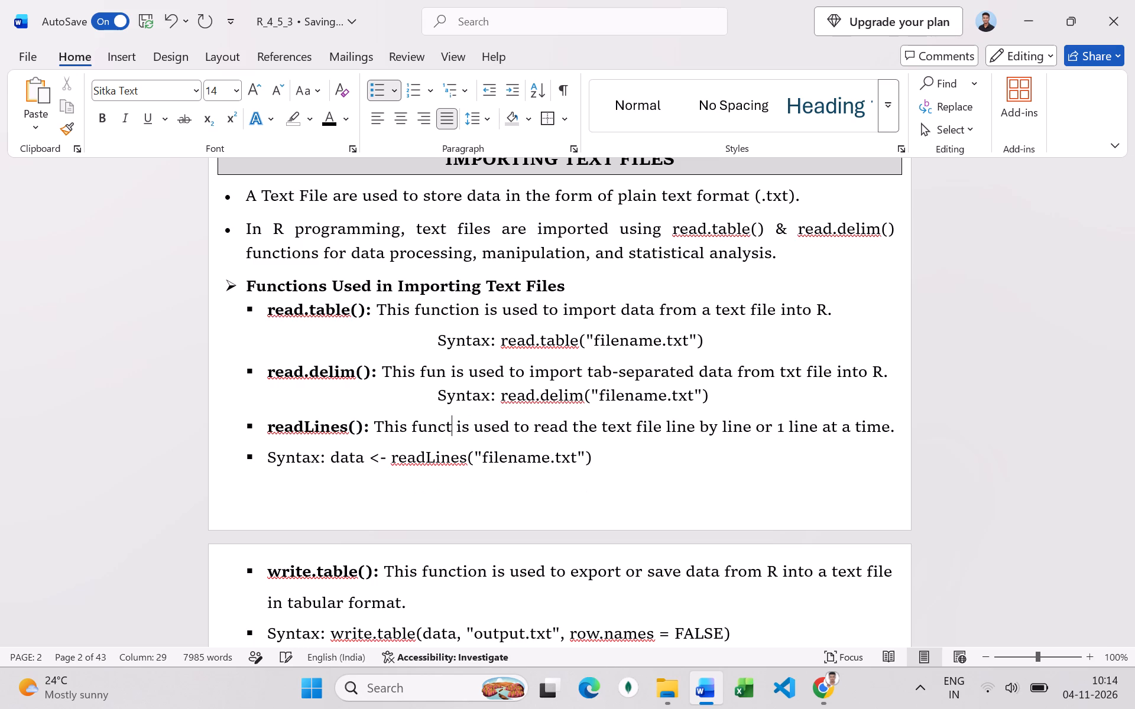
{"action": "key", "text": "BackSpace"}
{"action": "key", "text": "BackSpace"}
Remove the bullet from the readLines() syntax line and indent it by four tabs to align with the syntax lines above.
{"action": "left_click", "coordinate": [268, 457]}
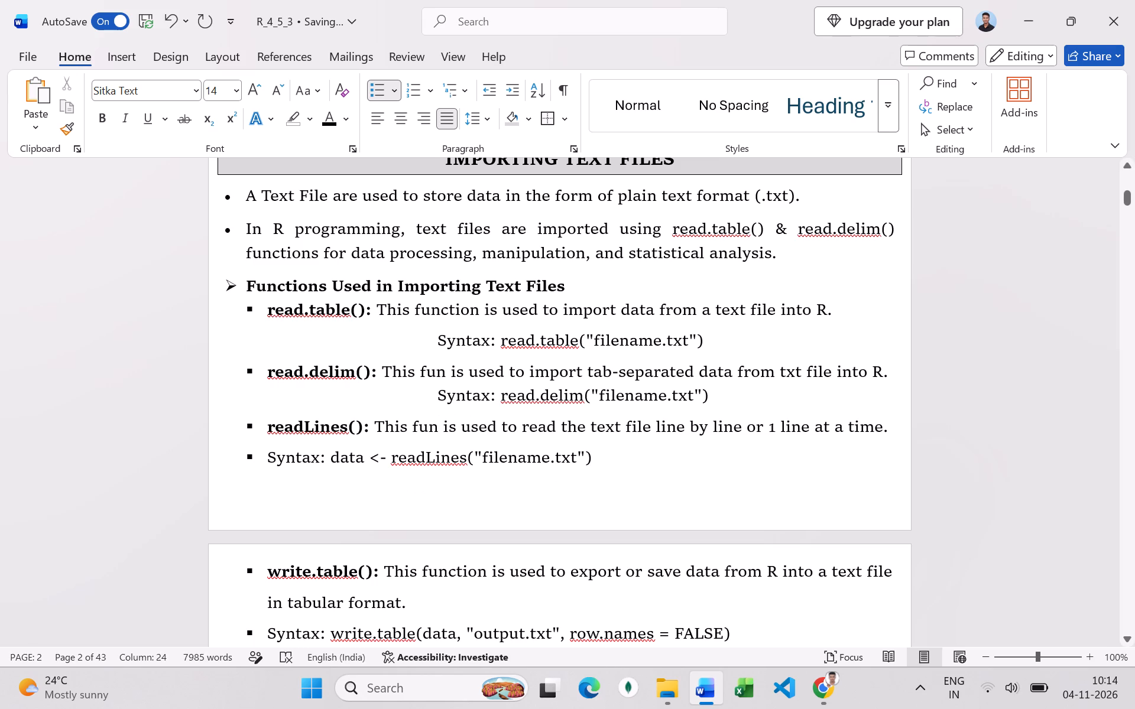
{"action": "key", "text": "BackSpace"}
{"action": "key", "text": "Tab"}
{"action": "key", "text": "Tab"}
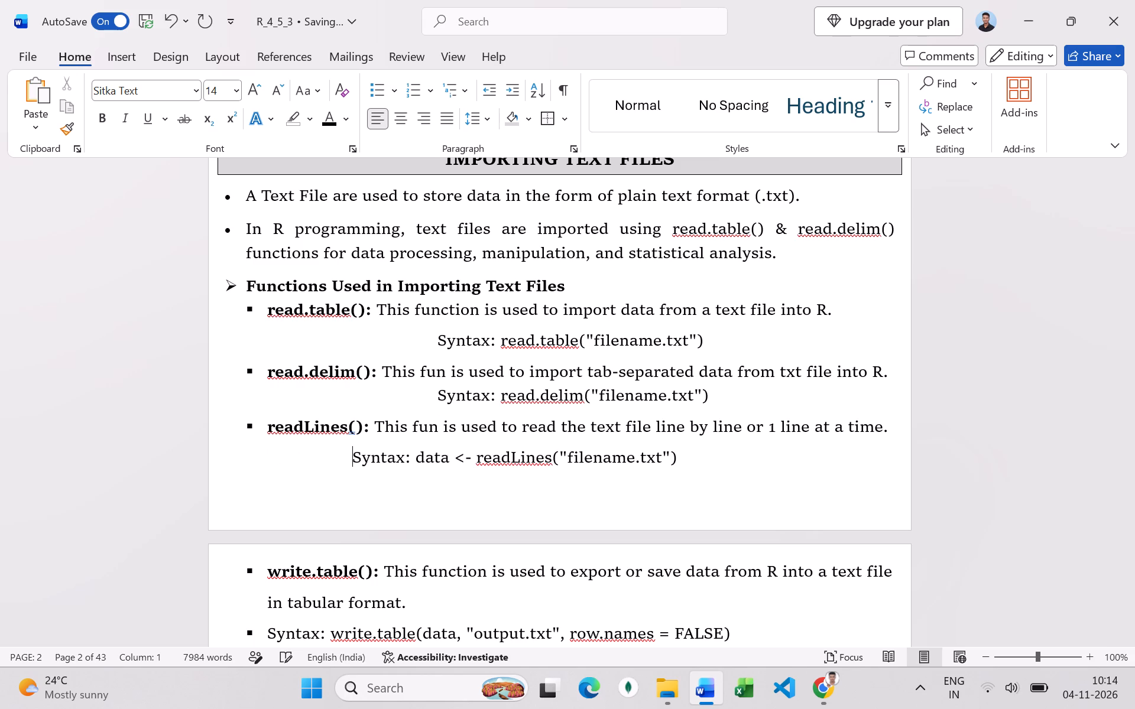
{"action": "key", "text": "Tab"}
{"action": "key", "text": "Tab"}
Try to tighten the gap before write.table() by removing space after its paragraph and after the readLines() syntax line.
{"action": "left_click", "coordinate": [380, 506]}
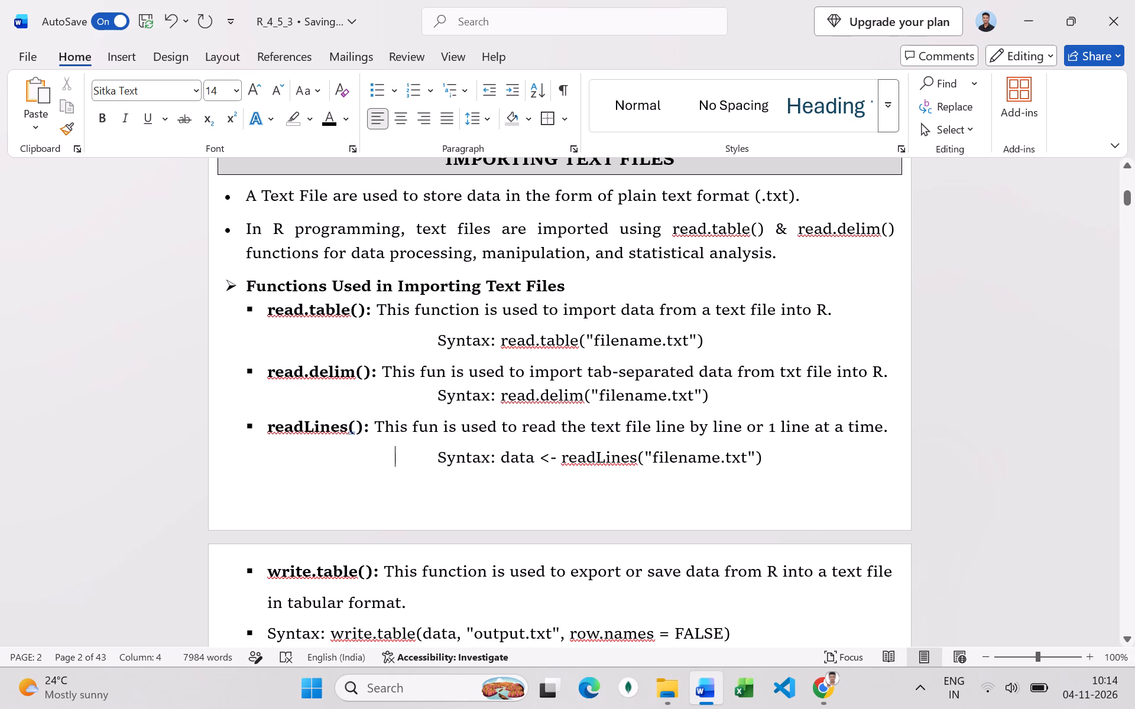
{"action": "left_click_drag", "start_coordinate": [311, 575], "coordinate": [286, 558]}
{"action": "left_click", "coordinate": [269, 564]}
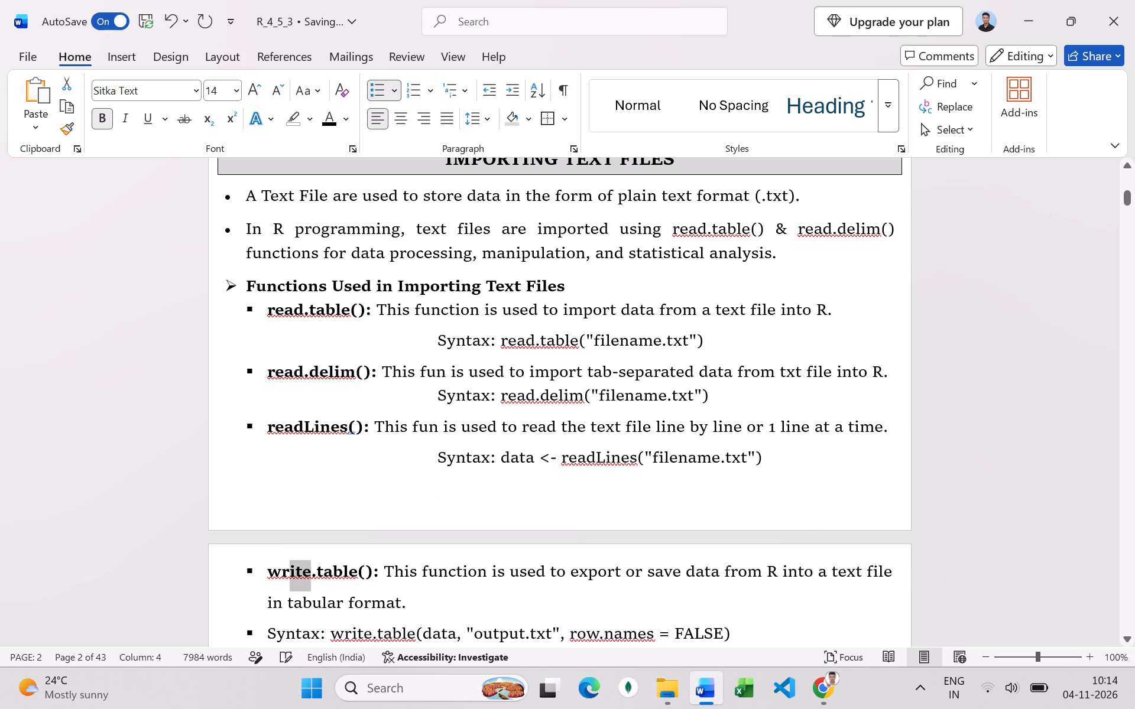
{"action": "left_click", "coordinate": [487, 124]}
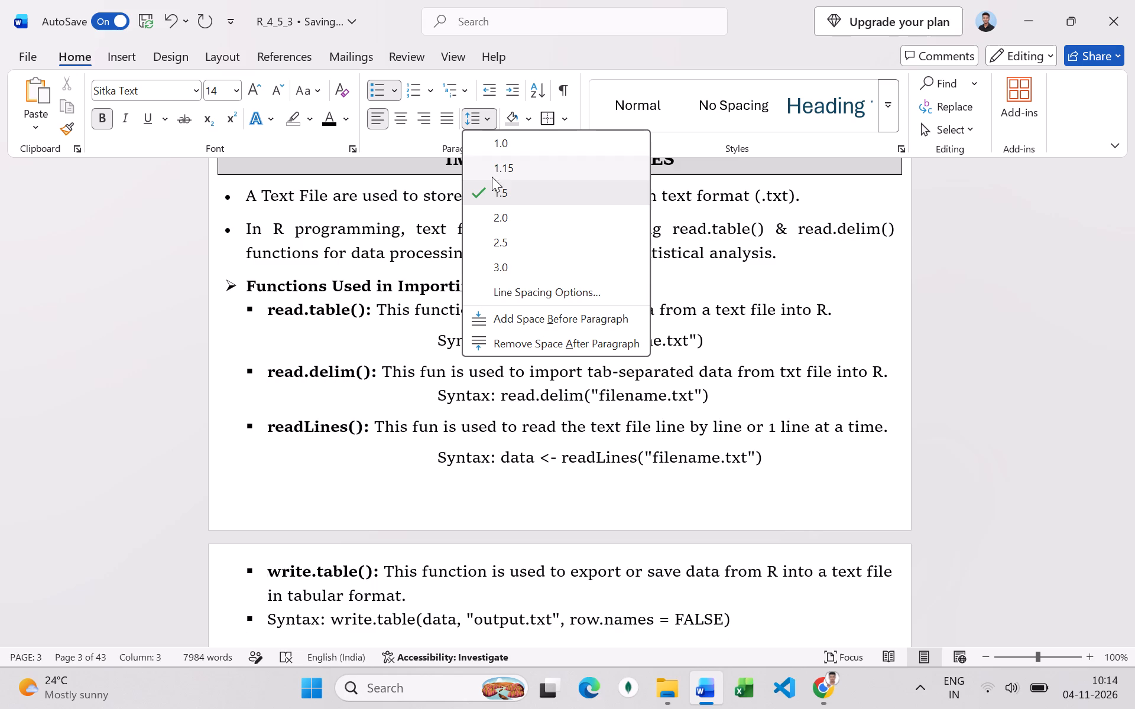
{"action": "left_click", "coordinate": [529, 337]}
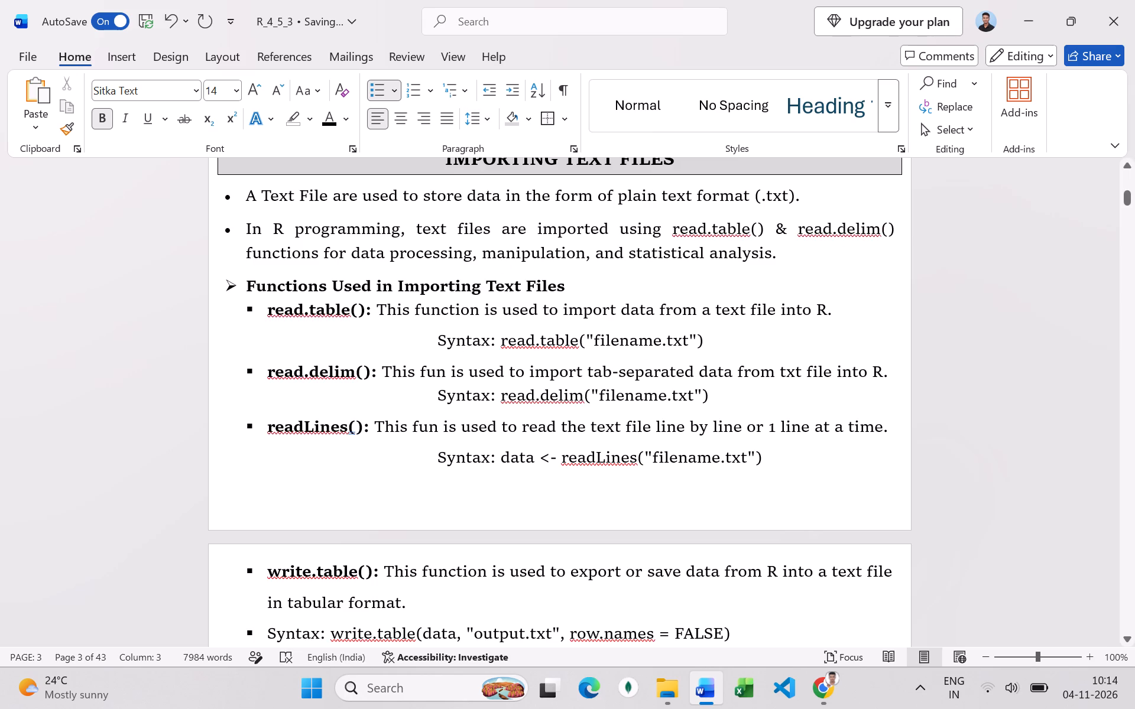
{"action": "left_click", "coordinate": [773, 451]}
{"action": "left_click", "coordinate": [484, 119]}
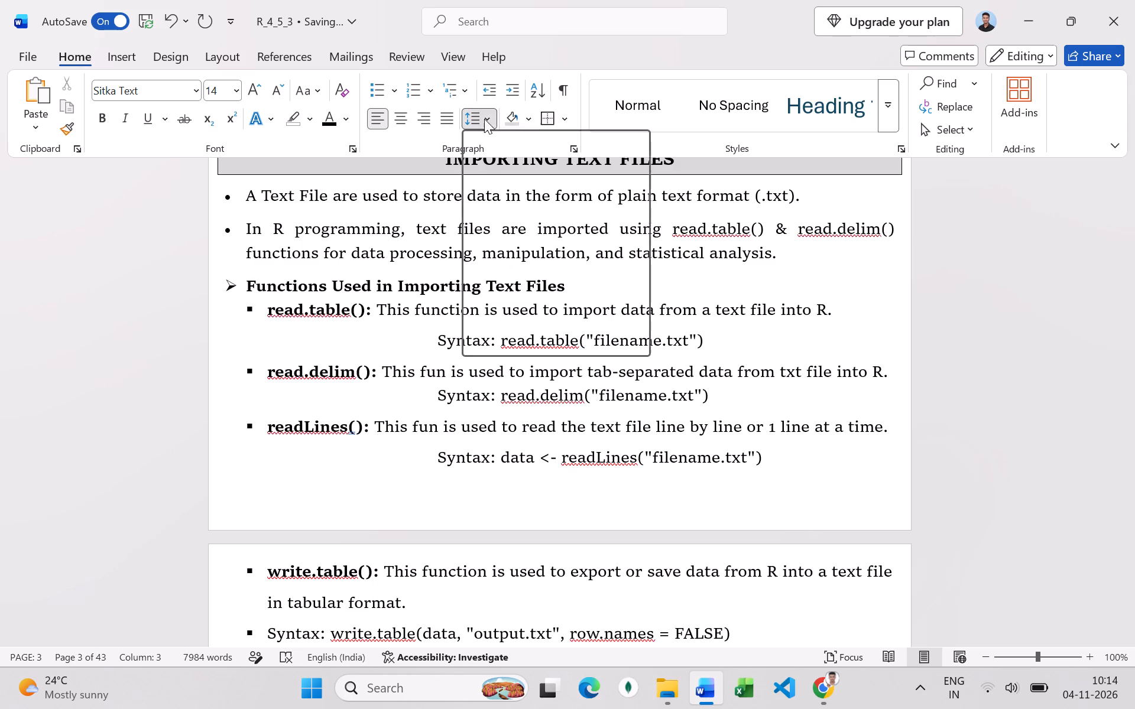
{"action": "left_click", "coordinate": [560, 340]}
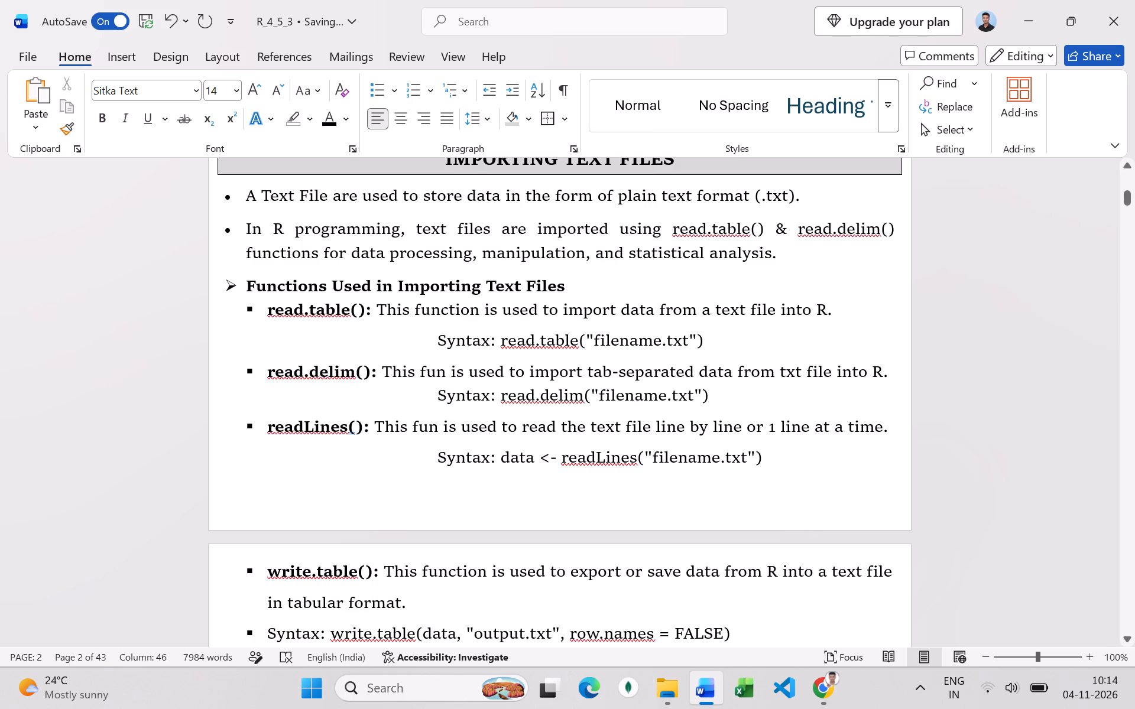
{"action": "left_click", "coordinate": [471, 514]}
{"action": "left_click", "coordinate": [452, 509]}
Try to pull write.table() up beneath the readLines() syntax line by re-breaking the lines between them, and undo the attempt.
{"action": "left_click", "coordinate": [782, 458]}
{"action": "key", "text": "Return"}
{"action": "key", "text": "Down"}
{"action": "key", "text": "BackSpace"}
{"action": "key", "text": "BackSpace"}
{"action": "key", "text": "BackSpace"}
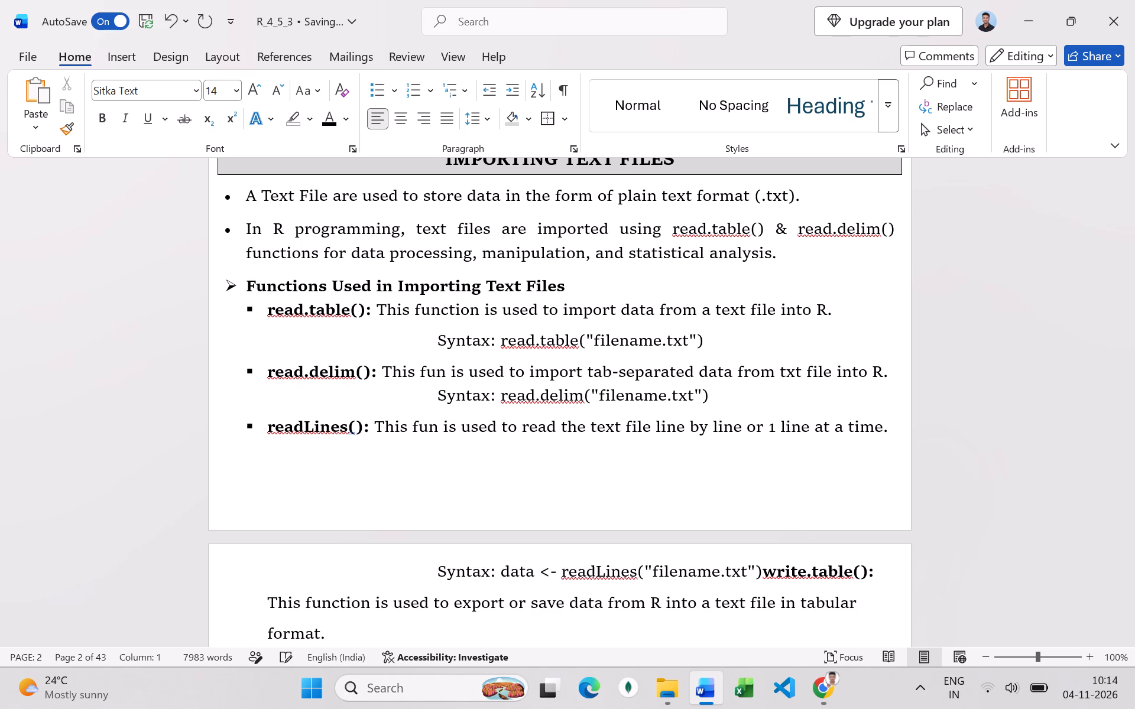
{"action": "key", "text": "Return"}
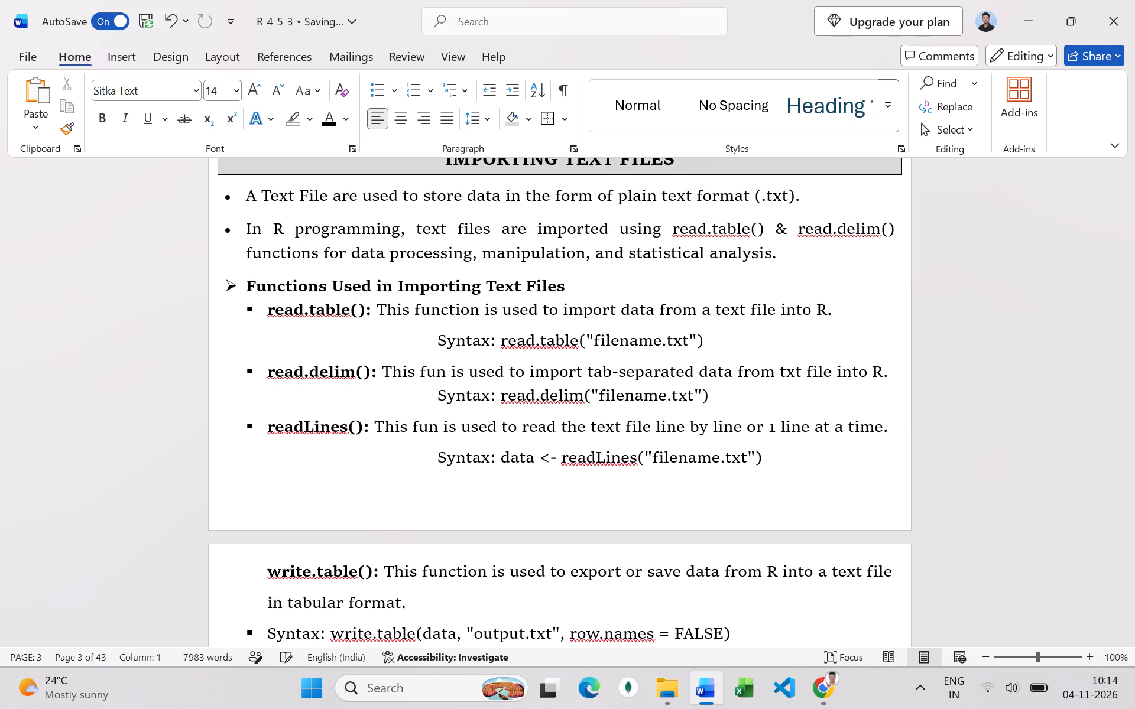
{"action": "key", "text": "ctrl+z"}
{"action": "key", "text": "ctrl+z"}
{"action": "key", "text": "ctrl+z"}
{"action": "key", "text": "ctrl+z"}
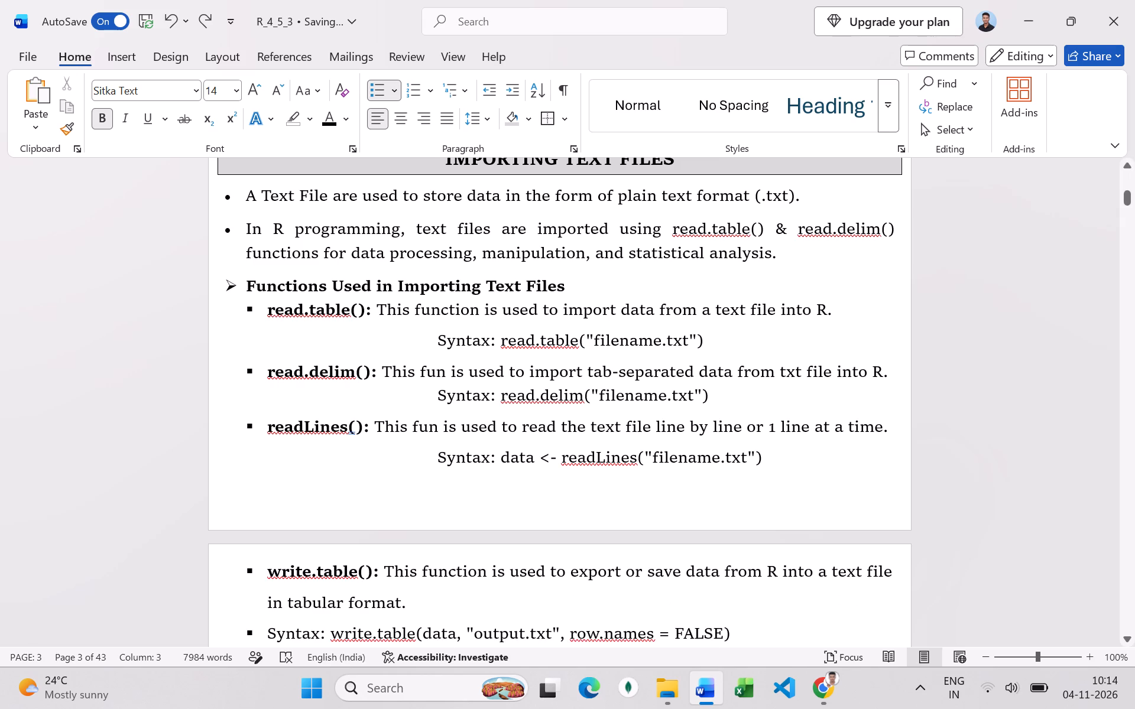
Delete "data <-" from the readLines() syntax line so it reads Syntax: readLines("filename.txt").
{"action": "left_click", "coordinate": [562, 462]}
{"action": "key", "text": "BackSpace"}
{"action": "key", "text": "BackSpace"}
{"action": "key", "text": "BackSpace"}
{"action": "key", "text": "BackSpace"}
{"action": "key", "text": "BackSpace"}
{"action": "key", "text": "BackSpace"}
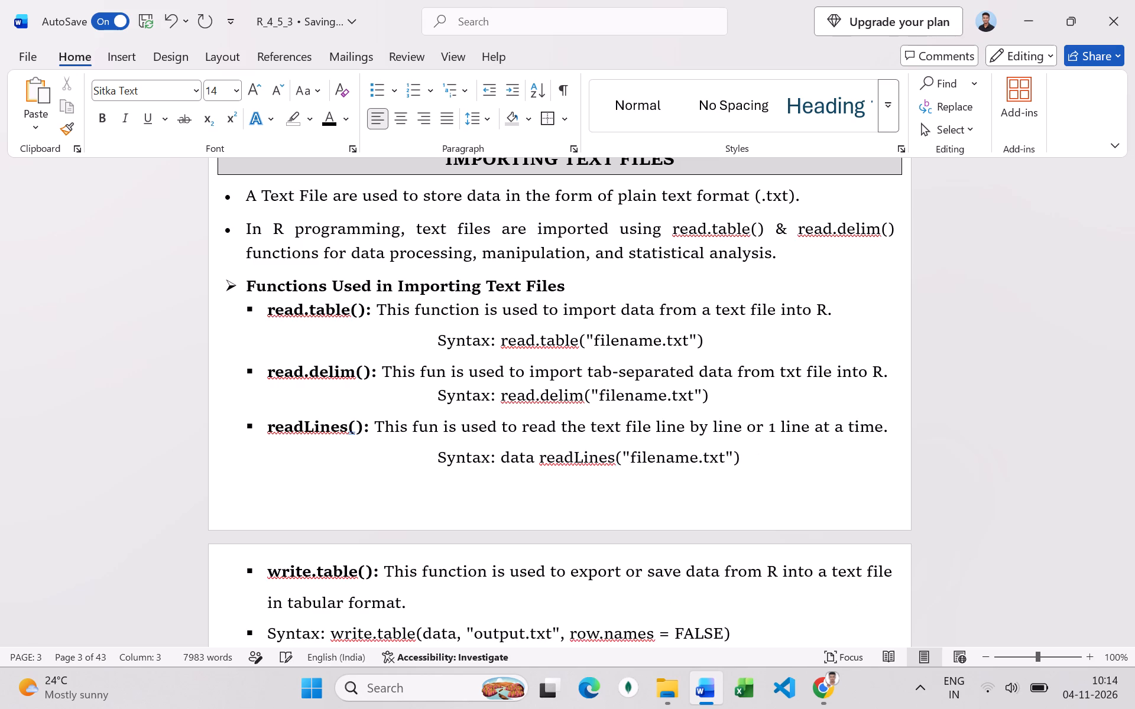
{"action": "key", "text": "BackSpace"}
{"action": "key", "text": "BackSpace"}
{"action": "left_click", "coordinate": [569, 483]}
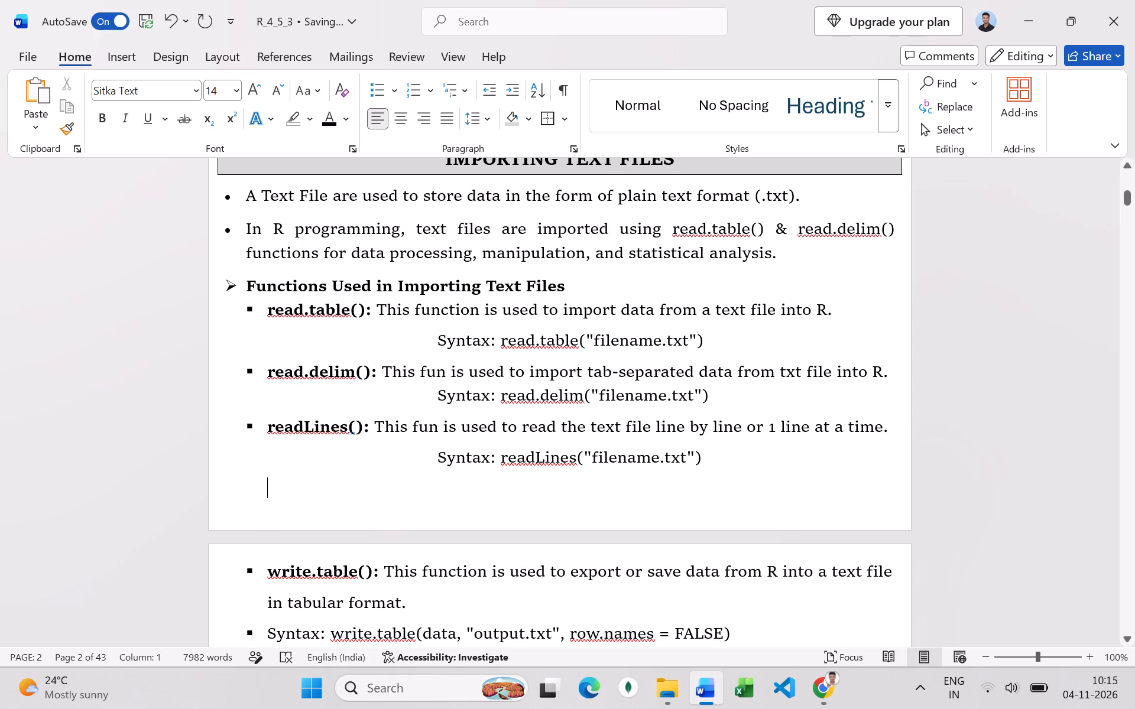
Set the function list from head() to nrow() and ncol(), above Importing Text Files, in three columns.
{"action": "scroll", "coordinate": [458, 501], "scroll_direction": "down", "scroll_amount": 4}
{"action": "scroll", "coordinate": [460, 496], "scroll_direction": "up", "scroll_amount": 7}
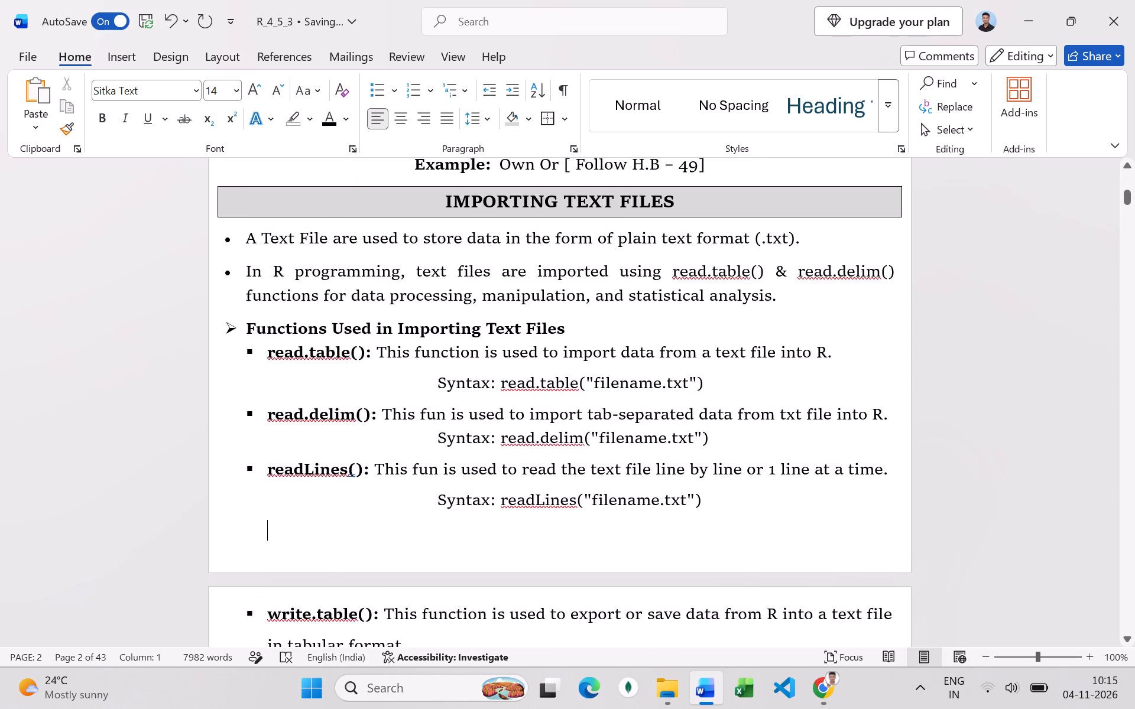
{"action": "scroll", "coordinate": [460, 496], "scroll_direction": "up", "scroll_amount": 6}
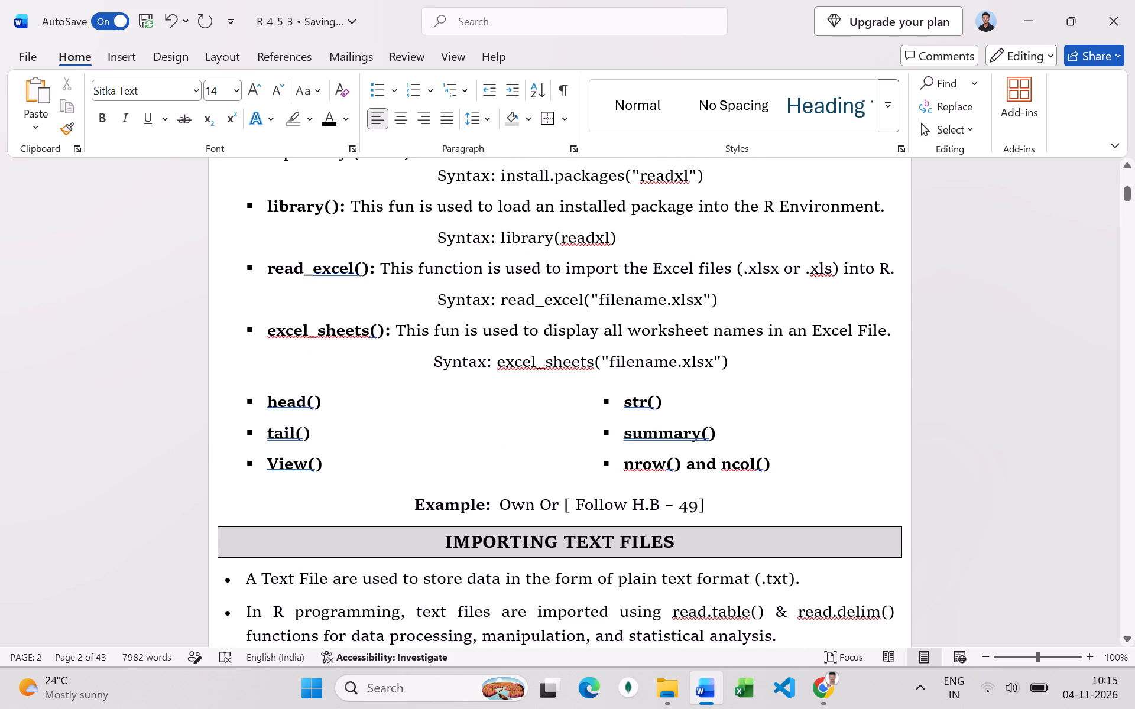
{"action": "left_click_drag", "start_coordinate": [797, 463], "coordinate": [276, 401]}
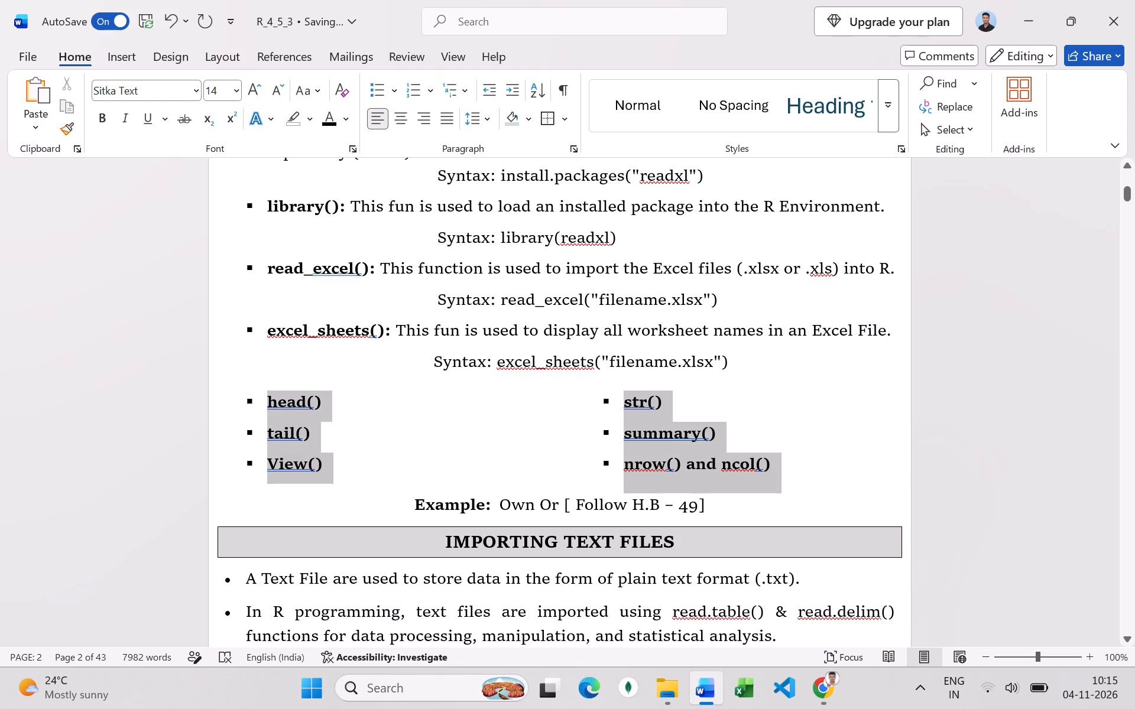
{"action": "left_click_drag", "start_coordinate": [276, 401], "coordinate": [274, 401]}
{"action": "left_click", "coordinate": [237, 53]}
{"action": "left_click", "coordinate": [186, 108]}
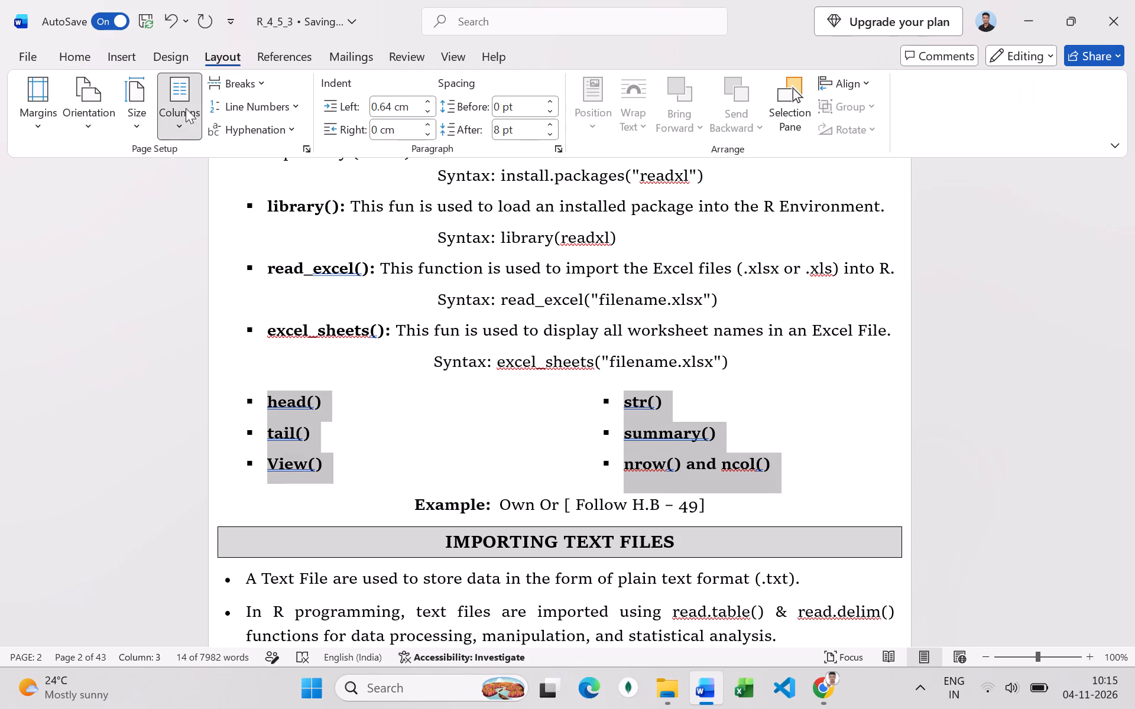
{"action": "left_click", "coordinate": [227, 240]}
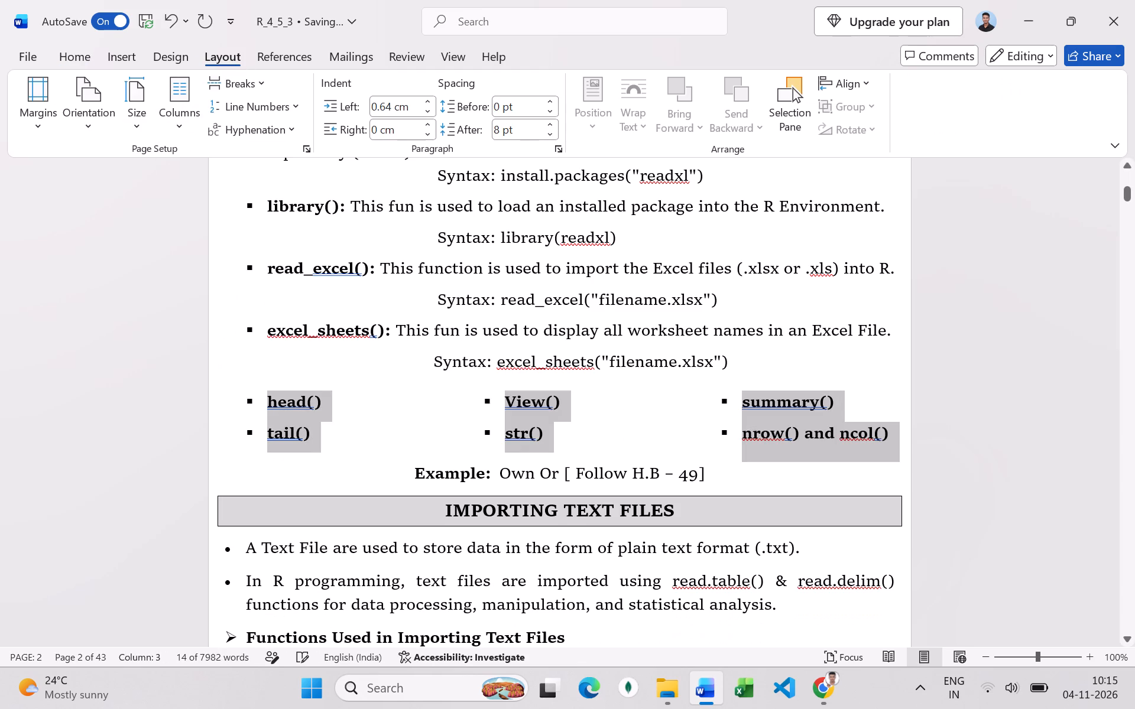
{"action": "left_click", "coordinate": [416, 445]}
Pull the write.table() entry up onto the page beneath the readLines() syntax line and give it back its square bullet.
{"action": "scroll", "coordinate": [444, 450], "scroll_direction": "down", "scroll_amount": 7}
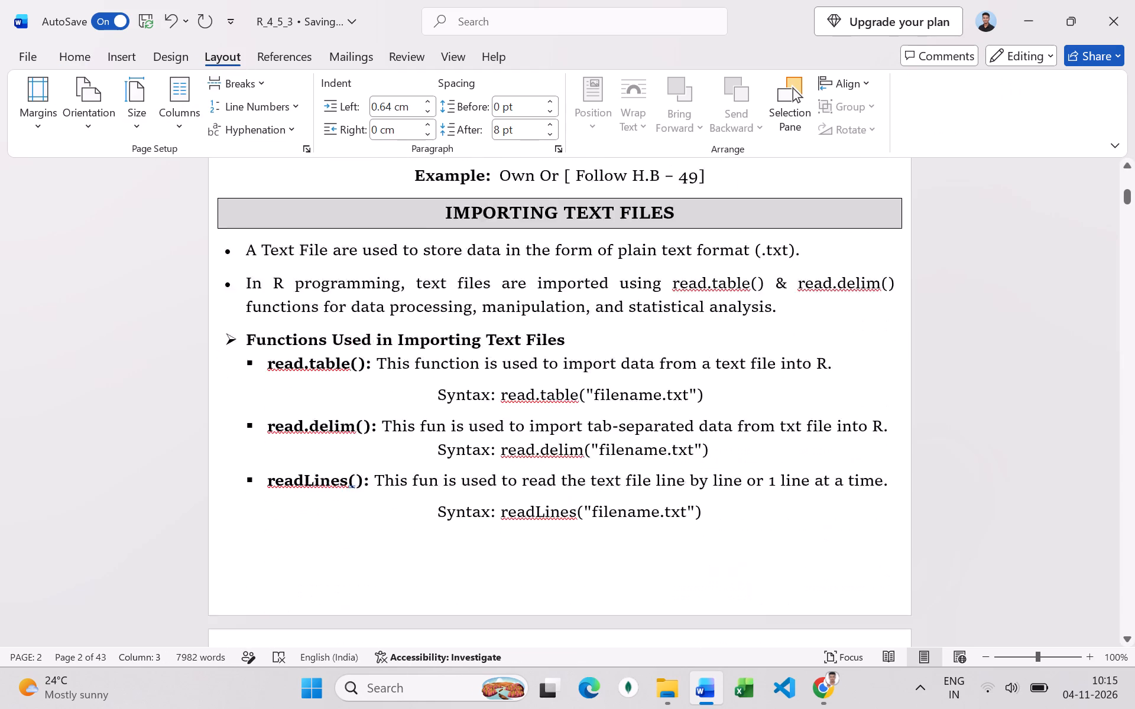
{"action": "scroll", "coordinate": [444, 450], "scroll_direction": "down", "scroll_amount": 2}
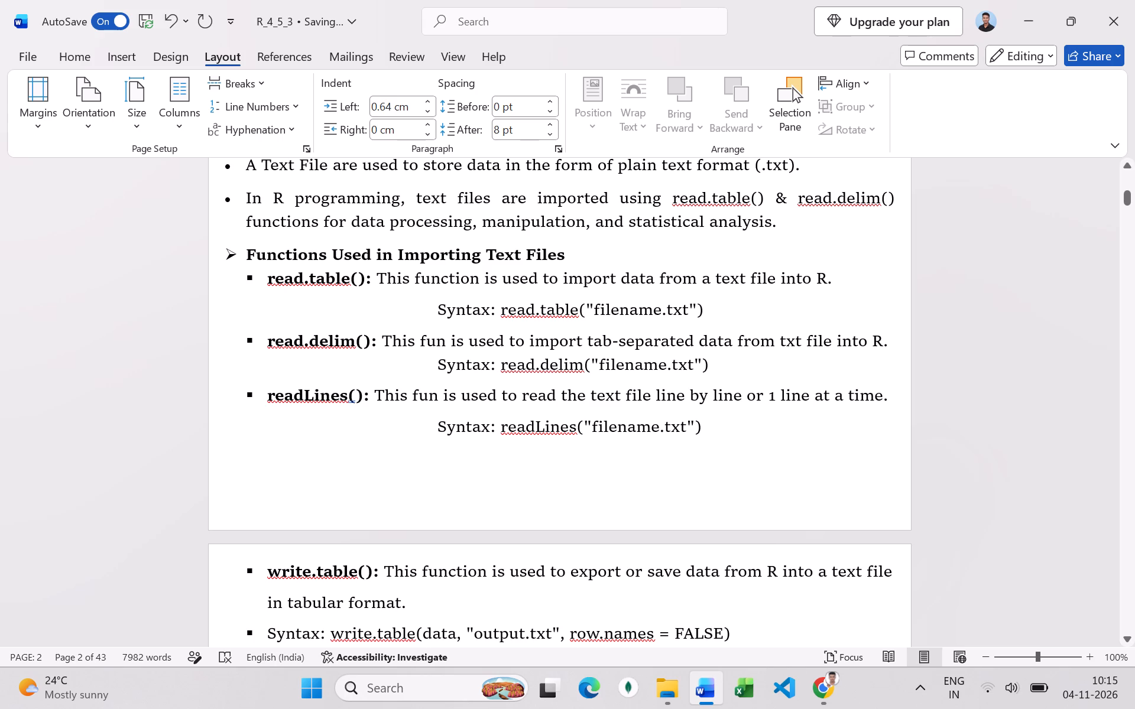
{"action": "scroll", "coordinate": [300, 523], "scroll_direction": "down", "scroll_amount": 1}
{"action": "left_click", "coordinate": [267, 522]}
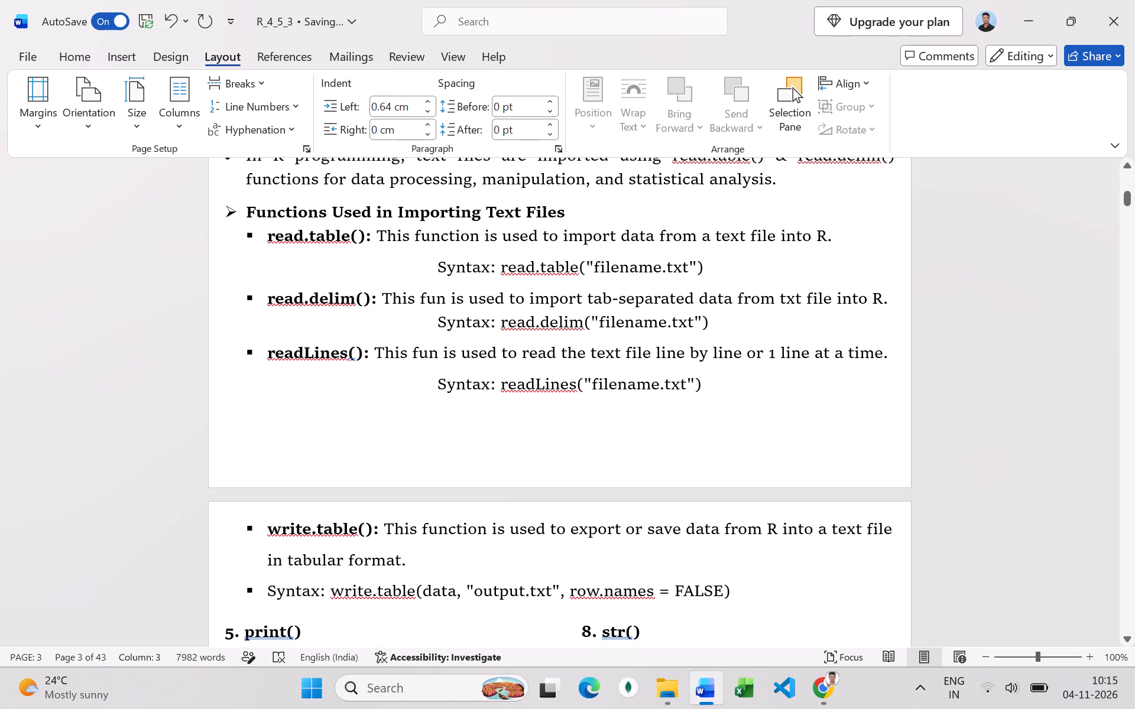
{"action": "key", "text": "BackSpace"}
{"action": "key", "text": "BackSpace"}
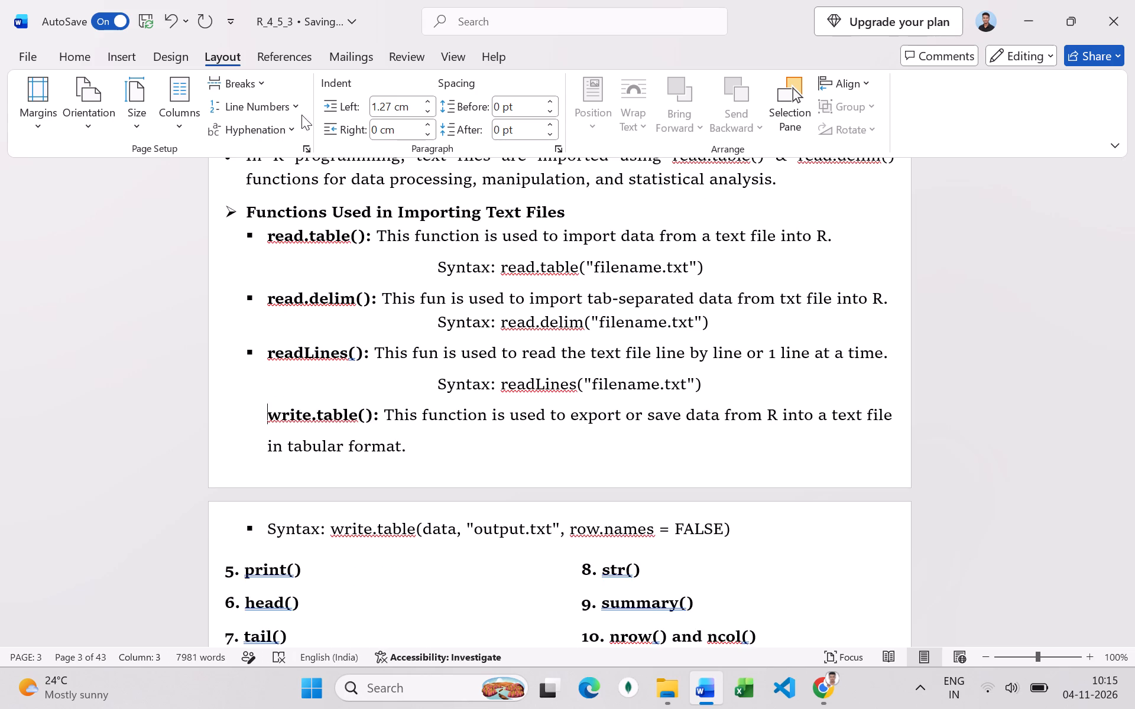
{"action": "left_click", "coordinate": [83, 58]}
{"action": "left_click", "coordinate": [381, 91]}
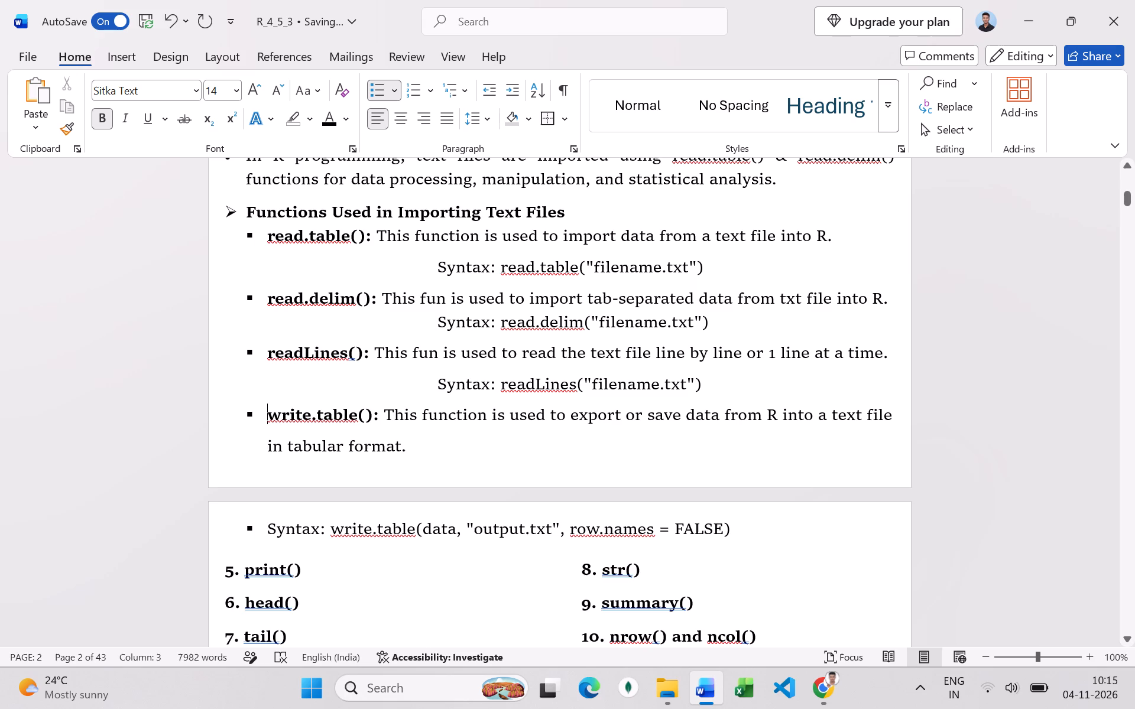
Replace "1" with "one" in the readLines() description.
{"action": "scroll", "coordinate": [407, 453], "scroll_direction": "up", "scroll_amount": 7}
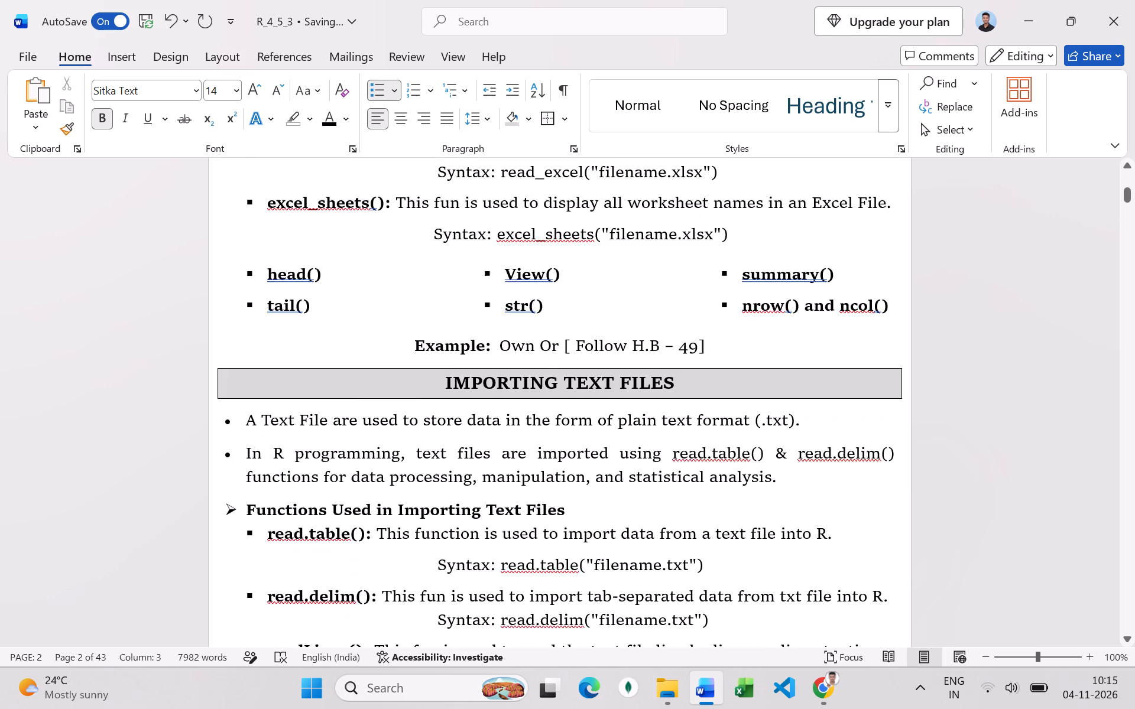
{"action": "scroll", "coordinate": [408, 444], "scroll_direction": "up", "scroll_amount": 1}
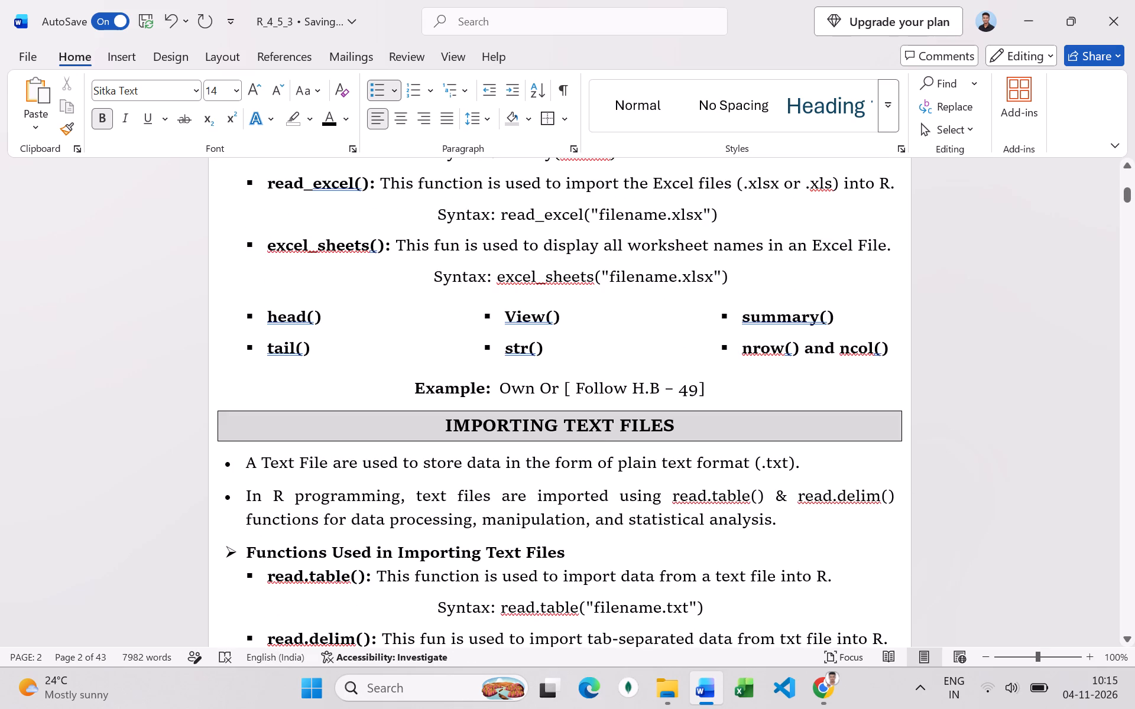
{"action": "scroll", "coordinate": [516, 464], "scroll_direction": "down", "scroll_amount": 7}
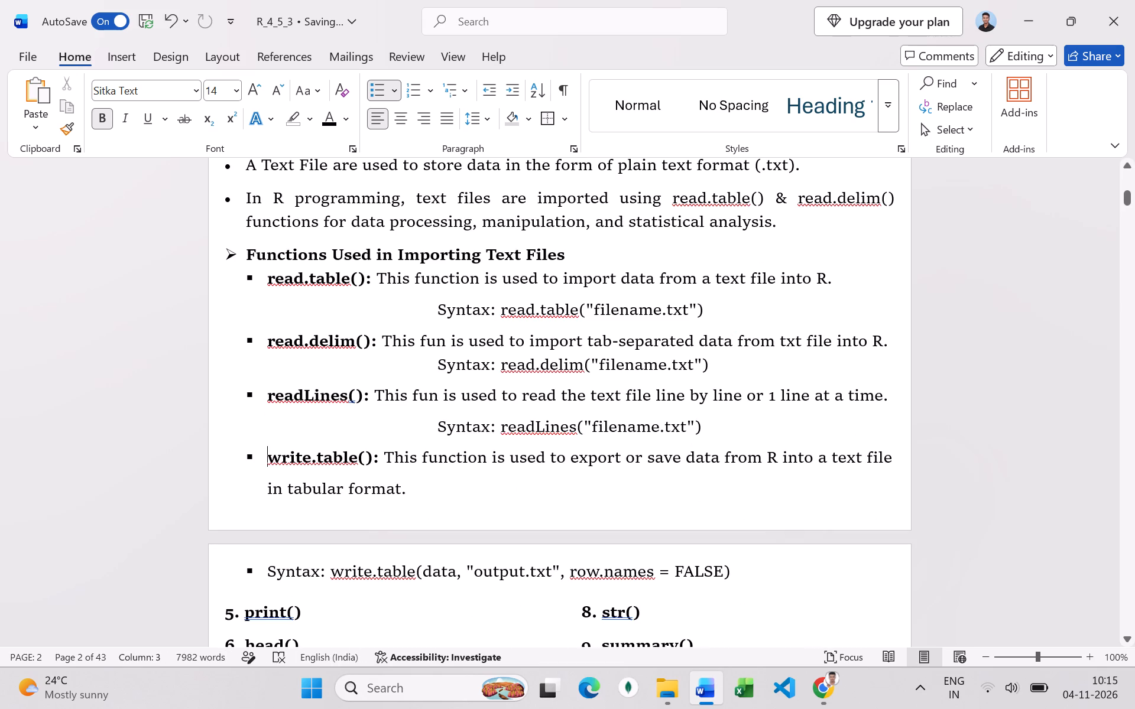
{"action": "left_click", "coordinate": [776, 394]}
{"action": "key", "text": "BackSpace"}
{"action": "type", "text": "one"}
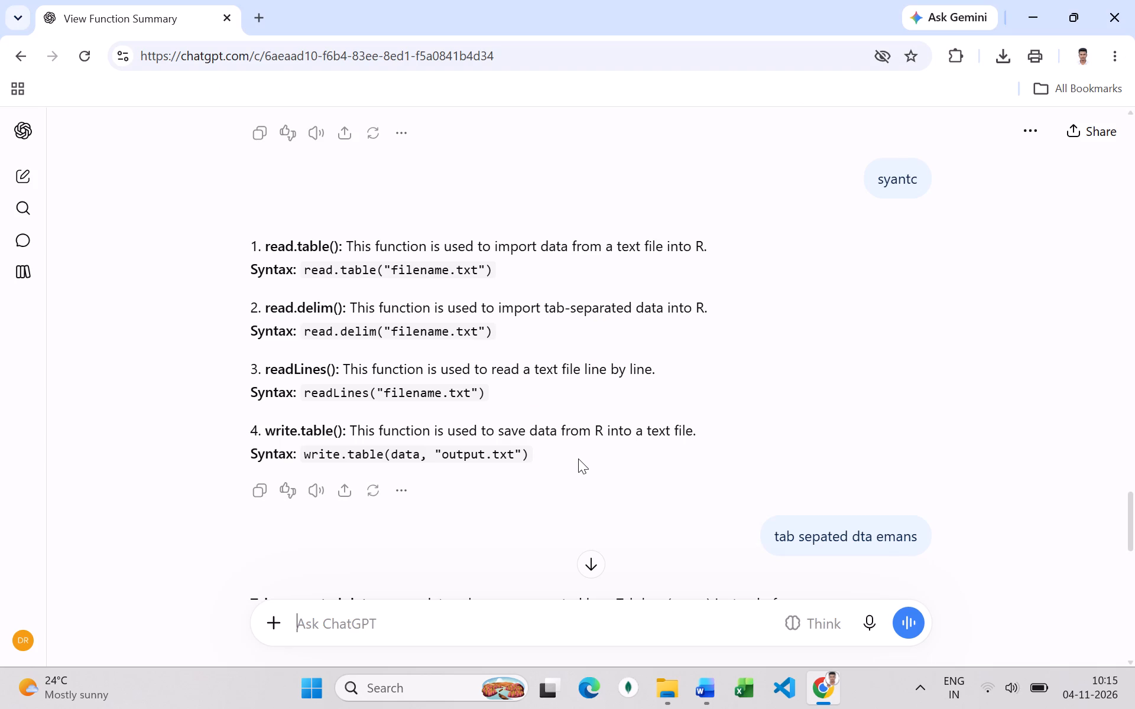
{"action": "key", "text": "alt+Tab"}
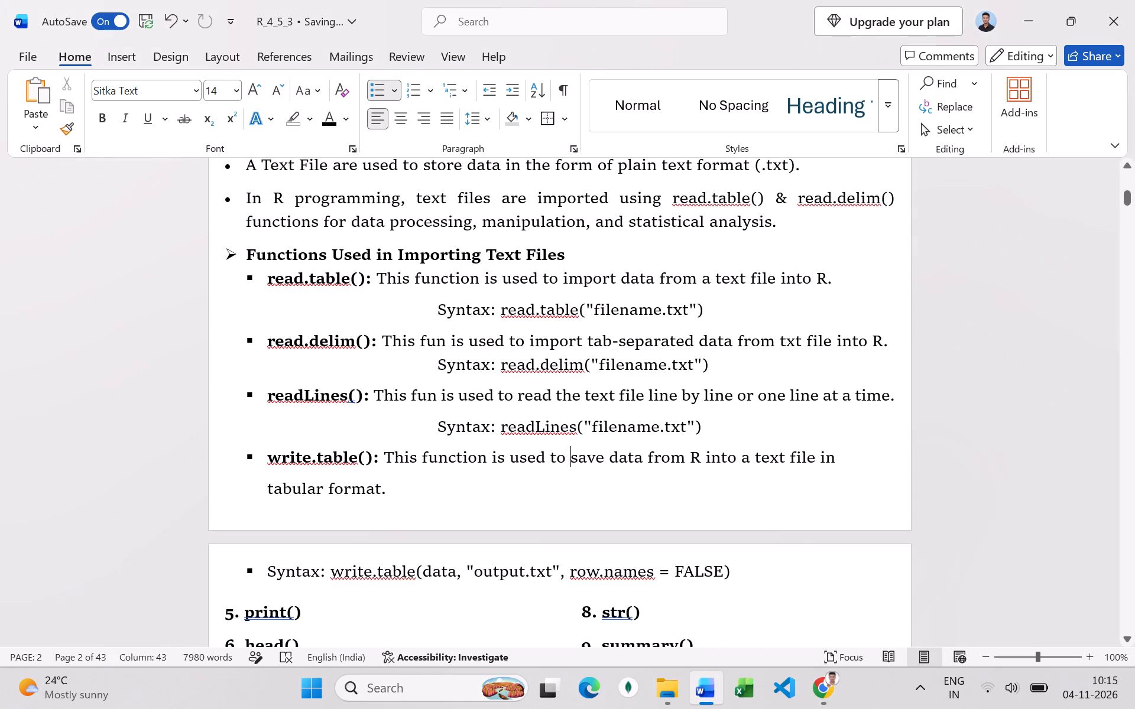
{"action": "left_click", "coordinate": [607, 461]}
{"action": "key", "text": "alt+Tab"}
{"action": "key", "text": "alt+Tab"}
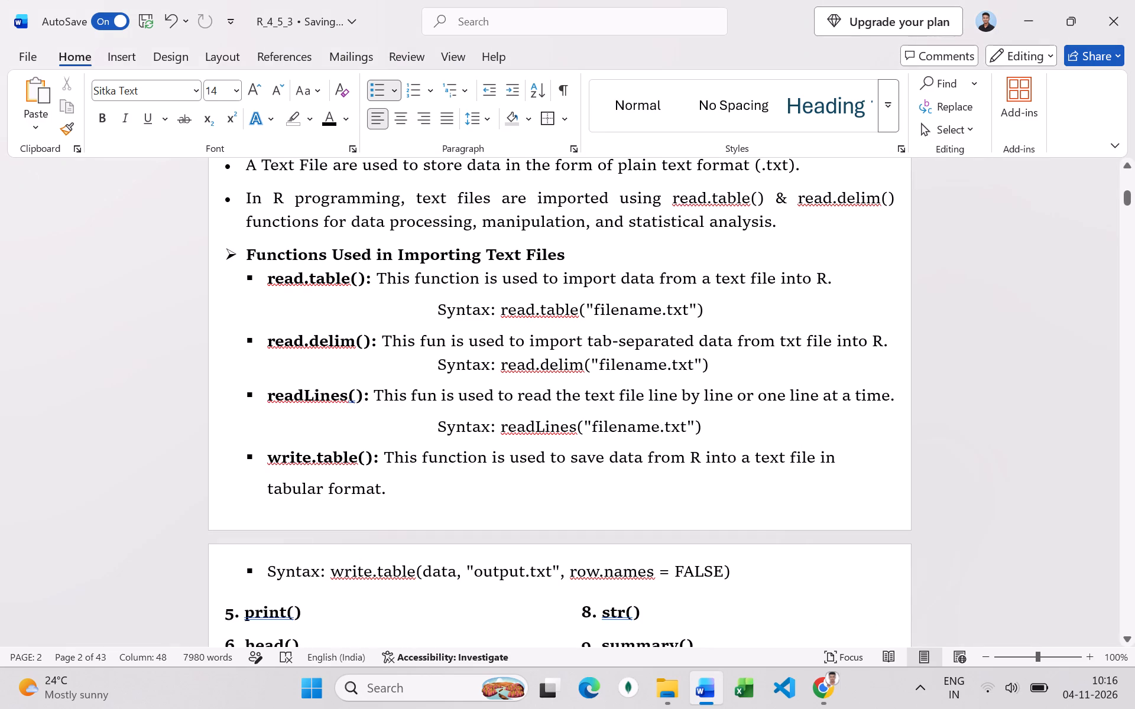
{"action": "left_click_drag", "start_coordinate": [824, 457], "coordinate": [831, 476]}
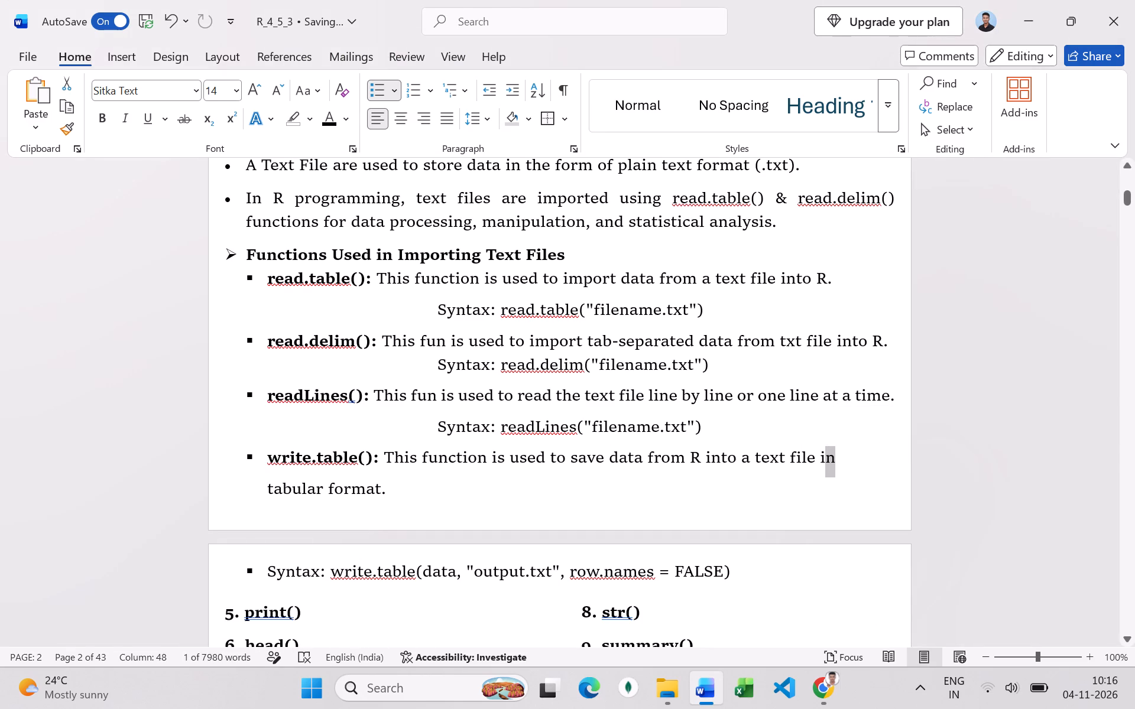
{"action": "left_click", "coordinate": [397, 514]}
{"action": "key", "text": "BackSpace"}
{"action": "key", "text": "BackSpace"}
{"action": "key", "text": "BackSpace"}
{"action": "key", "text": "BackSpace"}
{"action": "key", "text": "BackSpace"}
{"action": "key", "text": "BackSpace"}
{"action": "key", "text": "BackSpace"}
{"action": "key", "text": "BackSpace"}
{"action": "key", "text": "BackSpace"}
{"action": "key", "text": "BackSpace"}
{"action": "key", "text": "BackSpace"}
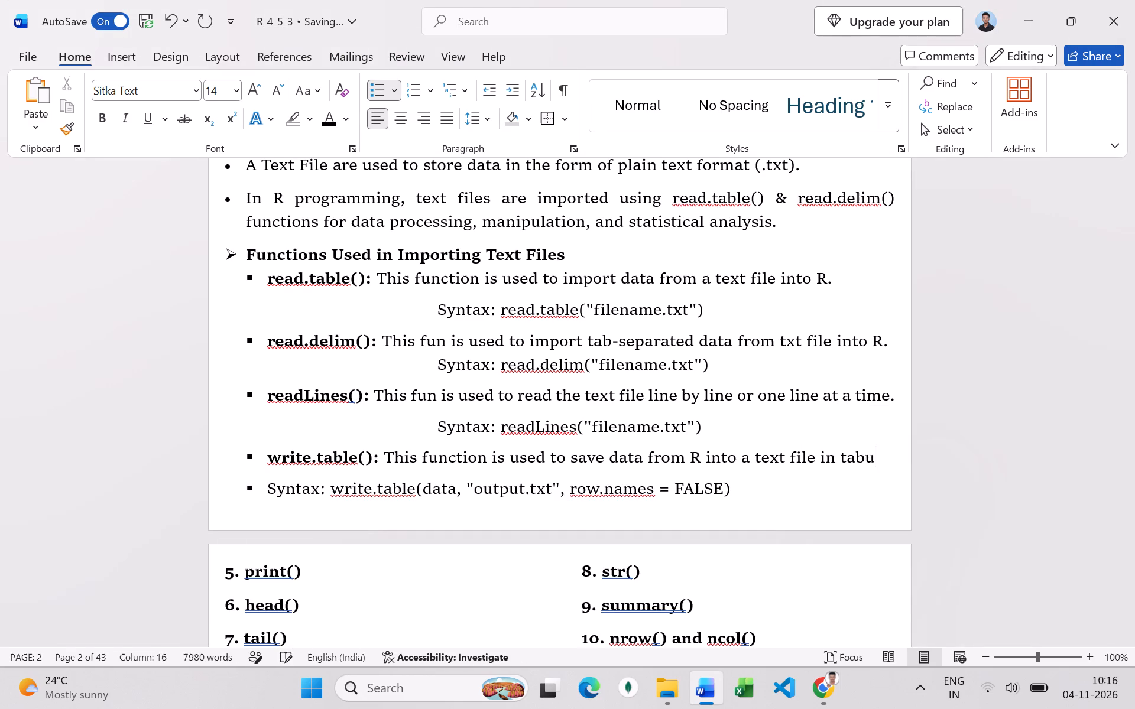
{"action": "key", "text": "BackSpace"}
{"action": "key", "text": "BackSpace"}
{"action": "key", "text": "BackSpace"}
{"action": "key", "text": "BackSpace"}
{"action": "key", "text": "BackSpace"}
{"action": "key", "text": "BackSpace"}
{"action": "key", "text": "BackSpace"}
{"action": "key", "text": "BackSpace"}
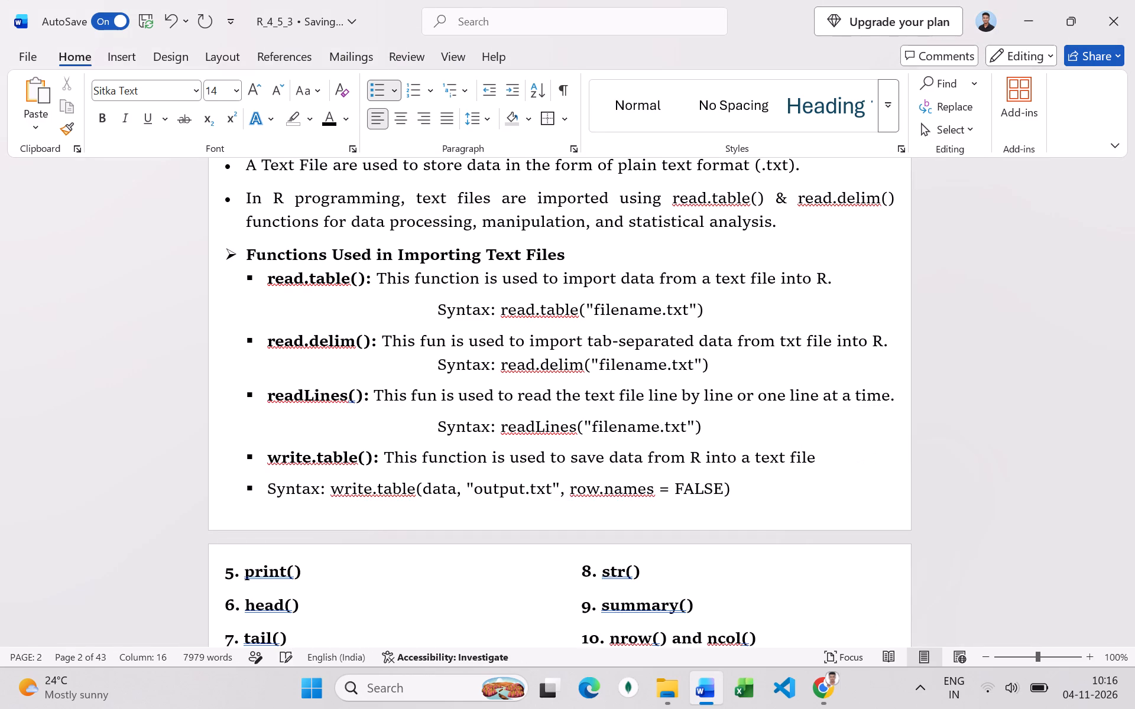
{"action": "key", "text": "period"}
Remove the bullet from the write.table() syntax line, centre it and increase its indent.
{"action": "left_click", "coordinate": [269, 492]}
{"action": "key", "text": "BackSpace"}
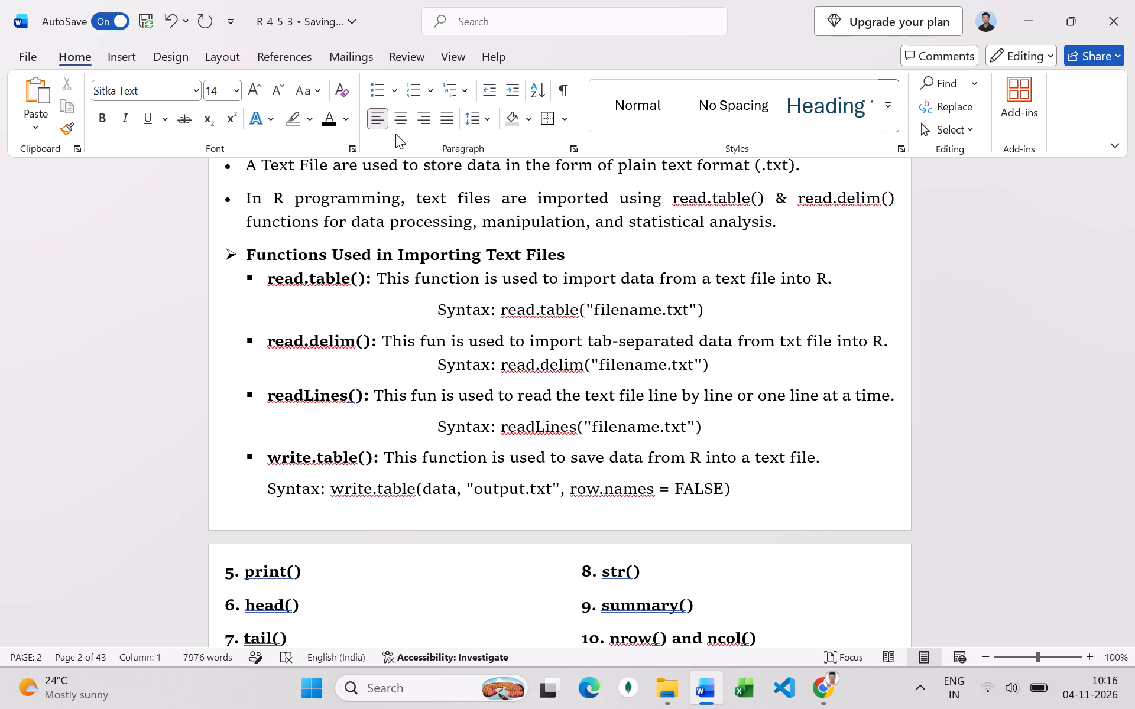
{"action": "left_click", "coordinate": [402, 119]}
{"action": "left_click", "coordinate": [512, 99]}
{"action": "double_click", "coordinate": [512, 99]}
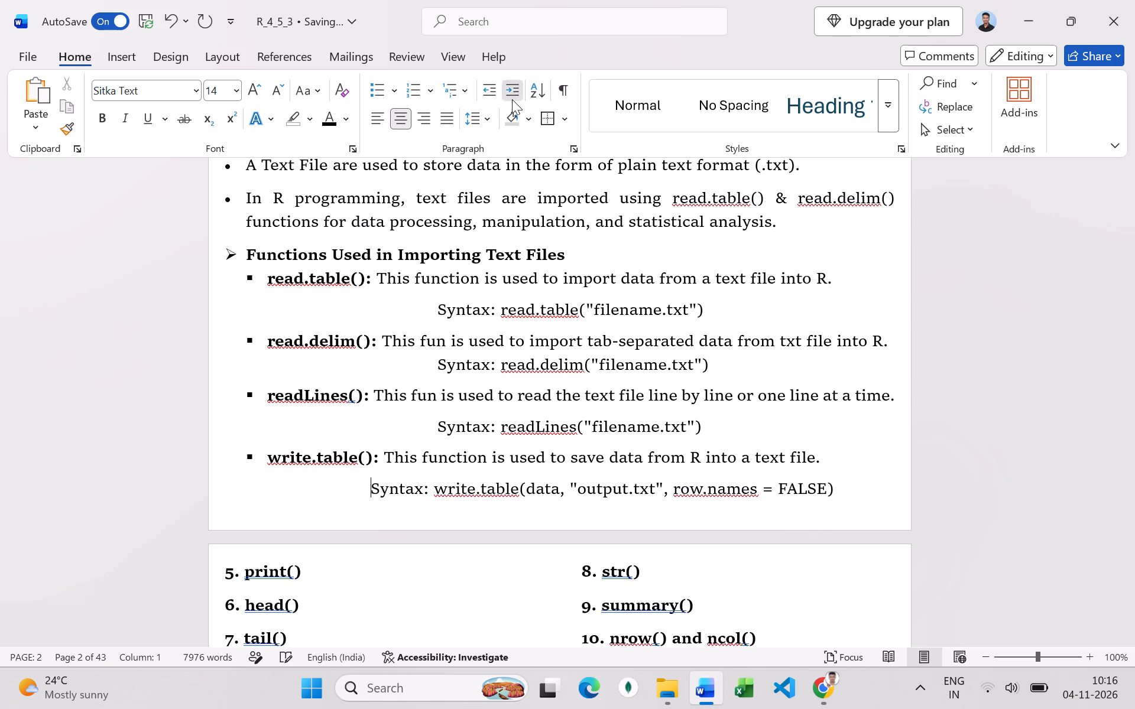
{"action": "left_click", "coordinate": [512, 99]}
{"action": "left_click", "coordinate": [494, 87]}
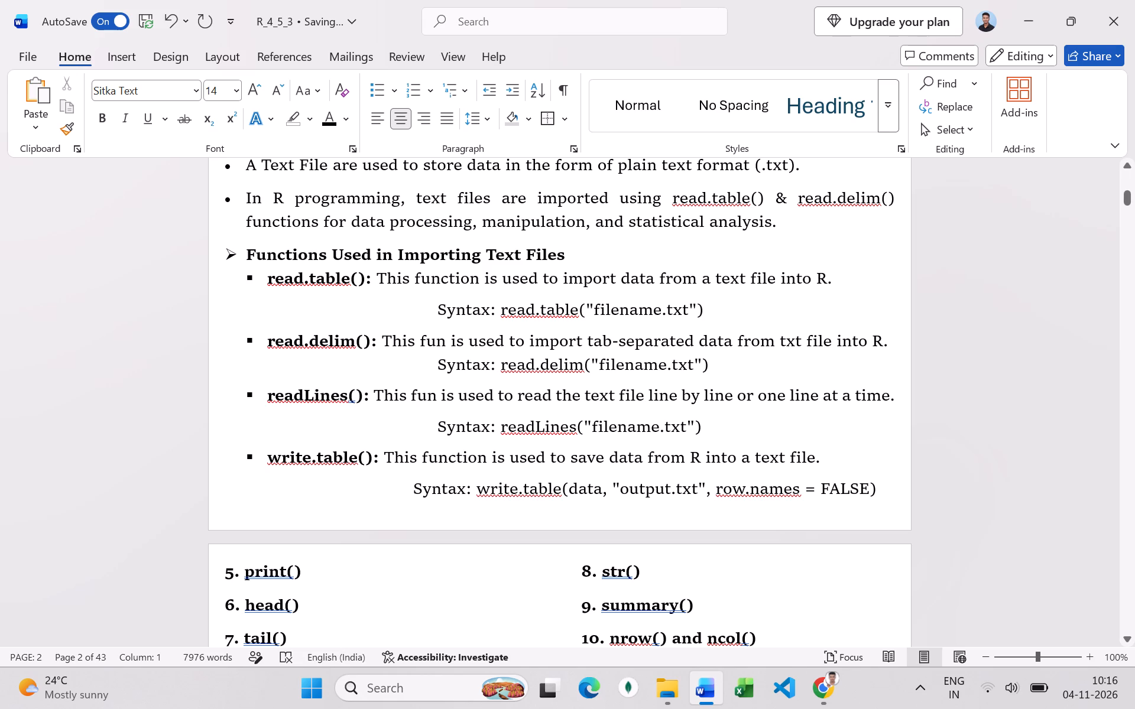
Shorten the write.table() syntax to ChatGPT's version by deleting the row.names = FALSE argument and keeping the closing quotation mark after output.txt.
{"action": "key", "text": "alt+Tab"}
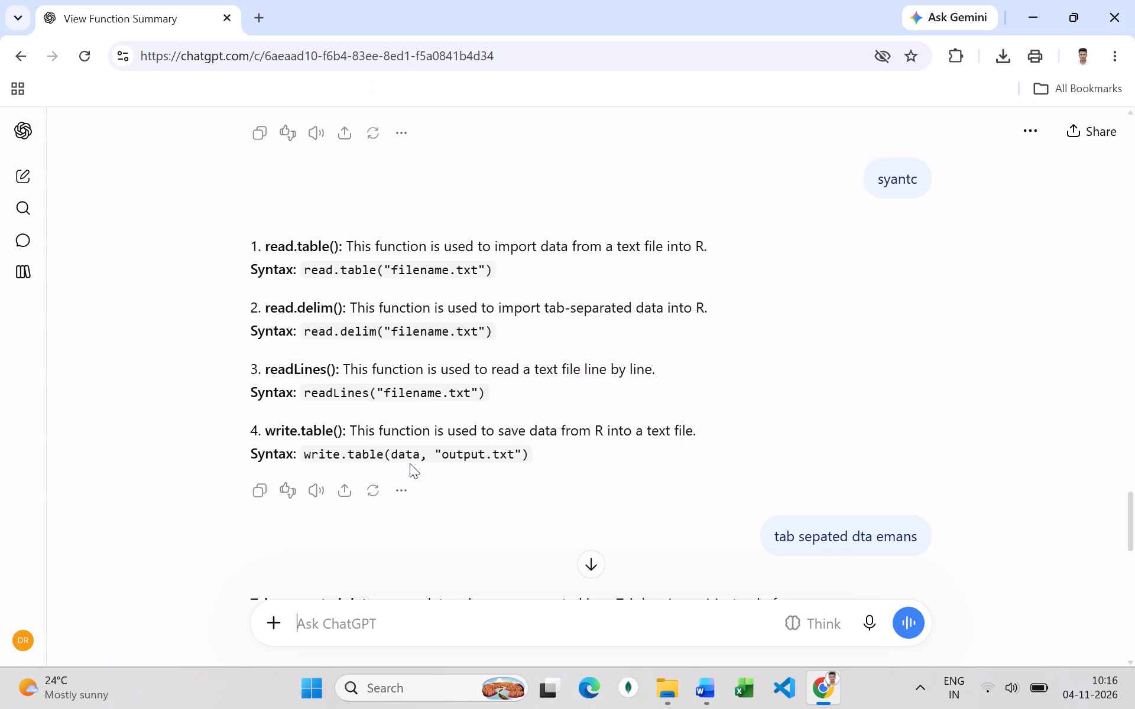
{"action": "key", "text": "alt+Tab"}
{"action": "key", "text": "alt+Tab"}
{"action": "key", "text": "alt+Tab"}
{"action": "left_click_drag", "start_coordinate": [711, 489], "coordinate": [855, 495]}
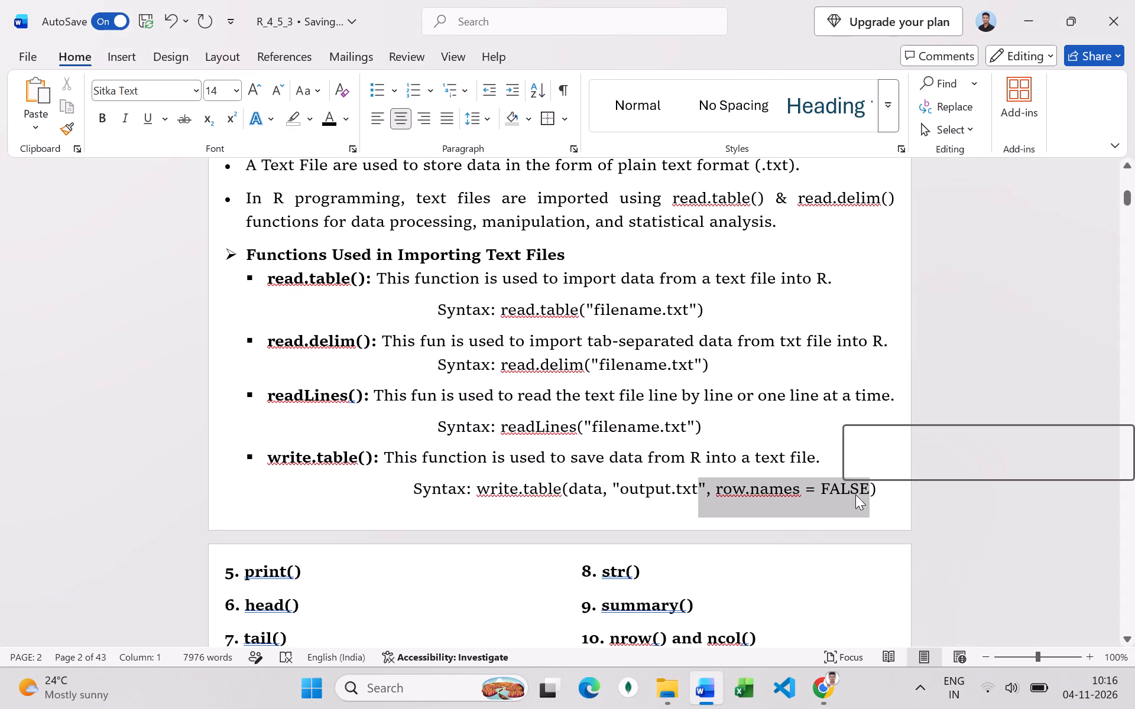
{"action": "key", "text": "BackSpace"}
{"action": "key", "text": "shift+quotedbl"}
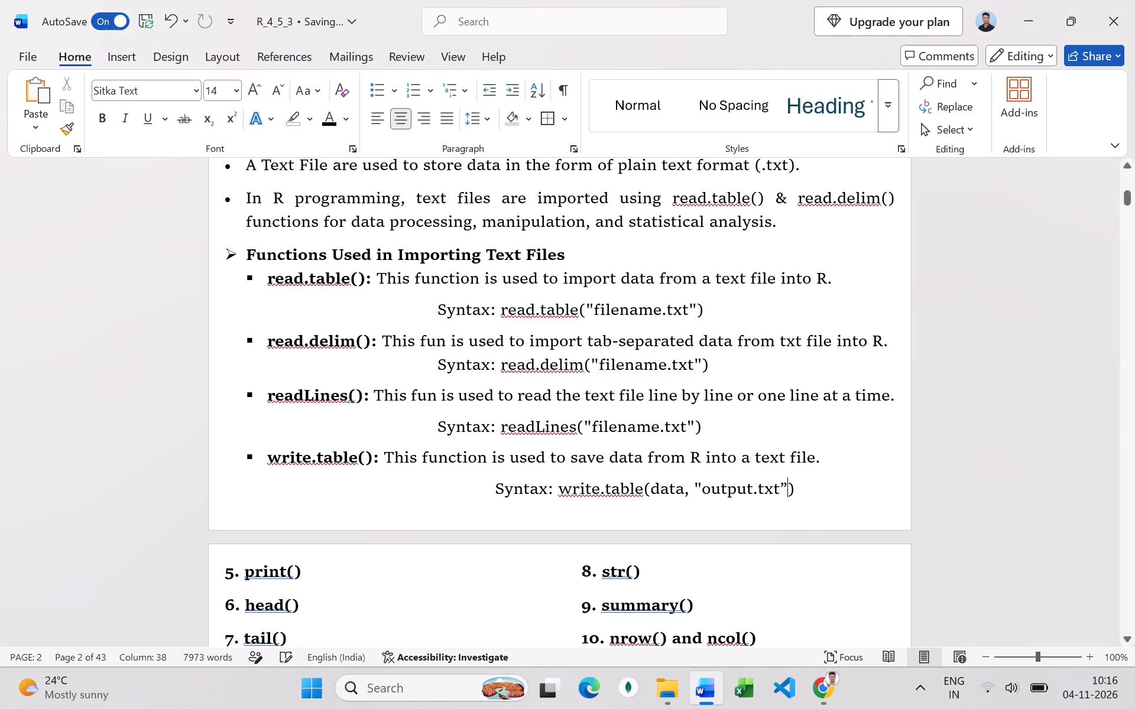
Decrease the indent of the write.table() syntax line to bring it roughly in line with the other syntax lines.
{"action": "left_click", "coordinate": [493, 94]}
{"action": "double_click", "coordinate": [493, 94]}
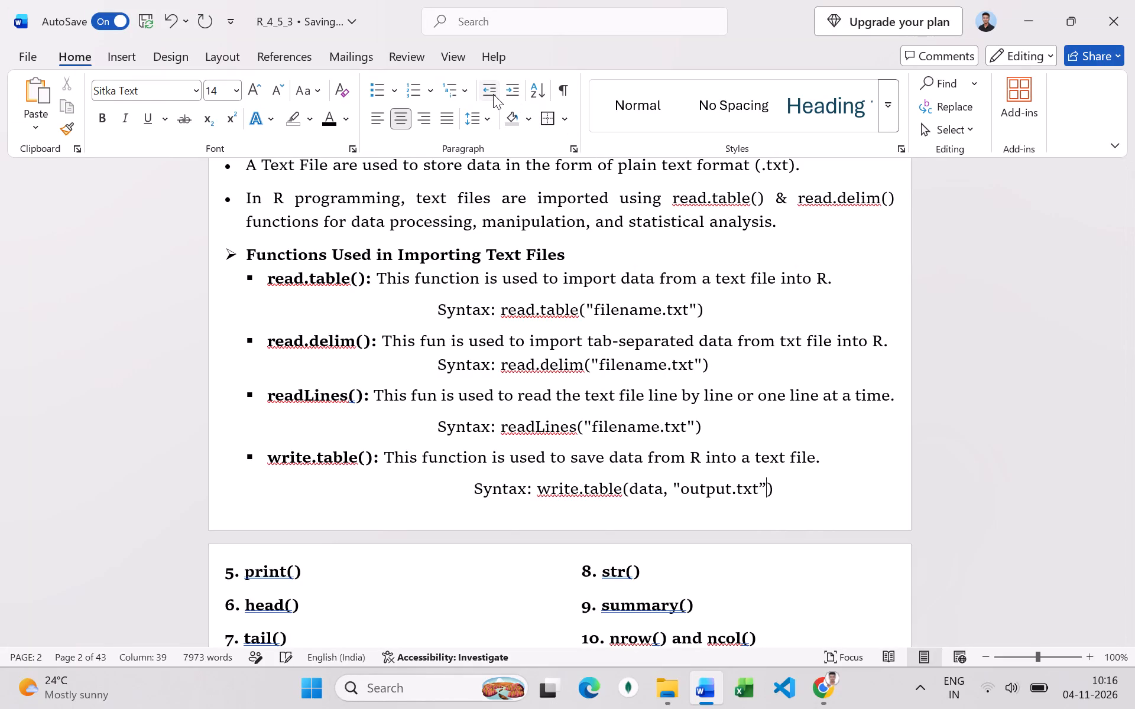
Apply square bullets to the function list running from "5. print()" to "10. nrow() and ncol()".
{"action": "left_click", "coordinate": [416, 554]}
{"action": "scroll", "coordinate": [381, 551], "scroll_direction": "down", "scroll_amount": 3}
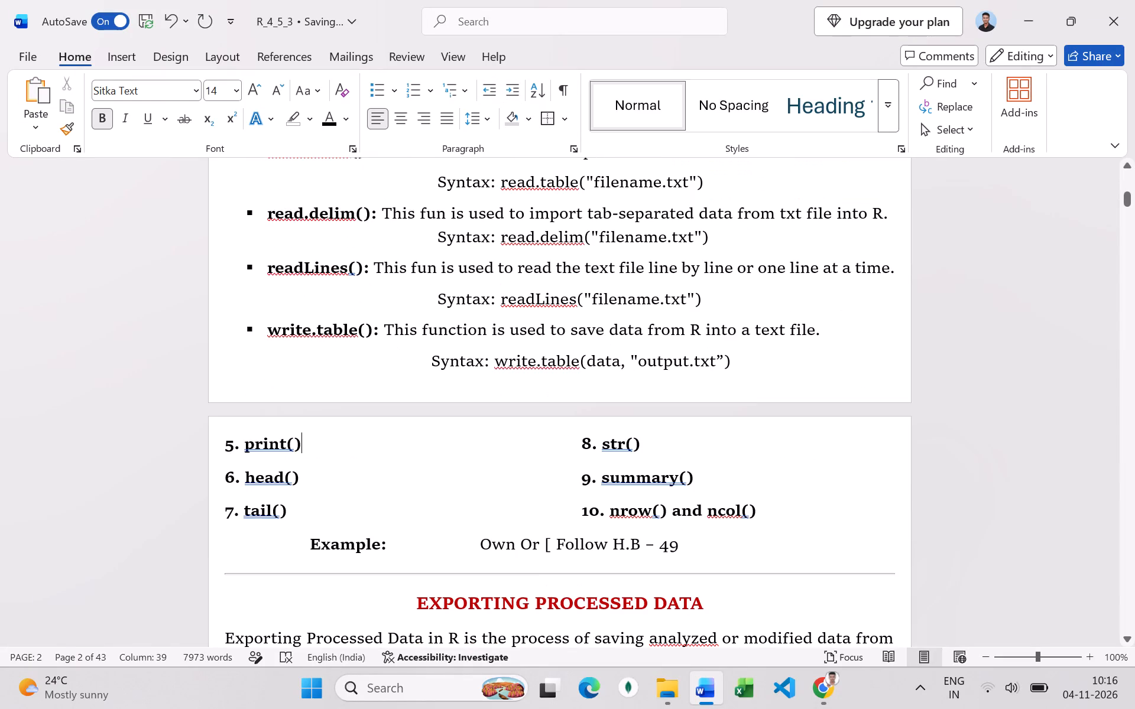
{"action": "left_click_drag", "start_coordinate": [770, 502], "coordinate": [200, 457]}
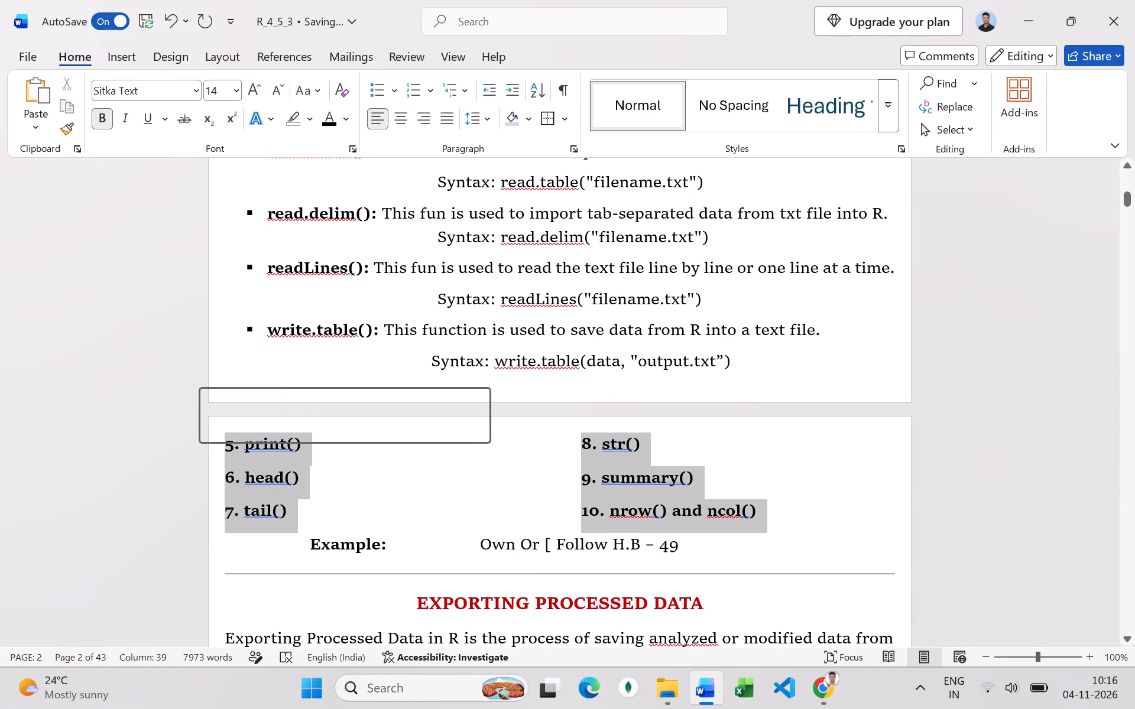
{"action": "left_click", "coordinate": [383, 90]}
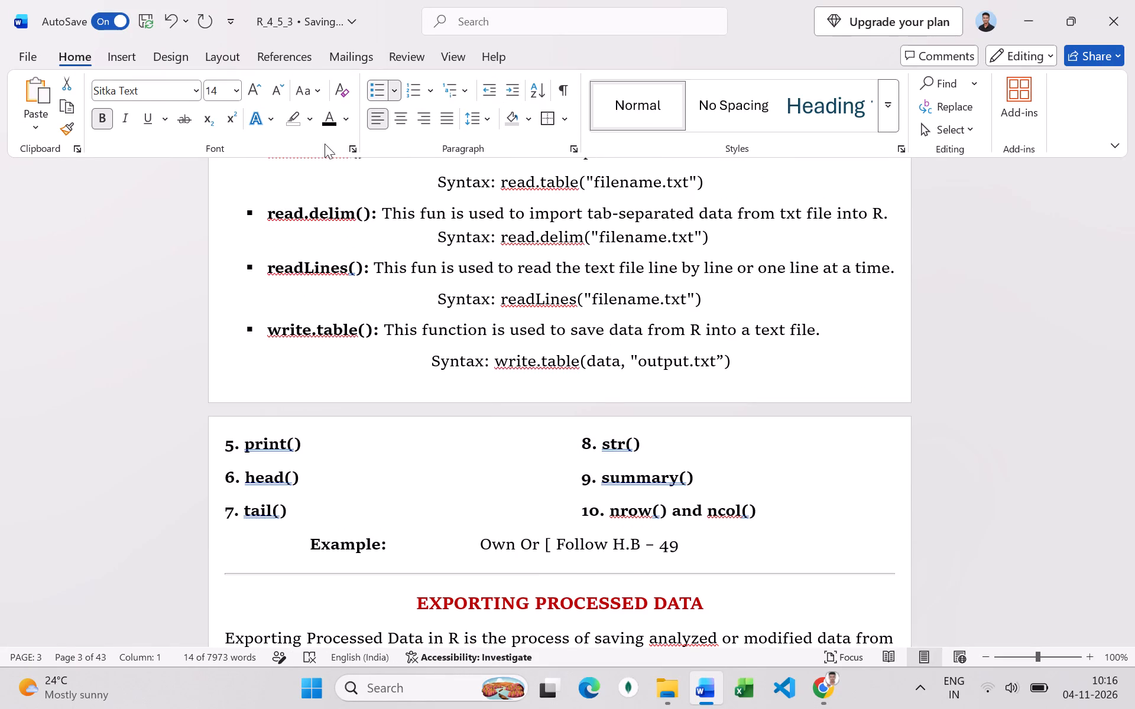
Lay out the bulleted function list from print() to nrow() and ncol() in three columns.
{"action": "left_click", "coordinate": [232, 58]}
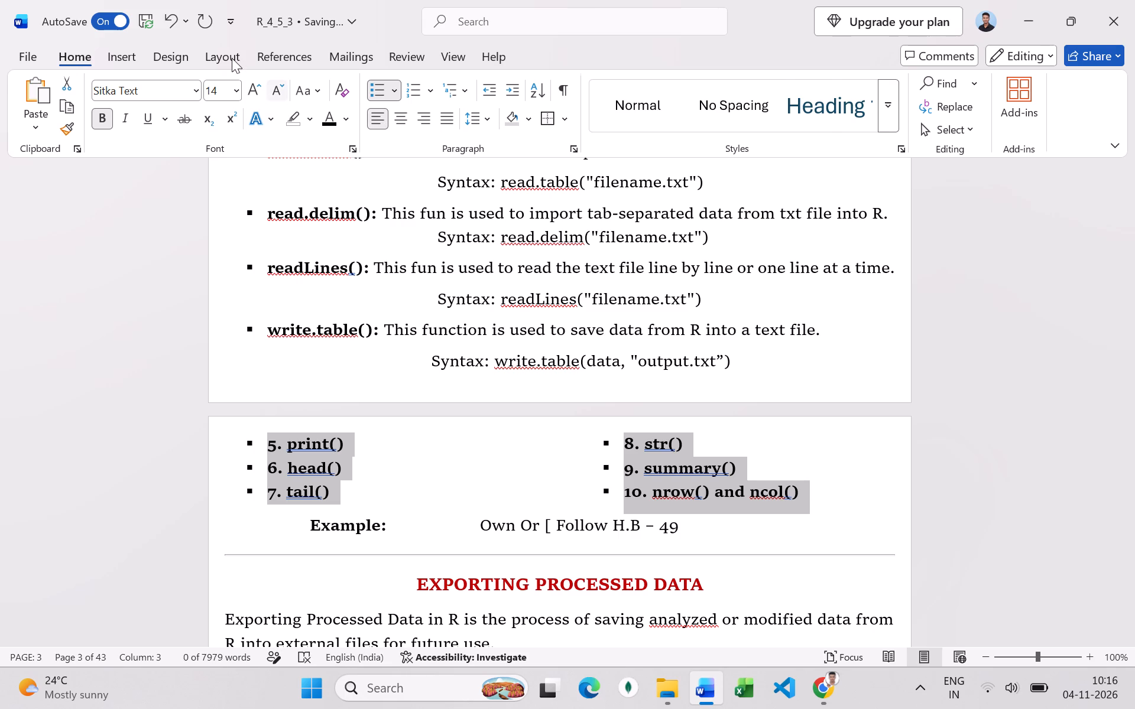
{"action": "left_click", "coordinate": [193, 114]}
{"action": "left_click", "coordinate": [241, 254]}
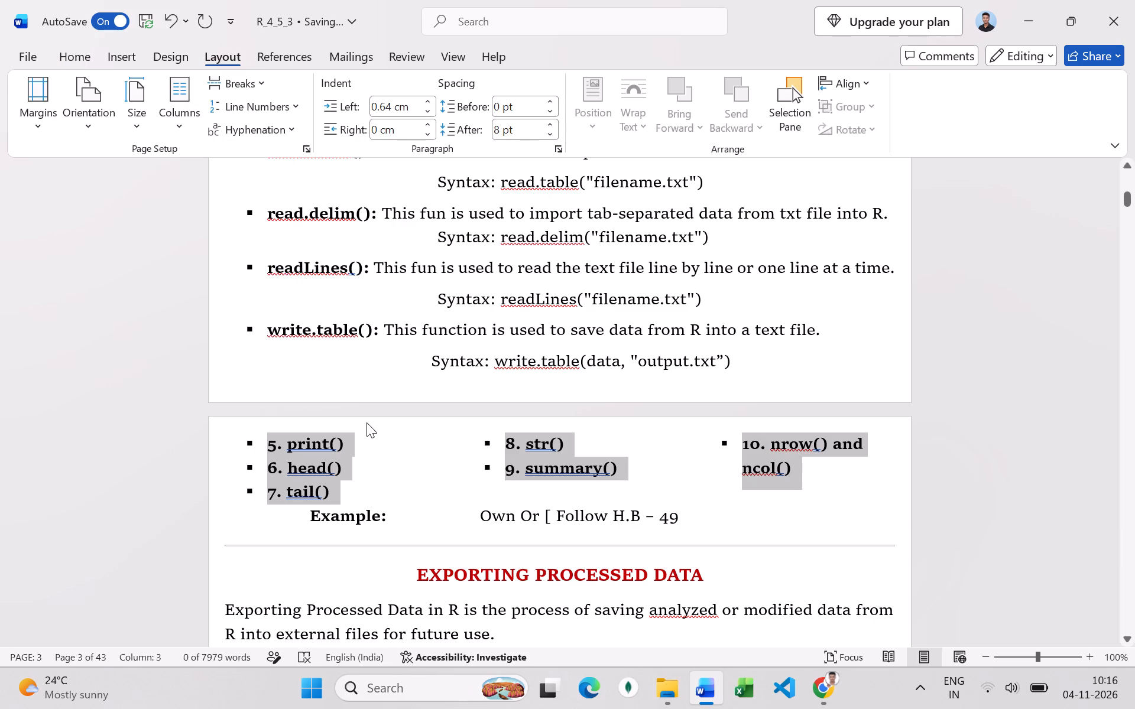
Delete the numbers "10." and "9." before nrow() and ncol() and before summary(), keeping their bullets.
{"action": "scroll", "coordinate": [380, 430], "scroll_direction": "up", "scroll_amount": 3}
{"action": "scroll", "coordinate": [380, 430], "scroll_direction": "down", "scroll_amount": 2}
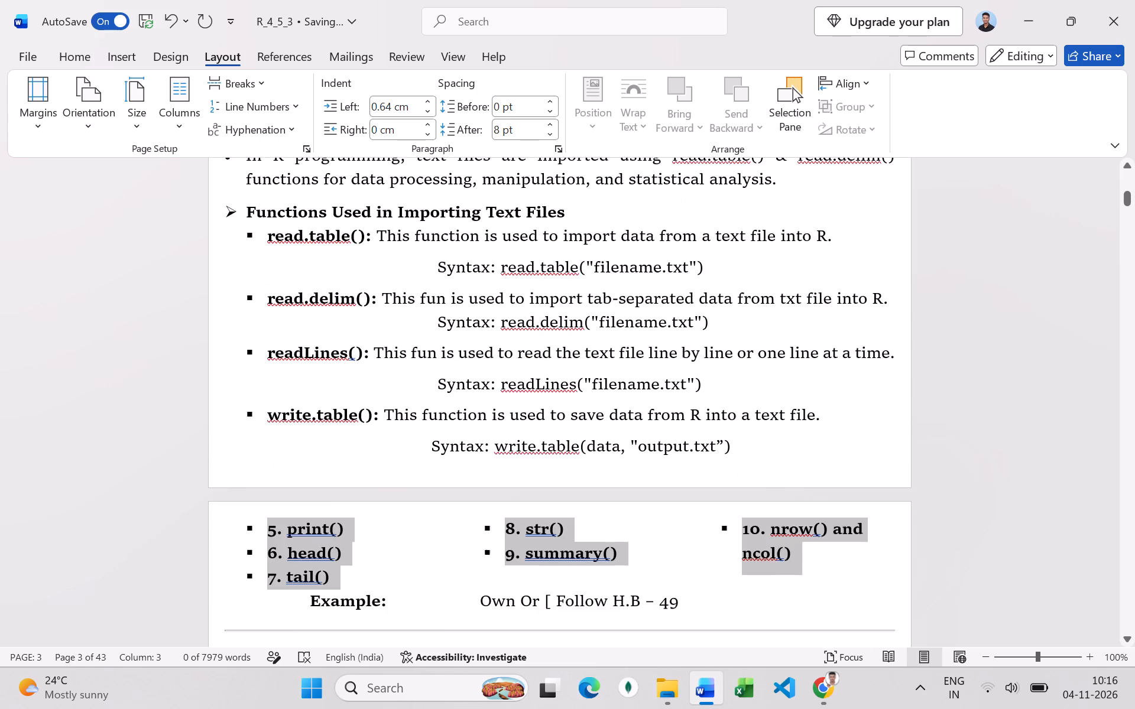
{"action": "scroll", "coordinate": [380, 430], "scroll_direction": "down", "scroll_amount": 2}
{"action": "left_click", "coordinate": [773, 408]}
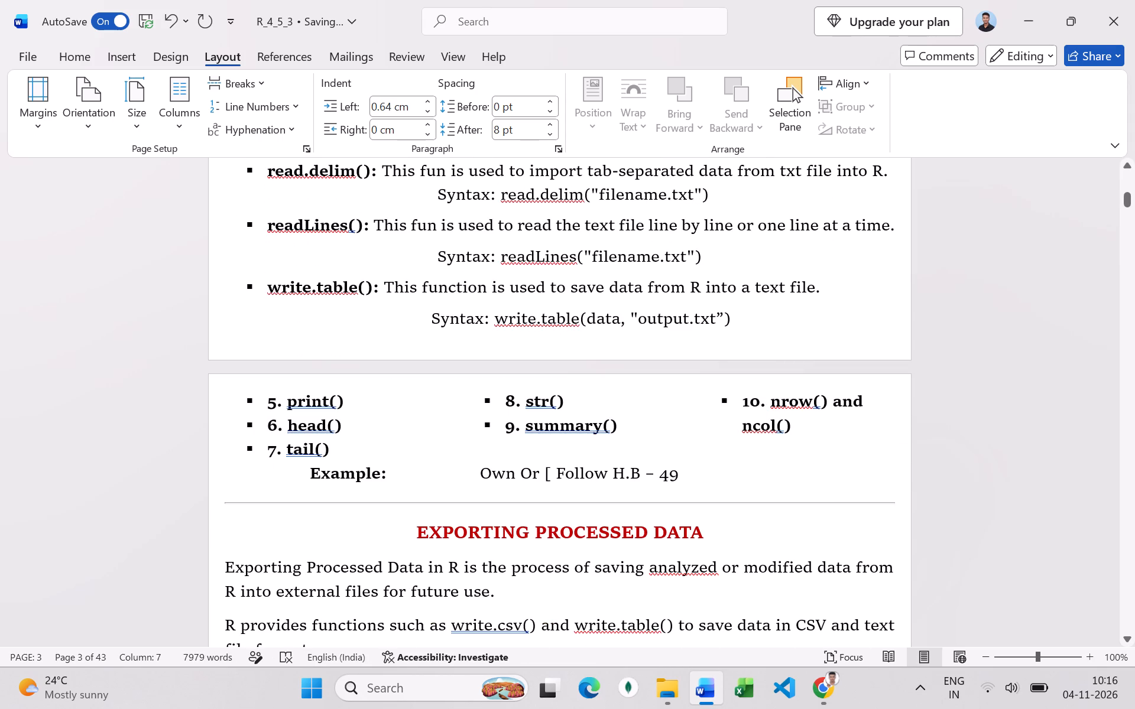
{"action": "key", "text": "BackSpace"}
{"action": "key", "text": "BackSpace"}
{"action": "key", "text": "BackSpace"}
{"action": "key", "text": "BackSpace"}
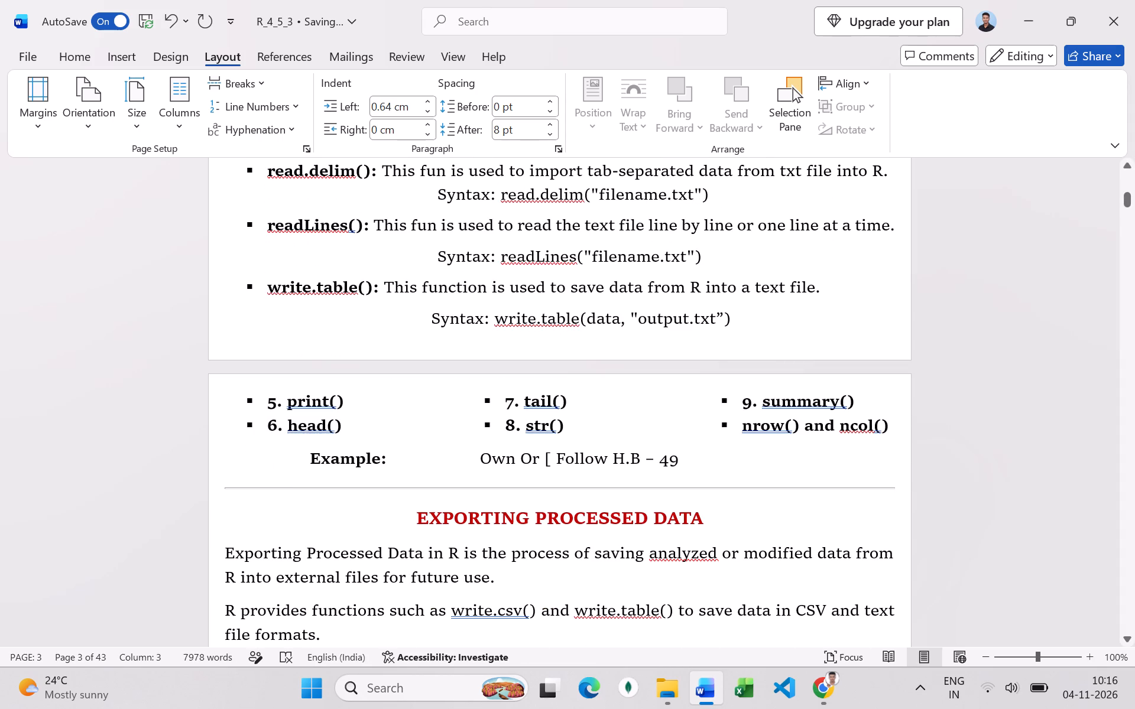
{"action": "left_click", "coordinate": [769, 399]}
{"action": "left_click", "coordinate": [765, 401]}
{"action": "key", "text": "BackSpace"}
{"action": "key", "text": "BackSpace"}
{"action": "key", "text": "BackSpace"}
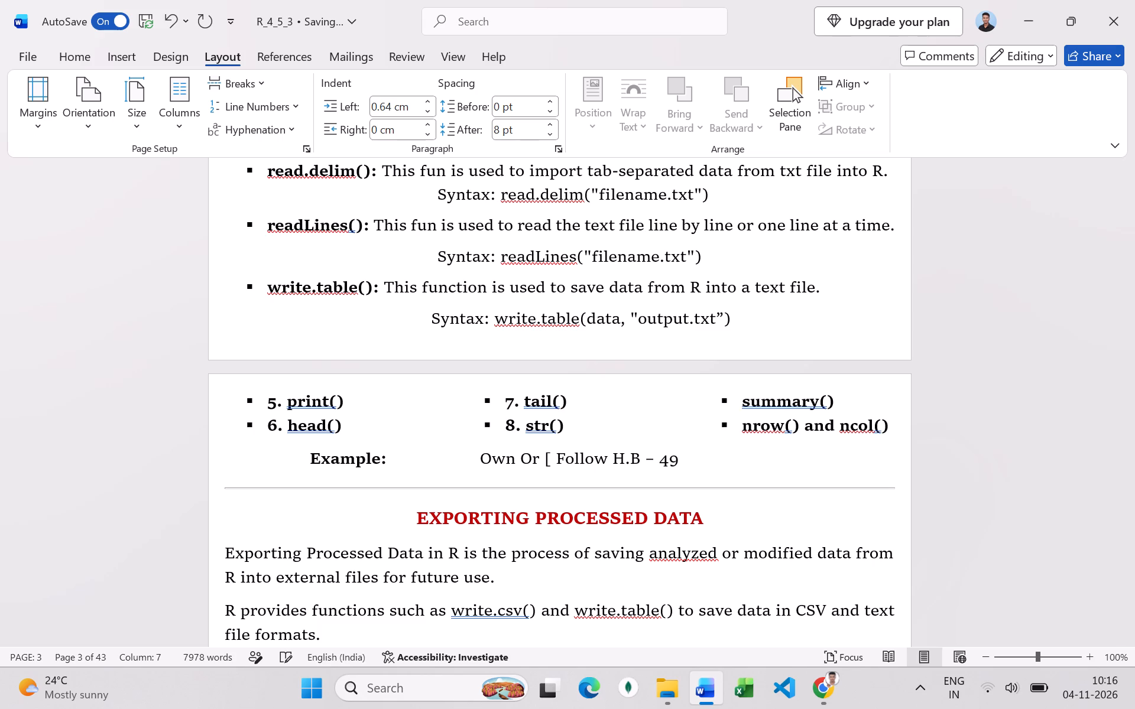
Delete the numbers "7." and "8." before tail() and str(), keeping the bullet on both items.
{"action": "left_click", "coordinate": [523, 401]}
{"action": "key", "text": "BackSpace"}
{"action": "key", "text": "BackSpace"}
{"action": "key", "text": "BackSpace"}
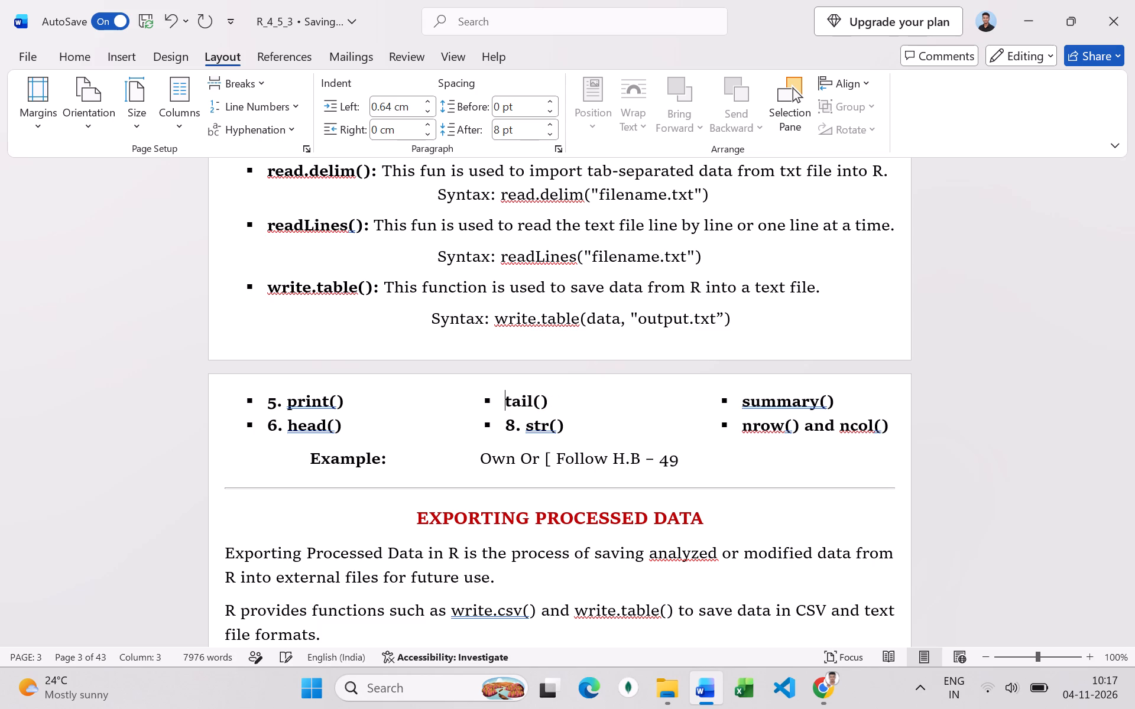
{"action": "left_click", "coordinate": [524, 430]}
{"action": "key", "text": "BackSpace"}
{"action": "key", "text": "BackSpace"}
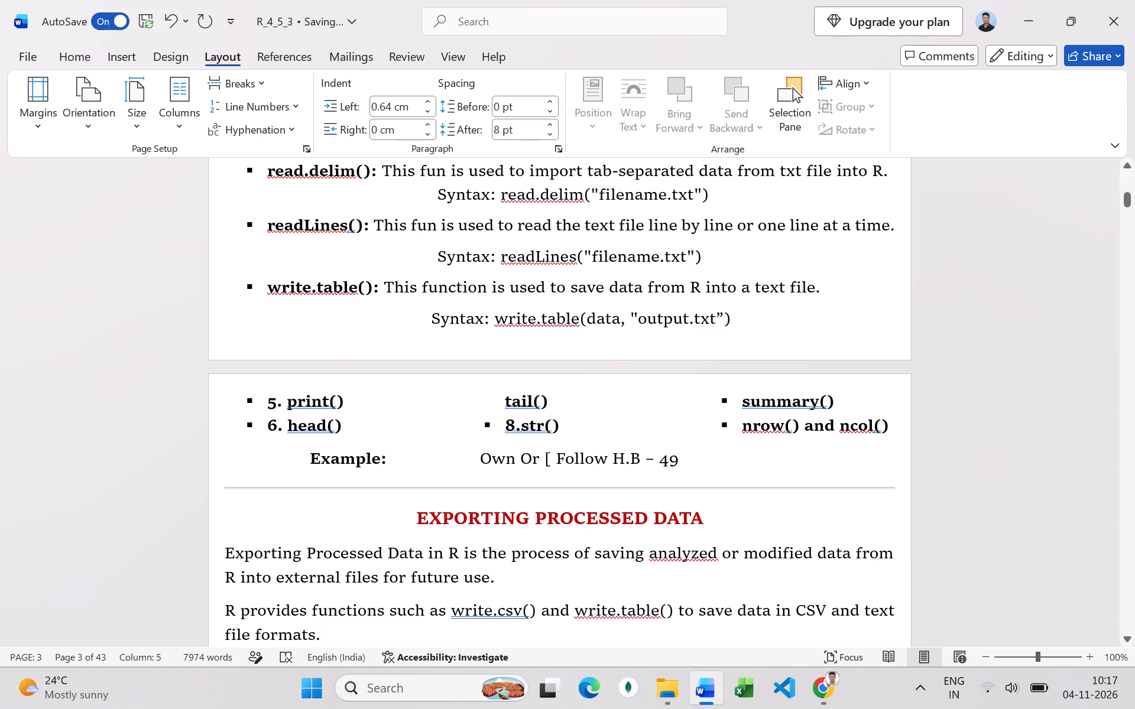
{"action": "key", "text": "ctrl+z"}
{"action": "key", "text": "ctrl+z"}
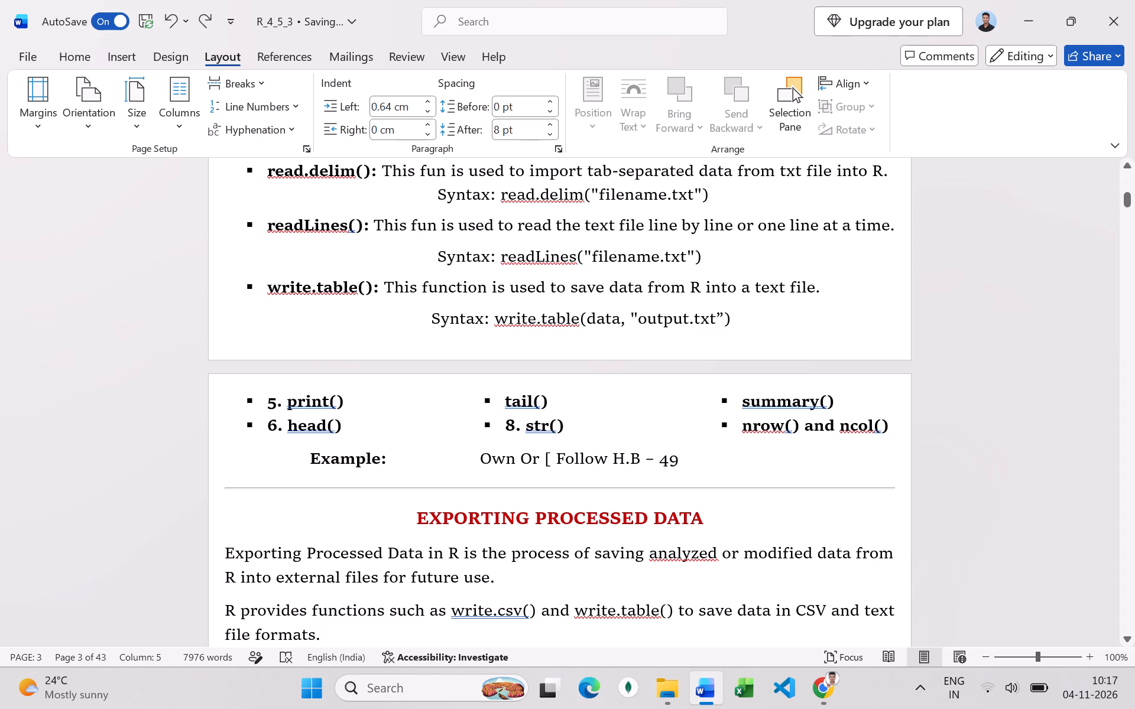
{"action": "left_click", "coordinate": [528, 427]}
{"action": "key", "text": "BackSpace"}
{"action": "key", "text": "BackSpace"}
{"action": "key", "text": "BackSpace"}
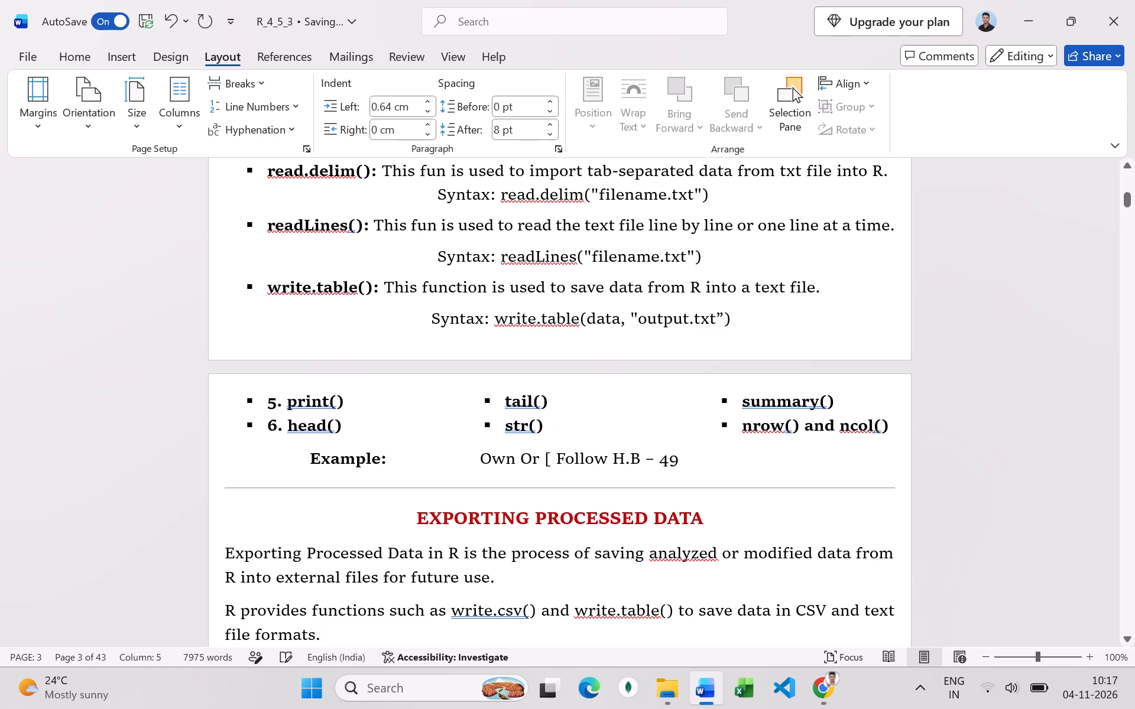
Delete the numbers "5." and "6." before print() and head(), keeping their bullets.
{"action": "left_click", "coordinate": [291, 407]}
{"action": "key", "text": "BackSpace"}
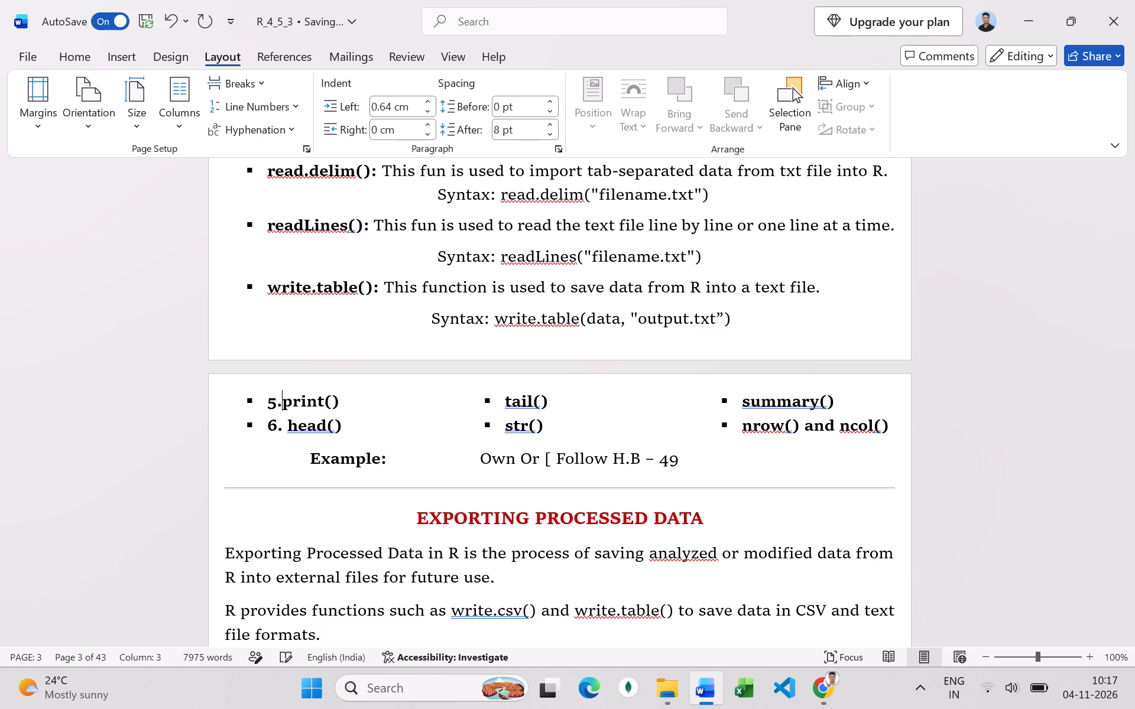
{"action": "key", "text": "BackSpace"}
{"action": "key", "text": "BackSpace"}
{"action": "left_click_drag", "start_coordinate": [294, 427], "coordinate": [294, 436]}
{"action": "left_click", "coordinate": [290, 421]}
{"action": "key", "text": "BackSpace"}
{"action": "key", "text": "BackSpace"}
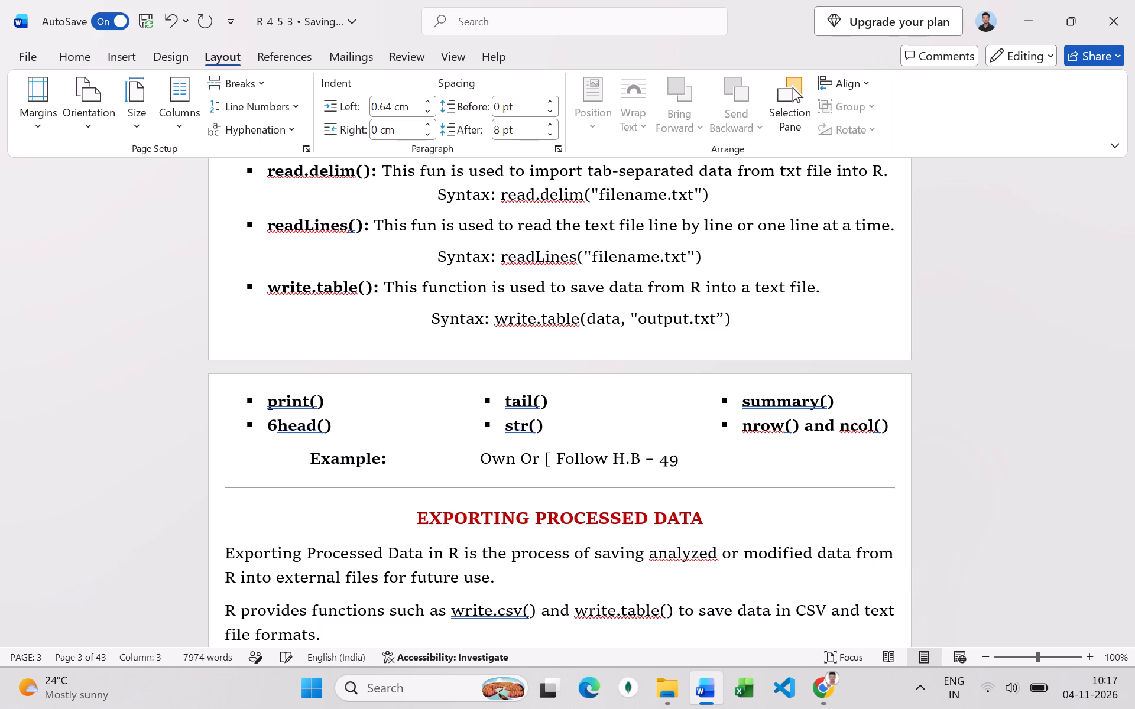
{"action": "key", "text": "BackSpace"}
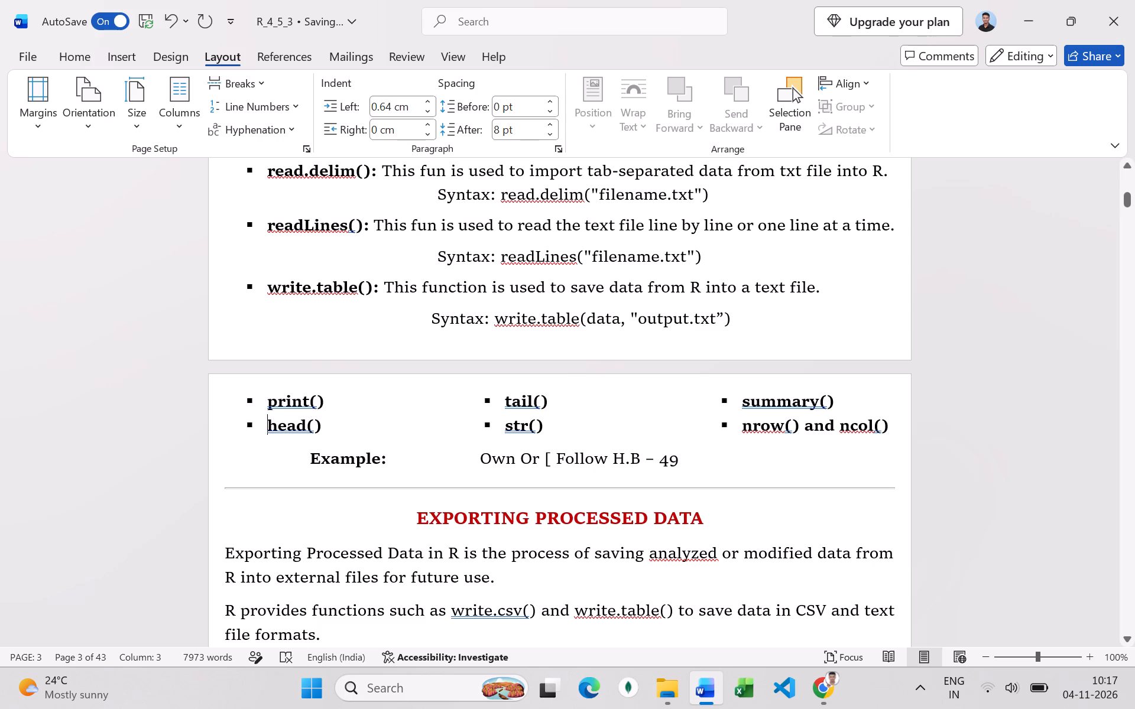
Add the closing square bracket after "H.B – 49" in the Example line and remove the wide gap before "Own Or".
{"action": "left_click", "coordinate": [685, 466]}
{"action": "key", "text": "bracketright"}
{"action": "left_click", "coordinate": [467, 463]}
{"action": "key", "text": "BackSpace"}
{"action": "key", "text": "BackSpace"}
{"action": "key", "text": "BackSpace"}
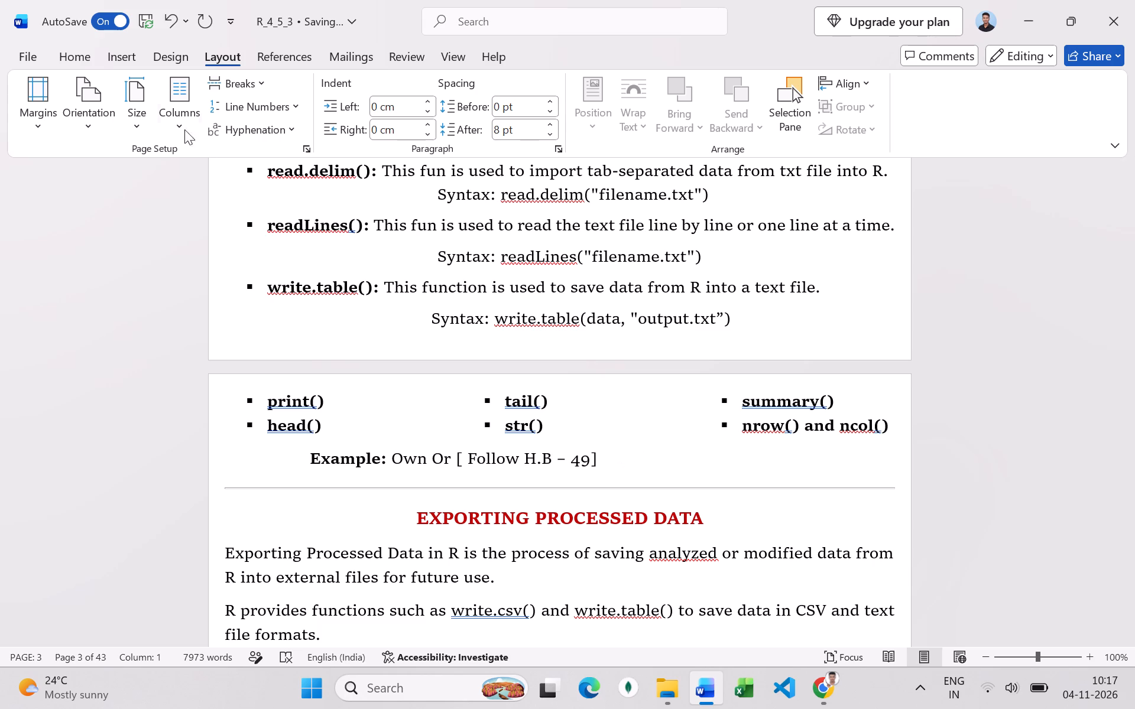
Centre the Example line below the three-column function list.
{"action": "left_click", "coordinate": [86, 55]}
{"action": "left_click", "coordinate": [398, 115]}
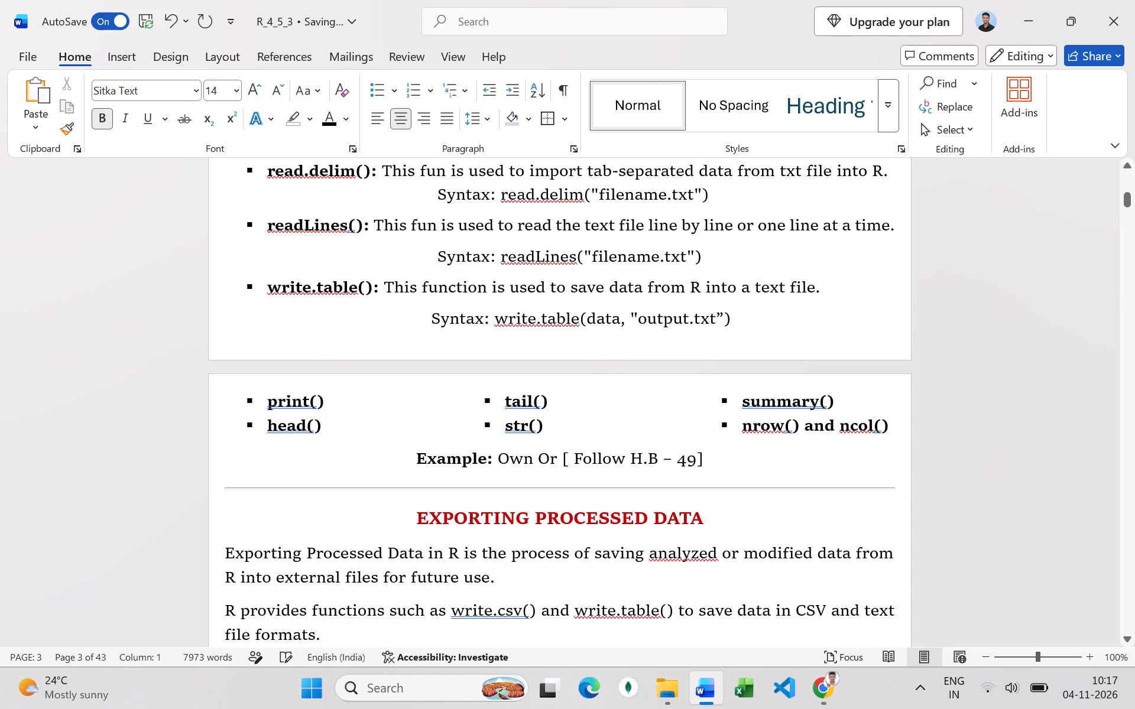
Delete the horizontal divider line between the Example line and the EXPORTING PROCESSED DATA heading.
{"action": "scroll", "coordinate": [469, 408], "scroll_direction": "up", "scroll_amount": 3}
{"action": "scroll", "coordinate": [464, 439], "scroll_direction": "down", "scroll_amount": 1}
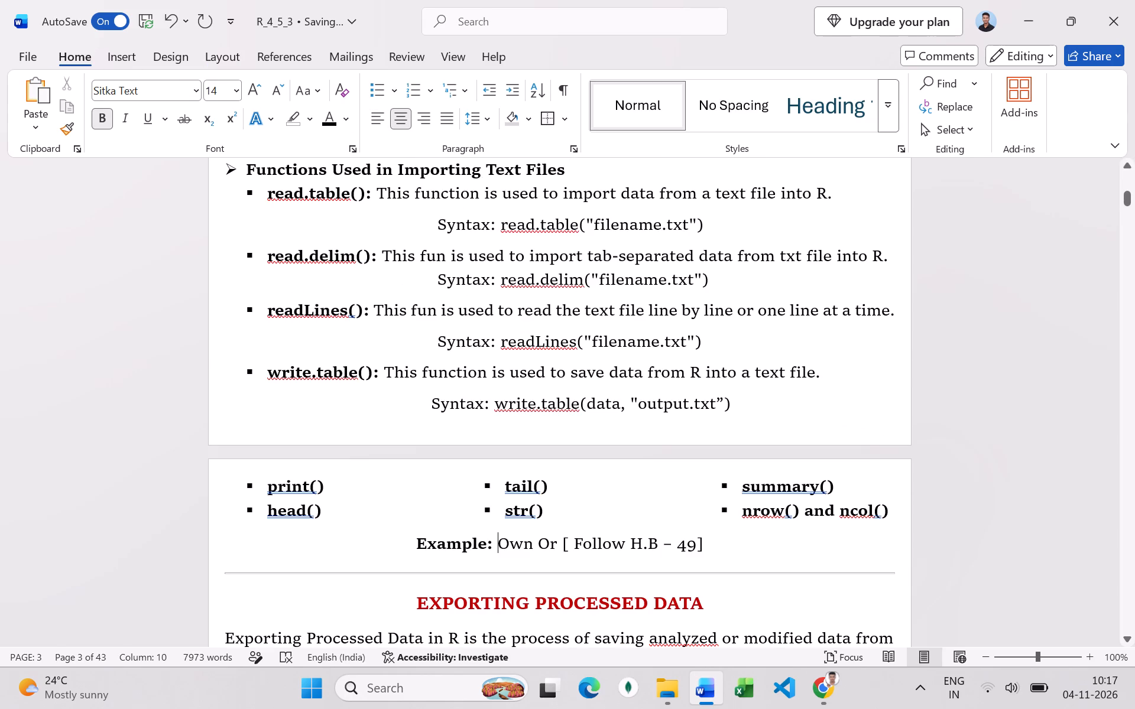
{"action": "left_click", "coordinate": [520, 580]}
{"action": "key", "text": "BackSpace"}
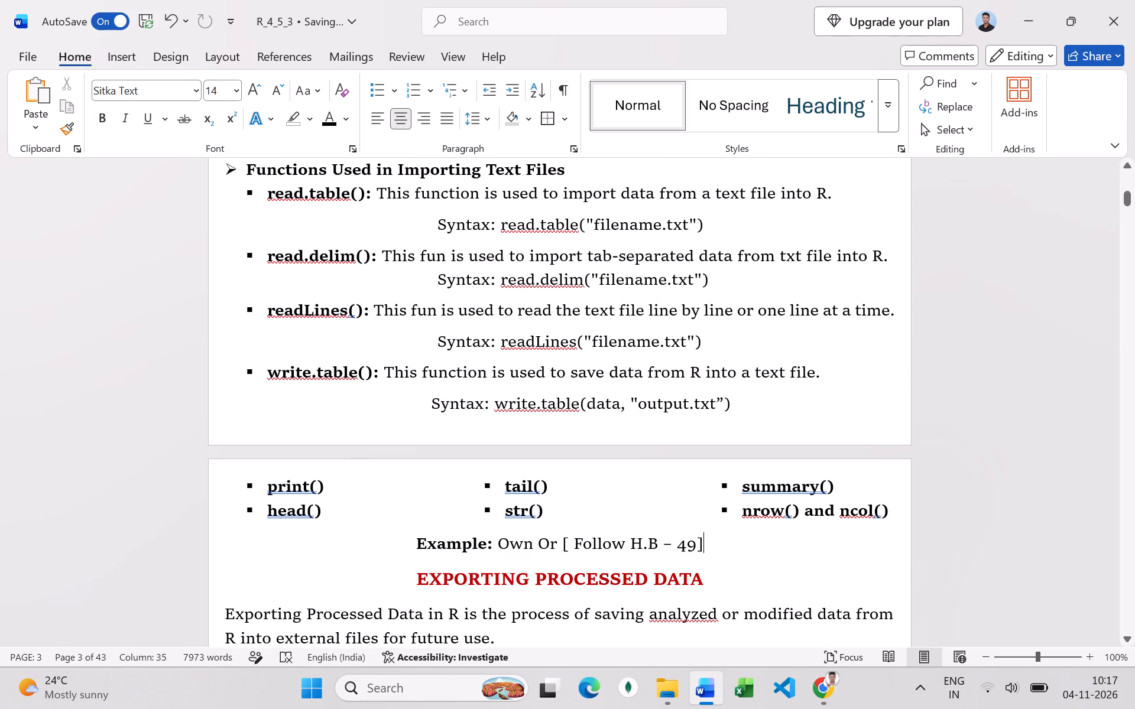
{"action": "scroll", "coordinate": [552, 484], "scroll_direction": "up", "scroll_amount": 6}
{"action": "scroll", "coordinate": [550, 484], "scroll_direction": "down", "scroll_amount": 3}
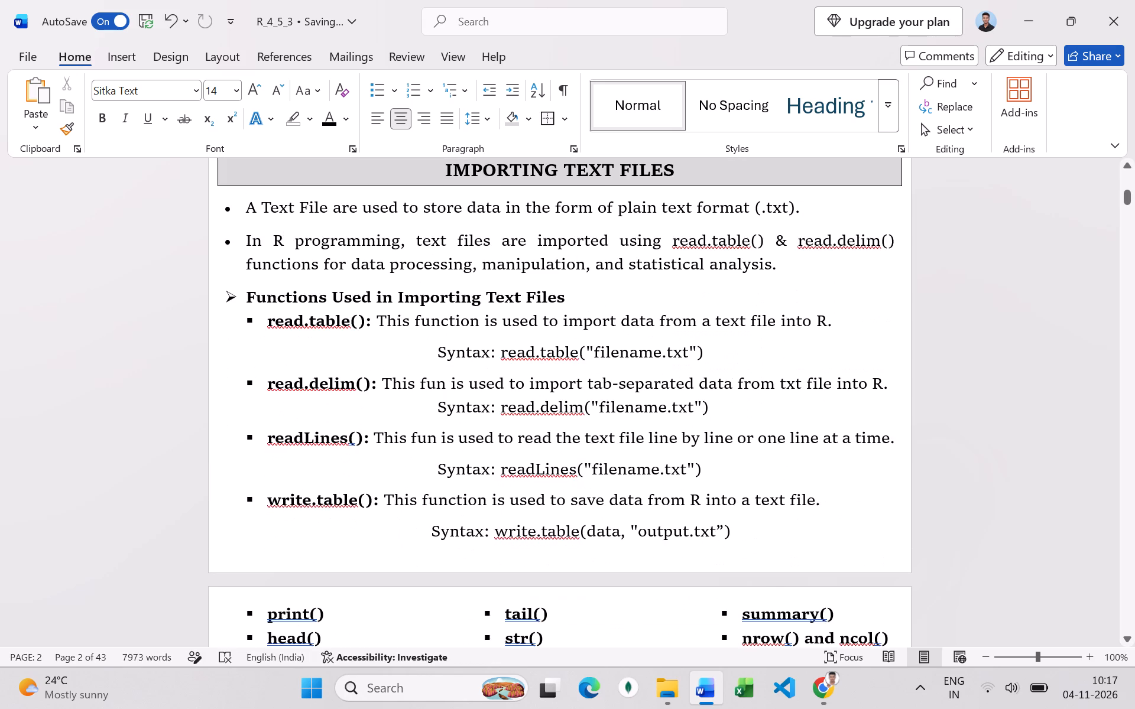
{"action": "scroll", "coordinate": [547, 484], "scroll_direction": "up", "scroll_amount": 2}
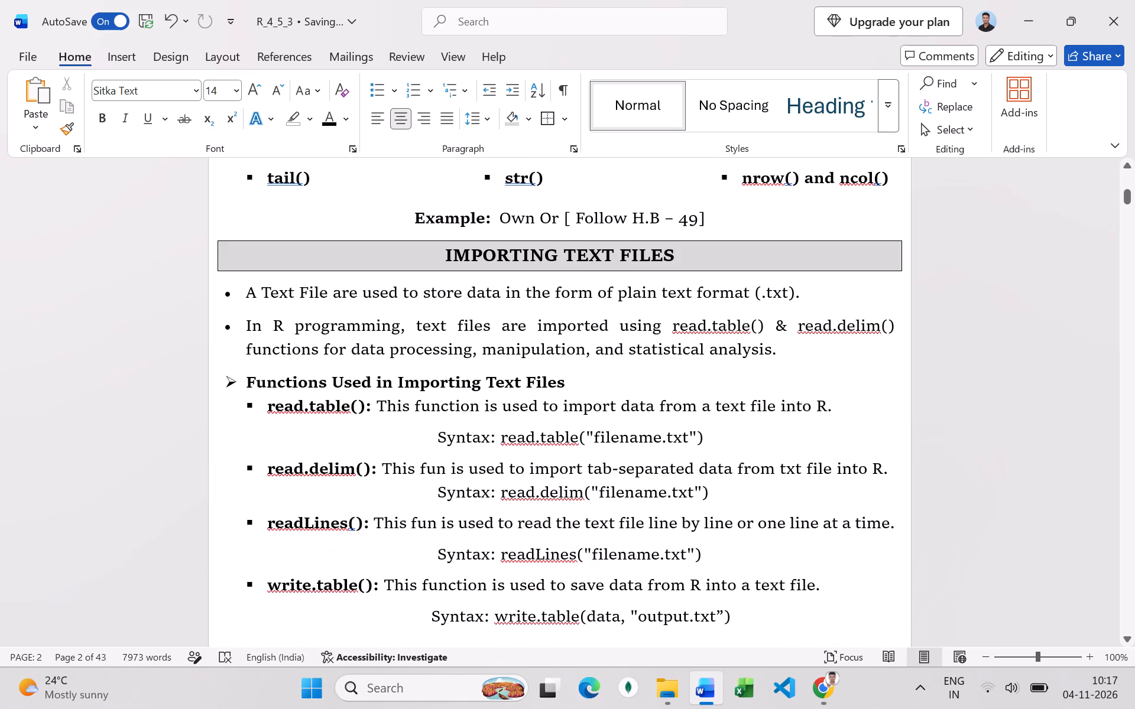
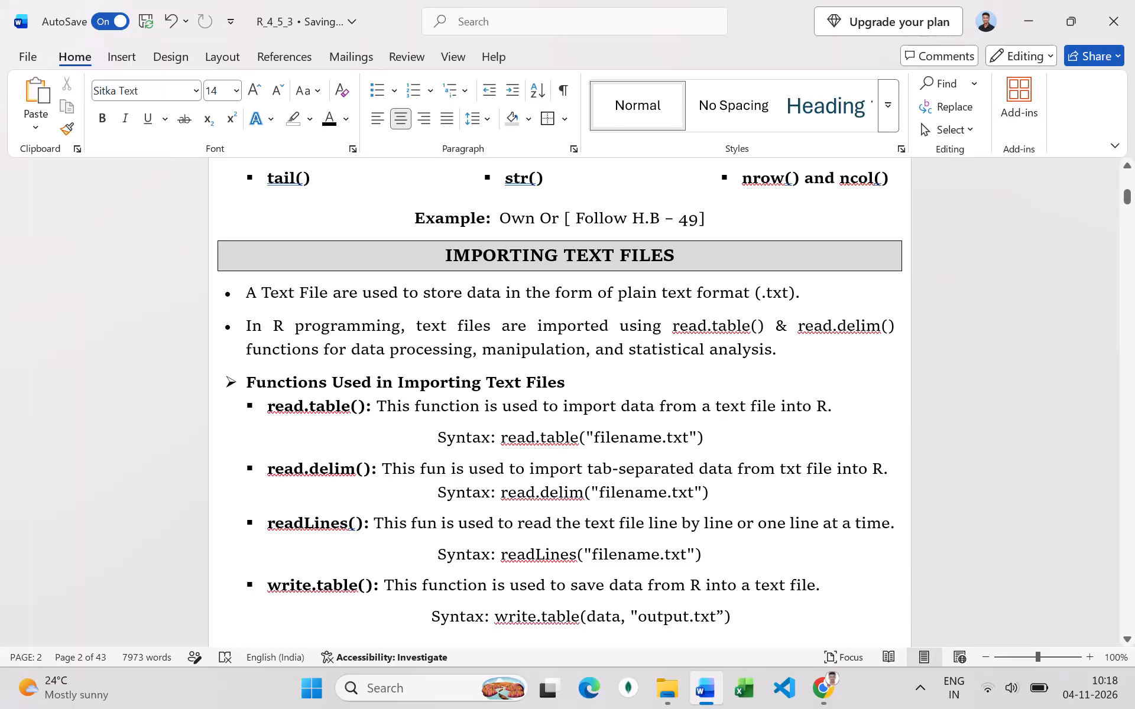
Format the "EXPORTING PROCESSED DATA" heading with black text, light grey shading and a border to match the other section headings.
{"action": "scroll", "coordinate": [397, 401], "scroll_direction": "down", "scroll_amount": 2}
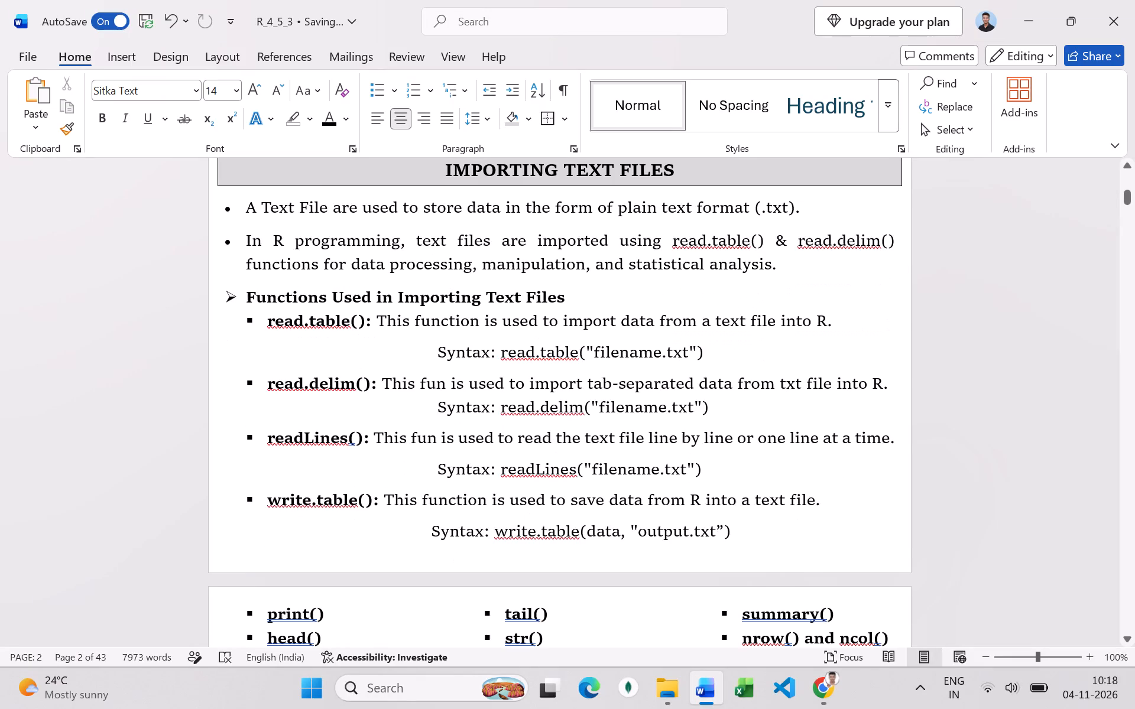
{"action": "scroll", "coordinate": [391, 388], "scroll_direction": "up", "scroll_amount": 5}
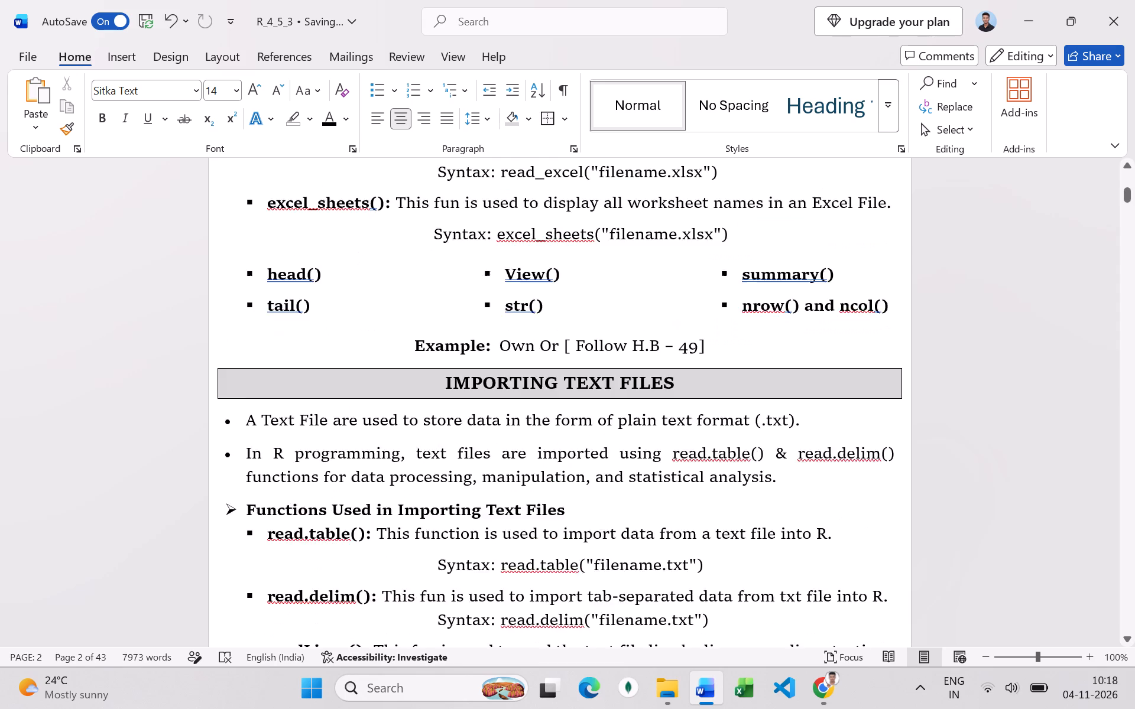
{"action": "scroll", "coordinate": [391, 388], "scroll_direction": "up", "scroll_amount": 7}
{"action": "scroll", "coordinate": [391, 388], "scroll_direction": "down", "scroll_amount": 11}
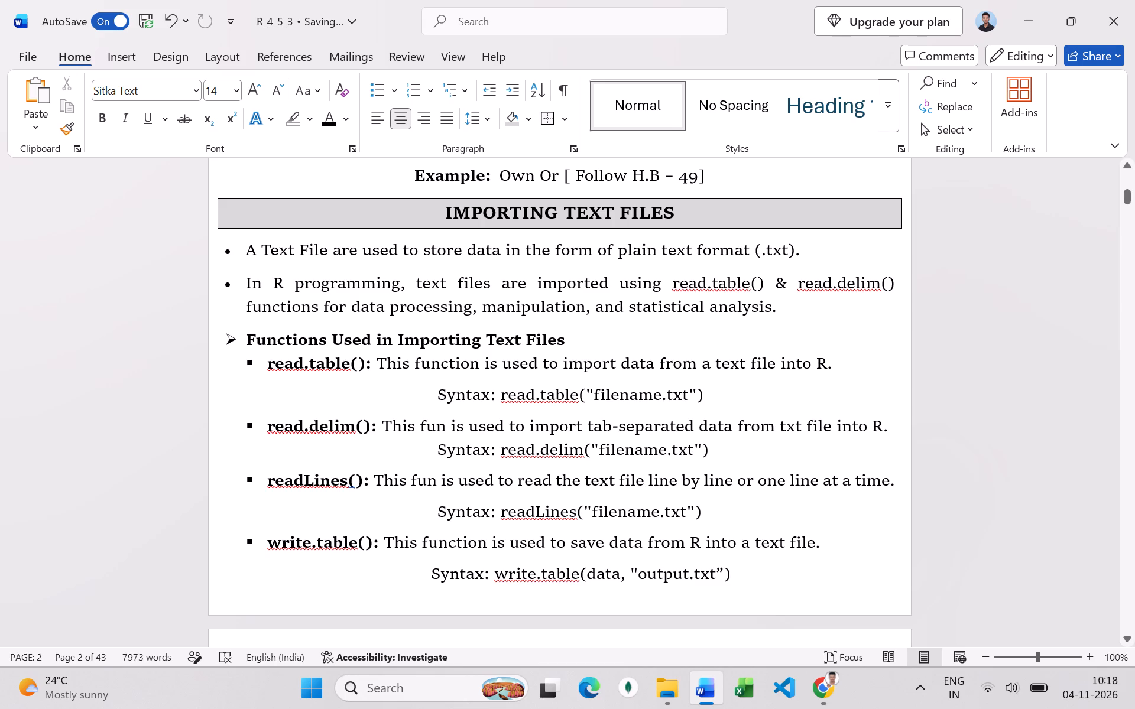
{"action": "scroll", "coordinate": [500, 506], "scroll_direction": "down", "scroll_amount": 5}
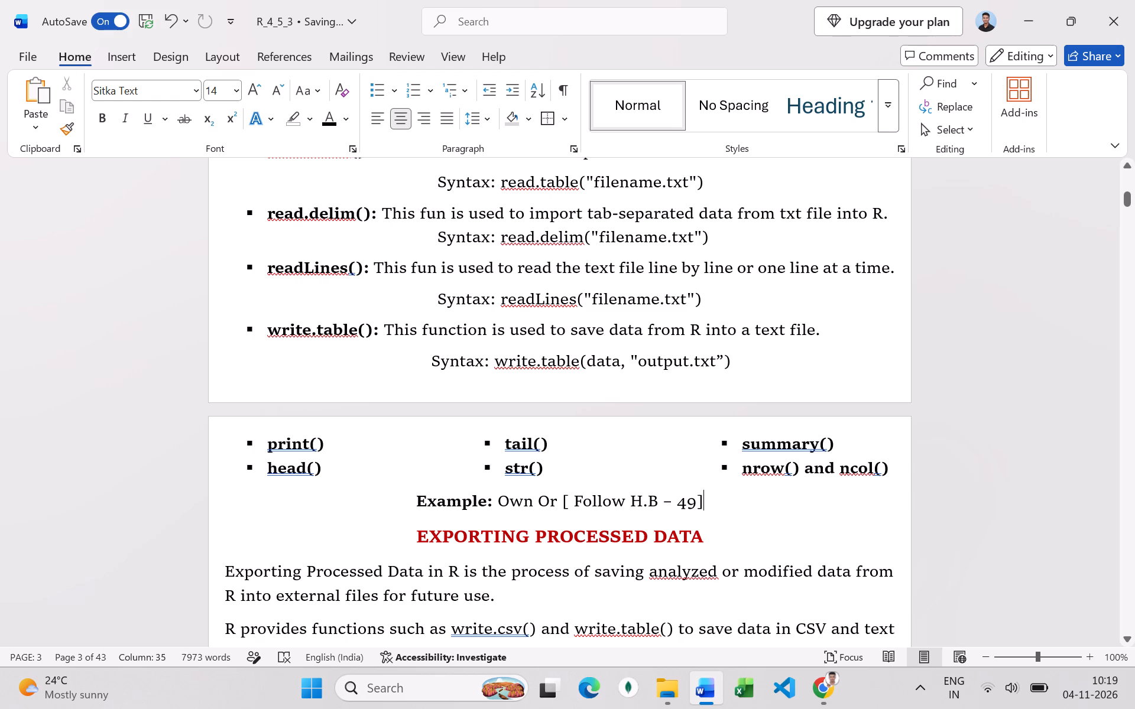
{"action": "left_click_drag", "start_coordinate": [709, 546], "coordinate": [397, 535]}
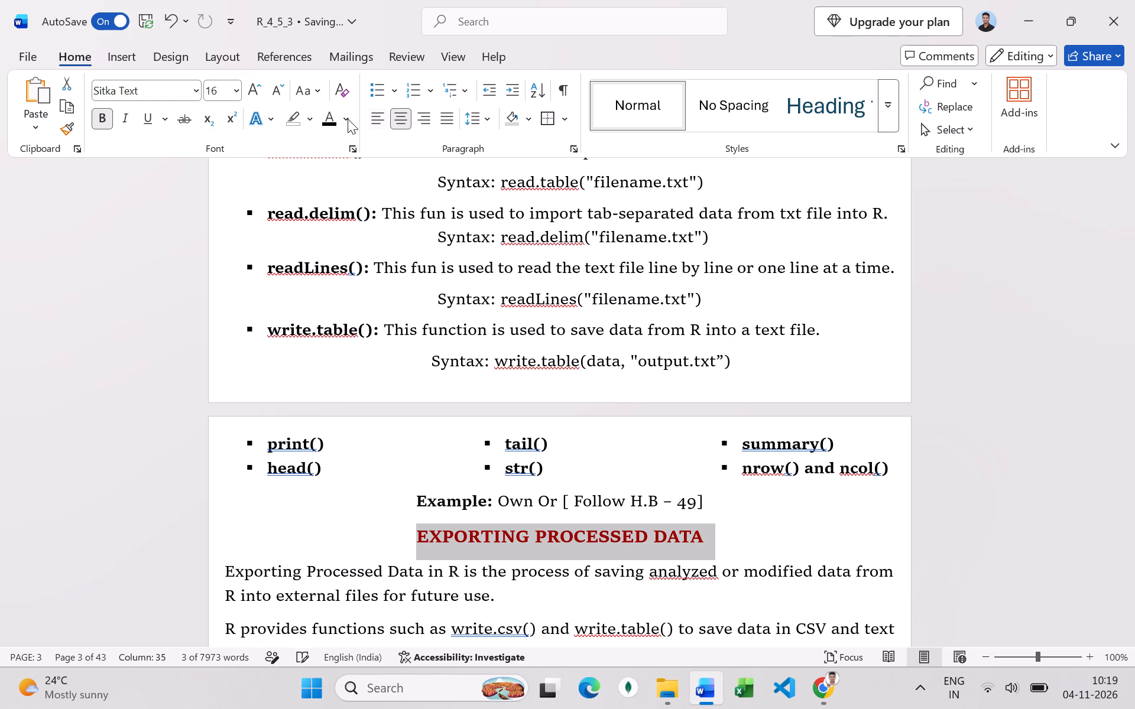
{"action": "left_click", "coordinate": [327, 118]}
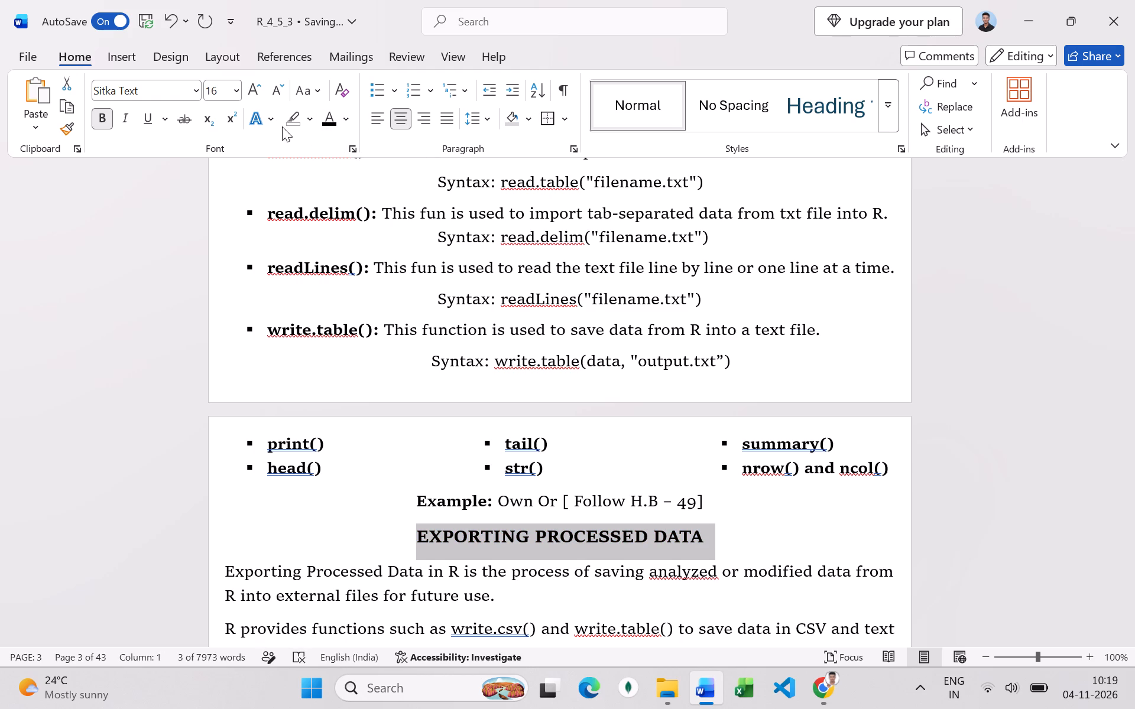
{"action": "left_click", "coordinate": [499, 113]}
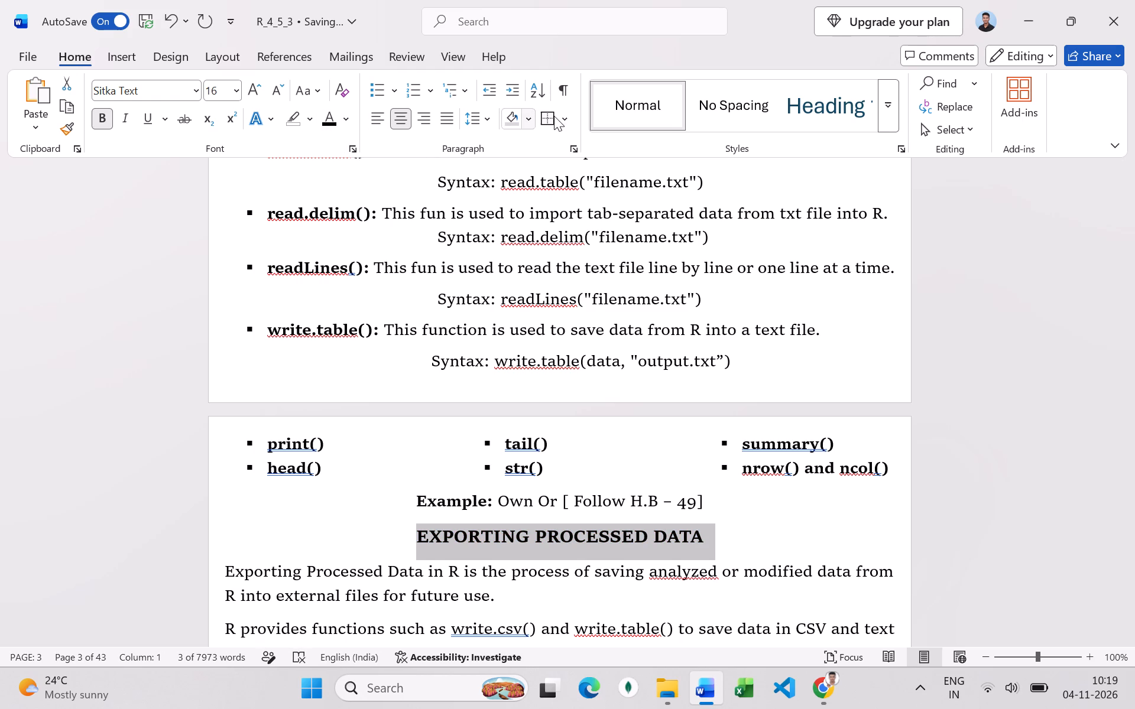
{"action": "left_click", "coordinate": [549, 112]}
{"action": "left_click", "coordinate": [505, 115]}
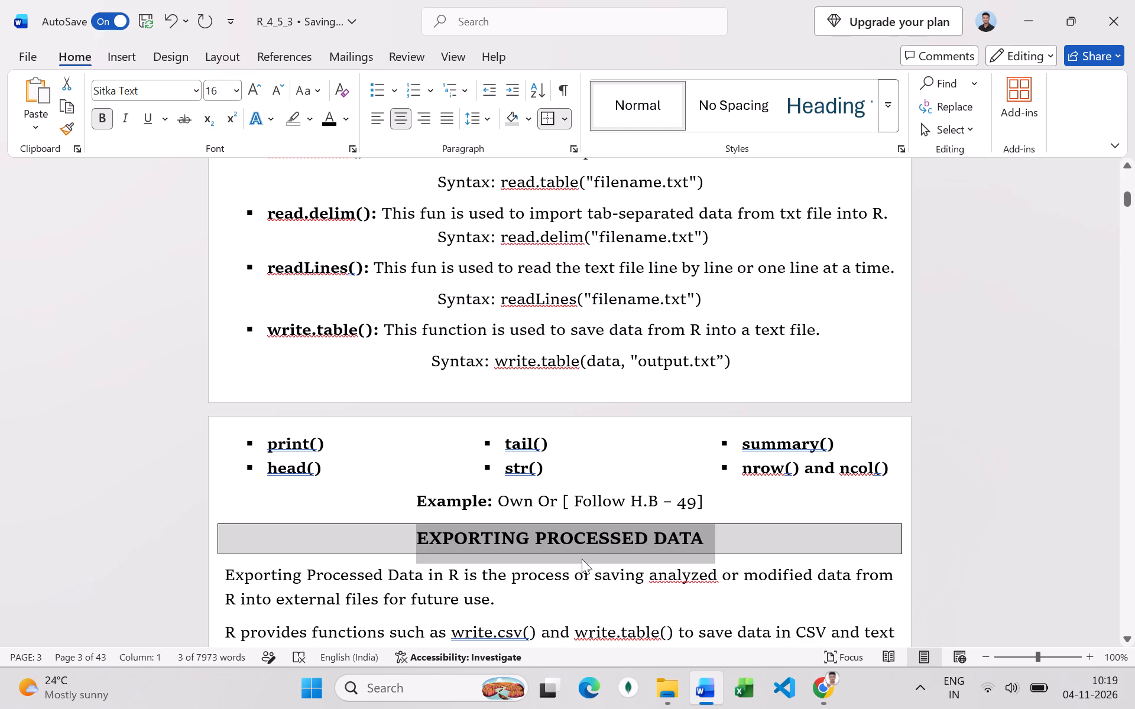
{"action": "left_click", "coordinate": [657, 616]}
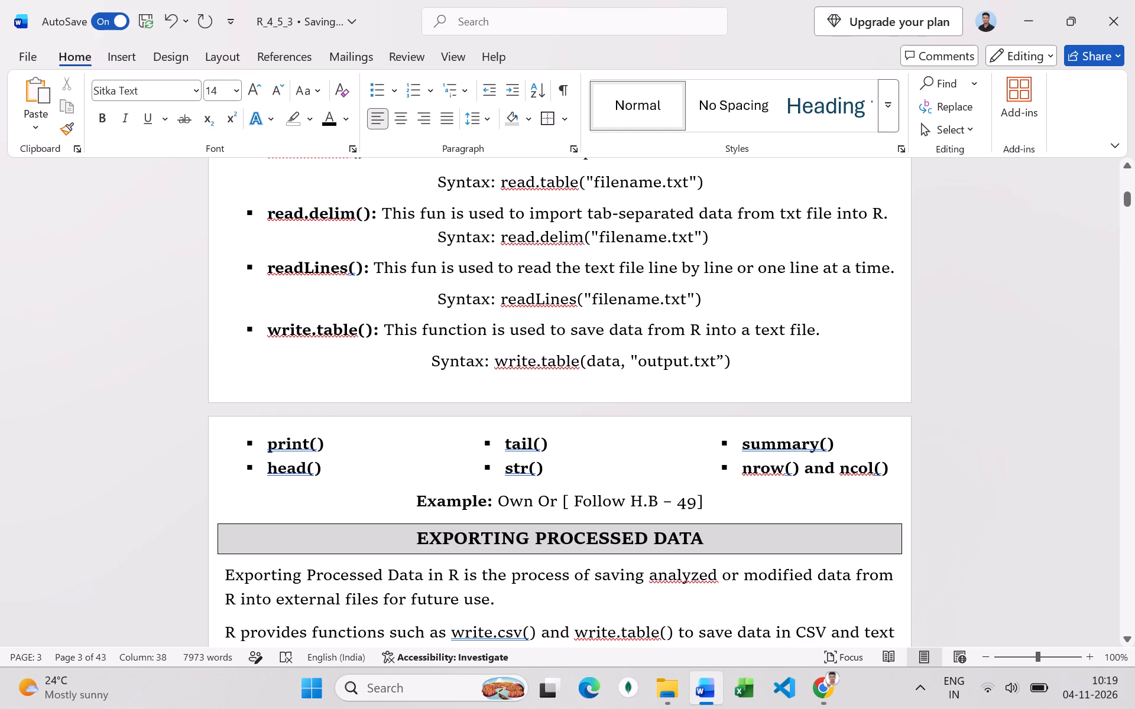
Check the layout of pages 2 and 3 in the print preview and return to the document.
{"action": "key", "text": "ctrl+p"}
{"action": "scroll", "coordinate": [742, 347], "scroll_direction": "up", "scroll_amount": 1}
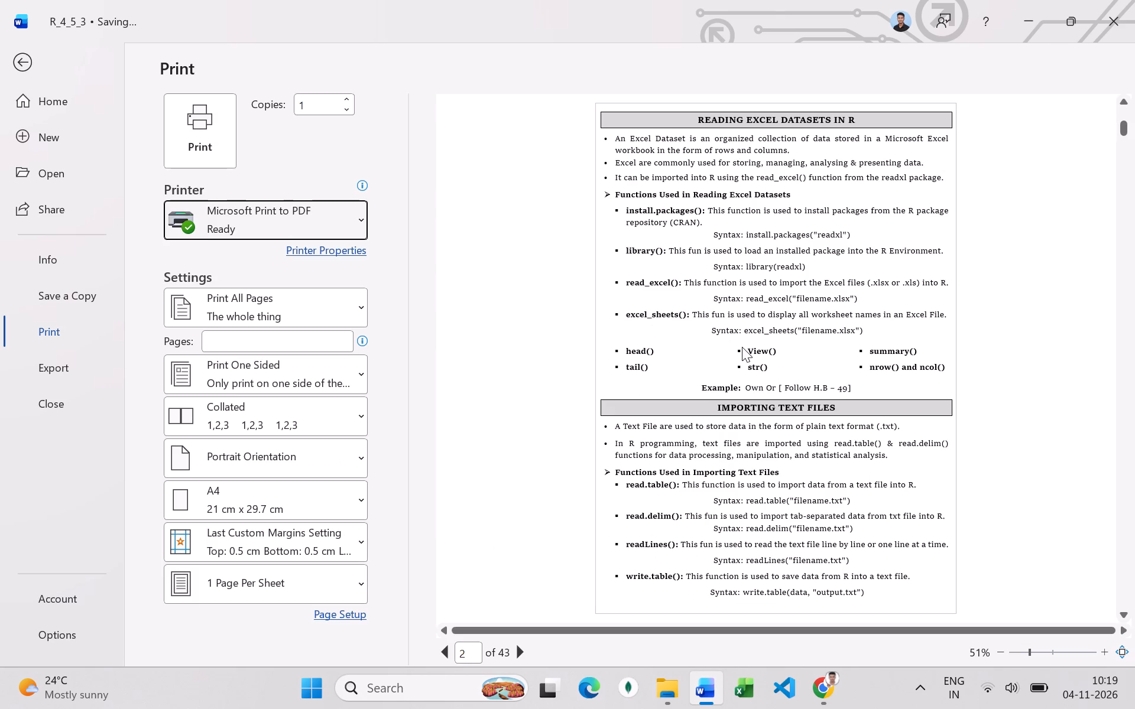
{"action": "scroll", "coordinate": [742, 347], "scroll_direction": "down", "scroll_amount": 1}
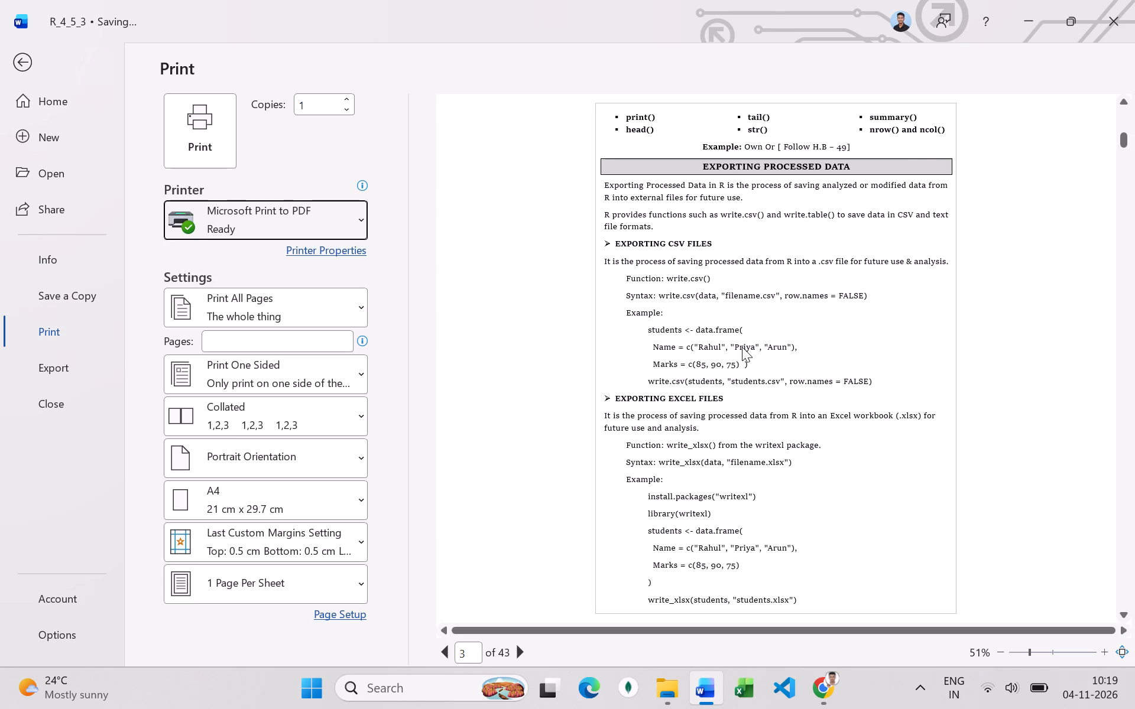
{"action": "scroll", "coordinate": [736, 356], "scroll_direction": "down", "scroll_amount": 1}
{"action": "scroll", "coordinate": [736, 356], "scroll_direction": "up", "scroll_amount": 1}
{"action": "left_click", "coordinate": [28, 66]}
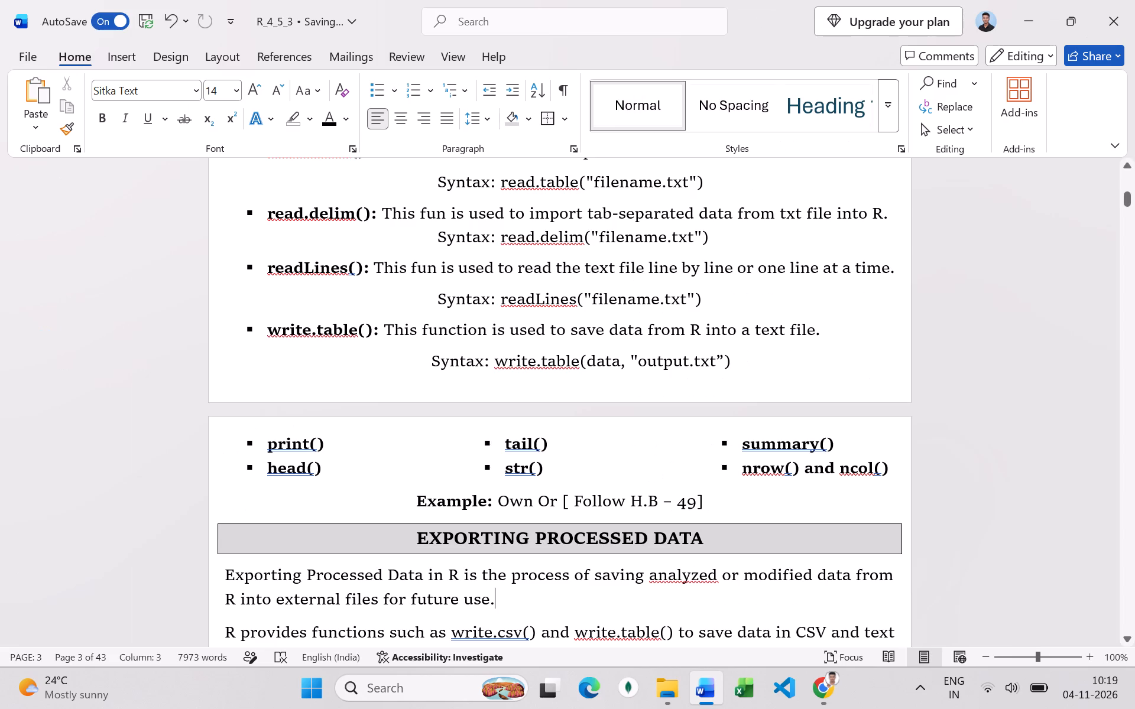
Review the content from the text file importing section through the introduction of Exporting Processed Data.
{"action": "scroll", "coordinate": [487, 474], "scroll_direction": "down", "scroll_amount": 6}
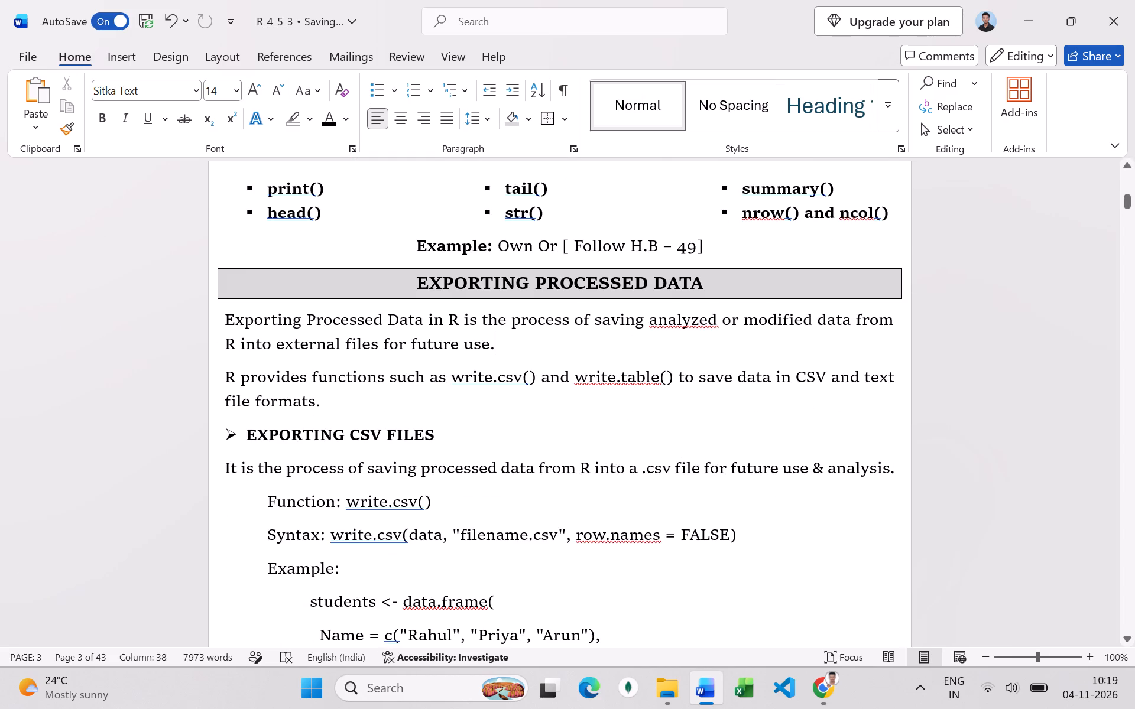
{"action": "scroll", "coordinate": [313, 349], "scroll_direction": "up", "scroll_amount": 10}
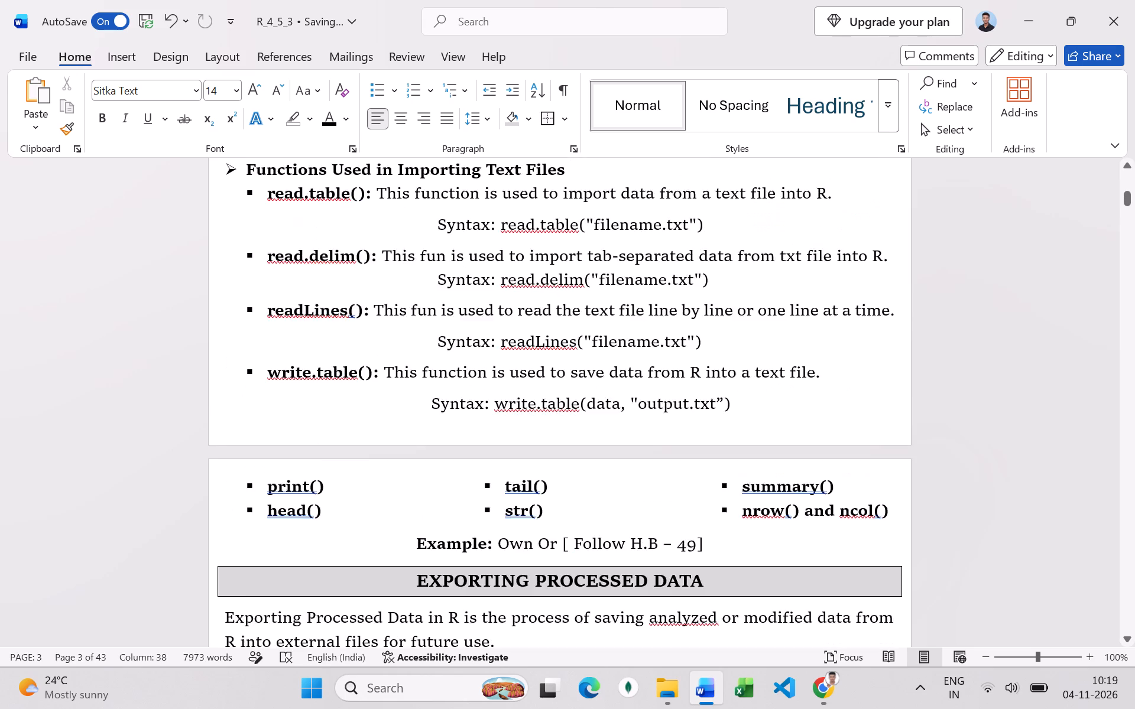
{"action": "scroll", "coordinate": [366, 375], "scroll_direction": "up", "scroll_amount": 7}
{"action": "scroll", "coordinate": [368, 378], "scroll_direction": "down", "scroll_amount": 6}
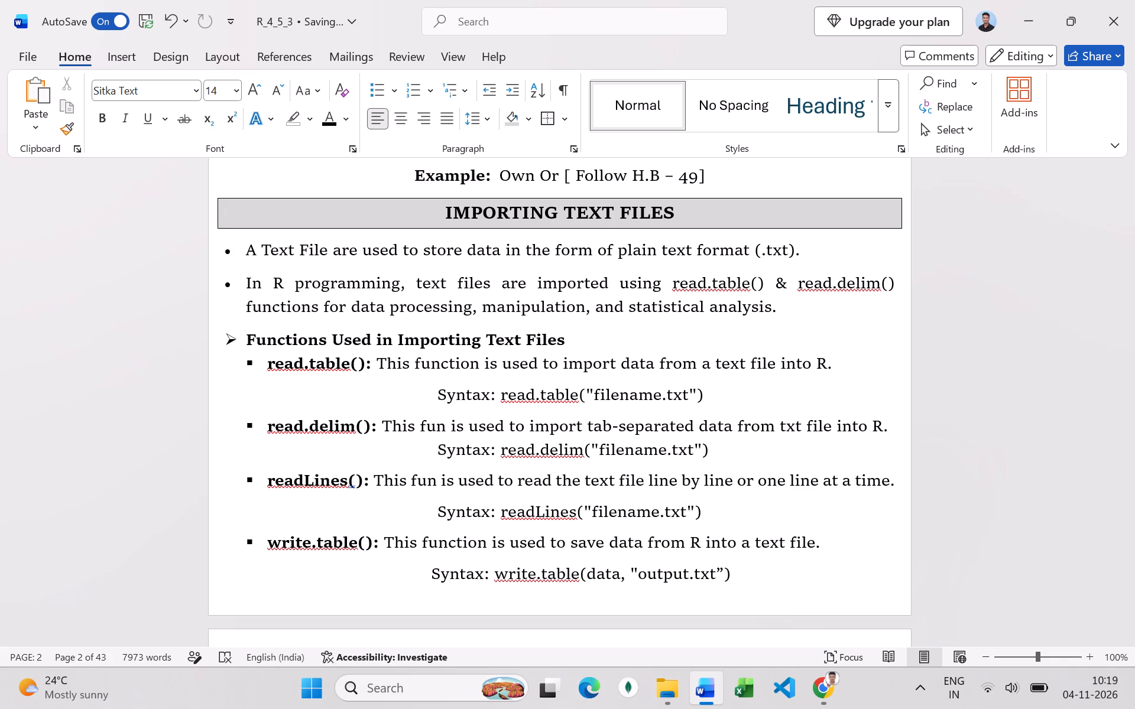
{"action": "scroll", "coordinate": [449, 460], "scroll_direction": "down", "scroll_amount": 5}
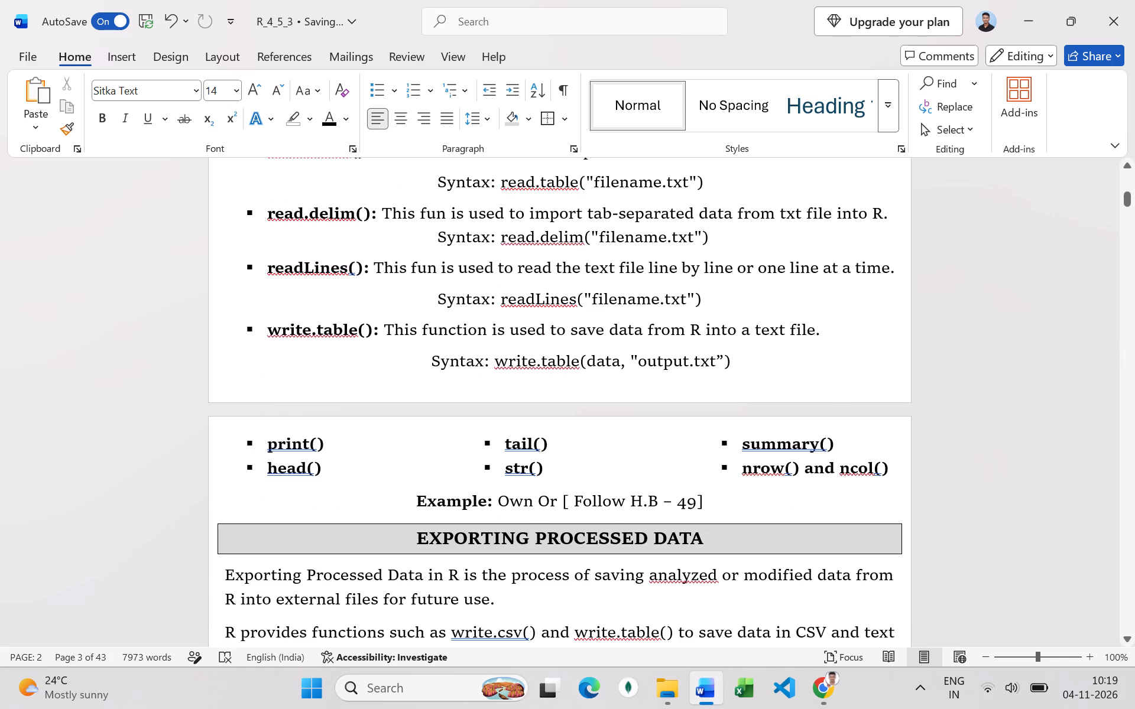
{"action": "scroll", "coordinate": [440, 451], "scroll_direction": "down", "scroll_amount": 5}
{"action": "left_click", "coordinate": [358, 438]}
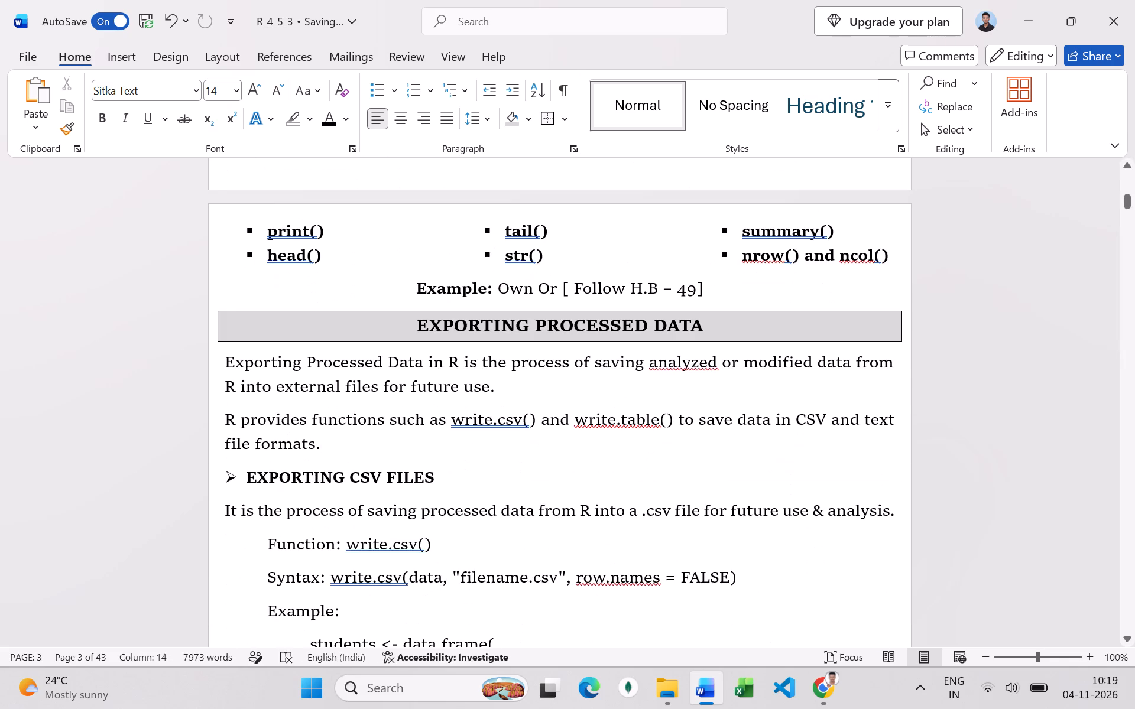
{"action": "scroll", "coordinate": [359, 438], "scroll_direction": "down", "scroll_amount": 4}
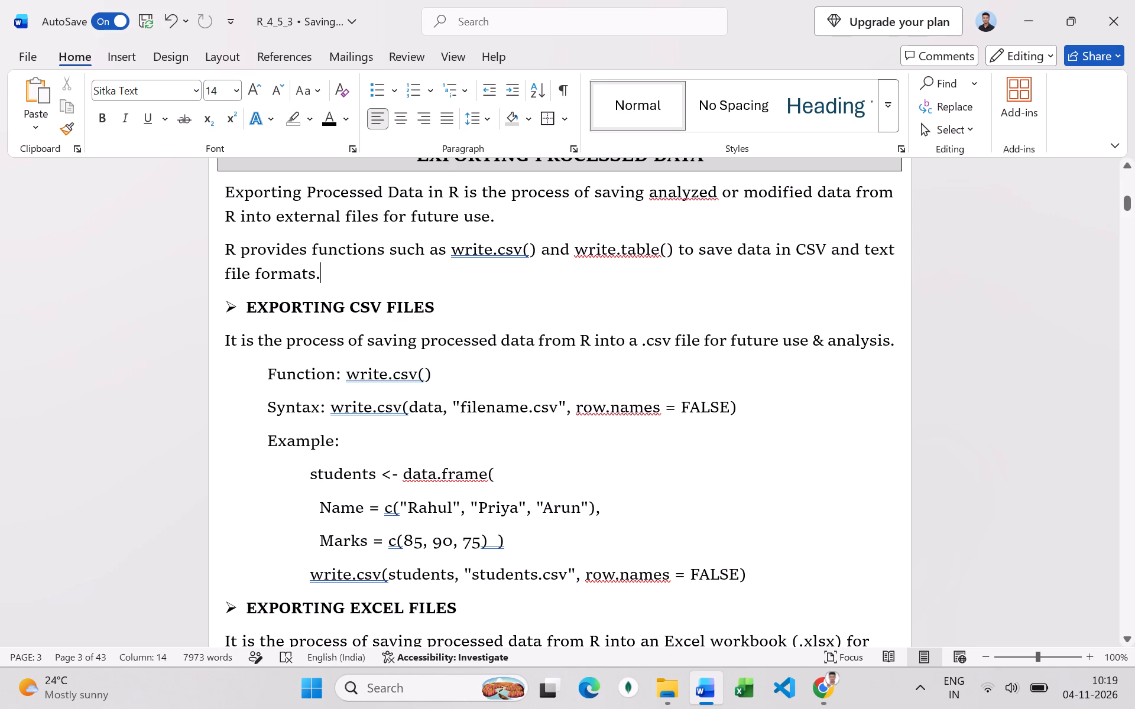
{"action": "left_click_drag", "start_coordinate": [324, 285], "coordinate": [212, 201]}
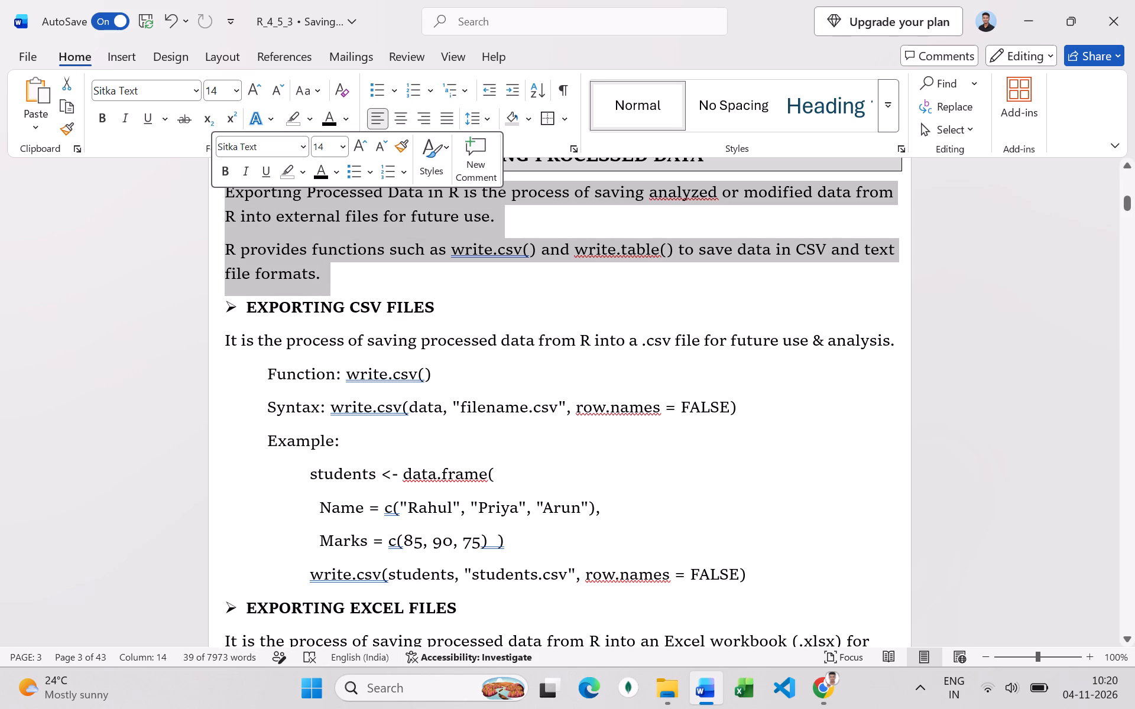
{"action": "key", "text": "ctrl+c"}
{"action": "key", "text": "ctrl+c"}
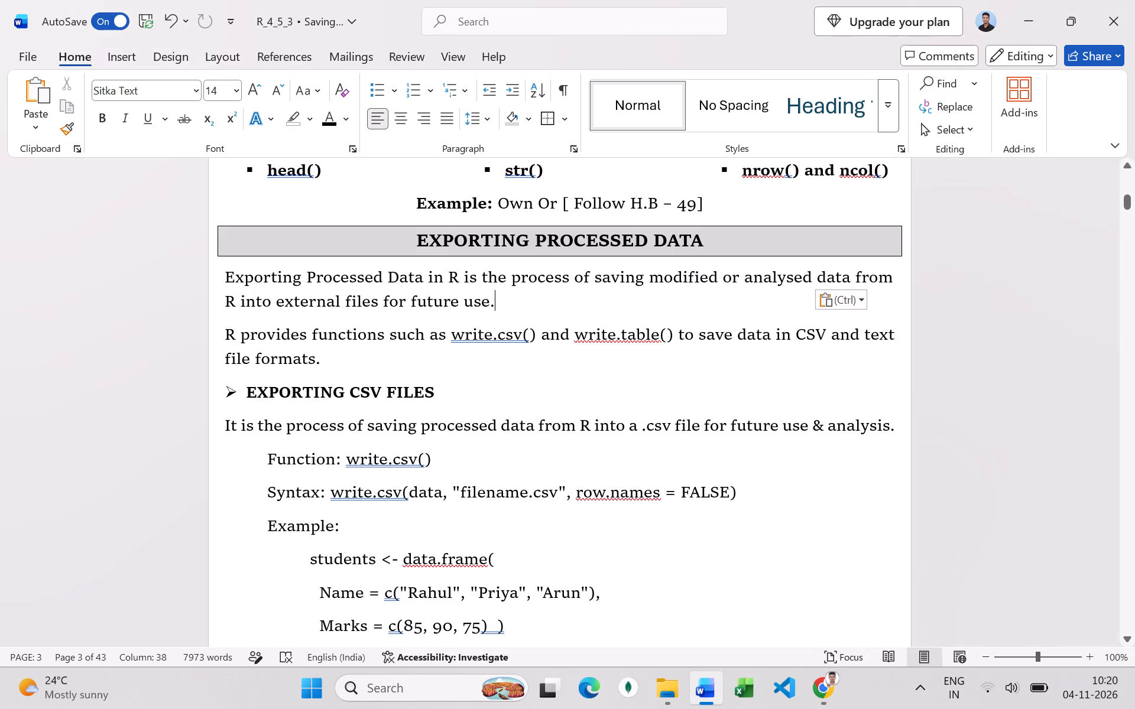
Review the CSV, Excel and text file subsections under Exporting Processed Data.
{"action": "scroll", "coordinate": [344, 352], "scroll_direction": "down", "scroll_amount": 10}
{"action": "scroll", "coordinate": [344, 352], "scroll_direction": "up", "scroll_amount": 1}
{"action": "scroll", "coordinate": [344, 352], "scroll_direction": "down", "scroll_amount": 5}
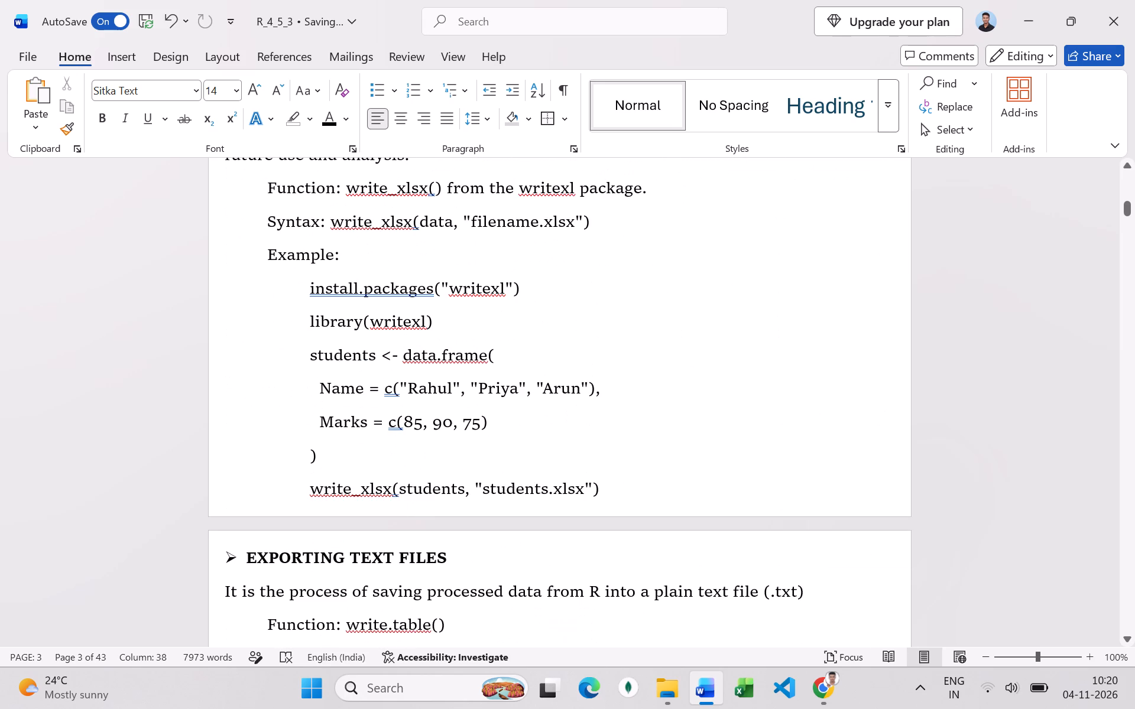
{"action": "scroll", "coordinate": [346, 347], "scroll_direction": "up", "scroll_amount": 3}
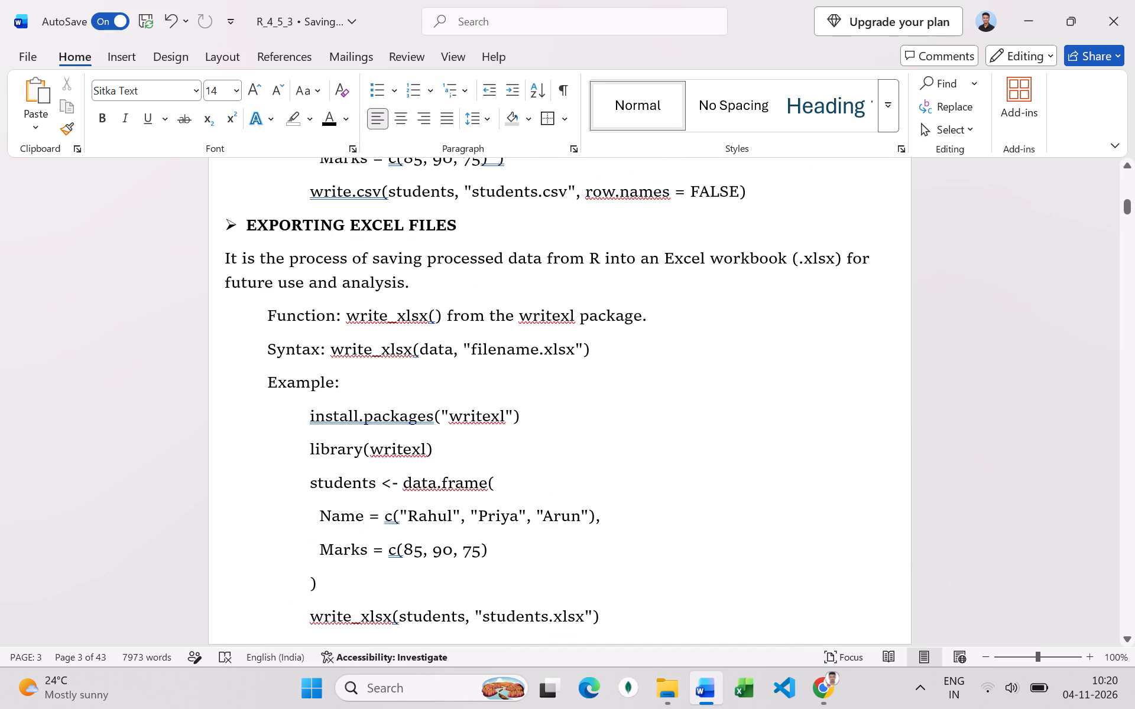
{"action": "scroll", "coordinate": [346, 347], "scroll_direction": "up", "scroll_amount": 11}
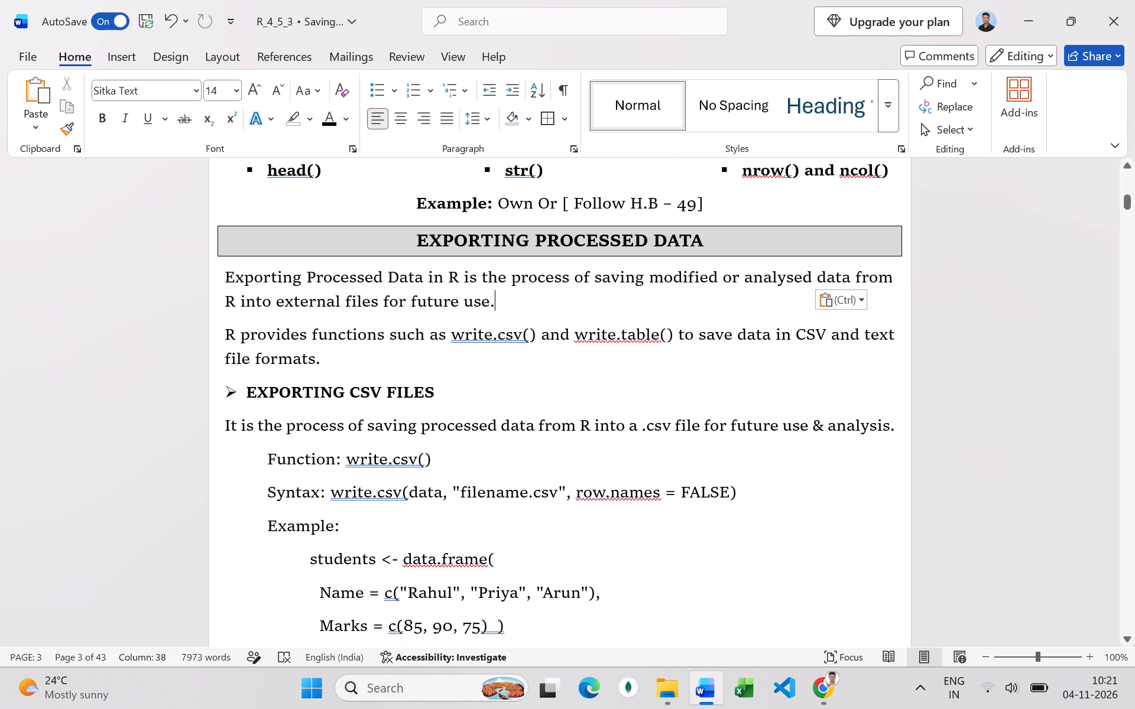
Look back over the Excel and text file importing sections that precede Exporting Processed Data.
{"action": "scroll", "coordinate": [474, 391], "scroll_direction": "up", "scroll_amount": 11}
{"action": "scroll", "coordinate": [458, 396], "scroll_direction": "down", "scroll_amount": 1}
{"action": "scroll", "coordinate": [458, 396], "scroll_direction": "up", "scroll_amount": 4}
{"action": "scroll", "coordinate": [458, 396], "scroll_direction": "down", "scroll_amount": 3}
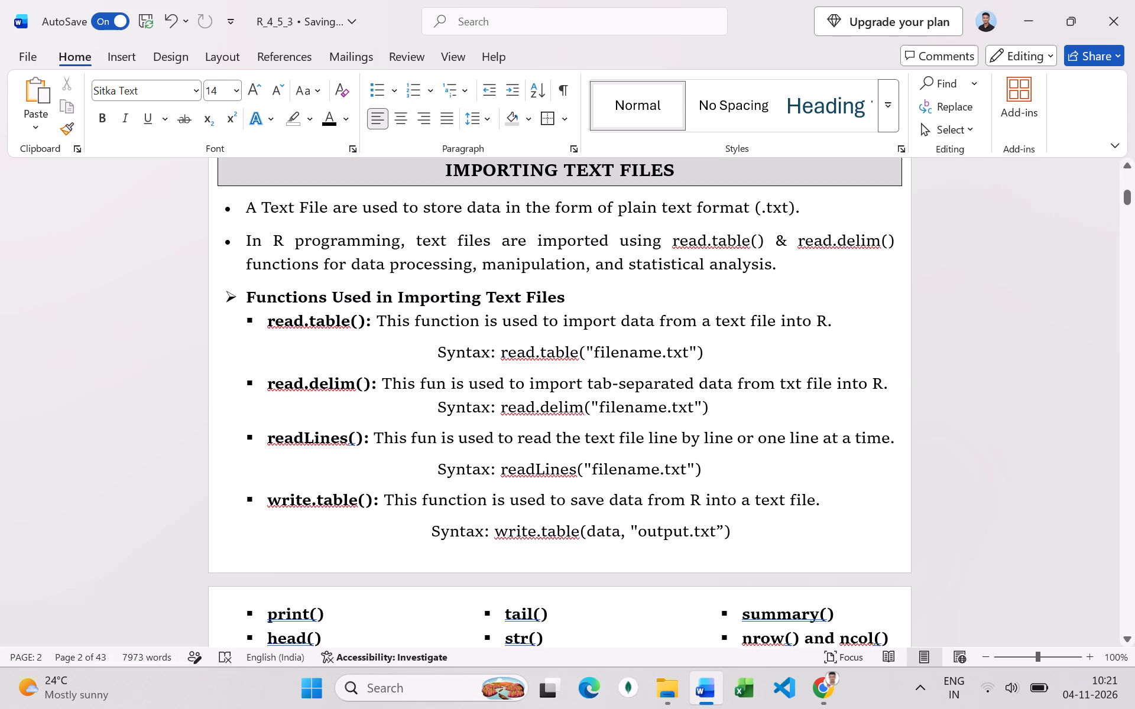
{"action": "scroll", "coordinate": [475, 406], "scroll_direction": "up", "scroll_amount": 7}
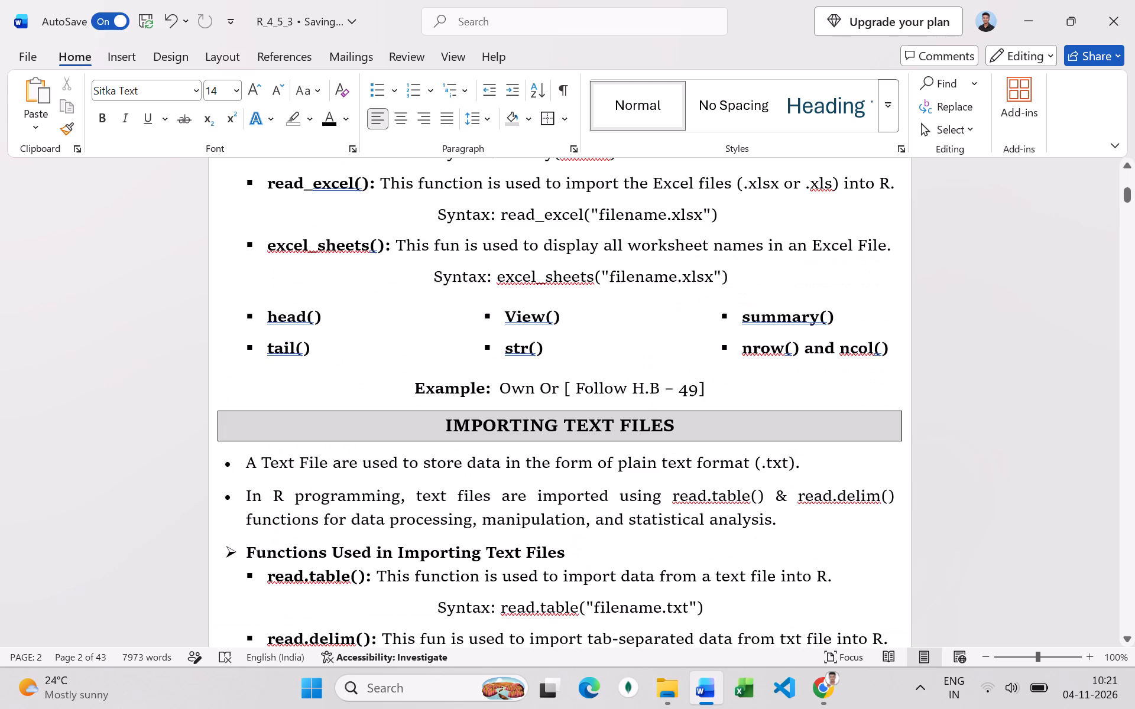
{"action": "scroll", "coordinate": [475, 406], "scroll_direction": "up", "scroll_amount": 4}
{"action": "scroll", "coordinate": [475, 406], "scroll_direction": "down", "scroll_amount": 17}
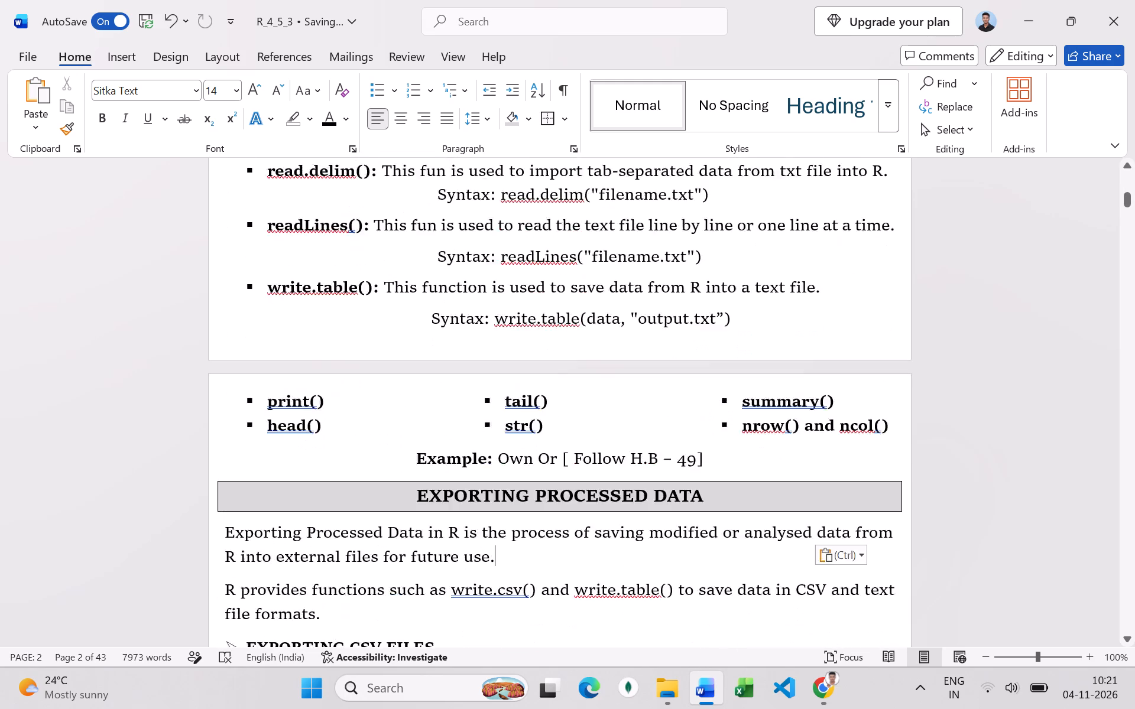
{"action": "scroll", "coordinate": [475, 406], "scroll_direction": "down", "scroll_amount": 4}
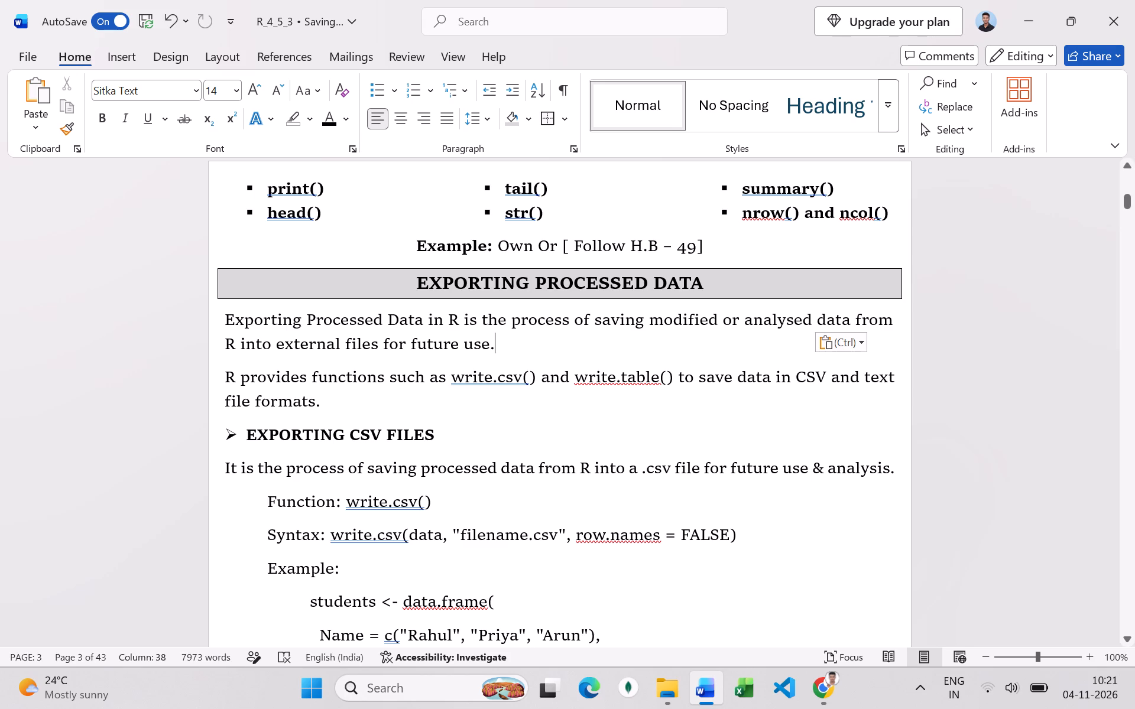
Reread the Exporting Processed Data introduction and the functions, syntax and examples in its CSV and Excel subsections.
{"action": "scroll", "coordinate": [375, 413], "scroll_direction": "down", "scroll_amount": 3}
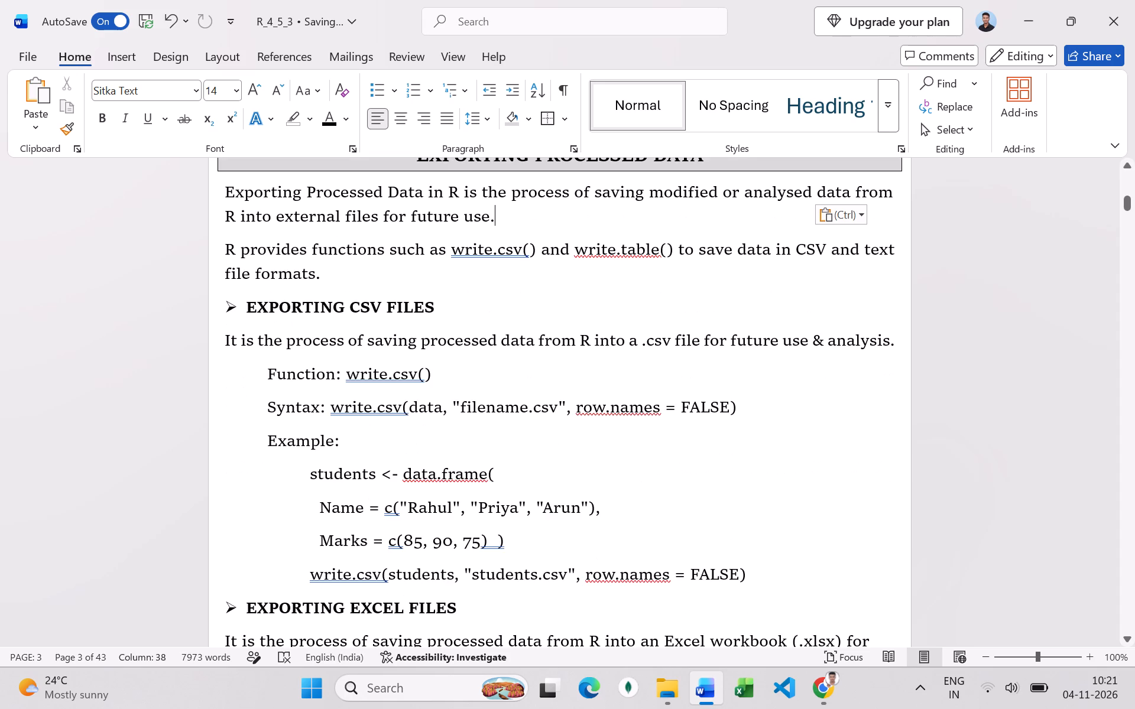
{"action": "scroll", "coordinate": [402, 387], "scroll_direction": "up", "scroll_amount": 11}
{"action": "scroll", "coordinate": [402, 387], "scroll_direction": "down", "scroll_amount": 4}
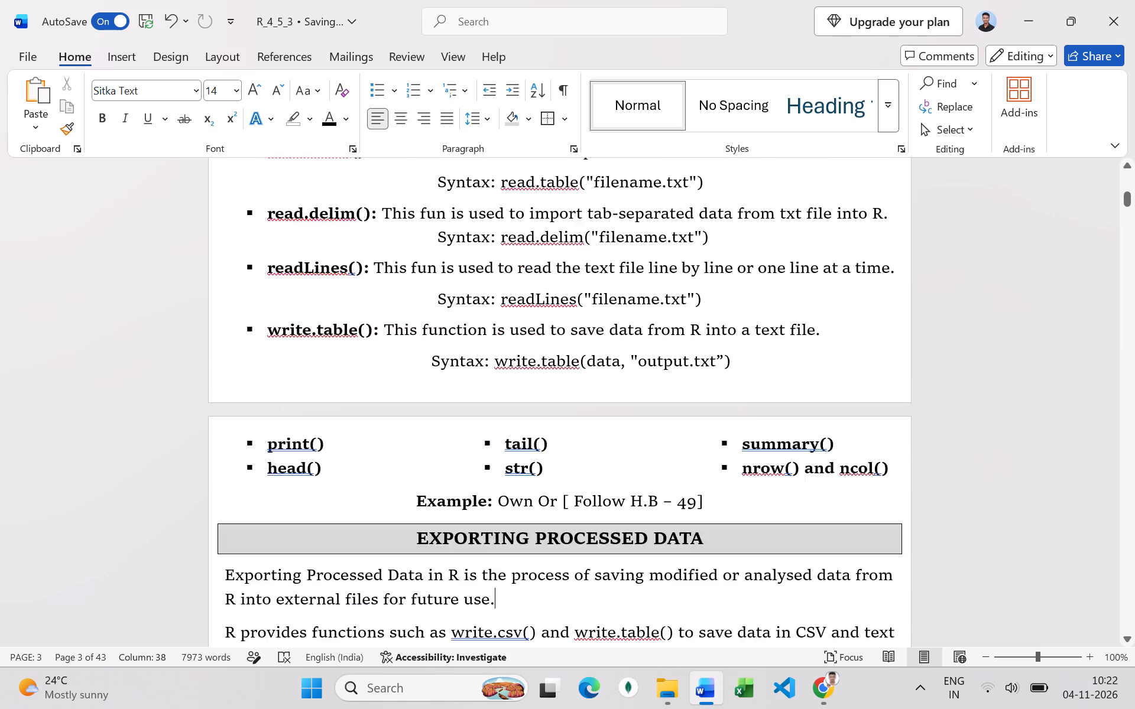
{"action": "scroll", "coordinate": [402, 387], "scroll_direction": "down", "scroll_amount": 19}
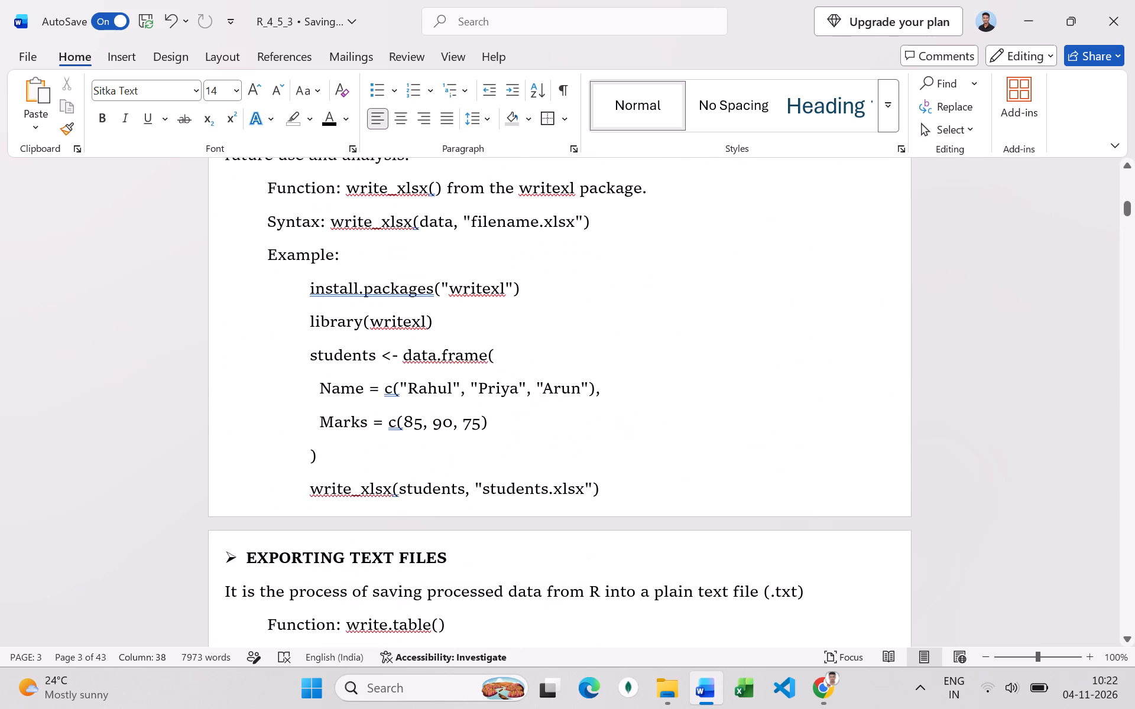
{"action": "scroll", "coordinate": [401, 386], "scroll_direction": "up", "scroll_amount": 5}
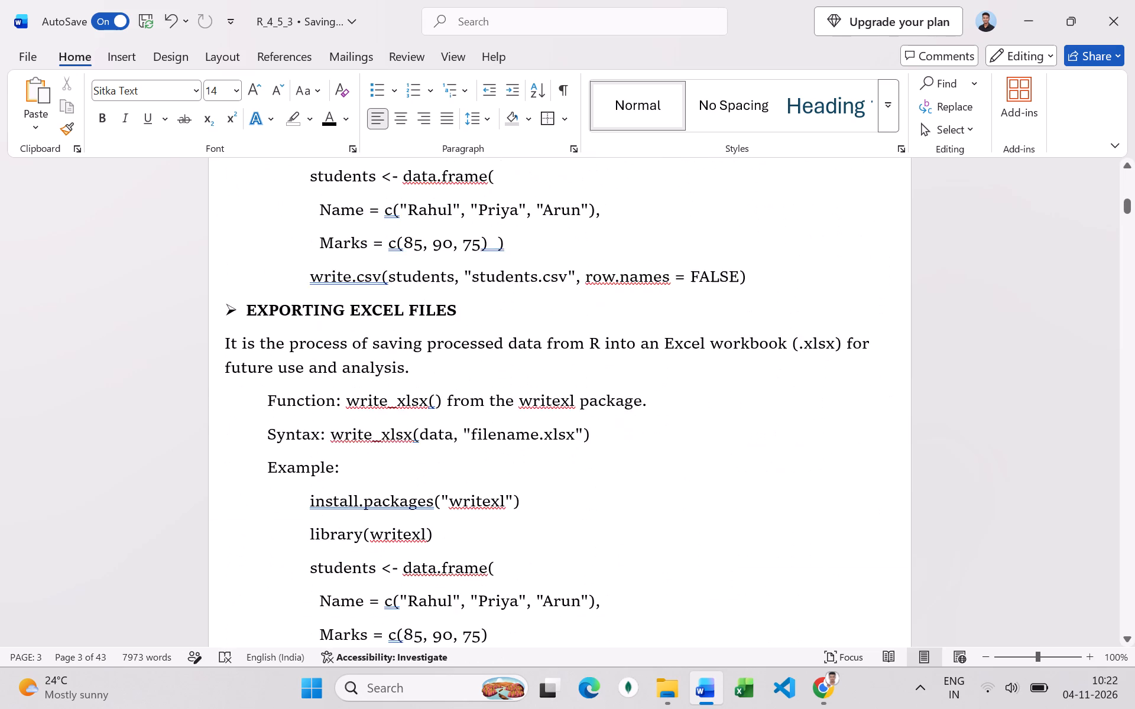
{"action": "scroll", "coordinate": [401, 386], "scroll_direction": "down", "scroll_amount": 2}
{"action": "scroll", "coordinate": [401, 386], "scroll_direction": "up", "scroll_amount": 4}
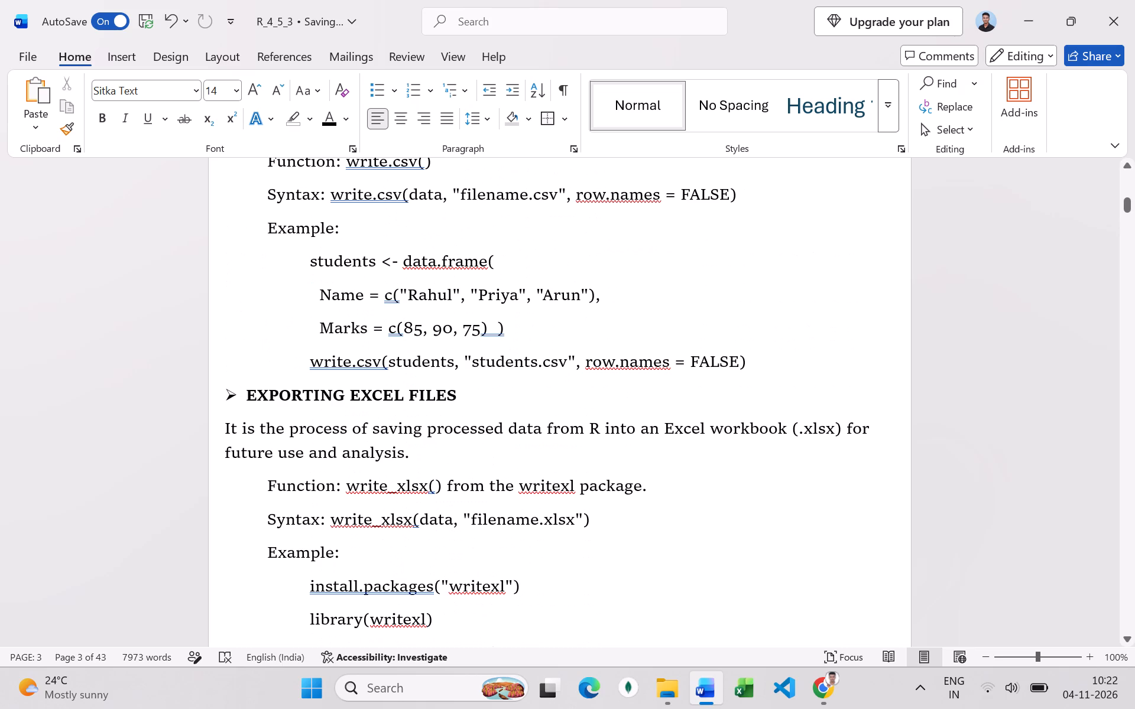
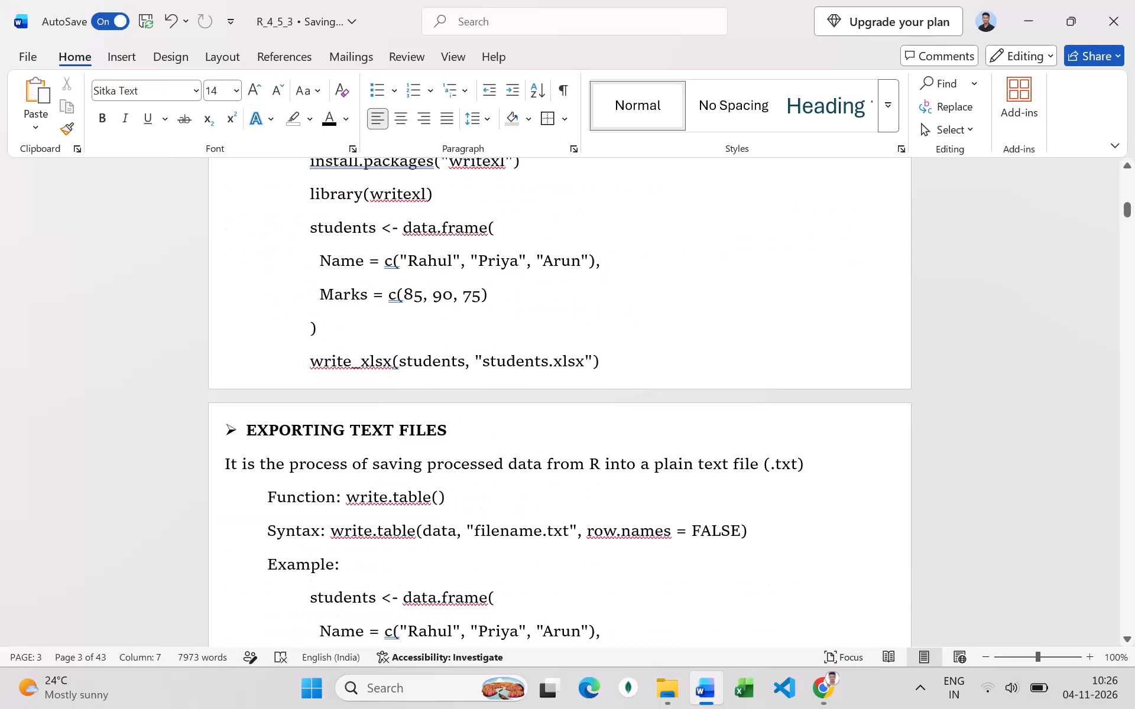
Add square bullets to the Function, Syntax and Example lines under Exporting CSV Files.
{"action": "scroll", "coordinate": [341, 513], "scroll_direction": "up", "scroll_amount": 14}
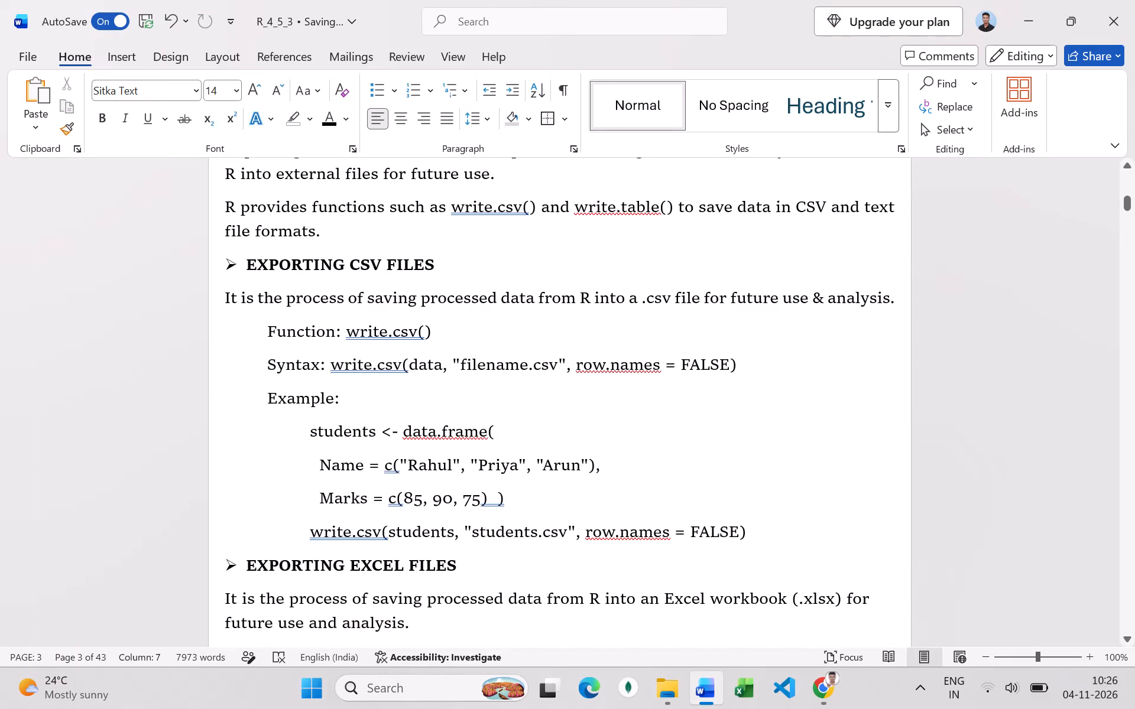
{"action": "left_click", "coordinate": [265, 336]}
{"action": "left_click", "coordinate": [379, 86]}
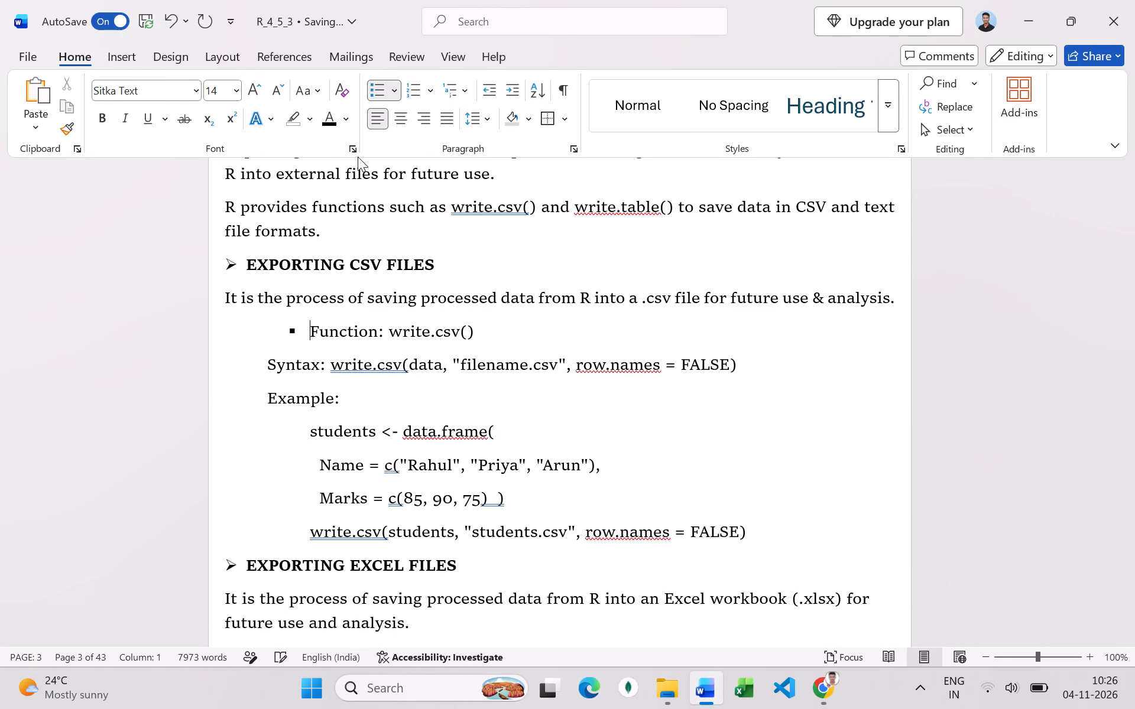
{"action": "left_click", "coordinate": [262, 366]}
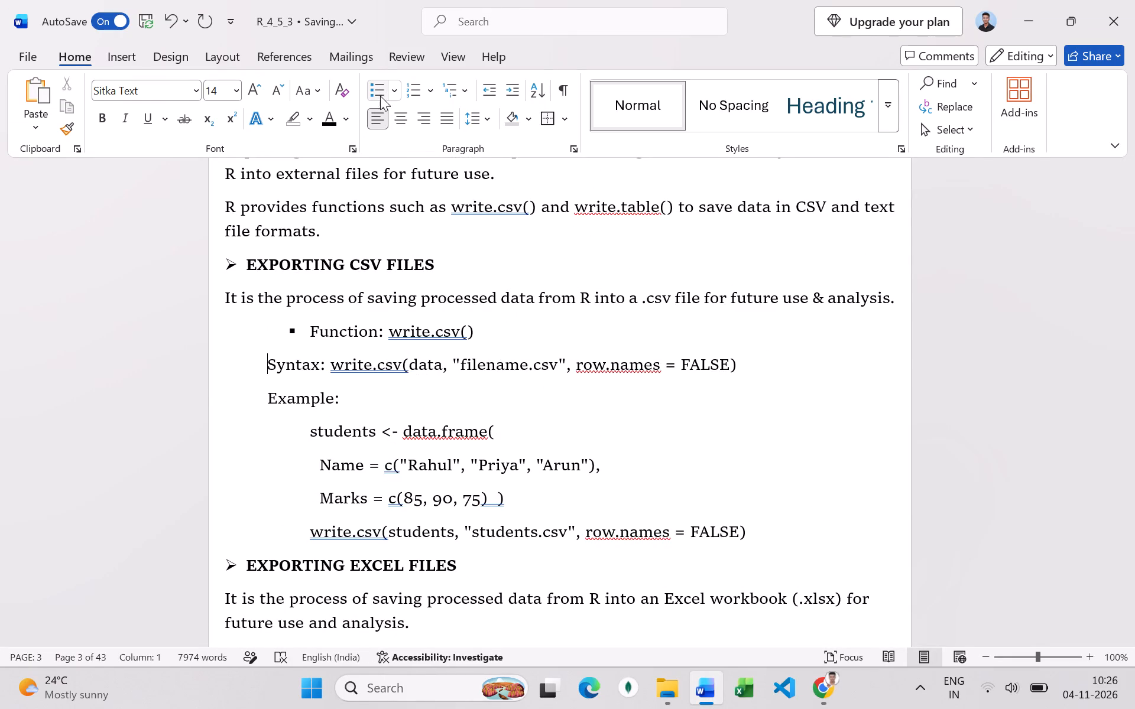
{"action": "left_click", "coordinate": [378, 95]}
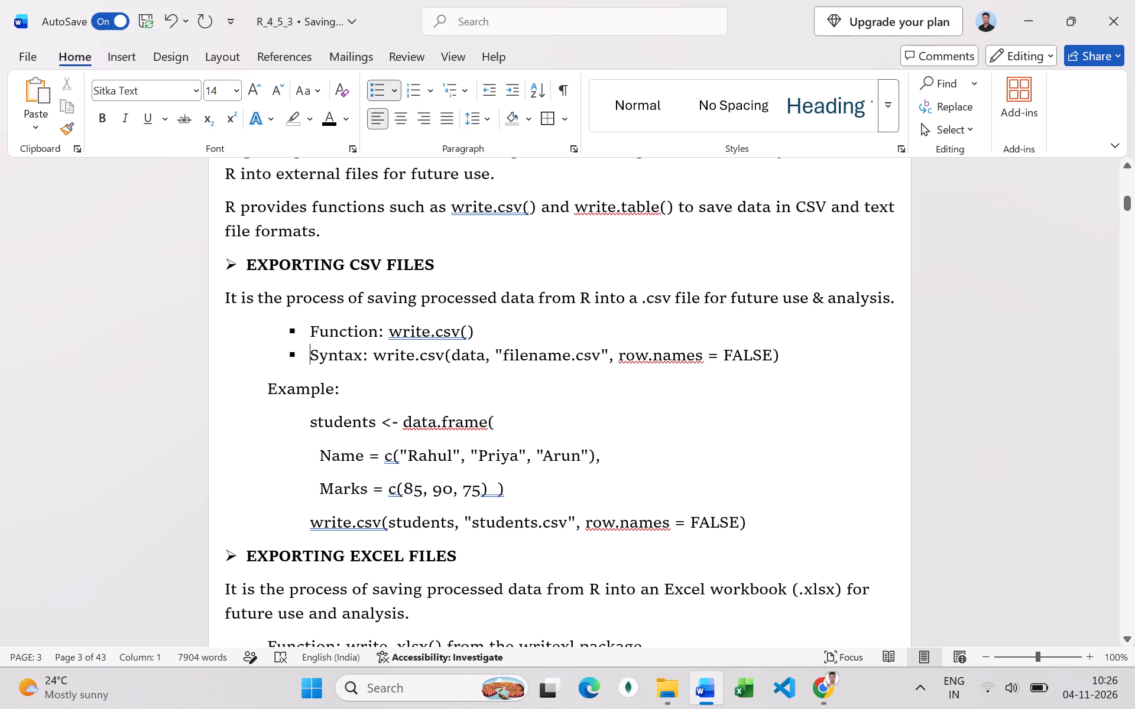
{"action": "left_click", "coordinate": [259, 386]}
{"action": "left_click", "coordinate": [378, 96]}
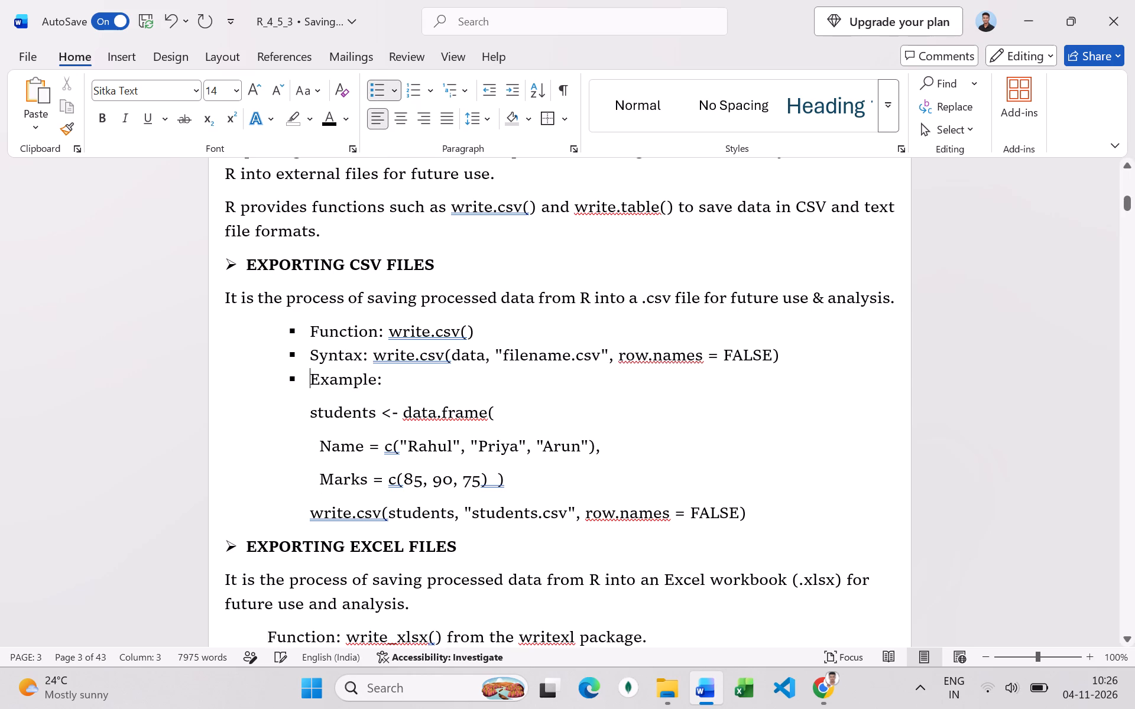
Increase the line spacing of the bulleted Function, Syntax and Example lines under Exporting CSV Files.
{"action": "left_click_drag", "start_coordinate": [381, 383], "coordinate": [325, 320]}
{"action": "left_click", "coordinate": [343, 354]}
{"action": "left_click_drag", "start_coordinate": [387, 381], "coordinate": [324, 340]}
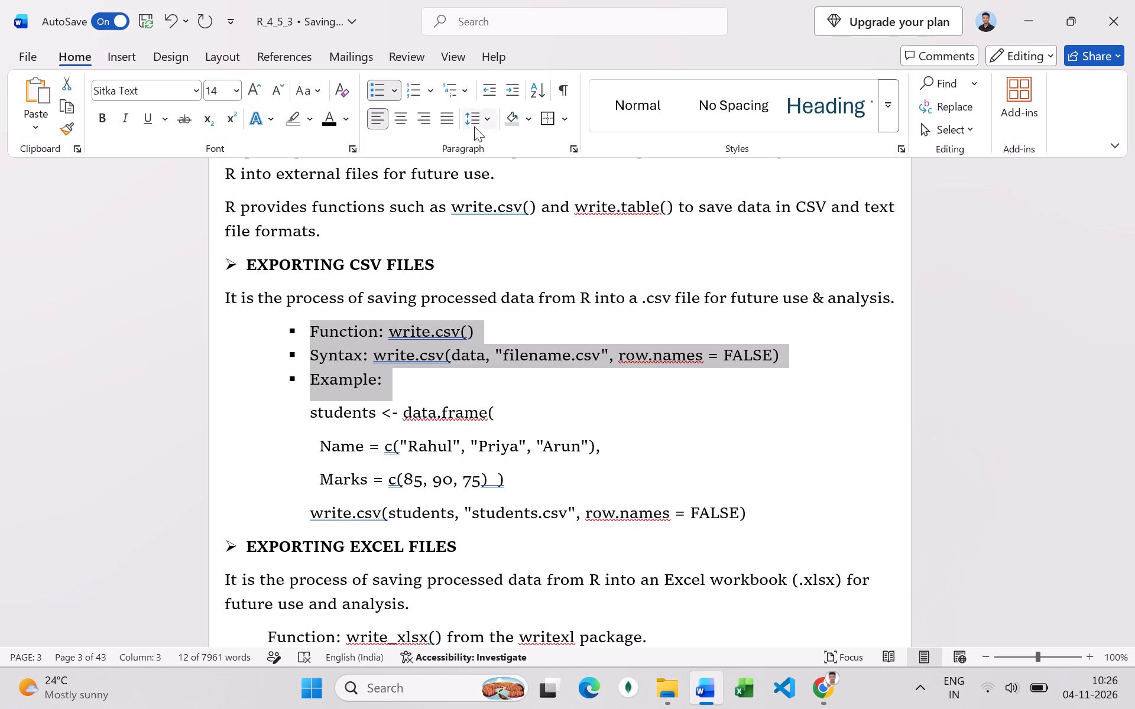
{"action": "left_click", "coordinate": [474, 126]}
{"action": "left_click", "coordinate": [488, 194]}
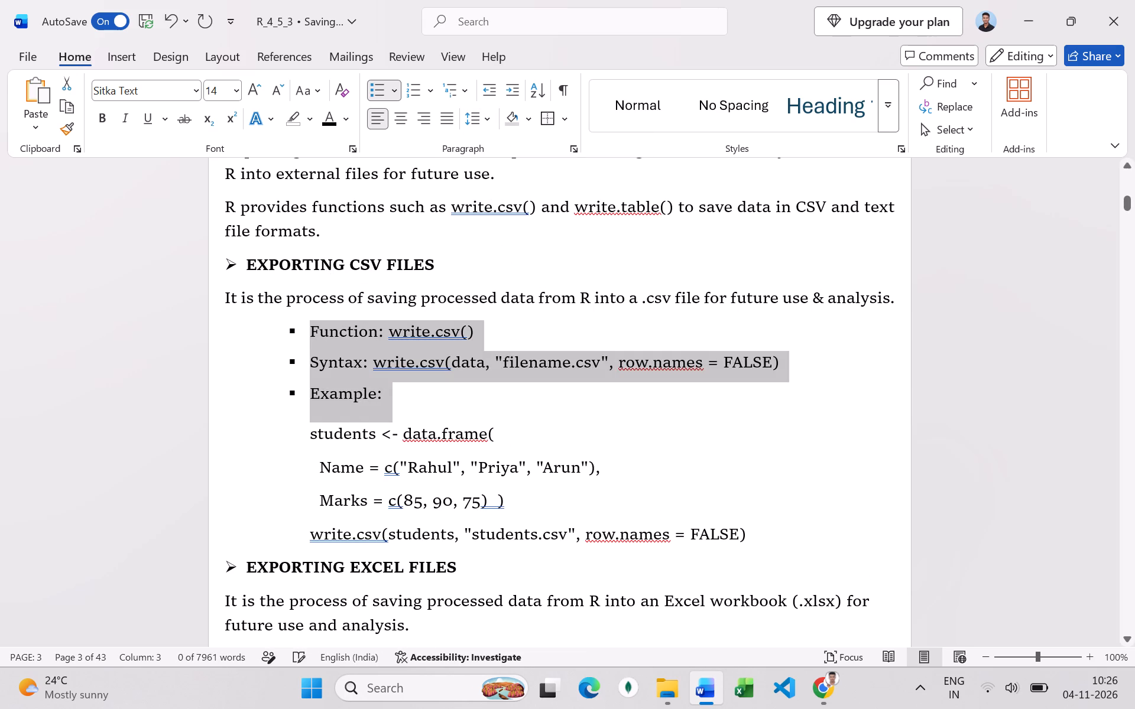
Join the students <- data.frame( line onto the CSV Example bullet, separated from "Example:" by a tab.
{"action": "left_click", "coordinate": [312, 427]}
{"action": "key", "text": "BackSpace"}
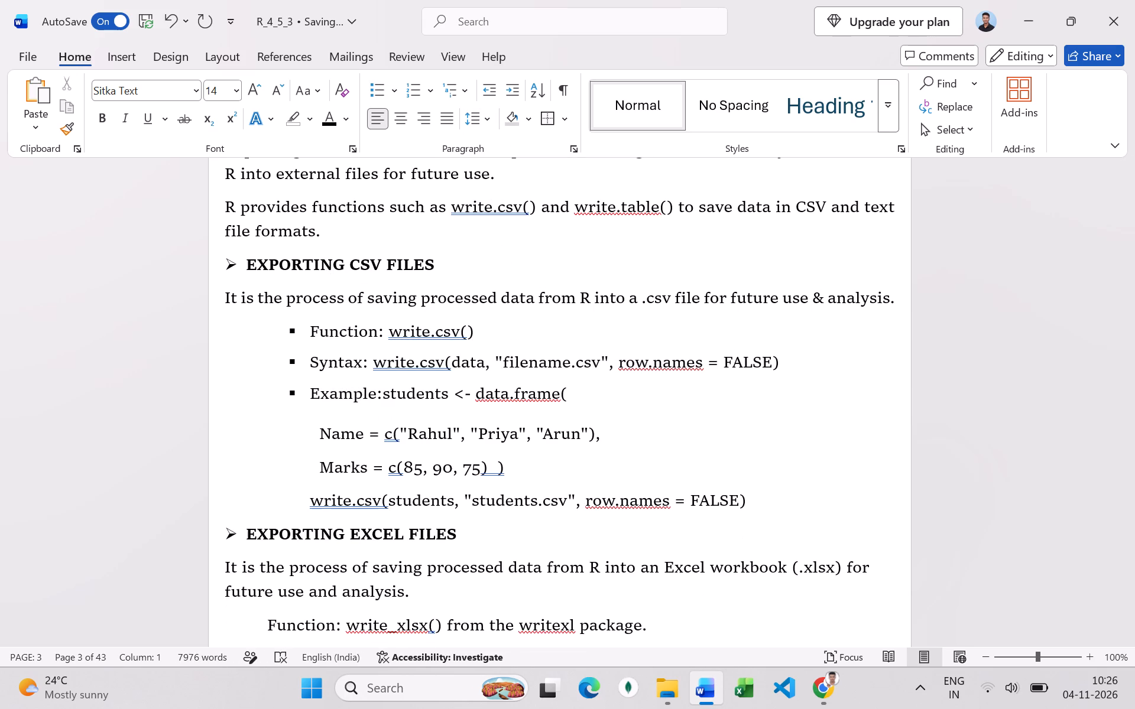
{"action": "key", "text": "Tab"}
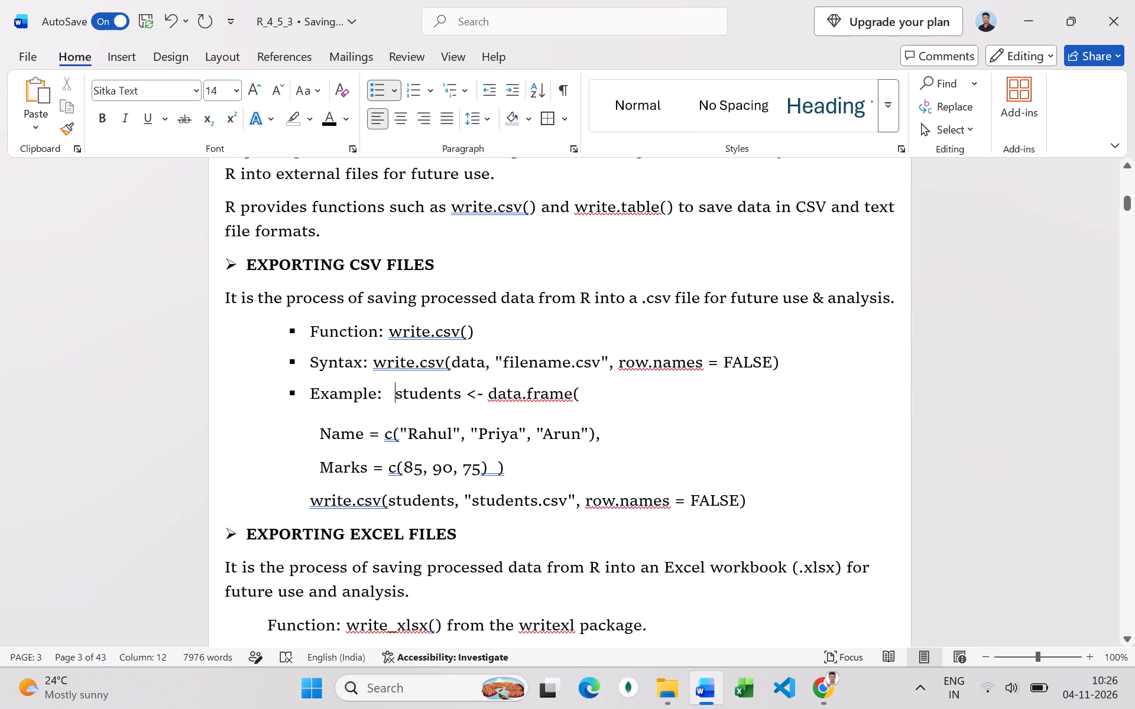
Remove the leading spaces from the CSV example's Name line and make it an unbulleted line indented by three tabs.
{"action": "left_click", "coordinate": [322, 433]}
{"action": "key", "text": "BackSpace"}
{"action": "key", "text": "BackSpace"}
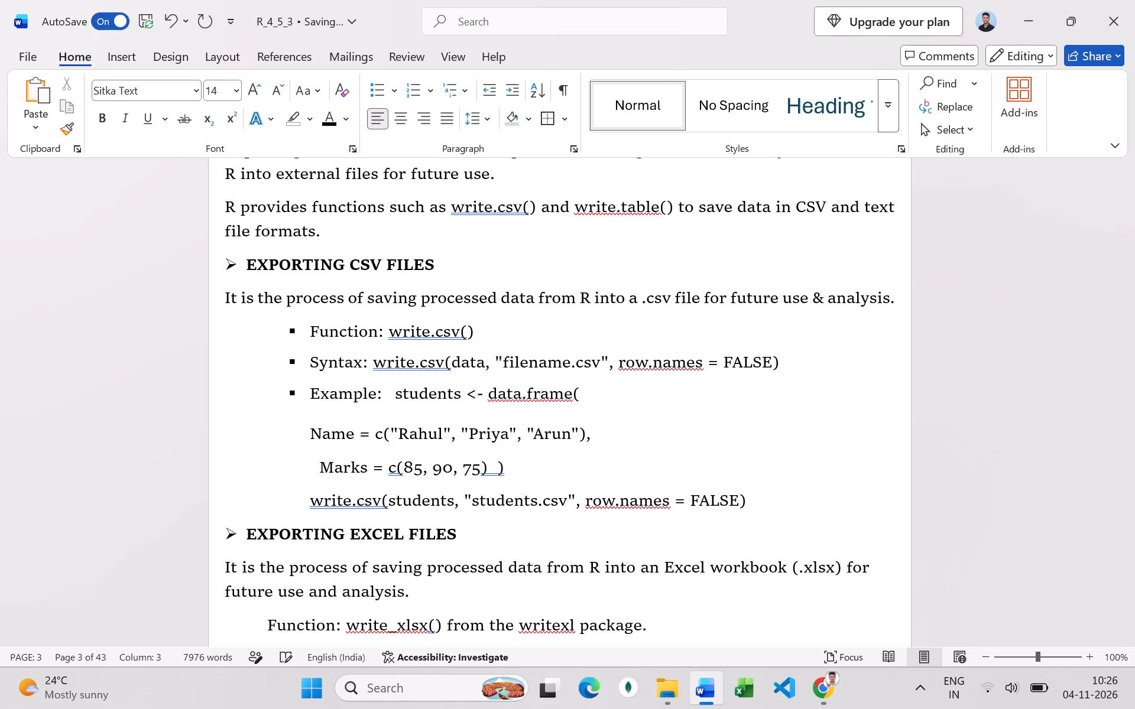
{"action": "key", "text": "BackSpace"}
{"action": "key", "text": "Return"}
{"action": "key", "text": "Tab"}
{"action": "key", "text": "Tab"}
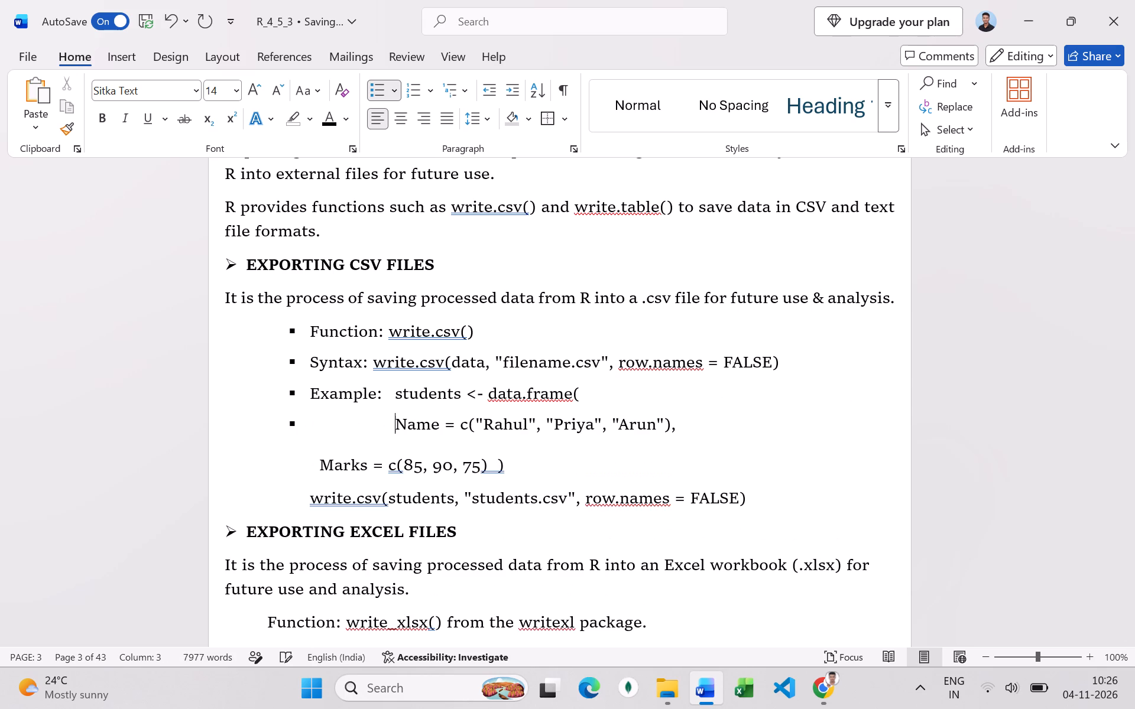
{"action": "key", "text": "Tab"}
{"action": "key", "text": "BackSpace"}
{"action": "key", "text": "BackSpace"}
{"action": "key", "text": "BackSpace"}
{"action": "key", "text": "BackSpace"}
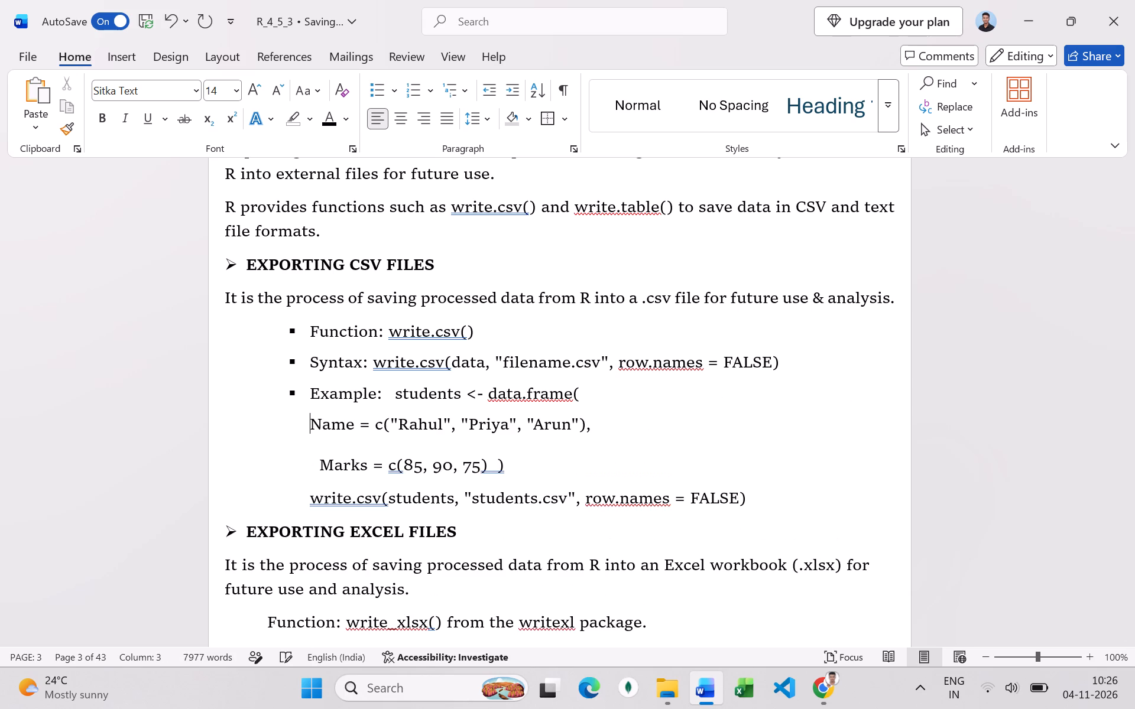
{"action": "key", "text": "Tab"}
{"action": "key", "text": "Tab"}
{"action": "key", "text": "Tab"}
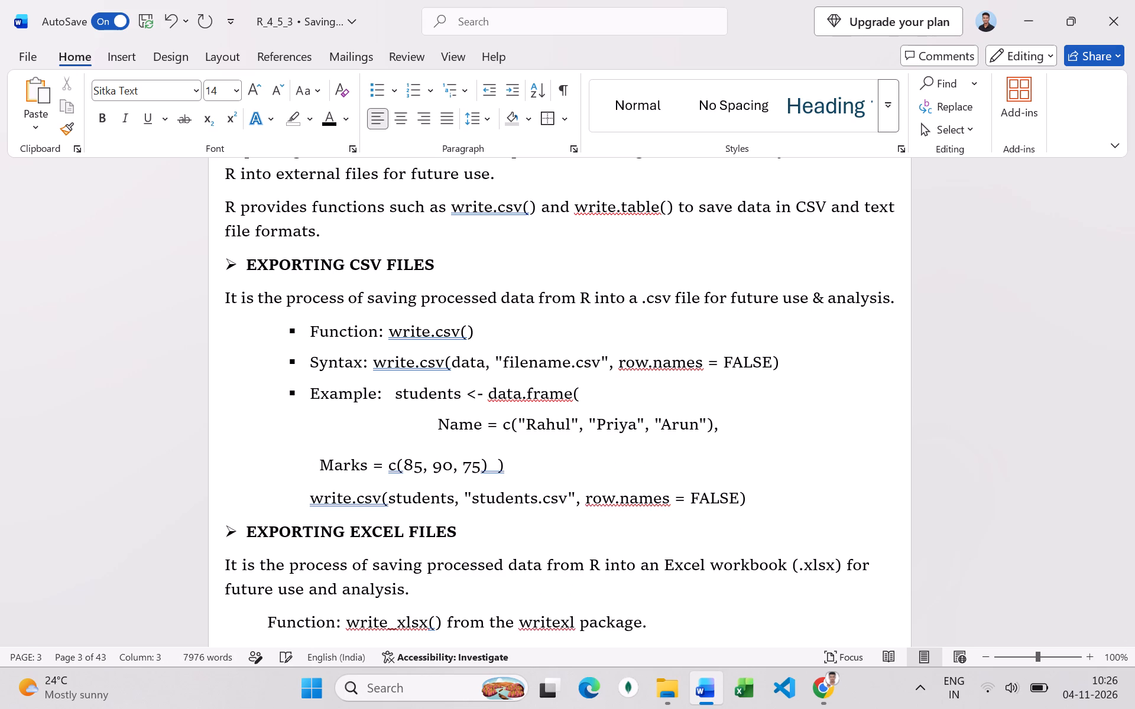
Indent the Marks = c(85, 90, 75) line of the CSV example by three tabs beneath the Name line.
{"action": "left_click", "coordinate": [315, 467]}
{"action": "key", "text": "BackSpace"}
{"action": "key", "text": "BackSpace"}
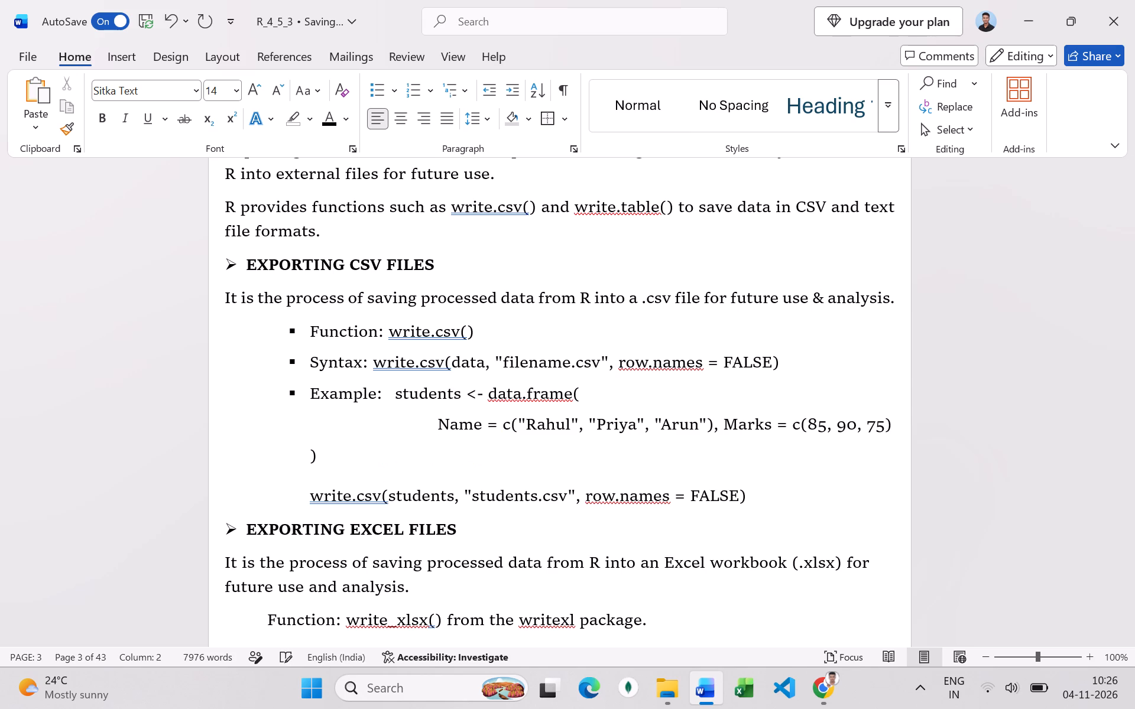
{"action": "key", "text": "Return"}
{"action": "key", "text": "Tab"}
{"action": "key", "text": "Tab"}
{"action": "key", "text": "Tab"}
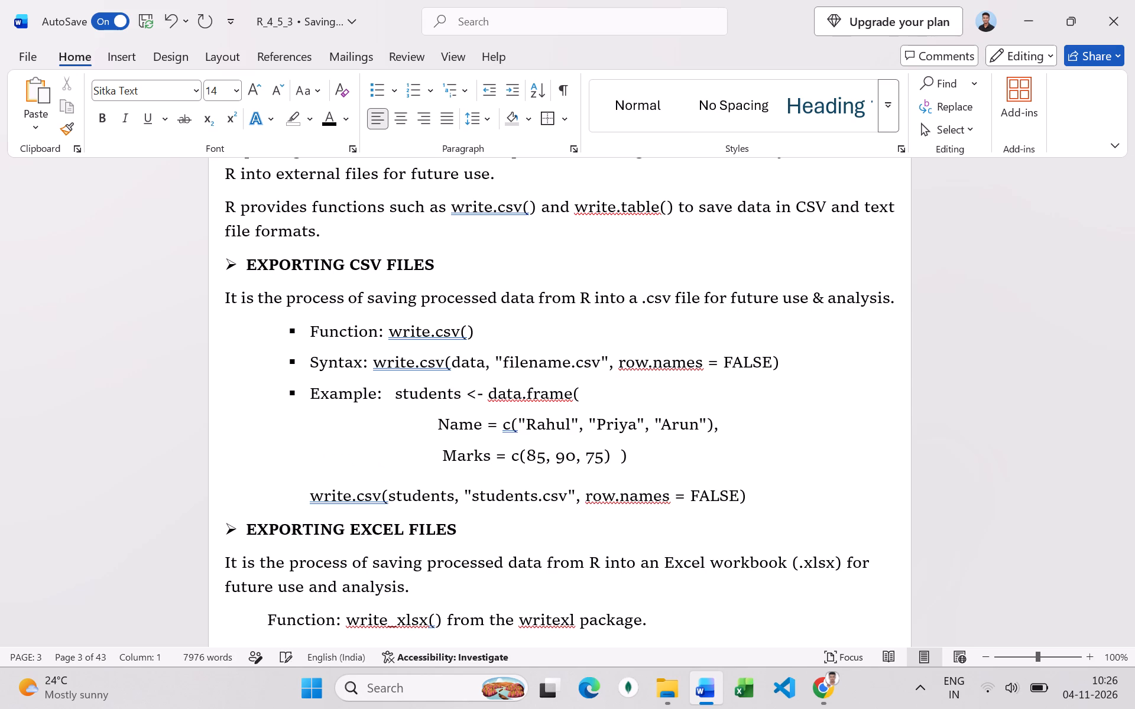
Match the write.csv(students, "students.csv", row.names = FALSE) line to the tightened example spacing and indent it by three tabs.
{"action": "left_click", "coordinate": [302, 495]}
{"action": "key", "text": "BackSpace"}
{"action": "key", "text": "Return"}
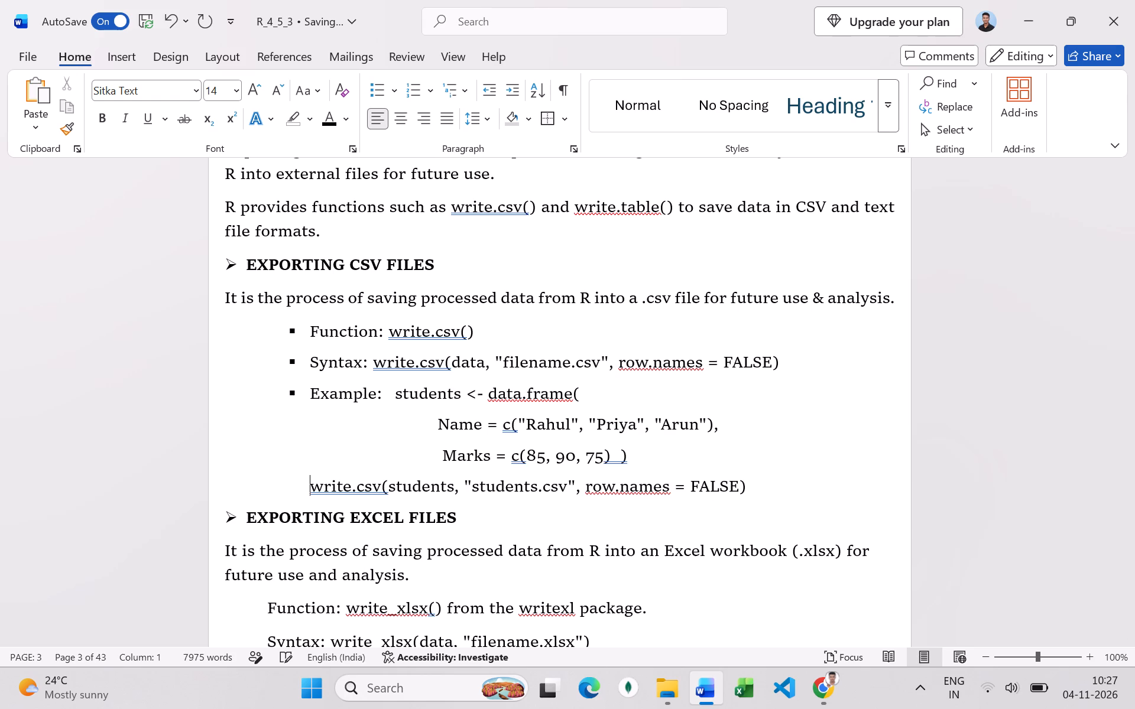
{"action": "key", "text": "Tab"}
{"action": "key", "text": "Tab"}
{"action": "key", "text": "Tab"}
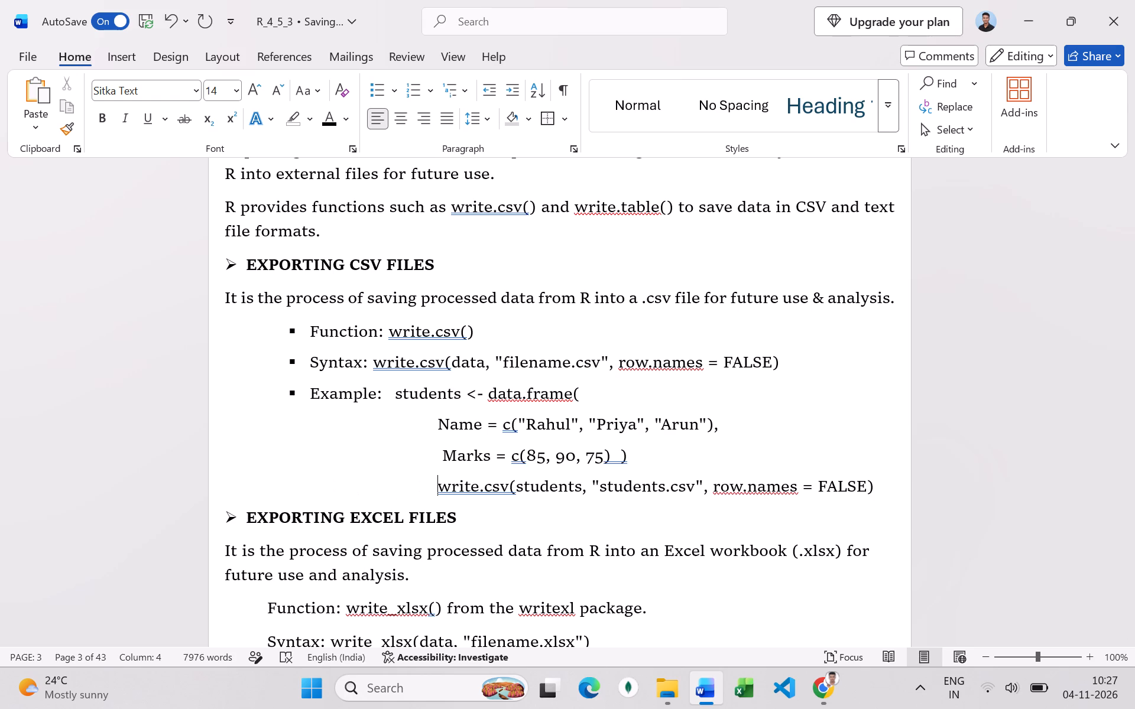
Insert a tab before the final closing parenthesis of the CSV example's Marks line and dismiss the proofing mark there.
{"action": "left_click", "coordinate": [621, 457]}
{"action": "key", "text": "Tab"}
{"action": "left_click", "coordinate": [605, 508]}
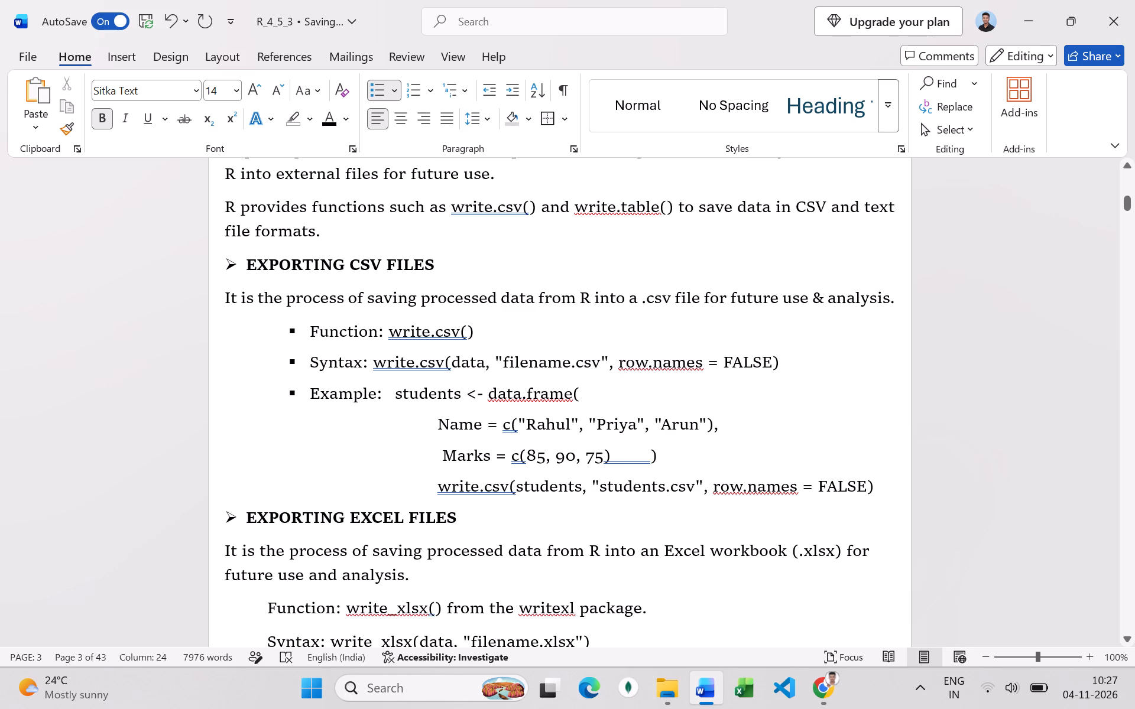
{"action": "right_click", "coordinate": [618, 460]}
{"action": "left_click", "coordinate": [541, 156]}
{"action": "left_click", "coordinate": [598, 536]}
Delete "(.xlsx)" after "Excel workbook" in the Exporting Excel Files description.
{"action": "scroll", "coordinate": [676, 548], "scroll_direction": "up", "scroll_amount": 1}
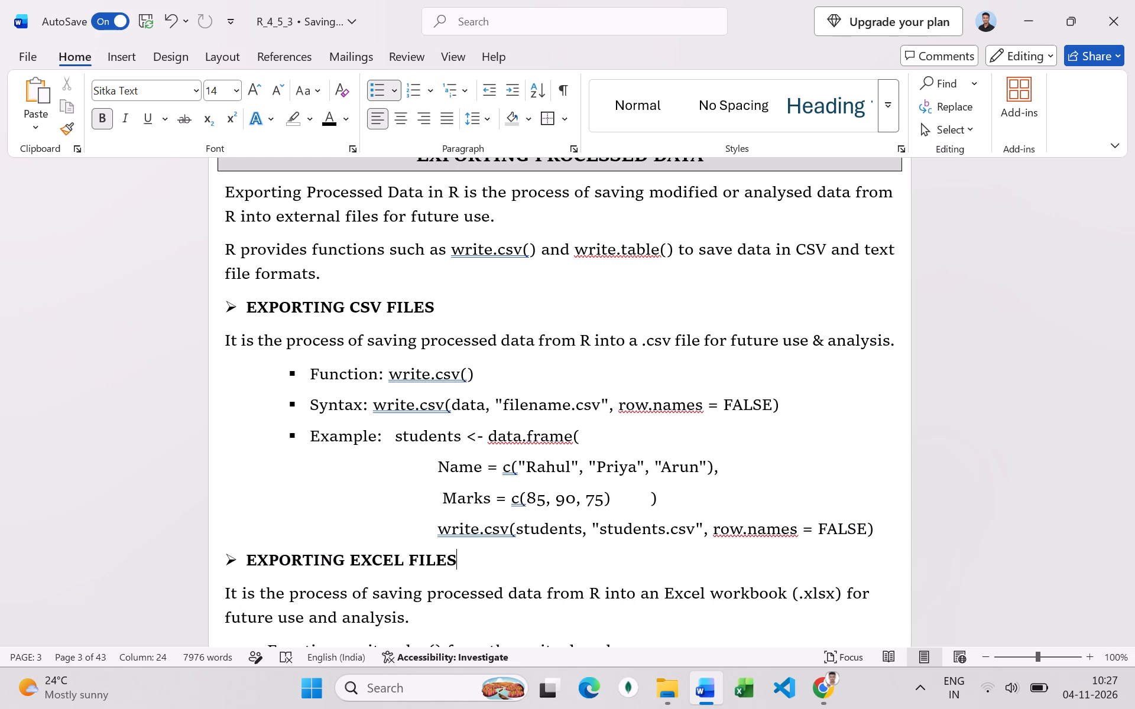
{"action": "scroll", "coordinate": [526, 480], "scroll_direction": "down", "scroll_amount": 2}
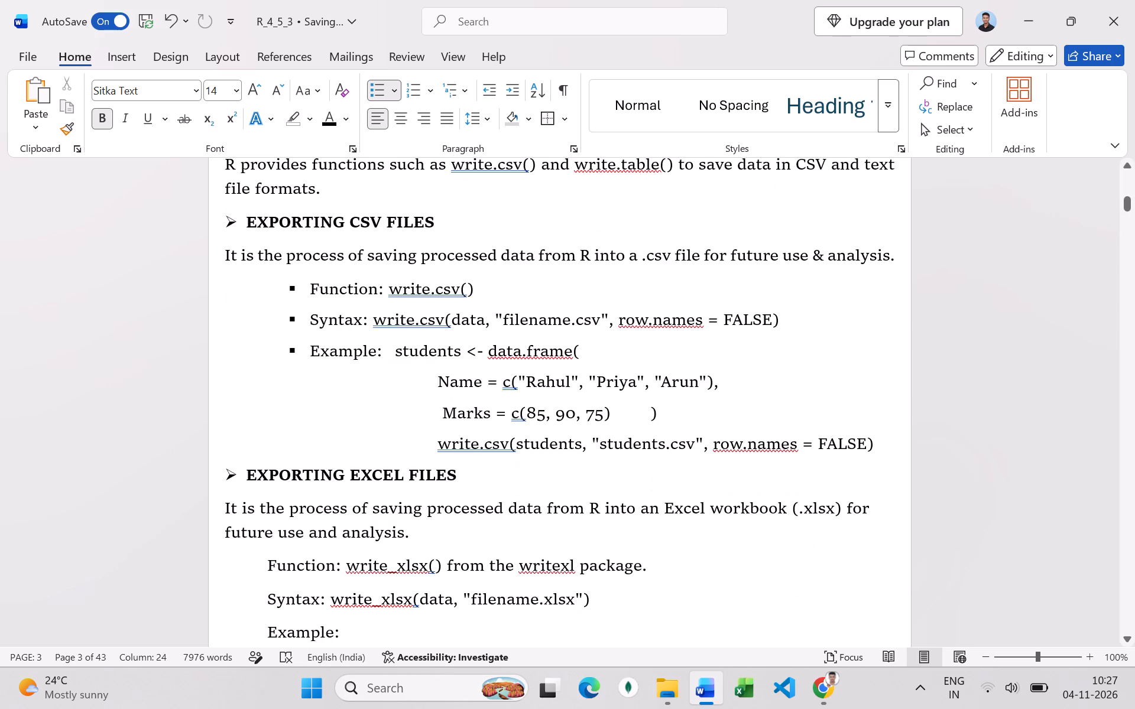
{"action": "scroll", "coordinate": [479, 453], "scroll_direction": "down", "scroll_amount": 3}
{"action": "scroll", "coordinate": [389, 418], "scroll_direction": "up", "scroll_amount": 3}
{"action": "left_click", "coordinate": [839, 510]}
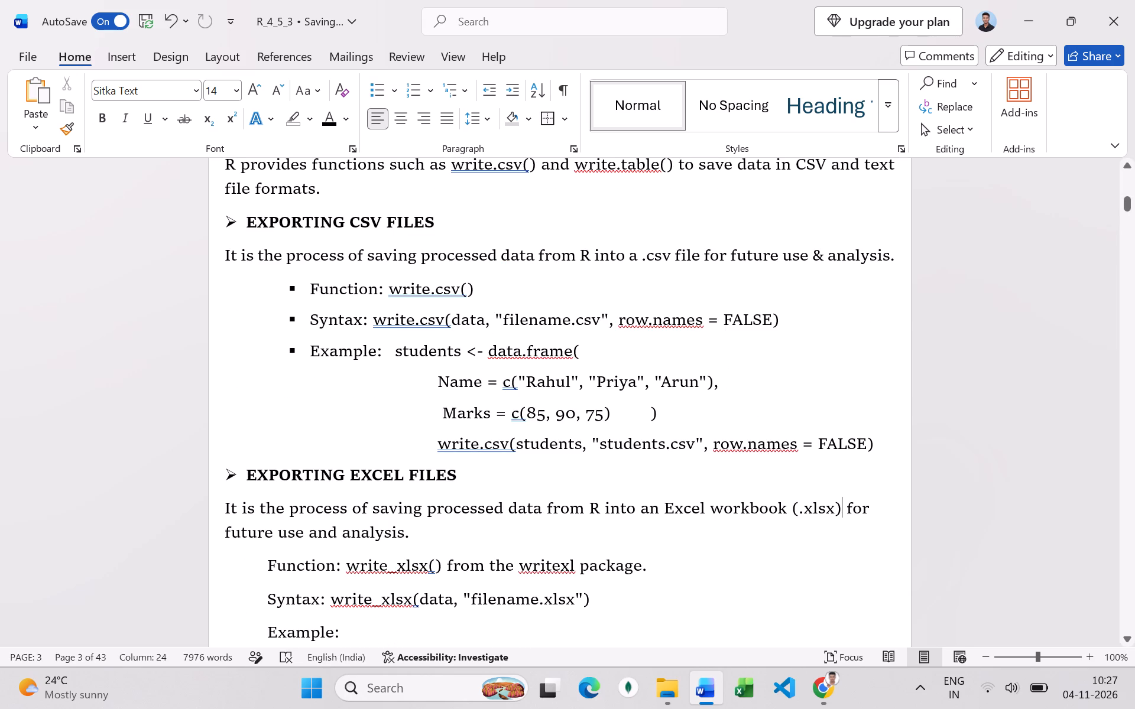
{"action": "key", "text": "BackSpace"}
{"action": "key", "text": "BackSpace"}
{"action": "key", "text": "BackSpace"}
{"action": "key", "text": "BackSpace"}
{"action": "key", "text": "BackSpace"}
{"action": "key", "text": "BackSpace"}
{"action": "key", "text": "BackSpace"}
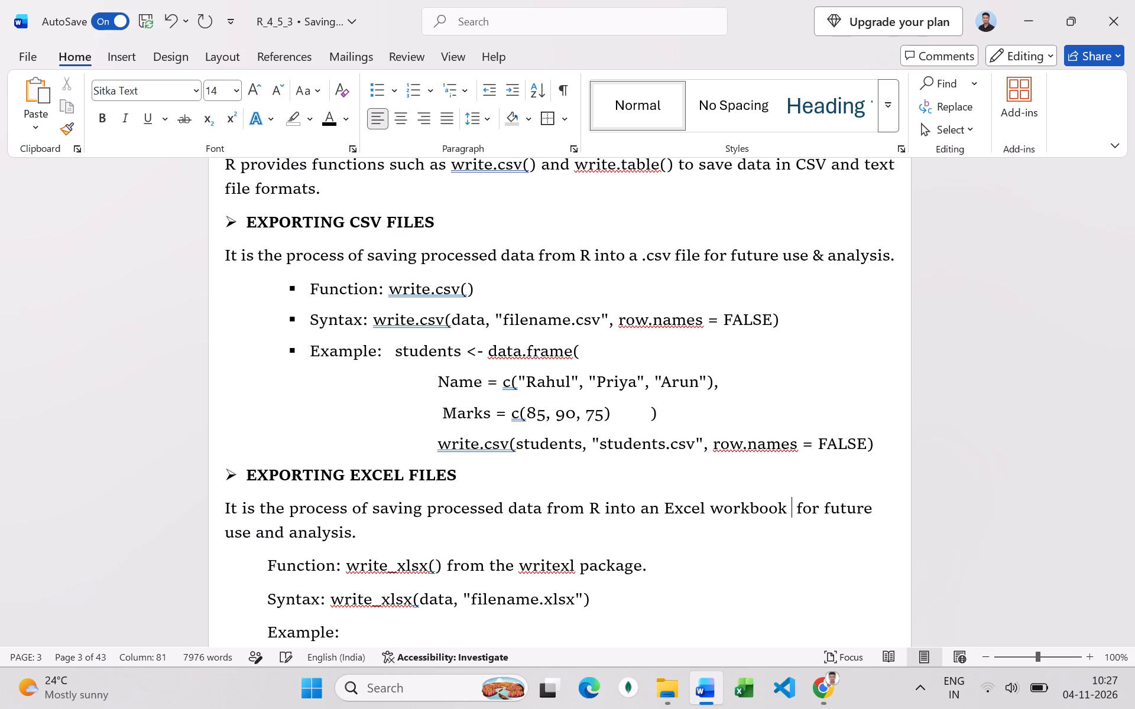
Insert three underscores directly after "future" in the Exporting Excel Files description.
{"action": "key", "text": "Right"}
{"action": "key", "text": "Right"}
{"action": "key", "text": "Right"}
{"action": "key", "text": "Right"}
{"action": "key", "text": "Right"}
{"action": "key", "text": "Right"}
{"action": "key", "text": "Right"}
{"action": "key", "text": "Right"}
{"action": "key", "text": "Right"}
{"action": "key", "text": "Right"}
{"action": "key", "text": "Right"}
{"action": "type", "text": "___"}
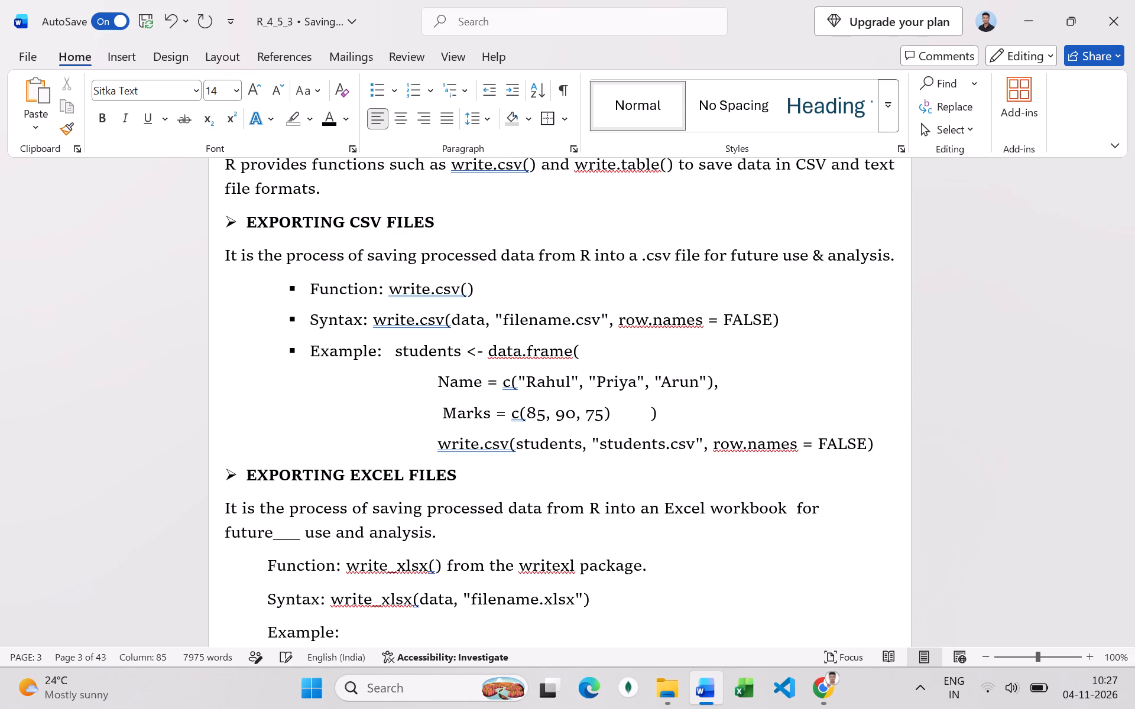
Delete "use and analysis" and two of the underscores so the Excel description ends with "for future_.".
{"action": "key", "text": "Right"}
{"action": "key", "text": "Right"}
{"action": "key", "text": "Right"}
{"action": "key", "text": "Right"}
{"action": "key", "text": "Right"}
{"action": "key", "text": "Right"}
{"action": "key", "text": "Right"}
{"action": "key", "text": "Right"}
{"action": "key", "text": "Right"}
{"action": "key", "text": "Right"}
{"action": "key", "text": "Right"}
{"action": "key", "text": "Right"}
{"action": "key", "text": "Right"}
{"action": "key", "text": "Right"}
{"action": "key", "text": "Right"}
{"action": "key", "text": "Right"}
{"action": "key", "text": "Right"}
{"action": "key", "text": "BackSpace"}
{"action": "key", "text": "BackSpace"}
{"action": "key", "text": "BackSpace"}
{"action": "key", "text": "BackSpace"}
{"action": "key", "text": "BackSpace"}
{"action": "key", "text": "BackSpace"}
{"action": "key", "text": "BackSpace"}
{"action": "key", "text": "BackSpace"}
{"action": "key", "text": "BackSpace"}
{"action": "key", "text": "BackSpace"}
{"action": "key", "text": "BackSpace"}
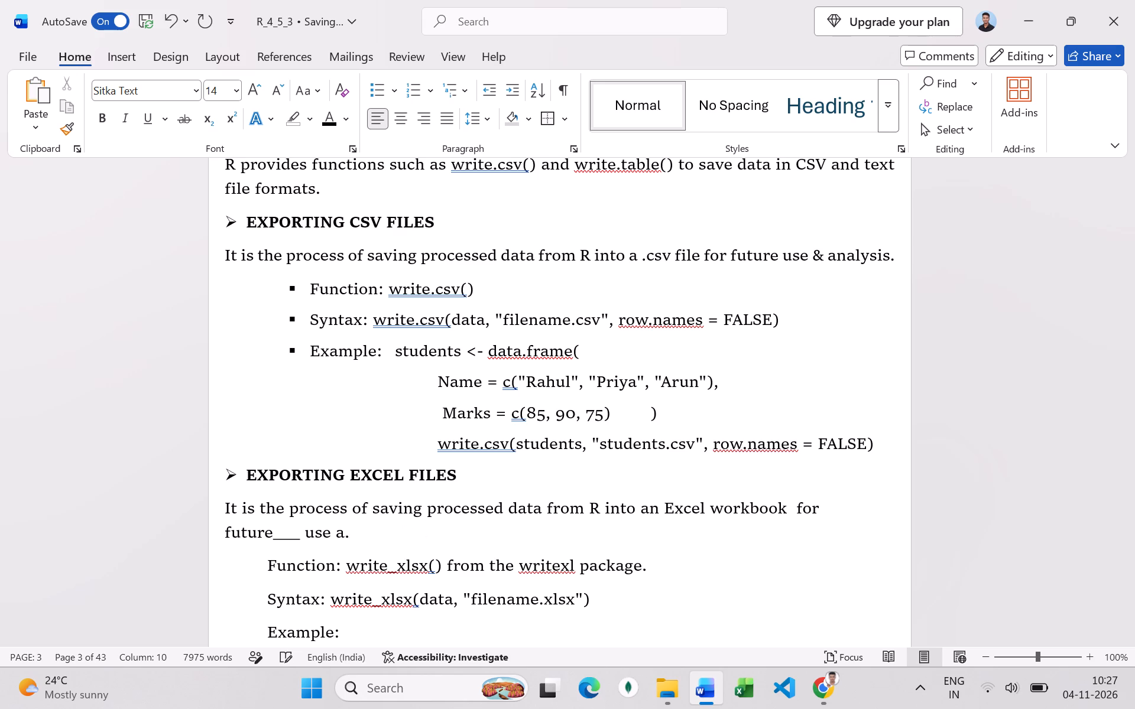
{"action": "key", "text": "BackSpace"}
{"action": "key", "text": "BackSpace"}
{"action": "key", "text": "BackSpace"}
{"action": "key", "text": "BackSpace"}
{"action": "key", "text": "BackSpace"}
{"action": "key", "text": "BackSpace"}
{"action": "key", "text": "BackSpace"}
{"action": "key", "text": "BackSpace"}
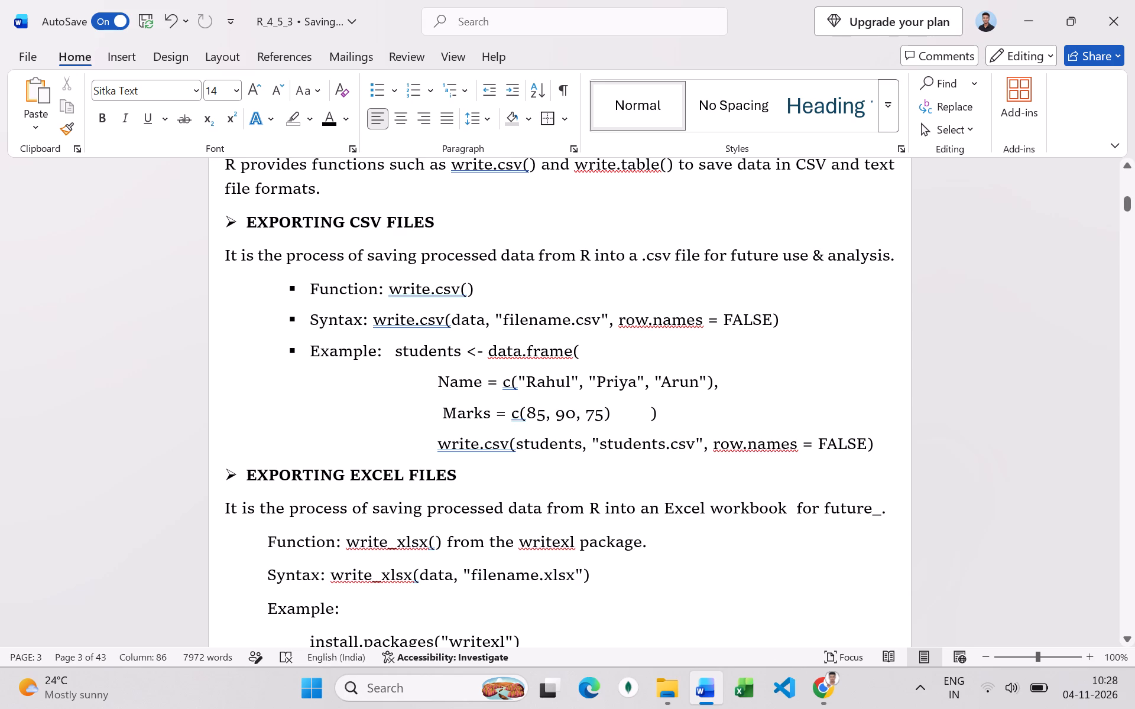
Replace "workbook" with "file" in the Exporting Excel Files description.
{"action": "left_click_drag", "start_coordinate": [787, 513], "coordinate": [716, 508]}
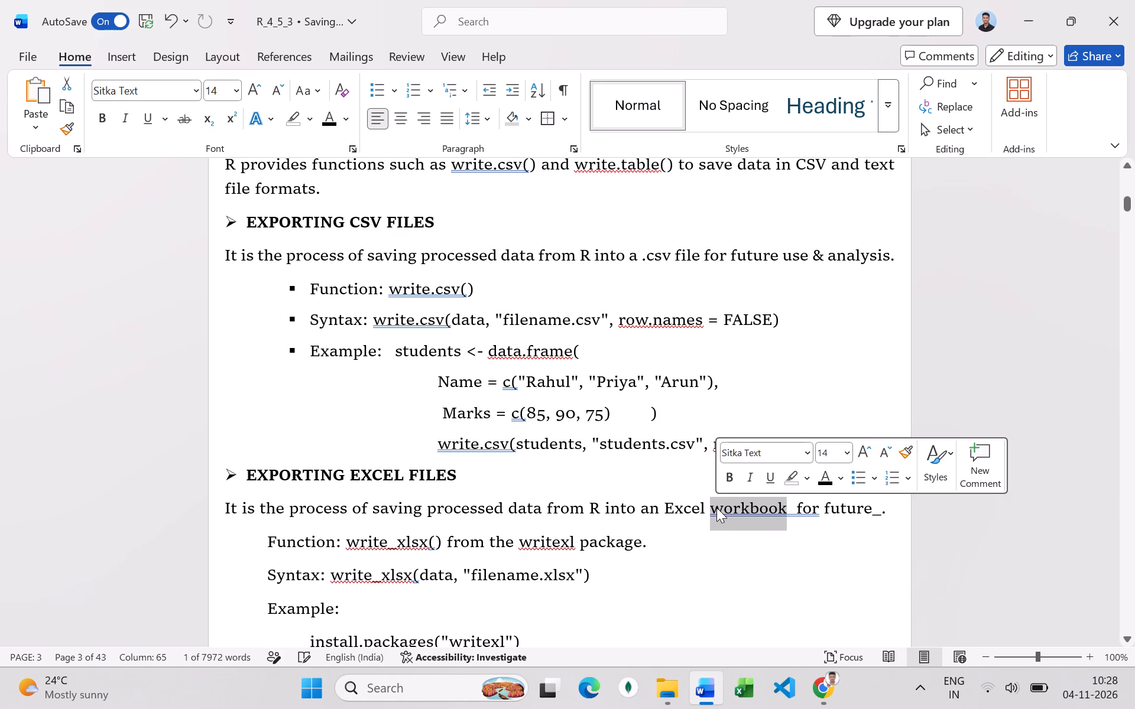
{"action": "type", "text": "file"}
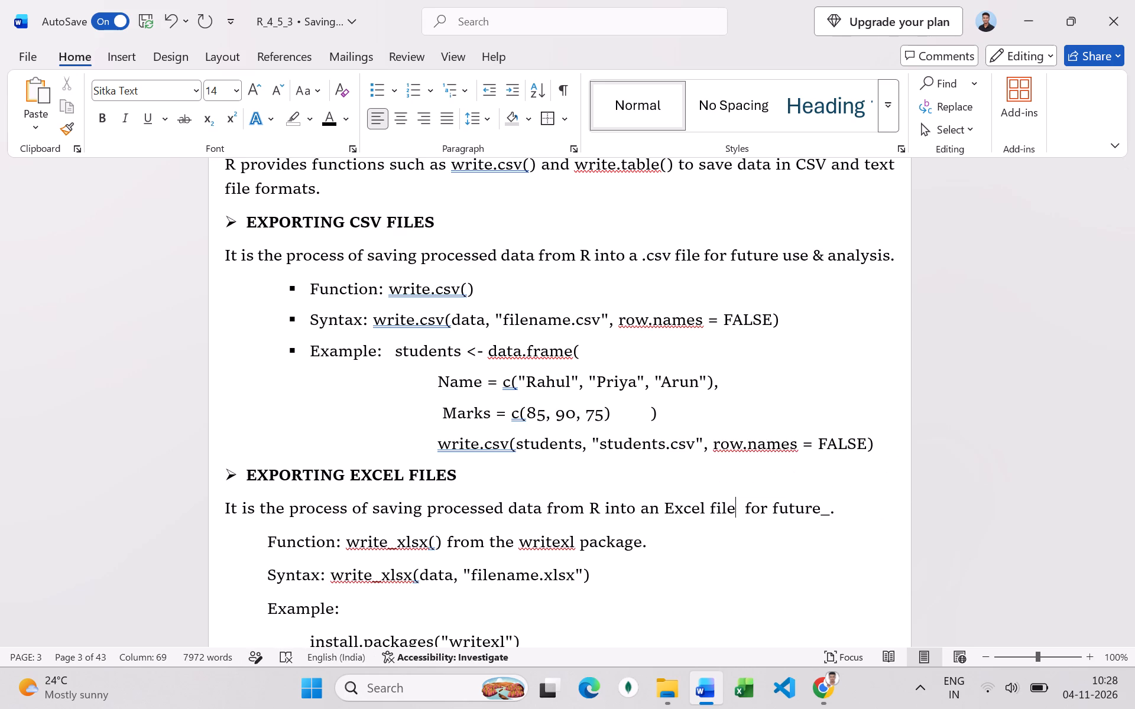
Replace the trailing underscore in the Exporting Excel Files description so the sentence ends with "for future use & a..".
{"action": "left_click", "coordinate": [828, 511]}
{"action": "key", "text": "BackSpace"}
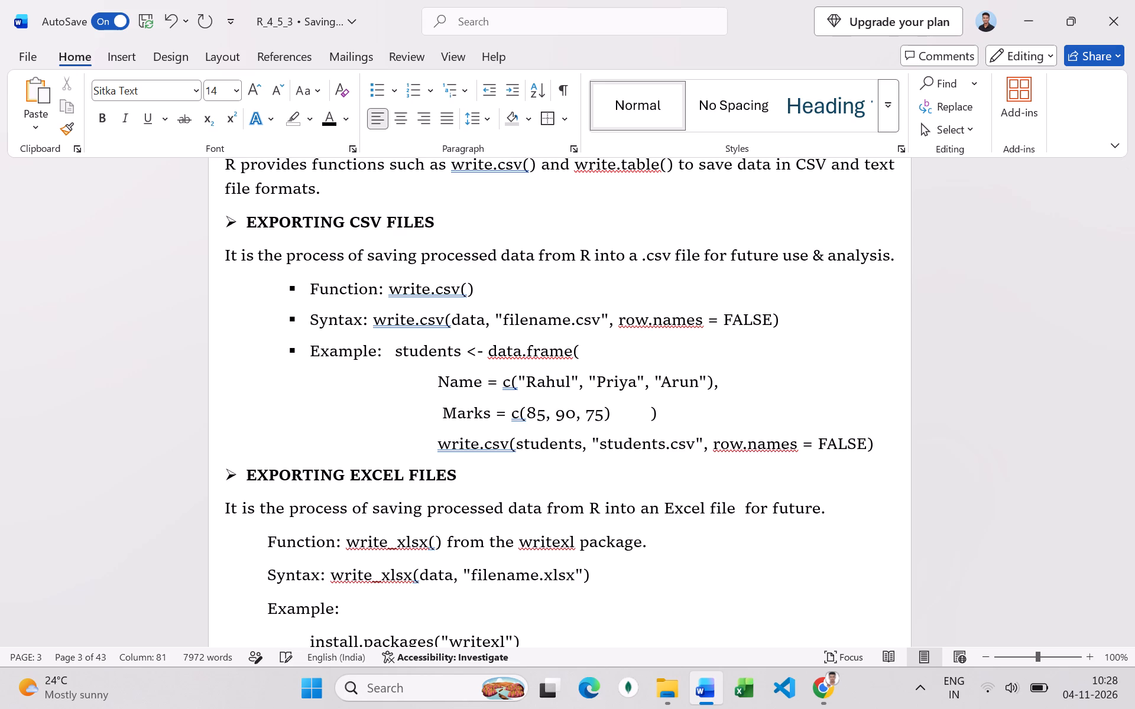
{"action": "key", "text": "u"}
{"action": "key", "text": "BackSpace"}
{"action": "key", "text": "space"}
{"action": "type", "text": "use"}
{"action": "key", "text": "space"}
{"action": "type", "text": "& A"}
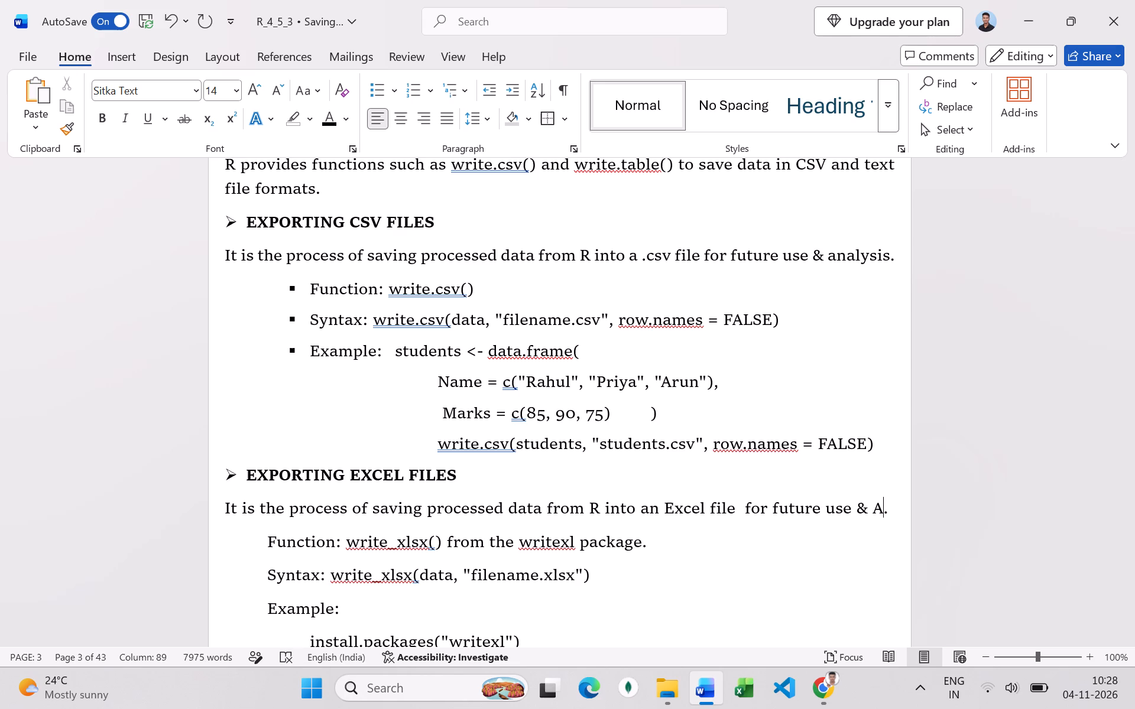
{"action": "key", "text": "BackSpace"}
{"action": "type", "text": "an"}
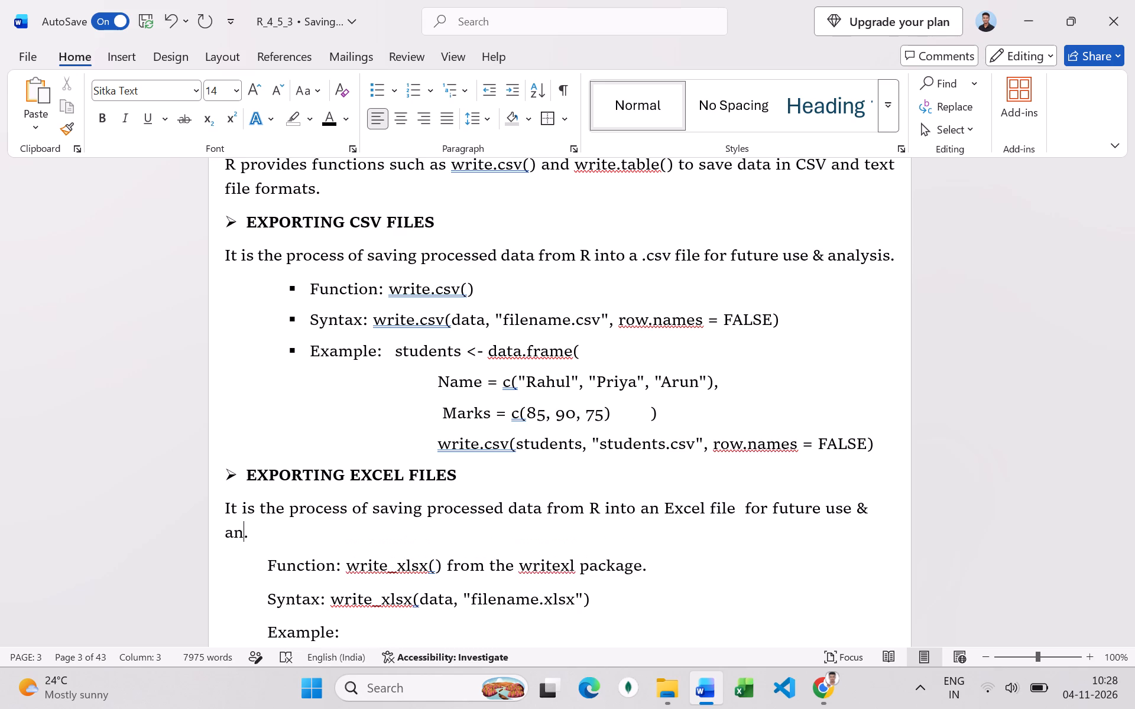
{"action": "key", "text": "Right"}
{"action": "key", "text": "BackSpace"}
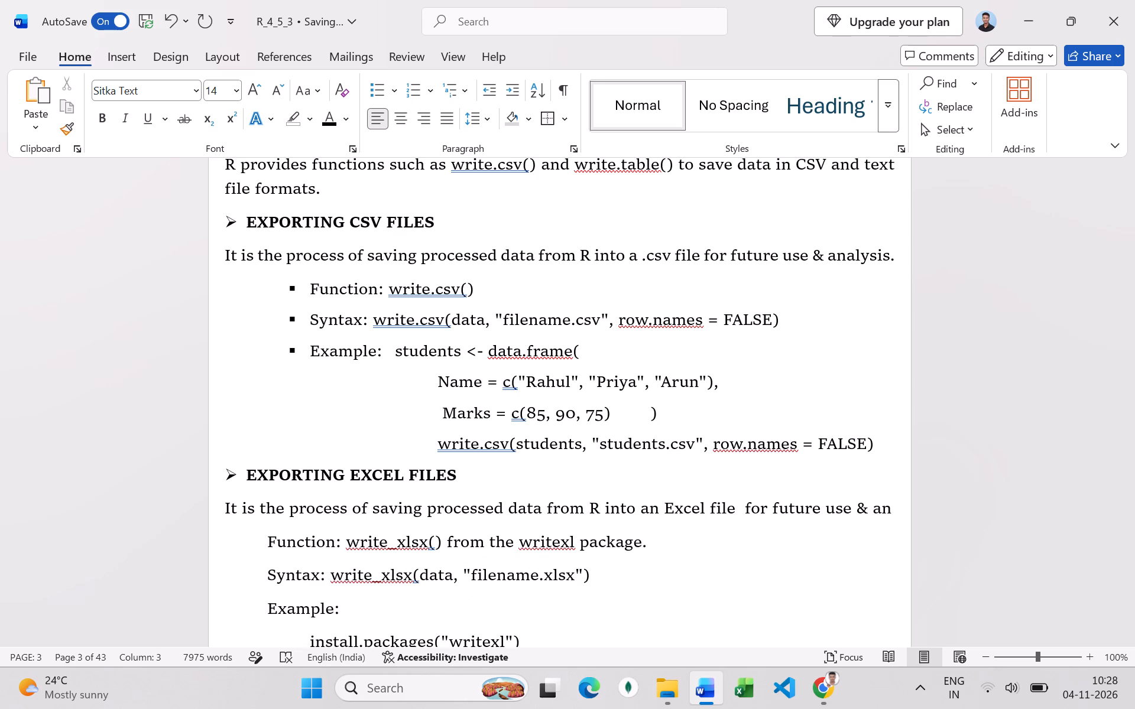
{"action": "key", "text": "BackSpace"}
{"action": "type", "text": "..."}
{"action": "key", "text": "BackSpace"}
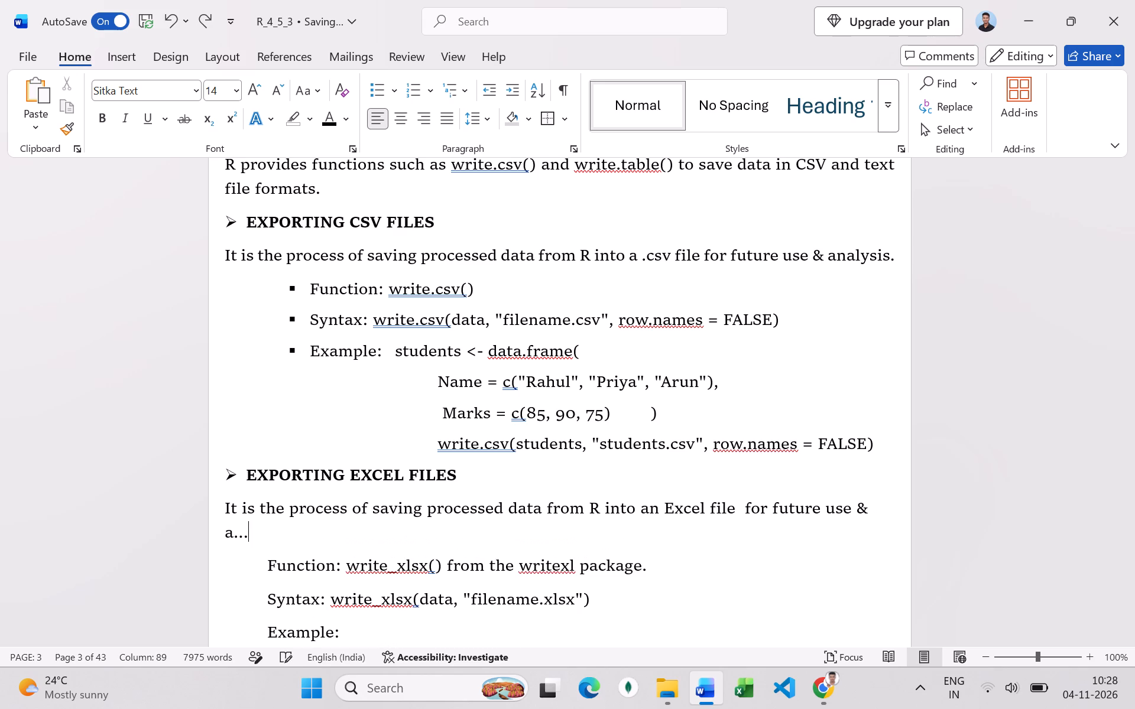
{"action": "key", "text": "BackSpace"}
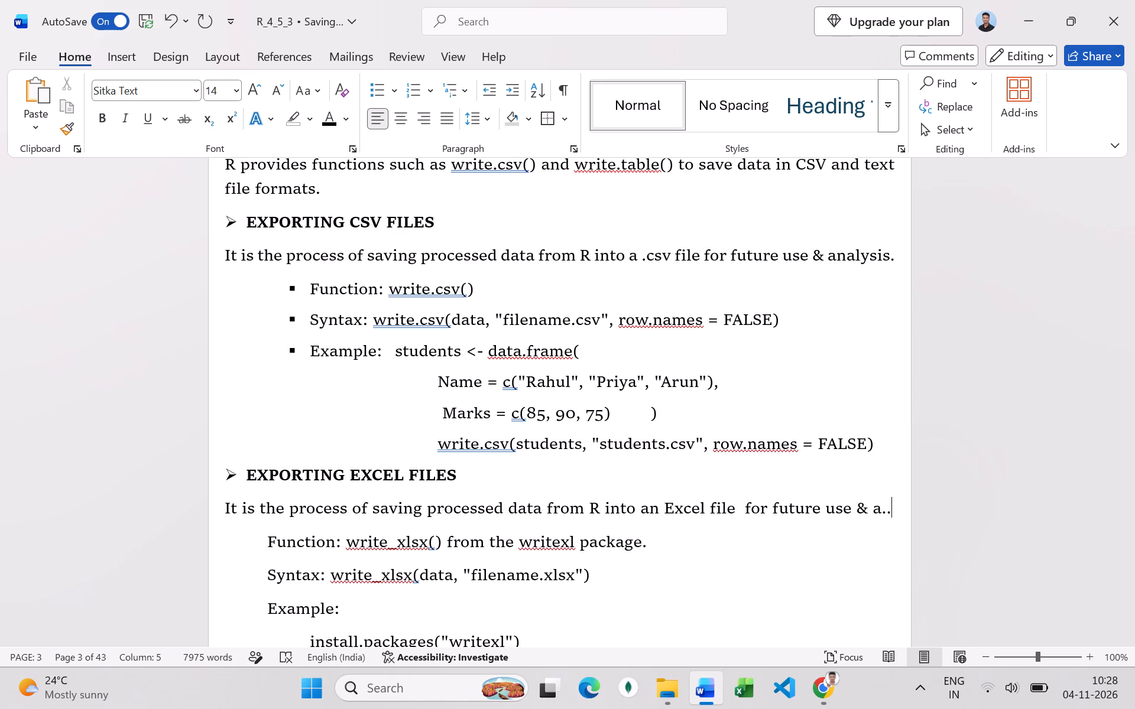
Format the Function, Syntax and Example lines under Exporting Excel Files as square bullets with 1.5 line spacing.
{"action": "scroll", "coordinate": [494, 583], "scroll_direction": "down", "scroll_amount": 4}
{"action": "left_click_drag", "start_coordinate": [266, 379], "coordinate": [268, 382]}
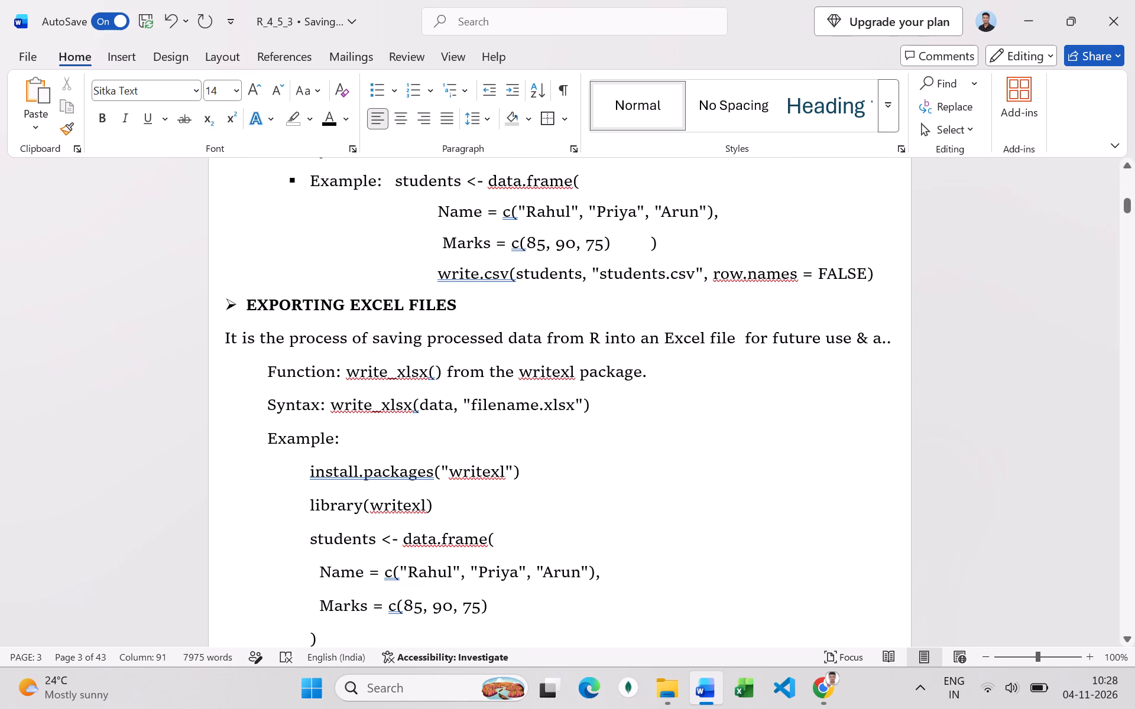
{"action": "left_click_drag", "start_coordinate": [268, 382], "coordinate": [291, 443]}
{"action": "left_click", "coordinate": [373, 87]}
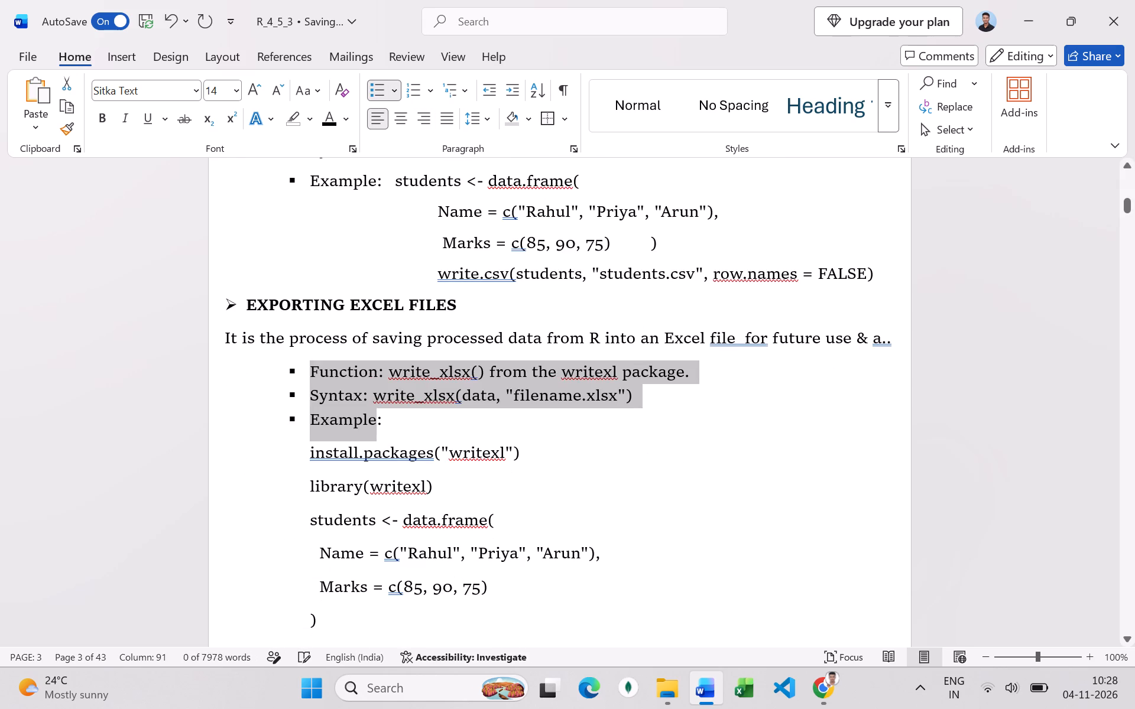
{"action": "left_click", "coordinate": [475, 125]}
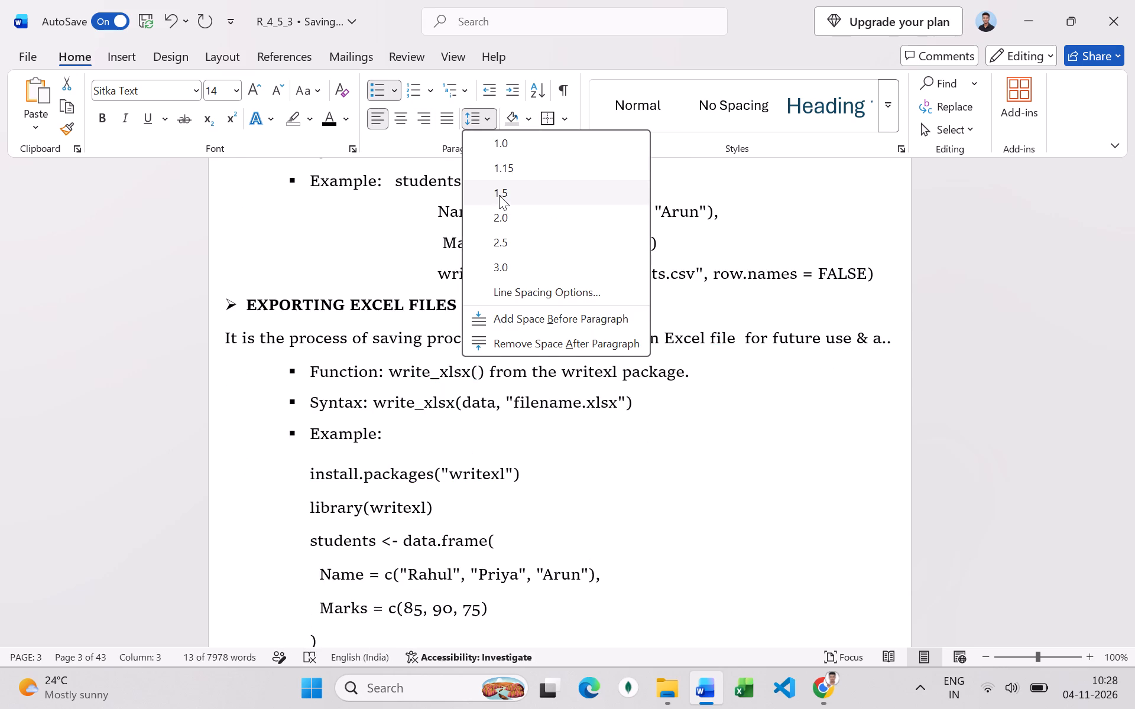
{"action": "left_click", "coordinate": [499, 195]}
{"action": "left_click", "coordinate": [399, 421]}
Insert a tab before the code in the Syntax and Function bullets under Exporting CSV Files to align them with the example.
{"action": "scroll", "coordinate": [381, 420], "scroll_direction": "up", "scroll_amount": 3}
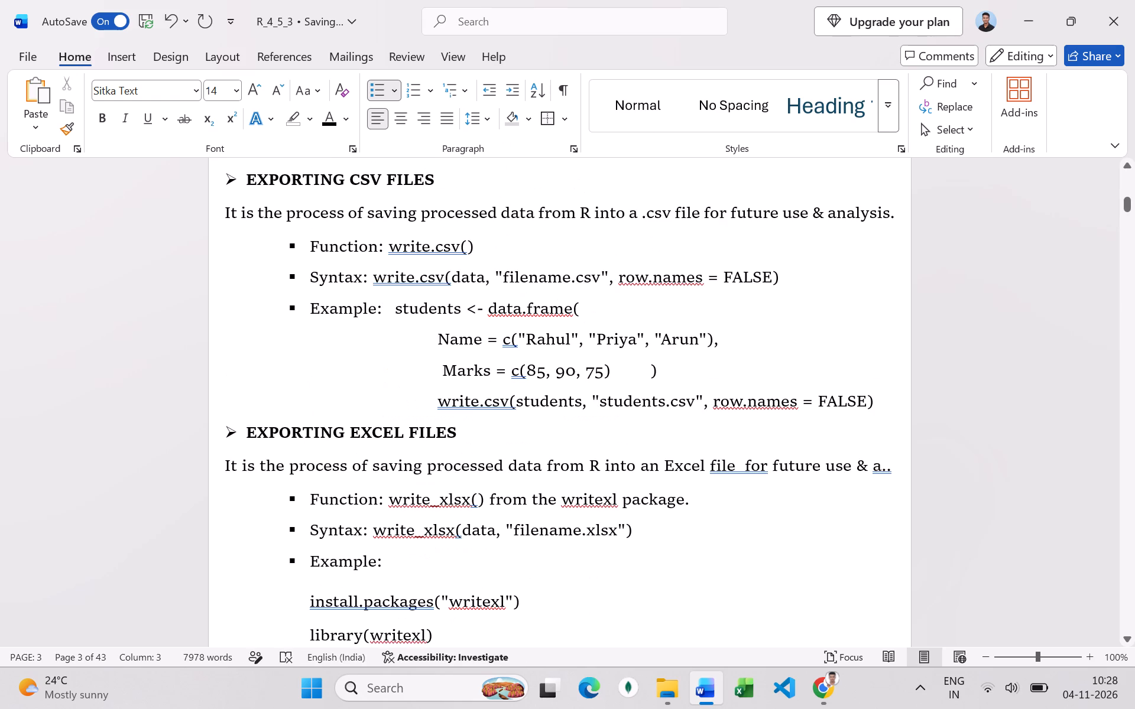
{"action": "left_click", "coordinate": [390, 250]}
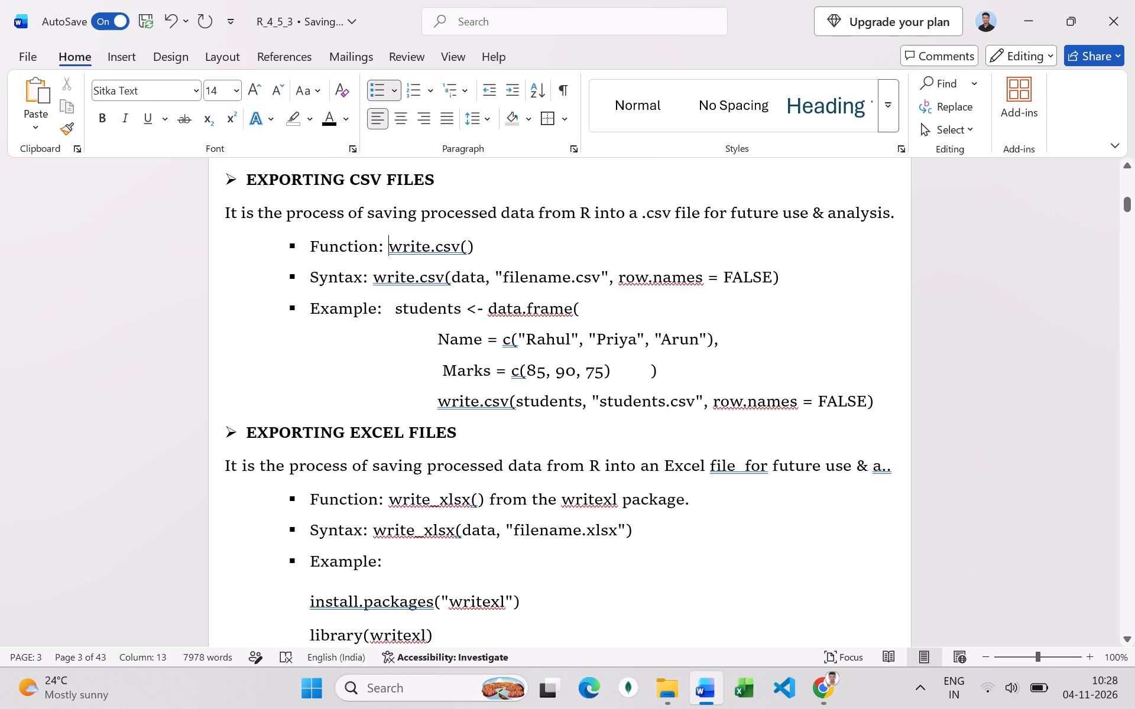
{"action": "left_click", "coordinate": [374, 276]}
{"action": "key", "text": "Tab"}
{"action": "left_click", "coordinate": [388, 251]}
{"action": "key", "text": "Tab"}
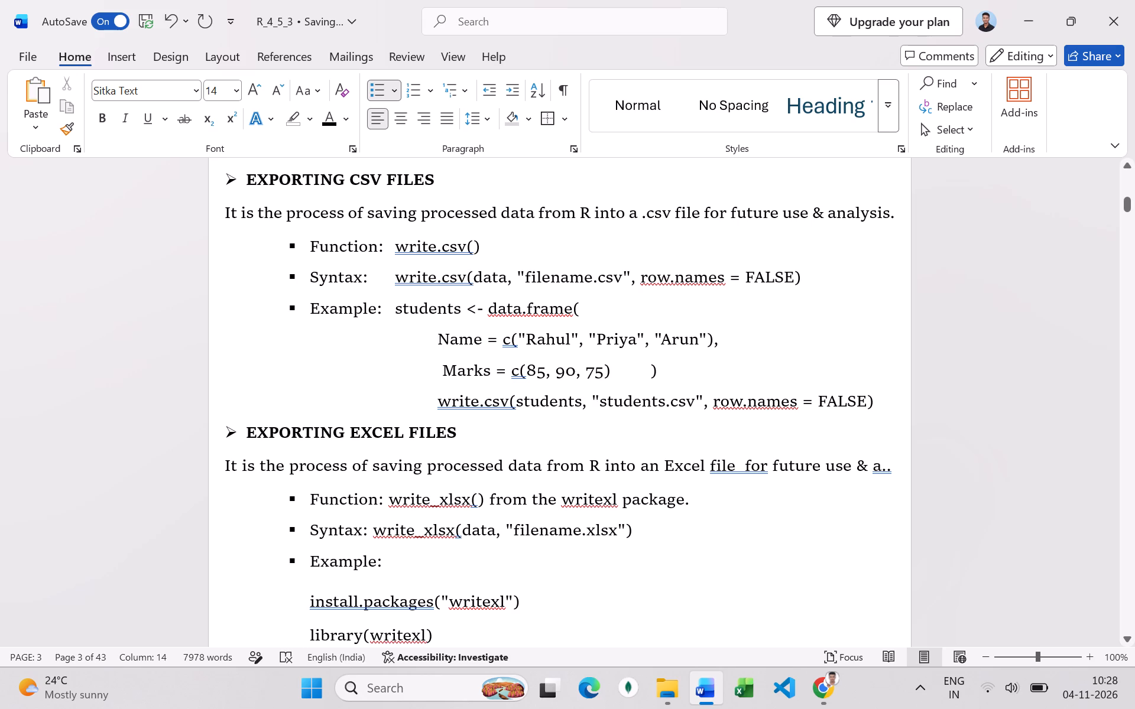
Insert a tab before the code in the Function and Syntax bullets under Exporting Excel Files.
{"action": "scroll", "coordinate": [404, 456], "scroll_direction": "down", "scroll_amount": 4}
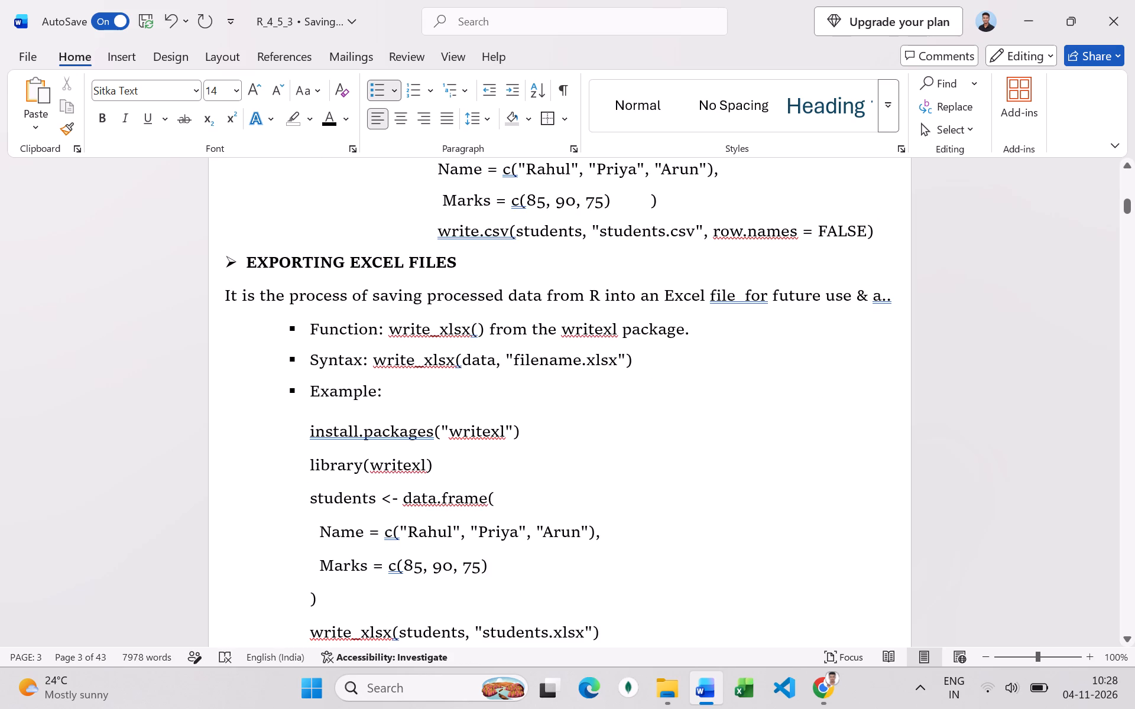
{"action": "left_click", "coordinate": [388, 324]}
{"action": "key", "text": "Tab"}
{"action": "left_click", "coordinate": [373, 352]}
{"action": "key", "text": "Tab"}
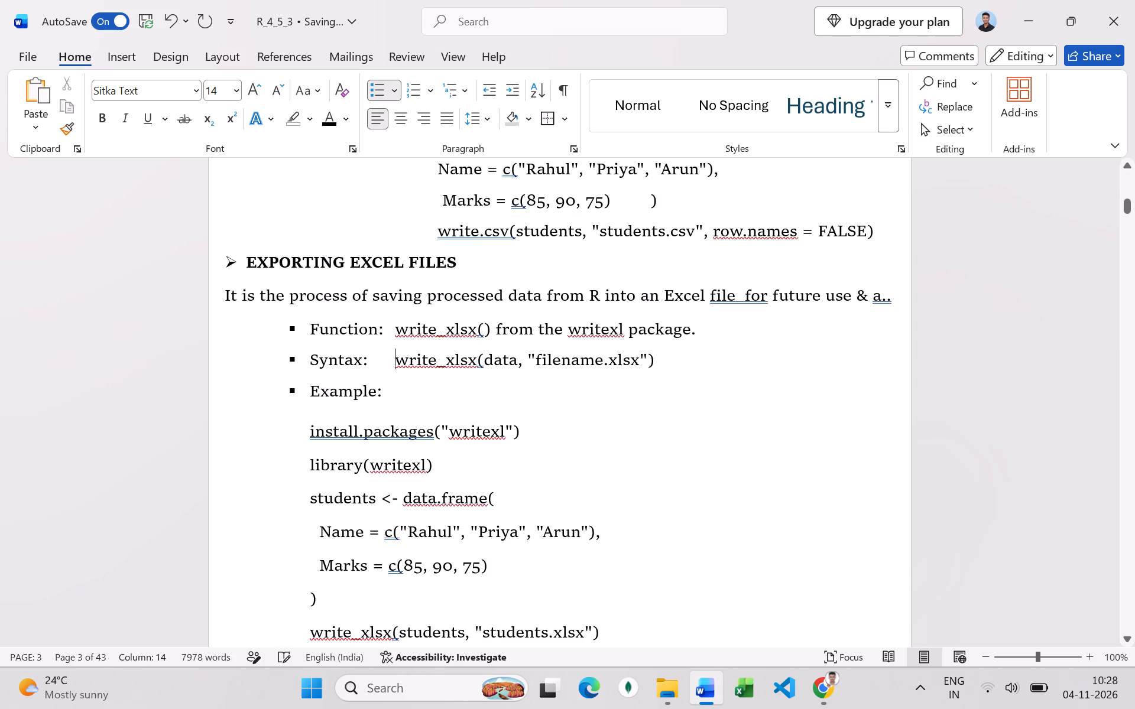
Join the install.packages("writexl") line onto the Excel Example bullet, separated from the label by a tab.
{"action": "left_click", "coordinate": [310, 436]}
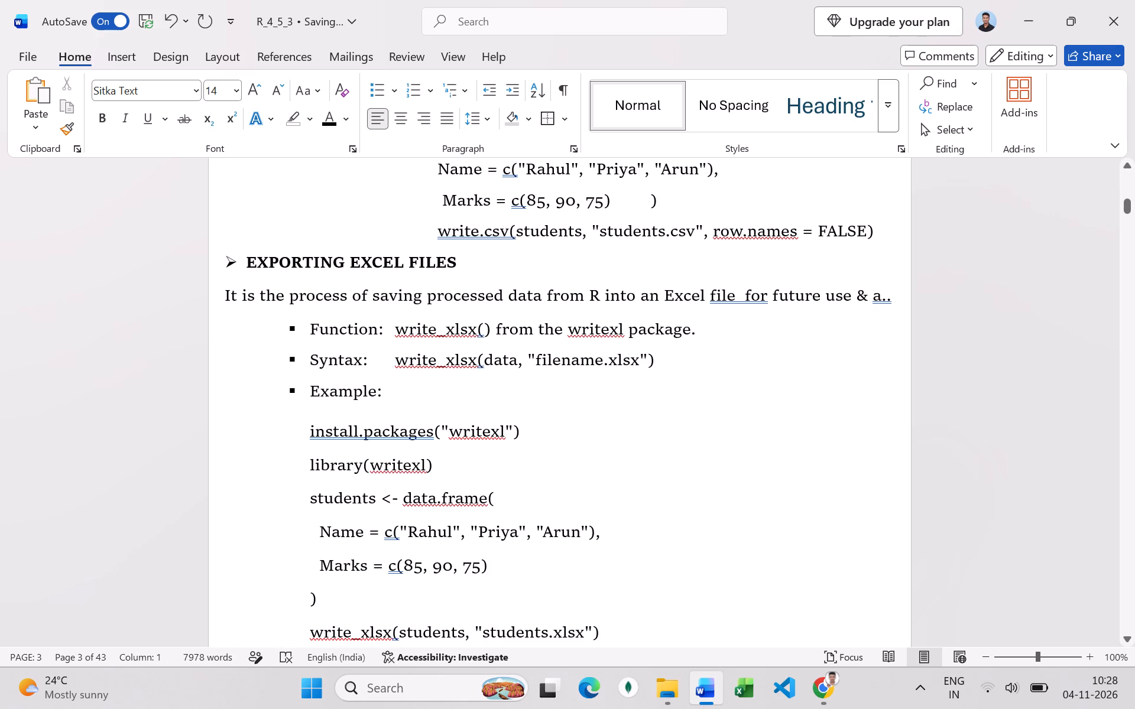
{"action": "key", "text": "BackSpace"}
{"action": "key", "text": "Tab"}
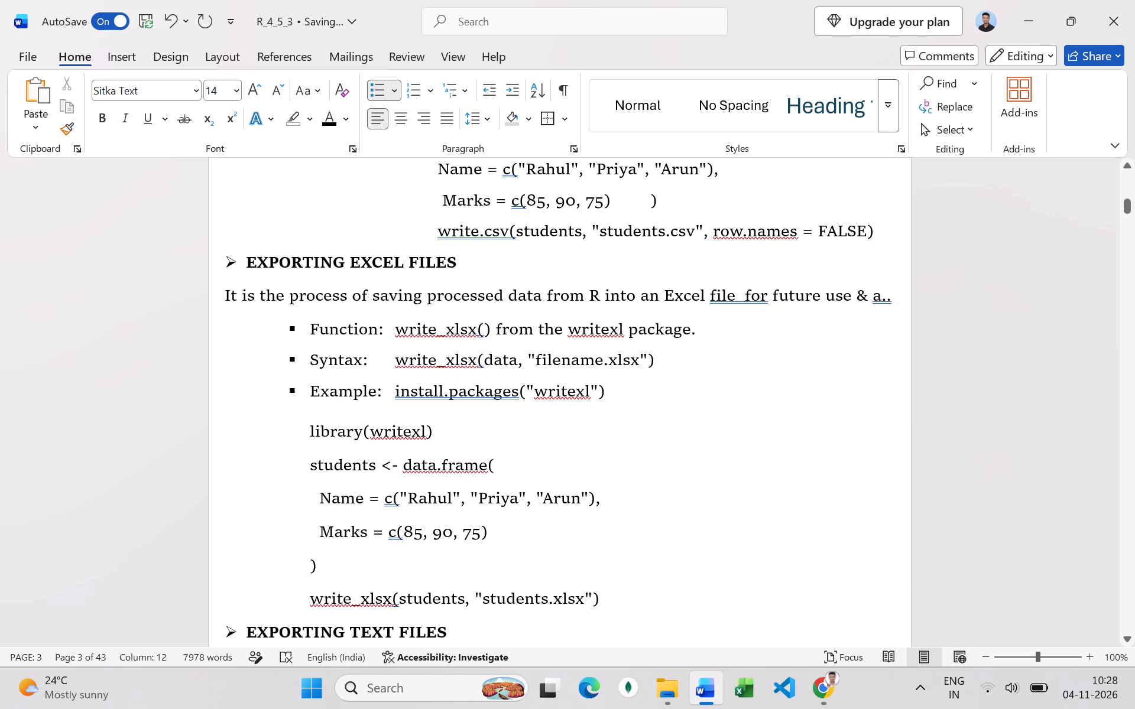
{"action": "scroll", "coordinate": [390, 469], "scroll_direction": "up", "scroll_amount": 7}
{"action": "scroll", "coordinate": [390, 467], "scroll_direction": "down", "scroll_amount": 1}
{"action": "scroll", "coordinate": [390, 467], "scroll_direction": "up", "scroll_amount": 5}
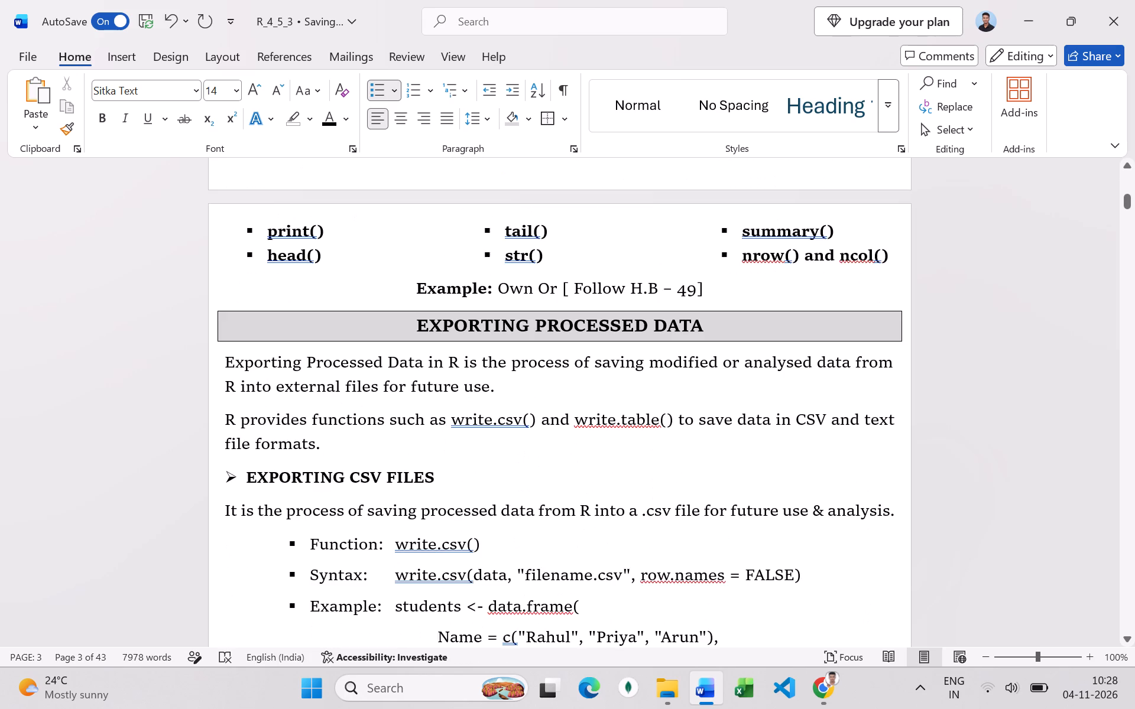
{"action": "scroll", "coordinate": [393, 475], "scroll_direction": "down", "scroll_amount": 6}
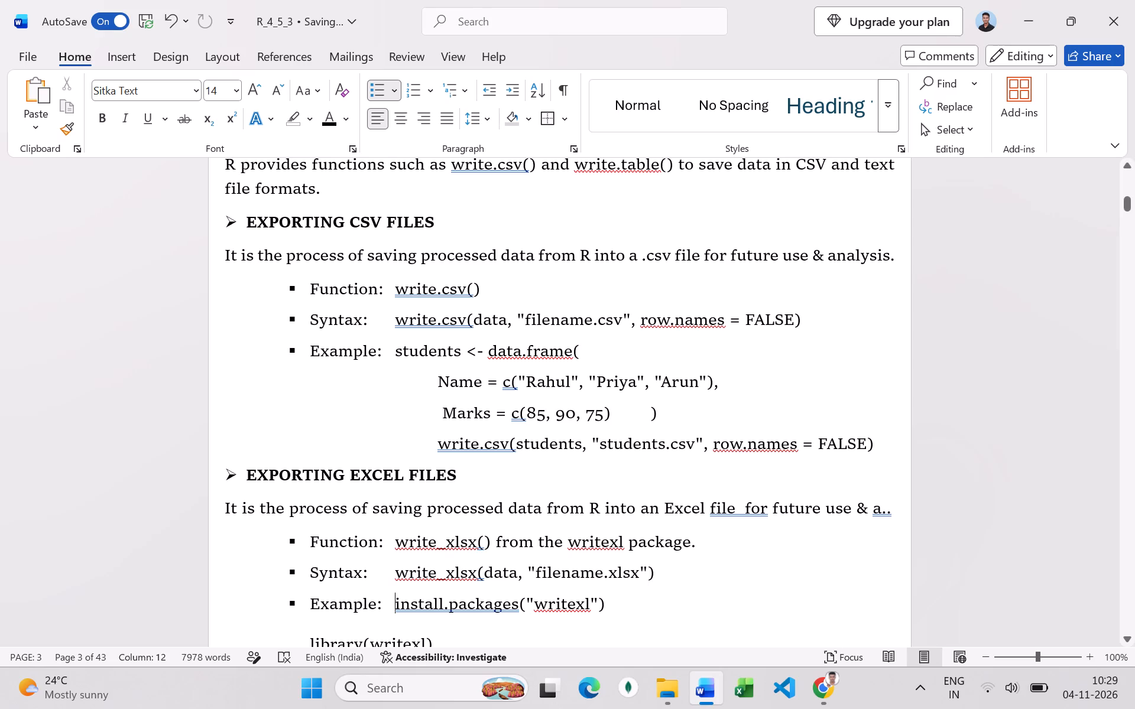
Reformat library(writexl) as an unbulleted line of the Excel Example bullet, tabbed in to align beneath install.packages("writexl").
{"action": "scroll", "coordinate": [454, 542], "scroll_direction": "down", "scroll_amount": 4}
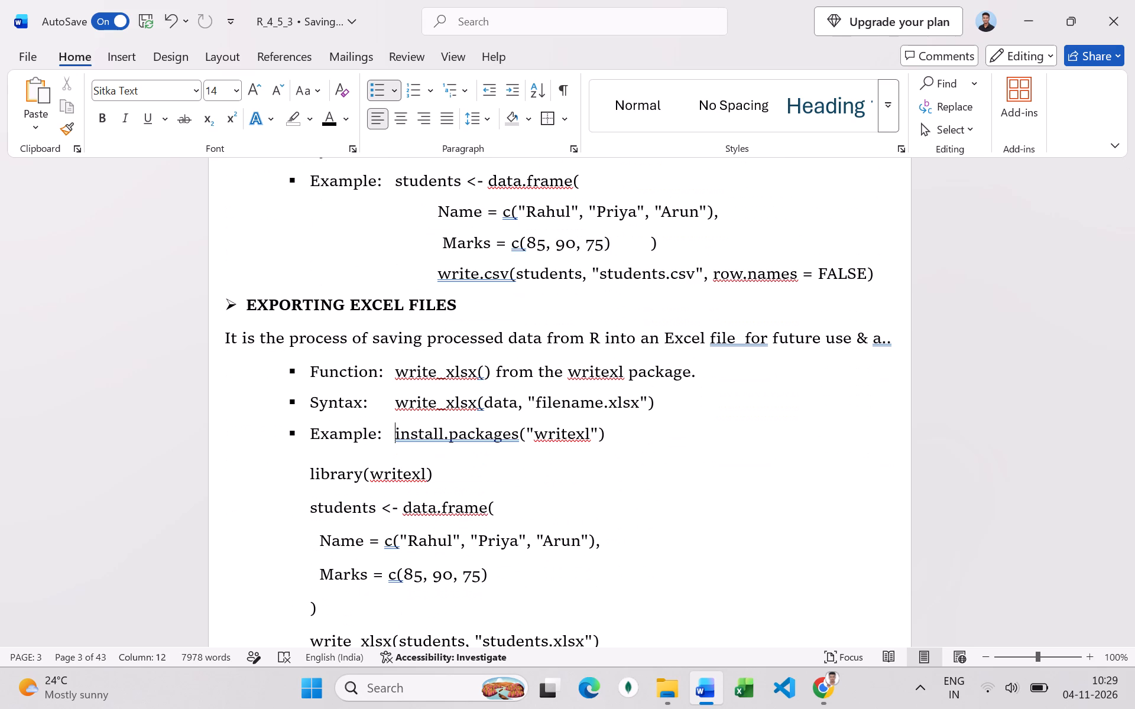
{"action": "left_click", "coordinate": [307, 476]}
{"action": "key", "text": "BackSpace"}
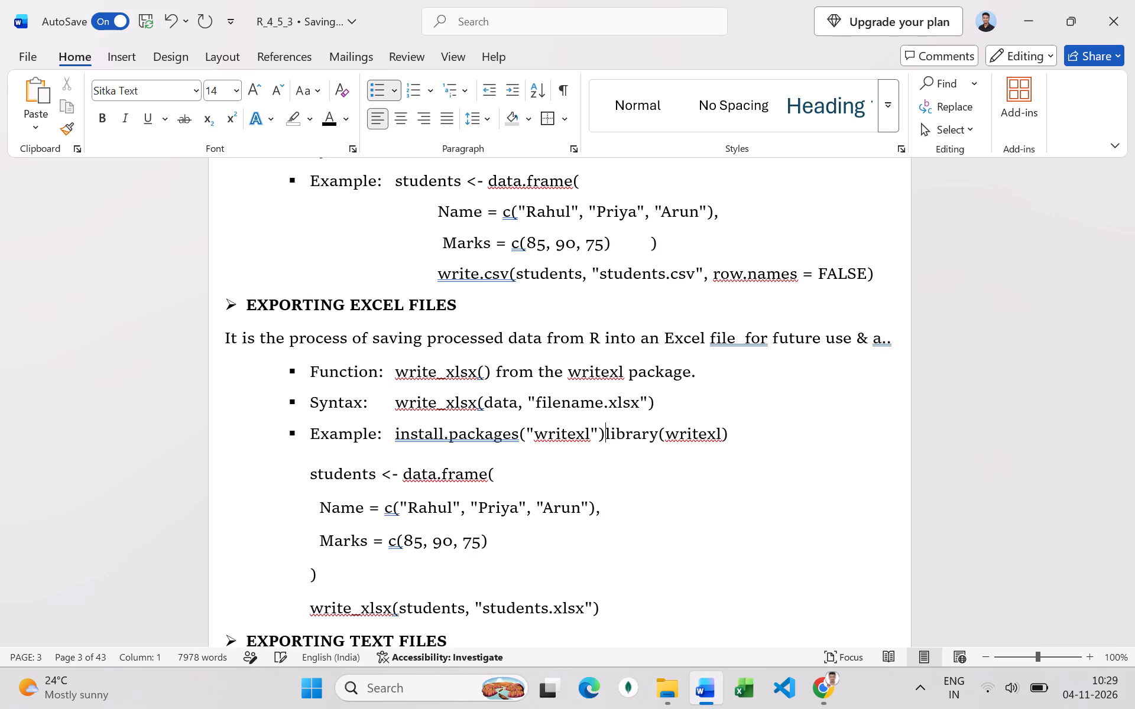
{"action": "key", "text": "Return"}
{"action": "key", "text": "BackSpace"}
{"action": "key", "text": "Tab"}
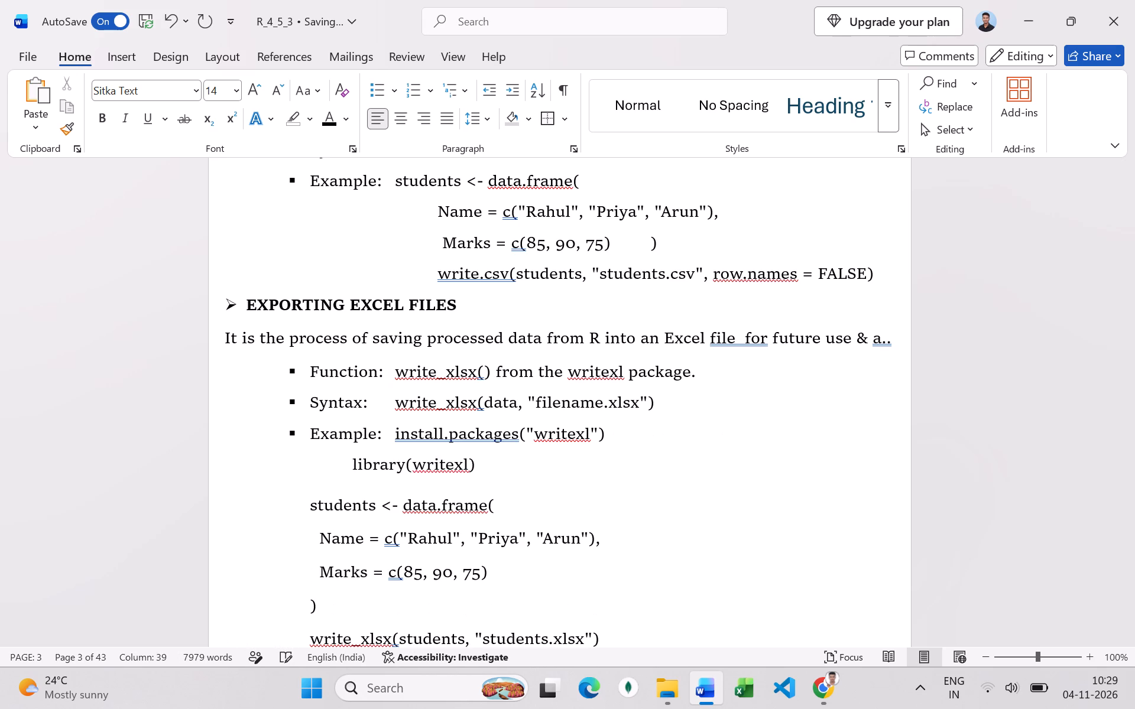
{"action": "key", "text": "Tab"}
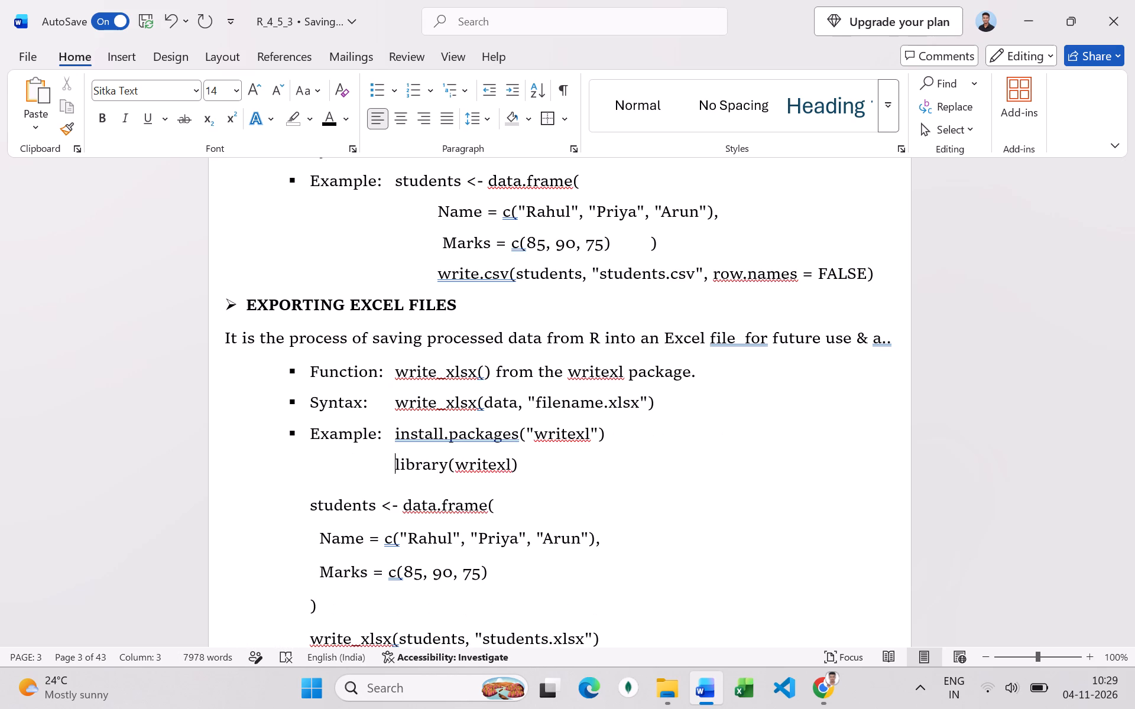
Close the gap above the Excel example's "students <- data.frame(" line and tab it in to align beneath library(writexl).
{"action": "left_click", "coordinate": [312, 507]}
{"action": "key", "text": "BackSpace"}
{"action": "key", "text": "Return"}
{"action": "key", "text": "Tab"}
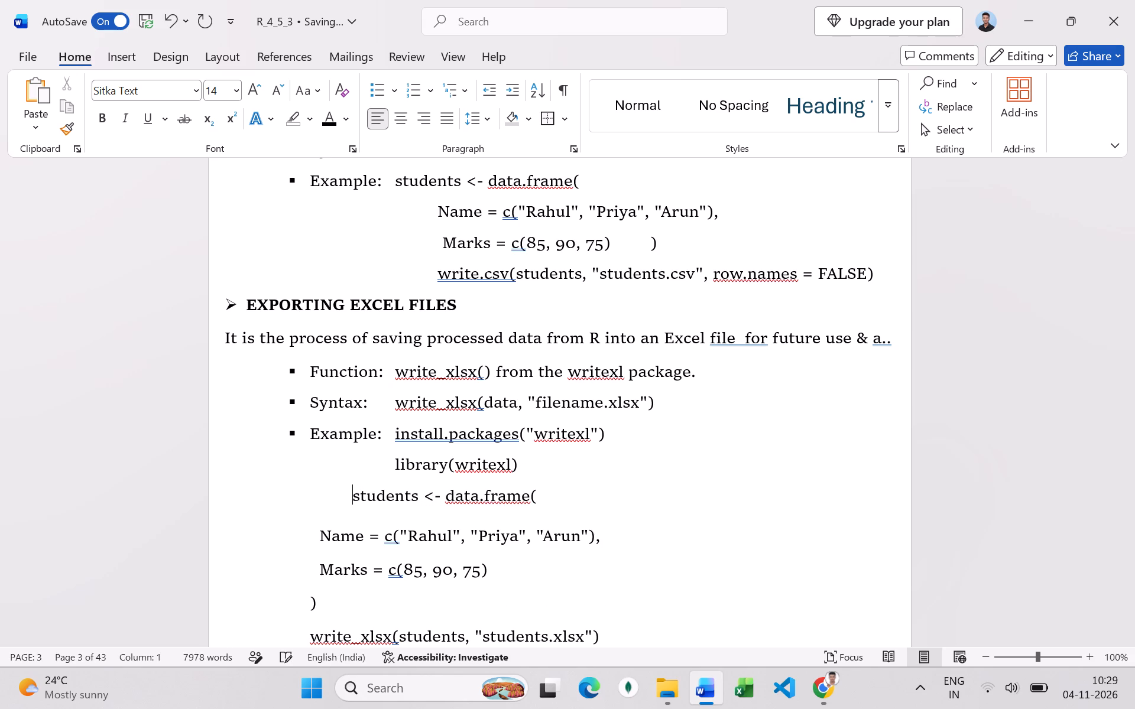
{"action": "key", "text": "Tab"}
Close the gap above the Excel example's Name line and indent it three tabs, one level deeper than the data.frame line.
{"action": "left_click", "coordinate": [315, 539]}
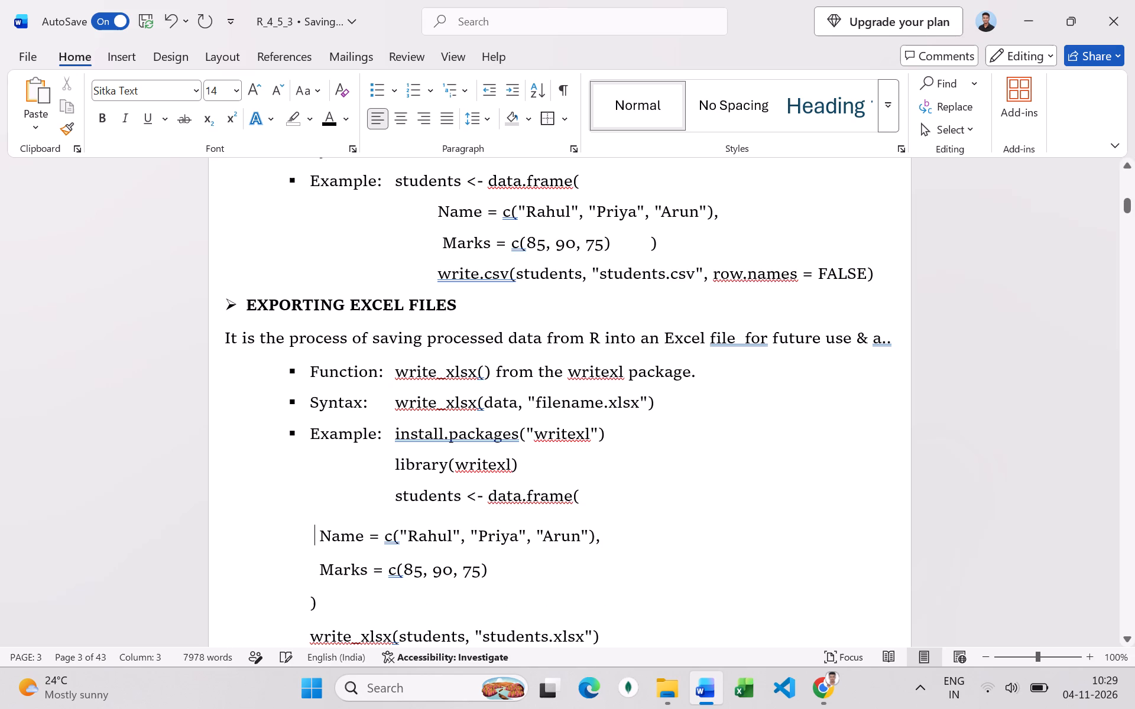
{"action": "key", "text": "BackSpace"}
{"action": "key", "text": "BackSpace"}
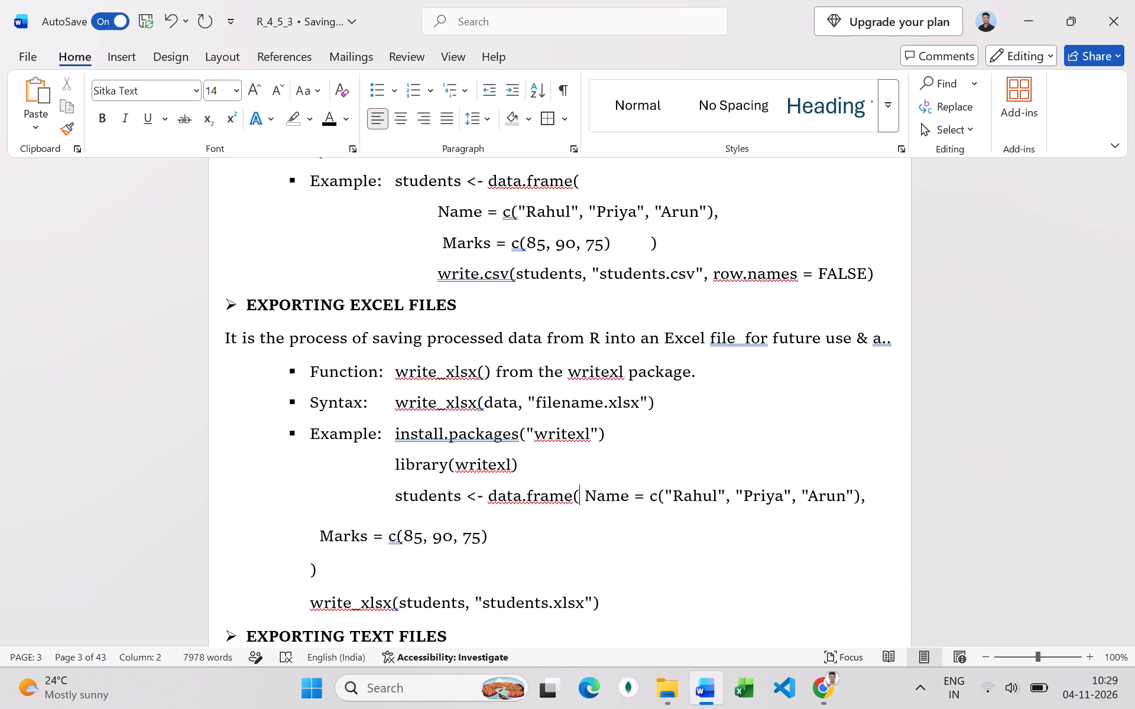
{"action": "key", "text": "Return"}
{"action": "key", "text": "Tab"}
{"action": "key", "text": "Tab"}
{"action": "key", "text": "Tab"}
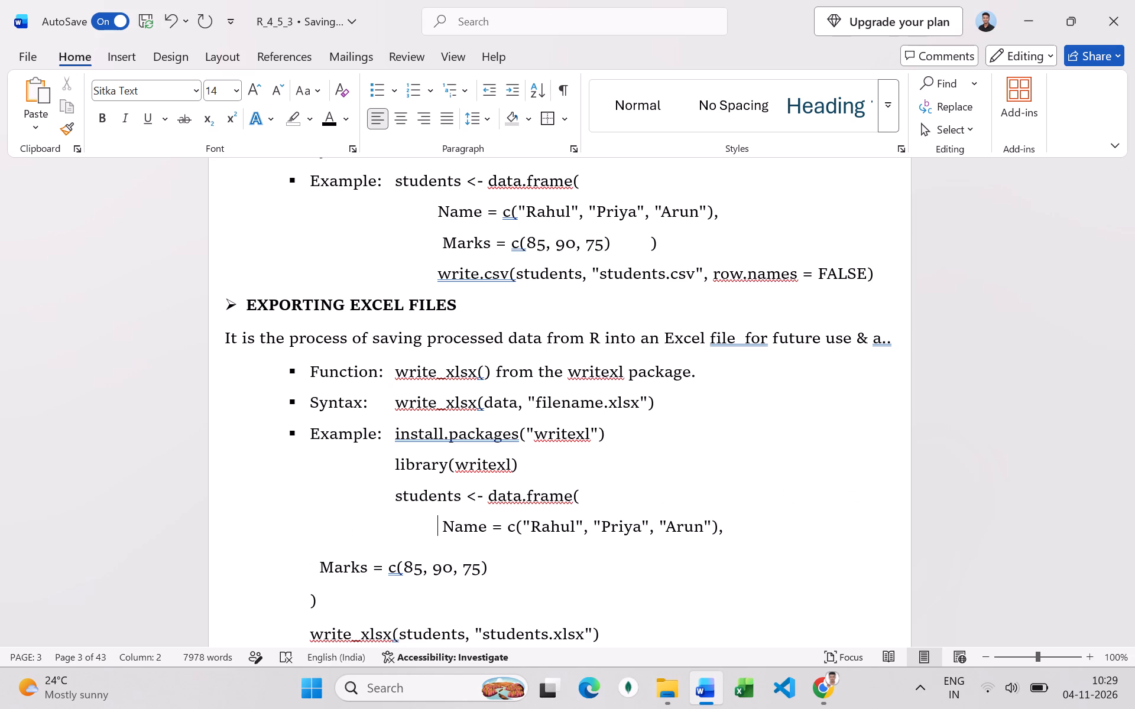
Remove the leading spaces and the gap above the Excel example's Marks line, and indent it three tabs beneath the Name line.
{"action": "key", "text": "Down"}
{"action": "key", "text": "Left"}
{"action": "key", "text": "Left"}
{"action": "key", "text": "Left"}
{"action": "key", "text": "Left"}
{"action": "key", "text": "Left"}
{"action": "key", "text": "Left"}
{"action": "key", "text": "Left"}
{"action": "key", "text": "Left"}
{"action": "key", "text": "Left"}
{"action": "key", "text": "Left"}
{"action": "key", "text": "Left"}
{"action": "key", "text": "Left"}
{"action": "key", "text": "Left"}
{"action": "key", "text": "Left"}
{"action": "key", "text": "Left"}
{"action": "key", "text": "BackSpace"}
{"action": "key", "text": "BackSpace"}
{"action": "key", "text": "BackSpace"}
{"action": "key", "text": "Return"}
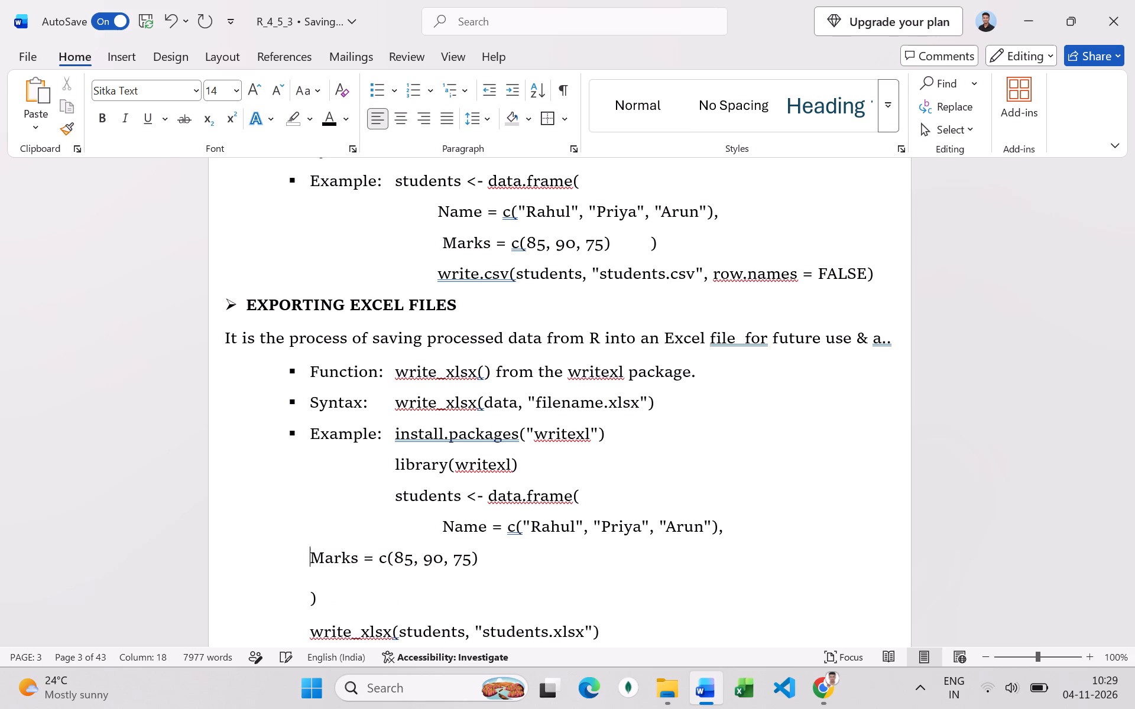
{"action": "key", "text": "Tab"}
{"action": "key", "text": "Tab"}
{"action": "key", "text": "Tab"}
Move the Excel example's closing parenthesis up to the end of the Marks line, spaced two tabs after c(85, 90, 75).
{"action": "key", "text": "Down"}
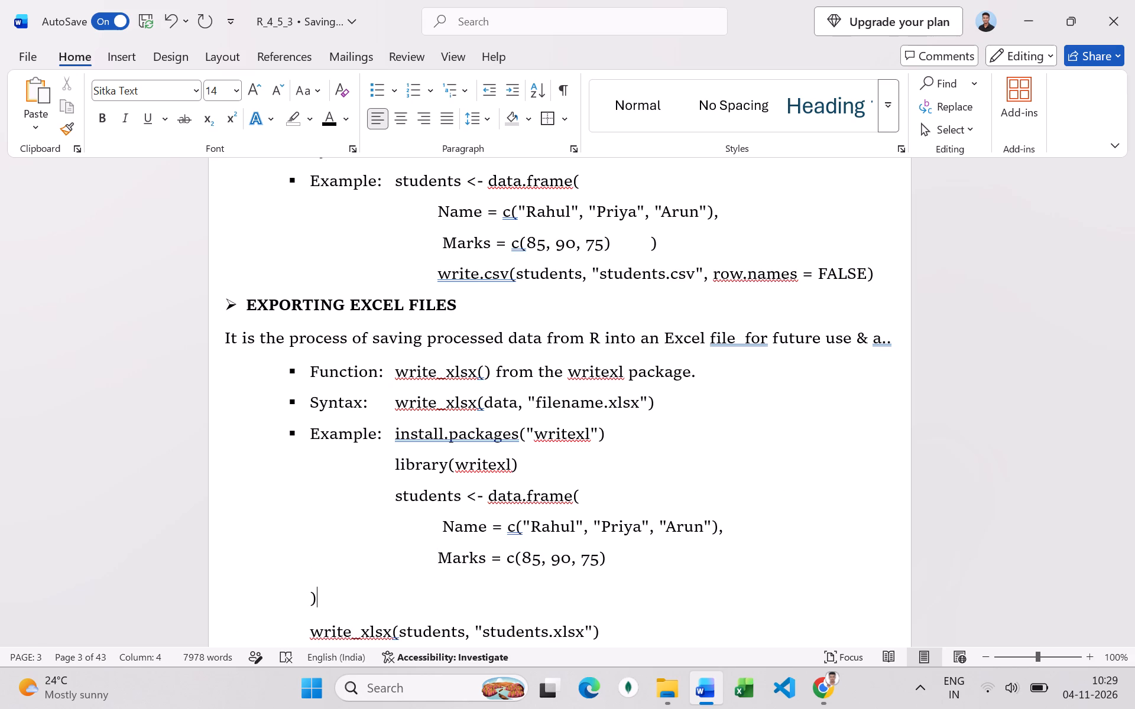
{"action": "key", "text": "Left"}
{"action": "key", "text": "BackSpace"}
{"action": "key", "text": "Tab"}
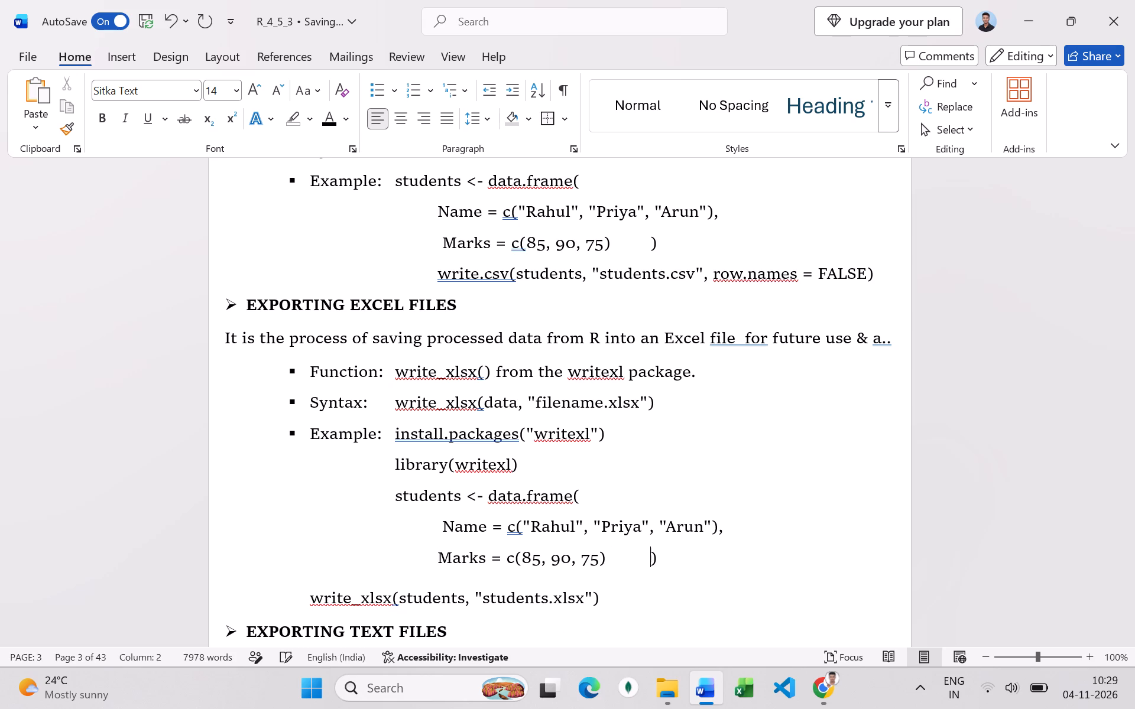
{"action": "key", "text": "Tab"}
{"action": "scroll", "coordinate": [183, 539], "scroll_direction": "down", "scroll_amount": 5}
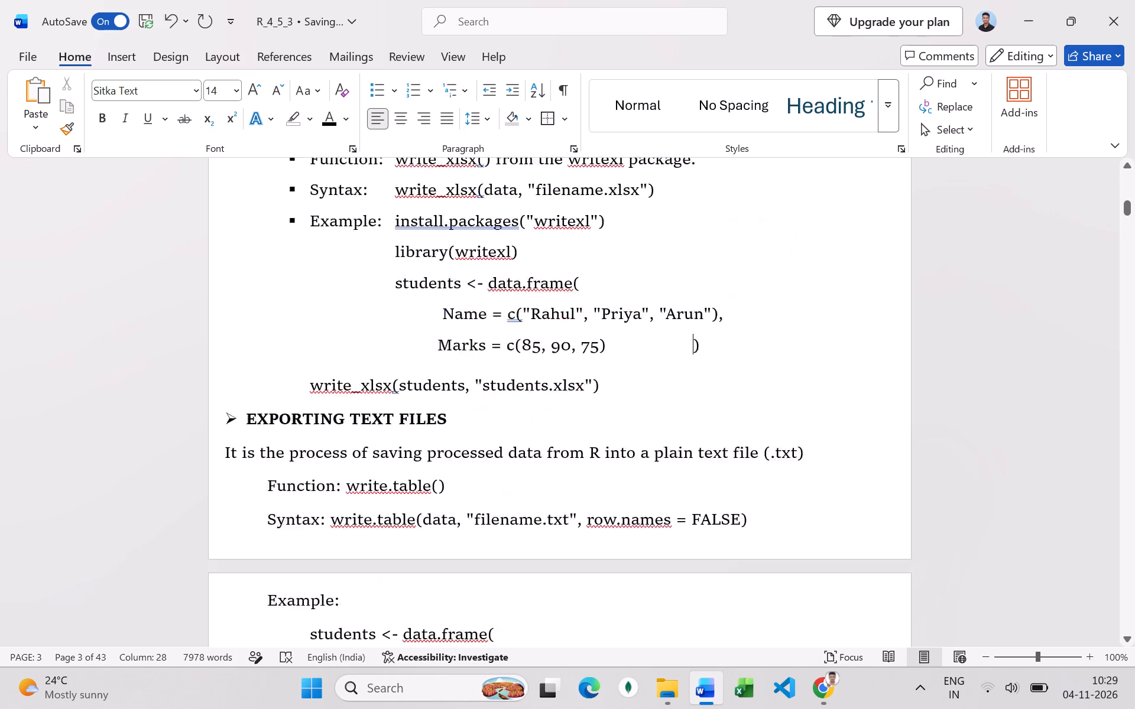
Close the gap above the Excel example's write_xlsx(students, "students.xlsx") line and indent it two tabs, aligned beneath the data.frame line.
{"action": "scroll", "coordinate": [270, 549], "scroll_direction": "down", "scroll_amount": 2}
{"action": "left_click", "coordinate": [316, 298]}
{"action": "key", "text": "BackSpace"}
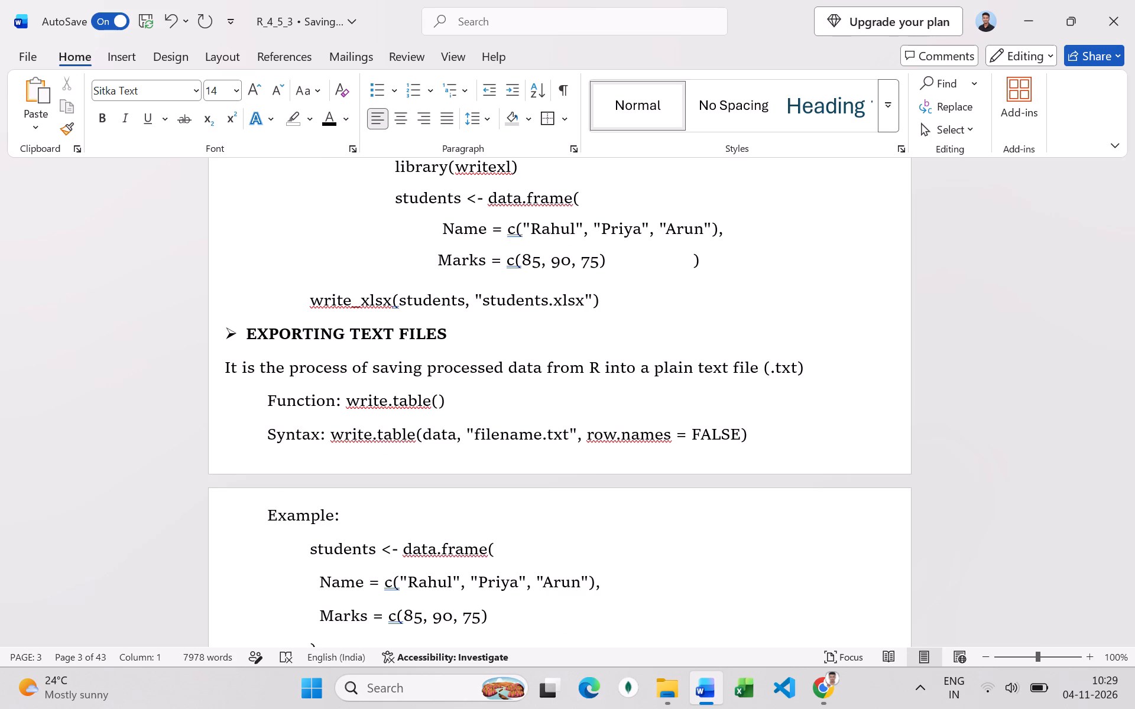
{"action": "key", "text": "Return"}
{"action": "key", "text": "Tab"}
{"action": "key", "text": "Tab"}
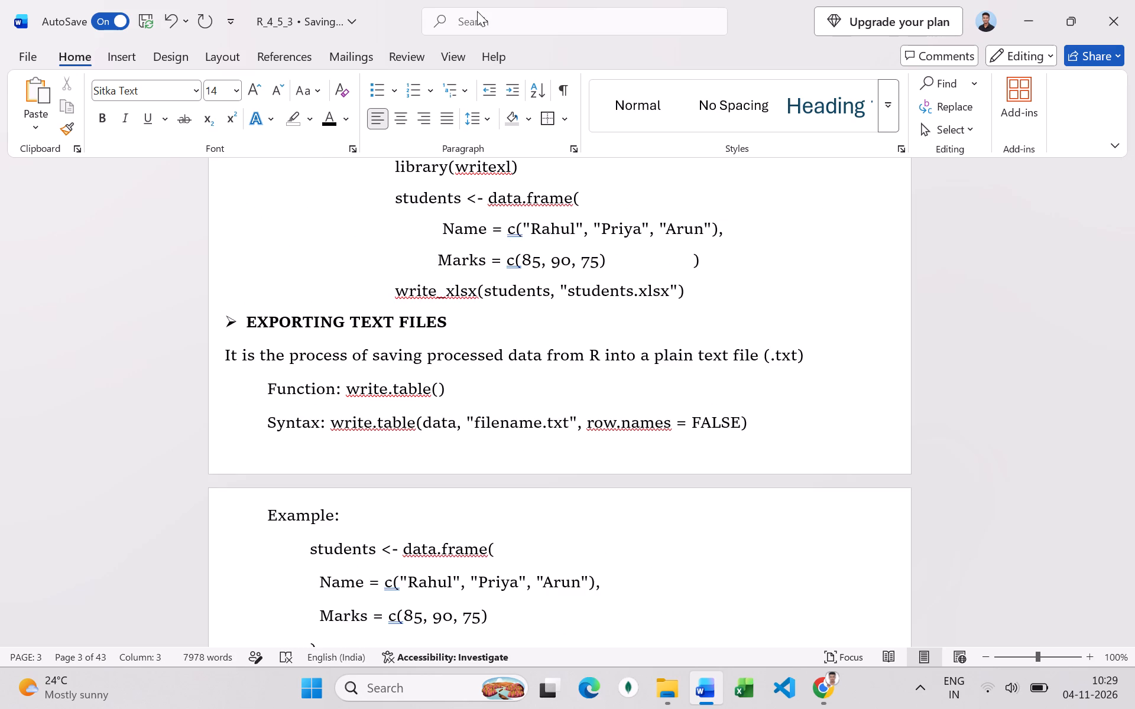
Review the layout of the CSV, Excel and text file export sections against the earlier Excel reading notes.
{"action": "scroll", "coordinate": [537, 248], "scroll_direction": "up", "scroll_amount": 5}
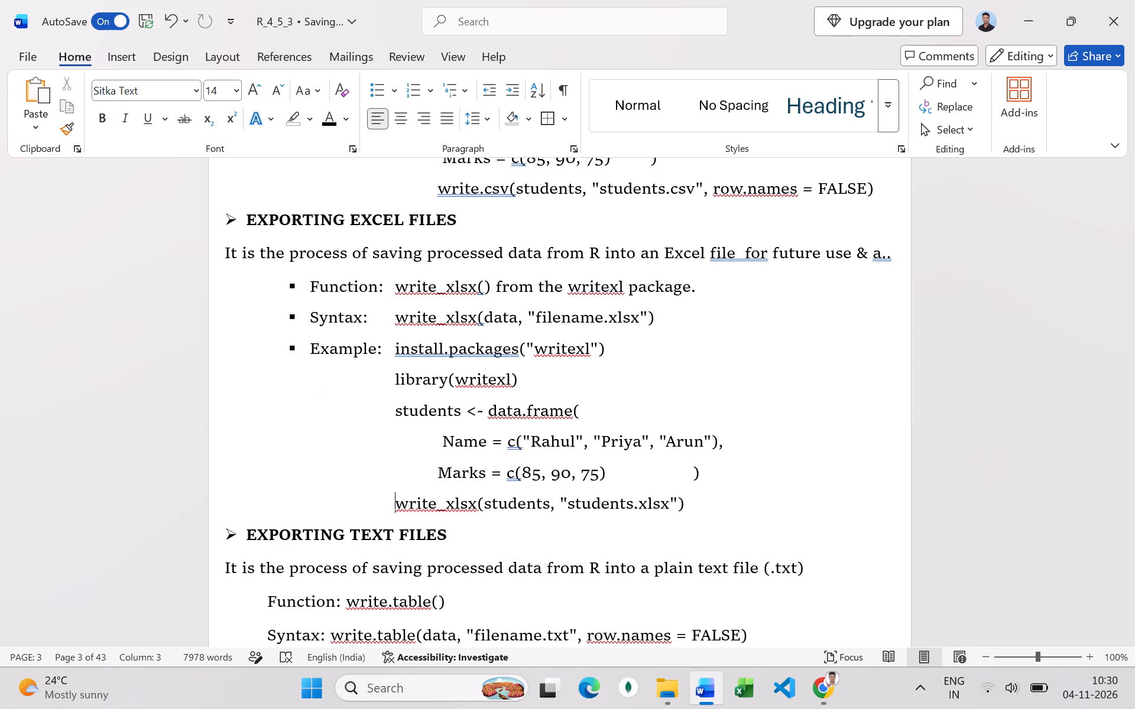
{"action": "scroll", "coordinate": [328, 385], "scroll_direction": "up", "scroll_amount": 8}
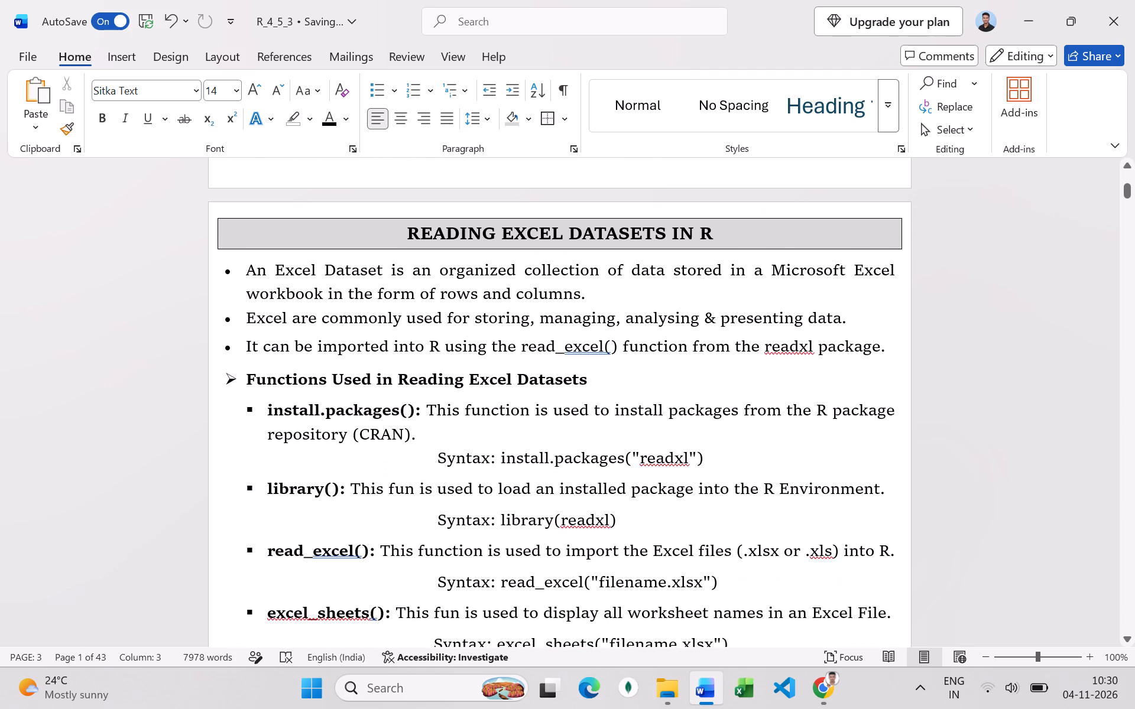
{"action": "scroll", "coordinate": [328, 385], "scroll_direction": "down", "scroll_amount": 10}
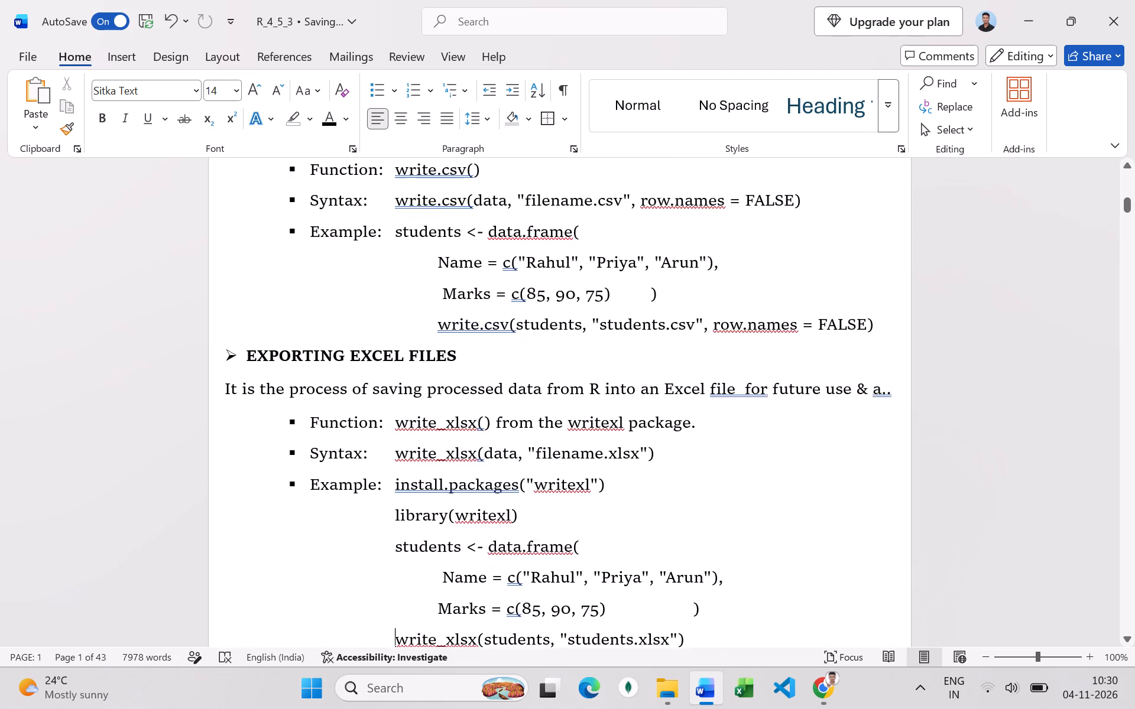
{"action": "scroll", "coordinate": [328, 385], "scroll_direction": "down", "scroll_amount": 1}
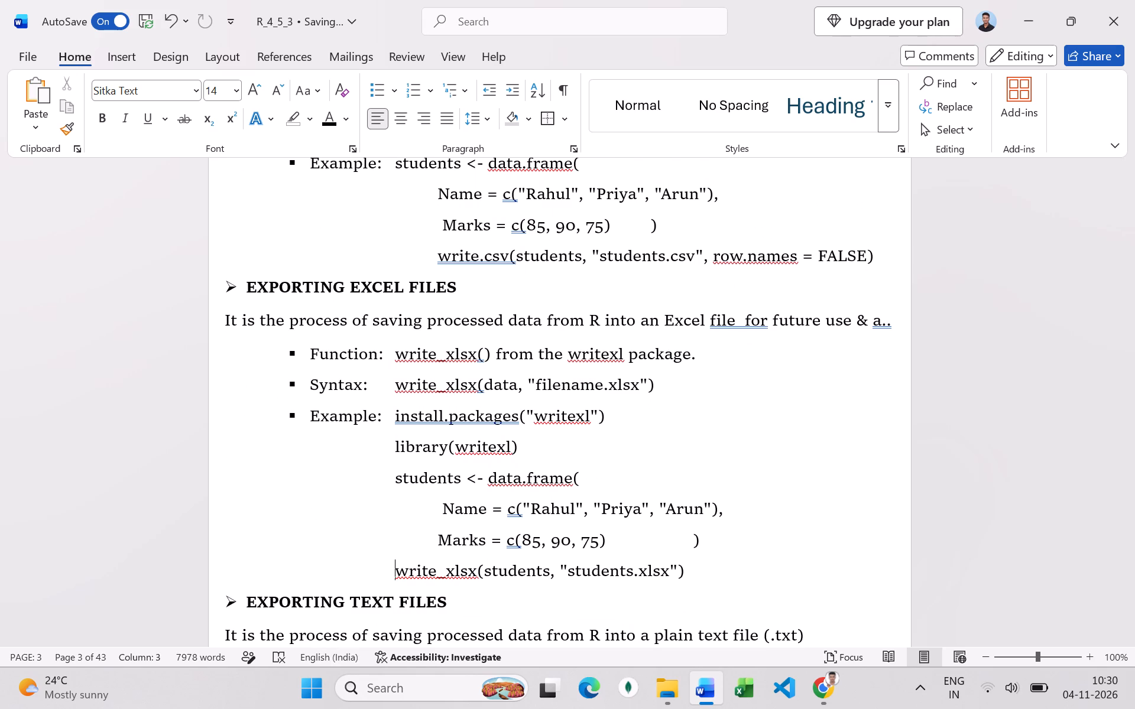
{"action": "scroll", "coordinate": [311, 361], "scroll_direction": "up", "scroll_amount": 3}
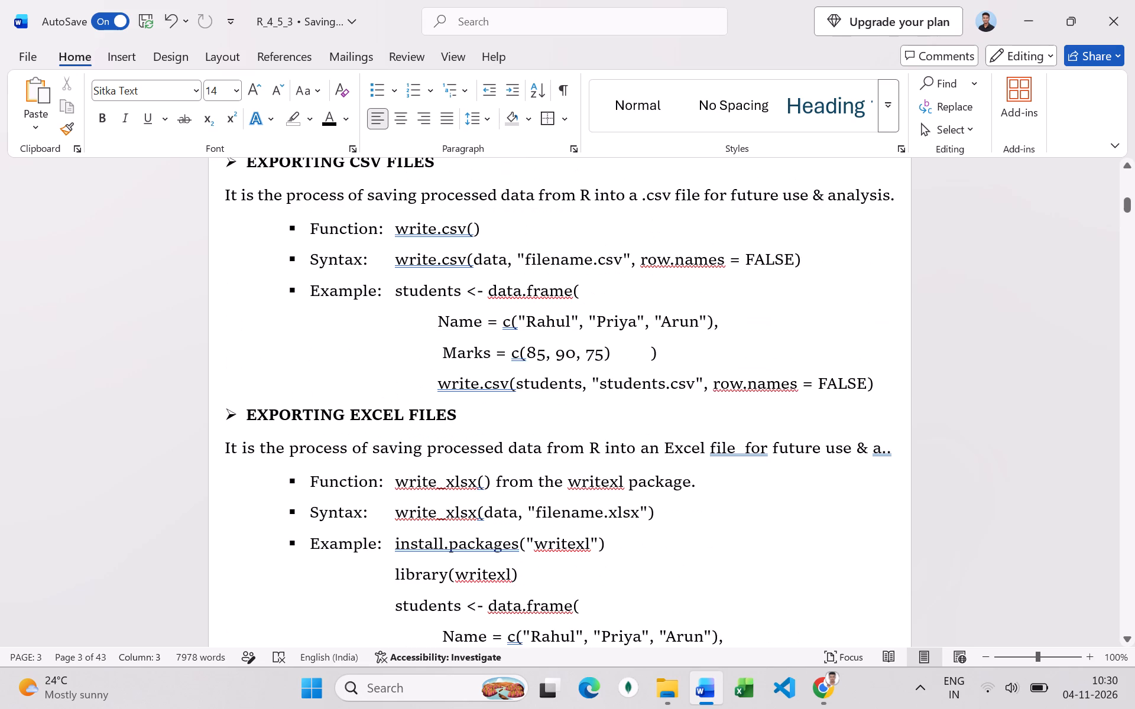
{"action": "scroll", "coordinate": [304, 355], "scroll_direction": "up", "scroll_amount": 4}
{"action": "scroll", "coordinate": [329, 378], "scroll_direction": "down", "scroll_amount": 4}
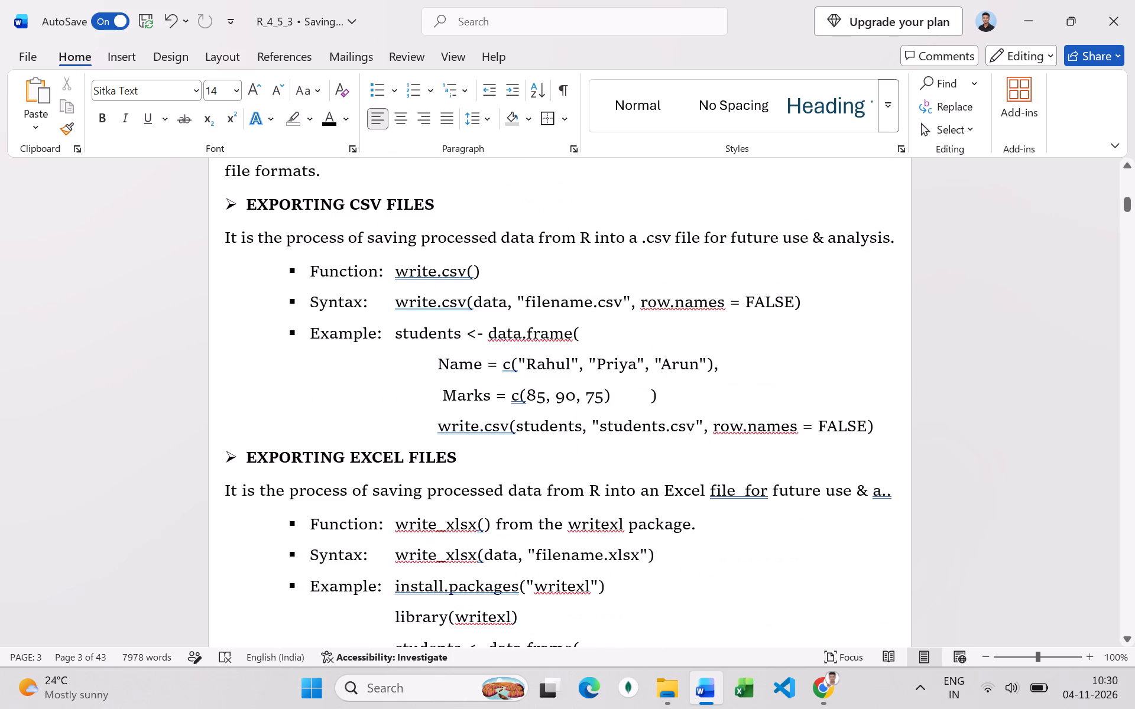
{"action": "scroll", "coordinate": [327, 386], "scroll_direction": "down", "scroll_amount": 17}
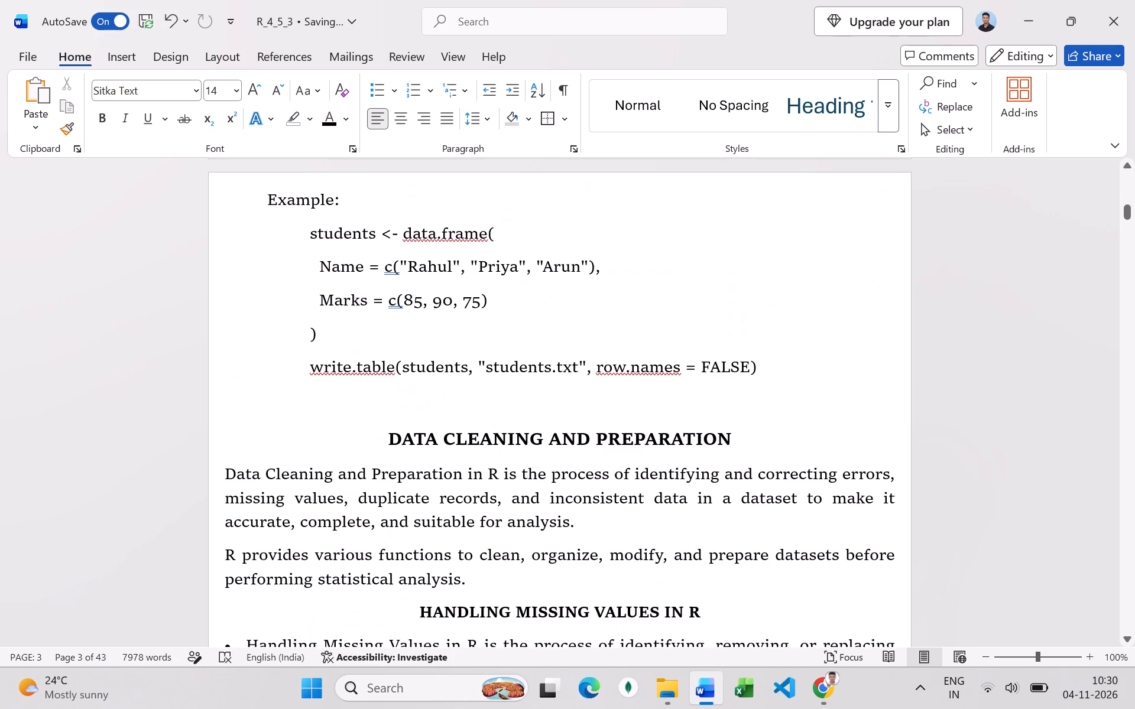
Make the Function, Syntax and Example lines under Exporting Text Files square-bulleted items with 1.5 line spacing.
{"action": "scroll", "coordinate": [325, 386], "scroll_direction": "up", "scroll_amount": 6}
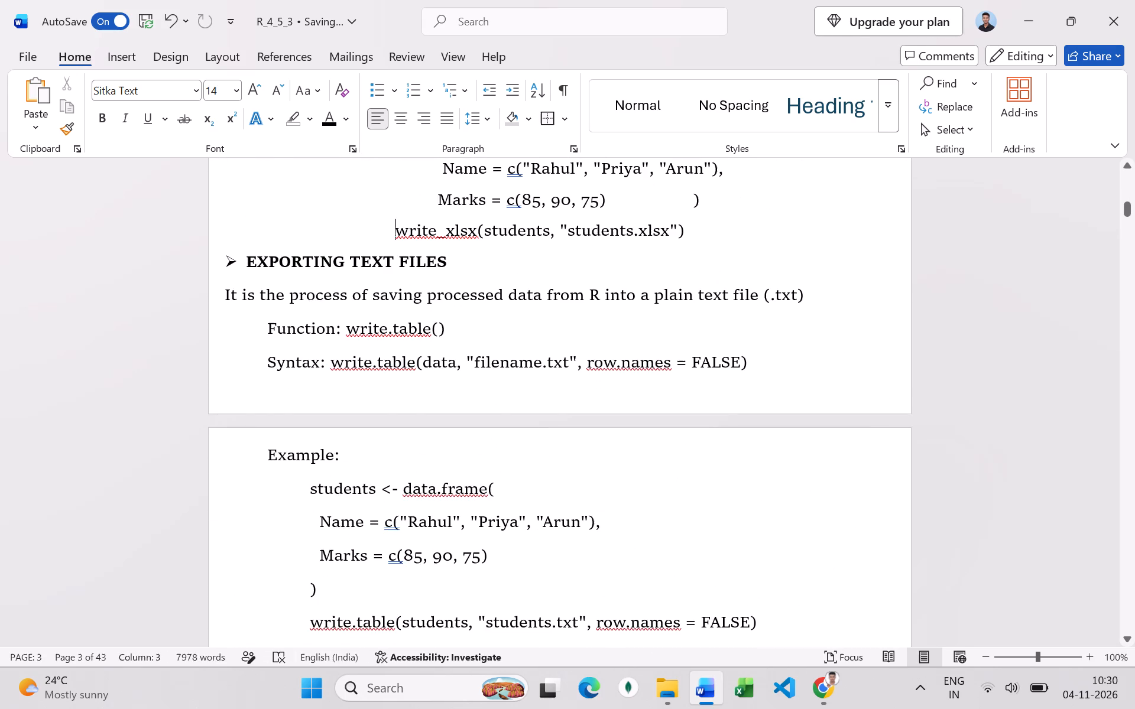
{"action": "scroll", "coordinate": [324, 386], "scroll_direction": "down", "scroll_amount": 2}
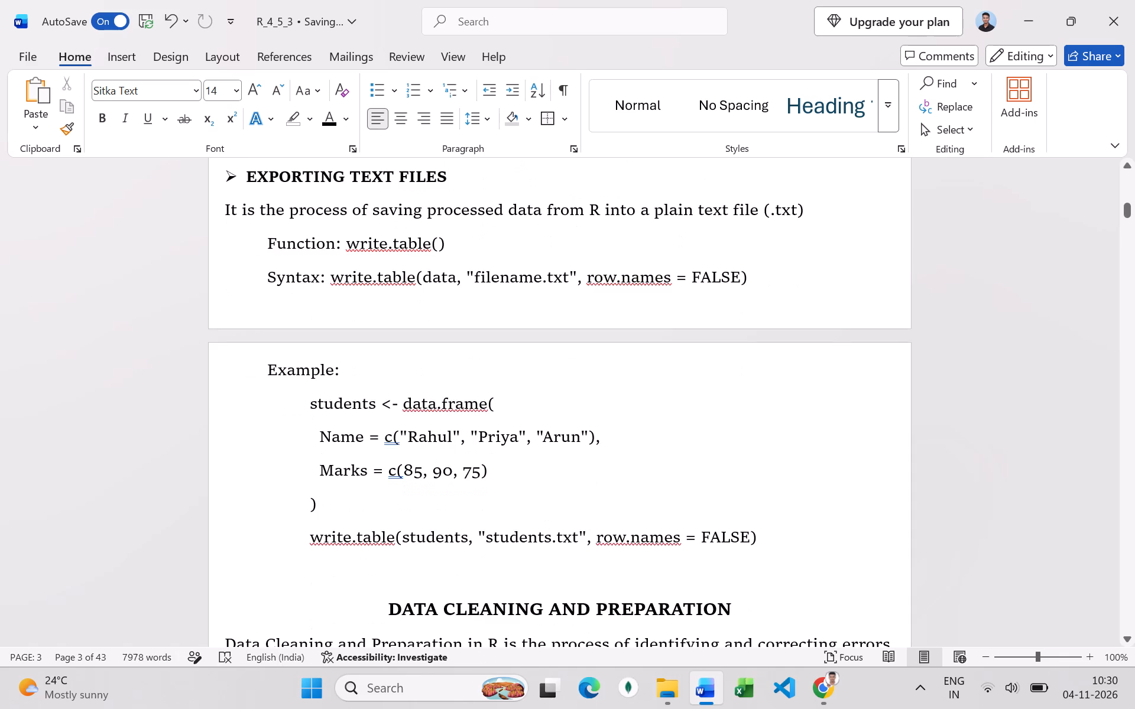
{"action": "scroll", "coordinate": [324, 386], "scroll_direction": "up", "scroll_amount": 5}
{"action": "scroll", "coordinate": [324, 386], "scroll_direction": "down", "scroll_amount": 4}
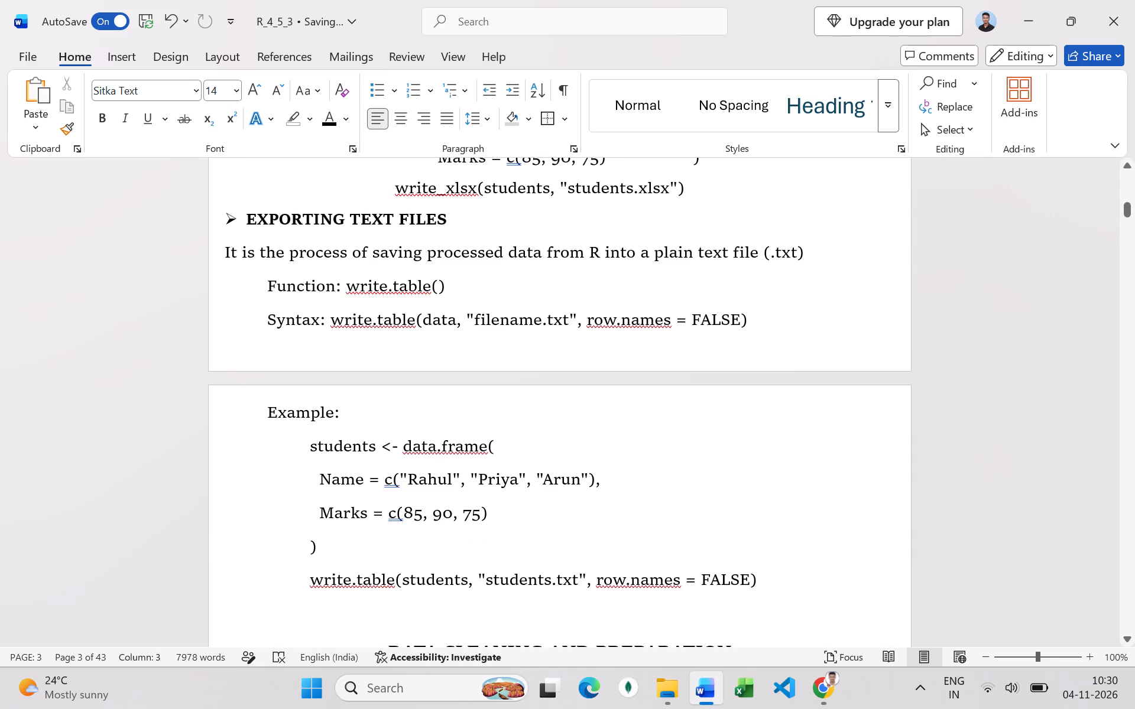
{"action": "left_click_drag", "start_coordinate": [343, 418], "coordinate": [301, 381]}
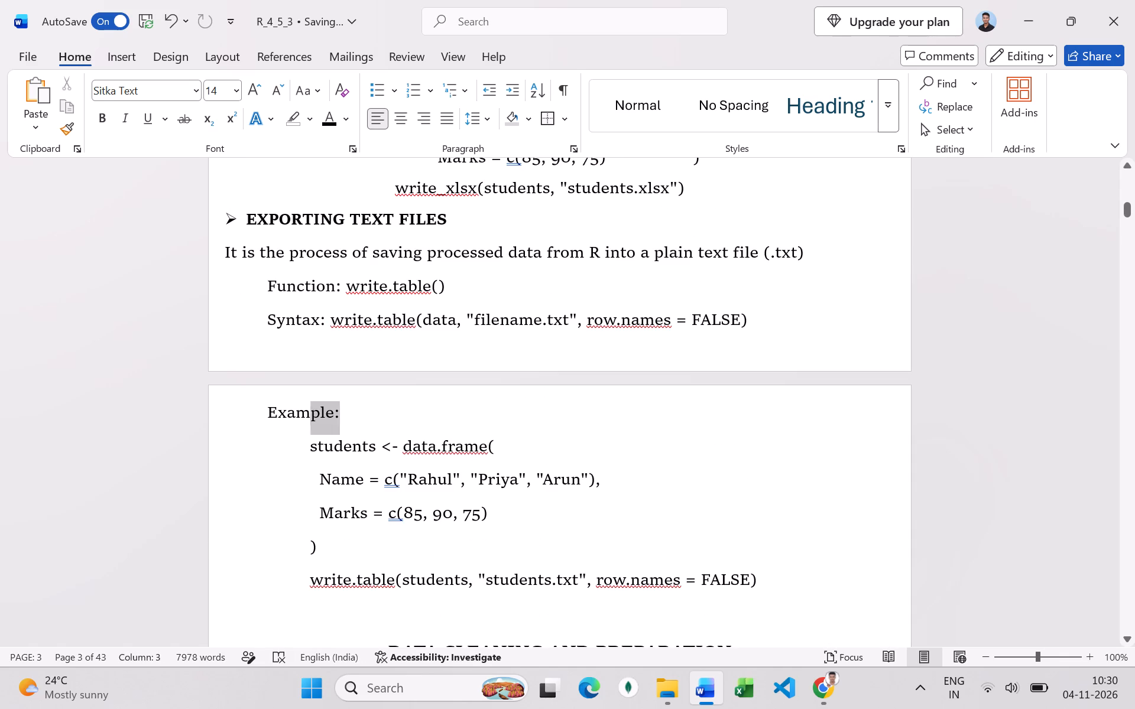
{"action": "left_click_drag", "start_coordinate": [301, 381], "coordinate": [262, 292]}
{"action": "left_click", "coordinate": [375, 91]}
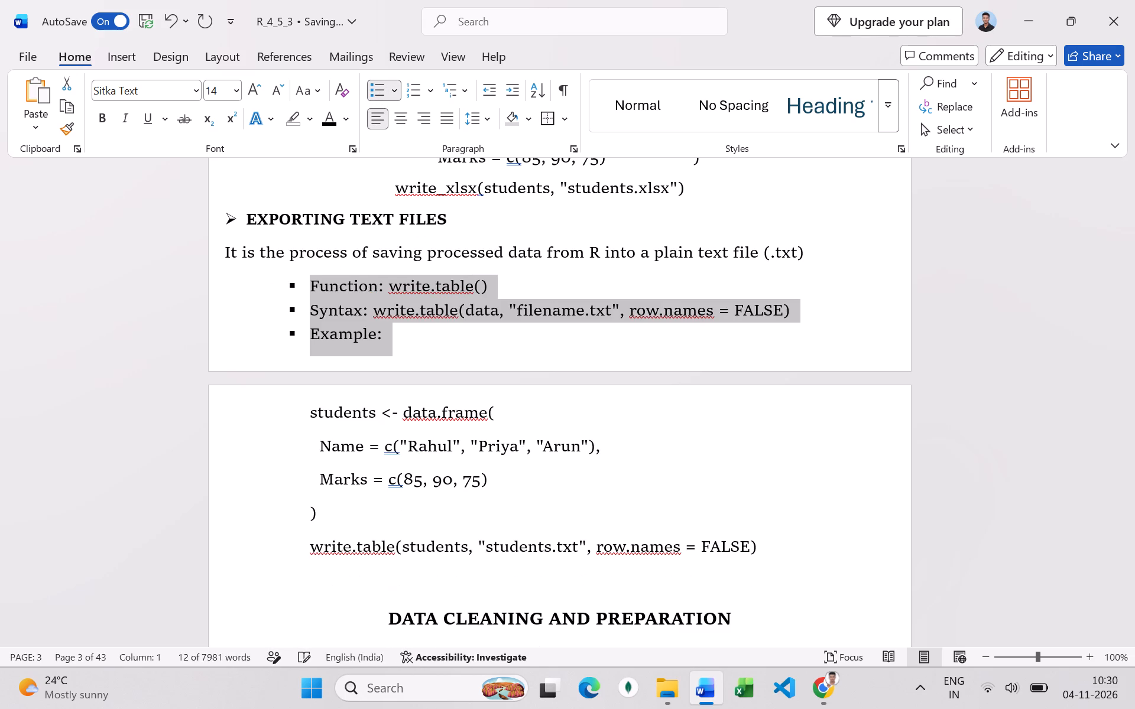
{"action": "left_click", "coordinate": [489, 120]}
{"action": "left_click", "coordinate": [489, 191]}
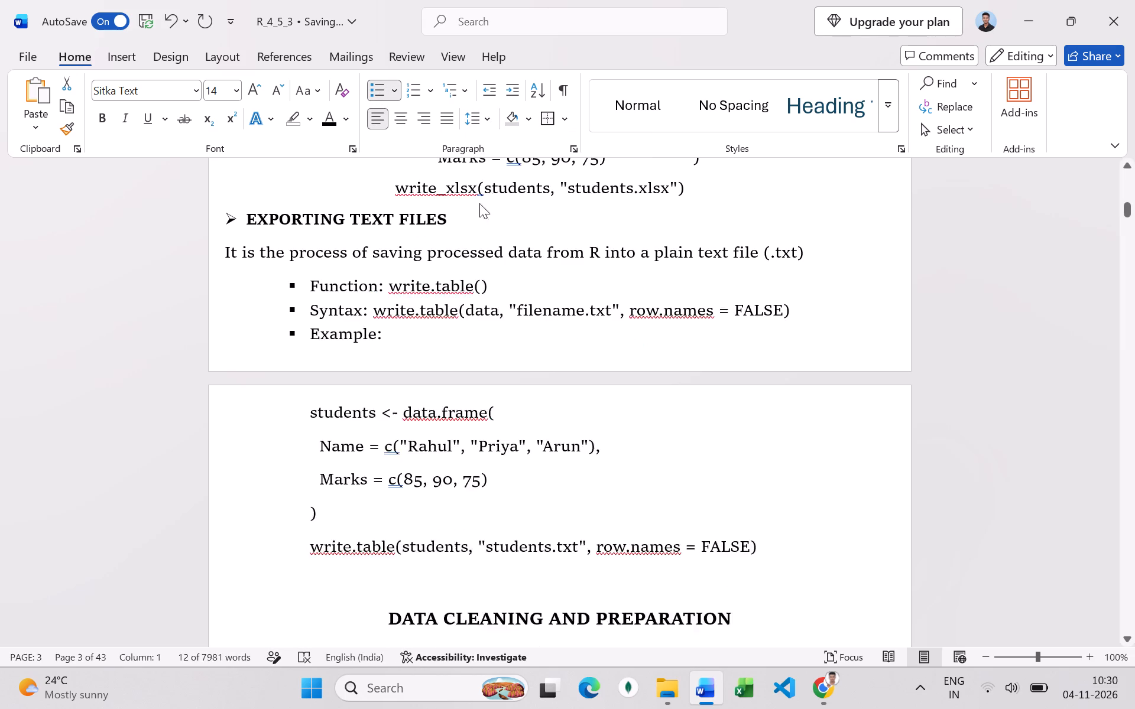
Set the line spacing of the Exporting Excel Files heading and its introductory sentence to 1.0.
{"action": "scroll", "coordinate": [437, 300], "scroll_direction": "up", "scroll_amount": 4}
{"action": "scroll", "coordinate": [329, 421], "scroll_direction": "up", "scroll_amount": 6}
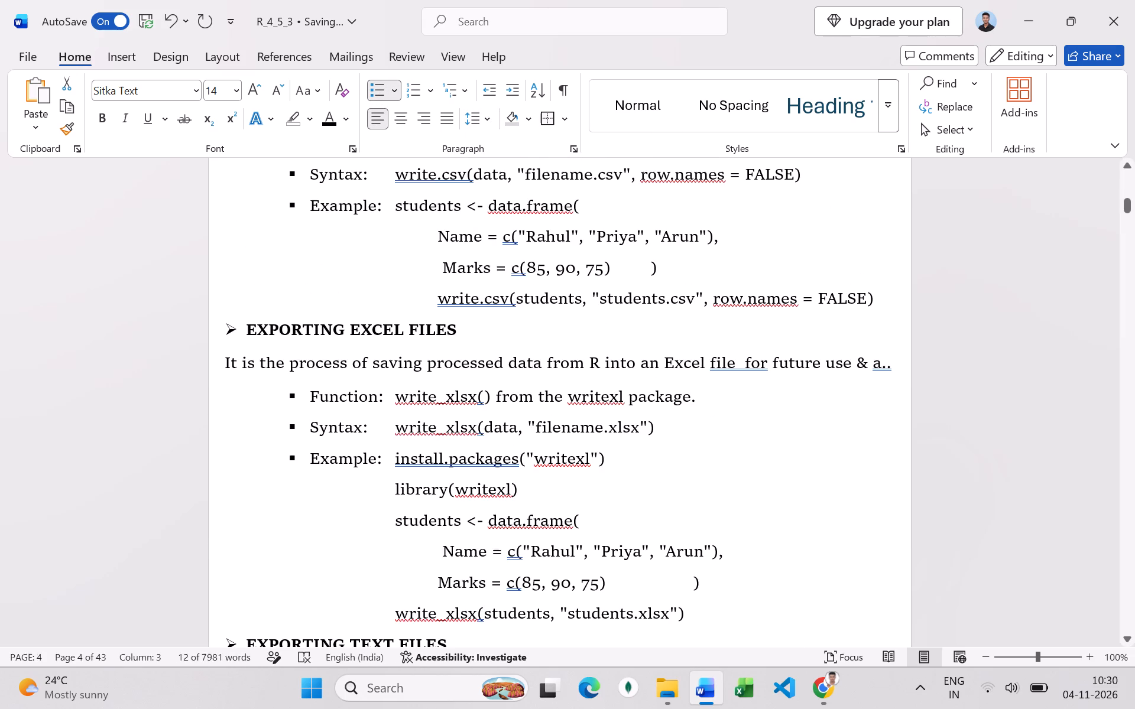
{"action": "left_click_drag", "start_coordinate": [348, 357], "coordinate": [330, 344]}
{"action": "left_click", "coordinate": [471, 121]}
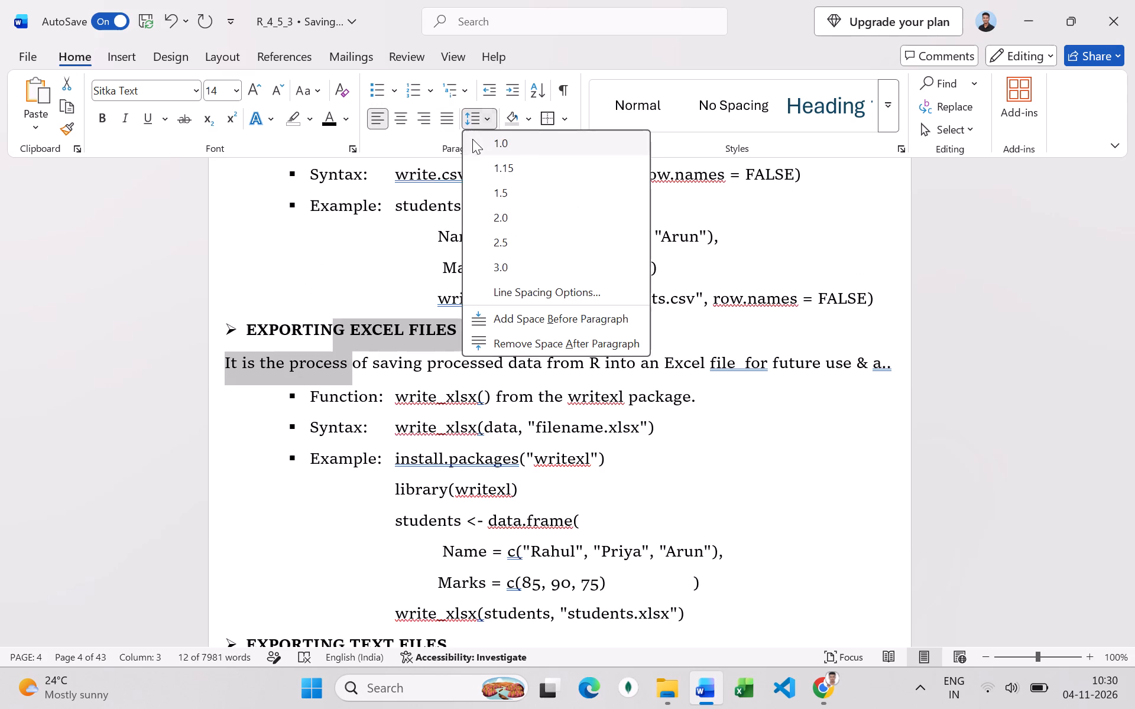
{"action": "left_click", "coordinate": [487, 142]}
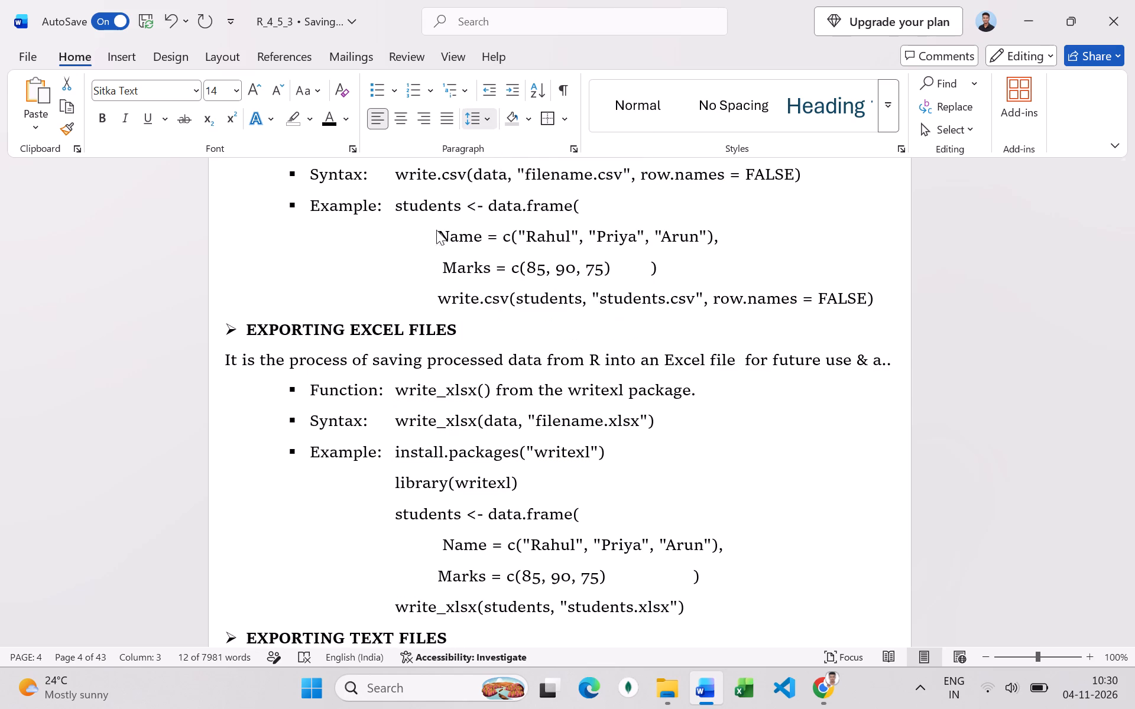
Compare the spacing of the CSV, Excel and text file export sections.
{"action": "scroll", "coordinate": [416, 291], "scroll_direction": "down", "scroll_amount": 6}
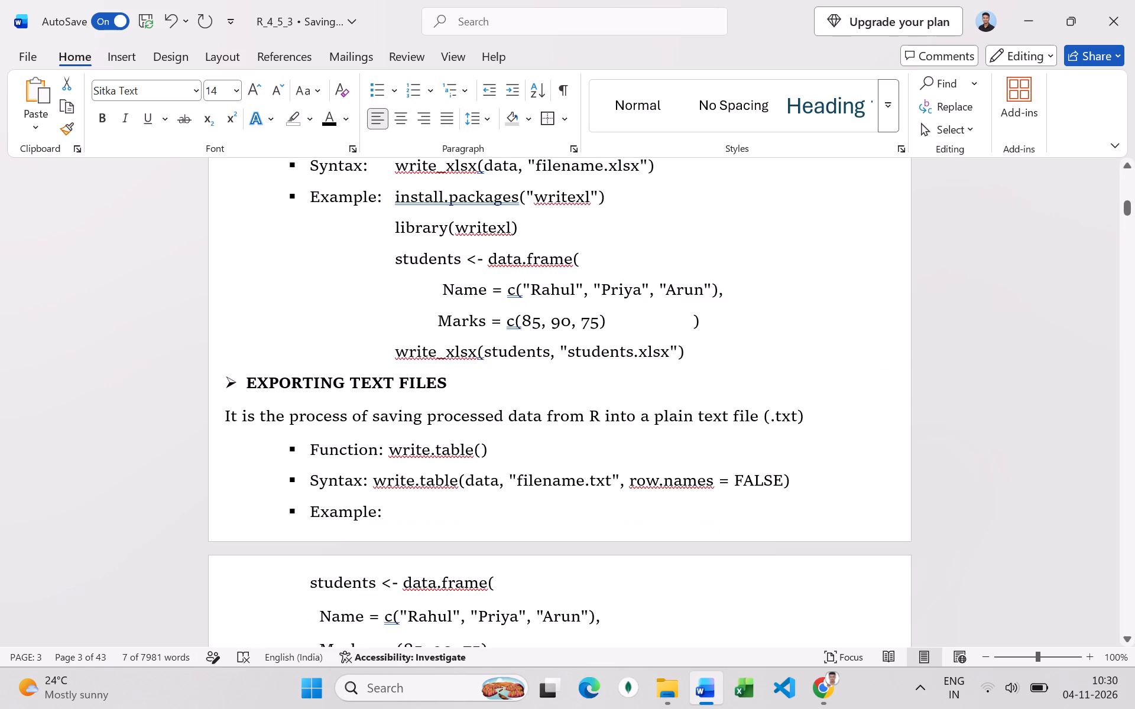
{"action": "scroll", "coordinate": [389, 408], "scroll_direction": "down", "scroll_amount": 5}
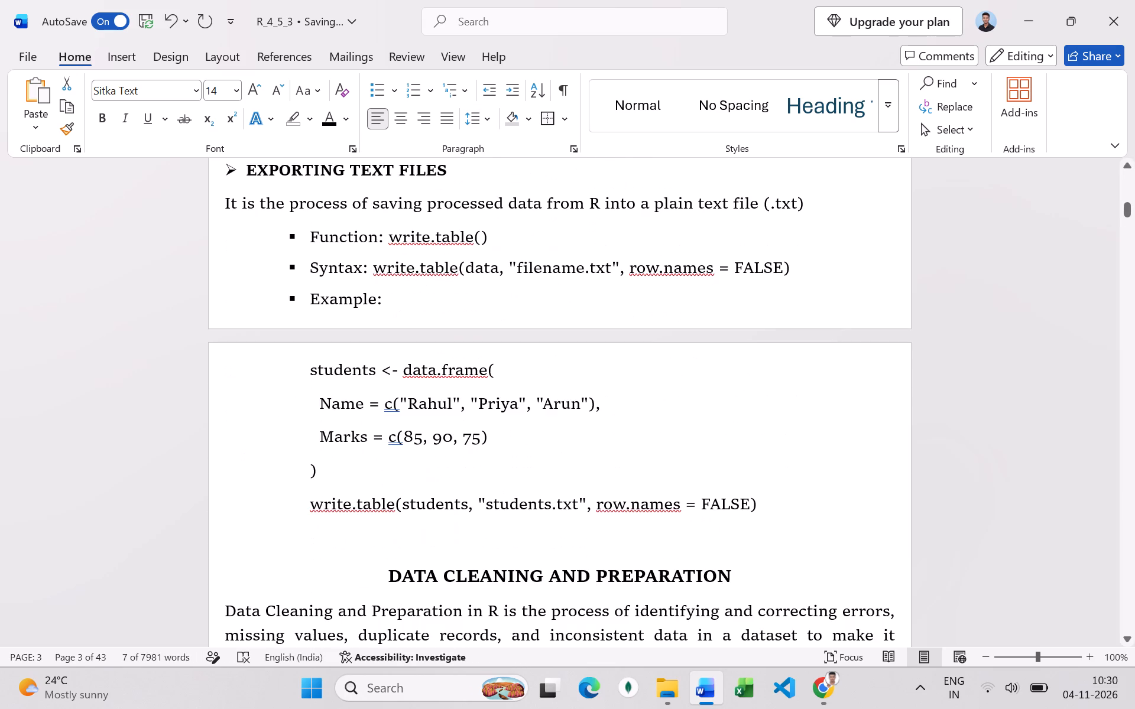
{"action": "scroll", "coordinate": [389, 409], "scroll_direction": "up", "scroll_amount": 7}
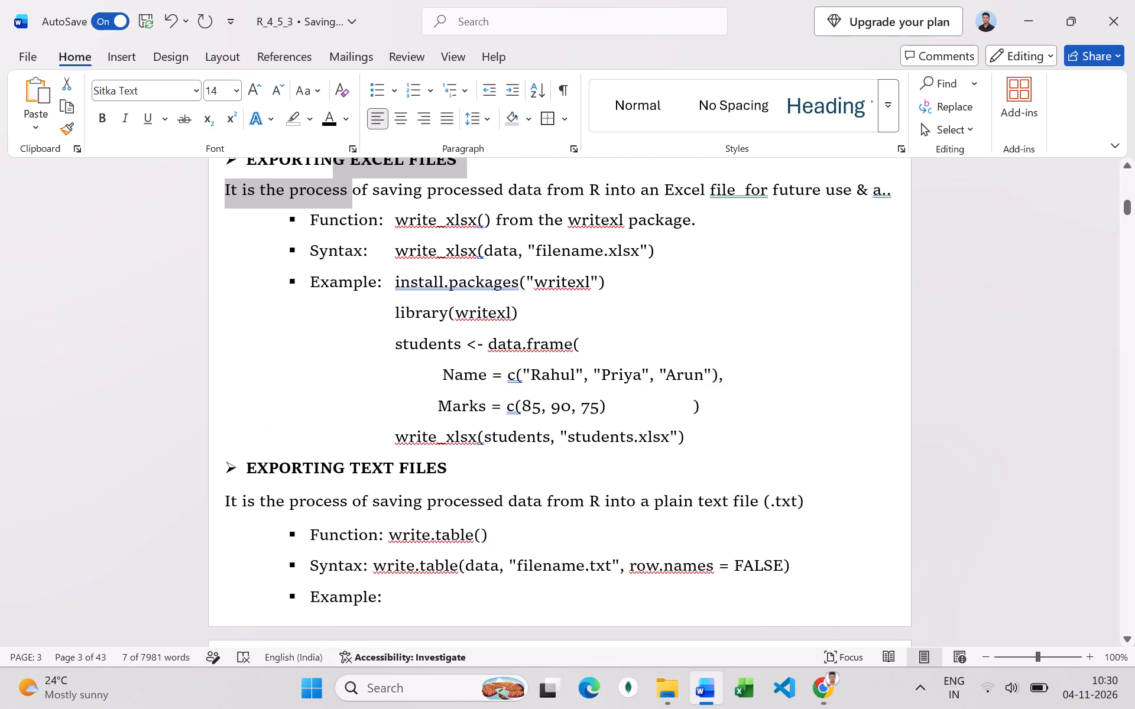
{"action": "scroll", "coordinate": [389, 409], "scroll_direction": "up", "scroll_amount": 12}
{"action": "left_click", "coordinate": [480, 432]}
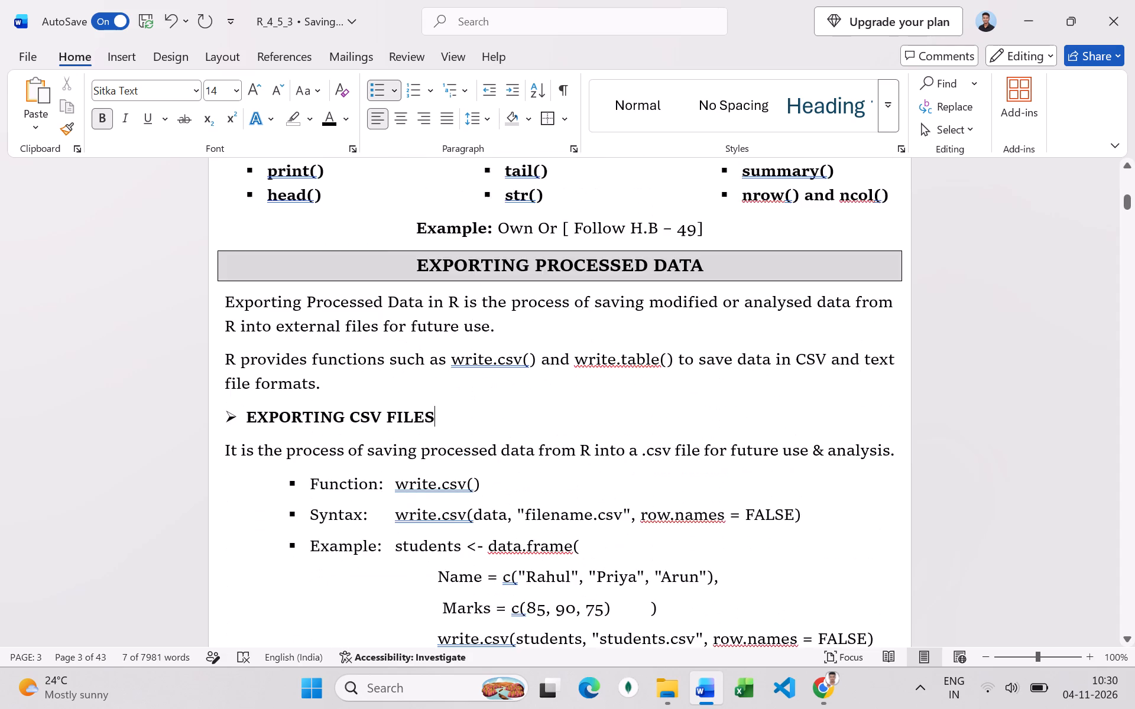
{"action": "scroll", "coordinate": [469, 445], "scroll_direction": "down", "scroll_amount": 11}
{"action": "scroll", "coordinate": [459, 446], "scroll_direction": "up", "scroll_amount": 10}
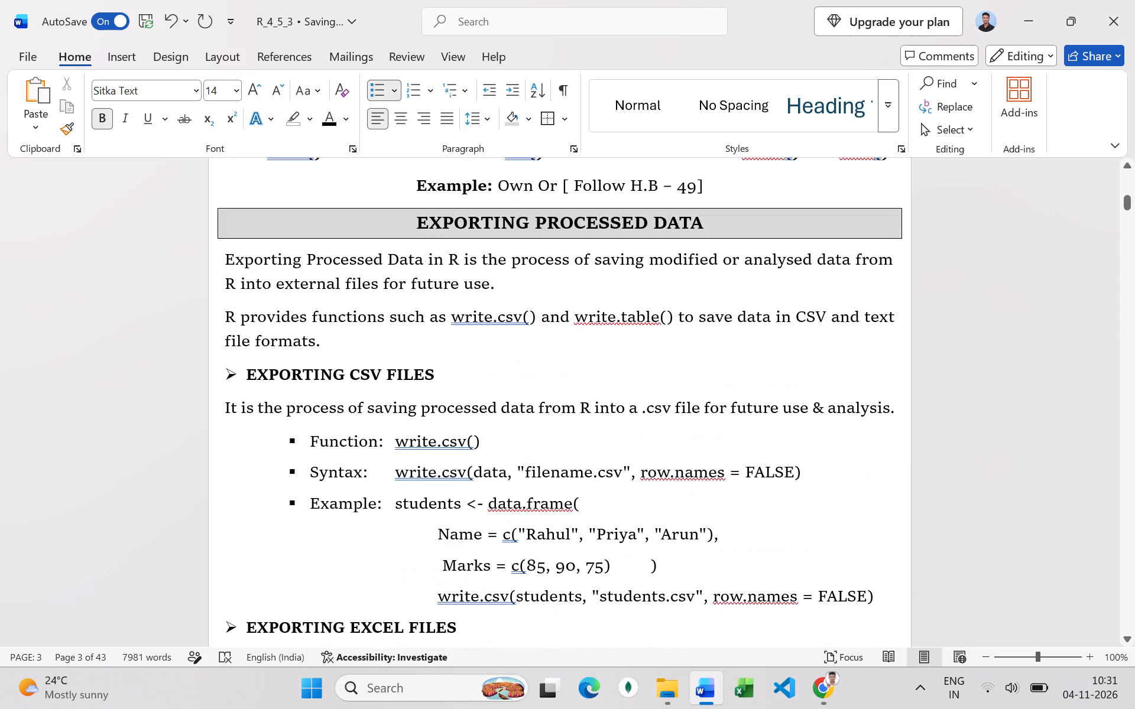
Join the text file example's "students <- data.frame(" line to its Example bullet and tab-align the Function, Syntax and Example contents.
{"action": "scroll", "coordinate": [349, 375], "scroll_direction": "down", "scroll_amount": 18}
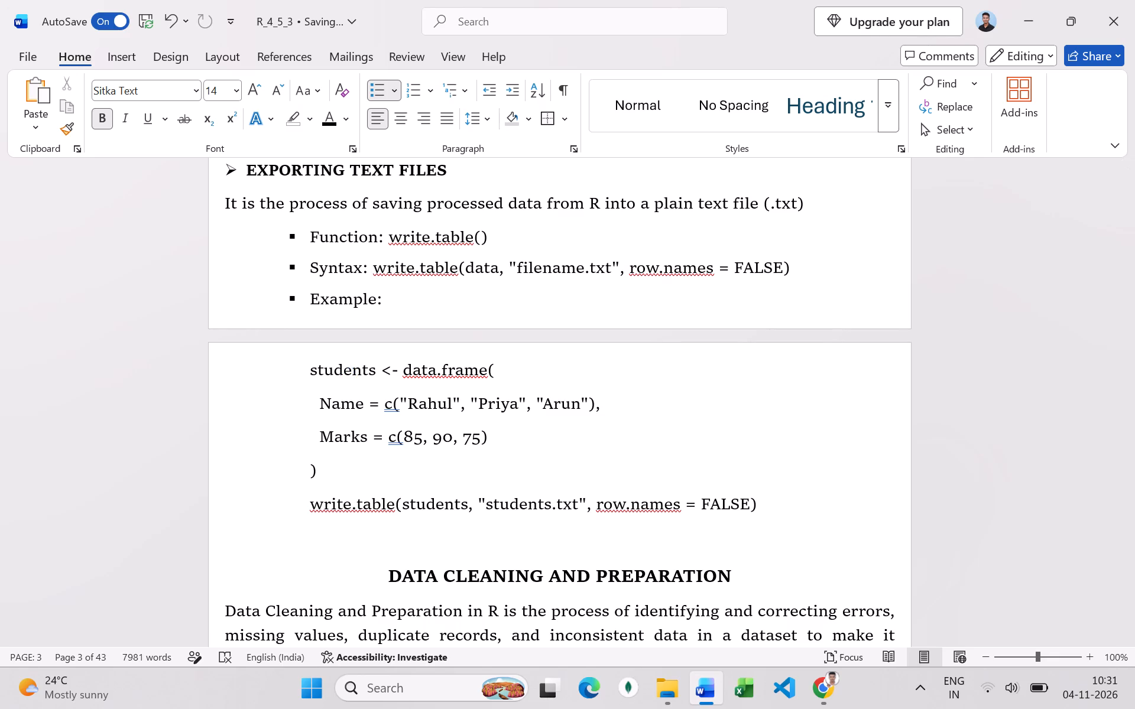
{"action": "left_click", "coordinate": [296, 383]}
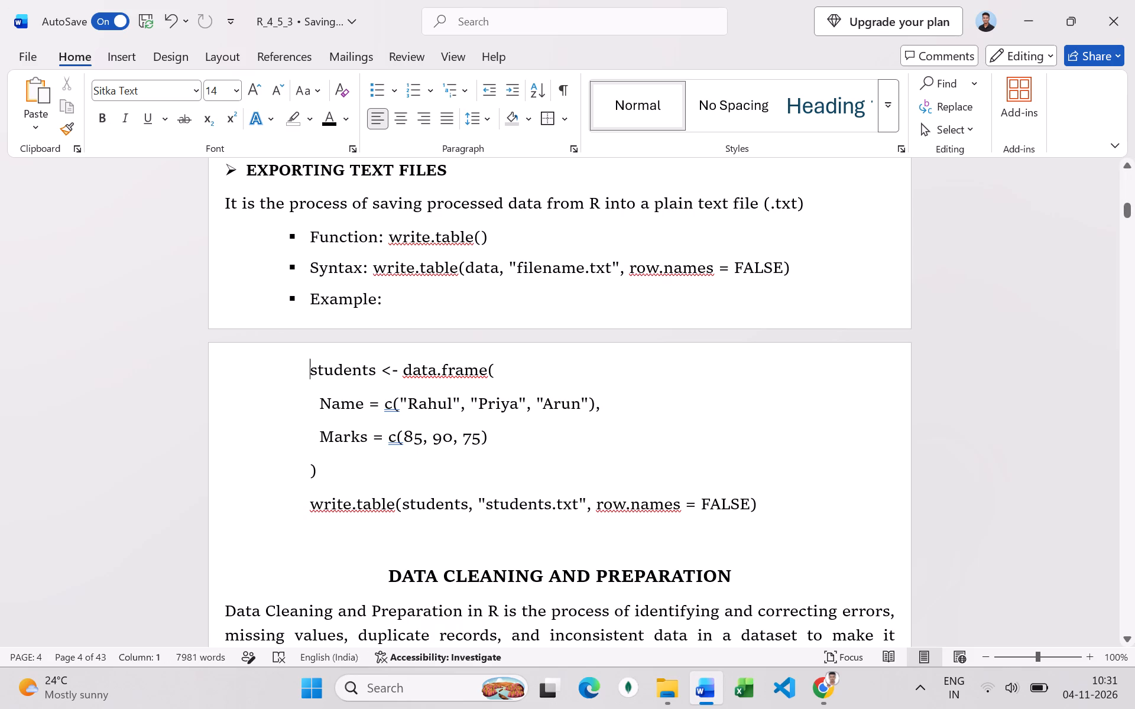
{"action": "key", "text": "BackSpace"}
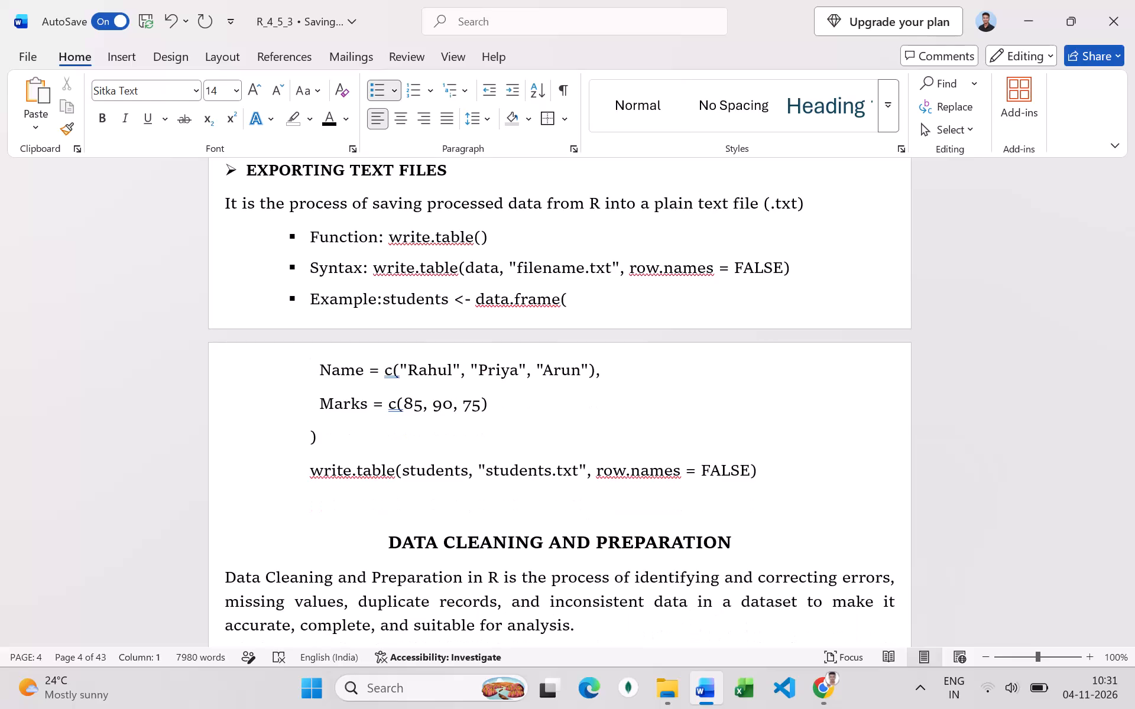
{"action": "key", "text": "Tab"}
{"action": "left_click", "coordinate": [375, 268]}
{"action": "key", "text": "Tab"}
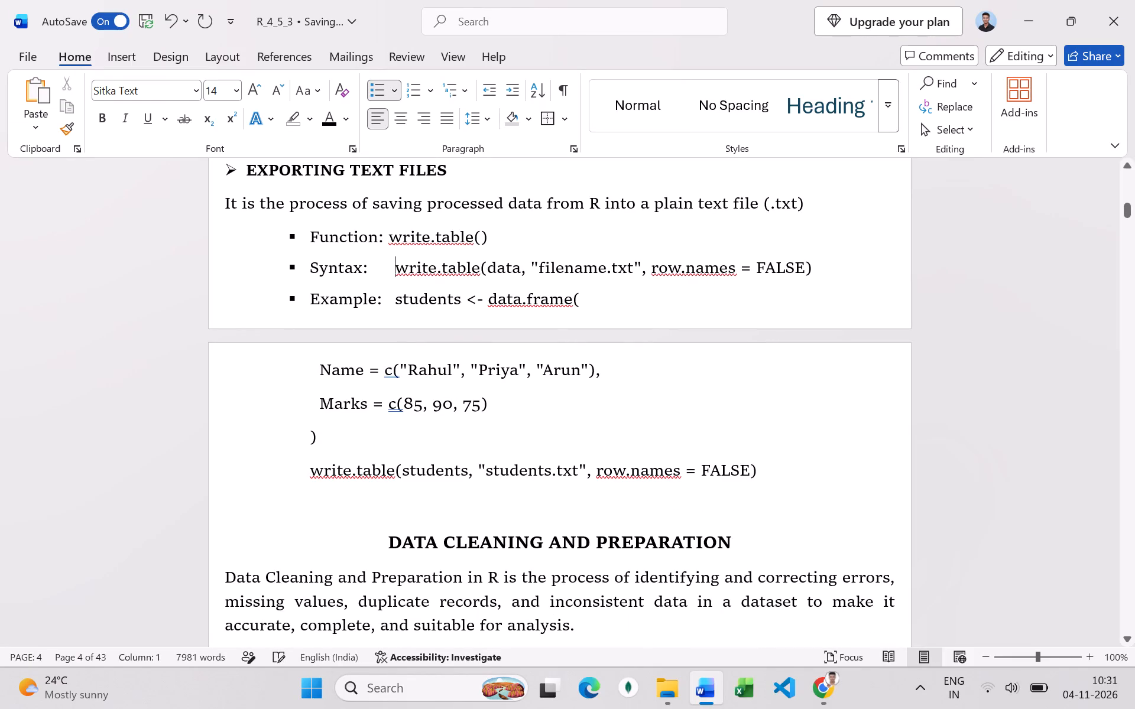
{"action": "left_click", "coordinate": [390, 240]}
{"action": "key", "text": "Tab"}
{"action": "left_click", "coordinate": [391, 297]}
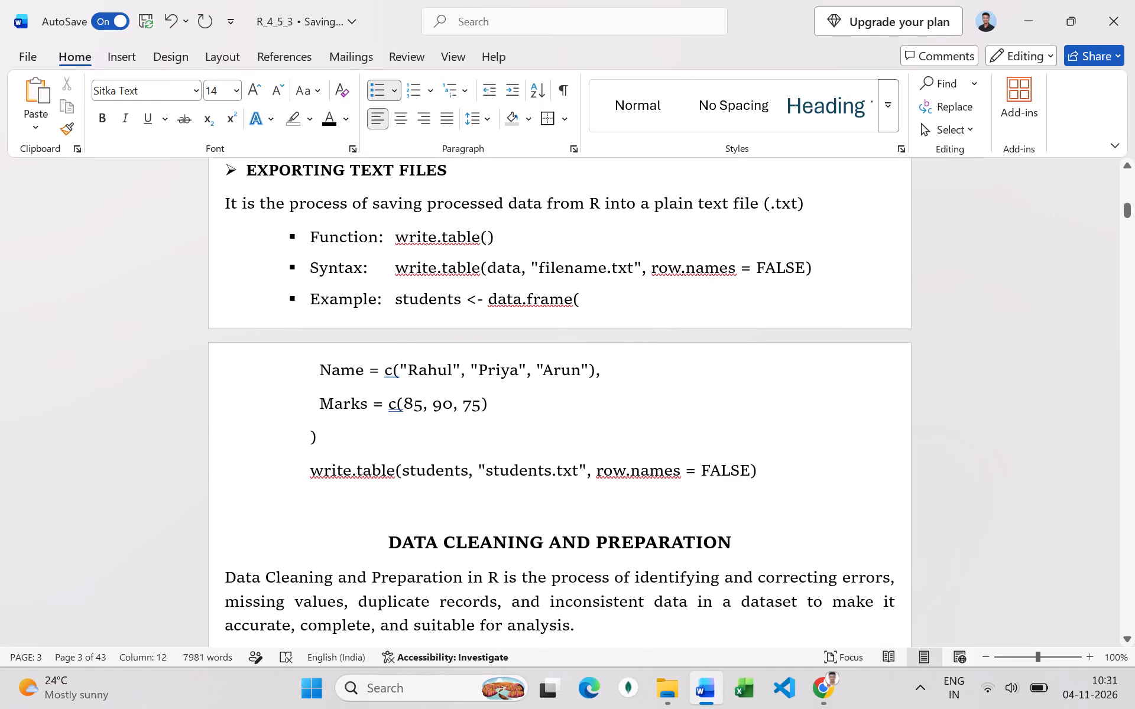
Review the alignment of the export sections and compare it with the earlier Importing Text Files notes.
{"action": "scroll", "coordinate": [390, 297], "scroll_direction": "up", "scroll_amount": 13}
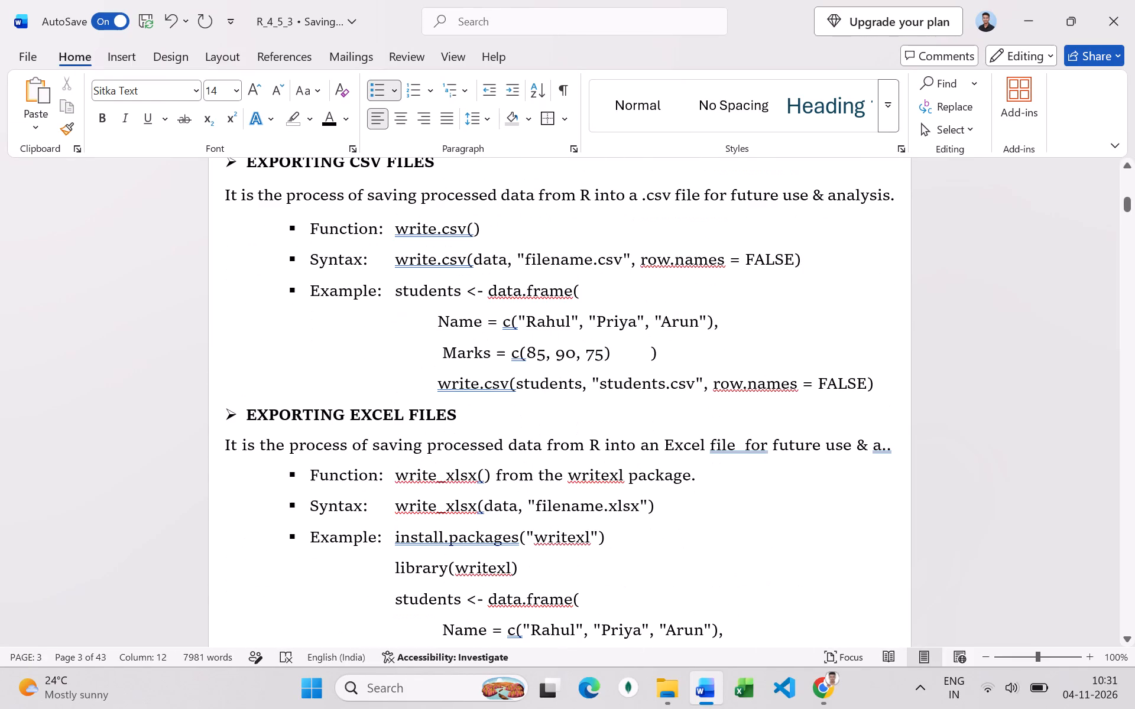
{"action": "scroll", "coordinate": [387, 298], "scroll_direction": "down", "scroll_amount": 14}
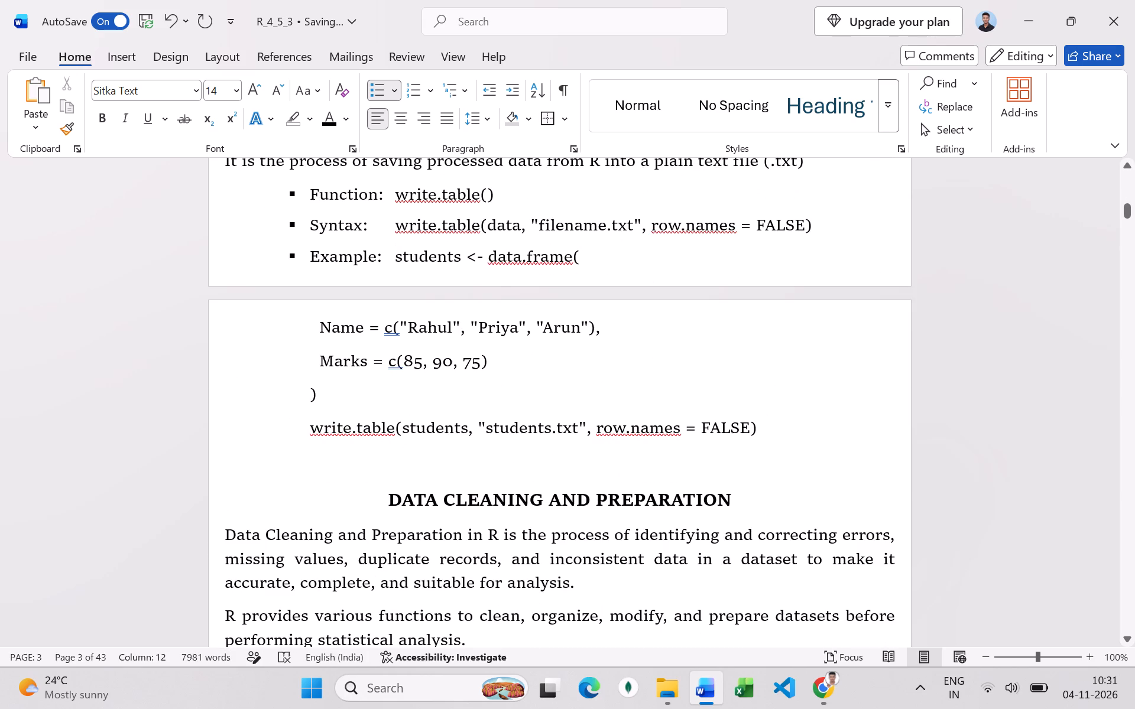
{"action": "scroll", "coordinate": [332, 389], "scroll_direction": "up", "scroll_amount": 4}
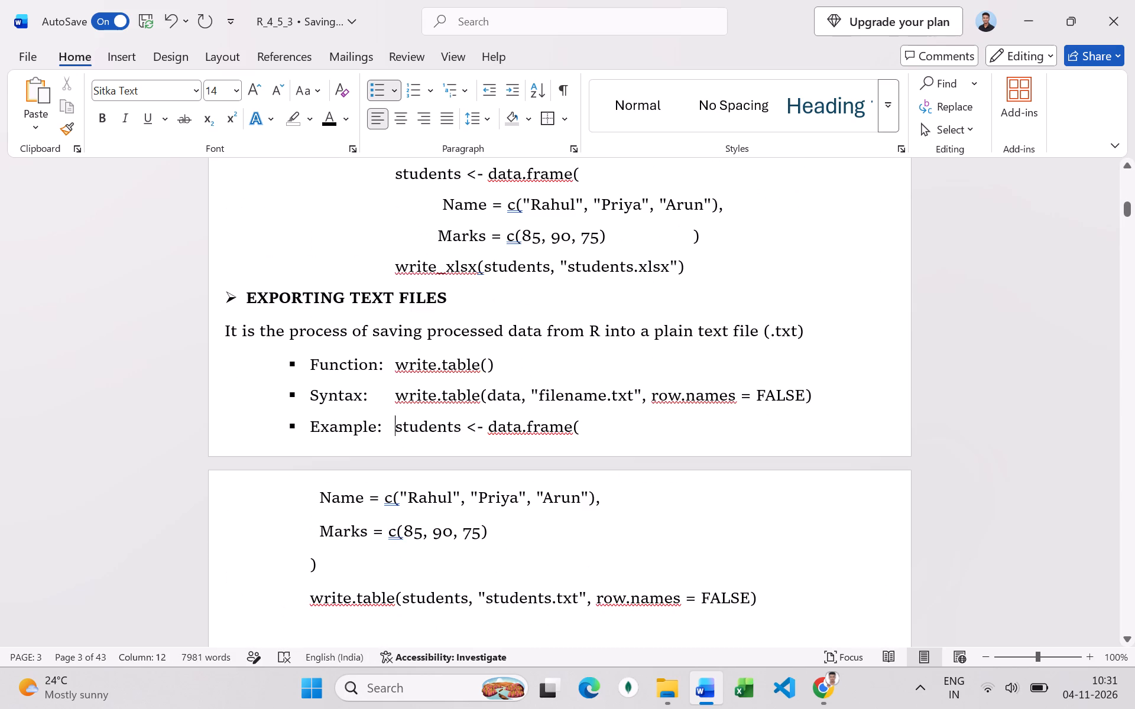
{"action": "scroll", "coordinate": [332, 388], "scroll_direction": "up", "scroll_amount": 10}
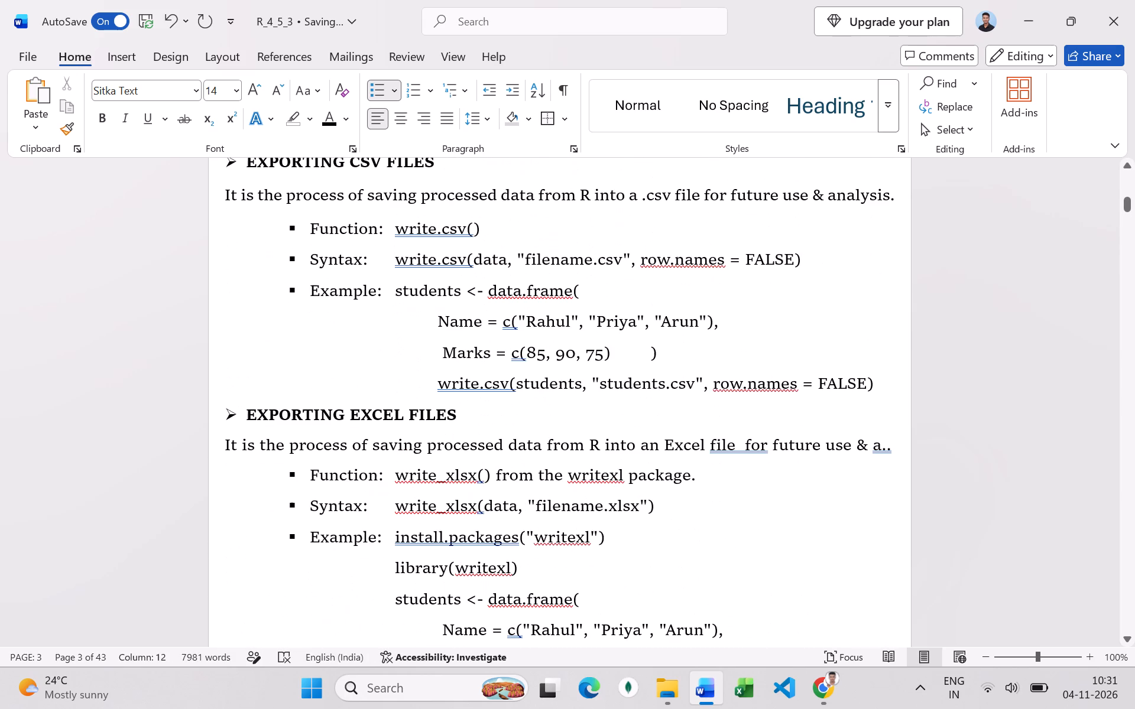
{"action": "scroll", "coordinate": [348, 366], "scroll_direction": "up", "scroll_amount": 5}
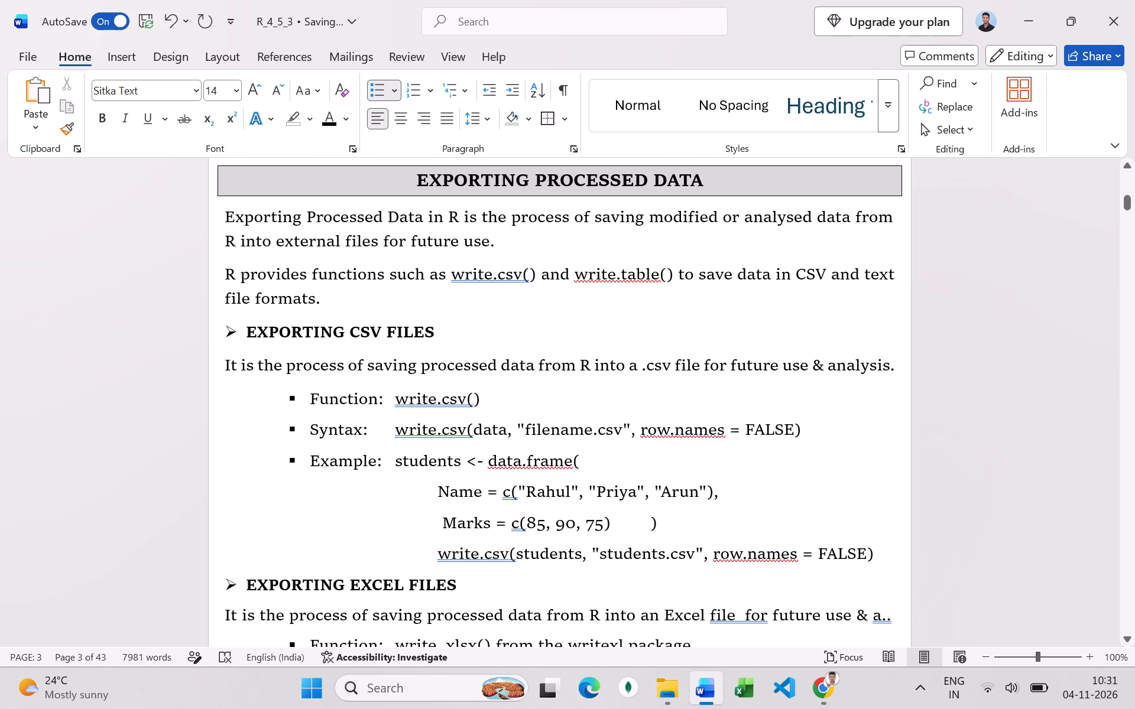
{"action": "scroll", "coordinate": [348, 366], "scroll_direction": "up", "scroll_amount": 3}
{"action": "scroll", "coordinate": [348, 366], "scroll_direction": "down", "scroll_amount": 1}
{"action": "scroll", "coordinate": [348, 366], "scroll_direction": "up", "scroll_amount": 11}
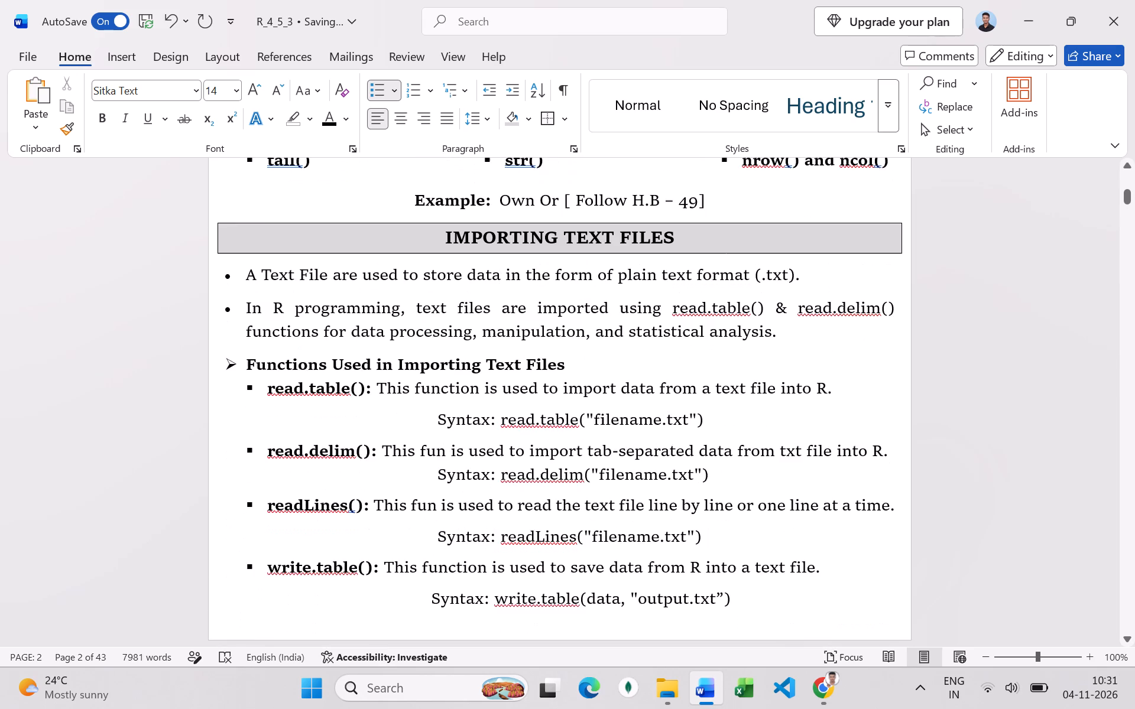
{"action": "scroll", "coordinate": [348, 366], "scroll_direction": "down", "scroll_amount": 4}
{"action": "scroll", "coordinate": [348, 366], "scroll_direction": "up", "scroll_amount": 7}
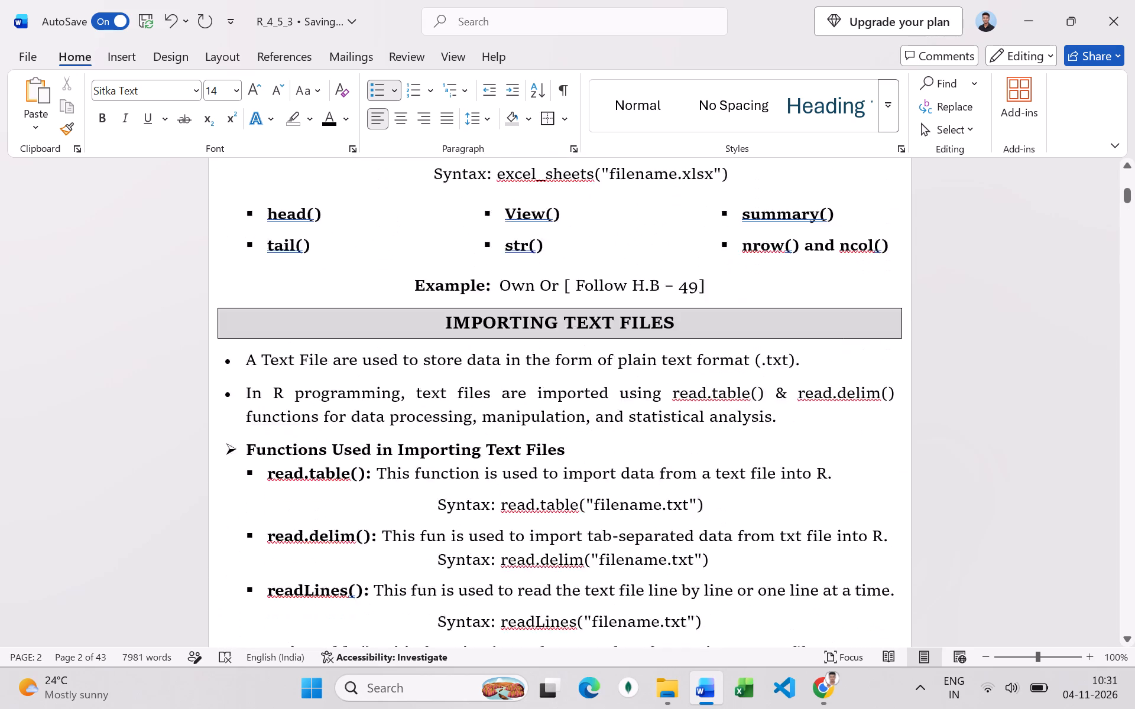
Compare the layout of the earlier Excel and text import notes with the CSV, Excel and text file export sections.
{"action": "scroll", "coordinate": [355, 374], "scroll_direction": "up", "scroll_amount": 14}
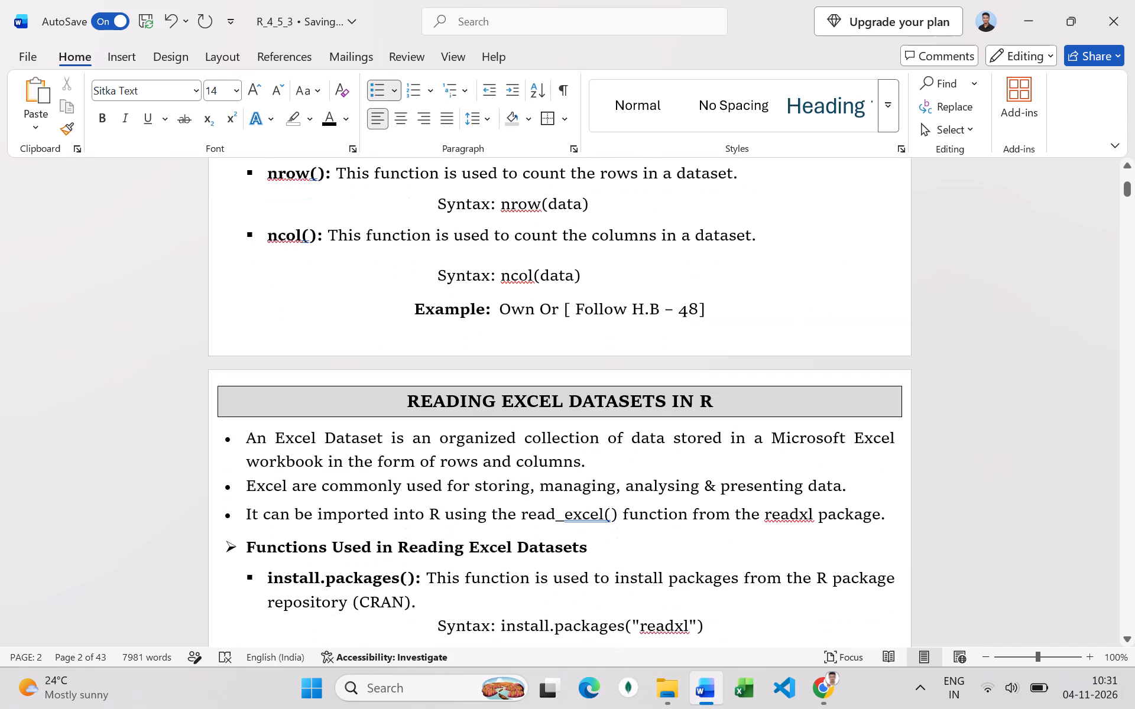
{"action": "scroll", "coordinate": [358, 385], "scroll_direction": "up", "scroll_amount": 4}
{"action": "scroll", "coordinate": [358, 385], "scroll_direction": "down", "scroll_amount": 14}
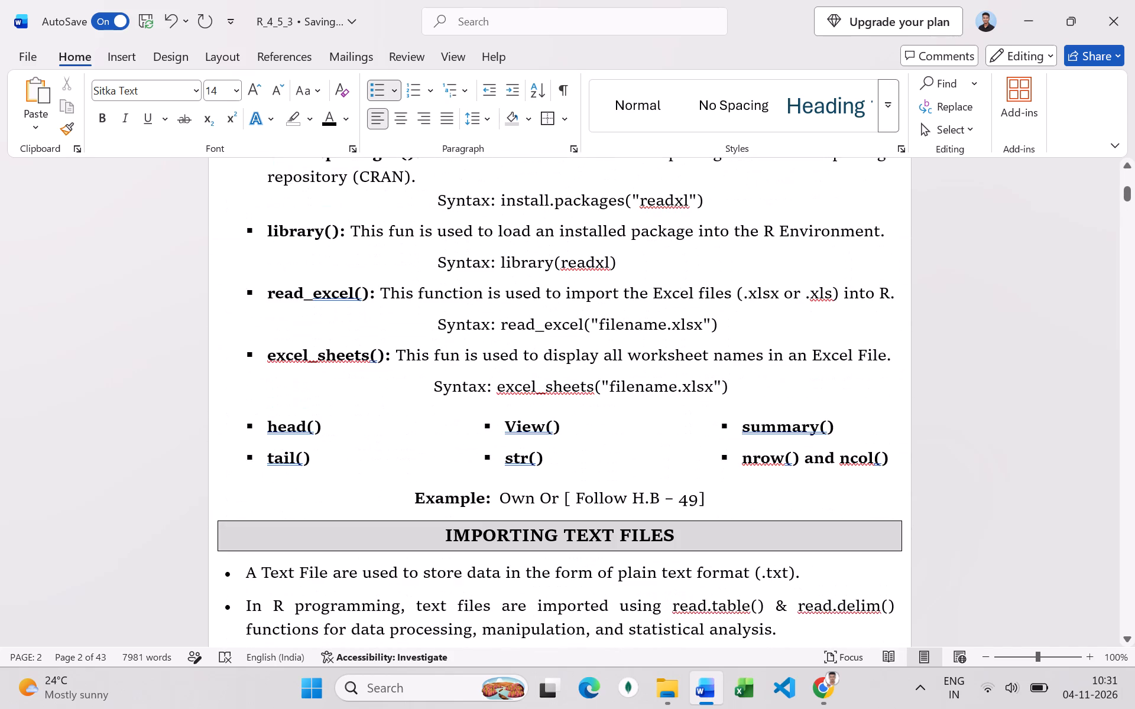
{"action": "scroll", "coordinate": [358, 385], "scroll_direction": "down", "scroll_amount": 15}
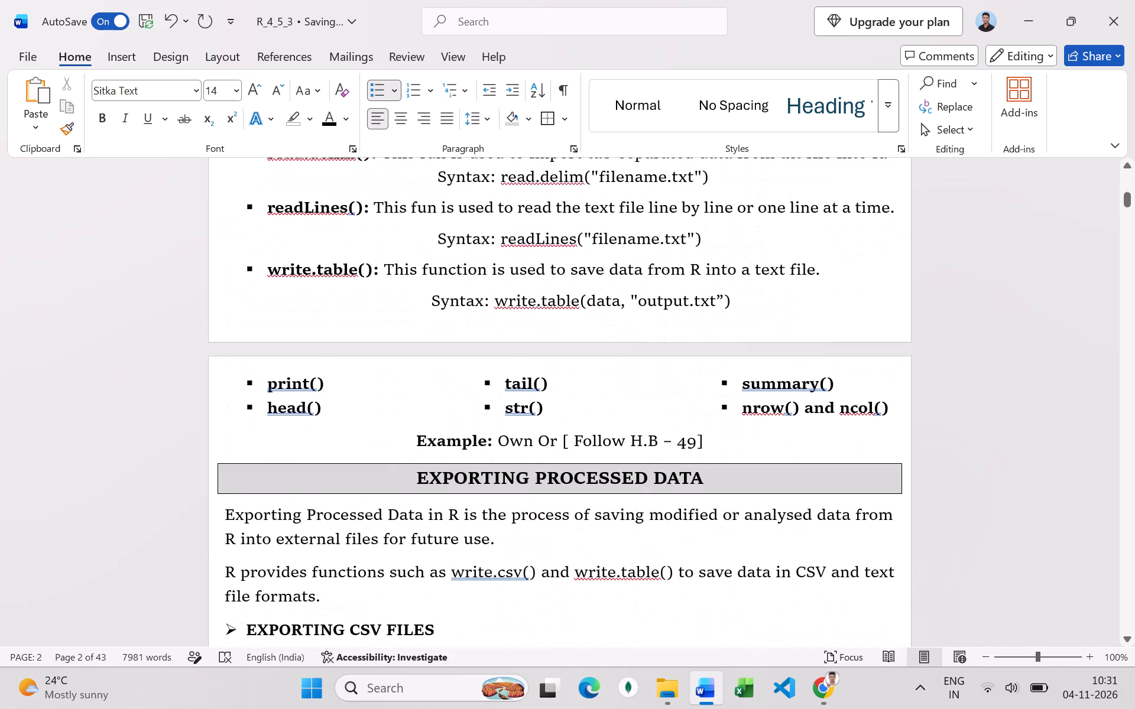
{"action": "scroll", "coordinate": [358, 385], "scroll_direction": "down", "scroll_amount": 9}
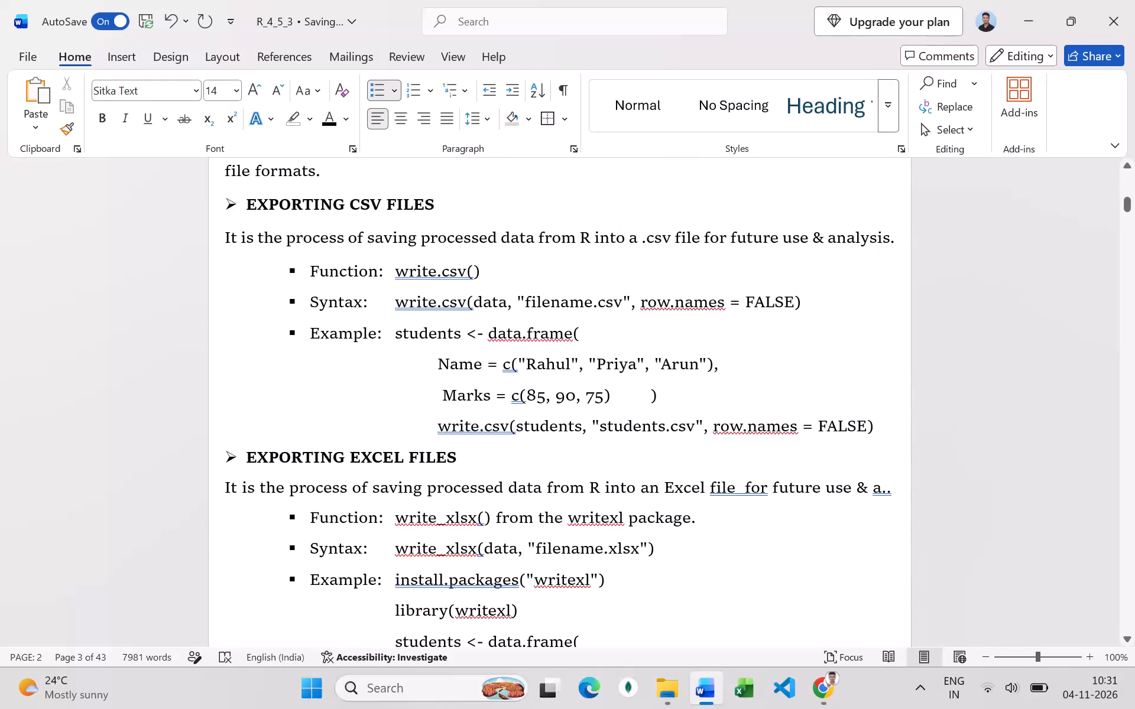
{"action": "scroll", "coordinate": [358, 386], "scroll_direction": "down", "scroll_amount": 6}
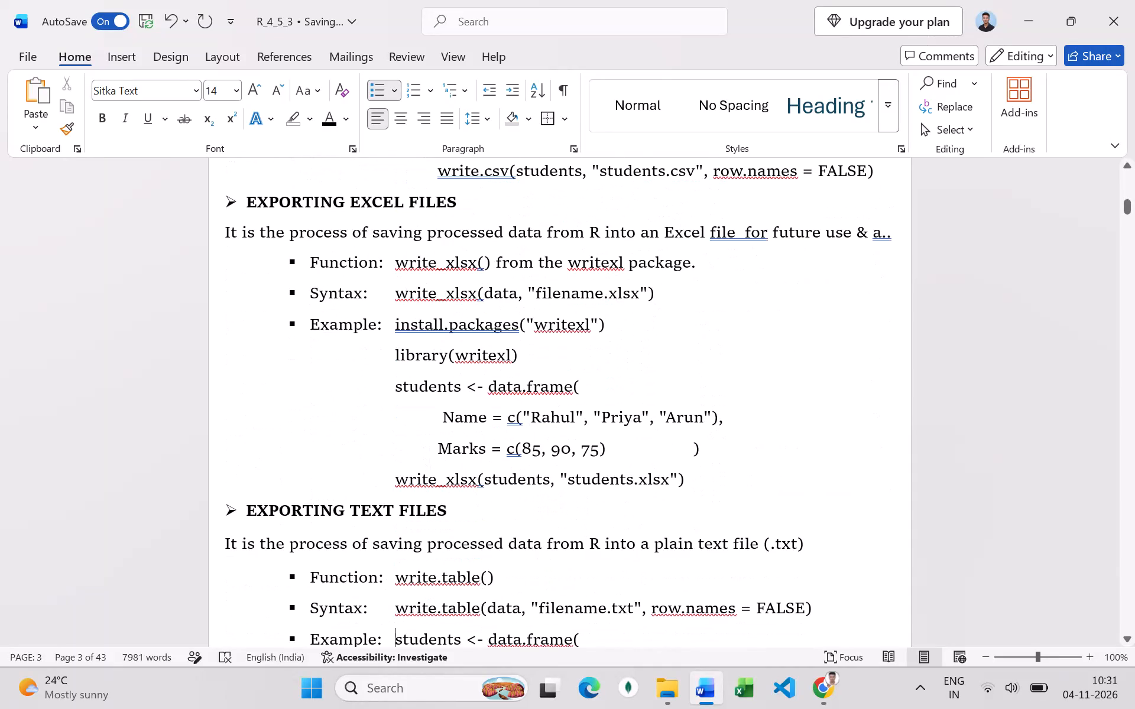
{"action": "scroll", "coordinate": [358, 386], "scroll_direction": "down", "scroll_amount": 1}
{"action": "scroll", "coordinate": [436, 403], "scroll_direction": "up", "scroll_amount": 2}
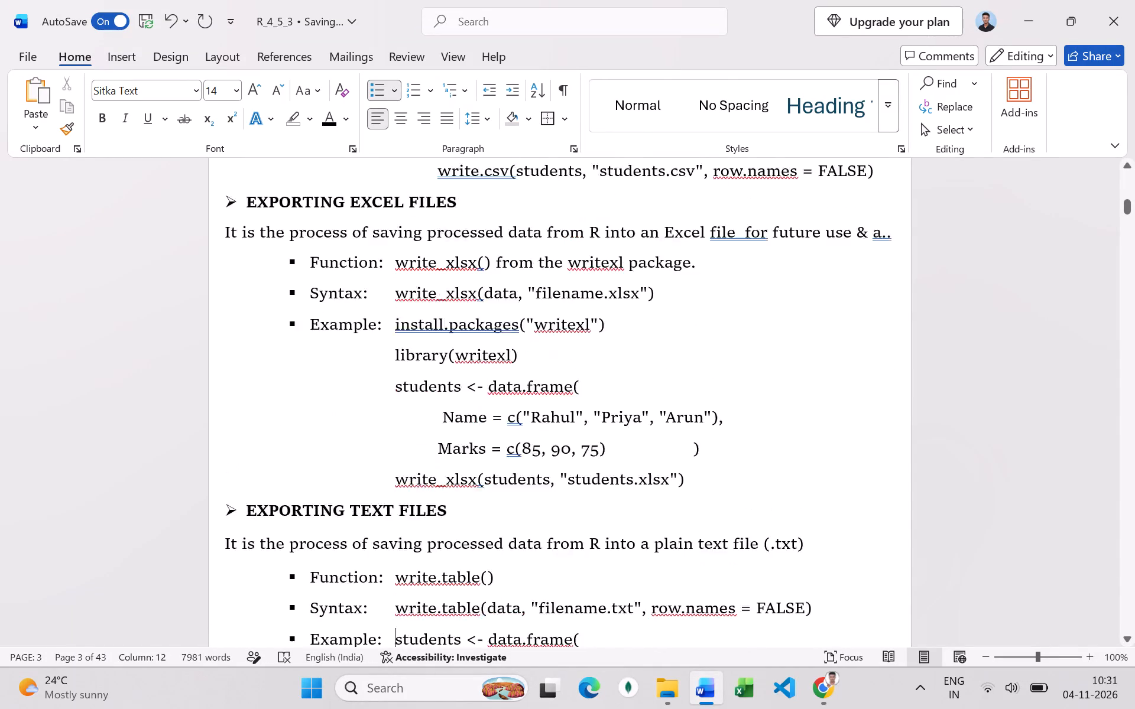
{"action": "scroll", "coordinate": [436, 403], "scroll_direction": "up", "scroll_amount": 4}
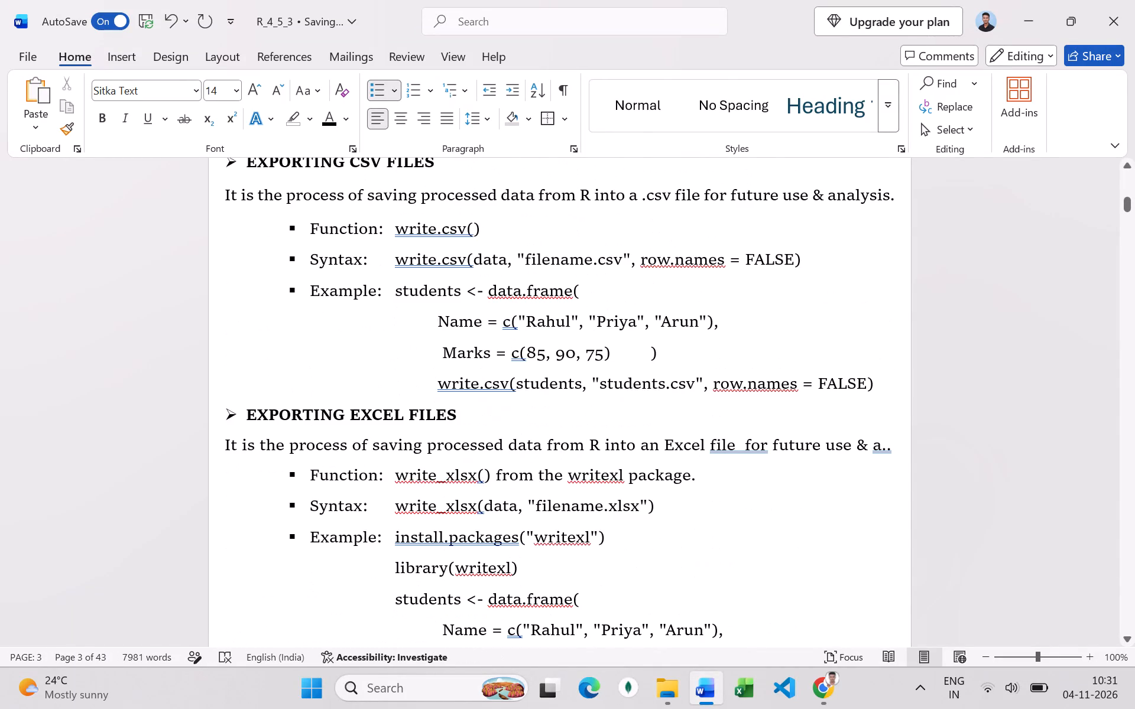
Join the "Marks = c(85, 90, 75)" line of the CSV export example to its Name line, separated by a space.
{"action": "left_click", "coordinate": [440, 353]}
{"action": "key", "text": "BackSpace"}
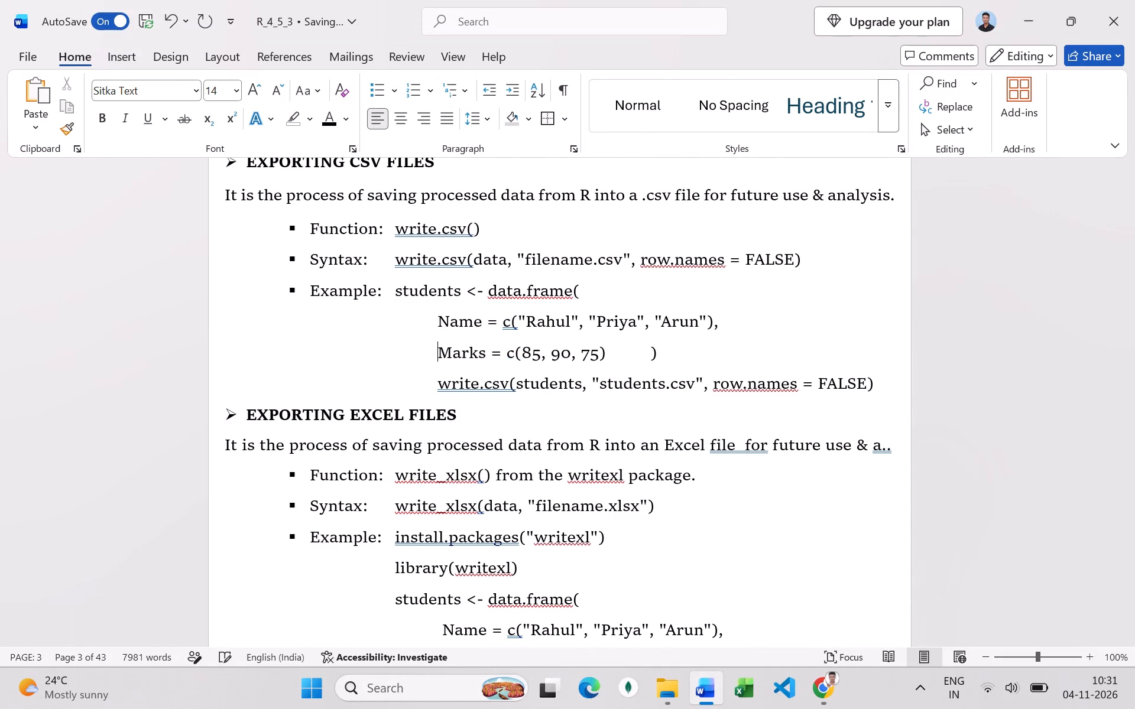
{"action": "key", "text": "BackSpace"}
{"action": "key", "text": "BackSpace"}
{"action": "key", "text": "BackSpace"}
{"action": "key", "text": "BackSpace"}
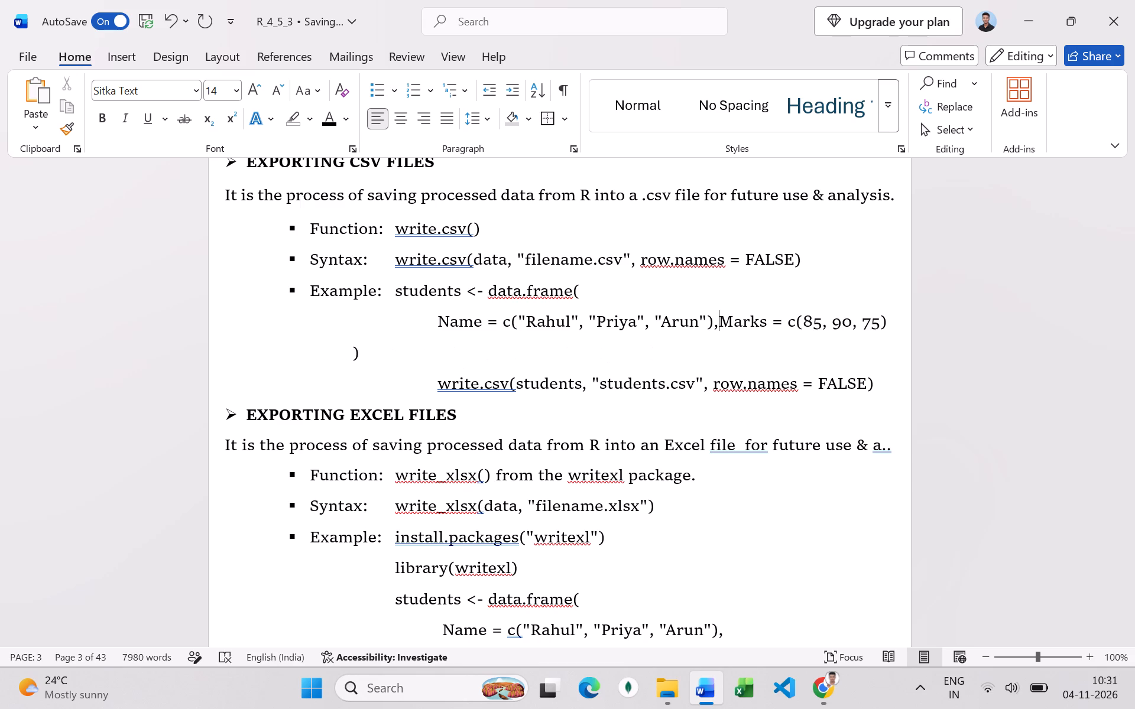
{"action": "key", "text": "space"}
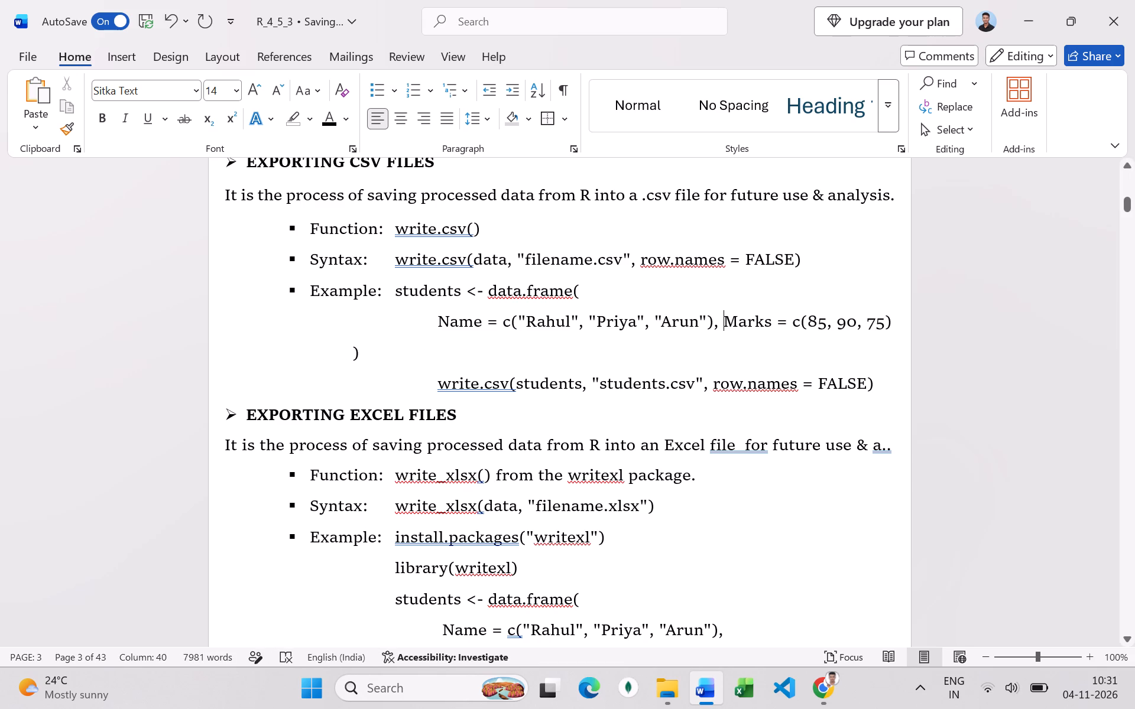
Remove the gap before the CSV example's closing parenthesis, keeping a separation after "Marks = c(85, 90, 75)".
{"action": "left_click", "coordinate": [351, 356]}
{"action": "type", "text": "==="}
{"action": "key", "text": "BackSpace"}
{"action": "key", "text": "BackSpace"}
{"action": "key", "text": "BackSpace"}
{"action": "key", "text": "BackSpace"}
{"action": "key", "text": "BackSpace"}
{"action": "key", "text": "BackSpace"}
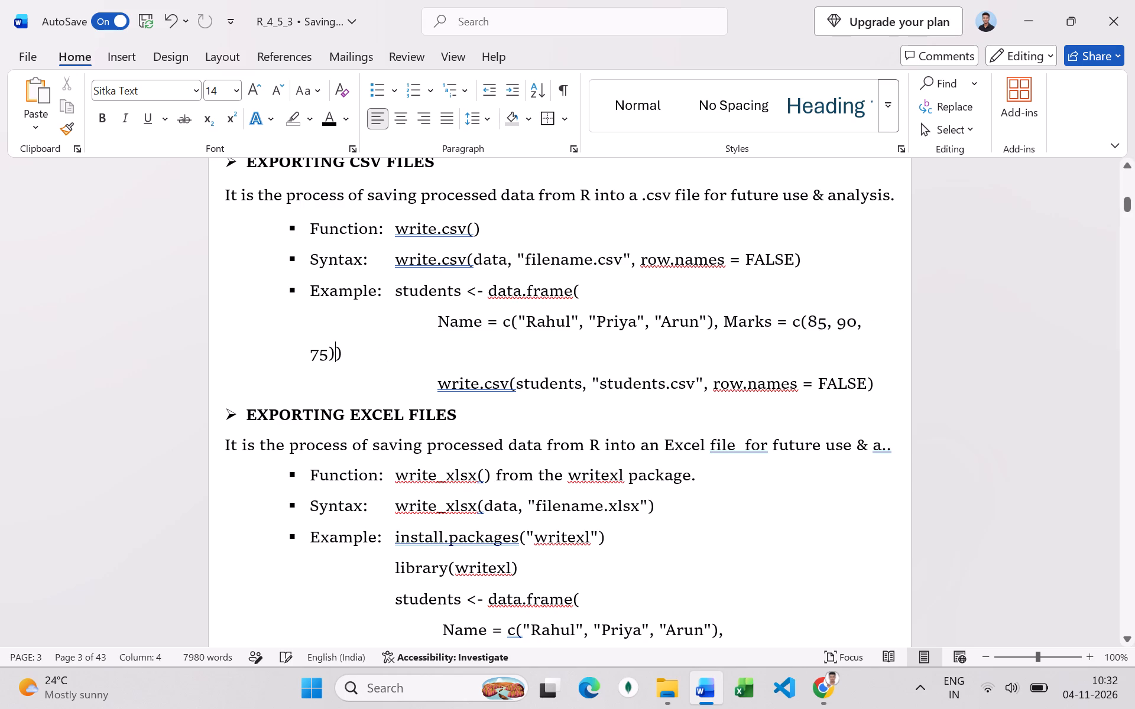
{"action": "key", "text": "ctrl+z"}
Reduce the indent of the CSV example's combined Name and Marks line to a few spaces past the "students <-" line.
{"action": "left_click", "coordinate": [433, 326]}
{"action": "key", "text": "BackSpace"}
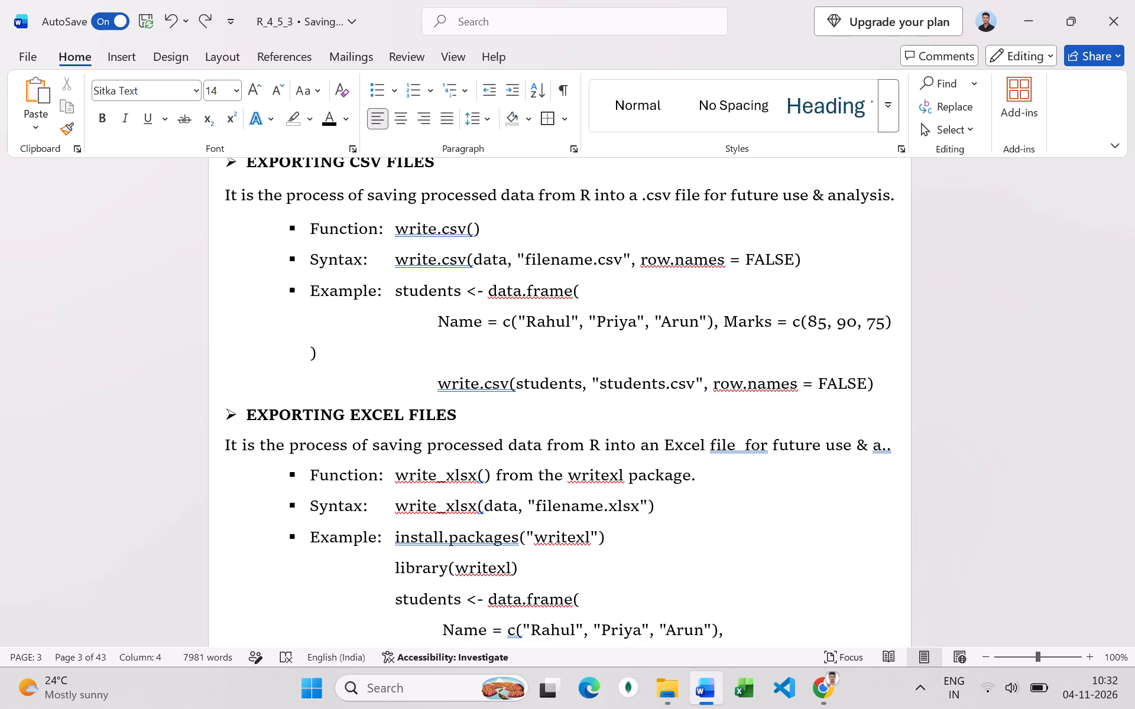
{"action": "key", "text": "space"}
{"action": "key", "text": "space"}
{"action": "key", "text": "space"}
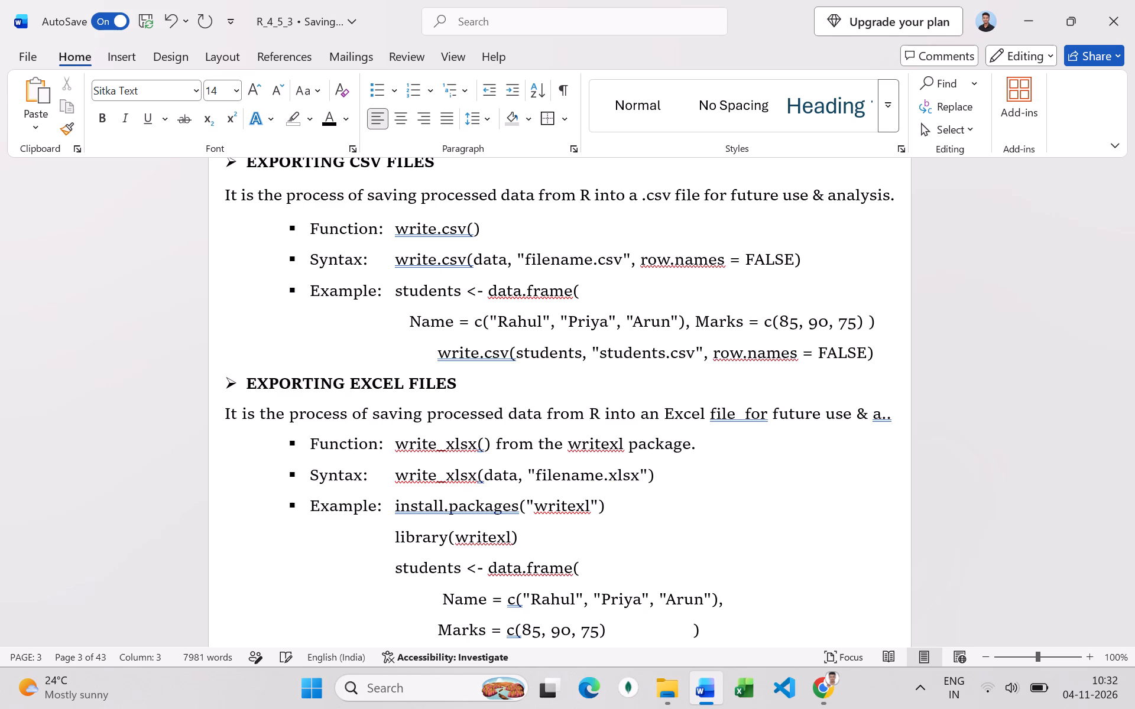
{"action": "key", "text": "space"}
{"action": "key", "text": "space"}
{"action": "key", "text": "space"}
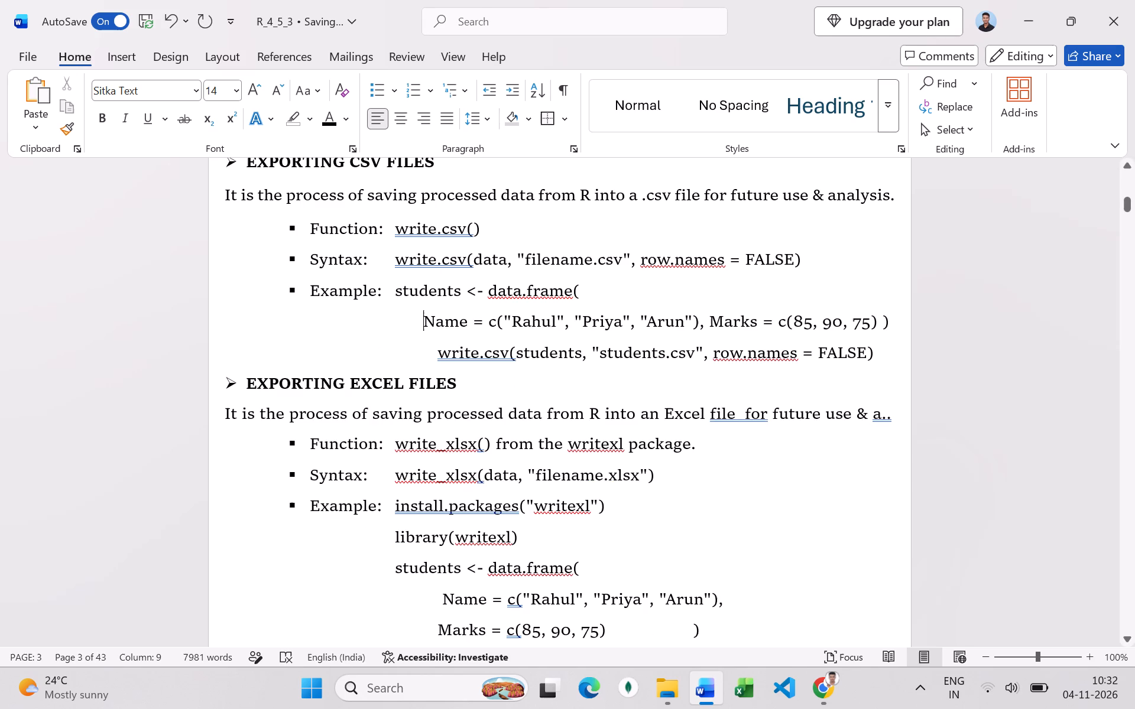
Align the CSV example's "write.csv(students, ...)" line with the start of its "students <- data.frame(" line.
{"action": "left_click", "coordinate": [433, 359]}
{"action": "key", "text": "BackSpace"}
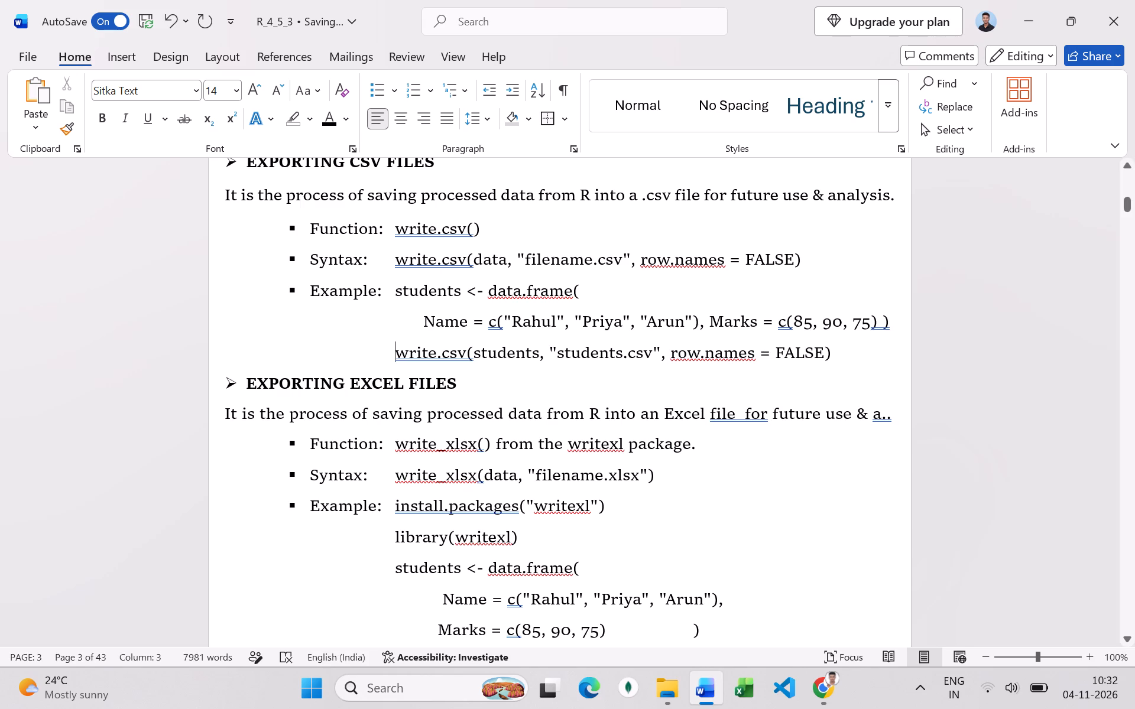
Join the "Marks = c(85, 90, 75)" line of the Excel export example to its Name line.
{"action": "scroll", "coordinate": [621, 344], "scroll_direction": "down", "scroll_amount": 10}
{"action": "scroll", "coordinate": [556, 362], "scroll_direction": "up", "scroll_amount": 5}
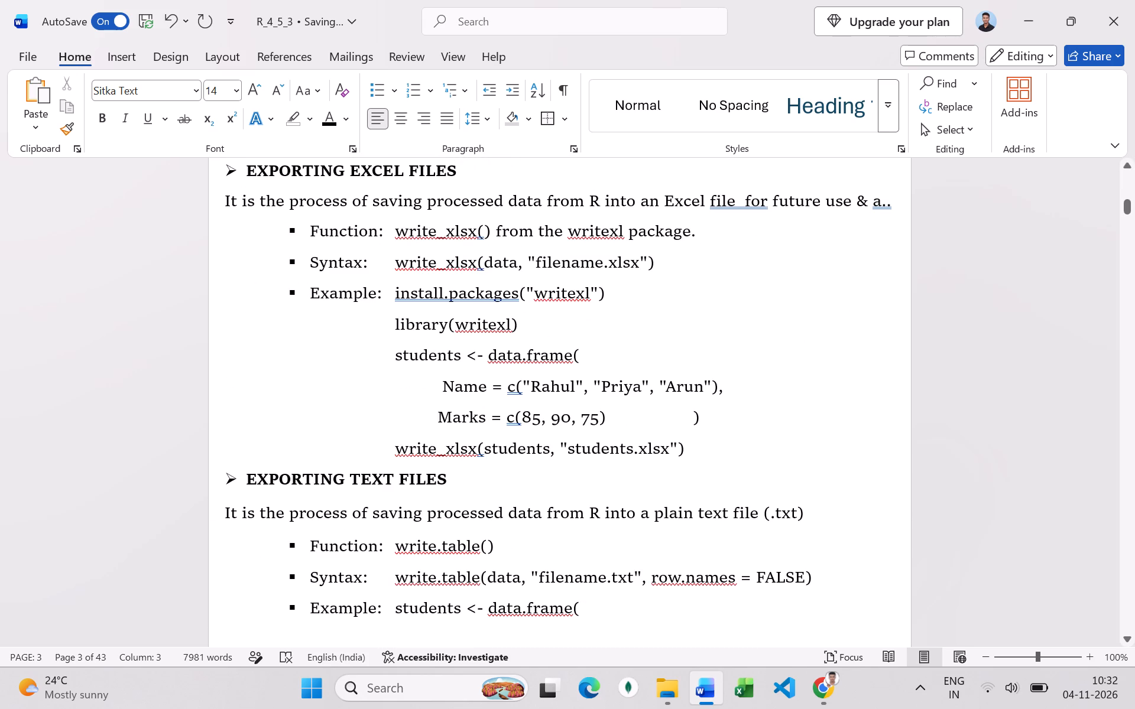
{"action": "left_click", "coordinate": [438, 417]}
{"action": "key", "text": "BackSpace"}
{"action": "key", "text": "BackSpace"}
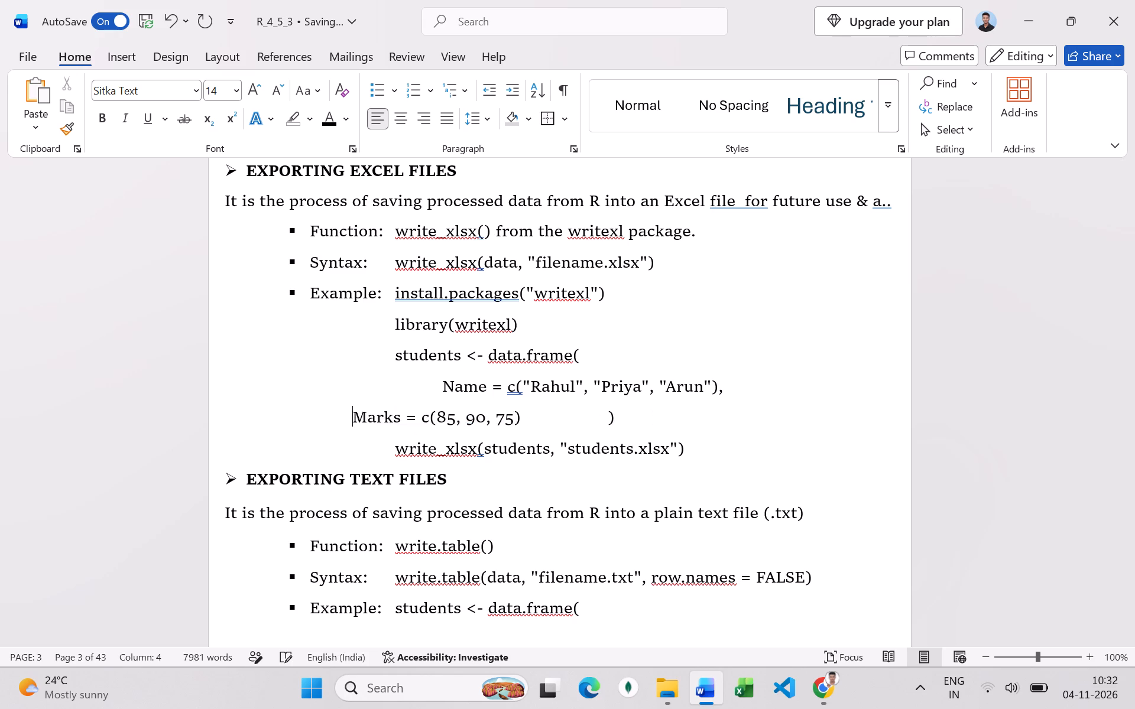
{"action": "key", "text": "BackSpace"}
{"action": "key", "text": "BackSpace"}
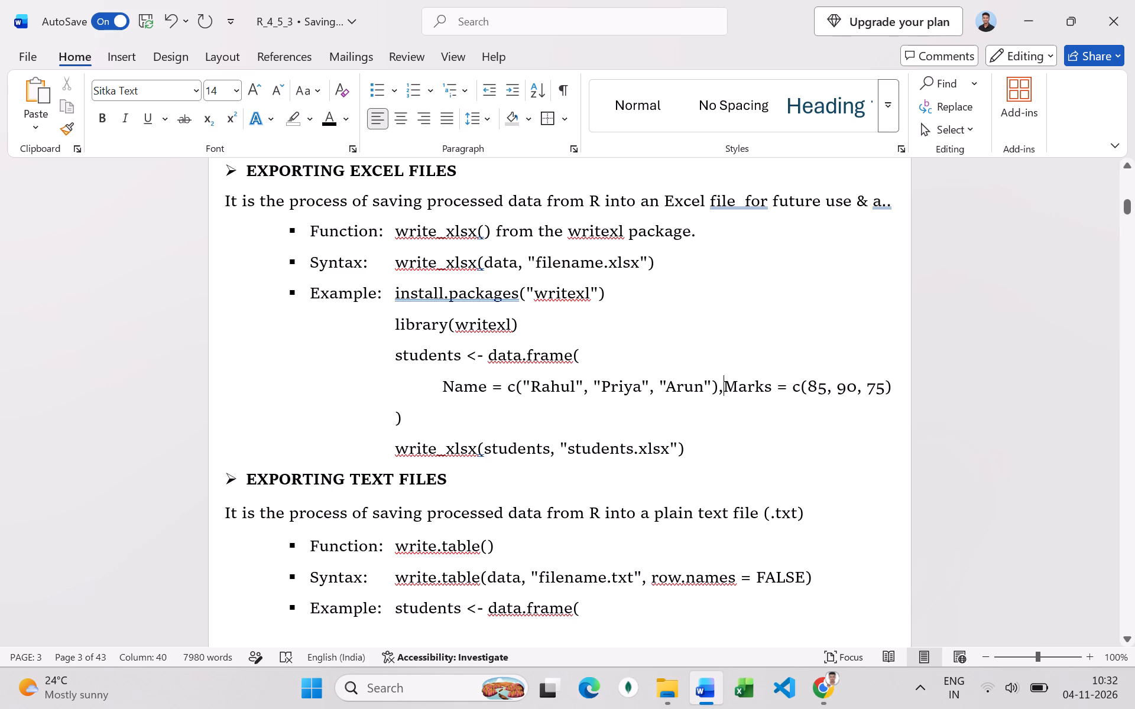
Reduce the indent of the Excel example's combined Name and Marks line to four spaces past the "students <-" line.
{"action": "left_click", "coordinate": [439, 395]}
{"action": "key", "text": "BackSpace"}
{"action": "key", "text": "Right"}
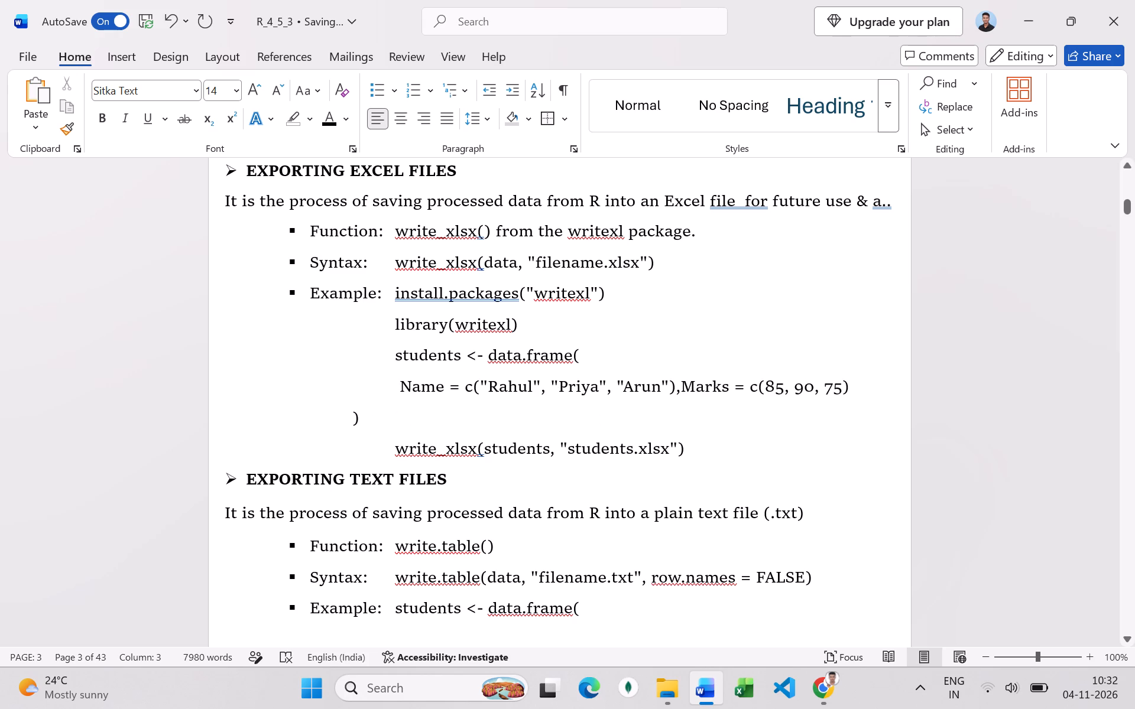
{"action": "key", "text": "space"}
{"action": "key", "text": "space"}
{"action": "key", "text": "space"}
Bring the Excel example's closing parenthesis up onto the Marks line, with one space before it and one before "Marks".
{"action": "left_click", "coordinate": [385, 412]}
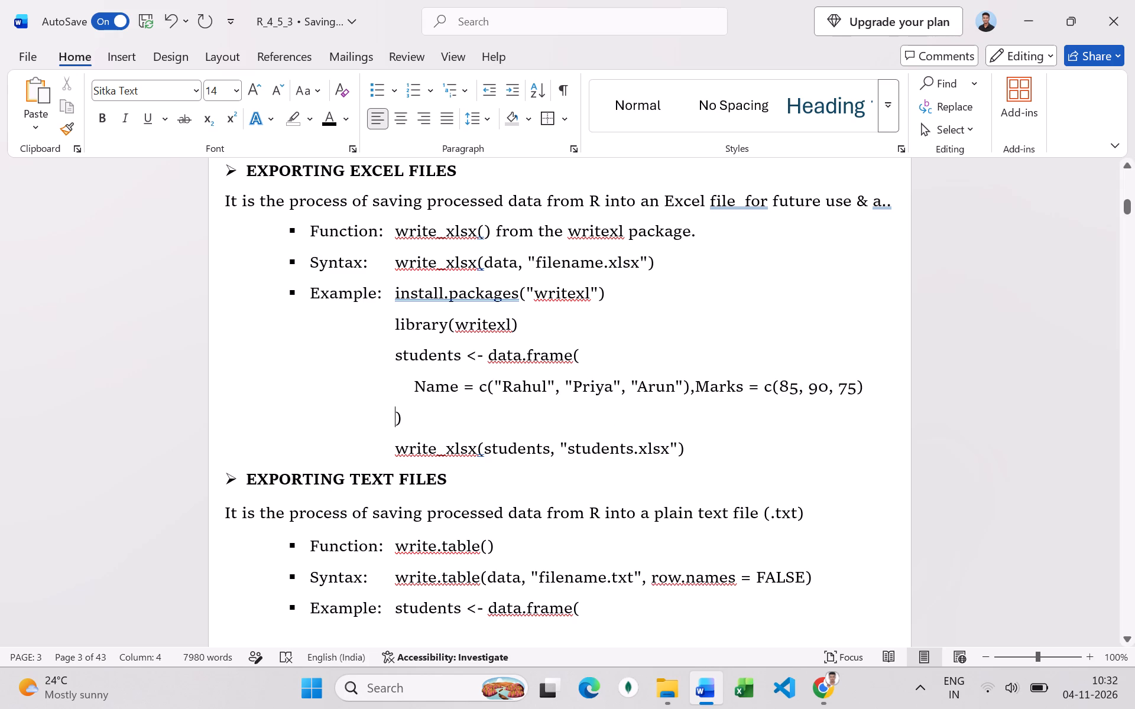
{"action": "key", "text": "BackSpace"}
{"action": "key", "text": "BackSpace"}
{"action": "key", "text": "BackSpace"}
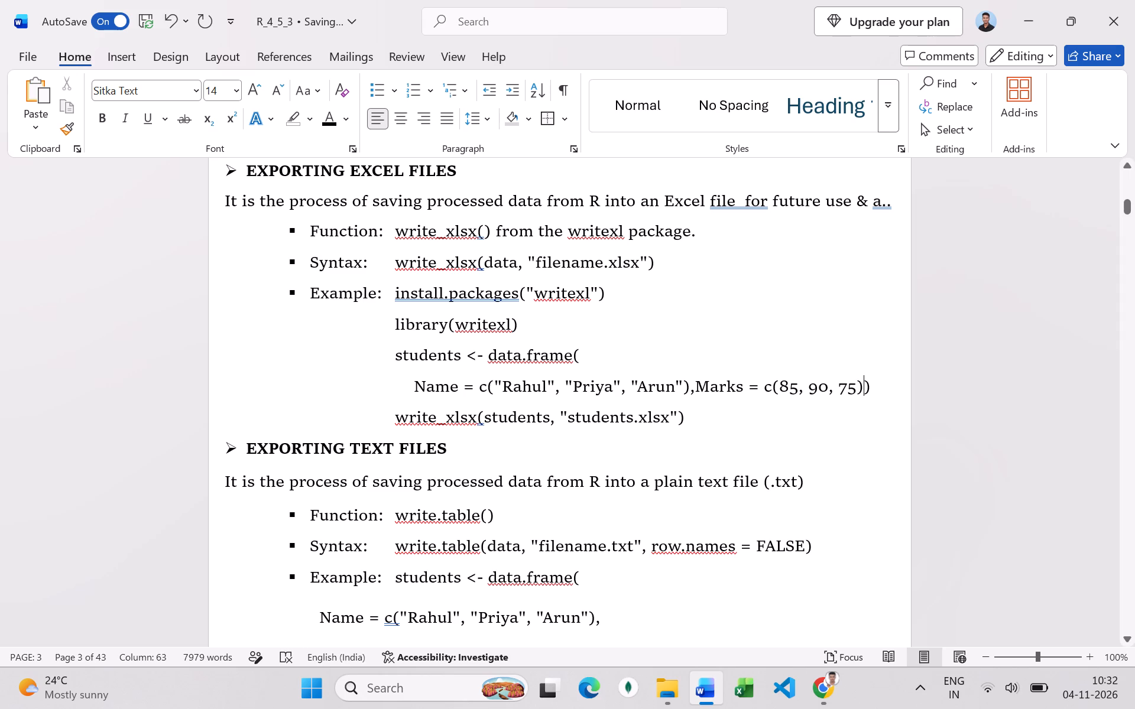
{"action": "key", "text": "space"}
{"action": "left_click", "coordinate": [695, 388]}
{"action": "key", "text": "space"}
Make the text file example's Name line an unbulleted, tab-indented line beneath "students <- data.frame(" with matching spacing.
{"action": "scroll", "coordinate": [620, 433], "scroll_direction": "down", "scroll_amount": 6}
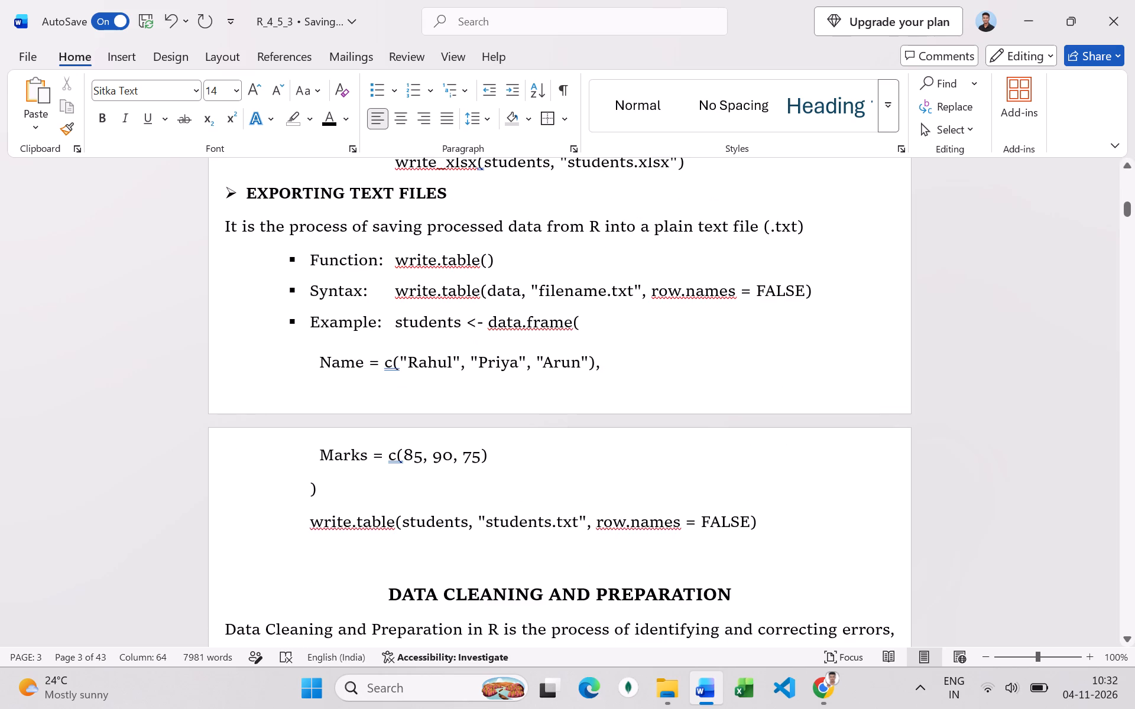
{"action": "left_click", "coordinate": [314, 356]}
{"action": "key", "text": "BackSpace"}
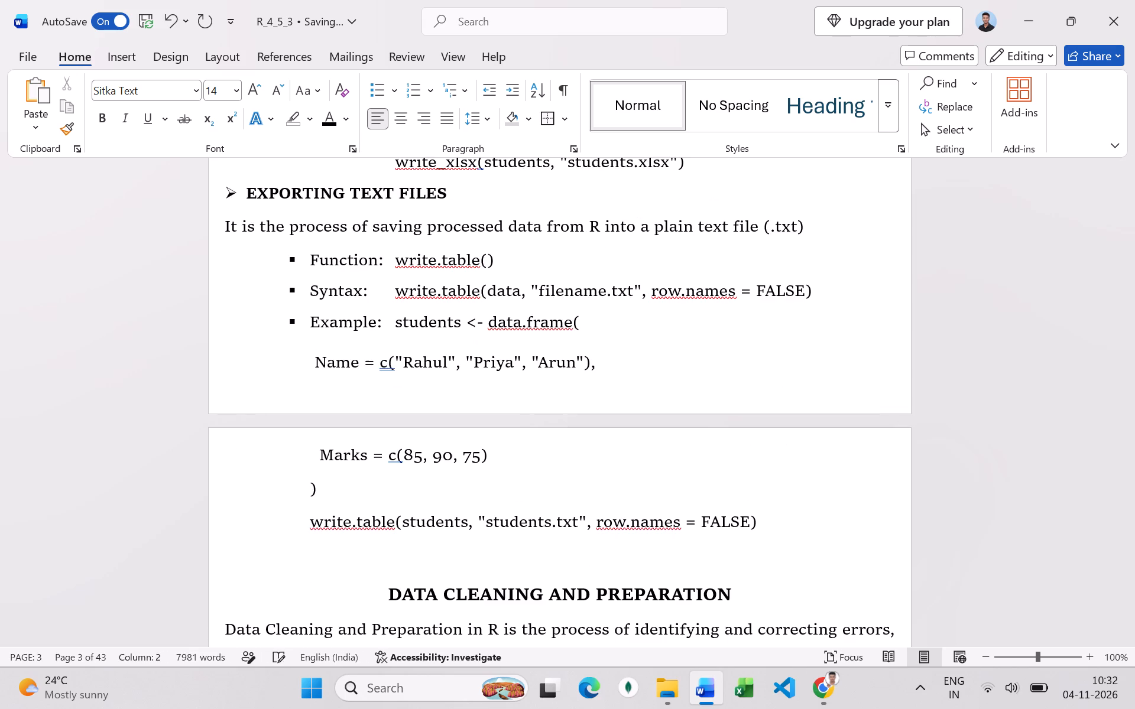
{"action": "key", "text": "BackSpace"}
{"action": "key", "text": "BackSpace"}
{"action": "key", "text": "ctrl+z"}
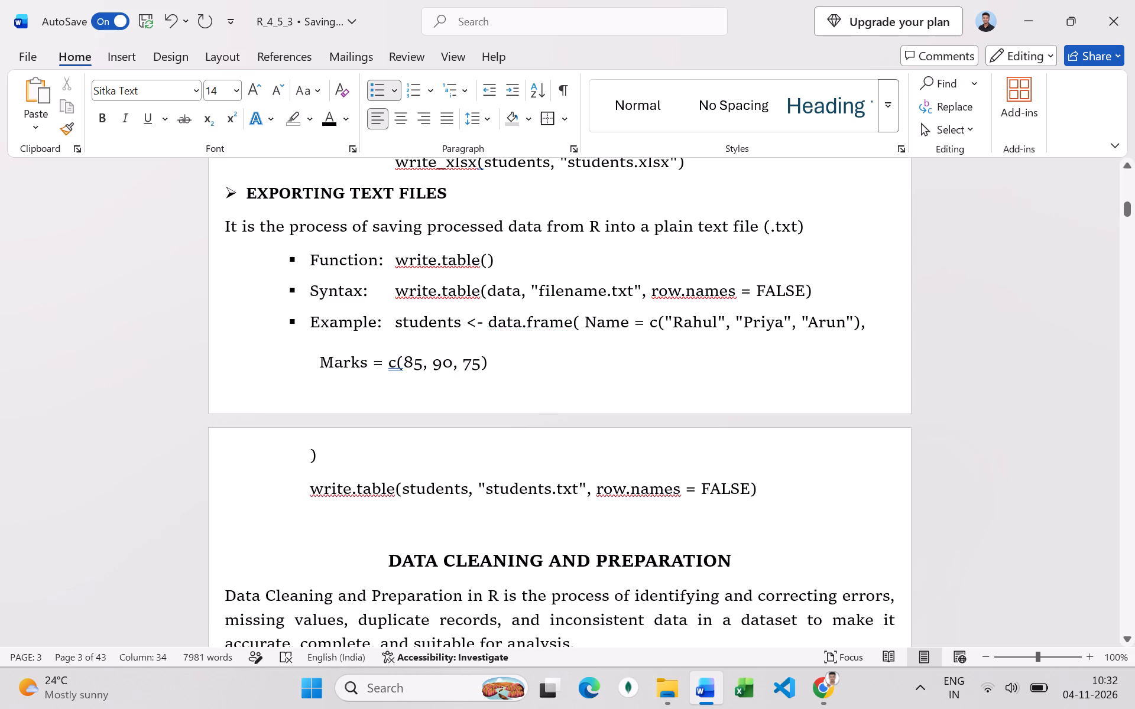
{"action": "key", "text": "Return"}
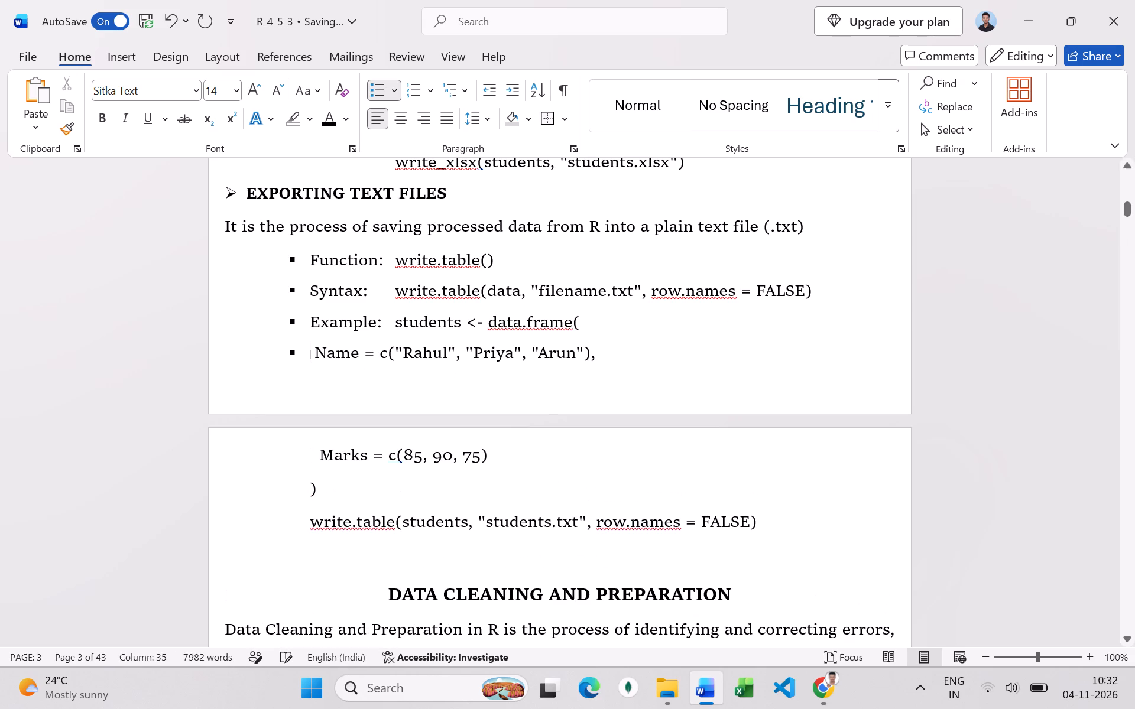
{"action": "key", "text": "BackSpace"}
{"action": "key", "text": "Tab"}
{"action": "key", "text": "Tab"}
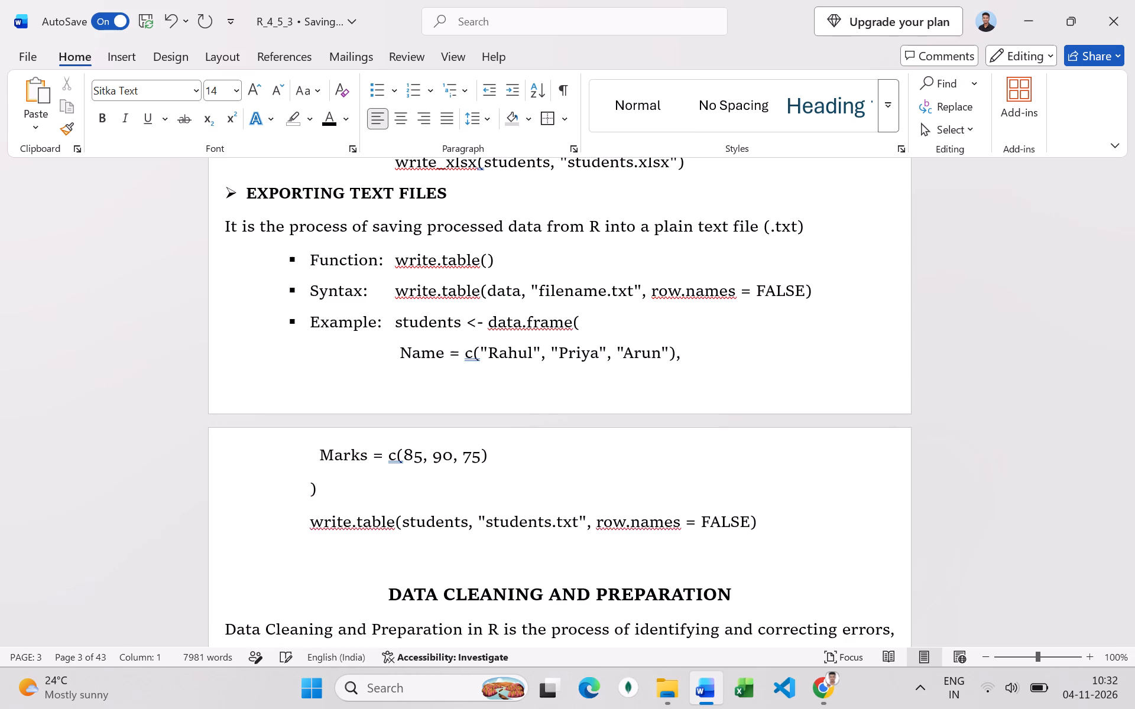
{"action": "key", "text": "Tab"}
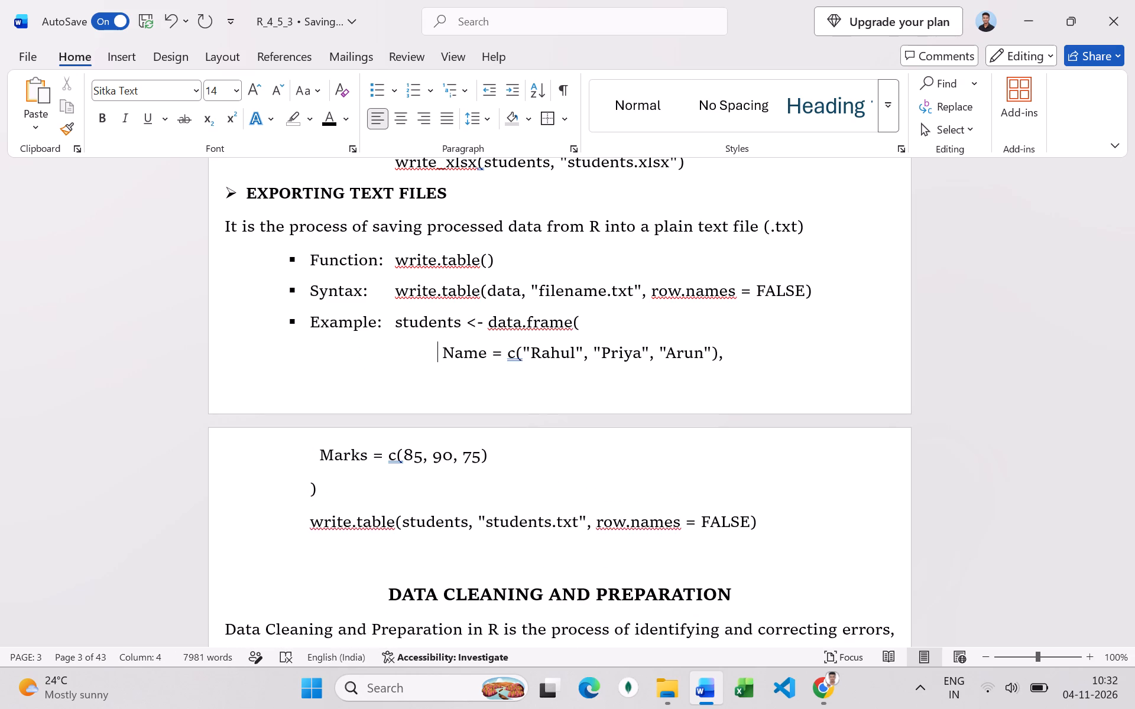
Join the text file example's Marks line and closing parenthesis to its Name line, separating each with a space.
{"action": "left_click", "coordinate": [323, 454]}
{"action": "key", "text": "BackSpace"}
{"action": "key", "text": "BackSpace"}
{"action": "key", "text": "BackSpace"}
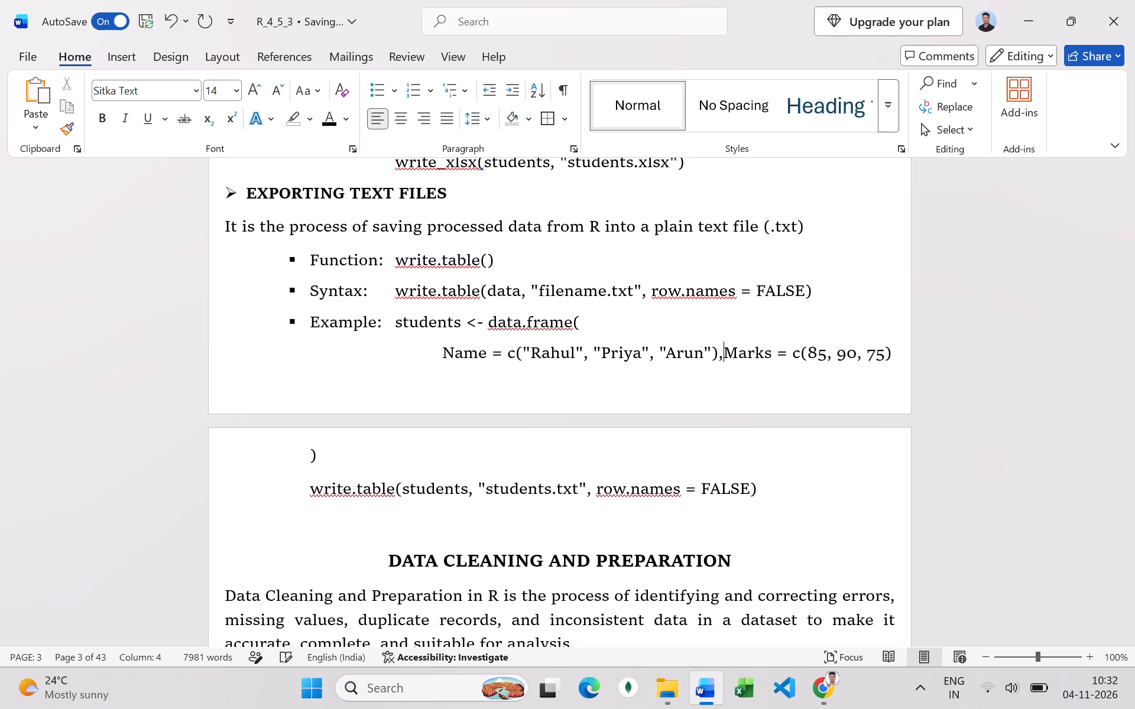
{"action": "key", "text": "space"}
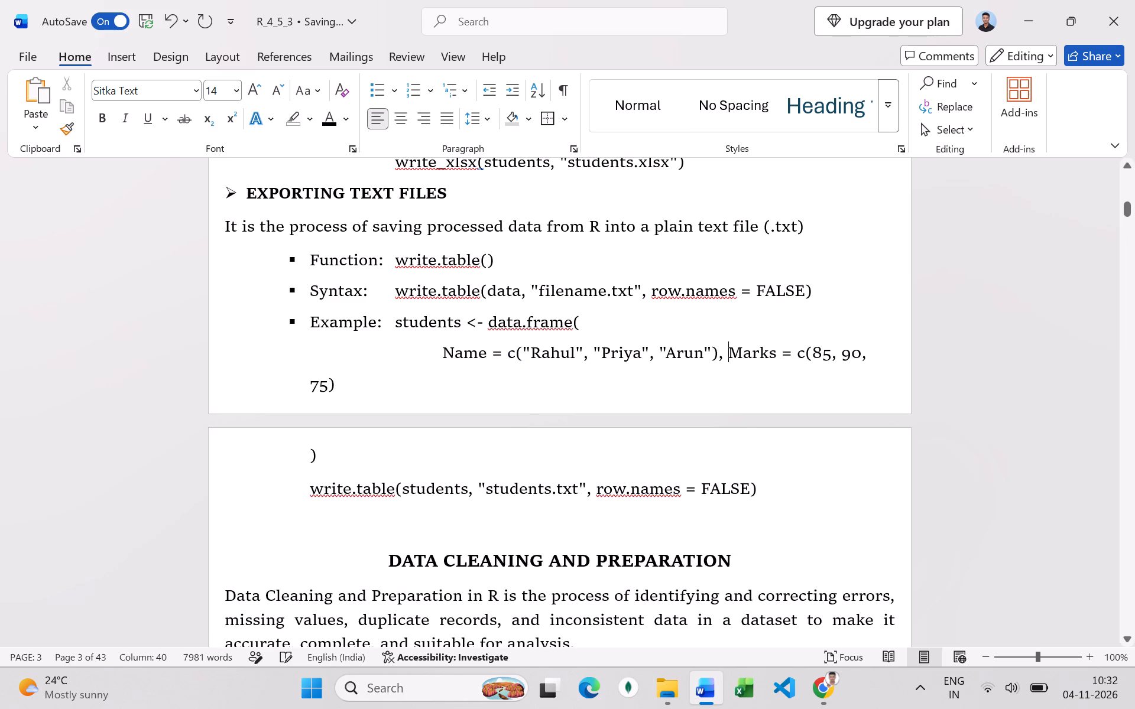
{"action": "left_click", "coordinate": [312, 454]}
{"action": "key", "text": "BackSpace"}
{"action": "key", "text": "space"}
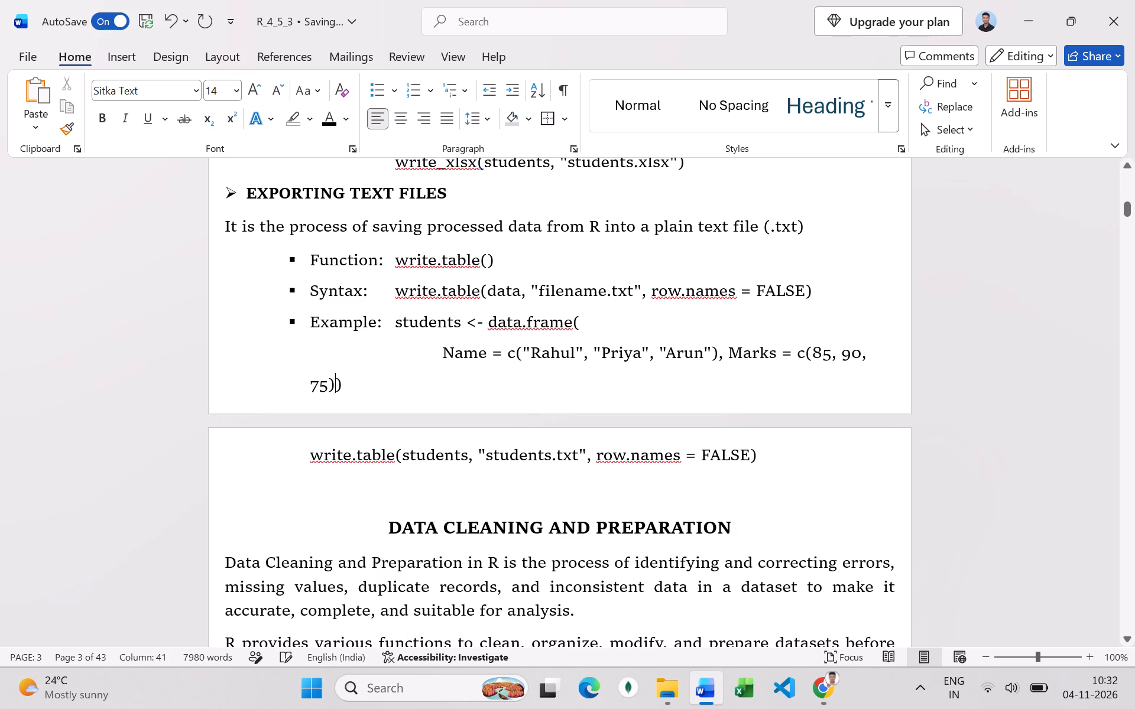
Reduce the indent of the text file example's combined Name and Marks line to a few spaces past the "students <-" line.
{"action": "left_click", "coordinate": [445, 344]}
{"action": "key", "text": "backslash"}
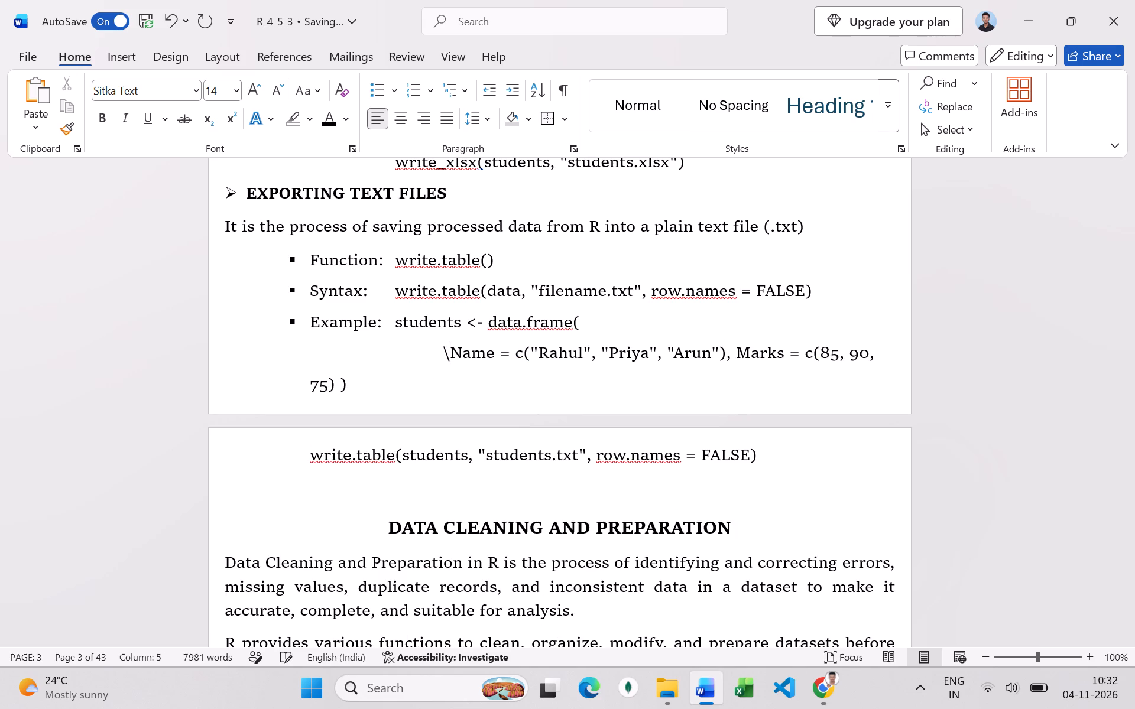
{"action": "key", "text": "BackSpace"}
{"action": "key", "text": "BackSpace"}
{"action": "key", "text": "BackSpace"}
{"action": "key", "text": "BackSpace"}
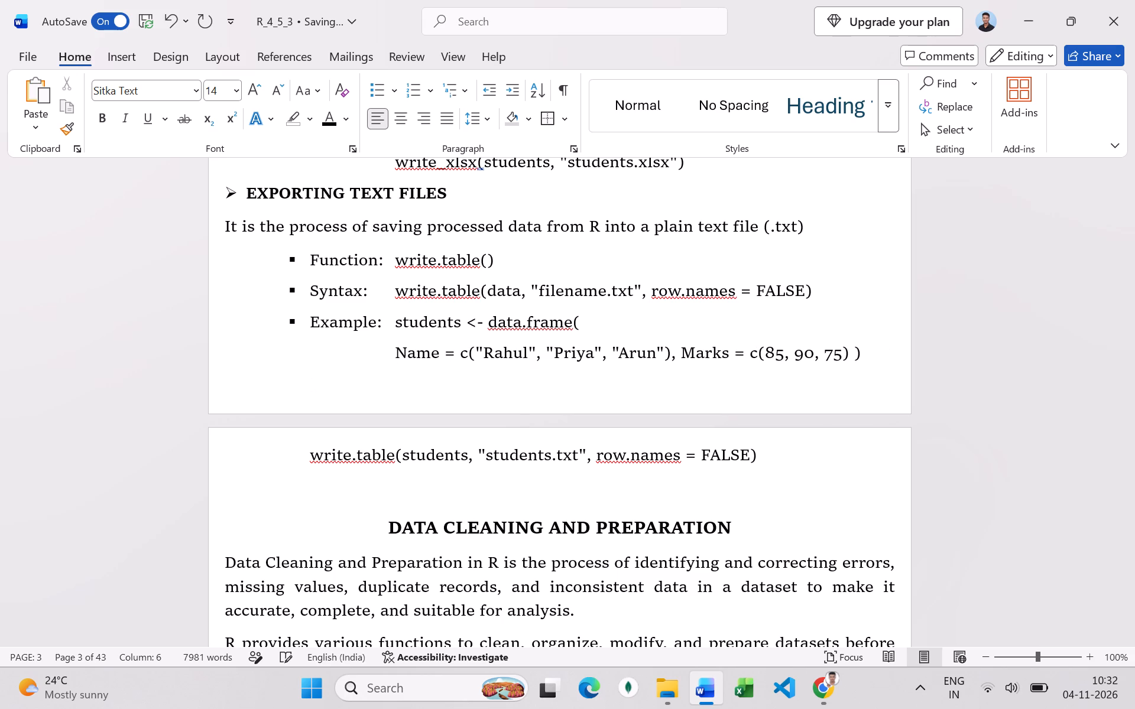
{"action": "key", "text": "space"}
{"action": "key", "text": "space"}
{"action": "key", "text": "space"}
{"action": "key", "text": "space"}
{"action": "key", "text": "space"}
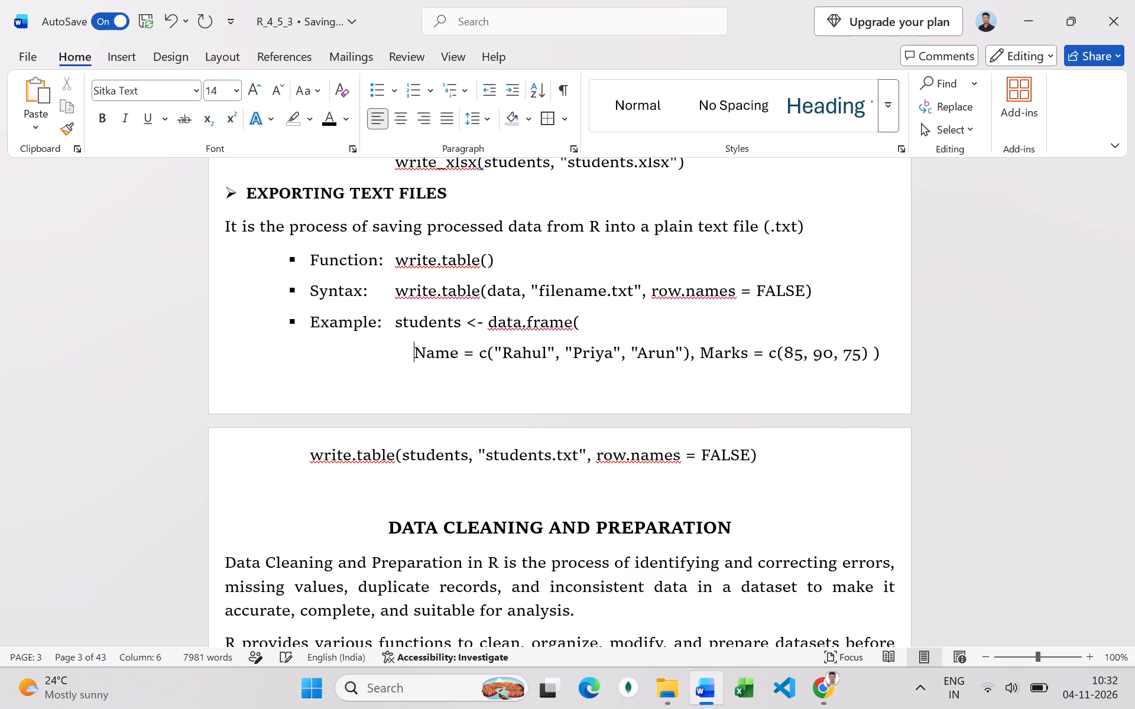
Join the text file example's write.table line to the preceding paragraph and tab it into alignment beneath "students <-".
{"action": "left_click", "coordinate": [307, 457]}
{"action": "key", "text": "BackSpace"}
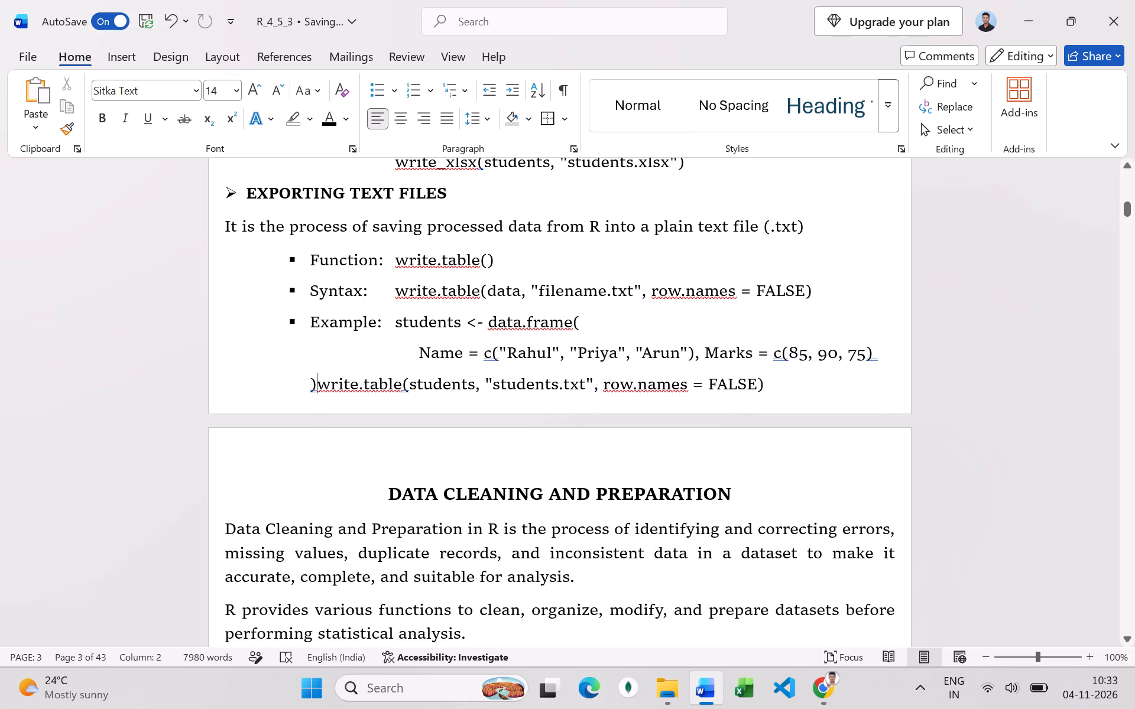
{"action": "key", "text": "Tab"}
{"action": "key", "text": "Tab"}
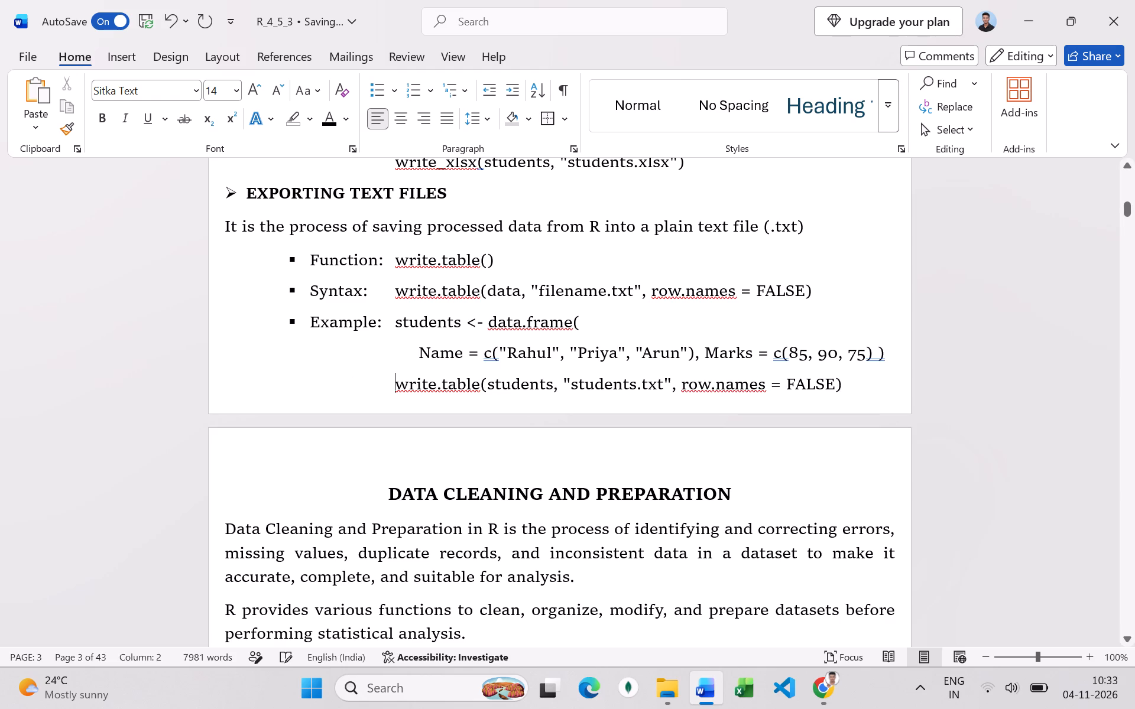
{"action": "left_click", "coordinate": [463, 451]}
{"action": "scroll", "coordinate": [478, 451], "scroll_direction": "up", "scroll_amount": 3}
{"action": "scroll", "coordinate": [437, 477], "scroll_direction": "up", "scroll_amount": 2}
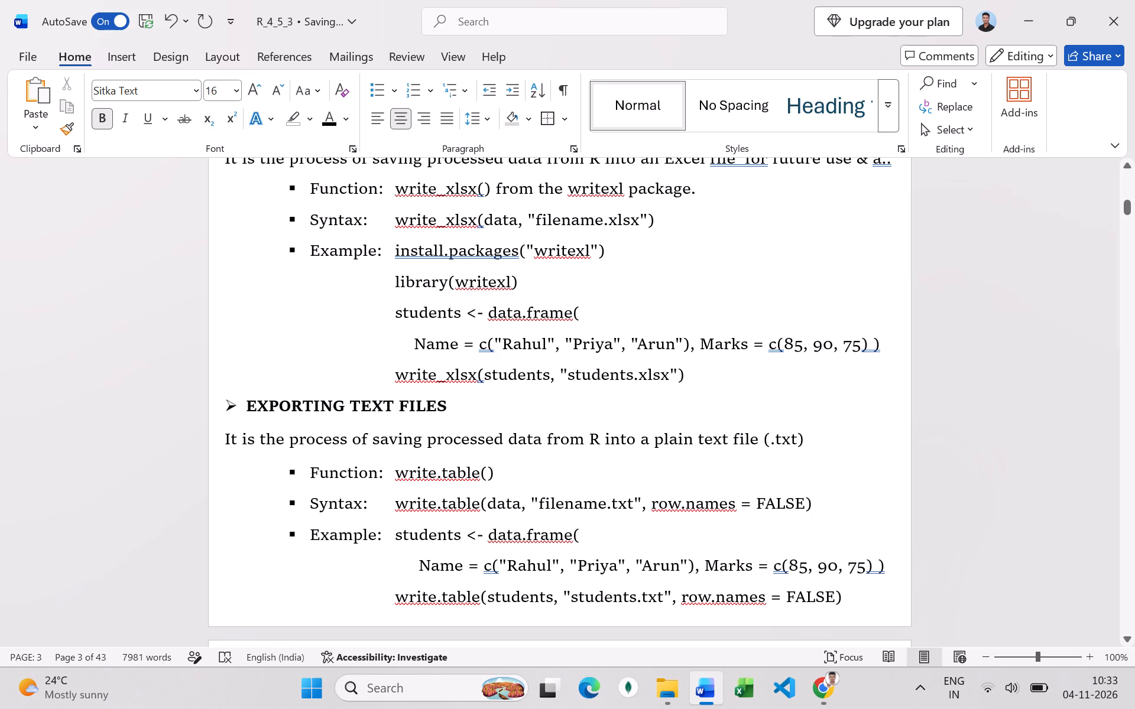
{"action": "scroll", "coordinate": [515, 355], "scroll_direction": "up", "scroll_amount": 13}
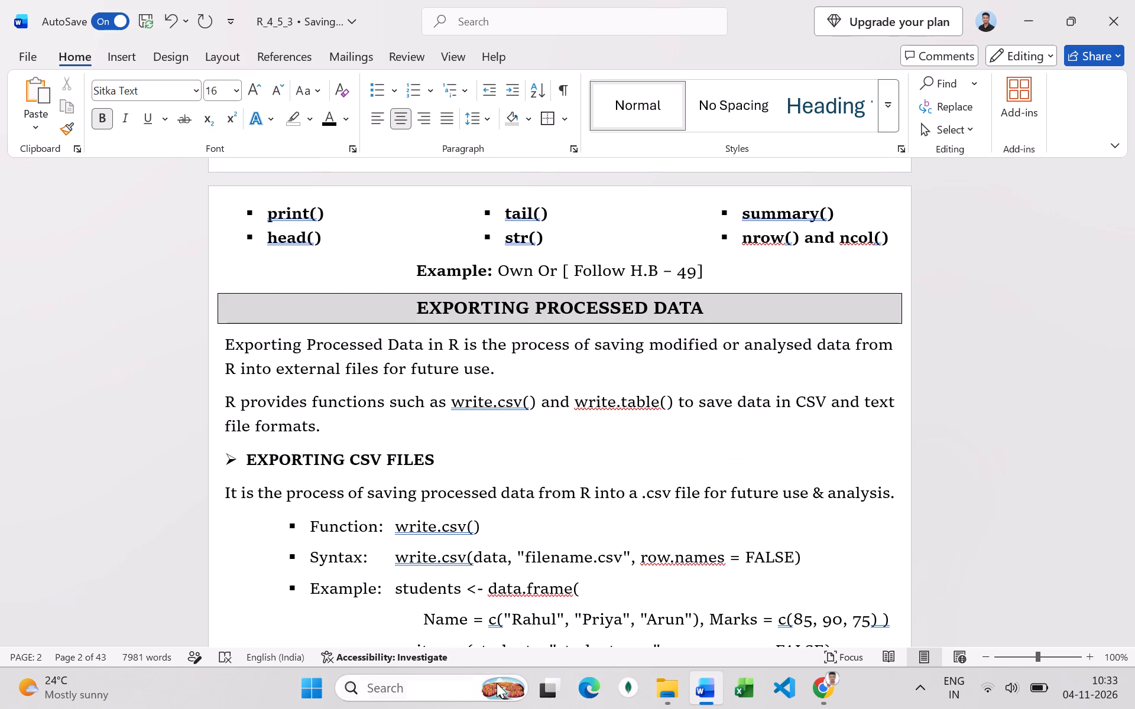
Find the Kuro app through the Windows search and launch it.
{"action": "left_click", "coordinate": [449, 672]}
{"action": "left_click", "coordinate": [449, 700]}
{"action": "key", "text": "k"}
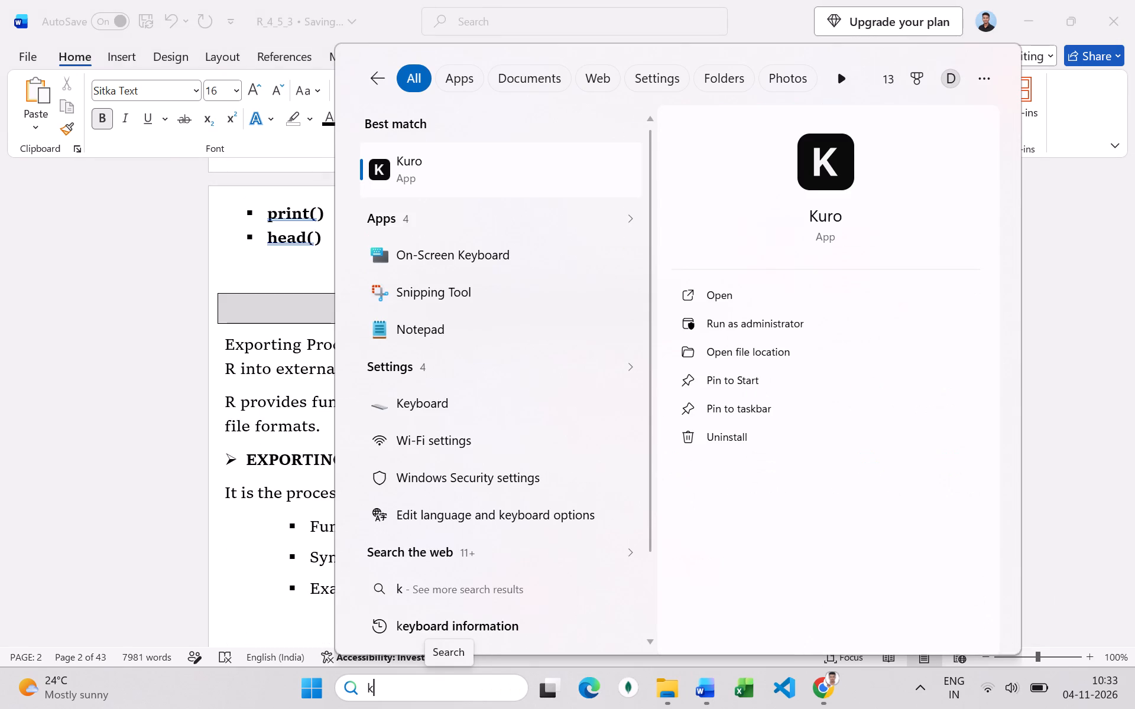
{"action": "left_click", "coordinate": [384, 164]}
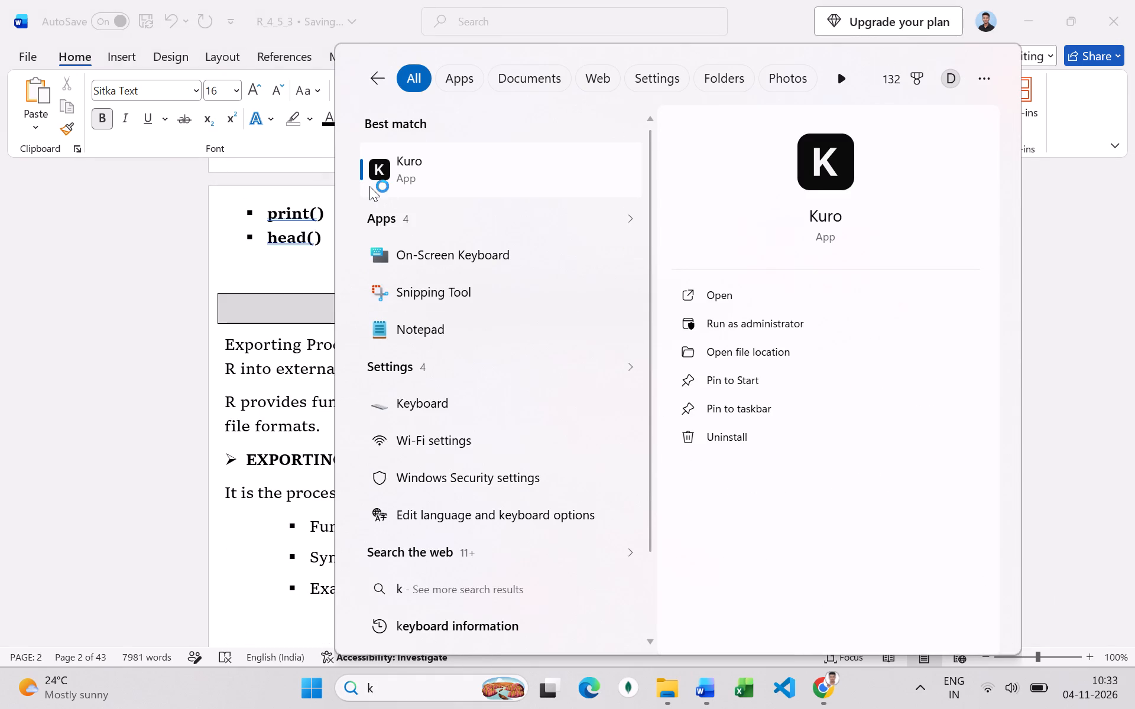
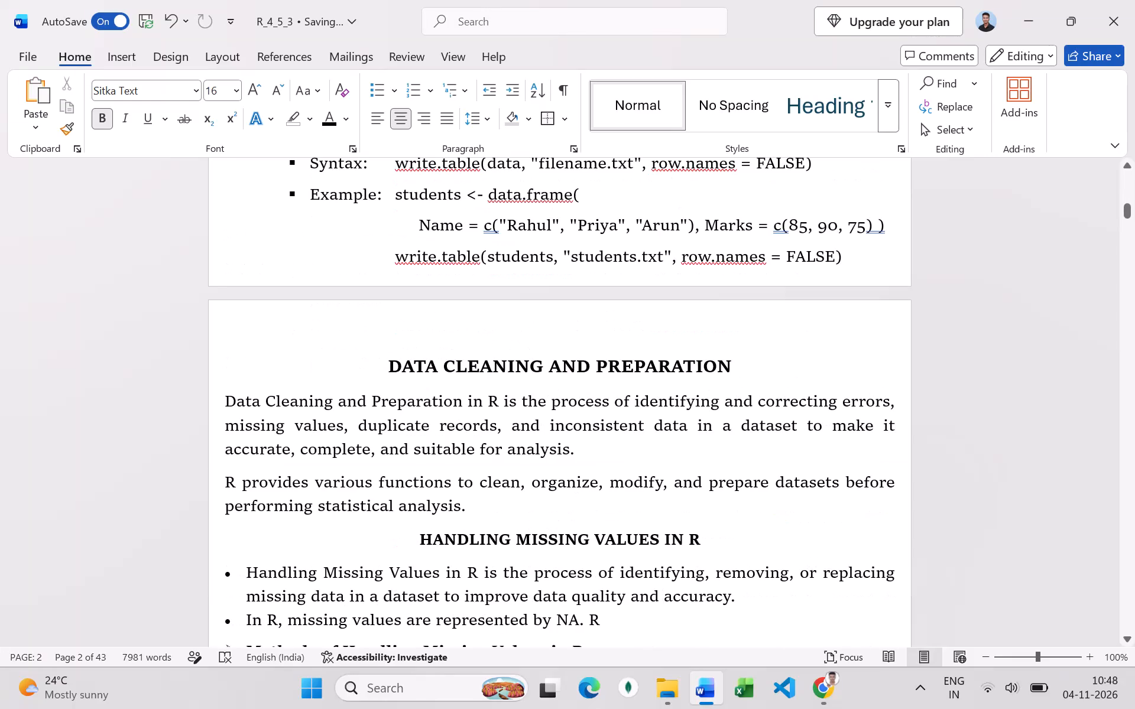
Remove the blank line above the DATA CLEANING AND PREPARATION heading.
{"action": "left_click", "coordinate": [375, 363]}
{"action": "key", "text": "BackSpace"}
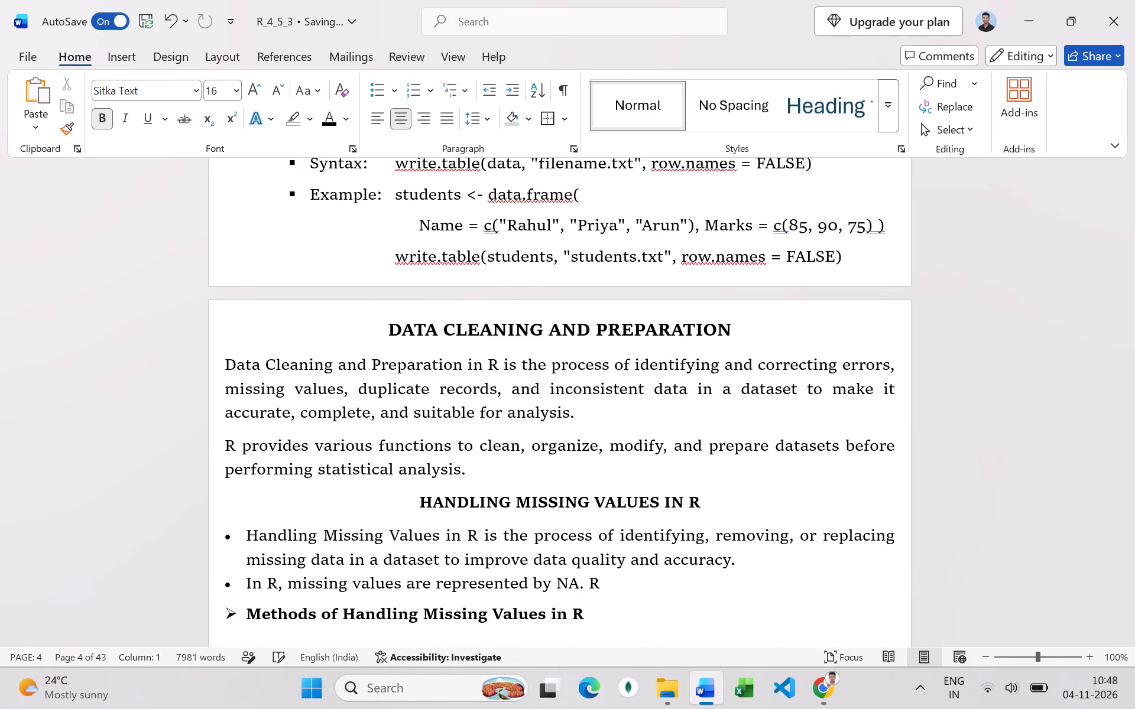
Give the DATA CLEANING AND PREPARATION heading a box border and light grey shading.
{"action": "left_click_drag", "start_coordinate": [741, 324], "coordinate": [367, 314]}
{"action": "left_click", "coordinate": [546, 120]}
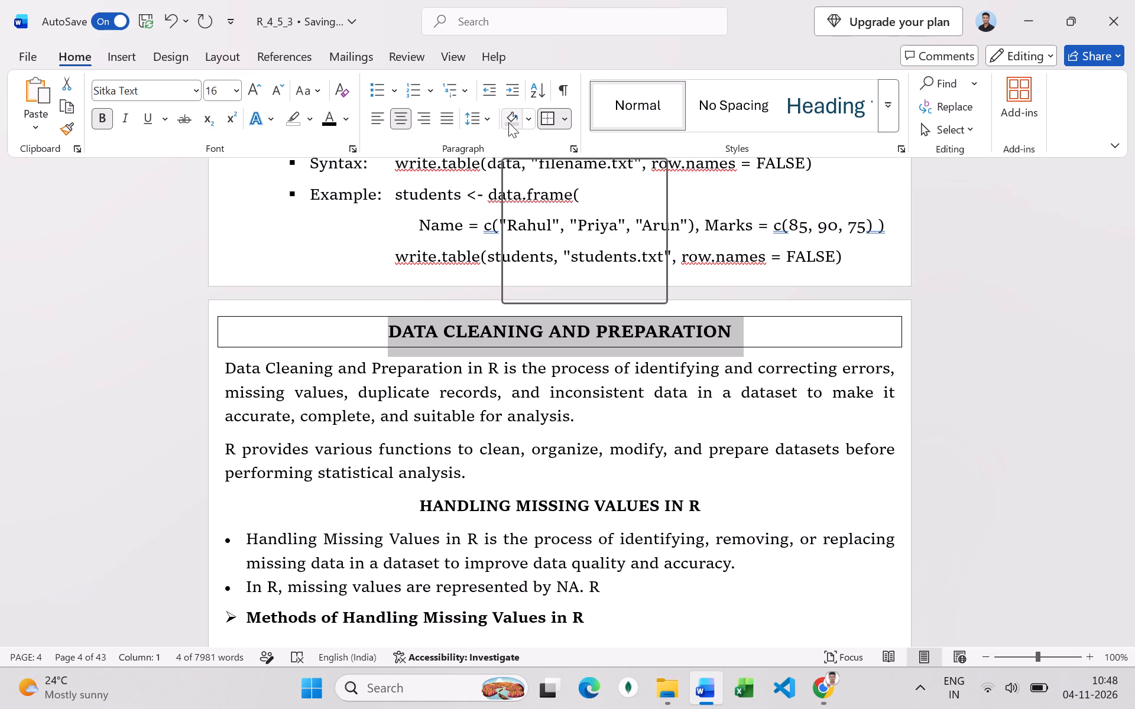
{"action": "left_click", "coordinate": [510, 119]}
{"action": "left_click", "coordinate": [466, 395]}
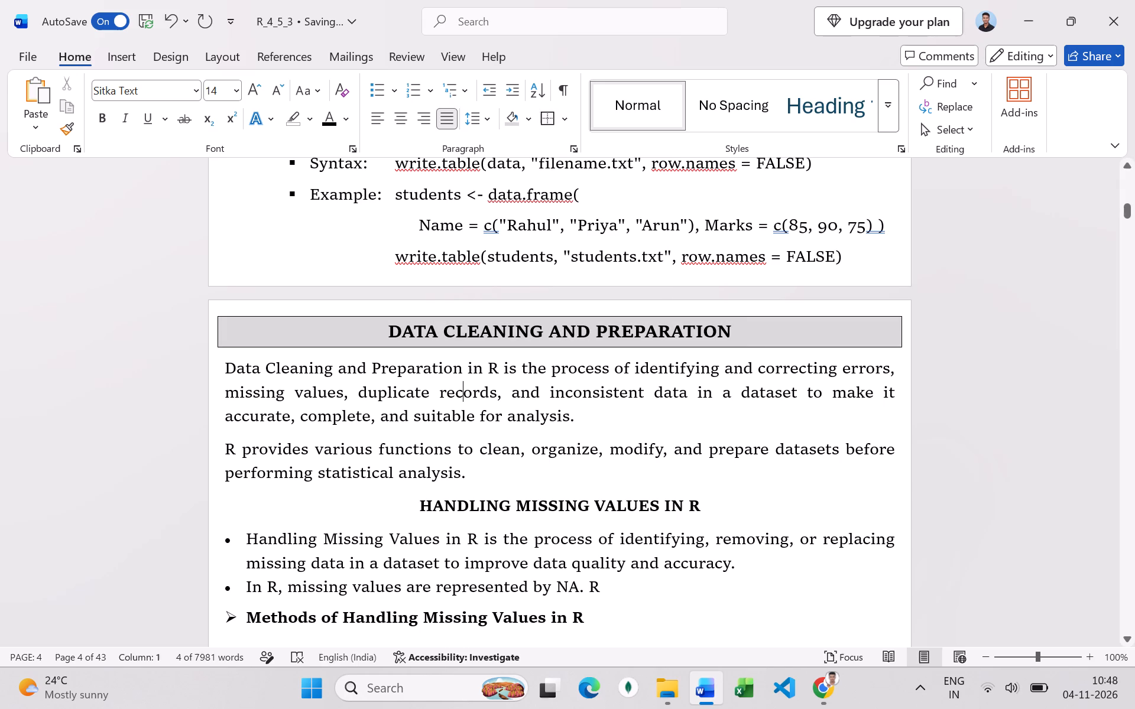
Reduce the DATA CLEANING AND PREPARATION heading's font size to 14.
{"action": "left_click_drag", "start_coordinate": [741, 332], "coordinate": [429, 320]}
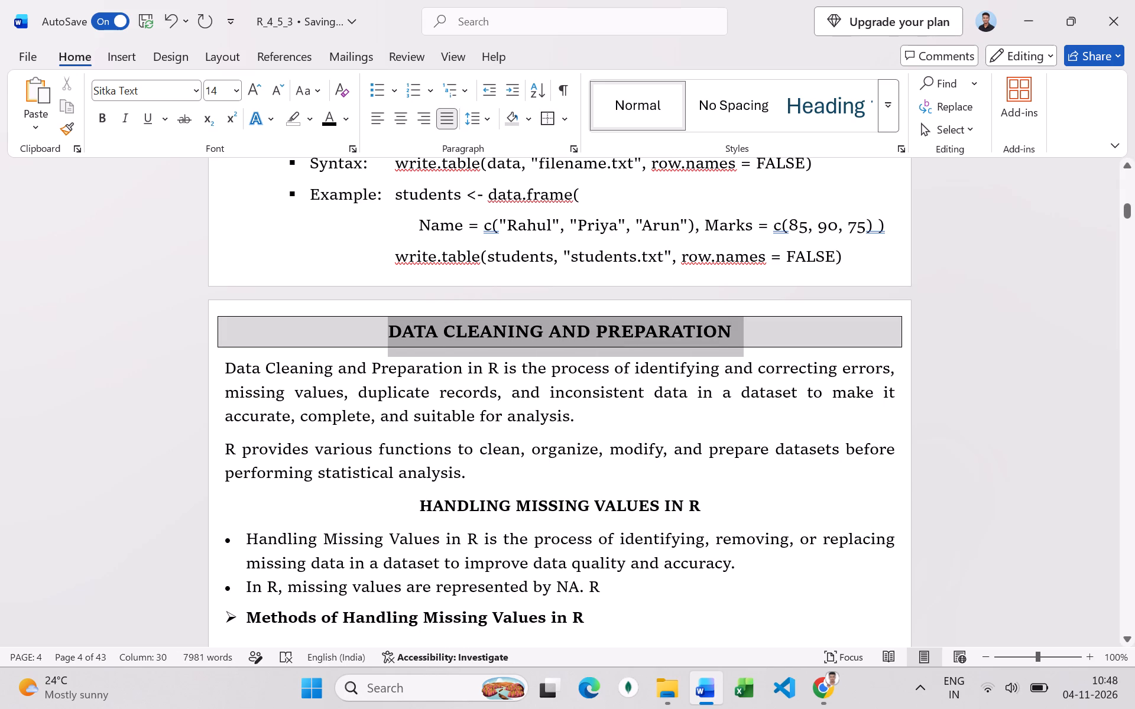
{"action": "left_click_drag", "start_coordinate": [429, 320], "coordinate": [414, 323]}
{"action": "left_click", "coordinate": [275, 93]}
{"action": "left_click", "coordinate": [406, 343]}
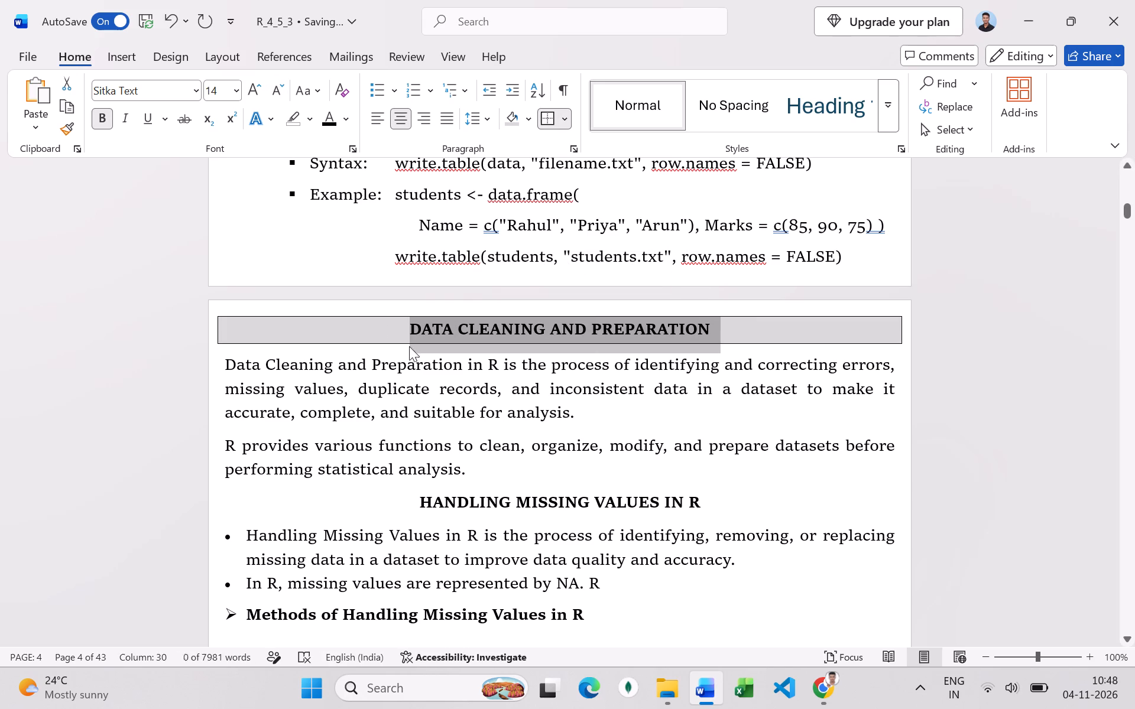
{"action": "left_click", "coordinate": [427, 391]}
Reduce the EXPORTING PROCESSED DATA heading's font size to 14.
{"action": "scroll", "coordinate": [427, 391], "scroll_direction": "up", "scroll_amount": 17}
{"action": "scroll", "coordinate": [442, 359], "scroll_direction": "down", "scroll_amount": 1}
{"action": "scroll", "coordinate": [442, 359], "scroll_direction": "up", "scroll_amount": 3}
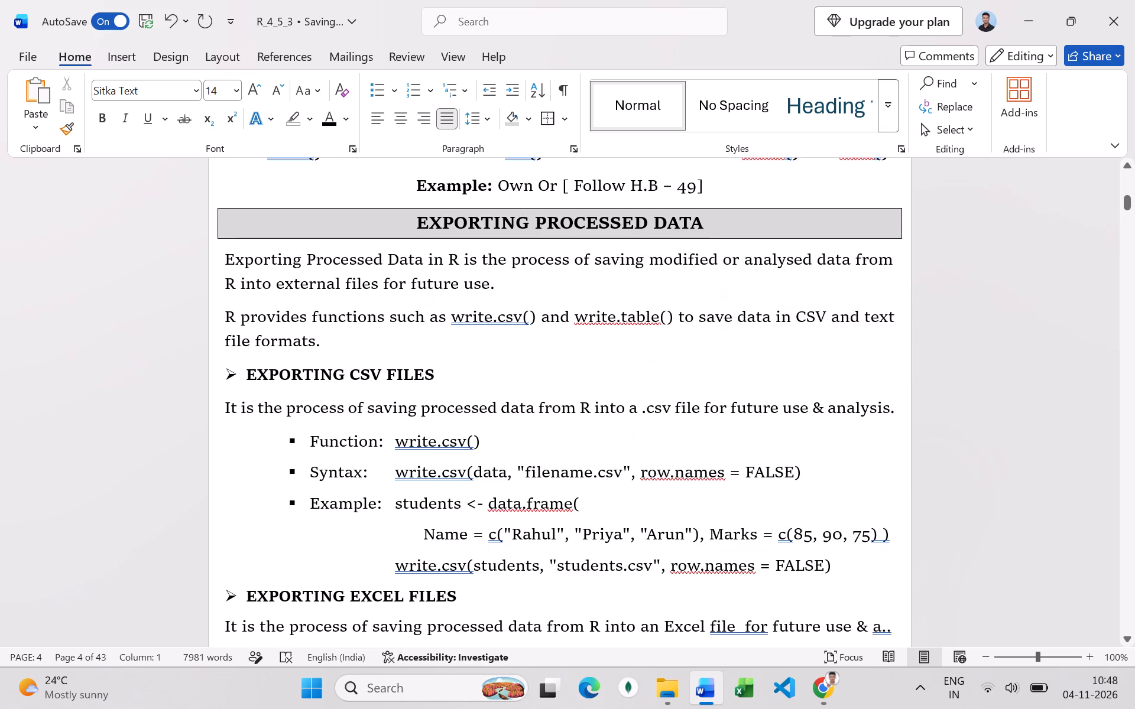
{"action": "left_click", "coordinate": [511, 220]}
{"action": "left_click_drag", "start_coordinate": [750, 226], "coordinate": [388, 219]}
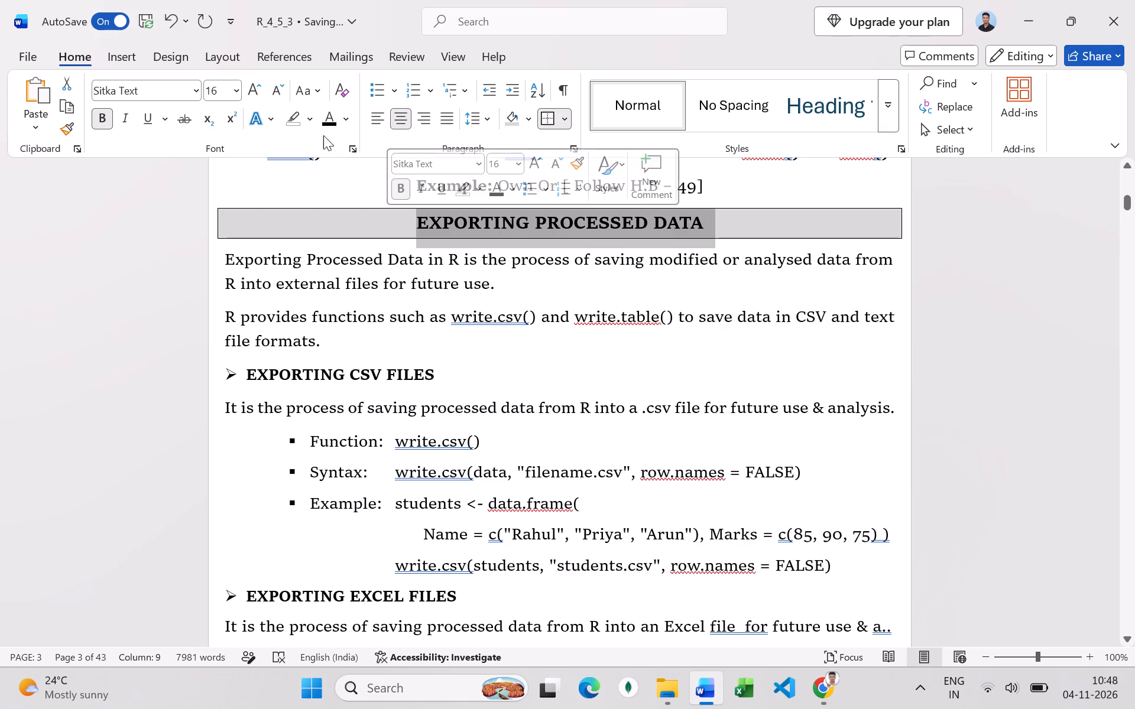
{"action": "left_click", "coordinate": [277, 91]}
{"action": "left_click", "coordinate": [446, 331]}
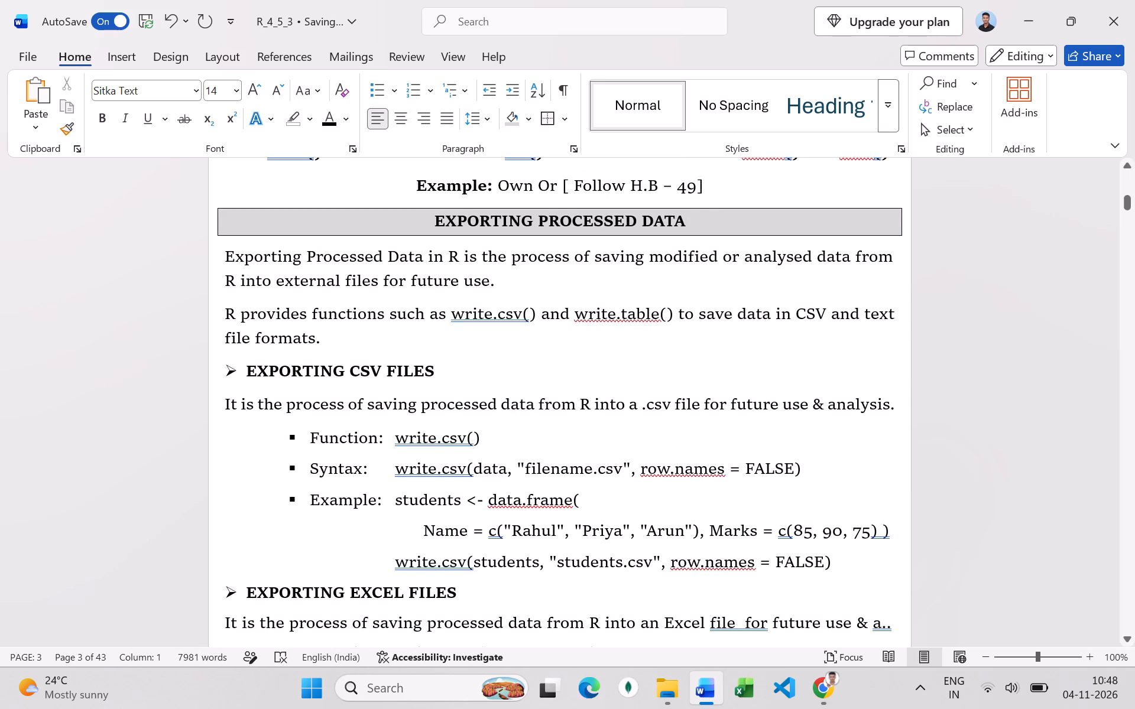
Reduce the IMPORTING TEXT FILES heading's font size to 14.
{"action": "scroll", "coordinate": [447, 337], "scroll_direction": "down", "scroll_amount": 15}
{"action": "scroll", "coordinate": [452, 345], "scroll_direction": "up", "scroll_amount": 9}
{"action": "scroll", "coordinate": [452, 345], "scroll_direction": "down", "scroll_amount": 1}
{"action": "scroll", "coordinate": [452, 345], "scroll_direction": "up", "scroll_amount": 4}
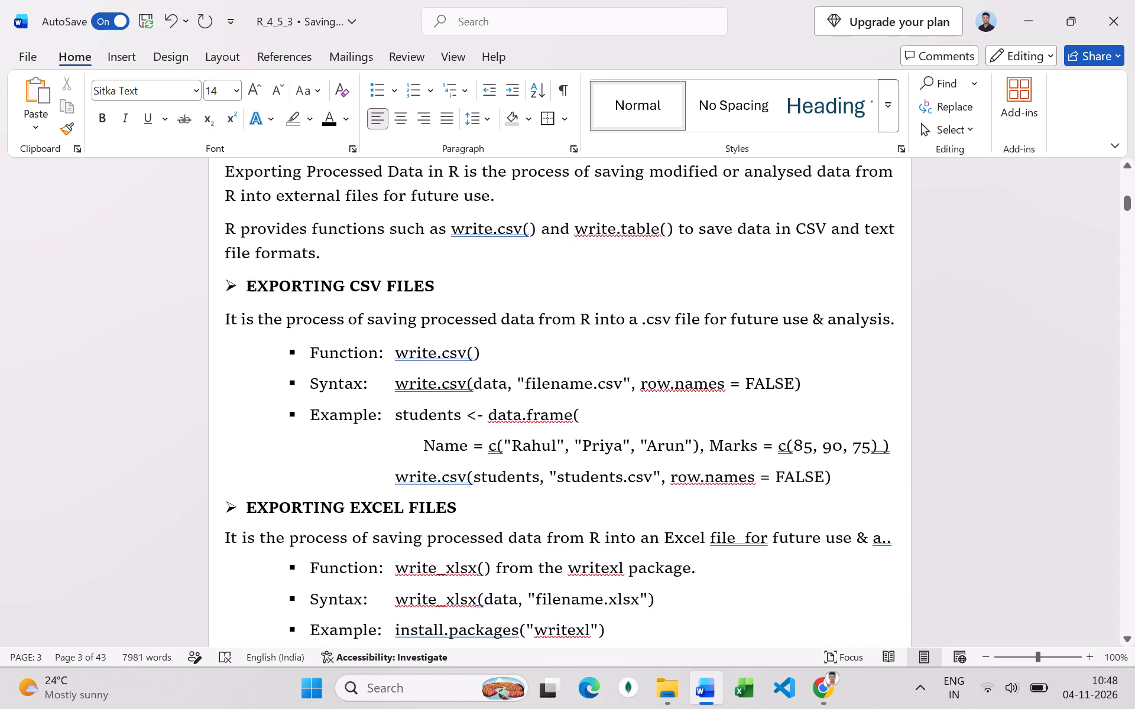
{"action": "scroll", "coordinate": [452, 345], "scroll_direction": "up", "scroll_amount": 4}
{"action": "scroll", "coordinate": [452, 345], "scroll_direction": "down", "scroll_amount": 1}
{"action": "scroll", "coordinate": [452, 345], "scroll_direction": "up", "scroll_amount": 8}
{"action": "scroll", "coordinate": [452, 346], "scroll_direction": "up", "scroll_amount": 16}
{"action": "scroll", "coordinate": [526, 420], "scroll_direction": "down", "scroll_amount": 4}
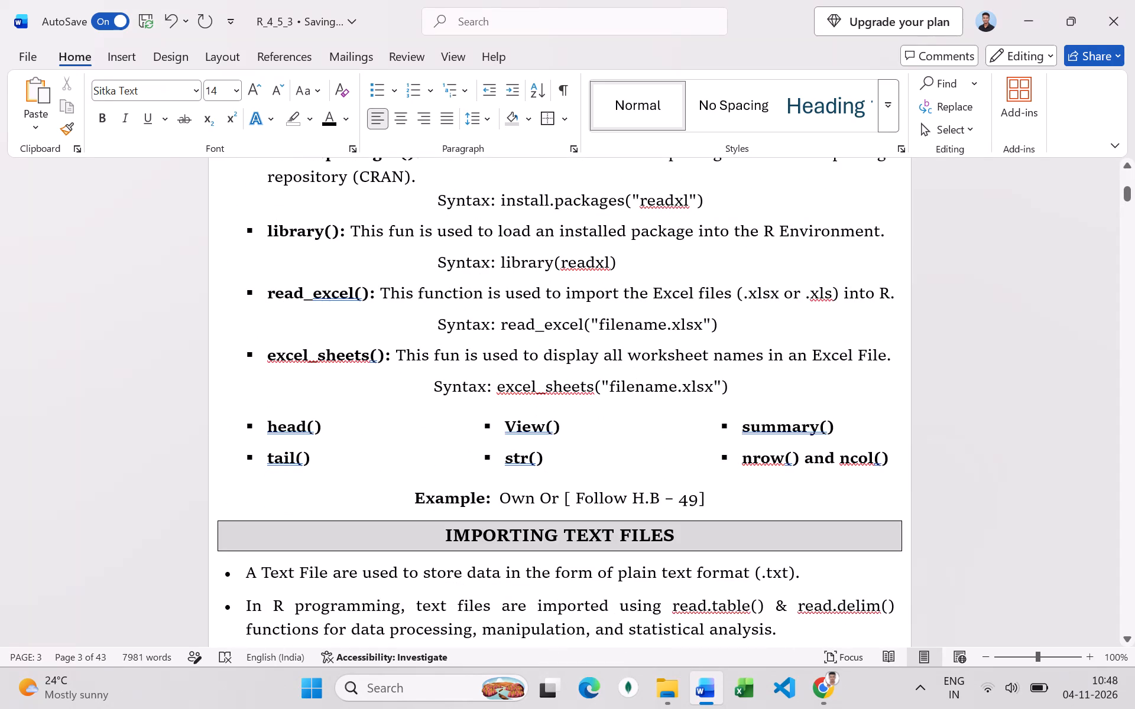
{"action": "left_click_drag", "start_coordinate": [684, 542], "coordinate": [474, 534]}
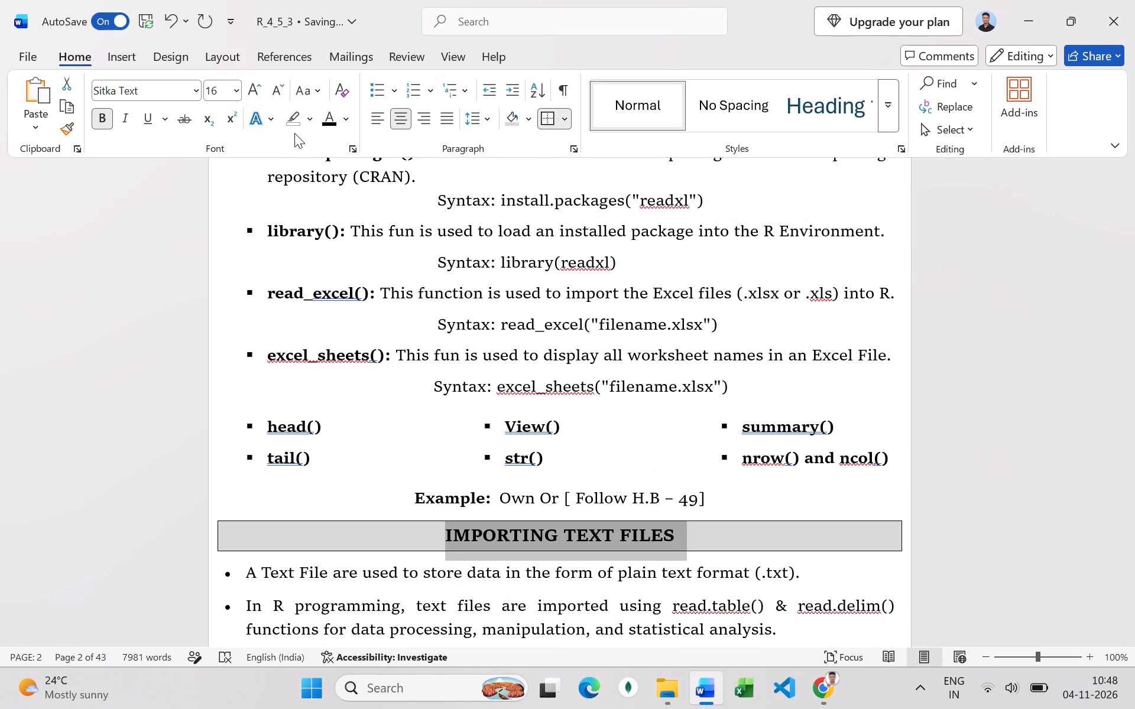
{"action": "left_click", "coordinate": [280, 85]}
{"action": "left_click", "coordinate": [395, 325]}
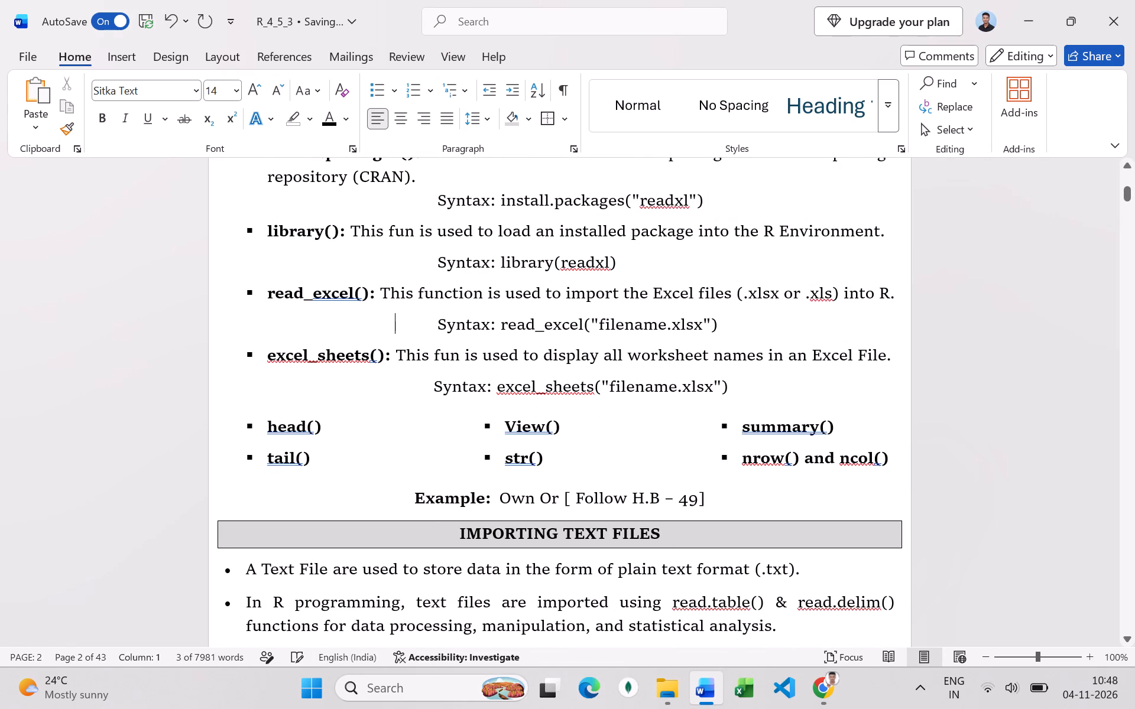
Reduce the READING EXCEL DATASETS IN R heading's font size to 14.
{"action": "scroll", "coordinate": [420, 367], "scroll_direction": "down", "scroll_amount": 15}
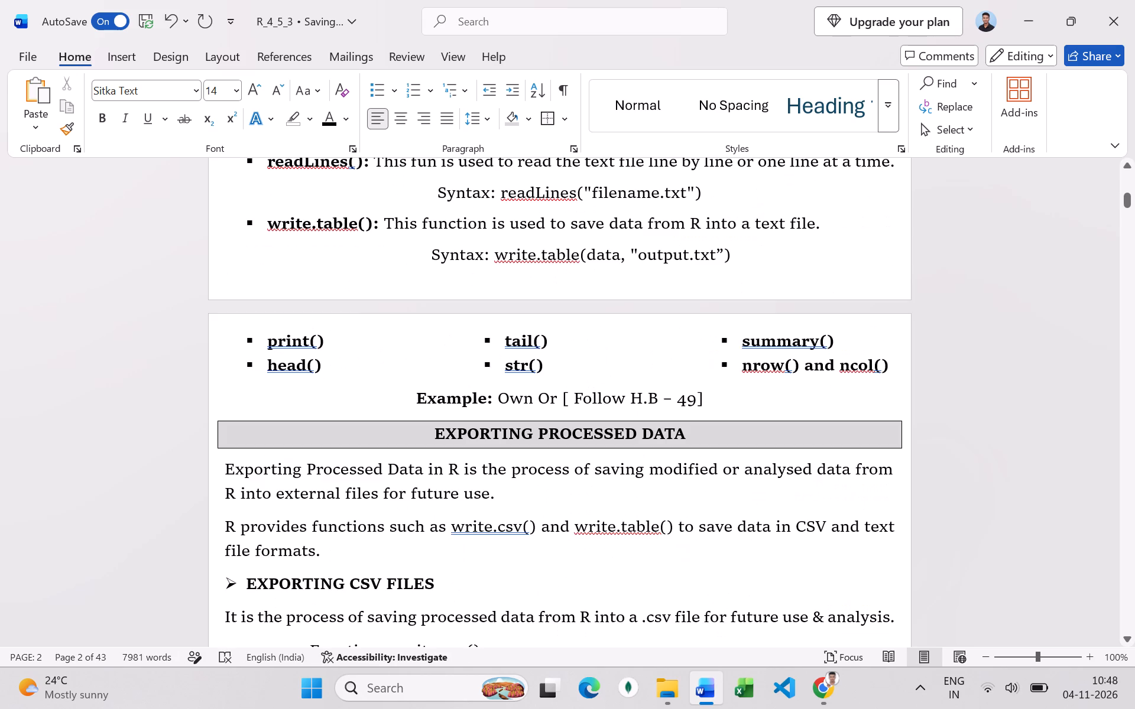
{"action": "scroll", "coordinate": [423, 371], "scroll_direction": "up", "scroll_amount": 20}
{"action": "scroll", "coordinate": [423, 371], "scroll_direction": "up", "scroll_amount": 3}
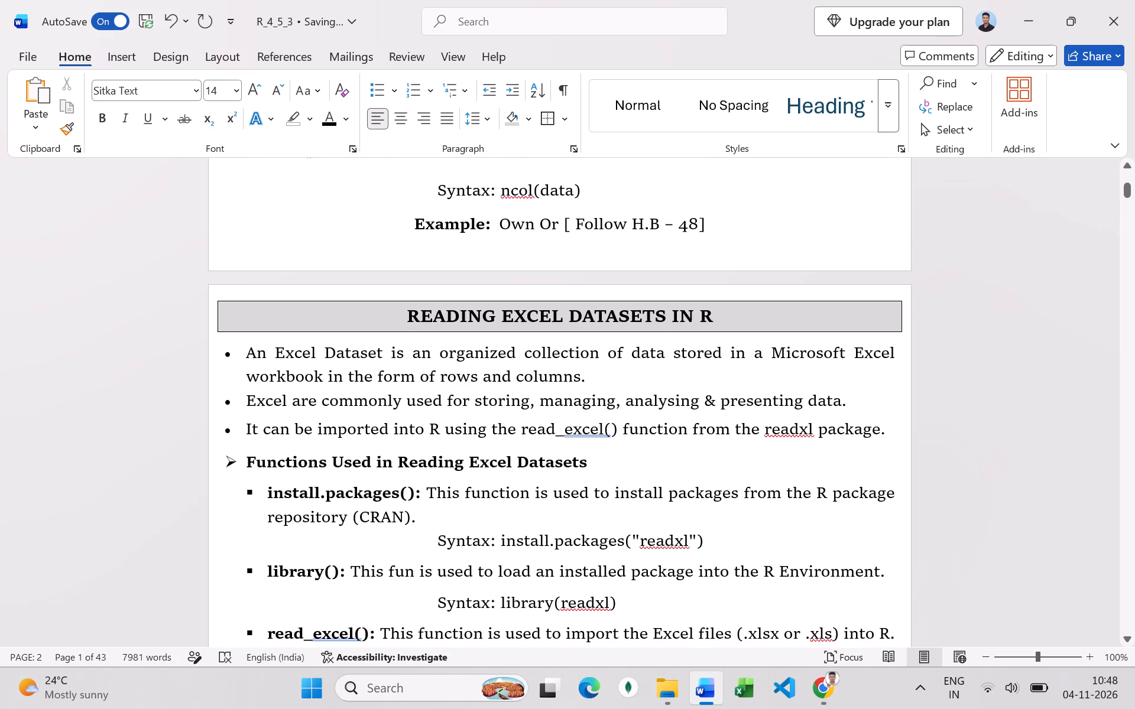
{"action": "left_click_drag", "start_coordinate": [742, 325], "coordinate": [398, 307]}
{"action": "left_click", "coordinate": [275, 95]}
{"action": "left_click", "coordinate": [429, 373]}
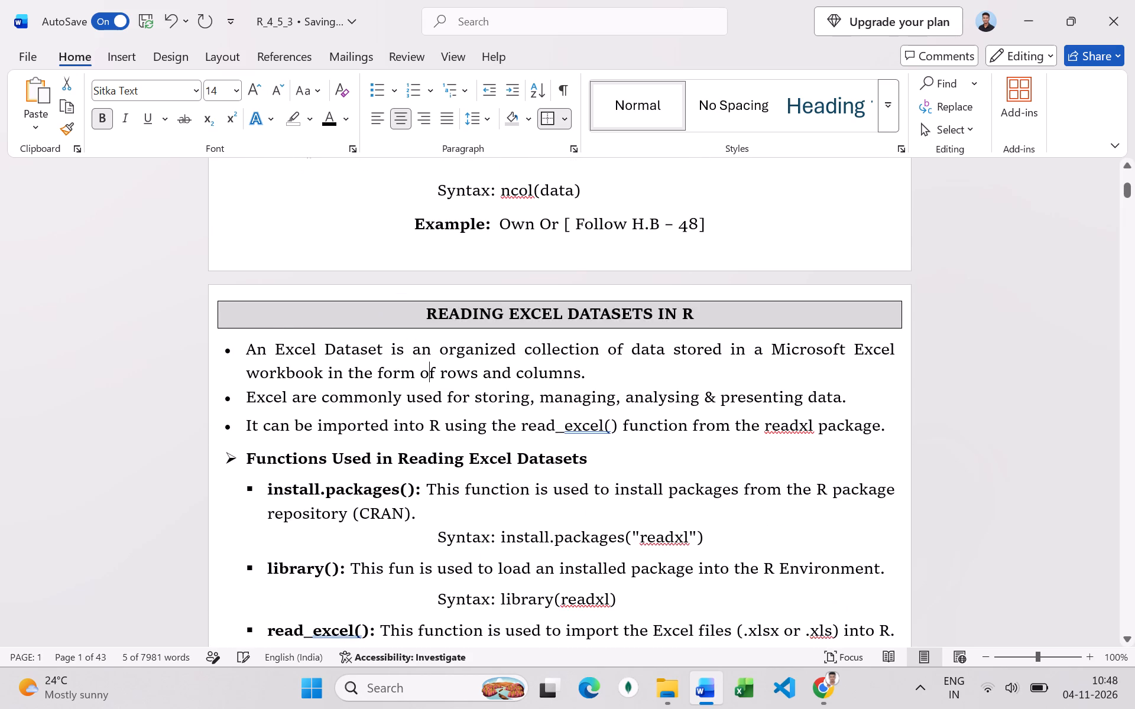
Review the formatting from the text file import section through the exporting examples to the start of Data Cleaning and Preparation.
{"action": "scroll", "coordinate": [441, 379], "scroll_direction": "down", "scroll_amount": 17}
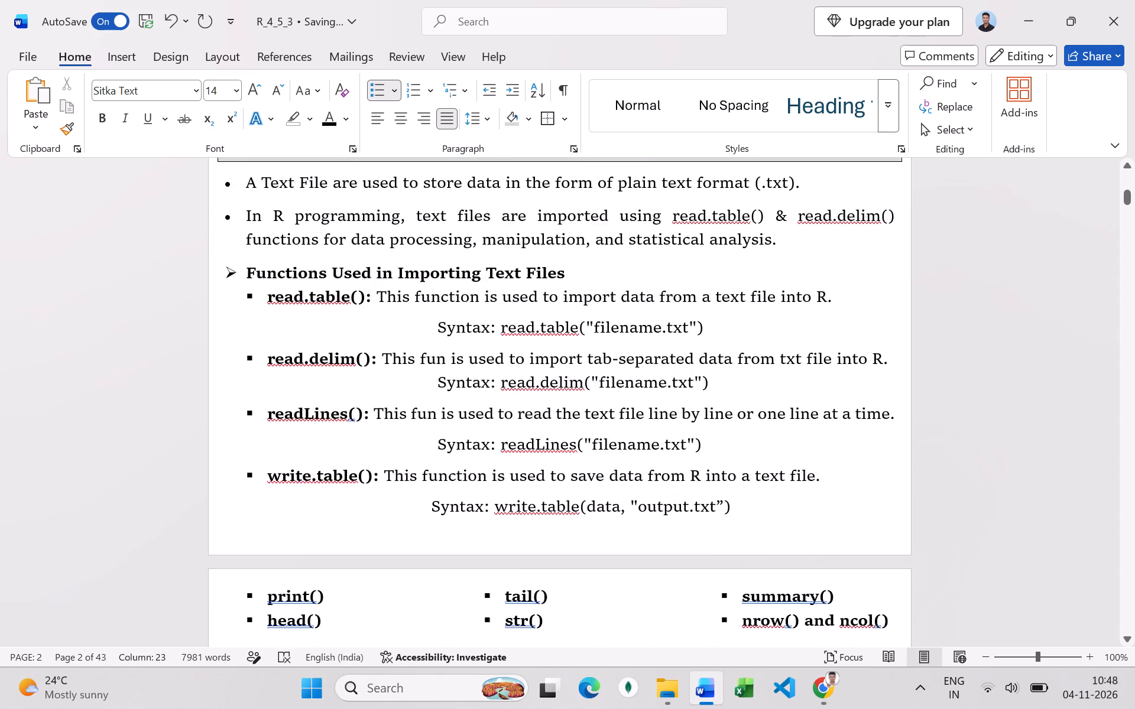
{"action": "scroll", "coordinate": [445, 378], "scroll_direction": "down", "scroll_amount": 4}
{"action": "scroll", "coordinate": [444, 375], "scroll_direction": "down", "scroll_amount": 20}
{"action": "scroll", "coordinate": [444, 375], "scroll_direction": "down", "scroll_amount": 9}
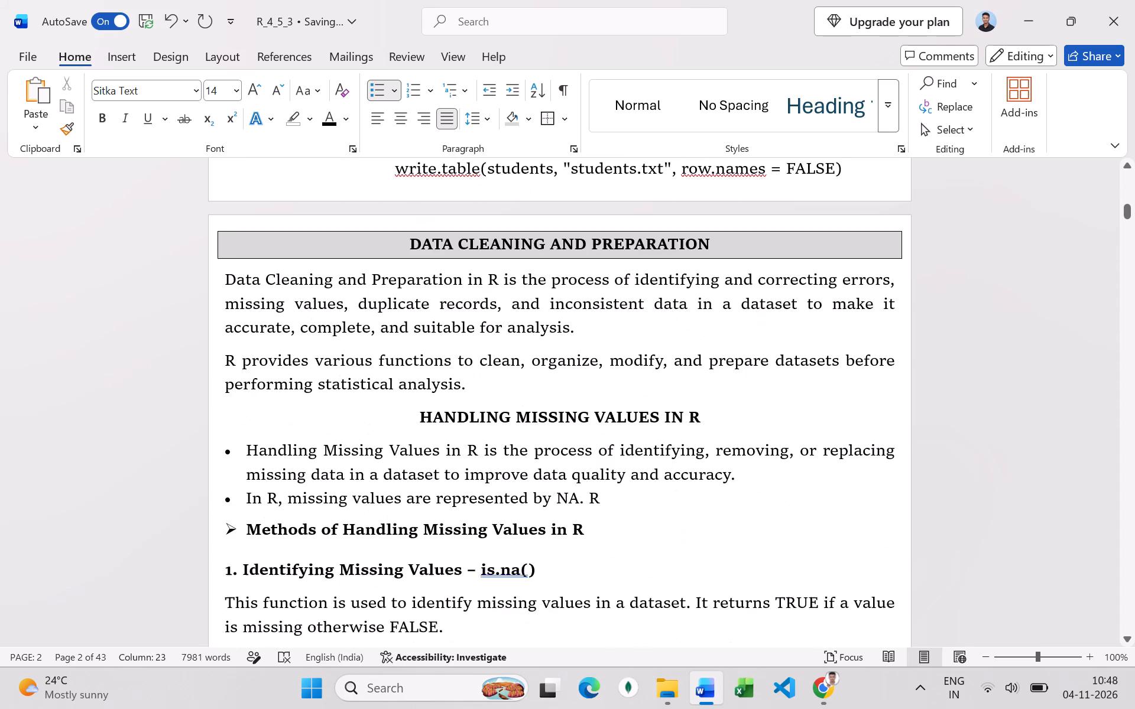
{"action": "scroll", "coordinate": [442, 375], "scroll_direction": "up", "scroll_amount": 1}
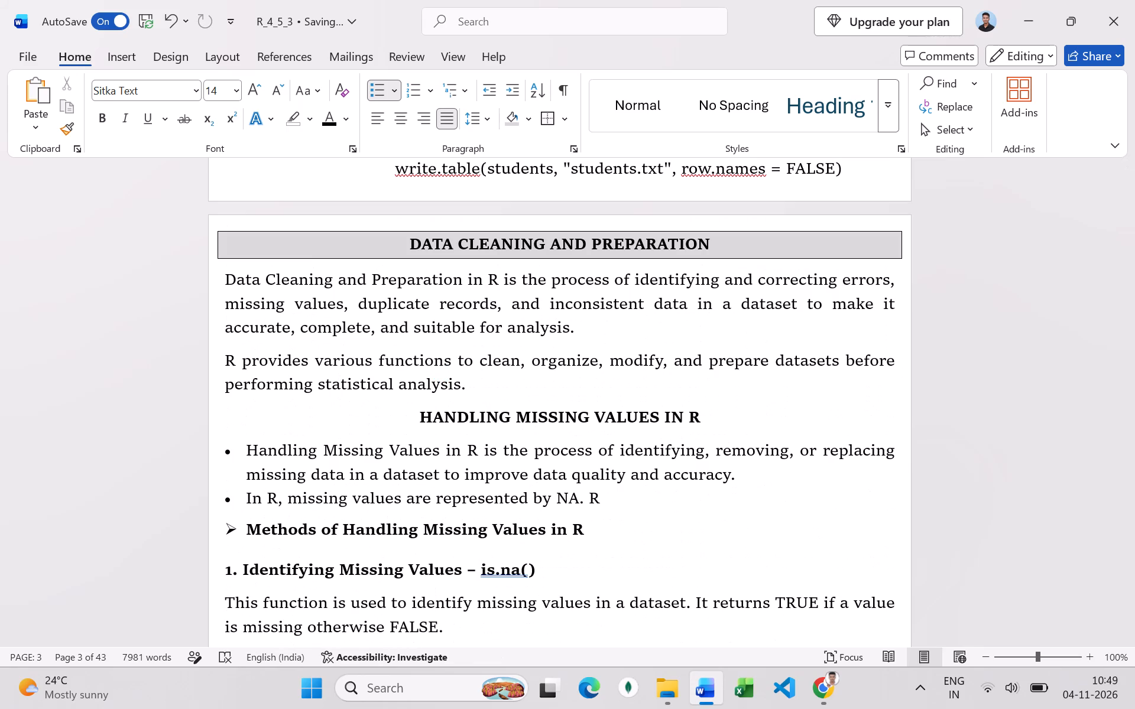
{"action": "scroll", "coordinate": [459, 287], "scroll_direction": "up", "scroll_amount": 5}
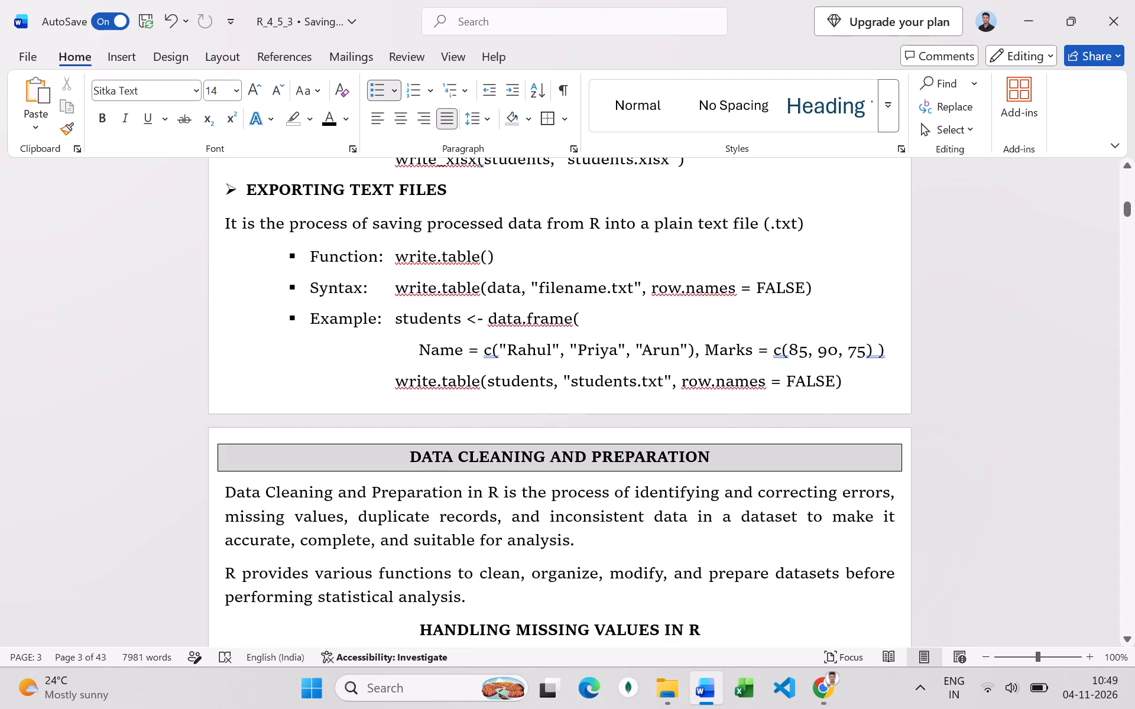
{"action": "scroll", "coordinate": [437, 366], "scroll_direction": "up", "scroll_amount": 9}
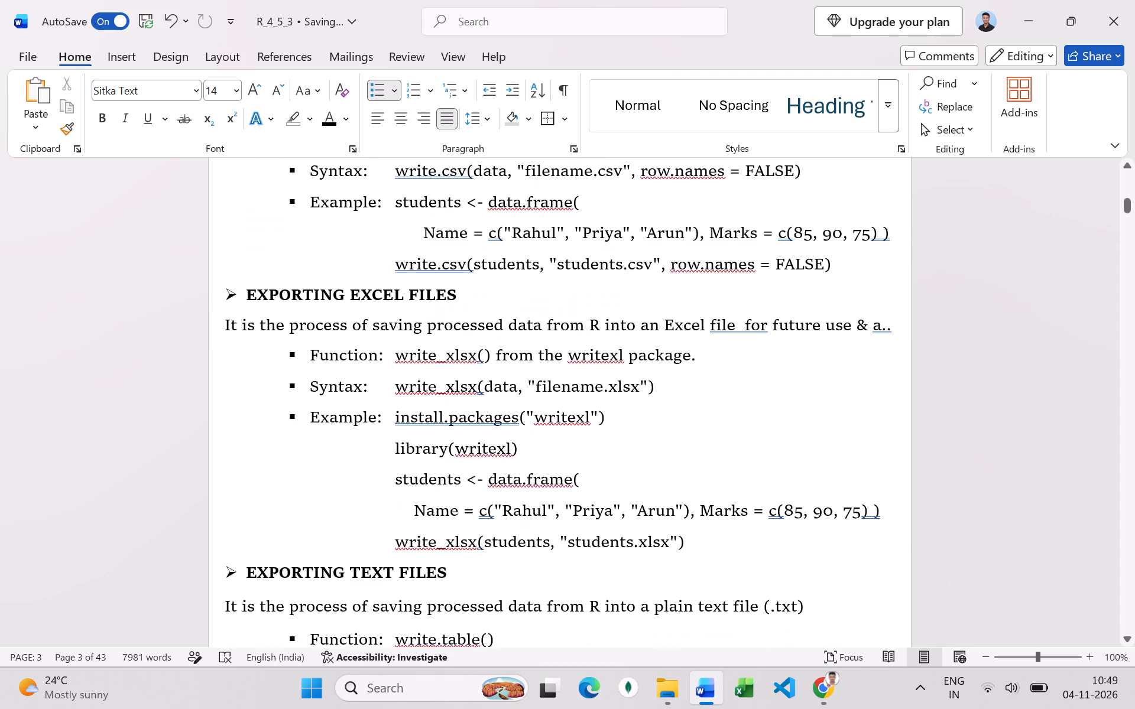
{"action": "scroll", "coordinate": [441, 370], "scroll_direction": "up", "scroll_amount": 2}
{"action": "scroll", "coordinate": [441, 370], "scroll_direction": "down", "scroll_amount": 6}
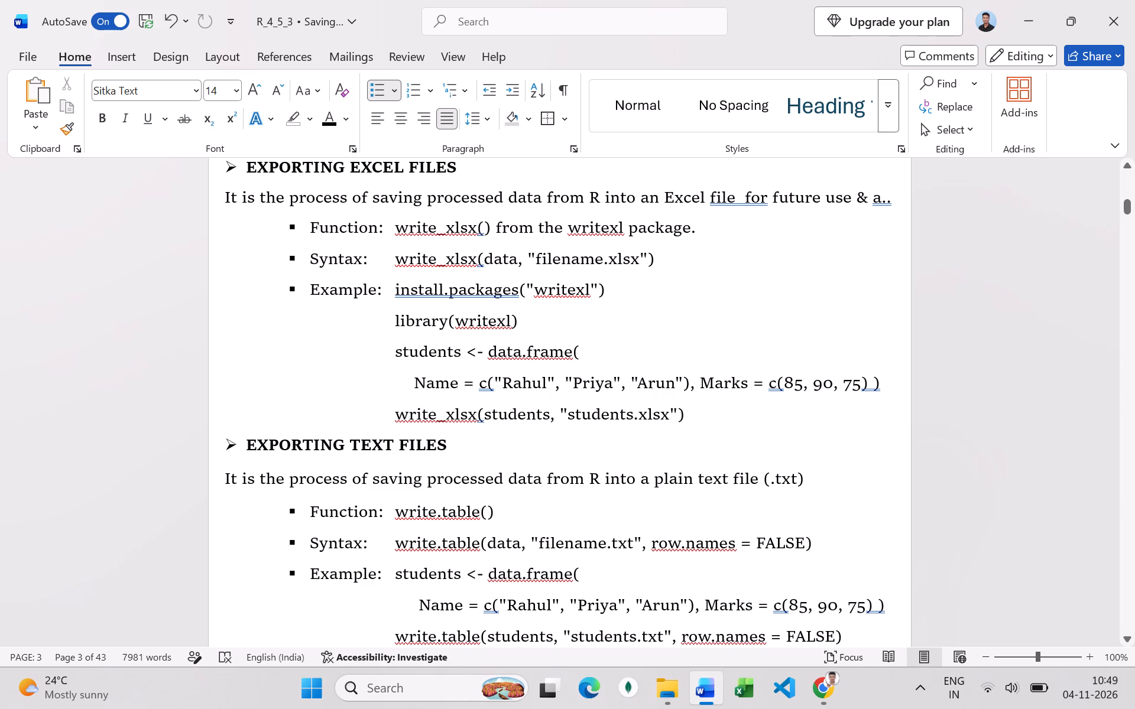
{"action": "scroll", "coordinate": [489, 427], "scroll_direction": "down", "scroll_amount": 1}
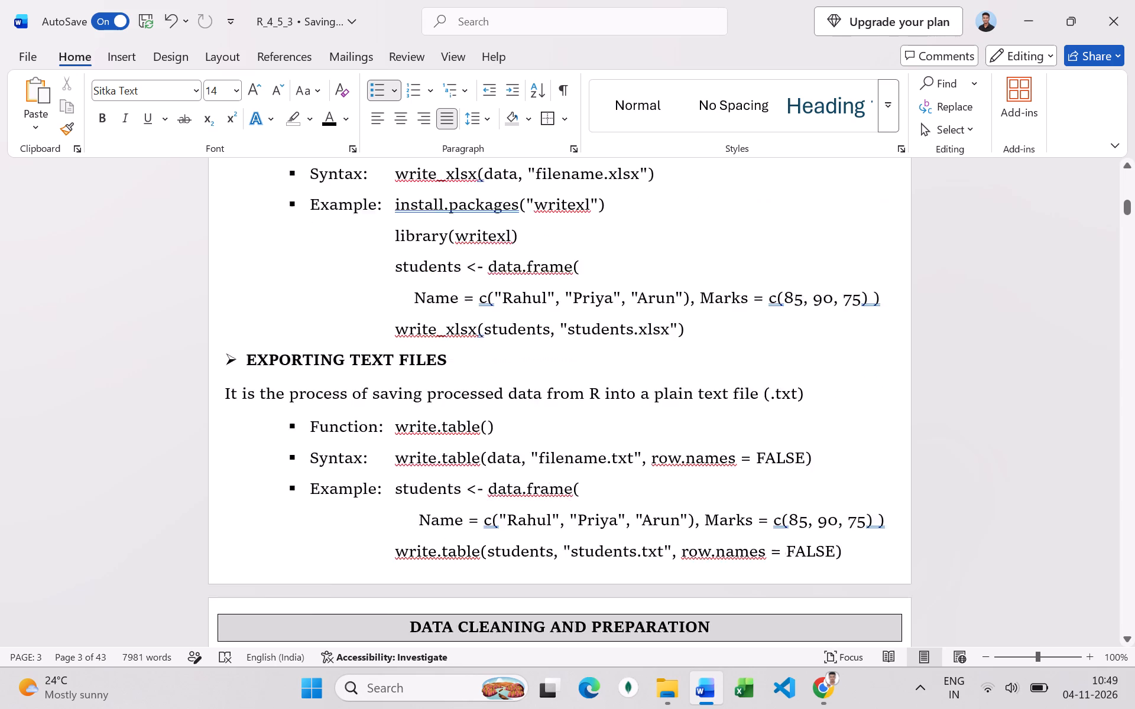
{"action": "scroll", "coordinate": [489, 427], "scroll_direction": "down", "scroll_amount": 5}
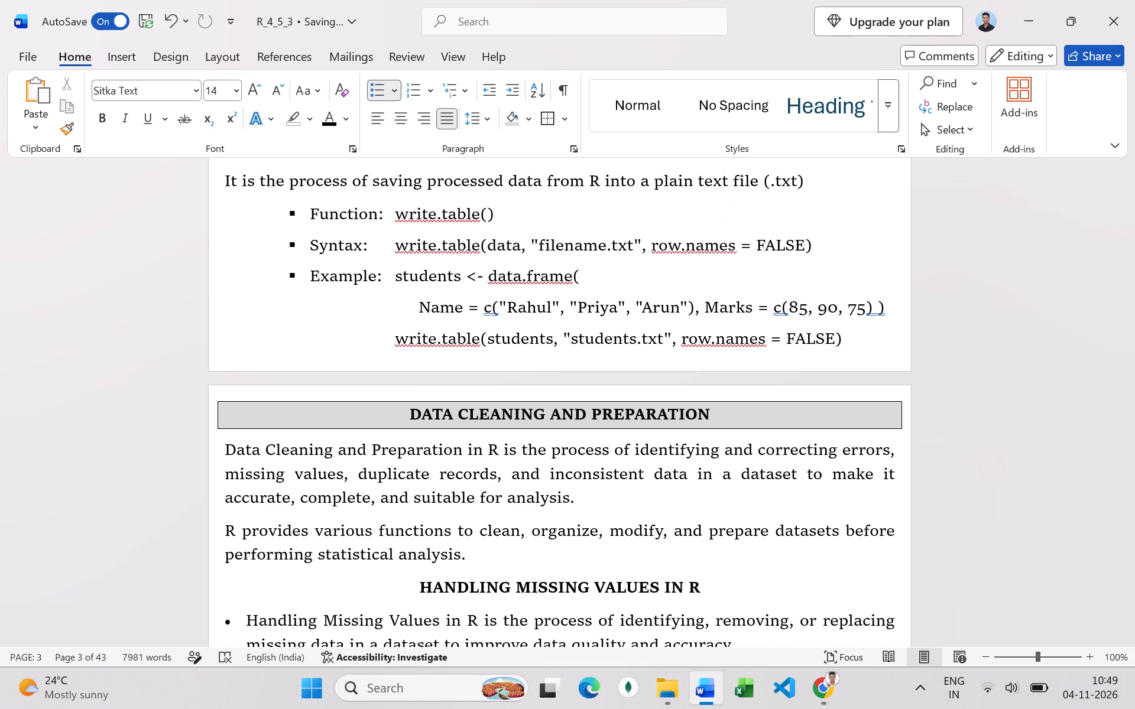
Switch to Chrome and open Gmail from a new browser tab.
{"action": "key", "text": "alt+Tab"}
{"action": "left_click", "coordinate": [266, 0]}
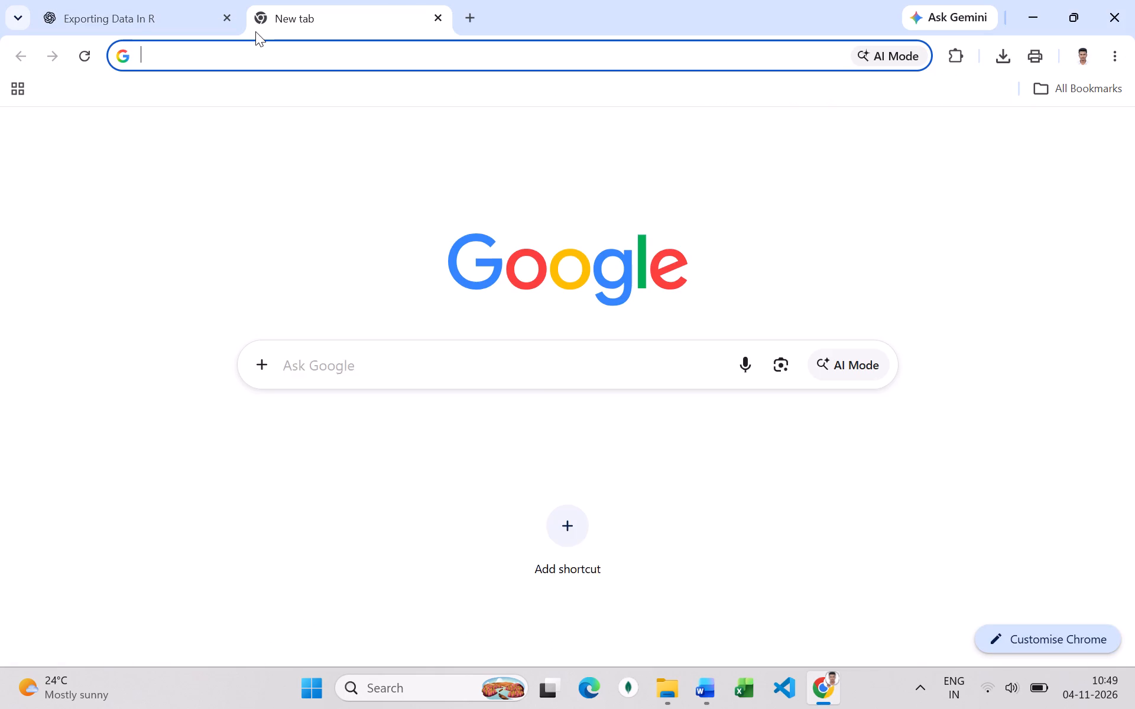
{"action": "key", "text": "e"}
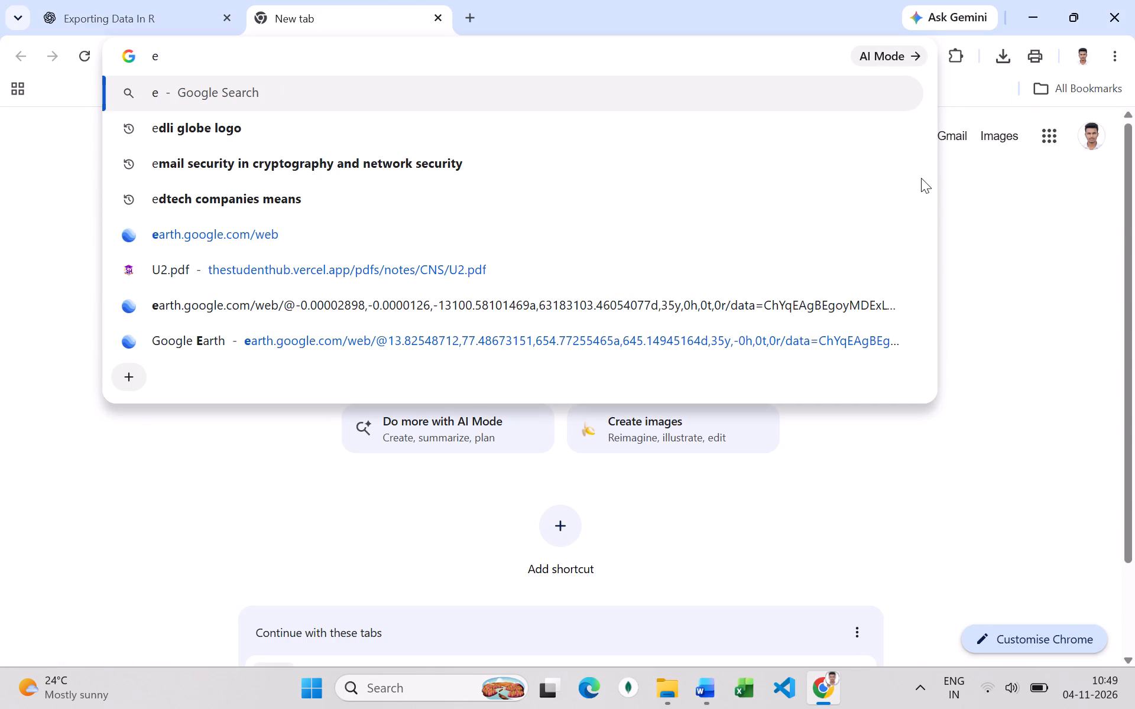
{"action": "left_click", "coordinate": [948, 132]}
{"action": "left_click", "coordinate": [951, 134]}
{"action": "left_click_drag", "start_coordinate": [964, 164], "coordinate": [964, 174]}
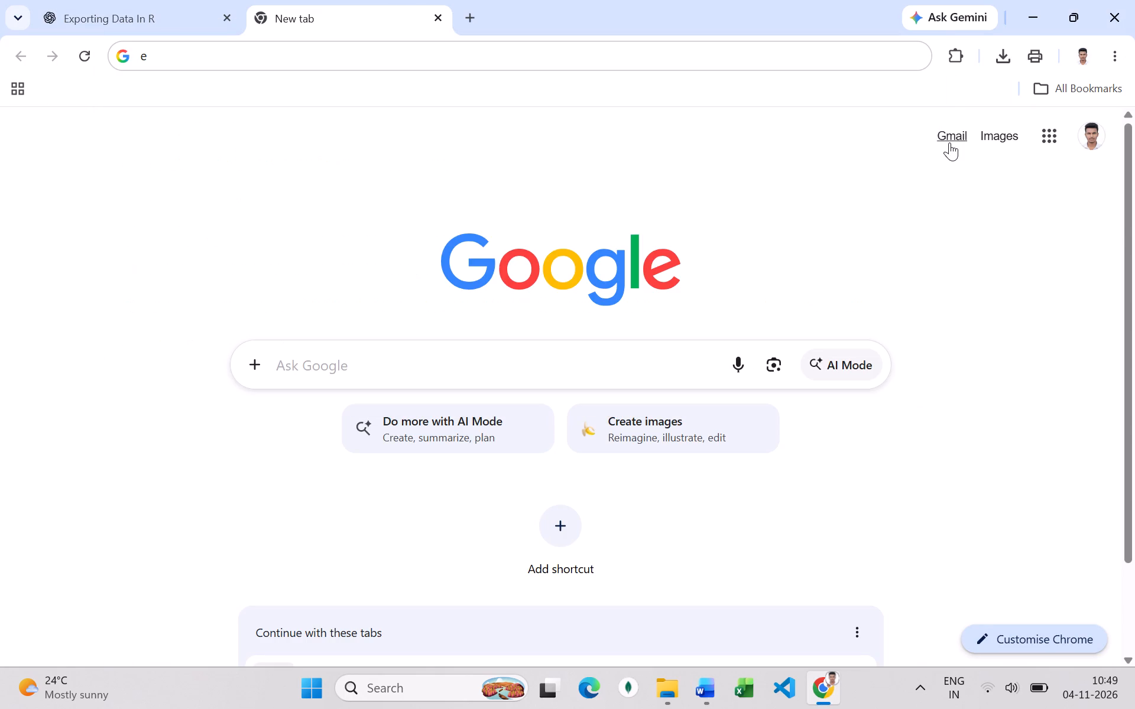
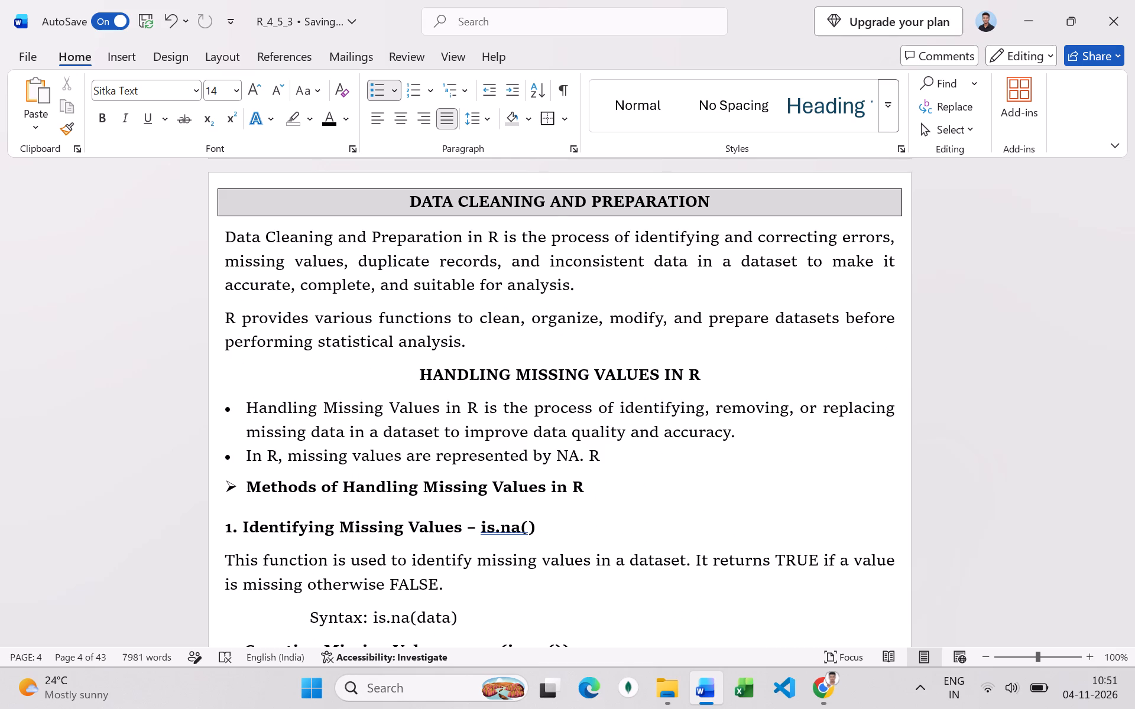
Review the formatting from Handling Missing Values through Removing Duplicates to the start of the Data Transformation in R section.
{"action": "scroll", "coordinate": [546, 506], "scroll_direction": "down", "scroll_amount": 15}
{"action": "scroll", "coordinate": [540, 506], "scroll_direction": "up", "scroll_amount": 1}
{"action": "scroll", "coordinate": [540, 506], "scroll_direction": "down", "scroll_amount": 11}
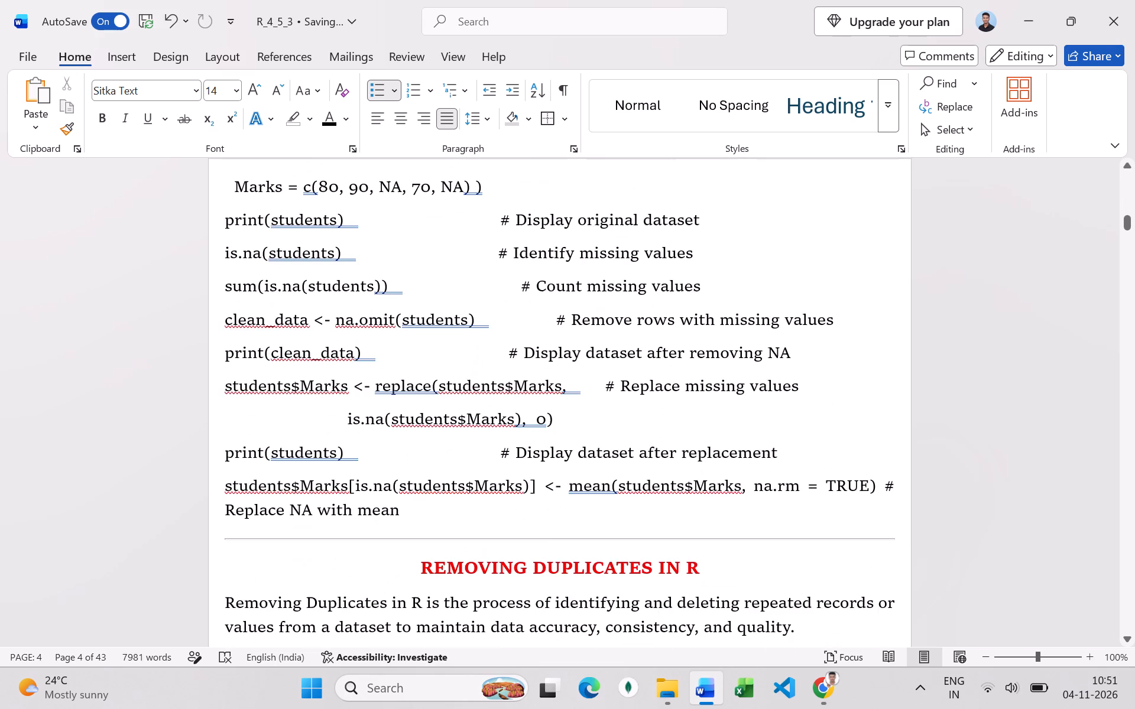
{"action": "scroll", "coordinate": [539, 506], "scroll_direction": "down", "scroll_amount": 20}
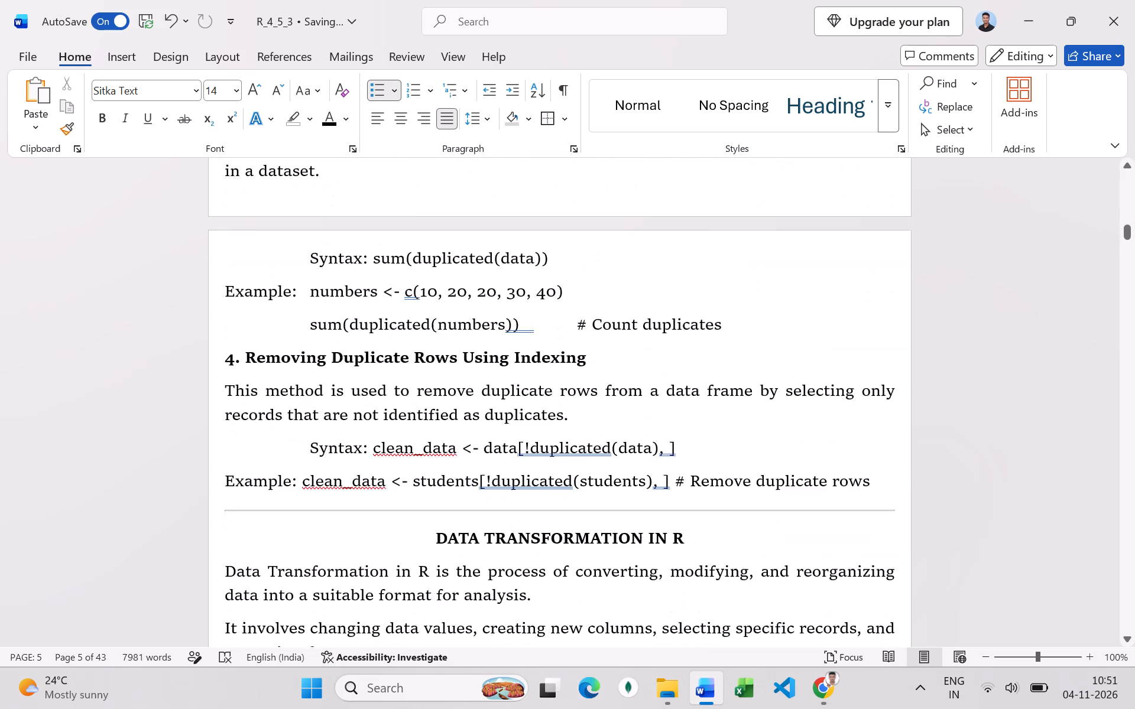
{"action": "scroll", "coordinate": [539, 506], "scroll_direction": "down", "scroll_amount": 6}
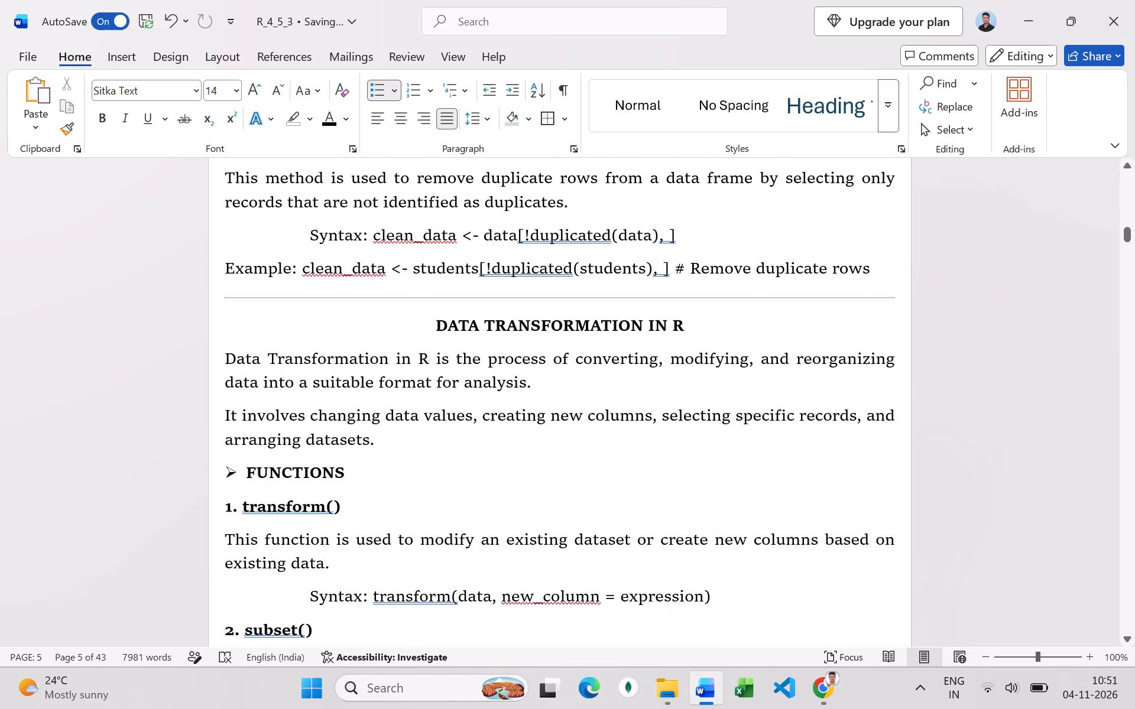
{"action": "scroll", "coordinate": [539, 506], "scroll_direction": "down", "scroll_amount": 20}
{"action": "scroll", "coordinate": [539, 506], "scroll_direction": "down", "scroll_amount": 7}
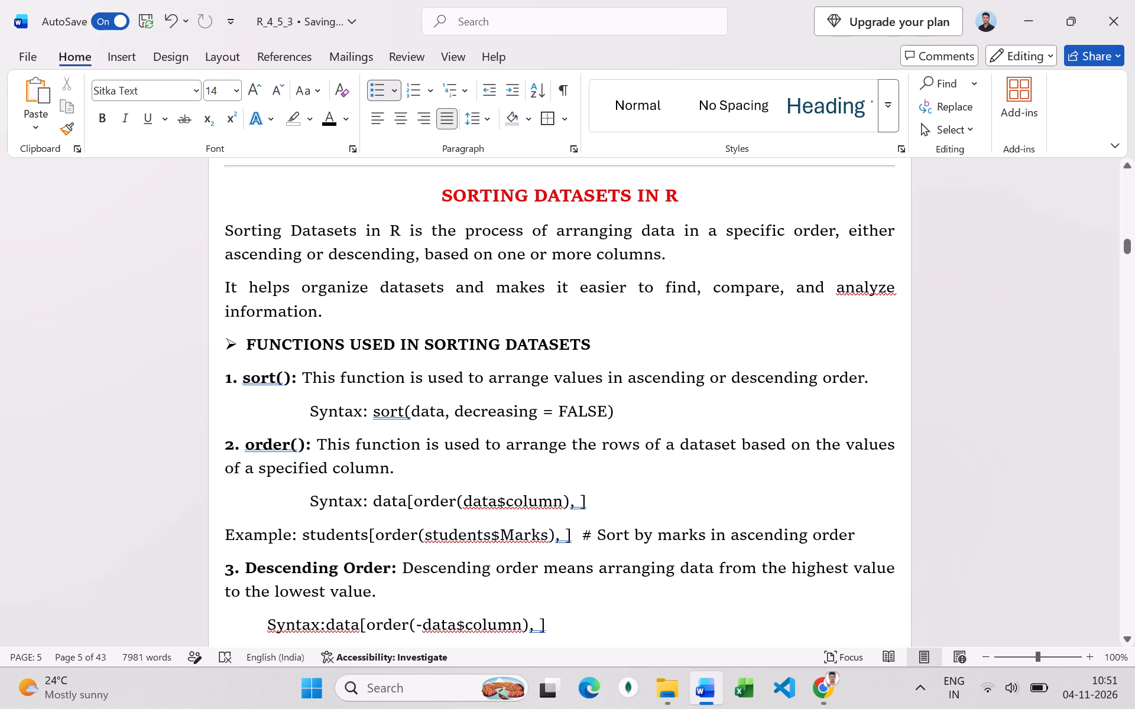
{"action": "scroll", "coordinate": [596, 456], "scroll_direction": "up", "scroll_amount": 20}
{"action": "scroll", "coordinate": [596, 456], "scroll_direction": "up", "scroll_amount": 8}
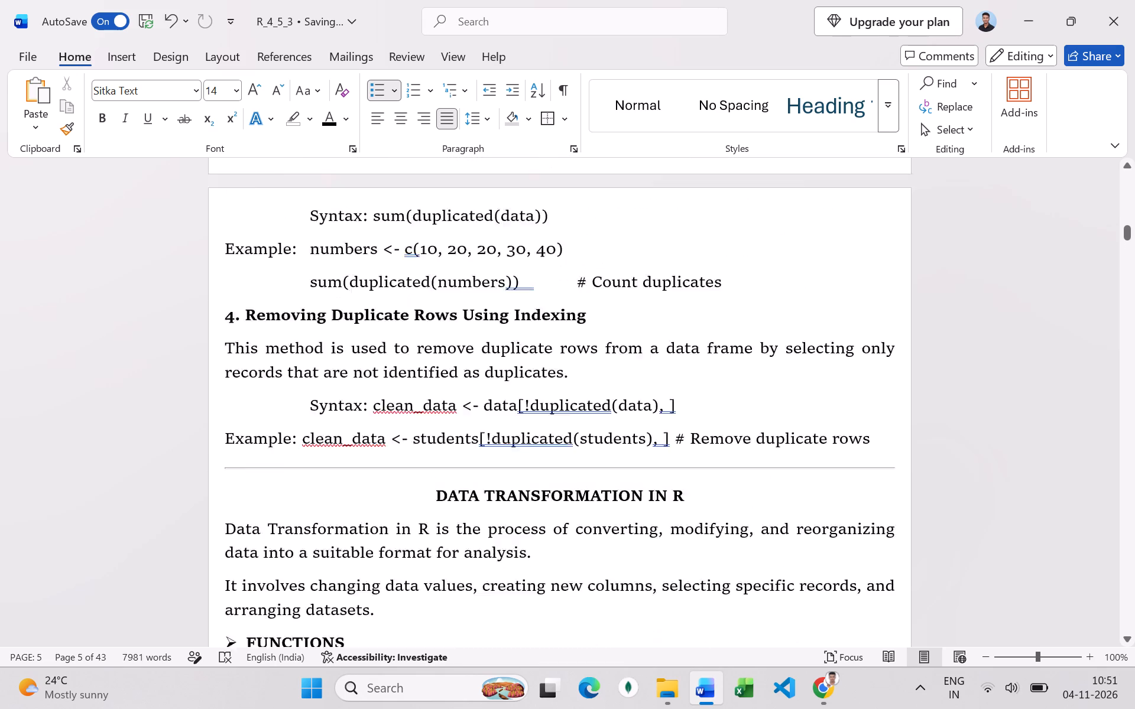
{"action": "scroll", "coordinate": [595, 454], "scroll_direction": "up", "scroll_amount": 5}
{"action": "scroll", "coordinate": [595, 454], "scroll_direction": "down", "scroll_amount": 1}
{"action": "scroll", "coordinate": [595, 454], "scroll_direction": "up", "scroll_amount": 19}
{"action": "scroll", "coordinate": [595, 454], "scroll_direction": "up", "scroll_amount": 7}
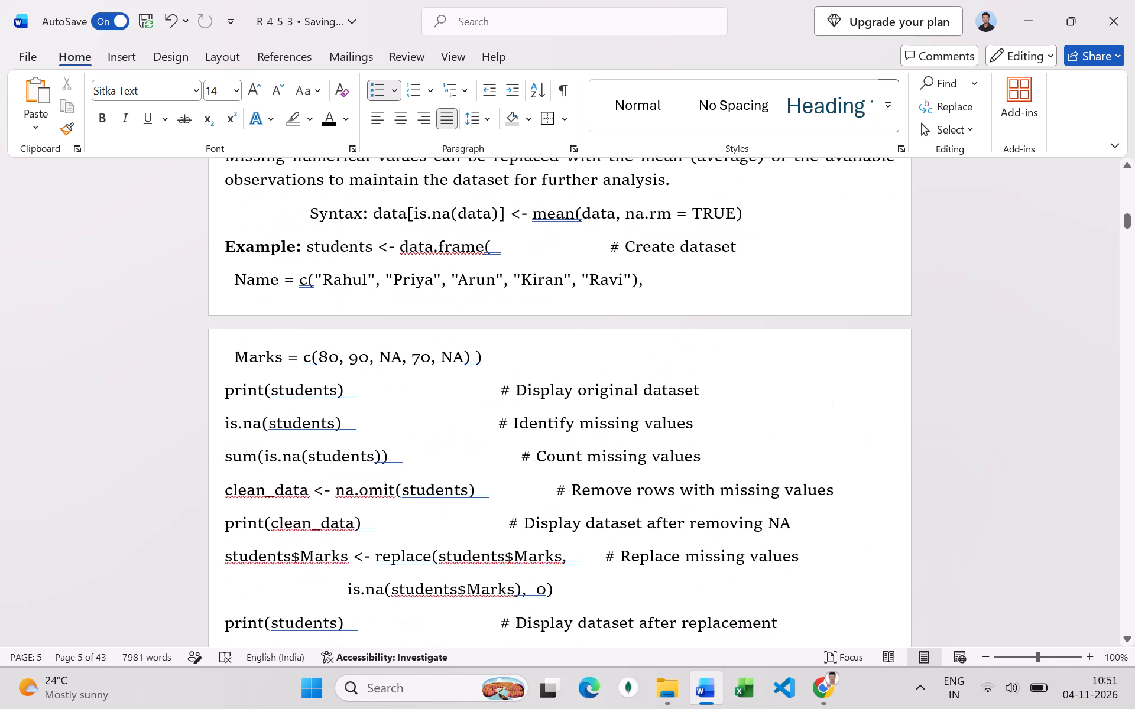
Switch to the Downloads folder in File Explorer and delete the 3RD SEM BCA STUDY MATERIALS zip file and its matching folder.
{"action": "left_click", "coordinate": [656, 701]}
{"action": "left_click", "coordinate": [622, 596]}
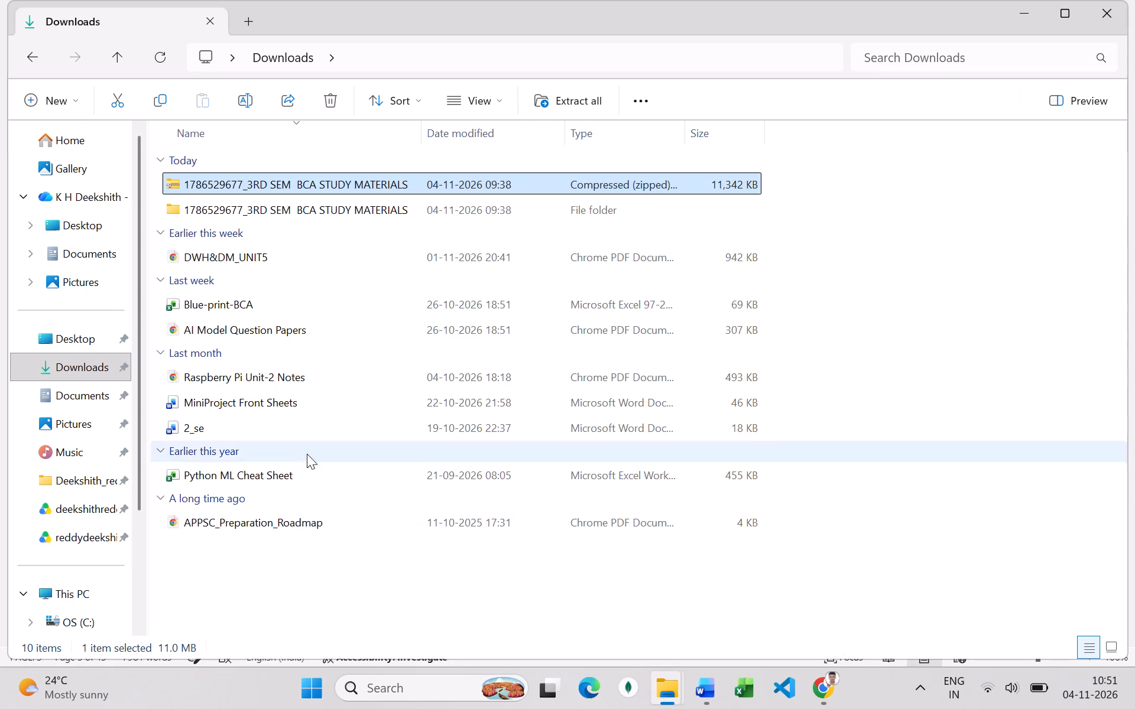
{"action": "left_click", "coordinate": [329, 102]}
{"action": "left_click", "coordinate": [304, 181]}
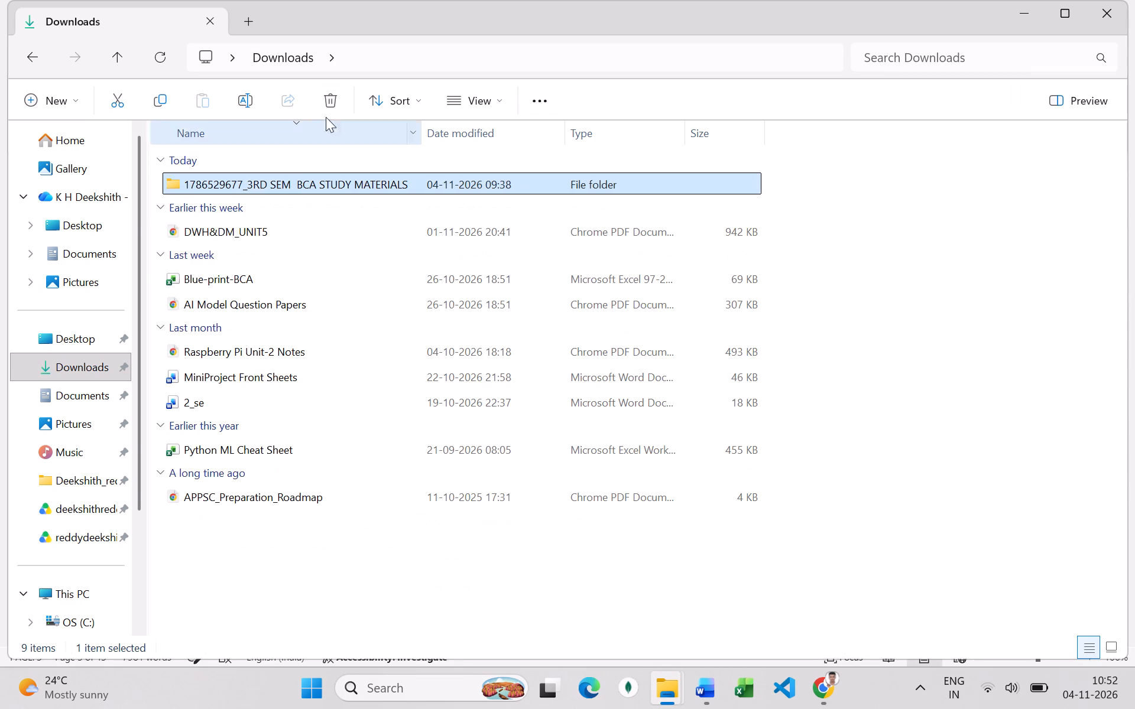
{"action": "left_click", "coordinate": [325, 103]}
Open the Blue-print-BCA workbook from the Downloads folder in Excel.
{"action": "left_click", "coordinate": [277, 228]}
{"action": "left_click", "coordinate": [277, 228]}
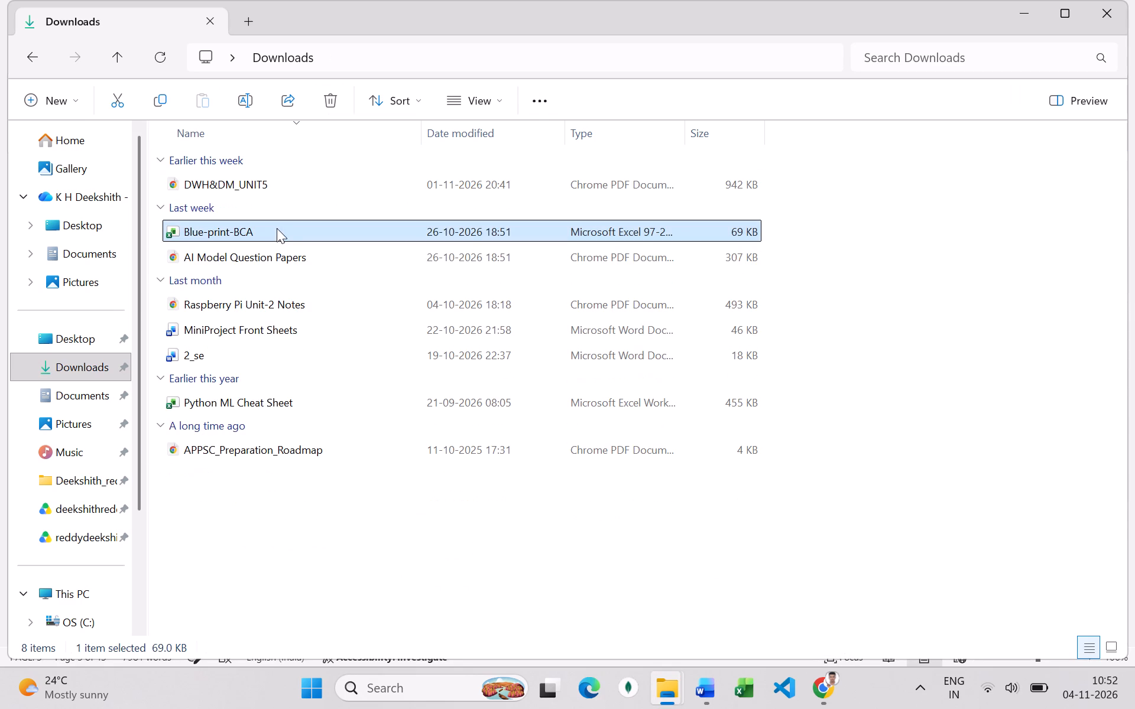
{"action": "double_click", "coordinate": [356, 233]}
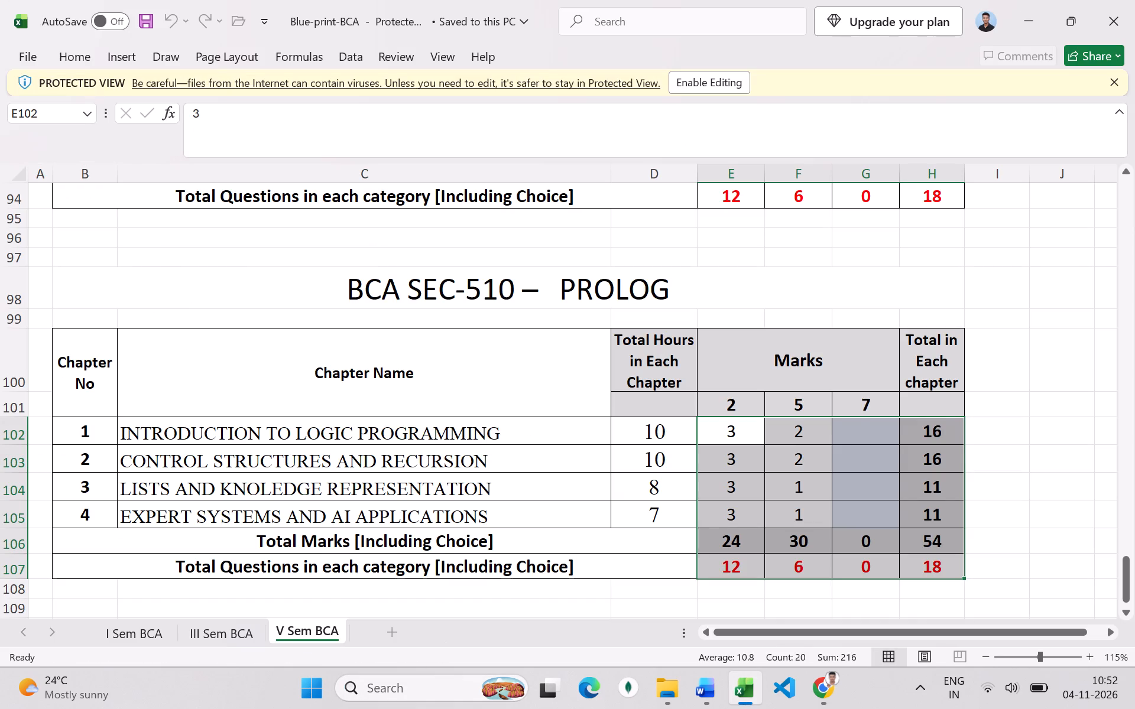
Examine the chapter-wise 2-mark and 5-mark distribution in the BCA SEC-510 Raspberry Pi blueprint on the V Sem BCA sheet.
{"action": "scroll", "coordinate": [419, 431], "scroll_direction": "down", "scroll_amount": 4}
{"action": "scroll", "coordinate": [419, 431], "scroll_direction": "up", "scroll_amount": 12}
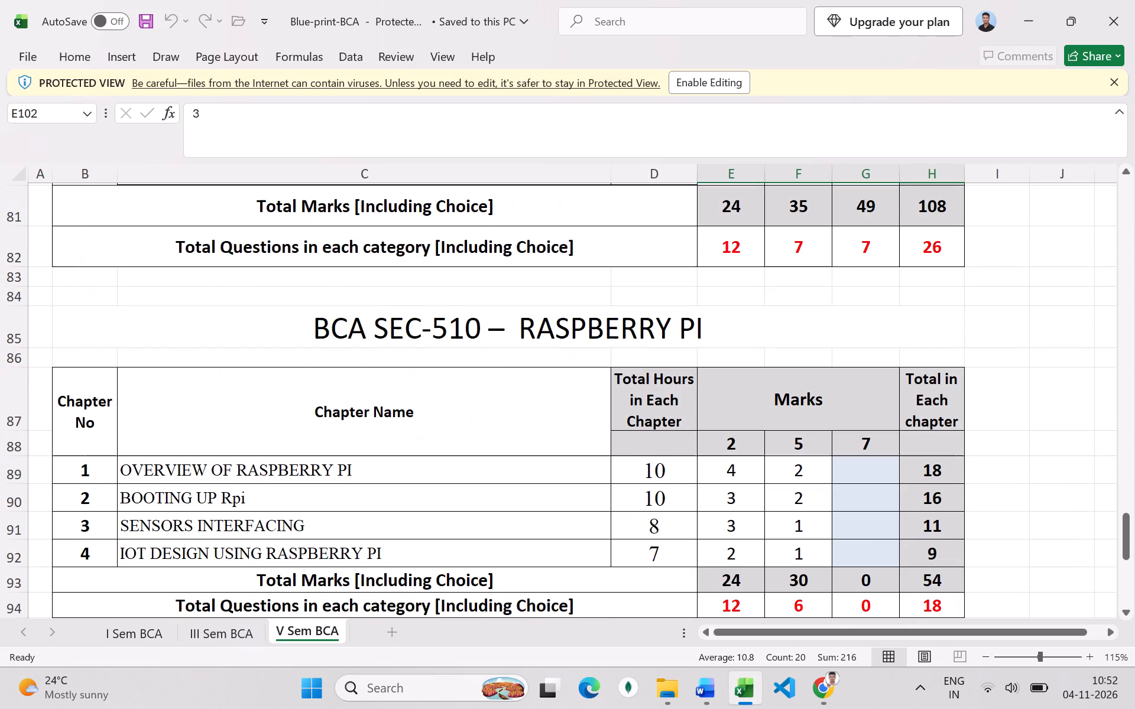
{"action": "scroll", "coordinate": [419, 431], "scroll_direction": "up", "scroll_amount": 2}
{"action": "scroll", "coordinate": [419, 431], "scroll_direction": "down", "scroll_amount": 4}
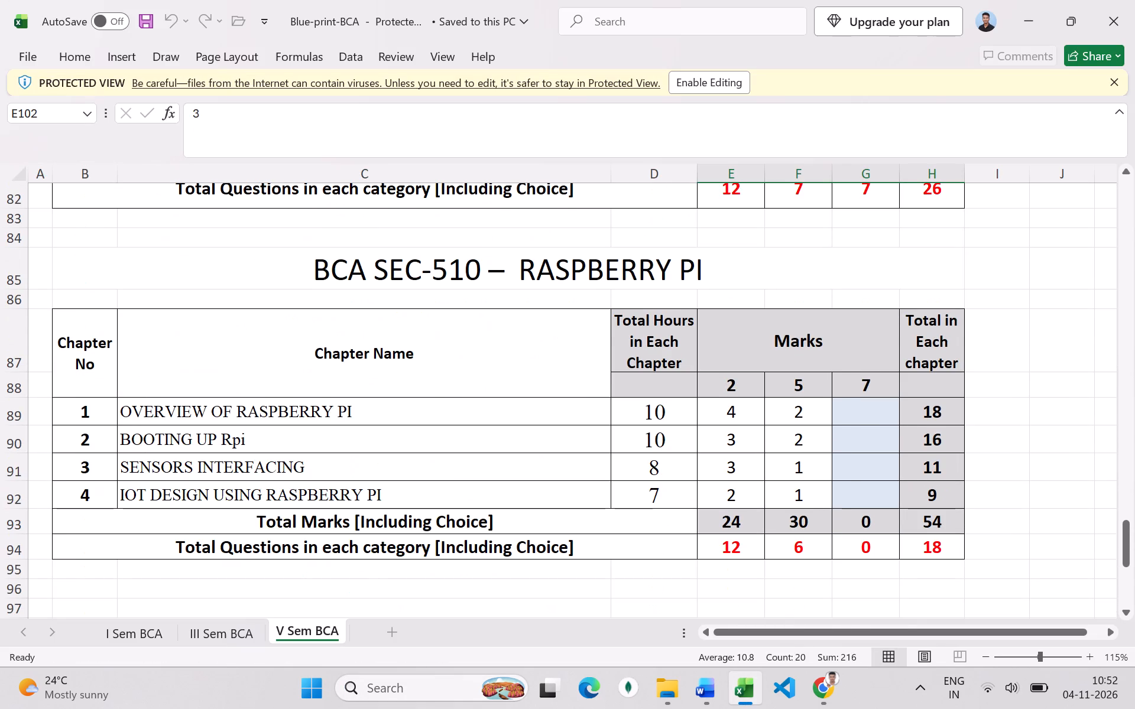
{"action": "left_click", "coordinate": [720, 419]}
{"action": "left_click", "coordinate": [809, 414]}
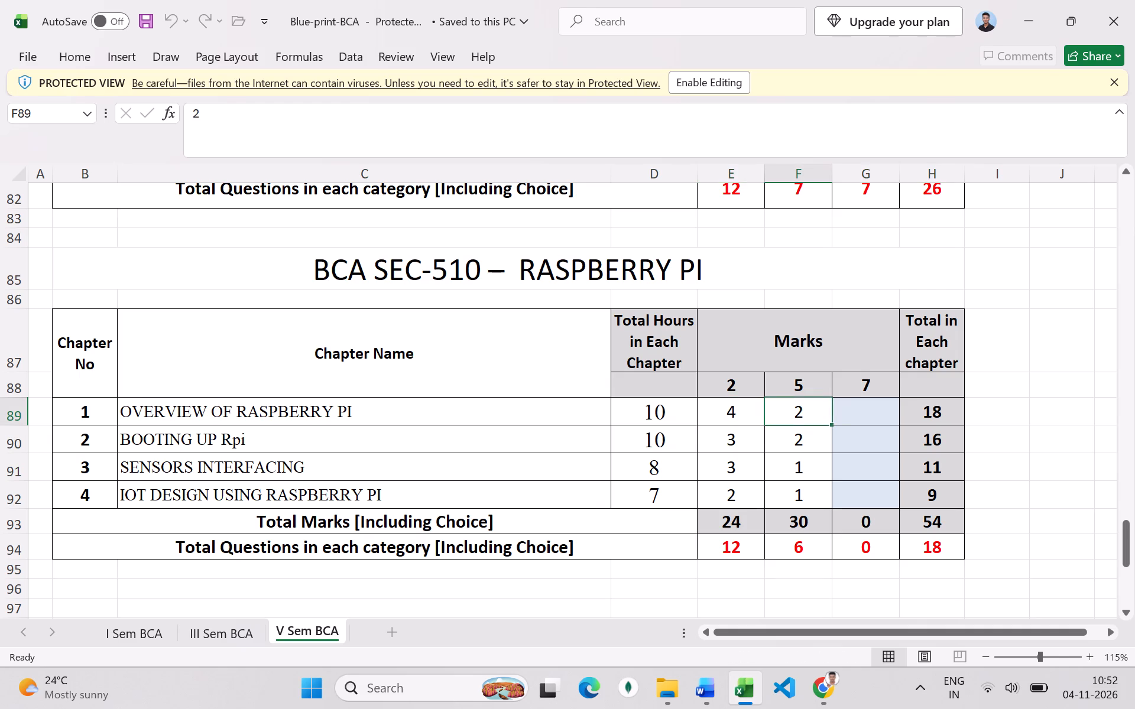
{"action": "left_click", "coordinate": [799, 435]}
{"action": "left_click", "coordinate": [754, 441]}
{"action": "left_click", "coordinate": [756, 469]}
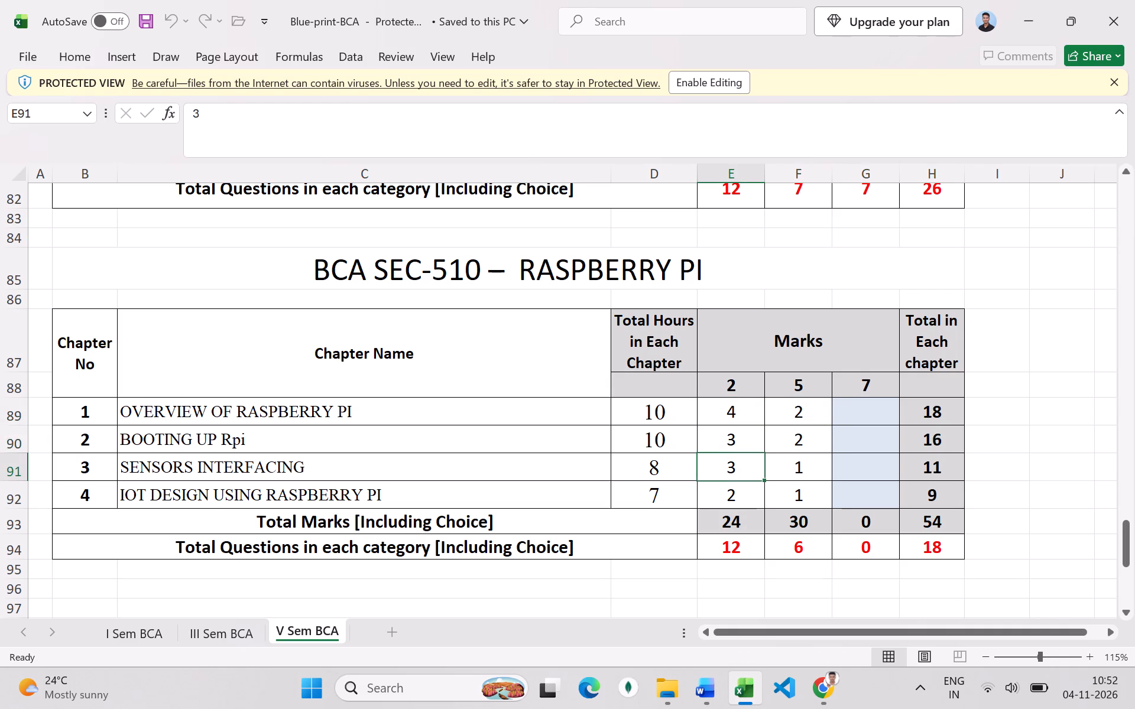
Find the BCAT A2-502 Statistical Computing with R blueprint and examine its chapter-wise marks distribution.
{"action": "scroll", "coordinate": [507, 430], "scroll_direction": "up", "scroll_amount": 5}
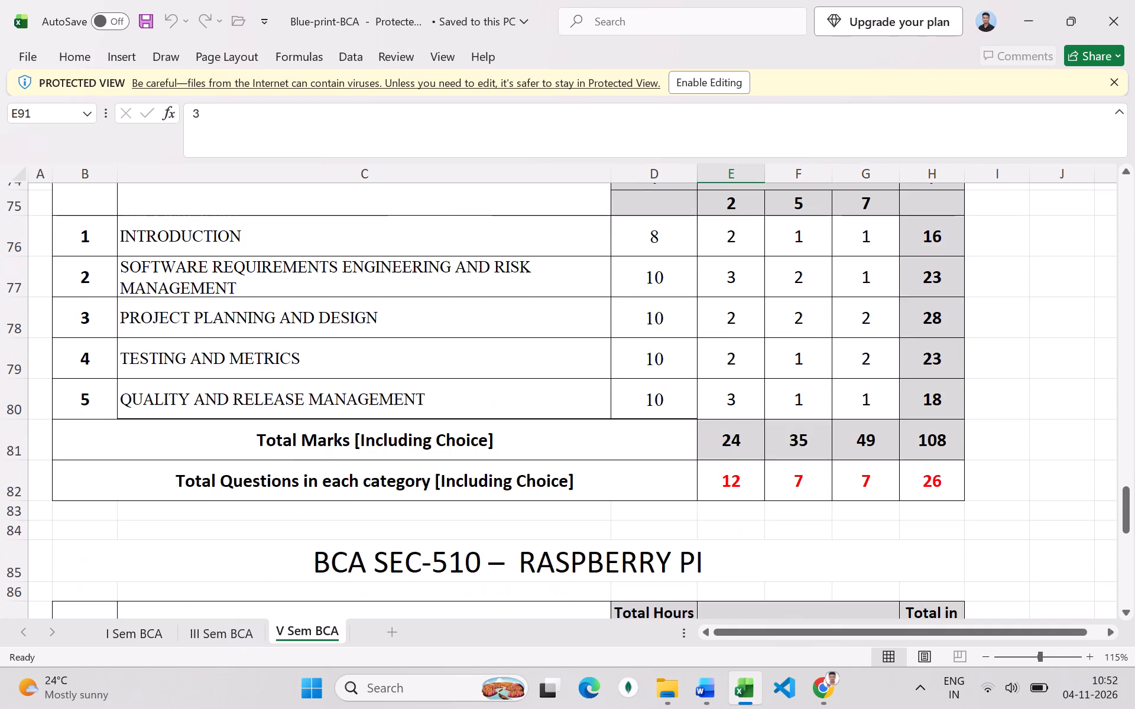
{"action": "scroll", "coordinate": [507, 430], "scroll_direction": "up", "scroll_amount": 17}
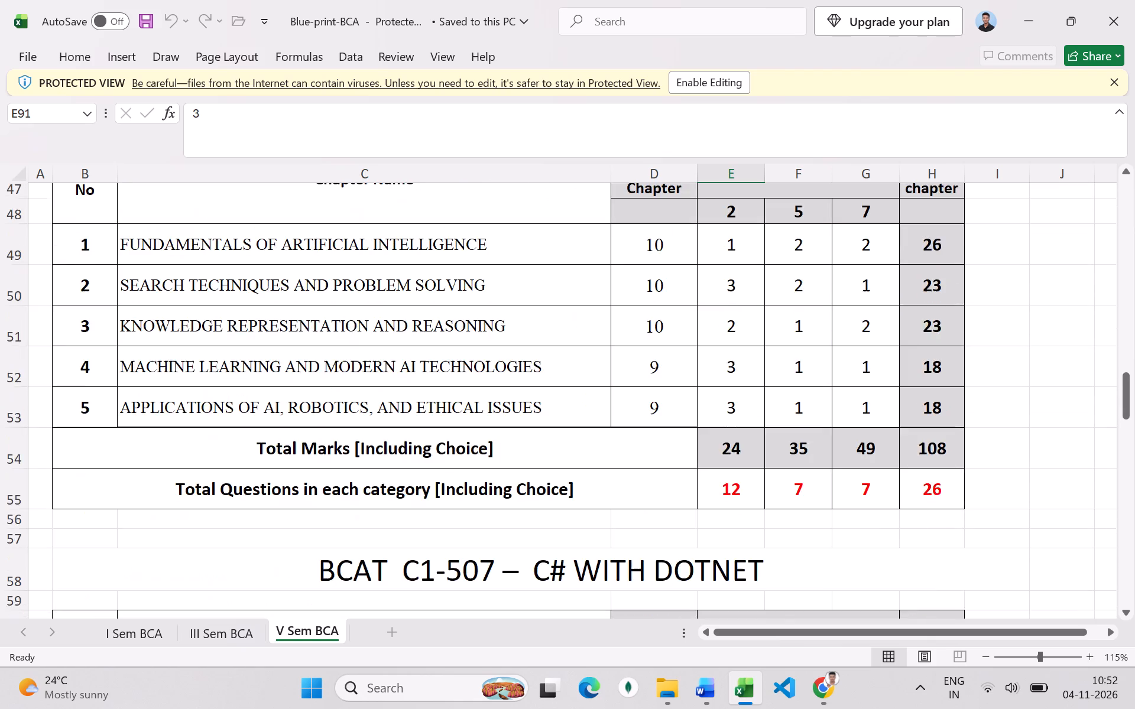
{"action": "scroll", "coordinate": [507, 430], "scroll_direction": "up", "scroll_amount": 17}
{"action": "scroll", "coordinate": [500, 424], "scroll_direction": "up", "scroll_amount": 7}
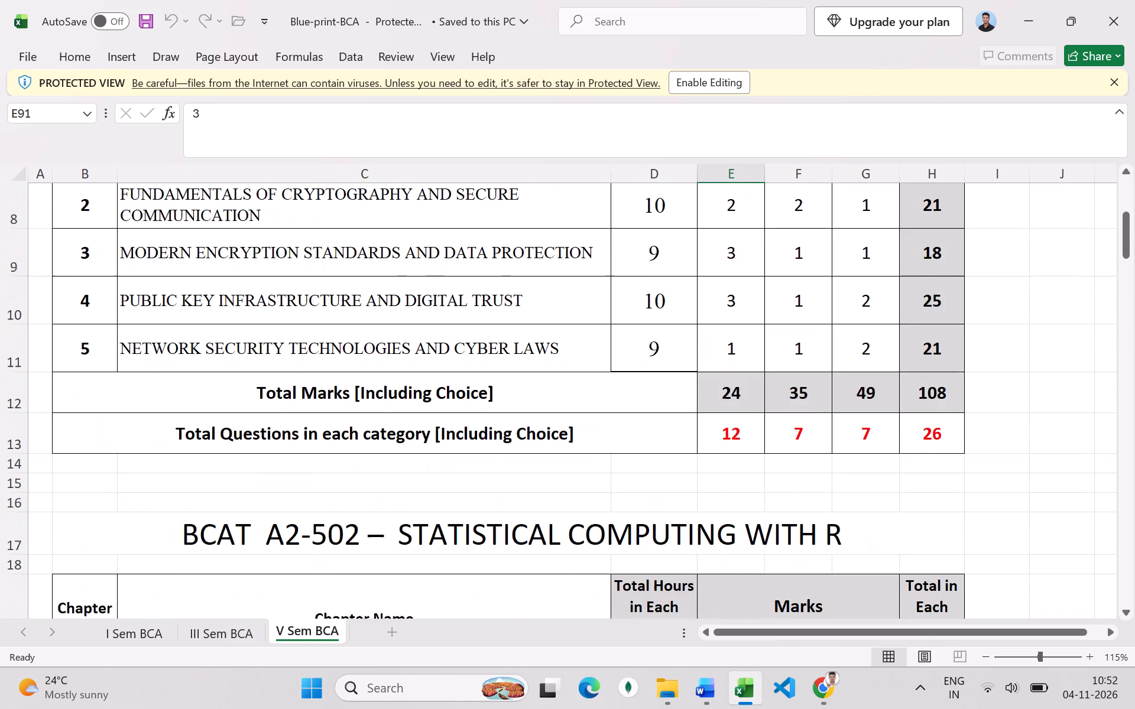
{"action": "scroll", "coordinate": [500, 424], "scroll_direction": "down", "scroll_amount": 5}
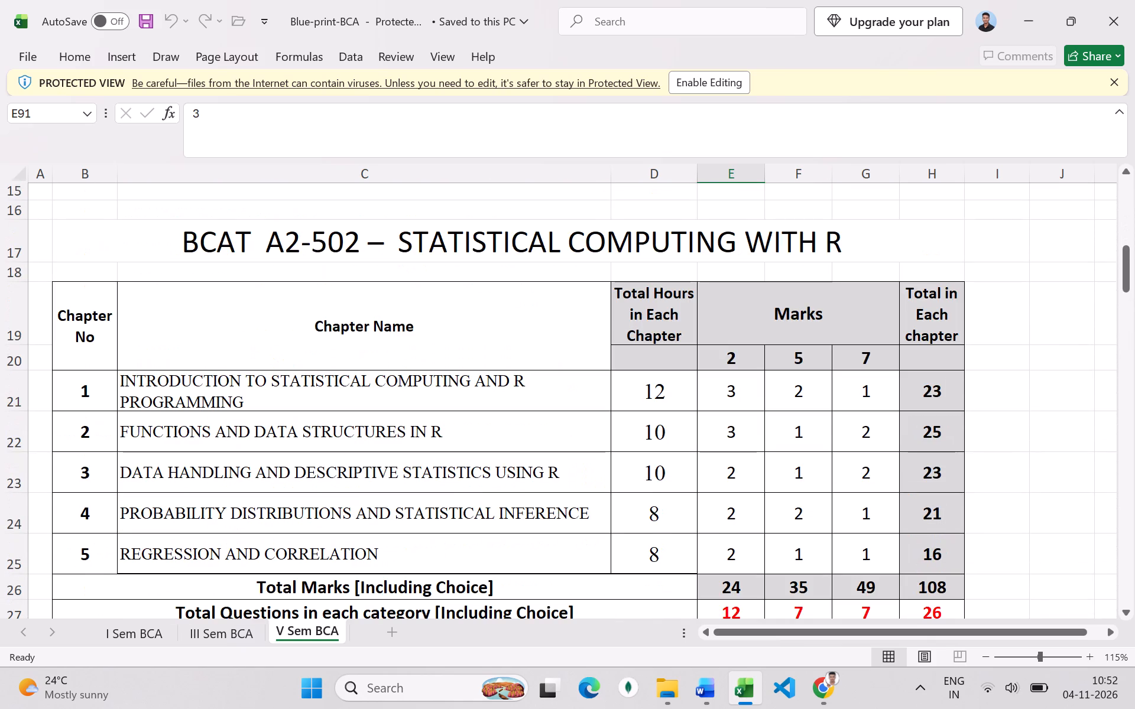
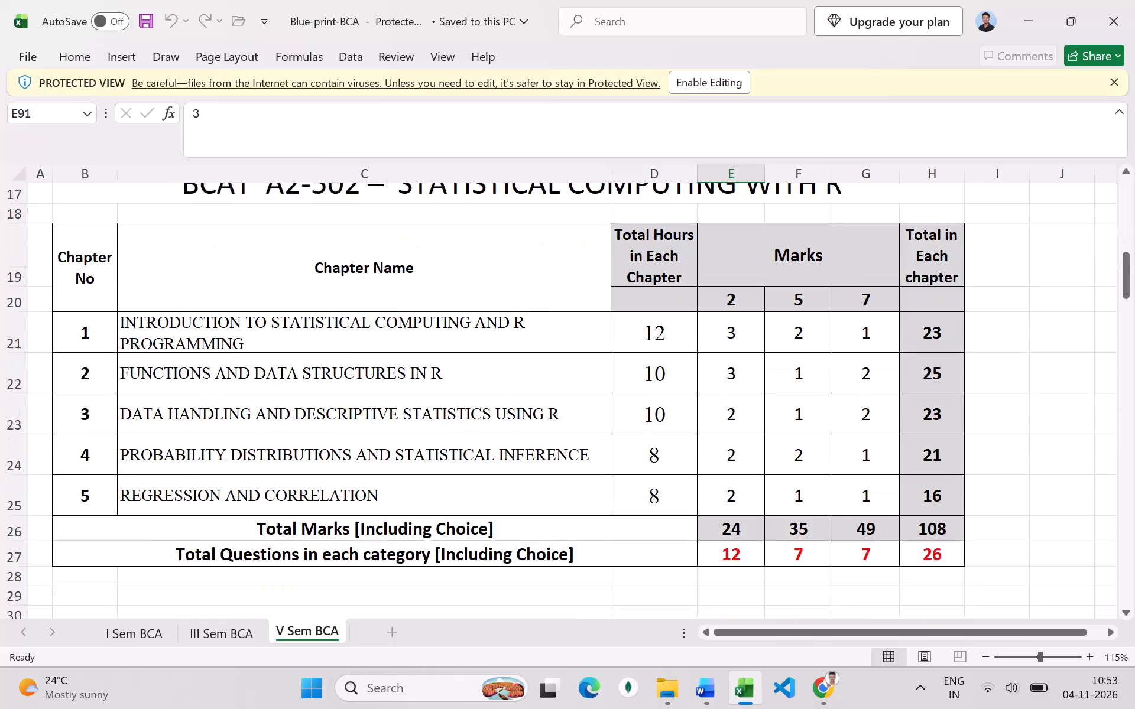
Close the Blue-print-BCA workbook and the Downloads folder window to return to the R_4_5_3 document in Word.
{"action": "scroll", "coordinate": [337, 331], "scroll_direction": "down", "scroll_amount": 3}
{"action": "left_click", "coordinate": [1134, 0]}
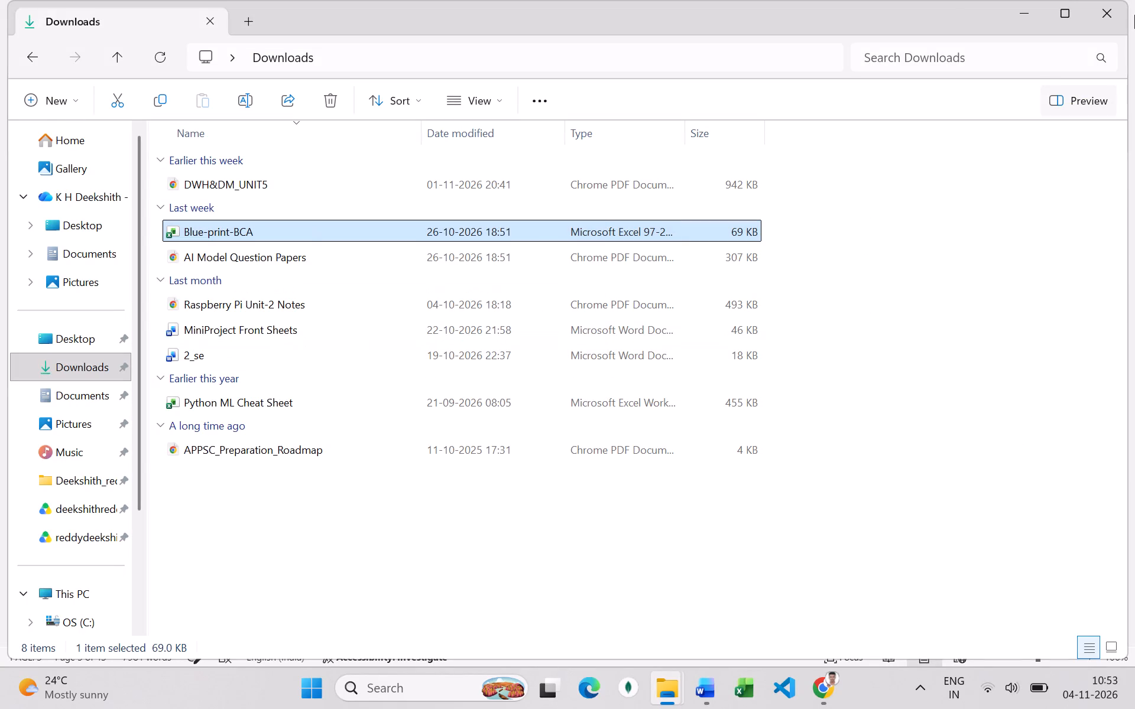
{"action": "left_click", "coordinate": [1100, 24]}
Add an outline border and light grey shading to the "HANDLING MISSING VALUES IN R" heading.
{"action": "scroll", "coordinate": [428, 492], "scroll_direction": "up", "scroll_amount": 1}
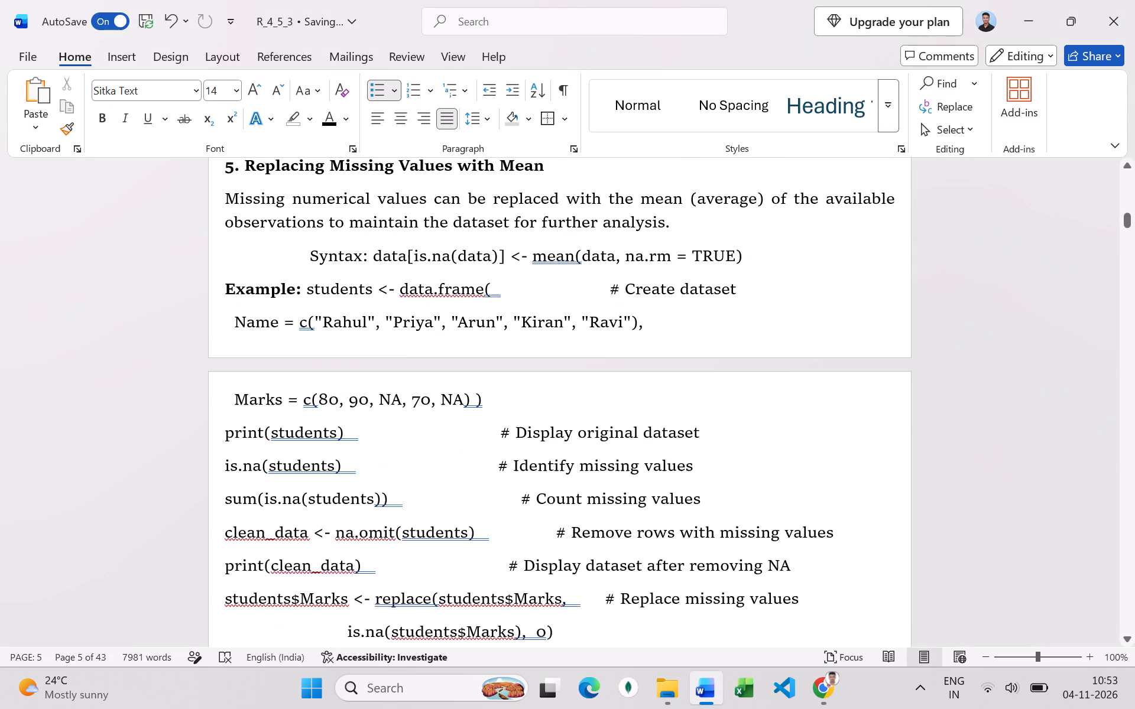
{"action": "scroll", "coordinate": [428, 492], "scroll_direction": "up", "scroll_amount": 7}
{"action": "scroll", "coordinate": [428, 492], "scroll_direction": "down", "scroll_amount": 1}
{"action": "scroll", "coordinate": [428, 492], "scroll_direction": "up", "scroll_amount": 16}
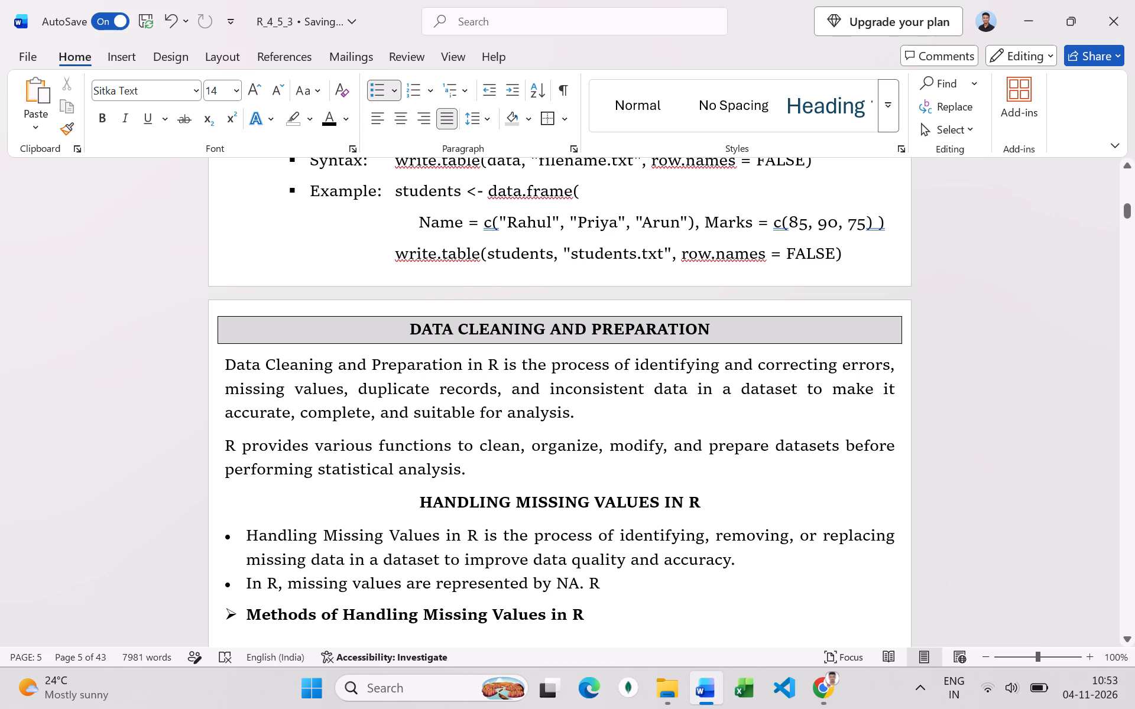
{"action": "left_click", "coordinate": [465, 469]}
{"action": "left_click_drag", "start_coordinate": [719, 502], "coordinate": [420, 521]}
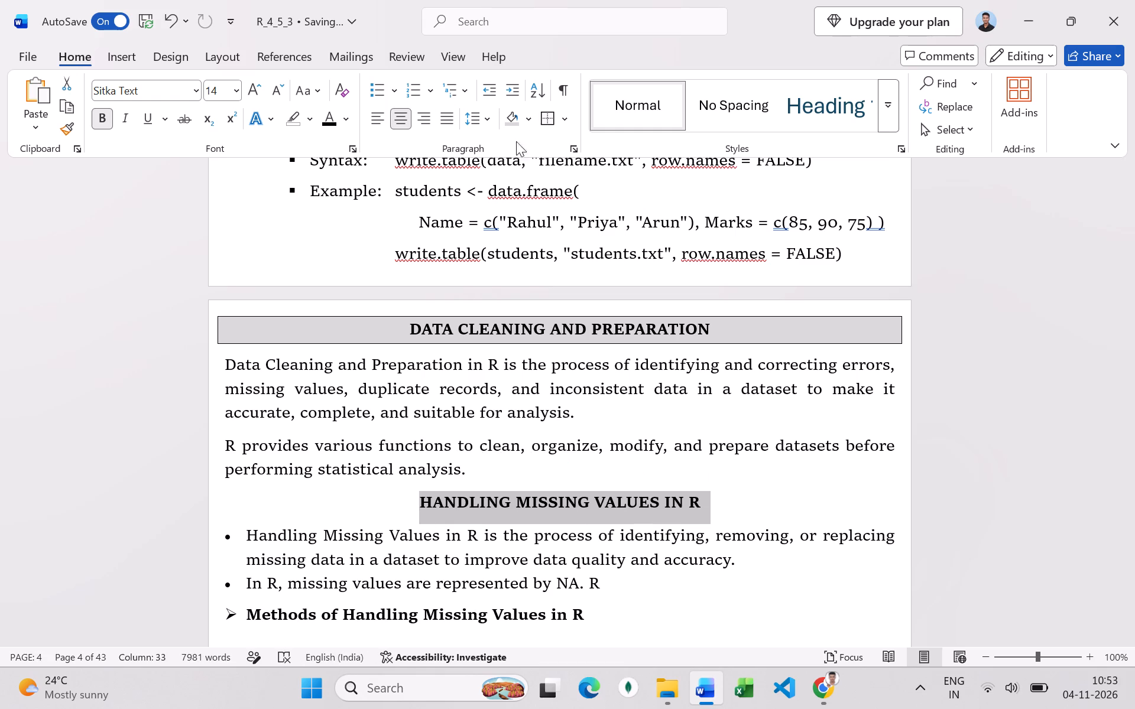
{"action": "left_click", "coordinate": [543, 118]}
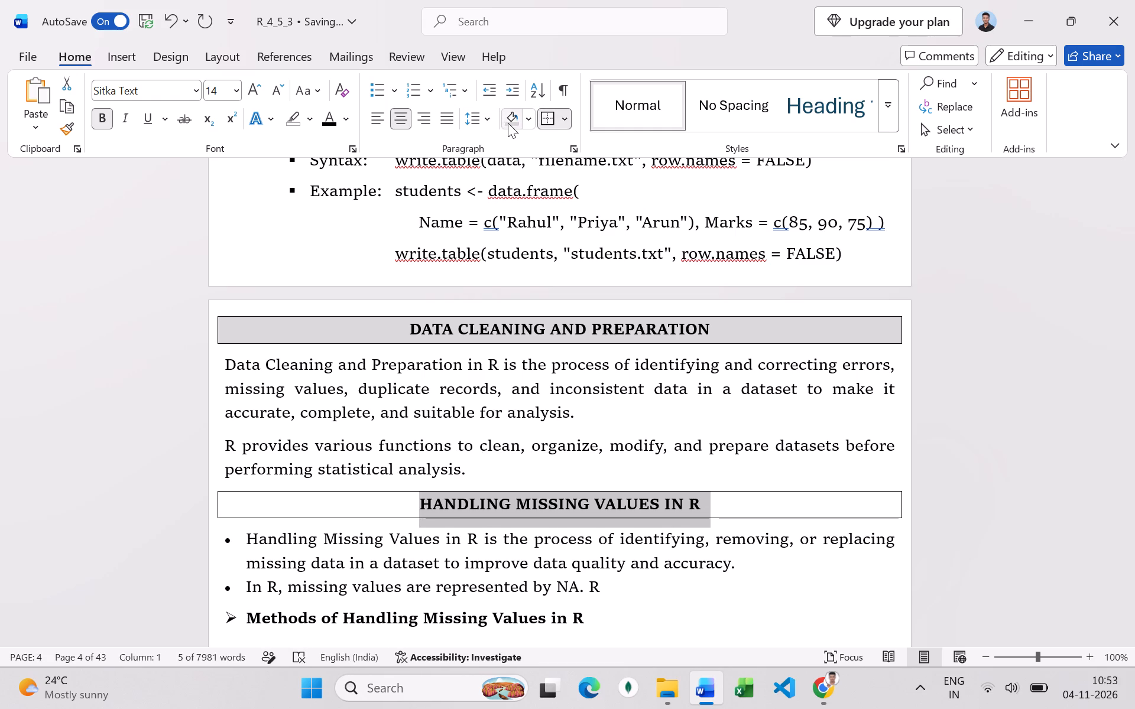
{"action": "left_click", "coordinate": [508, 123]}
{"action": "left_click", "coordinate": [528, 446]}
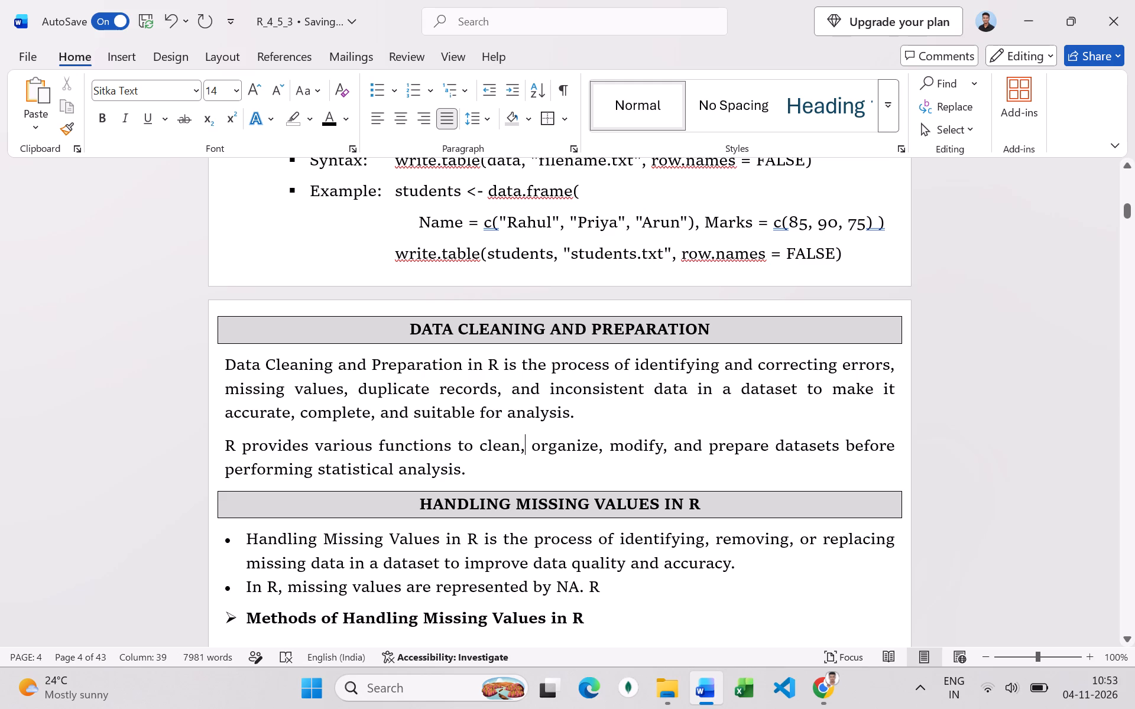
Turn the two paragraphs under "DATA CLEANING AND PREPARATION" into round-bulleted items and reduce their indent to match the bullets of the following section.
{"action": "left_click_drag", "start_coordinate": [464, 479], "coordinate": [225, 363]}
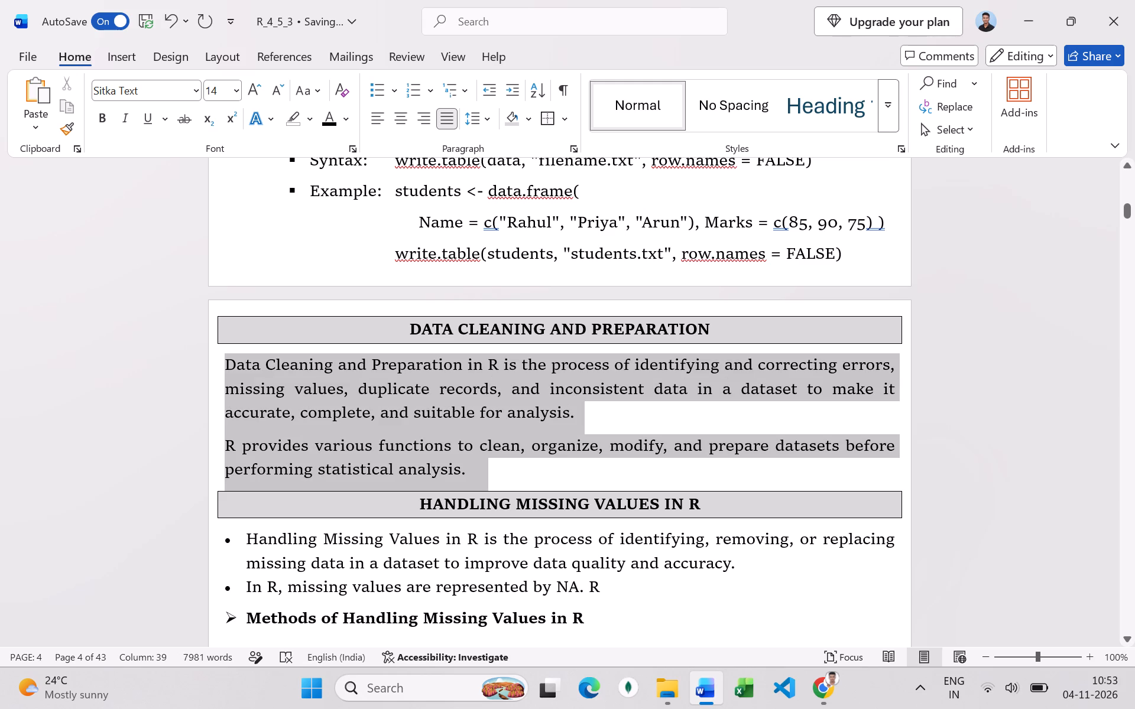
{"action": "left_click_drag", "start_coordinate": [225, 363], "coordinate": [224, 363]}
{"action": "left_click", "coordinate": [388, 90]}
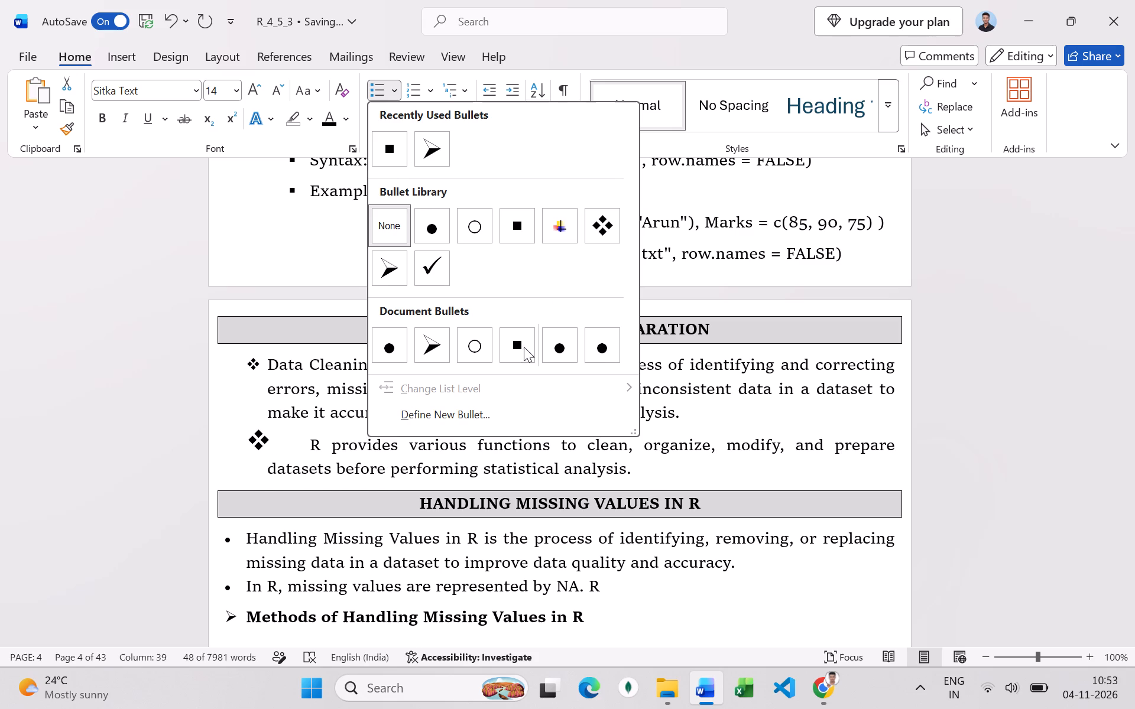
{"action": "left_click", "coordinate": [562, 348]}
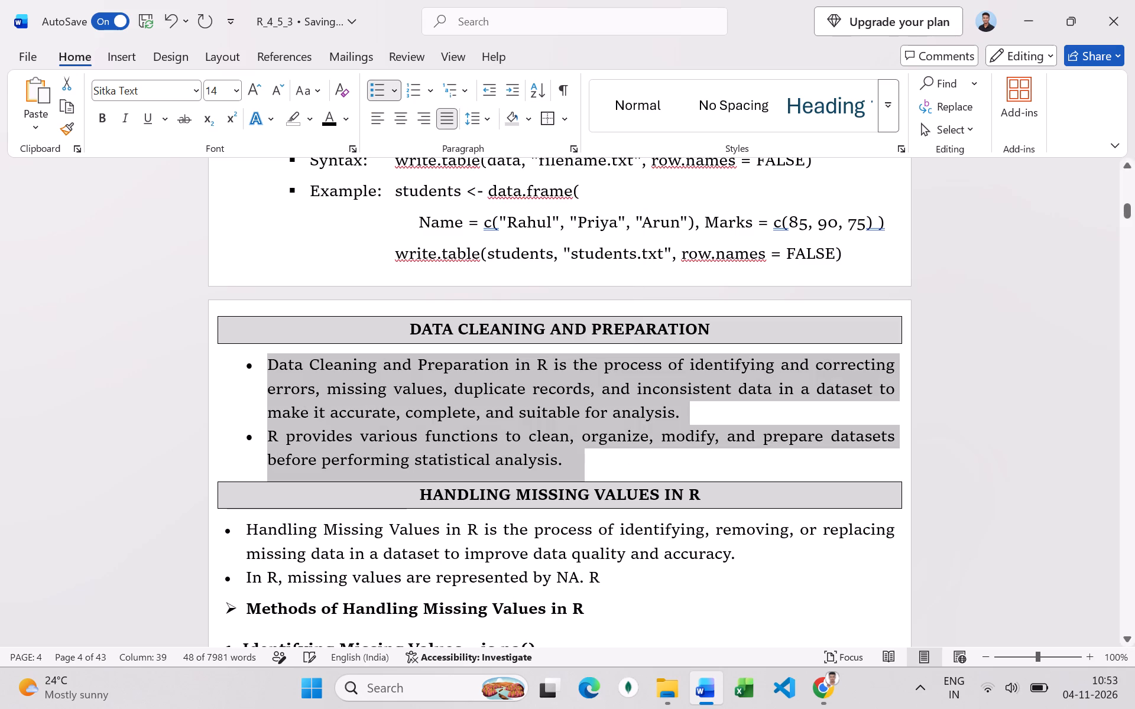
{"action": "triple_click", "coordinate": [494, 93]}
{"action": "left_click", "coordinate": [494, 93]}
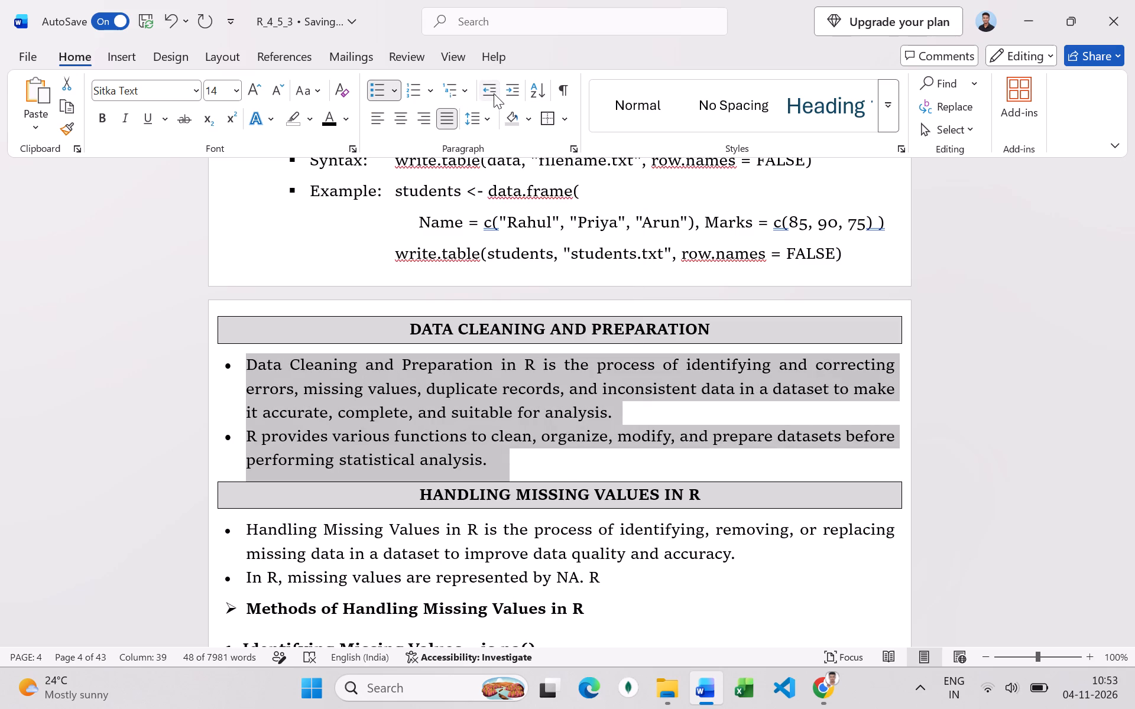
Set the line spacing of the two Data Cleaning and Preparation bullet items to 1.5.
{"action": "left_click", "coordinate": [478, 116]}
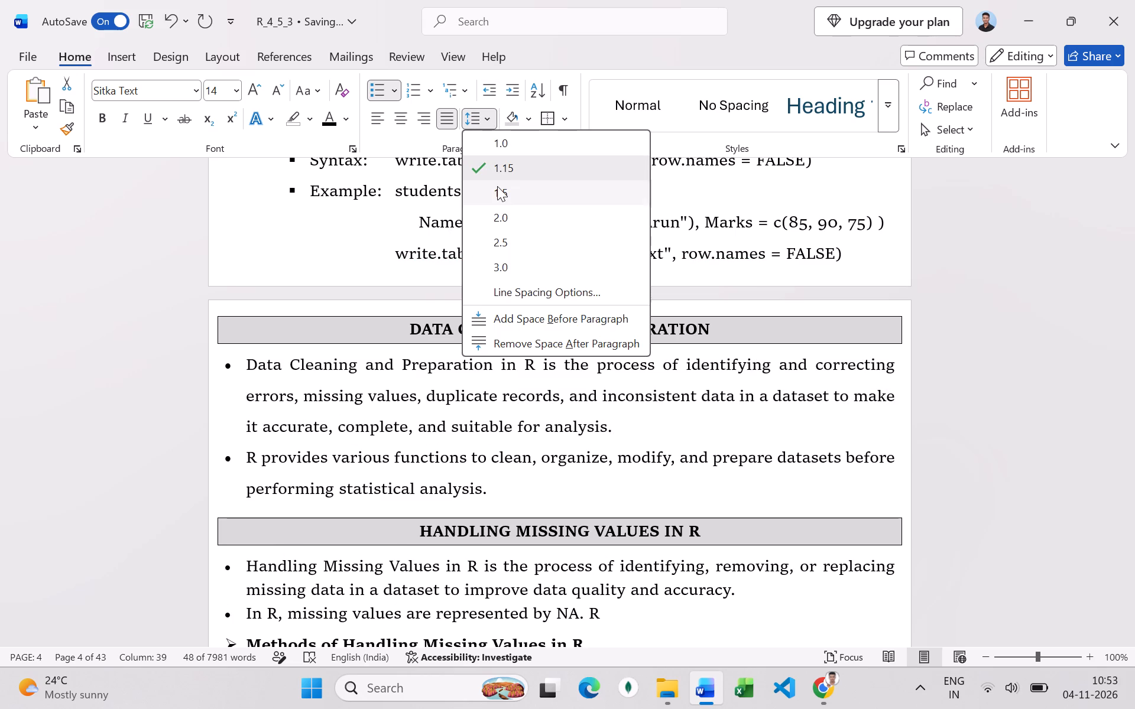
{"action": "left_click", "coordinate": [497, 186]}
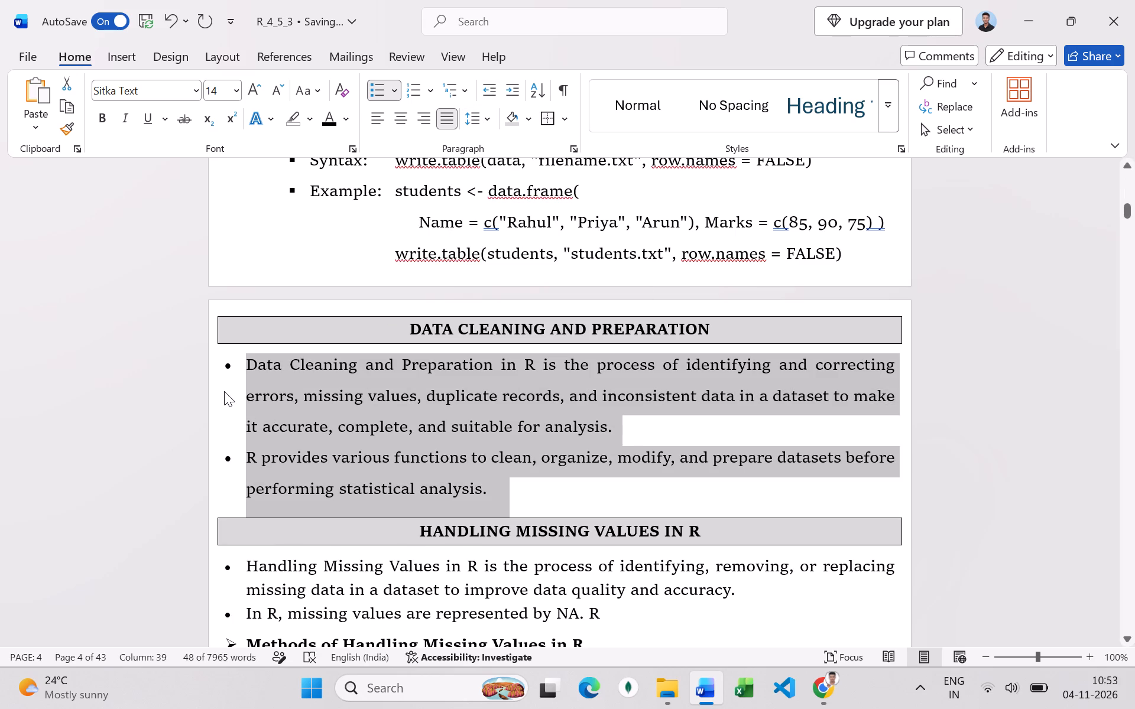
Shrink the bullet symbols of the two Data Cleaning and Preparation items by one font size step.
{"action": "left_click", "coordinate": [228, 369]}
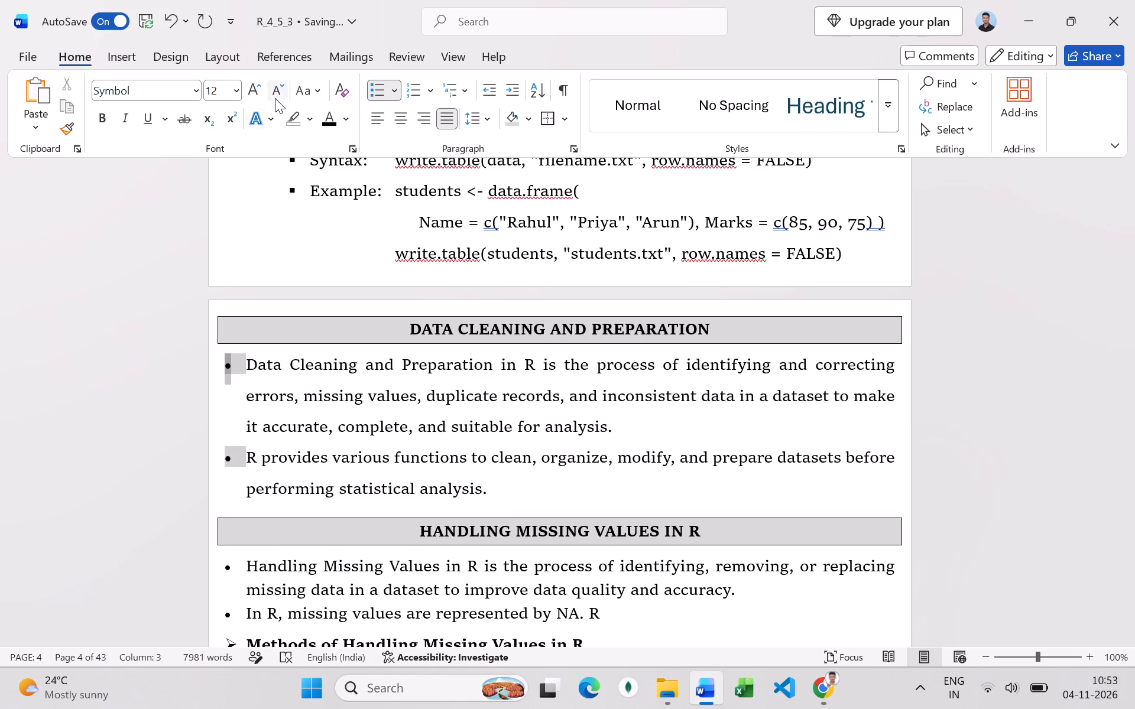
{"action": "left_click", "coordinate": [275, 98]}
{"action": "left_click", "coordinate": [329, 453]}
{"action": "left_click_drag", "start_coordinate": [506, 496], "coordinate": [223, 376]}
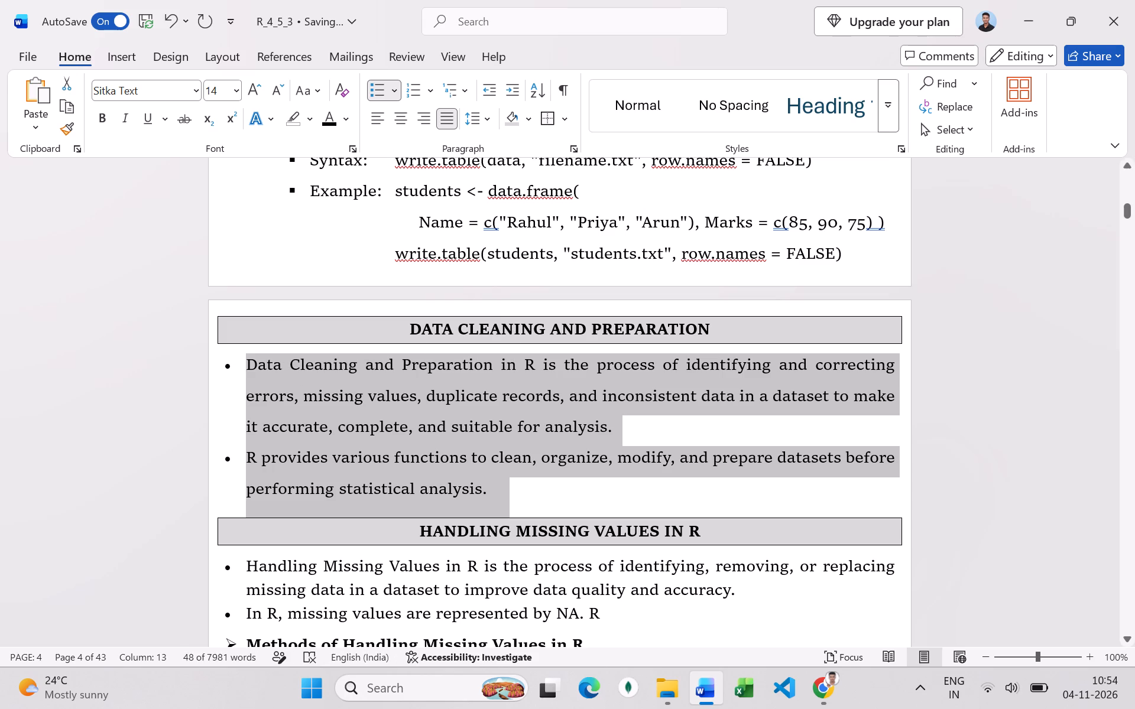
{"action": "left_click", "coordinate": [456, 414]}
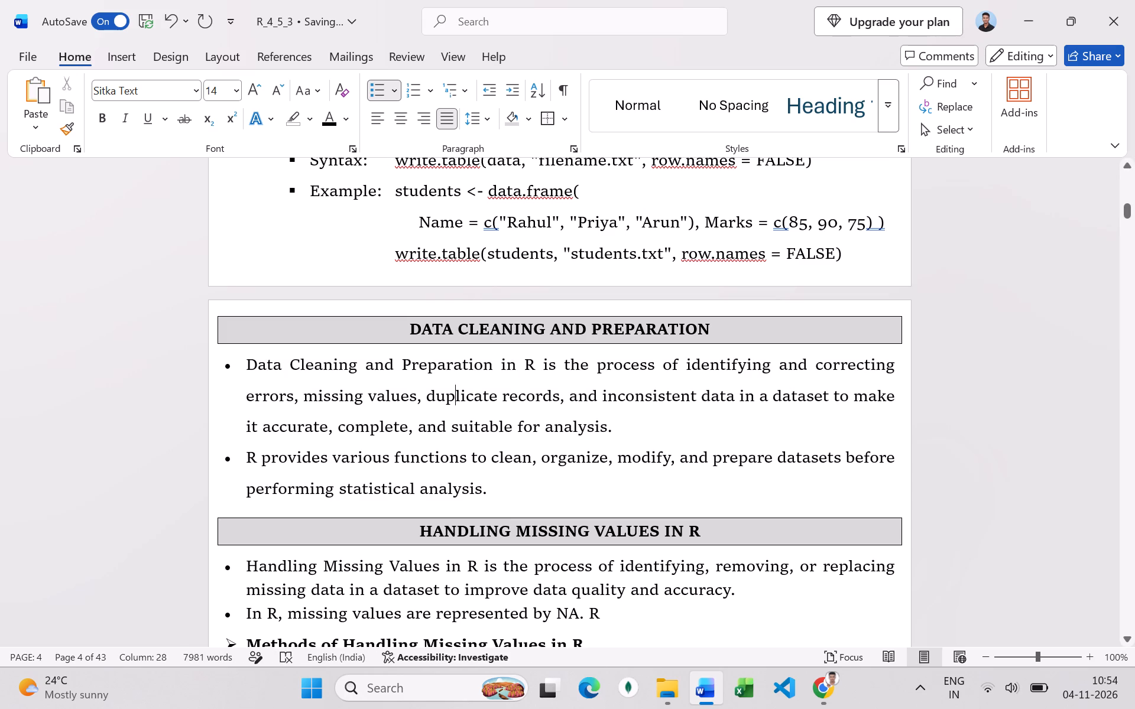
Replace "and" with "&" between "identifying" and "correcting" in the first Data Cleaning and Preparation bullet.
{"action": "left_click", "coordinate": [809, 356]}
{"action": "key", "text": "BackSpace"}
{"action": "key", "text": "BackSpace"}
{"action": "key", "text": "BackSpace"}
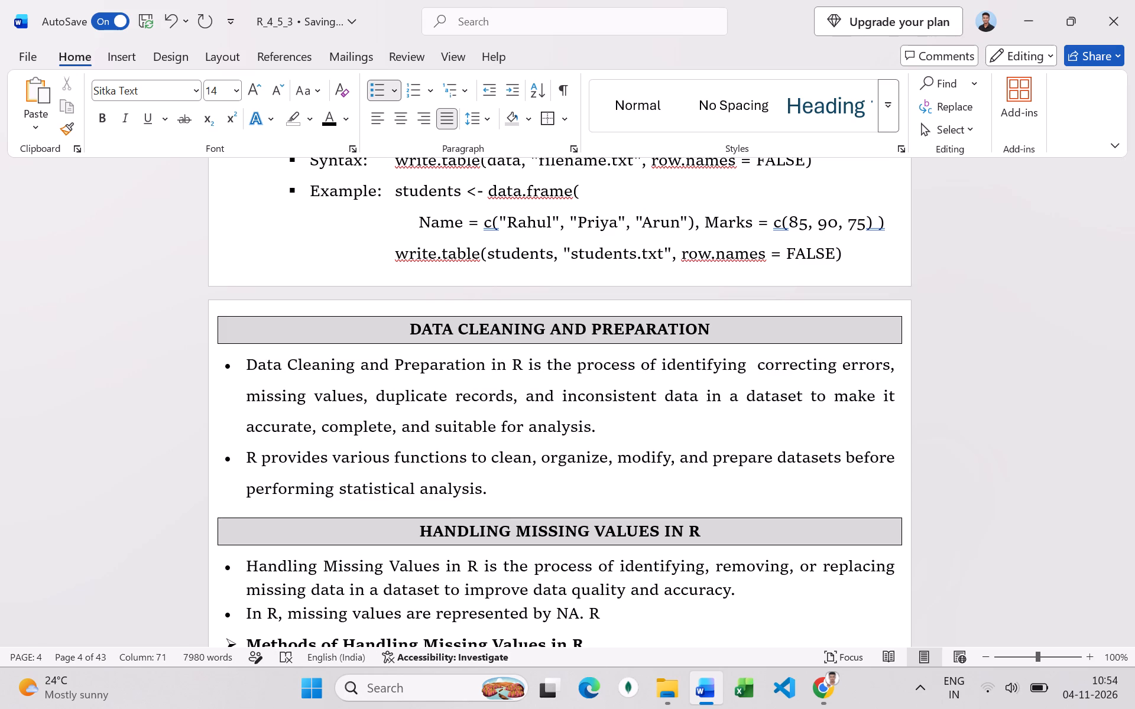
{"action": "key", "text": "shift+ampersand"}
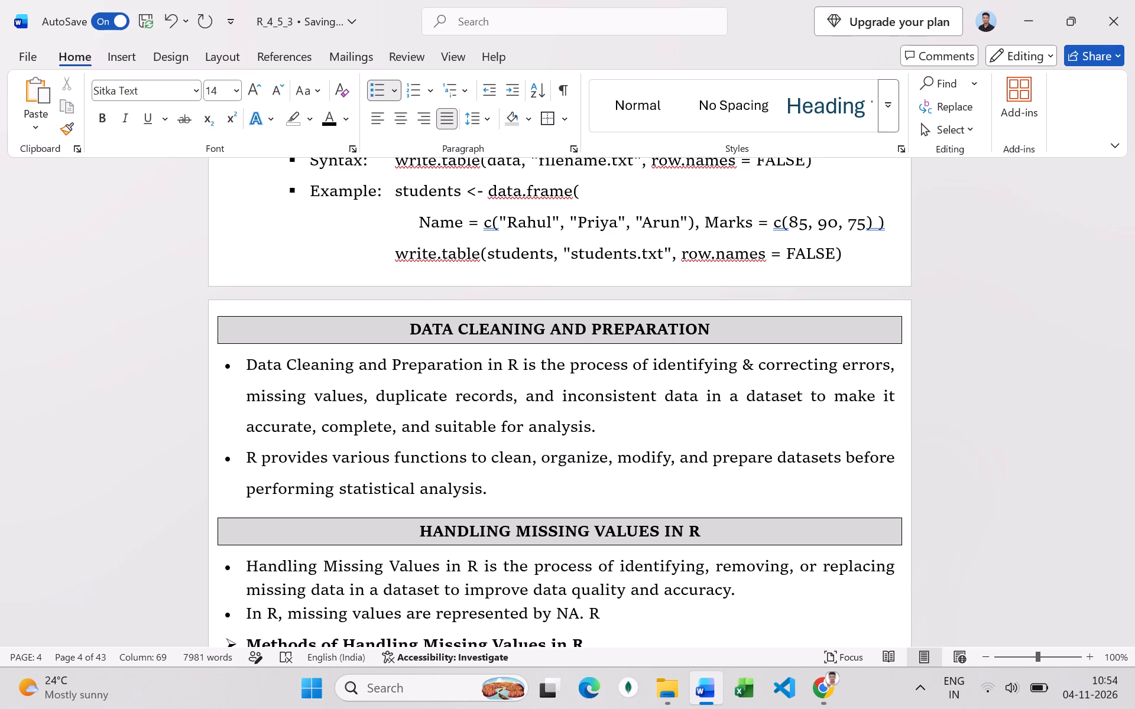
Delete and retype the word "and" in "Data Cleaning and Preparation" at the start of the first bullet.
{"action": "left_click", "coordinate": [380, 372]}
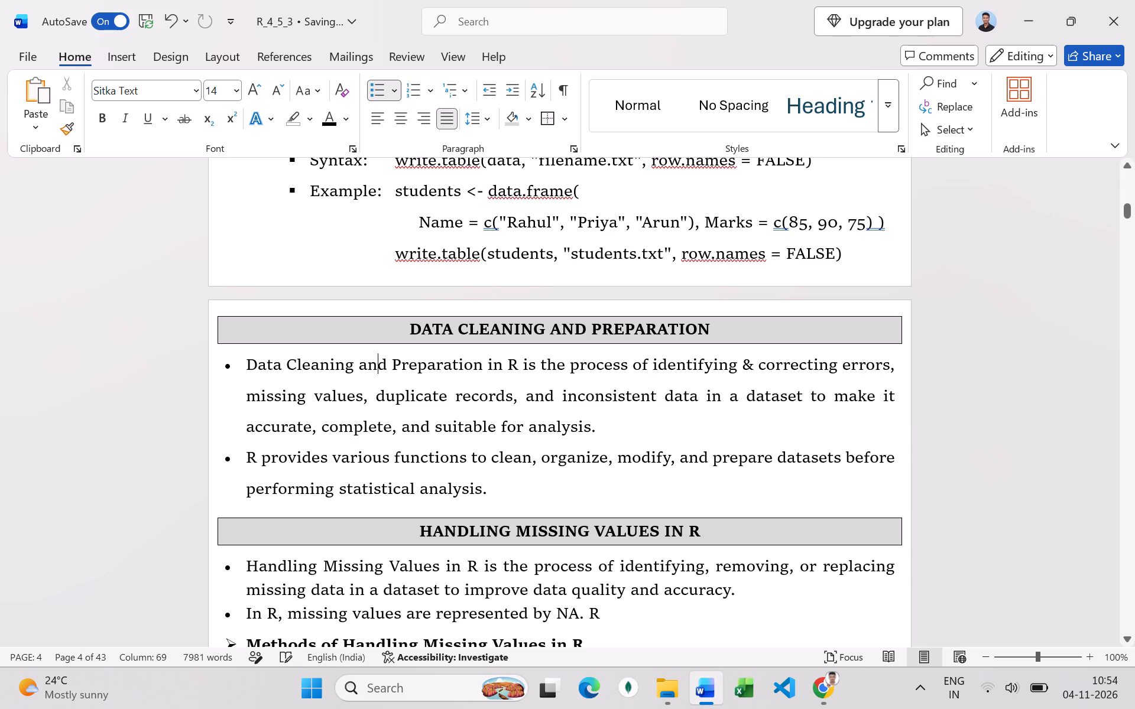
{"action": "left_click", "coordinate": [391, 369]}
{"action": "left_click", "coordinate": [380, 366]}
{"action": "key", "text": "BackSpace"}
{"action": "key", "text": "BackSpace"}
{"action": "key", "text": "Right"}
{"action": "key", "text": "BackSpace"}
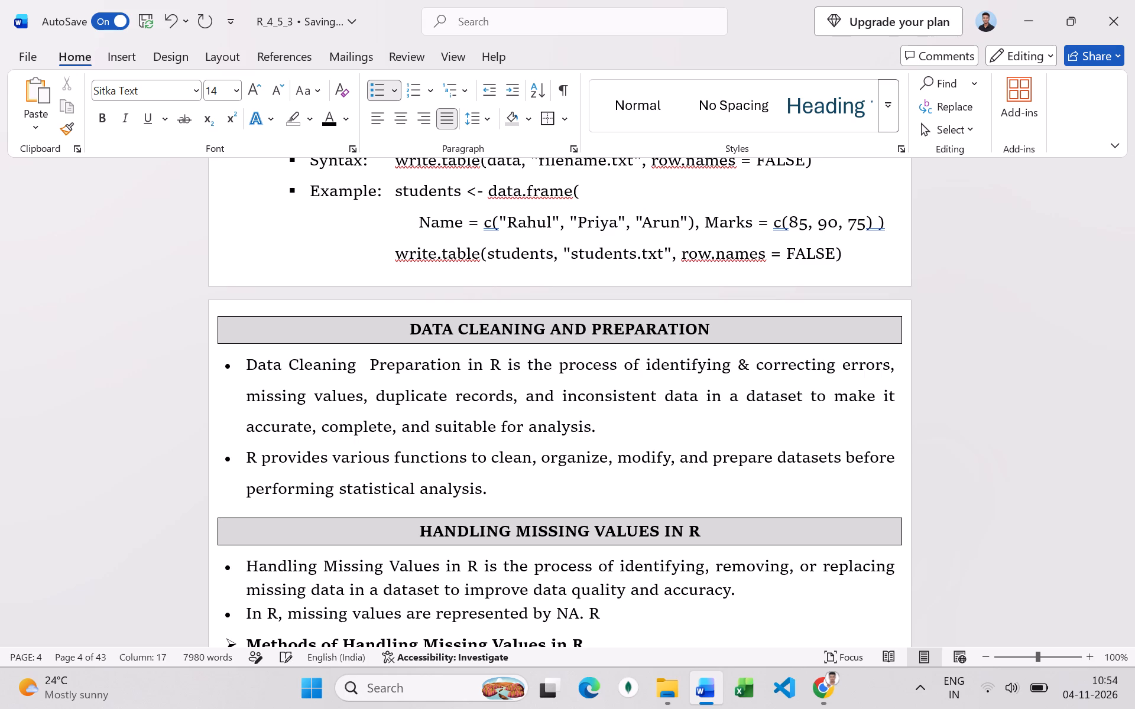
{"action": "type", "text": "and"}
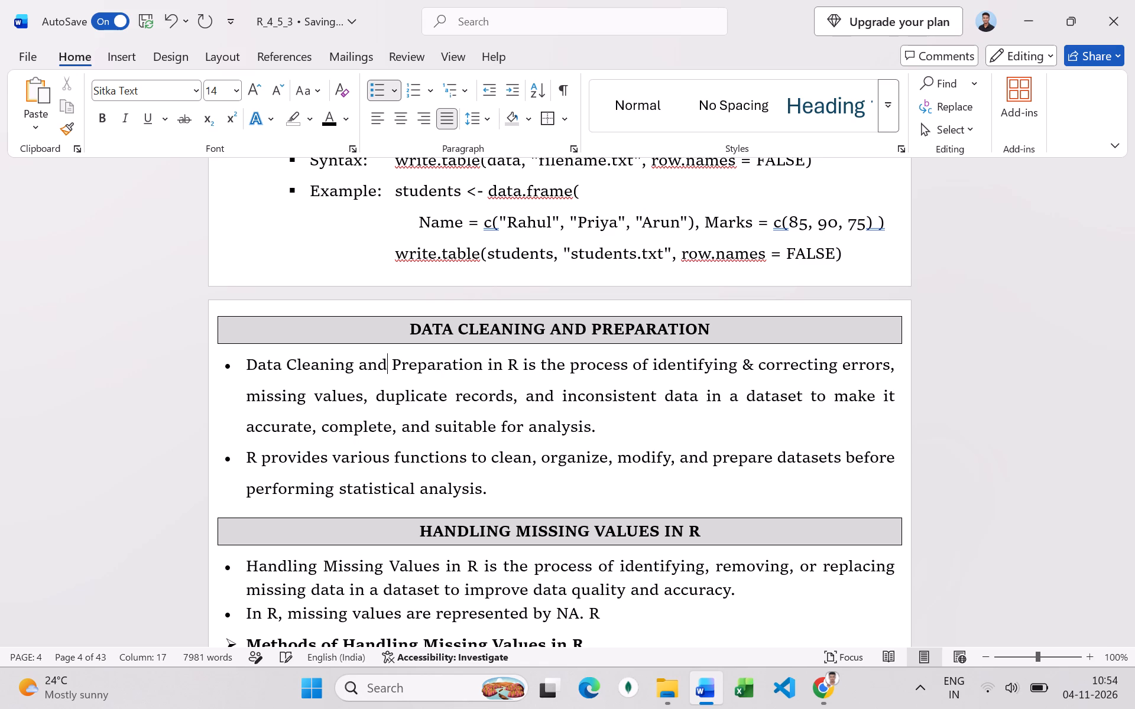
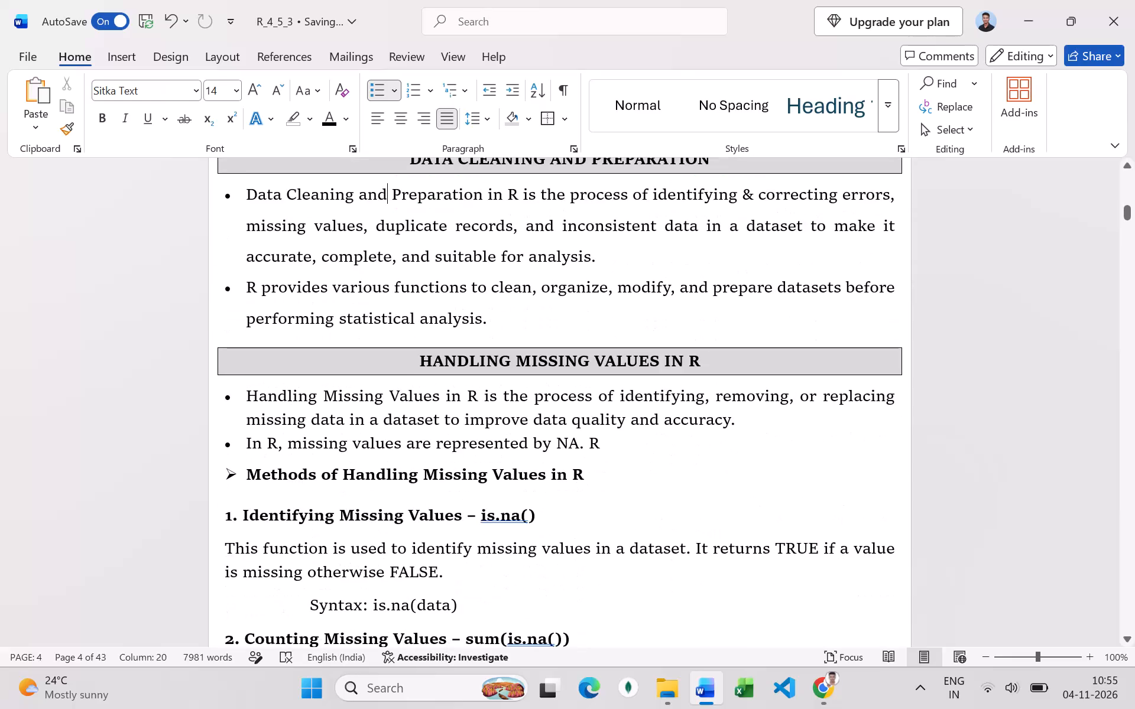
Review the notes from the export examples through the Handling Missing Values in R methods and example code.
{"action": "scroll", "coordinate": [393, 405], "scroll_direction": "up", "scroll_amount": 3}
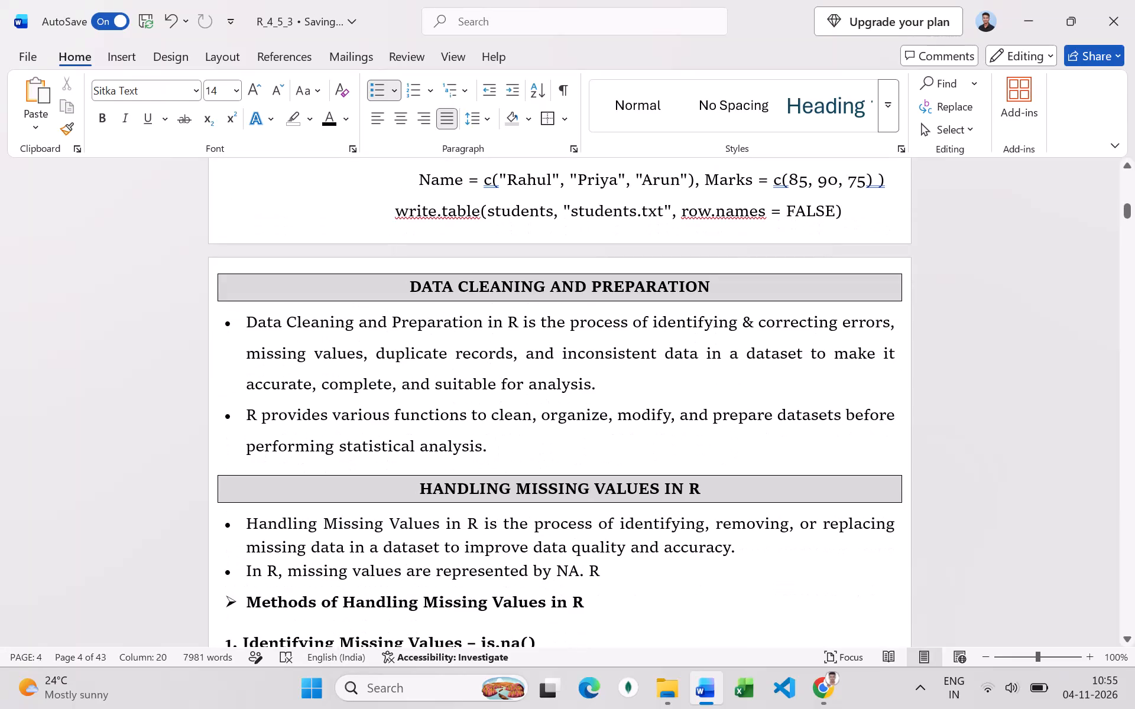
{"action": "scroll", "coordinate": [465, 438], "scroll_direction": "up", "scroll_amount": 10}
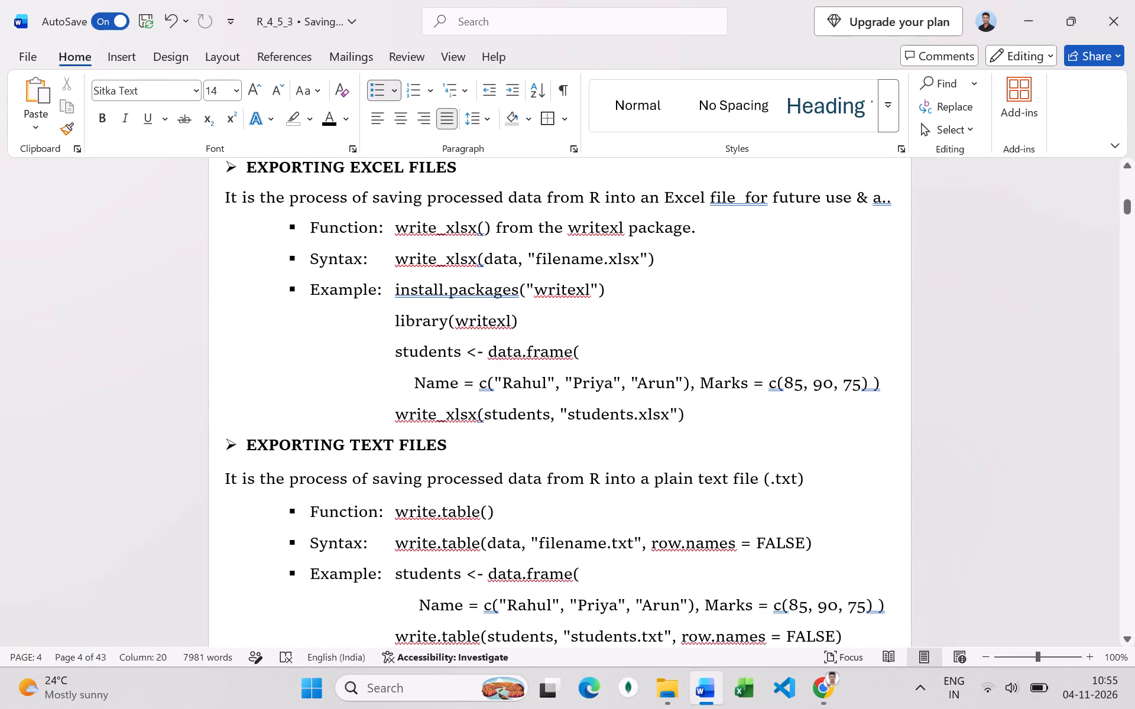
{"action": "scroll", "coordinate": [465, 438], "scroll_direction": "down", "scroll_amount": 20}
{"action": "scroll", "coordinate": [465, 438], "scroll_direction": "down", "scroll_amount": 3}
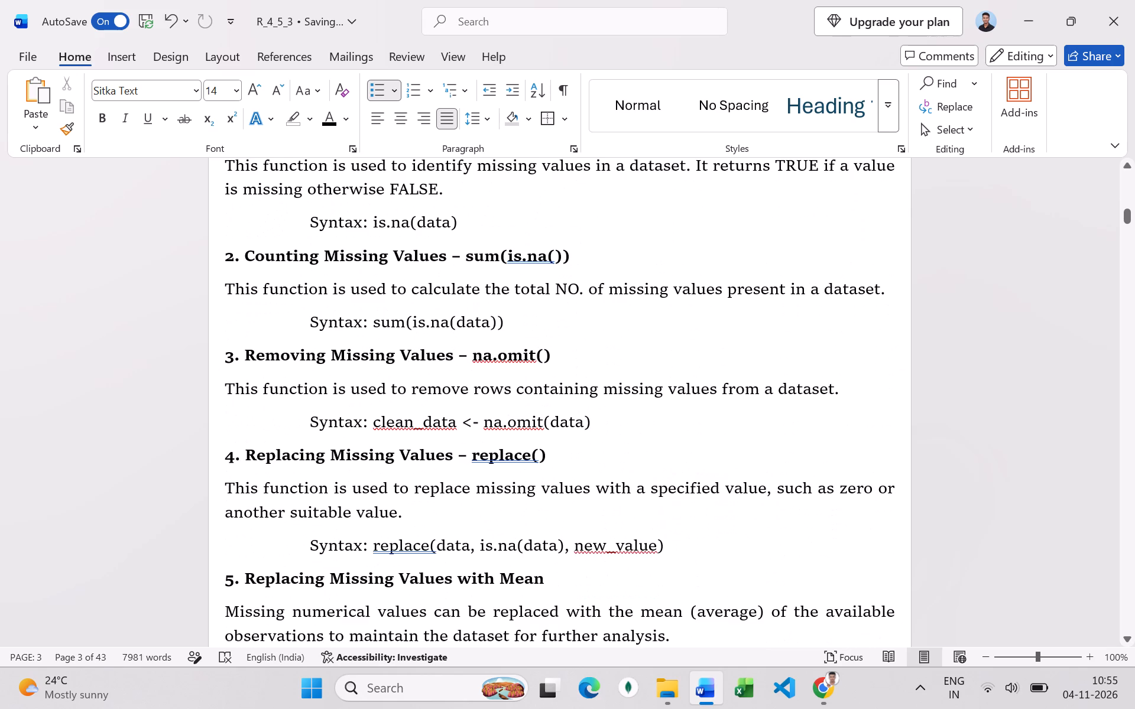
{"action": "scroll", "coordinate": [465, 438], "scroll_direction": "up", "scroll_amount": 5}
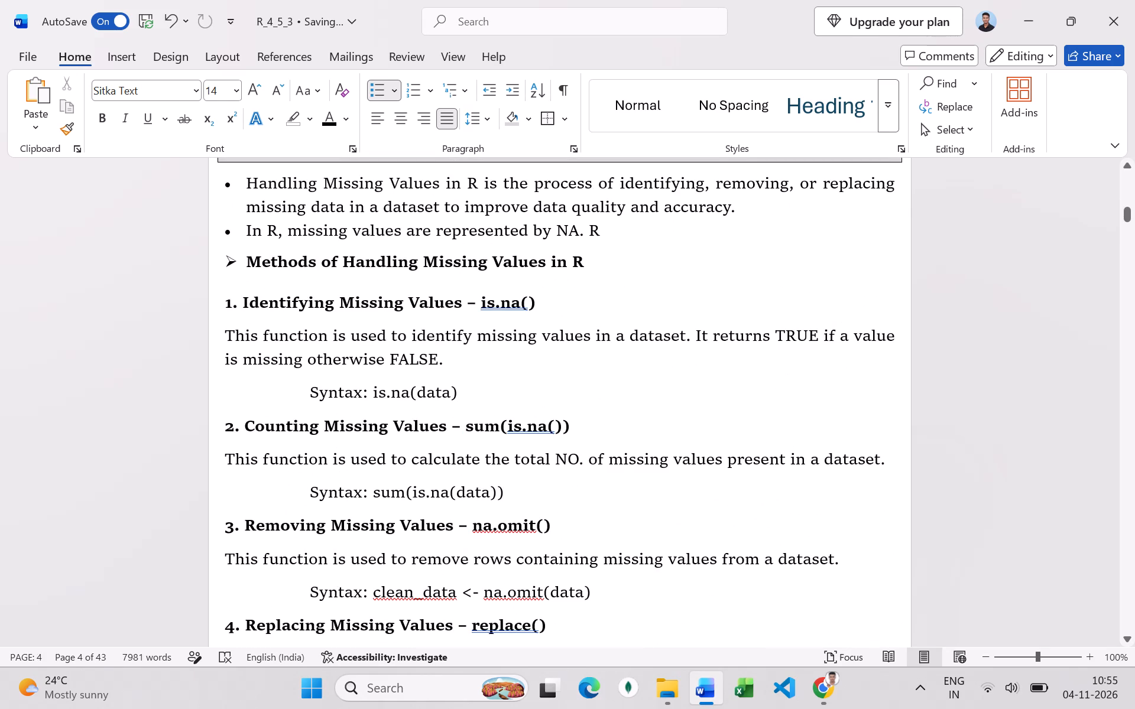
{"action": "left_click", "coordinate": [234, 297]}
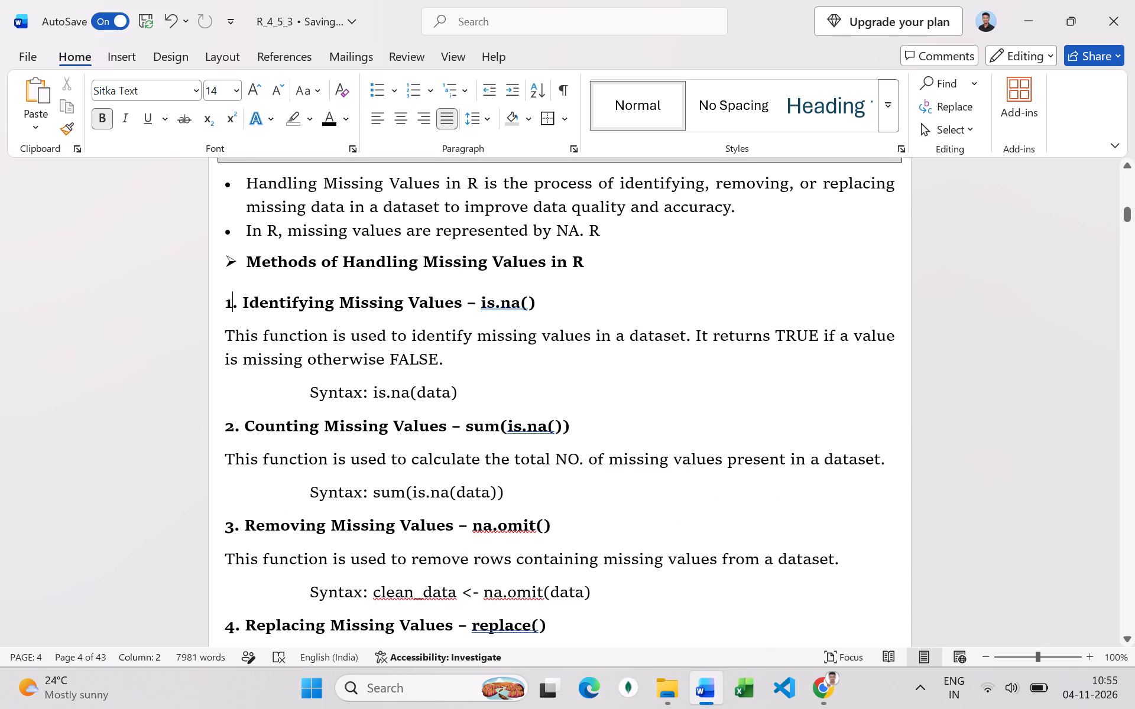
{"action": "scroll", "coordinate": [414, 402], "scroll_direction": "down", "scroll_amount": 14}
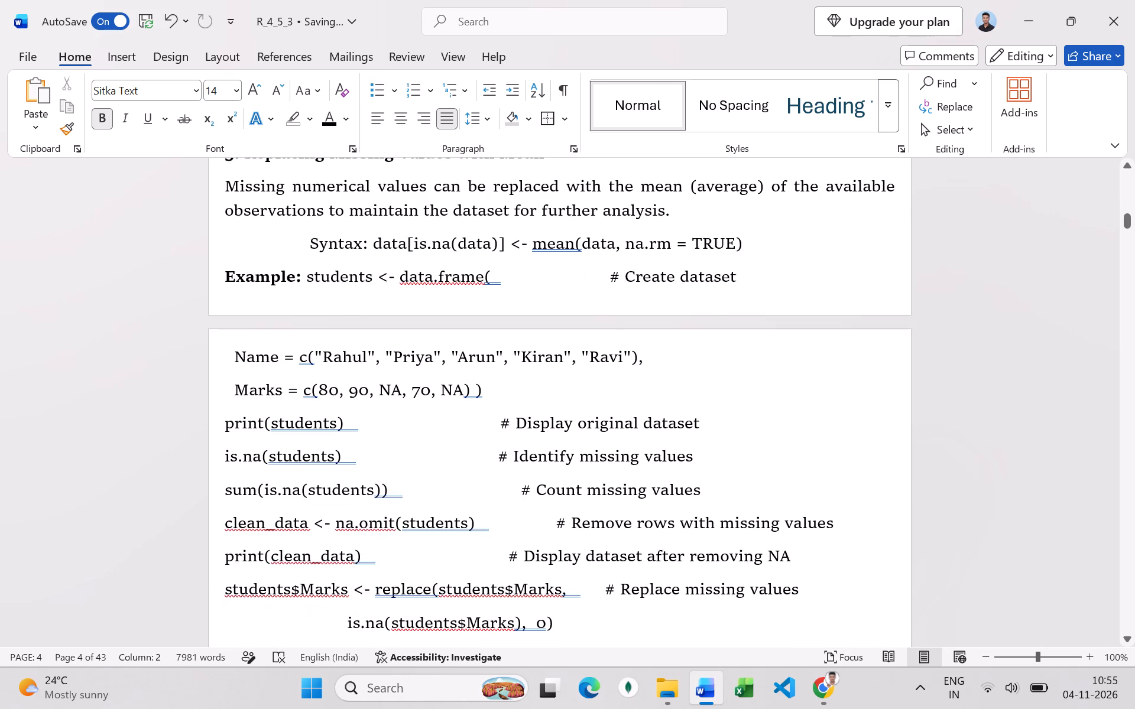
{"action": "scroll", "coordinate": [414, 402], "scroll_direction": "up", "scroll_amount": 10}
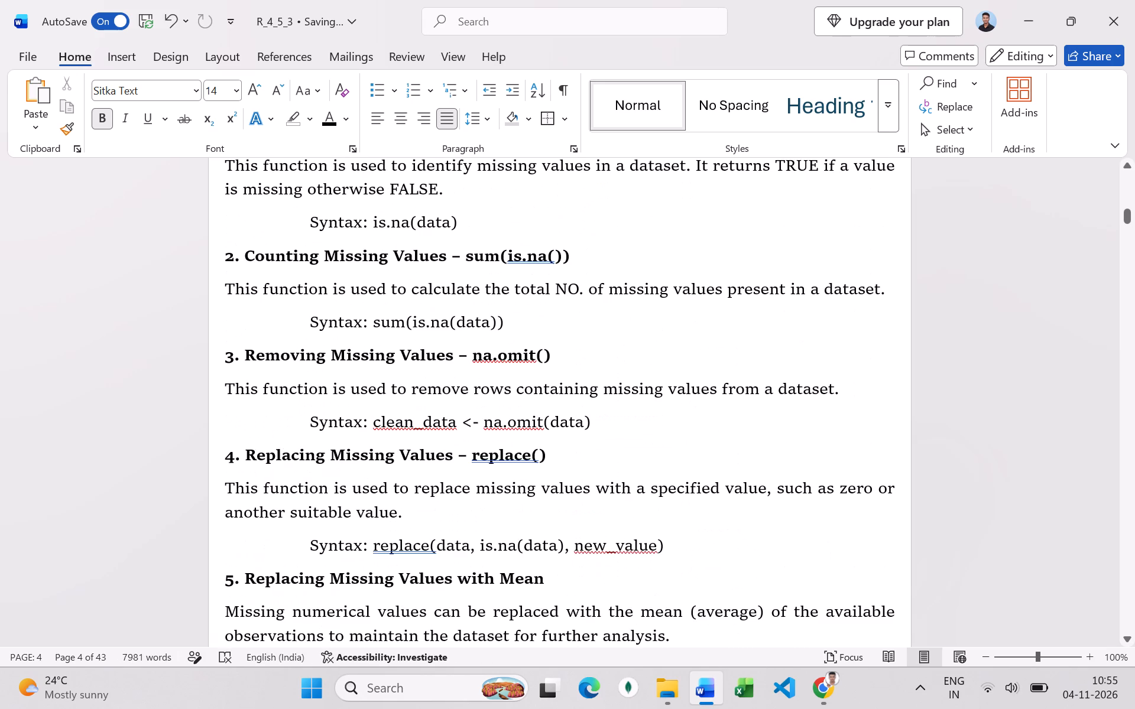
{"action": "scroll", "coordinate": [414, 403], "scroll_direction": "up", "scroll_amount": 3}
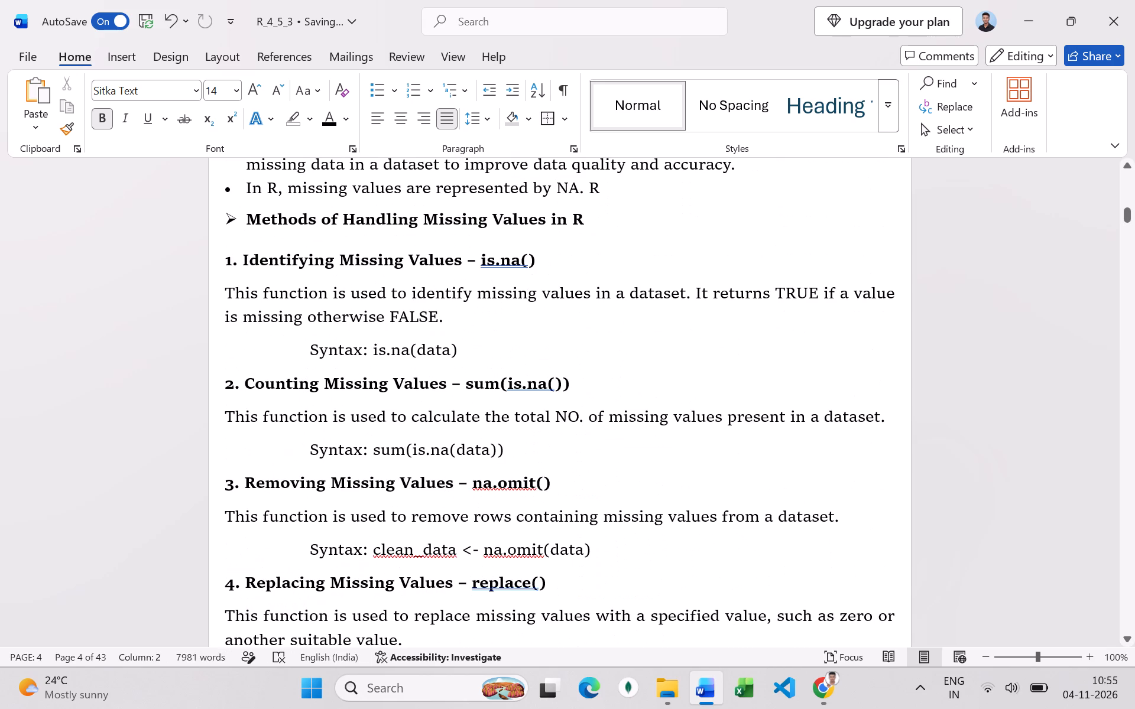
{"action": "scroll", "coordinate": [414, 403], "scroll_direction": "up", "scroll_amount": 5}
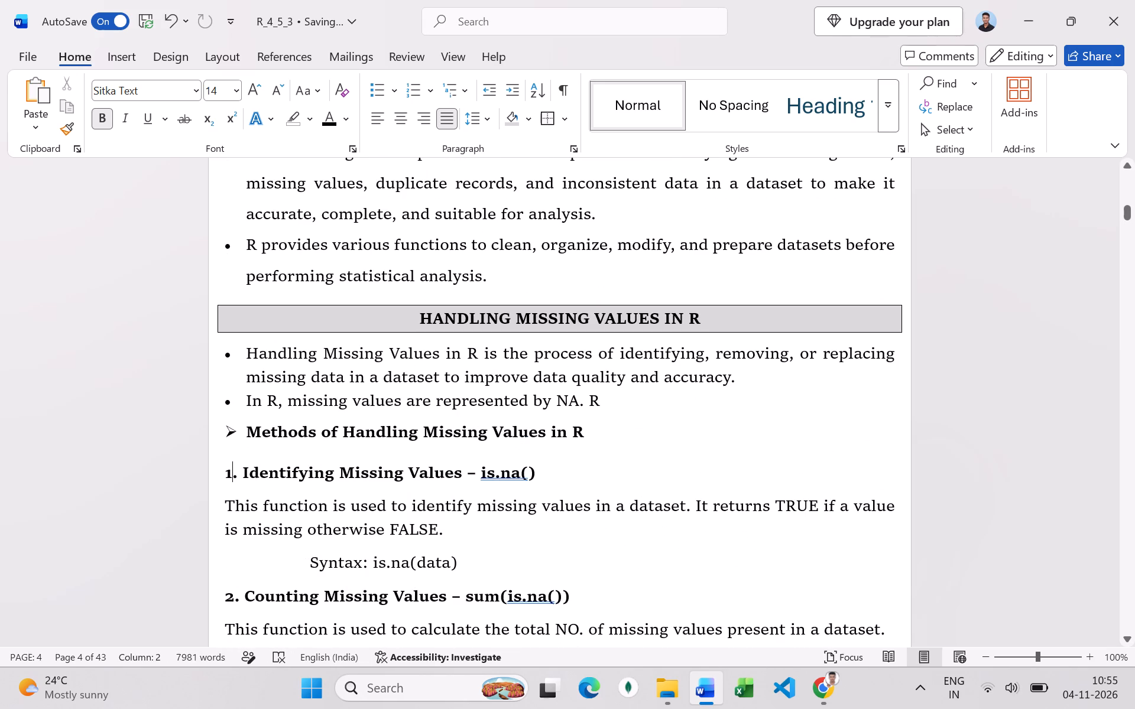
{"action": "scroll", "coordinate": [403, 469], "scroll_direction": "down", "scroll_amount": 20}
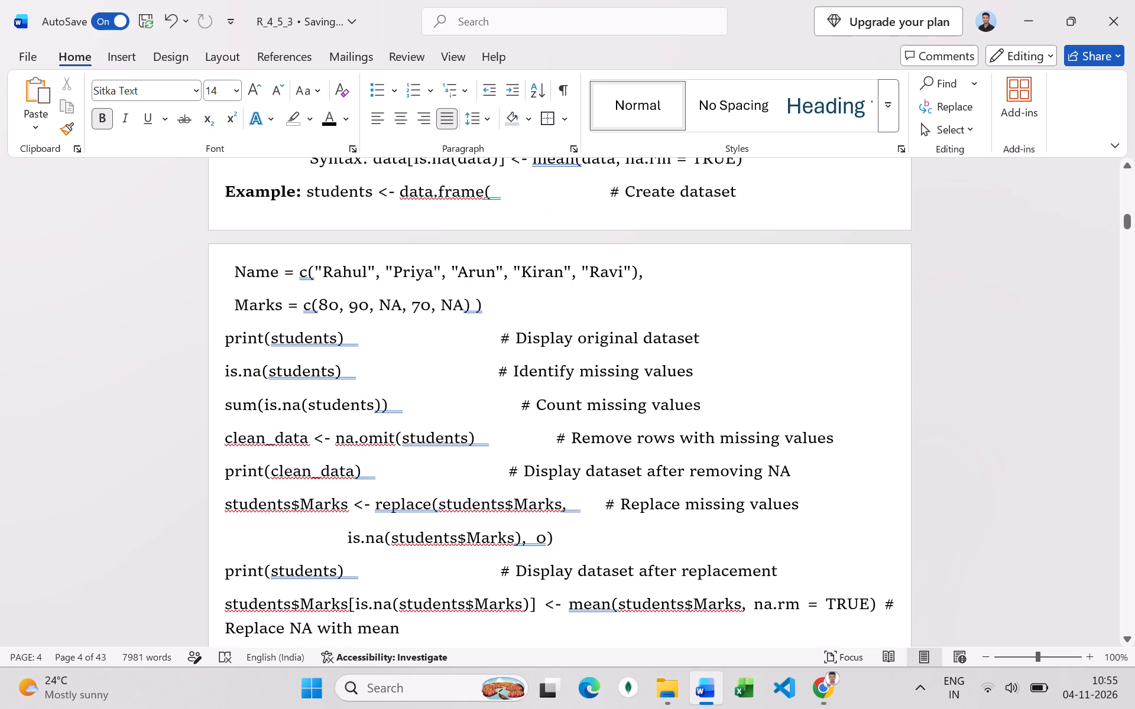
{"action": "scroll", "coordinate": [450, 476], "scroll_direction": "up", "scroll_amount": 7}
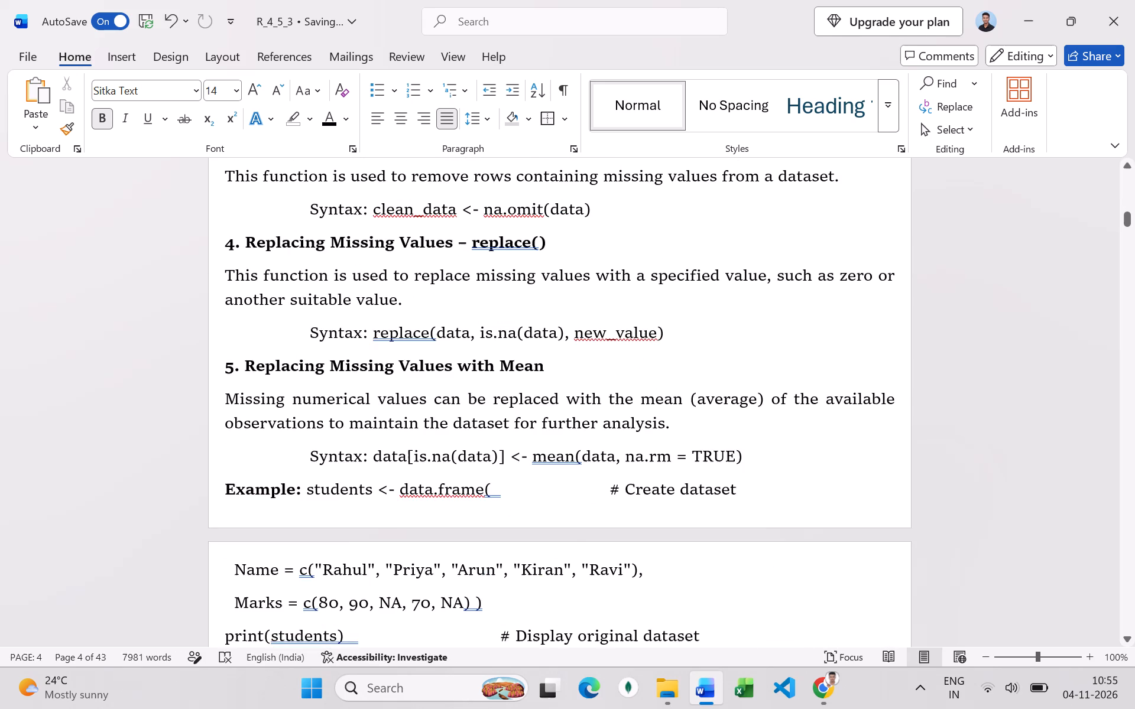
{"action": "scroll", "coordinate": [450, 476], "scroll_direction": "down", "scroll_amount": 5}
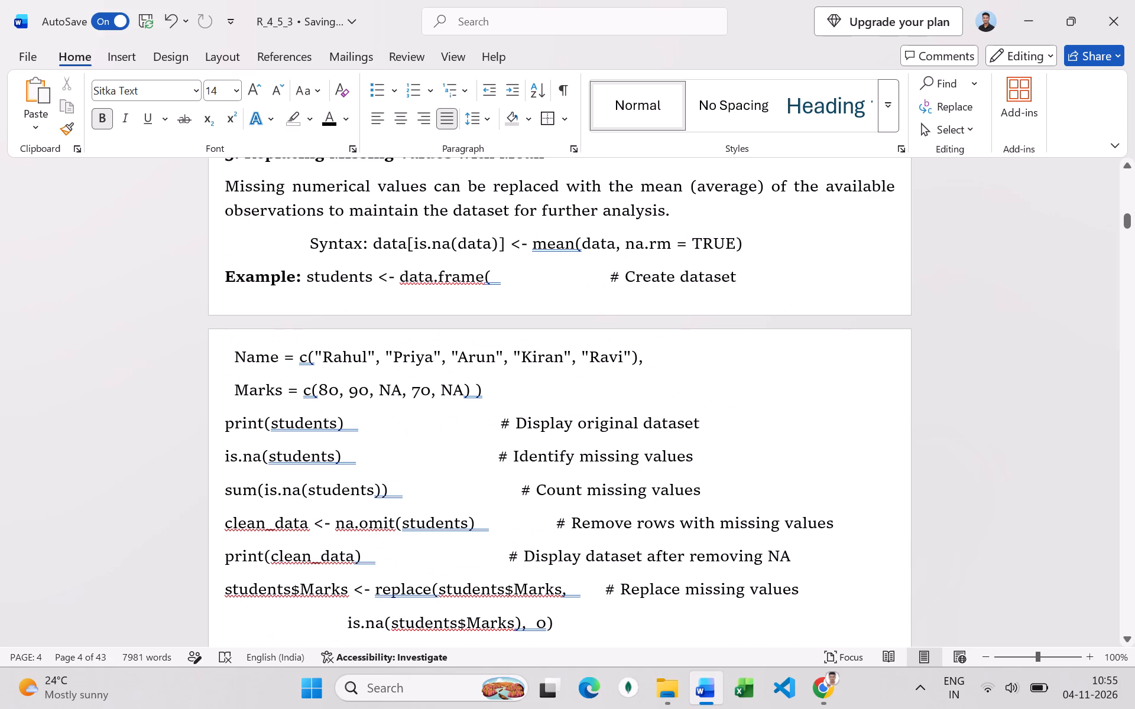
{"action": "scroll", "coordinate": [444, 490], "scroll_direction": "up", "scroll_amount": 18}
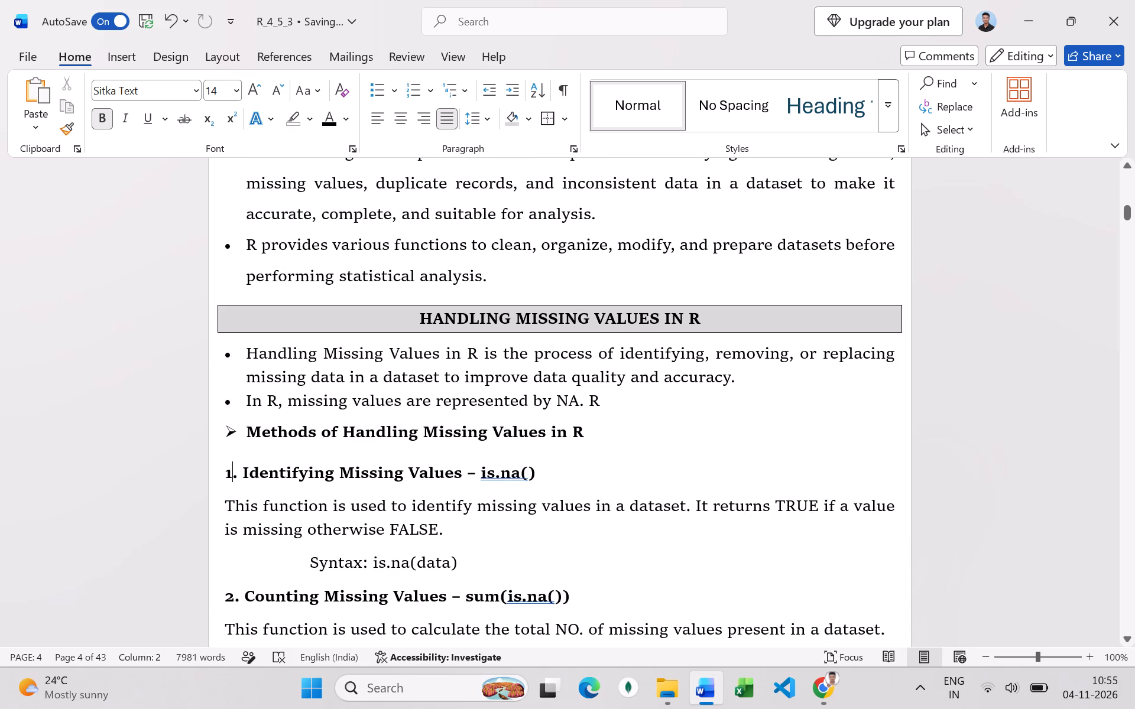
{"action": "left_click_drag", "start_coordinate": [605, 404], "coordinate": [210, 356]}
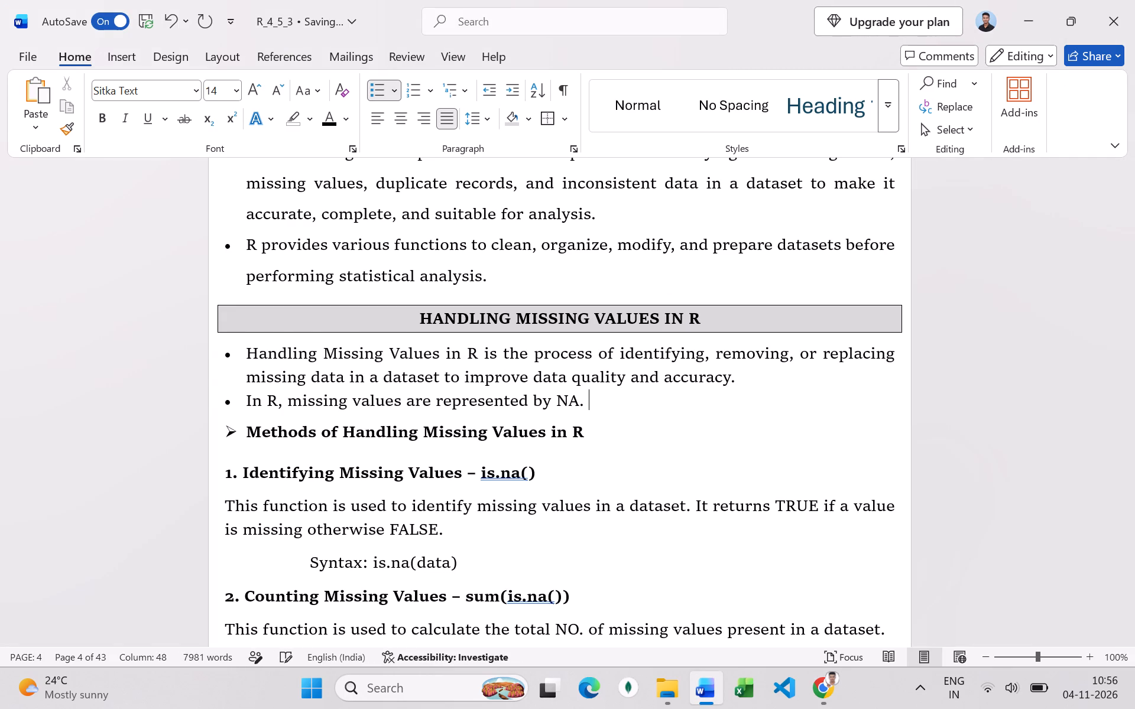
Set the line spacing of the two Handling Missing Values in R bullet items to 1.5.
{"action": "left_click_drag", "start_coordinate": [586, 399], "coordinate": [236, 360]}
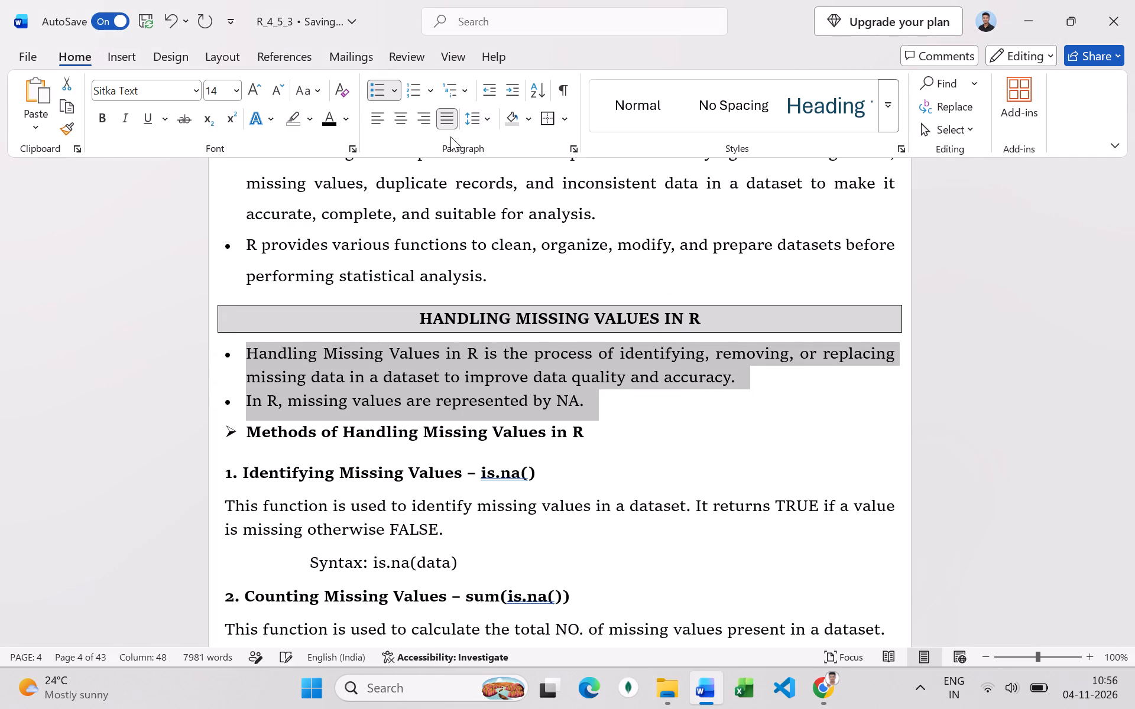
{"action": "left_click", "coordinate": [485, 125]}
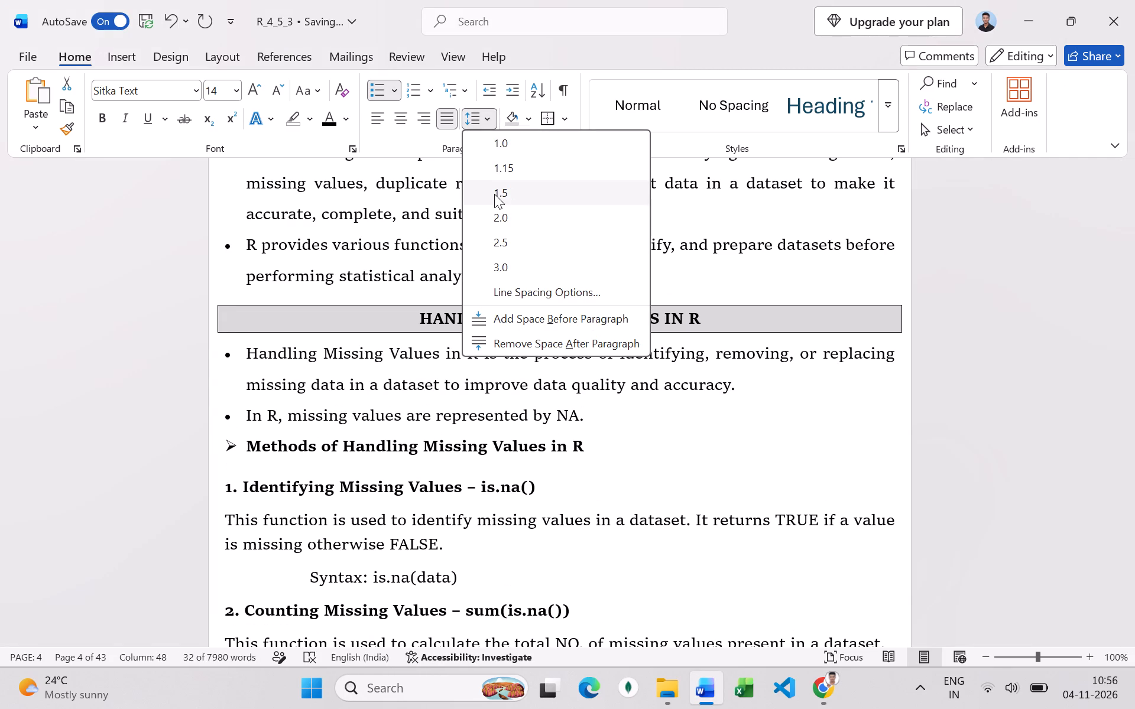
{"action": "left_click", "coordinate": [494, 194]}
{"action": "left_click", "coordinate": [416, 373]}
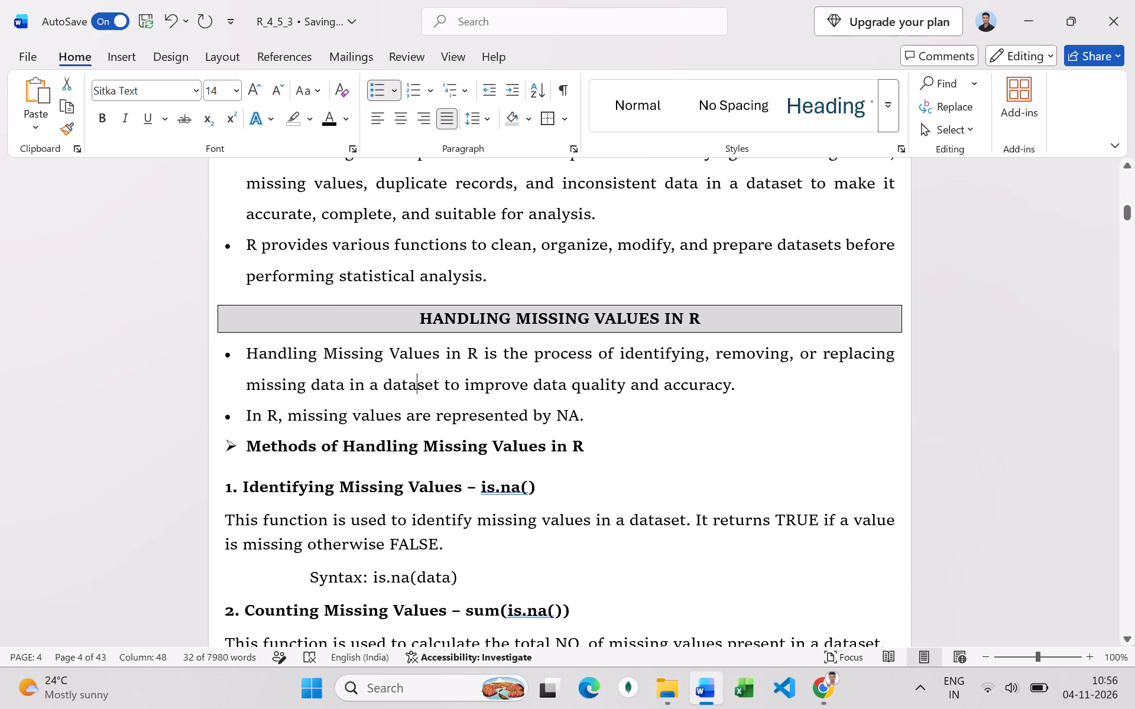
Check the layout and spacing from Exporting Processed Data through the missing values methods to Removing Duplicates in R.
{"action": "scroll", "coordinate": [395, 395], "scroll_direction": "down", "scroll_amount": 2}
{"action": "scroll", "coordinate": [395, 395], "scroll_direction": "up", "scroll_amount": 7}
{"action": "scroll", "coordinate": [395, 395], "scroll_direction": "down", "scroll_amount": 2}
{"action": "scroll", "coordinate": [395, 395], "scroll_direction": "up", "scroll_amount": 7}
{"action": "scroll", "coordinate": [395, 395], "scroll_direction": "down", "scroll_amount": 1}
{"action": "scroll", "coordinate": [395, 395], "scroll_direction": "up", "scroll_amount": 8}
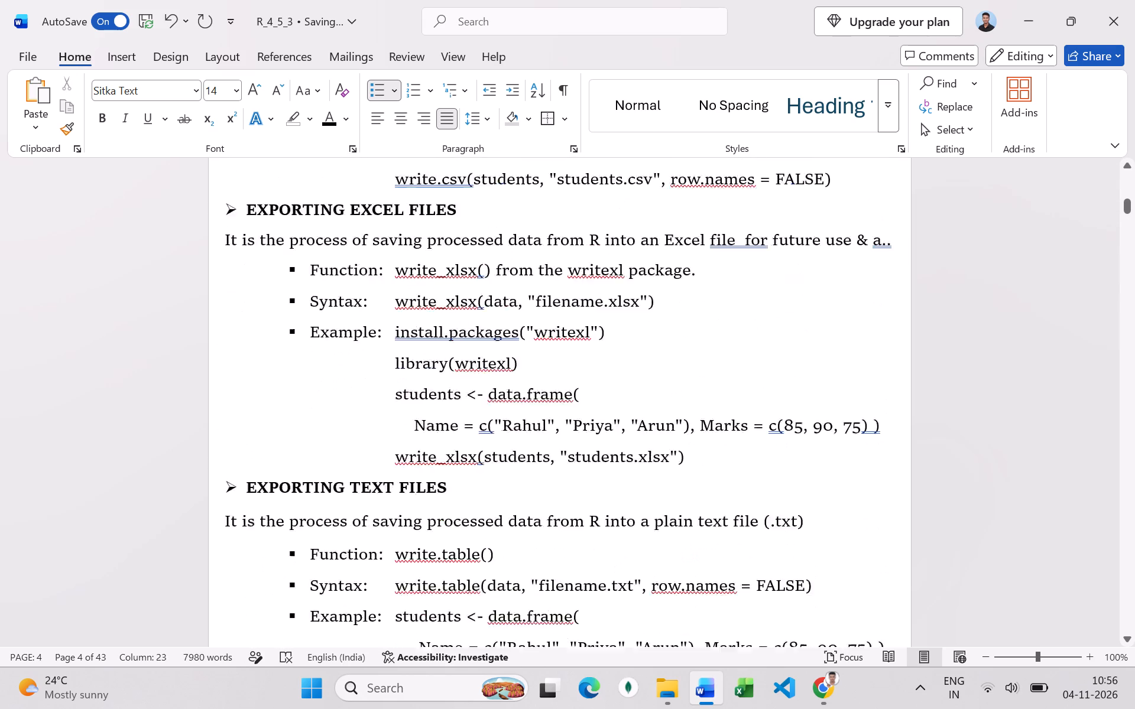
{"action": "scroll", "coordinate": [395, 395], "scroll_direction": "up", "scroll_amount": 11}
{"action": "scroll", "coordinate": [395, 395], "scroll_direction": "down", "scroll_amount": 5}
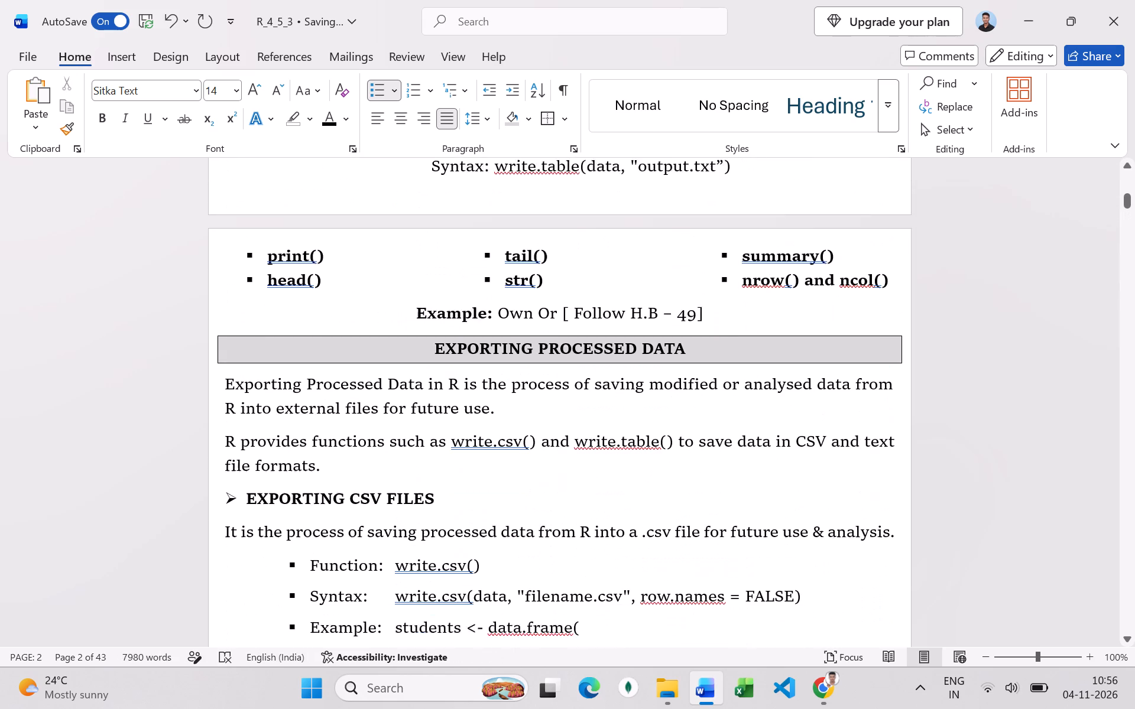
{"action": "scroll", "coordinate": [395, 395], "scroll_direction": "down", "scroll_amount": 4}
{"action": "scroll", "coordinate": [395, 395], "scroll_direction": "up", "scroll_amount": 1}
{"action": "scroll", "coordinate": [395, 395], "scroll_direction": "down", "scroll_amount": 18}
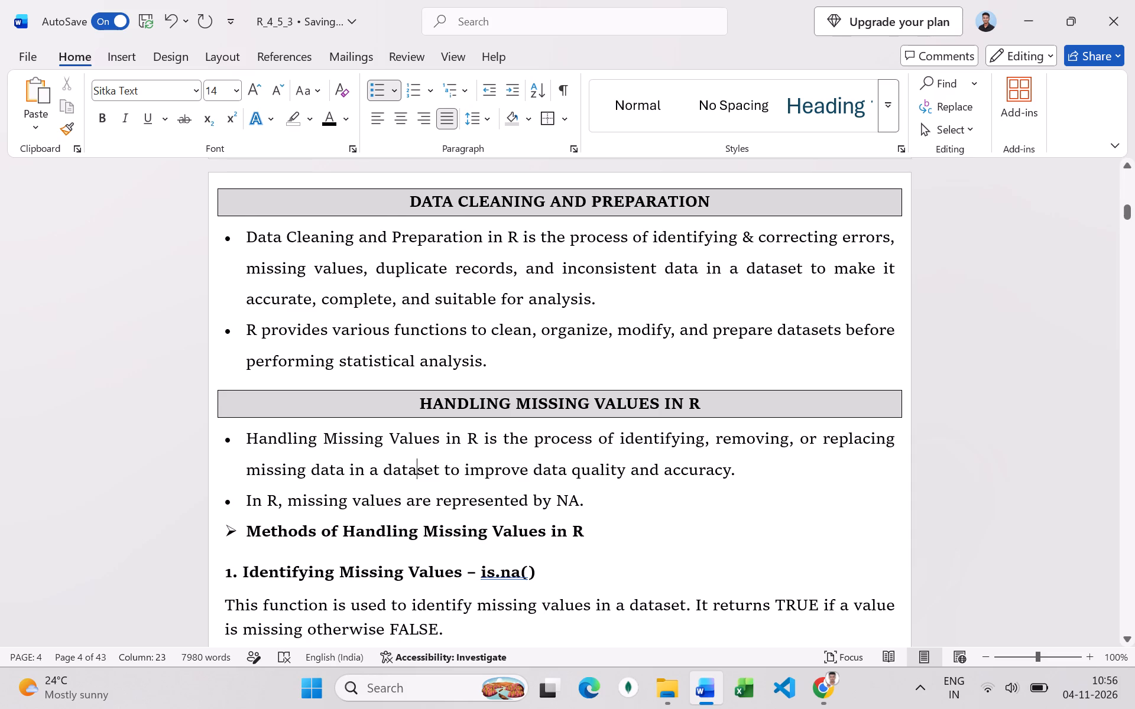
{"action": "scroll", "coordinate": [432, 414], "scroll_direction": "down", "scroll_amount": 13}
{"action": "scroll", "coordinate": [382, 409], "scroll_direction": "down", "scroll_amount": 5}
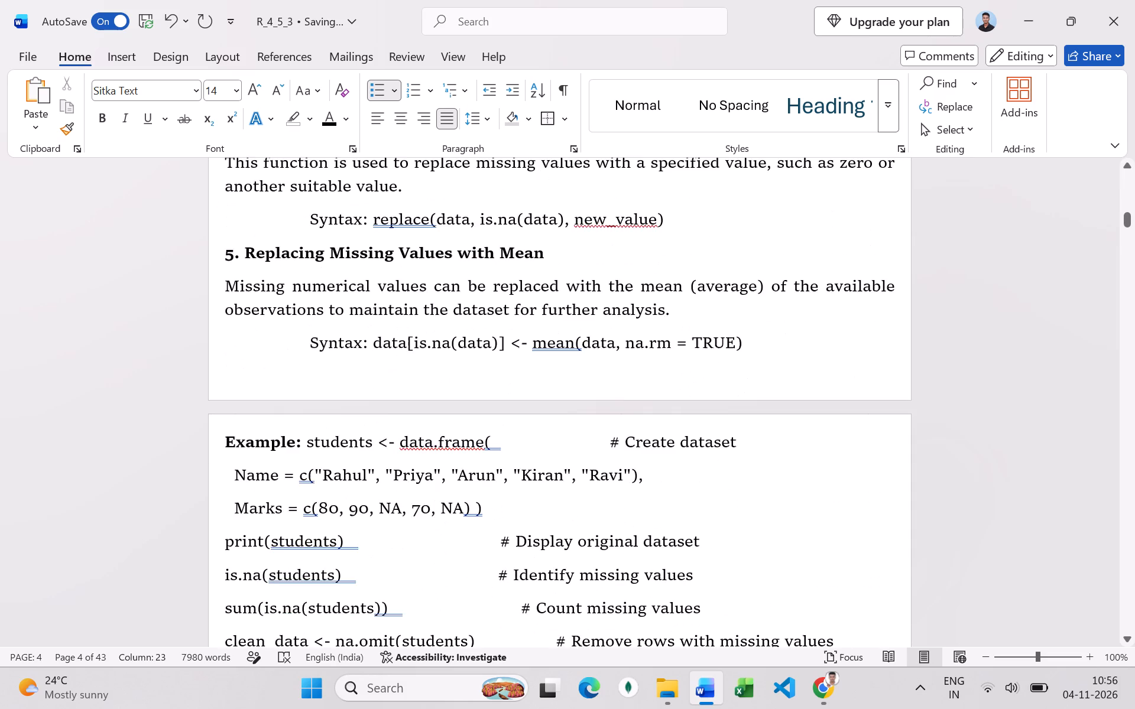
{"action": "scroll", "coordinate": [382, 409], "scroll_direction": "down", "scroll_amount": 11}
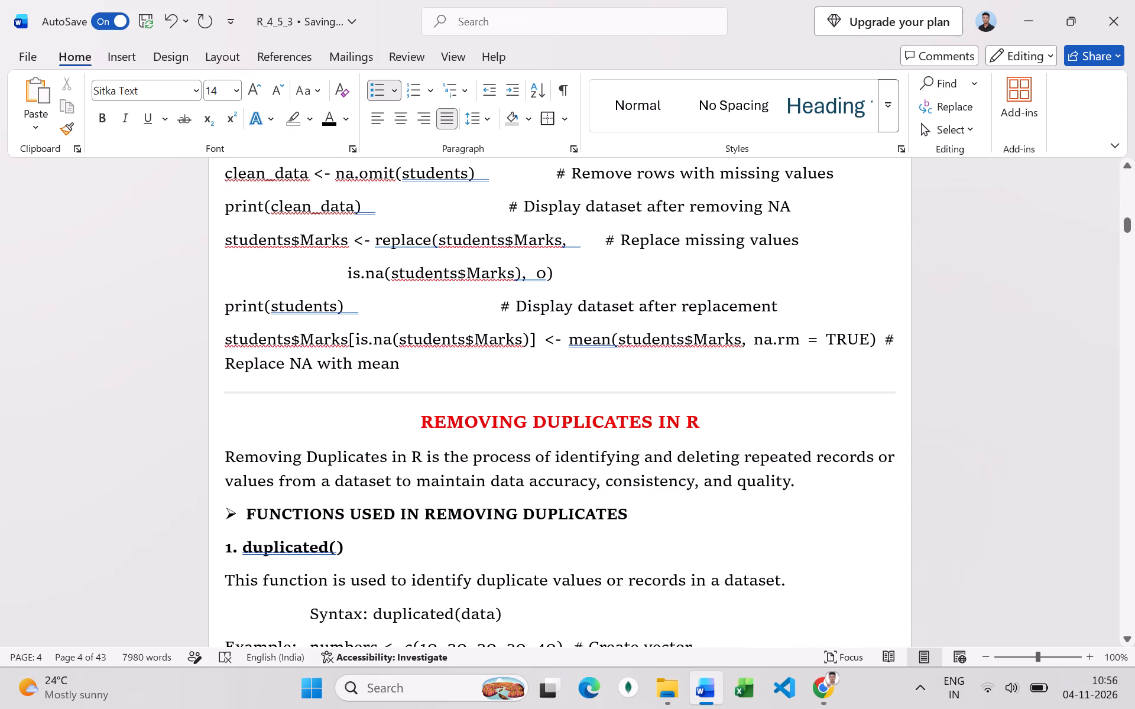
{"action": "scroll", "coordinate": [385, 373], "scroll_direction": "up", "scroll_amount": 20}
{"action": "scroll", "coordinate": [385, 373], "scroll_direction": "up", "scroll_amount": 3}
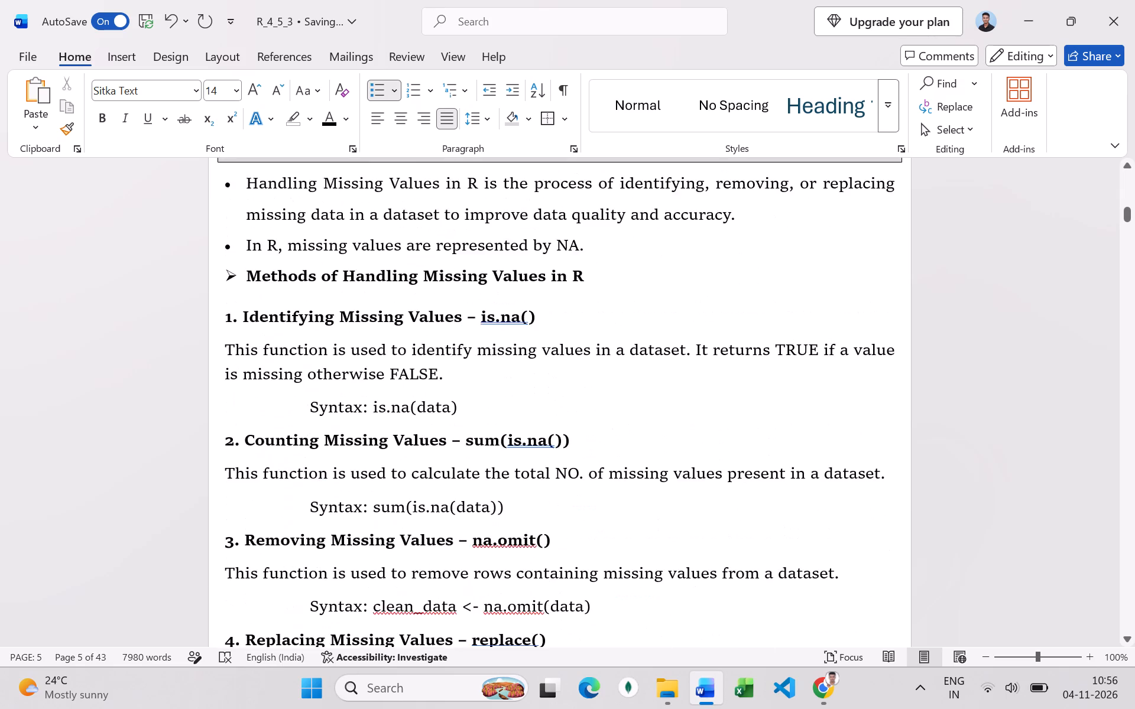
{"action": "scroll", "coordinate": [387, 372], "scroll_direction": "up", "scroll_amount": 1}
{"action": "scroll", "coordinate": [371, 402], "scroll_direction": "down", "scroll_amount": 11}
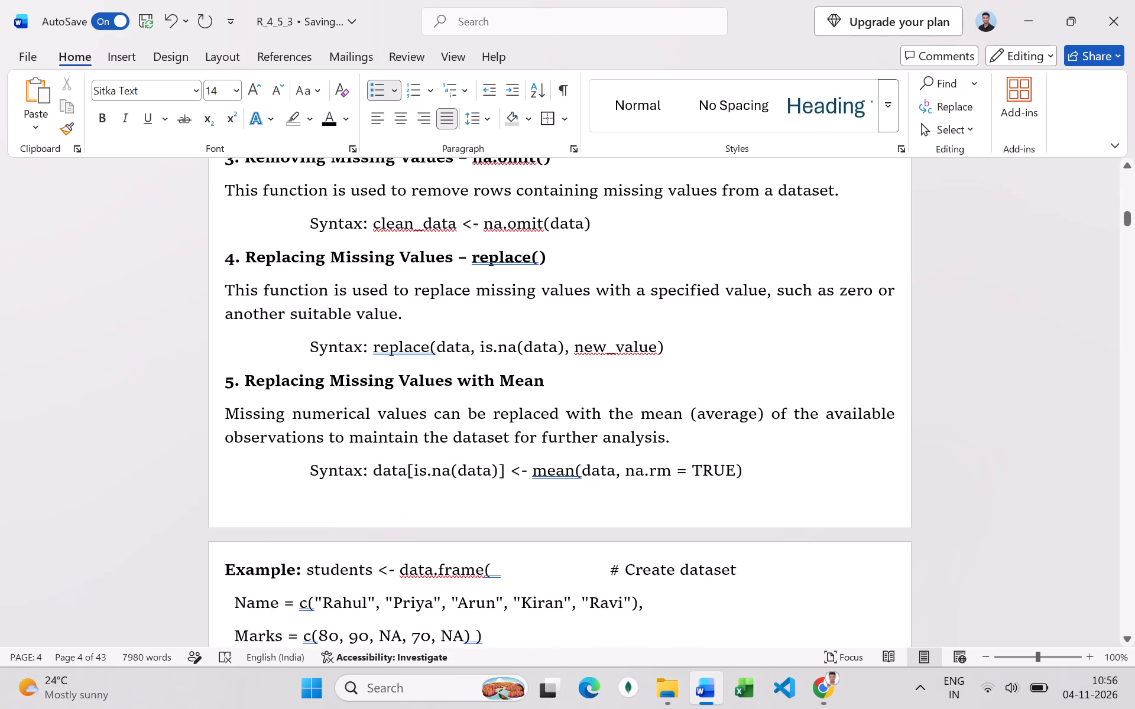
Set line spacing to 1.0 from the "Methods of Handling Missing Values in R" heading through the syntax line of method 5.
{"action": "left_click_drag", "start_coordinate": [764, 430], "coordinate": [171, 182]}
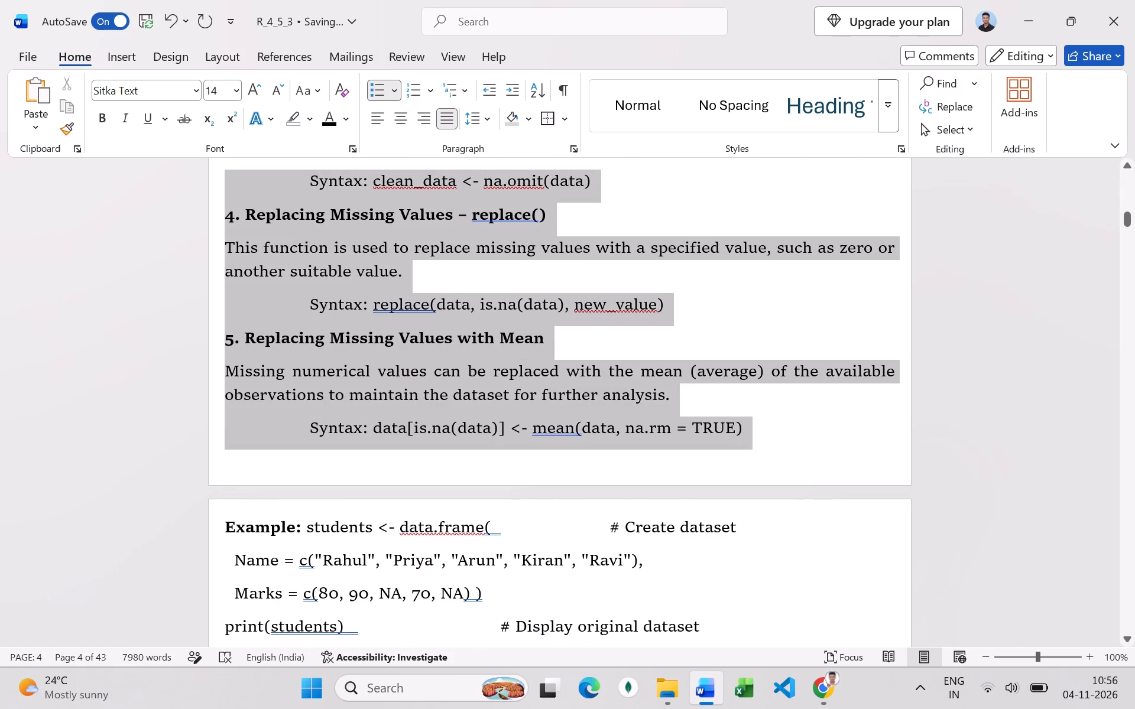
{"action": "left_click_drag", "start_coordinate": [171, 182], "coordinate": [212, 289]}
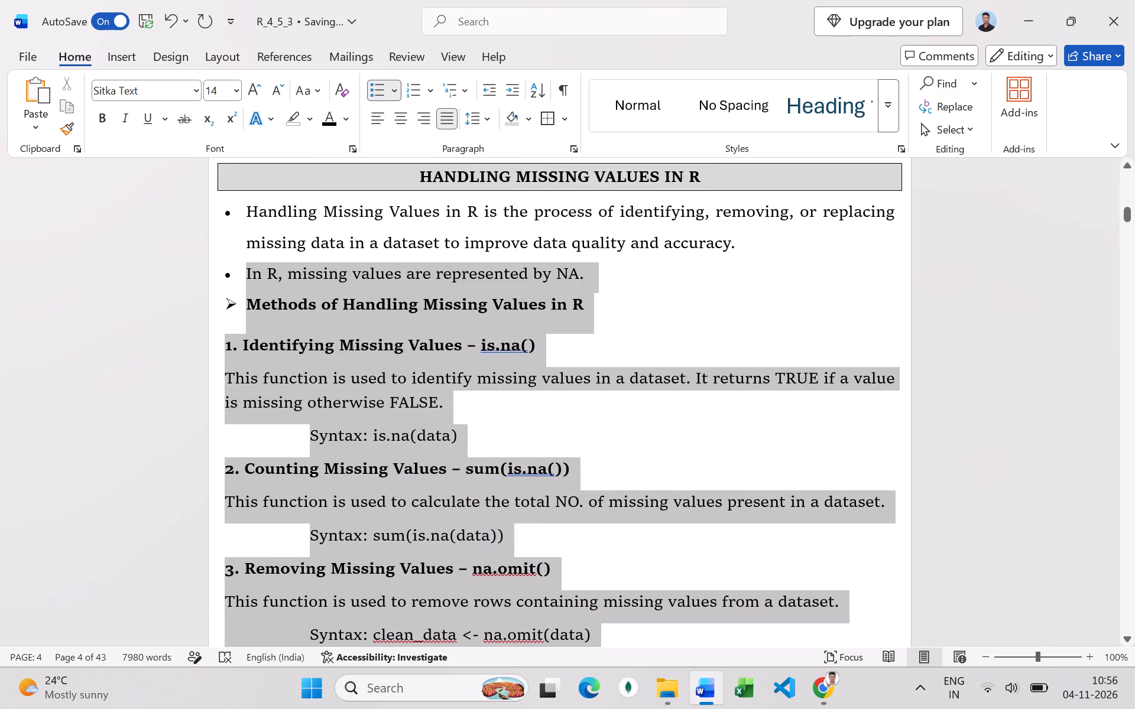
{"action": "left_click_drag", "start_coordinate": [212, 289], "coordinate": [199, 316]}
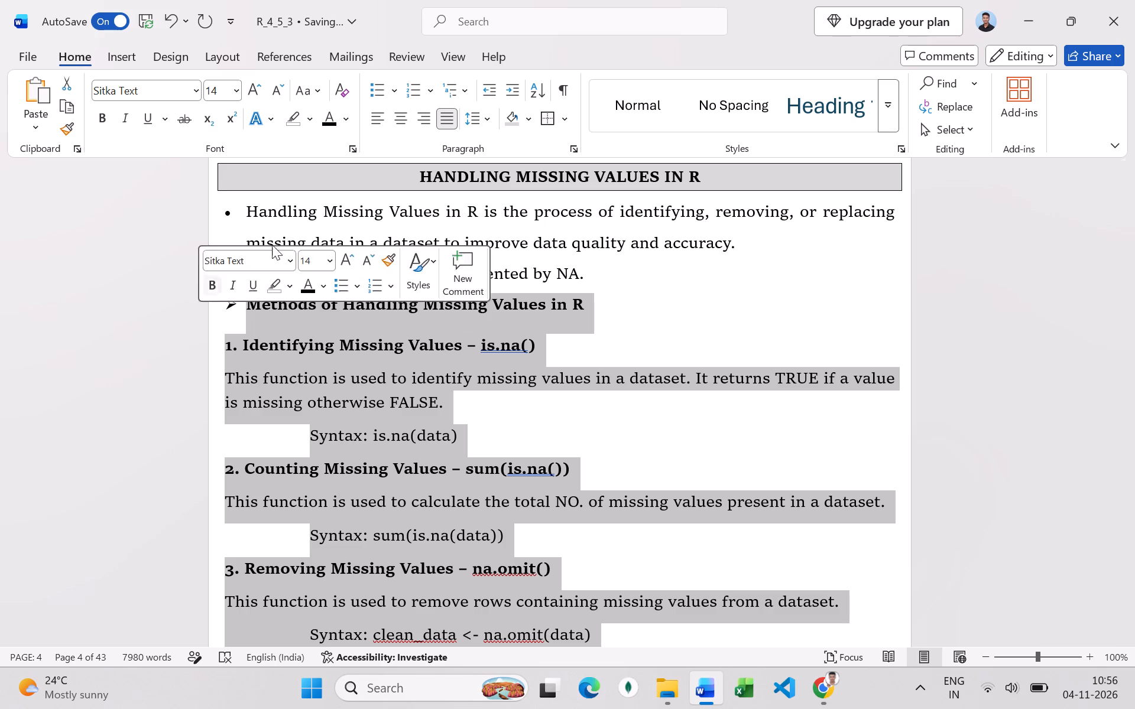
{"action": "left_click", "coordinate": [481, 126]}
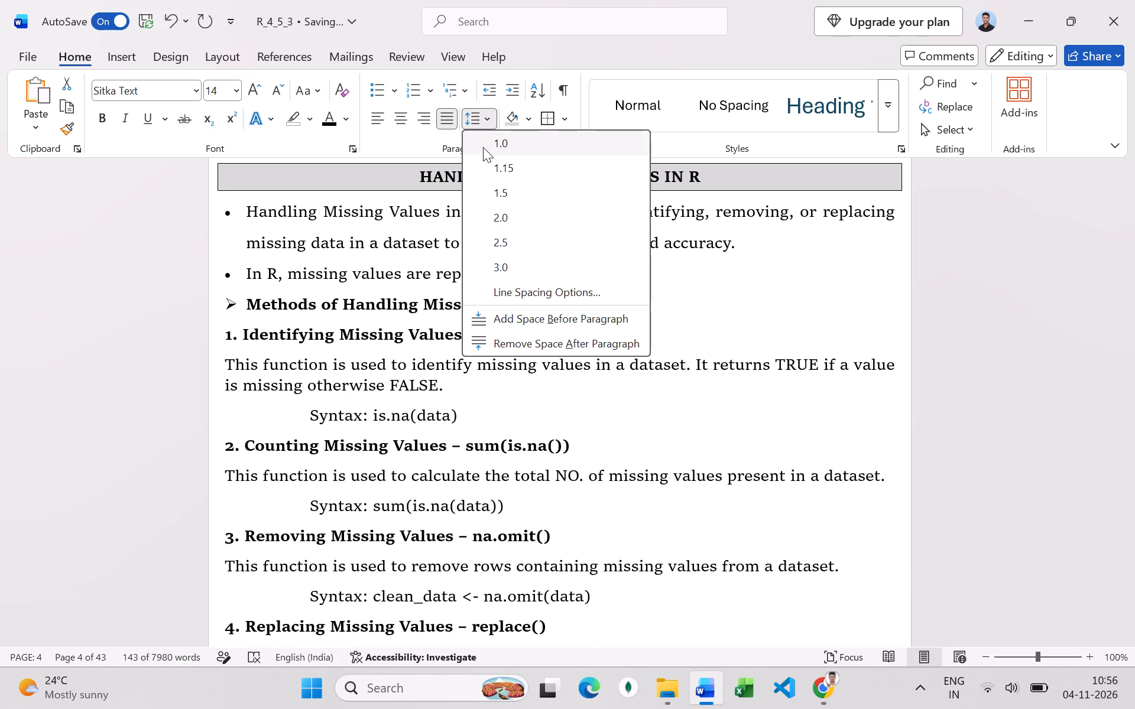
{"action": "left_click", "coordinate": [483, 147]}
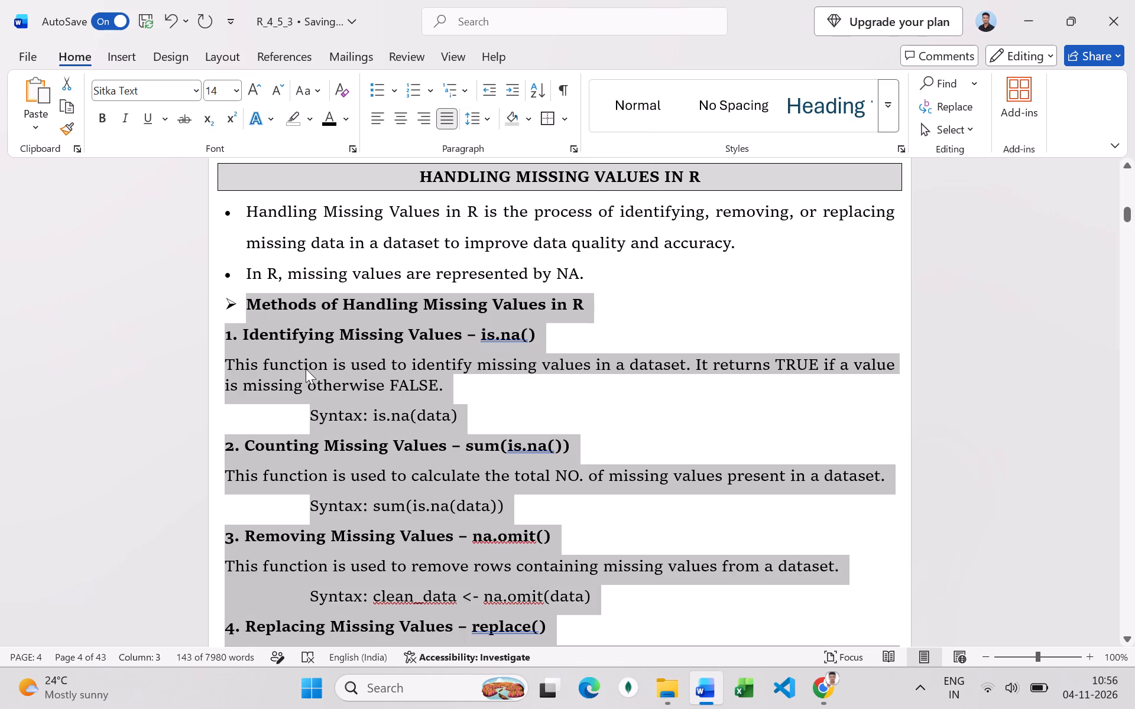
Apply square bullets to the five missing-value methods, from "Identifying Missing Values – is.na()" through the mean() syntax line.
{"action": "scroll", "coordinate": [328, 340], "scroll_direction": "down", "scroll_amount": 9}
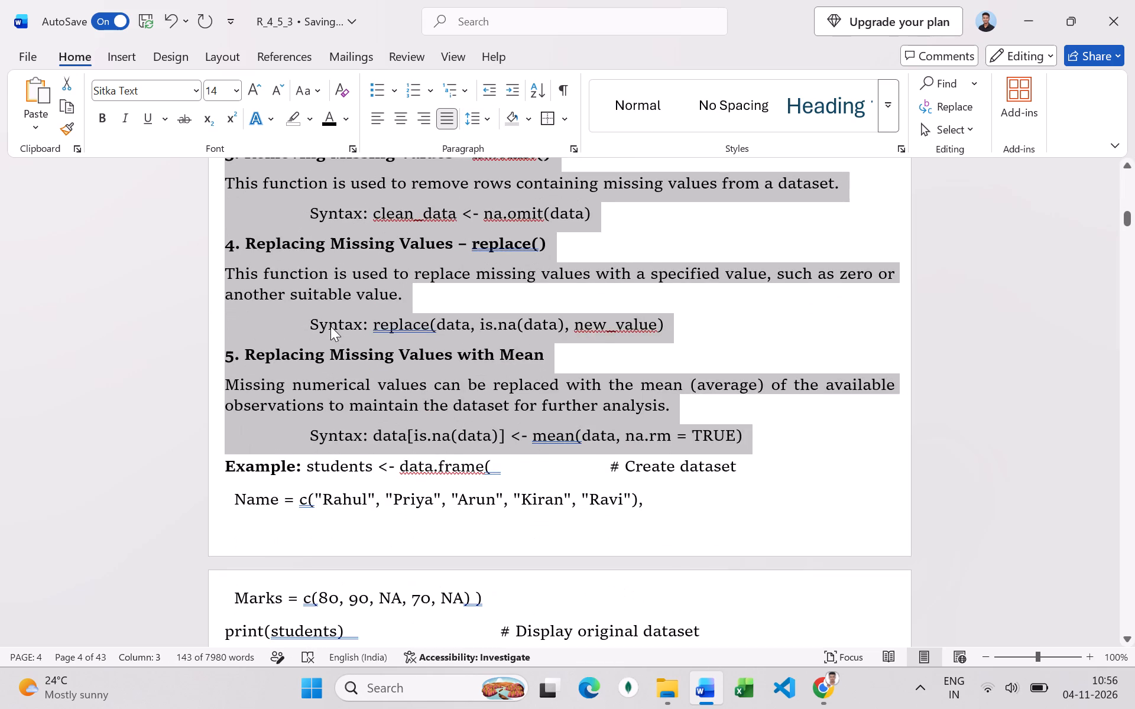
{"action": "scroll", "coordinate": [407, 216], "scroll_direction": "up", "scroll_amount": 6}
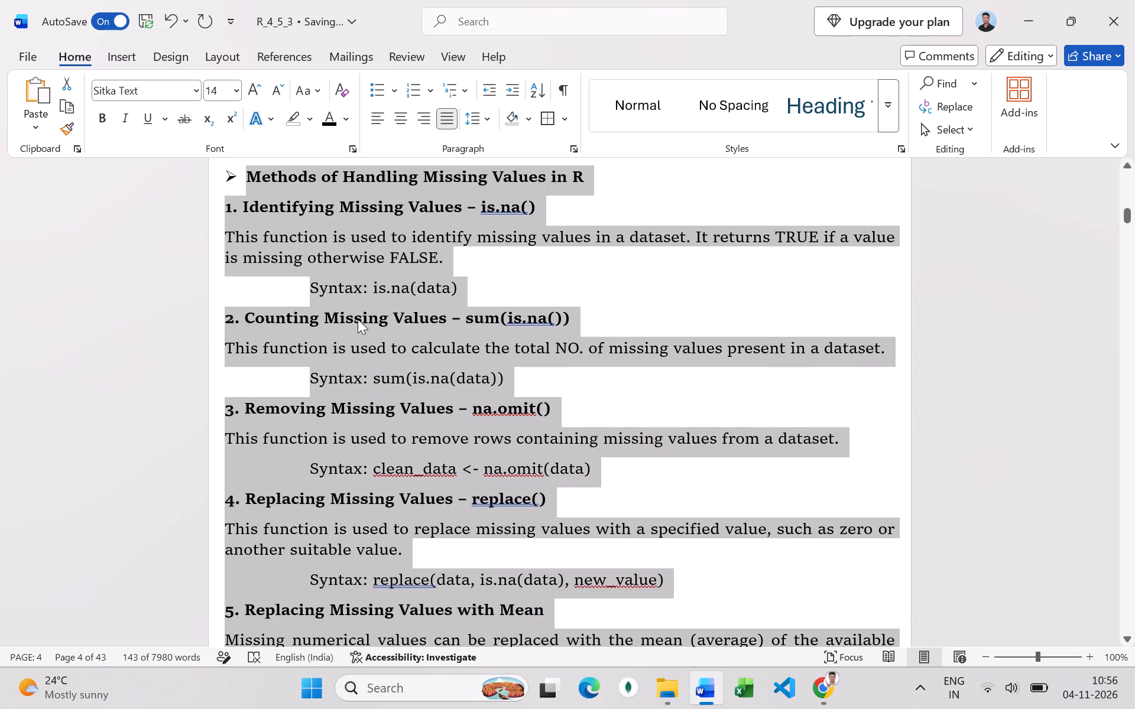
{"action": "left_click", "coordinate": [358, 319]}
{"action": "scroll", "coordinate": [358, 319], "scroll_direction": "down", "scroll_amount": 5}
{"action": "left_click_drag", "start_coordinate": [758, 477], "coordinate": [745, 477]}
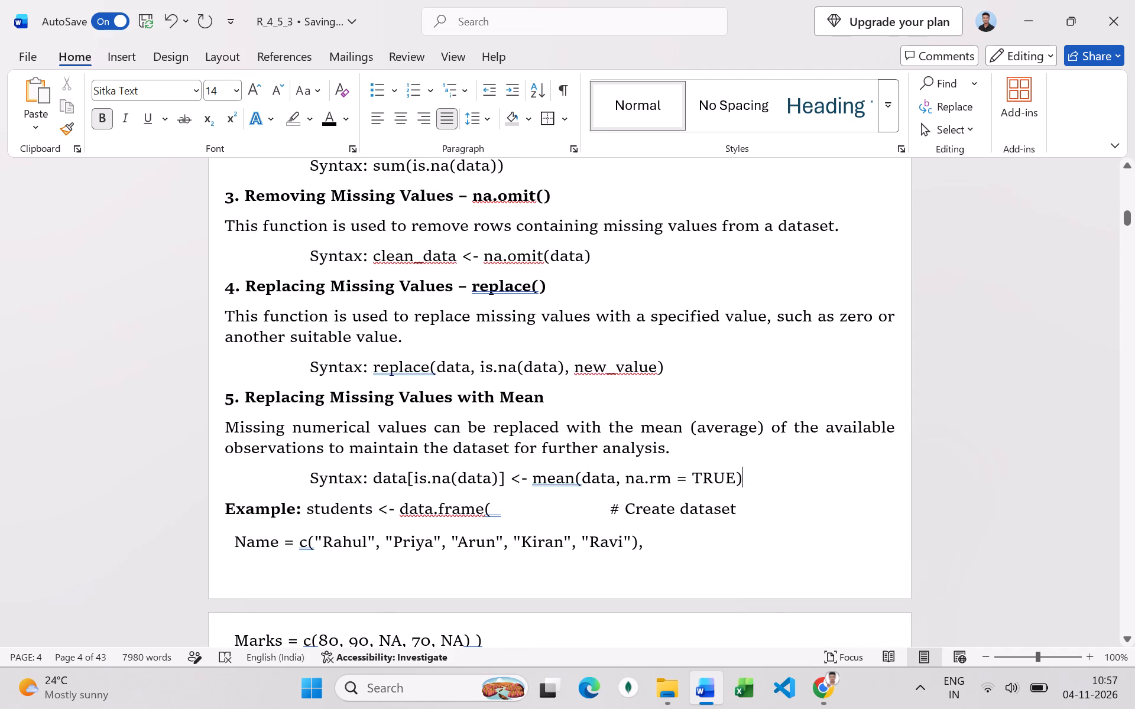
{"action": "left_click_drag", "start_coordinate": [745, 477], "coordinate": [199, 430]}
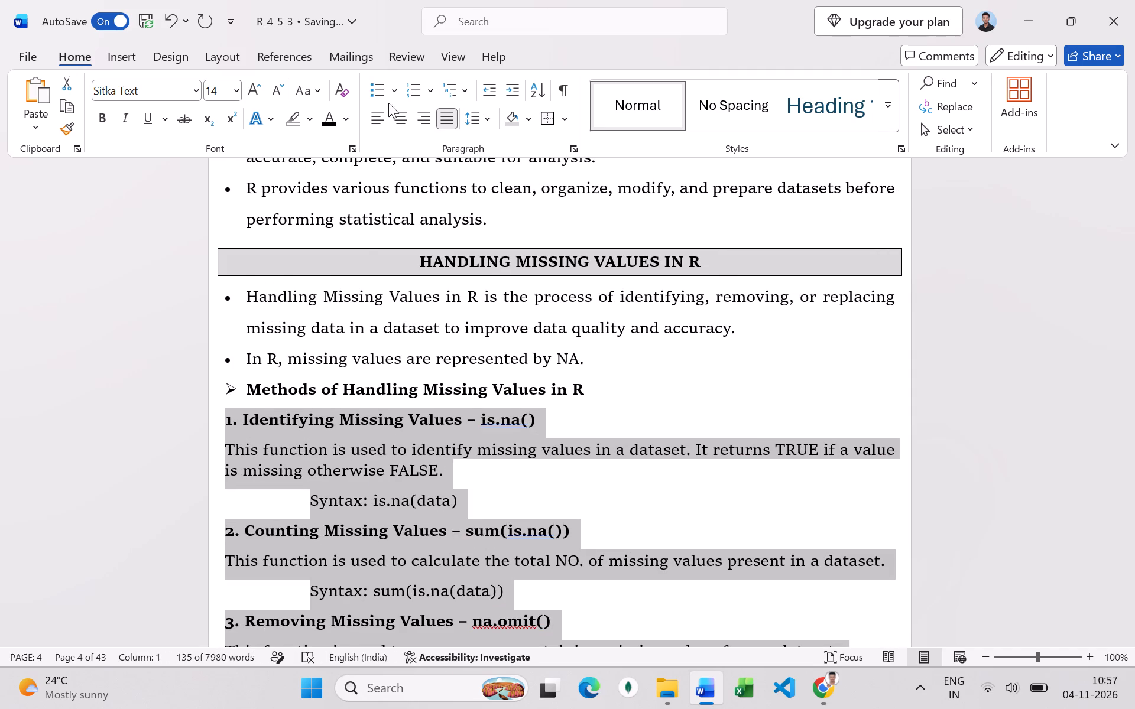
{"action": "left_click", "coordinate": [393, 89]}
{"action": "left_click", "coordinate": [429, 146]}
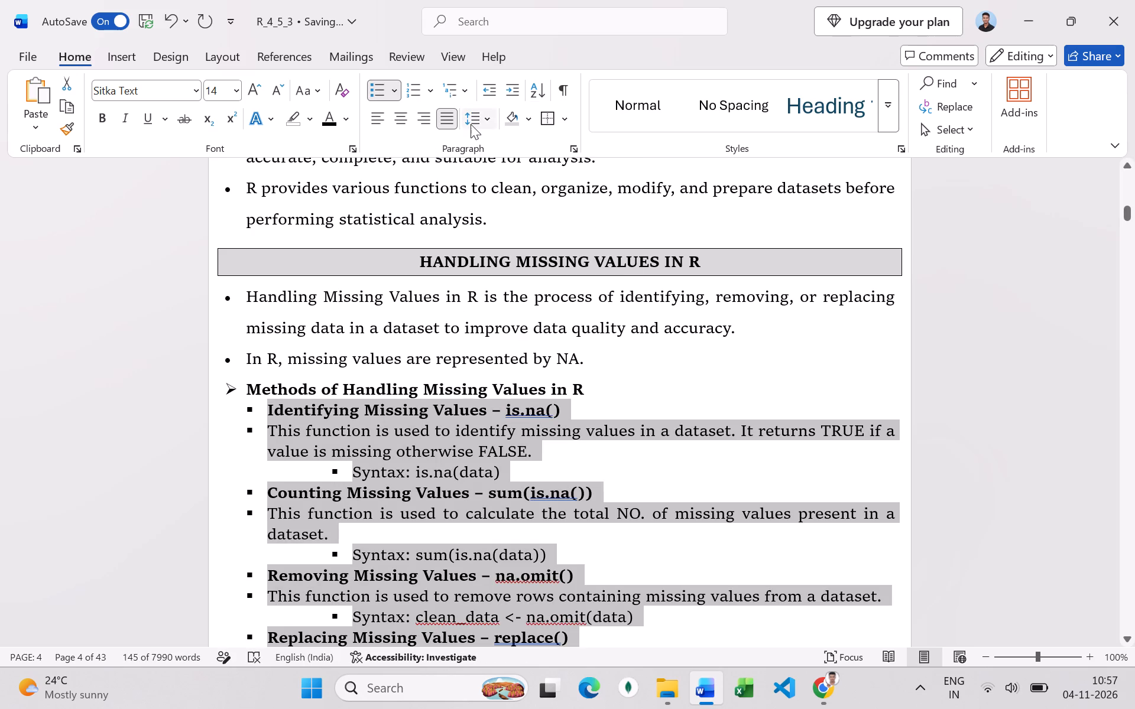
Set line spacing to 1.5 from the "Methods of Handling Missing Values in R" heading through the mean() syntax line.
{"action": "scroll", "coordinate": [383, 363], "scroll_direction": "down", "scroll_amount": 3}
{"action": "left_click", "coordinate": [382, 386]}
{"action": "scroll", "coordinate": [382, 386], "scroll_direction": "down", "scroll_amount": 6}
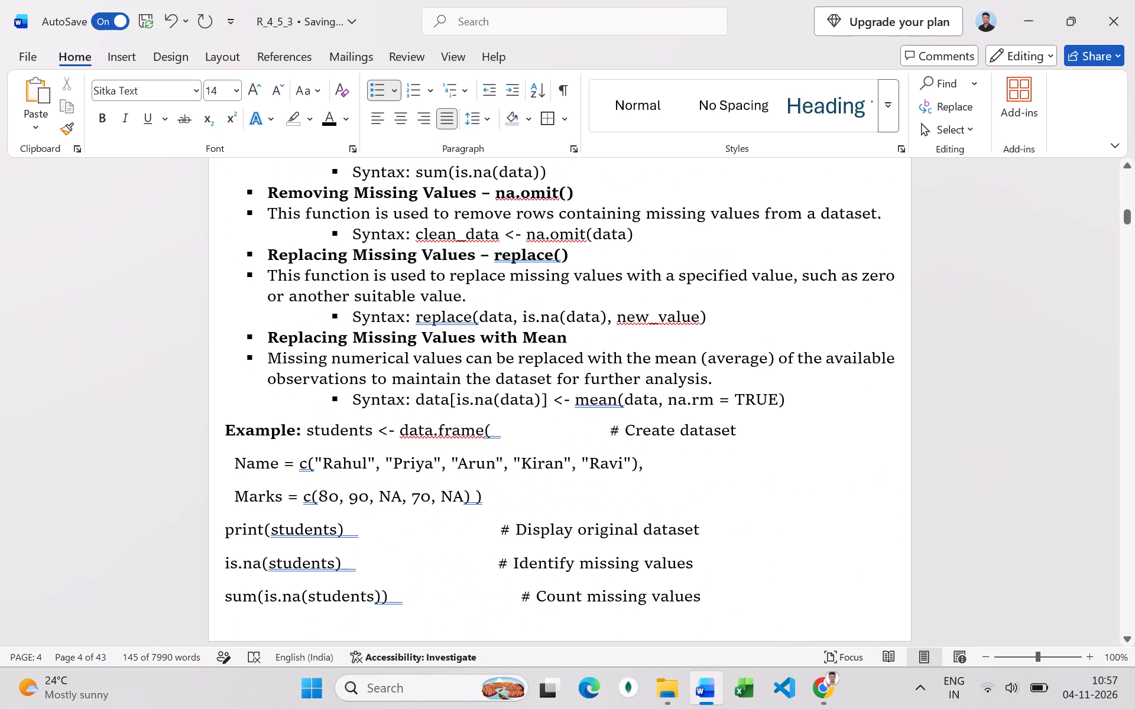
{"action": "left_click_drag", "start_coordinate": [812, 412], "coordinate": [228, 316]}
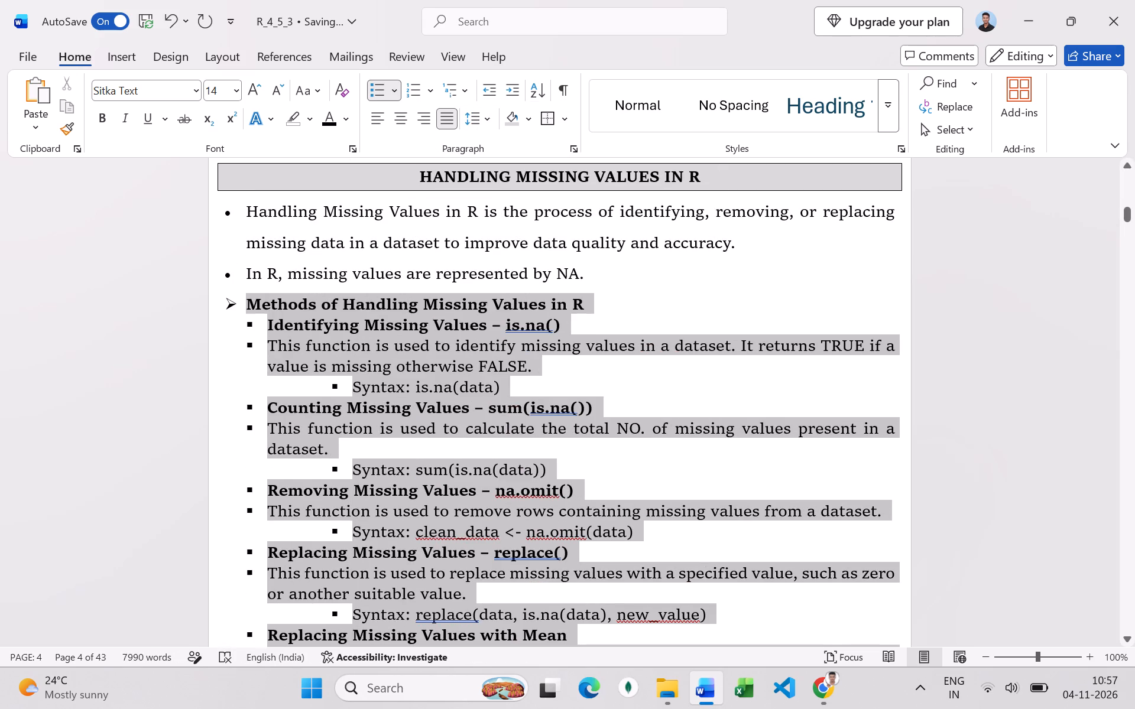
{"action": "left_click_drag", "start_coordinate": [228, 316], "coordinate": [229, 307]}
{"action": "left_click", "coordinate": [489, 115]}
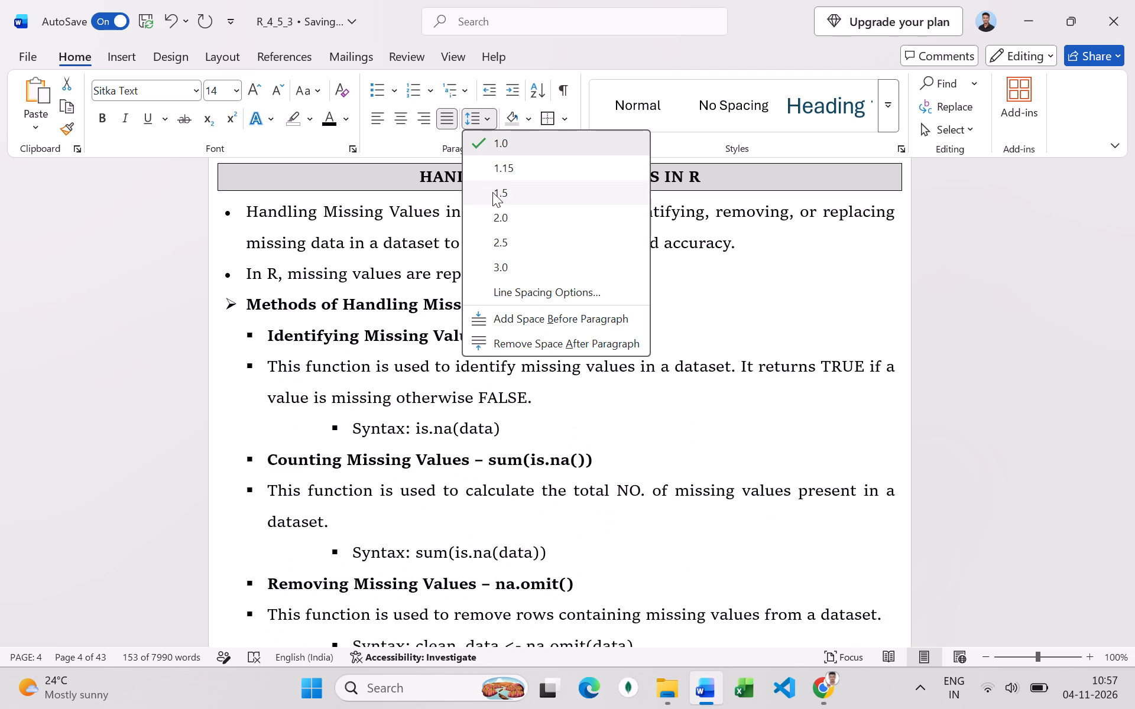
{"action": "left_click", "coordinate": [492, 192]}
{"action": "left_click", "coordinate": [280, 389]}
Check the spacing and bullet layout of the Methods of Handling Missing Values in R list.
{"action": "scroll", "coordinate": [267, 376], "scroll_direction": "down", "scroll_amount": 2}
{"action": "scroll", "coordinate": [267, 376], "scroll_direction": "up", "scroll_amount": 1}
{"action": "scroll", "coordinate": [267, 376], "scroll_direction": "down", "scroll_amount": 3}
{"action": "scroll", "coordinate": [267, 376], "scroll_direction": "up", "scroll_amount": 1}
{"action": "scroll", "coordinate": [267, 376], "scroll_direction": "down", "scroll_amount": 1}
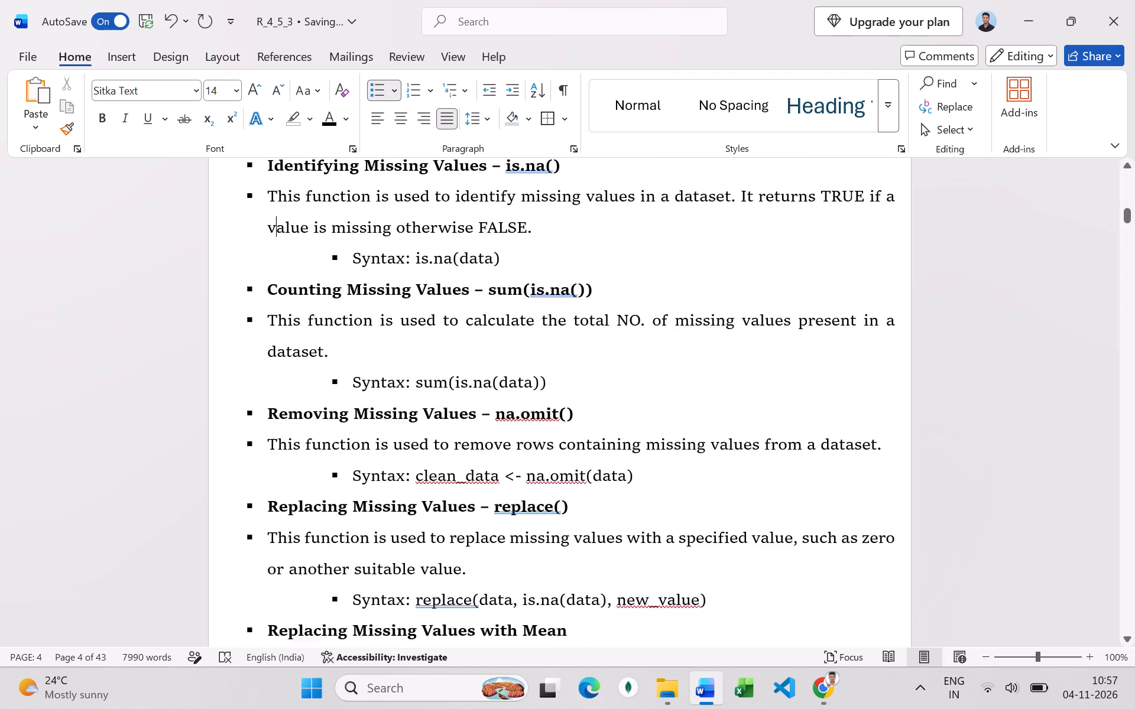
{"action": "scroll", "coordinate": [267, 376], "scroll_direction": "down", "scroll_amount": 7}
{"action": "scroll", "coordinate": [259, 374], "scroll_direction": "up", "scroll_amount": 8}
{"action": "scroll", "coordinate": [259, 374], "scroll_direction": "down", "scroll_amount": 2}
{"action": "scroll", "coordinate": [259, 374], "scroll_direction": "up", "scroll_amount": 2}
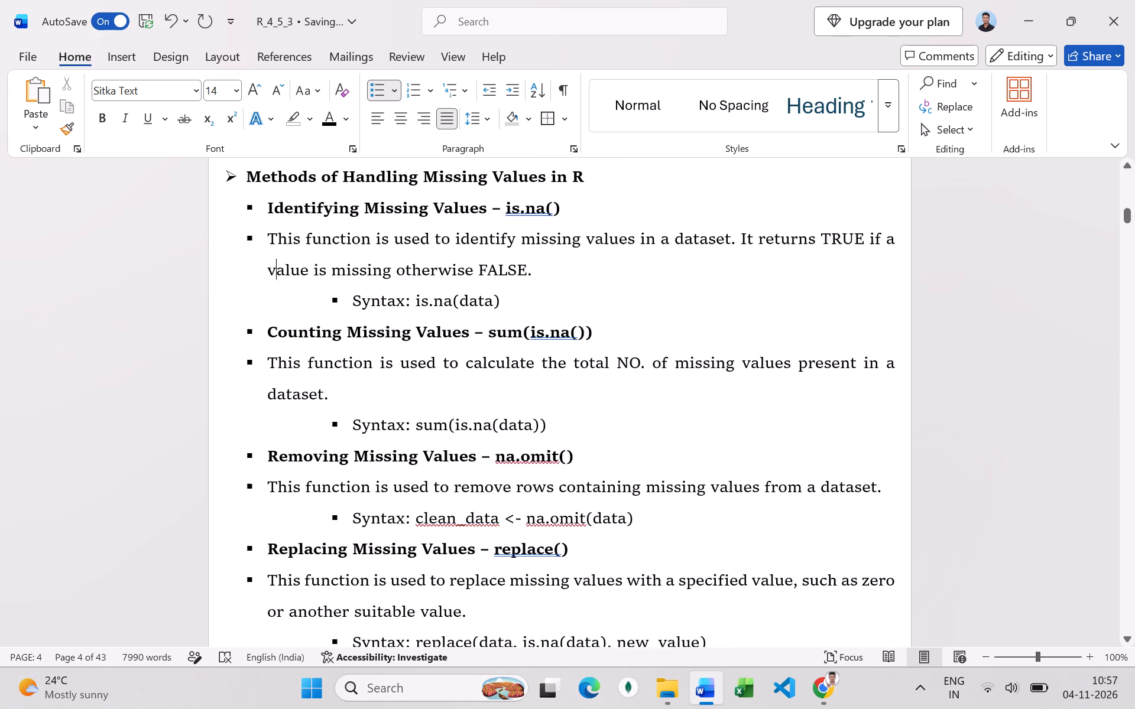
{"action": "scroll", "coordinate": [259, 374], "scroll_direction": "up", "scroll_amount": 4}
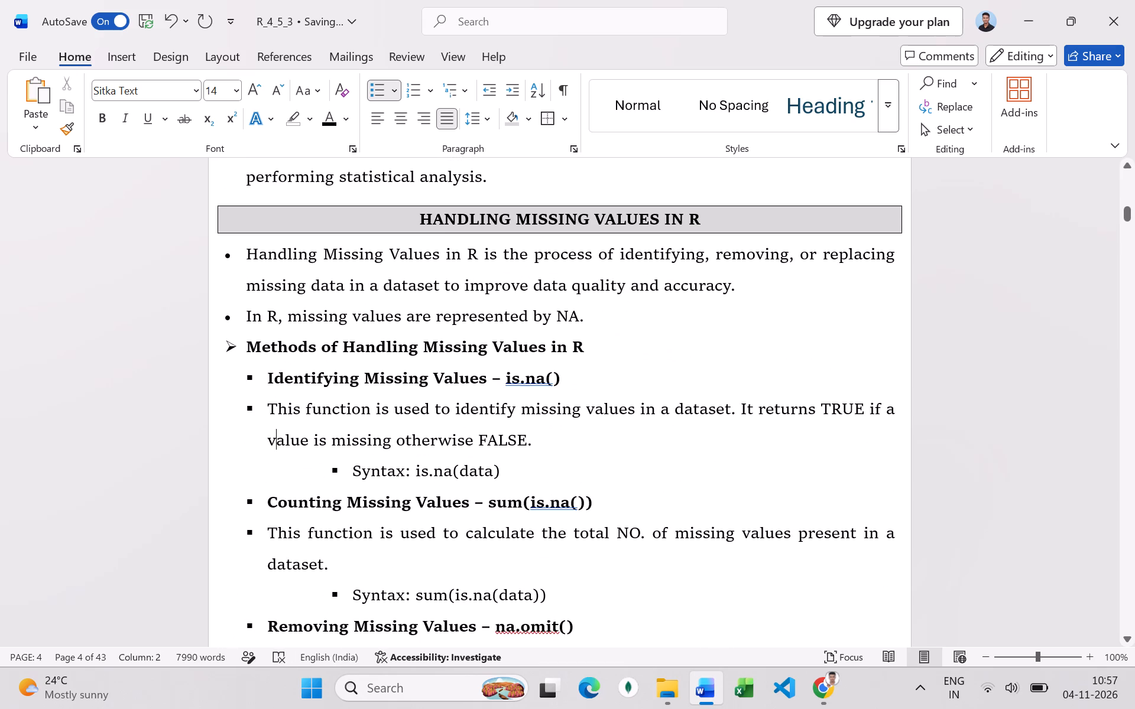
Remove the bullet from the description under "Identifying Missing Values – is.na()", keeping the text indented.
{"action": "left_click", "coordinate": [275, 398]}
{"action": "left_click", "coordinate": [268, 408]}
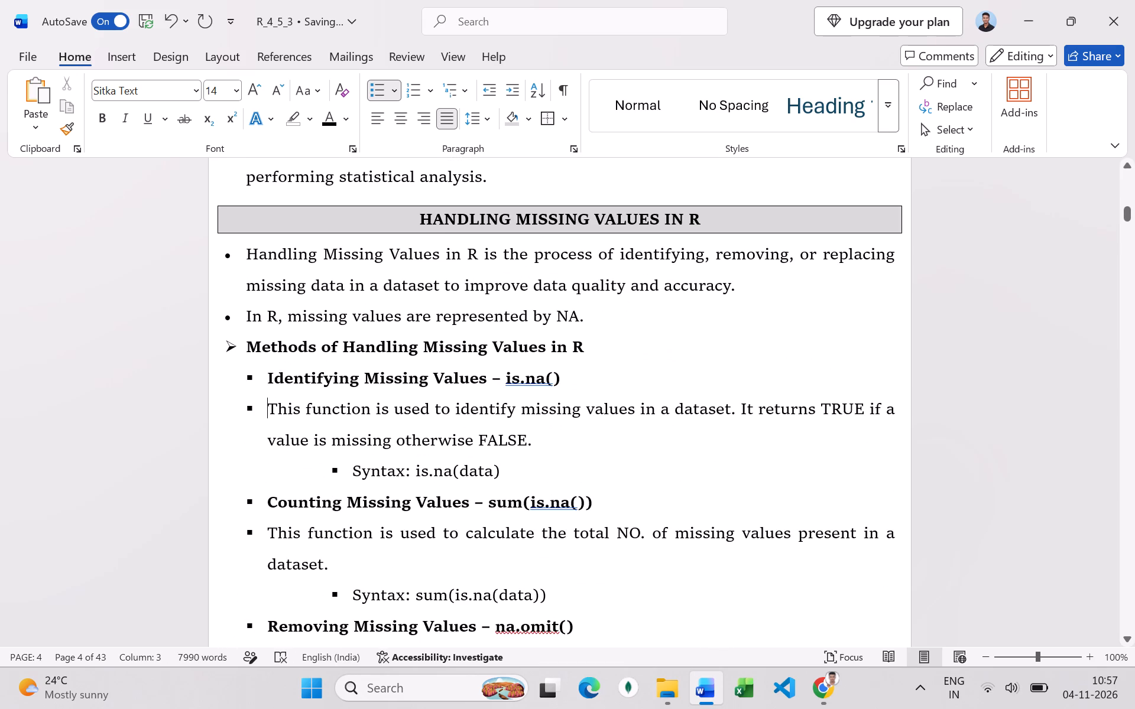
{"action": "key", "text": "BackSpace"}
{"action": "right_click", "coordinate": [525, 378]}
{"action": "left_click", "coordinate": [440, 87]}
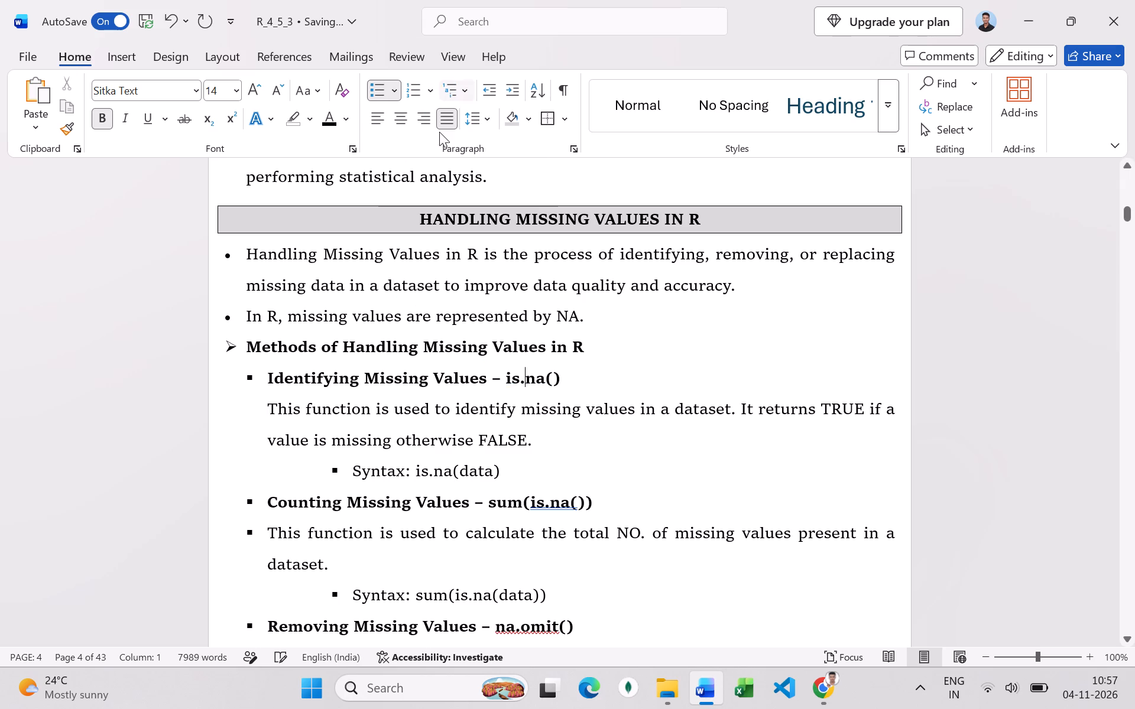
{"action": "left_click", "coordinate": [466, 333]}
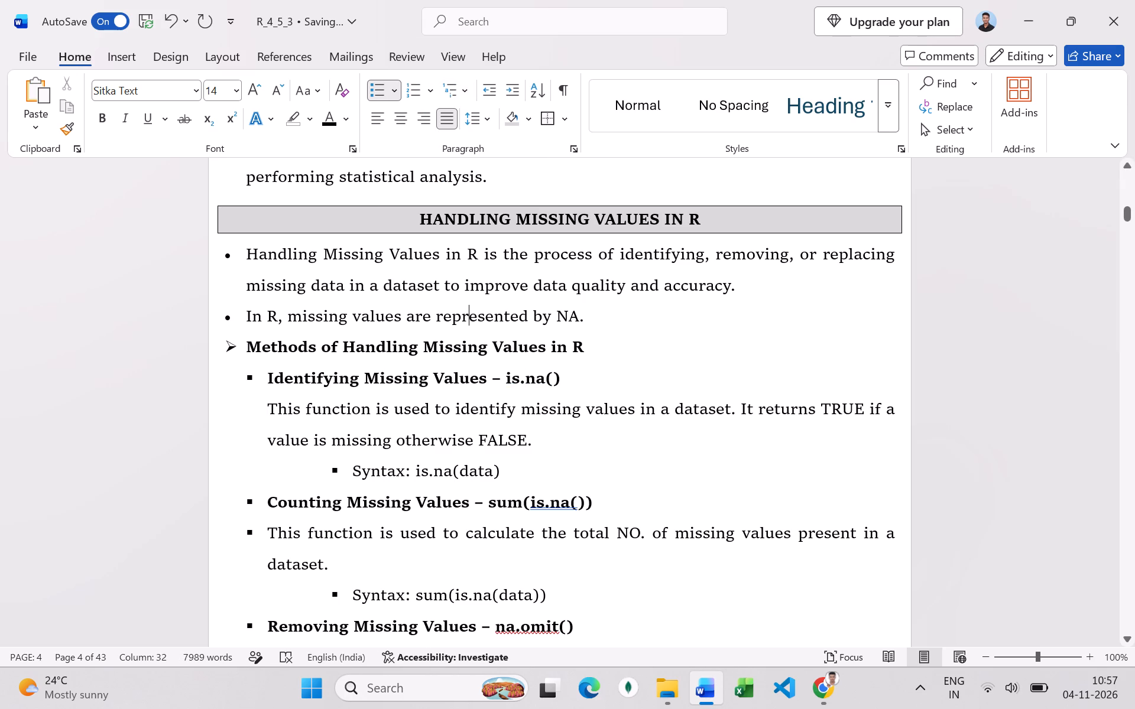
Delete "in R" from the "Methods of Handling Missing Values in R" heading.
{"action": "left_click_drag", "start_coordinate": [581, 350], "coordinate": [557, 352]}
{"action": "left_click_drag", "start_coordinate": [557, 352], "coordinate": [552, 352]}
{"action": "key", "text": "BackSpace"}
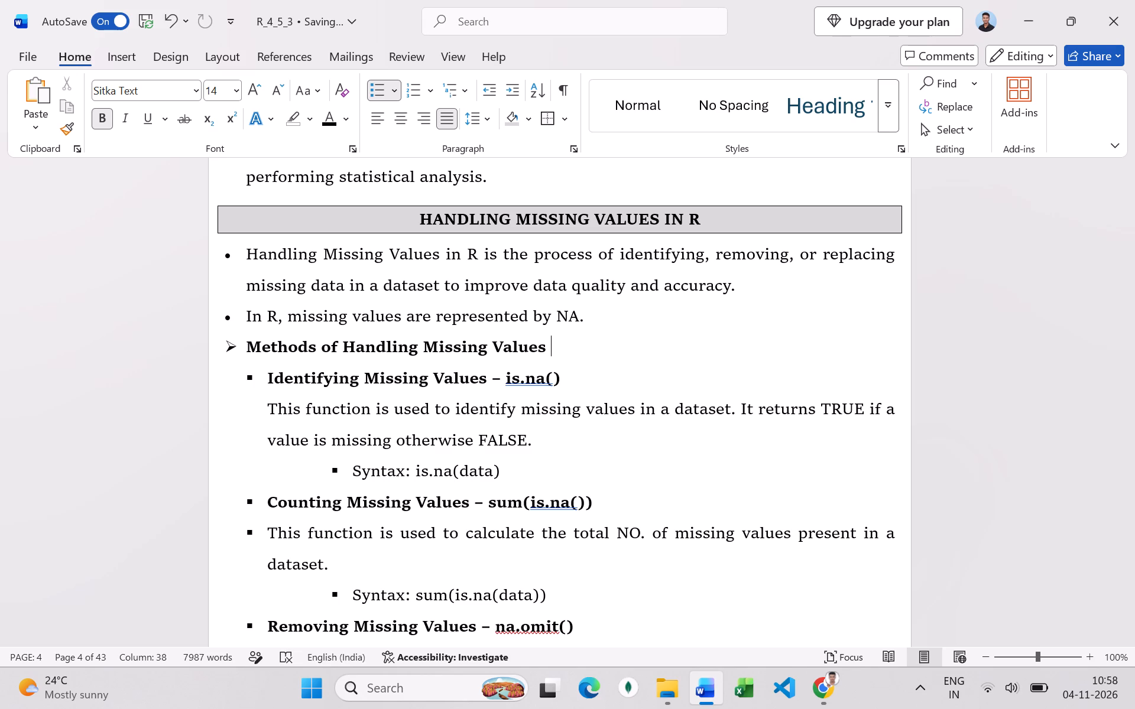
Delete the sentence "It returns TRUE if a value is missing otherwise FALSE." together with the paragraph break before "Syntax: is.na(data)".
{"action": "left_click_drag", "start_coordinate": [741, 411], "coordinate": [749, 429]}
{"action": "left_click_drag", "start_coordinate": [749, 429], "coordinate": [750, 436]}
{"action": "key", "text": "BackSpace"}
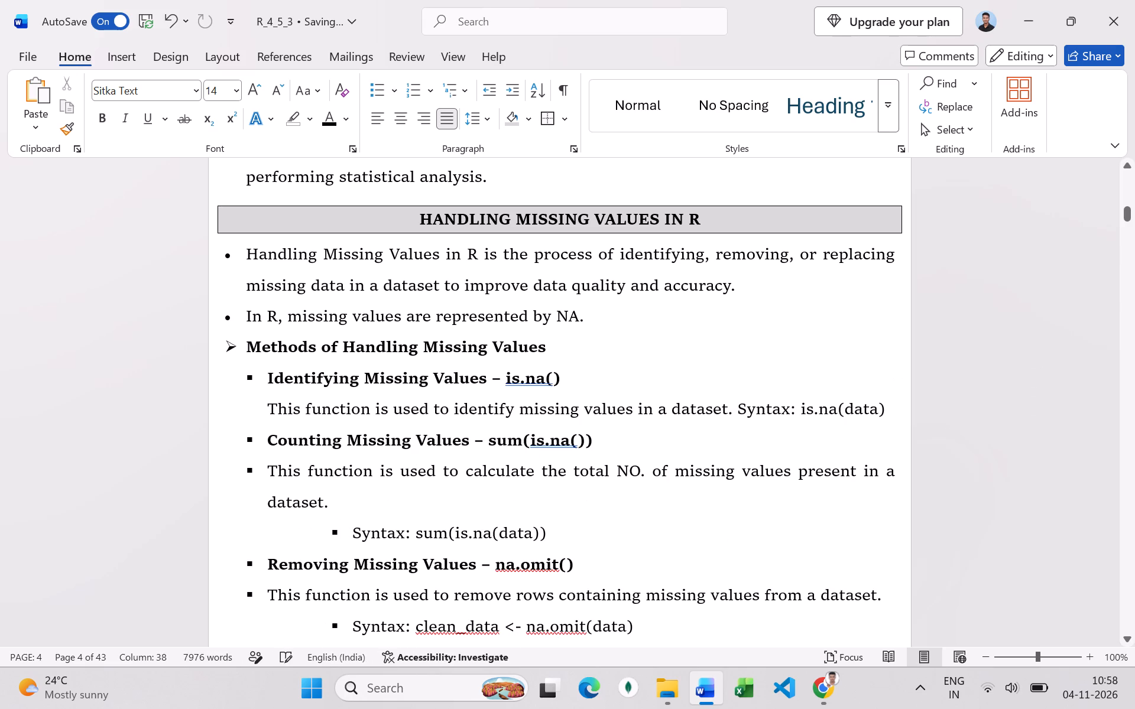
Place "Syntax: is.na(data)" on its own unbulleted line below the description, indented by three tab stops.
{"action": "key", "text": "Return"}
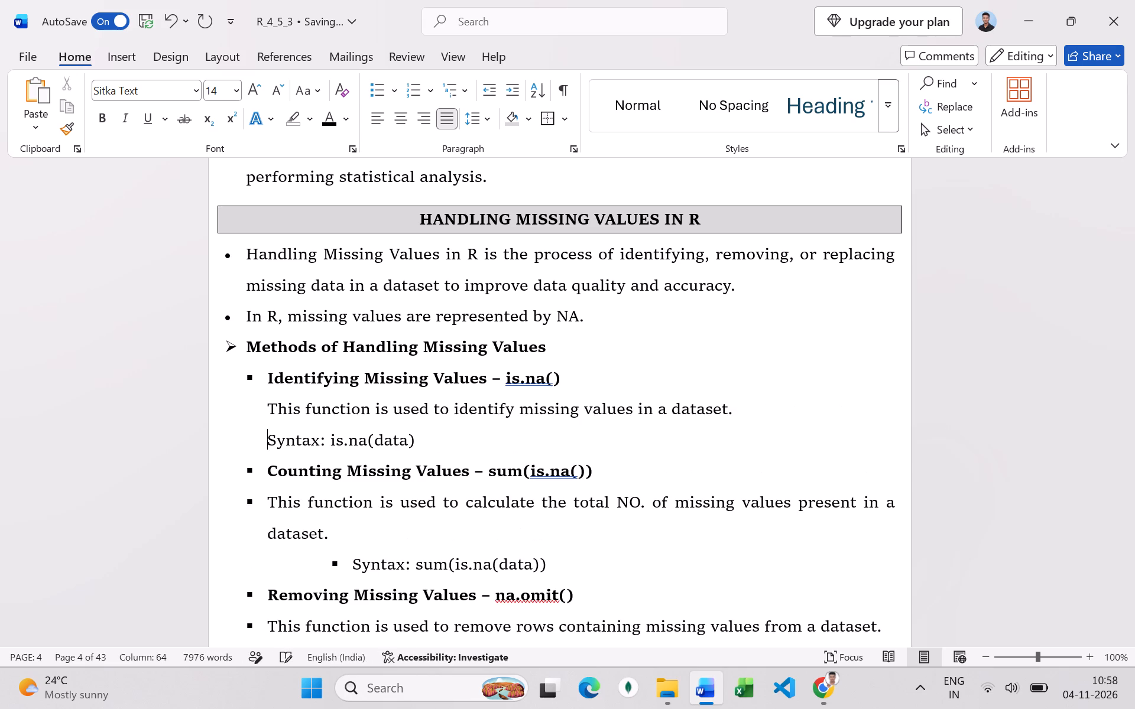
{"action": "key", "text": "Tab"}
{"action": "key", "text": "Tab"}
{"action": "key", "text": "Tab"}
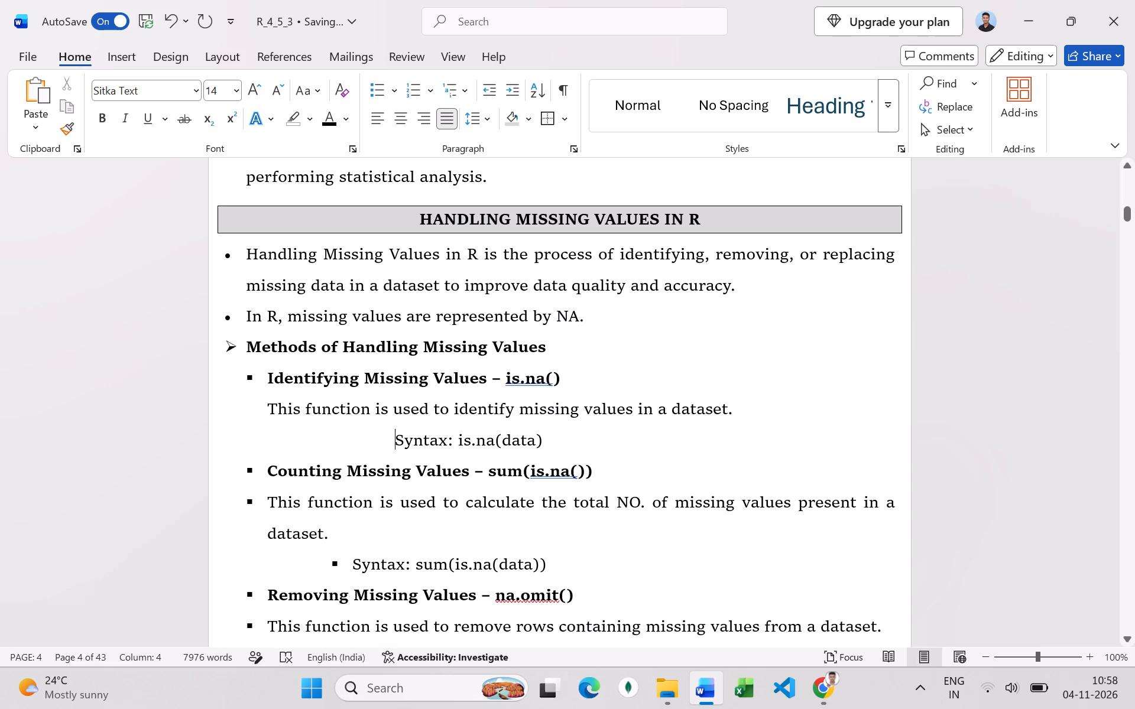
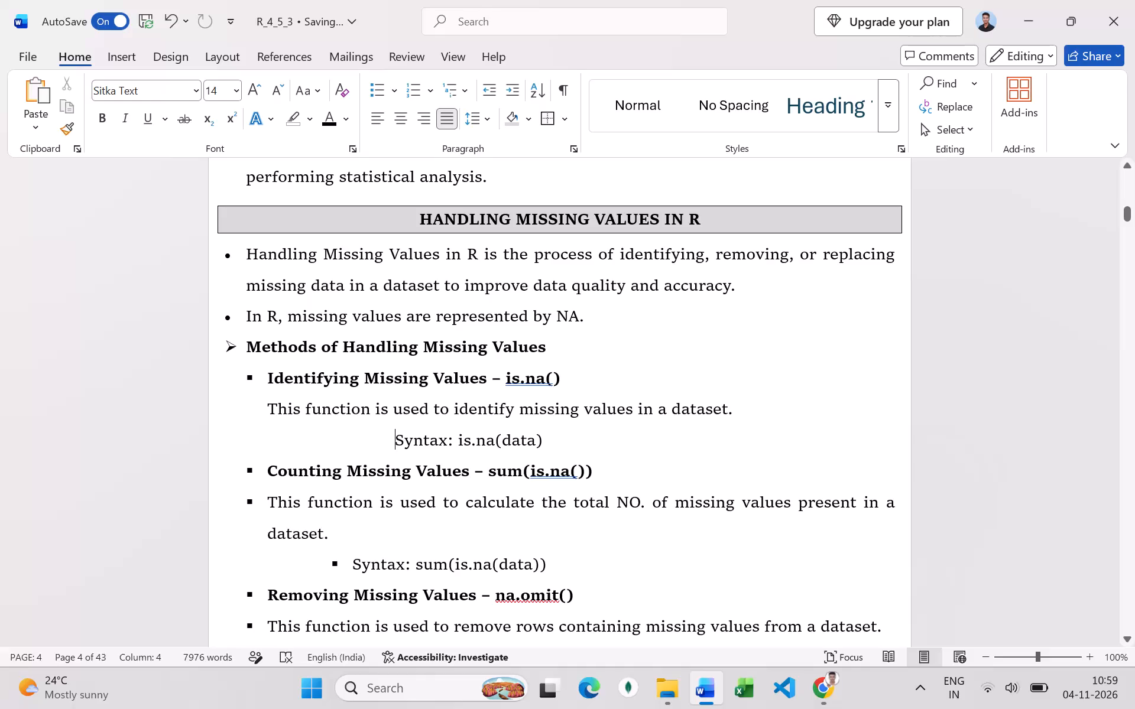
Remove the bullet from the description under "Counting Missing Values – sum(is.na())" and delete the word "present" from it.
{"action": "left_click", "coordinate": [268, 497]}
{"action": "key", "text": "BackSpace"}
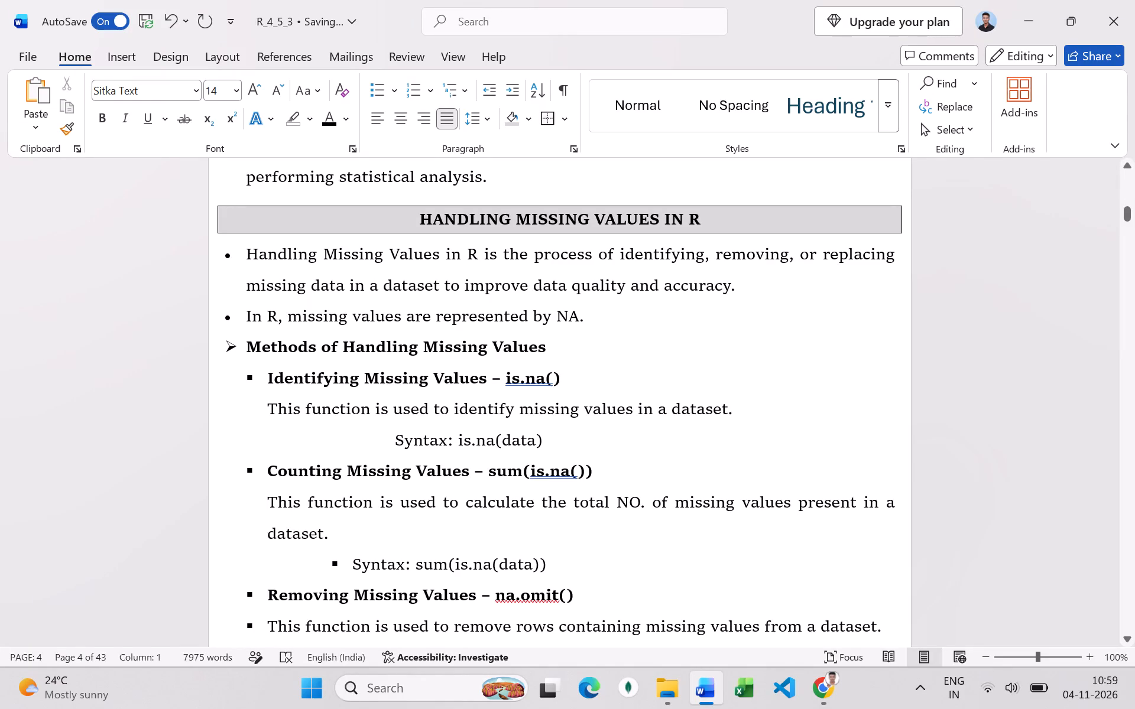
{"action": "left_click_drag", "start_coordinate": [856, 505], "coordinate": [803, 510]}
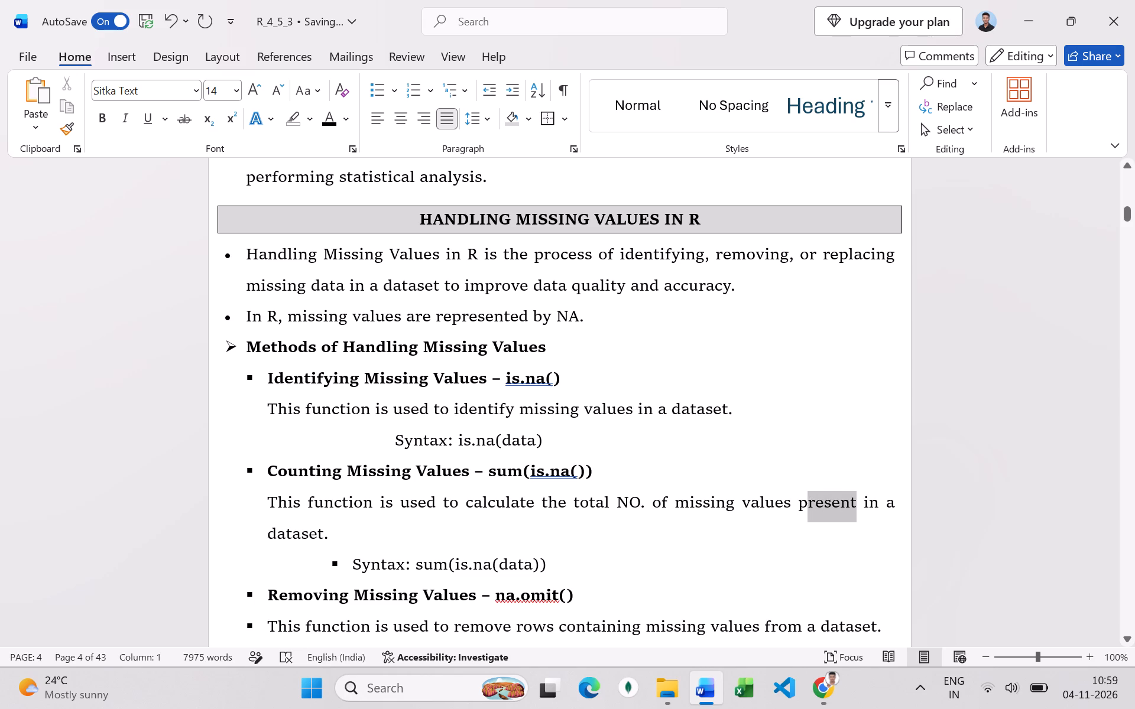
{"action": "left_click_drag", "start_coordinate": [803, 510], "coordinate": [793, 510]}
{"action": "key", "text": "BackSpace"}
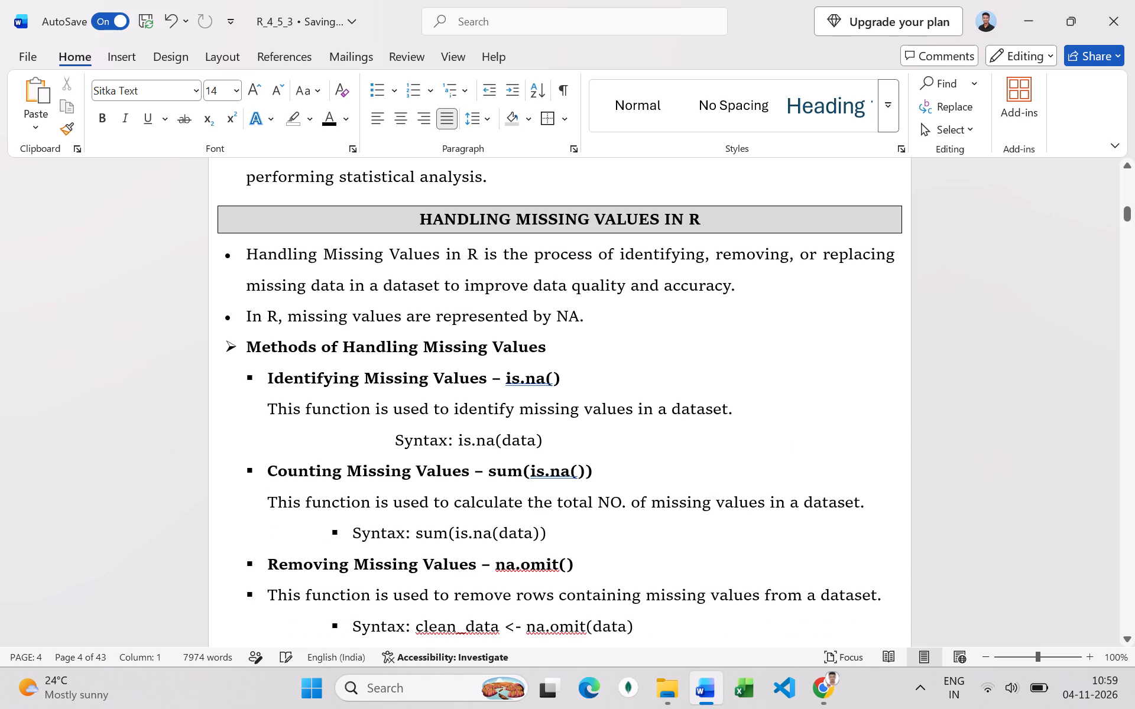
Place "Syntax: sum(is.na(data))" on its own unbulleted line below the description, indented by three tab stops.
{"action": "left_click", "coordinate": [354, 528]}
{"action": "key", "text": "BackSpace"}
{"action": "key", "text": "BackSpace"}
{"action": "key", "text": "BackSpace"}
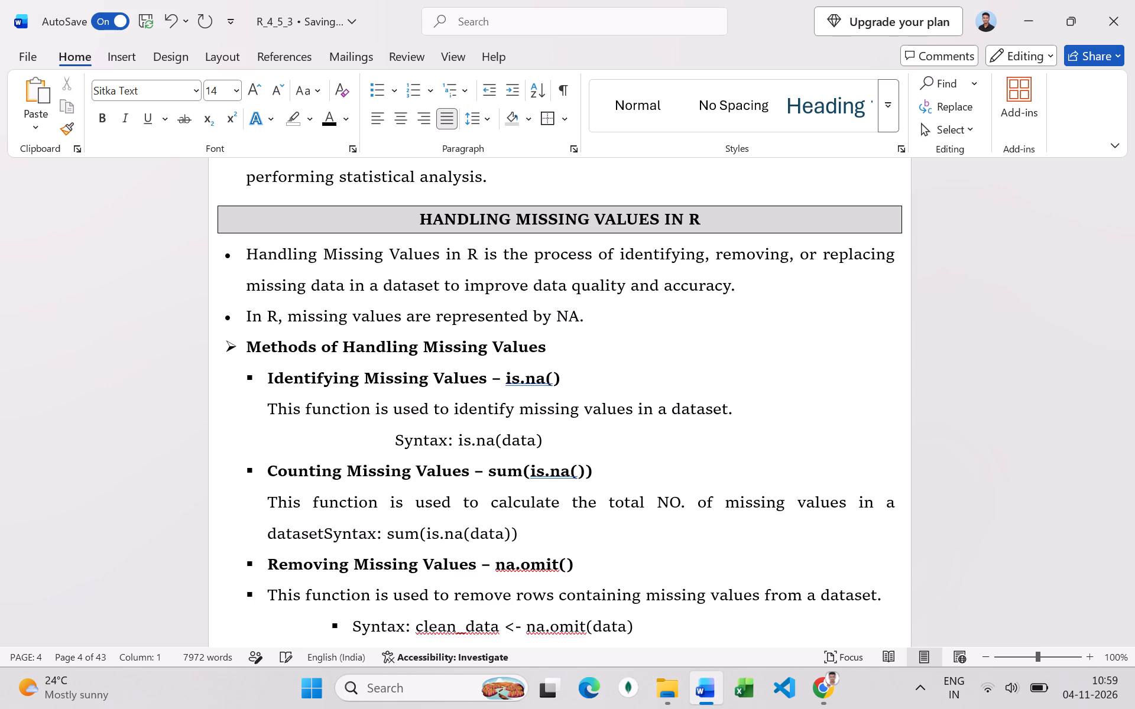
{"action": "key", "text": "period"}
{"action": "key", "text": "Return"}
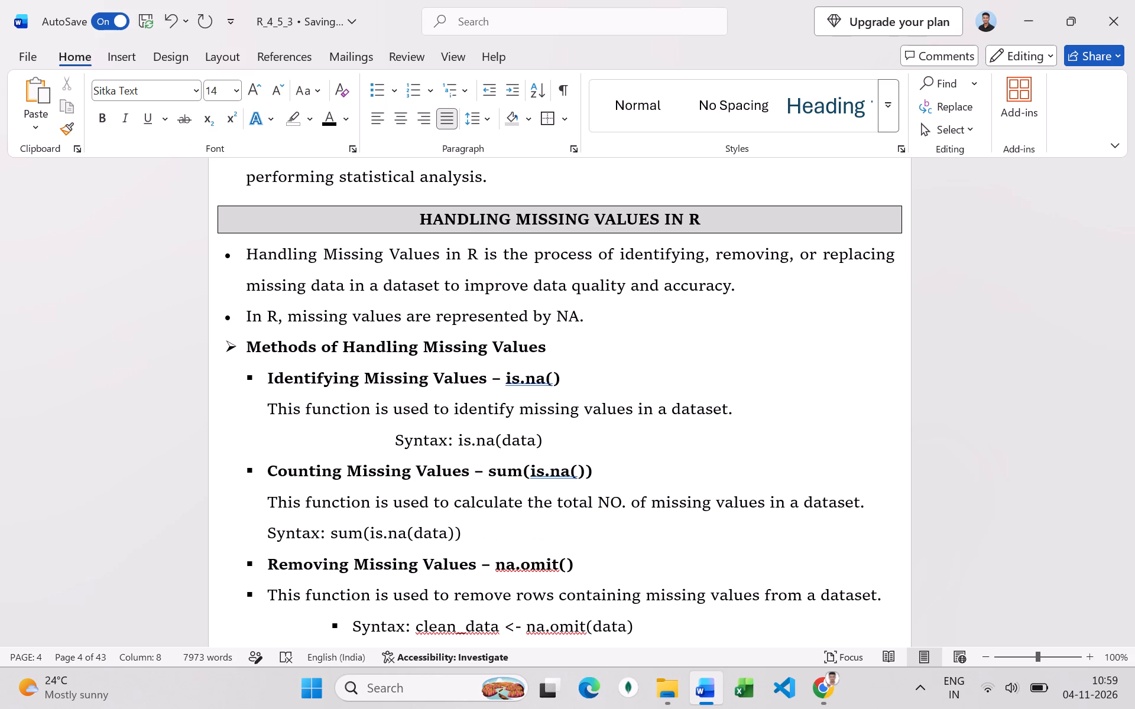
{"action": "key", "text": "Tab"}
{"action": "key", "text": "Tab"}
{"action": "key", "text": "Tab"}
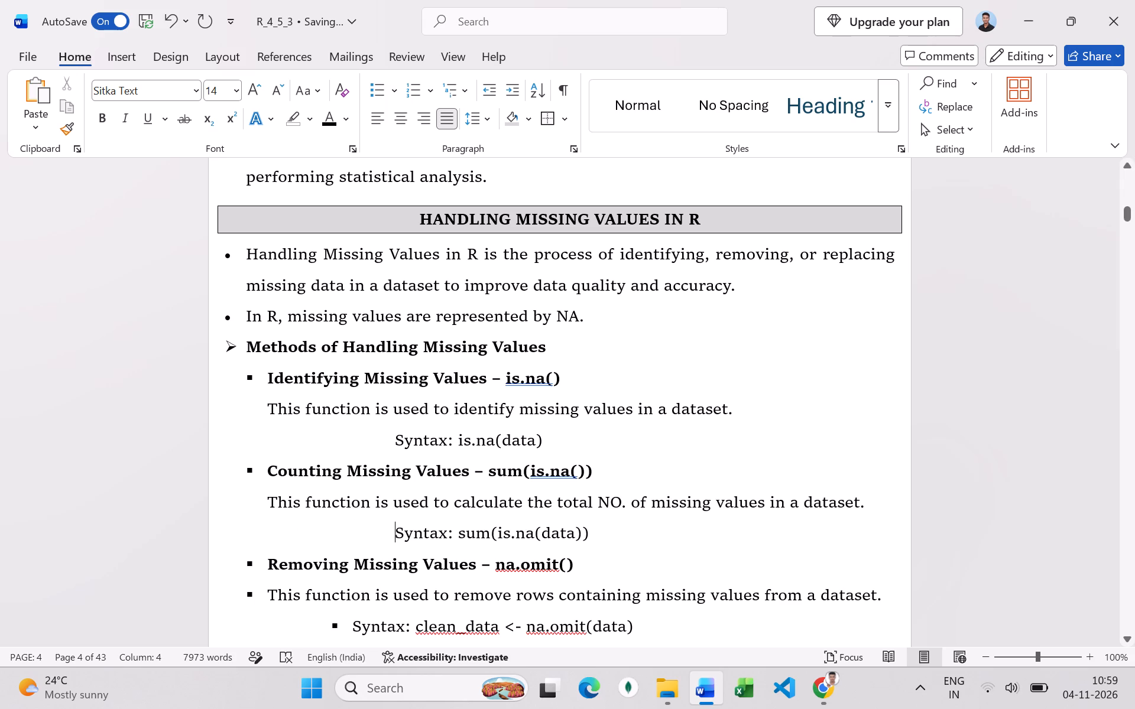
Review the layout and wording of the data cleaning and missing-value sections, including the methods still to be formatted.
{"action": "scroll", "coordinate": [423, 467], "scroll_direction": "down", "scroll_amount": 2}
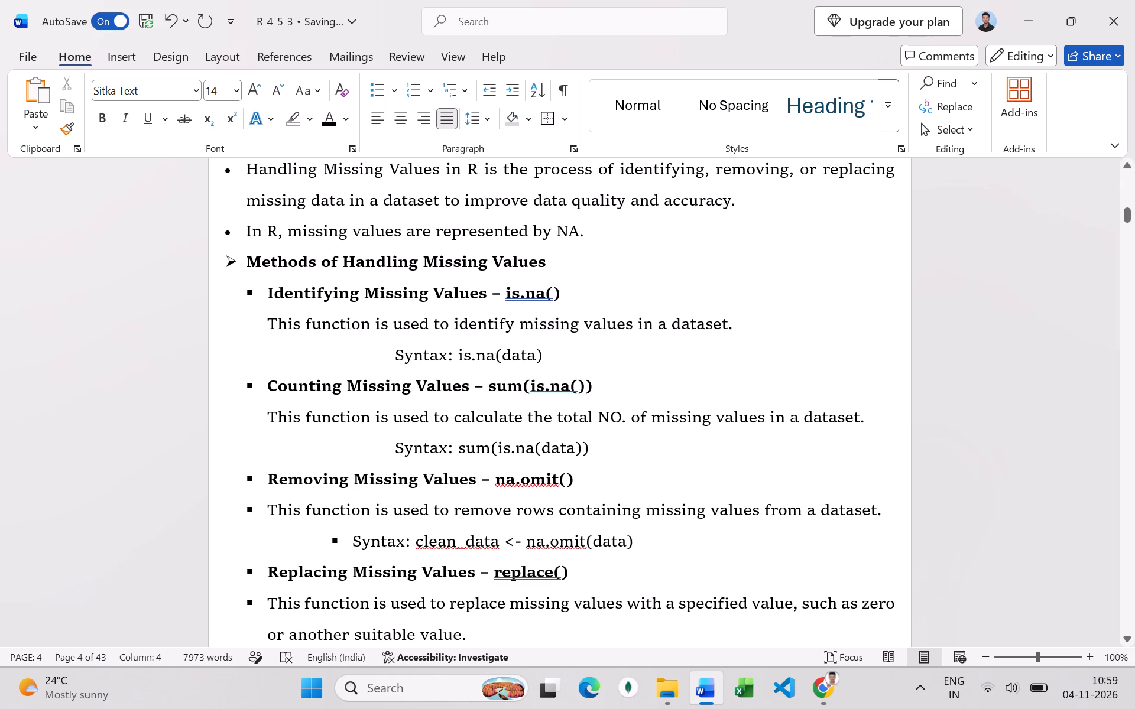
{"action": "scroll", "coordinate": [417, 408], "scroll_direction": "up", "scroll_amount": 3}
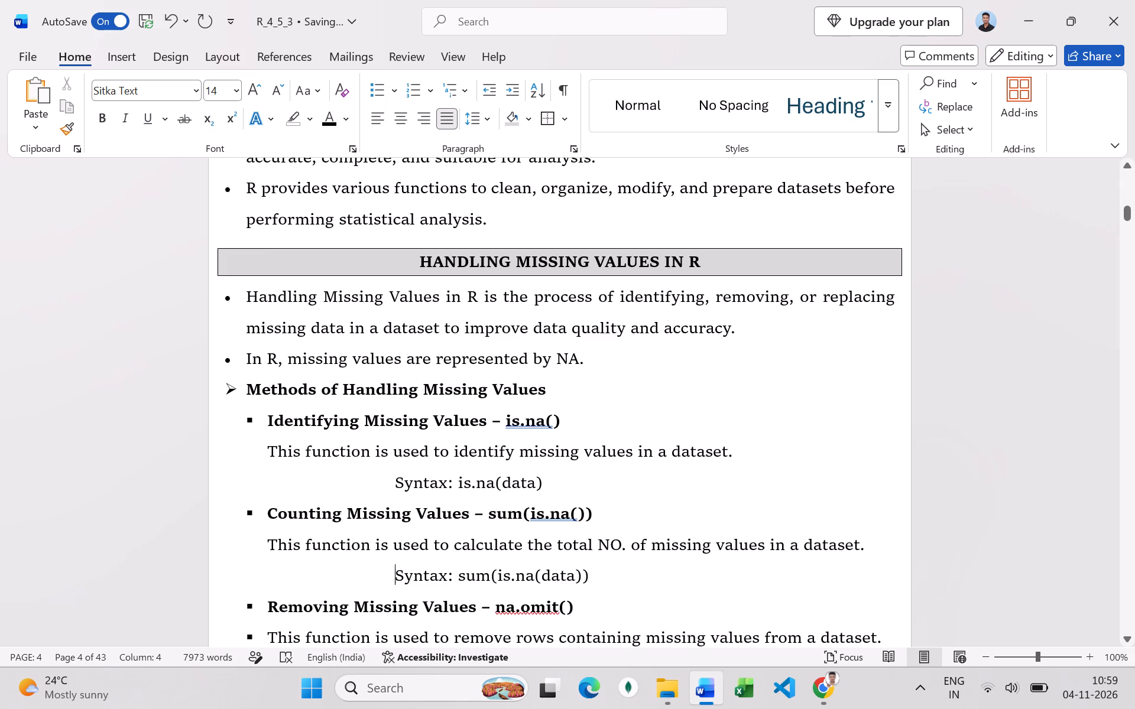
{"action": "scroll", "coordinate": [417, 408], "scroll_direction": "up", "scroll_amount": 6}
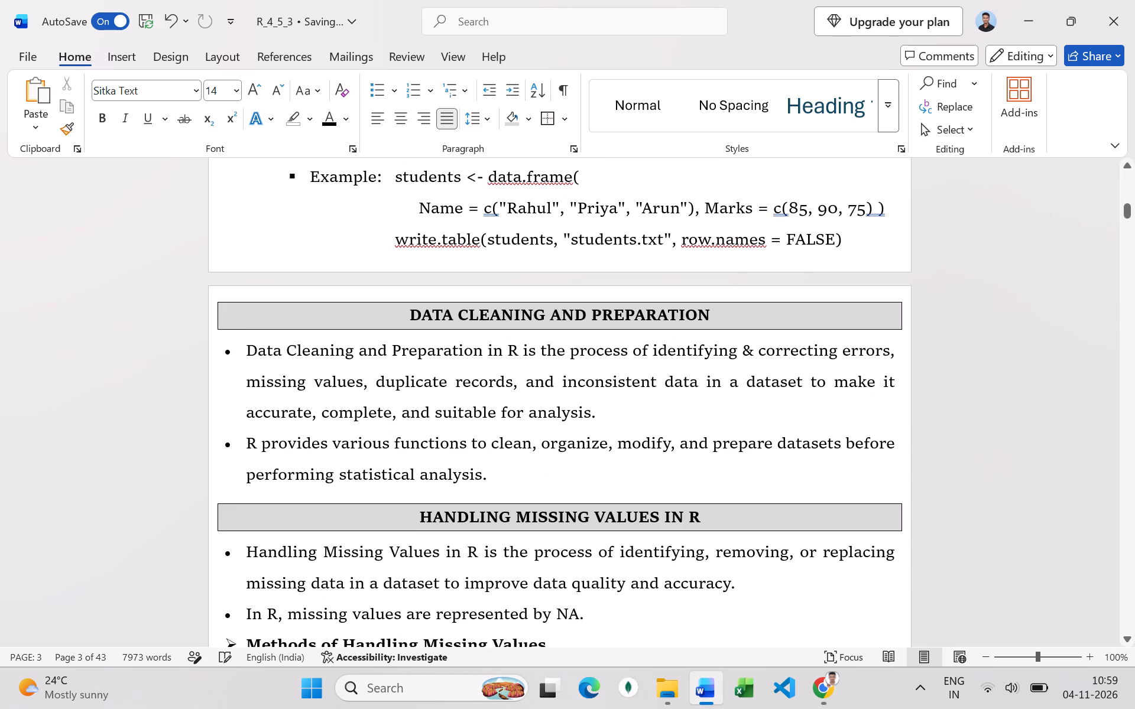
{"action": "scroll", "coordinate": [438, 395], "scroll_direction": "down", "scroll_amount": 4}
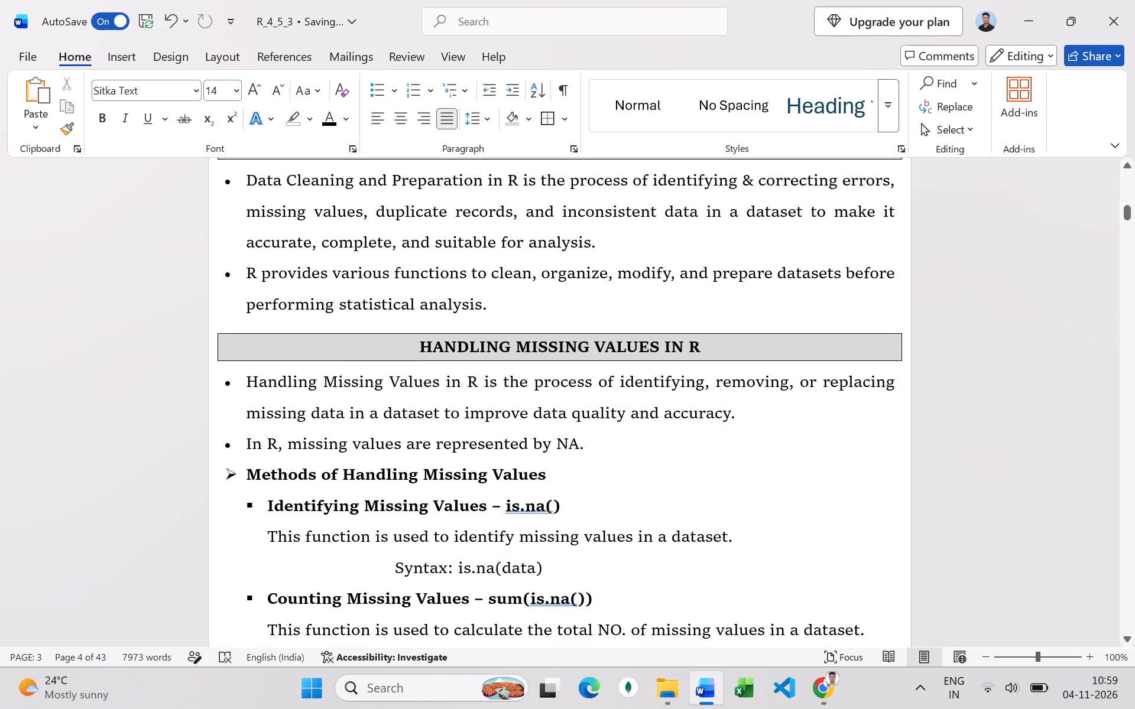
{"action": "scroll", "coordinate": [441, 395], "scroll_direction": "down", "scroll_amount": 5}
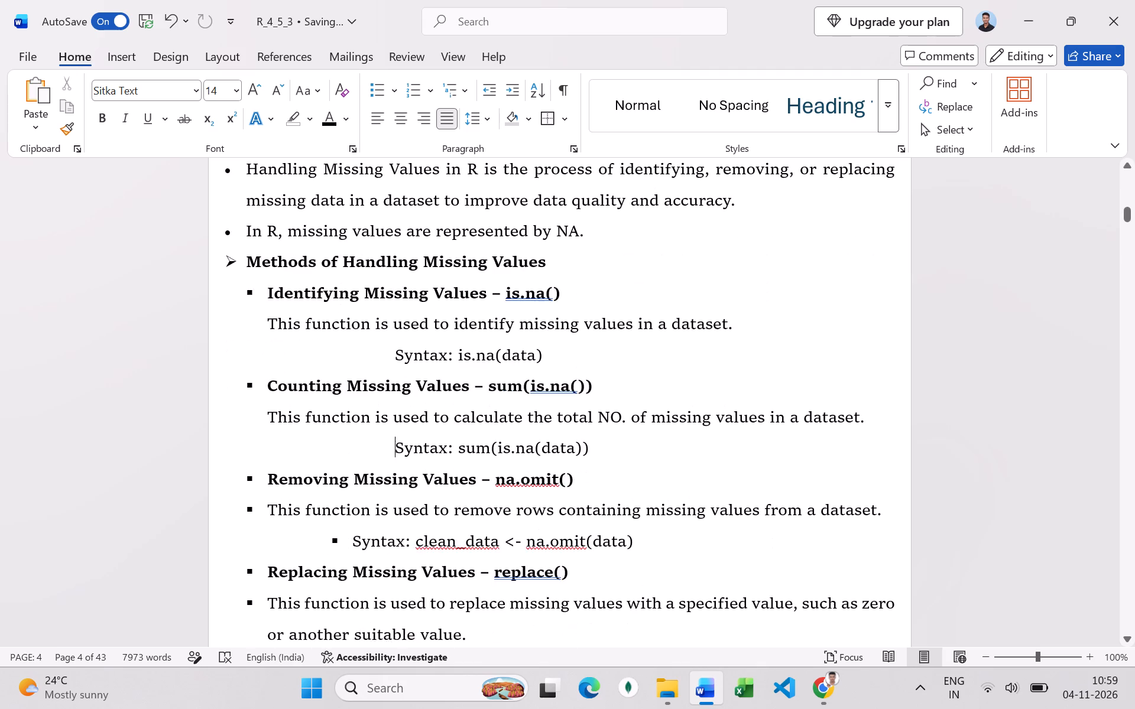
{"action": "scroll", "coordinate": [440, 387], "scroll_direction": "down", "scroll_amount": 2}
{"action": "scroll", "coordinate": [437, 382], "scroll_direction": "up", "scroll_amount": 7}
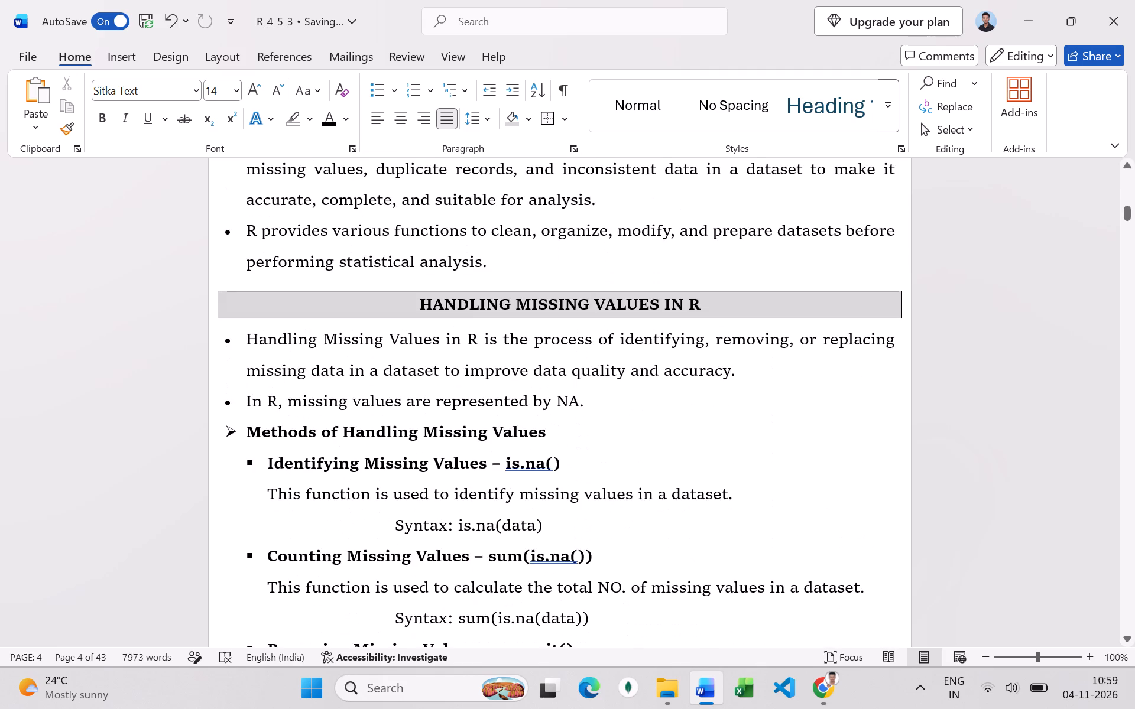
{"action": "scroll", "coordinate": [432, 458], "scroll_direction": "down", "scroll_amount": 10}
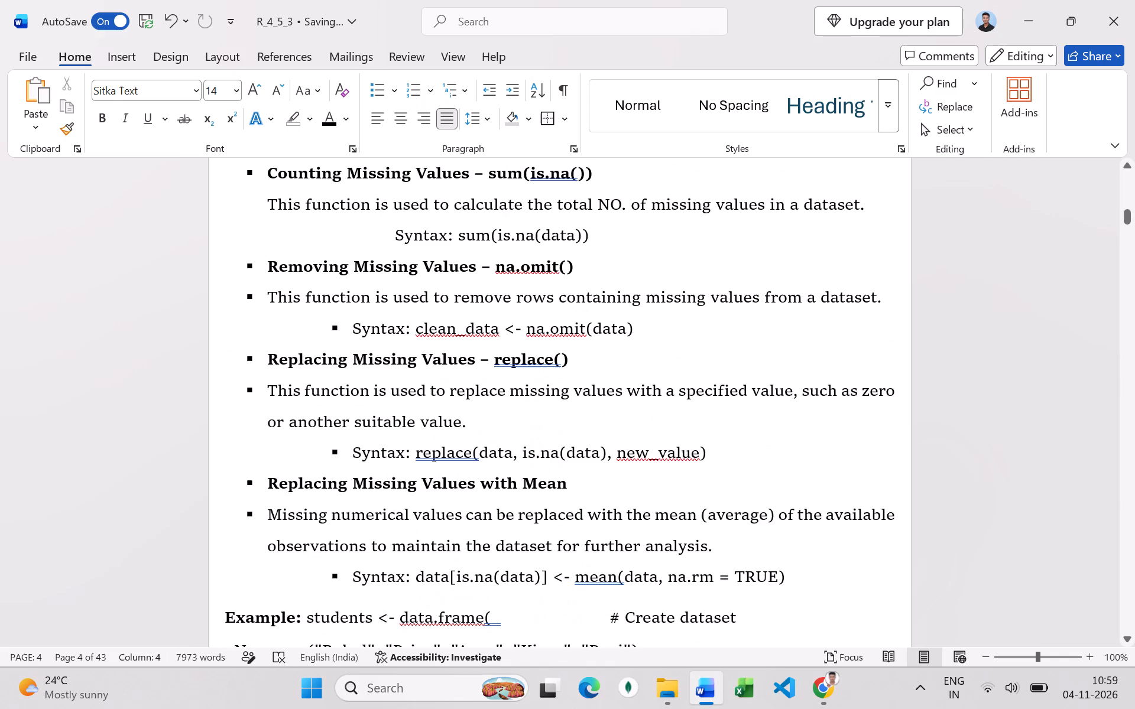
{"action": "scroll", "coordinate": [368, 396], "scroll_direction": "up", "scroll_amount": 3}
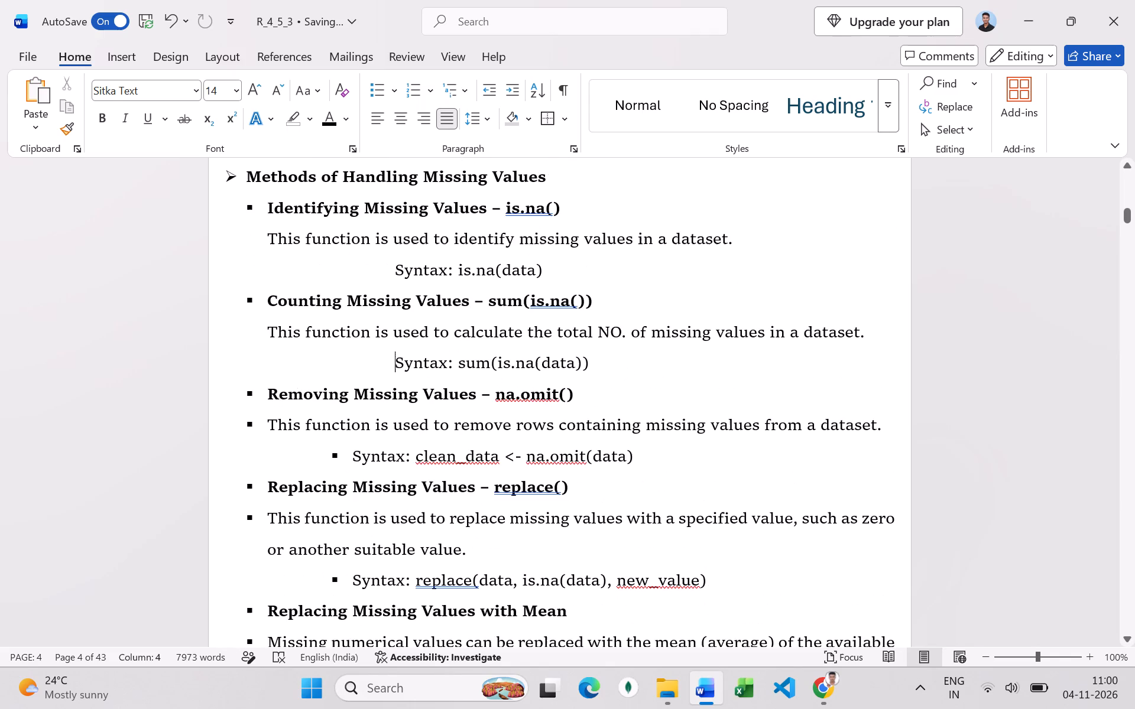
{"action": "scroll", "coordinate": [377, 403], "scroll_direction": "up", "scroll_amount": 2}
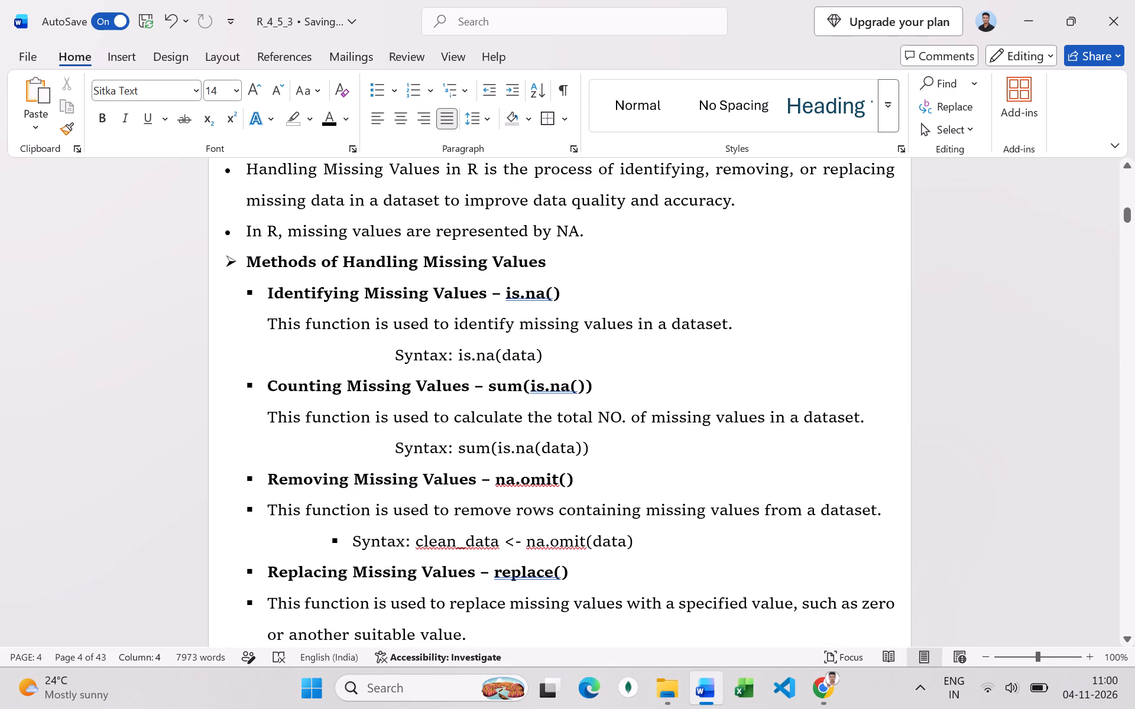
{"action": "scroll", "coordinate": [376, 405], "scroll_direction": "up", "scroll_amount": 2}
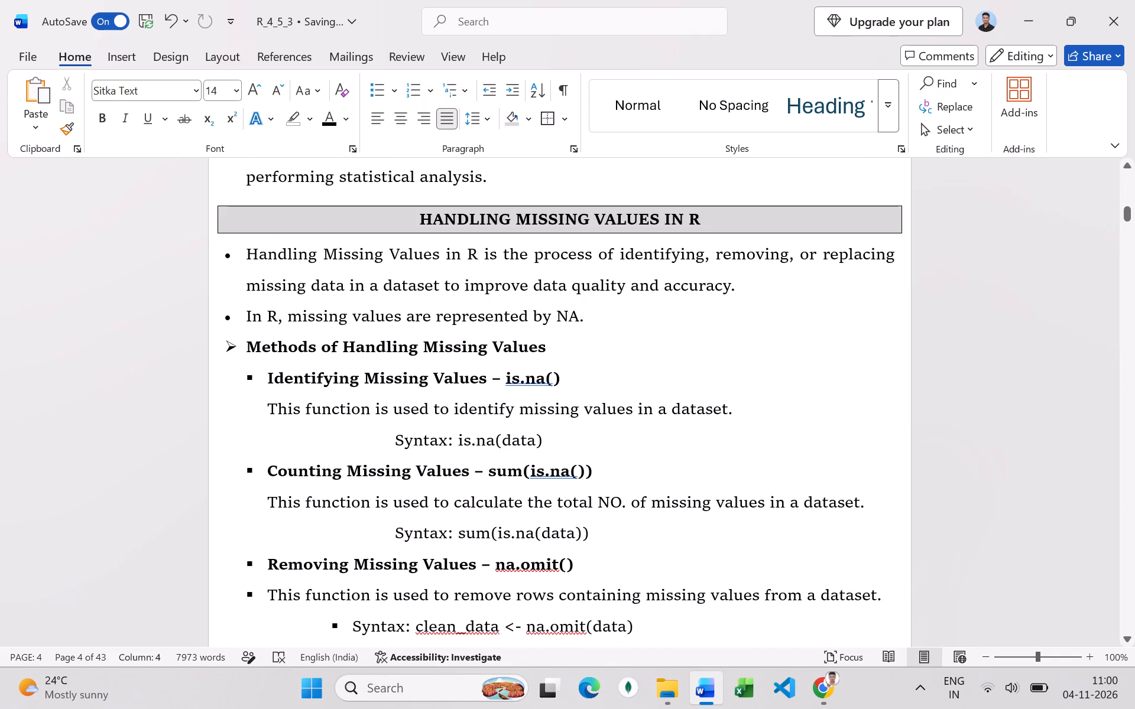
{"action": "scroll", "coordinate": [404, 414], "scroll_direction": "up", "scroll_amount": 1}
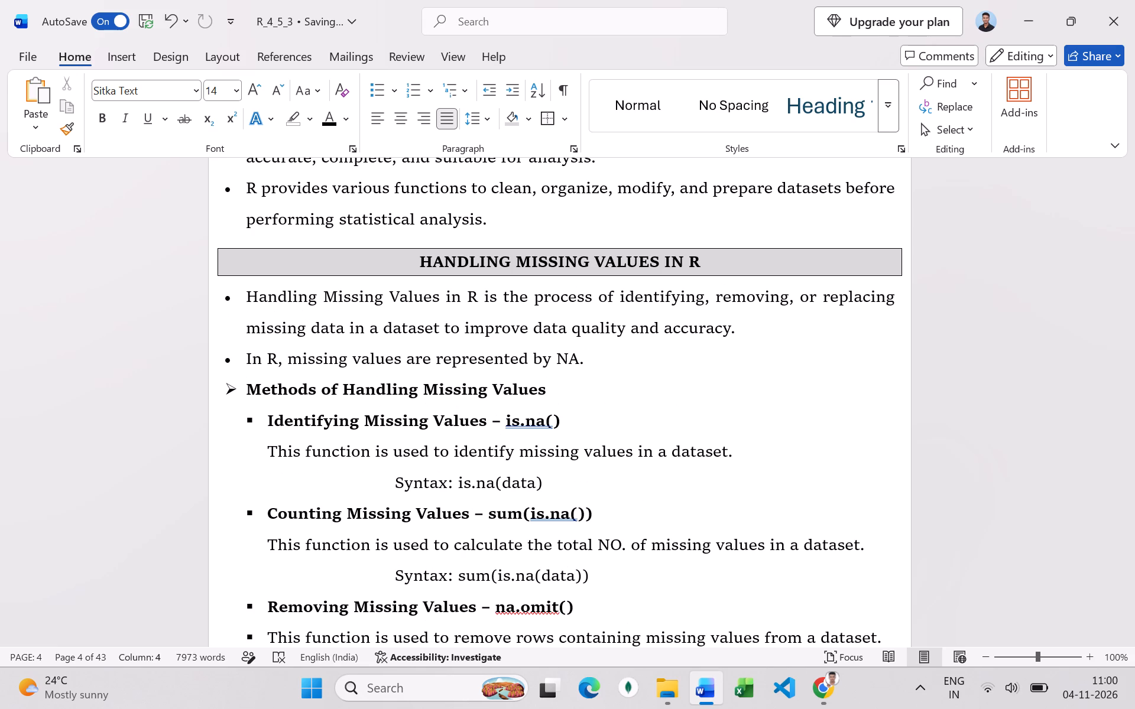
{"action": "scroll", "coordinate": [557, 373], "scroll_direction": "up", "scroll_amount": 2}
{"action": "scroll", "coordinate": [557, 373], "scroll_direction": "down", "scroll_amount": 1}
{"action": "scroll", "coordinate": [557, 373], "scroll_direction": "up", "scroll_amount": 3}
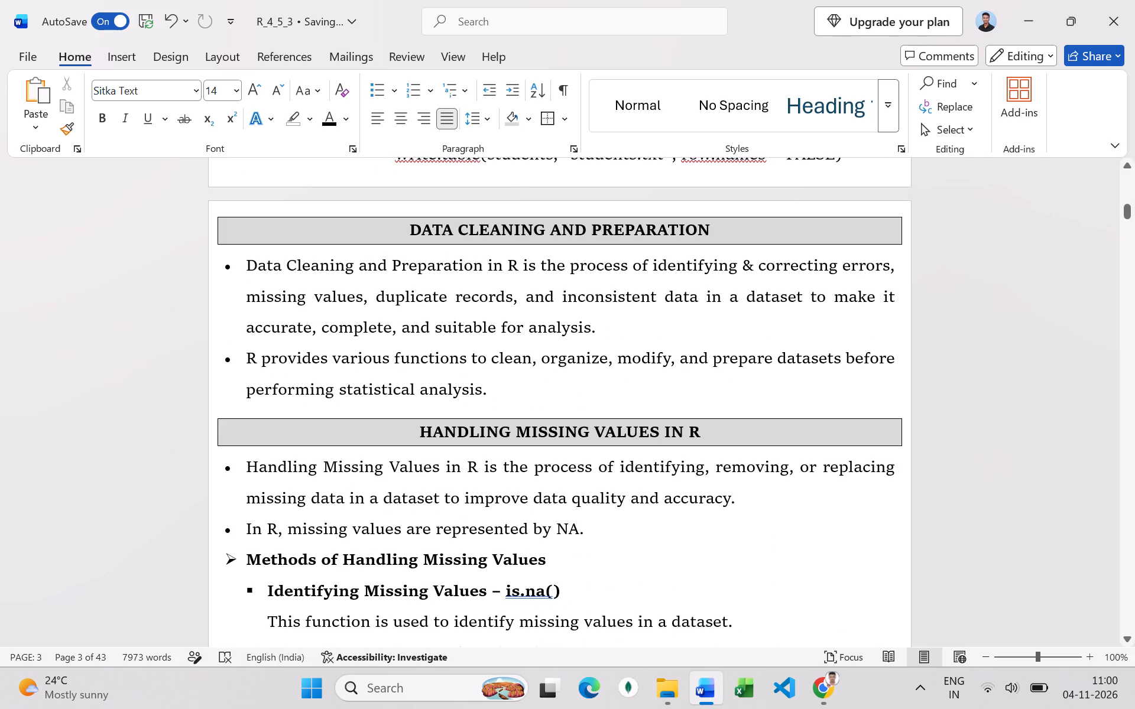
{"action": "scroll", "coordinate": [588, 383], "scroll_direction": "down", "scroll_amount": 9}
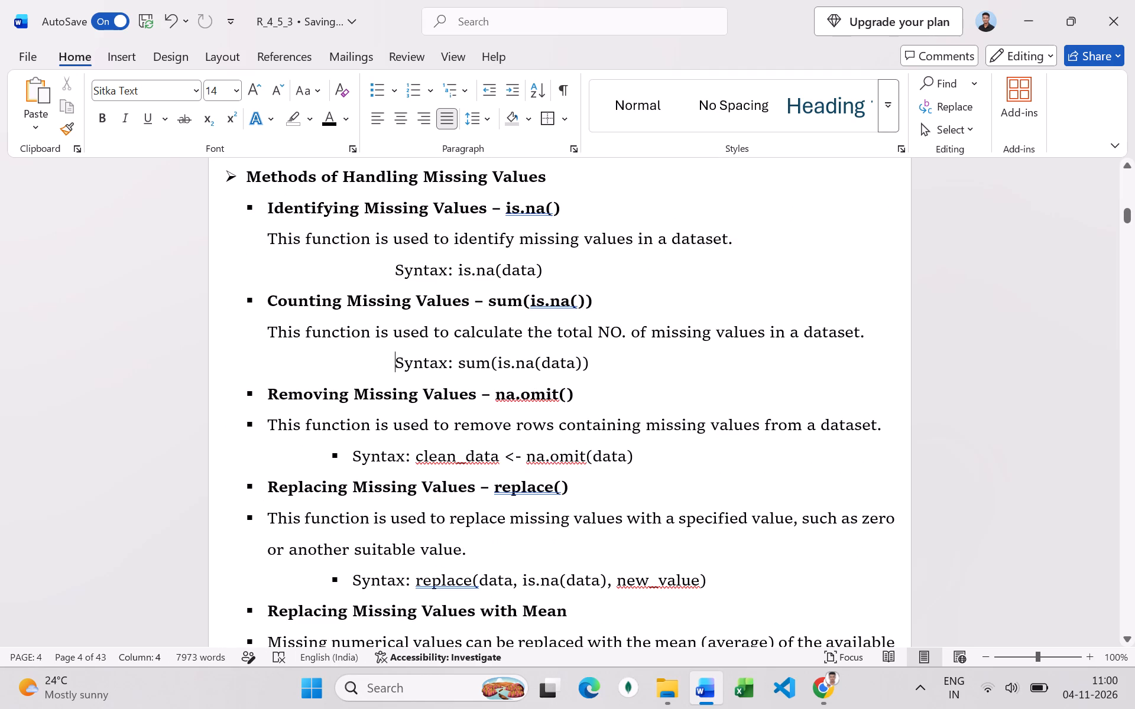
Remove the bullet from the description under "Removing Missing Values – na.omit()", keeping the text indented.
{"action": "left_click", "coordinate": [265, 433]}
{"action": "key", "text": "BackSpace"}
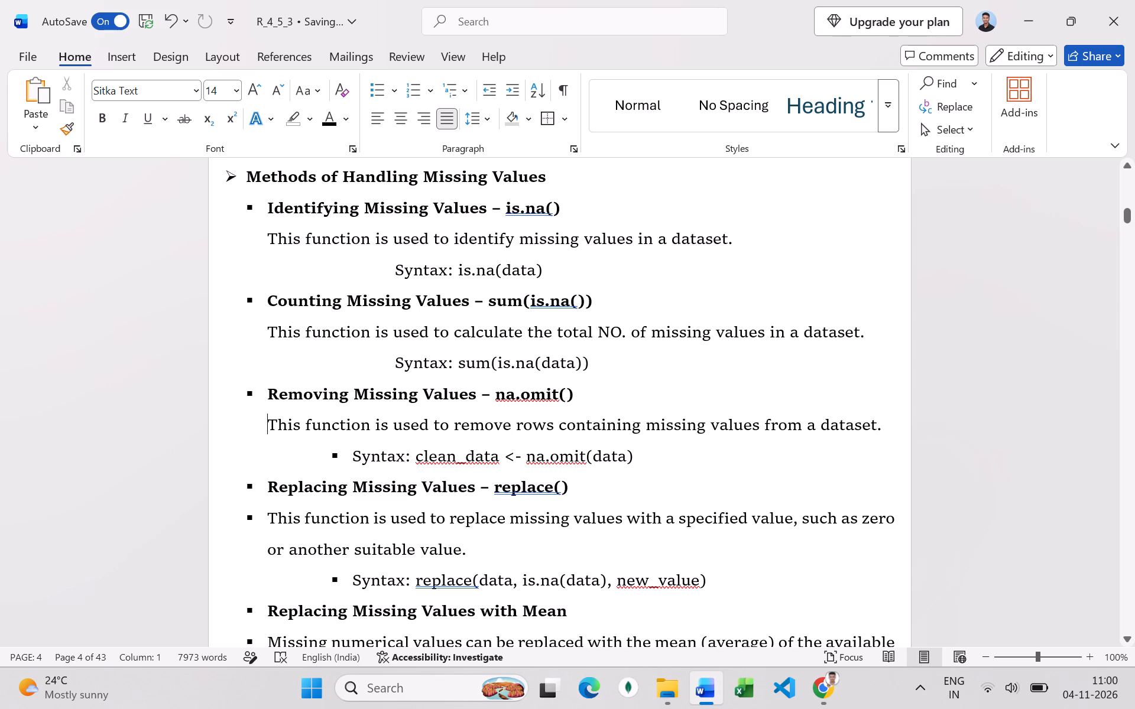
Delete "clean_data <-" from the na.omit() syntax line so it reads "Syntax: na.omit(data)".
{"action": "left_click", "coordinate": [518, 456]}
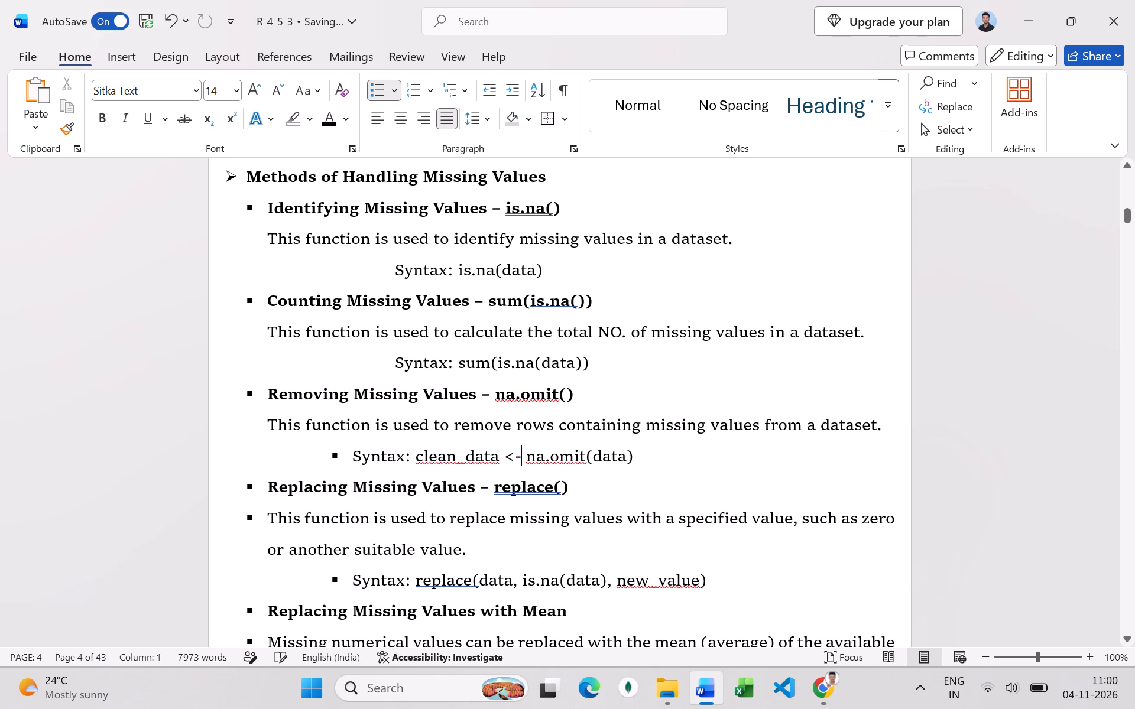
{"action": "left_click", "coordinate": [528, 458]}
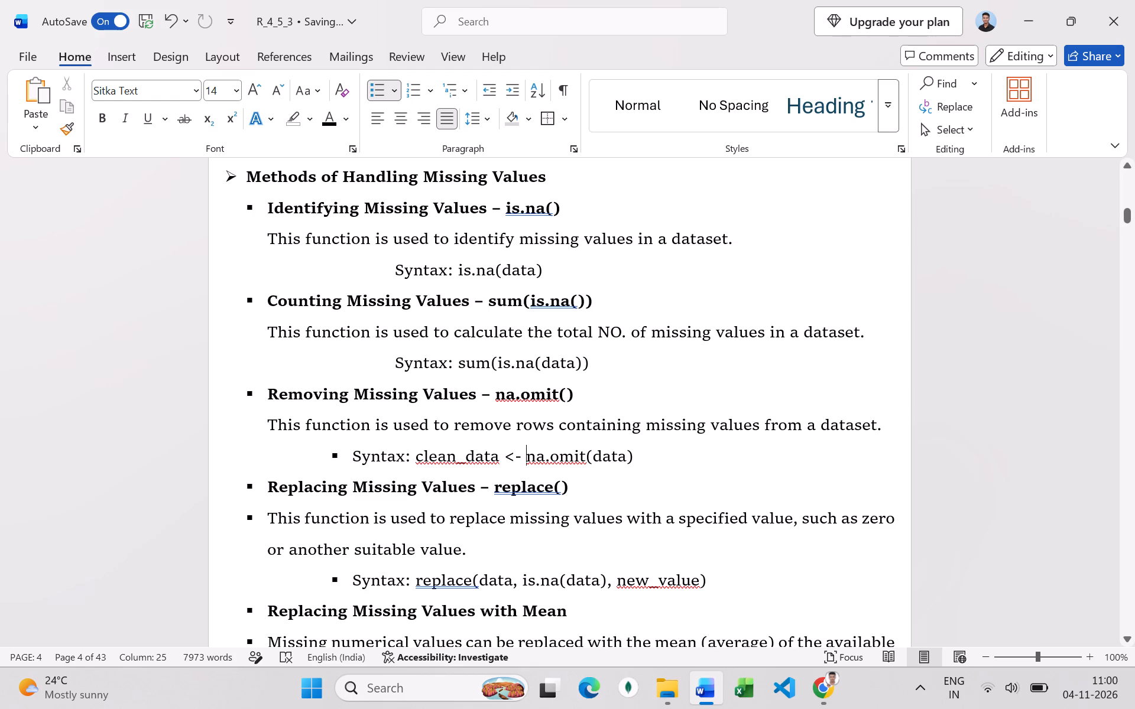
{"action": "key", "text": "BackSpace"}
{"action": "key", "text": "BackSpace"}
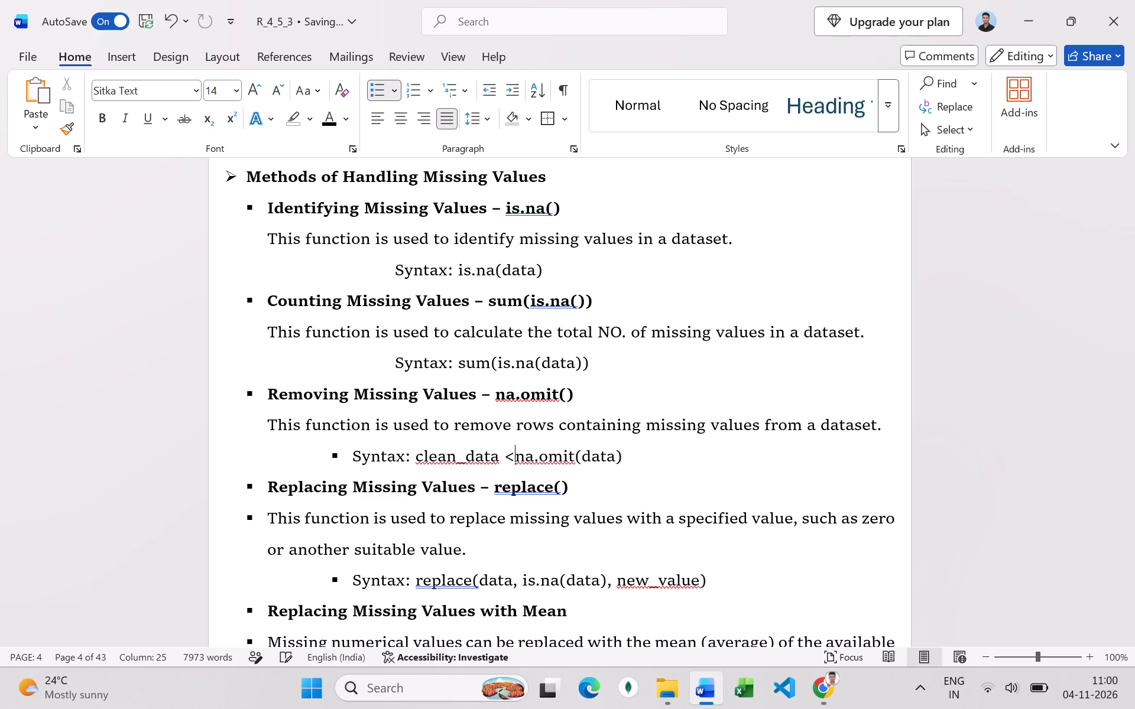
{"action": "key", "text": "BackSpace"}
{"action": "key", "text": "BackSpace"}
{"action": "key", "text": "BackSpace"}
{"action": "key", "text": "BackSpace"}
{"action": "key", "text": "BackSpace"}
{"action": "key", "text": "BackSpace"}
{"action": "key", "text": "BackSpace"}
{"action": "key", "text": "BackSpace"}
{"action": "key", "text": "BackSpace"}
{"action": "key", "text": "BackSpace"}
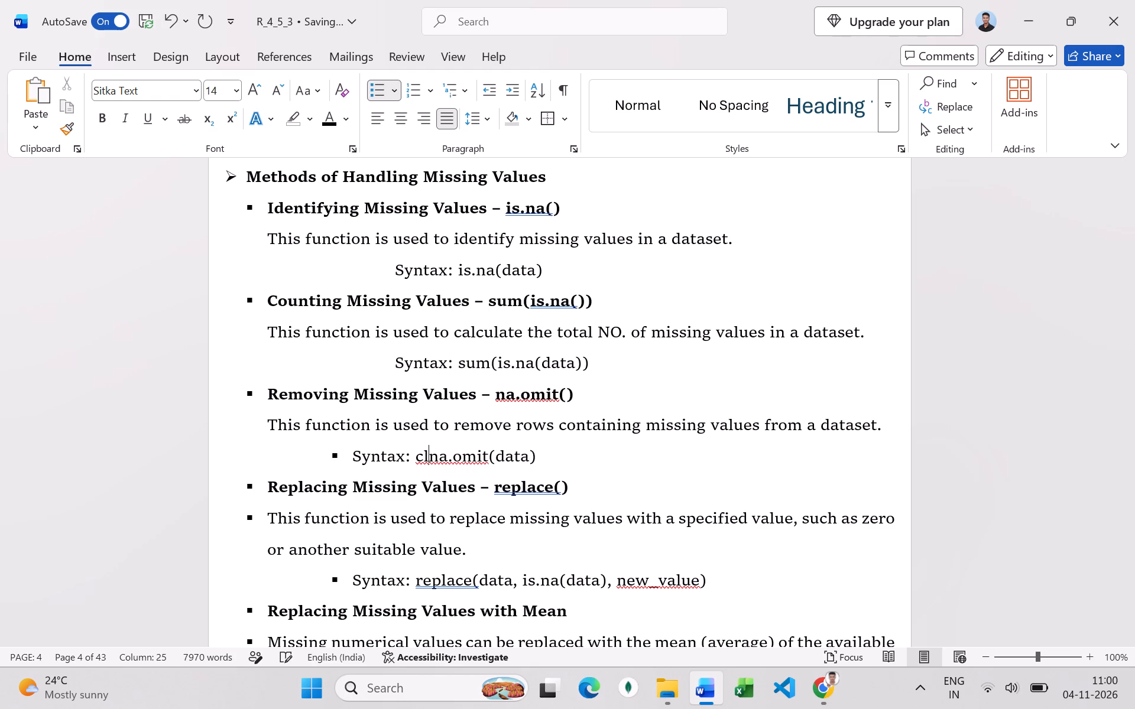
{"action": "key", "text": "BackSpace"}
{"action": "key", "text": "BackSpace"}
Remove the bullet from "Syntax: na.omit(data)" and indent it one tab stop to align with the syntax lines above.
{"action": "key", "text": "Left"}
{"action": "key", "text": "Left"}
{"action": "key", "text": "Left"}
{"action": "key", "text": "Left"}
{"action": "key", "text": "Left"}
{"action": "key", "text": "Left"}
{"action": "key", "text": "Left"}
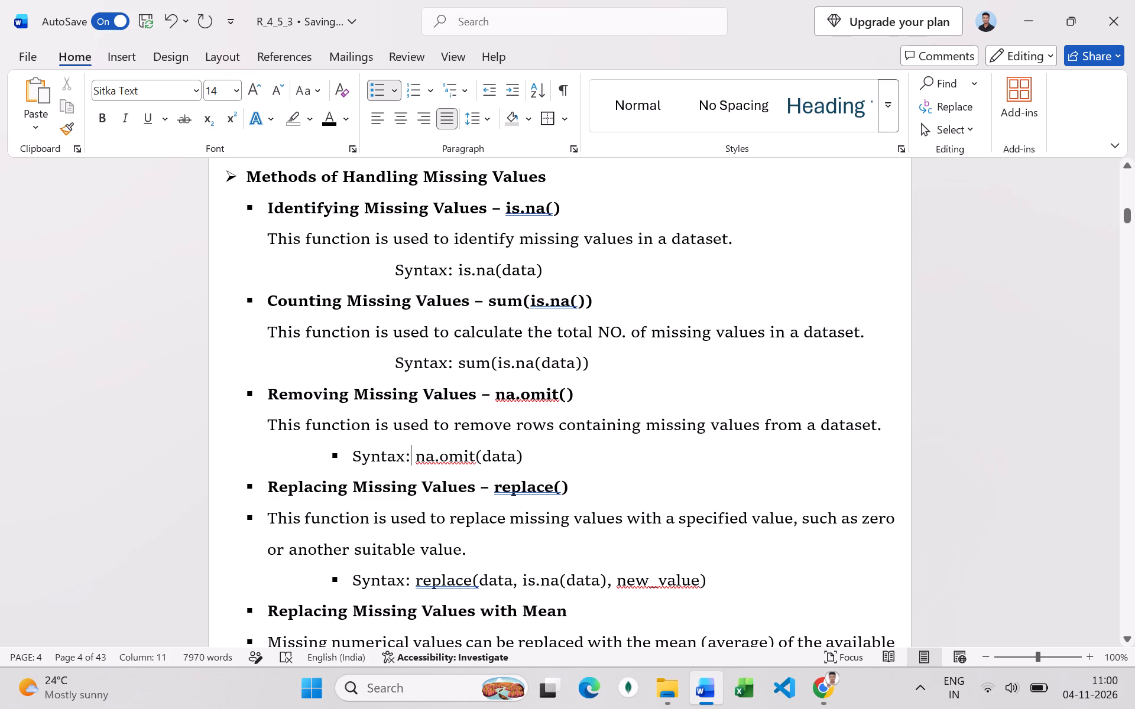
{"action": "key", "text": "Left"}
{"action": "key", "text": "BackSpace"}
{"action": "key", "text": "Tab"}
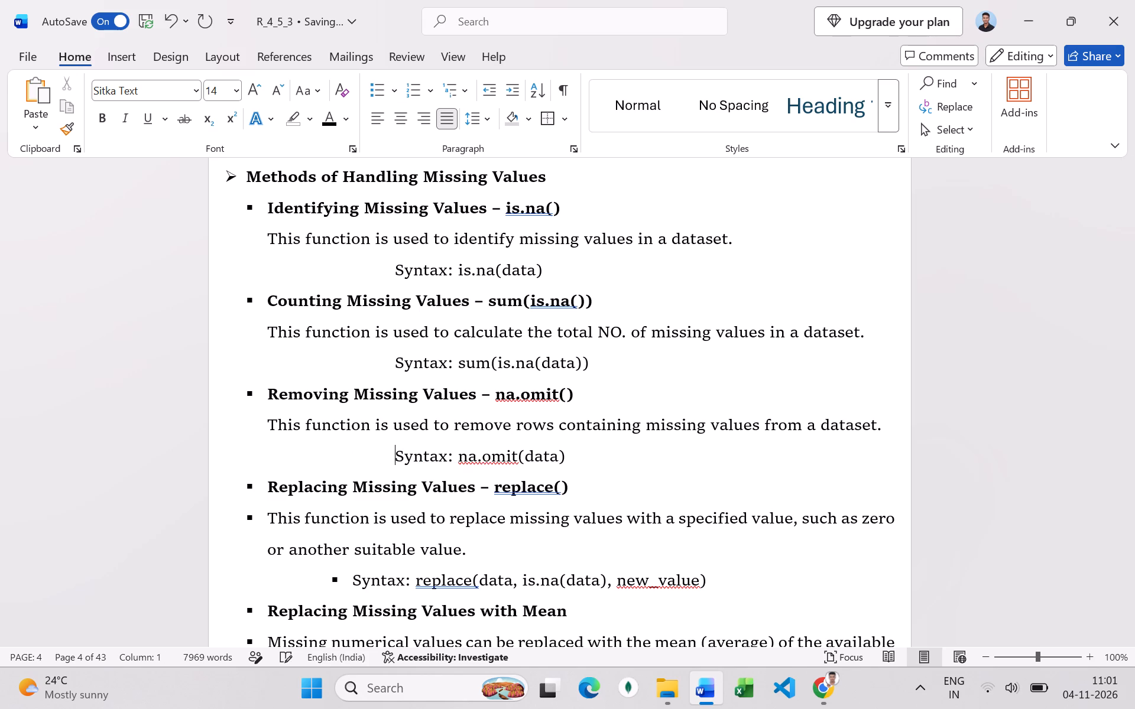
Review the remaining missing-value methods and the students example code down to the "Removing Duplicates in R" heading.
{"action": "scroll", "coordinate": [550, 450], "scroll_direction": "up", "scroll_amount": 5}
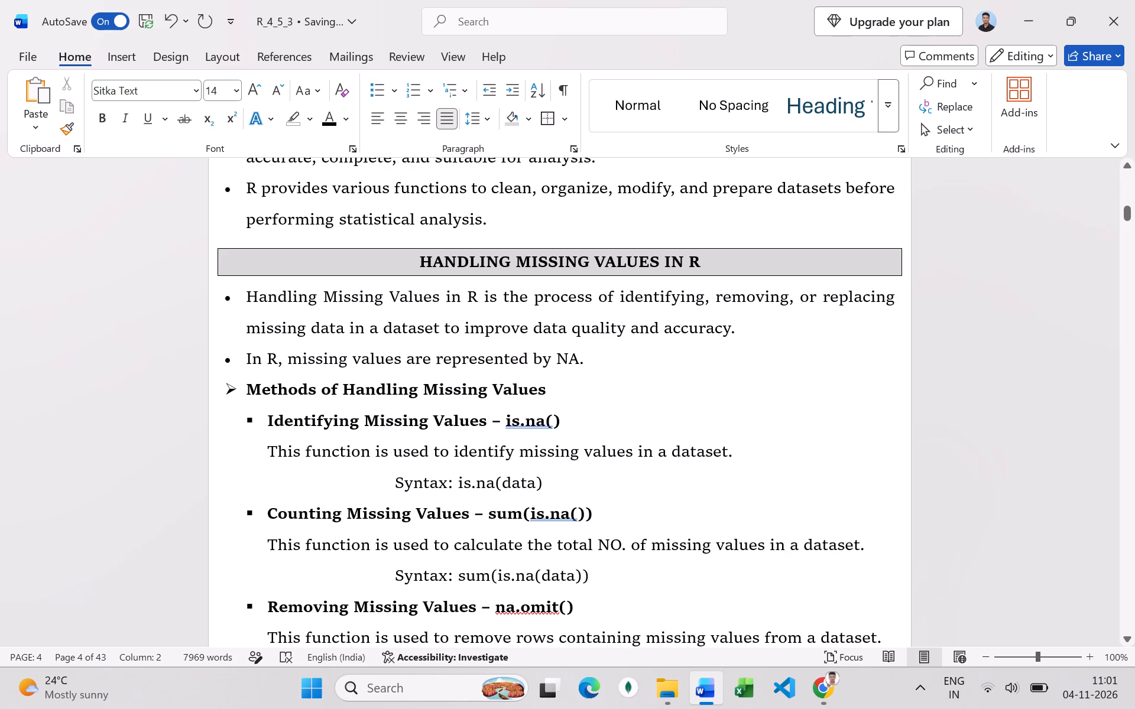
{"action": "scroll", "coordinate": [550, 450], "scroll_direction": "down", "scroll_amount": 11}
{"action": "scroll", "coordinate": [550, 450], "scroll_direction": "up", "scroll_amount": 1}
{"action": "scroll", "coordinate": [544, 450], "scroll_direction": "down", "scroll_amount": 3}
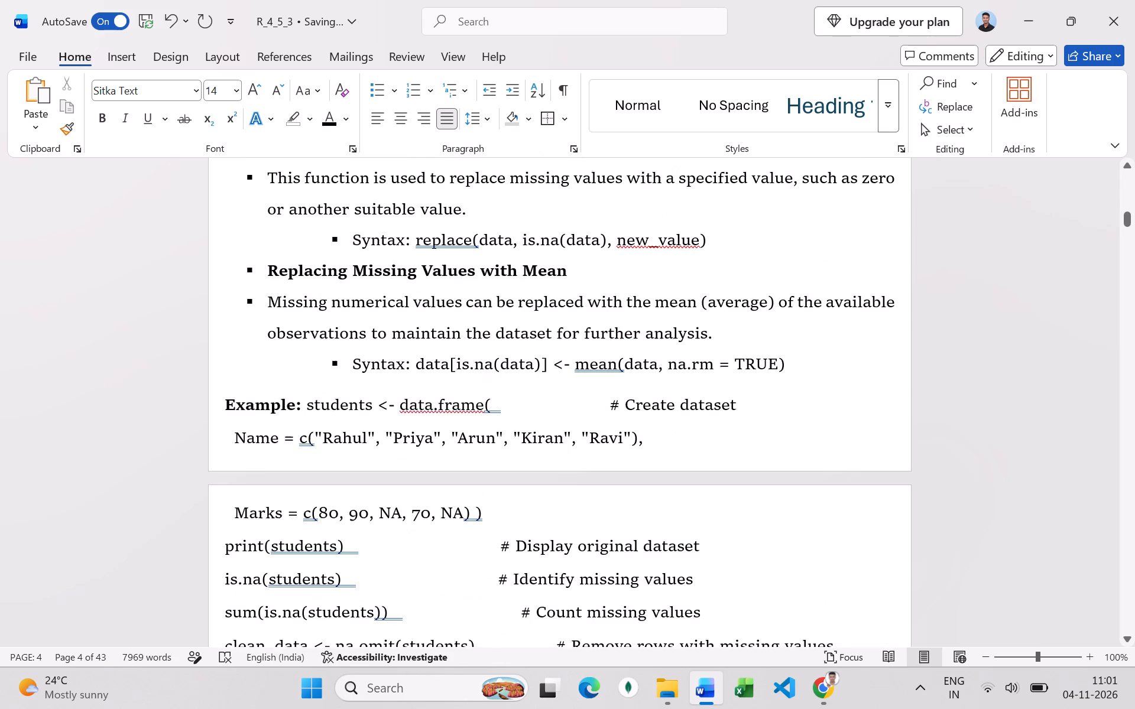
{"action": "scroll", "coordinate": [542, 450], "scroll_direction": "down", "scroll_amount": 10}
{"action": "scroll", "coordinate": [542, 450], "scroll_direction": "up", "scroll_amount": 5}
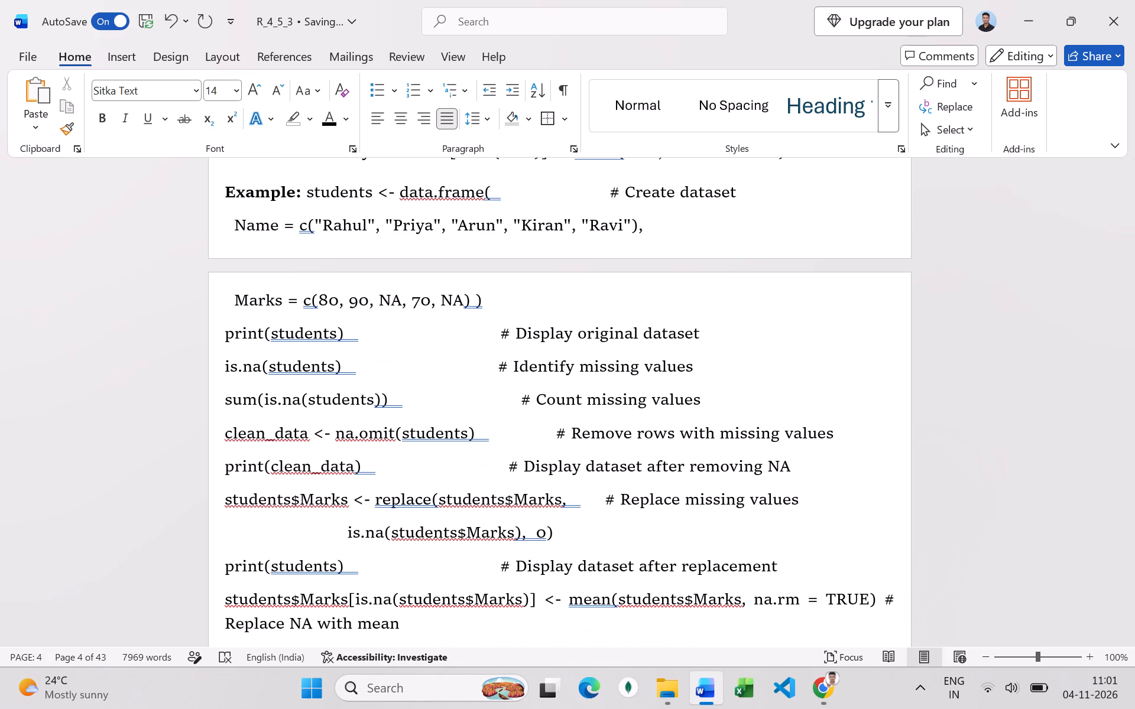
{"action": "scroll", "coordinate": [542, 450], "scroll_direction": "down", "scroll_amount": 1}
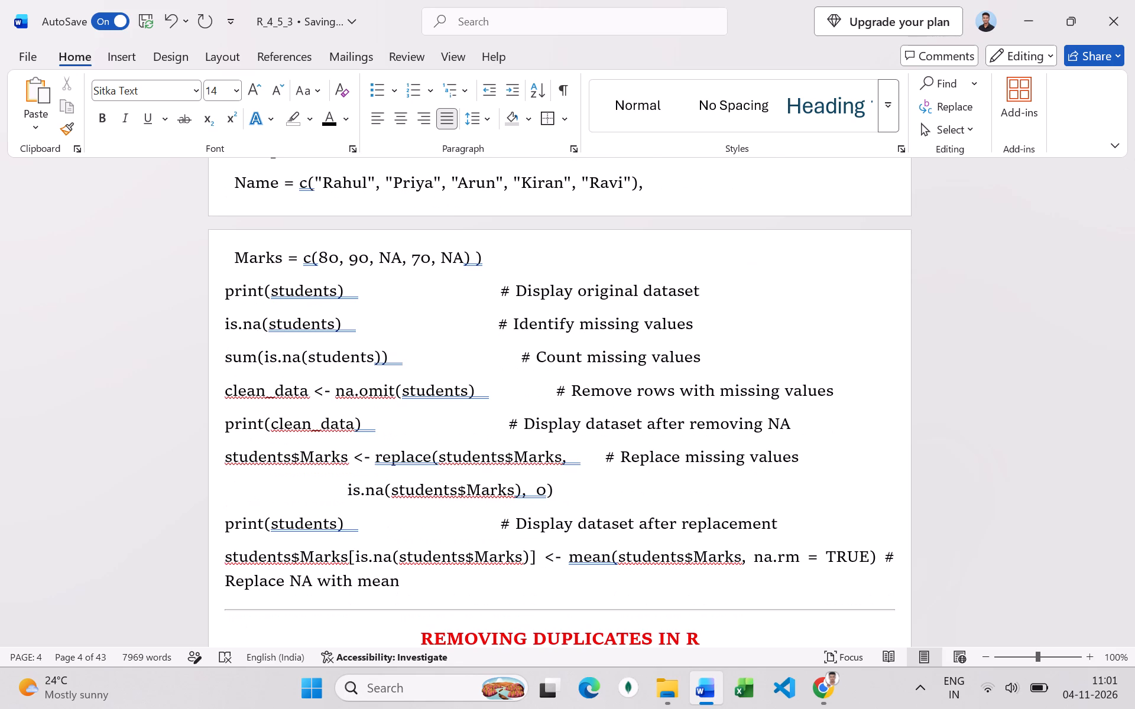
{"action": "scroll", "coordinate": [542, 450], "scroll_direction": "up", "scroll_amount": 4}
{"action": "scroll", "coordinate": [542, 450], "scroll_direction": "down", "scroll_amount": 1}
{"action": "scroll", "coordinate": [542, 450], "scroll_direction": "up", "scroll_amount": 5}
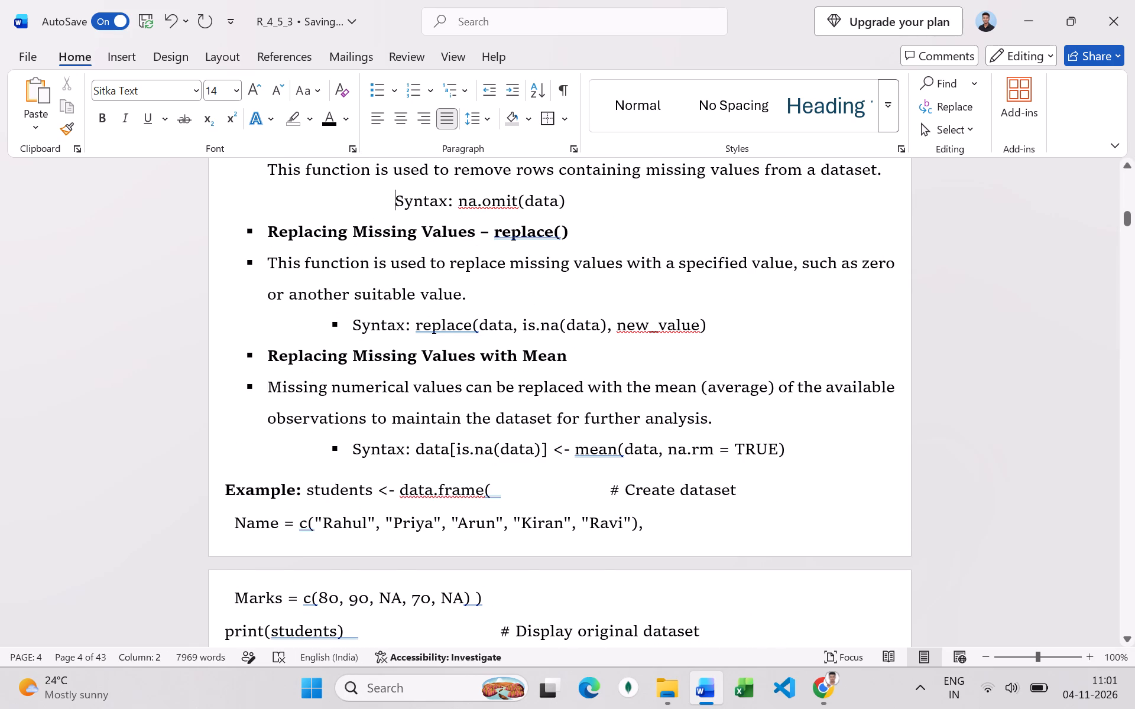
{"action": "scroll", "coordinate": [542, 450], "scroll_direction": "up", "scroll_amount": 5}
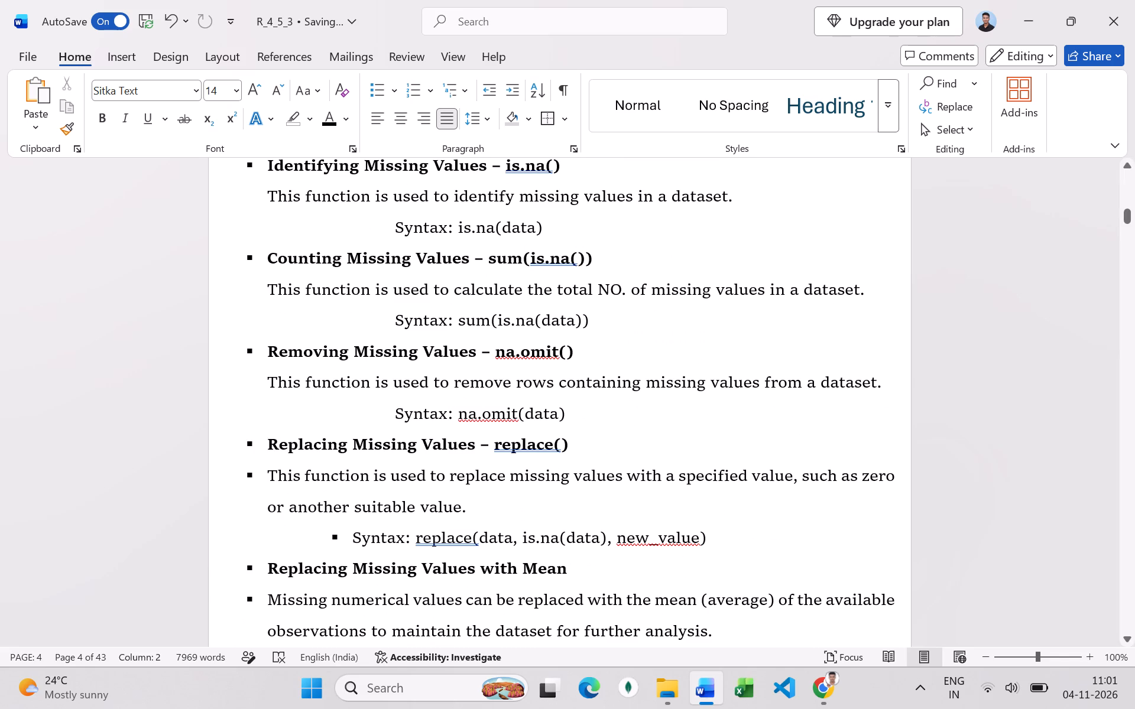
Replace "from" with "in" in the na.omit() description so it ends "missing values in a dataset.".
{"action": "left_click", "coordinate": [796, 381]}
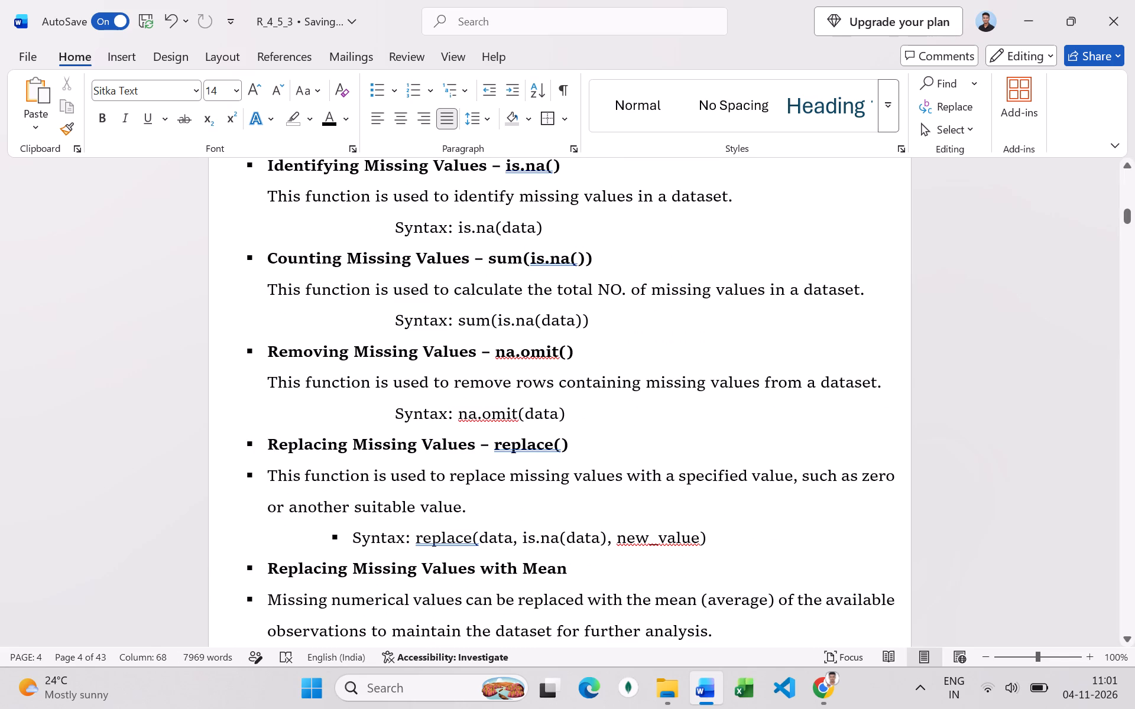
{"action": "key", "text": "BackSpace"}
{"action": "key", "text": "BackSpace"}
{"action": "key", "text": "BackSpace"}
{"action": "key", "text": "BackSpace"}
{"action": "type", "text": "in"}
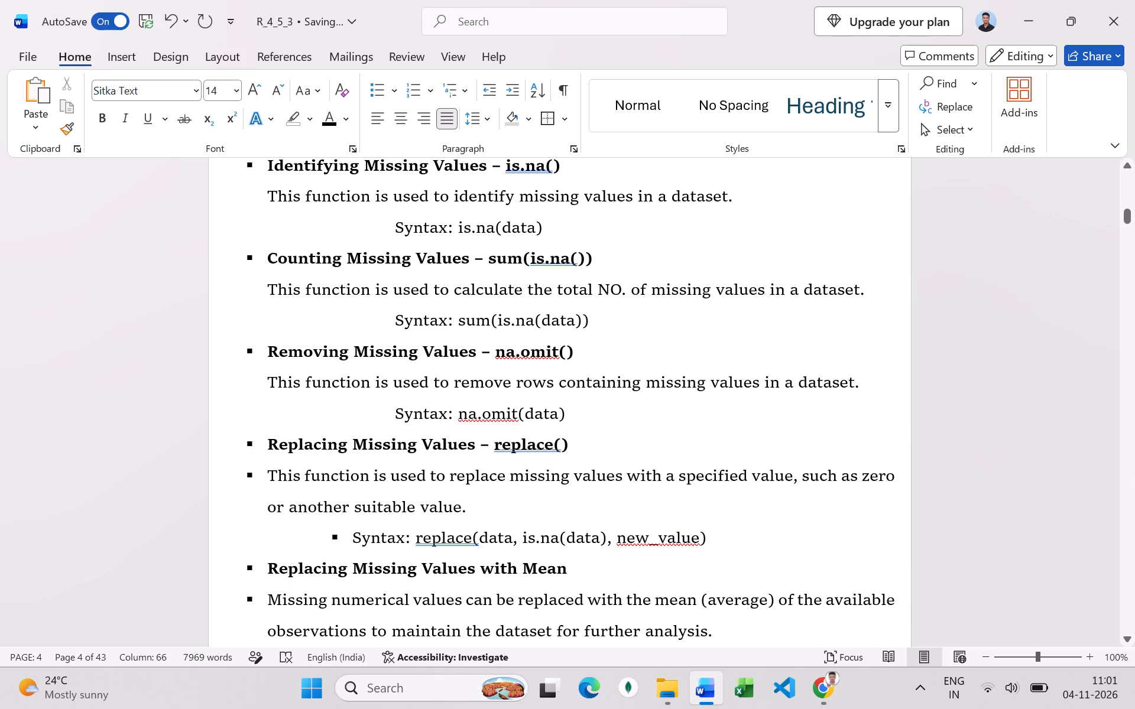
Remove the bullet from the description under "Replacing Missing Values – replace()", keeping the text indented.
{"action": "left_click", "coordinate": [268, 476]}
{"action": "key", "text": "BackSpace"}
{"action": "left_click_drag", "start_coordinate": [458, 505], "coordinate": [414, 498]}
{"action": "left_click_drag", "start_coordinate": [414, 498], "coordinate": [722, 500]}
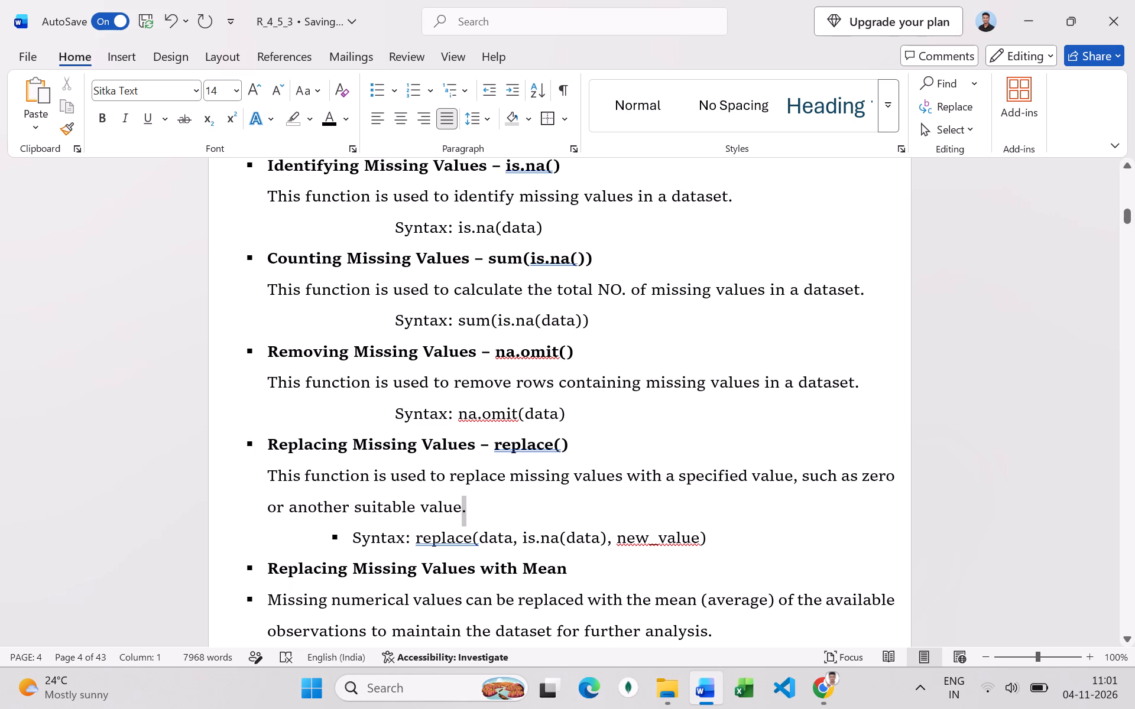
{"action": "left_click_drag", "start_coordinate": [722, 500], "coordinate": [808, 490]}
{"action": "left_click", "coordinate": [520, 491]}
{"action": "left_click_drag", "start_coordinate": [482, 496], "coordinate": [264, 475]}
{"action": "key", "text": "ctrl+c"}
{"action": "key", "text": "alt+Tab"}
{"action": "key", "text": "ctrl+v"}
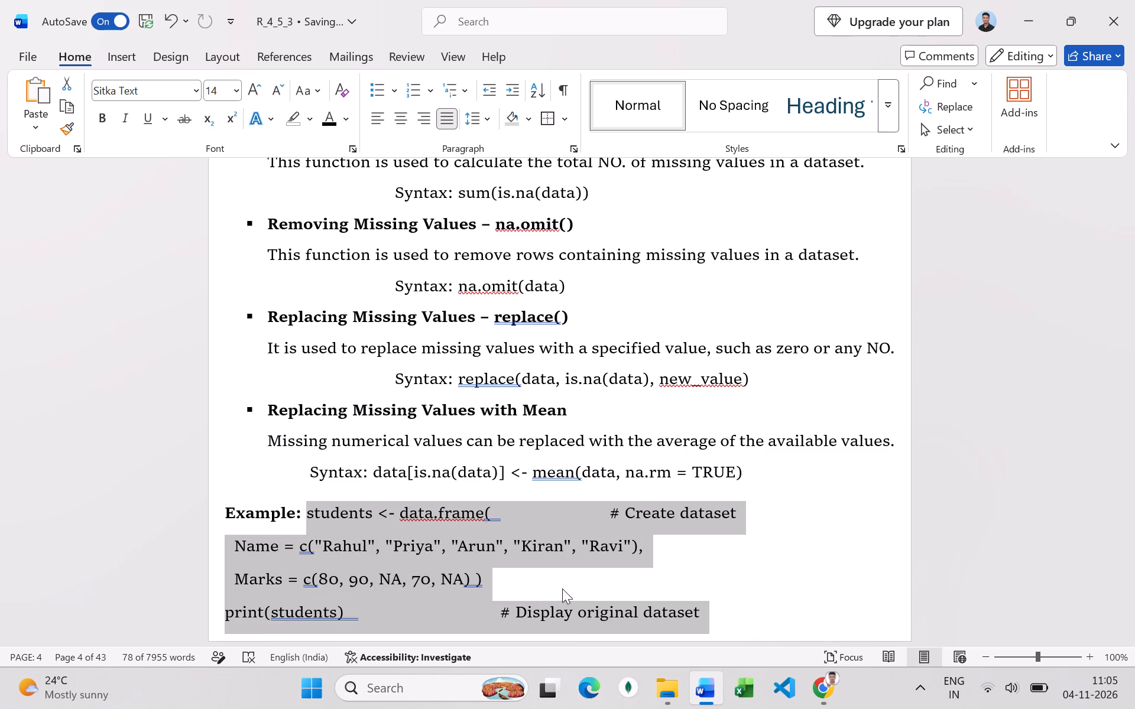
{"action": "left_click", "coordinate": [309, 470]}
{"action": "key", "text": "Tab"}
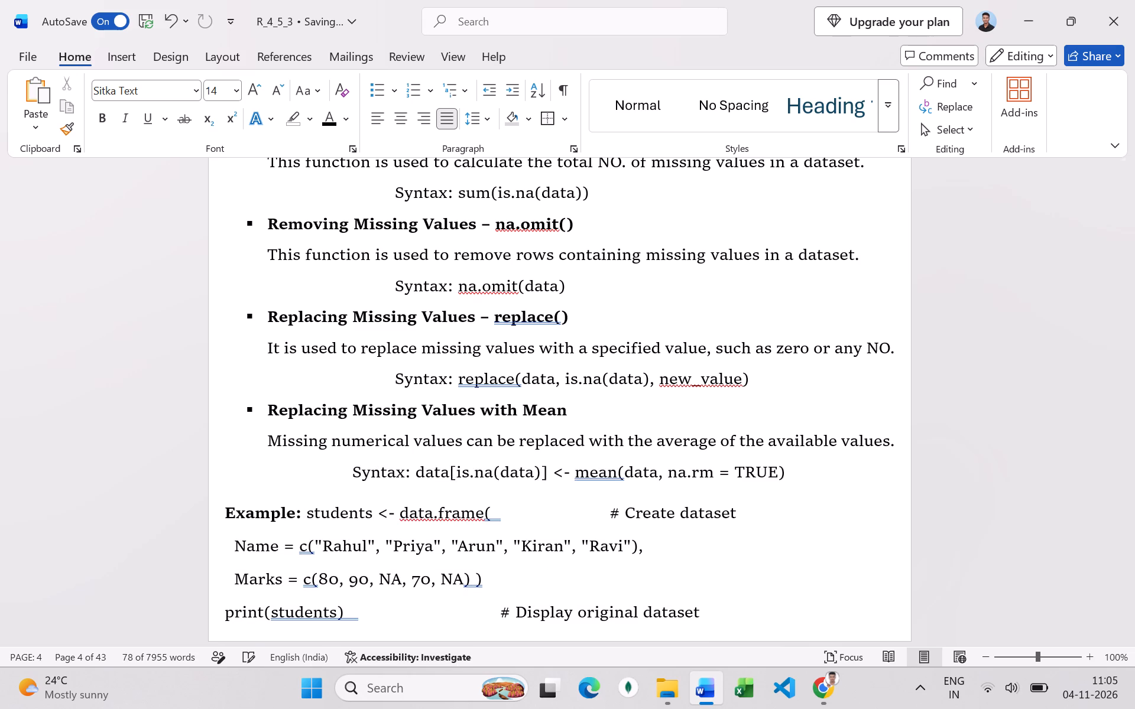
{"action": "key", "text": "Tab"}
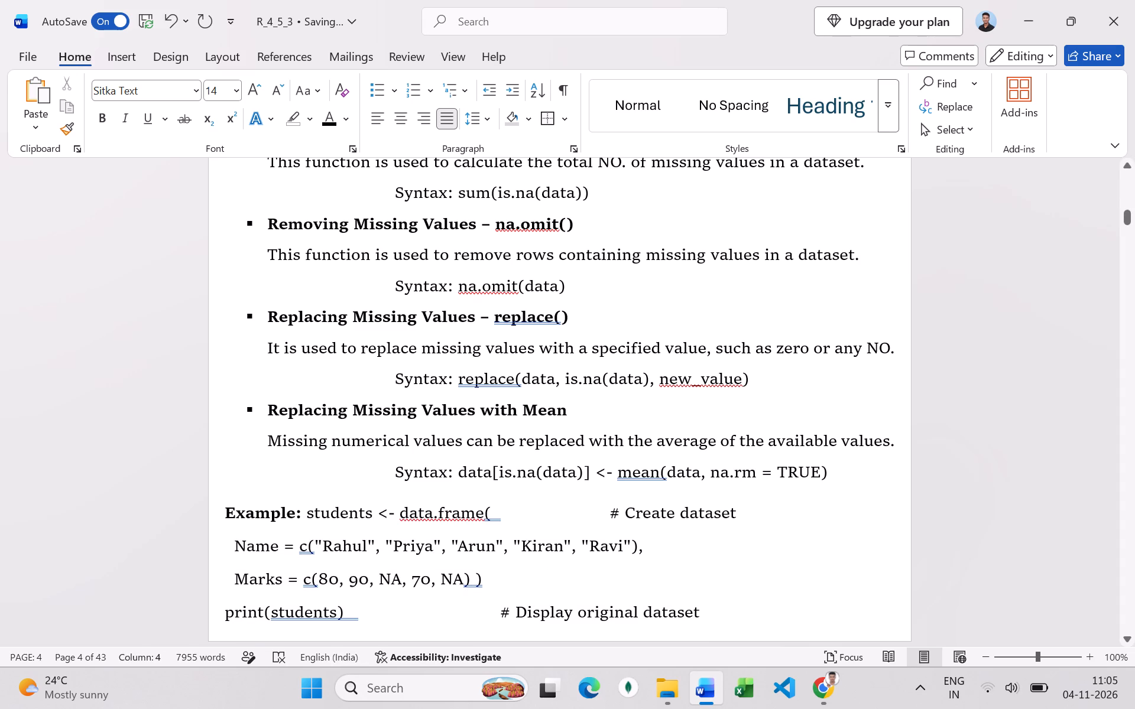
Review the "Handling Missing Values in R" section, from its introduction through the methods to the start of the example code.
{"action": "scroll", "coordinate": [447, 530], "scroll_direction": "down", "scroll_amount": 1}
{"action": "scroll", "coordinate": [447, 530], "scroll_direction": "up", "scroll_amount": 12}
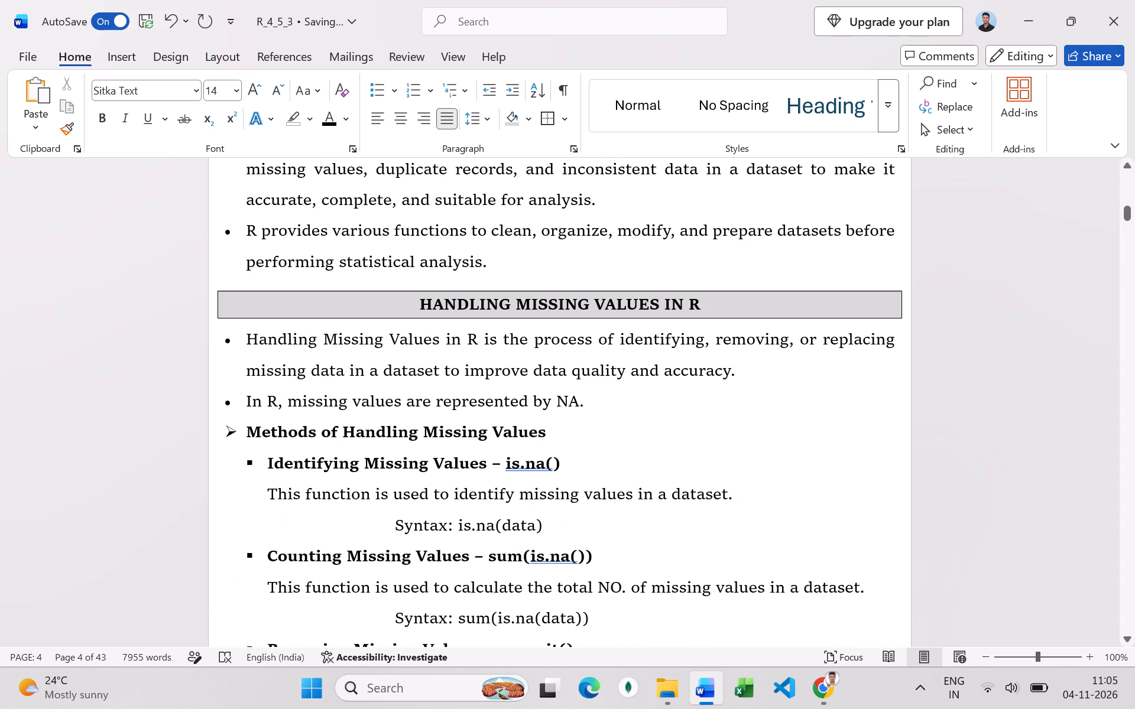
{"action": "scroll", "coordinate": [443, 521], "scroll_direction": "down", "scroll_amount": 7}
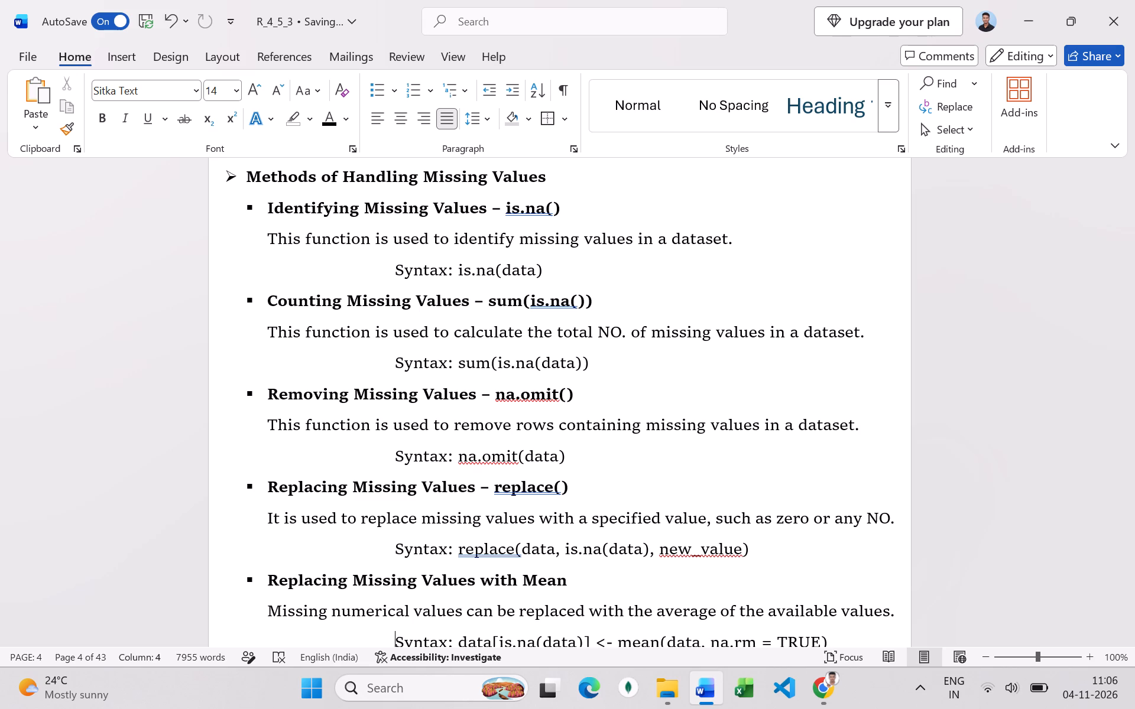
{"action": "scroll", "coordinate": [433, 533], "scroll_direction": "down", "scroll_amount": 3}
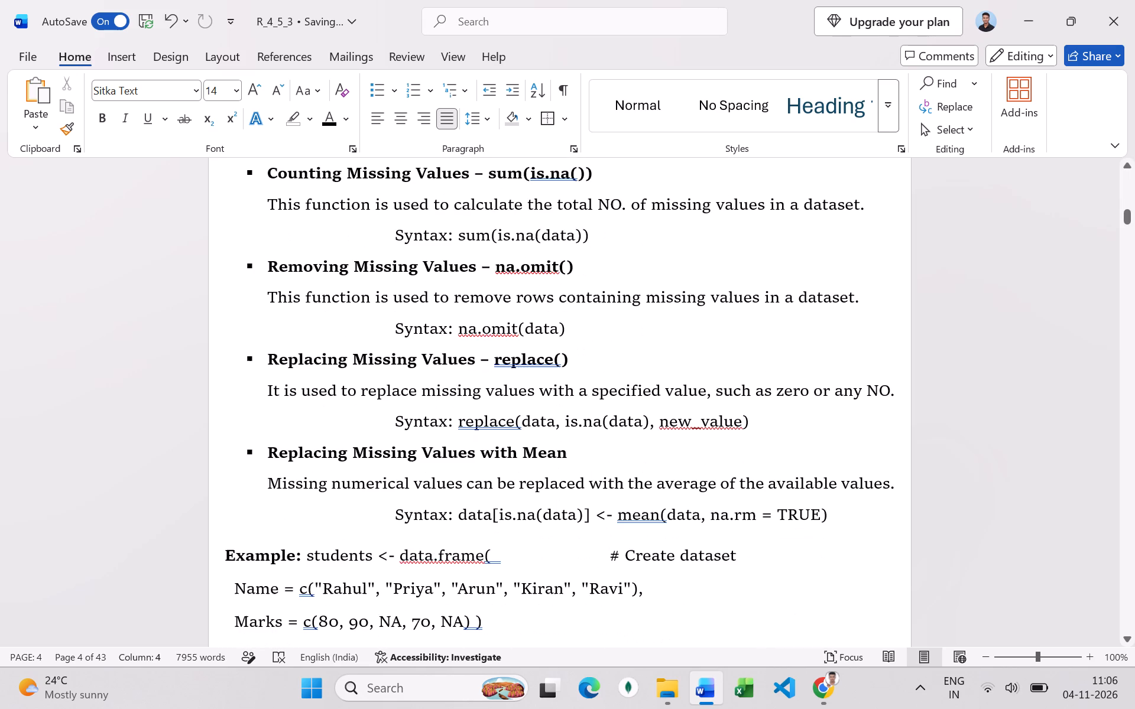
{"action": "scroll", "coordinate": [419, 570], "scroll_direction": "down", "scroll_amount": 1}
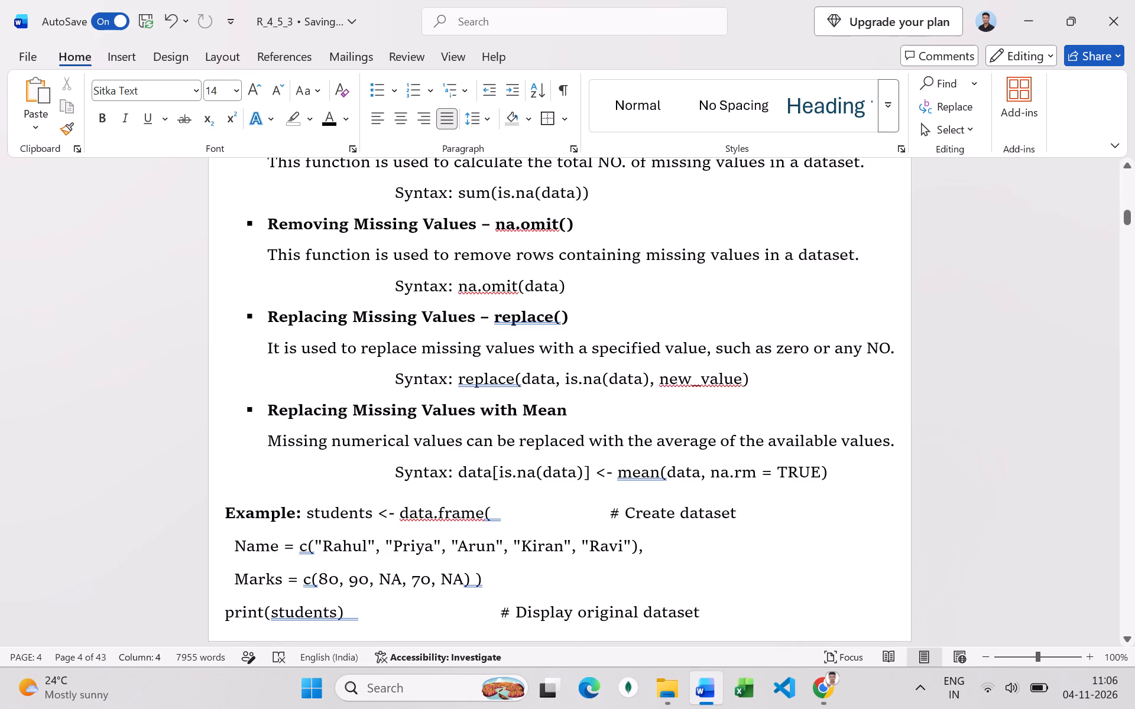
{"action": "scroll", "coordinate": [419, 570], "scroll_direction": "down", "scroll_amount": 1}
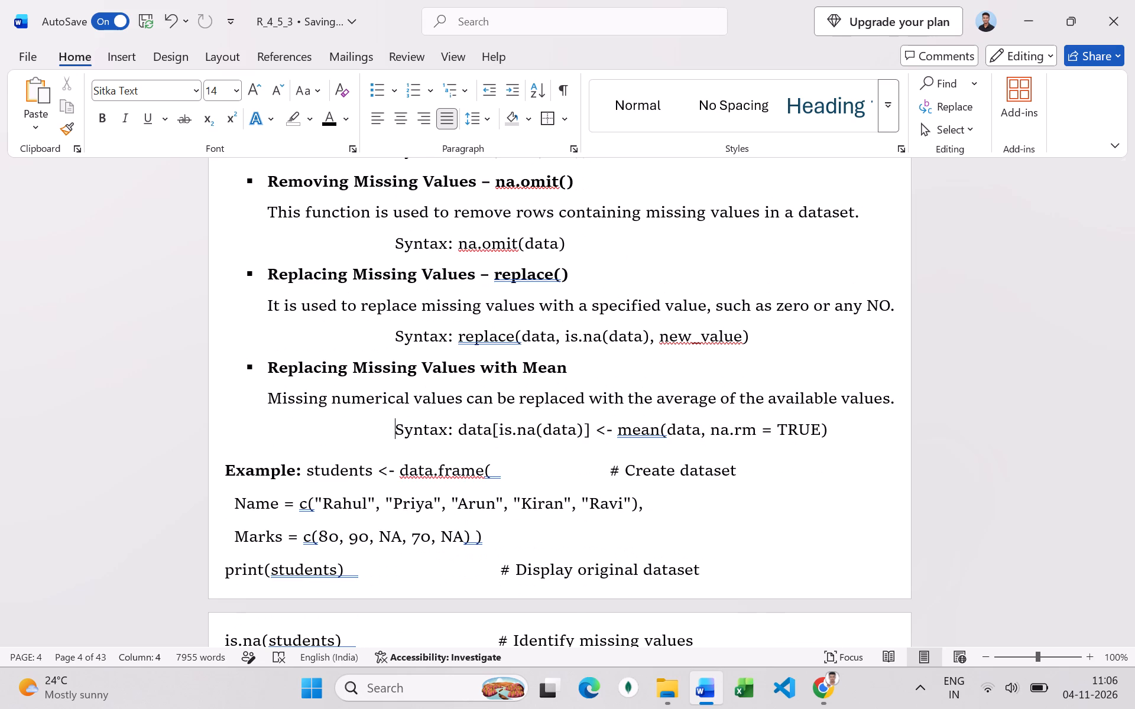
{"action": "scroll", "coordinate": [419, 570], "scroll_direction": "down", "scroll_amount": 3}
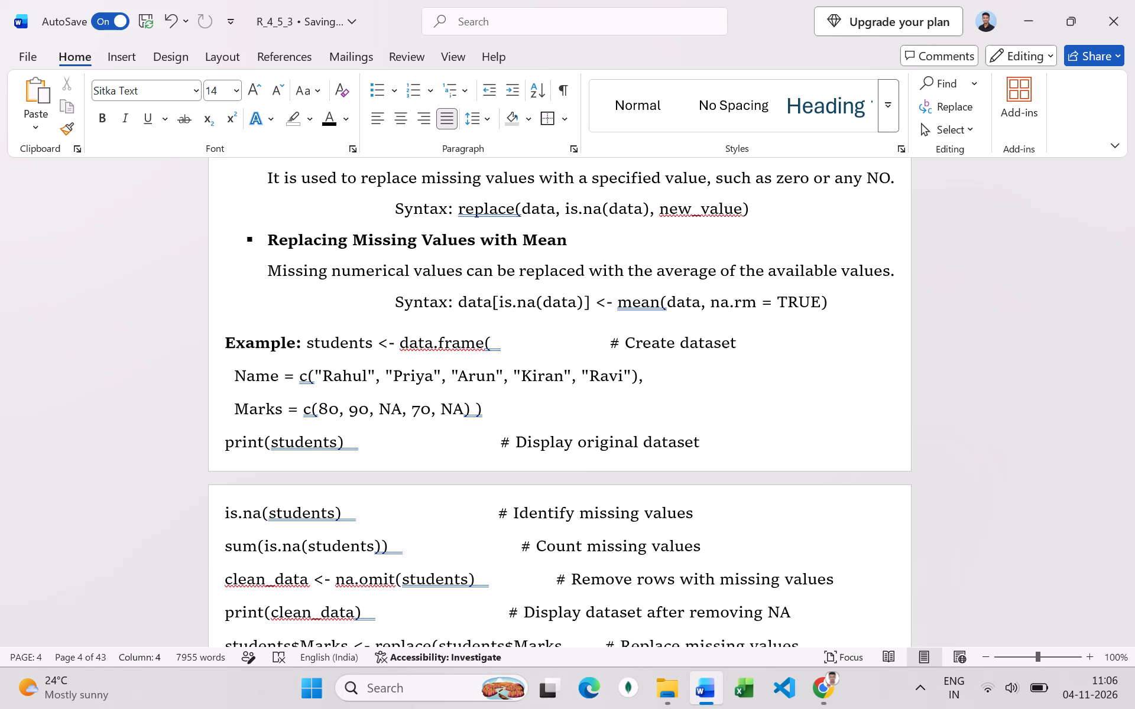
{"action": "scroll", "coordinate": [368, 580], "scroll_direction": "up", "scroll_amount": 4}
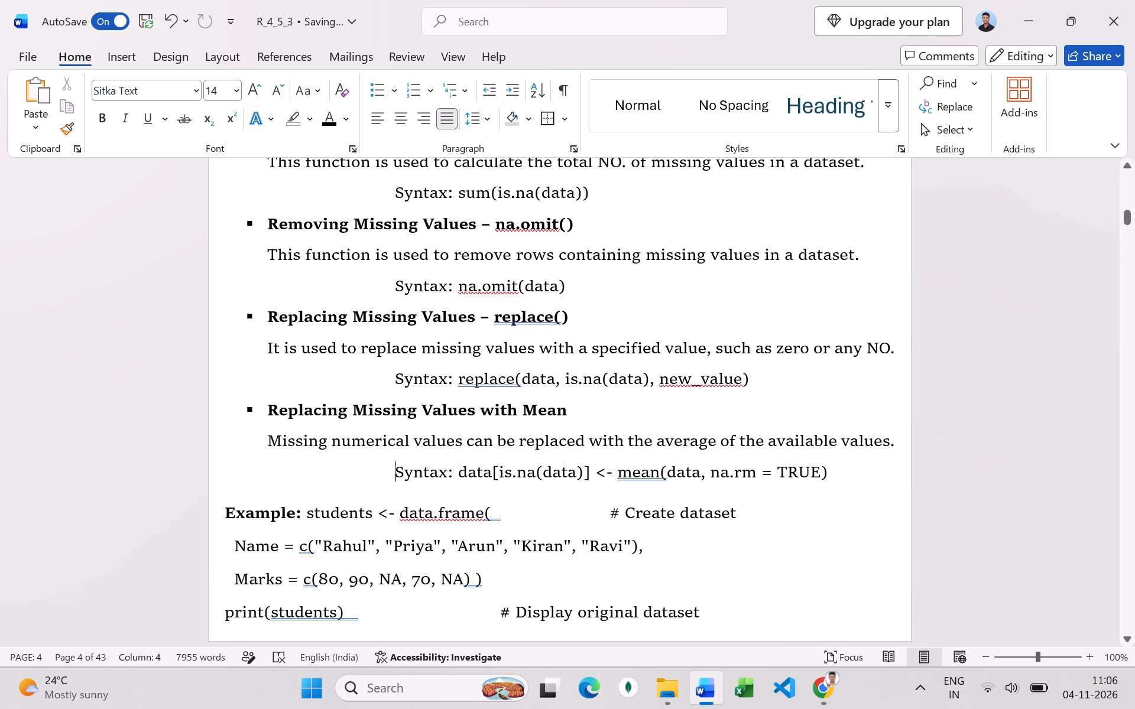
{"action": "scroll", "coordinate": [370, 460], "scroll_direction": "down", "scroll_amount": 3}
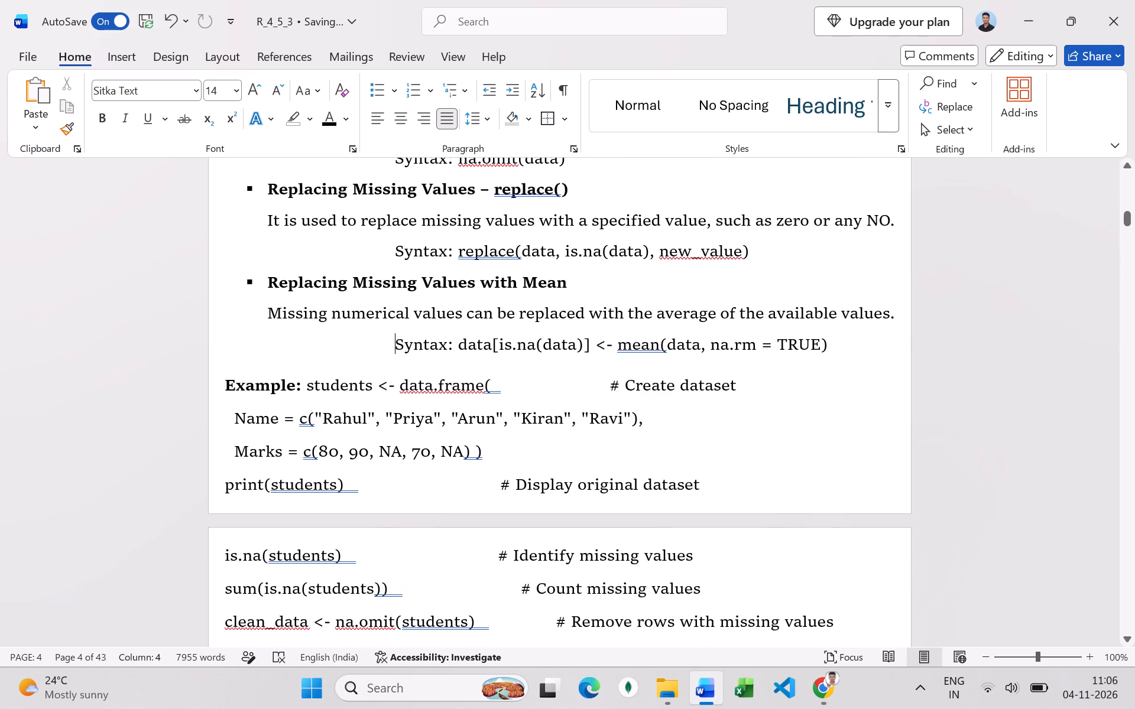
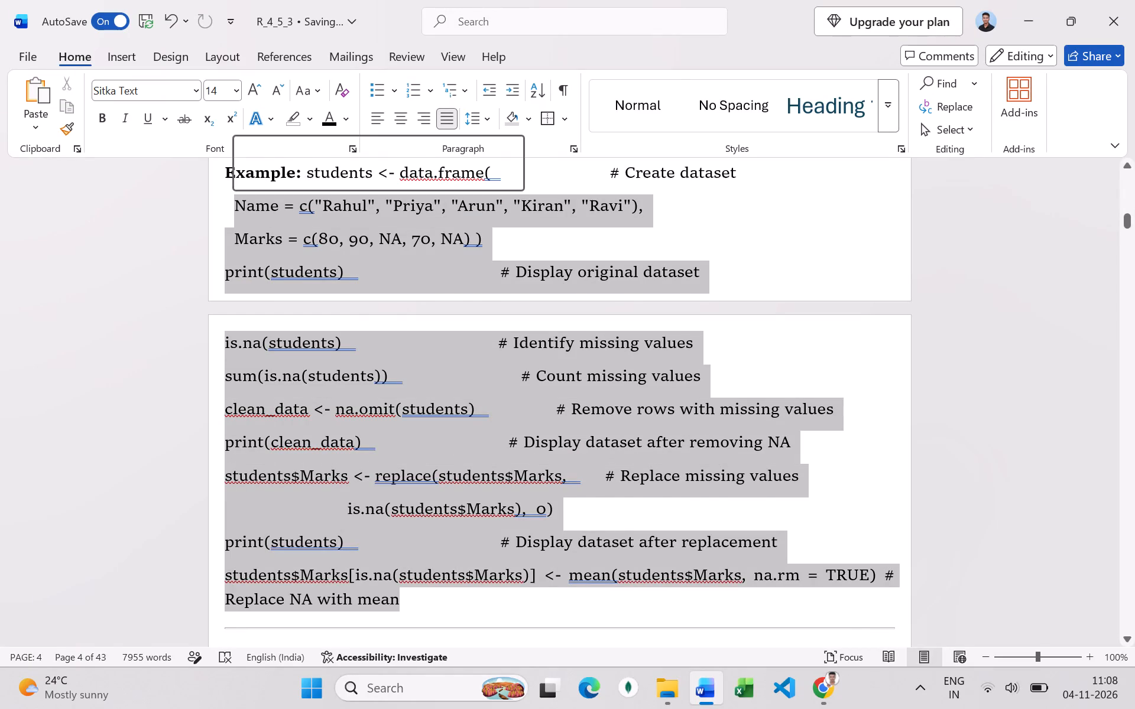
Replace the example code of the missing values section with the bold reference "Example – Follow H.B [ Page – 53]".
{"action": "key", "text": "BackSpace"}
{"action": "left_click_drag", "start_coordinate": [755, 177], "coordinate": [515, 168]}
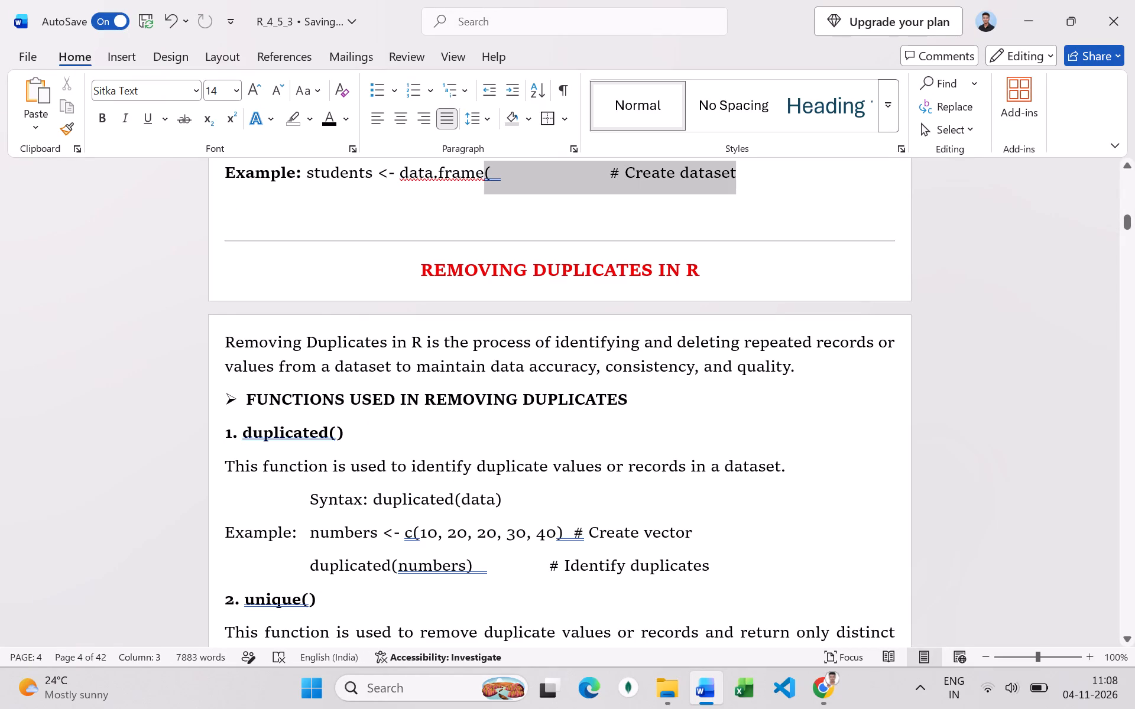
{"action": "left_click_drag", "start_coordinate": [515, 168], "coordinate": [338, 175]}
{"action": "key", "text": "BackSpace"}
{"action": "key", "text": "BackSpace"}
{"action": "key", "text": "BackSpace"}
{"action": "key", "text": "BackSpace"}
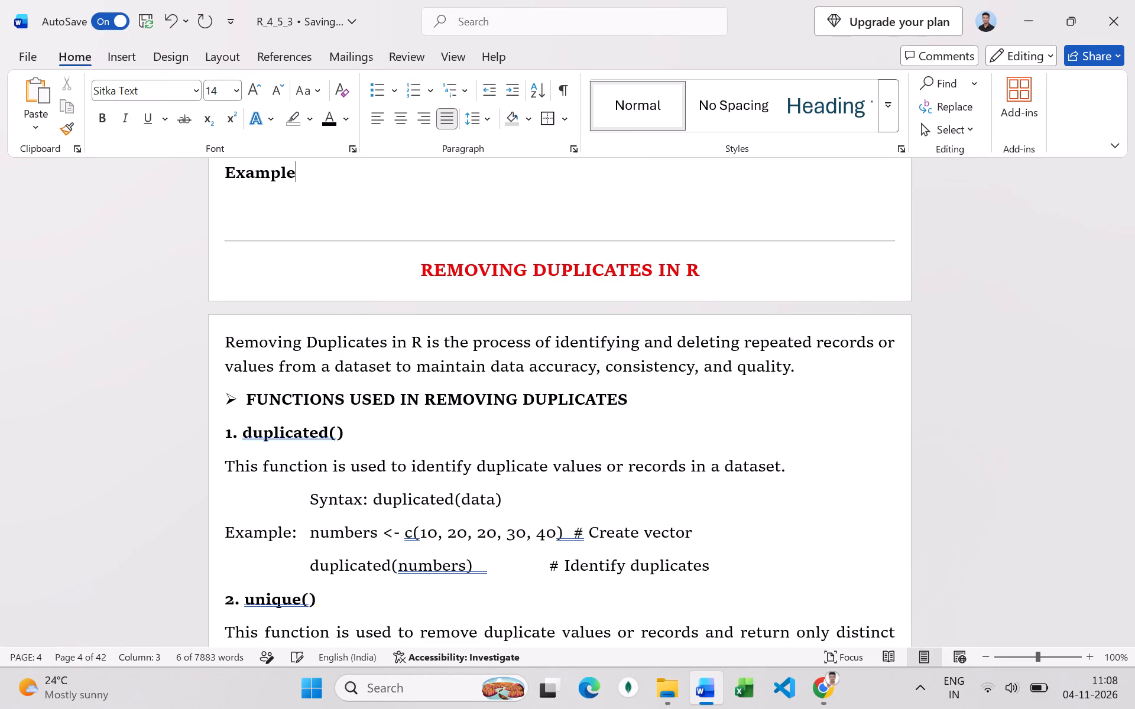
{"action": "key", "text": "space"}
{"action": "type", "text": "- Follow"}
{"action": "key", "text": "space"}
{"action": "type", "text": "H.B"}
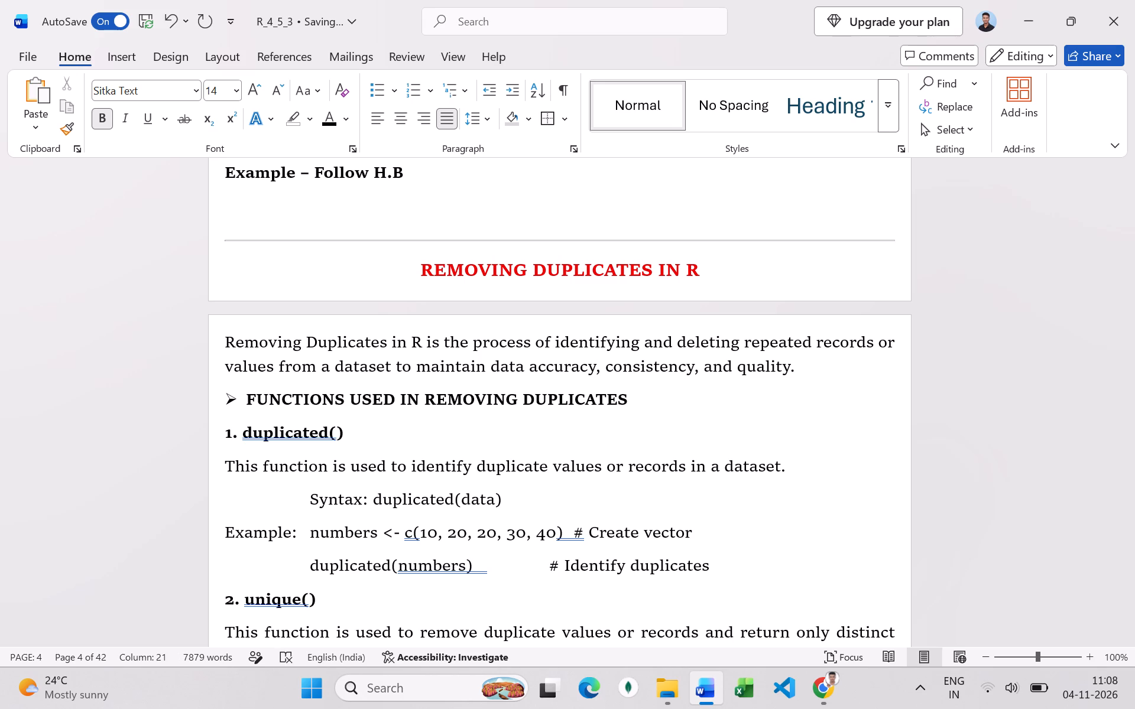
{"action": "key", "text": "space"}
{"action": "type", "text": "["}
{"action": "key", "text": "space"}
{"action": "type", "text": "Page -"}
{"action": "key", "text": "space"}
{"action": "type", "text": "53]"}
Center the example reference line and remove the bold from "Follow H.B [ Page – 53]".
{"action": "scroll", "coordinate": [364, 208], "scroll_direction": "up", "scroll_amount": 4}
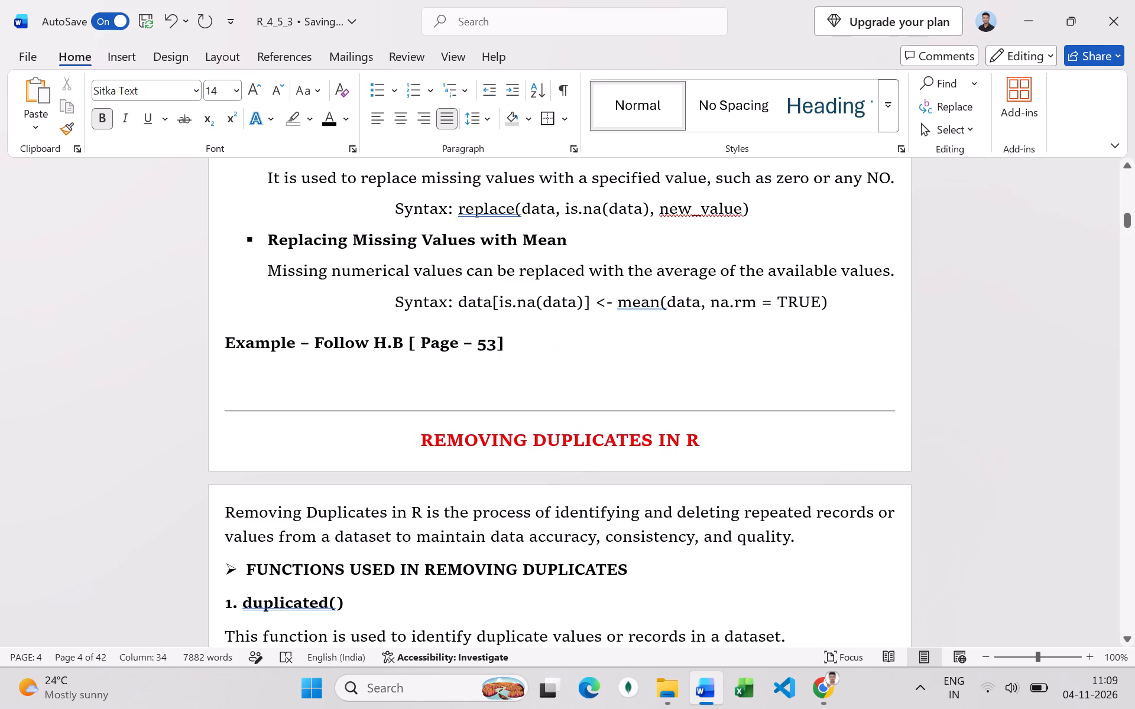
{"action": "left_click_drag", "start_coordinate": [510, 355], "coordinate": [245, 342]}
{"action": "left_click", "coordinate": [405, 121]}
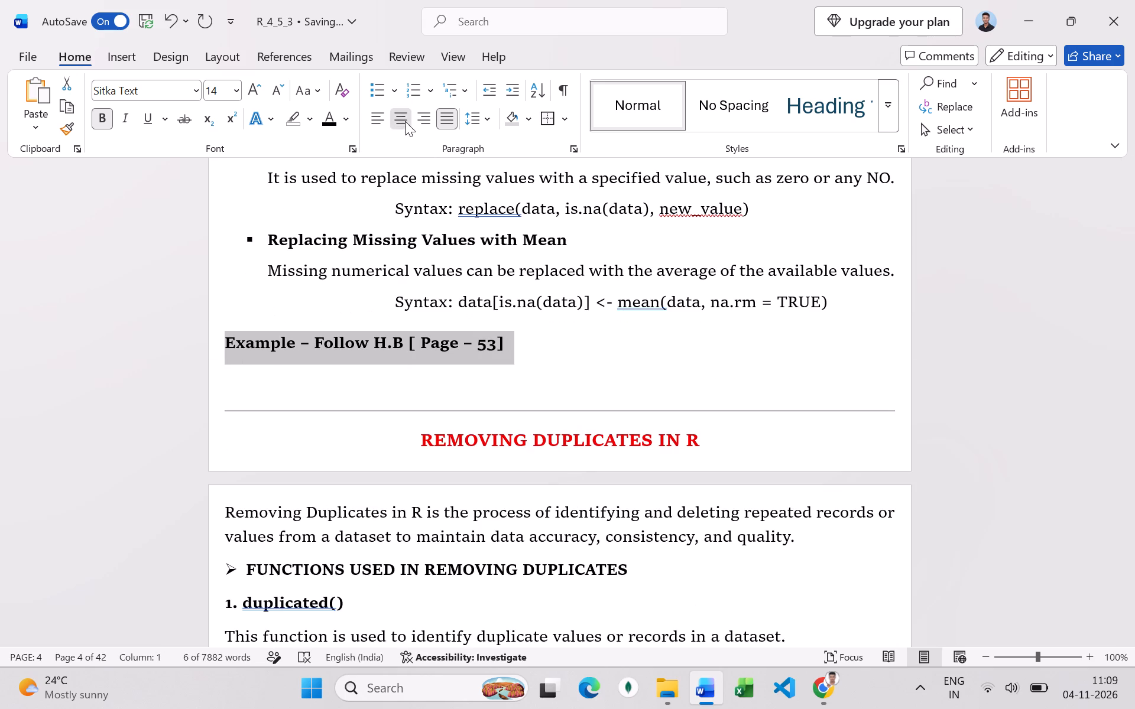
{"action": "left_click", "coordinate": [567, 378]}
{"action": "left_click_drag", "start_coordinate": [725, 361], "coordinate": [521, 350]}
{"action": "left_click", "coordinate": [538, 327]}
Delete the horizontal line and the blank space above the "REMOVING DUPLICATES IN R" heading.
{"action": "left_click", "coordinate": [515, 418]}
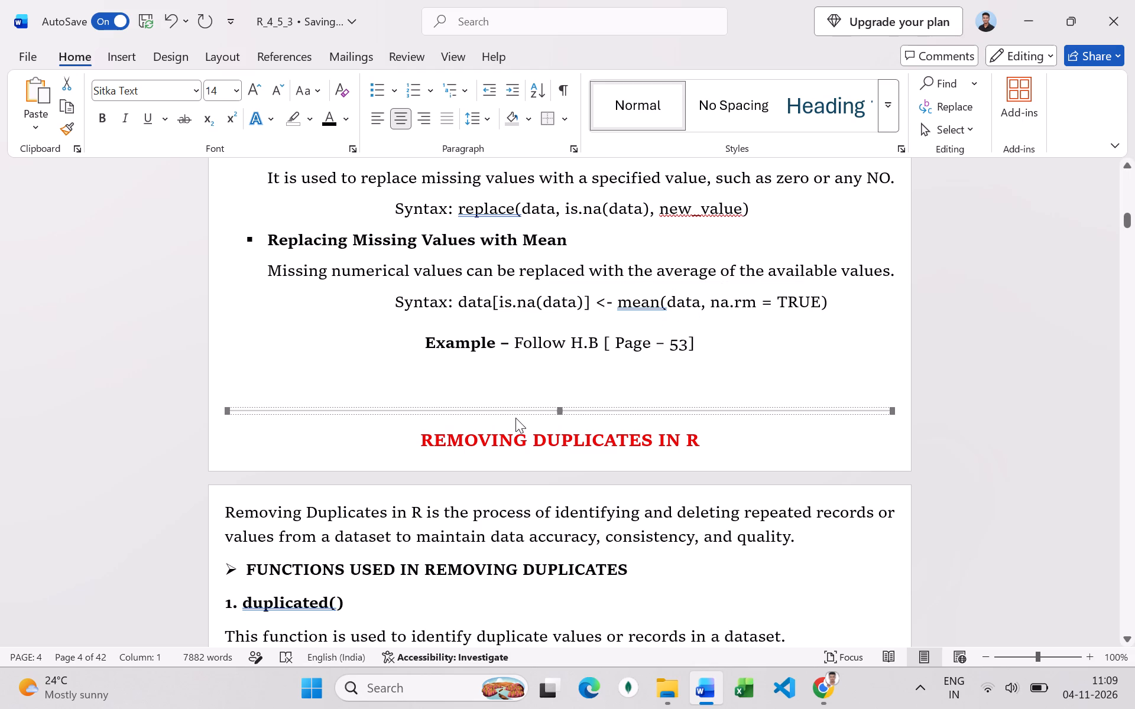
{"action": "key", "text": "BackSpace"}
{"action": "key", "text": "BackSpace"}
{"action": "key", "text": "BackSpace"}
{"action": "left_click", "coordinate": [416, 415]}
{"action": "key", "text": "BackSpace"}
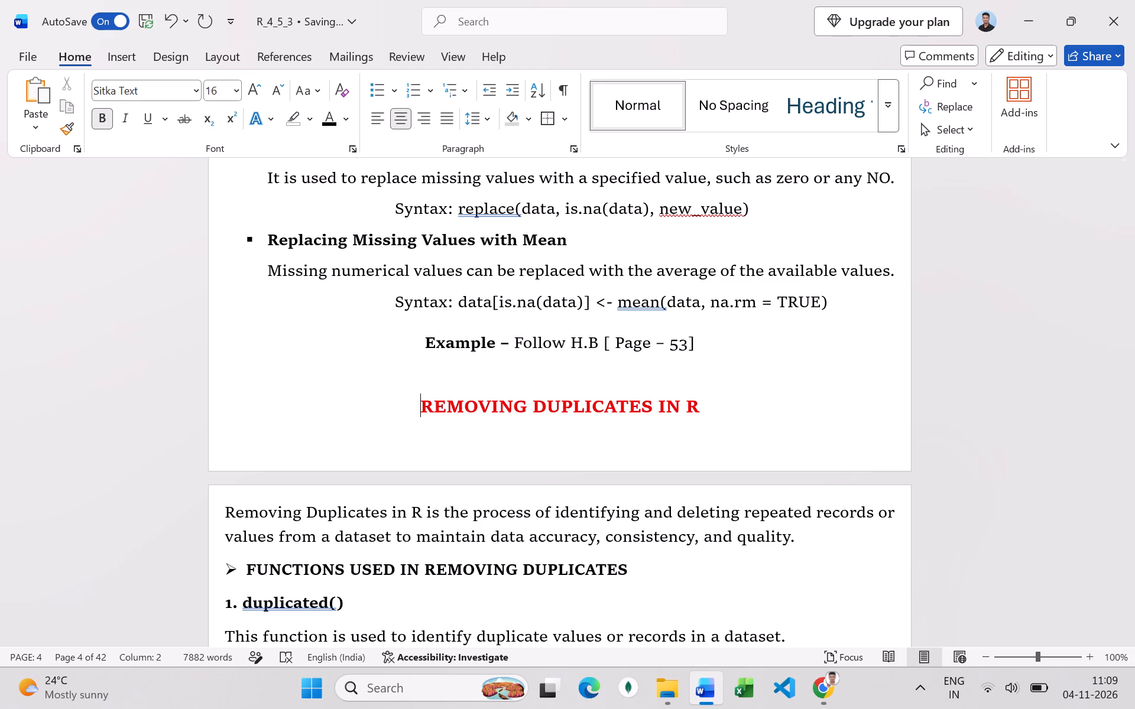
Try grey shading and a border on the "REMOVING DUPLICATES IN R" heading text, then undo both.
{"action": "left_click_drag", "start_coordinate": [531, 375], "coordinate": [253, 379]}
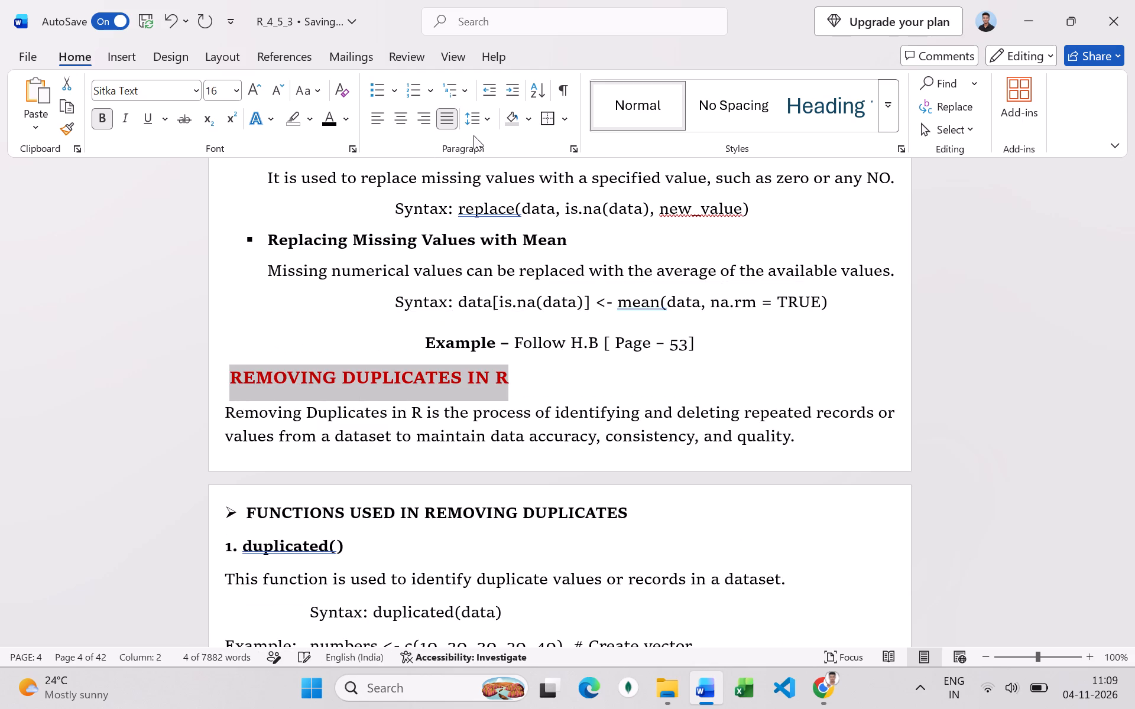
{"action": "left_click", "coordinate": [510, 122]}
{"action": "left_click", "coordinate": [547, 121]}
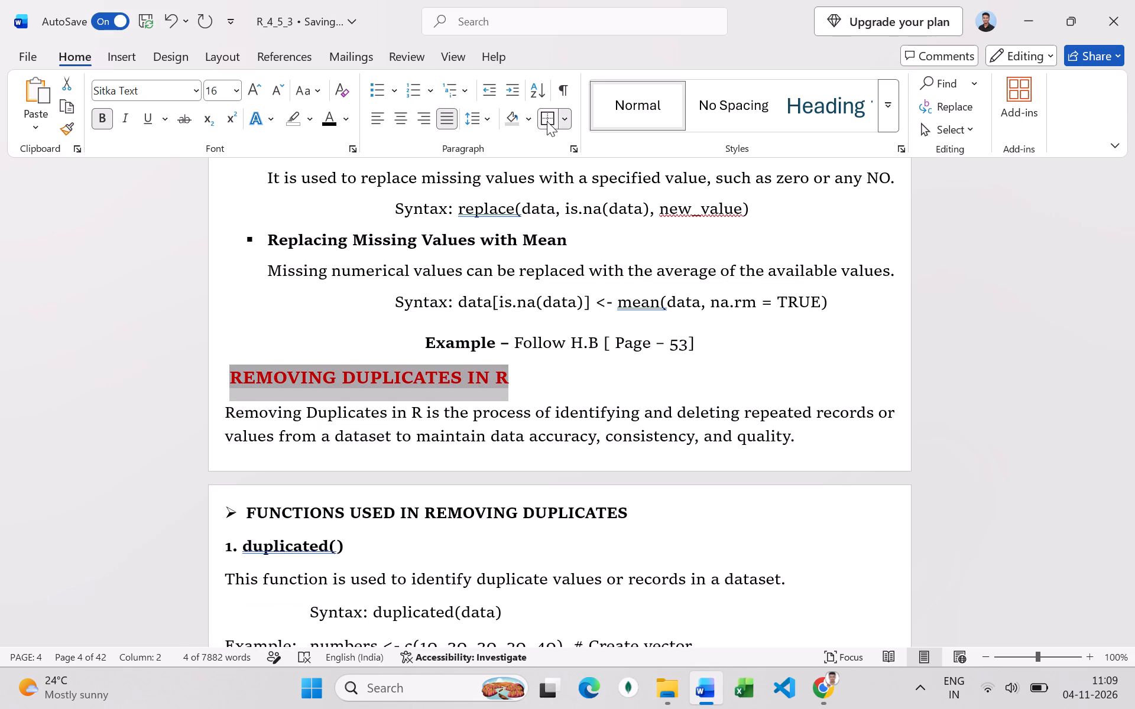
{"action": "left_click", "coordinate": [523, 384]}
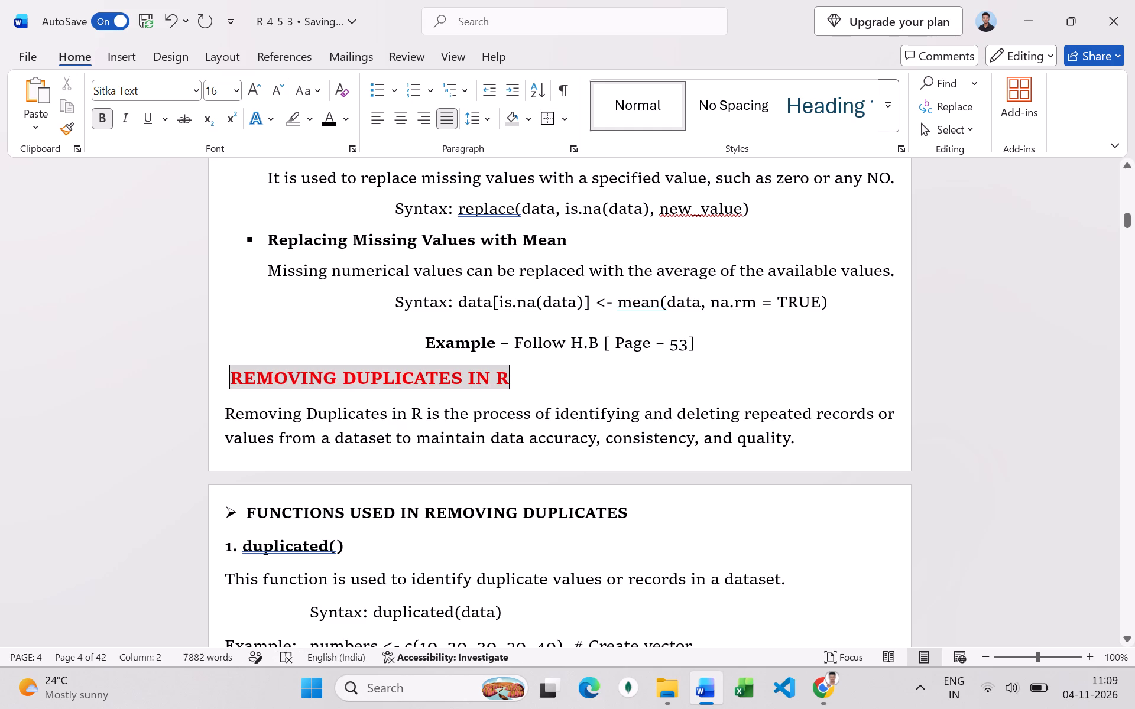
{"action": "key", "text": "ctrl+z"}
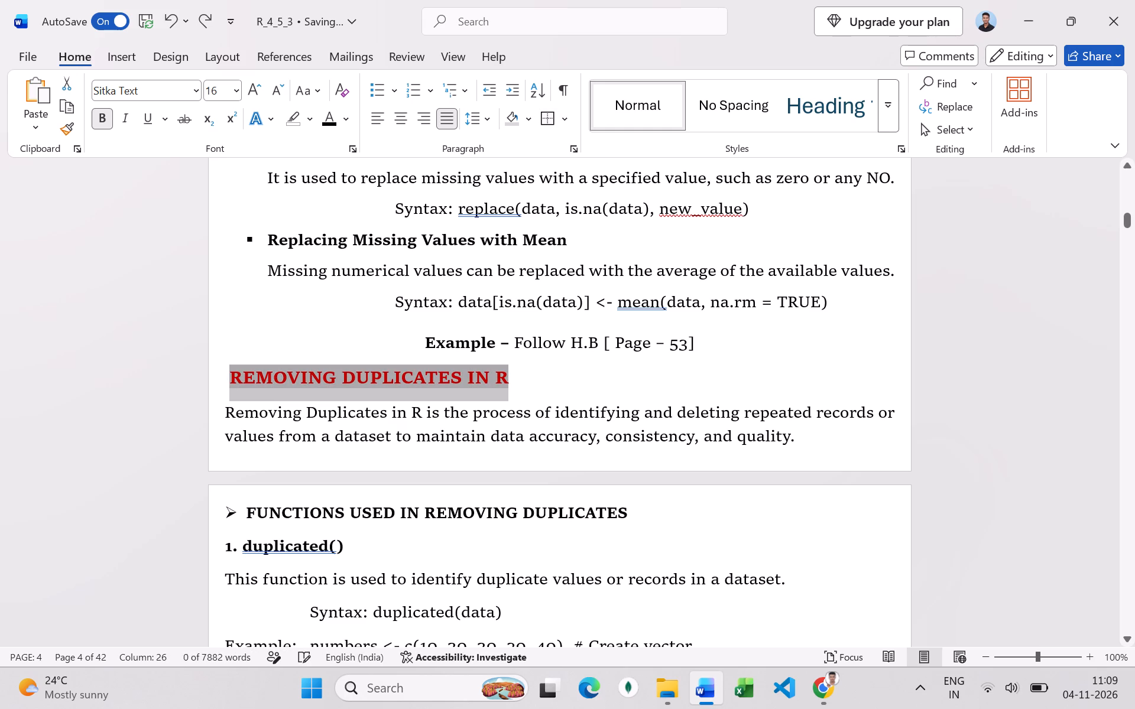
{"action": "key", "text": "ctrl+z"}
Center the "REMOVING DUPLICATES IN R" heading and give its whole paragraph a full-width border with grey shading.
{"action": "left_click", "coordinate": [400, 128]}
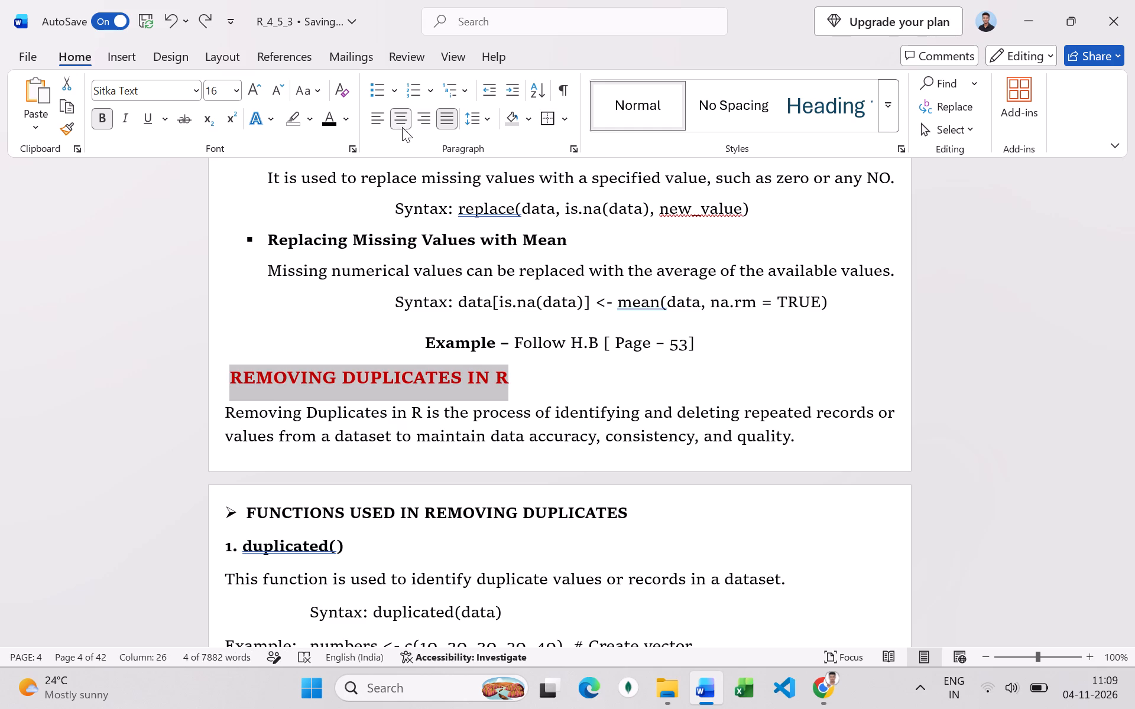
{"action": "left_click", "coordinate": [549, 117]}
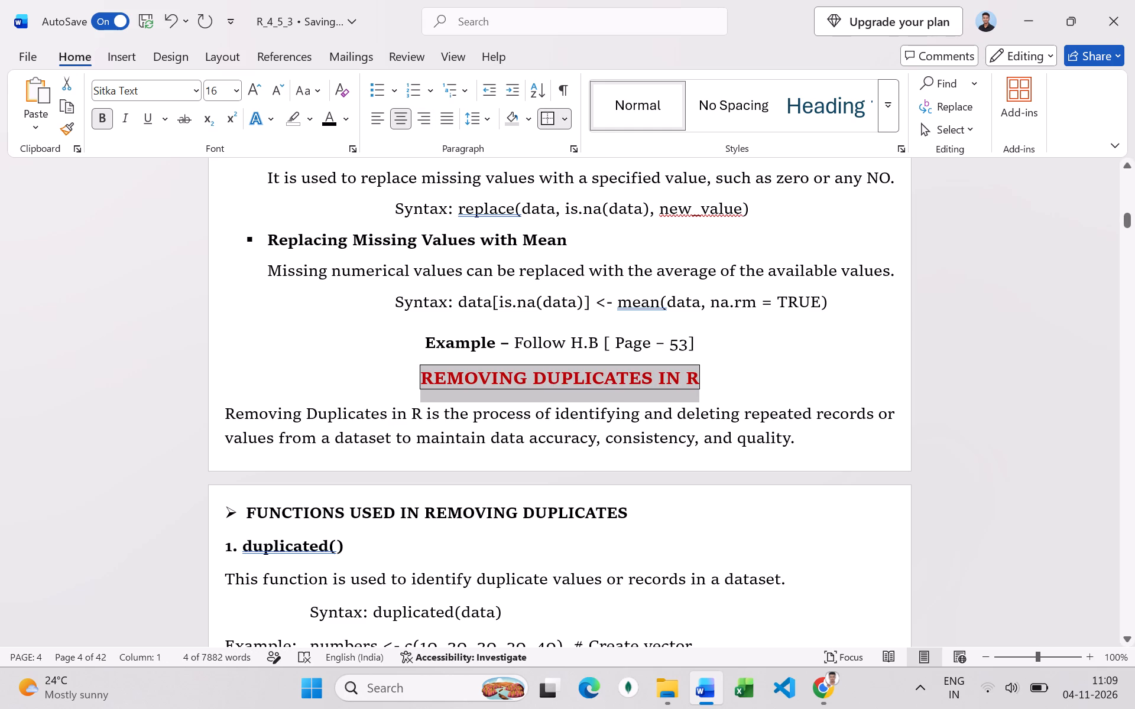
{"action": "key", "text": "ctrl+z"}
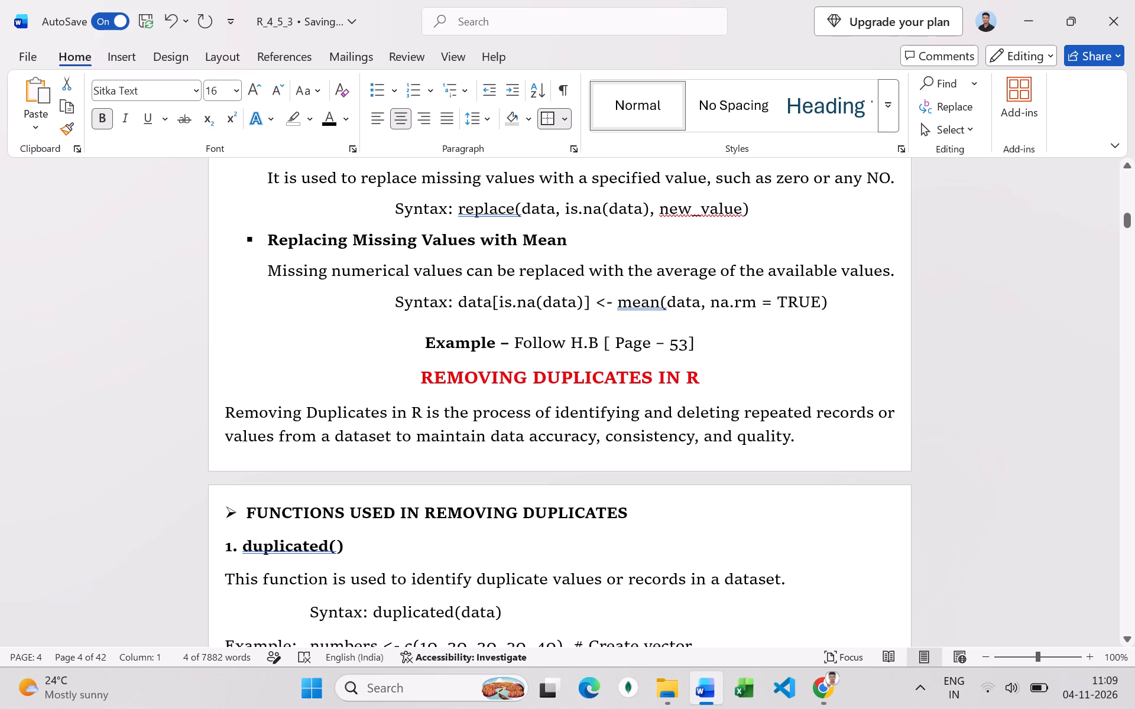
{"action": "left_click", "coordinate": [605, 421]}
{"action": "left_click_drag", "start_coordinate": [728, 391], "coordinate": [341, 371]}
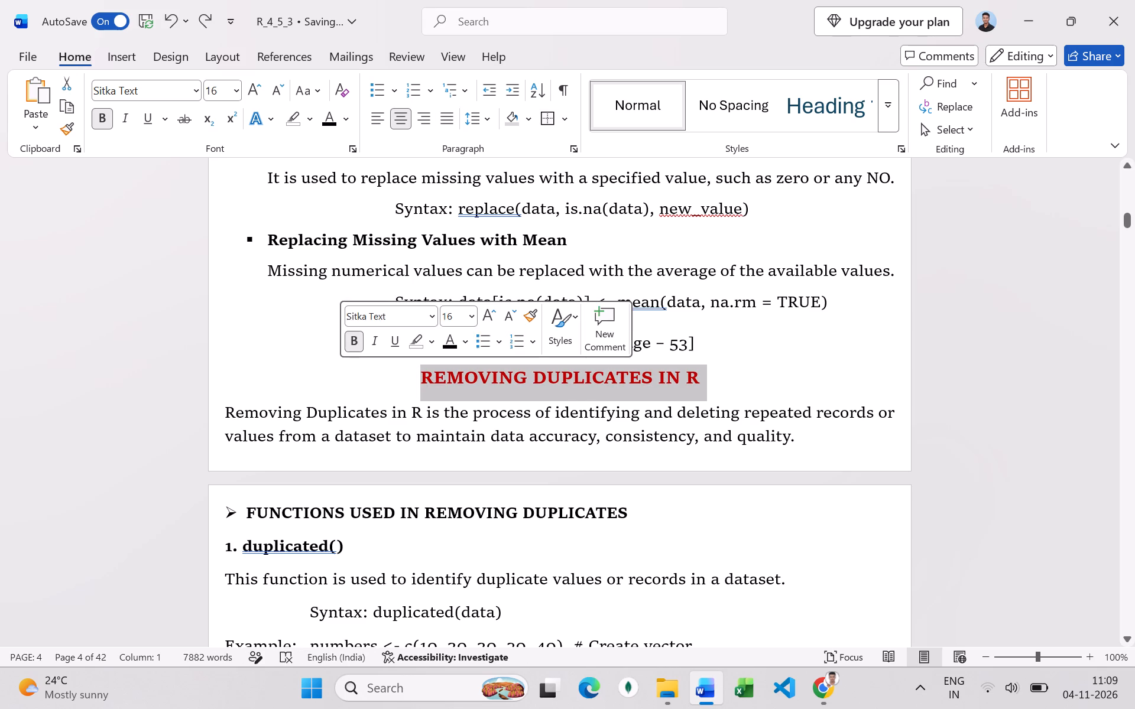
{"action": "left_click", "coordinate": [548, 124]}
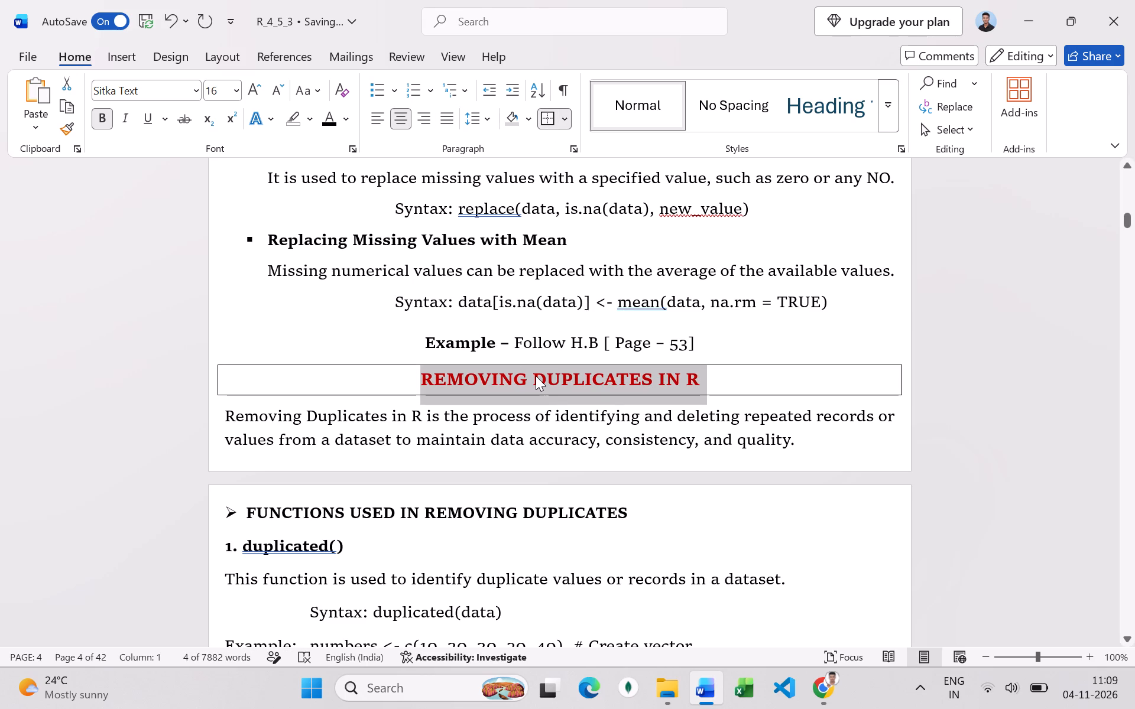
{"action": "left_click", "coordinate": [510, 125]}
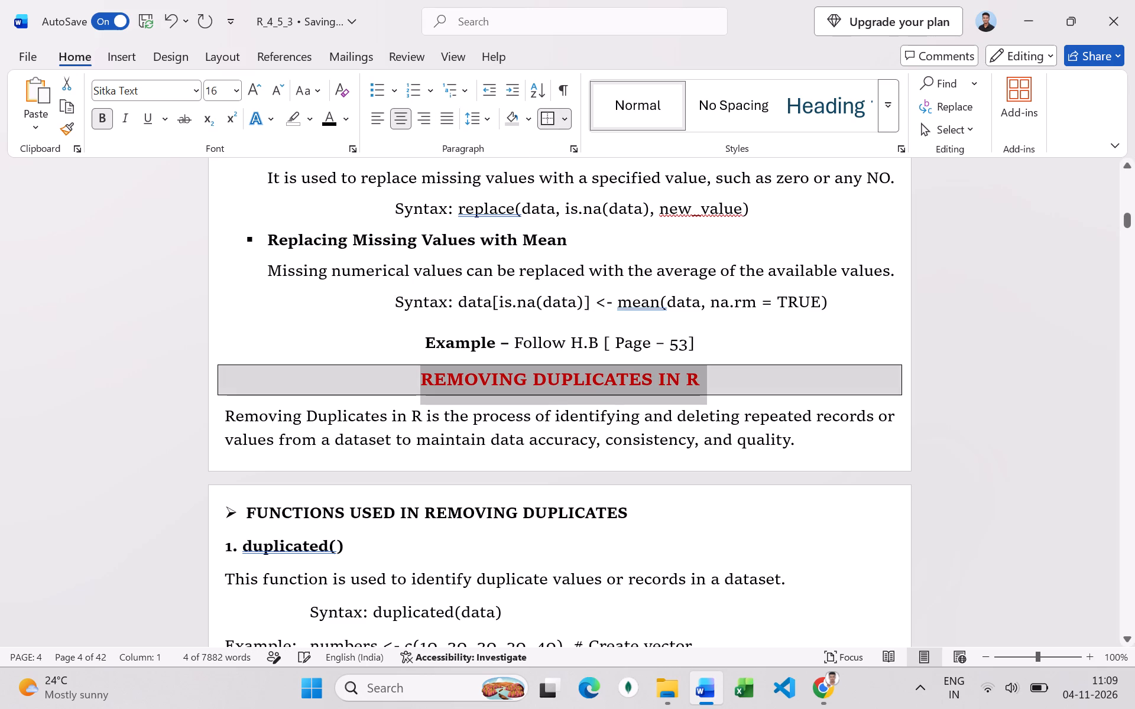
Make the "REMOVING DUPLICATES IN R" heading text black and reduce its font size by one step.
{"action": "left_click", "coordinate": [313, 115]}
{"action": "left_click", "coordinate": [336, 125]}
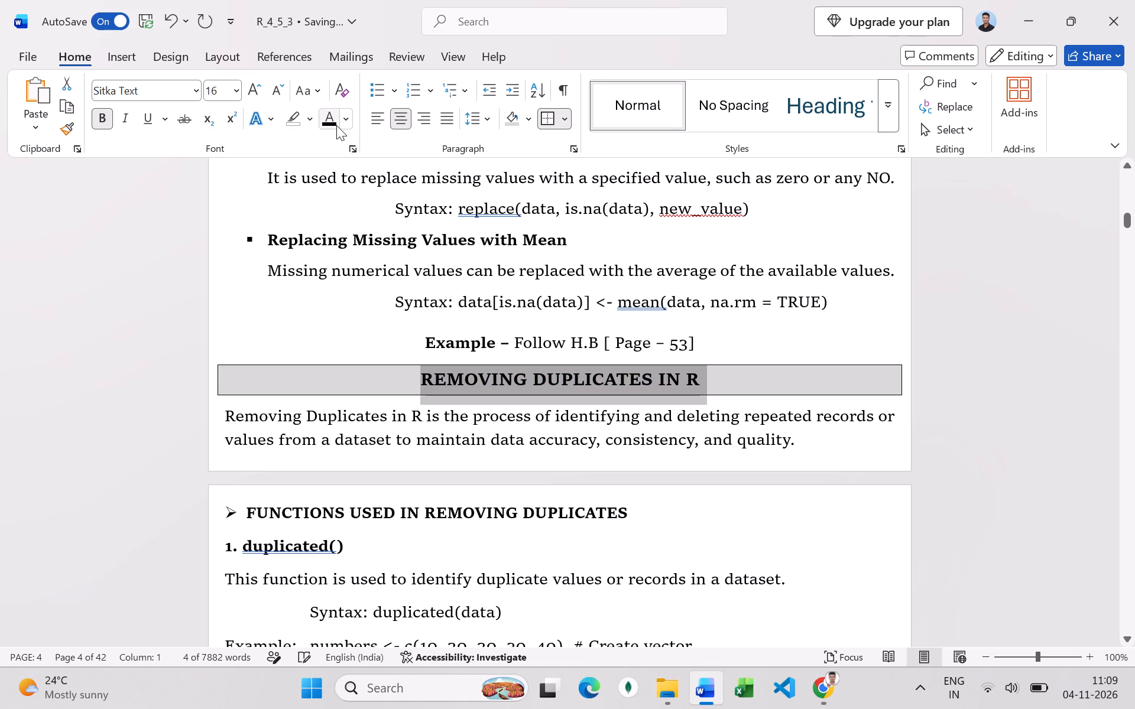
{"action": "left_click", "coordinate": [336, 125]}
{"action": "left_click", "coordinate": [521, 503]}
{"action": "left_click_drag", "start_coordinate": [701, 382], "coordinate": [466, 379]}
{"action": "left_click", "coordinate": [279, 95]}
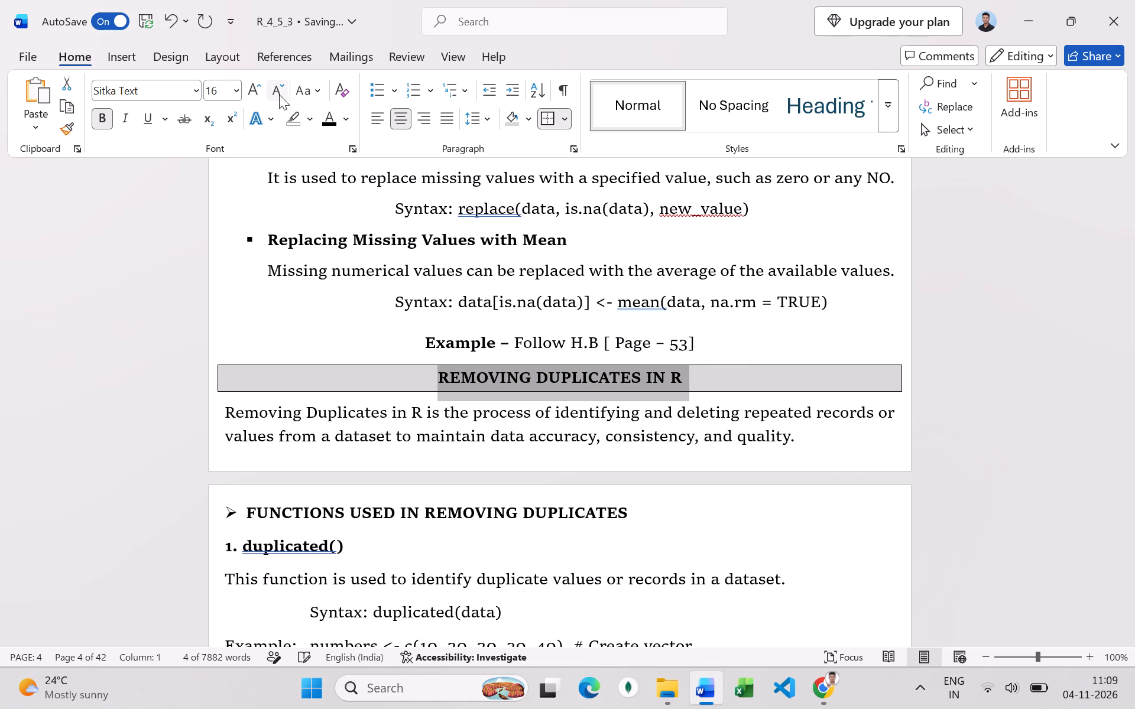
{"action": "left_click", "coordinate": [342, 330]}
Check the font formatting of the "HANDLING MISSING VALUES IN R" heading for comparison.
{"action": "scroll", "coordinate": [352, 334], "scroll_direction": "up", "scroll_amount": 13}
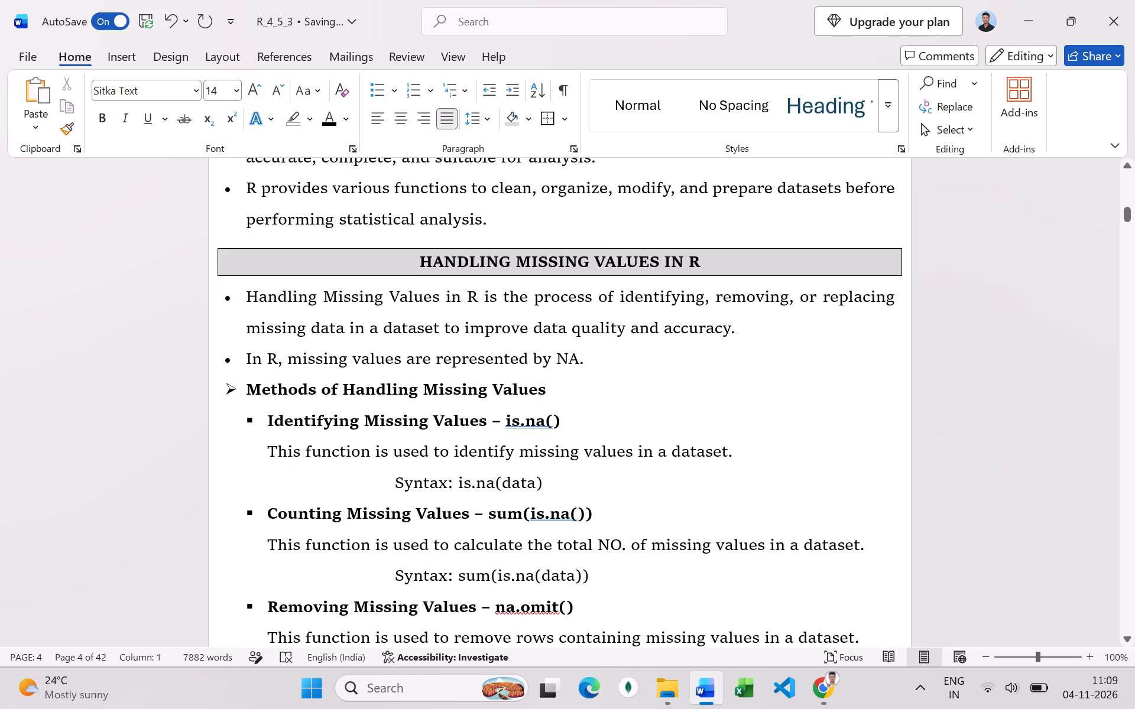
{"action": "left_click_drag", "start_coordinate": [705, 249], "coordinate": [430, 260]}
{"action": "left_click_drag", "start_coordinate": [418, 262], "coordinate": [545, 253]}
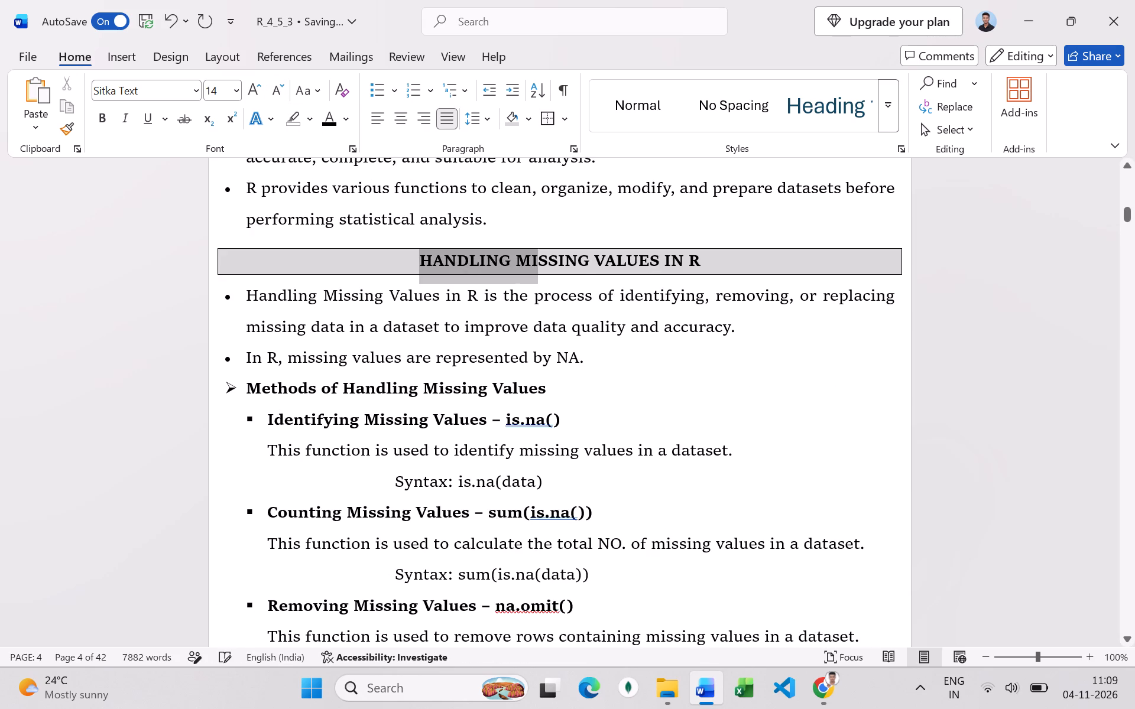
{"action": "left_click_drag", "start_coordinate": [545, 253], "coordinate": [713, 258]}
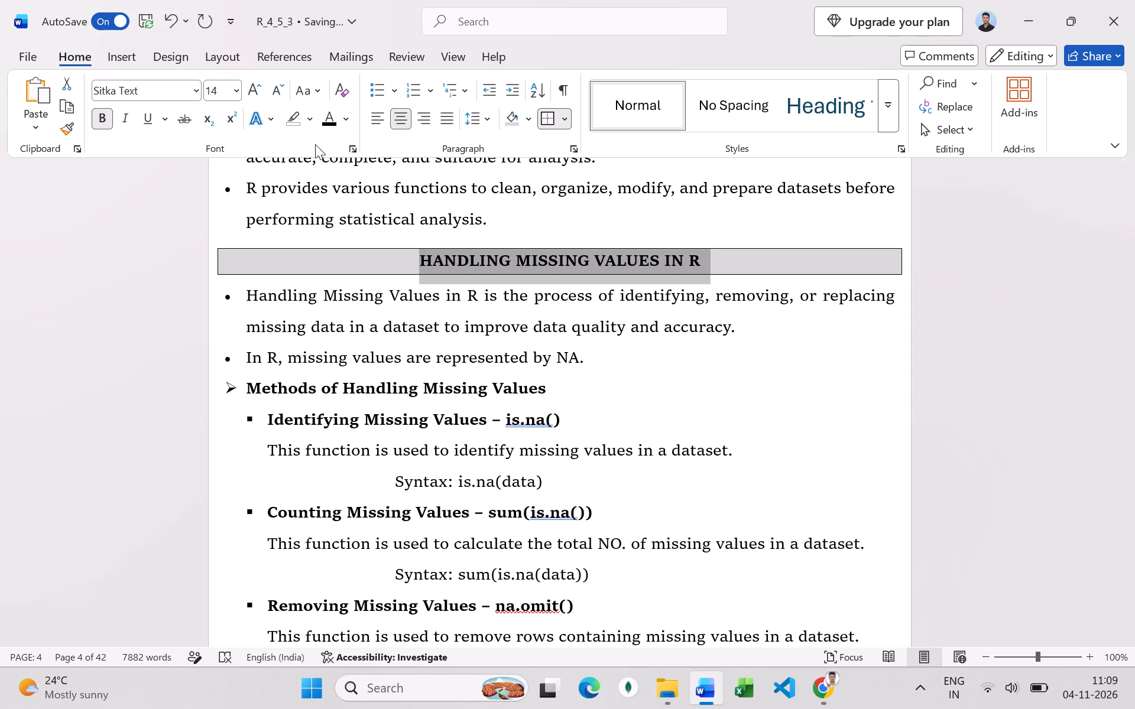
{"action": "left_click", "coordinate": [416, 311]}
Set the line spacing of both bullet paragraphs under "DATA CLEANING AND PREPARATION" to 1.15.
{"action": "scroll", "coordinate": [471, 329], "scroll_direction": "up", "scroll_amount": 3}
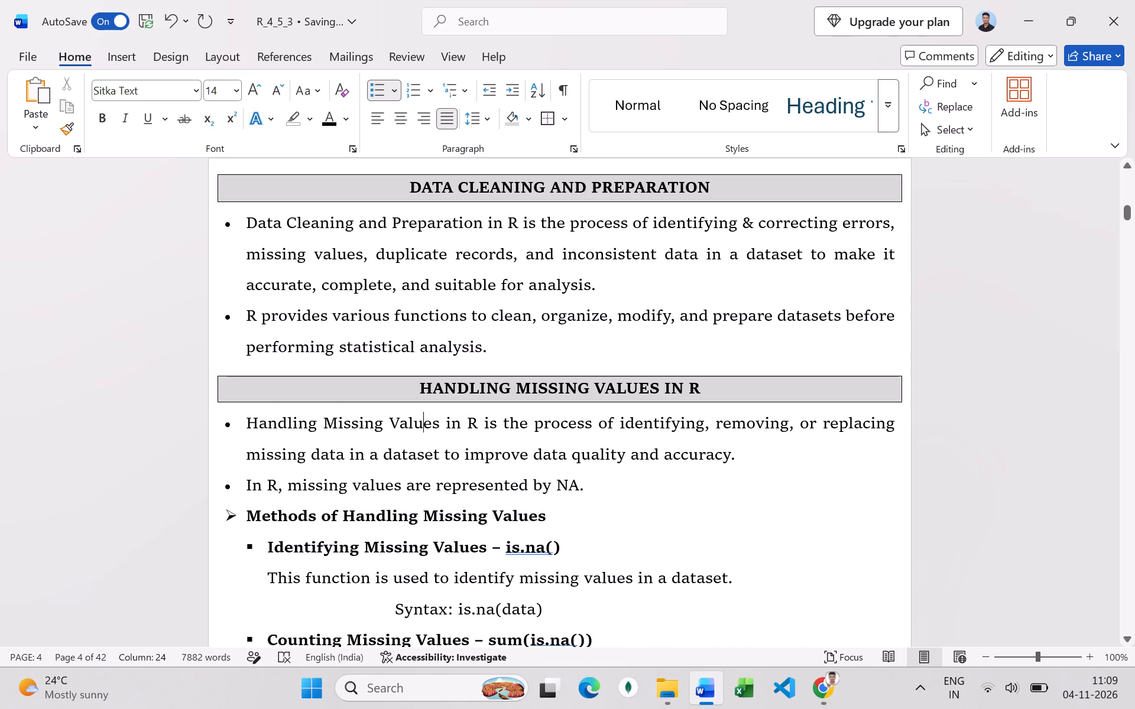
{"action": "left_click_drag", "start_coordinate": [494, 347], "coordinate": [248, 326]}
{"action": "left_click", "coordinate": [310, 93]}
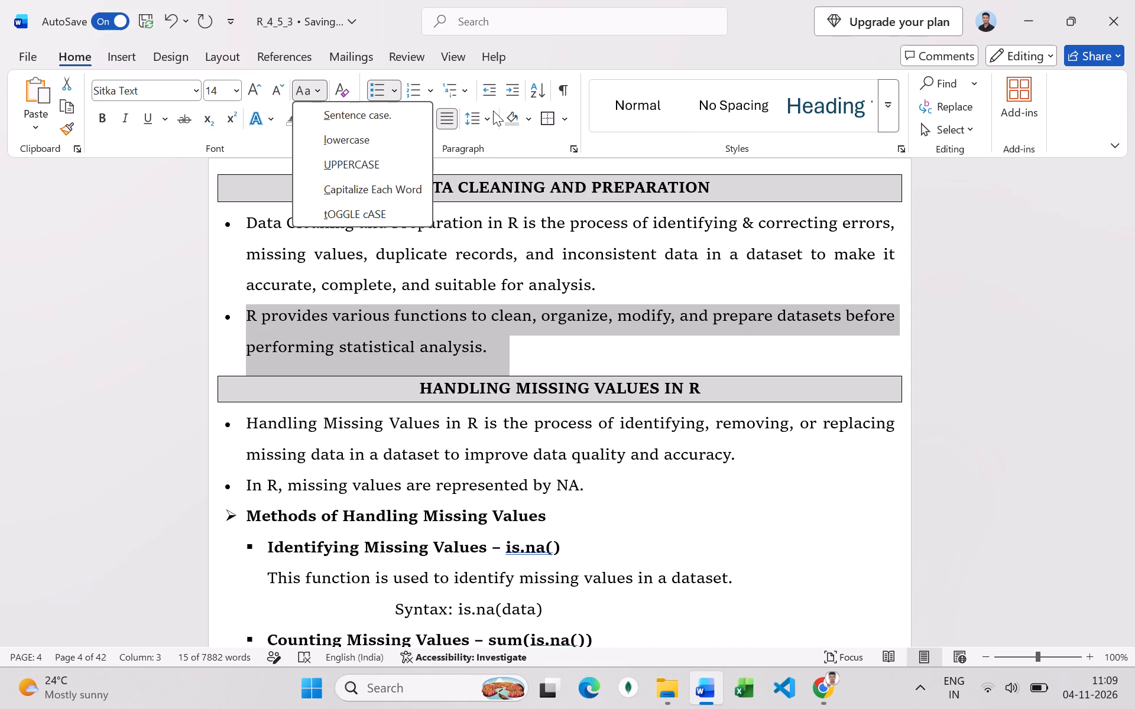
{"action": "left_click", "coordinate": [487, 127]}
{"action": "left_click", "coordinate": [506, 171]}
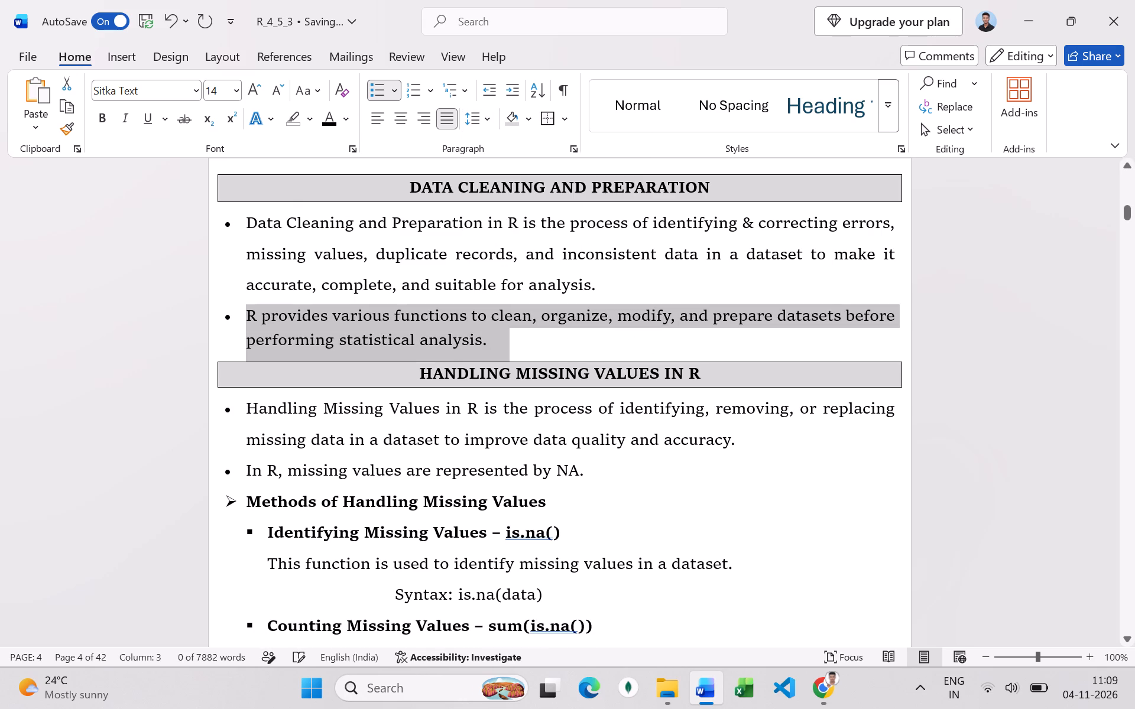
{"action": "left_click", "coordinate": [558, 277]}
{"action": "left_click_drag", "start_coordinate": [601, 285], "coordinate": [260, 241]}
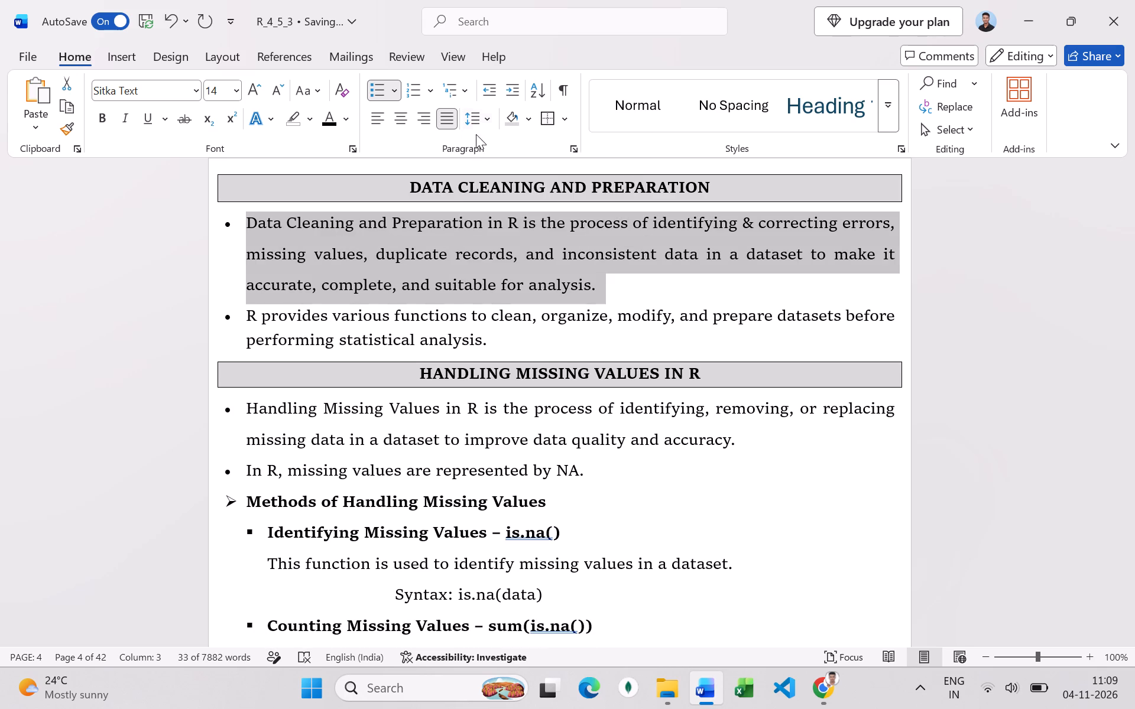
{"action": "left_click", "coordinate": [475, 118]}
{"action": "left_click", "coordinate": [501, 170]}
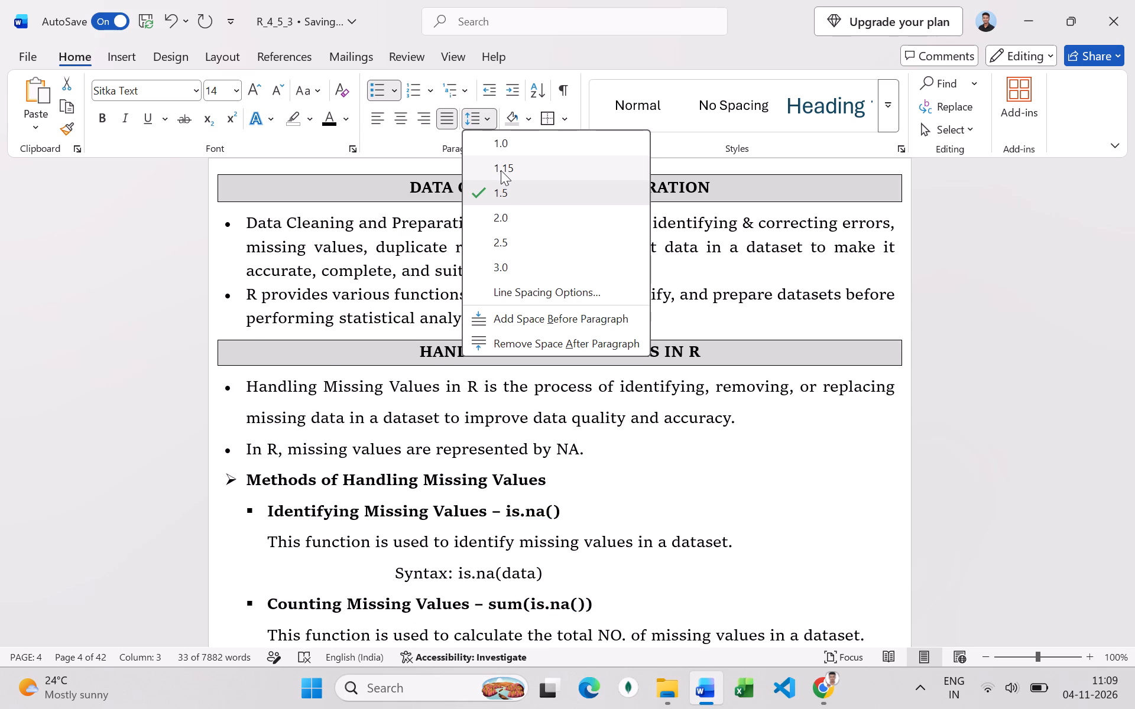
Turn off "Don't add space between paragraphs of the same style" for the two Data Cleaning and Preparation bullets.
{"action": "left_click", "coordinate": [524, 283]}
{"action": "left_click_drag", "start_coordinate": [530, 293], "coordinate": [458, 269]}
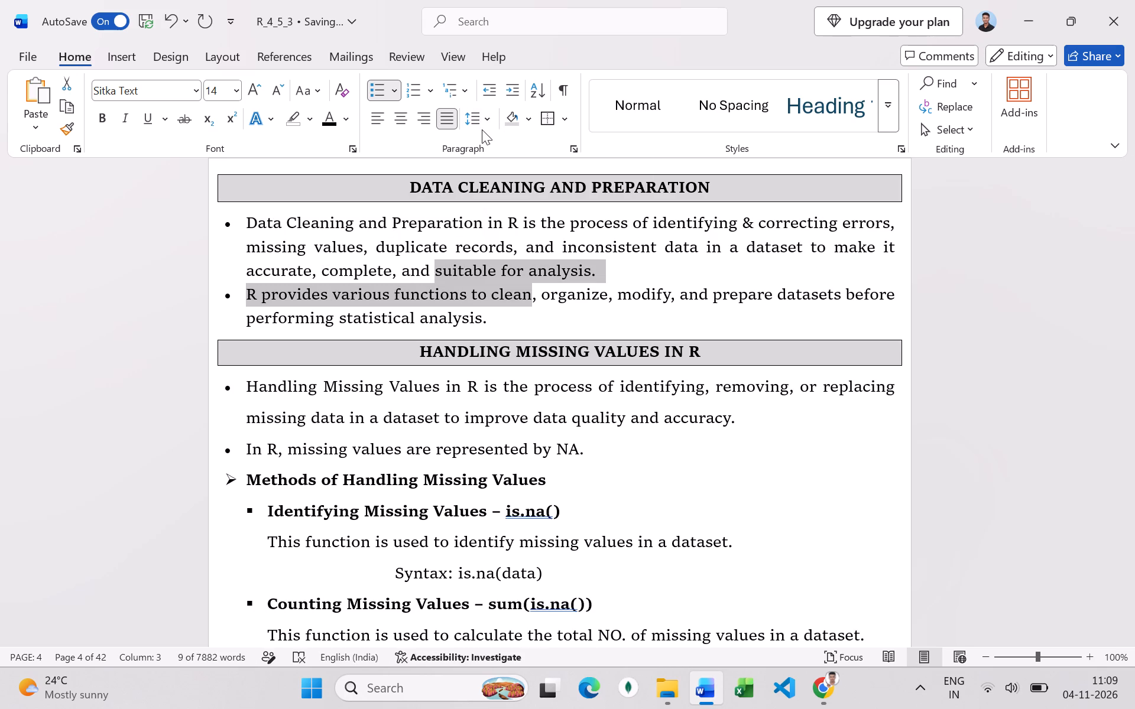
{"action": "left_click", "coordinate": [488, 116]}
{"action": "left_click", "coordinate": [520, 301]}
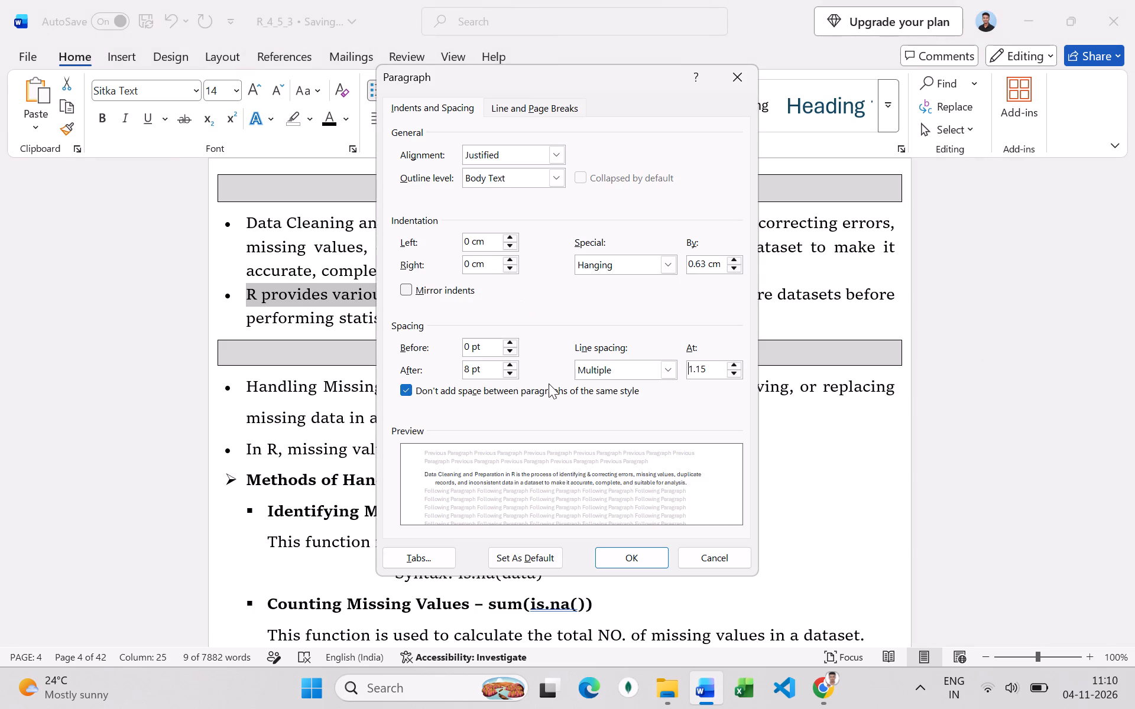
{"action": "left_click", "coordinate": [511, 394]}
{"action": "left_click", "coordinate": [618, 553]}
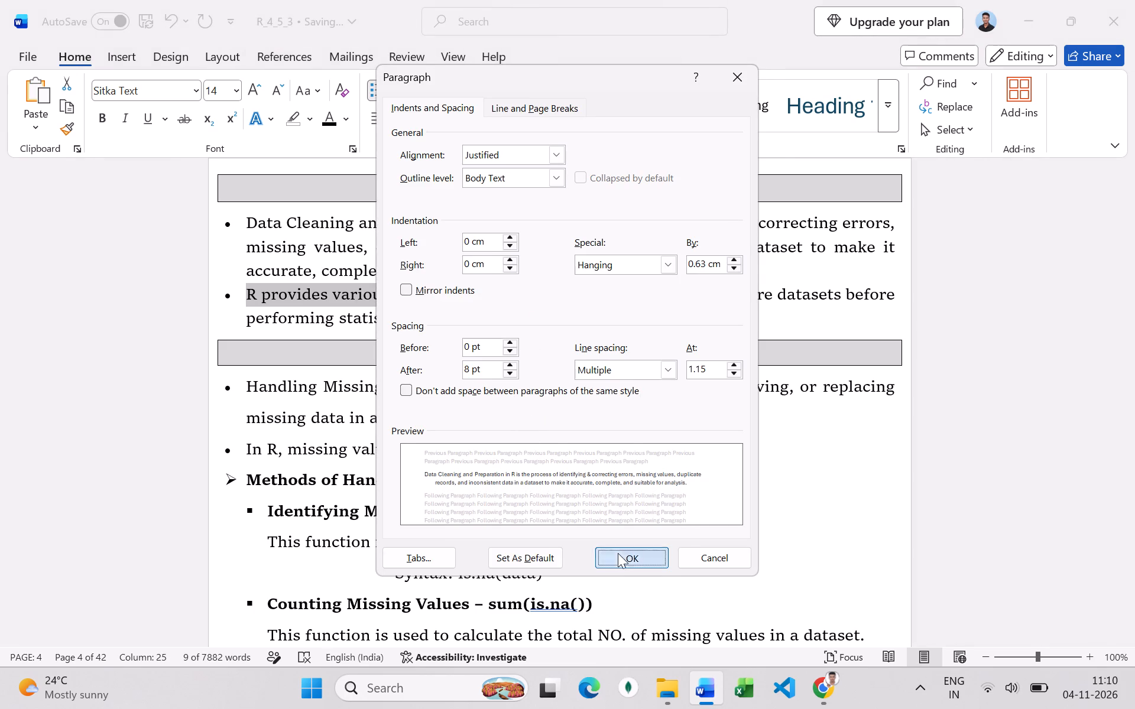
{"action": "left_click", "coordinate": [534, 446]}
Set the line spacing of the two introductory bullets under "HANDLING MISSING VALUES IN R" to 1.15.
{"action": "scroll", "coordinate": [452, 356], "scroll_direction": "down", "scroll_amount": 2}
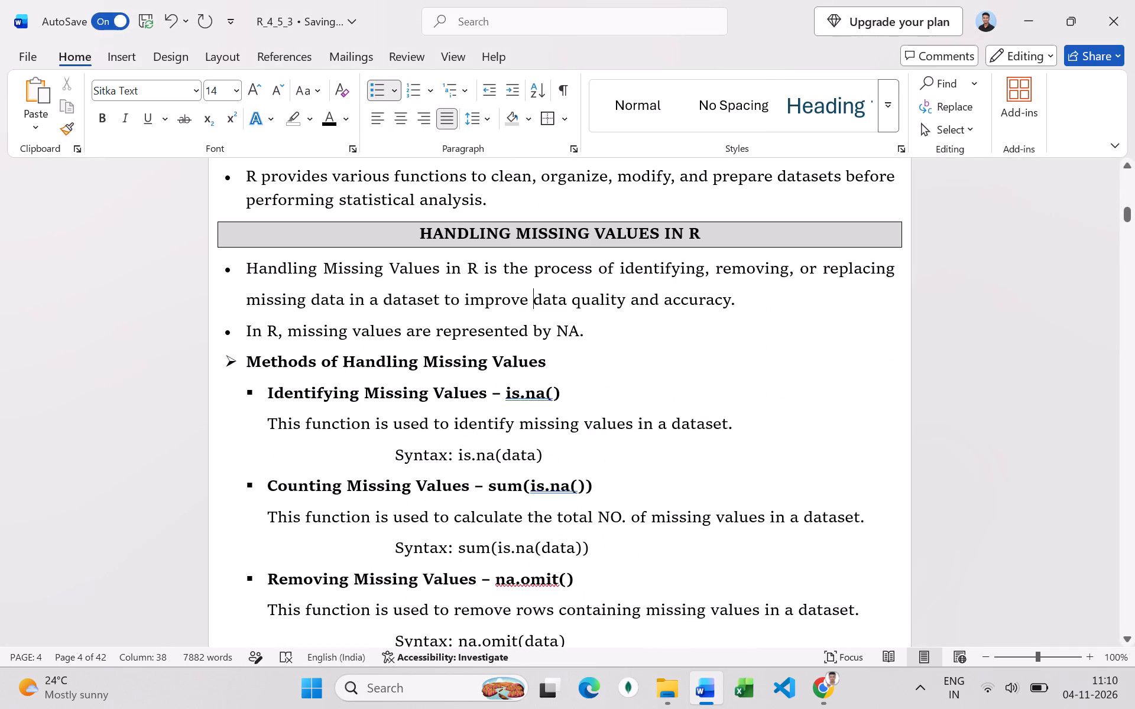
{"action": "scroll", "coordinate": [452, 356], "scroll_direction": "down", "scroll_amount": 1}
{"action": "left_click_drag", "start_coordinate": [591, 328], "coordinate": [299, 297]}
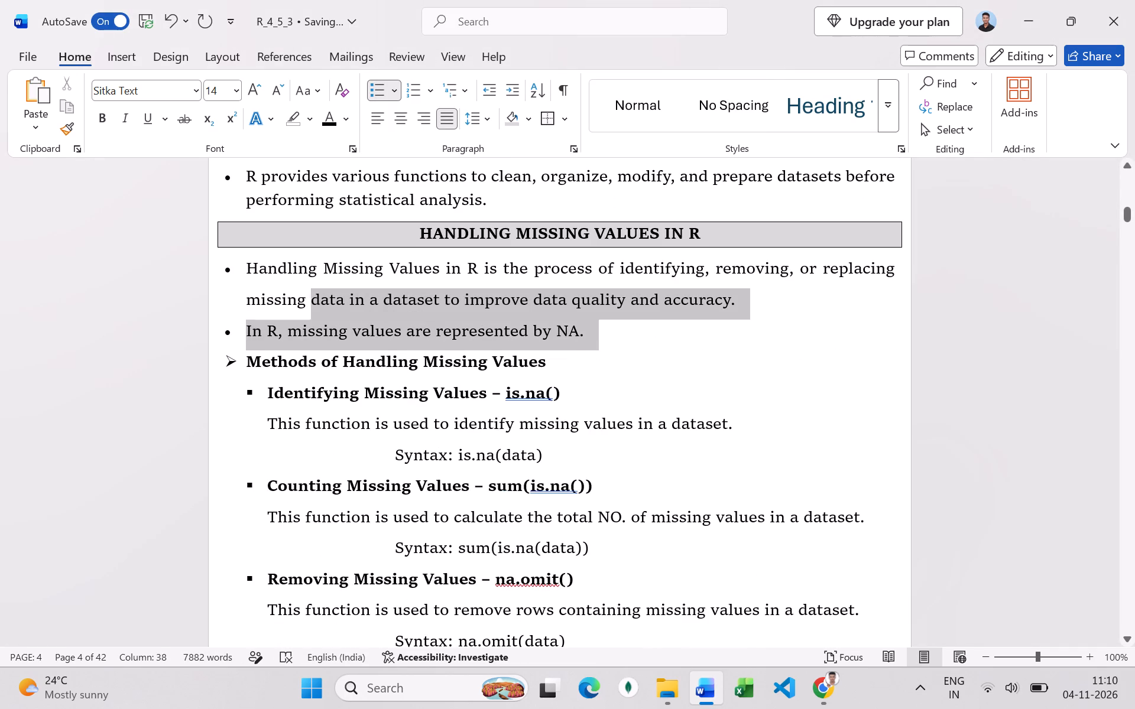
{"action": "left_click_drag", "start_coordinate": [299, 297], "coordinate": [222, 273]}
{"action": "left_click", "coordinate": [482, 115]}
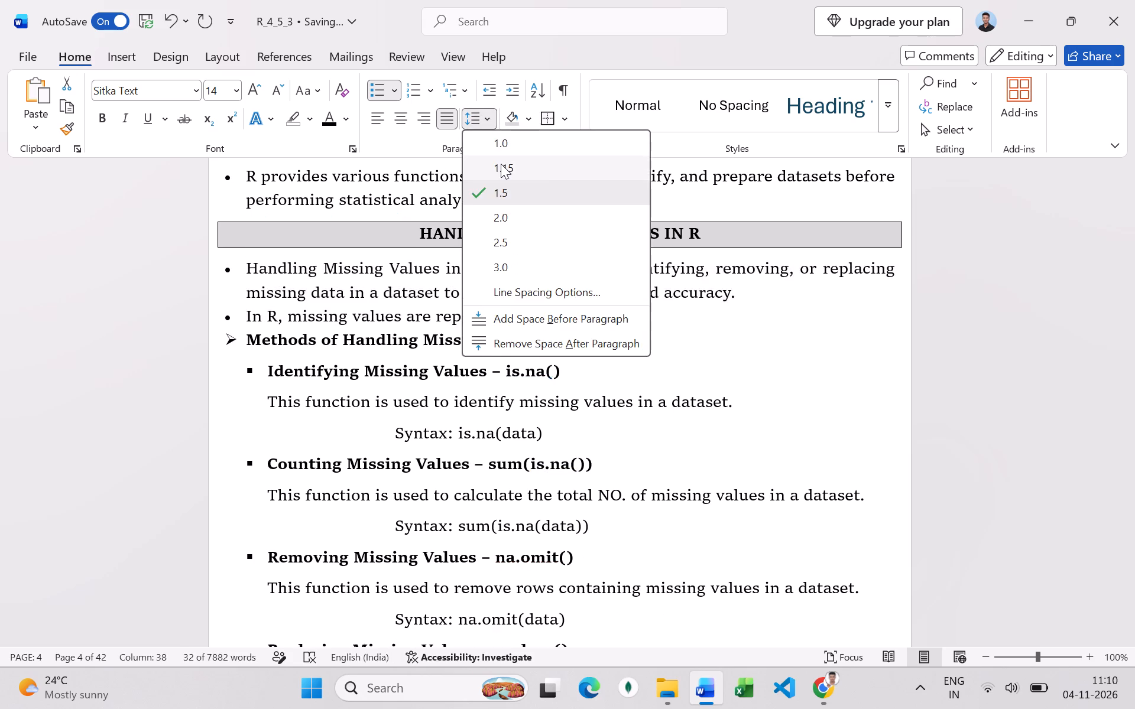
{"action": "left_click", "coordinate": [501, 164]}
Turn off "Don't add space between paragraphs of the same style" for the two introductory bullets under "HANDLING MISSING VALUES IN R".
{"action": "left_click", "coordinate": [496, 126]}
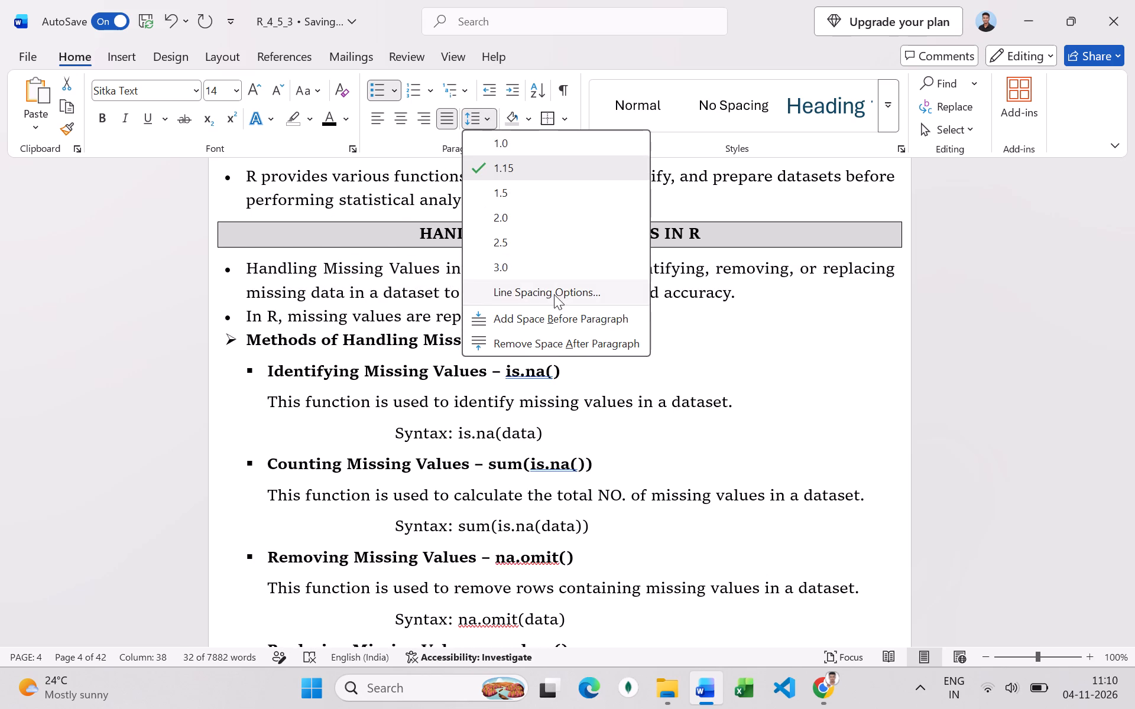
{"action": "left_click", "coordinate": [554, 294]}
{"action": "left_click", "coordinate": [500, 386]}
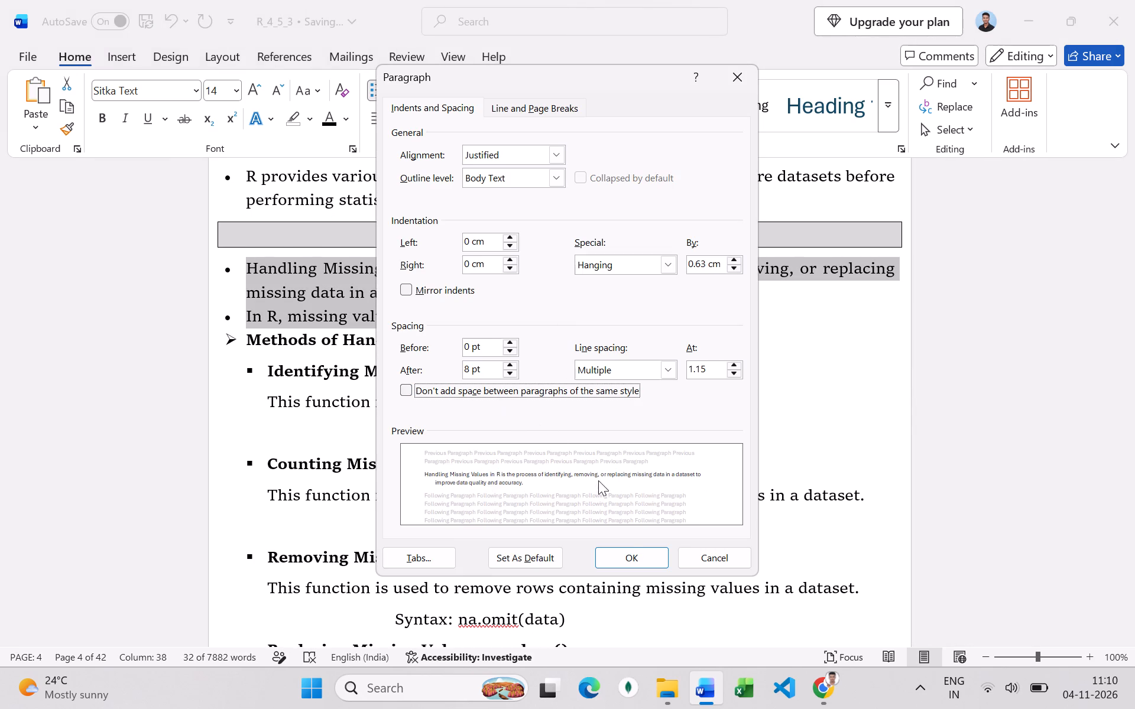
{"action": "left_click", "coordinate": [634, 554]}
{"action": "left_click", "coordinate": [530, 527]}
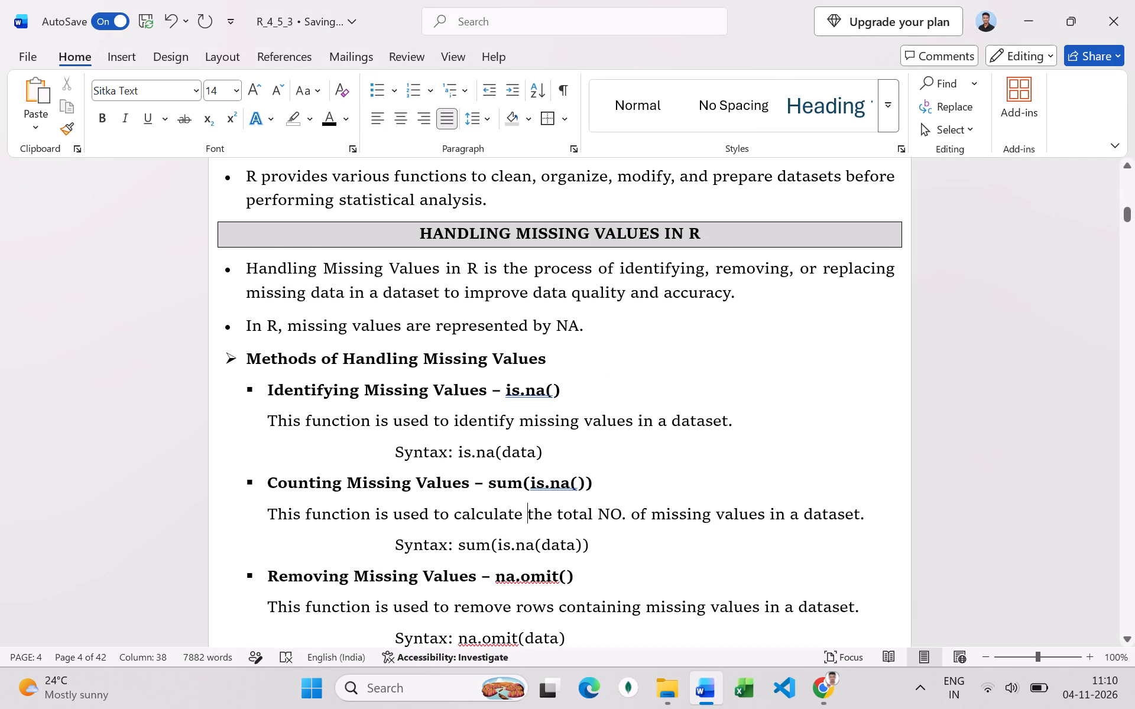
Insert an empty paragraph after the introductory text under "REMOVING DUPLICATES IN R".
{"action": "scroll", "coordinate": [525, 417], "scroll_direction": "up", "scroll_amount": 3}
{"action": "scroll", "coordinate": [525, 417], "scroll_direction": "down", "scroll_amount": 4}
{"action": "scroll", "coordinate": [525, 417], "scroll_direction": "up", "scroll_amount": 1}
{"action": "scroll", "coordinate": [525, 417], "scroll_direction": "down", "scroll_amount": 12}
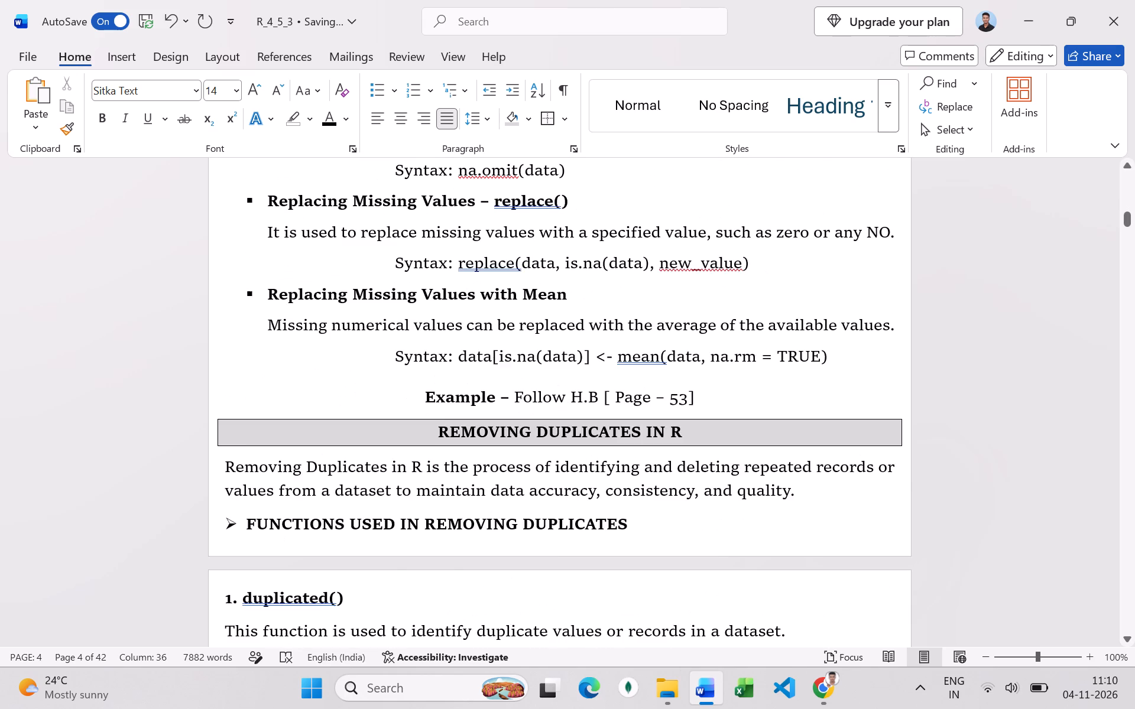
{"action": "scroll", "coordinate": [524, 414], "scroll_direction": "down", "scroll_amount": 1}
{"action": "scroll", "coordinate": [616, 434], "scroll_direction": "up", "scroll_amount": 2}
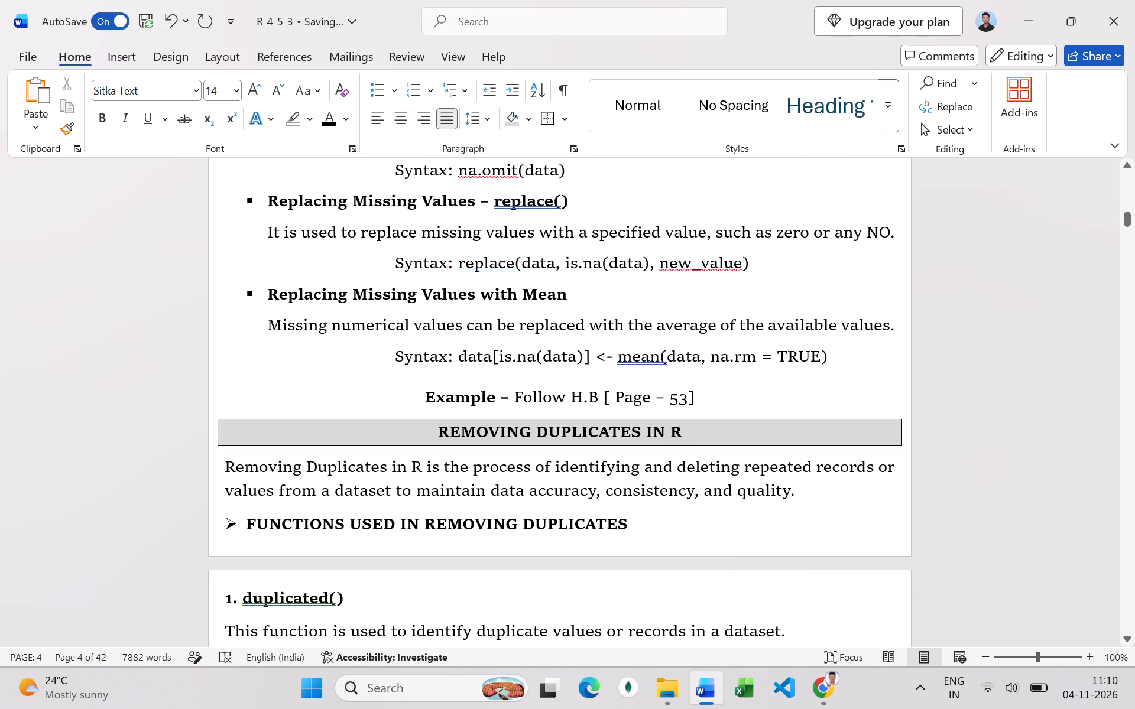
{"action": "scroll", "coordinate": [679, 536], "scroll_direction": "down", "scroll_amount": 4}
{"action": "left_click", "coordinate": [815, 332]}
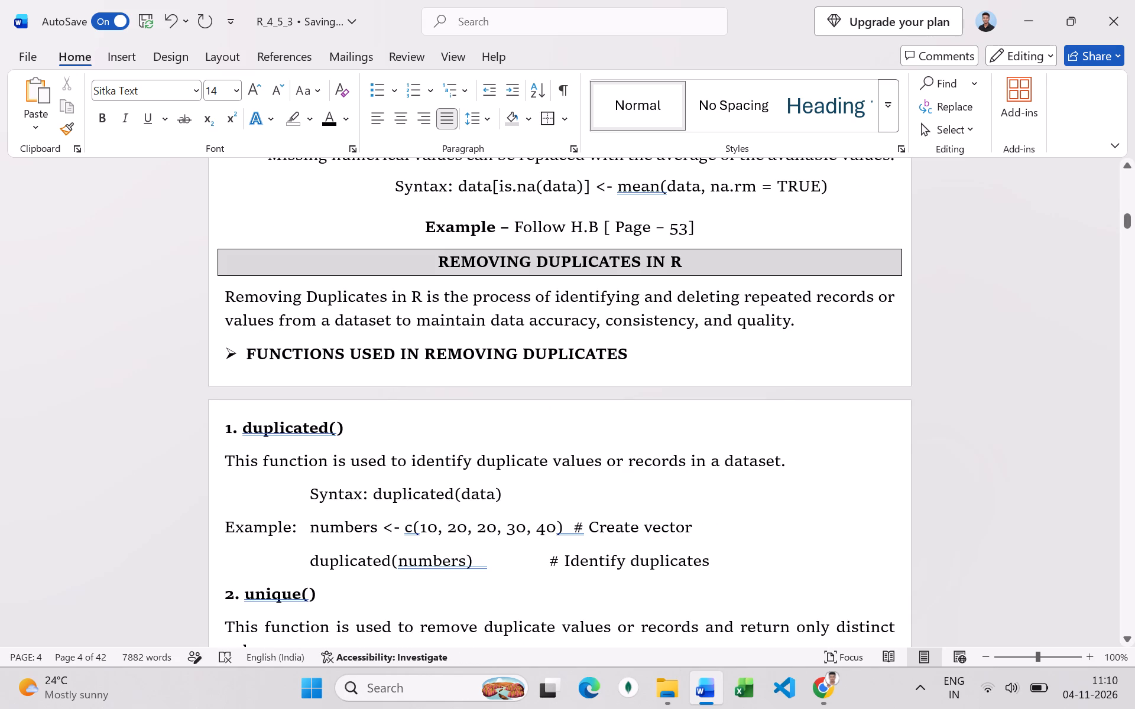
{"action": "key", "text": "Return"}
Review the layout and spacing from the Data Cleaning and Preparation section to the Removing Duplicates functions.
{"action": "scroll", "coordinate": [527, 391], "scroll_direction": "up", "scroll_amount": 7}
{"action": "scroll", "coordinate": [523, 393], "scroll_direction": "down", "scroll_amount": 1}
{"action": "scroll", "coordinate": [523, 393], "scroll_direction": "up", "scroll_amount": 2}
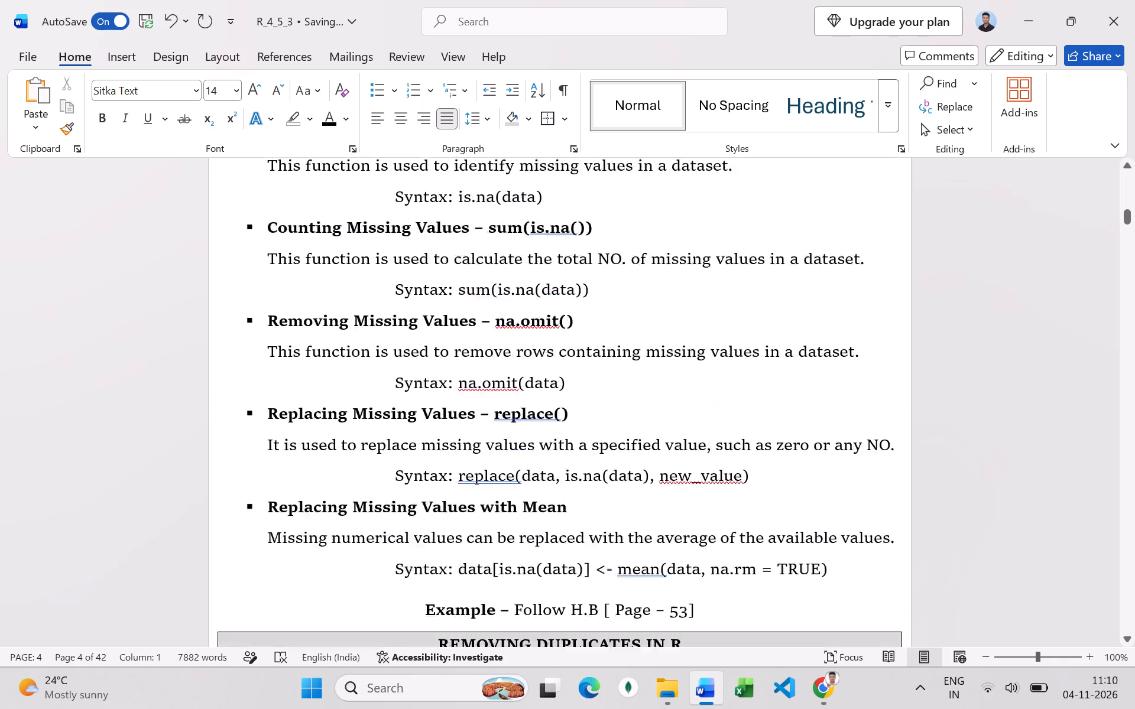
{"action": "scroll", "coordinate": [523, 393], "scroll_direction": "up", "scroll_amount": 3}
{"action": "scroll", "coordinate": [523, 393], "scroll_direction": "down", "scroll_amount": 4}
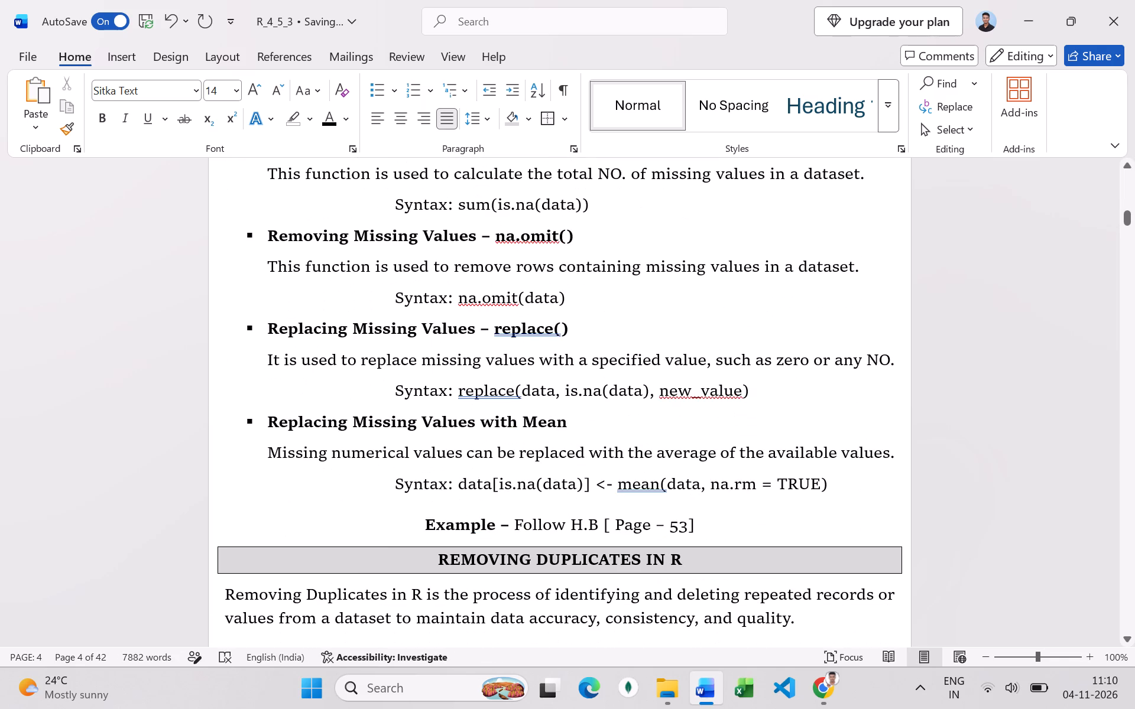
{"action": "scroll", "coordinate": [540, 424], "scroll_direction": "up", "scroll_amount": 11}
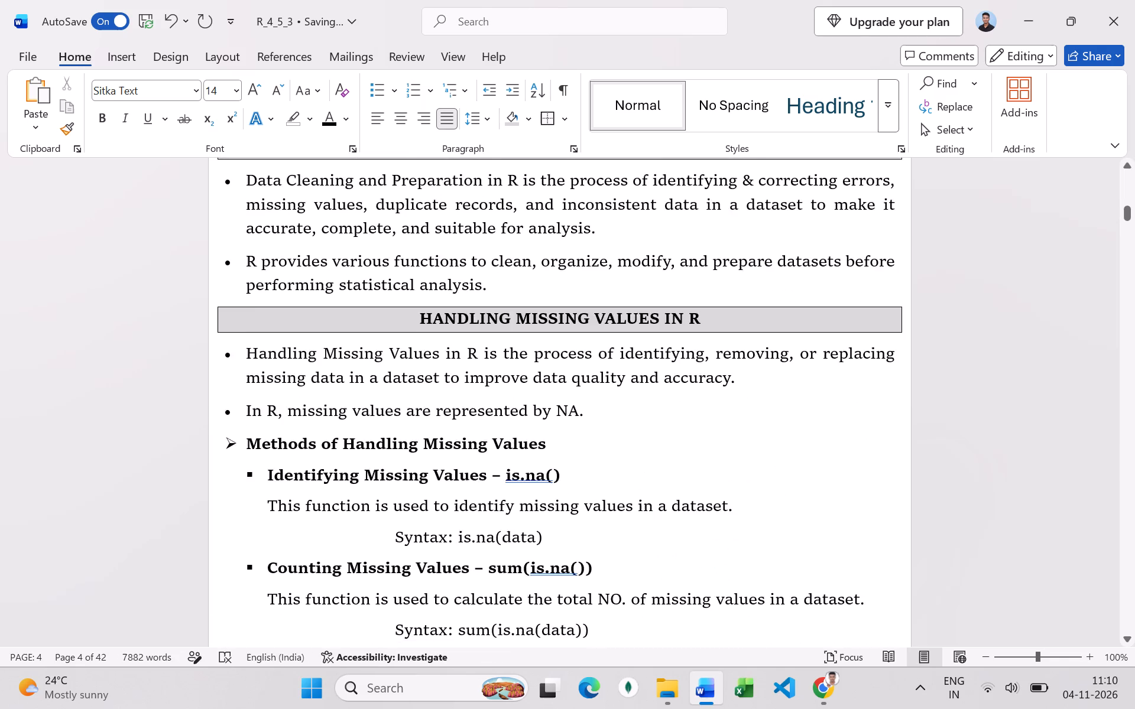
{"action": "scroll", "coordinate": [540, 424], "scroll_direction": "up", "scroll_amount": 8}
{"action": "scroll", "coordinate": [540, 424], "scroll_direction": "down", "scroll_amount": 6}
{"action": "scroll", "coordinate": [540, 424], "scroll_direction": "up", "scroll_amount": 1}
{"action": "scroll", "coordinate": [540, 424], "scroll_direction": "down", "scroll_amount": 9}
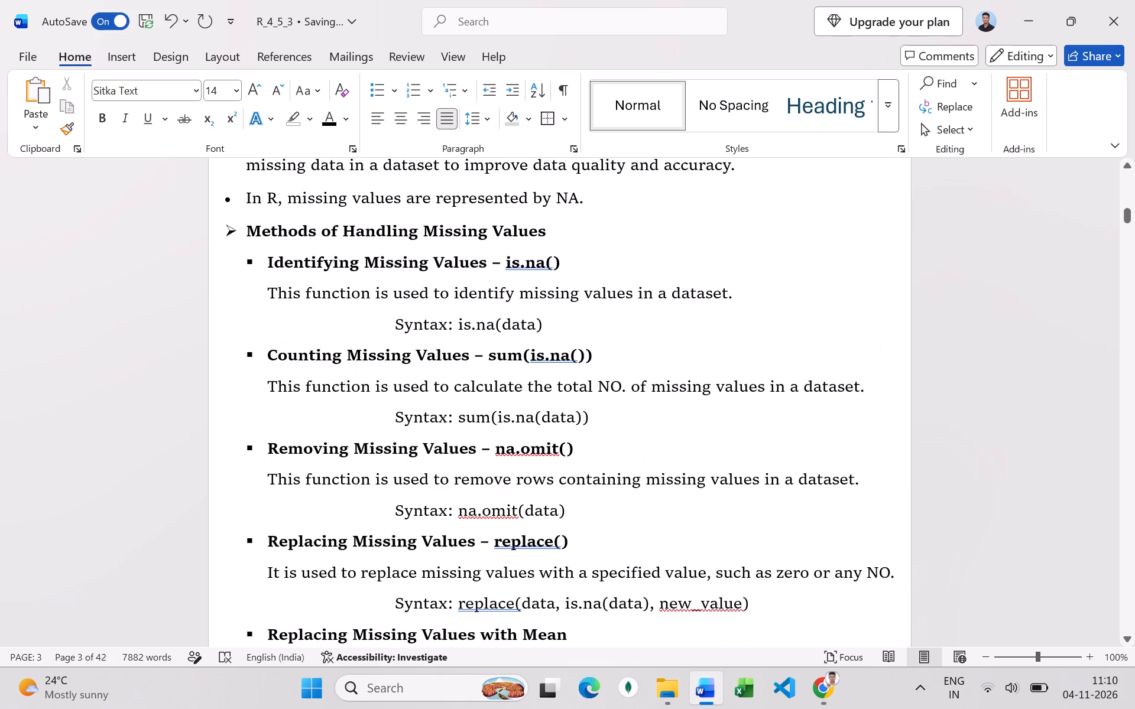
{"action": "scroll", "coordinate": [552, 395], "scroll_direction": "down", "scroll_amount": 18}
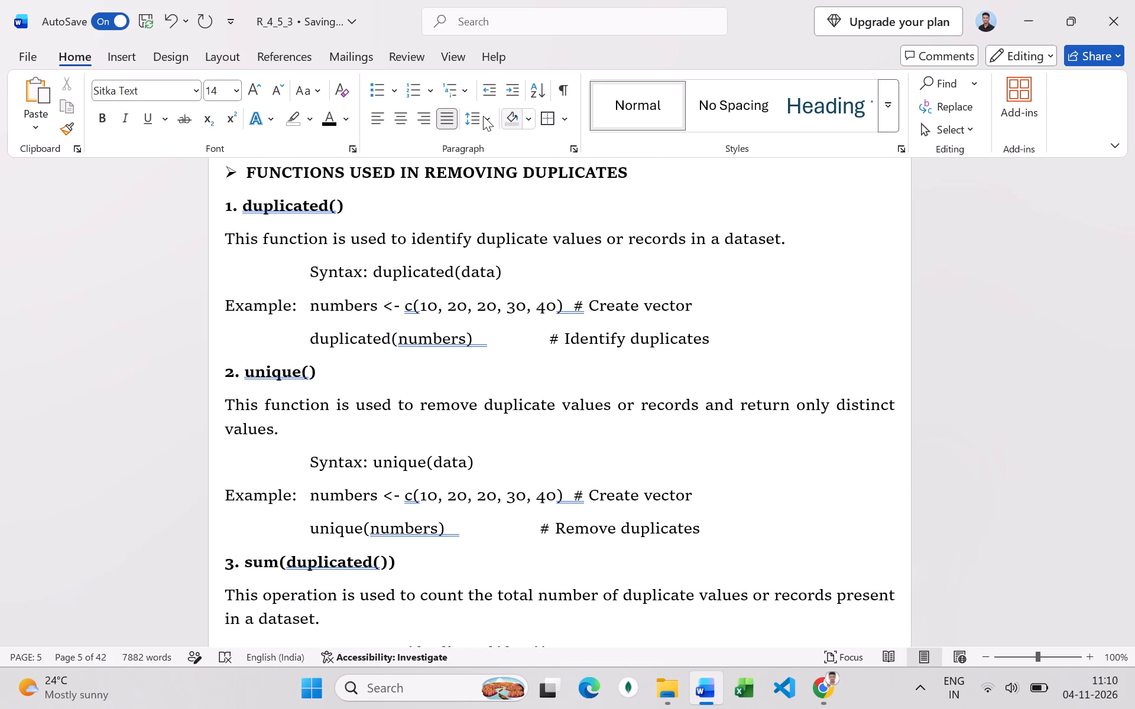
Set the current justified, 1.15 line spacing, 8 pt after paragraph formatting as default for all documents based on the Normal template.
{"action": "left_click", "coordinate": [483, 116]}
{"action": "left_click", "coordinate": [524, 294]}
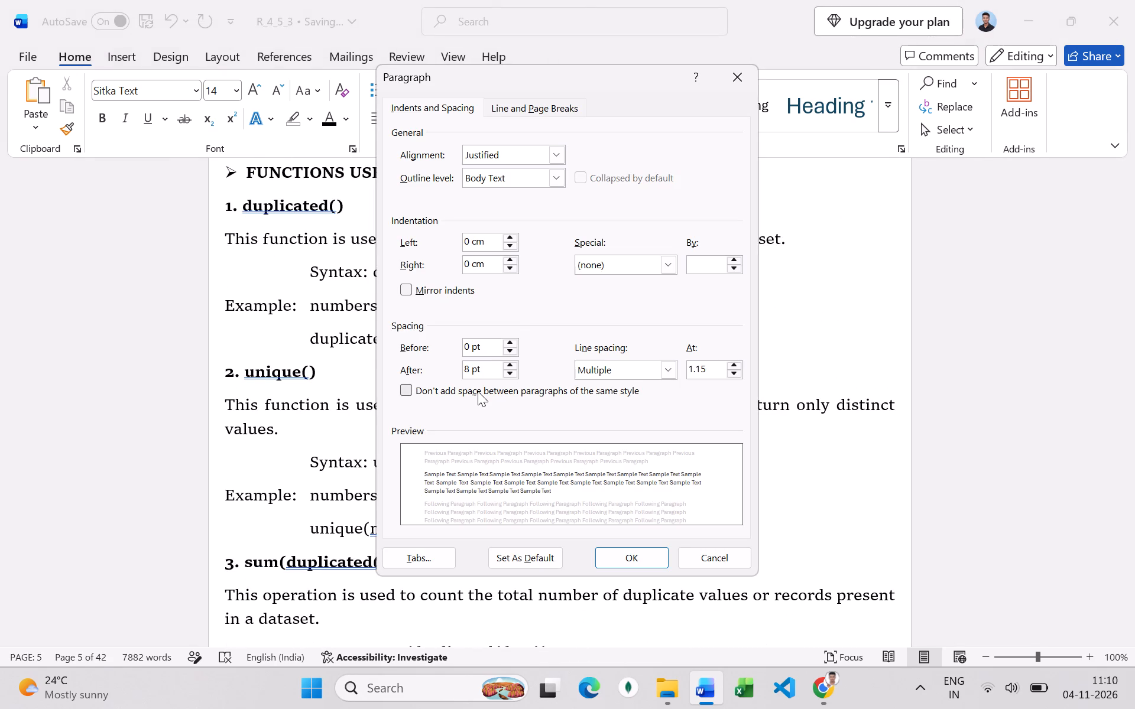
{"action": "double_click", "coordinate": [478, 391]}
{"action": "left_click", "coordinate": [543, 551]}
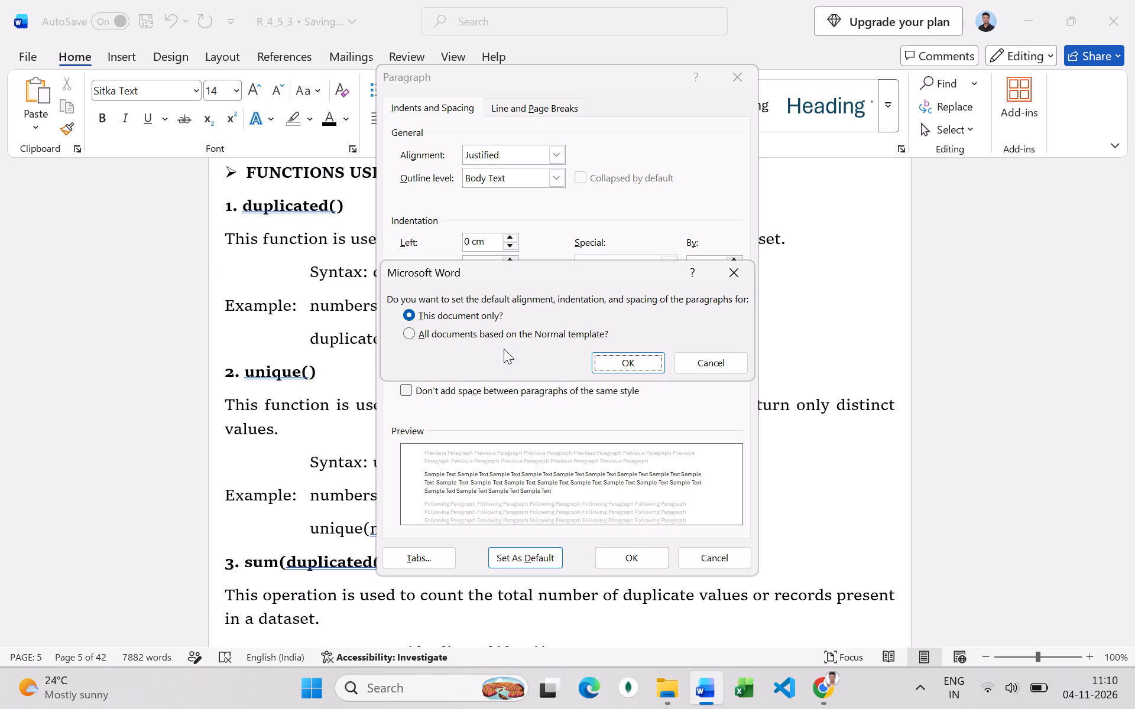
{"action": "left_click", "coordinate": [503, 337]}
{"action": "left_click", "coordinate": [614, 360]}
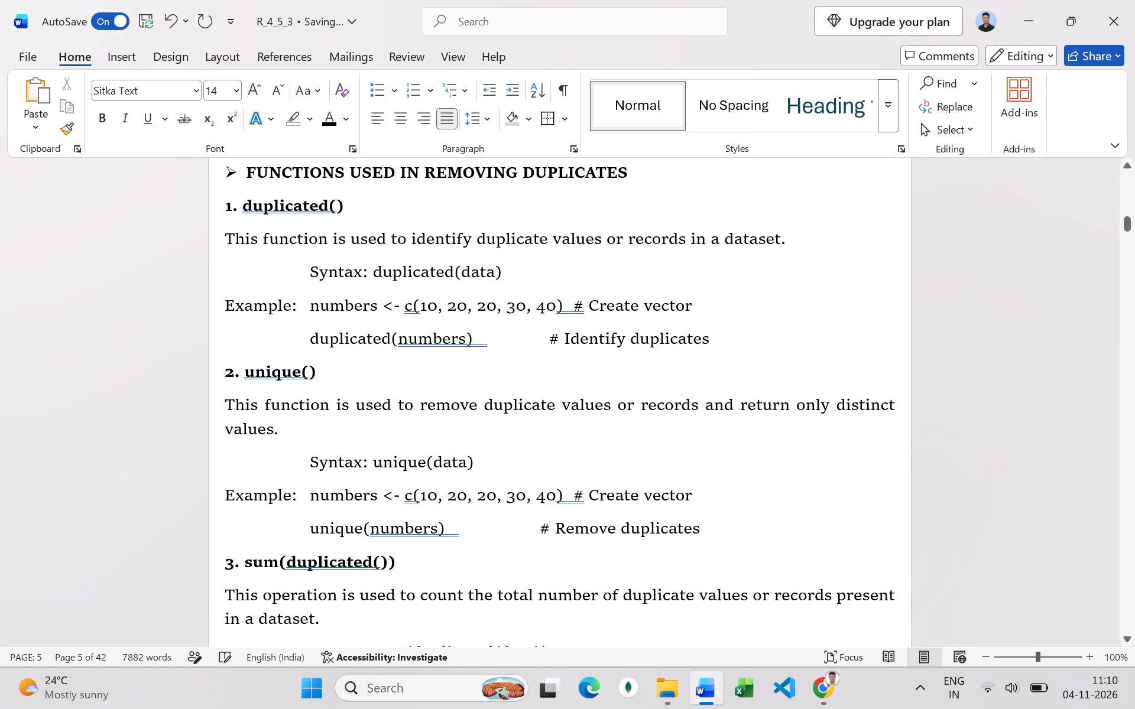
Examine the Exporting Text Files, Data Cleaning and Handling Missing Values sections for spacing and content, down to the Removing Duplicates introduction.
{"action": "scroll", "coordinate": [477, 432], "scroll_direction": "up", "scroll_amount": 15}
{"action": "scroll", "coordinate": [477, 432], "scroll_direction": "down", "scroll_amount": 5}
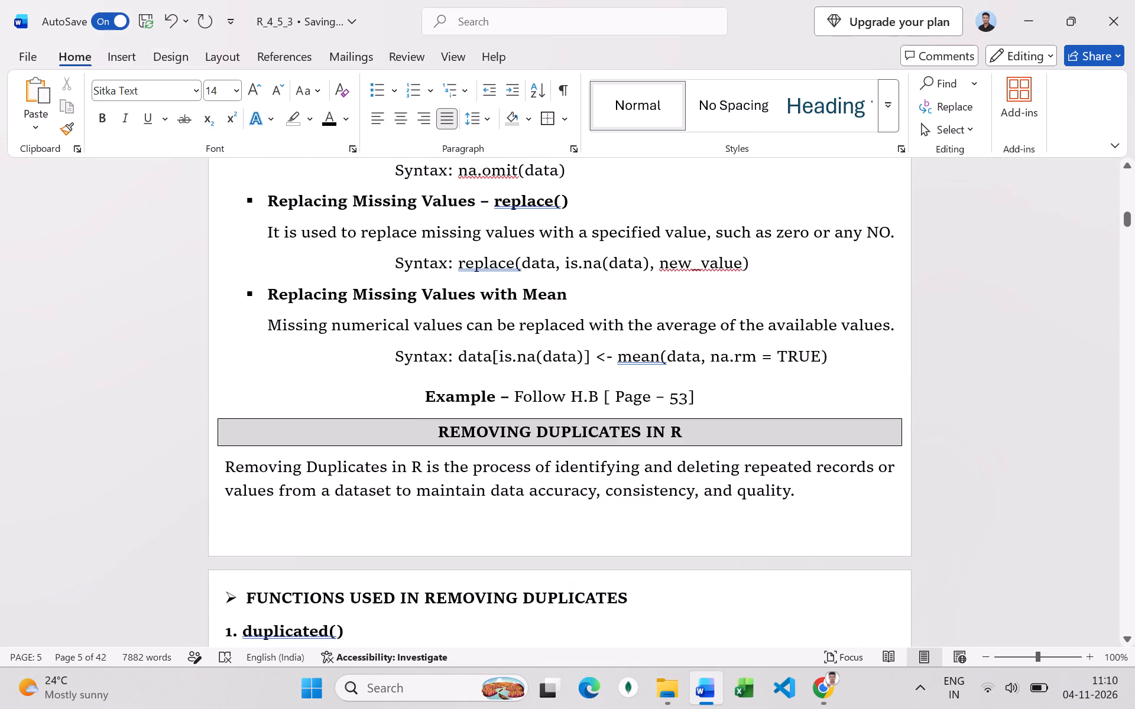
{"action": "scroll", "coordinate": [477, 432], "scroll_direction": "up", "scroll_amount": 18}
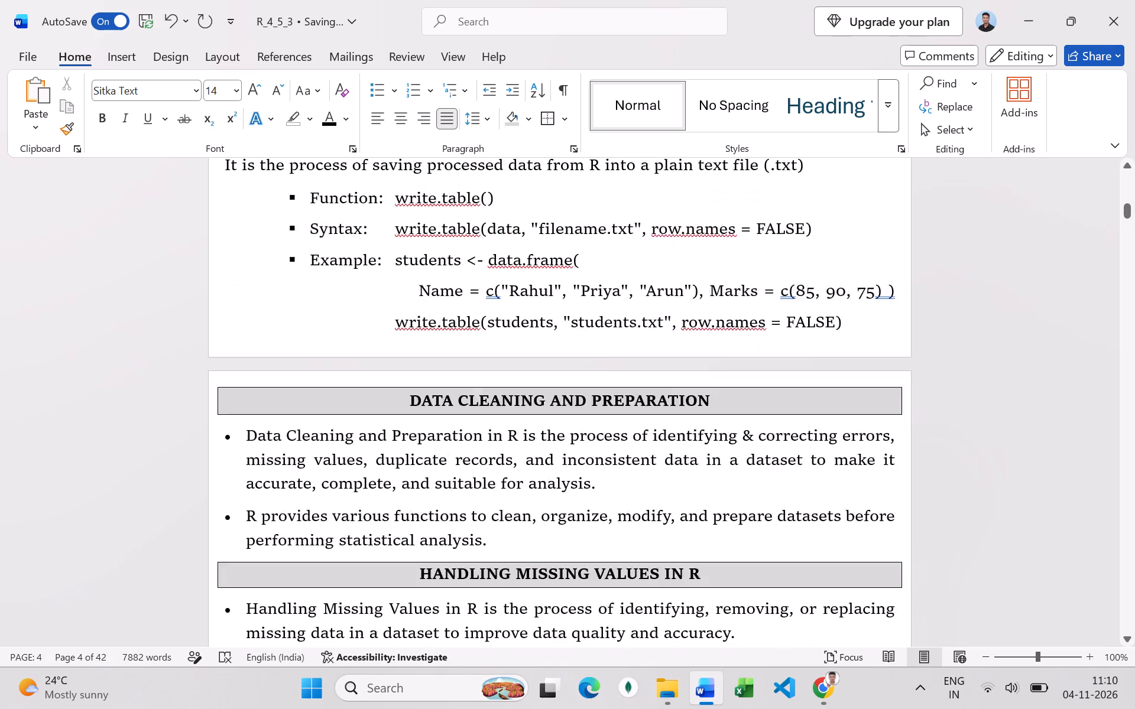
{"action": "scroll", "coordinate": [477, 432], "scroll_direction": "up", "scroll_amount": 11}
{"action": "scroll", "coordinate": [477, 432], "scroll_direction": "down", "scroll_amount": 8}
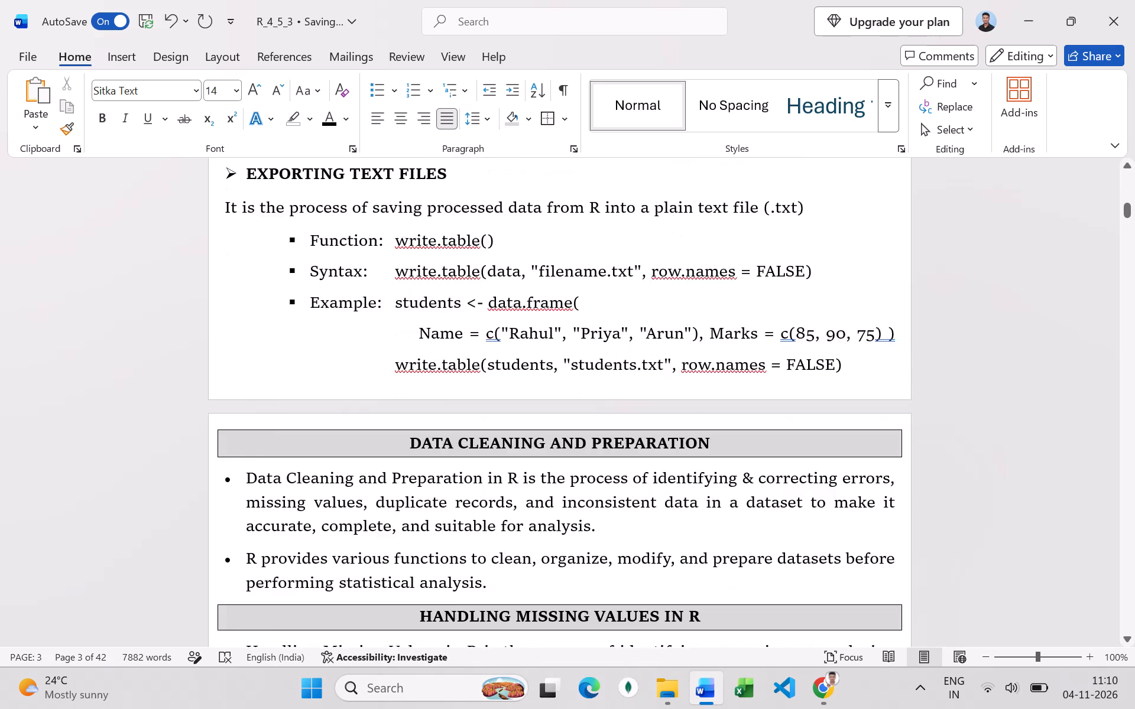
{"action": "scroll", "coordinate": [477, 432], "scroll_direction": "down", "scroll_amount": 20}
{"action": "scroll", "coordinate": [477, 432], "scroll_direction": "down", "scroll_amount": 12}
{"action": "scroll", "coordinate": [477, 432], "scroll_direction": "up", "scroll_amount": 7}
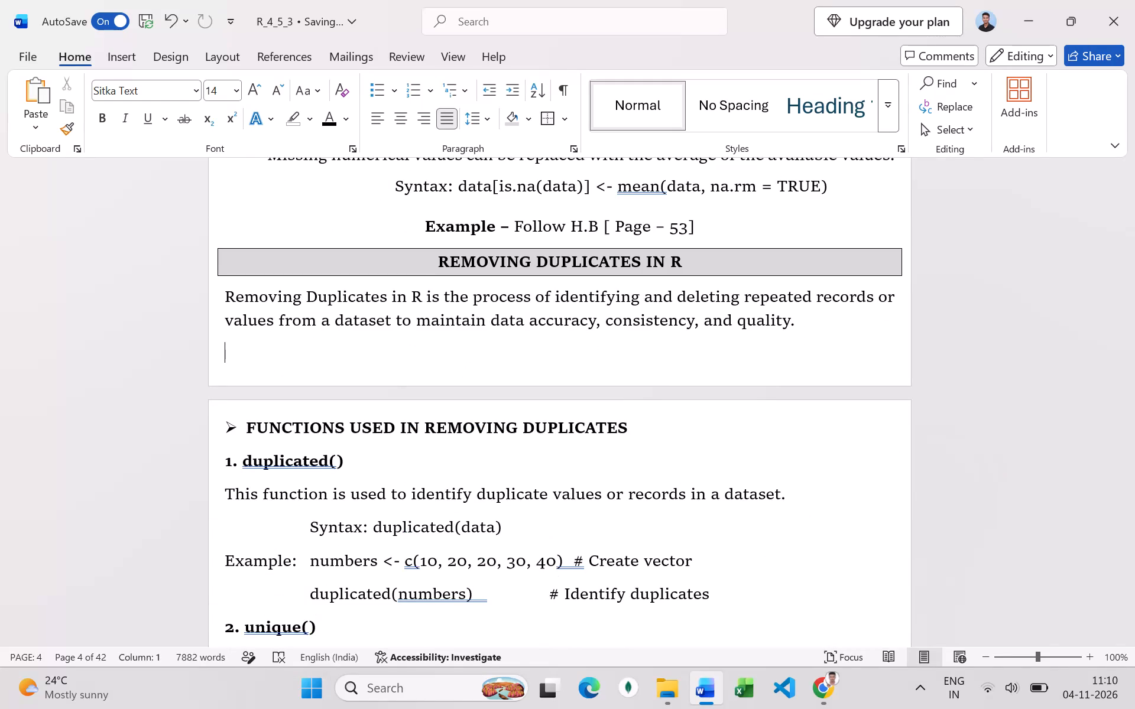
{"action": "scroll", "coordinate": [527, 398], "scroll_direction": "up", "scroll_amount": 13}
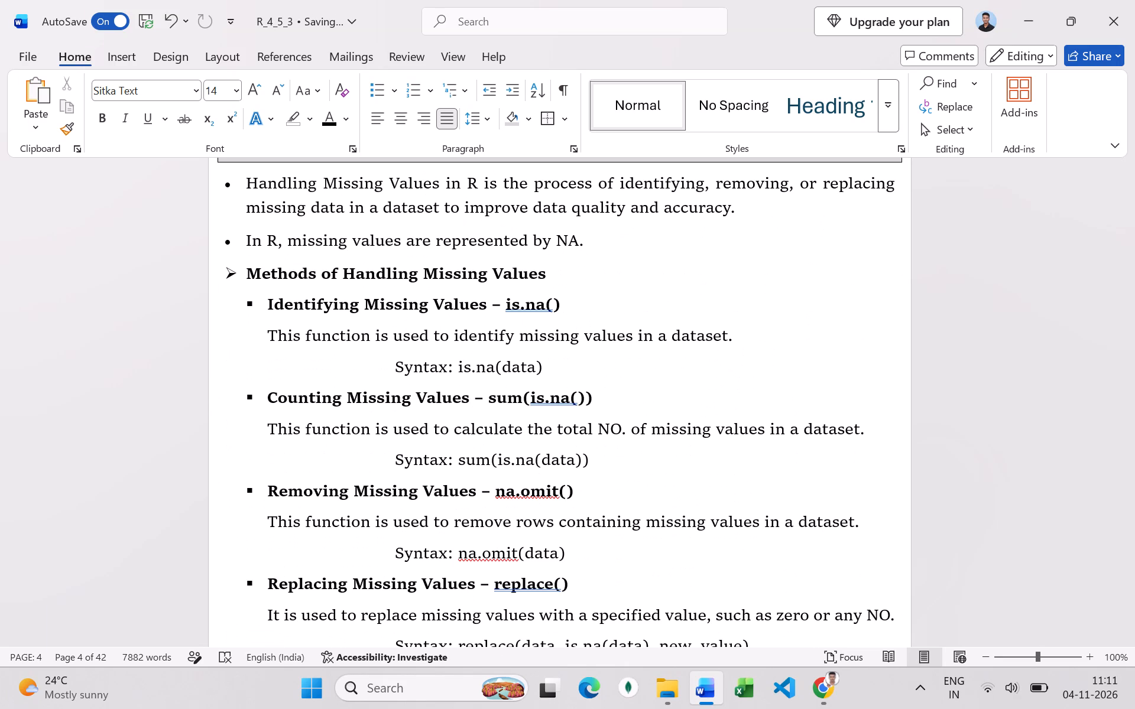
{"action": "scroll", "coordinate": [427, 467], "scroll_direction": "down", "scroll_amount": 3}
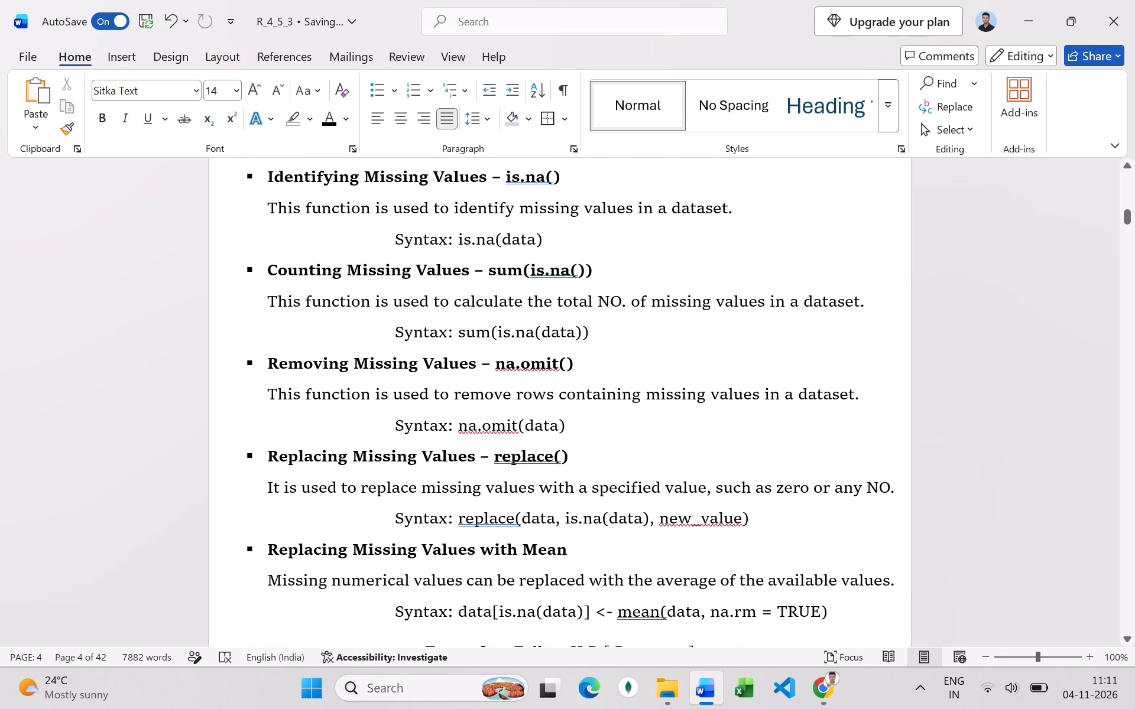
{"action": "scroll", "coordinate": [479, 513], "scroll_direction": "down", "scroll_amount": 4}
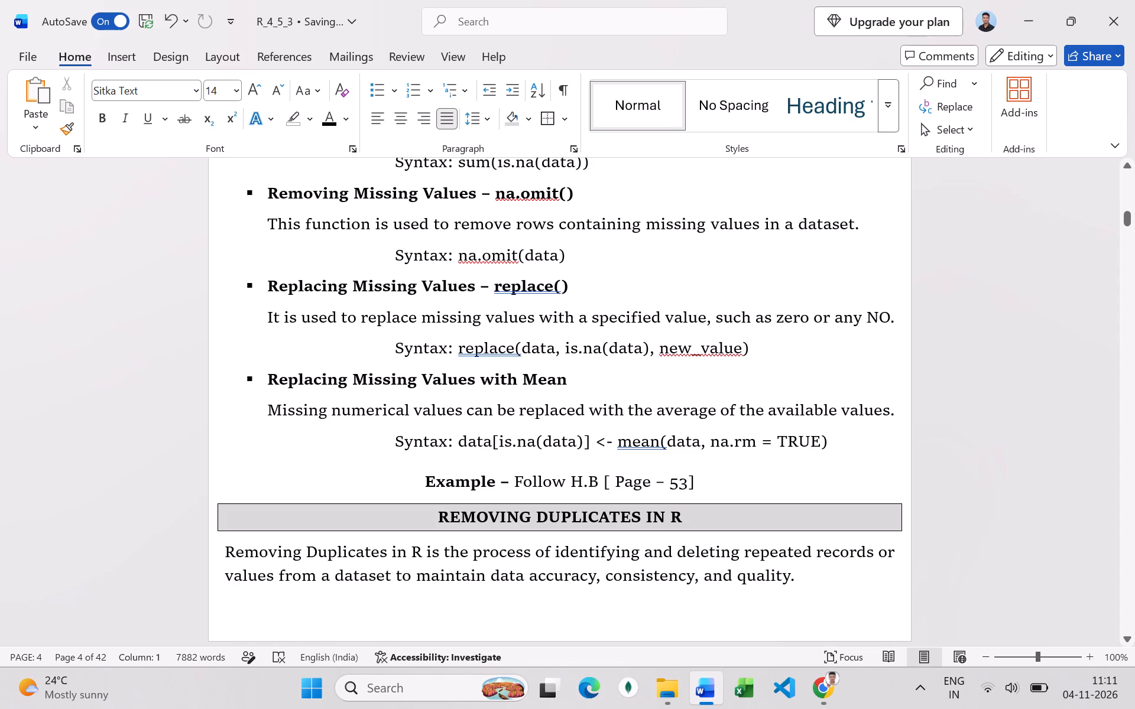
{"action": "scroll", "coordinate": [480, 458], "scroll_direction": "up", "scroll_amount": 3}
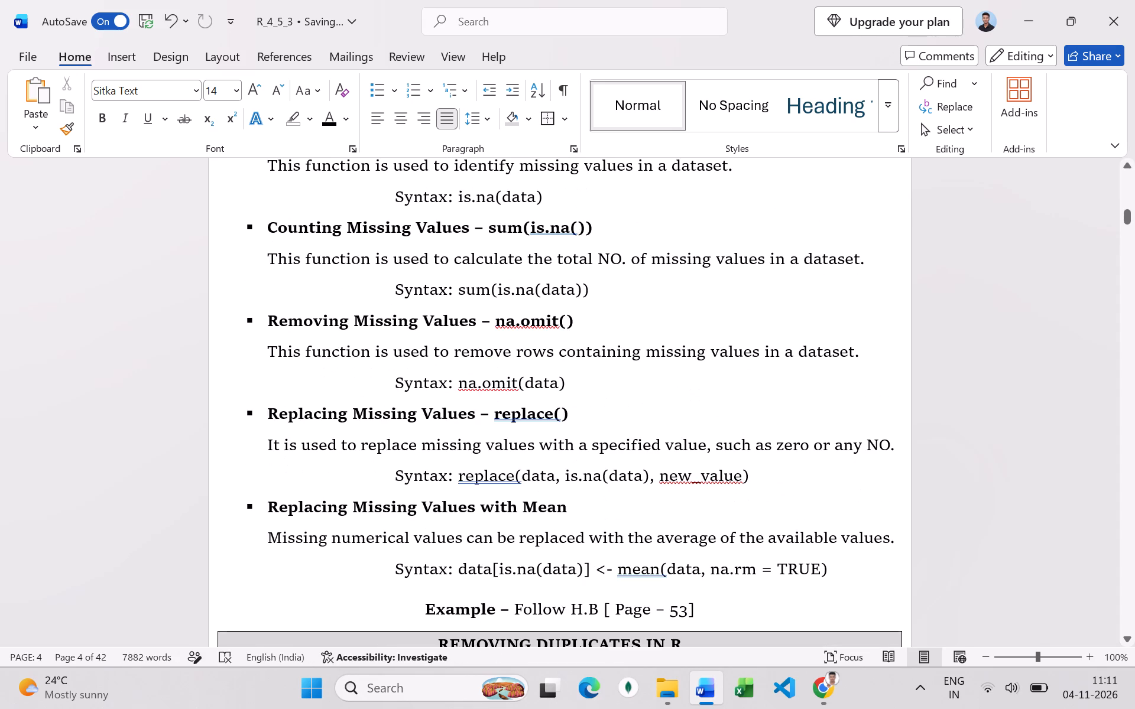
{"action": "scroll", "coordinate": [502, 461], "scroll_direction": "down", "scroll_amount": 5}
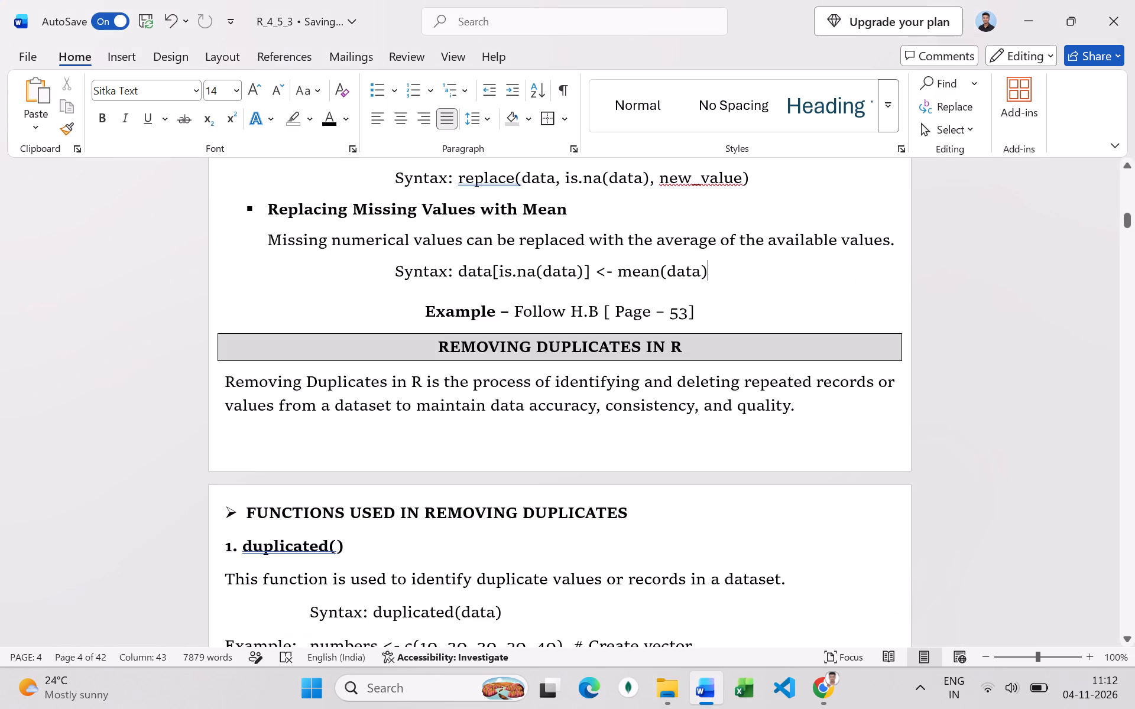
{"action": "scroll", "coordinate": [552, 477], "scroll_direction": "down", "scroll_amount": 3}
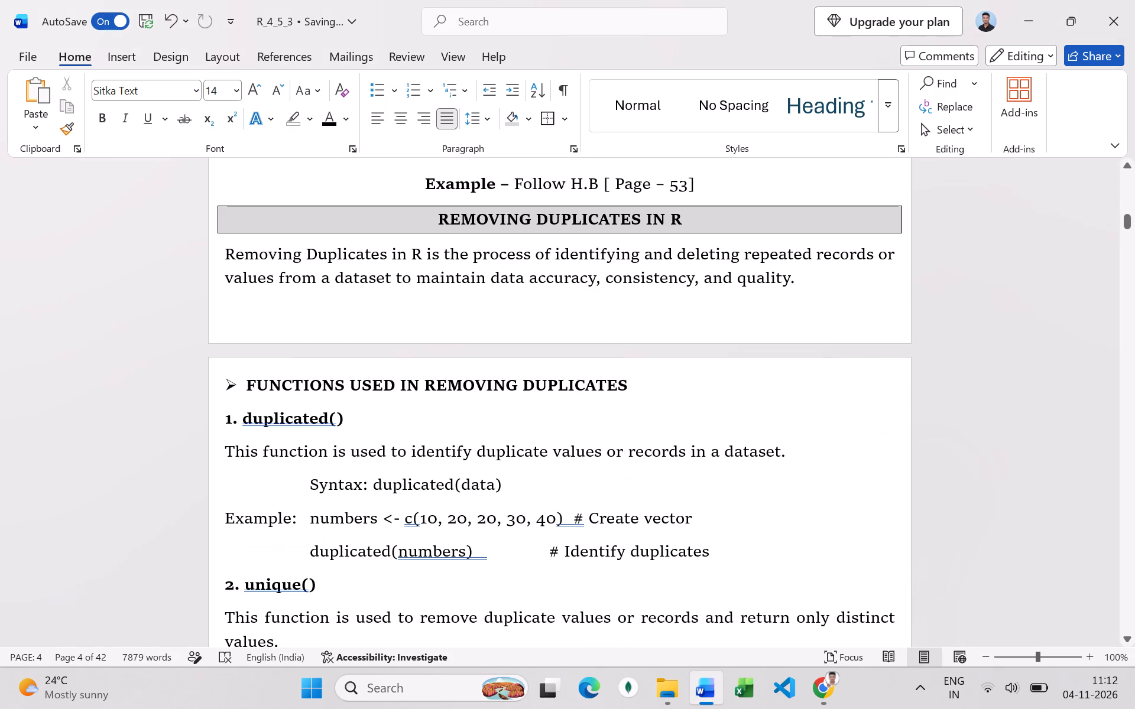
{"action": "left_click_drag", "start_coordinate": [812, 282], "coordinate": [143, 252]}
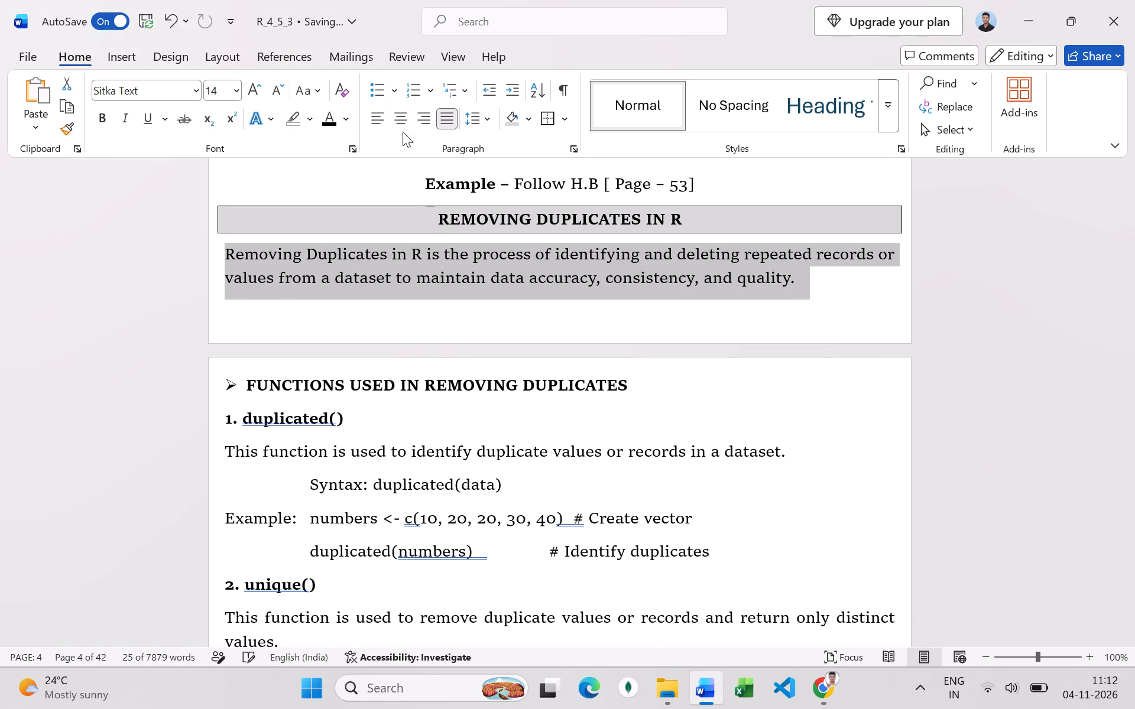
{"action": "left_click", "coordinate": [467, 120]}
{"action": "left_click", "coordinate": [494, 192]}
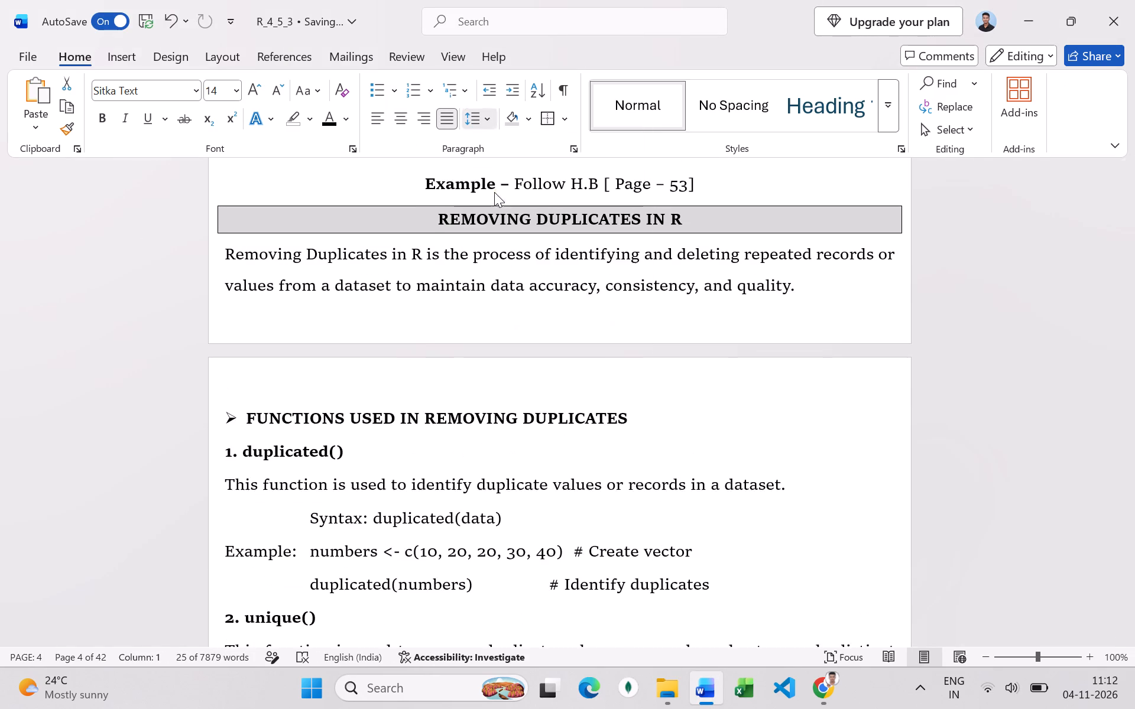
Delete the blank line above the "FUNCTIONS USED IN REMOVING DUPLICATES" heading.
{"action": "left_click", "coordinate": [425, 357]}
{"action": "left_click", "coordinate": [322, 390]}
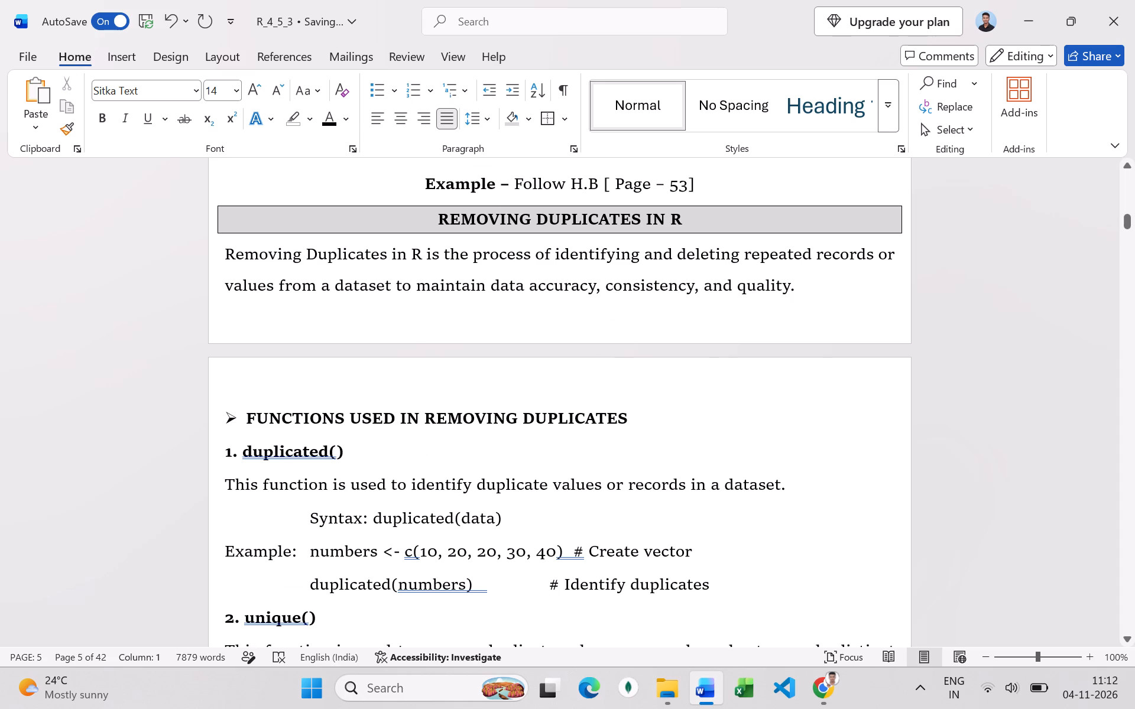
{"action": "key", "text": "BackSpace"}
Examine the layout of the Removing Duplicates section, from its introduction through its four functions to the start of Data Transformation.
{"action": "scroll", "coordinate": [621, 362], "scroll_direction": "up", "scroll_amount": 2}
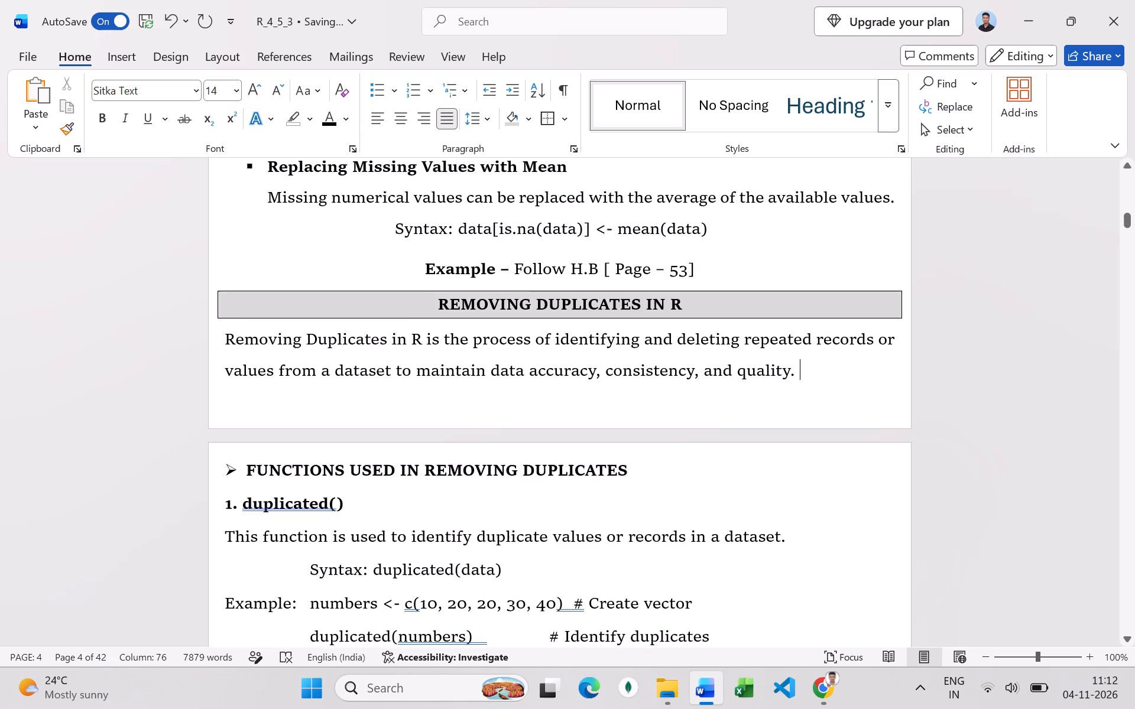
{"action": "scroll", "coordinate": [621, 361], "scroll_direction": "up", "scroll_amount": 5}
{"action": "scroll", "coordinate": [621, 361], "scroll_direction": "down", "scroll_amount": 4}
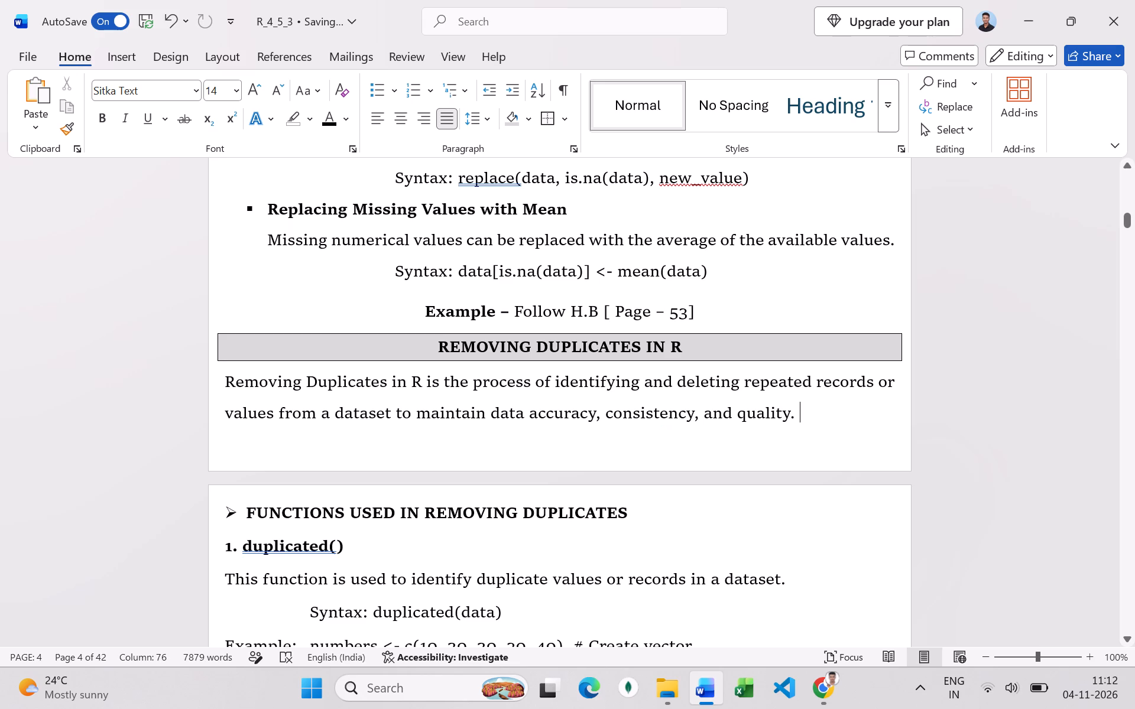
{"action": "scroll", "coordinate": [735, 486], "scroll_direction": "down", "scroll_amount": 5}
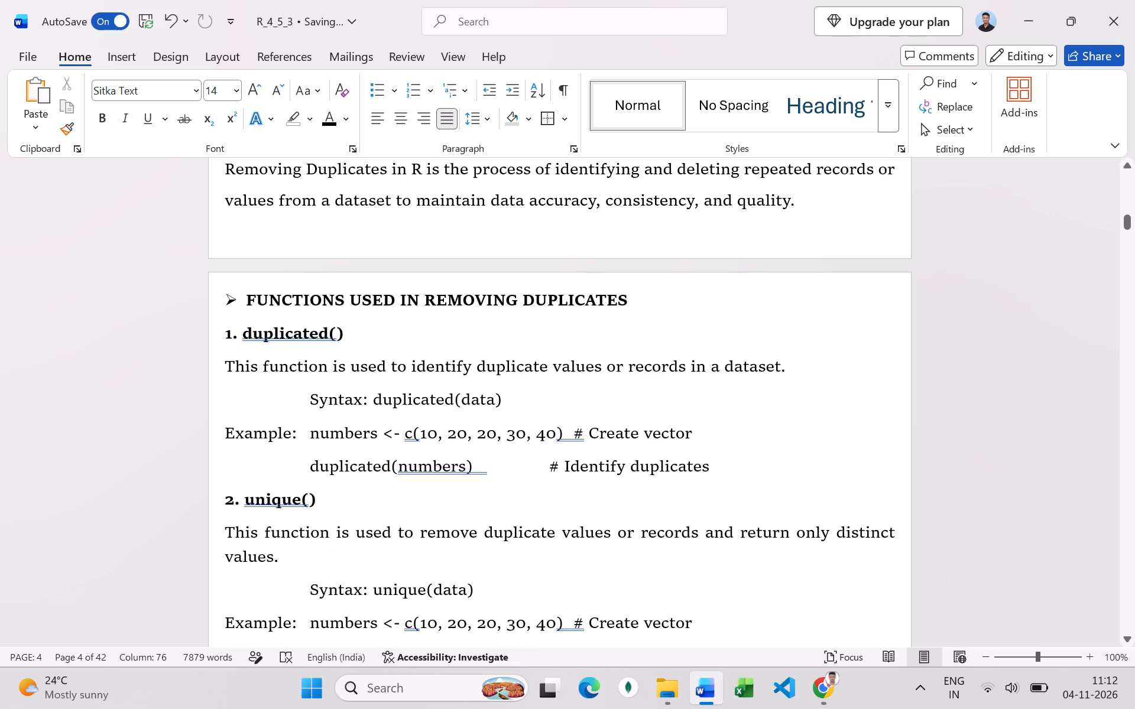
{"action": "scroll", "coordinate": [575, 495], "scroll_direction": "down", "scroll_amount": 6}
{"action": "scroll", "coordinate": [575, 495], "scroll_direction": "up", "scroll_amount": 1}
{"action": "scroll", "coordinate": [575, 495], "scroll_direction": "down", "scroll_amount": 14}
{"action": "scroll", "coordinate": [544, 468], "scroll_direction": "up", "scroll_amount": 6}
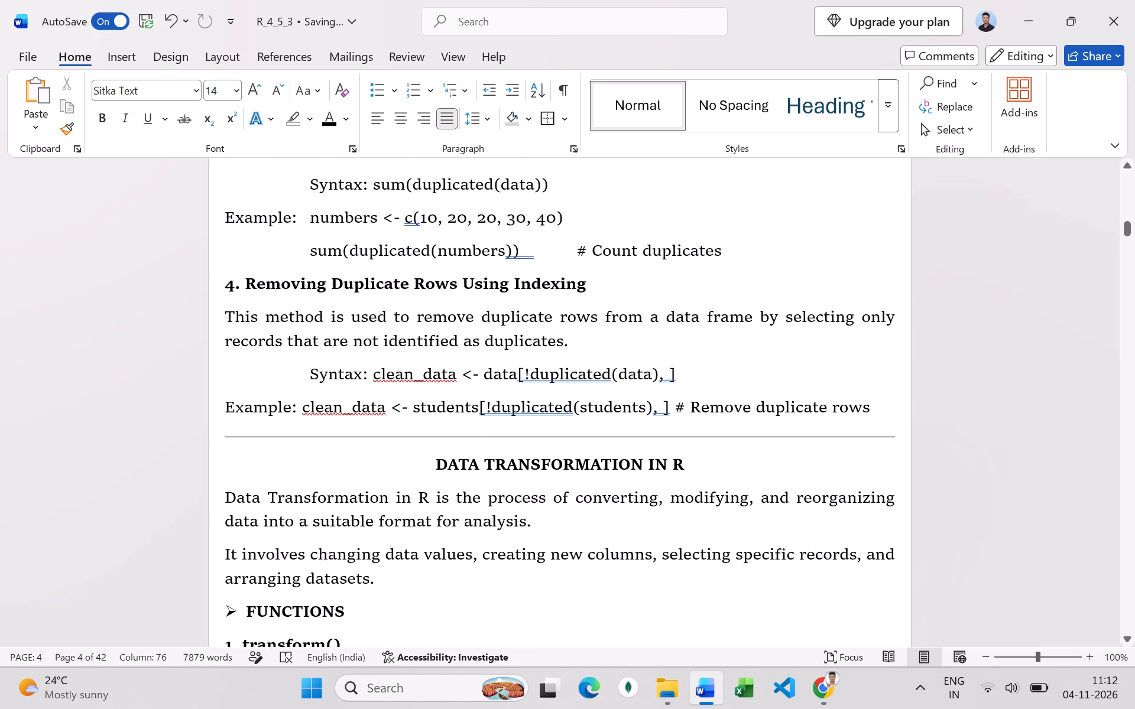
{"action": "scroll", "coordinate": [544, 463], "scroll_direction": "up", "scroll_amount": 11}
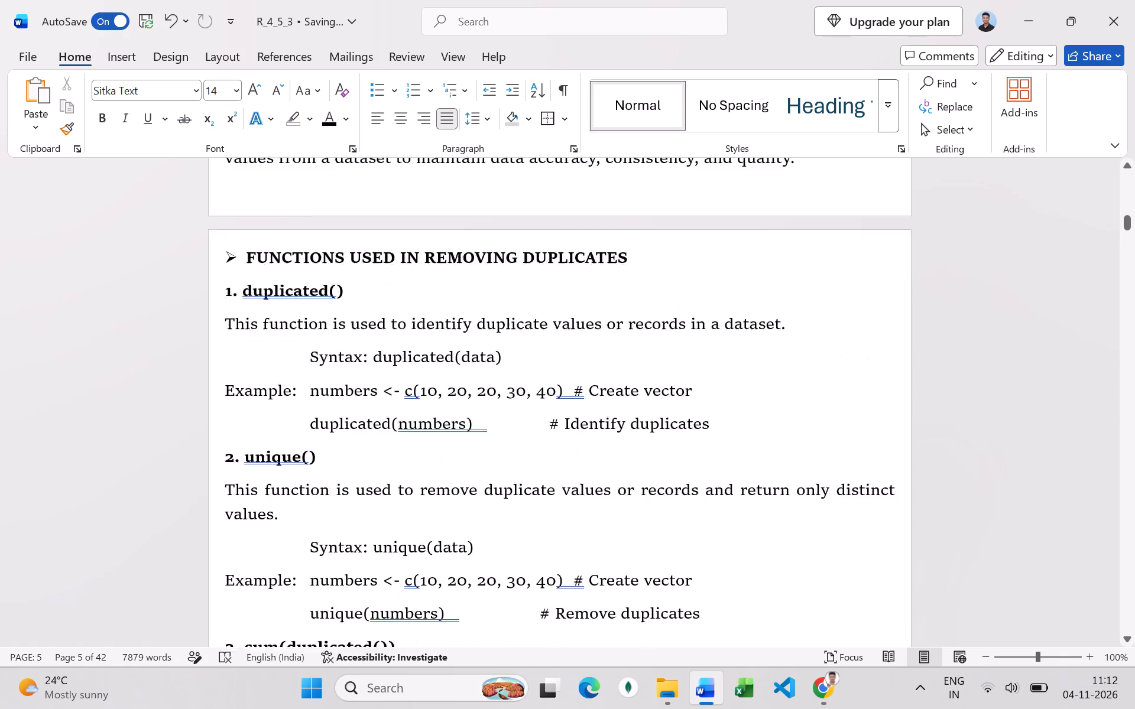
{"action": "scroll", "coordinate": [545, 461], "scroll_direction": "up", "scroll_amount": 2}
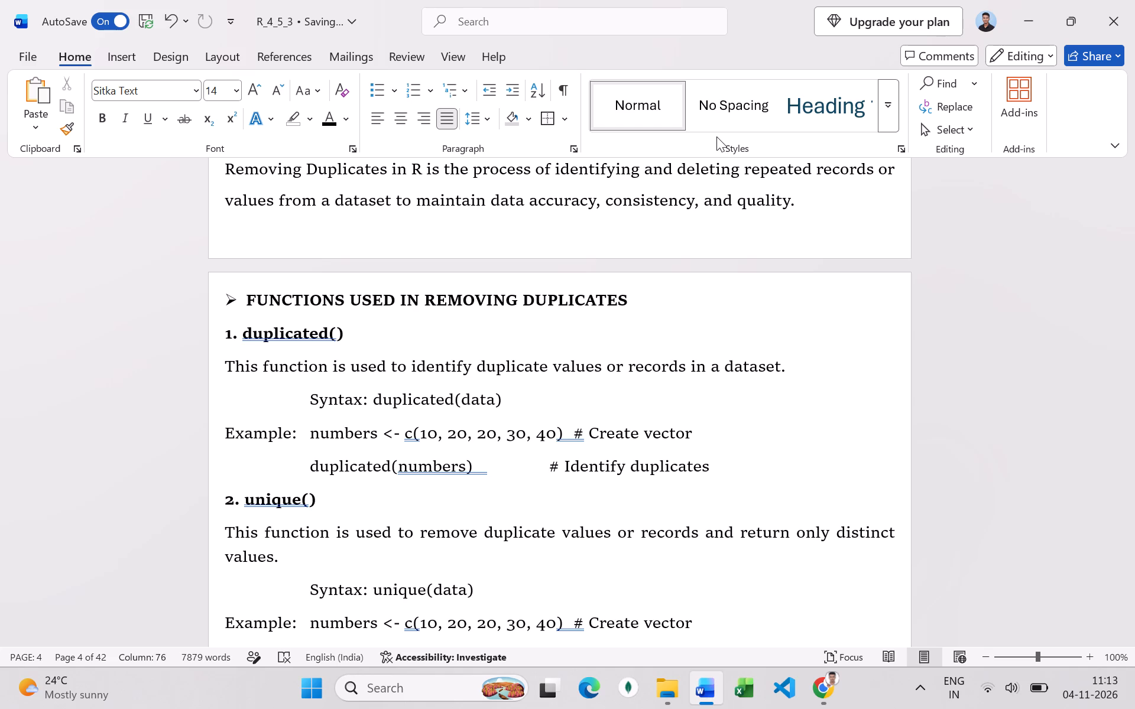
Examine the following sections, from Data Transformation through merging, reshaping, statistics and the charts, down to the start of Chapter 4.
{"action": "scroll", "coordinate": [766, 138], "scroll_direction": "down", "scroll_amount": 8}
{"action": "scroll", "coordinate": [689, 253], "scroll_direction": "down", "scroll_amount": 20}
{"action": "scroll", "coordinate": [689, 253], "scroll_direction": "down", "scroll_amount": 9}
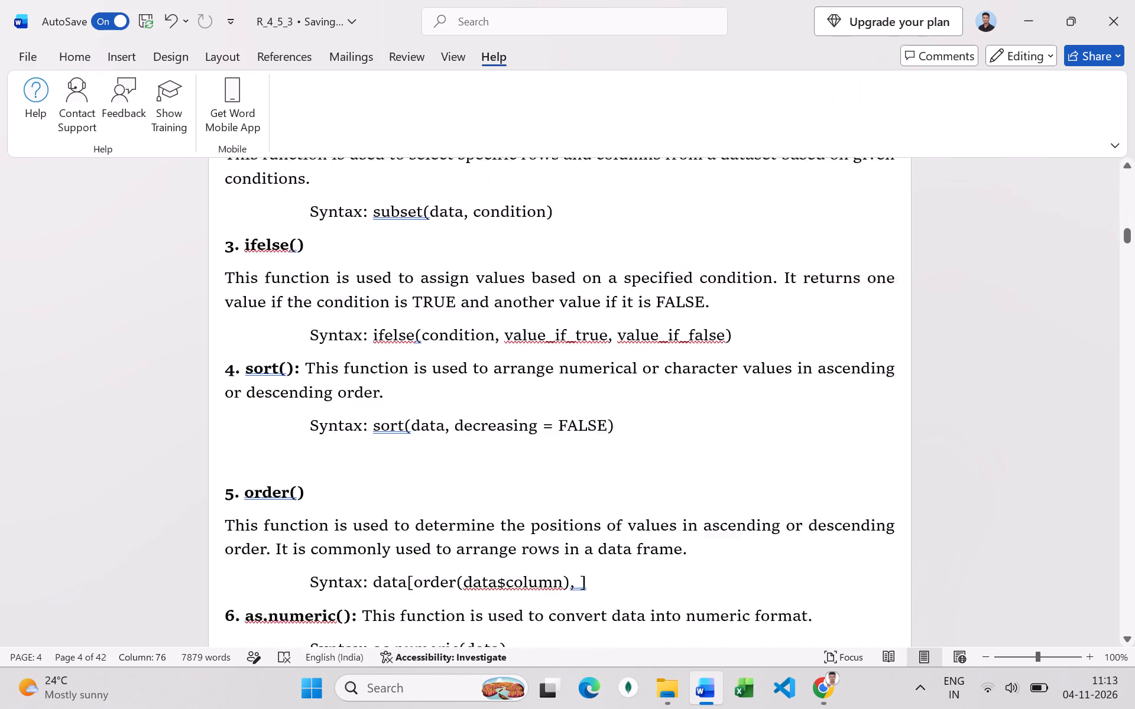
{"action": "scroll", "coordinate": [592, 388], "scroll_direction": "down", "scroll_amount": 8}
{"action": "scroll", "coordinate": [592, 382], "scroll_direction": "up", "scroll_amount": 1}
{"action": "scroll", "coordinate": [592, 382], "scroll_direction": "down", "scroll_amount": 20}
{"action": "scroll", "coordinate": [592, 382], "scroll_direction": "down", "scroll_amount": 11}
{"action": "scroll", "coordinate": [593, 382], "scroll_direction": "up", "scroll_amount": 1}
{"action": "scroll", "coordinate": [593, 382], "scroll_direction": "down", "scroll_amount": 20}
{"action": "scroll", "coordinate": [593, 382], "scroll_direction": "down", "scroll_amount": 3}
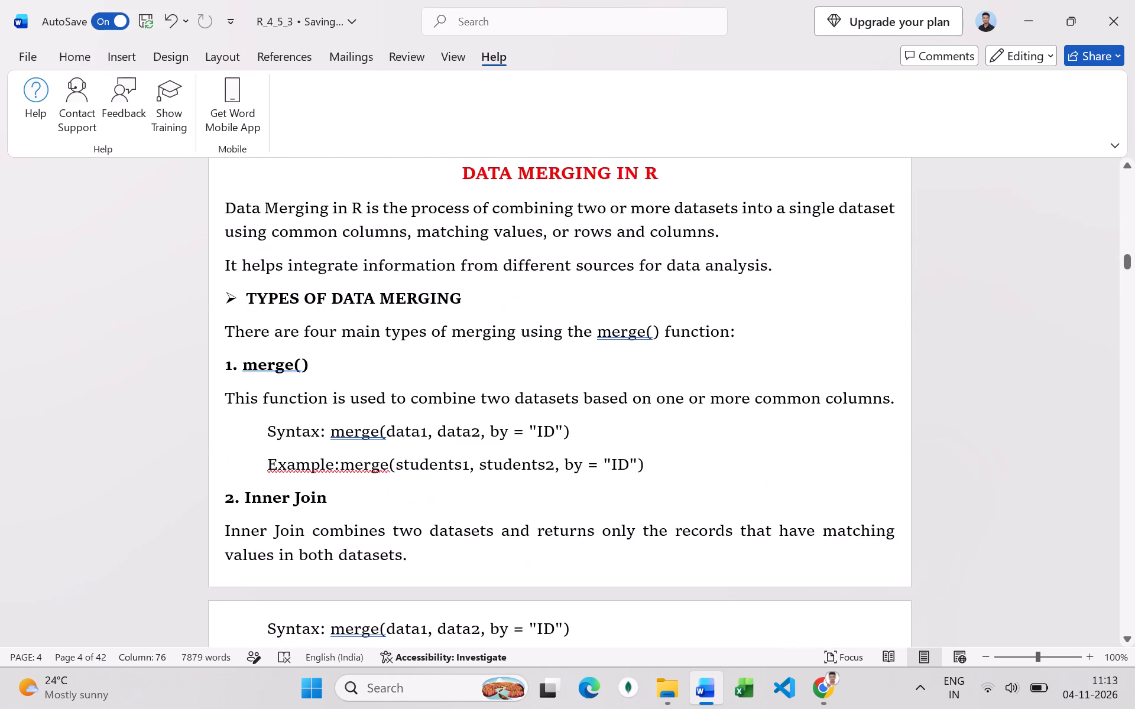
{"action": "scroll", "coordinate": [593, 380], "scroll_direction": "down", "scroll_amount": 20}
{"action": "scroll", "coordinate": [593, 380], "scroll_direction": "down", "scroll_amount": 2}
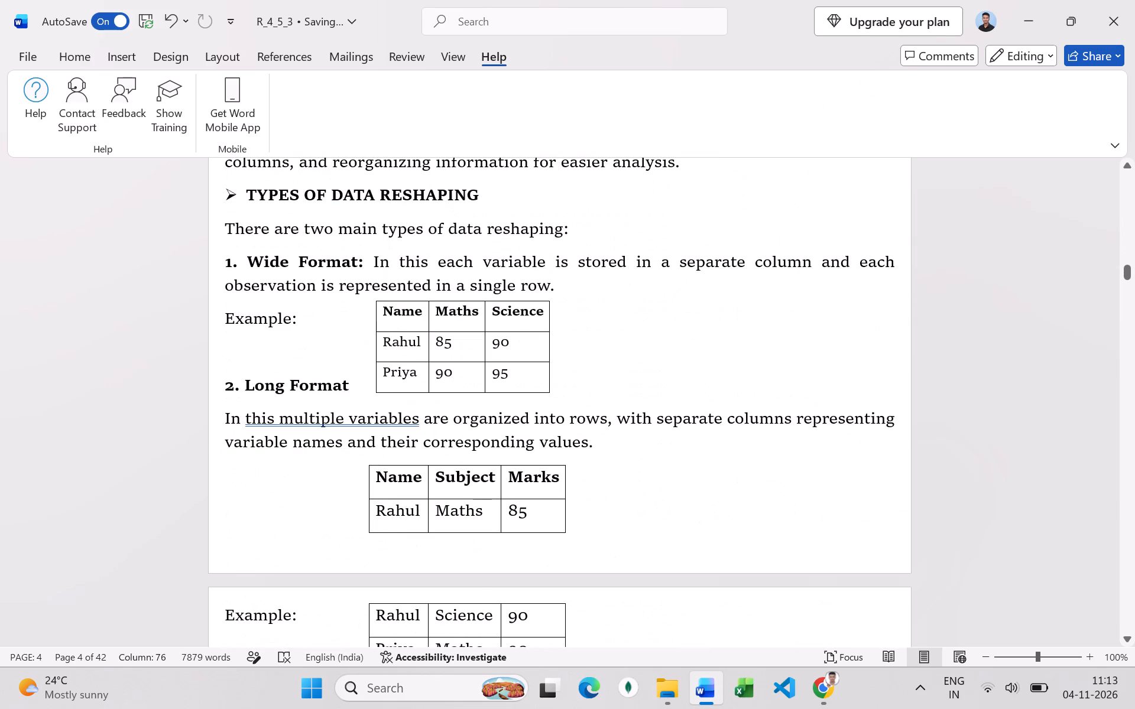
{"action": "scroll", "coordinate": [594, 372], "scroll_direction": "down", "scroll_amount": 20}
{"action": "scroll", "coordinate": [594, 372], "scroll_direction": "up", "scroll_amount": 1}
{"action": "scroll", "coordinate": [594, 372], "scroll_direction": "down", "scroll_amount": 20}
{"action": "scroll", "coordinate": [594, 372], "scroll_direction": "down", "scroll_amount": 11}
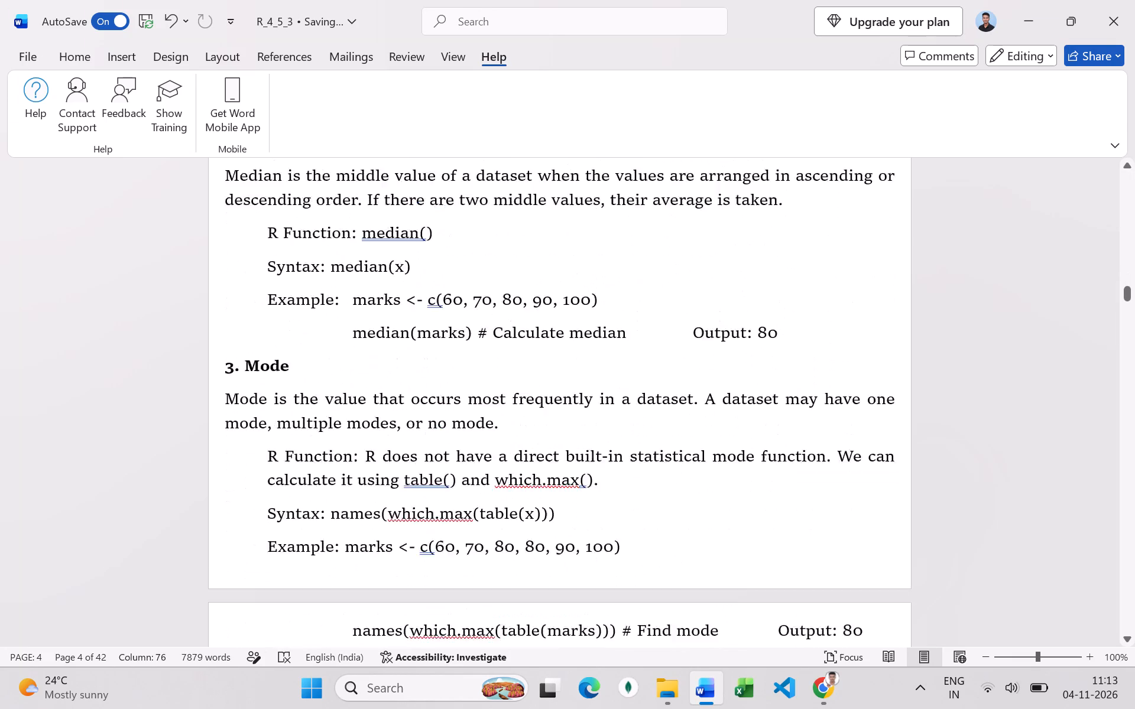
{"action": "scroll", "coordinate": [594, 372], "scroll_direction": "down", "scroll_amount": 20}
{"action": "scroll", "coordinate": [594, 372], "scroll_direction": "down", "scroll_amount": 20}
{"action": "scroll", "coordinate": [594, 372], "scroll_direction": "down", "scroll_amount": 5}
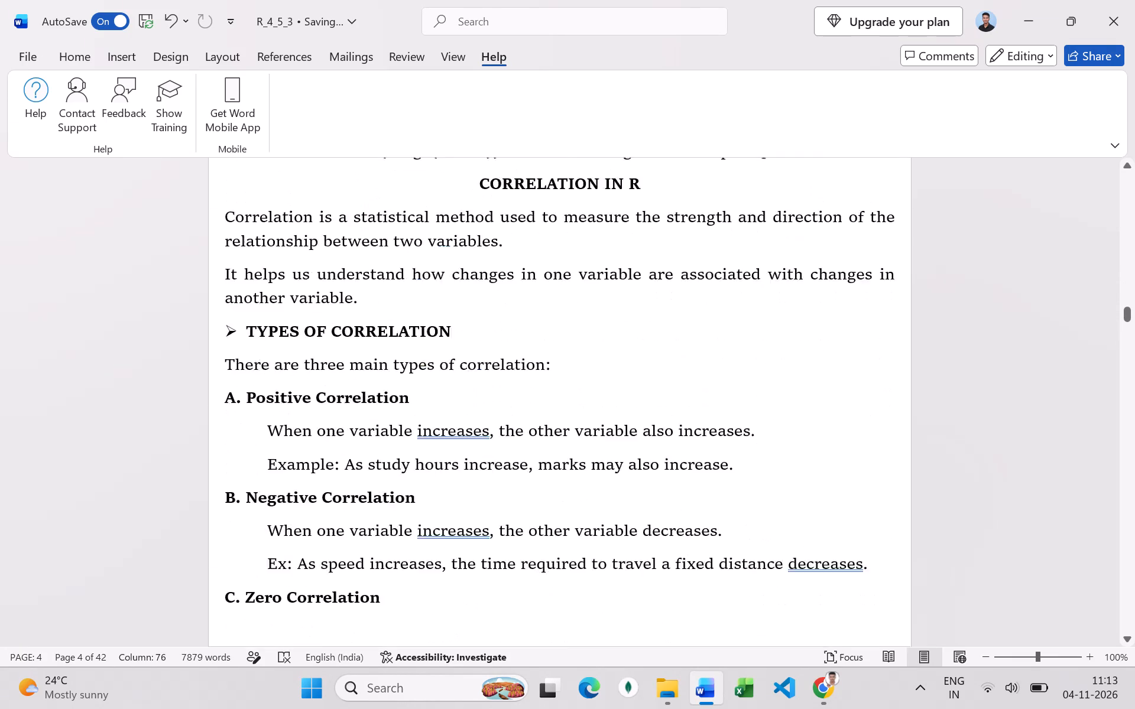
{"action": "scroll", "coordinate": [594, 372], "scroll_direction": "down", "scroll_amount": 2}
{"action": "scroll", "coordinate": [594, 370], "scroll_direction": "down", "scroll_amount": 20}
{"action": "scroll", "coordinate": [594, 370], "scroll_direction": "down", "scroll_amount": 14}
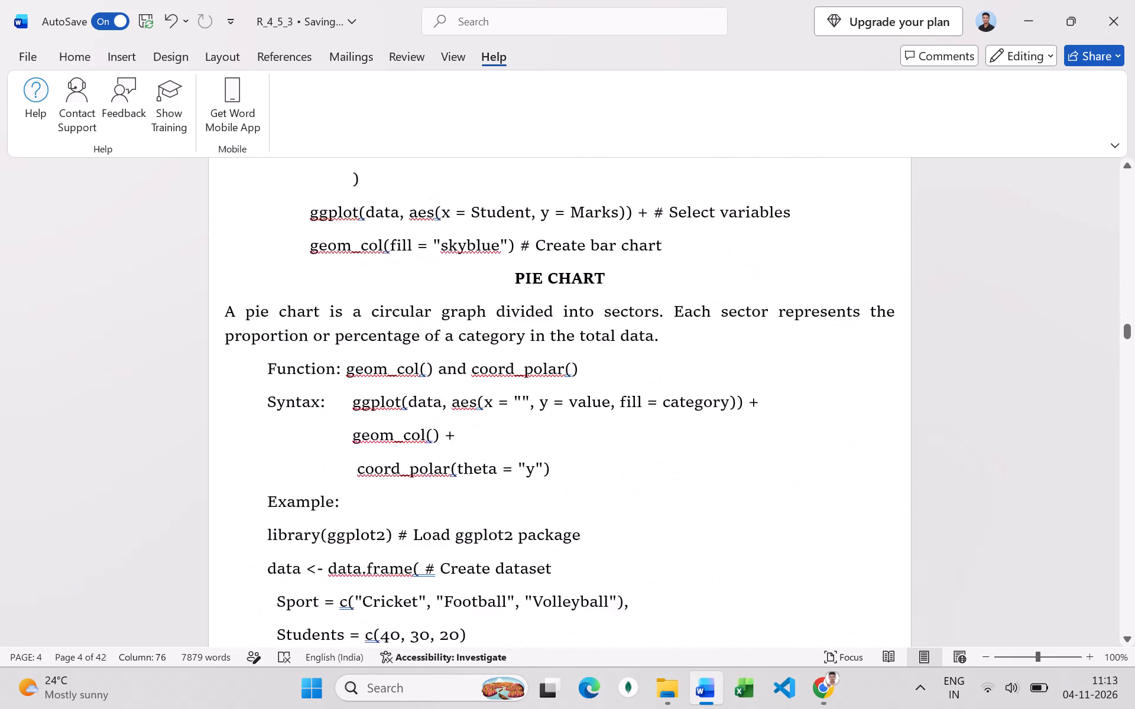
{"action": "scroll", "coordinate": [593, 366], "scroll_direction": "down", "scroll_amount": 20}
{"action": "scroll", "coordinate": [593, 366], "scroll_direction": "down", "scroll_amount": 20}
{"action": "scroll", "coordinate": [593, 366], "scroll_direction": "down", "scroll_amount": 2}
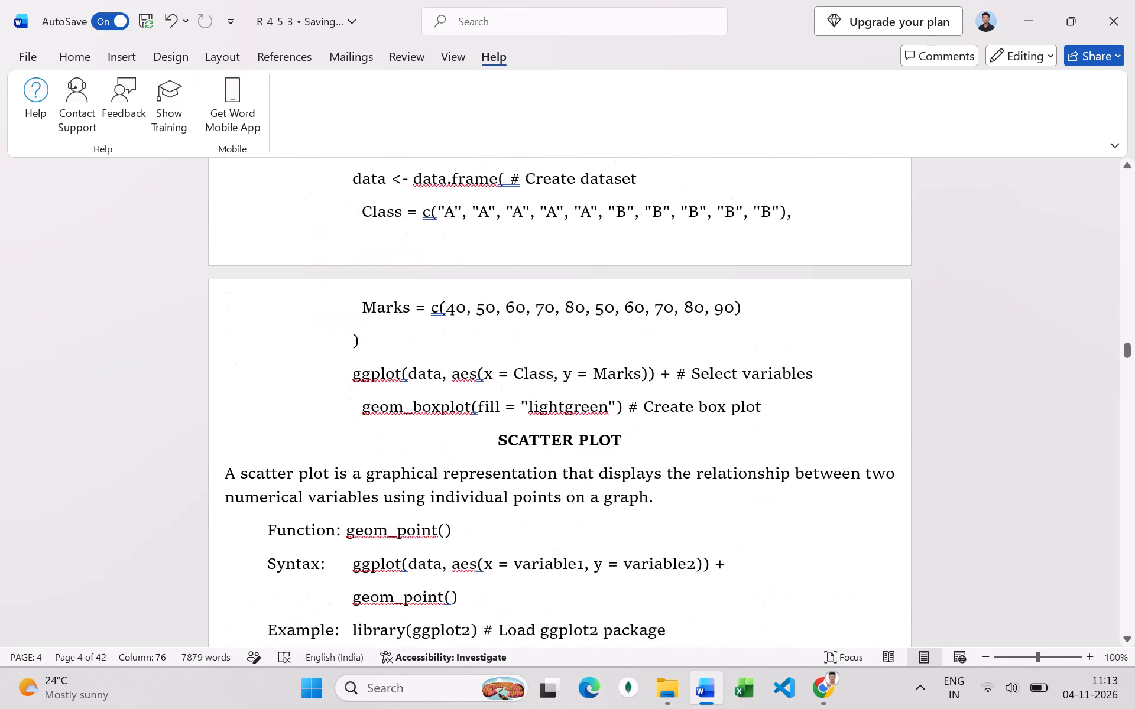
{"action": "scroll", "coordinate": [593, 366], "scroll_direction": "down", "scroll_amount": 13}
{"action": "scroll", "coordinate": [595, 343], "scroll_direction": "up", "scroll_amount": 4}
{"action": "left_click", "coordinate": [595, 343]}
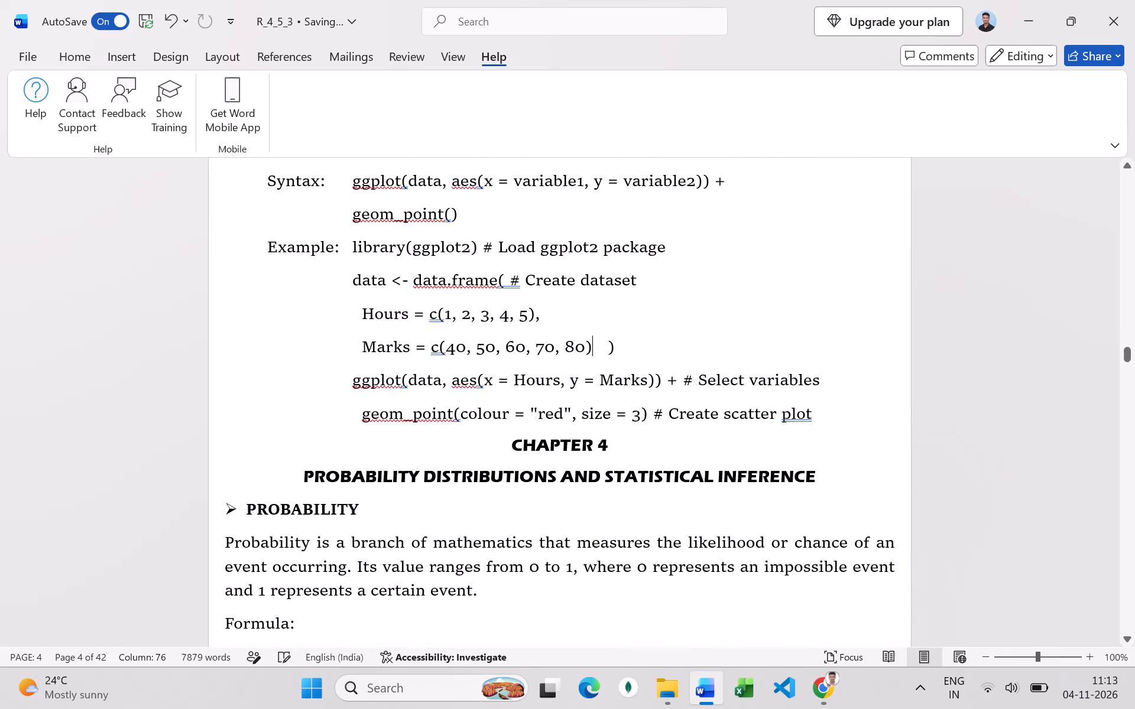
{"action": "left_click", "coordinate": [604, 330]}
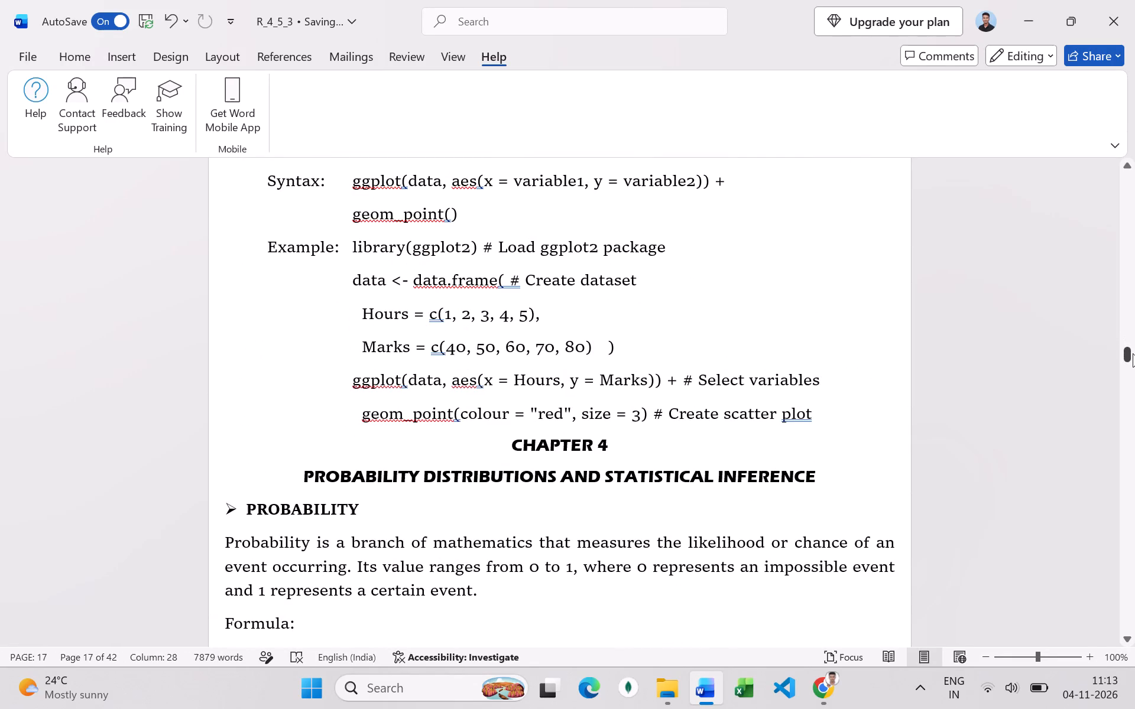
Return to the Removing Duplicates section and reword its functions heading so that it reads "Functions used to remove duplicates".
{"action": "left_click_drag", "start_coordinate": [1133, 353], "coordinate": [1106, 203]}
{"action": "scroll", "coordinate": [597, 423], "scroll_direction": "down", "scroll_amount": 18}
{"action": "scroll", "coordinate": [595, 442], "scroll_direction": "down", "scroll_amount": 15}
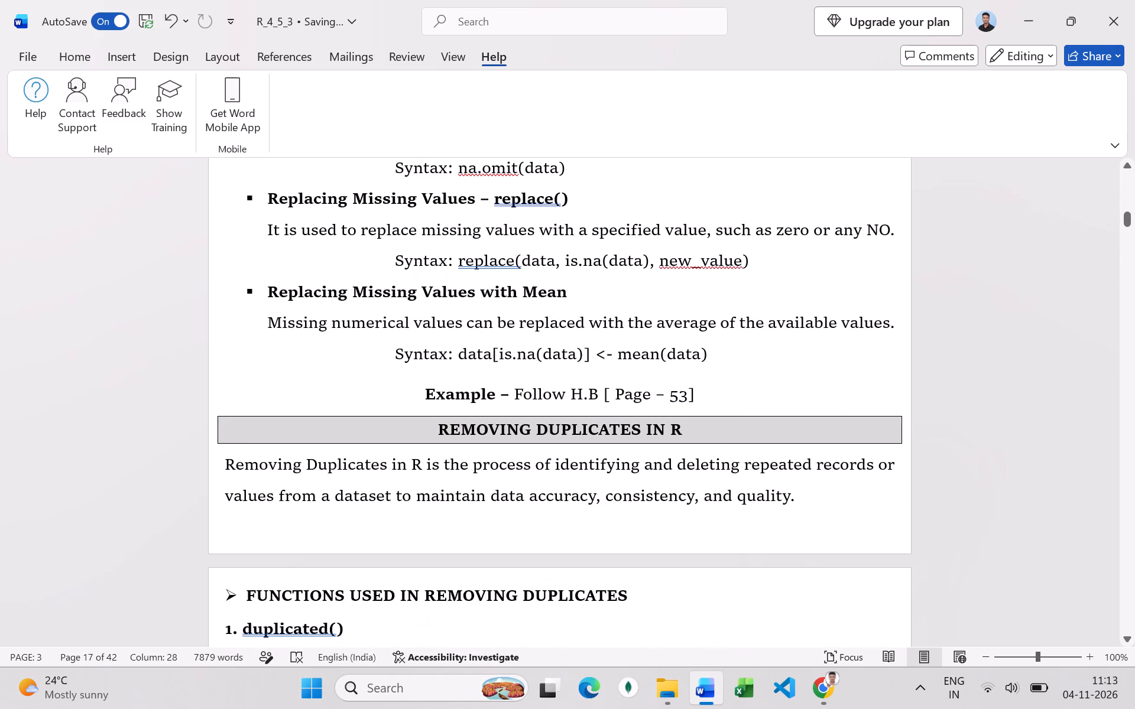
{"action": "scroll", "coordinate": [595, 442], "scroll_direction": "down", "scroll_amount": 8}
{"action": "scroll", "coordinate": [406, 434], "scroll_direction": "up", "scroll_amount": 1}
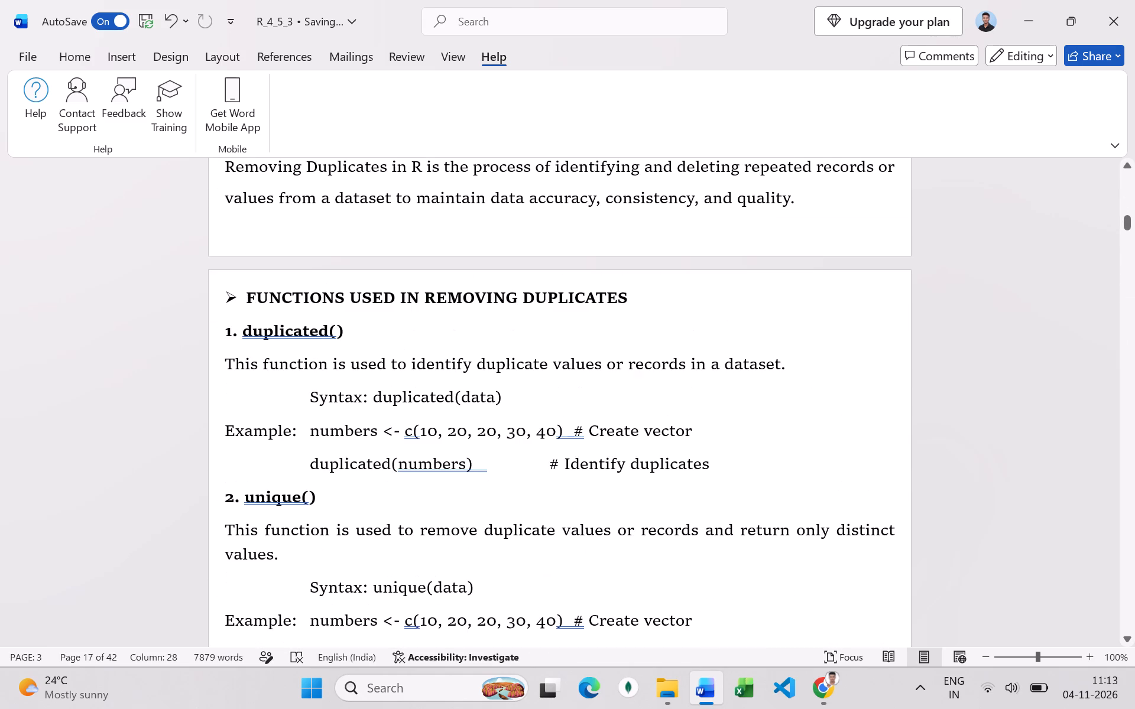
{"action": "scroll", "coordinate": [472, 390], "scroll_direction": "up", "scroll_amount": 3}
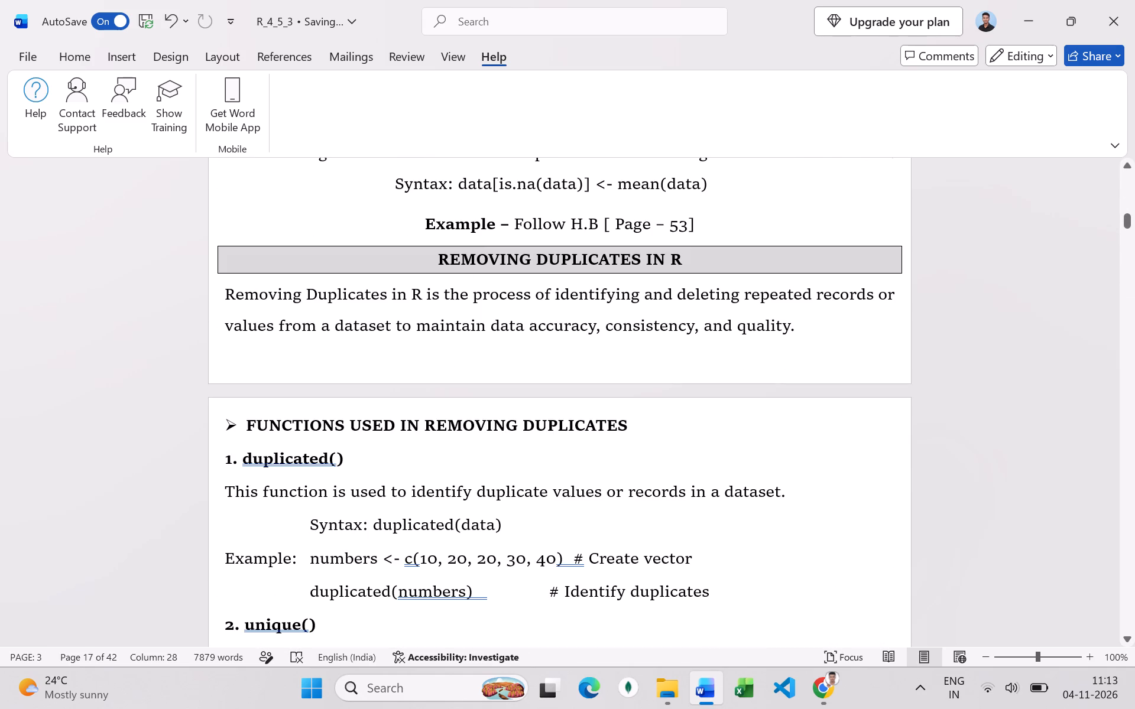
{"action": "left_click", "coordinate": [419, 424]}
{"action": "key", "text": "BackSpace"}
{"action": "key", "text": "BackSpace"}
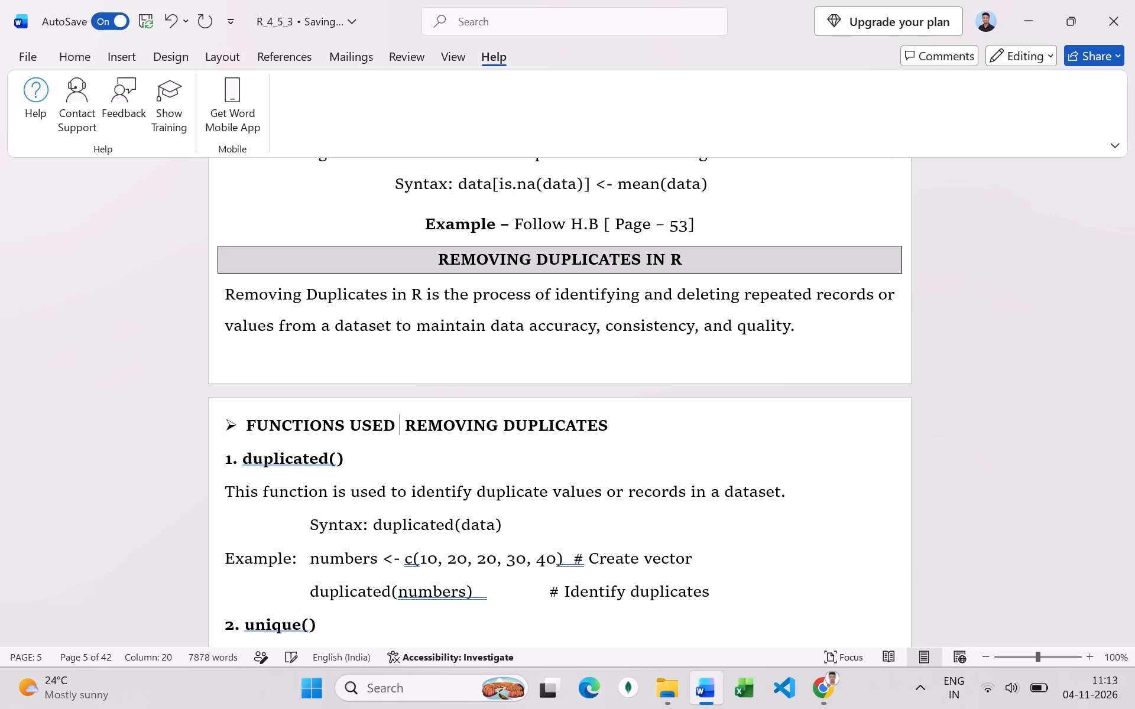
{"action": "type", "text": "to"}
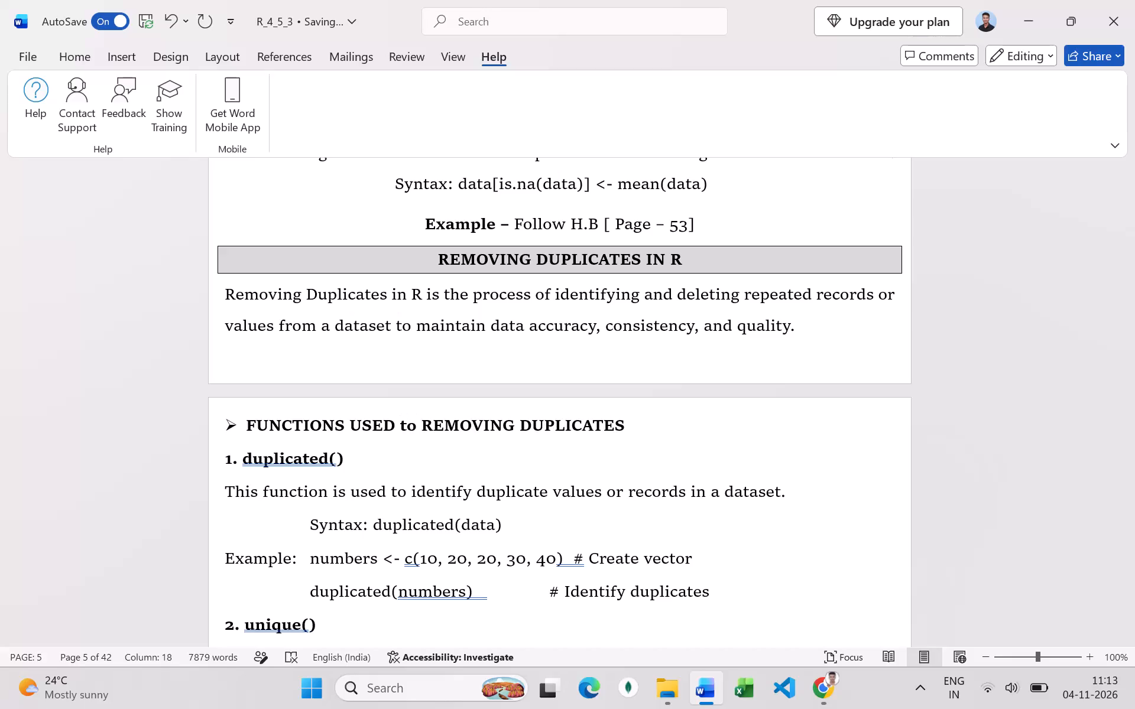
{"action": "left_click", "coordinate": [517, 426]}
{"action": "key", "text": "BackSpace"}
{"action": "key", "text": "BackSpace"}
{"action": "key", "text": "BackSpace"}
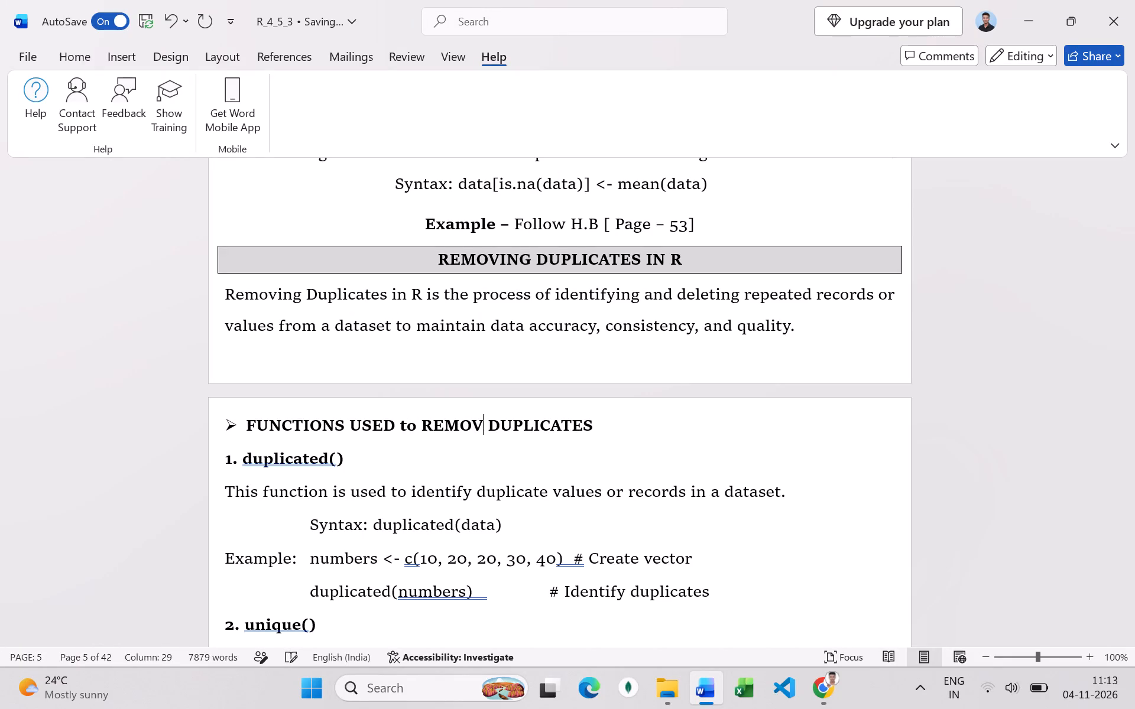
{"action": "key", "text": "BackSpace"}
{"action": "type", "text": "ve"}
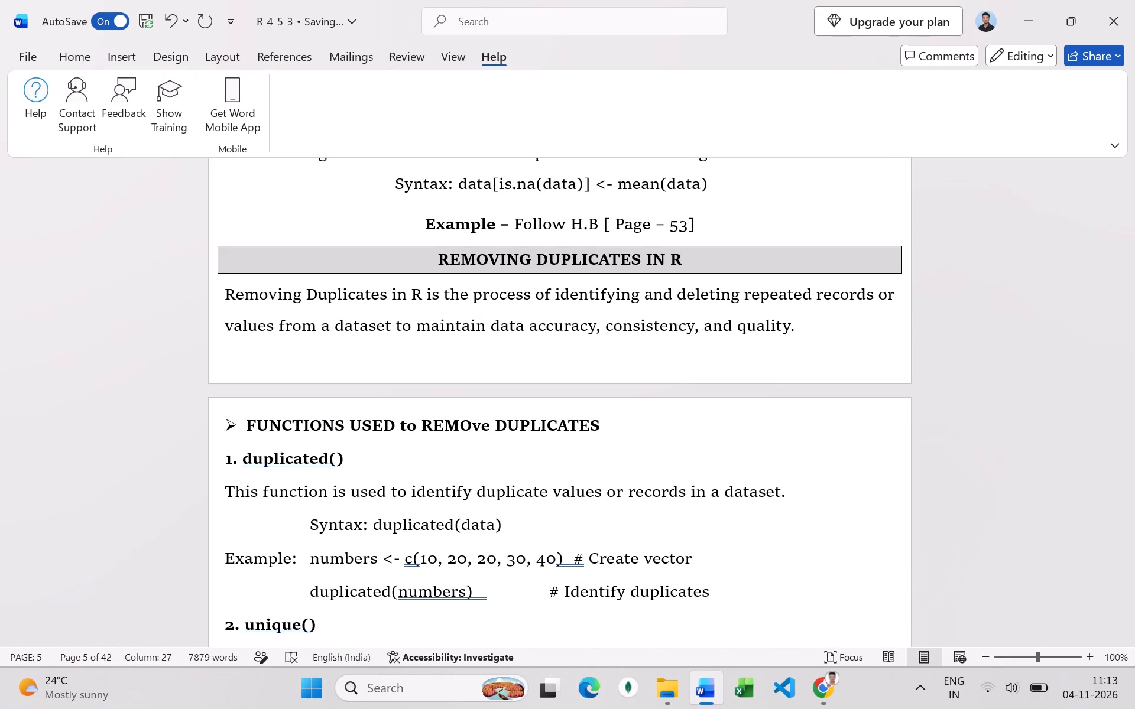
Capitalize each word of the reworded heading, keeping "to" lowercase, so that it reads "Functions Used to Remove Duplicates".
{"action": "left_click_drag", "start_coordinate": [620, 411], "coordinate": [267, 425]}
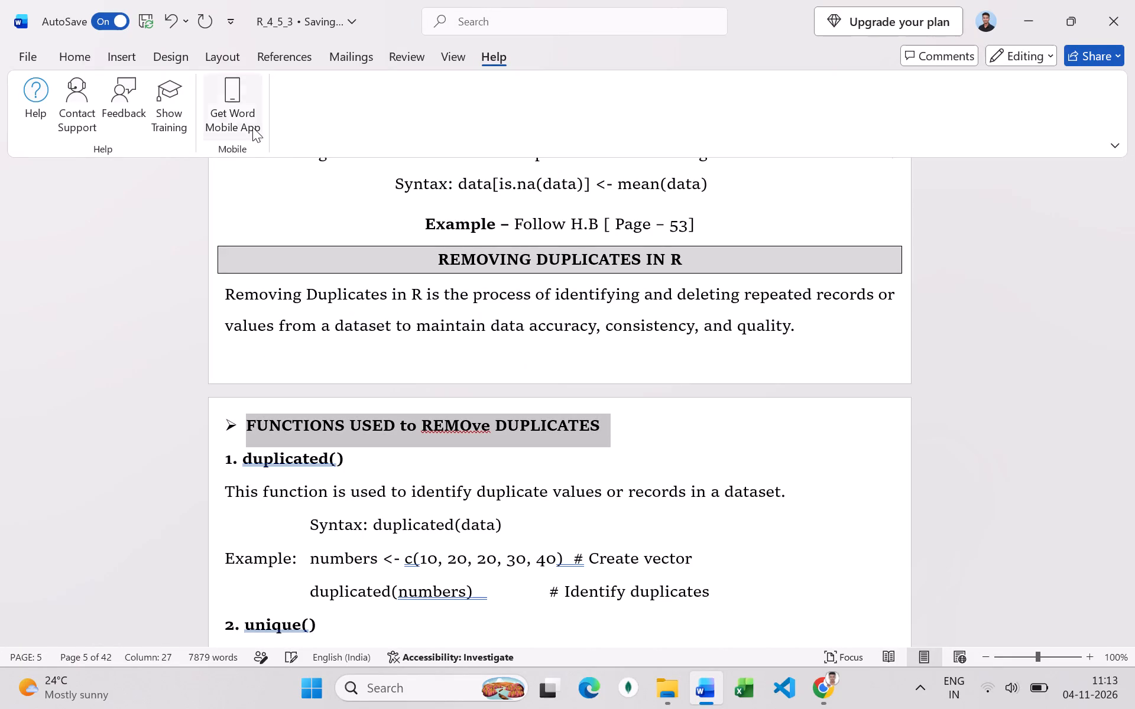
{"action": "left_click", "coordinate": [90, 62]}
{"action": "left_click", "coordinate": [303, 97]}
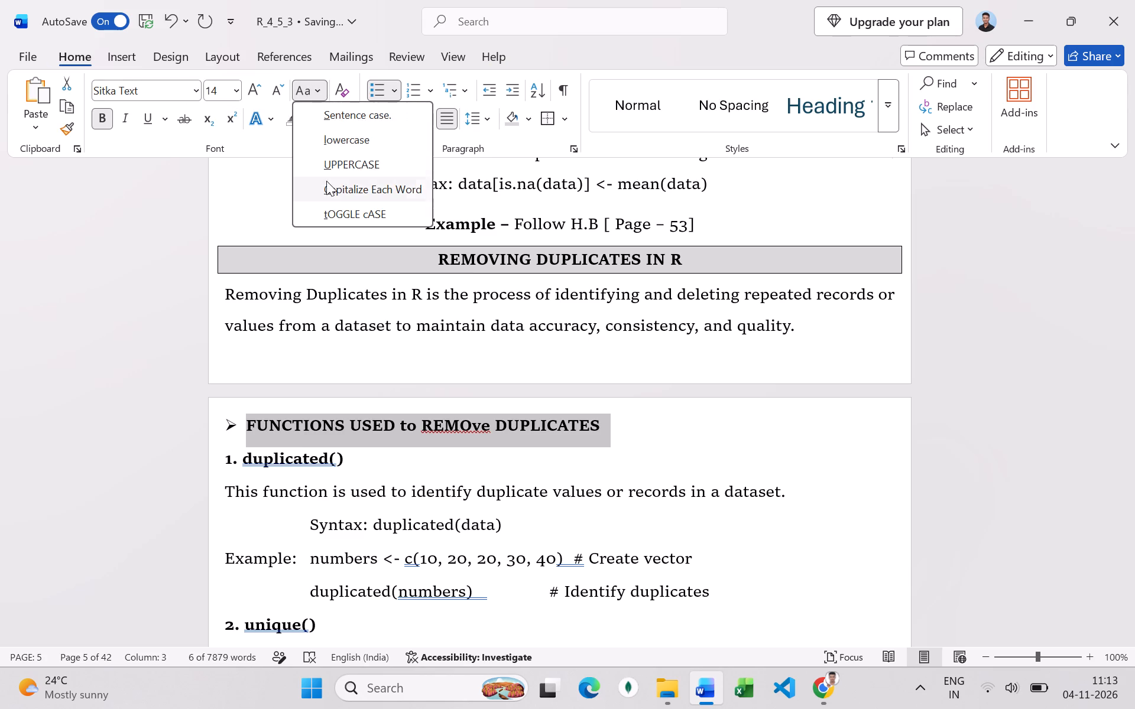
{"action": "left_click", "coordinate": [332, 187]}
{"action": "left_click", "coordinate": [310, 86]}
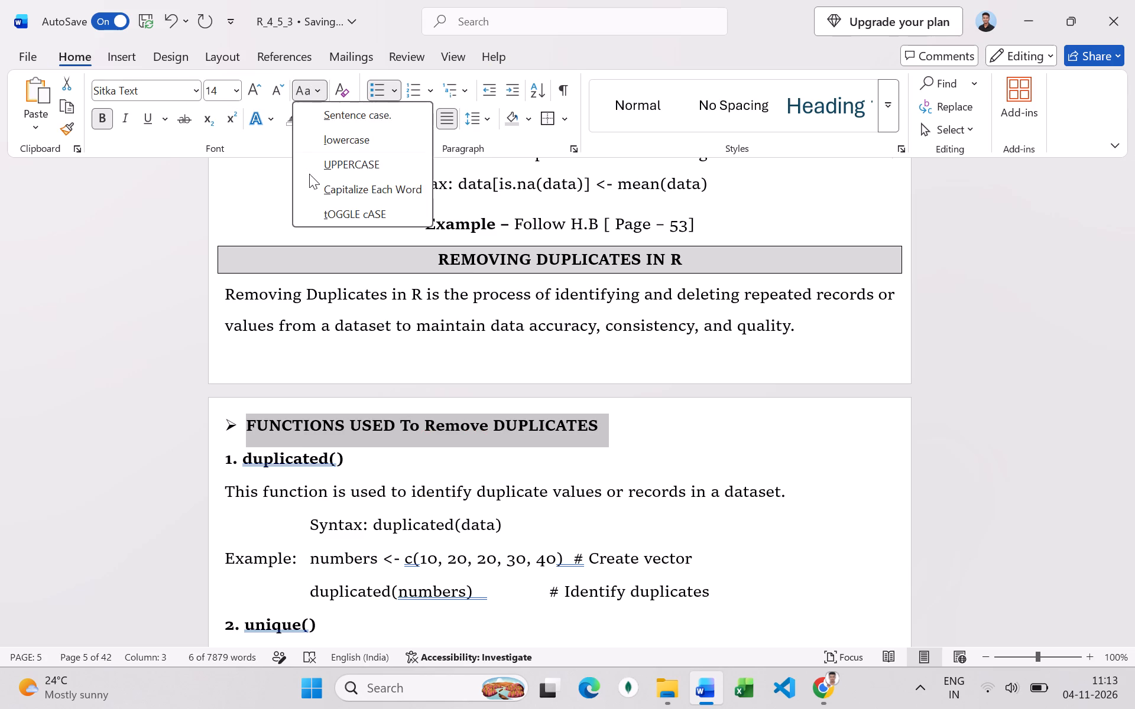
{"action": "left_click", "coordinate": [342, 193]}
{"action": "left_click", "coordinate": [385, 427]}
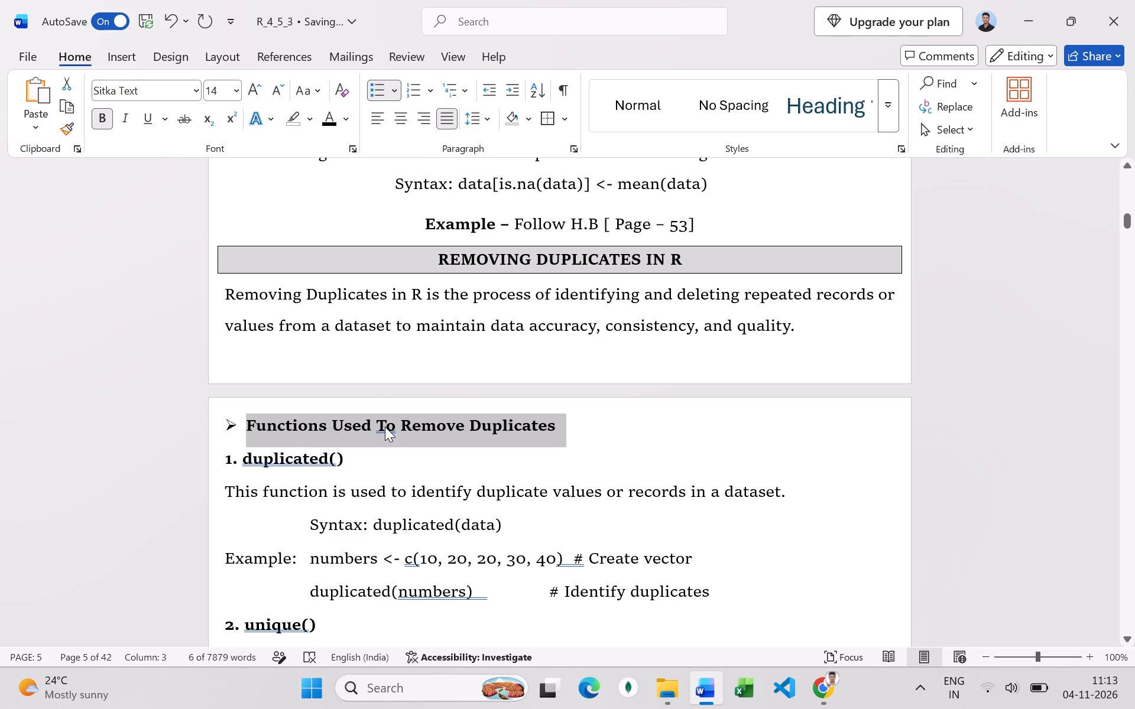
{"action": "key", "text": "BackSpace"}
{"action": "key", "text": "t"}
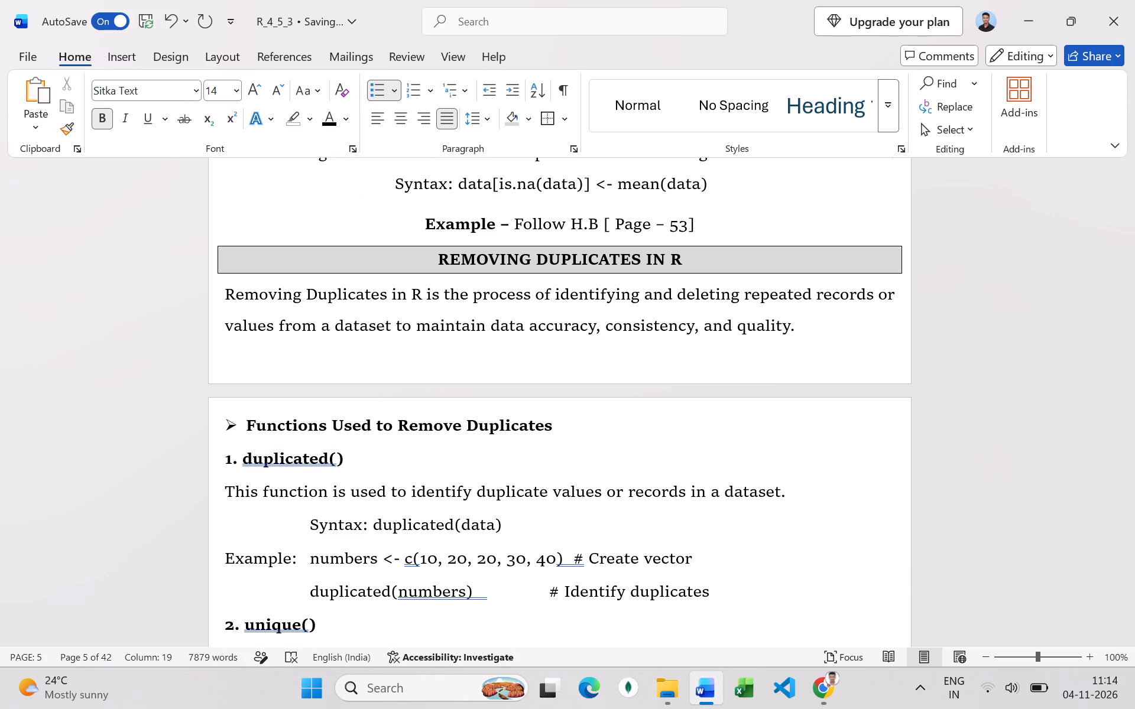
Compare the layout of the Handling Missing Values section with that of the Removing Duplicates section.
{"action": "scroll", "coordinate": [319, 502], "scroll_direction": "up", "scroll_amount": 4}
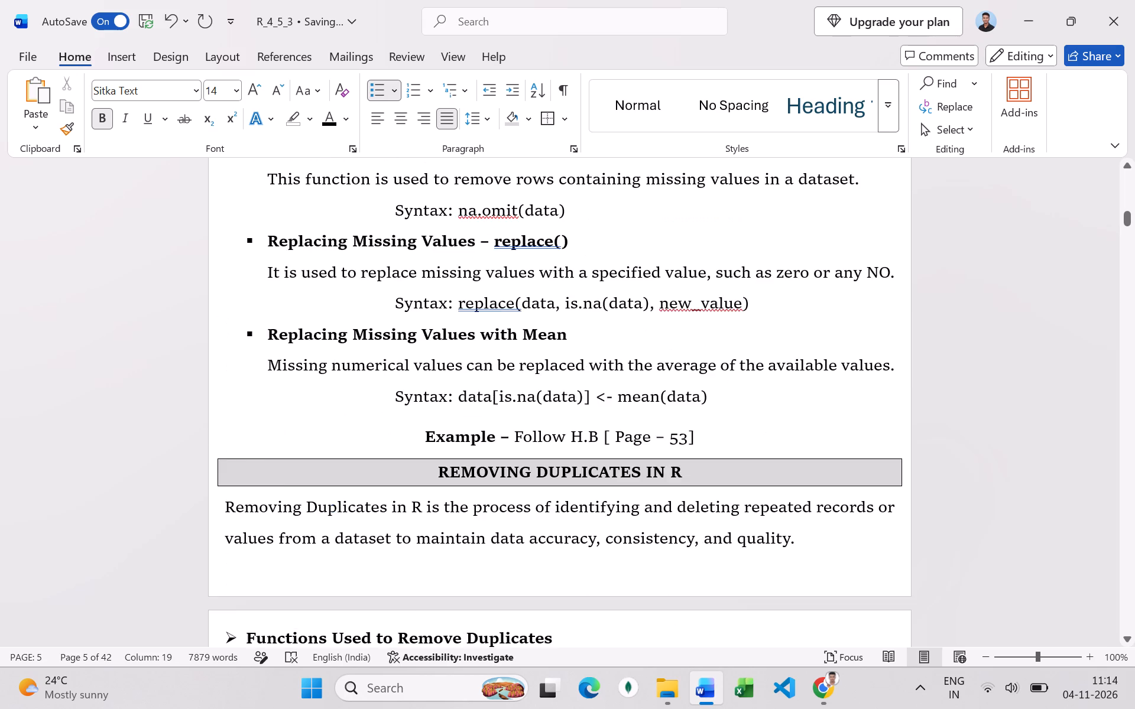
{"action": "scroll", "coordinate": [315, 497], "scroll_direction": "up", "scroll_amount": 9}
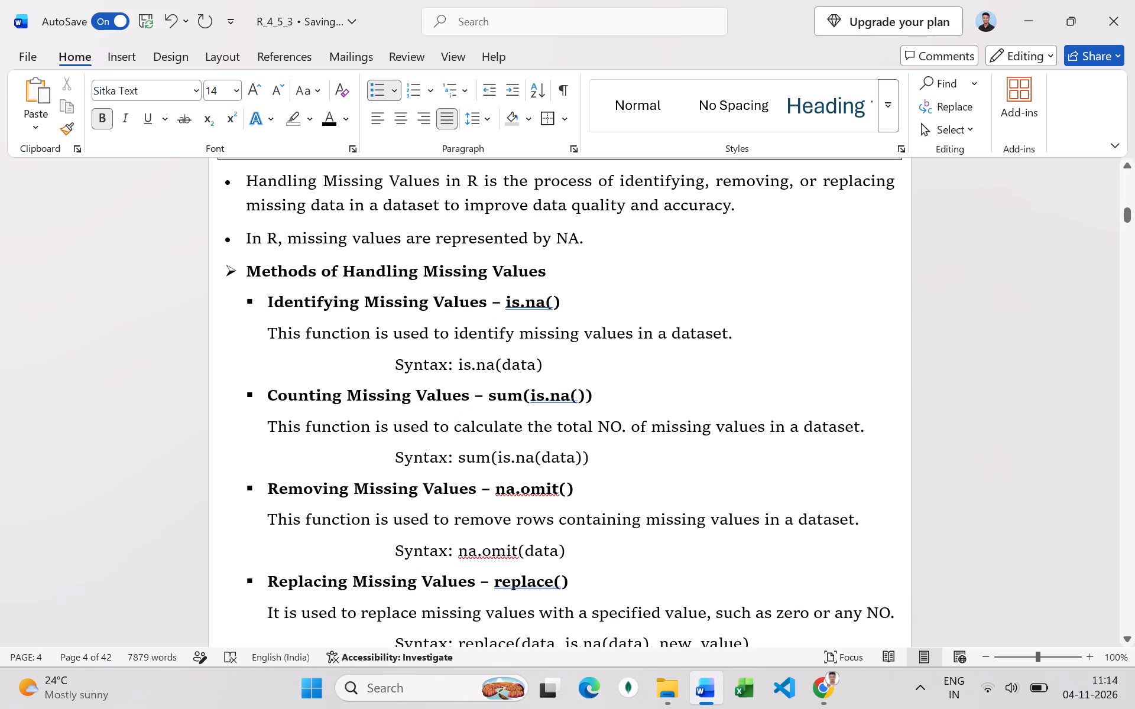
{"action": "scroll", "coordinate": [377, 441], "scroll_direction": "down", "scroll_amount": 13}
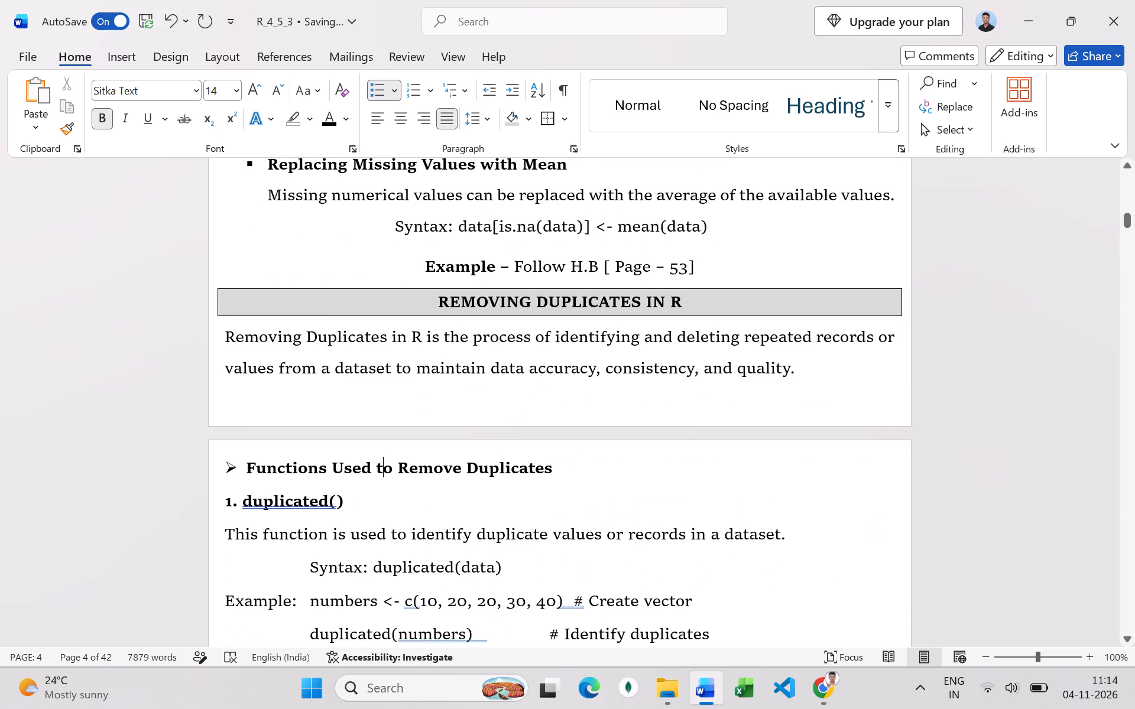
{"action": "scroll", "coordinate": [378, 450], "scroll_direction": "up", "scroll_amount": 15}
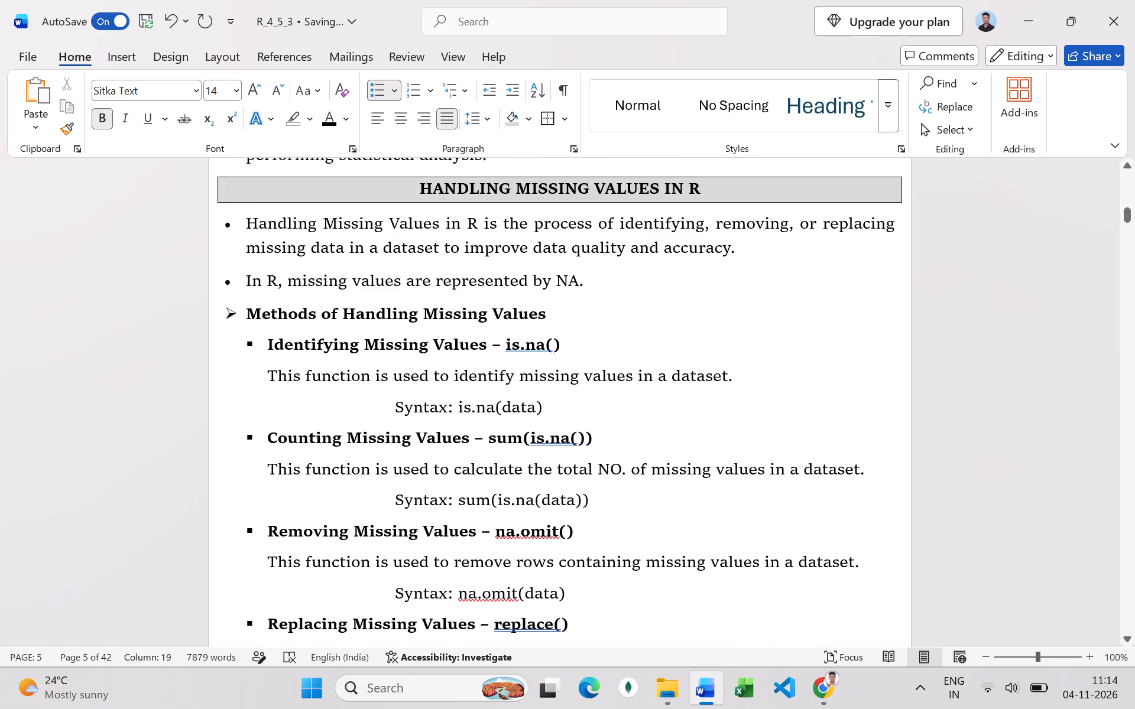
{"action": "scroll", "coordinate": [378, 450], "scroll_direction": "down", "scroll_amount": 14}
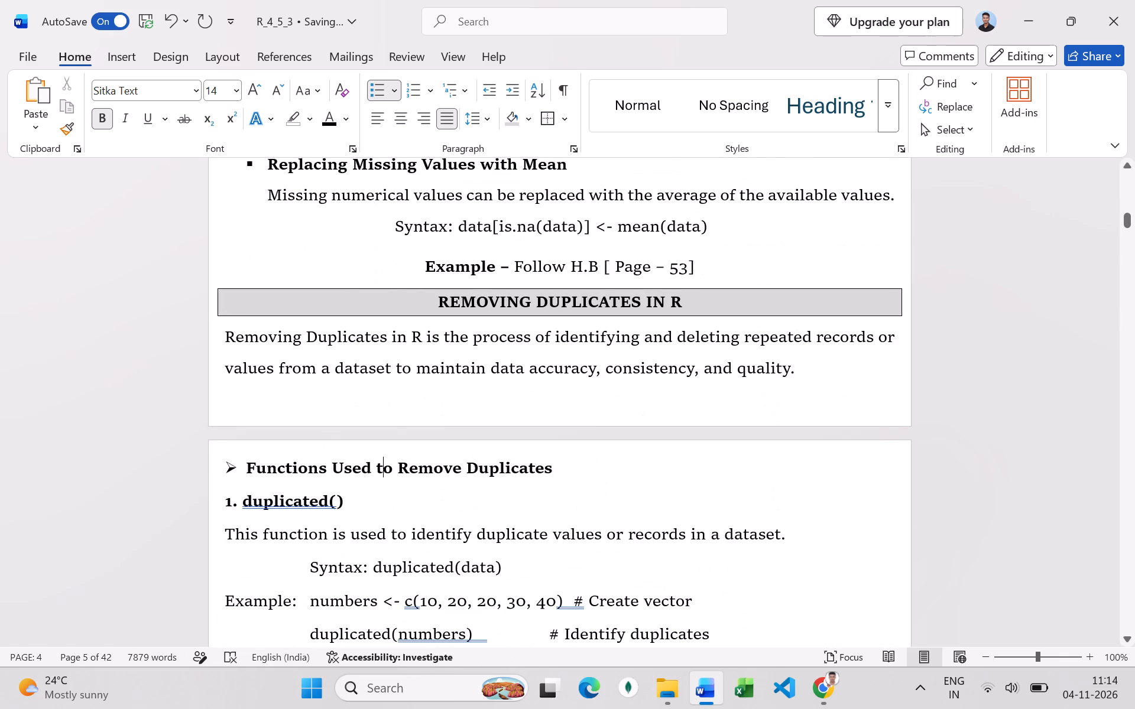
{"action": "scroll", "coordinate": [378, 450], "scroll_direction": "down", "scroll_amount": 15}
{"action": "scroll", "coordinate": [471, 492], "scroll_direction": "up", "scroll_amount": 5}
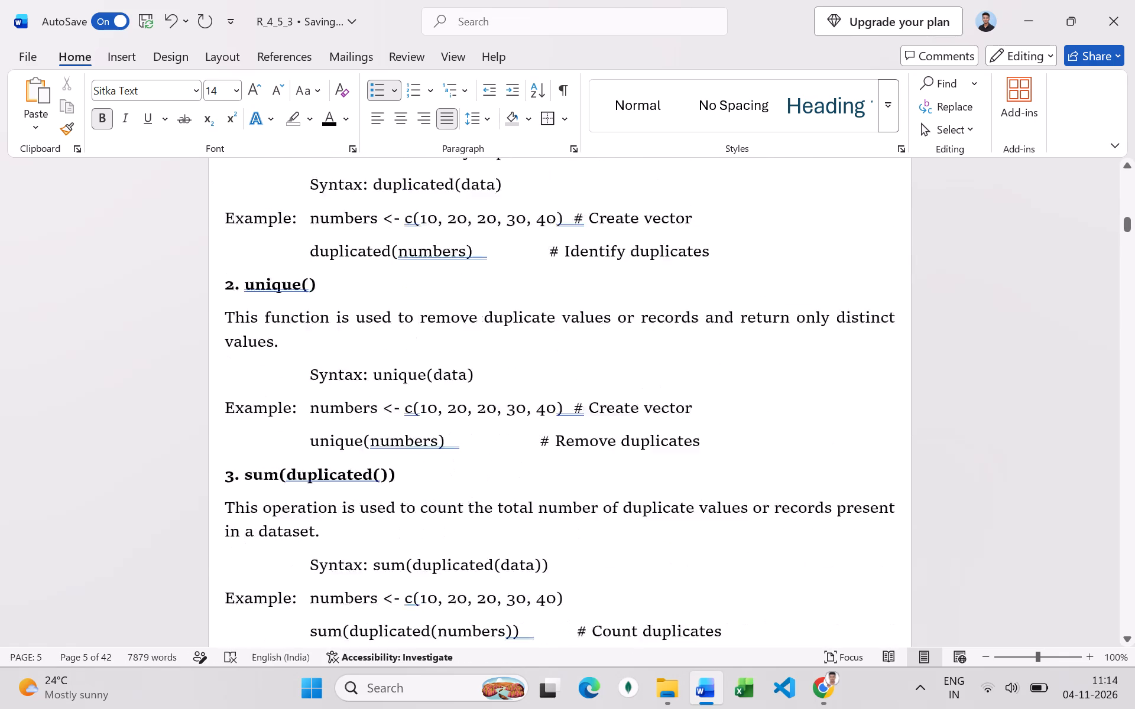
{"action": "scroll", "coordinate": [471, 492], "scroll_direction": "up", "scroll_amount": 10}
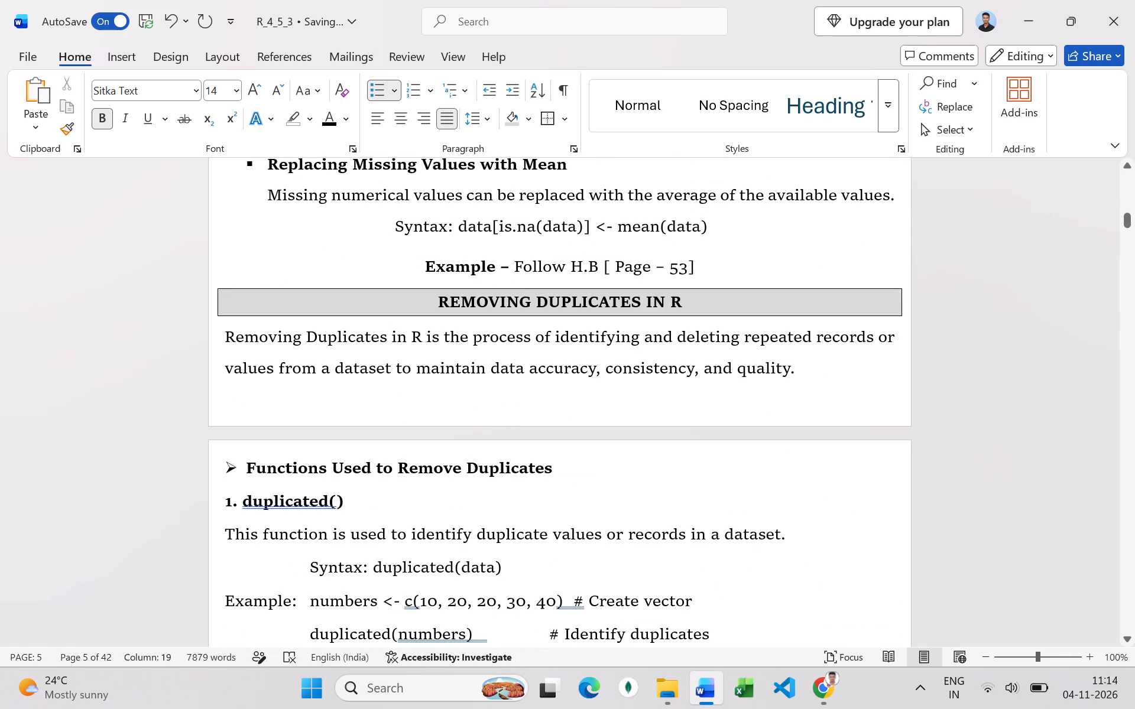
Remove the arrow bullet from the "Functions Used to Remove Duplicates" heading and restart it as a plain paragraph after the introduction.
{"action": "left_click", "coordinate": [233, 419]}
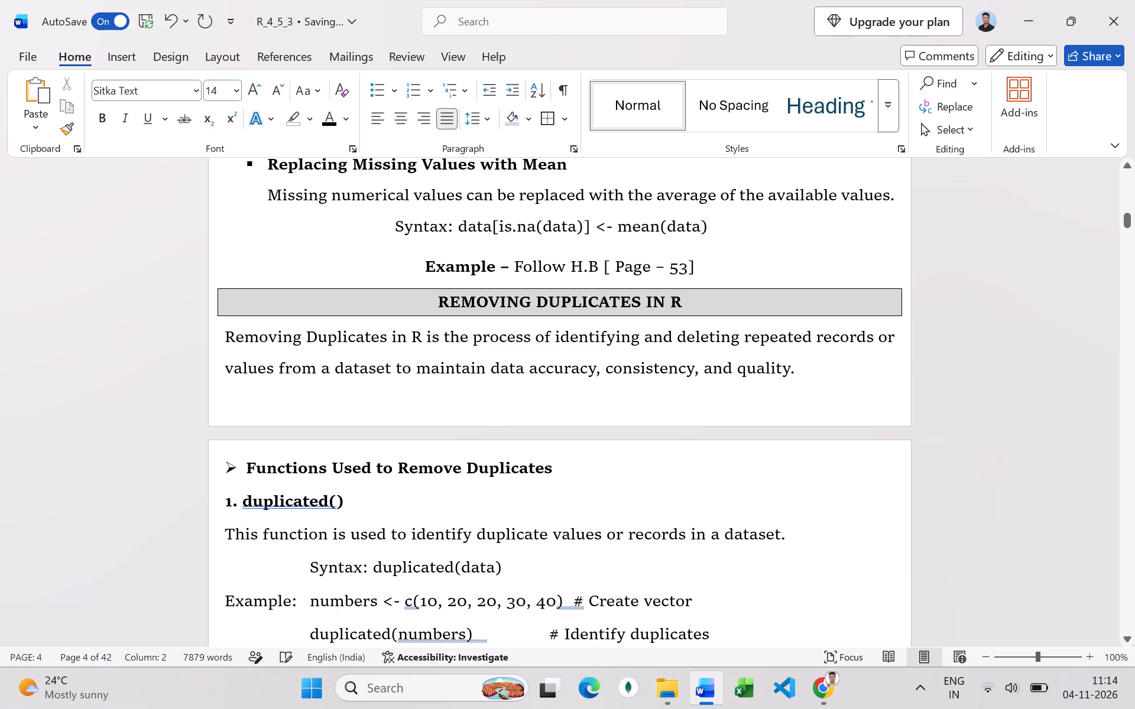
{"action": "left_click", "coordinate": [245, 467]}
{"action": "key", "text": "BackSpace"}
{"action": "key", "text": "BackSpace"}
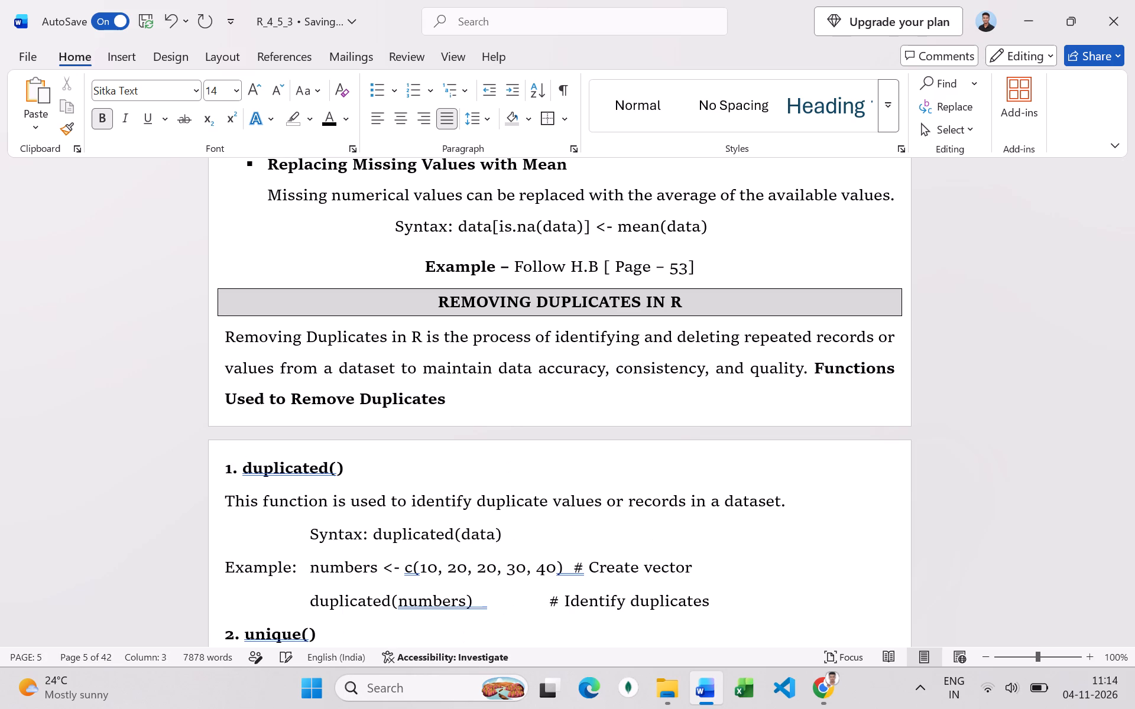
{"action": "key", "text": "Return"}
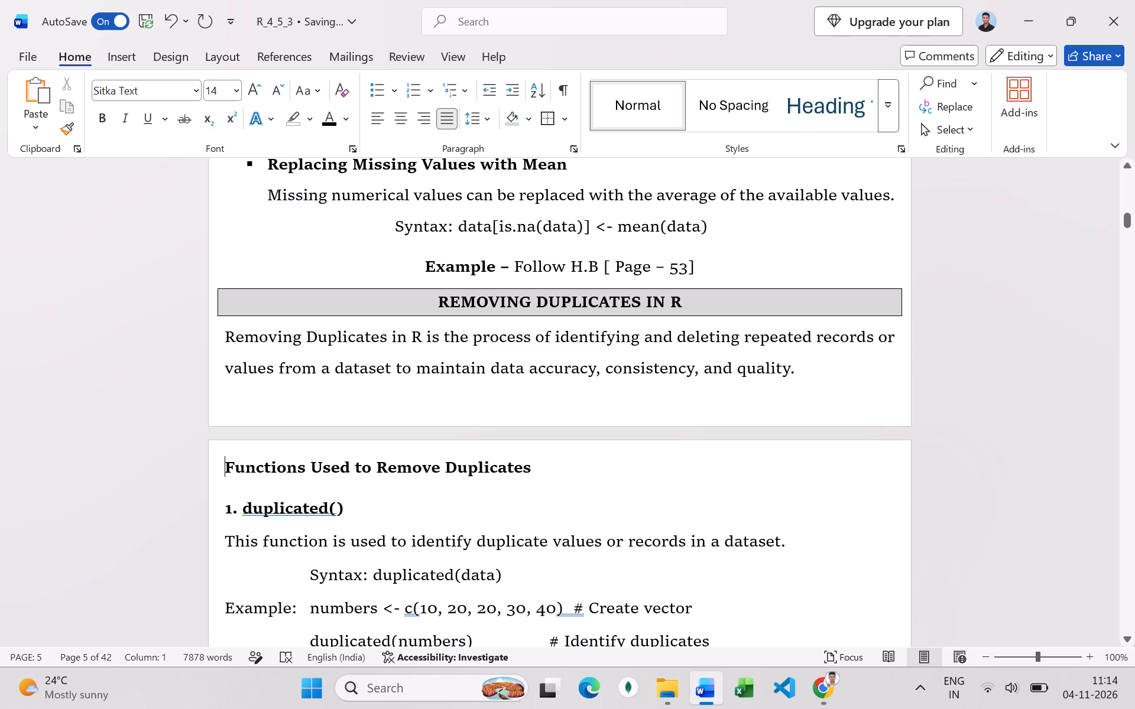
Tighten the line spacing of the introductory paragraph under "Removing Duplicates in R".
{"action": "left_click_drag", "start_coordinate": [799, 369], "coordinate": [673, 346]}
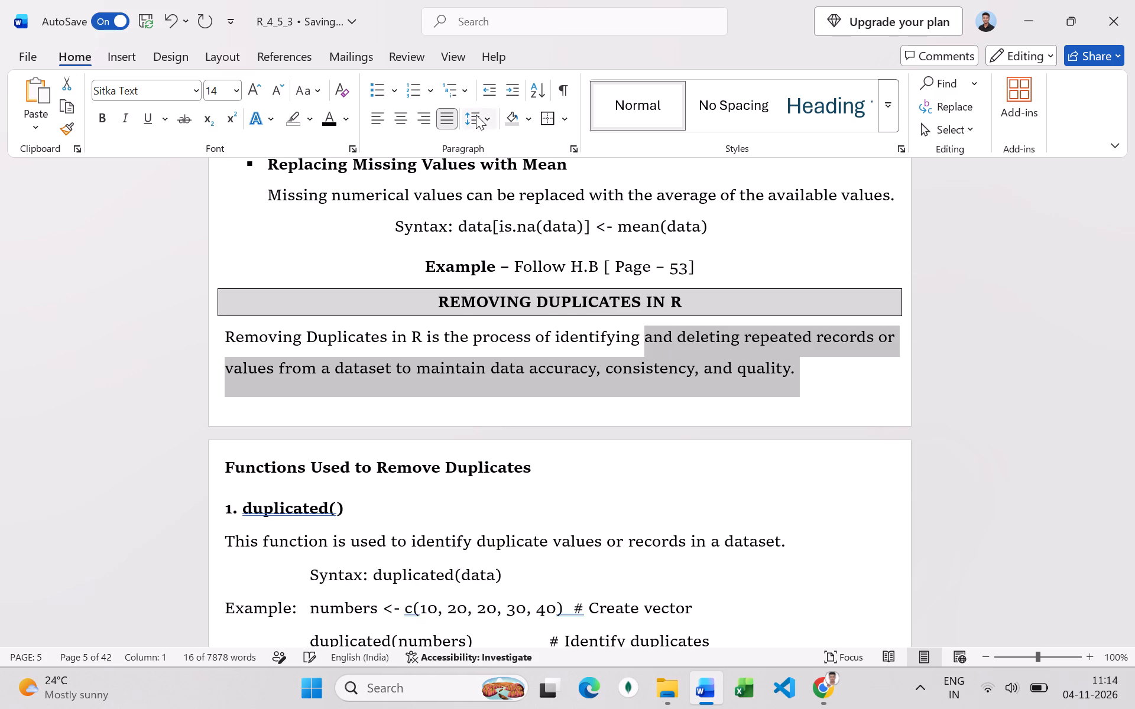
{"action": "left_click", "coordinate": [476, 115]}
{"action": "left_click", "coordinate": [500, 172]}
{"action": "left_click", "coordinate": [461, 383]}
Apply the arrow bullet to the "Functions Used to Remove Duplicates" heading and decrease its indent so the bullet sits at the text margin.
{"action": "left_click_drag", "start_coordinate": [548, 393], "coordinate": [232, 406]}
{"action": "left_click", "coordinate": [394, 99]}
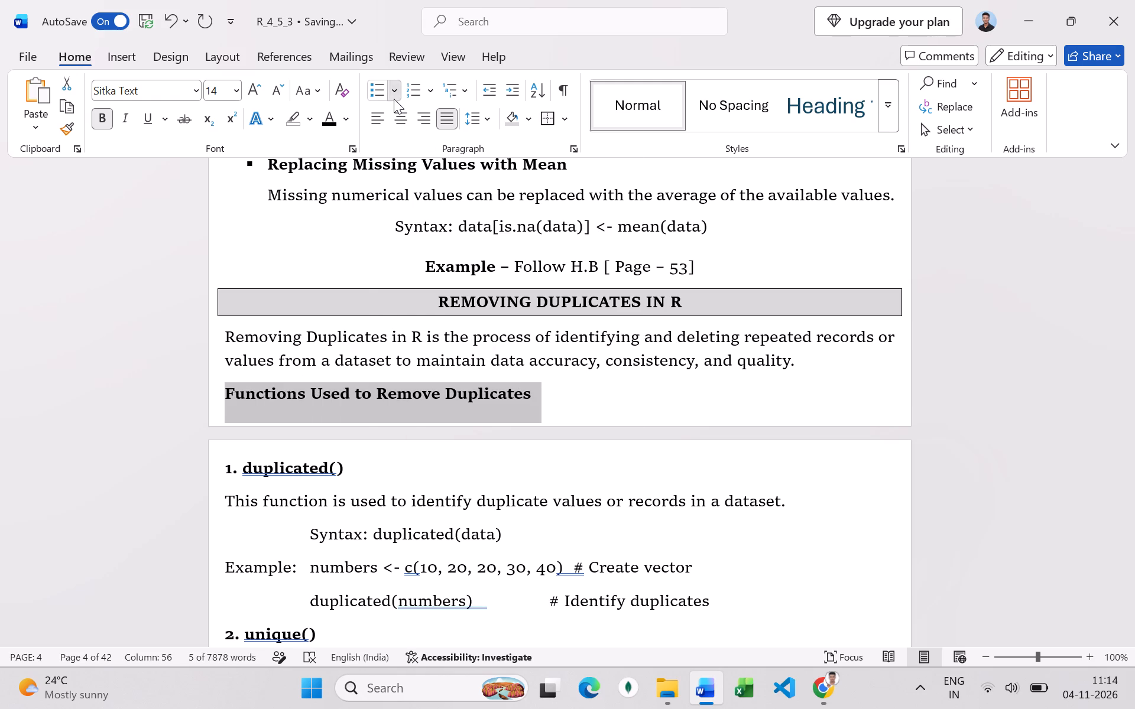
{"action": "left_click", "coordinate": [468, 150]}
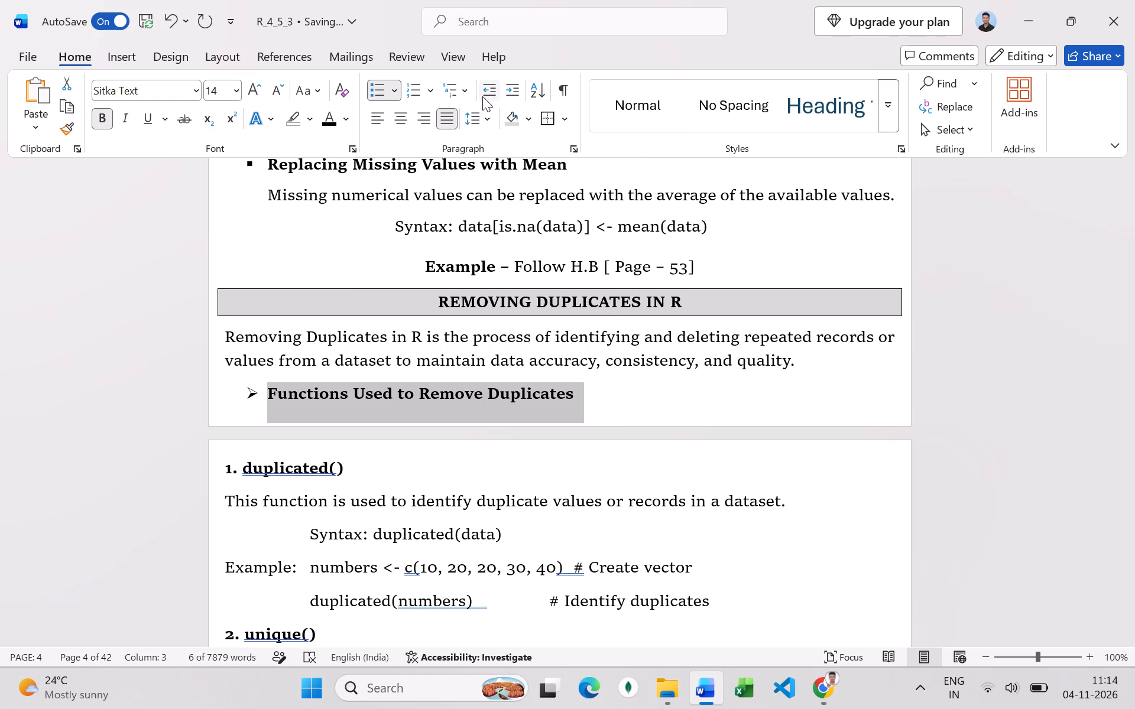
{"action": "triple_click", "coordinate": [490, 90]}
{"action": "left_click", "coordinate": [490, 90]}
{"action": "left_click", "coordinate": [409, 534]}
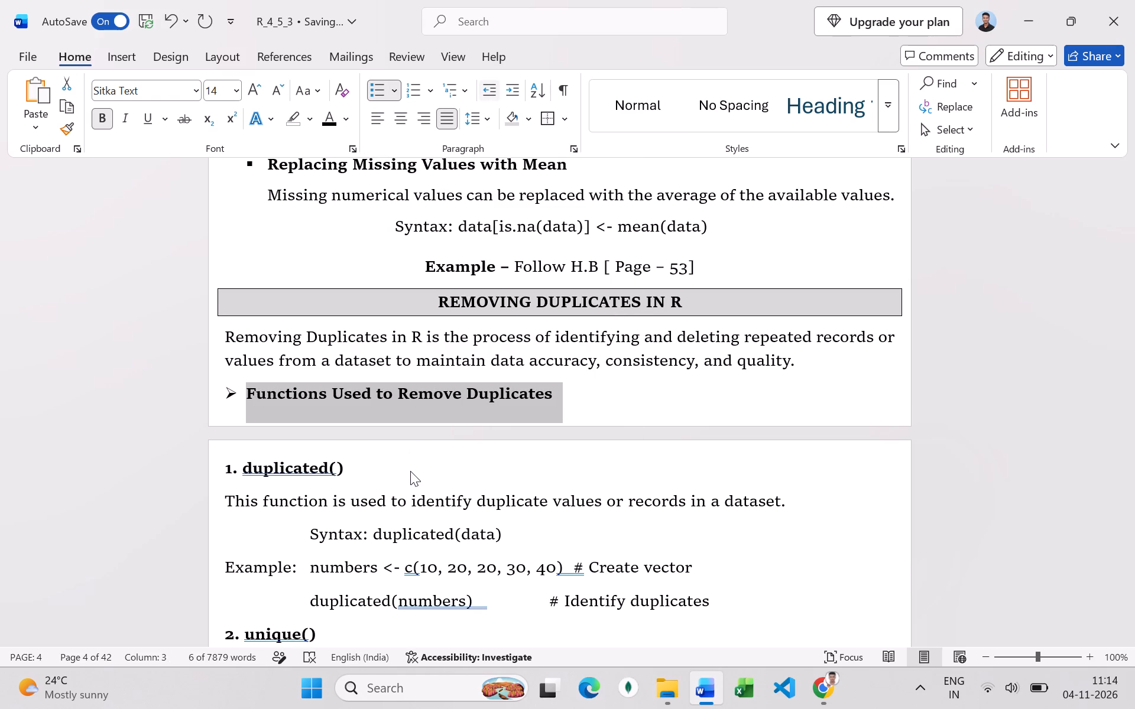
Join the description of duplicated() onto its numbered heading line, separated by a colon and a space.
{"action": "scroll", "coordinate": [410, 471], "scroll_direction": "down", "scroll_amount": 4}
{"action": "left_click", "coordinate": [372, 461]}
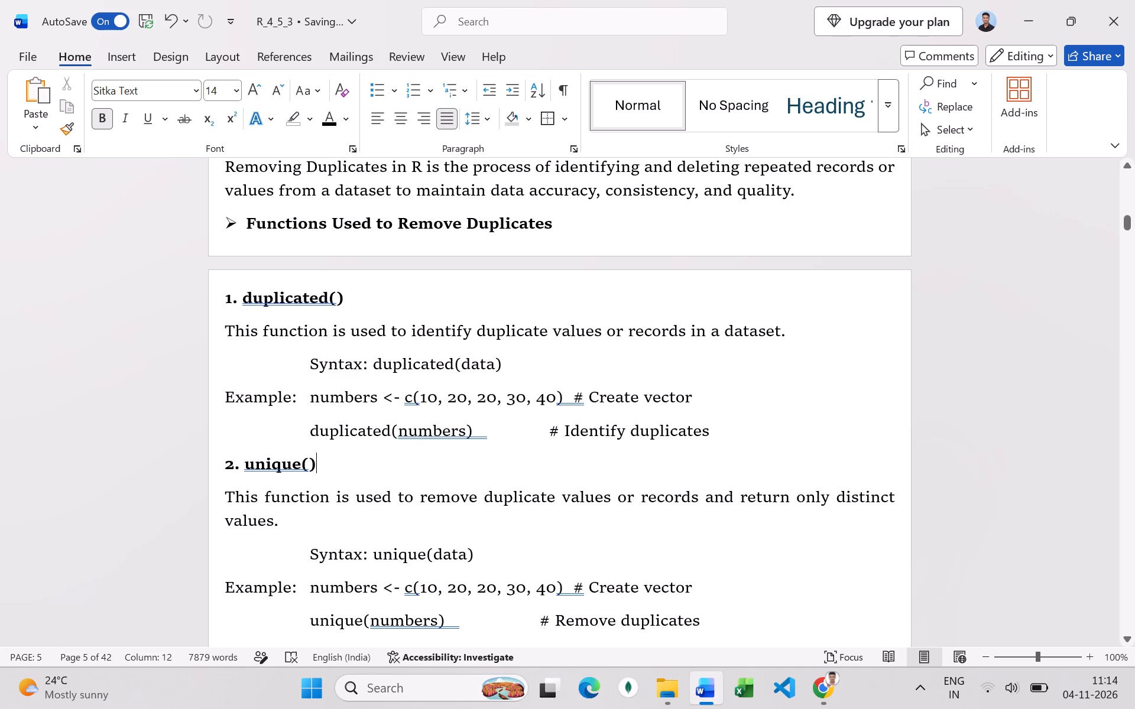
{"action": "scroll", "coordinate": [404, 522], "scroll_direction": "down", "scroll_amount": 6}
{"action": "scroll", "coordinate": [332, 459], "scroll_direction": "down", "scroll_amount": 5}
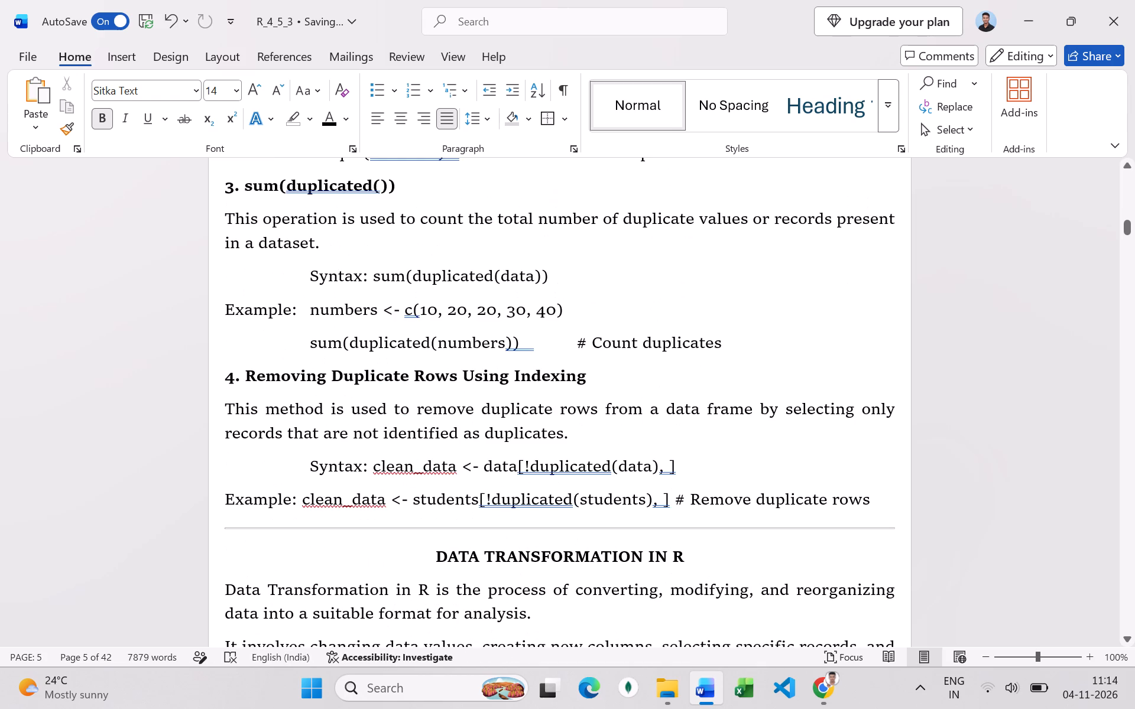
{"action": "scroll", "coordinate": [362, 448], "scroll_direction": "up", "scroll_amount": 10}
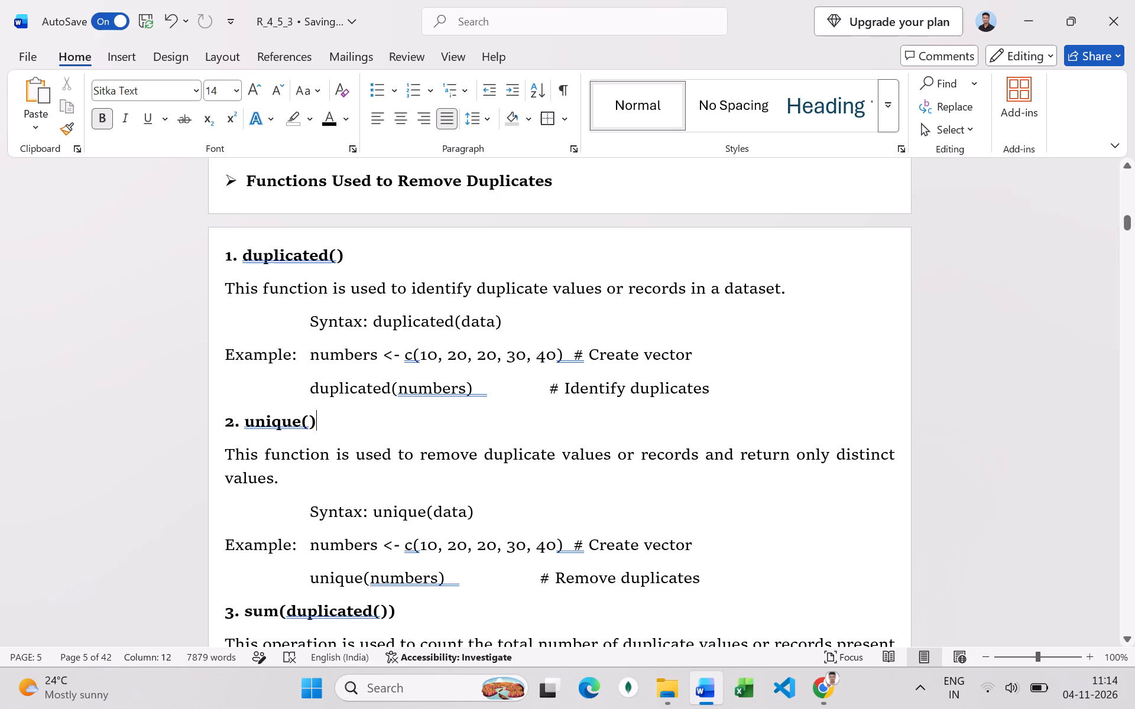
{"action": "left_click", "coordinate": [222, 287]}
{"action": "key", "text": "BackSpace"}
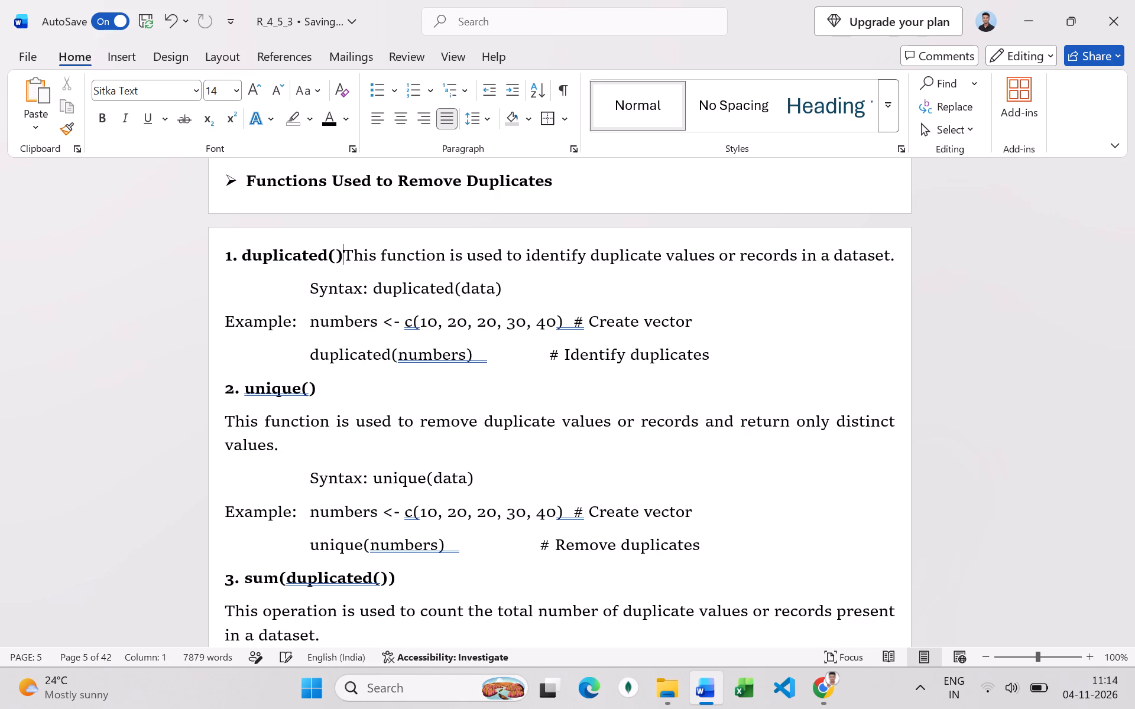
{"action": "key", "text": "space"}
{"action": "type", "text": ":"}
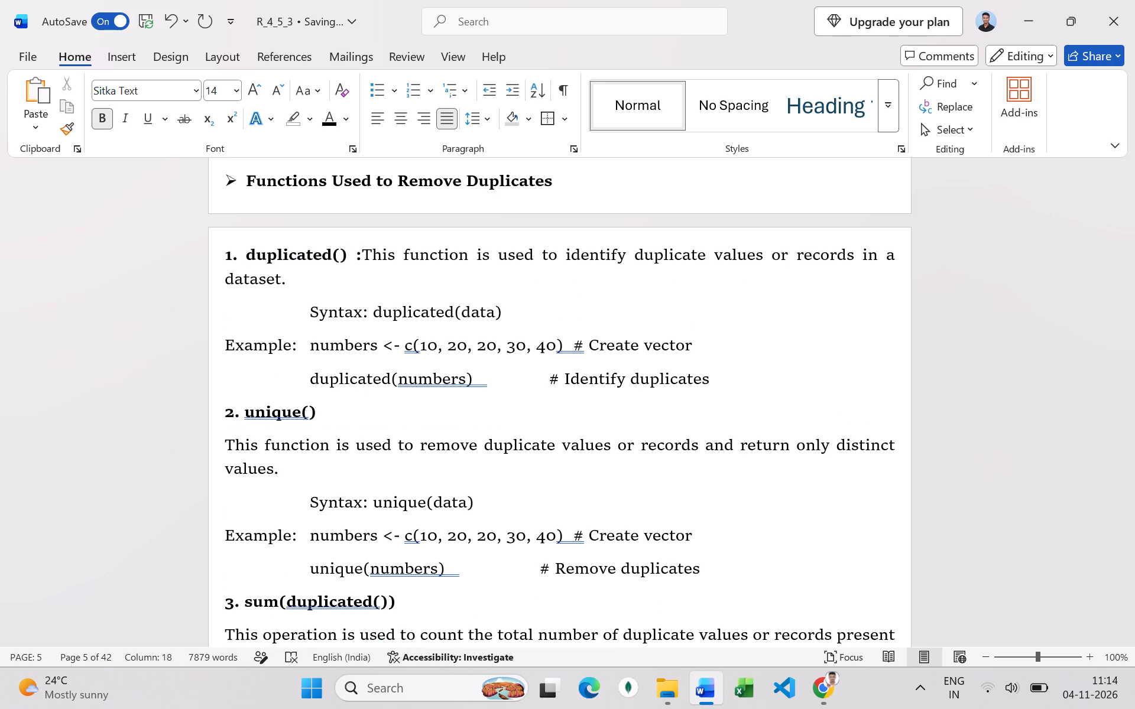
{"action": "key", "text": "BackSpace"}
{"action": "key", "text": "BackSpace"}
{"action": "type", "text": ":"}
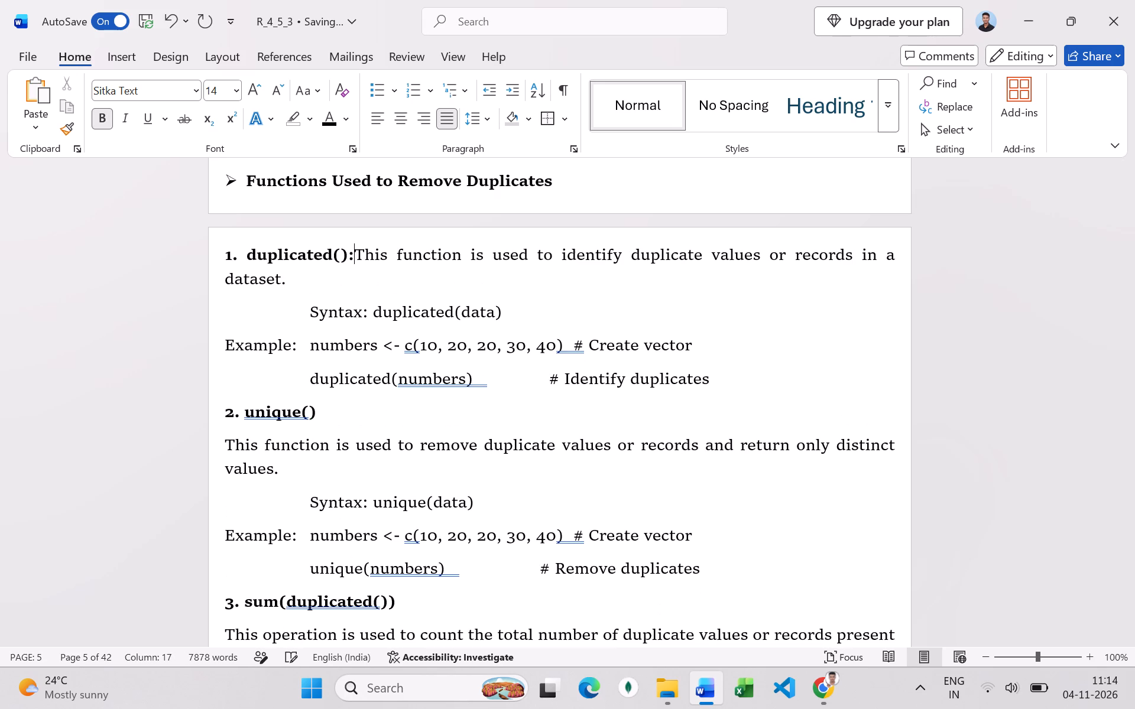
{"action": "key", "text": "space"}
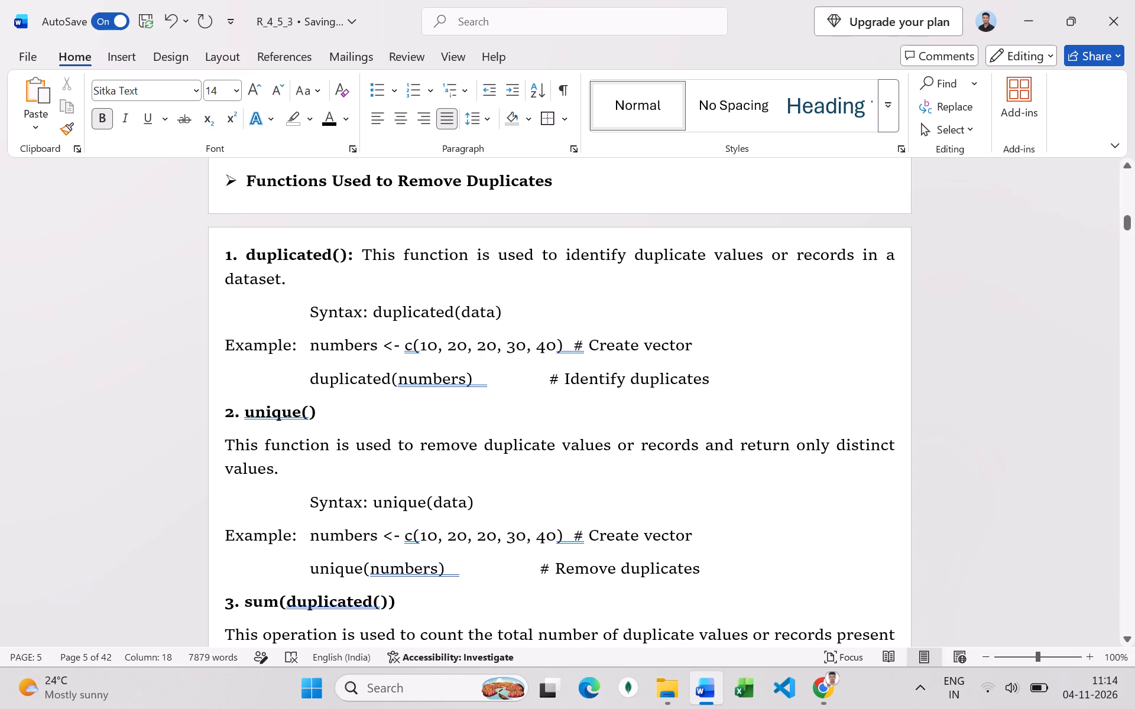
Replace "This function" with "It" in the duplicated() description.
{"action": "left_click_drag", "start_coordinate": [467, 259], "coordinate": [367, 251]}
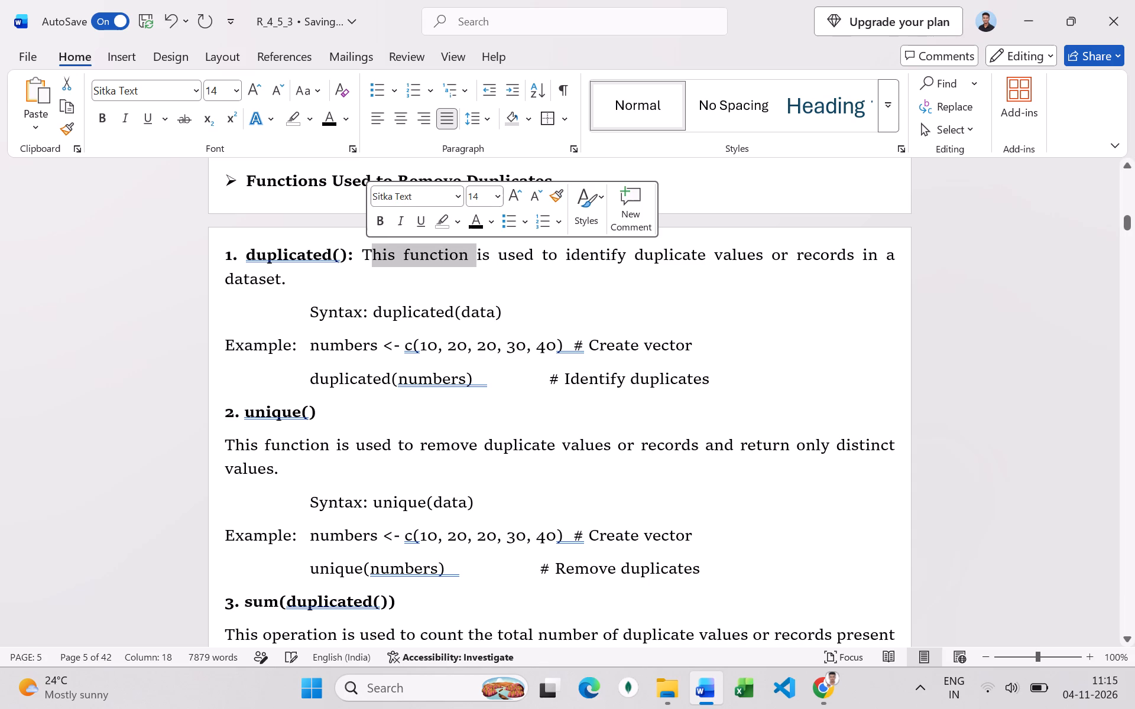
{"action": "key", "text": "BackSpace"}
{"action": "key", "text": "BackSpace"}
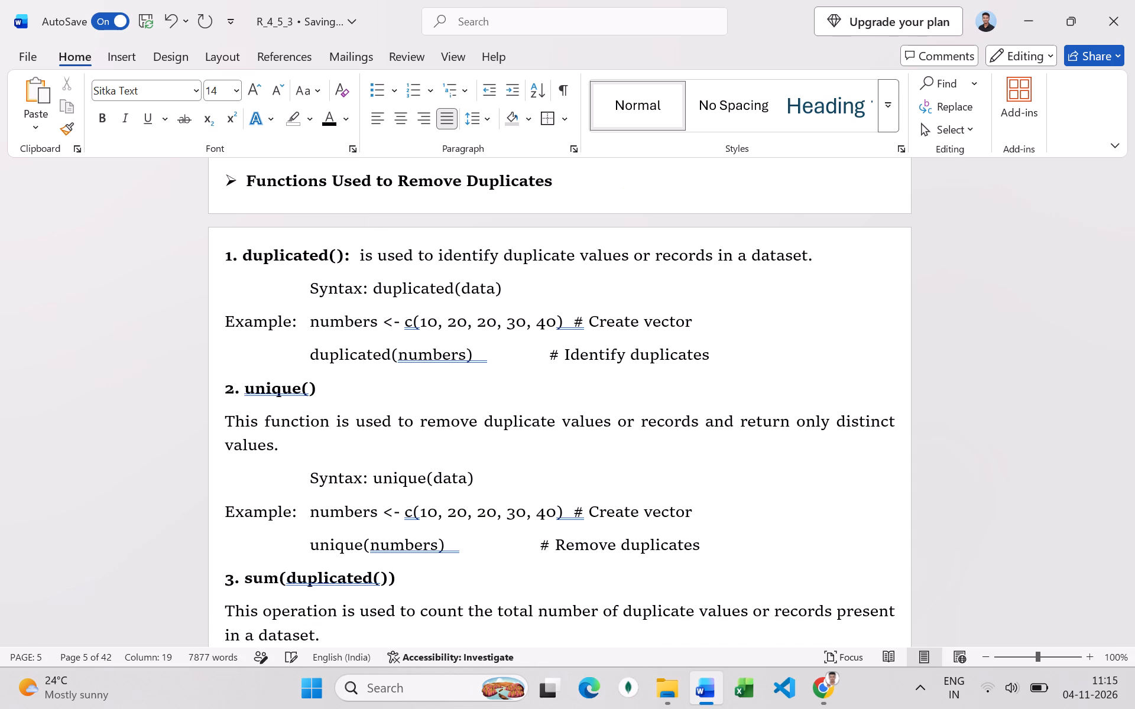
{"action": "type", "text": "It"}
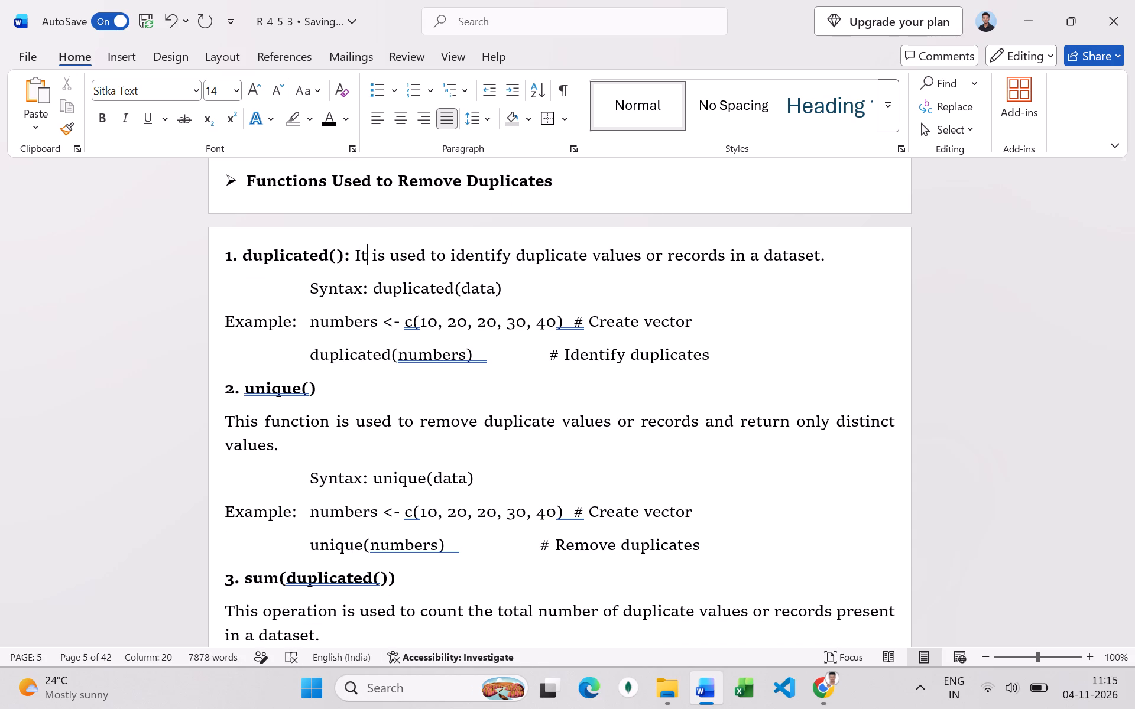
Indent the duplicated() syntax line by two more tab stops.
{"action": "left_click", "coordinate": [310, 291]}
{"action": "key", "text": "Tab"}
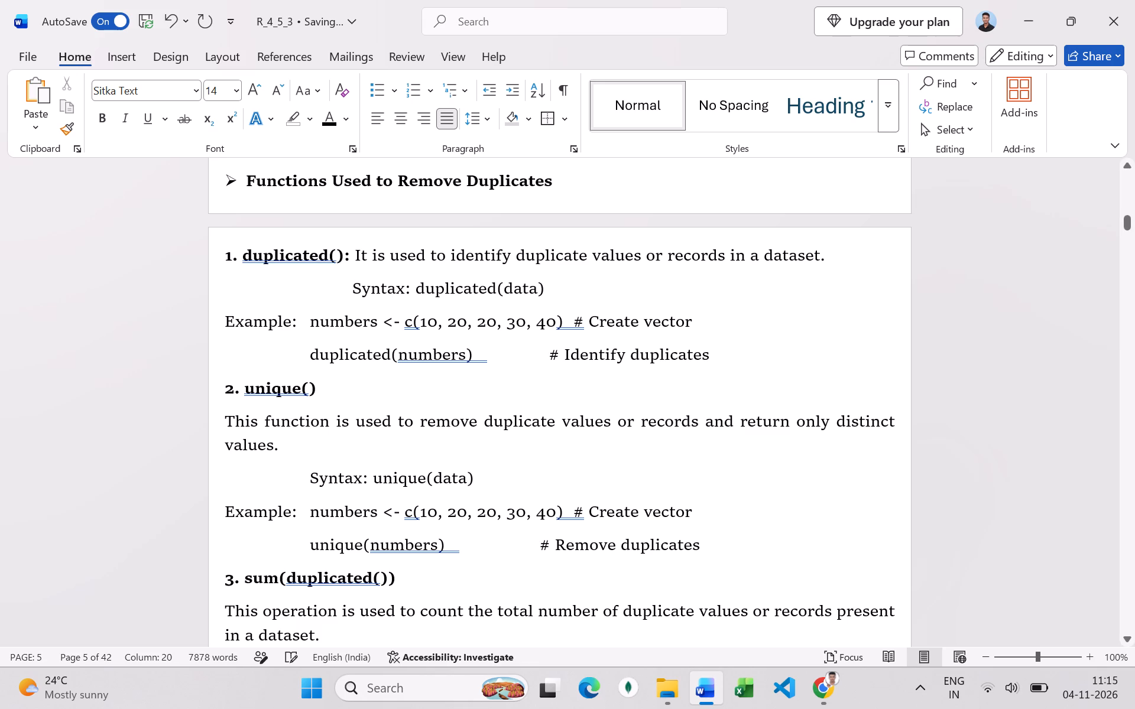
{"action": "key", "text": "Tab"}
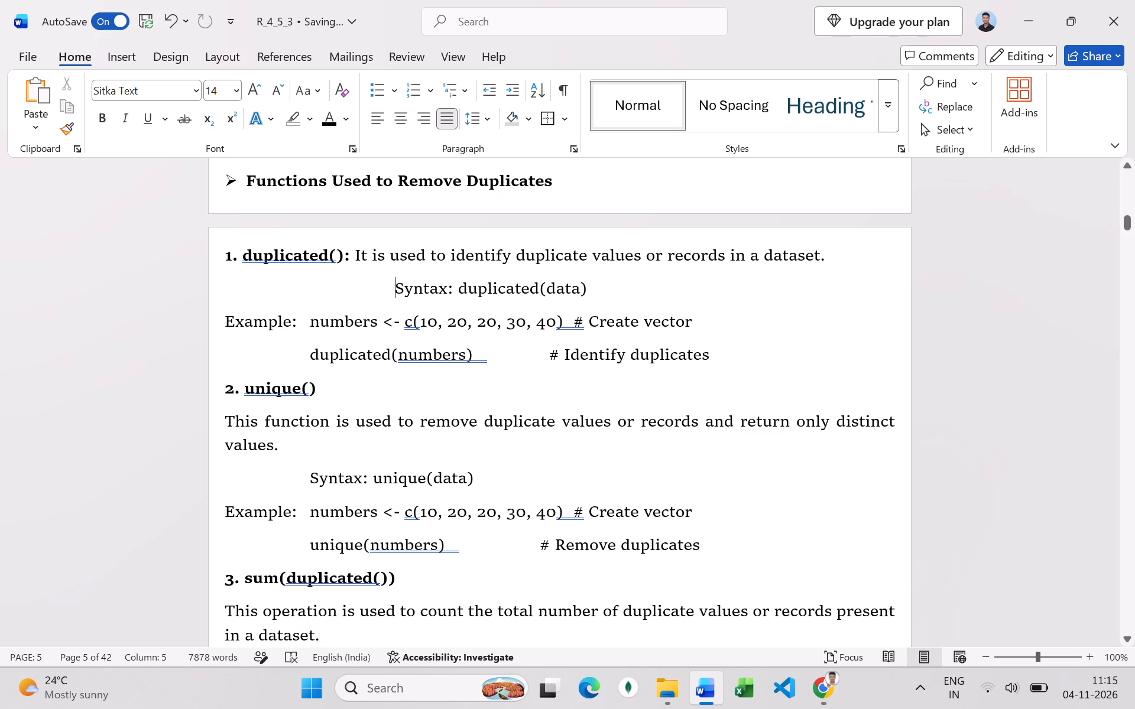
Copy the two duplicated() example lines into the ChatGPT message box, and delete them from the Word notes.
{"action": "left_click_drag", "start_coordinate": [722, 367], "coordinate": [222, 321]}
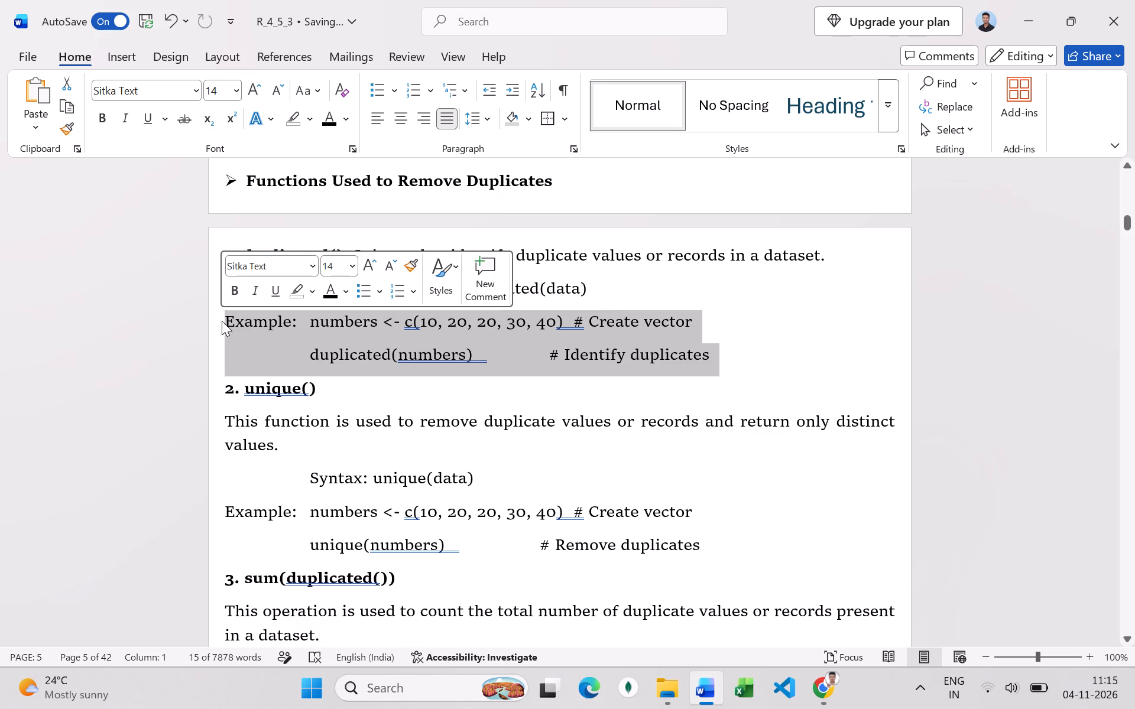
{"action": "key", "text": "ctrl+c"}
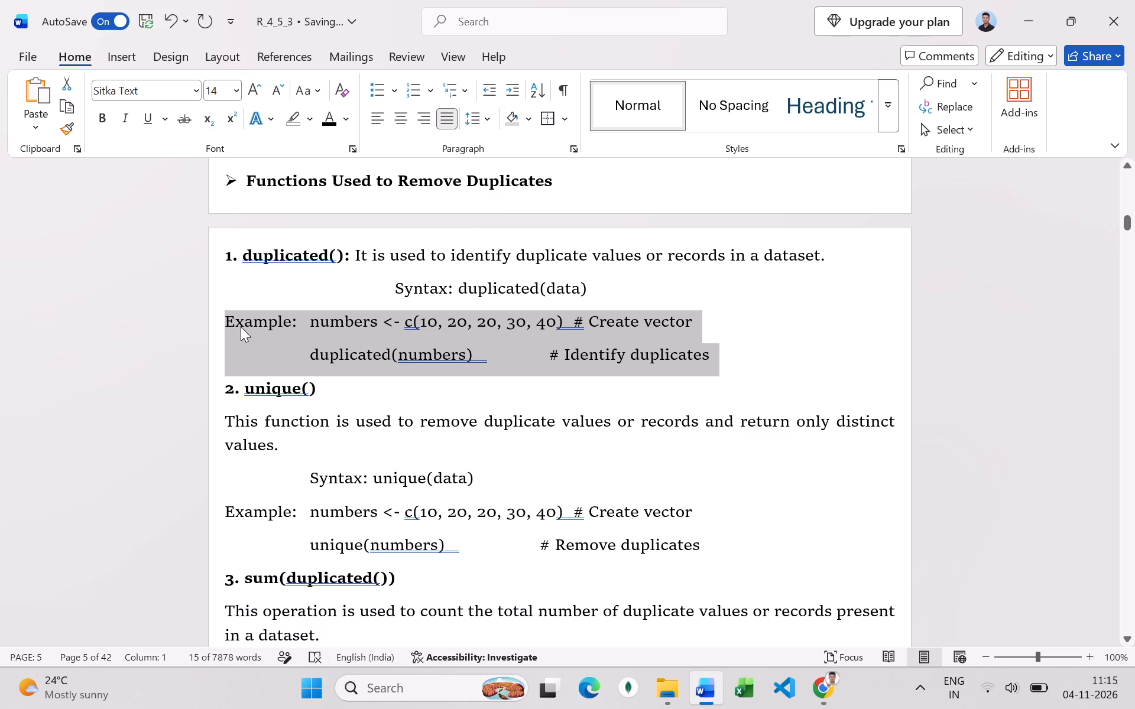
{"action": "key", "text": "alt+Tab"}
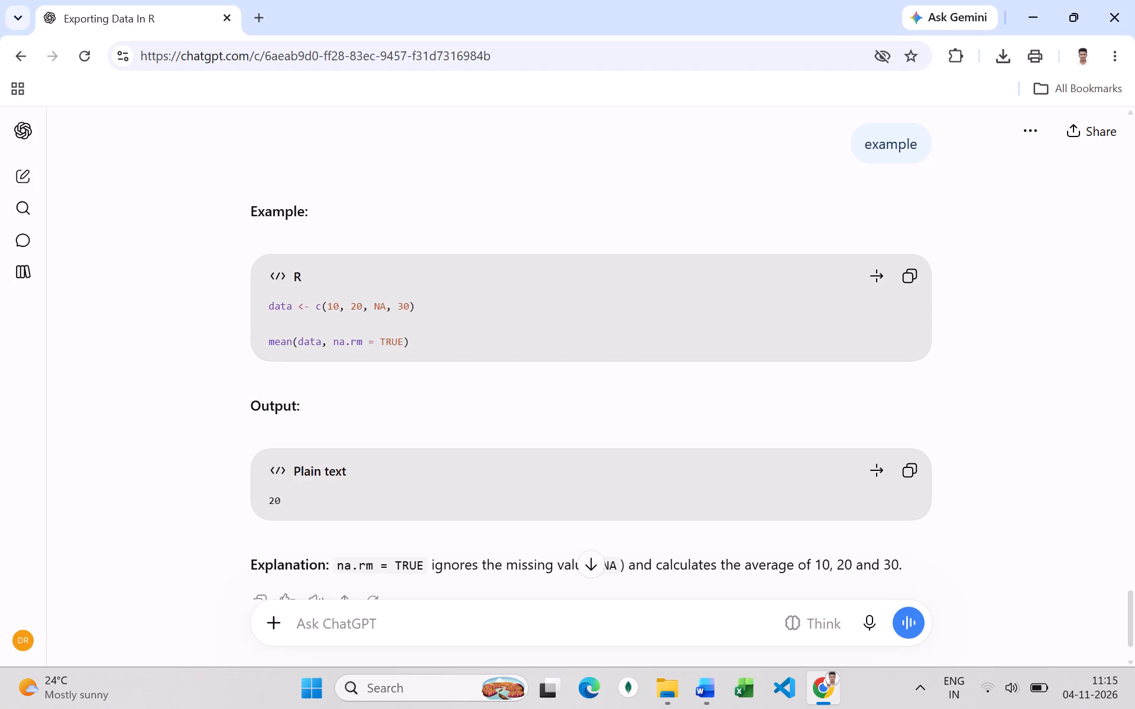
{"action": "key", "text": "ctrl+v"}
{"action": "key", "text": "alt+Tab"}
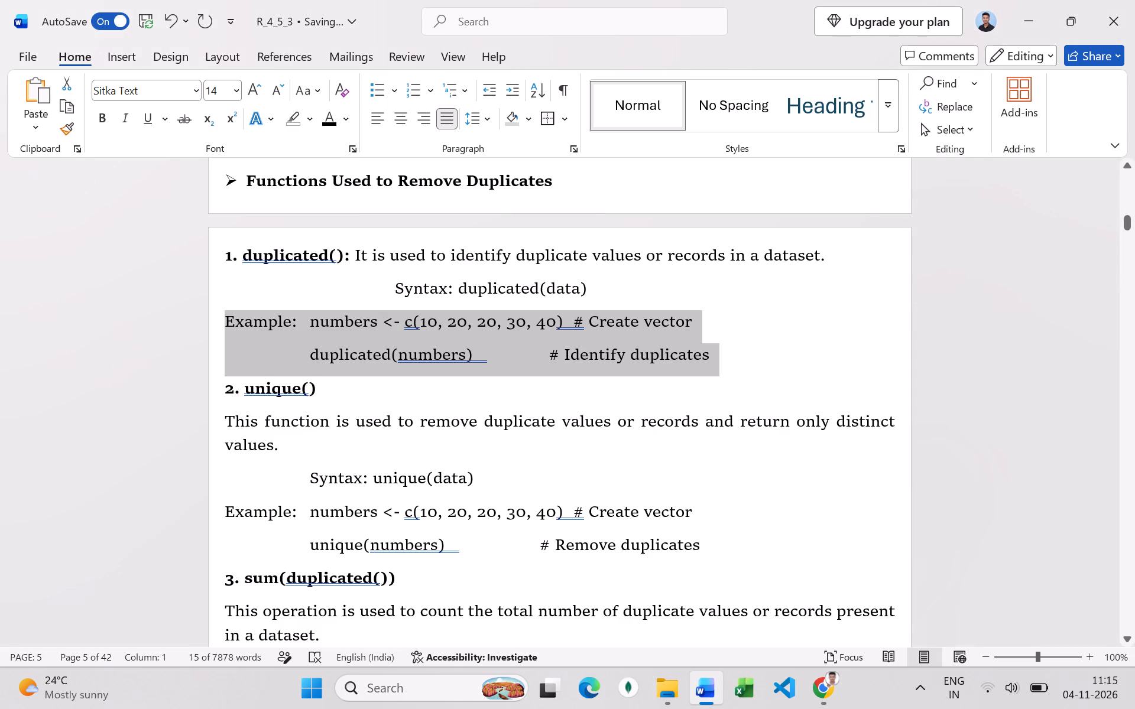
{"action": "key", "text": "BackSpace"}
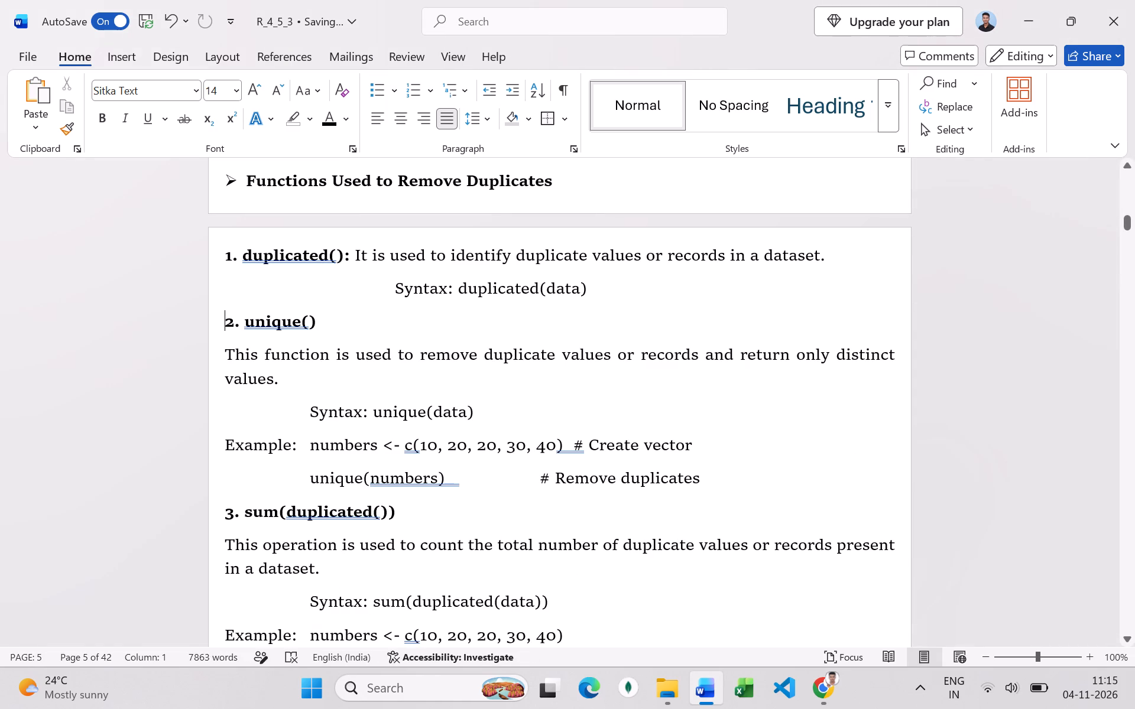
Join the description of unique() onto its numbered heading line, separated by a colon and a space.
{"action": "left_click", "coordinate": [229, 352]}
{"action": "key", "text": "BackSpace"}
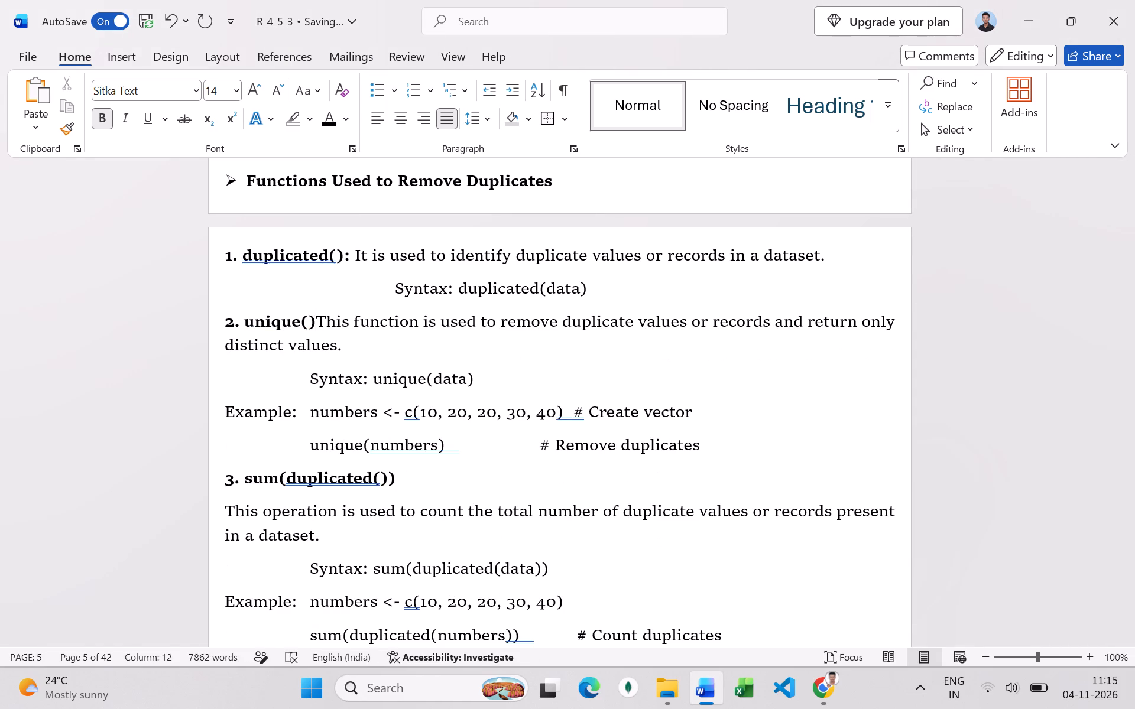
{"action": "type", "text": ":"}
{"action": "key", "text": "space"}
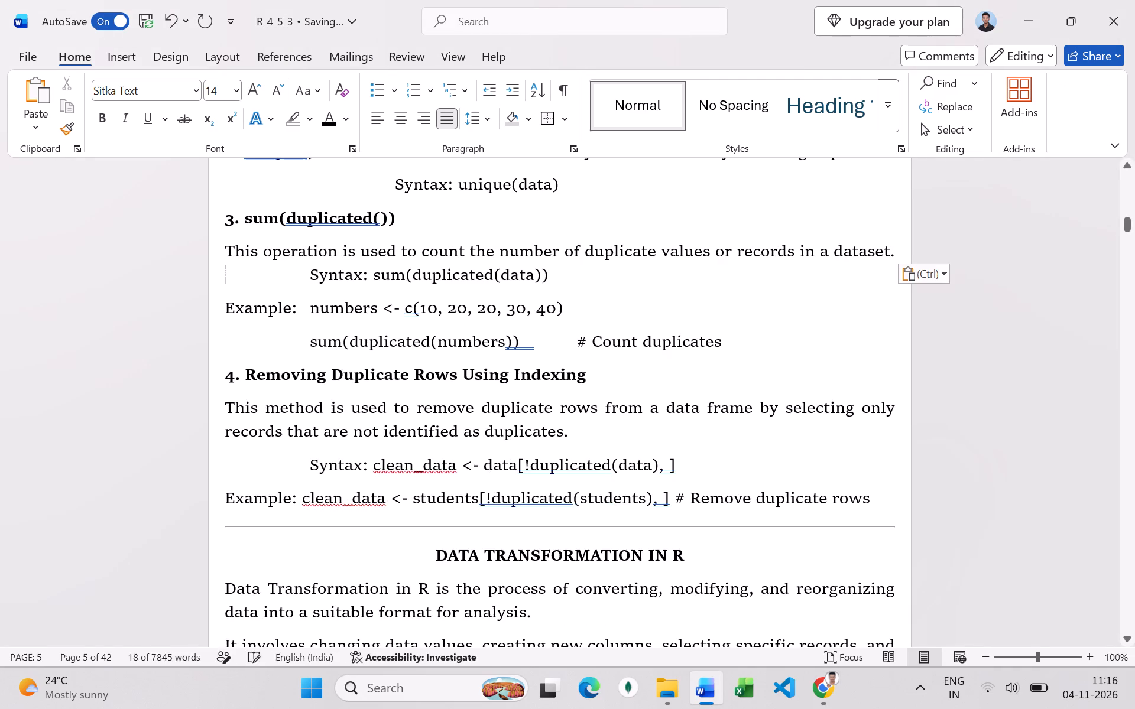
Join the sum(duplicated()) description onto its numbered heading line, replacing "This operation" with a colon, a space and "It".
{"action": "left_click", "coordinate": [335, 249]}
{"action": "key", "text": "BackSpace"}
{"action": "key", "text": "BackSpace"}
{"action": "key", "text": "BackSpace"}
{"action": "key", "text": "BackSpace"}
{"action": "key", "text": "BackSpace"}
{"action": "key", "text": "BackSpace"}
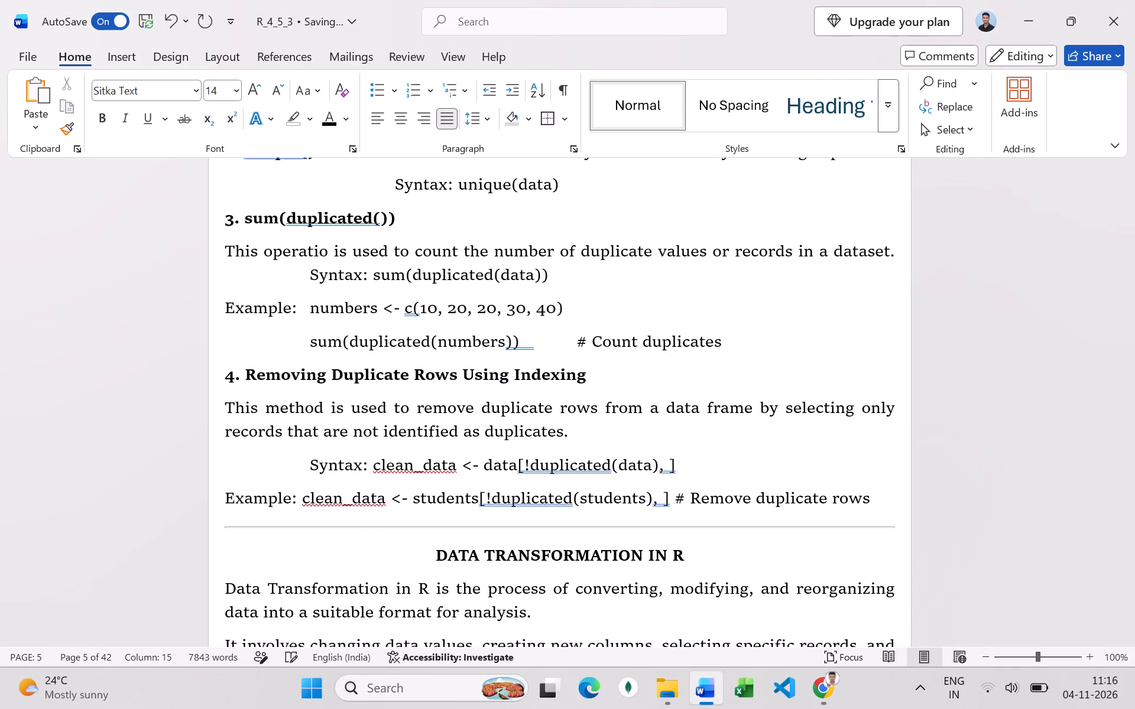
{"action": "key", "text": "BackSpace"}
{"action": "key", "text": "BackSpace"}
{"action": "key", "text": "BackSpace"}
{"action": "key", "text": "BackSpace"}
{"action": "key", "text": "BackSpace"}
{"action": "key", "text": "BackSpace"}
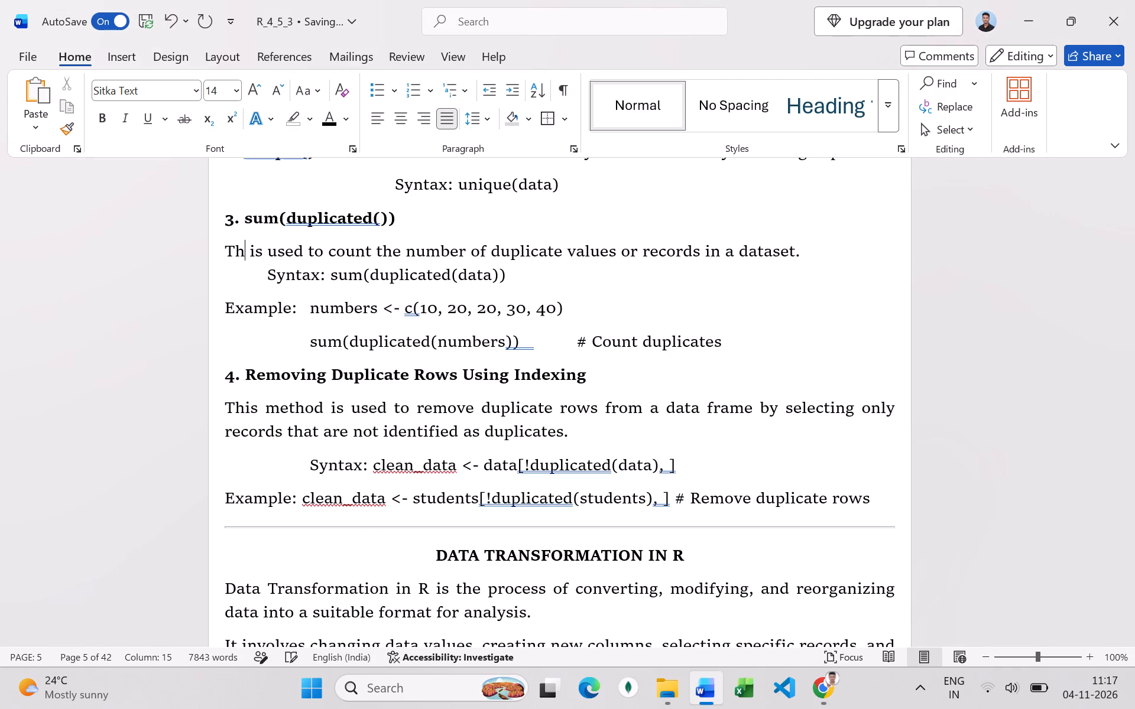
{"action": "key", "text": "BackSpace"}
{"action": "key", "text": "BackSpace"}
{"action": "key", "text": "BackSpace"}
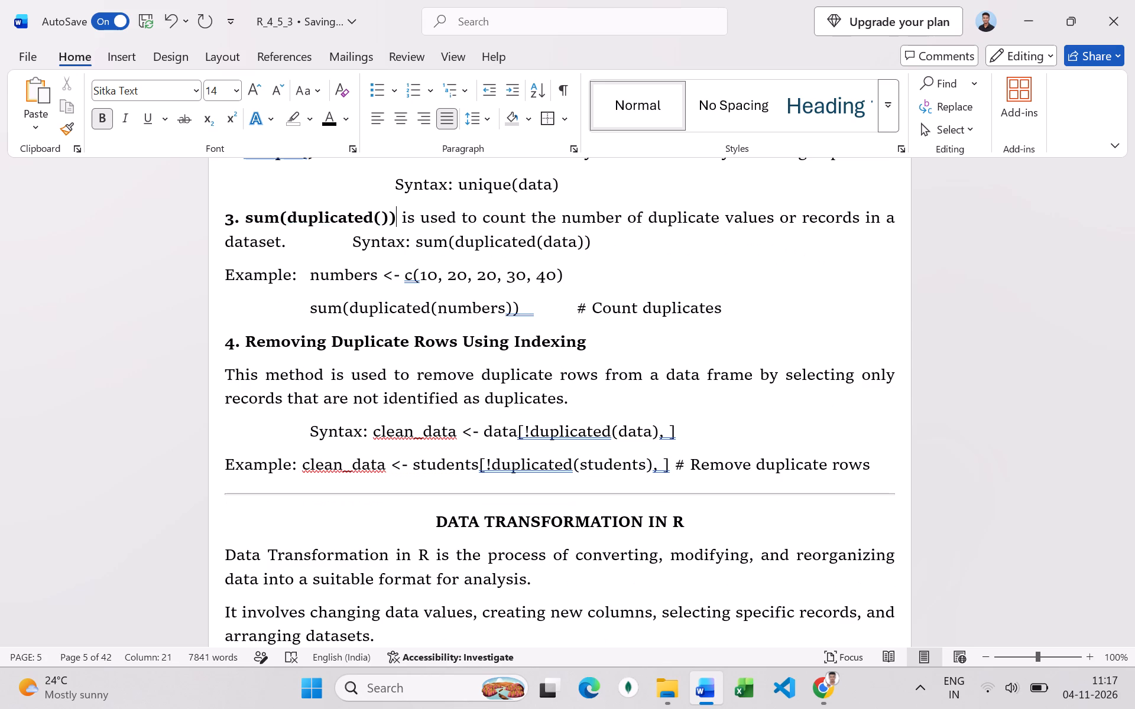
{"action": "key", "text": "shift+colon"}
{"action": "key", "text": "space"}
{"action": "type", "text": "It"}
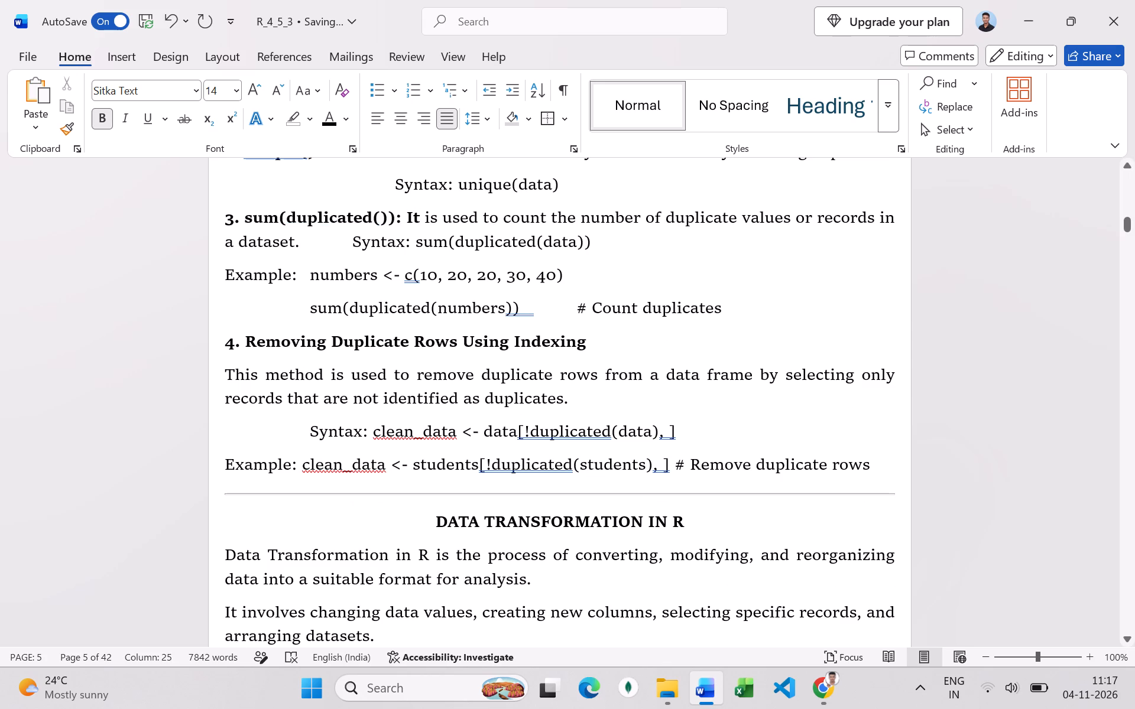
Remove the bold formatting from the word "It" in the sum(duplicated()) description.
{"action": "left_click_drag", "start_coordinate": [425, 217], "coordinate": [408, 217]}
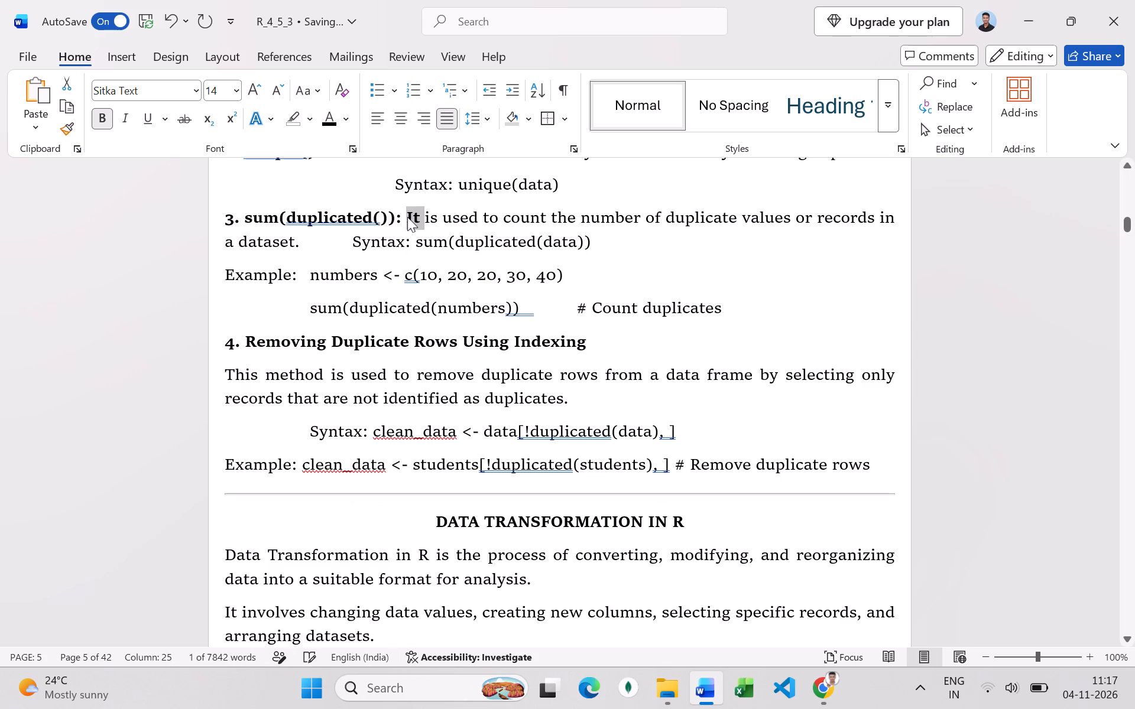
{"action": "key", "text": "ctrl+b"}
{"action": "left_click", "coordinate": [501, 249]}
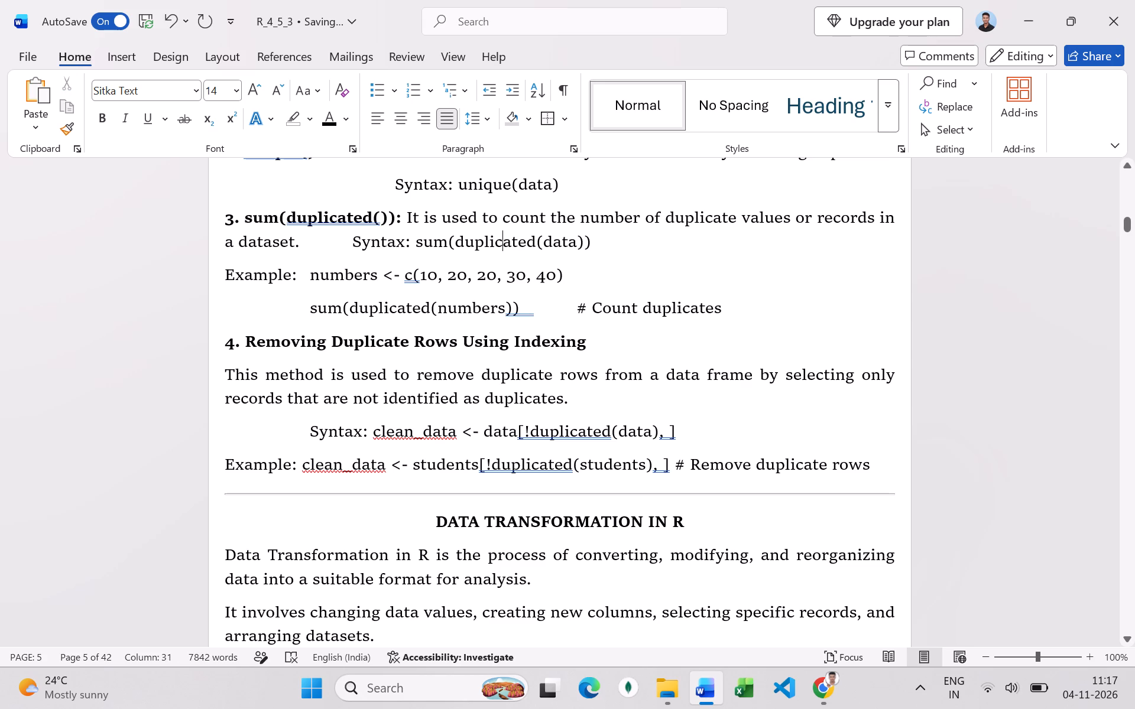
Abbreviate "number" to "no." in the sum(duplicated()) description.
{"action": "left_click", "coordinate": [644, 212]}
{"action": "key", "text": "BackSpace"}
{"action": "key", "text": "BackSpace"}
{"action": "key", "text": "BackSpace"}
{"action": "key", "text": "BackSpace"}
{"action": "key", "text": "BackSpace"}
{"action": "key", "text": "BackSpace"}
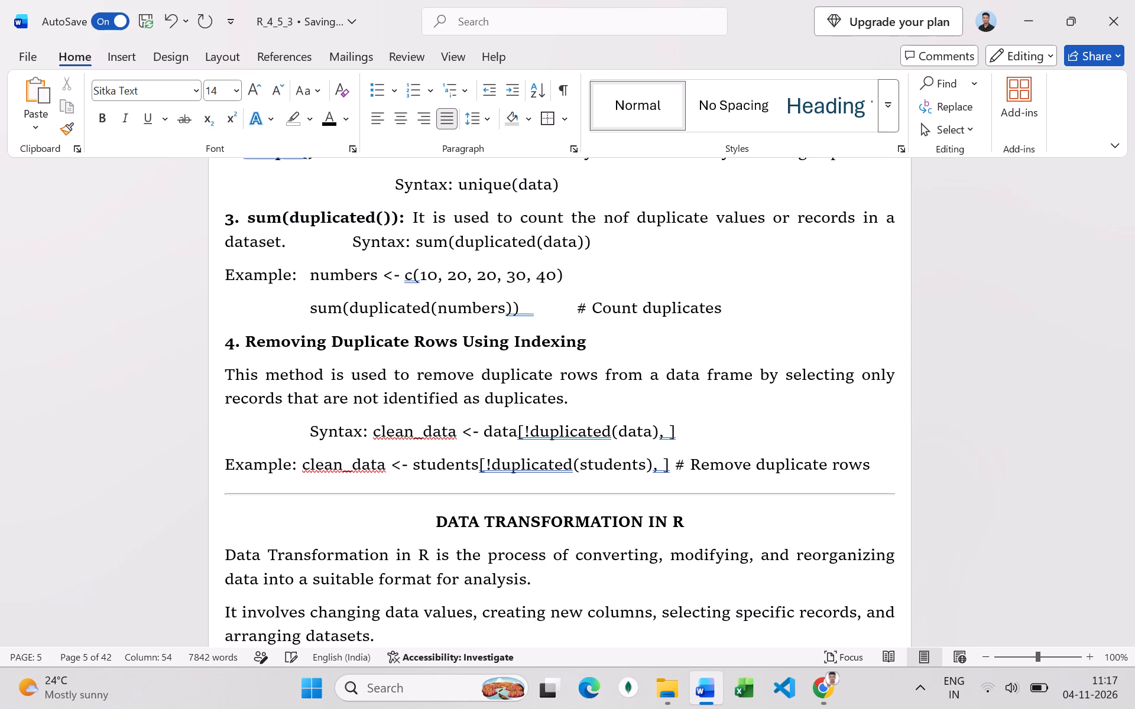
{"action": "type", "text": "o."}
{"action": "key", "text": "space"}
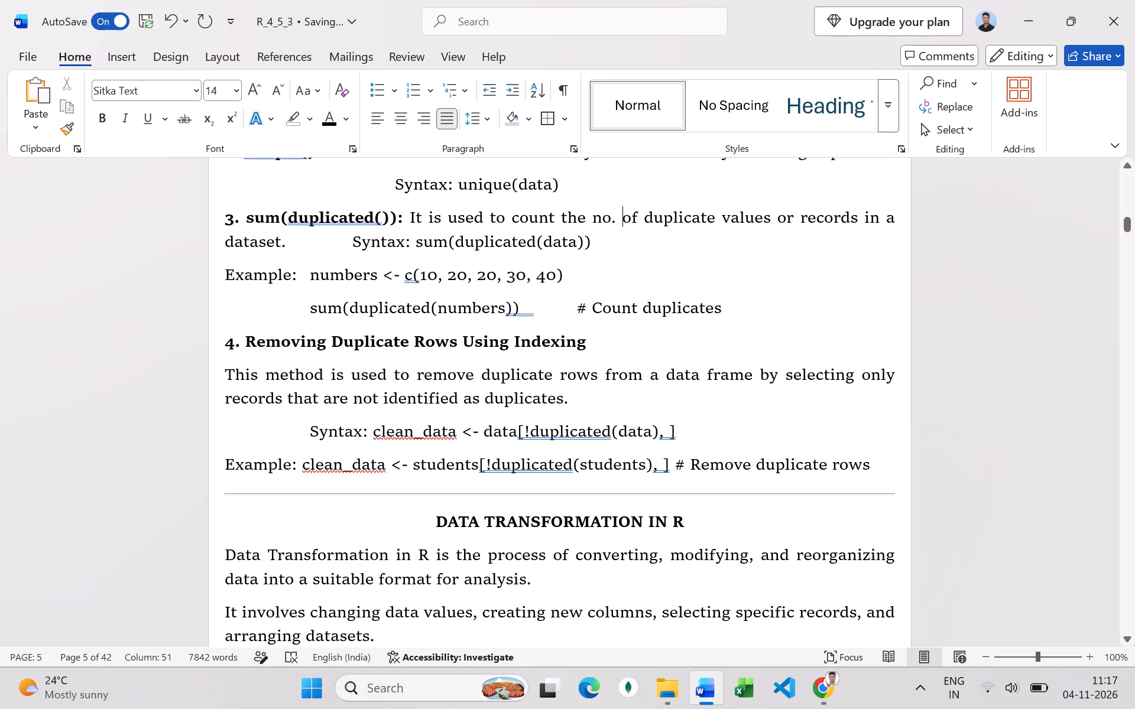
Break the sum(duplicated()) syntax text off the end of the description into its own paragraph.
{"action": "left_click", "coordinate": [355, 241]}
{"action": "key", "text": "Return"}
Delete the two sum(duplicated()) example lines from the notes.
{"action": "left_click_drag", "start_coordinate": [737, 334], "coordinate": [170, 312]}
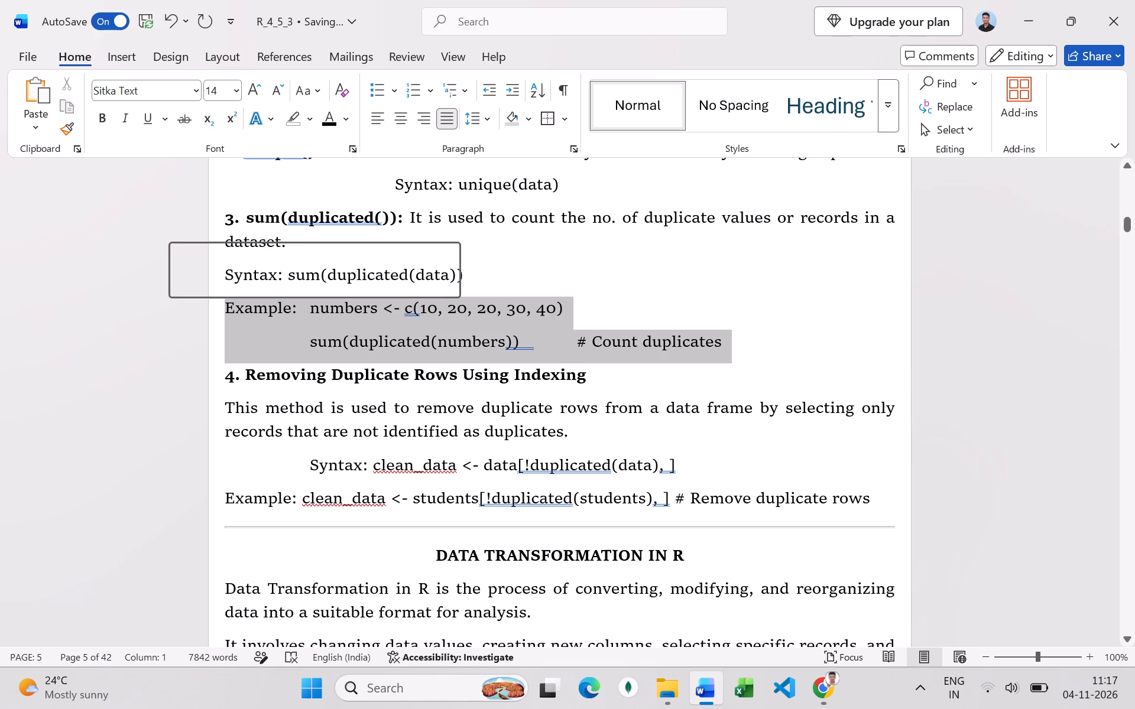
{"action": "key", "text": "BackSpace"}
Indent the sum(duplicated()) syntax line by four tab stops.
{"action": "left_click", "coordinate": [223, 273]}
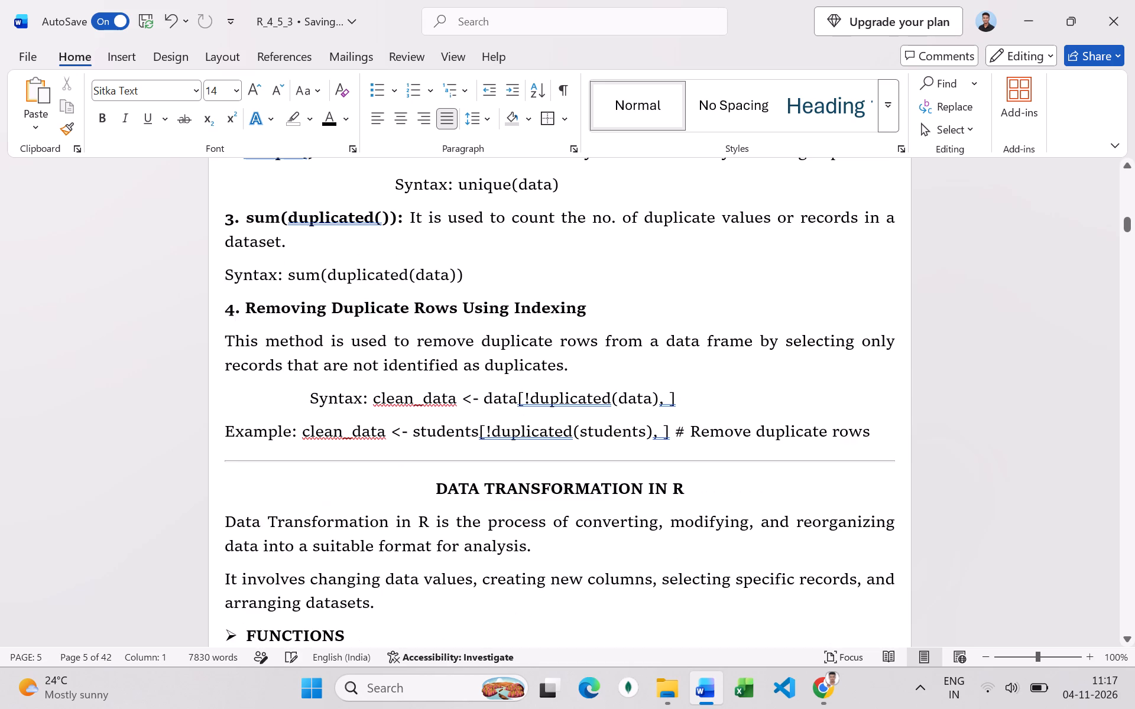
{"action": "key", "text": "Tab"}
{"action": "key", "text": "Tab"}
{"action": "key", "text": "Tab"}
{"action": "key", "text": "Tab"}
Apply the suggested correction in the sum(duplicated()) heading, inserting a space between "duplicated" and its parentheses.
{"action": "scroll", "coordinate": [379, 305], "scroll_direction": "up", "scroll_amount": 5}
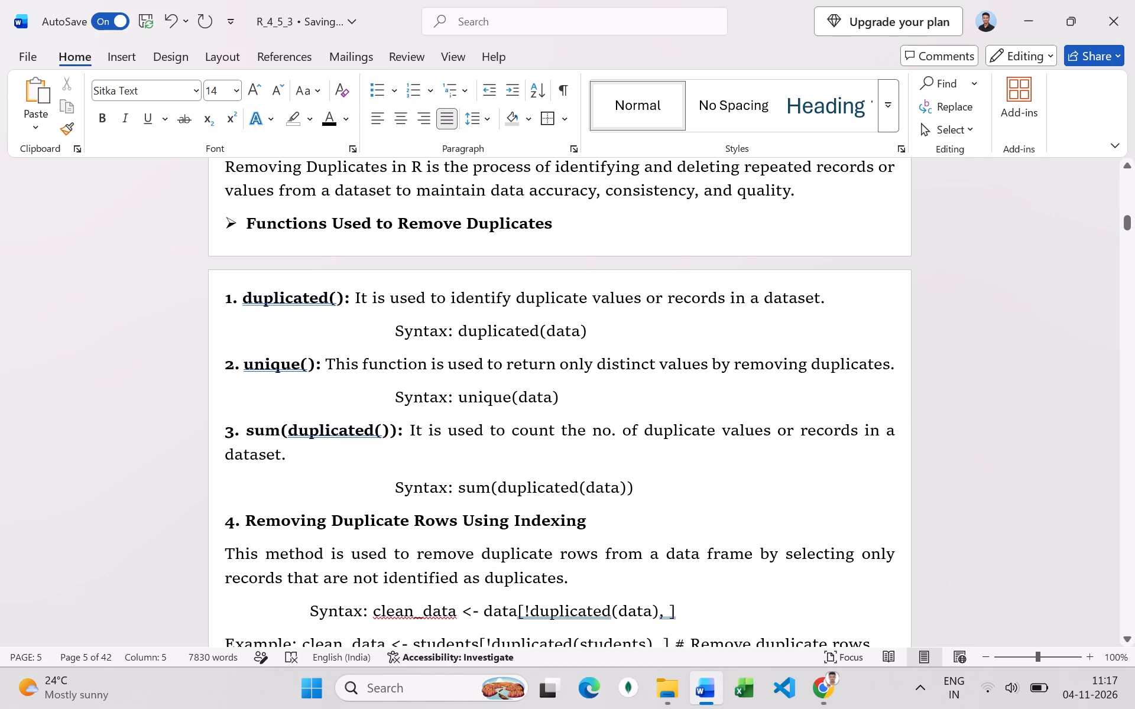
{"action": "right_click", "coordinate": [345, 429]}
{"action": "left_click", "coordinate": [258, 113]}
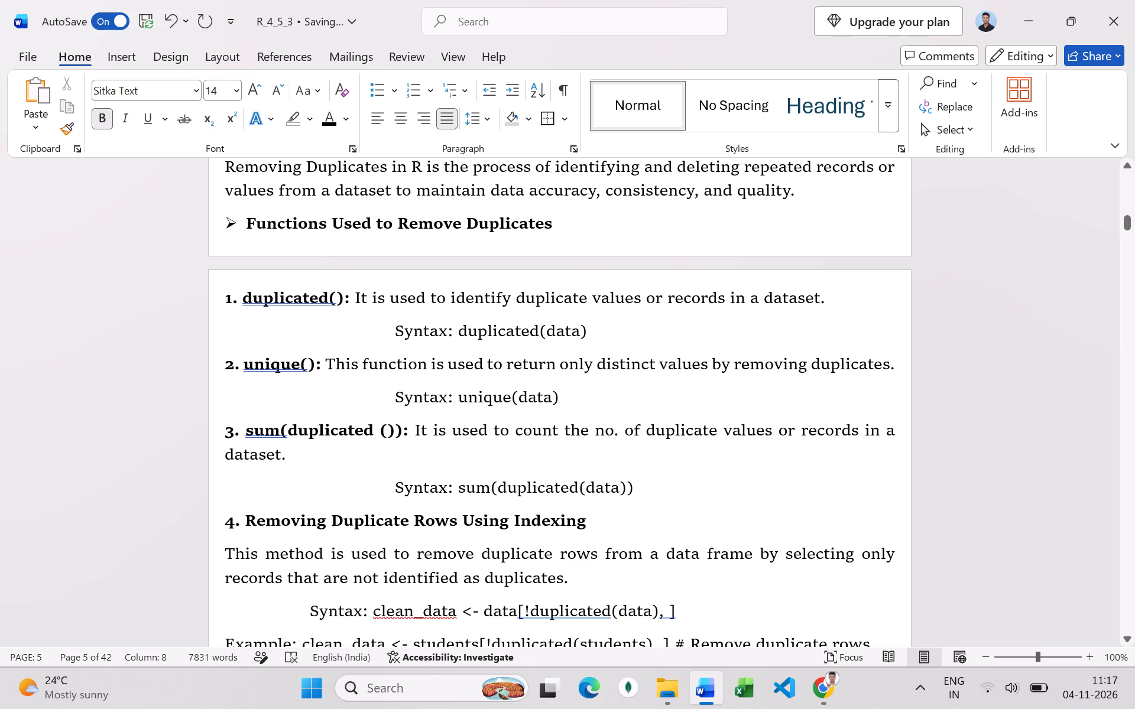
Apply arrow bullets to all lines from the duplicated() entry through the "Removing Duplicate Rows Using Indexing" heading.
{"action": "scroll", "coordinate": [299, 409], "scroll_direction": "down", "scroll_amount": 3}
{"action": "left_click_drag", "start_coordinate": [596, 396], "coordinate": [217, 163]}
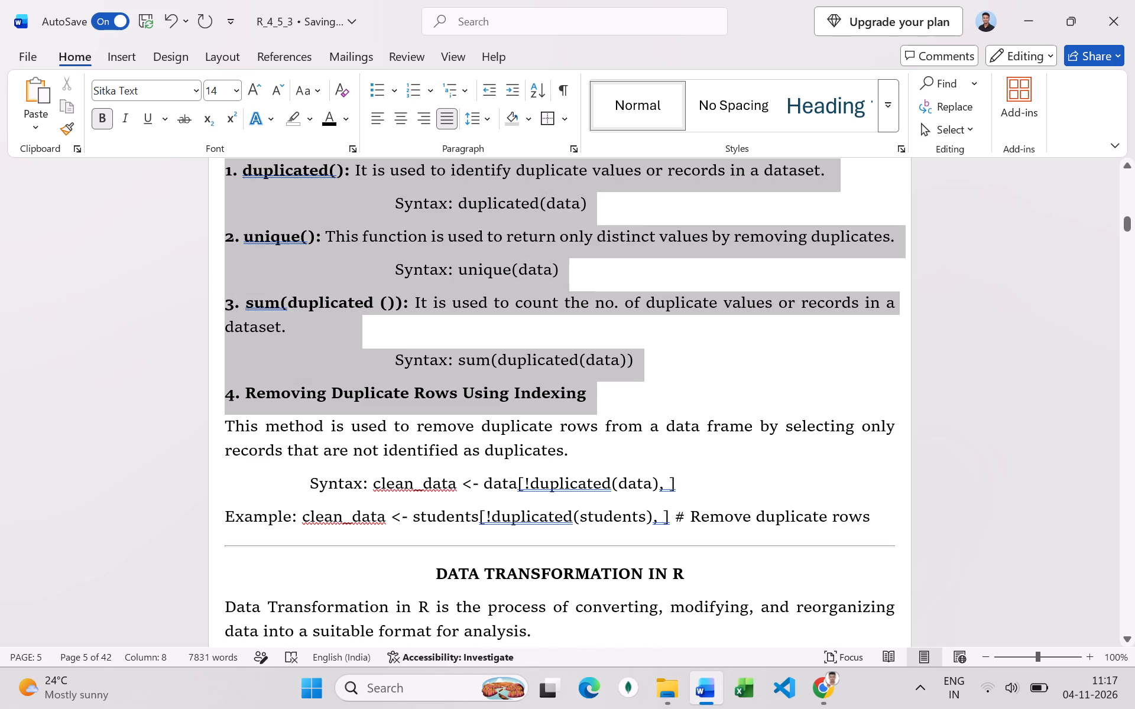
{"action": "left_click_drag", "start_coordinate": [217, 163], "coordinate": [226, 328]}
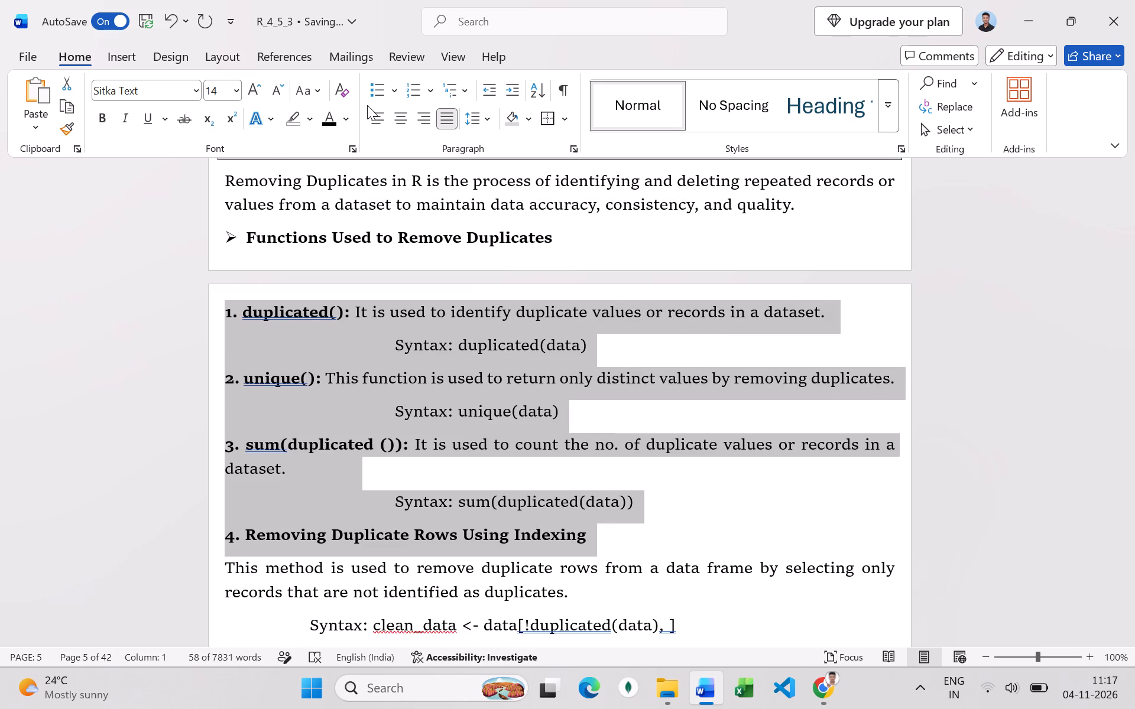
{"action": "left_click", "coordinate": [374, 95]}
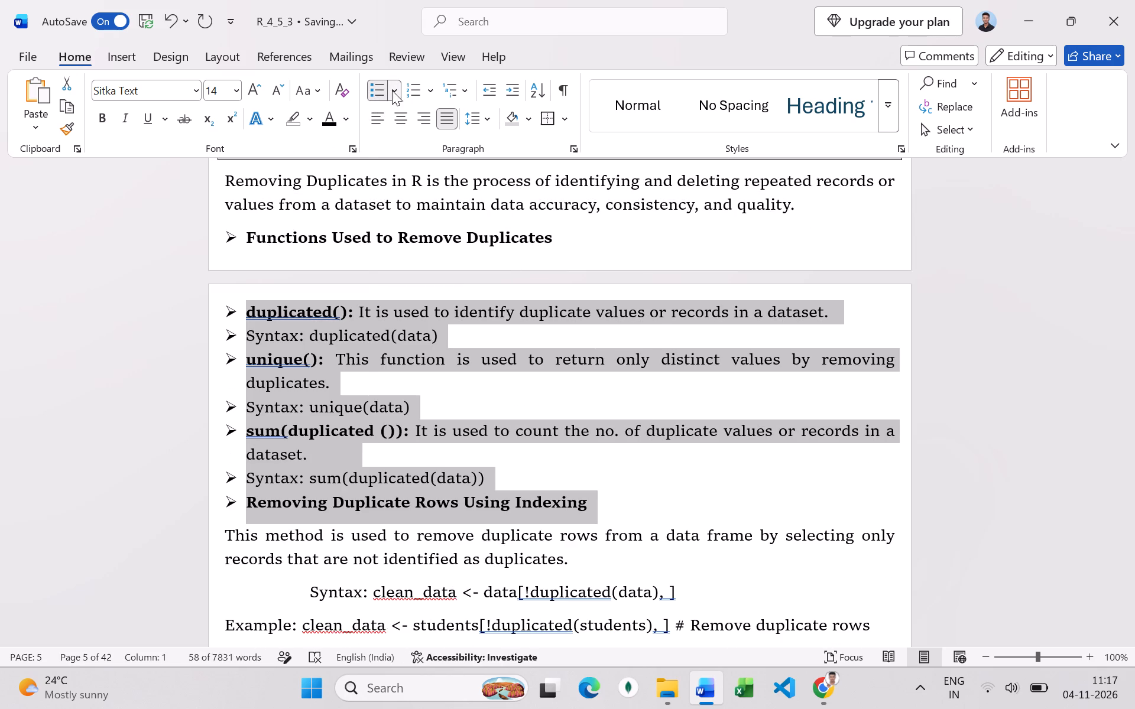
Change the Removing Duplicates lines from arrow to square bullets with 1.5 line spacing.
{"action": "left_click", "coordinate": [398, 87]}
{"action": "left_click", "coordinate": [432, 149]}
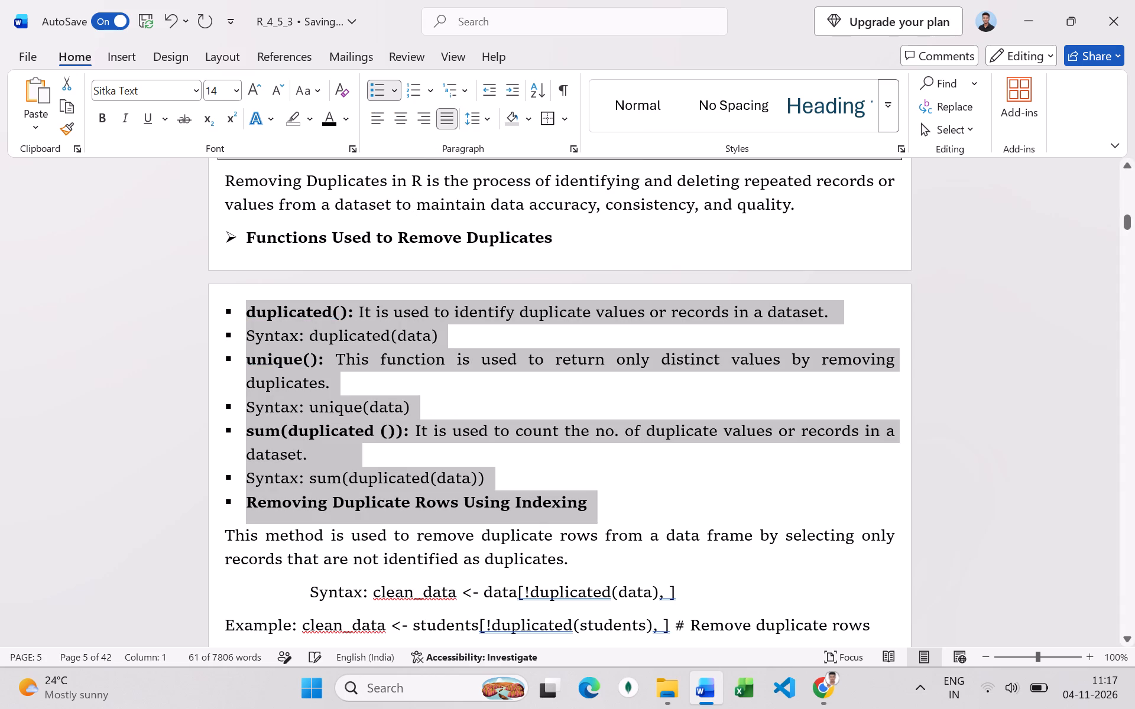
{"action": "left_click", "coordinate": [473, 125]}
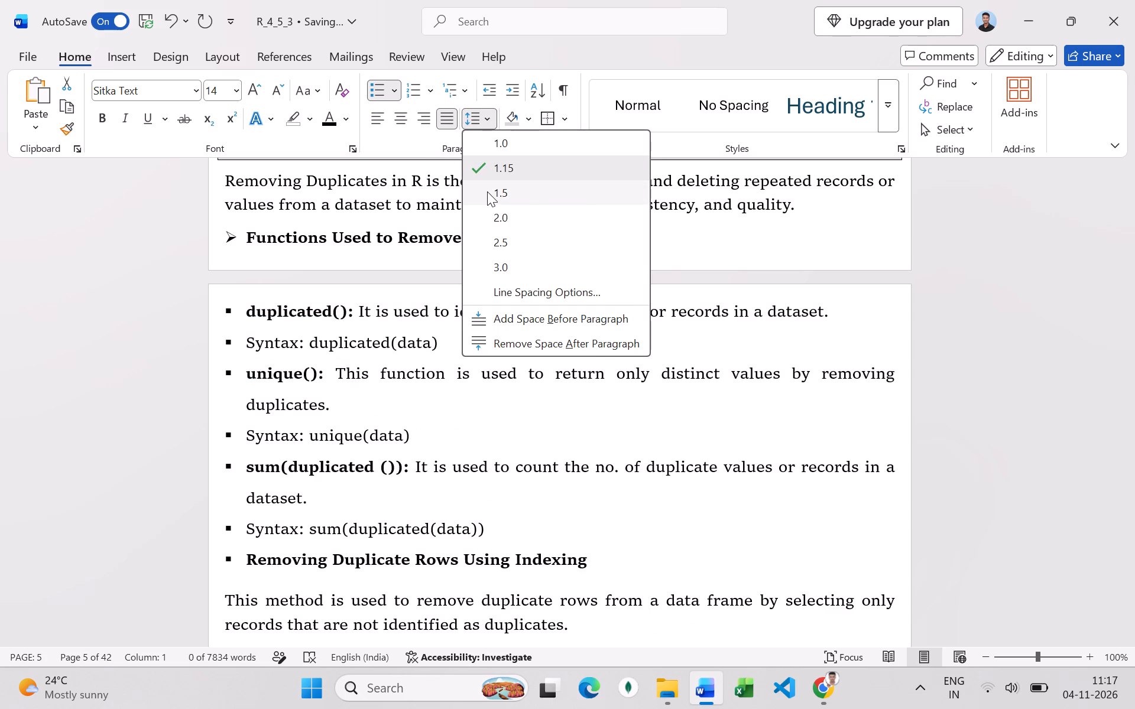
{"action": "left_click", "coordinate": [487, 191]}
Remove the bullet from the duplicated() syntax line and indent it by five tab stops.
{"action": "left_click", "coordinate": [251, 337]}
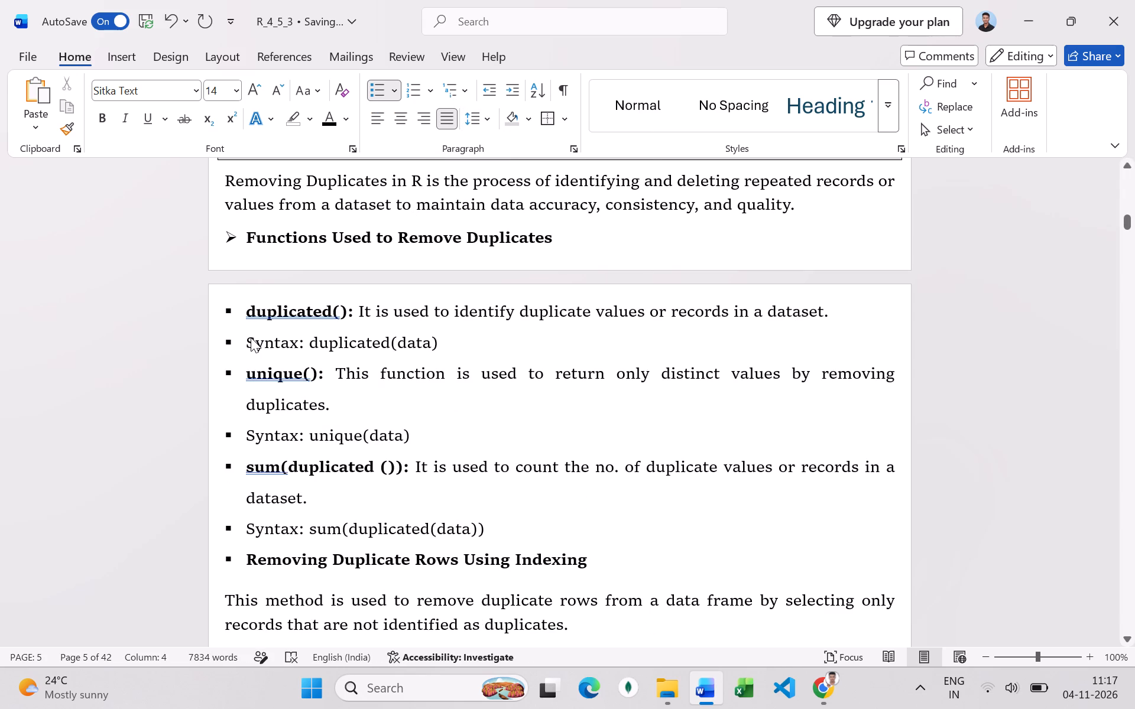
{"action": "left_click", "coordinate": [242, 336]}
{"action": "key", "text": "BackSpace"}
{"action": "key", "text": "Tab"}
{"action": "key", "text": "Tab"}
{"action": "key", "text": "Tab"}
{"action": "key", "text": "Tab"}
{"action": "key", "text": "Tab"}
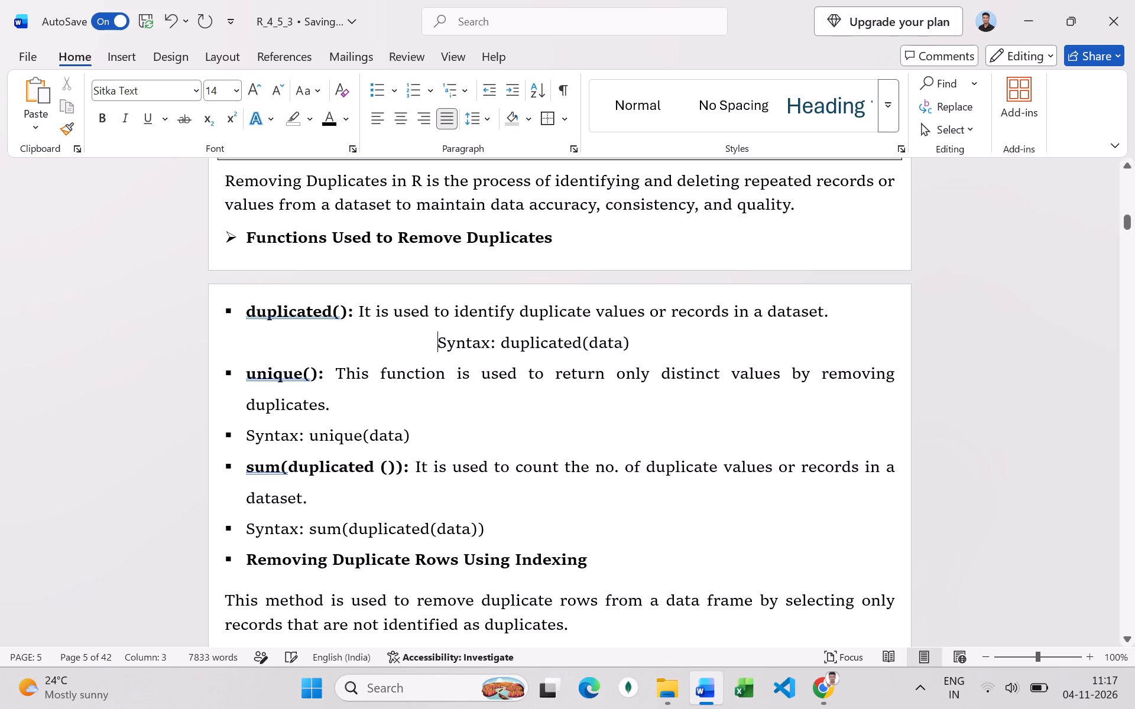
Undo the recent indentation, line spacing and bullet changes back to the numbered list of Removing Duplicates functions.
{"action": "left_click", "coordinate": [245, 437]}
{"action": "key", "text": "ctrl+z"}
{"action": "key", "text": "ctrl+z"}
{"action": "key", "text": "ctrl+z"}
{"action": "key", "text": "ctrl+z"}
{"action": "key", "text": "ctrl+z"}
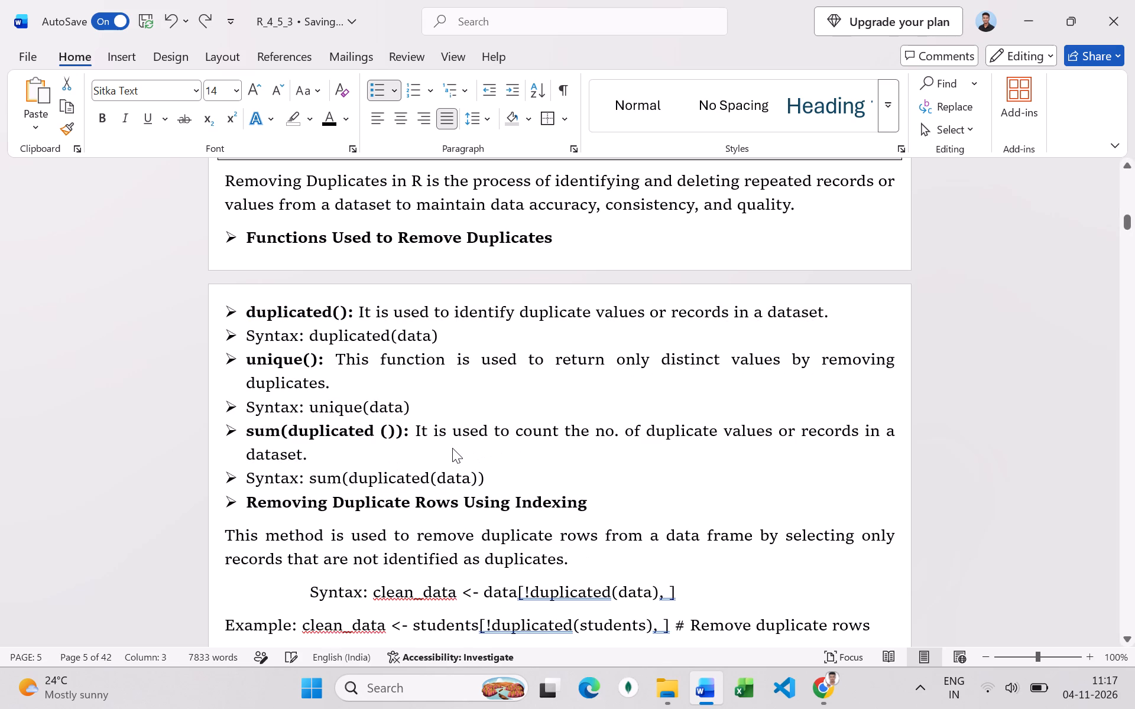
{"action": "left_click", "coordinate": [420, 450]}
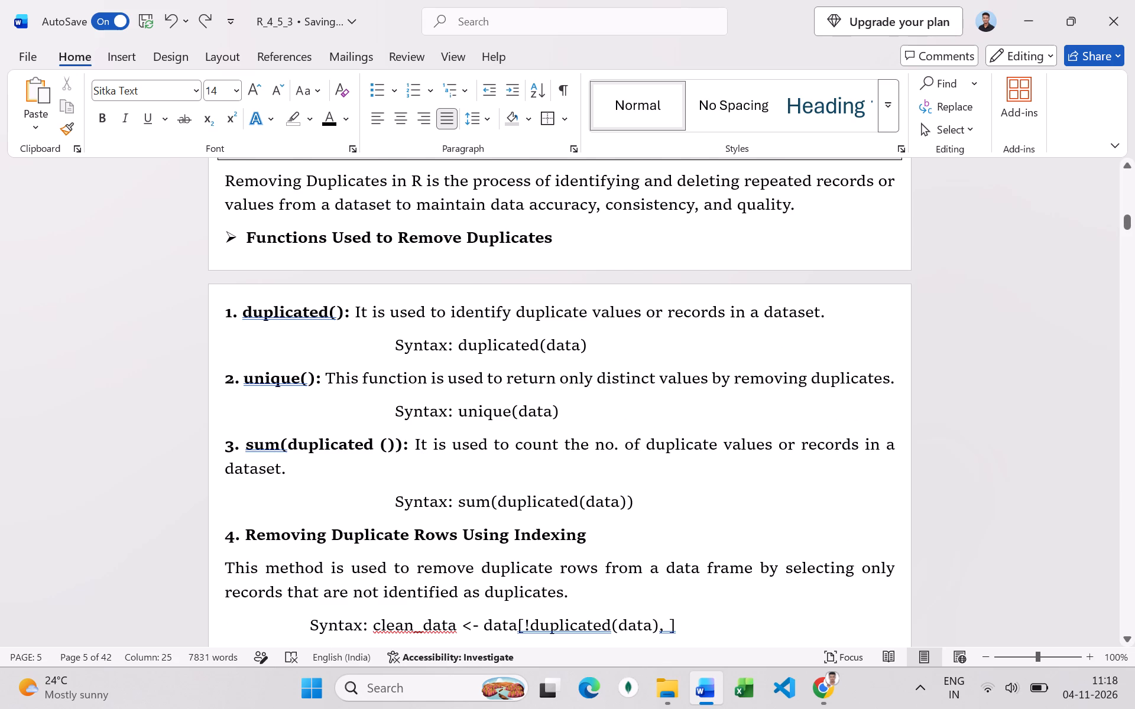
Replace "or" with a slash in the sum(duplicated()) description so it reads "values/ records".
{"action": "scroll", "coordinate": [408, 444], "scroll_direction": "down", "scroll_amount": 1}
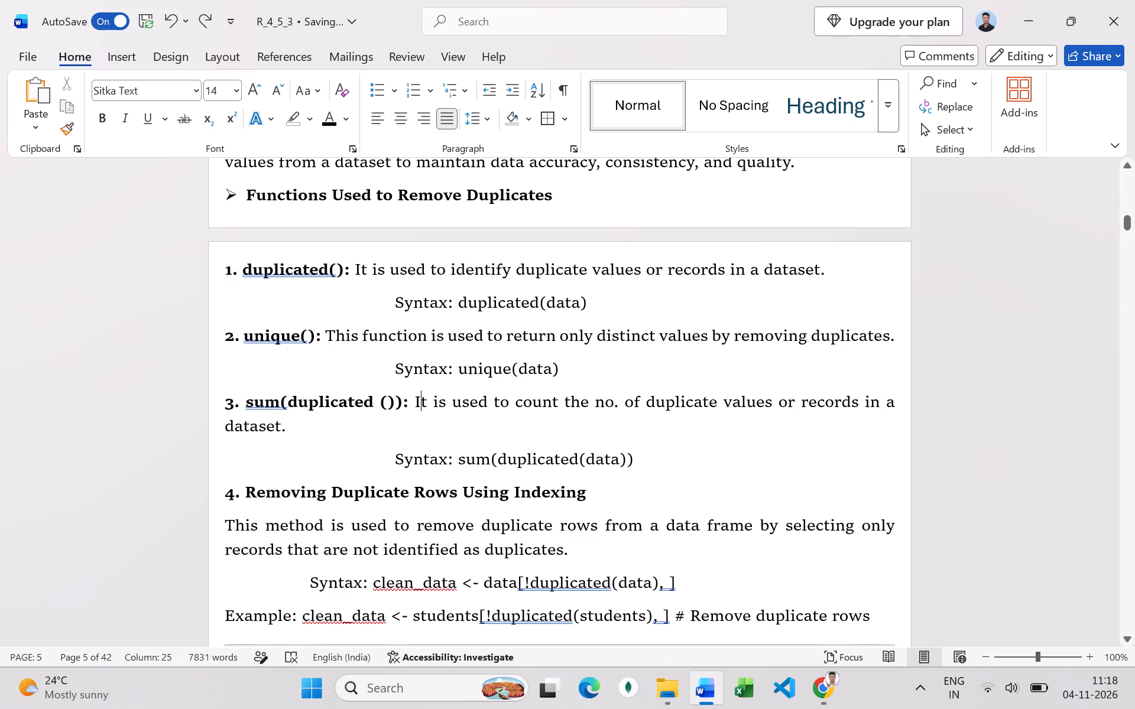
{"action": "left_click", "coordinate": [801, 402]}
{"action": "key", "text": "BackSpace"}
{"action": "key", "text": "BackSpace"}
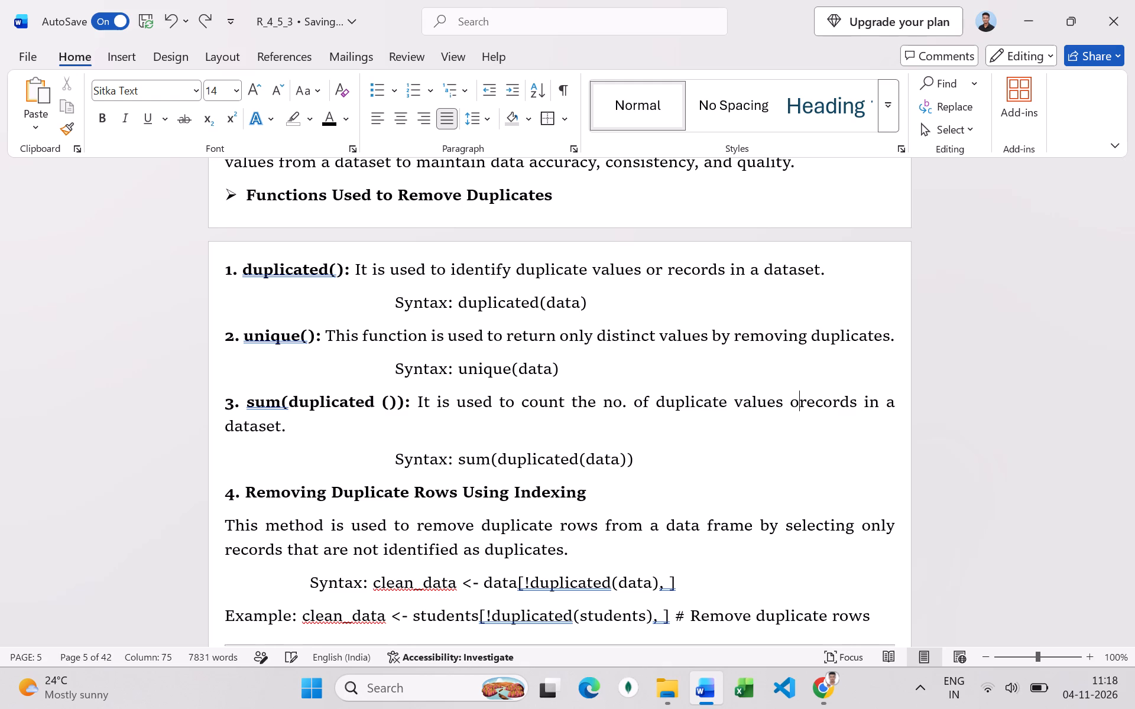
{"action": "key", "text": "BackSpace"}
{"action": "key", "text": "BackSpace"}
{"action": "key", "text": "slash"}
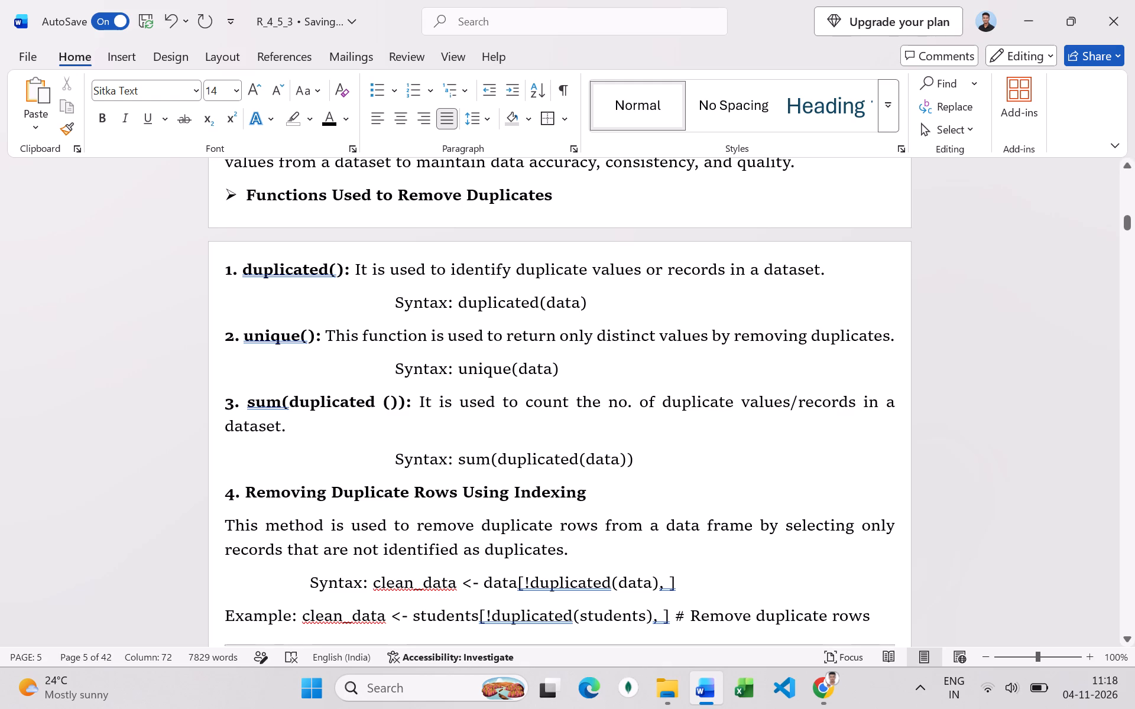
{"action": "key", "text": "space"}
Shorten "dataset" to "dset" at the end of the sum(duplicated()) description.
{"action": "left_click", "coordinate": [279, 422]}
{"action": "key", "text": "BackSpace"}
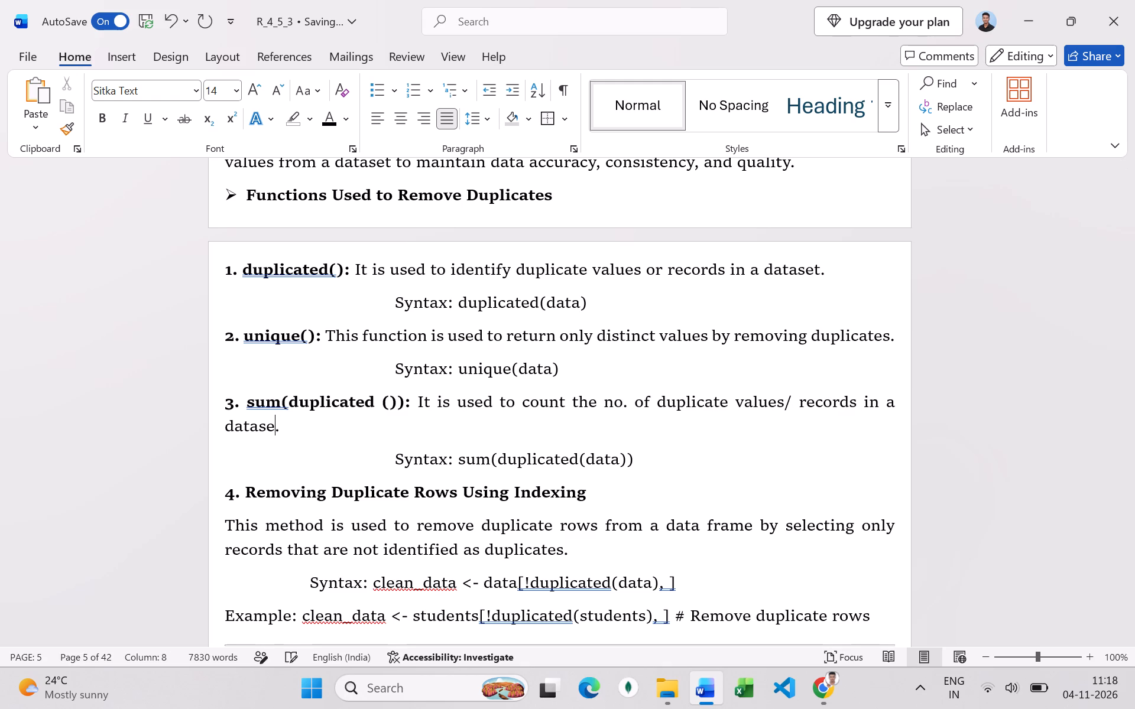
{"action": "key", "text": "BackSpace"}
{"action": "key", "text": "BackSpace"}
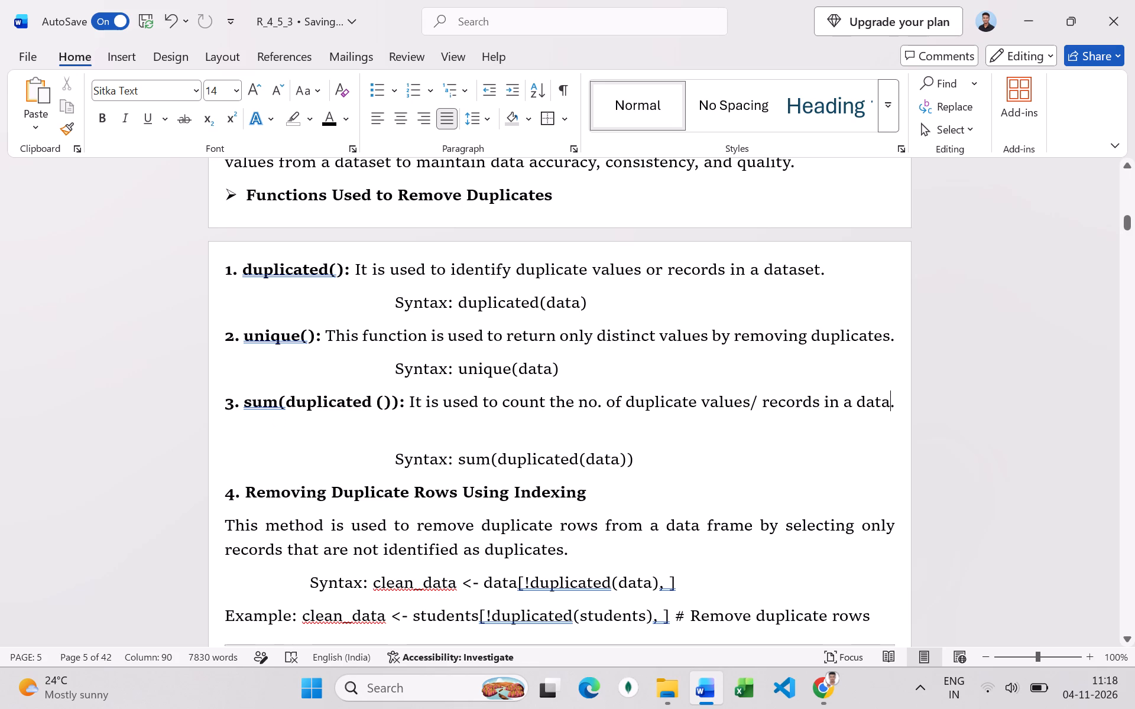
{"action": "key", "text": "BackSpace"}
{"action": "key", "text": "BackSpace"}
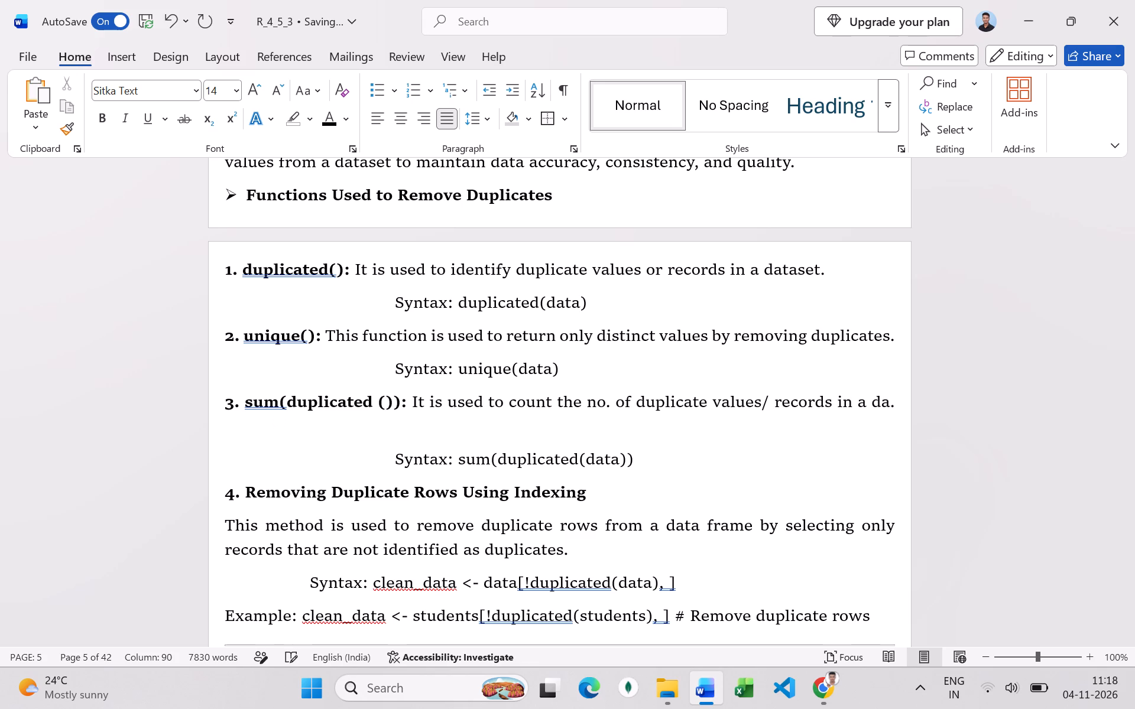
{"action": "key", "text": "BackSpace"}
{"action": "type", "text": "set"}
Close the gap above the sum(duplicated()) syntax line and realign it with the other syntax lines using tab stops.
{"action": "left_click", "coordinate": [393, 454]}
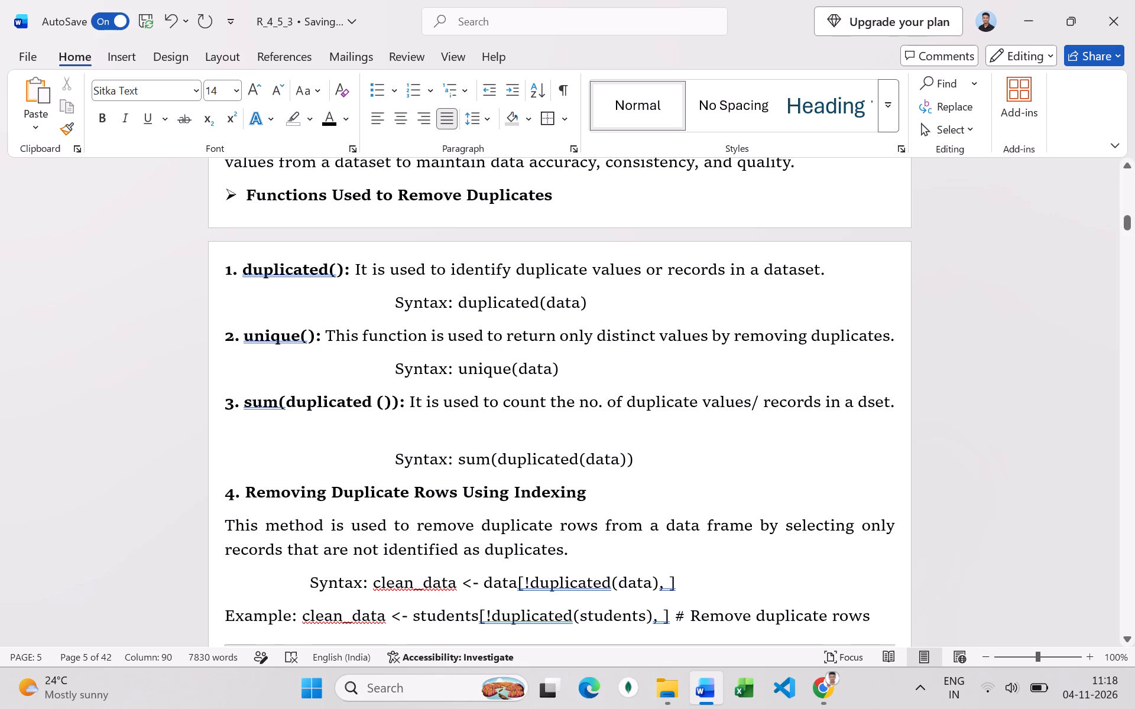
{"action": "key", "text": "BackSpace"}
{"action": "key", "text": "BackSpace"}
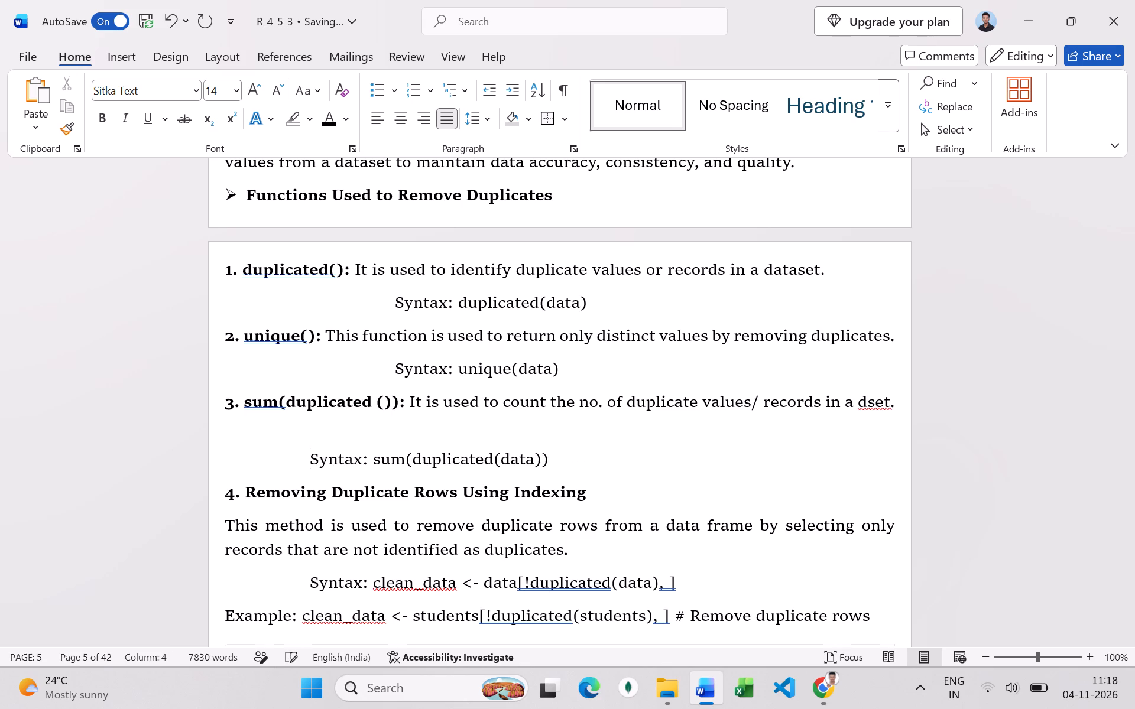
{"action": "key", "text": "BackSpace"}
{"action": "key", "text": "BackSpace"}
{"action": "key", "text": "BackSpace"}
{"action": "key", "text": "Tab"}
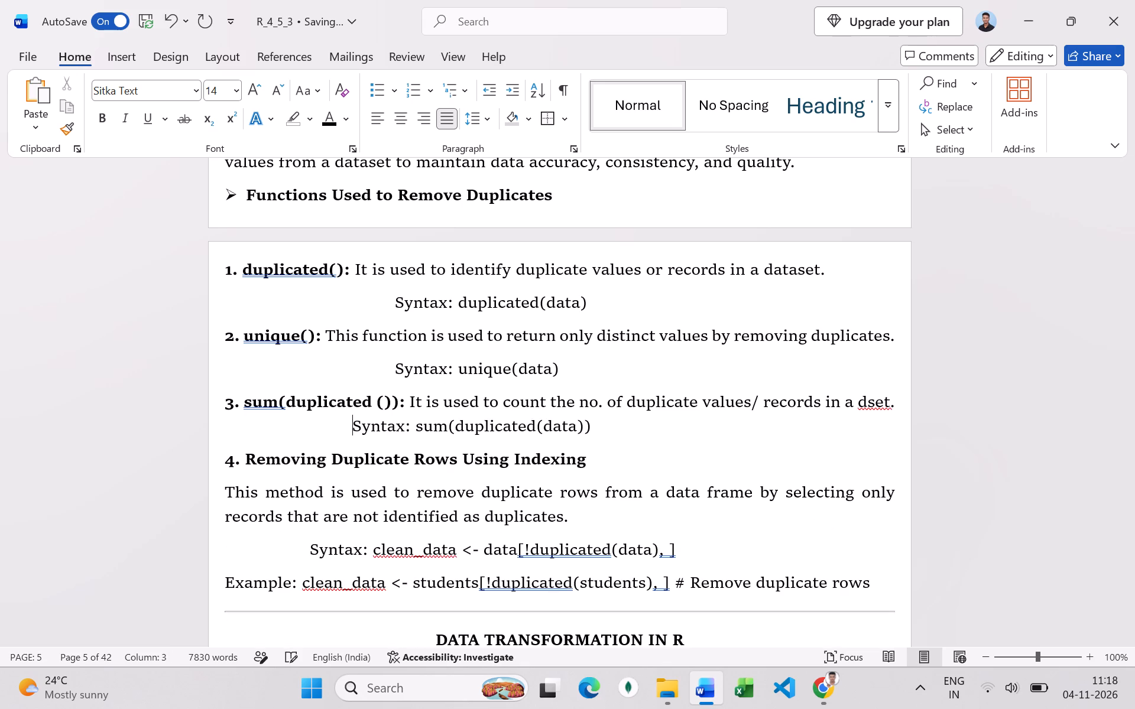
{"action": "key", "text": "Tab"}
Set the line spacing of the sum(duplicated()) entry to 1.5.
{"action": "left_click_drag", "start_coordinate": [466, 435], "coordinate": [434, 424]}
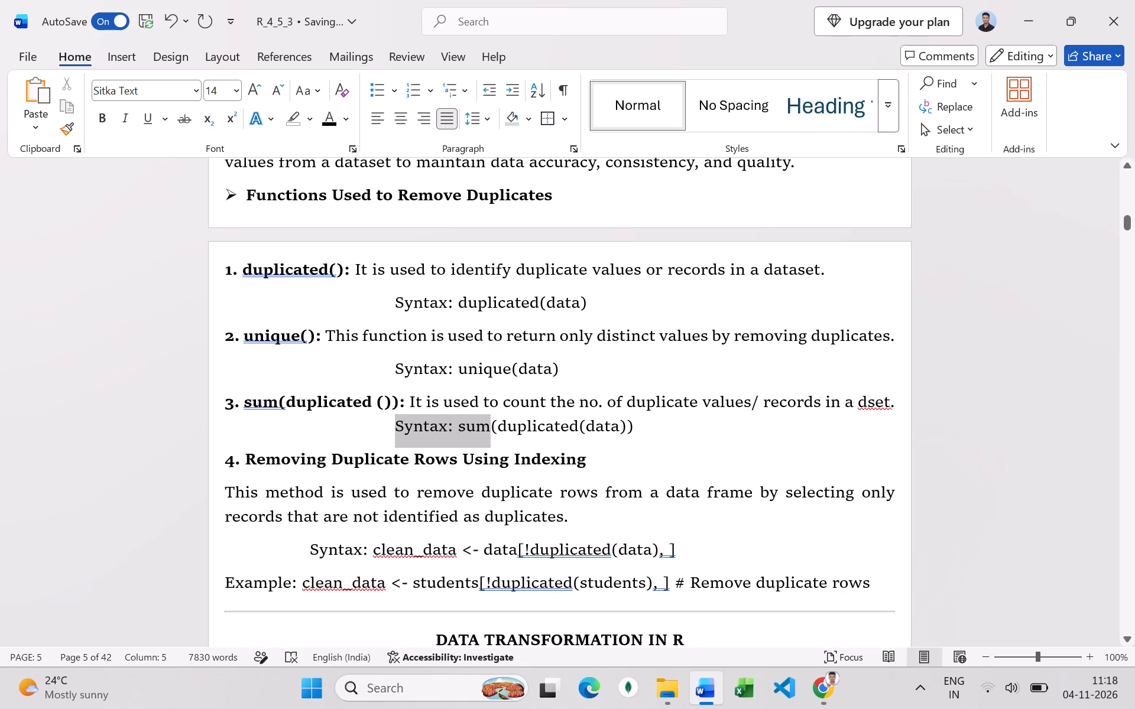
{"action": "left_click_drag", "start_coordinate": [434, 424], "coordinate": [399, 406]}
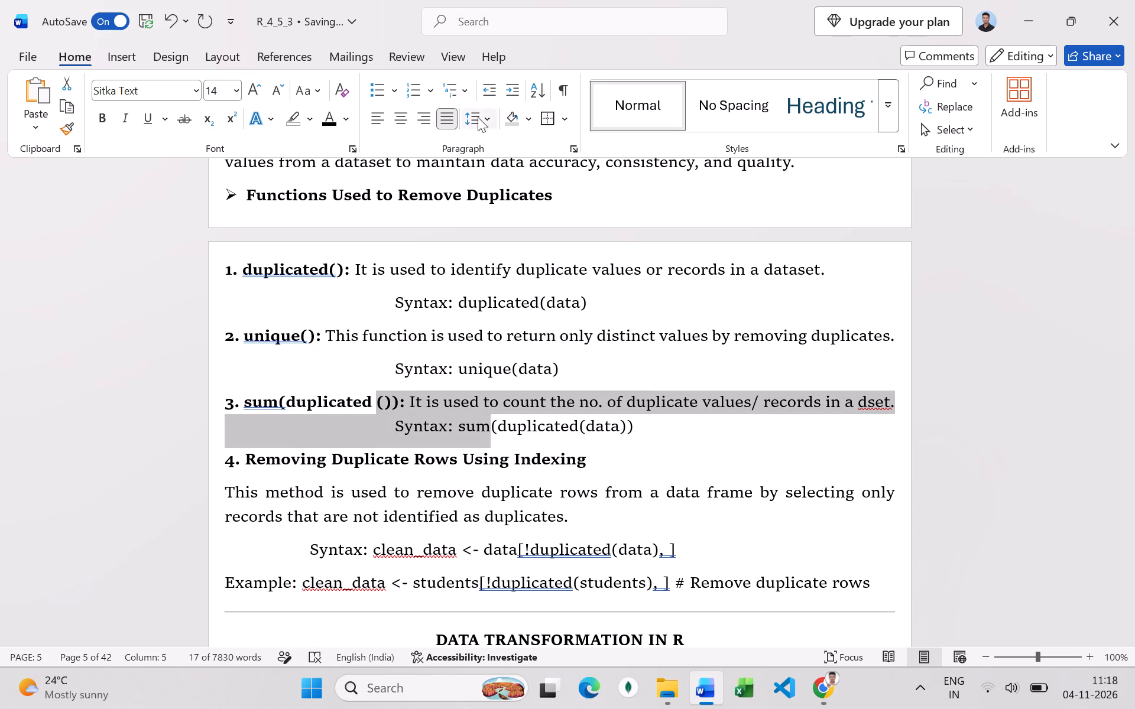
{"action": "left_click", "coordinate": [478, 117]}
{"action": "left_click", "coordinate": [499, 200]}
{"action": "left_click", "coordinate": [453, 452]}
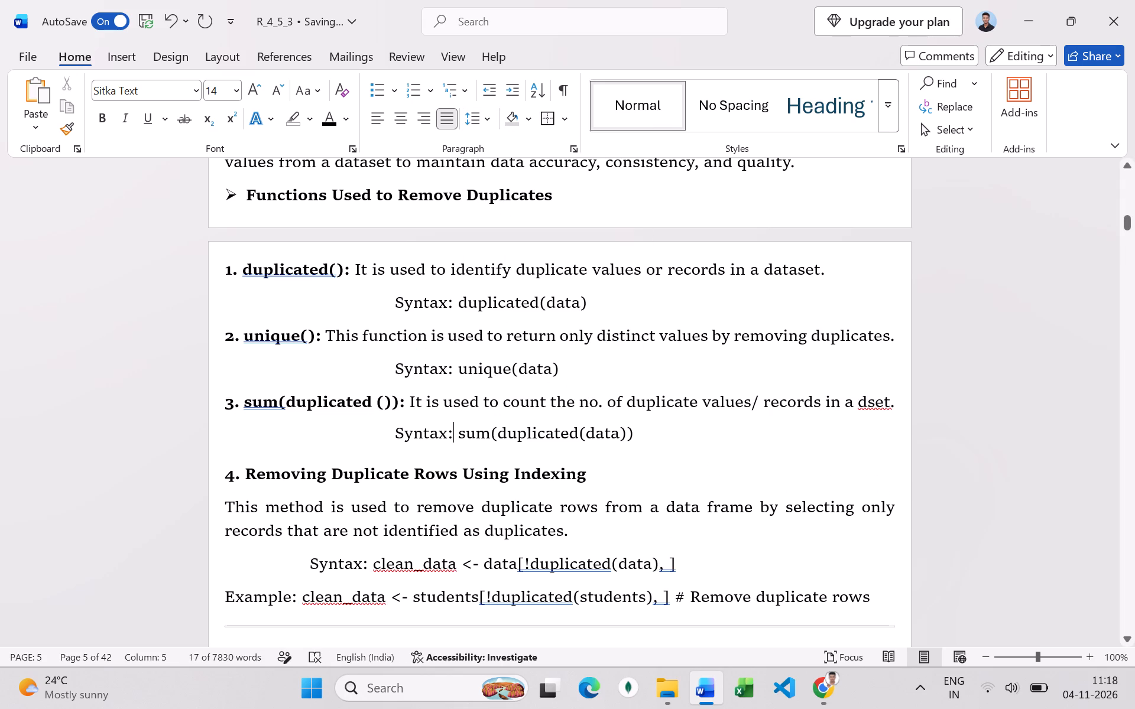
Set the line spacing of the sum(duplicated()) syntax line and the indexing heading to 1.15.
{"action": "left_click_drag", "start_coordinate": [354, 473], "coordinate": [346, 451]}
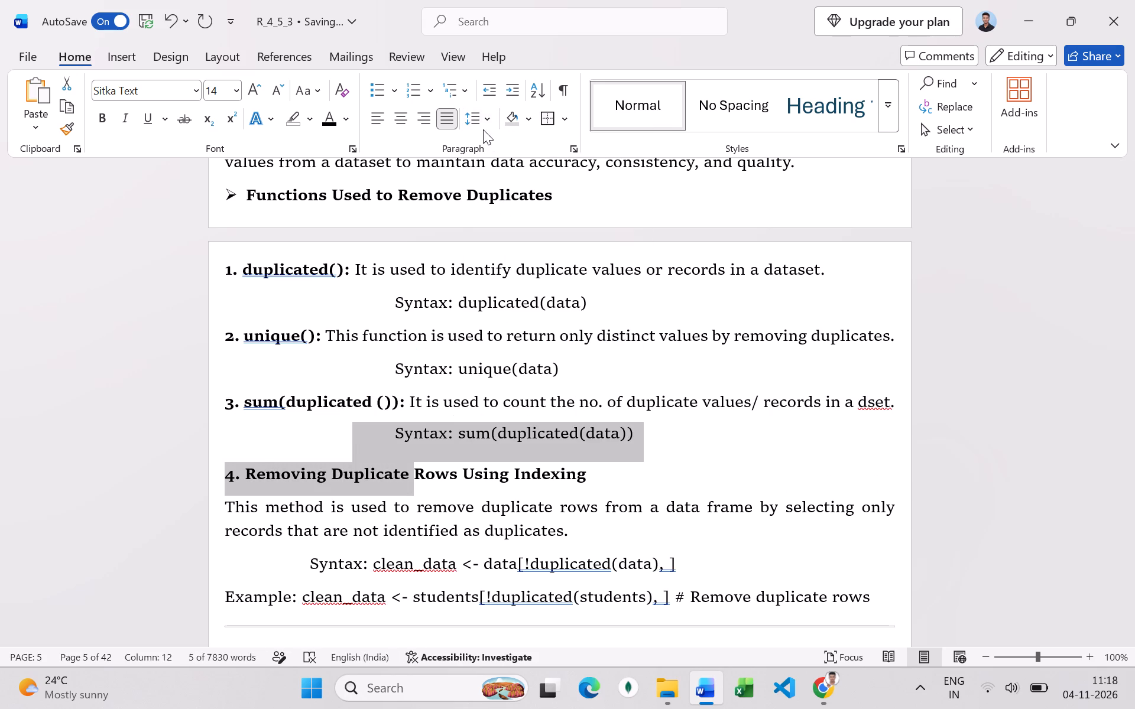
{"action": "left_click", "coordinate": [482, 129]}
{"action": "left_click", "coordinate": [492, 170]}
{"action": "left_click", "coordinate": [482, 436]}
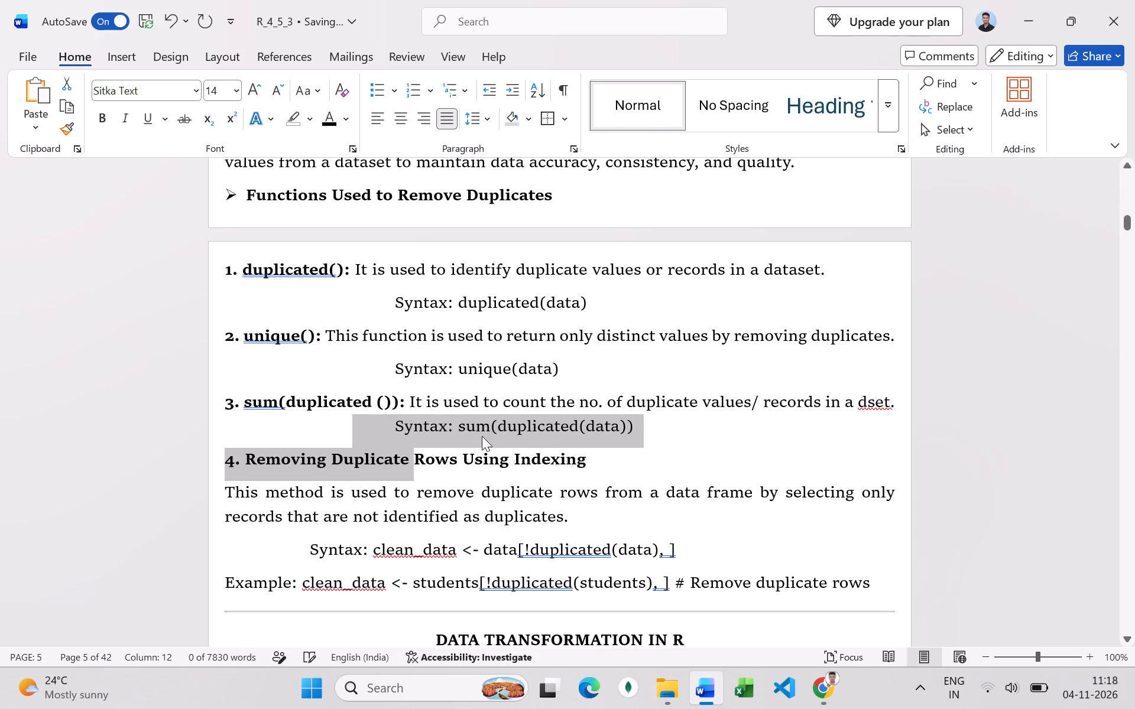
Ignore all spelling flags for "dset" in the sum(duplicated()) description.
{"action": "right_click", "coordinate": [873, 402]}
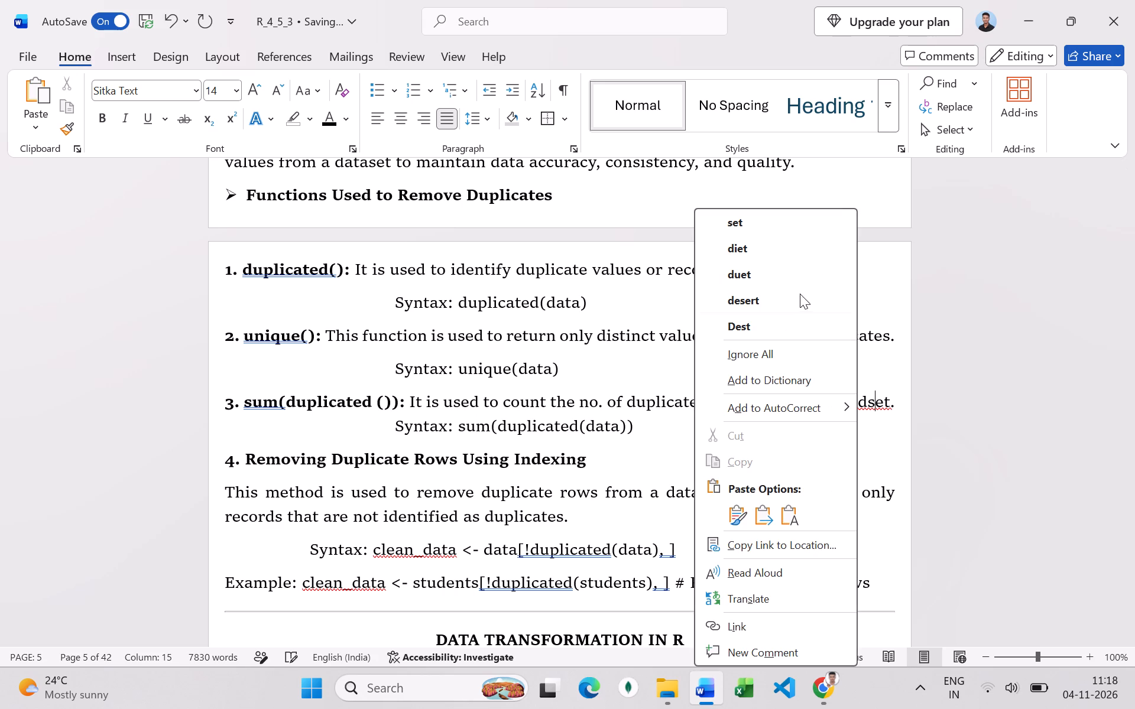
{"action": "left_click", "coordinate": [797, 363]}
{"action": "left_click", "coordinate": [648, 476]}
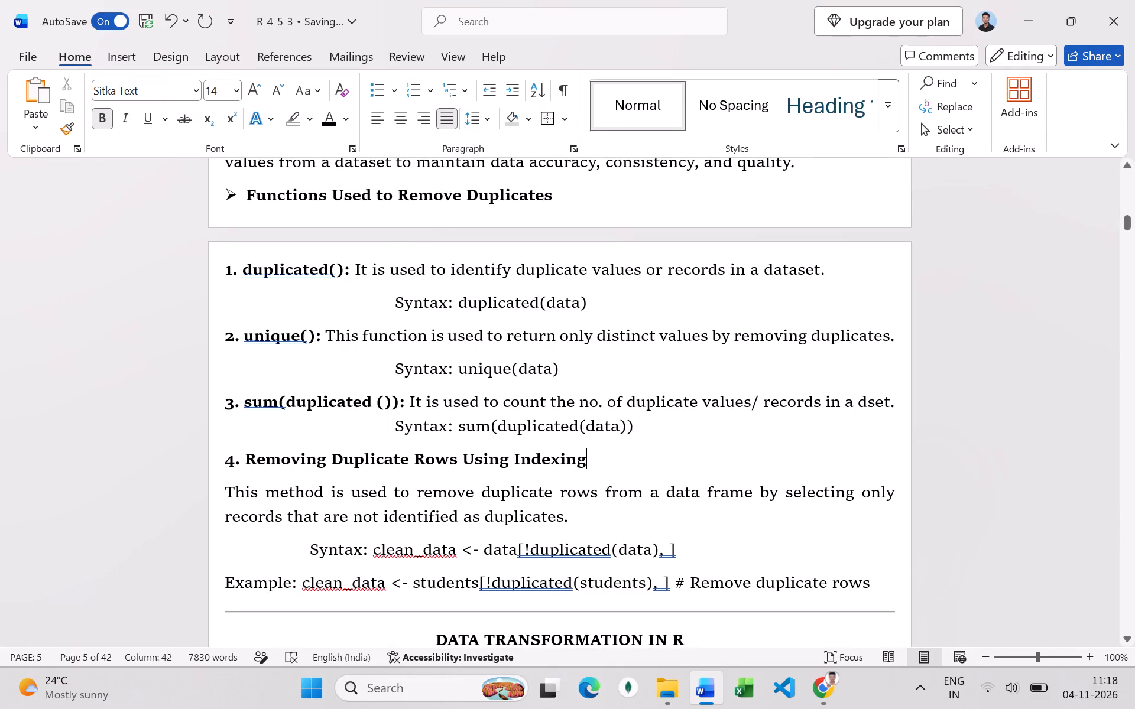
{"action": "left_click_drag", "start_coordinate": [578, 518], "coordinate": [196, 502]}
{"action": "key", "text": "ctrl+c"}
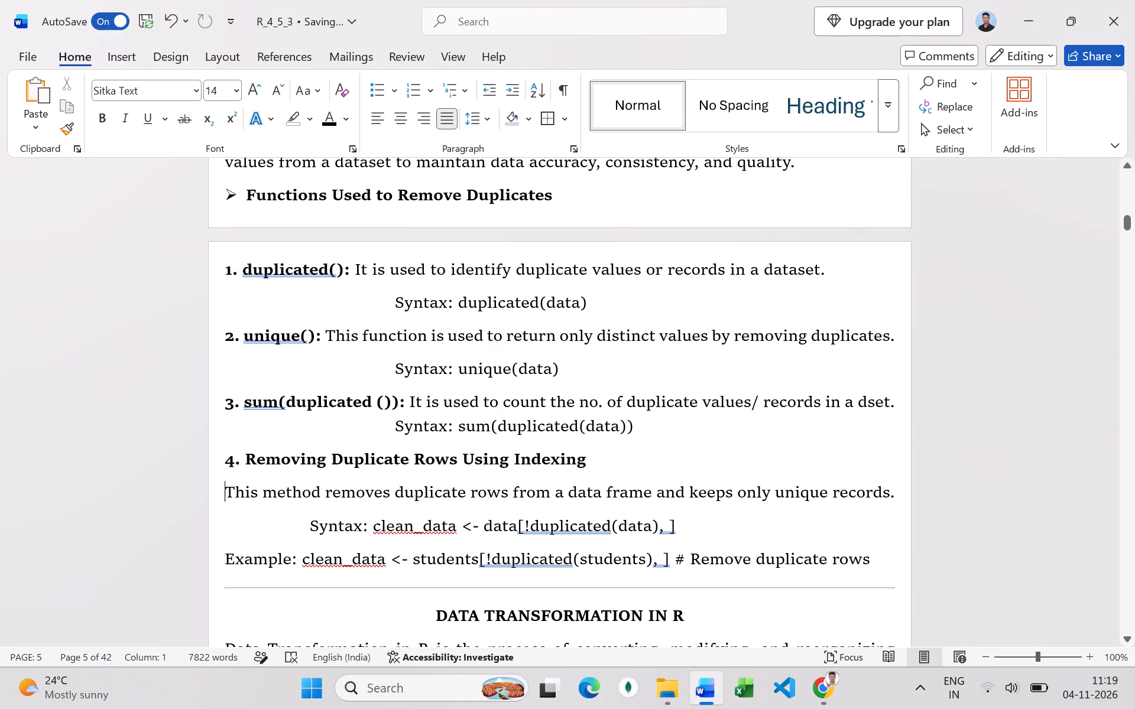
{"action": "left_click", "coordinate": [423, 525]}
{"action": "key", "text": "BackSpace"}
{"action": "key", "text": "BackSpace"}
{"action": "key", "text": "BackSpace"}
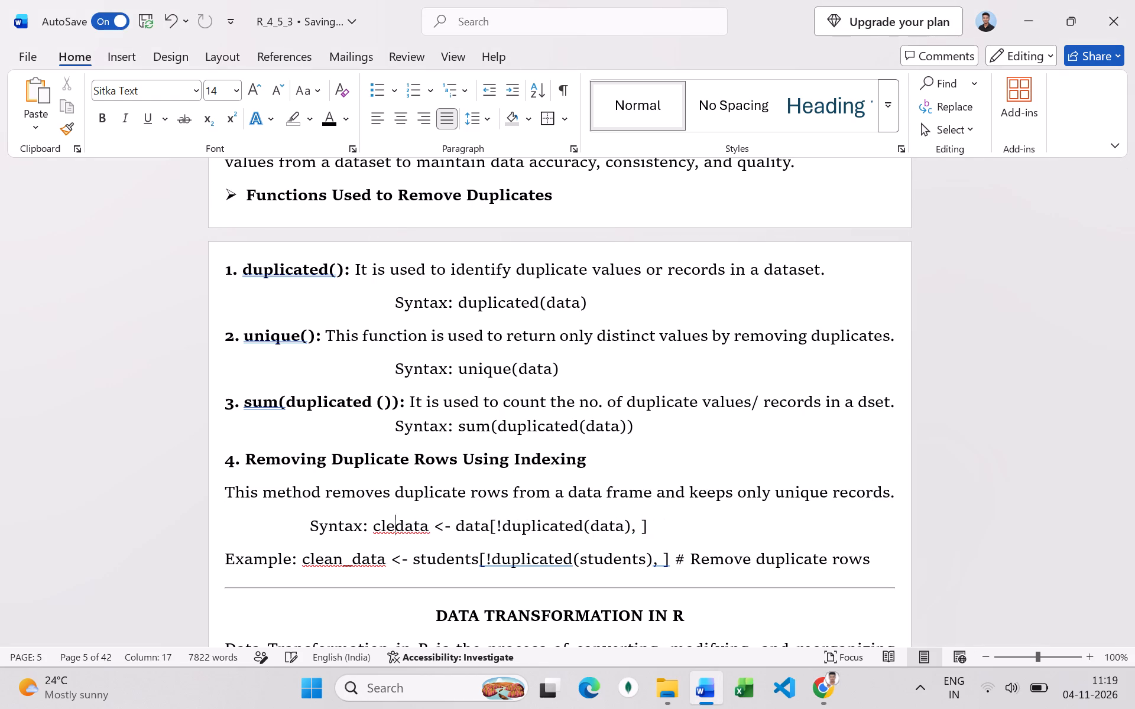
{"action": "key", "text": "BackSpace"}
{"action": "key", "text": "BackSpace"}
{"action": "key", "text": "BackSpace"}
{"action": "key", "text": "alt+Tab"}
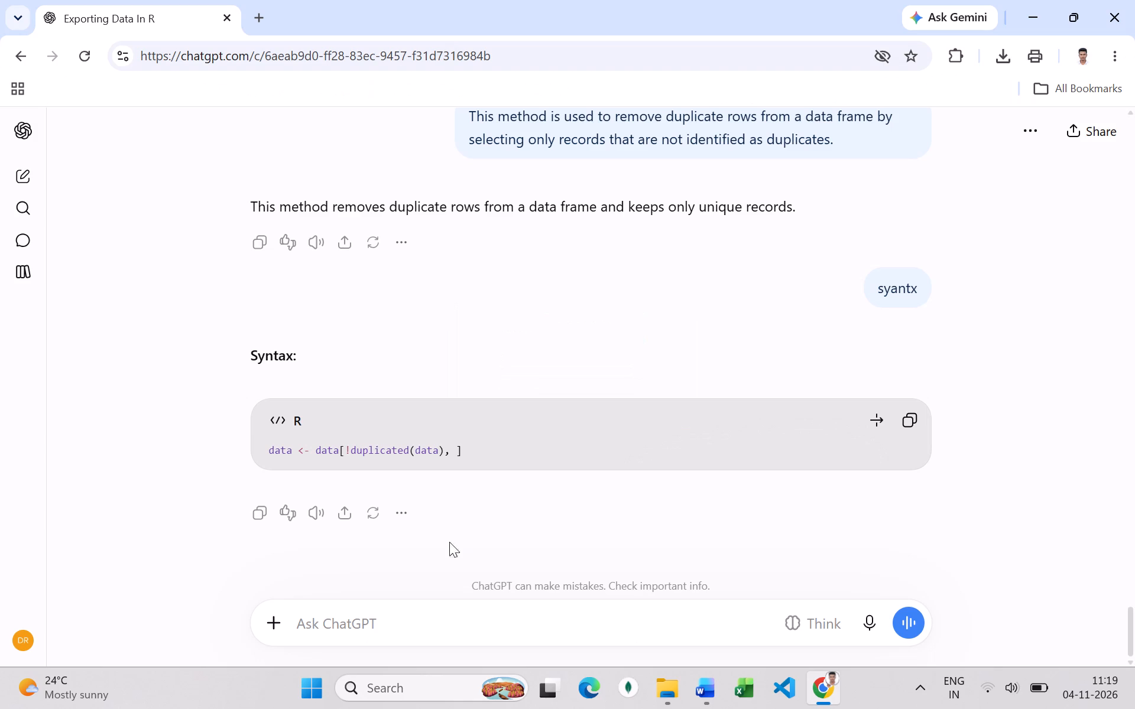
{"action": "key", "text": "alt+Tab"}
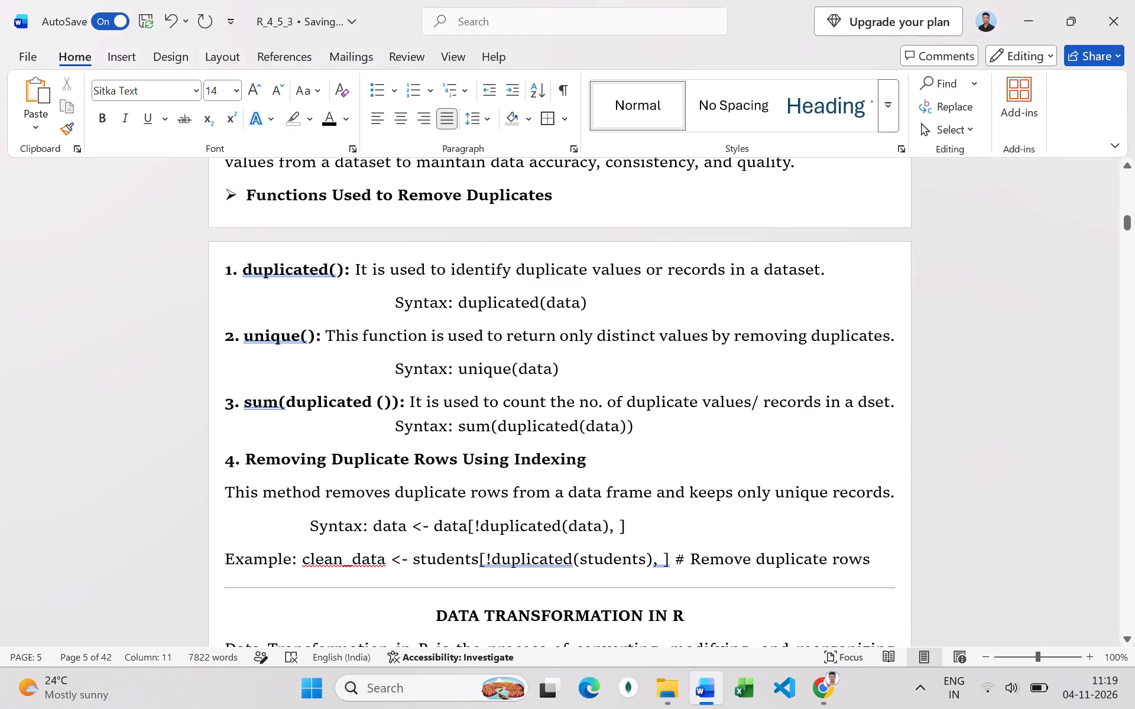
{"action": "key", "text": "alt+Tab"}
{"action": "key", "text": "alt+Tab"}
Indent the syntax line of the indexing entry two tab stops further, aligned with the other syntax lines.
{"action": "left_click", "coordinate": [304, 521]}
{"action": "key", "text": "Tab"}
{"action": "key", "text": "Tab"}
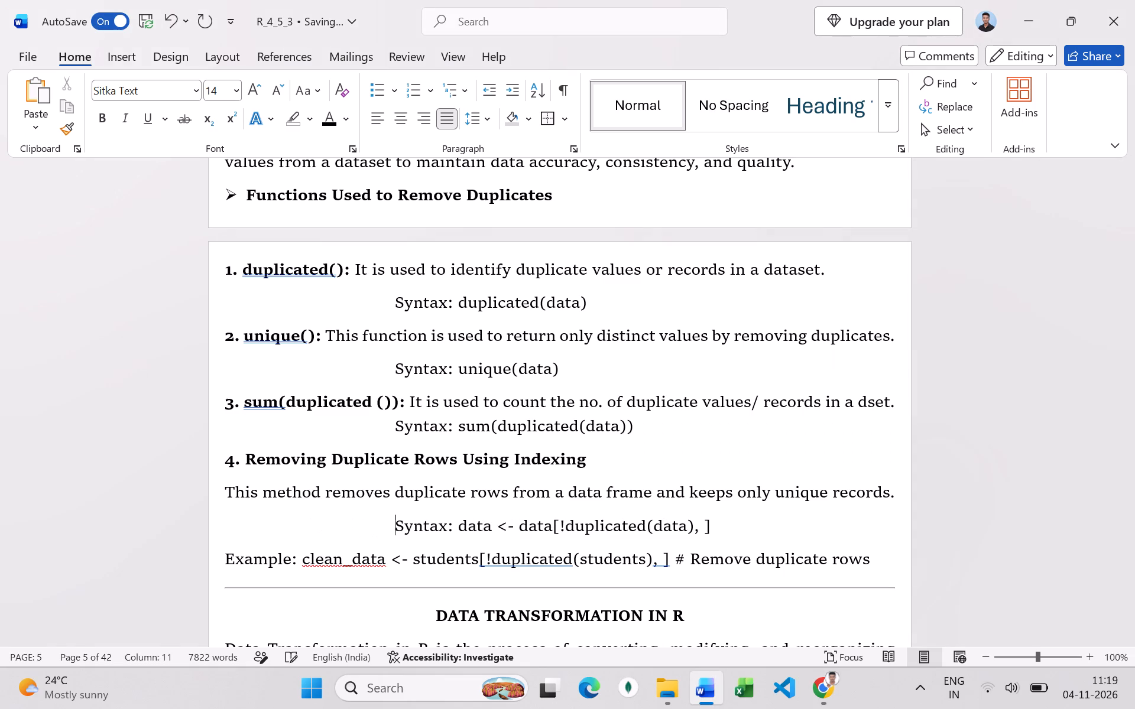
Replace the clean_data example under the indexing entry with a copy of the centred line "Example – Follow H.B [ Page – 53]".
{"action": "left_click_drag", "start_coordinate": [874, 562], "coordinate": [572, 561]}
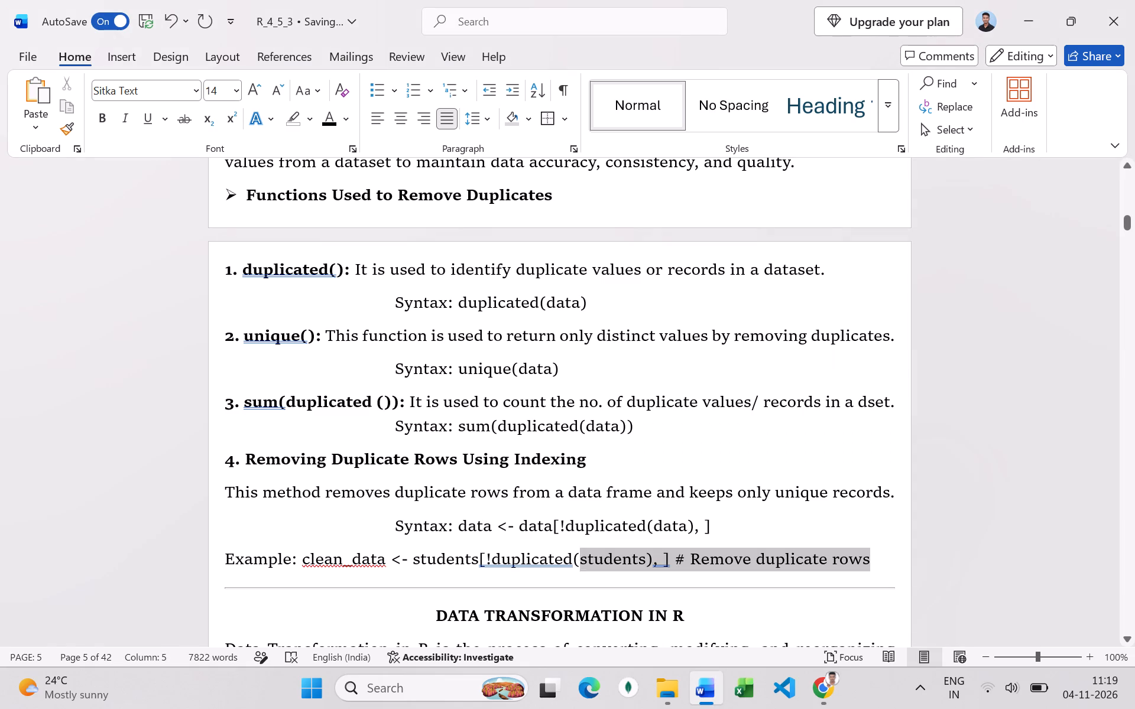
{"action": "left_click_drag", "start_coordinate": [572, 561], "coordinate": [317, 551]}
{"action": "key", "text": "BackSpace"}
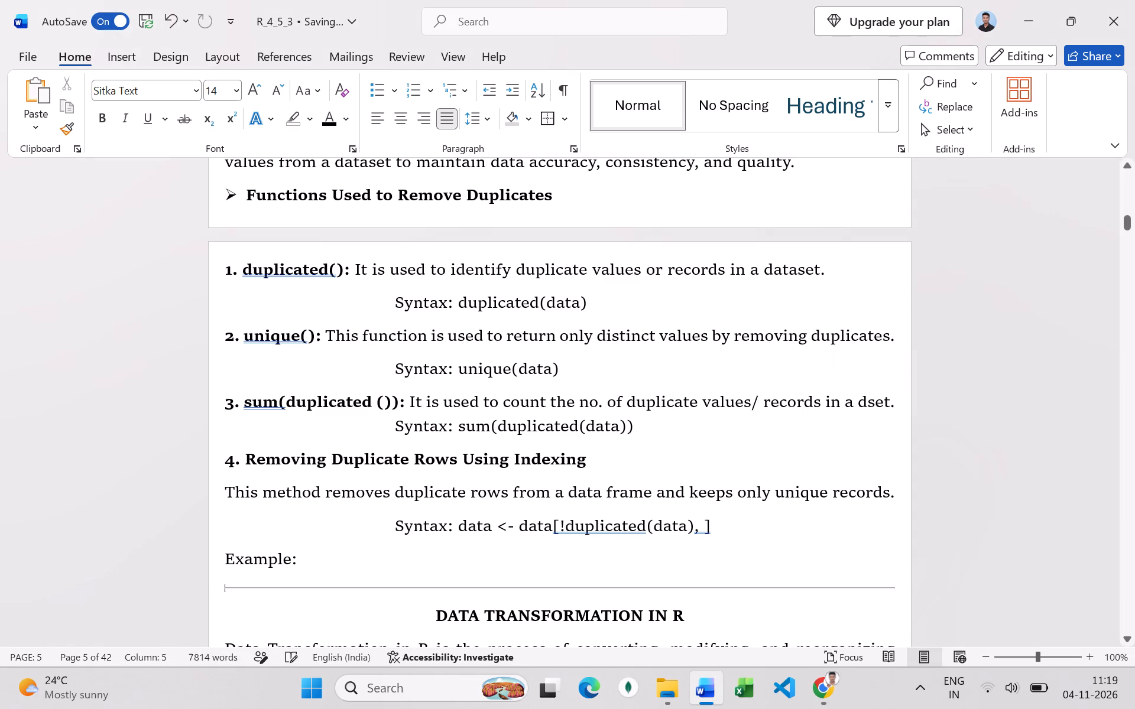
{"action": "left_click_drag", "start_coordinate": [312, 563], "coordinate": [221, 558]}
{"action": "scroll", "coordinate": [397, 417], "scroll_direction": "down", "scroll_amount": 1}
{"action": "scroll", "coordinate": [397, 417], "scroll_direction": "up", "scroll_amount": 4}
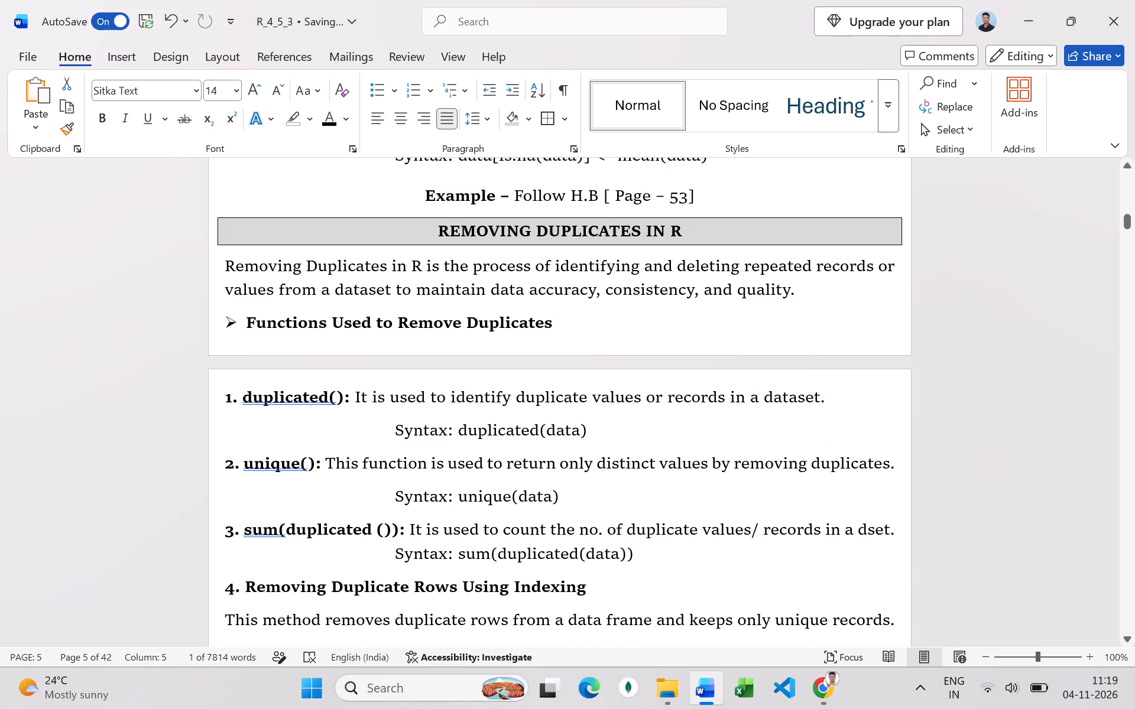
{"action": "scroll", "coordinate": [481, 356], "scroll_direction": "up", "scroll_amount": 3}
{"action": "left_click_drag", "start_coordinate": [709, 331], "coordinate": [376, 326]}
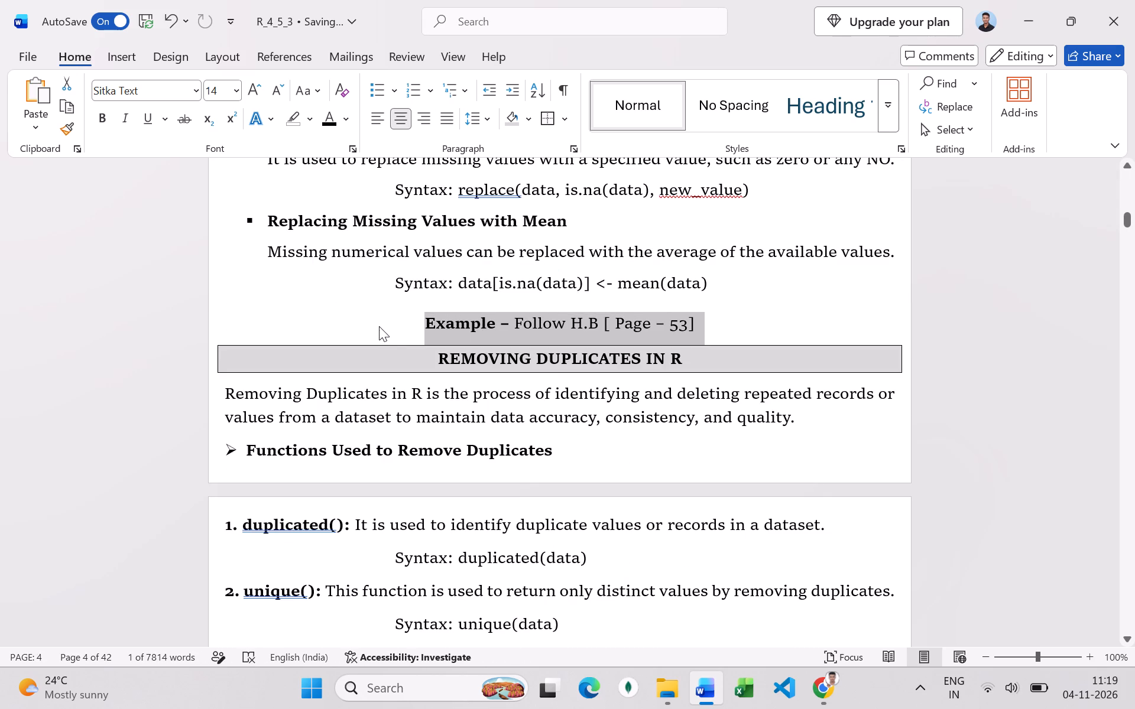
{"action": "key", "text": "ctrl+c"}
{"action": "scroll", "coordinate": [446, 421], "scroll_direction": "down", "scroll_amount": 7}
{"action": "left_click_drag", "start_coordinate": [359, 529], "coordinate": [168, 521]}
{"action": "left_click", "coordinate": [289, 554]}
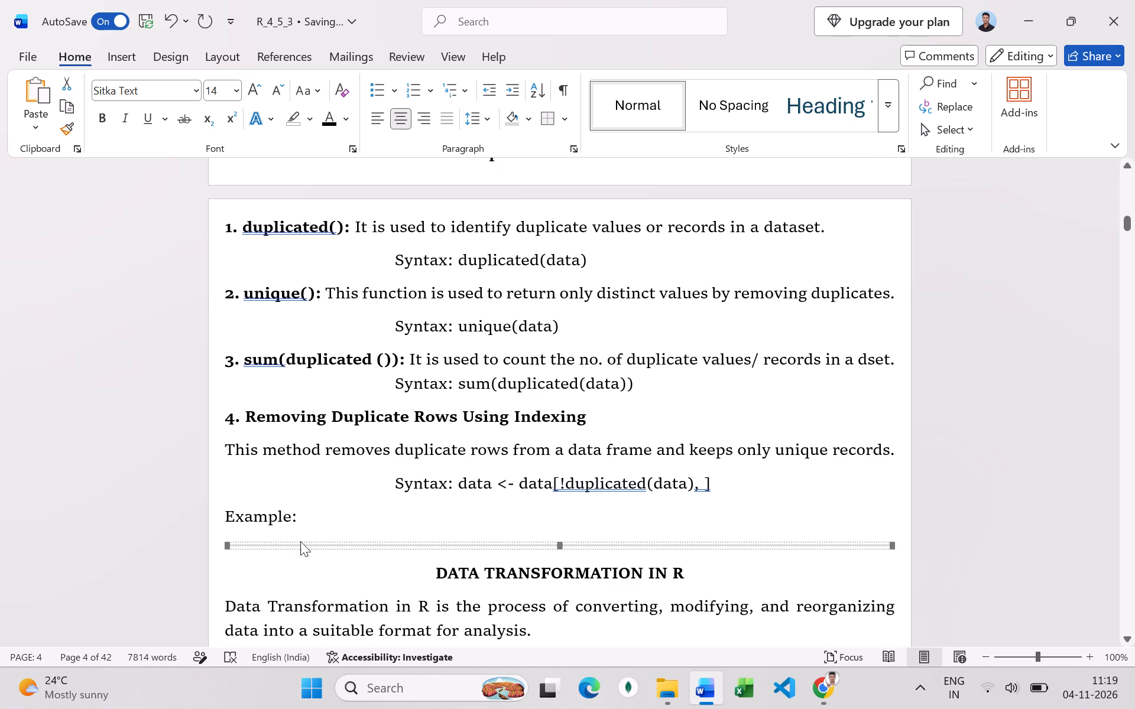
{"action": "left_click", "coordinate": [312, 524]}
{"action": "left_click_drag", "start_coordinate": [304, 515], "coordinate": [174, 515]}
{"action": "key", "text": "ctrl+v"}
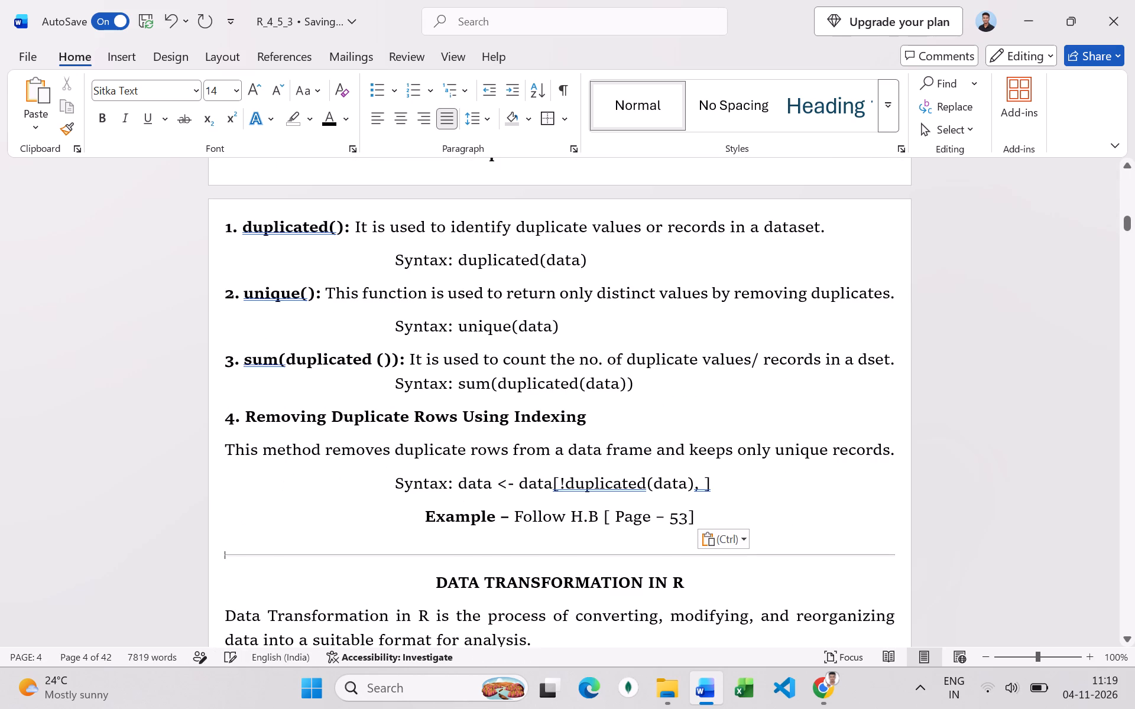
Delete the horizontal line and the empty paragraph above the DATA TRANSFORMATION IN R heading.
{"action": "left_click", "coordinate": [570, 554]}
{"action": "key", "text": "BackSpace"}
{"action": "key", "text": "BackSpace"}
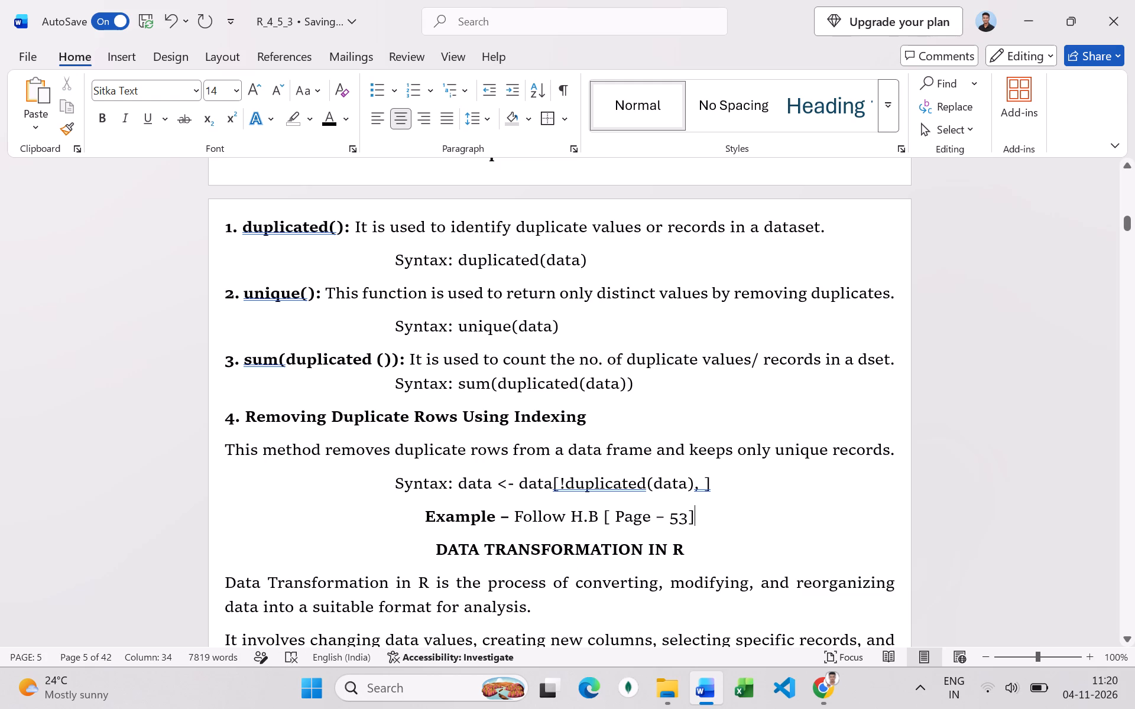
Set line spacing to 1.0 for the indexing entry and for the duplicated() and unique() entries.
{"action": "left_click_drag", "start_coordinate": [458, 487], "coordinate": [372, 432]}
{"action": "left_click", "coordinate": [489, 122]}
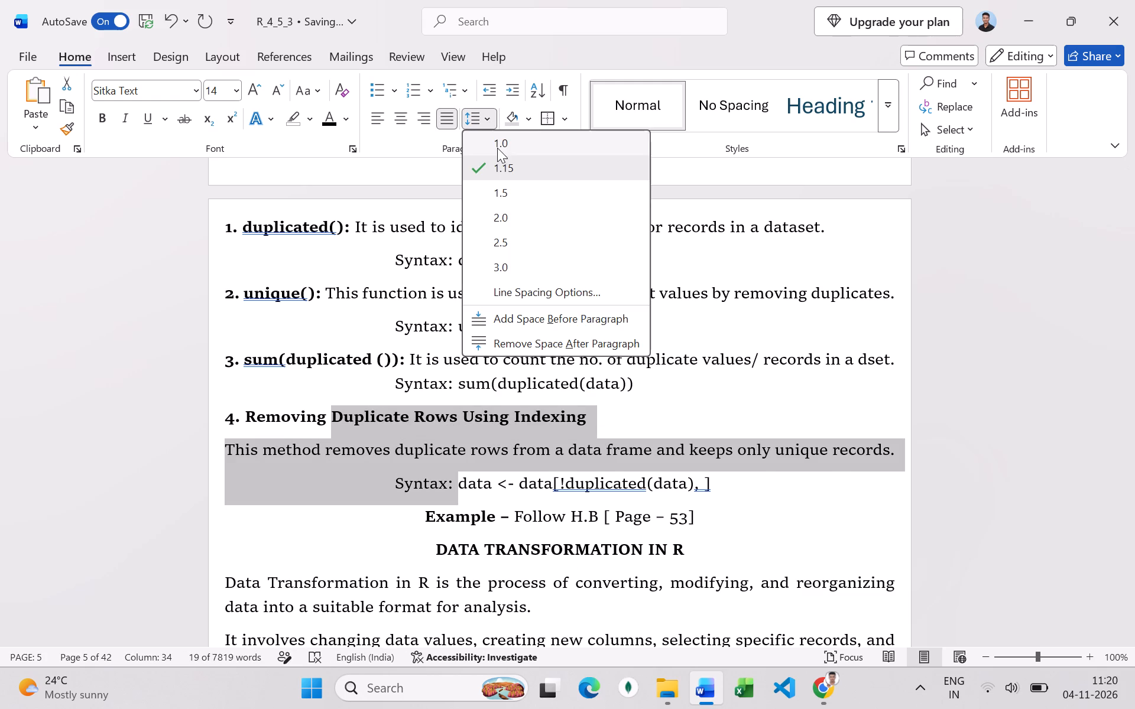
{"action": "left_click", "coordinate": [500, 154]}
{"action": "left_click", "coordinate": [498, 430]}
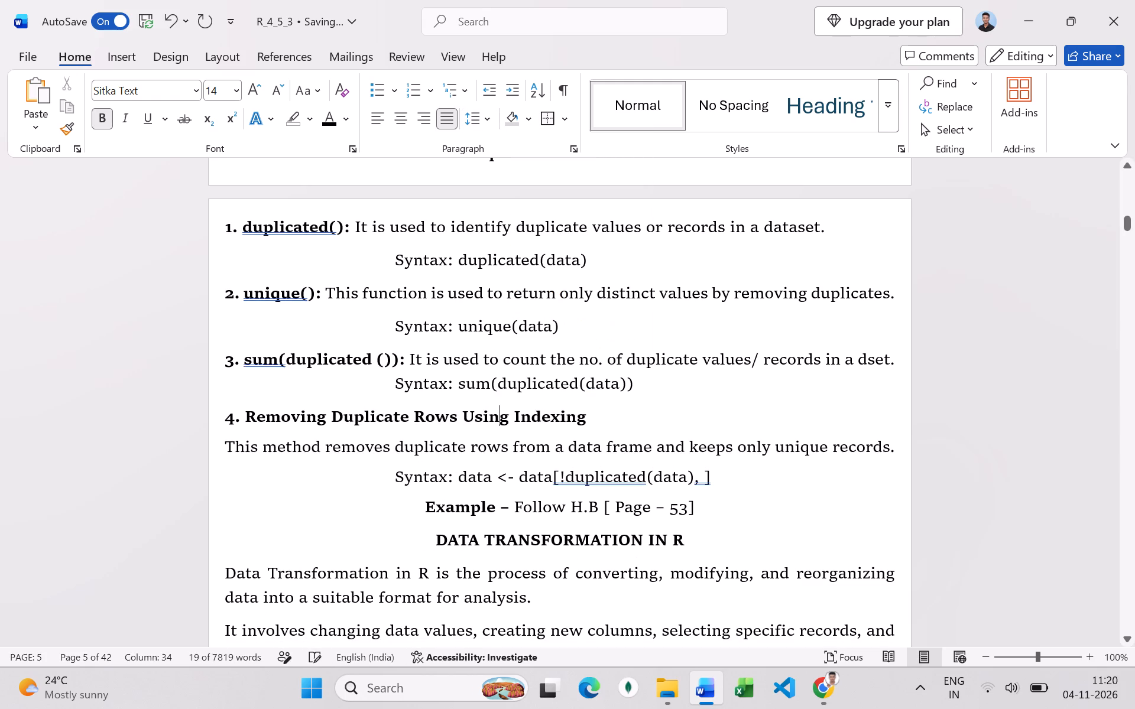
{"action": "left_click_drag", "start_coordinate": [498, 346], "coordinate": [395, 239]}
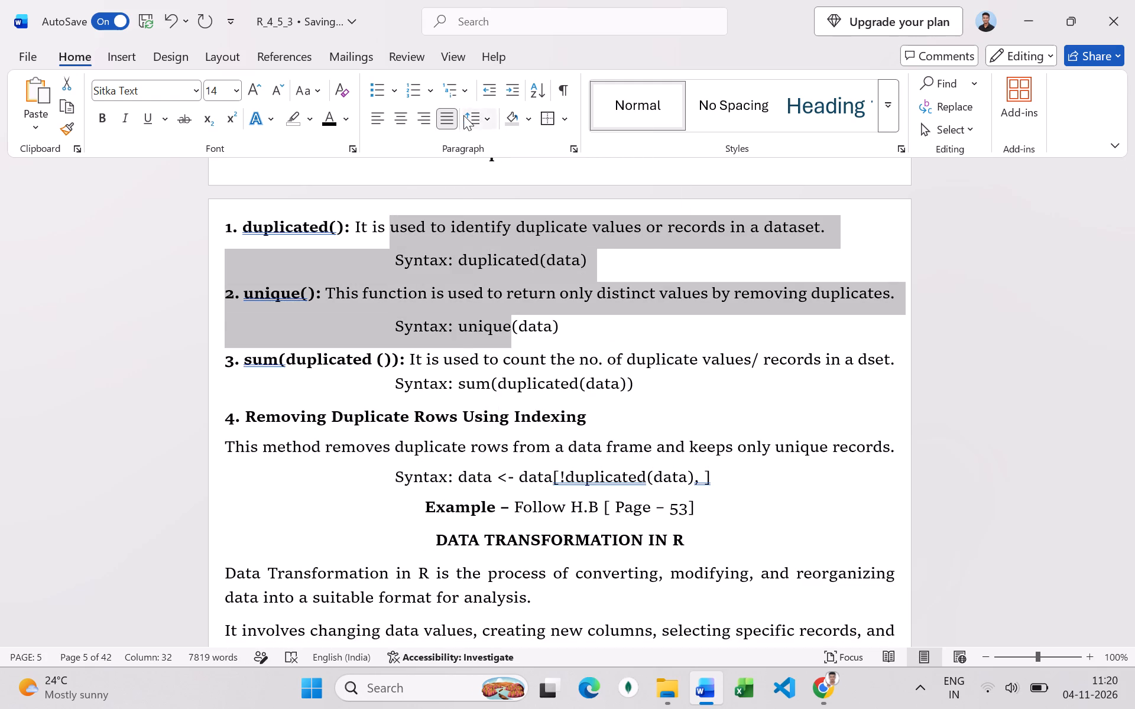
{"action": "left_click", "coordinate": [471, 116]}
{"action": "left_click", "coordinate": [489, 148]}
{"action": "left_click", "coordinate": [466, 337]}
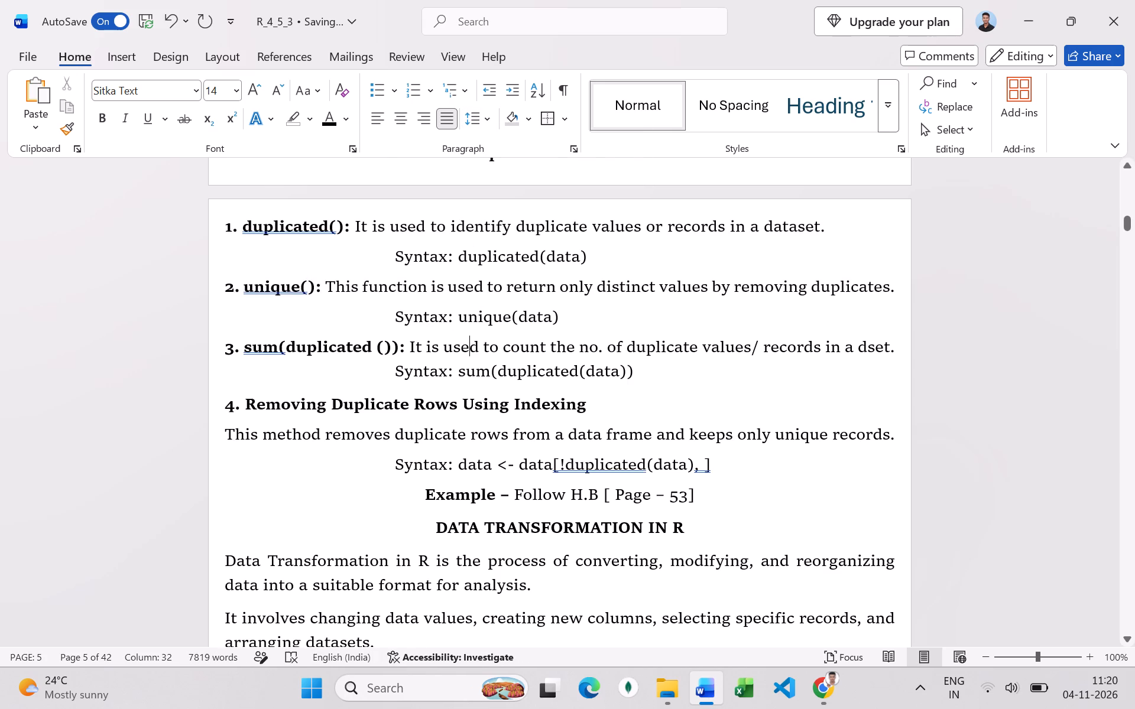
Apply a box border and grey shading to the DATA TRANSFORMATION IN R heading.
{"action": "scroll", "coordinate": [520, 405], "scroll_direction": "up", "scroll_amount": 1}
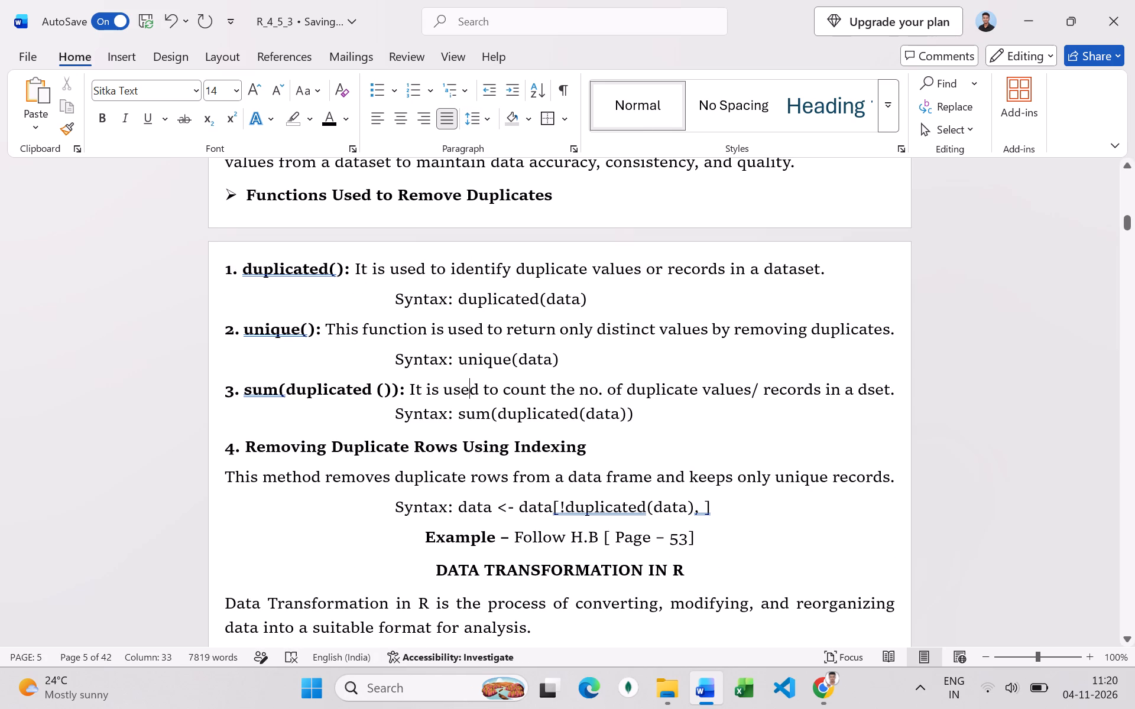
{"action": "left_click_drag", "start_coordinate": [717, 565], "coordinate": [325, 568]}
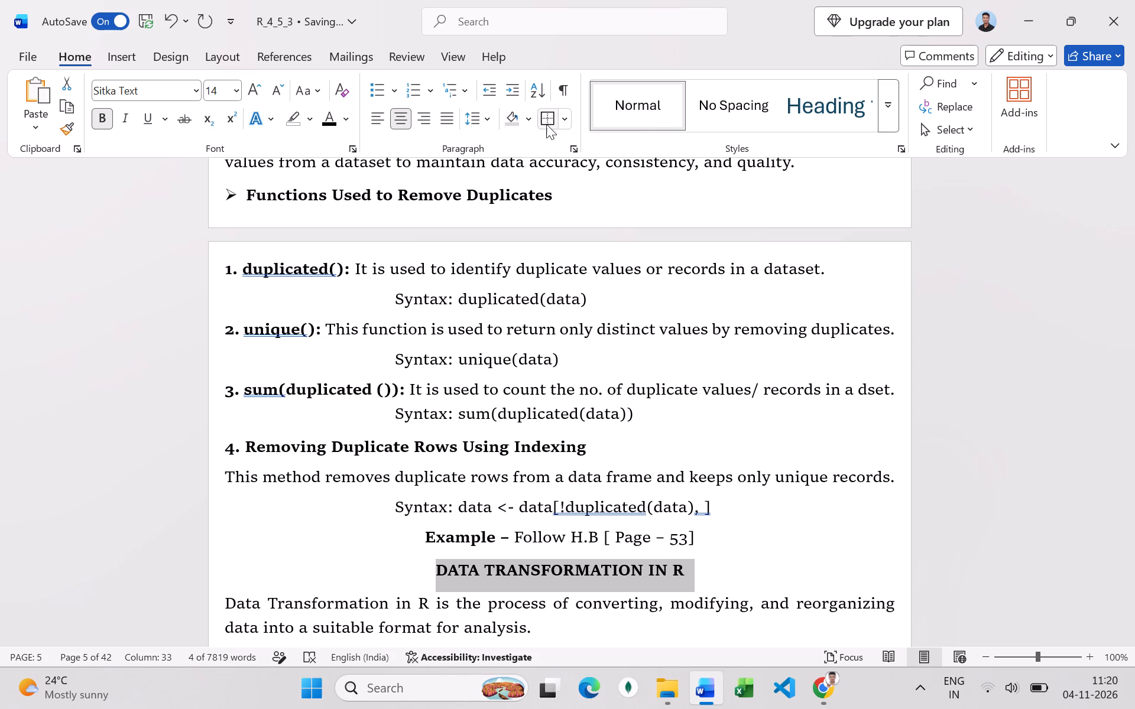
{"action": "left_click", "coordinate": [548, 126]}
{"action": "left_click", "coordinate": [512, 119]}
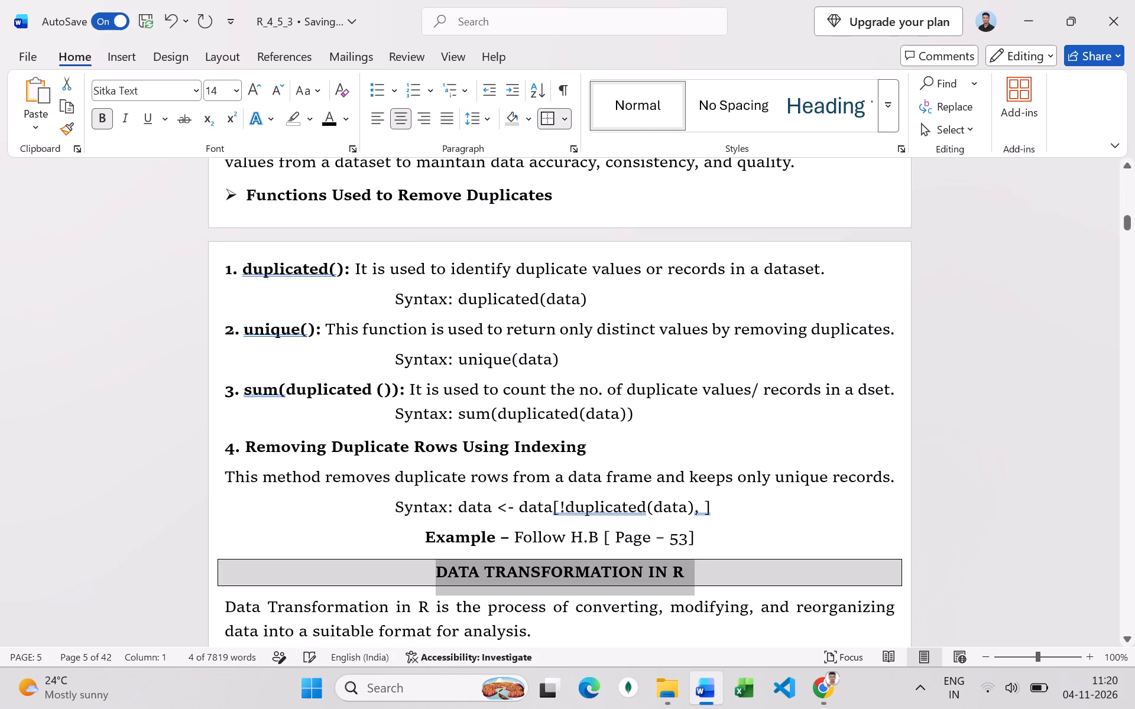
{"action": "left_click", "coordinate": [758, 579]}
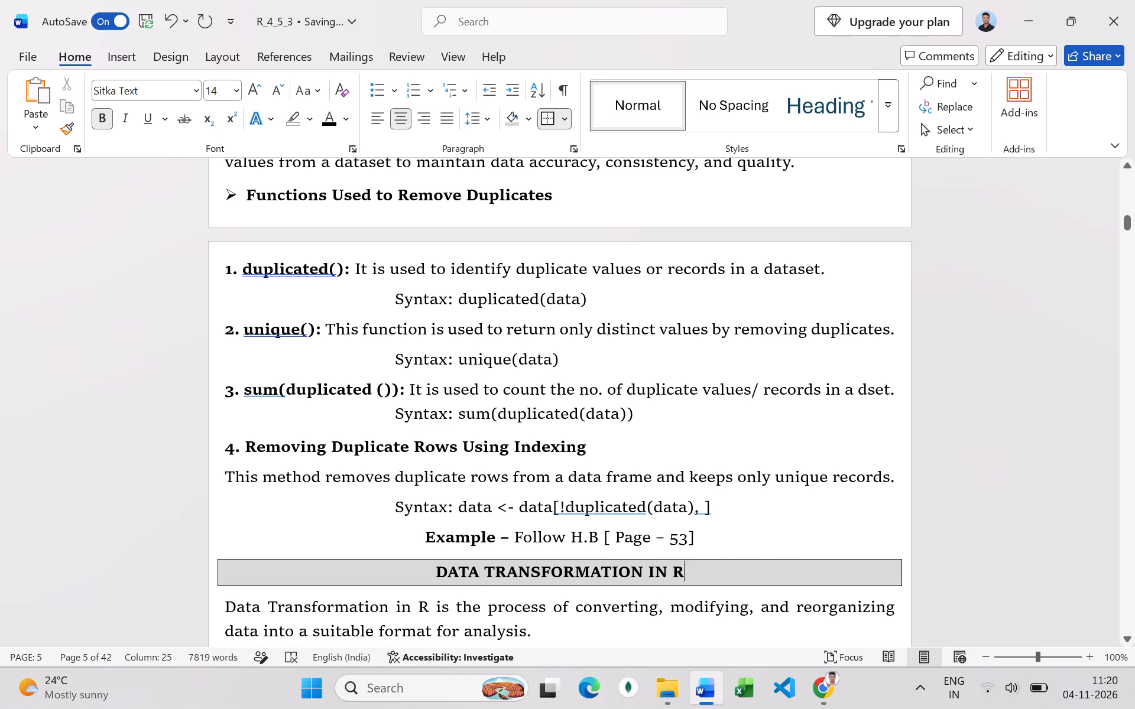
Shorten the fourth function heading to "Removing Duplicate Rows:" by removing "Using Indexing" and adding a colon.
{"action": "scroll", "coordinate": [683, 544], "scroll_direction": "up", "scroll_amount": 4}
{"action": "scroll", "coordinate": [683, 544], "scroll_direction": "down", "scroll_amount": 2}
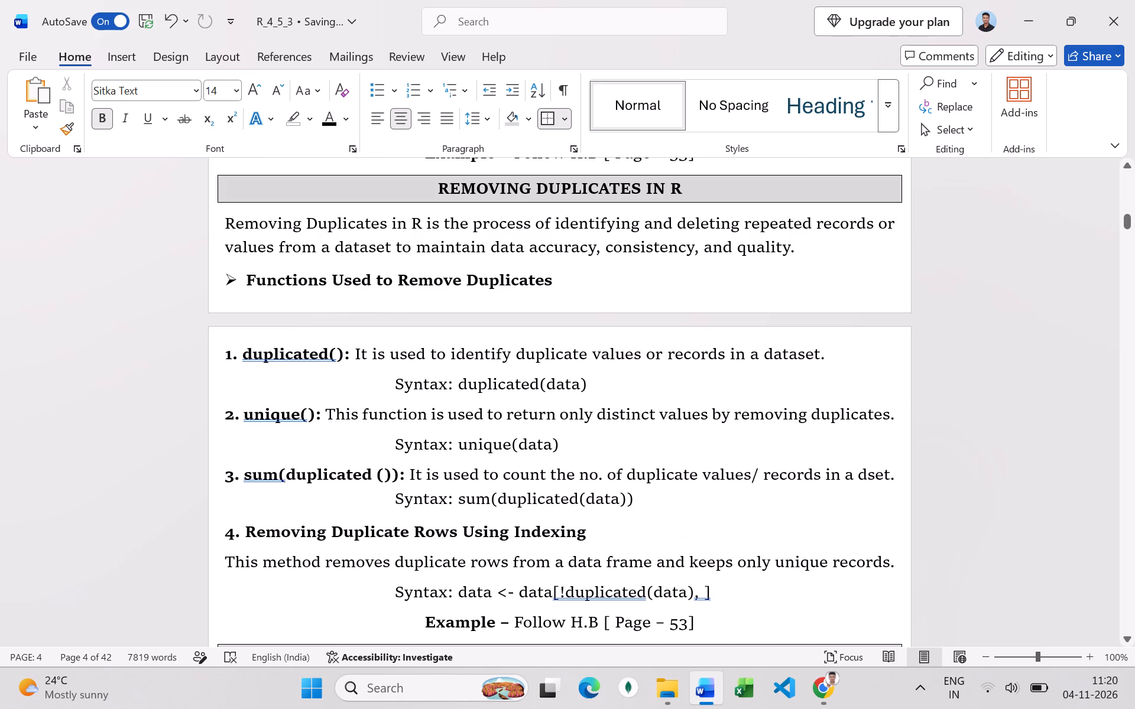
{"action": "left_click_drag", "start_coordinate": [586, 536], "coordinate": [463, 530]}
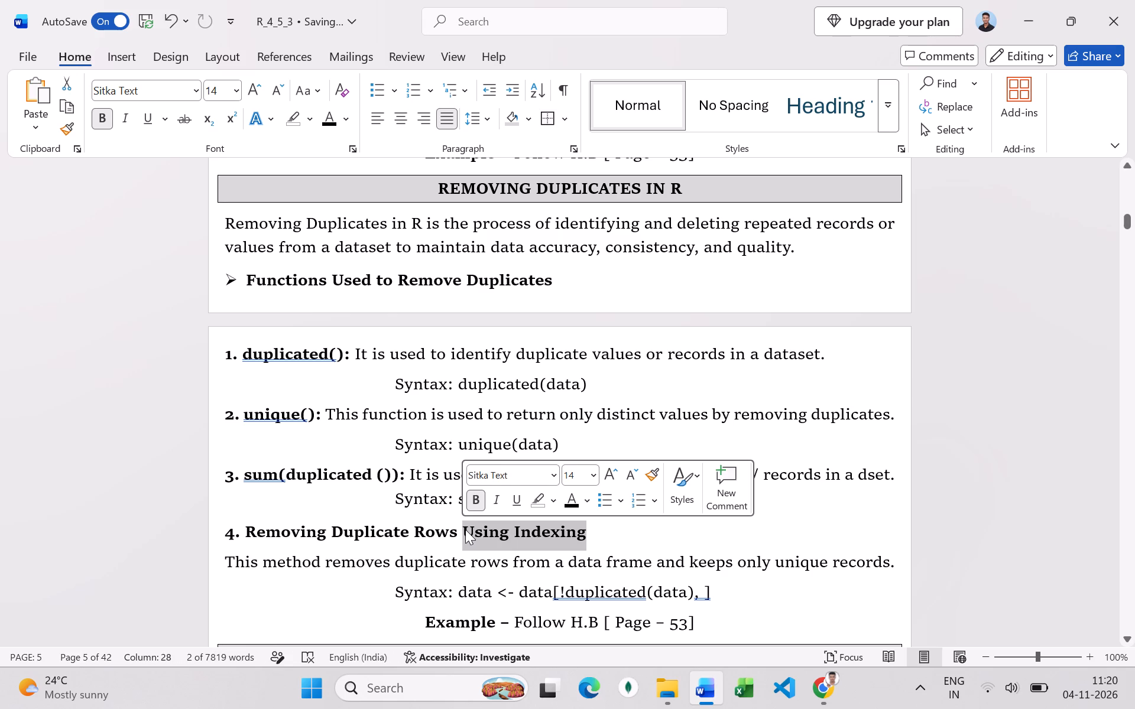
{"action": "key", "text": "BackSpace"}
{"action": "key", "text": "BackSpace"}
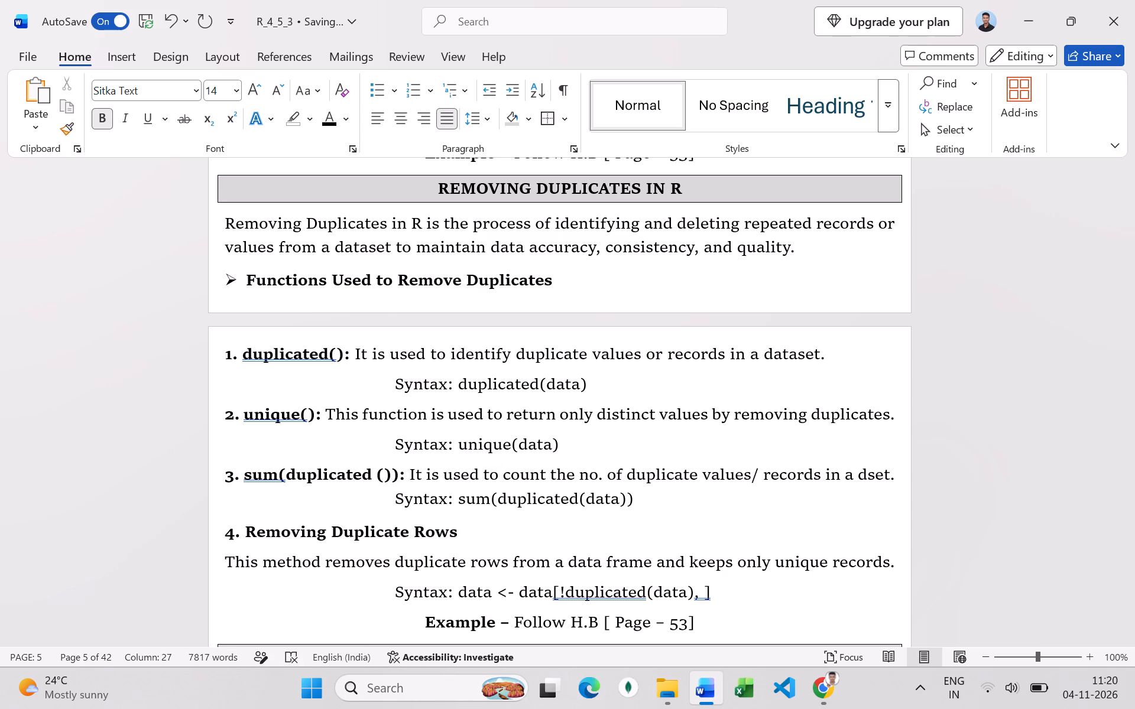
{"action": "key", "text": "shift+colon"}
{"action": "left_click_drag", "start_coordinate": [734, 590], "coordinate": [194, 347]}
{"action": "key", "text": "ctrl+c"}
{"action": "key", "text": "alt+Tab"}
{"action": "left_click", "coordinate": [416, 619]}
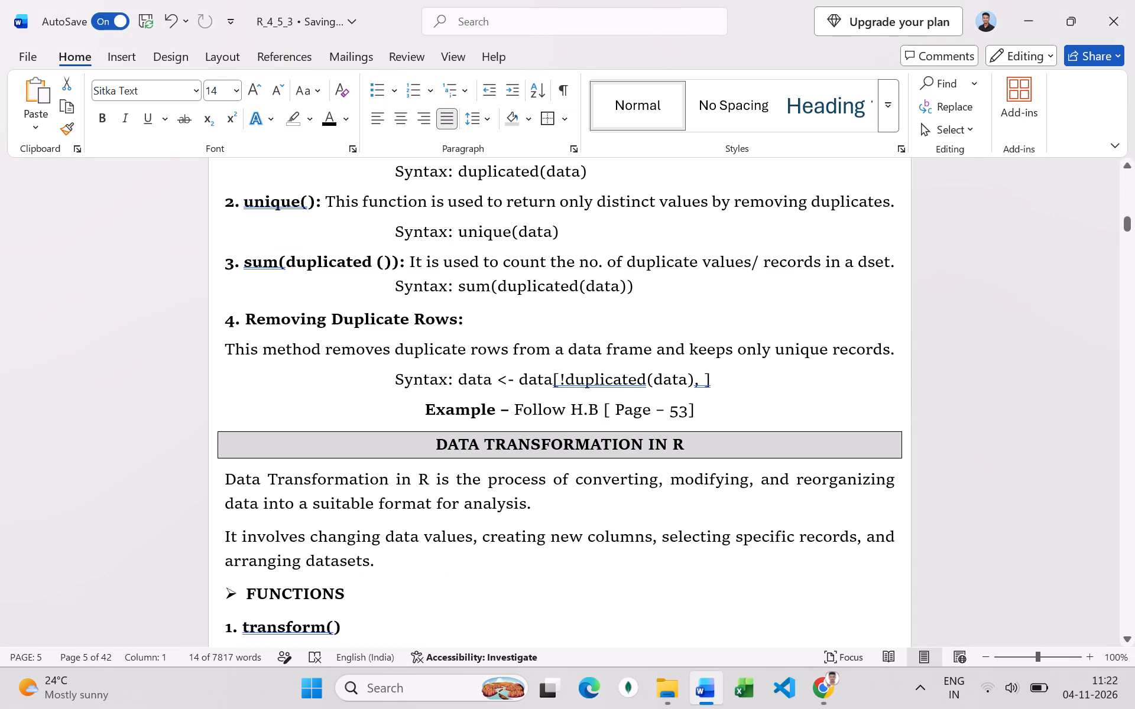
{"action": "left_click", "coordinate": [686, 415]}
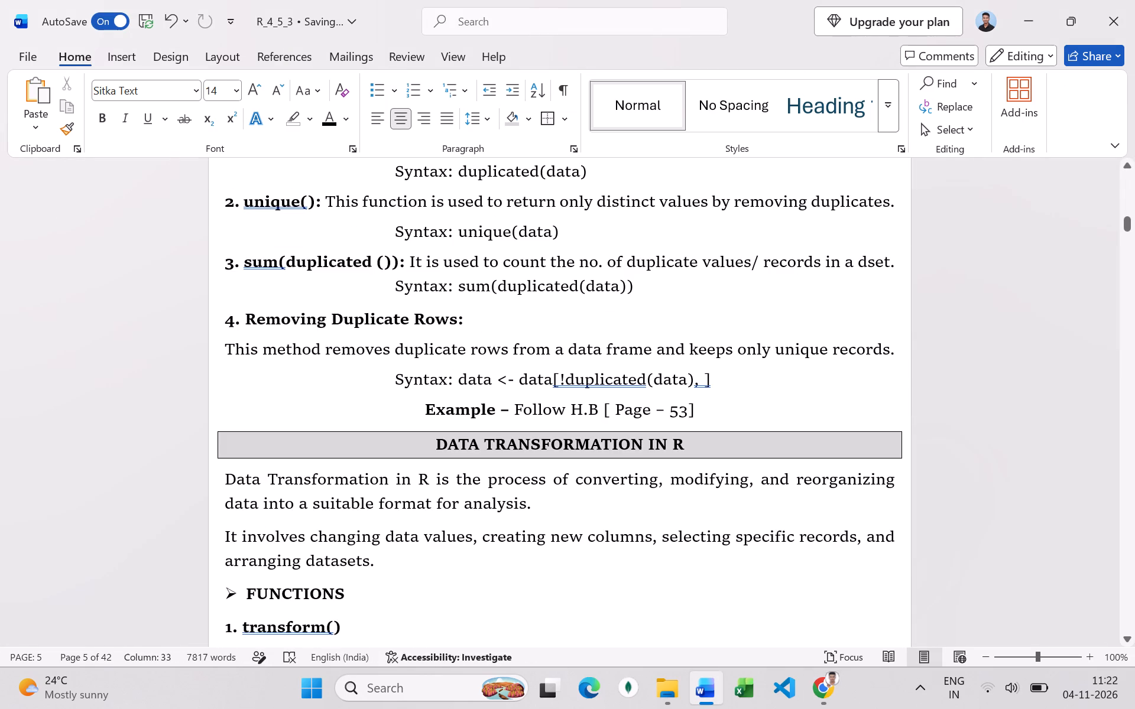
{"action": "key", "text": "BackSpace"}
{"action": "key", "text": "4"}
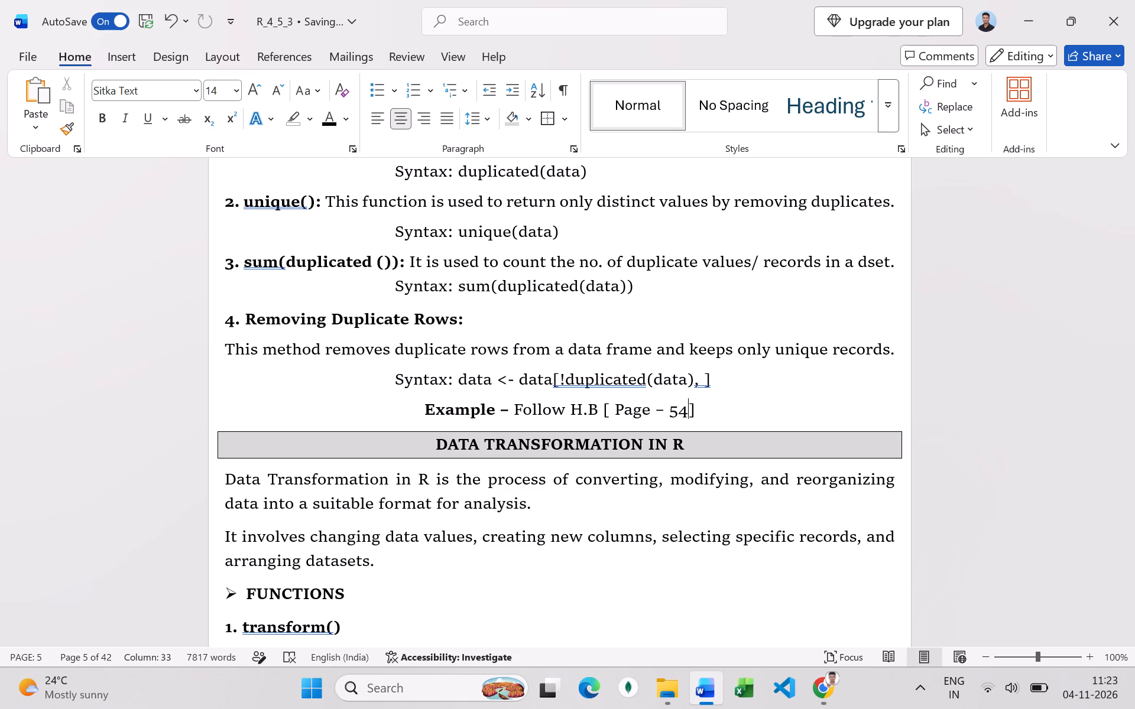
{"action": "scroll", "coordinate": [482, 509], "scroll_direction": "up", "scroll_amount": 3}
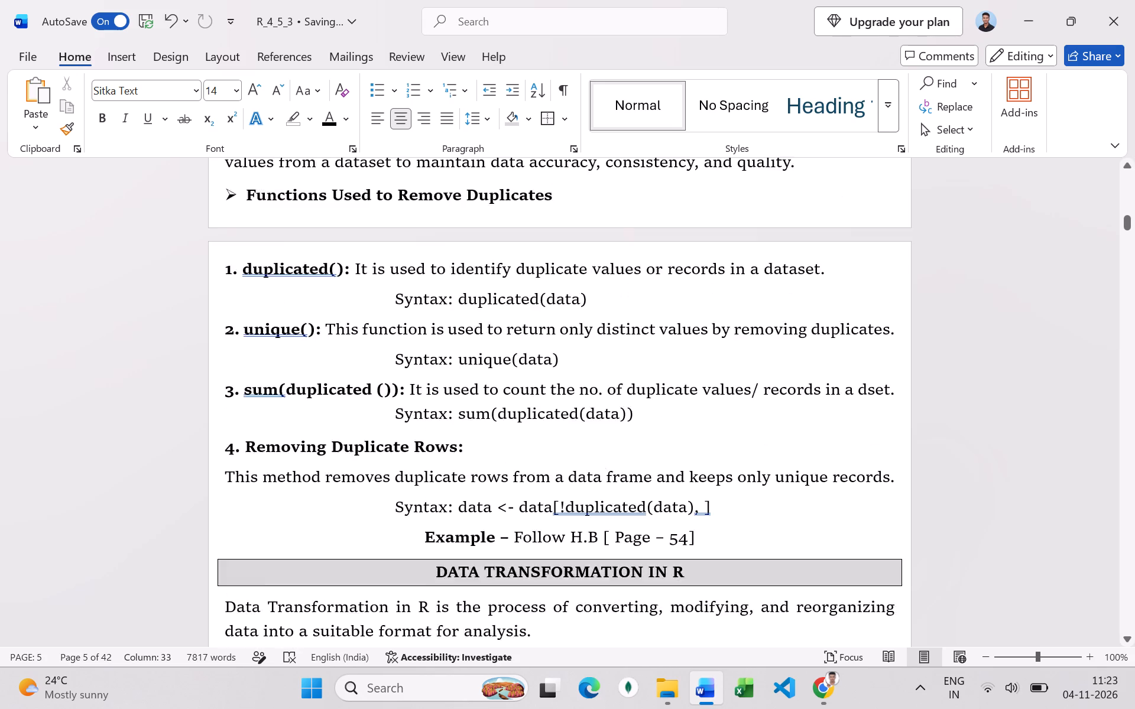
Review the notes from Removing Duplicates through the Data Transformation, Sorting and Filtering sections up to Data Merging.
{"action": "scroll", "coordinate": [482, 509], "scroll_direction": "up", "scroll_amount": 4}
{"action": "scroll", "coordinate": [482, 509], "scroll_direction": "down", "scroll_amount": 1}
{"action": "scroll", "coordinate": [482, 509], "scroll_direction": "up", "scroll_amount": 2}
{"action": "scroll", "coordinate": [496, 476], "scroll_direction": "down", "scroll_amount": 3}
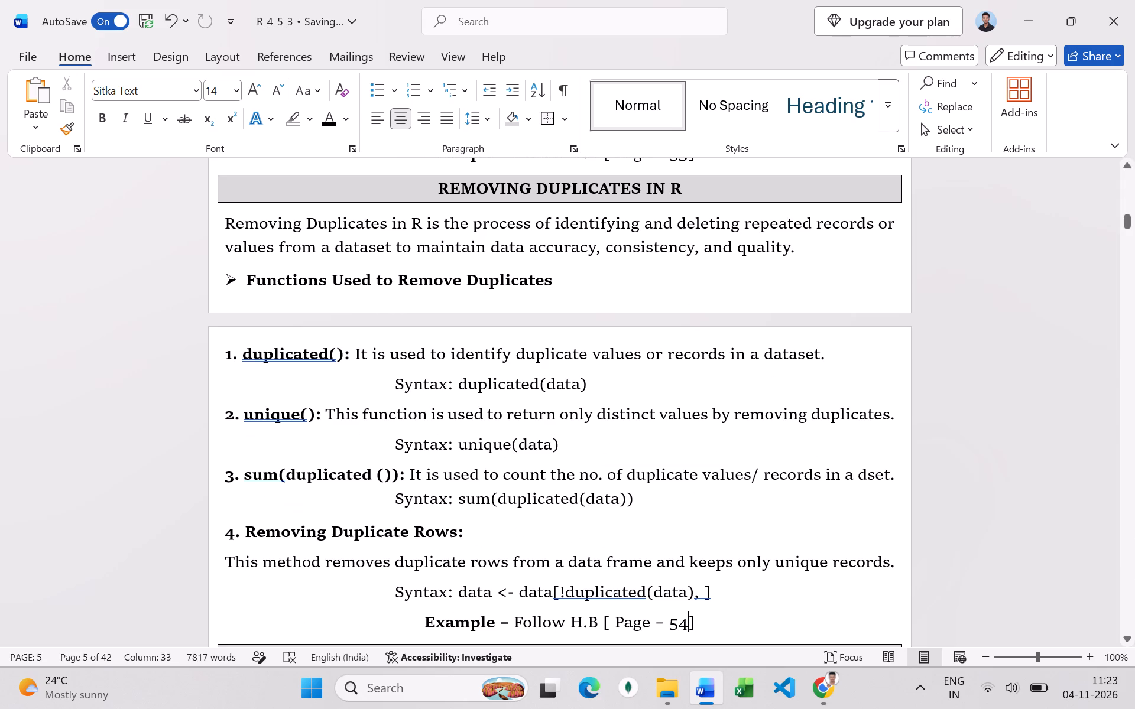
{"action": "scroll", "coordinate": [556, 399], "scroll_direction": "down", "scroll_amount": 7}
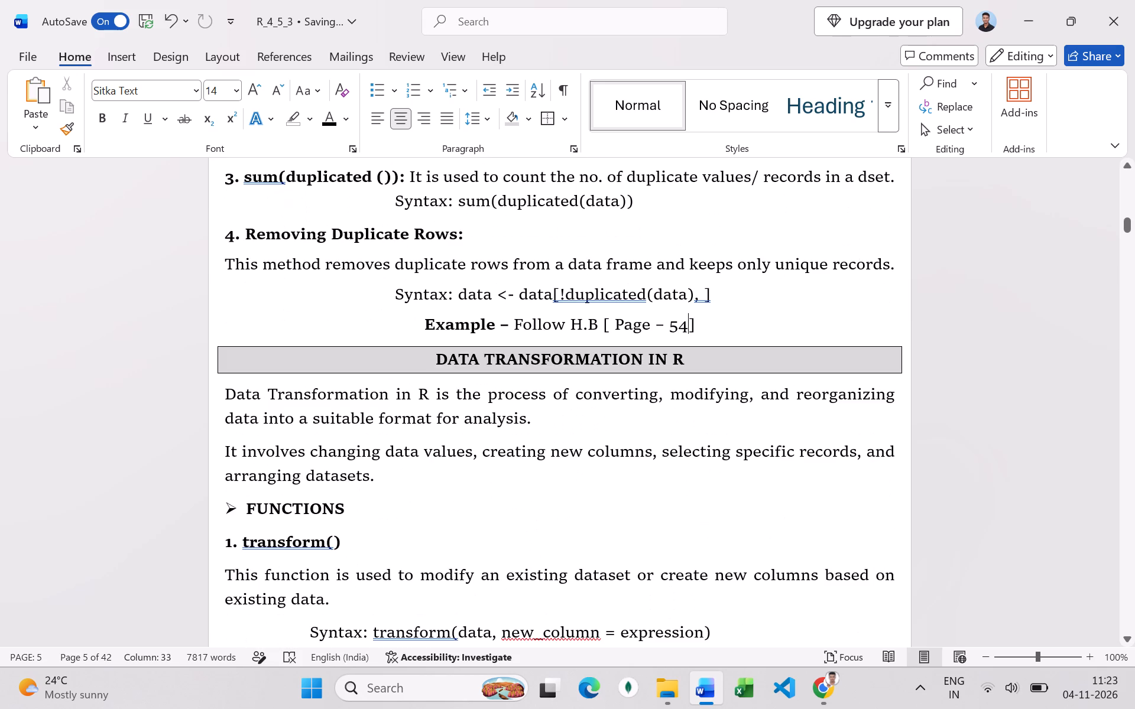
{"action": "scroll", "coordinate": [518, 407], "scroll_direction": "down", "scroll_amount": 2}
{"action": "scroll", "coordinate": [346, 396], "scroll_direction": "down", "scroll_amount": 2}
{"action": "scroll", "coordinate": [346, 396], "scroll_direction": "up", "scroll_amount": 1}
{"action": "scroll", "coordinate": [346, 396], "scroll_direction": "down", "scroll_amount": 14}
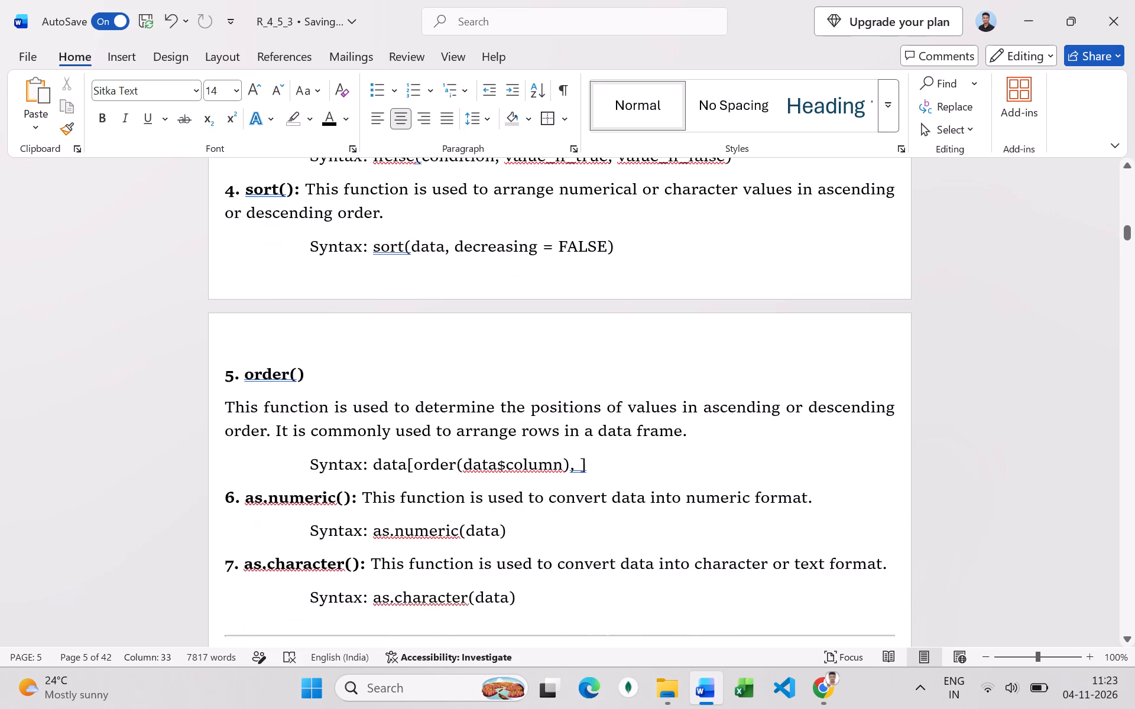
{"action": "scroll", "coordinate": [346, 396], "scroll_direction": "down", "scroll_amount": 5}
{"action": "scroll", "coordinate": [368, 382], "scroll_direction": "up", "scroll_amount": 3}
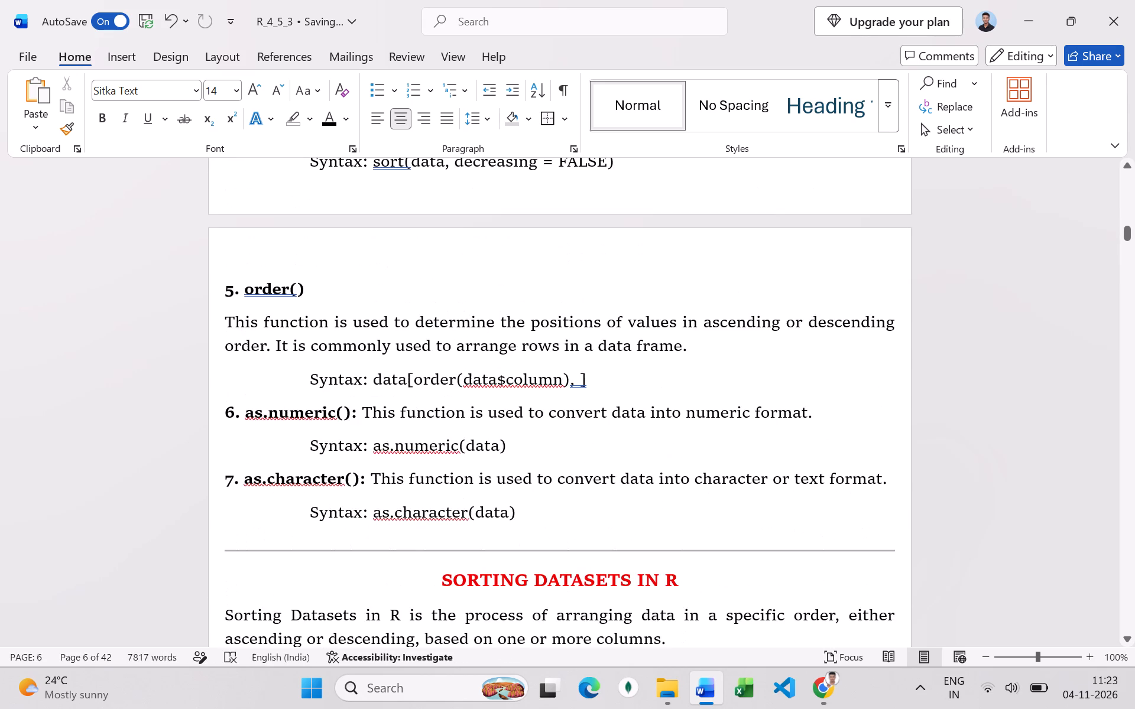
{"action": "scroll", "coordinate": [368, 382], "scroll_direction": "down", "scroll_amount": 8}
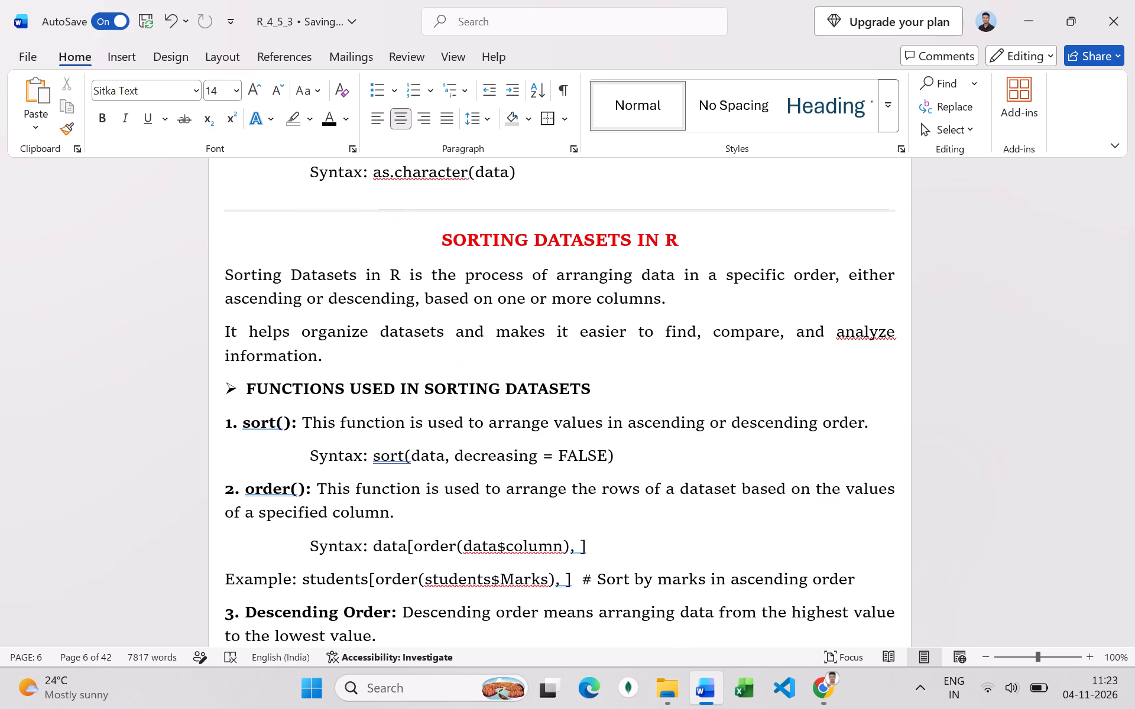
{"action": "scroll", "coordinate": [390, 357], "scroll_direction": "up", "scroll_amount": 1}
{"action": "scroll", "coordinate": [390, 357], "scroll_direction": "down", "scroll_amount": 14}
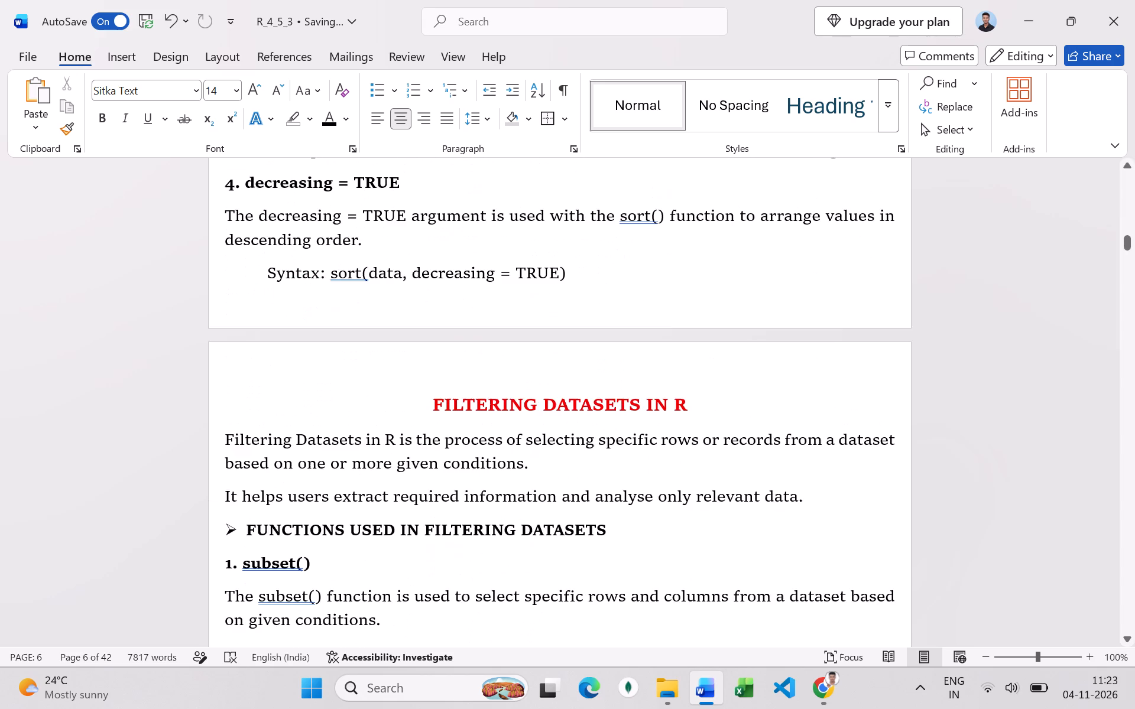
{"action": "scroll", "coordinate": [380, 356], "scroll_direction": "down", "scroll_amount": 13}
{"action": "scroll", "coordinate": [380, 356], "scroll_direction": "down", "scroll_amount": 14}
{"action": "scroll", "coordinate": [380, 356], "scroll_direction": "up", "scroll_amount": 3}
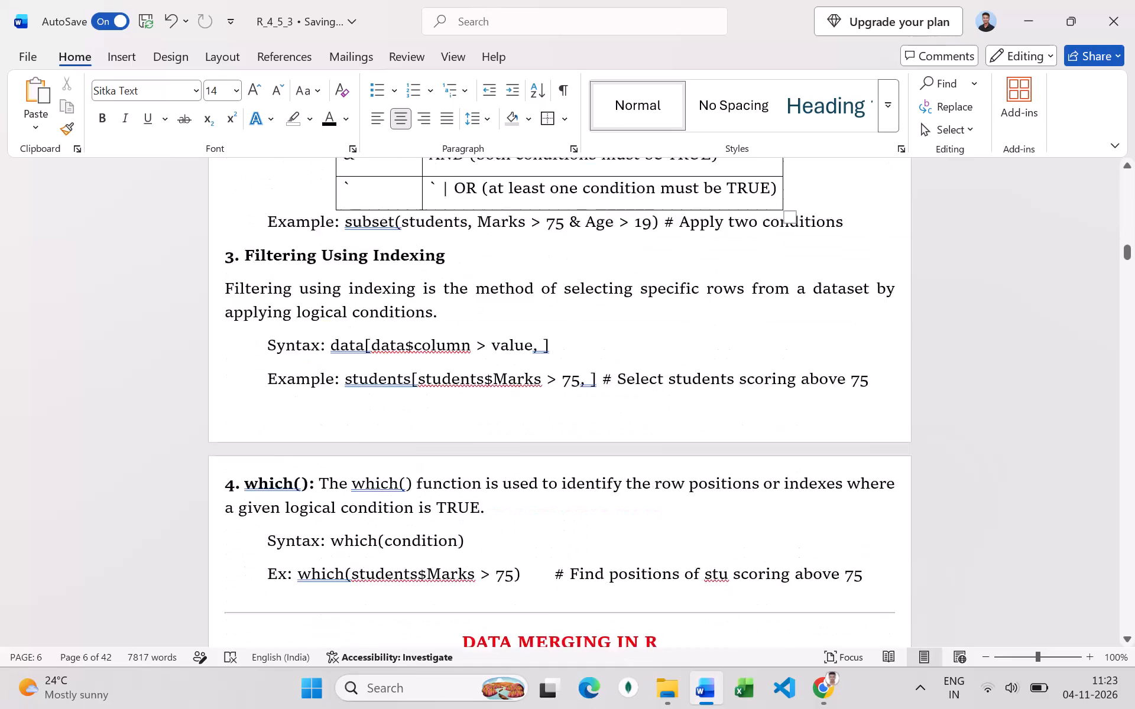
{"action": "scroll", "coordinate": [380, 356], "scroll_direction": "up", "scroll_amount": 20}
{"action": "scroll", "coordinate": [380, 356], "scroll_direction": "up", "scroll_amount": 20}
{"action": "scroll", "coordinate": [380, 356], "scroll_direction": "up", "scroll_amount": 10}
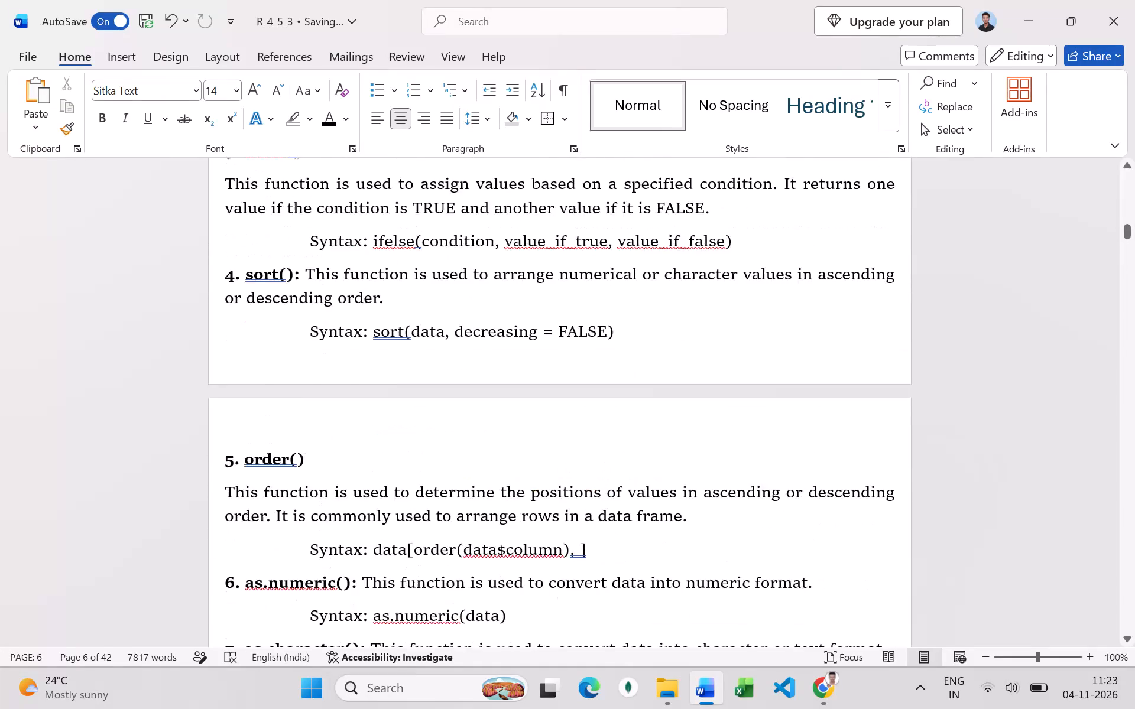
{"action": "scroll", "coordinate": [380, 356], "scroll_direction": "up", "scroll_amount": 20}
{"action": "scroll", "coordinate": [380, 356], "scroll_direction": "up", "scroll_amount": 3}
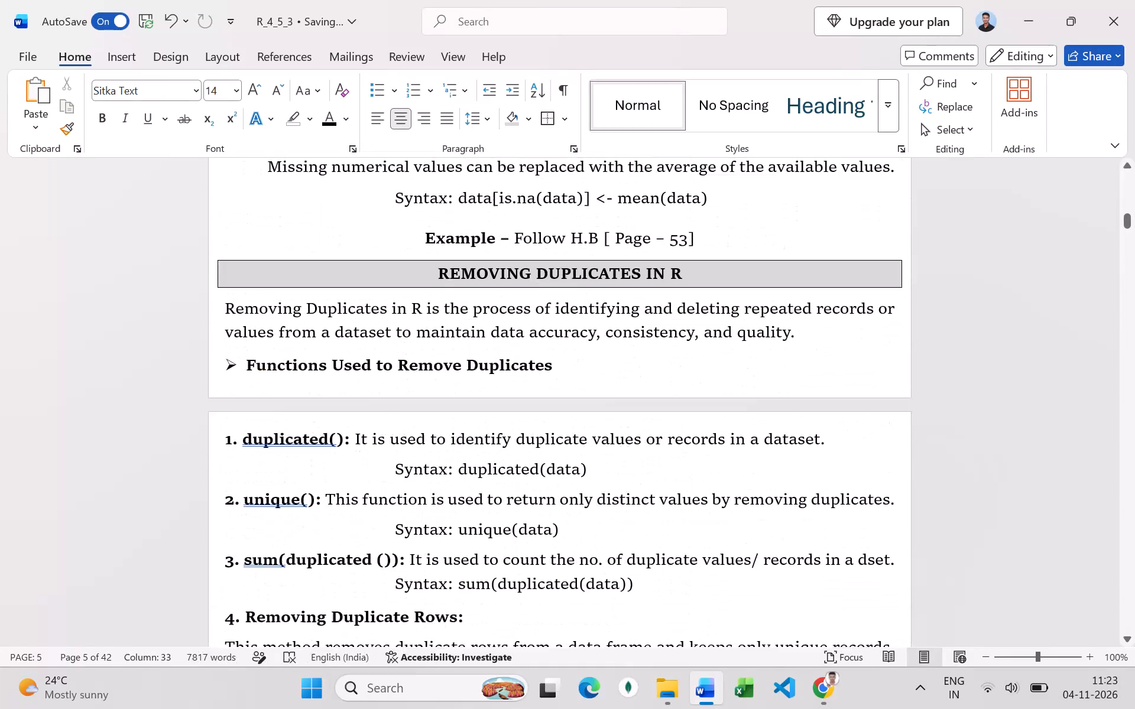
{"action": "scroll", "coordinate": [380, 356], "scroll_direction": "down", "scroll_amount": 13}
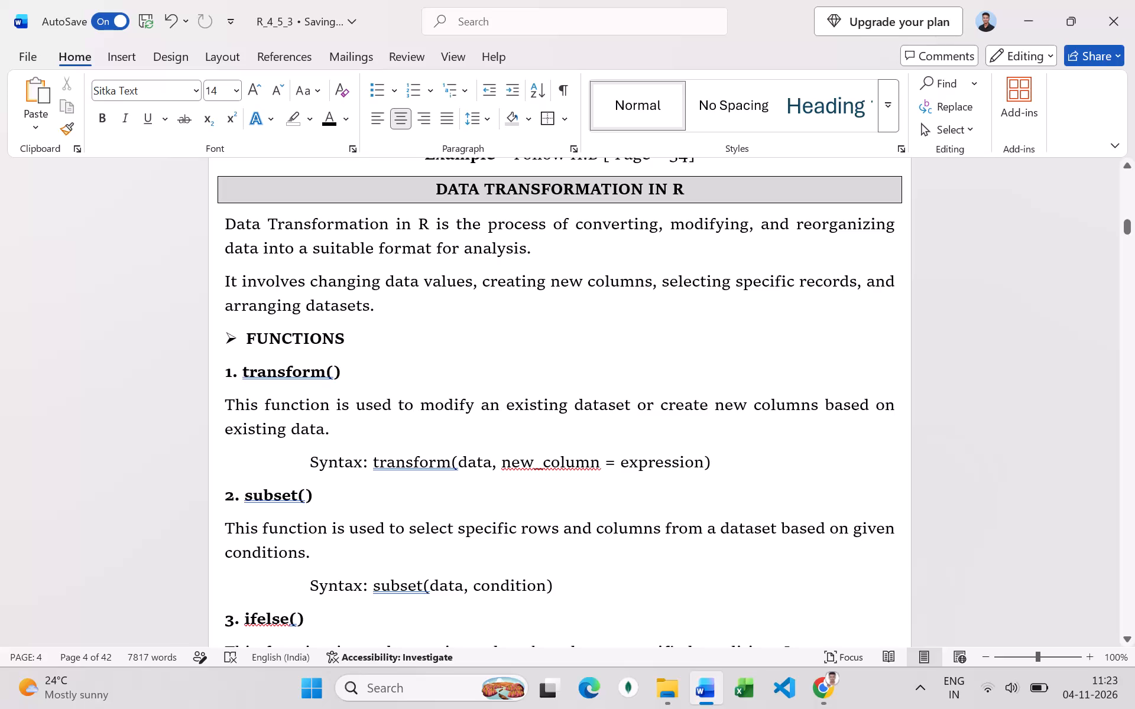
Turn the two introductory paragraphs under DATA TRANSFORMATION IN R into round bullets and reduce their left indent to 0 cm.
{"action": "left_click_drag", "start_coordinate": [381, 307], "coordinate": [184, 233]}
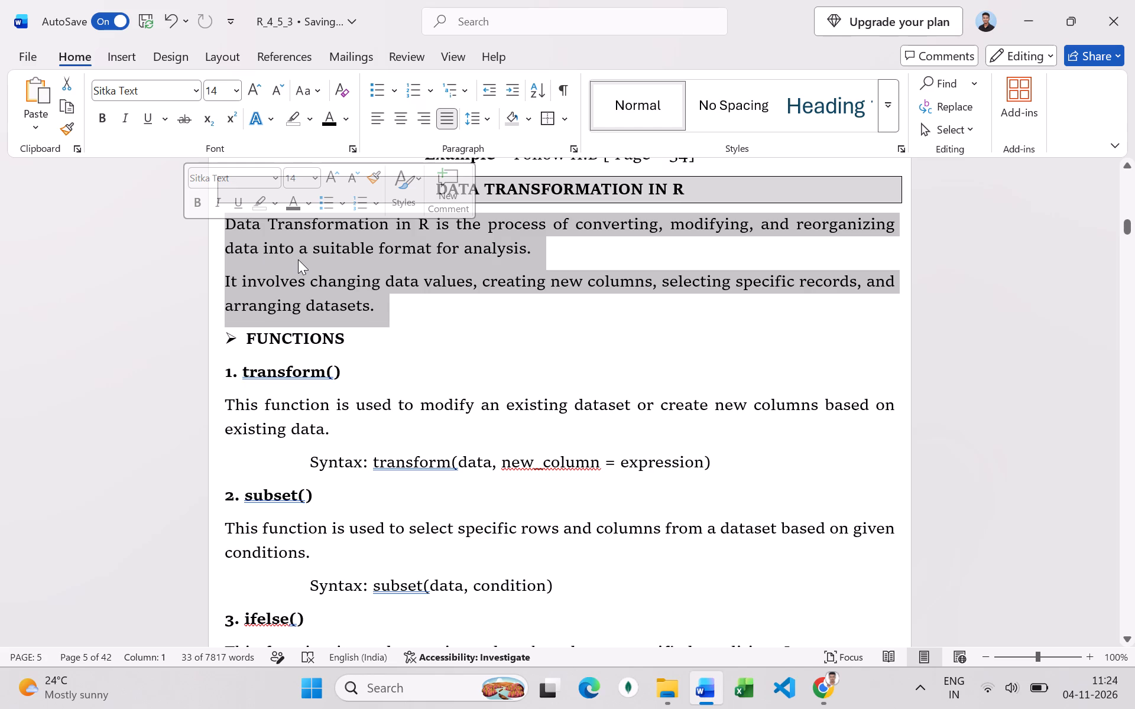
{"action": "left_click", "coordinate": [397, 91]}
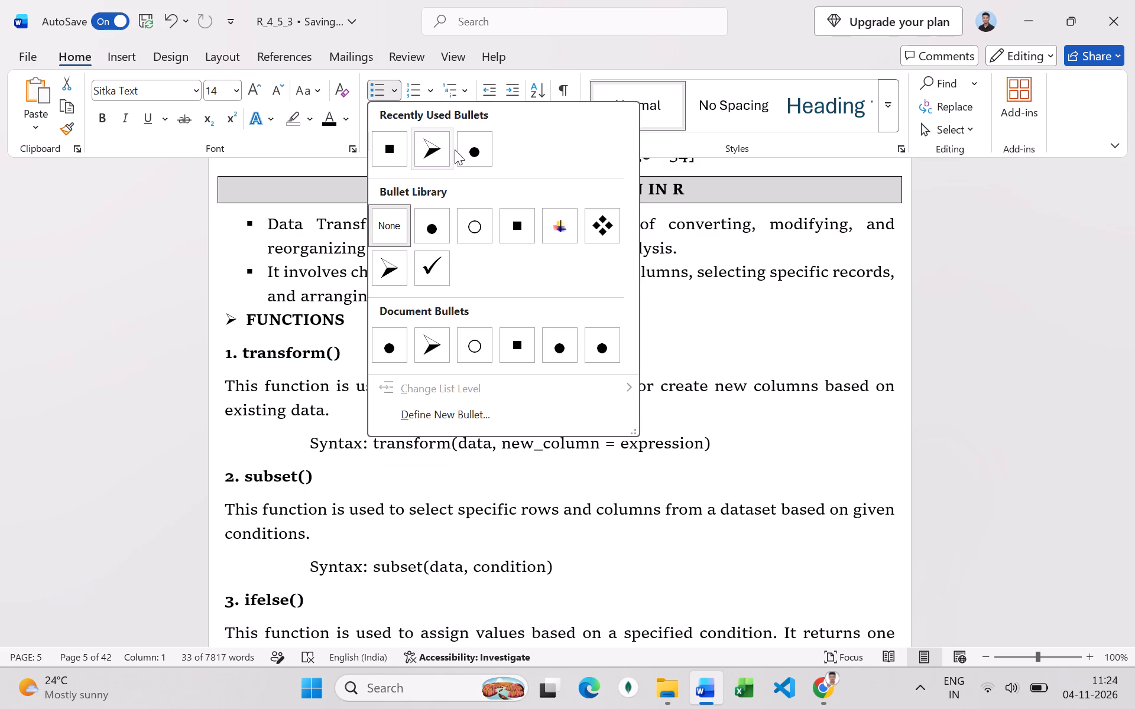
{"action": "left_click", "coordinate": [485, 152]}
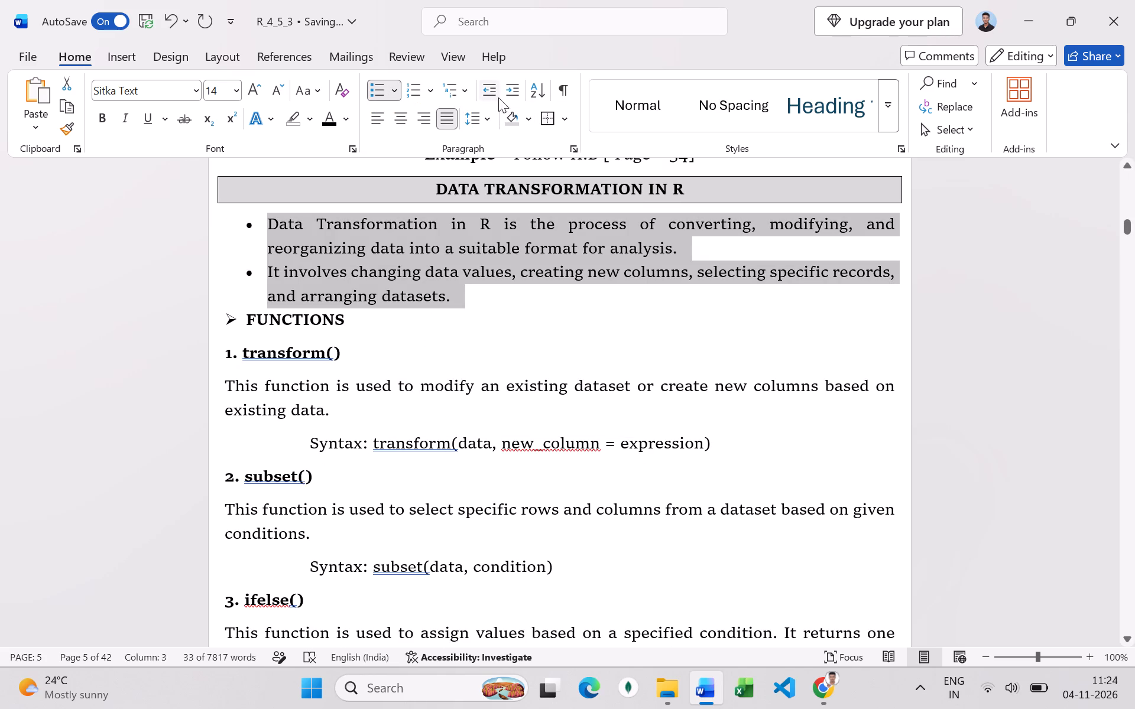
{"action": "triple_click", "coordinate": [489, 93]}
{"action": "double_click", "coordinate": [486, 91]}
Left-align the two Data Transformation bullets and allow spacing between paragraphs of the same style.
{"action": "left_click", "coordinate": [457, 119]}
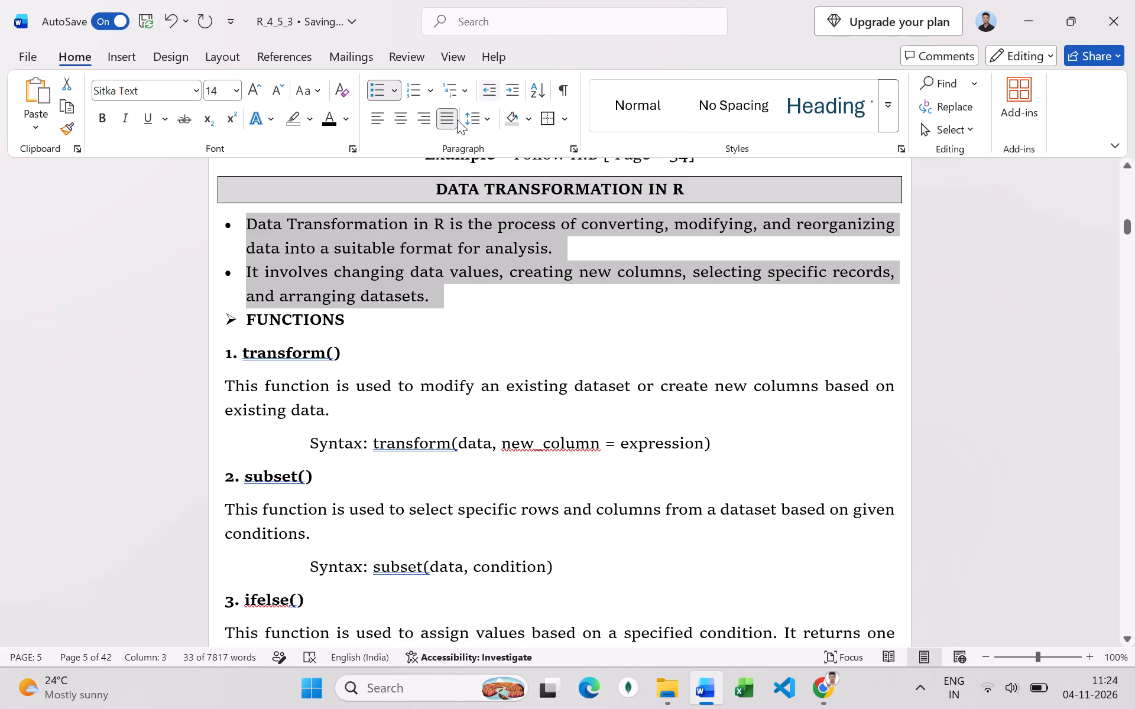
{"action": "left_click", "coordinate": [468, 119]}
{"action": "left_click", "coordinate": [514, 300]}
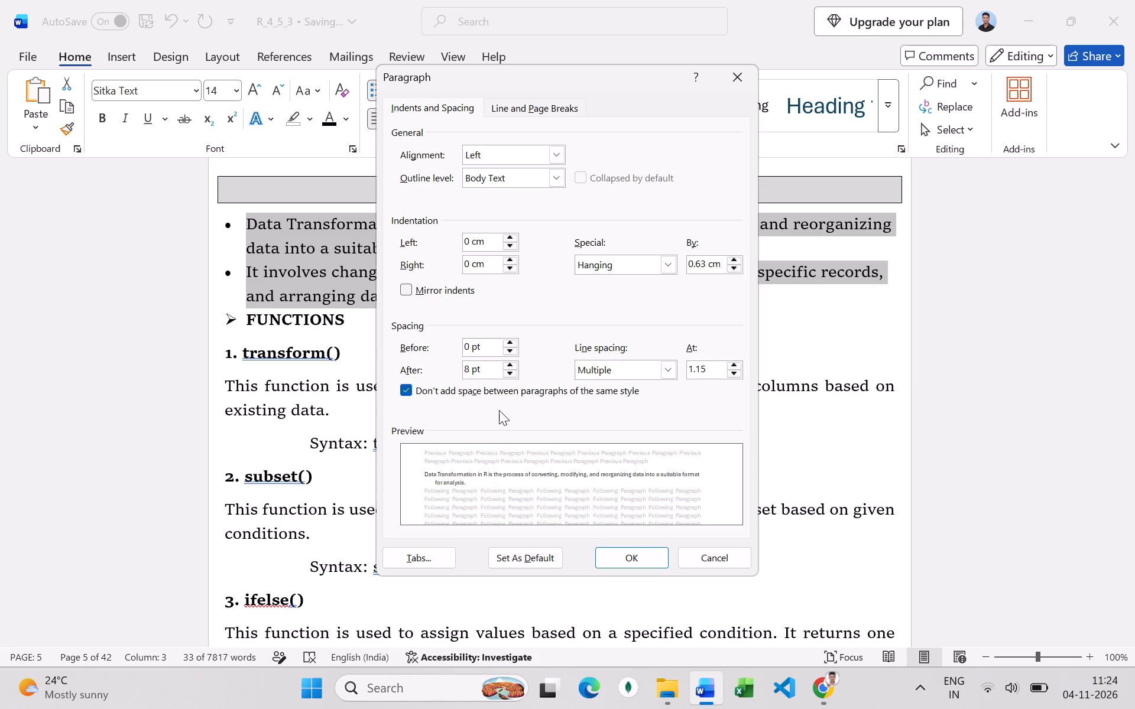
{"action": "left_click", "coordinate": [487, 398]}
{"action": "left_click", "coordinate": [625, 559]}
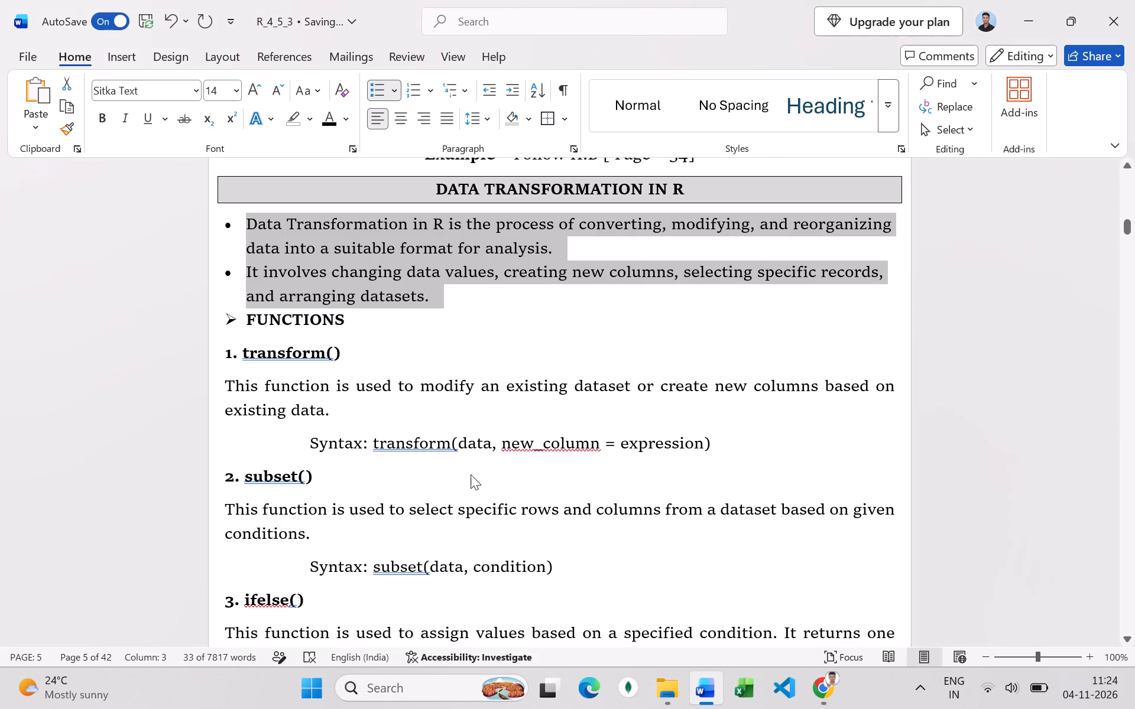
{"action": "left_click", "coordinate": [439, 329]}
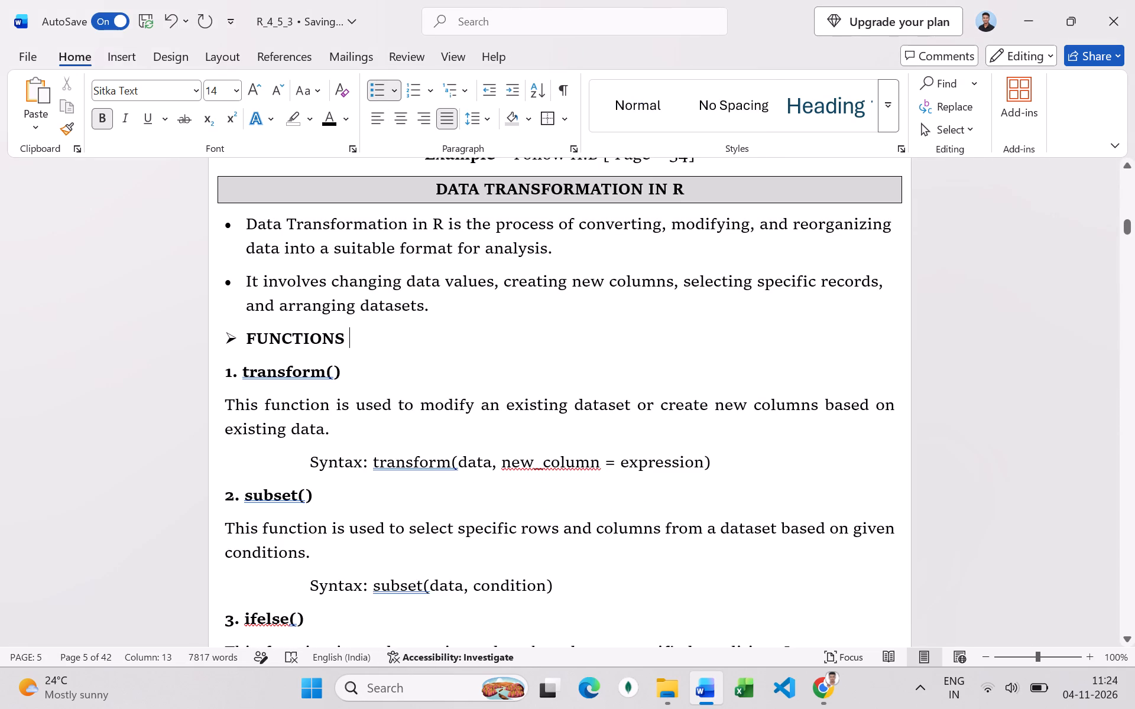
{"action": "left_click_drag", "start_coordinate": [439, 315], "coordinate": [230, 235]}
{"action": "left_click", "coordinate": [373, 287]}
{"action": "left_click", "coordinate": [352, 341]}
Review the Data Transformation function entries from transform() to as.numeric() and the bulleted introduction above them.
{"action": "scroll", "coordinate": [343, 360], "scroll_direction": "down", "scroll_amount": 2}
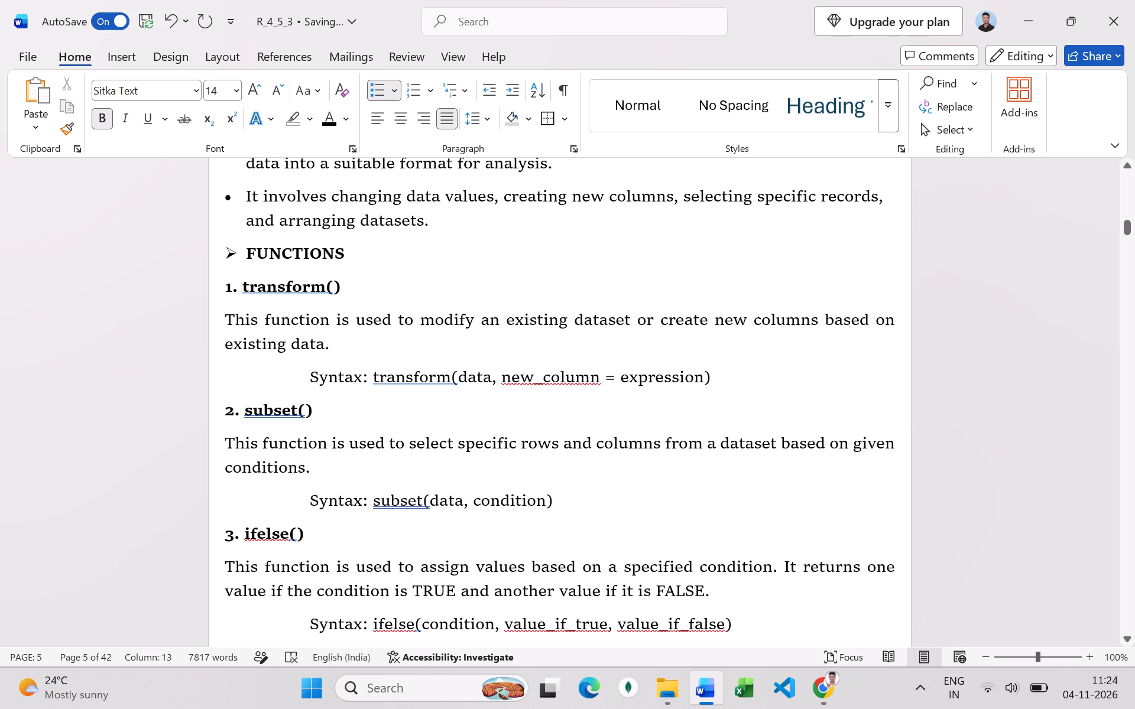
{"action": "scroll", "coordinate": [332, 329], "scroll_direction": "down", "scroll_amount": 8}
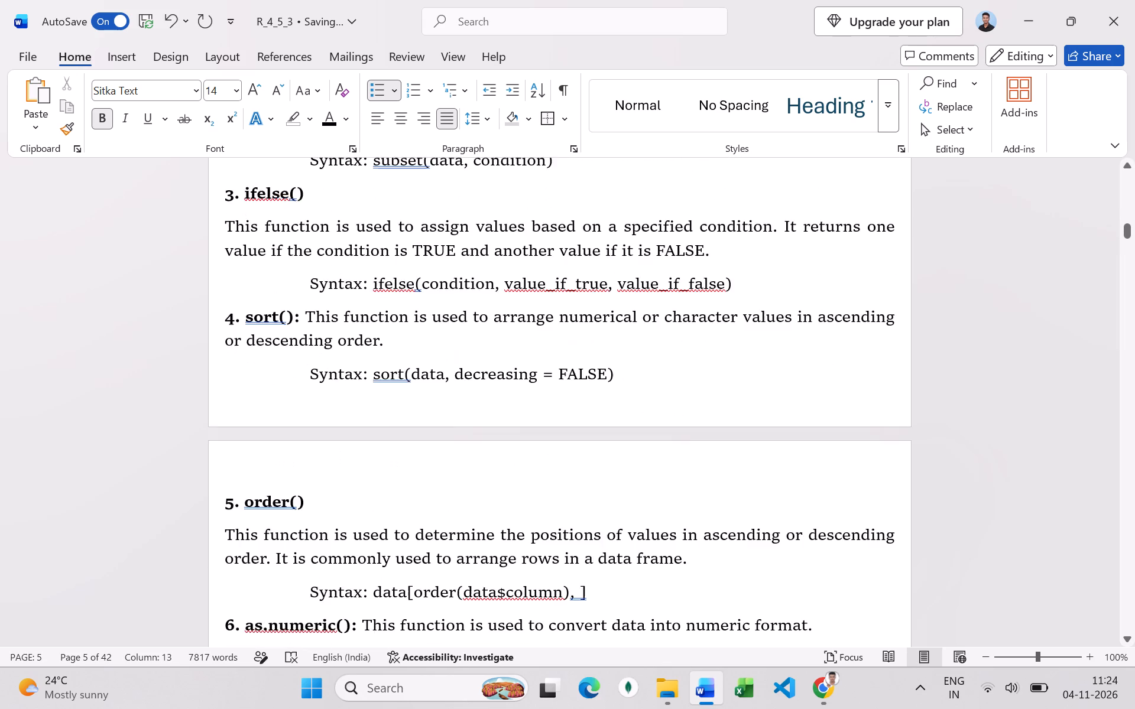
{"action": "scroll", "coordinate": [332, 331], "scroll_direction": "down", "scroll_amount": 7}
{"action": "scroll", "coordinate": [332, 331], "scroll_direction": "up", "scroll_amount": 10}
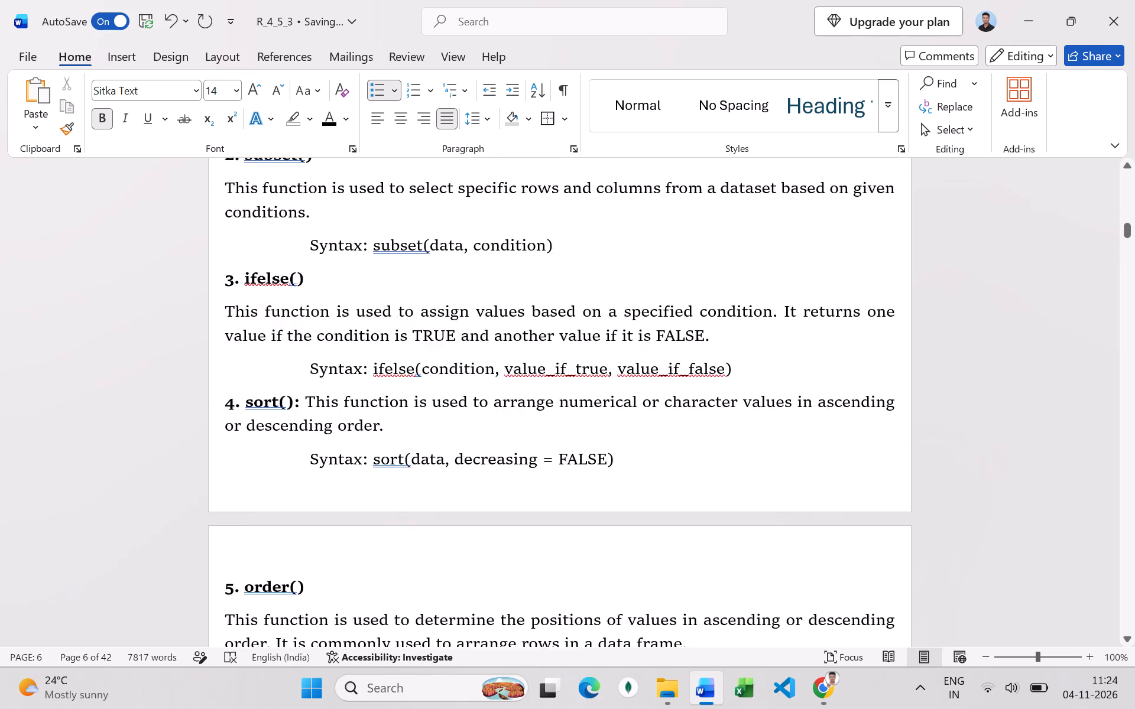
{"action": "scroll", "coordinate": [332, 331], "scroll_direction": "up", "scroll_amount": 6}
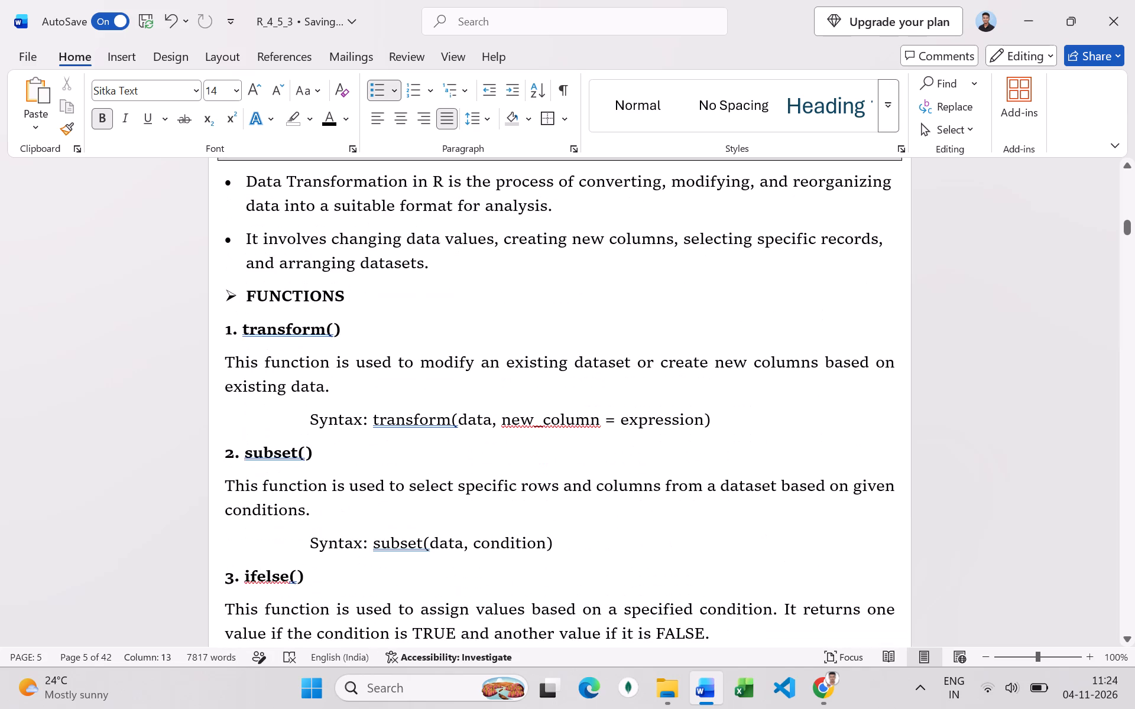
{"action": "scroll", "coordinate": [332, 331], "scroll_direction": "down", "scroll_amount": 4}
{"action": "scroll", "coordinate": [332, 331], "scroll_direction": "up", "scroll_amount": 5}
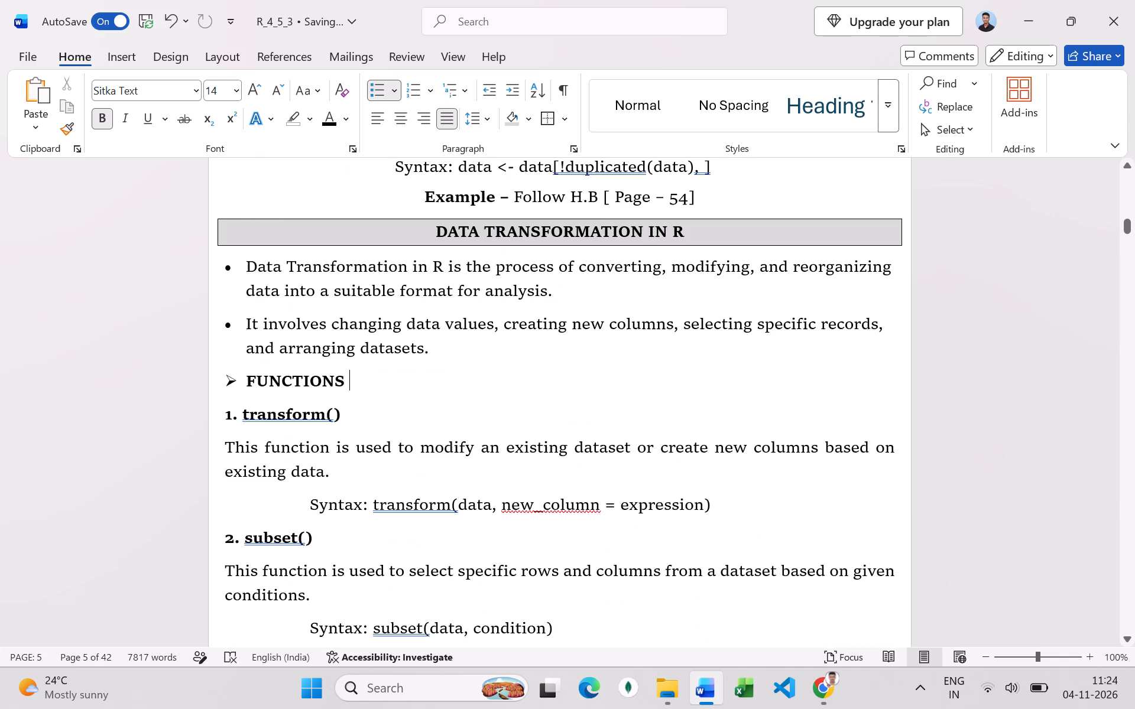
{"action": "scroll", "coordinate": [332, 331], "scroll_direction": "up", "scroll_amount": 1}
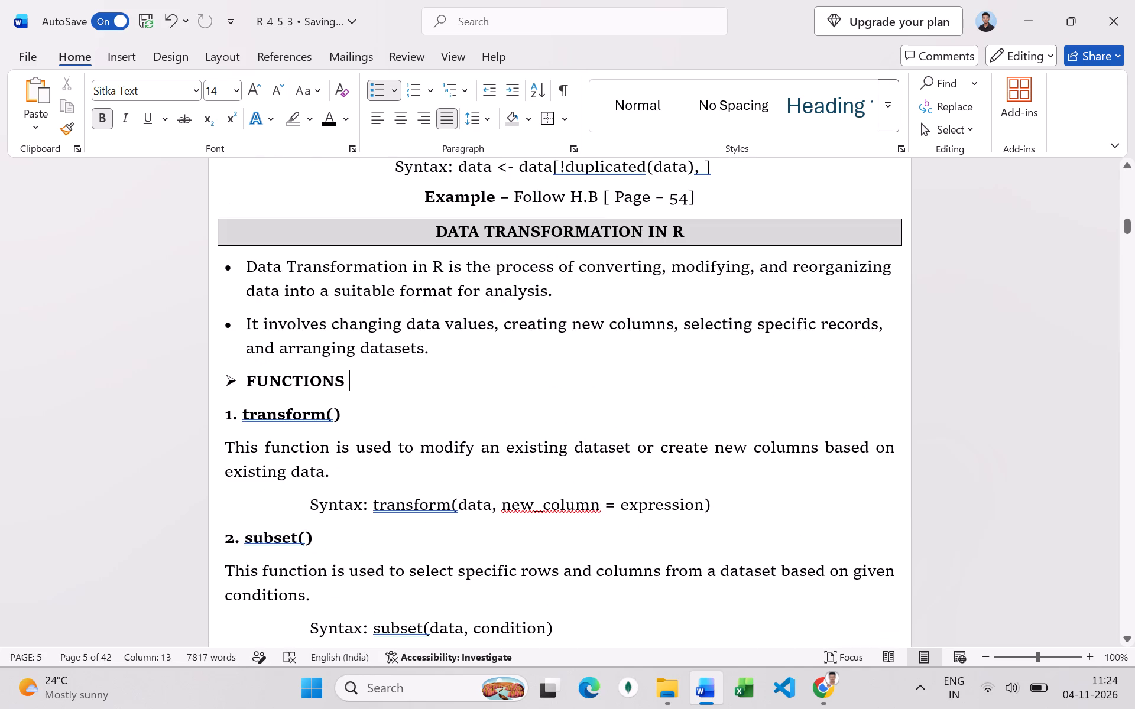
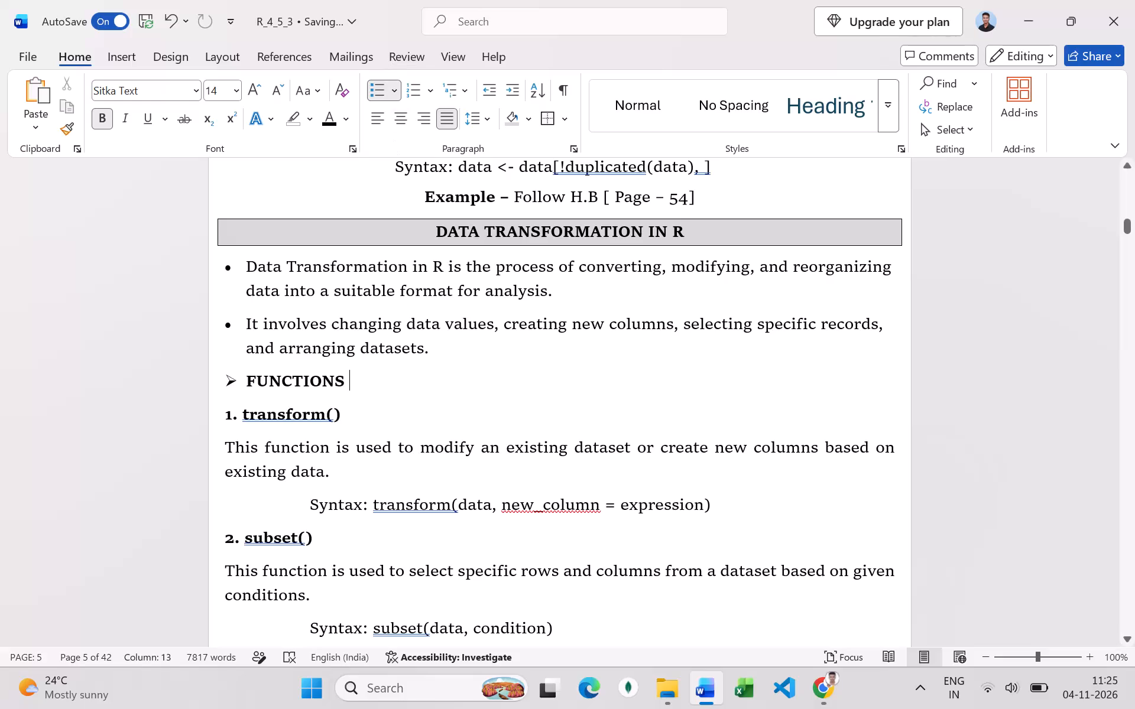
Justify the second Data Transformation bullet, the one about changing data values and arranging datasets.
{"action": "left_click", "coordinate": [278, 349]}
{"action": "left_click", "coordinate": [273, 320]}
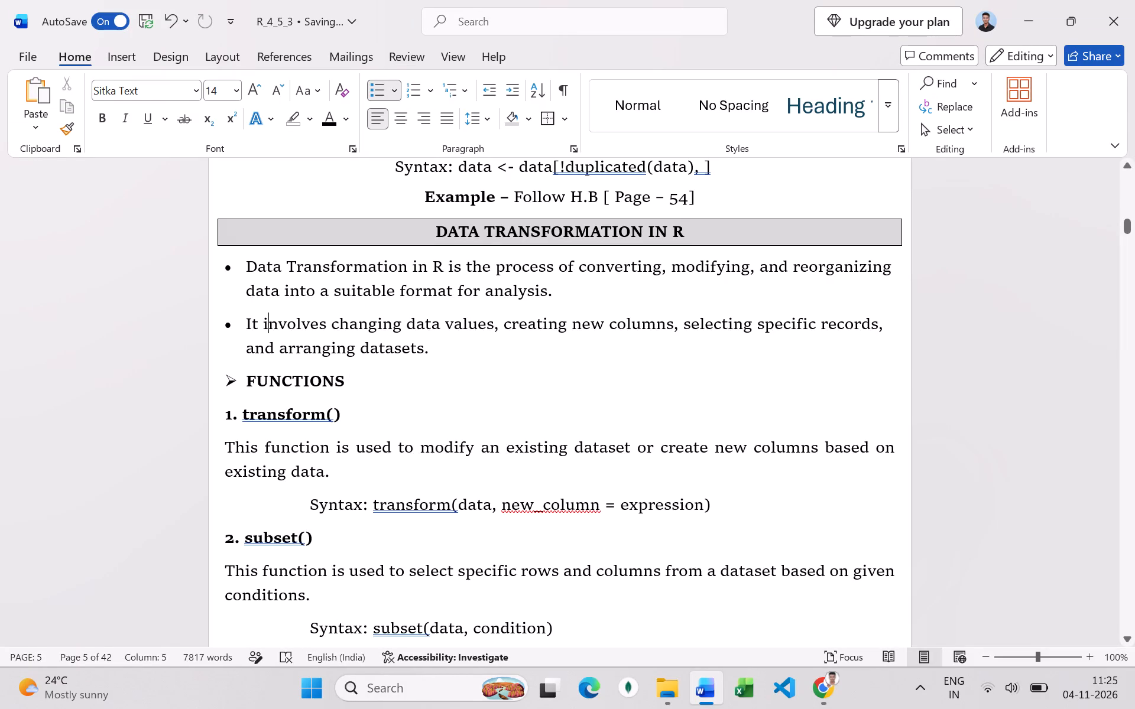
{"action": "left_click_drag", "start_coordinate": [422, 340], "coordinate": [267, 324]}
{"action": "left_click", "coordinate": [267, 324]}
{"action": "left_click", "coordinate": [306, 330]}
{"action": "left_click_drag", "start_coordinate": [429, 341], "coordinate": [200, 316]}
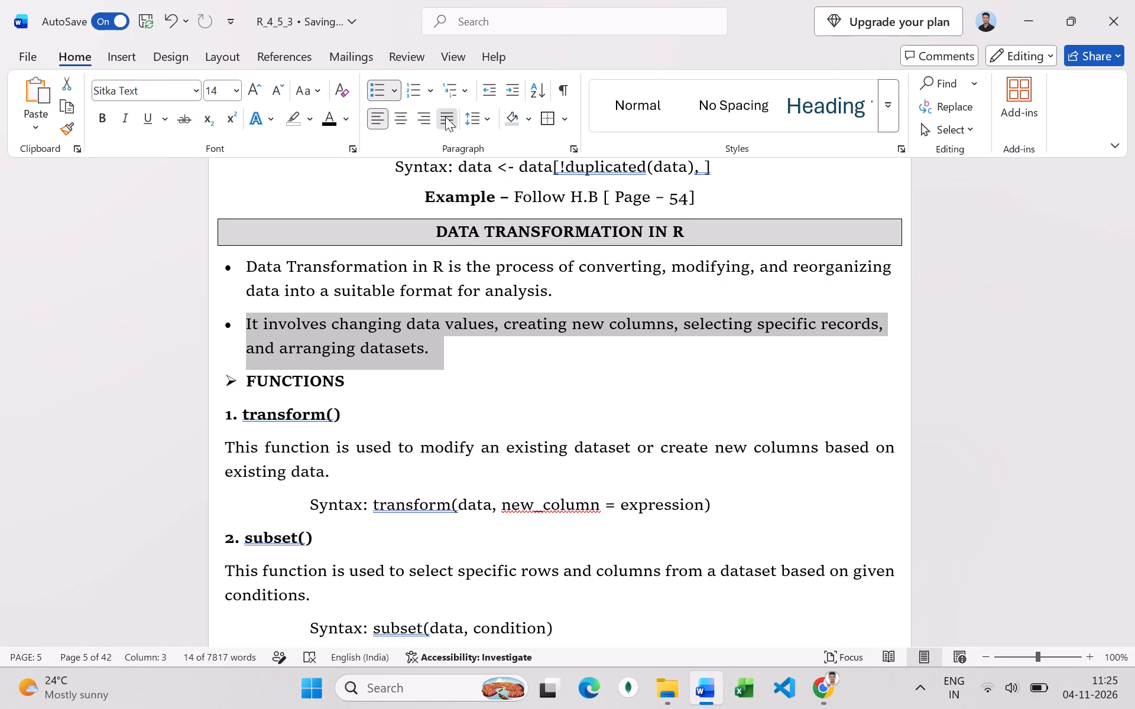
{"action": "left_click", "coordinate": [445, 116]}
{"action": "left_click", "coordinate": [445, 320]}
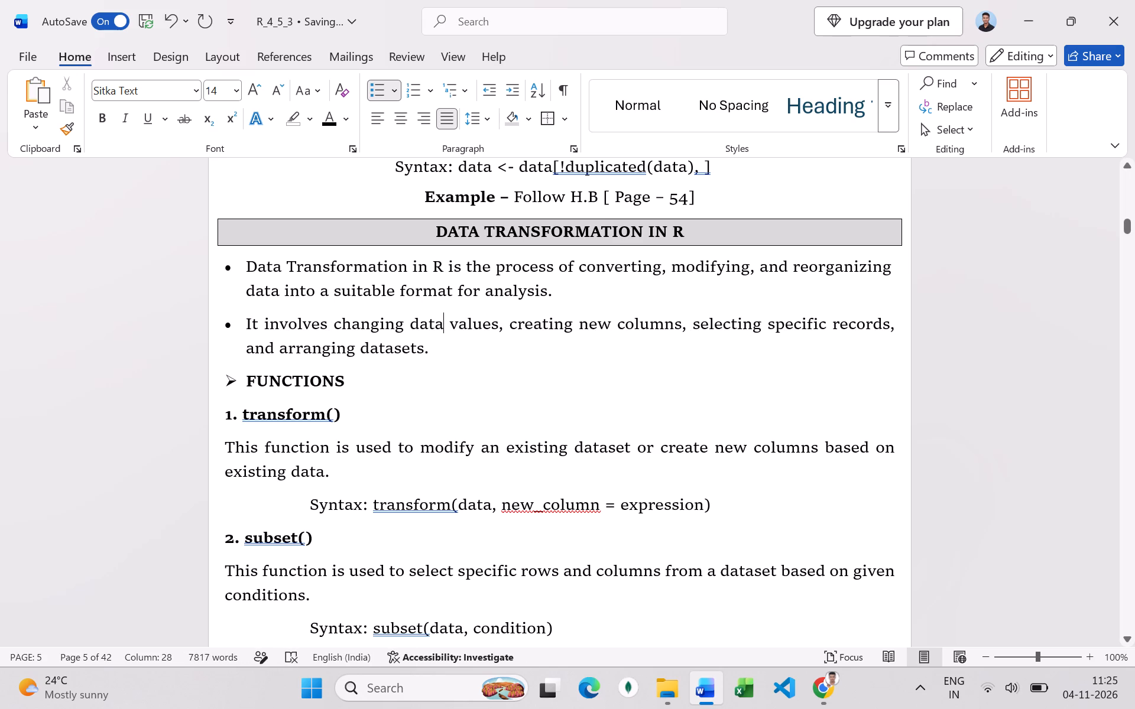
Remove the space after paragraphs and set line spacing to 1.0 for the function entries from transform() to as.character().
{"action": "scroll", "coordinate": [342, 393], "scroll_direction": "down", "scroll_amount": 4}
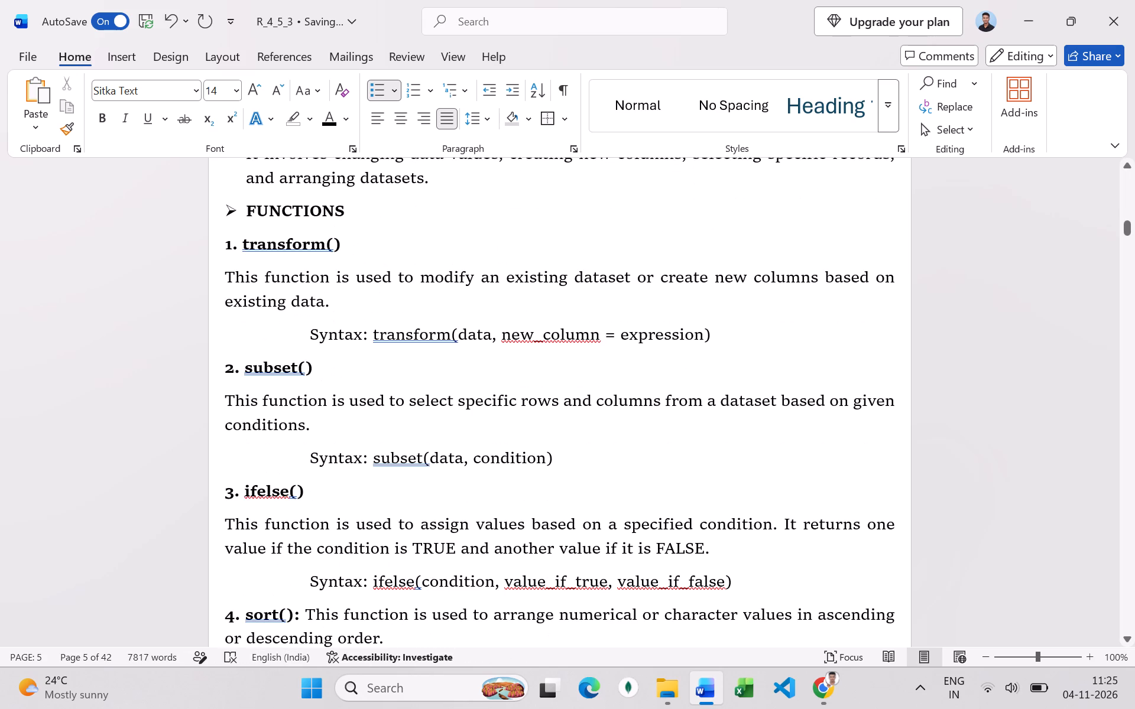
{"action": "scroll", "coordinate": [314, 340], "scroll_direction": "down", "scroll_amount": 11}
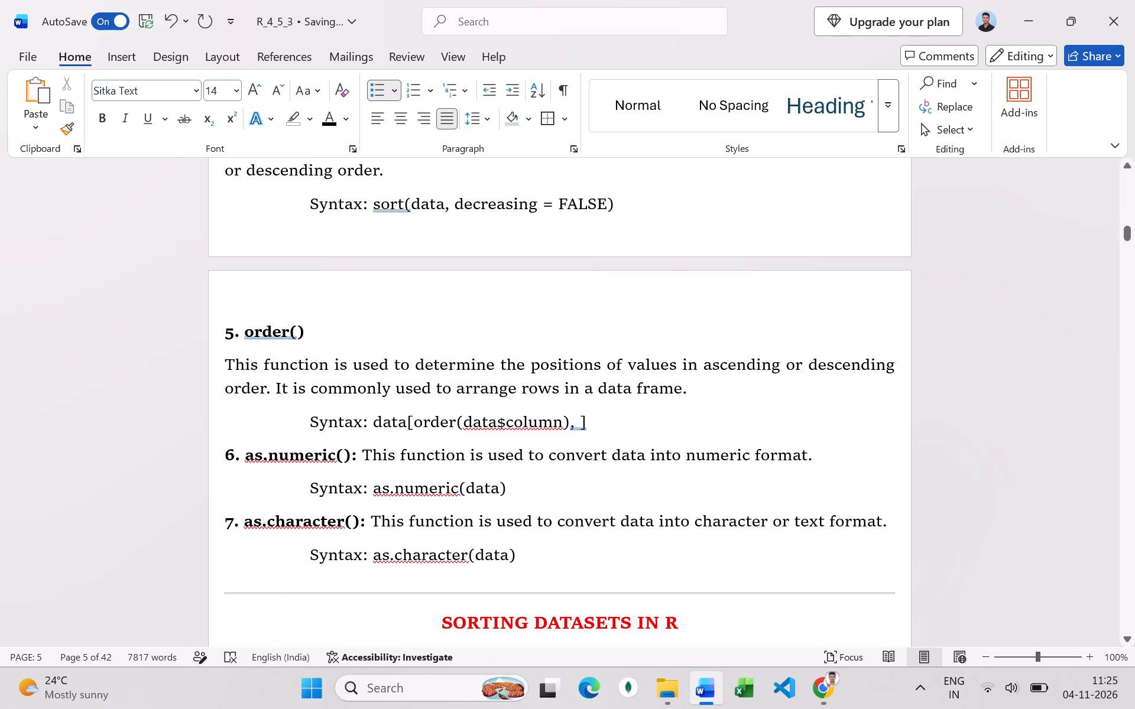
{"action": "left_click_drag", "start_coordinate": [530, 555], "coordinate": [204, 139]}
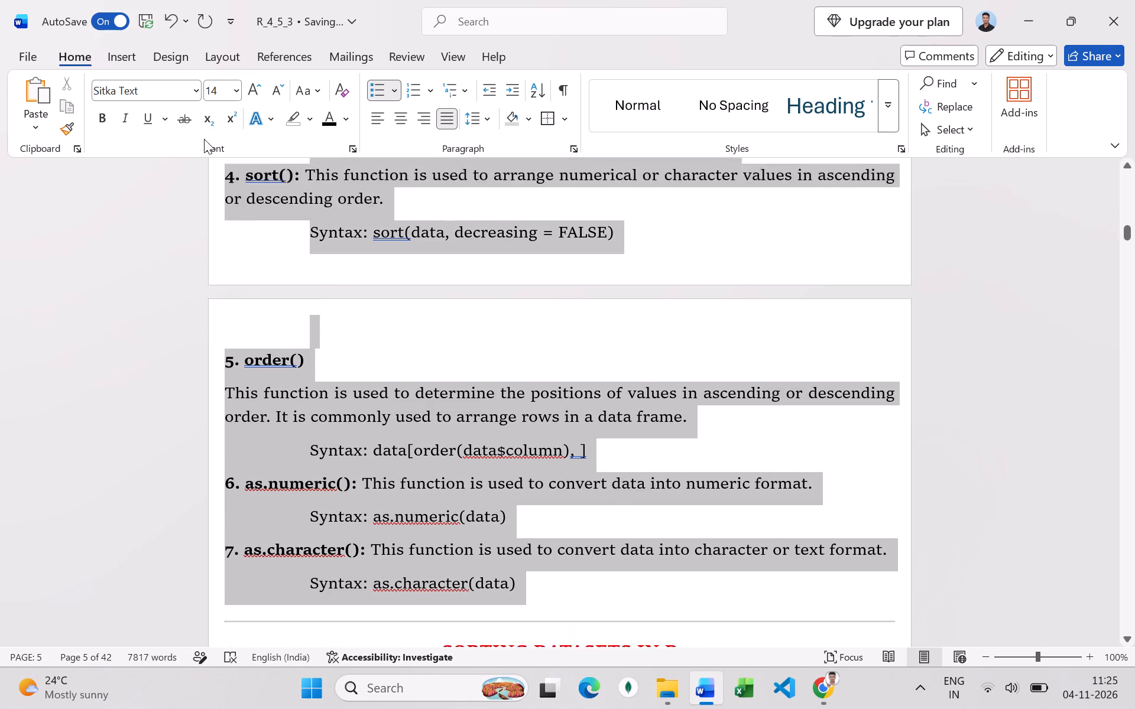
{"action": "left_click_drag", "start_coordinate": [204, 139], "coordinate": [189, 321]}
{"action": "left_click", "coordinate": [463, 110]}
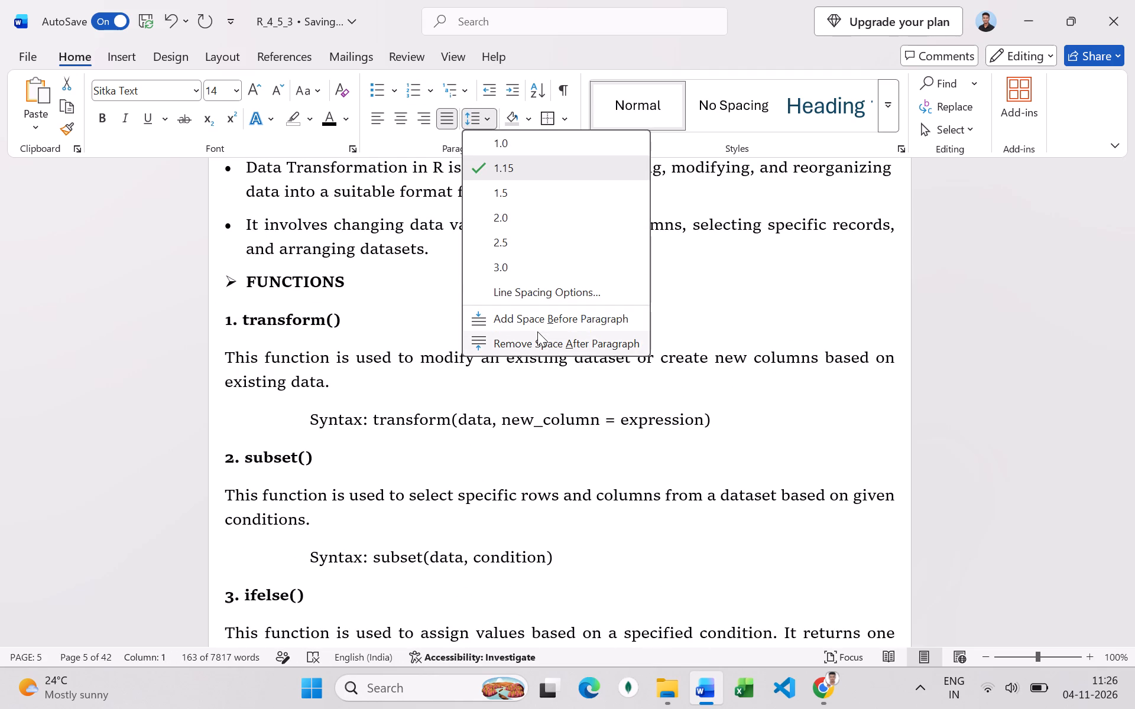
{"action": "left_click", "coordinate": [539, 334]}
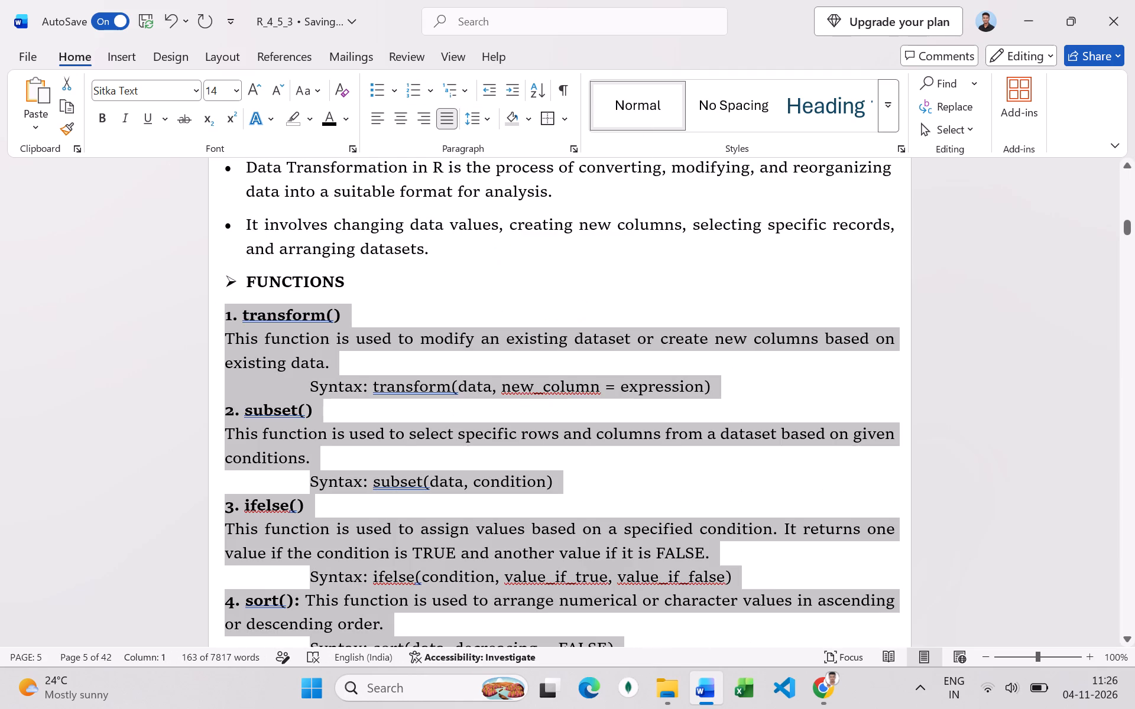
{"action": "left_click", "coordinate": [475, 122]}
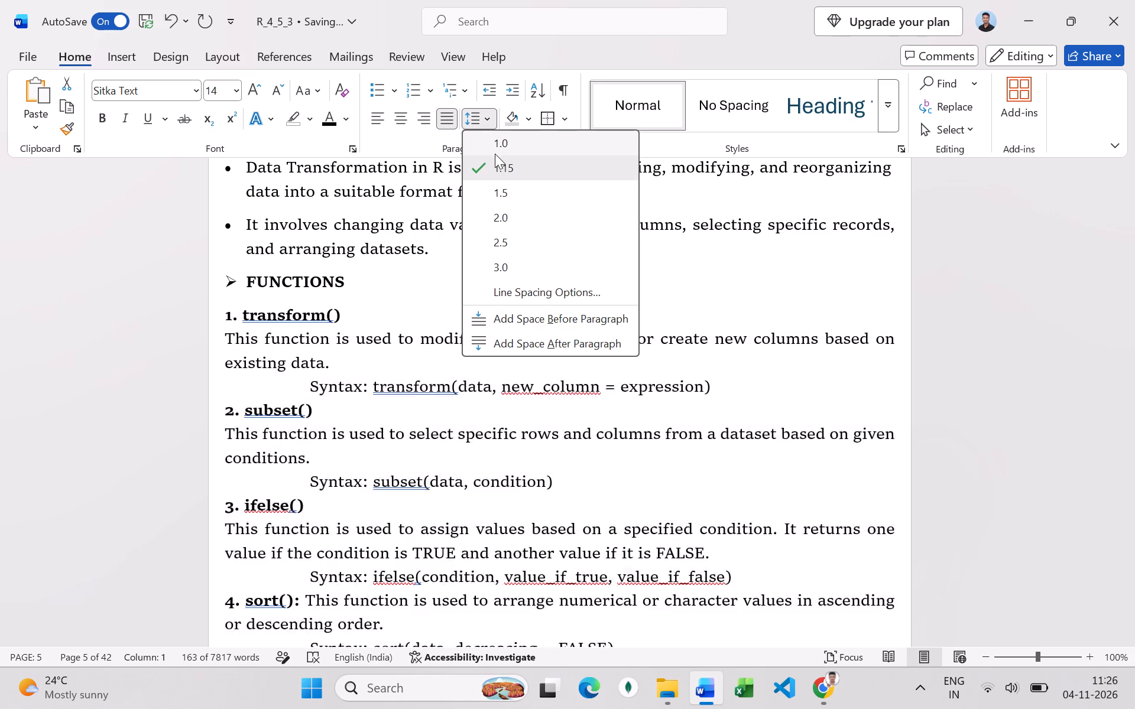
{"action": "left_click", "coordinate": [498, 148]}
{"action": "scroll", "coordinate": [381, 335], "scroll_direction": "down", "scroll_amount": 6}
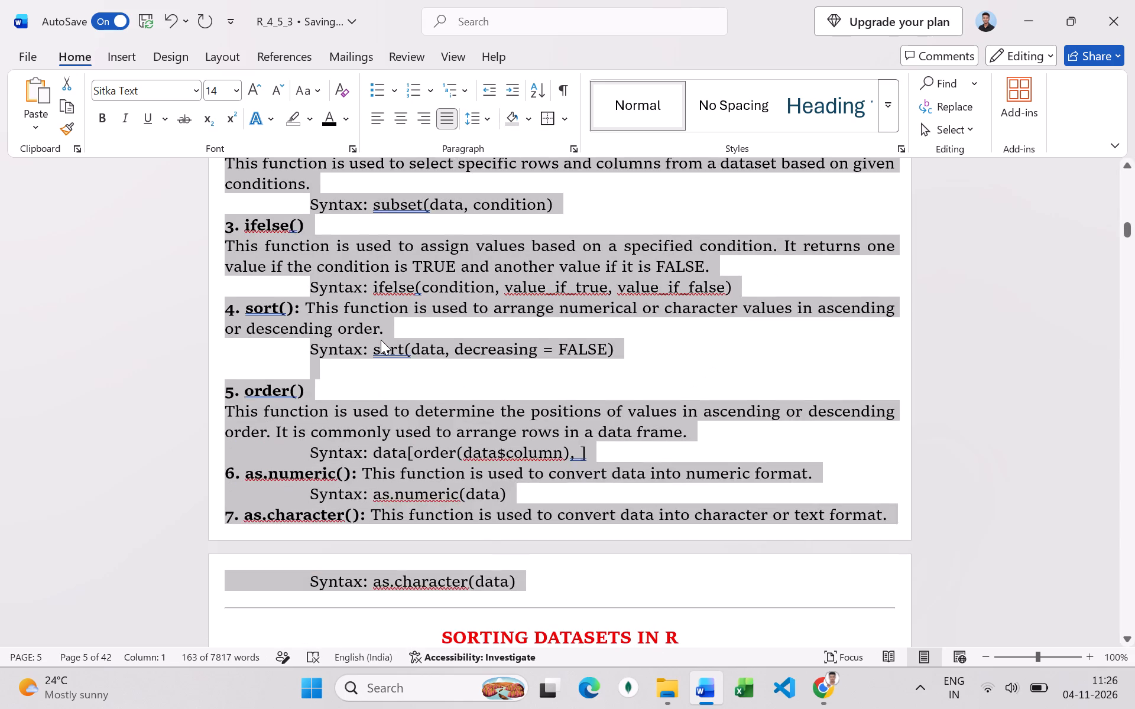
{"action": "left_click", "coordinate": [381, 340]}
Turn the transform() to as.character() entries into square bullets indented one level under FUNCTIONS.
{"action": "scroll", "coordinate": [369, 324], "scroll_direction": "down", "scroll_amount": 4}
{"action": "scroll", "coordinate": [369, 324], "scroll_direction": "up", "scroll_amount": 6}
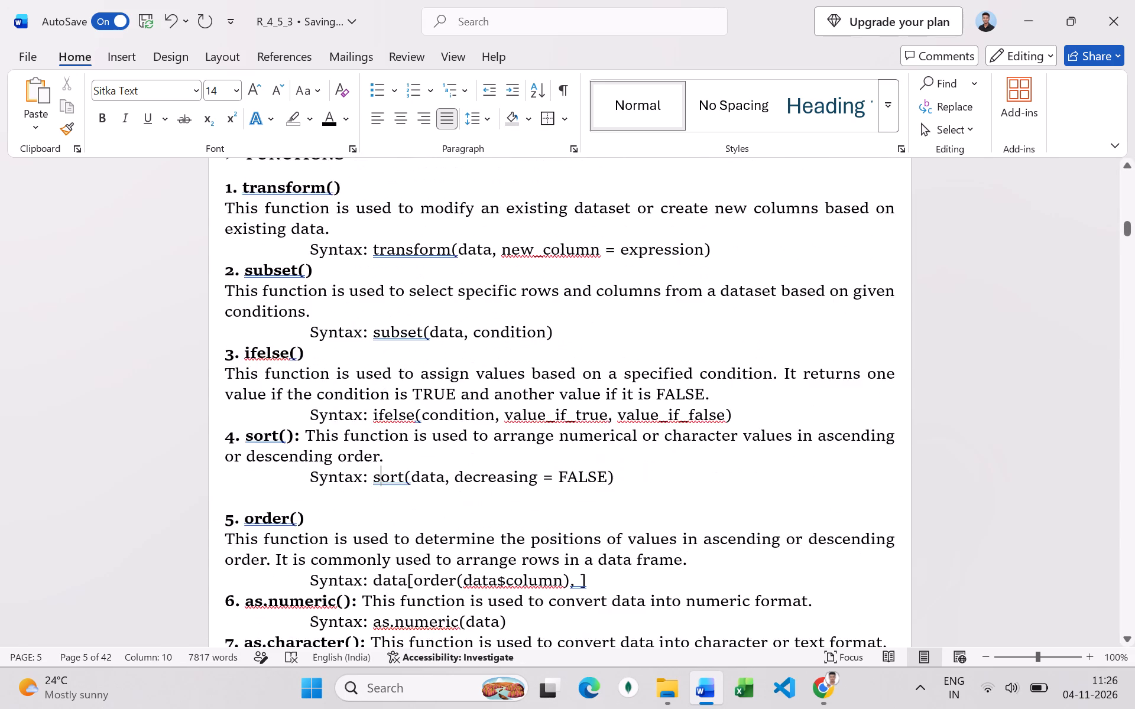
{"action": "scroll", "coordinate": [369, 324], "scroll_direction": "up", "scroll_amount": 4}
{"action": "scroll", "coordinate": [369, 324], "scroll_direction": "down", "scroll_amount": 7}
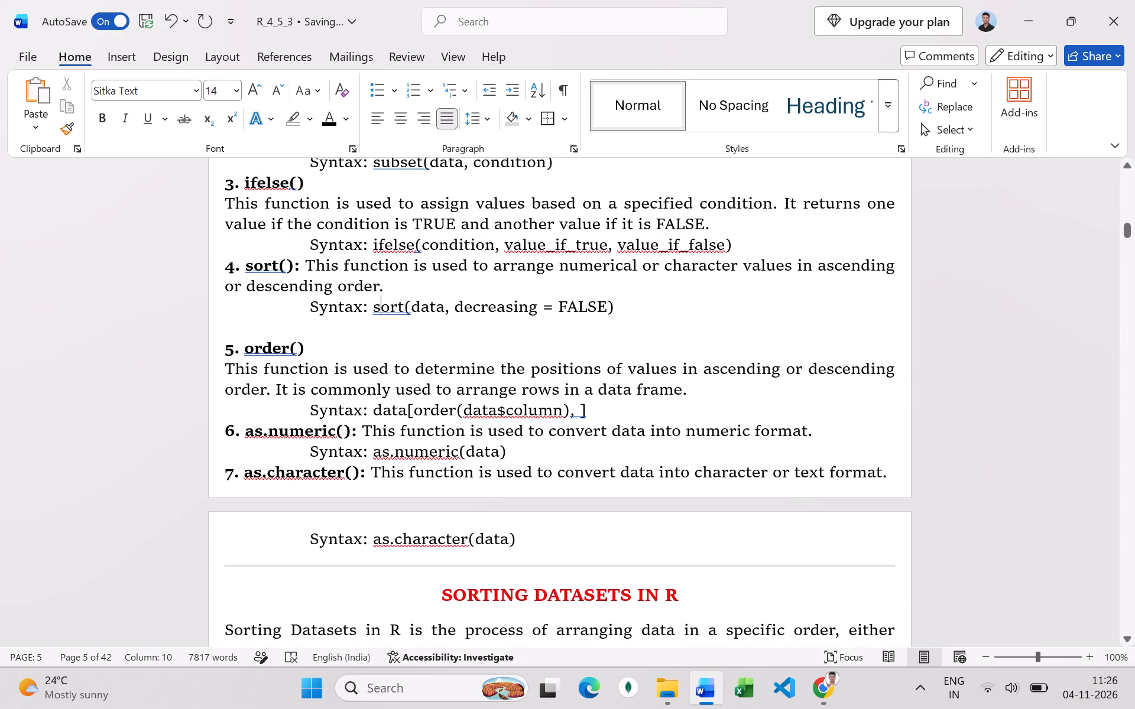
{"action": "left_click_drag", "start_coordinate": [526, 529], "coordinate": [231, 385]}
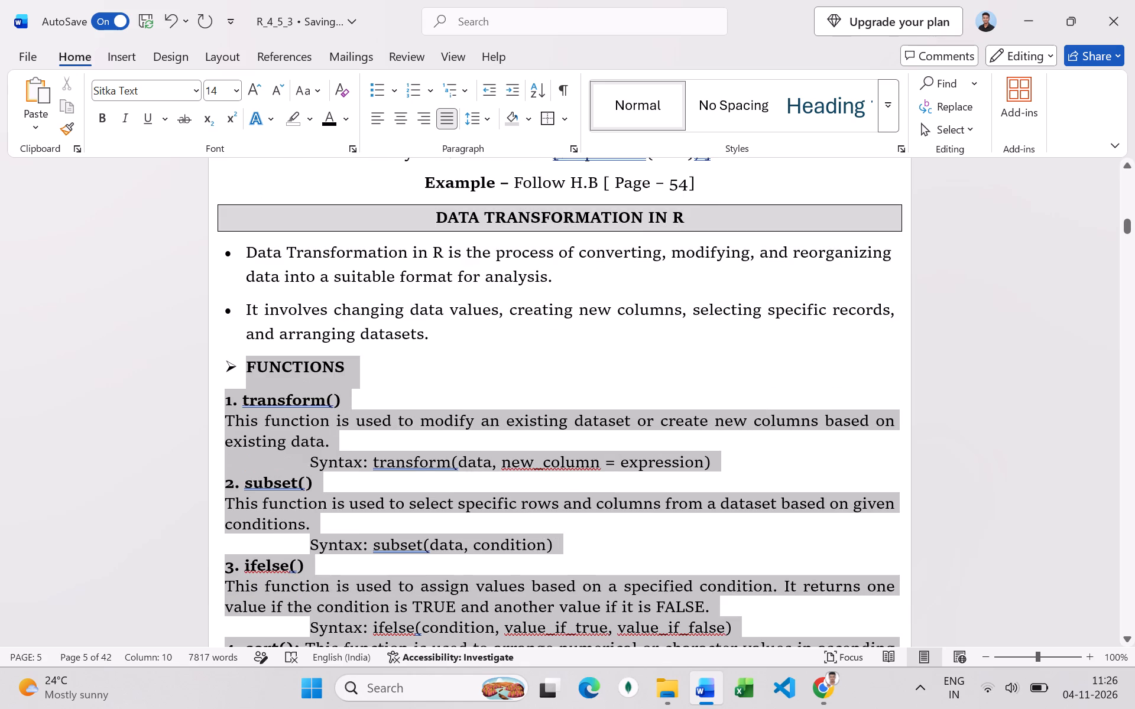
{"action": "left_click_drag", "start_coordinate": [231, 385], "coordinate": [218, 407]}
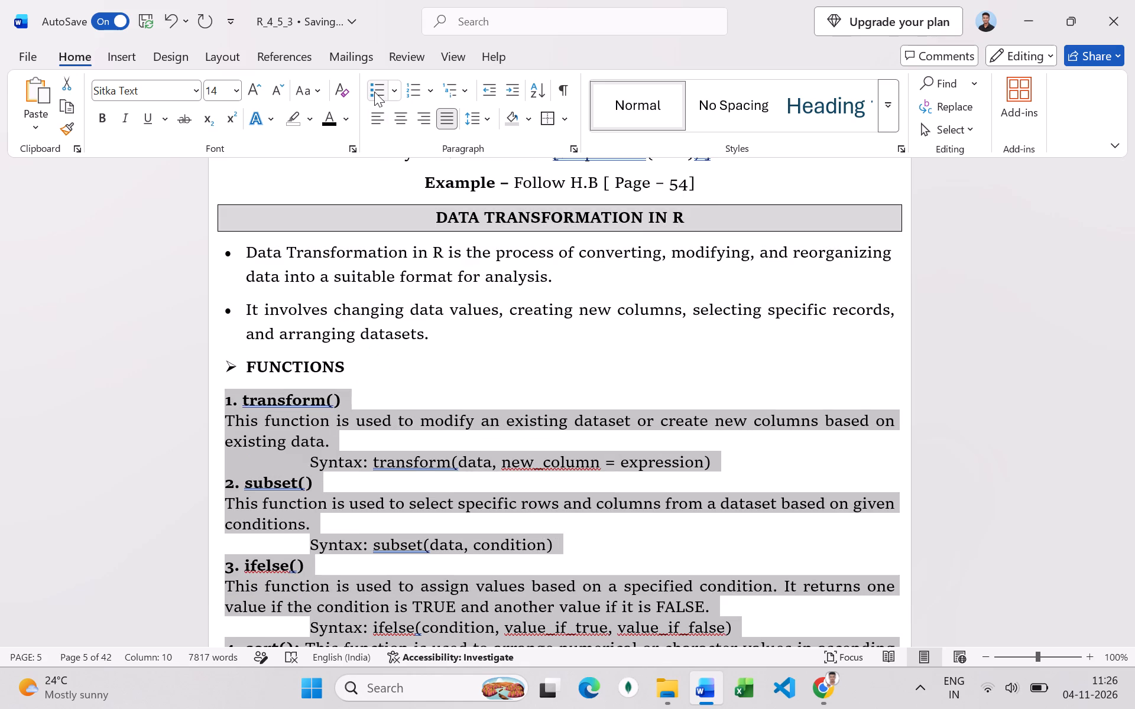
{"action": "left_click", "coordinate": [374, 92]}
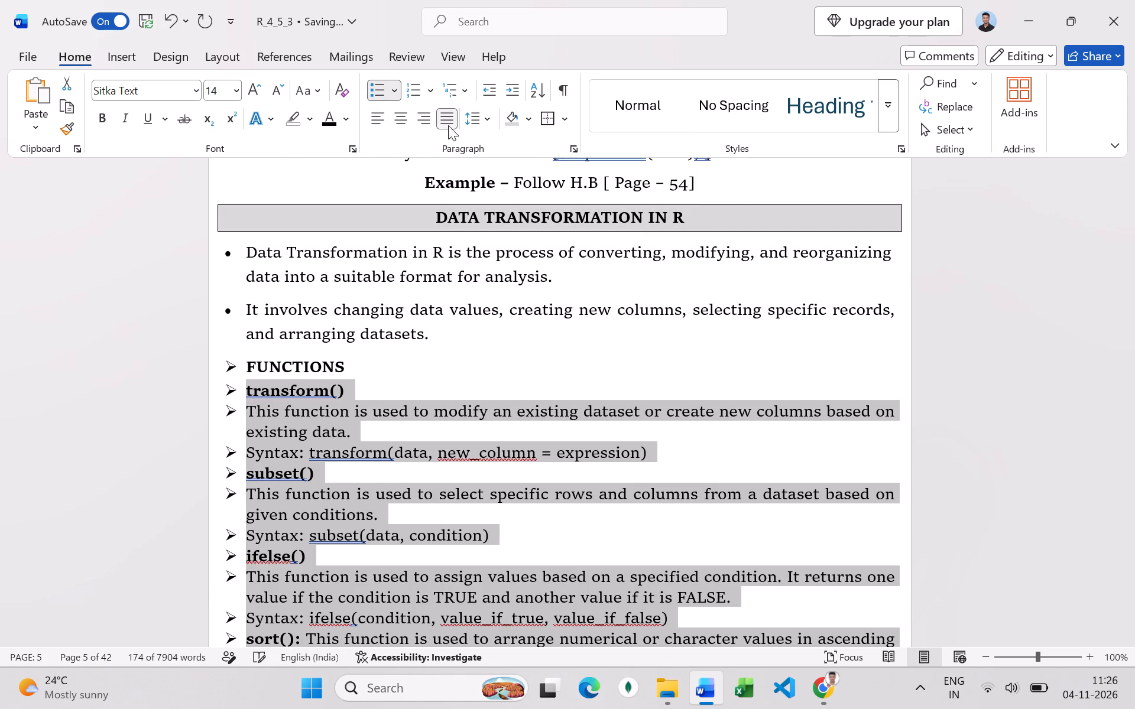
{"action": "left_click", "coordinate": [508, 97]}
{"action": "left_click", "coordinate": [391, 90]}
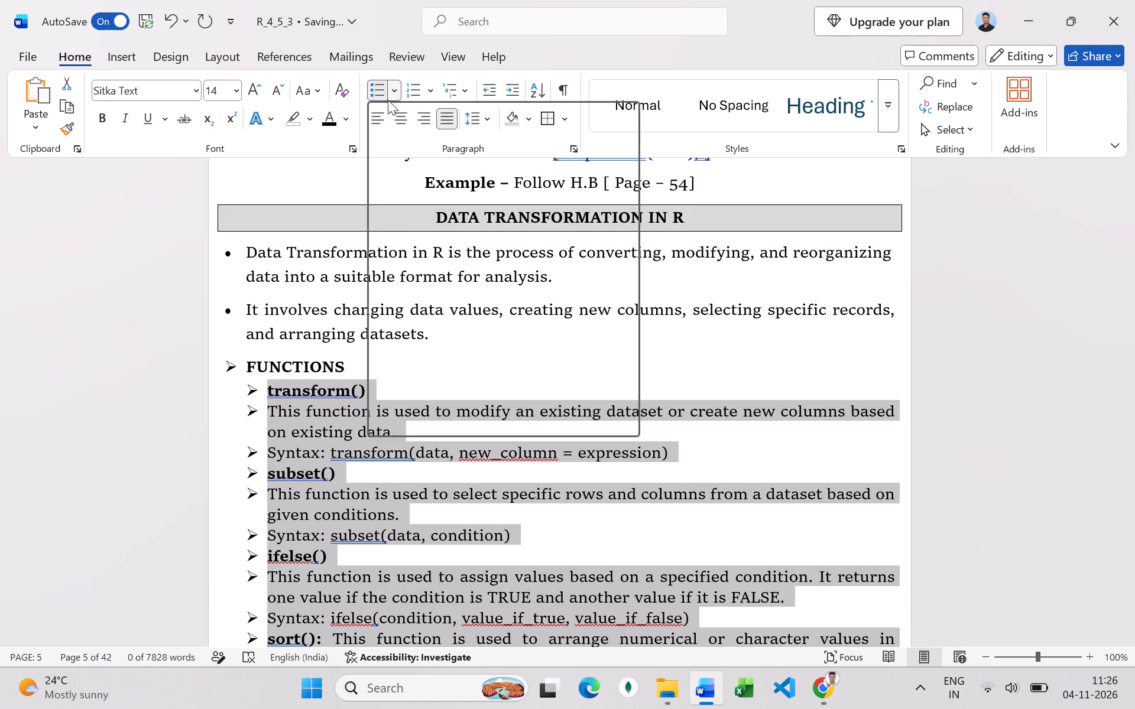
{"action": "left_click", "coordinate": [475, 159]}
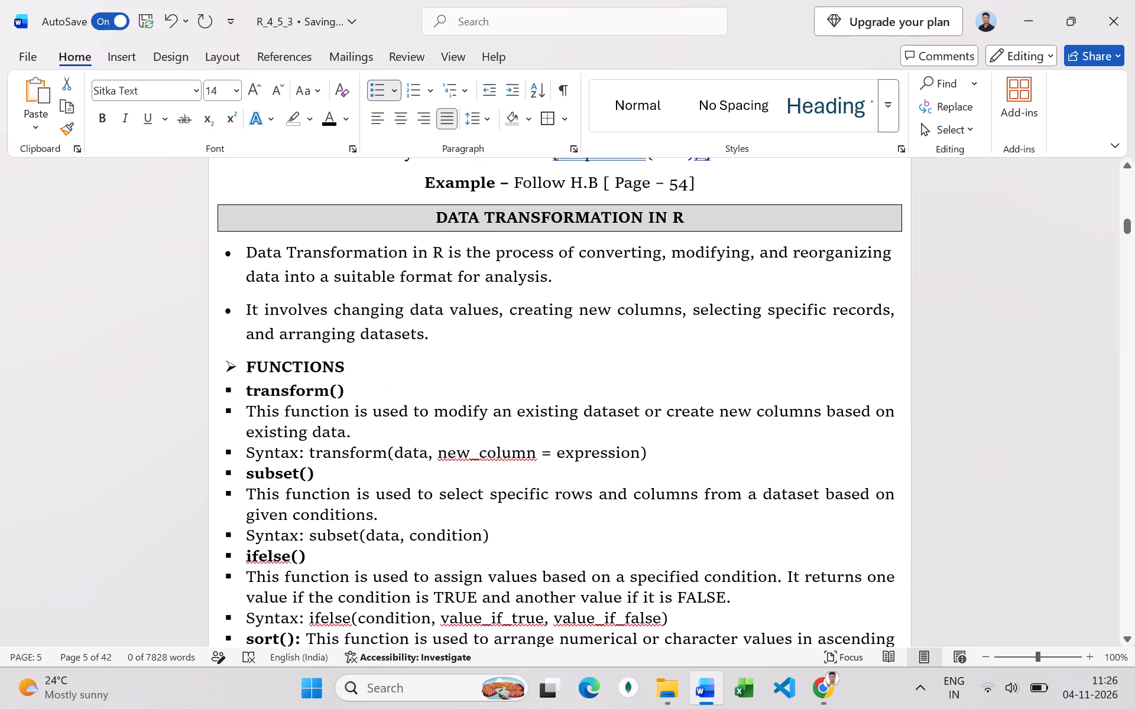
{"action": "left_click", "coordinate": [510, 87]}
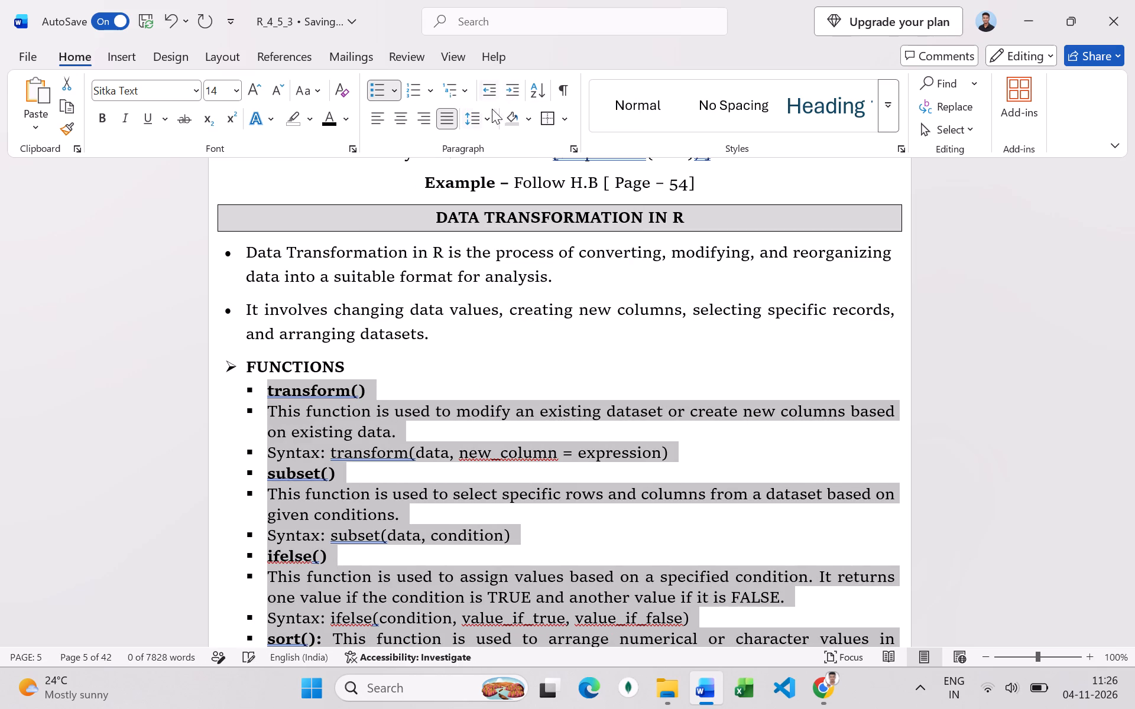
Set the line spacing of the bulleted function entries to 1.15.
{"action": "scroll", "coordinate": [356, 258], "scroll_direction": "down", "scroll_amount": 3}
{"action": "left_click", "coordinate": [484, 112]}
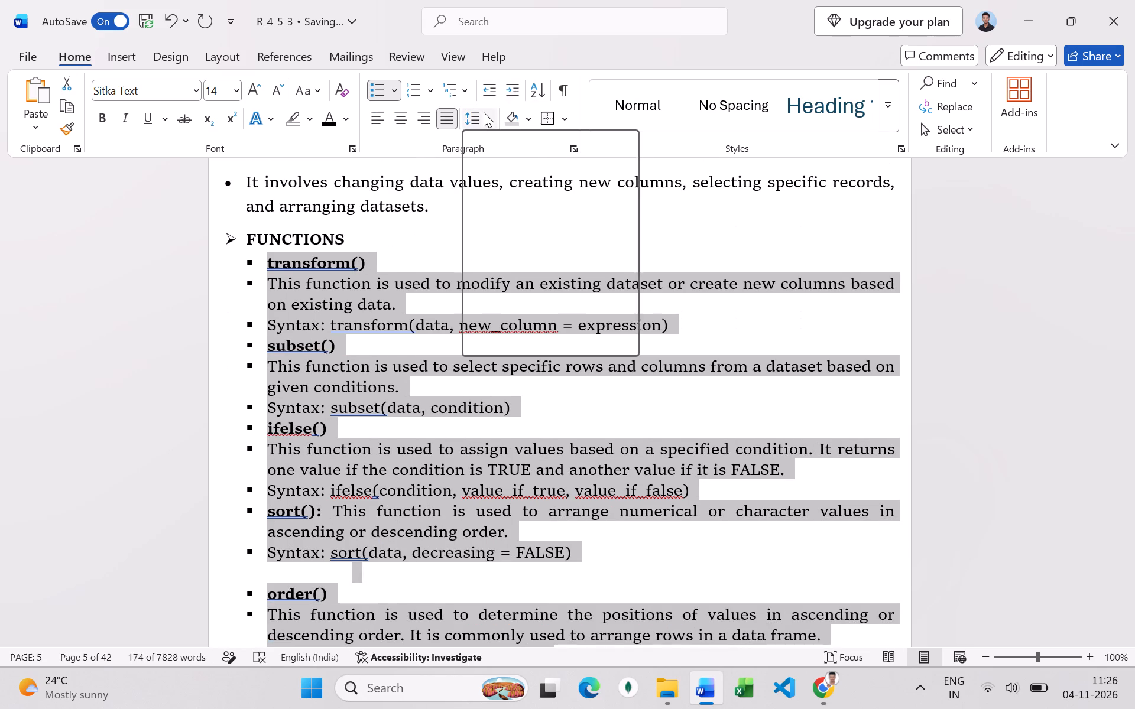
{"action": "left_click", "coordinate": [483, 163]}
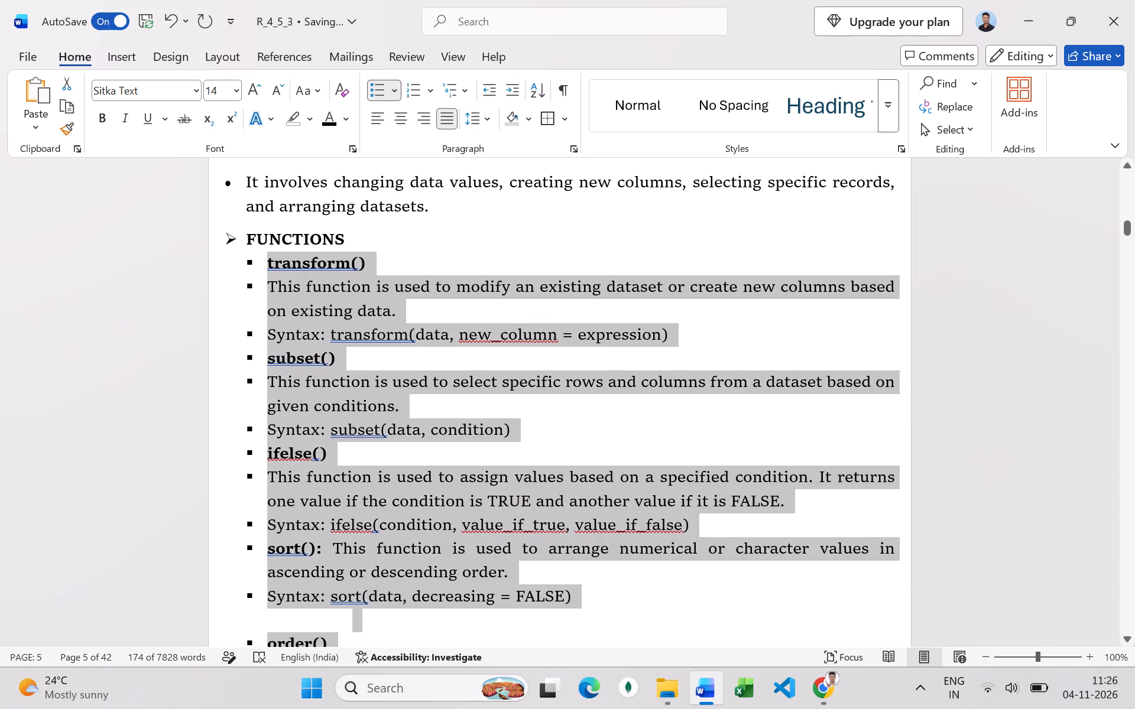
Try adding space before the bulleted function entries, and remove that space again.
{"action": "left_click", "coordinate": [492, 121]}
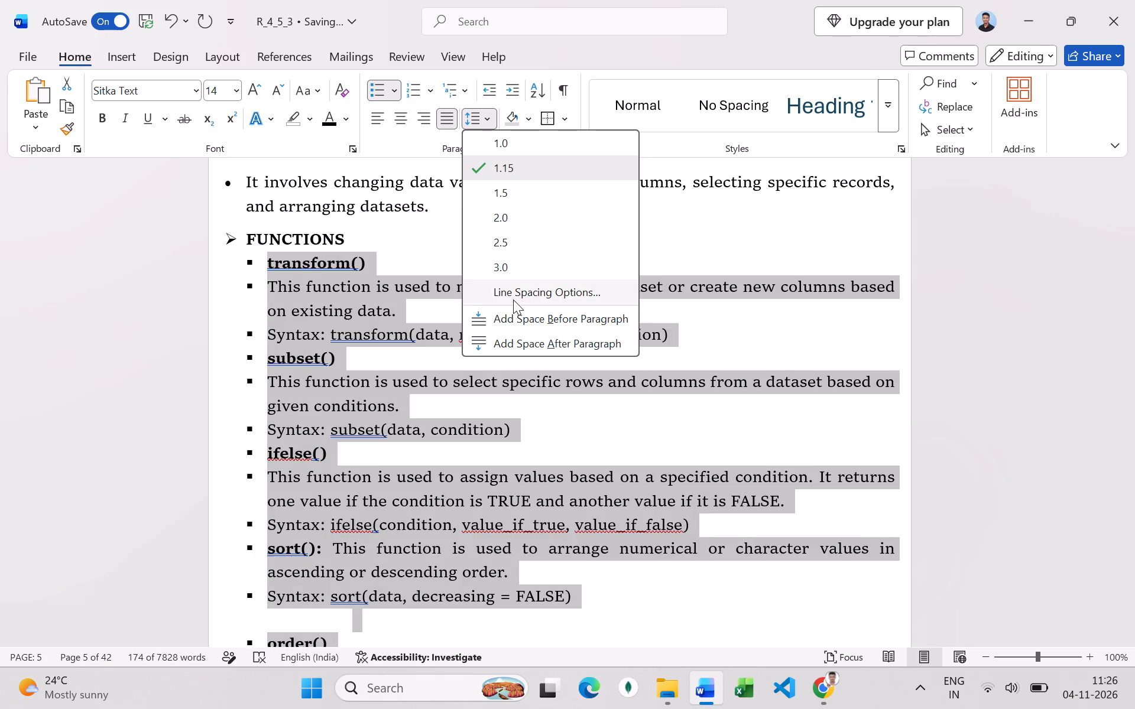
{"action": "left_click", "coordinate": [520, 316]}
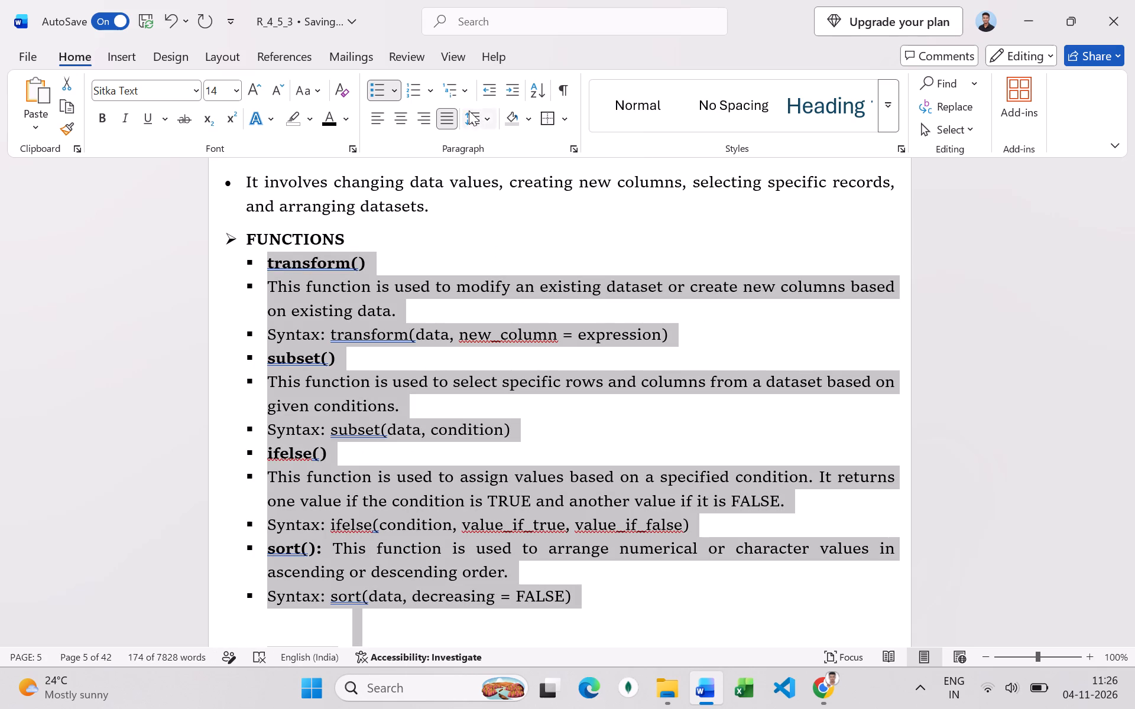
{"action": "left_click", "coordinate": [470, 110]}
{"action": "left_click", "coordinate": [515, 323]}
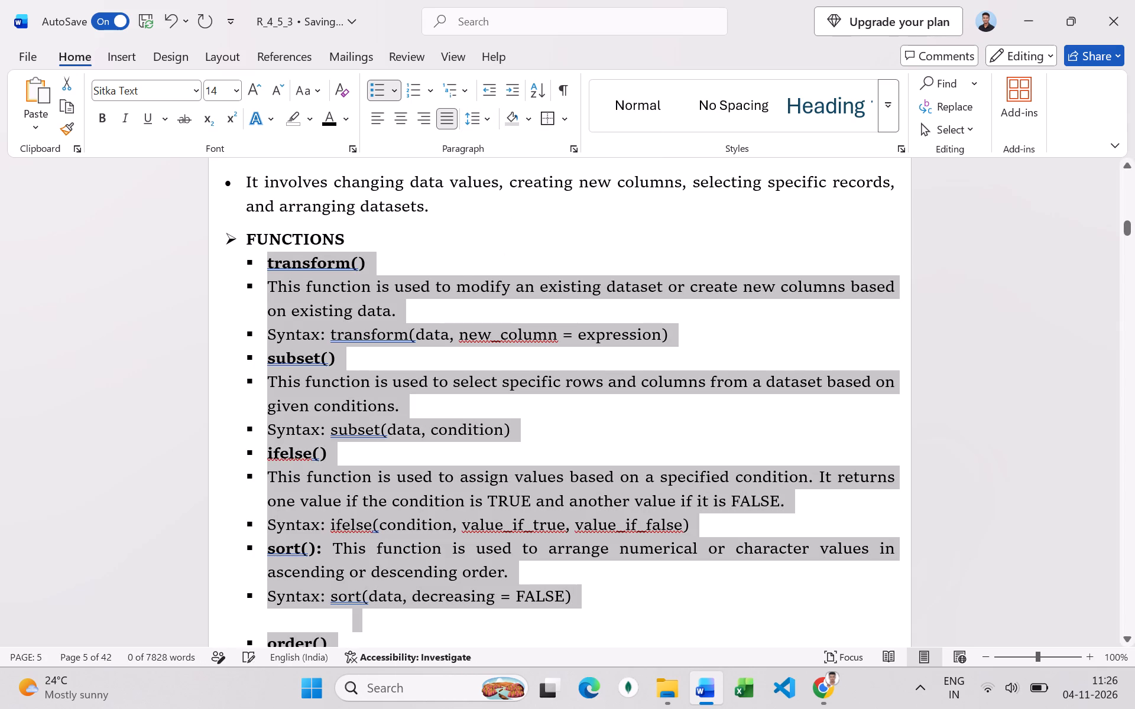
Enable the option not to add space between paragraphs of the same style for all the function entries.
{"action": "left_click", "coordinate": [483, 125]}
{"action": "left_click", "coordinate": [533, 300]}
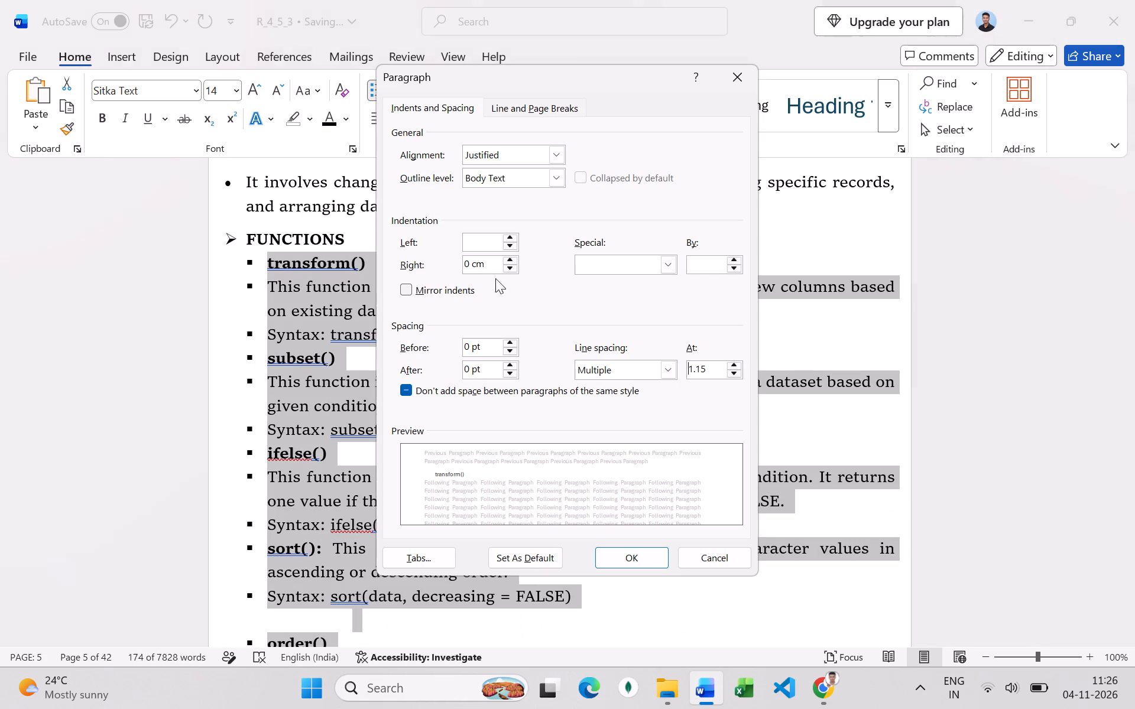
{"action": "left_click", "coordinate": [474, 391]}
{"action": "left_click", "coordinate": [478, 398]}
{"action": "left_click", "coordinate": [634, 571]}
{"action": "left_click", "coordinate": [617, 553]}
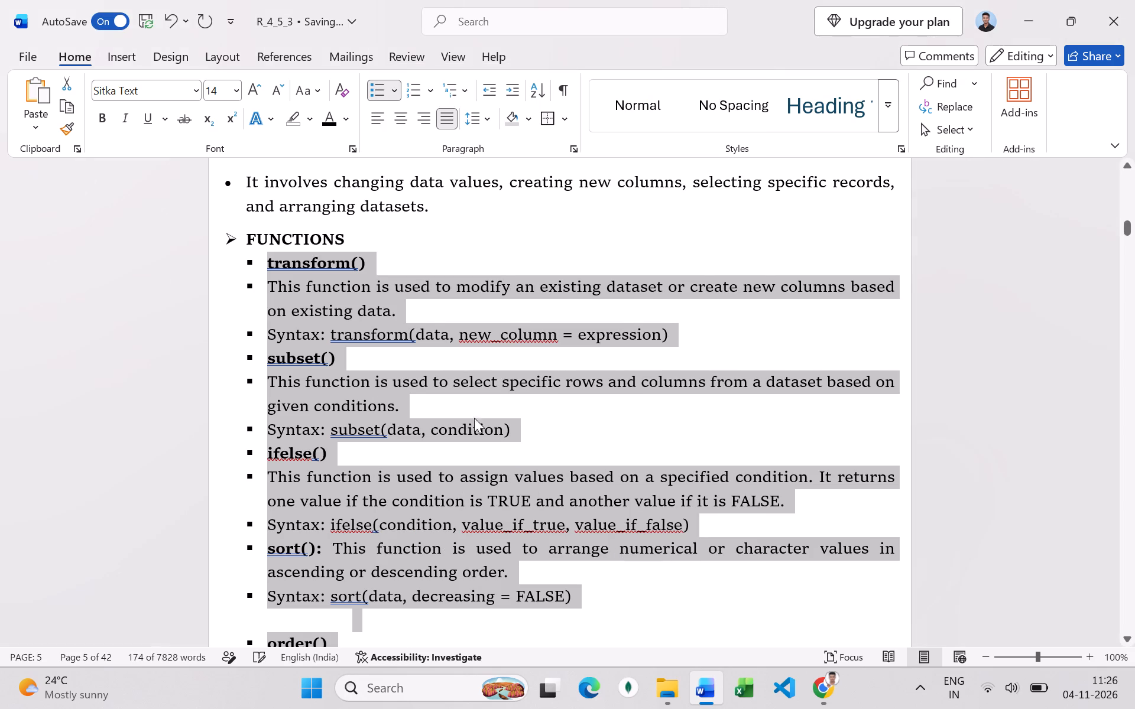
Remove the bullet from the transform() description while keeping its indent.
{"action": "left_click", "coordinate": [373, 366]}
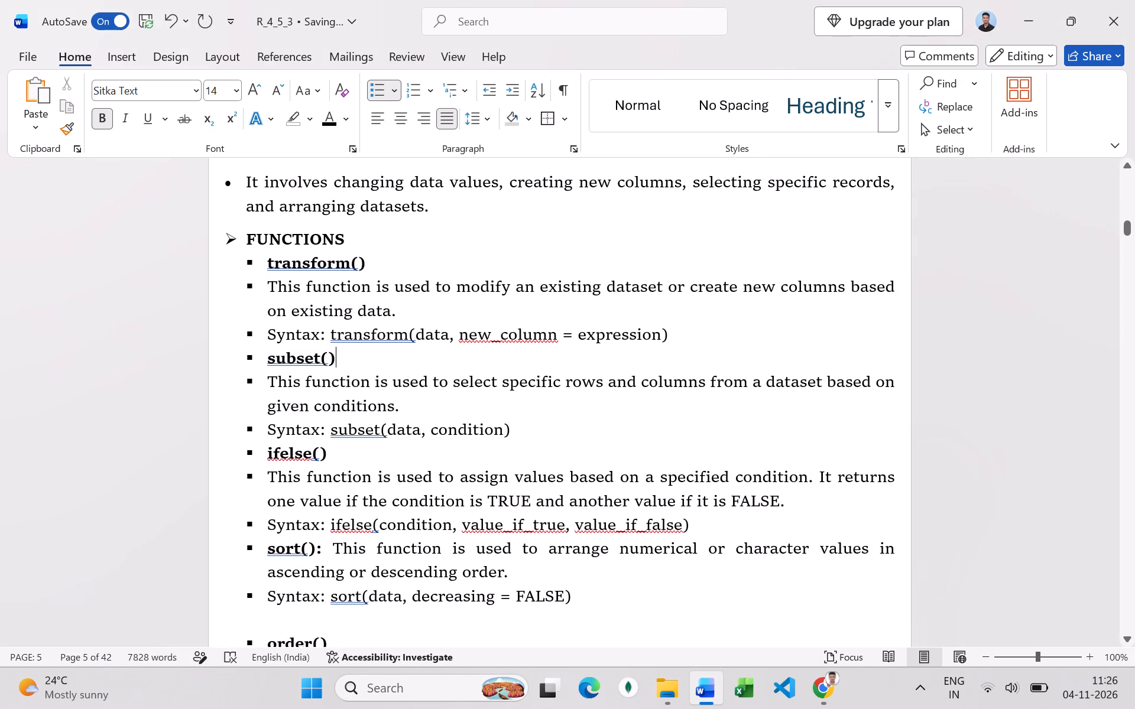
{"action": "left_click", "coordinate": [270, 287]}
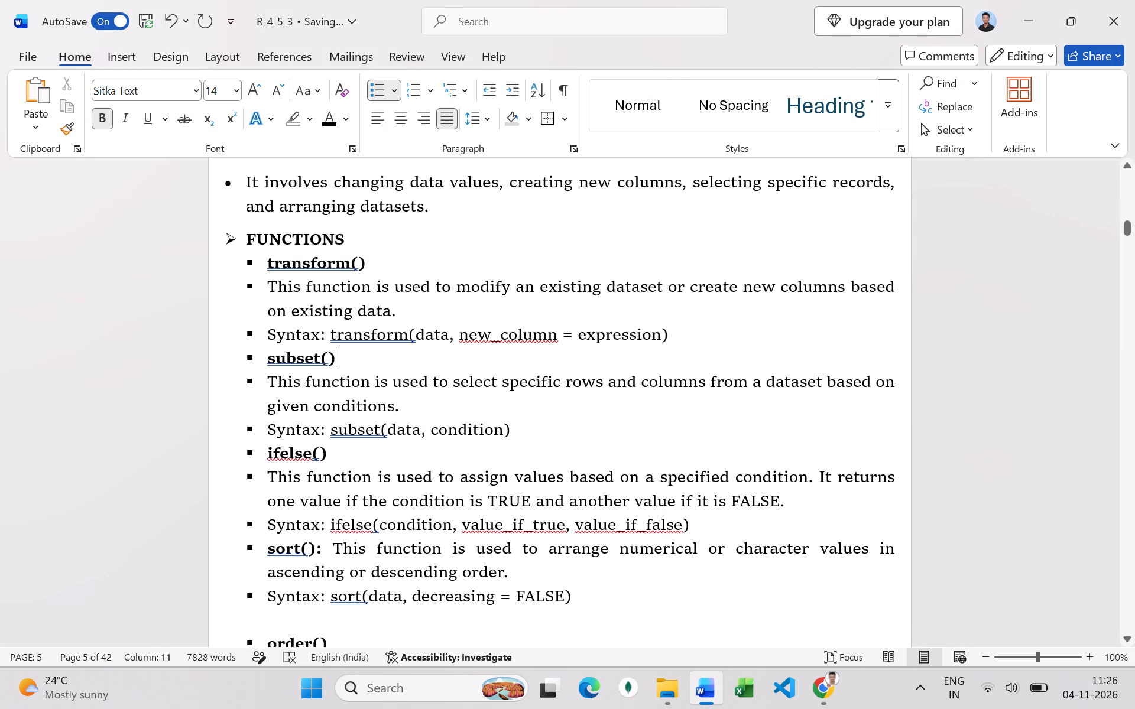
{"action": "key", "text": "BackSpace"}
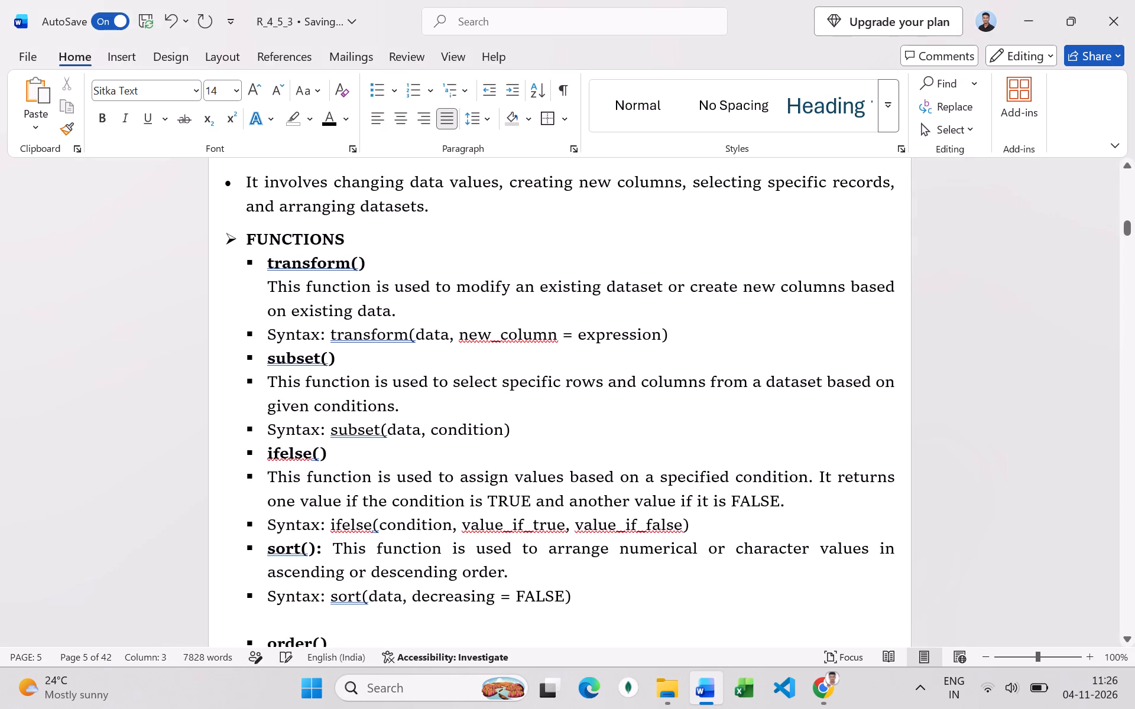
Copy the transform() entry with its description and syntax, send it to ChatGPT in Chrome, and return to the Word notes.
{"action": "left_click_drag", "start_coordinate": [390, 312], "coordinate": [236, 249]}
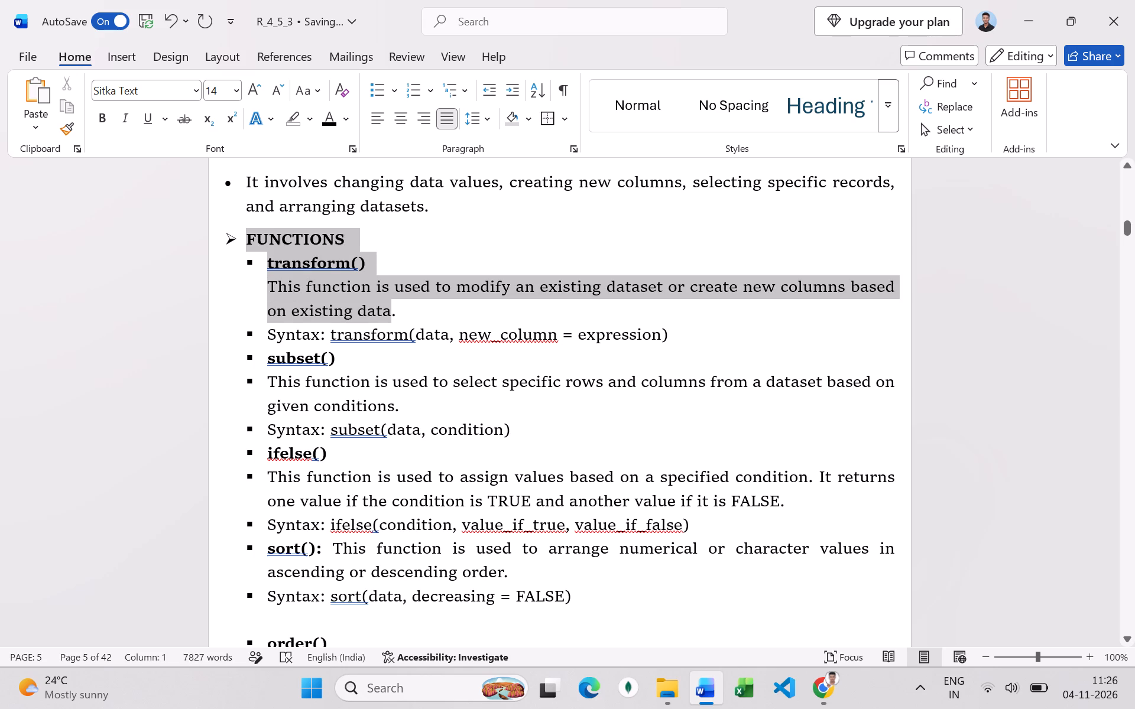
{"action": "left_click_drag", "start_coordinate": [236, 249], "coordinate": [239, 261]}
{"action": "left_click", "coordinate": [321, 311]}
{"action": "left_click_drag", "start_coordinate": [685, 337], "coordinate": [398, 314]}
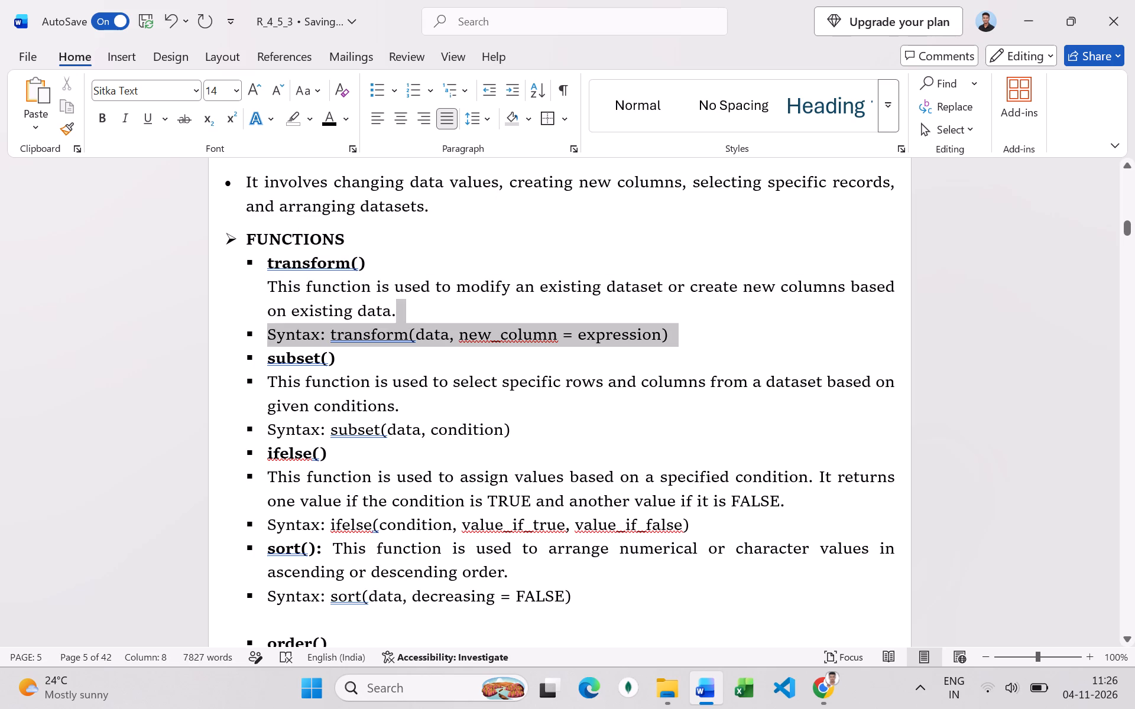
{"action": "left_click_drag", "start_coordinate": [398, 314], "coordinate": [260, 271]}
{"action": "key", "text": "ctrl+c"}
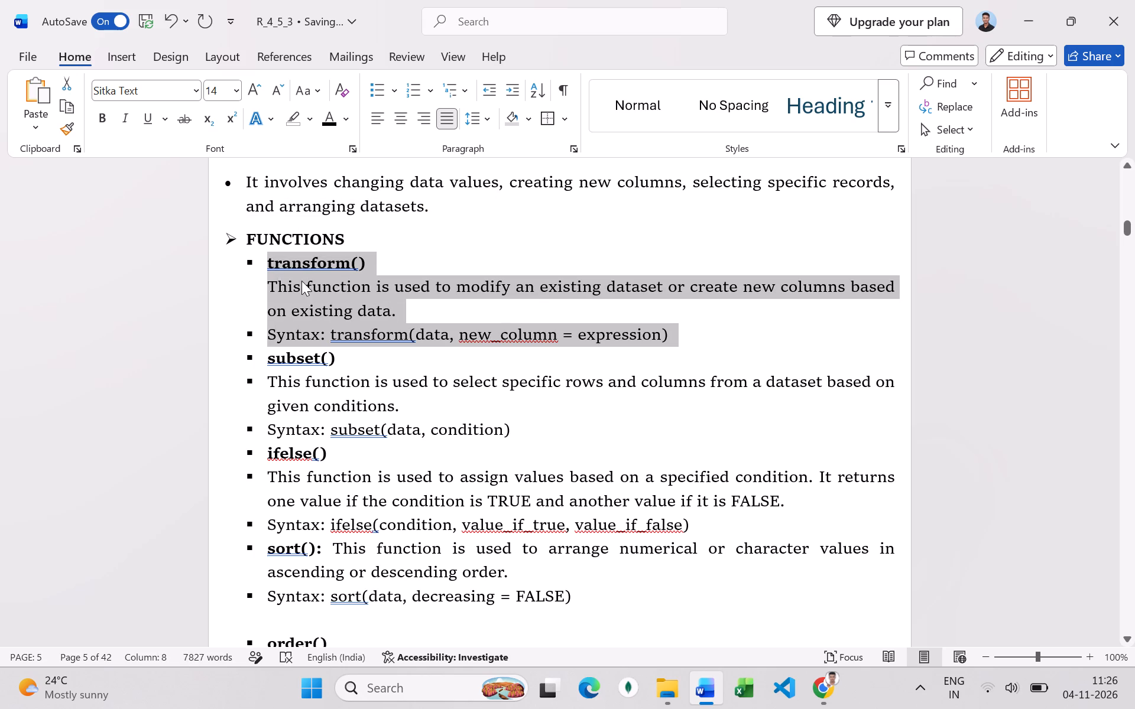
{"action": "key", "text": "alt+Tab"}
{"action": "key", "text": "ctrl+v"}
{"action": "key", "text": "Return"}
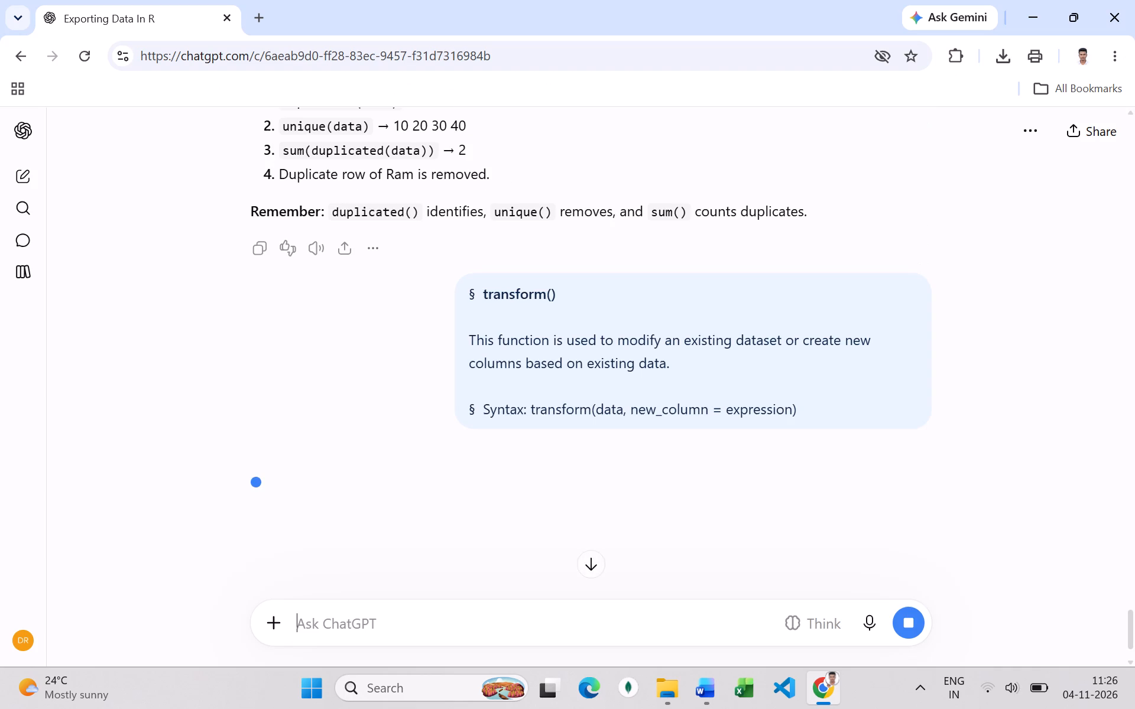
{"action": "key", "text": "alt+Tab"}
{"action": "scroll", "coordinate": [432, 435], "scroll_direction": "up", "scroll_amount": 3}
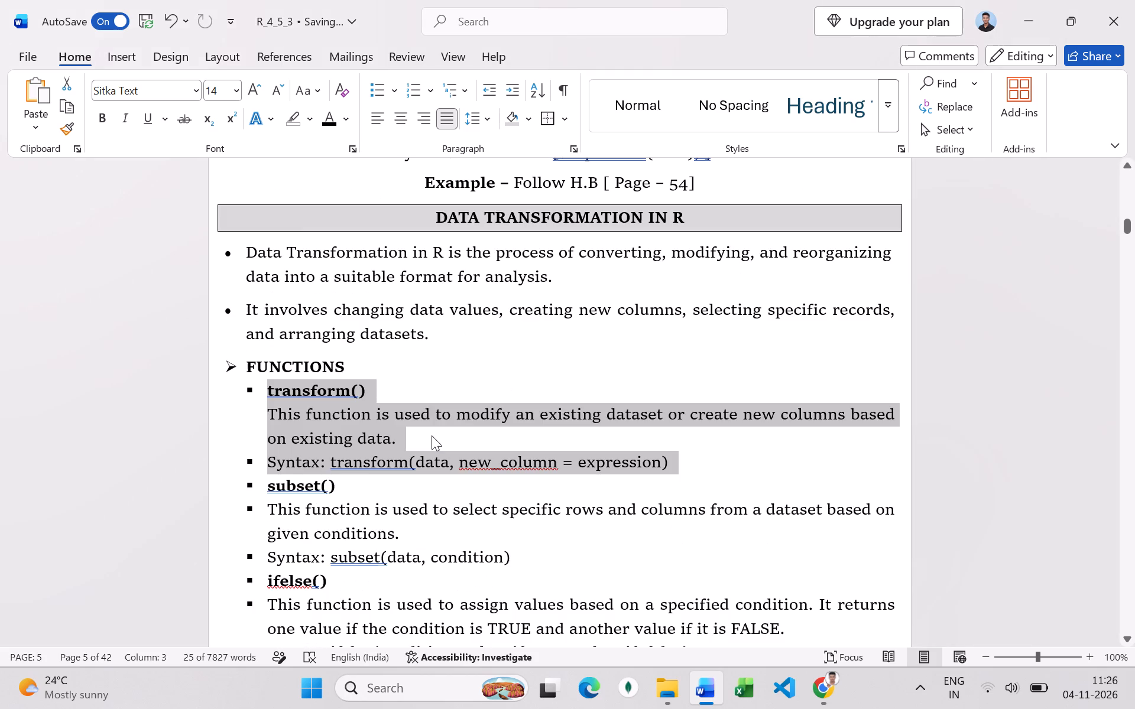
Copy ChatGPT's transform() definition sentence, without its Definition label, from Chrome and return to the Word notes.
{"action": "left_click", "coordinate": [432, 393]}
{"action": "key", "text": "alt+Tab"}
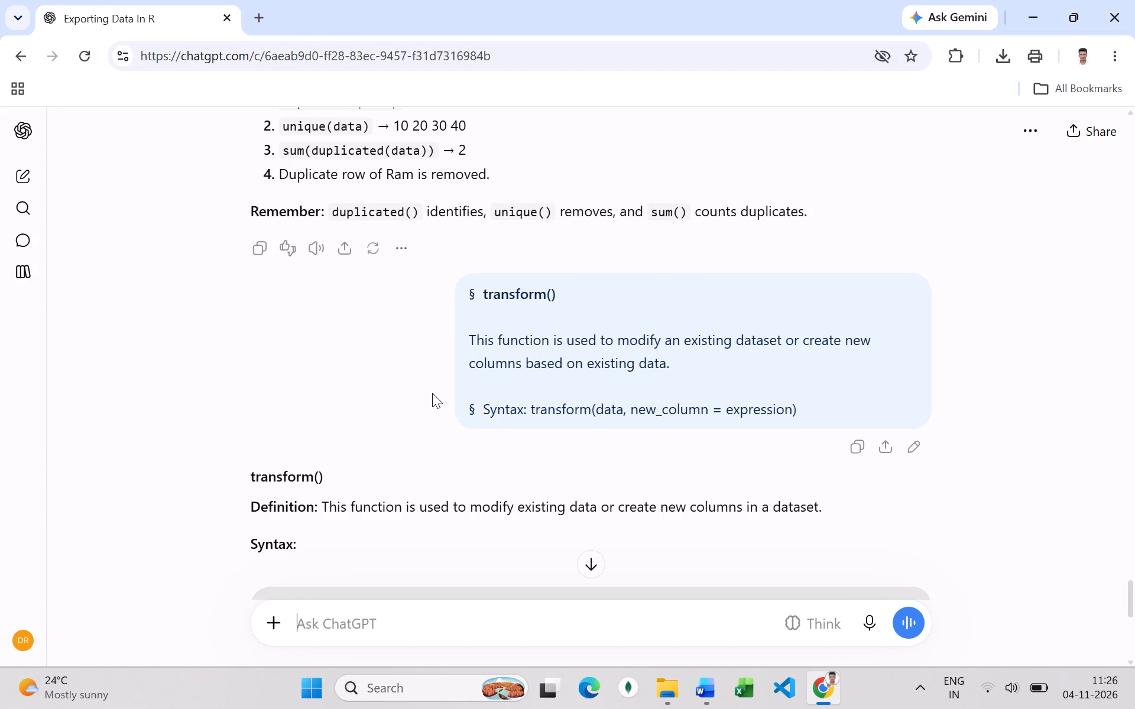
{"action": "key", "text": "alt+Tab"}
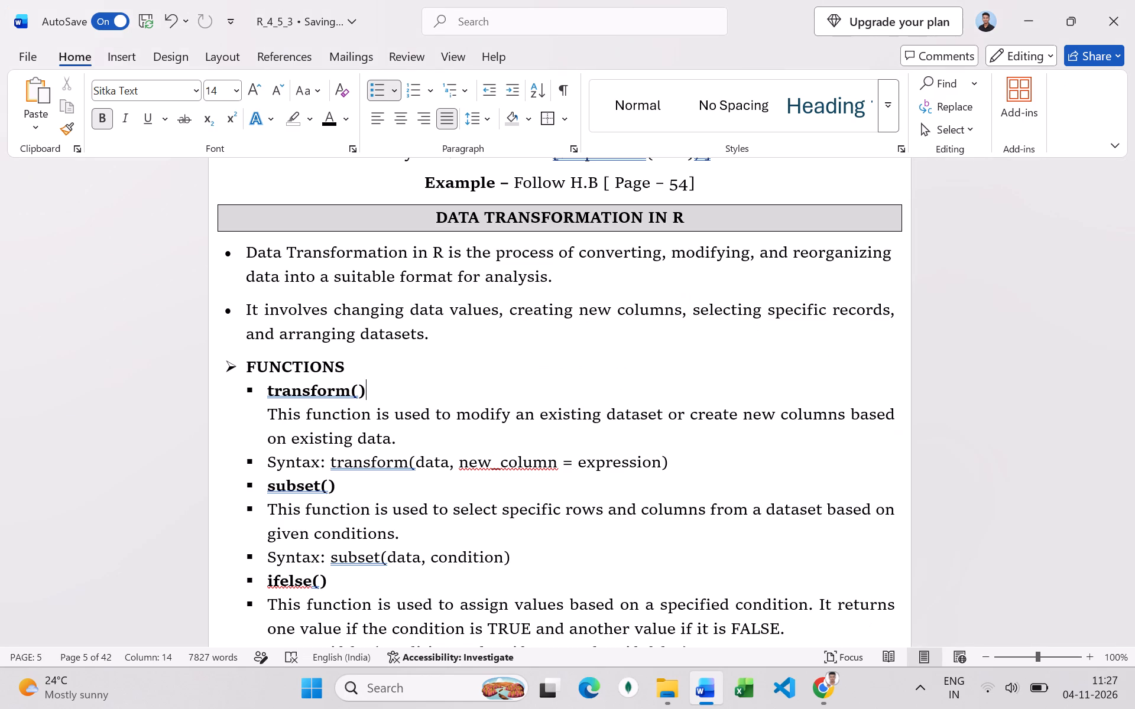
{"action": "key", "text": "alt+Tab"}
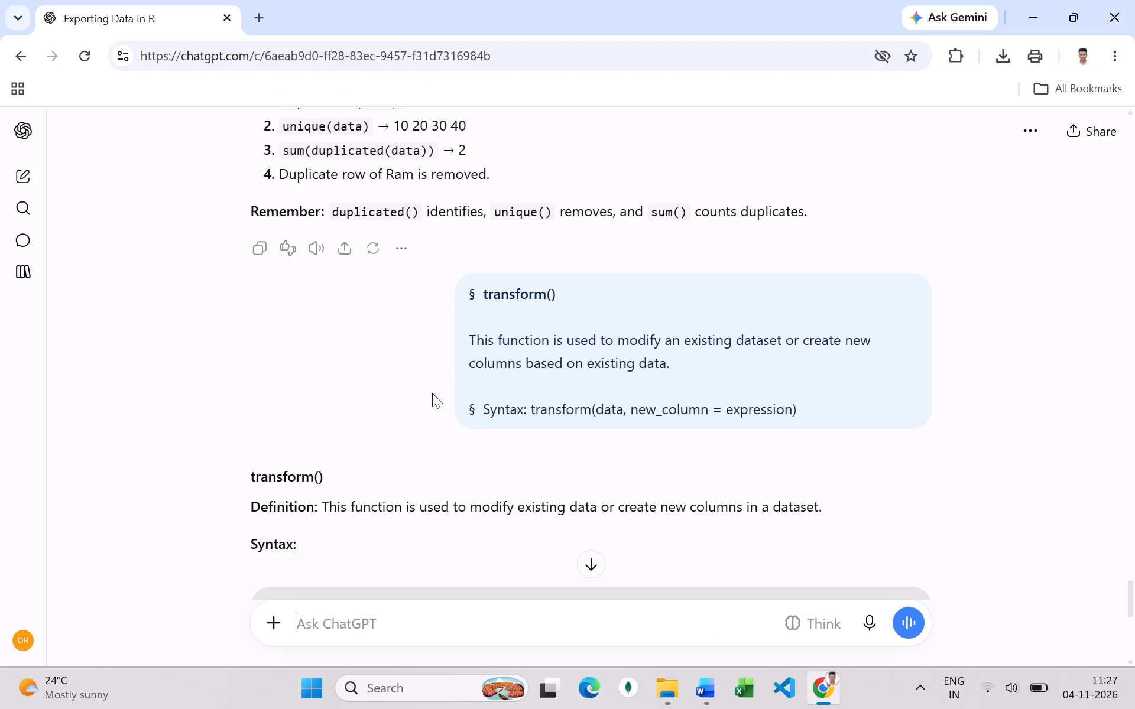
{"action": "scroll", "coordinate": [445, 394], "scroll_direction": "down", "scroll_amount": 3}
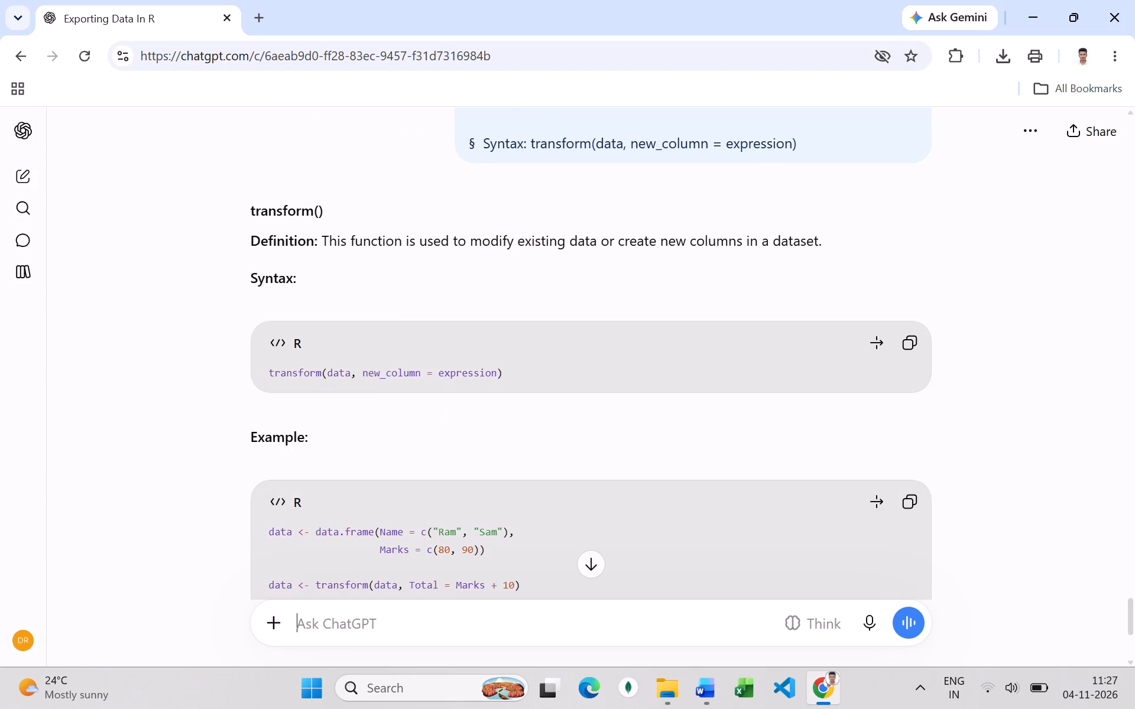
{"action": "left_click_drag", "start_coordinate": [322, 245], "coordinate": [859, 259]}
{"action": "key", "text": "ctrl+c"}
{"action": "key", "text": "ctrl+c"}
{"action": "key", "text": "alt+Tab"}
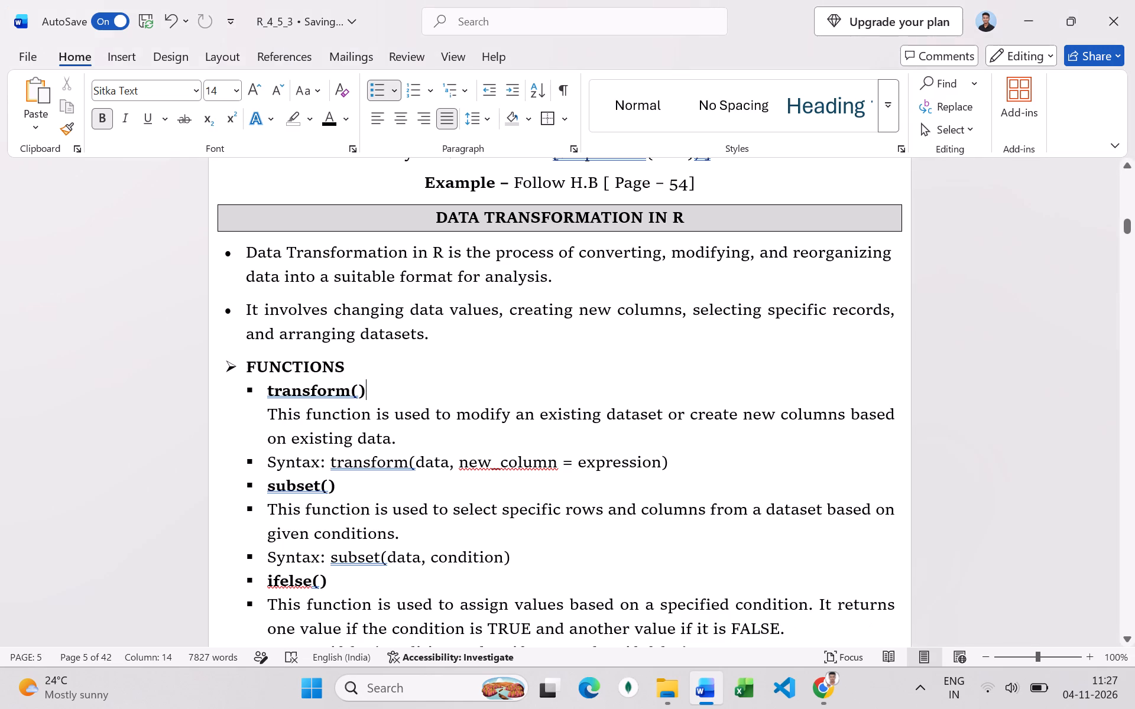
{"action": "left_click", "coordinate": [422, 414]}
{"action": "key", "text": "alt+Tab"}
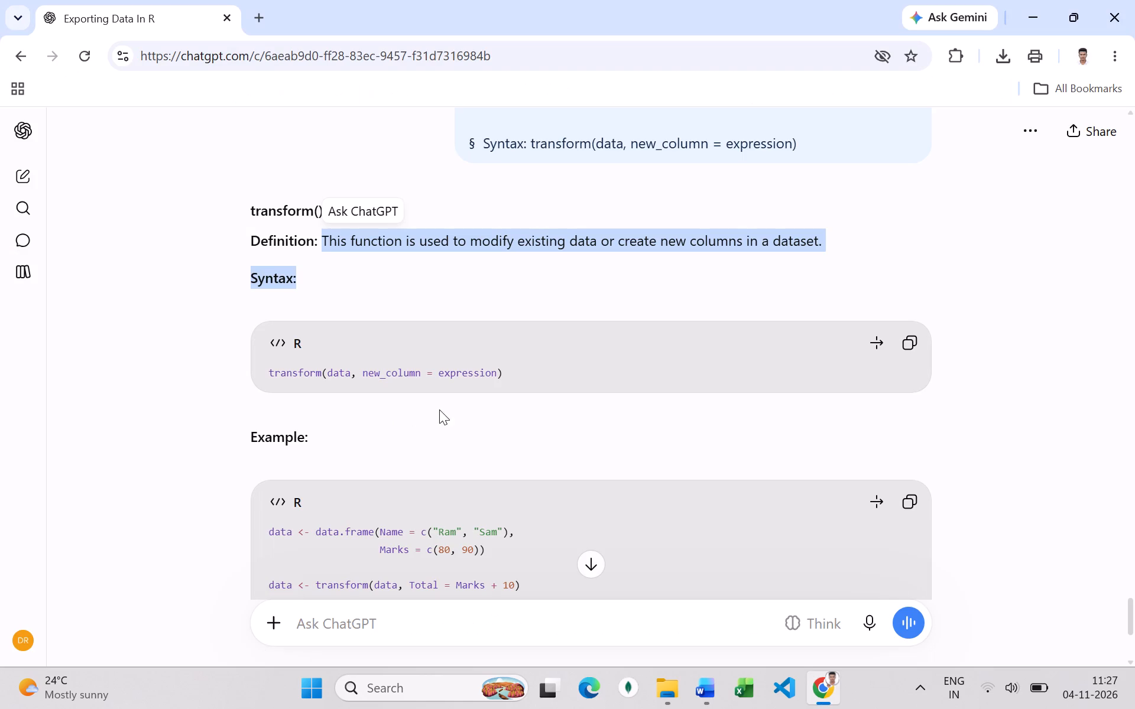
{"action": "left_click", "coordinate": [508, 259]}
{"action": "left_click", "coordinate": [342, 250]}
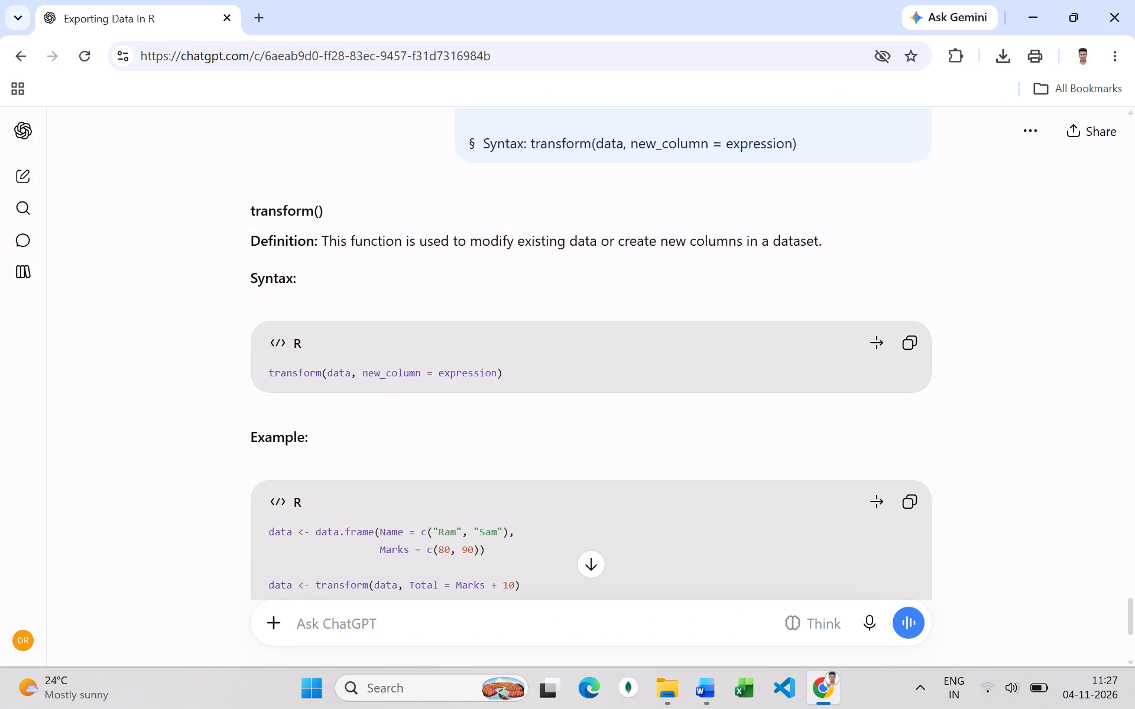
{"action": "left_click_drag", "start_coordinate": [321, 241], "coordinate": [826, 247]}
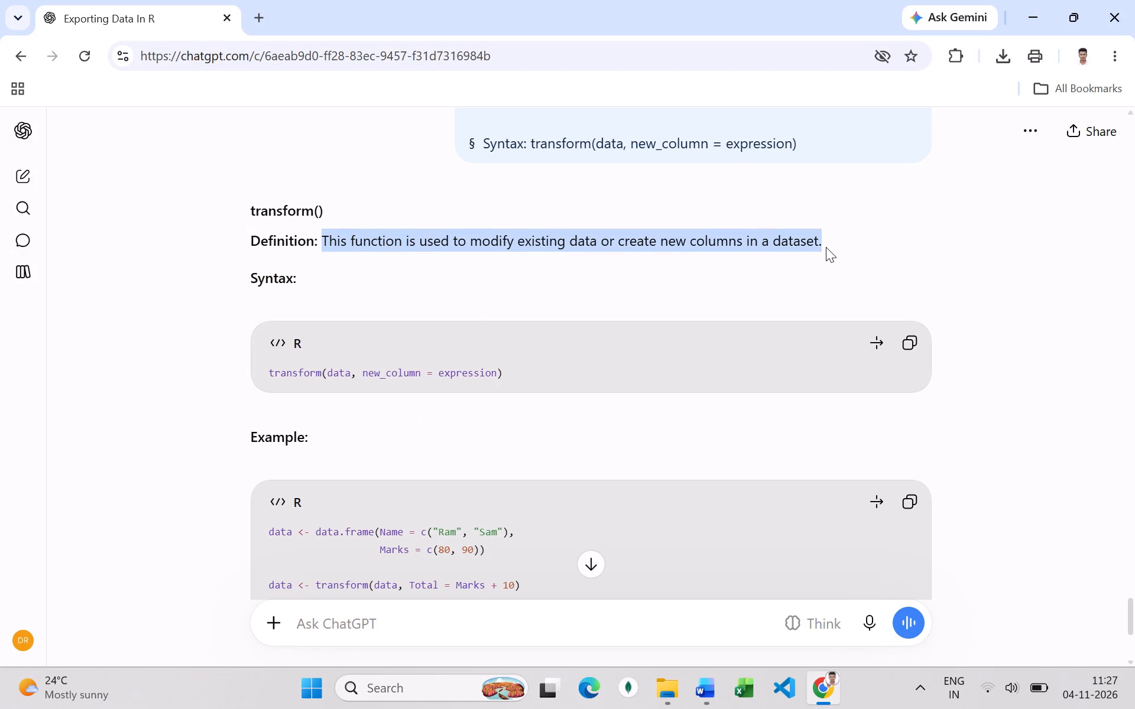
{"action": "key", "text": "ctrl+c"}
{"action": "key", "text": "ctrl+c"}
{"action": "key", "text": "alt+Tab"}
Add a colon after the transform() heading and paste the copied definition on the same line in regular, non-bold text.
{"action": "left_click", "coordinate": [429, 386]}
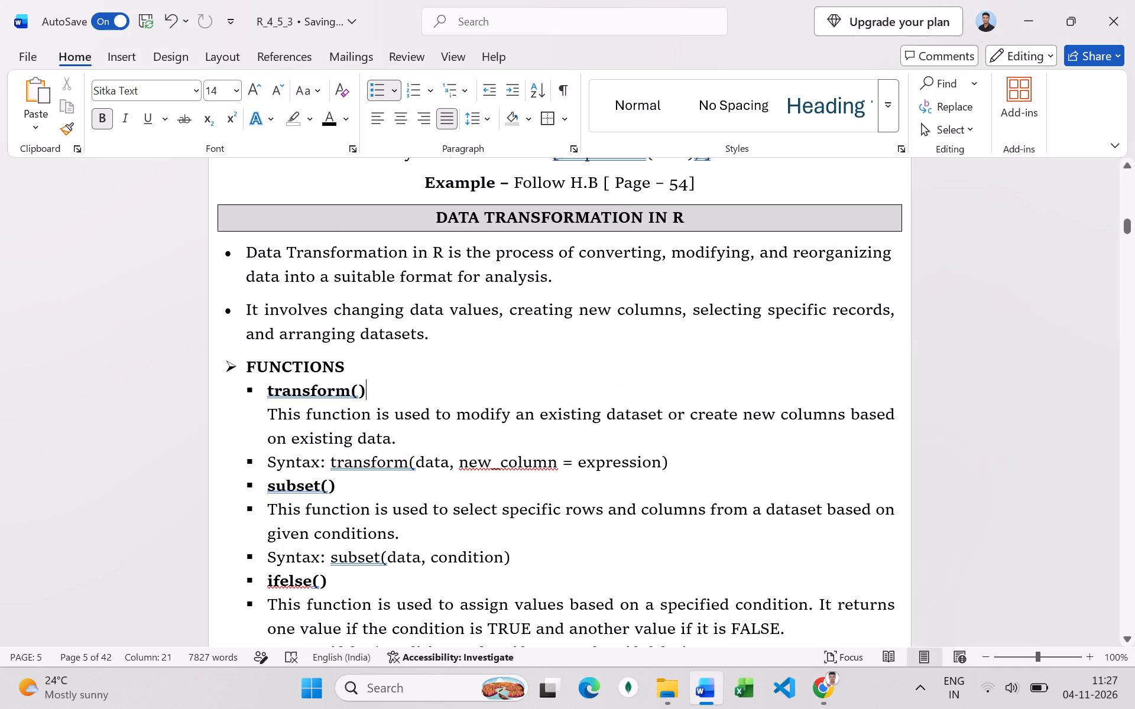
{"action": "type", "text": ":"}
{"action": "key", "text": "space"}
{"action": "key", "text": "ctrl+b"}
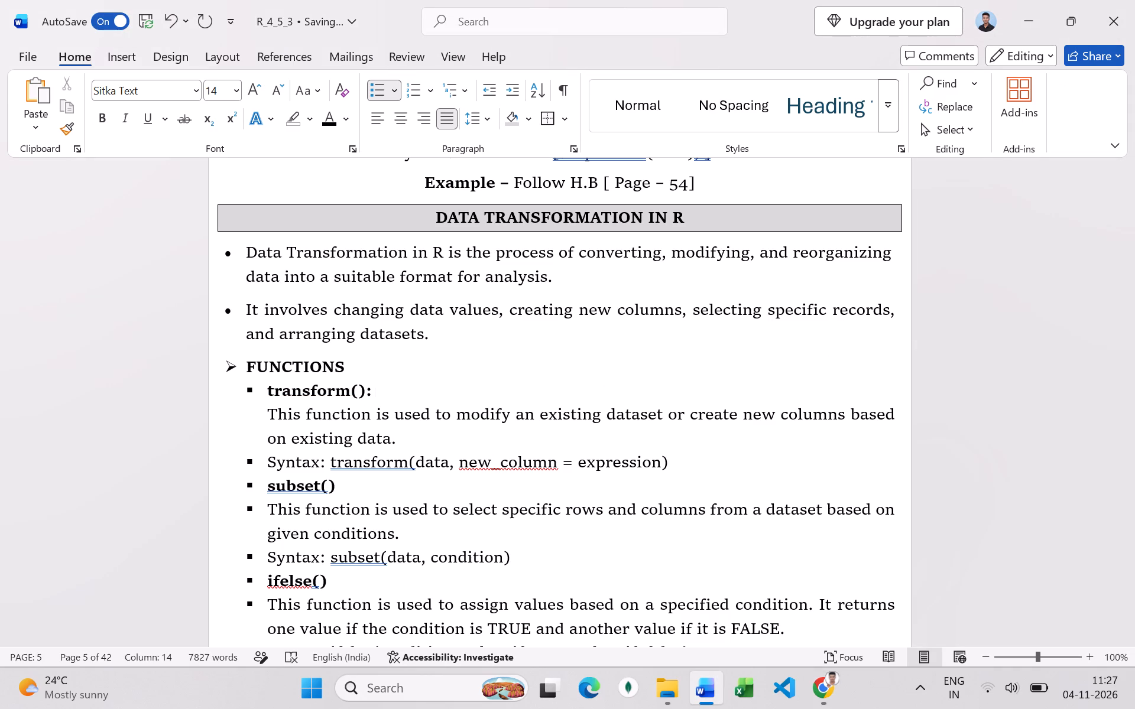
{"action": "key", "text": "ctrl+v"}
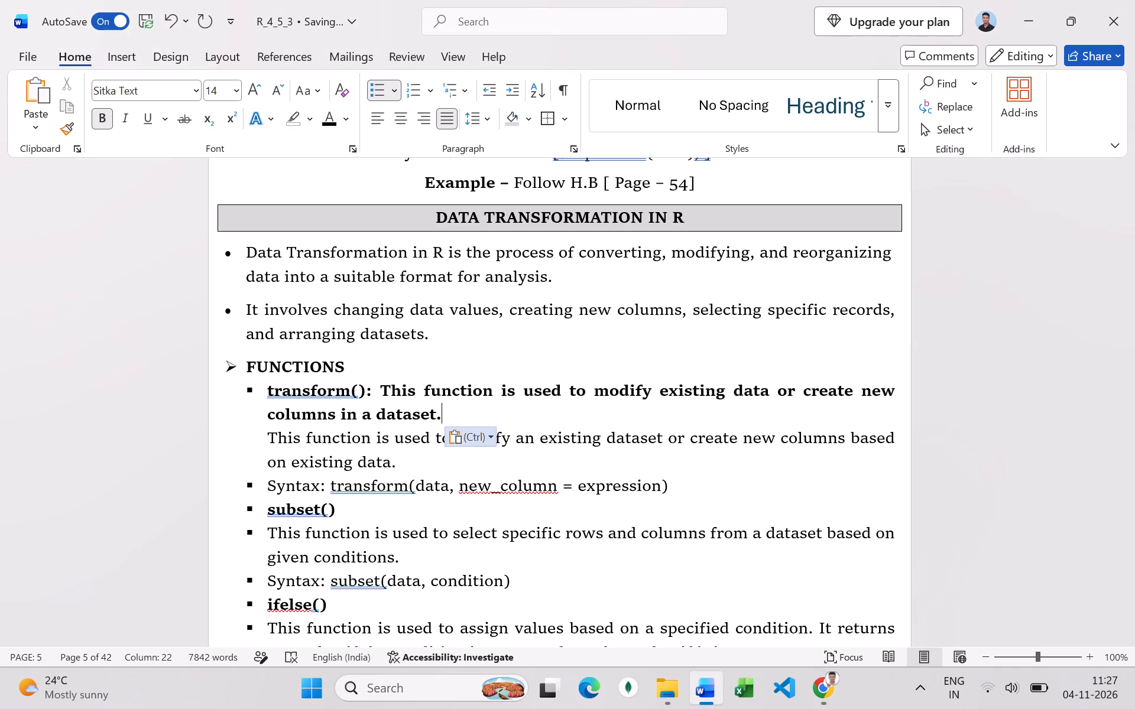
{"action": "left_click_drag", "start_coordinate": [440, 415], "coordinate": [388, 393]}
{"action": "key", "text": "ctrl+b"}
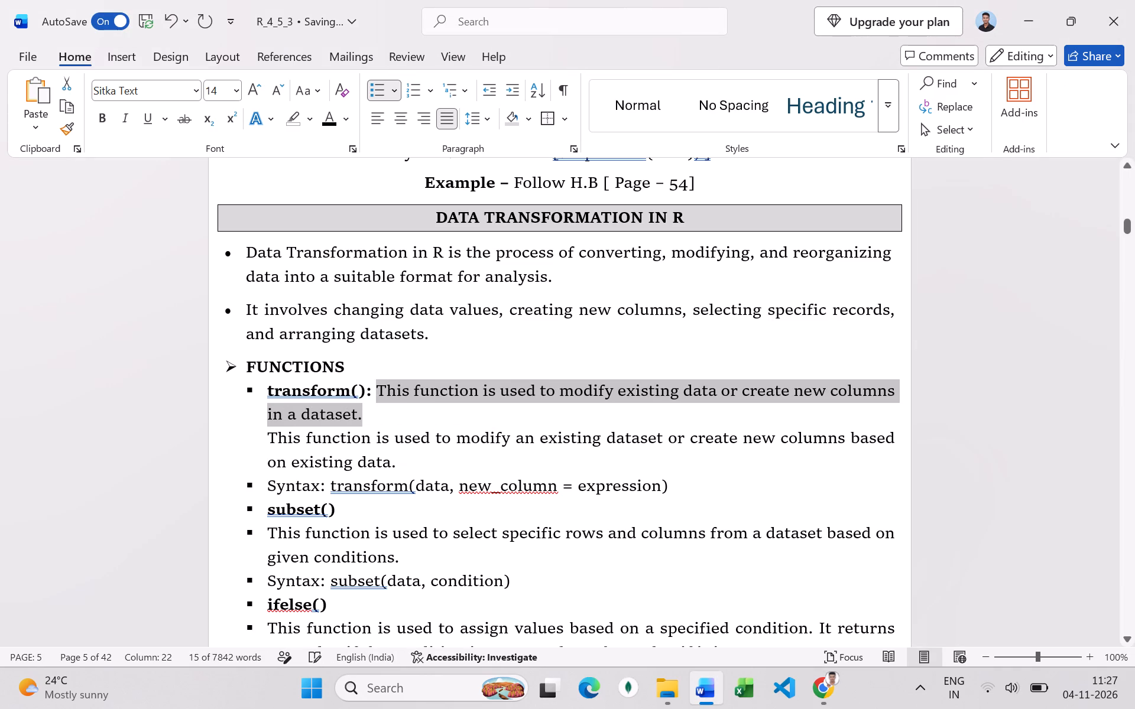
Delete the old transform() description paragraph beneath the new definition.
{"action": "left_click", "coordinate": [387, 463]}
{"action": "left_click_drag", "start_coordinate": [401, 458], "coordinate": [270, 435]}
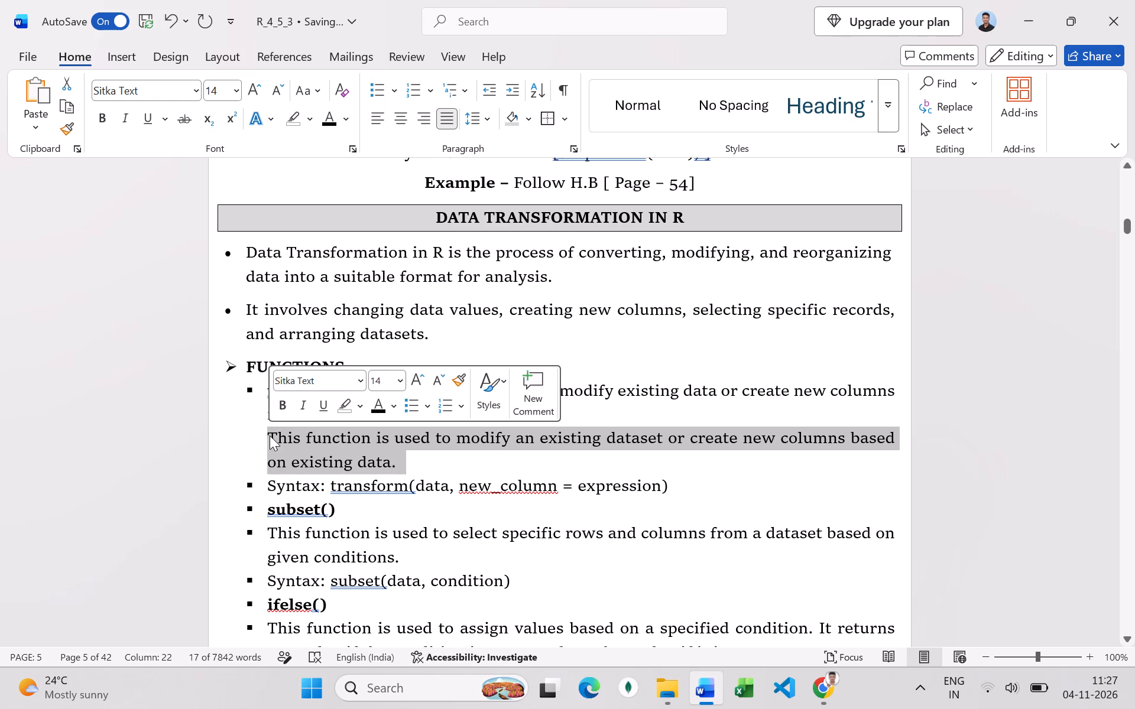
{"action": "key", "text": "BackSpace"}
Remove the bullet from the transform() syntax line and center that line.
{"action": "key", "text": "BackSpace"}
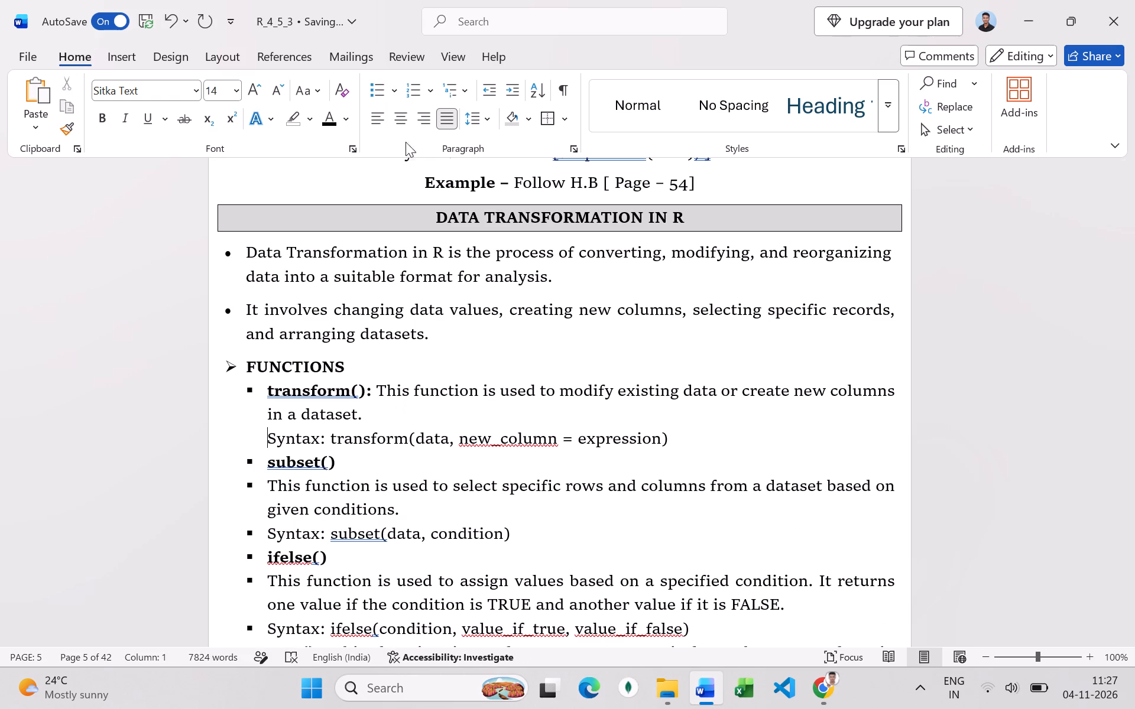
{"action": "left_click", "coordinate": [404, 116]}
{"action": "left_click", "coordinate": [400, 471]}
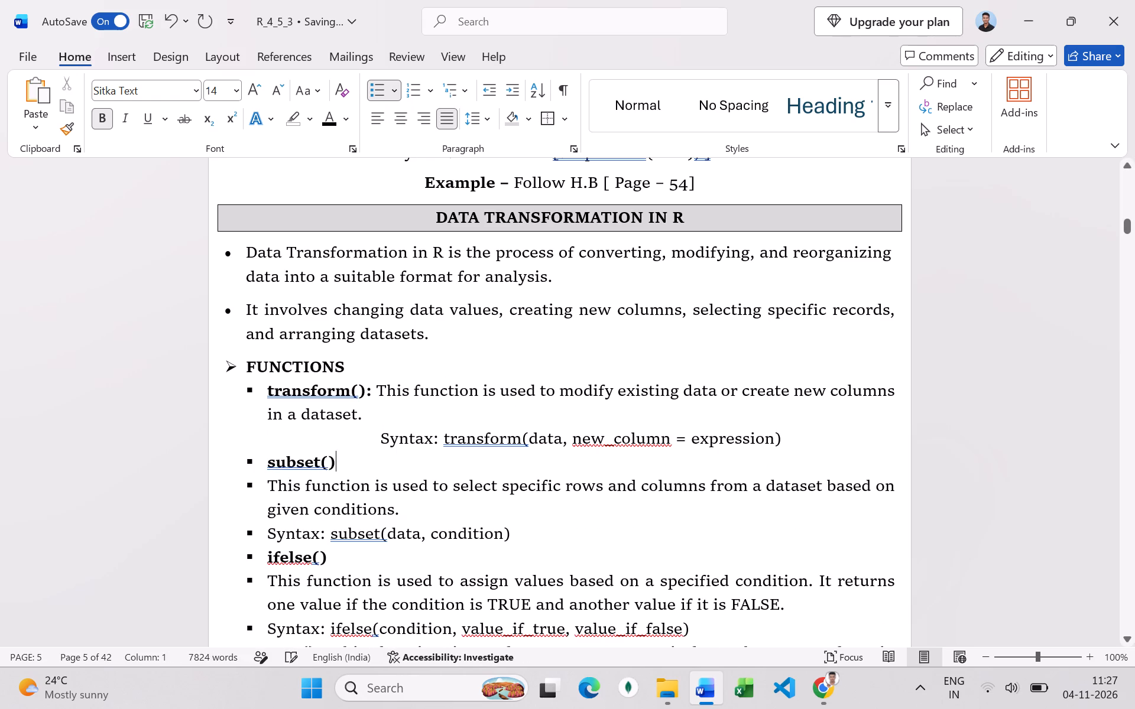
{"action": "left_click", "coordinate": [330, 411]}
Look through the remaining Data Transformation function entries and the Sorting Datasets section that follows them.
{"action": "scroll", "coordinate": [355, 425], "scroll_direction": "down", "scroll_amount": 5}
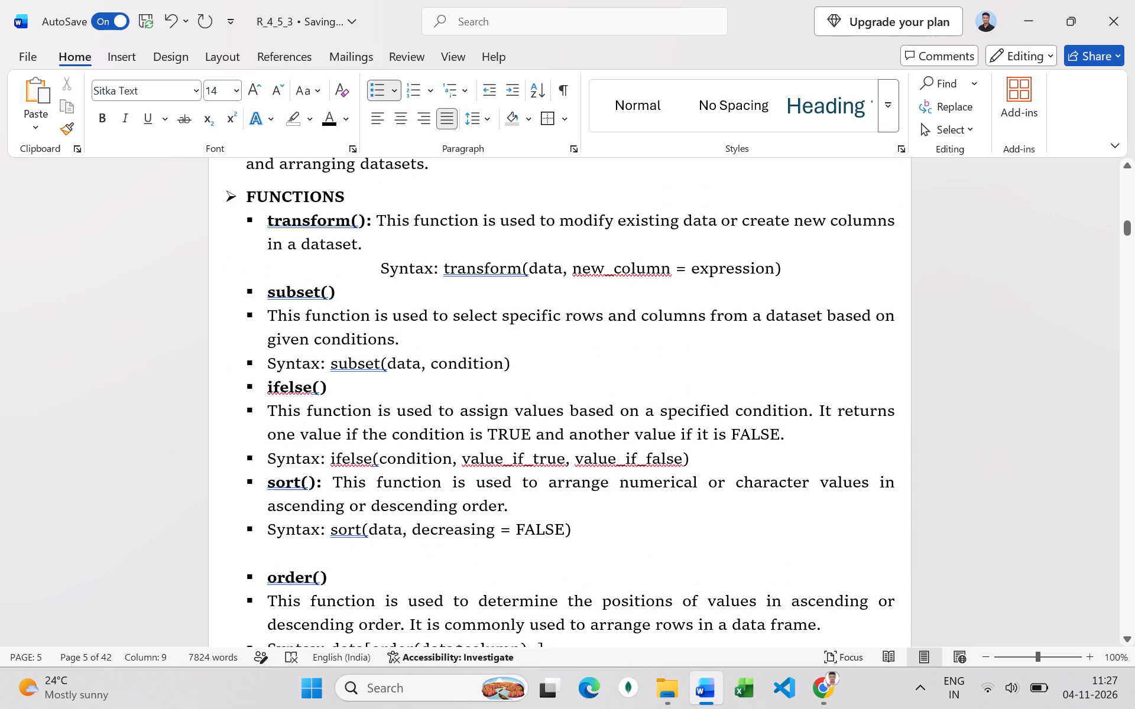
{"action": "scroll", "coordinate": [357, 427], "scroll_direction": "down", "scroll_amount": 7}
{"action": "scroll", "coordinate": [357, 427], "scroll_direction": "up", "scroll_amount": 1}
{"action": "scroll", "coordinate": [357, 427], "scroll_direction": "down", "scroll_amount": 2}
{"action": "scroll", "coordinate": [357, 427], "scroll_direction": "up", "scroll_amount": 1}
{"action": "scroll", "coordinate": [357, 427], "scroll_direction": "down", "scroll_amount": 6}
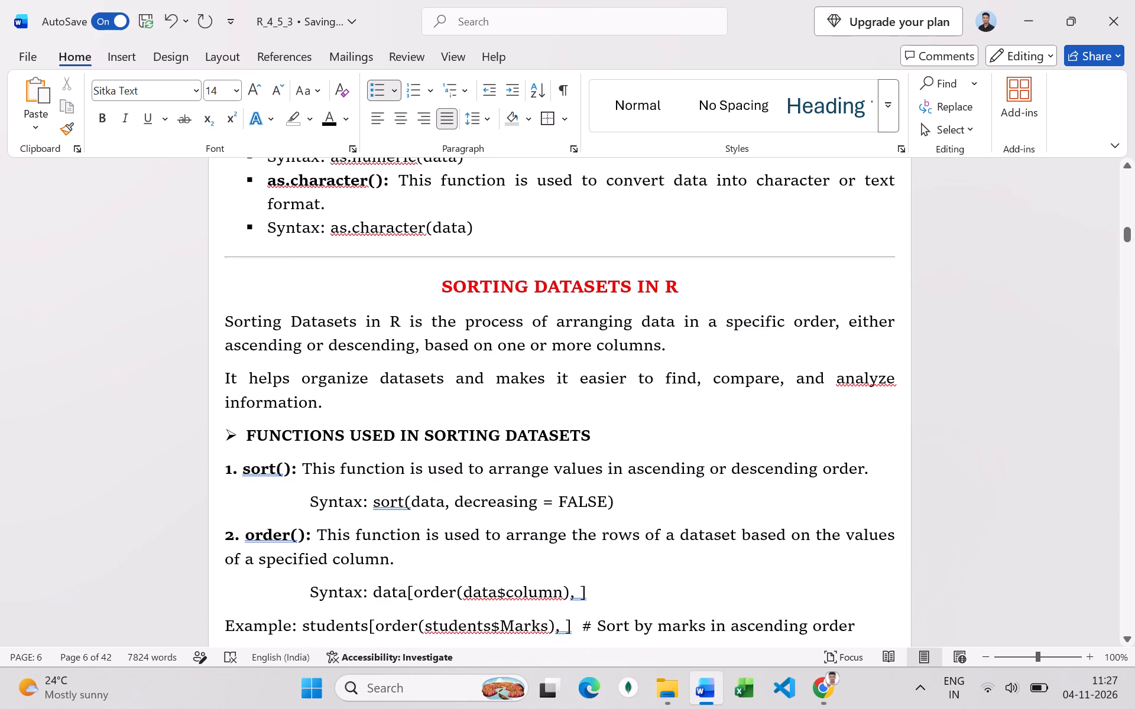
{"action": "scroll", "coordinate": [357, 428], "scroll_direction": "up", "scroll_amount": 19}
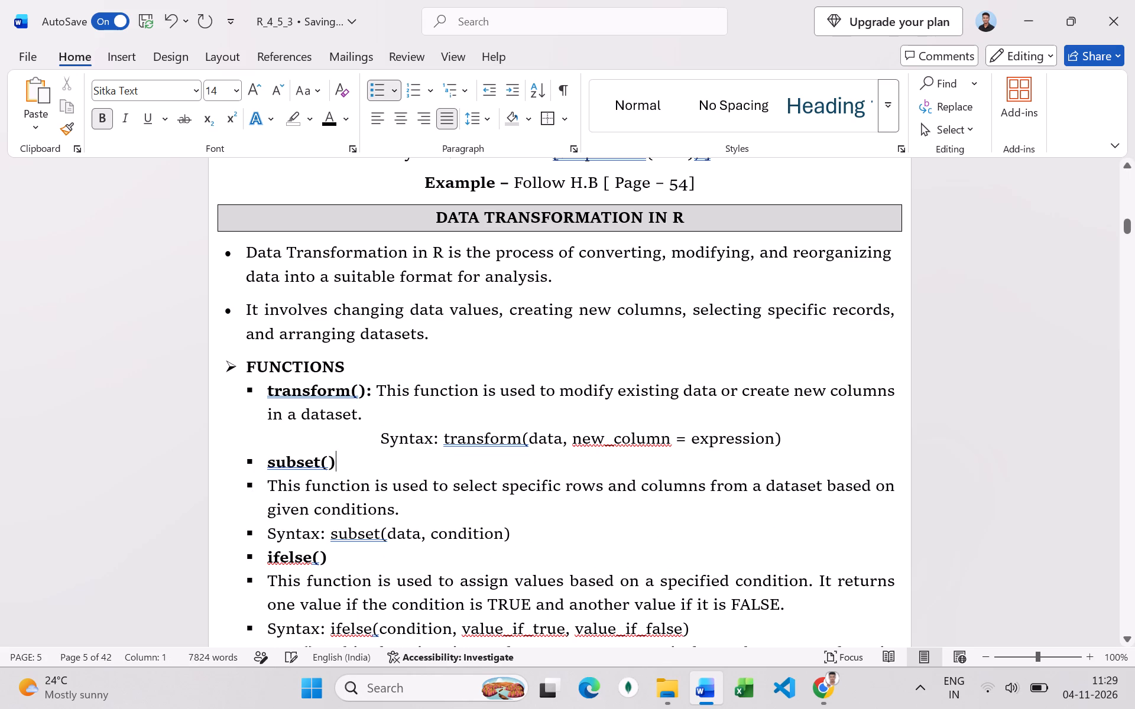
{"action": "type", "text": ":"}
{"action": "key", "text": "space"}
{"action": "key", "text": "ctrl+b"}
{"action": "key", "text": "ctrl+c"}
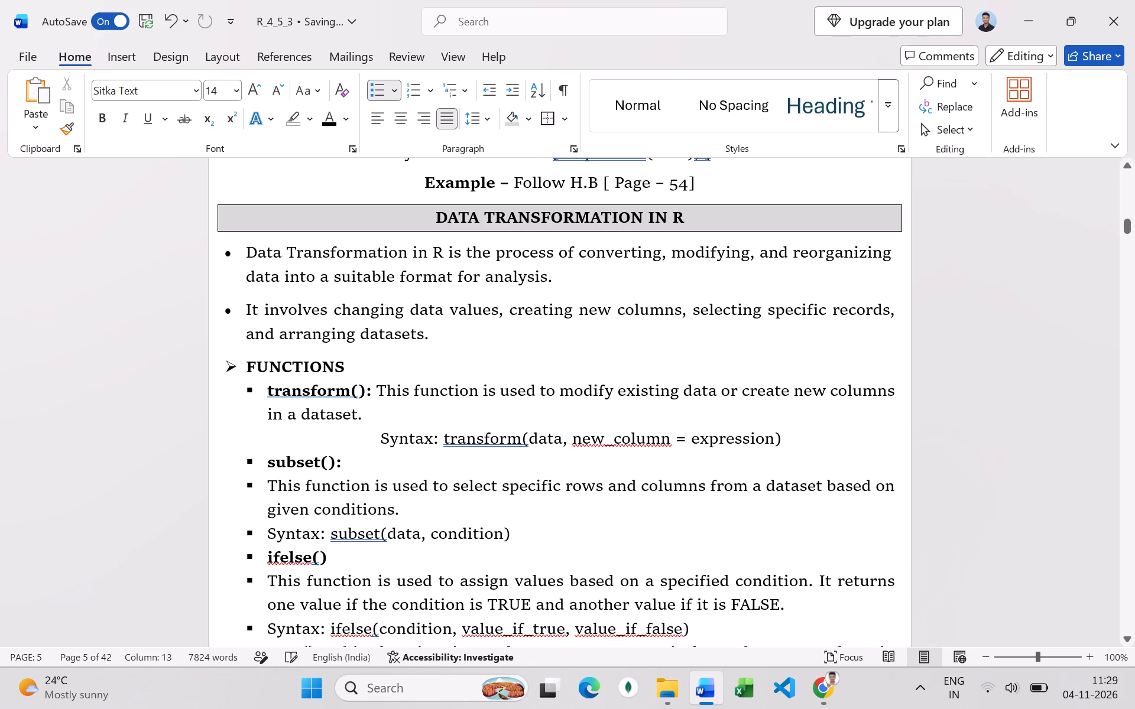
{"action": "left_click", "coordinate": [375, 465]}
{"action": "key", "text": "ctrl+b"}
{"action": "key", "text": "ctrl+v"}
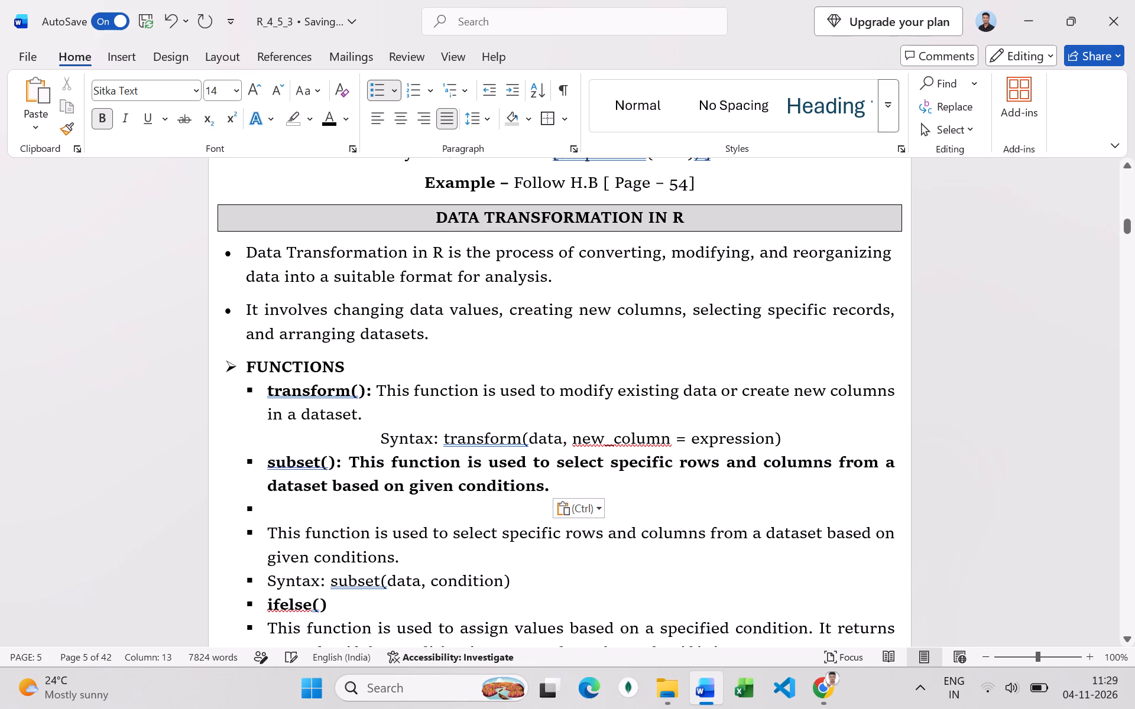
{"action": "left_click_drag", "start_coordinate": [550, 486], "coordinate": [472, 486]}
{"action": "left_click_drag", "start_coordinate": [472, 486], "coordinate": [359, 467]}
{"action": "key", "text": "ctrl+b"}
{"action": "left_click", "coordinate": [432, 479]}
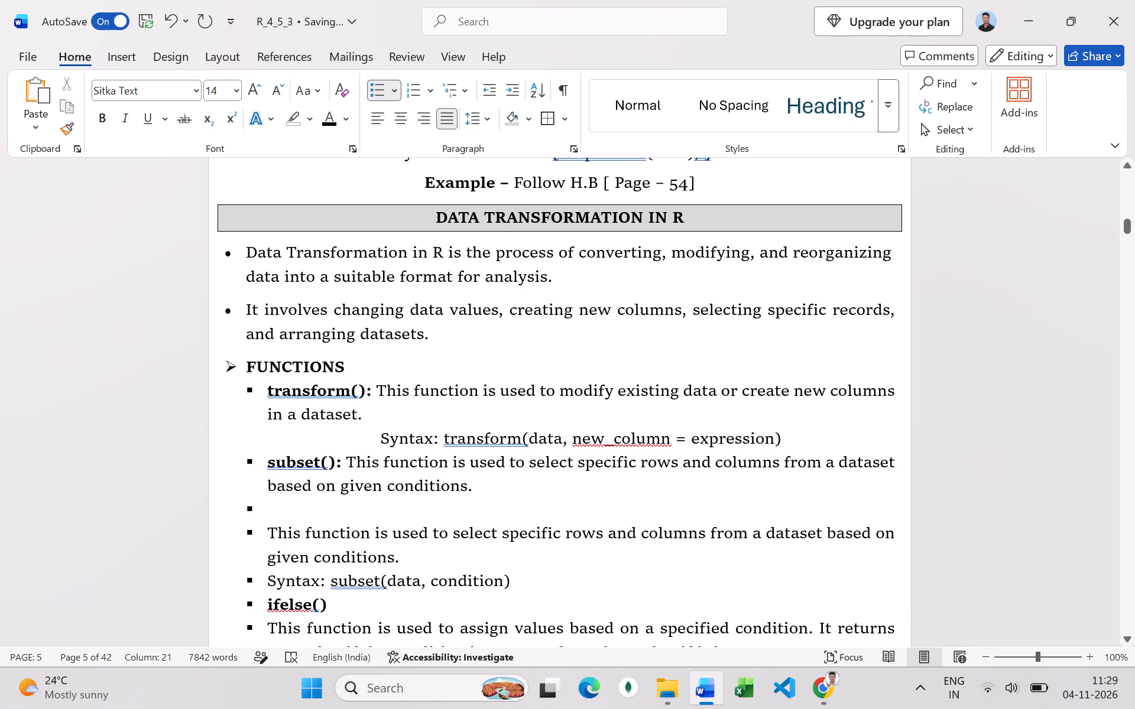
Delete the duplicate subset() definition and the empty bullet, and remove the bullet from the subset() syntax line.
{"action": "left_click", "coordinate": [345, 510]}
{"action": "left_click_drag", "start_coordinate": [406, 560], "coordinate": [391, 558]}
{"action": "left_click_drag", "start_coordinate": [391, 558], "coordinate": [261, 539]}
{"action": "key", "text": "BackSpace"}
{"action": "key", "text": "BackSpace"}
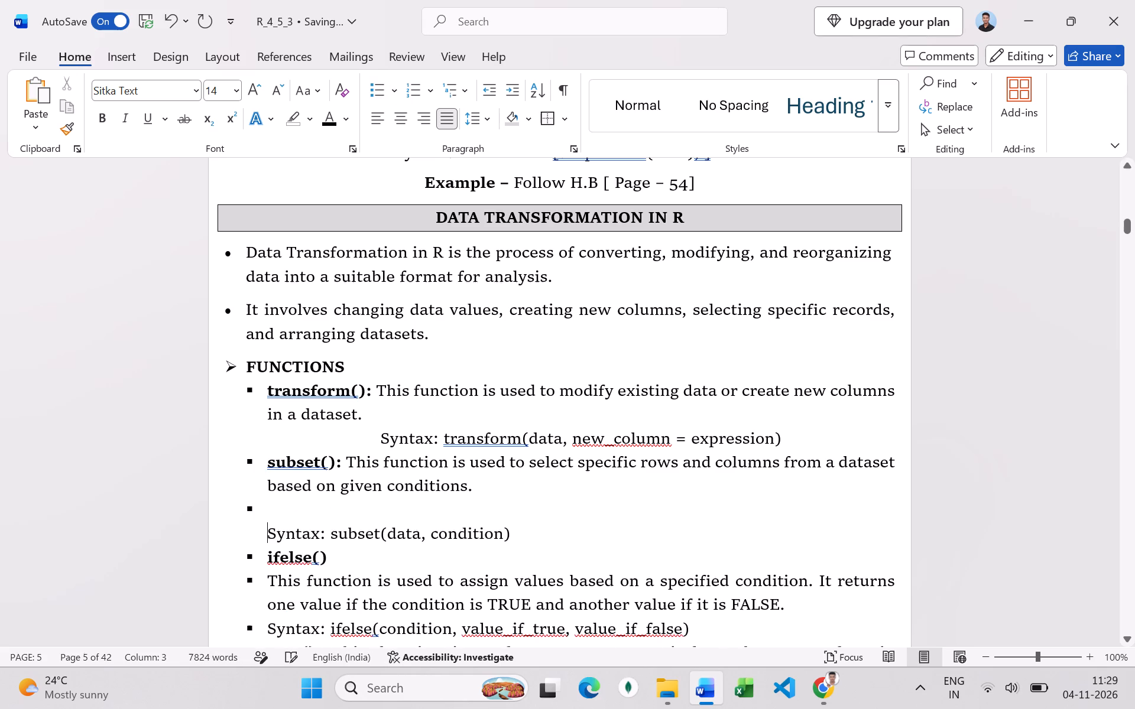
{"action": "key", "text": "BackSpace"}
{"action": "key", "text": "BackSpace"}
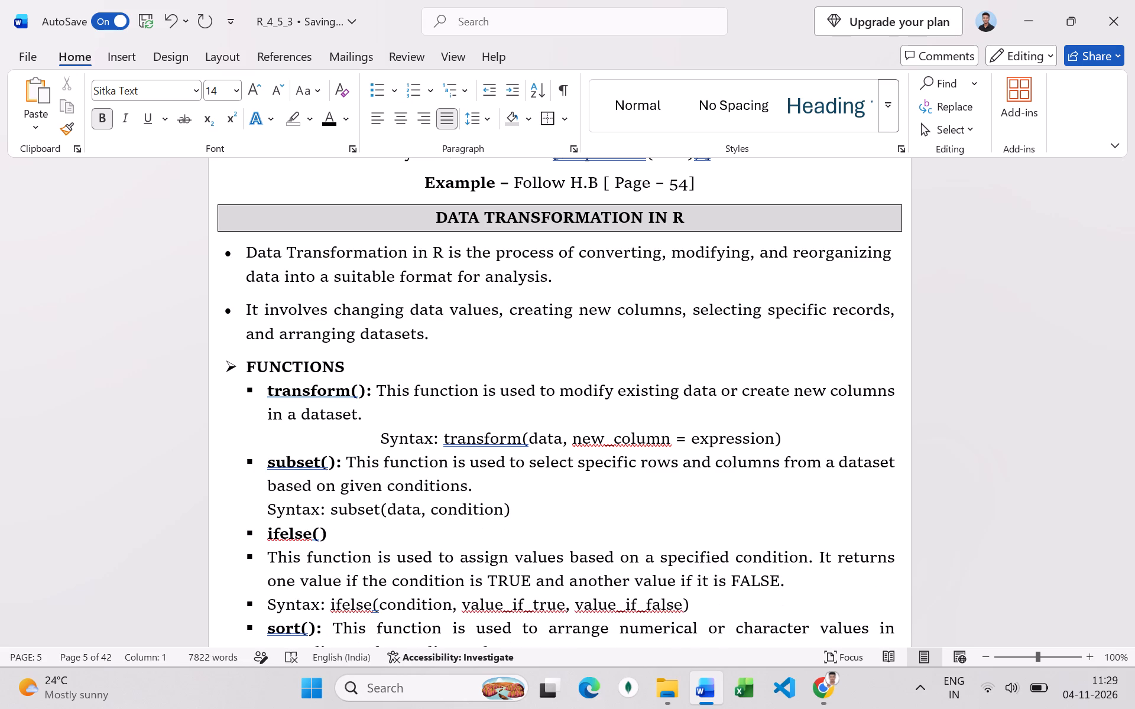
Indent the subset() syntax line by three tab stops beneath its definition.
{"action": "key", "text": "Tab"}
{"action": "key", "text": "Tab"}
{"action": "key", "text": "Tab"}
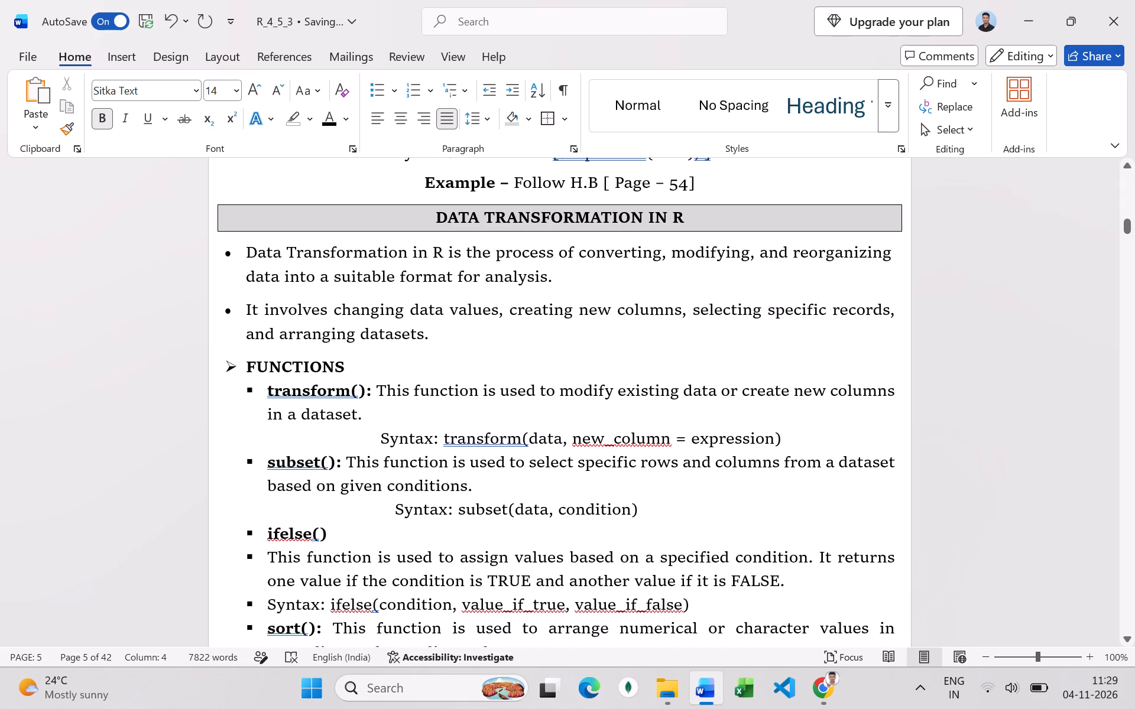
Review the Data Transformation function entries from transform() through as.character() for remaining layout differences.
{"action": "scroll", "coordinate": [918, 614], "scroll_direction": "down", "scroll_amount": 3}
{"action": "scroll", "coordinate": [918, 614], "scroll_direction": "up", "scroll_amount": 1}
{"action": "scroll", "coordinate": [918, 614], "scroll_direction": "down", "scroll_amount": 3}
{"action": "scroll", "coordinate": [574, 572], "scroll_direction": "down", "scroll_amount": 4}
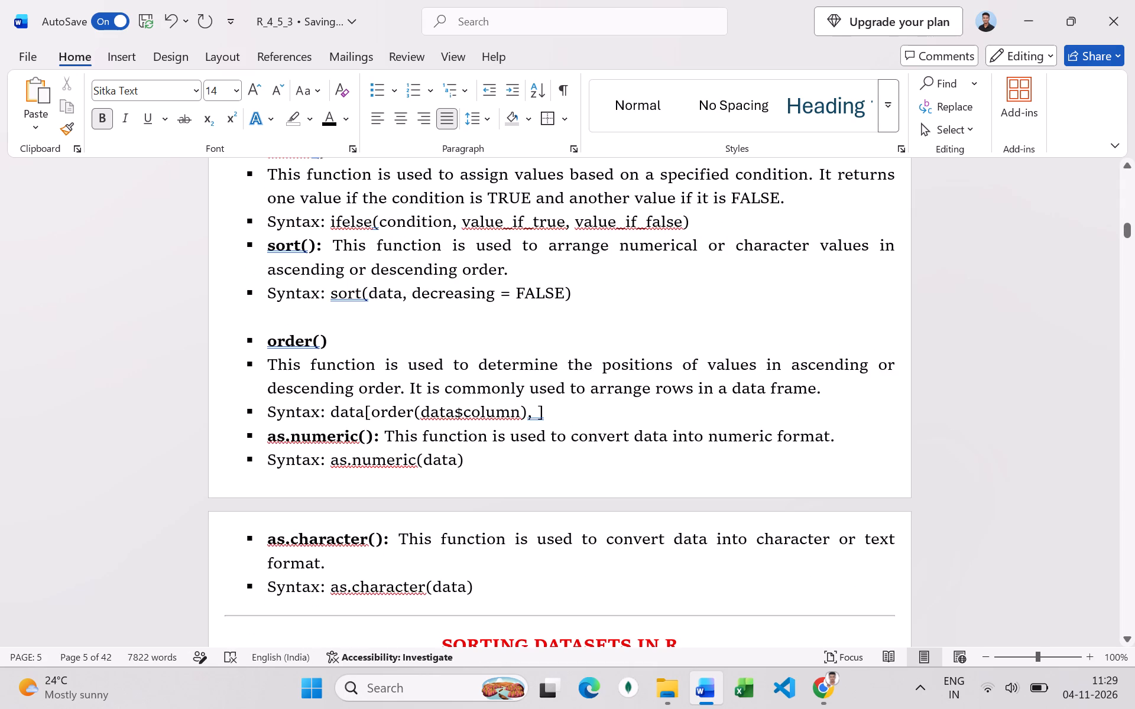
{"action": "scroll", "coordinate": [547, 419], "scroll_direction": "down", "scroll_amount": 1}
{"action": "scroll", "coordinate": [547, 419], "scroll_direction": "up", "scroll_amount": 5}
{"action": "scroll", "coordinate": [493, 483], "scroll_direction": "up", "scroll_amount": 4}
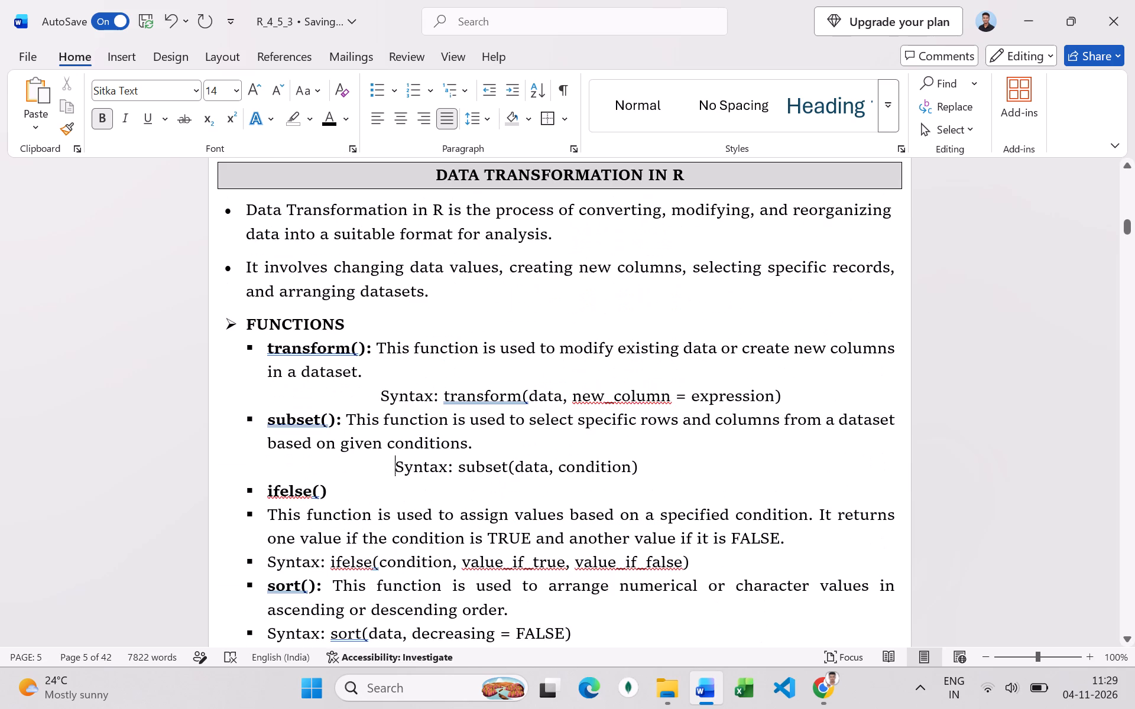
{"action": "scroll", "coordinate": [413, 499], "scroll_direction": "down", "scroll_amount": 1}
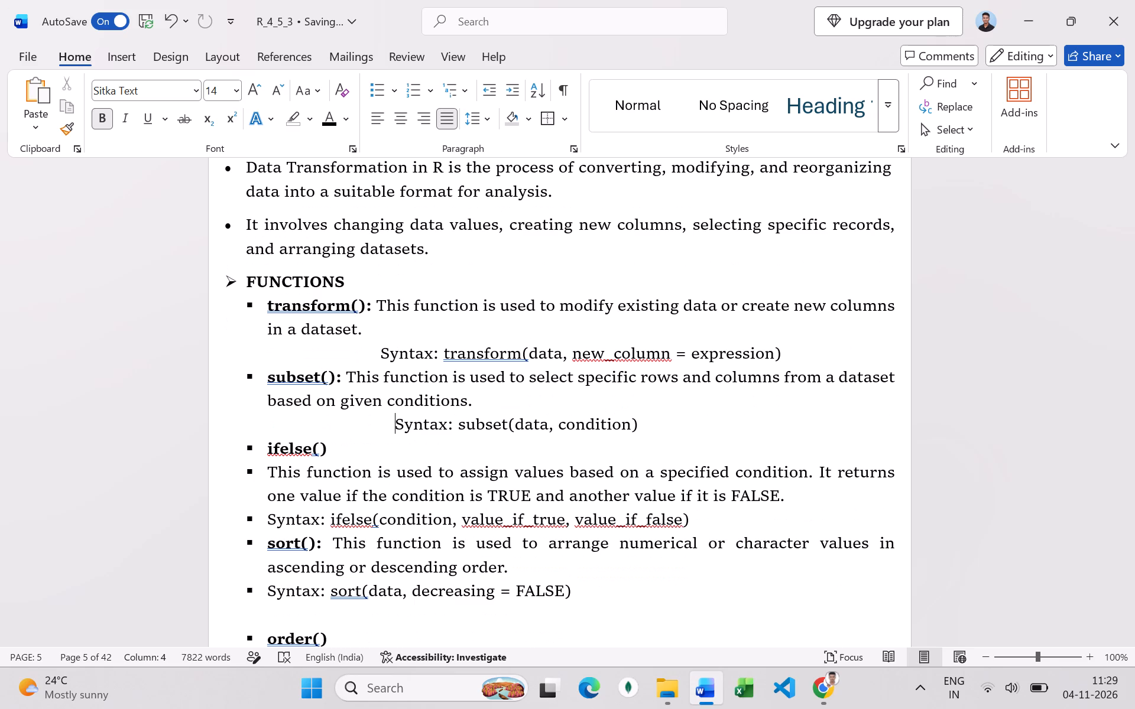
{"action": "scroll", "coordinate": [286, 495], "scroll_direction": "down", "scroll_amount": 3}
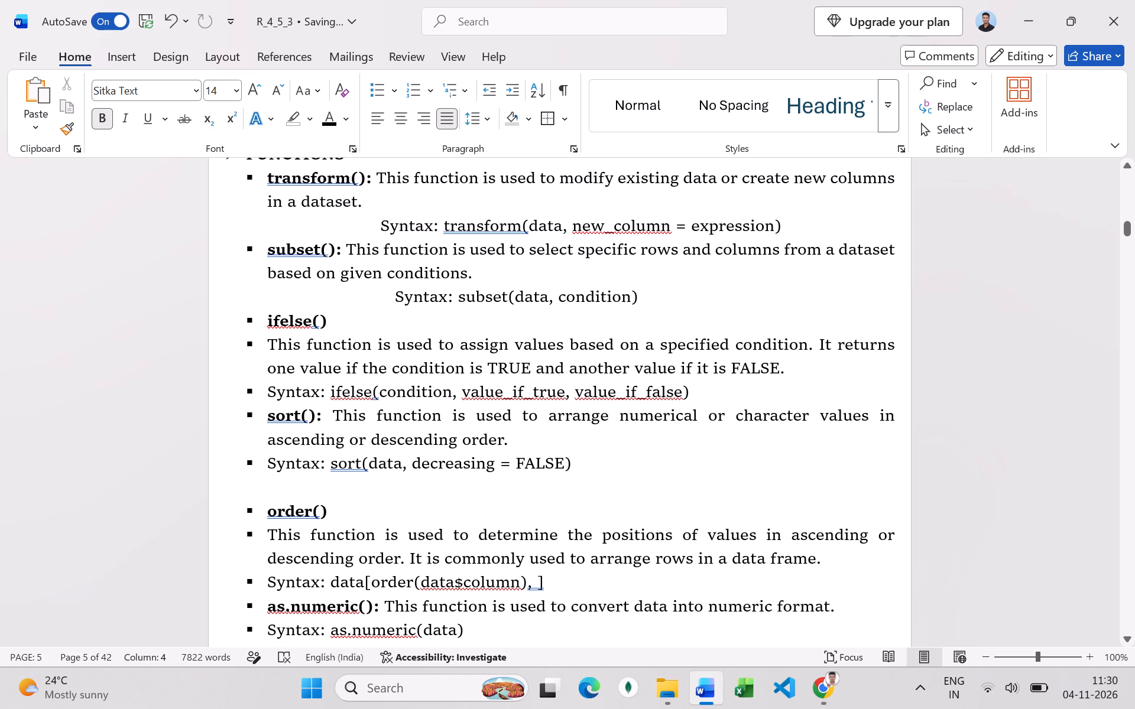
{"action": "scroll", "coordinate": [423, 497], "scroll_direction": "down", "scroll_amount": 4}
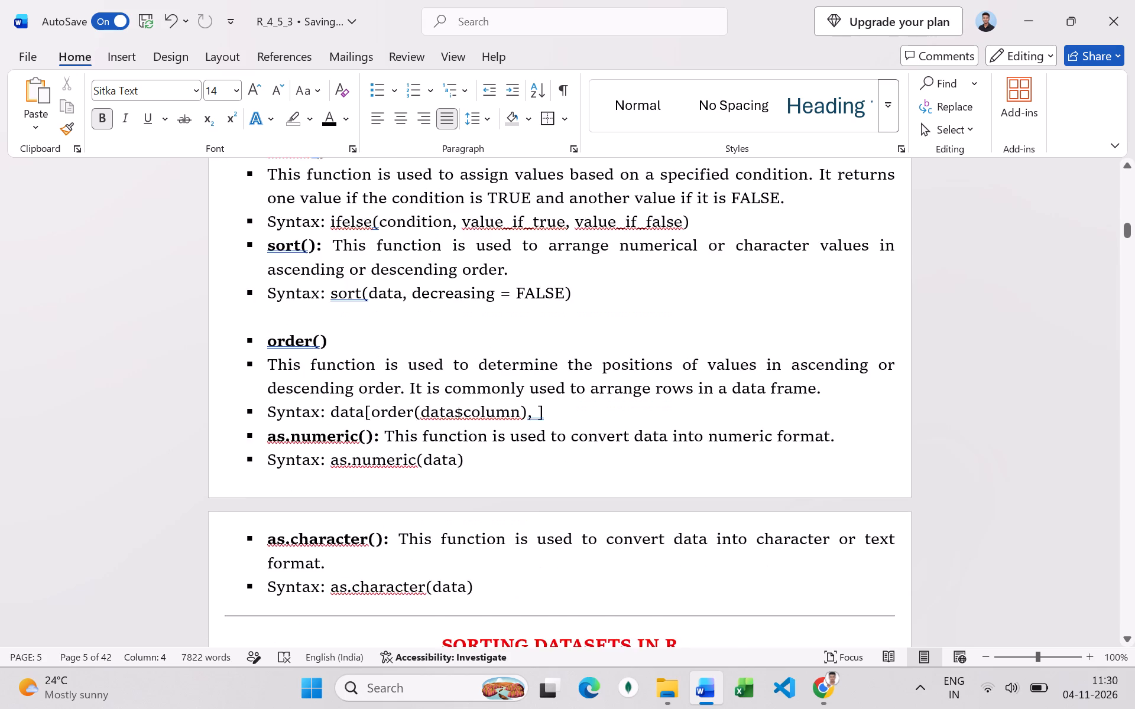
{"action": "scroll", "coordinate": [417, 499], "scroll_direction": "down", "scroll_amount": 3}
{"action": "scroll", "coordinate": [419, 497], "scroll_direction": "up", "scroll_amount": 9}
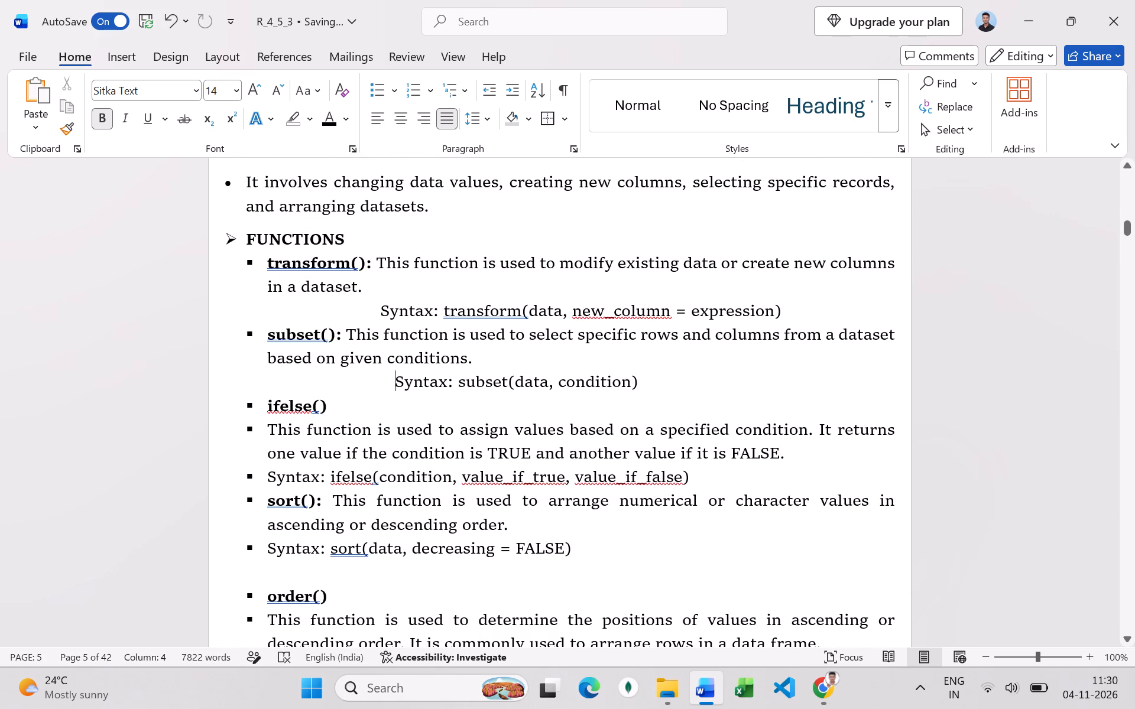
{"action": "left_click_drag", "start_coordinate": [701, 473], "coordinate": [195, 417]}
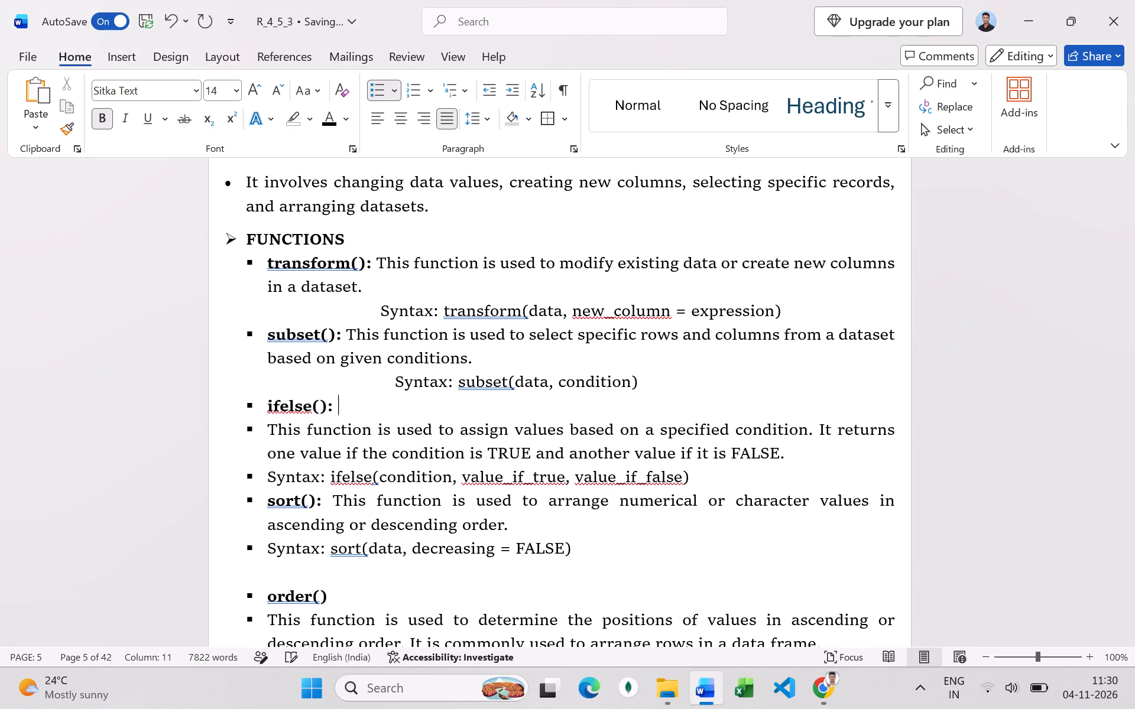
{"action": "key", "text": "ctrl+v"}
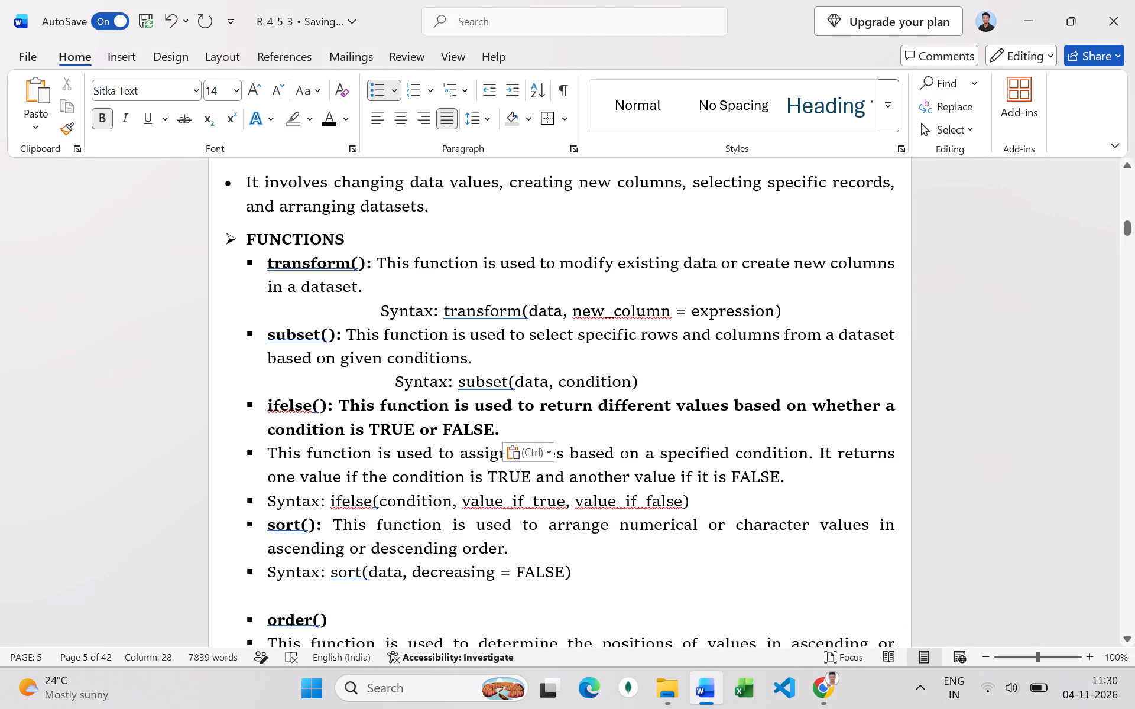
{"action": "left_click_drag", "start_coordinate": [513, 430], "coordinate": [338, 411]}
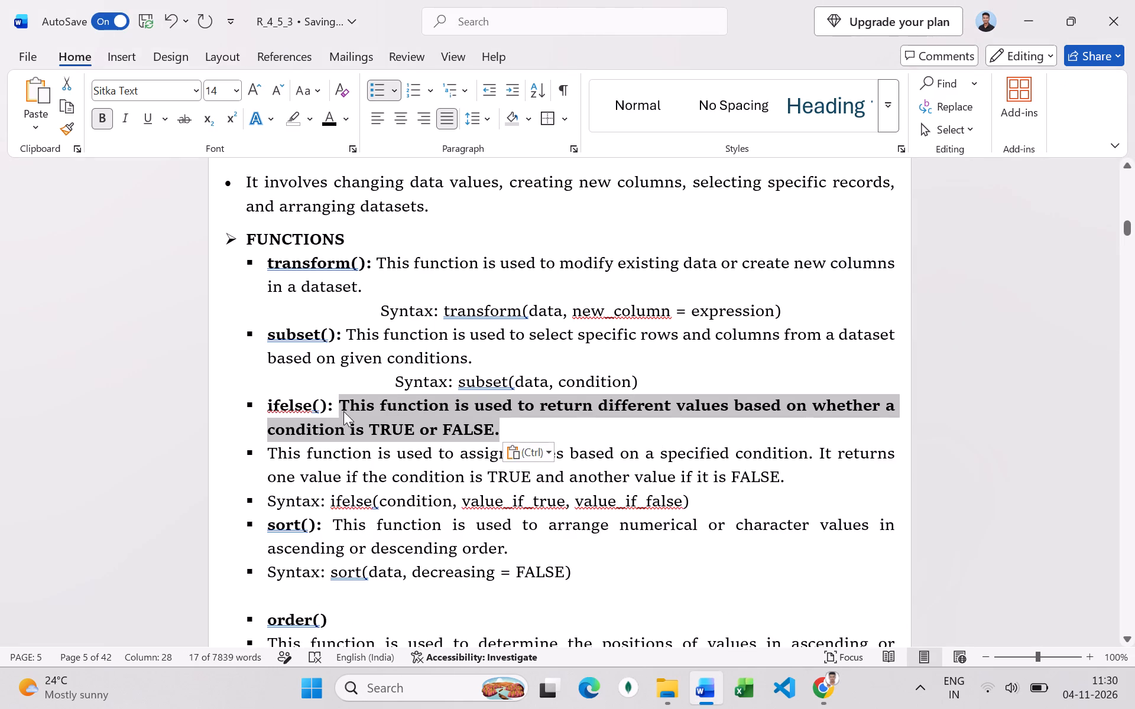
{"action": "key", "text": "ctrl+b"}
{"action": "left_click", "coordinate": [373, 424]}
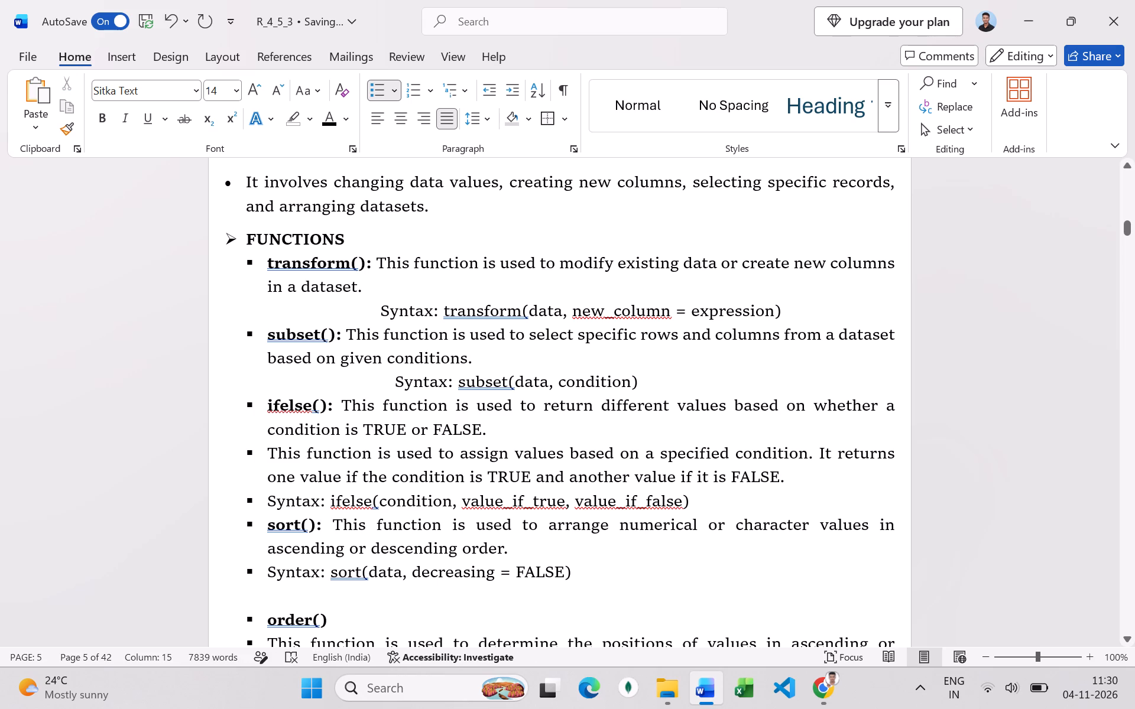
Delete the old ifelse() definition about assigning values based on a specified condition from the Word notes.
{"action": "key", "text": "alt+Tab"}
{"action": "left_click", "coordinate": [529, 470]}
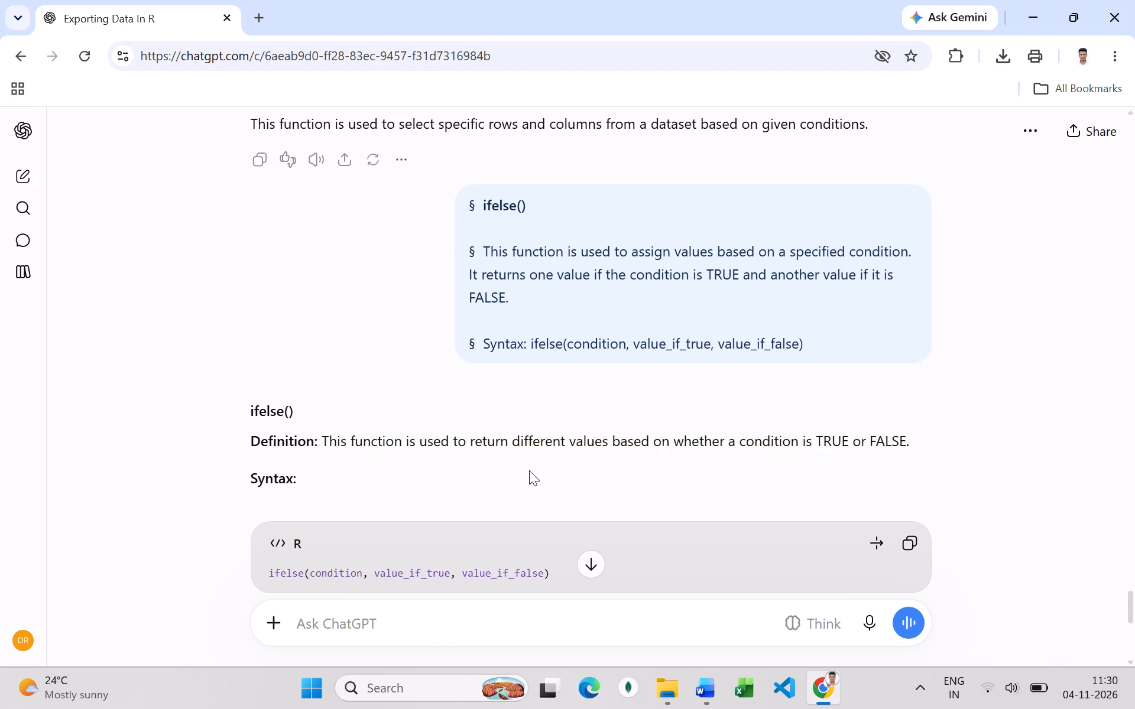
{"action": "scroll", "coordinate": [529, 470], "scroll_direction": "down", "scroll_amount": 2}
{"action": "key", "text": "alt+Tab"}
{"action": "left_click_drag", "start_coordinate": [784, 478], "coordinate": [432, 446]}
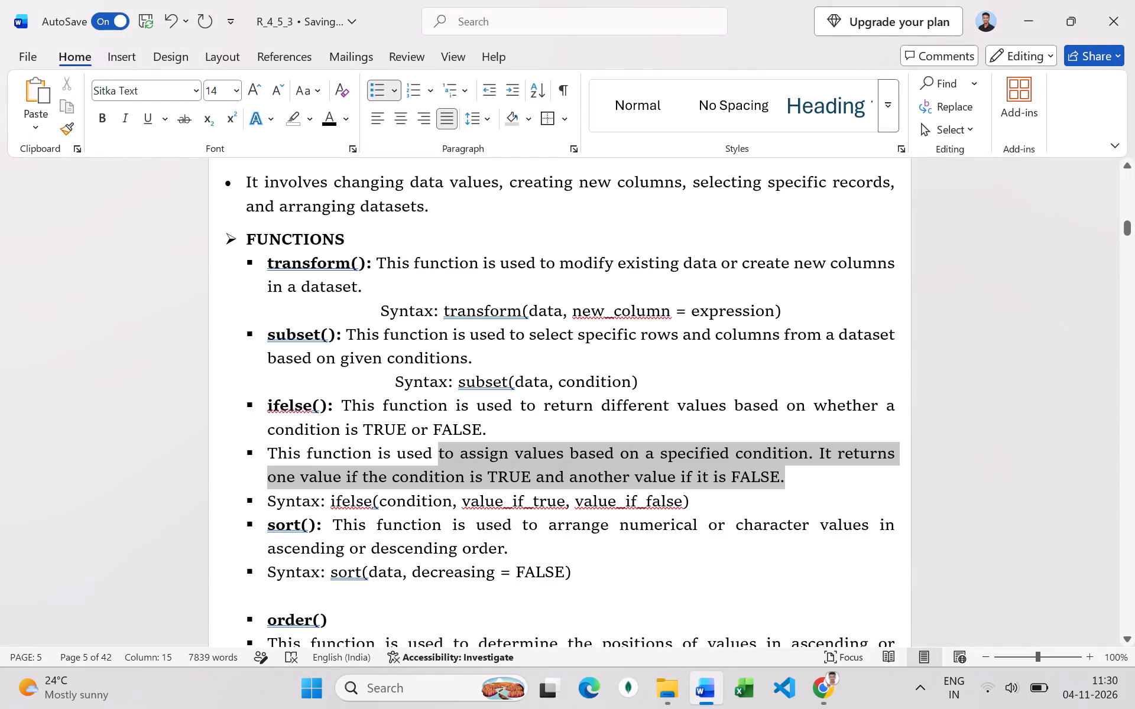
{"action": "left_click_drag", "start_coordinate": [432, 446], "coordinate": [269, 458]}
{"action": "key", "text": "BackSpace"}
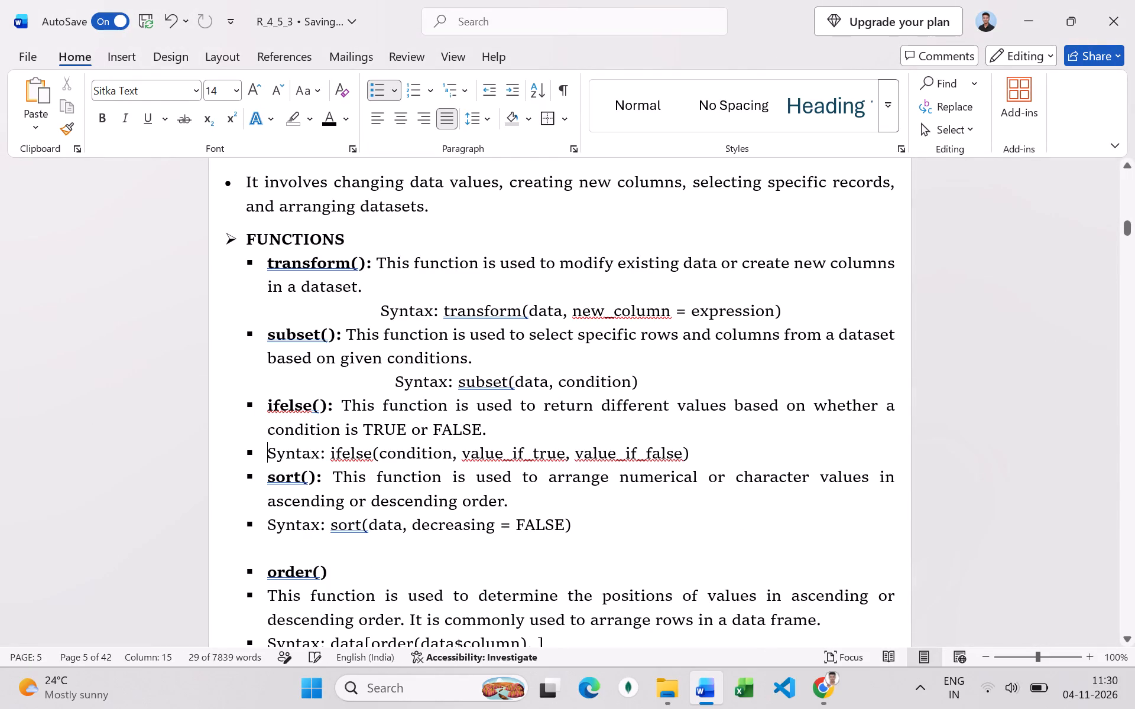
Remove the bullet from the ifelse() syntax line, centre the line and indent it by one tab stop.
{"action": "key", "text": "BackSpace"}
{"action": "left_click", "coordinate": [403, 123]}
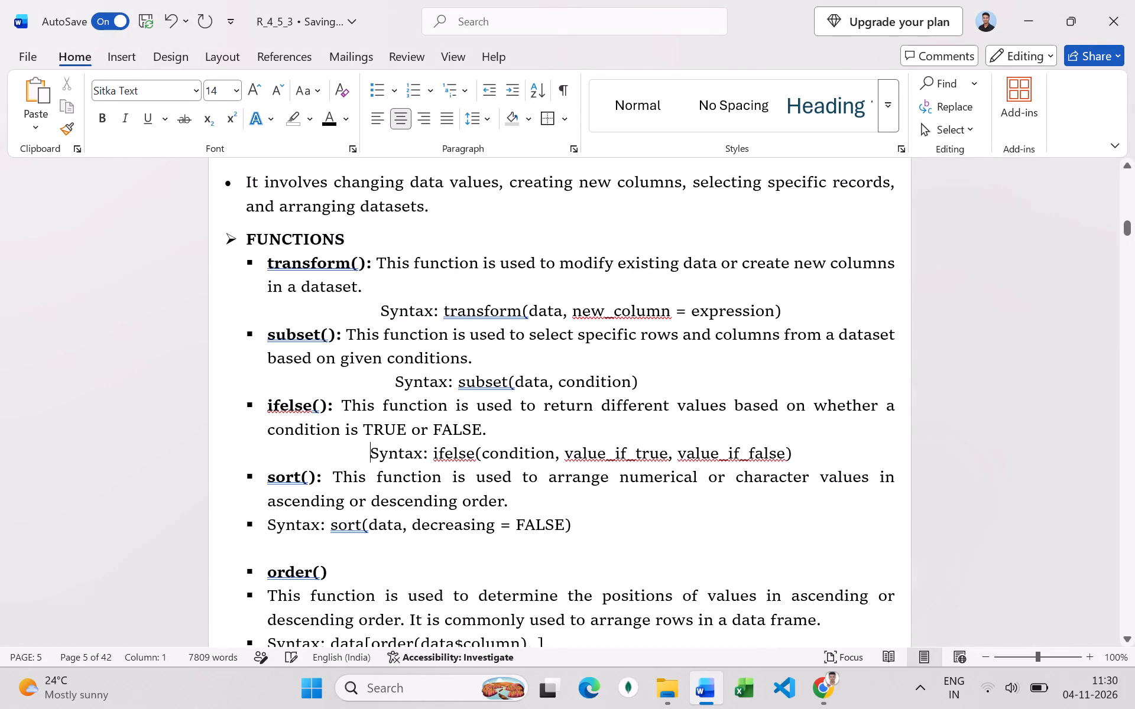
{"action": "key", "text": "Tab"}
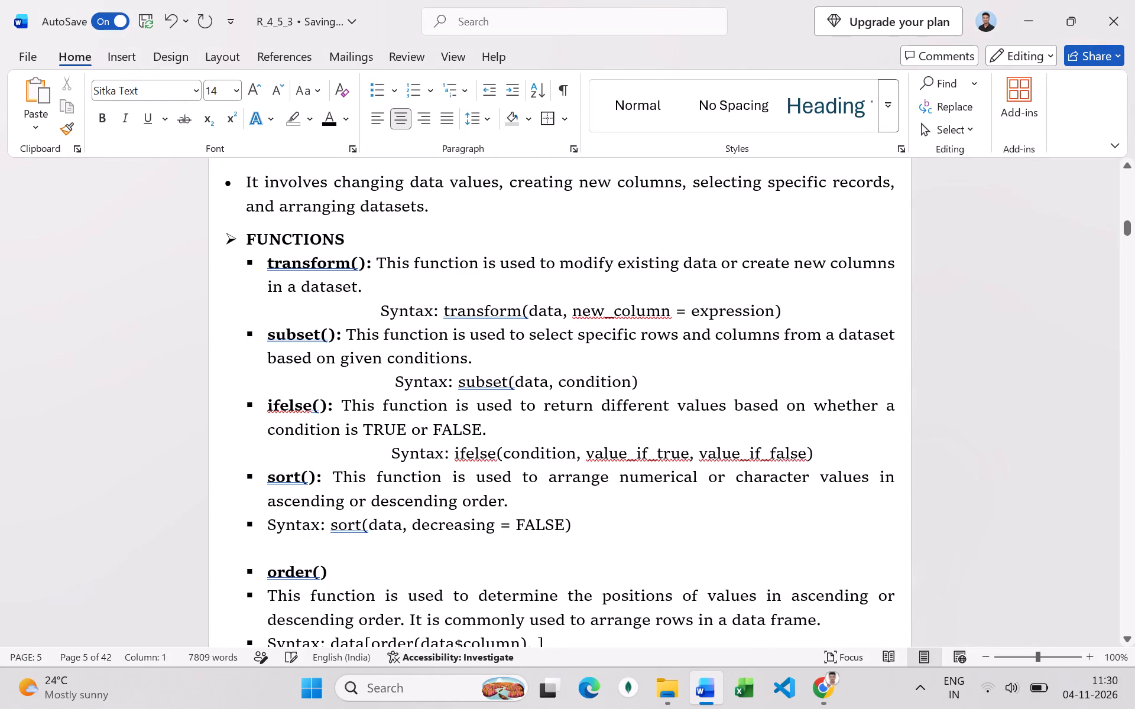
Left-align the transform() syntax line and indent it by three tab stops to match the subset() syntax line.
{"action": "left_click", "coordinate": [384, 317]}
{"action": "key", "text": "Tab"}
{"action": "left_click", "coordinate": [401, 388]}
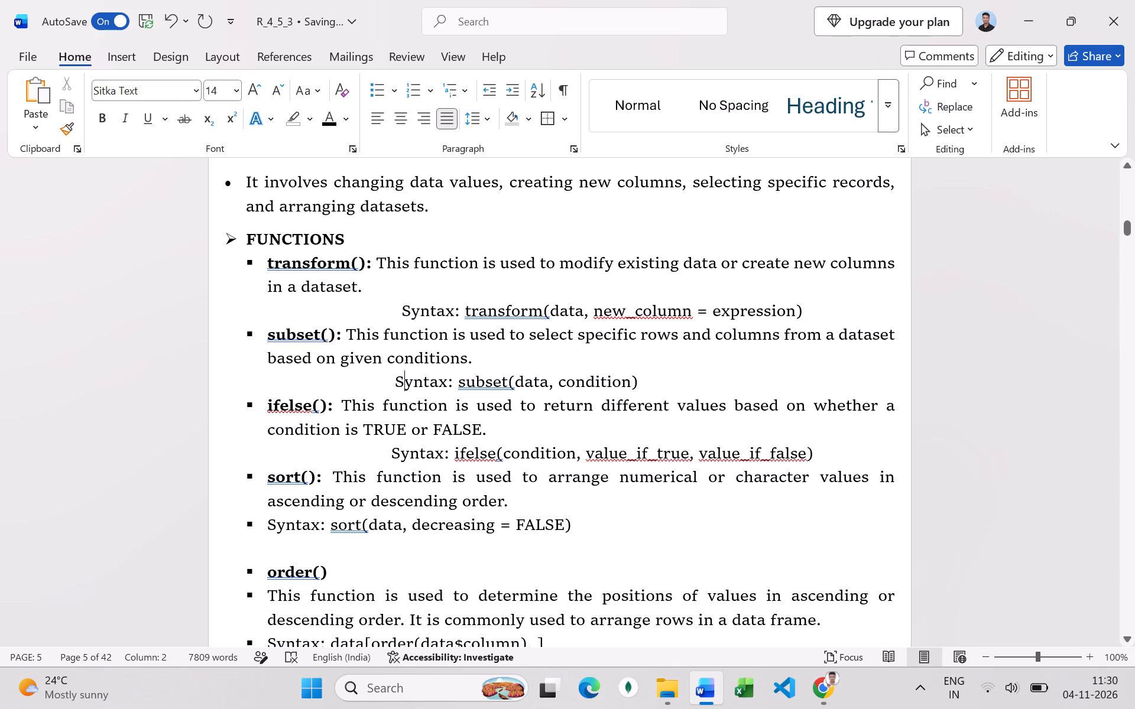
{"action": "left_click", "coordinate": [403, 314]}
{"action": "key", "text": "BackSpace"}
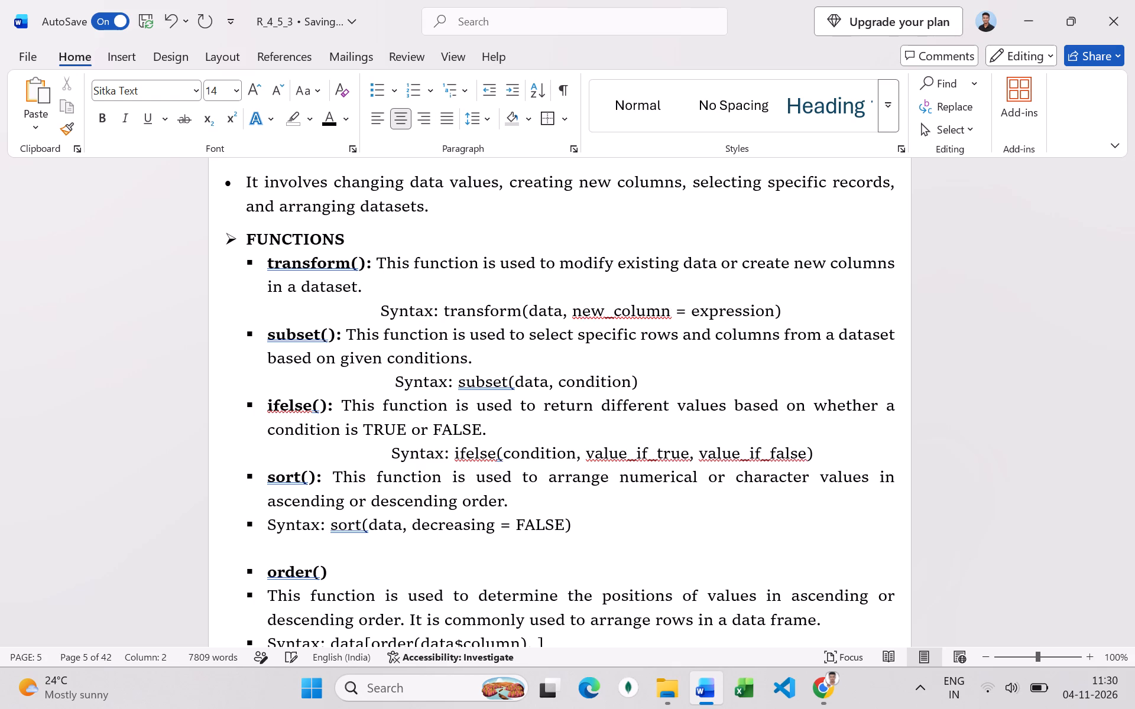
{"action": "key", "text": "space"}
{"action": "left_click", "coordinate": [376, 122]}
{"action": "key", "text": "Tab"}
{"action": "key", "text": "Tab"}
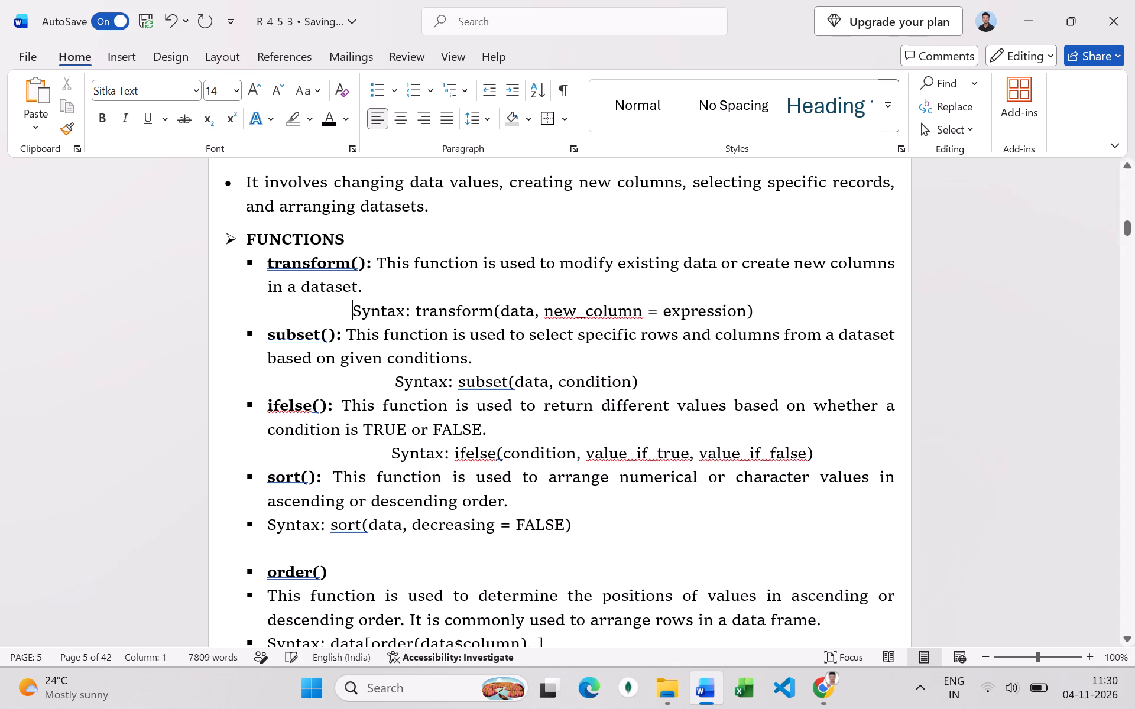
{"action": "key", "text": "Tab"}
Shorten the sort() definition by deleting "numerical or character" before "values".
{"action": "scroll", "coordinate": [421, 444], "scroll_direction": "down", "scroll_amount": 3}
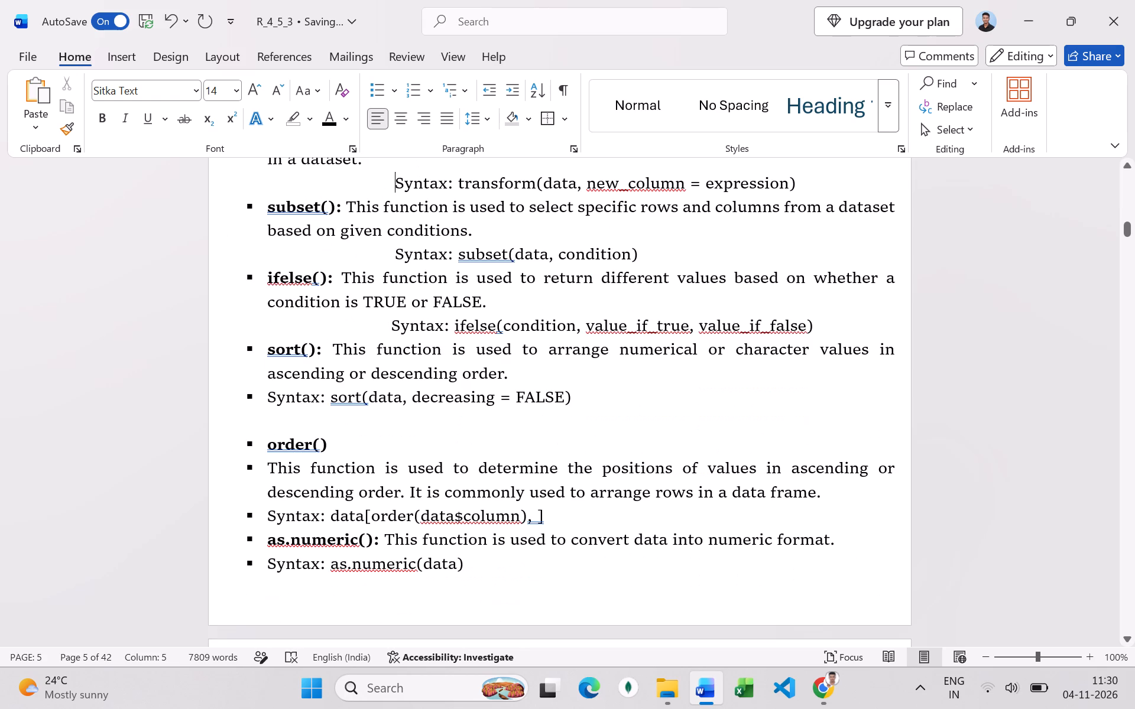
{"action": "left_click", "coordinate": [359, 431]}
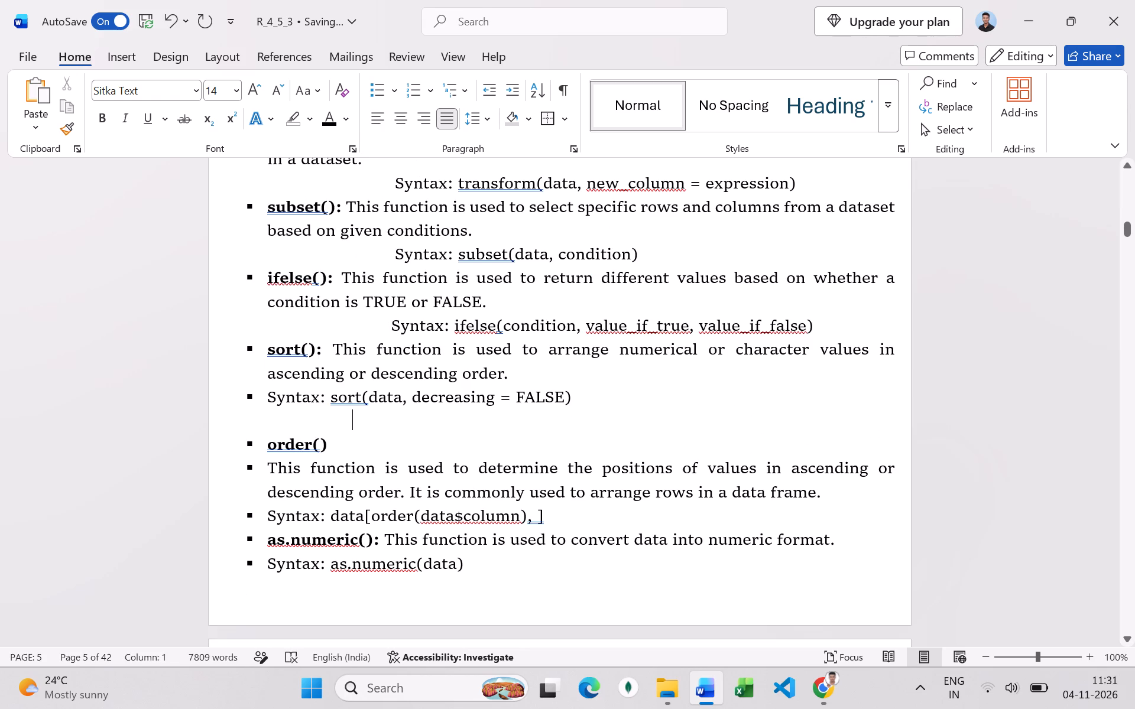
{"action": "left_click_drag", "start_coordinate": [808, 352], "coordinate": [649, 359]}
{"action": "key", "text": "BackSpace"}
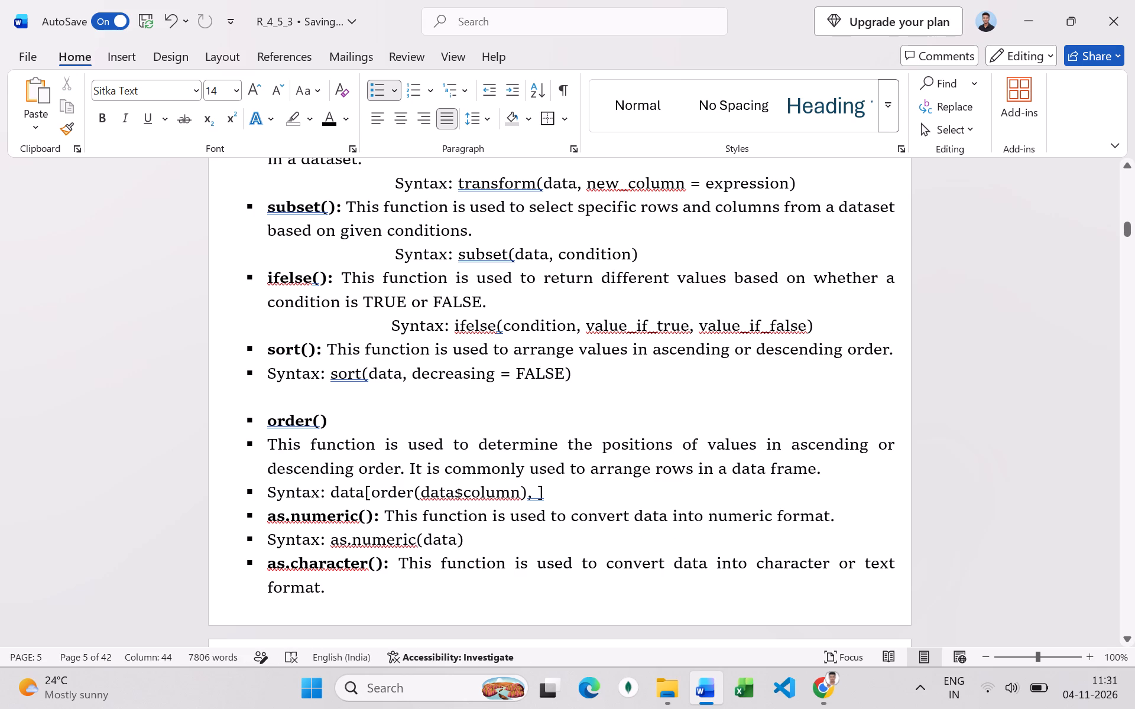
Remove the bullet from the sort() syntax line and indent it by three tab stops.
{"action": "left_click", "coordinate": [263, 376]}
{"action": "key", "text": "BackSpace"}
{"action": "key", "text": "Tab"}
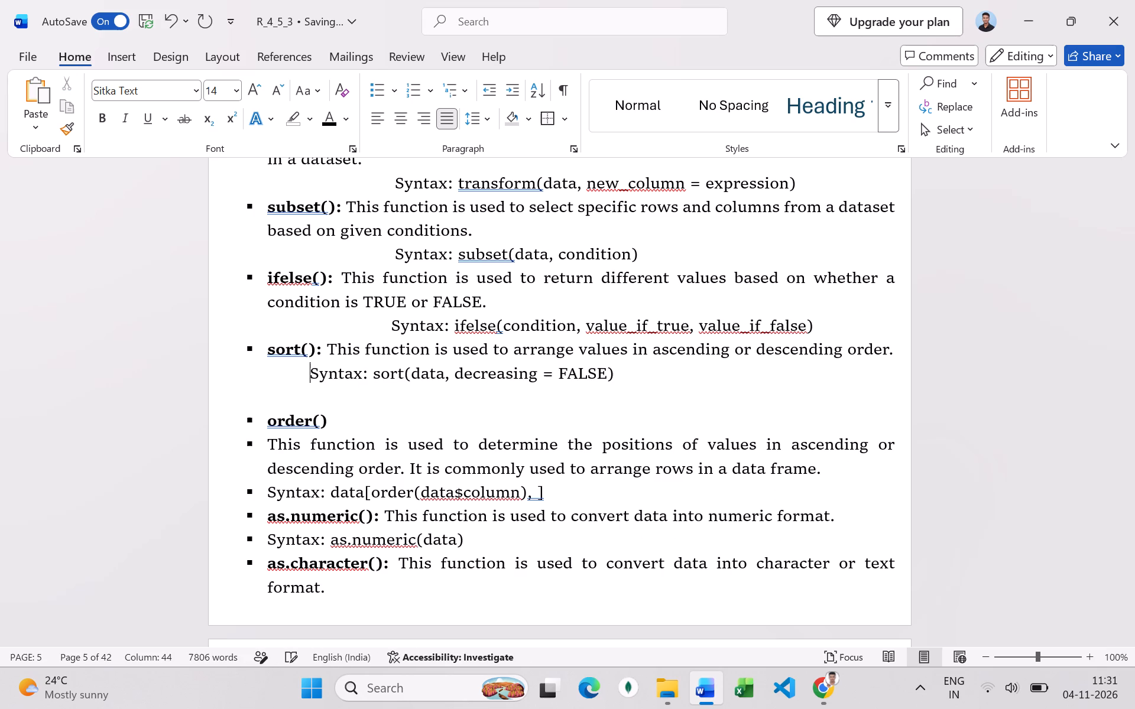
{"action": "key", "text": "Tab"}
{"action": "key", "text": "Tab"}
Delete the whole order() entry and the blank line between the sort() and as.numeric() entries.
{"action": "left_click", "coordinate": [262, 417]}
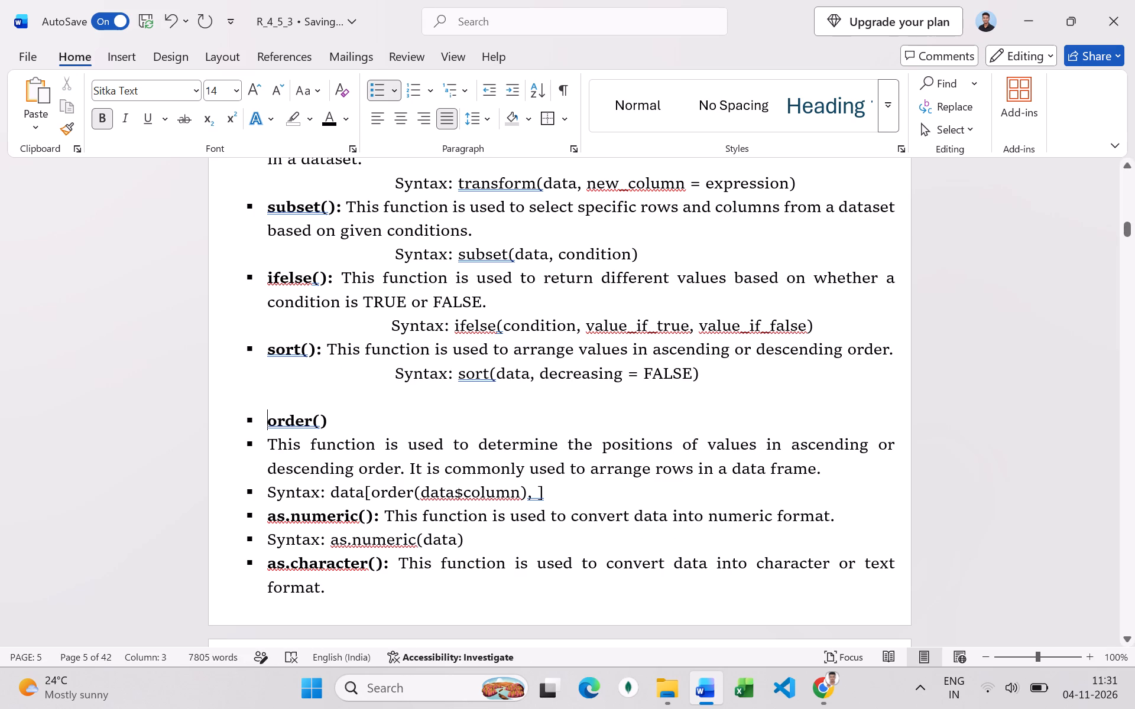
{"action": "left_click_drag", "start_coordinate": [579, 487], "coordinate": [239, 452]}
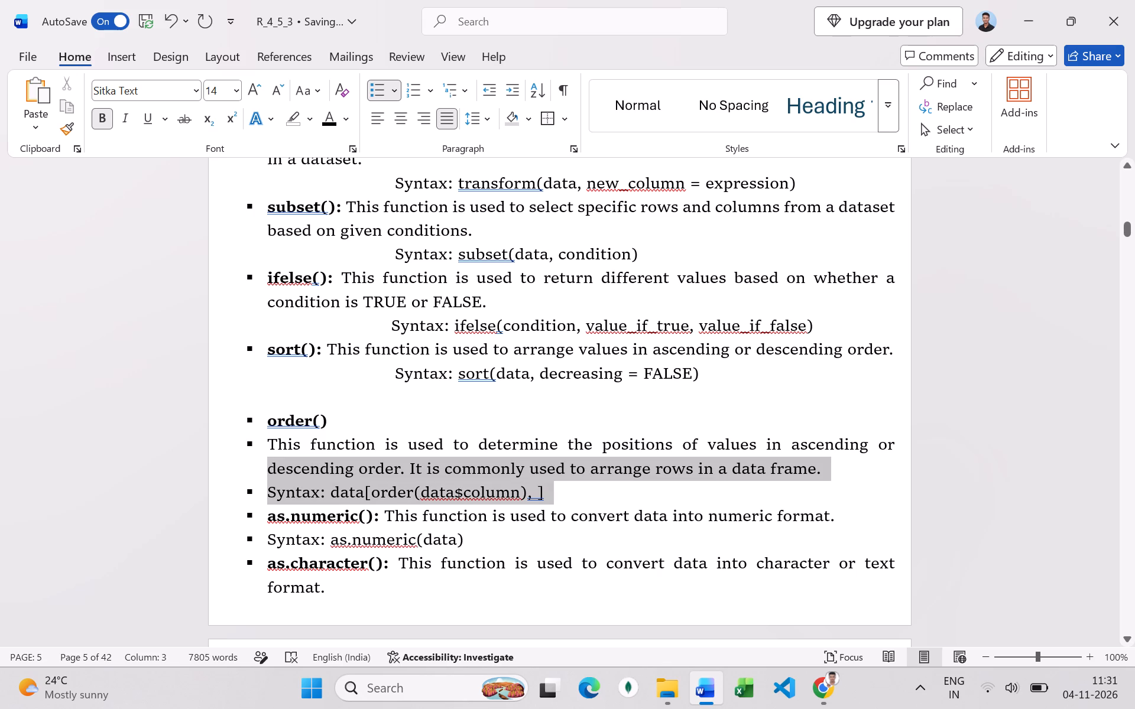
{"action": "left_click_drag", "start_coordinate": [239, 452], "coordinate": [223, 421]}
{"action": "key", "text": "BackSpace"}
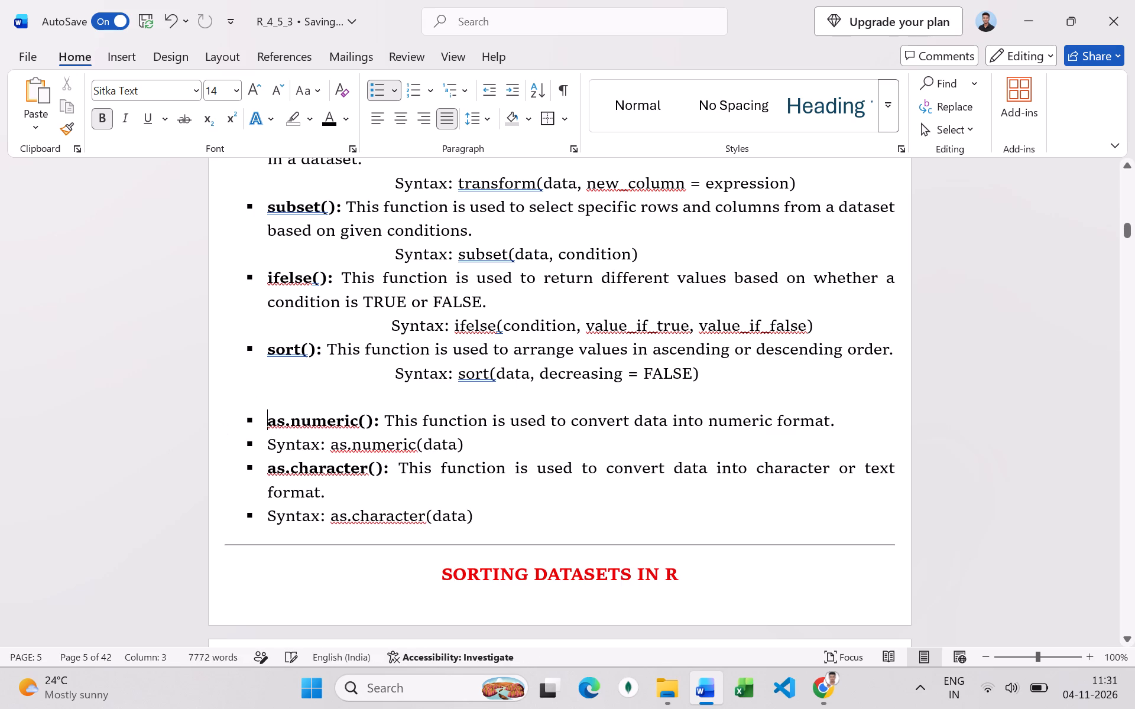
{"action": "left_click", "coordinate": [287, 381]}
{"action": "left_click", "coordinate": [290, 395]}
{"action": "key", "text": "BackSpace"}
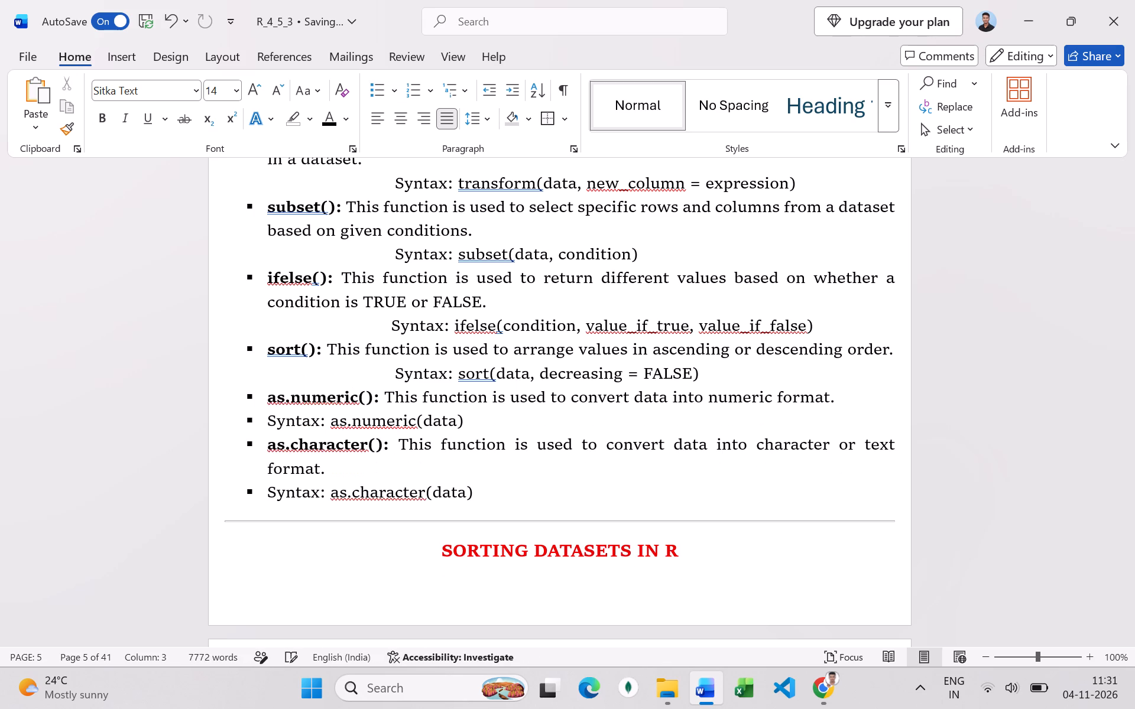
Remove the bullets from the as.numeric() and as.character() syntax lines and indent each by three tab stops.
{"action": "left_click", "coordinate": [265, 420]}
{"action": "key", "text": "BackSpace"}
{"action": "left_click", "coordinate": [264, 491]}
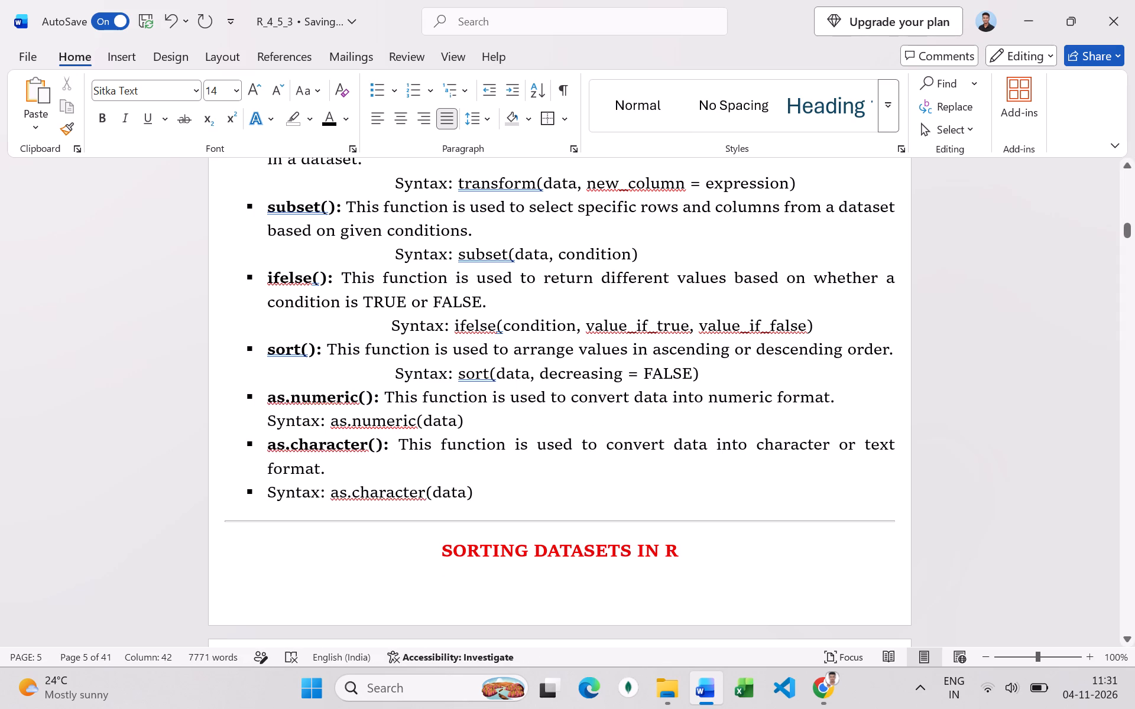
{"action": "key", "text": "BackSpace"}
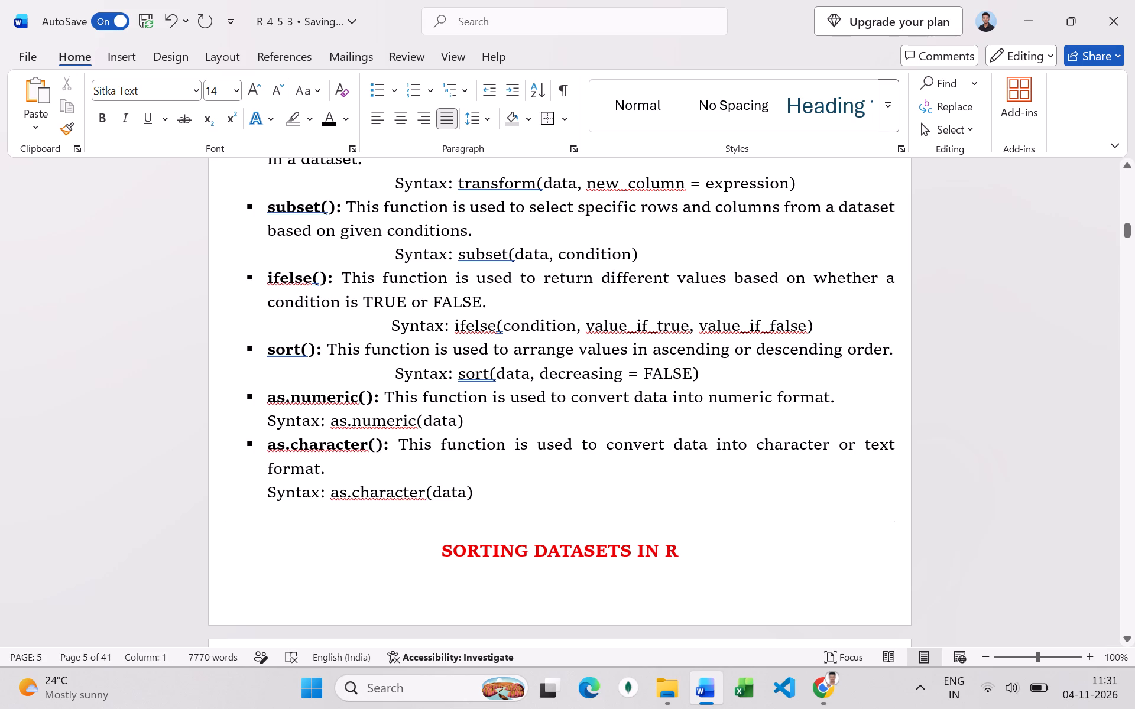
{"action": "left_click", "coordinate": [265, 414]}
{"action": "key", "text": "Tab"}
{"action": "key", "text": "Tab"}
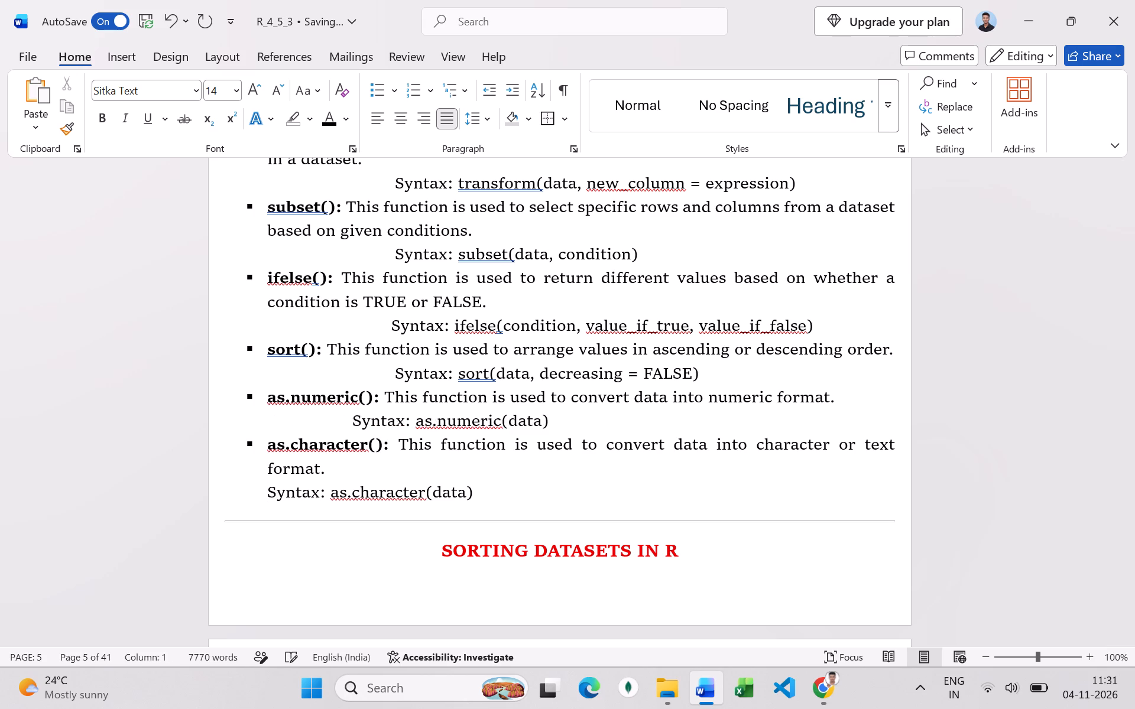
{"action": "key", "text": "Tab"}
{"action": "left_click", "coordinate": [263, 499]}
{"action": "key", "text": "Tab"}
{"action": "key", "text": "Tab"}
{"action": "key", "text": "Tab"}
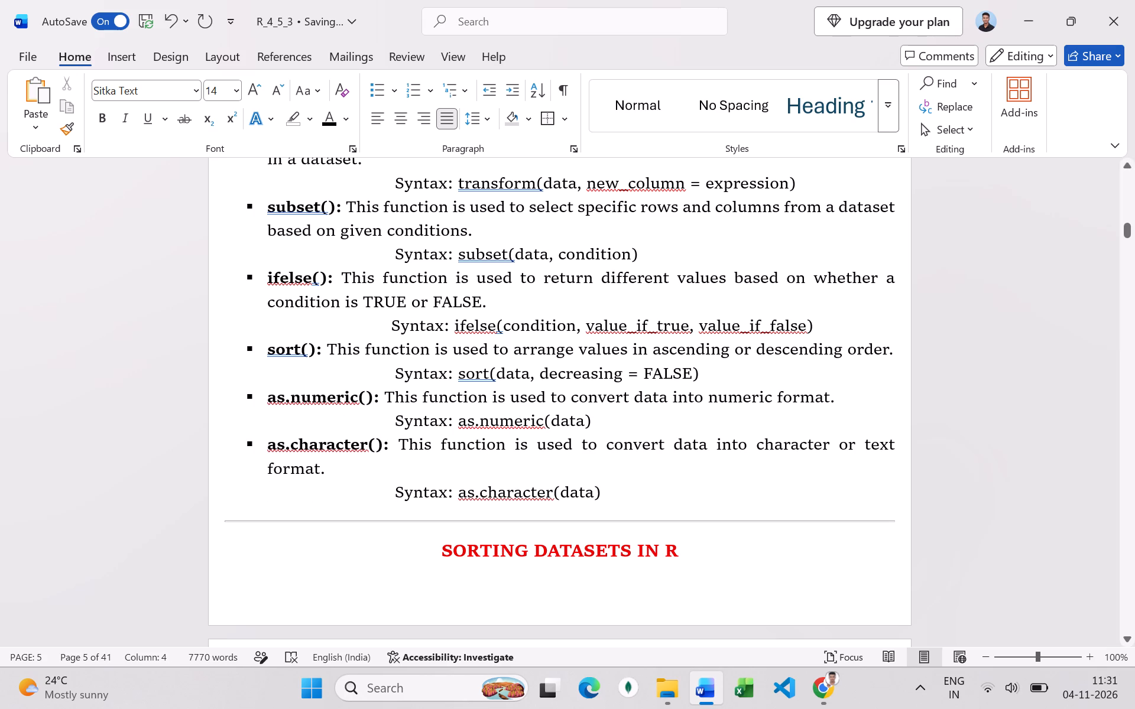
Shorten the as.character() definition by changing "character or text" to "character/text".
{"action": "left_click", "coordinate": [862, 443]}
{"action": "key", "text": "BackSpace"}
{"action": "key", "text": "BackSpace"}
{"action": "key", "text": "BackSpace"}
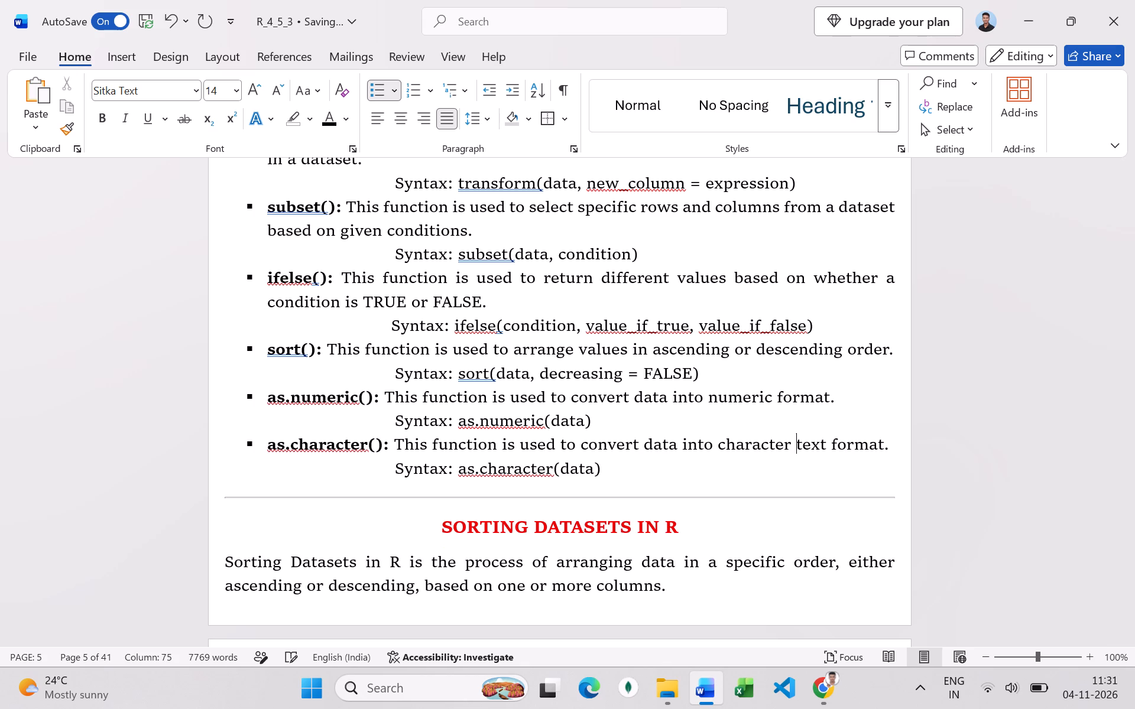
{"action": "key", "text": "BackSpace"}
{"action": "key", "text": "slash"}
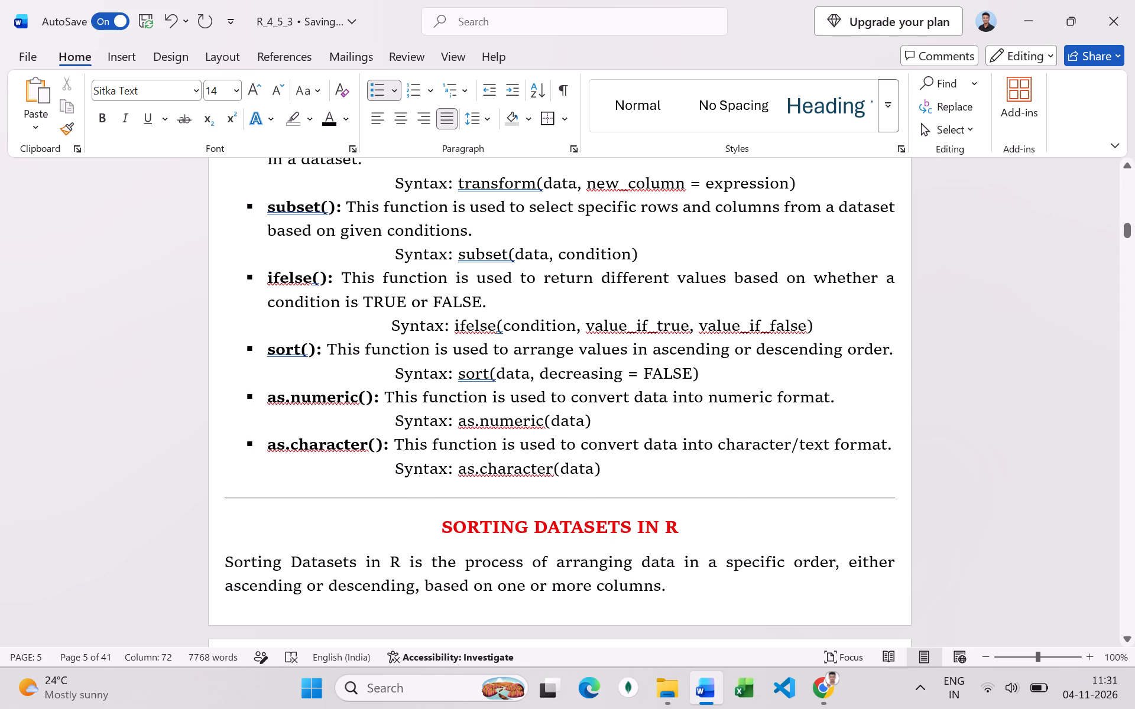
Set the line spacing of all function entries from transform() through as.character() to 1.5.
{"action": "scroll", "coordinate": [667, 531], "scroll_direction": "up", "scroll_amount": 4}
{"action": "scroll", "coordinate": [586, 522], "scroll_direction": "down", "scroll_amount": 1}
{"action": "left_click_drag", "start_coordinate": [608, 603], "coordinate": [606, 603]}
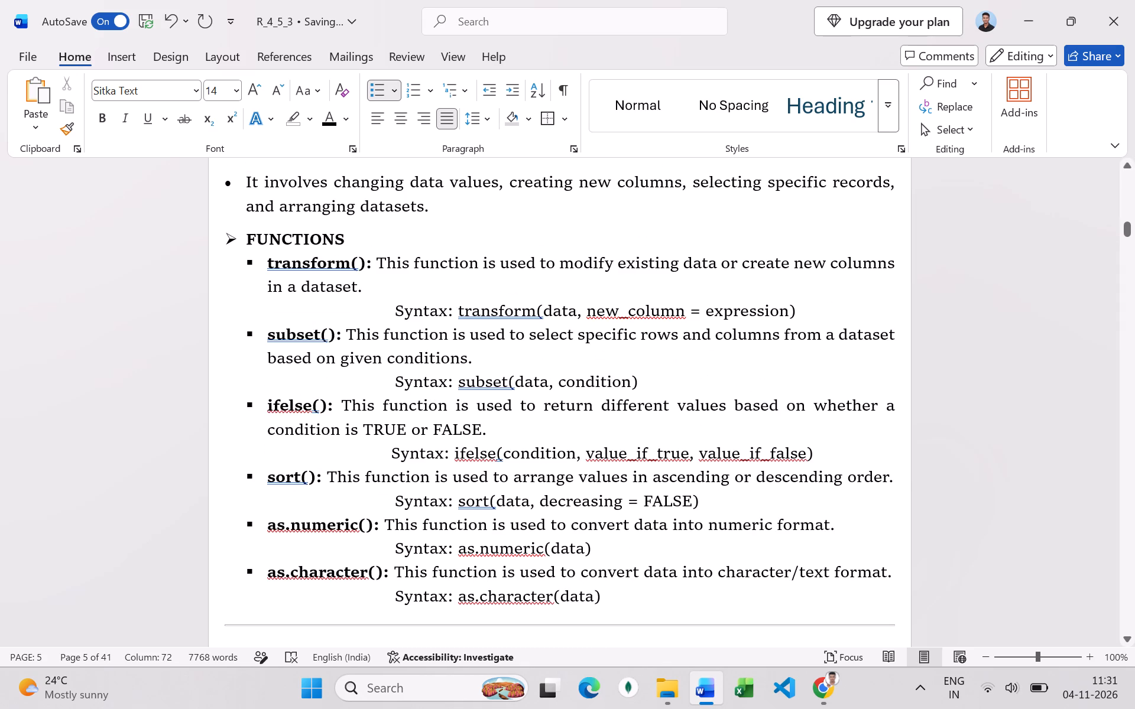
{"action": "left_click_drag", "start_coordinate": [606, 603], "coordinate": [232, 255]}
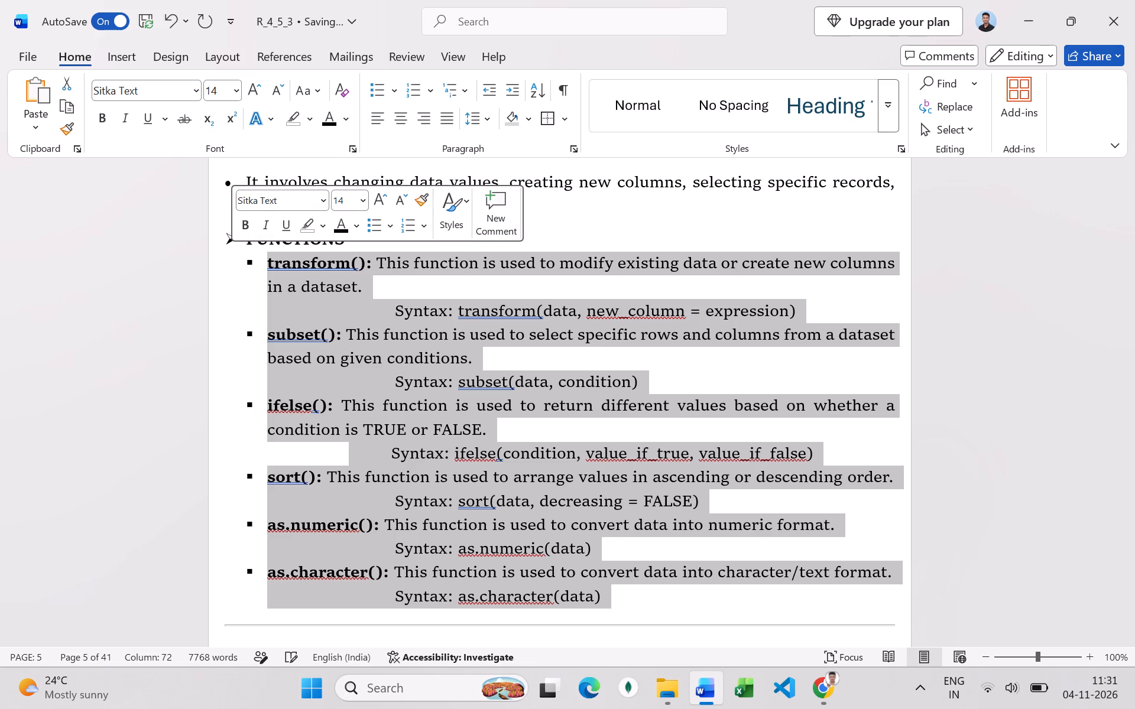
{"action": "left_click", "coordinate": [471, 125]}
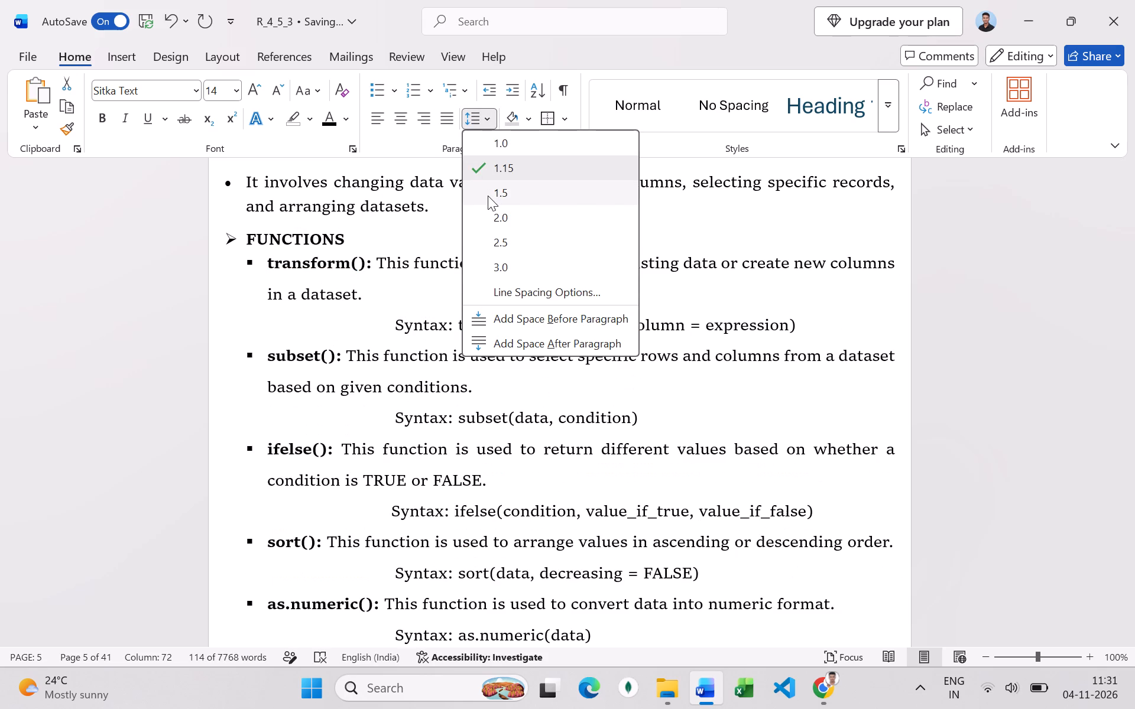
{"action": "left_click", "coordinate": [488, 196]}
{"action": "left_click", "coordinate": [402, 347]}
{"action": "scroll", "coordinate": [403, 359], "scroll_direction": "down", "scroll_amount": 2}
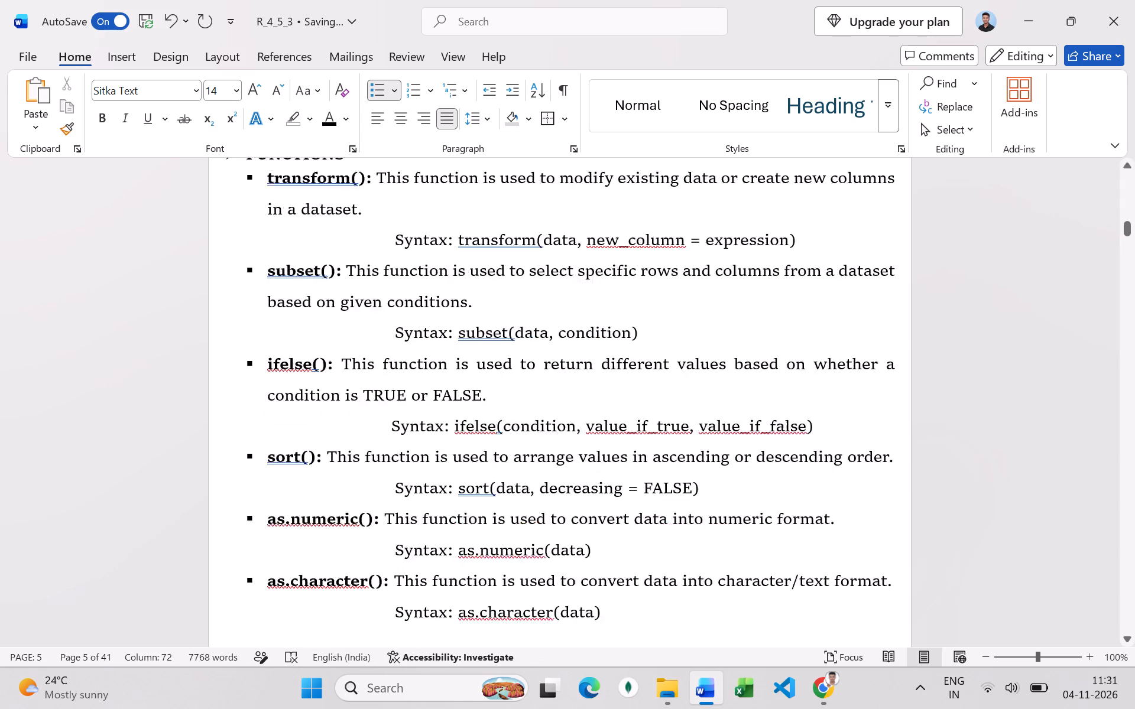
Set the line spacing of the ifelse() definition paragraph to 1.15.
{"action": "scroll", "coordinate": [403, 359], "scroll_direction": "down", "scroll_amount": 1}
{"action": "left_click_drag", "start_coordinate": [483, 353], "coordinate": [463, 346]}
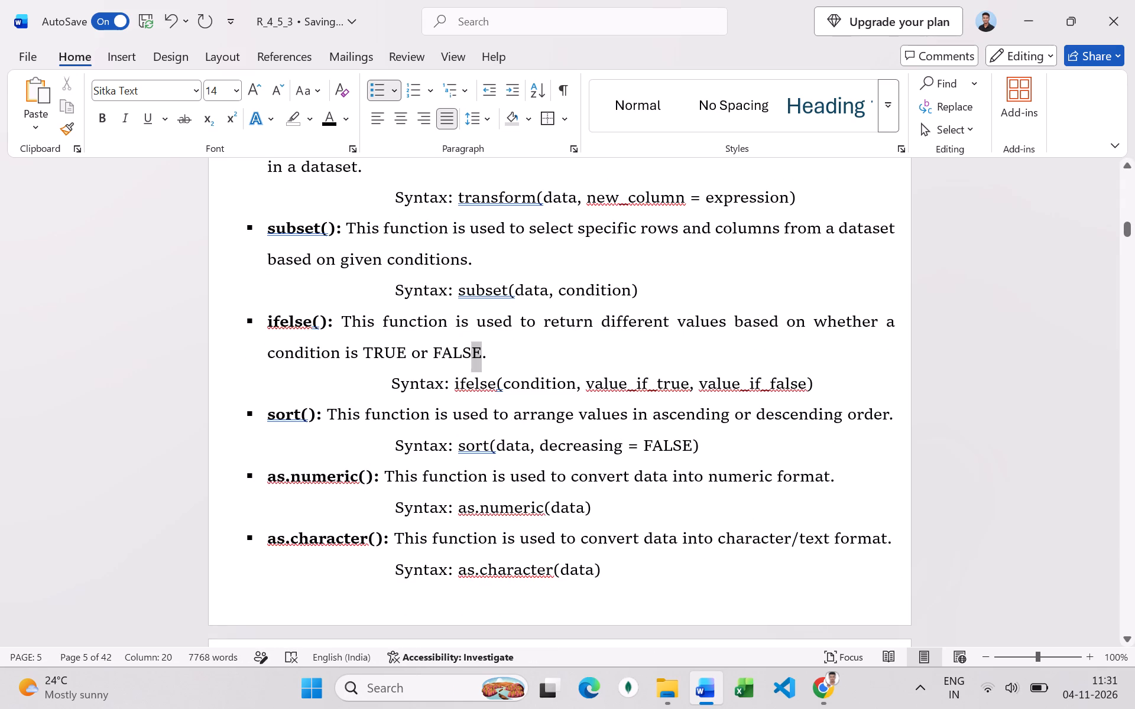
{"action": "left_click_drag", "start_coordinate": [463, 346], "coordinate": [441, 338]}
{"action": "left_click", "coordinate": [470, 115]}
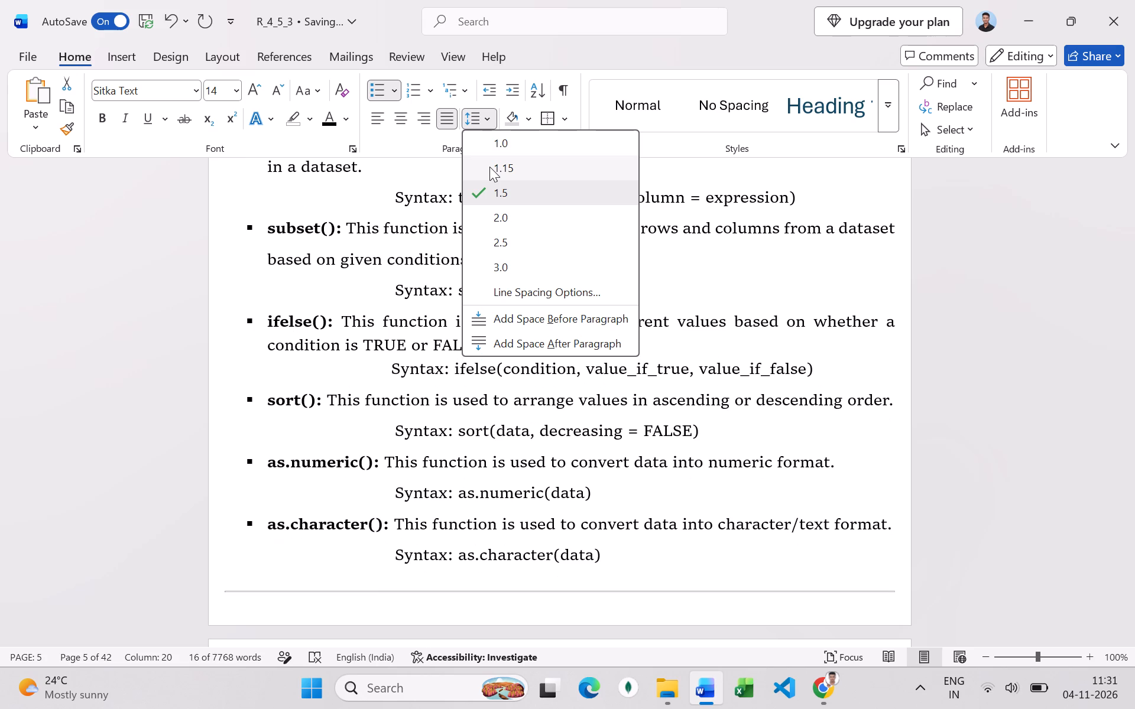
{"action": "left_click", "coordinate": [489, 167]}
{"action": "left_click", "coordinate": [475, 337]}
Set the line spacing of the subset() definition paragraph to 1.15.
{"action": "scroll", "coordinate": [475, 348], "scroll_direction": "up", "scroll_amount": 2}
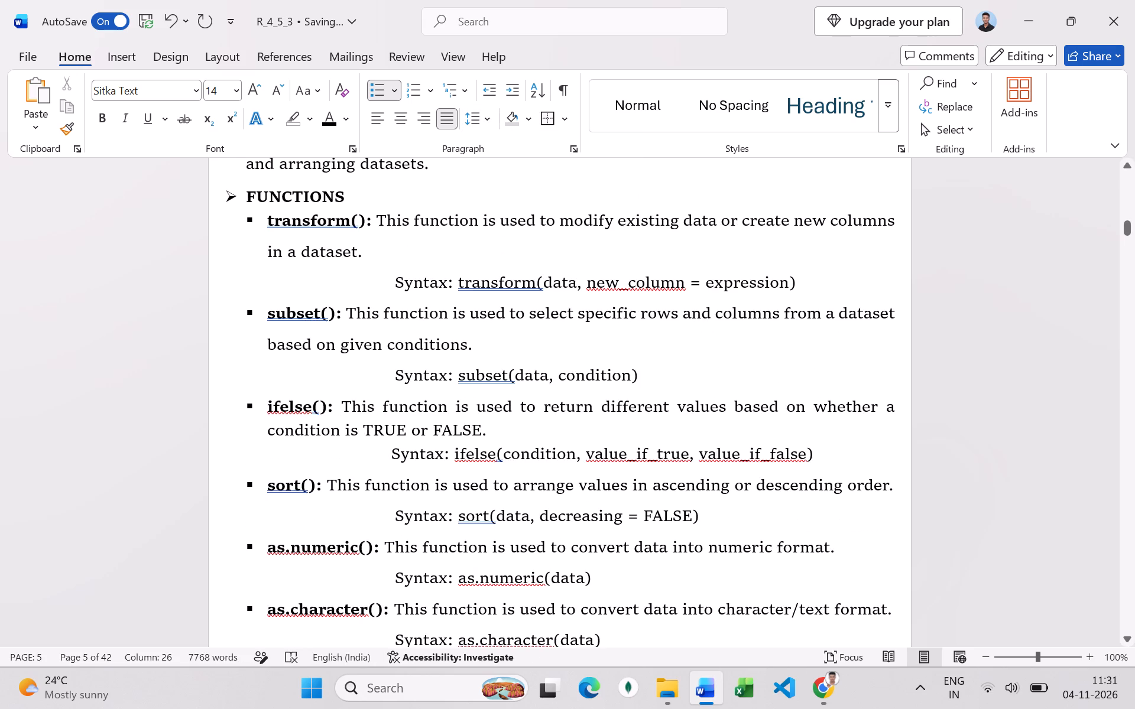
{"action": "left_click_drag", "start_coordinate": [462, 339], "coordinate": [433, 327]}
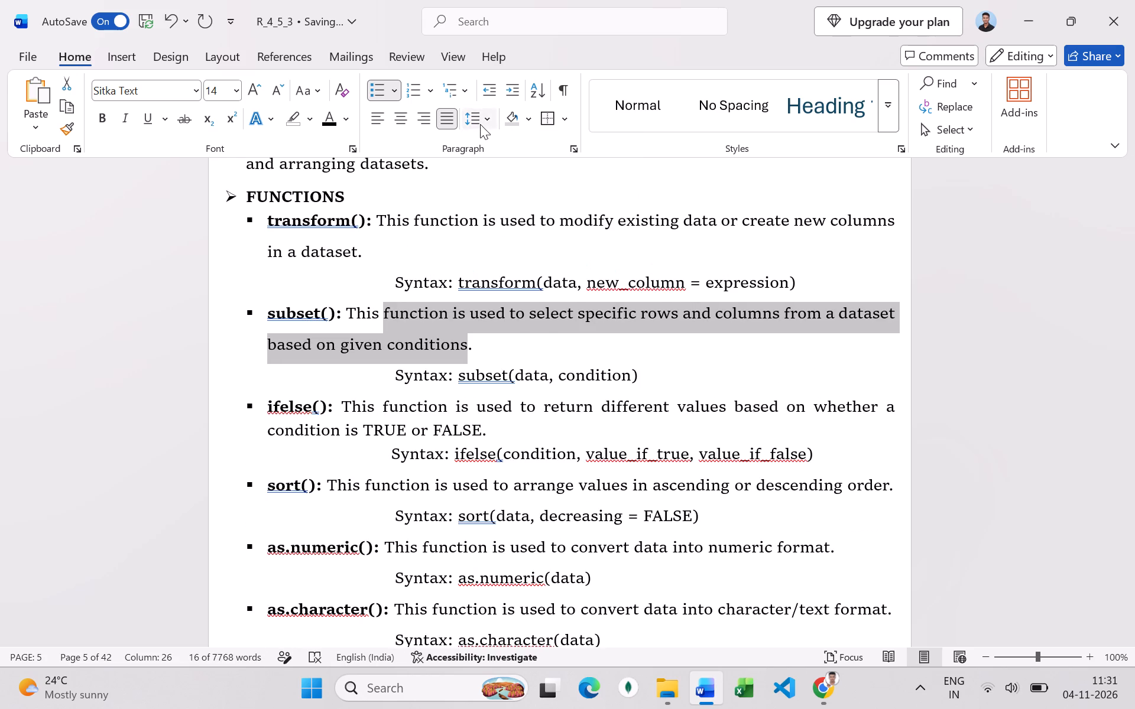
{"action": "left_click", "coordinate": [480, 122]}
{"action": "left_click", "coordinate": [492, 165]}
{"action": "left_click", "coordinate": [473, 358]}
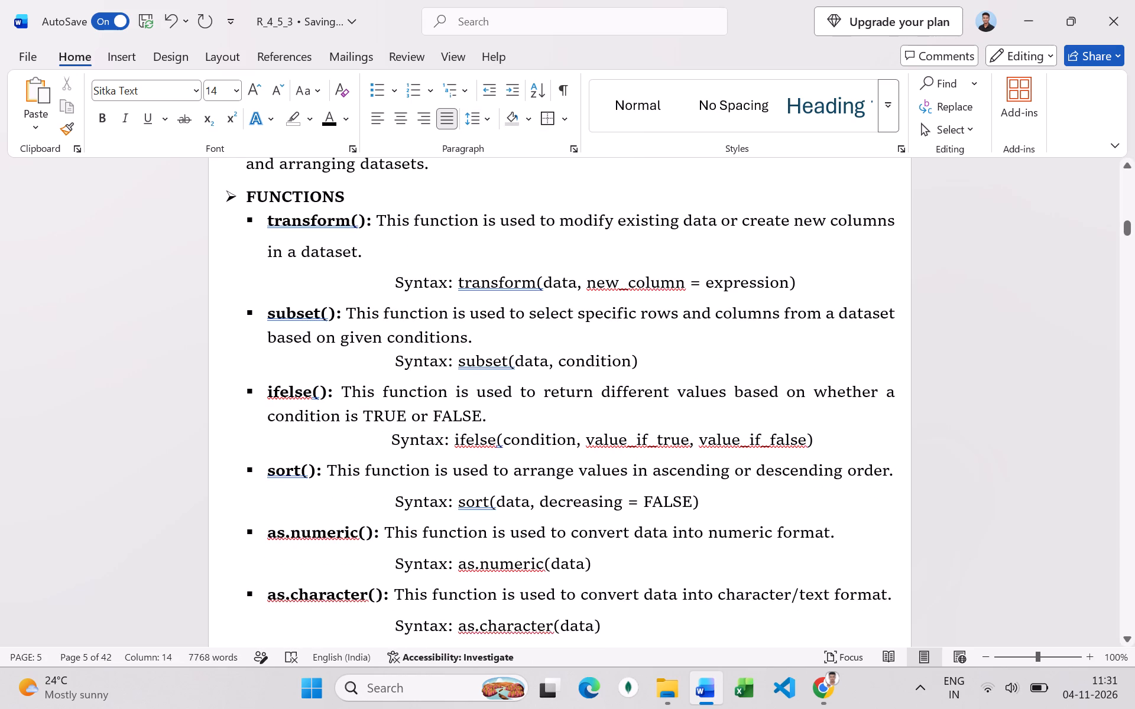
Set the line spacing of the transform() definition paragraph to 1.15.
{"action": "scroll", "coordinate": [460, 419], "scroll_direction": "down", "scroll_amount": 5}
{"action": "scroll", "coordinate": [460, 419], "scroll_direction": "up", "scroll_amount": 6}
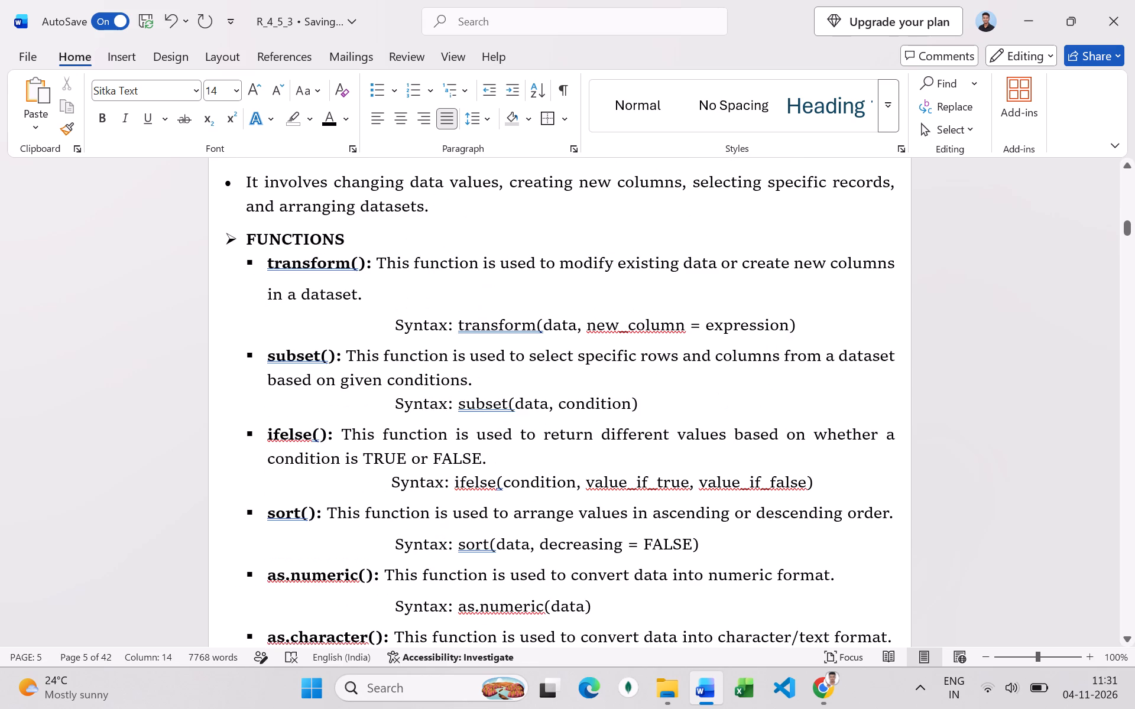
{"action": "left_click_drag", "start_coordinate": [362, 283], "coordinate": [334, 276]}
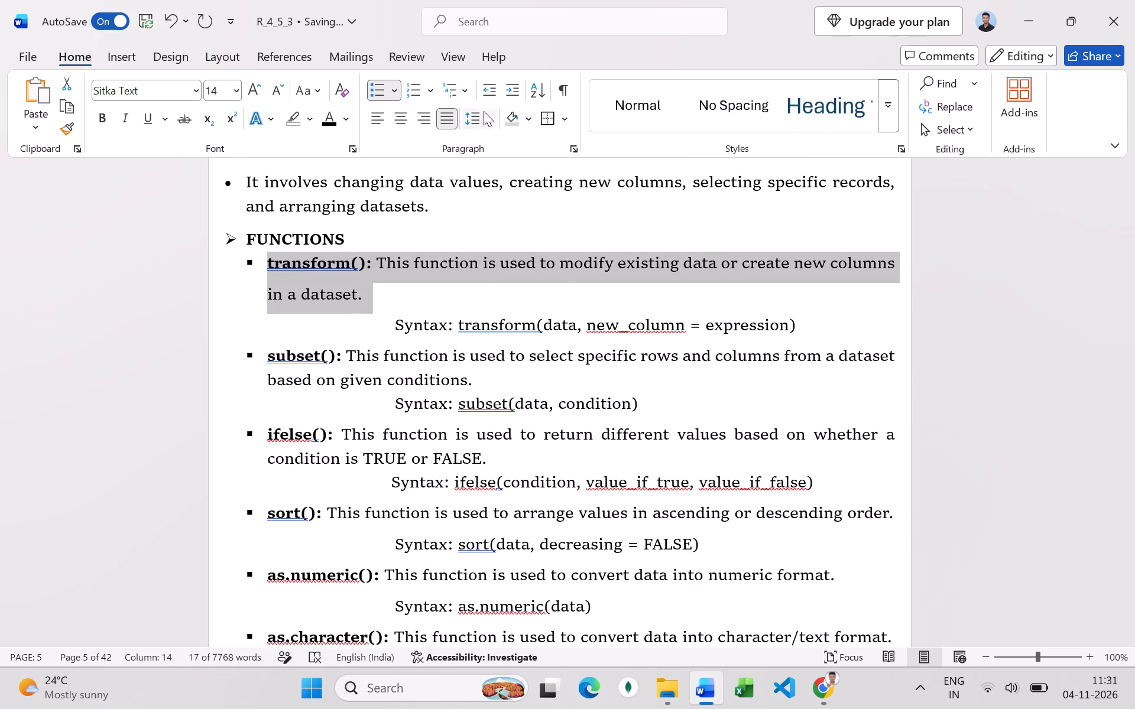
{"action": "left_click", "coordinate": [484, 111]}
{"action": "left_click", "coordinate": [491, 165]}
{"action": "left_click", "coordinate": [452, 347]}
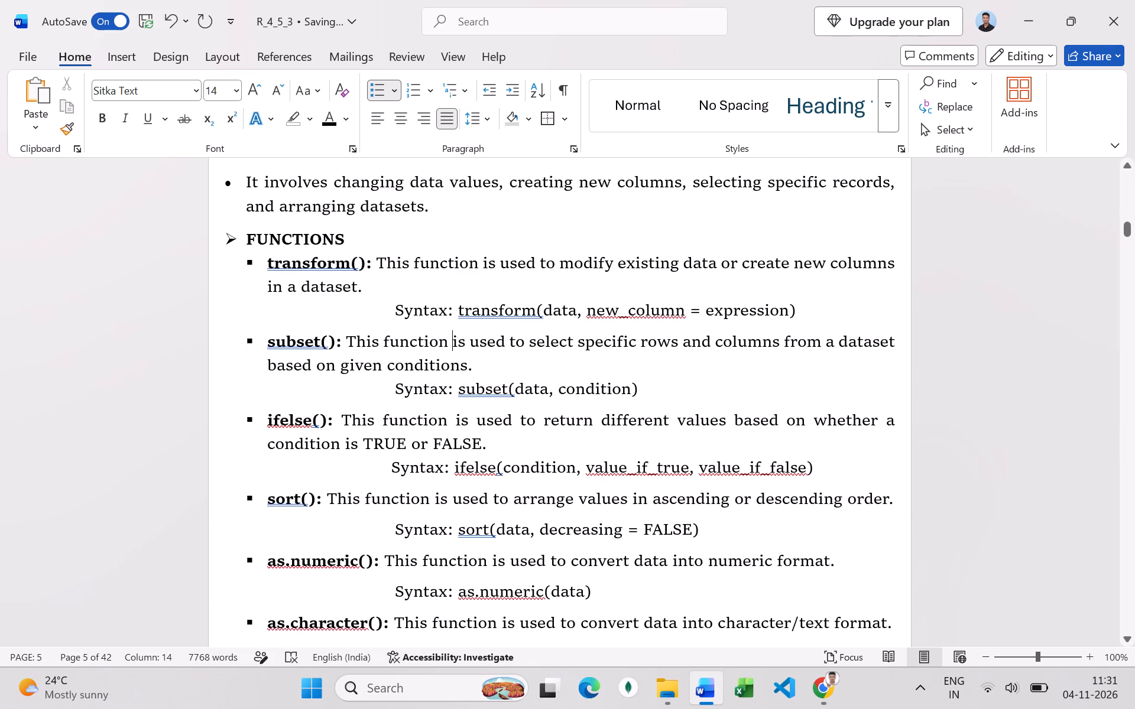
Delete the horizontal line and its empty paragraph between the as.character() entry and the SORTING DATASETS IN R heading.
{"action": "scroll", "coordinate": [450, 386], "scroll_direction": "down", "scroll_amount": 5}
{"action": "left_click", "coordinate": [477, 470]}
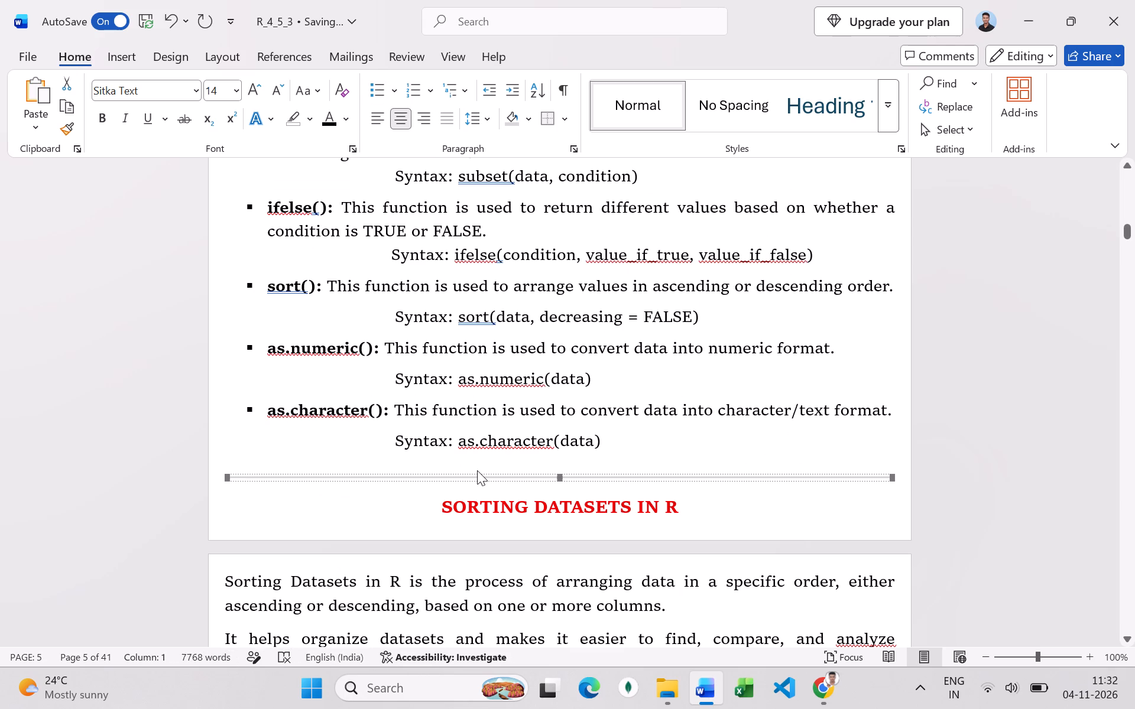
{"action": "key", "text": "BackSpace"}
{"action": "key", "text": "BackSpace"}
Add a new line below the as.character() syntax and paste "Example – Follow H.B [ Page – 53]" from the clipboard history.
{"action": "left_click", "coordinate": [604, 448]}
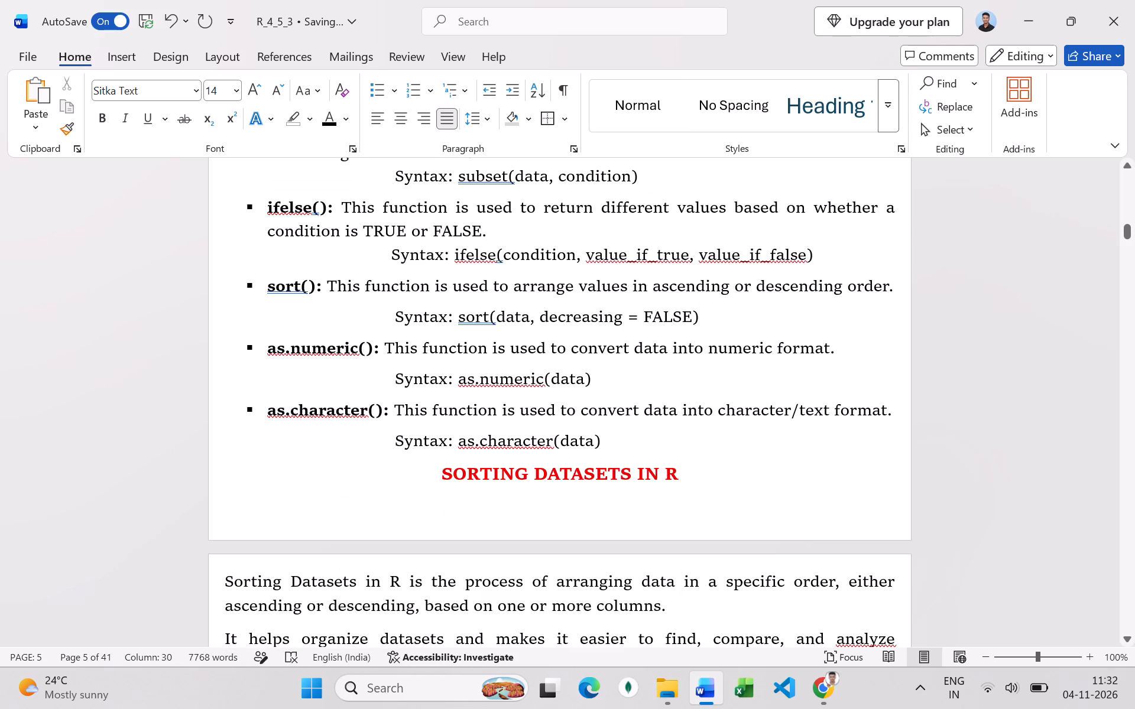
{"action": "key", "text": "Return"}
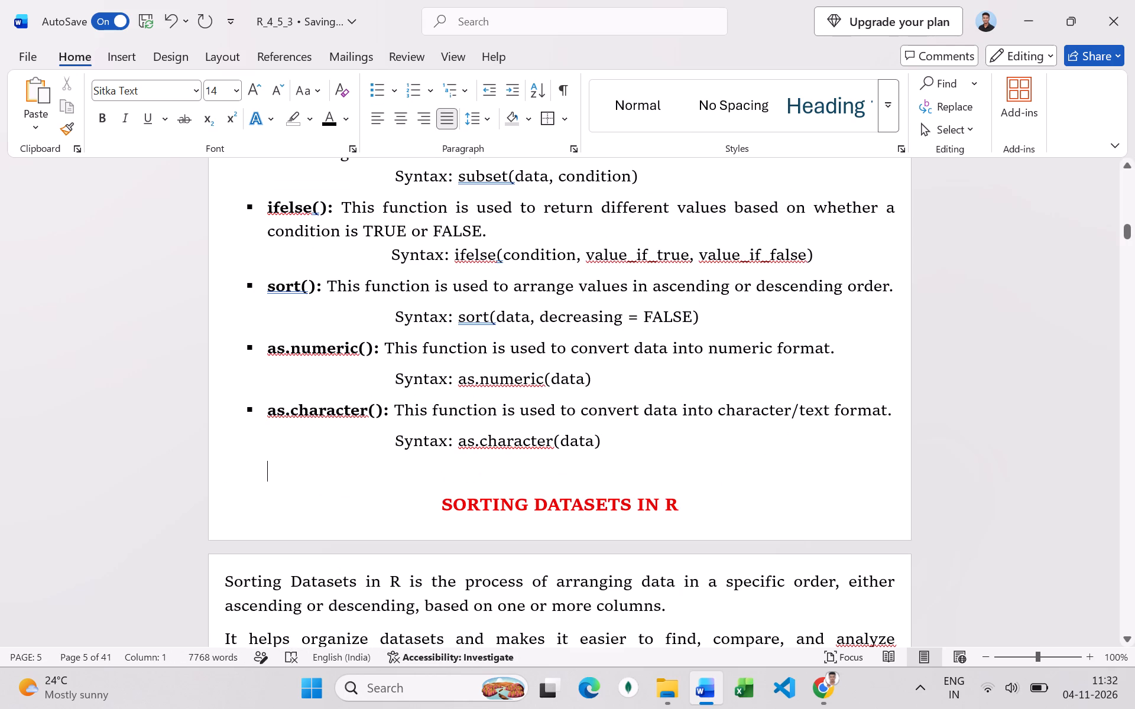
{"action": "key", "text": "super+v"}
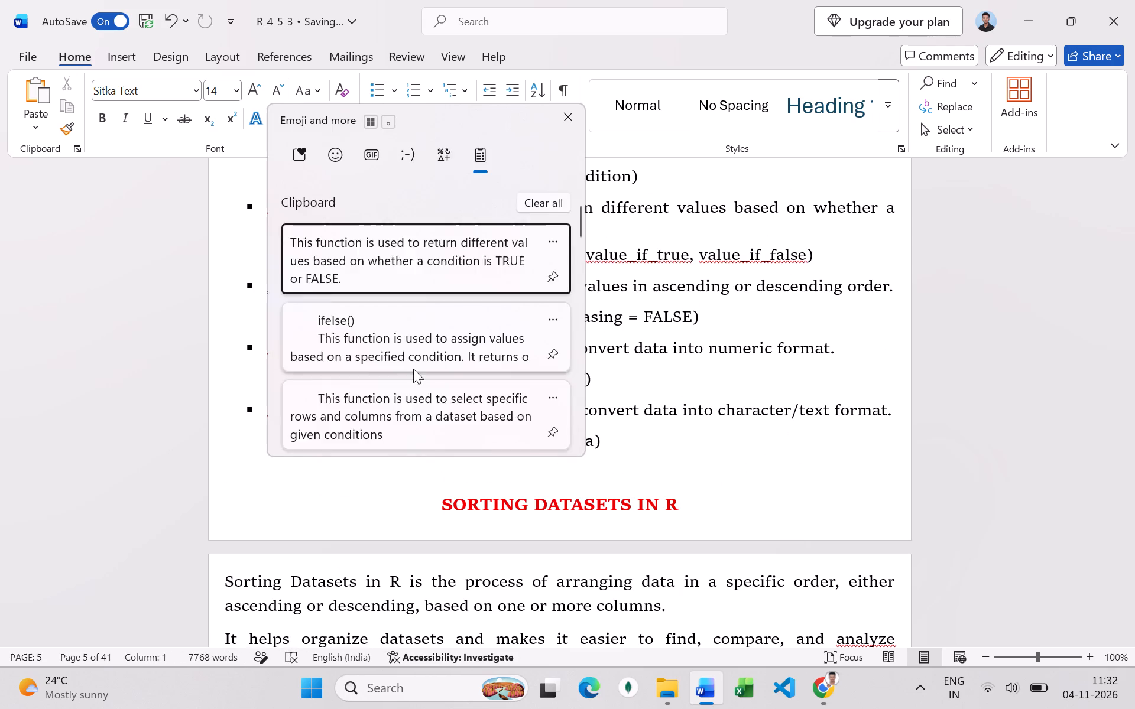
{"action": "scroll", "coordinate": [411, 370], "scroll_direction": "down", "scroll_amount": 12}
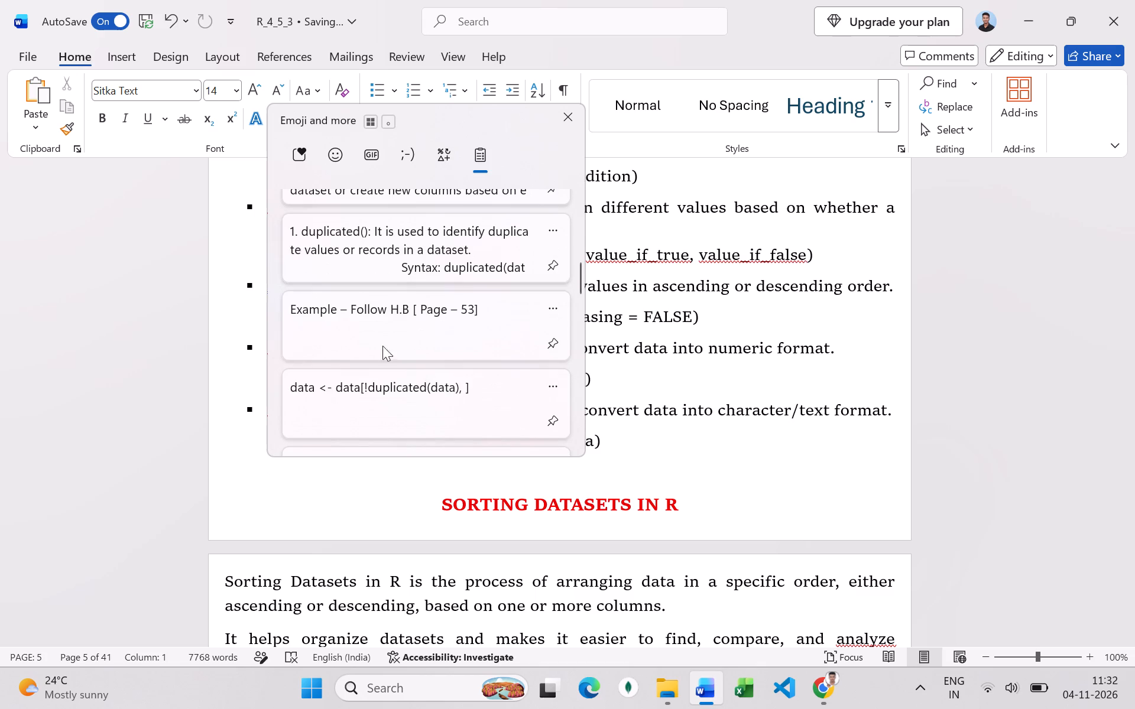
{"action": "left_click", "coordinate": [375, 337]}
{"action": "key", "text": "ctrl+v"}
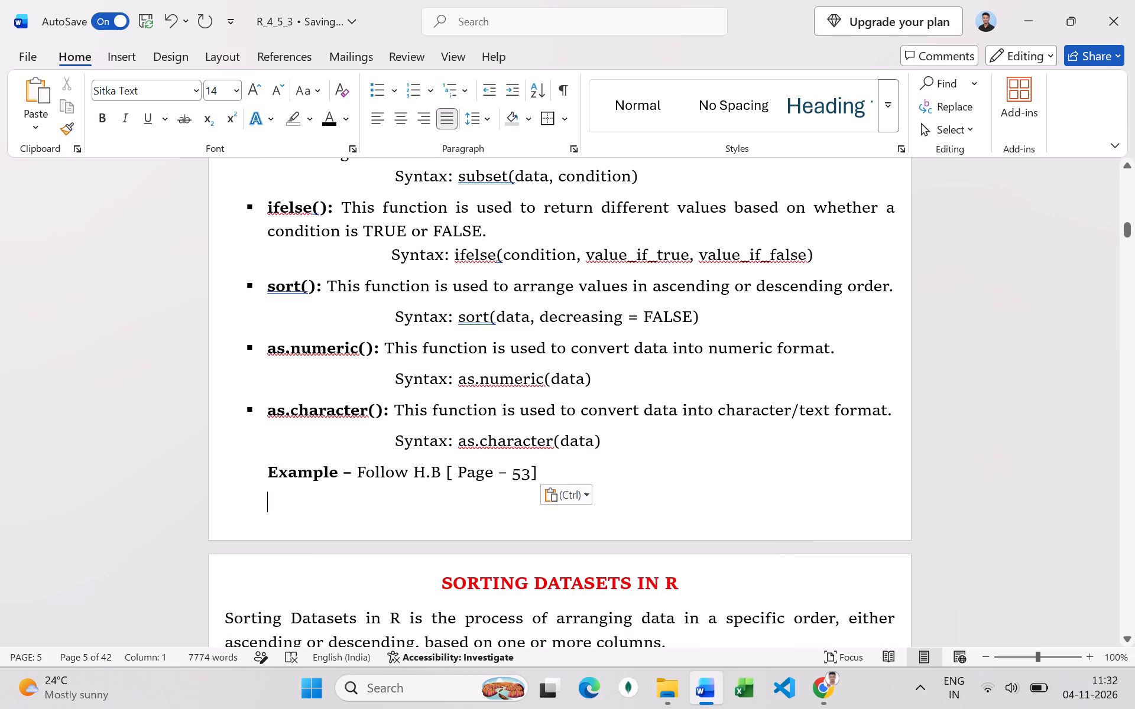
Center the pasted Example line below the as.character() entry.
{"action": "left_click_drag", "start_coordinate": [543, 474], "coordinate": [269, 472]}
{"action": "left_click", "coordinate": [405, 122]}
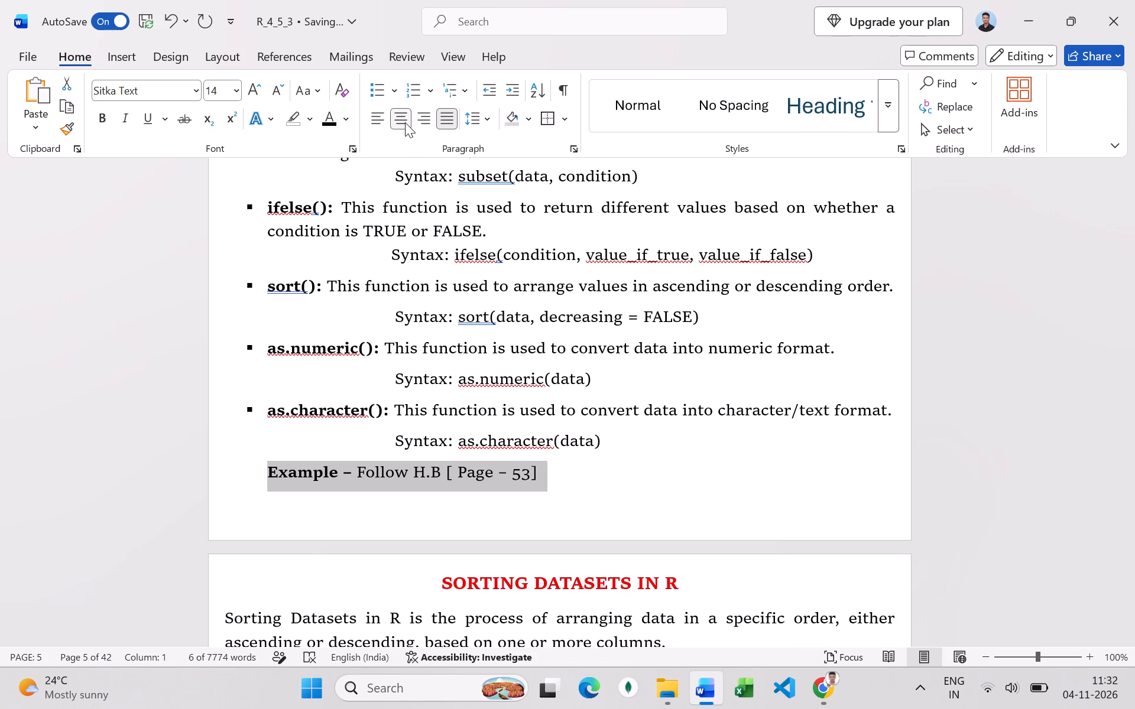
{"action": "left_click", "coordinate": [450, 529]}
Change the page number in the Data Transformation Example line to 55.
{"action": "scroll", "coordinate": [450, 529], "scroll_direction": "up", "scroll_amount": 4}
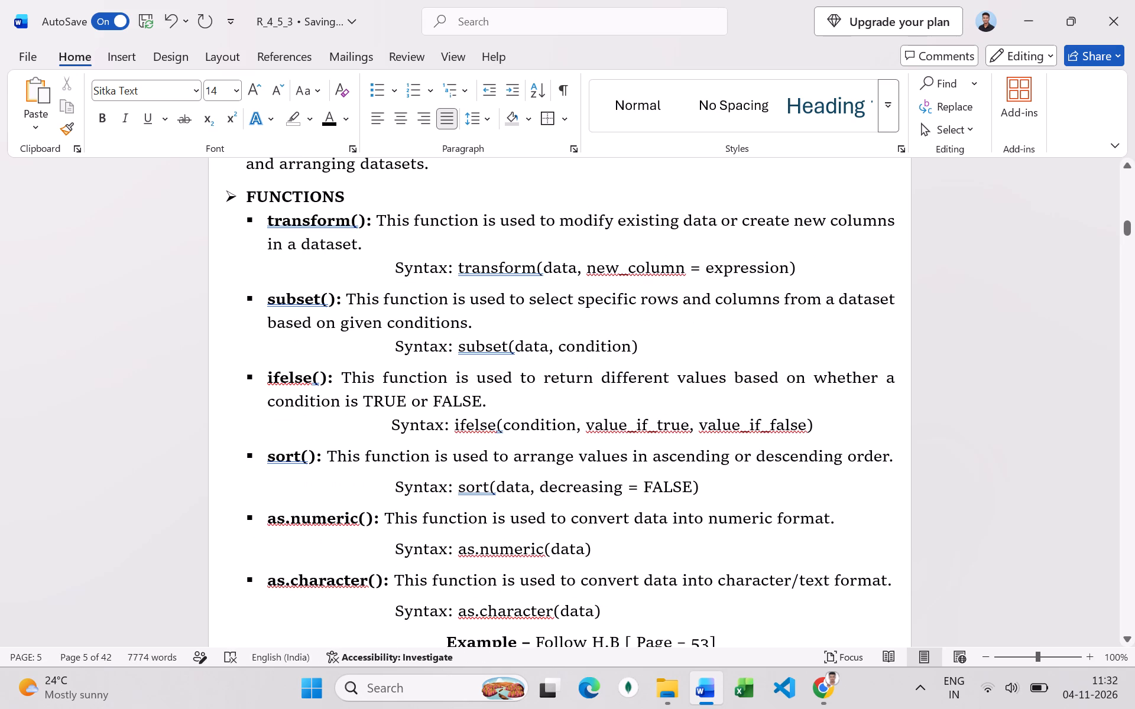
{"action": "scroll", "coordinate": [672, 477], "scroll_direction": "down", "scroll_amount": 6}
{"action": "left_click_drag", "start_coordinate": [703, 386], "coordinate": [710, 395]}
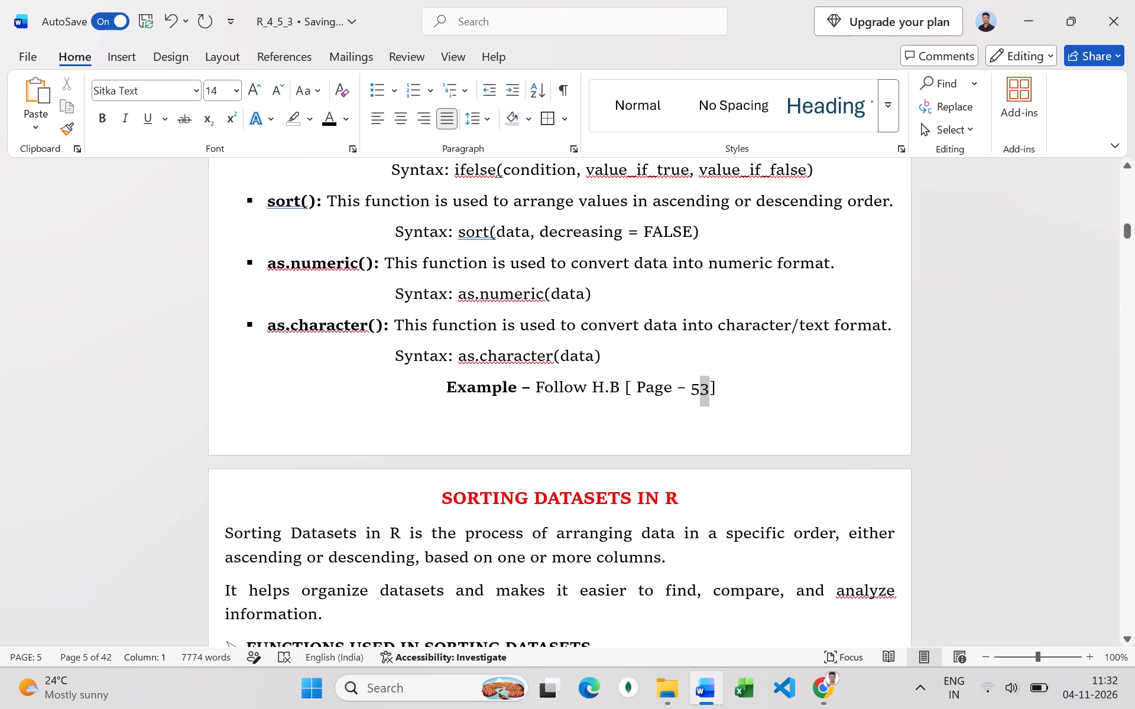
{"action": "key", "text": "5"}
{"action": "left_click", "coordinate": [674, 441]}
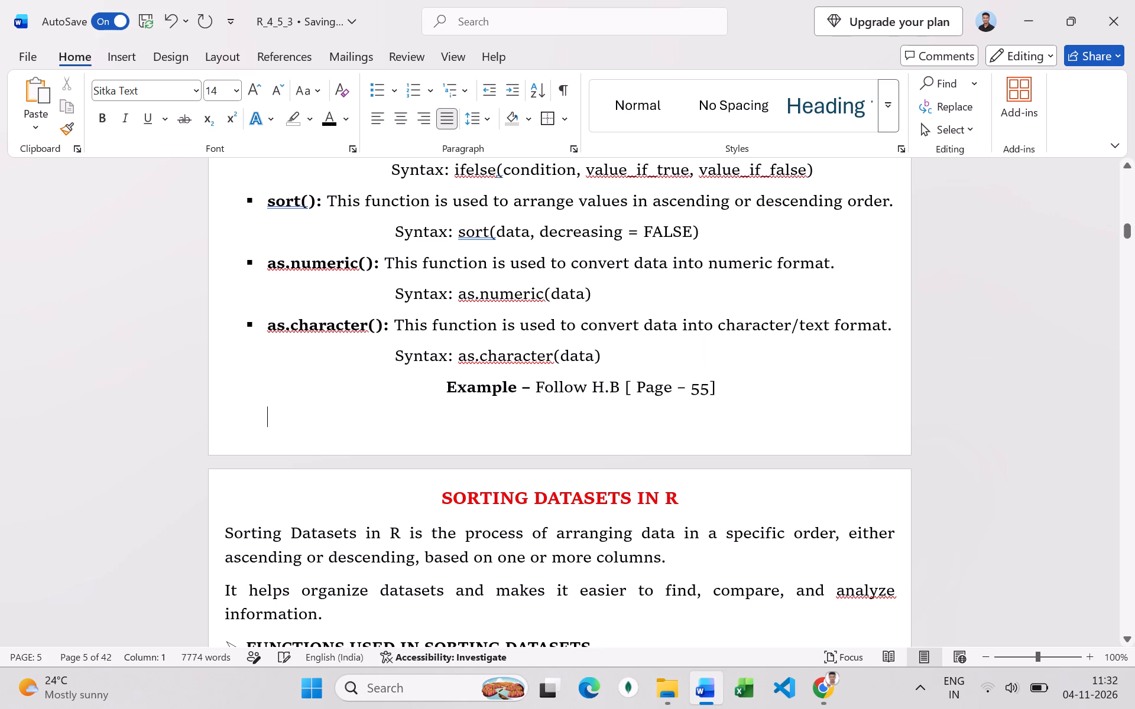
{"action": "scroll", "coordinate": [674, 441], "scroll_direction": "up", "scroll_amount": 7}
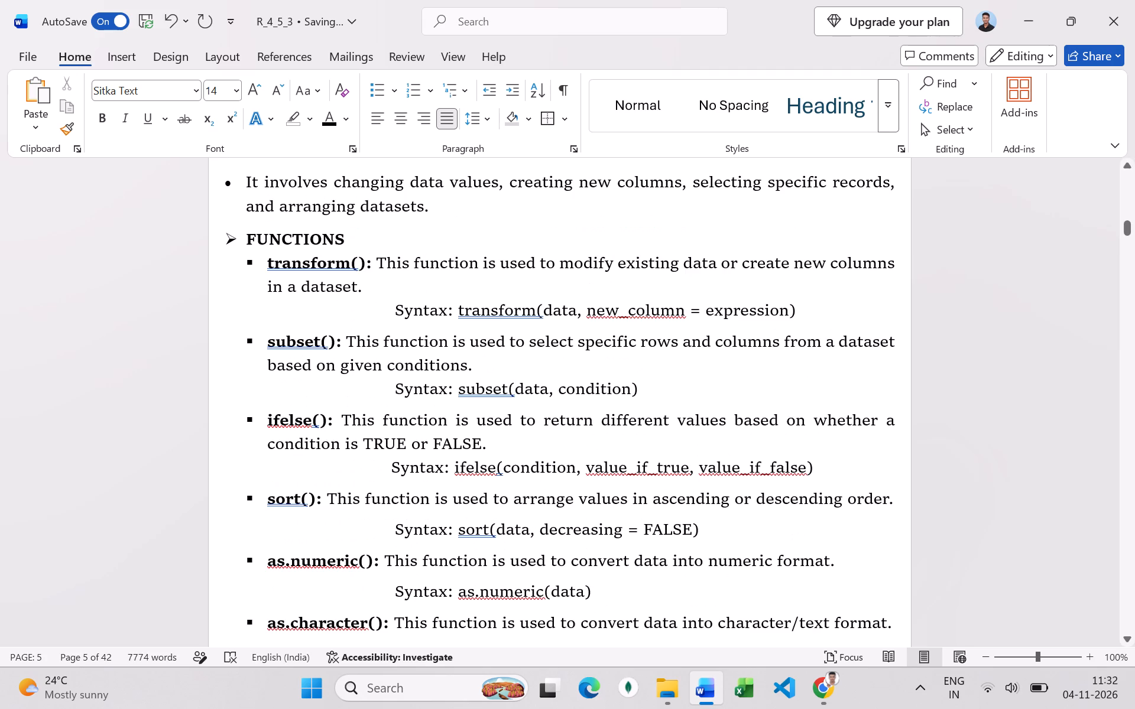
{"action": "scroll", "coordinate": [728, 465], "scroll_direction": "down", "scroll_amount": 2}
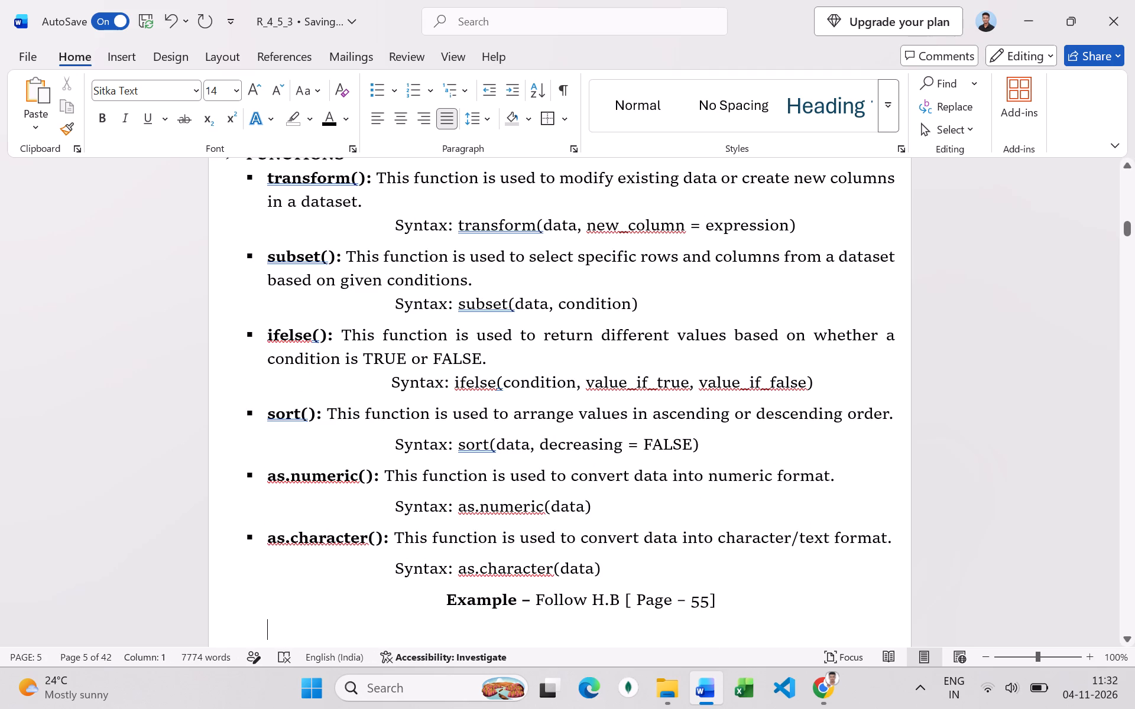
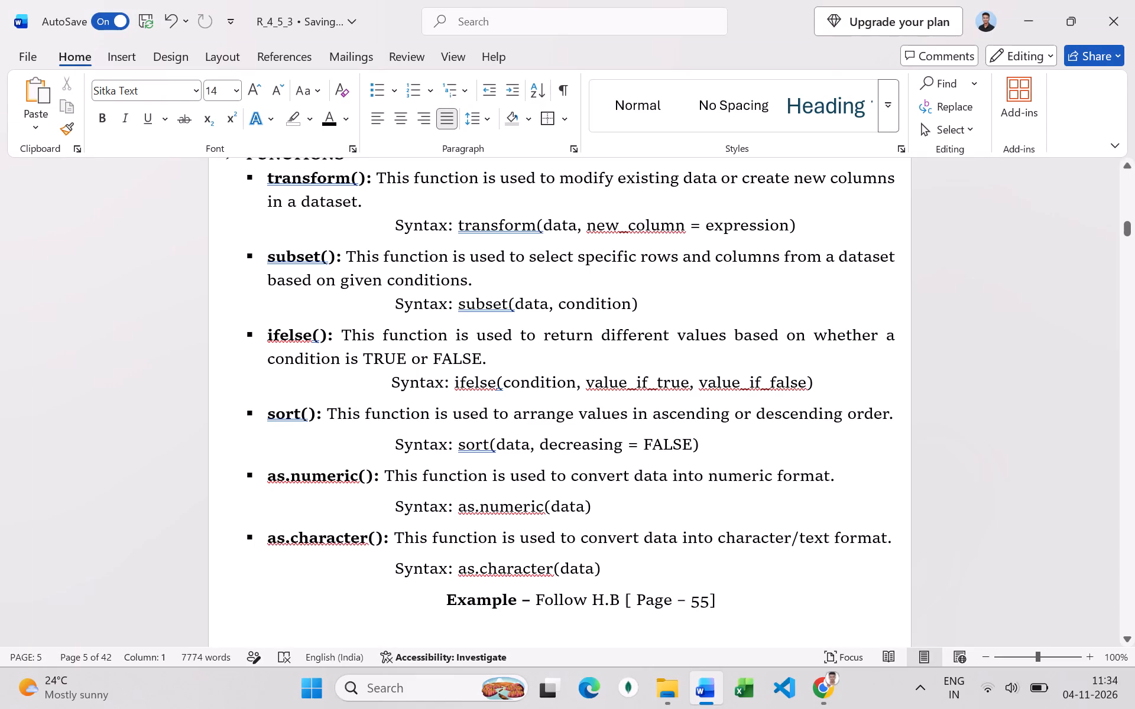
Read through the Data Transformation functions list, its example reference line, and the neighbouring duplicates and sorting sections.
{"action": "left_click_drag", "start_coordinate": [746, 581], "coordinate": [732, 607]}
{"action": "left_click", "coordinate": [728, 608]}
{"action": "left_click_drag", "start_coordinate": [709, 608], "coordinate": [463, 600]}
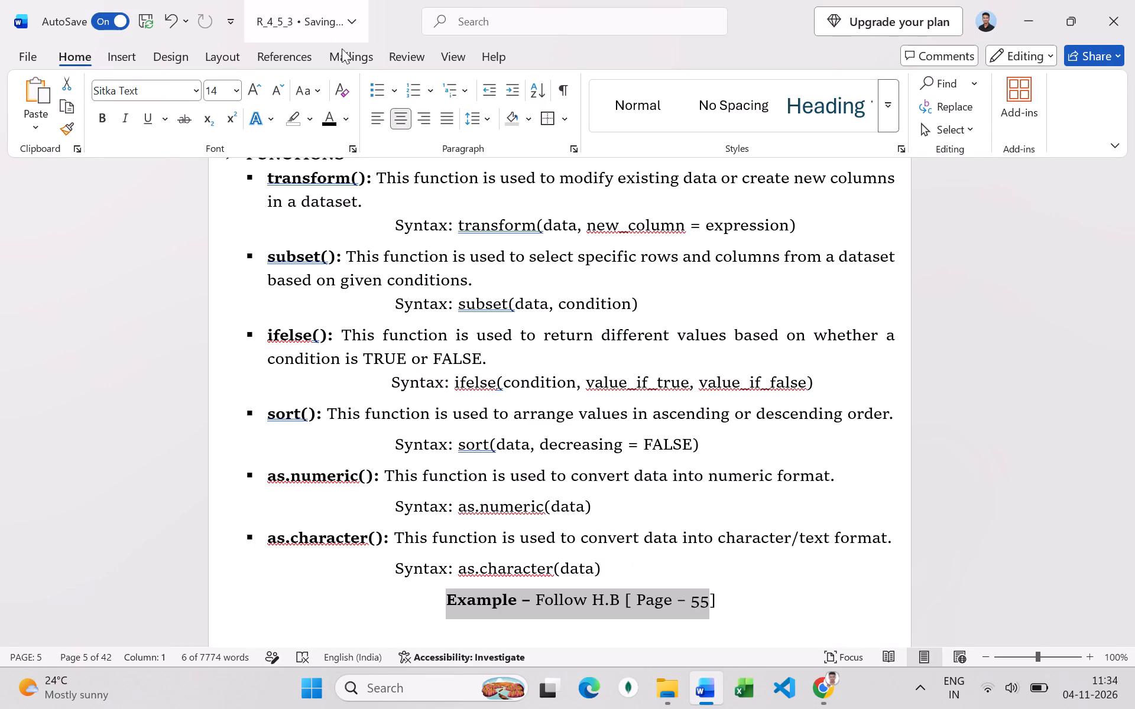
{"action": "left_click", "coordinate": [488, 536]}
{"action": "scroll", "coordinate": [630, 617], "scroll_direction": "down", "scroll_amount": 3}
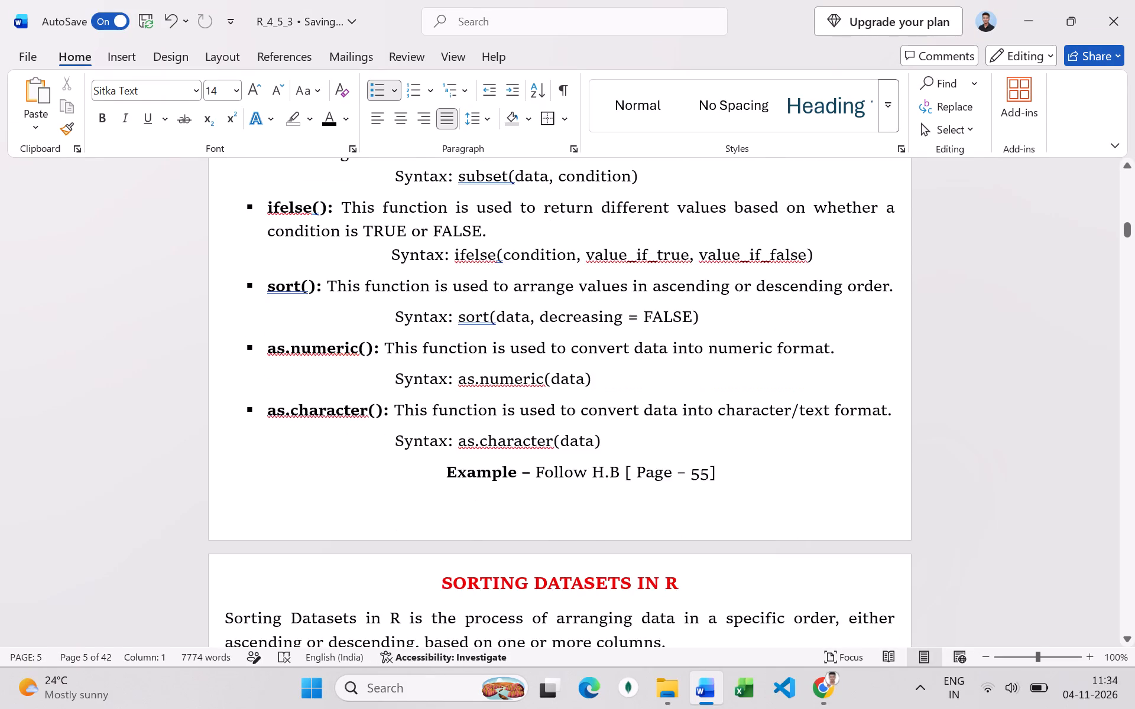
{"action": "scroll", "coordinate": [604, 596], "scroll_direction": "down", "scroll_amount": 4}
{"action": "scroll", "coordinate": [534, 546], "scroll_direction": "down", "scroll_amount": 17}
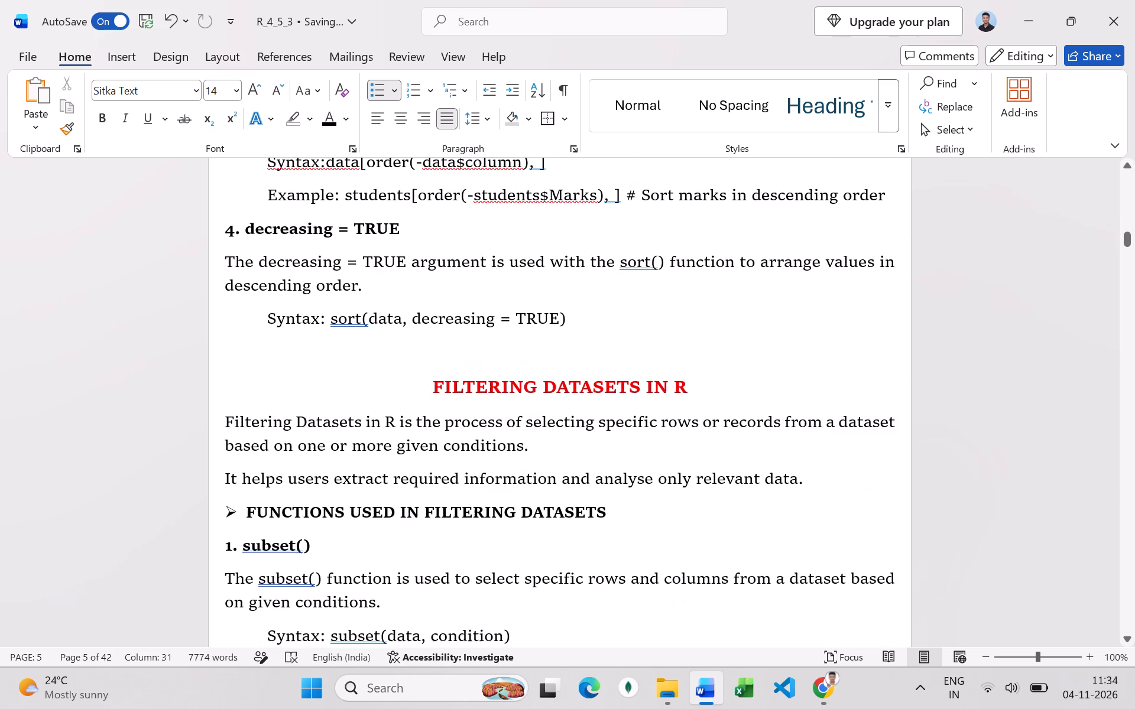
{"action": "scroll", "coordinate": [472, 473], "scroll_direction": "up", "scroll_amount": 20}
{"action": "scroll", "coordinate": [472, 473], "scroll_direction": "up", "scroll_amount": 3}
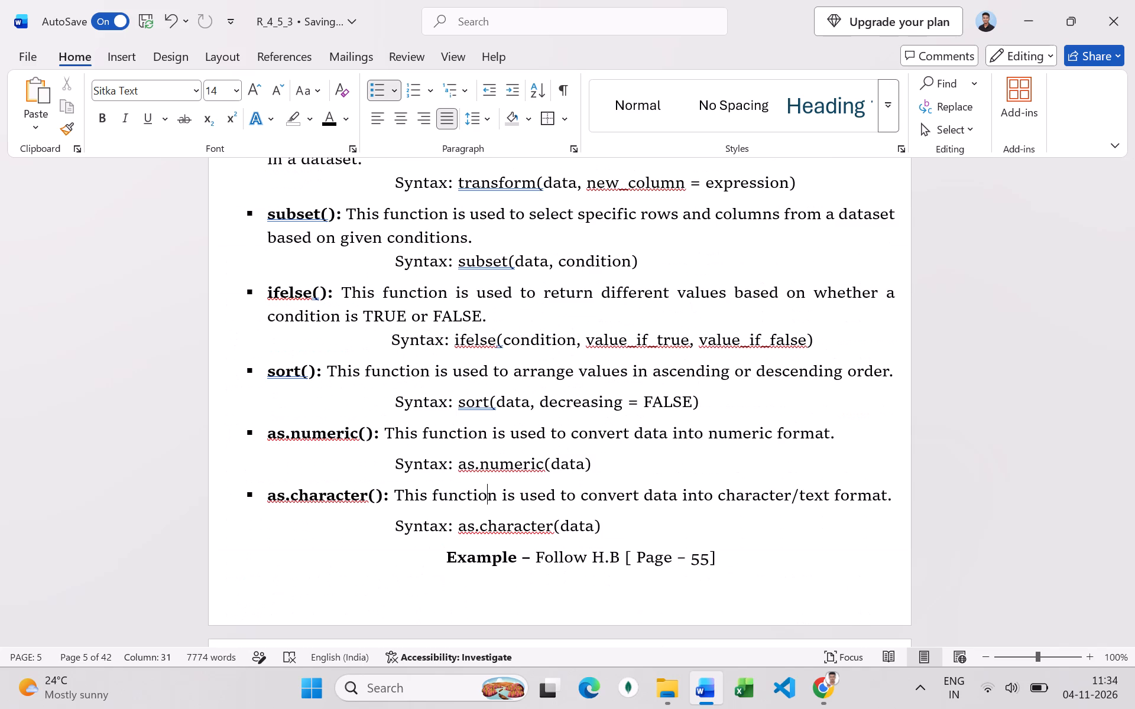
{"action": "scroll", "coordinate": [392, 518], "scroll_direction": "down", "scroll_amount": 4}
{"action": "scroll", "coordinate": [371, 500], "scroll_direction": "up", "scroll_amount": 5}
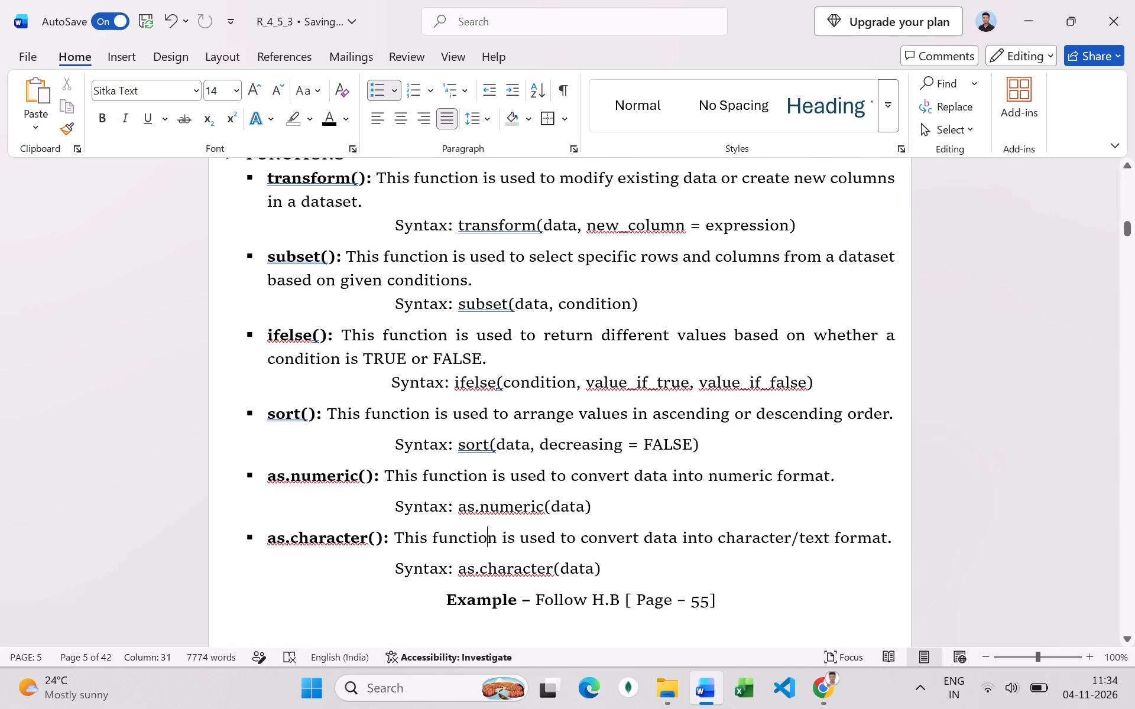
{"action": "scroll", "coordinate": [373, 499], "scroll_direction": "up", "scroll_amount": 5}
{"action": "scroll", "coordinate": [362, 476], "scroll_direction": "down", "scroll_amount": 4}
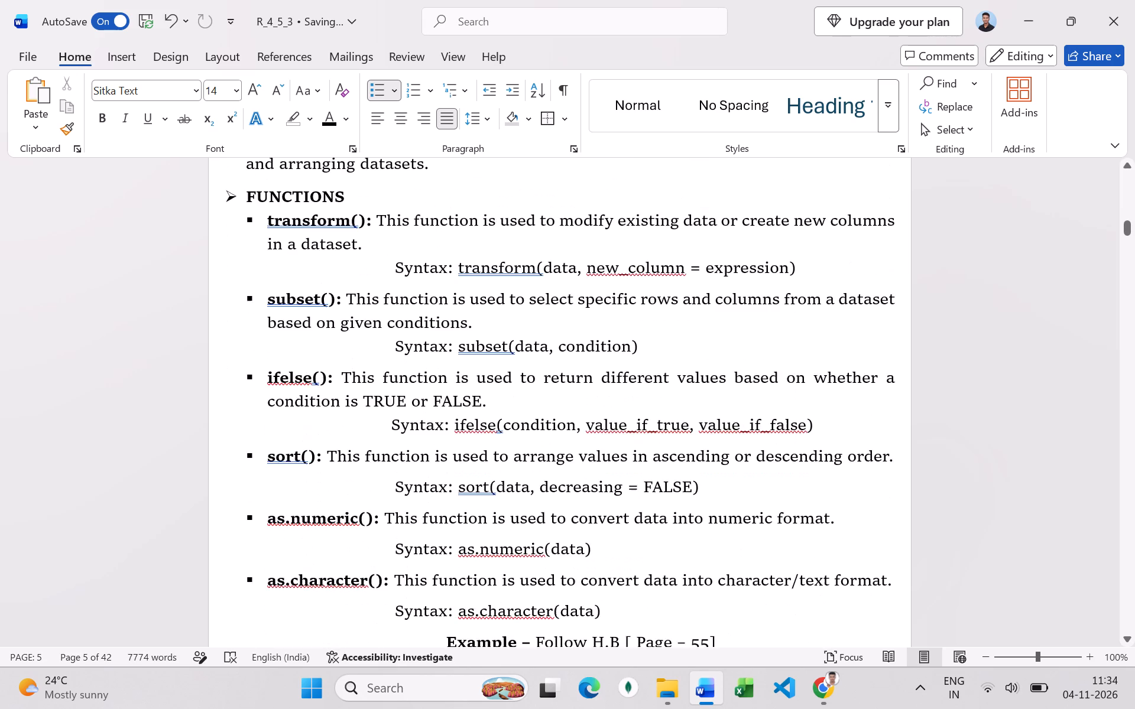
{"action": "scroll", "coordinate": [362, 476], "scroll_direction": "up", "scroll_amount": 1}
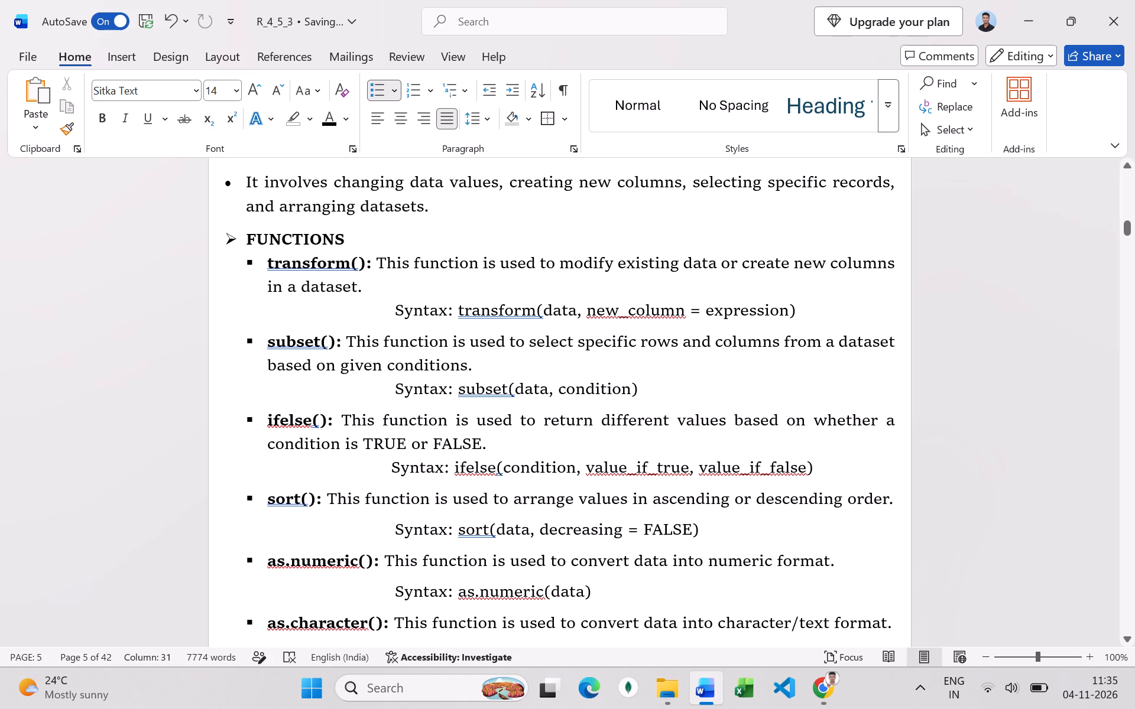
{"action": "scroll", "coordinate": [468, 434], "scroll_direction": "down", "scroll_amount": 2}
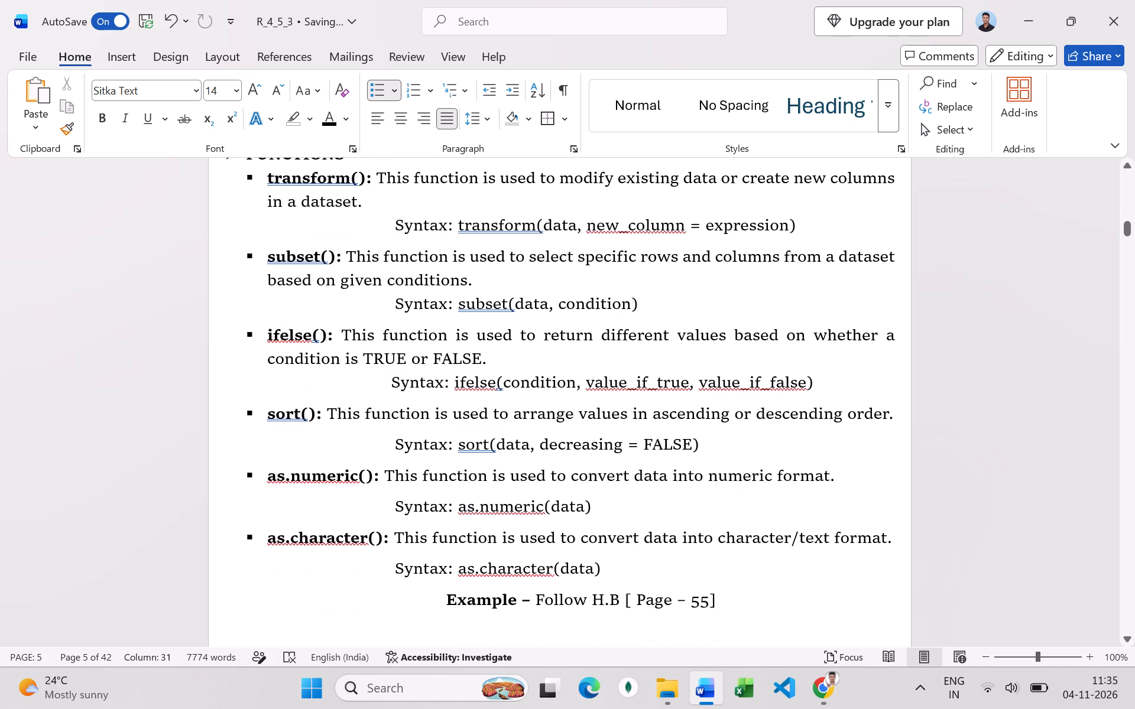
{"action": "scroll", "coordinate": [460, 435], "scroll_direction": "down", "scroll_amount": 6}
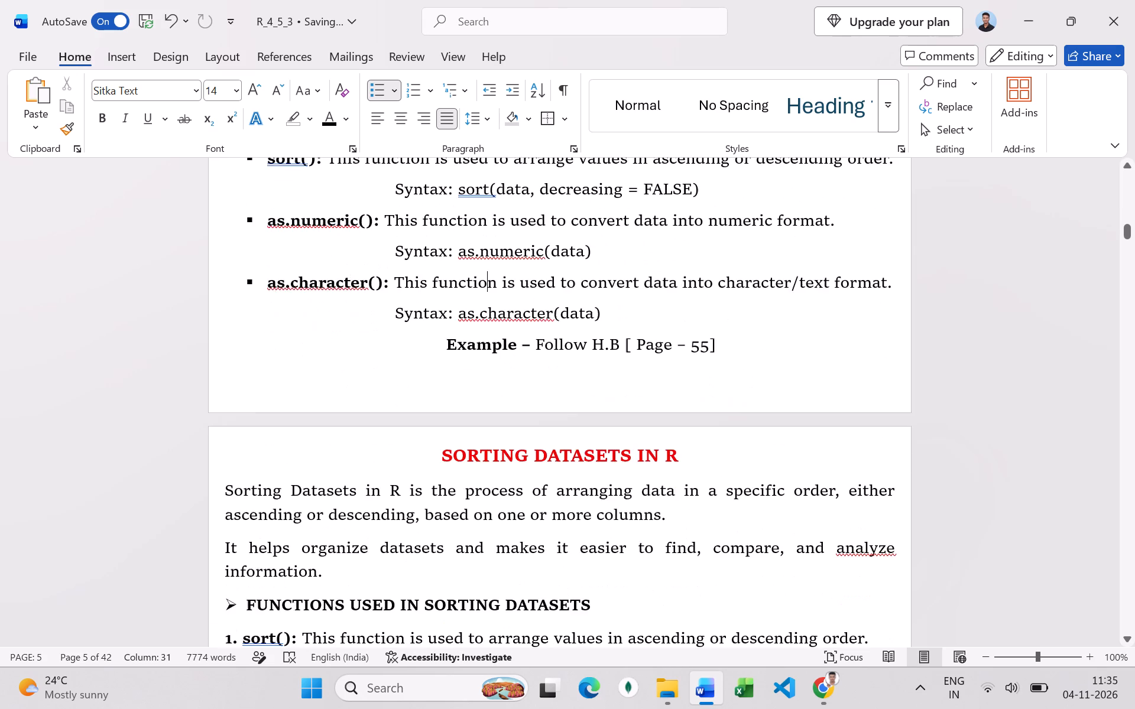
{"action": "scroll", "coordinate": [460, 435], "scroll_direction": "up", "scroll_amount": 15}
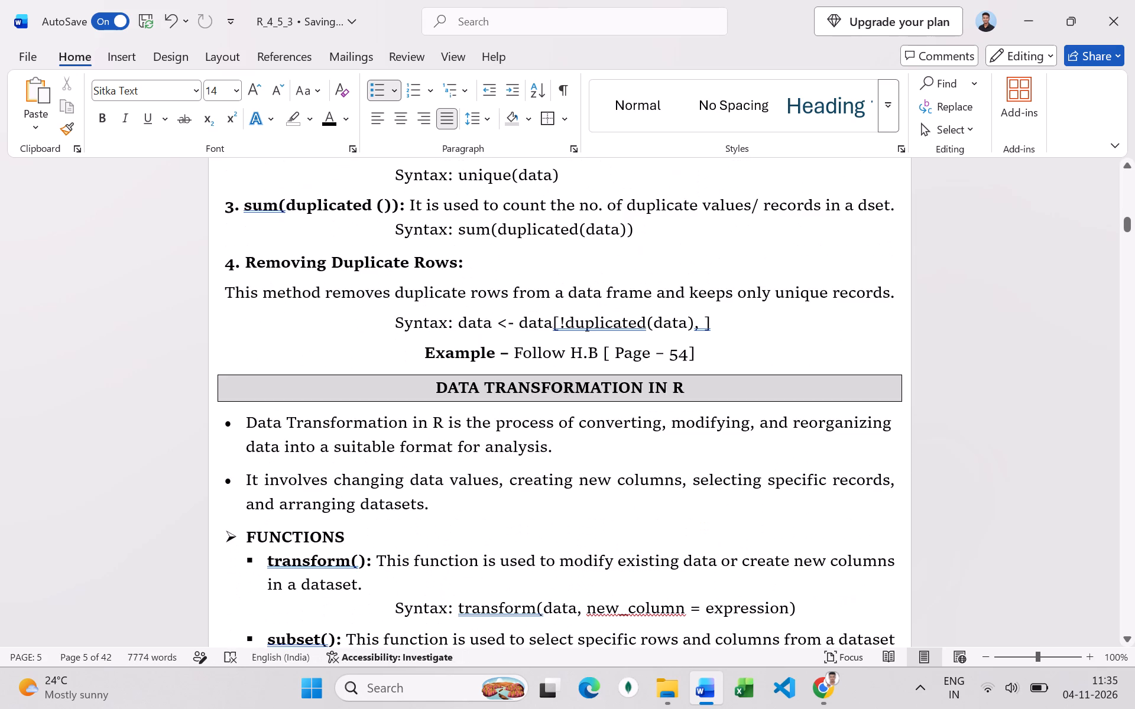
{"action": "scroll", "coordinate": [459, 435], "scroll_direction": "down", "scroll_amount": 10}
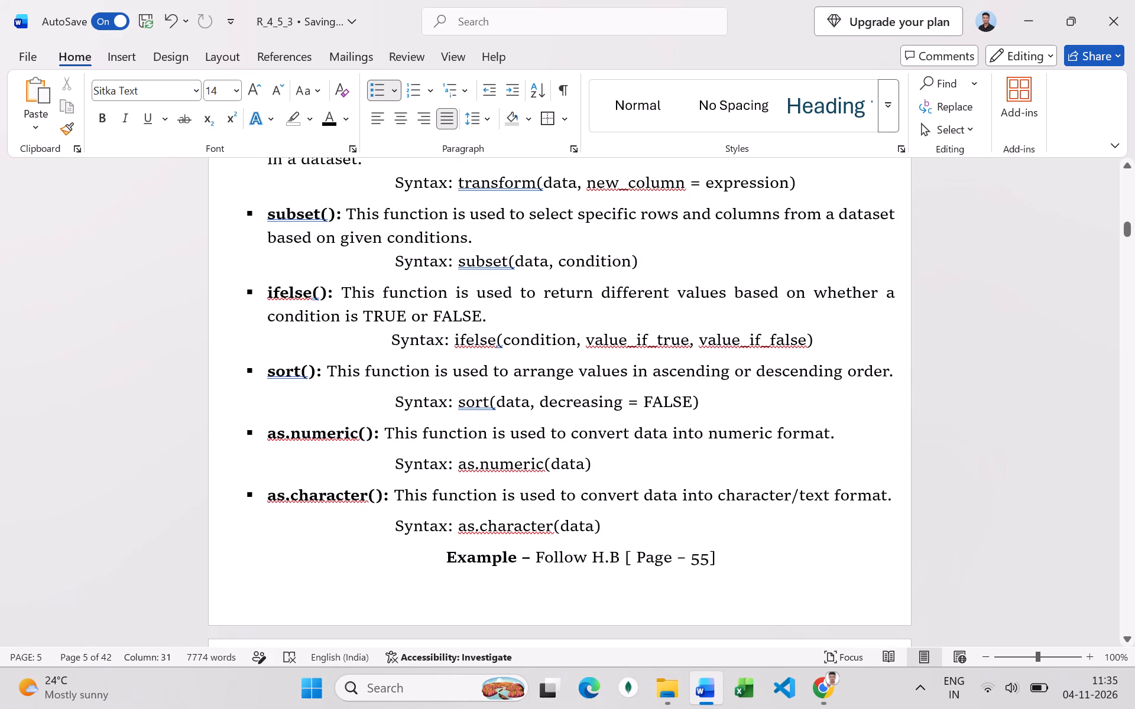
{"action": "scroll", "coordinate": [495, 365], "scroll_direction": "up", "scroll_amount": 2}
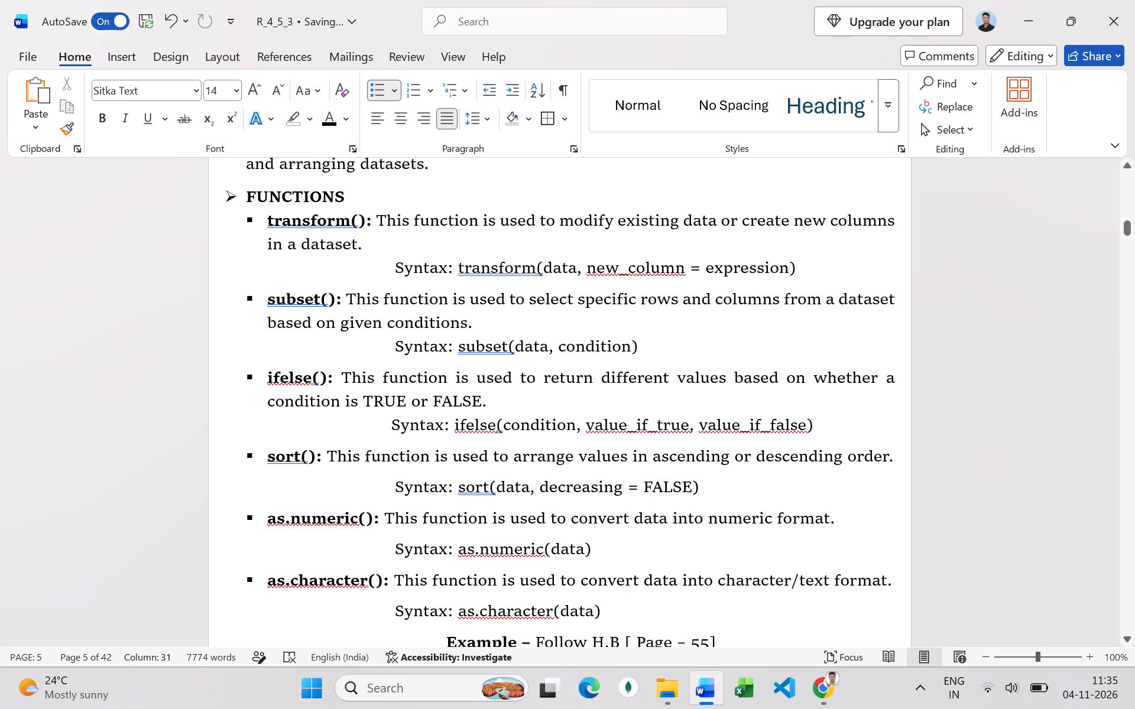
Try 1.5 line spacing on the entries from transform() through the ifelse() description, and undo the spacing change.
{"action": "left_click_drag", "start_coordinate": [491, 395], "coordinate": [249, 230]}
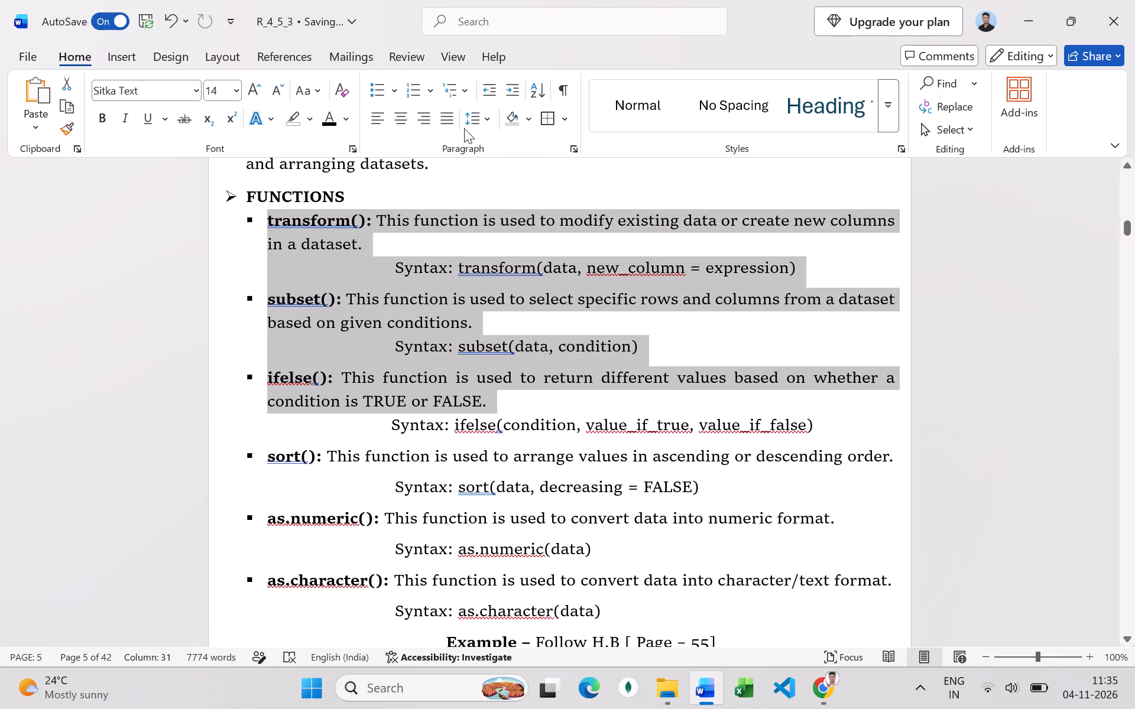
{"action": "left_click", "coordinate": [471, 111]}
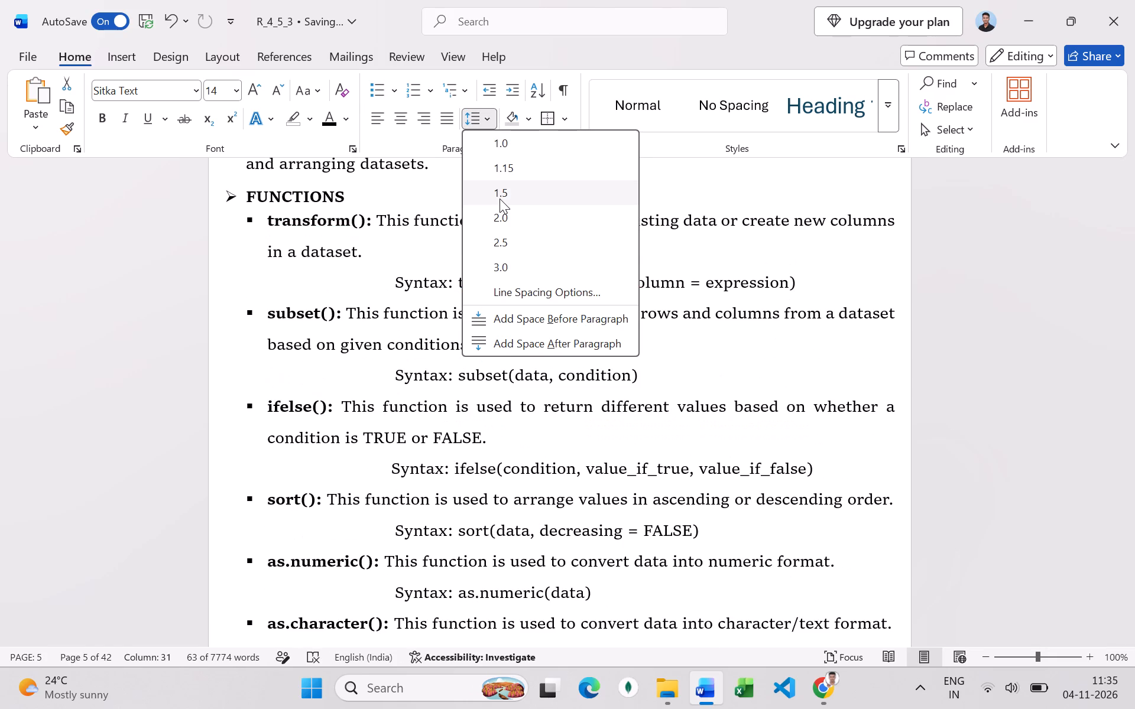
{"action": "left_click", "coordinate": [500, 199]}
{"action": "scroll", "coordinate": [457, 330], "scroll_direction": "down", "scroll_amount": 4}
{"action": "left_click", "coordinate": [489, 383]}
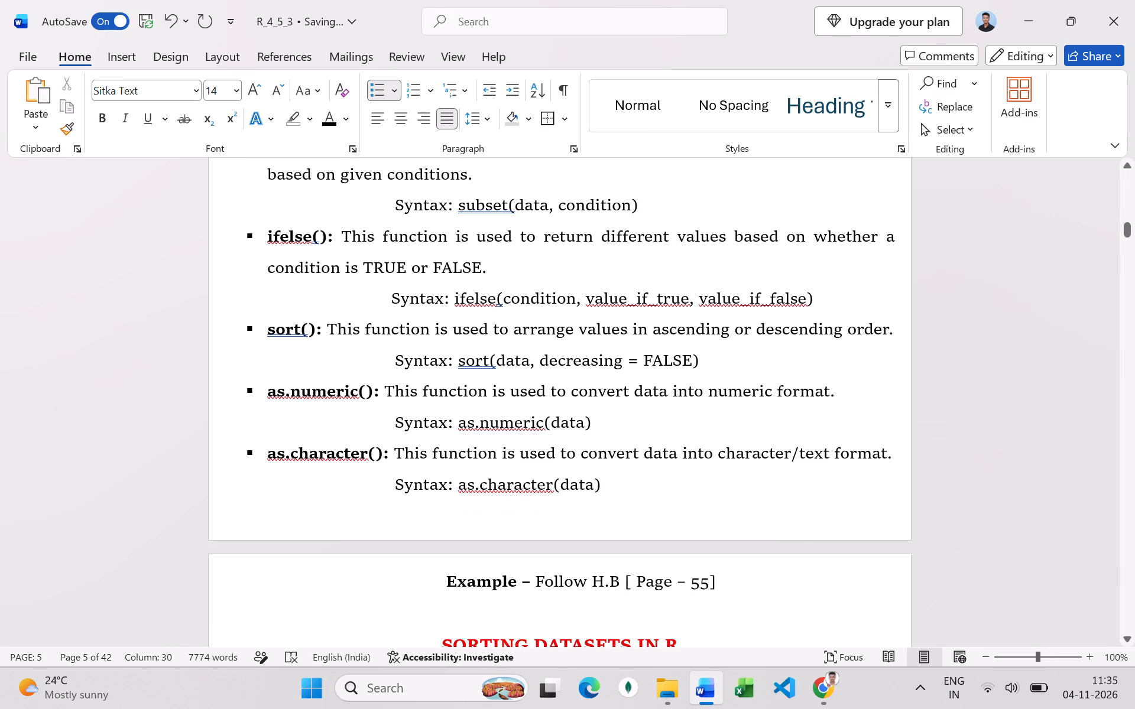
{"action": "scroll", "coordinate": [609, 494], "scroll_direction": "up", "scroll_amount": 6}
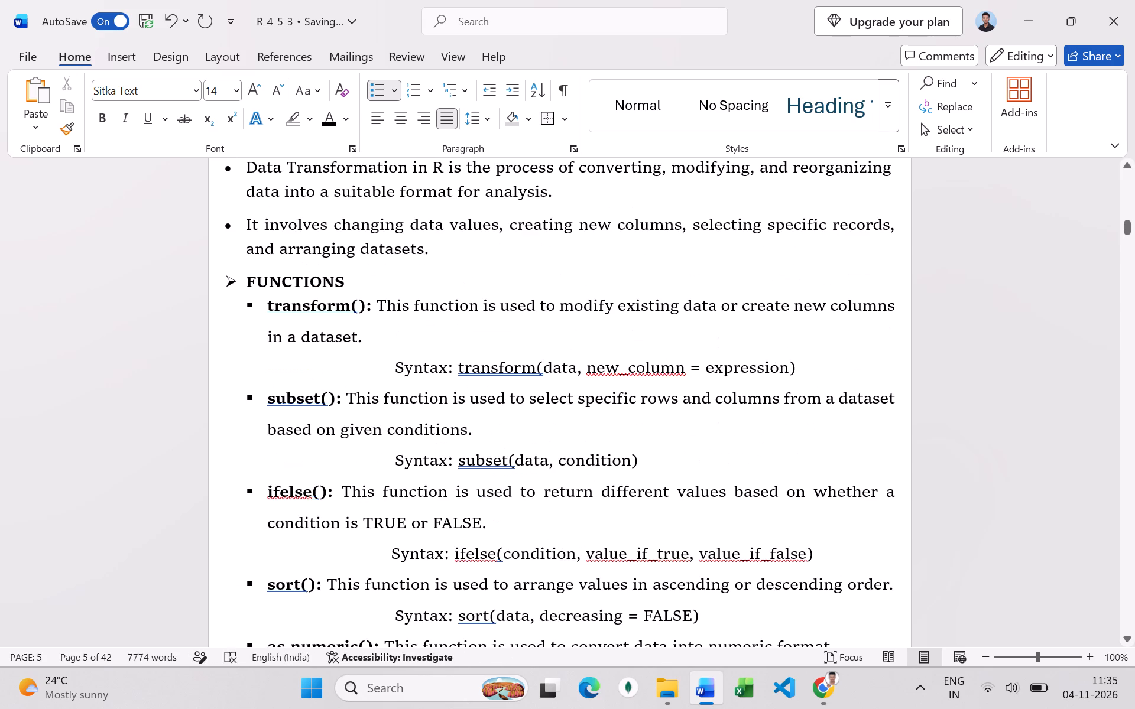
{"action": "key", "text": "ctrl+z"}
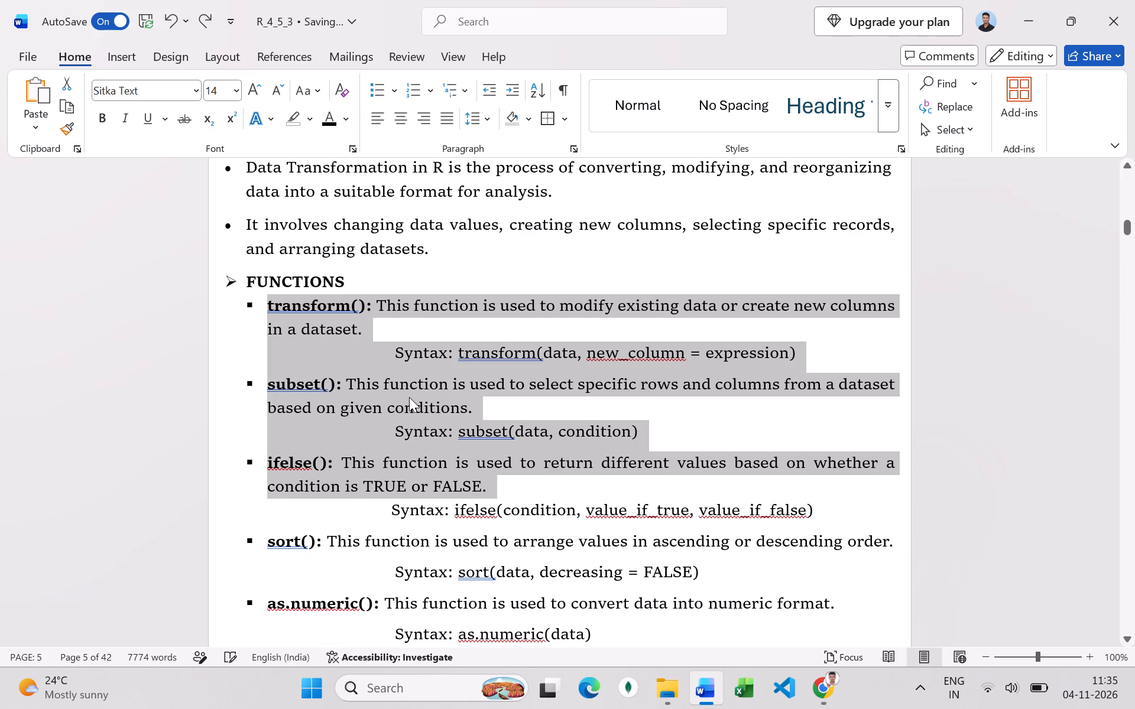
Set the line spacing of the subset() description and its syntax line to 1.5.
{"action": "left_click", "coordinate": [409, 397]}
{"action": "left_click_drag", "start_coordinate": [453, 425], "coordinate": [380, 378]}
{"action": "left_click", "coordinate": [479, 124]}
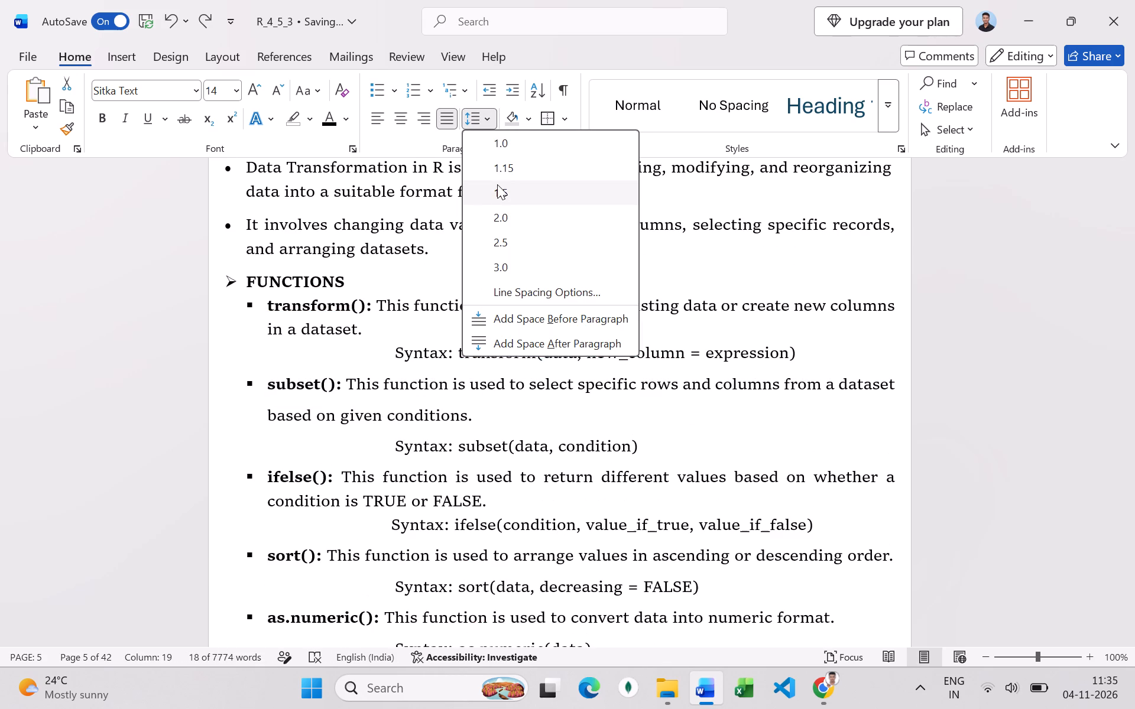
{"action": "left_click", "coordinate": [497, 184]}
Set the line spacing of the ifelse() description and its syntax line to 1.5.
{"action": "scroll", "coordinate": [482, 304], "scroll_direction": "down", "scroll_amount": 4}
{"action": "left_click_drag", "start_coordinate": [483, 357], "coordinate": [421, 317]}
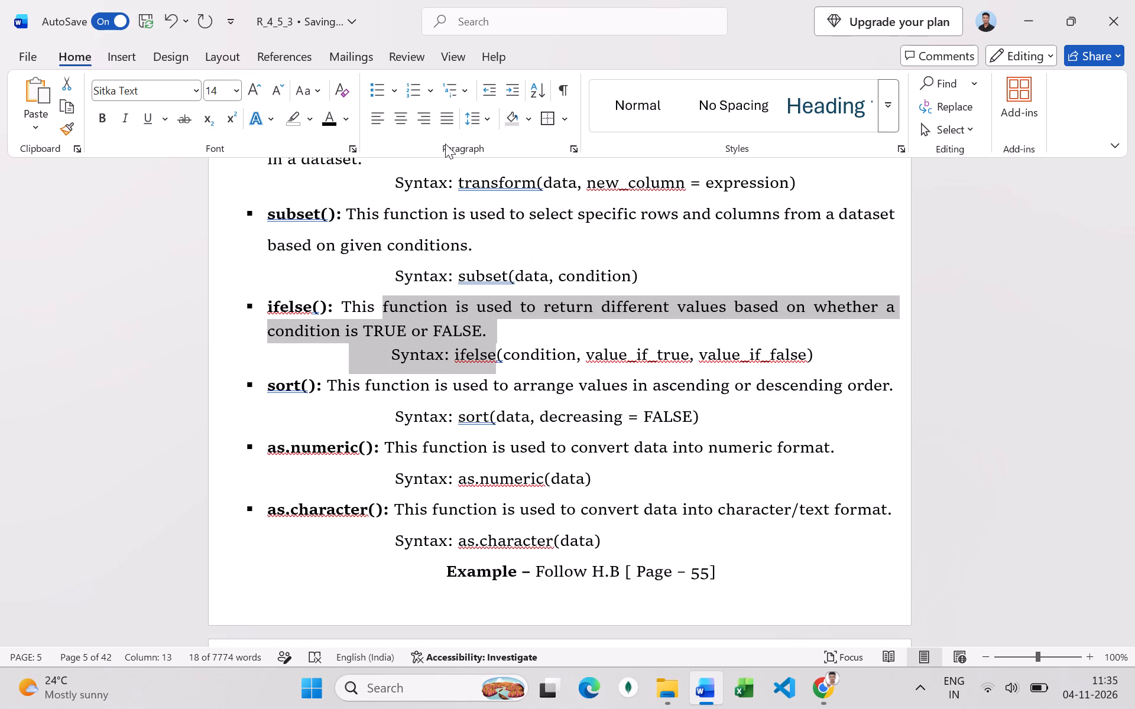
{"action": "left_click", "coordinate": [478, 118]}
{"action": "left_click", "coordinate": [496, 191]}
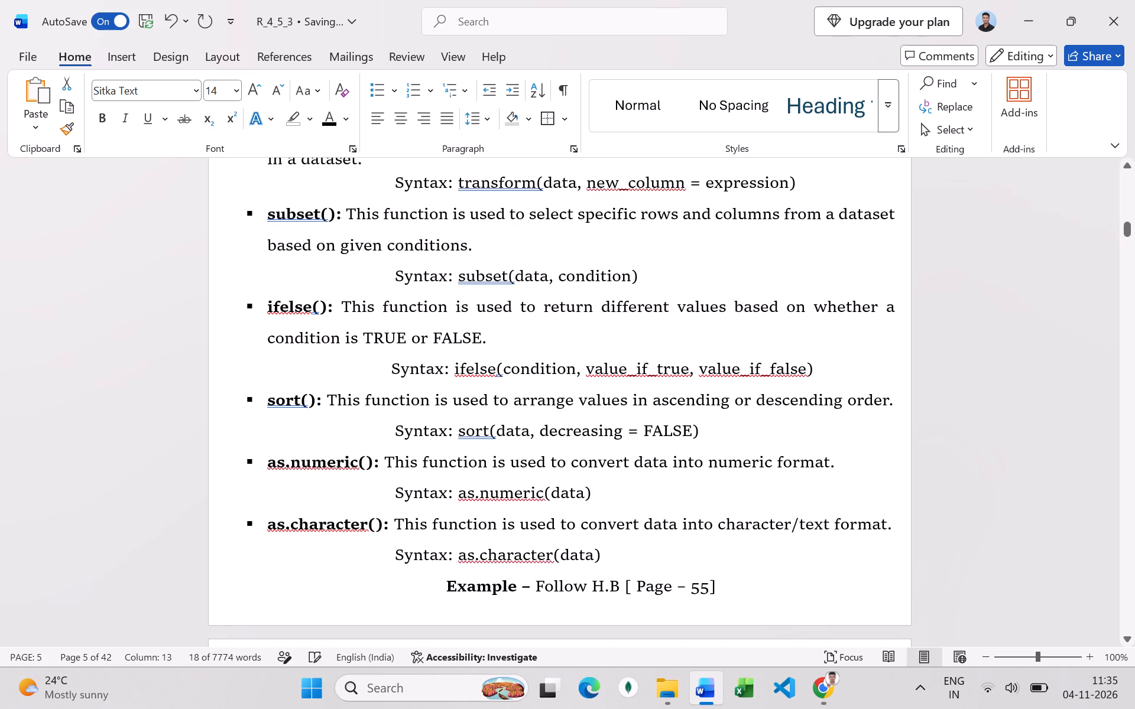
{"action": "left_click", "coordinate": [491, 273]}
Check the spacing and page fit of the functions section, from its heading down to the example reference line.
{"action": "scroll", "coordinate": [514, 327], "scroll_direction": "up", "scroll_amount": 2}
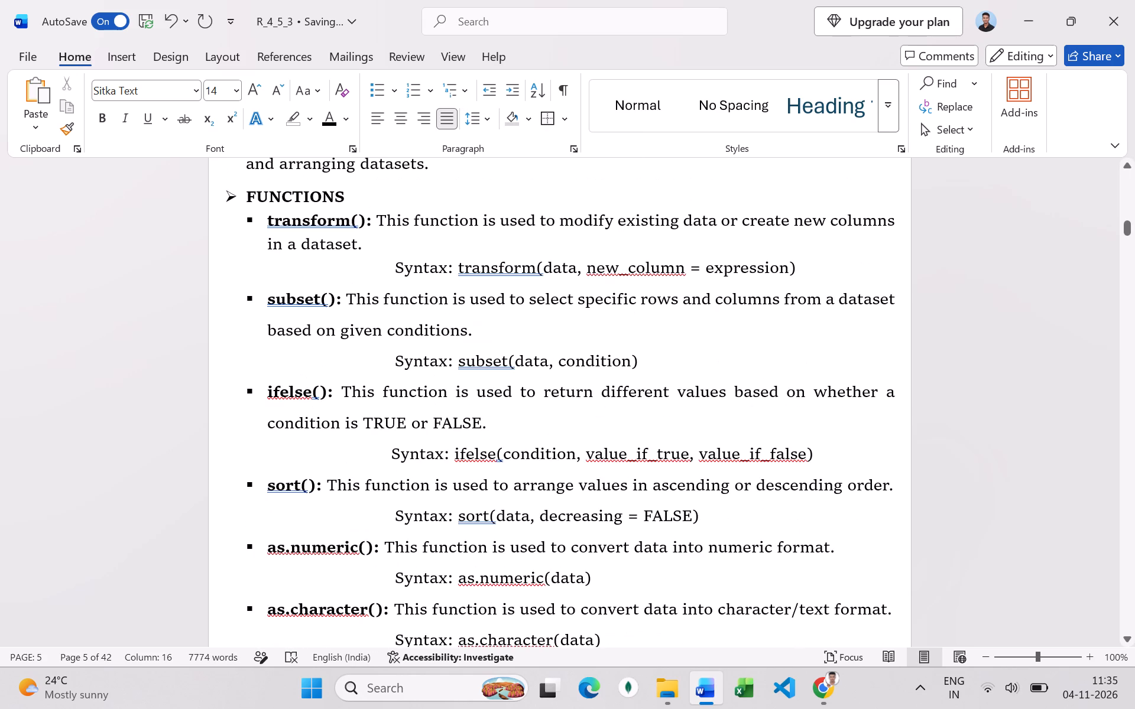
{"action": "scroll", "coordinate": [505, 327], "scroll_direction": "down", "scroll_amount": 3}
{"action": "scroll", "coordinate": [504, 327], "scroll_direction": "up", "scroll_amount": 4}
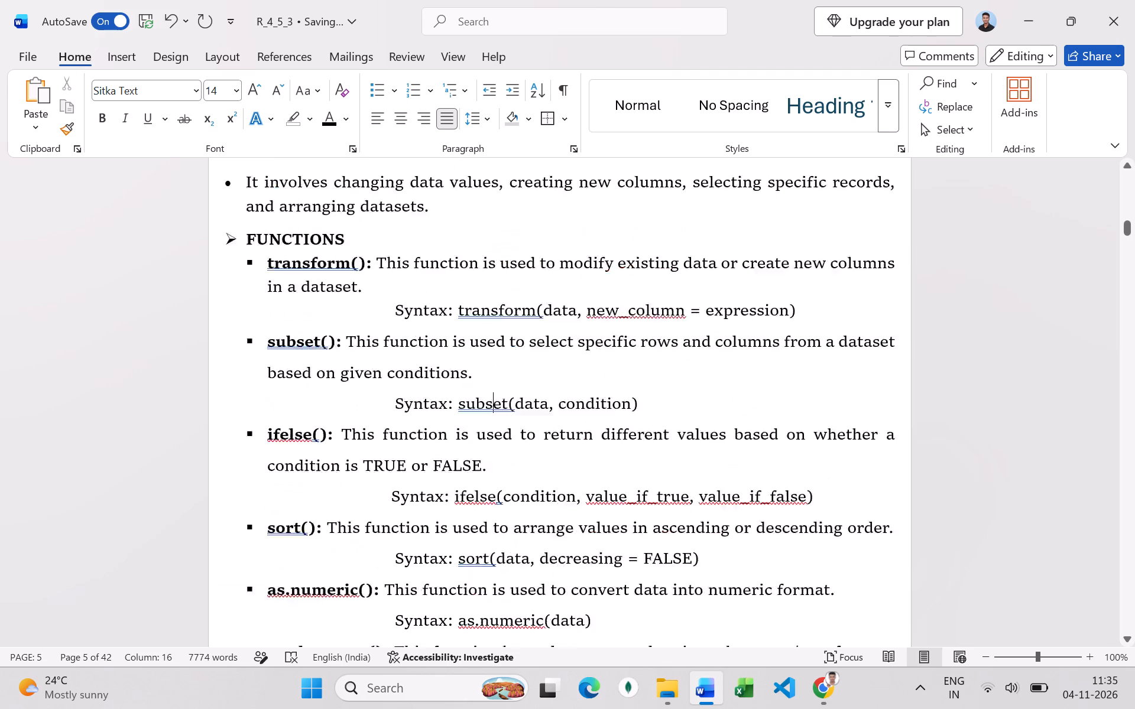
{"action": "scroll", "coordinate": [504, 327], "scroll_direction": "up", "scroll_amount": 4}
{"action": "scroll", "coordinate": [414, 393], "scroll_direction": "down", "scroll_amount": 5}
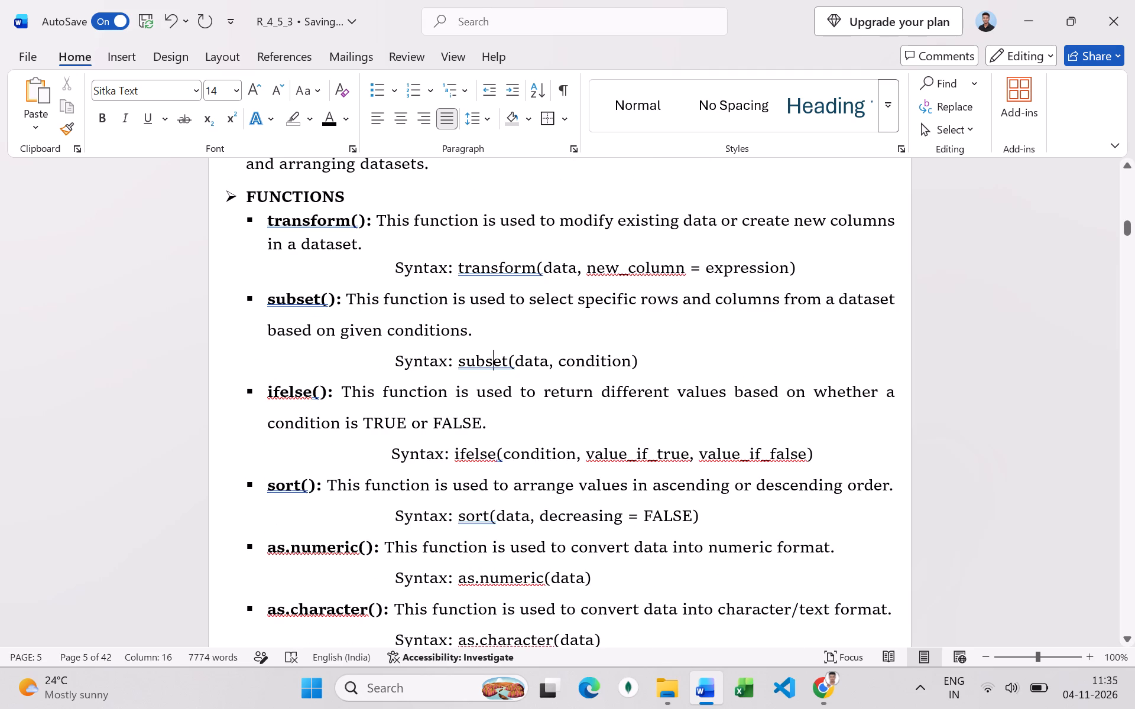
{"action": "scroll", "coordinate": [445, 389], "scroll_direction": "down", "scroll_amount": 1}
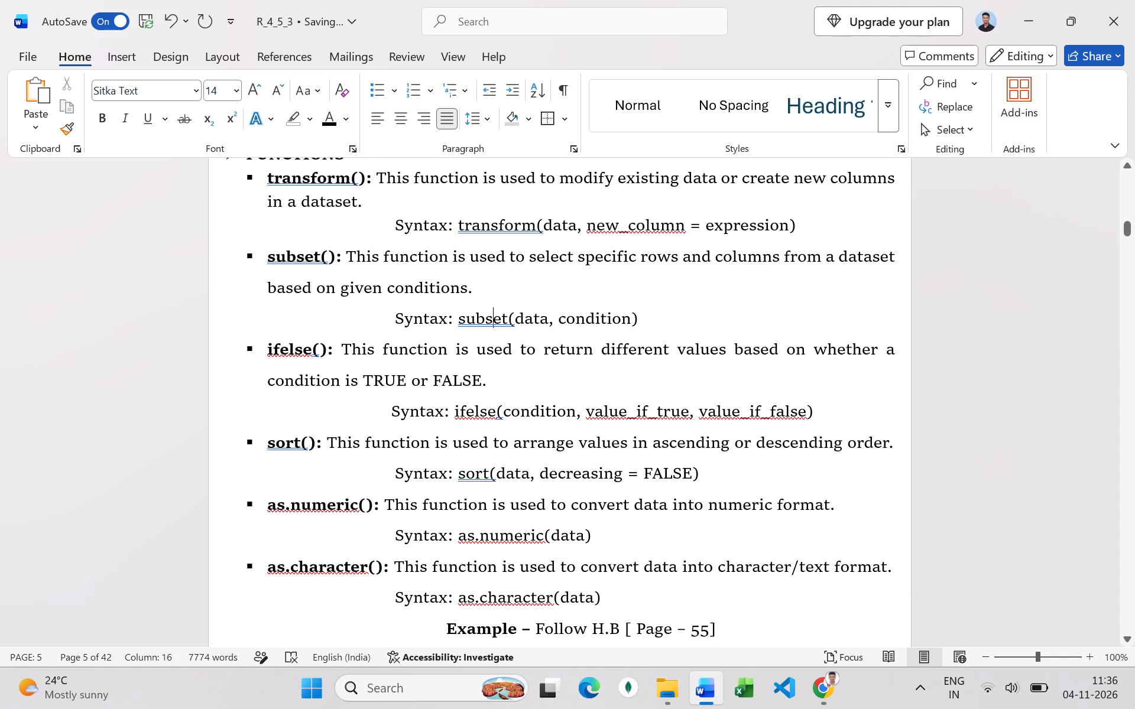
{"action": "scroll", "coordinate": [513, 395], "scroll_direction": "down", "scroll_amount": 3}
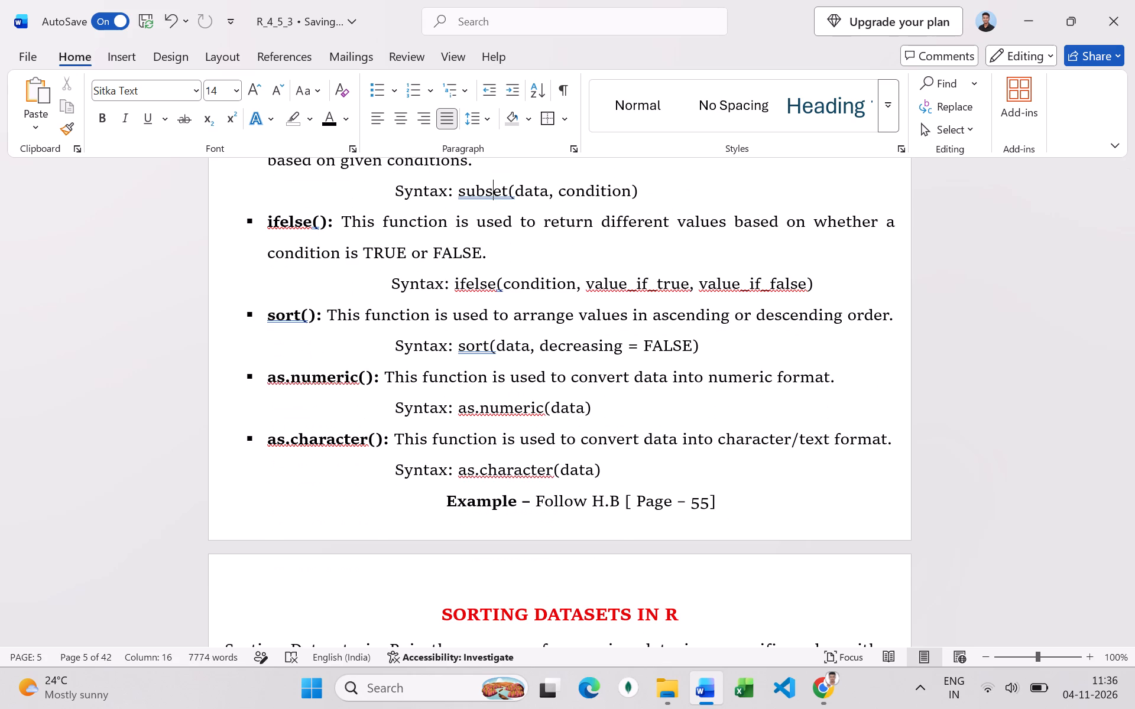
{"action": "left_click_drag", "start_coordinate": [732, 519], "coordinate": [189, 144]}
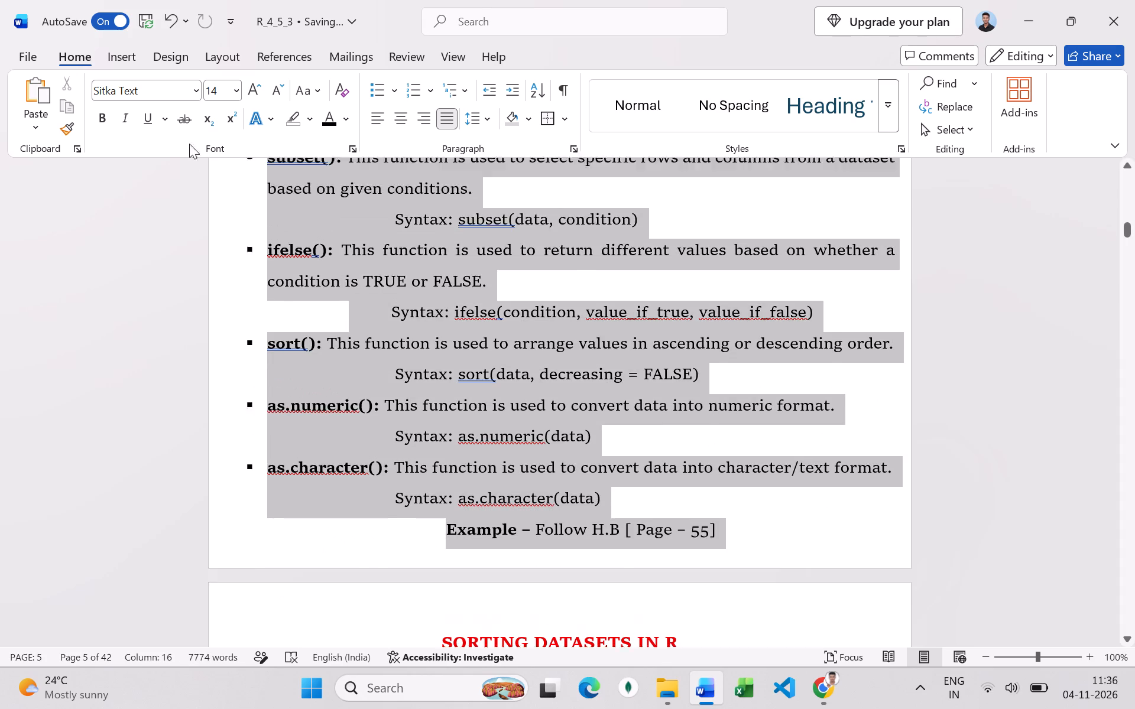
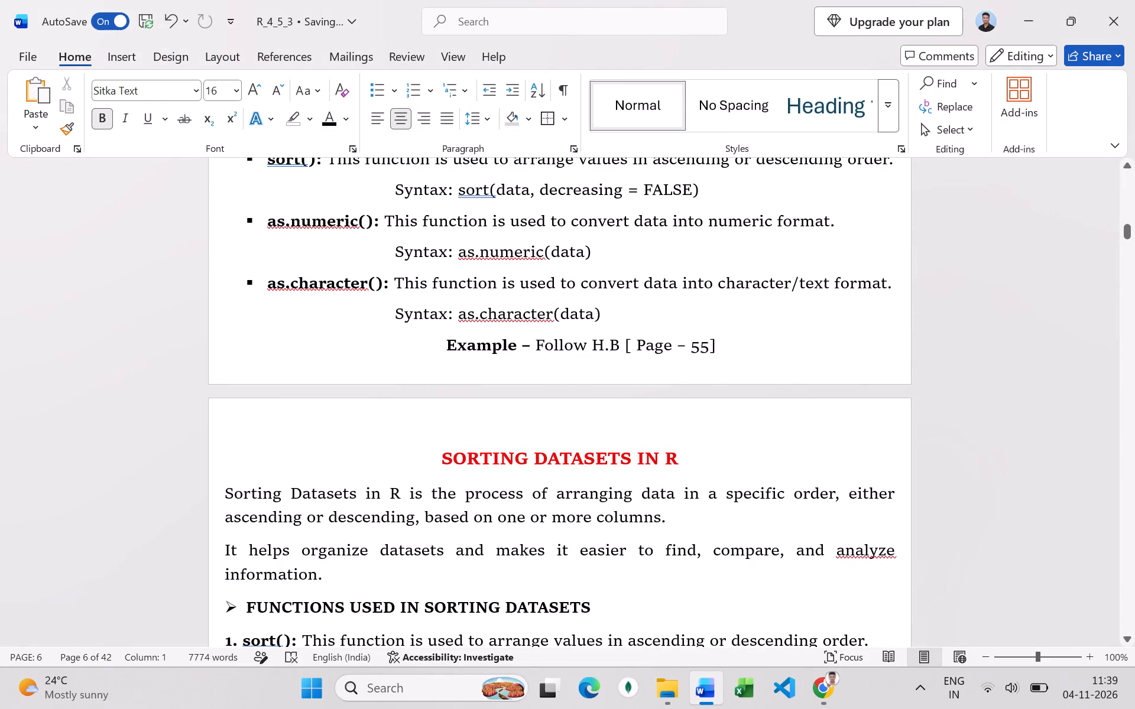
{"action": "scroll", "coordinate": [524, 436], "scroll_direction": "up", "scroll_amount": 8}
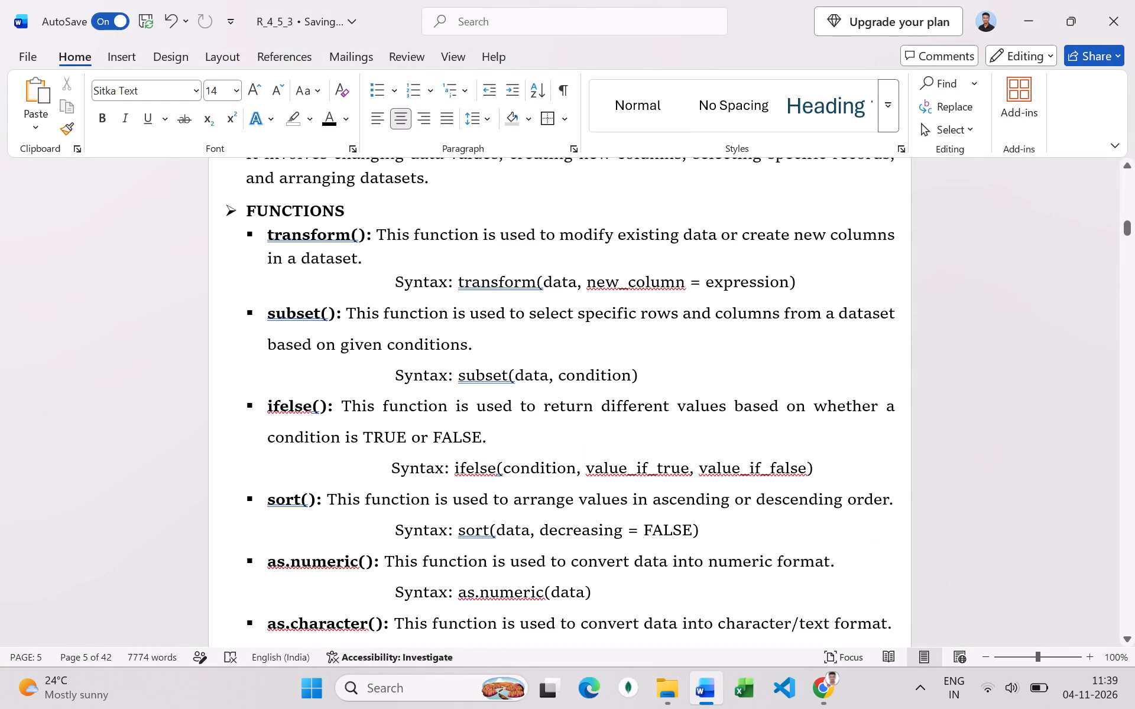
{"action": "scroll", "coordinate": [510, 425], "scroll_direction": "down", "scroll_amount": 3}
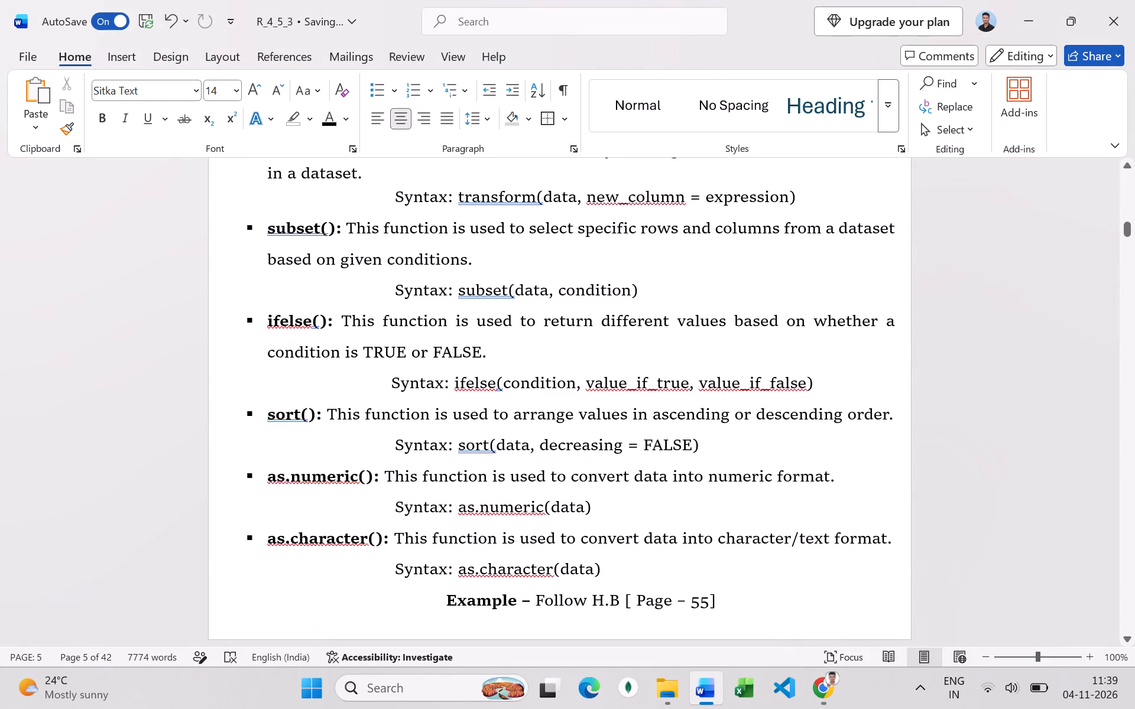
{"action": "scroll", "coordinate": [510, 425], "scroll_direction": "down", "scroll_amount": 5}
{"action": "left_click", "coordinate": [446, 461]}
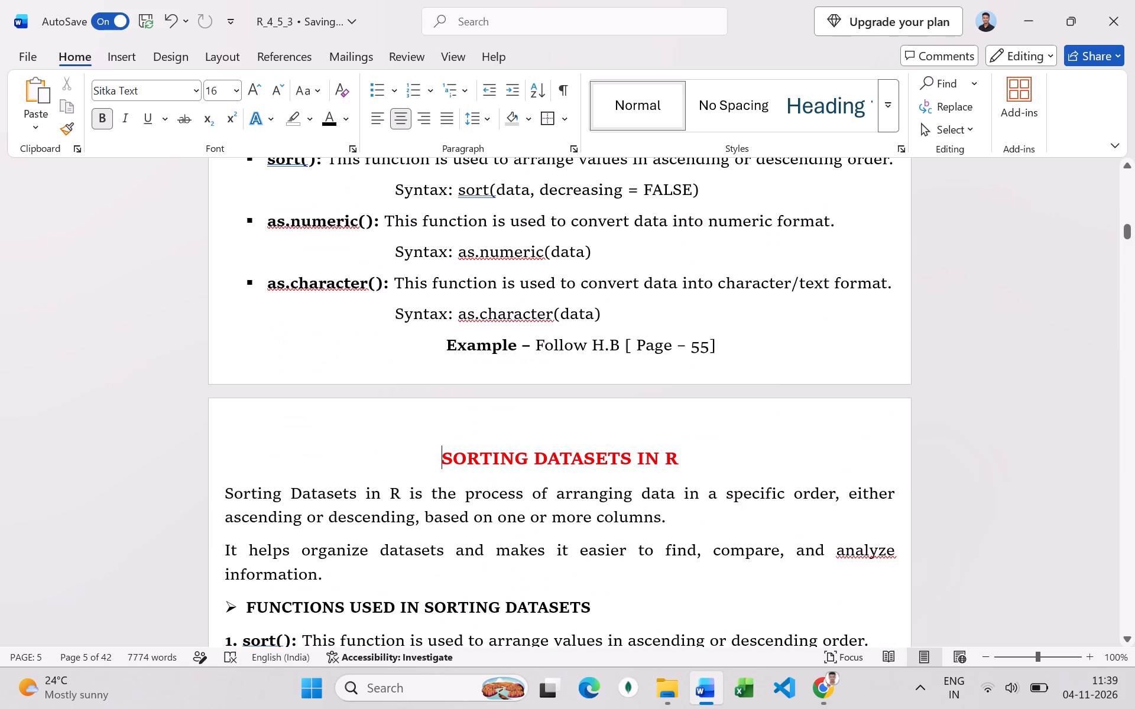
{"action": "key", "text": "BackSpace"}
Format the "SORTING DATASETS IN R" heading in black at size 14, with grey shading and a box border.
{"action": "scroll", "coordinate": [446, 461], "scroll_direction": "up", "scroll_amount": 6}
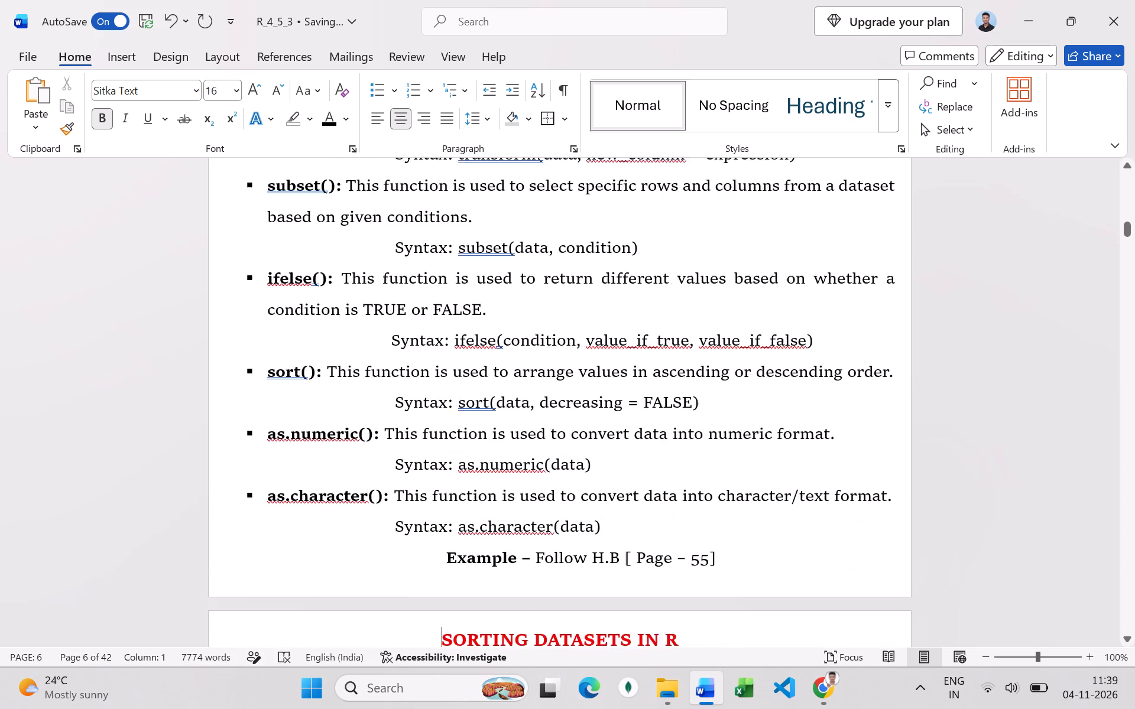
{"action": "scroll", "coordinate": [446, 461], "scroll_direction": "up", "scroll_amount": 2}
{"action": "scroll", "coordinate": [446, 461], "scroll_direction": "down", "scroll_amount": 1}
{"action": "scroll", "coordinate": [446, 461], "scroll_direction": "up", "scroll_amount": 6}
{"action": "scroll", "coordinate": [446, 461], "scroll_direction": "down", "scroll_amount": 15}
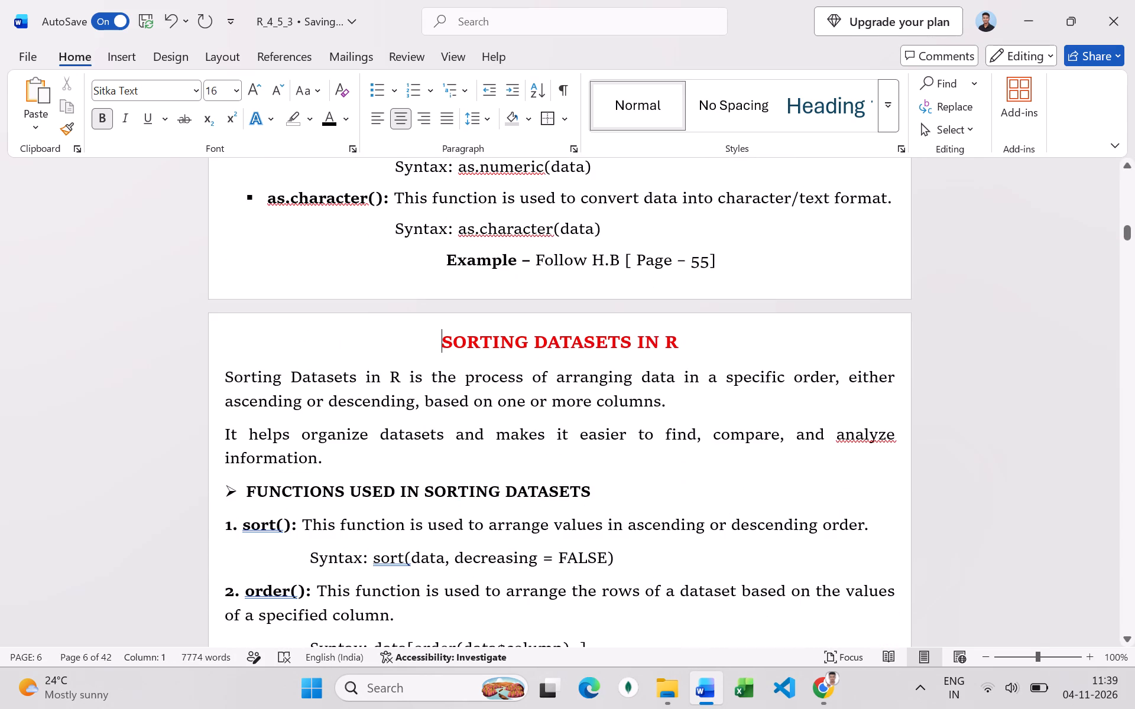
{"action": "left_click_drag", "start_coordinate": [730, 343], "coordinate": [301, 341]}
{"action": "left_click", "coordinate": [337, 124]}
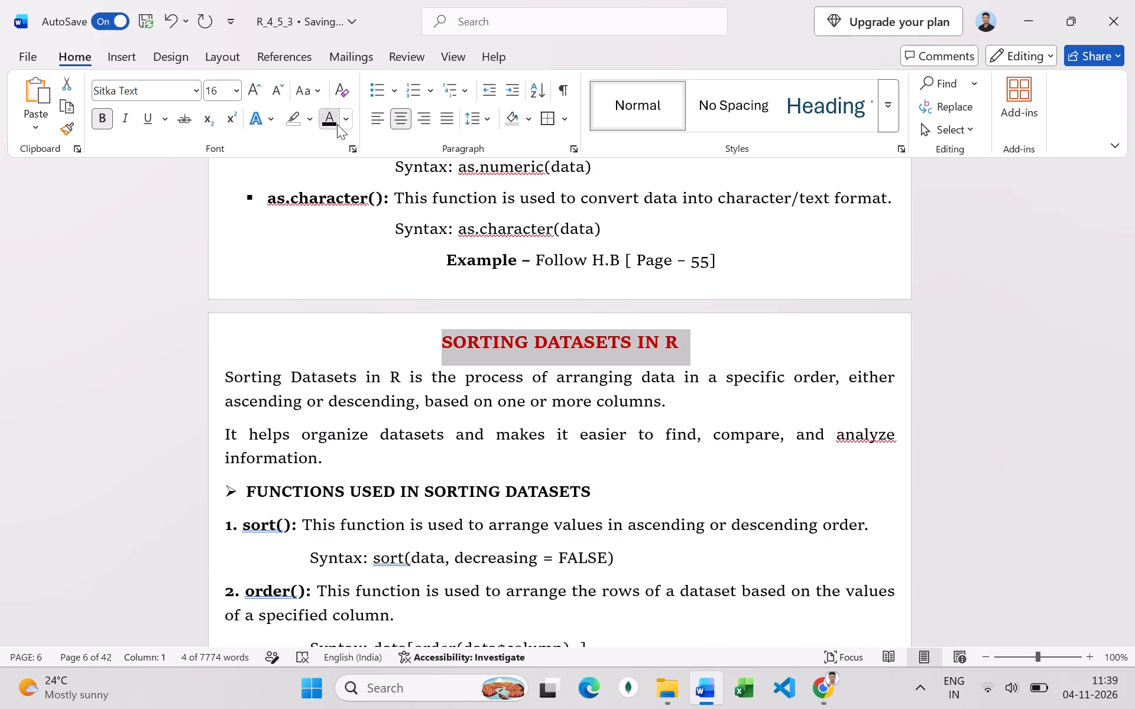
{"action": "left_click", "coordinate": [283, 90]}
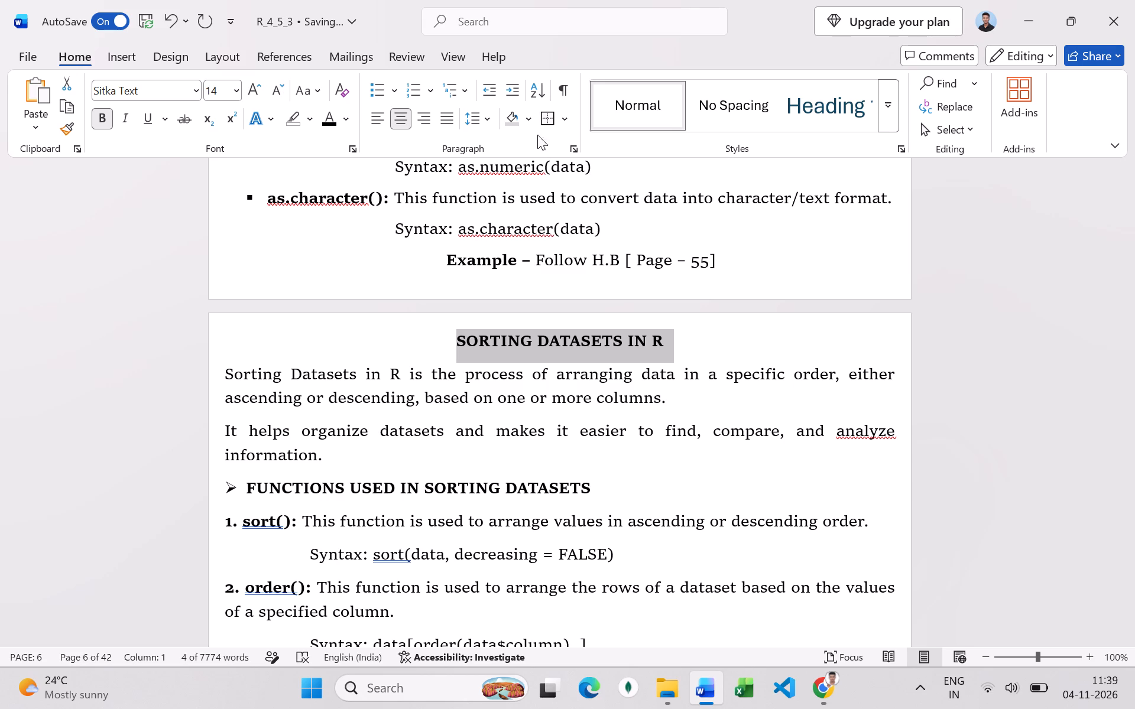
{"action": "left_click", "coordinate": [511, 119]}
{"action": "left_click", "coordinate": [546, 123]}
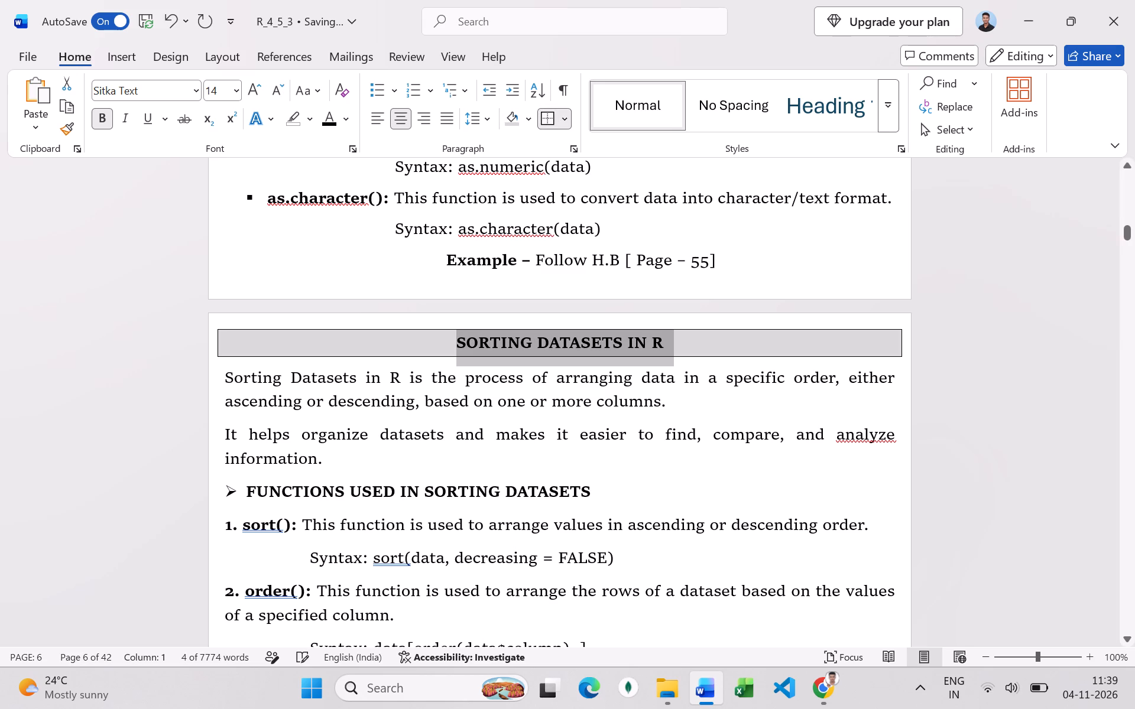
{"action": "left_click", "coordinate": [453, 414]}
Make the two introductory paragraphs under the sorting heading a round-bulleted list and reduce its indent to the text margin.
{"action": "scroll", "coordinate": [306, 462], "scroll_direction": "down", "scroll_amount": 11}
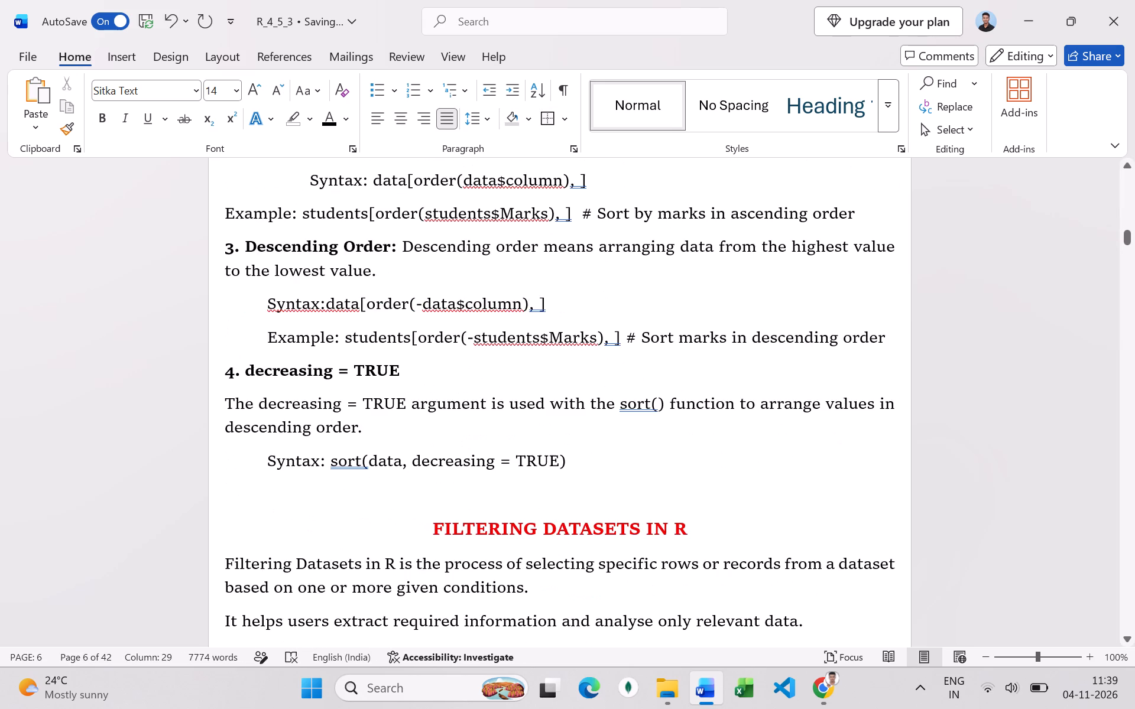
{"action": "scroll", "coordinate": [305, 455], "scroll_direction": "up", "scroll_amount": 7}
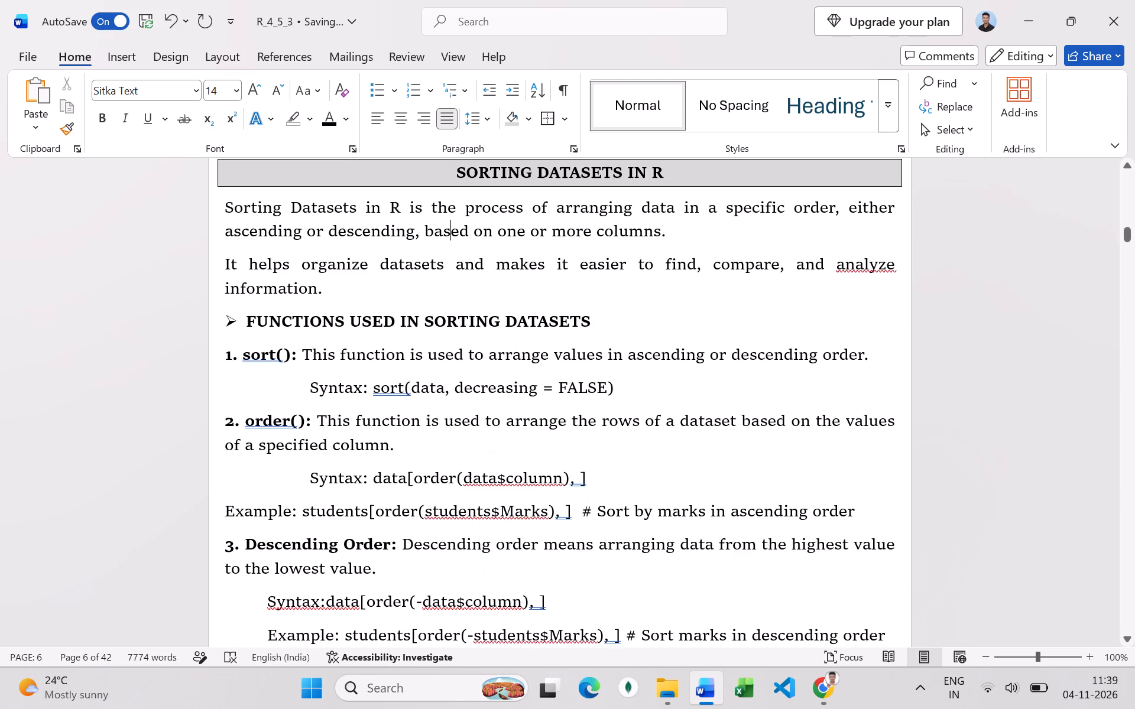
{"action": "scroll", "coordinate": [332, 463], "scroll_direction": "down", "scroll_amount": 2}
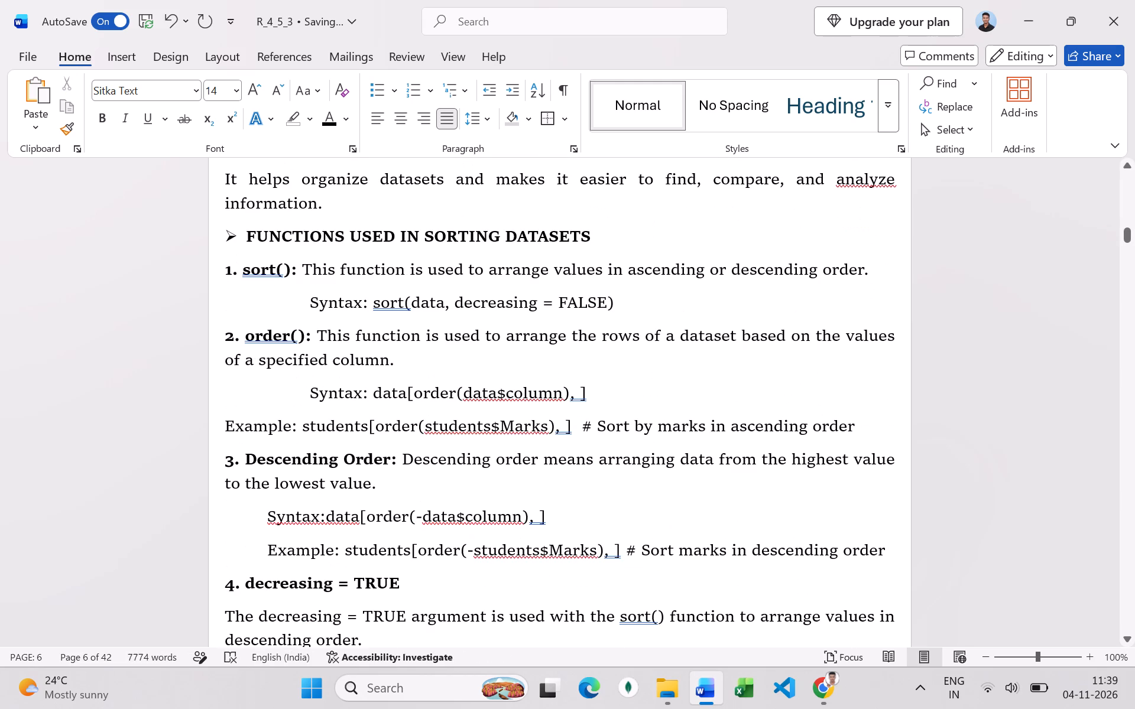
{"action": "scroll", "coordinate": [332, 463], "scroll_direction": "up", "scroll_amount": 3}
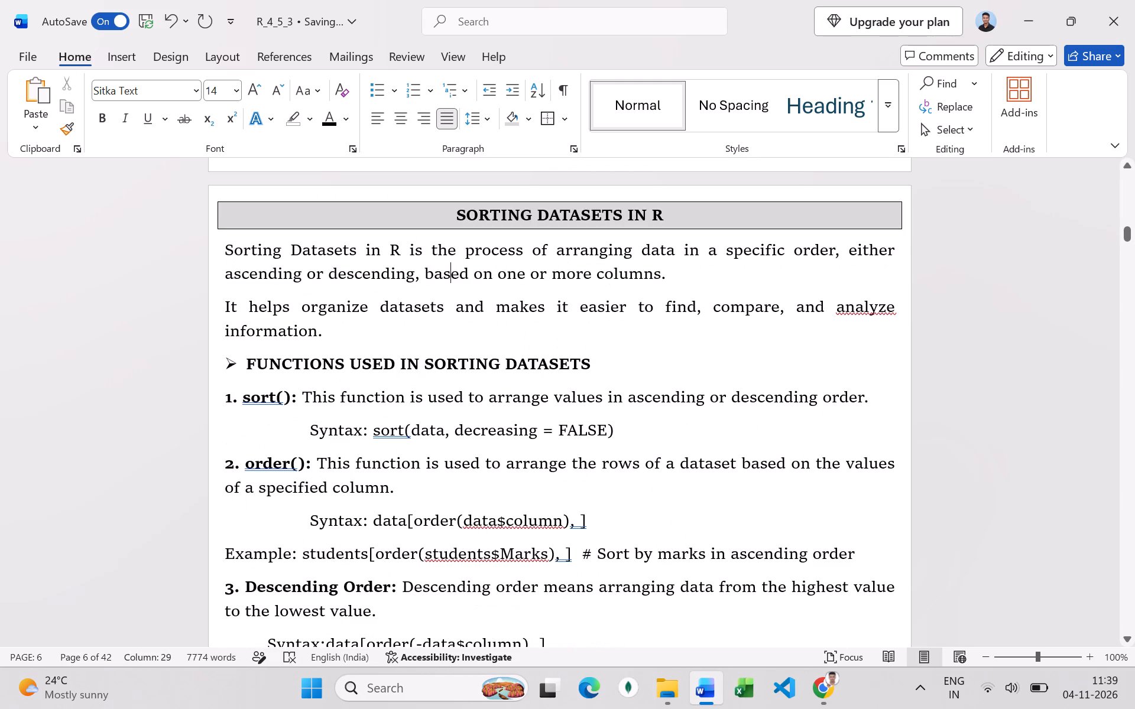
{"action": "left_click_drag", "start_coordinate": [330, 339], "coordinate": [205, 257]}
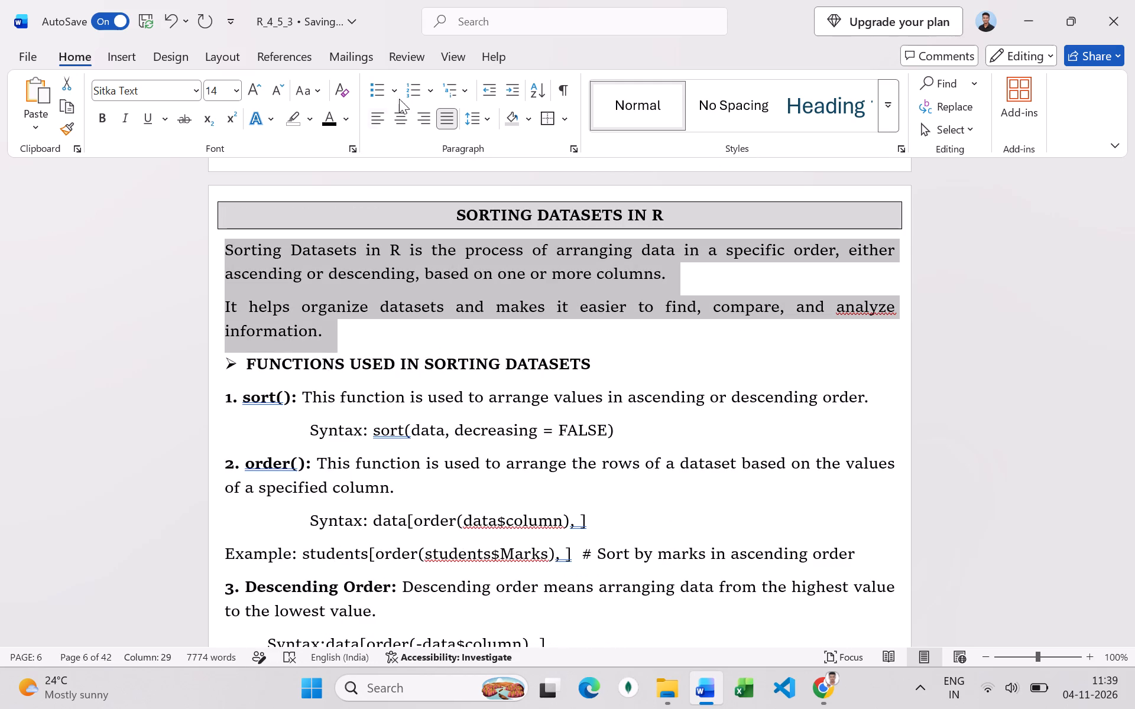
{"action": "left_click", "coordinate": [398, 85]}
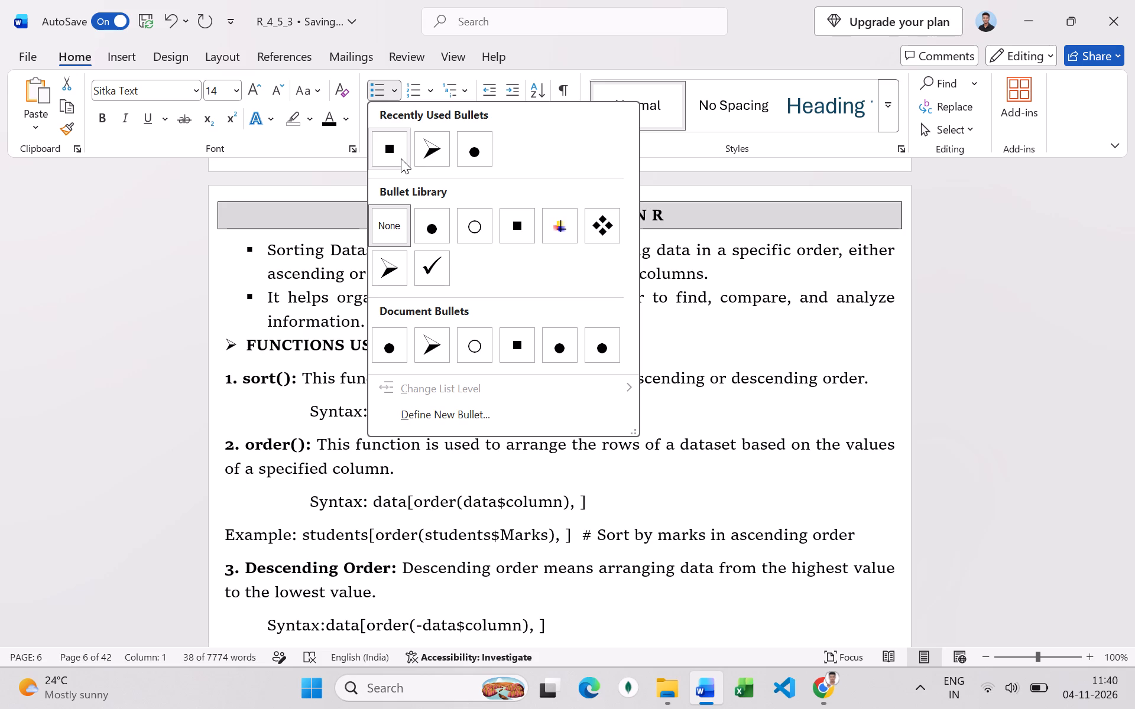
{"action": "left_click", "coordinate": [470, 144]}
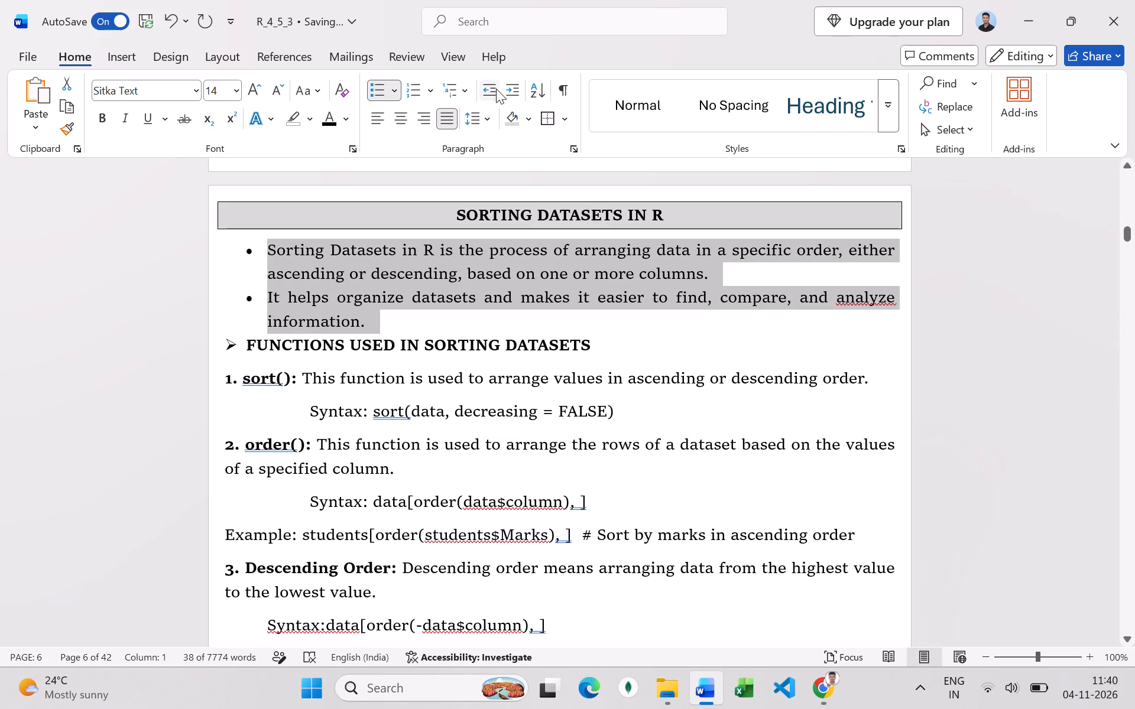
{"action": "triple_click", "coordinate": [495, 83]}
{"action": "double_click", "coordinate": [487, 87]}
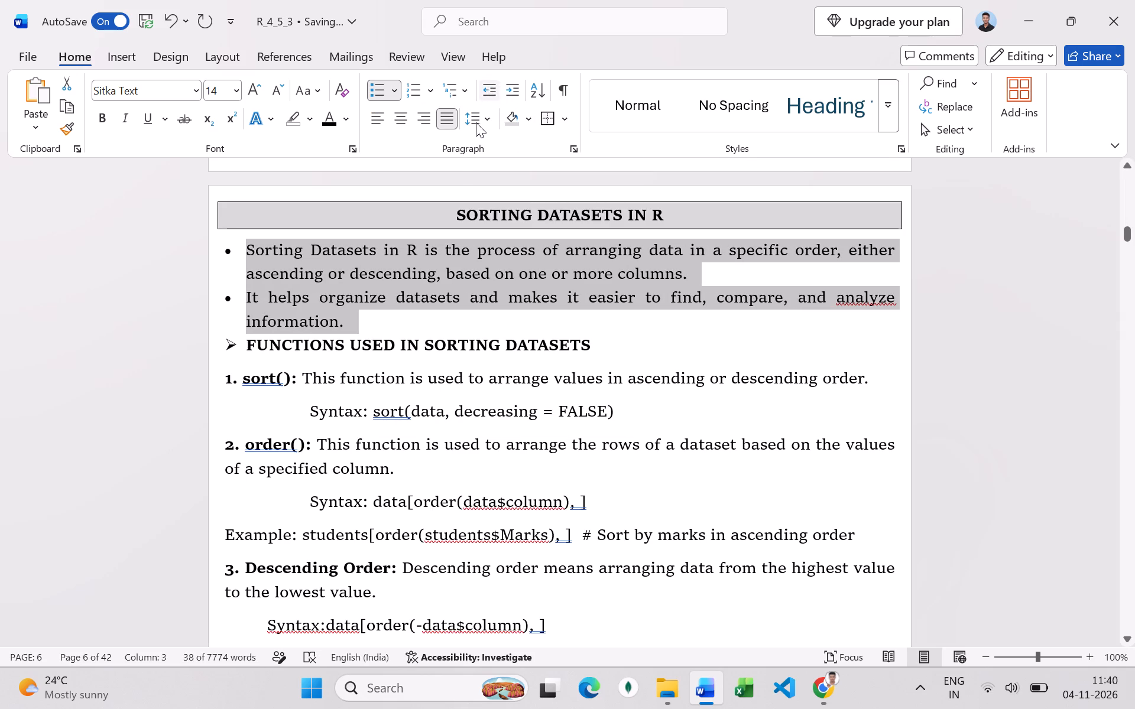
Allow spacing between same-style paragraphs for the two bulleted sorting introduction paragraphs.
{"action": "left_click", "coordinate": [476, 122]}
{"action": "left_click", "coordinate": [505, 288]}
{"action": "left_click", "coordinate": [500, 386]}
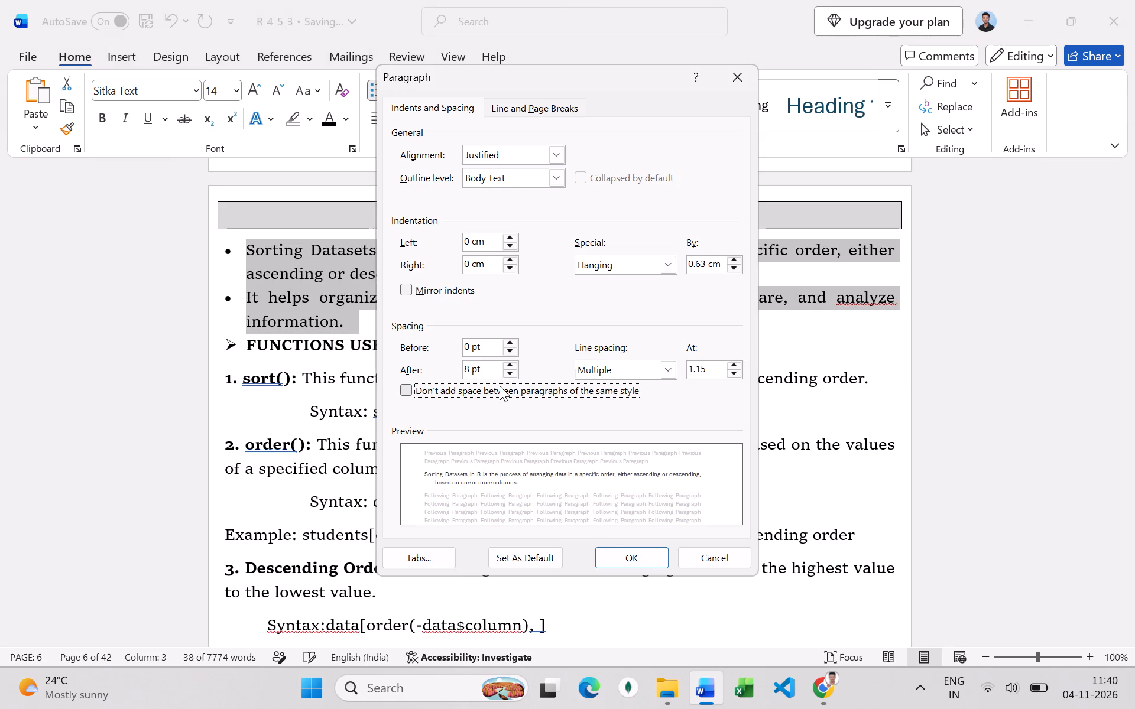
{"action": "left_click", "coordinate": [639, 561]}
{"action": "left_click", "coordinate": [411, 388]}
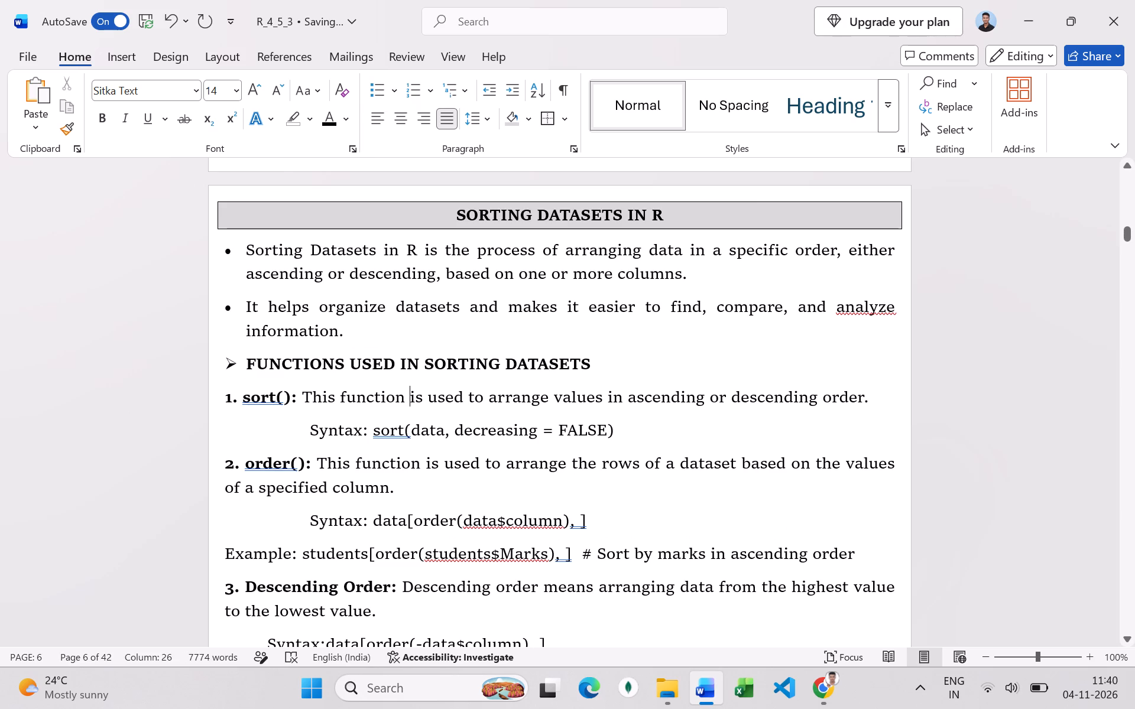
Review the sorting section's numbered functions, syntax lines and examples, along with the end of the preceding page.
{"action": "scroll", "coordinate": [426, 384], "scroll_direction": "down", "scroll_amount": 3}
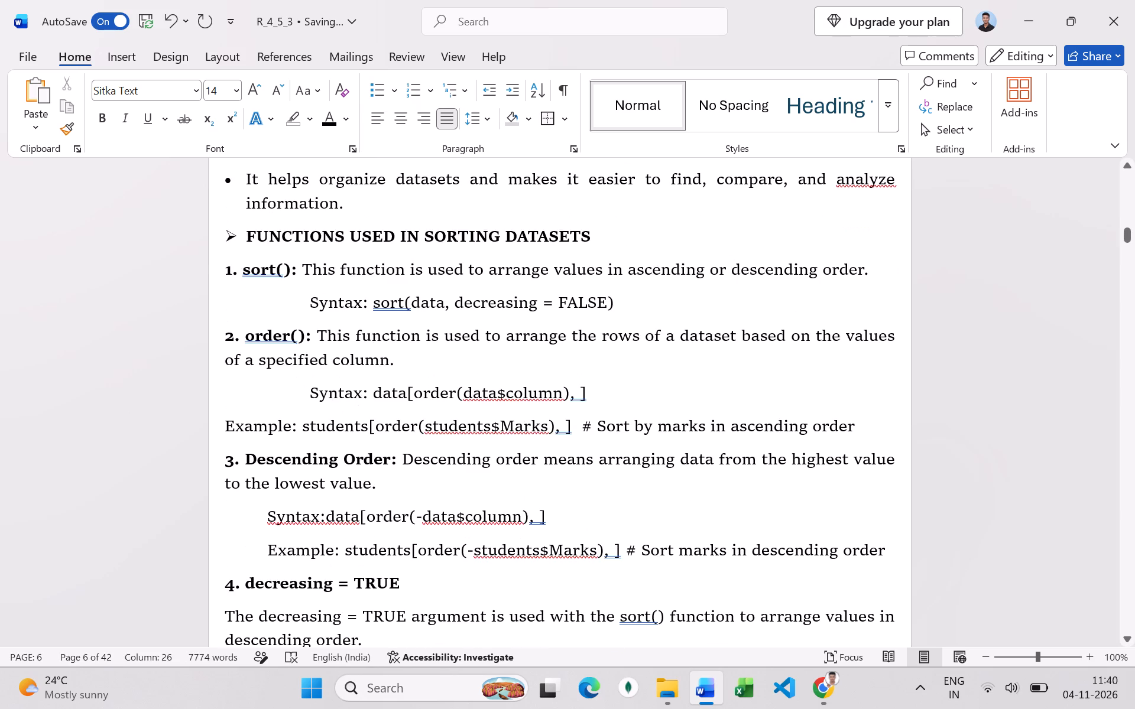
{"action": "scroll", "coordinate": [432, 417], "scroll_direction": "down", "scroll_amount": 3}
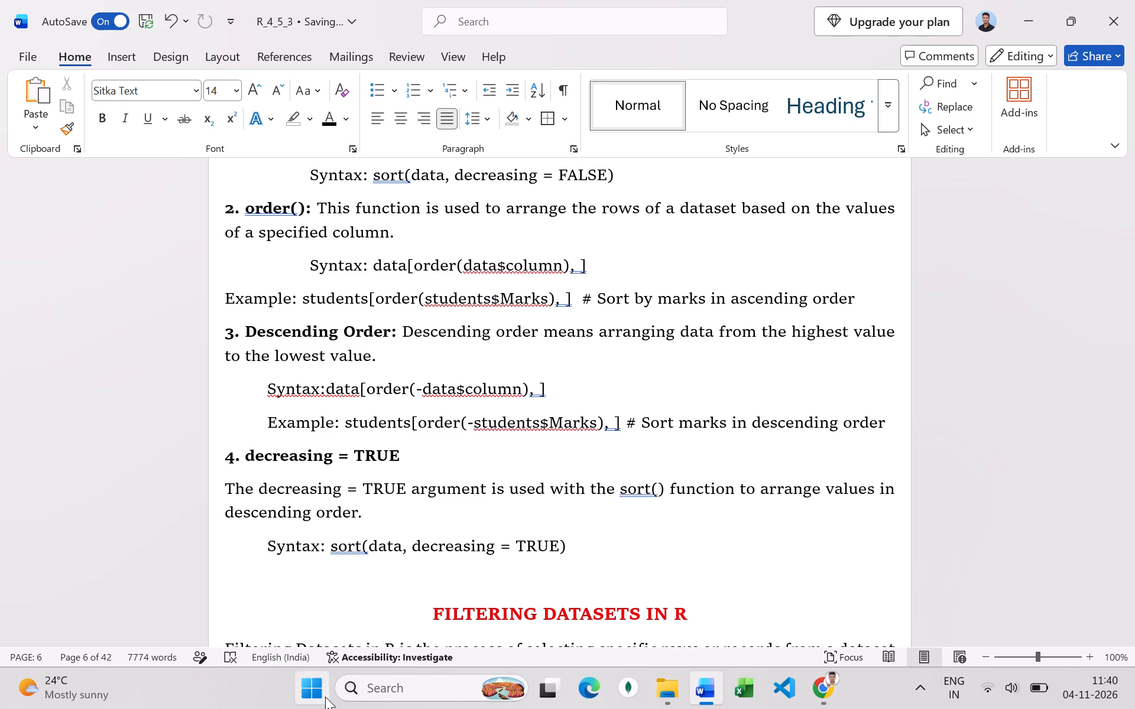
{"action": "left_click", "coordinate": [399, 533]}
{"action": "scroll", "coordinate": [401, 534], "scroll_direction": "up", "scroll_amount": 6}
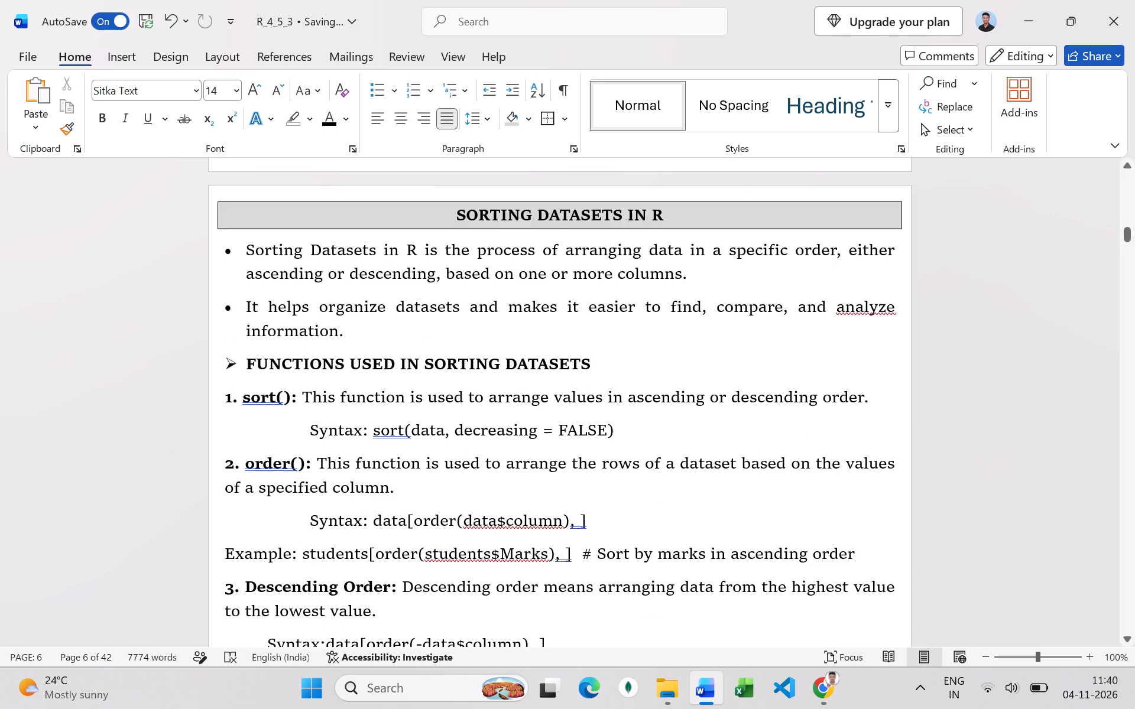
{"action": "scroll", "coordinate": [407, 543], "scroll_direction": "up", "scroll_amount": 3}
{"action": "scroll", "coordinate": [400, 553], "scroll_direction": "down", "scroll_amount": 1}
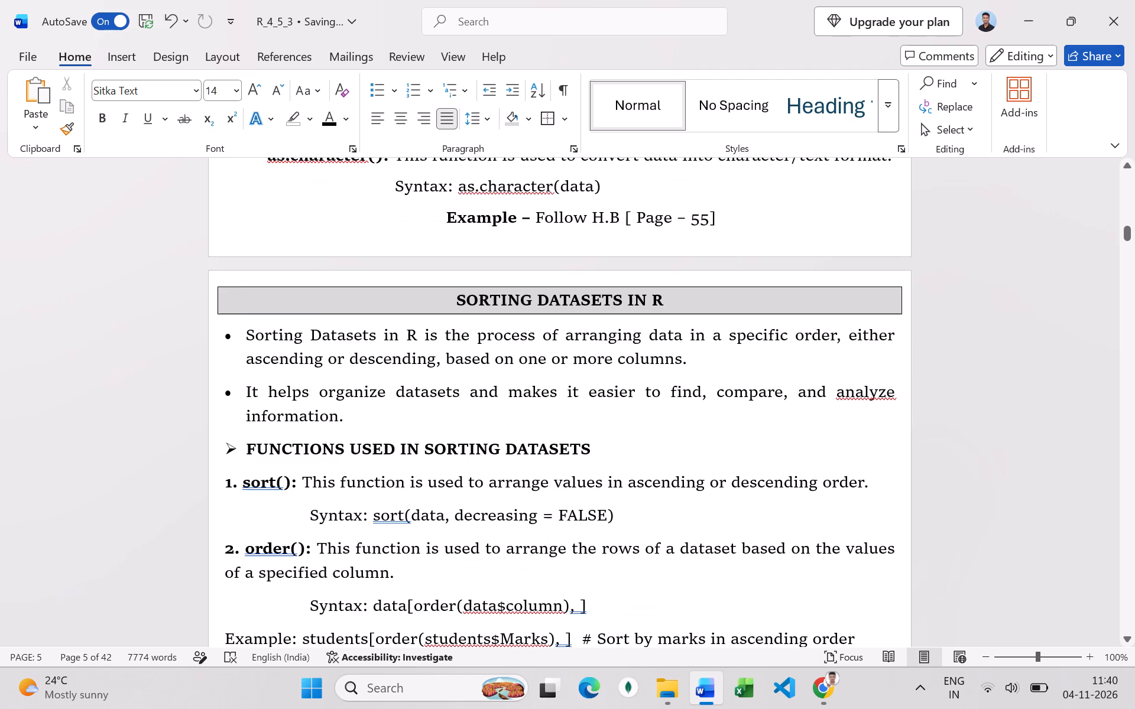
{"action": "scroll", "coordinate": [400, 553], "scroll_direction": "down", "scroll_amount": 1}
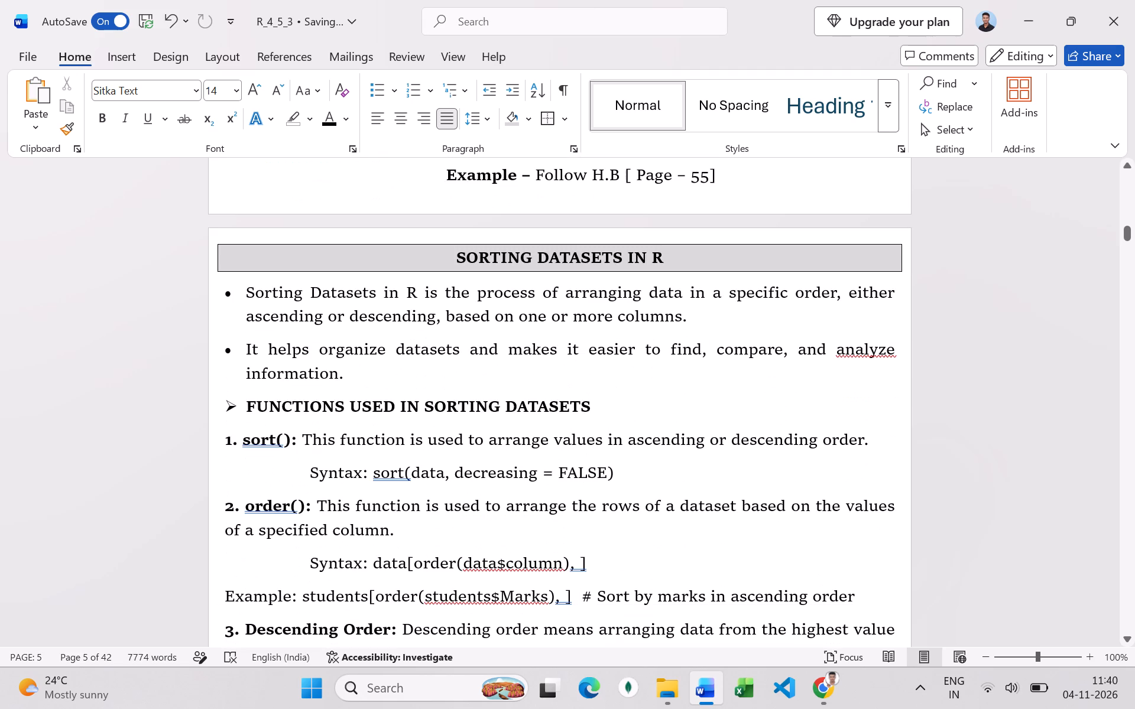
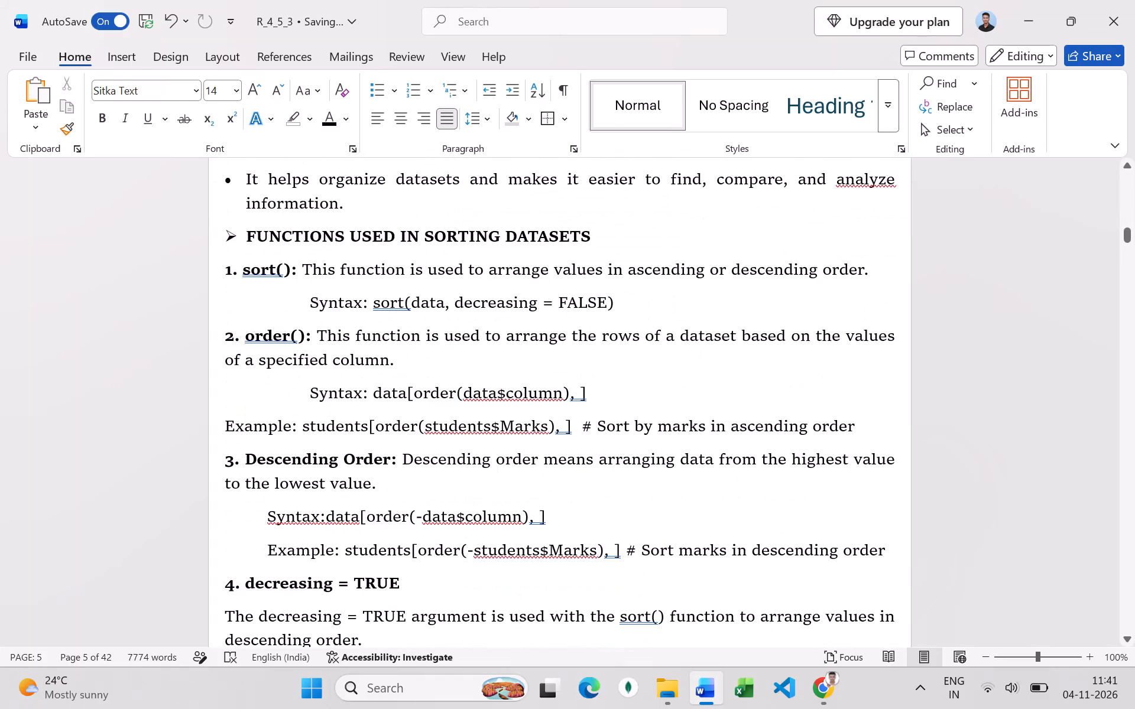
Apply square bullets to the numbered sorting functions with their syntax and example lines, indented one level below the FUNCTIONS USED IN SORTING DATASETS heading.
{"action": "scroll", "coordinate": [400, 512], "scroll_direction": "down", "scroll_amount": 1}
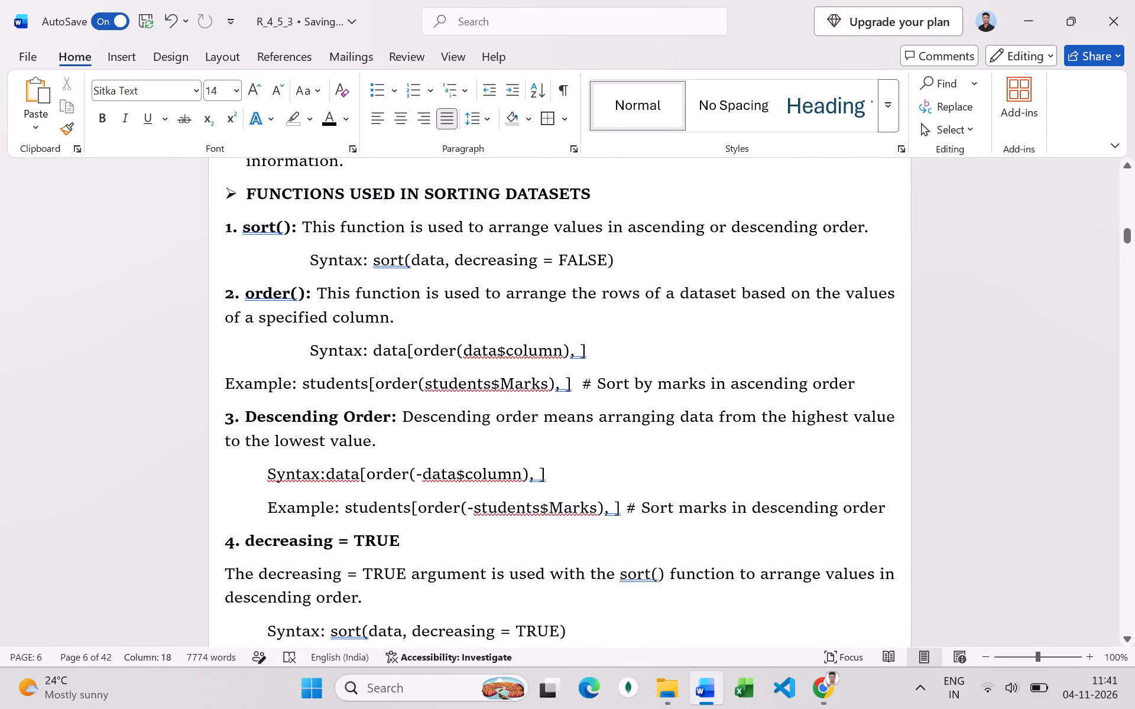
{"action": "scroll", "coordinate": [400, 570], "scroll_direction": "down", "scroll_amount": 1}
{"action": "scroll", "coordinate": [400, 570], "scroll_direction": "up", "scroll_amount": 6}
{"action": "scroll", "coordinate": [402, 567], "scroll_direction": "down", "scroll_amount": 8}
{"action": "left_click_drag", "start_coordinate": [573, 503], "coordinate": [196, 171]}
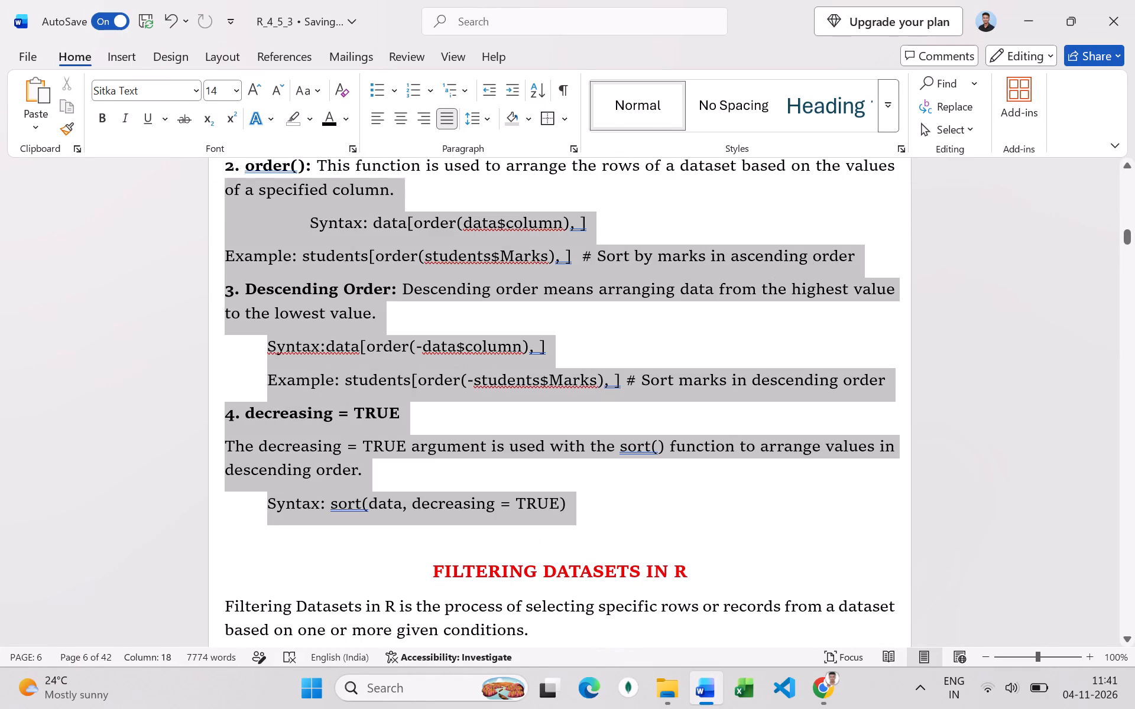
{"action": "left_click_drag", "start_coordinate": [196, 171], "coordinate": [196, 287]}
{"action": "scroll", "coordinate": [282, 372], "scroll_direction": "up", "scroll_amount": 2}
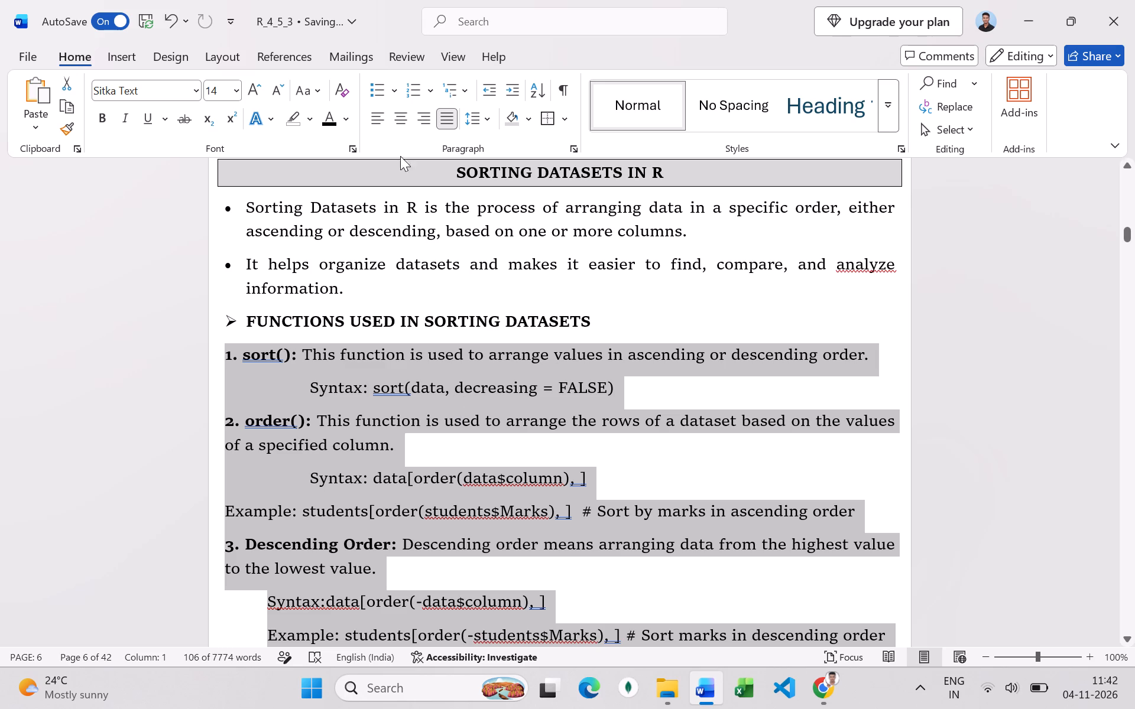
{"action": "left_click", "coordinate": [393, 94]}
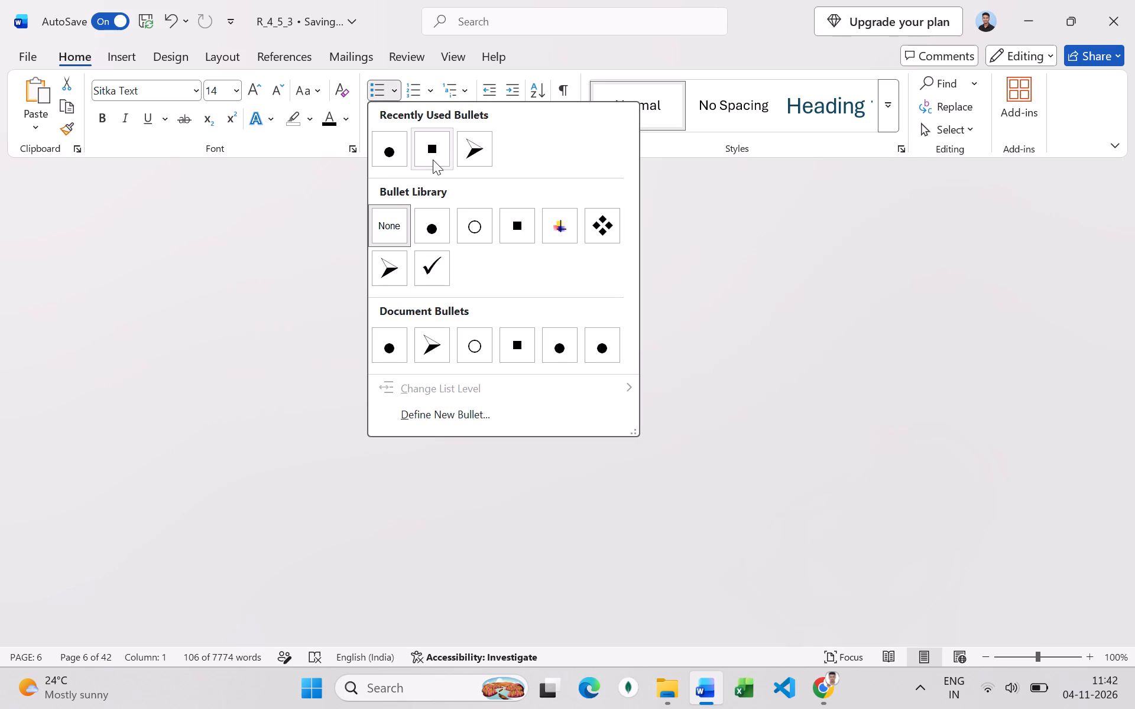
{"action": "left_click", "coordinate": [433, 160]}
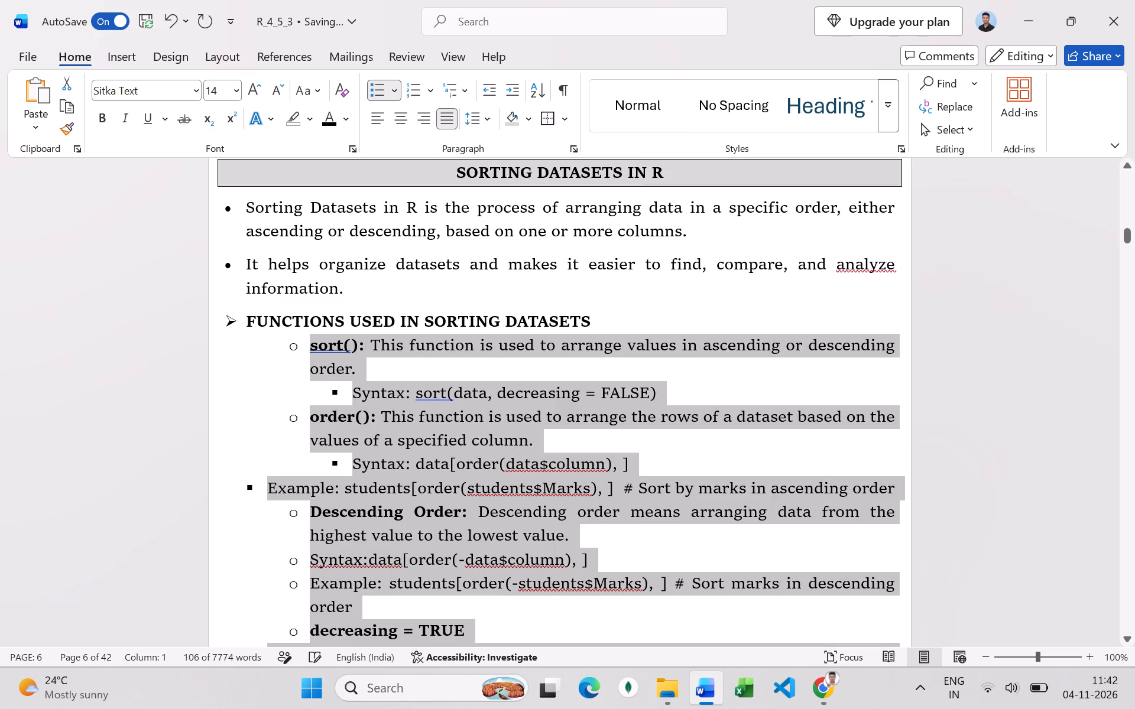
{"action": "left_click", "coordinate": [494, 93]}
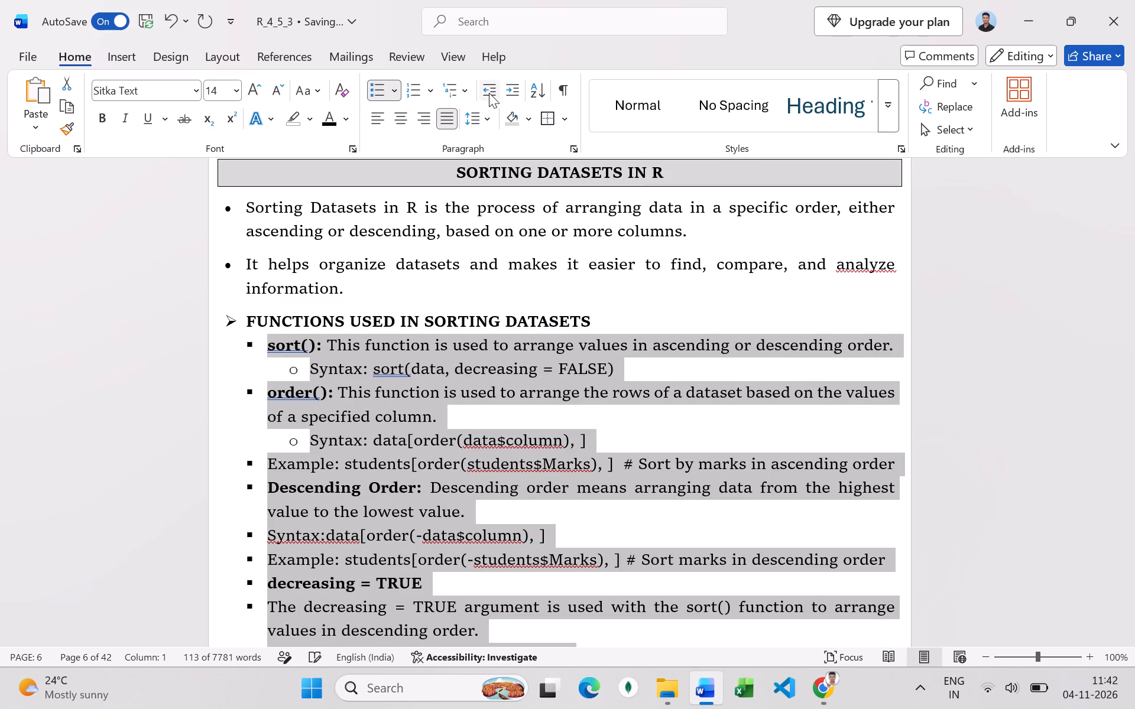
{"action": "left_click", "coordinate": [489, 93]}
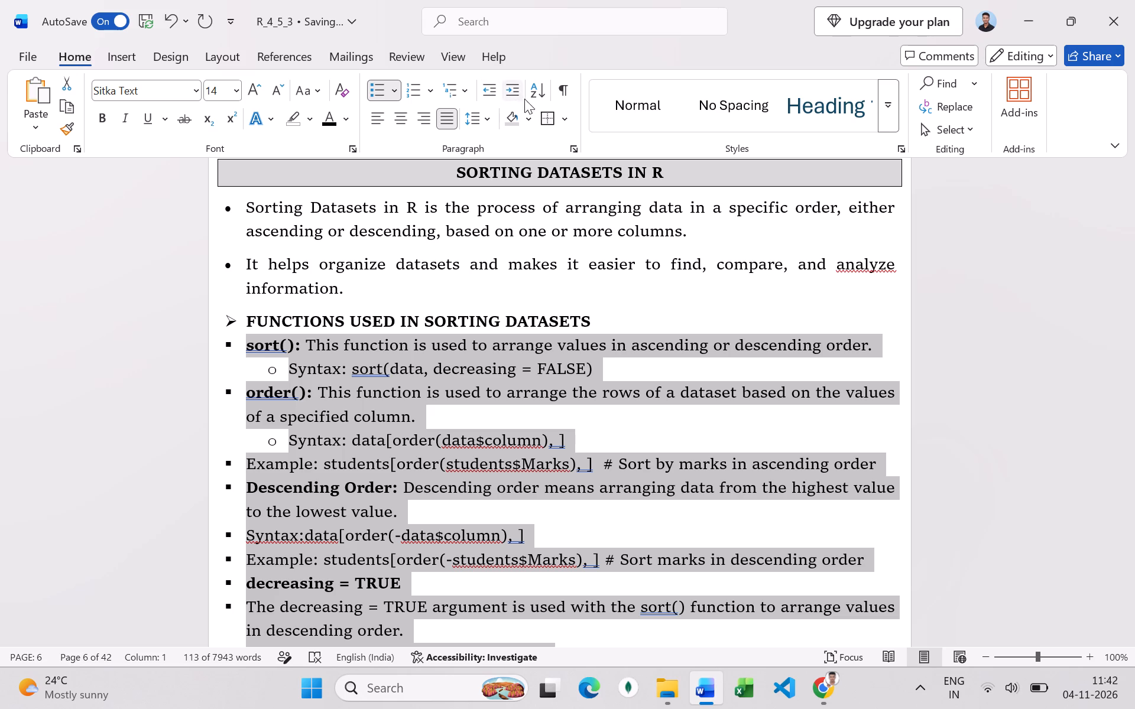
{"action": "left_click", "coordinate": [509, 89]}
{"action": "left_click", "coordinate": [463, 414]}
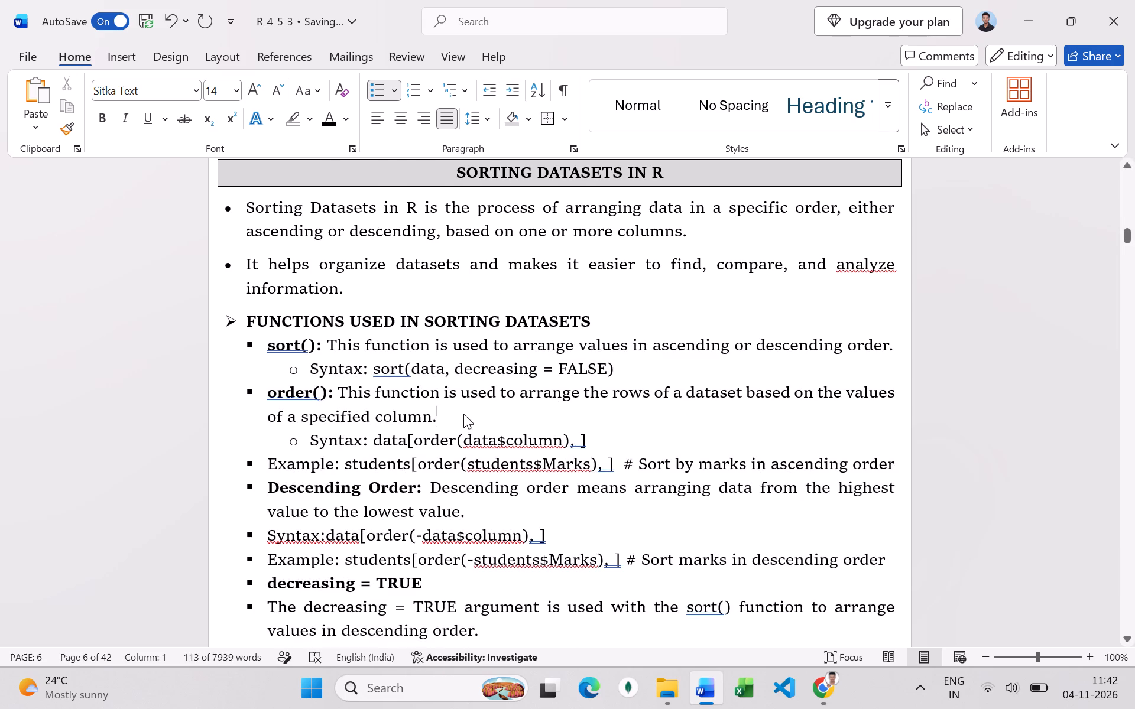
Allow spacing between same-style paragraphs for the FUNCTIONS USED IN SORTING DATASETS heading and its whole bulleted list.
{"action": "scroll", "coordinate": [463, 414], "scroll_direction": "down", "scroll_amount": 5}
{"action": "left_click_drag", "start_coordinate": [588, 444], "coordinate": [296, 241]}
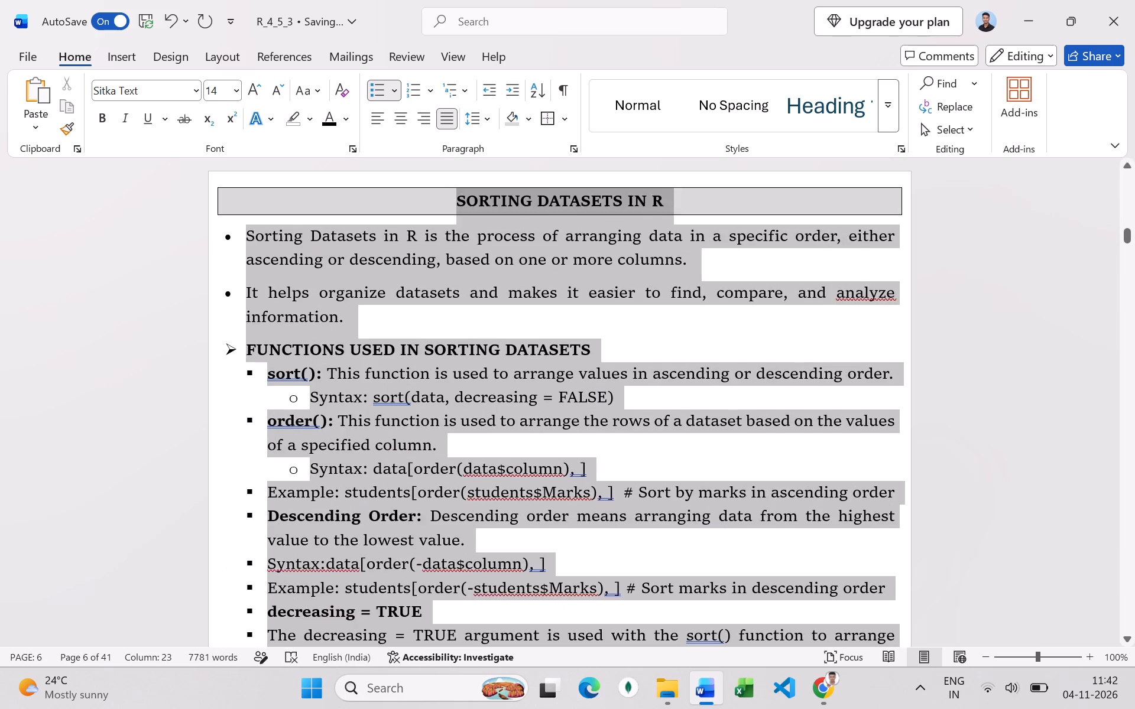
{"action": "left_click_drag", "start_coordinate": [296, 241], "coordinate": [258, 356]}
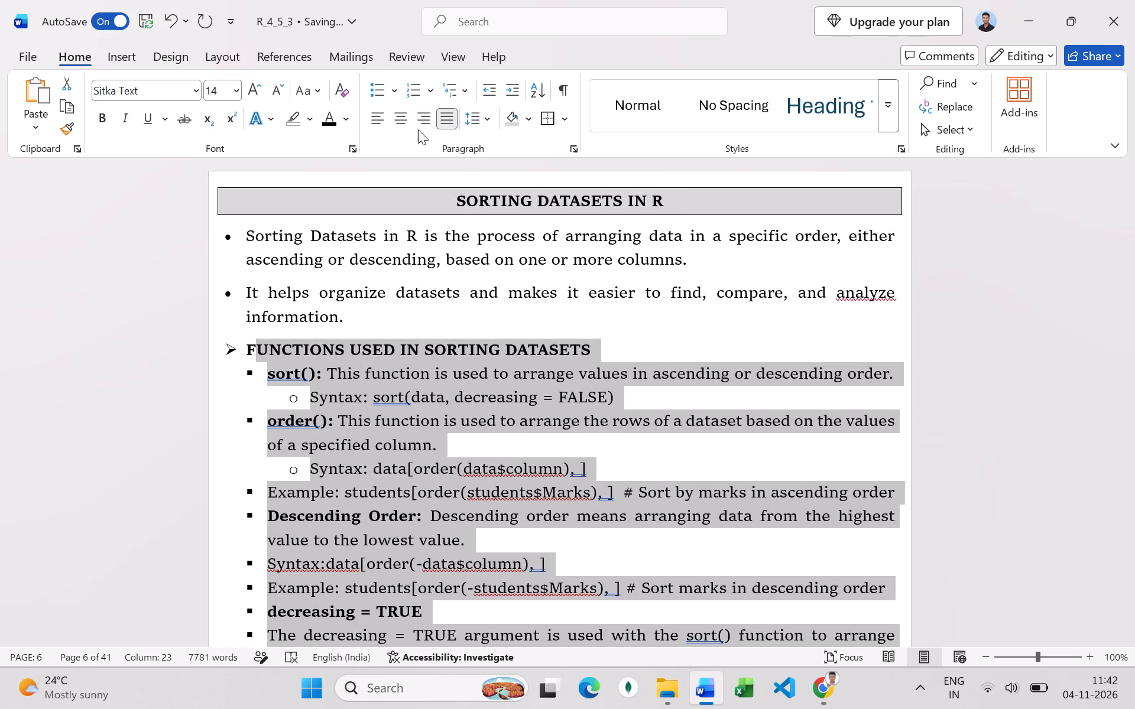
{"action": "left_click", "coordinate": [481, 110]}
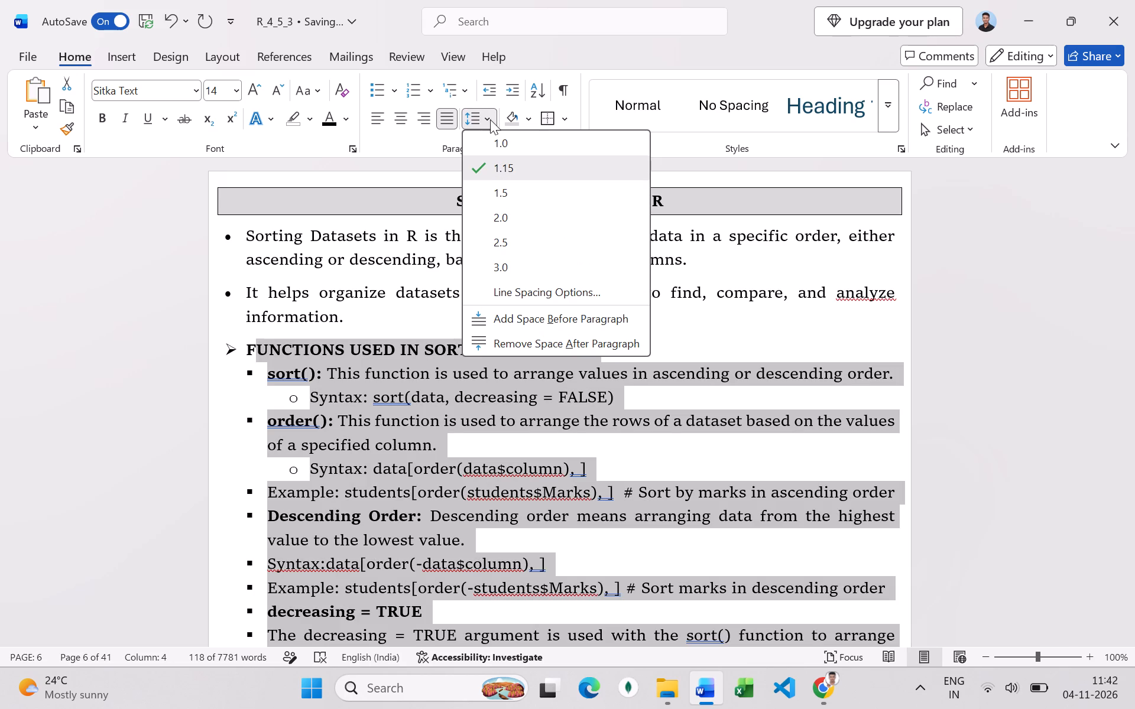
{"action": "left_click", "coordinate": [518, 288]}
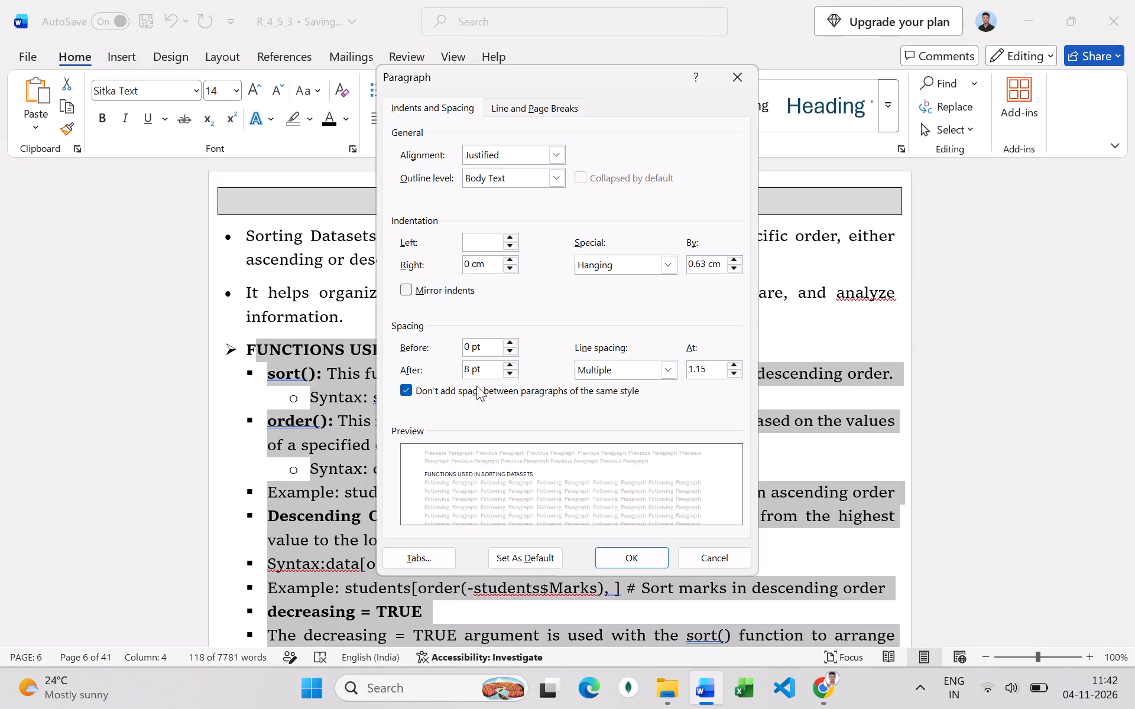
{"action": "left_click", "coordinate": [482, 392]}
{"action": "left_click", "coordinate": [618, 570]}
{"action": "left_click", "coordinate": [616, 555]}
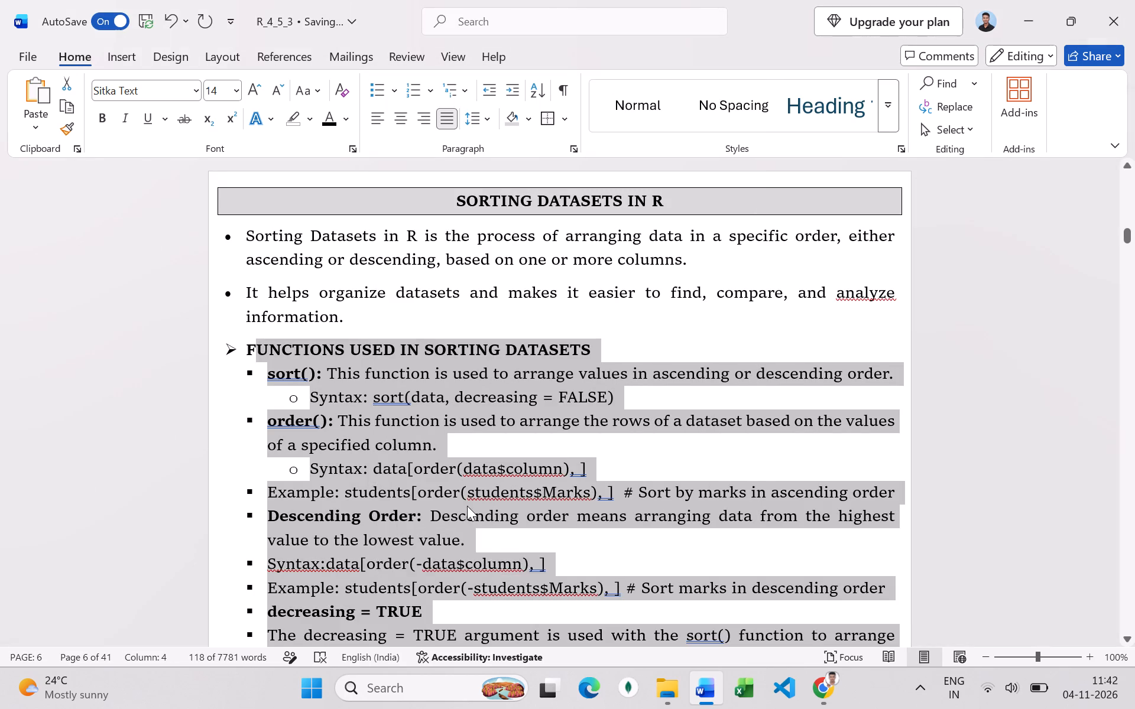
{"action": "left_click", "coordinate": [453, 502]}
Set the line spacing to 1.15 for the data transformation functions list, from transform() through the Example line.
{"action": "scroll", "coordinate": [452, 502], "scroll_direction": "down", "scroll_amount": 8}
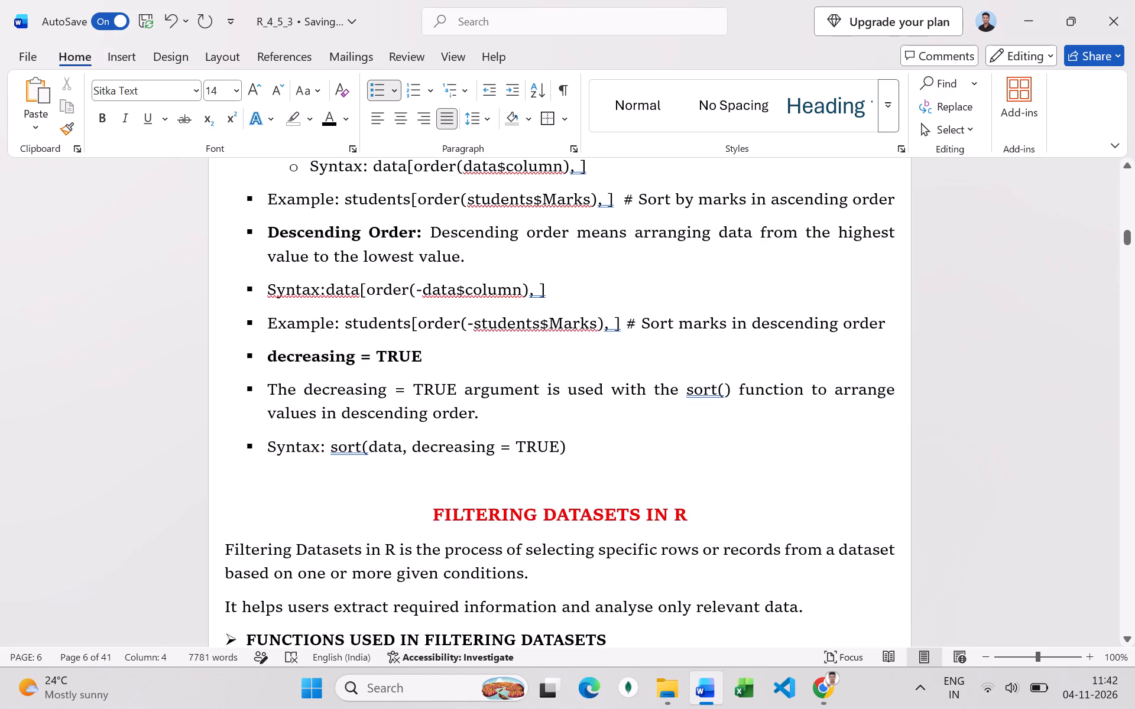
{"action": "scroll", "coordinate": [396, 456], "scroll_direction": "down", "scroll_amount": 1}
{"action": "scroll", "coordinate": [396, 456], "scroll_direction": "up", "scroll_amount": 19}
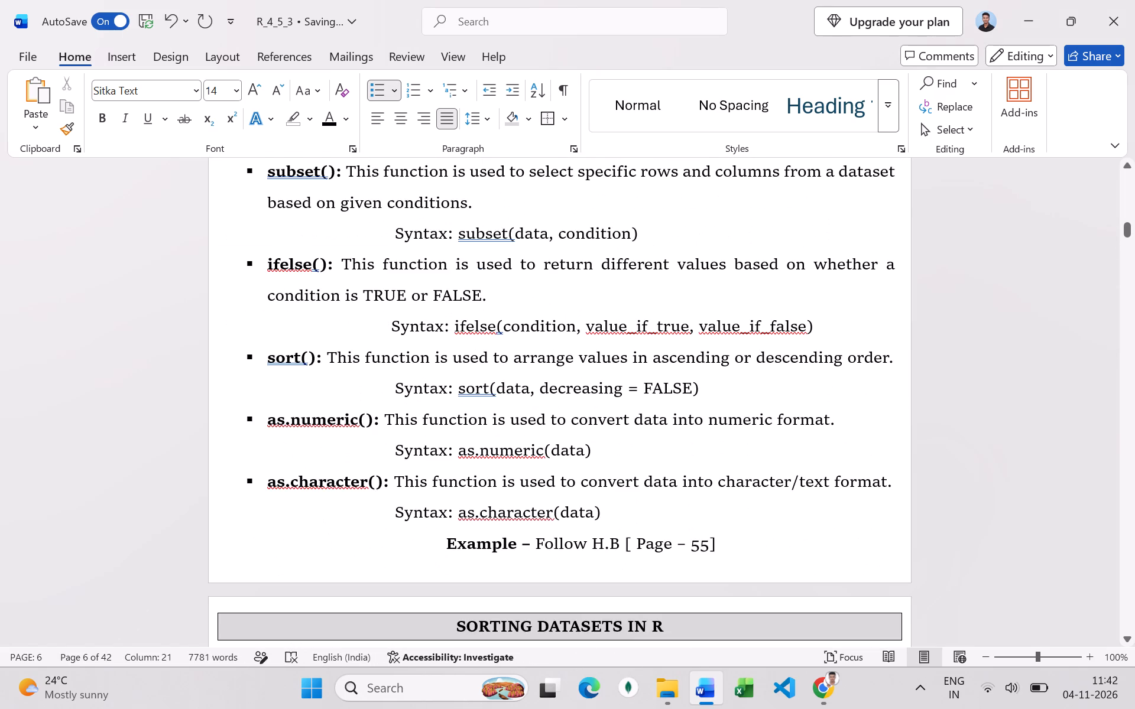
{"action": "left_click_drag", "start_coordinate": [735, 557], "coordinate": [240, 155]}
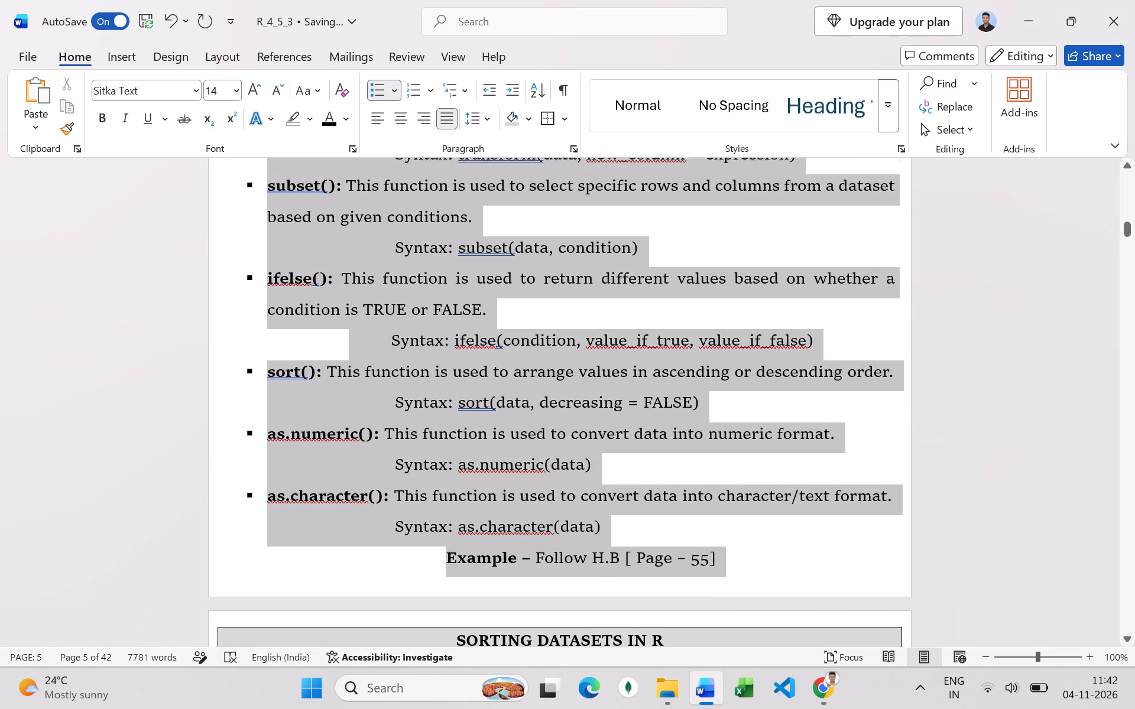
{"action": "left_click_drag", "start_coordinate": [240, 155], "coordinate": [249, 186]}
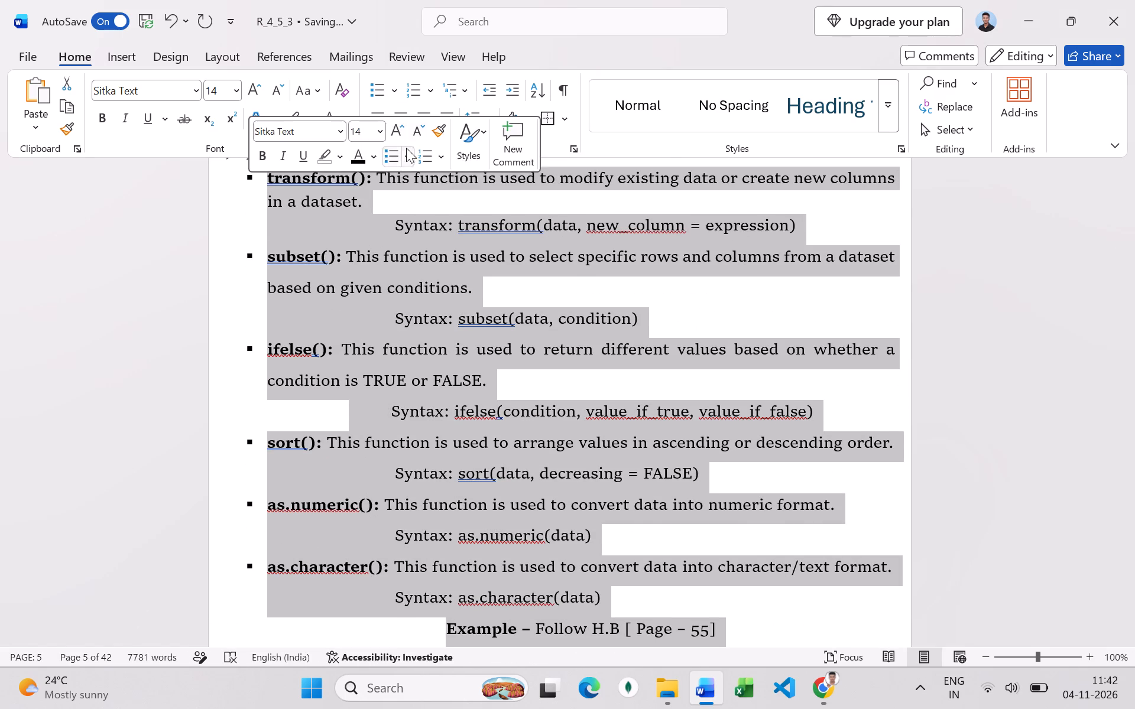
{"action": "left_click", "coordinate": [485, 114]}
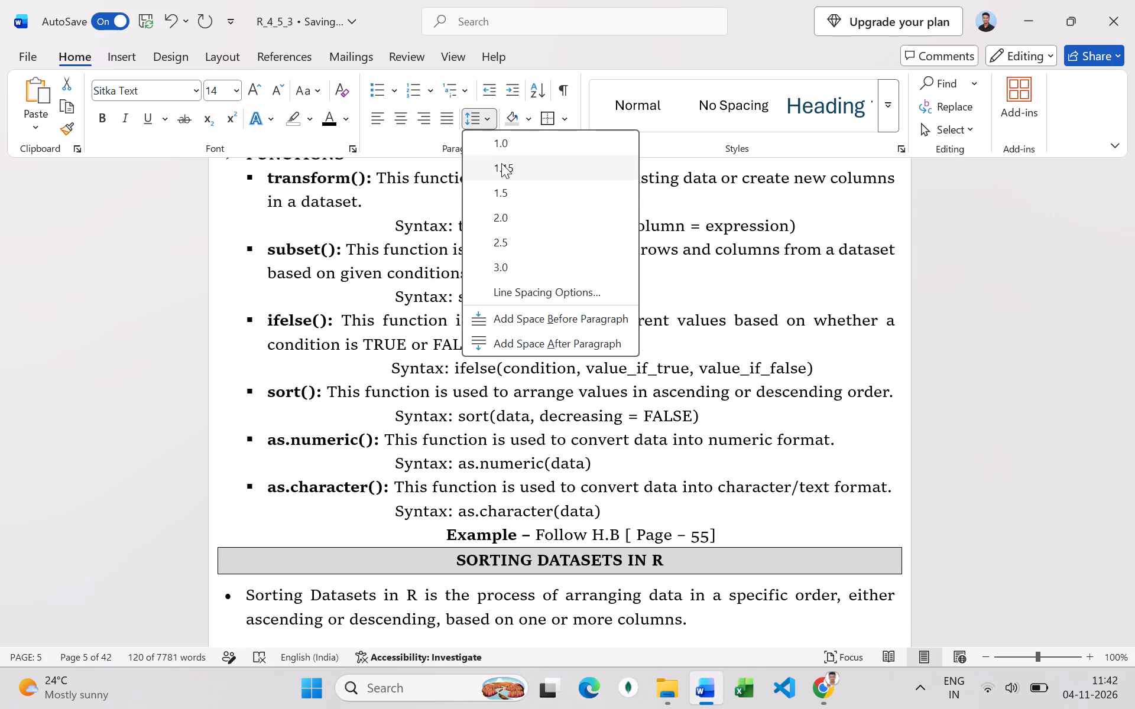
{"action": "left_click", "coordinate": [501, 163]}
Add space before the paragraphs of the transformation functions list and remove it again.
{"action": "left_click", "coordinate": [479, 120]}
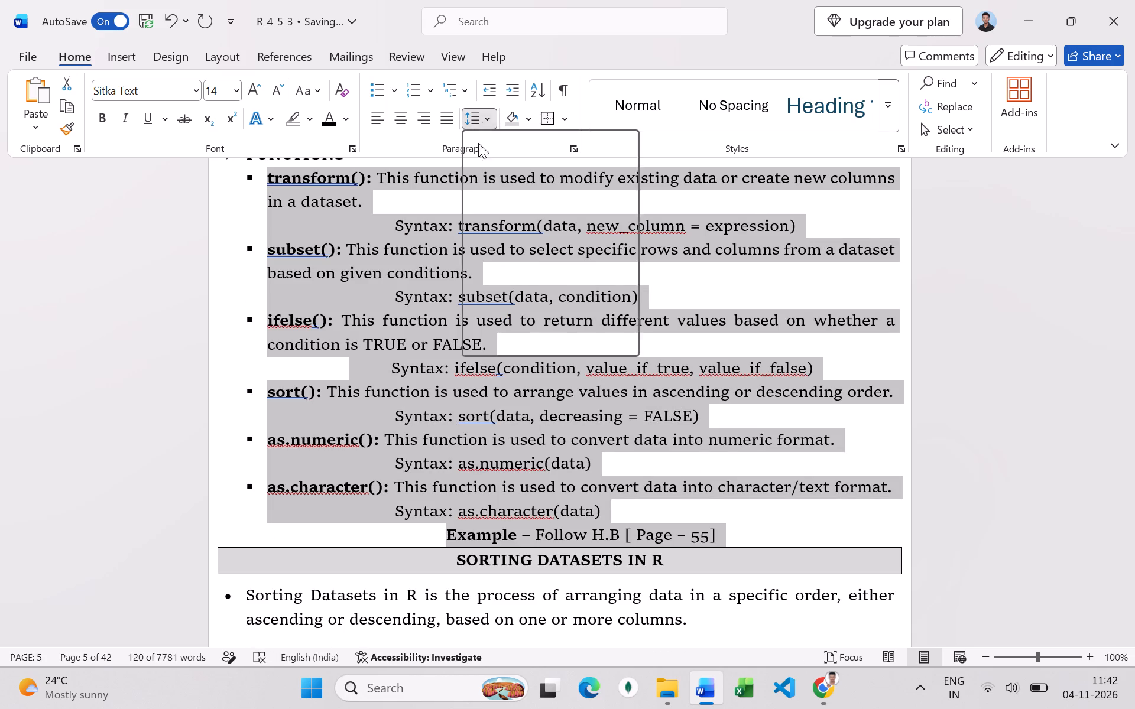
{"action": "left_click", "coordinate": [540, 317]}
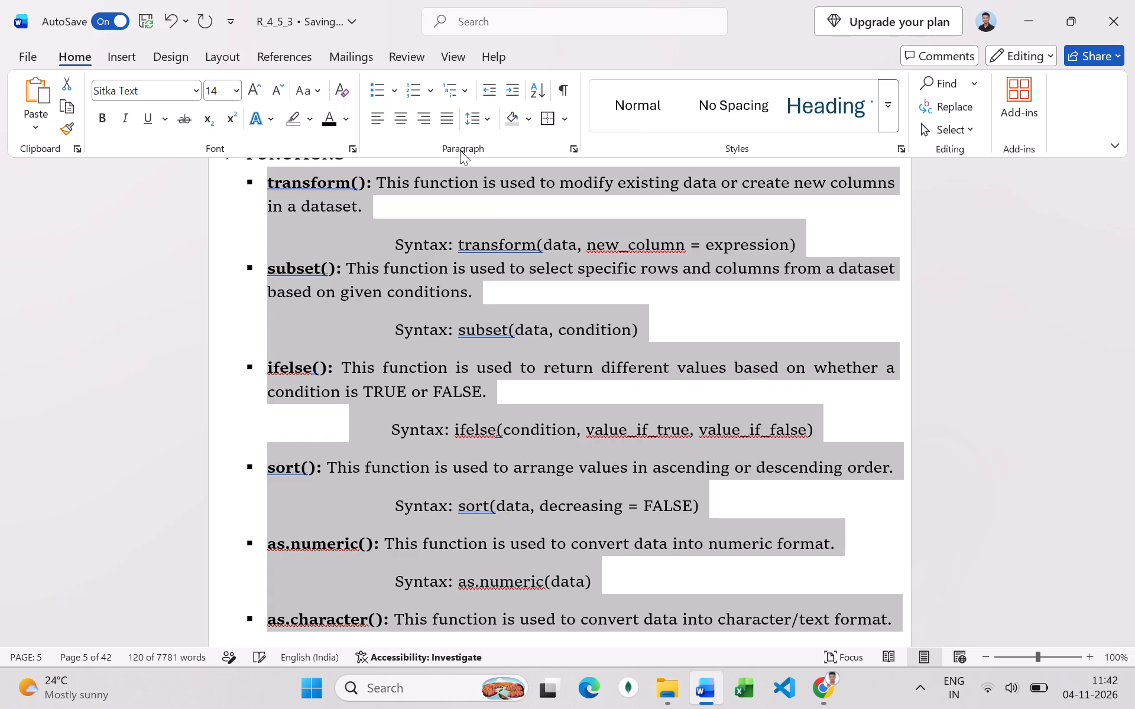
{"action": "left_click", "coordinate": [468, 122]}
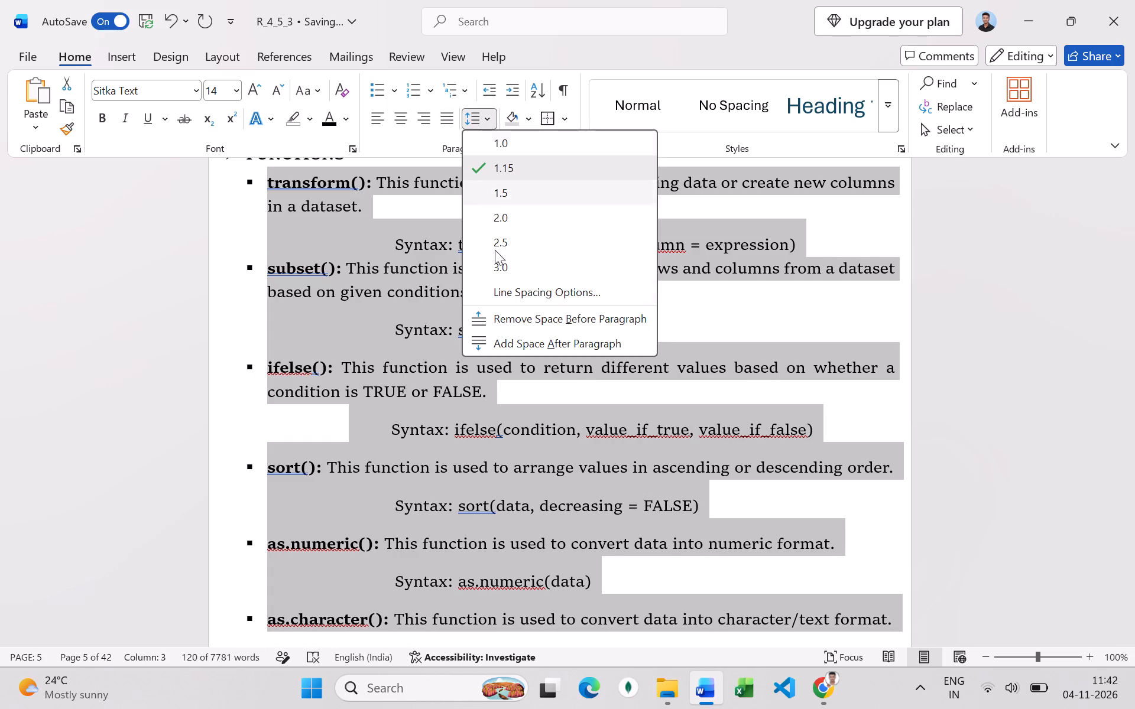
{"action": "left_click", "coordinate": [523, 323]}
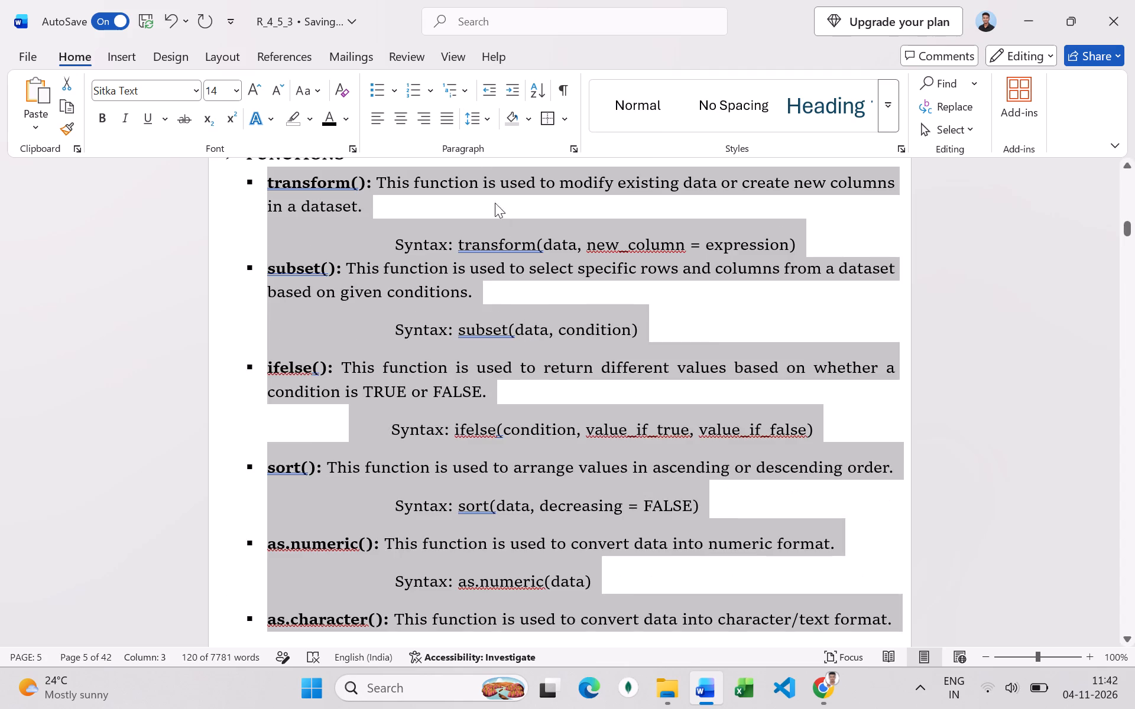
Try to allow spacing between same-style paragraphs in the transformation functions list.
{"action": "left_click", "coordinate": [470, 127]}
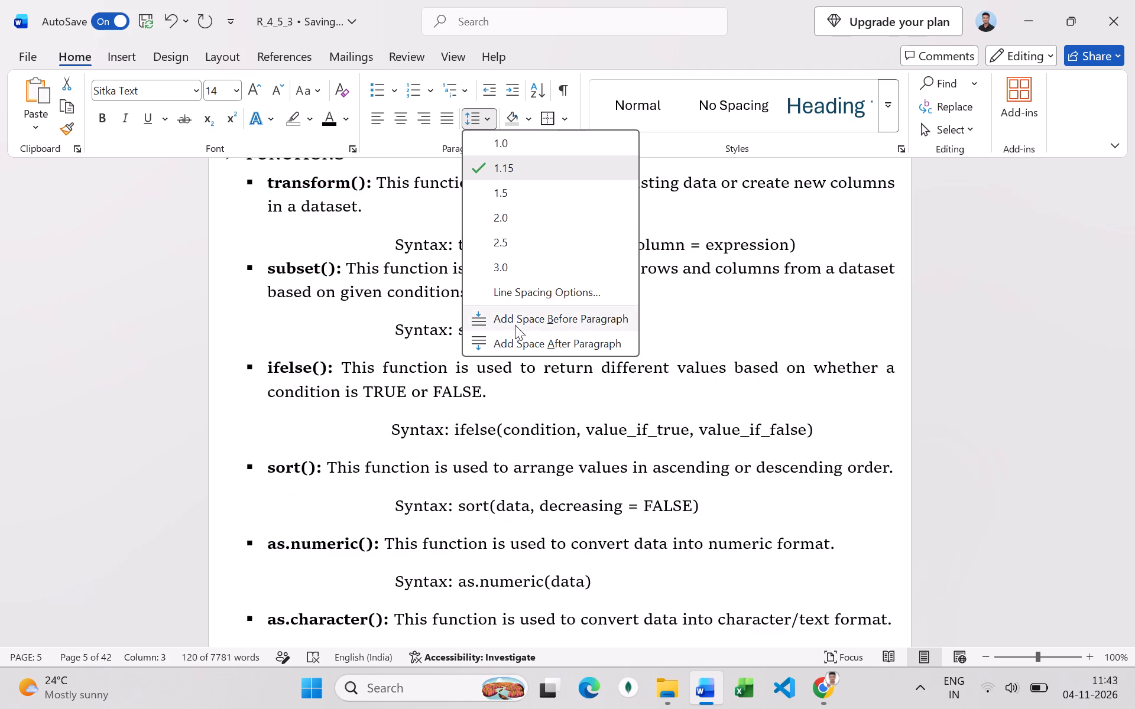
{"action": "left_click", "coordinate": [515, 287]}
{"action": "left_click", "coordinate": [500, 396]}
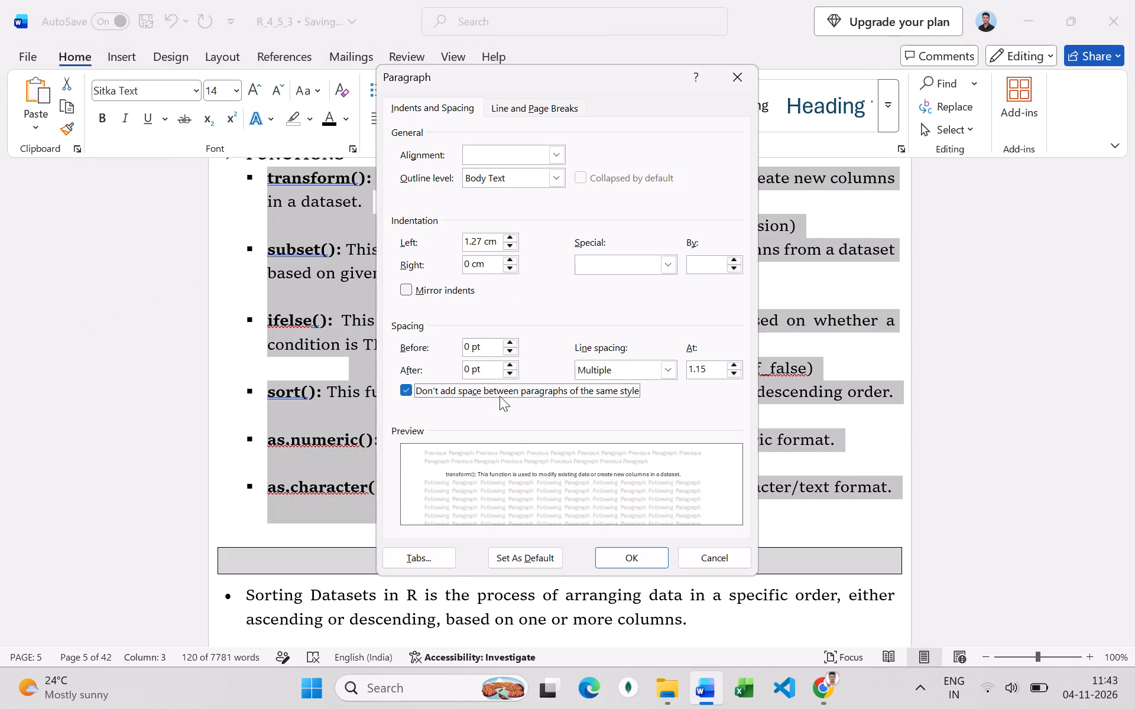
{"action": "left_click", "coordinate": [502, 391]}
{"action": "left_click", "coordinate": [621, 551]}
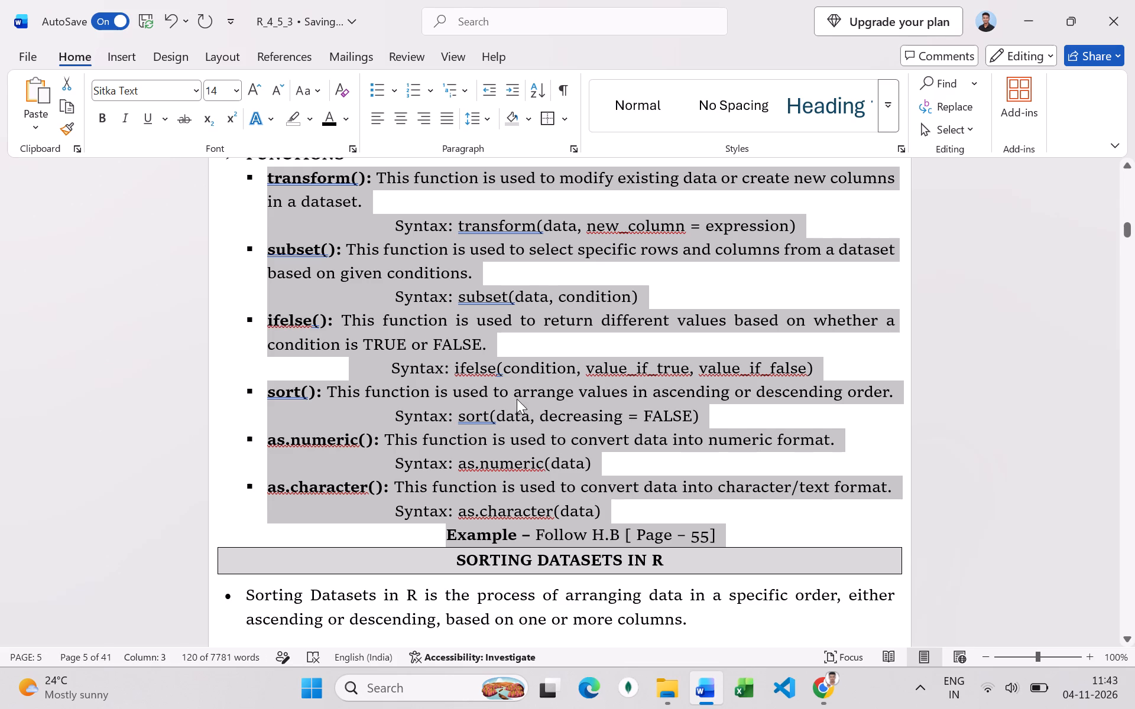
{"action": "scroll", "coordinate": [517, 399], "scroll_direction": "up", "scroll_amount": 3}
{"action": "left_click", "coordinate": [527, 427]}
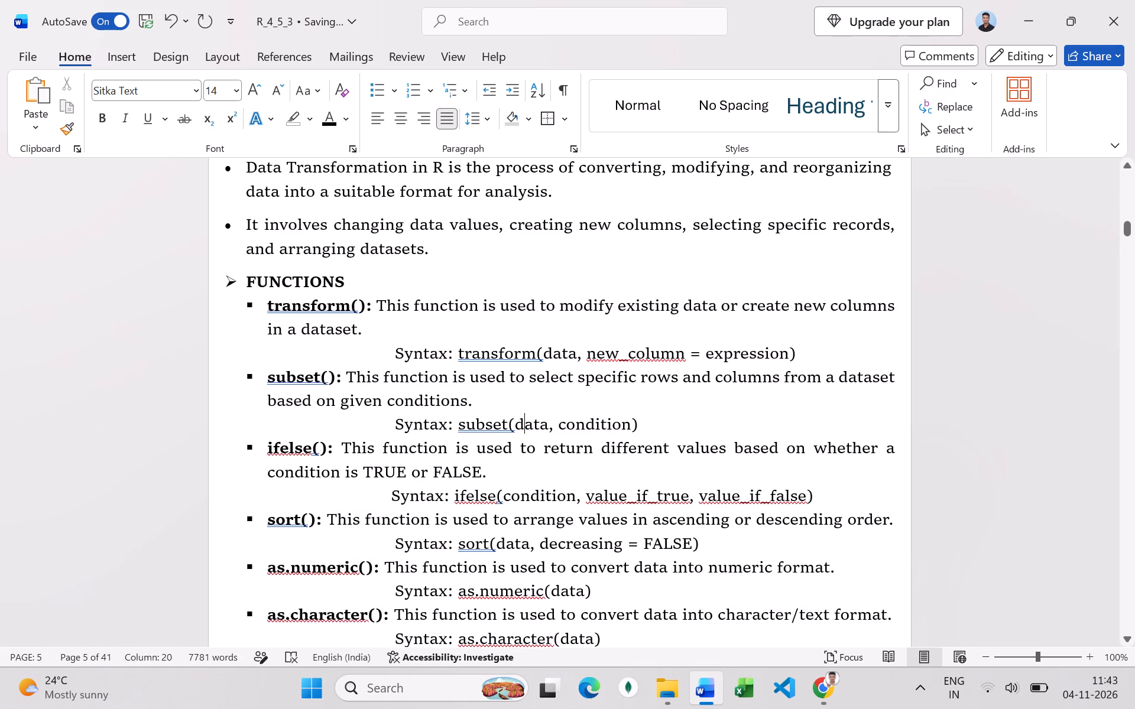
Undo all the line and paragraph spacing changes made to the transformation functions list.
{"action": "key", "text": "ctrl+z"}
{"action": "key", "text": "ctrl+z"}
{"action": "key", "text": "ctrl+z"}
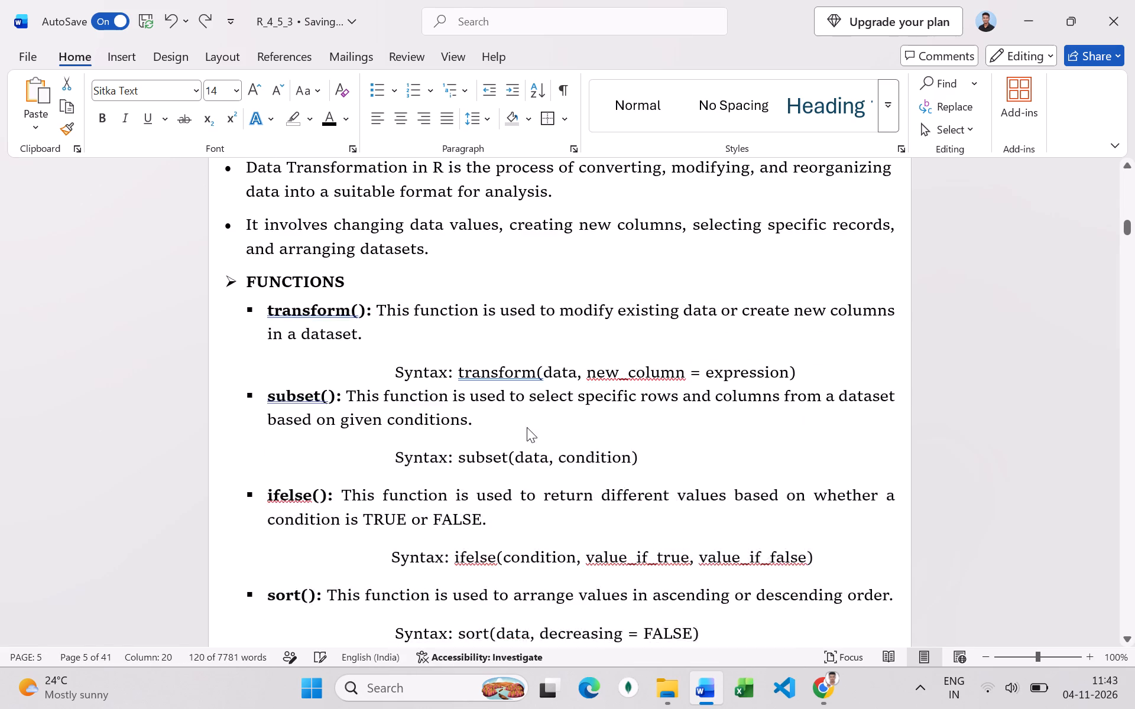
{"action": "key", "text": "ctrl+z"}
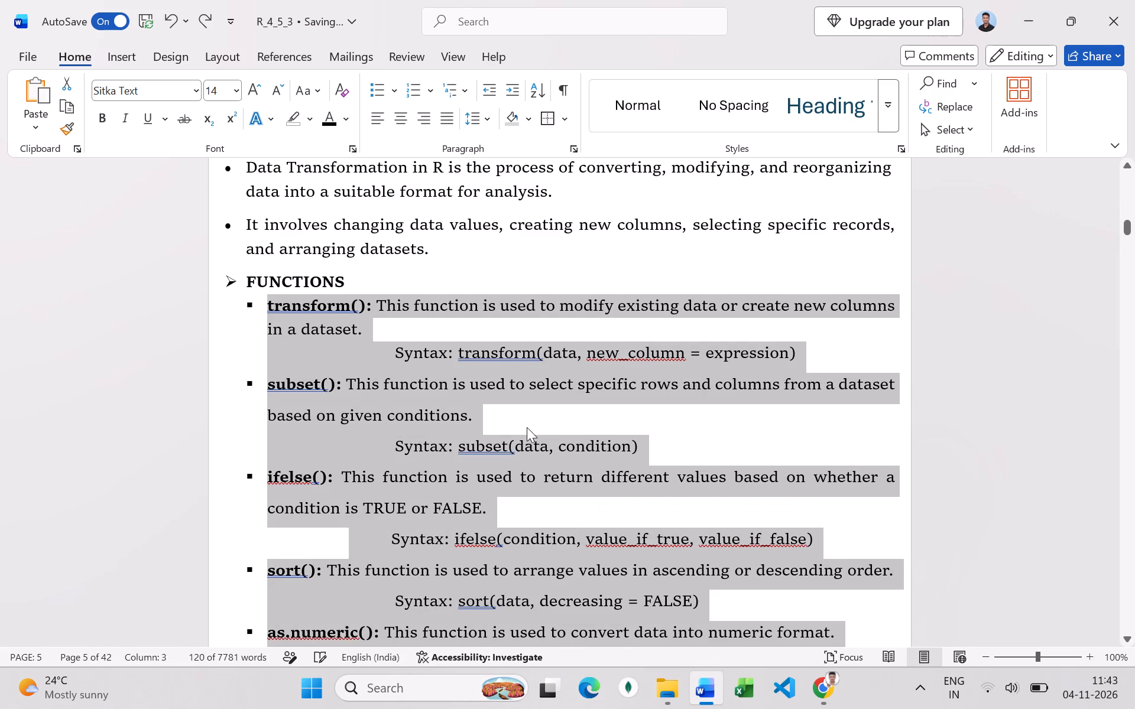
Review the layout from the end of the transformation functions through the sorting section's bulleted list.
{"action": "scroll", "coordinate": [527, 427], "scroll_direction": "down", "scroll_amount": 2}
{"action": "scroll", "coordinate": [527, 427], "scroll_direction": "up", "scroll_amount": 1}
{"action": "scroll", "coordinate": [527, 427], "scroll_direction": "down", "scroll_amount": 11}
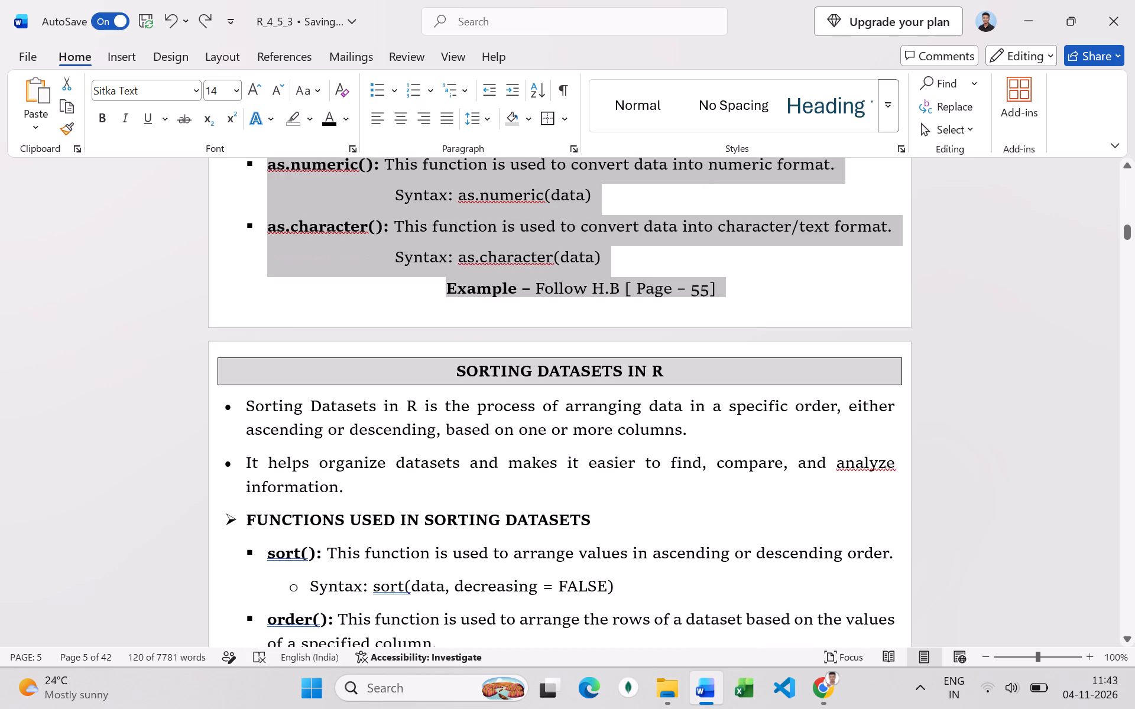
{"action": "scroll", "coordinate": [528, 443], "scroll_direction": "up", "scroll_amount": 4}
{"action": "scroll", "coordinate": [528, 443], "scroll_direction": "down", "scroll_amount": 7}
{"action": "left_click", "coordinate": [528, 443]}
{"action": "scroll", "coordinate": [528, 443], "scroll_direction": "down", "scroll_amount": 3}
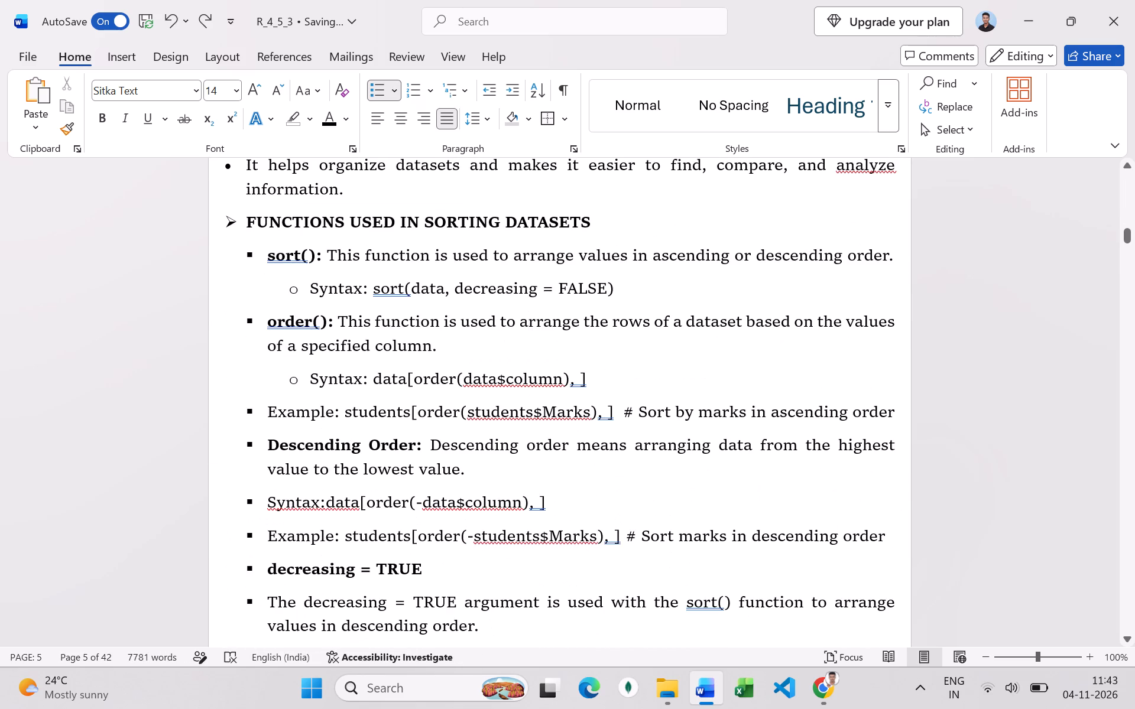
{"action": "scroll", "coordinate": [456, 435], "scroll_direction": "up", "scroll_amount": 3}
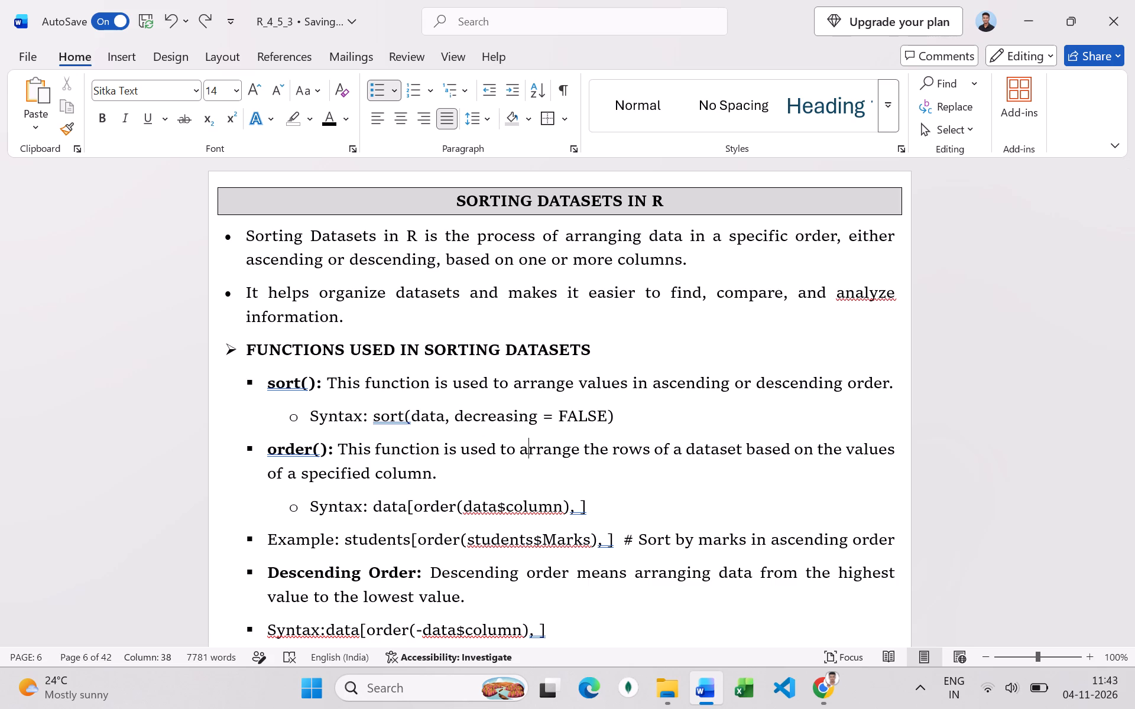
Delete the word "DATASETS" from the end of the FUNCTIONS USED IN SORTING DATASETS heading.
{"action": "left_click", "coordinate": [599, 349]}
{"action": "key", "text": "BackSpace"}
{"action": "key", "text": "BackSpace"}
{"action": "key", "text": "BackSpace"}
{"action": "key", "text": "BackSpace"}
{"action": "key", "text": "BackSpace"}
{"action": "key", "text": "BackSpace"}
{"action": "key", "text": "BackSpace"}
{"action": "key", "text": "BackSpace"}
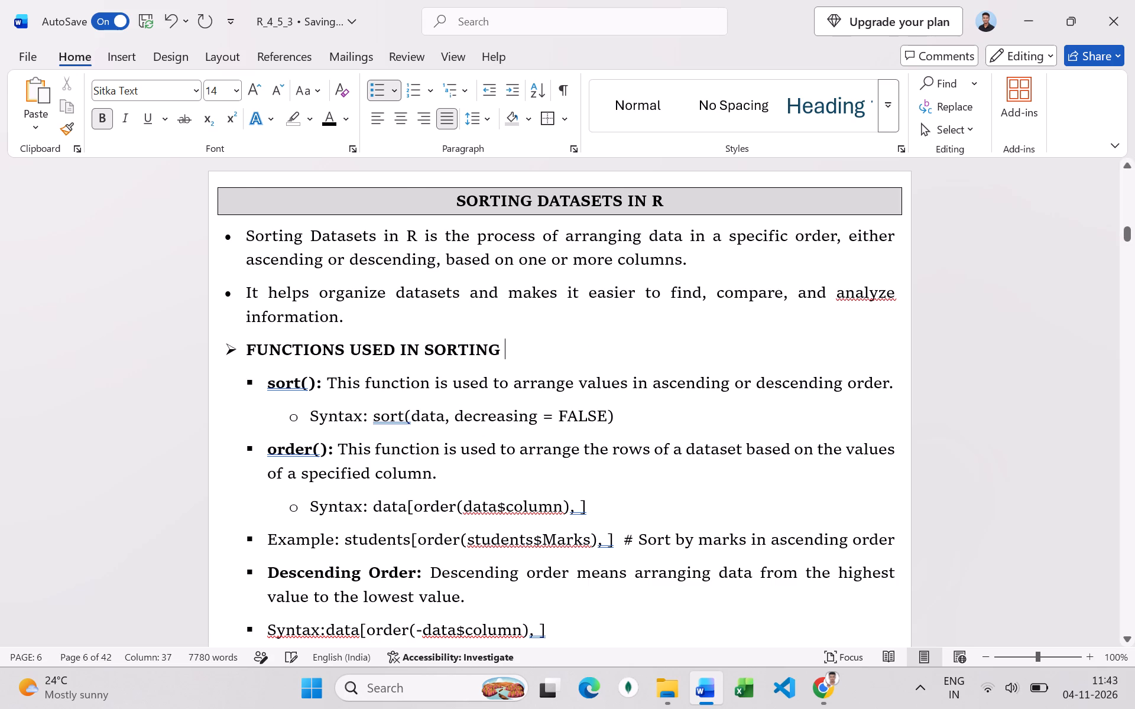
Change the FUNCTIONS USED IN SORTING heading to Capitalize Each Word, with "in" in lowercase.
{"action": "scroll", "coordinate": [488, 363], "scroll_direction": "down", "scroll_amount": 1}
{"action": "left_click_drag", "start_coordinate": [507, 314], "coordinate": [234, 313]}
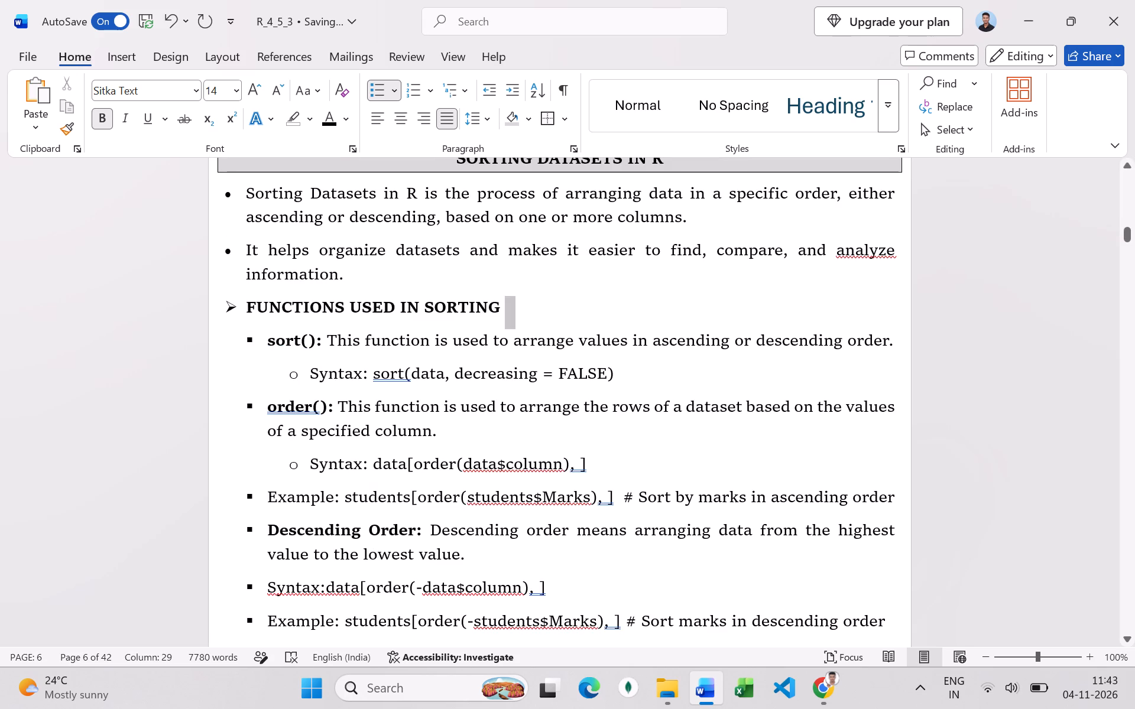
{"action": "left_click_drag", "start_coordinate": [234, 313], "coordinate": [231, 308]}
{"action": "left_click", "coordinate": [311, 95]}
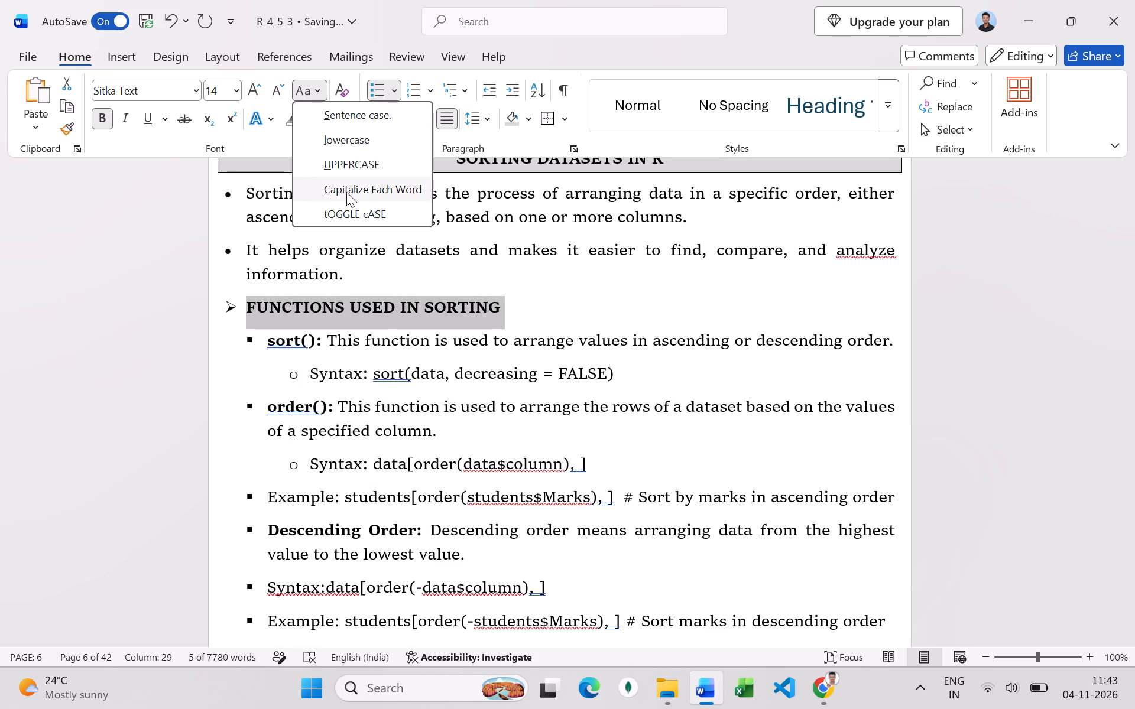
{"action": "left_click", "coordinate": [346, 192]}
{"action": "left_click", "coordinate": [385, 298]}
{"action": "key", "text": "BackSpace"}
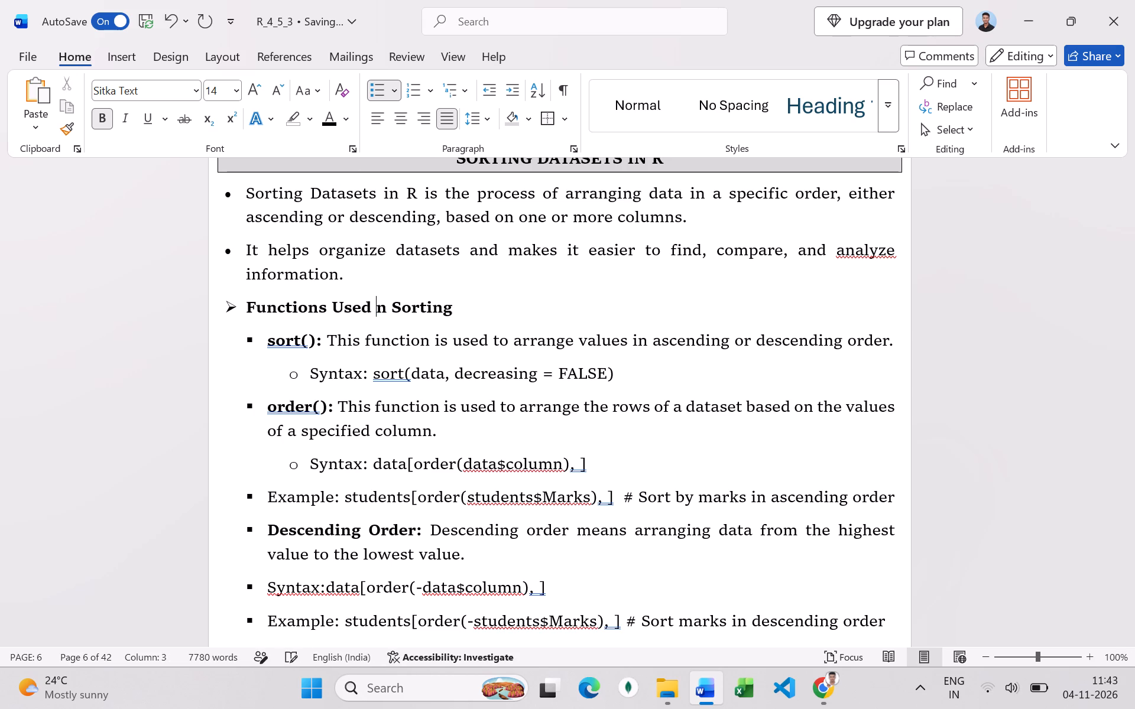
{"action": "key", "text": "i"}
{"action": "left_click", "coordinate": [407, 326]}
Compare the layout of the syntax lines in the transformation functions list with those in the sorting section.
{"action": "scroll", "coordinate": [431, 360], "scroll_direction": "up", "scroll_amount": 3}
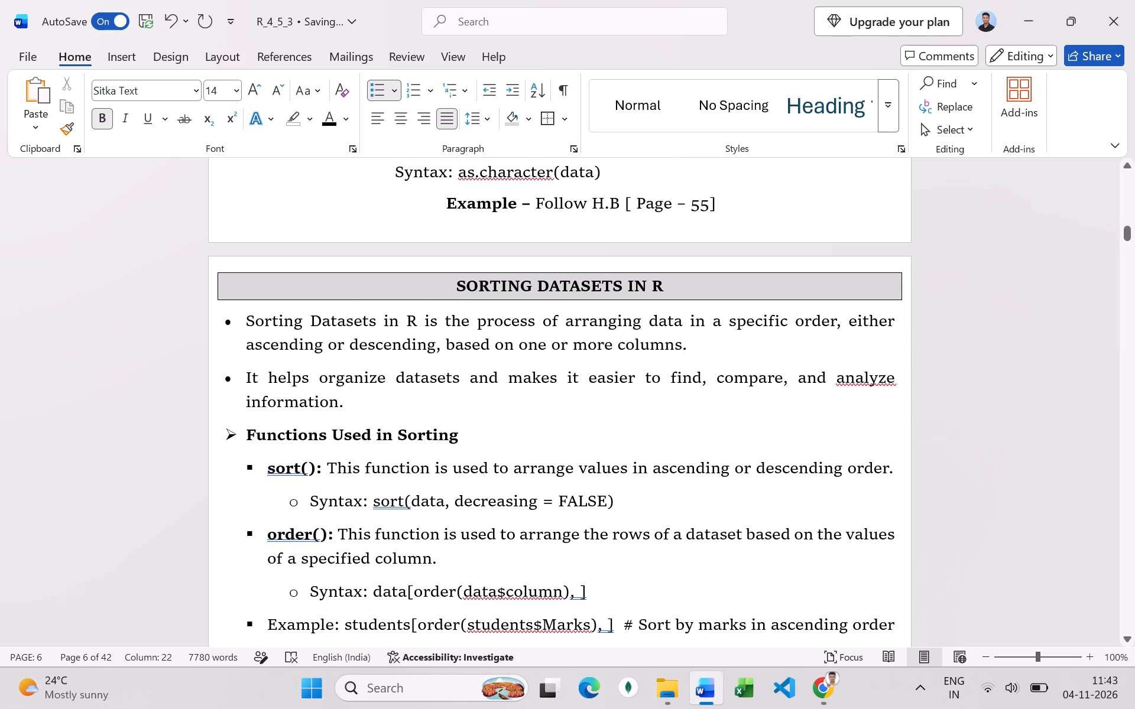
{"action": "scroll", "coordinate": [431, 366], "scroll_direction": "up", "scroll_amount": 14}
{"action": "scroll", "coordinate": [431, 366], "scroll_direction": "down", "scroll_amount": 2}
{"action": "scroll", "coordinate": [431, 366], "scroll_direction": "up", "scroll_amount": 2}
{"action": "scroll", "coordinate": [431, 366], "scroll_direction": "down", "scroll_amount": 1}
{"action": "scroll", "coordinate": [431, 366], "scroll_direction": "up", "scroll_amount": 4}
{"action": "scroll", "coordinate": [431, 366], "scroll_direction": "down", "scroll_amount": 12}
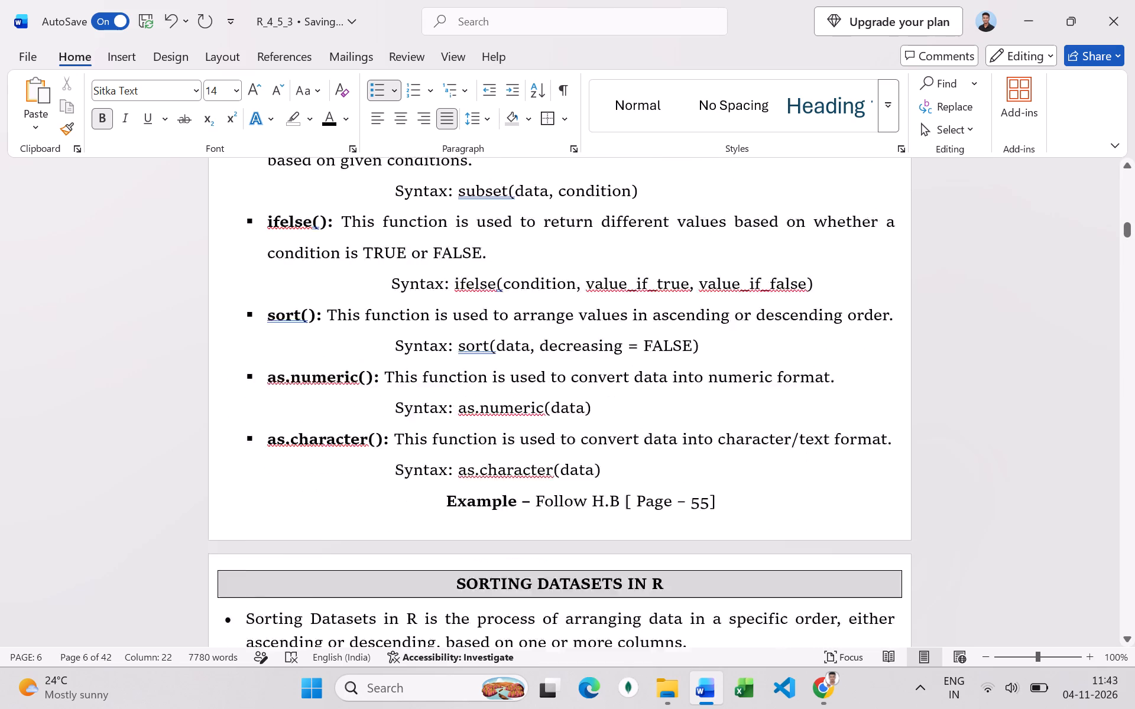
{"action": "scroll", "coordinate": [431, 366], "scroll_direction": "down", "scroll_amount": 10}
{"action": "scroll", "coordinate": [432, 366], "scroll_direction": "up", "scroll_amount": 5}
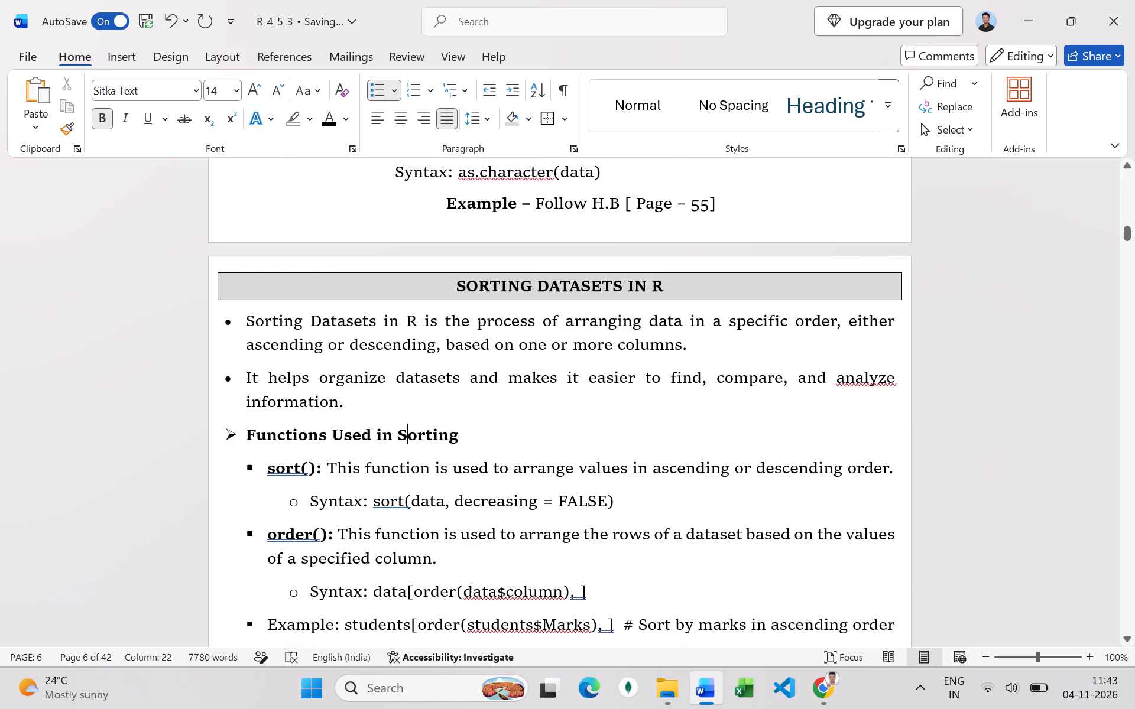
{"action": "scroll", "coordinate": [402, 404], "scroll_direction": "down", "scroll_amount": 3}
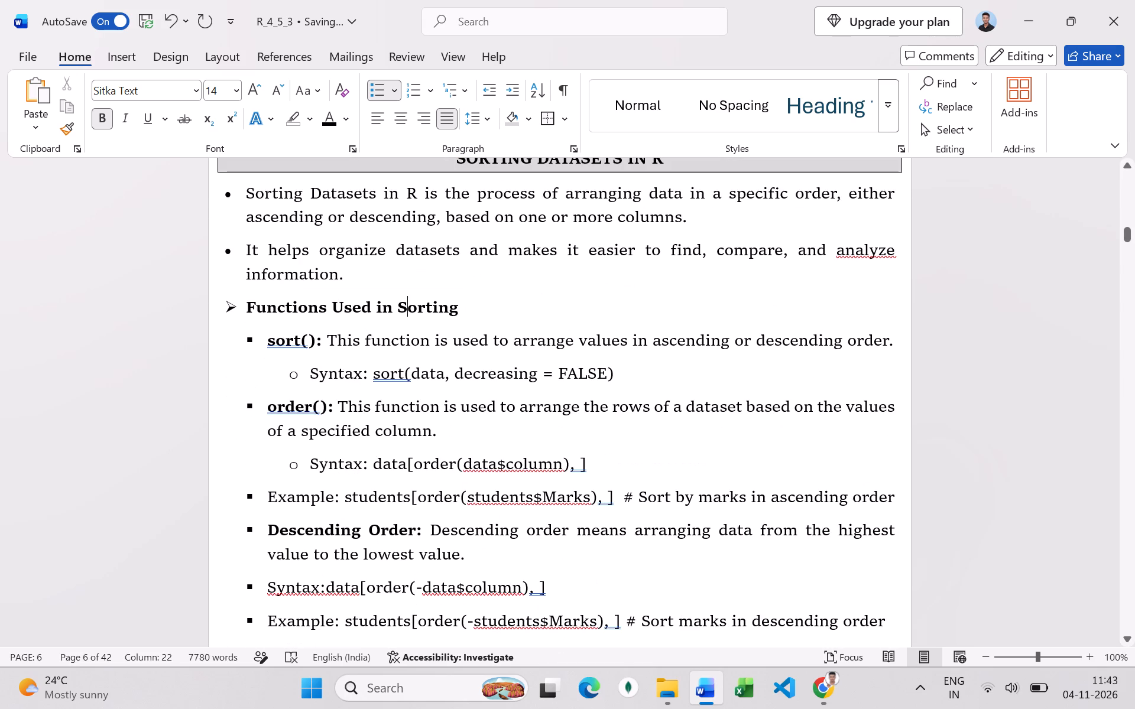
Remove the bullet from the sort() syntax line, left-align it and indent it by three tab stops.
{"action": "left_click_drag", "start_coordinate": [622, 373], "coordinate": [422, 364]}
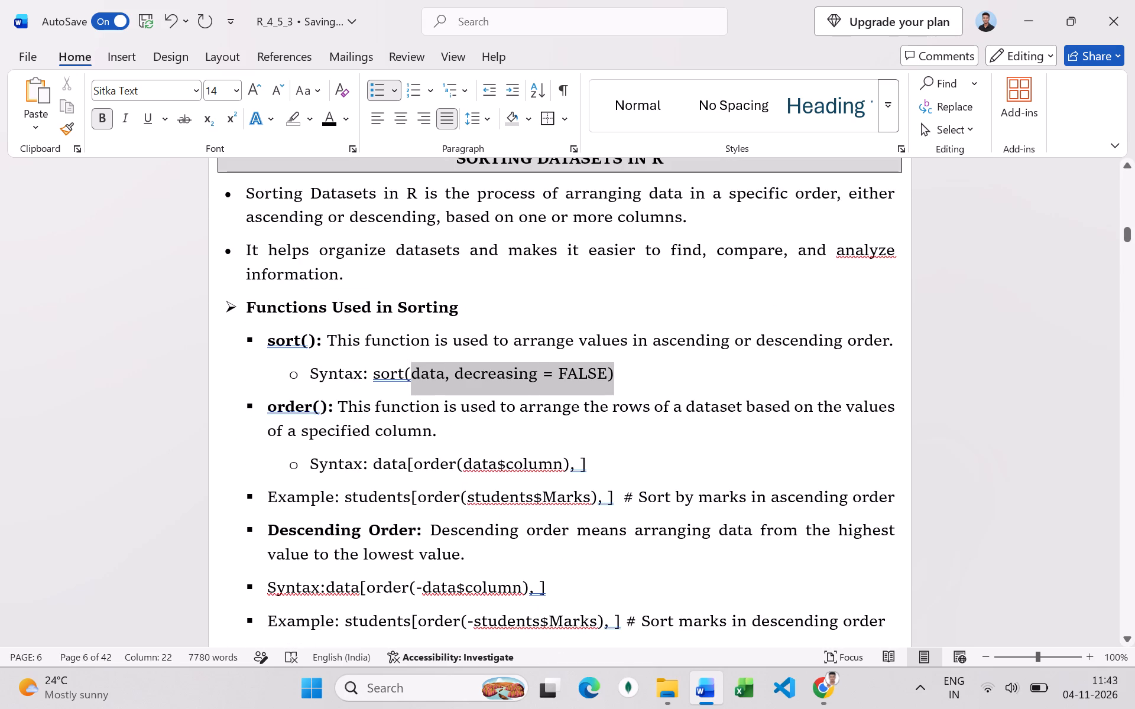
{"action": "left_click_drag", "start_coordinate": [422, 364], "coordinate": [325, 365]}
{"action": "left_click", "coordinate": [407, 119]}
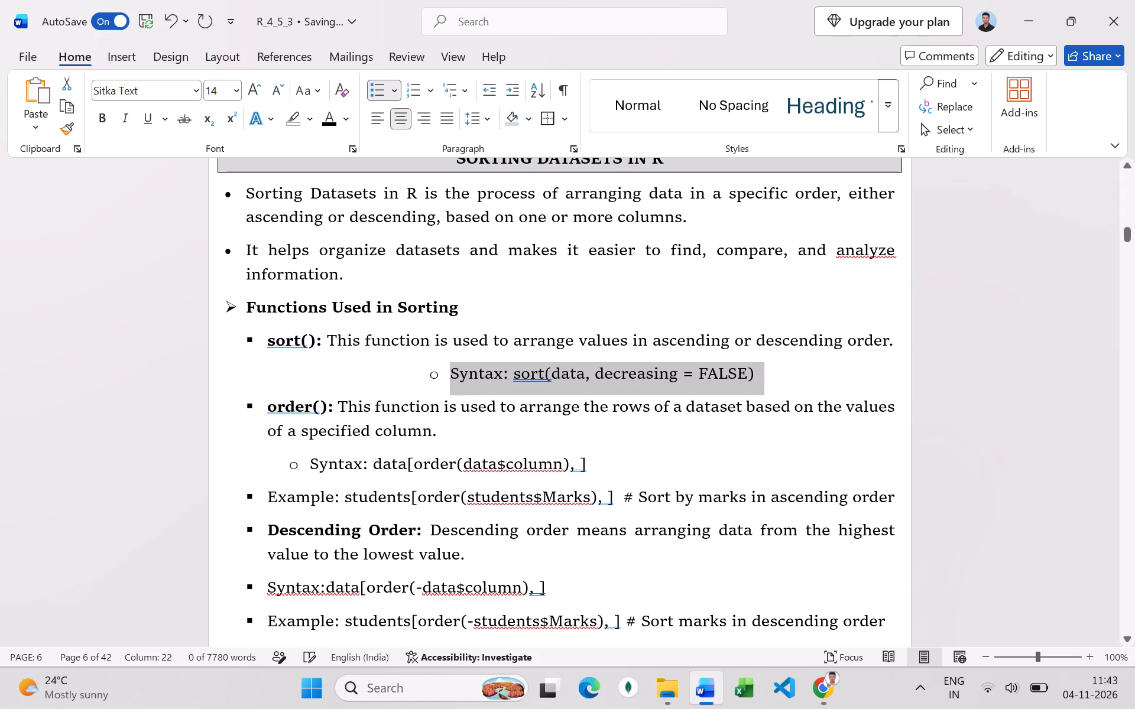
{"action": "key", "text": "Left"}
{"action": "key", "text": "BackSpace"}
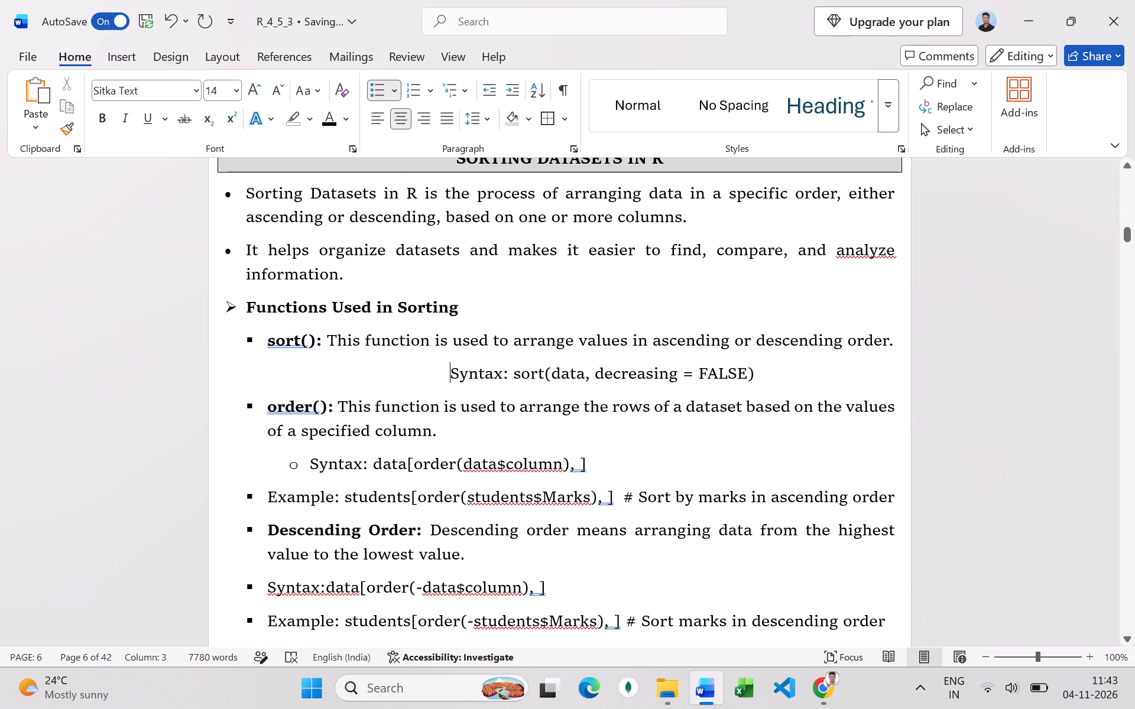
{"action": "left_click", "coordinate": [381, 118]}
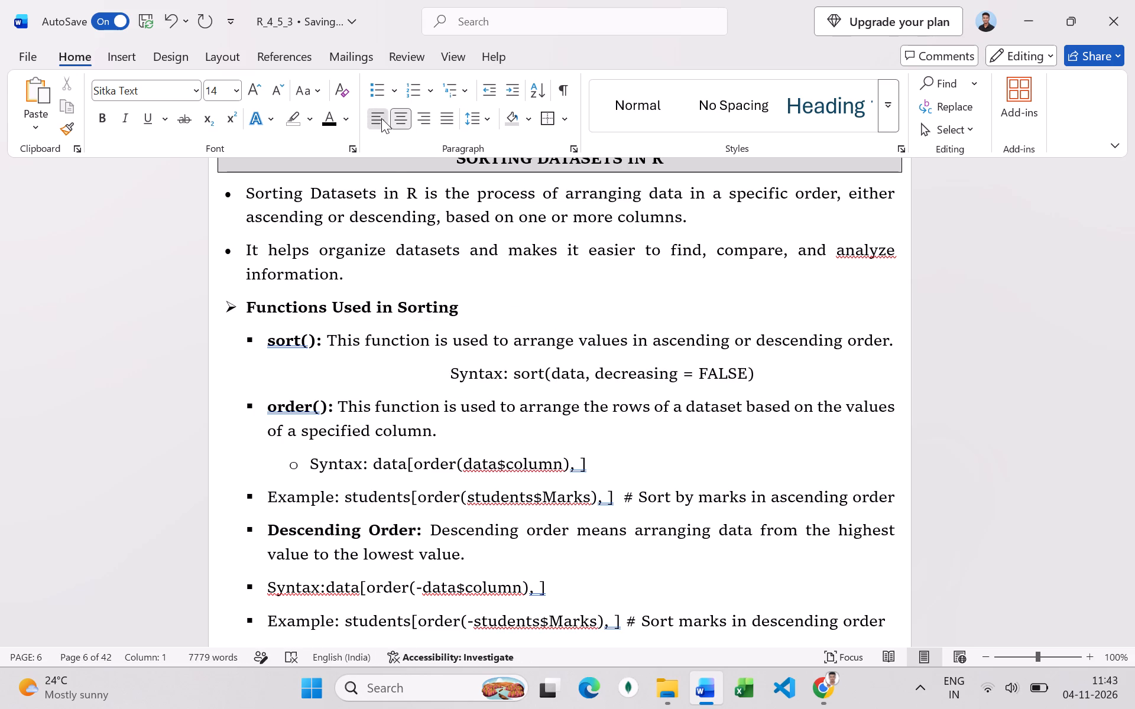
{"action": "key", "text": "Tab"}
{"action": "key", "text": "Tab"}
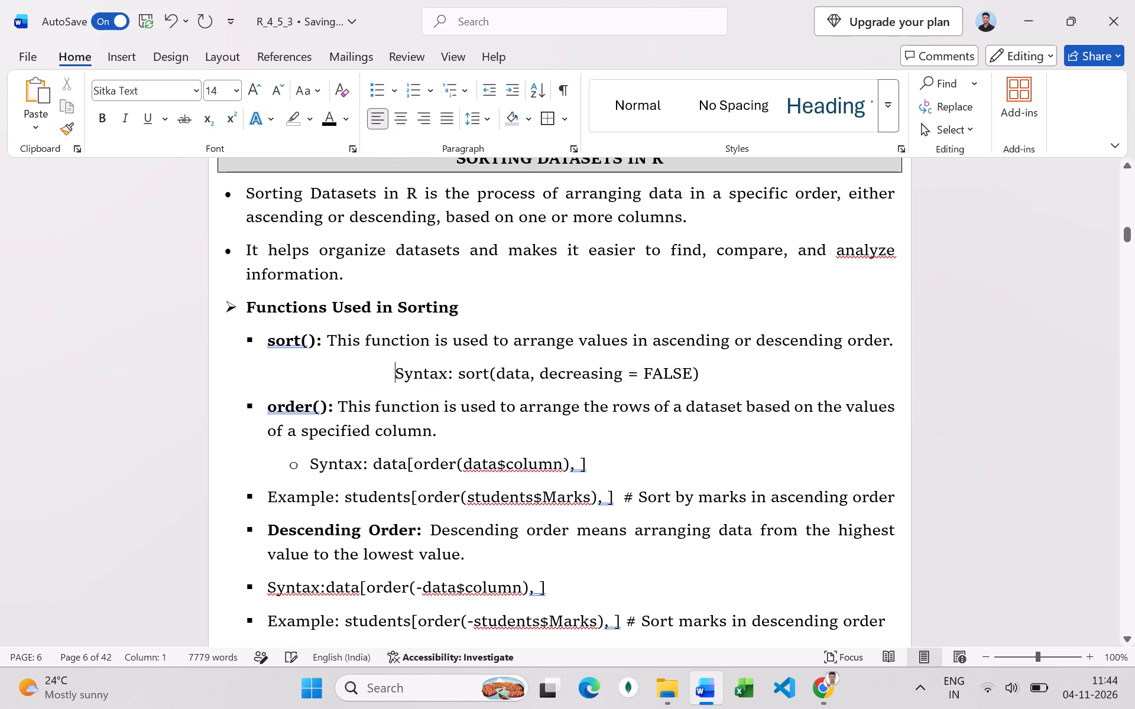
{"action": "key", "text": "Tab"}
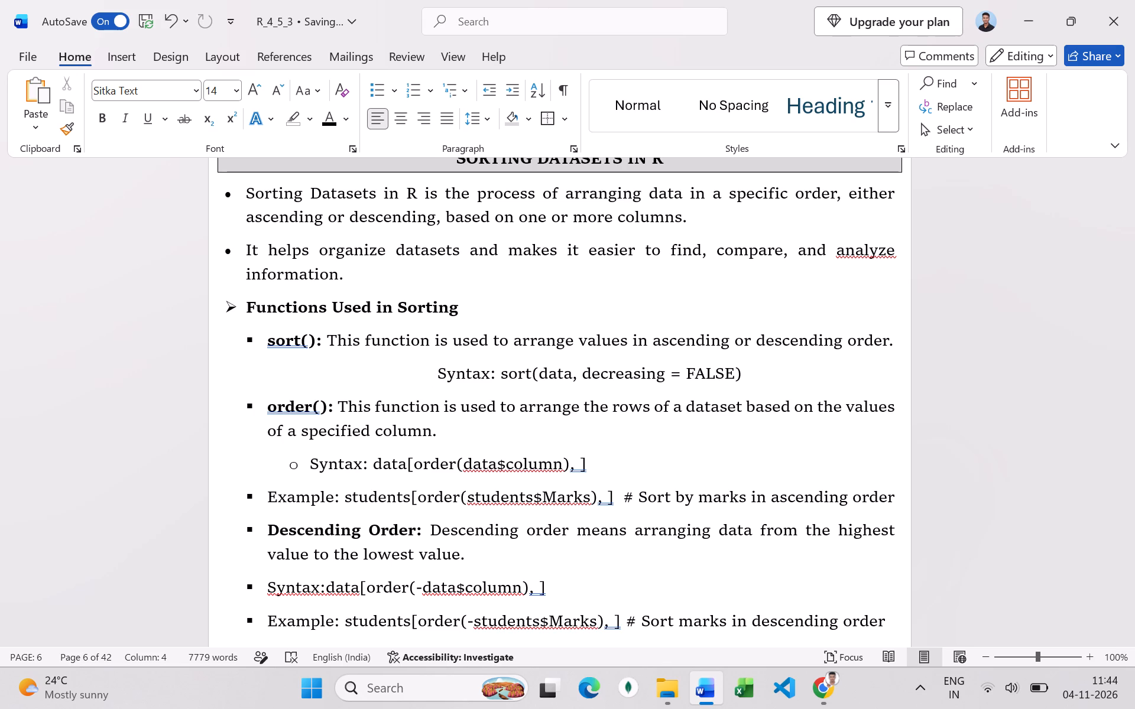
{"action": "left_click_drag", "start_coordinate": [621, 469], "coordinate": [260, 410]}
{"action": "key", "text": "ctrl+c"}
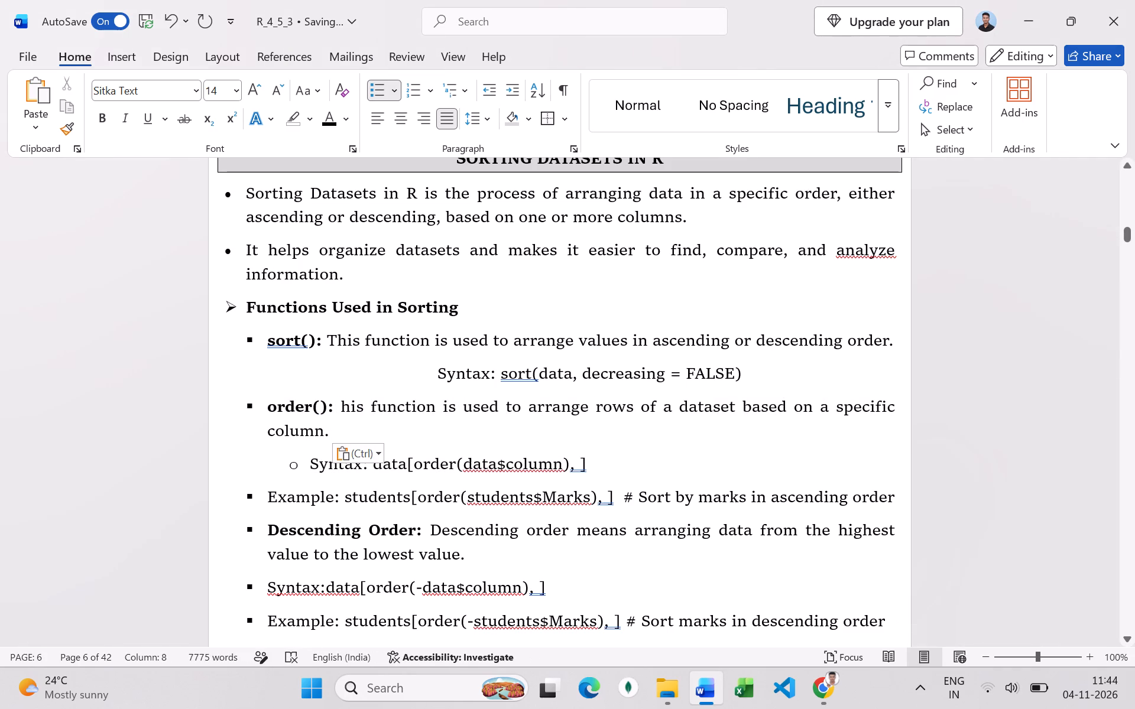
{"action": "left_click", "coordinate": [344, 408]}
{"action": "key", "text": "shift+t"}
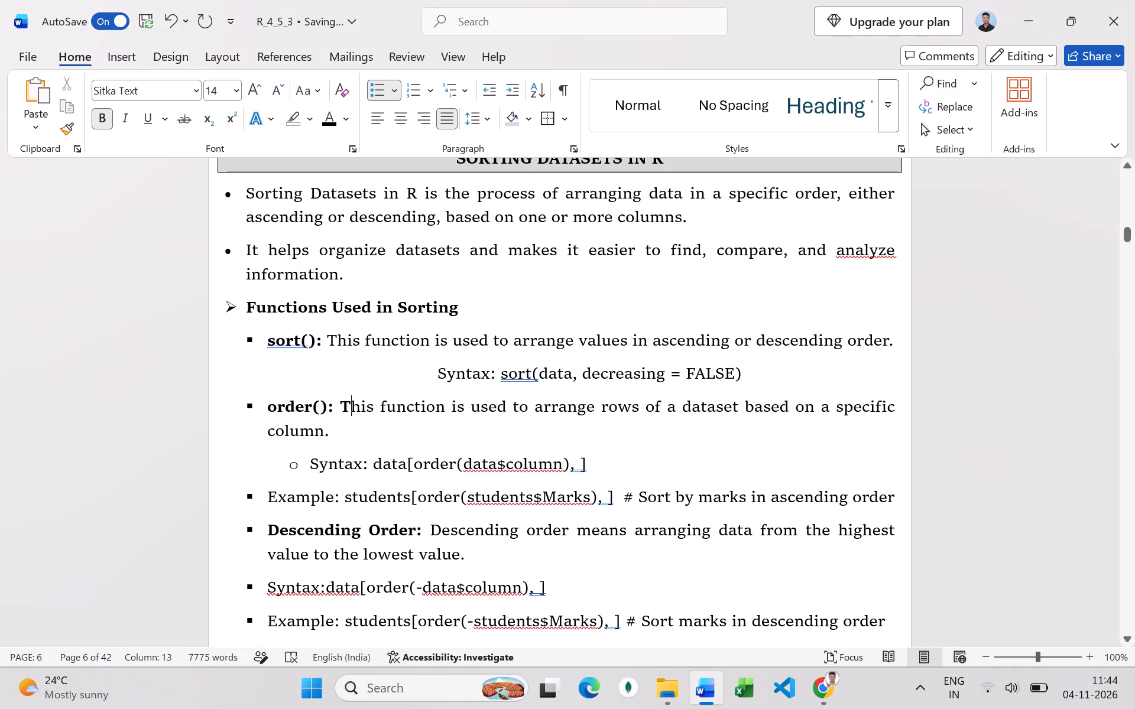
Replace "This function" at the start of the order() description with a non-bold "It".
{"action": "left_click_drag", "start_coordinate": [447, 403], "coordinate": [372, 404]}
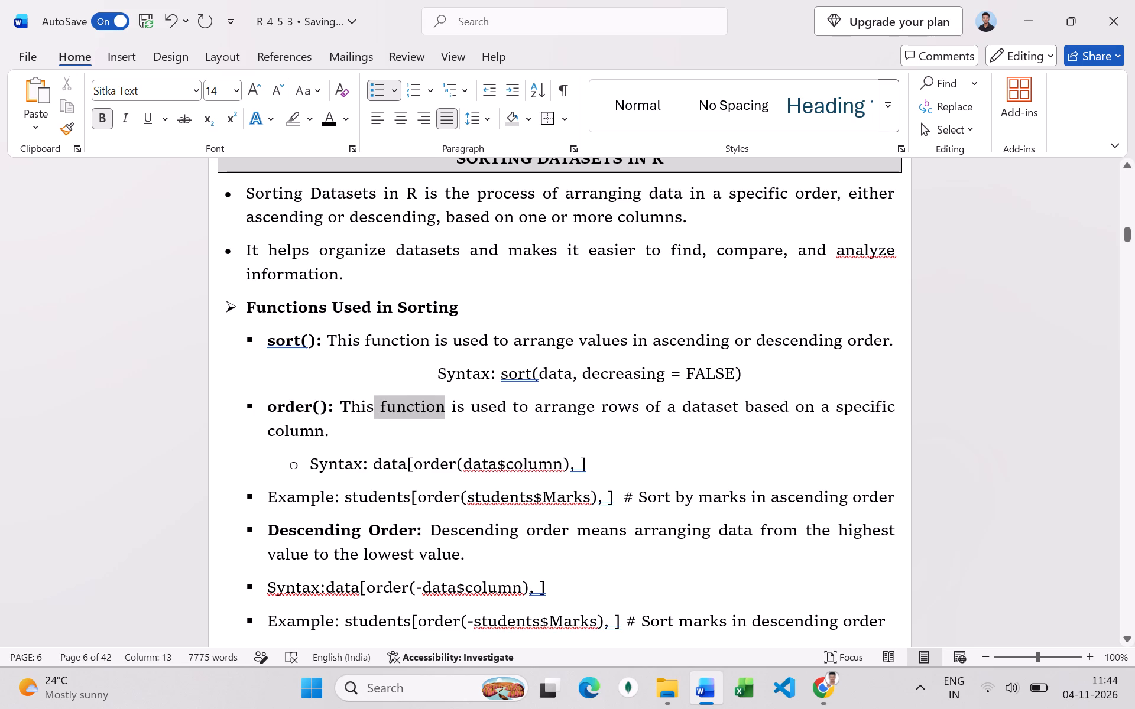
{"action": "left_click_drag", "start_coordinate": [372, 404], "coordinate": [357, 404]}
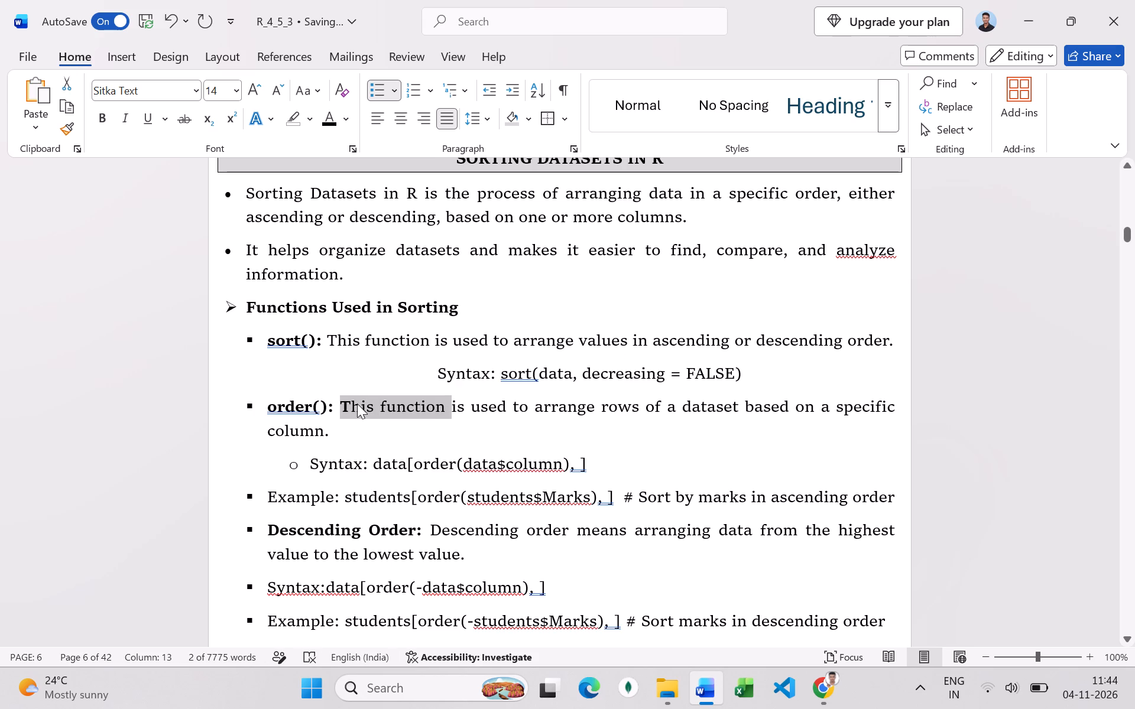
{"action": "key", "text": "backslash"}
{"action": "key", "text": "ctrl+b"}
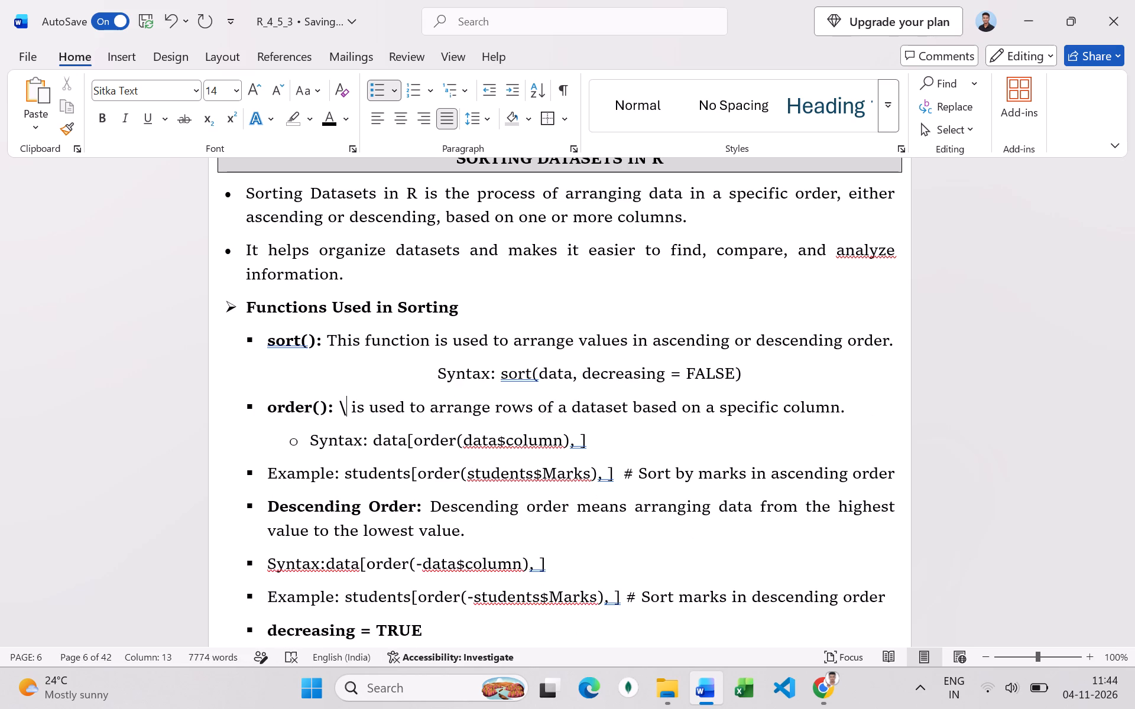
{"action": "key", "text": "BackSpace"}
{"action": "key", "text": "ctrl+b"}
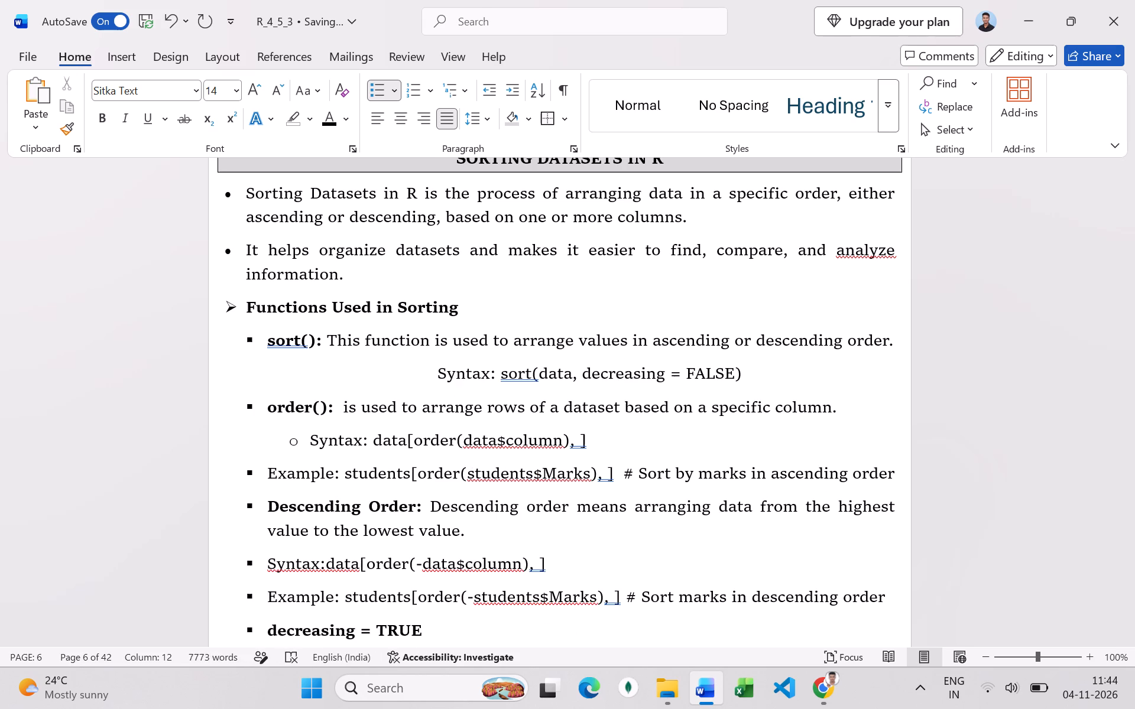
{"action": "key", "text": "shift+i"}
{"action": "key", "text": "t"}
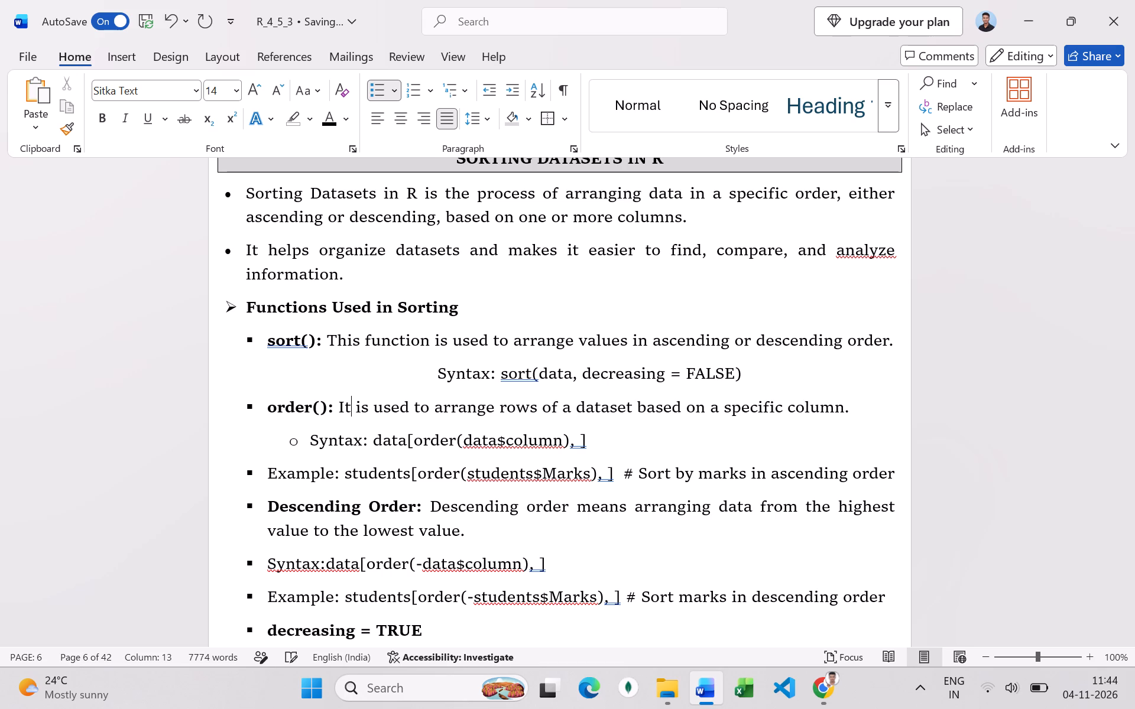
Remove the bullet from the order() syntax line and indent it by three tab stops.
{"action": "left_click", "coordinate": [312, 435]}
{"action": "key", "text": "BackSpace"}
{"action": "key", "text": "Tab"}
{"action": "key", "text": "Tab"}
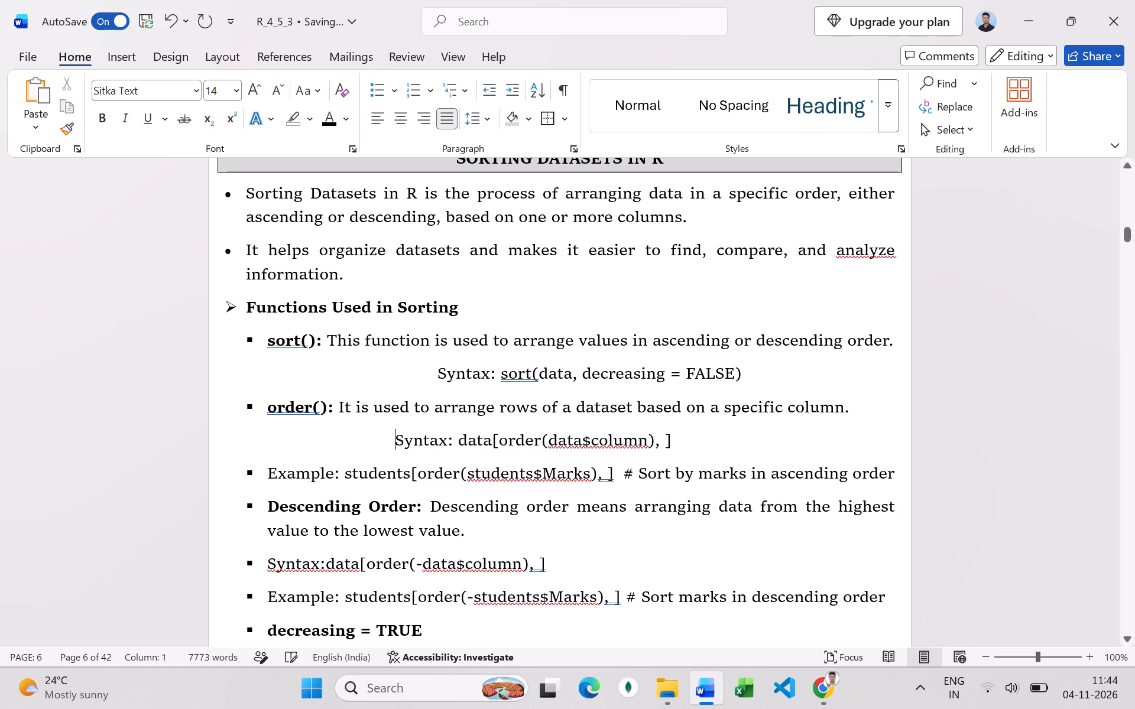
{"action": "key", "text": "Tab"}
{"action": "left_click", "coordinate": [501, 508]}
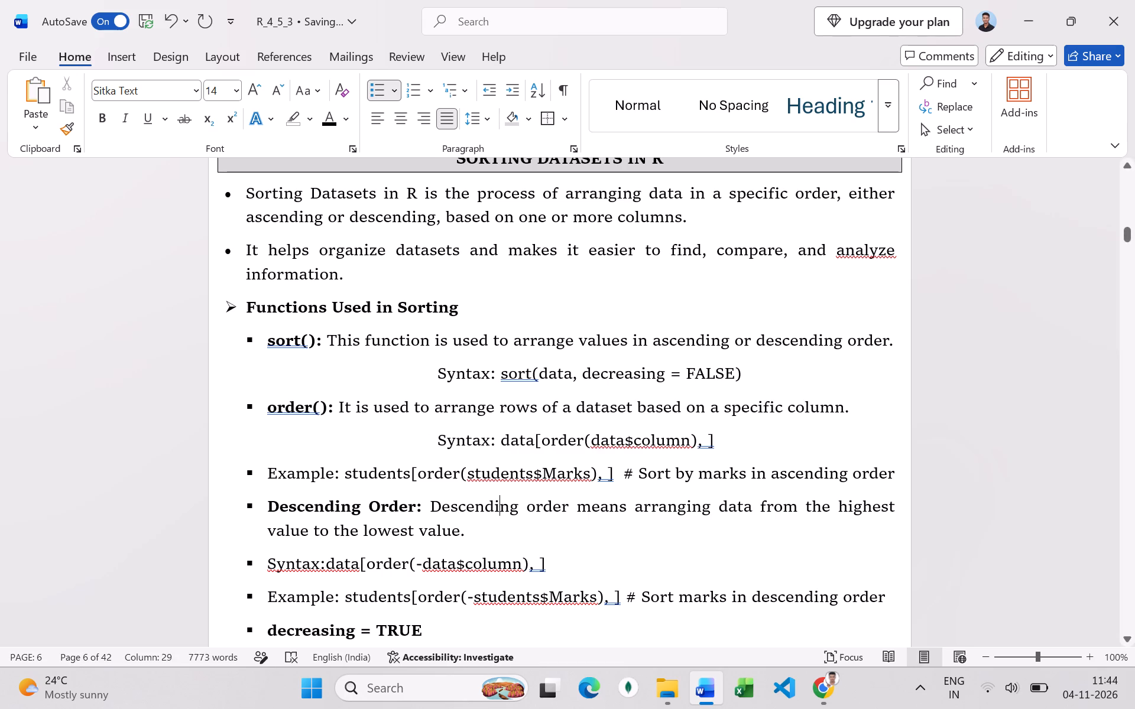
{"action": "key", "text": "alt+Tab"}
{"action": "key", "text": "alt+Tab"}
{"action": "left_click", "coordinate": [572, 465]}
Reduce the indent of the sort() and order() syntax lines by one tab stop each.
{"action": "left_click", "coordinate": [432, 384]}
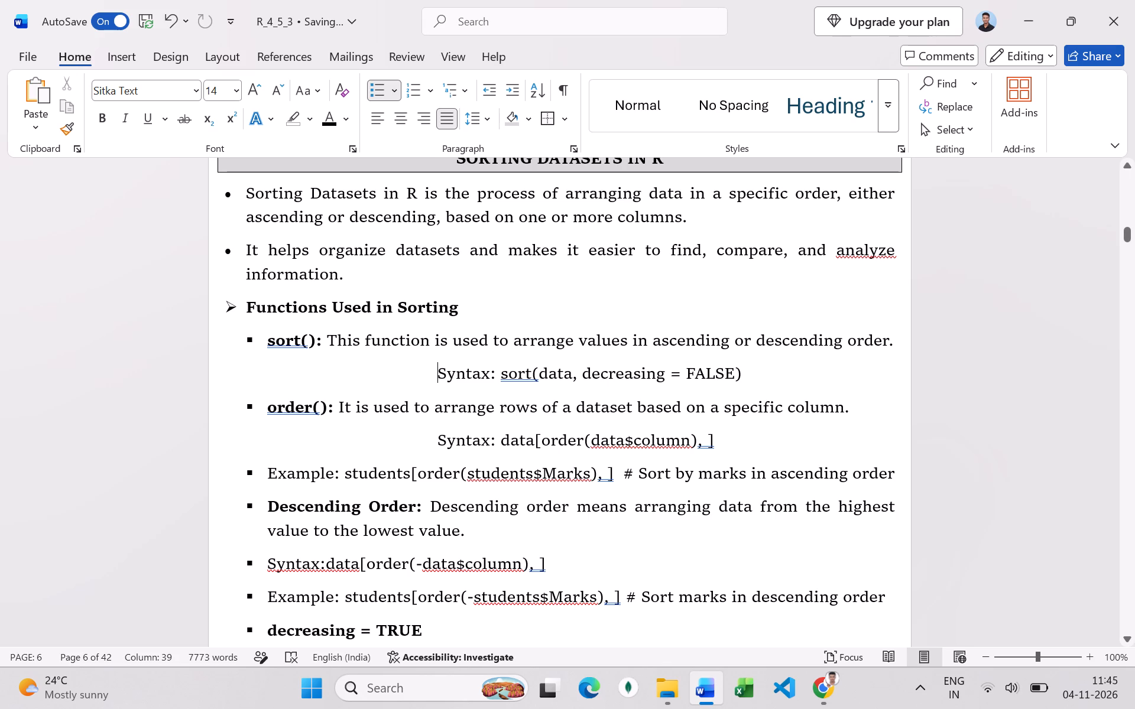
{"action": "key", "text": "BackSpace"}
{"action": "left_click", "coordinate": [431, 445]}
{"action": "key", "text": "BackSpace"}
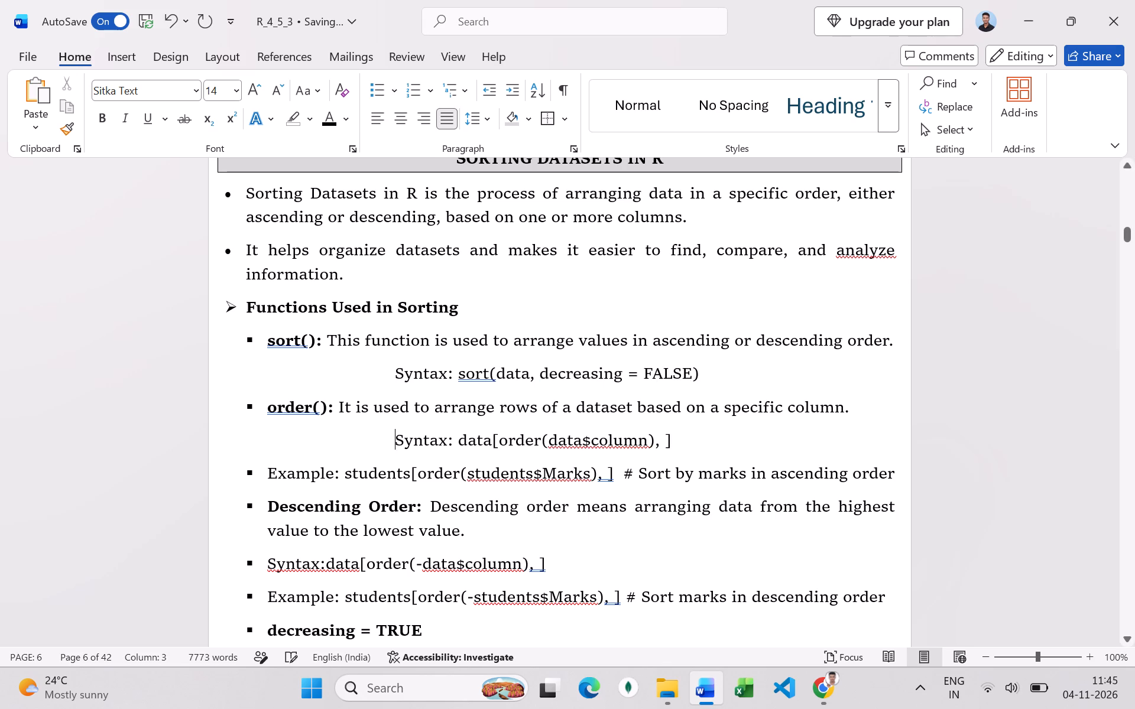
Delete the ascending-order example bullet below the order() syntax line.
{"action": "left_click_drag", "start_coordinate": [909, 471], "coordinate": [366, 430]}
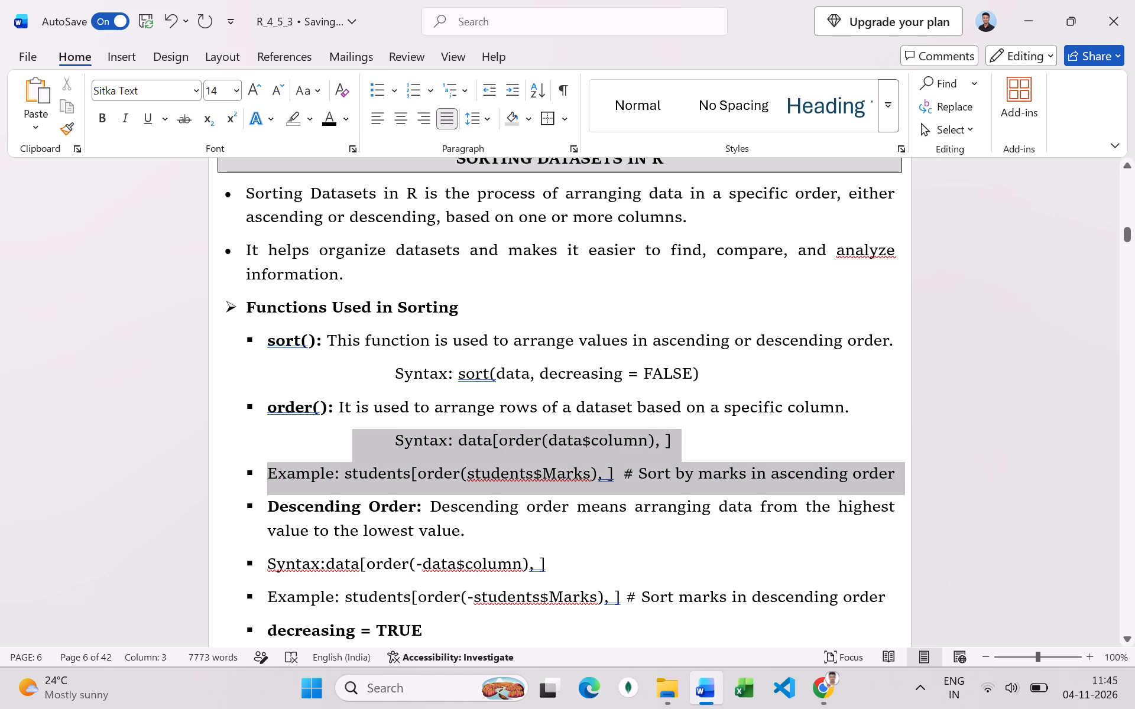
{"action": "left_click_drag", "start_coordinate": [366, 430], "coordinate": [285, 472]}
{"action": "key", "text": "BackSpace"}
{"action": "key", "text": "BackSpace"}
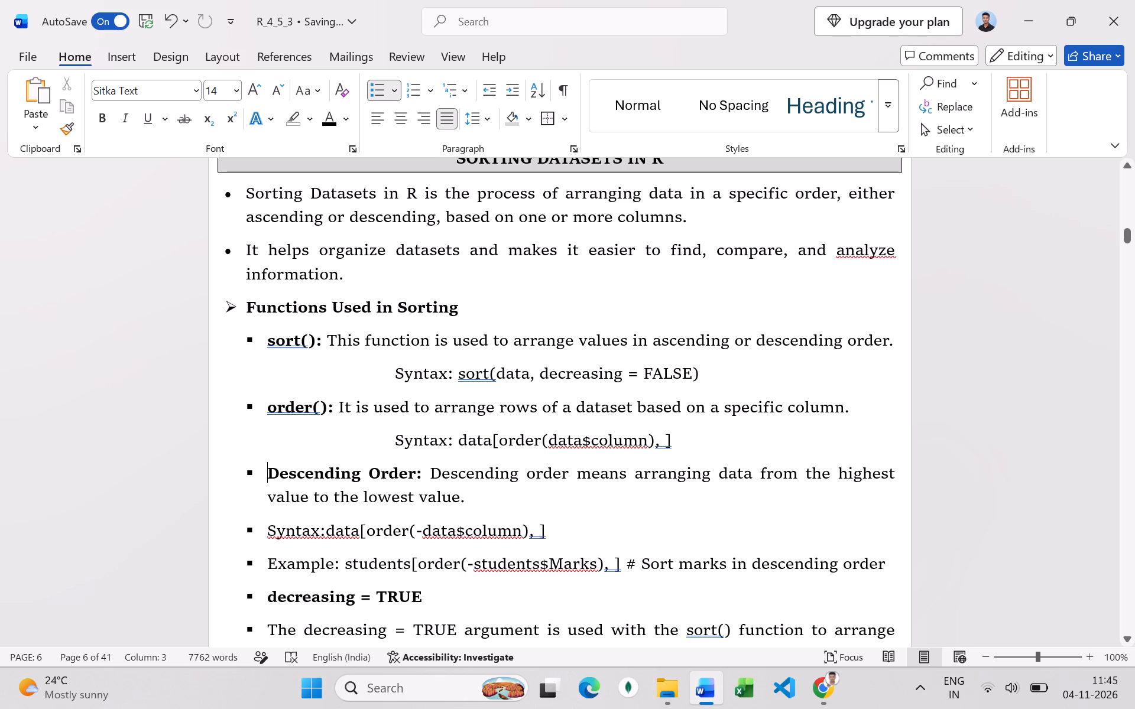
Replace "Descending order means" at the start of the Descending Order description with "It".
{"action": "left_click_drag", "start_coordinate": [624, 472], "coordinate": [440, 463]}
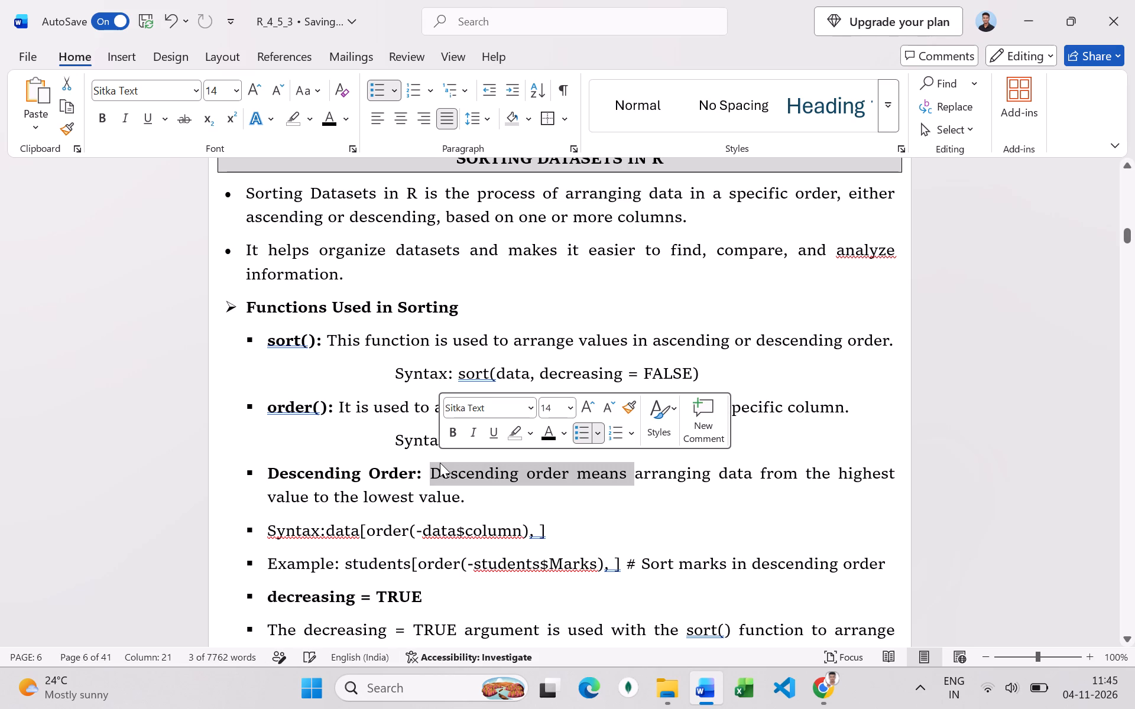
{"action": "key", "text": "shift+i"}
{"action": "key", "text": "t"}
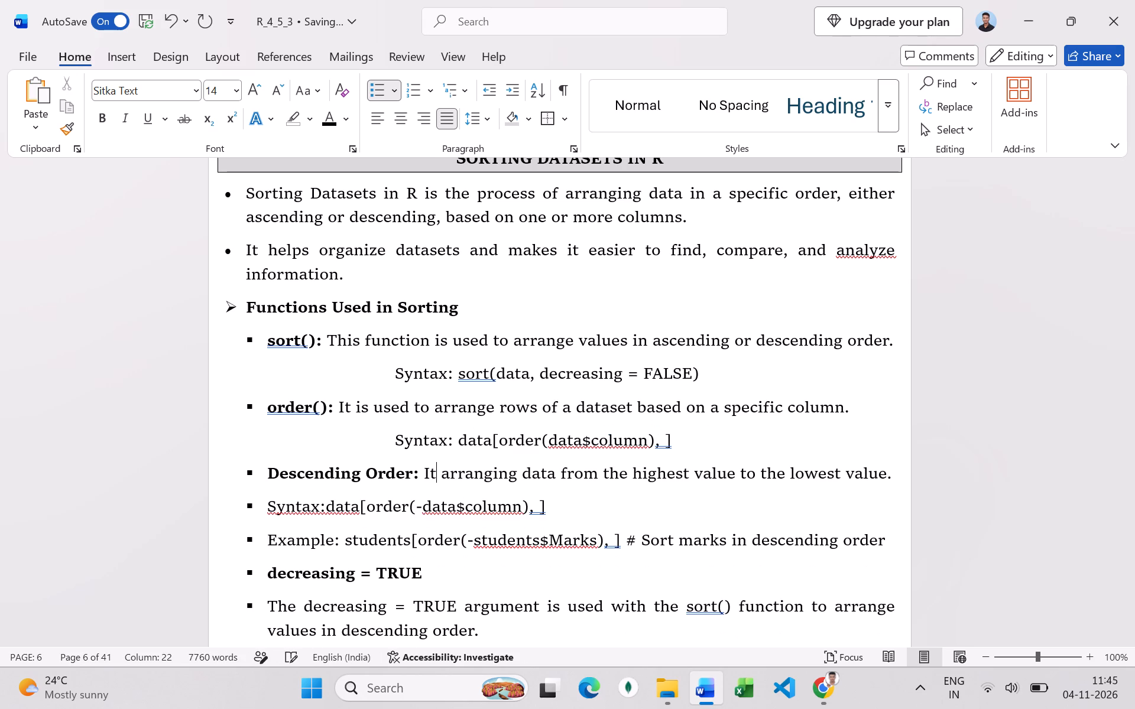
Unbullet and left-align the descending-order syntax line, indent it three tab stops, and add a space after "Syntax:".
{"action": "left_click", "coordinate": [263, 503]}
{"action": "key", "text": "BackSpace"}
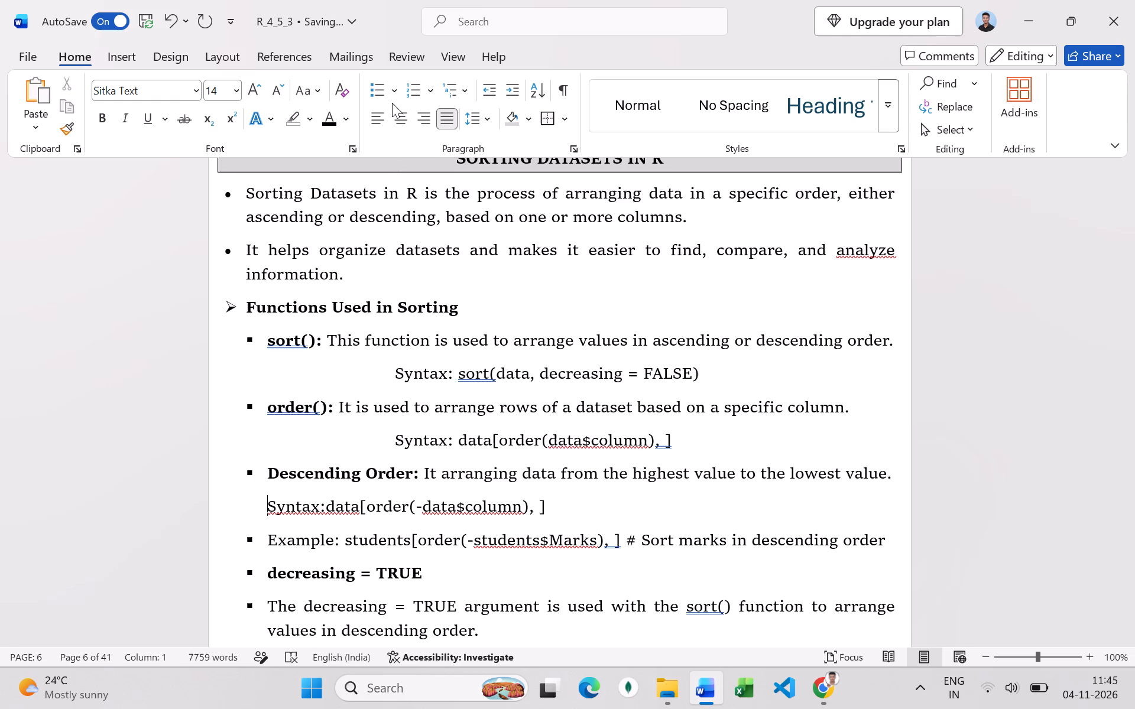
{"action": "left_click", "coordinate": [401, 119]}
{"action": "left_click", "coordinate": [384, 116]}
{"action": "triple_click", "coordinate": [517, 92]}
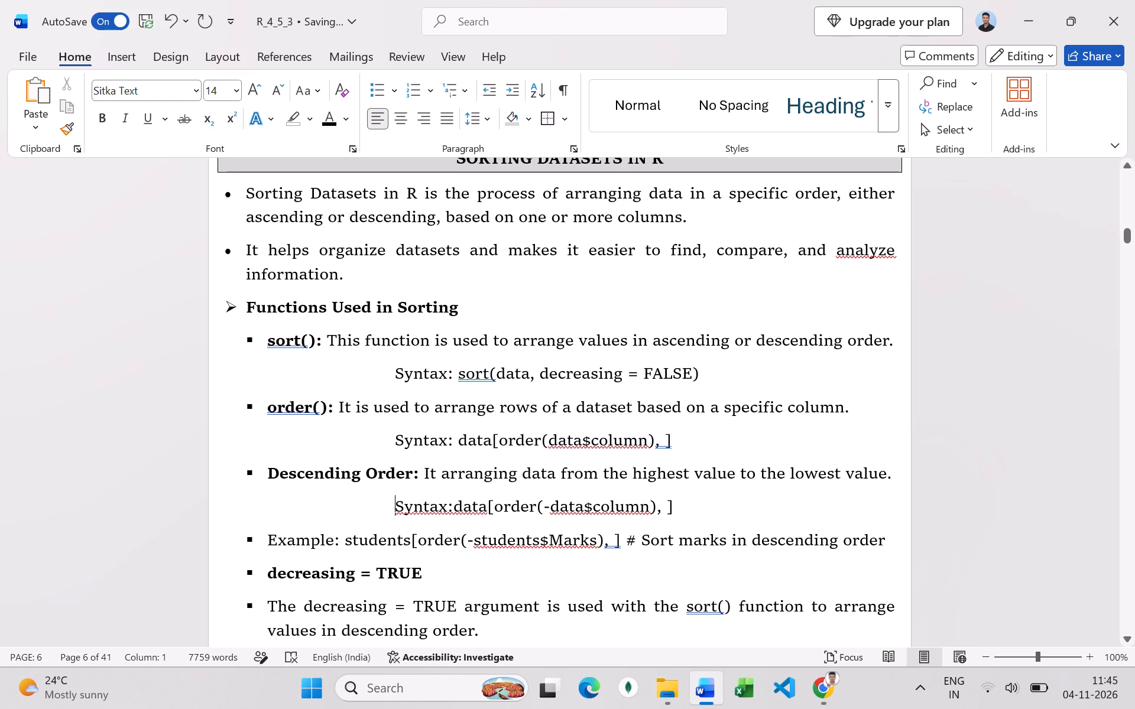
{"action": "left_click", "coordinate": [456, 503]}
{"action": "key", "text": "space"}
{"action": "left_click", "coordinate": [475, 526]}
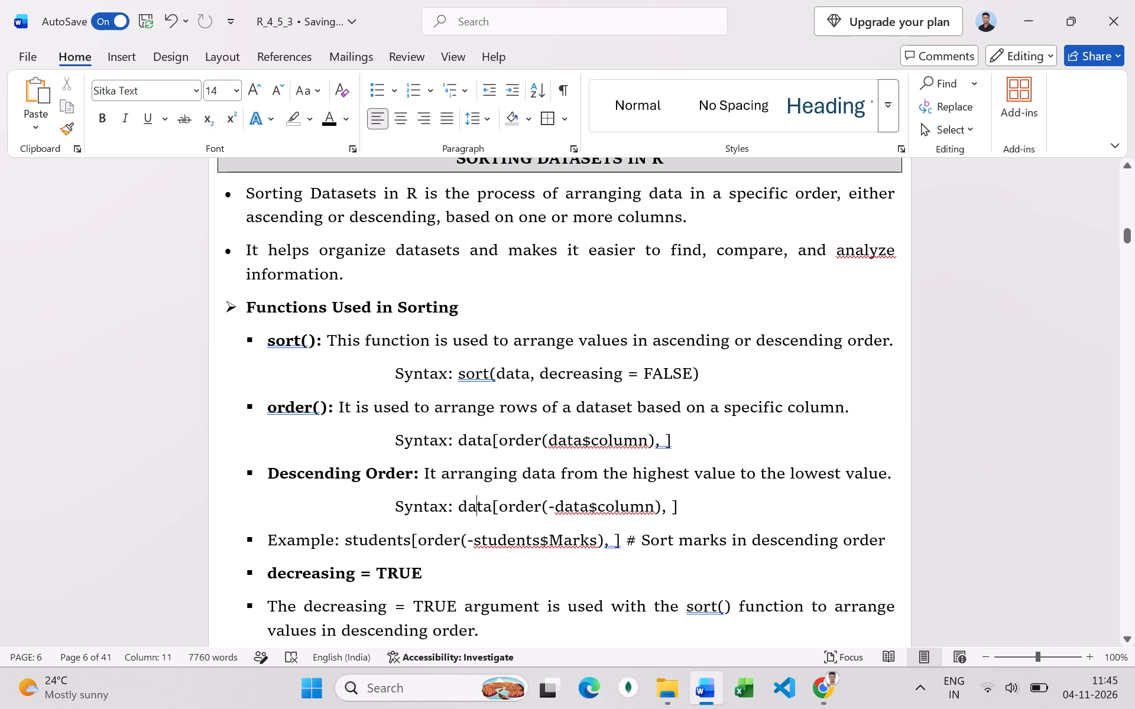
{"action": "key", "text": "alt+Tab"}
{"action": "scroll", "coordinate": [444, 546], "scroll_direction": "down", "scroll_amount": 2}
{"action": "scroll", "coordinate": [444, 549], "scroll_direction": "up", "scroll_amount": 1}
{"action": "scroll", "coordinate": [444, 550], "scroll_direction": "down", "scroll_amount": 3}
{"action": "left_click", "coordinate": [412, 613]}
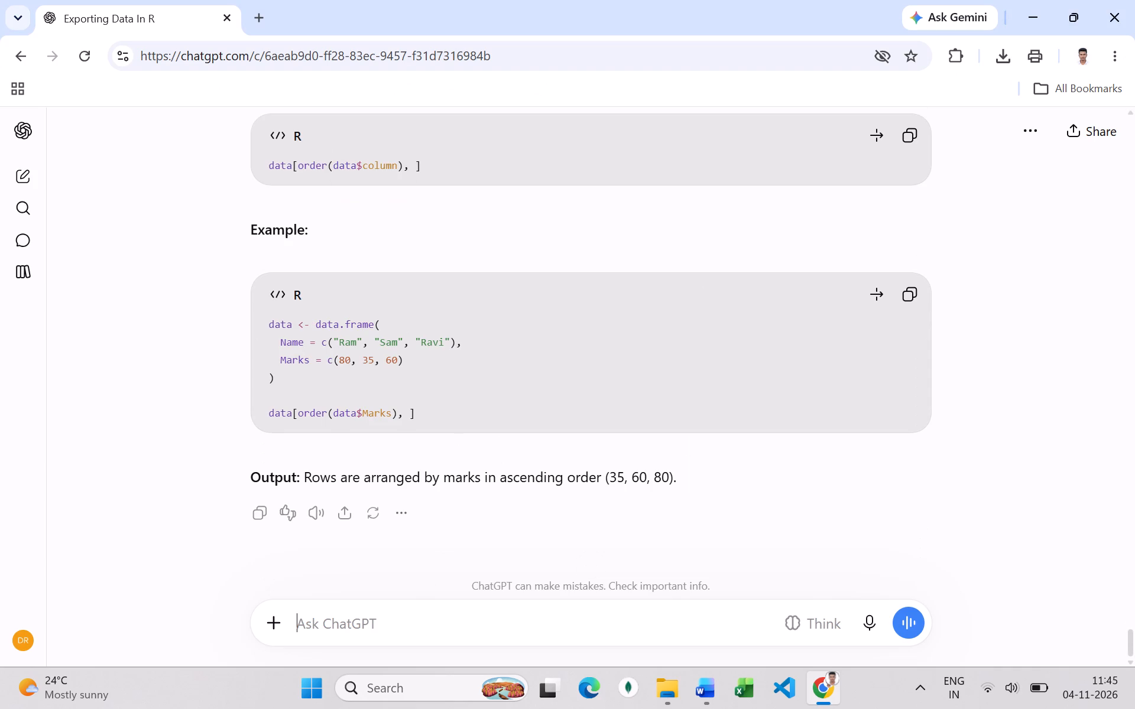
{"action": "key", "text": "alt+Tab"}
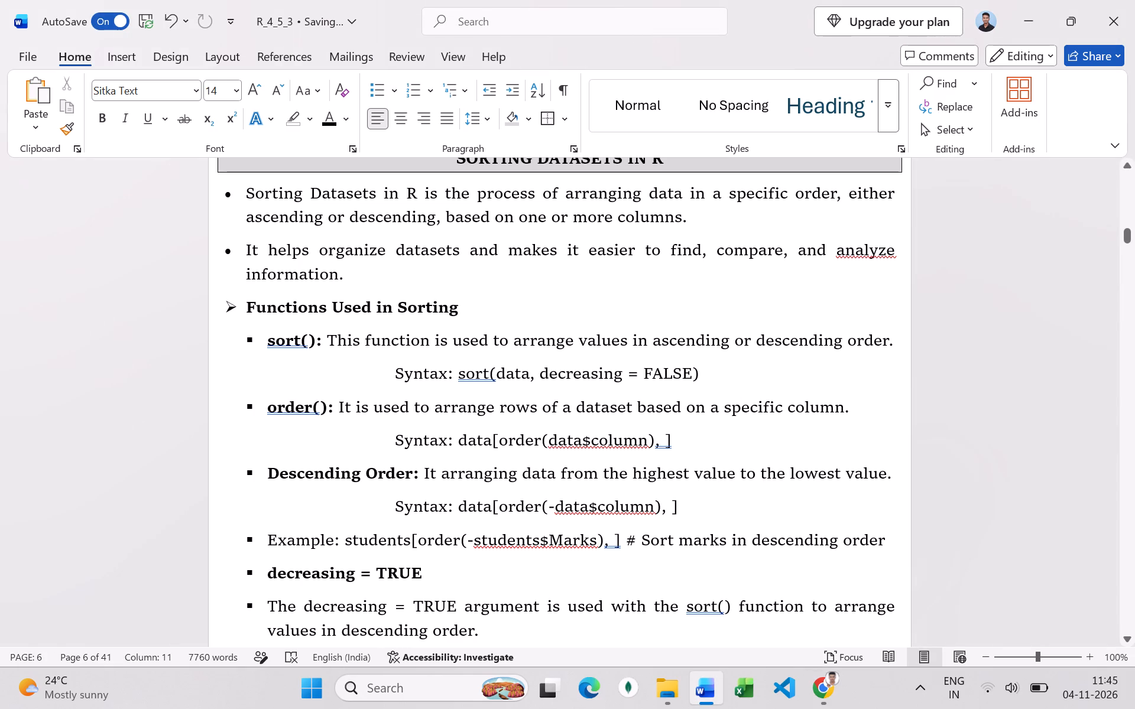
{"action": "left_click_drag", "start_coordinate": [722, 503], "coordinate": [376, 510]}
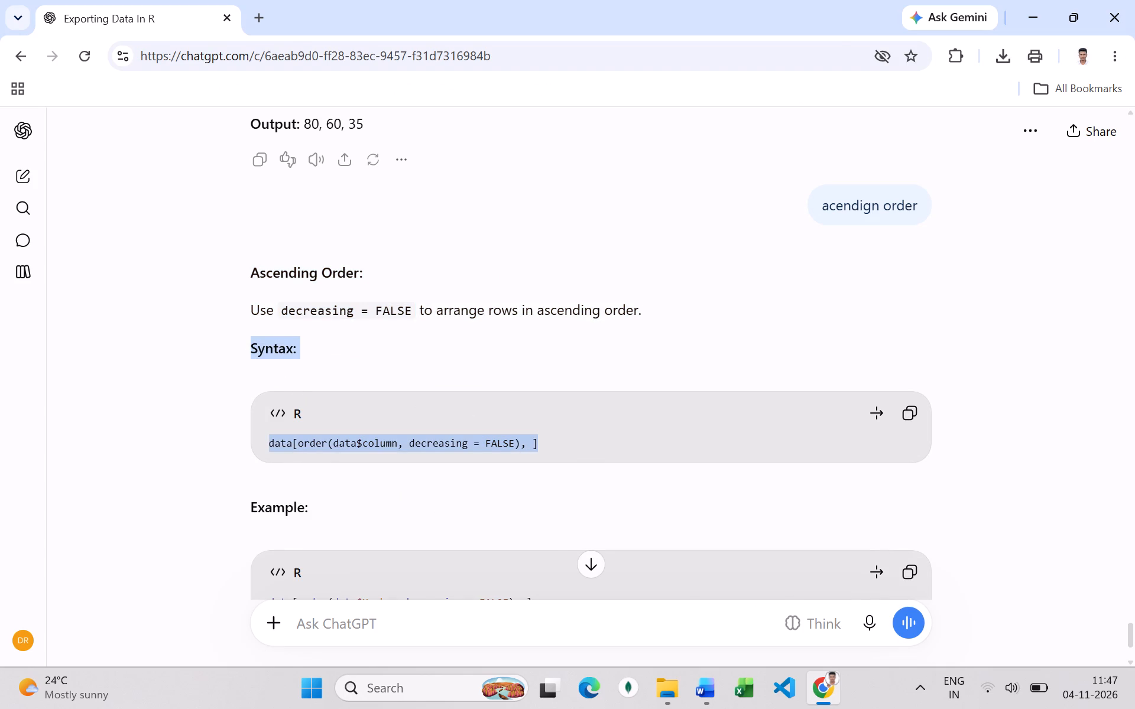
{"action": "key", "text": "alt+Tab"}
{"action": "key", "text": "ctrl+v"}
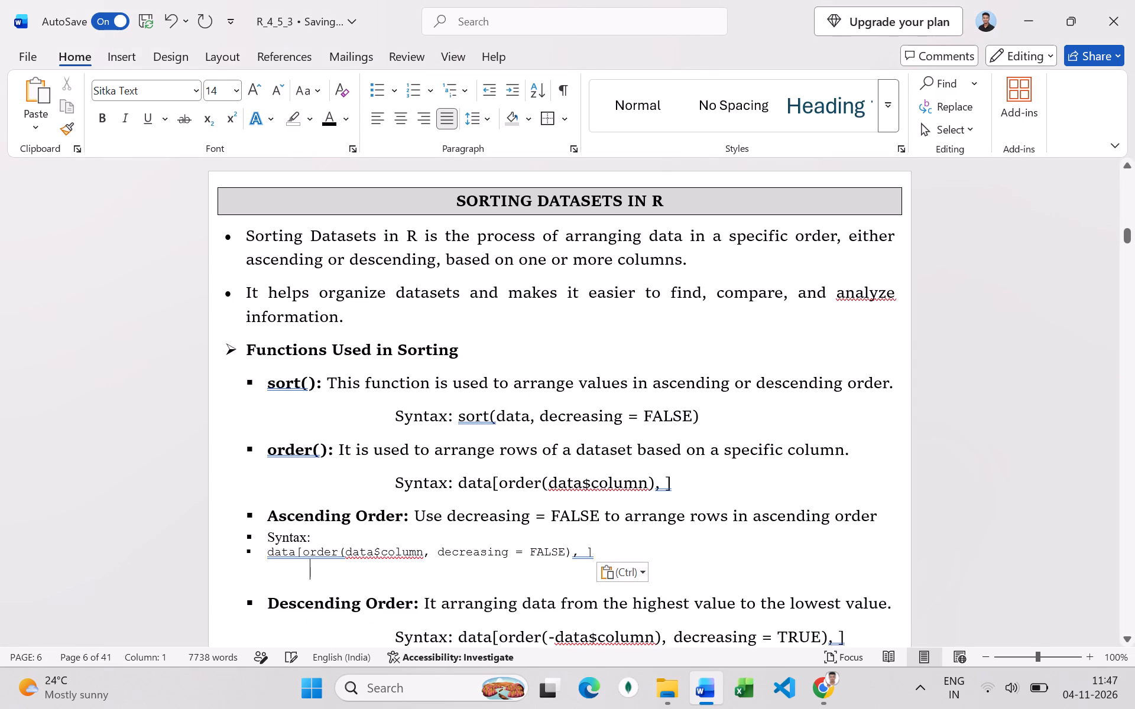
{"action": "key", "text": "ctrl+z"}
{"action": "key", "text": "Return"}
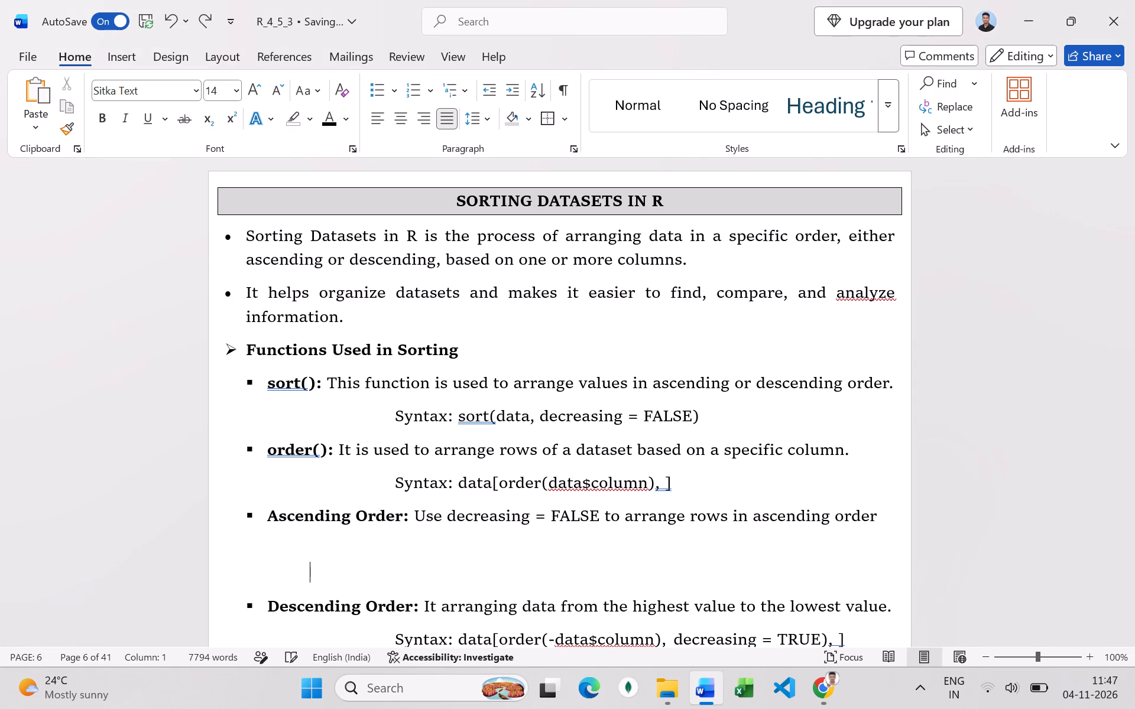
{"action": "key", "text": "ctrl+v"}
{"action": "left_click", "coordinate": [312, 588]}
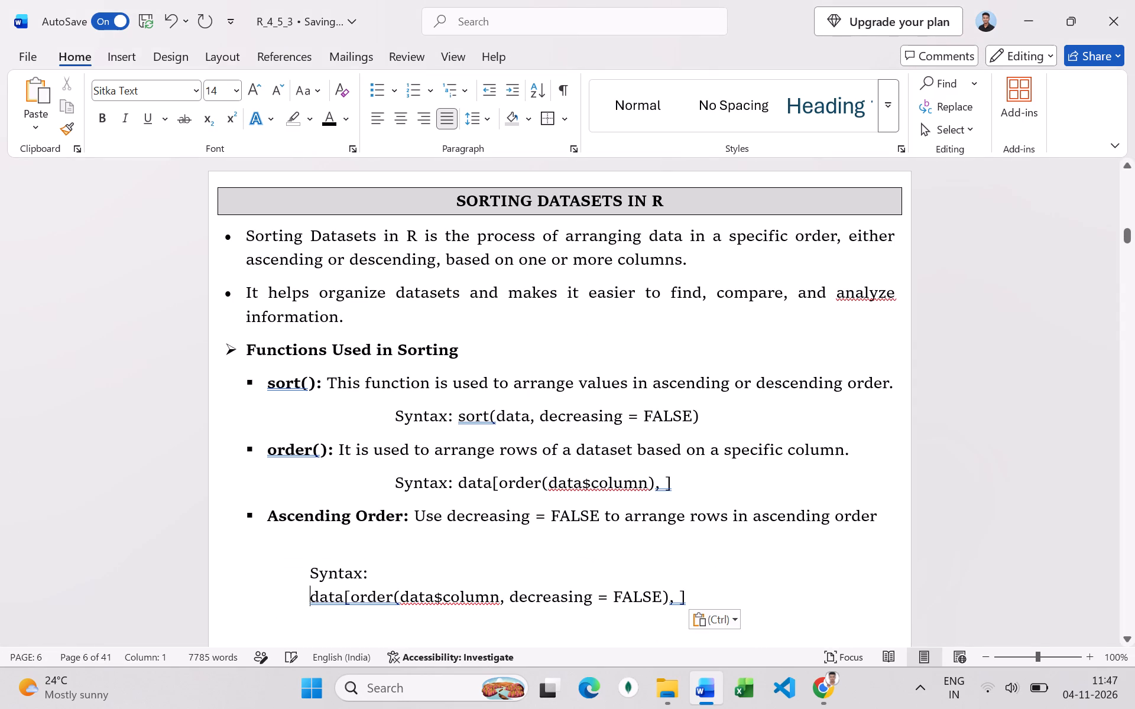
{"action": "key", "text": "BackSpace"}
{"action": "key", "text": "space"}
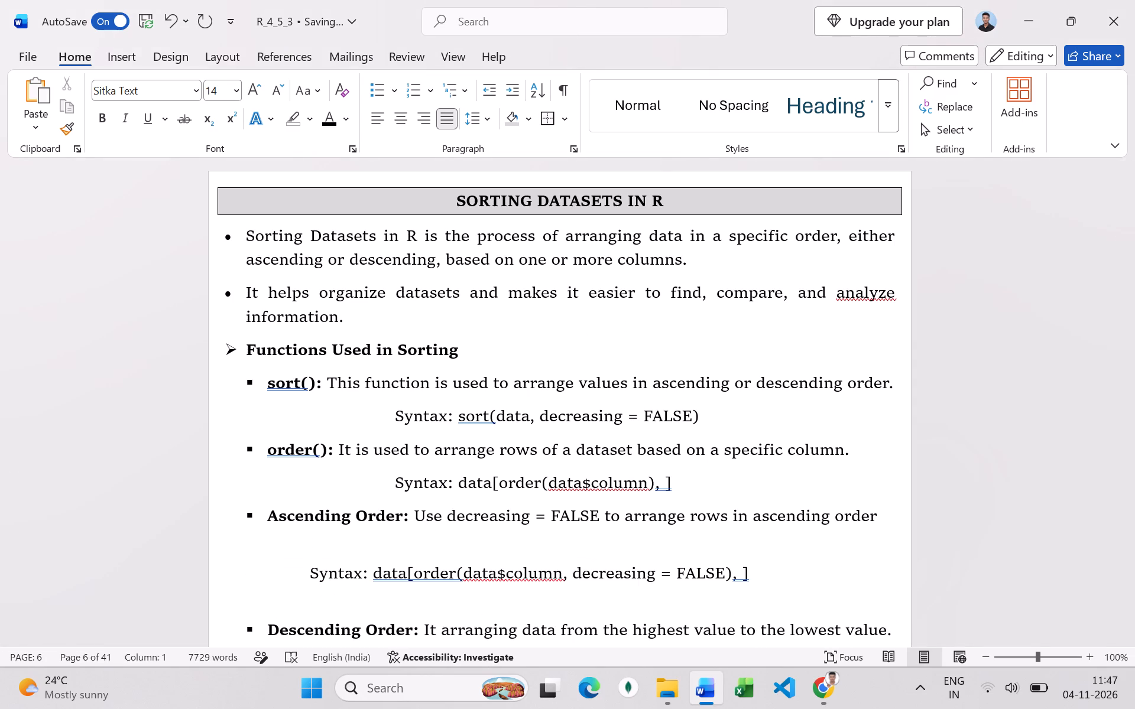
Remove the blank lines around the Ascending Order syntax and indent it two more tab stops to align with the other syntax lines.
{"action": "left_click", "coordinate": [374, 601]}
{"action": "key", "text": "BackSpace"}
{"action": "left_click", "coordinate": [358, 555]}
{"action": "key", "text": "BackSpace"}
{"action": "left_click", "coordinate": [295, 548]}
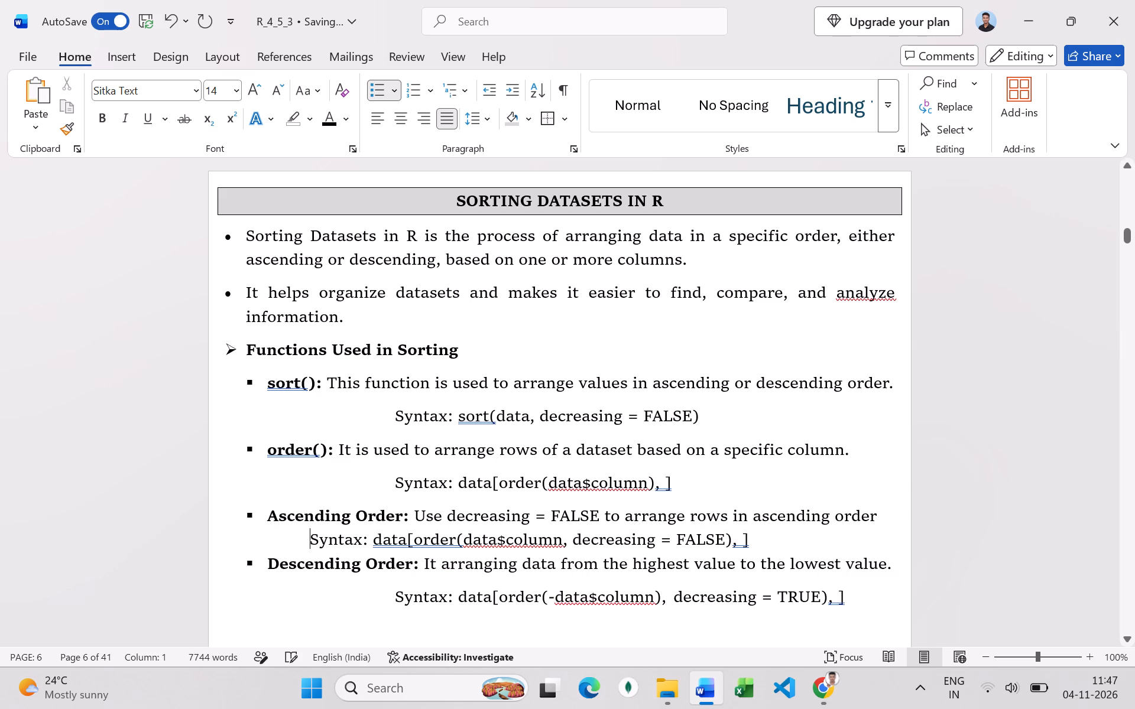
{"action": "key", "text": "Tab"}
{"action": "key", "text": "Tab"}
Set line spacing to 1.5 from the Ascending Order syntax line through the Descending Order bullet.
{"action": "left_click_drag", "start_coordinate": [540, 568], "coordinate": [457, 525]}
{"action": "left_click", "coordinate": [476, 122]}
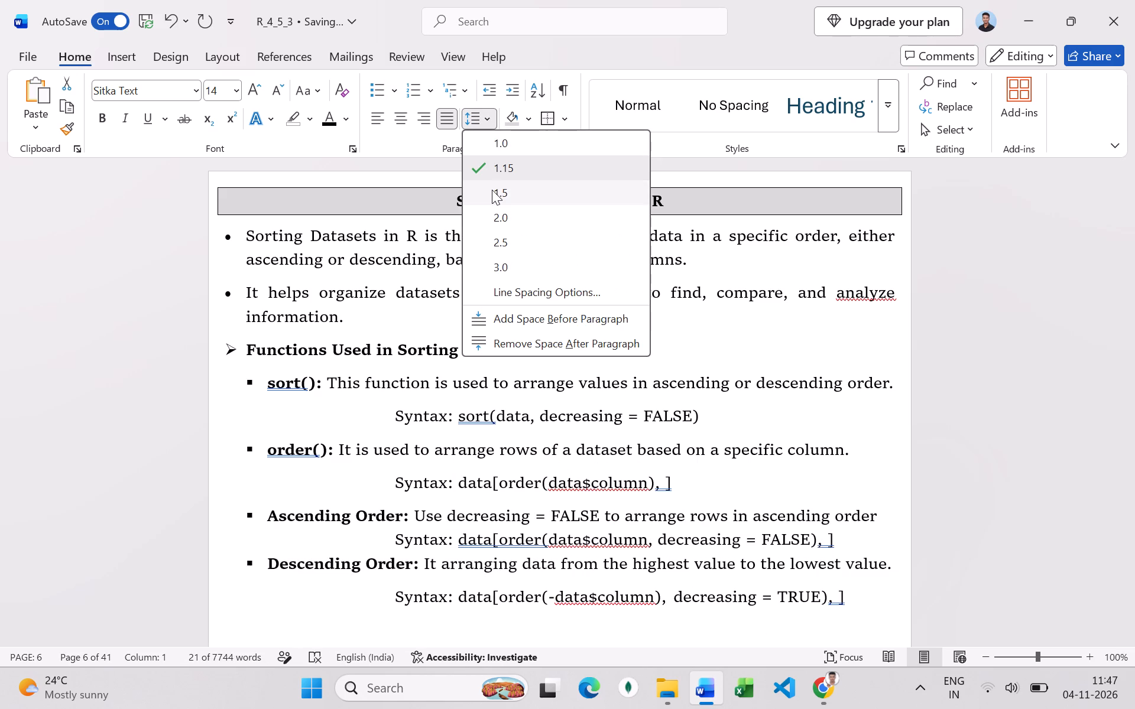
{"action": "left_click", "coordinate": [492, 190]}
{"action": "left_click", "coordinate": [543, 495]}
Set line spacing to 1.15 for the Descending Order bullet and its syntax line.
{"action": "scroll", "coordinate": [540, 497], "scroll_direction": "down", "scroll_amount": 4}
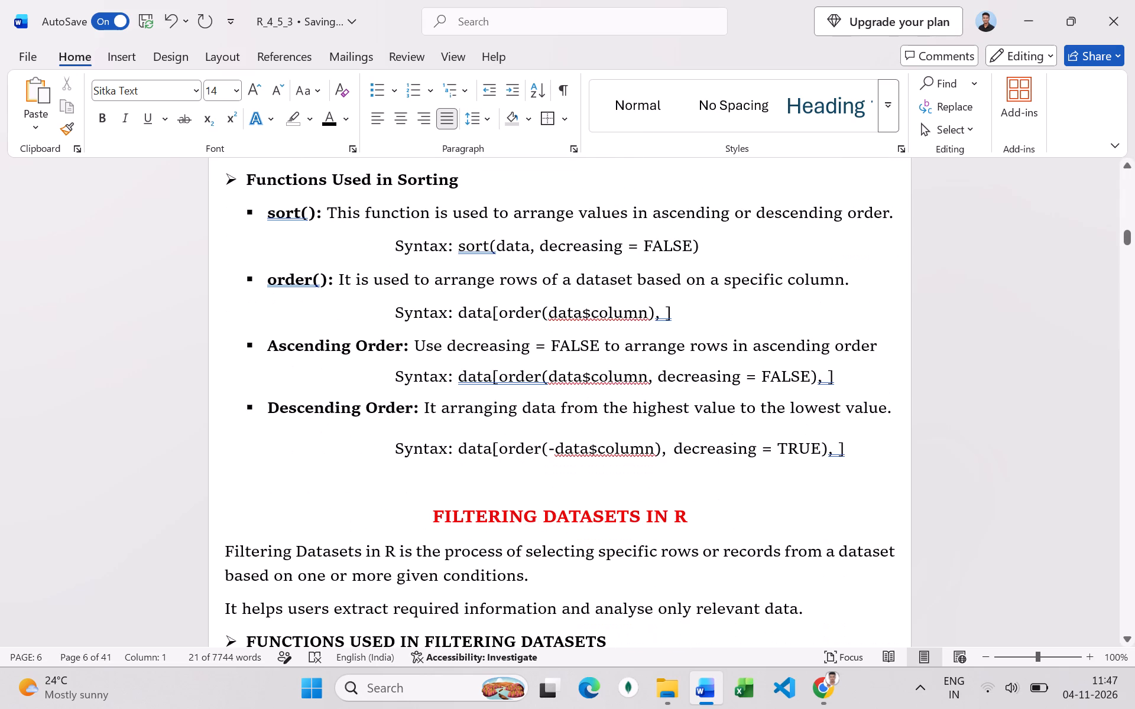
{"action": "left_click", "coordinate": [472, 435]}
{"action": "left_click", "coordinate": [489, 450]}
{"action": "left_click_drag", "start_coordinate": [489, 450], "coordinate": [463, 427]}
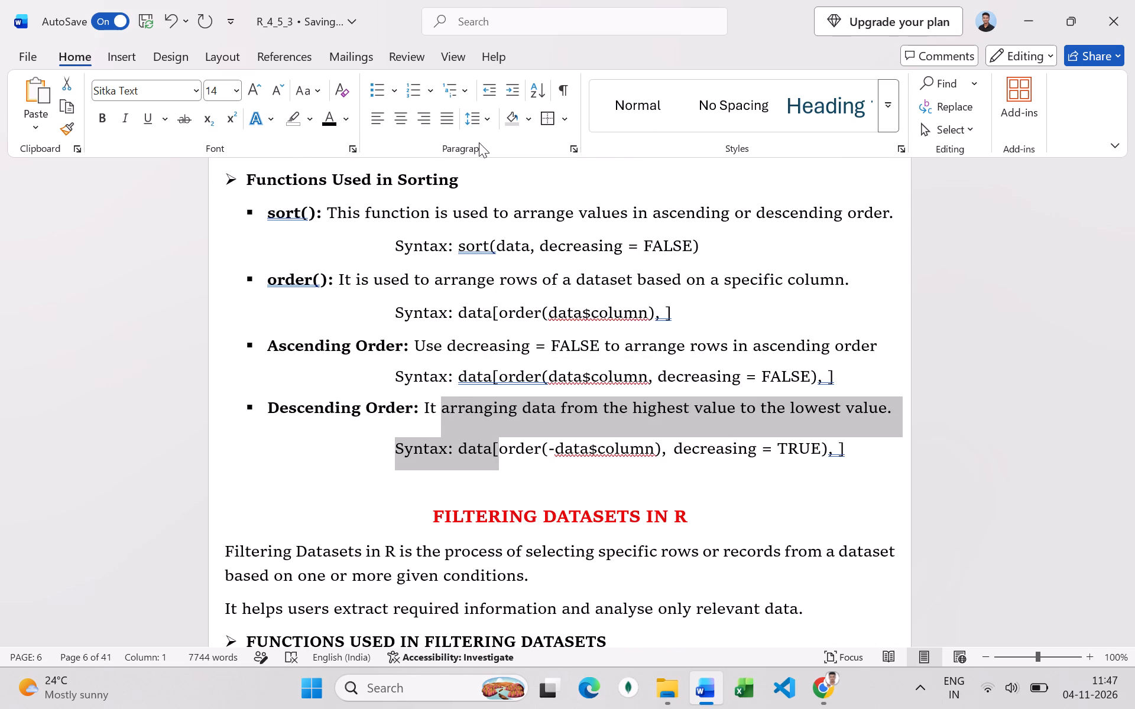
{"action": "left_click", "coordinate": [471, 123]}
{"action": "left_click", "coordinate": [502, 174]}
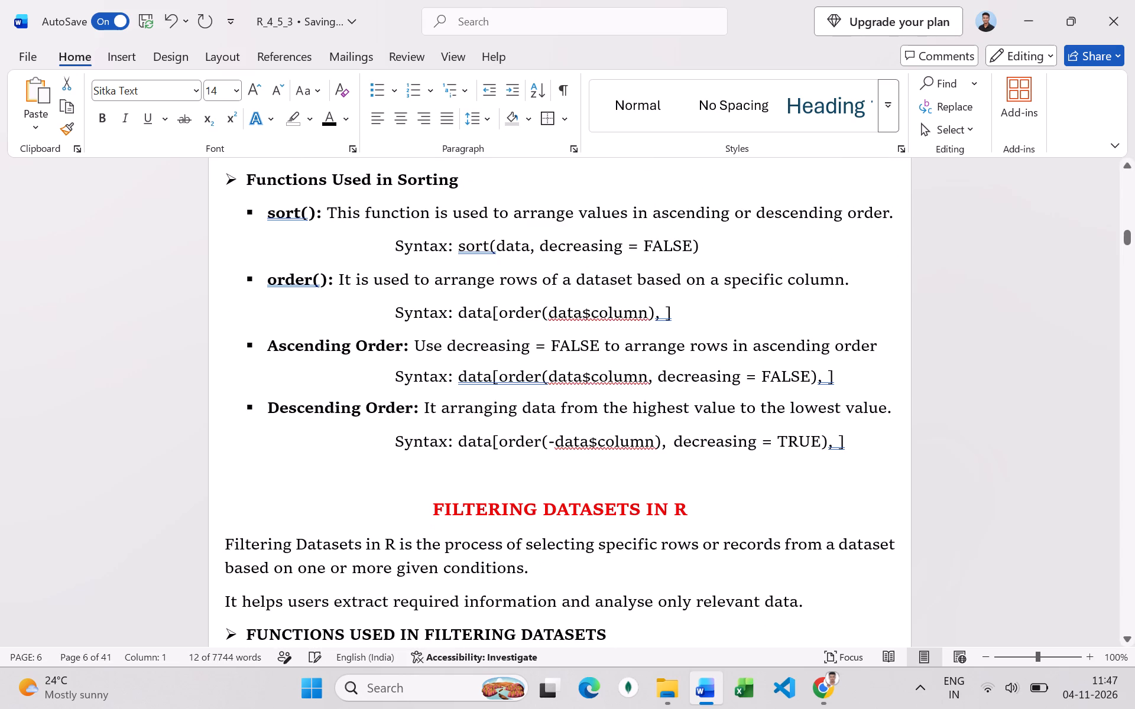
Insert "Example – Follow H.B [ Page – 53]" from the clipboard history below the Descending Order syntax and centre it.
{"action": "left_click", "coordinate": [491, 486]}
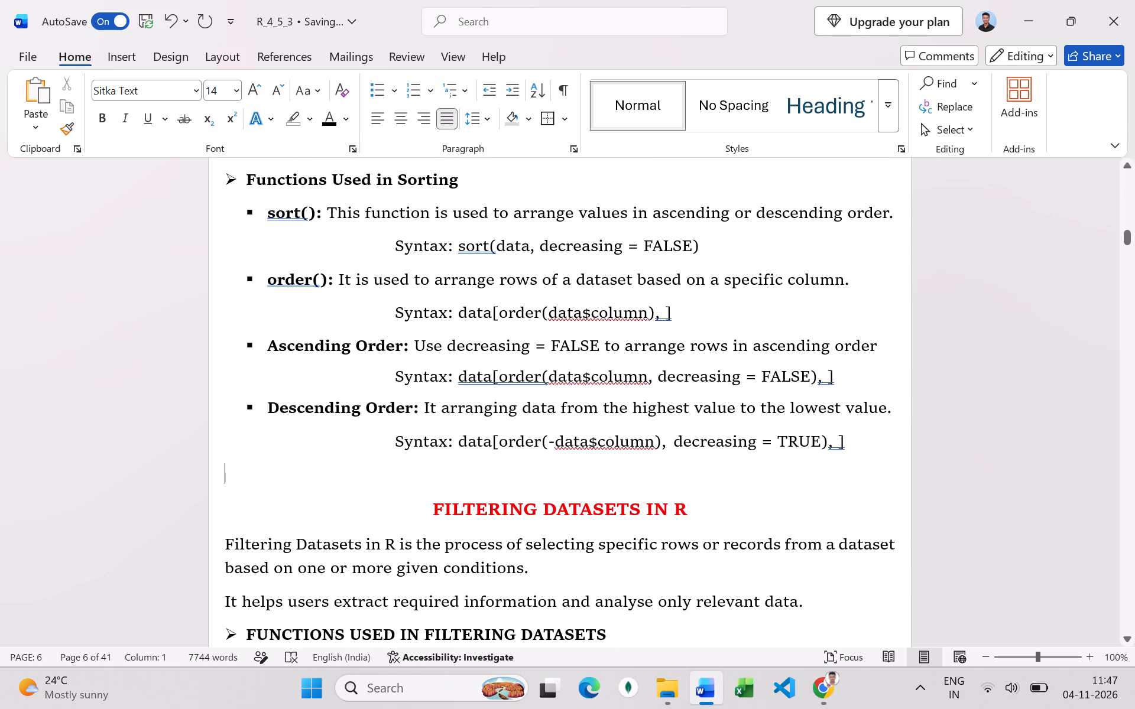
{"action": "scroll", "coordinate": [466, 470], "scroll_direction": "up", "scroll_amount": 2}
{"action": "key", "text": "super+v"}
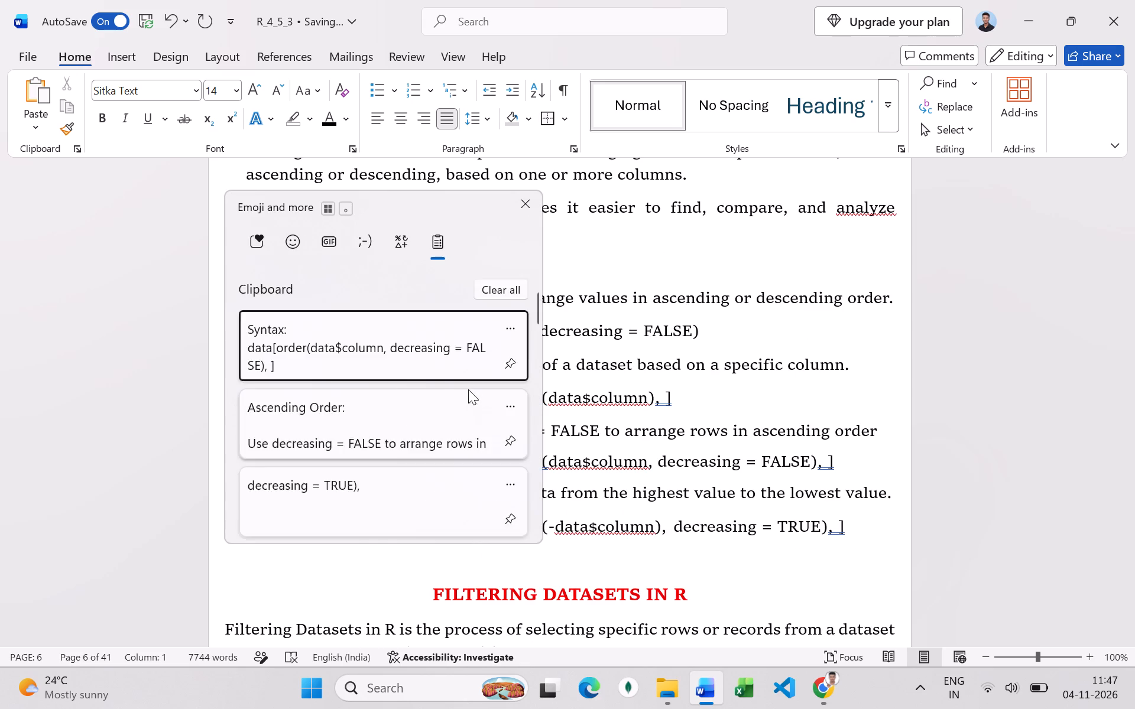
{"action": "scroll", "coordinate": [427, 414], "scroll_direction": "down", "scroll_amount": 11}
{"action": "scroll", "coordinate": [419, 473], "scroll_direction": "up", "scroll_amount": 1}
{"action": "scroll", "coordinate": [419, 473], "scroll_direction": "down", "scroll_amount": 9}
{"action": "scroll", "coordinate": [418, 477], "scroll_direction": "up", "scroll_amount": 1}
{"action": "scroll", "coordinate": [418, 477], "scroll_direction": "down", "scroll_amount": 16}
{"action": "scroll", "coordinate": [418, 477], "scroll_direction": "down", "scroll_amount": 14}
{"action": "scroll", "coordinate": [418, 477], "scroll_direction": "up", "scroll_amount": 10}
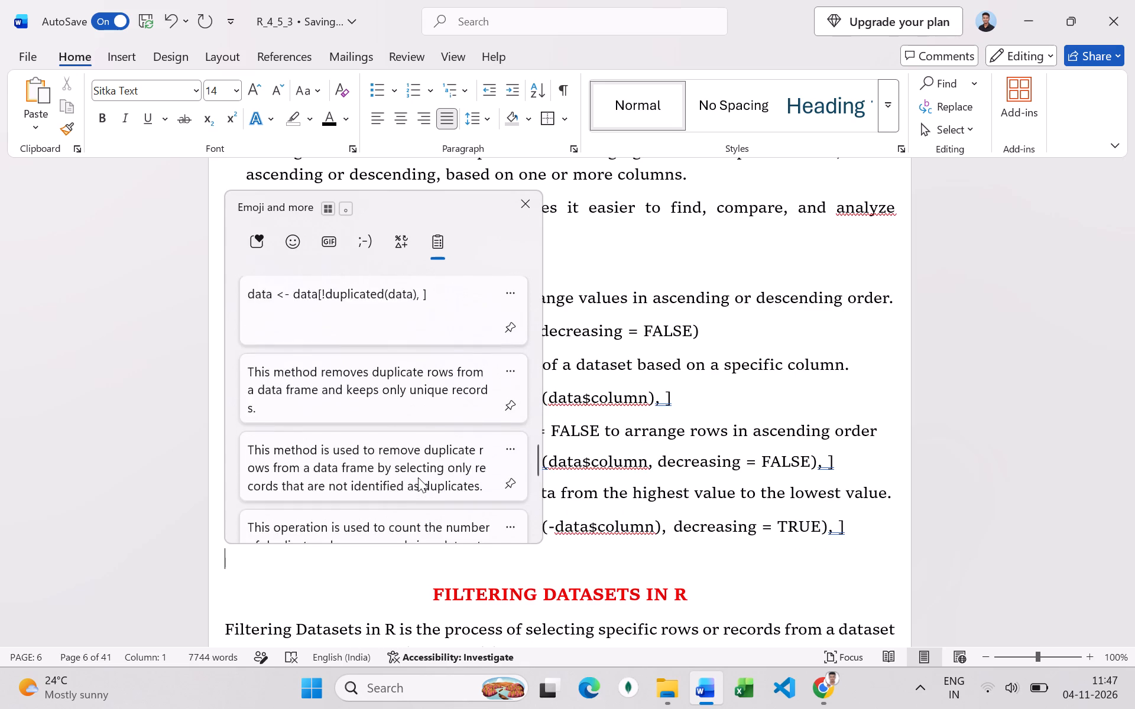
{"action": "scroll", "coordinate": [418, 477], "scroll_direction": "up", "scroll_amount": 5}
{"action": "left_click", "coordinate": [400, 385]}
{"action": "key", "text": "ctrl+v"}
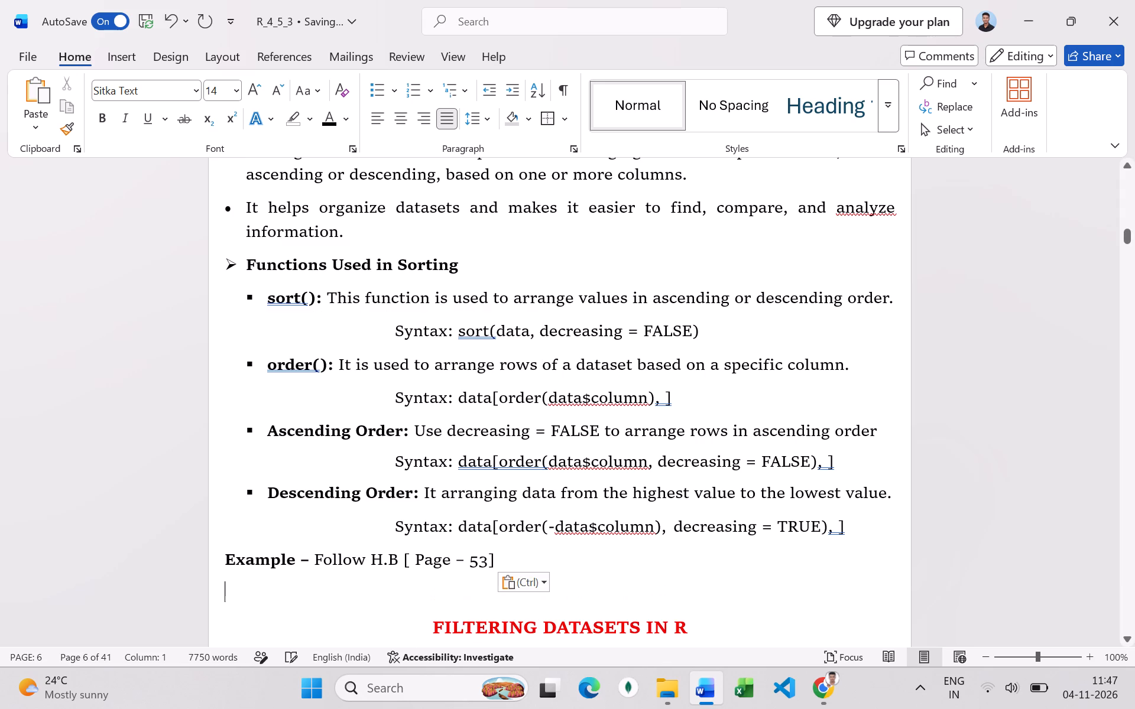
{"action": "left_click_drag", "start_coordinate": [507, 558], "coordinate": [234, 567]}
{"action": "left_click", "coordinate": [401, 124]}
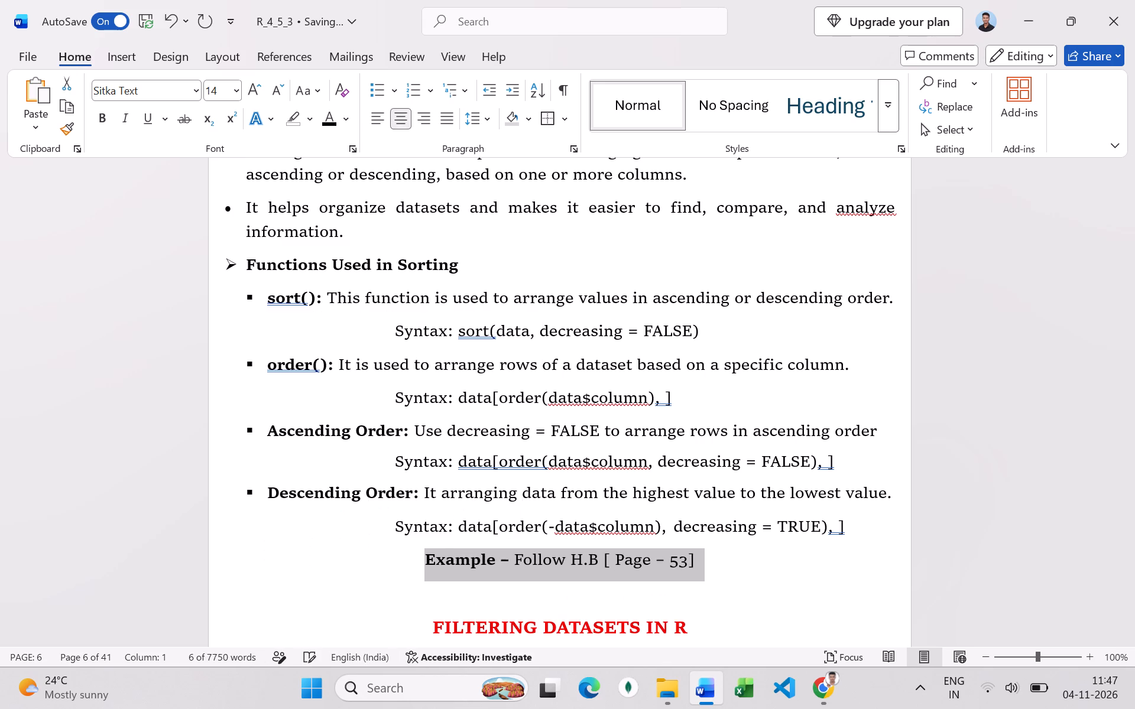
Change the page reference in the sorting section's example line to 56 and delete the blank line below it.
{"action": "left_click", "coordinate": [693, 552]}
{"action": "left_click", "coordinate": [680, 566]}
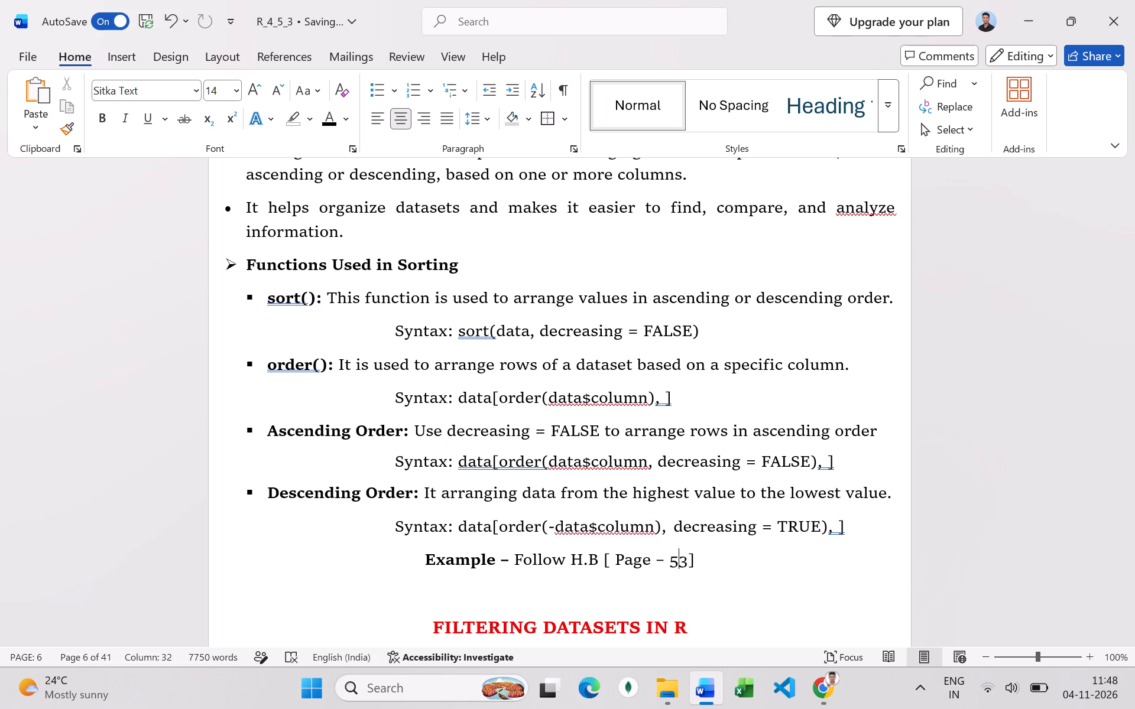
{"action": "key", "text": "Right"}
{"action": "key", "text": "BackSpace"}
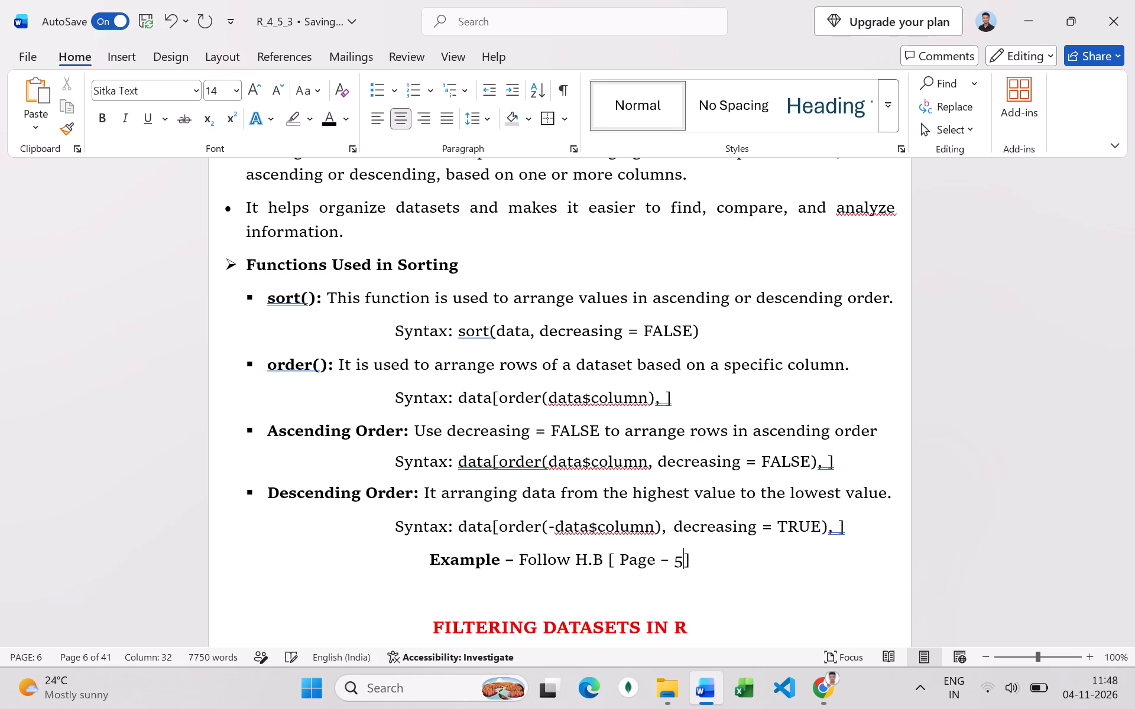
{"action": "key", "text": "6"}
{"action": "left_click", "coordinate": [543, 600]}
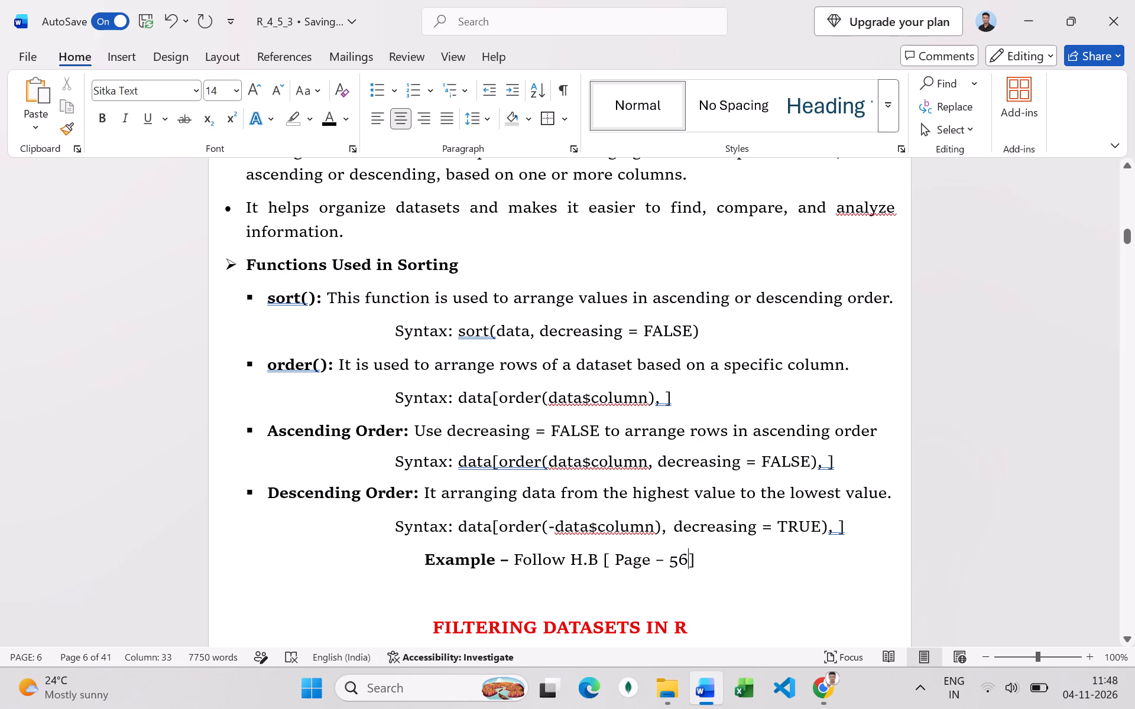
{"action": "key", "text": "BackSpace"}
Format the "FILTERING DATASETS IN R" heading with grey shading, an outside border, black text and font size 14.
{"action": "scroll", "coordinate": [556, 599], "scroll_direction": "down", "scroll_amount": 3}
{"action": "left_click_drag", "start_coordinate": [719, 469], "coordinate": [382, 484]}
{"action": "left_click", "coordinate": [517, 123]}
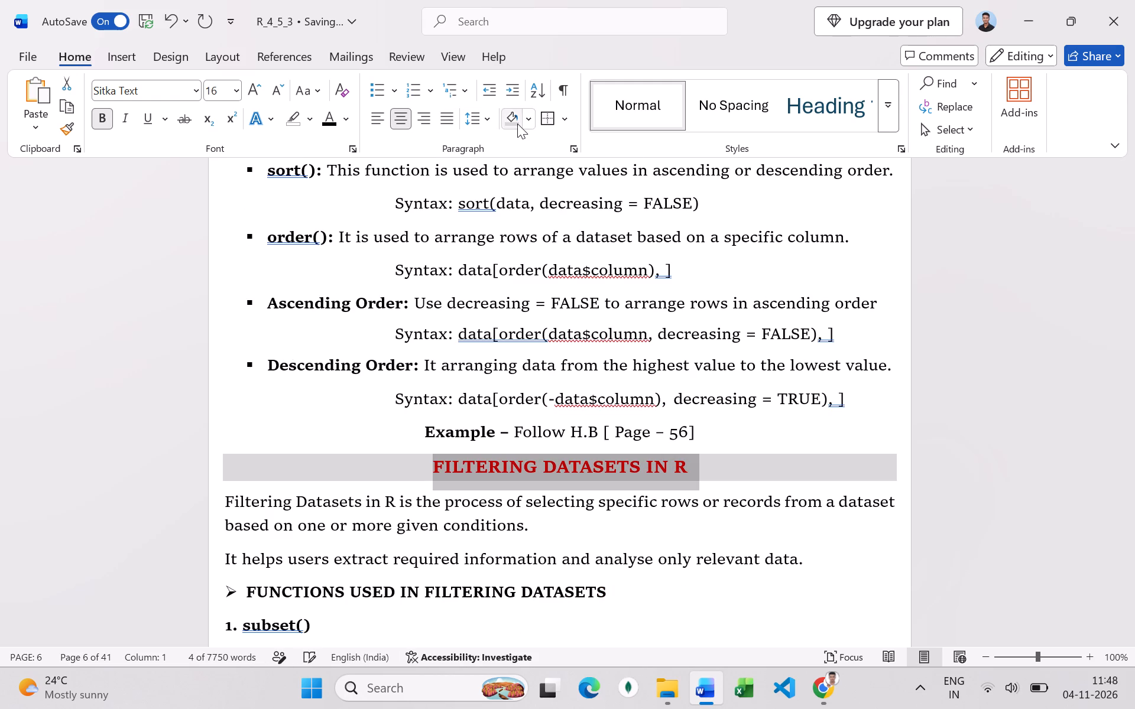
{"action": "left_click", "coordinate": [550, 121]}
{"action": "left_click", "coordinate": [326, 128]}
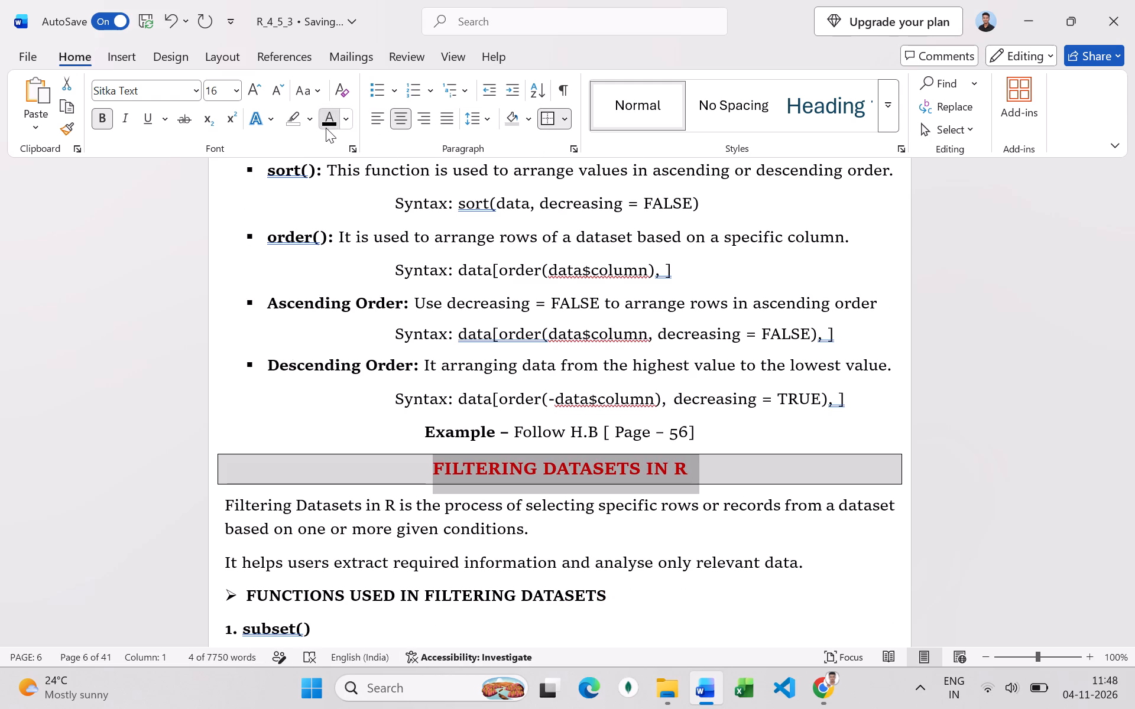
{"action": "left_click", "coordinate": [282, 93]}
{"action": "left_click", "coordinate": [462, 457]}
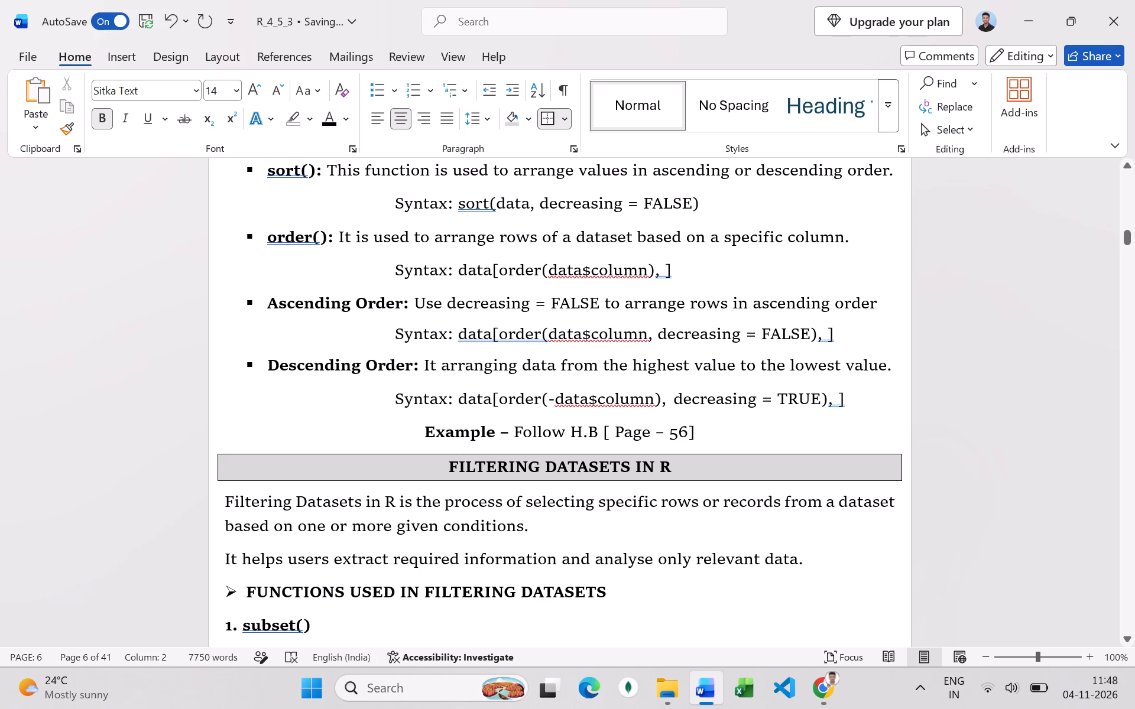
Look through the filtering section's functions, operator table and examples, and compare its layout with the finished sorting section.
{"action": "scroll", "coordinate": [549, 505], "scroll_direction": "down", "scroll_amount": 13}
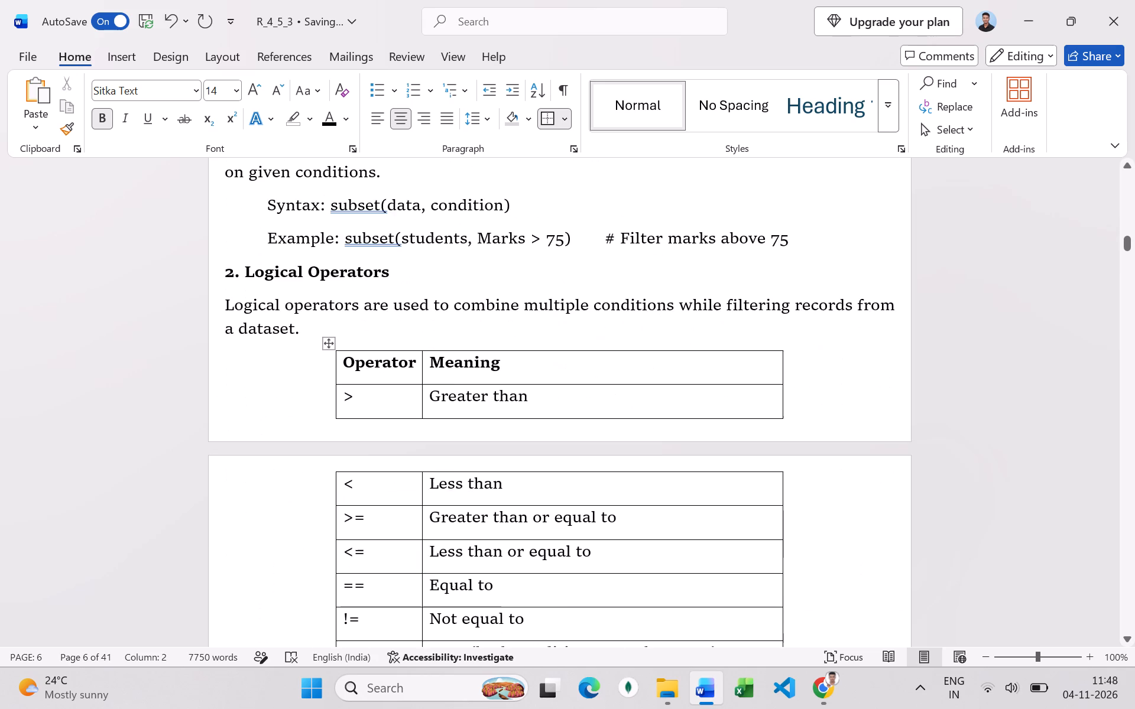
{"action": "scroll", "coordinate": [549, 505], "scroll_direction": "down", "scroll_amount": 11}
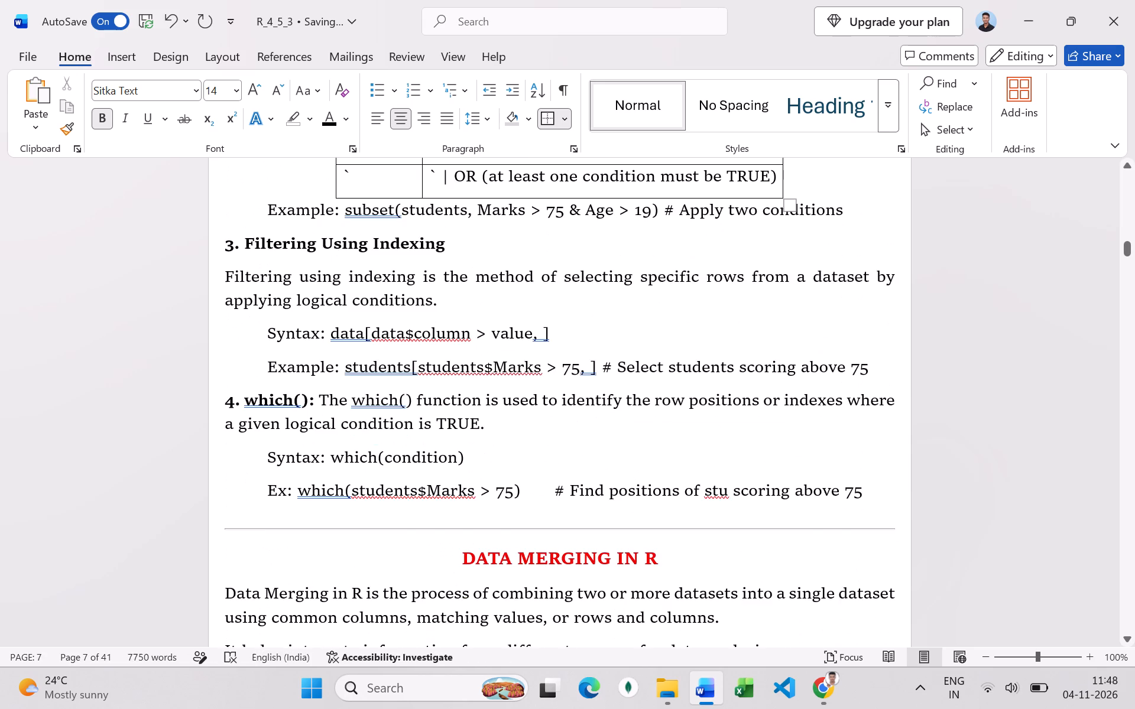
{"action": "scroll", "coordinate": [549, 505], "scroll_direction": "up", "scroll_amount": 15}
{"action": "scroll", "coordinate": [549, 505], "scroll_direction": "down", "scroll_amount": 2}
{"action": "scroll", "coordinate": [549, 505], "scroll_direction": "up", "scroll_amount": 7}
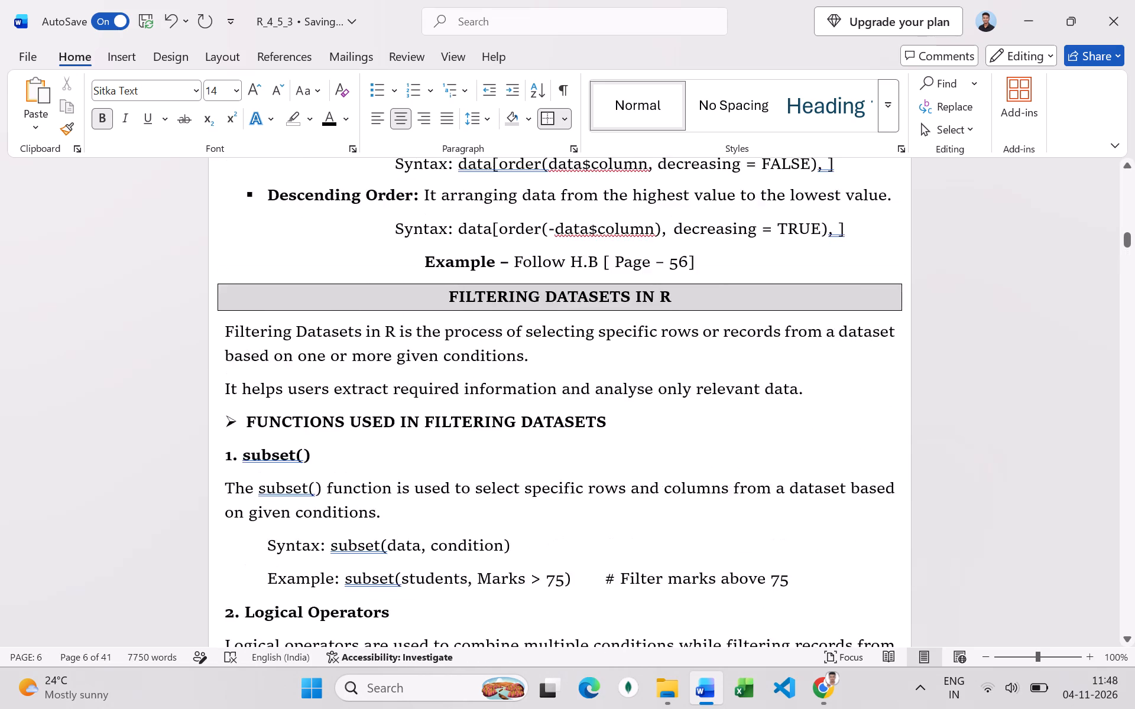
{"action": "scroll", "coordinate": [549, 505], "scroll_direction": "down", "scroll_amount": 1}
{"action": "scroll", "coordinate": [549, 505], "scroll_direction": "up", "scroll_amount": 10}
{"action": "scroll", "coordinate": [549, 505], "scroll_direction": "down", "scroll_amount": 2}
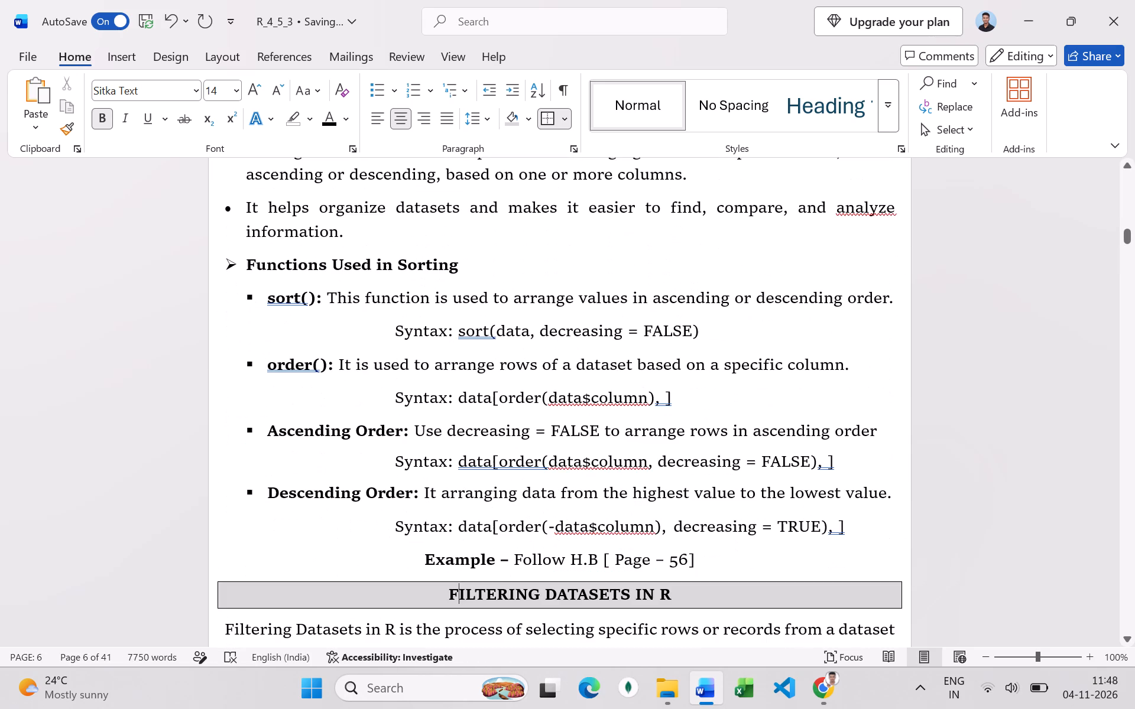
{"action": "scroll", "coordinate": [549, 505], "scroll_direction": "down", "scroll_amount": 3, "text": "ctrl"}
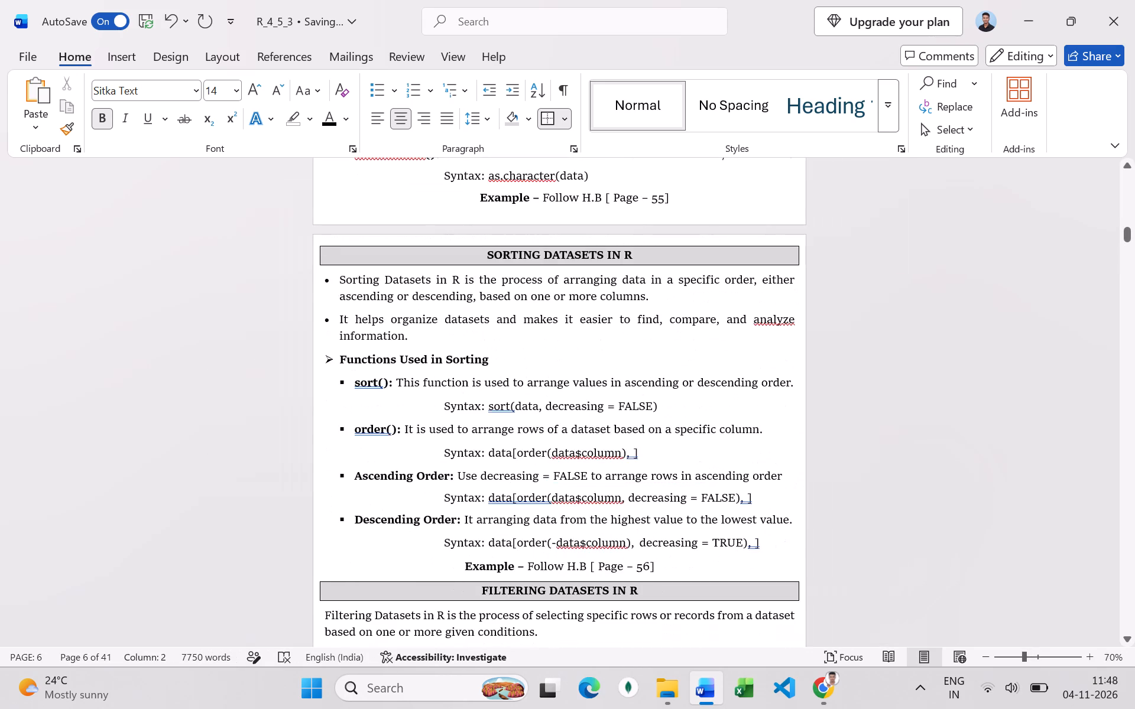
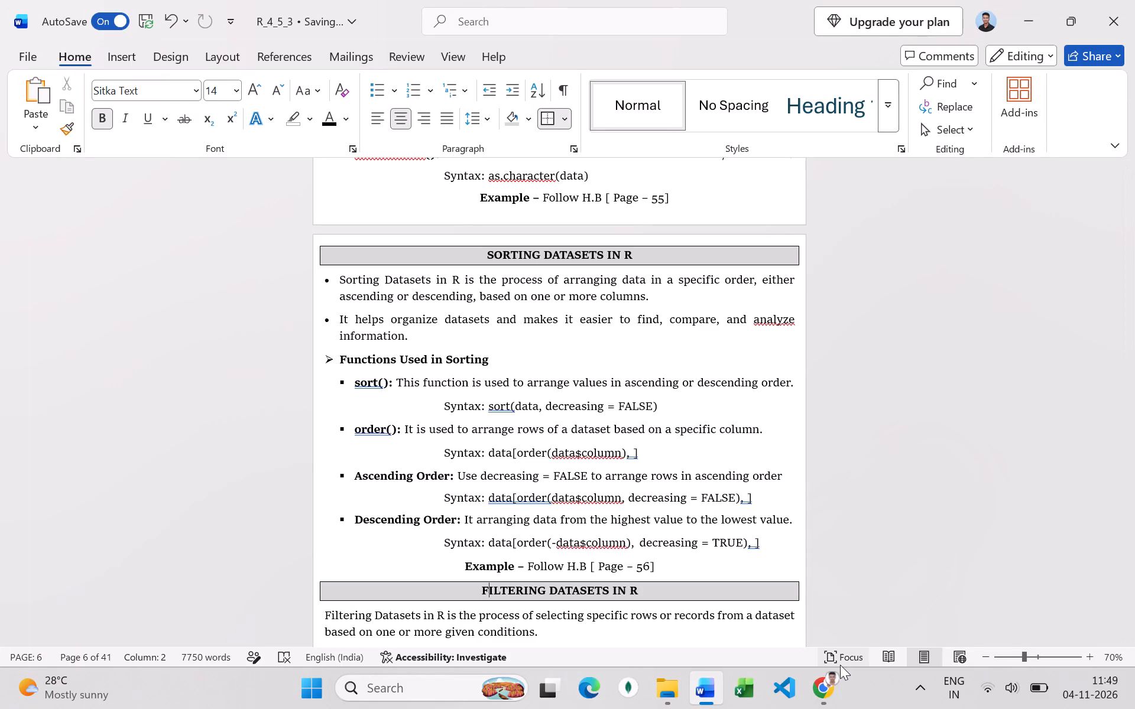
Launch the Kuro app from the recently used apps in Windows search.
{"action": "left_click", "coordinate": [458, 683]}
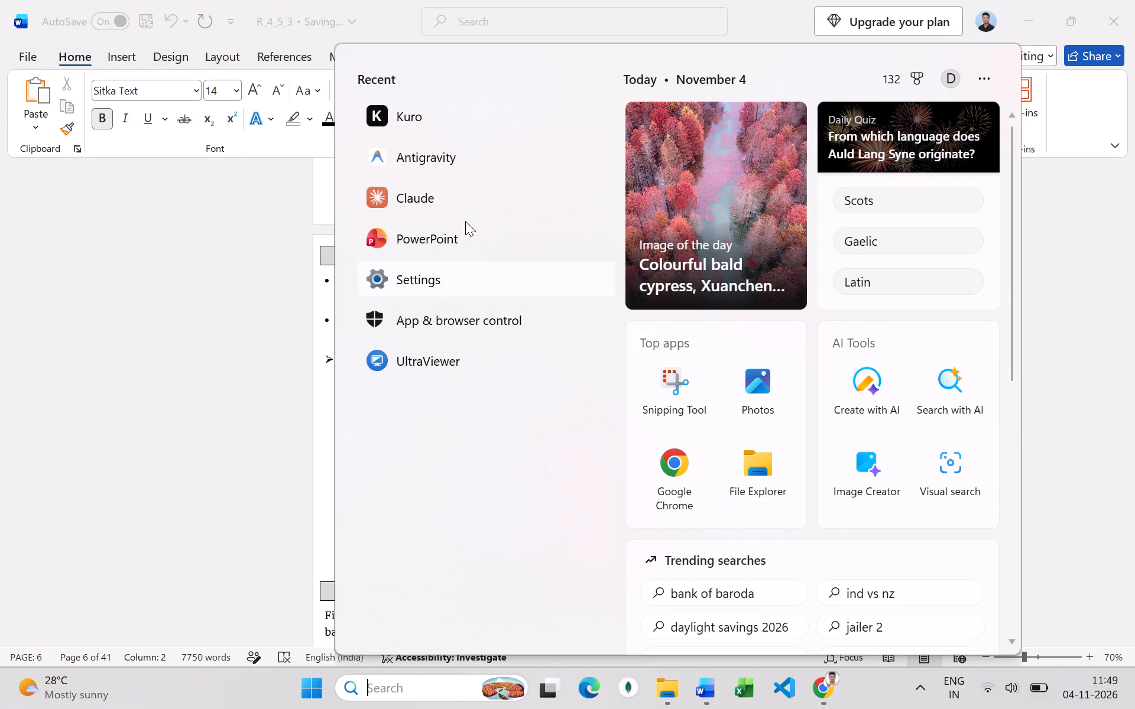
{"action": "left_click", "coordinate": [417, 108]}
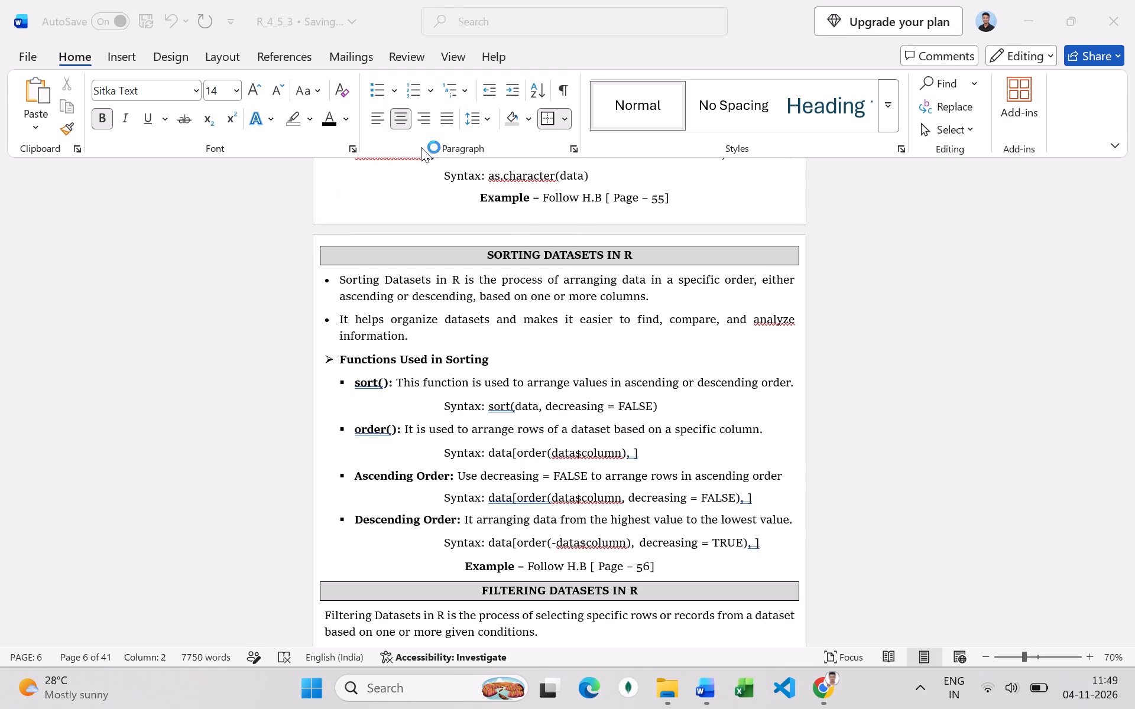
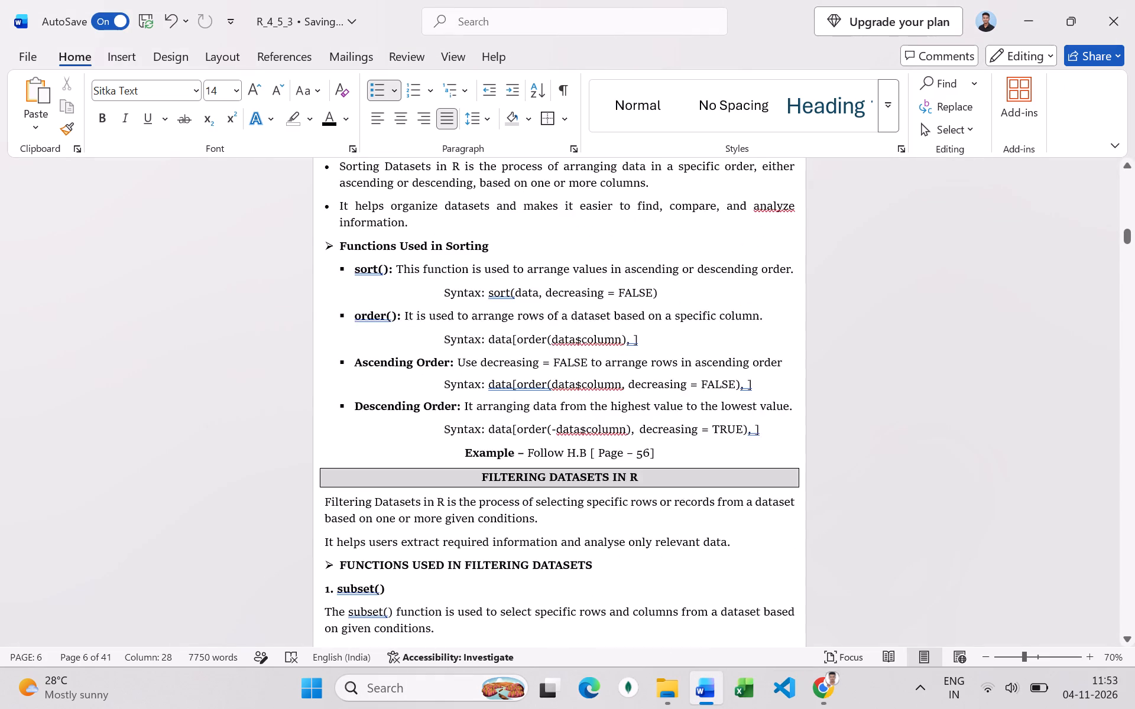
{"action": "scroll", "coordinate": [430, 567], "scroll_direction": "up", "scroll_amount": 5}
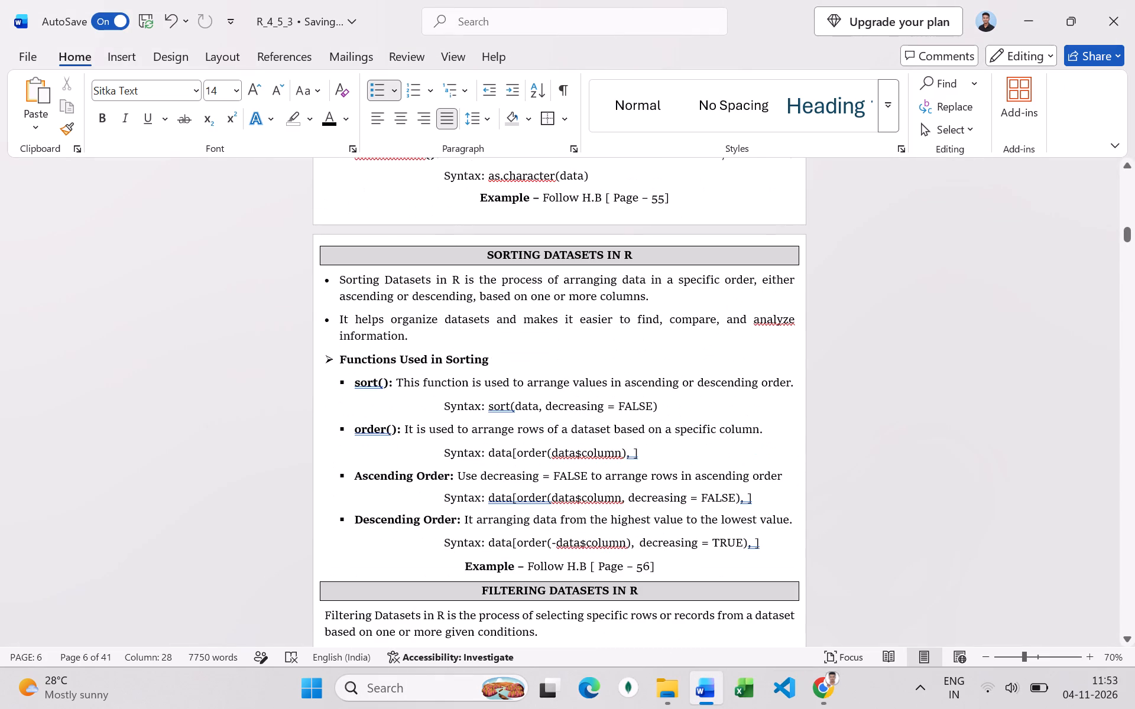
{"action": "scroll", "coordinate": [483, 505], "scroll_direction": "up", "scroll_amount": 5}
{"action": "scroll", "coordinate": [483, 505], "scroll_direction": "down", "scroll_amount": 2}
{"action": "scroll", "coordinate": [483, 505], "scroll_direction": "up", "scroll_amount": 12}
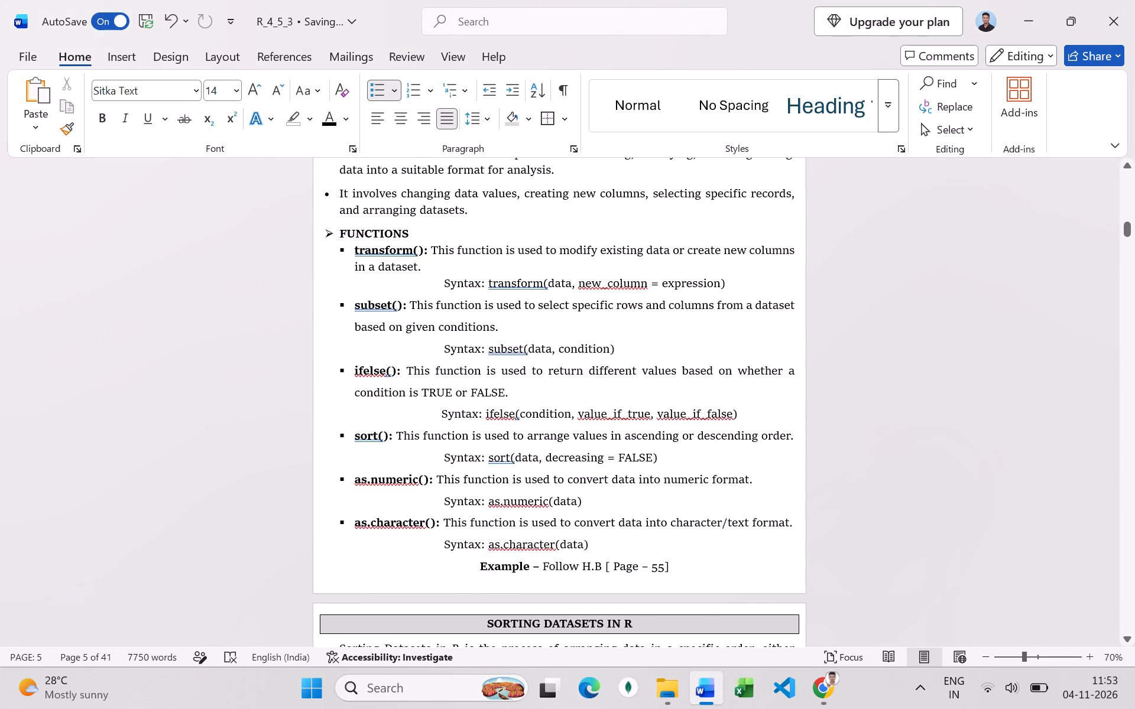
{"action": "scroll", "coordinate": [485, 505], "scroll_direction": "up", "scroll_amount": 7}
{"action": "scroll", "coordinate": [485, 505], "scroll_direction": "down", "scroll_amount": 20}
{"action": "scroll", "coordinate": [485, 505], "scroll_direction": "up", "scroll_amount": 1}
{"action": "scroll", "coordinate": [485, 505], "scroll_direction": "down", "scroll_amount": 9}
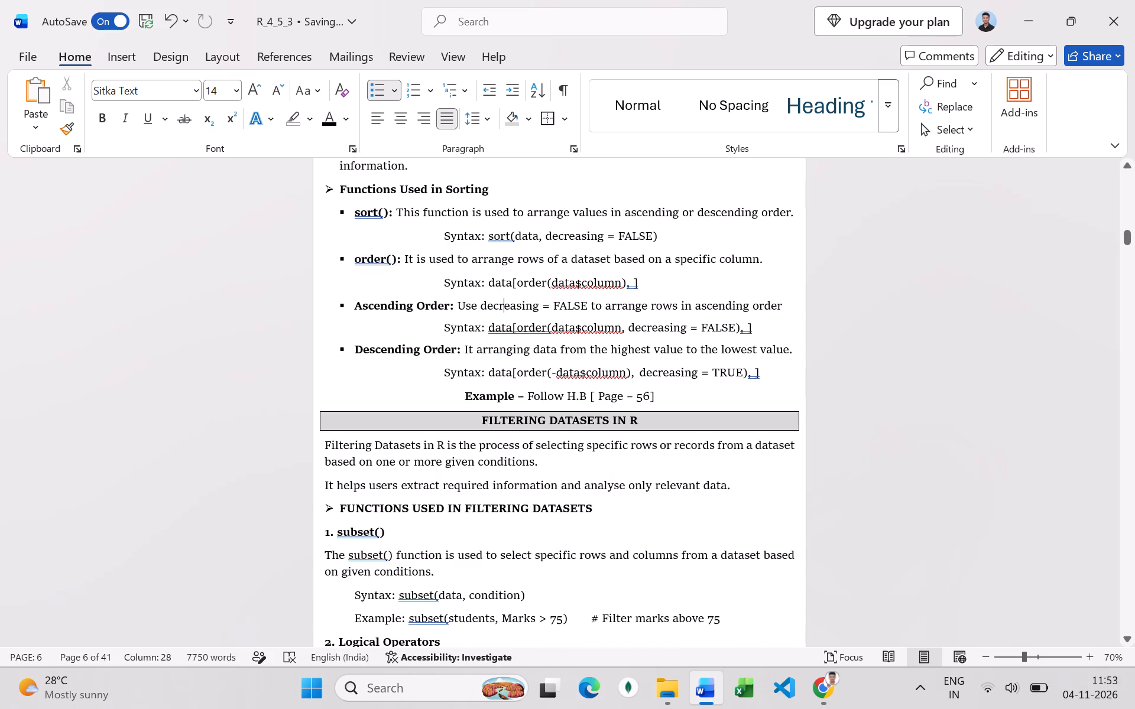
{"action": "scroll", "coordinate": [499, 519], "scroll_direction": "down", "scroll_amount": 10}
{"action": "scroll", "coordinate": [499, 505], "scroll_direction": "up", "scroll_amount": 1}
{"action": "scroll", "coordinate": [499, 505], "scroll_direction": "down", "scroll_amount": 5}
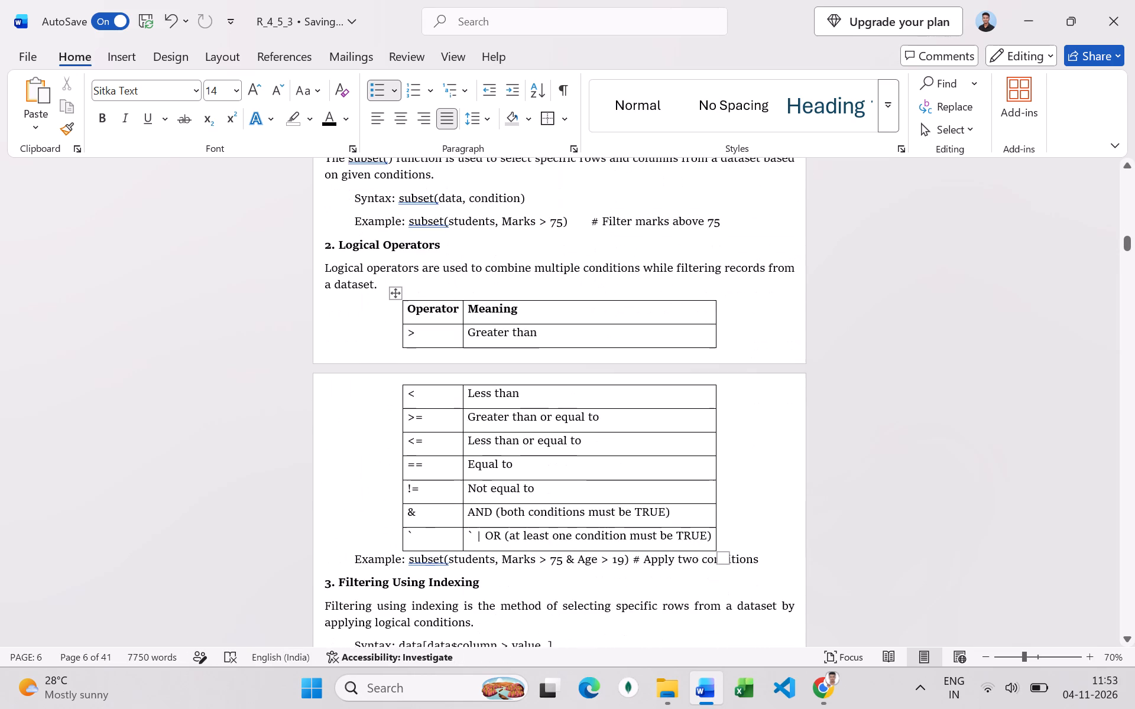
{"action": "scroll", "coordinate": [499, 504], "scroll_direction": "up", "scroll_amount": 6}
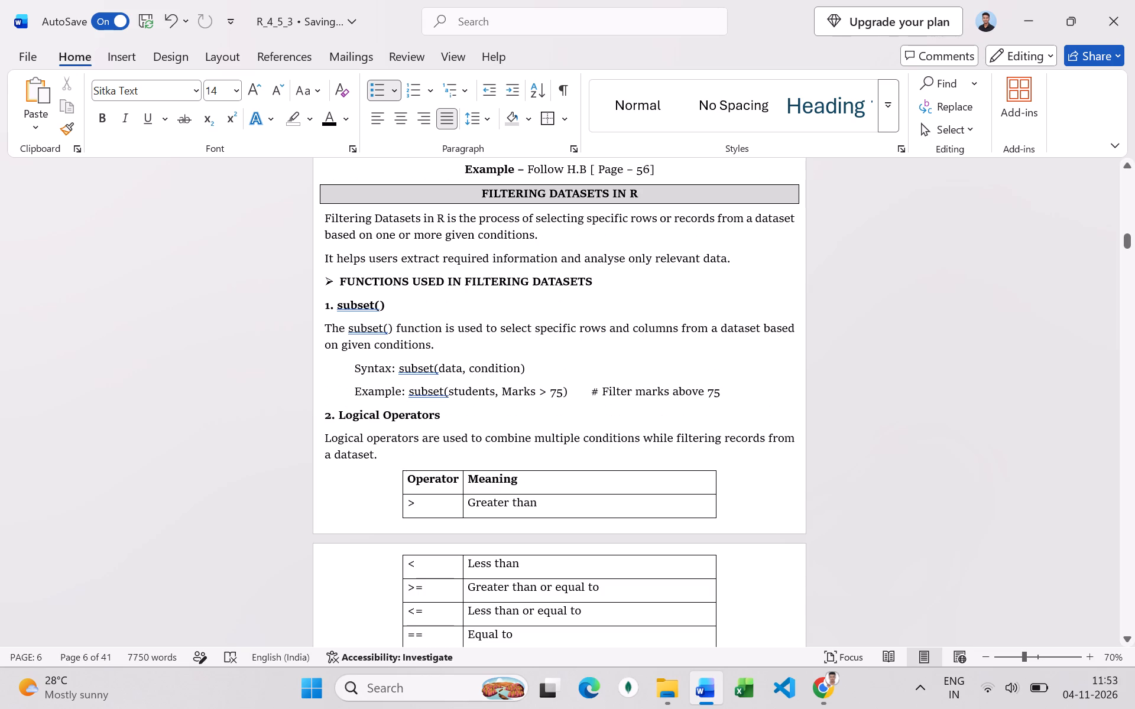
{"action": "scroll", "coordinate": [469, 398], "scroll_direction": "down", "scroll_amount": 11}
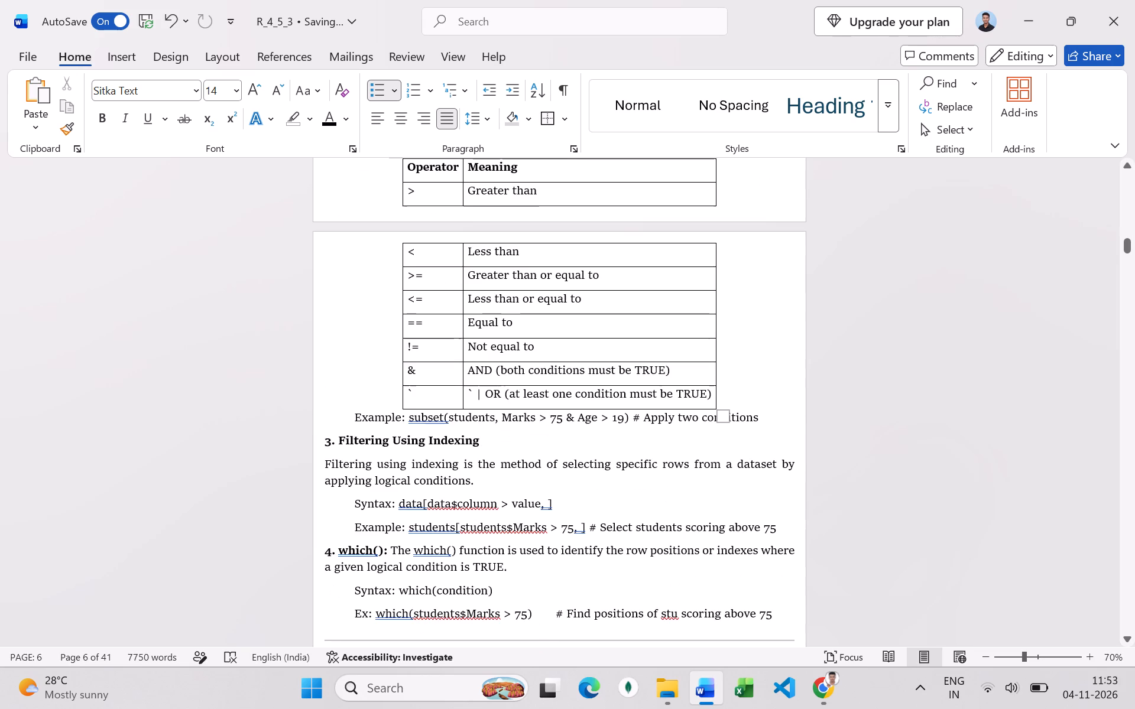
{"action": "scroll", "coordinate": [480, 471], "scroll_direction": "up", "scroll_amount": 8}
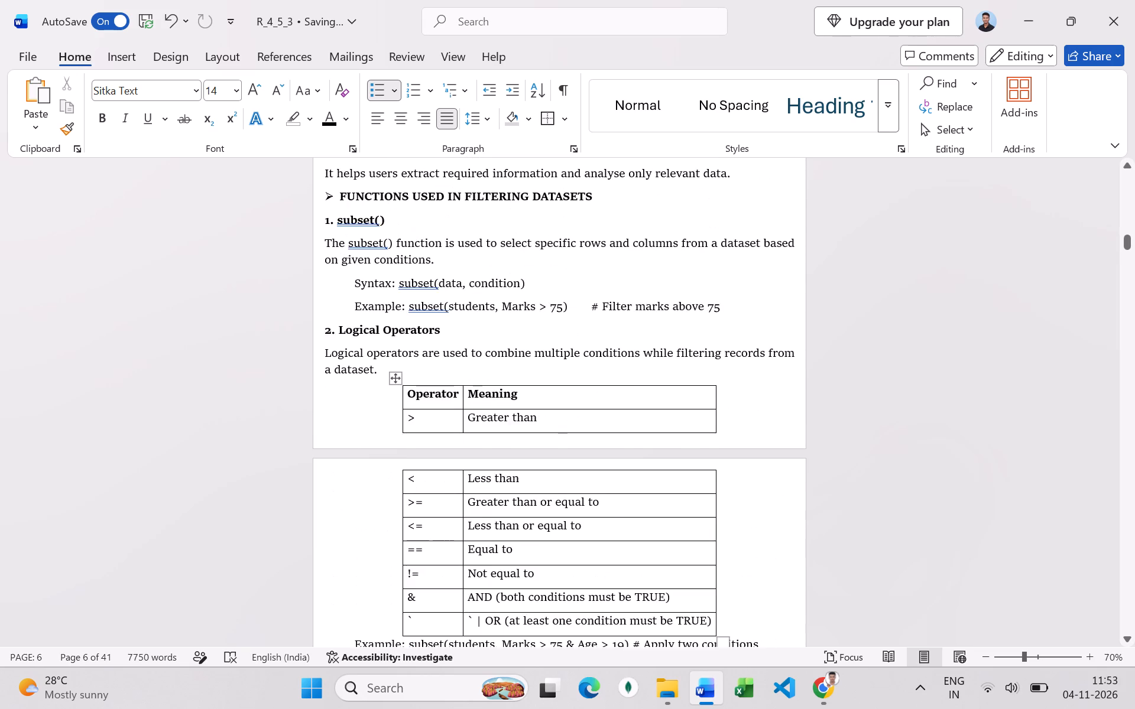
Apply round bullets to the two introductory paragraphs under the FILTERING DATASETS IN R heading.
{"action": "scroll", "coordinate": [493, 448], "scroll_direction": "up", "scroll_amount": 11}
{"action": "left_click_drag", "start_coordinate": [754, 493], "coordinate": [333, 445]}
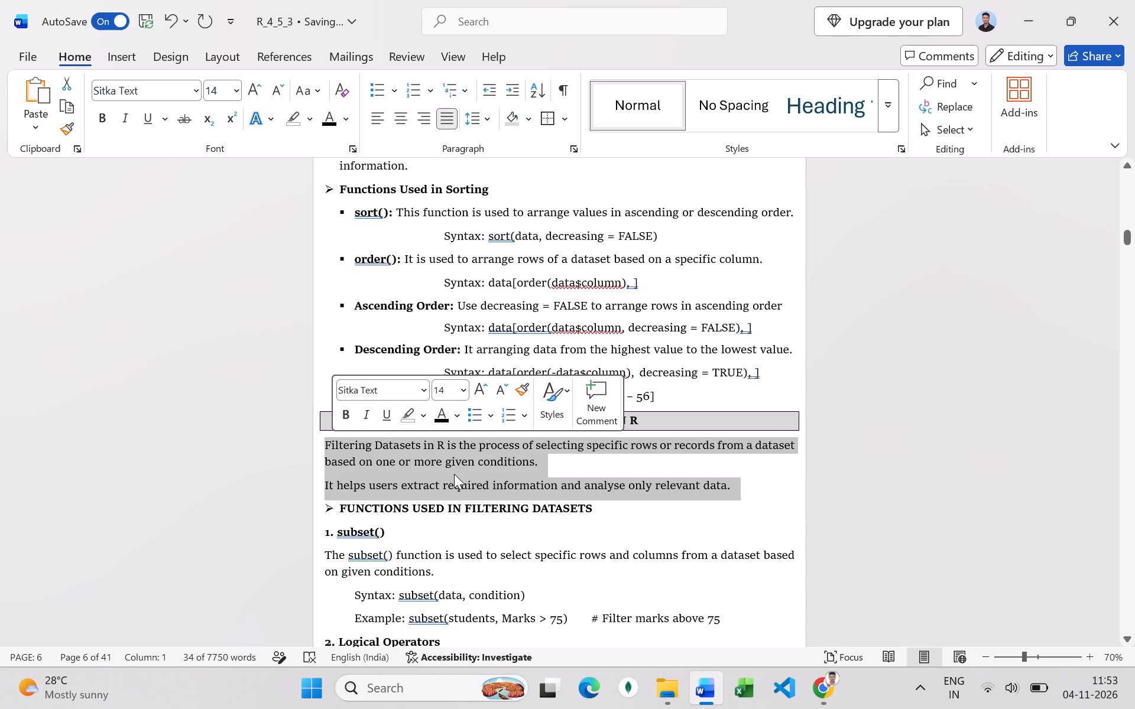
{"action": "scroll", "coordinate": [454, 474], "scroll_direction": "up", "scroll_amount": 4, "text": "ctrl"}
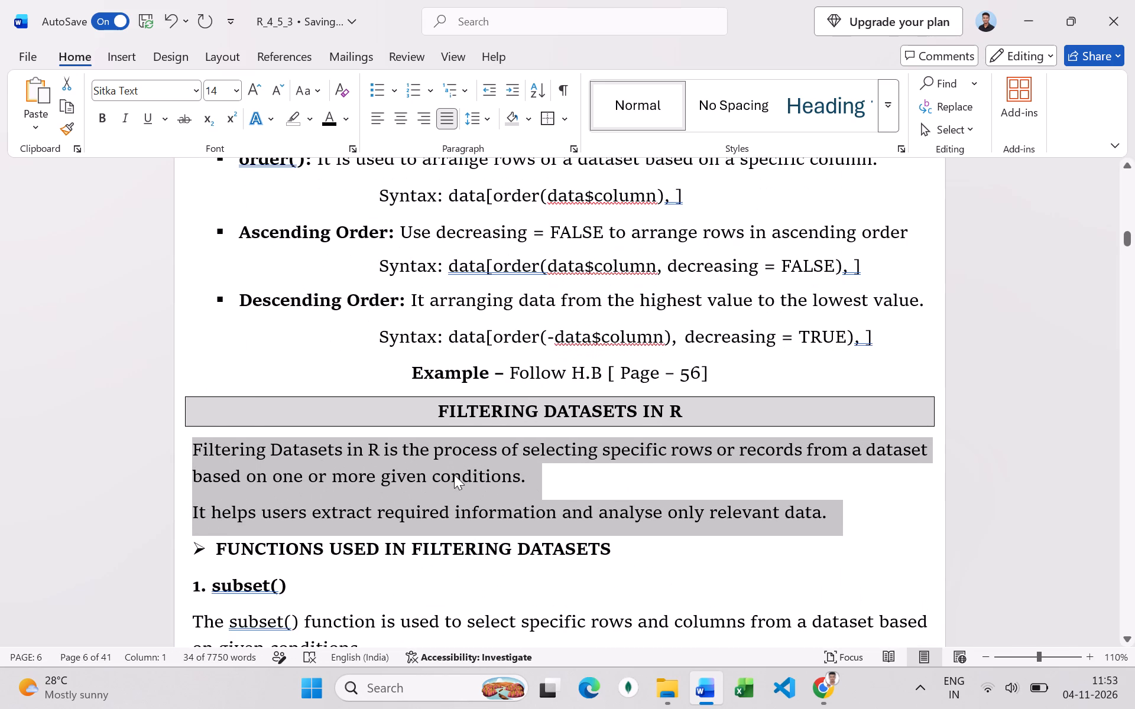
{"action": "scroll", "coordinate": [454, 474], "scroll_direction": "down", "scroll_amount": 2, "text": "ctrl"}
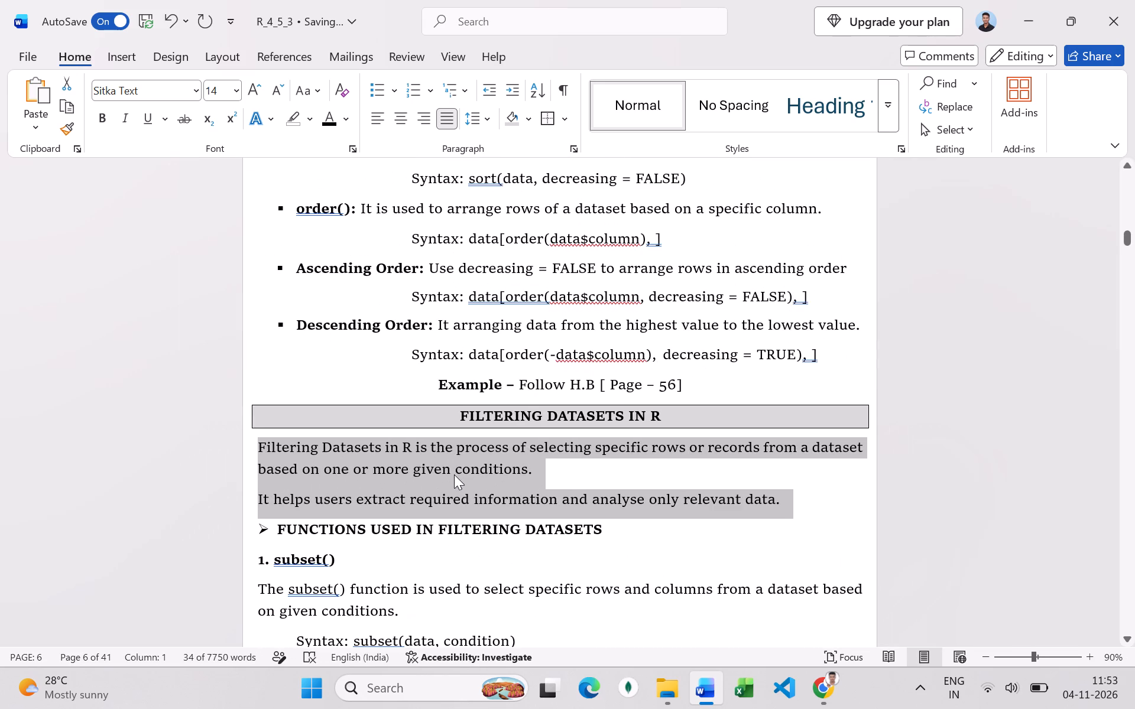
{"action": "left_click", "coordinate": [380, 90]}
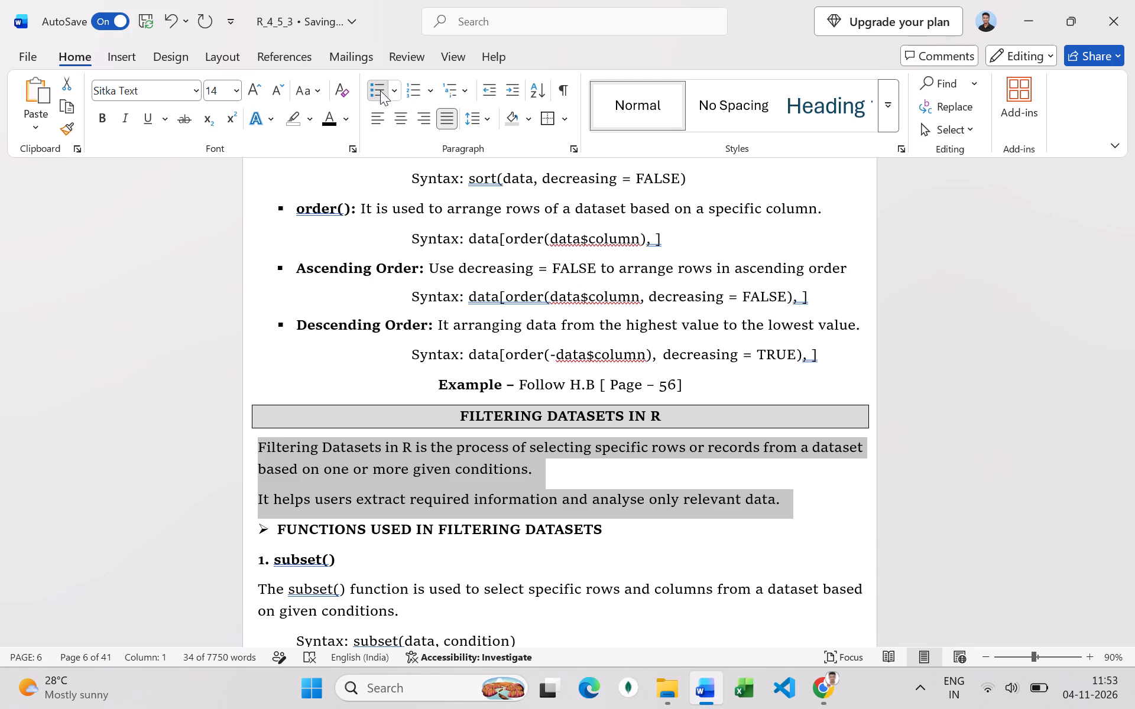
{"action": "left_click", "coordinate": [394, 79]}
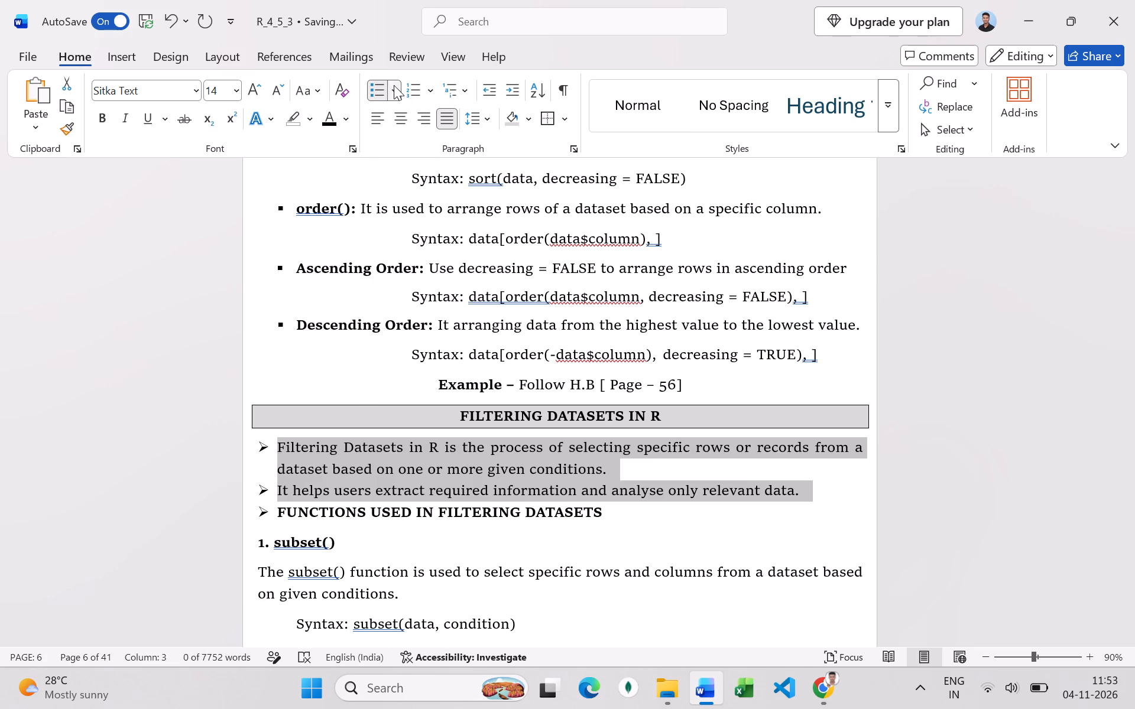
{"action": "left_click", "coordinate": [394, 85]}
{"action": "left_click", "coordinate": [474, 148]}
Turn off "Don't add space between paragraphs of the same style" for the two filtering introduction bullets.
{"action": "left_click", "coordinate": [478, 119]}
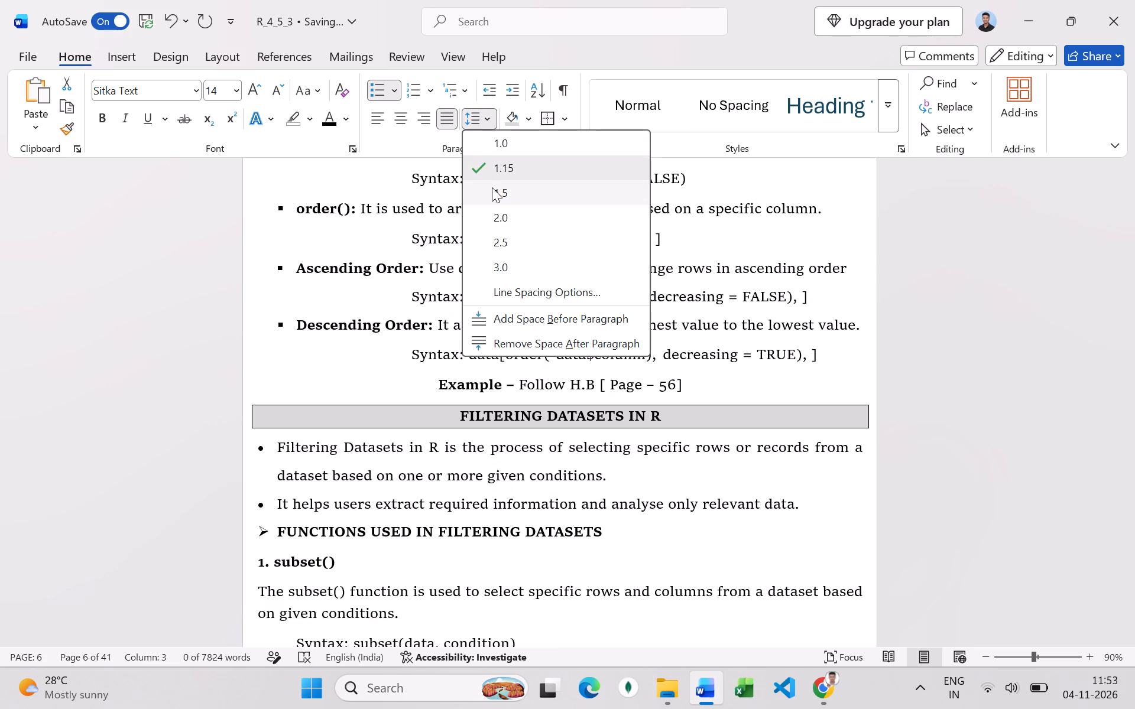
{"action": "left_click", "coordinate": [515, 291]}
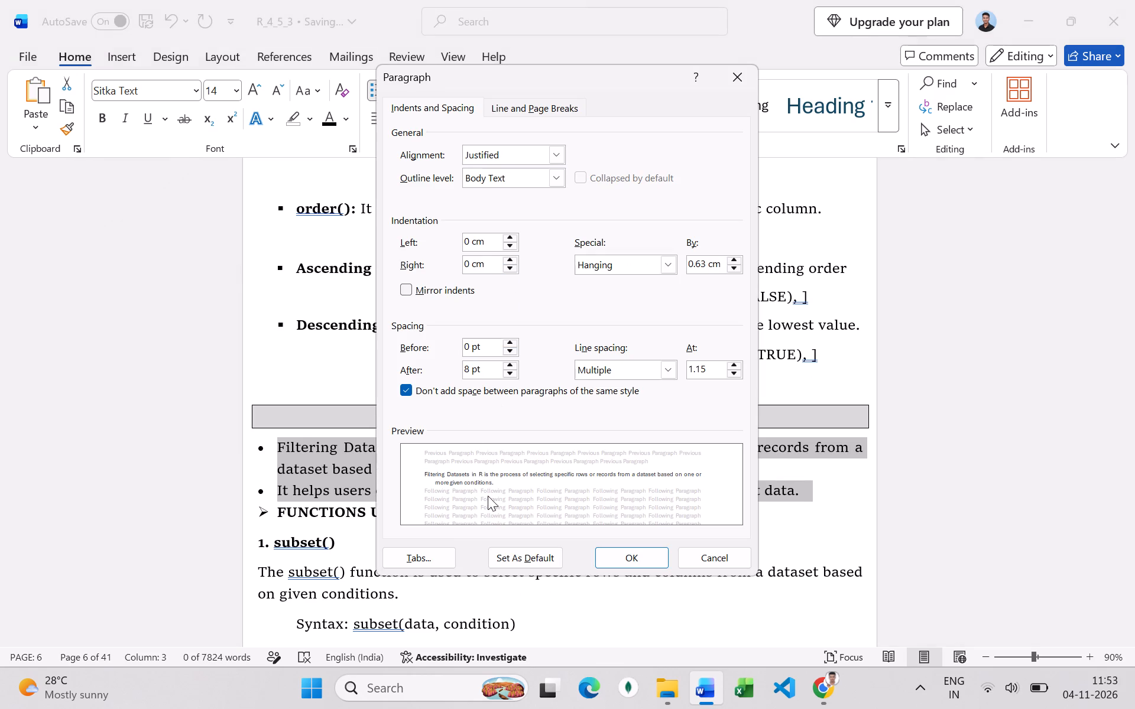
{"action": "left_click", "coordinate": [459, 396]}
{"action": "left_click", "coordinate": [609, 555]}
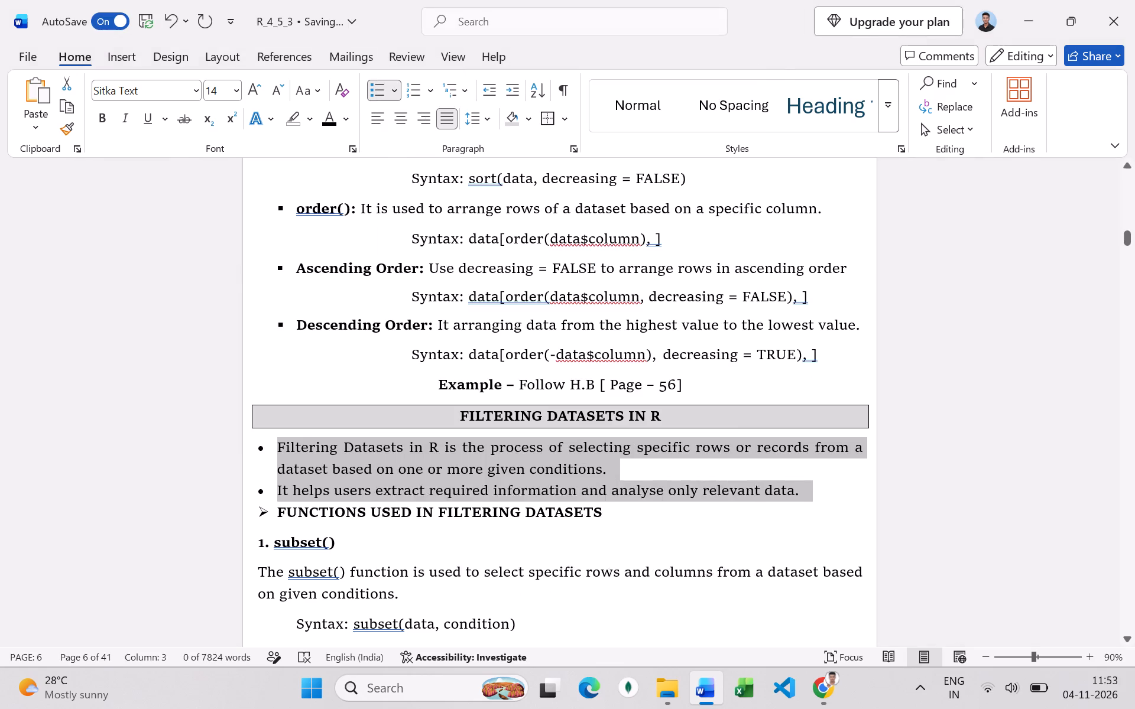
{"action": "left_click", "coordinate": [449, 567]}
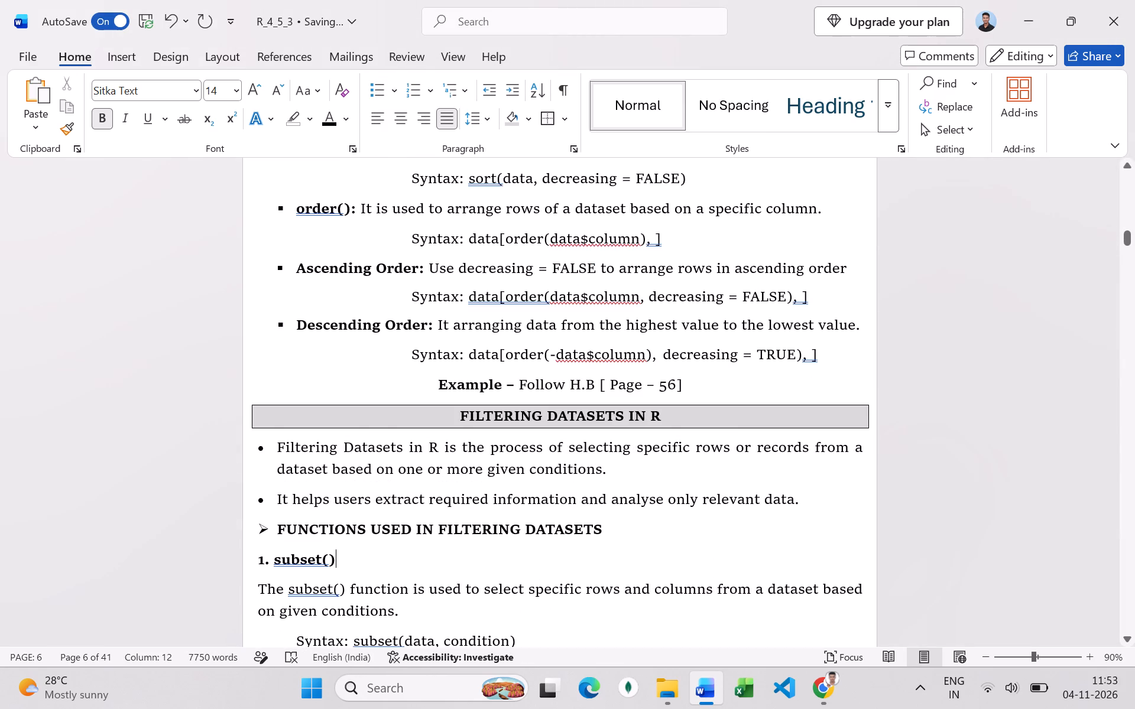
Delete the description, syntax and example lines beneath the subset() heading in the filtering functions section.
{"action": "scroll", "coordinate": [440, 551], "scroll_direction": "down", "scroll_amount": 5}
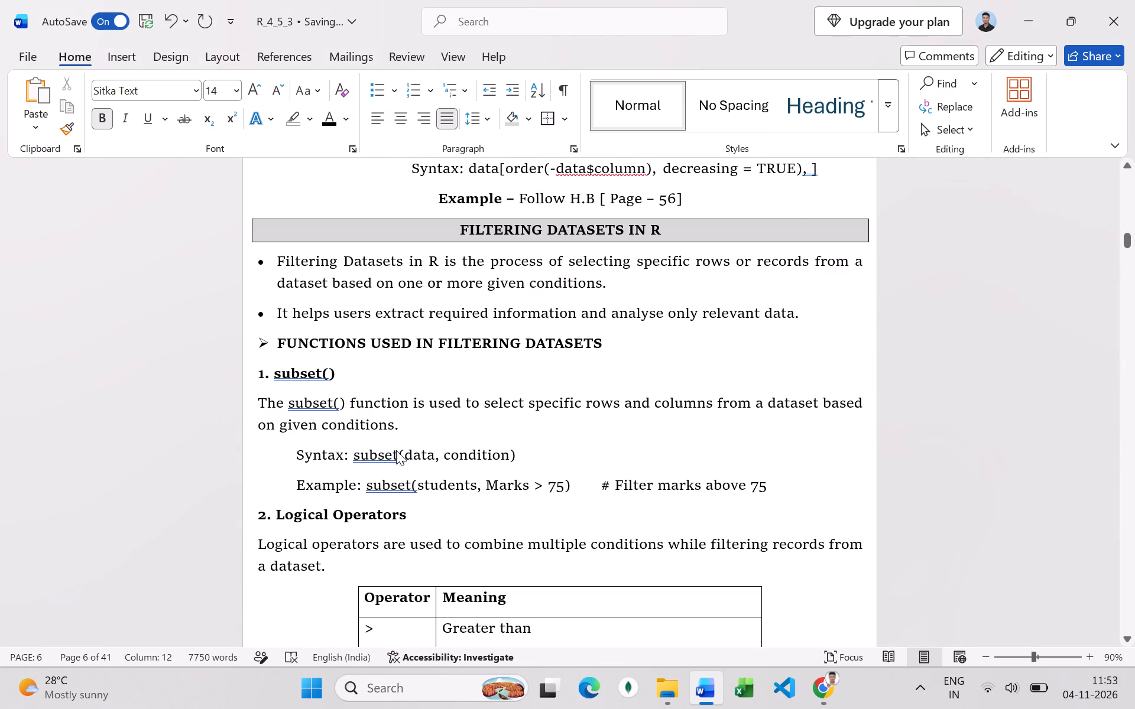
{"action": "scroll", "coordinate": [362, 437], "scroll_direction": "down", "scroll_amount": 3}
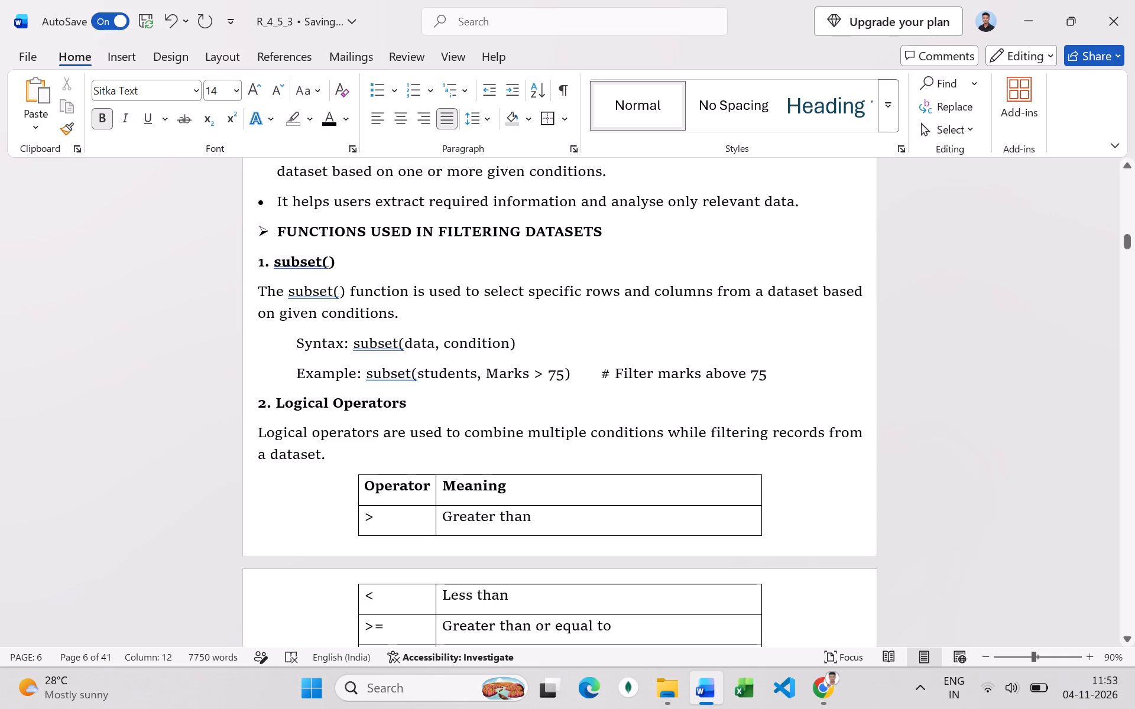
{"action": "left_click_drag", "start_coordinate": [784, 373], "coordinate": [244, 304]}
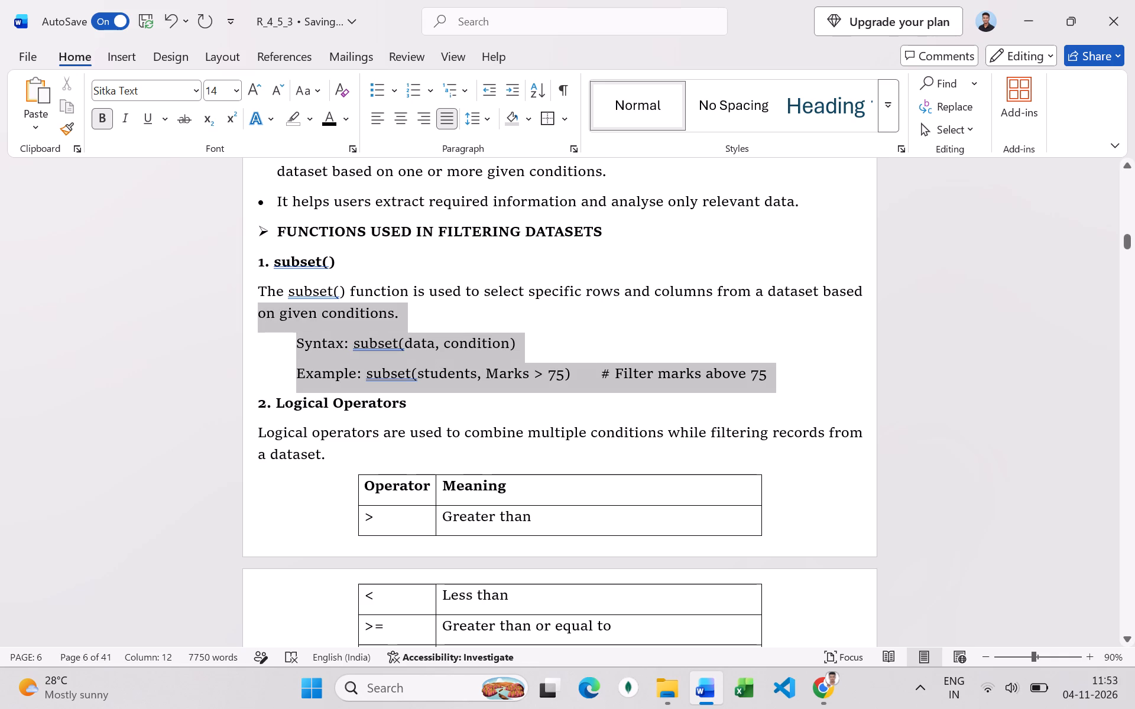
{"action": "left_click_drag", "start_coordinate": [244, 304], "coordinate": [234, 297]}
{"action": "key", "text": "BackSpace"}
{"action": "key", "text": "BackSpace"}
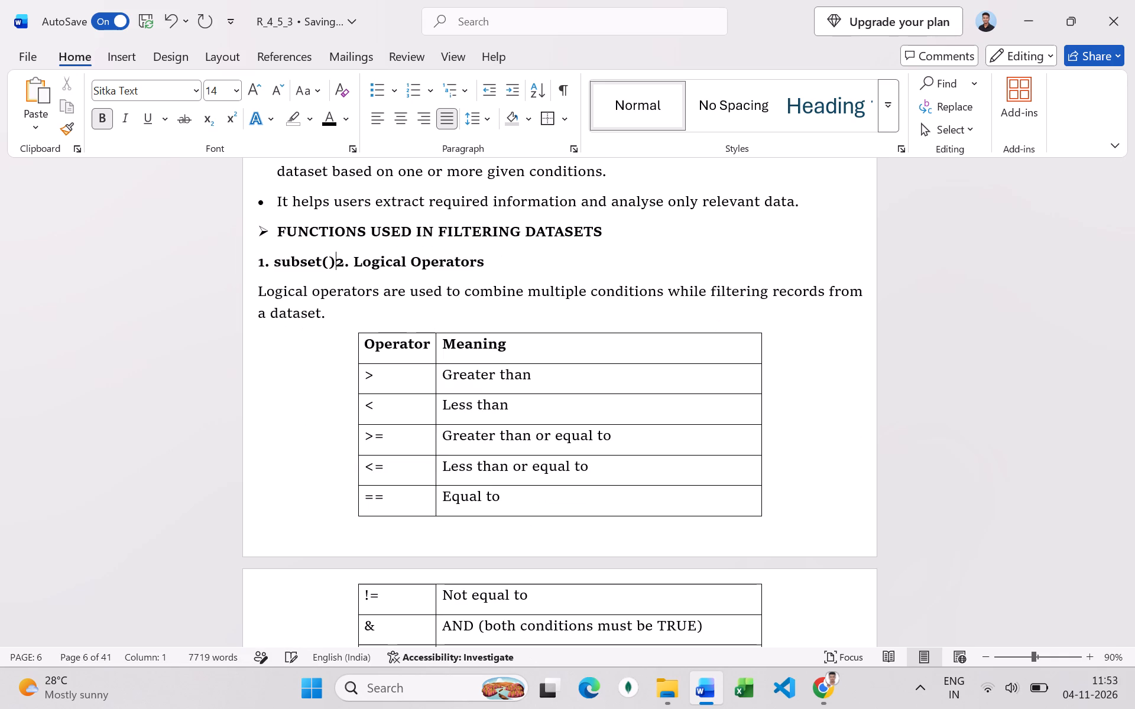
Append ": [Above]" to the subset() heading and put the Logical Operators heading on its own line.
{"action": "key", "text": "shift+colon"}
{"action": "key", "text": "Return"}
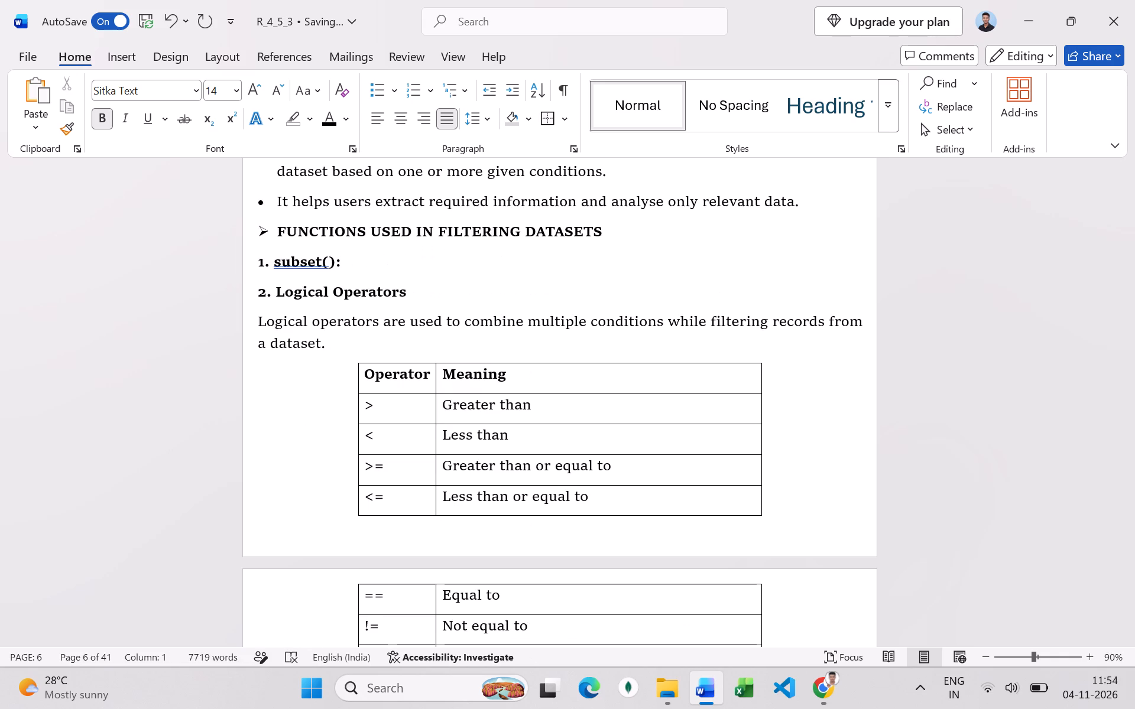
{"action": "left_click", "coordinate": [368, 272]}
{"action": "key", "text": "space"}
{"action": "key", "text": "semicolon"}
{"action": "key", "text": "BackSpace"}
{"action": "key", "text": "bracketleft"}
{"action": "type", "text": "Above]"}
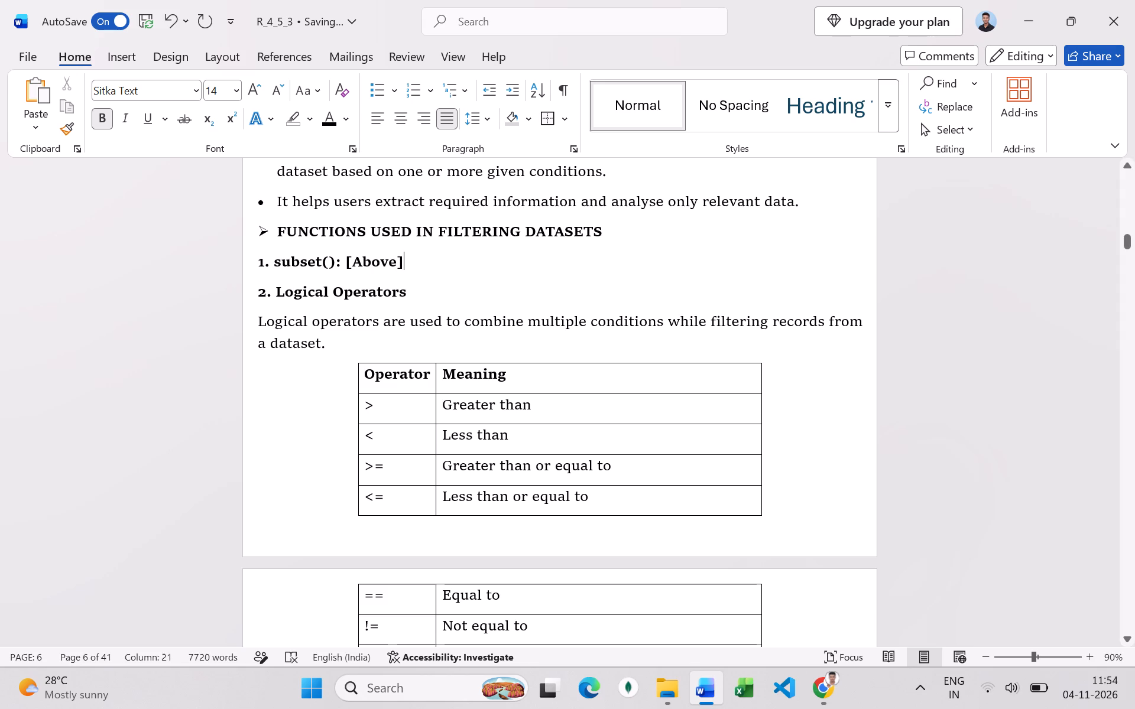
{"action": "left_click", "coordinate": [420, 282]}
Ignore the grammar flag on the subset() heading once.
{"action": "right_click", "coordinate": [289, 271]}
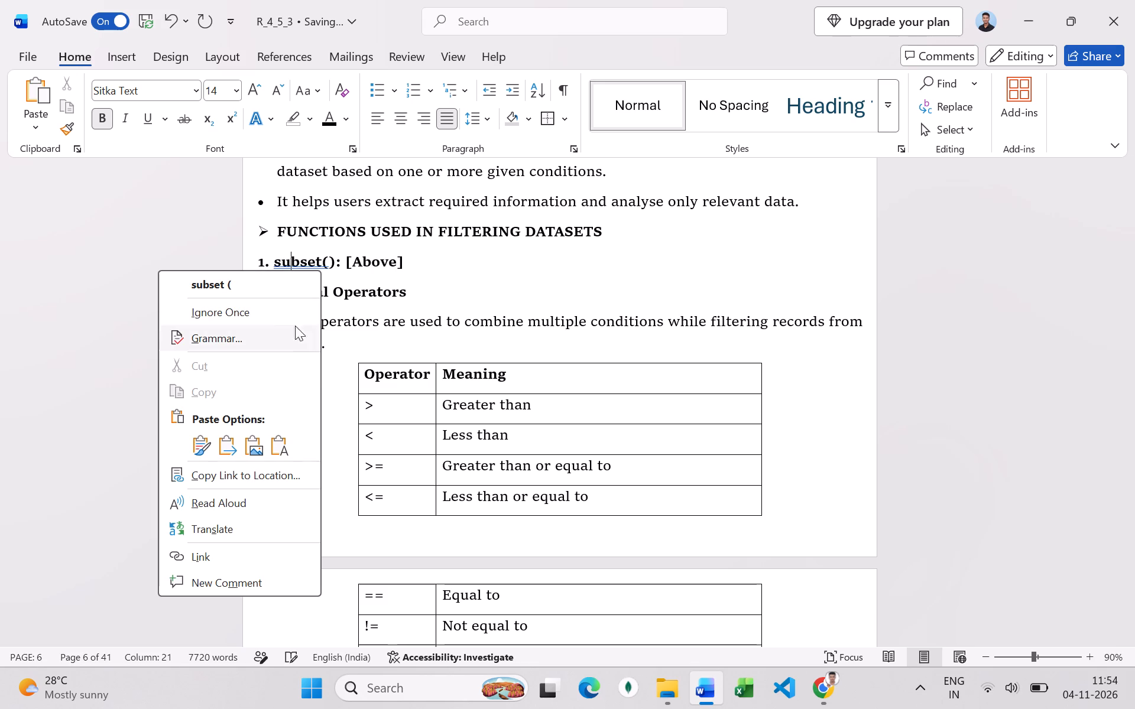
{"action": "left_click", "coordinate": [266, 318]}
Apply square bullets to the subset() and Logical Operators headings and the logical operators description.
{"action": "left_click", "coordinate": [343, 344]}
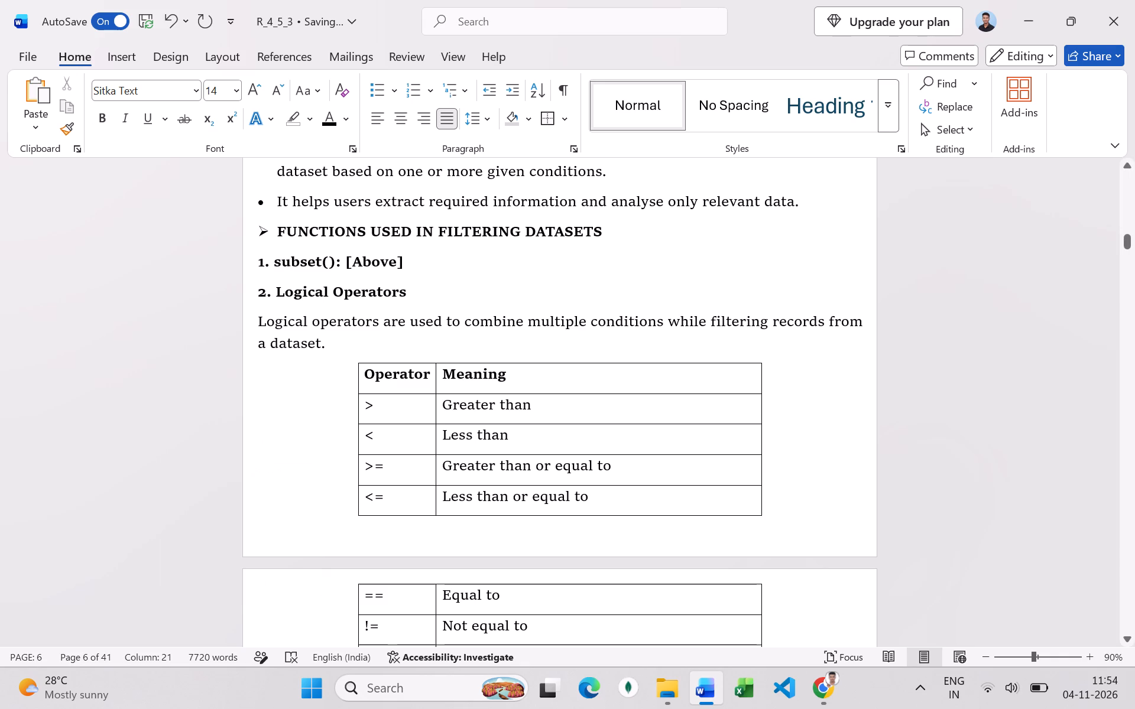
{"action": "left_click_drag", "start_coordinate": [343, 344], "coordinate": [236, 277]}
{"action": "left_click", "coordinate": [397, 92]}
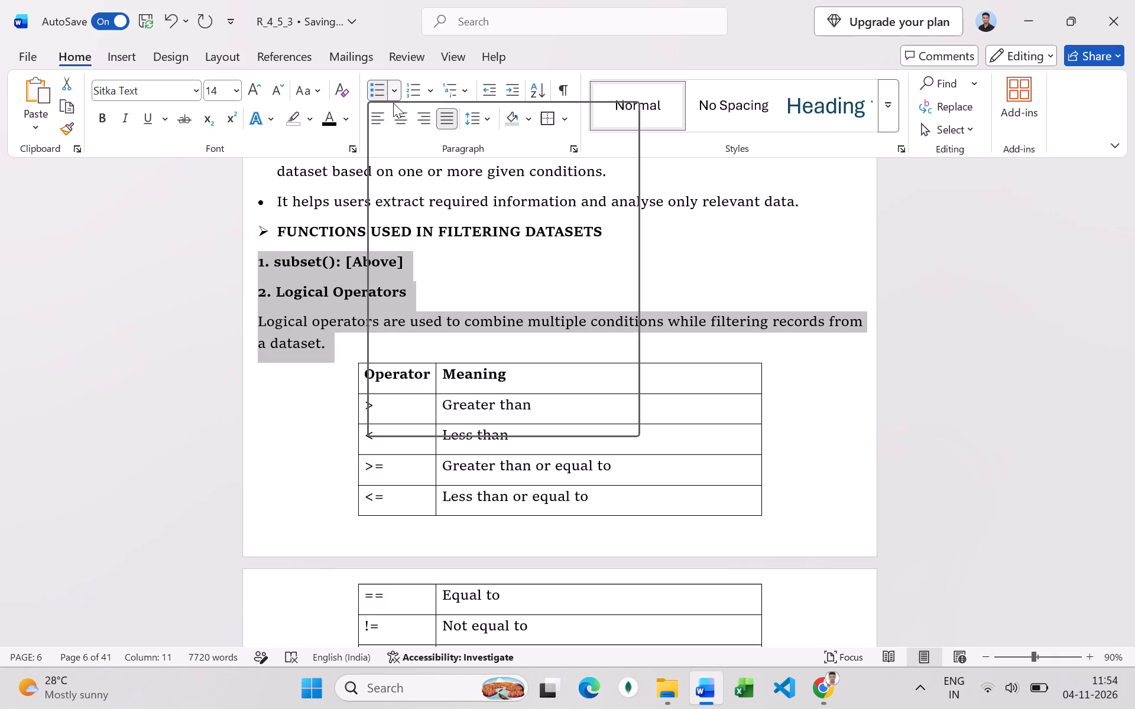
{"action": "left_click", "coordinate": [483, 154]}
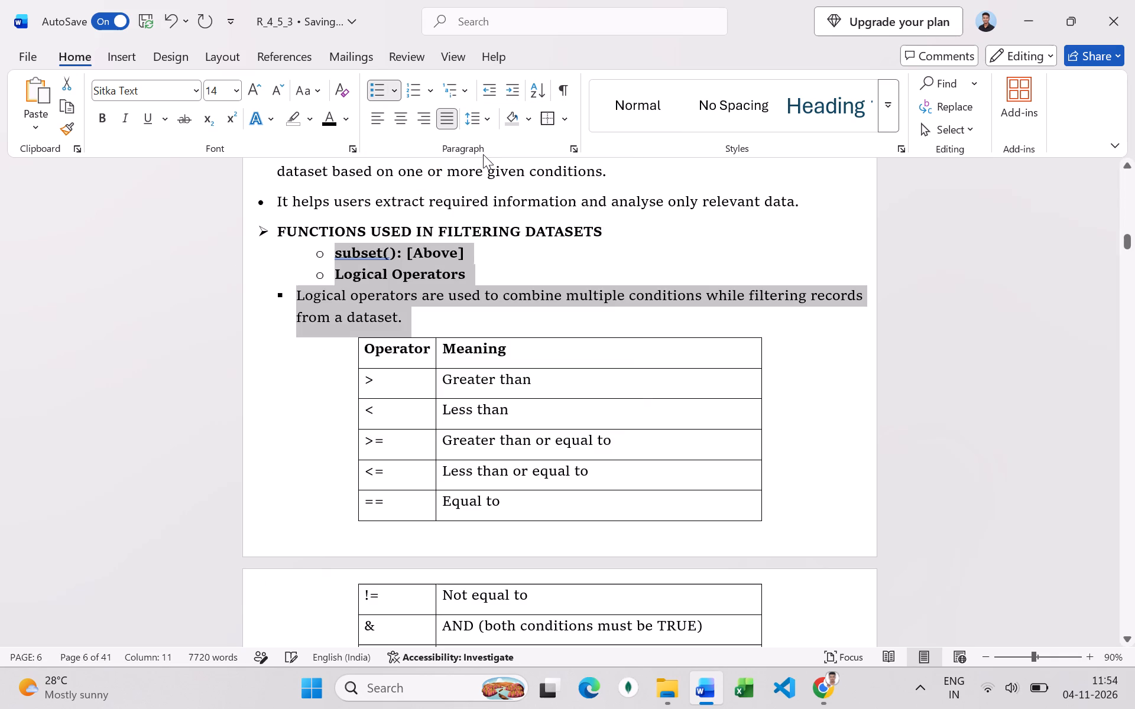
Decrease the indent of the subset() and Logical Operators bullets by one level to align with the description bullet.
{"action": "left_click", "coordinate": [375, 295]}
{"action": "left_click_drag", "start_coordinate": [493, 276], "coordinate": [352, 267]}
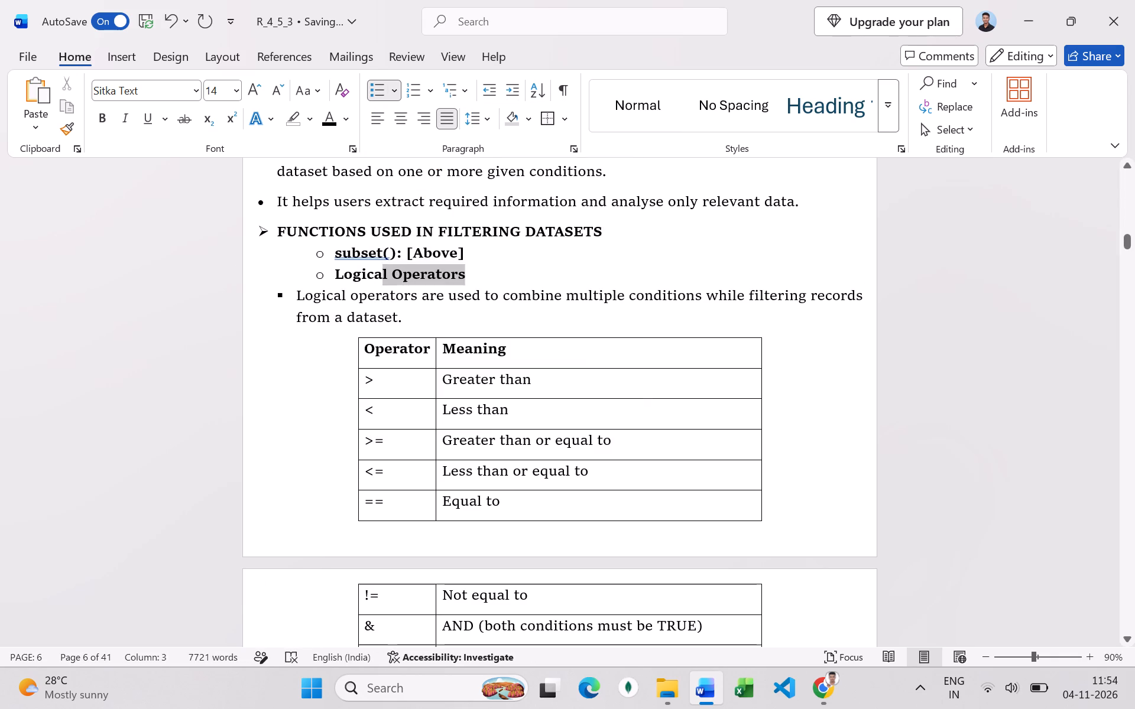
{"action": "left_click_drag", "start_coordinate": [352, 267], "coordinate": [313, 256]}
{"action": "left_click", "coordinate": [494, 92]}
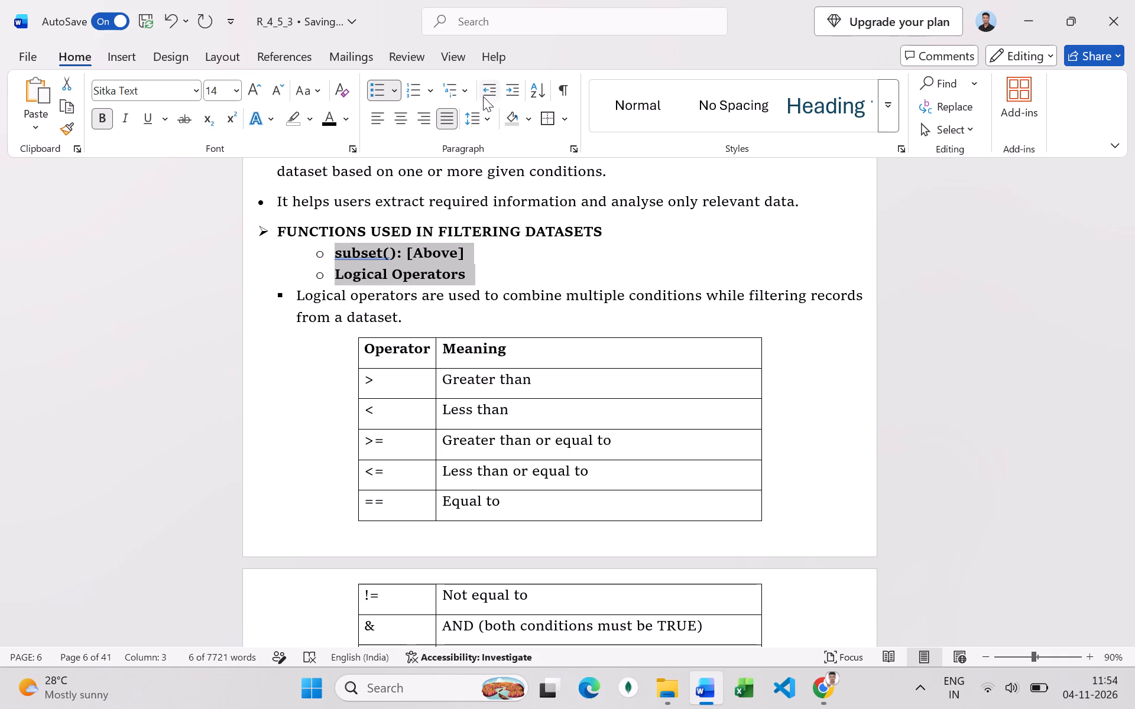
{"action": "left_click", "coordinate": [292, 292]}
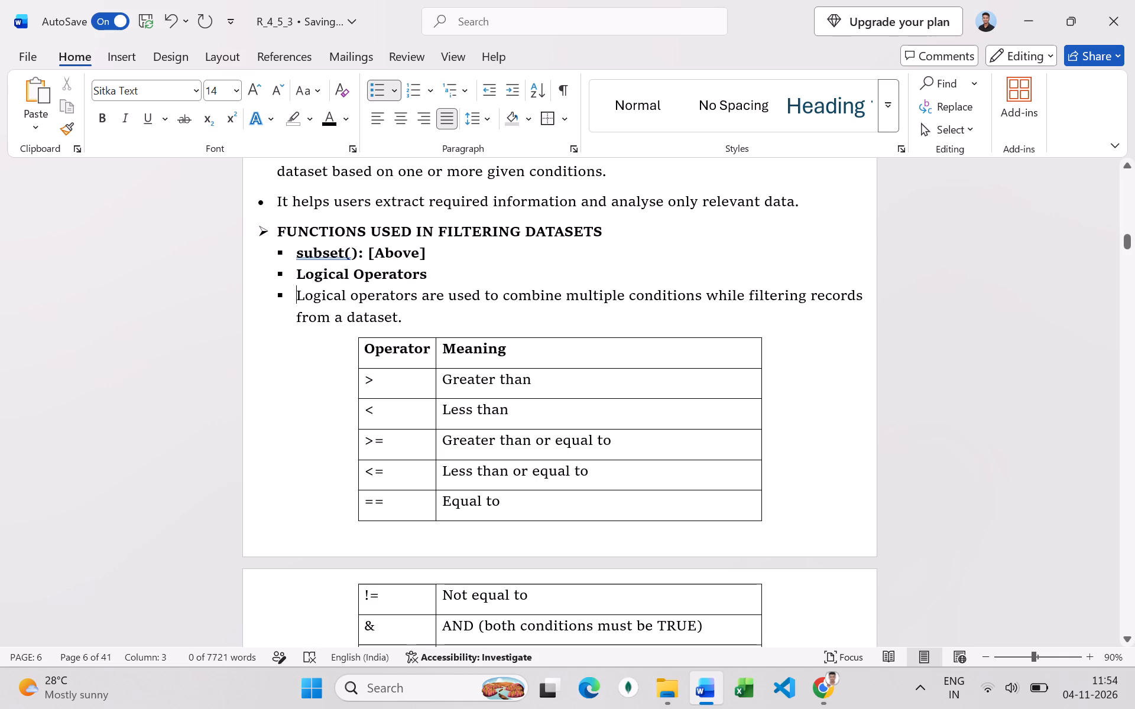
Join the logical operators description onto the Logical Operators heading line, separated by a colon and a space.
{"action": "key", "text": "BackSpace"}
{"action": "key", "text": "BackSpace"}
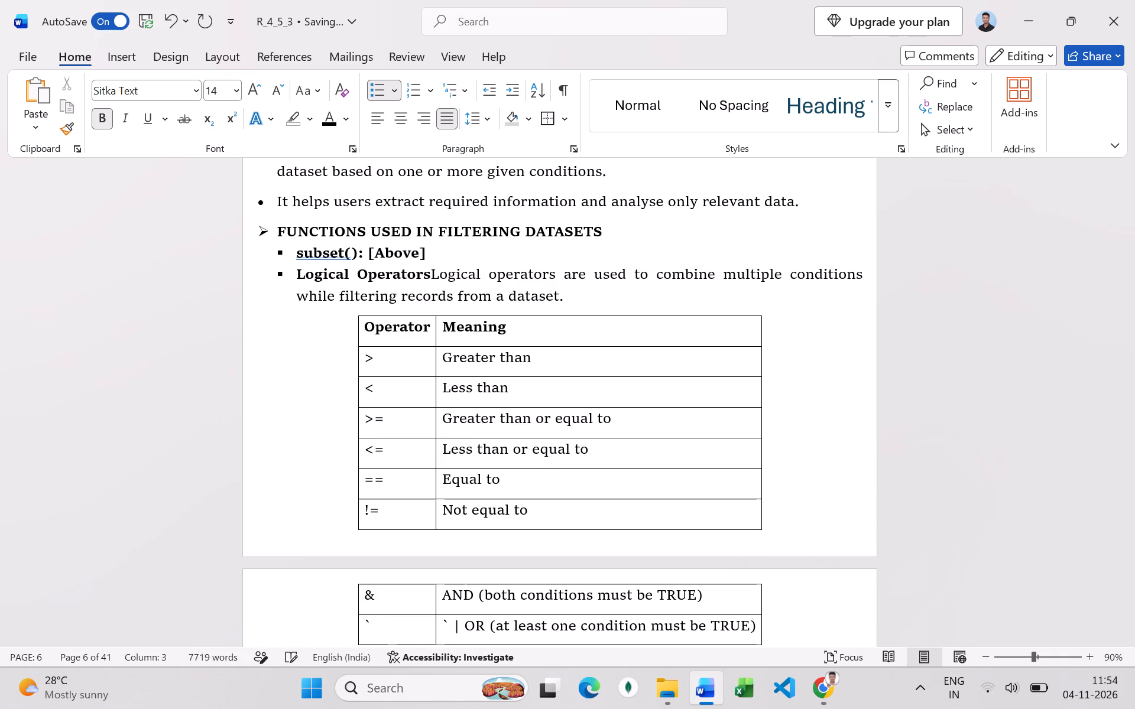
{"action": "type", "text": ":"}
{"action": "key", "text": "space"}
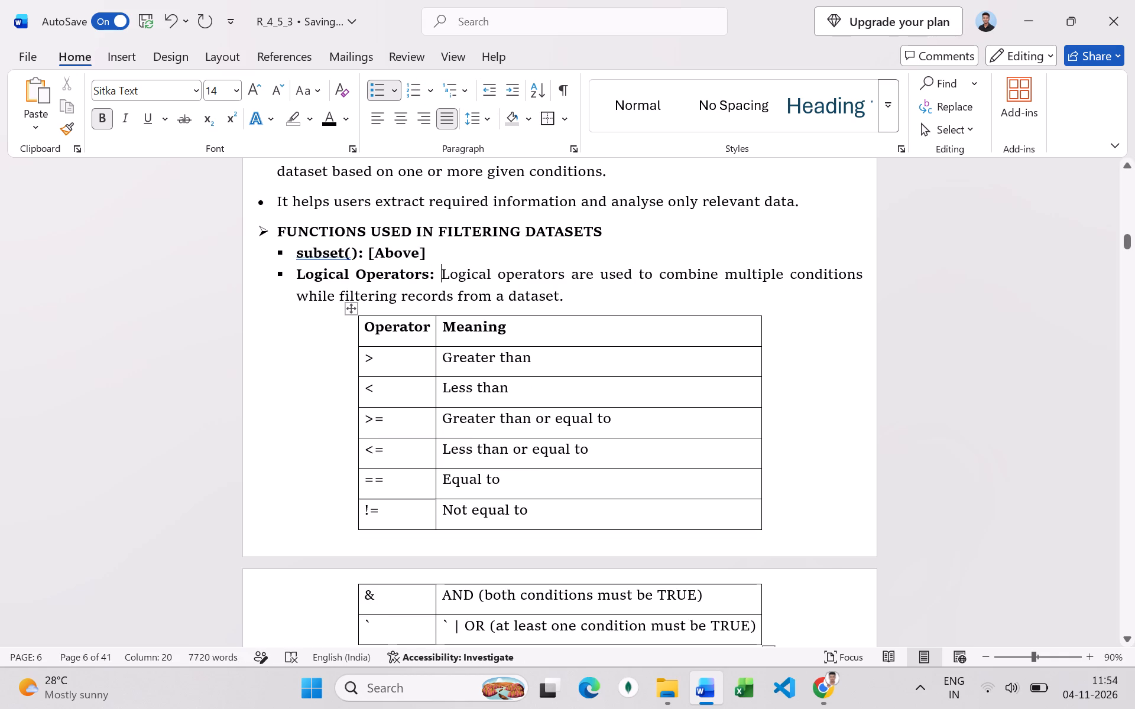
Set 1.5 line spacing for the FUNCTIONS USED IN FILTERING DATASETS heading and the subset() and Logical Operators bullets.
{"action": "left_click_drag", "start_coordinate": [559, 297], "coordinate": [309, 254]}
{"action": "left_click_drag", "start_coordinate": [329, 256], "coordinate": [334, 261]}
{"action": "left_click_drag", "start_coordinate": [332, 271], "coordinate": [295, 261]}
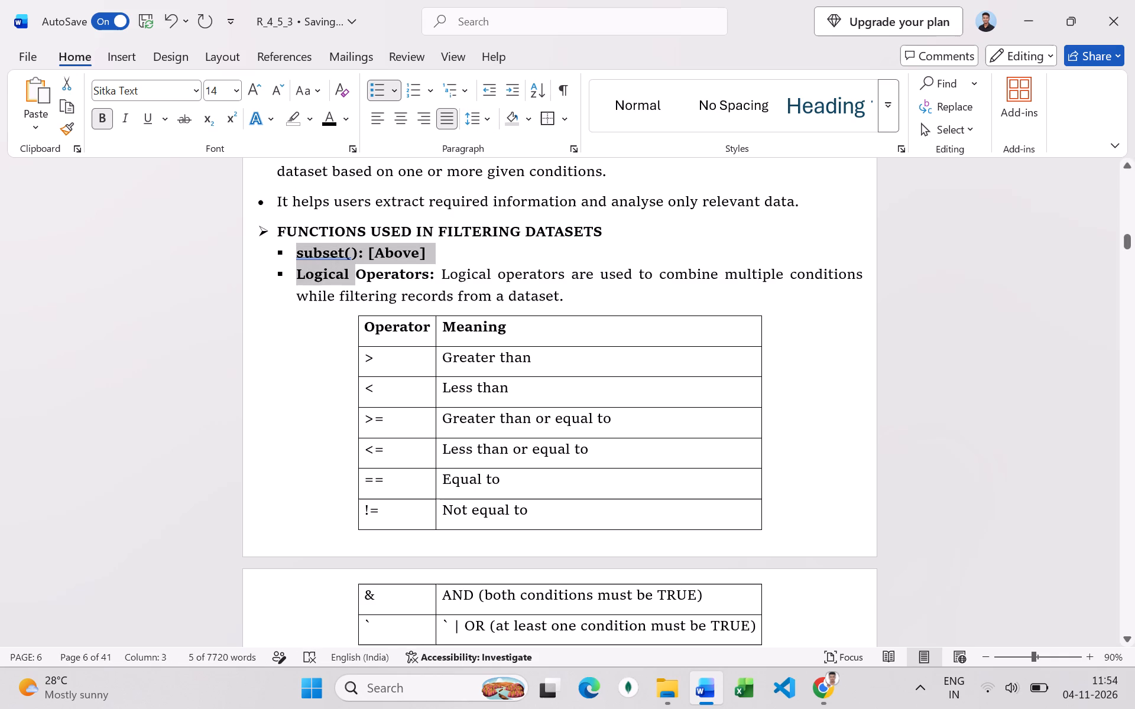
{"action": "left_click", "coordinate": [387, 292]}
{"action": "left_click_drag", "start_coordinate": [348, 269], "coordinate": [282, 238]}
{"action": "left_click", "coordinate": [473, 125]}
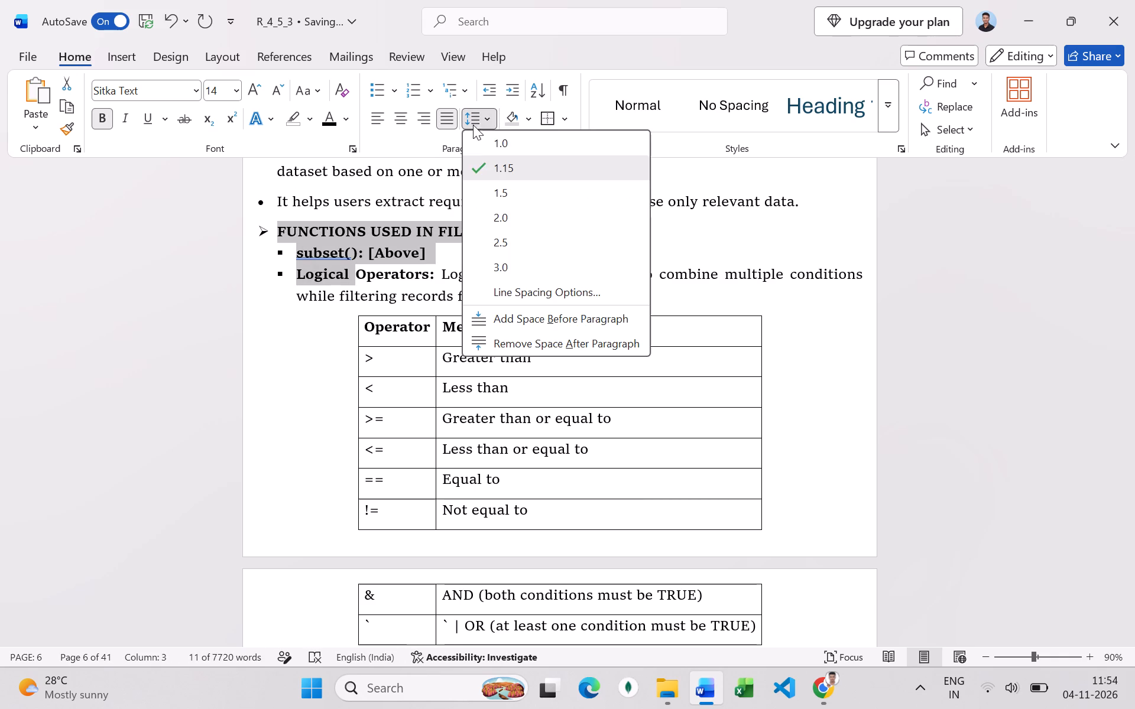
{"action": "left_click", "coordinate": [490, 197]}
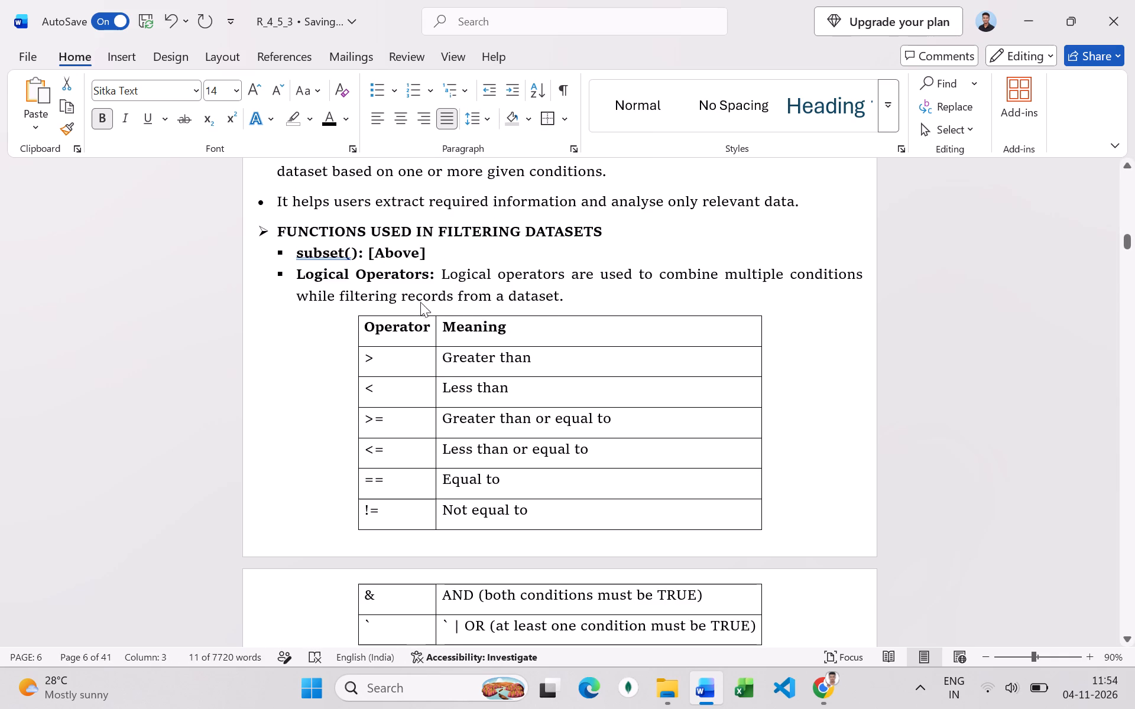
{"action": "left_click", "coordinate": [421, 314]}
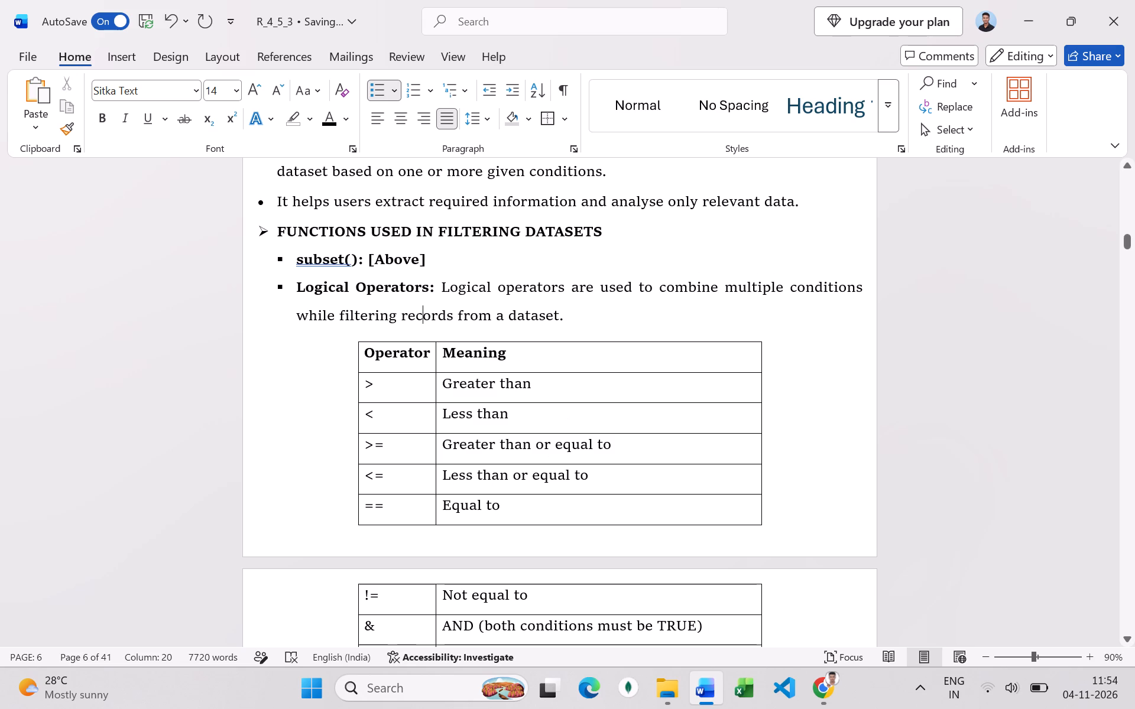
Insert three tab spaces before "[Above]" on the subset() line to set it apart from the function name.
{"action": "left_click", "coordinate": [367, 258]}
{"action": "key", "text": "Tab"}
{"action": "key", "text": "Tab"}
{"action": "key", "text": "Tab"}
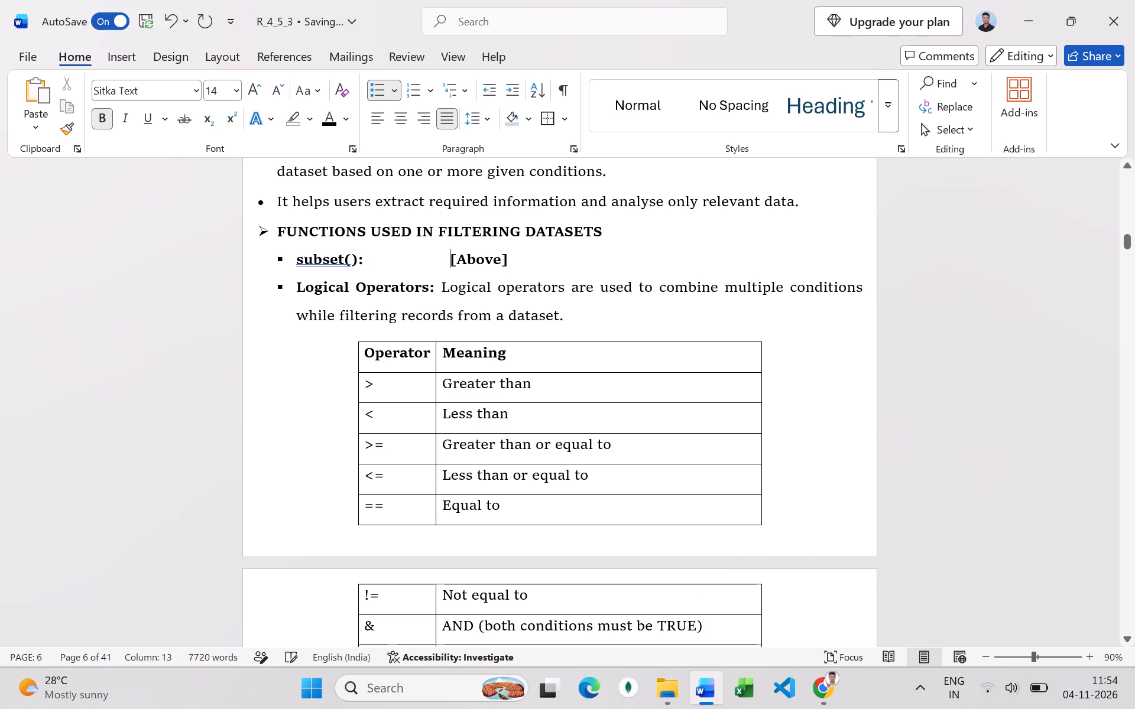
{"action": "left_click", "coordinate": [479, 302]}
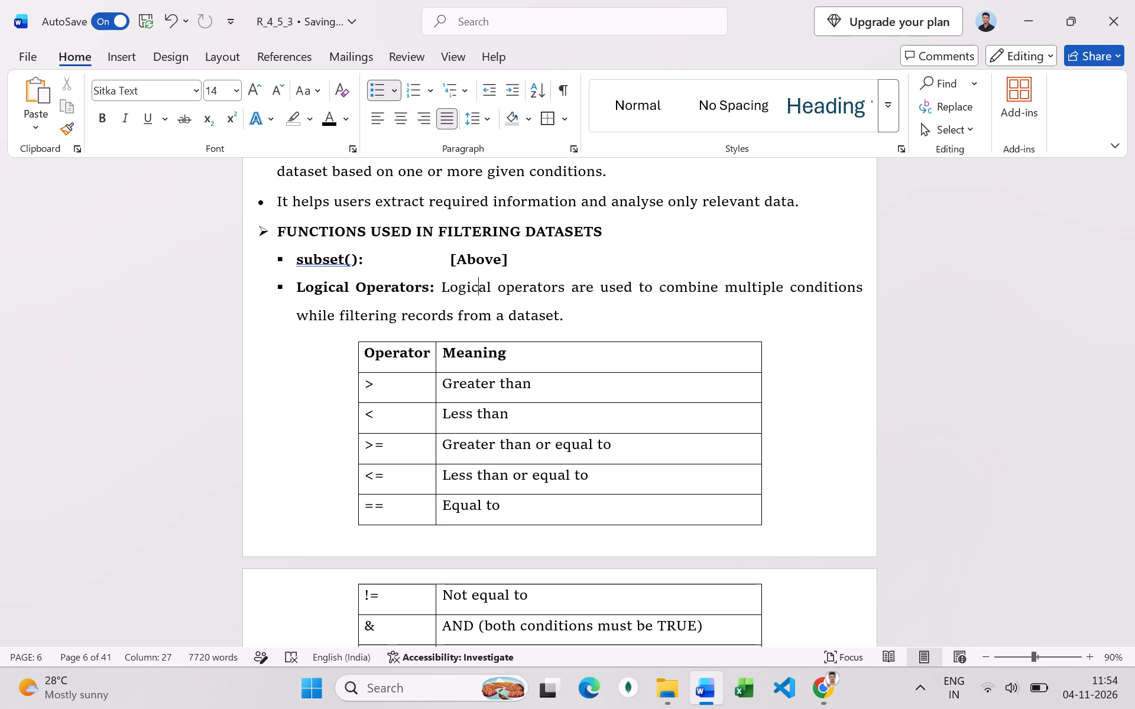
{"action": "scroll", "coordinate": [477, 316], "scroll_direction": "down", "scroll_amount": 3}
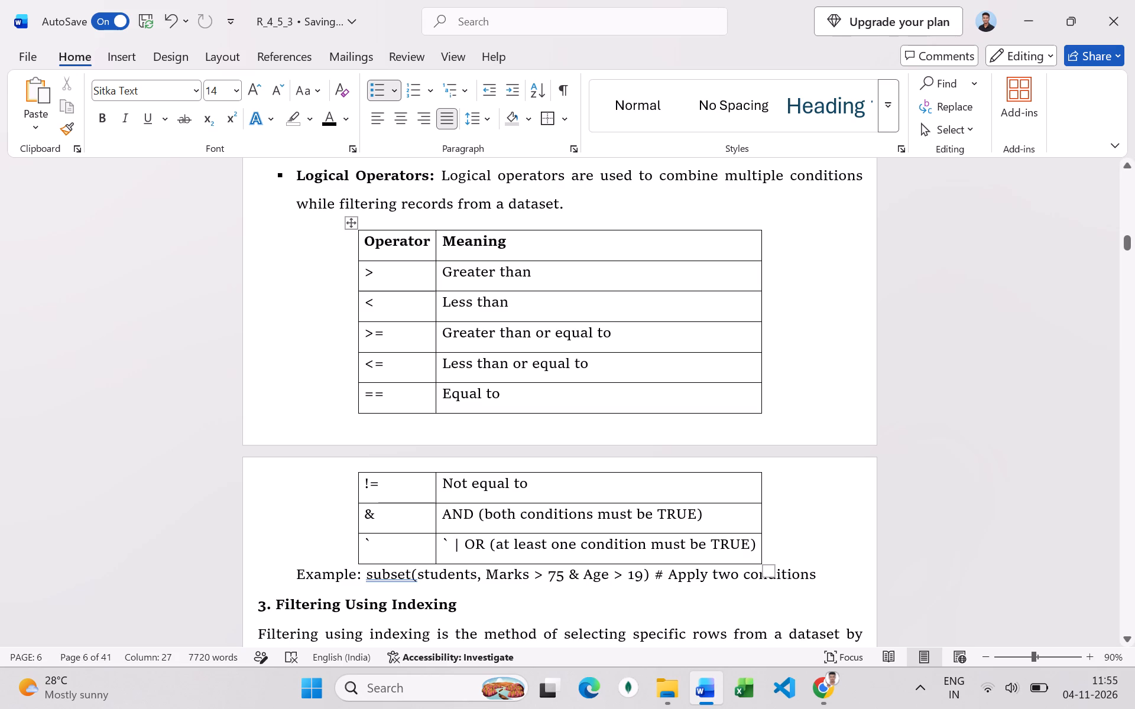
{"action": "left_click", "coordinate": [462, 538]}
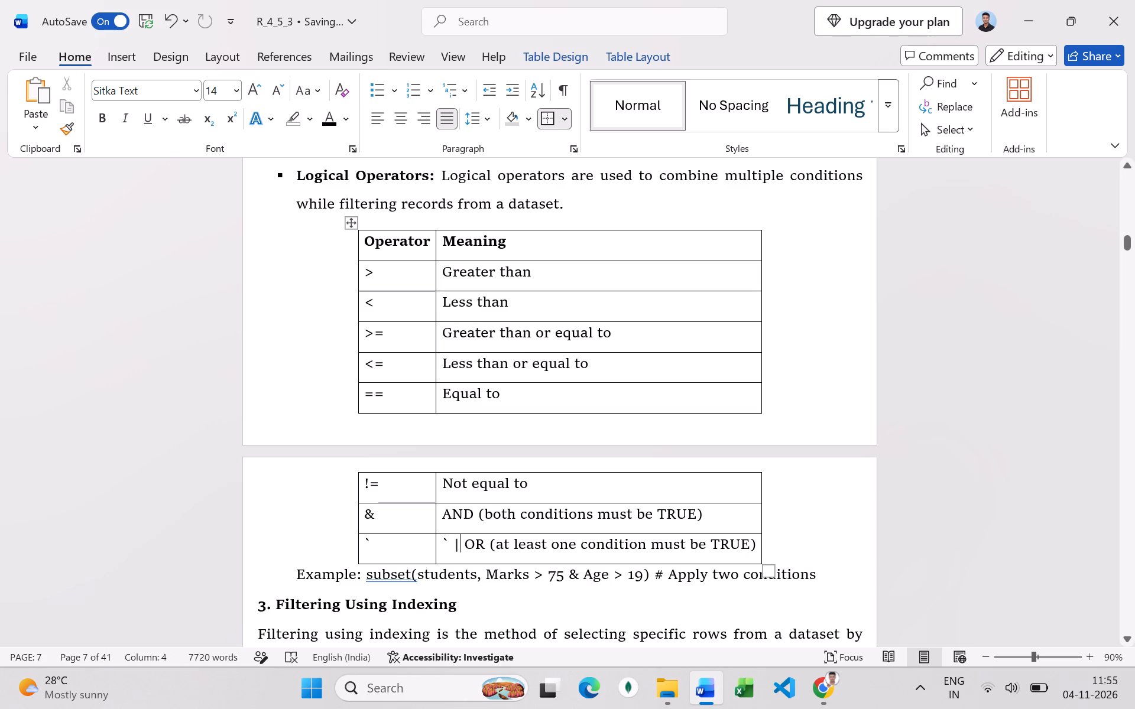
Delete the word "DATASETS" from the FUNCTIONS USED IN FILTERING DATASETS heading.
{"action": "scroll", "coordinate": [462, 538], "scroll_direction": "up", "scroll_amount": 4}
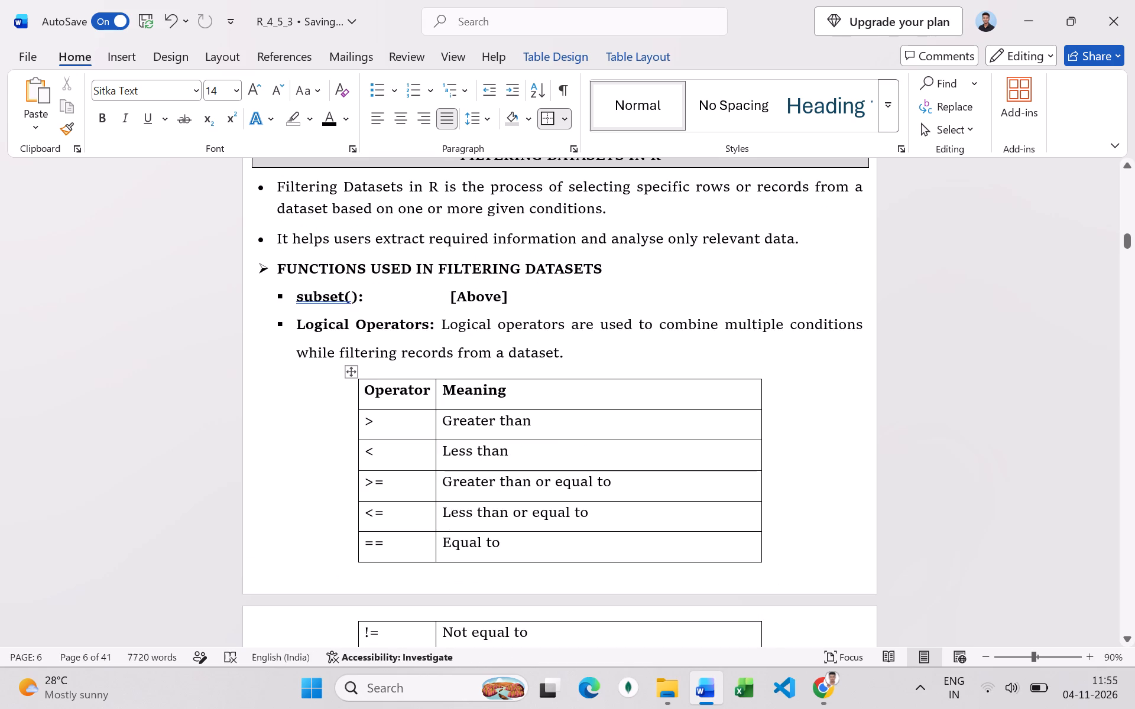
{"action": "scroll", "coordinate": [385, 318], "scroll_direction": "up", "scroll_amount": 3}
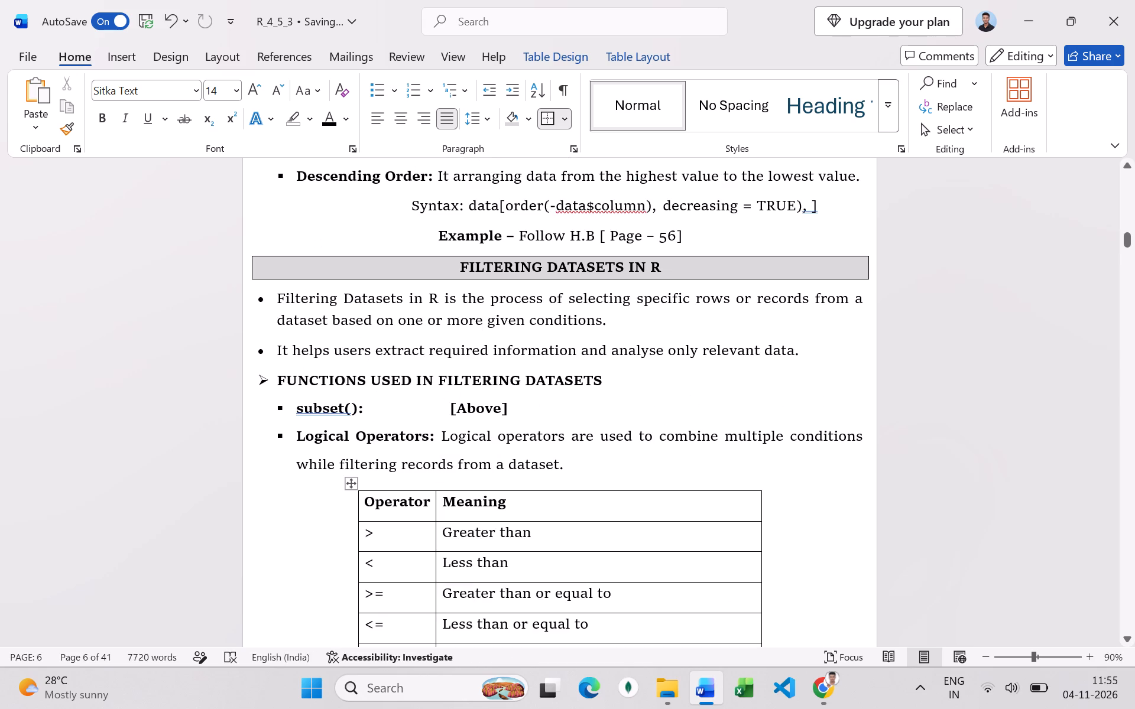
{"action": "left_click_drag", "start_coordinate": [620, 383], "coordinate": [526, 383]}
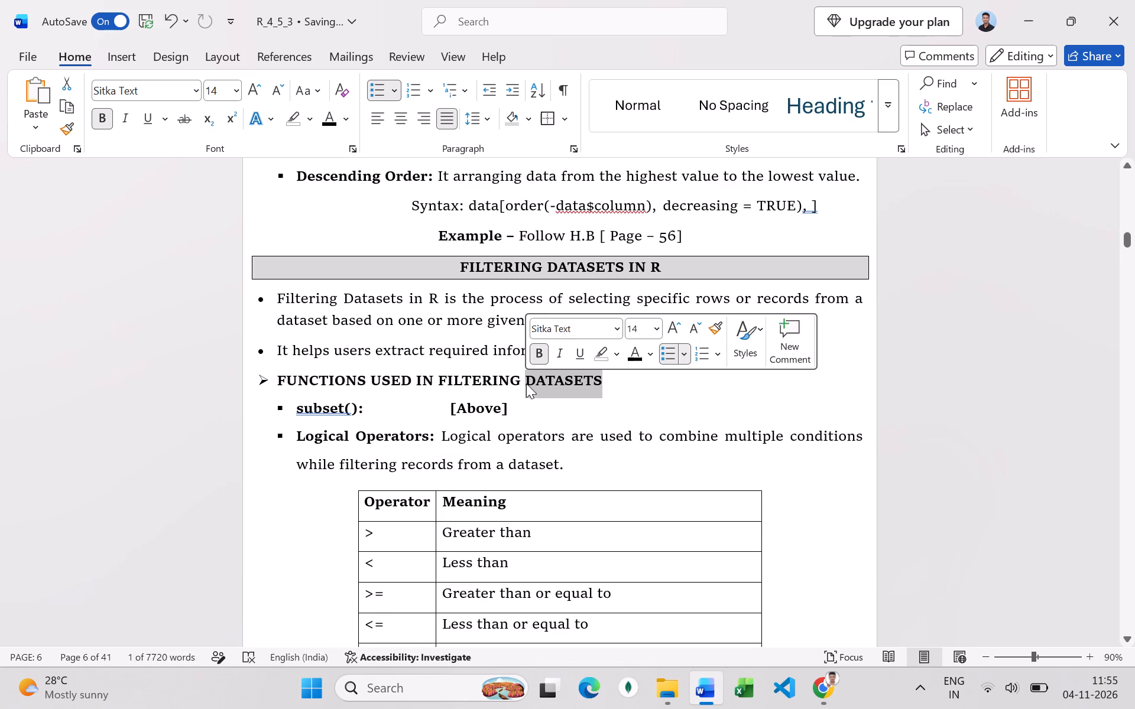
{"action": "key", "text": "BackSpace"}
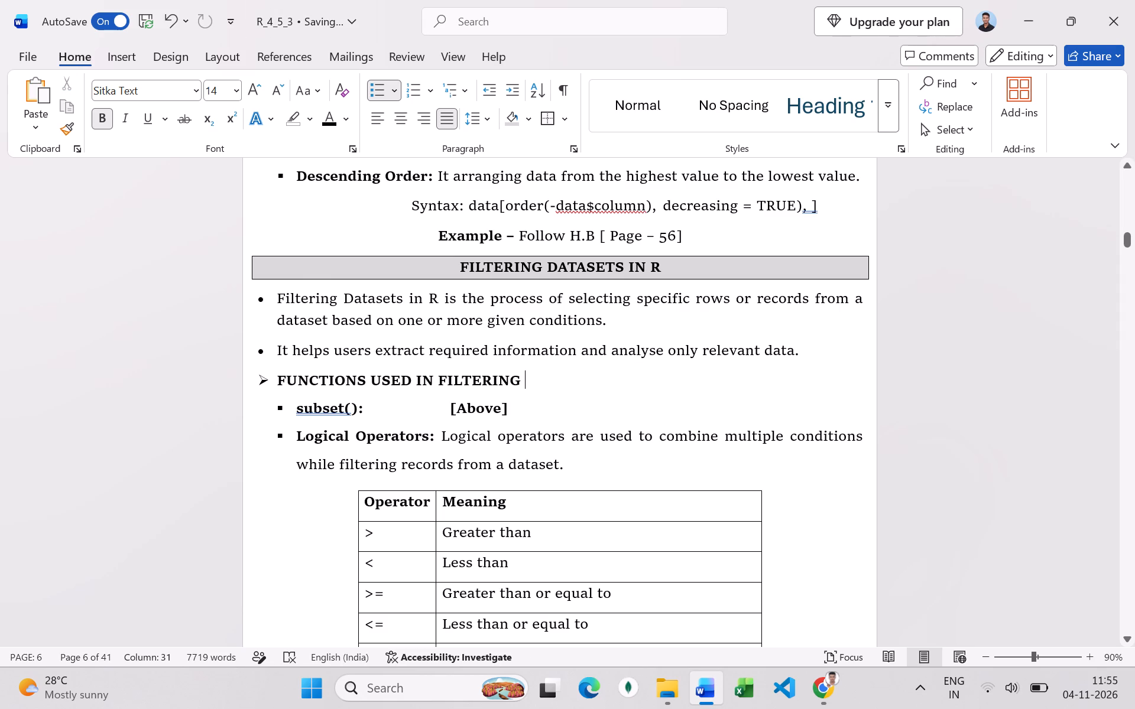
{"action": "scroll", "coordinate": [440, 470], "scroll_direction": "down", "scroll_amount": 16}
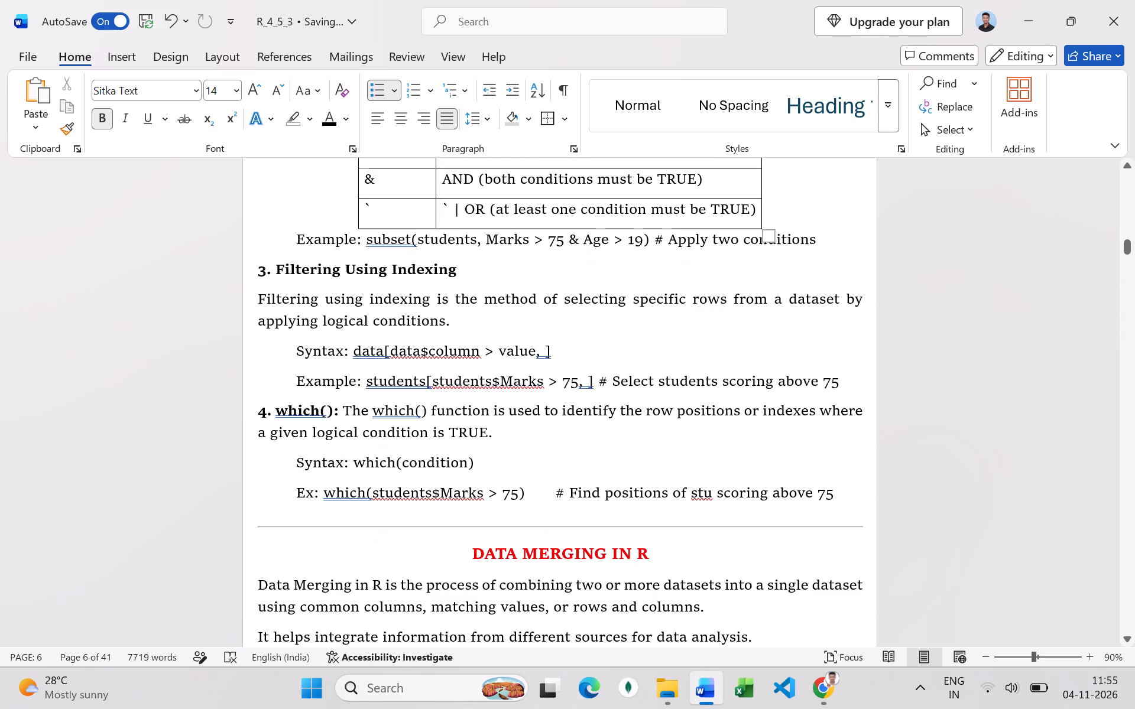
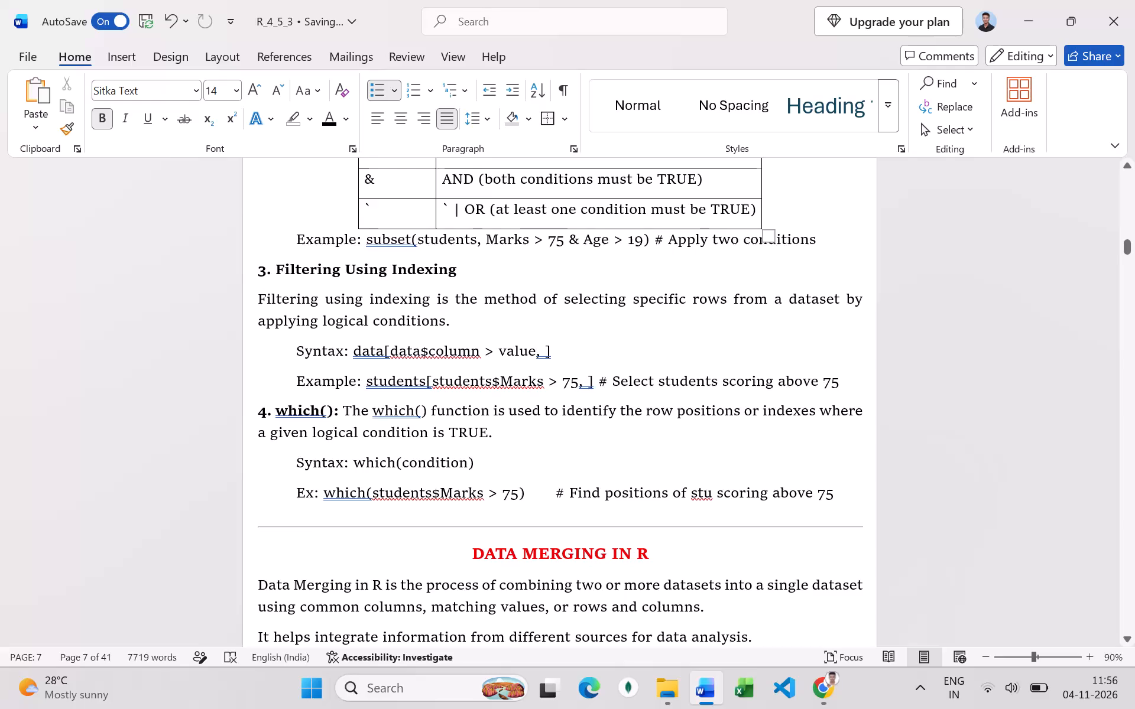
Replace "Logical operators are used to" with "It is used" in the Logical Operators description.
{"action": "scroll", "coordinate": [576, 428], "scroll_direction": "up", "scroll_amount": 5}
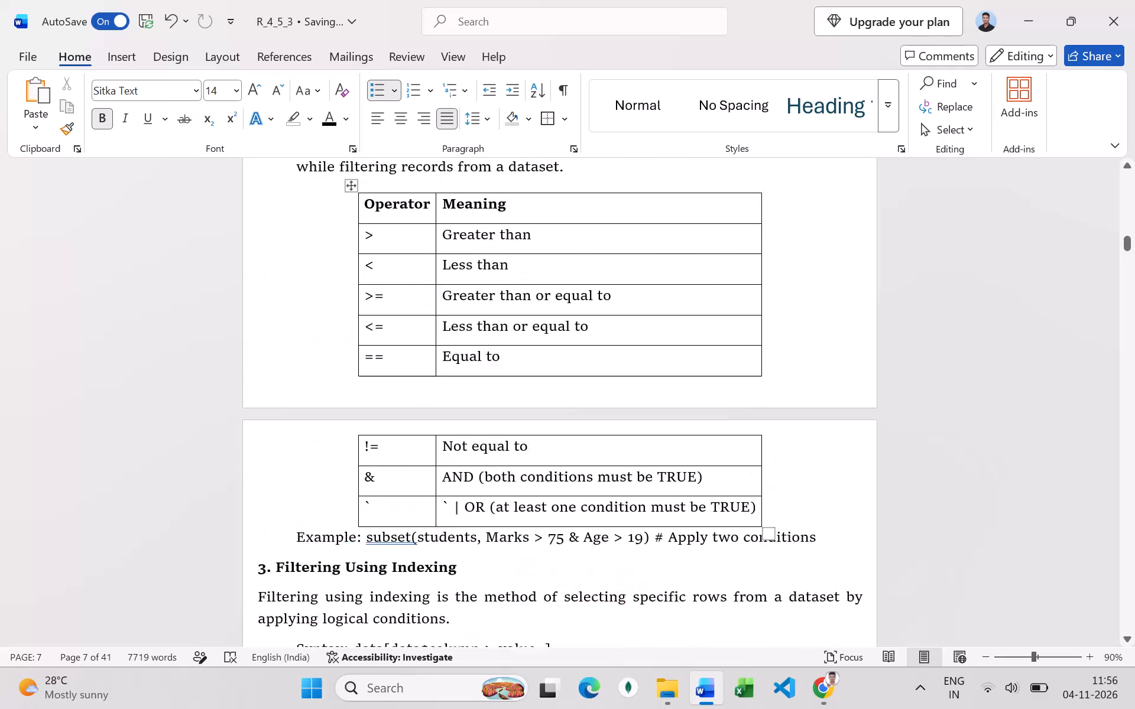
{"action": "scroll", "coordinate": [576, 428], "scroll_direction": "up", "scroll_amount": 9}
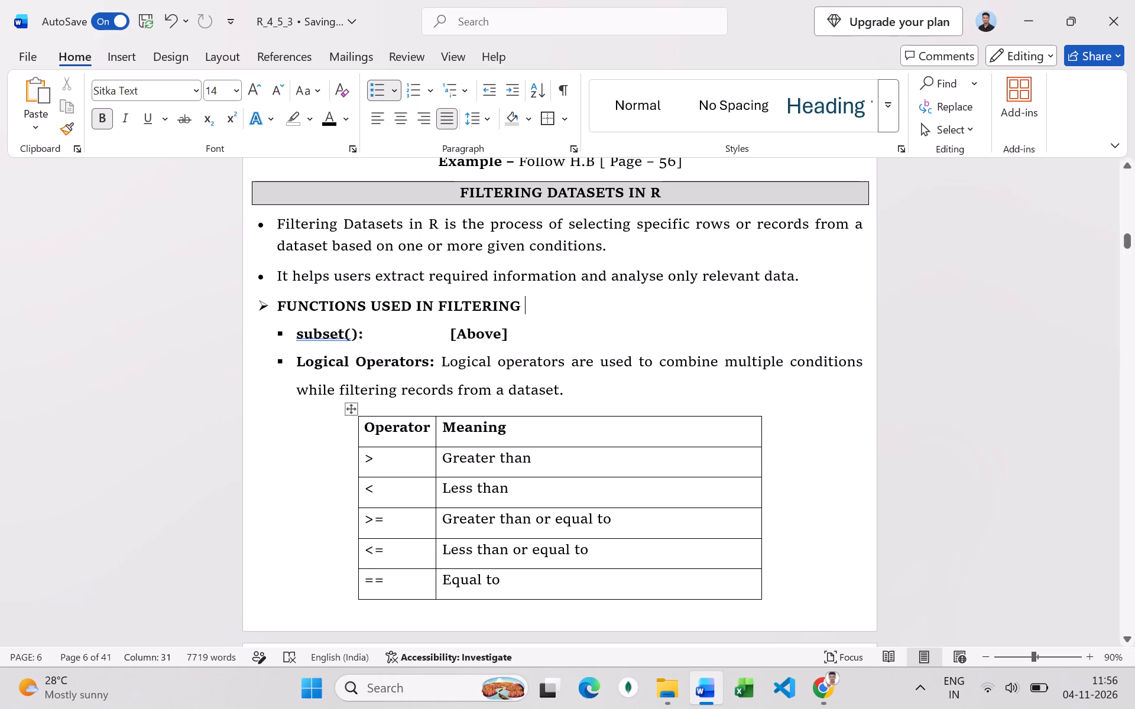
{"action": "left_click_drag", "start_coordinate": [651, 369], "coordinate": [547, 370]}
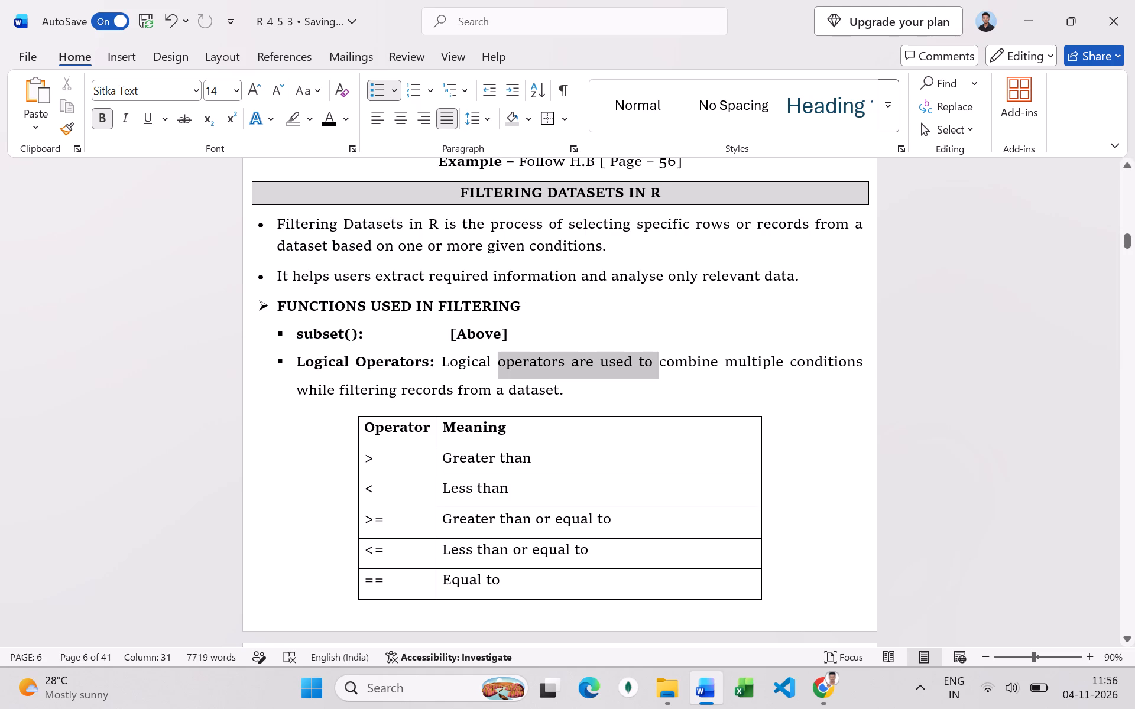
{"action": "left_click_drag", "start_coordinate": [547, 370], "coordinate": [465, 370]}
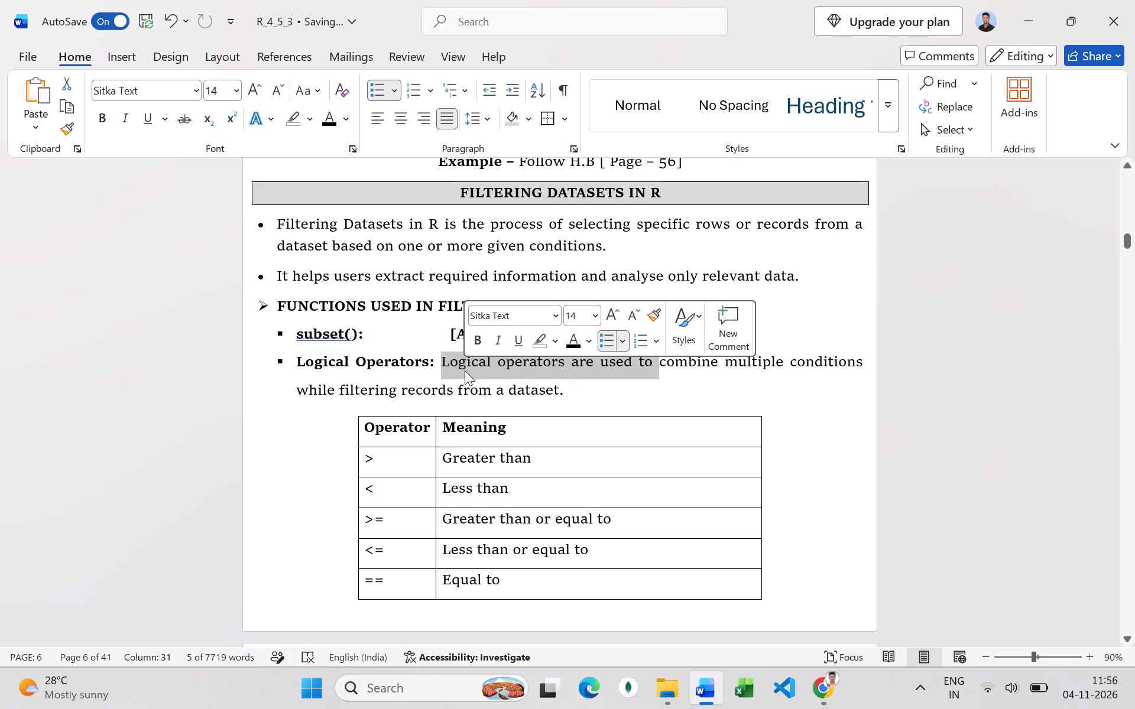
{"action": "key", "text": "shift+i"}
{"action": "type", "text": "t is"}
{"action": "key", "text": "space"}
{"action": "type", "text": "used"}
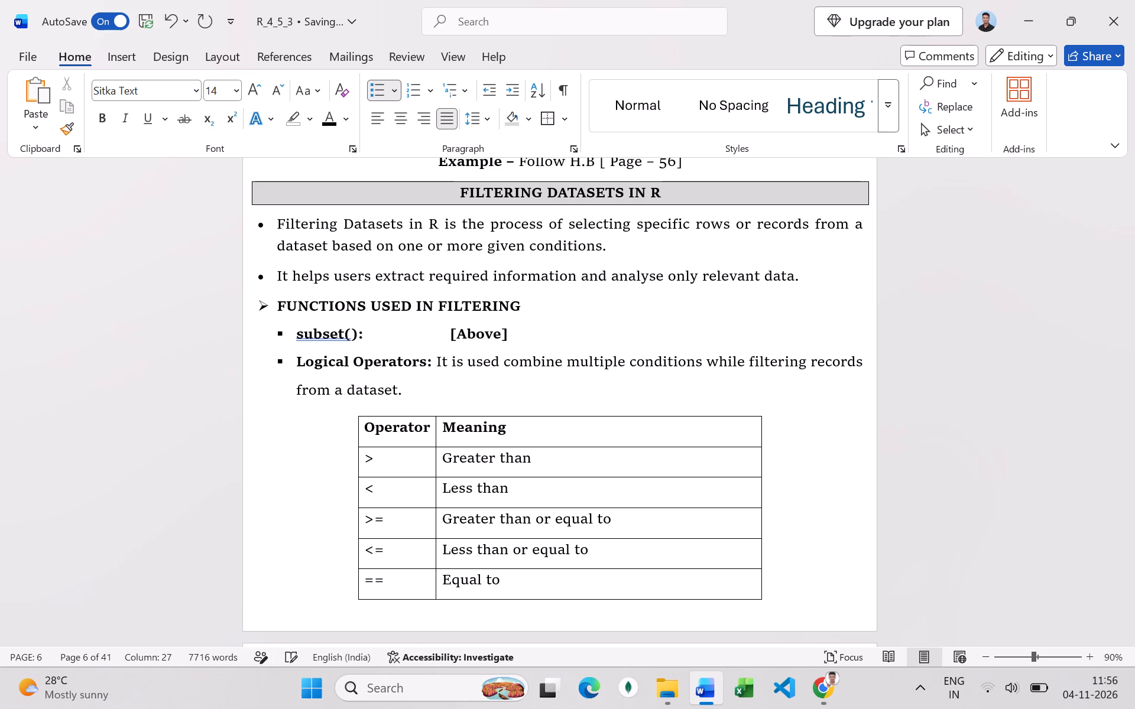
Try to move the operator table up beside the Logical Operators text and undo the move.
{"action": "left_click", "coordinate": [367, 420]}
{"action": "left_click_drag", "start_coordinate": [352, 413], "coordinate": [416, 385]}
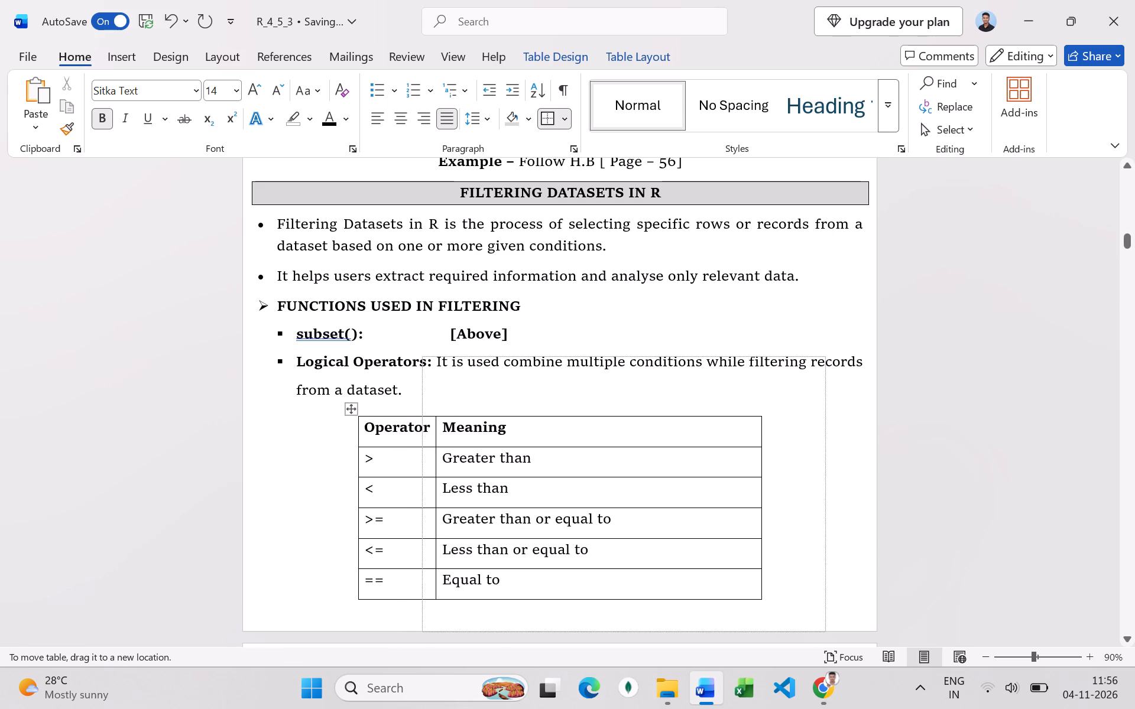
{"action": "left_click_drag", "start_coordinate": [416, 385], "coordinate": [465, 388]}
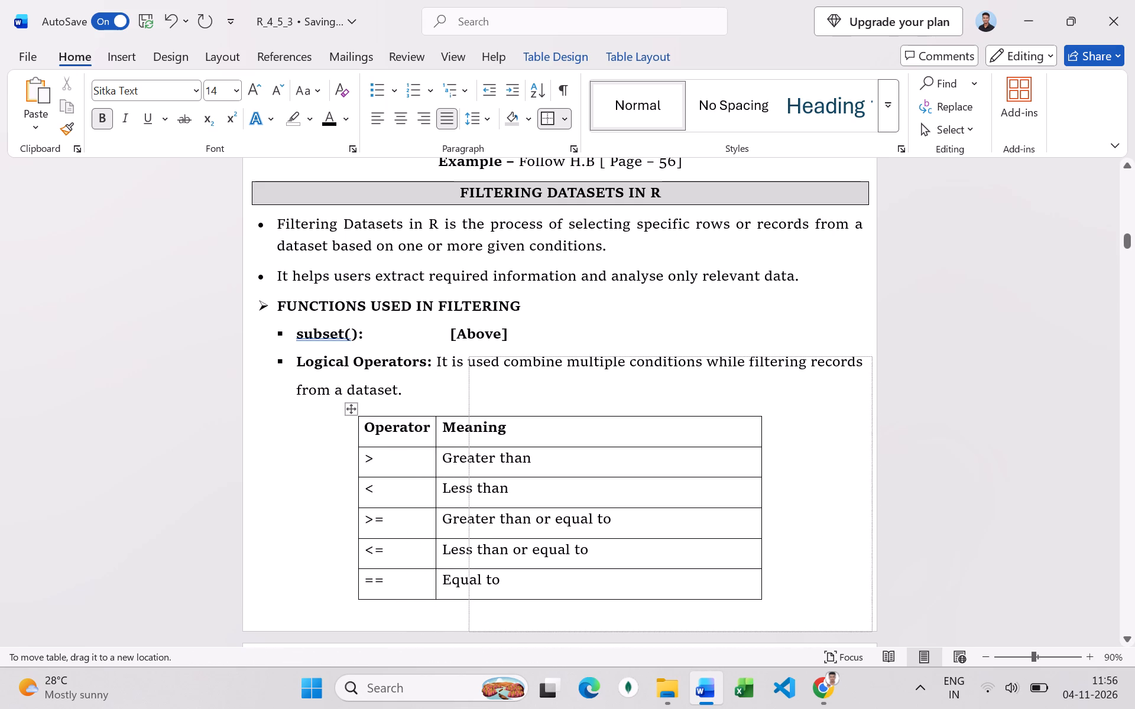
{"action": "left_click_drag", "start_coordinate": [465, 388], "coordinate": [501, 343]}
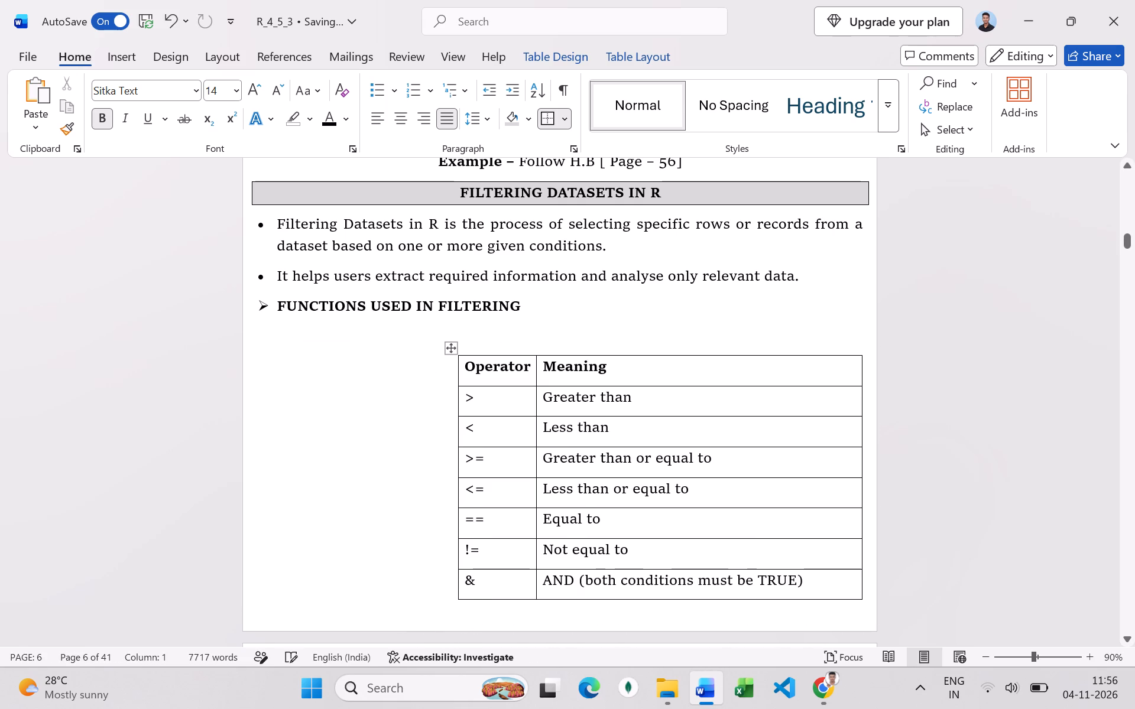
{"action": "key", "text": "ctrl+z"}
Narrow the Meaning column of the operator table to just fit "Greater than or equal to".
{"action": "left_click", "coordinate": [629, 475]}
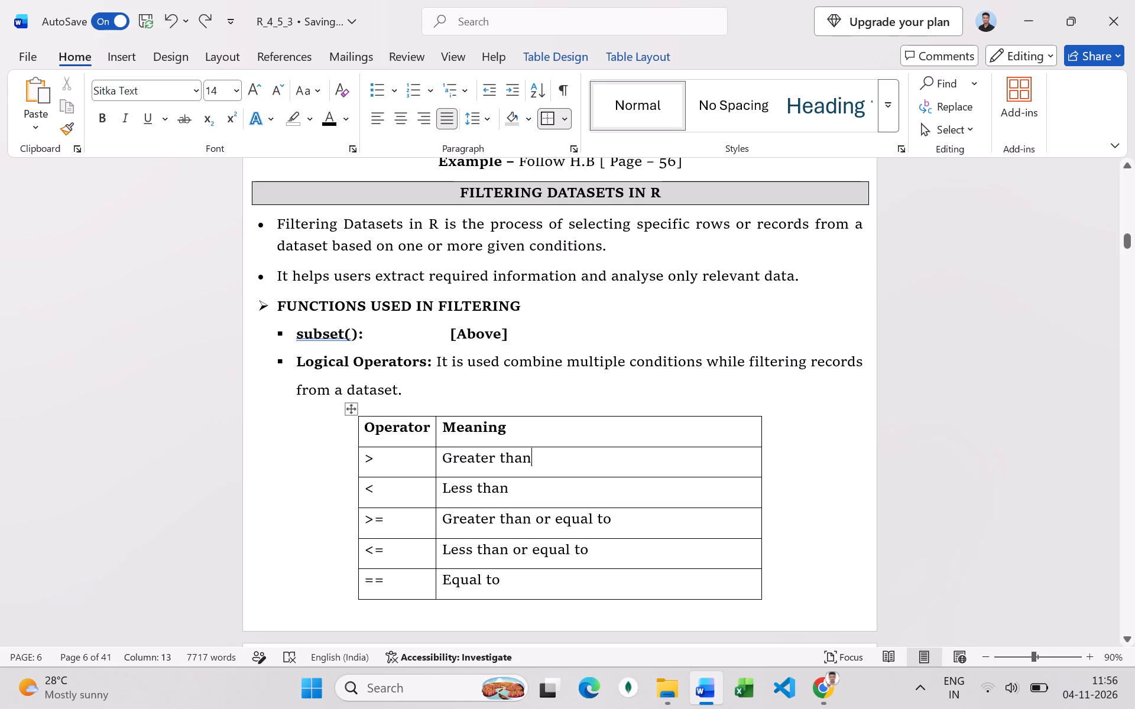
{"action": "left_click_drag", "start_coordinate": [760, 515], "coordinate": [630, 511]}
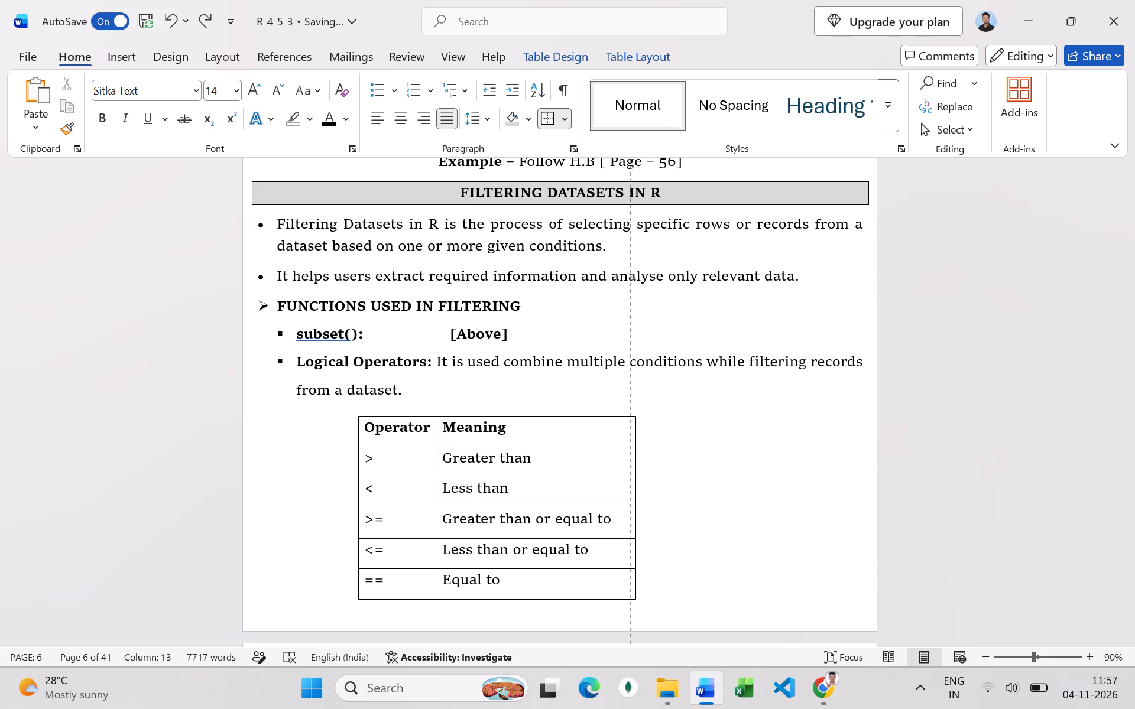
{"action": "left_click_drag", "start_coordinate": [630, 511], "coordinate": [628, 511]}
Delete the AND and OR rows at the end of the operator table.
{"action": "scroll", "coordinate": [600, 516], "scroll_direction": "down", "scroll_amount": 5}
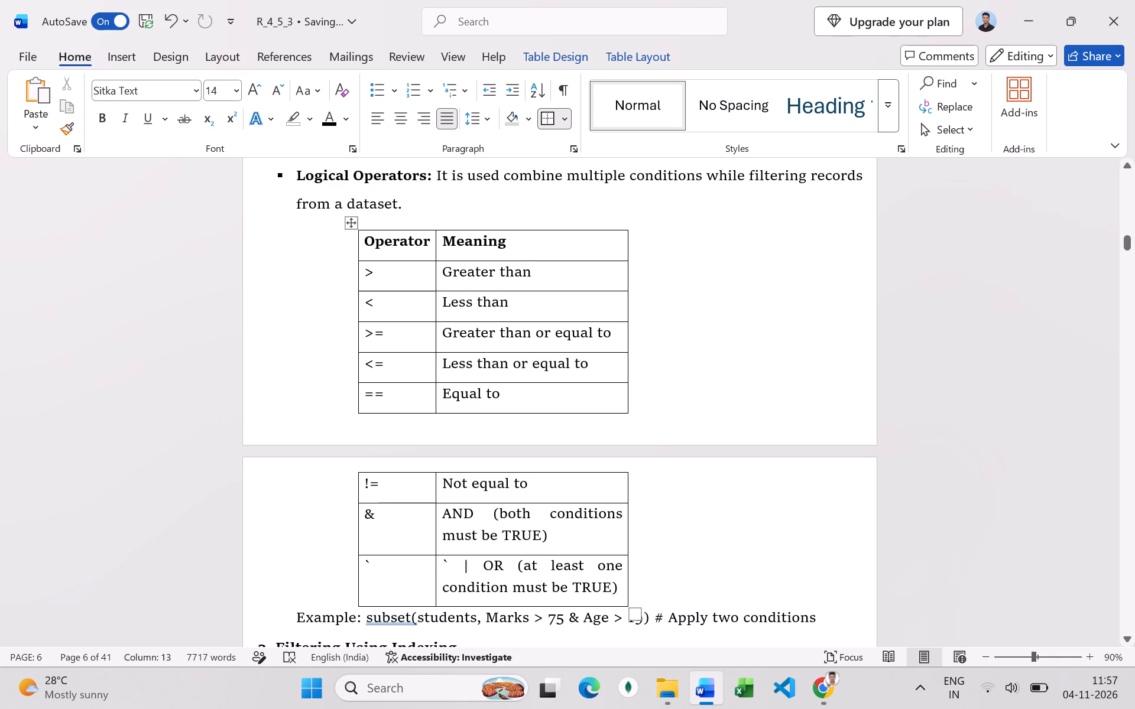
{"action": "left_click_drag", "start_coordinate": [632, 587], "coordinate": [506, 570]}
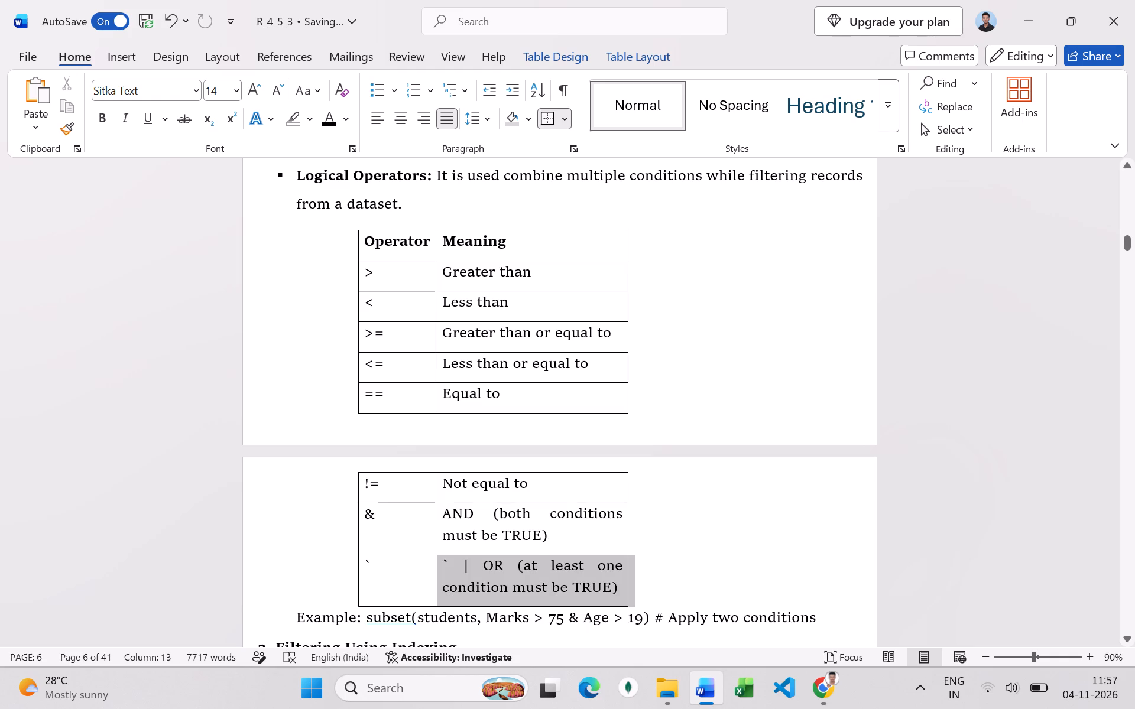
{"action": "left_click_drag", "start_coordinate": [506, 570], "coordinate": [378, 539]}
{"action": "right_click", "coordinate": [378, 539]}
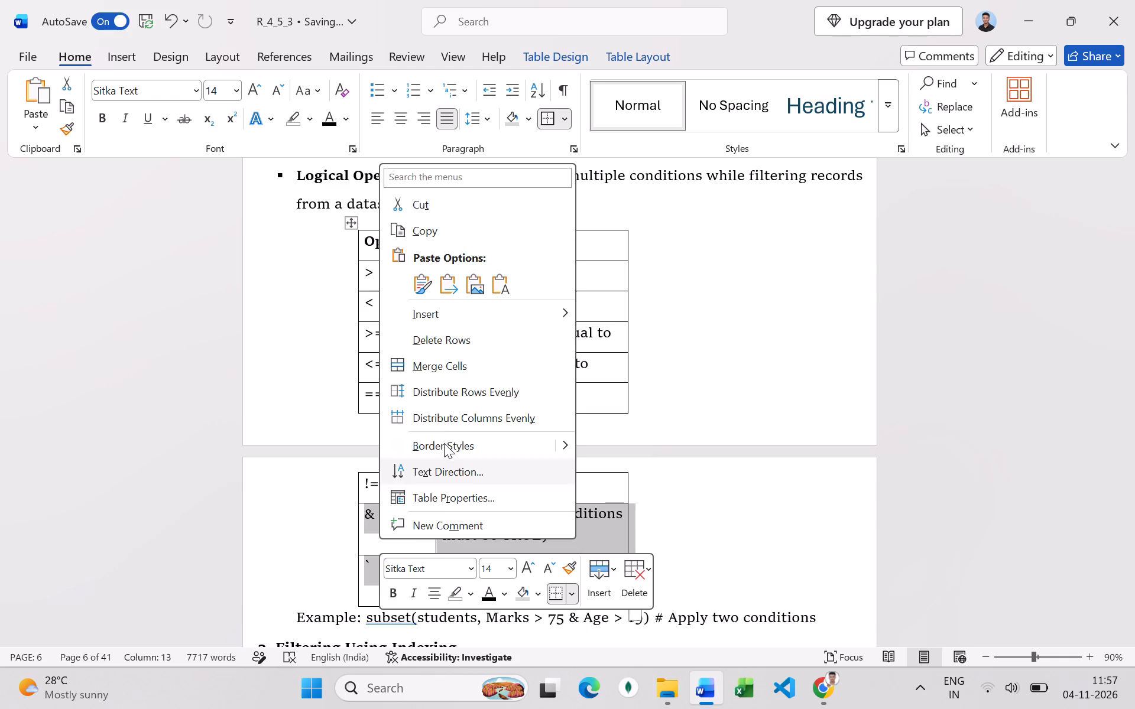
{"action": "left_click", "coordinate": [440, 349]}
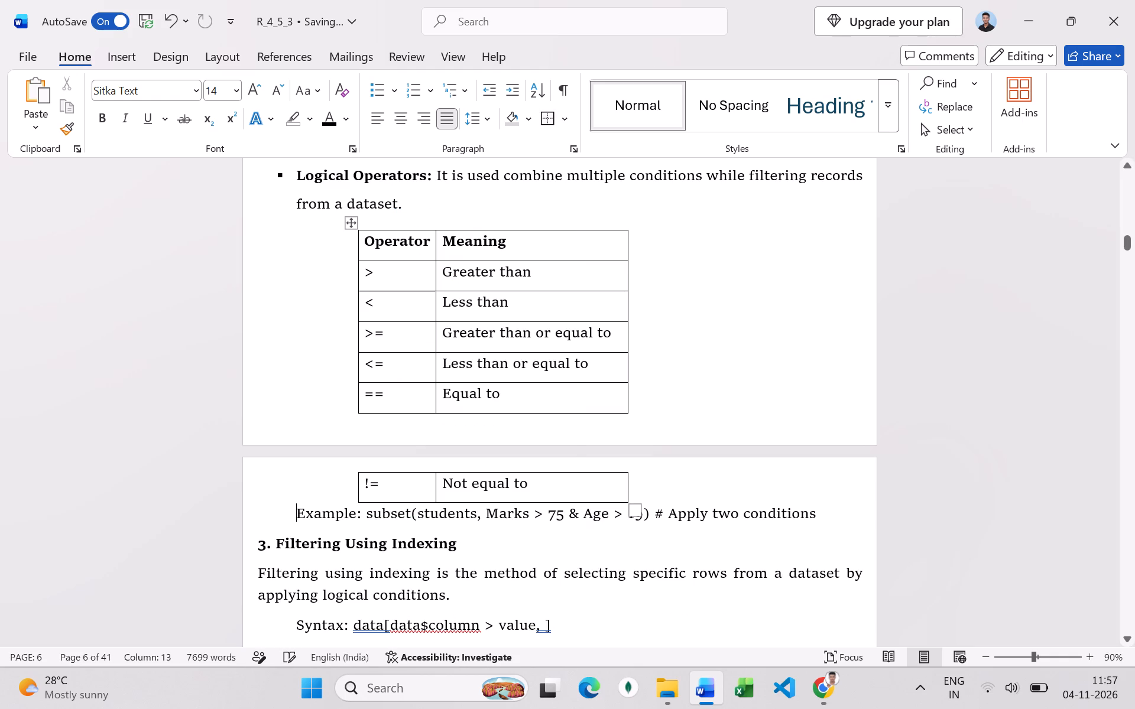
Move the operator table up and to the right so it sits beside "from a dataset.".
{"action": "scroll", "coordinate": [541, 476], "scroll_direction": "down", "scroll_amount": 1}
{"action": "scroll", "coordinate": [541, 476], "scroll_direction": "up", "scroll_amount": 1}
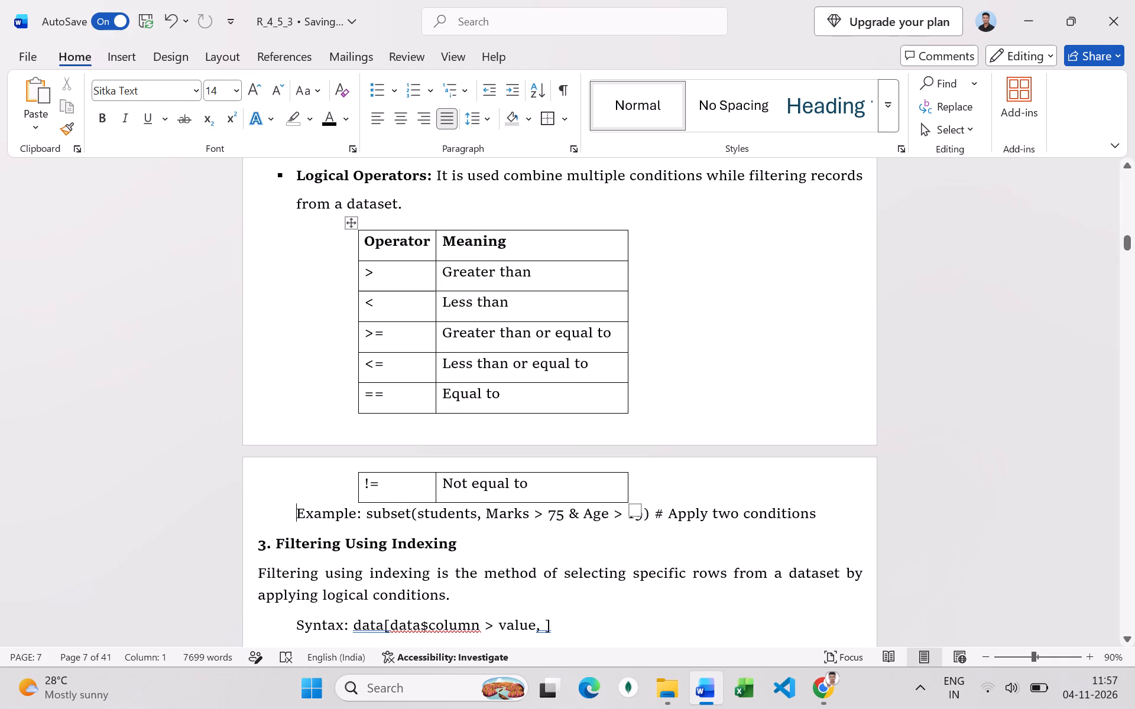
{"action": "left_click_drag", "start_coordinate": [346, 220], "coordinate": [508, 190]}
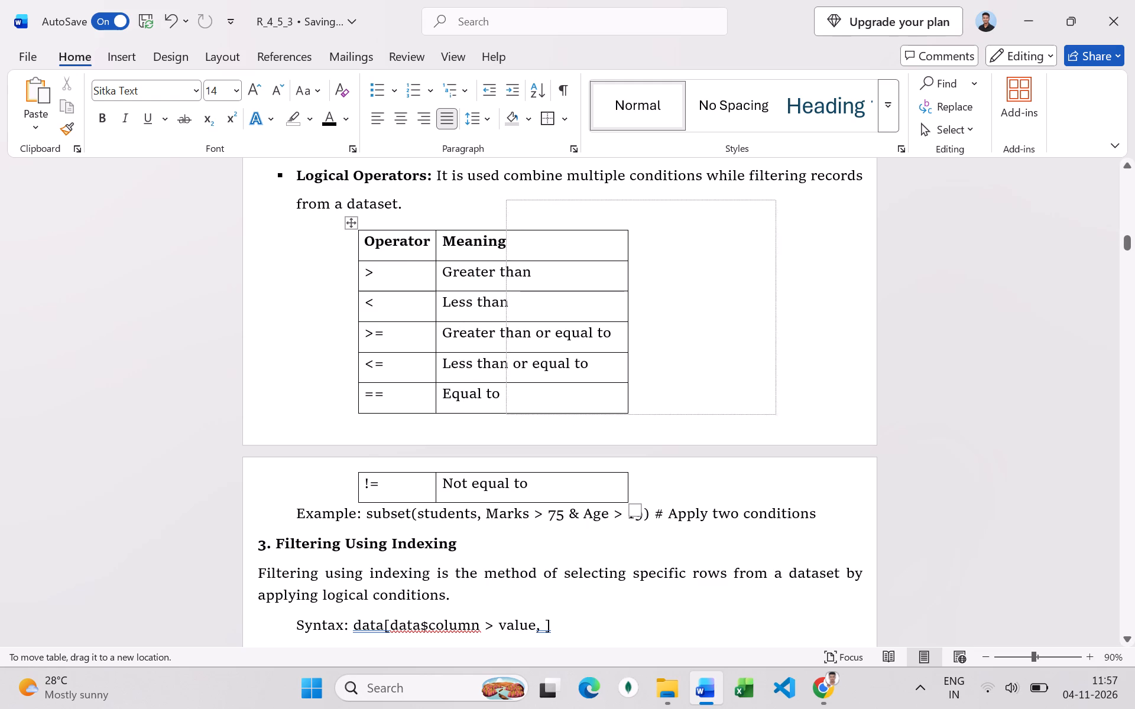
{"action": "left_click_drag", "start_coordinate": [508, 190], "coordinate": [521, 190]}
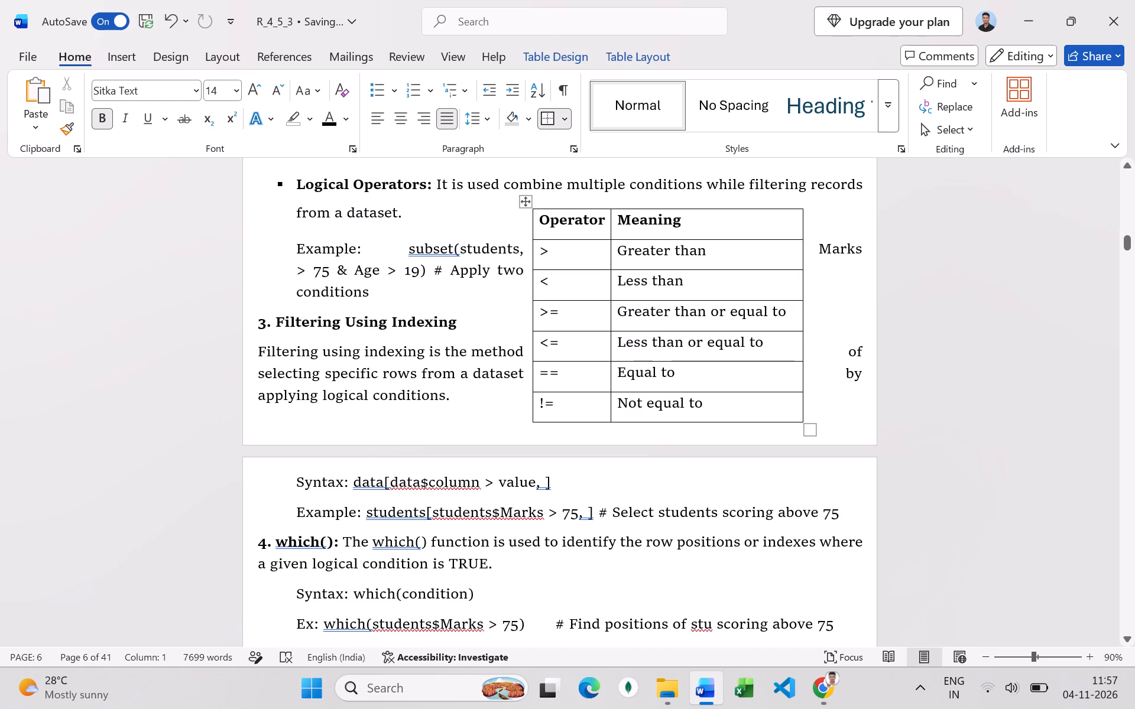
Insert five line breaks after "from a dataset." so the following text no longer wraps around the operator table.
{"action": "left_click", "coordinate": [411, 209]}
{"action": "key", "text": "Return"}
{"action": "key", "text": "Return"}
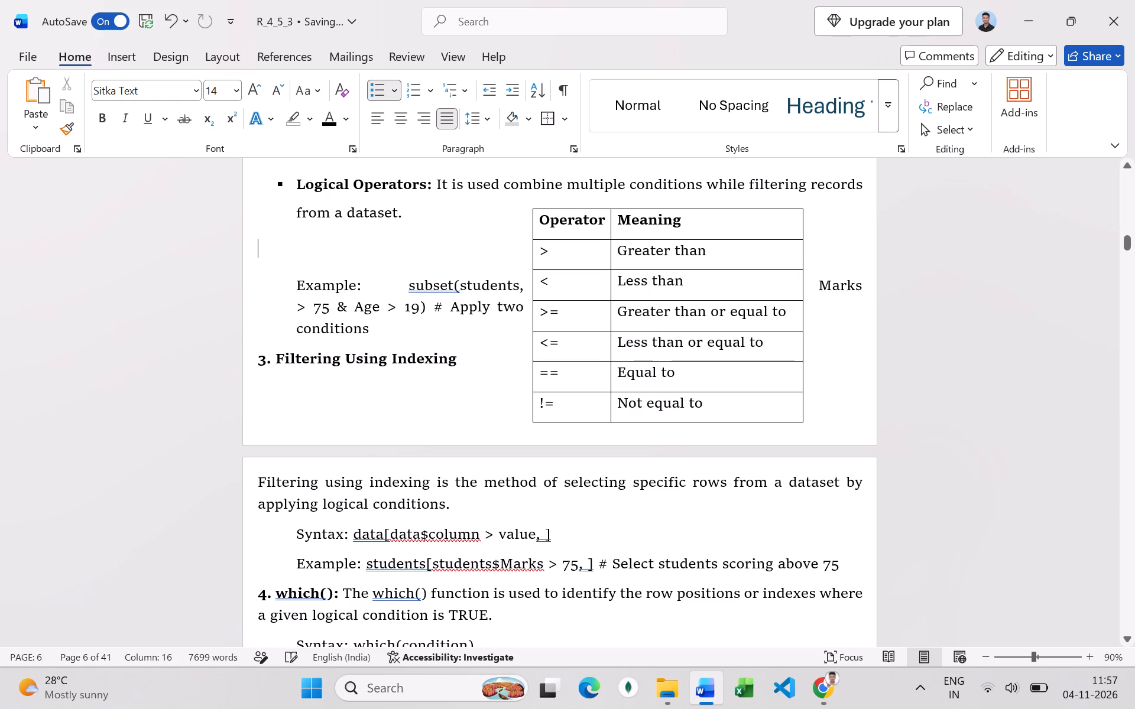
{"action": "key", "text": "Return"}
{"action": "key", "text": "Return"}
{"action": "key", "text": "Return"}
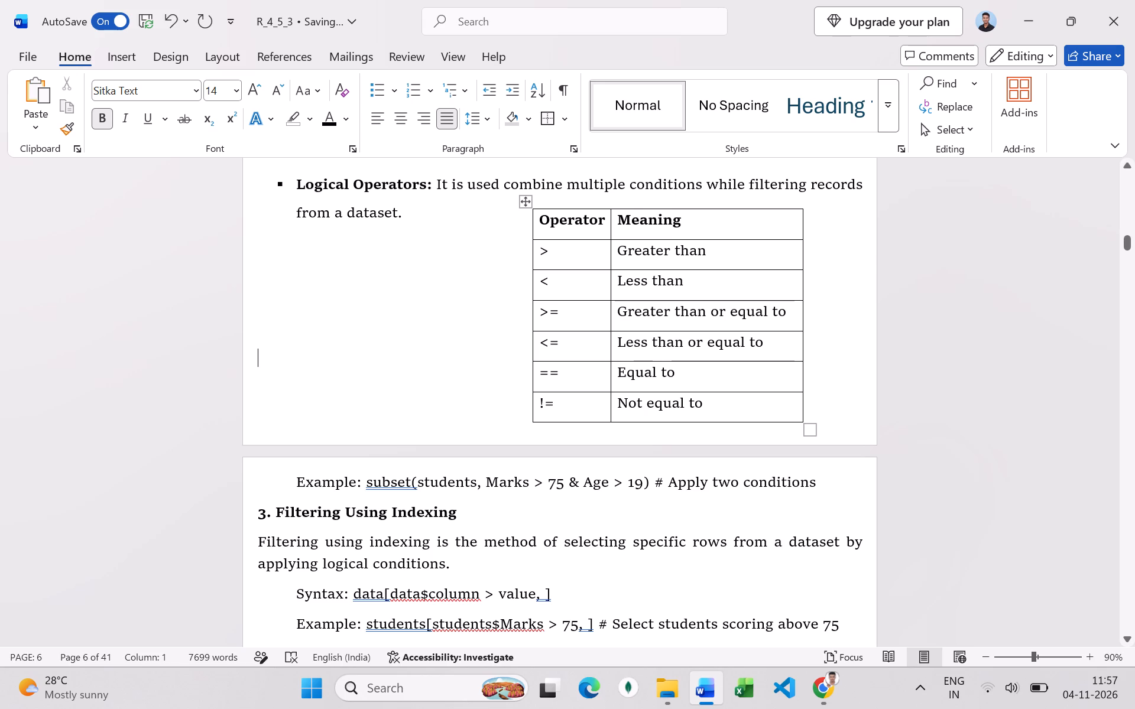
Delete the subset() example with two conditions and add a blank line before the Filtering Using Indexing heading.
{"action": "left_click_drag", "start_coordinate": [831, 487], "coordinate": [312, 469]}
{"action": "key", "text": "BackSpace"}
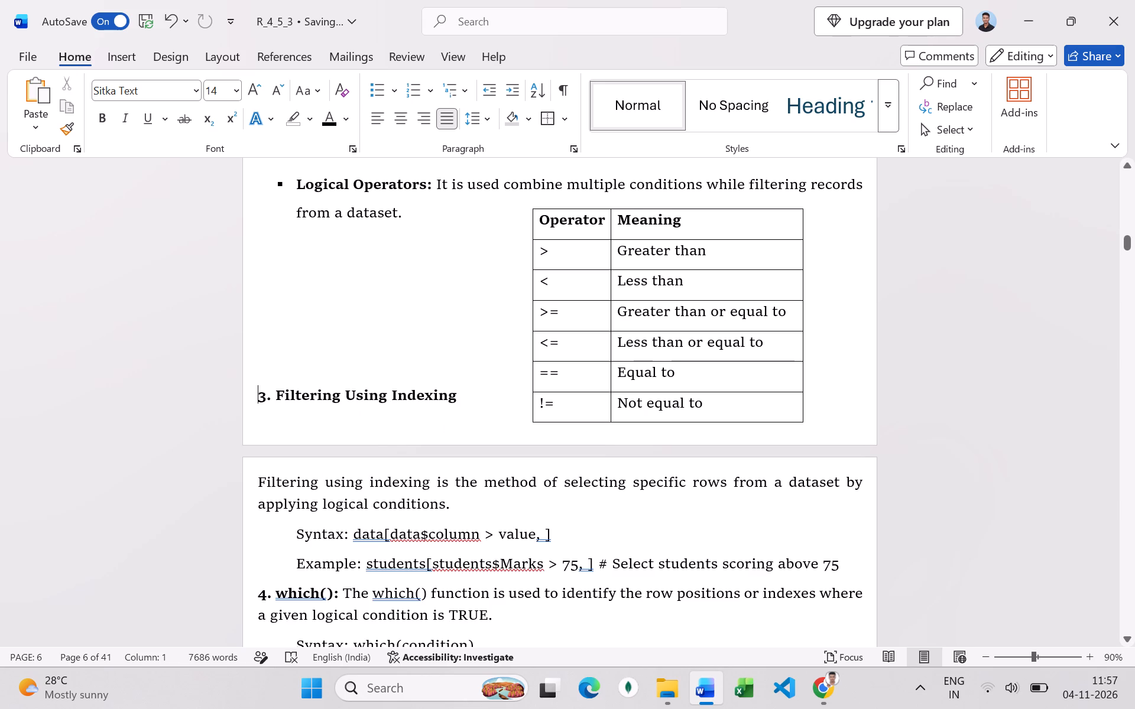
{"action": "key", "text": "Return"}
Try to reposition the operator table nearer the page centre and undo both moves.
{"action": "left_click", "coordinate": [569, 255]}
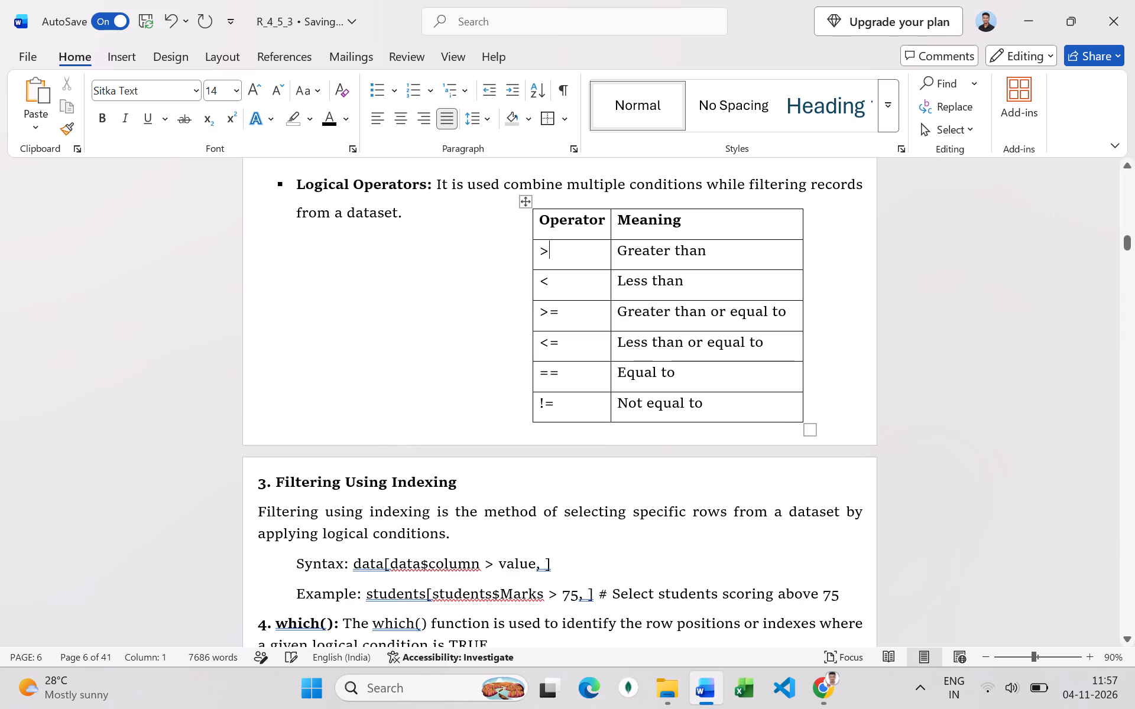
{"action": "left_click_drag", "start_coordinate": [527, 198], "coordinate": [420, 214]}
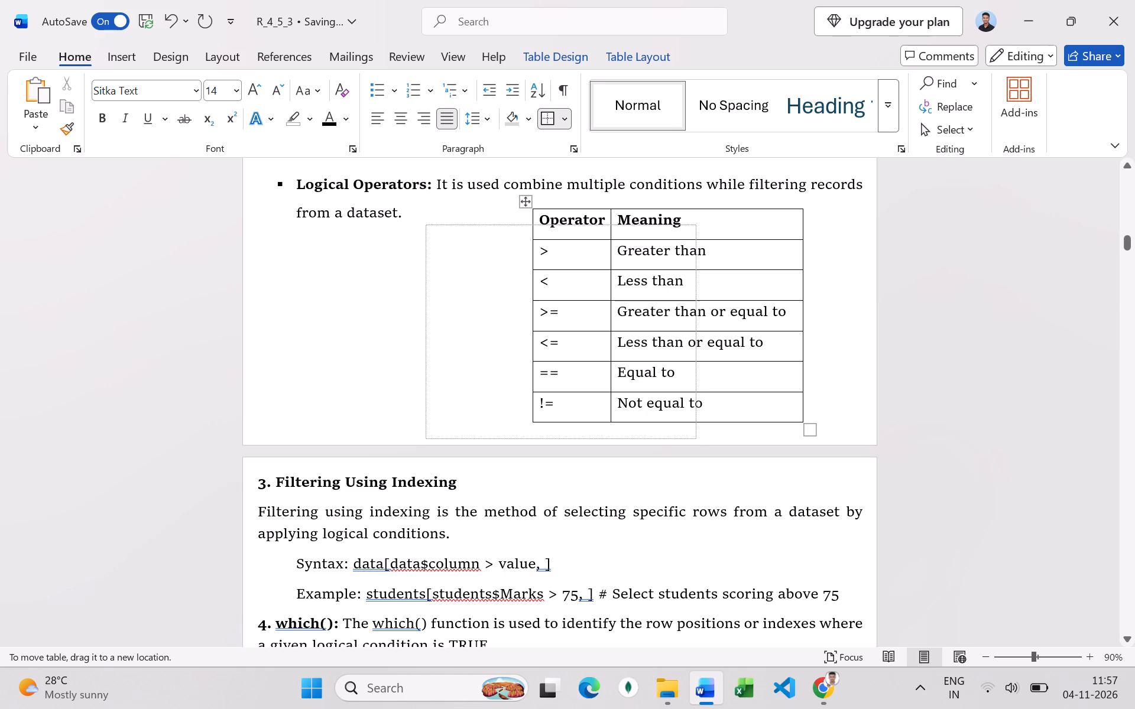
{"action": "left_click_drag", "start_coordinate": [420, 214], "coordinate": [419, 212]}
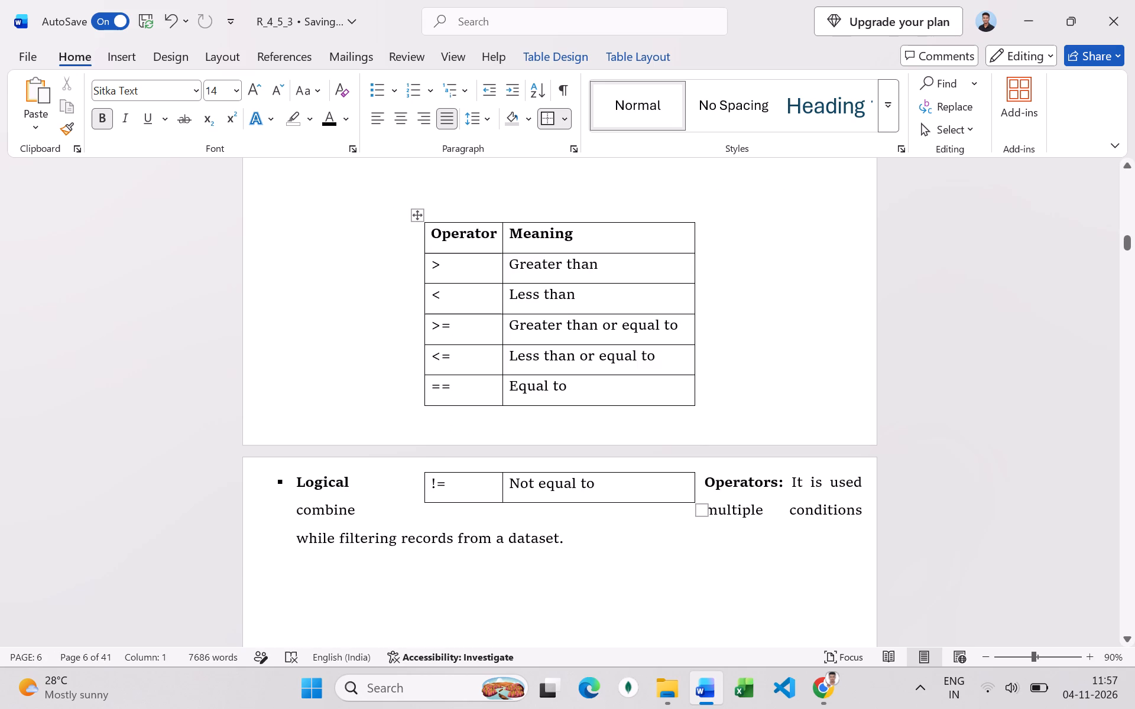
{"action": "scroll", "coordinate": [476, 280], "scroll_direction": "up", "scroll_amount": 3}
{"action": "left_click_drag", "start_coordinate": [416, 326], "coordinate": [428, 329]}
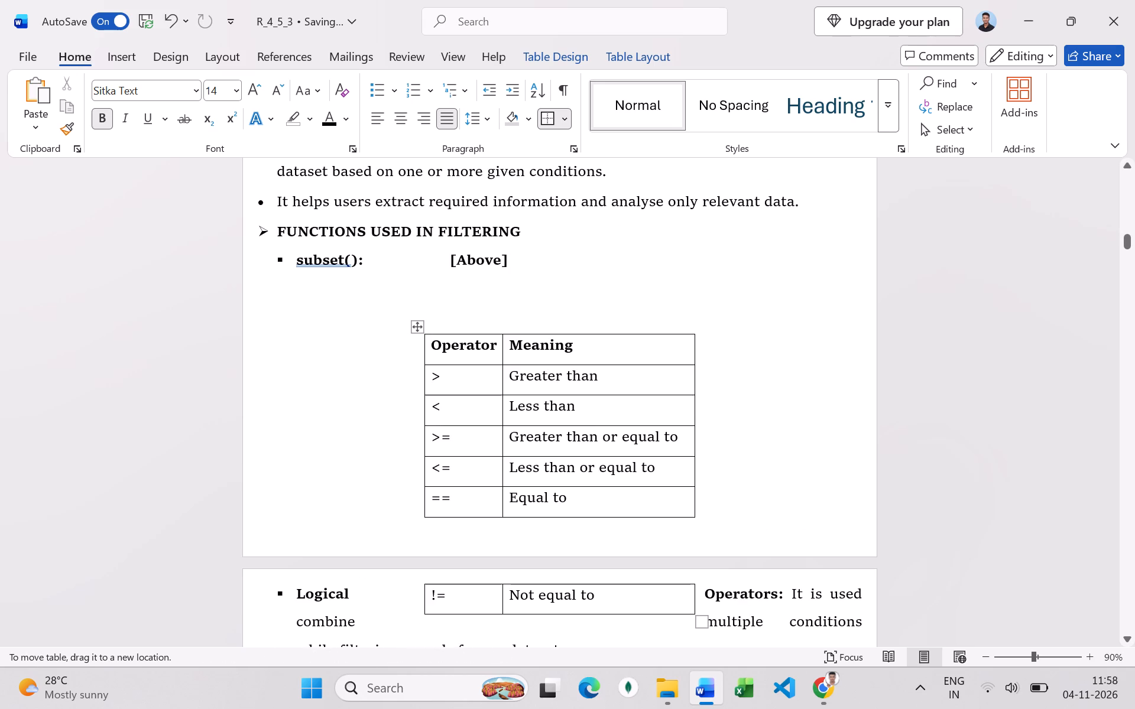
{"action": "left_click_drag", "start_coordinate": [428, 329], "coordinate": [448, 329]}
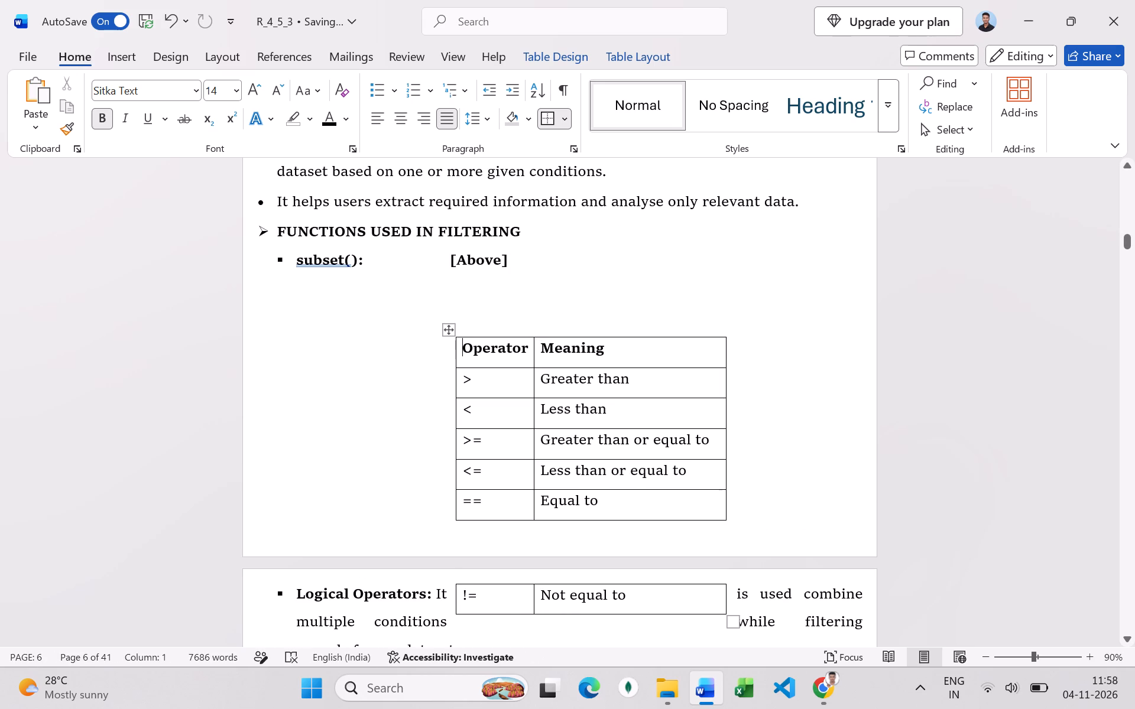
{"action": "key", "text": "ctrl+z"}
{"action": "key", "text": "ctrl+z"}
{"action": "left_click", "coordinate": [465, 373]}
Apply the square bullet style to all the text from Filtering Using Indexing through the which() example.
{"action": "scroll", "coordinate": [445, 384], "scroll_direction": "up", "scroll_amount": 3}
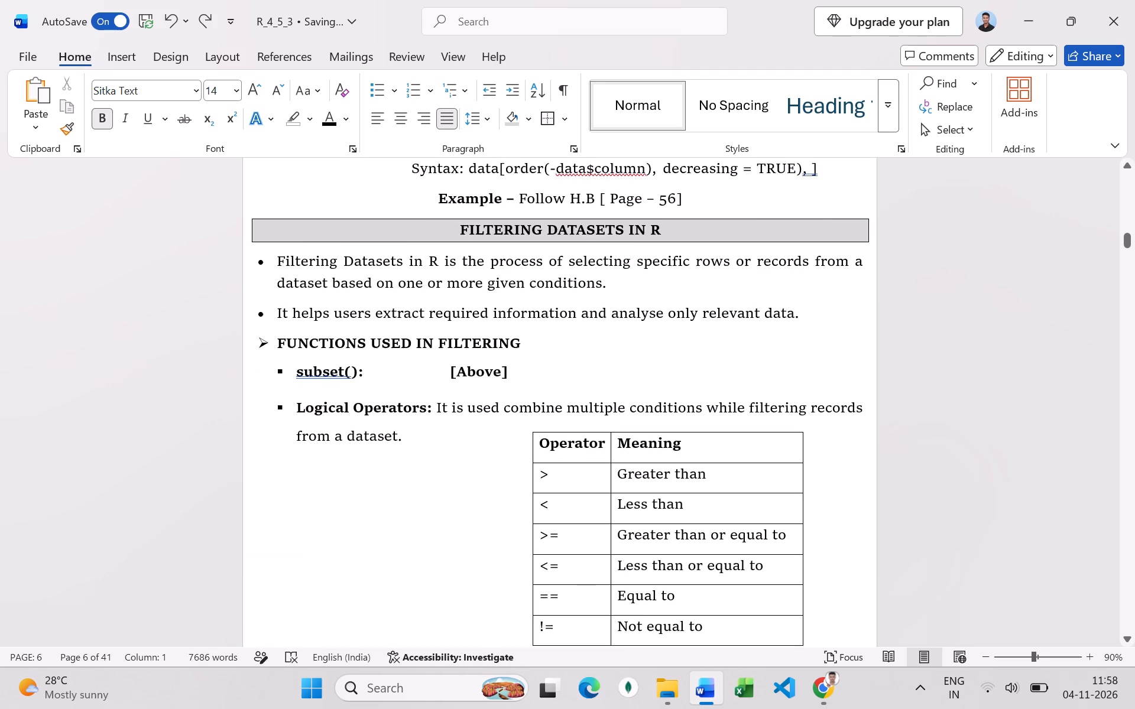
{"action": "scroll", "coordinate": [442, 387], "scroll_direction": "up", "scroll_amount": 2}
{"action": "scroll", "coordinate": [430, 393], "scroll_direction": "down", "scroll_amount": 10}
{"action": "scroll", "coordinate": [391, 465], "scroll_direction": "down", "scroll_amount": 4}
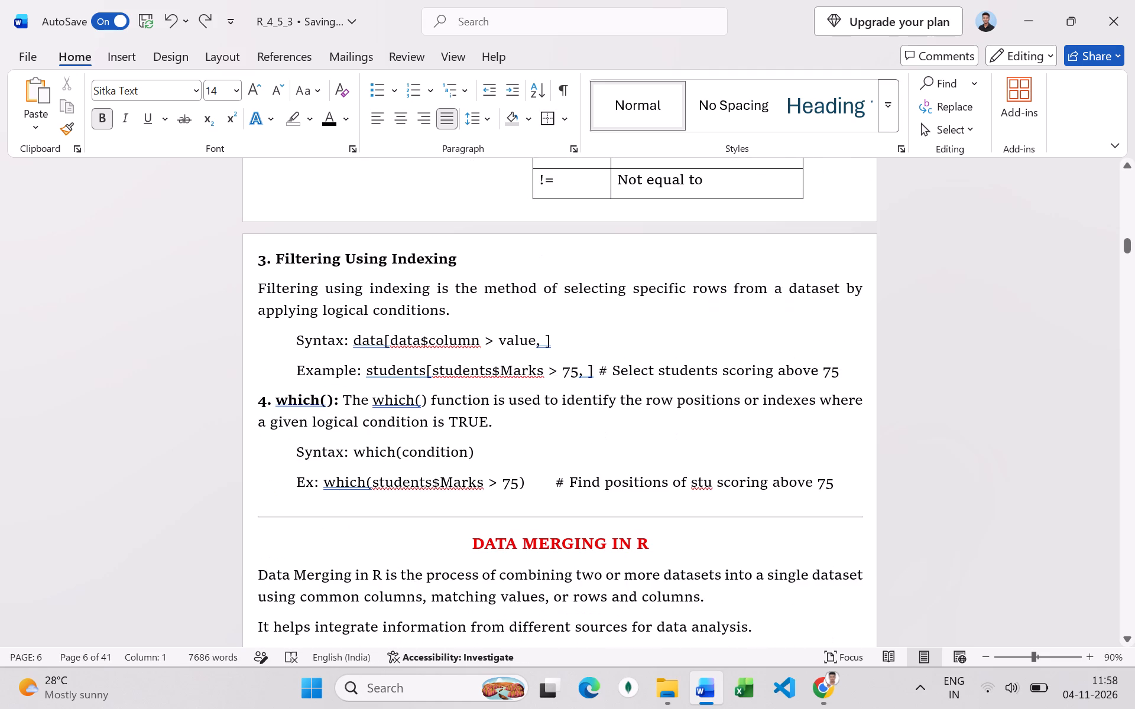
{"action": "left_click_drag", "start_coordinate": [851, 476], "coordinate": [265, 224]}
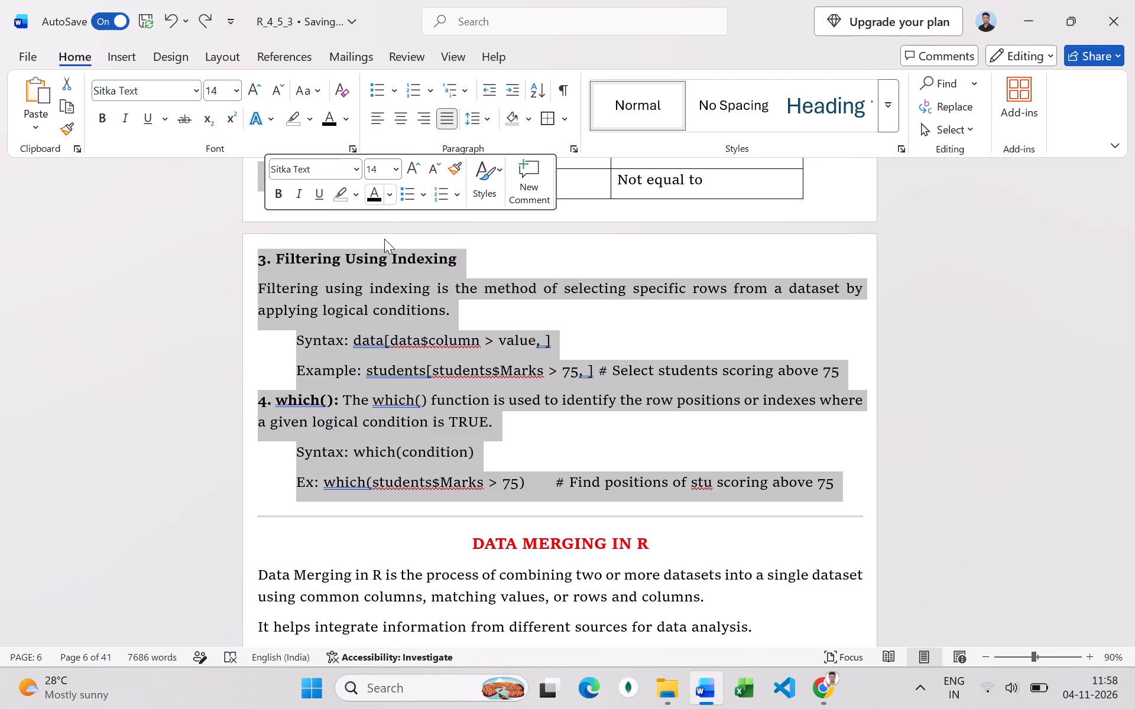
{"action": "scroll", "coordinate": [346, 294], "scroll_direction": "up", "scroll_amount": 2}
{"action": "left_click", "coordinate": [395, 97]}
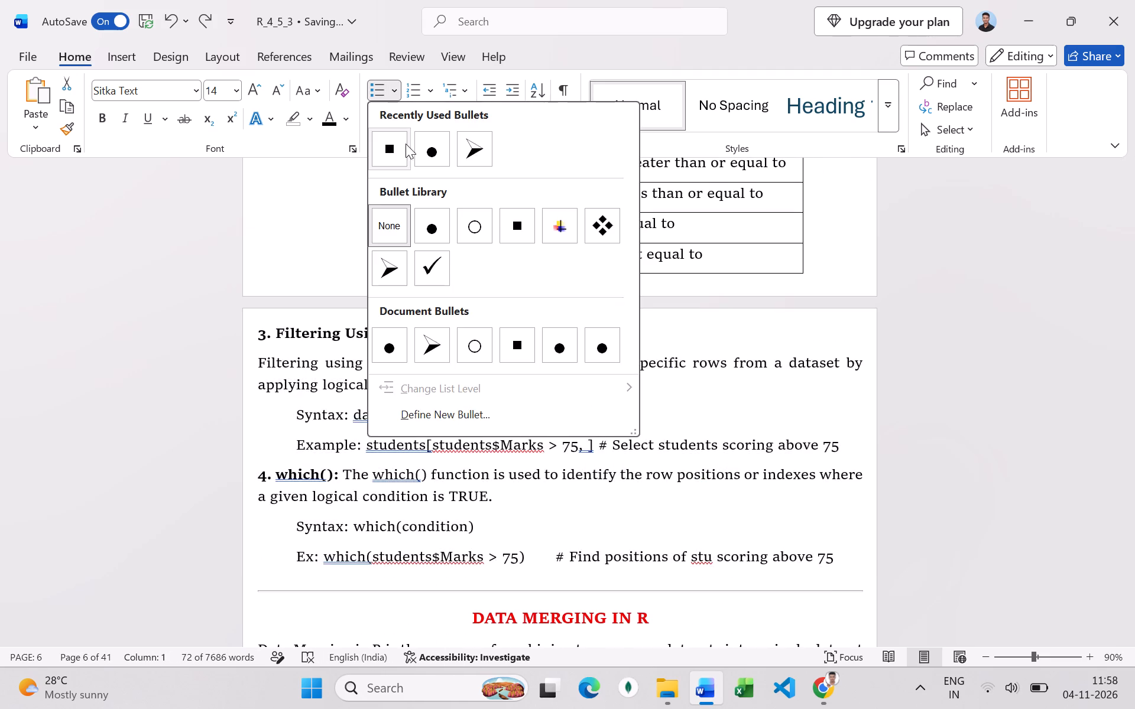
{"action": "left_click", "coordinate": [406, 151]}
{"action": "left_click", "coordinate": [392, 355]}
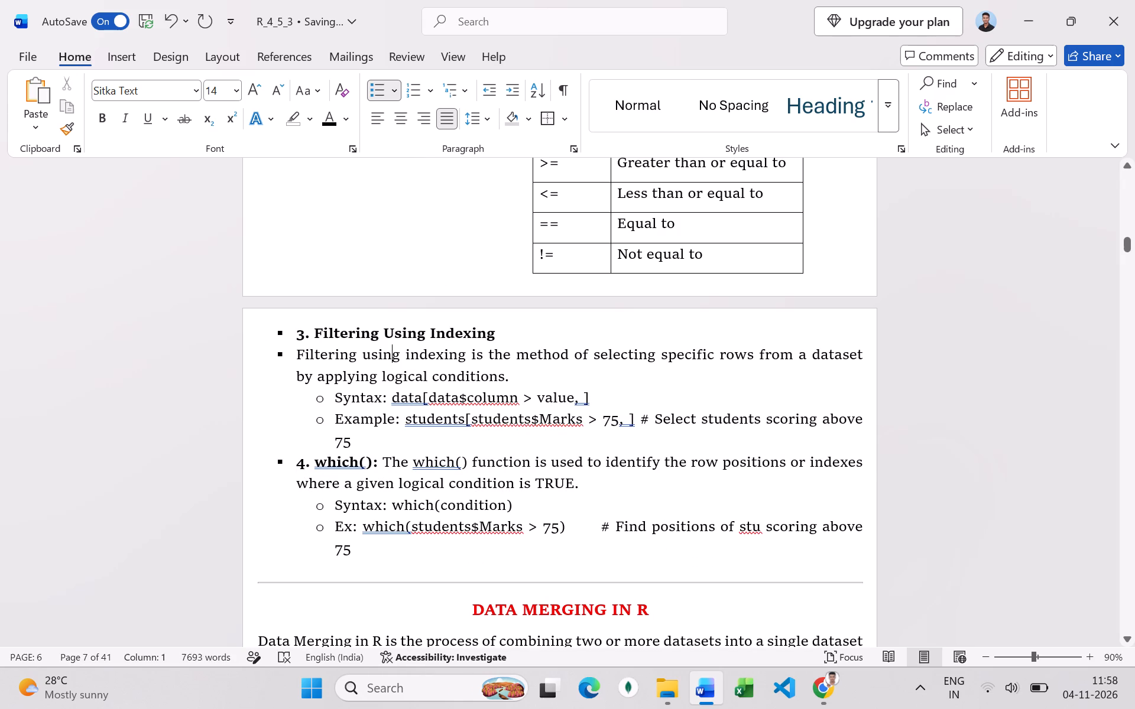
Delete the example lines under Filtering Using Indexing and under which().
{"action": "left_click_drag", "start_coordinate": [387, 446], "coordinate": [301, 421]}
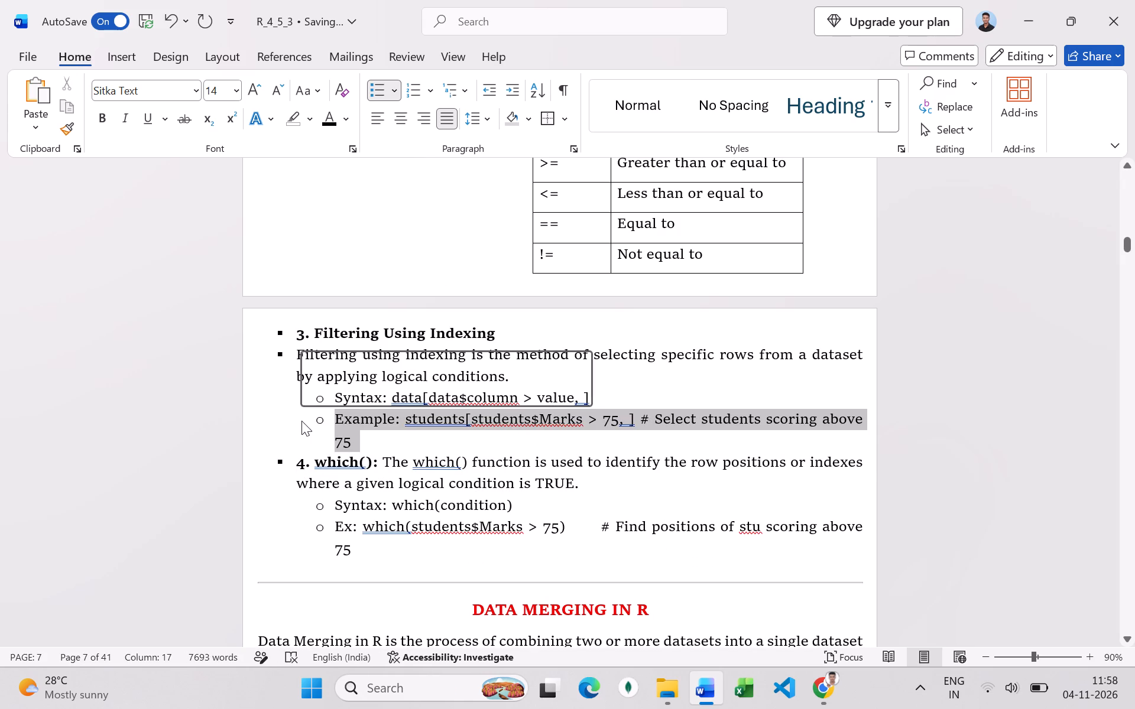
{"action": "key", "text": "BackSpace"}
{"action": "left_click_drag", "start_coordinate": [363, 511], "coordinate": [318, 489]}
{"action": "key", "text": "BackSpace"}
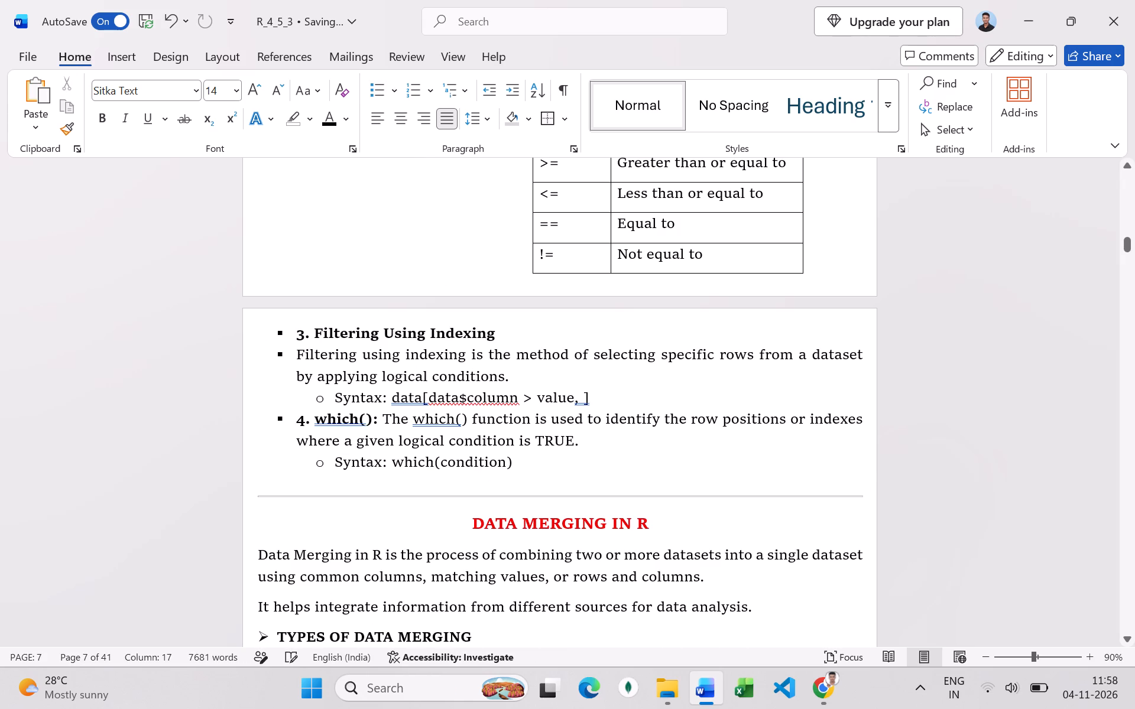
Remove the bullets from both Syntax lines and the Filtering Using Indexing description, keeping their indents.
{"action": "left_click", "coordinate": [333, 454]}
{"action": "key", "text": "BackSpace"}
{"action": "left_click", "coordinate": [332, 396]}
{"action": "key", "text": "BackSpace"}
{"action": "left_click", "coordinate": [291, 356]}
{"action": "key", "text": "BackSpace"}
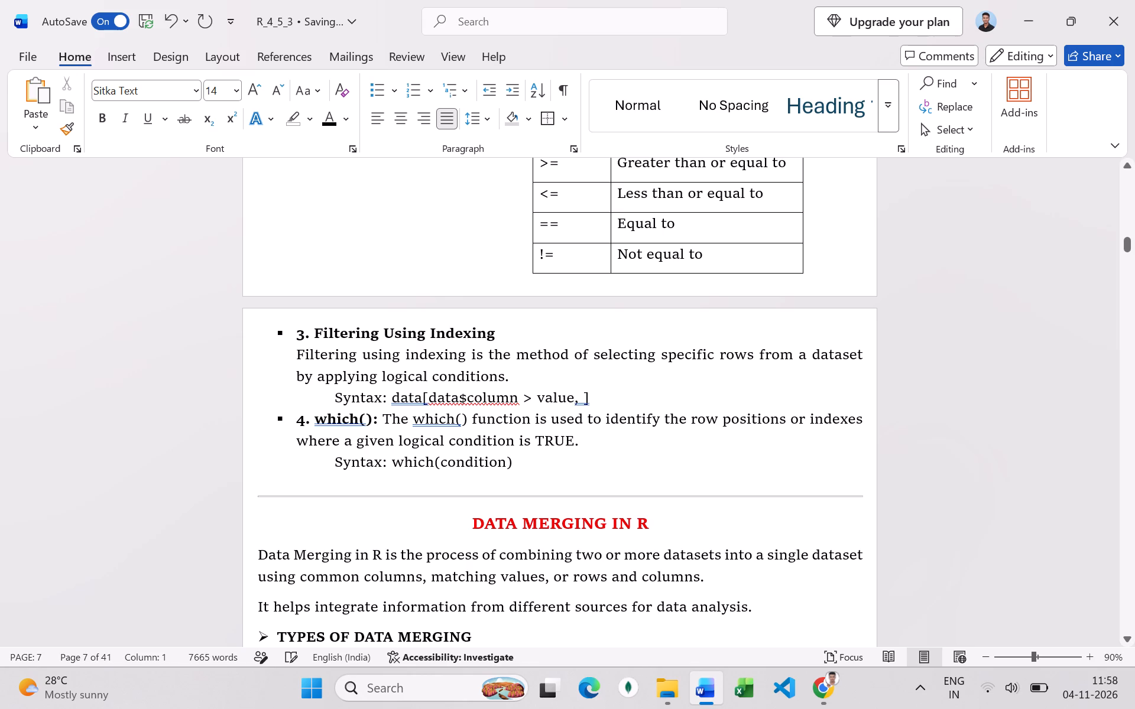
Delete the numbers 3. and 4. in front of the Filtering Using Indexing and which() headings.
{"action": "left_click", "coordinate": [316, 333]}
{"action": "key", "text": "BackSpace"}
{"action": "key", "text": "BackSpace"}
{"action": "key", "text": "BackSpace"}
{"action": "left_click", "coordinate": [314, 418]}
{"action": "key", "text": "BackSpace"}
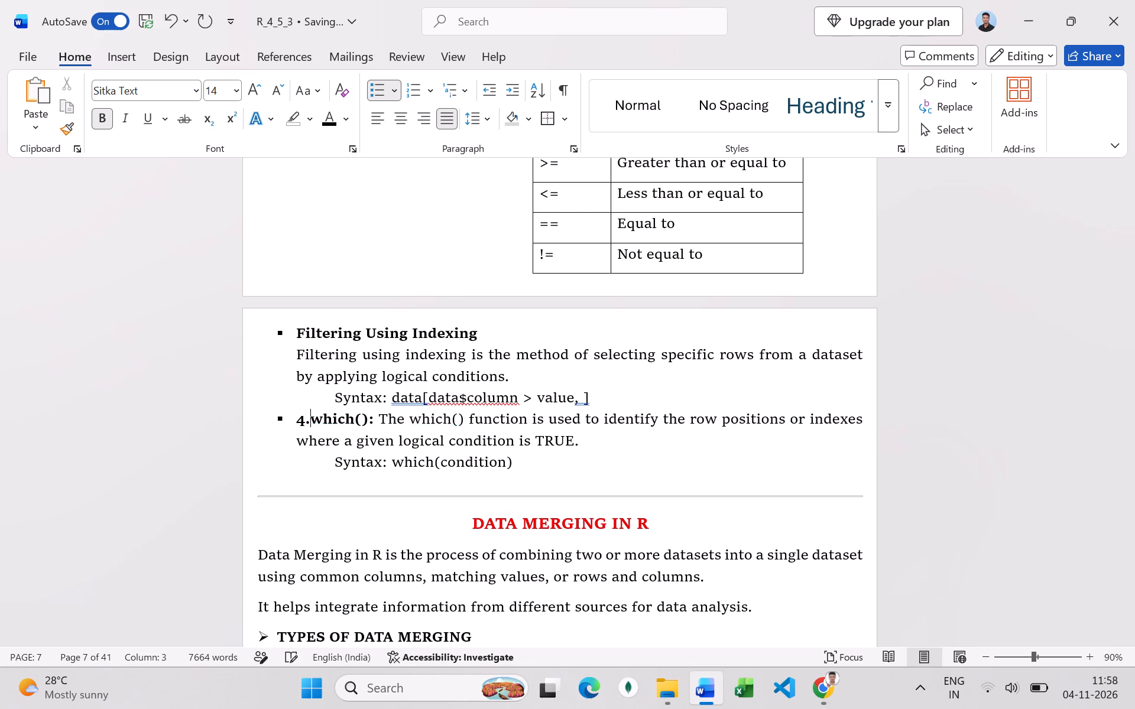
{"action": "key", "text": "BackSpace"}
{"action": "key", "text": "BackSpace"}
Turn off "Don't add space between paragraphs of the same style" for the text from Filtering Using Indexing through the which() Syntax line.
{"action": "left_click_drag", "start_coordinate": [538, 466], "coordinate": [313, 330]}
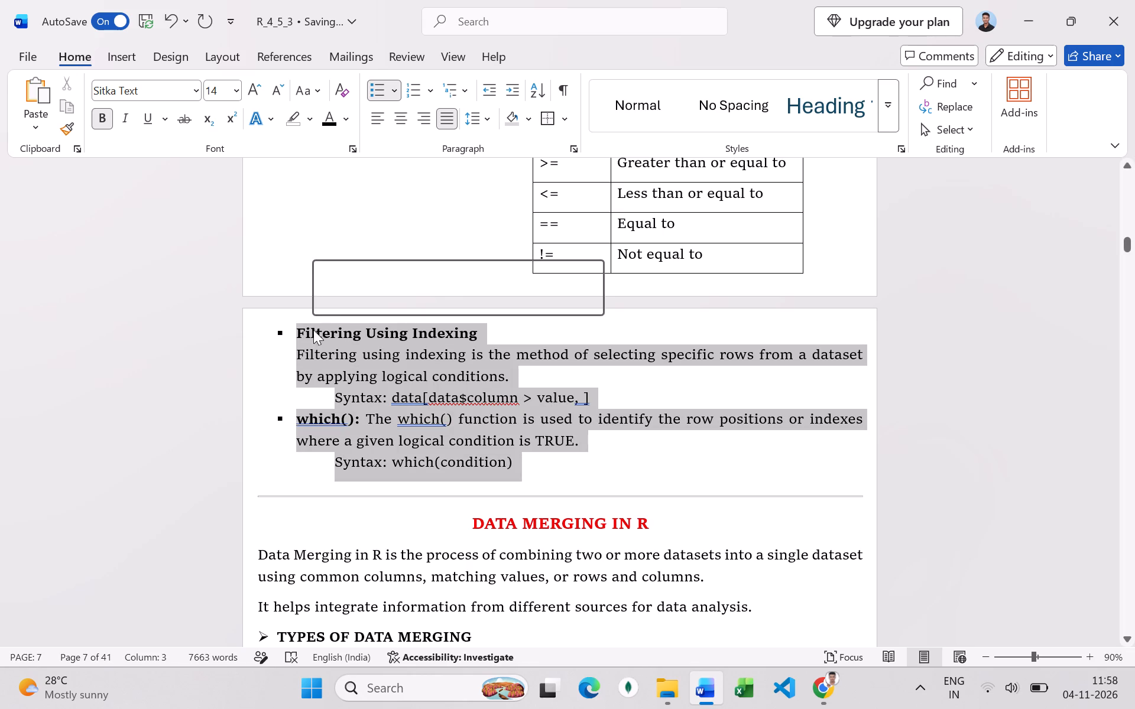
{"action": "left_click", "coordinate": [479, 120]}
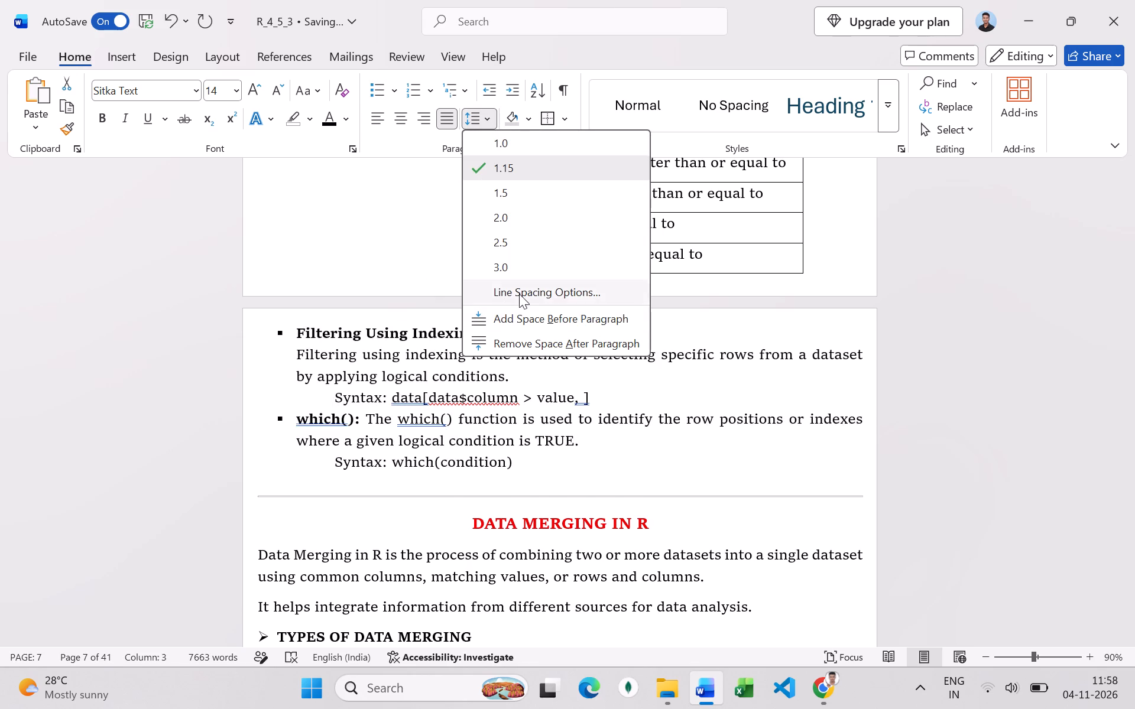
{"action": "left_click", "coordinate": [519, 294]}
{"action": "left_click", "coordinate": [471, 393]}
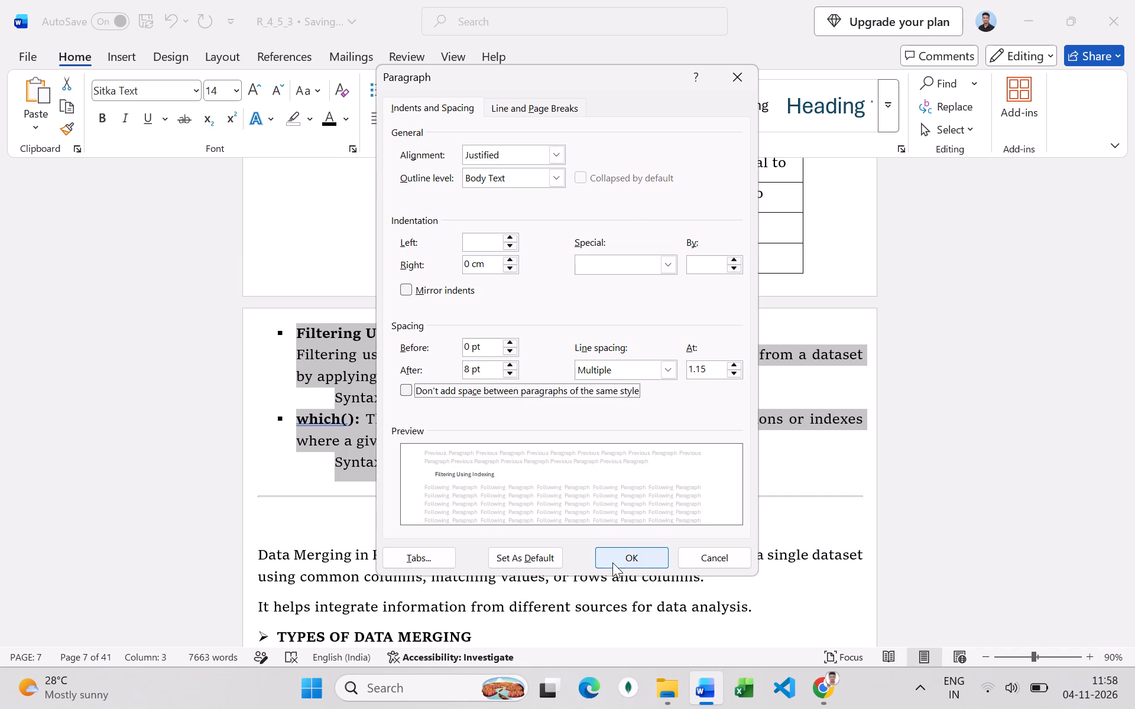
{"action": "left_click", "coordinate": [612, 562]}
{"action": "left_click", "coordinate": [543, 502]}
Centre the Operator and Meaning headings in the header row of the logical operators table.
{"action": "scroll", "coordinate": [489, 482], "scroll_direction": "up", "scroll_amount": 2}
{"action": "scroll", "coordinate": [489, 482], "scroll_direction": "down", "scroll_amount": 2}
{"action": "scroll", "coordinate": [489, 482], "scroll_direction": "up", "scroll_amount": 4}
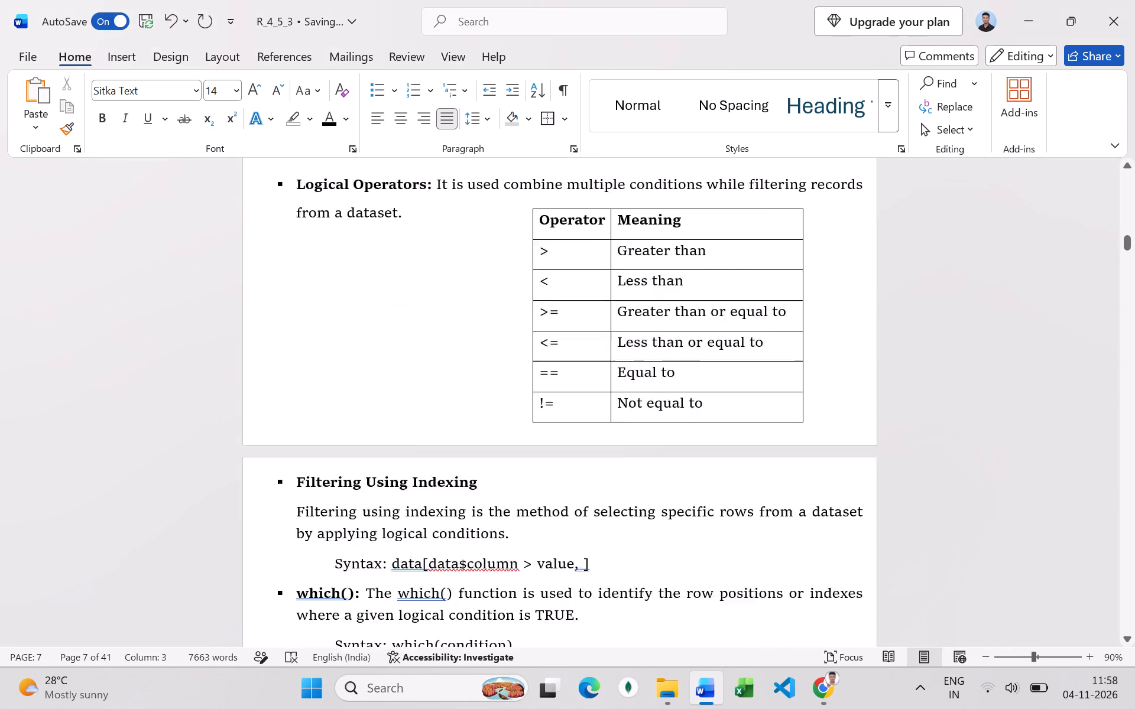
{"action": "scroll", "coordinate": [489, 482], "scroll_direction": "up", "scroll_amount": 8}
{"action": "scroll", "coordinate": [466, 480], "scroll_direction": "down", "scroll_amount": 3}
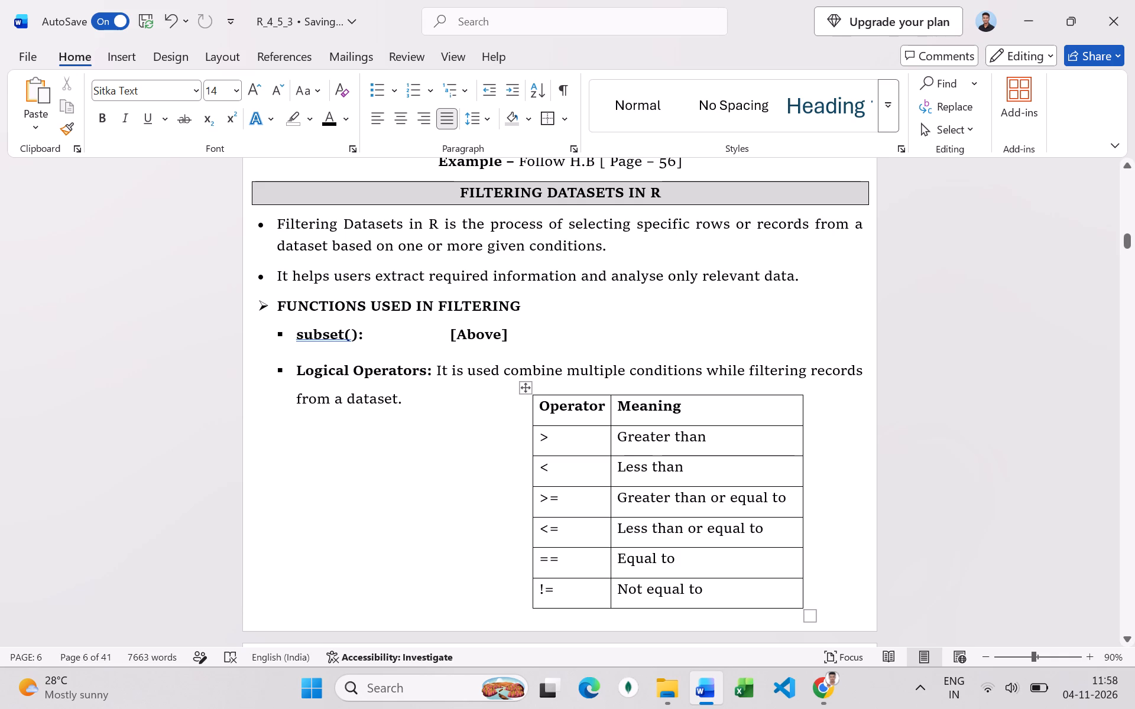
{"action": "left_click_drag", "start_coordinate": [702, 403], "coordinate": [559, 411]}
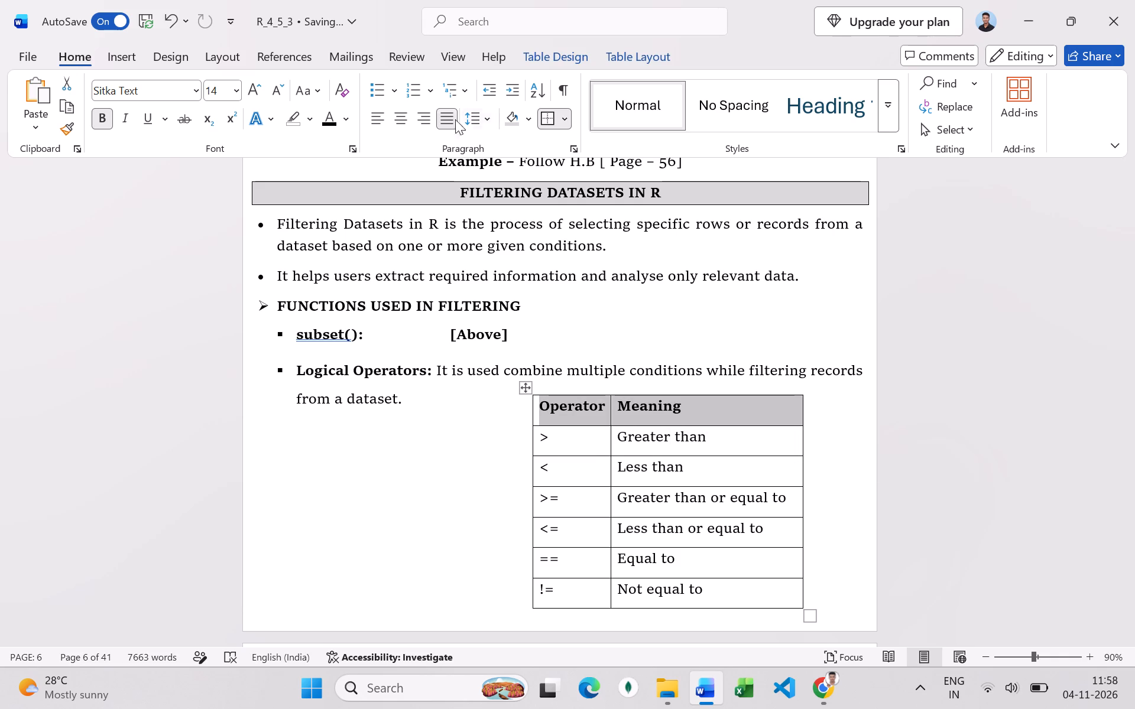
{"action": "left_click", "coordinate": [410, 128]}
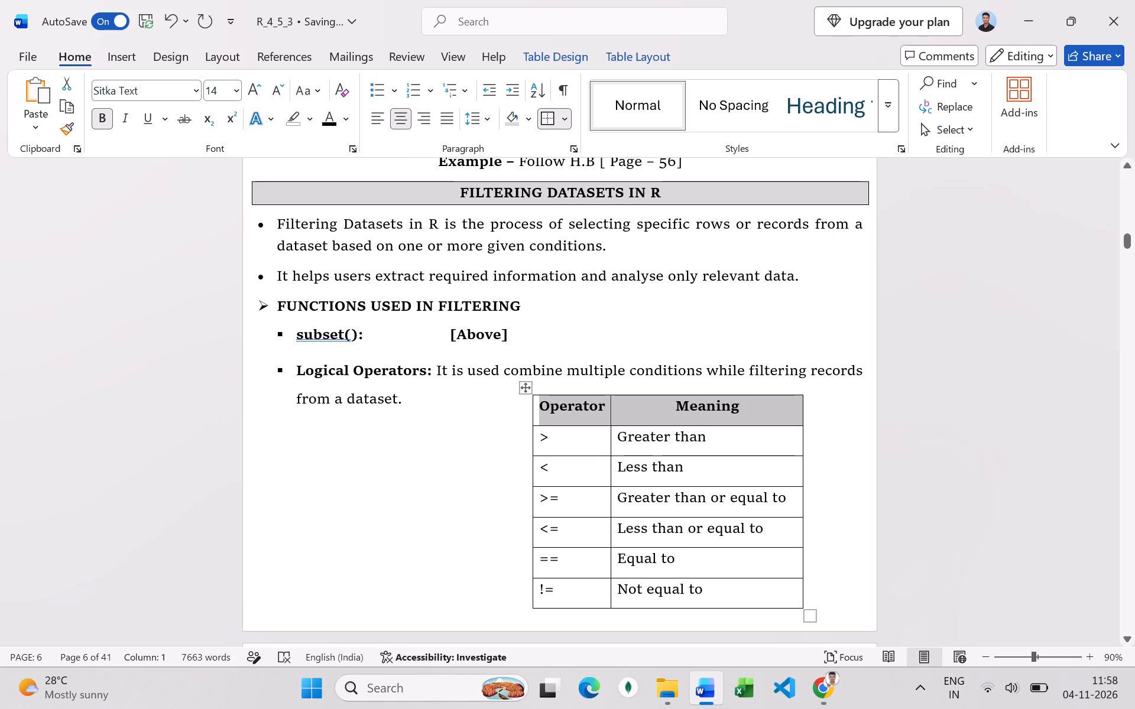
Centre all the operator symbols, from > to !=, in the first column of the logical operators table.
{"action": "left_click", "coordinate": [633, 514]}
{"action": "left_click_drag", "start_coordinate": [738, 609], "coordinate": [498, 471]}
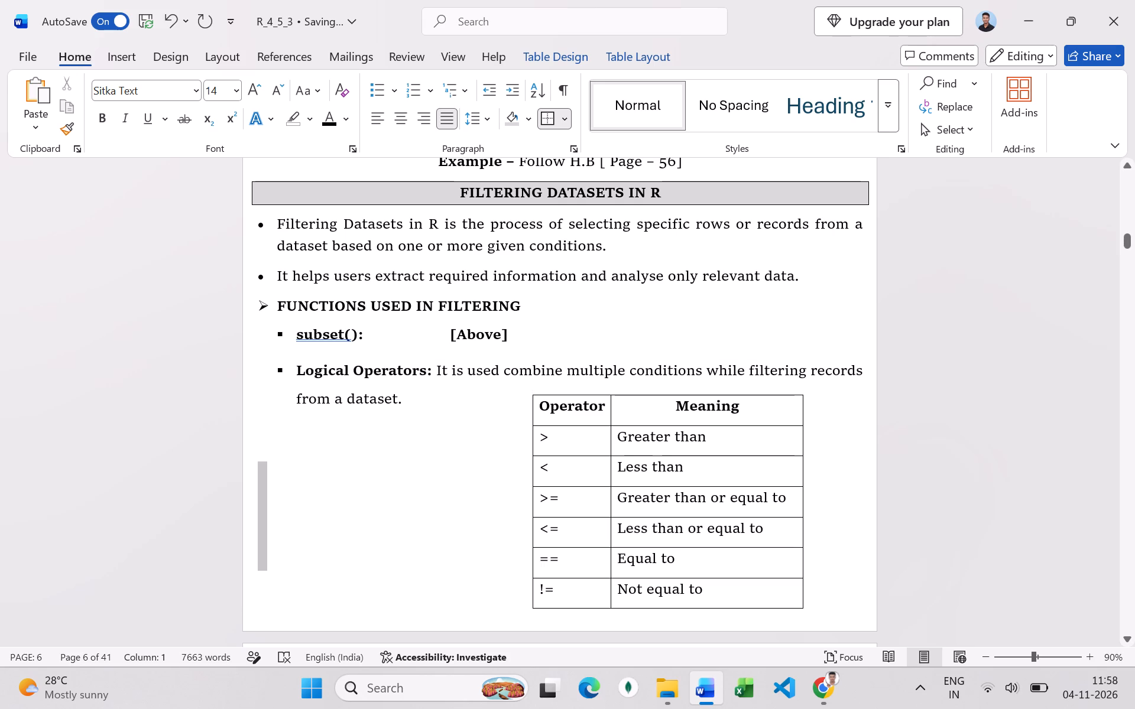
{"action": "left_click", "coordinate": [562, 510]}
{"action": "left_click_drag", "start_coordinate": [577, 577], "coordinate": [539, 435]}
{"action": "left_click", "coordinate": [569, 579]}
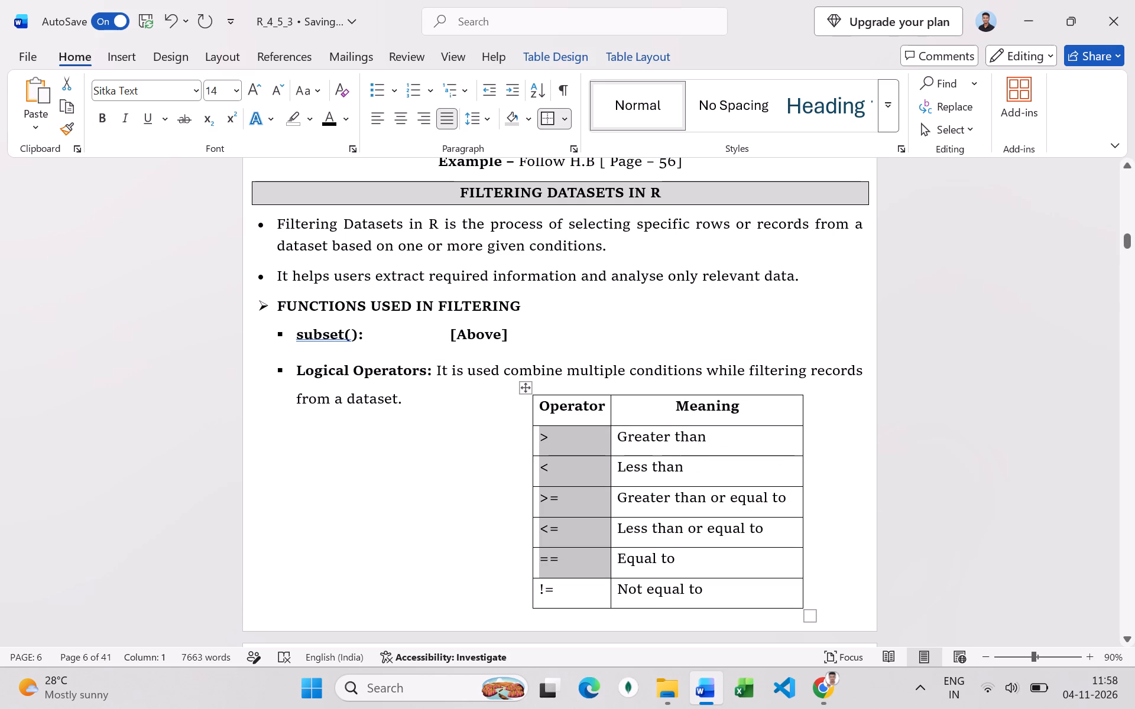
{"action": "left_click", "coordinate": [568, 598]}
{"action": "left_click_drag", "start_coordinate": [569, 599], "coordinate": [535, 443]}
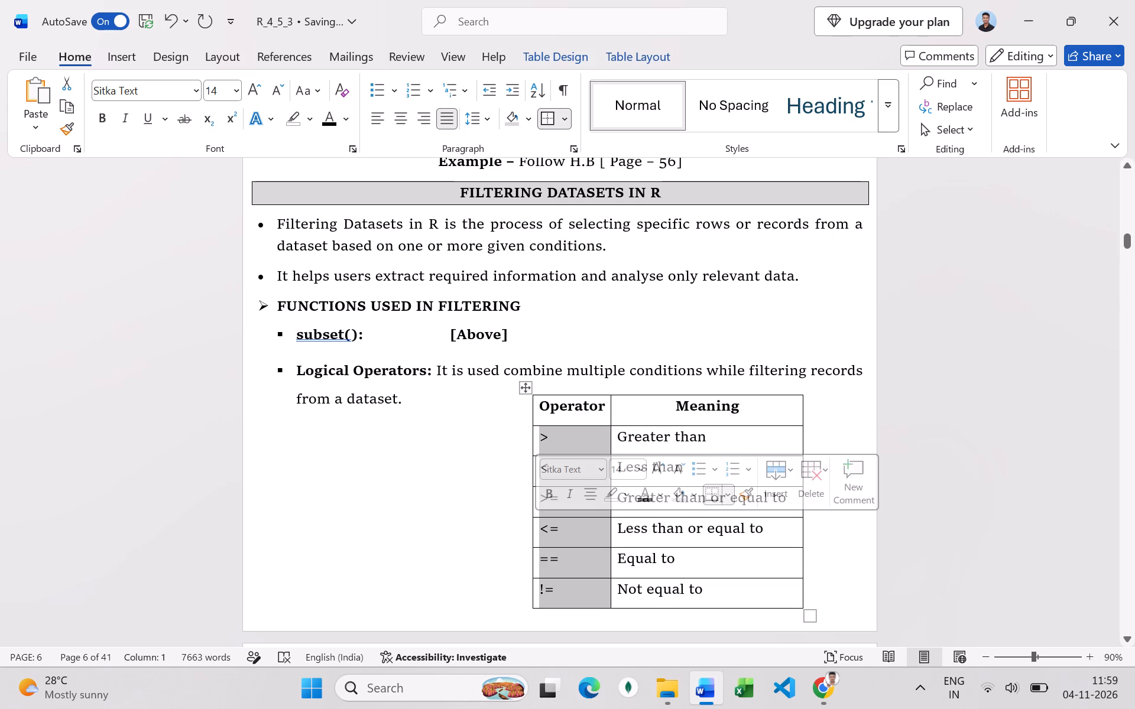
{"action": "left_click", "coordinate": [398, 116]}
{"action": "left_click", "coordinate": [683, 555]}
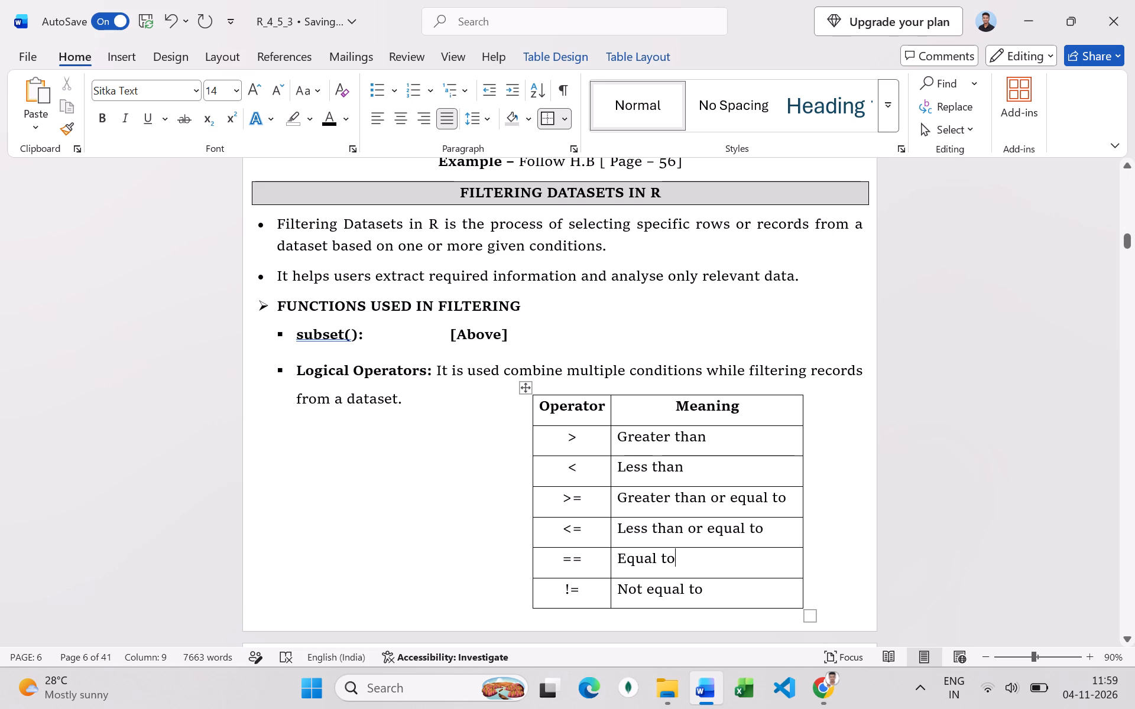
{"action": "scroll", "coordinate": [421, 535], "scroll_direction": "down", "scroll_amount": 5}
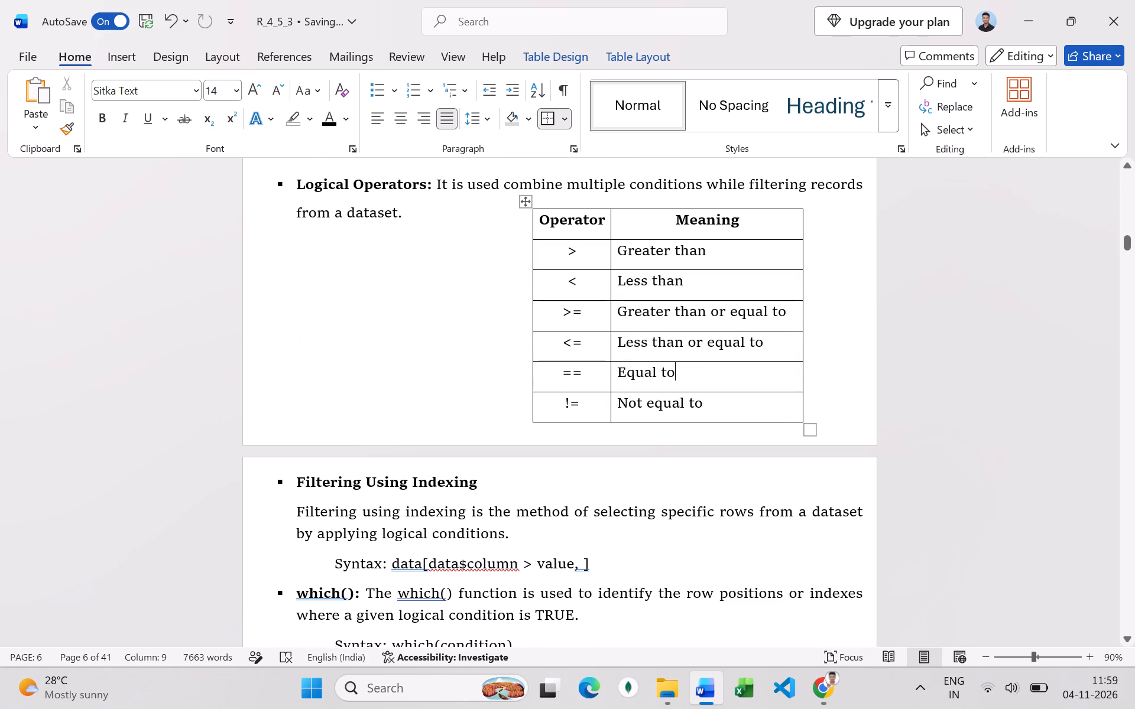
{"action": "left_click", "coordinate": [410, 515]}
{"action": "scroll", "coordinate": [410, 513], "scroll_direction": "down", "scroll_amount": 3}
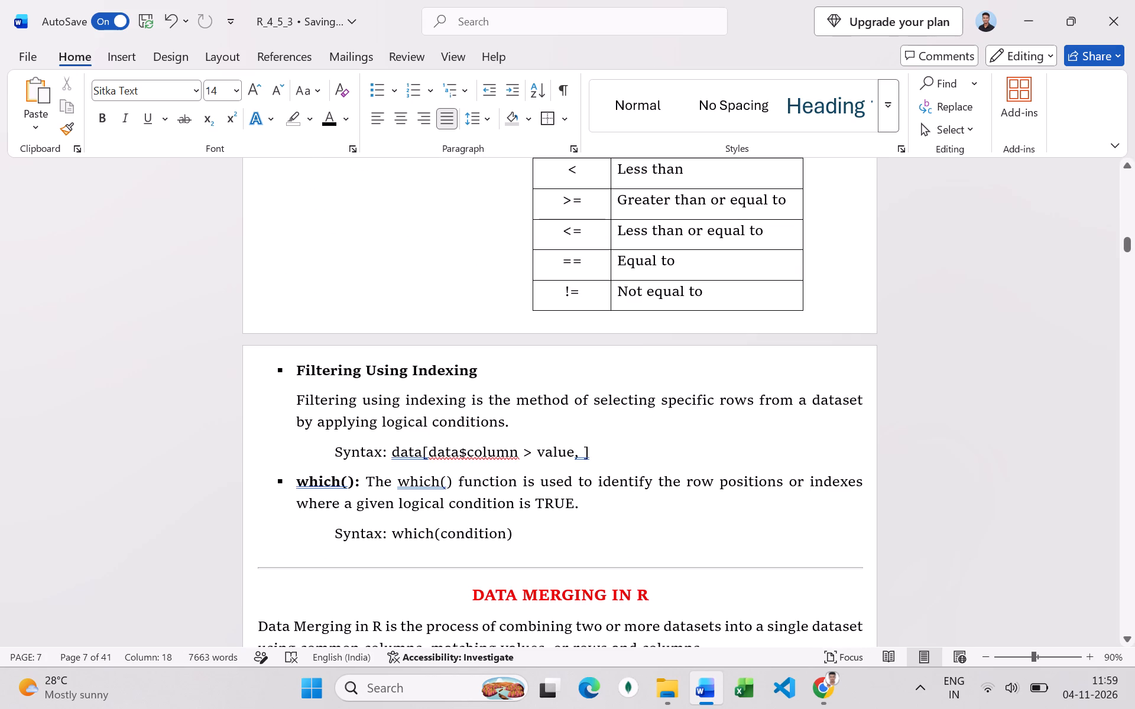
{"action": "scroll", "coordinate": [388, 447], "scroll_direction": "up", "scroll_amount": 5}
{"action": "scroll", "coordinate": [337, 493], "scroll_direction": "down", "scroll_amount": 4}
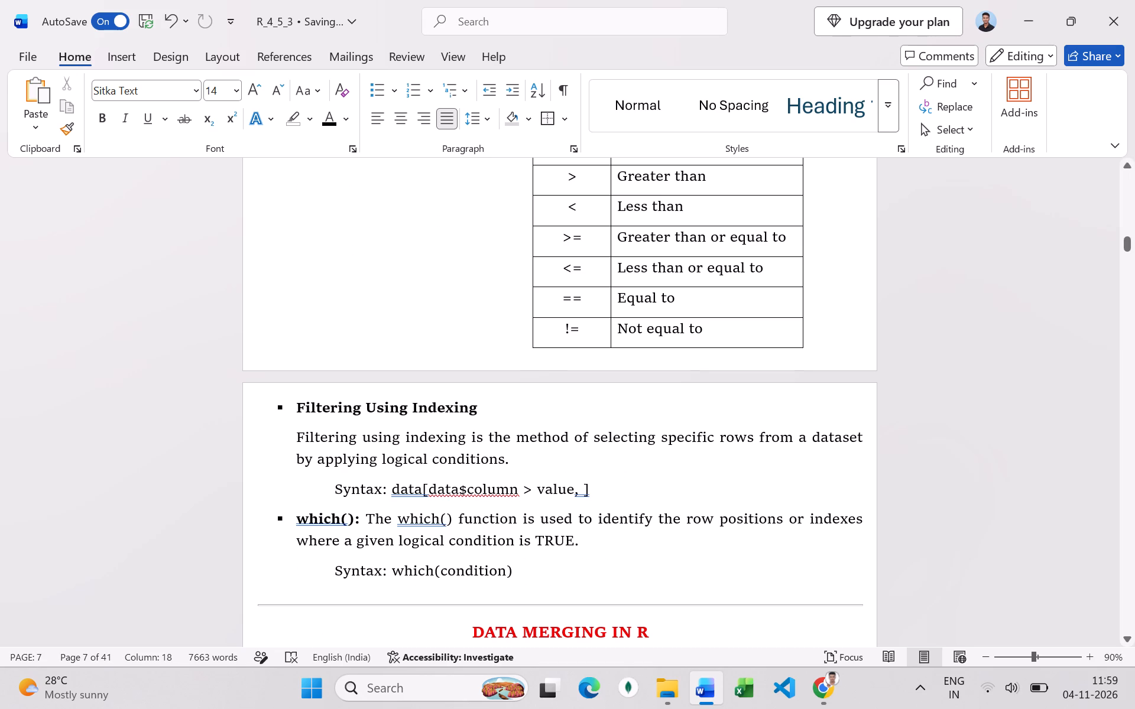
{"action": "left_click_drag", "start_coordinate": [524, 457], "coordinate": [291, 441]}
{"action": "key", "text": "ctrl+c"}
{"action": "key", "text": "alt+Tab"}
{"action": "left_click", "coordinate": [378, 632]}
{"action": "key", "text": "ctrl+v"}
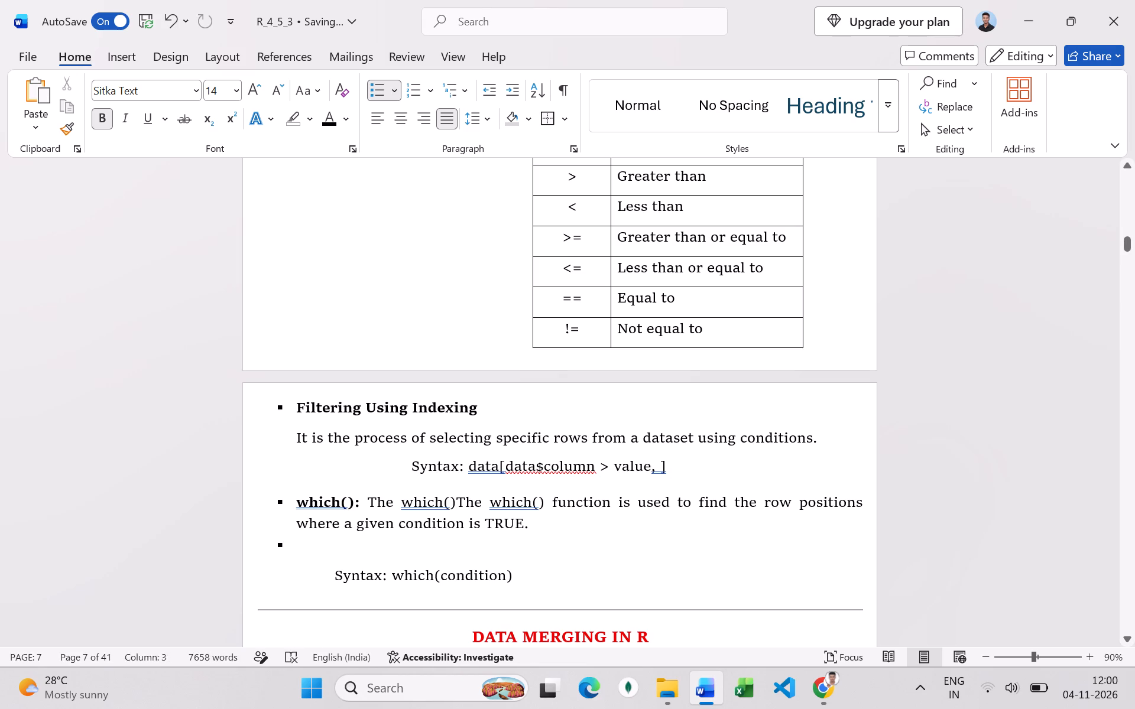
{"action": "left_click", "coordinate": [333, 572]}
{"action": "key", "text": "BackSpace"}
{"action": "key", "text": "BackSpace"}
{"action": "left_click", "coordinate": [476, 513]}
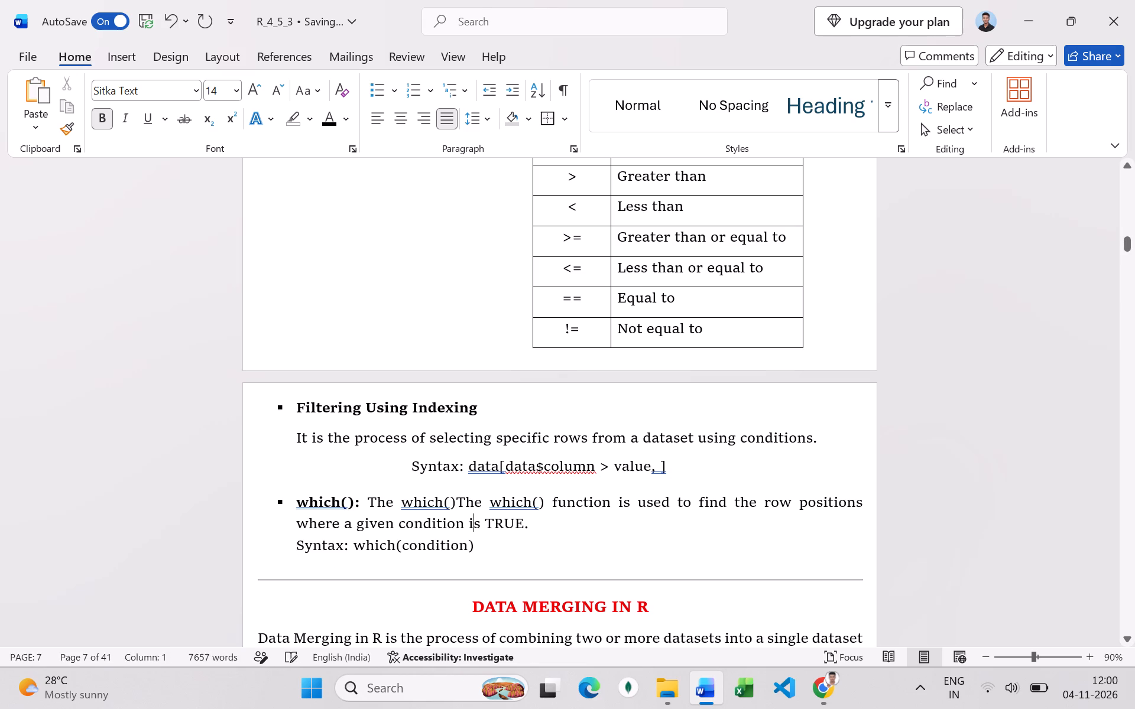
Replace the duplicated opening "The which()The which() function" in the which() bullet with "It".
{"action": "left_click_drag", "start_coordinate": [484, 508], "coordinate": [460, 505]}
{"action": "left_click", "coordinate": [502, 511]}
{"action": "left_click_drag", "start_coordinate": [614, 510], "coordinate": [419, 499]}
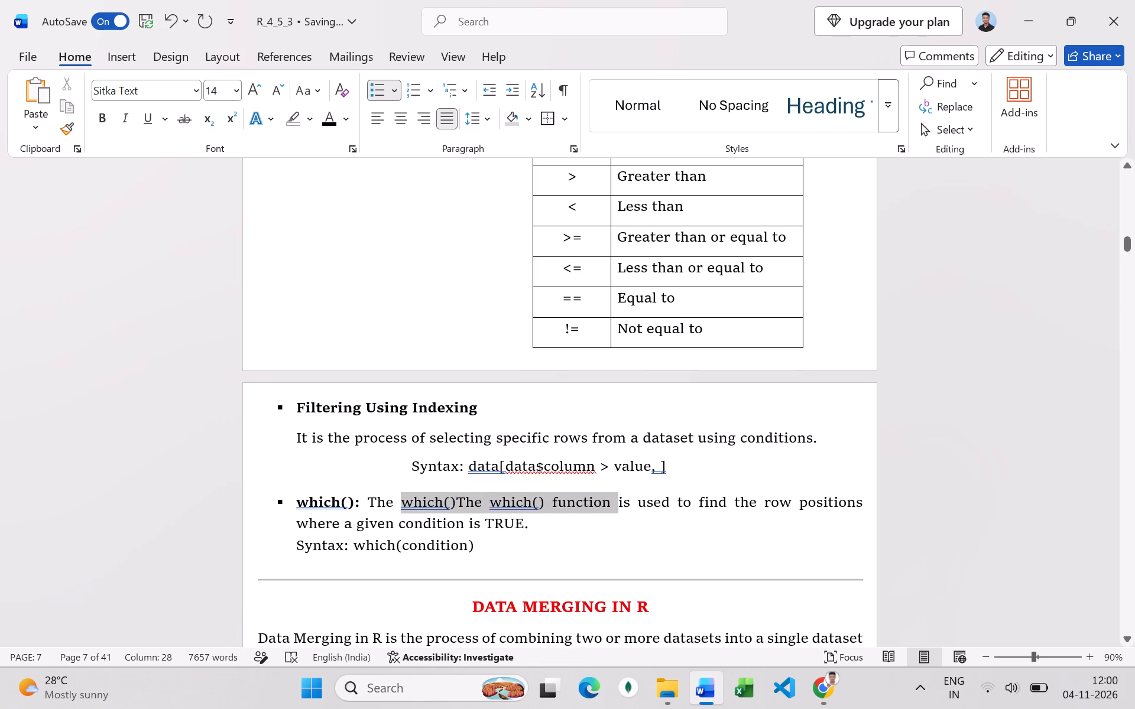
{"action": "left_click_drag", "start_coordinate": [419, 499], "coordinate": [390, 499]}
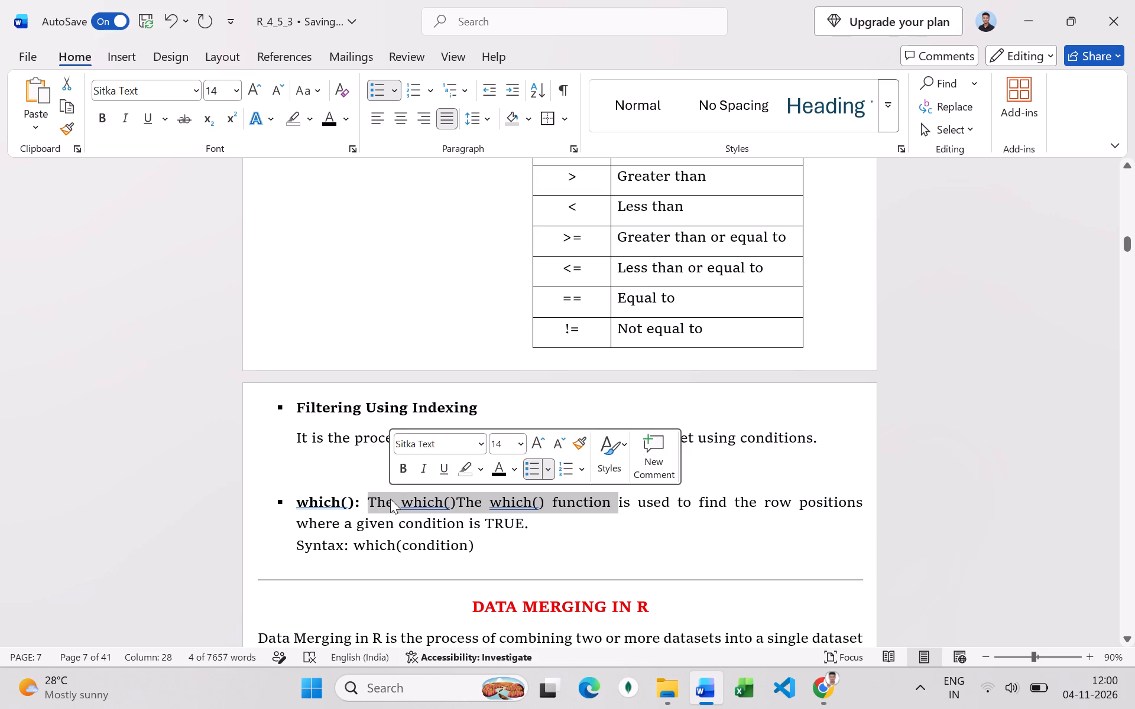
{"action": "type", "text": "It"}
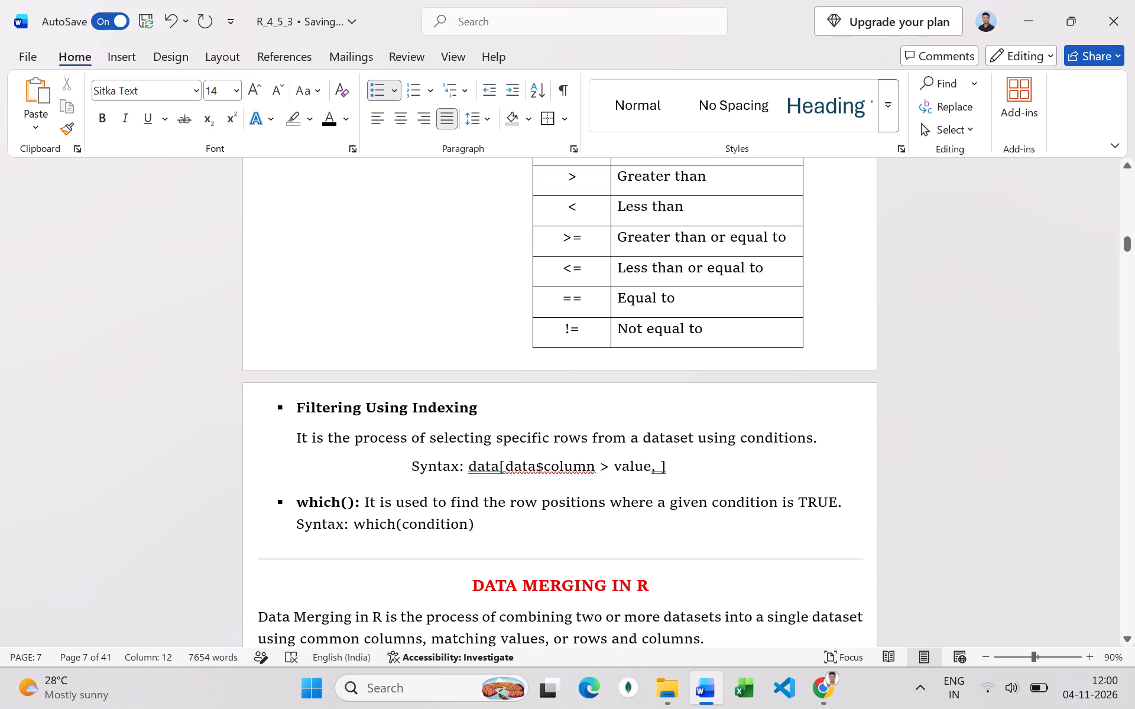
Indent the which() Syntax line by three tab stops so it lines up with the Syntax line above.
{"action": "left_click", "coordinate": [286, 513]}
{"action": "left_click", "coordinate": [287, 523]}
{"action": "left_click", "coordinate": [301, 529]}
{"action": "key", "text": "Tab"}
{"action": "key", "text": "ctrl+z"}
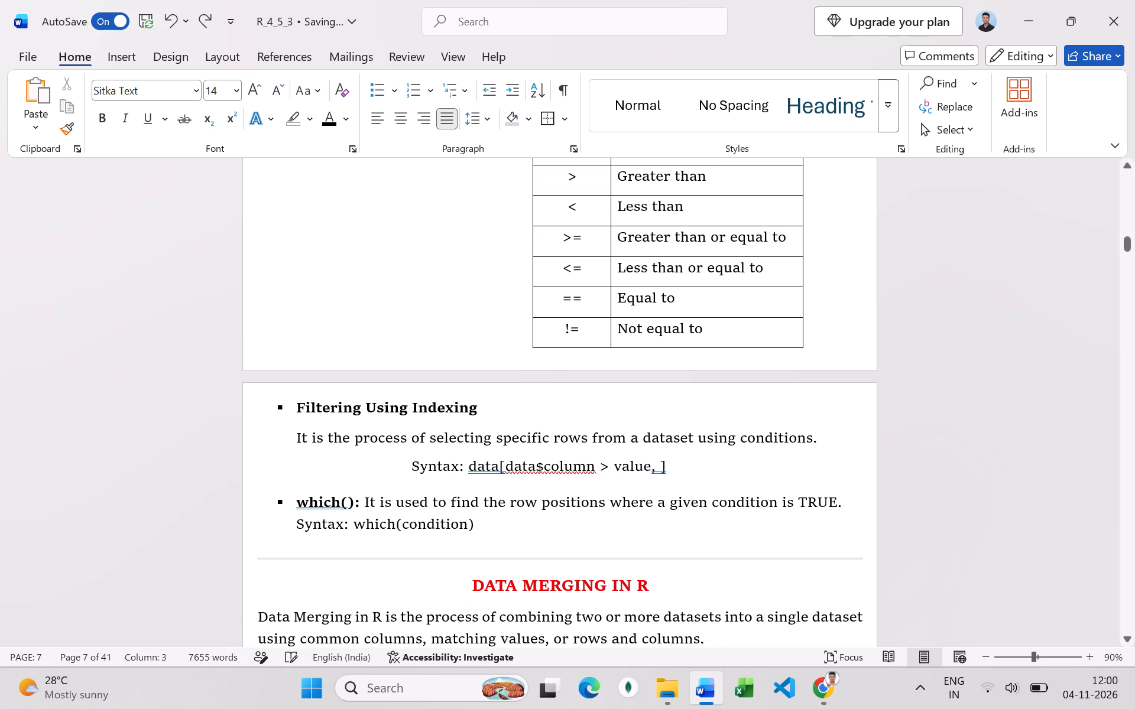
{"action": "left_click", "coordinate": [290, 527]}
{"action": "key", "text": "Tab"}
{"action": "key", "text": "Tab"}
{"action": "key", "text": "Tab"}
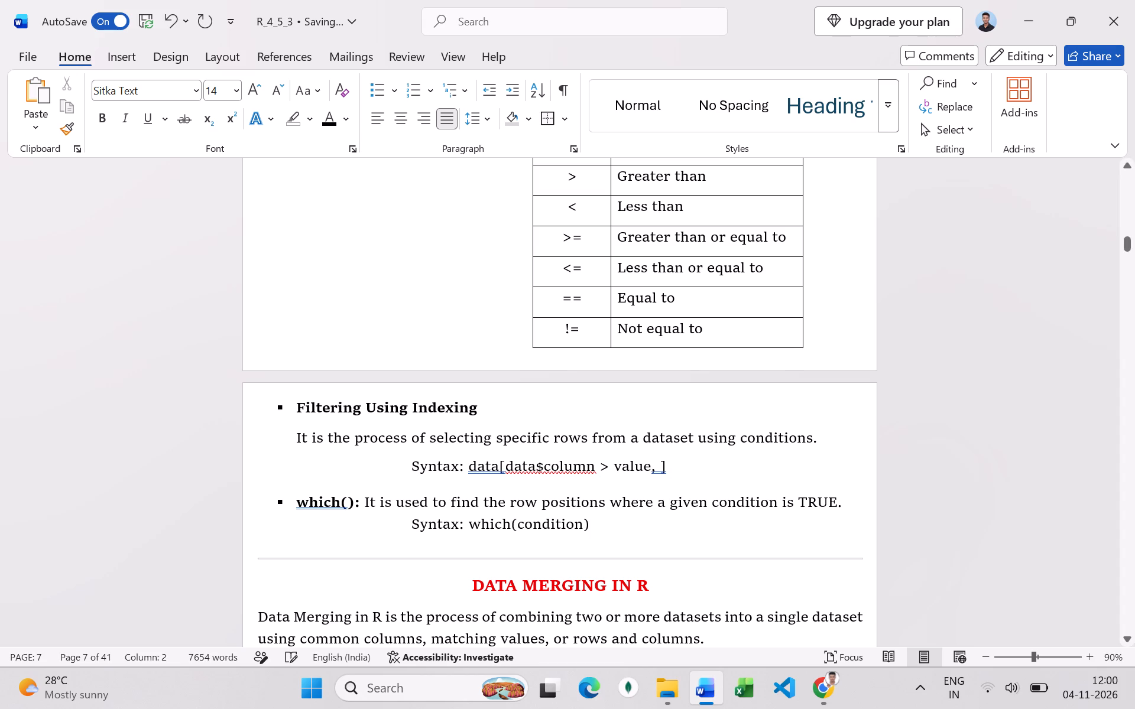
Set the line spacing of the which() description and its Syntax line to 1.5, matching the Filtering Using Indexing lines.
{"action": "left_click_drag", "start_coordinate": [607, 528], "coordinate": [520, 510]}
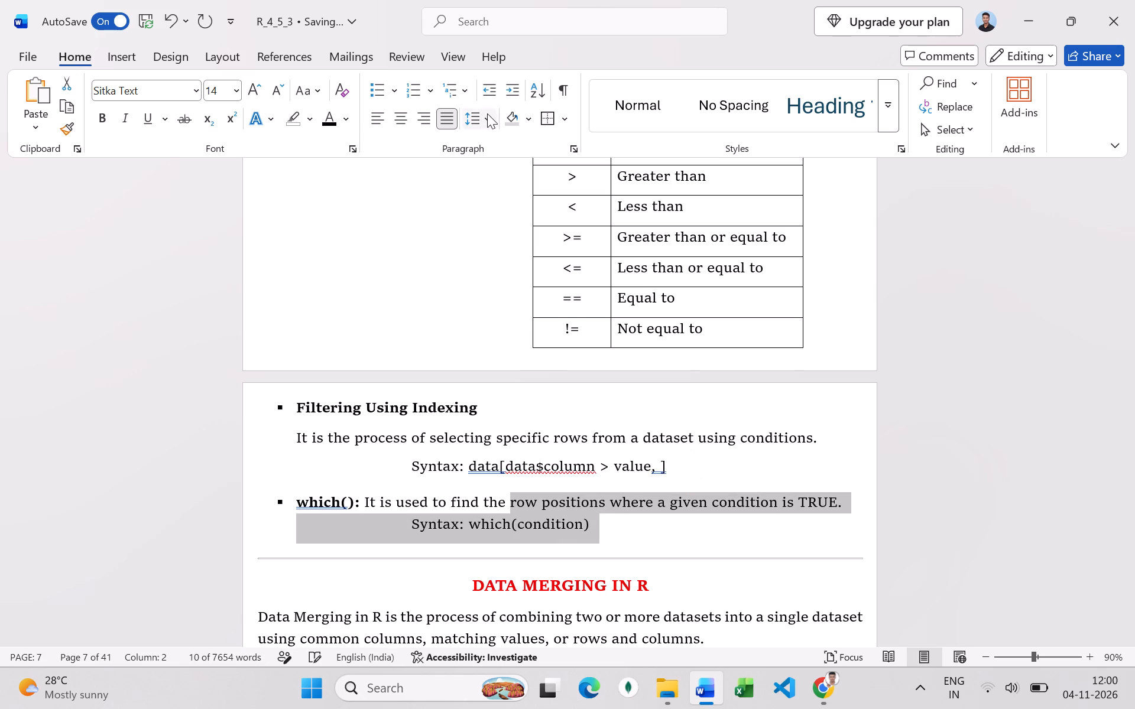
{"action": "left_click", "coordinate": [487, 113]}
{"action": "left_click", "coordinate": [502, 200]}
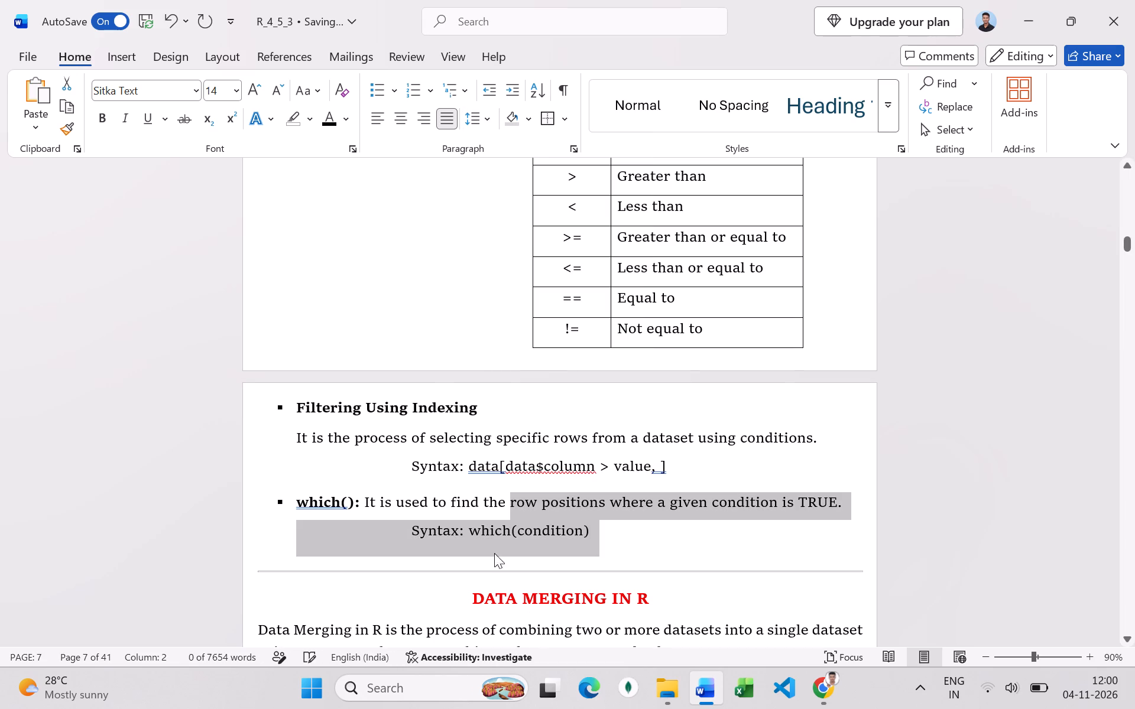
Delete the horizontal divider line between the which() Syntax line and the DATA MERGING IN R heading.
{"action": "left_click", "coordinate": [502, 574]}
{"action": "key", "text": "BackSpace"}
{"action": "key", "text": "BackSpace"}
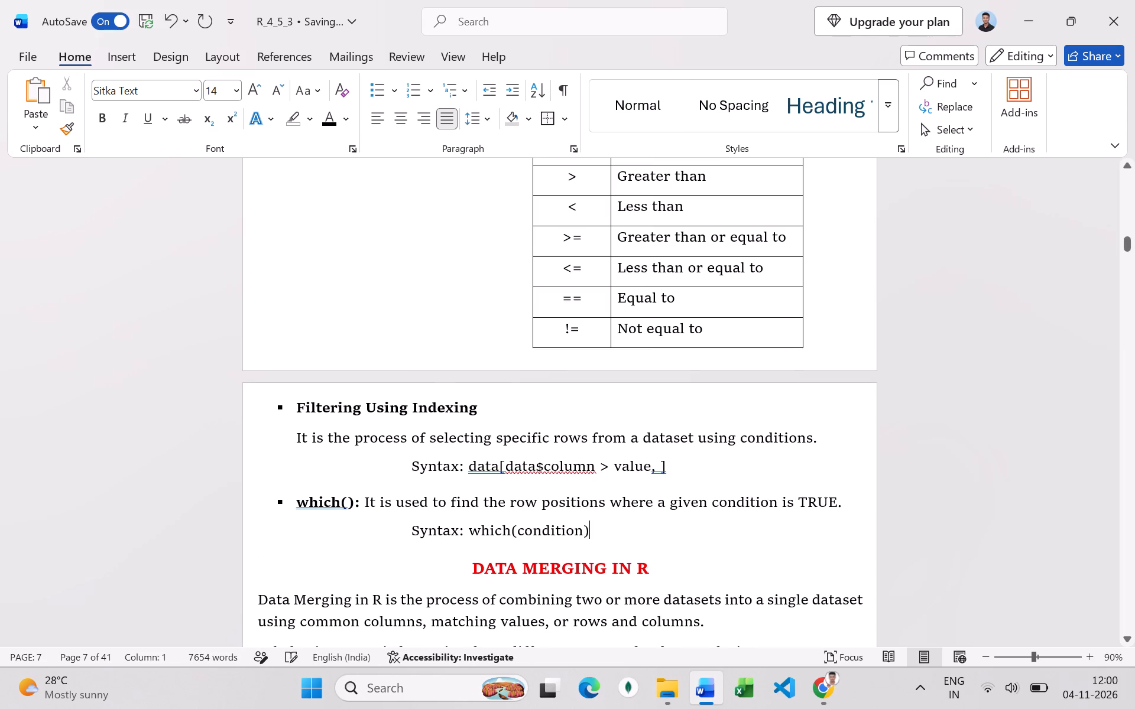
Format the DATA MERGING IN R heading with a box border, grey shading and black text, and reduce its font size one step.
{"action": "left_click_drag", "start_coordinate": [672, 573], "coordinate": [440, 569]}
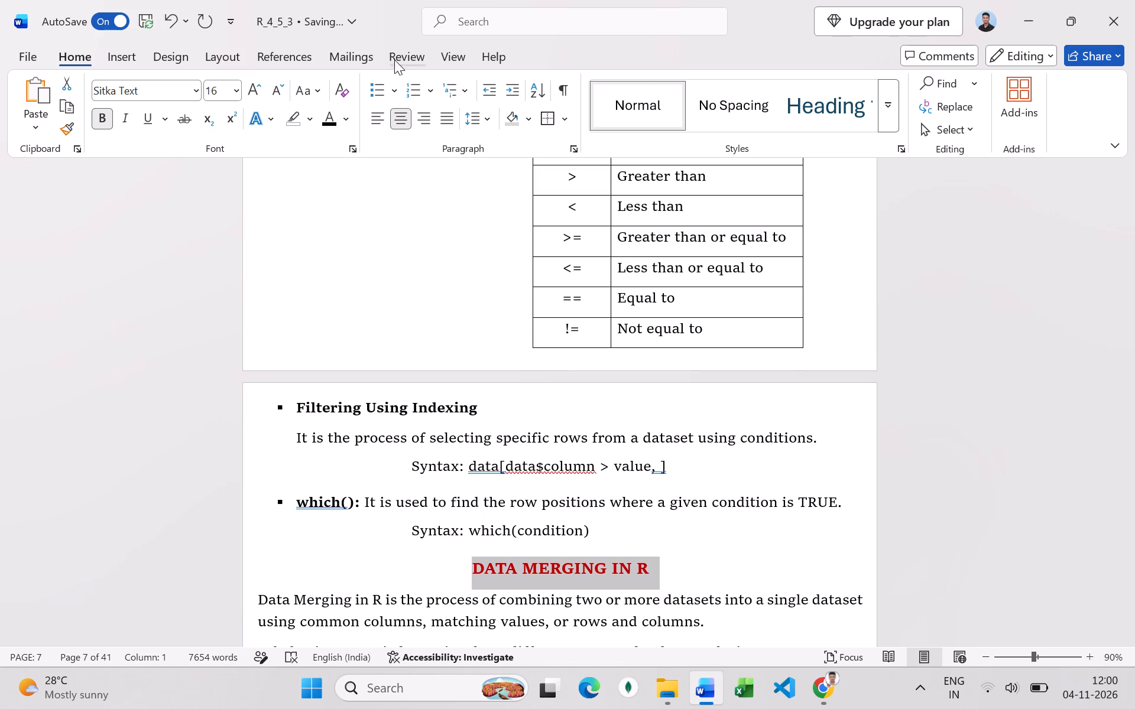
{"action": "left_click", "coordinate": [548, 124]}
{"action": "left_click", "coordinate": [513, 125]}
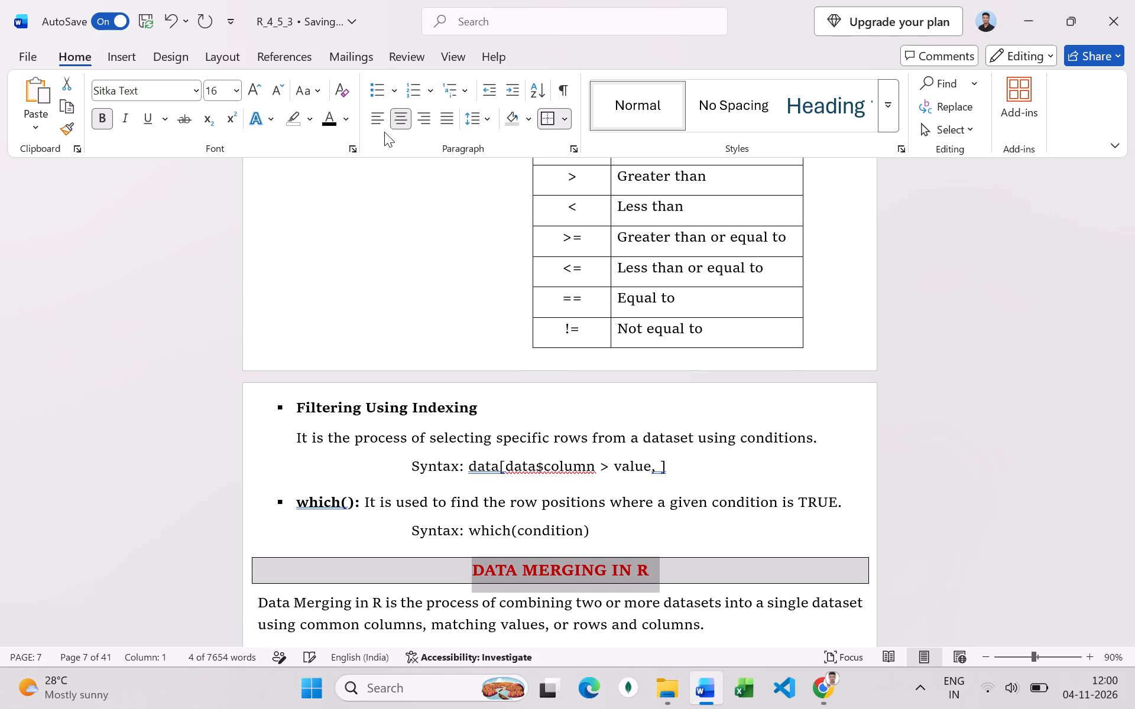
{"action": "left_click", "coordinate": [329, 116]}
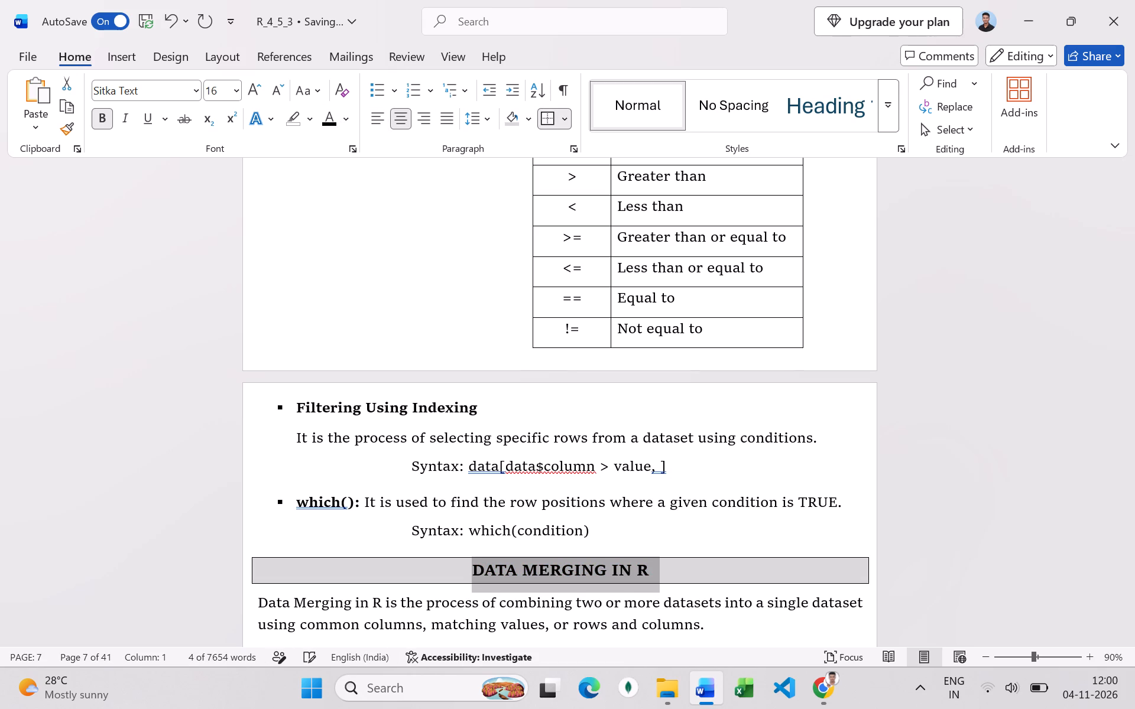
{"action": "left_click", "coordinate": [278, 92]}
{"action": "left_click", "coordinate": [573, 504]}
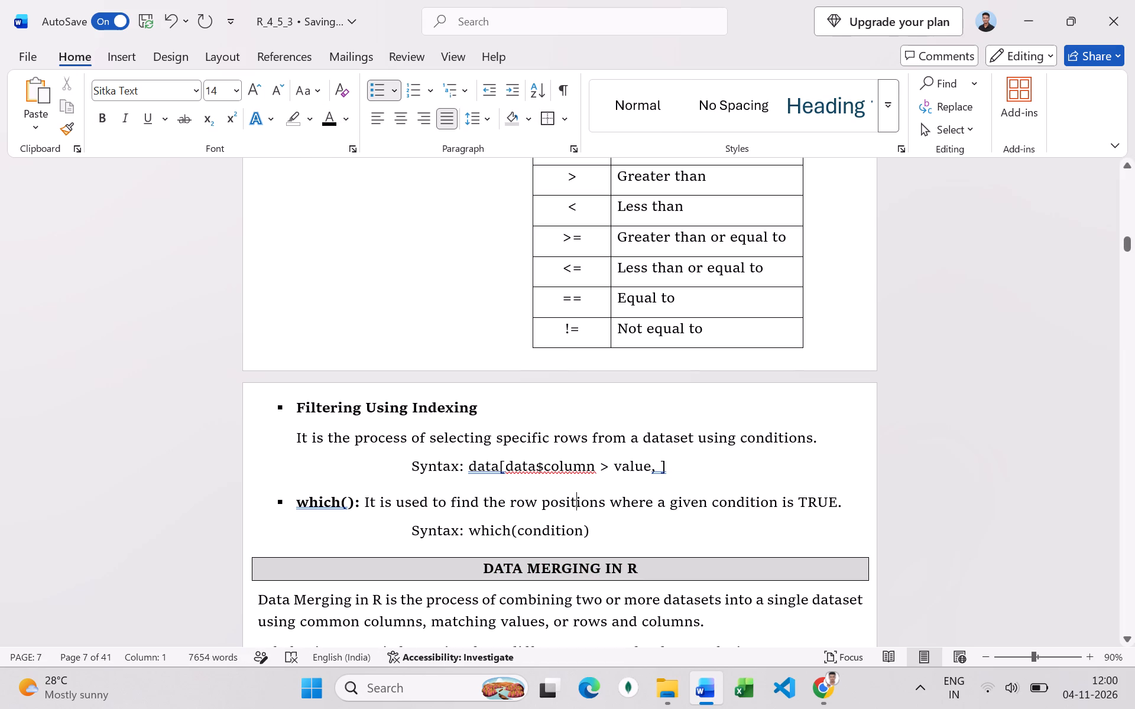
Review the layout of the Filtering Datasets in R section, from its heading through the which() bullet and the Data Merging heading.
{"action": "scroll", "coordinate": [658, 580], "scroll_direction": "up", "scroll_amount": 3}
{"action": "scroll", "coordinate": [658, 580], "scroll_direction": "down", "scroll_amount": 5}
{"action": "scroll", "coordinate": [630, 576], "scroll_direction": "up", "scroll_amount": 2}
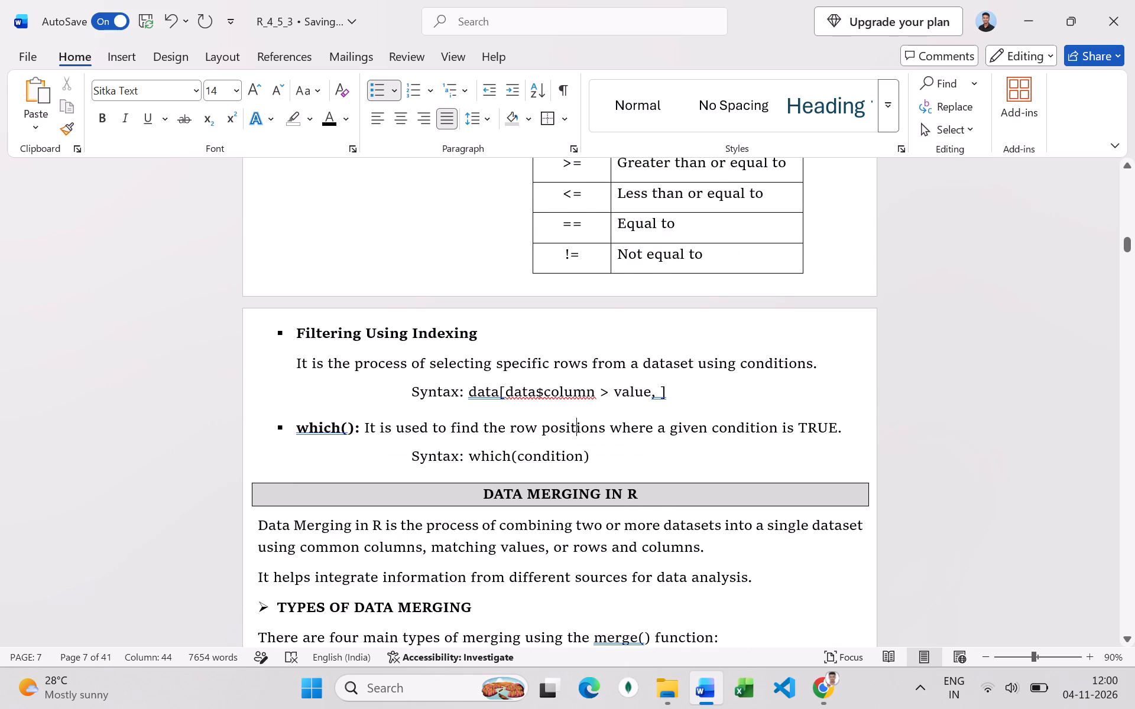
{"action": "scroll", "coordinate": [630, 576], "scroll_direction": "up", "scroll_amount": 6}
{"action": "scroll", "coordinate": [474, 521], "scroll_direction": "down", "scroll_amount": 5, "text": "ctrl"}
{"action": "scroll", "coordinate": [581, 603], "scroll_direction": "up", "scroll_amount": 2, "text": "ctrl"}
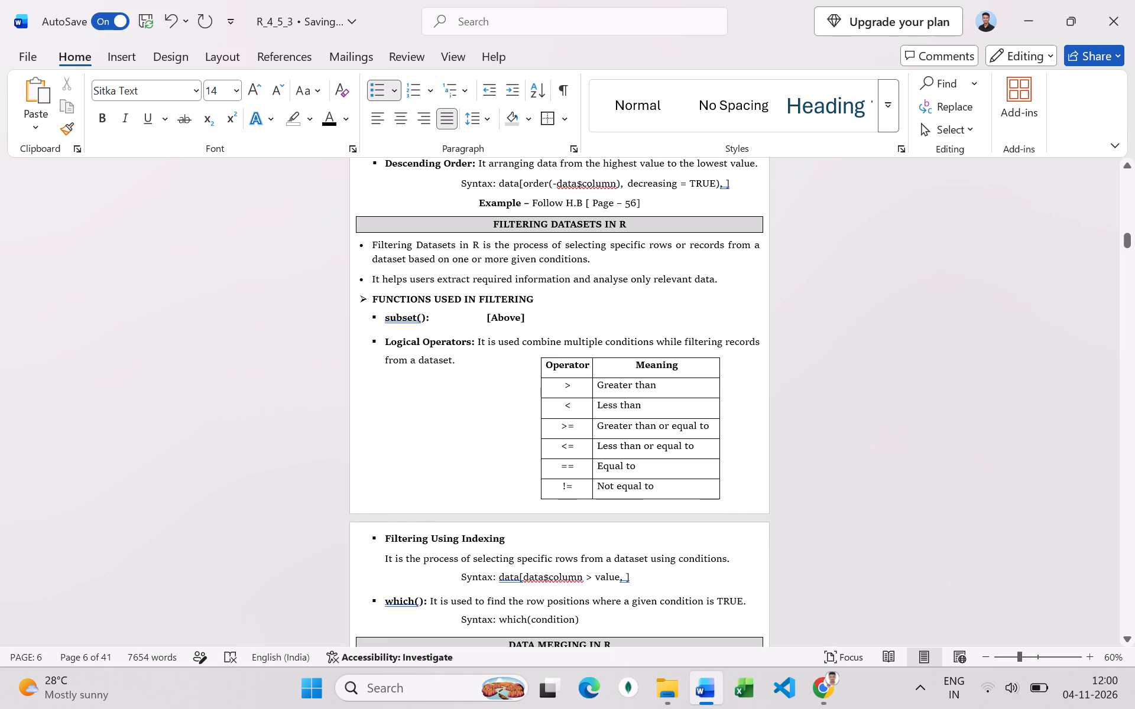
{"action": "left_click", "coordinate": [613, 623]}
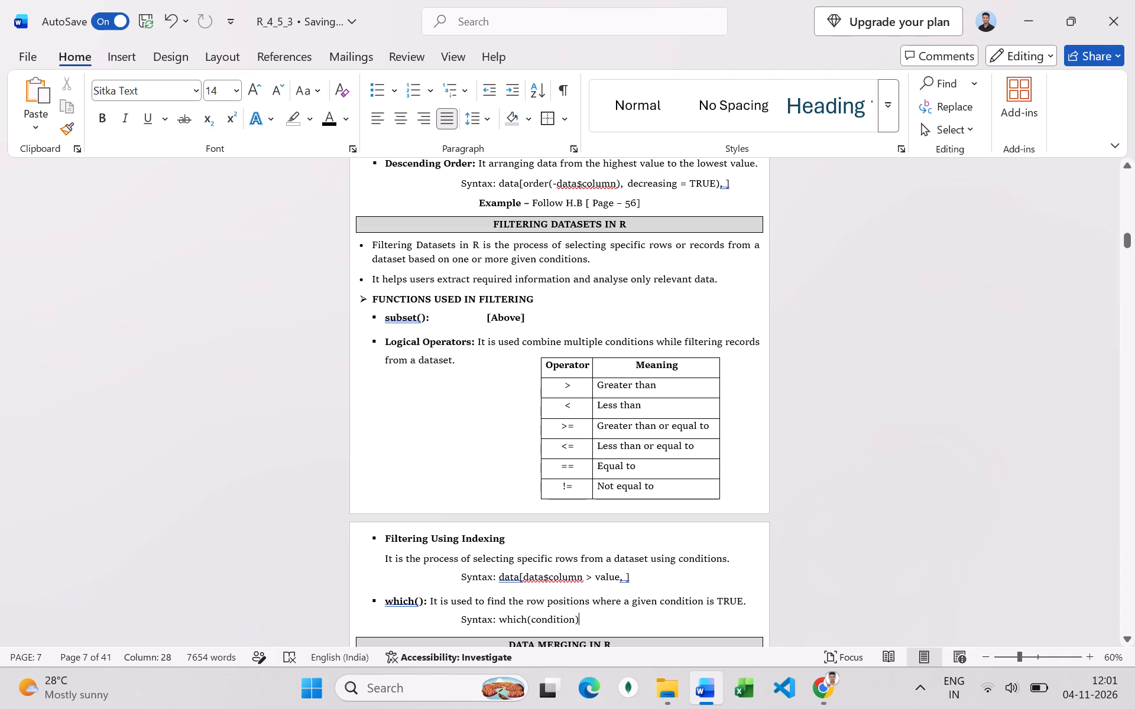
{"action": "scroll", "coordinate": [661, 630], "scroll_direction": "up", "scroll_amount": 2, "text": "ctrl"}
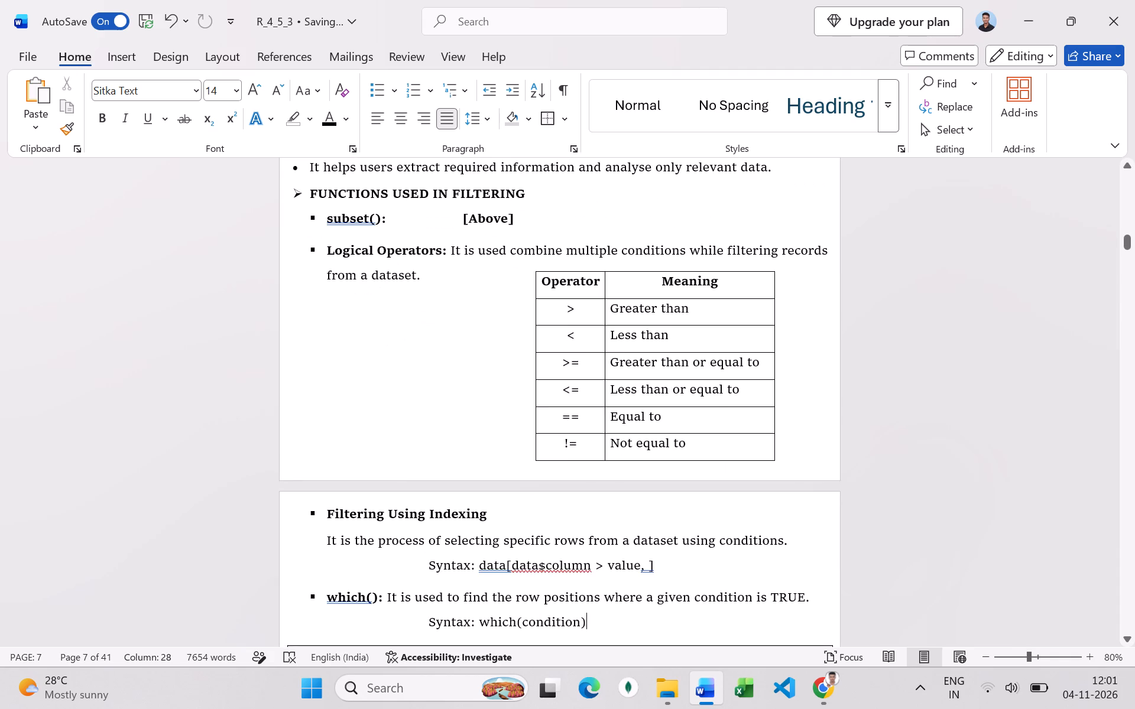
{"action": "scroll", "coordinate": [633, 623], "scroll_direction": "down", "scroll_amount": 3}
{"action": "scroll", "coordinate": [608, 573], "scroll_direction": "up", "scroll_amount": 2}
{"action": "left_click_drag", "start_coordinate": [589, 590], "coordinate": [588, 590]}
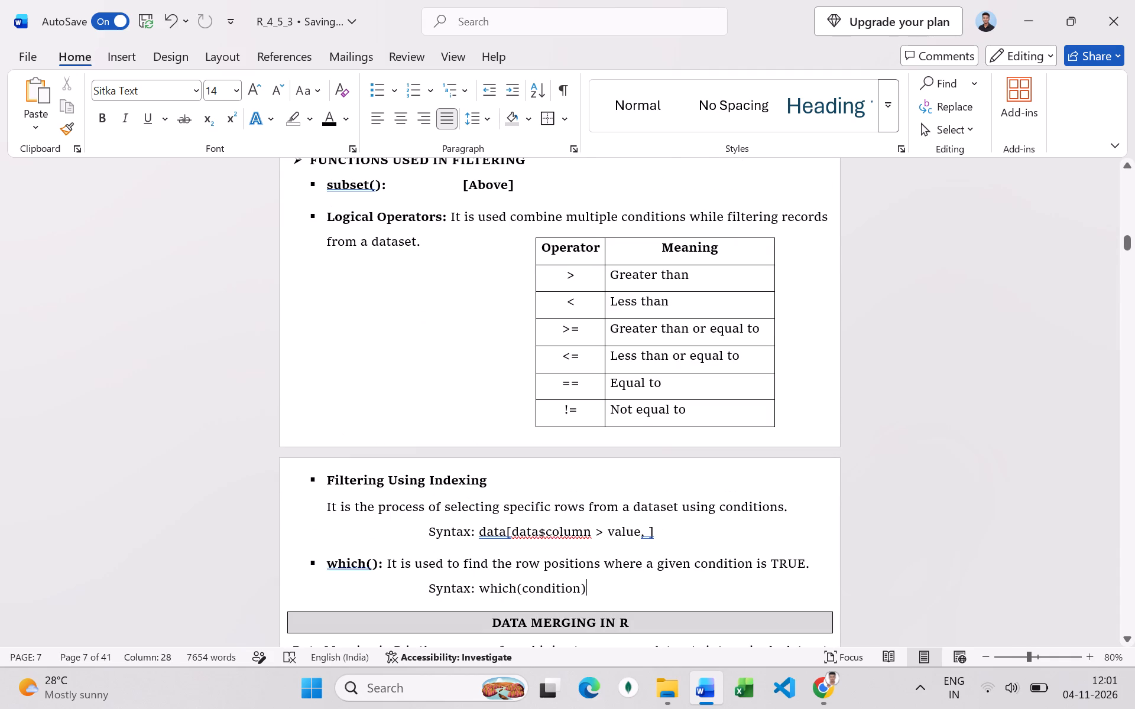
{"action": "left_click_drag", "start_coordinate": [588, 590], "coordinate": [287, 206]}
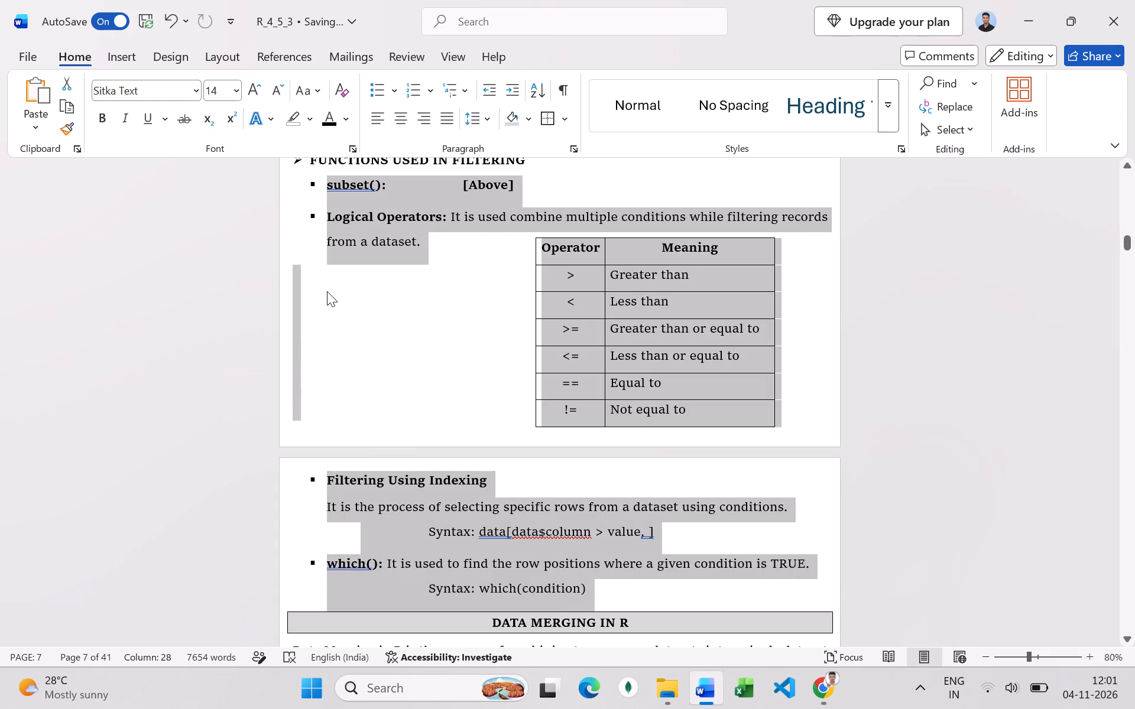
{"action": "left_click", "coordinate": [327, 291]}
{"action": "scroll", "coordinate": [401, 356], "scroll_direction": "up", "scroll_amount": 3}
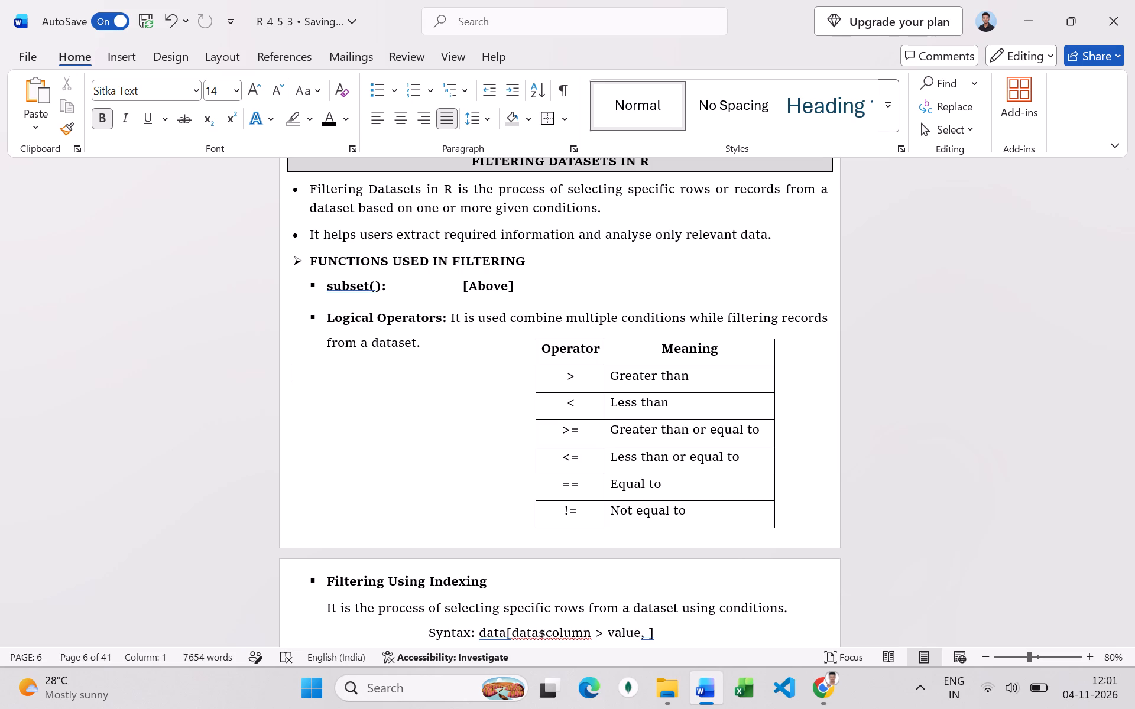
{"action": "scroll", "coordinate": [452, 443], "scroll_direction": "down", "scroll_amount": 3}
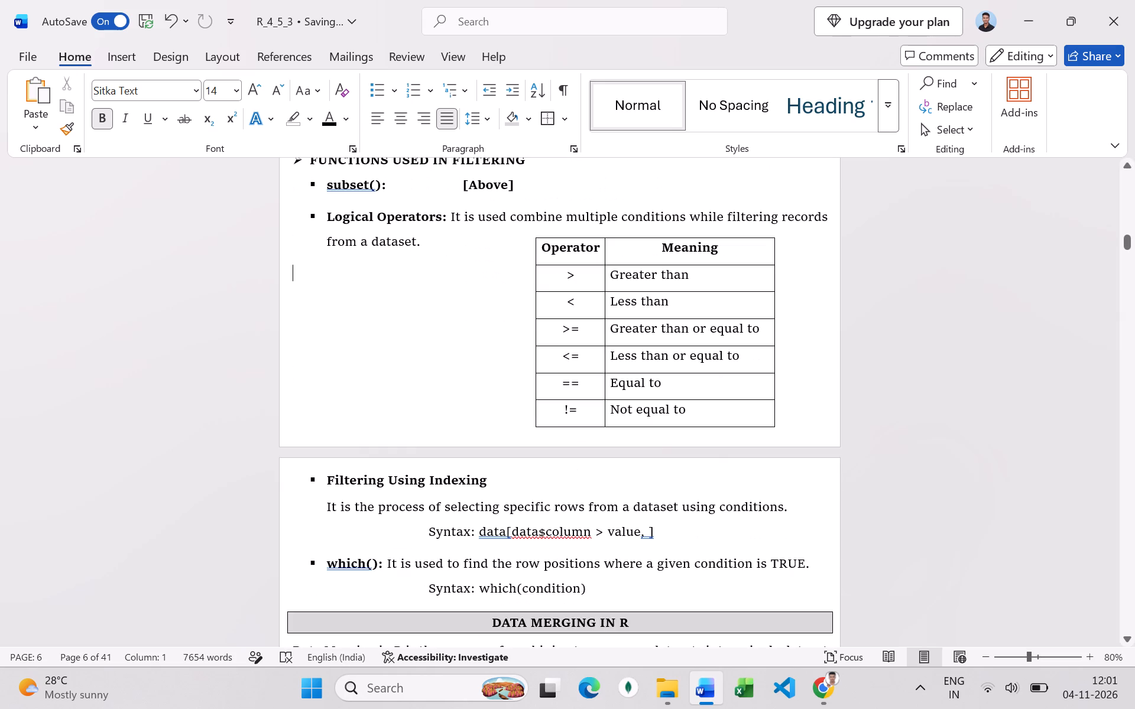
{"action": "scroll", "coordinate": [445, 450], "scroll_direction": "down", "scroll_amount": 2}
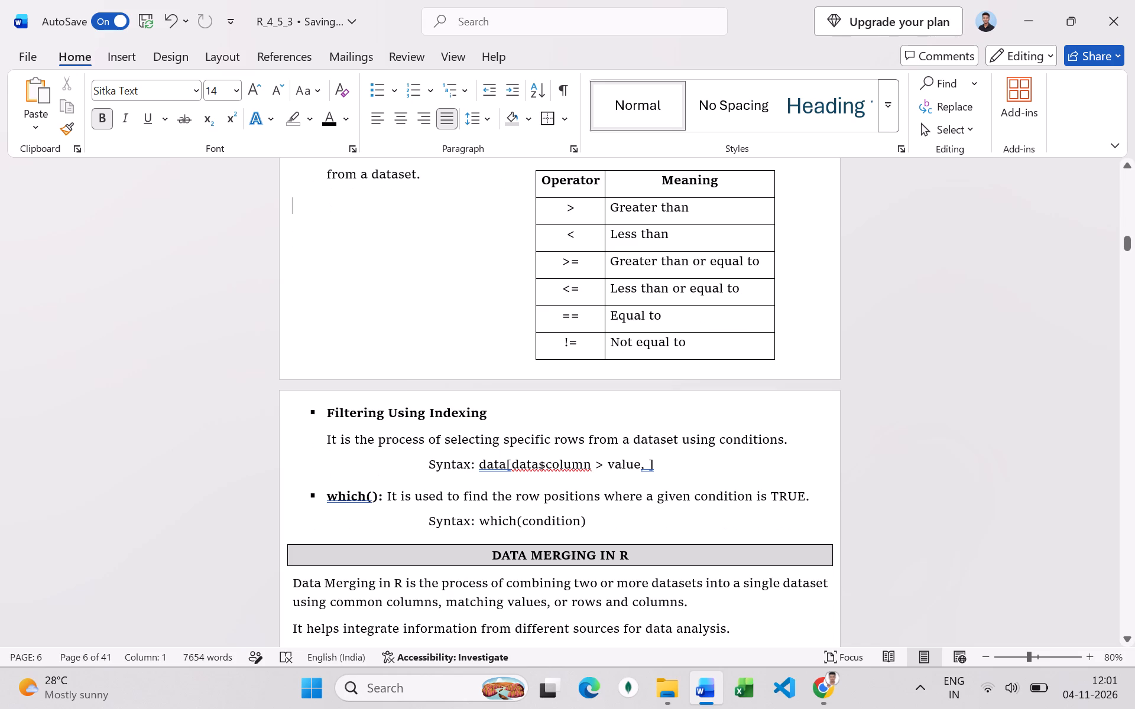
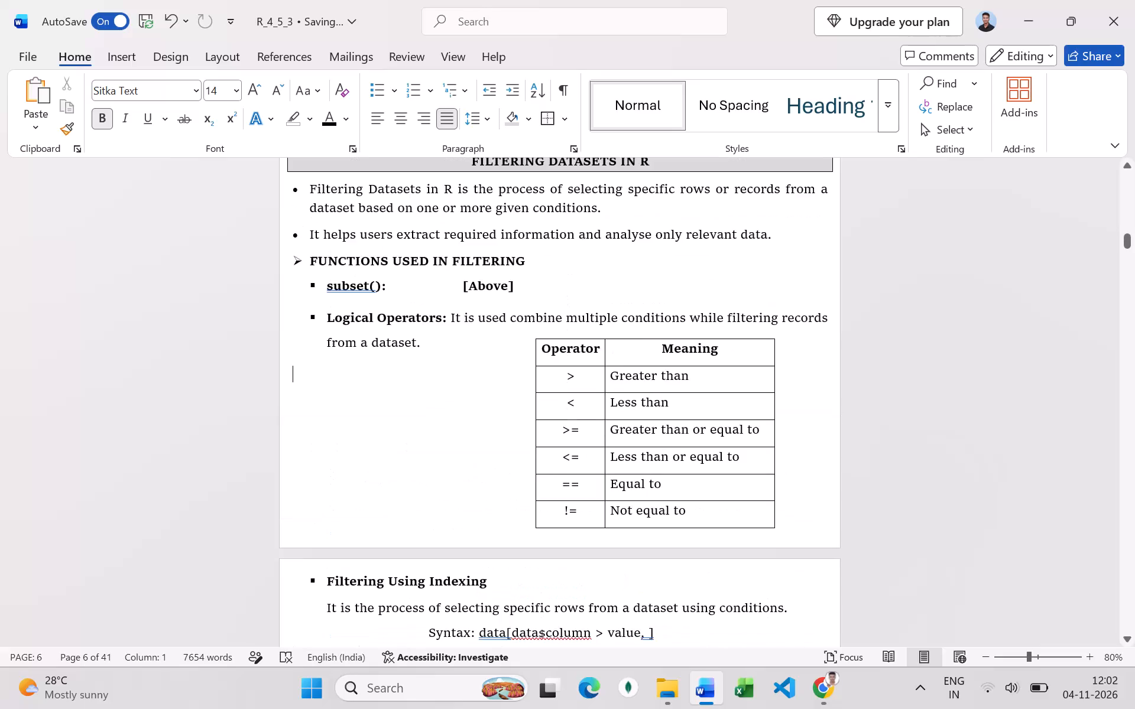
Copy the line "Example – Follow H.B [ Page – 56]" from above the Filtering Datasets heading to below the which() Syntax line.
{"action": "scroll", "coordinate": [490, 366], "scroll_direction": "up", "scroll_amount": 6}
{"action": "left_click_drag", "start_coordinate": [673, 335], "coordinate": [465, 329]}
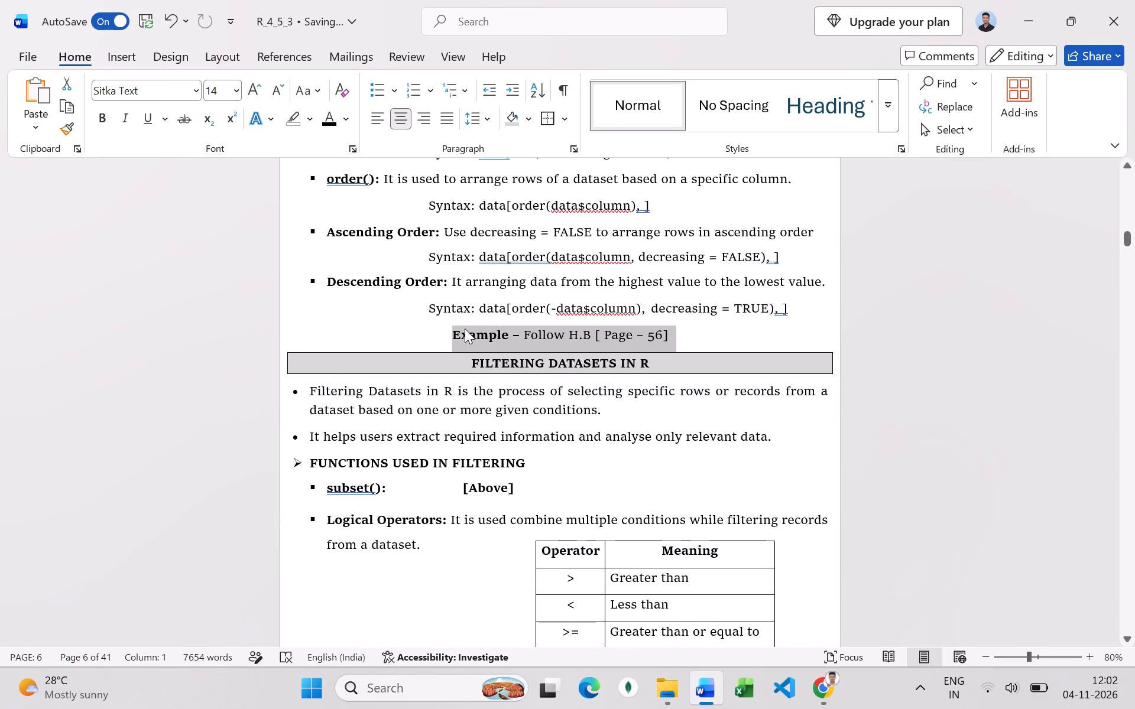
{"action": "key", "text": "ctrl+c"}
{"action": "scroll", "coordinate": [506, 407], "scroll_direction": "down", "scroll_amount": 15}
{"action": "left_click", "coordinate": [634, 387]}
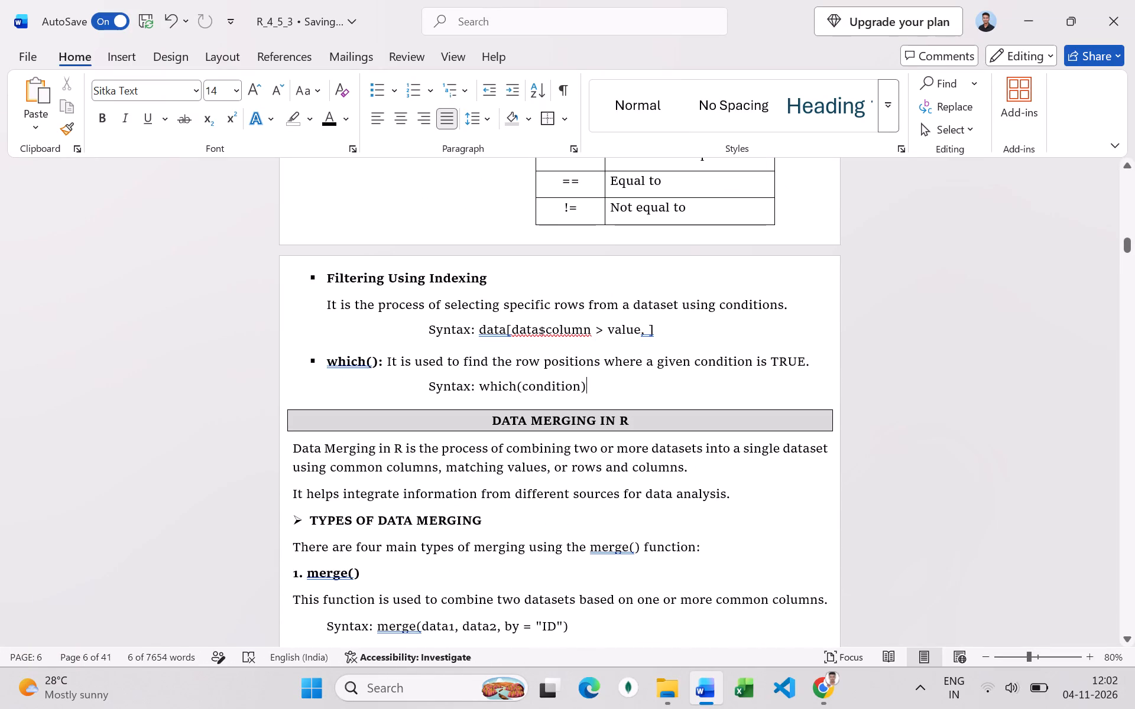
{"action": "key", "text": "Return"}
{"action": "key", "text": "ctrl+v"}
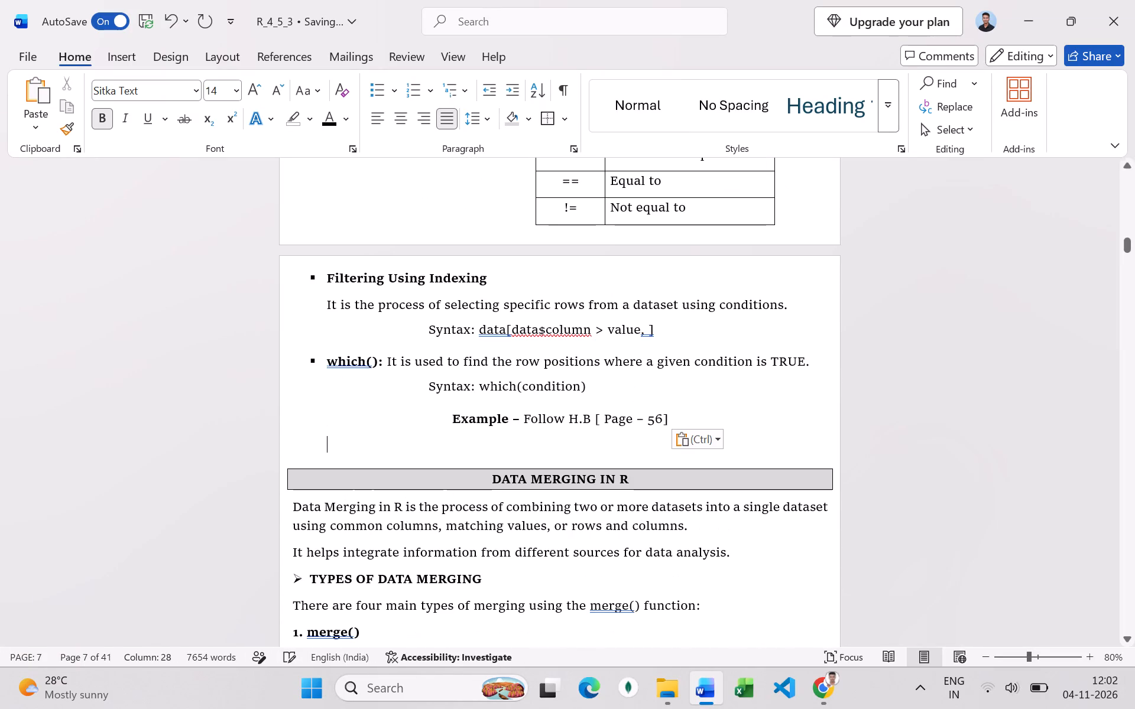
{"action": "key", "text": "BackSpace"}
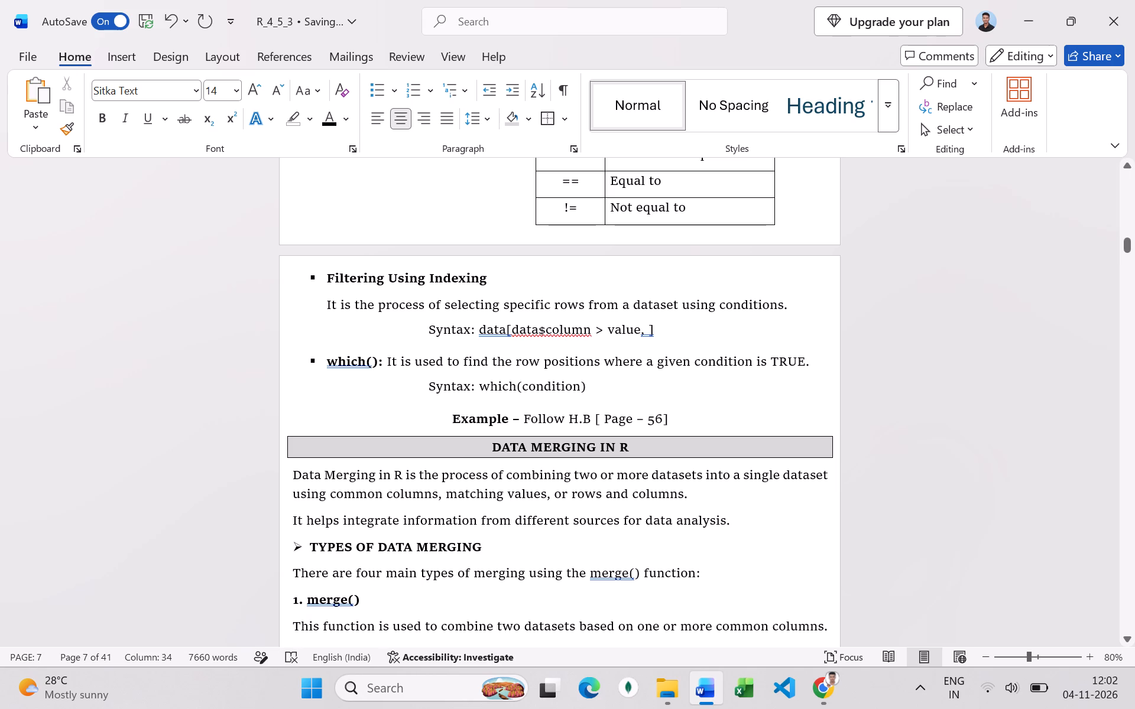
Change the page number to 57 in the Example line above the FILTERING DATASETS IN R heading.
{"action": "scroll", "coordinate": [432, 382], "scroll_direction": "up", "scroll_amount": 3}
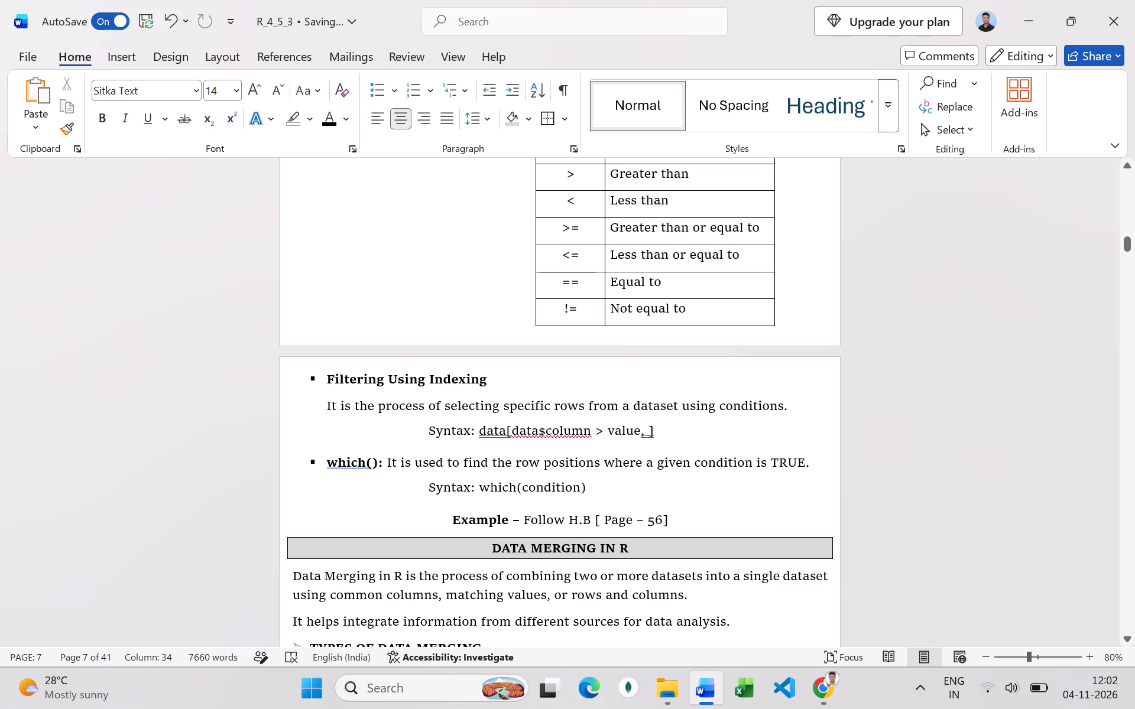
{"action": "scroll", "coordinate": [606, 409], "scroll_direction": "up", "scroll_amount": 10}
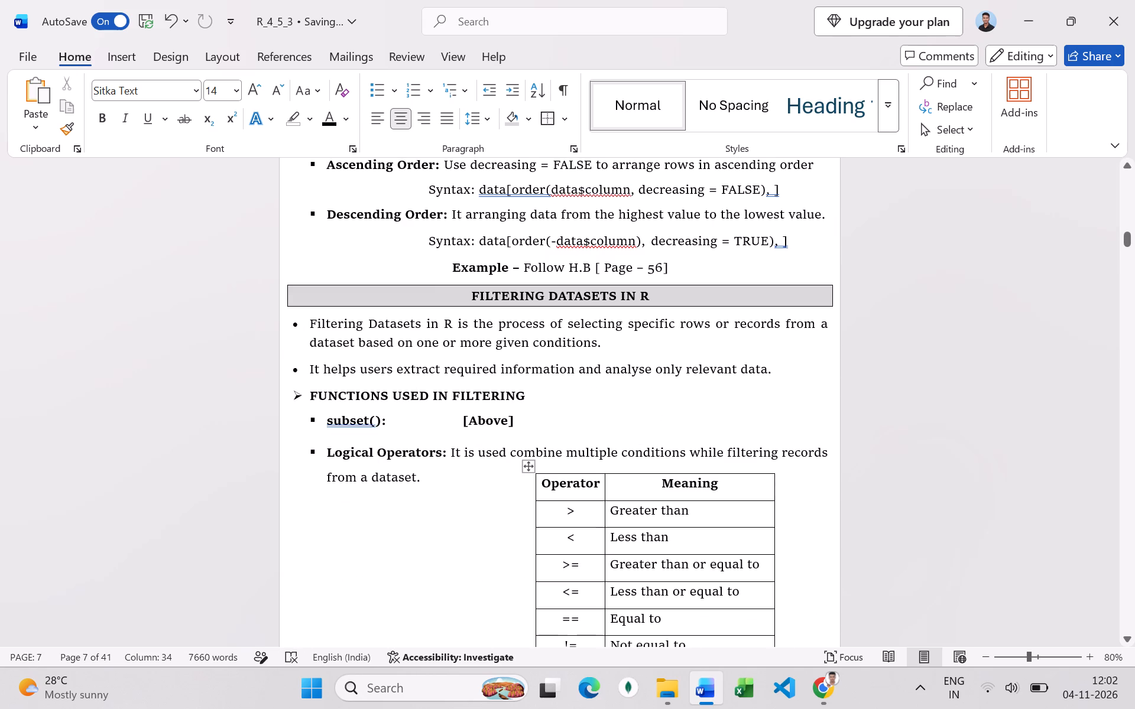
{"action": "left_click", "coordinate": [662, 268]}
{"action": "key", "text": "BackSpace"}
{"action": "key", "text": "7"}
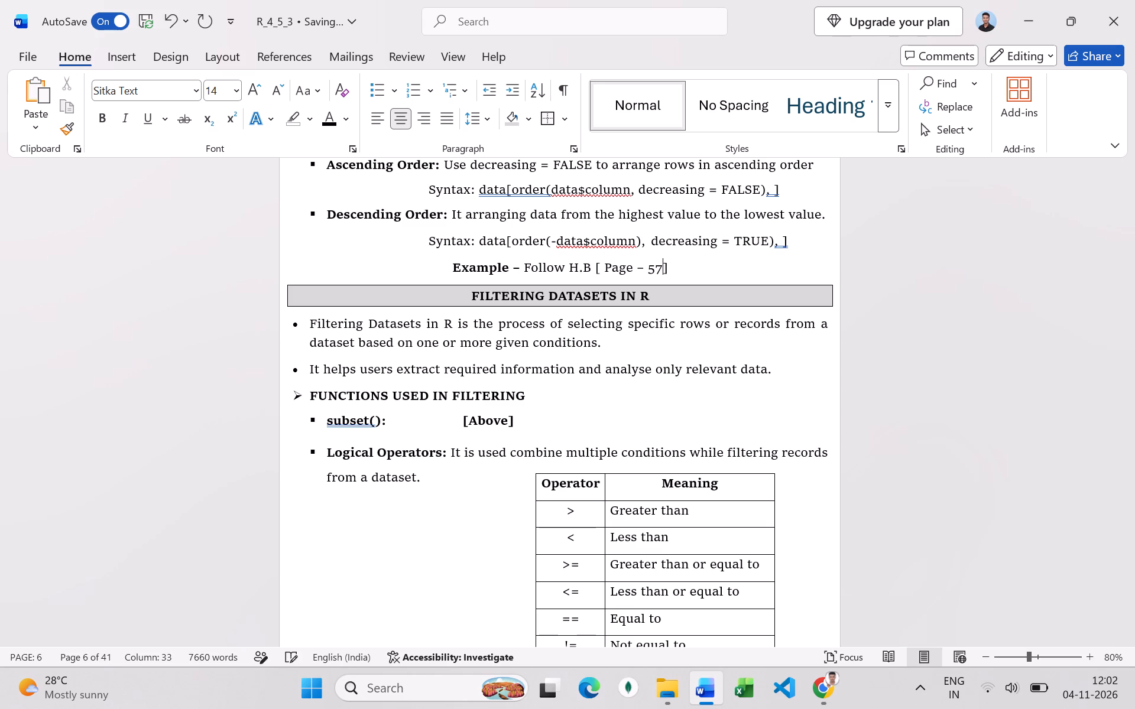
{"action": "scroll", "coordinate": [651, 287], "scroll_direction": "down", "scroll_amount": 6}
{"action": "scroll", "coordinate": [649, 521], "scroll_direction": "down", "scroll_amount": 6}
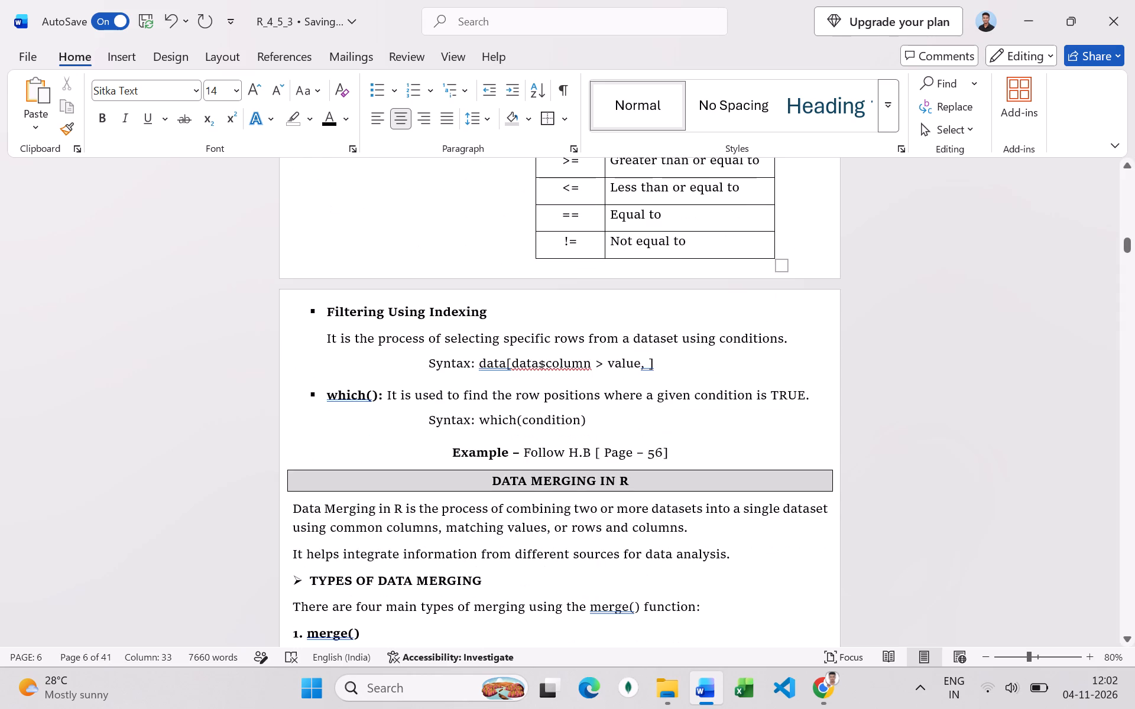
{"action": "left_click_drag", "start_coordinate": [686, 448], "coordinate": [269, 193]}
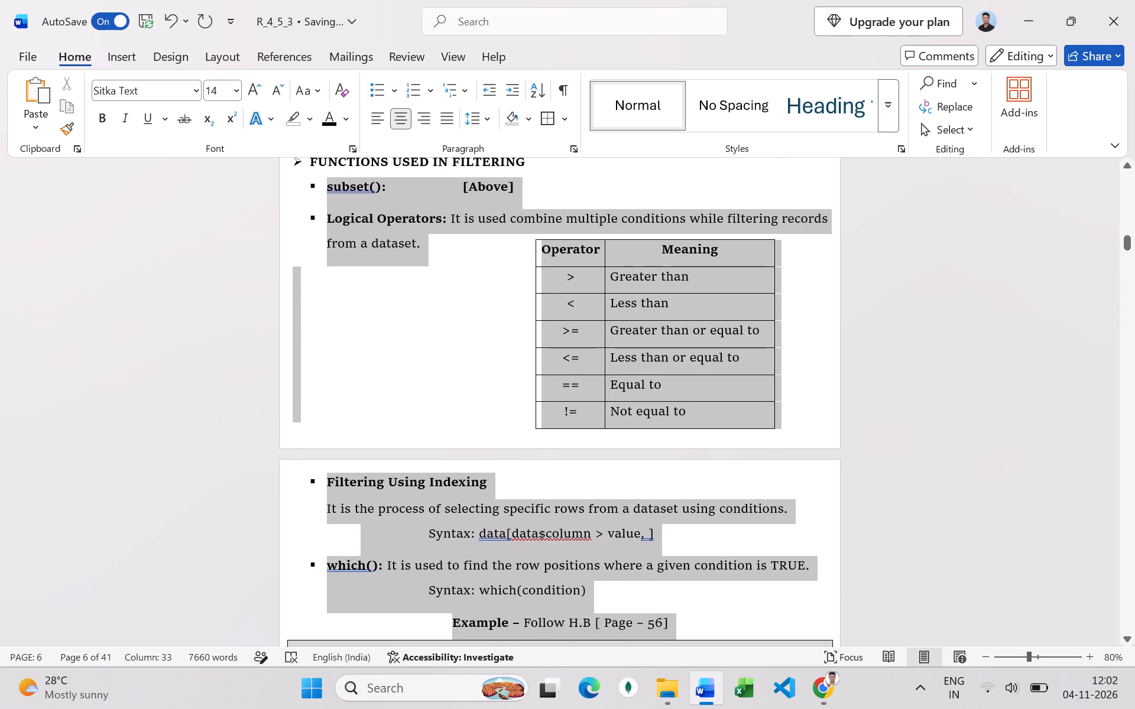
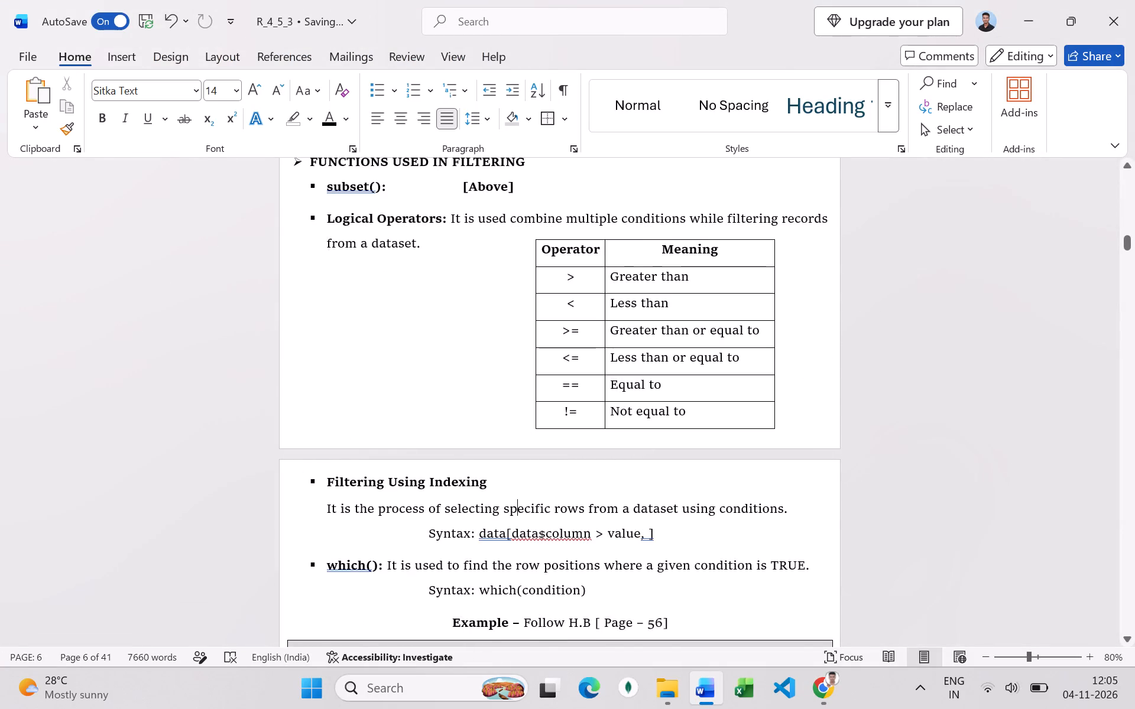
{"action": "scroll", "coordinate": [484, 530], "scroll_direction": "down", "scroll_amount": 6}
{"action": "scroll", "coordinate": [433, 518], "scroll_direction": "down", "scroll_amount": 1}
{"action": "scroll", "coordinate": [433, 518], "scroll_direction": "up", "scroll_amount": 1}
{"action": "scroll", "coordinate": [433, 518], "scroll_direction": "down", "scroll_amount": 1}
{"action": "scroll", "coordinate": [433, 518], "scroll_direction": "up", "scroll_amount": 5}
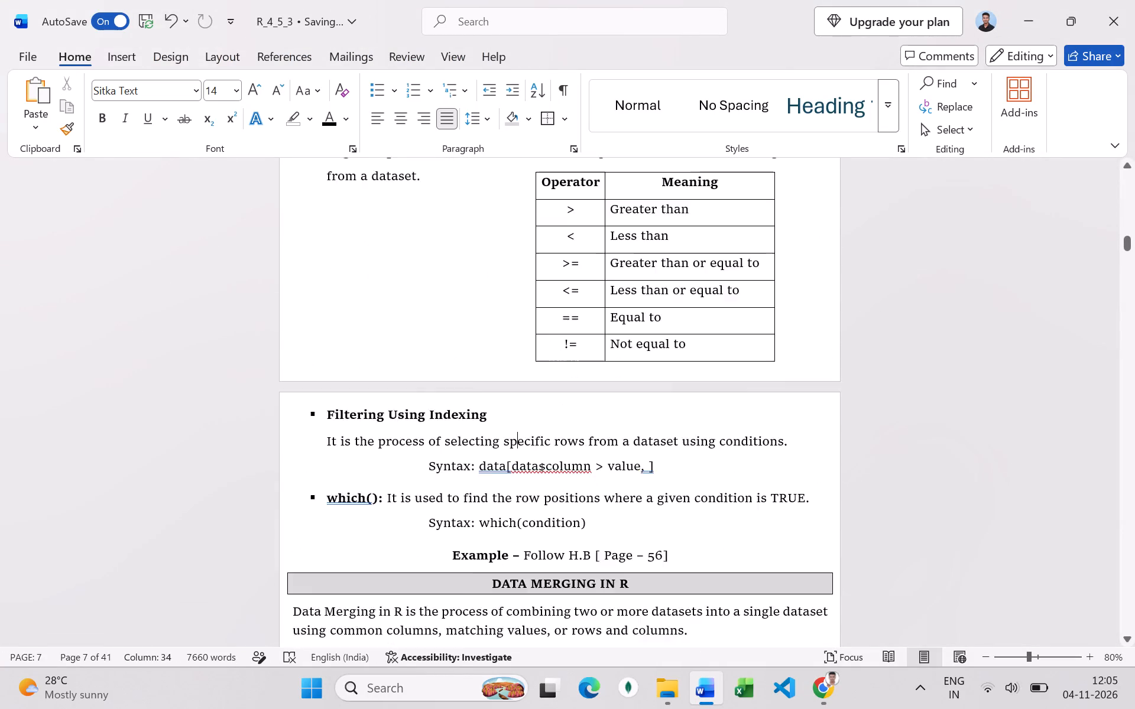
{"action": "scroll", "coordinate": [433, 518], "scroll_direction": "up", "scroll_amount": 3}
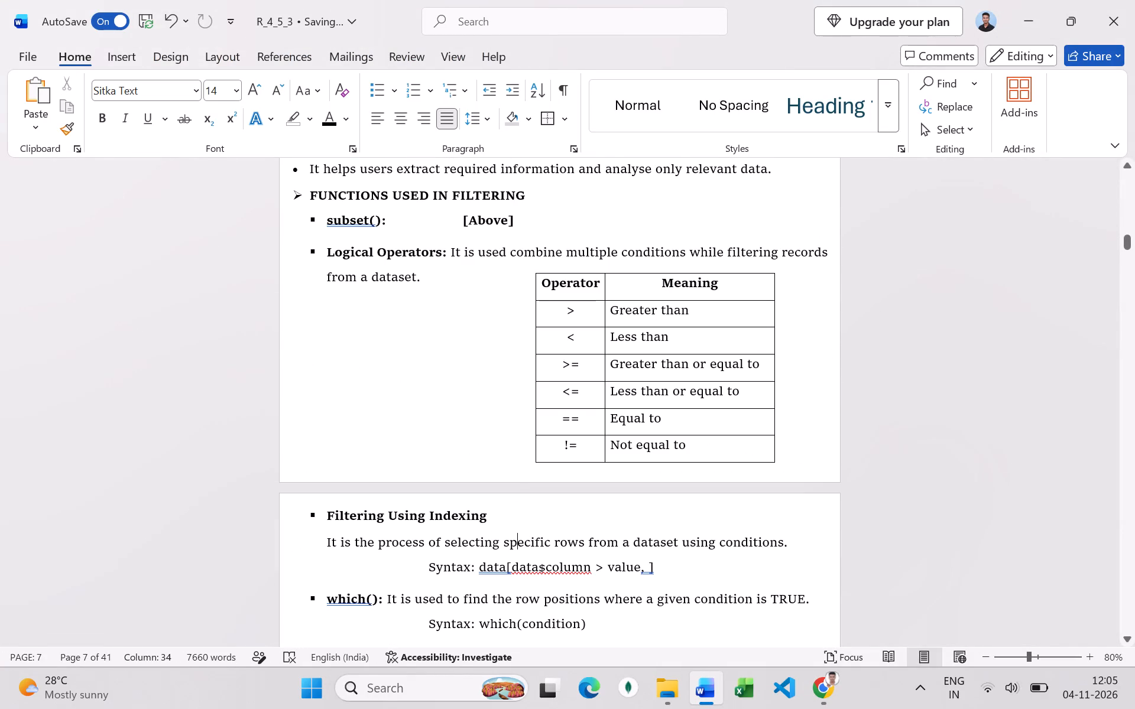
{"action": "scroll", "coordinate": [435, 382], "scroll_direction": "down", "scroll_amount": 1, "text": "ctrl"}
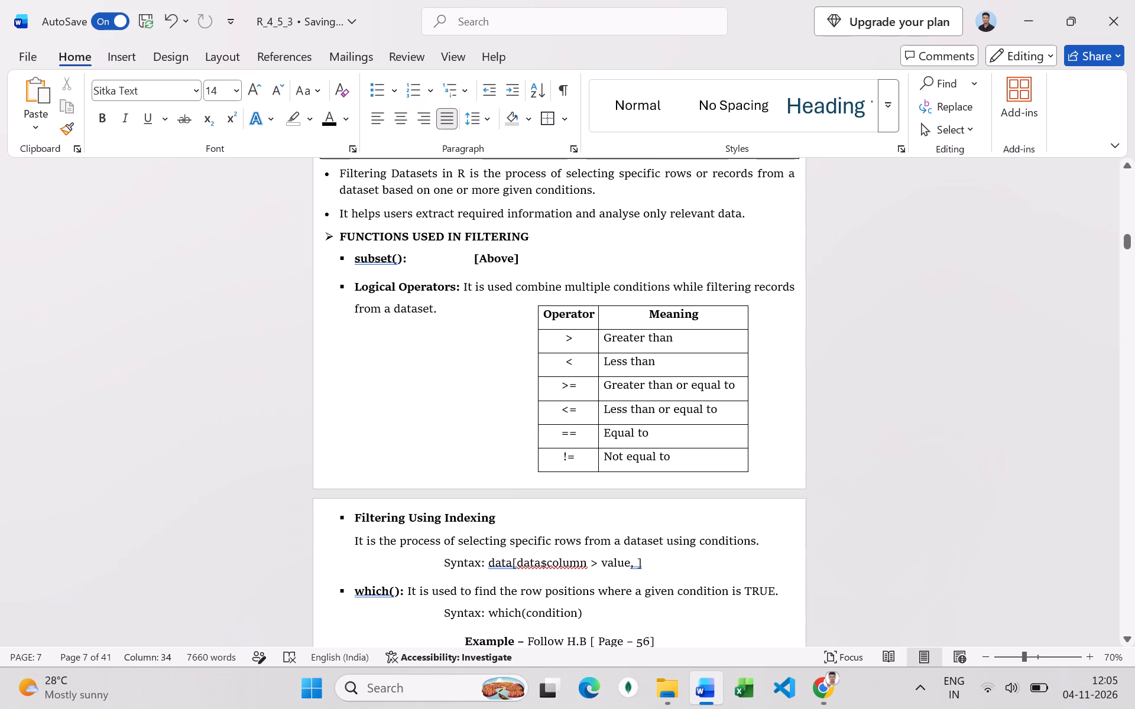
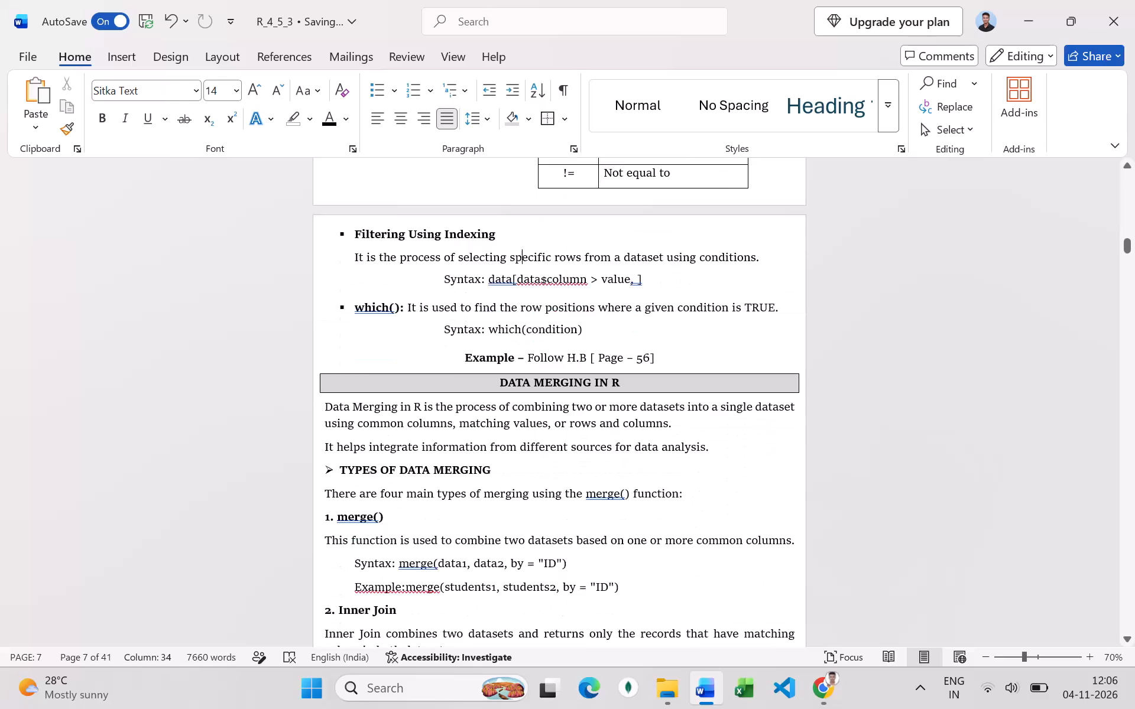
Delete the blank line above the DATA RESHAPING IN R heading.
{"action": "scroll", "coordinate": [438, 393], "scroll_direction": "down", "scroll_amount": 12}
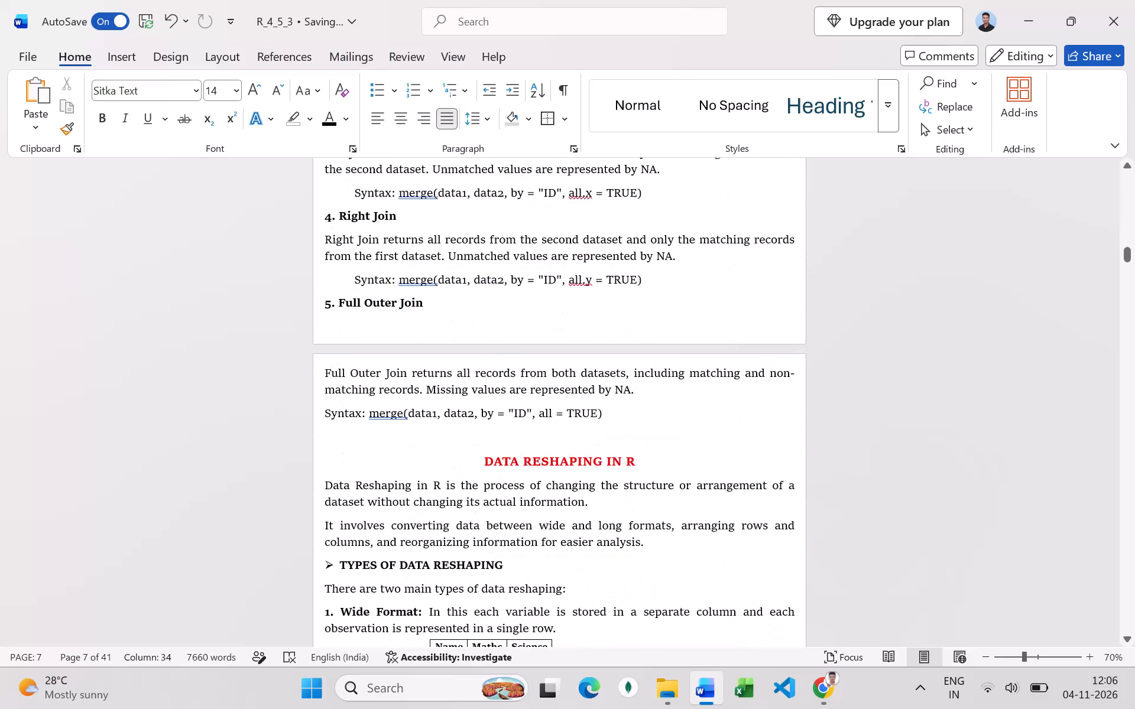
{"action": "scroll", "coordinate": [437, 395], "scroll_direction": "down", "scroll_amount": 1}
{"action": "left_click", "coordinate": [520, 414]}
{"action": "left_click", "coordinate": [459, 427]}
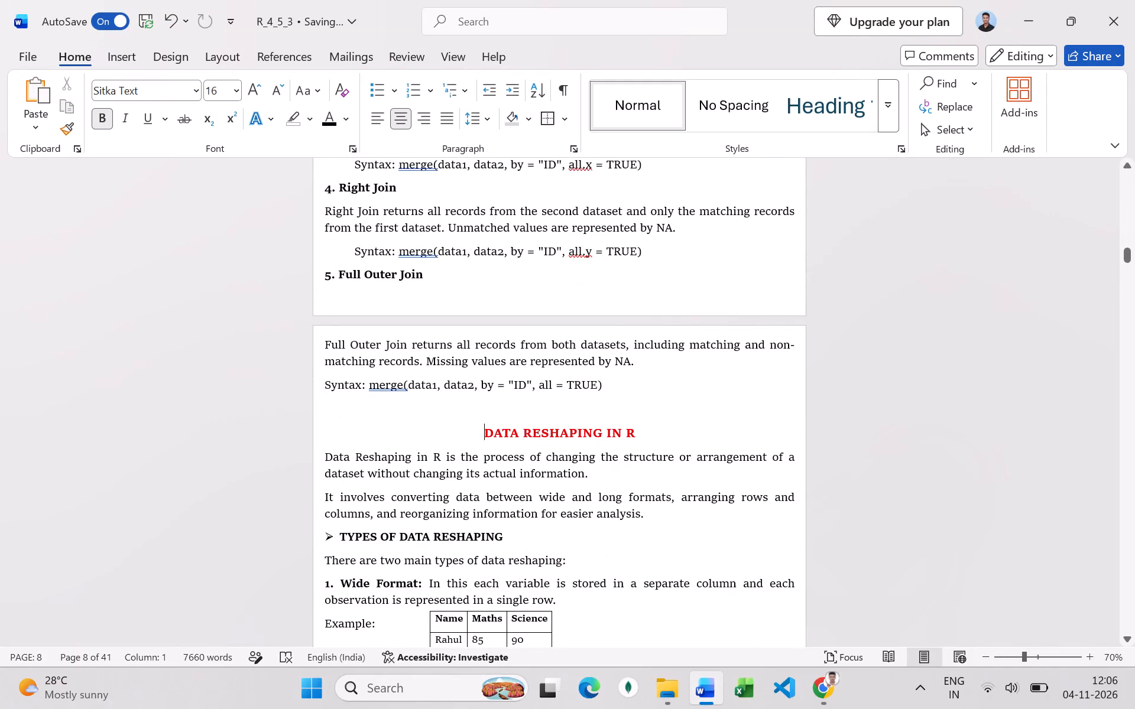
{"action": "key", "text": "BackSpace"}
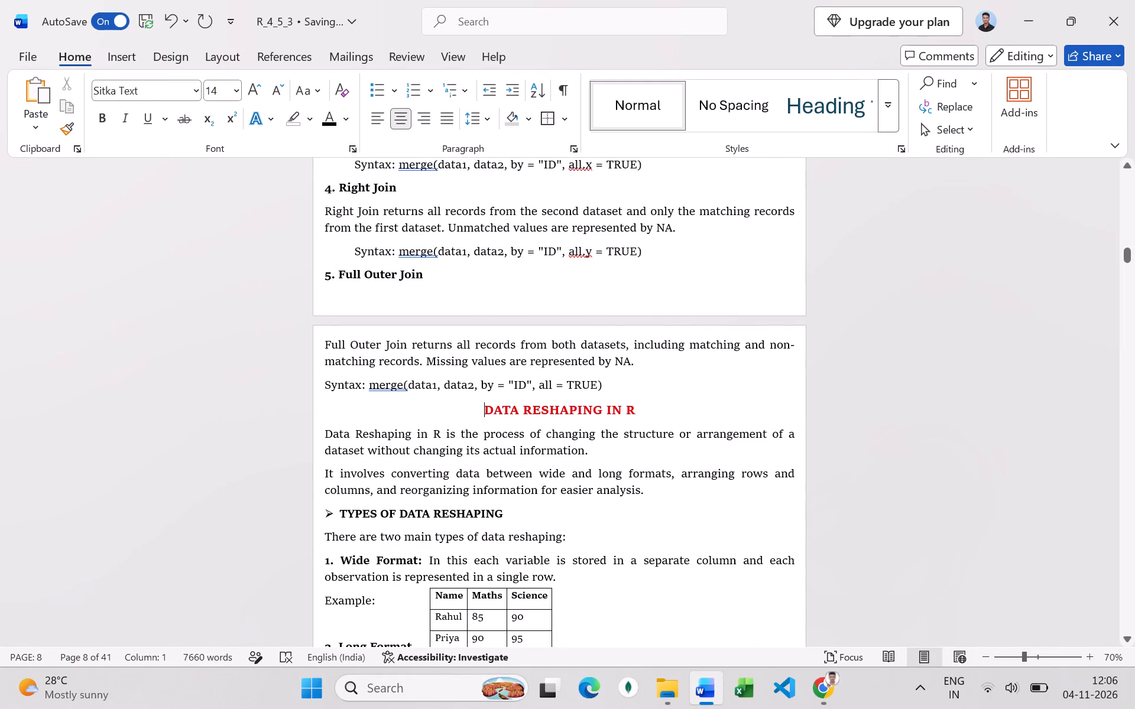
Format the DATA RESHAPING IN R heading with grey shading, a box border, black text and a one-step smaller font size.
{"action": "scroll", "coordinate": [450, 369], "scroll_direction": "up", "scroll_amount": 12}
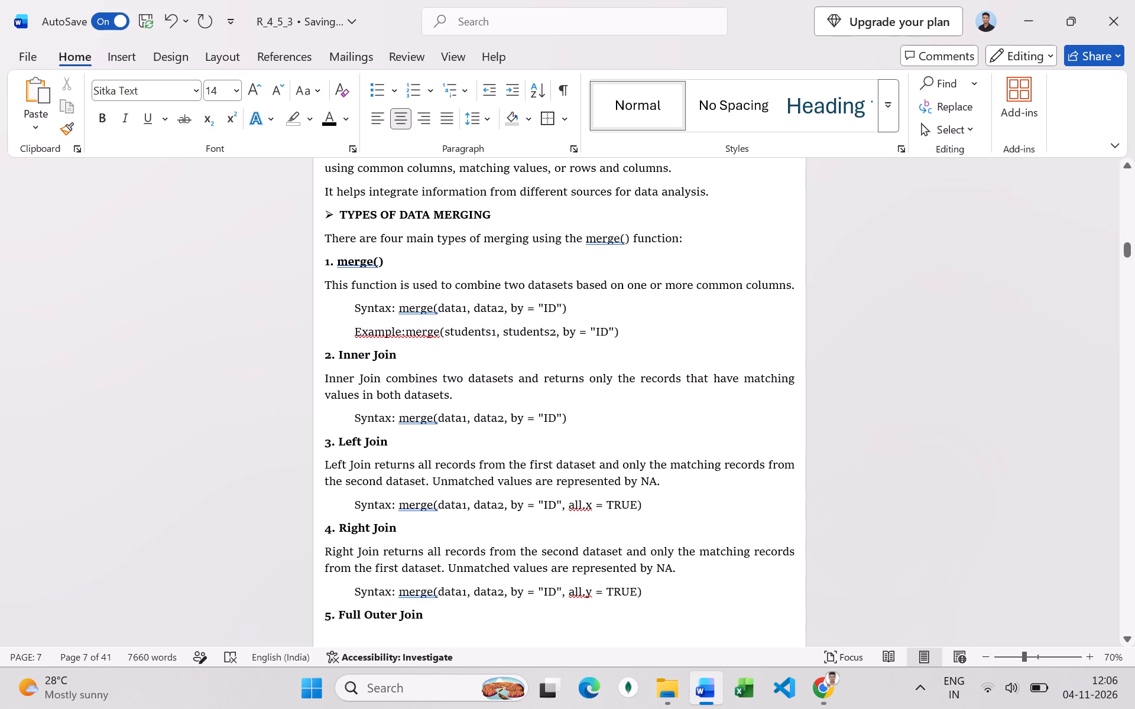
{"action": "left_click", "coordinate": [513, 123]}
{"action": "scroll", "coordinate": [477, 272], "scroll_direction": "down", "scroll_amount": 4}
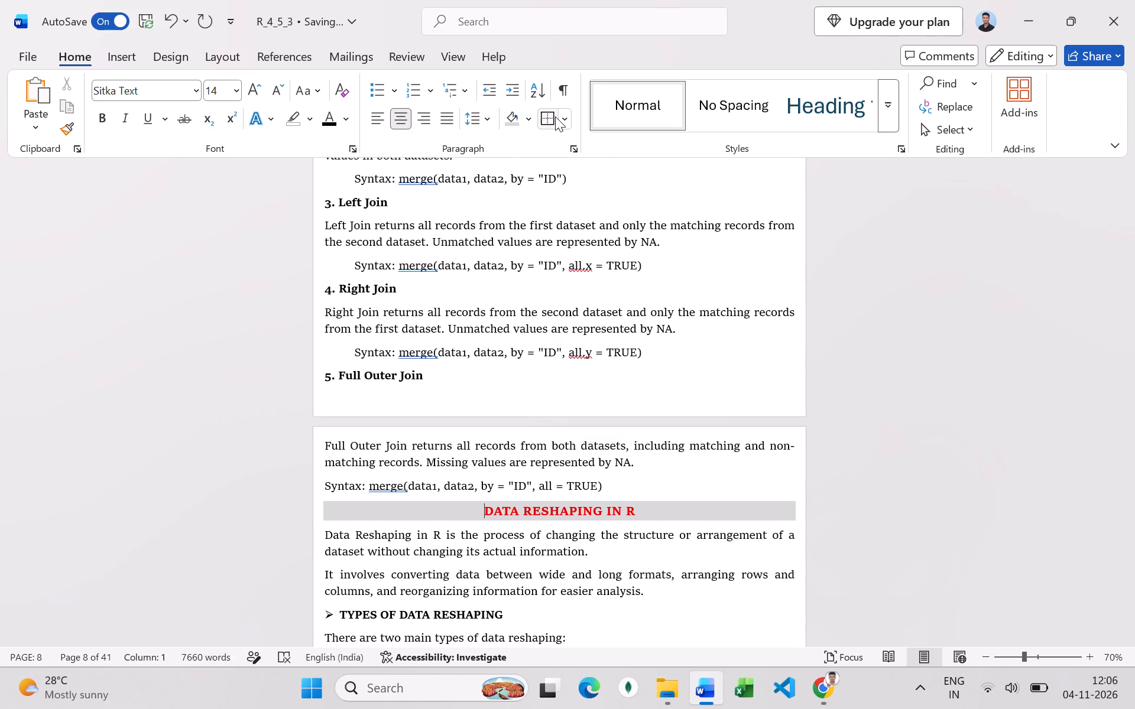
{"action": "left_click", "coordinate": [555, 116]}
{"action": "left_click", "coordinate": [277, 95]}
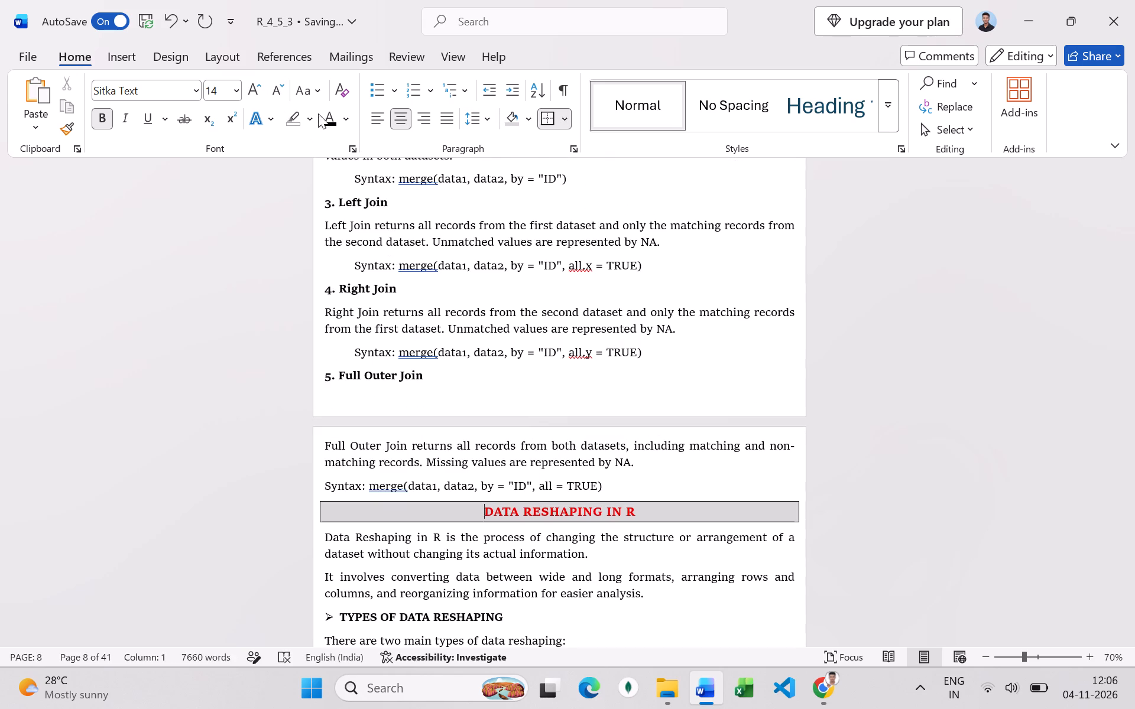
{"action": "left_click", "coordinate": [325, 117]}
{"action": "left_click_drag", "start_coordinate": [643, 507], "coordinate": [498, 511]}
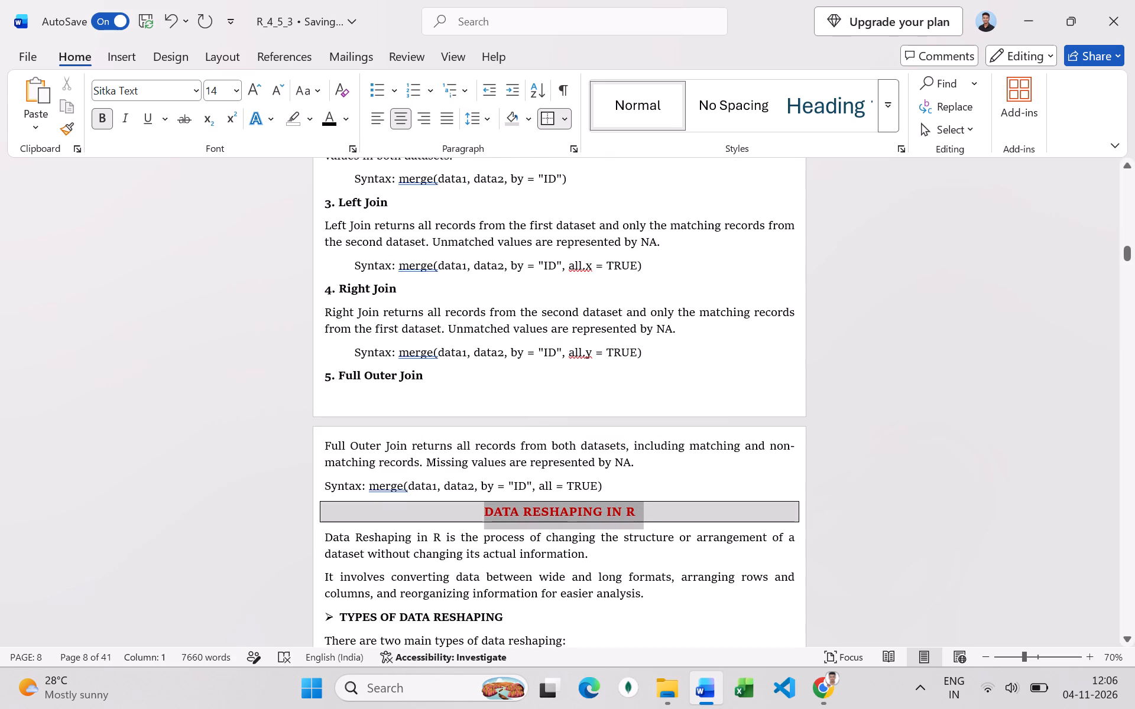
{"action": "left_click_drag", "start_coordinate": [498, 511], "coordinate": [491, 511]}
{"action": "left_click", "coordinate": [326, 119]}
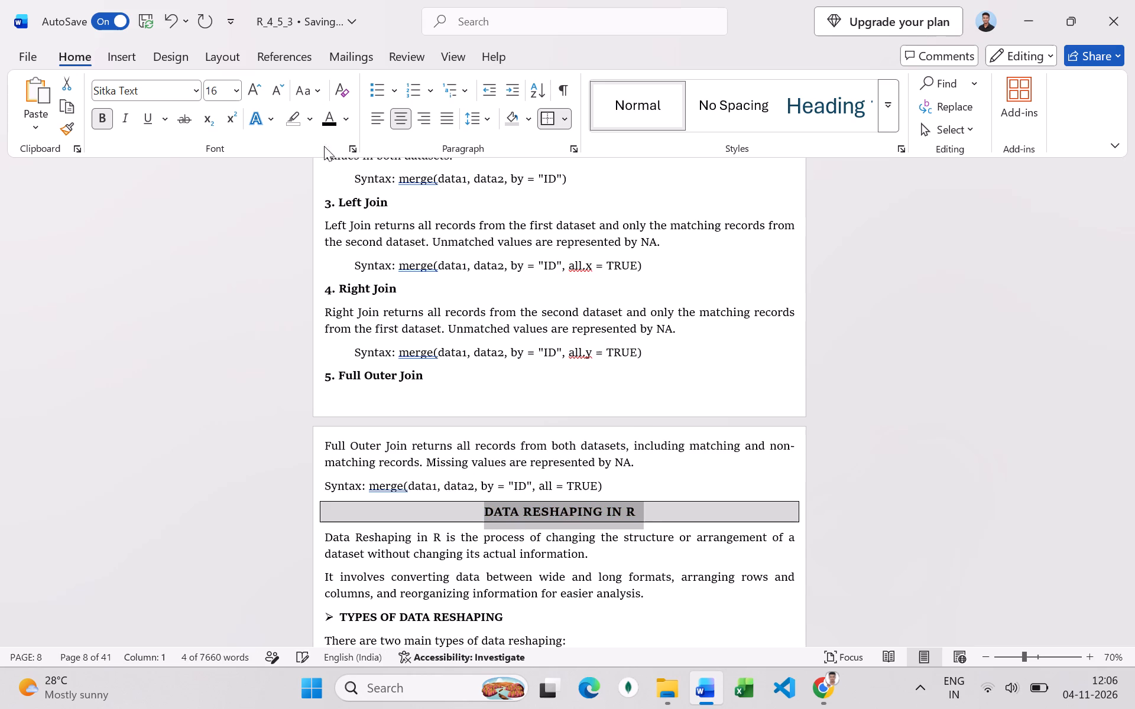
{"action": "left_click", "coordinate": [271, 90]}
{"action": "left_click", "coordinate": [447, 450]}
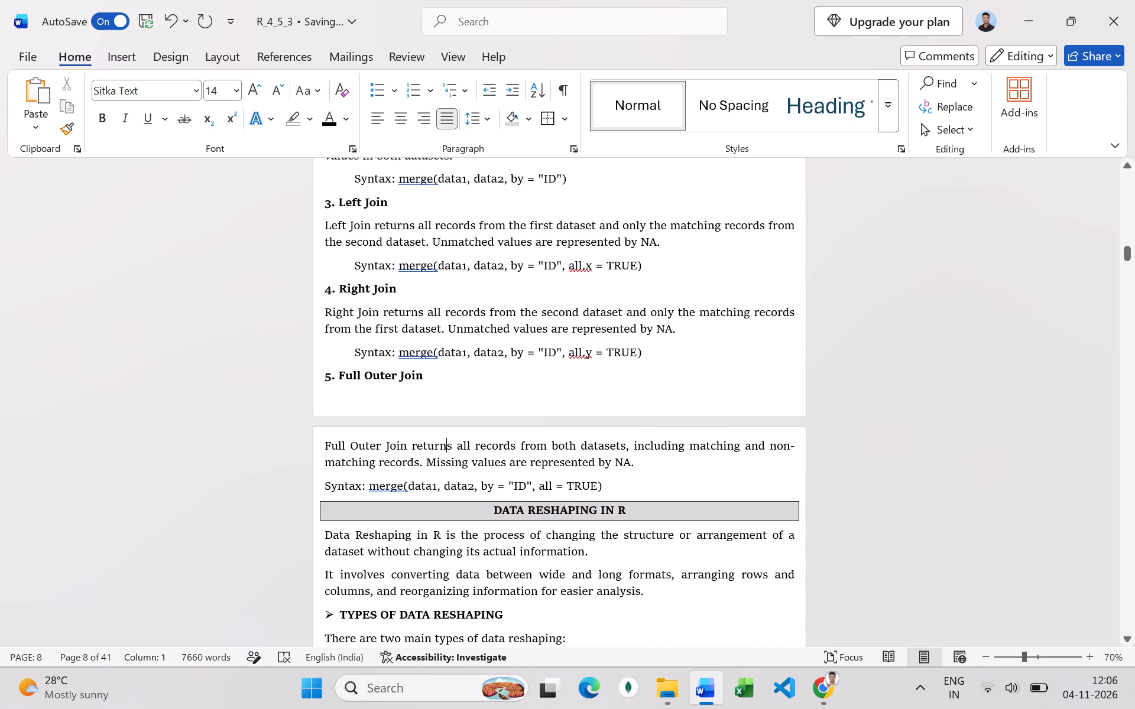
Remove the bold formatting from the [Above] note beside subset() in the Functions Used in Filtering section.
{"action": "scroll", "coordinate": [596, 483], "scroll_direction": "up", "scroll_amount": 3}
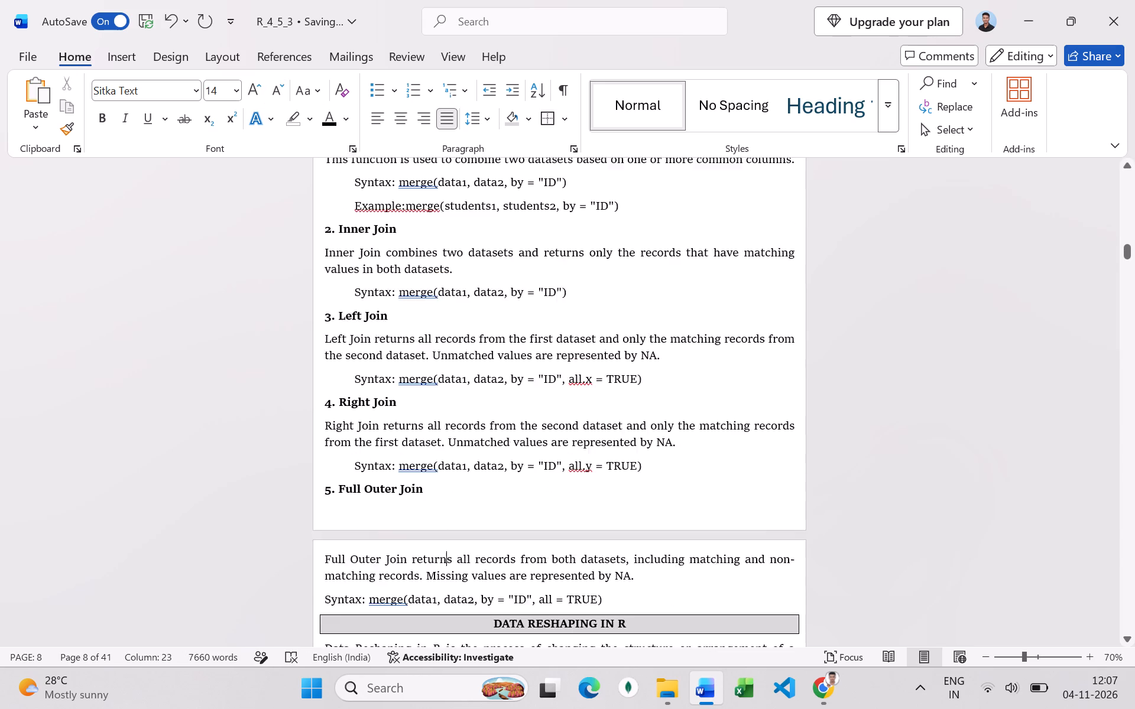
{"action": "scroll", "coordinate": [589, 483], "scroll_direction": "up", "scroll_amount": 2}
{"action": "scroll", "coordinate": [587, 483], "scroll_direction": "down", "scroll_amount": 1}
{"action": "scroll", "coordinate": [587, 483], "scroll_direction": "up", "scroll_amount": 12}
{"action": "scroll", "coordinate": [557, 483], "scroll_direction": "down", "scroll_amount": 3}
{"action": "scroll", "coordinate": [557, 483], "scroll_direction": "up", "scroll_amount": 4}
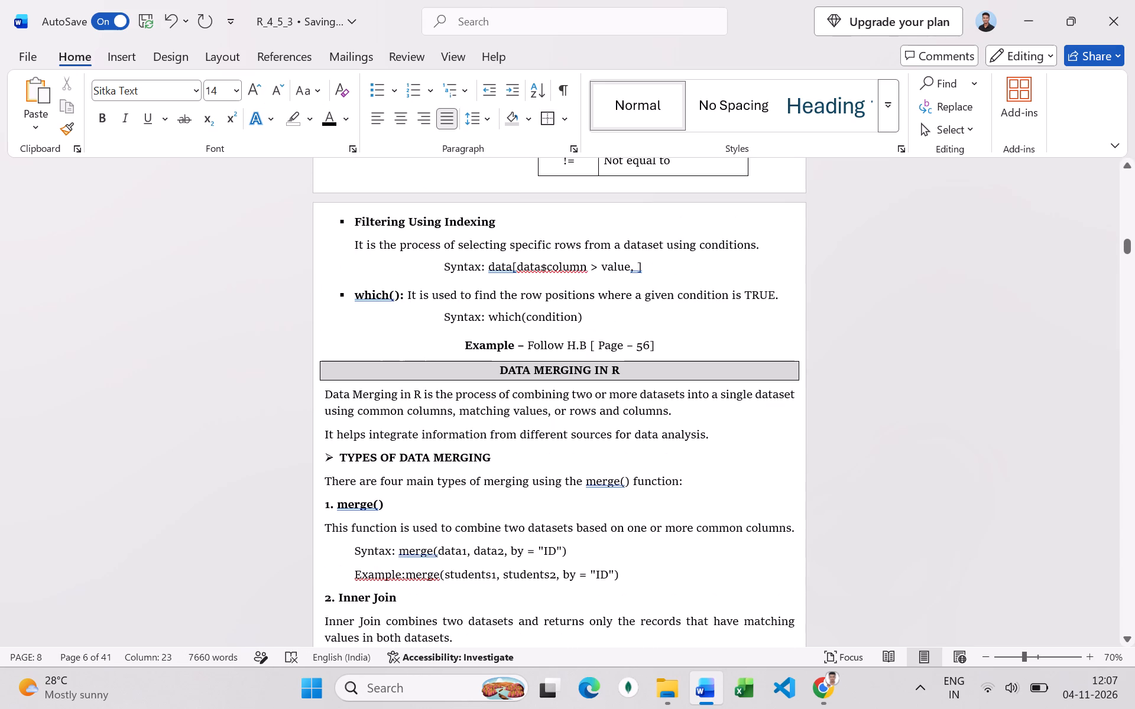
{"action": "scroll", "coordinate": [461, 464], "scroll_direction": "up", "scroll_amount": 5}
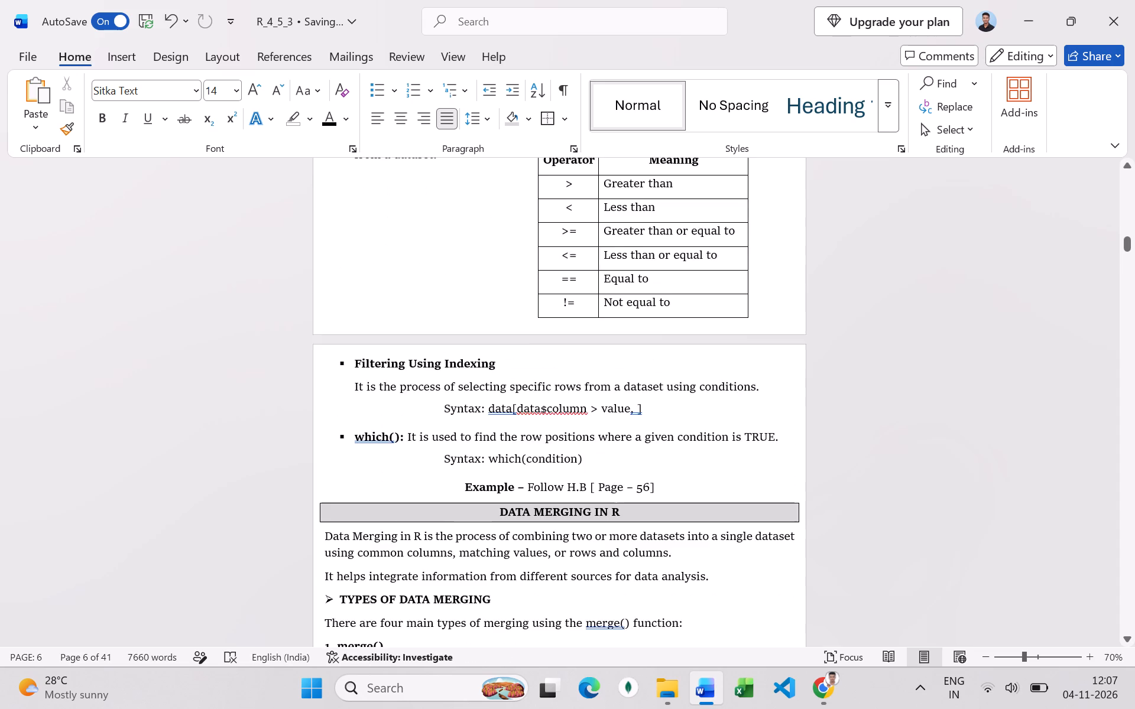
{"action": "scroll", "coordinate": [461, 464], "scroll_direction": "up", "scroll_amount": 6}
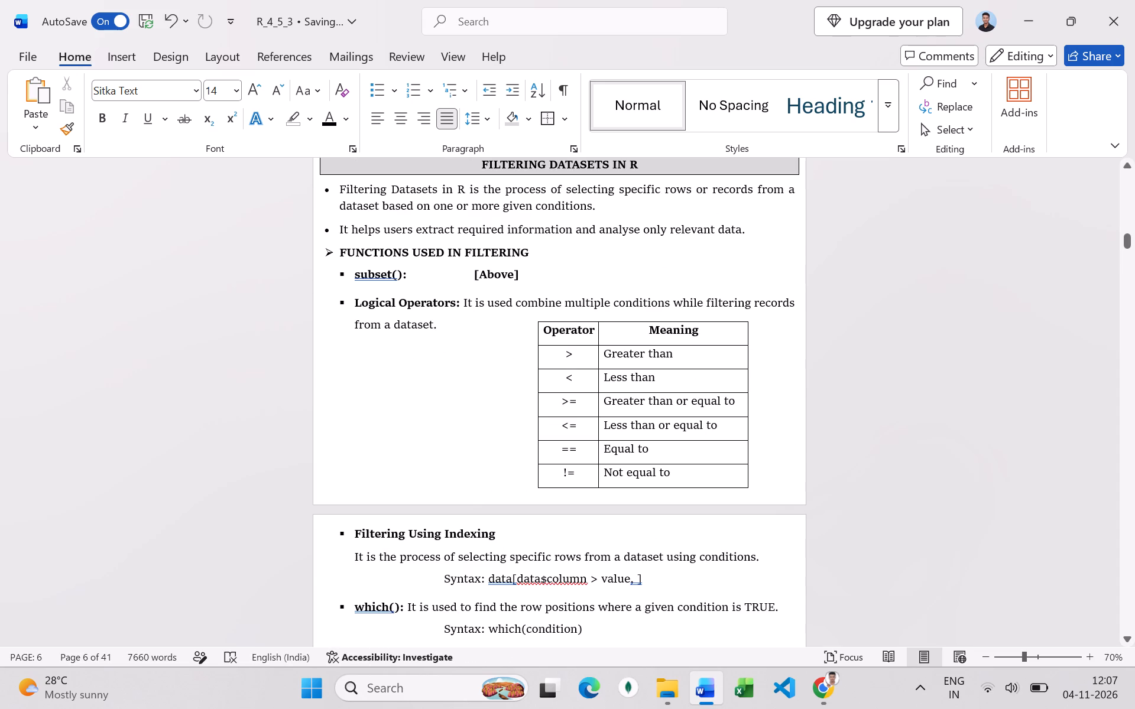
{"action": "left_click_drag", "start_coordinate": [526, 279], "coordinate": [465, 278]}
{"action": "left_click", "coordinate": [474, 252]}
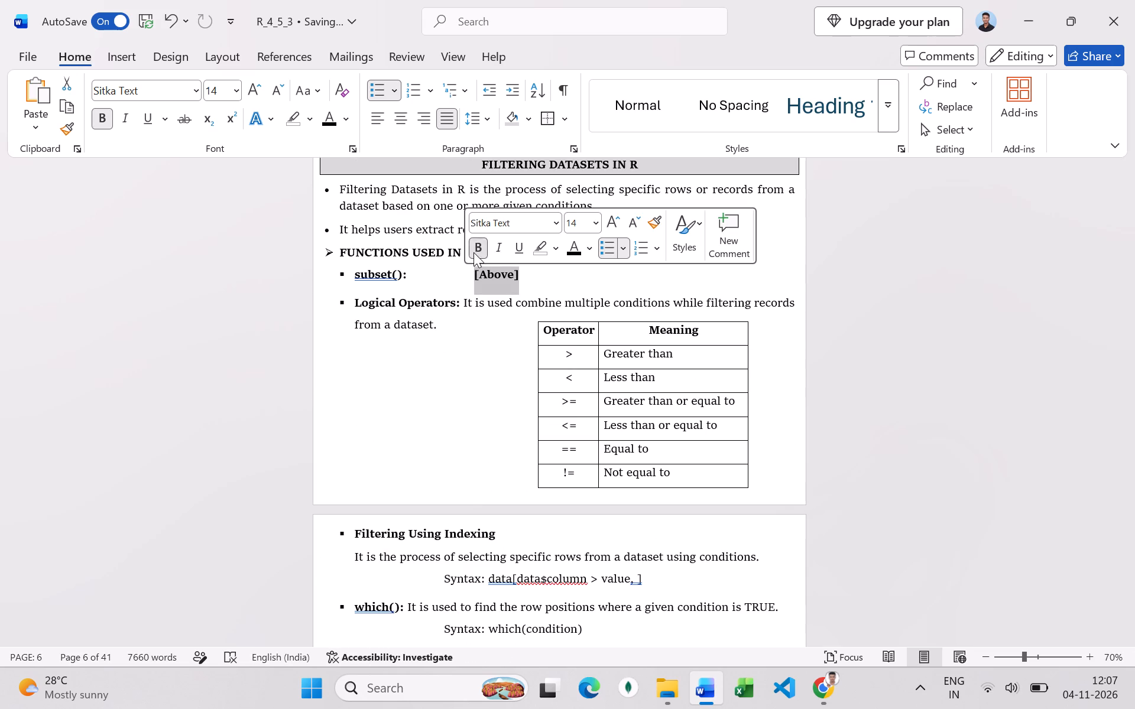
{"action": "left_click", "coordinate": [450, 435]}
Review the Data Merging in R section, from its introduction through the merge() function and the join types.
{"action": "scroll", "coordinate": [458, 451], "scroll_direction": "down", "scroll_amount": 13}
{"action": "scroll", "coordinate": [469, 429], "scroll_direction": "up", "scroll_amount": 1}
{"action": "scroll", "coordinate": [469, 432], "scroll_direction": "down", "scroll_amount": 3}
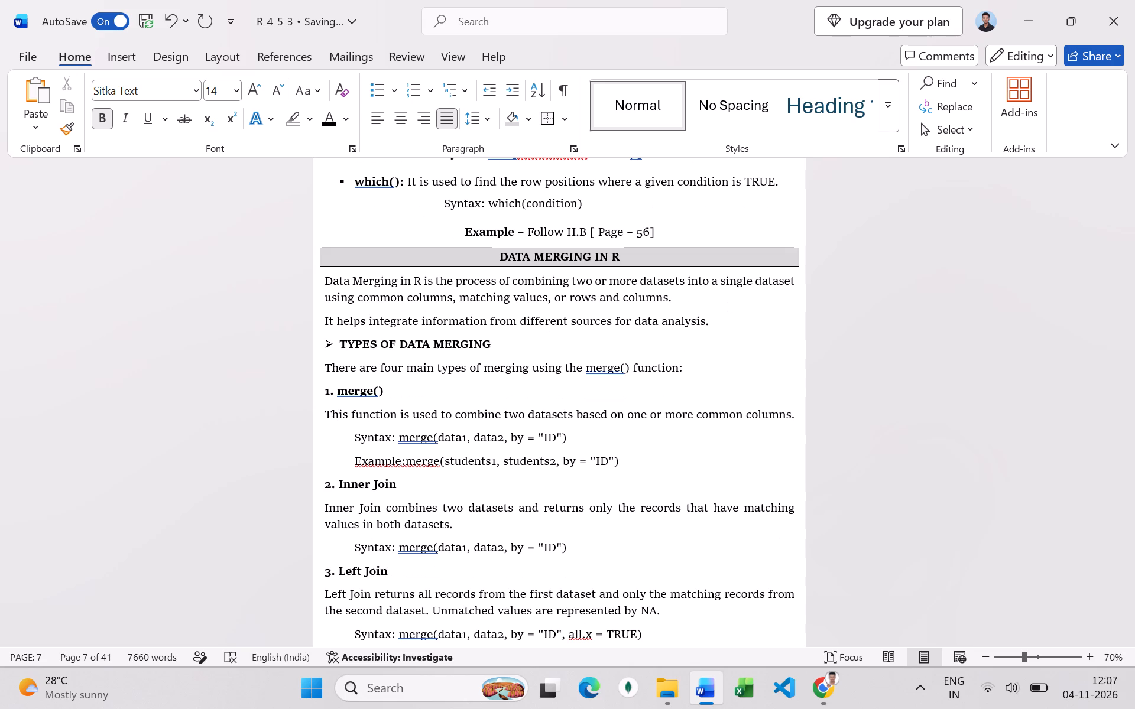
{"action": "scroll", "coordinate": [455, 406], "scroll_direction": "down", "scroll_amount": 15}
{"action": "scroll", "coordinate": [449, 407], "scroll_direction": "up", "scroll_amount": 6}
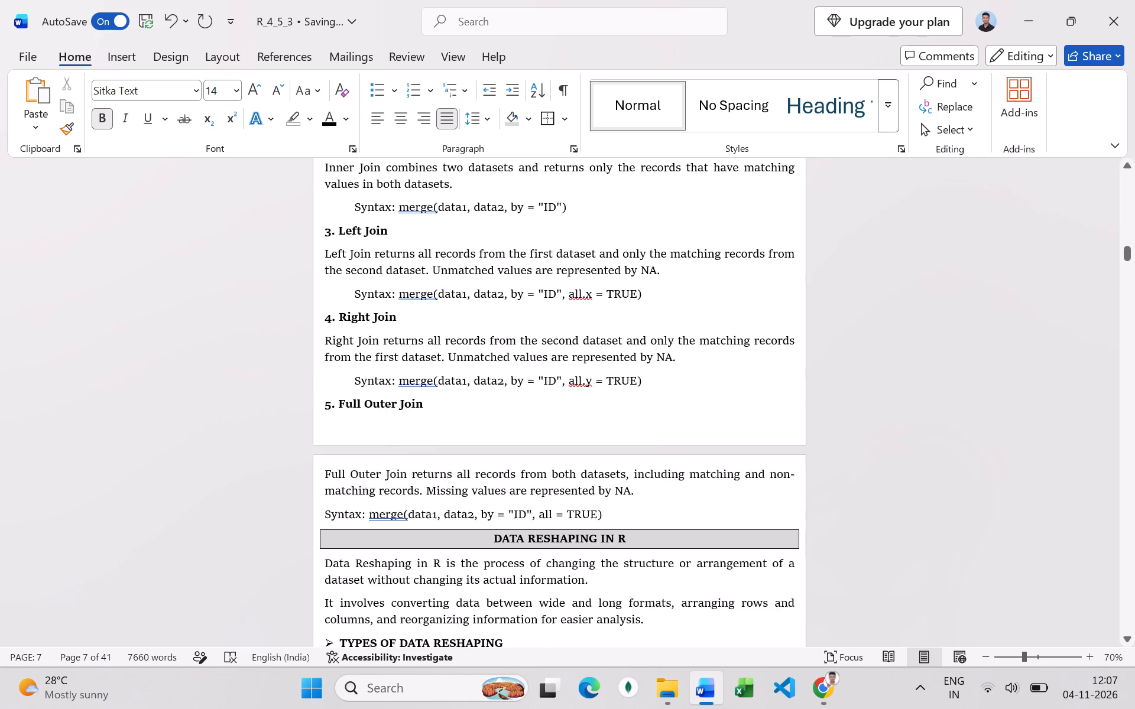
{"action": "scroll", "coordinate": [449, 407], "scroll_direction": "up", "scroll_amount": 2}
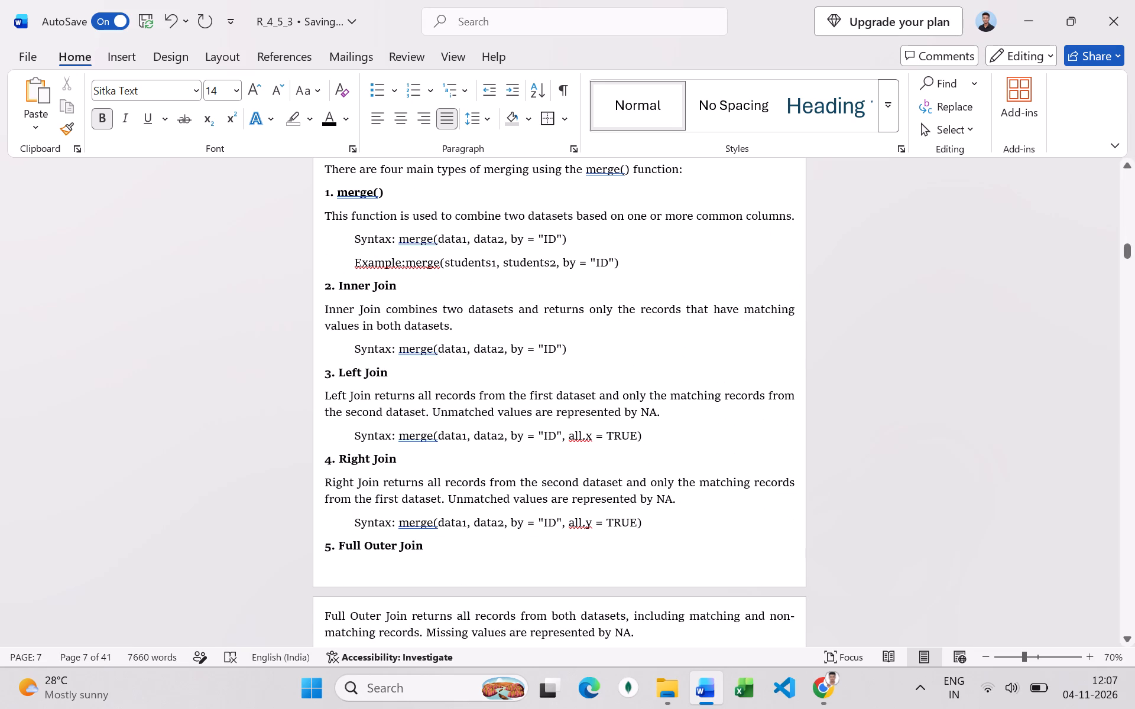
{"action": "scroll", "coordinate": [446, 330], "scroll_direction": "up", "scroll_amount": 3}
{"action": "scroll", "coordinate": [446, 330], "scroll_direction": "down", "scroll_amount": 1}
{"action": "scroll", "coordinate": [446, 330], "scroll_direction": "up", "scroll_amount": 1}
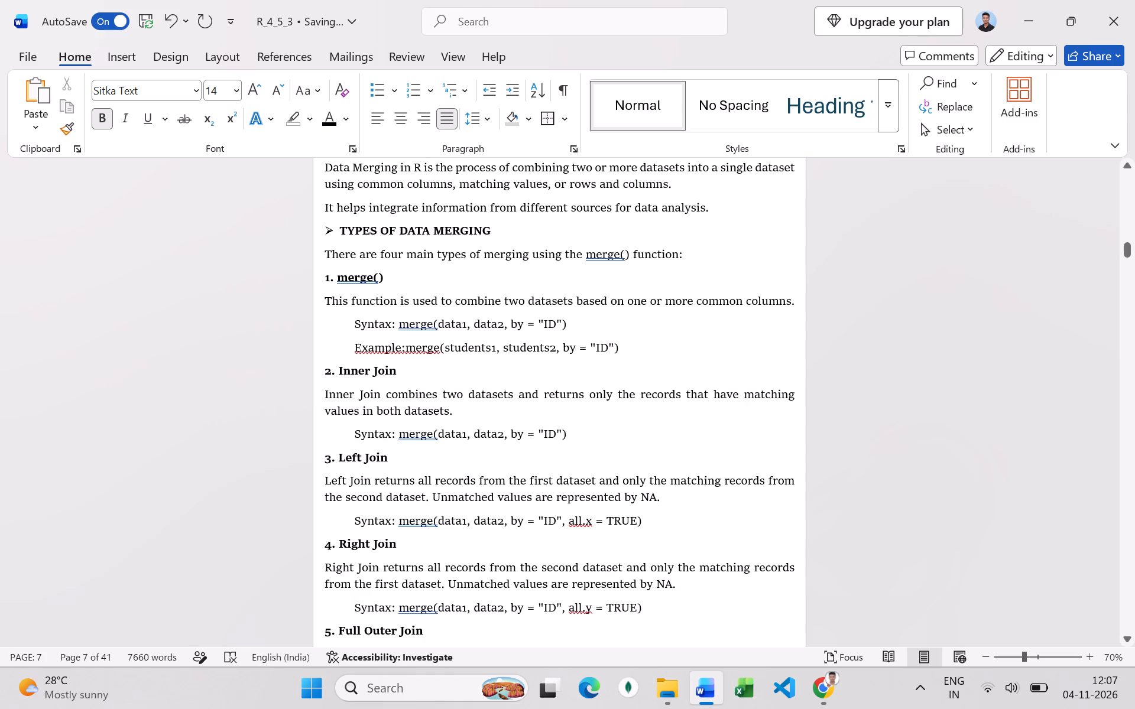
{"action": "scroll", "coordinate": [525, 347], "scroll_direction": "down", "scroll_amount": 2}
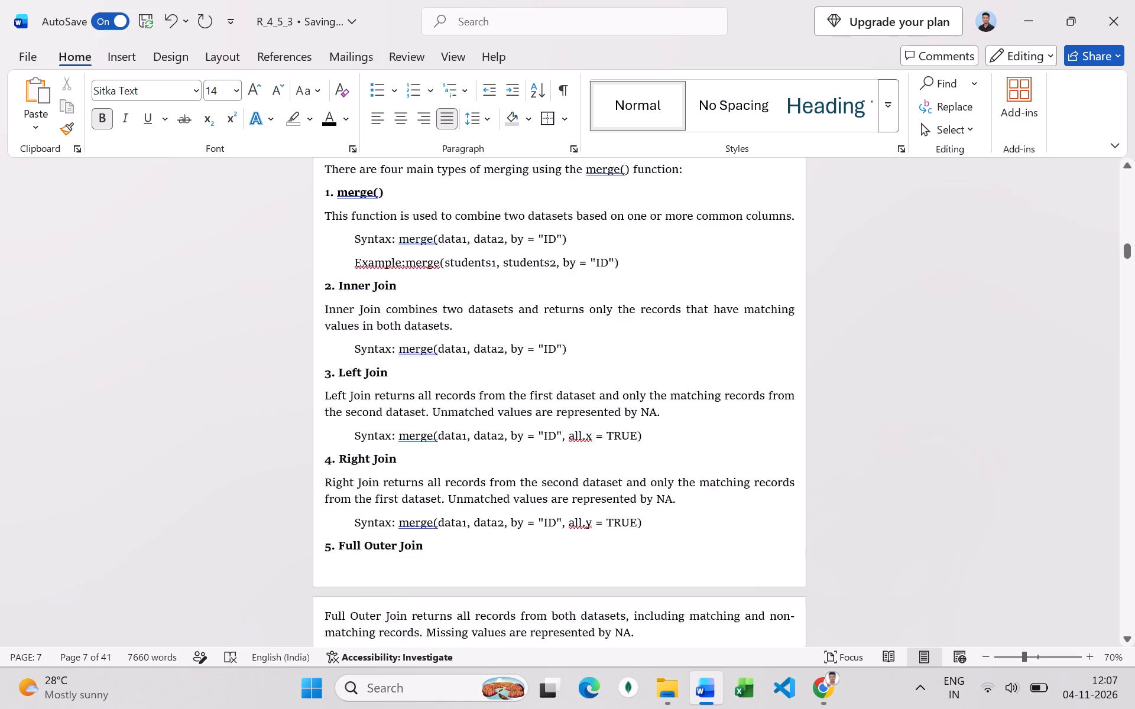
{"action": "scroll", "coordinate": [523, 348], "scroll_direction": "down", "scroll_amount": 10}
Look through the notes from Data Reshaping and Descriptive Statistics to Correlation and the start of Data Visualization, checking their formatting.
{"action": "scroll", "coordinate": [520, 349], "scroll_direction": "down", "scroll_amount": 8}
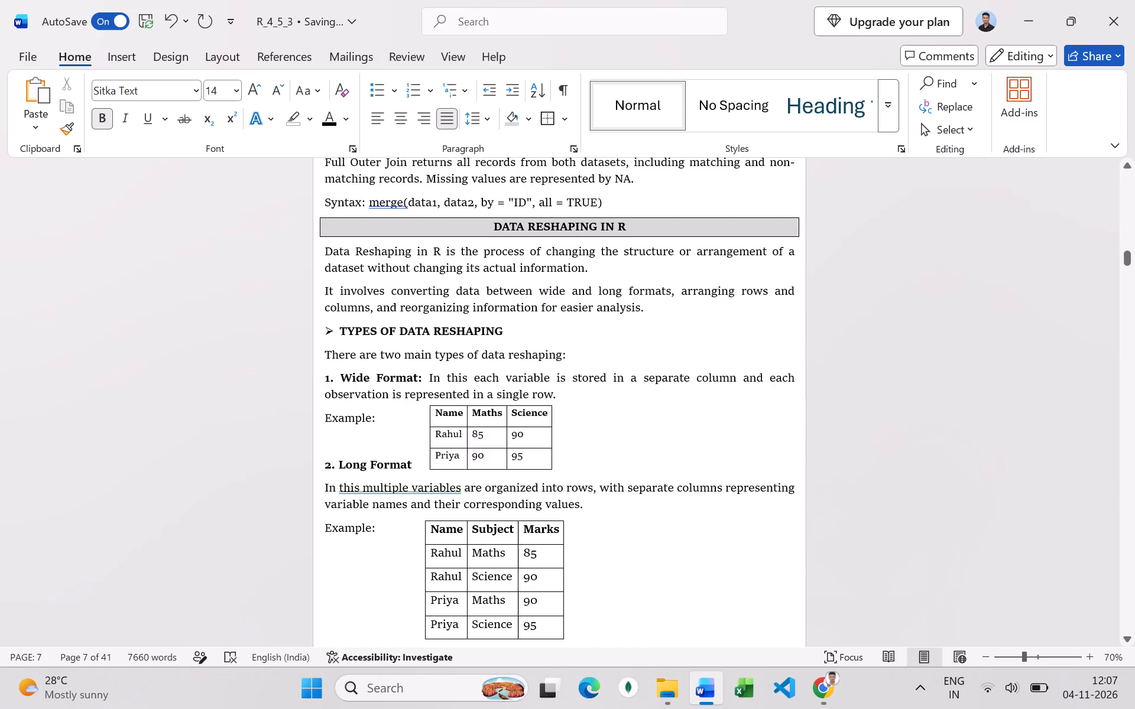
{"action": "scroll", "coordinate": [520, 349], "scroll_direction": "down", "scroll_amount": 10}
{"action": "scroll", "coordinate": [520, 349], "scroll_direction": "up", "scroll_amount": 7}
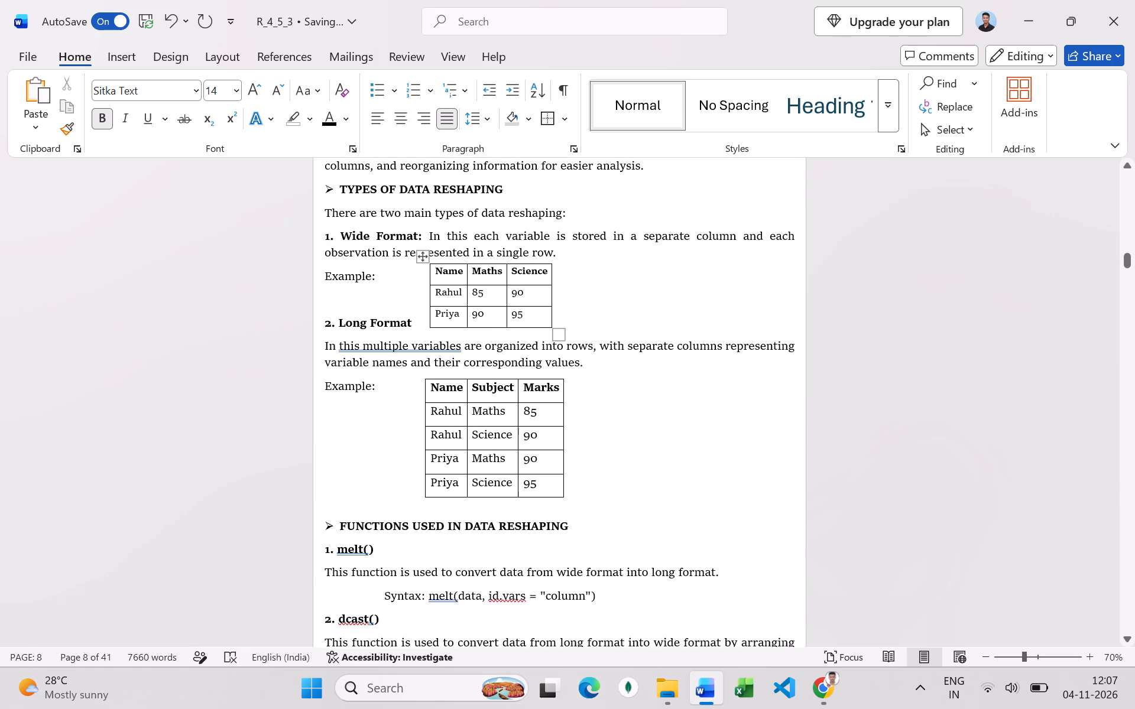
{"action": "scroll", "coordinate": [520, 349], "scroll_direction": "down", "scroll_amount": 14}
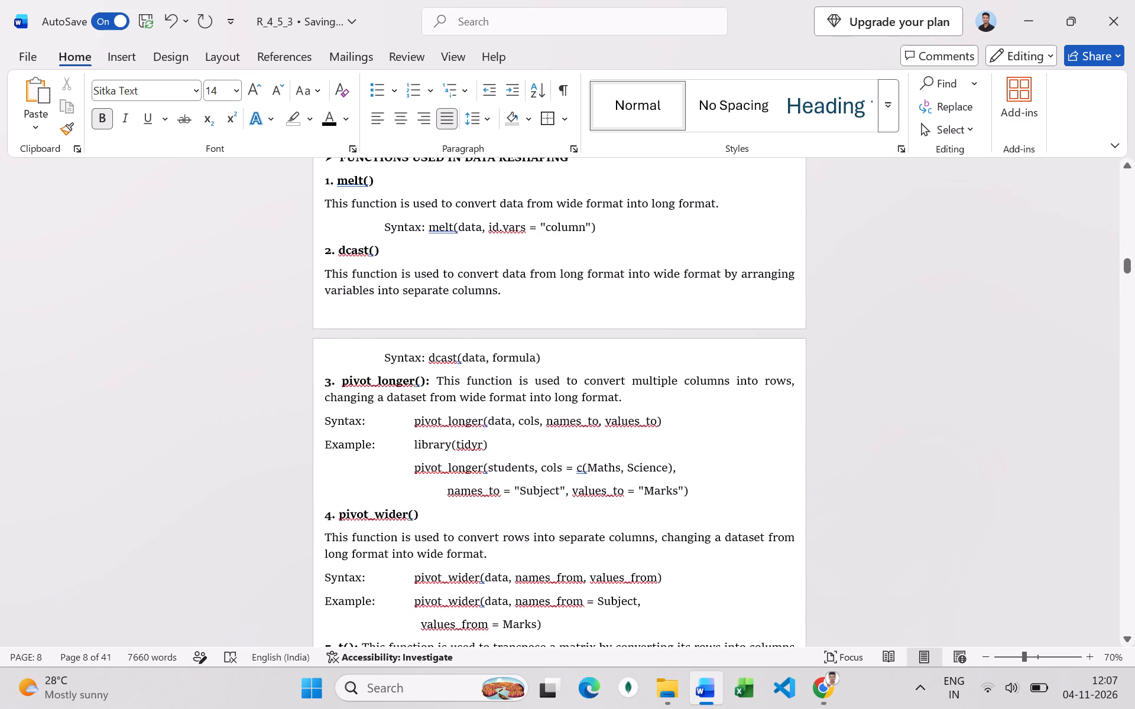
{"action": "scroll", "coordinate": [520, 349], "scroll_direction": "down", "scroll_amount": 5}
{"action": "scroll", "coordinate": [520, 349], "scroll_direction": "up", "scroll_amount": 1}
{"action": "scroll", "coordinate": [520, 349], "scroll_direction": "down", "scroll_amount": 6}
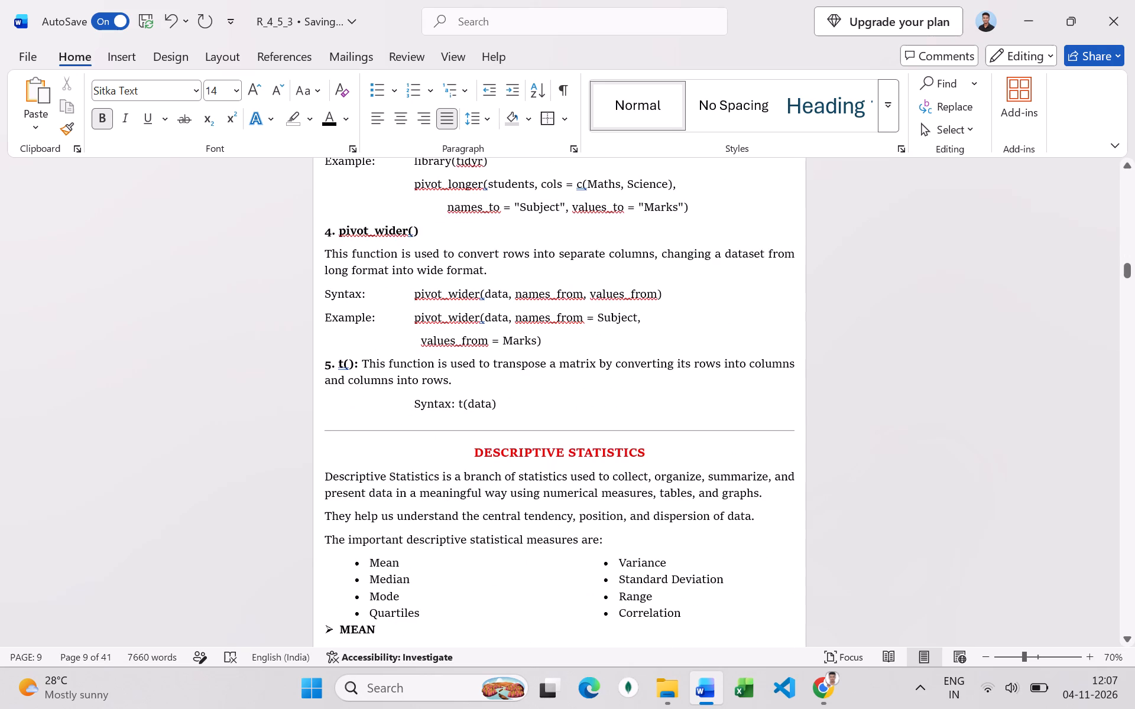
{"action": "scroll", "coordinate": [497, 386], "scroll_direction": "down", "scroll_amount": 13}
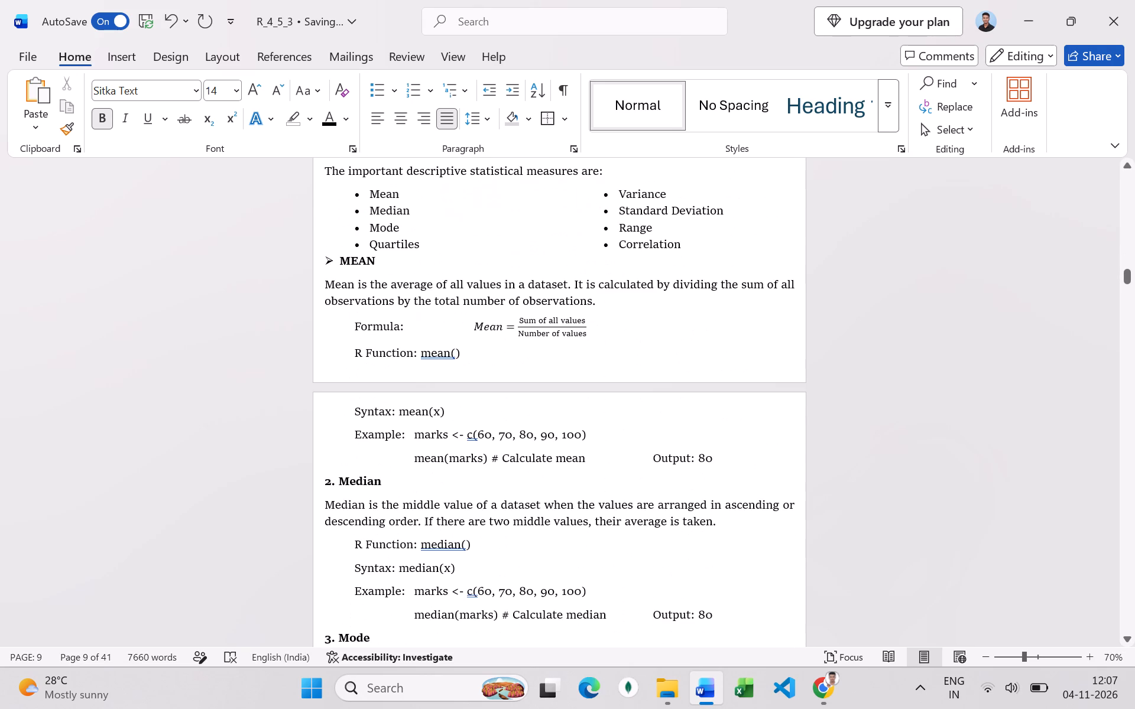
{"action": "scroll", "coordinate": [489, 372], "scroll_direction": "down", "scroll_amount": 8}
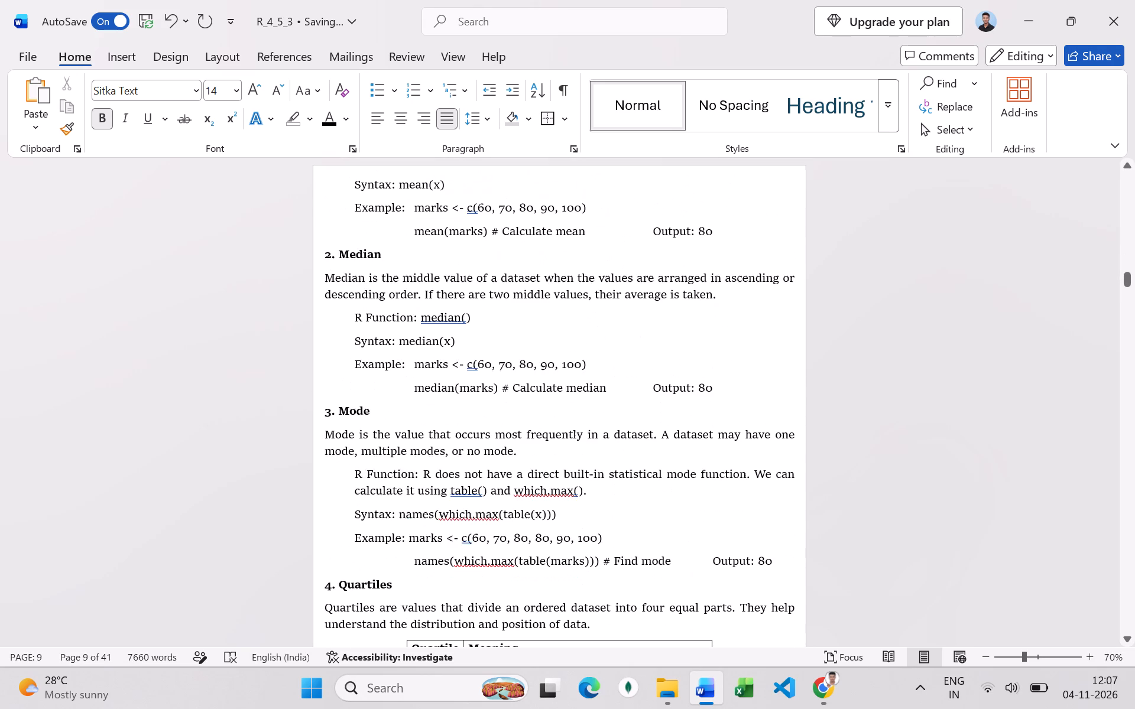
{"action": "scroll", "coordinate": [487, 365], "scroll_direction": "down", "scroll_amount": 8}
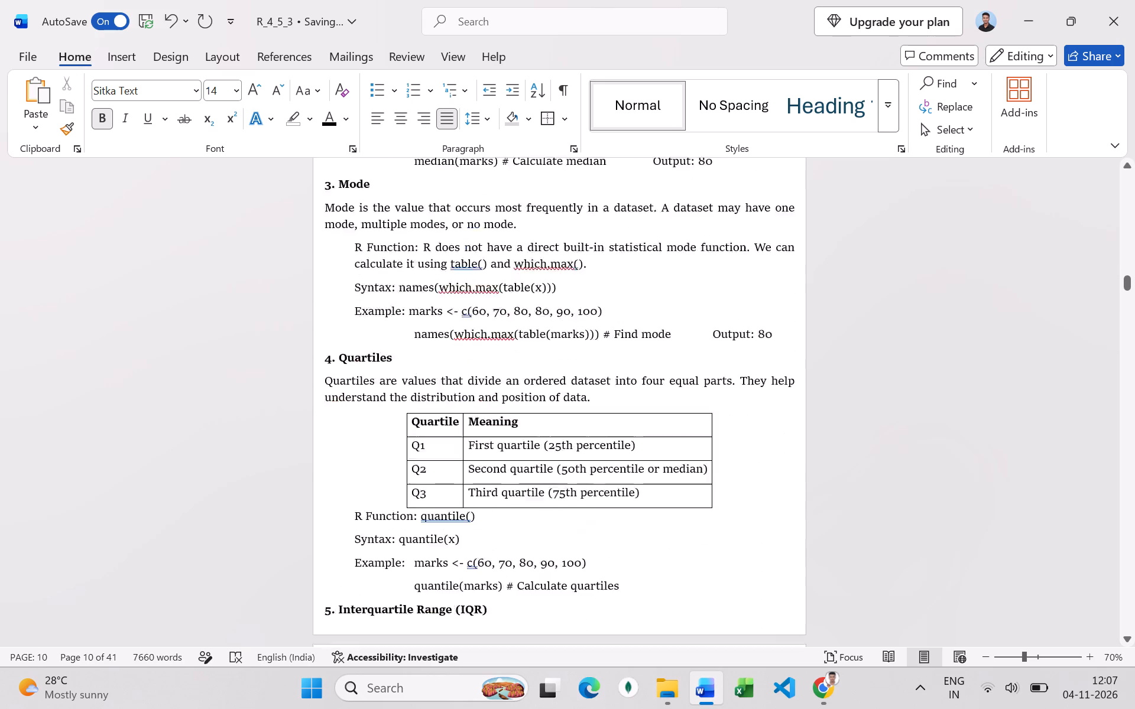
{"action": "scroll", "coordinate": [487, 368], "scroll_direction": "down", "scroll_amount": 20}
{"action": "scroll", "coordinate": [487, 368], "scroll_direction": "down", "scroll_amount": 20}
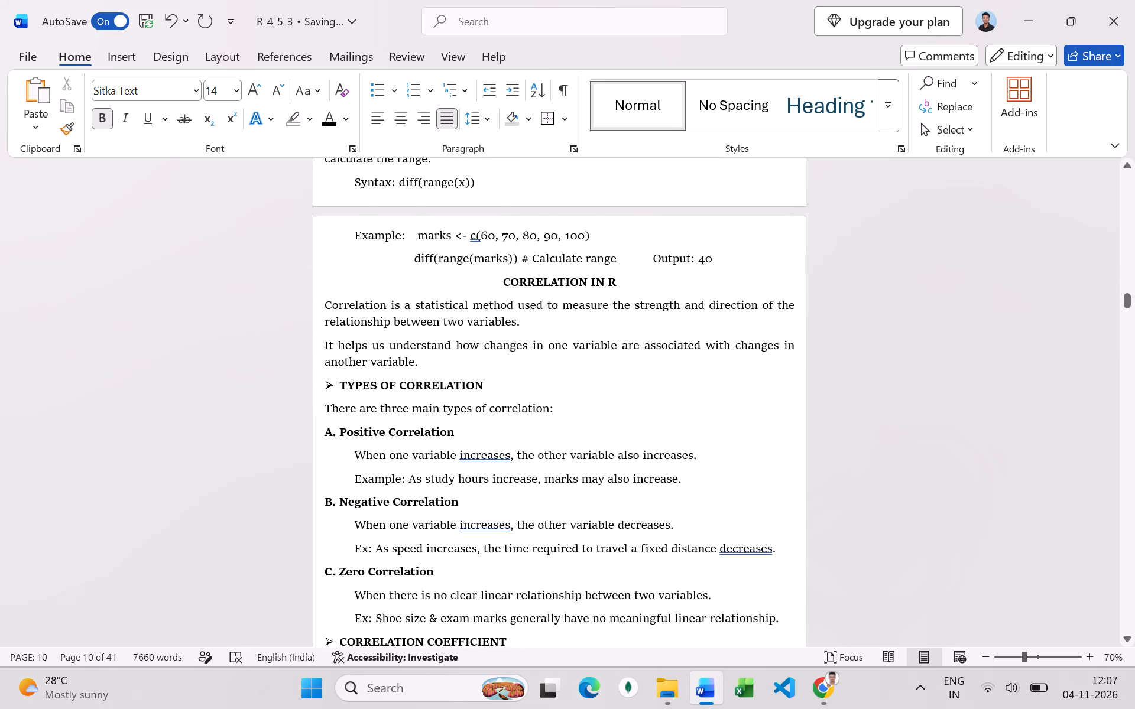
{"action": "scroll", "coordinate": [468, 352], "scroll_direction": "down", "scroll_amount": 13}
{"action": "scroll", "coordinate": [465, 352], "scroll_direction": "down", "scroll_amount": 13}
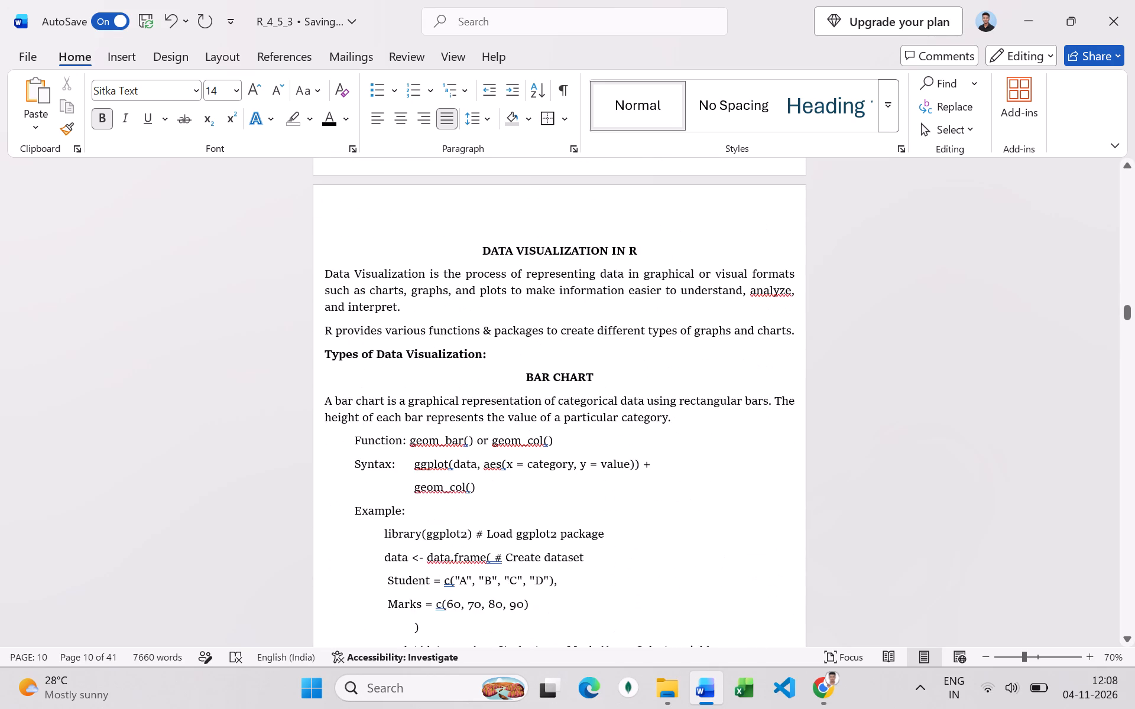
{"action": "scroll", "coordinate": [465, 352], "scroll_direction": "up", "scroll_amount": 19}
{"action": "scroll", "coordinate": [452, 322], "scroll_direction": "down", "scroll_amount": 1}
{"action": "scroll", "coordinate": [452, 322], "scroll_direction": "up", "scroll_amount": 16}
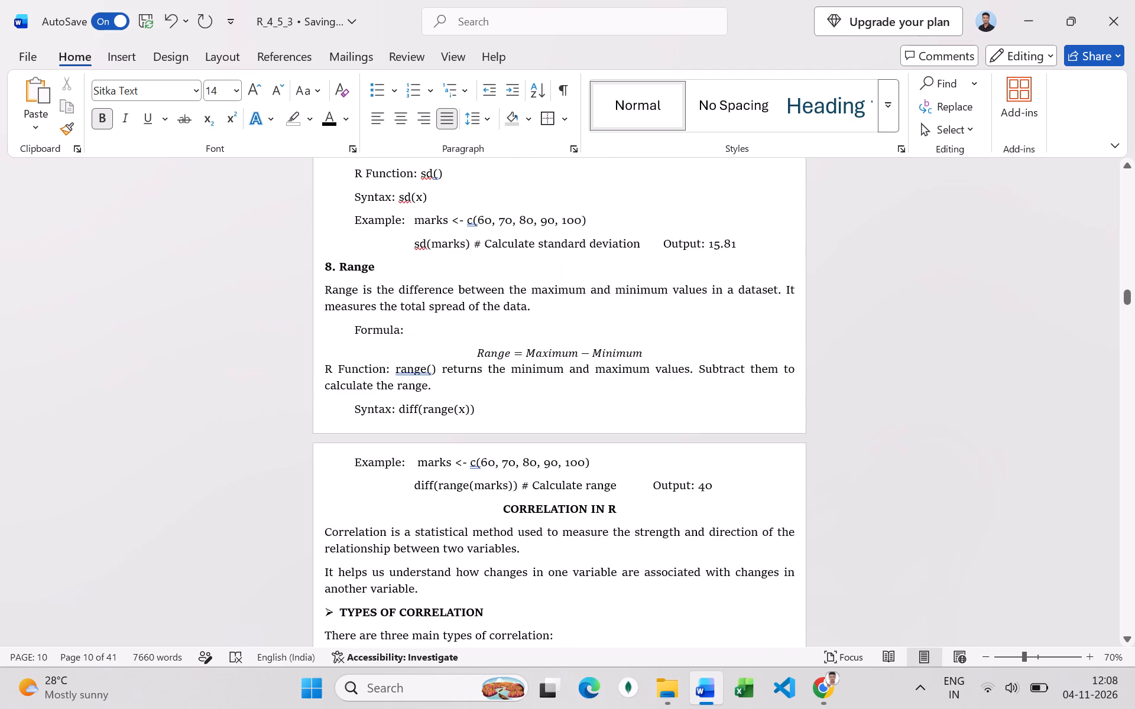
Turn the two introductory paragraphs under DATA MERGING IN R into a bulleted list.
{"action": "scroll", "coordinate": [452, 322], "scroll_direction": "up", "scroll_amount": 20}
{"action": "scroll", "coordinate": [452, 322], "scroll_direction": "up", "scroll_amount": 20}
{"action": "scroll", "coordinate": [452, 322], "scroll_direction": "up", "scroll_amount": 12}
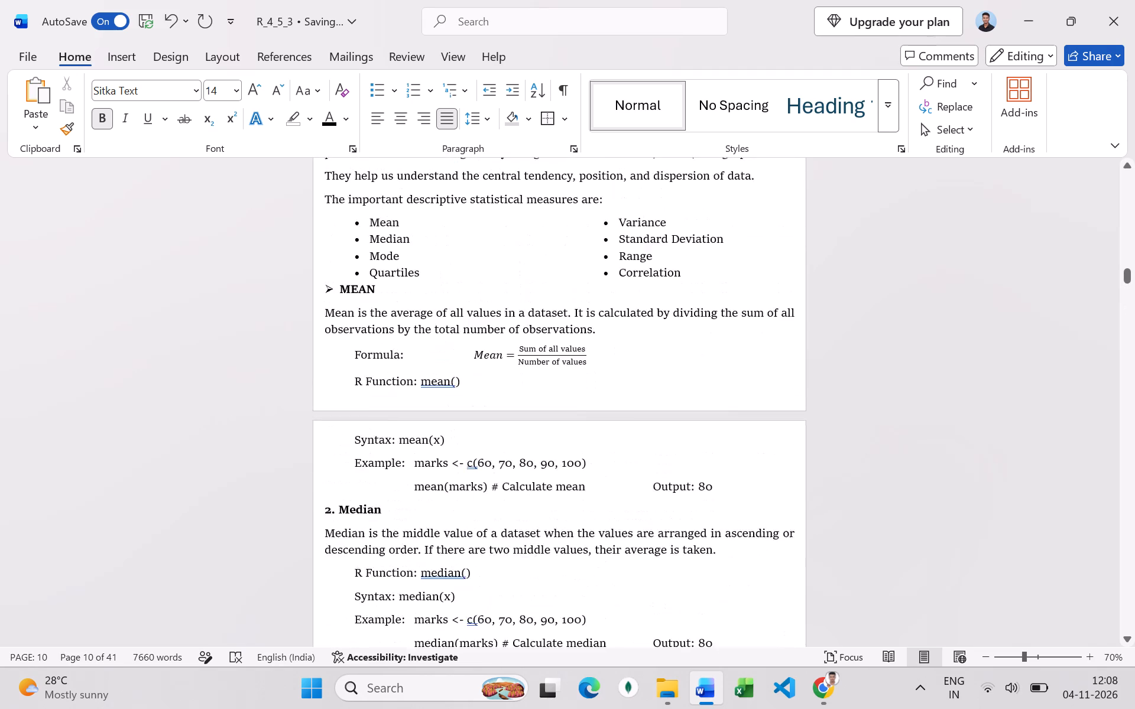
{"action": "scroll", "coordinate": [452, 322], "scroll_direction": "up", "scroll_amount": 11}
{"action": "scroll", "coordinate": [452, 322], "scroll_direction": "down", "scroll_amount": 1}
{"action": "scroll", "coordinate": [452, 322], "scroll_direction": "up", "scroll_amount": 20}
{"action": "scroll", "coordinate": [452, 322], "scroll_direction": "up", "scroll_amount": 12}
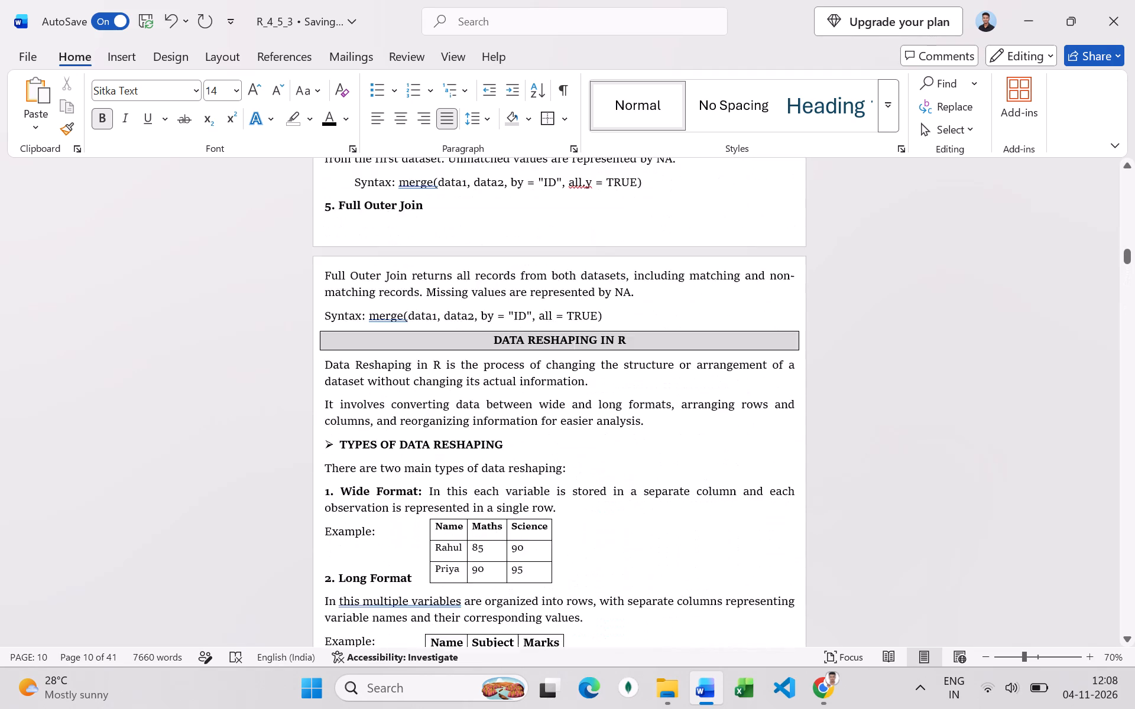
{"action": "scroll", "coordinate": [452, 322], "scroll_direction": "up", "scroll_amount": 7}
{"action": "scroll", "coordinate": [452, 349], "scroll_direction": "down", "scroll_amount": 7}
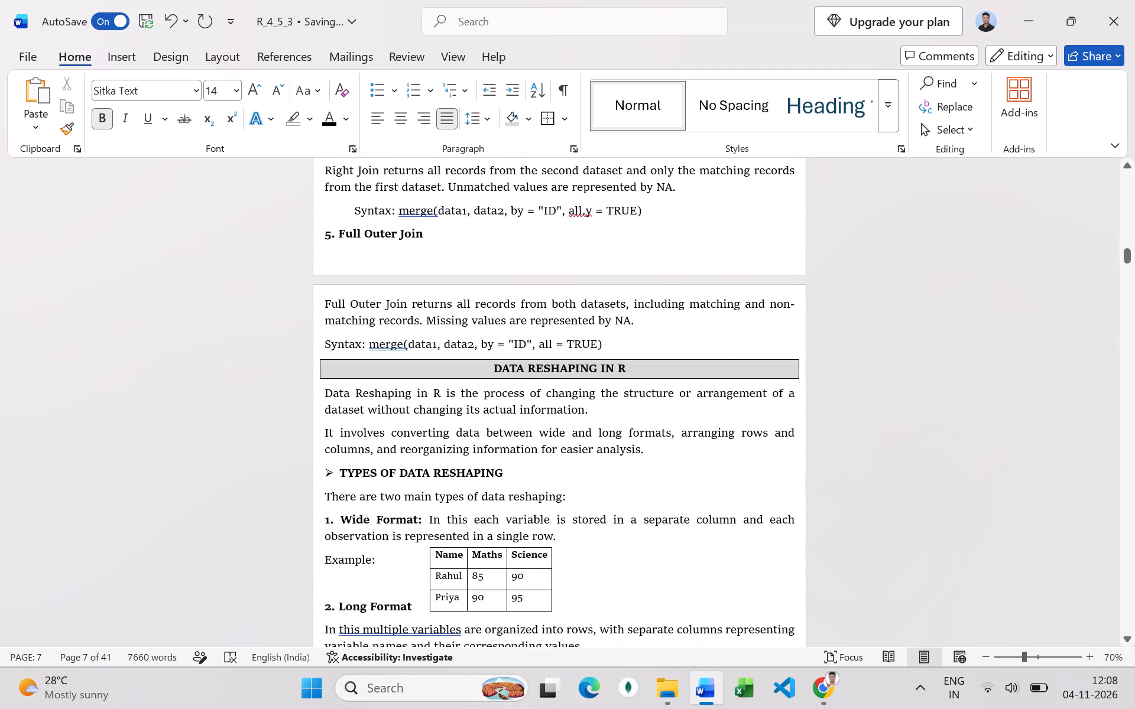
{"action": "scroll", "coordinate": [599, 441], "scroll_direction": "up", "scroll_amount": 15}
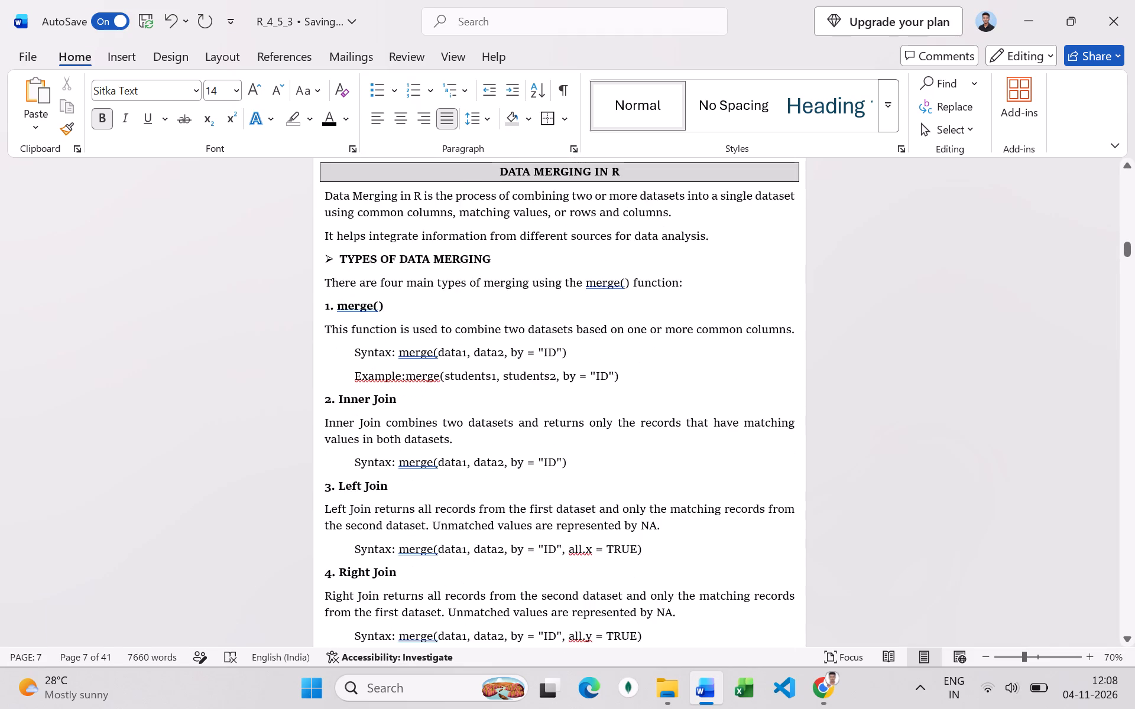
{"action": "scroll", "coordinate": [527, 421], "scroll_direction": "up", "scroll_amount": 4}
{"action": "left_click_drag", "start_coordinate": [708, 357], "coordinate": [324, 311]}
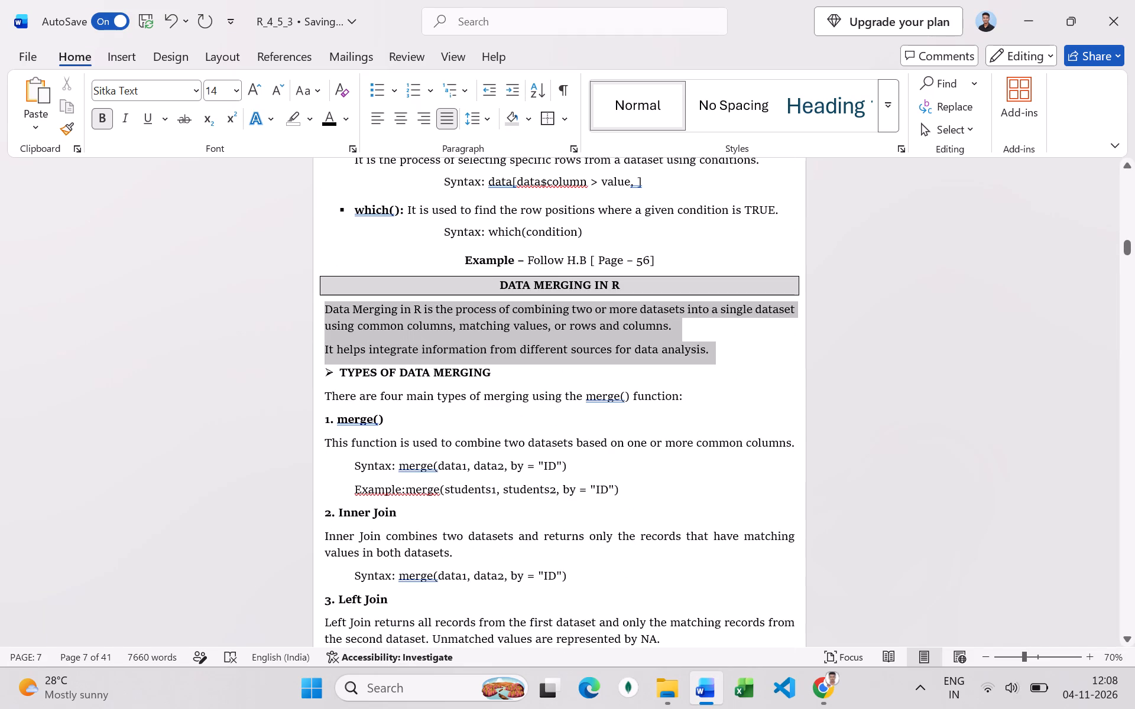
{"action": "left_click_drag", "start_coordinate": [324, 311], "coordinate": [322, 311]}
{"action": "left_click", "coordinate": [369, 90]}
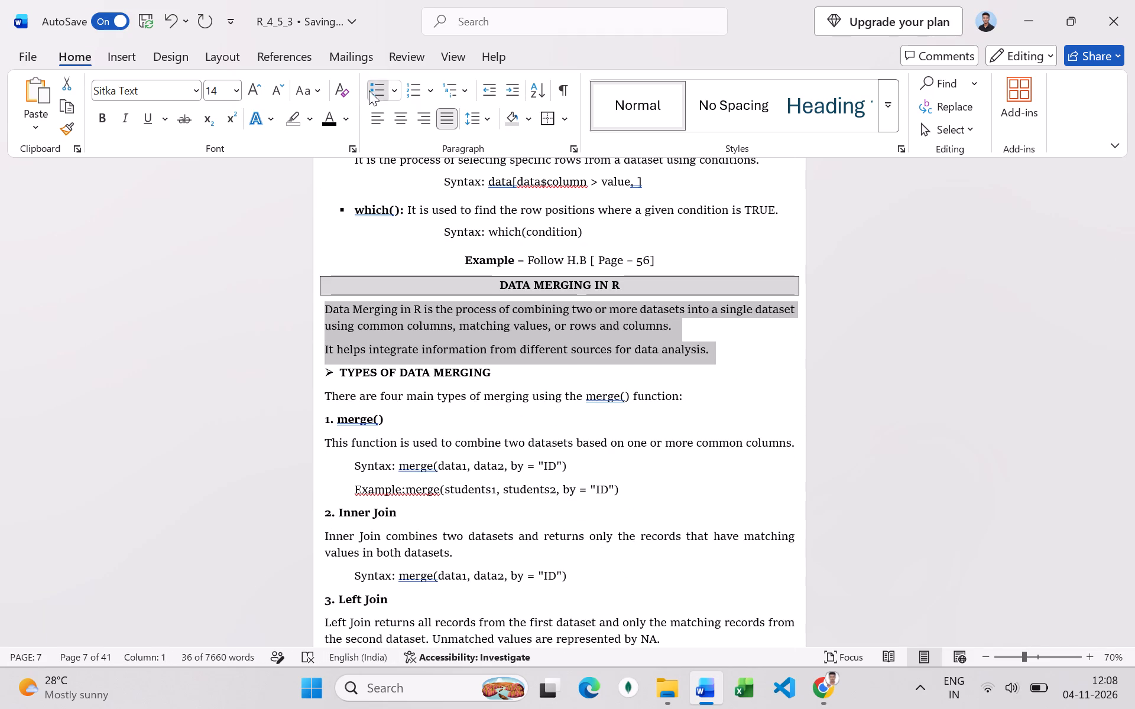
Change the bullets of the two DATA MERGING IN R introduction paragraphs to solid round bullets.
{"action": "left_click", "coordinate": [395, 95]}
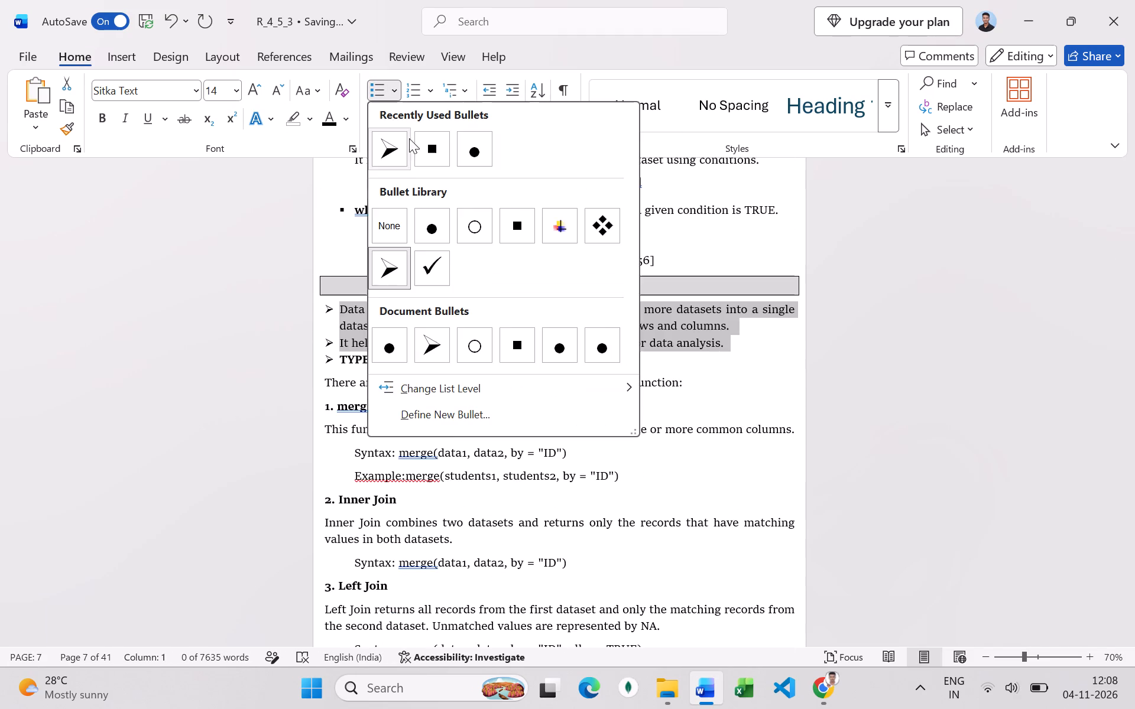
{"action": "left_click", "coordinate": [465, 150]}
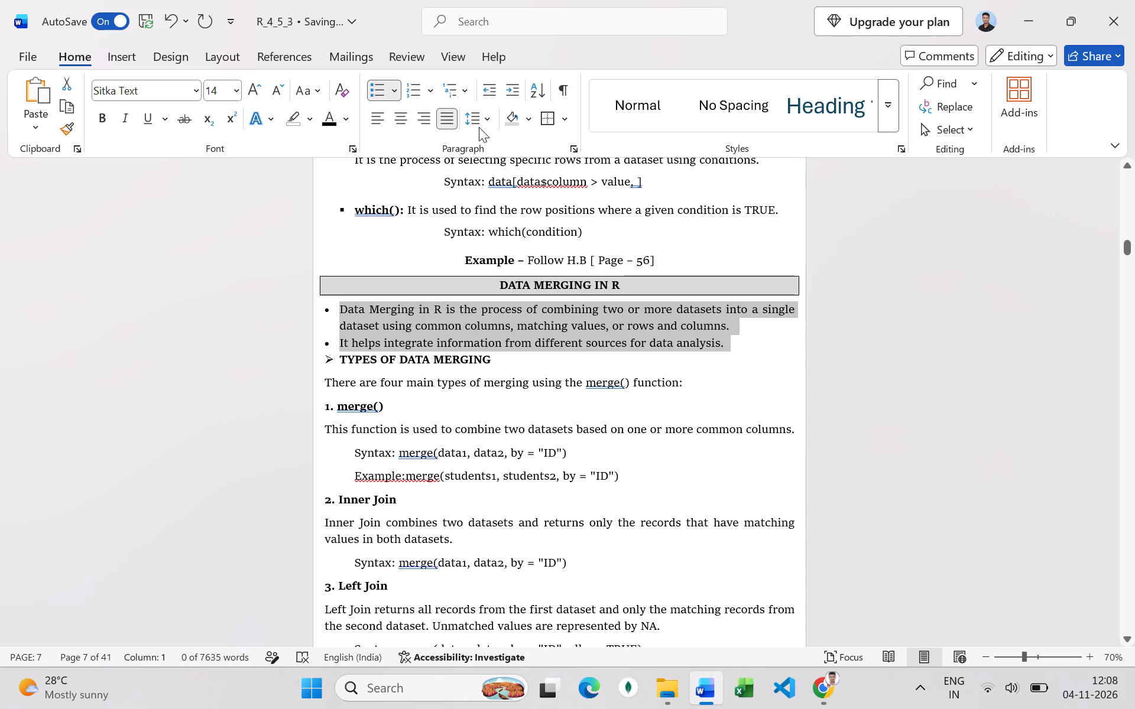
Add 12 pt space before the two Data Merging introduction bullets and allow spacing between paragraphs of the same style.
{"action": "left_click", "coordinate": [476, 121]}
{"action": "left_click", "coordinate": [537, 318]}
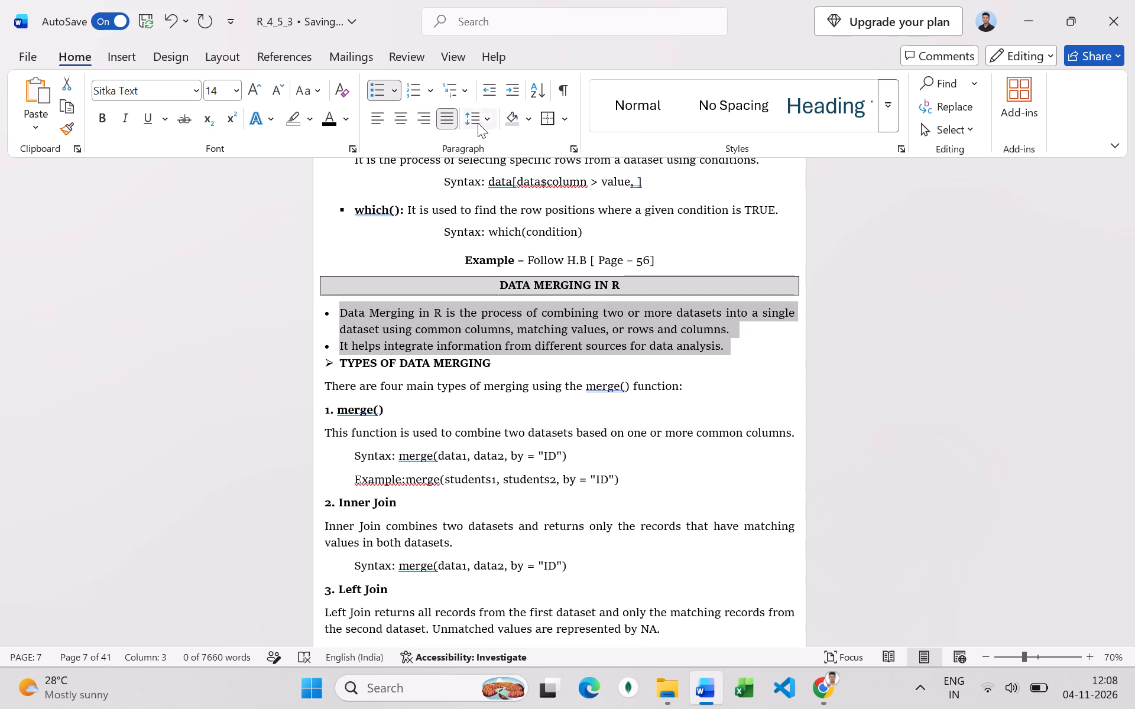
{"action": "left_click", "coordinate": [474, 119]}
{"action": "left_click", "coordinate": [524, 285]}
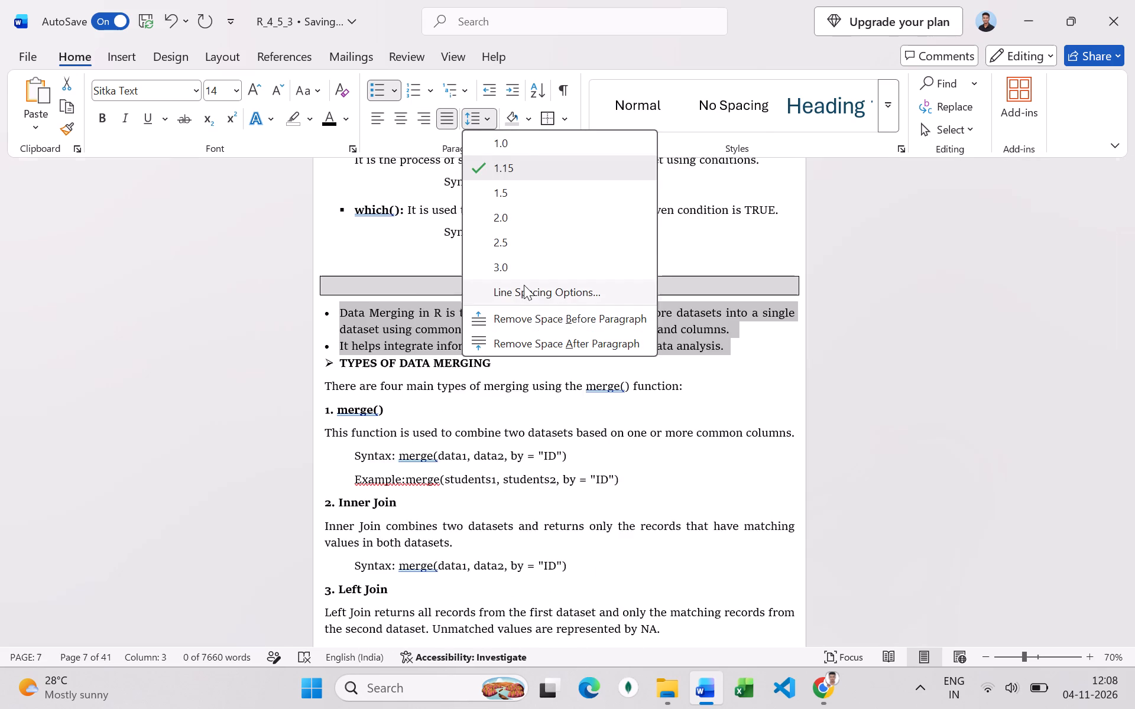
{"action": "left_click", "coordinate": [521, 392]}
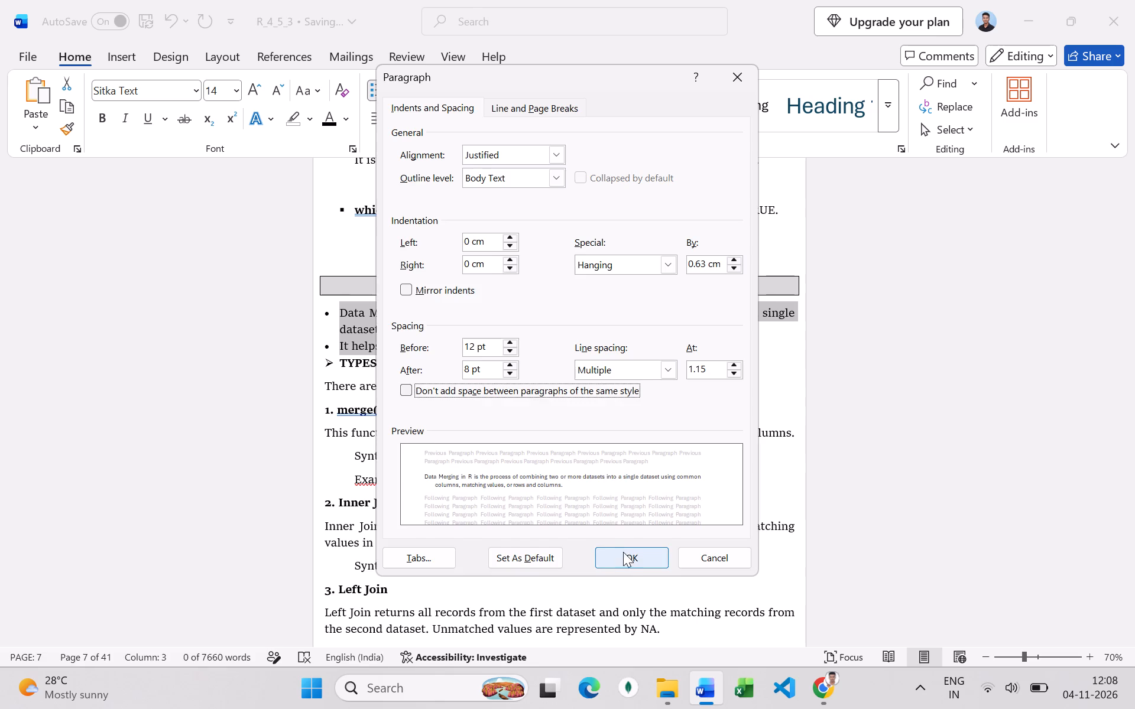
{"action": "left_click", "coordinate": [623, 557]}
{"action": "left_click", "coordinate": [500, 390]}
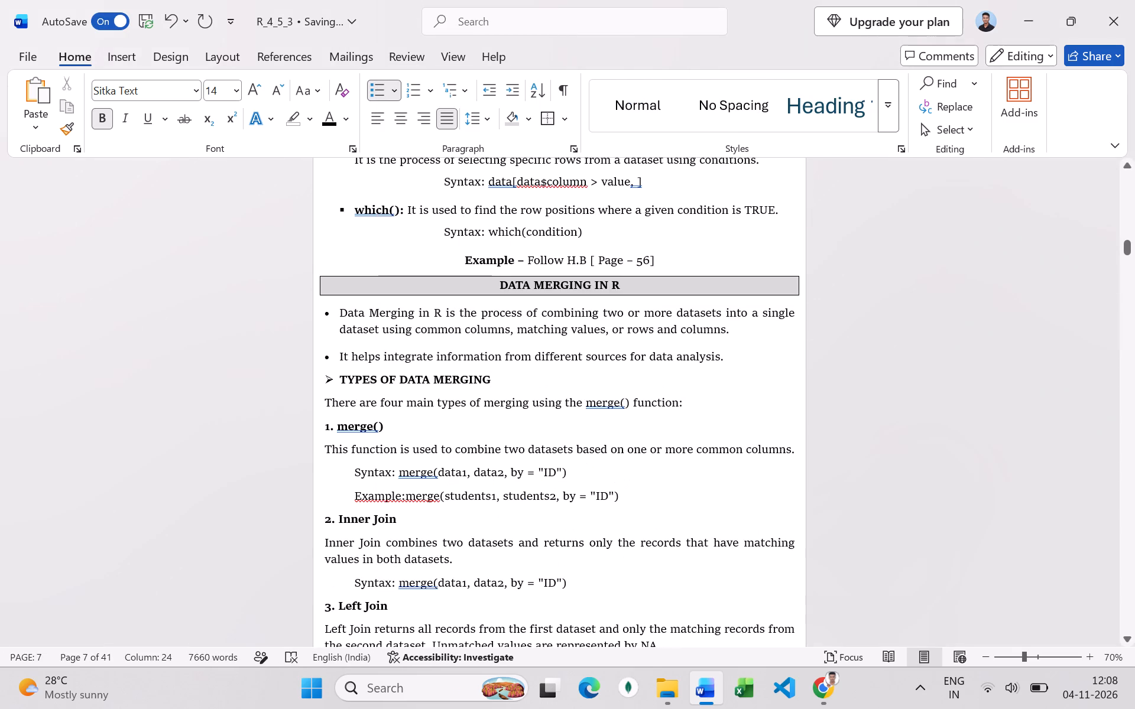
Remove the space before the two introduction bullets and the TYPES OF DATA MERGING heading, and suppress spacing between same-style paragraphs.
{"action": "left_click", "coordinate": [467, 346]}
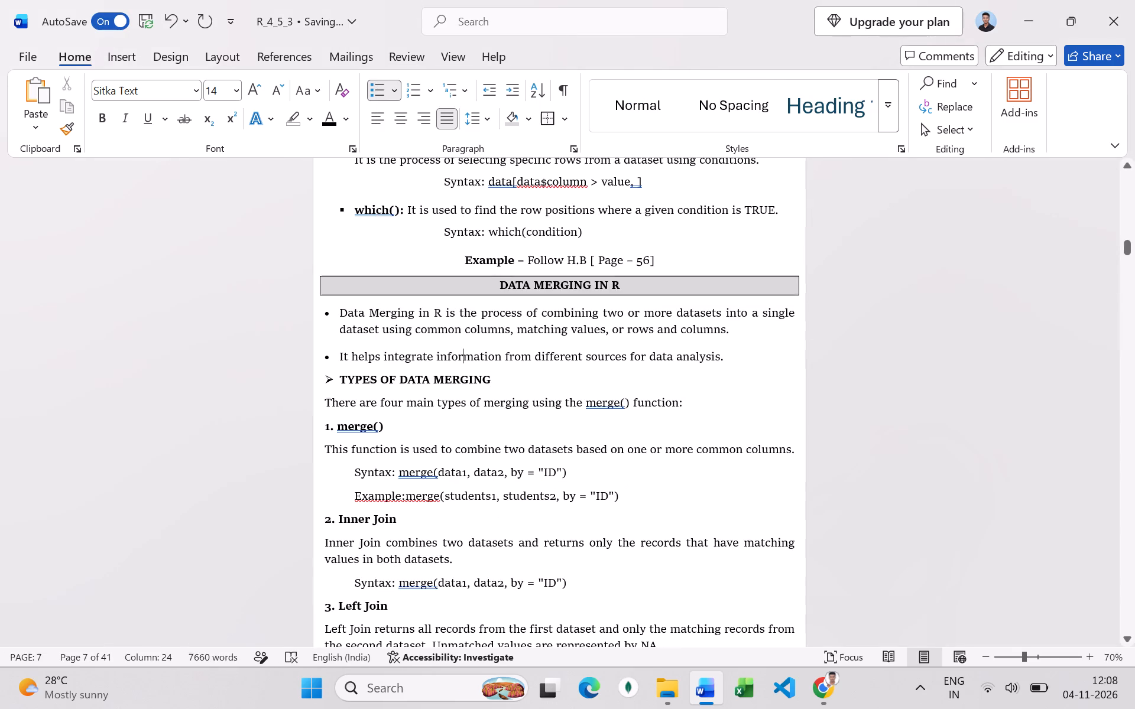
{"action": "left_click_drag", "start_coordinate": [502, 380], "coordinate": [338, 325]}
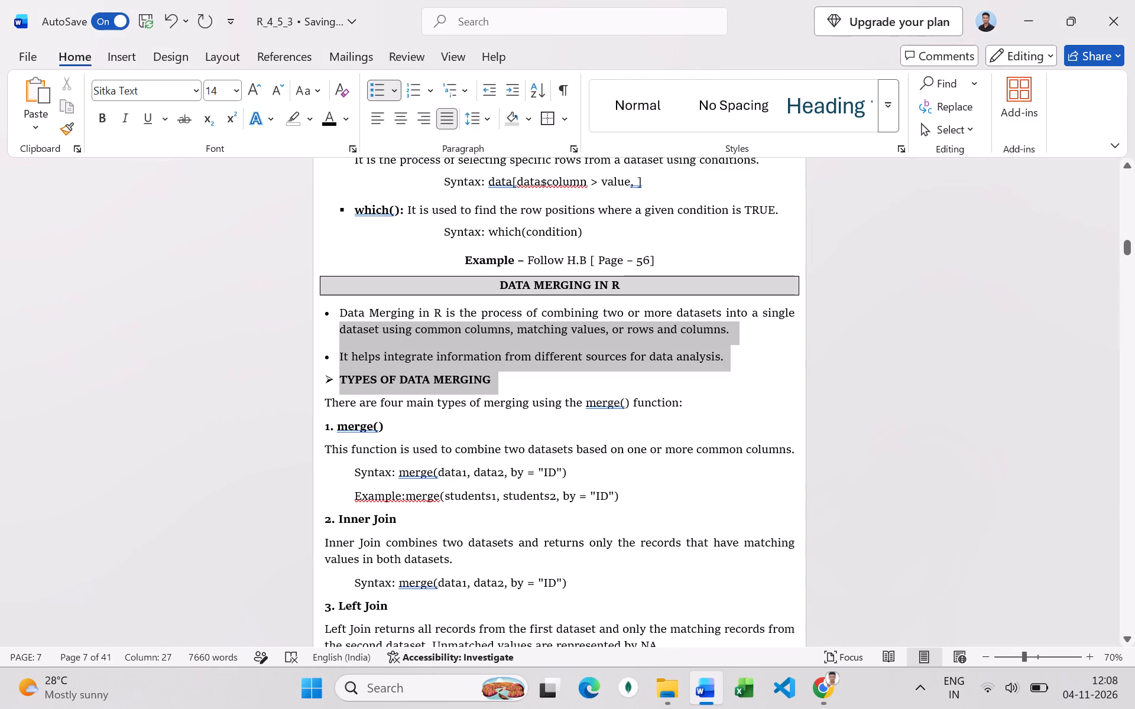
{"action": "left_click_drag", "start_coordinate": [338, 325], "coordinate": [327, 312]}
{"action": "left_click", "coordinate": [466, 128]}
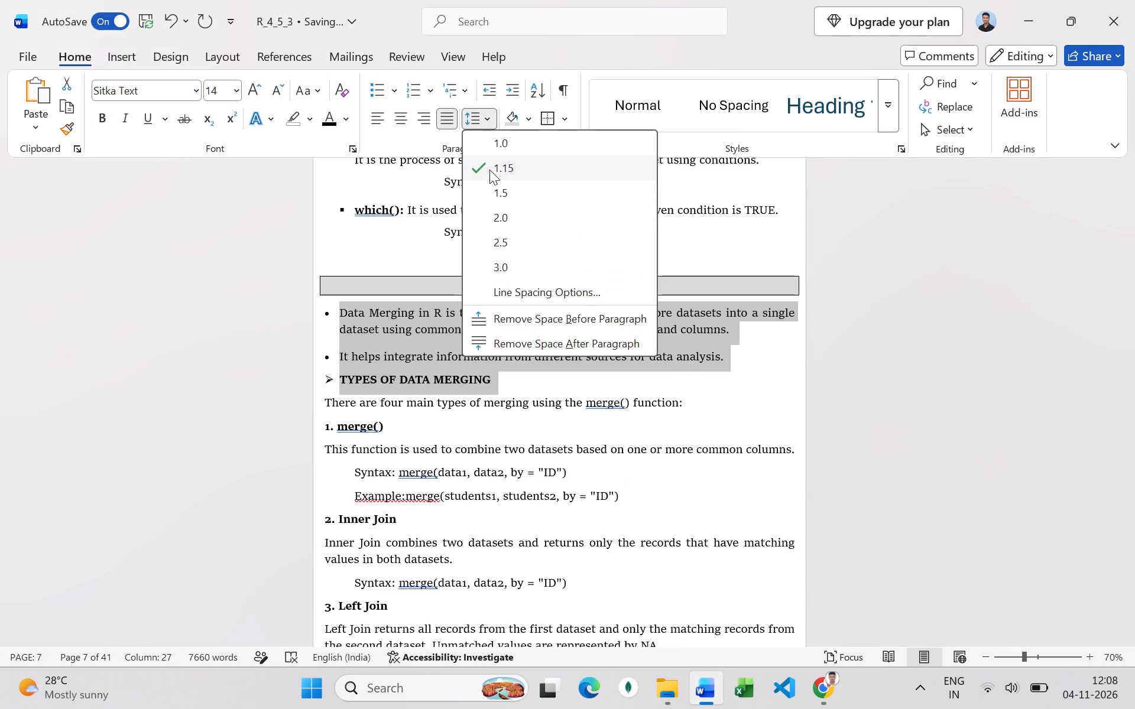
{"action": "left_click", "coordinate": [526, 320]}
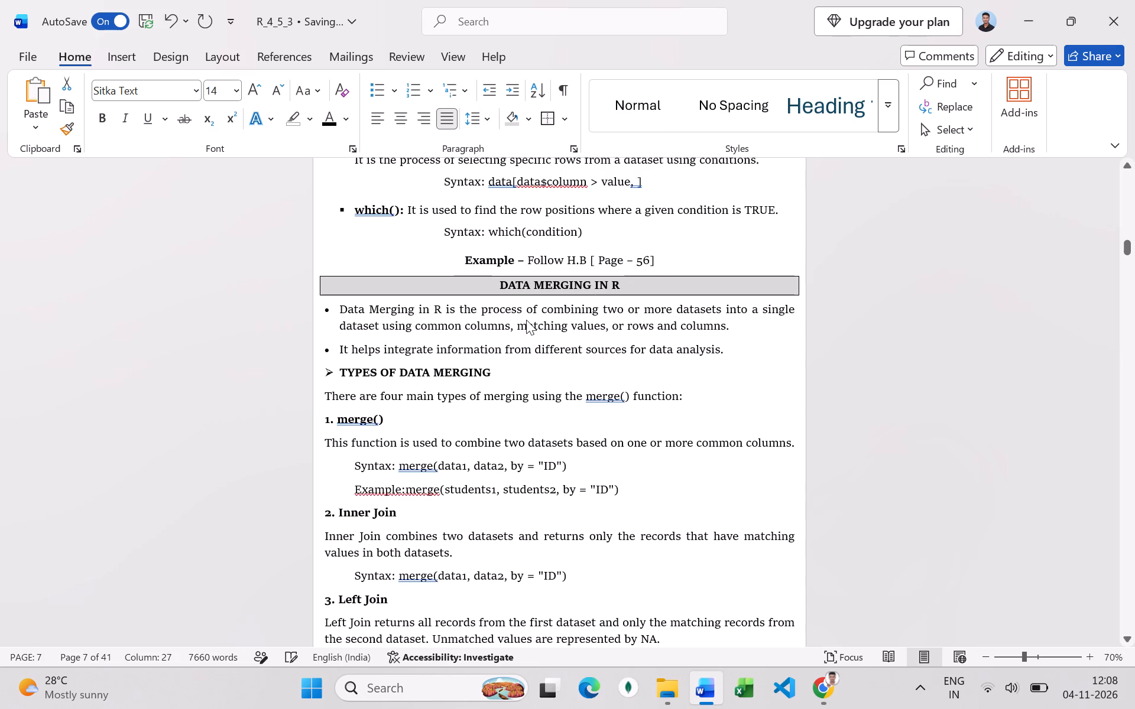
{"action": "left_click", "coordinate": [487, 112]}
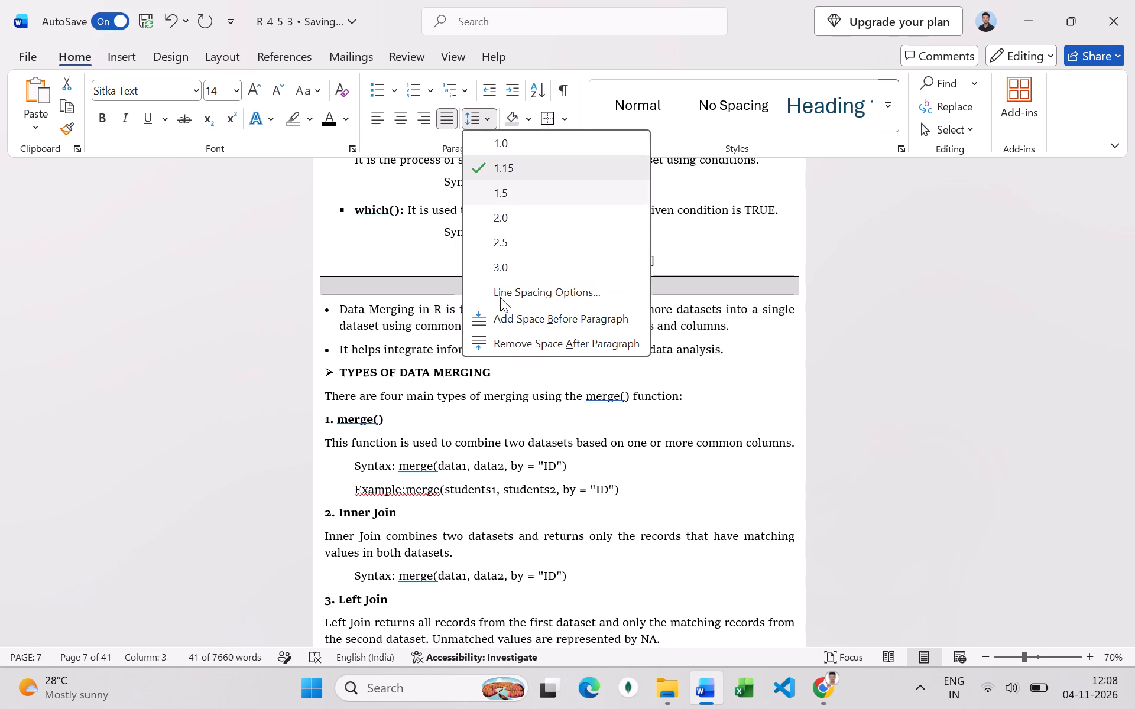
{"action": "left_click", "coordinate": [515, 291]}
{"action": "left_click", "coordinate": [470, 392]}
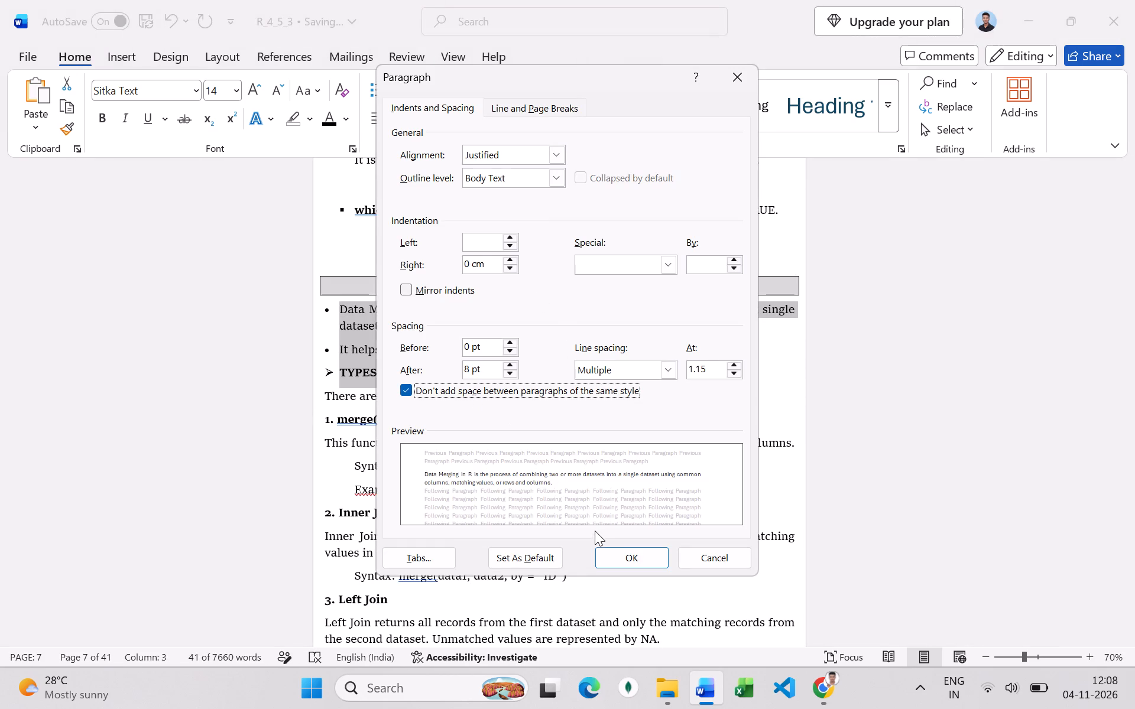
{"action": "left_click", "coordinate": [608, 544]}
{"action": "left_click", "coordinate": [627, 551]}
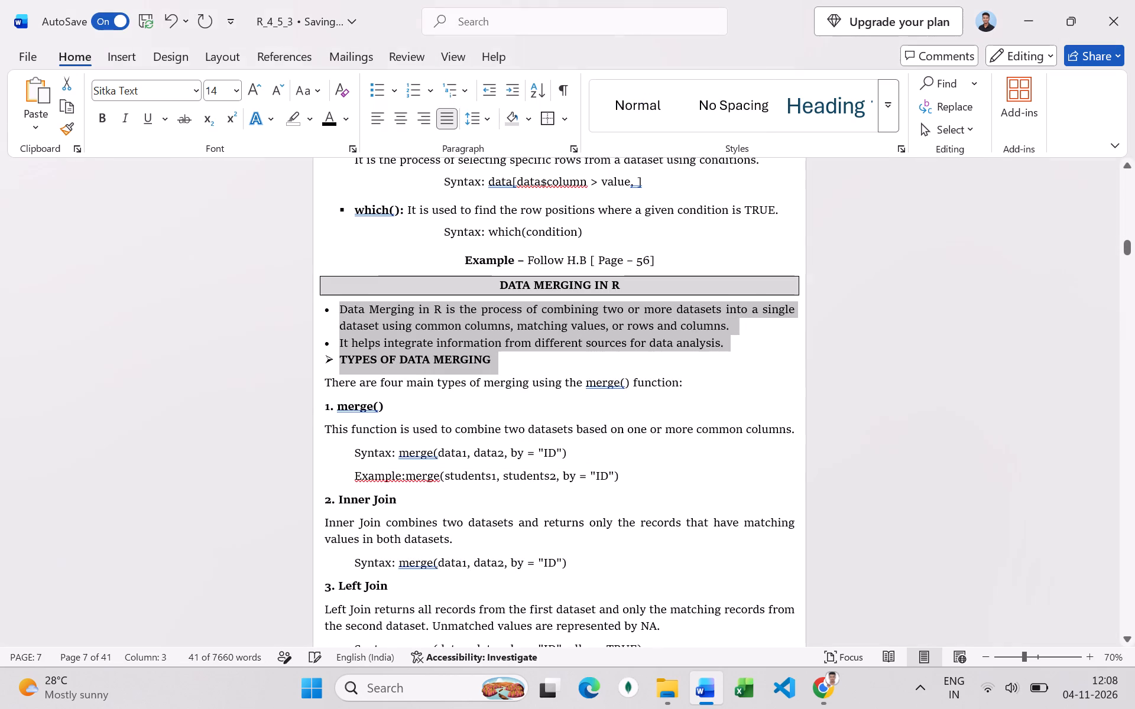
Set spacing before to 8 pt for the two introduction bullets and the TYPES OF DATA MERGING heading, allowing space between same-style paragraphs.
{"action": "left_click", "coordinate": [483, 123]}
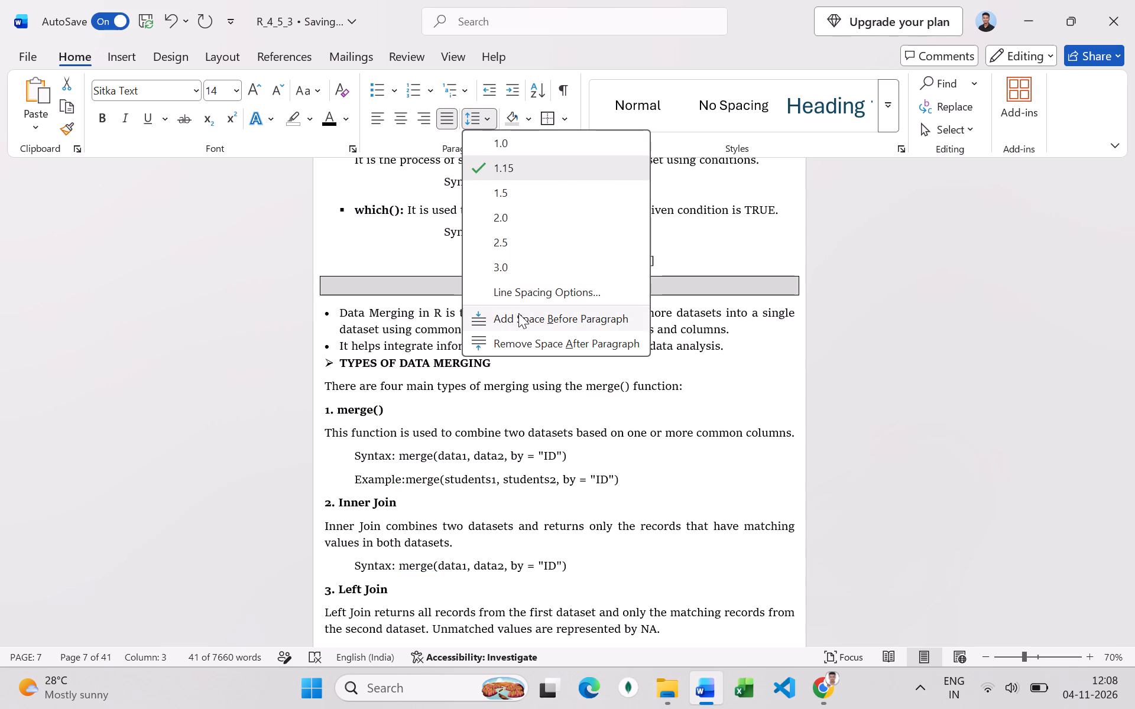
{"action": "left_click", "coordinate": [518, 313]}
{"action": "left_click", "coordinate": [482, 110]}
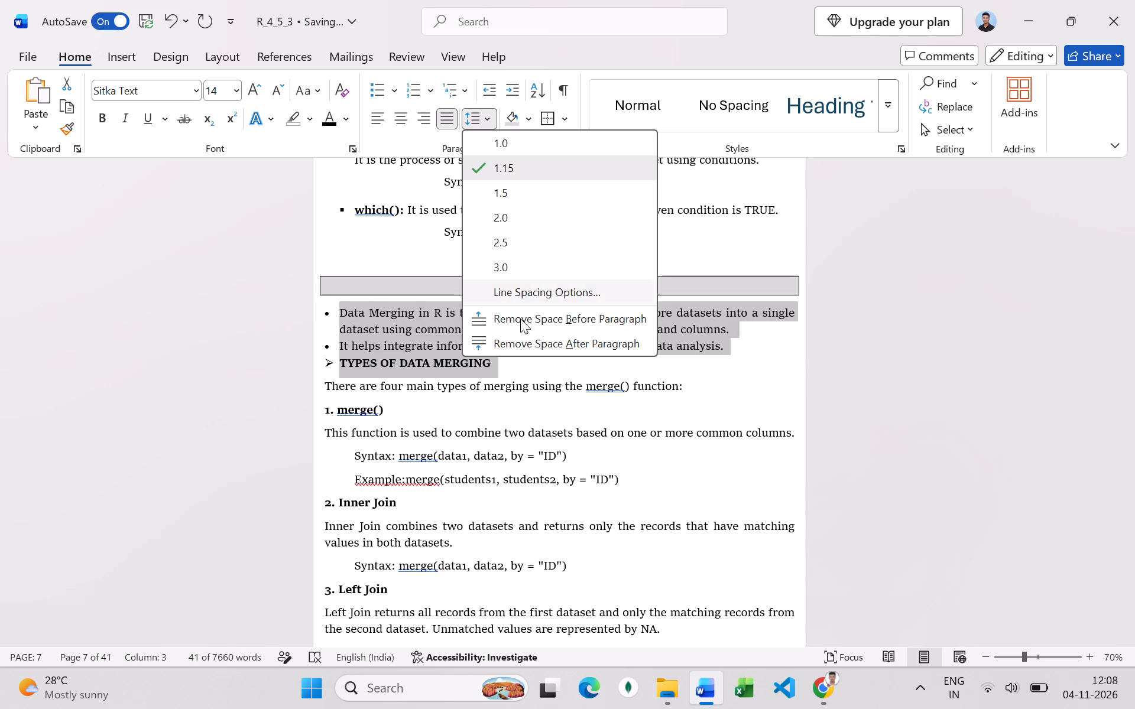
{"action": "left_click", "coordinate": [546, 292]}
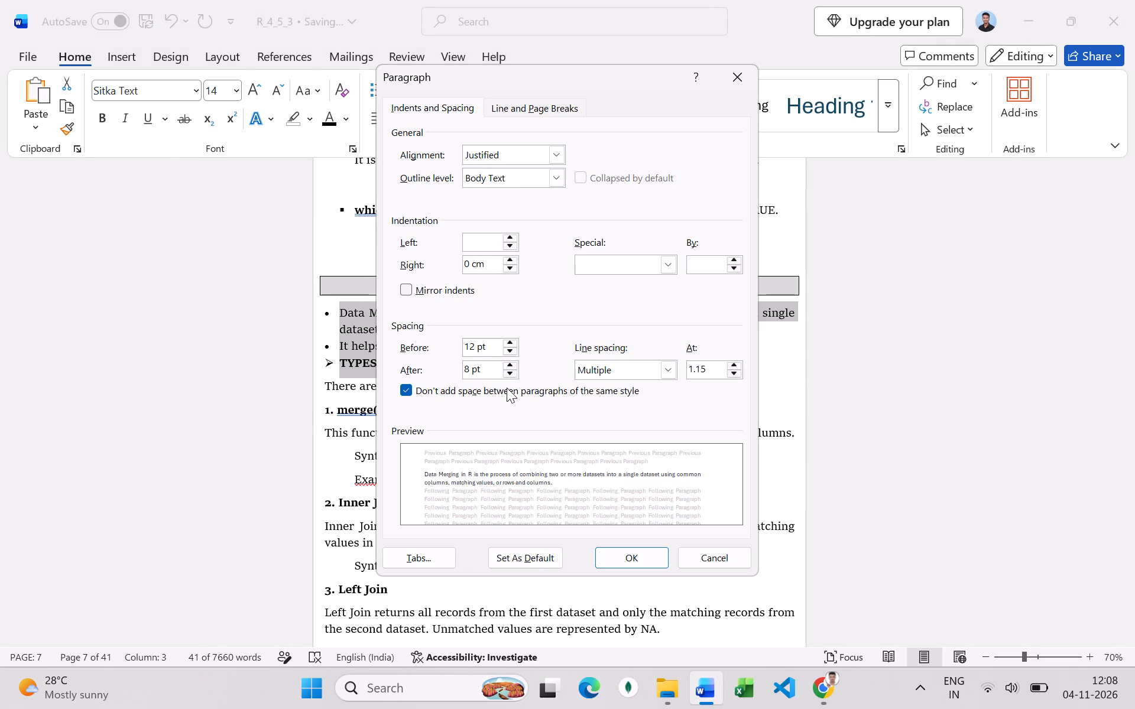
{"action": "left_click", "coordinate": [507, 388]}
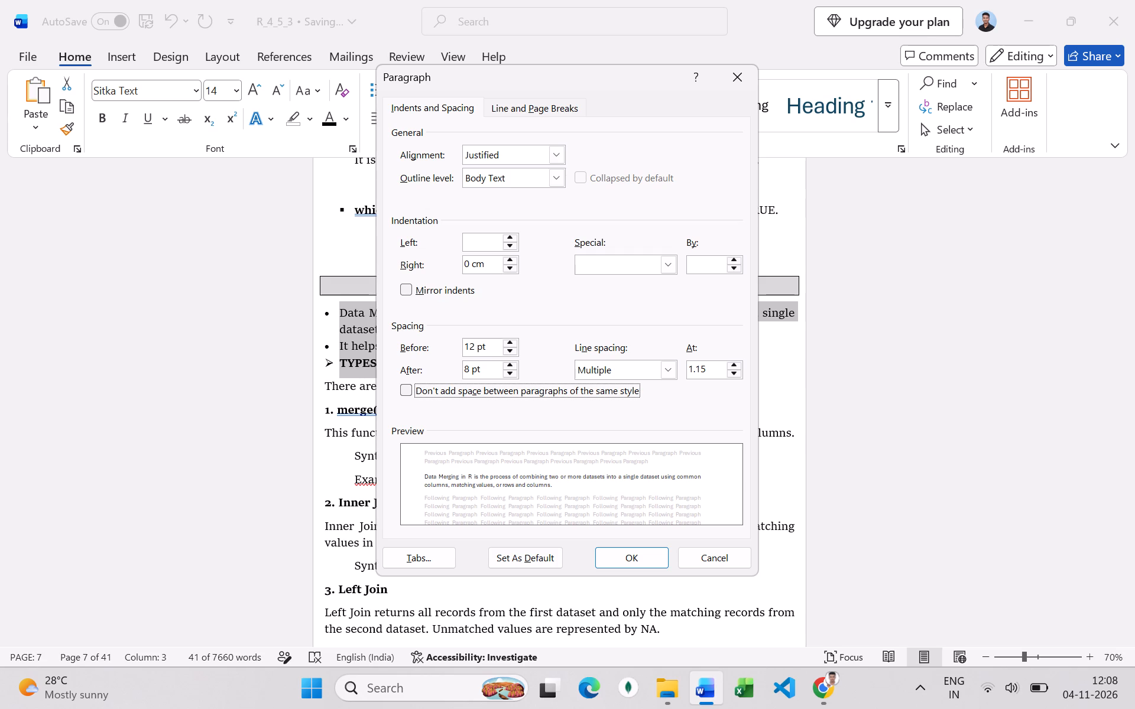
{"action": "left_click", "coordinate": [476, 347]}
{"action": "key", "text": "BackSpace"}
{"action": "key", "text": "BackSpace"}
{"action": "key", "text": "BackSpace"}
{"action": "key", "text": "9"}
{"action": "key", "text": "BackSpace"}
{"action": "key", "text": "8"}
{"action": "left_click", "coordinate": [622, 550]}
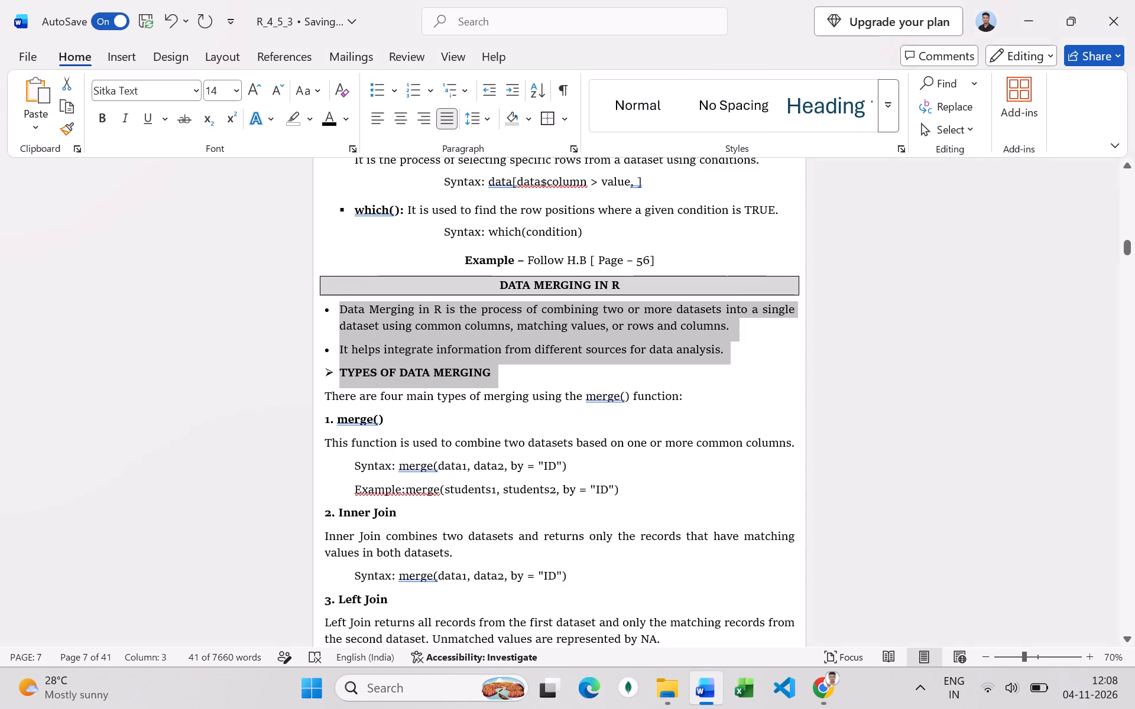
{"action": "left_click", "coordinate": [490, 431]}
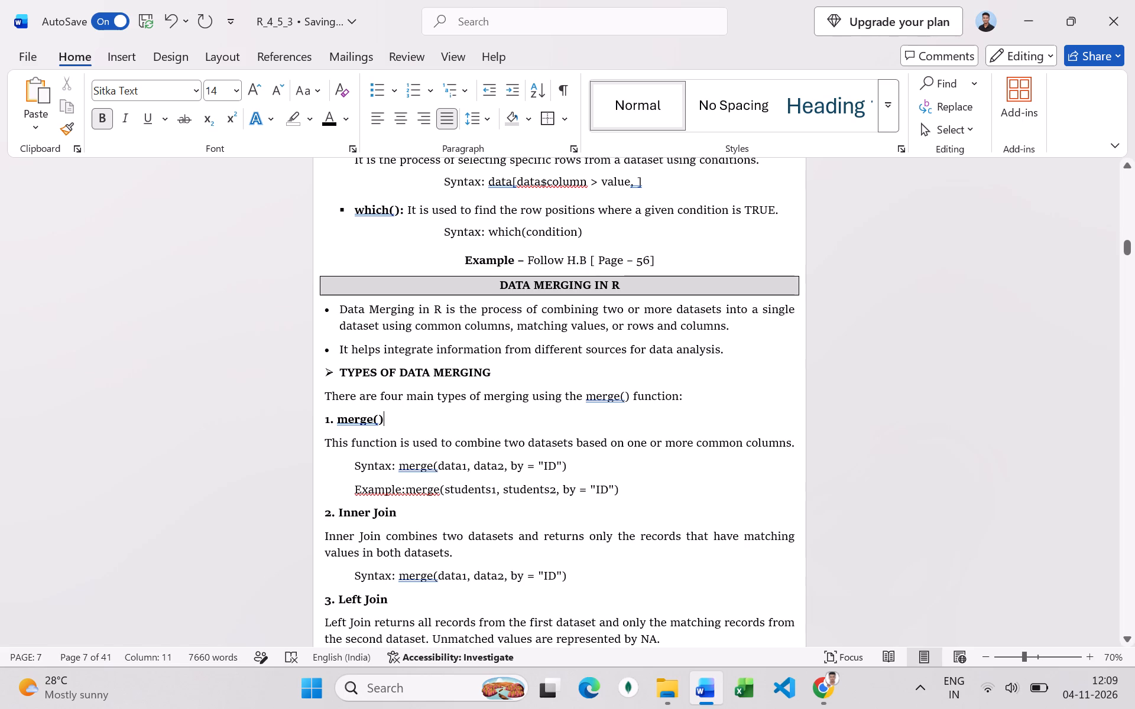
Delete the "1. merge()" entry under TYPES OF DATA MERGING, including its description, syntax and example lines.
{"action": "left_click", "coordinate": [608, 340]}
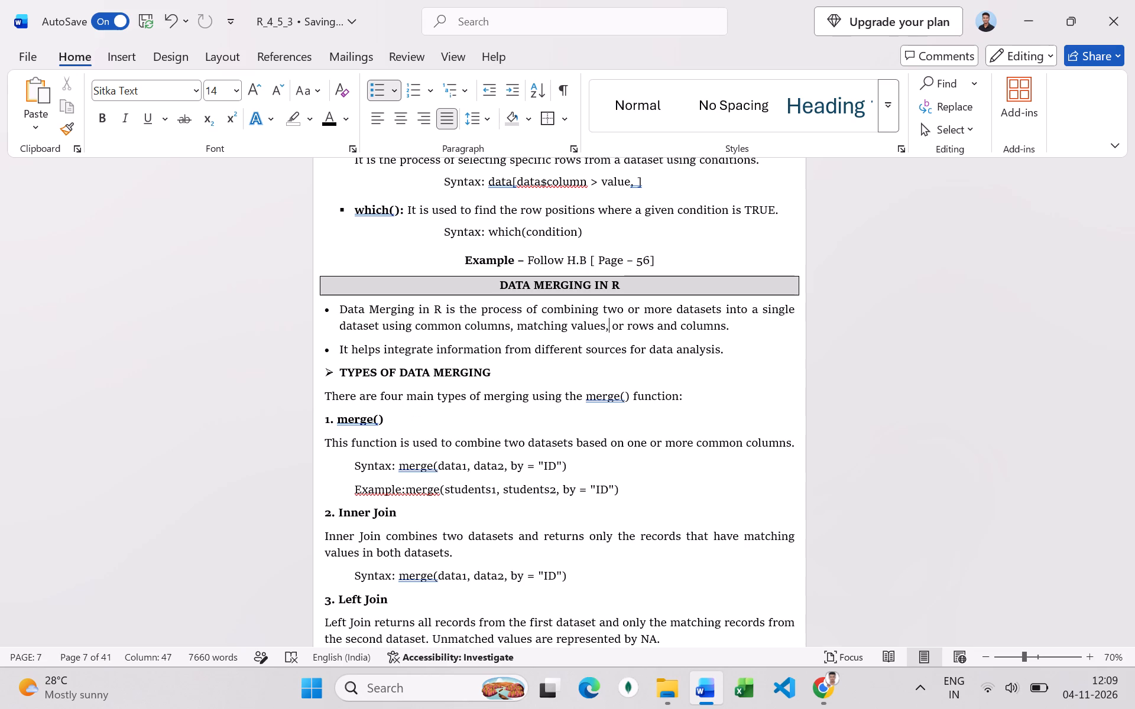
{"action": "scroll", "coordinate": [416, 419], "scroll_direction": "down", "scroll_amount": 7}
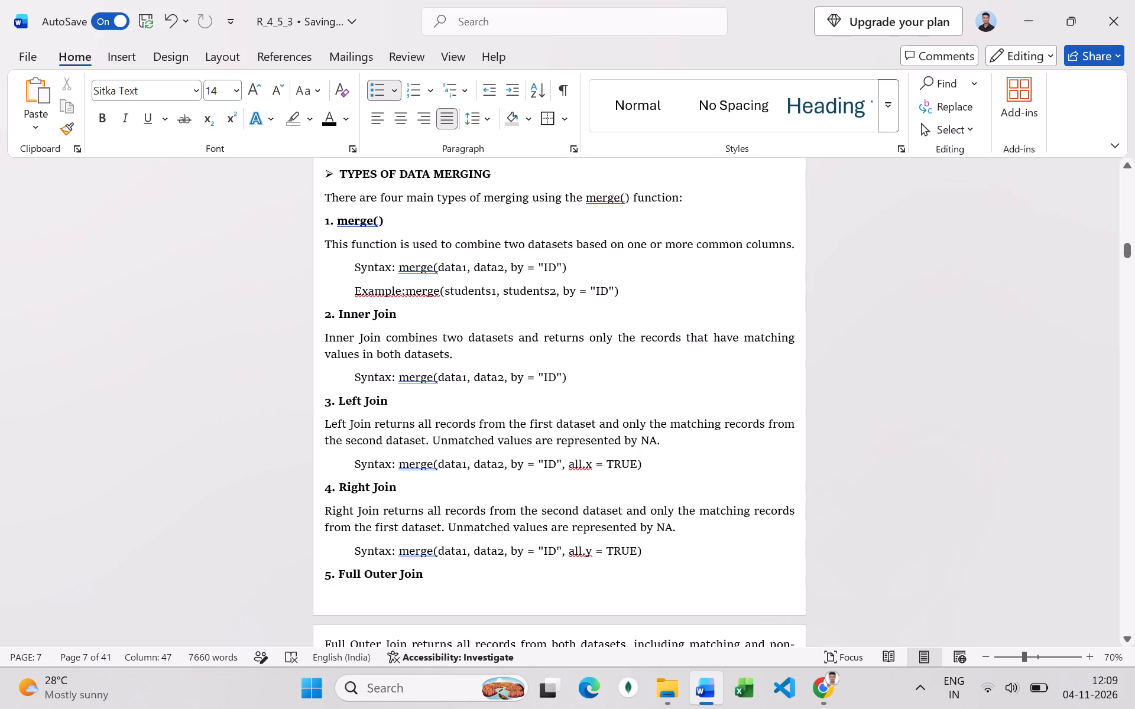
{"action": "scroll", "coordinate": [415, 431], "scroll_direction": "up", "scroll_amount": 5}
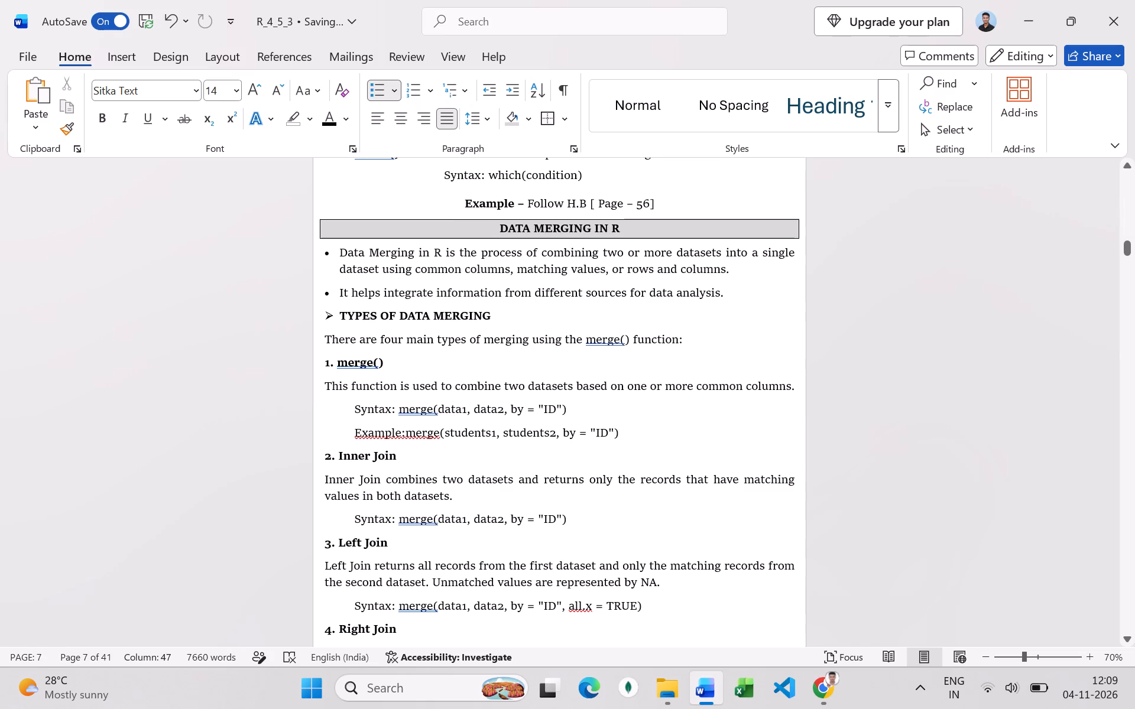
{"action": "left_click_drag", "start_coordinate": [616, 430], "coordinate": [275, 360]}
{"action": "key", "text": "BackSpace"}
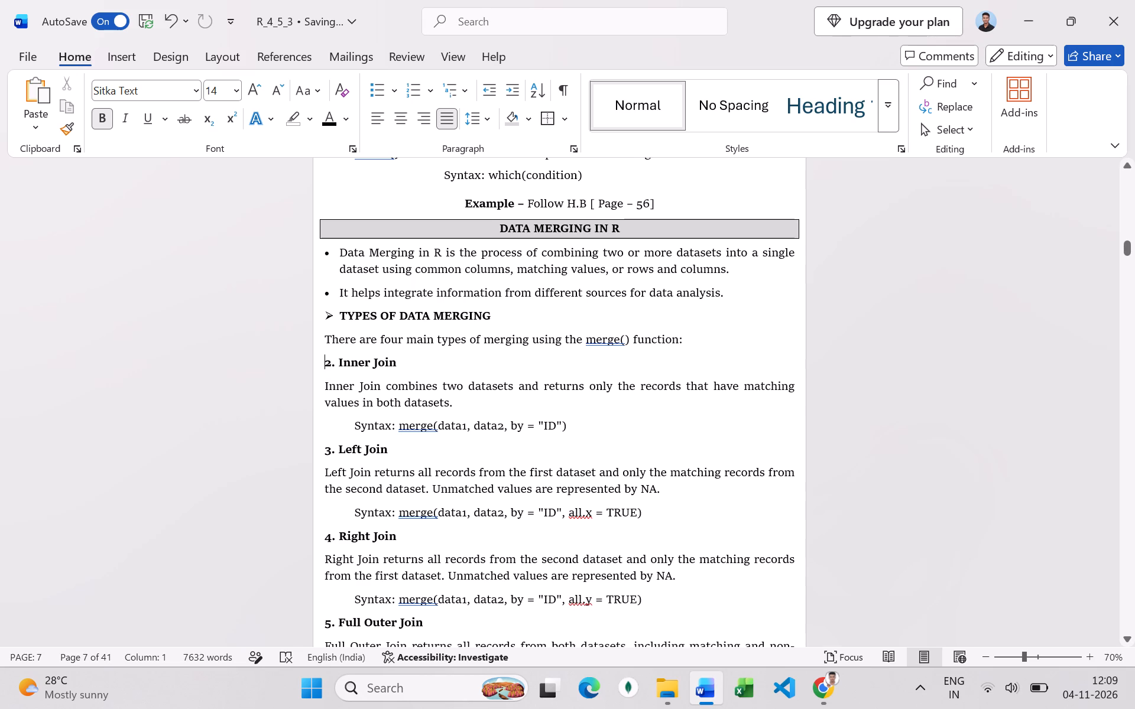
Copy the Inner Join entry with its description and syntax, and submit it to ChatGPT in Chrome followed by "proepr".
{"action": "scroll", "coordinate": [411, 403], "scroll_direction": "up", "scroll_amount": 2}
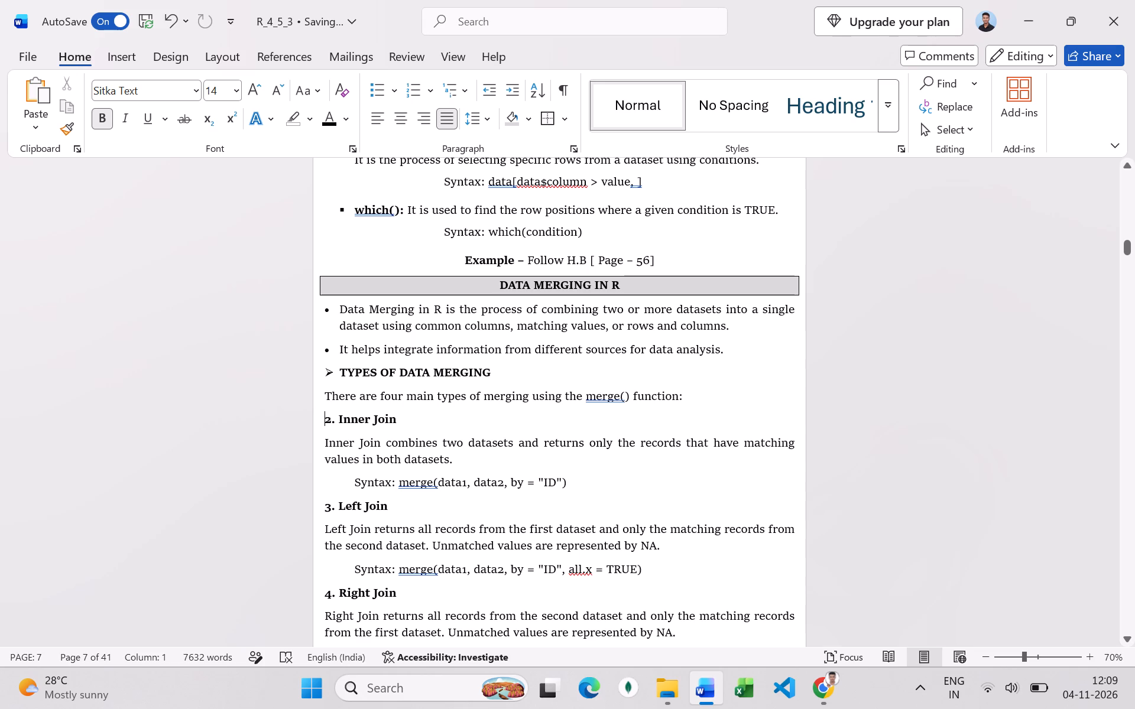
{"action": "left_click_drag", "start_coordinate": [569, 482], "coordinate": [290, 451]}
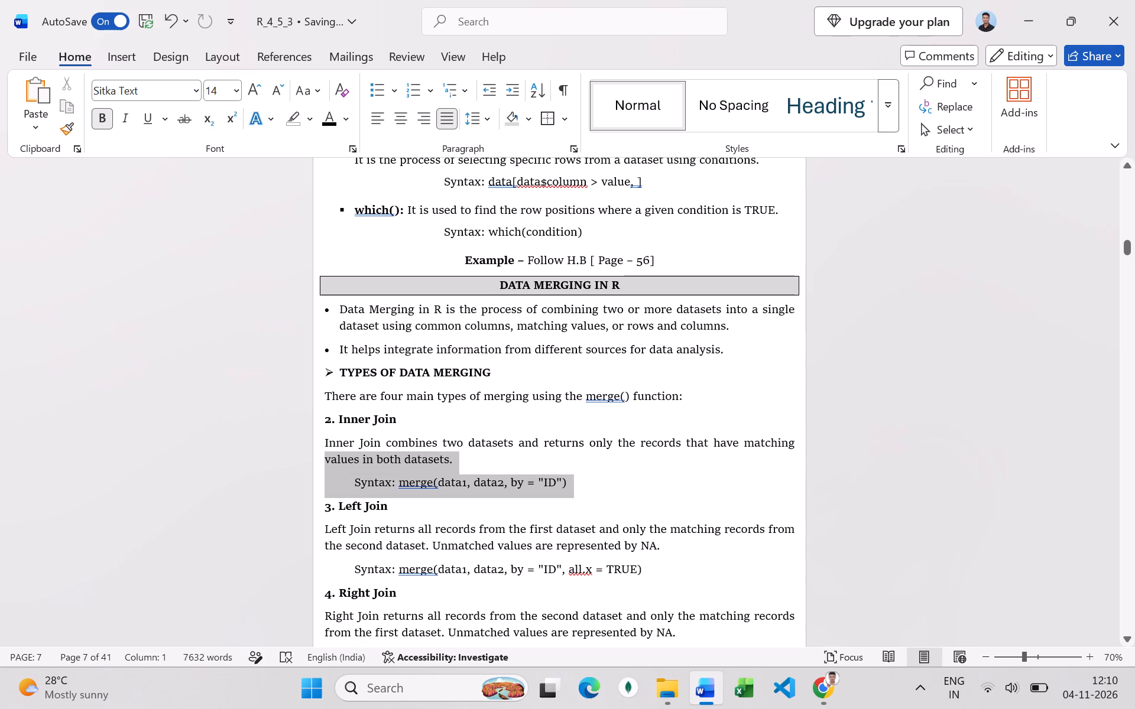
{"action": "left_click_drag", "start_coordinate": [290, 451], "coordinate": [258, 428]}
{"action": "key", "text": "ctrl+c"}
{"action": "key", "text": "alt+Tab"}
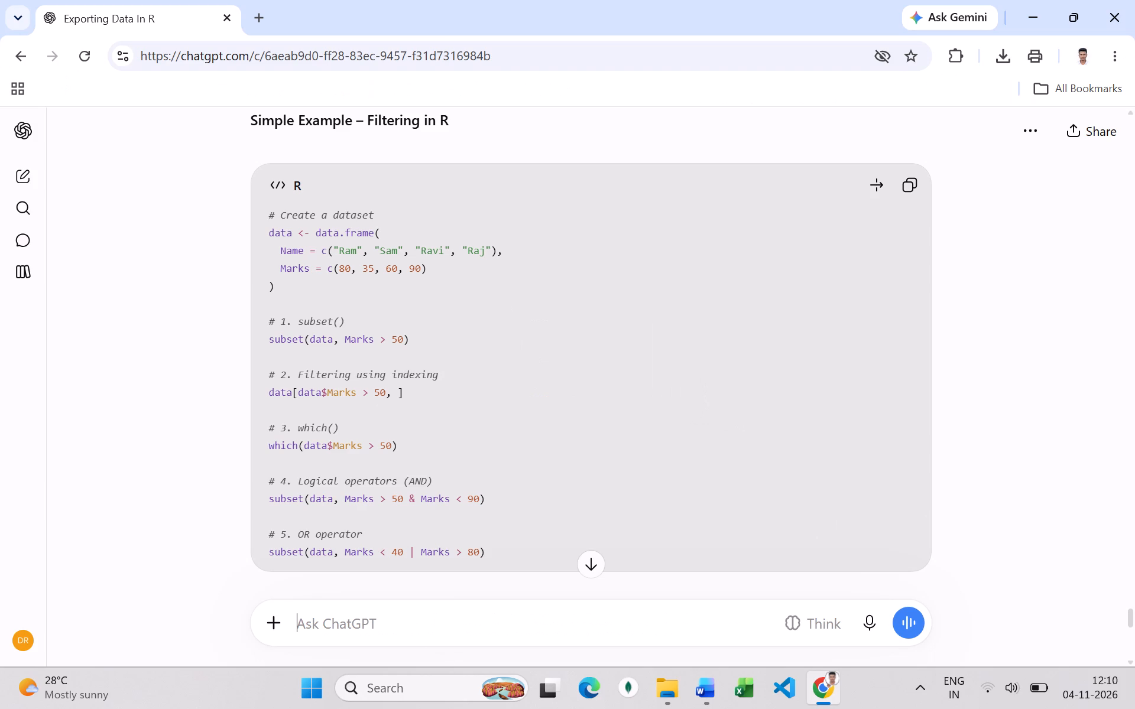
{"action": "left_click", "coordinate": [394, 625], "text": "ctrl"}
{"action": "key", "text": "ctrl+v"}
{"action": "key", "text": "space"}
{"action": "type", "text": "proepr"}
{"action": "key", "text": "space"}
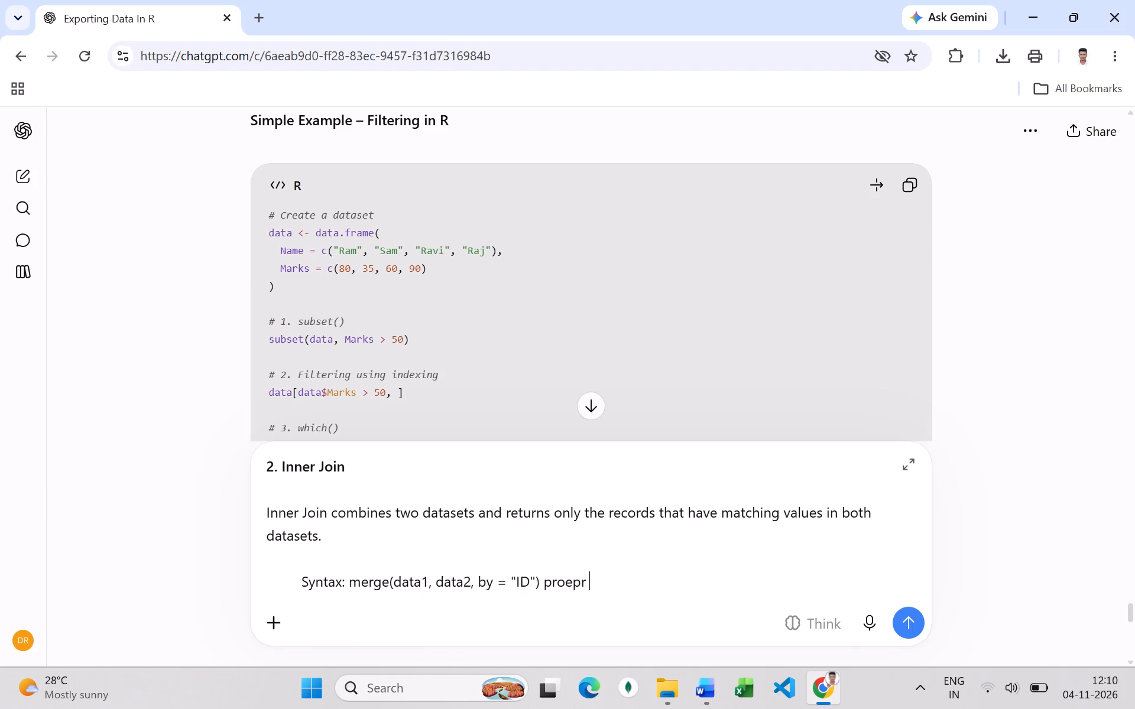
{"action": "key", "text": "Return"}
Back in Word, apply indented square bullets to the join entries from Inner Join through Full Outer Join, keeping the syntax lines included.
{"action": "key", "text": "alt+Tab"}
{"action": "left_click", "coordinate": [380, 545]}
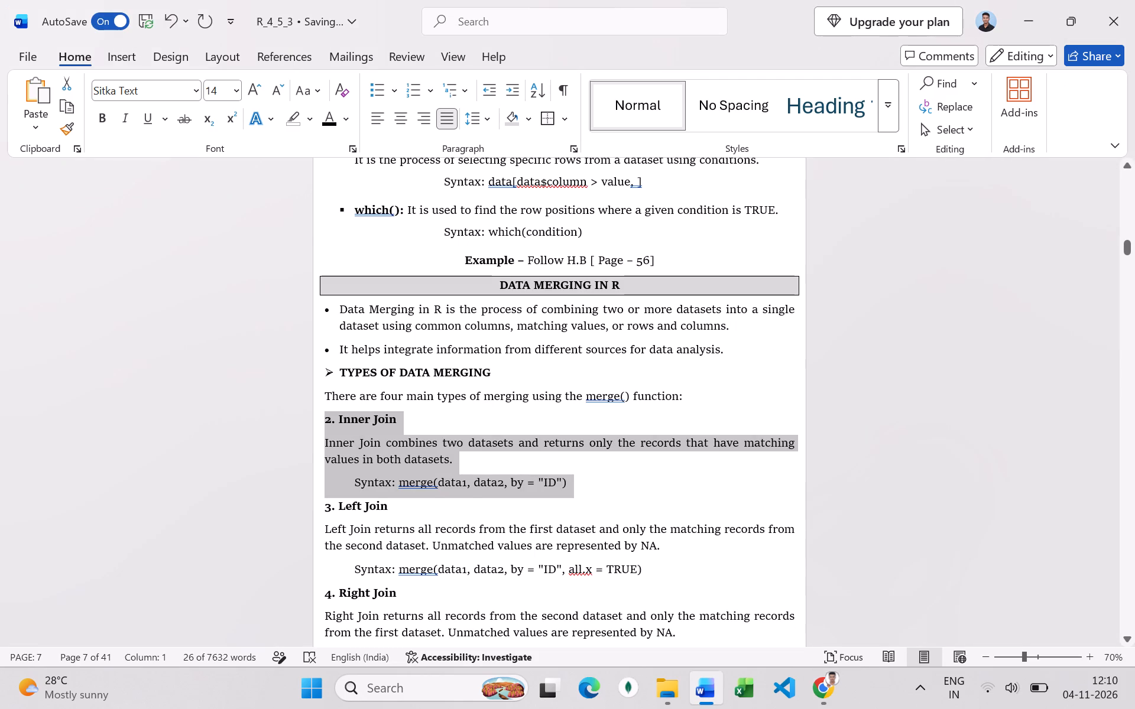
{"action": "scroll", "coordinate": [380, 545], "scroll_direction": "down", "scroll_amount": 4}
{"action": "left_click_drag", "start_coordinate": [608, 629], "coordinate": [302, 320]}
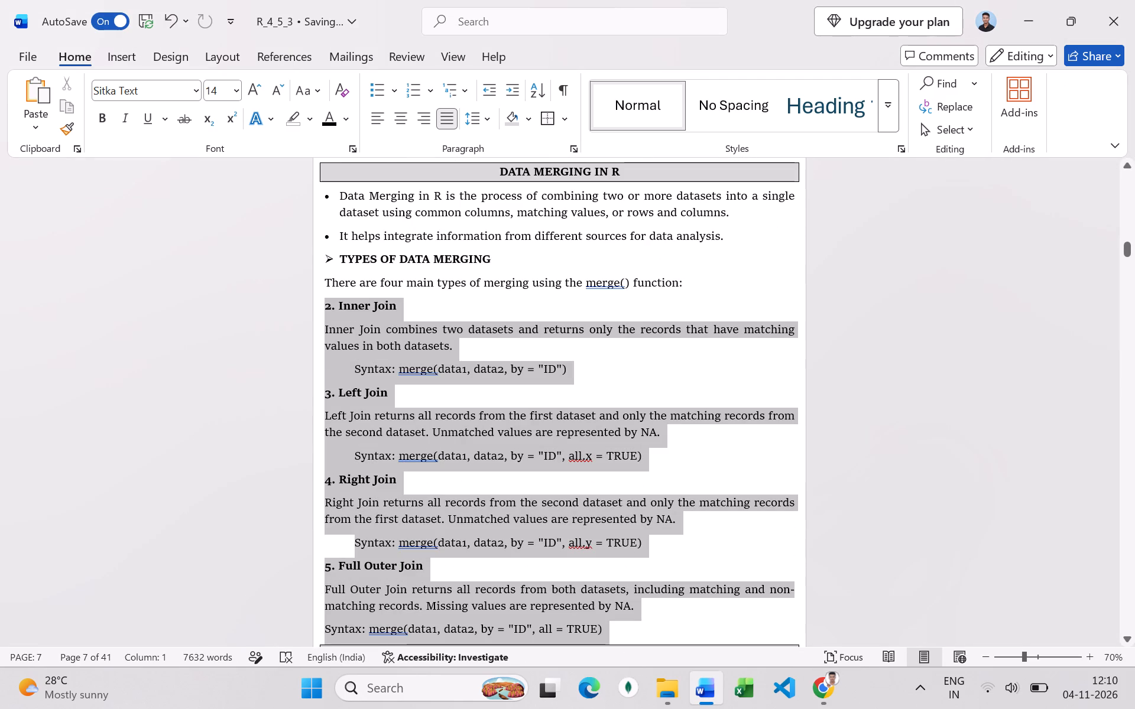
{"action": "left_click_drag", "start_coordinate": [302, 320], "coordinate": [301, 314]}
{"action": "left_click", "coordinate": [377, 86]}
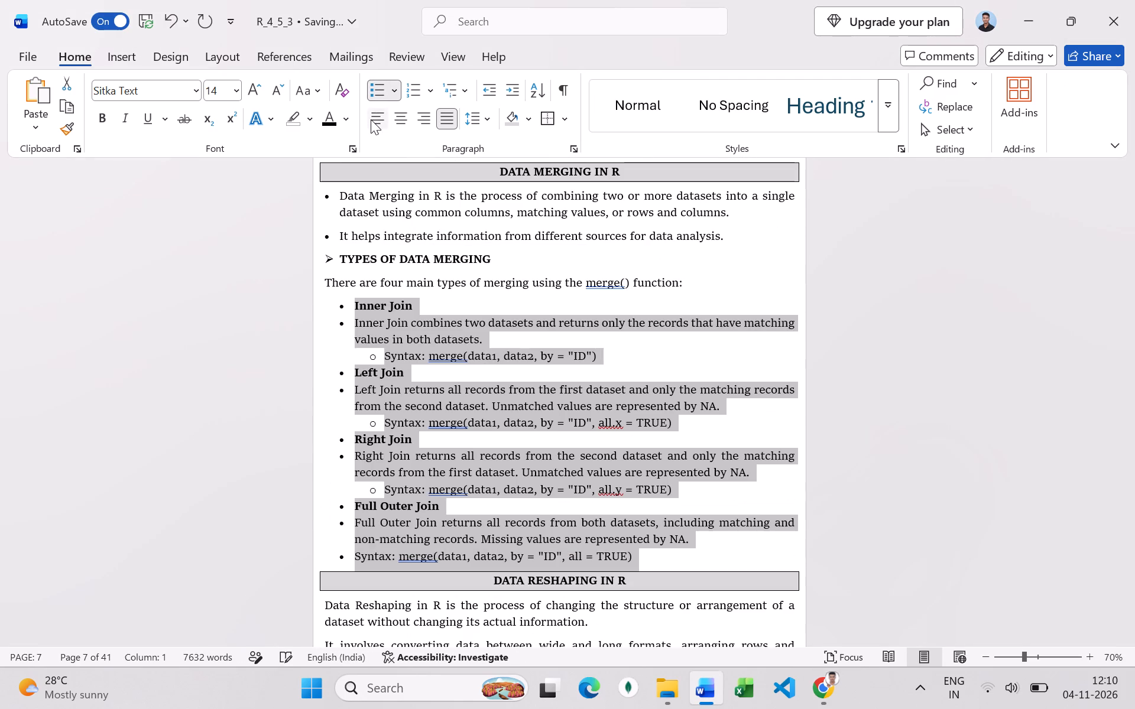
{"action": "left_click", "coordinate": [390, 84]}
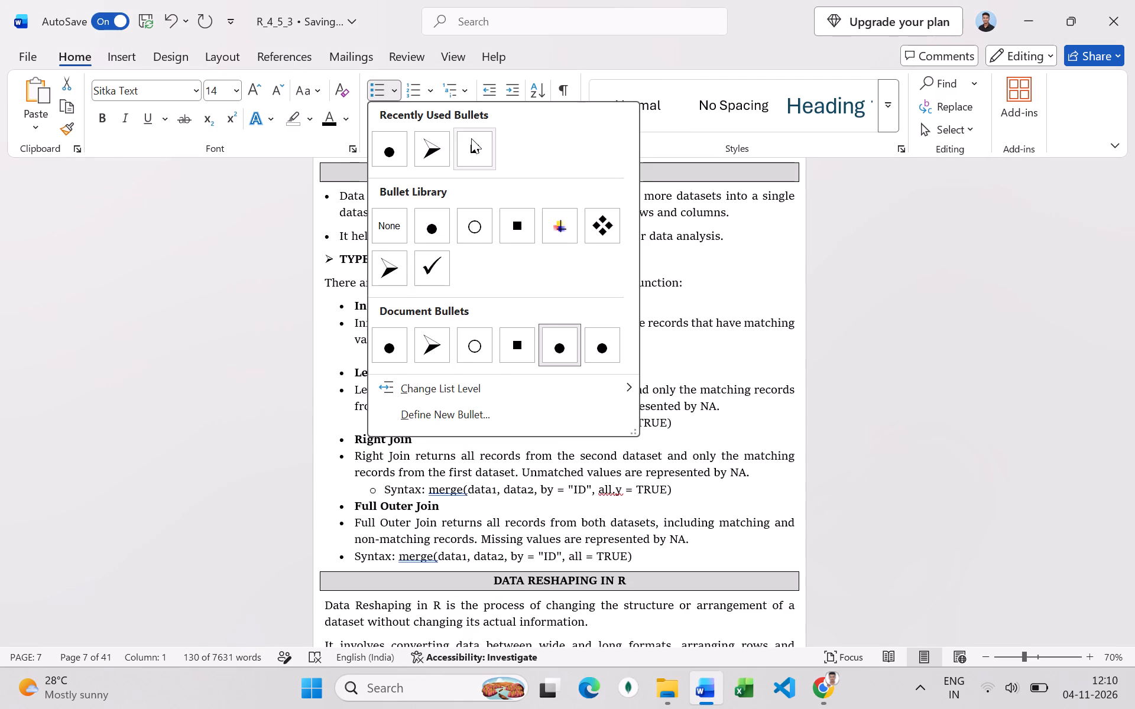
{"action": "left_click", "coordinate": [473, 140]}
{"action": "left_click", "coordinate": [489, 93]}
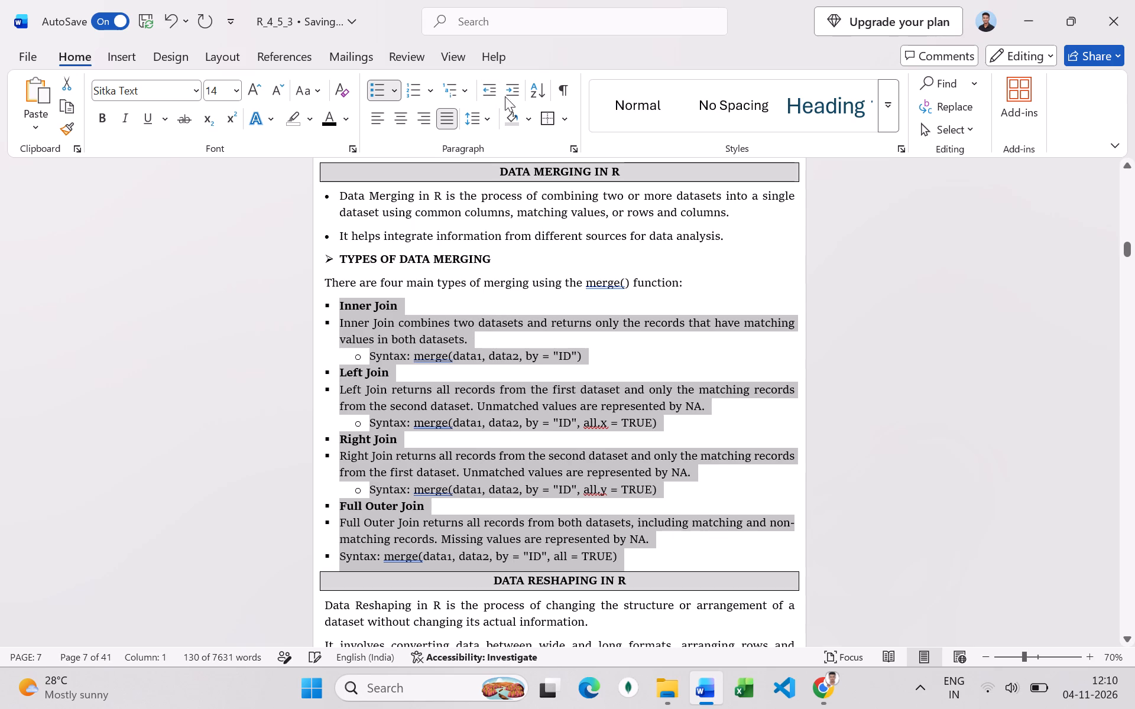
{"action": "left_click", "coordinate": [511, 90]}
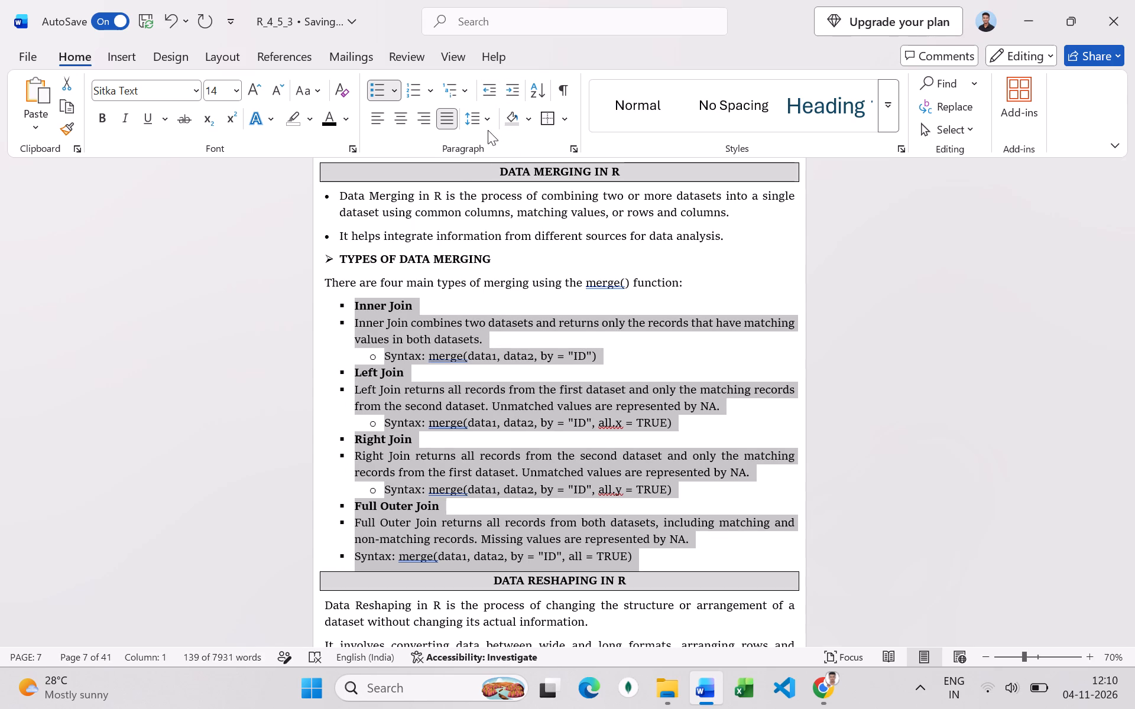
Allow space between same-style paragraphs for the join entries from Inner Join through Full Outer Join.
{"action": "left_click", "coordinate": [482, 122]}
{"action": "left_click", "coordinate": [522, 291]}
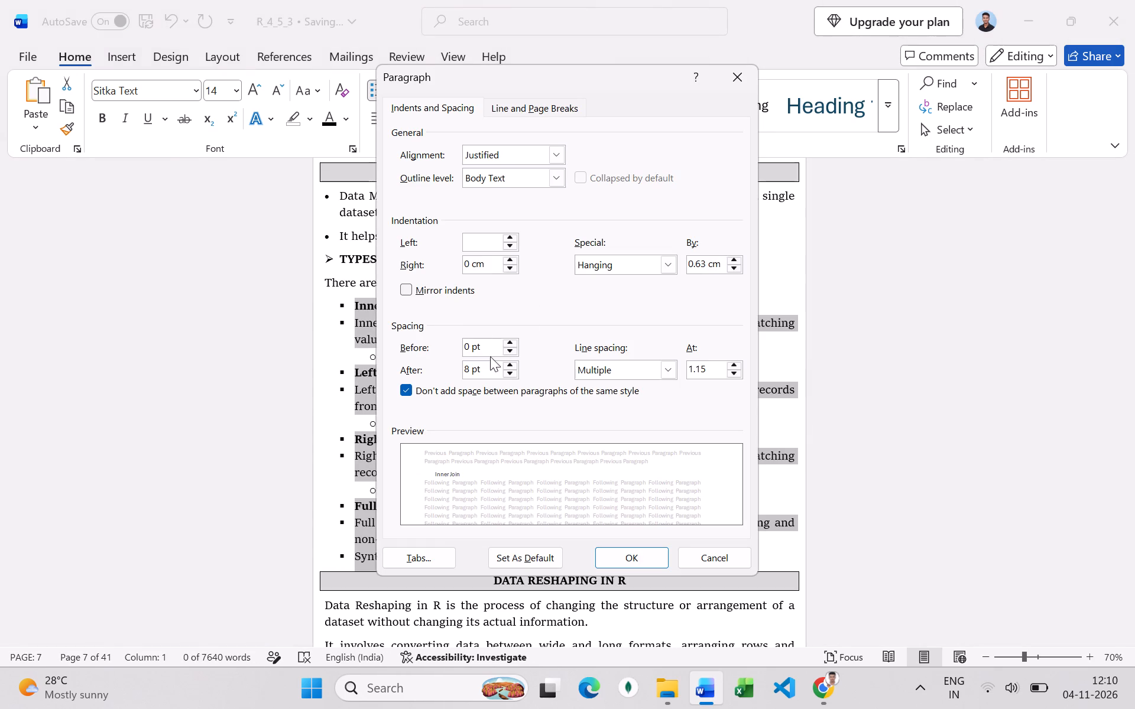
{"action": "left_click", "coordinate": [475, 389]}
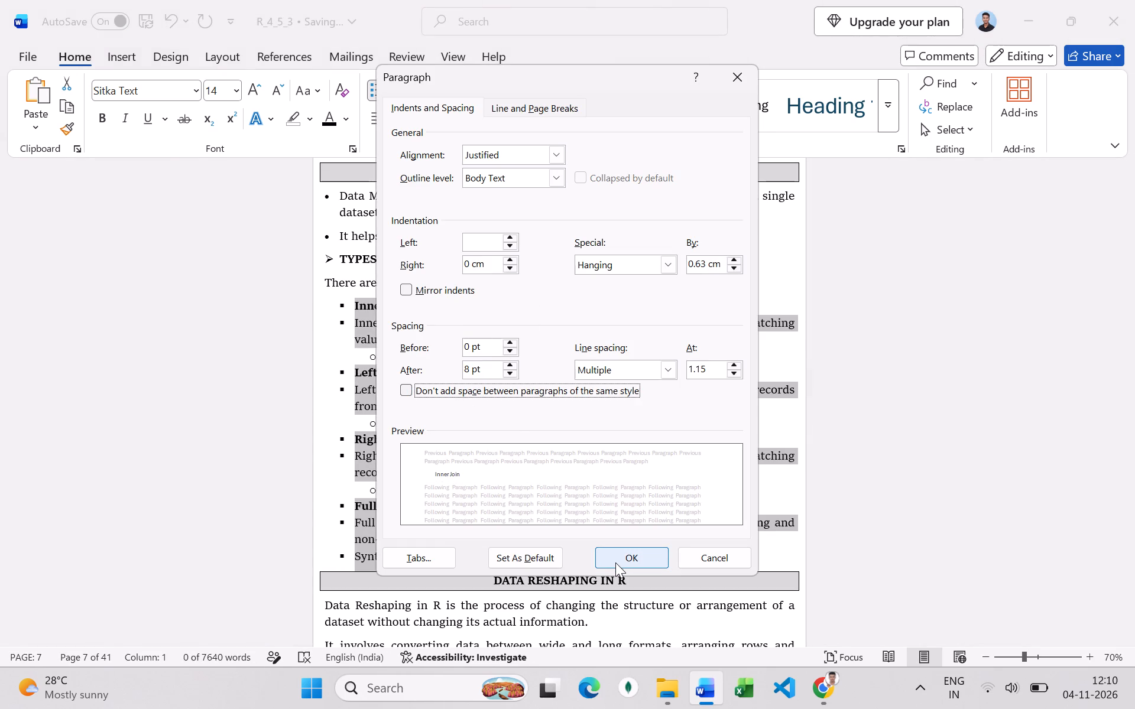
{"action": "left_click", "coordinate": [615, 562]}
{"action": "left_click", "coordinate": [469, 466]}
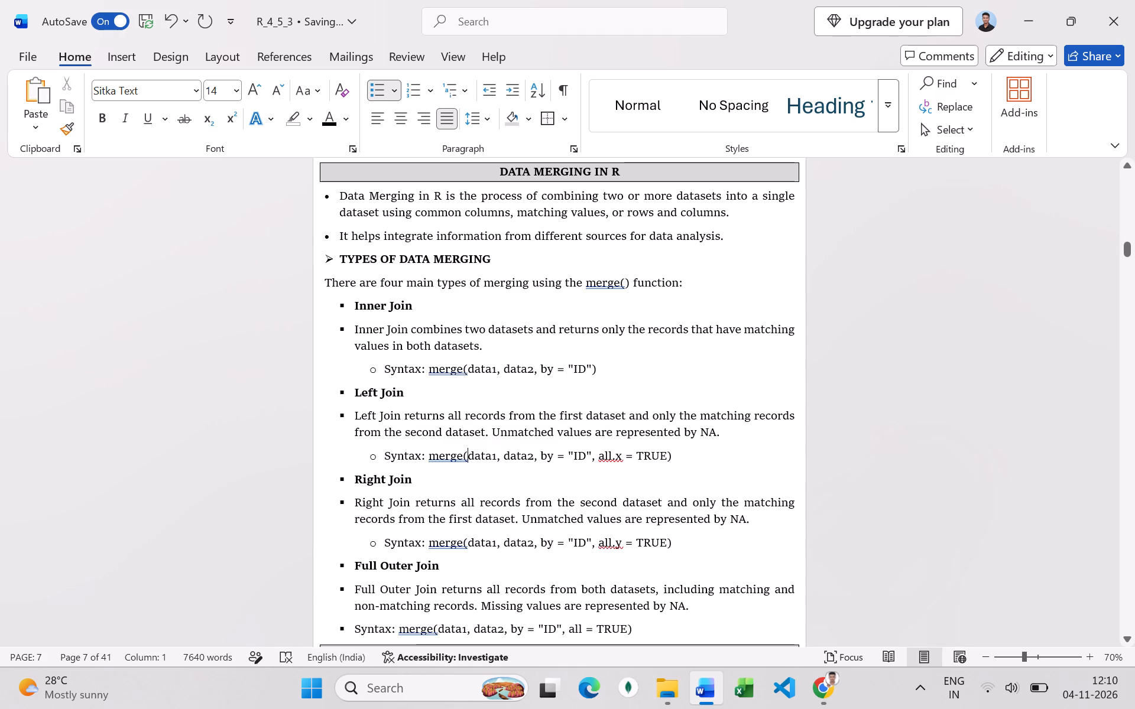
Join the Inner Join description onto its heading's line, separated by a space.
{"action": "scroll", "coordinate": [461, 393], "scroll_direction": "down", "scroll_amount": 4}
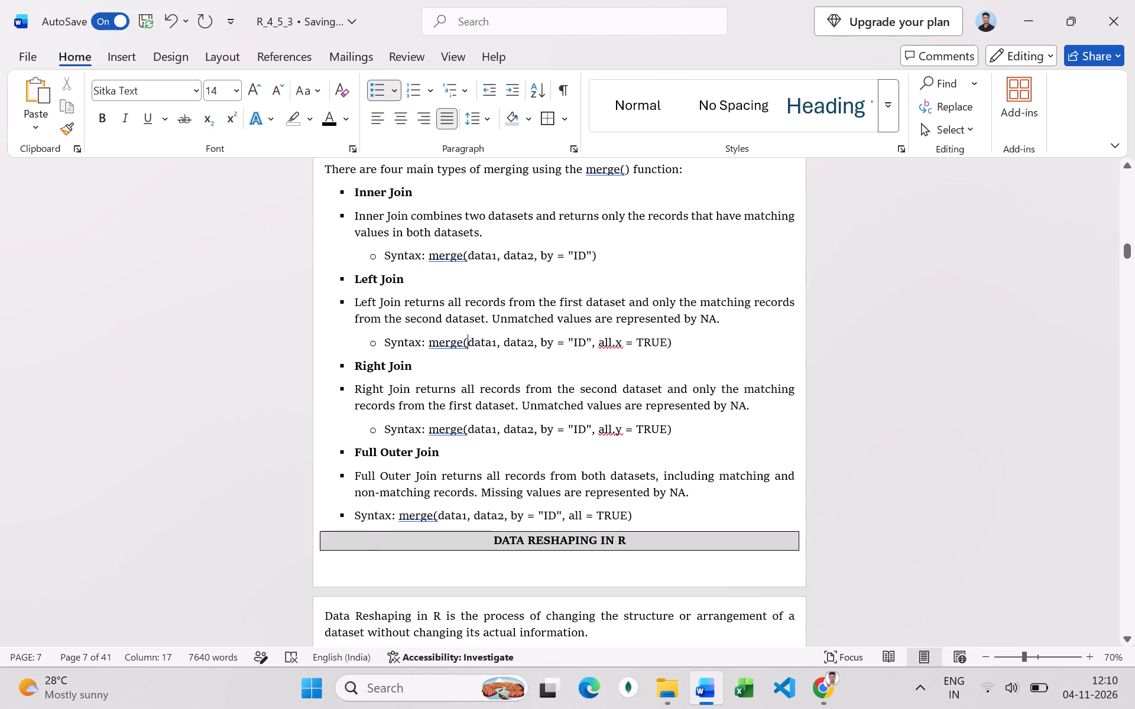
{"action": "scroll", "coordinate": [459, 393], "scroll_direction": "down", "scroll_amount": 3}
{"action": "scroll", "coordinate": [459, 393], "scroll_direction": "up", "scroll_amount": 7}
{"action": "left_click", "coordinate": [349, 323]}
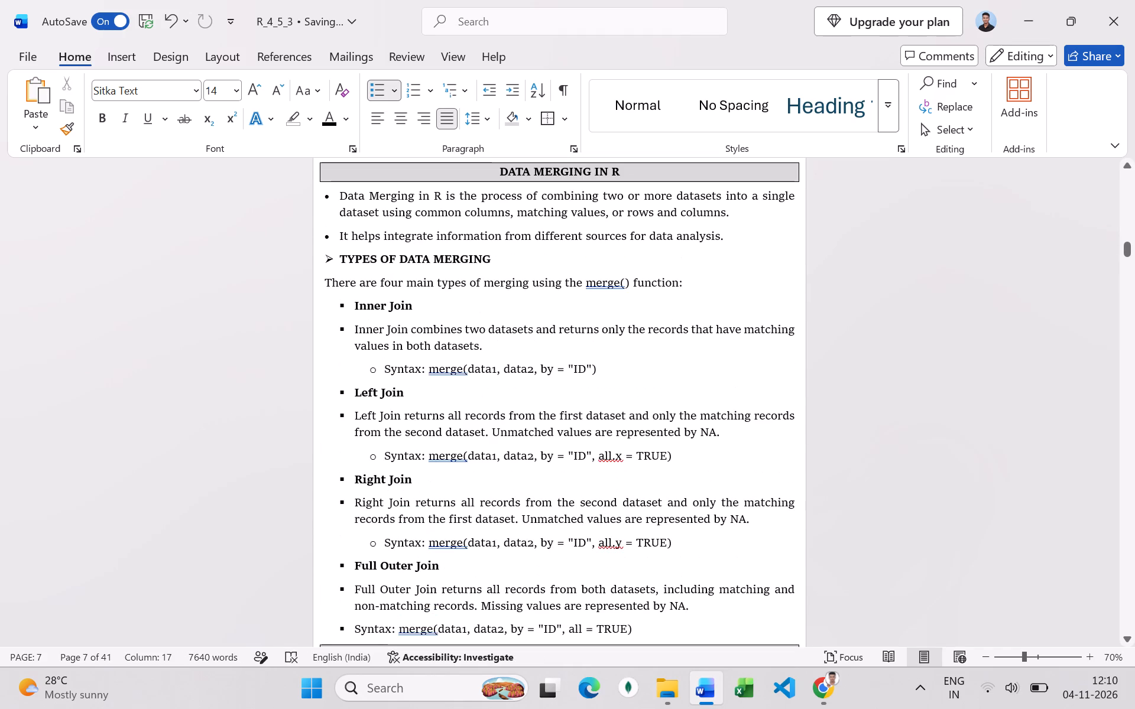
{"action": "scroll", "coordinate": [353, 324], "scroll_direction": "up", "scroll_amount": 4, "text": "ctrl"}
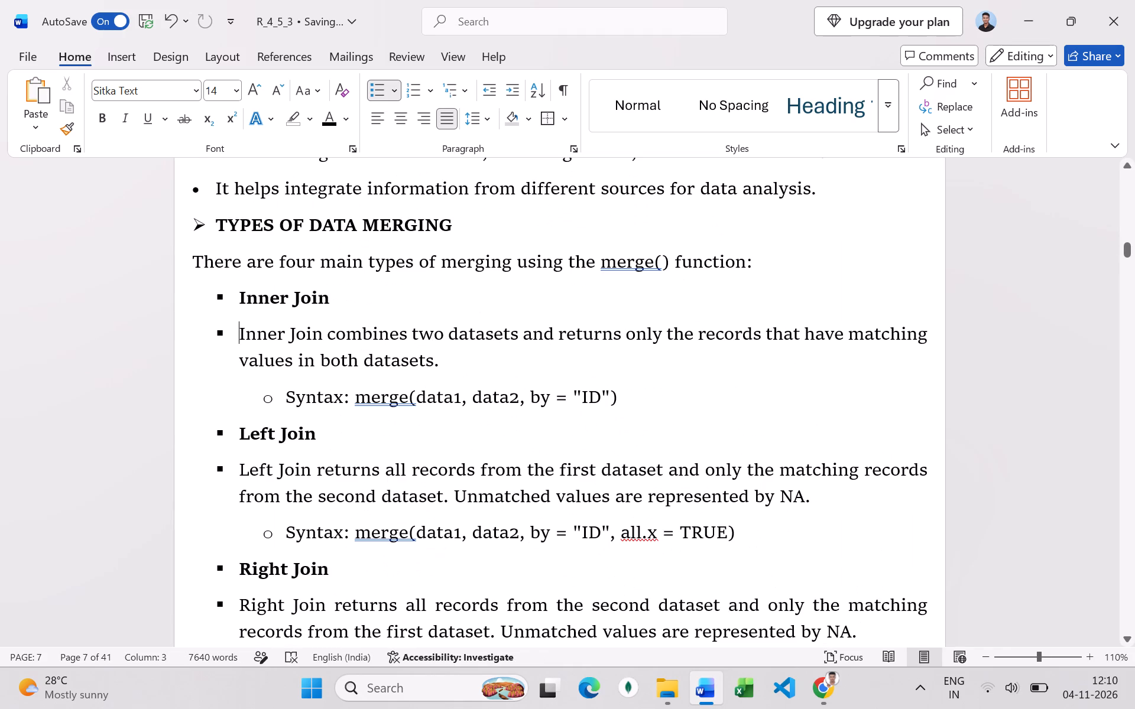
{"action": "key", "text": "BackSpace"}
{"action": "key", "text": "BackSpace"}
{"action": "key", "text": "space"}
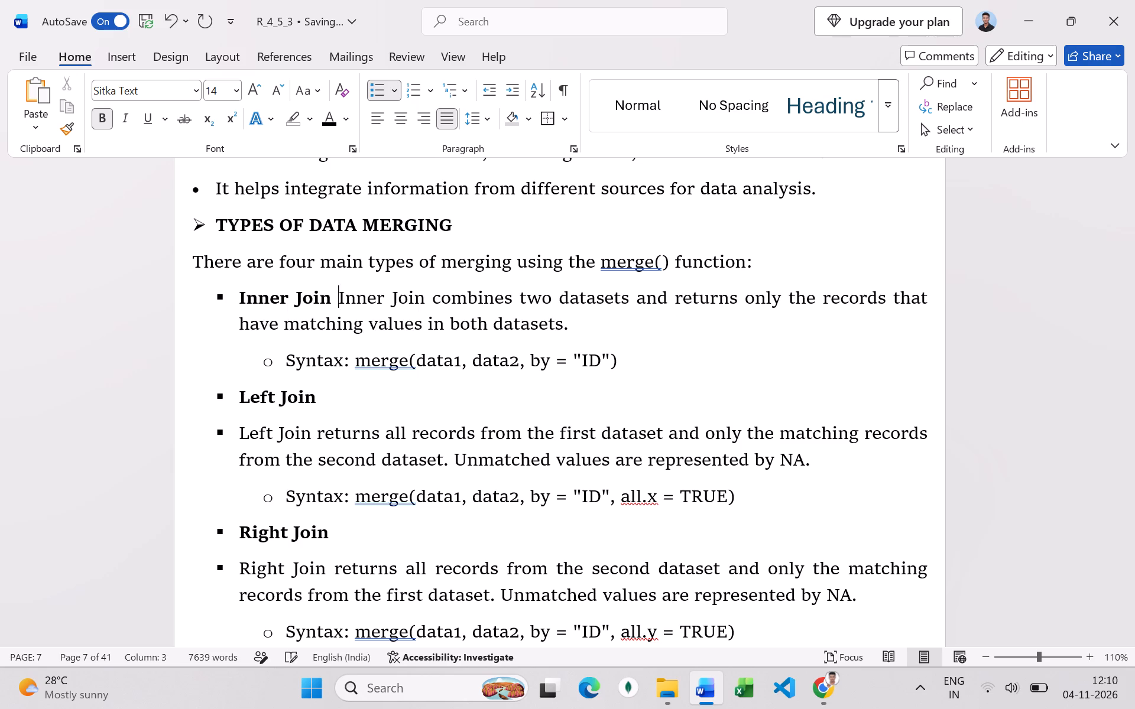
Copy the Inner Join definition from ChatGPT's reply in Chrome and paste it over the Inner Join description in Word.
{"action": "key", "text": "alt+Tab"}
{"action": "scroll", "coordinate": [347, 381], "scroll_direction": "down", "scroll_amount": 2}
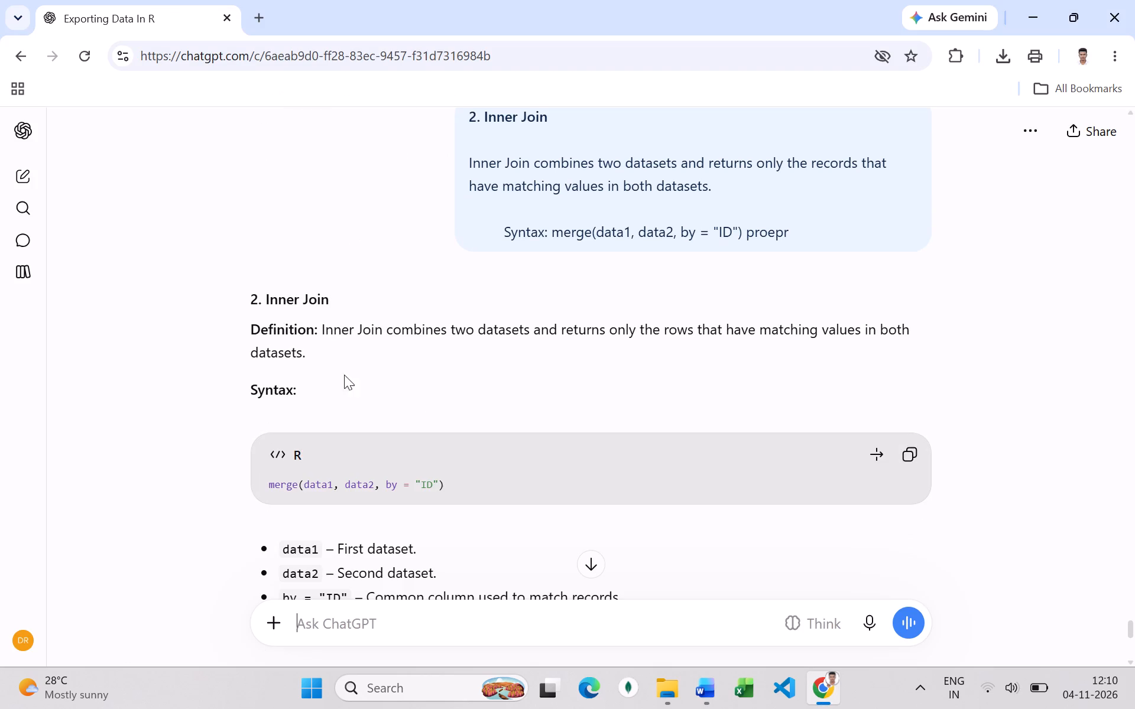
{"action": "left_click_drag", "start_coordinate": [325, 331], "coordinate": [337, 353]}
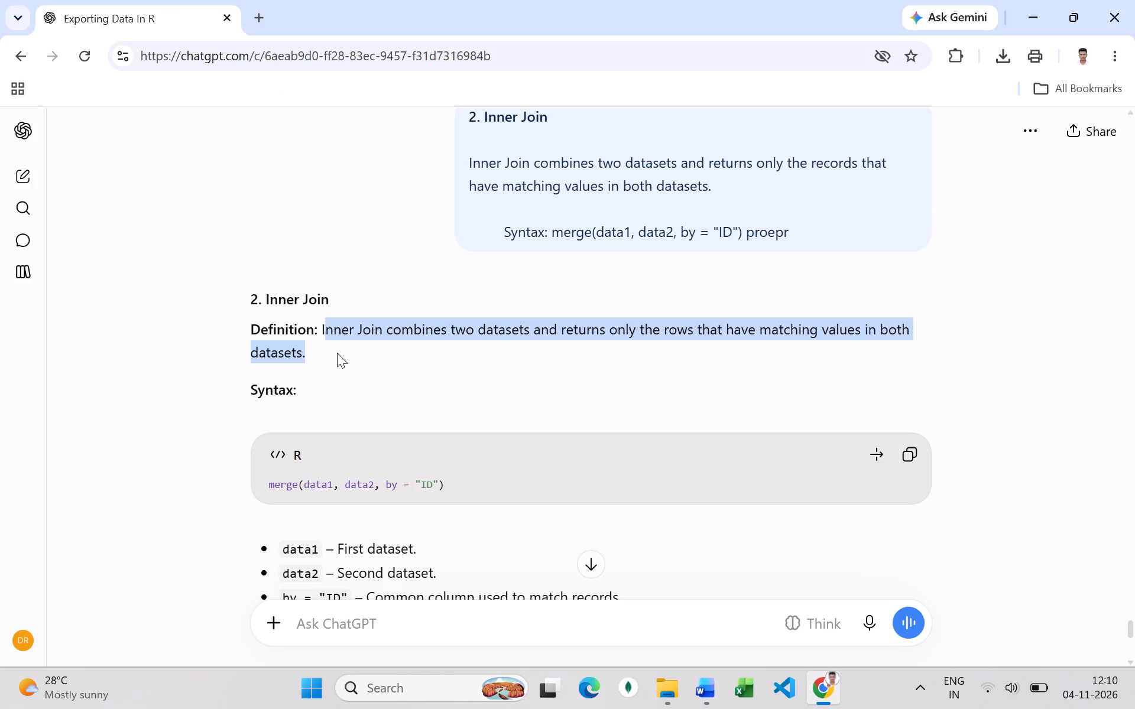
{"action": "key", "text": "ctrl+c"}
{"action": "key", "text": "ctrl+c"}
{"action": "key", "text": "ctrl+c"}
{"action": "key", "text": "ctrl+c"}
{"action": "key", "text": "ctrl+c"}
{"action": "key", "text": "ctrl+c"}
{"action": "key", "text": "alt+Tab"}
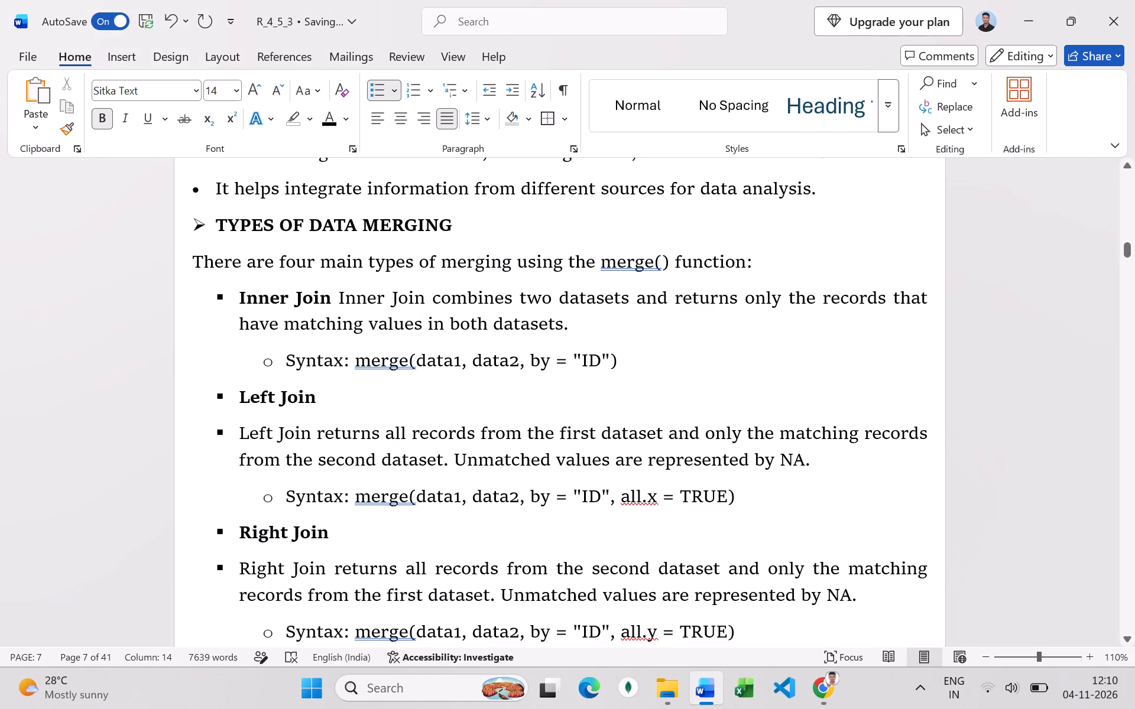
{"action": "left_click_drag", "start_coordinate": [578, 331], "coordinate": [351, 301]}
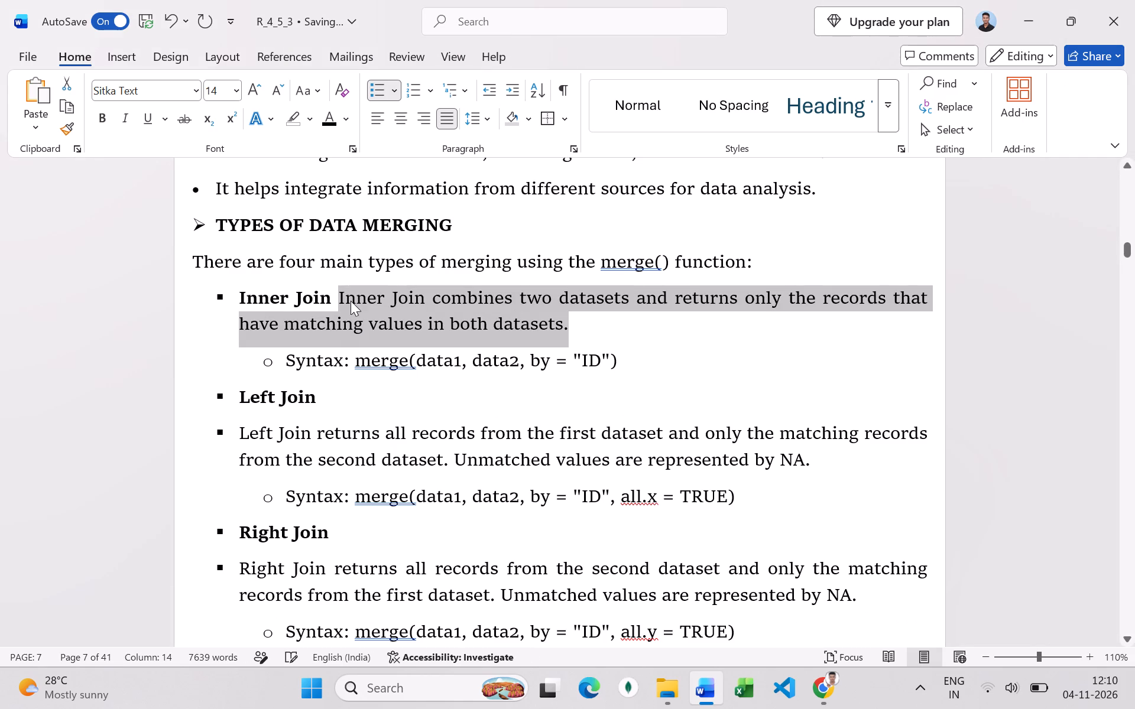
{"action": "key", "text": "ctrl+v"}
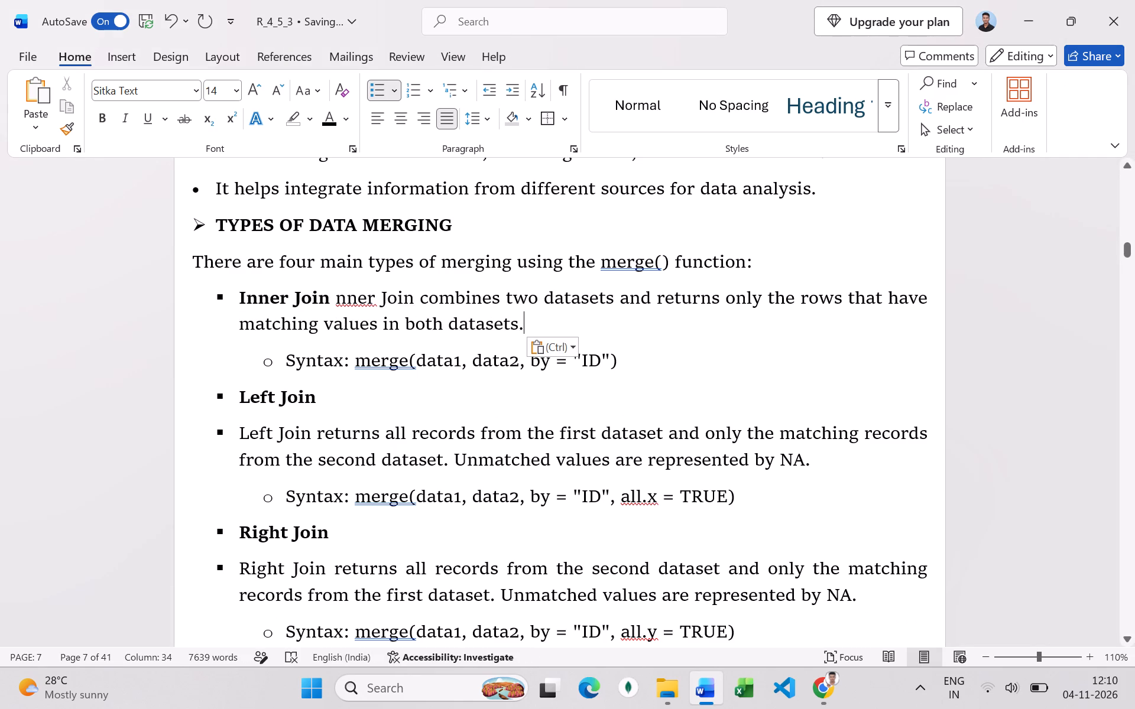
Remove the repeated "nner Join" from the pasted description and put a colon and a space after the bold Inner Join heading.
{"action": "left_click_drag", "start_coordinate": [417, 299], "coordinate": [342, 298]}
{"action": "key", "text": "BackSpace"}
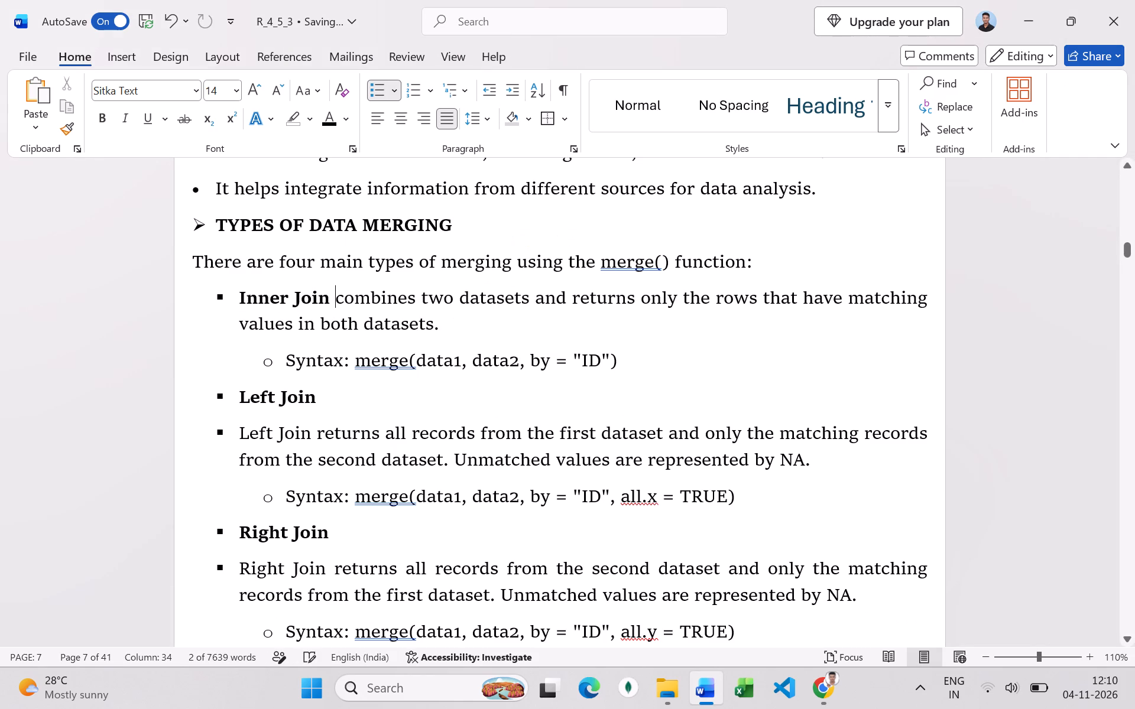
{"action": "key", "text": "BackSpace"}
{"action": "type", "text": ":"}
{"action": "key", "text": "space"}
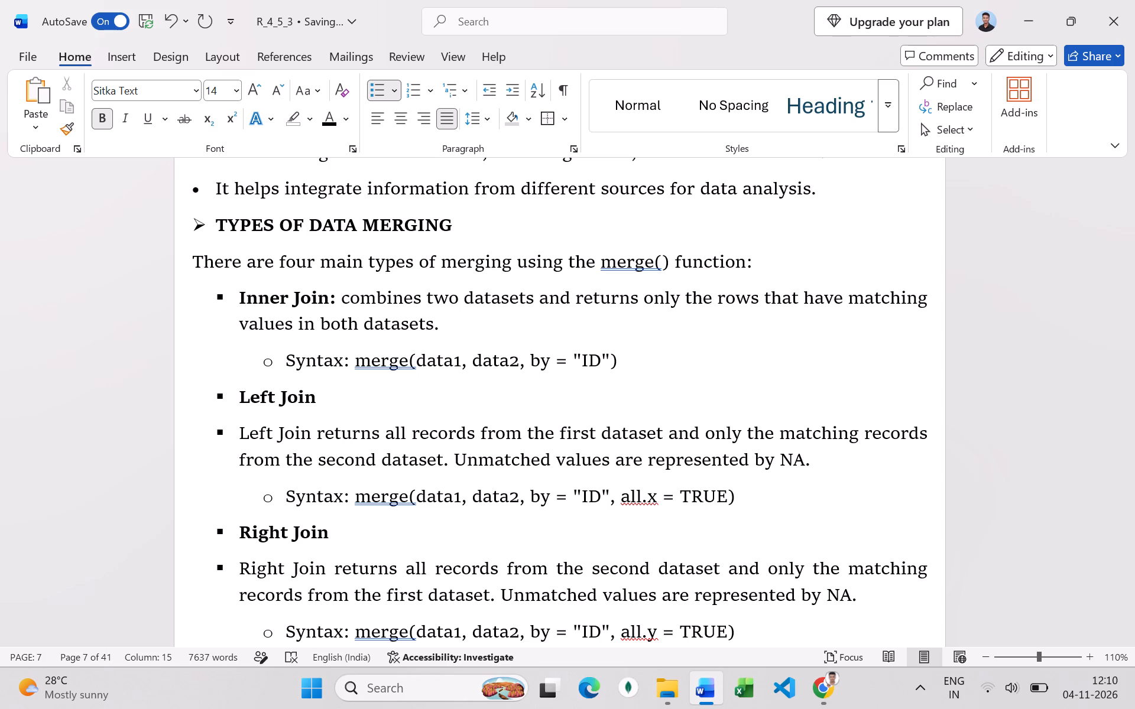
Remove the bullet from the Inner Join syntax line and indent the line by two tab stops.
{"action": "left_click", "coordinate": [281, 362]}
{"action": "key", "text": "BackSpace"}
{"action": "key", "text": "Tab"}
{"action": "key", "text": "Tab"}
{"action": "key", "text": "alt+Tab"}
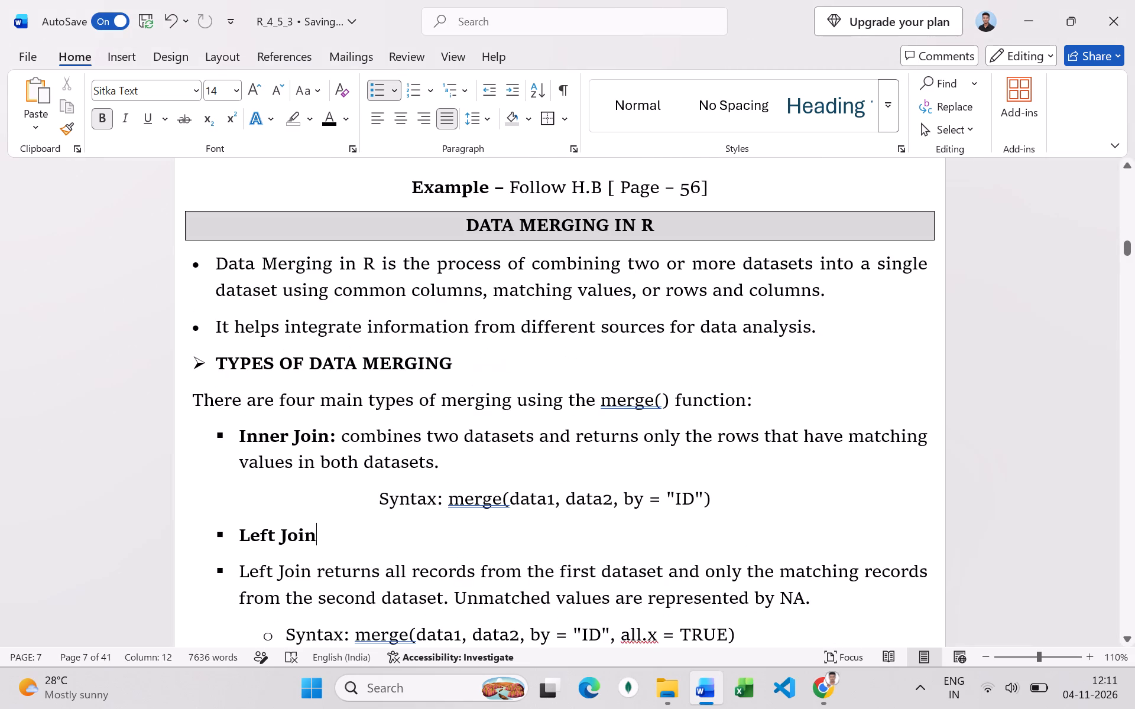
{"action": "left_click", "coordinate": [340, 434]}
{"action": "key", "text": "i"}
{"action": "key", "text": "BackSpace"}
{"action": "key", "text": "ctrl+b"}
{"action": "type", "text": "it"}
{"action": "key", "text": "space"}
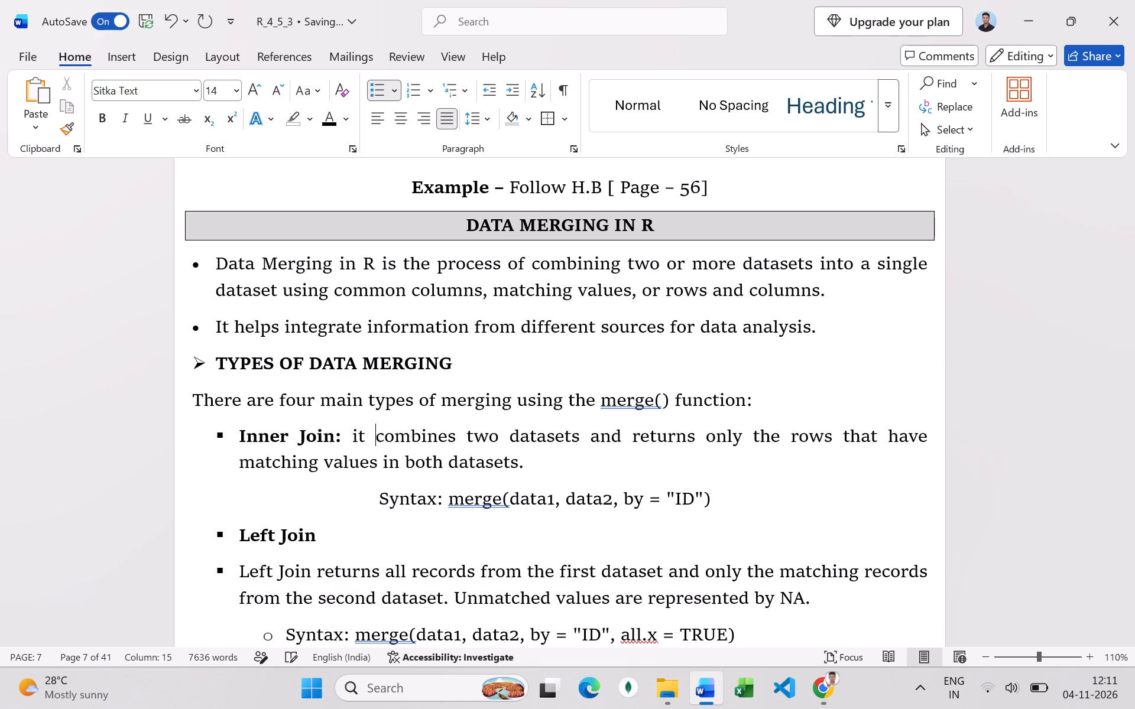
{"action": "key", "text": "BackSpace"}
{"action": "key", "text": "BackSpace"}
{"action": "key", "text": "BackSpace"}
{"action": "type", "text": "It"}
{"action": "key", "text": "space"}
{"action": "key", "text": "BackSpace"}
{"action": "key", "text": "space"}
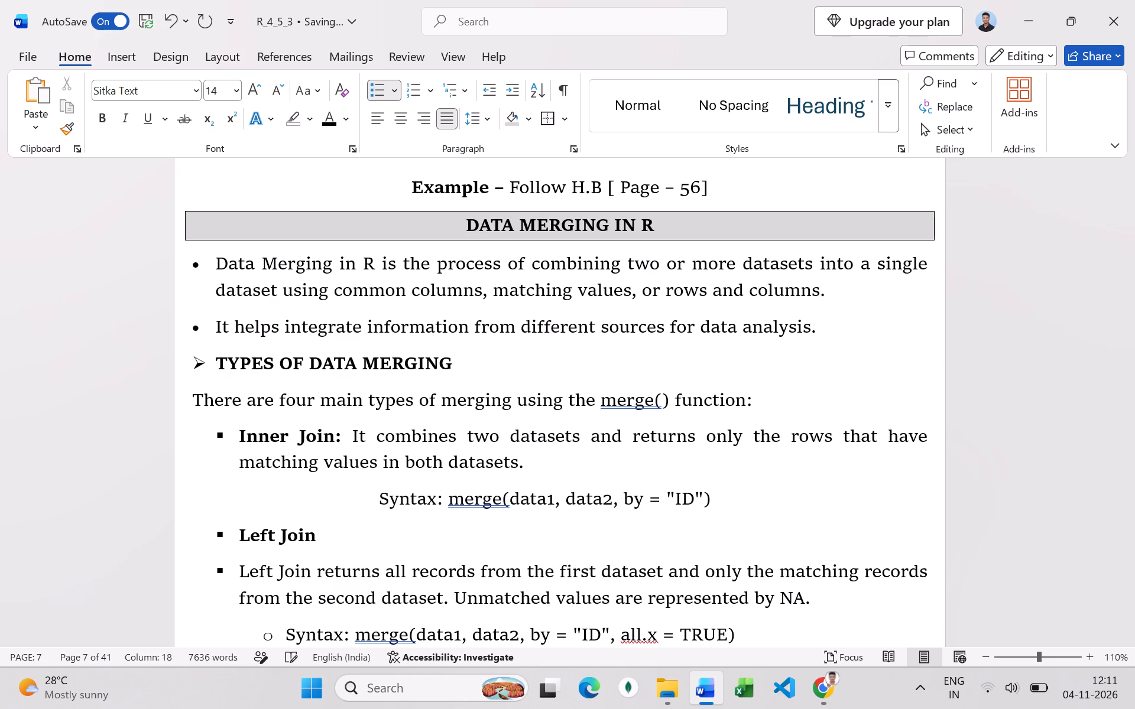
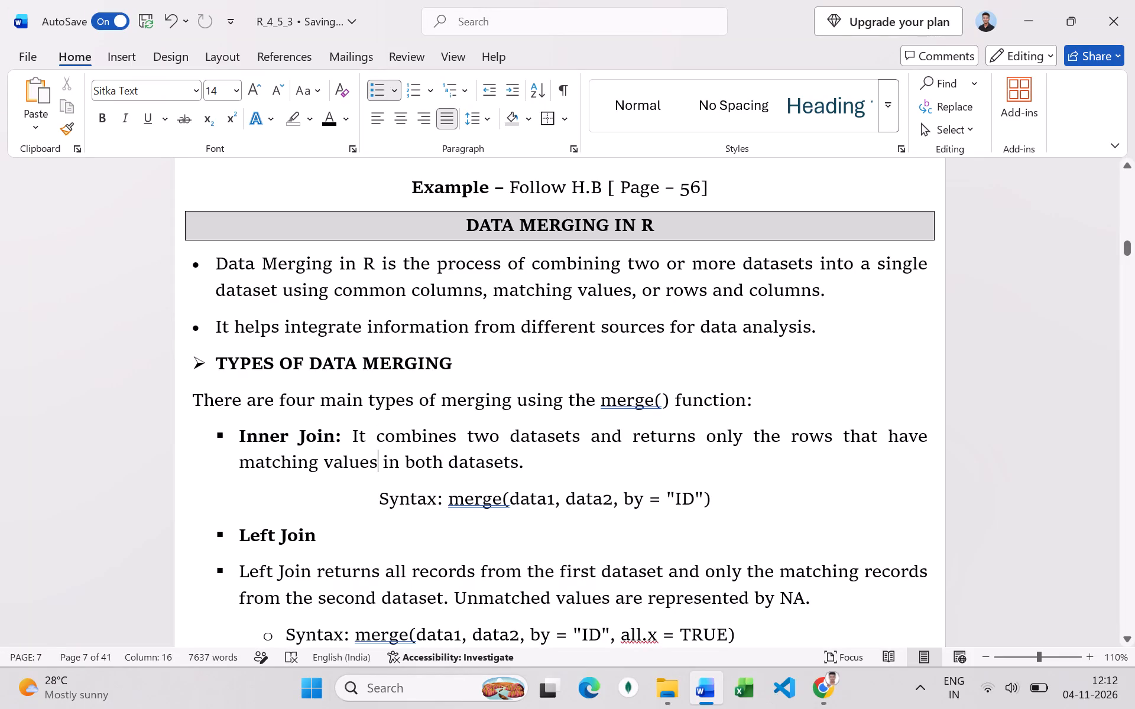
{"action": "scroll", "coordinate": [332, 466], "scroll_direction": "down", "scroll_amount": 2}
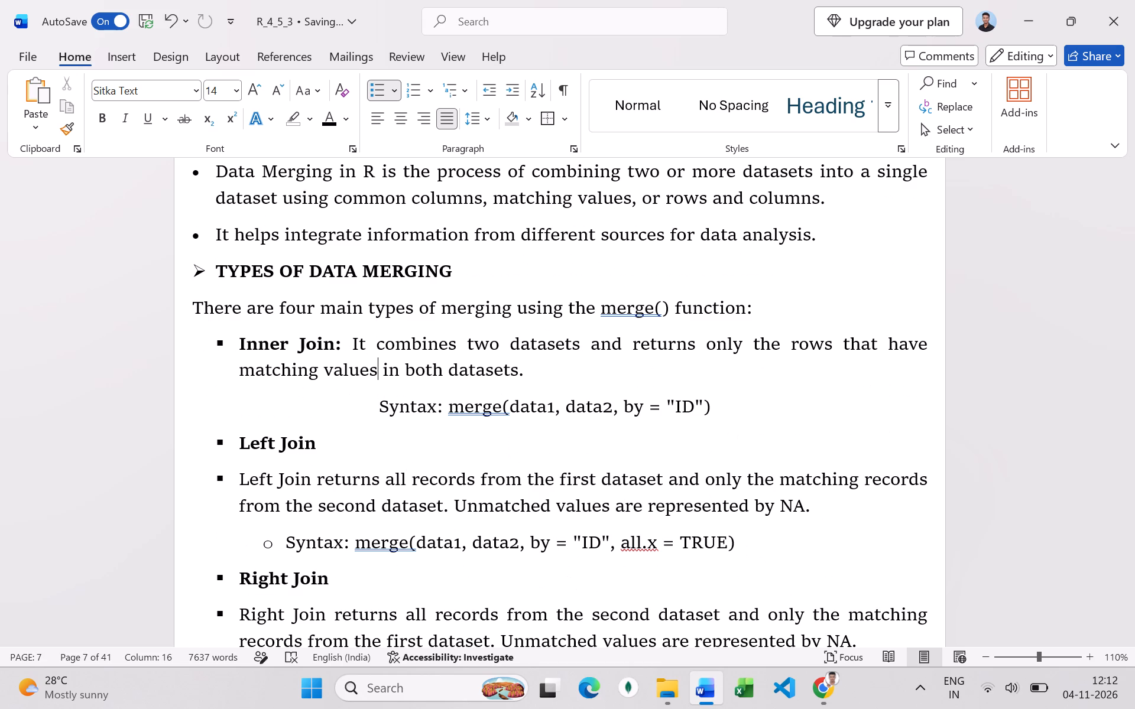
{"action": "scroll", "coordinate": [391, 505], "scroll_direction": "down", "scroll_amount": 3}
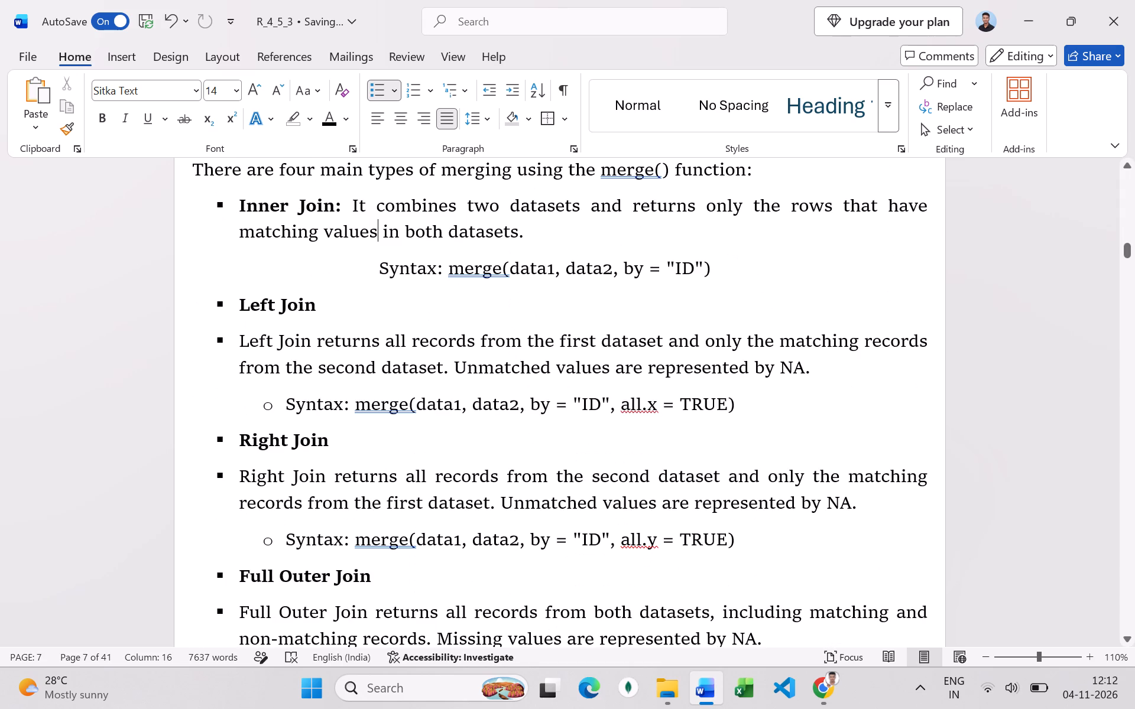
{"action": "left_click_drag", "start_coordinate": [754, 401], "coordinate": [229, 358]}
{"action": "left_click", "coordinate": [261, 362]}
{"action": "left_click_drag", "start_coordinate": [759, 402], "coordinate": [344, 342]}
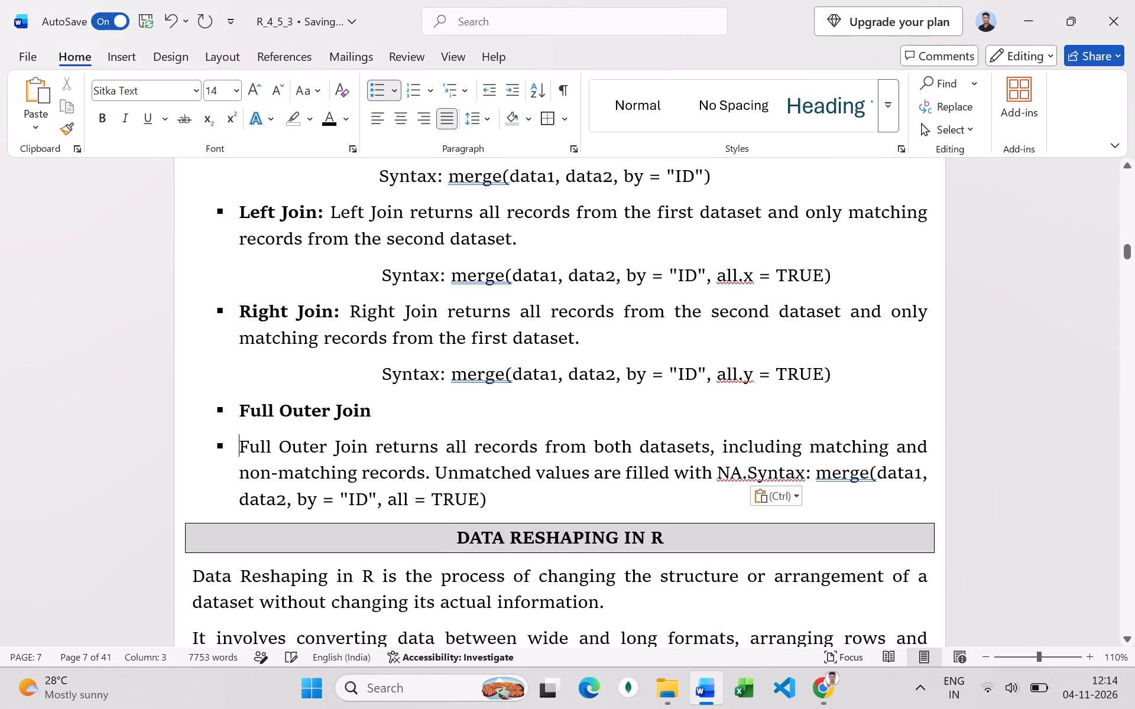
{"action": "key", "text": "BackSpace"}
{"action": "key", "text": "BackSpace"}
{"action": "type", "text": ":"}
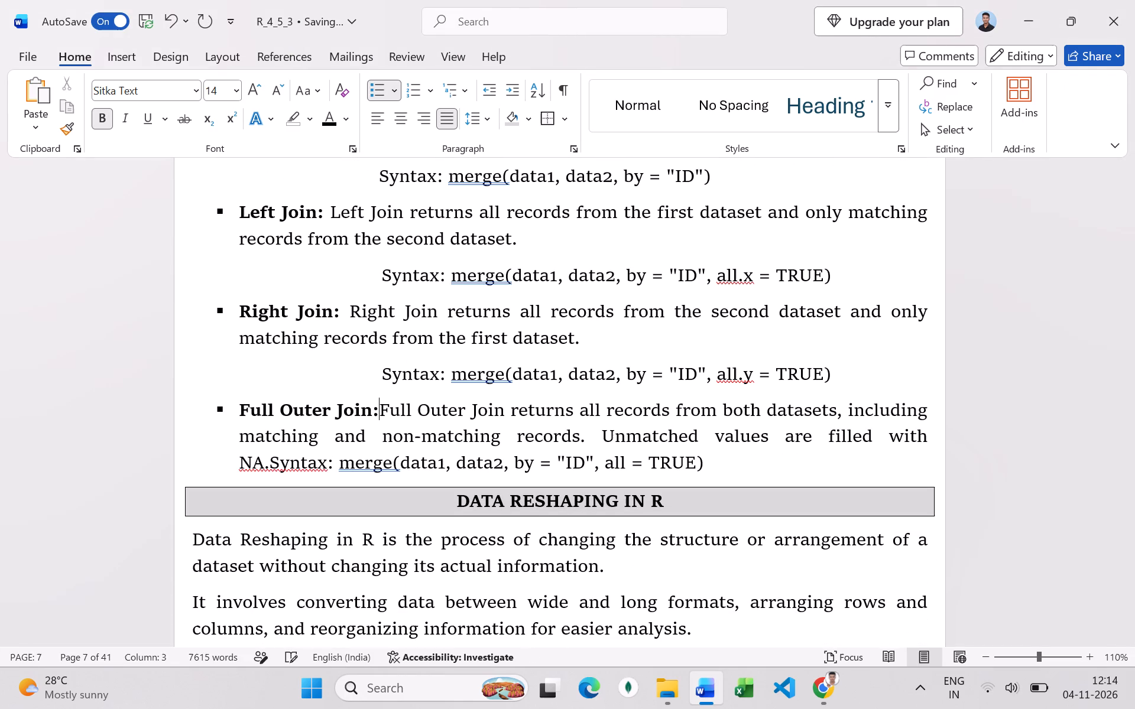
{"action": "key", "text": "space"}
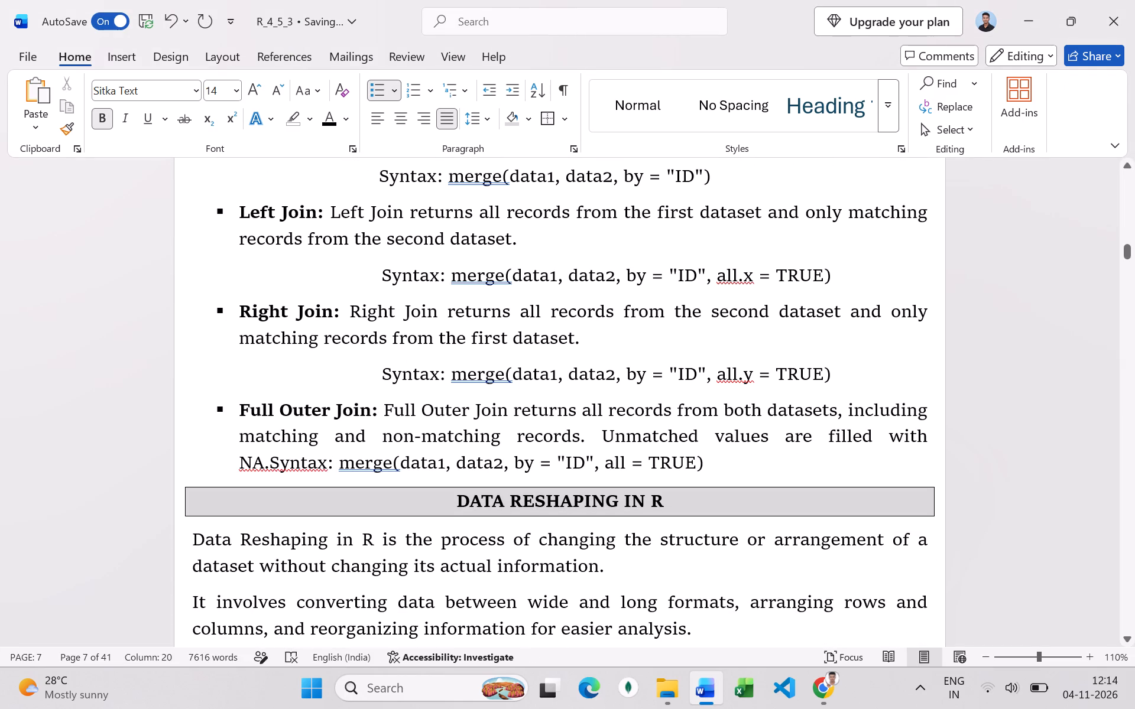
Delete the sentence "Unmatched values are filled with NA." from the Full Outer Join description.
{"action": "left_click_drag", "start_coordinate": [595, 440], "coordinate": [269, 463]}
{"action": "key", "text": "BackSpace"}
Put the Full Outer Join syntax on its own line, without a bullet and centred.
{"action": "key", "text": "Return"}
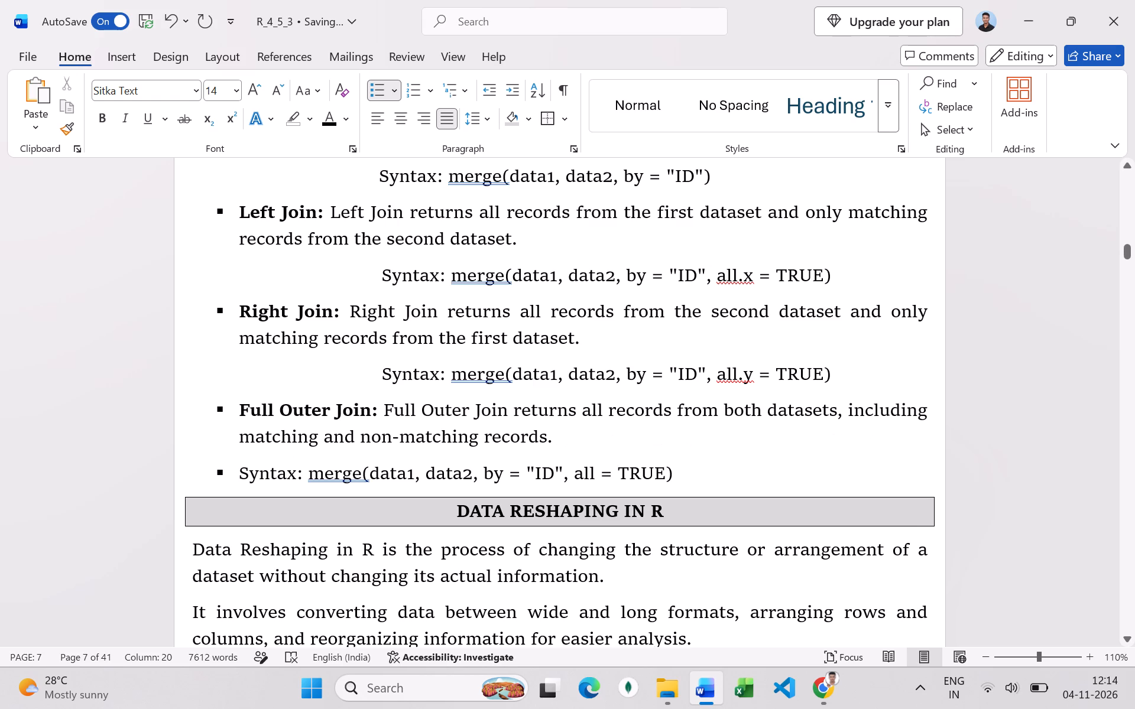
{"action": "key", "text": "BackSpace"}
{"action": "left_click", "coordinate": [401, 125]}
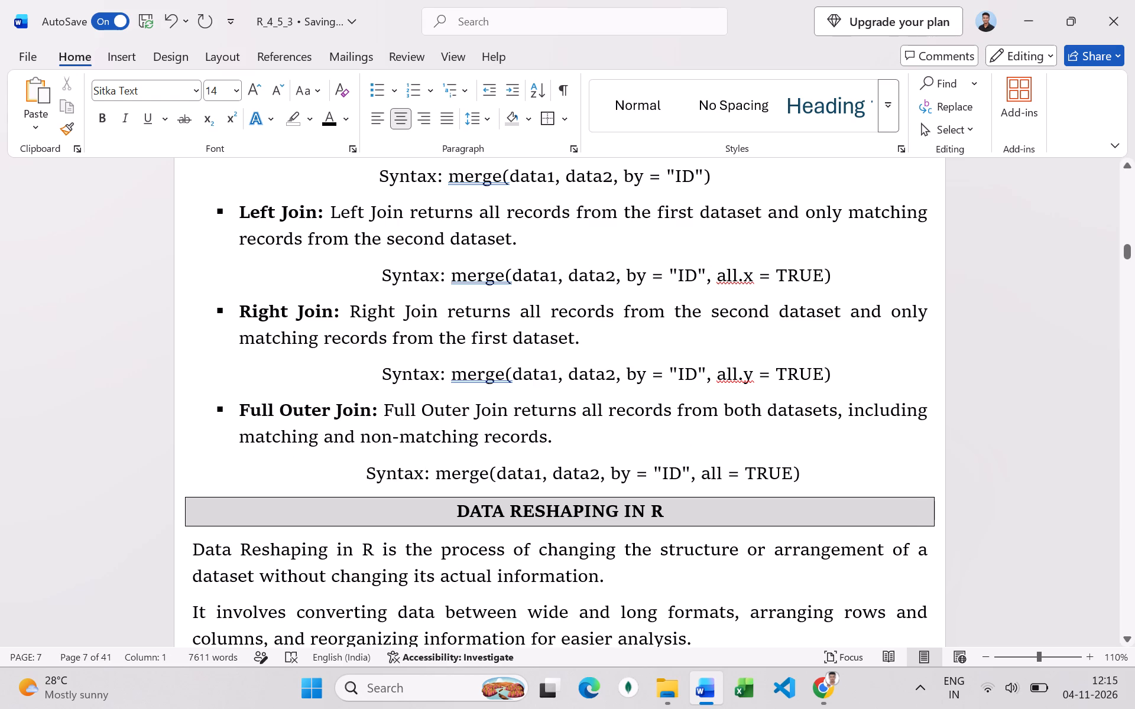
Copy the line "Example – Follow H.B [ Page – 56]" from above Data Merging onto a new line below the Full Outer Join syntax.
{"action": "scroll", "coordinate": [446, 443], "scroll_direction": "up", "scroll_amount": 3}
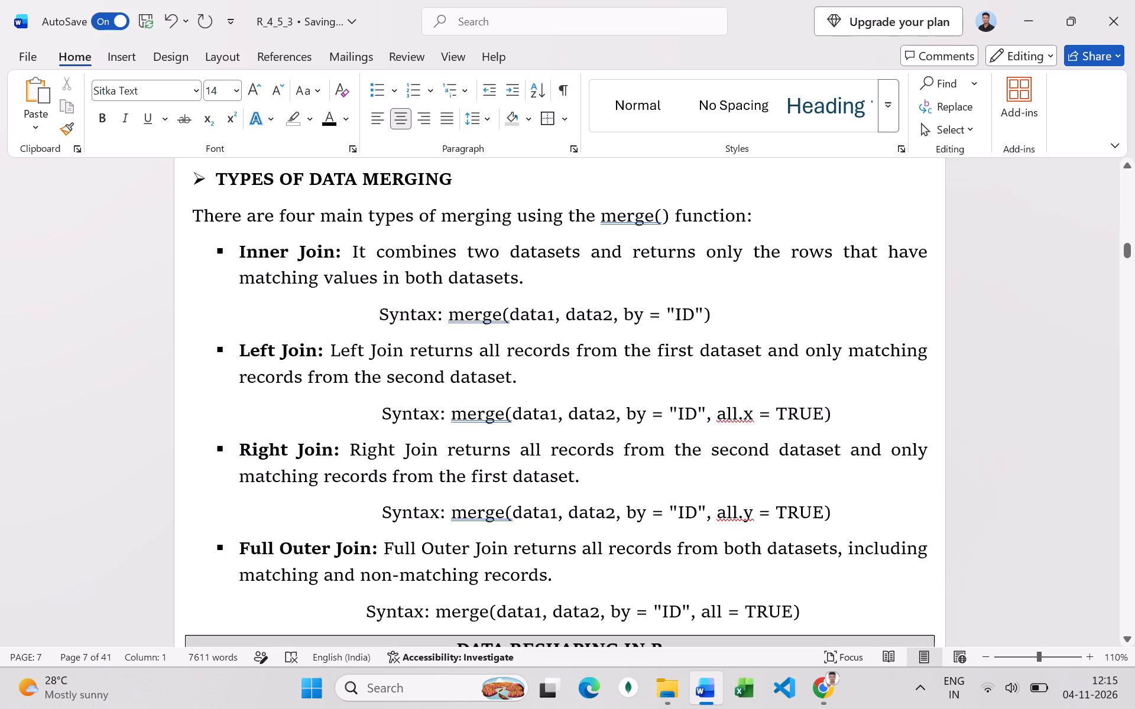
{"action": "scroll", "coordinate": [446, 443], "scroll_direction": "up", "scroll_amount": 1}
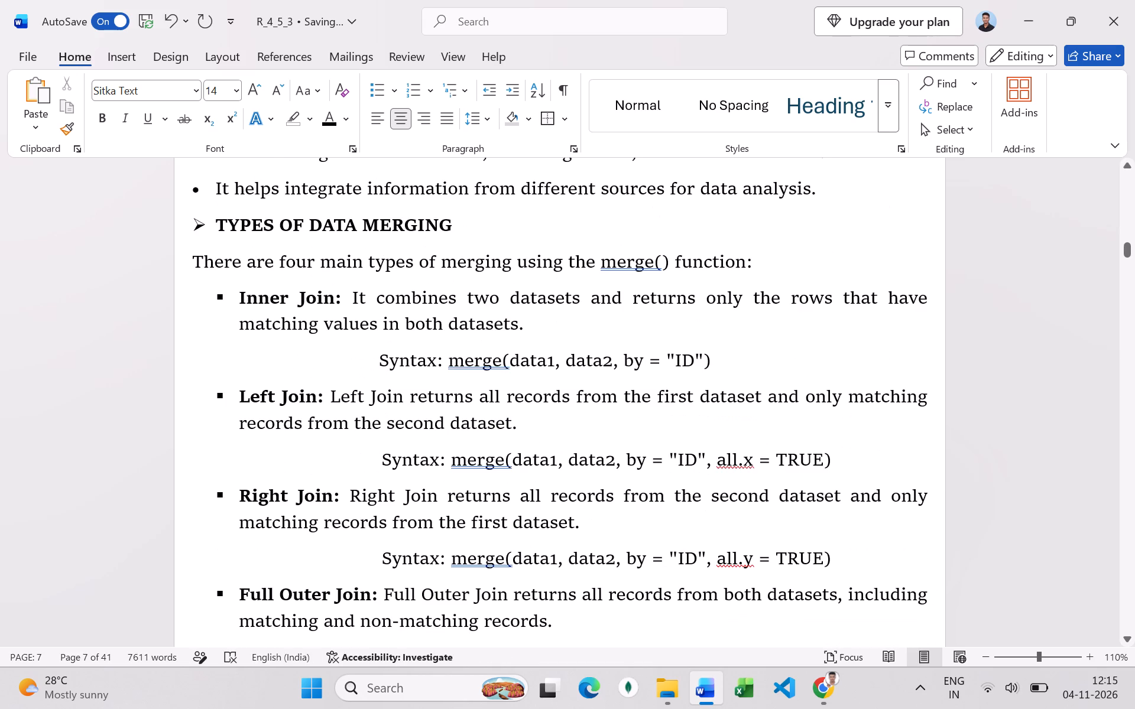
{"action": "scroll", "coordinate": [478, 419], "scroll_direction": "down", "scroll_amount": 6, "text": "ctrl"}
{"action": "scroll", "coordinate": [518, 452], "scroll_direction": "down", "scroll_amount": 3}
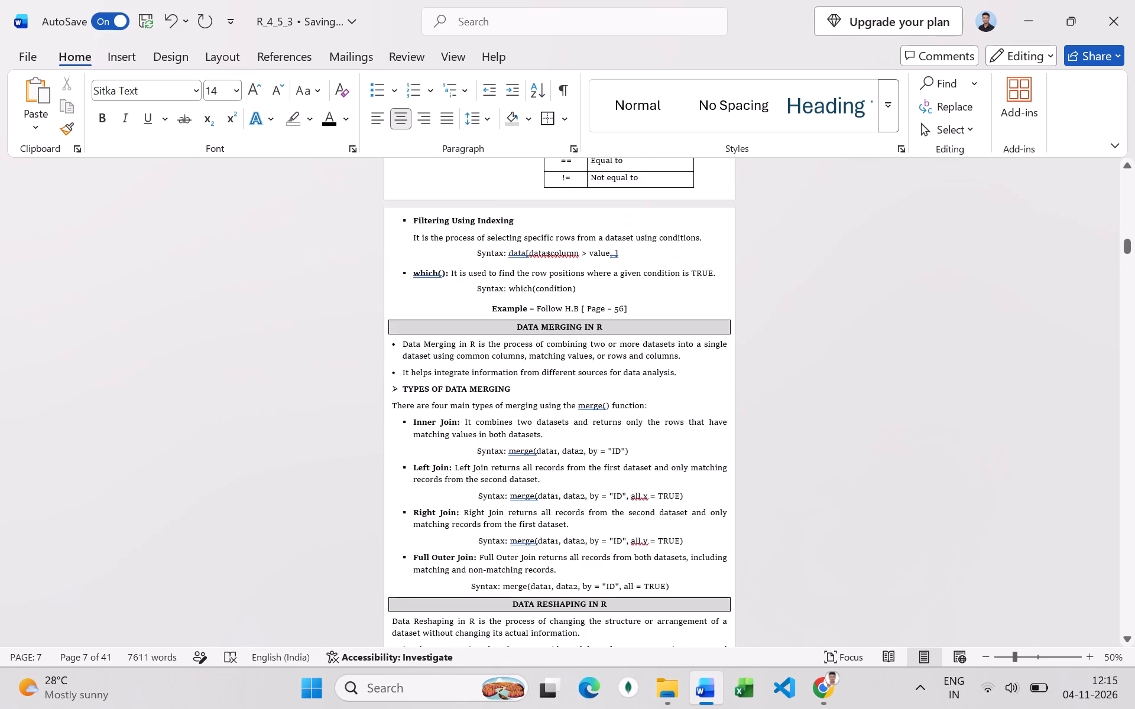
{"action": "scroll", "coordinate": [507, 459], "scroll_direction": "down", "scroll_amount": 2}
{"action": "left_click", "coordinate": [679, 544]}
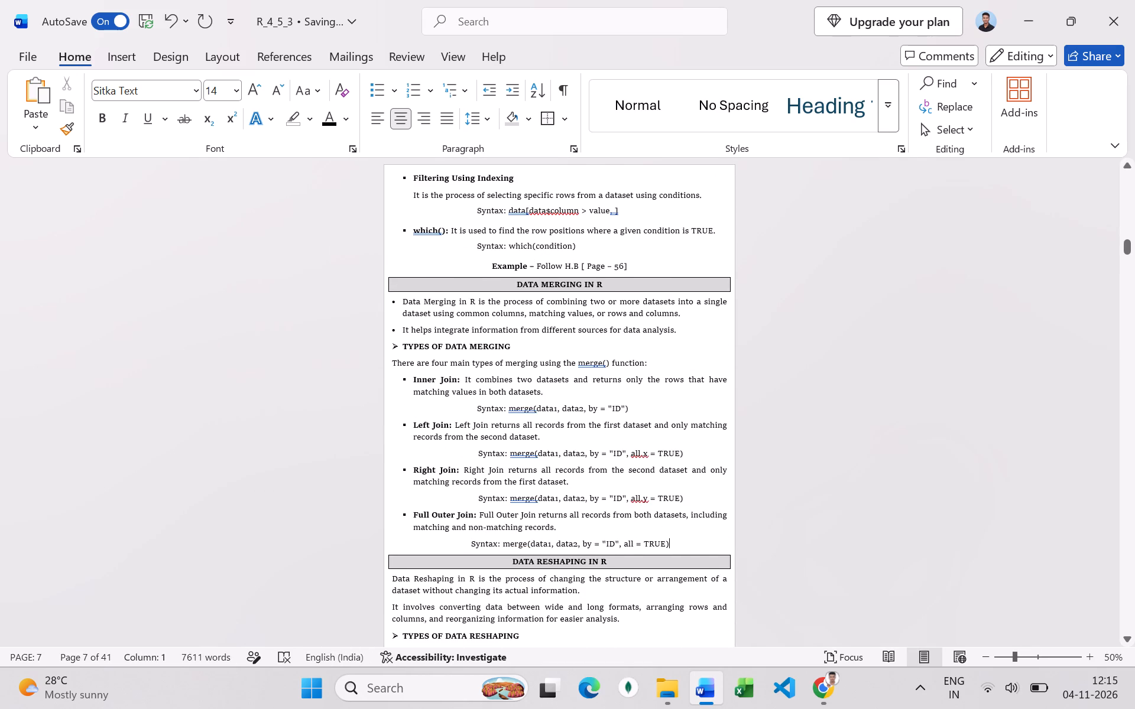
{"action": "key", "text": "Return"}
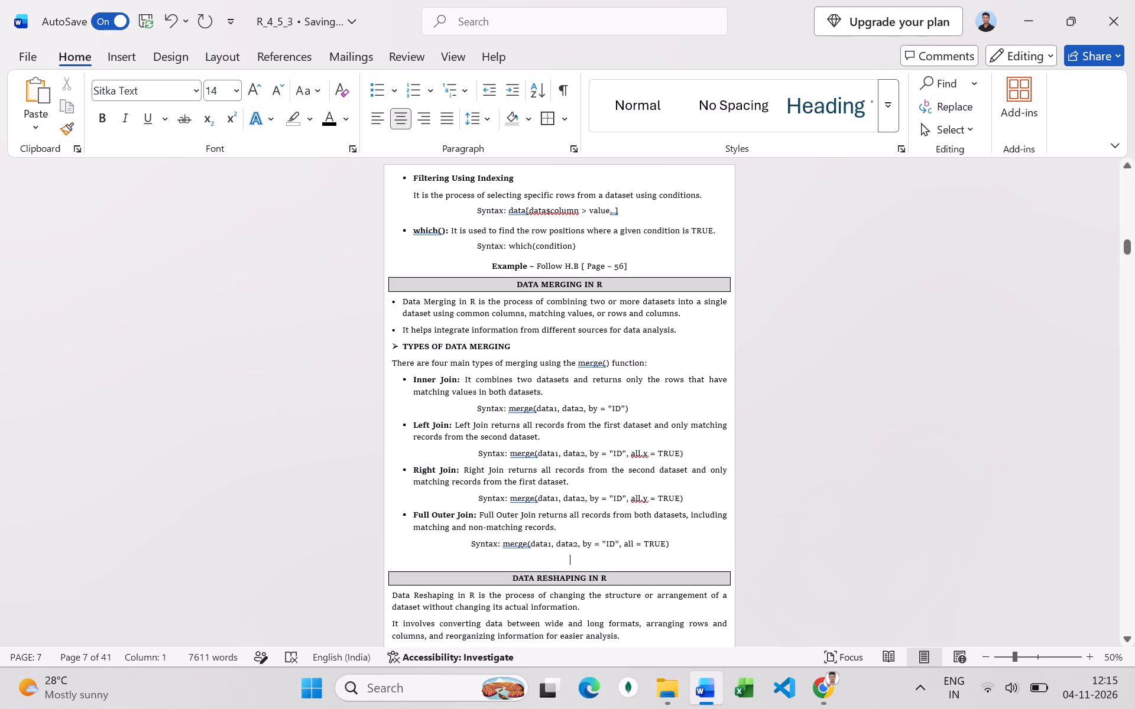
{"action": "left_click_drag", "start_coordinate": [639, 268], "coordinate": [479, 263]}
{"action": "key", "text": "ctrl+c"}
{"action": "left_click", "coordinate": [509, 560]}
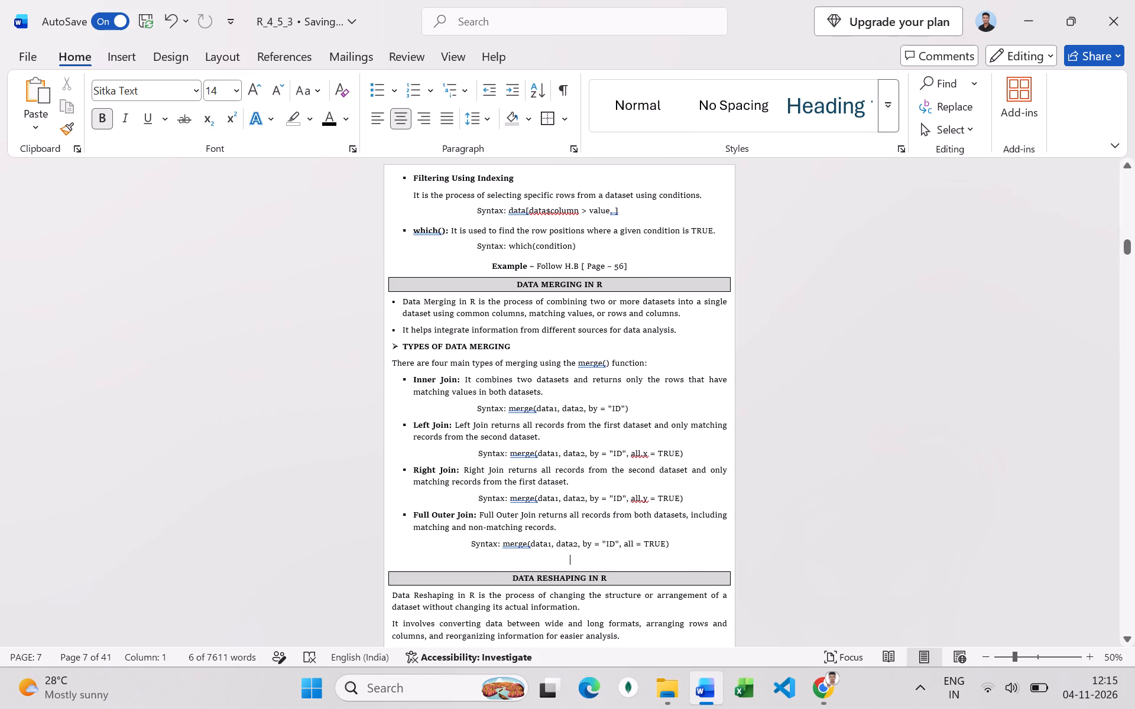
{"action": "key", "text": "ctrl+v"}
Decrease the indent of the pasted Example line so it is centred on the page like the original.
{"action": "left_click", "coordinate": [502, 560]}
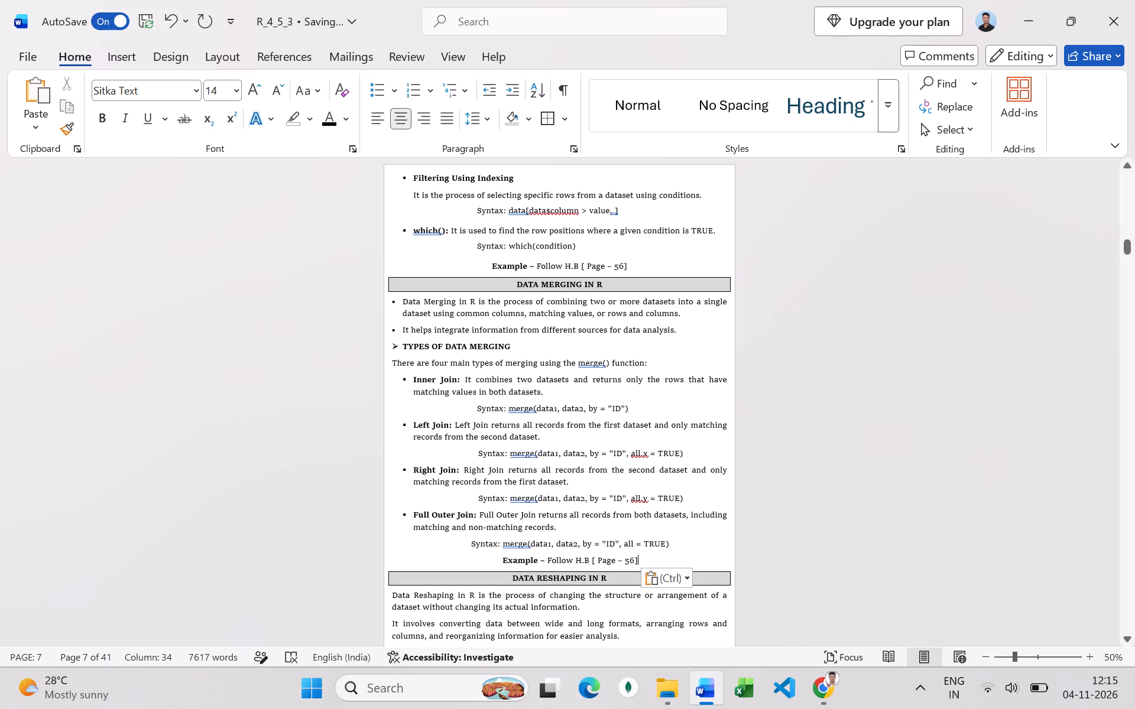
{"action": "left_click", "coordinate": [490, 94]}
{"action": "left_click", "coordinate": [490, 94]}
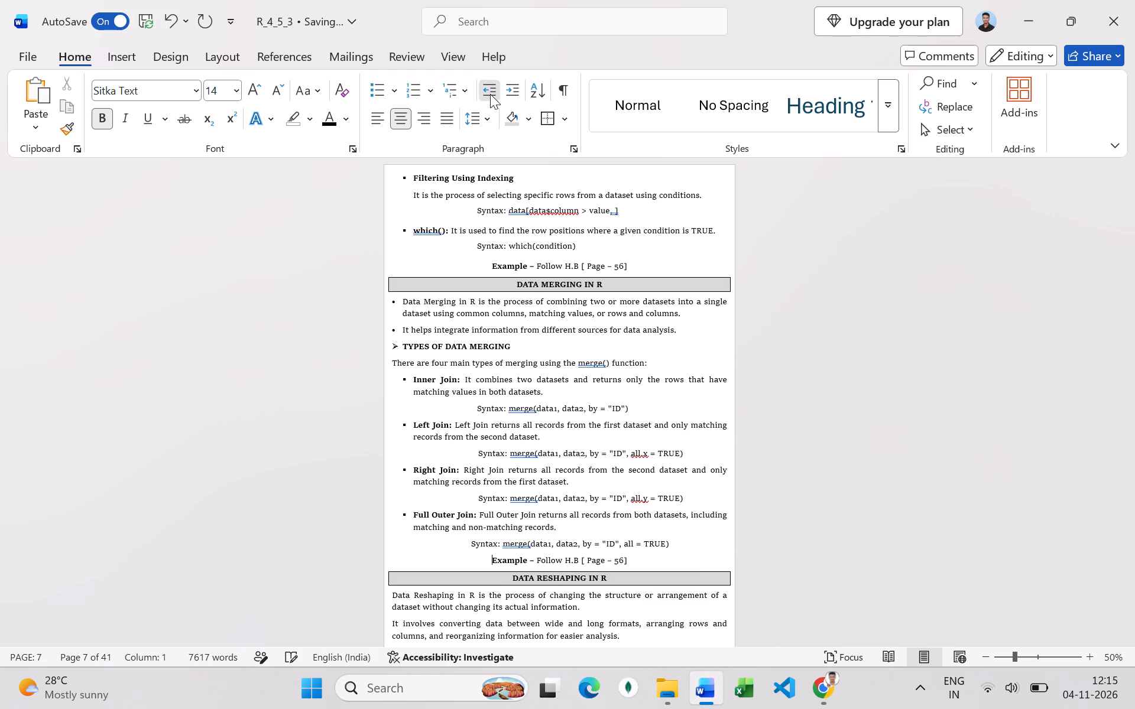
{"action": "left_click", "coordinate": [490, 94]}
{"action": "left_click", "coordinate": [812, 500]}
Review the Data Merging section and the Data Reshaping section that follows, through its functions up to Descriptive Statistics.
{"action": "scroll", "coordinate": [654, 480], "scroll_direction": "up", "scroll_amount": 2}
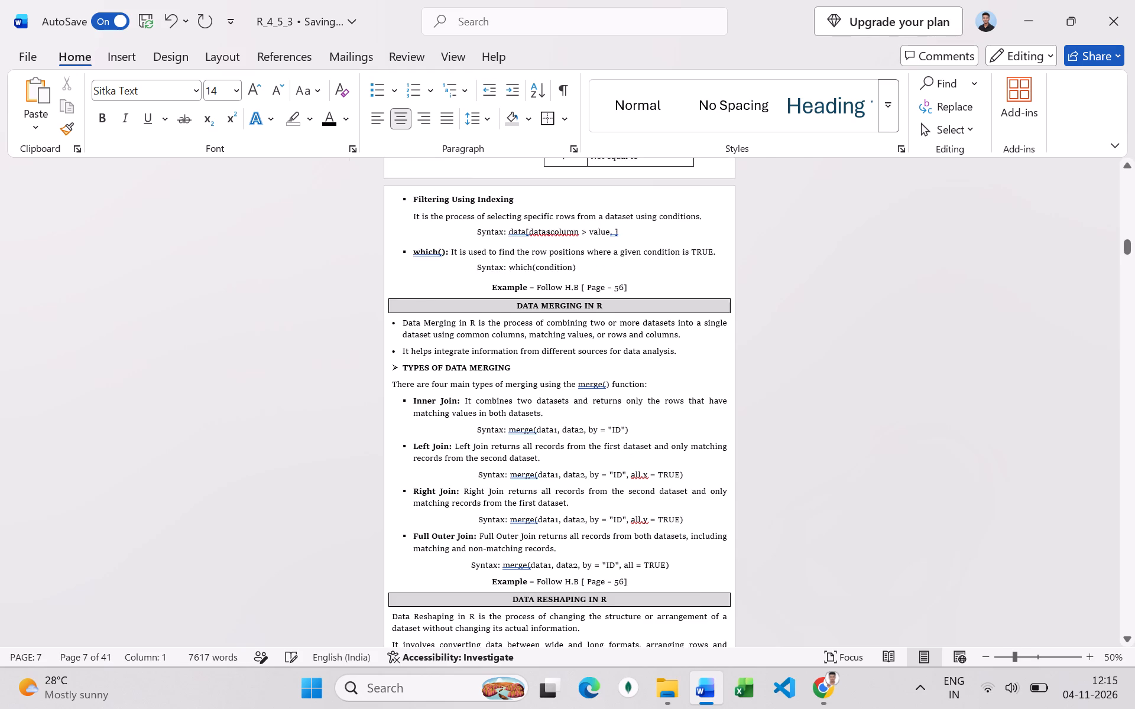
{"action": "scroll", "coordinate": [654, 480], "scroll_direction": "up", "scroll_amount": 2}
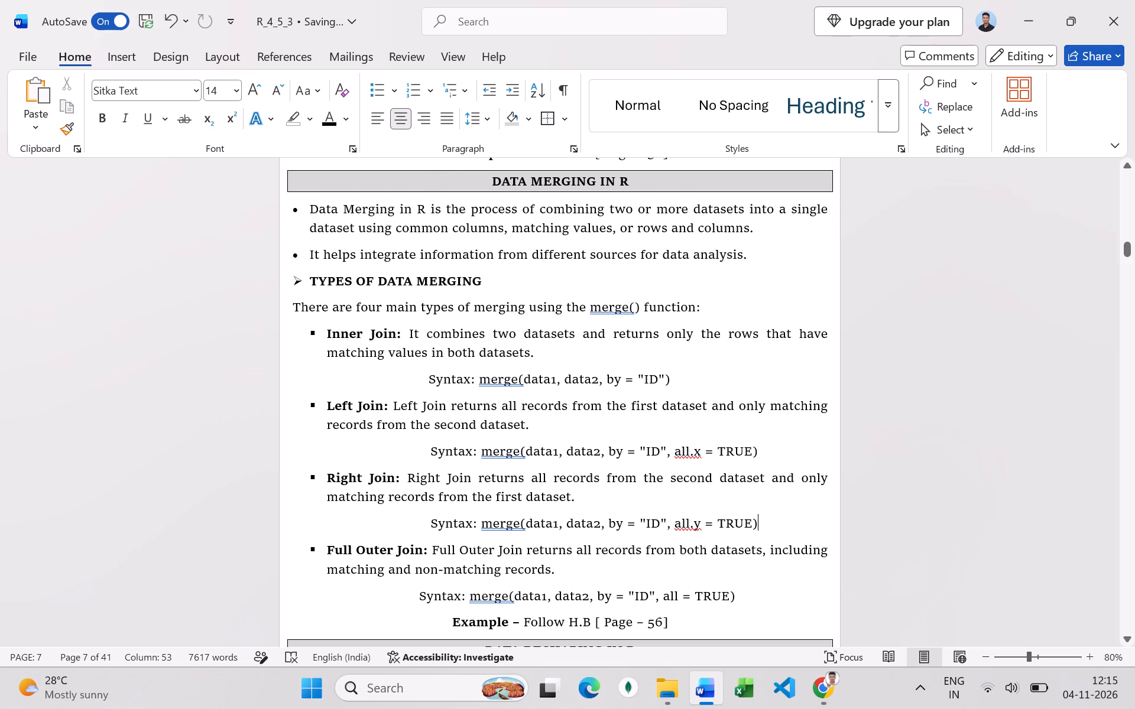
{"action": "scroll", "coordinate": [487, 515], "scroll_direction": "down", "scroll_amount": 6}
{"action": "scroll", "coordinate": [484, 513], "scroll_direction": "up", "scroll_amount": 1}
{"action": "scroll", "coordinate": [483, 513], "scroll_direction": "down", "scroll_amount": 17}
{"action": "scroll", "coordinate": [465, 504], "scroll_direction": "down", "scroll_amount": 4}
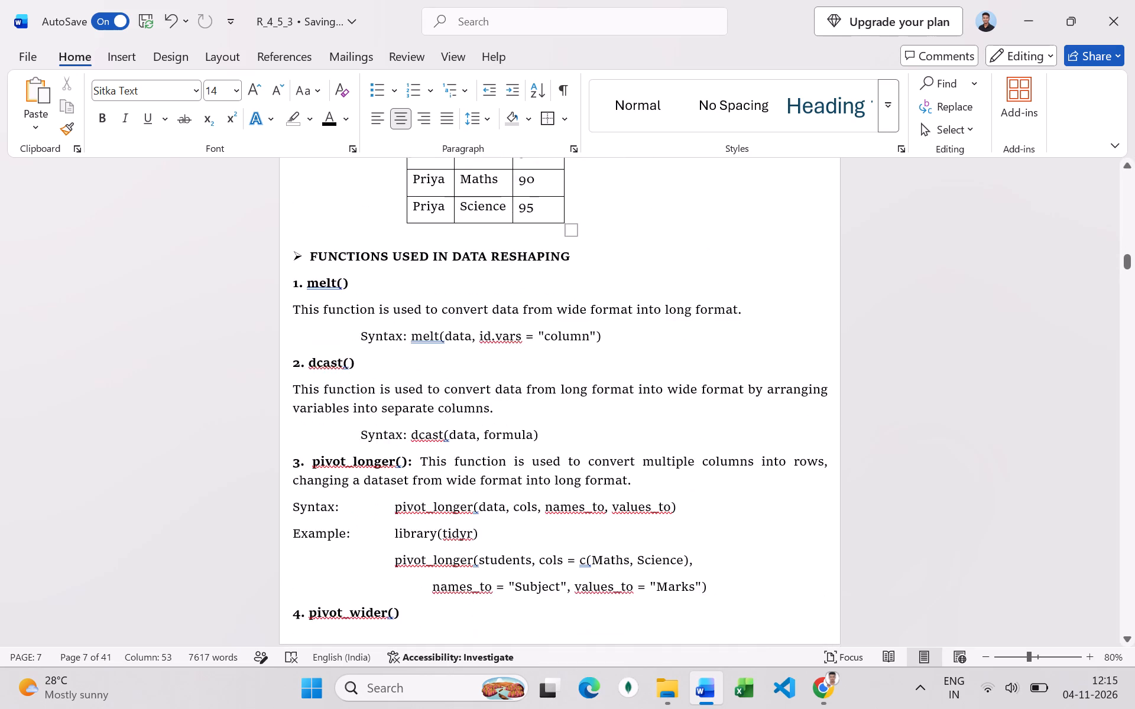
{"action": "scroll", "coordinate": [465, 504], "scroll_direction": "down", "scroll_amount": 4}
{"action": "scroll", "coordinate": [465, 504], "scroll_direction": "up", "scroll_amount": 1}
{"action": "scroll", "coordinate": [465, 504], "scroll_direction": "down", "scroll_amount": 2}
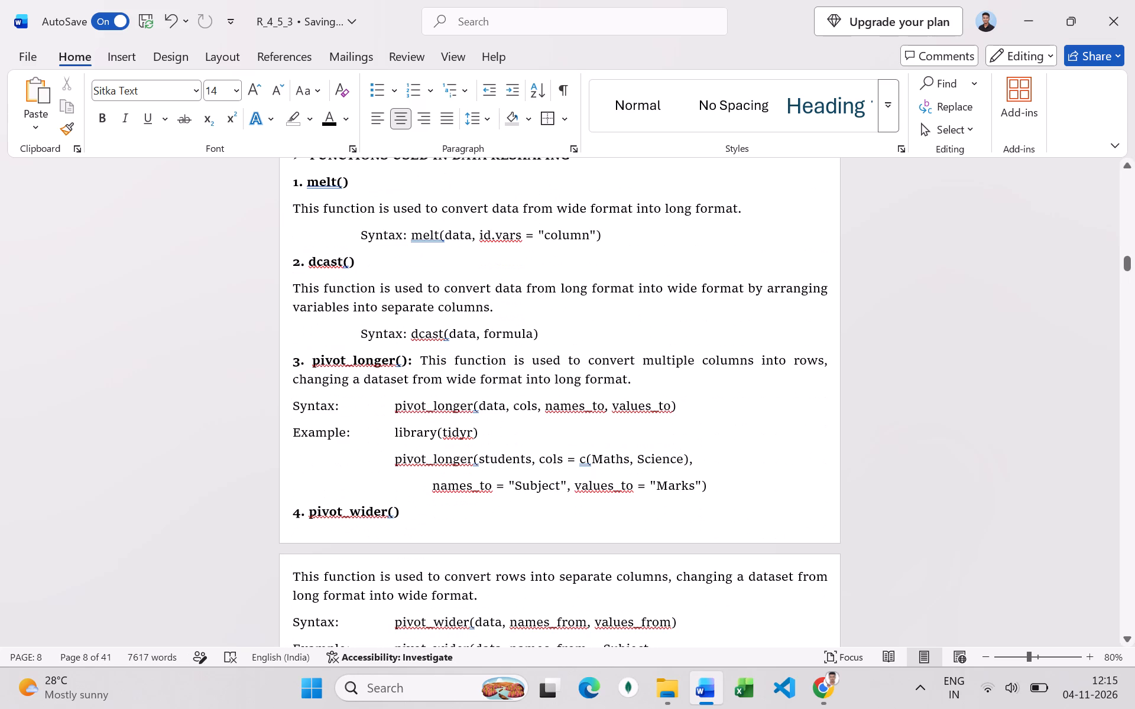
{"action": "scroll", "coordinate": [464, 497], "scroll_direction": "down", "scroll_amount": 6}
{"action": "scroll", "coordinate": [464, 497], "scroll_direction": "up", "scroll_amount": 6}
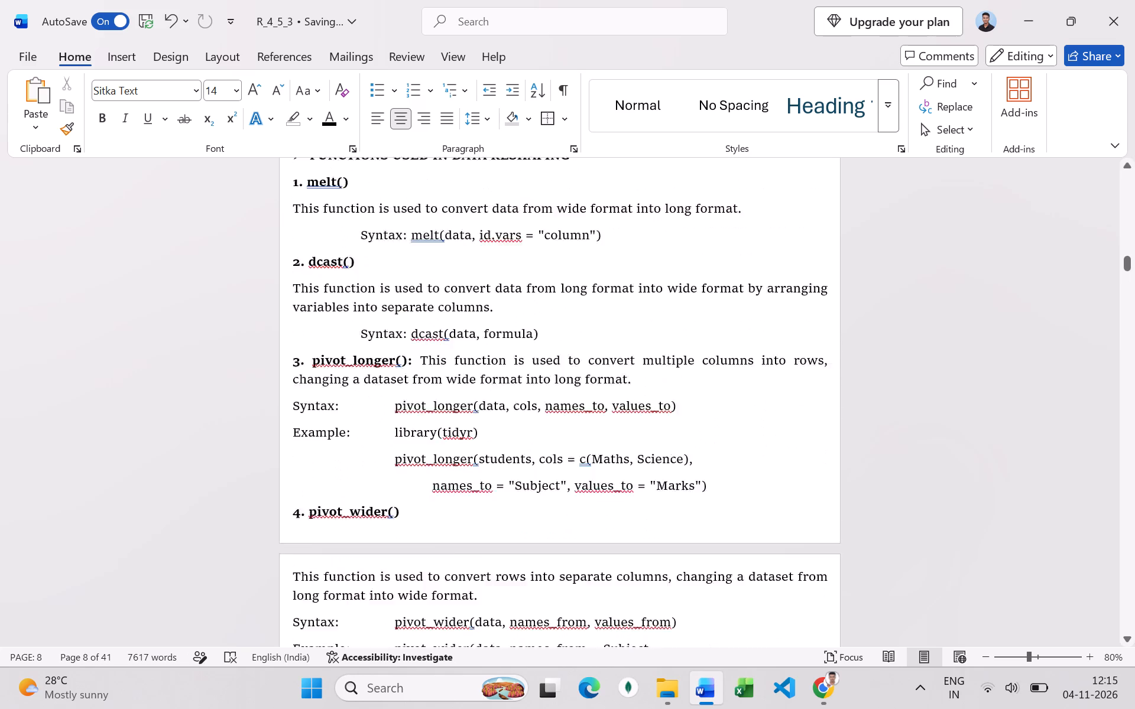
{"action": "scroll", "coordinate": [464, 497], "scroll_direction": "up", "scroll_amount": 13}
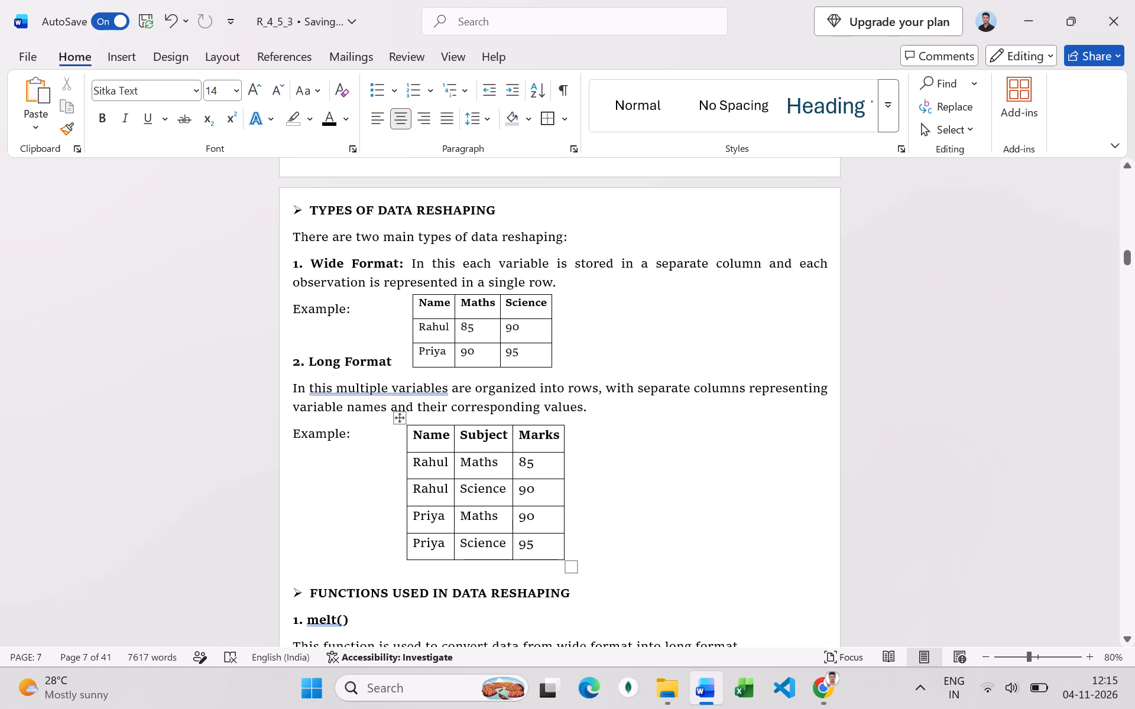
{"action": "scroll", "coordinate": [468, 487], "scroll_direction": "up", "scroll_amount": 9}
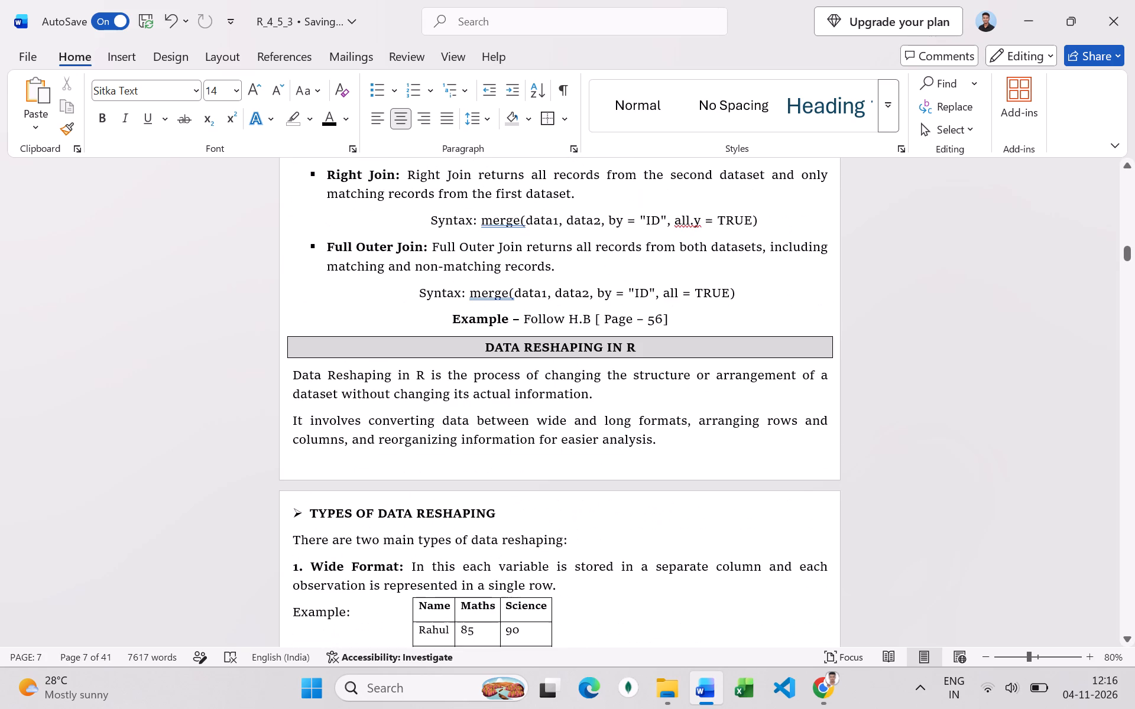
{"action": "scroll", "coordinate": [515, 497], "scroll_direction": "up", "scroll_amount": 2}
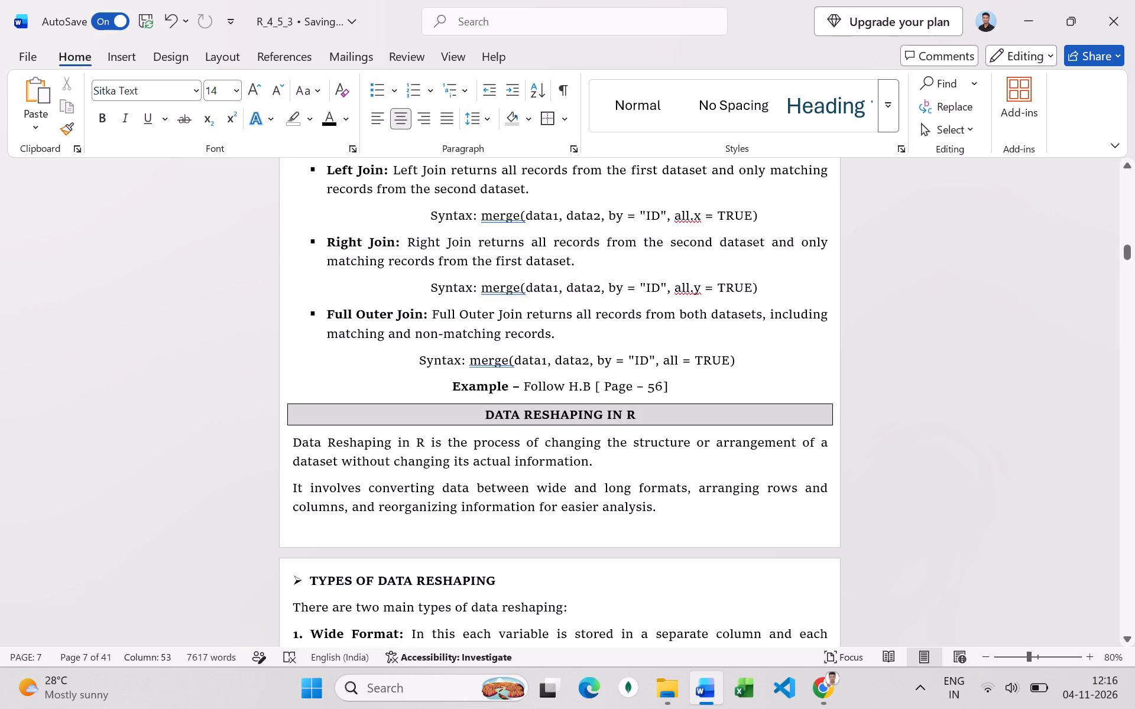
{"action": "scroll", "coordinate": [518, 498], "scroll_direction": "up", "scroll_amount": 5}
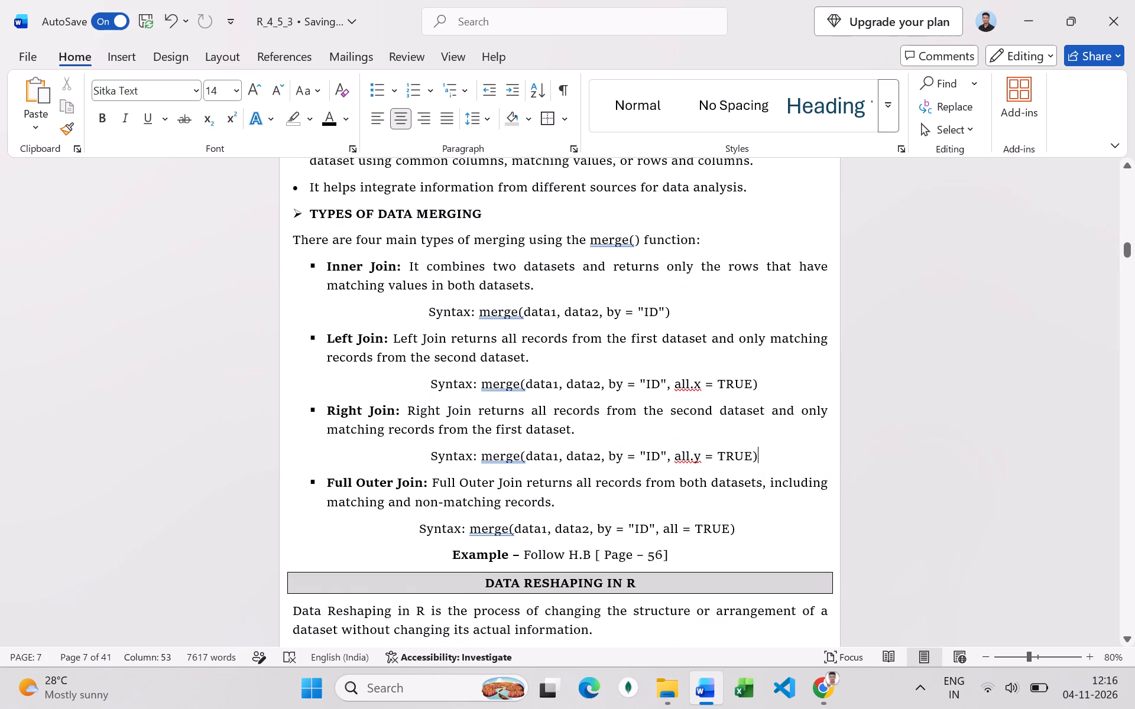
{"action": "scroll", "coordinate": [523, 498], "scroll_direction": "down", "scroll_amount": 20}
{"action": "scroll", "coordinate": [523, 498], "scroll_direction": "down", "scroll_amount": 6}
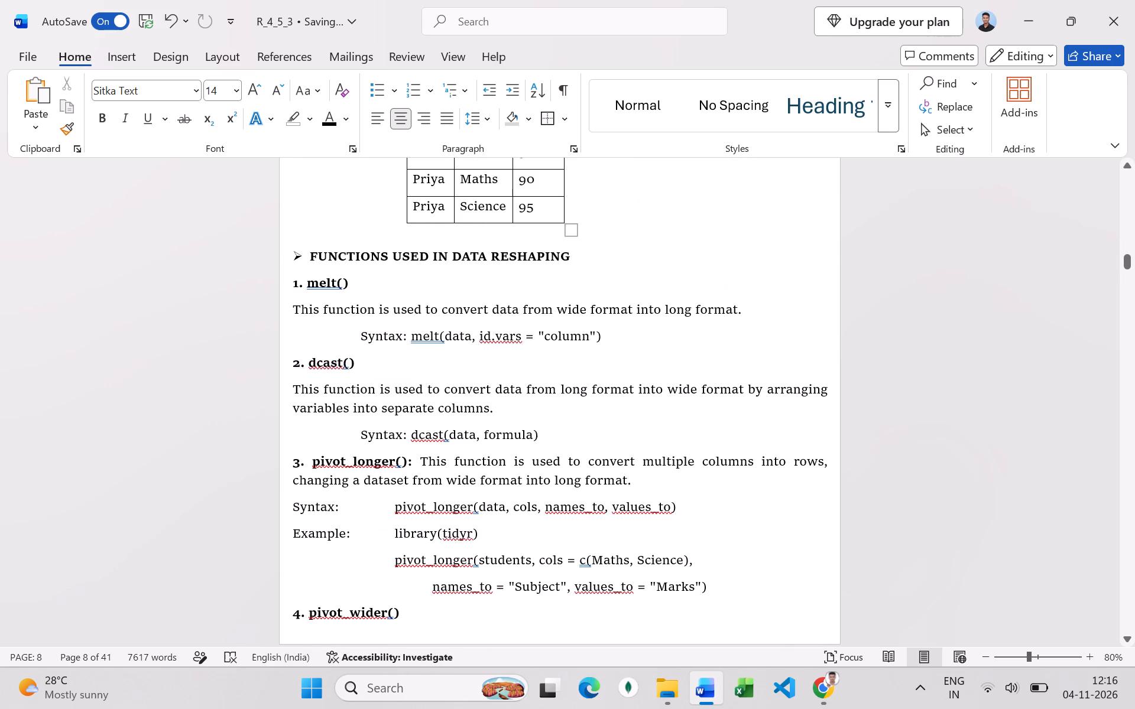
{"action": "scroll", "coordinate": [453, 464], "scroll_direction": "down", "scroll_amount": 4}
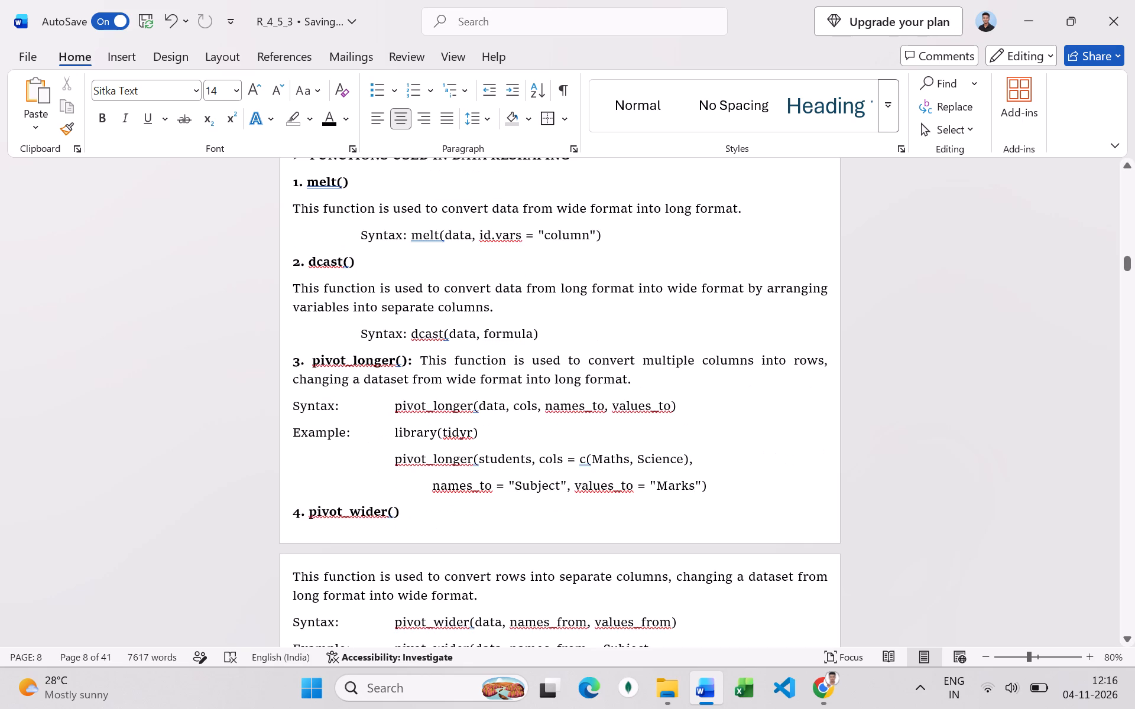
{"action": "scroll", "coordinate": [453, 467], "scroll_direction": "down", "scroll_amount": 6}
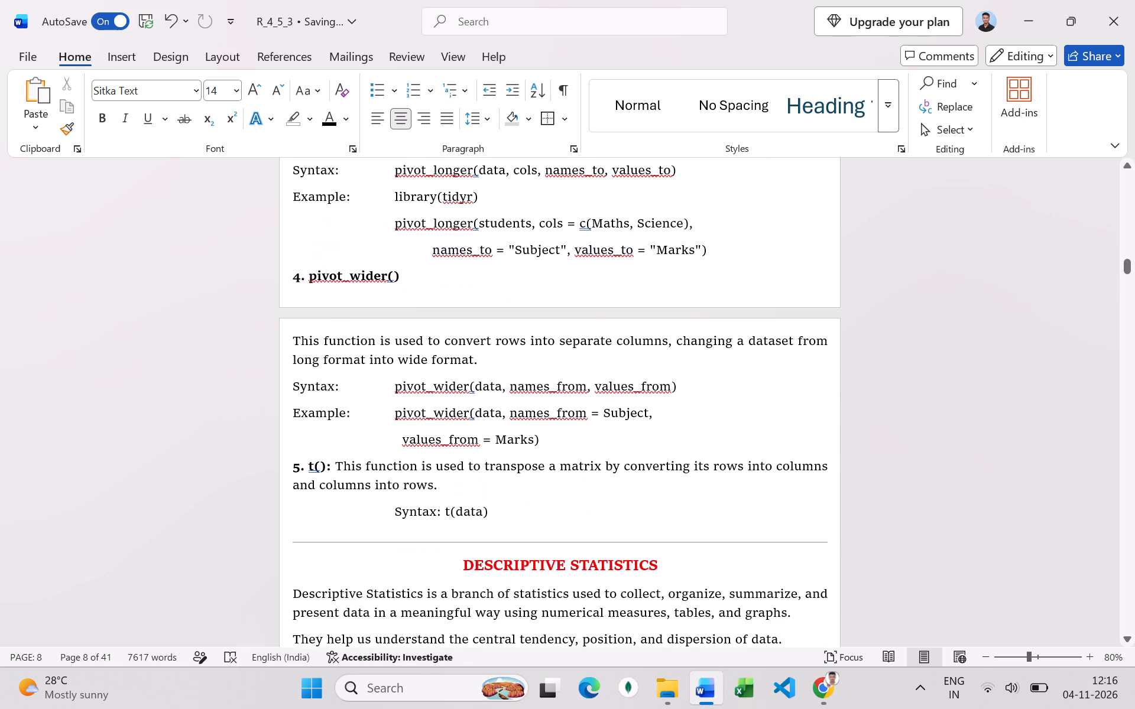
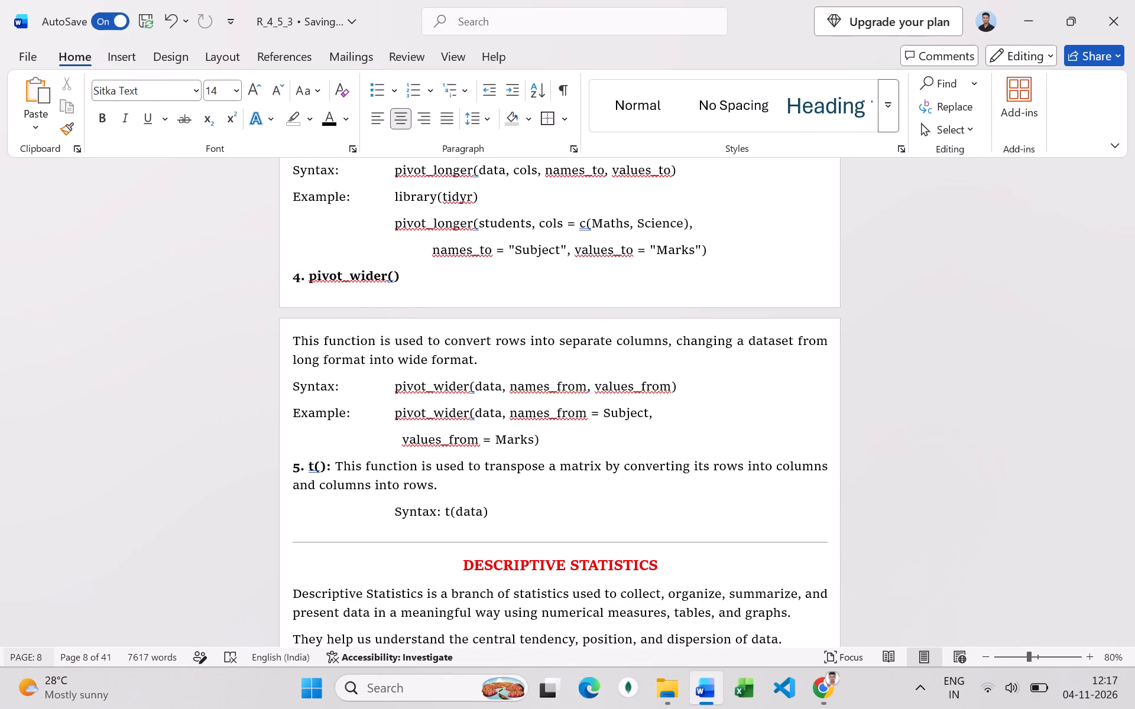
Review the Data Reshaping section, from the wide and long format tables through its functions to the start of Descriptive Statistics.
{"action": "scroll", "coordinate": [499, 561], "scroll_direction": "down", "scroll_amount": 1}
{"action": "scroll", "coordinate": [490, 559], "scroll_direction": "up", "scroll_amount": 1}
{"action": "scroll", "coordinate": [484, 558], "scroll_direction": "down", "scroll_amount": 1}
{"action": "scroll", "coordinate": [478, 557], "scroll_direction": "up", "scroll_amount": 1}
{"action": "scroll", "coordinate": [470, 557], "scroll_direction": "down", "scroll_amount": 1}
{"action": "scroll", "coordinate": [462, 557], "scroll_direction": "up", "scroll_amount": 16}
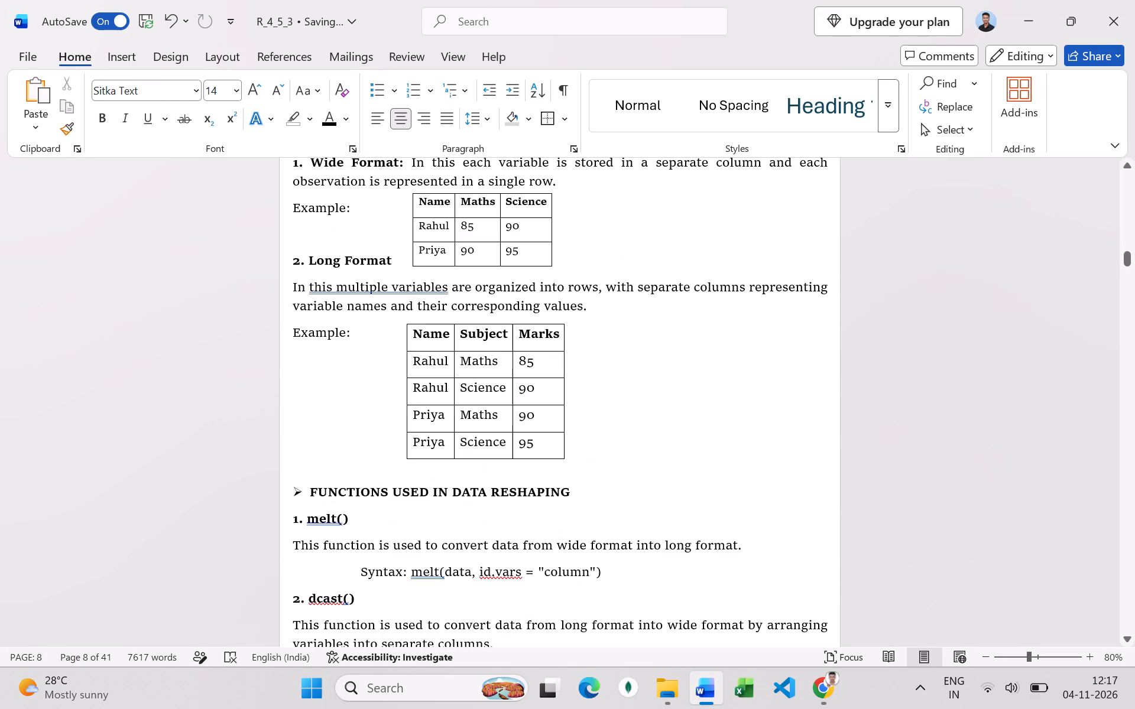
{"action": "scroll", "coordinate": [427, 503], "scroll_direction": "up", "scroll_amount": 12}
{"action": "scroll", "coordinate": [429, 505], "scroll_direction": "down", "scroll_amount": 2}
{"action": "scroll", "coordinate": [429, 505], "scroll_direction": "up", "scroll_amount": 12}
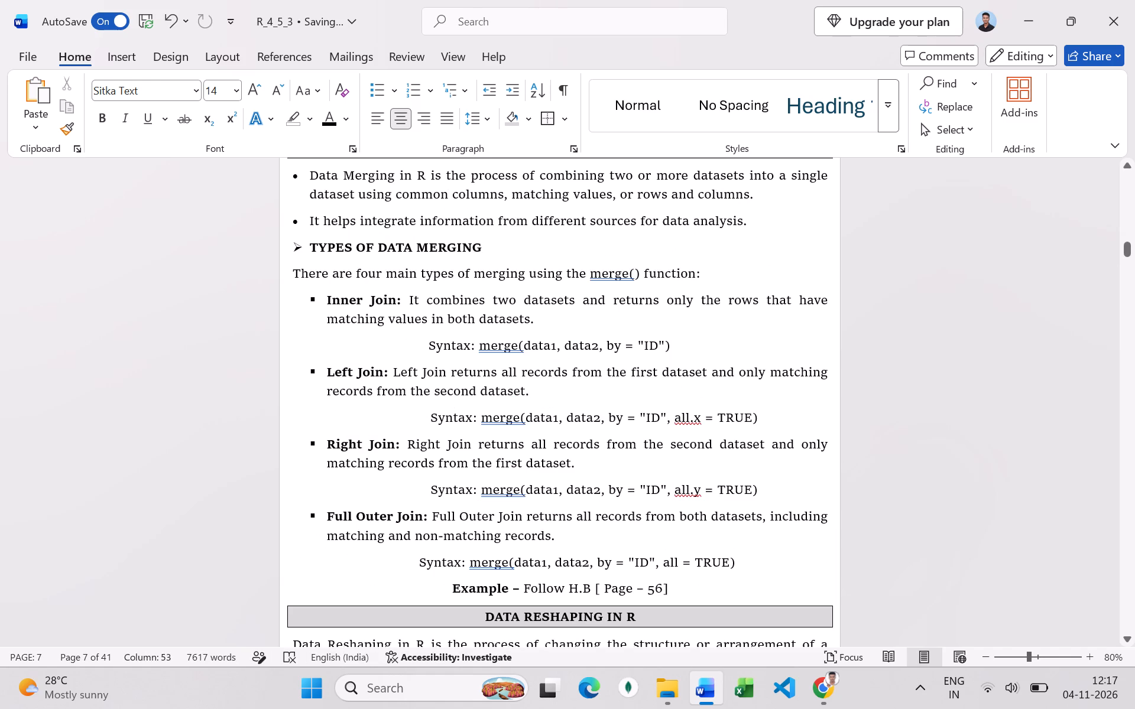
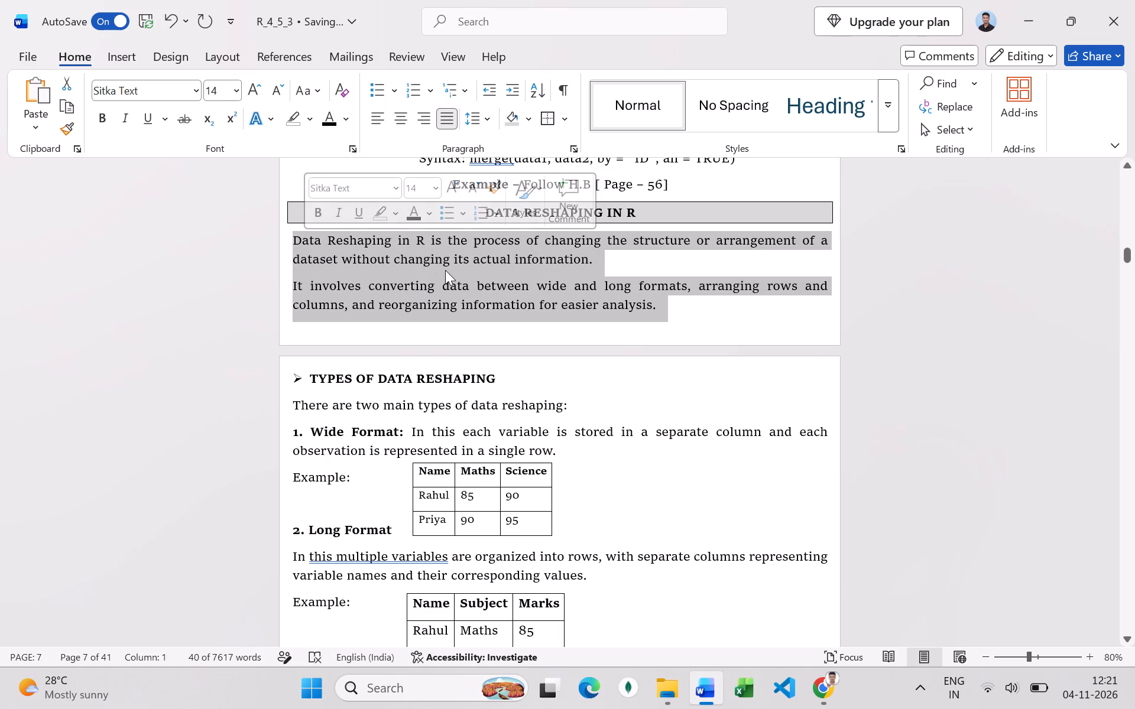
{"action": "left_click", "coordinate": [366, 83]}
{"action": "left_click", "coordinate": [375, 87]}
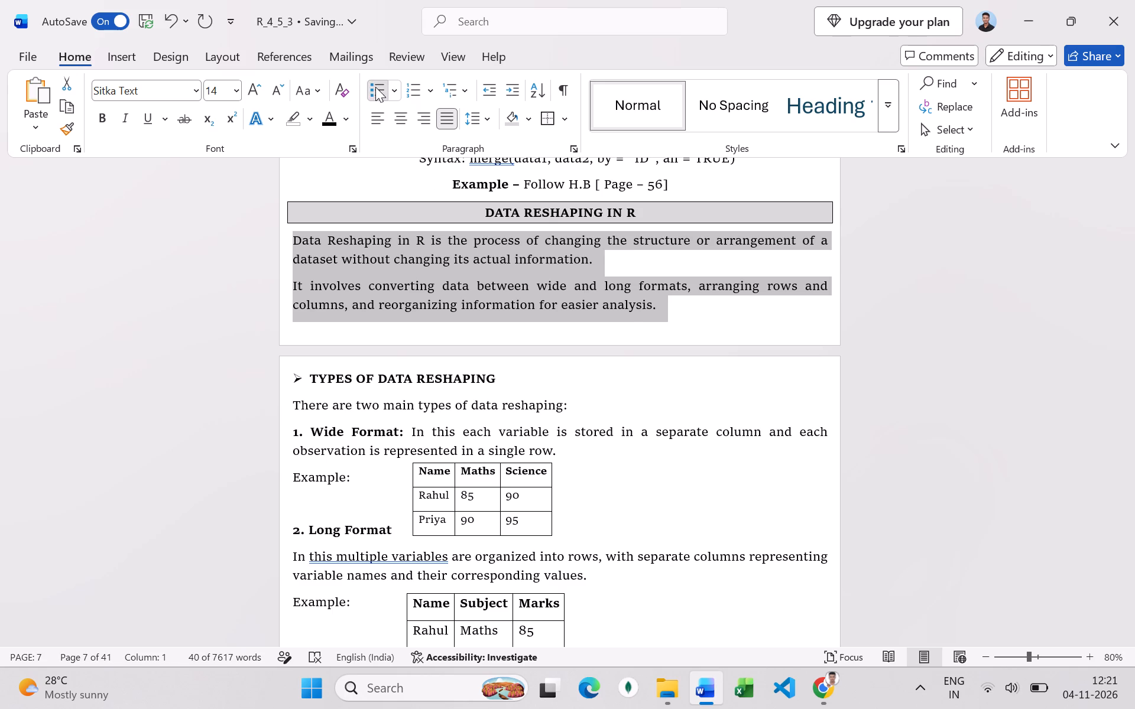
{"action": "left_click", "coordinate": [390, 85]}
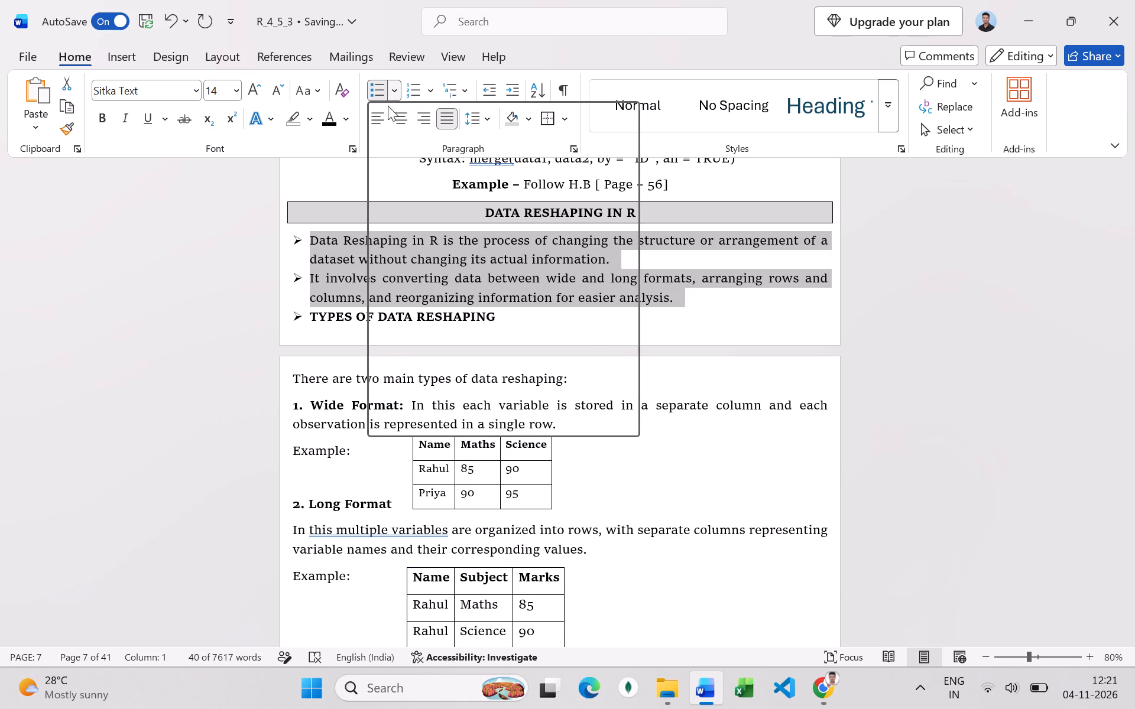
{"action": "left_click", "coordinate": [468, 154]}
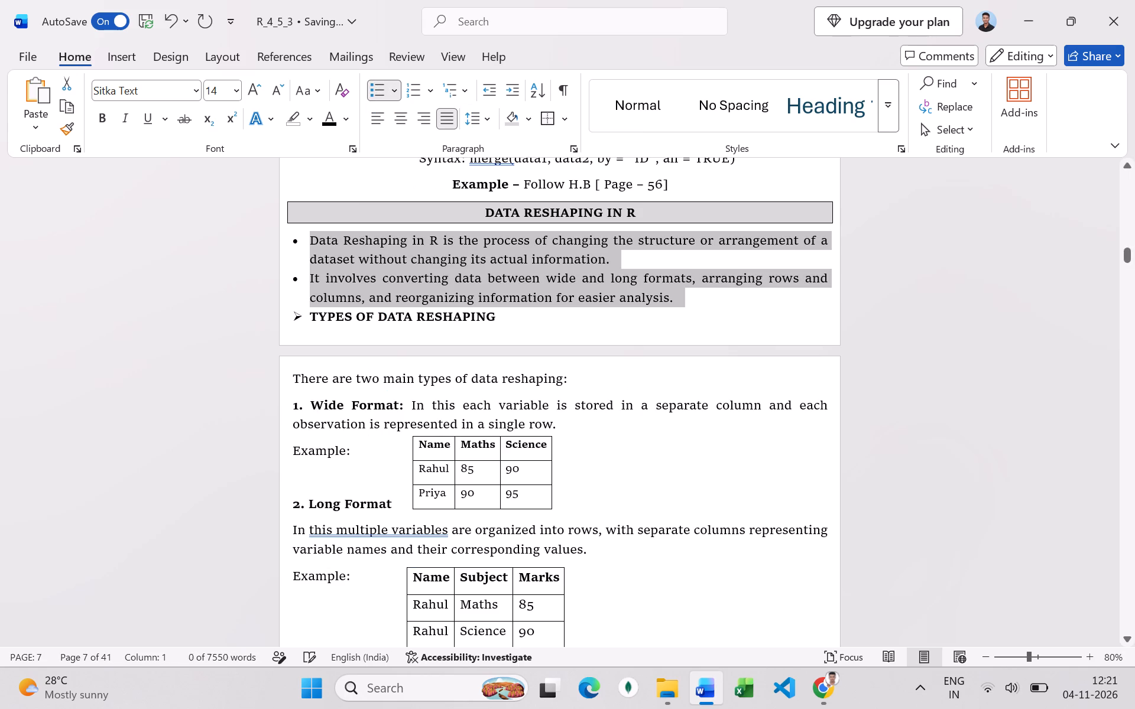
Allow spacing between same-style paragraphs for the two Data Reshaping bullets and the TYPES OF DATA RESHAPING heading.
{"action": "left_click", "coordinate": [465, 329]}
{"action": "left_click_drag", "start_coordinate": [462, 317], "coordinate": [299, 245]}
{"action": "left_click", "coordinate": [473, 119]}
{"action": "left_click", "coordinate": [497, 286]}
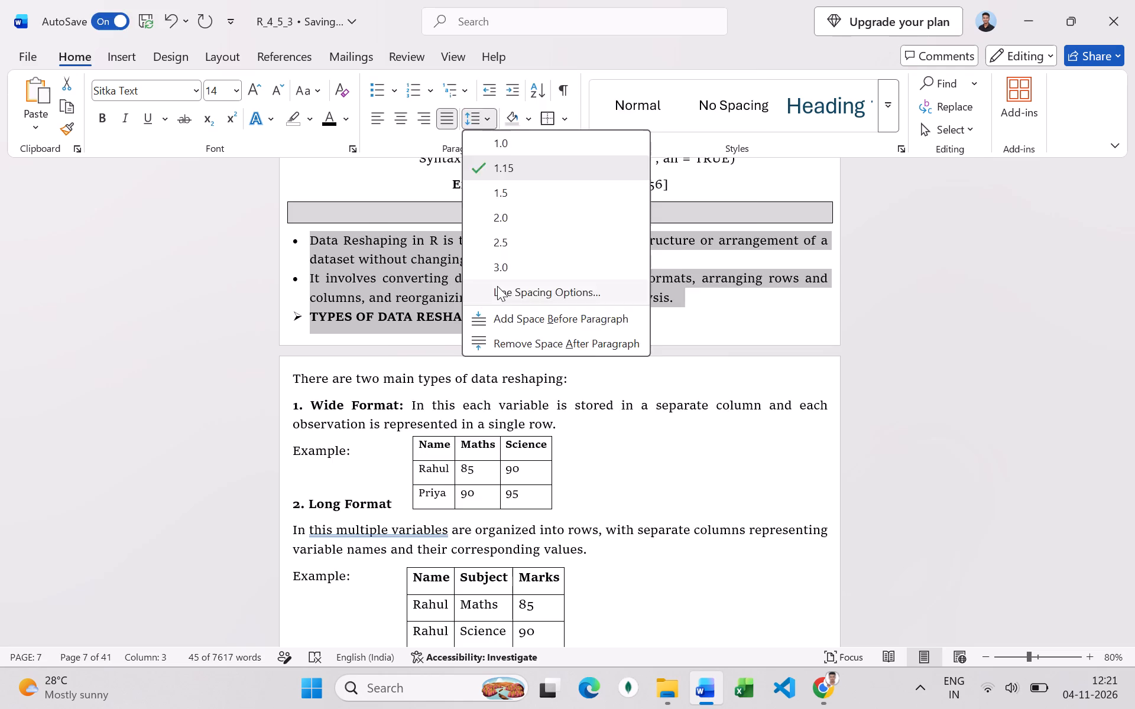
{"action": "left_click", "coordinate": [495, 386]}
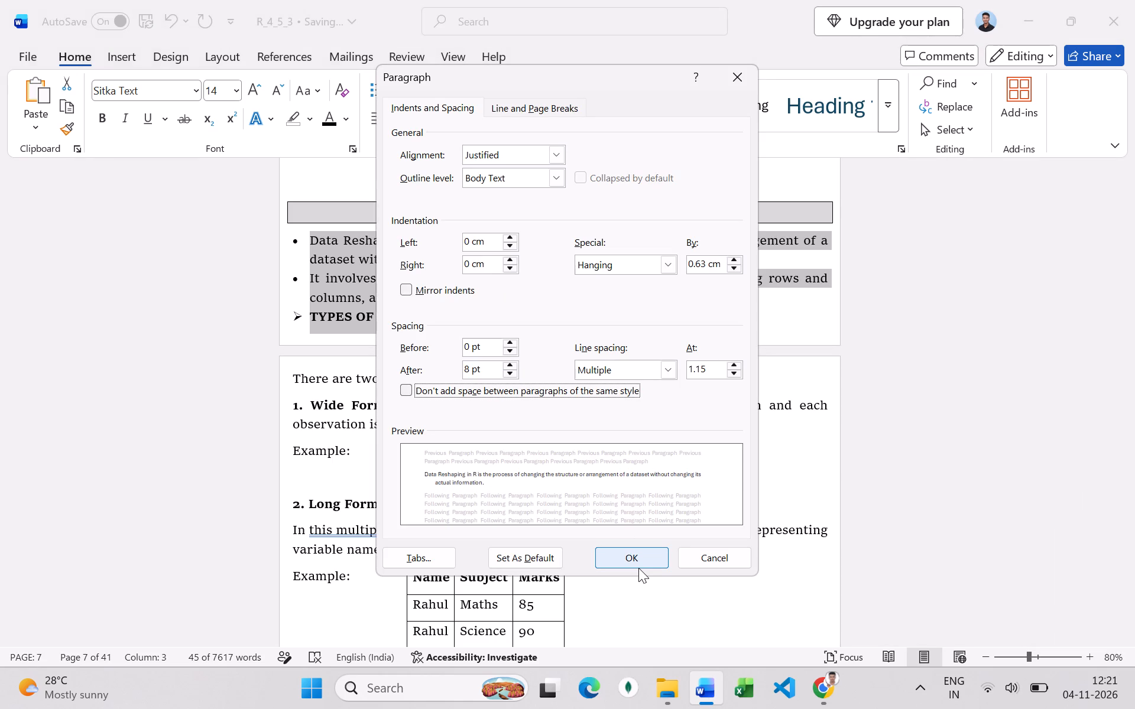
{"action": "left_click", "coordinate": [638, 568]}
{"action": "left_click", "coordinate": [506, 334]}
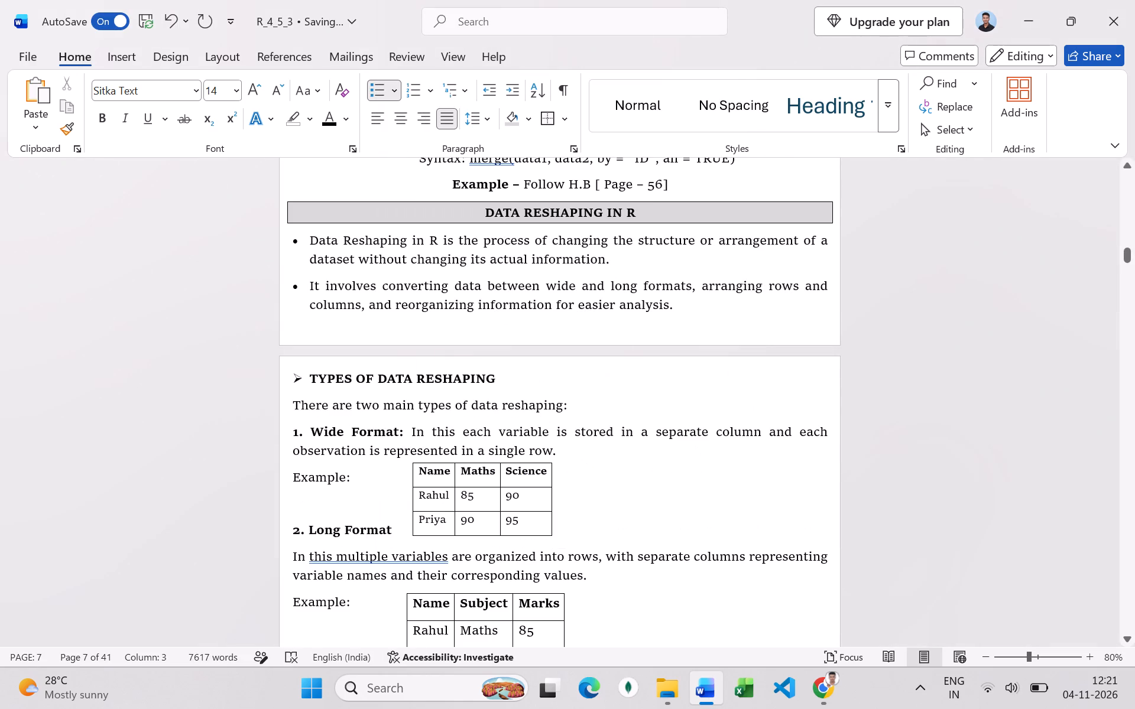
Review the Data Reshaping section from its introduction through the format types to the last reshaping function.
{"action": "scroll", "coordinate": [505, 330], "scroll_direction": "up", "scroll_amount": 2}
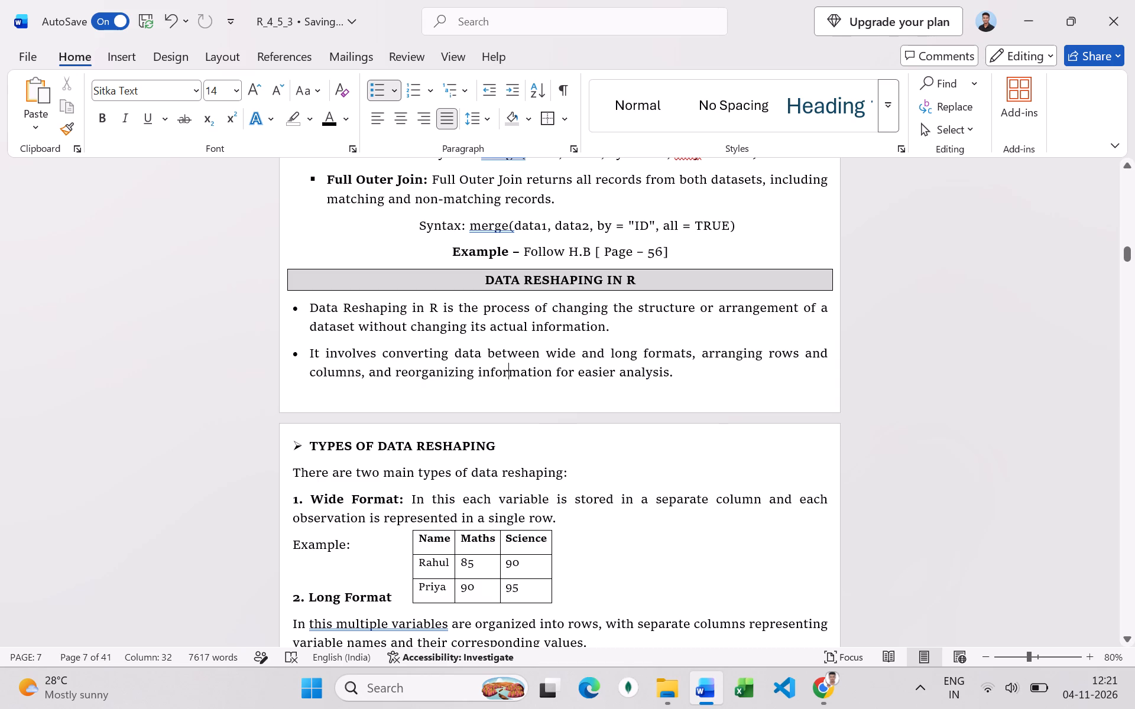
{"action": "left_click_drag", "start_coordinate": [692, 384], "coordinate": [307, 314]}
{"action": "left_click", "coordinate": [394, 380]}
{"action": "scroll", "coordinate": [394, 380], "scroll_direction": "down", "scroll_amount": 4}
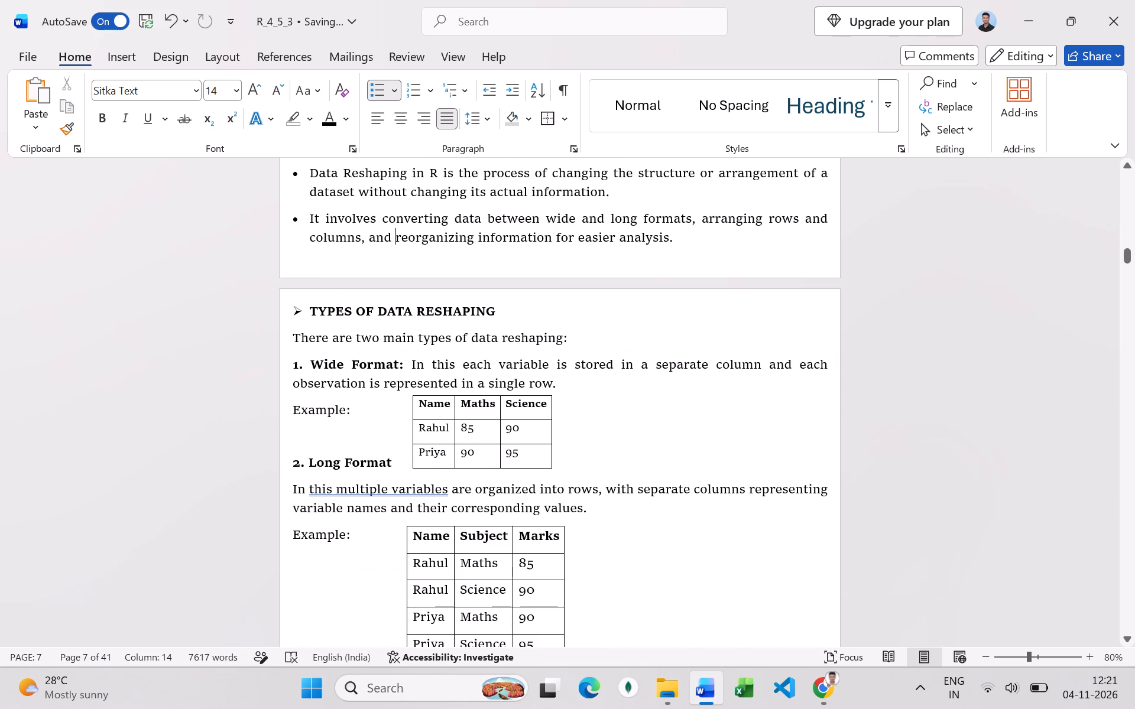
{"action": "scroll", "coordinate": [336, 357], "scroll_direction": "down", "scroll_amount": 3}
{"action": "scroll", "coordinate": [385, 337], "scroll_direction": "down", "scroll_amount": 7}
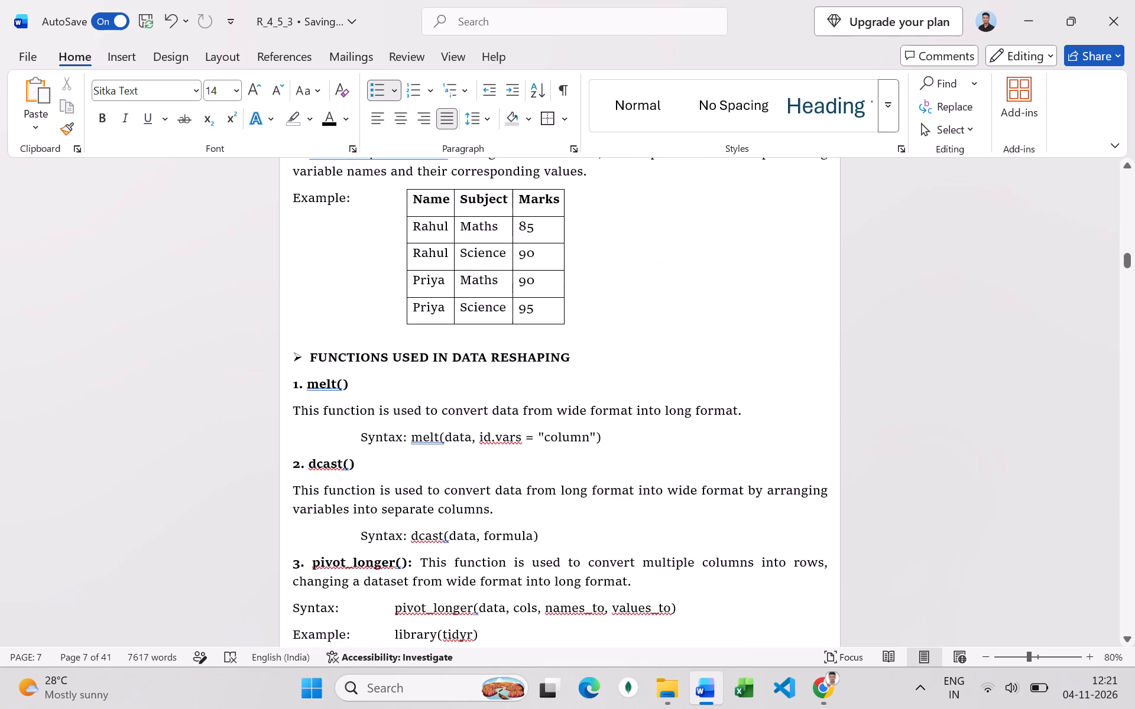
{"action": "scroll", "coordinate": [387, 342], "scroll_direction": "up", "scroll_amount": 9}
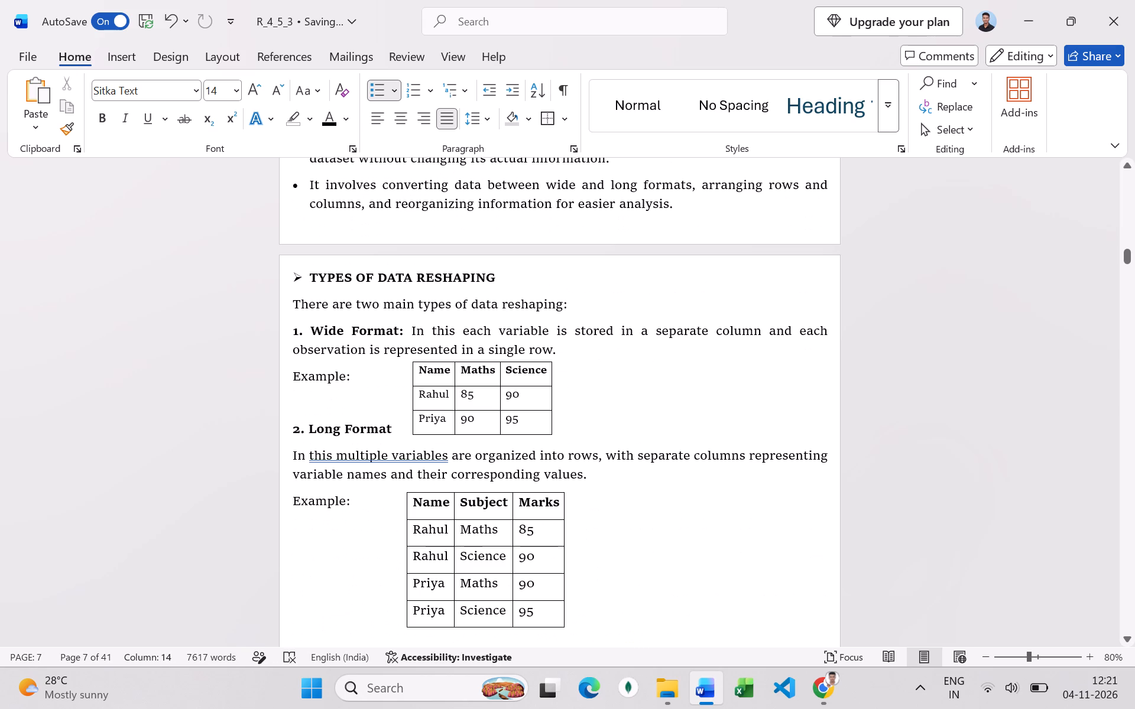
{"action": "scroll", "coordinate": [374, 405], "scroll_direction": "up", "scroll_amount": 4}
{"action": "scroll", "coordinate": [374, 406], "scroll_direction": "down", "scroll_amount": 10}
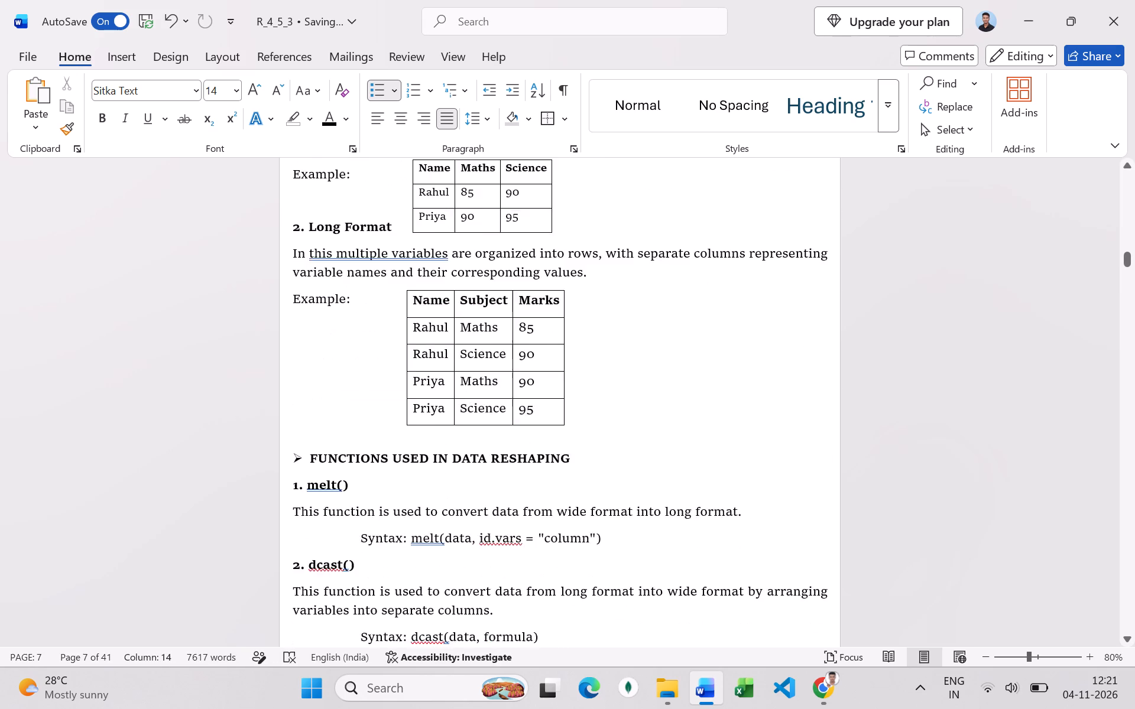
{"action": "scroll", "coordinate": [374, 410], "scroll_direction": "down", "scroll_amount": 8}
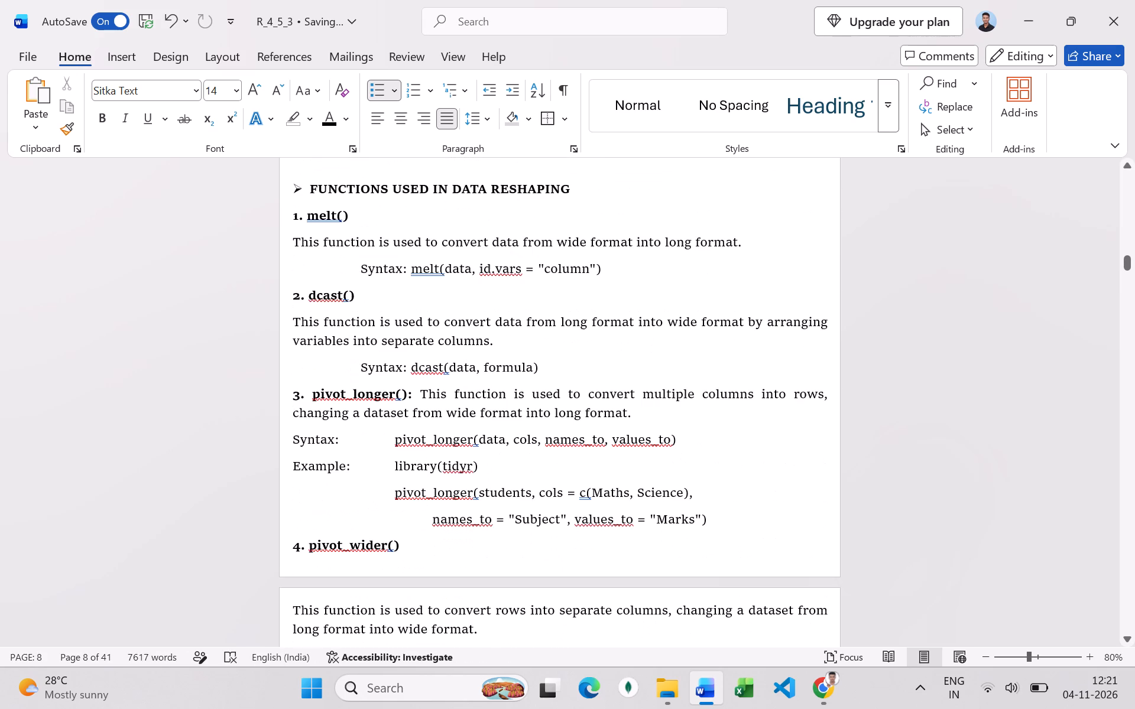
{"action": "scroll", "coordinate": [400, 390], "scroll_direction": "down", "scroll_amount": 8}
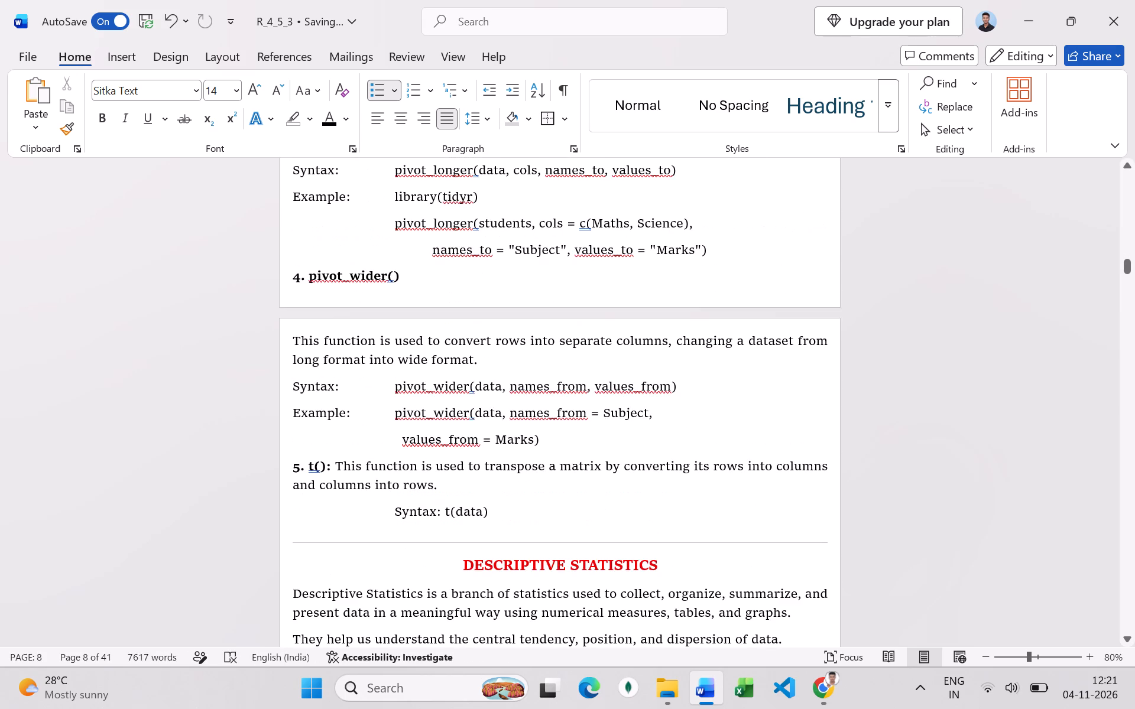
Delete the t(), melt() and dcast() entries with their descriptions and syntax from the data reshaping functions.
{"action": "left_click_drag", "start_coordinate": [502, 515], "coordinate": [283, 460]}
{"action": "key", "text": "BackSpace"}
{"action": "scroll", "coordinate": [337, 443], "scroll_direction": "up", "scroll_amount": 6}
{"action": "left_click_drag", "start_coordinate": [543, 301], "coordinate": [397, 258]}
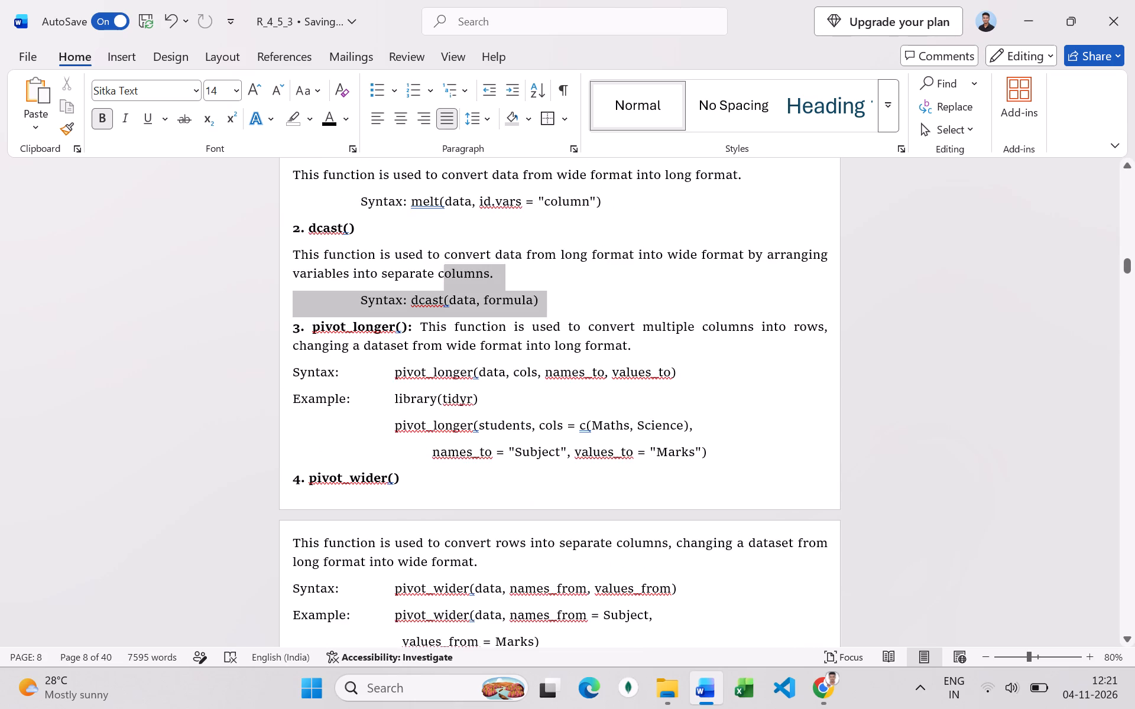
{"action": "left_click_drag", "start_coordinate": [397, 258], "coordinate": [262, 203]}
{"action": "key", "text": "BackSpace"}
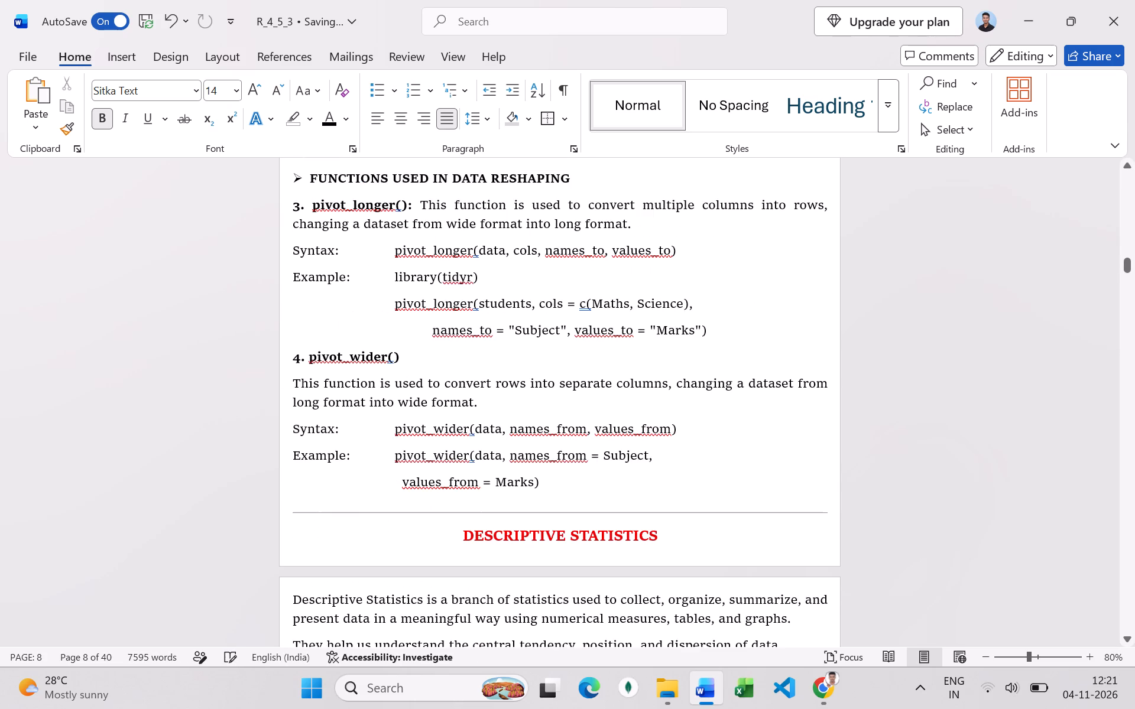
Reword the FUNCTIONS USED IN DATA RESHAPING heading to "Main Functions", with each word capitalized.
{"action": "left_click", "coordinate": [312, 184]}
{"action": "key", "text": "space"}
{"action": "type", "text": "Main"}
{"action": "key", "text": "BackSpace"}
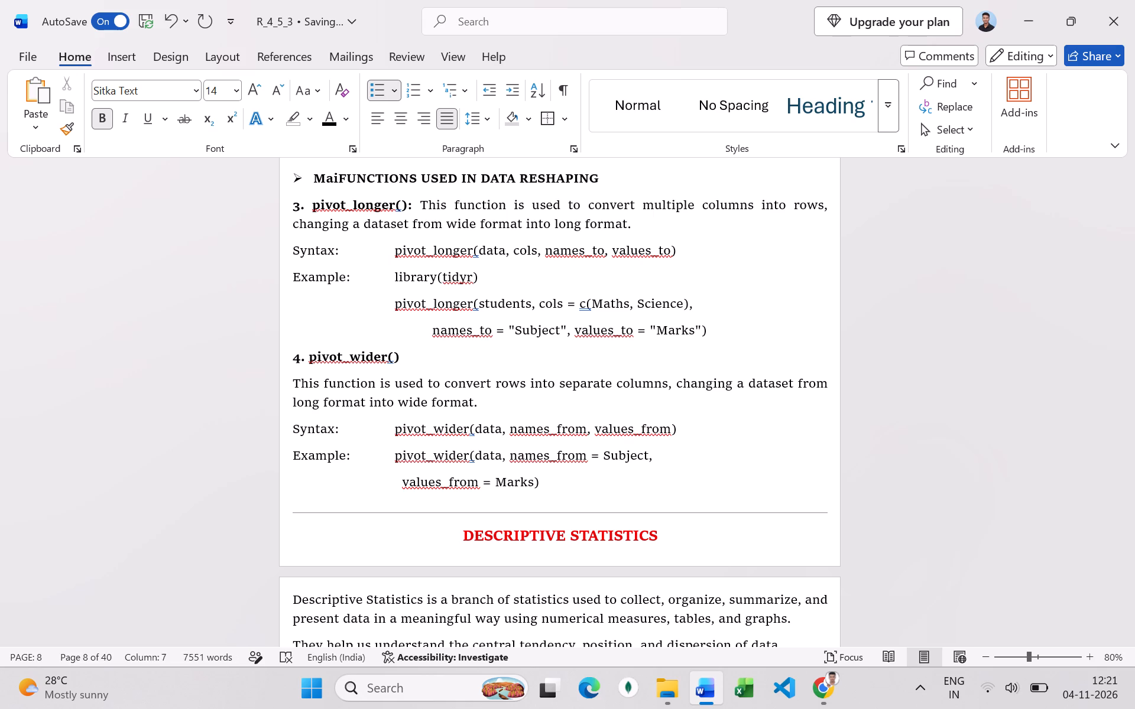
{"action": "type", "text": "n"}
{"action": "key", "text": "space"}
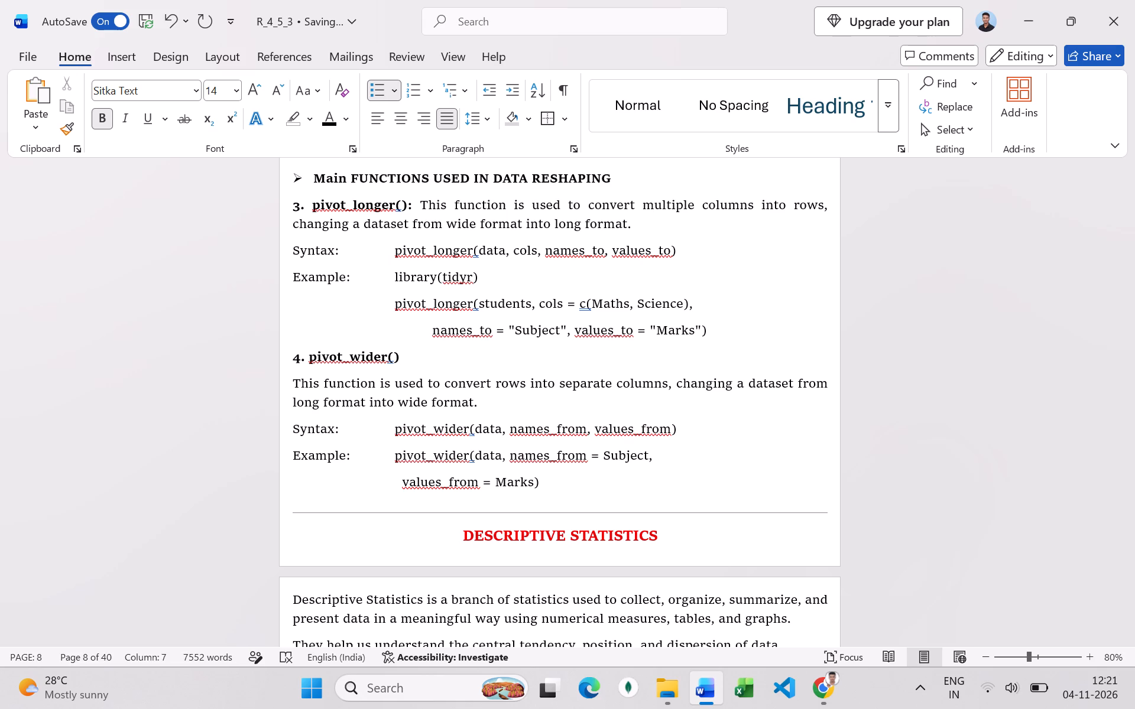
{"action": "left_click_drag", "start_coordinate": [626, 174], "coordinate": [452, 175]}
{"action": "key", "text": "BackSpace"}
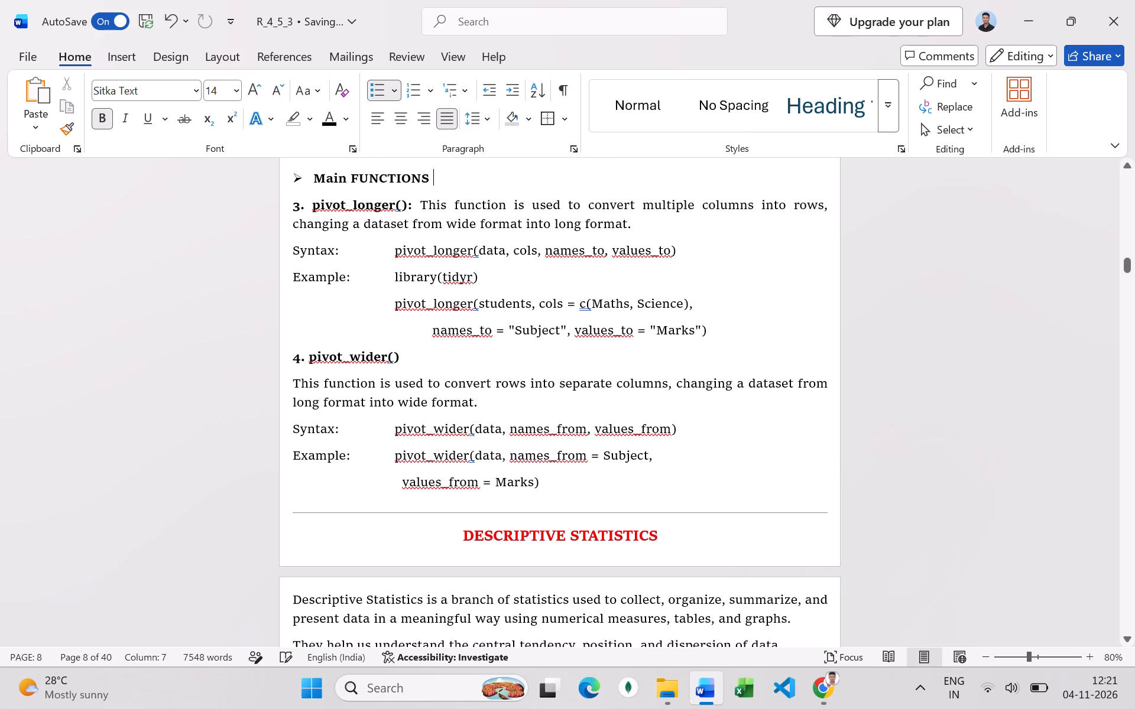
{"action": "left_click_drag", "start_coordinate": [451, 175], "coordinate": [324, 175]}
{"action": "left_click", "coordinate": [296, 87]}
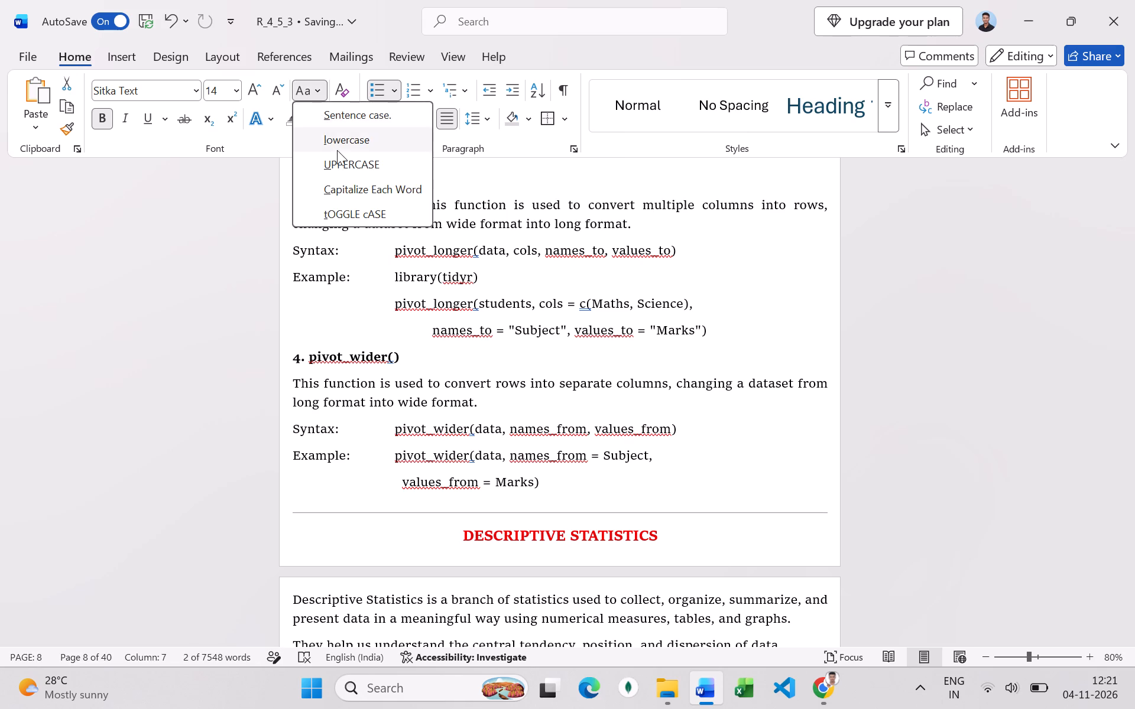
{"action": "left_click", "coordinate": [358, 179]}
{"action": "left_click", "coordinate": [413, 264]}
Change the TYPES OF DATA RESHAPING heading from all capitals to Capitalize Each Word.
{"action": "scroll", "coordinate": [400, 271], "scroll_direction": "up", "scroll_amount": 4}
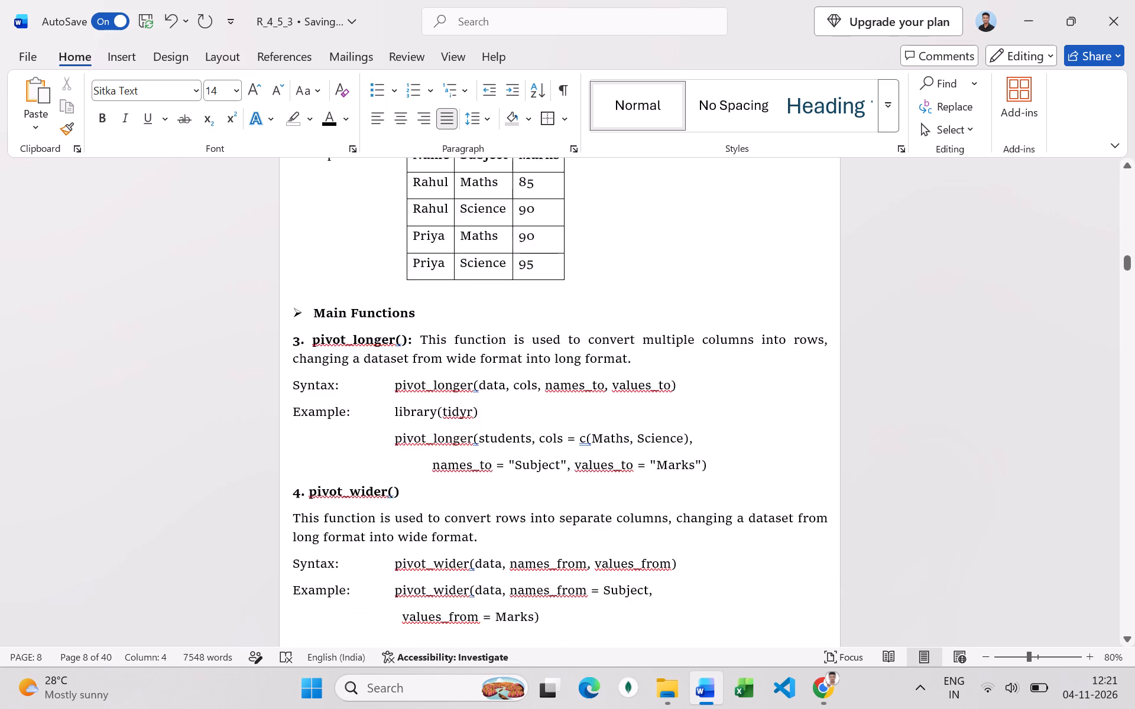
{"action": "scroll", "coordinate": [407, 275], "scroll_direction": "up", "scroll_amount": 11}
{"action": "left_click_drag", "start_coordinate": [517, 297], "coordinate": [345, 292]}
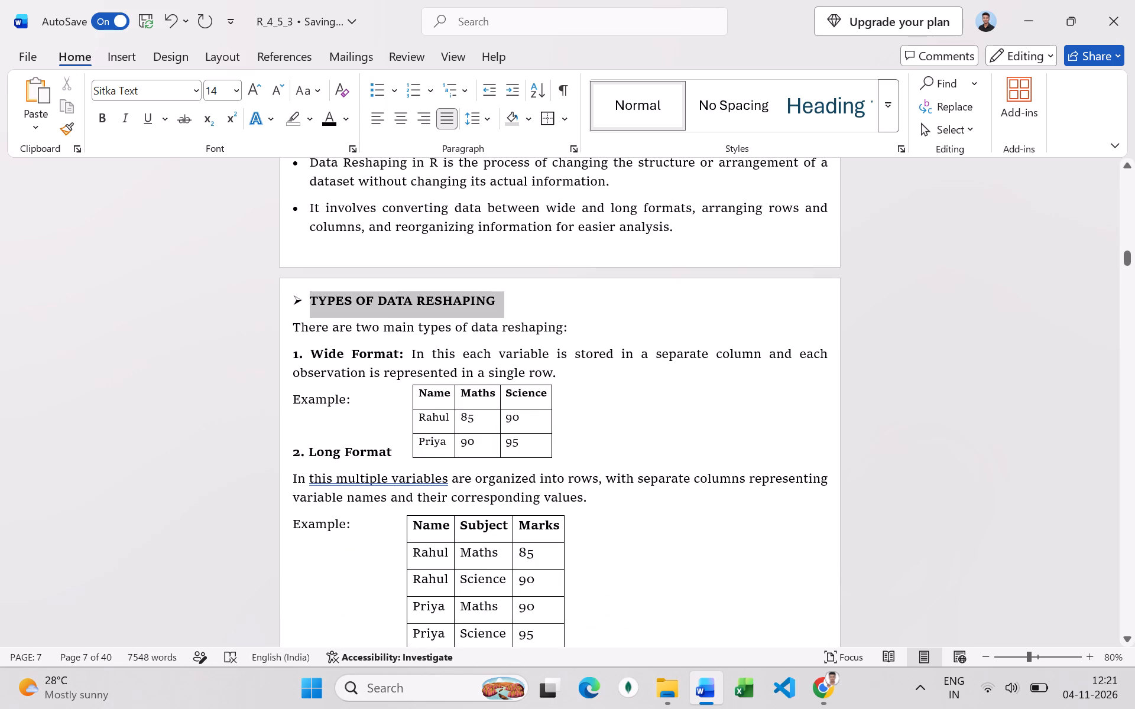
{"action": "left_click_drag", "start_coordinate": [345, 292], "coordinate": [334, 292]}
{"action": "left_click", "coordinate": [303, 92]}
{"action": "left_click", "coordinate": [349, 181]}
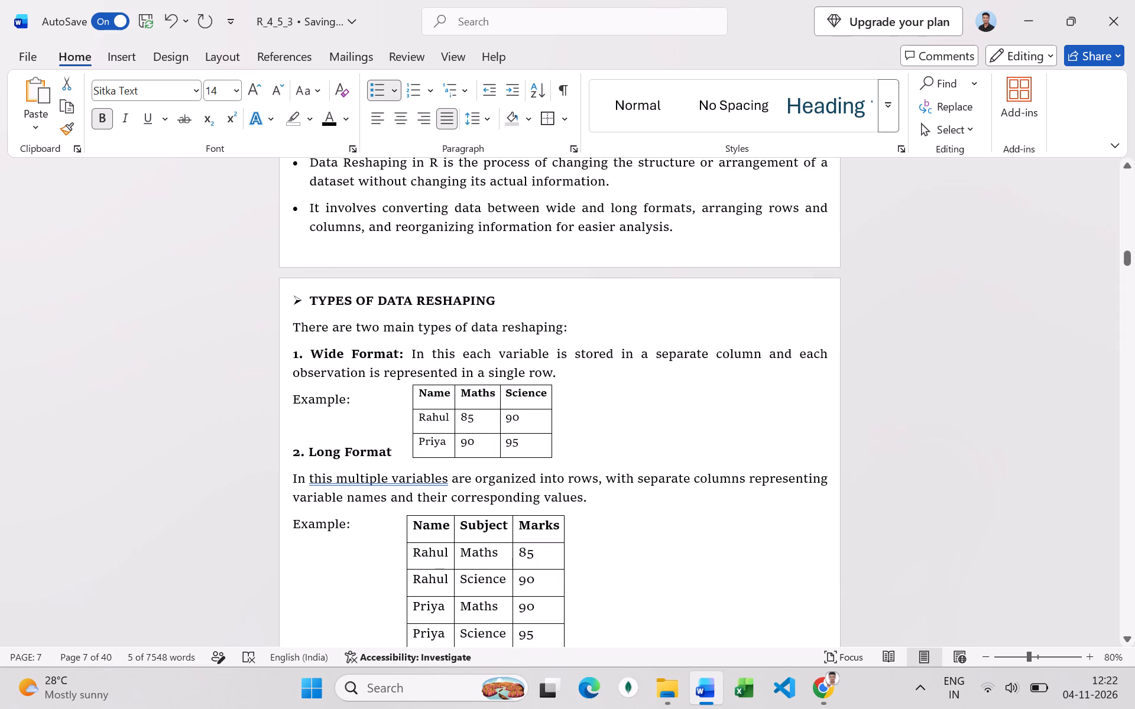
{"action": "left_click", "coordinate": [432, 296]}
Recheck the Data Reshaping section, covering its introduction, wide and long format tables, and the two pivot functions.
{"action": "scroll", "coordinate": [378, 326], "scroll_direction": "down", "scroll_amount": 1}
{"action": "scroll", "coordinate": [378, 326], "scroll_direction": "up", "scroll_amount": 1}
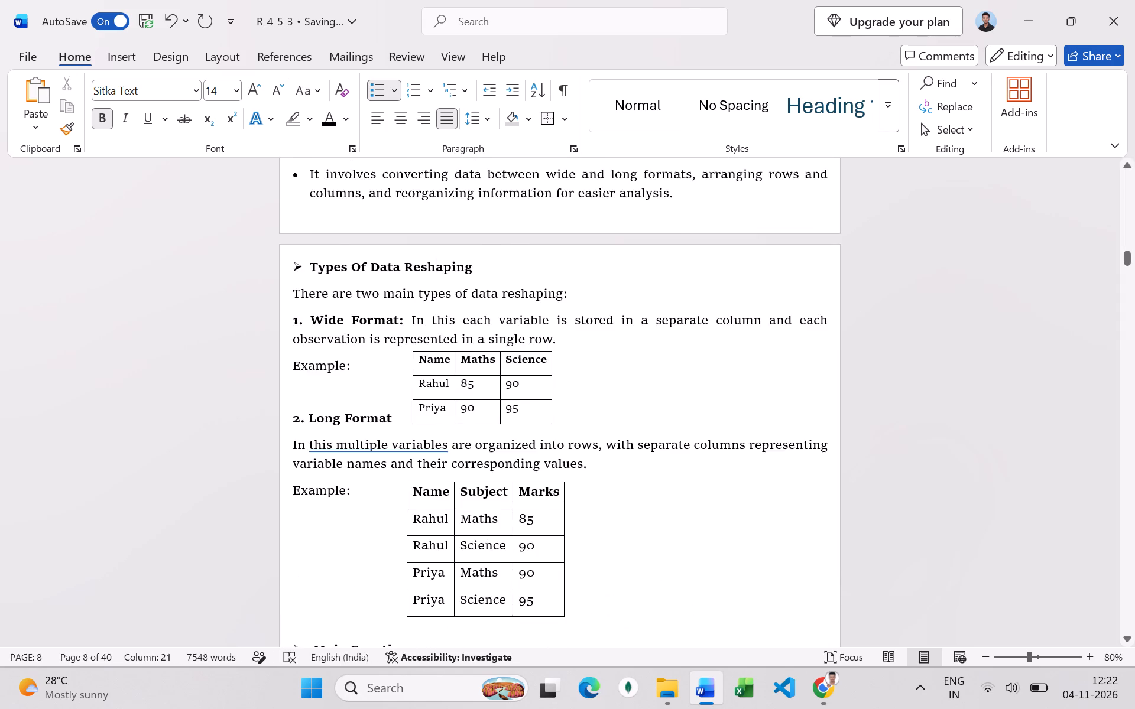
{"action": "left_click", "coordinate": [343, 256]}
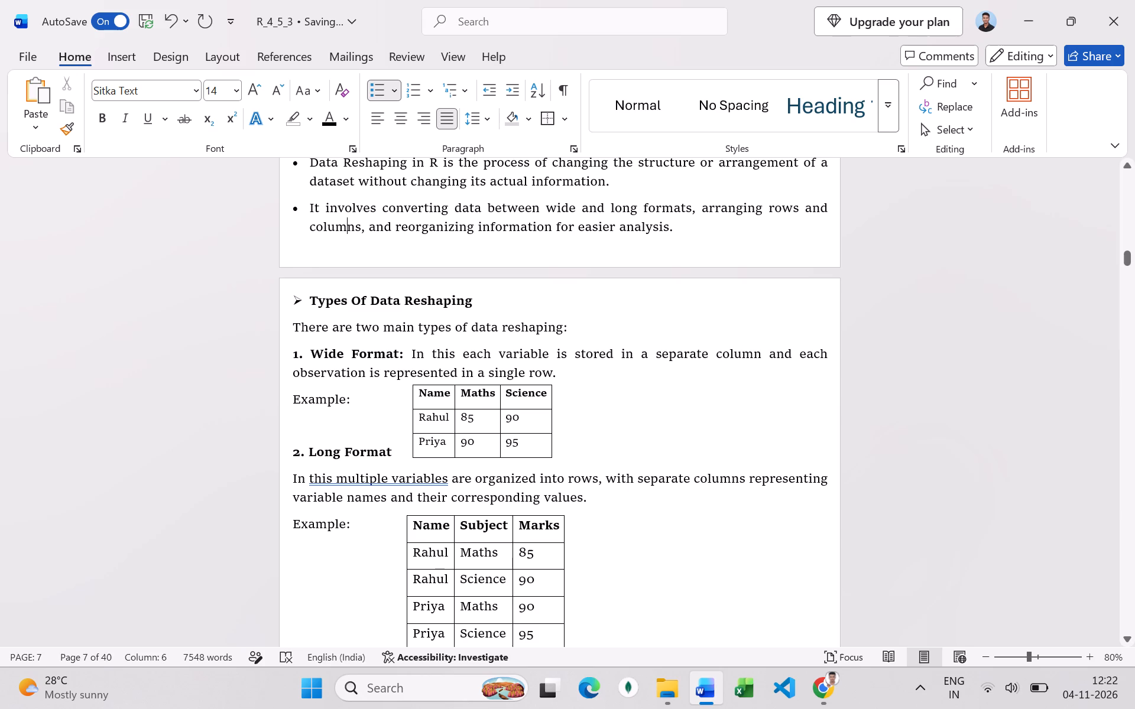
{"action": "left_click", "coordinate": [318, 249]}
{"action": "scroll", "coordinate": [539, 236], "scroll_direction": "up", "scroll_amount": 4}
{"action": "scroll", "coordinate": [436, 335], "scroll_direction": "up", "scroll_amount": 3}
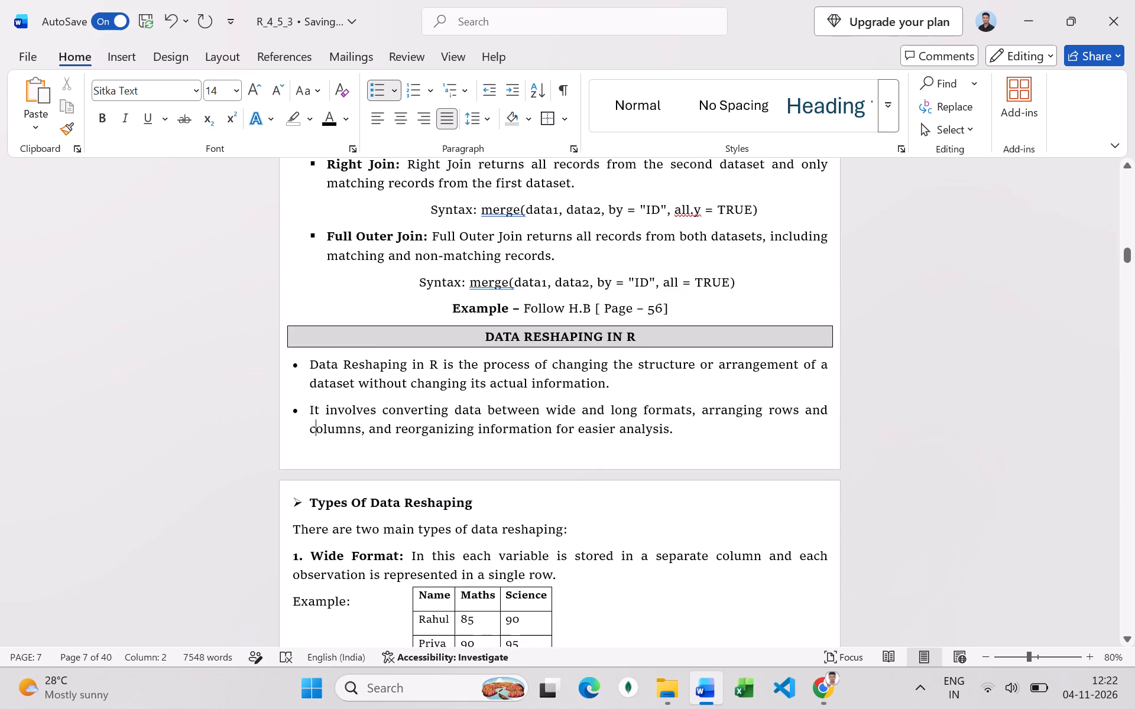
{"action": "scroll", "coordinate": [436, 335], "scroll_direction": "up", "scroll_amount": 5}
{"action": "scroll", "coordinate": [436, 335], "scroll_direction": "down", "scroll_amount": 14}
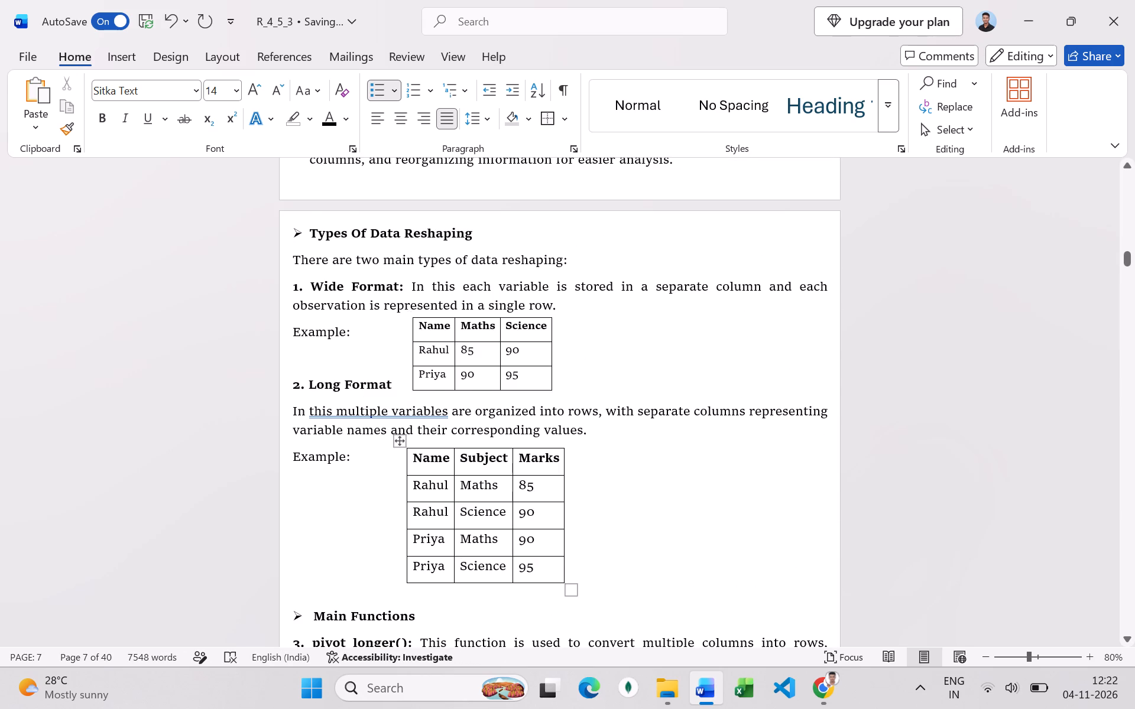
{"action": "scroll", "coordinate": [495, 482], "scroll_direction": "down", "scroll_amount": 18}
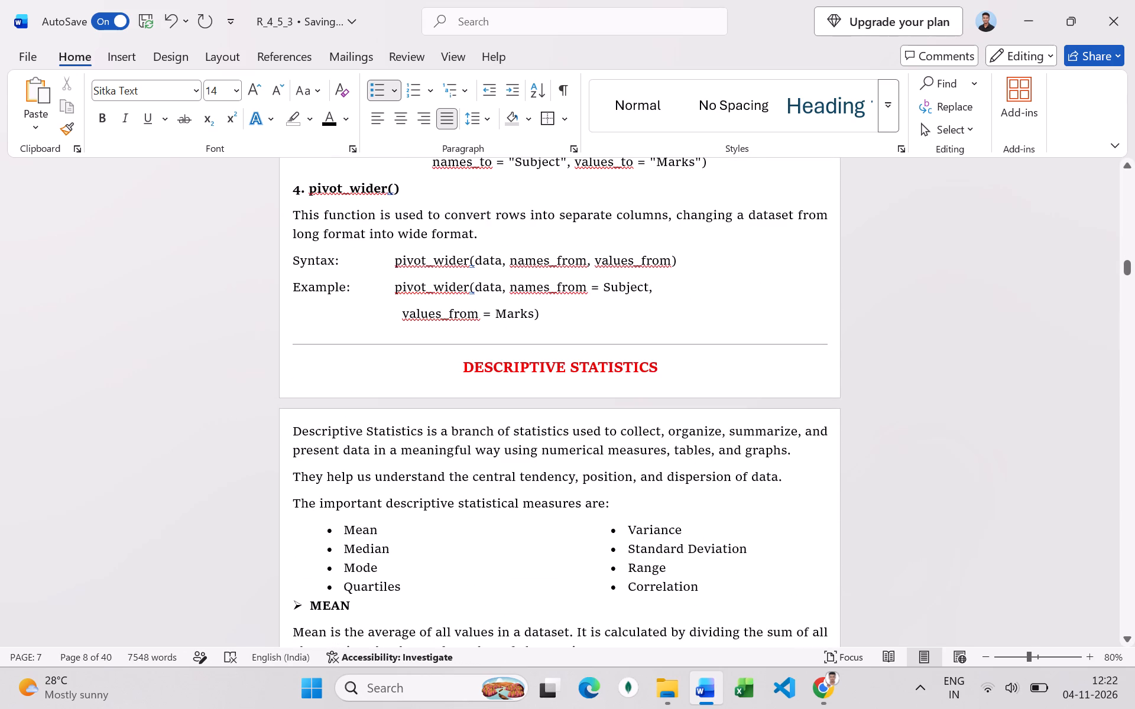
{"action": "left_click", "coordinate": [407, 295]}
{"action": "scroll", "coordinate": [411, 303], "scroll_direction": "up", "scroll_amount": 5}
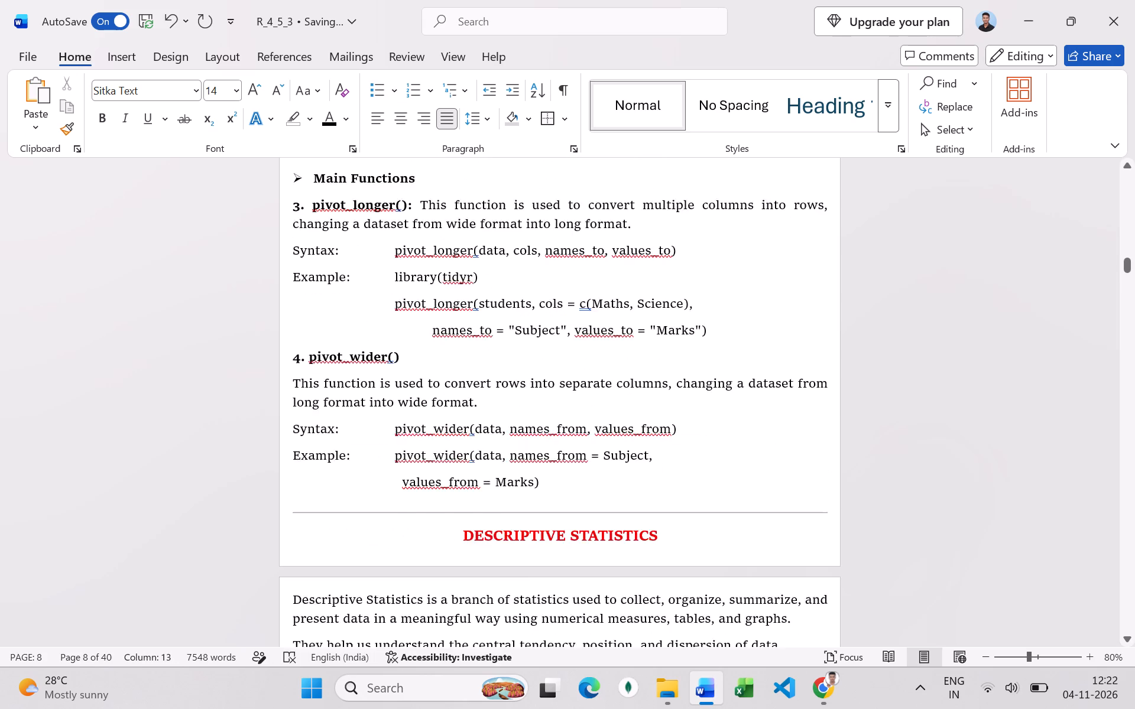
{"action": "scroll", "coordinate": [411, 303], "scroll_direction": "up", "scroll_amount": 3}
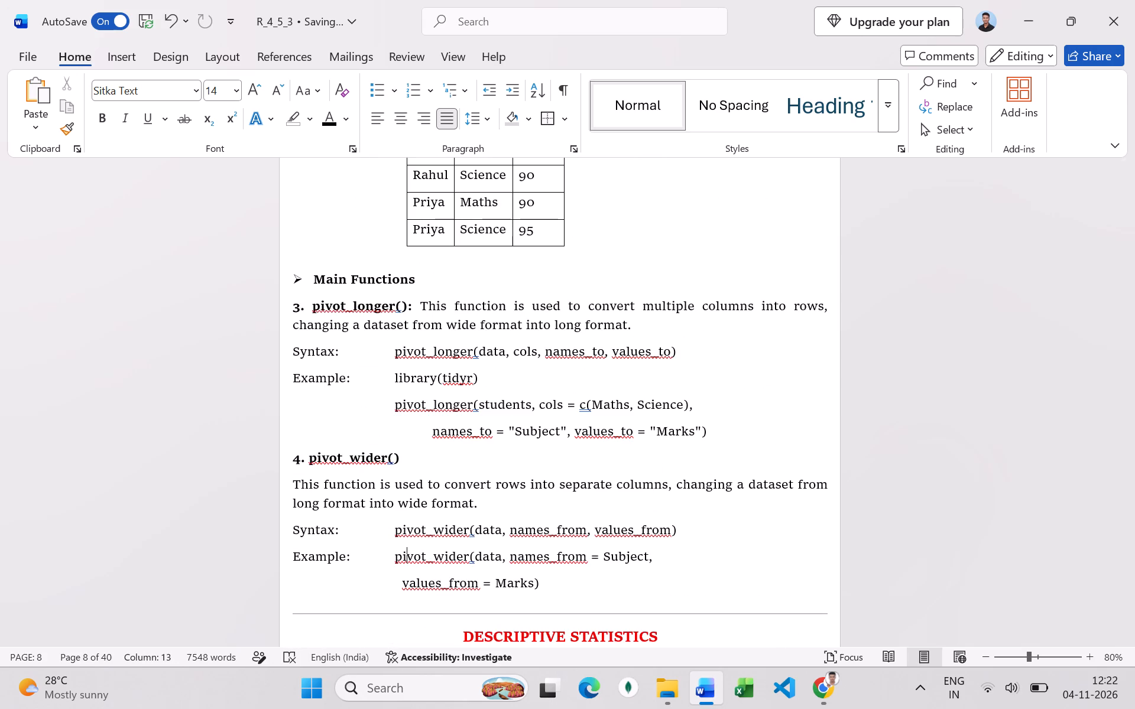
{"action": "scroll", "coordinate": [410, 422], "scroll_direction": "up", "scroll_amount": 14}
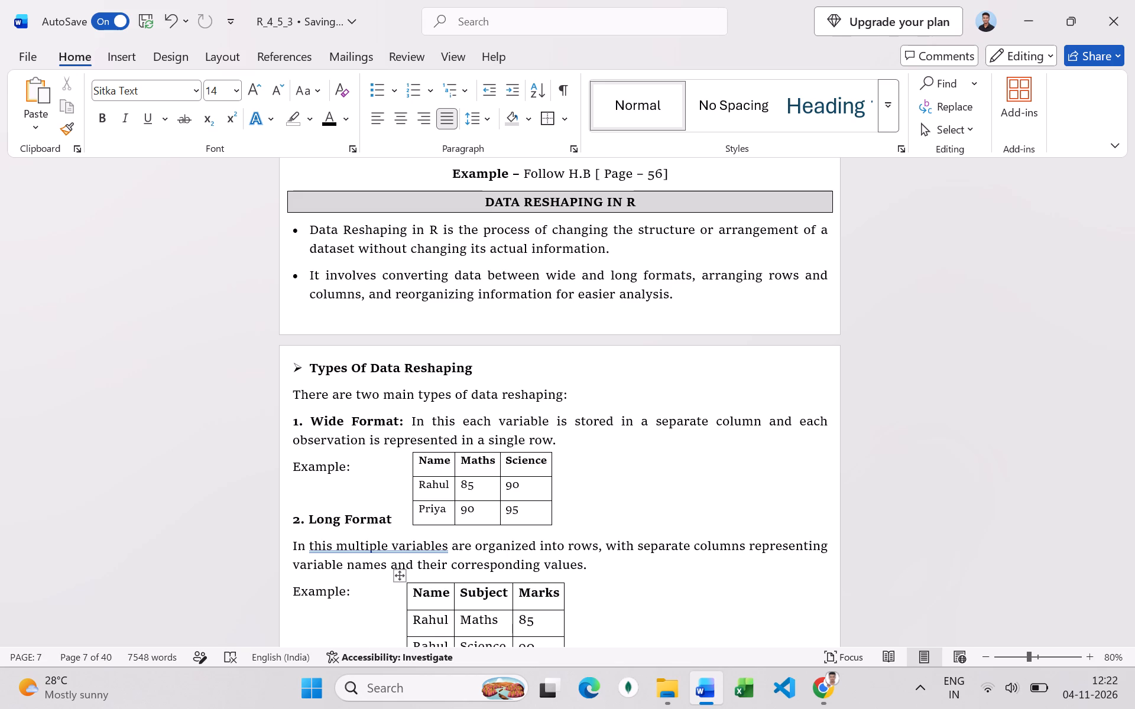
Add a blank line below the Example label of the Wide Format type.
{"action": "scroll", "coordinate": [449, 351], "scroll_direction": "down", "scroll_amount": 3}
{"action": "left_click_drag", "start_coordinate": [613, 303], "coordinate": [287, 312]}
{"action": "right_click_drag", "start_coordinate": [329, 283], "coordinate": [287, 312]}
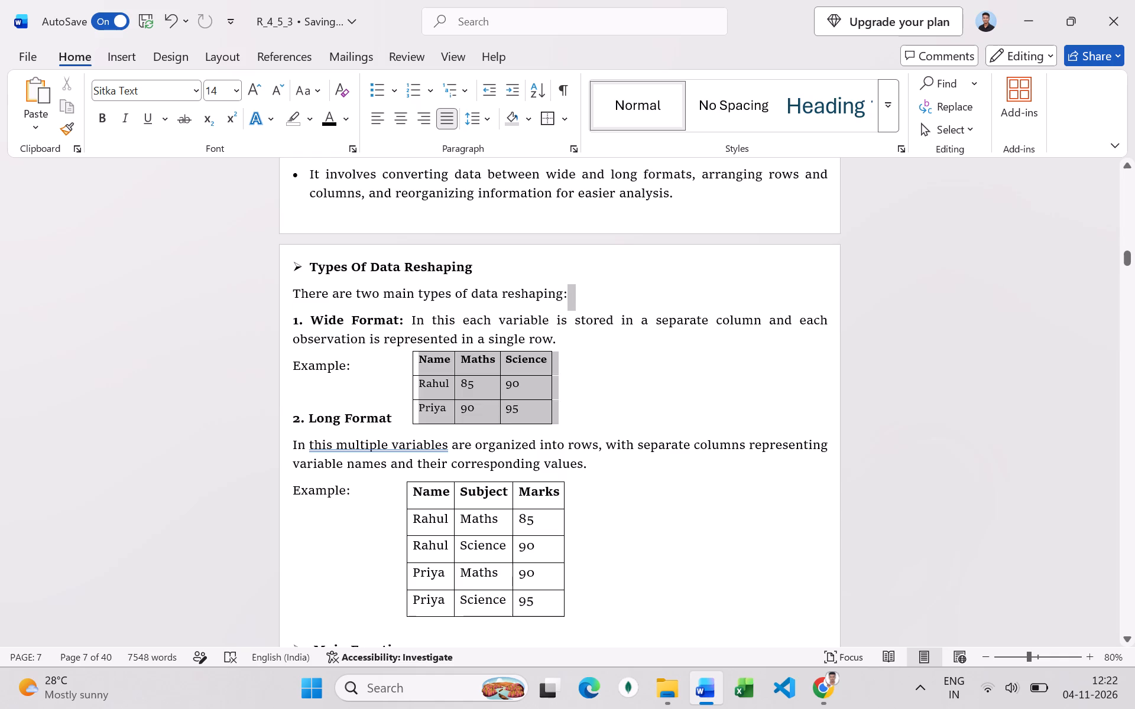
{"action": "left_click_drag", "start_coordinate": [287, 312], "coordinate": [266, 299]}
{"action": "right_click_drag", "start_coordinate": [287, 312], "coordinate": [266, 299]}
{"action": "left_click", "coordinate": [360, 367]}
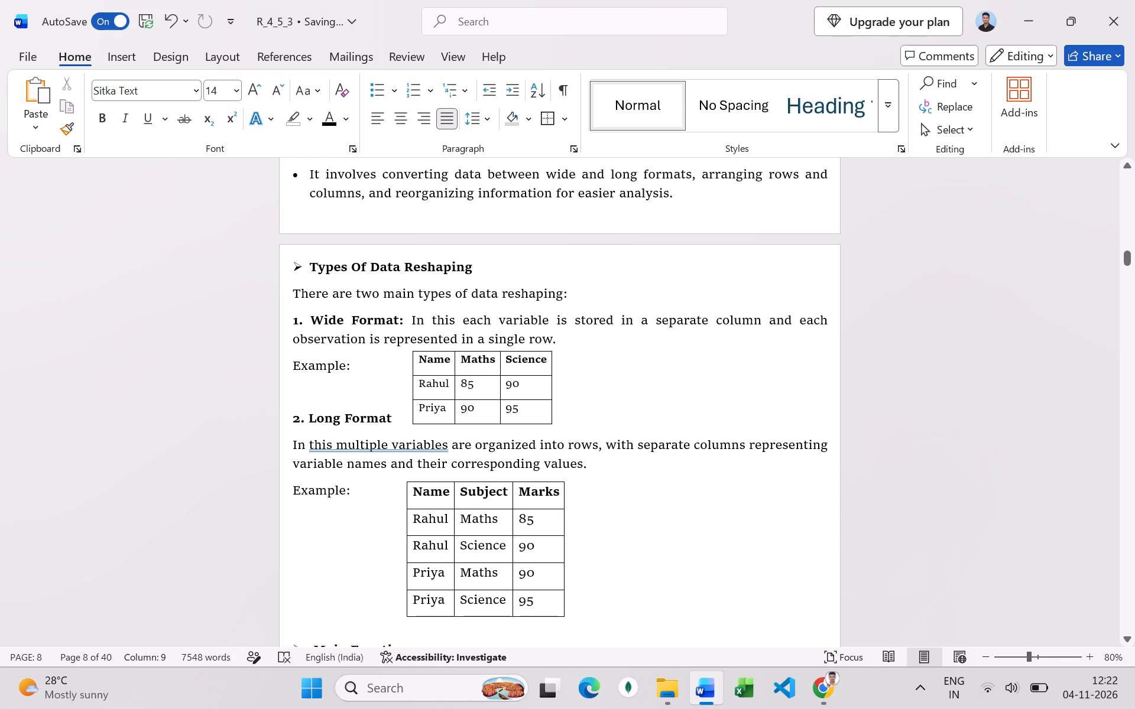
{"action": "key", "text": "Return"}
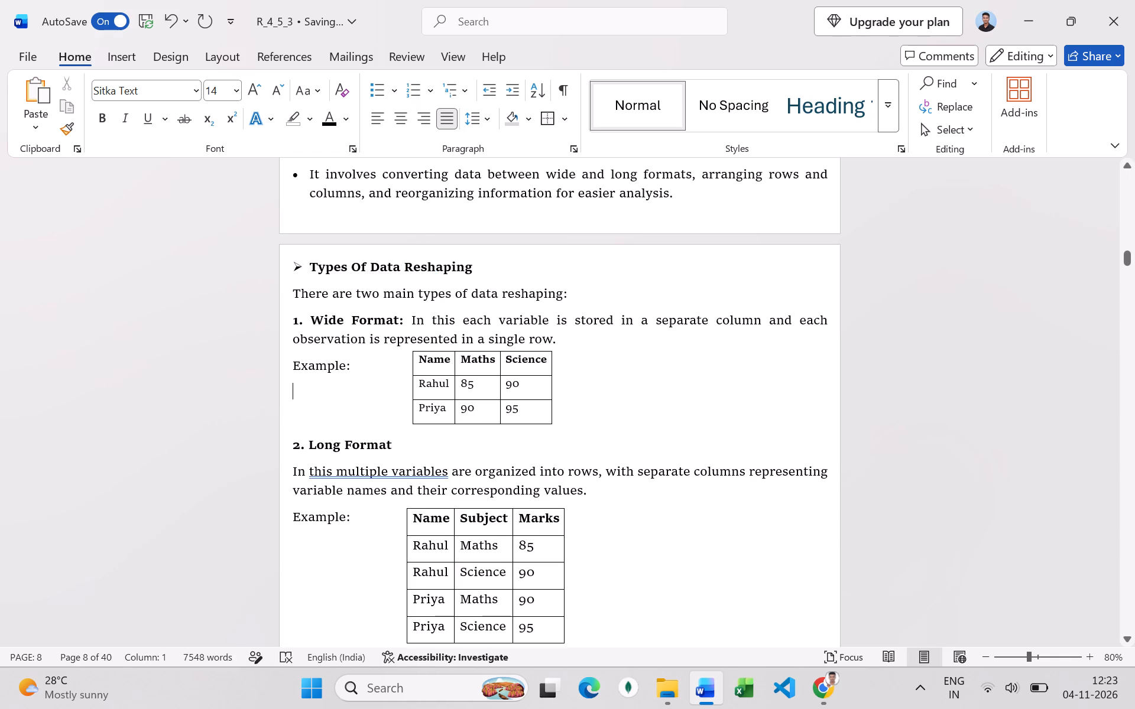
Move the Name, Maths and Science table further right, away from the Wide Format Example label.
{"action": "left_click_drag", "start_coordinate": [403, 345], "coordinate": [421, 365]}
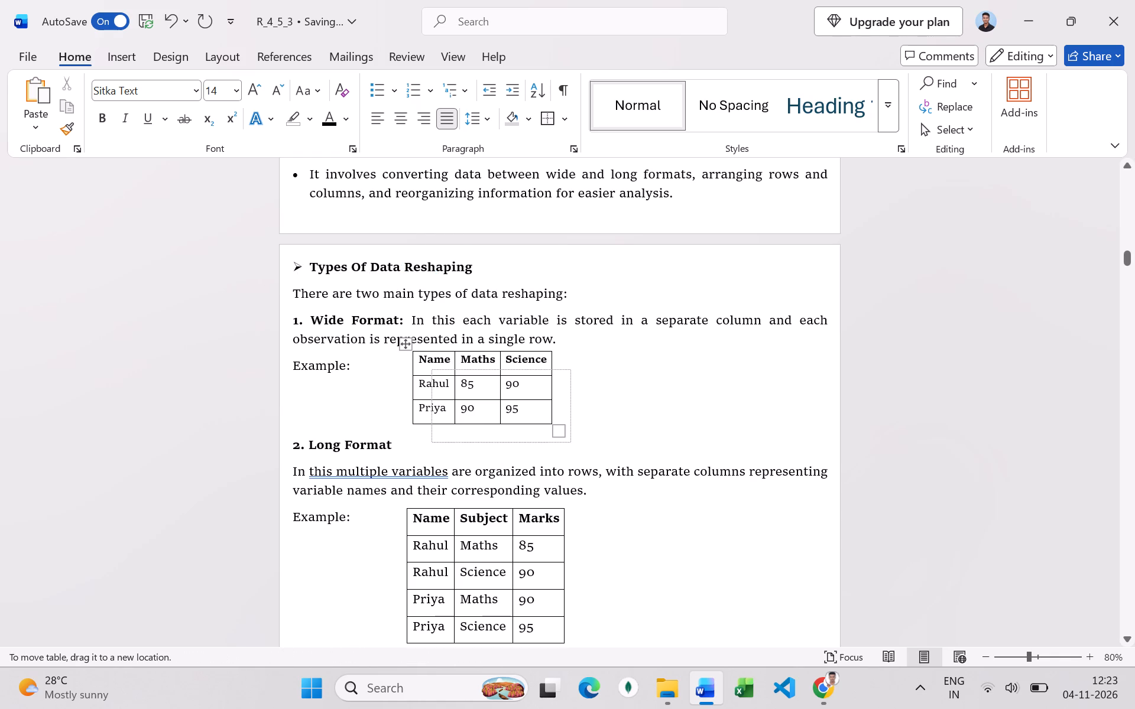
{"action": "left_click_drag", "start_coordinate": [421, 365], "coordinate": [497, 339]}
{"action": "left_click_drag", "start_coordinate": [497, 339], "coordinate": [503, 347]}
{"action": "left_click", "coordinate": [444, 363]}
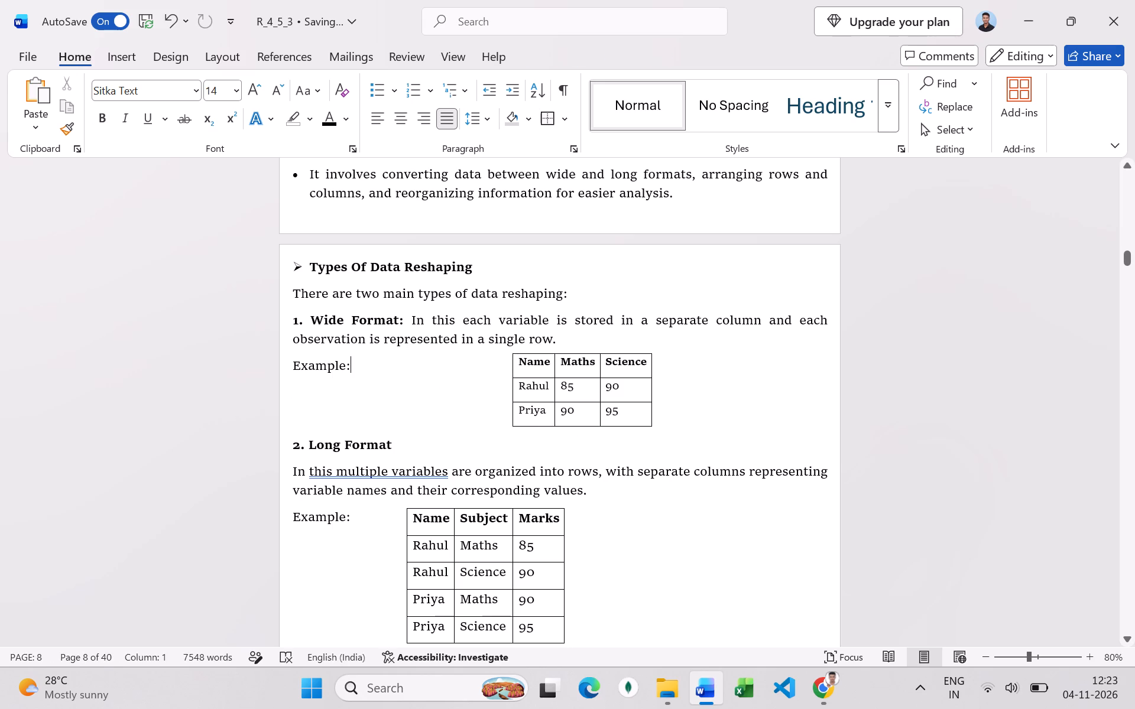
{"action": "left_click", "coordinate": [439, 363]}
Copy the Wide Format definition, submit it to ChatGPT in Chrome for rewording, and return to the Word document.
{"action": "scroll", "coordinate": [438, 363], "scroll_direction": "up", "scroll_amount": 3, "text": "ctrl"}
{"action": "left_click_drag", "start_coordinate": [569, 329], "coordinate": [365, 302]}
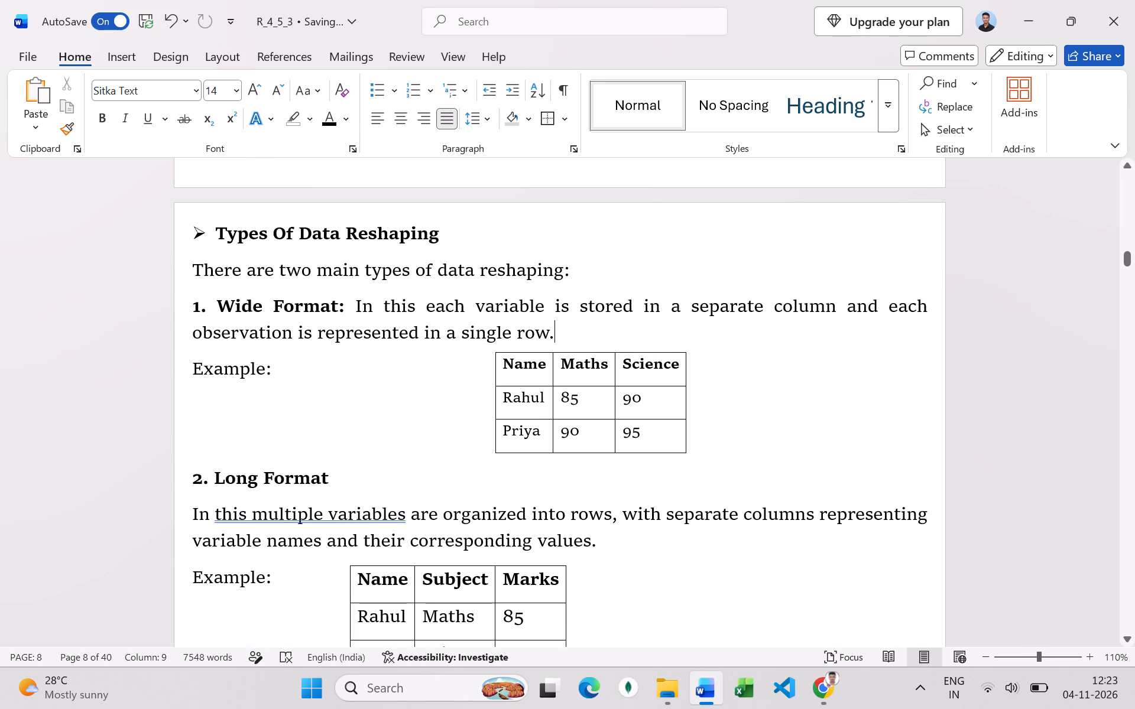
{"action": "left_click_drag", "start_coordinate": [365, 302], "coordinate": [179, 298]}
{"action": "key", "text": "ctrl+c"}
{"action": "key", "text": "alt+Tab"}
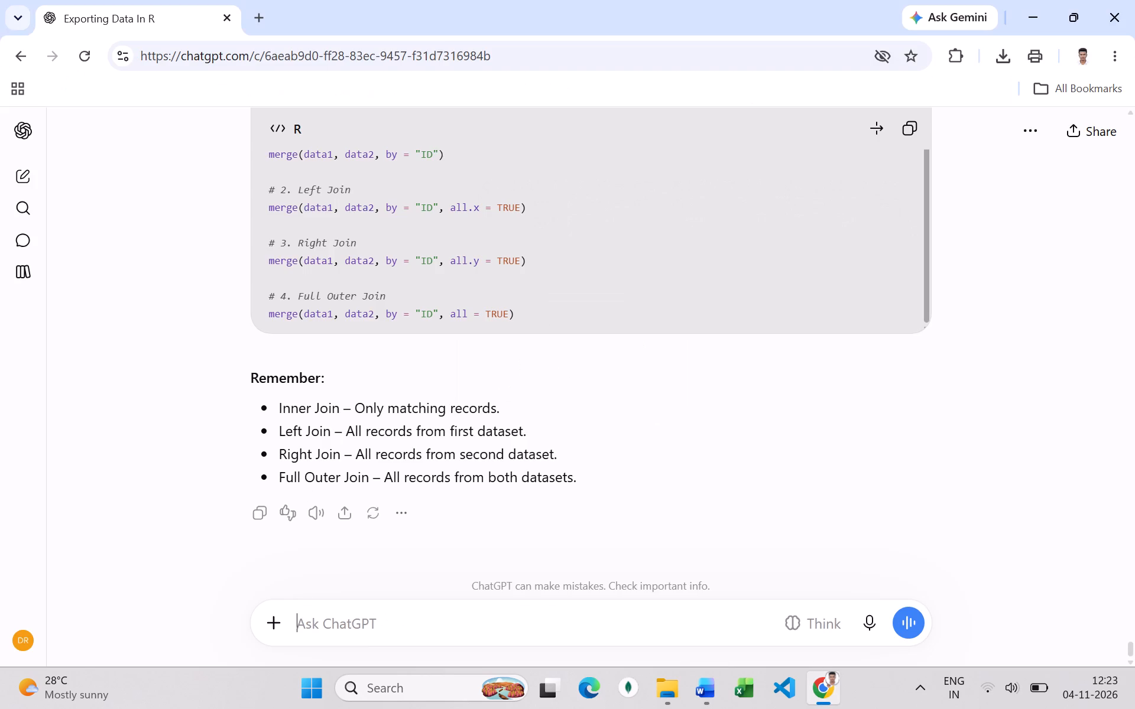
{"action": "key", "text": "ctrl+v"}
{"action": "key", "text": "Return"}
{"action": "key", "text": "alt+Tab"}
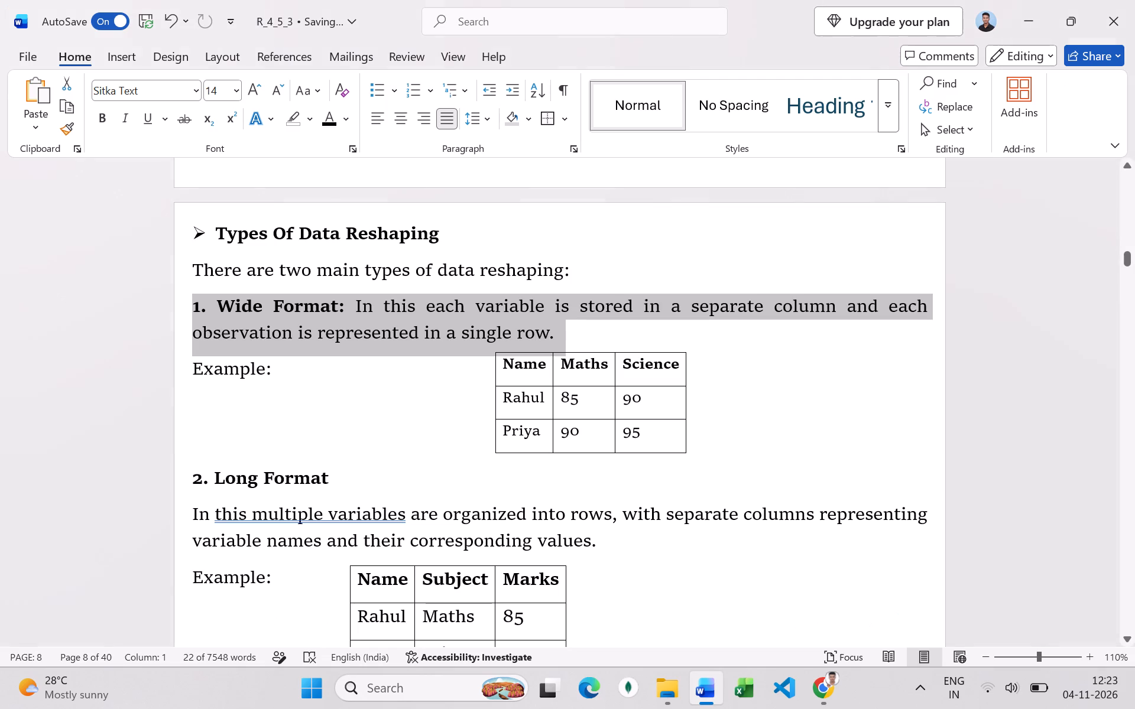
Apply automatic numbering to the paragraphs from Wide Format through the Long Format definition and decrease their indent.
{"action": "left_click_drag", "start_coordinate": [244, 525], "coordinate": [170, 310]}
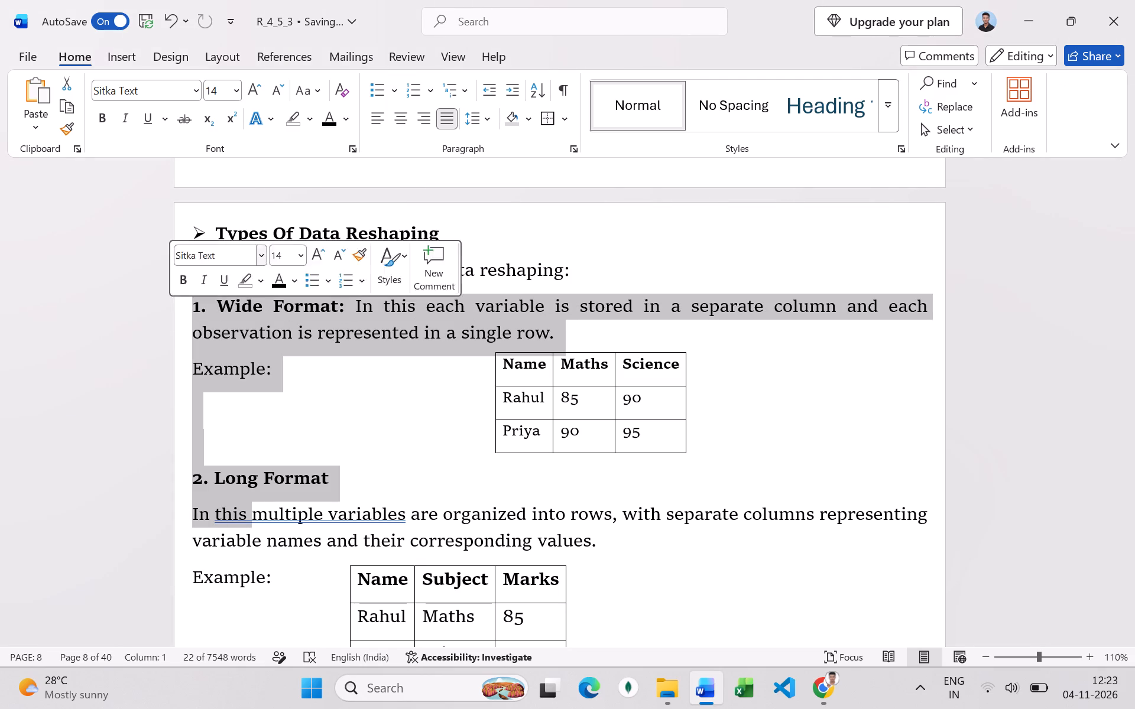
{"action": "left_click", "coordinate": [409, 86]}
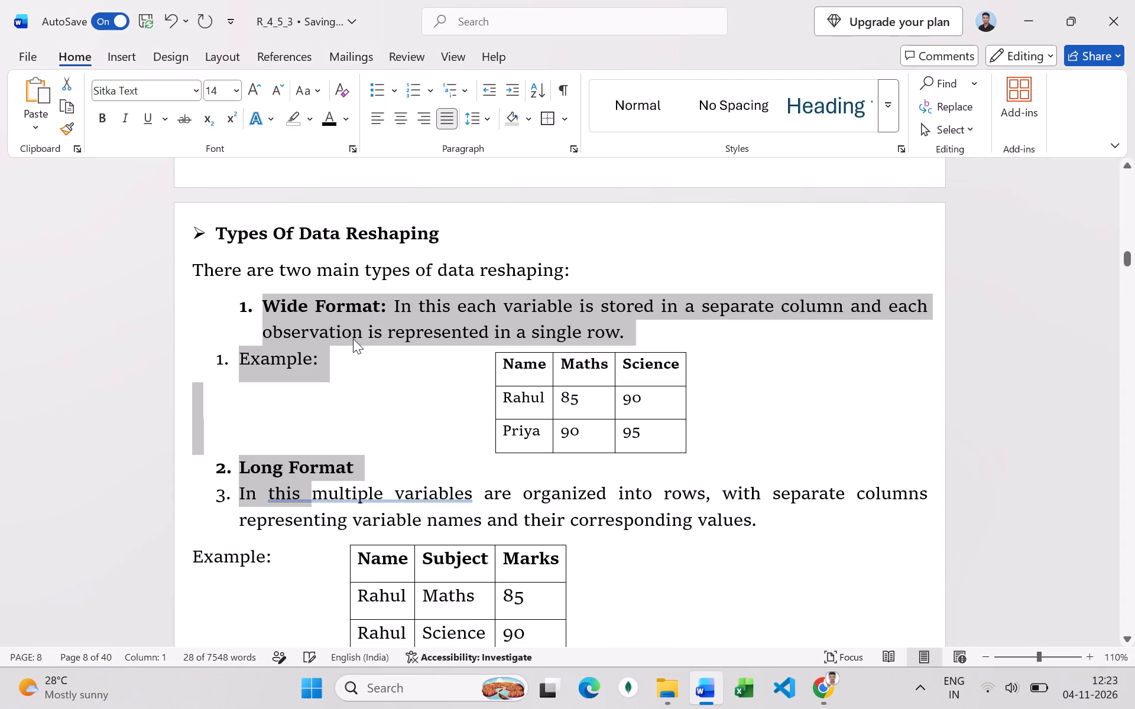
{"action": "triple_click", "coordinate": [488, 96]}
{"action": "left_click", "coordinate": [488, 95]}
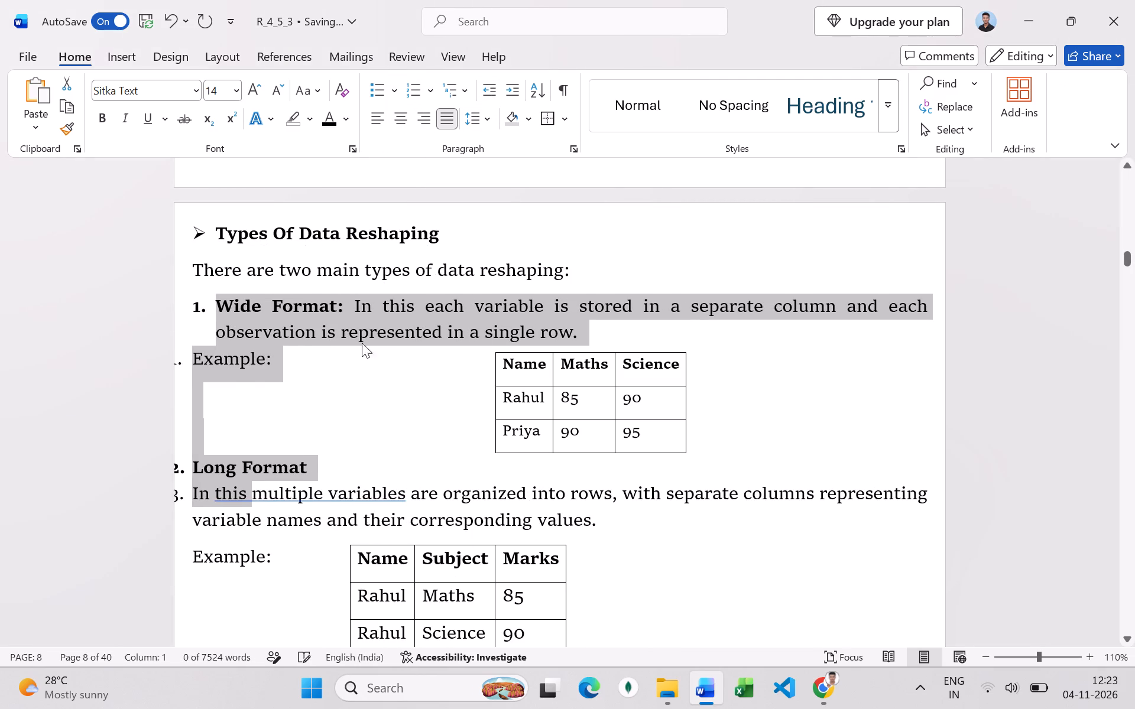
Remove the list number from the Wide Format Example label and indent the label with four tabs.
{"action": "left_click", "coordinate": [205, 373]}
{"action": "left_click", "coordinate": [193, 356]}
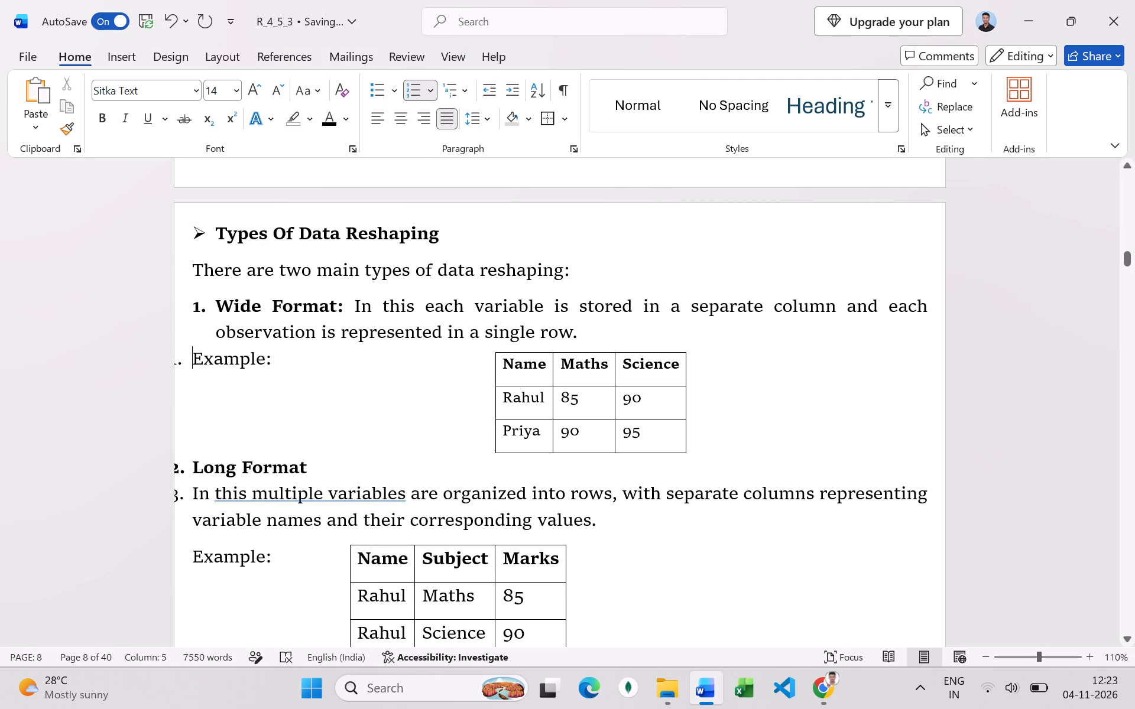
{"action": "key", "text": "BackSpace"}
{"action": "key", "text": "Tab"}
{"action": "key", "text": "Tab"}
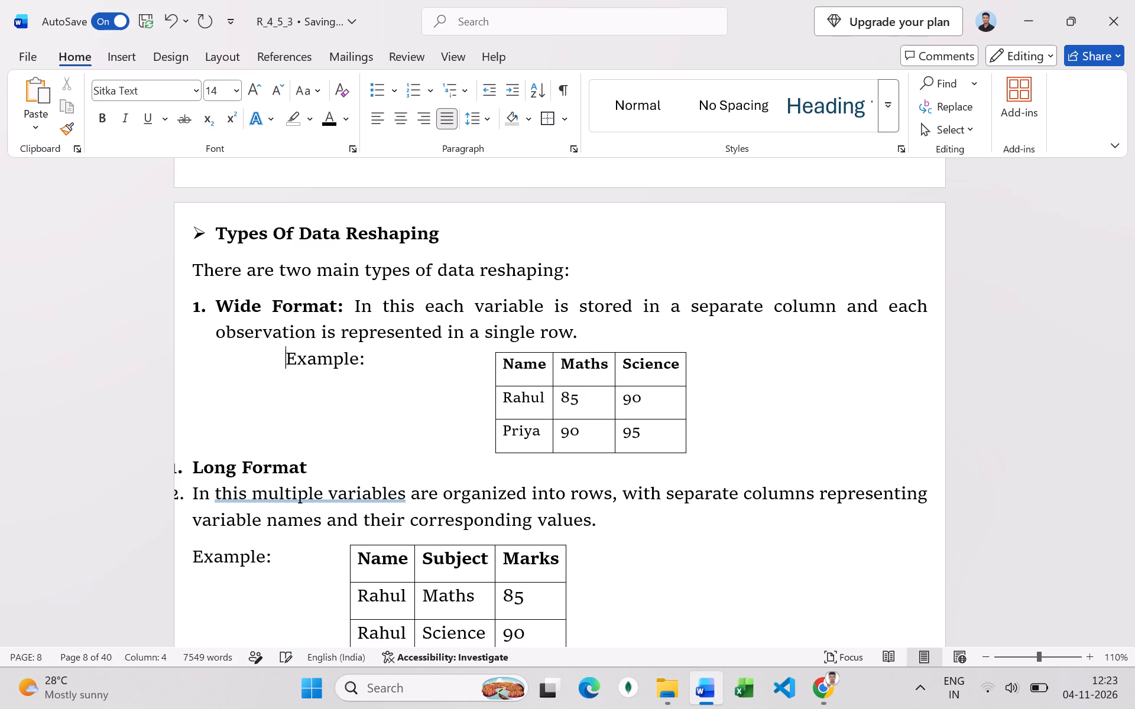
{"action": "key", "text": "Tab"}
{"action": "key", "text": "Tab"}
{"action": "left_click", "coordinate": [327, 433]}
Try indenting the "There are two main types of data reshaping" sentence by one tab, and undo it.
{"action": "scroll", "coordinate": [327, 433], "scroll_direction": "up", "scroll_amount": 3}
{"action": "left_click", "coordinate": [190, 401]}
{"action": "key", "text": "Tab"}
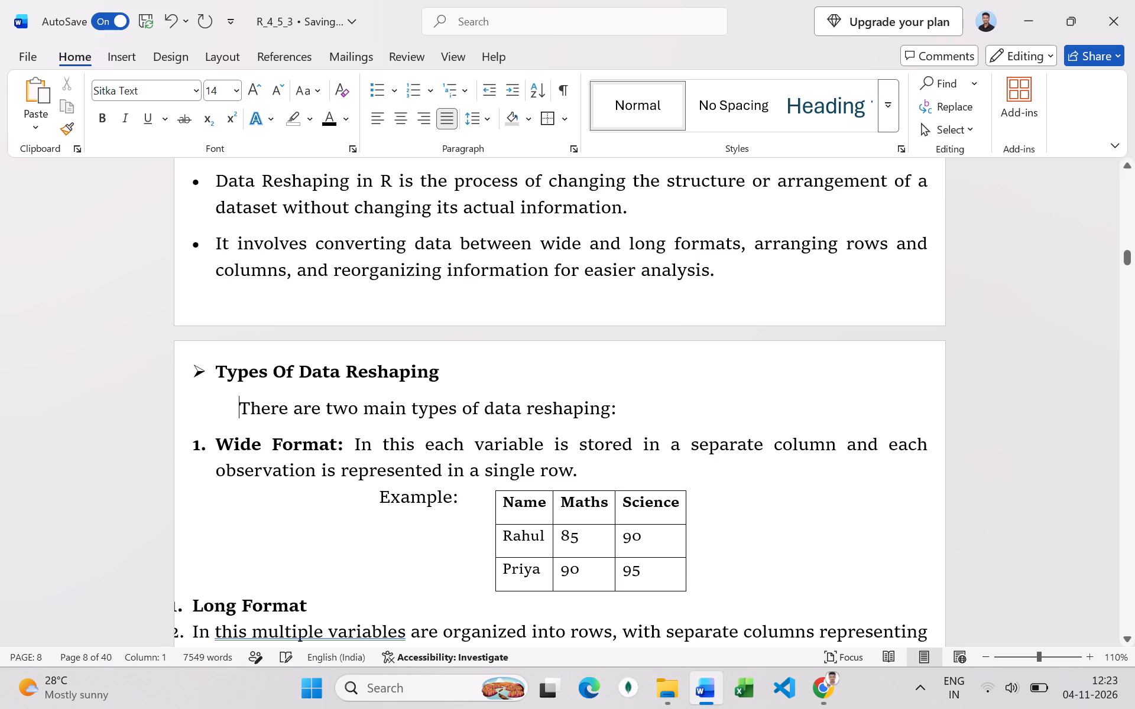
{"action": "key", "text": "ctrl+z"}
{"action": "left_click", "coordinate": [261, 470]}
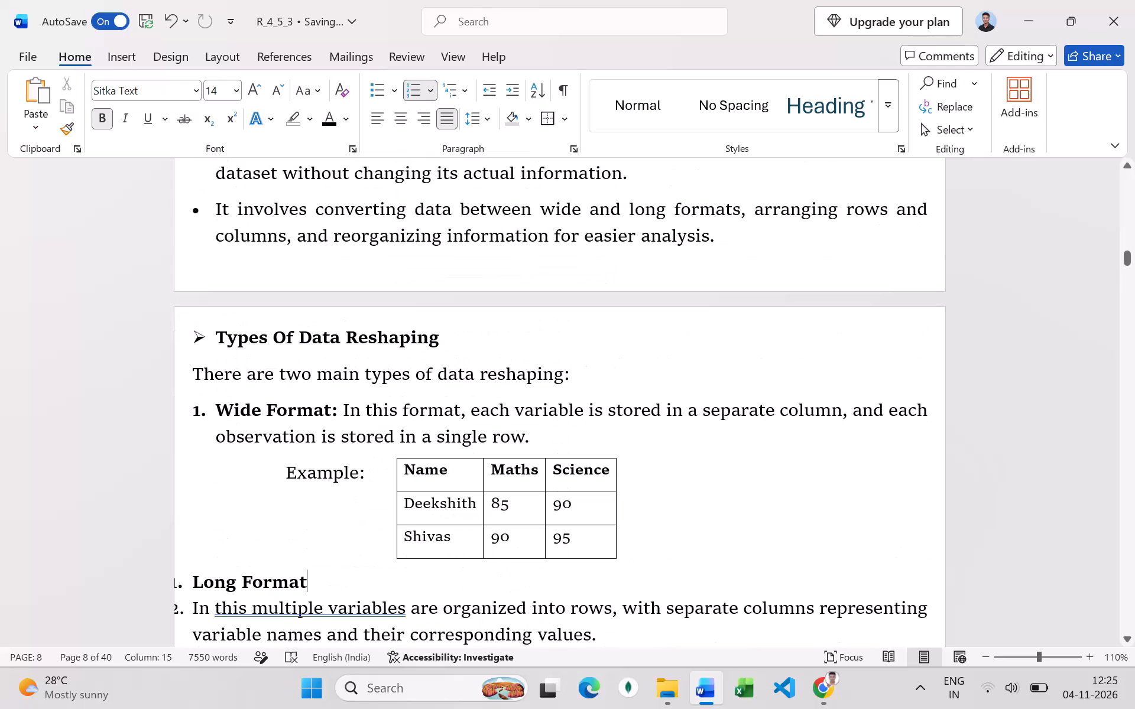
{"action": "left_click", "coordinate": [184, 581]}
{"action": "key", "text": "BackSpace"}
{"action": "left_click", "coordinate": [412, 92]}
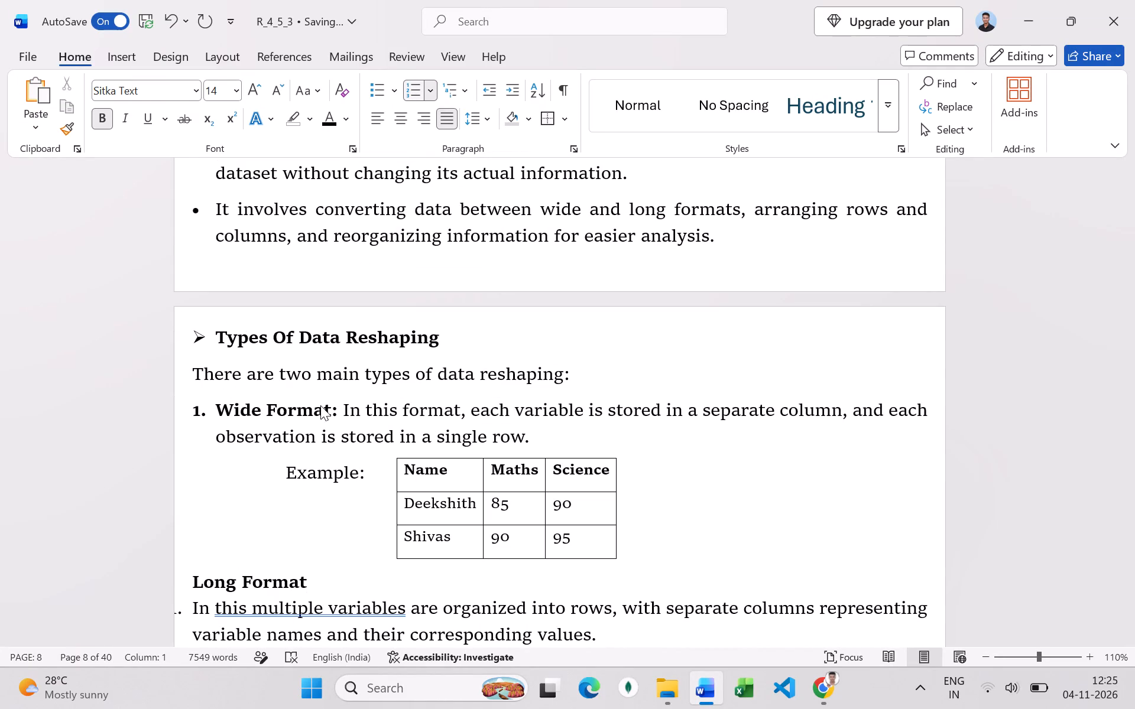
{"action": "left_click", "coordinate": [487, 93]}
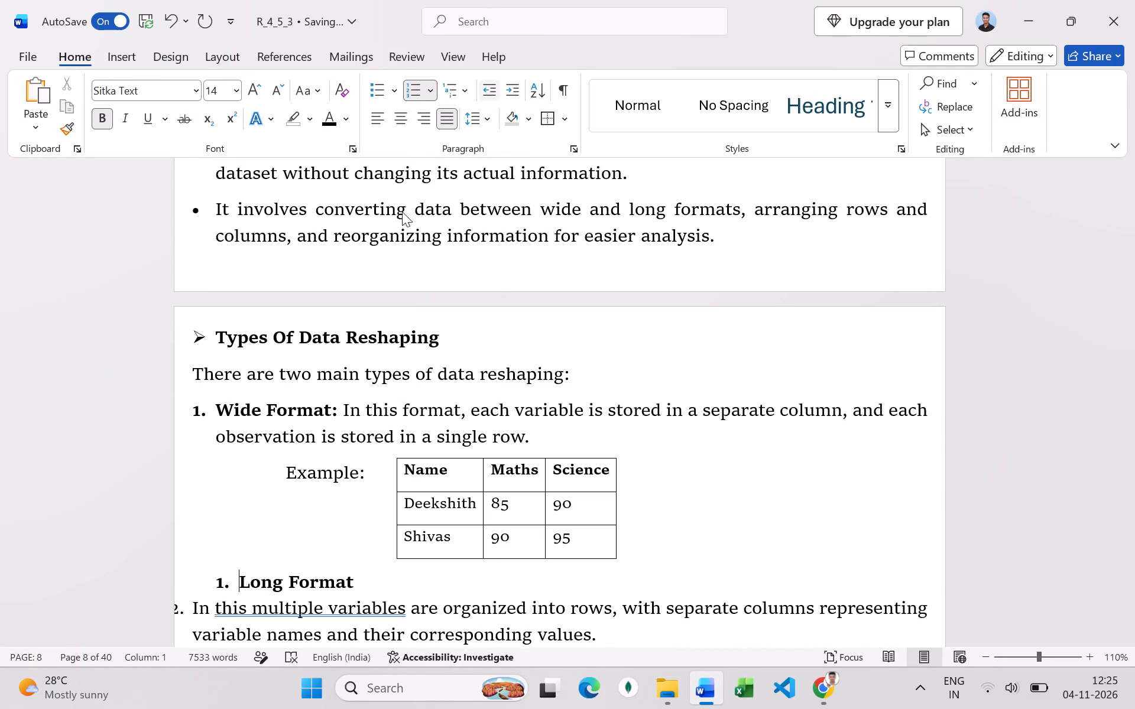
Delete the old Long Format definition along with its numbered line, leaving the heading directly above the example.
{"action": "scroll", "coordinate": [226, 535], "scroll_direction": "down", "scroll_amount": 1}
{"action": "left_click_drag", "start_coordinate": [604, 586], "coordinate": [235, 567]}
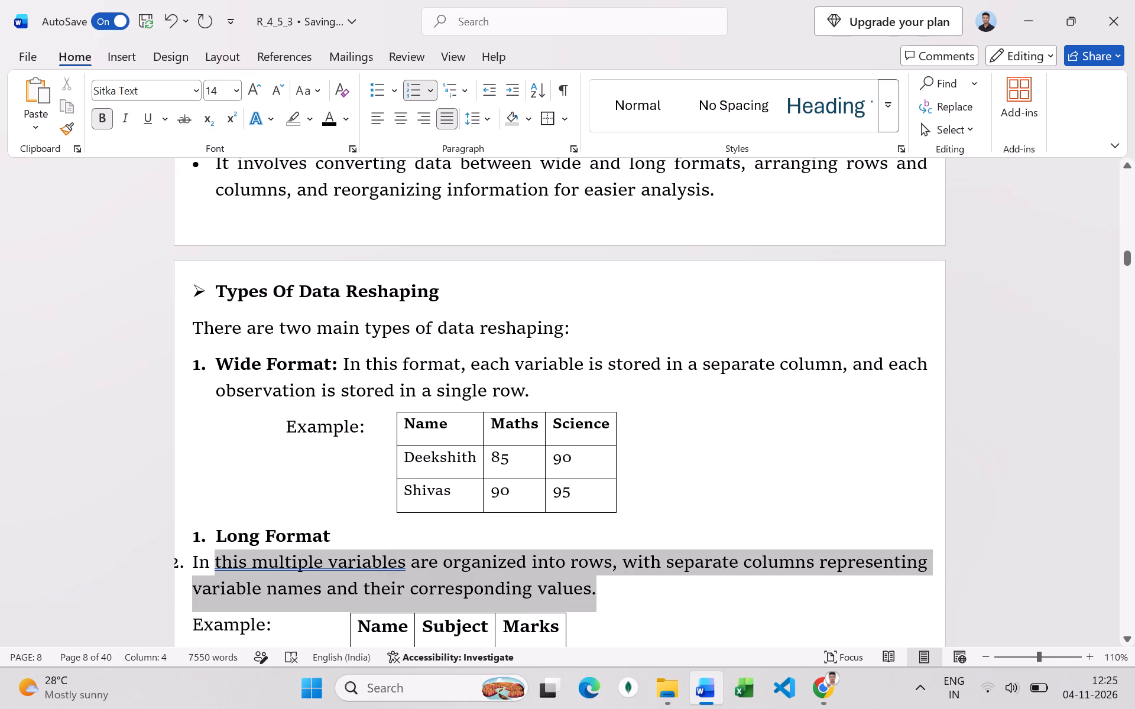
{"action": "left_click_drag", "start_coordinate": [235, 567], "coordinate": [202, 567]}
{"action": "key", "text": "BackSpace"}
{"action": "key", "text": "BackSpace"}
{"action": "key", "text": "BackSpace"}
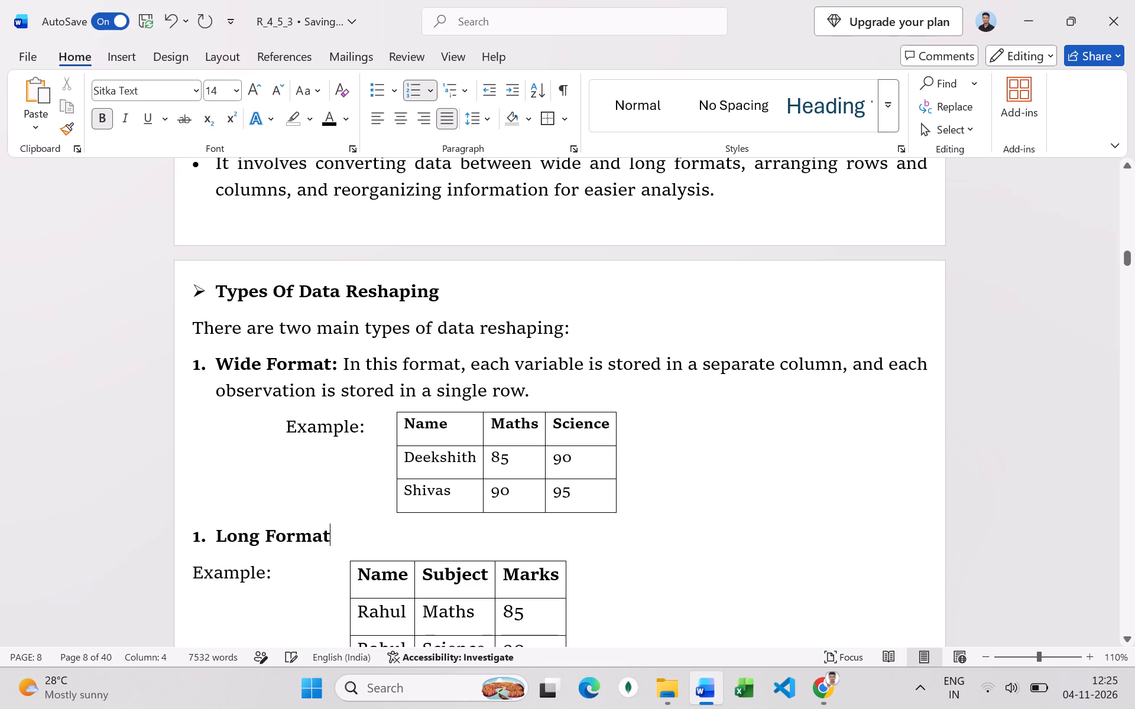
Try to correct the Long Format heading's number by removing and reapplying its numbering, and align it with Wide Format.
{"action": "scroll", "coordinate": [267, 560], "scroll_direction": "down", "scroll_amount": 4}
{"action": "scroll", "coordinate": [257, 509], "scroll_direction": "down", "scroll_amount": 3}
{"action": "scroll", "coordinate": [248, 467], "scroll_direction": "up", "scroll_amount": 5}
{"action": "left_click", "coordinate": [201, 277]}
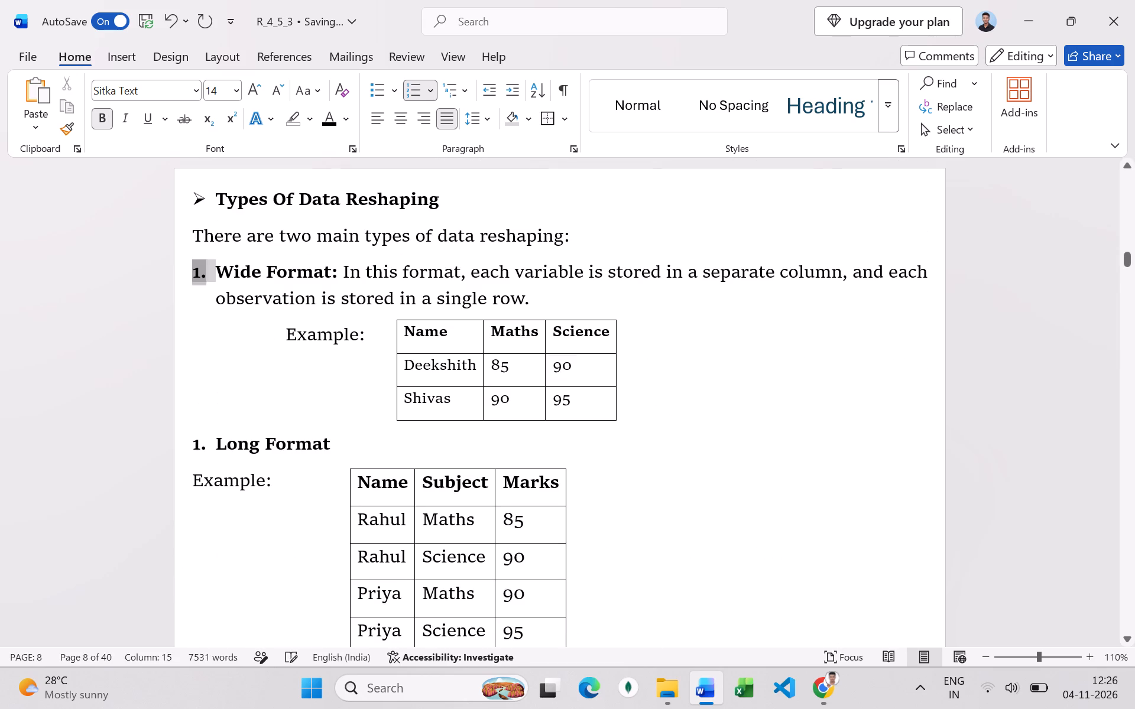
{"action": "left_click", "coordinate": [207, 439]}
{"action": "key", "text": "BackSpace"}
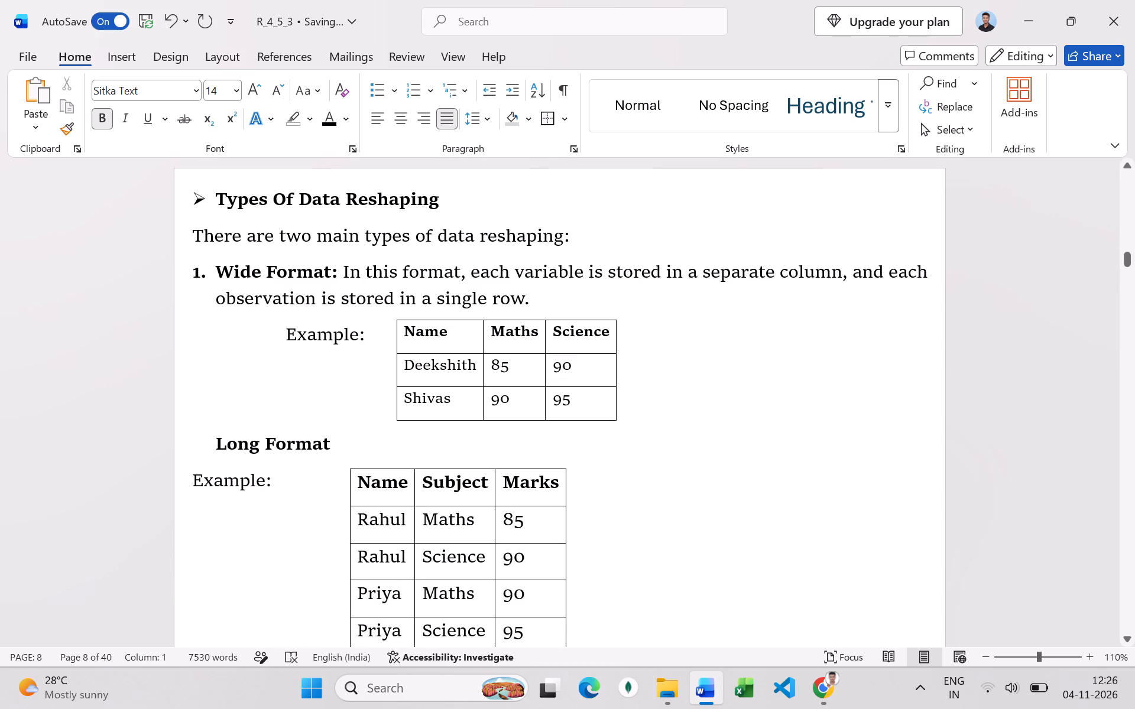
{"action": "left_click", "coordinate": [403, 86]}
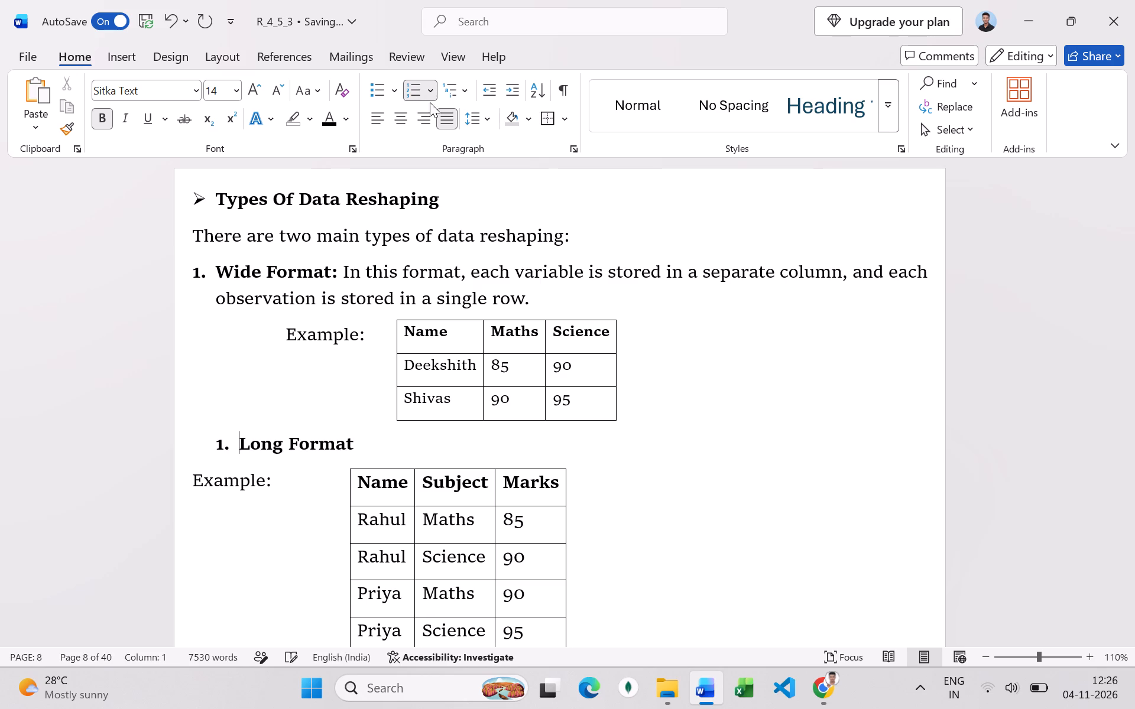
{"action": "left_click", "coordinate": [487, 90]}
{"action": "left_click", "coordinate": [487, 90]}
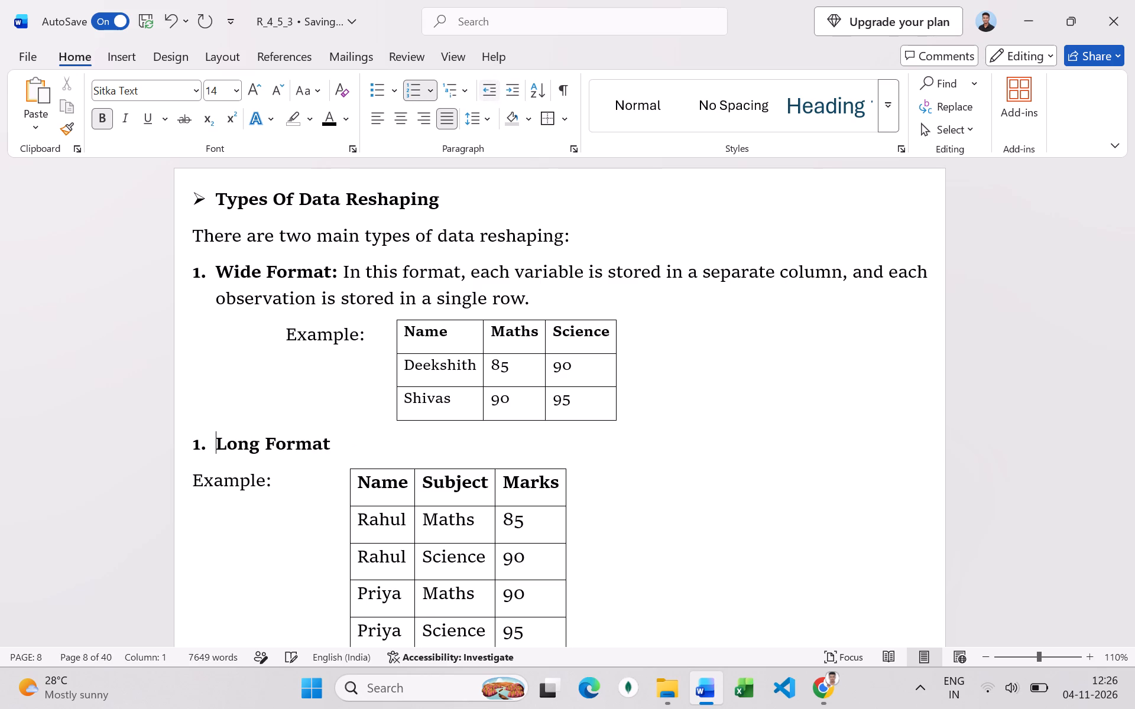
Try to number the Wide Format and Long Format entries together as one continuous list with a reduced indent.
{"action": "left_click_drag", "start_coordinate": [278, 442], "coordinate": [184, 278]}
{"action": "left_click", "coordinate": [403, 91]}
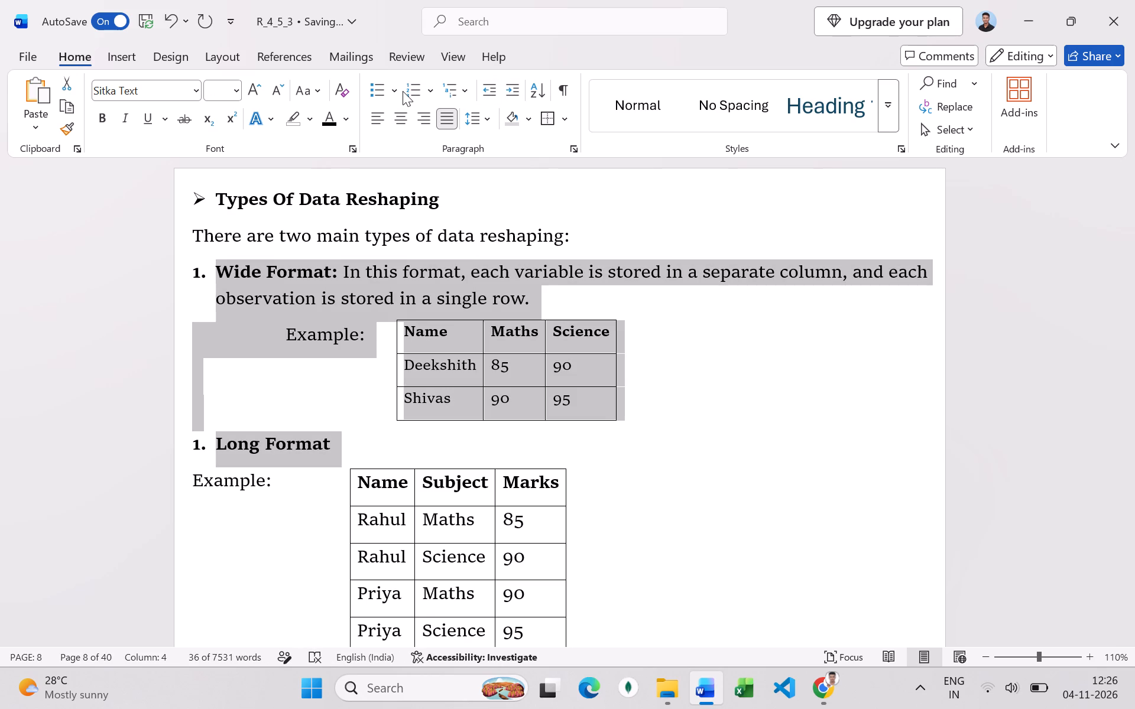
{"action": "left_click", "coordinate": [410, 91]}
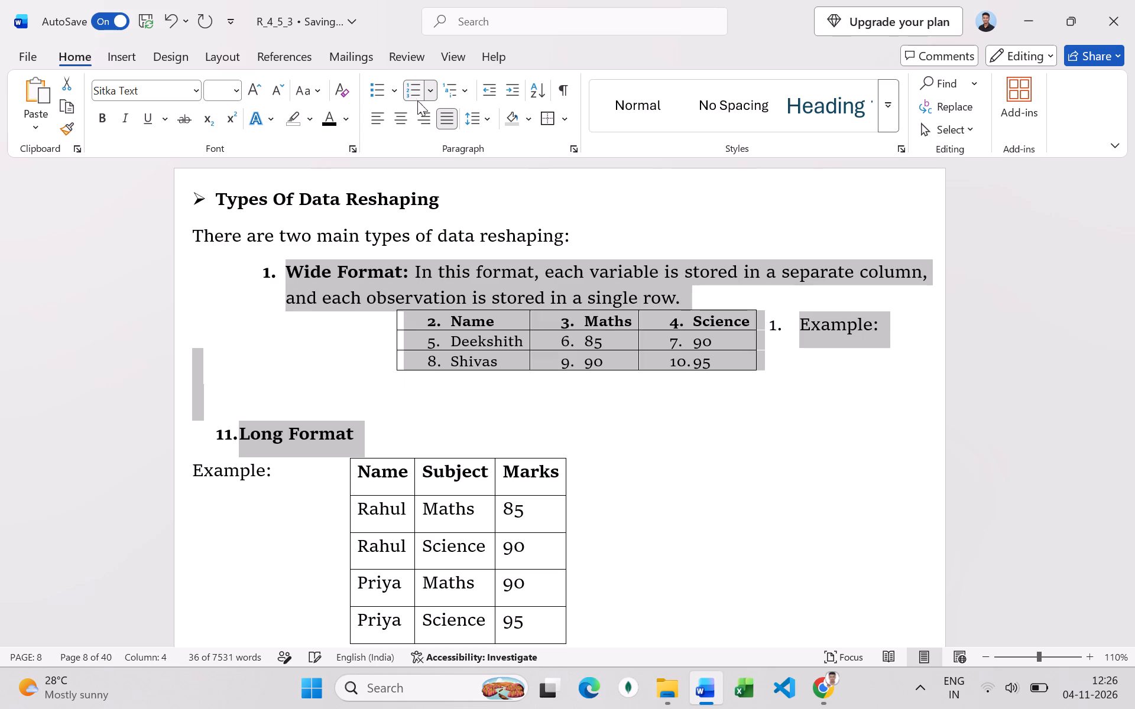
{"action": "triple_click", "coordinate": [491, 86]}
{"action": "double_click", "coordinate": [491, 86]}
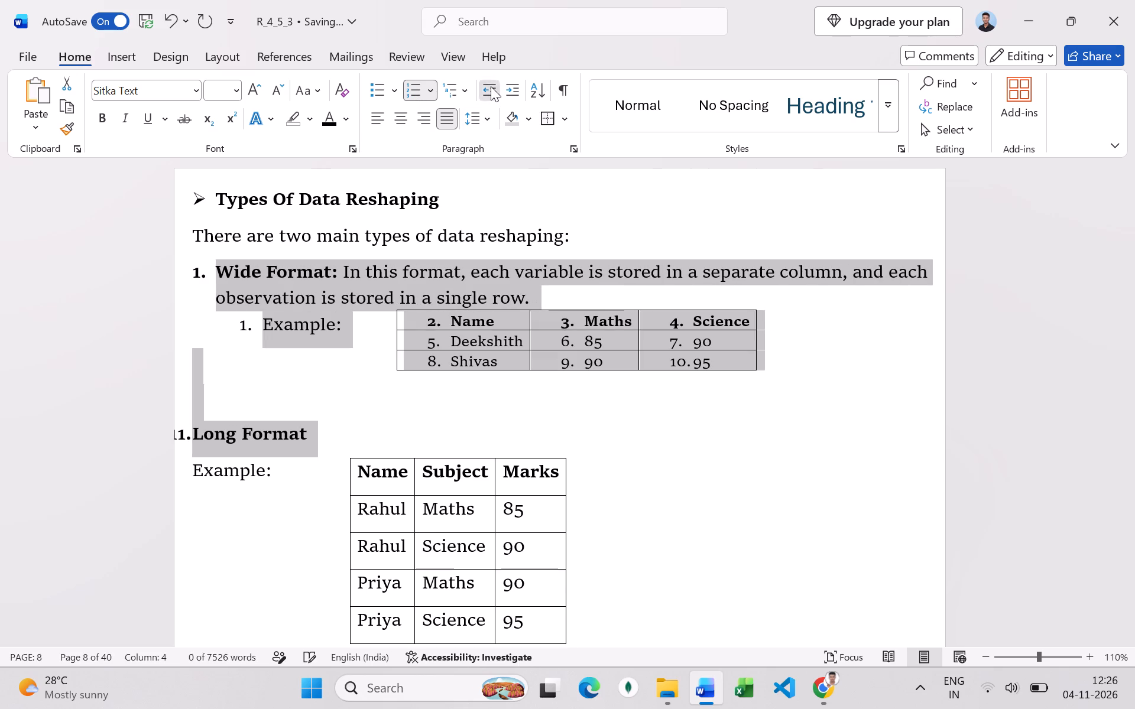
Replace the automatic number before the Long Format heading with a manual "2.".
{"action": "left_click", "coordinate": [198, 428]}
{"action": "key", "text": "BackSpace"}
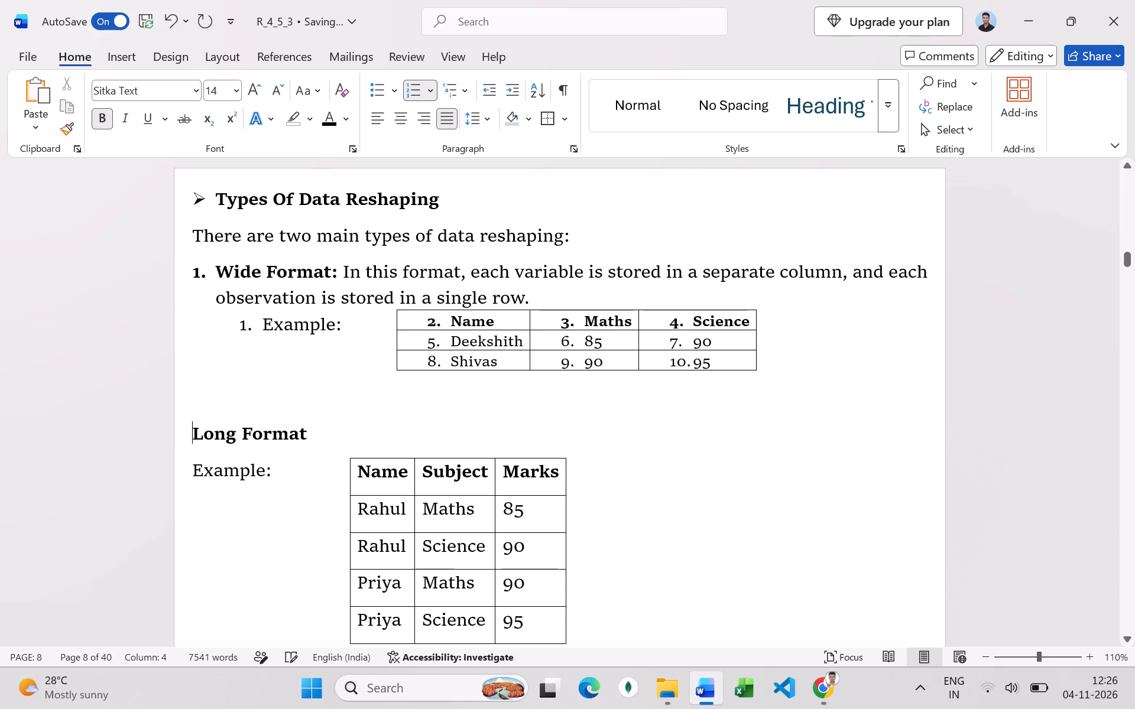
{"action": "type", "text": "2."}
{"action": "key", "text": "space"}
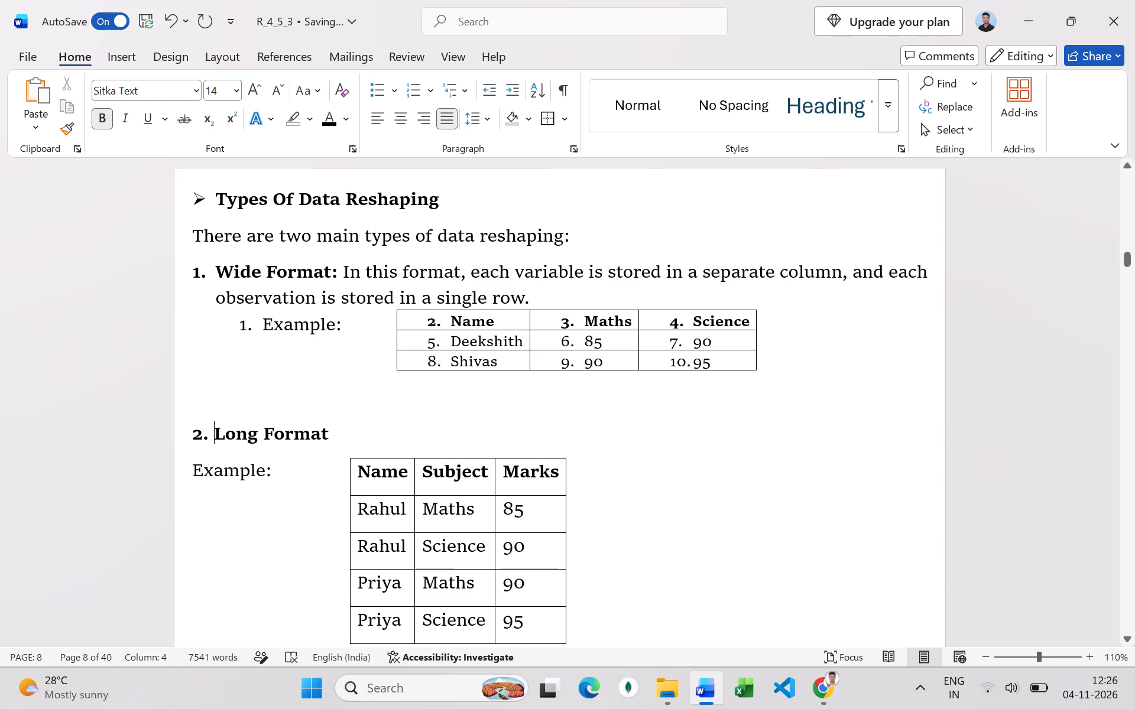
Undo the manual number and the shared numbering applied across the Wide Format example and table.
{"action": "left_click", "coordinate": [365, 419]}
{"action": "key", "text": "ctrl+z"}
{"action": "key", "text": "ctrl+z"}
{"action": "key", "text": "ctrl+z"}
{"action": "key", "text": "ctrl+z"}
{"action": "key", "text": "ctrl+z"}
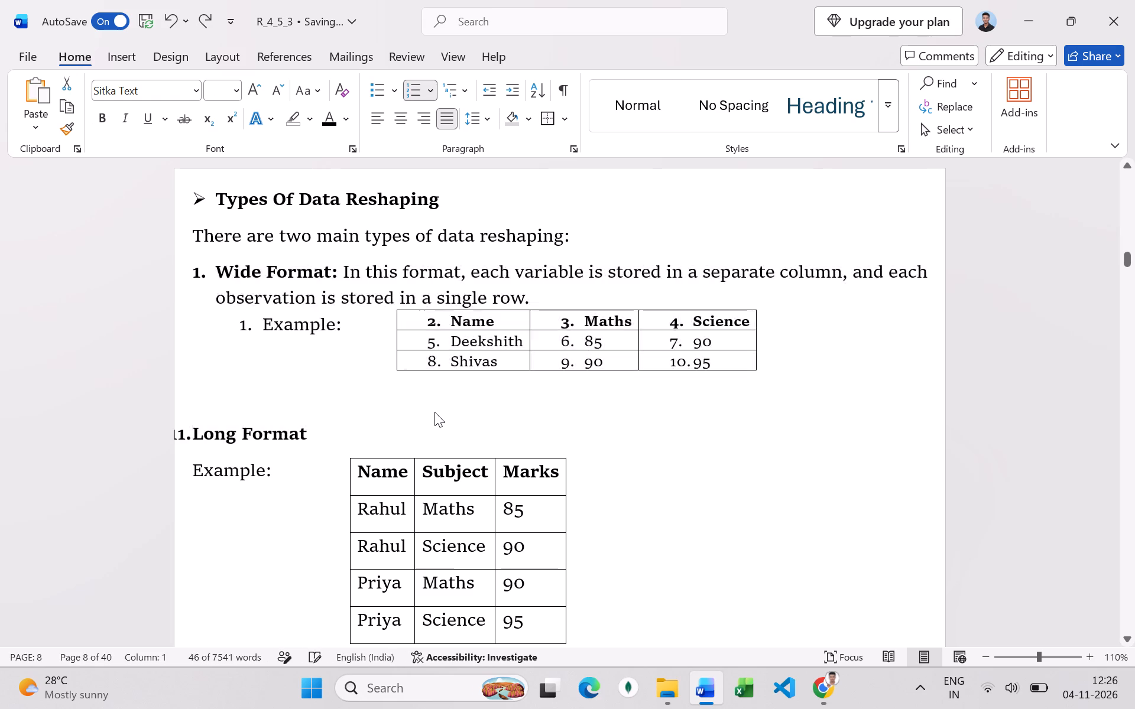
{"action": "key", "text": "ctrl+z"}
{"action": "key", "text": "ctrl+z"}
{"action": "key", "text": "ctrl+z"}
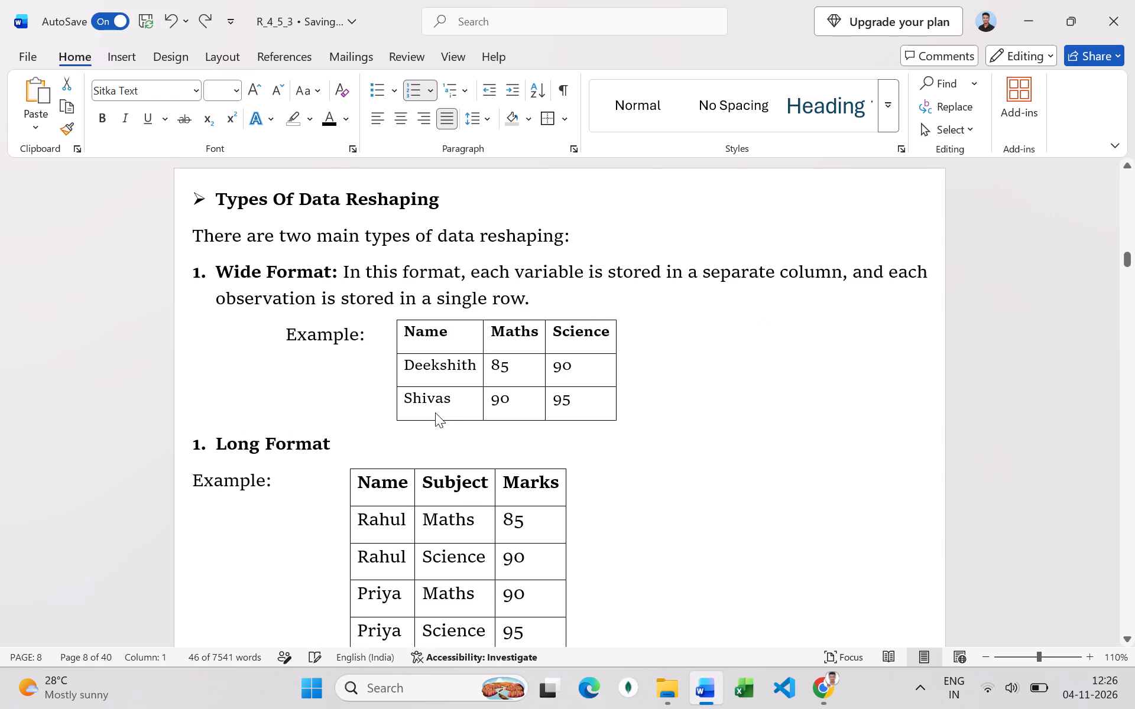
Replace the Long Format heading's automatic number with a manual "2." and outdent the heading to the page margin.
{"action": "left_click", "coordinate": [291, 469]}
{"action": "left_click", "coordinate": [212, 440]}
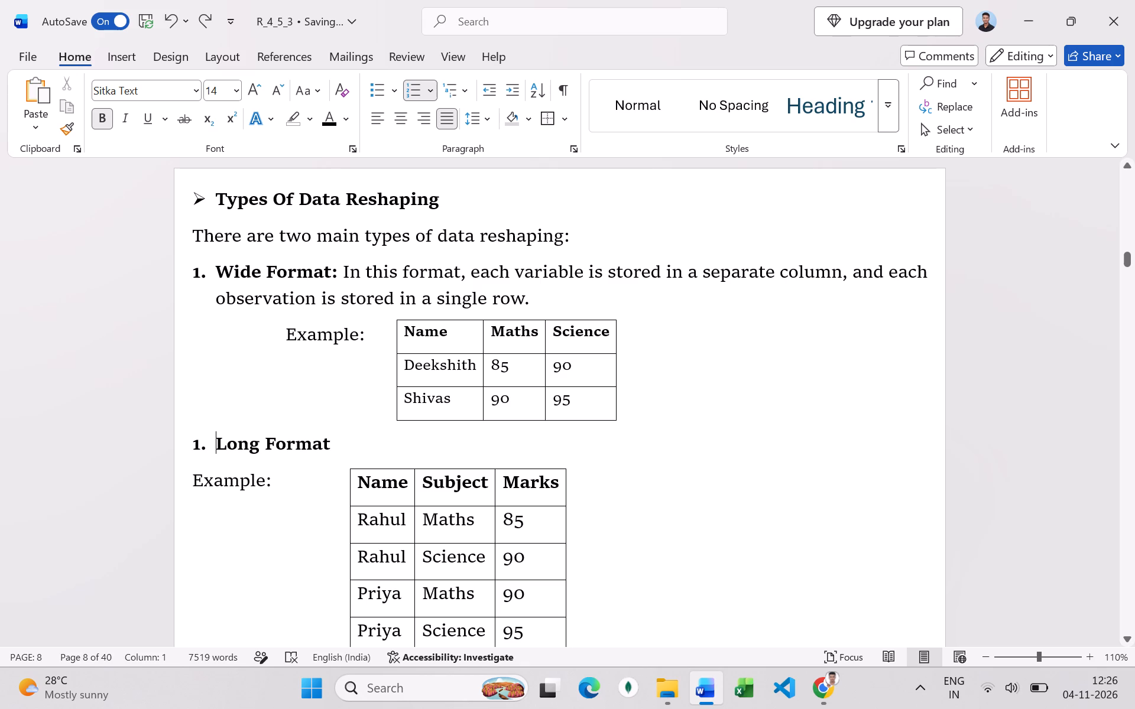
{"action": "key", "text": "BackSpace"}
{"action": "type", "text": "2."}
{"action": "key", "text": "space"}
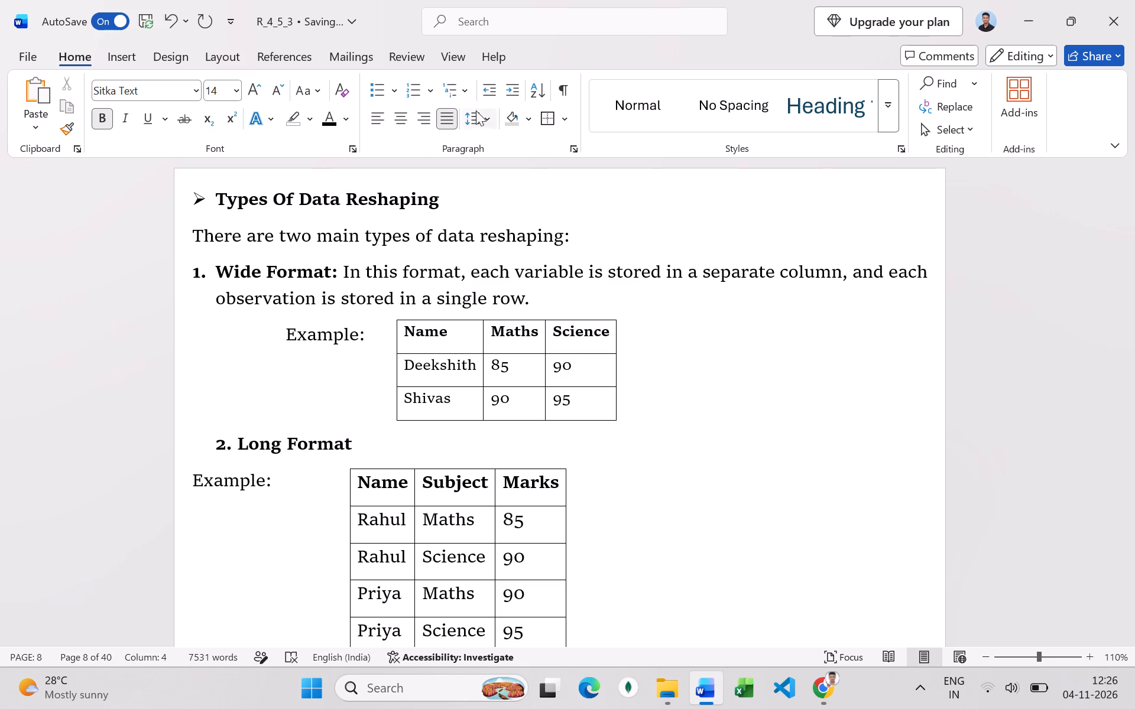
{"action": "left_click", "coordinate": [487, 96]}
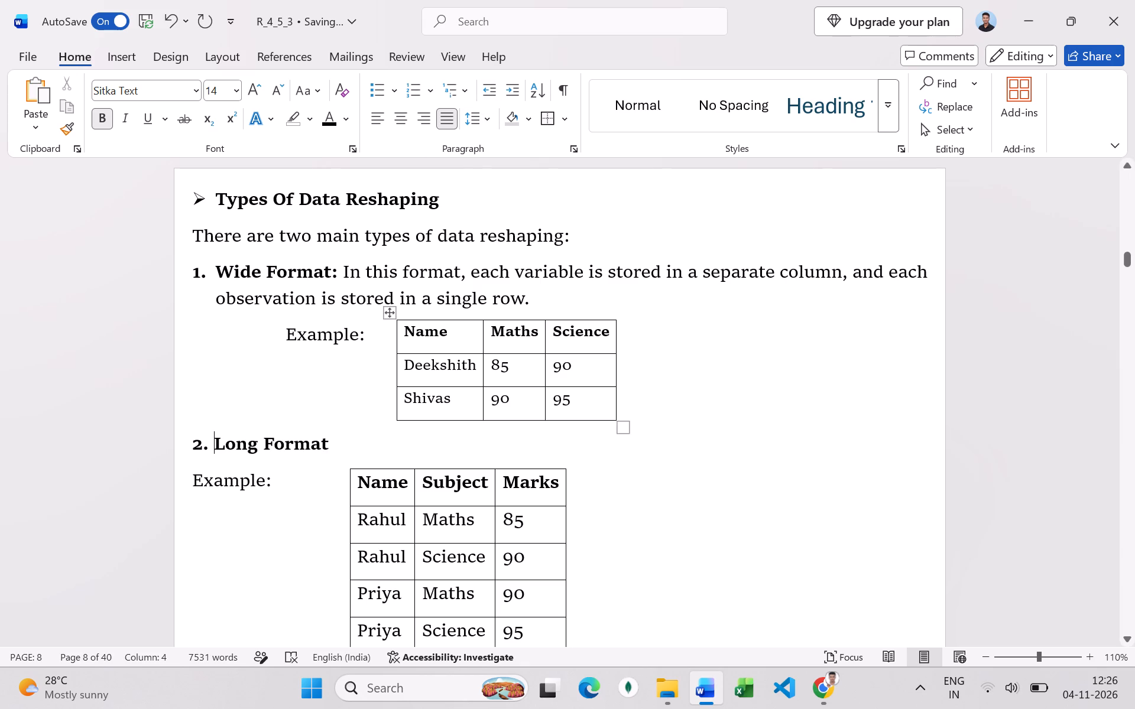
Add a colon after Long Format, paste the copied definition on the same line, and remove the bold from the definition.
{"action": "left_click", "coordinate": [350, 455]}
{"action": "type", "text": ":"}
{"action": "key", "text": "space"}
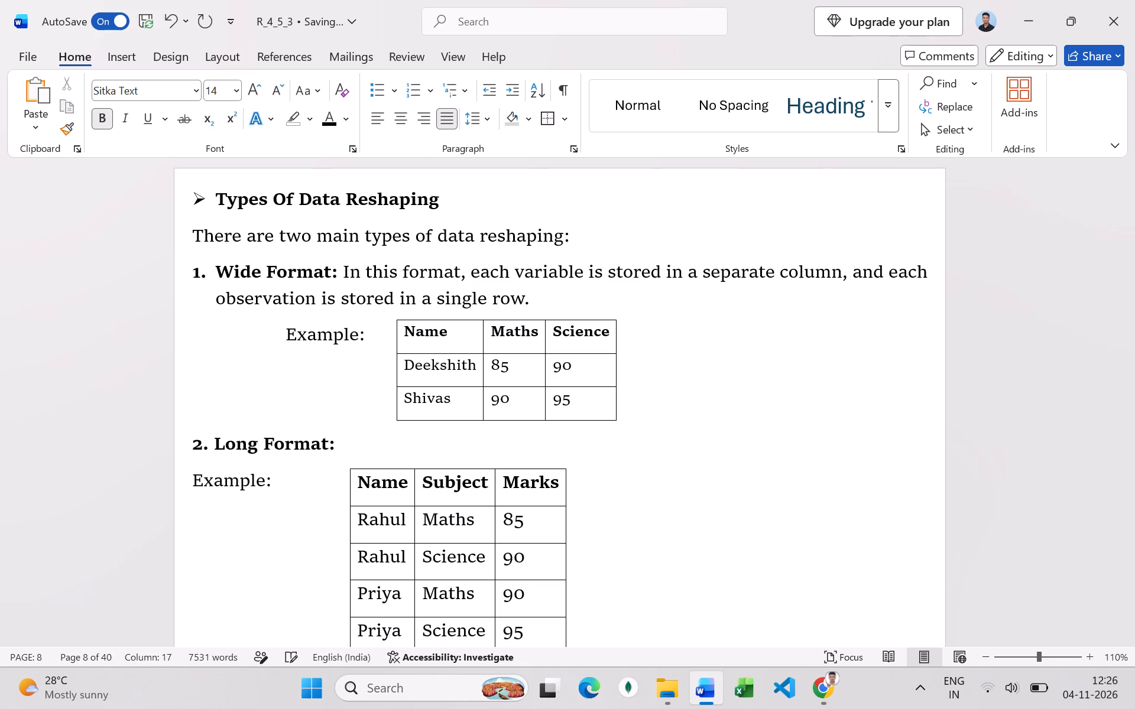
{"action": "key", "text": "ctrl+v"}
{"action": "left_click_drag", "start_coordinate": [756, 472], "coordinate": [449, 476]}
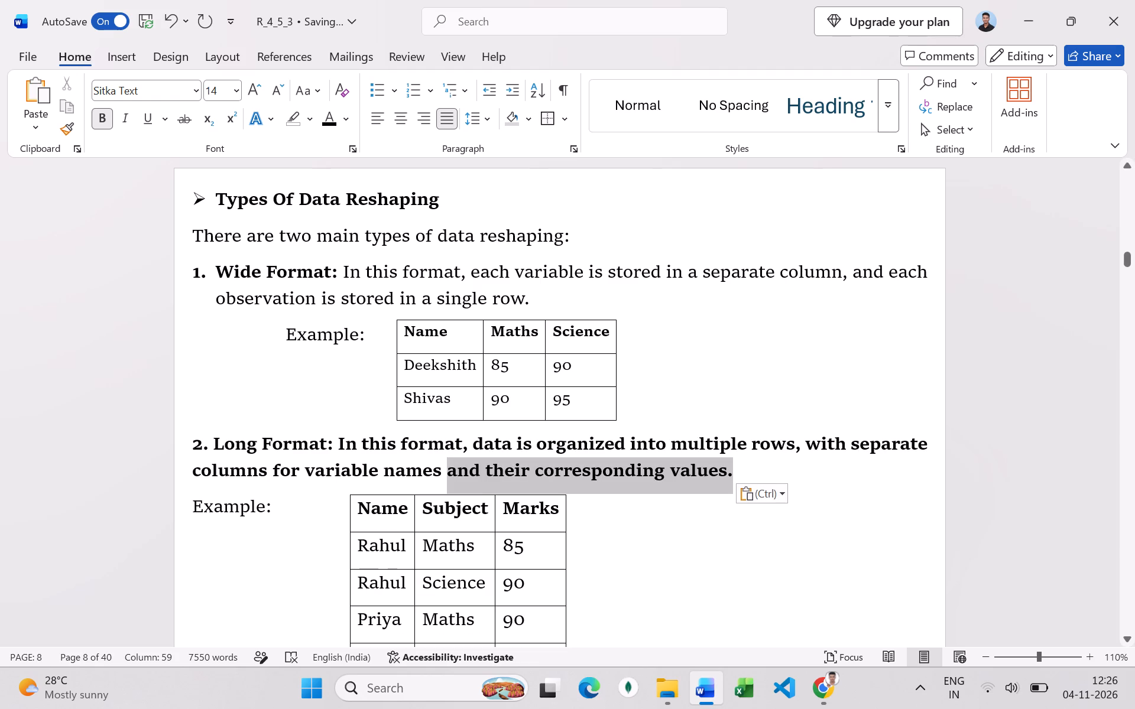
{"action": "left_click_drag", "start_coordinate": [449, 476], "coordinate": [335, 444]}
{"action": "key", "text": "ctrl+b"}
{"action": "left_click", "coordinate": [392, 476]}
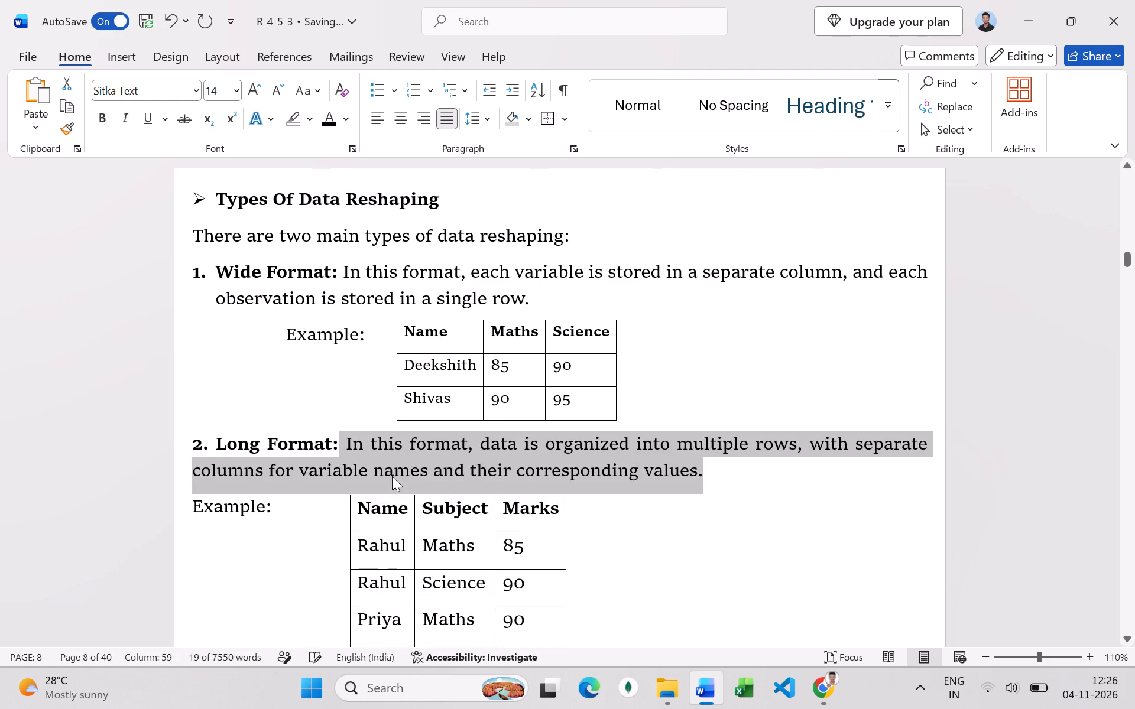
Indent the Long Format Example label by two tab stops to match the Wide Format example.
{"action": "scroll", "coordinate": [394, 479], "scroll_direction": "down", "scroll_amount": 3}
{"action": "left_click", "coordinate": [191, 380]}
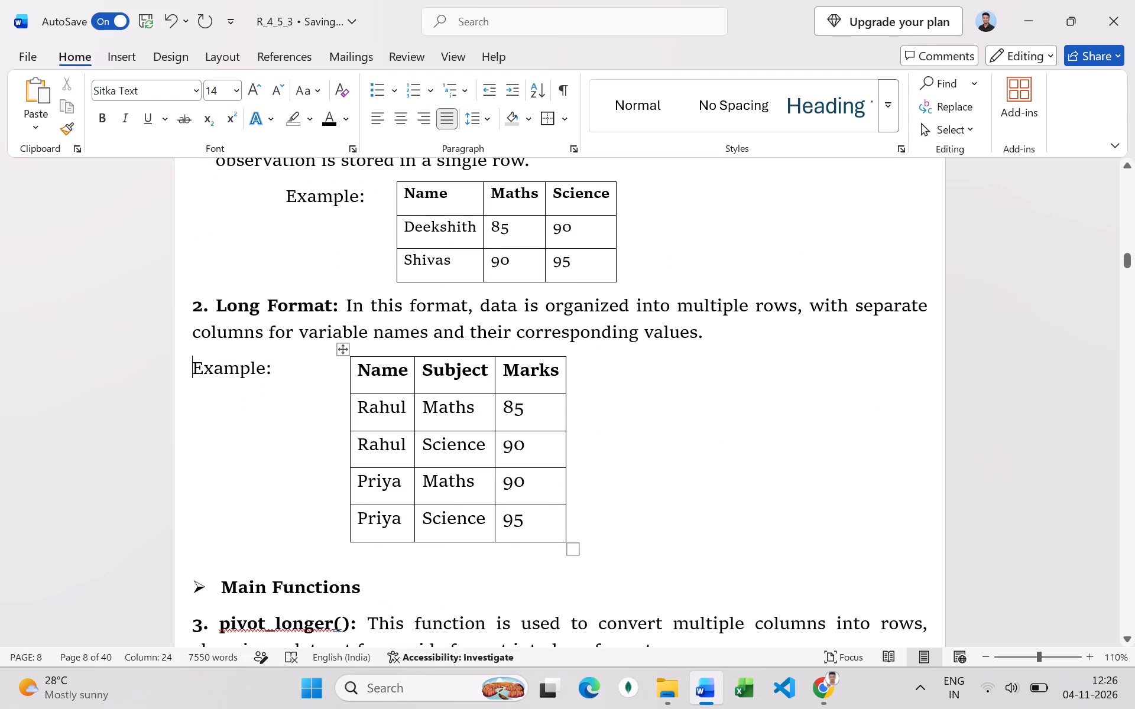
{"action": "key", "text": "Tab"}
{"action": "key", "text": "Tab"}
{"action": "left_click", "coordinate": [332, 403]}
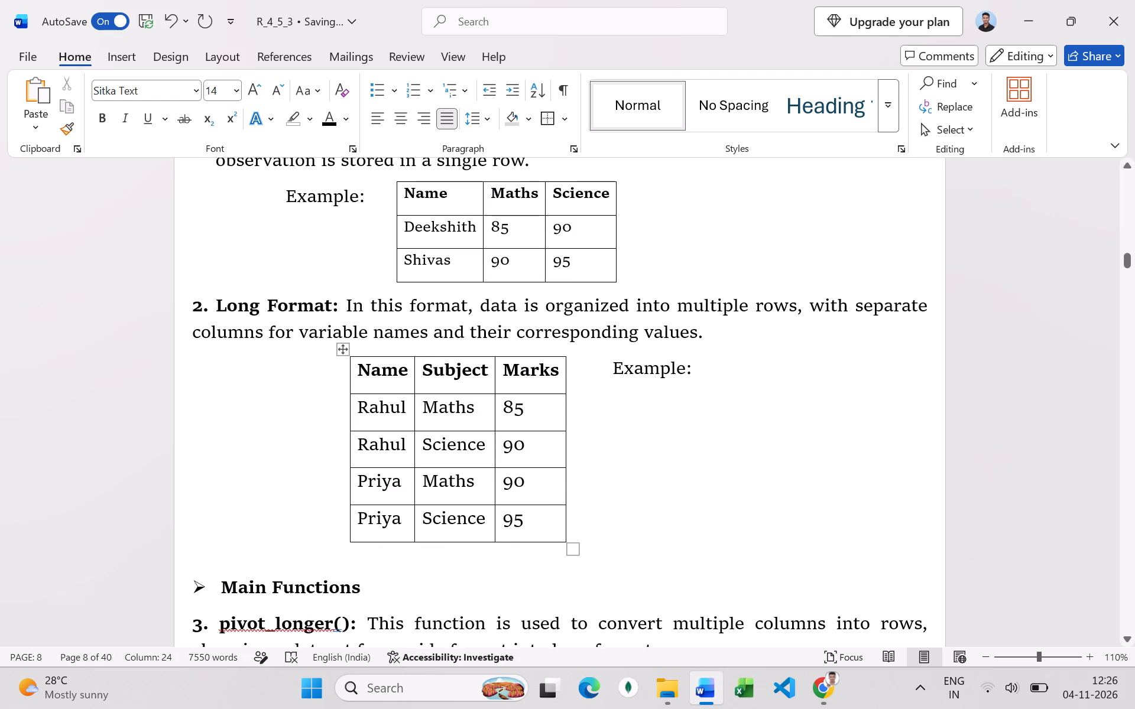
Move the Name/Subject/Marks table beside its Example label, lining up its edge with the Wide Format table above.
{"action": "left_click", "coordinate": [354, 416]}
{"action": "left_click_drag", "start_coordinate": [343, 349], "coordinate": [401, 364]}
{"action": "left_click_drag", "start_coordinate": [400, 365], "coordinate": [393, 346]}
{"action": "left_click", "coordinate": [395, 360]}
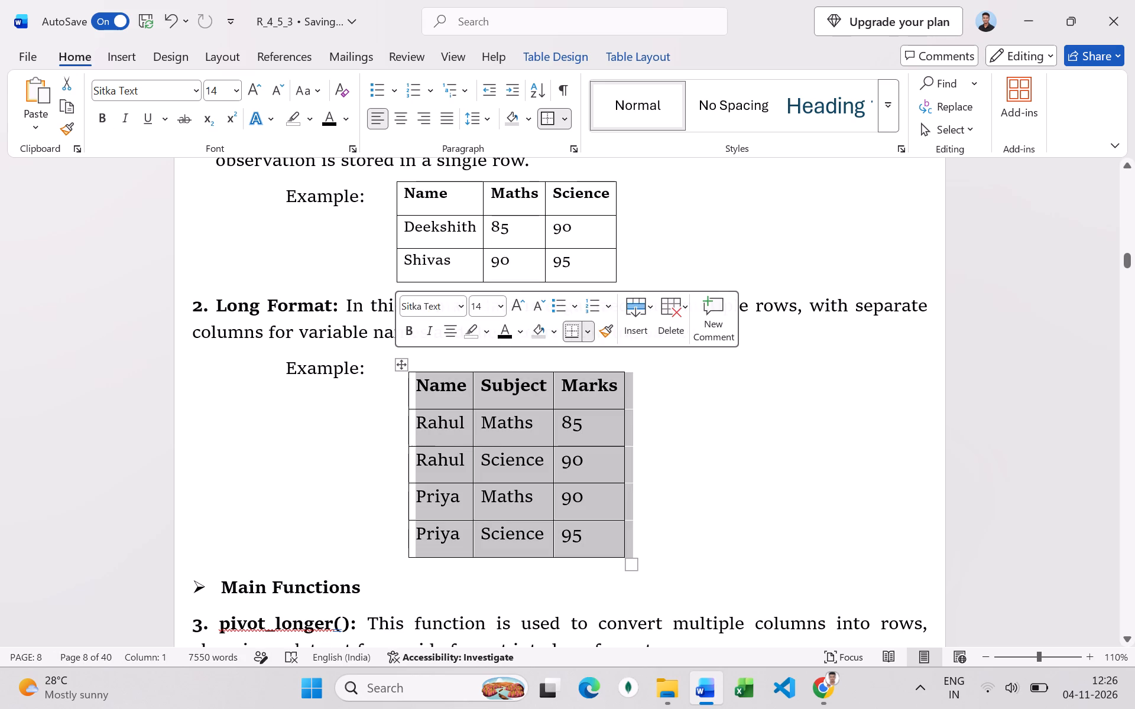
{"action": "left_click_drag", "start_coordinate": [398, 366], "coordinate": [395, 360]}
{"action": "left_click", "coordinate": [387, 469]}
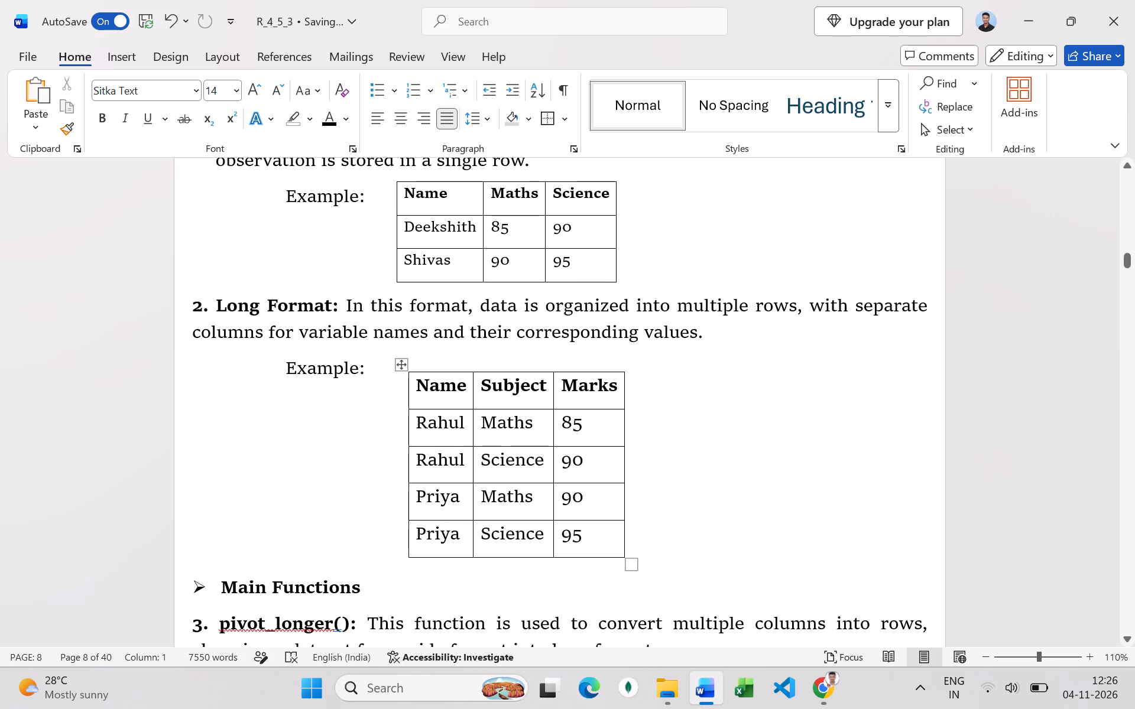
{"action": "left_click_drag", "start_coordinate": [403, 366], "coordinate": [387, 353]}
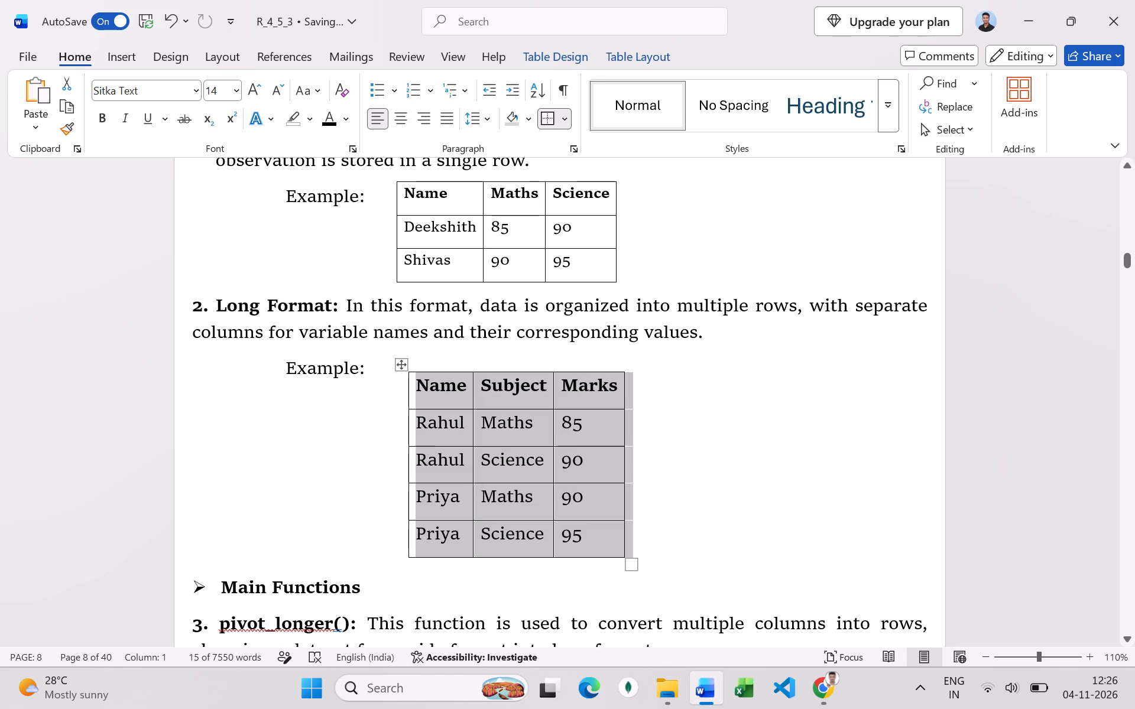
{"action": "left_click", "coordinate": [761, 578]}
{"action": "left_click", "coordinate": [571, 619]}
{"action": "left_click_drag", "start_coordinate": [400, 365], "coordinate": [391, 359]}
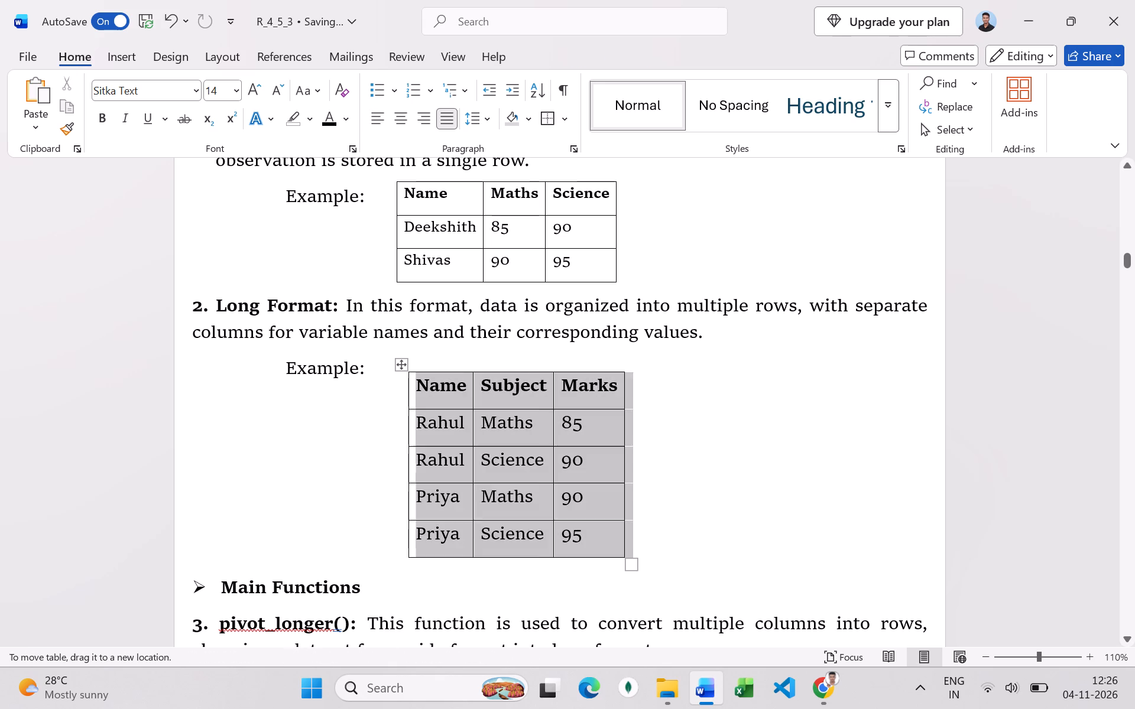
{"action": "left_click_drag", "start_coordinate": [391, 359], "coordinate": [379, 356]}
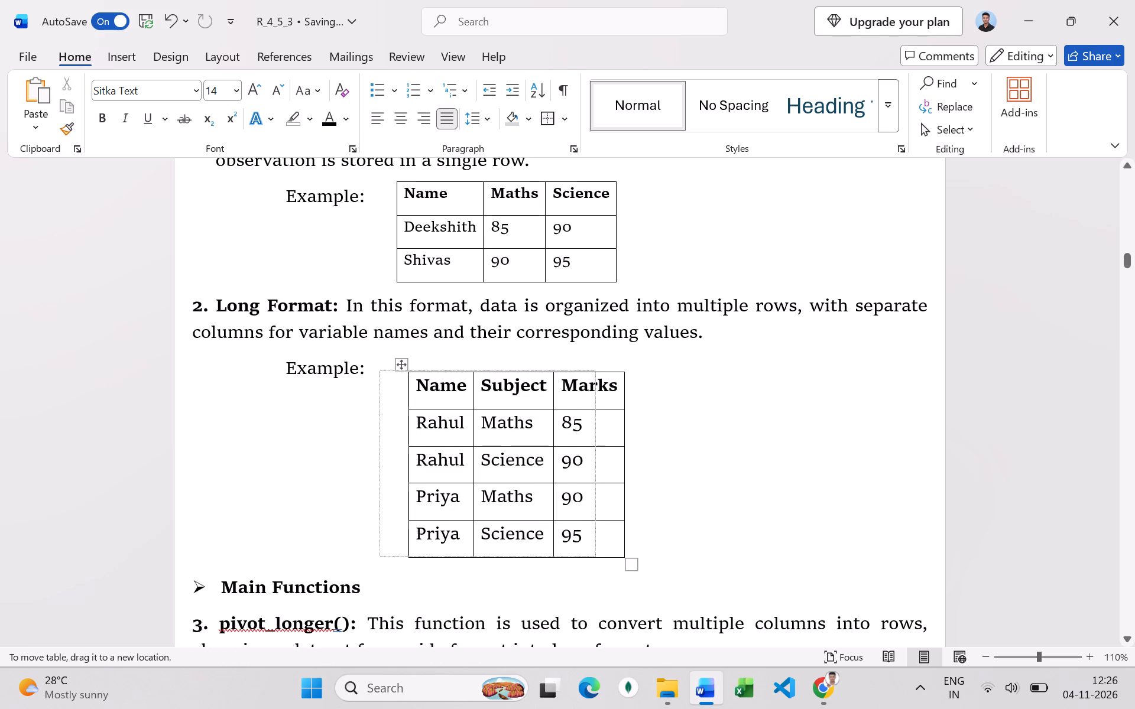
{"action": "left_click_drag", "start_coordinate": [379, 356], "coordinate": [387, 351]}
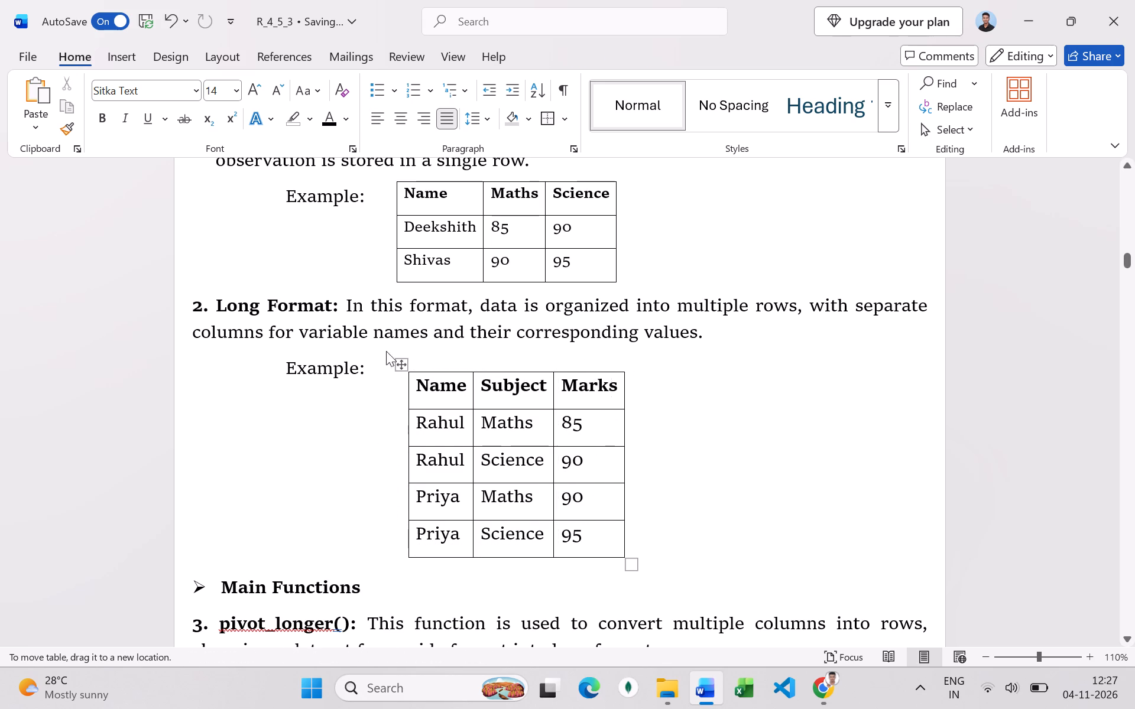
{"action": "left_click", "coordinate": [693, 543]}
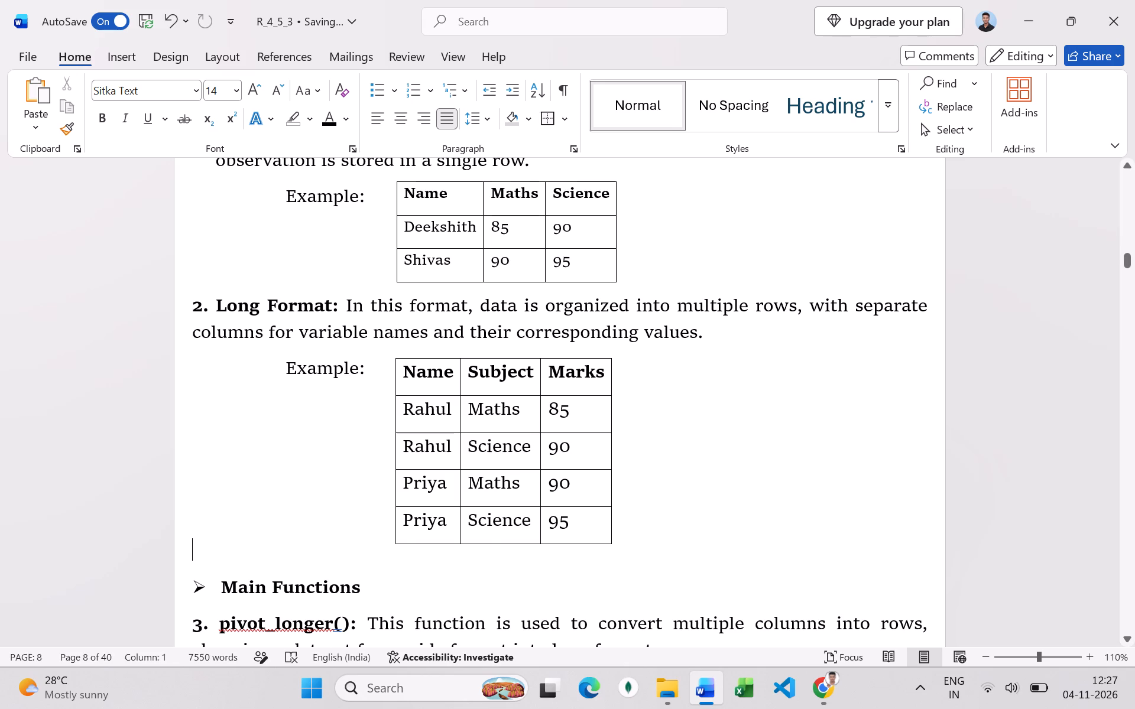
Delete the empty line between the Long Format table and the Main Functions heading.
{"action": "scroll", "coordinate": [330, 547], "scroll_direction": "up", "scroll_amount": 5}
{"action": "scroll", "coordinate": [335, 547], "scroll_direction": "down", "scroll_amount": 3}
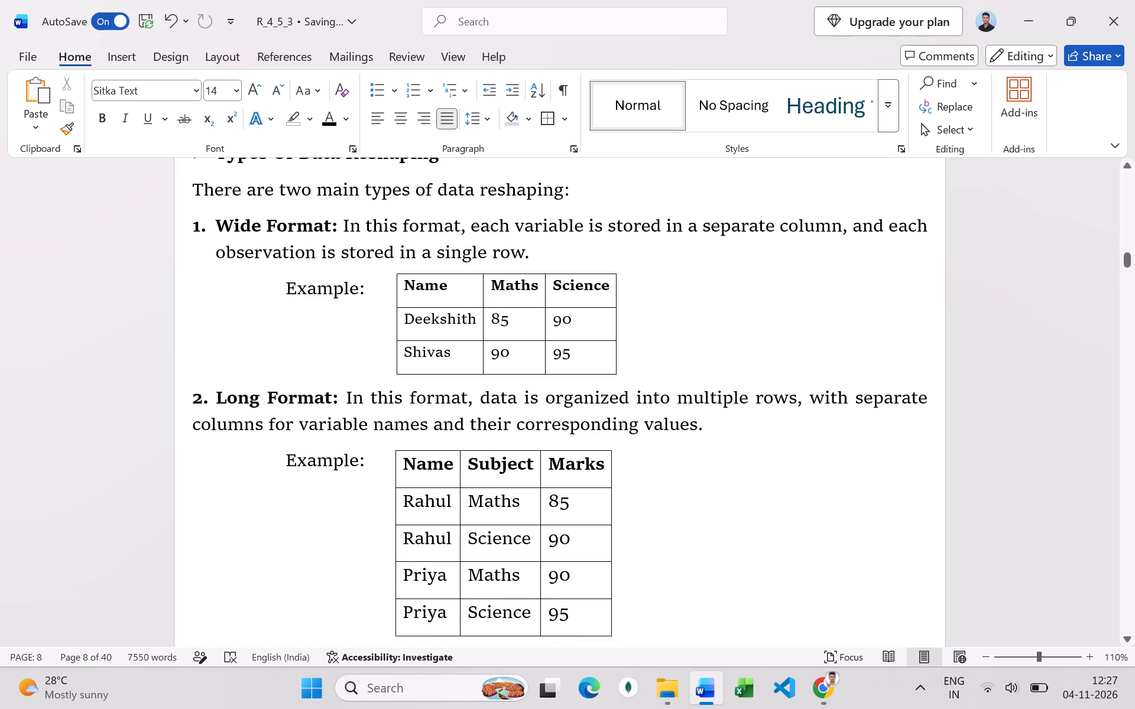
{"action": "scroll", "coordinate": [361, 549], "scroll_direction": "down", "scroll_amount": 4}
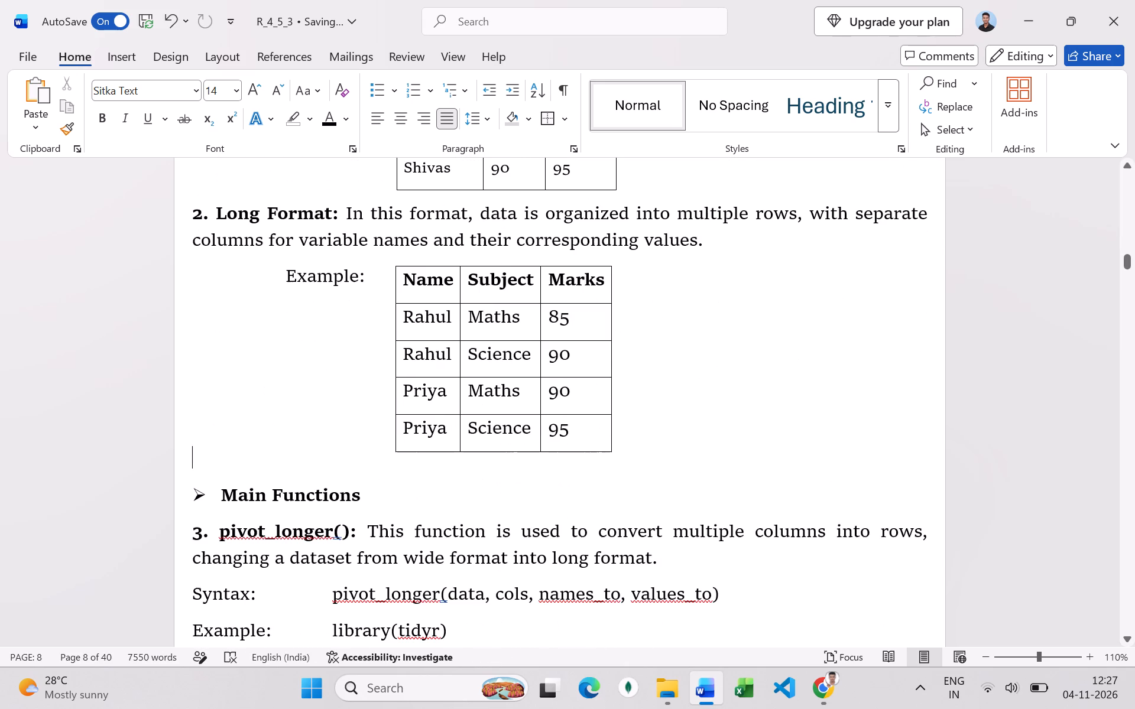
{"action": "key", "text": "BackSpace"}
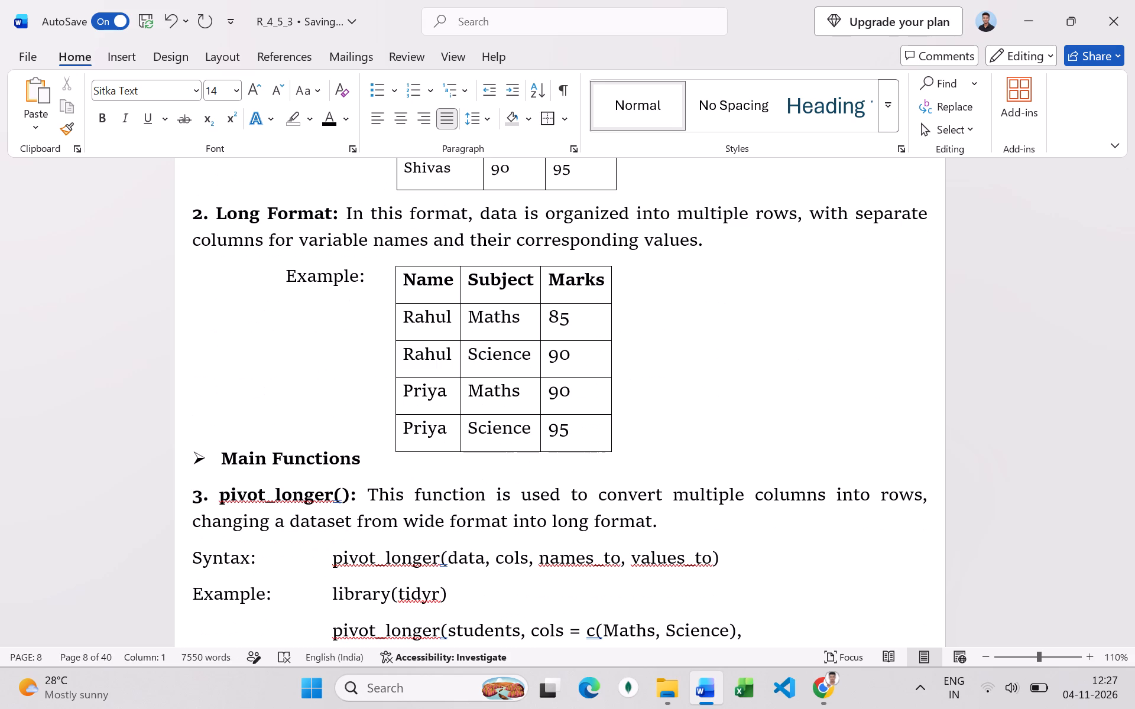
Review the page layout of Types Of Data Reshaping and the Main Functions entries below it at 60% zoom.
{"action": "scroll", "coordinate": [338, 464], "scroll_direction": "up", "scroll_amount": 1}
{"action": "scroll", "coordinate": [338, 464], "scroll_direction": "down", "scroll_amount": 1}
{"action": "scroll", "coordinate": [338, 464], "scroll_direction": "up", "scroll_amount": 6}
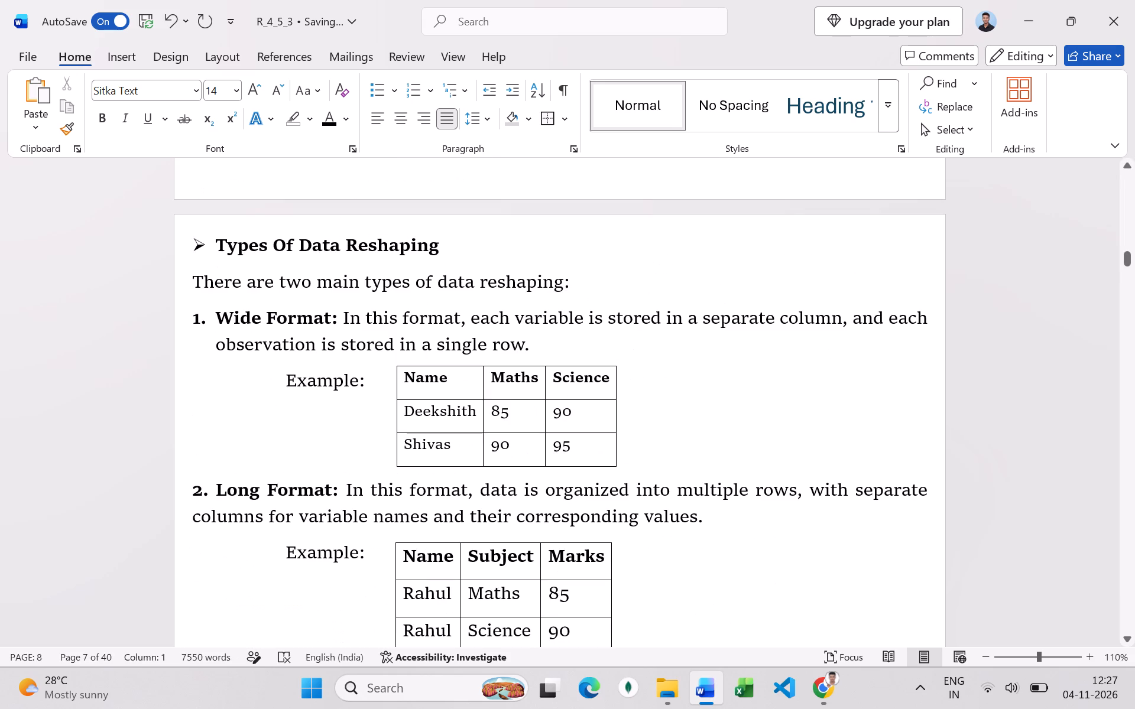
{"action": "scroll", "coordinate": [372, 452], "scroll_direction": "down", "scroll_amount": 5, "text": "ctrl"}
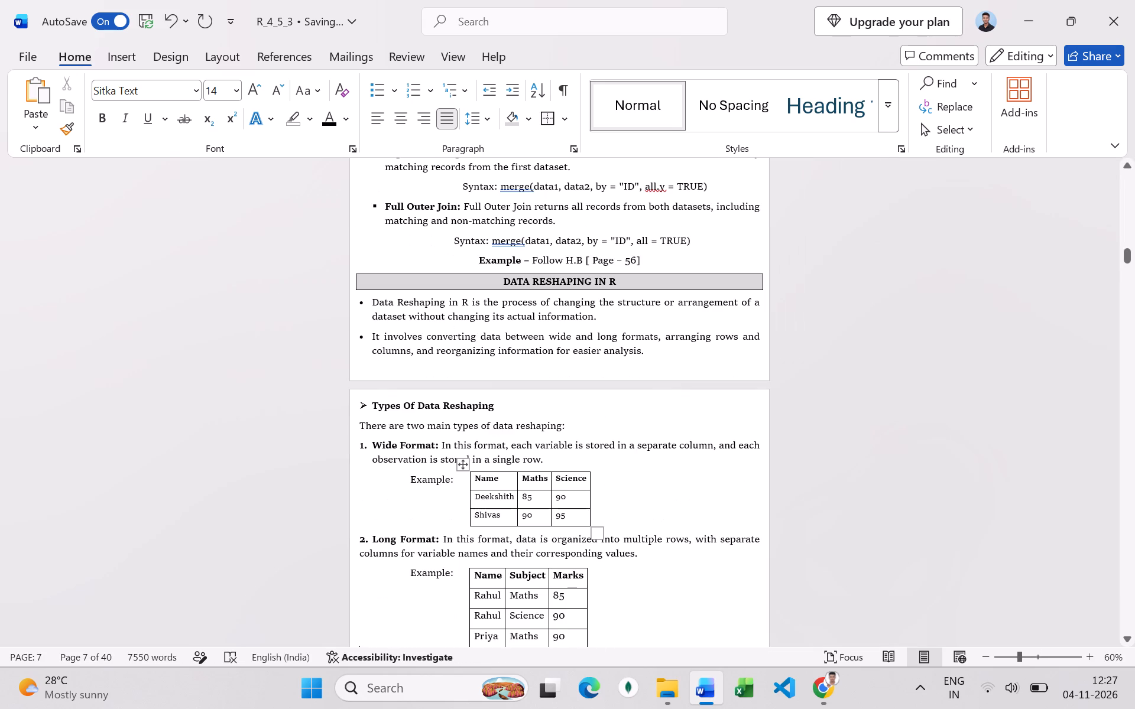
{"action": "scroll", "coordinate": [490, 487], "scroll_direction": "down", "scroll_amount": 2}
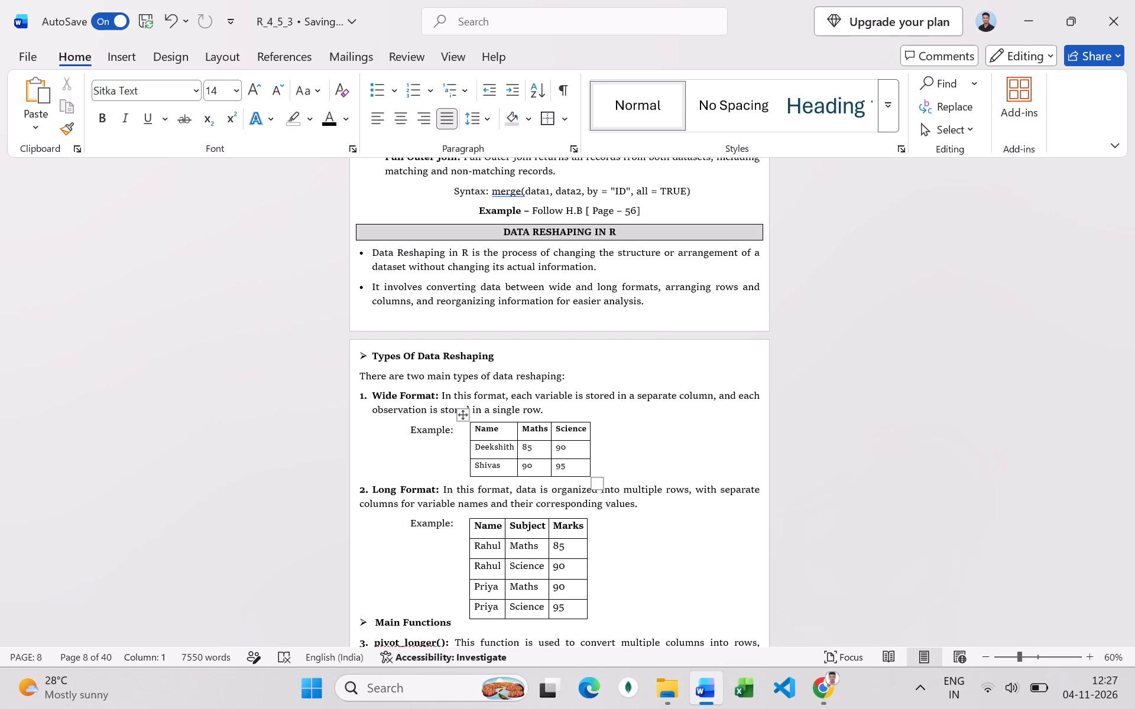
{"action": "left_click", "coordinate": [518, 560]}
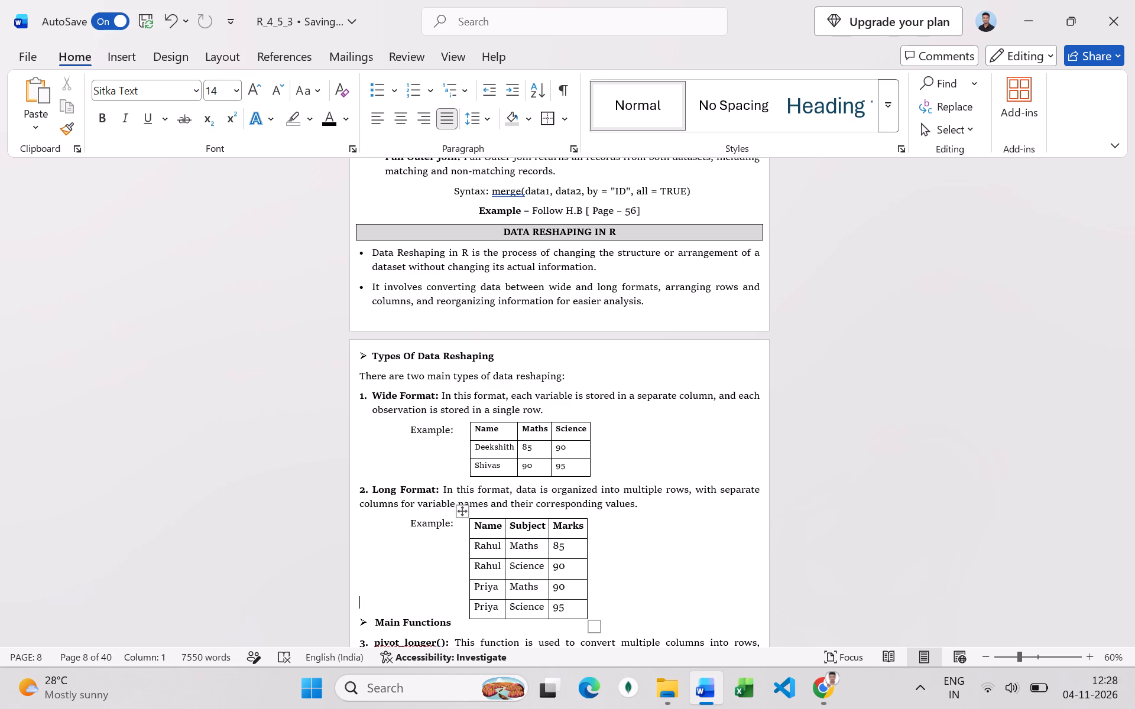
{"action": "scroll", "coordinate": [491, 534], "scroll_direction": "down", "scroll_amount": 5}
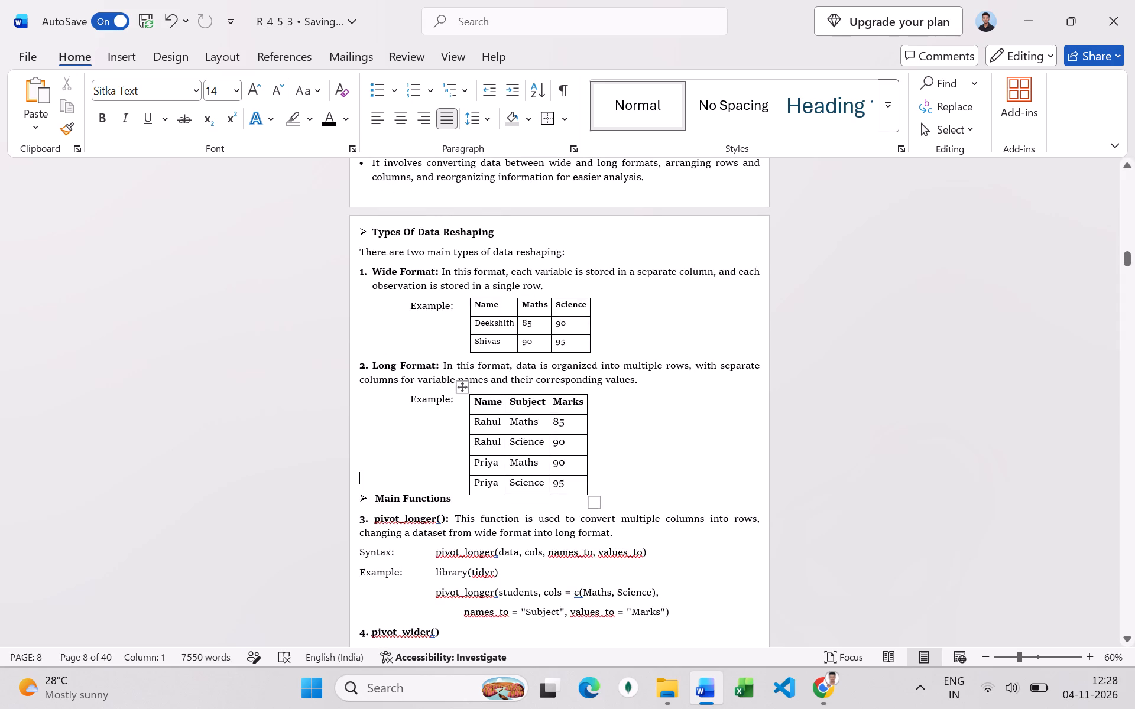
Remove the numbers 3. and 4. in front of the pivot_longer() and pivot_wider() headings under Main Functions.
{"action": "scroll", "coordinate": [446, 508], "scroll_direction": "down", "scroll_amount": 6}
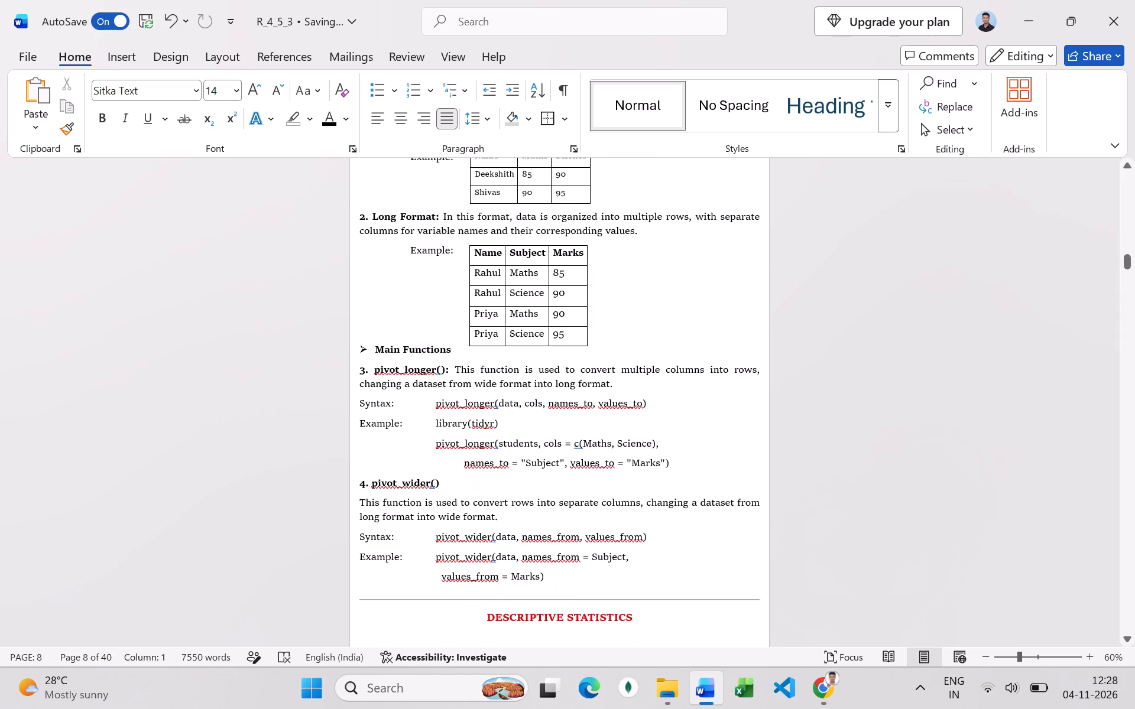
{"action": "left_click", "coordinate": [375, 368]}
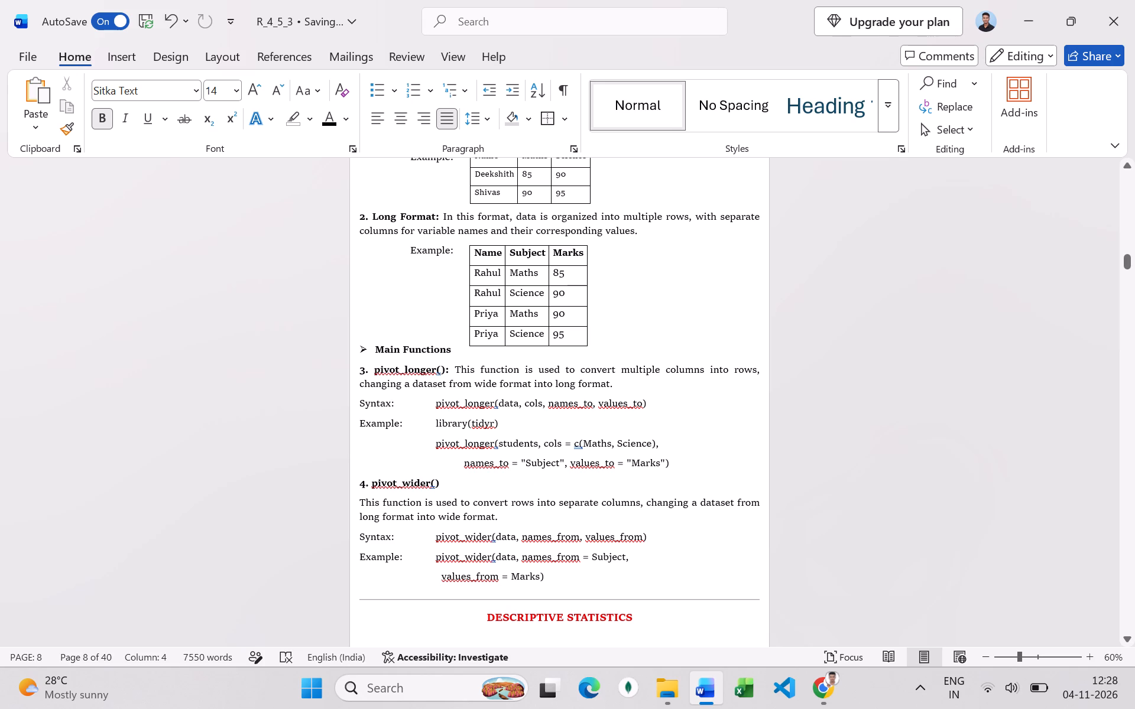
{"action": "key", "text": "BackSpace"}
{"action": "key", "text": "BackSpace"}
{"action": "key", "text": "BackSpace"}
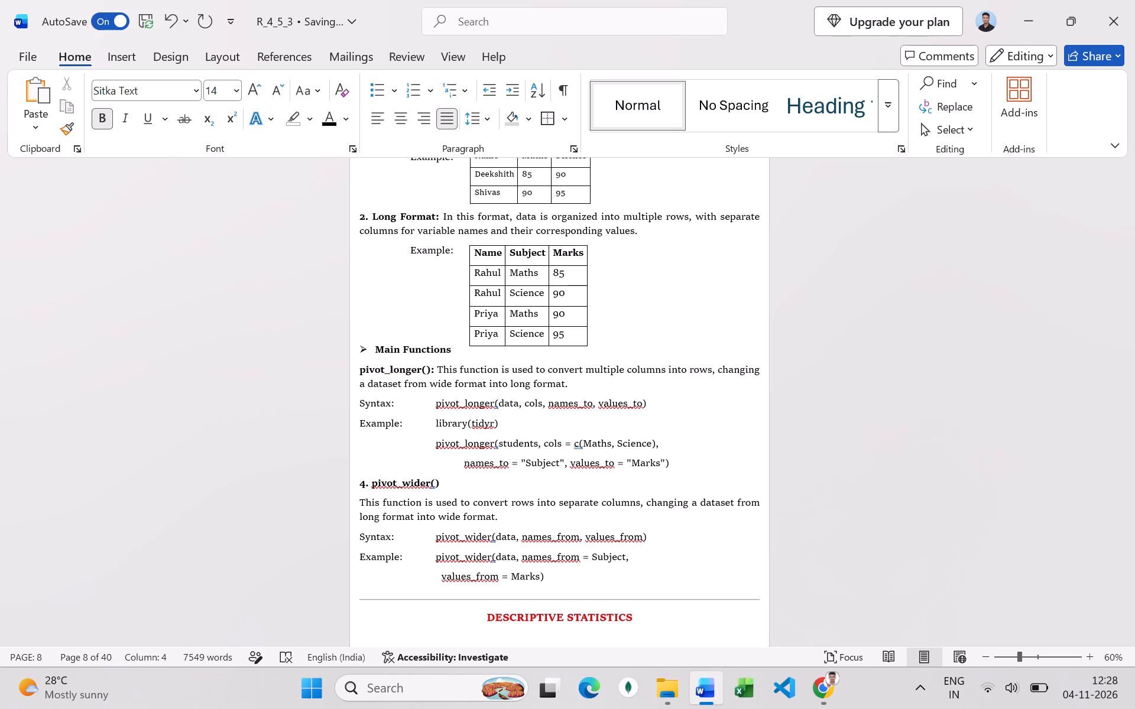
{"action": "left_click", "coordinate": [369, 491]}
{"action": "key", "text": "Right"}
{"action": "key", "text": "BackSpace"}
{"action": "key", "text": "BackSpace"}
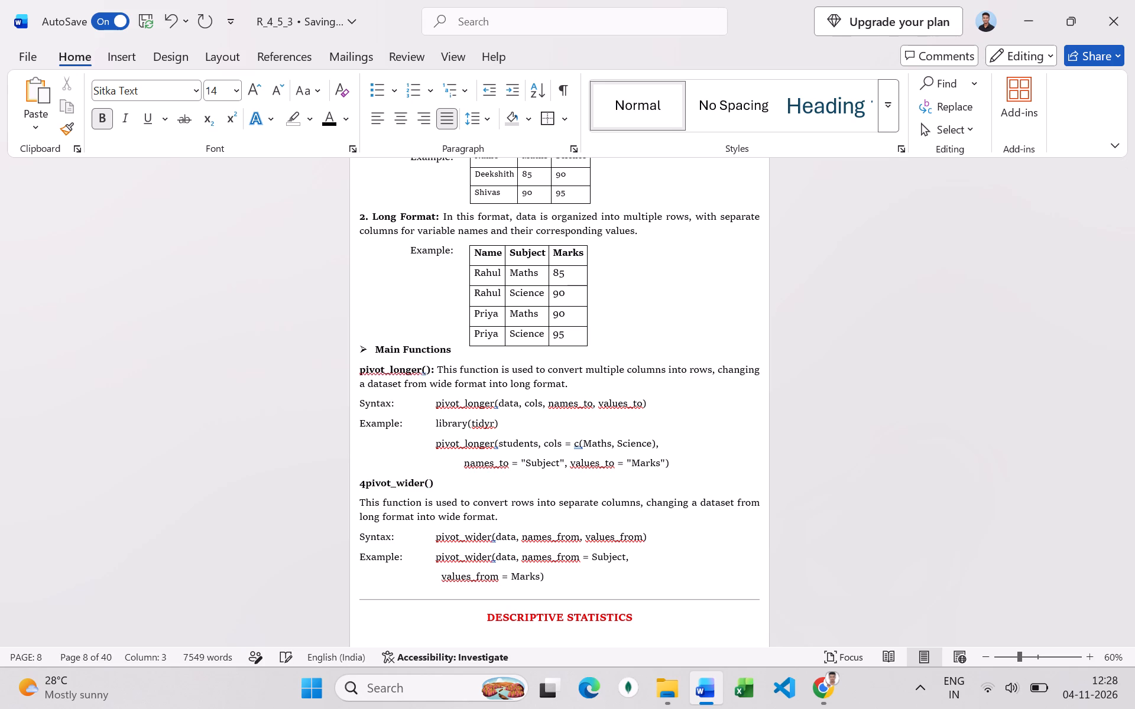
{"action": "key", "text": "BackSpace"}
Apply square bullets to the lines from the pivot_longer() entry through the pivot_wider() description.
{"action": "left_click_drag", "start_coordinate": [494, 510], "coordinate": [361, 395]}
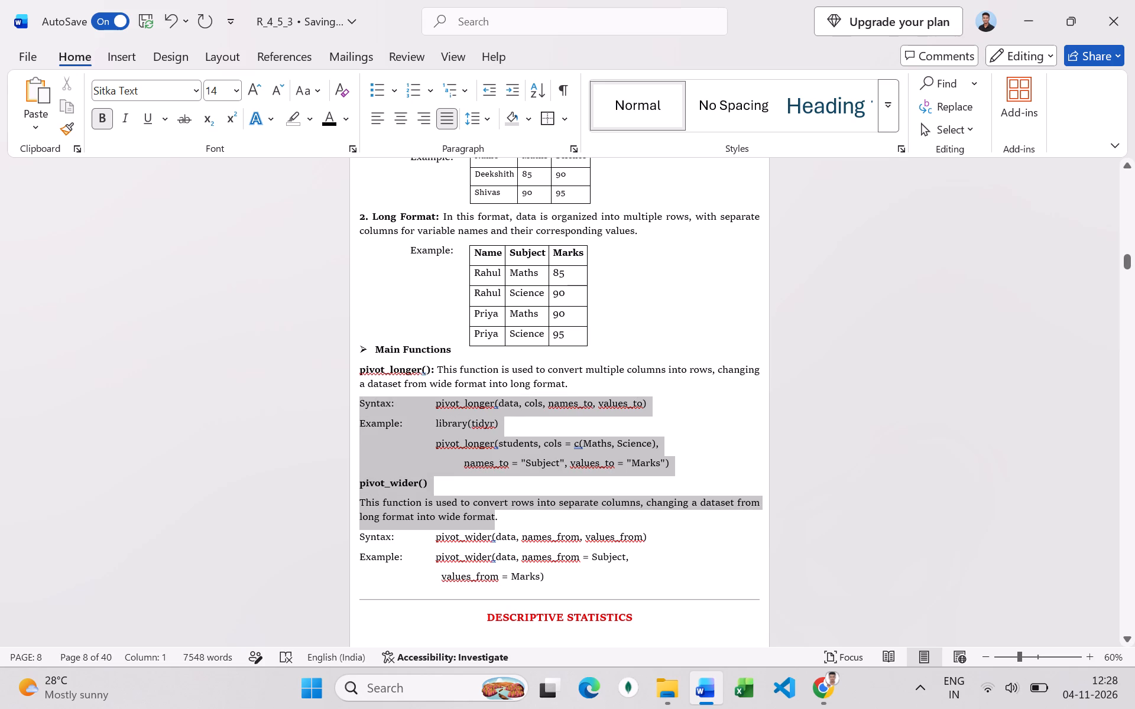
{"action": "left_click_drag", "start_coordinate": [361, 395], "coordinate": [352, 376]}
{"action": "left_click", "coordinate": [393, 92]}
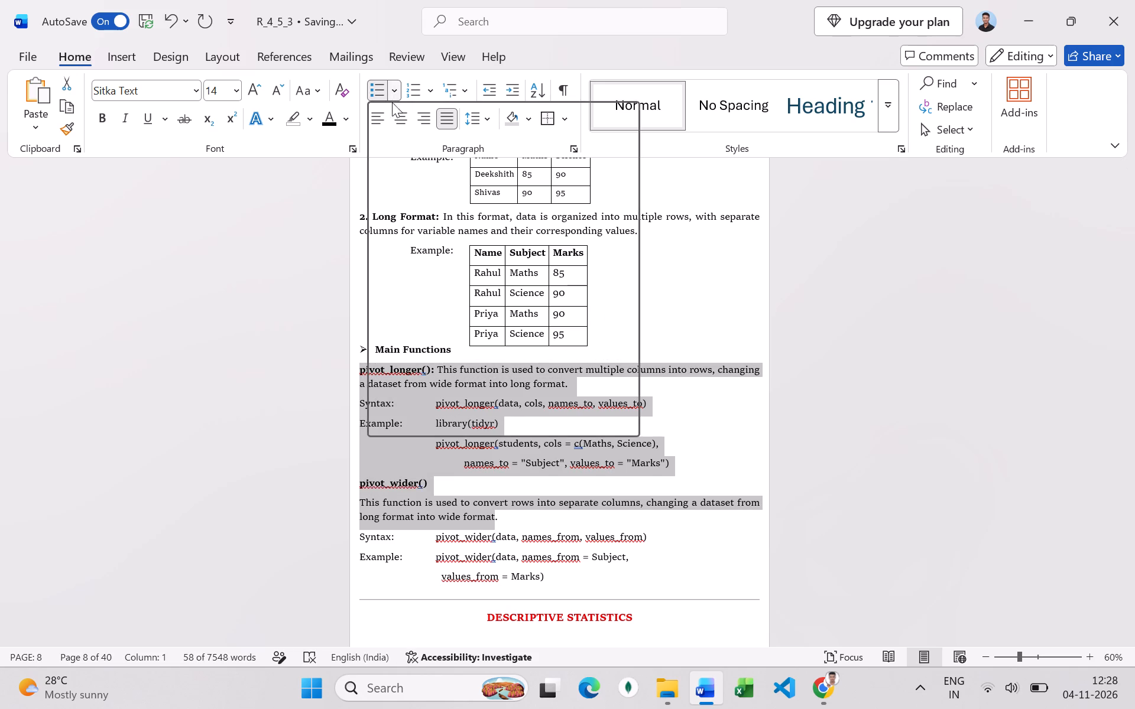
{"action": "left_click", "coordinate": [469, 157]}
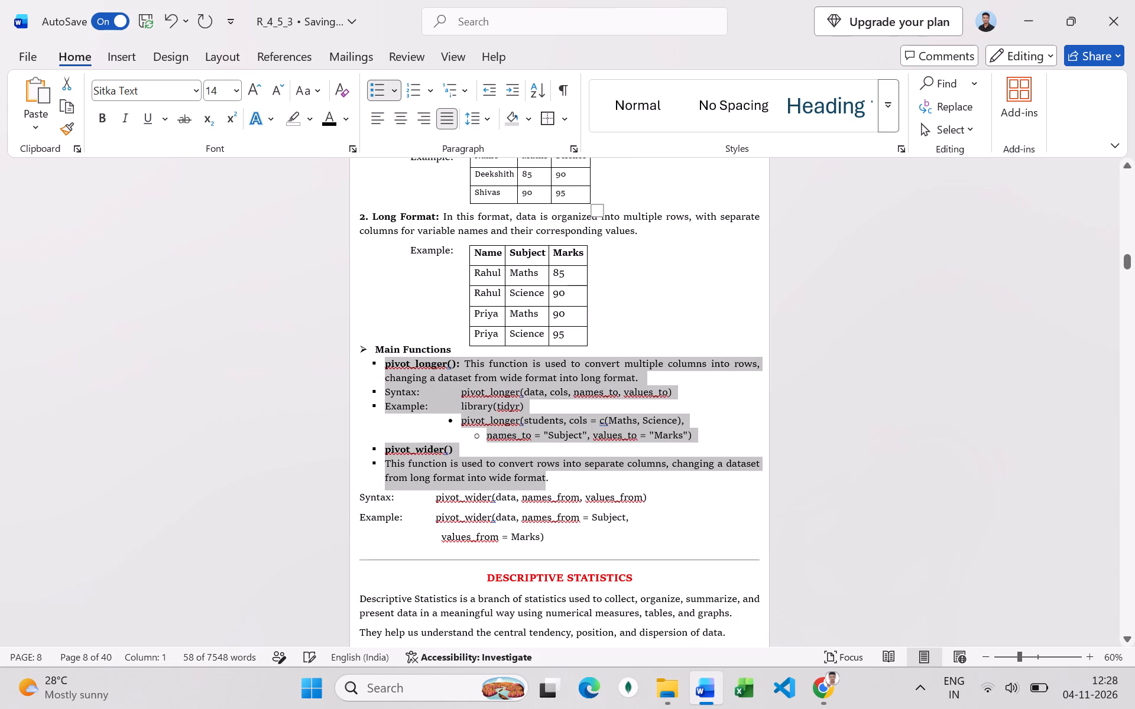
{"action": "left_click", "coordinate": [476, 383]}
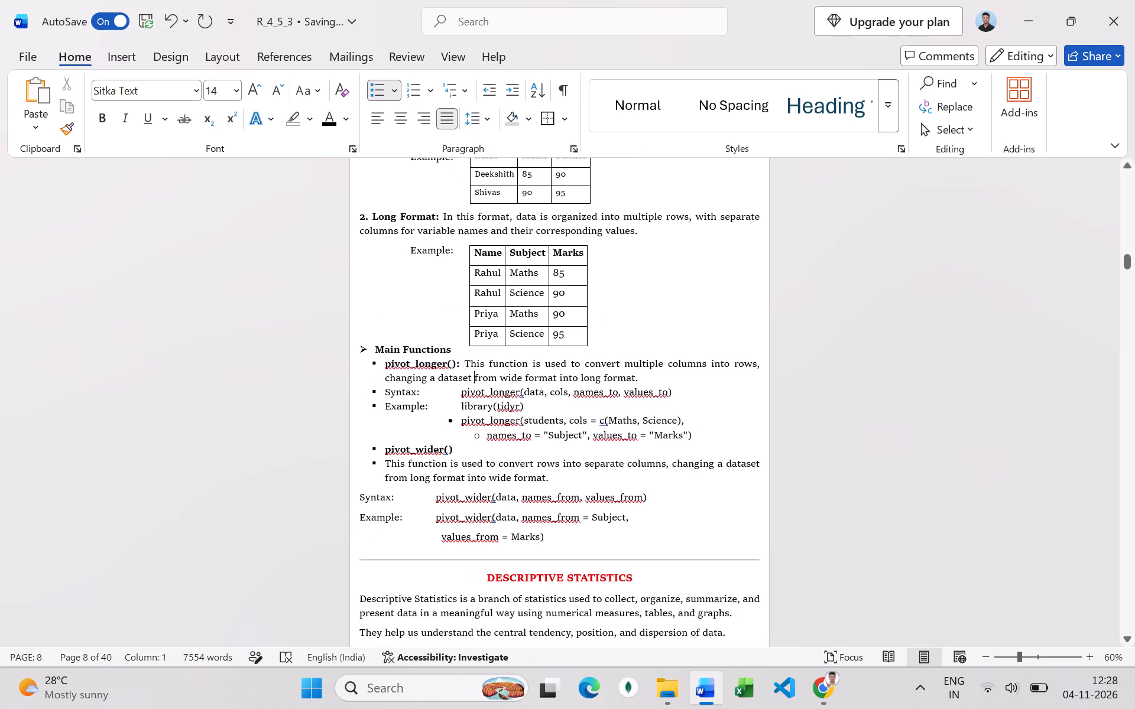
Turn off "Don't add space between paragraphs of the same style" for the Main Functions heading and its bulleted lines.
{"action": "left_click_drag", "start_coordinate": [452, 457], "coordinate": [363, 340]}
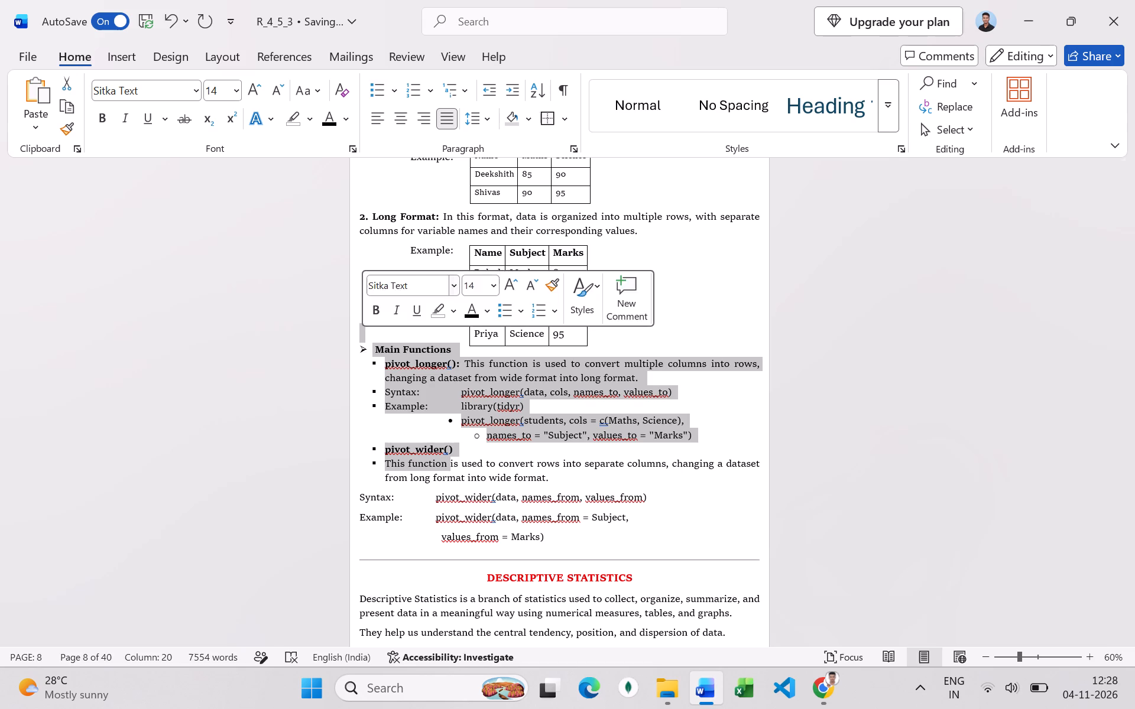
{"action": "left_click", "coordinate": [489, 116]}
{"action": "left_click", "coordinate": [497, 294]}
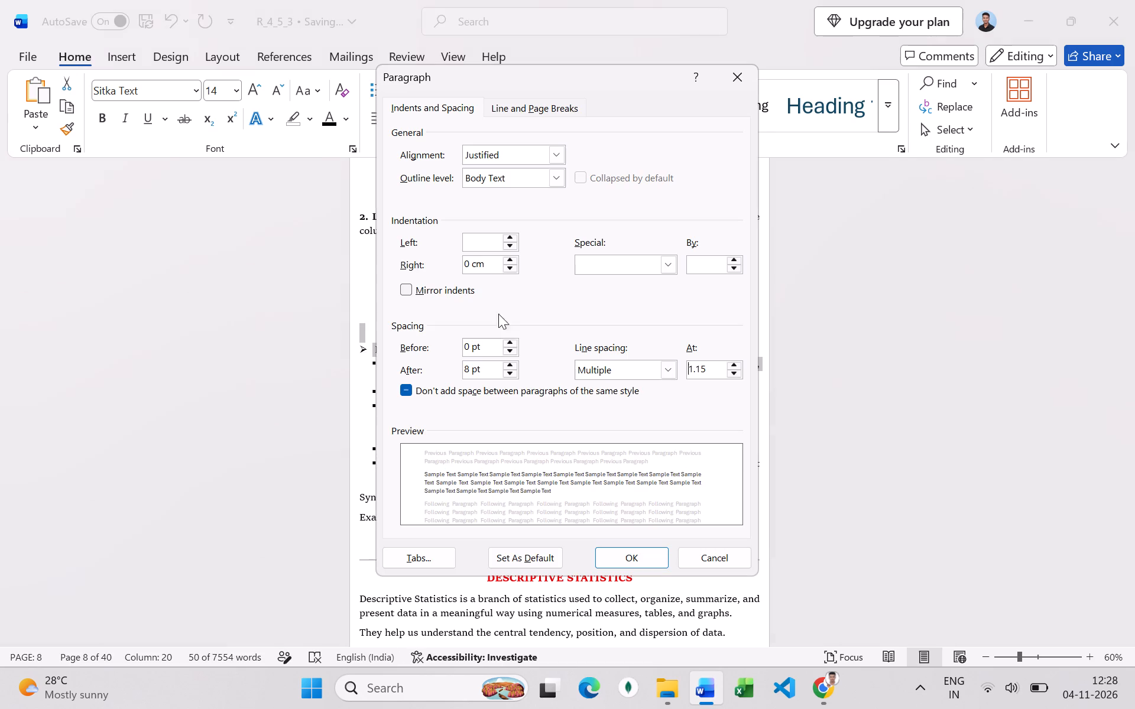
{"action": "left_click", "coordinate": [443, 387]}
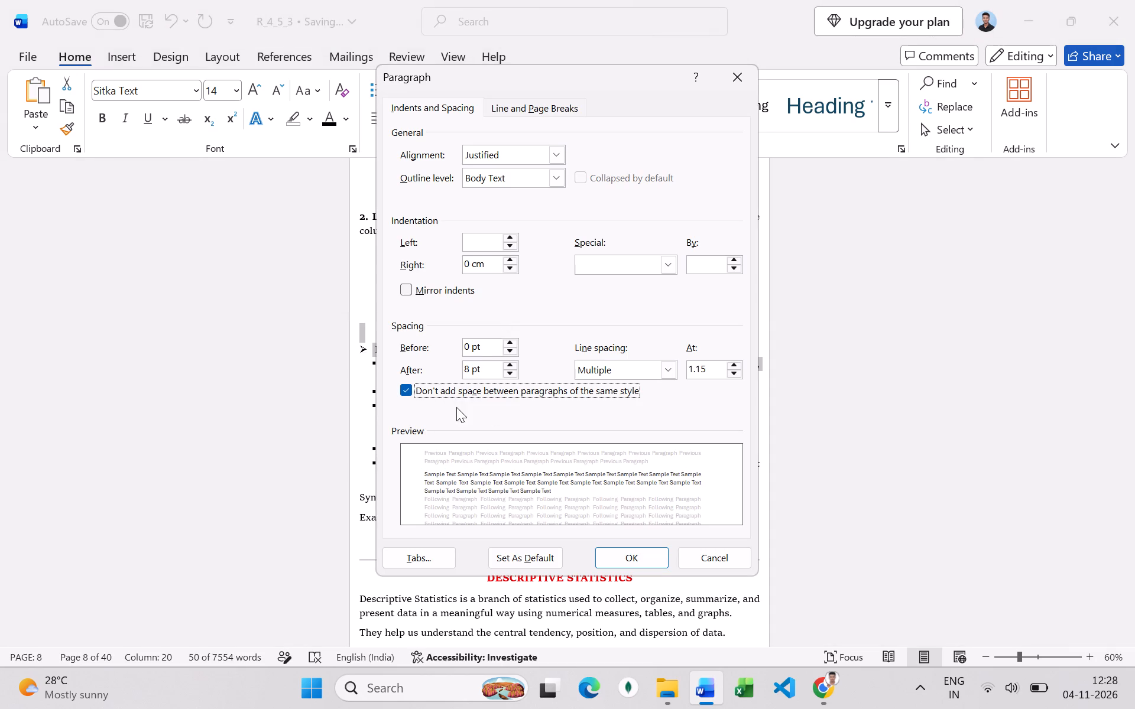
{"action": "left_click", "coordinate": [417, 384]}
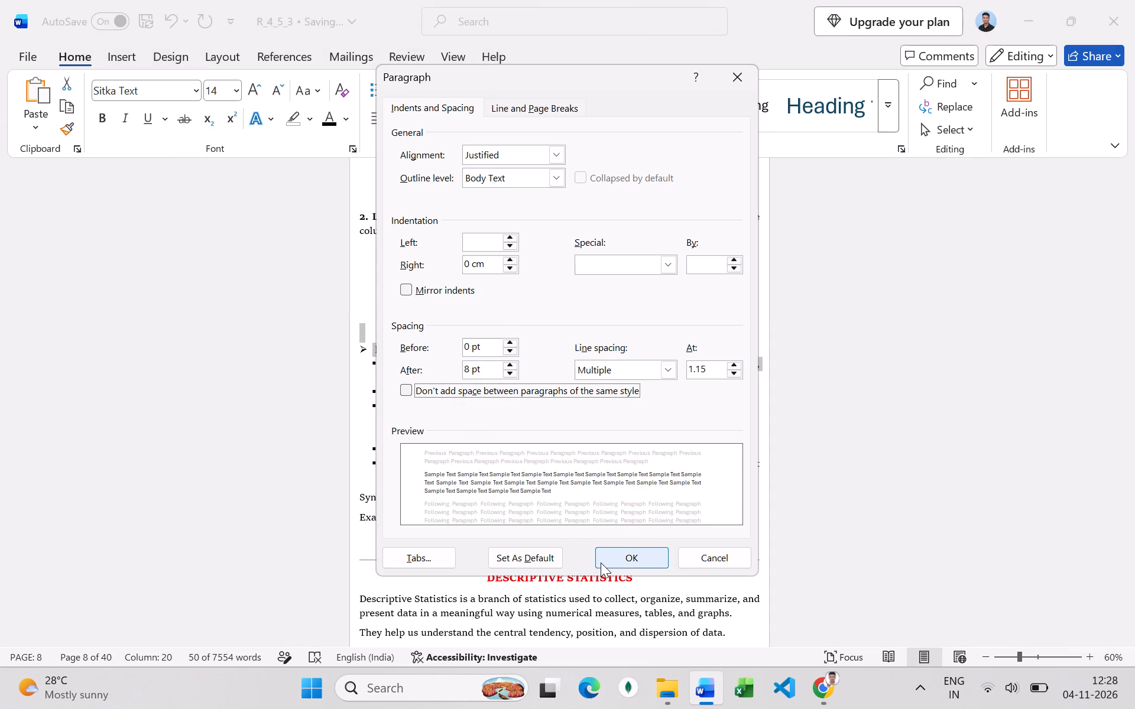
{"action": "left_click", "coordinate": [617, 551]}
{"action": "left_click", "coordinate": [476, 455]}
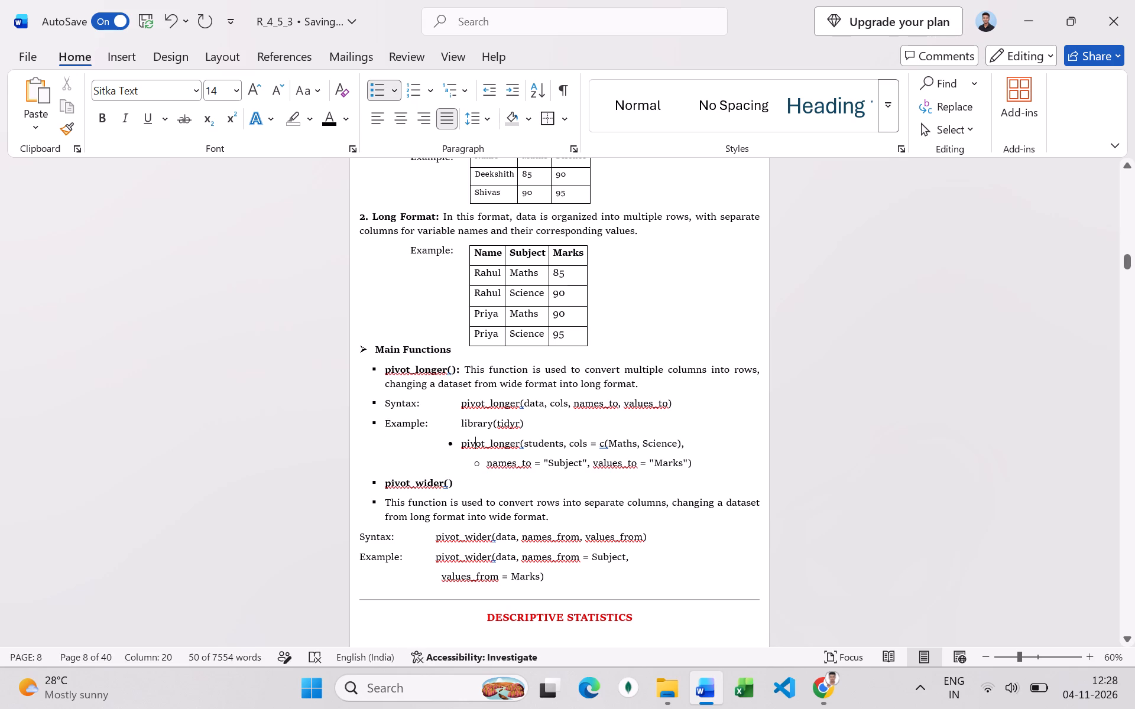
Remove the bullet from the pivot_longer() Syntax line, keeping its indent.
{"action": "left_click", "coordinate": [382, 409]}
{"action": "key", "text": "BackSpace"}
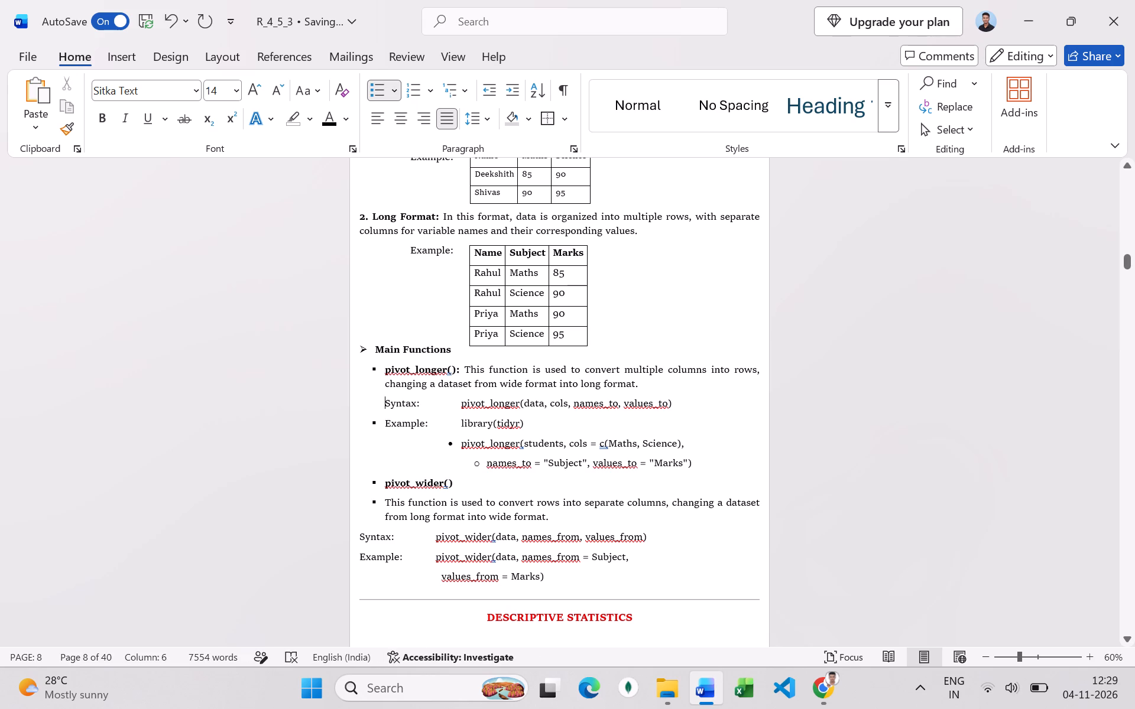
Delete the Example code lines of both the pivot_longer() and pivot_wider() entries.
{"action": "left_click_drag", "start_coordinate": [718, 470], "coordinate": [369, 422]}
{"action": "key", "text": "BackSpace"}
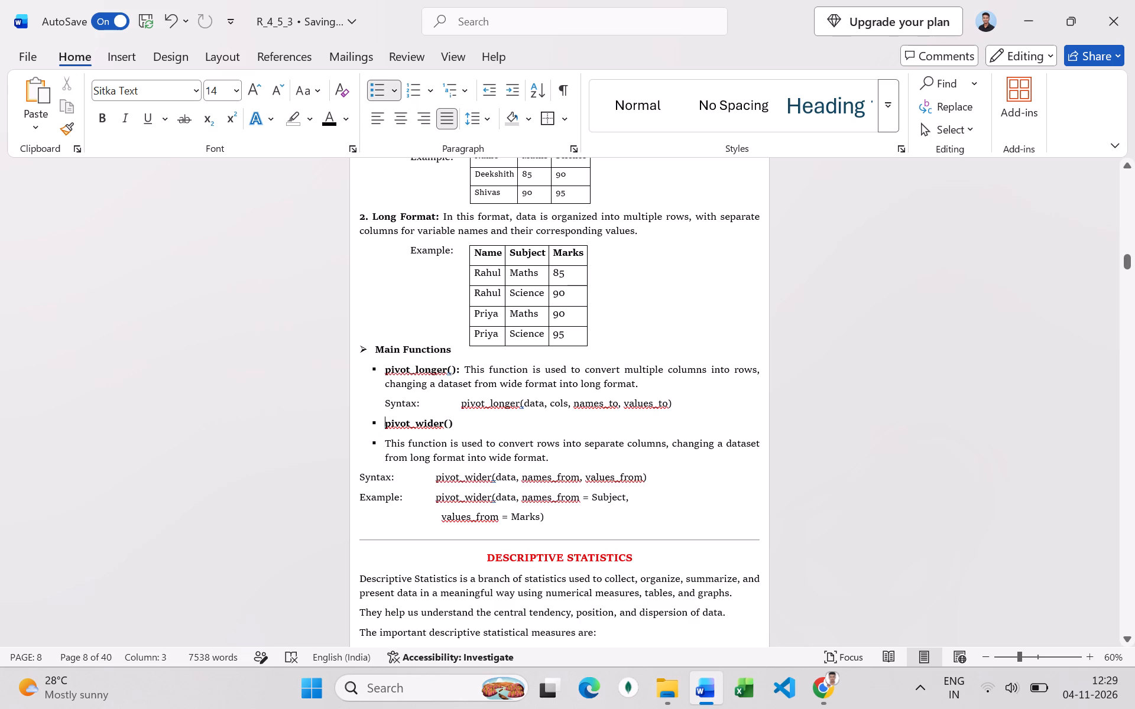
{"action": "left_click_drag", "start_coordinate": [549, 522], "coordinate": [368, 498]}
{"action": "key", "text": "BackSpace"}
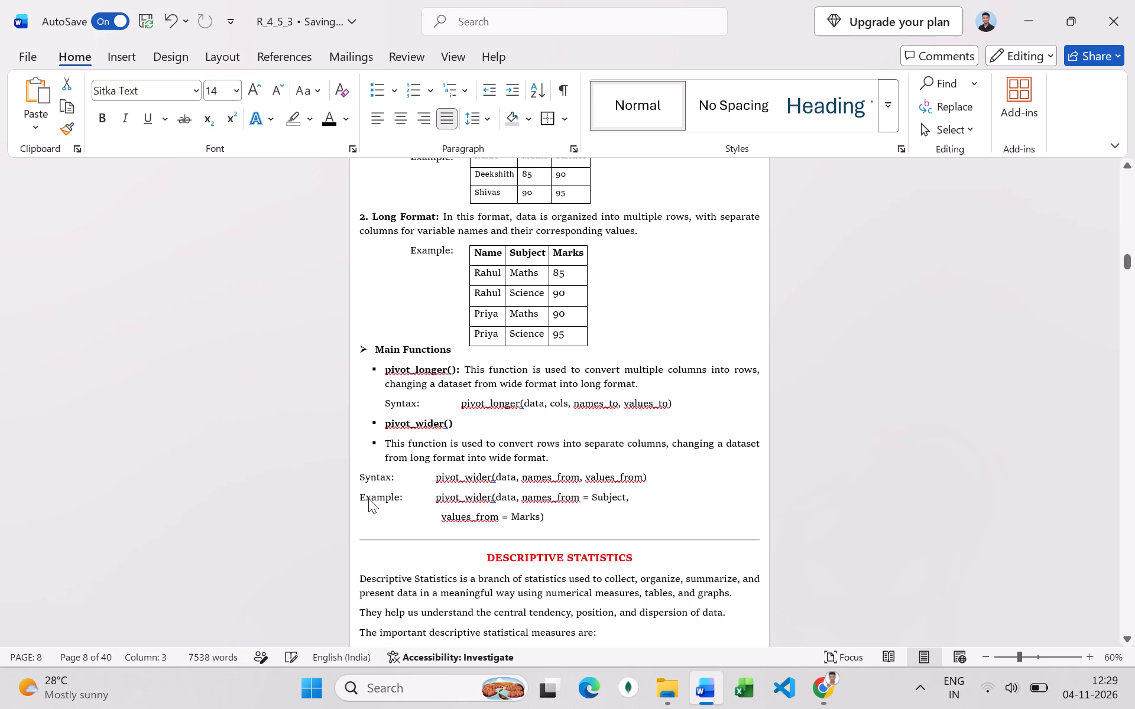
Remove the bullet from the pivot_wider() description paragraph, keeping its indent.
{"action": "left_click", "coordinate": [380, 445]}
{"action": "key", "text": "BackSpace"}
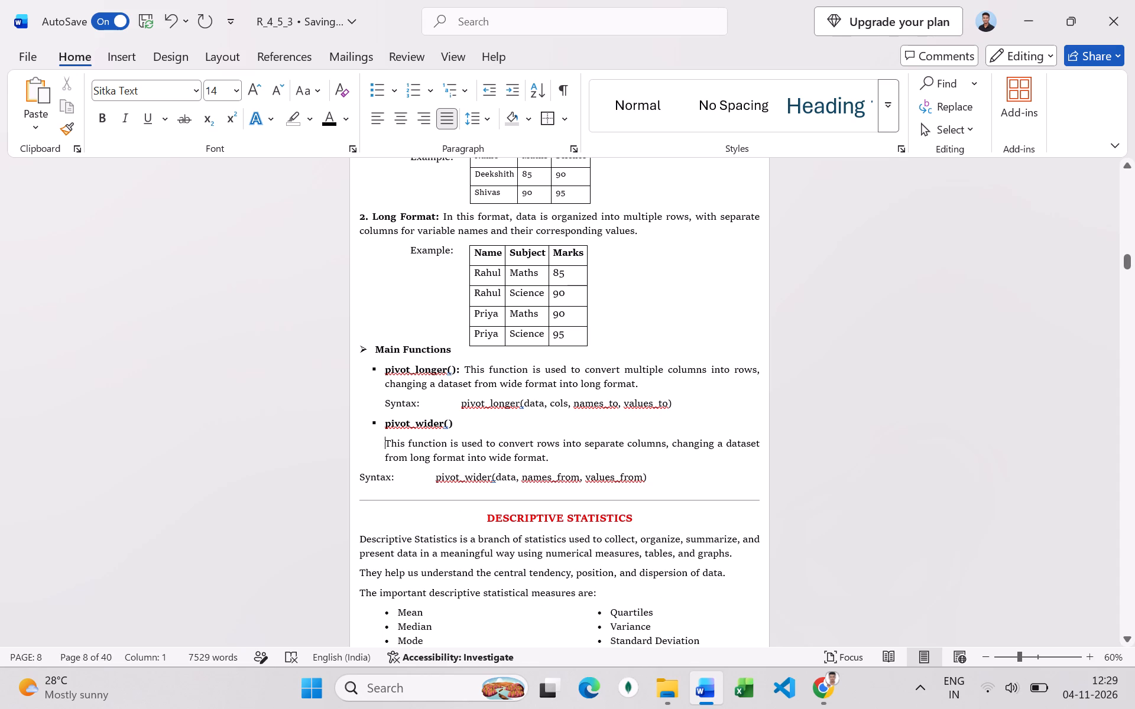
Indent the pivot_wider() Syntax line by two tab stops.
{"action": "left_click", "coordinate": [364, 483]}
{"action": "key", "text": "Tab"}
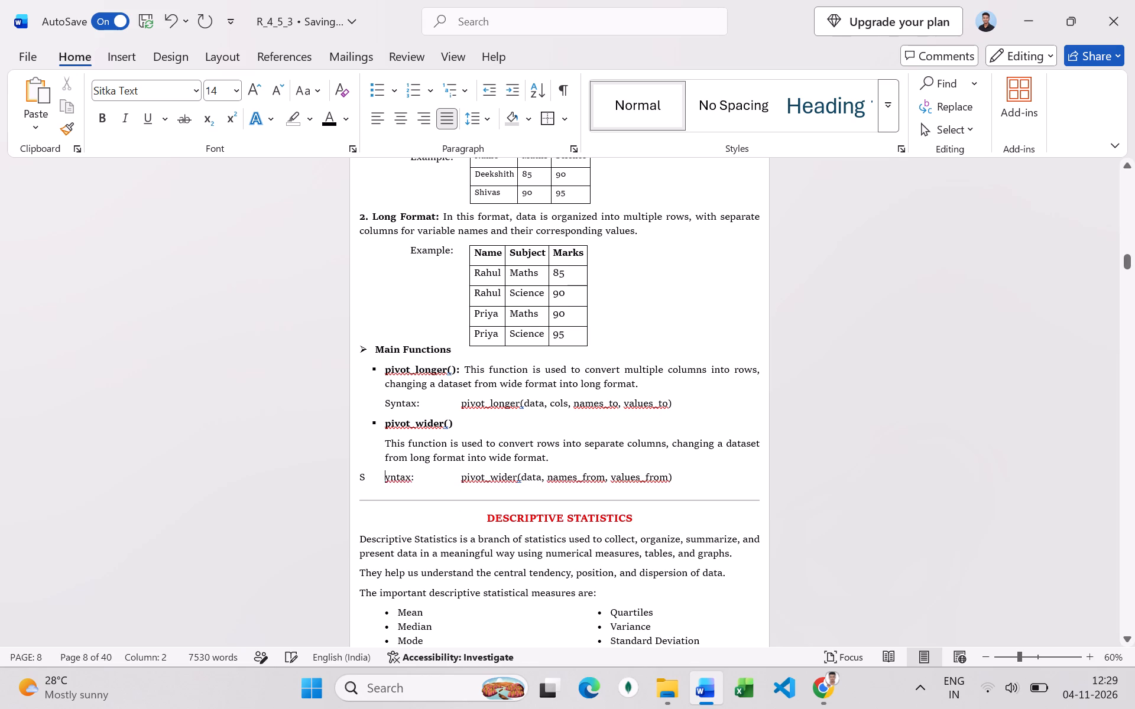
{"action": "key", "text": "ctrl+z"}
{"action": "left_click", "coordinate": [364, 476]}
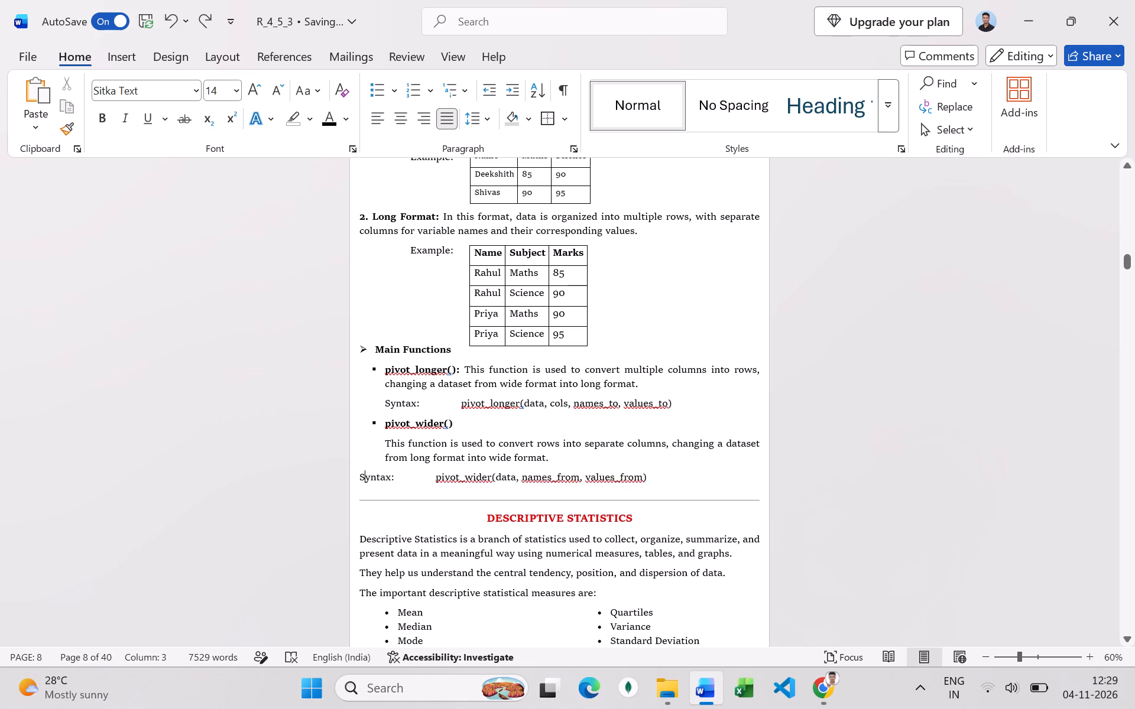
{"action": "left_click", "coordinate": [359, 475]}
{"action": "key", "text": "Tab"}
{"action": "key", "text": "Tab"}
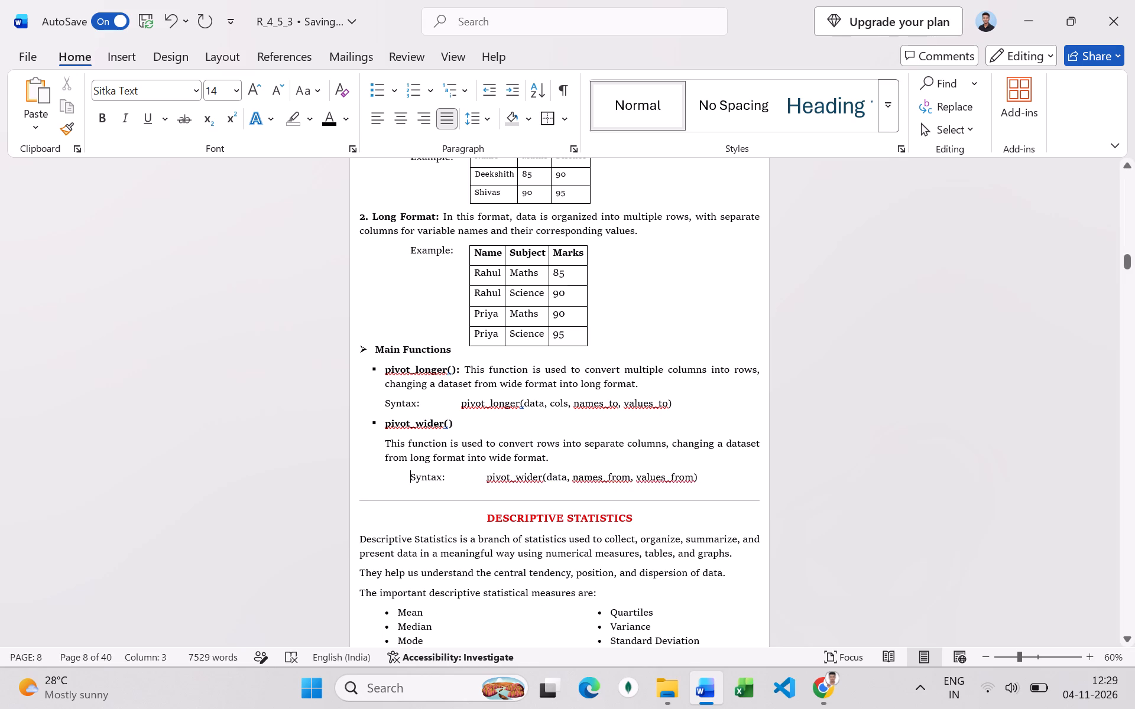
Replace the wide gap after Syntax: in the pivot_wider() entry with a single space and centre the line.
{"action": "left_click", "coordinate": [478, 481]}
{"action": "key", "text": "BackSpace"}
{"action": "key", "text": "BackSpace"}
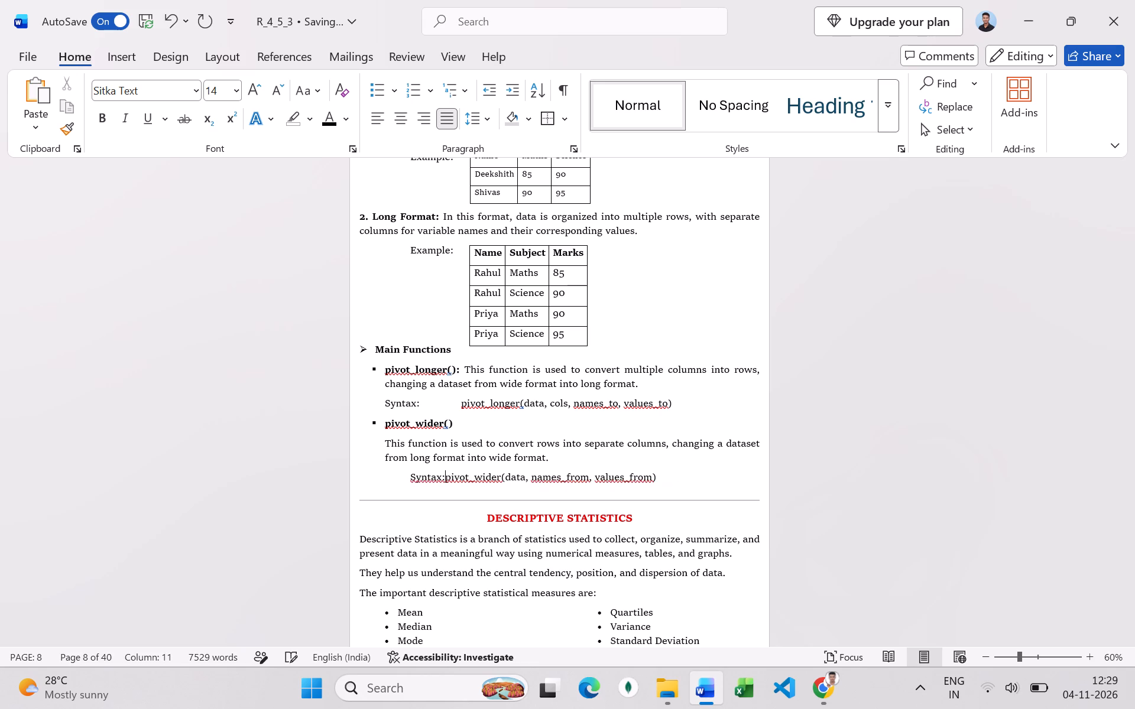
{"action": "key", "text": "space"}
{"action": "left_click", "coordinate": [404, 114]}
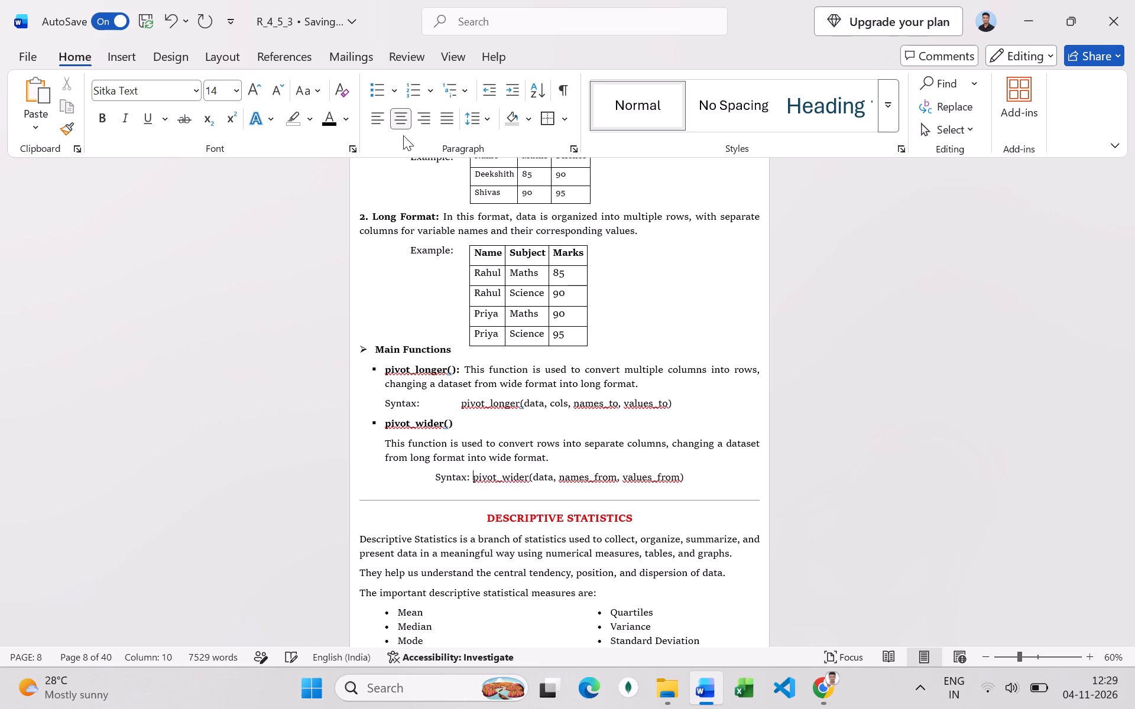
Replace the wide gap after Syntax: in the pivot_longer() entry with a single space and centre the line.
{"action": "left_click", "coordinate": [454, 412]}
{"action": "key", "text": "BackSpace"}
{"action": "key", "text": "BackSpace"}
{"action": "key", "text": "space"}
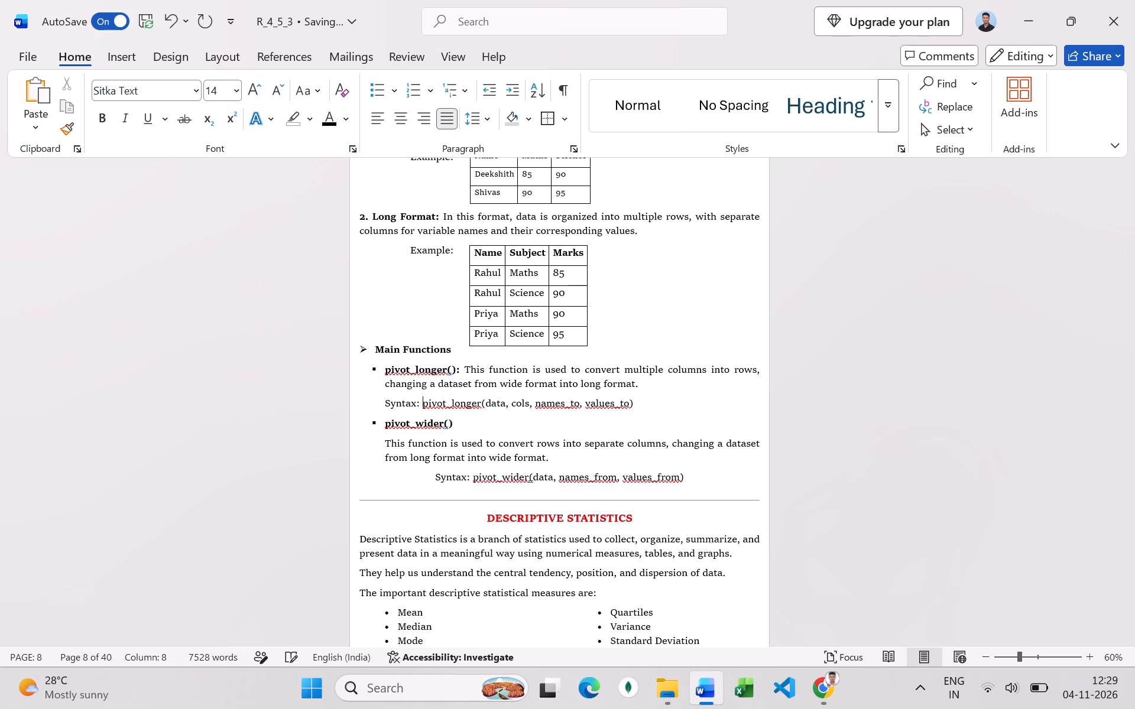
{"action": "left_click", "coordinate": [399, 129]}
{"action": "left_click", "coordinate": [492, 421]}
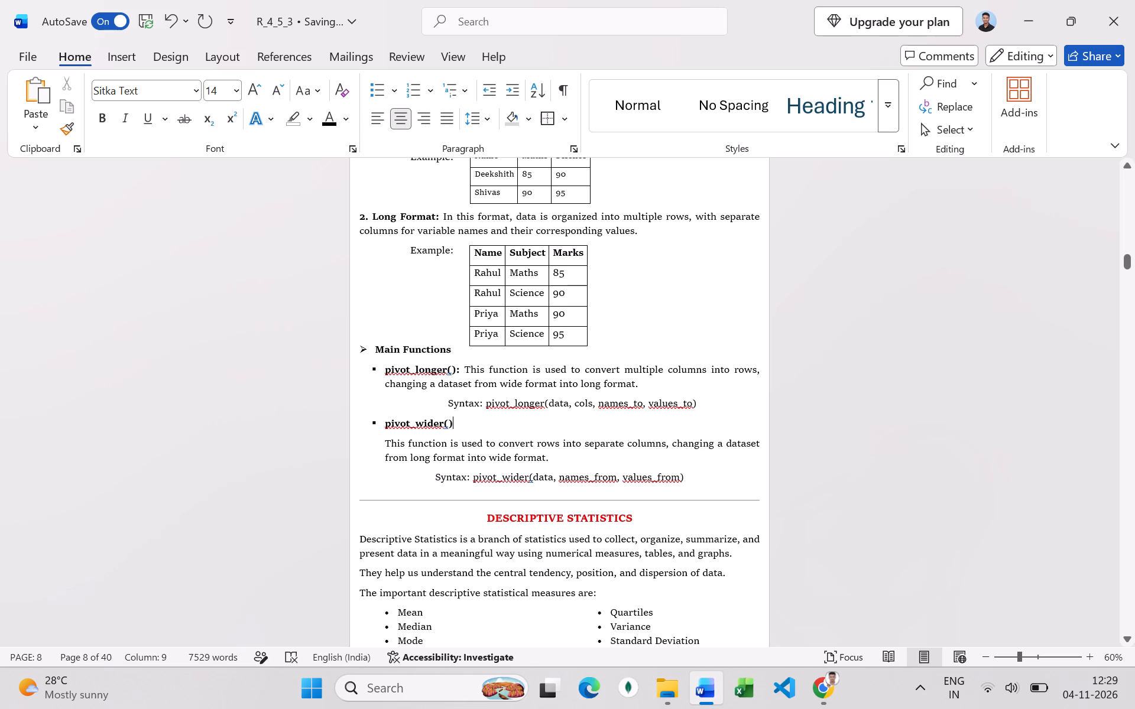
Review the Types Of Data Reshaping and Main Functions content at 110% zoom.
{"action": "scroll", "coordinate": [492, 421], "scroll_direction": "up", "scroll_amount": 12}
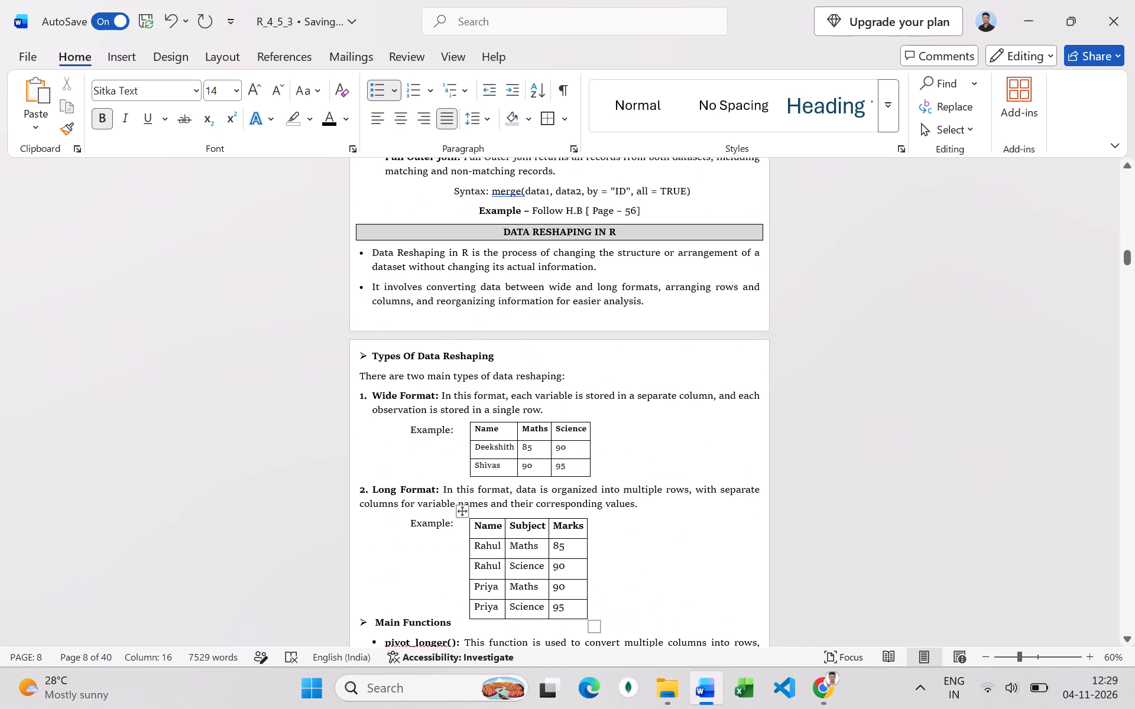
{"action": "scroll", "coordinate": [461, 408], "scroll_direction": "up", "scroll_amount": 5, "text": "ctrl"}
{"action": "scroll", "coordinate": [461, 408], "scroll_direction": "down", "scroll_amount": 4}
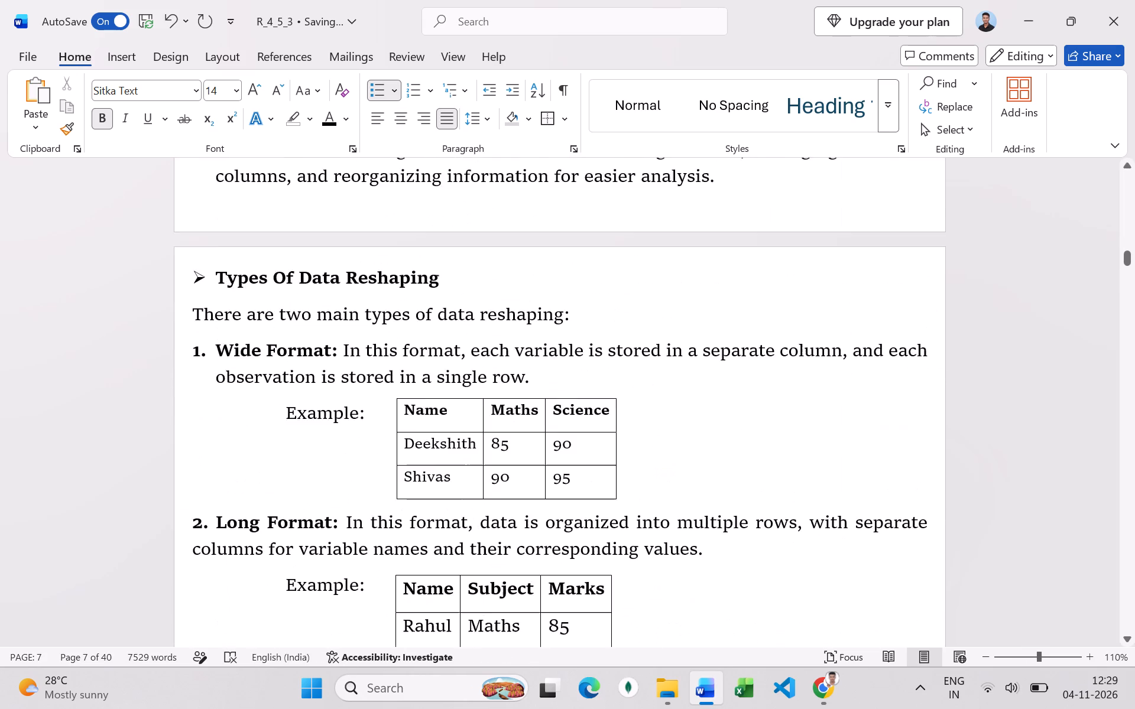
{"action": "scroll", "coordinate": [461, 408], "scroll_direction": "down", "scroll_amount": 11}
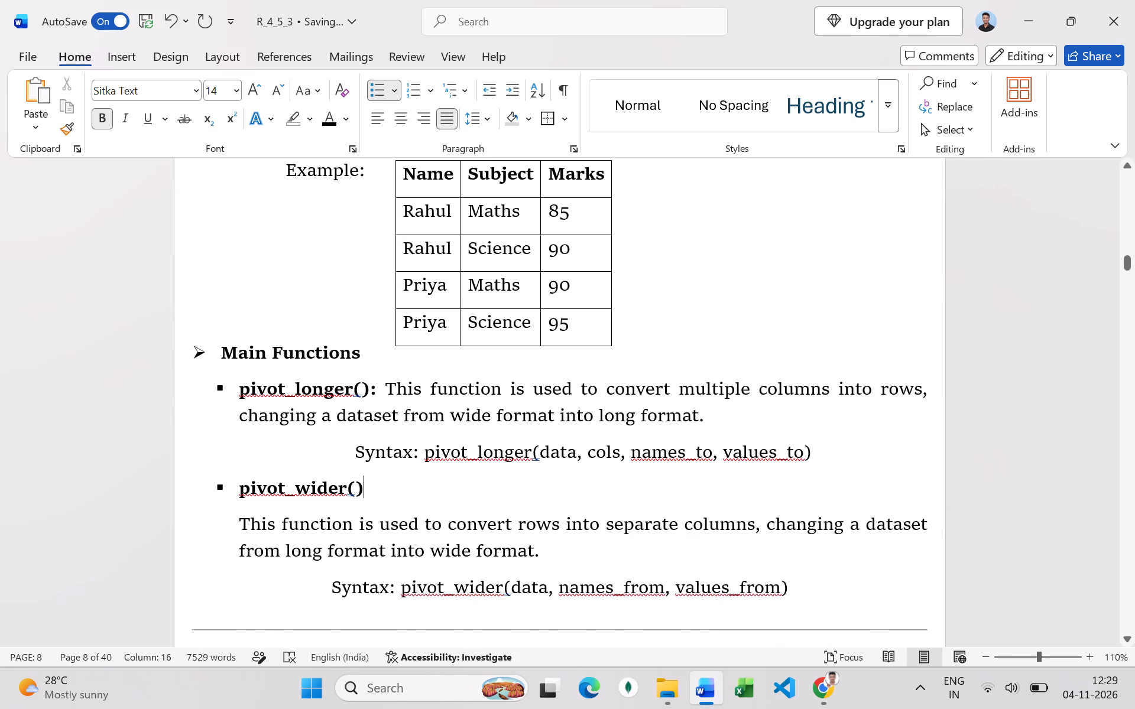
{"action": "scroll", "coordinate": [471, 432], "scroll_direction": "up", "scroll_amount": 9}
{"action": "scroll", "coordinate": [471, 432], "scroll_direction": "down", "scroll_amount": 3}
{"action": "scroll", "coordinate": [471, 432], "scroll_direction": "up", "scroll_amount": 3}
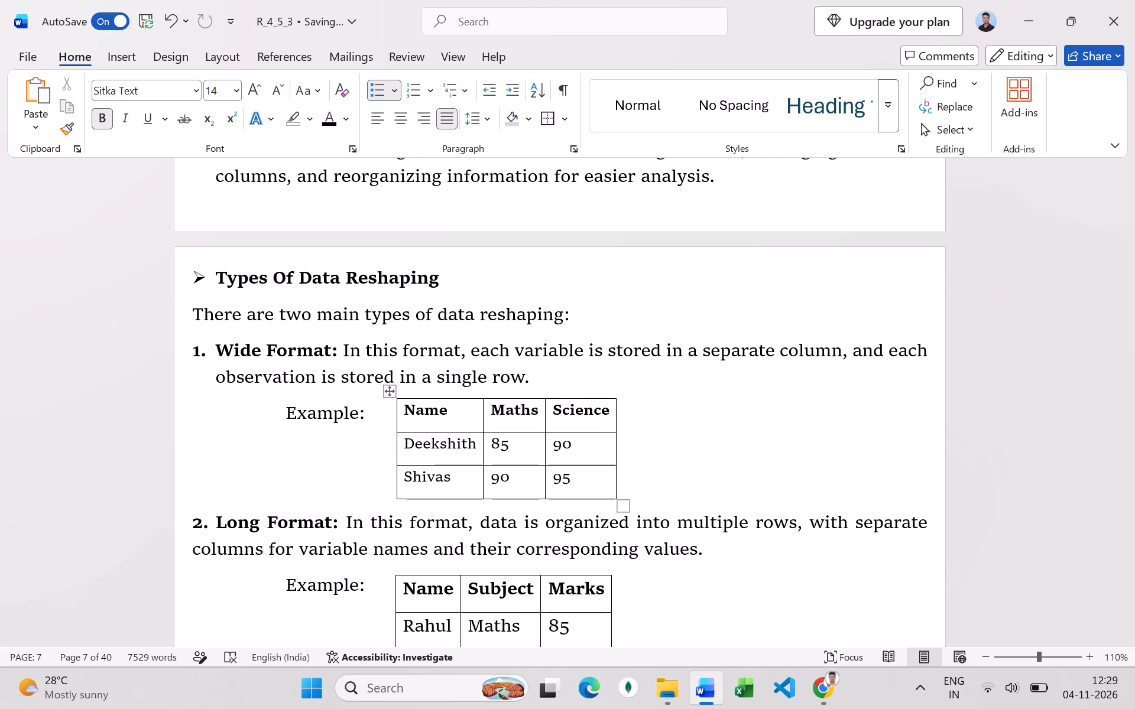
{"action": "scroll", "coordinate": [488, 548], "scroll_direction": "down", "scroll_amount": 5}
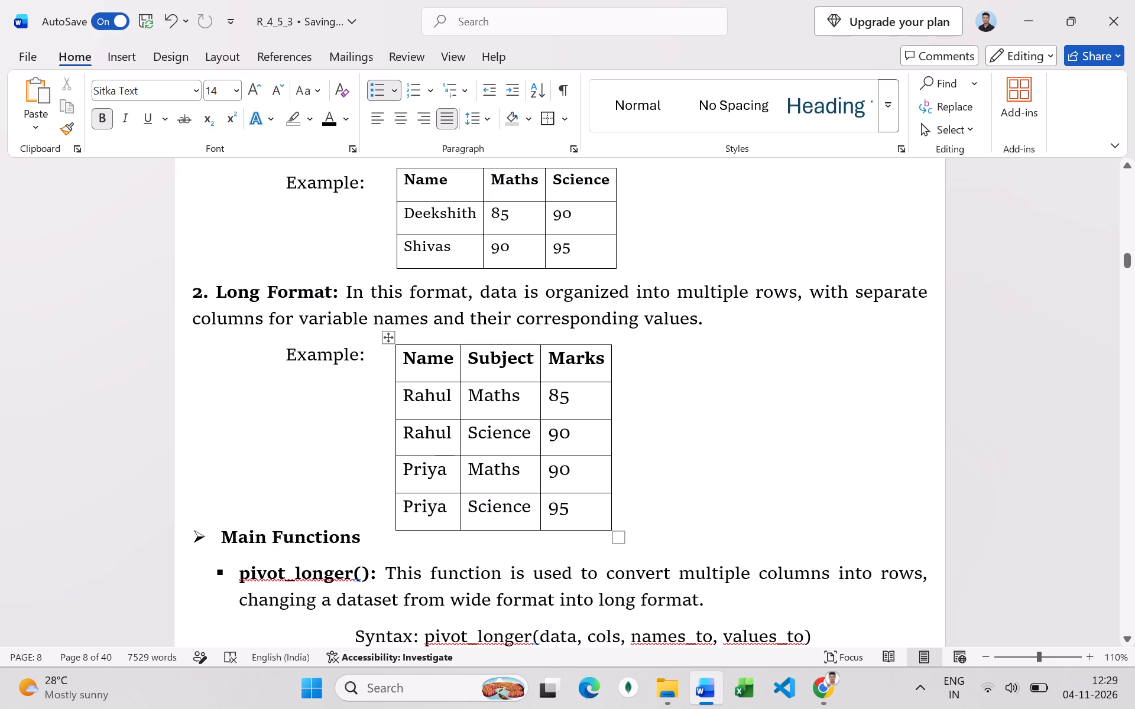
{"action": "scroll", "coordinate": [518, 448], "scroll_direction": "down", "scroll_amount": 4}
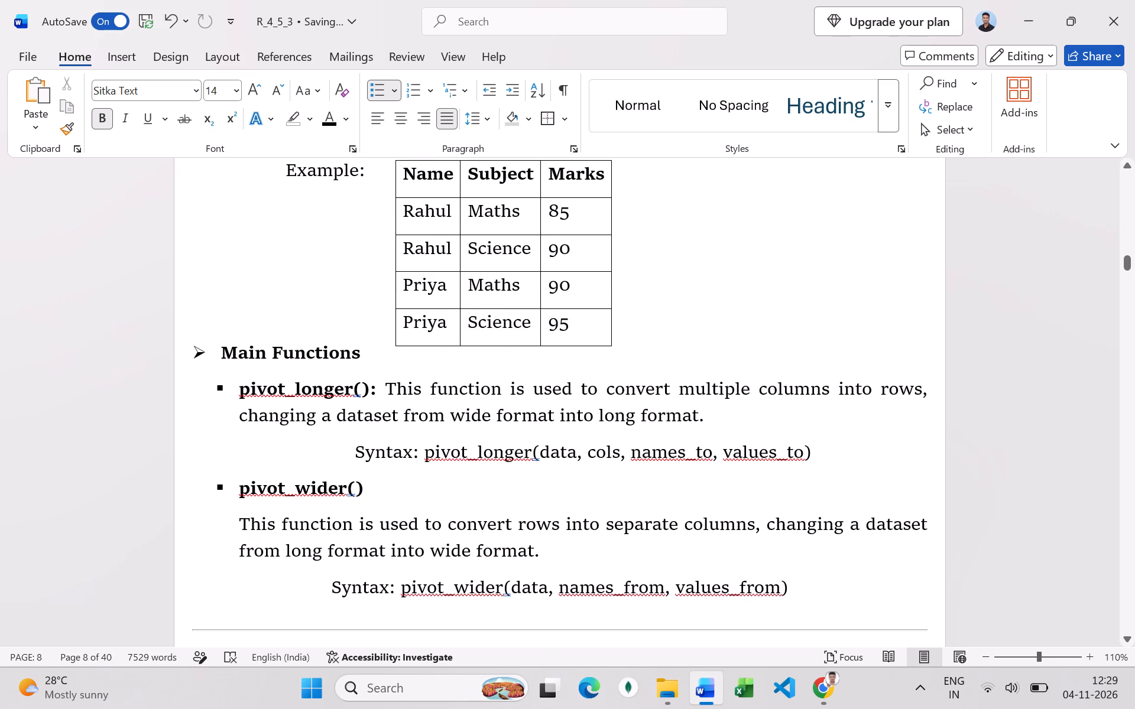
Join the pivot_wider() description to its heading line, separating them with a colon and a space.
{"action": "left_click", "coordinate": [245, 518]}
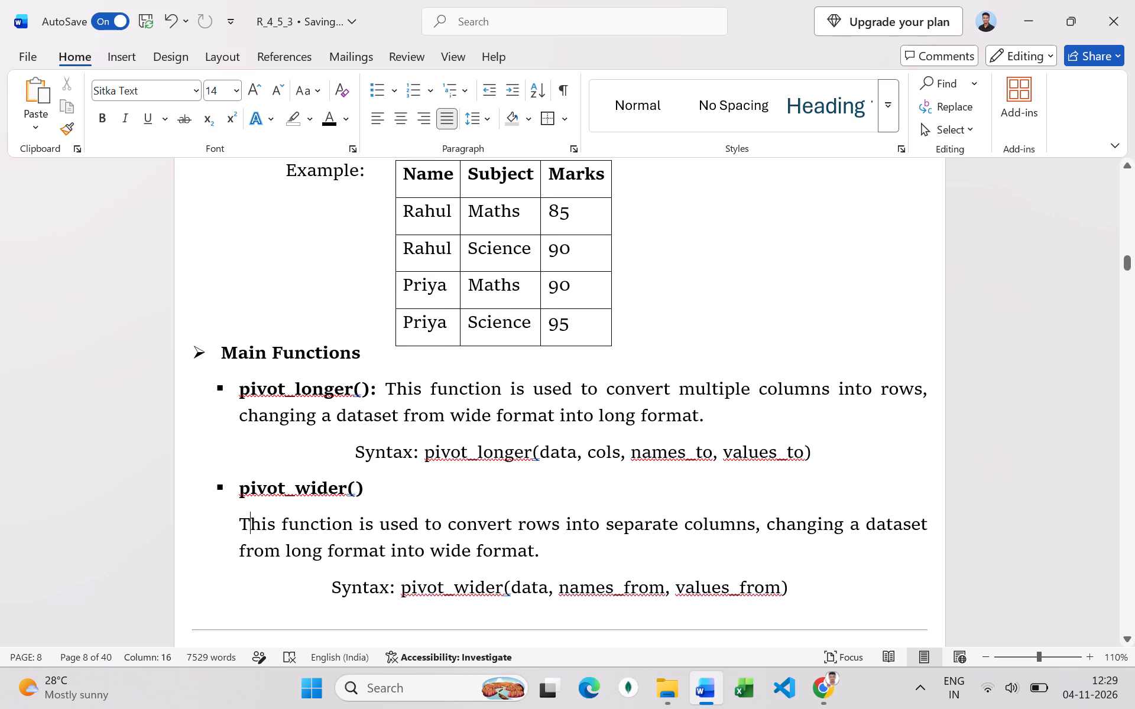
{"action": "key", "text": "Left"}
{"action": "key", "text": "BackSpace"}
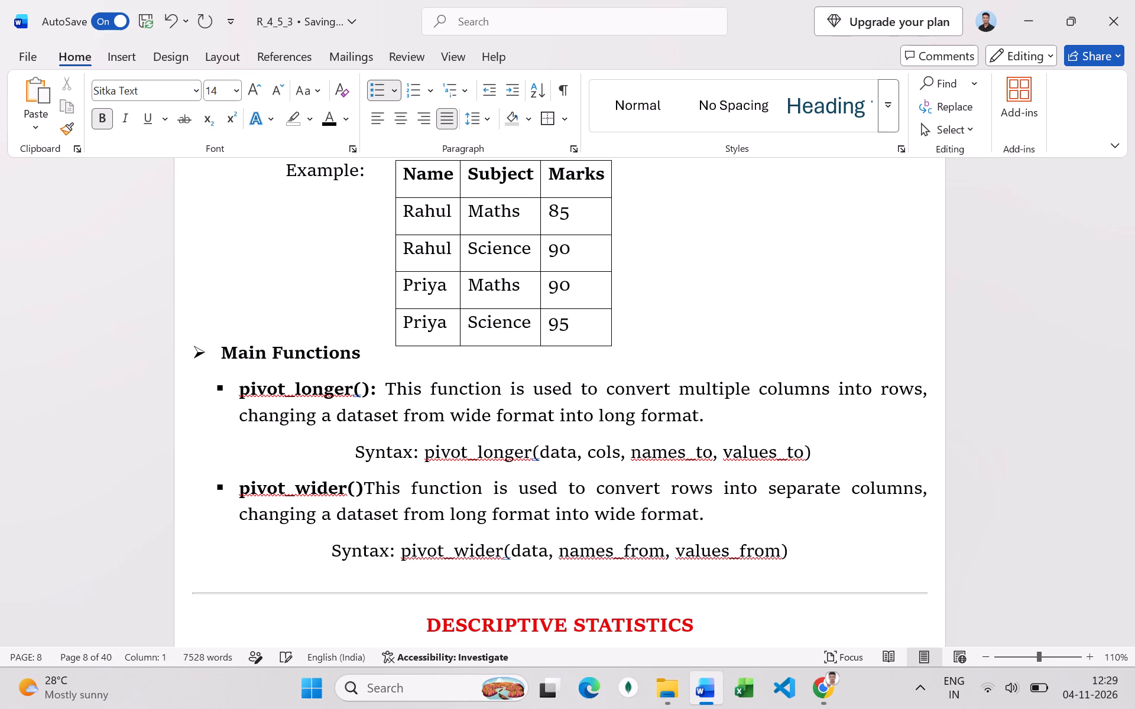
{"action": "key", "text": "shift+colon"}
{"action": "key", "text": "space"}
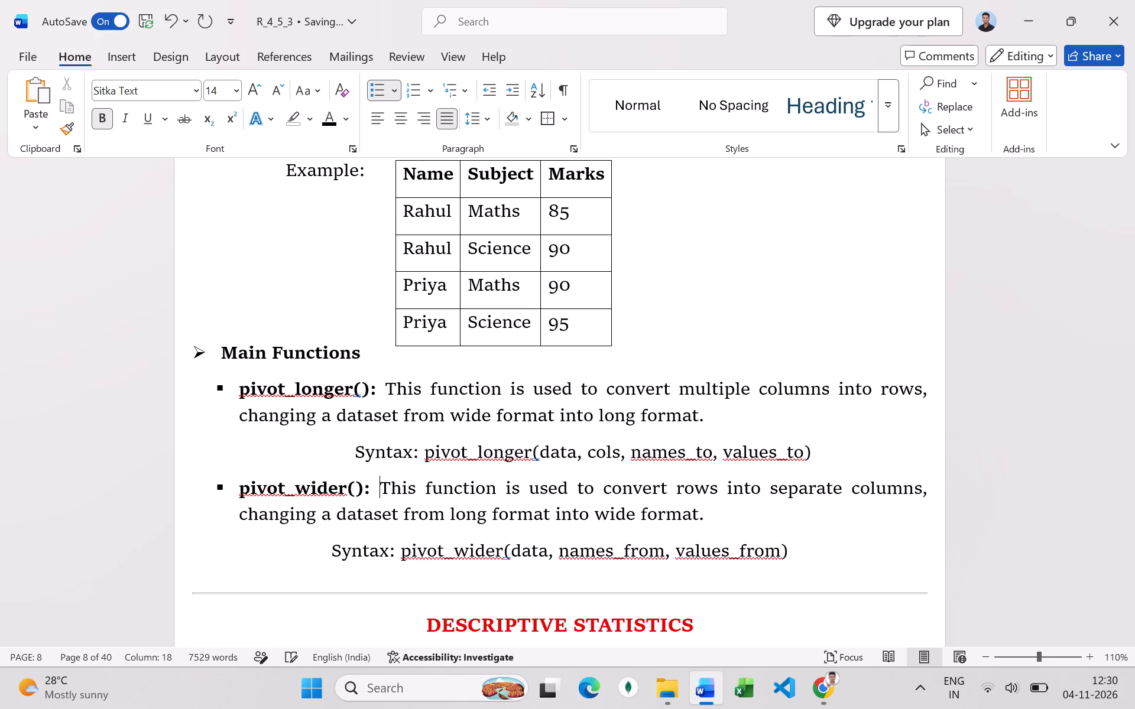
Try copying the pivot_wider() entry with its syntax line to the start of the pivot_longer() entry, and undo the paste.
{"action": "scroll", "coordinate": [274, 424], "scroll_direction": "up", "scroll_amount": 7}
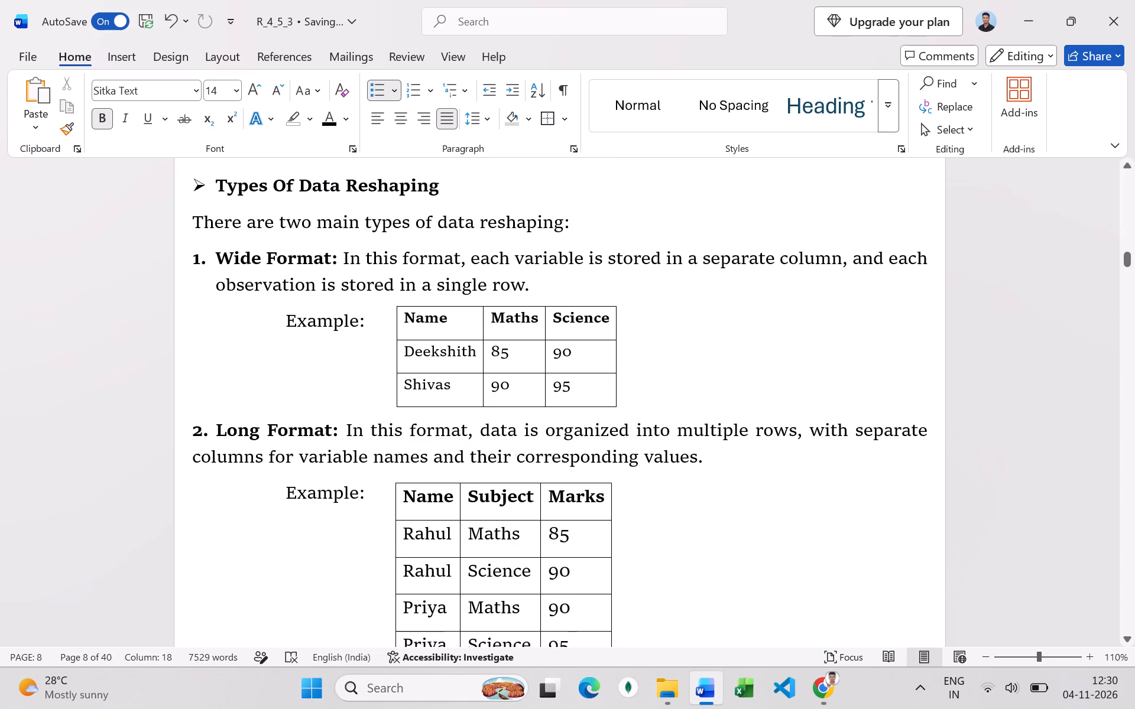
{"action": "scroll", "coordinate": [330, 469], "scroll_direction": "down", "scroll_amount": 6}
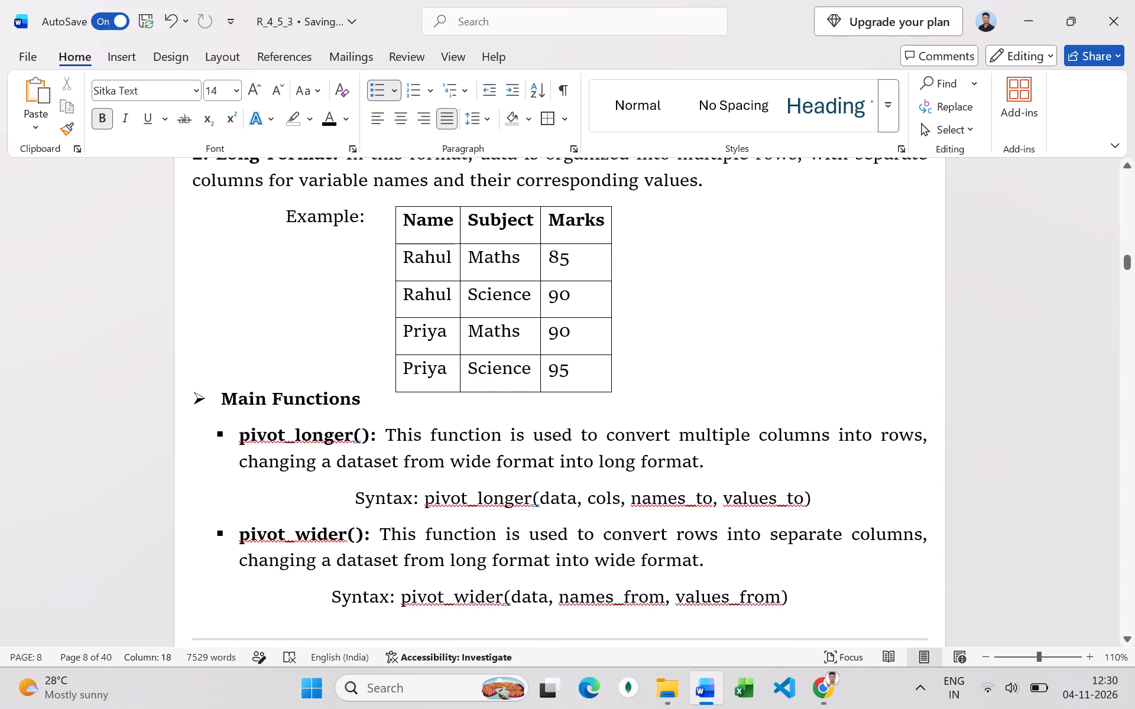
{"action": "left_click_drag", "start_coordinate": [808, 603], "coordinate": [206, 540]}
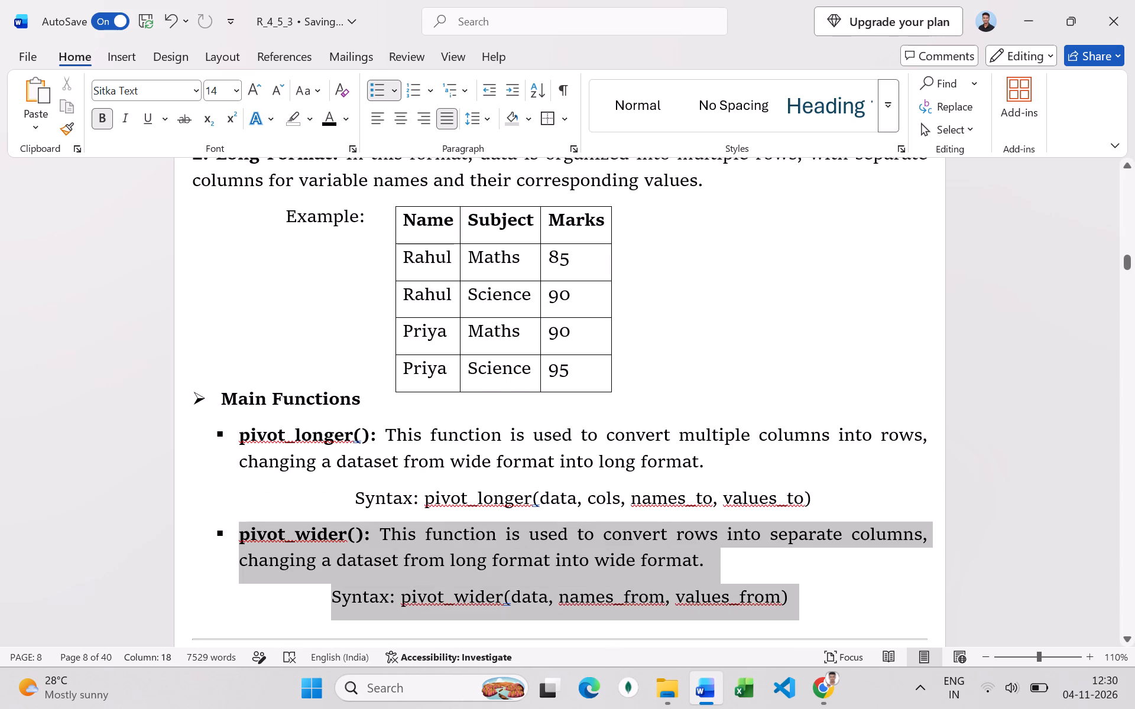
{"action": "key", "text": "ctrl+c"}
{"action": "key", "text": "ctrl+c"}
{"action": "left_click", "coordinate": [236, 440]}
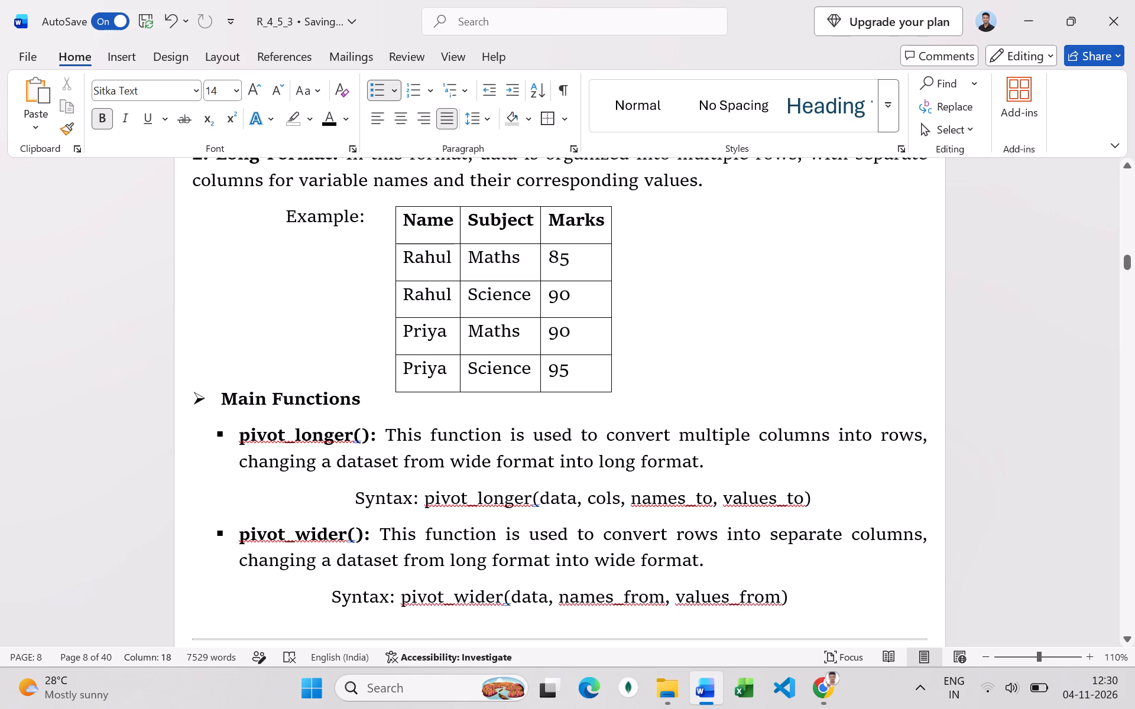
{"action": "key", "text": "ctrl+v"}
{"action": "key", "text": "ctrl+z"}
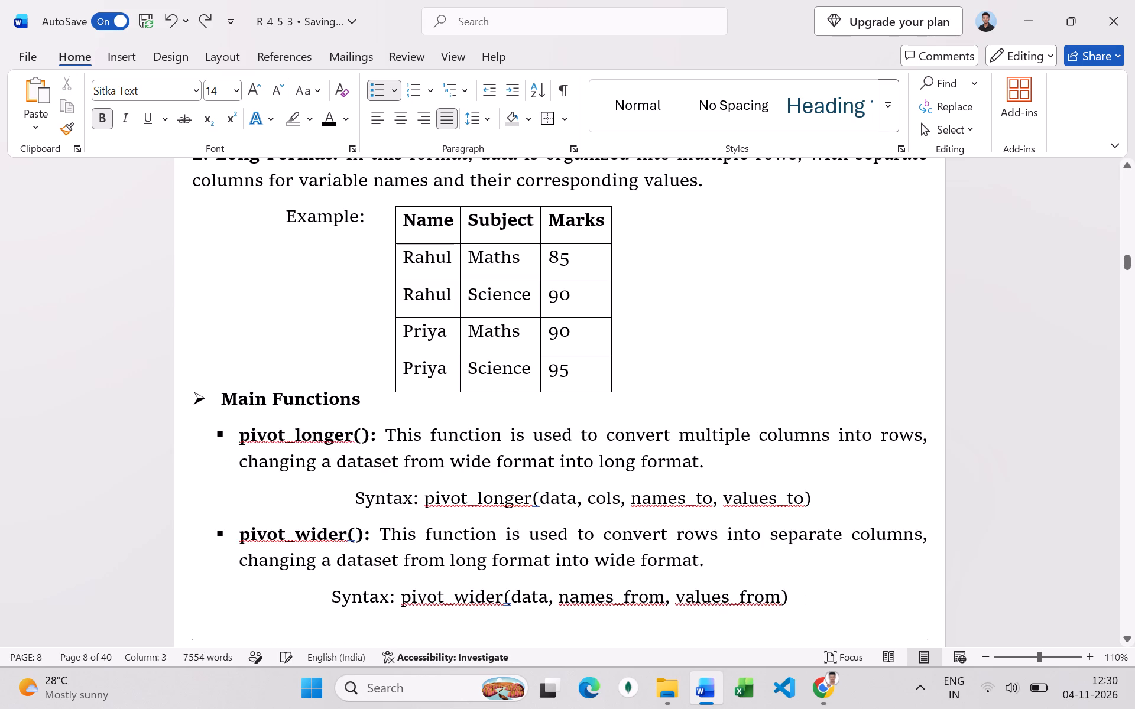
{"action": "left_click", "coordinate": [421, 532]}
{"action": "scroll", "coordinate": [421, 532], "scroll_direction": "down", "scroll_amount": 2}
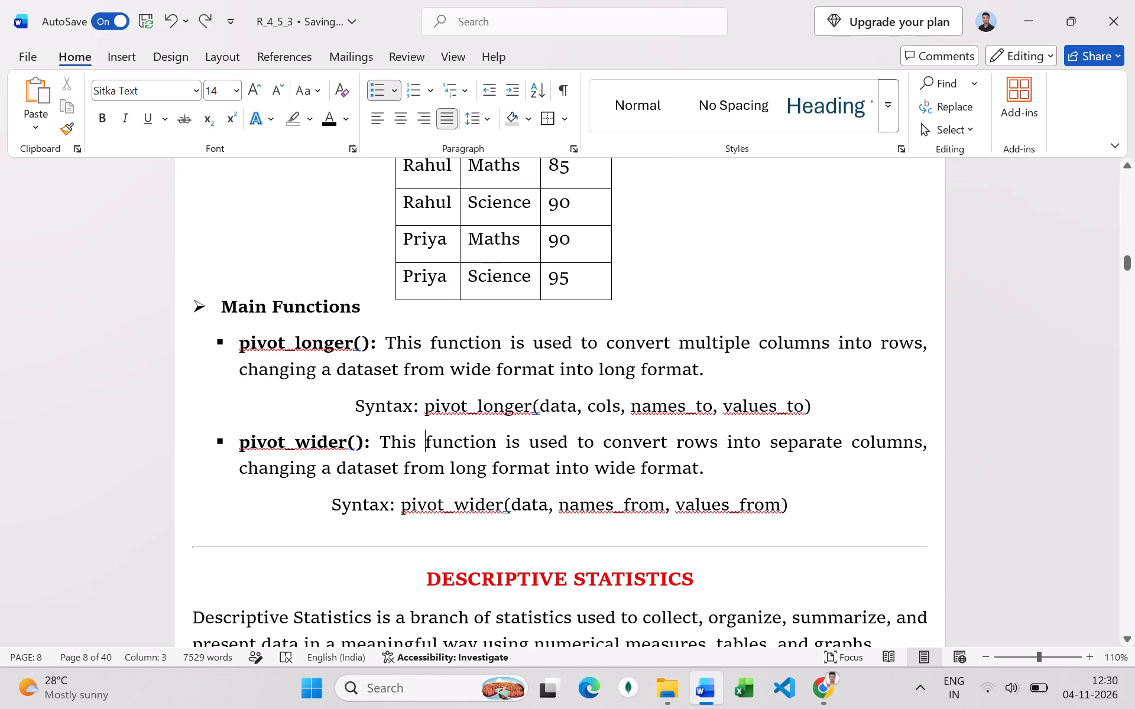
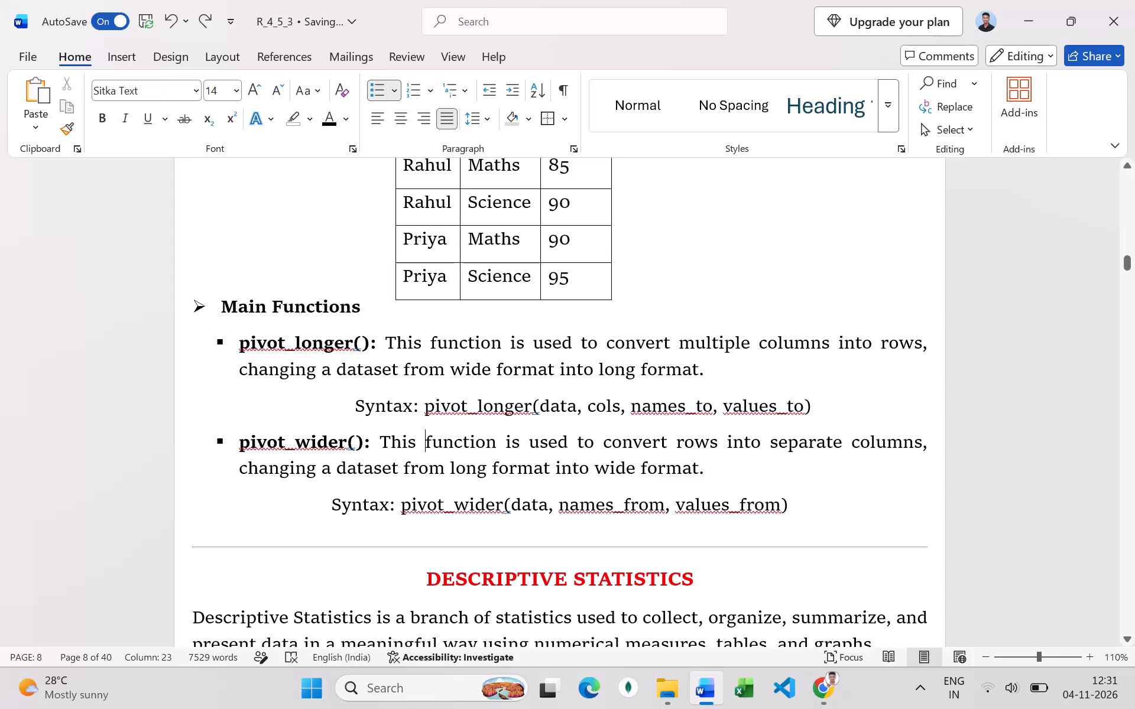
Look through the notes from the Data Reshaping section to the Mean, Median, Mode and Quartiles entries.
{"action": "scroll", "coordinate": [540, 534], "scroll_direction": "down", "scroll_amount": 4}
{"action": "scroll", "coordinate": [552, 476], "scroll_direction": "down", "scroll_amount": 1}
{"action": "scroll", "coordinate": [552, 476], "scroll_direction": "up", "scroll_amount": 2}
{"action": "scroll", "coordinate": [552, 476], "scroll_direction": "down", "scroll_amount": 3}
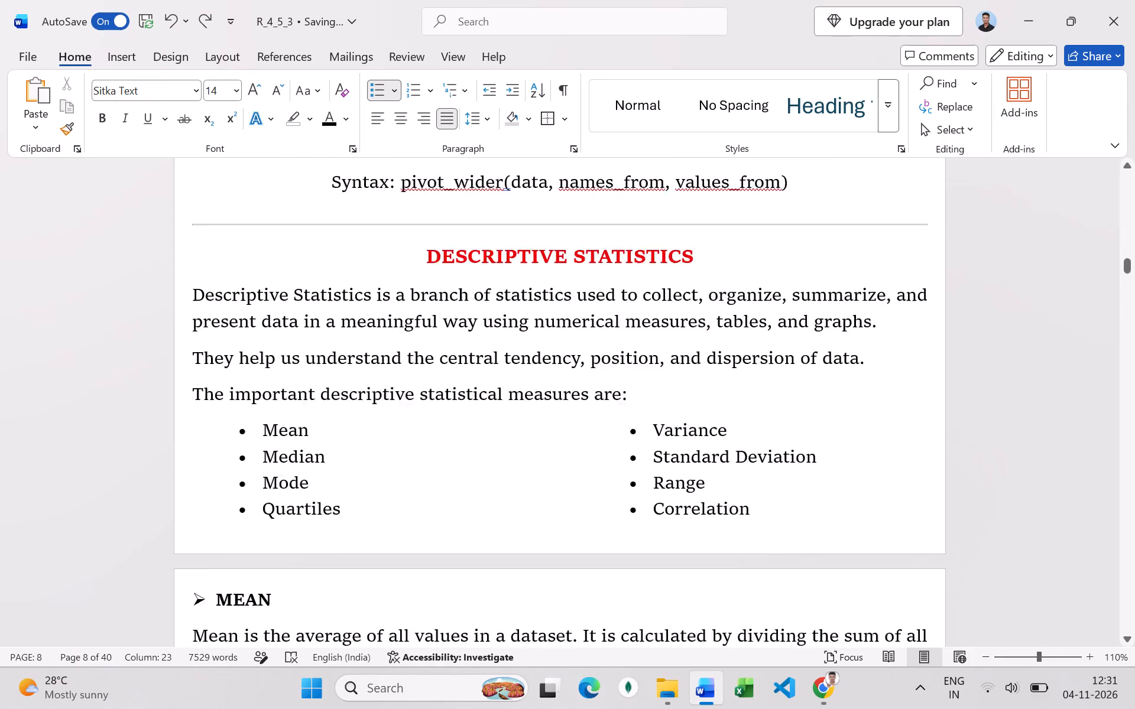
{"action": "scroll", "coordinate": [552, 476], "scroll_direction": "down", "scroll_amount": 15}
{"action": "scroll", "coordinate": [552, 477], "scroll_direction": "down", "scroll_amount": 6}
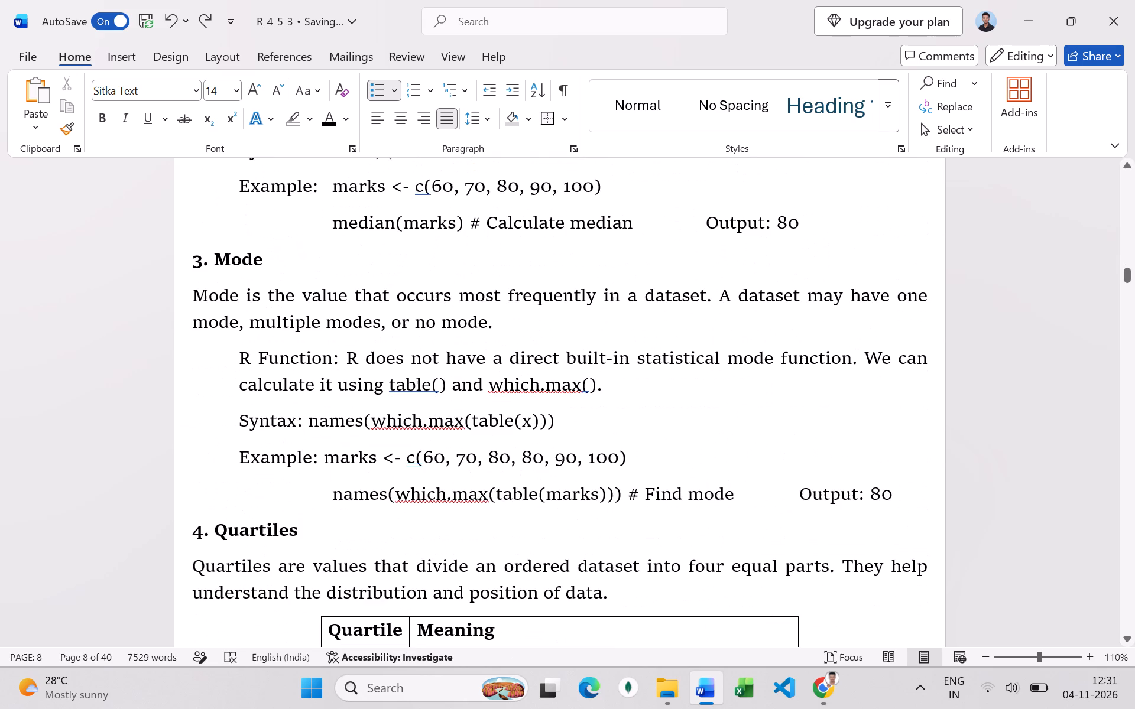
{"action": "scroll", "coordinate": [584, 431], "scroll_direction": "up", "scroll_amount": 2}
{"action": "scroll", "coordinate": [584, 431], "scroll_direction": "down", "scroll_amount": 1}
{"action": "scroll", "coordinate": [584, 431], "scroll_direction": "up", "scroll_amount": 19}
{"action": "scroll", "coordinate": [588, 428], "scroll_direction": "down", "scroll_amount": 1}
{"action": "scroll", "coordinate": [588, 428], "scroll_direction": "up", "scroll_amount": 3}
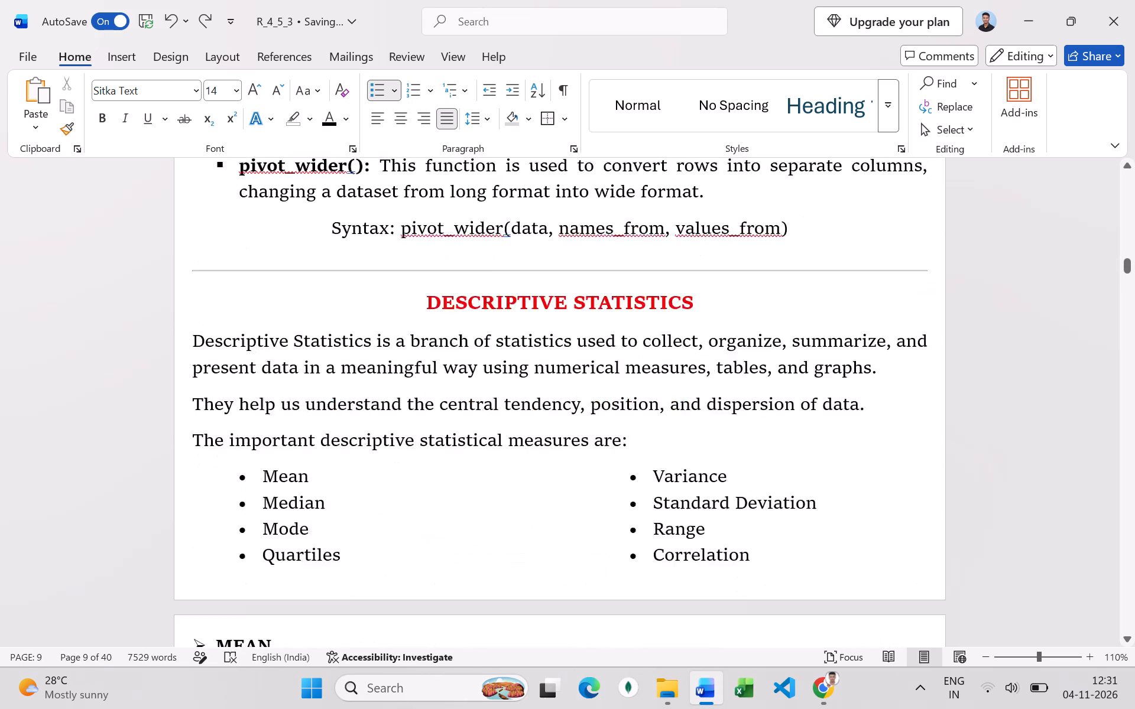
{"action": "scroll", "coordinate": [588, 428], "scroll_direction": "up", "scroll_amount": 15}
{"action": "scroll", "coordinate": [588, 428], "scroll_direction": "up", "scroll_amount": 9}
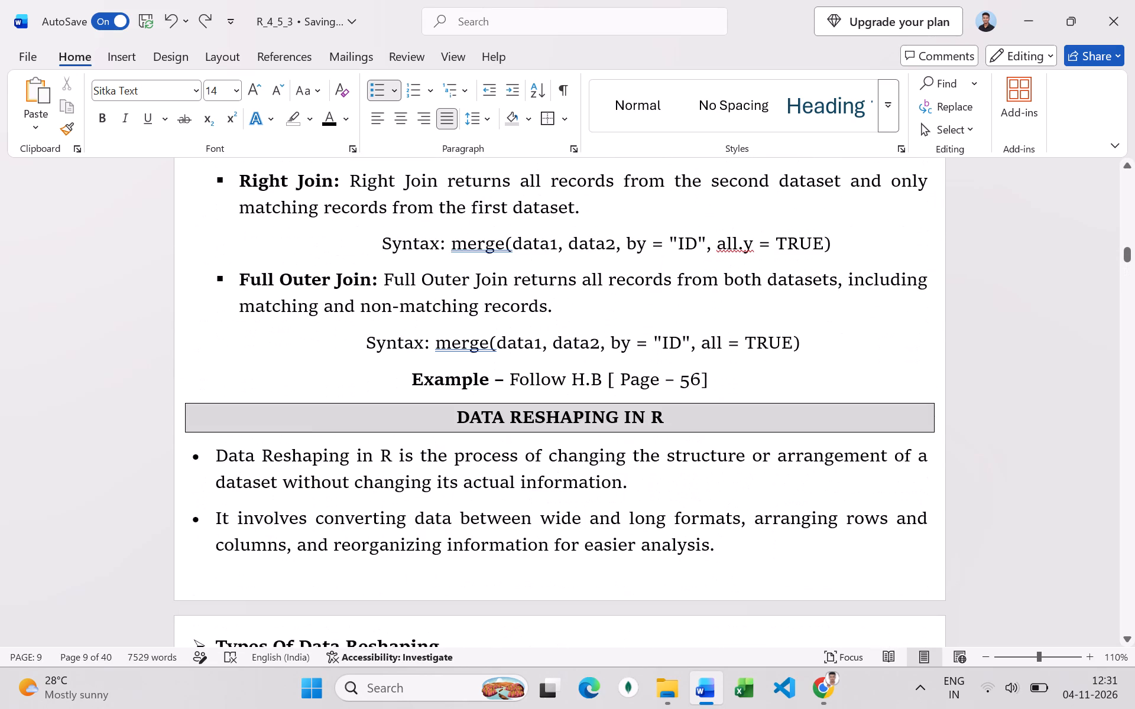
{"action": "scroll", "coordinate": [589, 427], "scroll_direction": "down", "scroll_amount": 16}
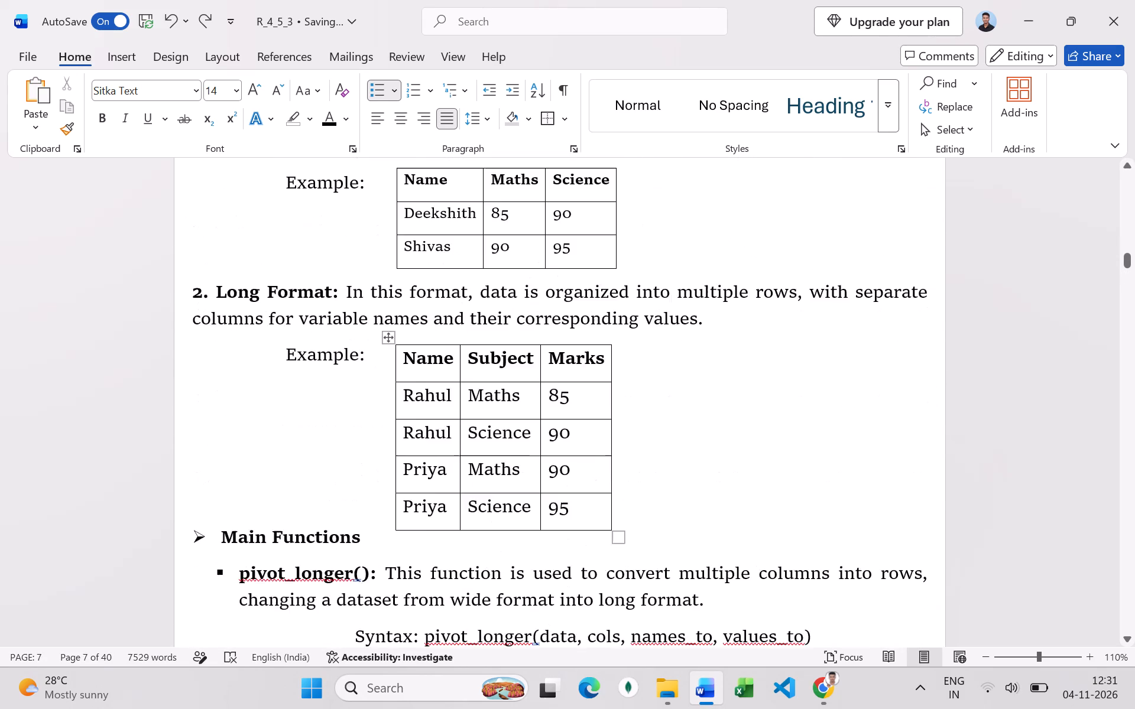
{"action": "scroll", "coordinate": [581, 425], "scroll_direction": "down", "scroll_amount": 15}
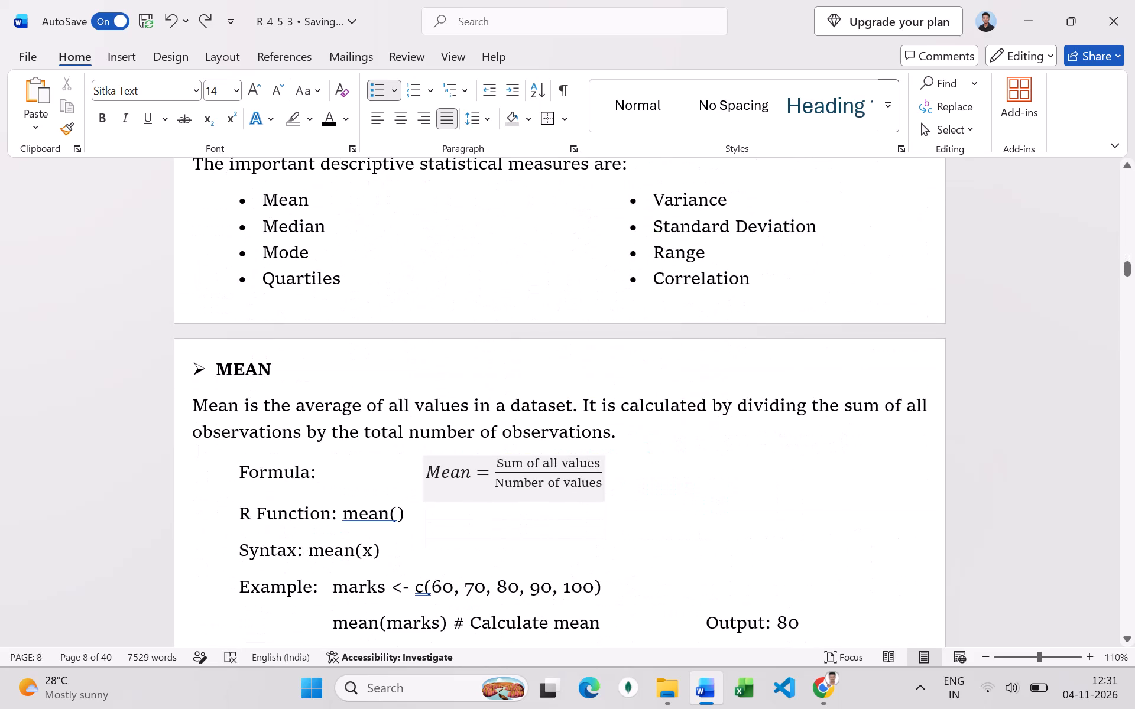
{"action": "scroll", "coordinate": [574, 409], "scroll_direction": "up", "scroll_amount": 5}
{"action": "scroll", "coordinate": [574, 409], "scroll_direction": "down", "scroll_amount": 9}
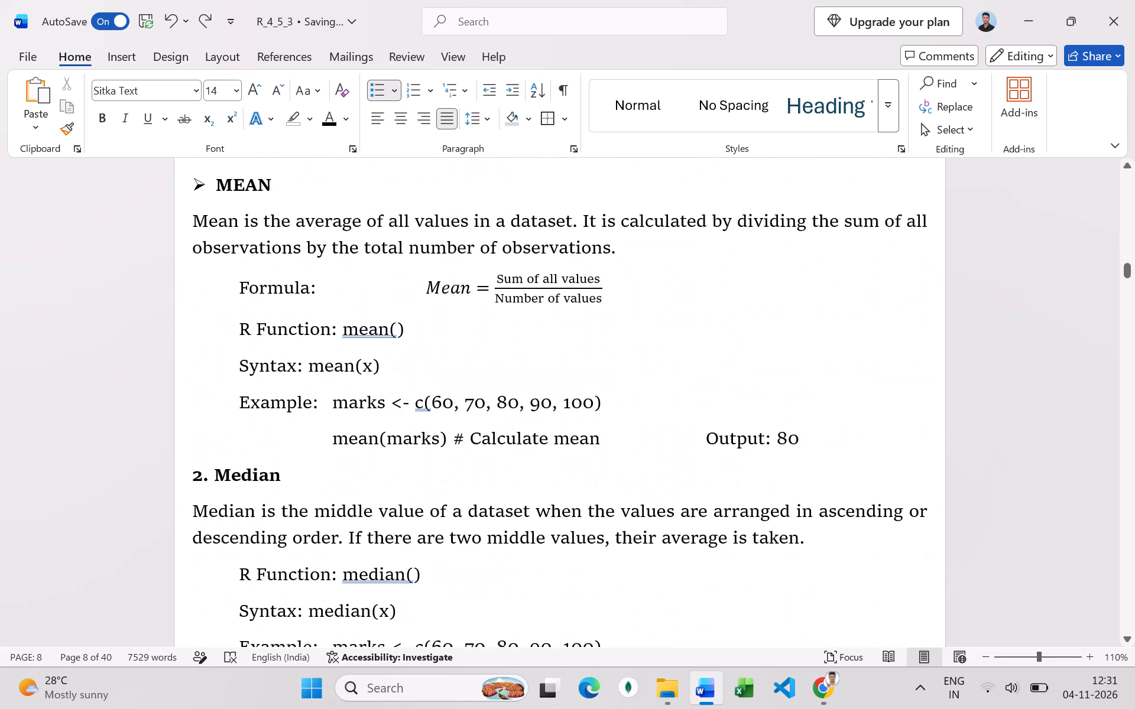
{"action": "scroll", "coordinate": [574, 409], "scroll_direction": "up", "scroll_amount": 7}
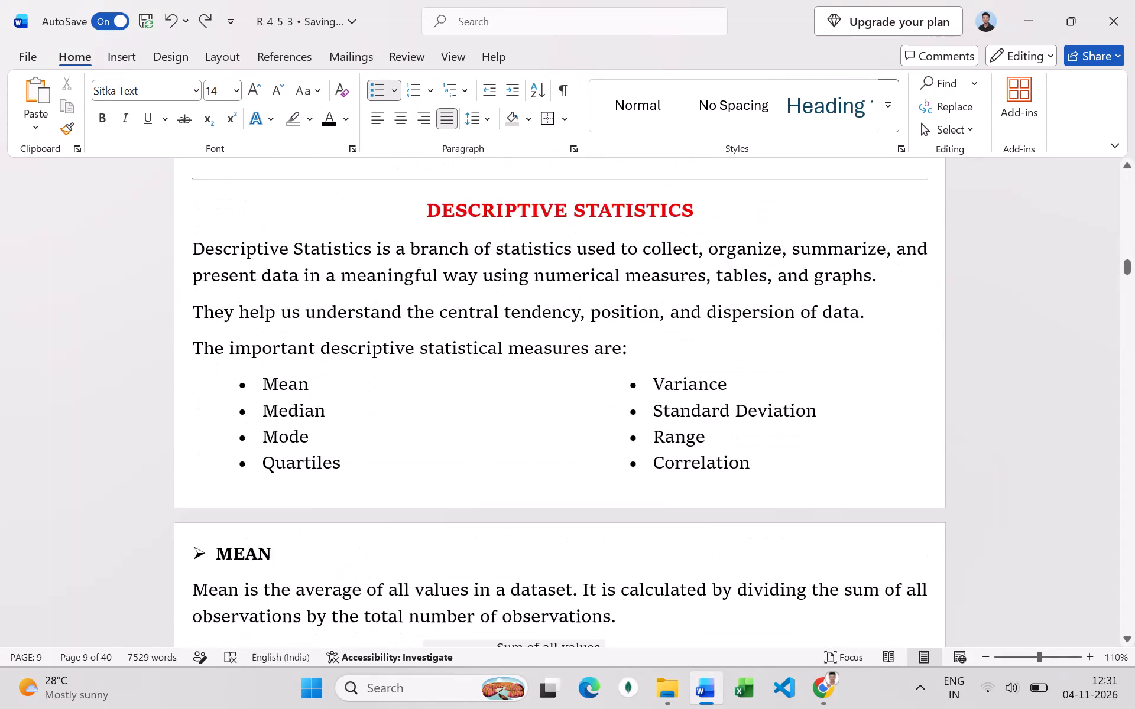
Delete the horizontal line and the empty line above the DESCRIPTIVE STATISTICS heading.
{"action": "scroll", "coordinate": [574, 409], "scroll_direction": "up", "scroll_amount": 4}
{"action": "left_click", "coordinate": [606, 323]}
{"action": "key", "text": "BackSpace"}
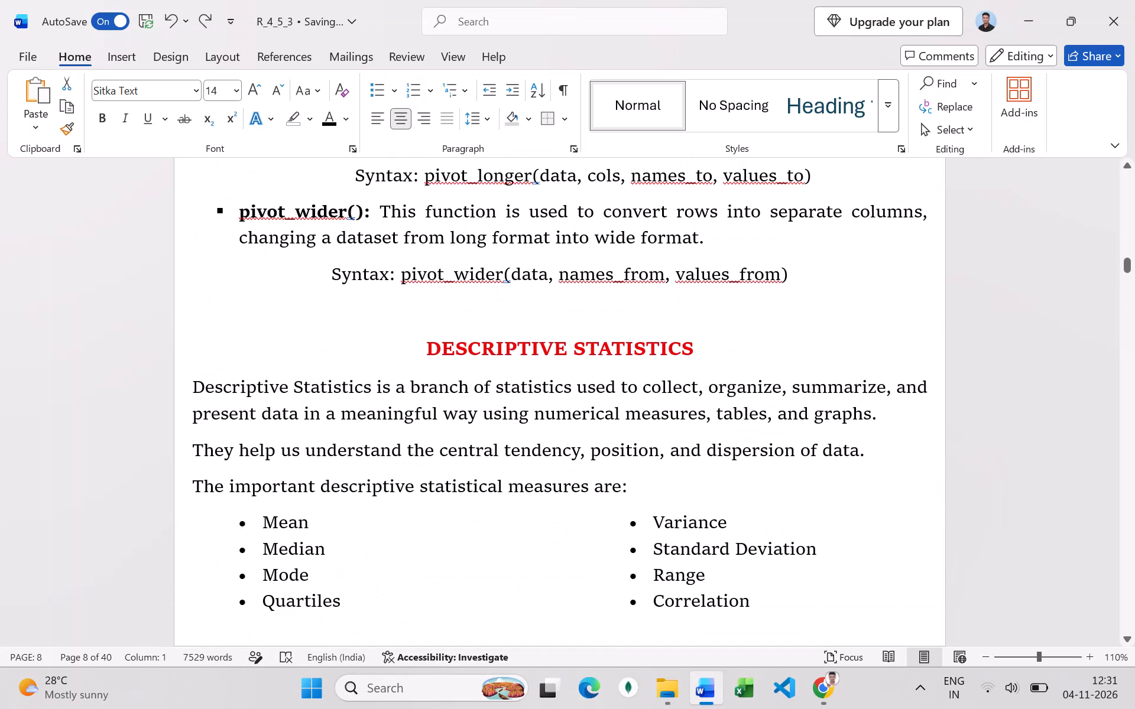
{"action": "key", "text": "BackSpace"}
Give the DESCRIPTIVE STATISTICS heading an outside border, grey shading and black text.
{"action": "left_click_drag", "start_coordinate": [702, 317], "coordinate": [384, 310]}
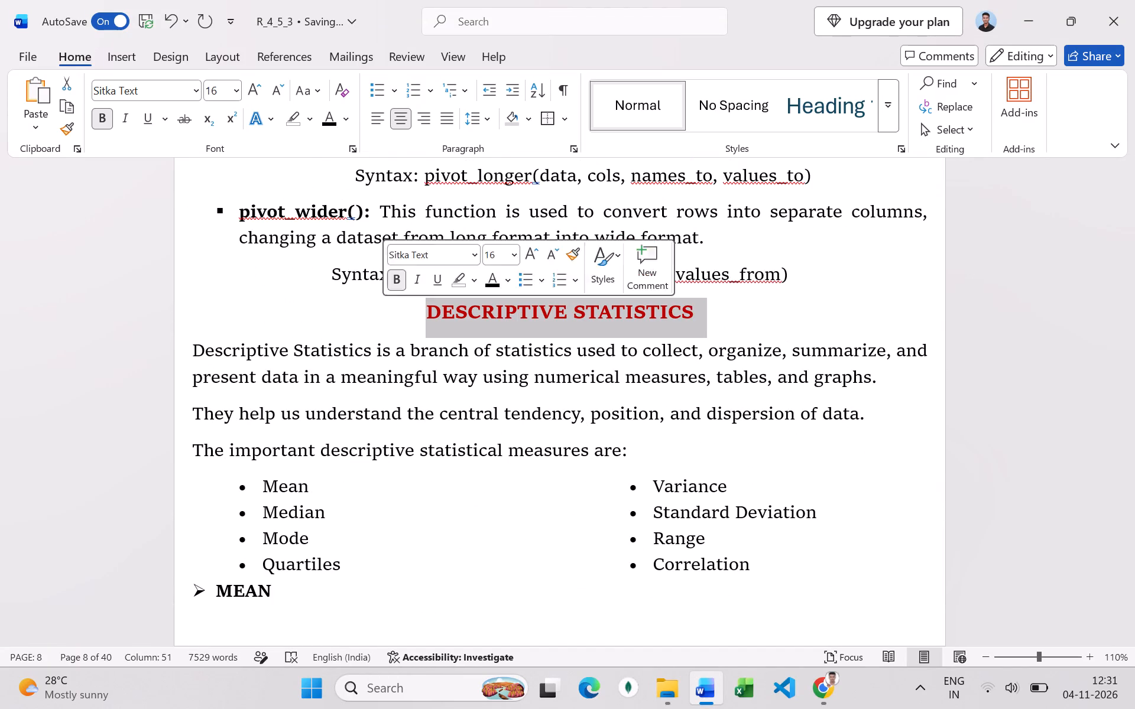
{"action": "left_click", "coordinate": [525, 120]}
{"action": "left_click", "coordinate": [544, 119]}
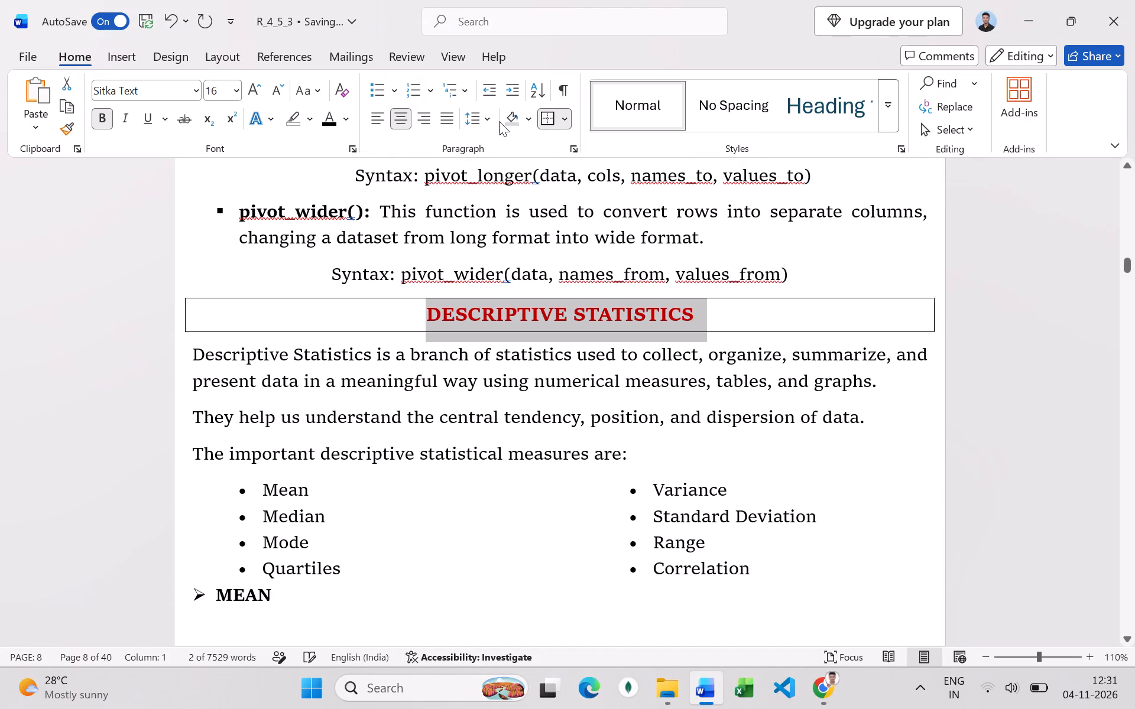
{"action": "left_click", "coordinate": [499, 121]}
{"action": "left_click", "coordinate": [501, 118]}
{"action": "left_click", "coordinate": [512, 116]}
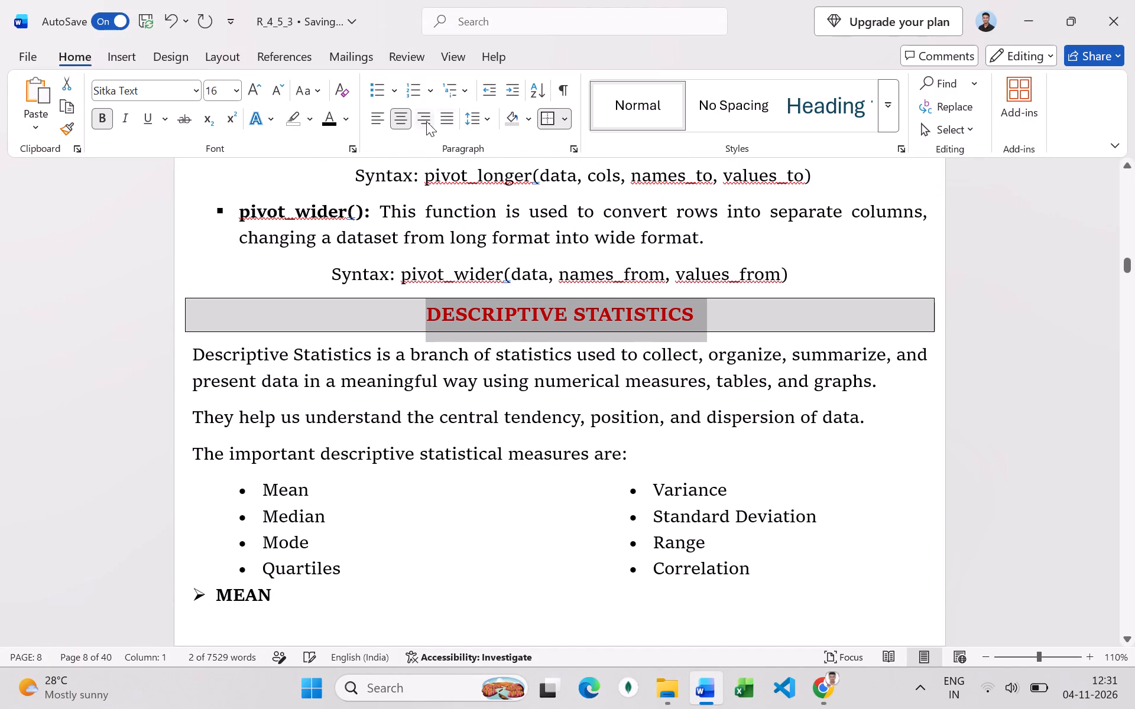
{"action": "left_click", "coordinate": [332, 119]}
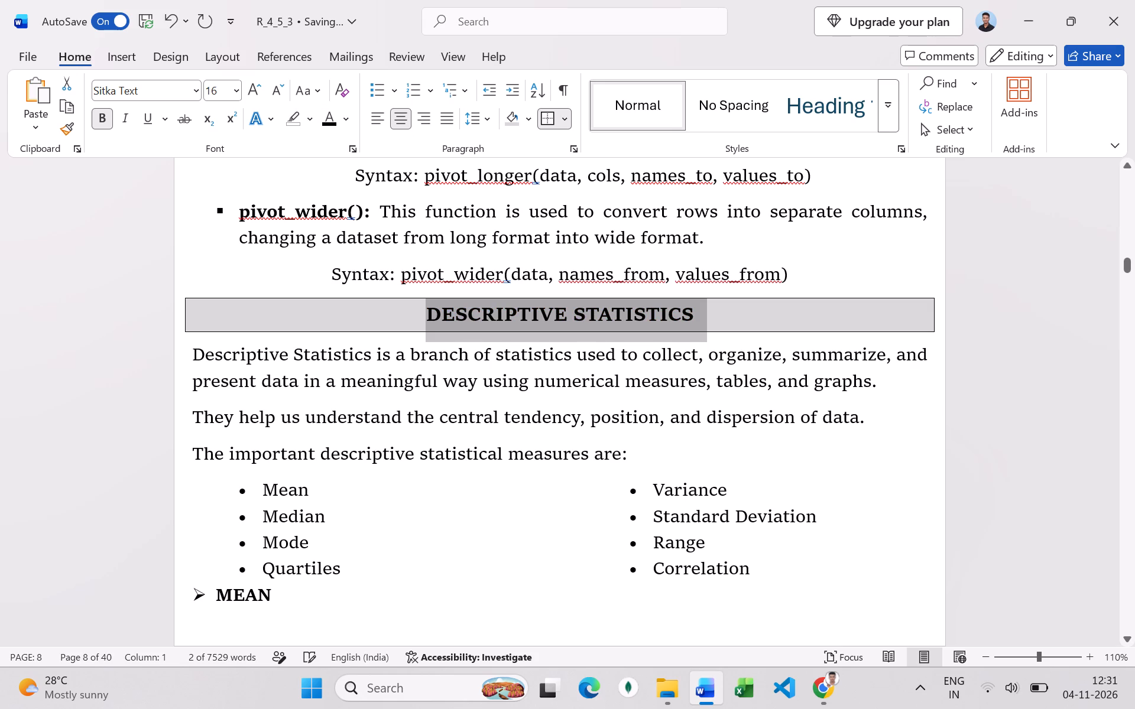
{"action": "left_click", "coordinate": [413, 428]}
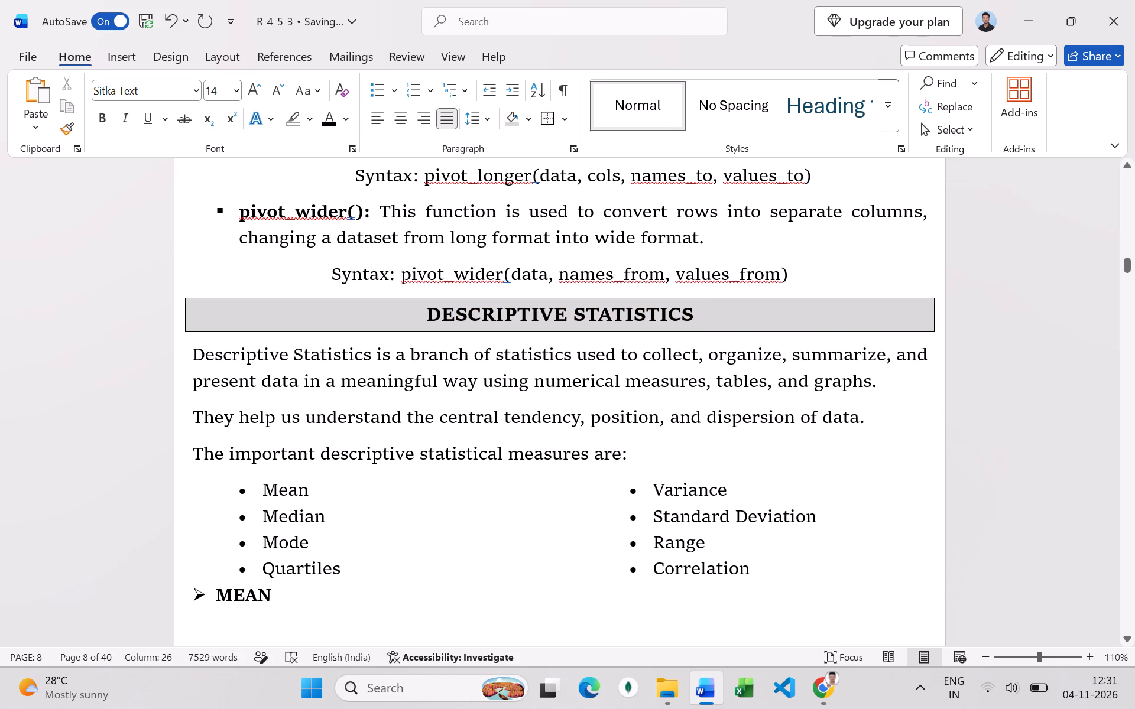
Remove the arrow bullet from the MEAN heading and insert an empty line above it.
{"action": "scroll", "coordinate": [291, 540], "scroll_direction": "down", "scroll_amount": 4}
{"action": "left_click", "coordinate": [216, 398]}
{"action": "left_click", "coordinate": [203, 363]}
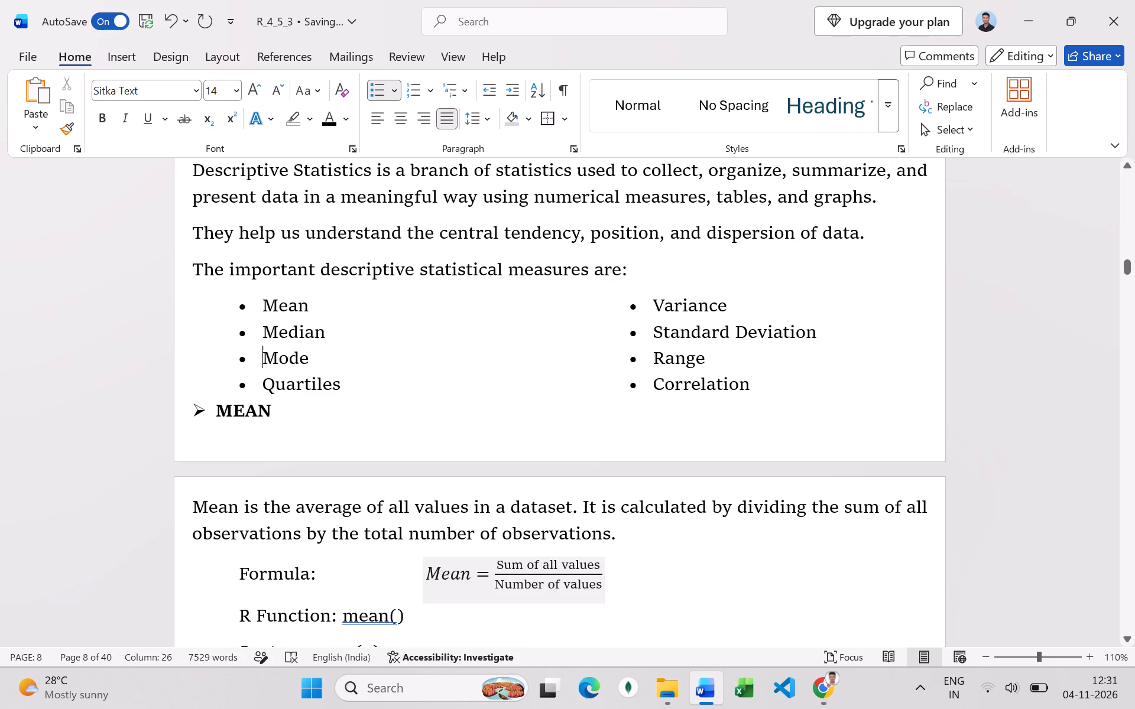
{"action": "left_click", "coordinate": [818, 364]}
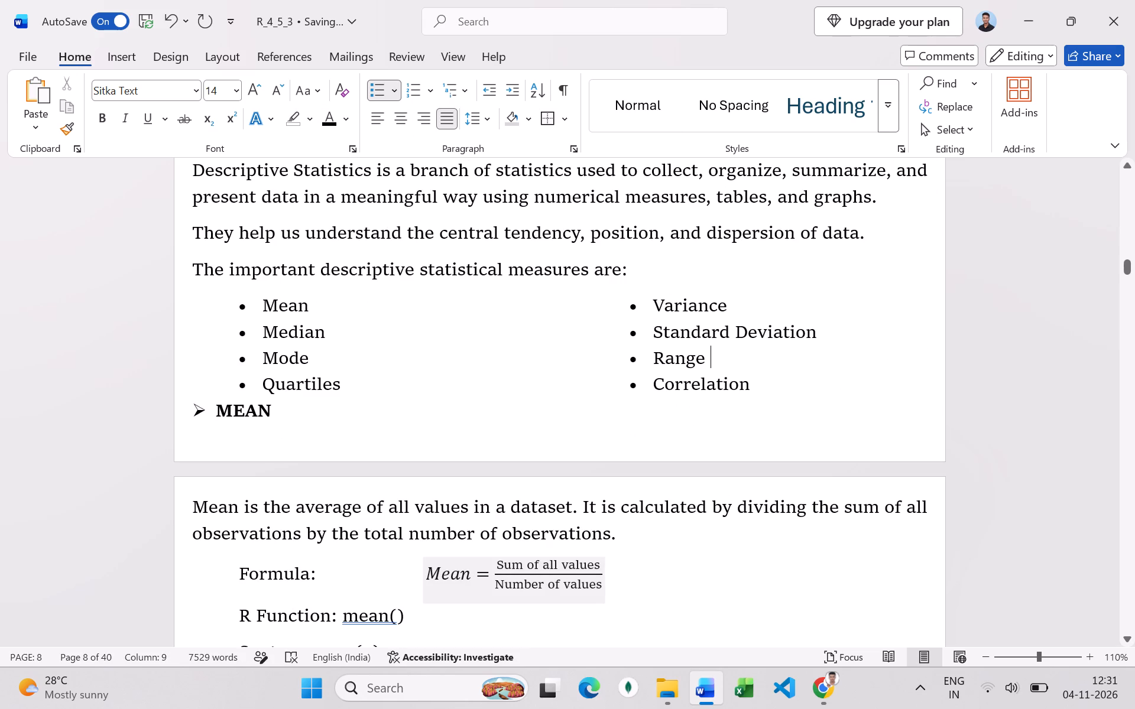
{"action": "left_click", "coordinate": [215, 408]}
{"action": "key", "text": "BackSpace"}
{"action": "key", "text": "Return"}
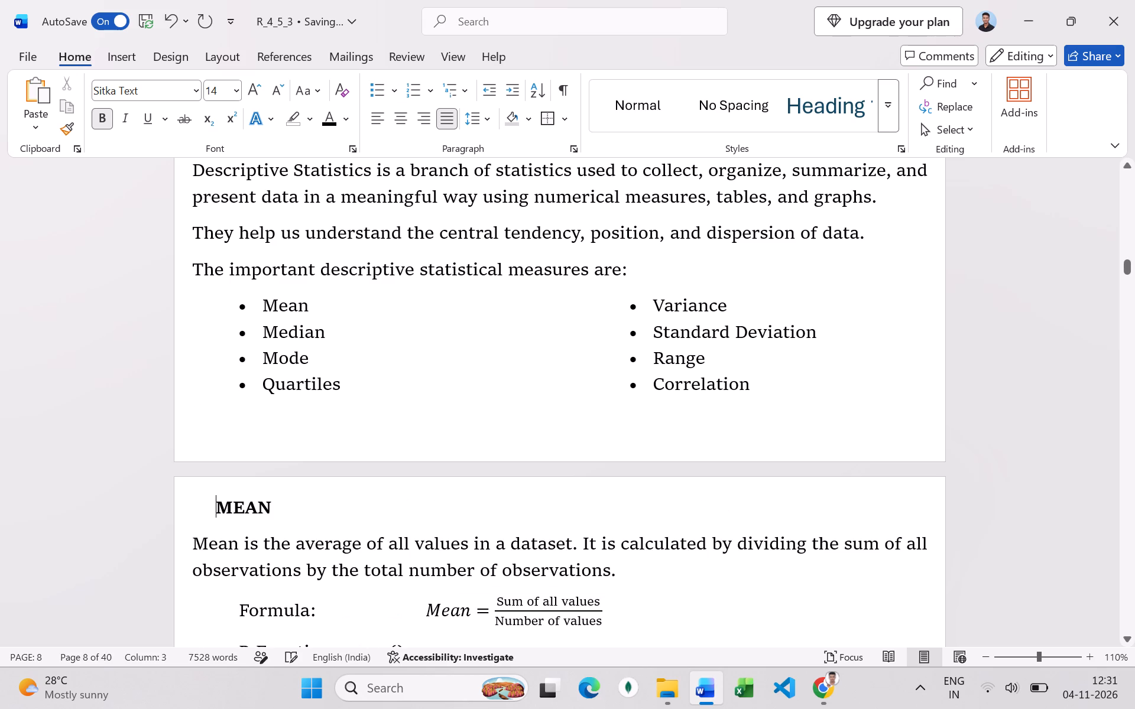
Apply round bullets to the Descriptive Statistics text and measures list, decreasing the indent until the bullets sit at the margin.
{"action": "scroll", "coordinate": [305, 471], "scroll_direction": "up", "scroll_amount": 4}
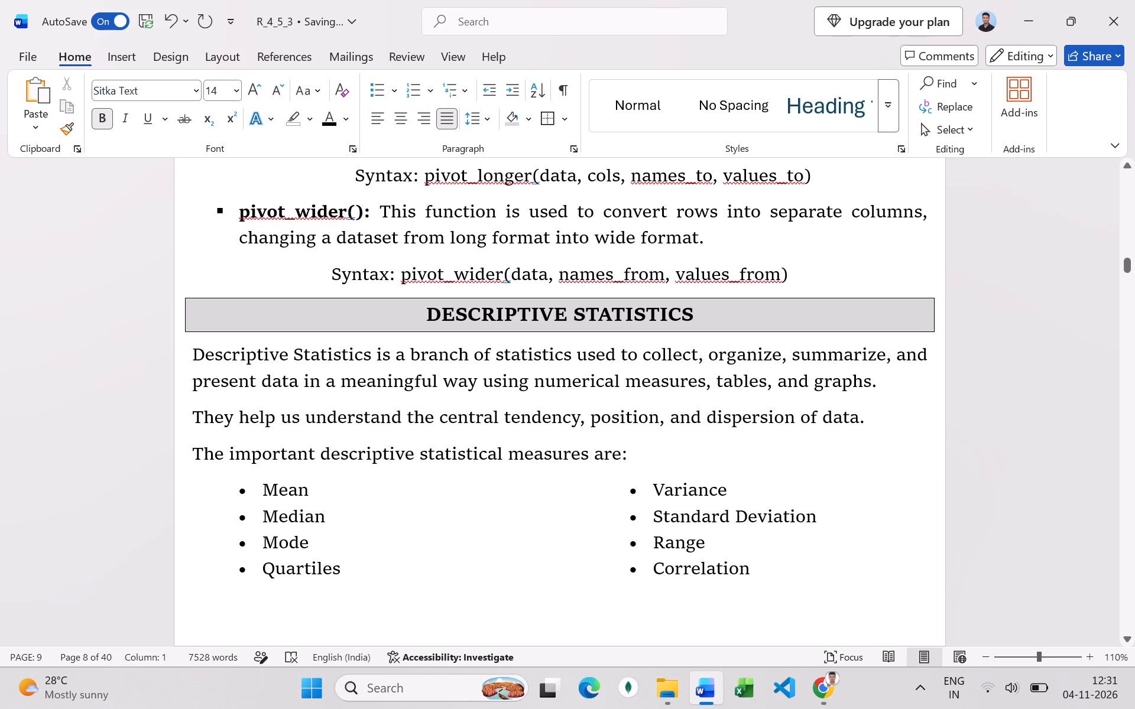
{"action": "left_click_drag", "start_coordinate": [759, 577], "coordinate": [190, 365]}
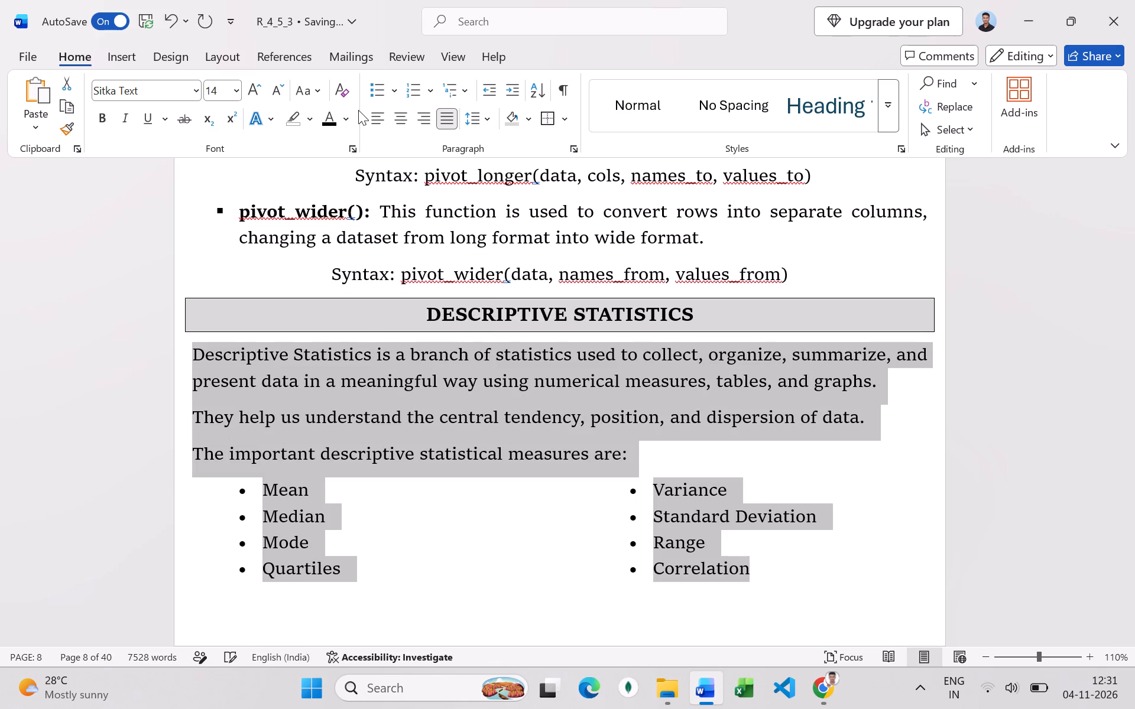
{"action": "left_click", "coordinate": [395, 94]}
{"action": "left_click", "coordinate": [423, 151]}
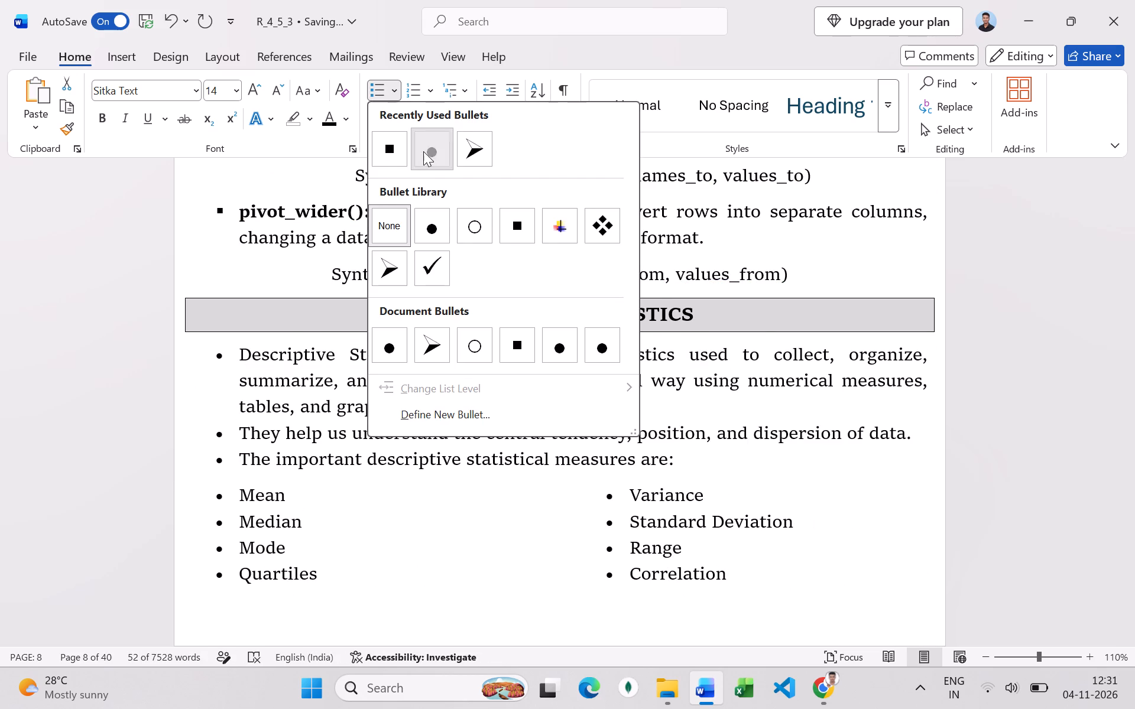
{"action": "triple_click", "coordinate": [488, 90]}
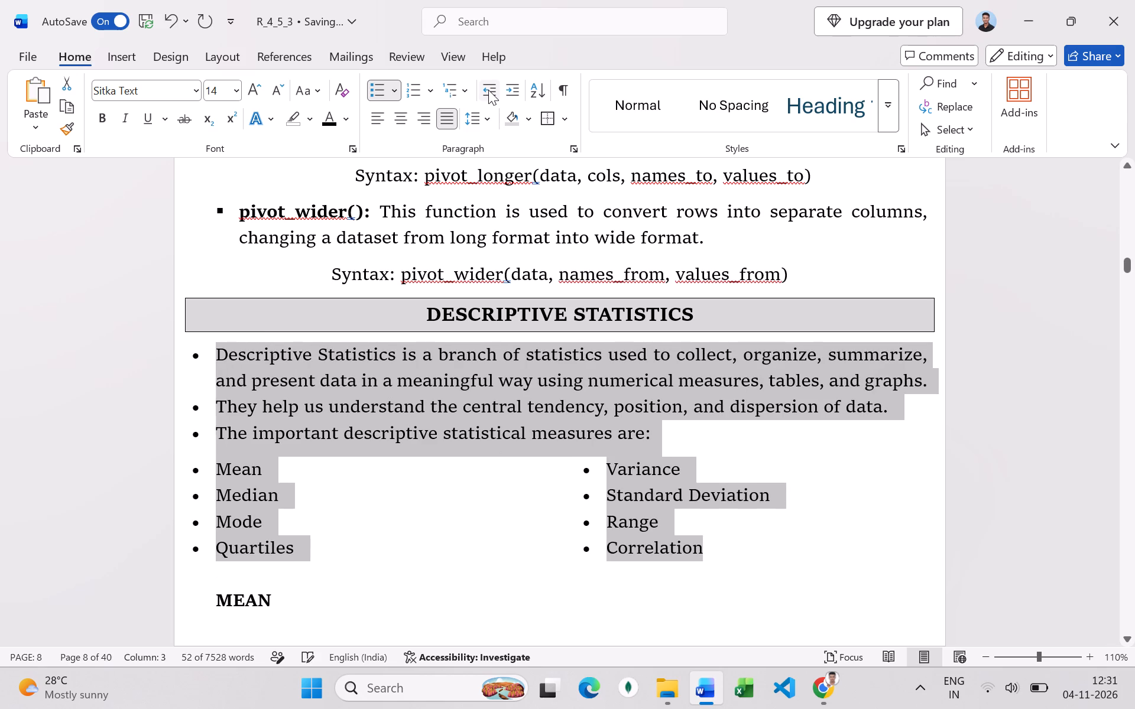
{"action": "left_click", "coordinate": [484, 89]}
{"action": "left_click", "coordinate": [541, 450]}
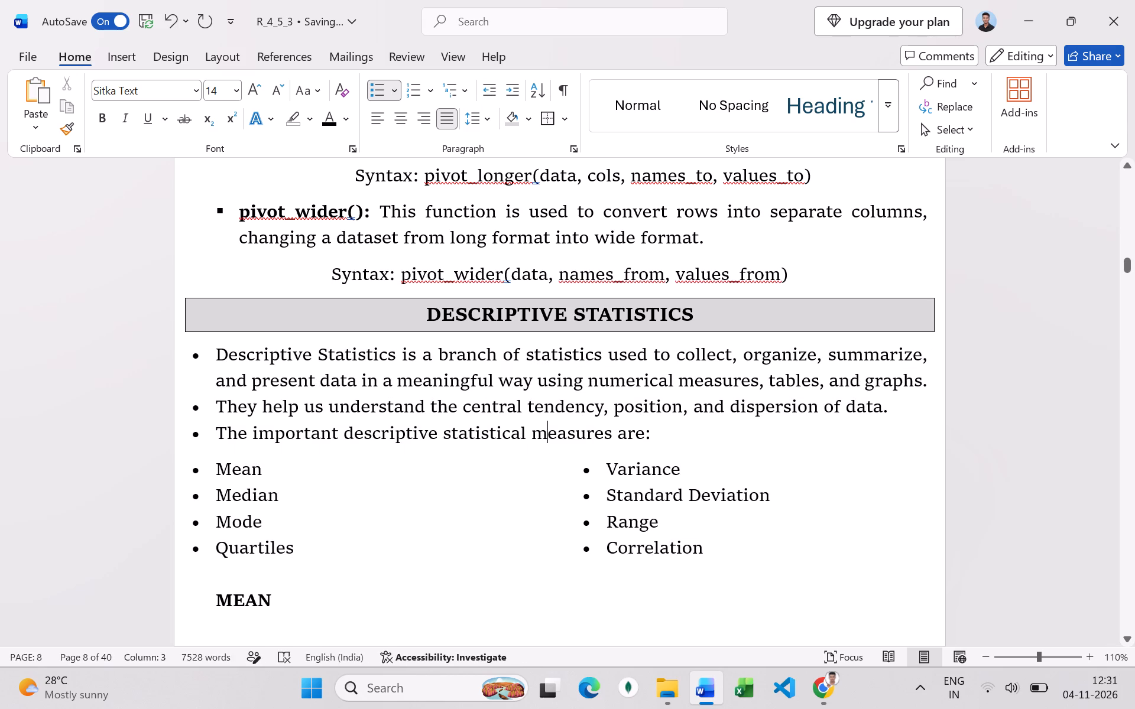
Remove the bullets from the Mean to Correlation measures list and increase its indent by two levels.
{"action": "left_click_drag", "start_coordinate": [721, 550], "coordinate": [220, 480]}
{"action": "left_click", "coordinate": [379, 96]}
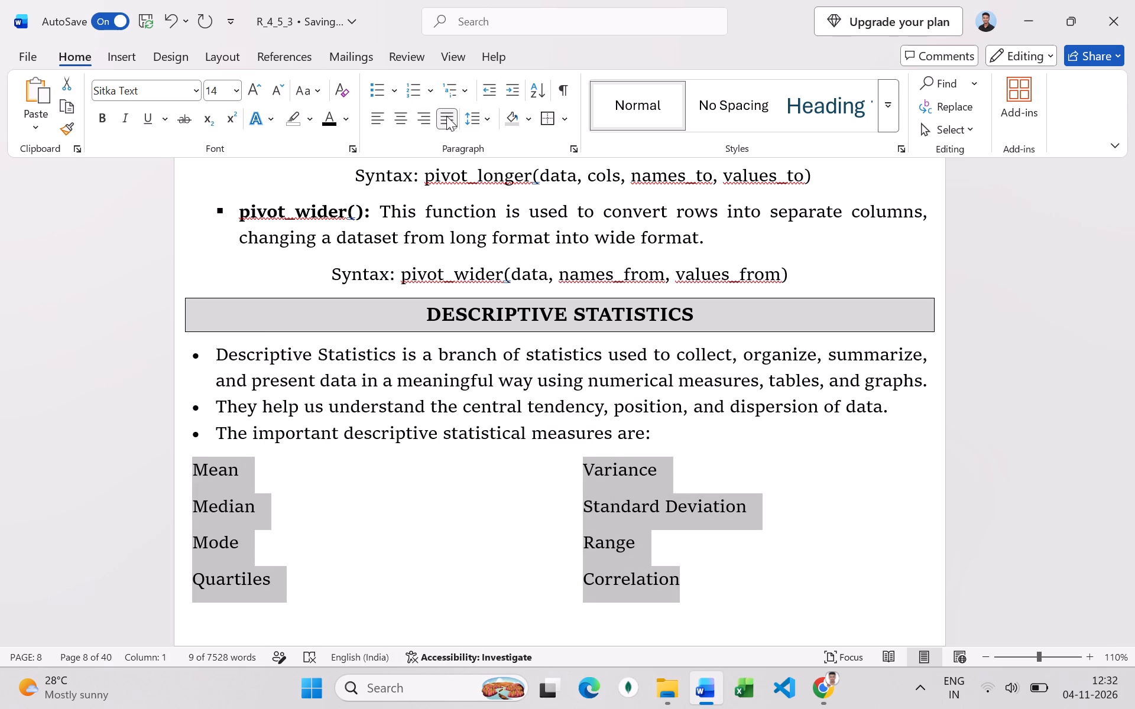
{"action": "left_click", "coordinate": [514, 89]}
{"action": "left_click", "coordinate": [514, 89]}
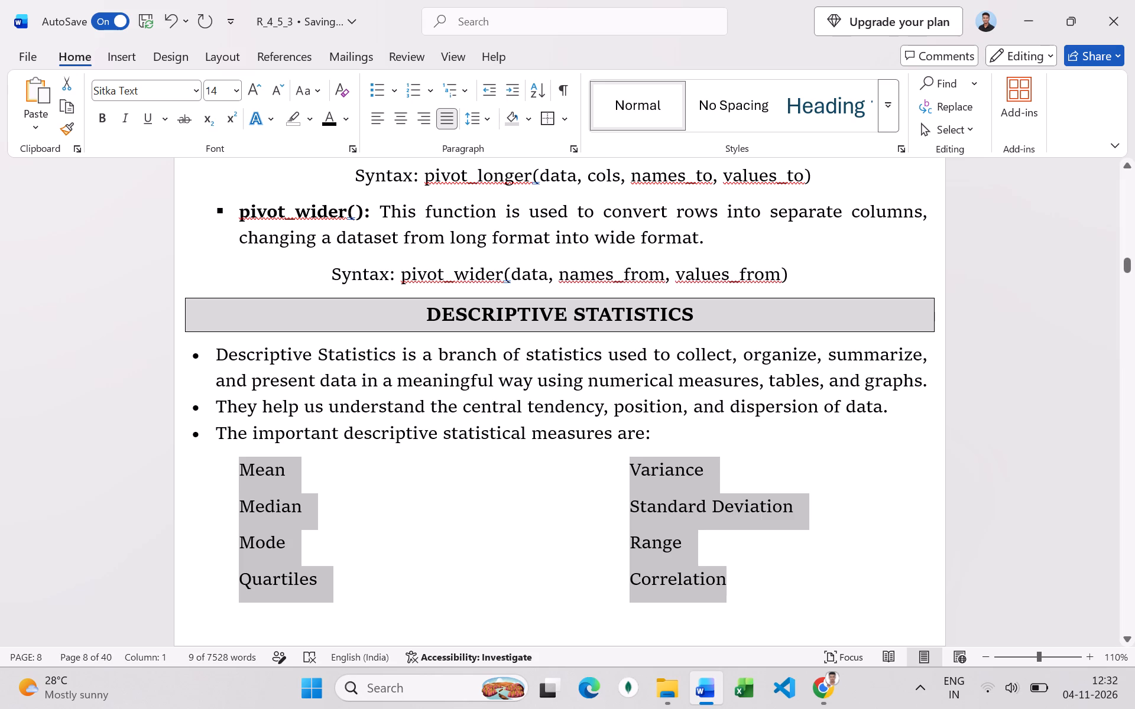
Allow space between paragraphs of the same style for the three introductory Descriptive Statistics bullets.
{"action": "left_click_drag", "start_coordinate": [659, 427], "coordinate": [238, 353]}
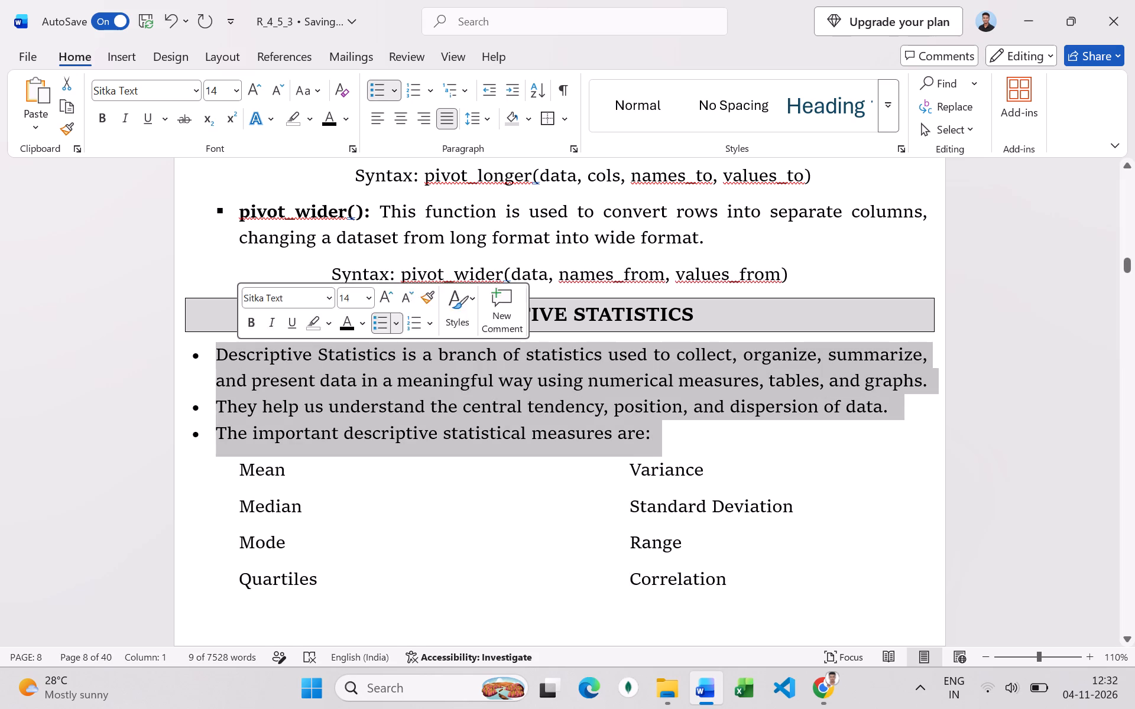
{"action": "left_click", "coordinate": [492, 122]}
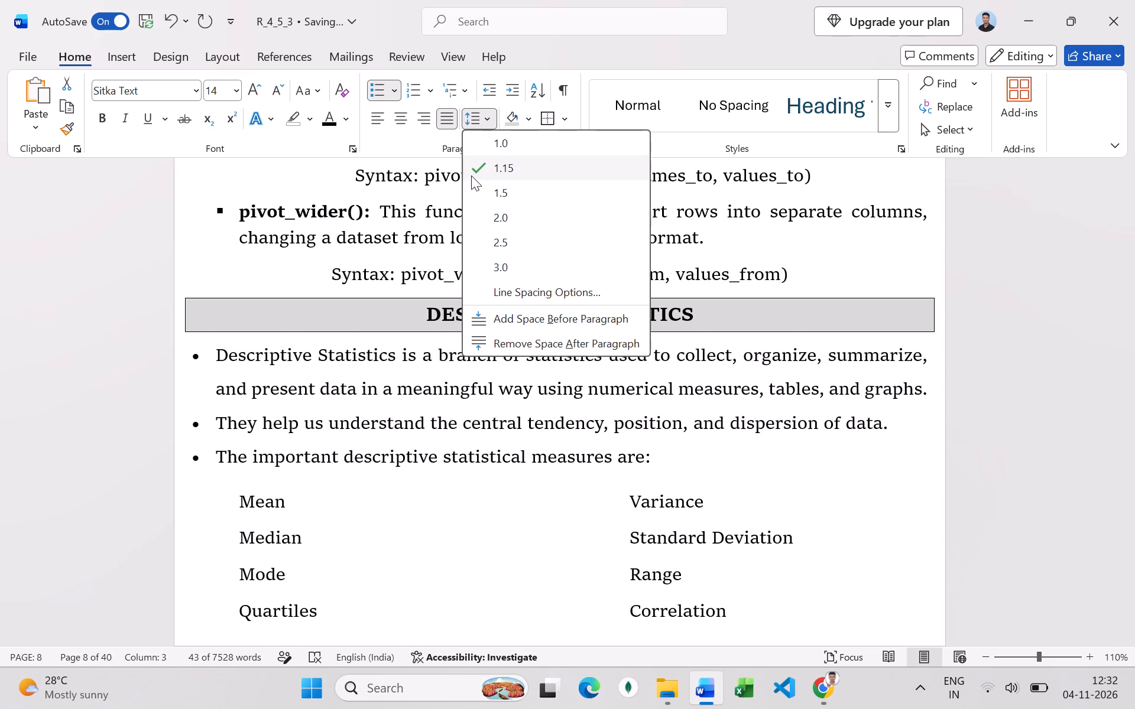
{"action": "left_click", "coordinate": [533, 289]}
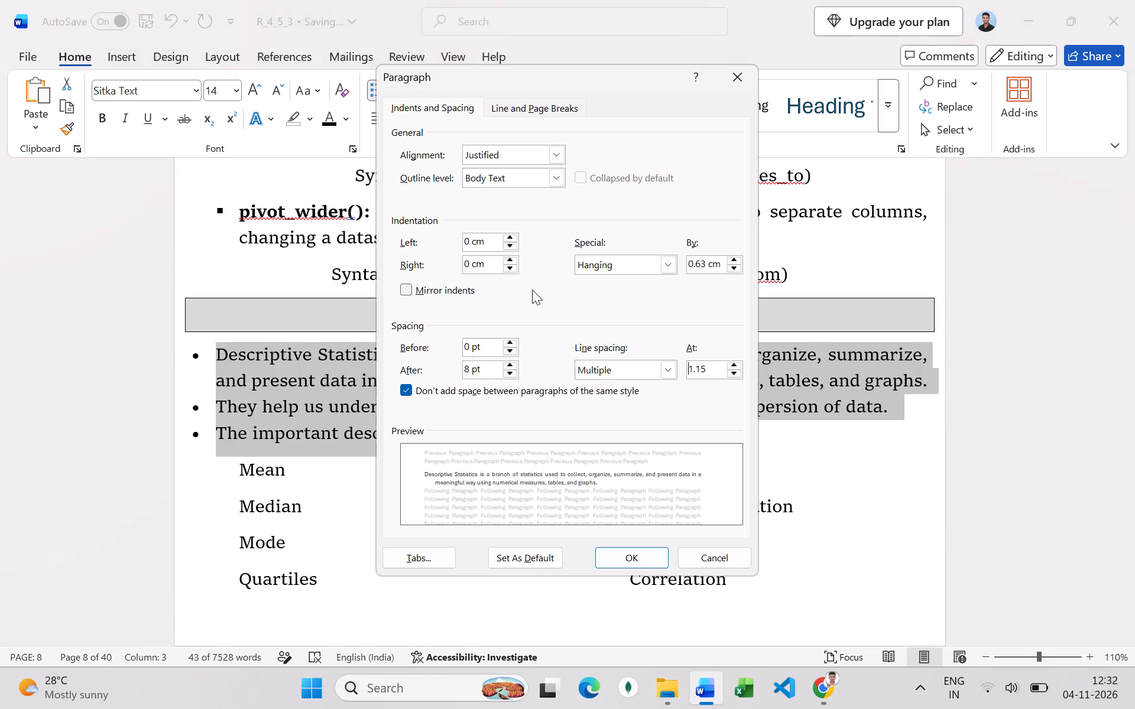
{"action": "left_click", "coordinate": [450, 386]}
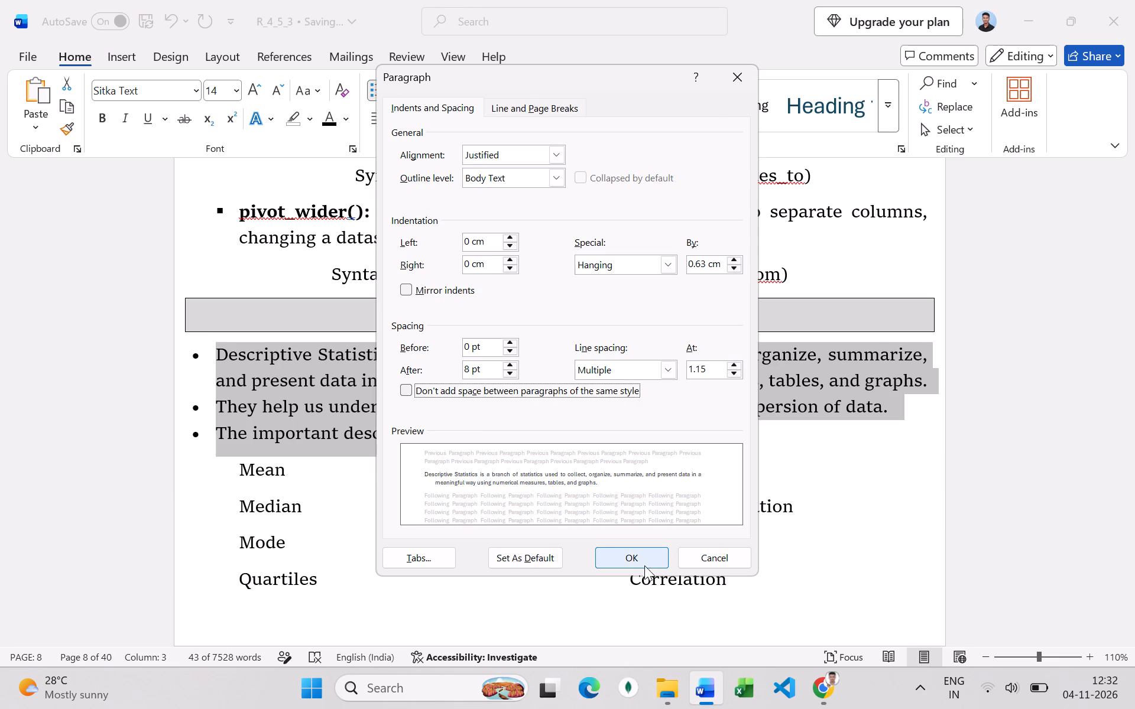
{"action": "left_click", "coordinate": [634, 565]}
{"action": "left_click", "coordinate": [541, 467]}
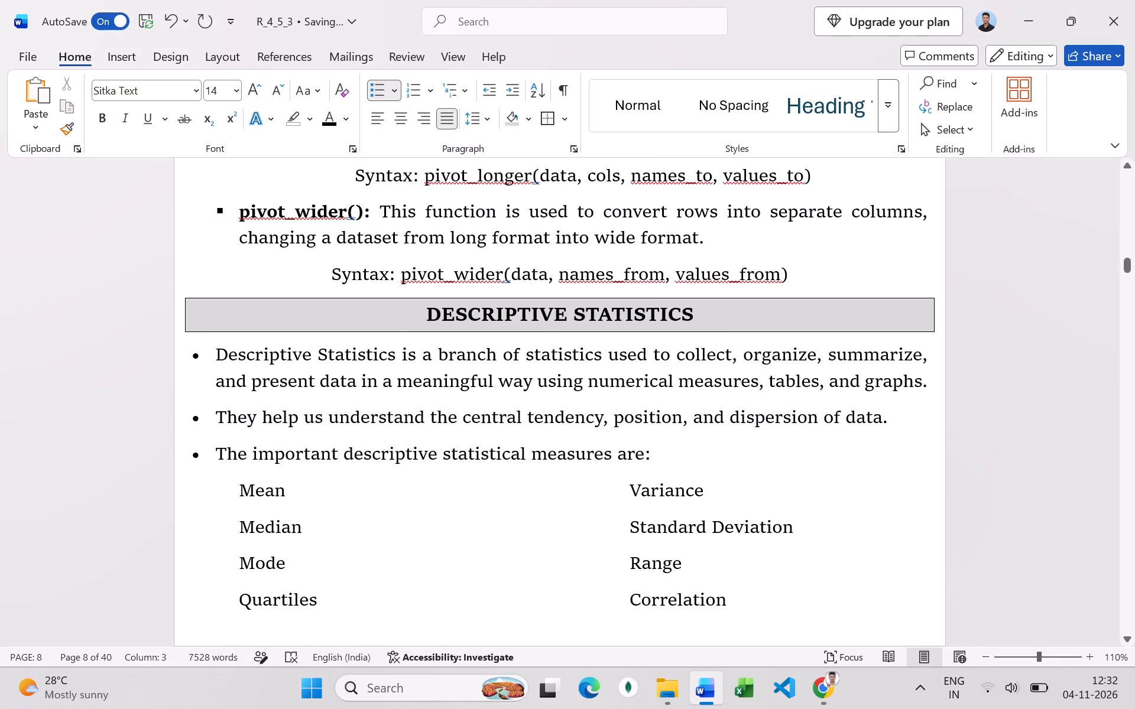
Apply square bullets and 1.5 line spacing to the two-column Mean to Correlation measures list.
{"action": "scroll", "coordinate": [661, 466], "scroll_direction": "down", "scroll_amount": 3}
{"action": "left_click_drag", "start_coordinate": [780, 486], "coordinate": [209, 361]}
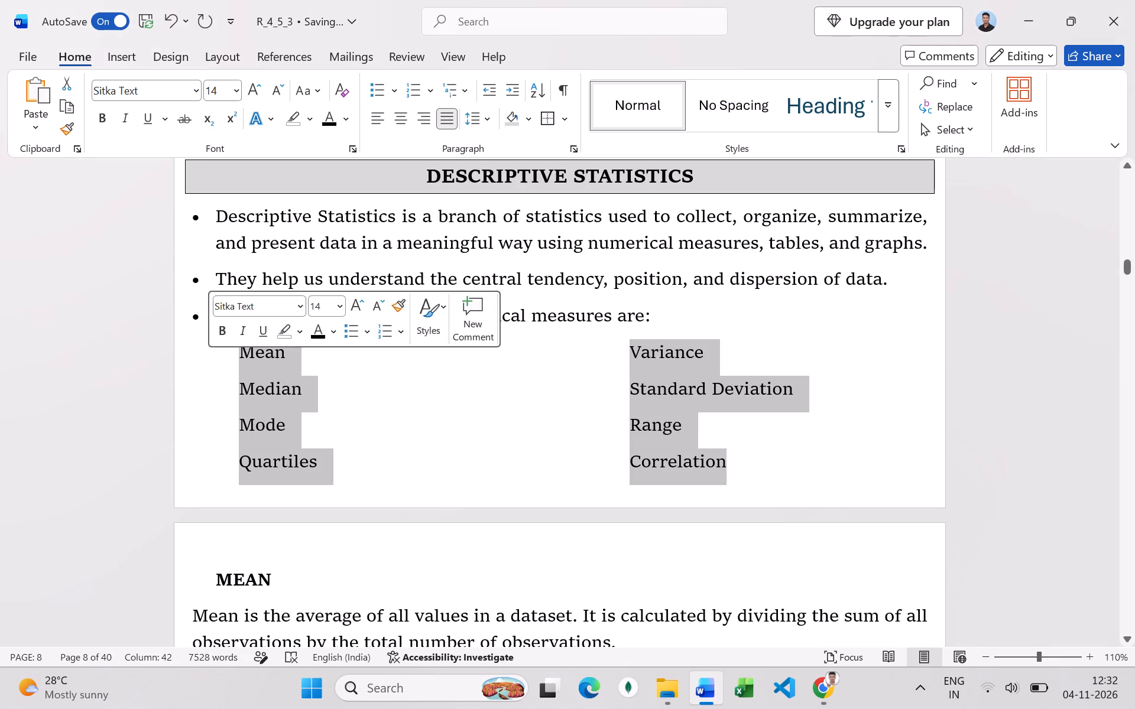
{"action": "left_click", "coordinate": [396, 85]}
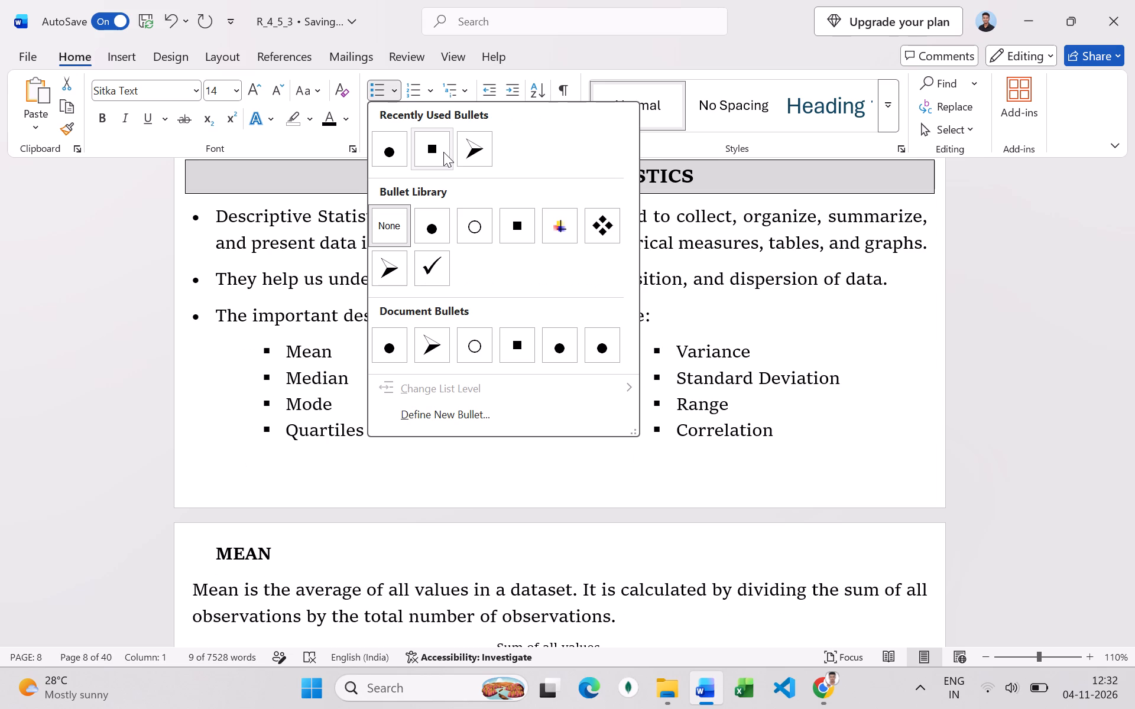
{"action": "left_click", "coordinate": [443, 152]}
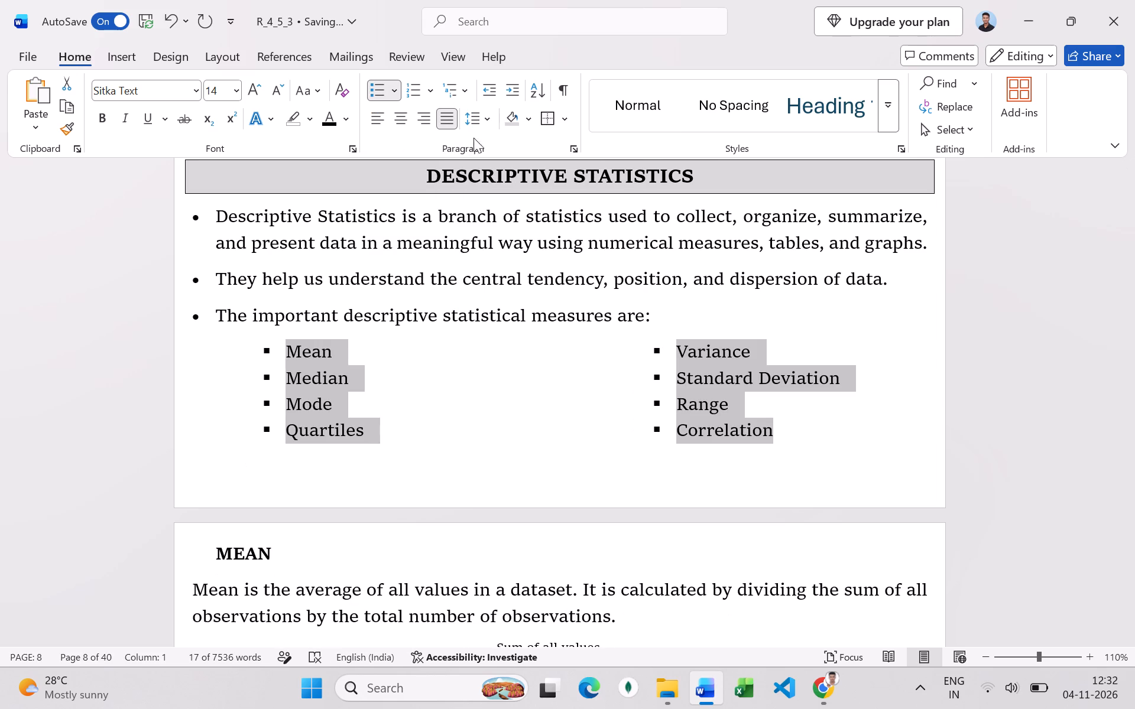
{"action": "left_click", "coordinate": [481, 120]}
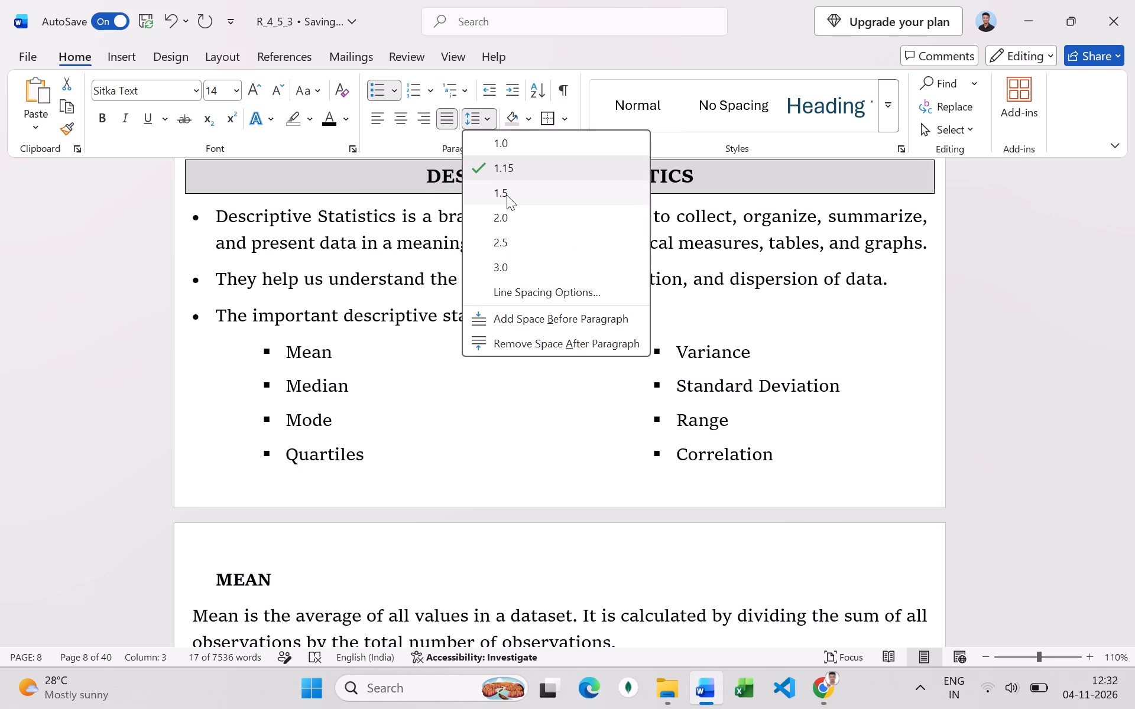
{"action": "left_click", "coordinate": [507, 195]}
{"action": "left_click", "coordinate": [492, 530]}
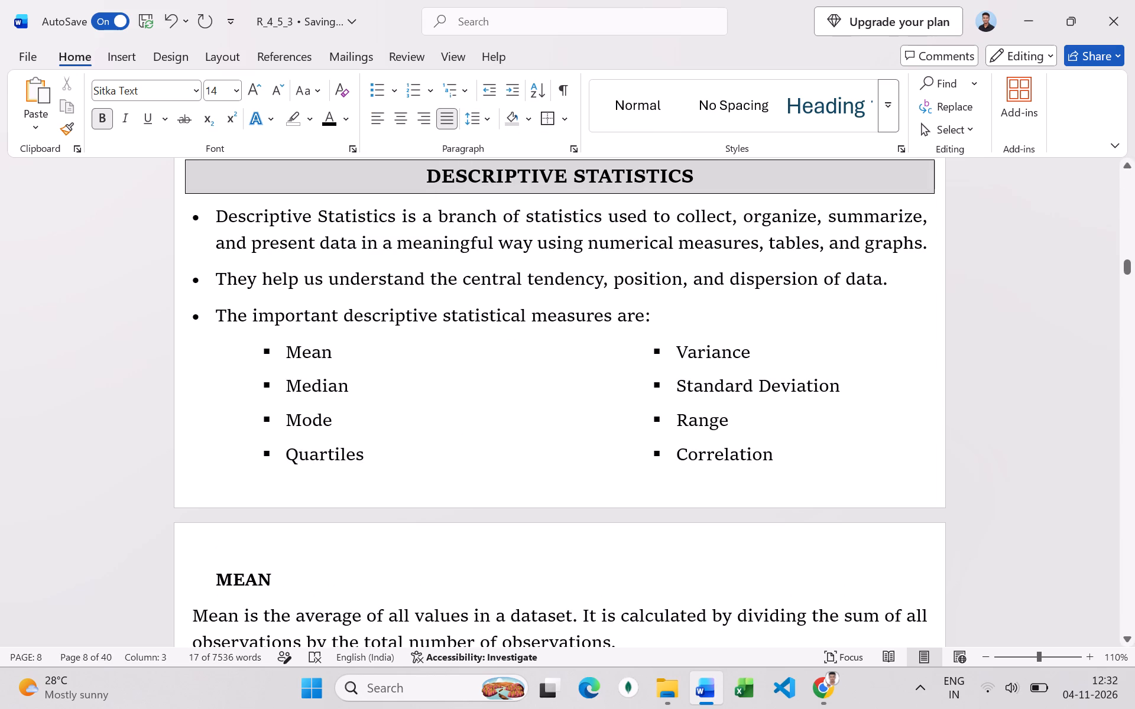
Review the layout of the Descriptive Statistics and Data Reshaping pages at 80% zoom.
{"action": "scroll", "coordinate": [455, 473], "scroll_direction": "up", "scroll_amount": 3}
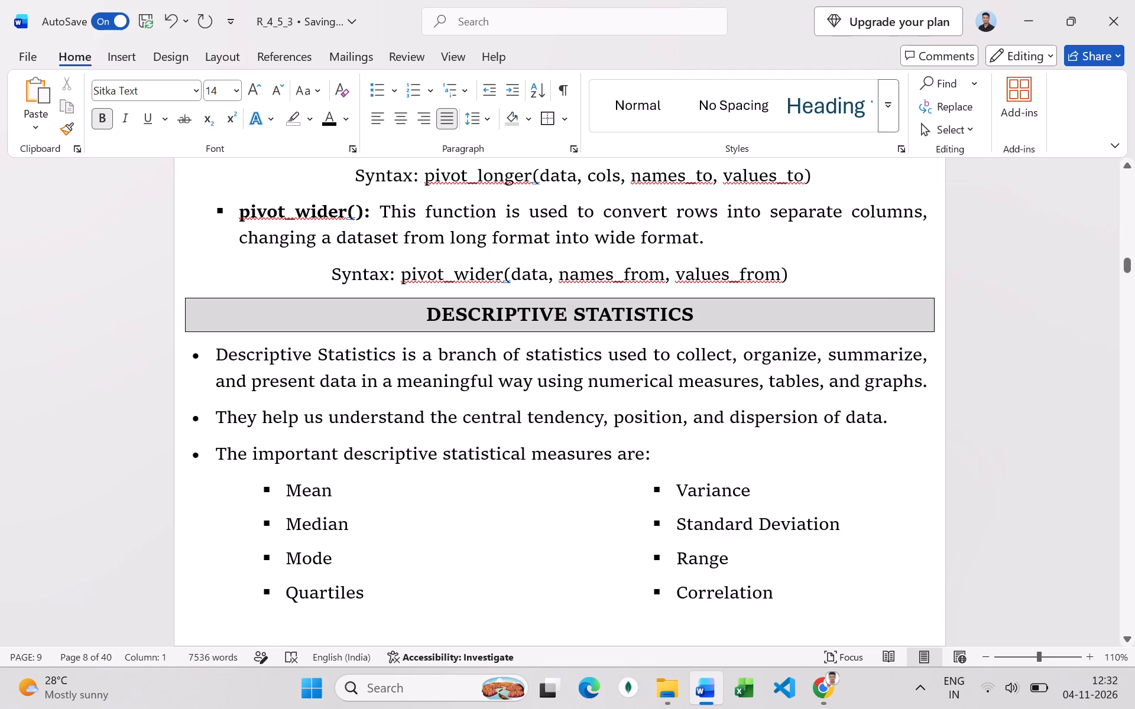
{"action": "scroll", "coordinate": [605, 466], "scroll_direction": "down", "scroll_amount": 1}
{"action": "scroll", "coordinate": [606, 464], "scroll_direction": "down", "scroll_amount": 3, "text": "ctrl"}
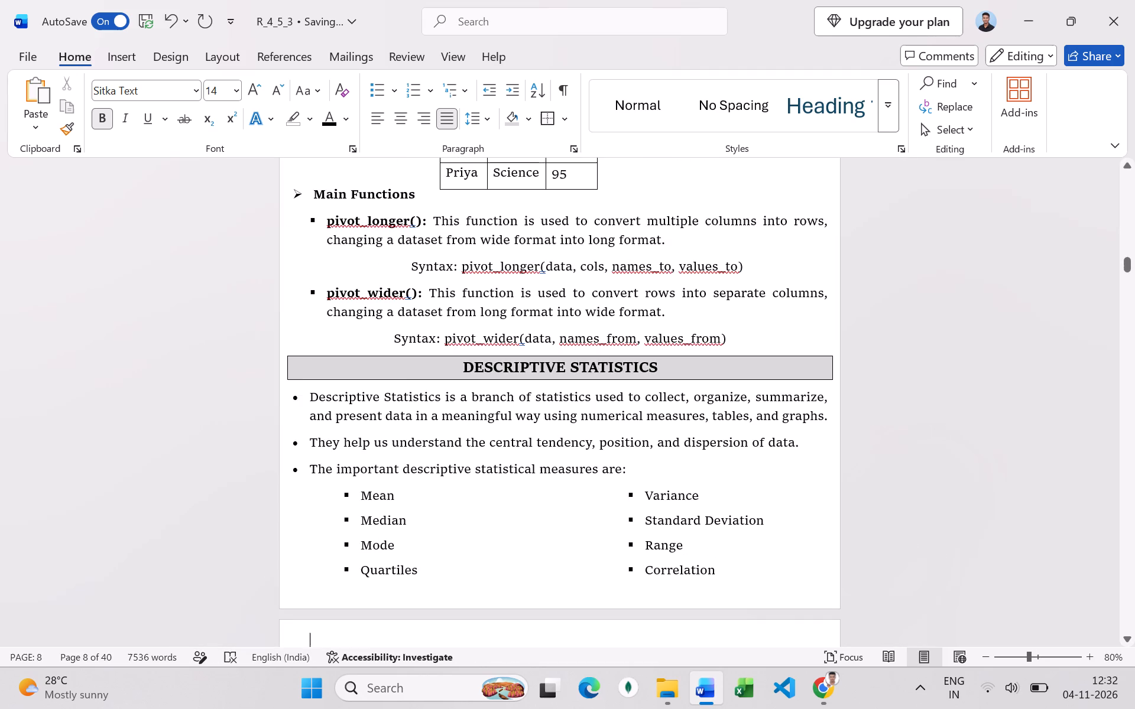
{"action": "scroll", "coordinate": [580, 477], "scroll_direction": "up", "scroll_amount": 15}
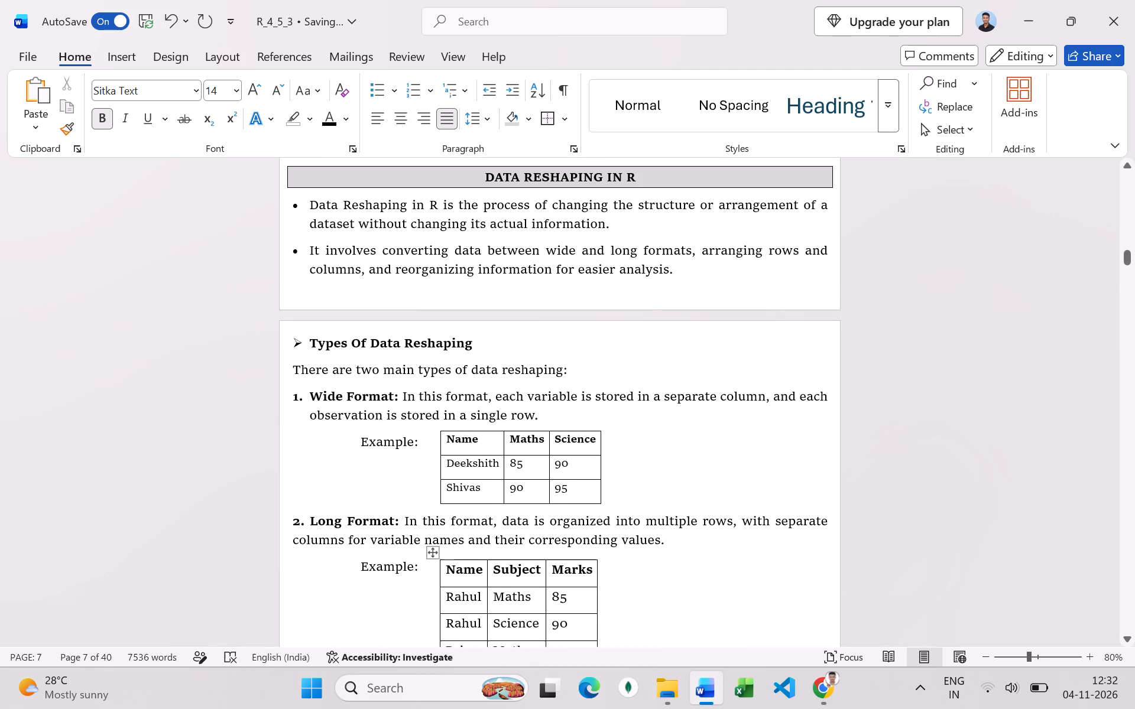